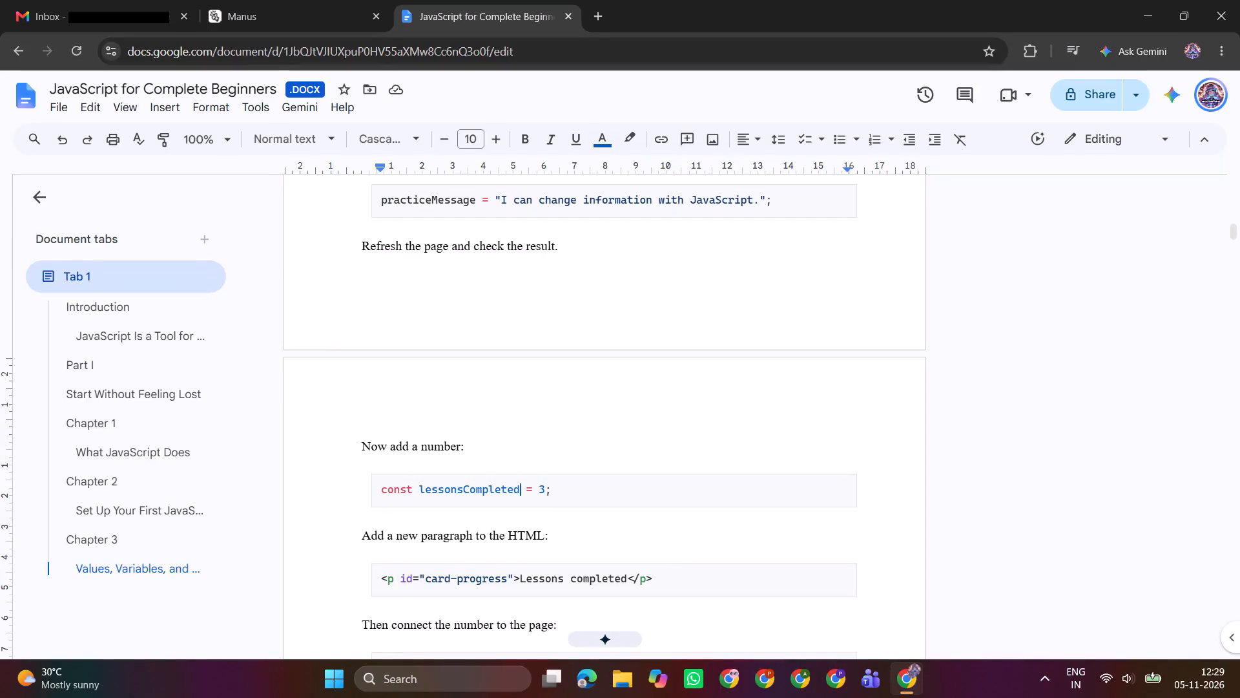
# Delete the horizontal divider line and the empty paragraph above the Chapter 3 "Chapter Checkpoint" heading.
pyautogui.click(519, 556)
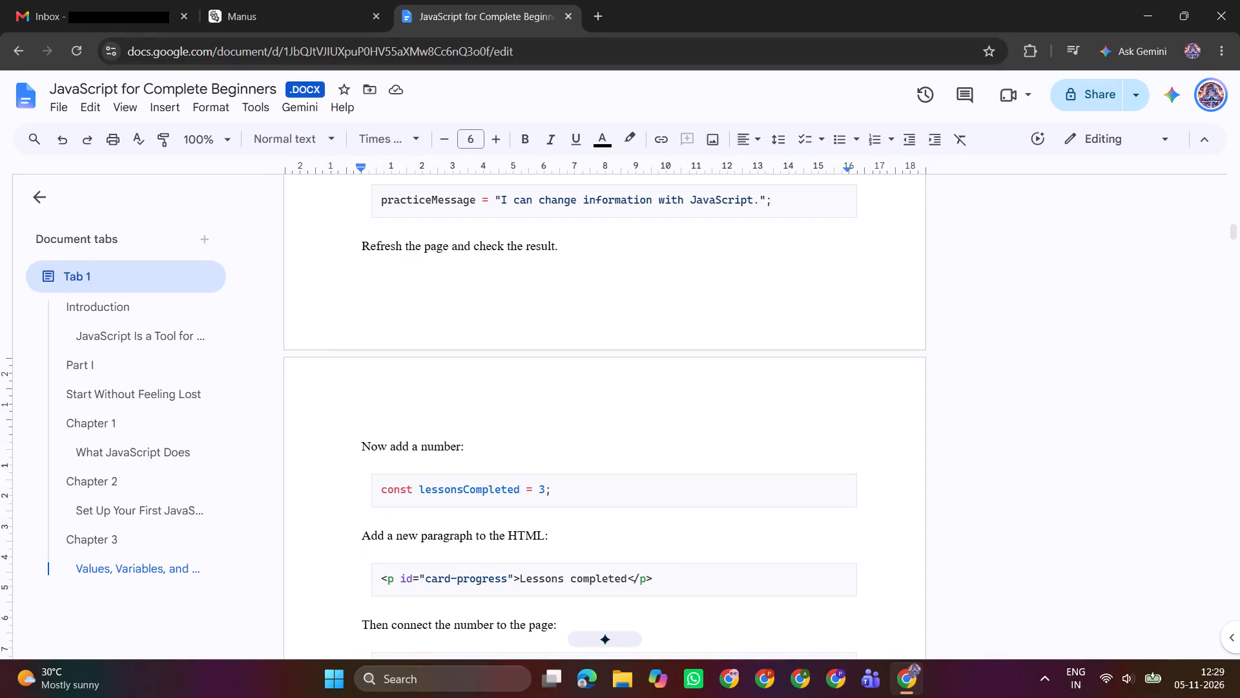
pyautogui.scroll(-2, 519, 556)
pyautogui.click(519, 556)
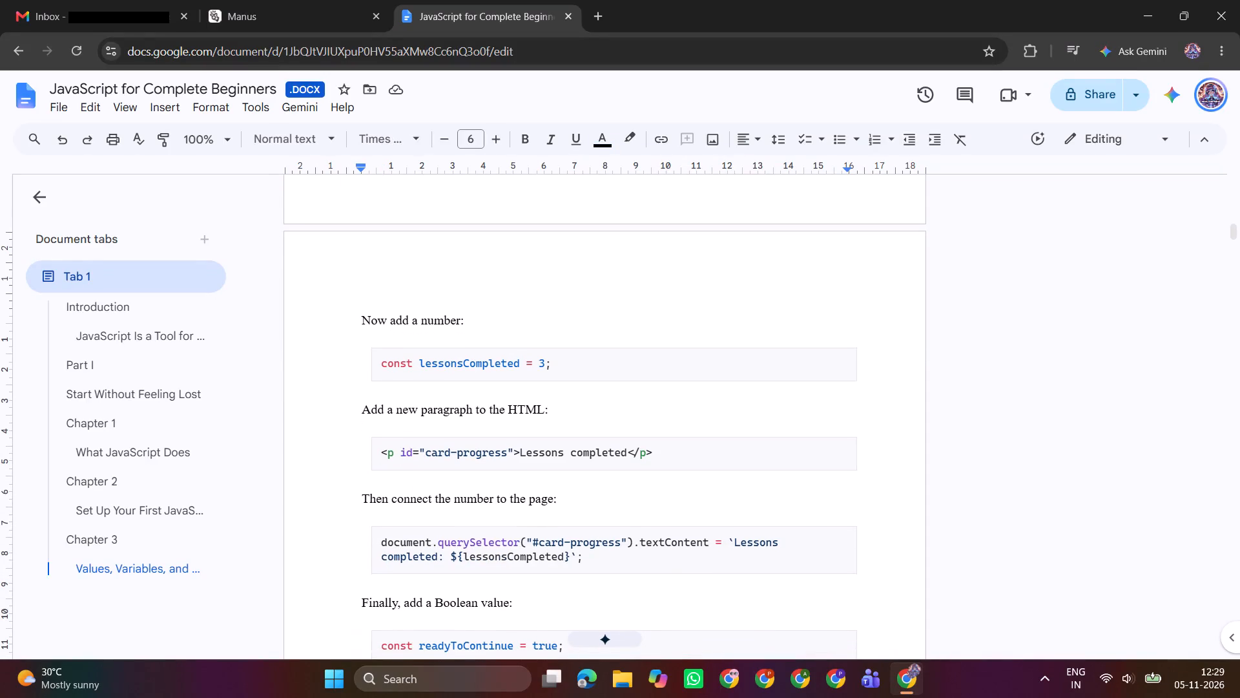
pyautogui.scroll(-1, 519, 556)
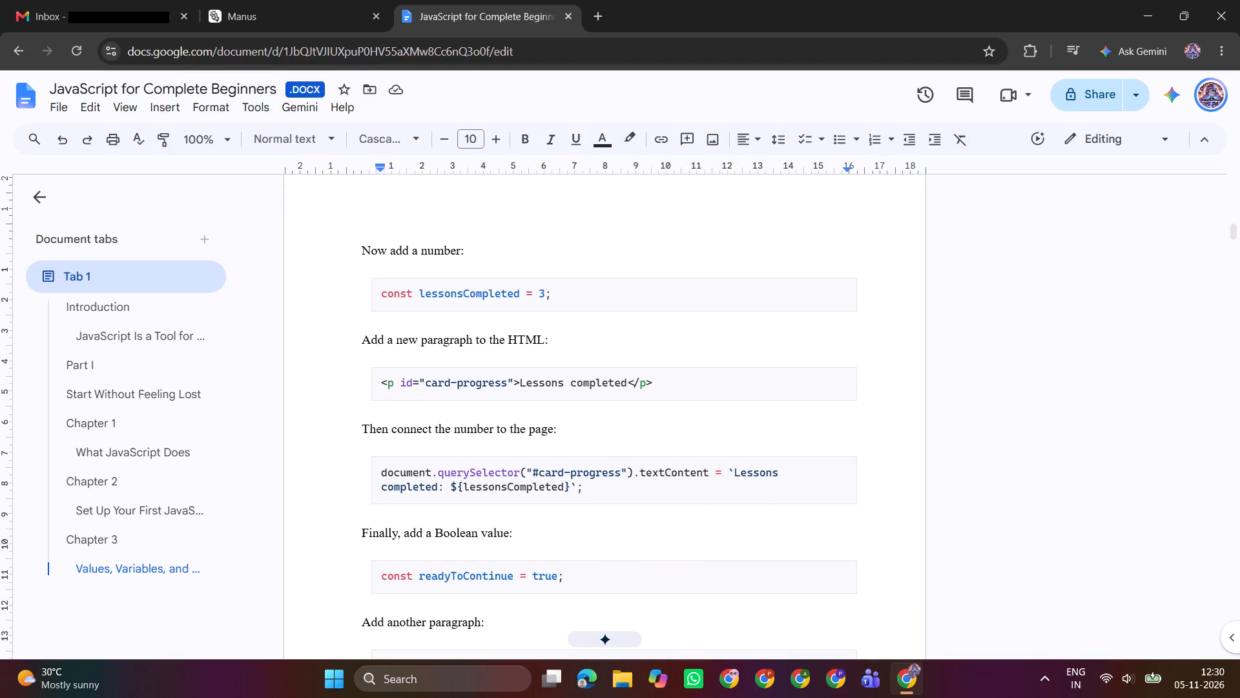
pyautogui.scroll(-1, 519, 556)
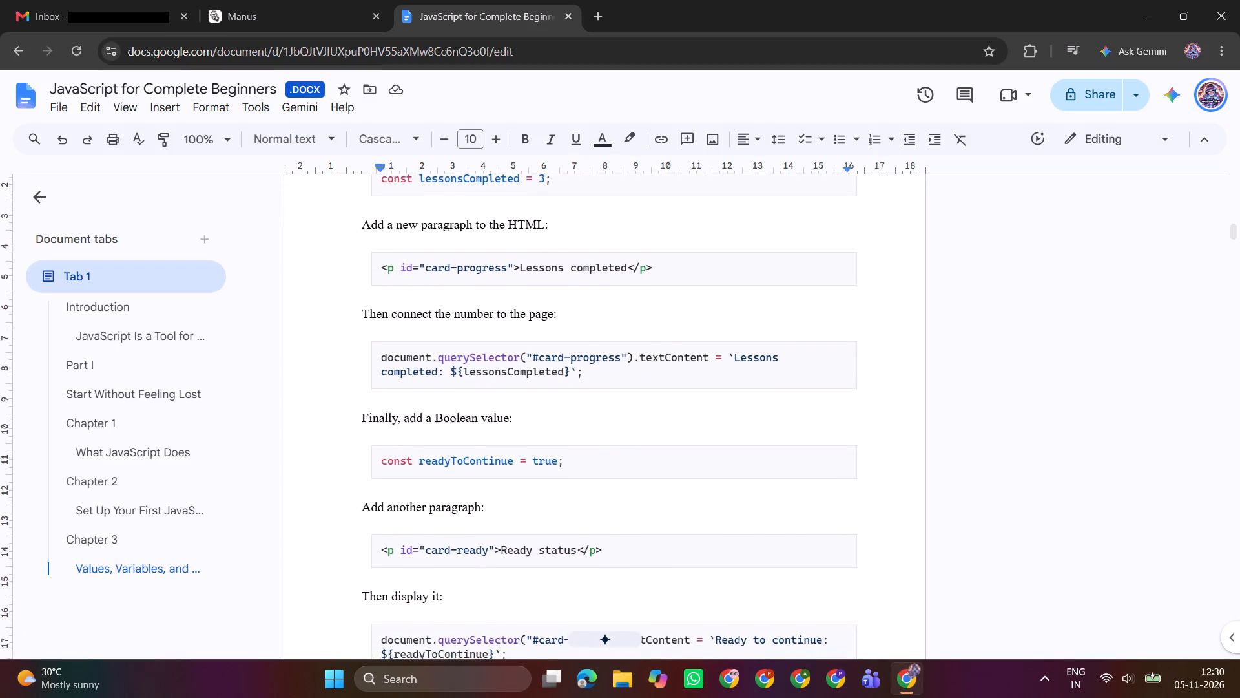
pyautogui.scroll(-4, 519, 556)
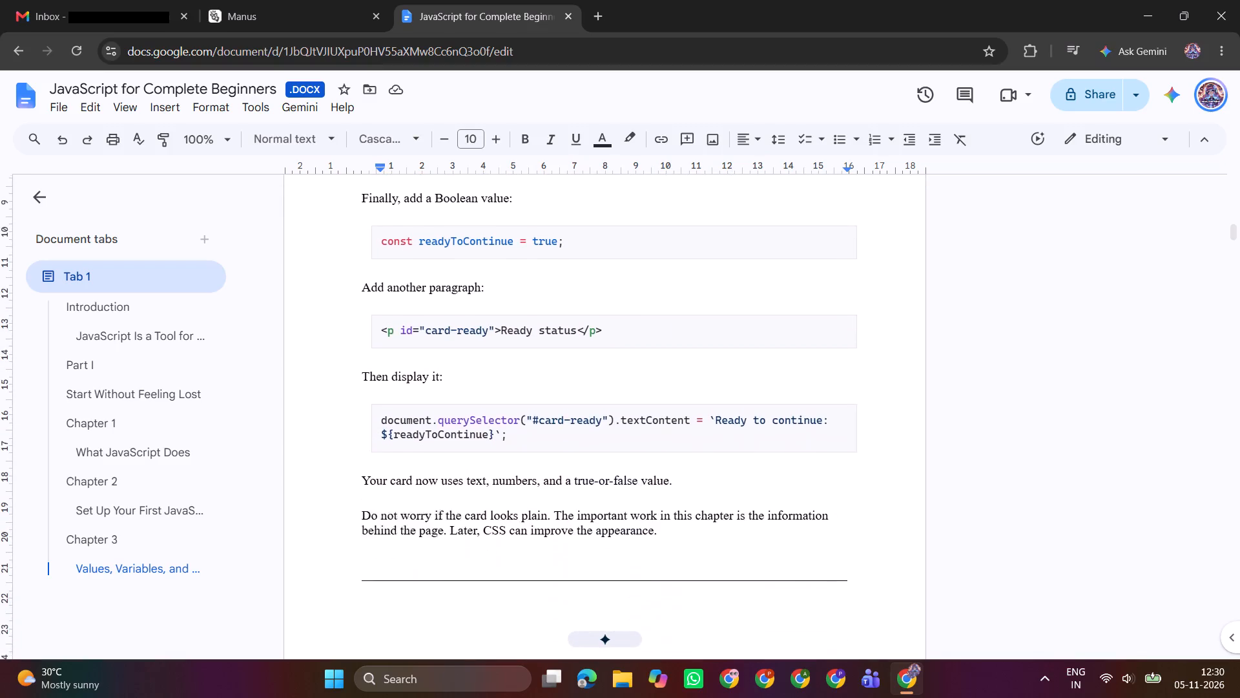
pyautogui.scroll(-1, 519, 556)
pyautogui.doubleClick(501, 529)
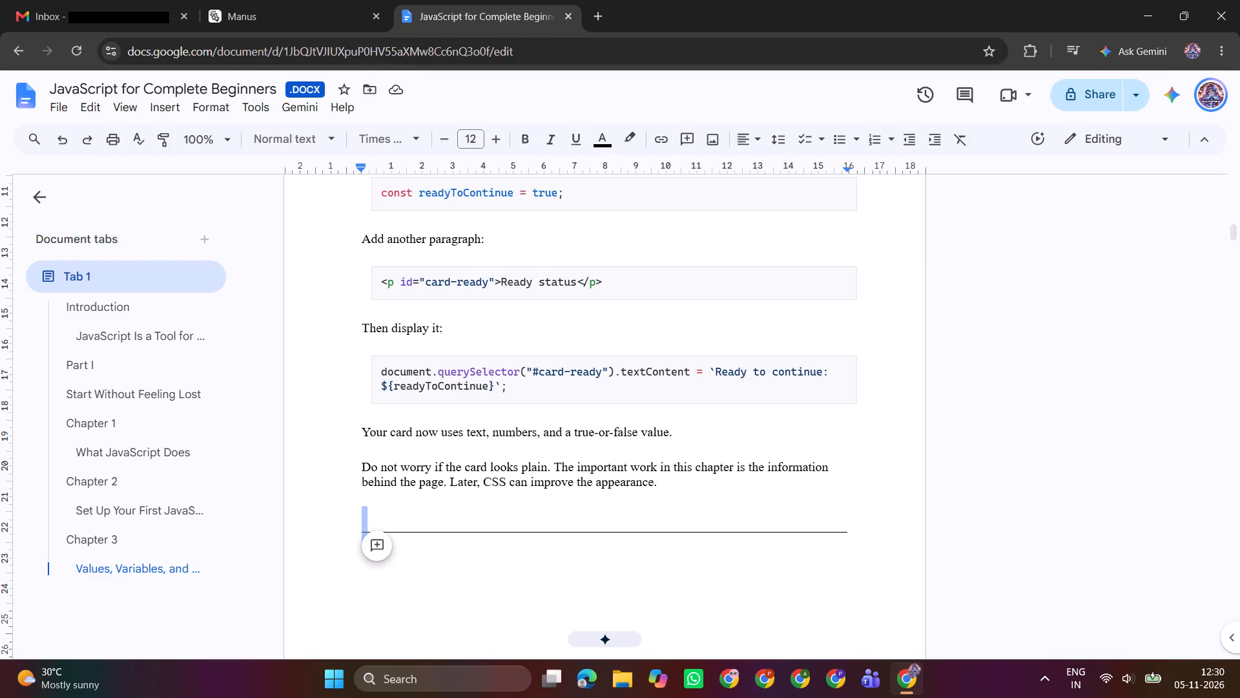
pyautogui.press('Delete')
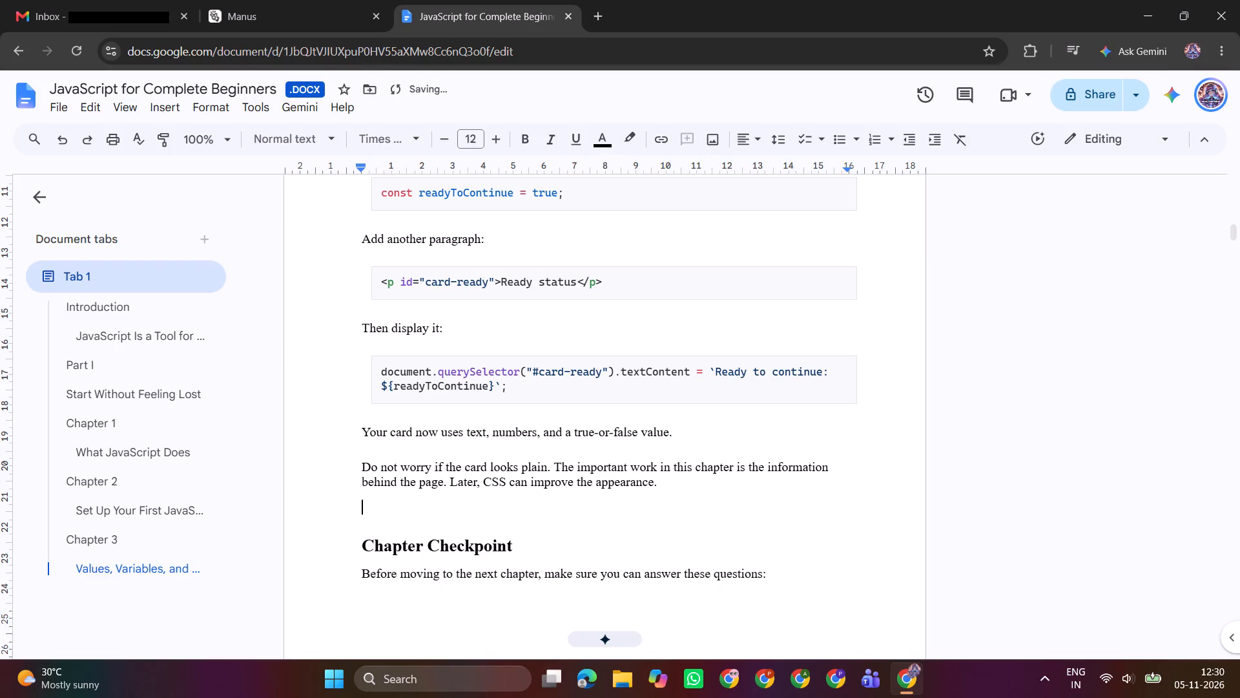
pyautogui.press('Delete')
# Accept the grammar suggestion "help do you" in the Chapter Checkpoint question about typeof.
pyautogui.scroll(-1, 501, 529)
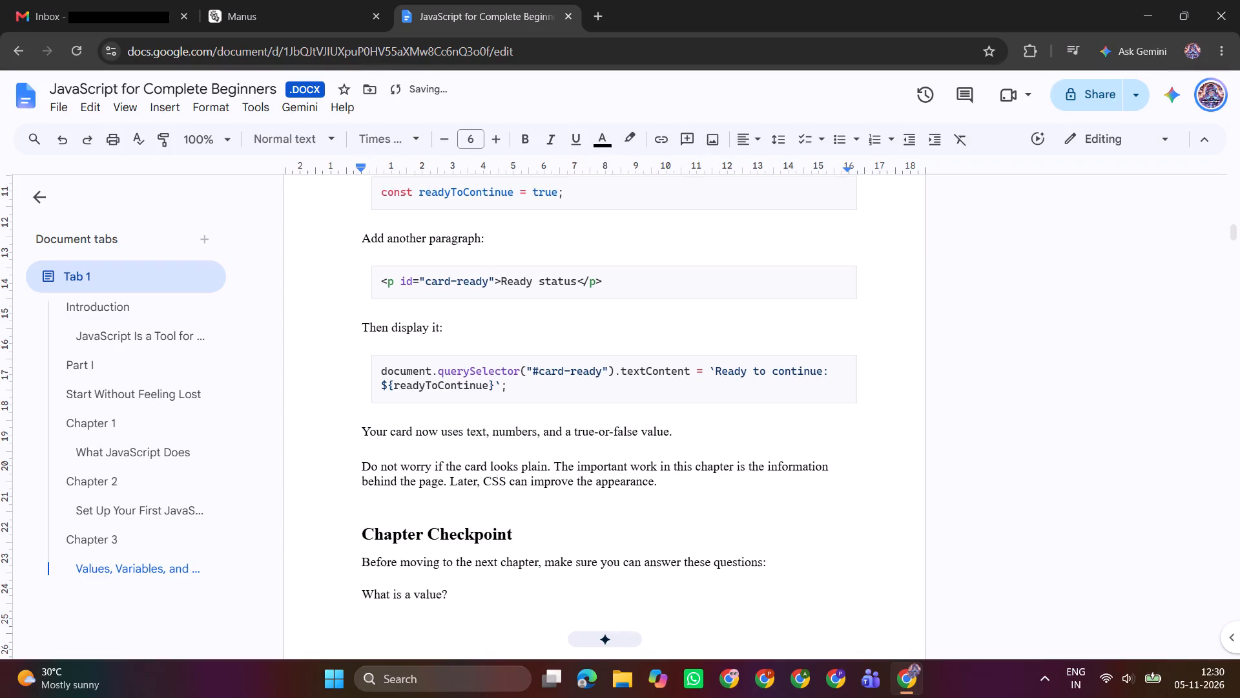
pyautogui.scroll(-3, 501, 529)
pyautogui.scroll(1, 501, 529)
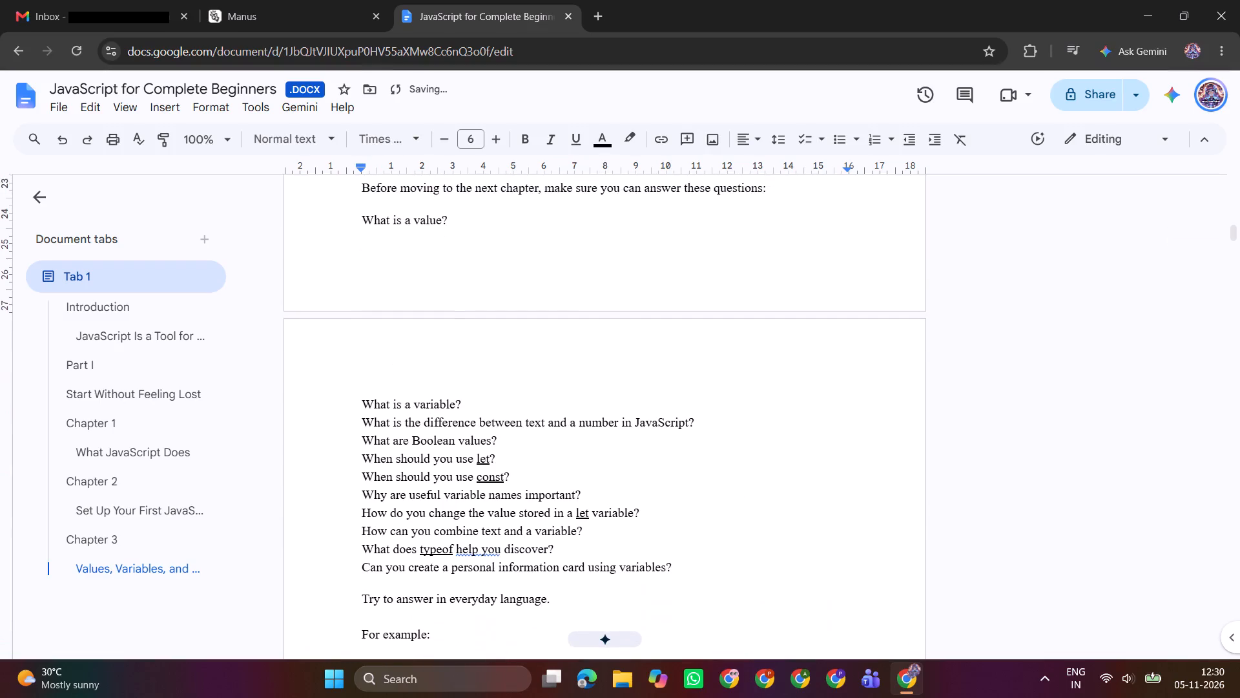
pyautogui.click(479, 549)
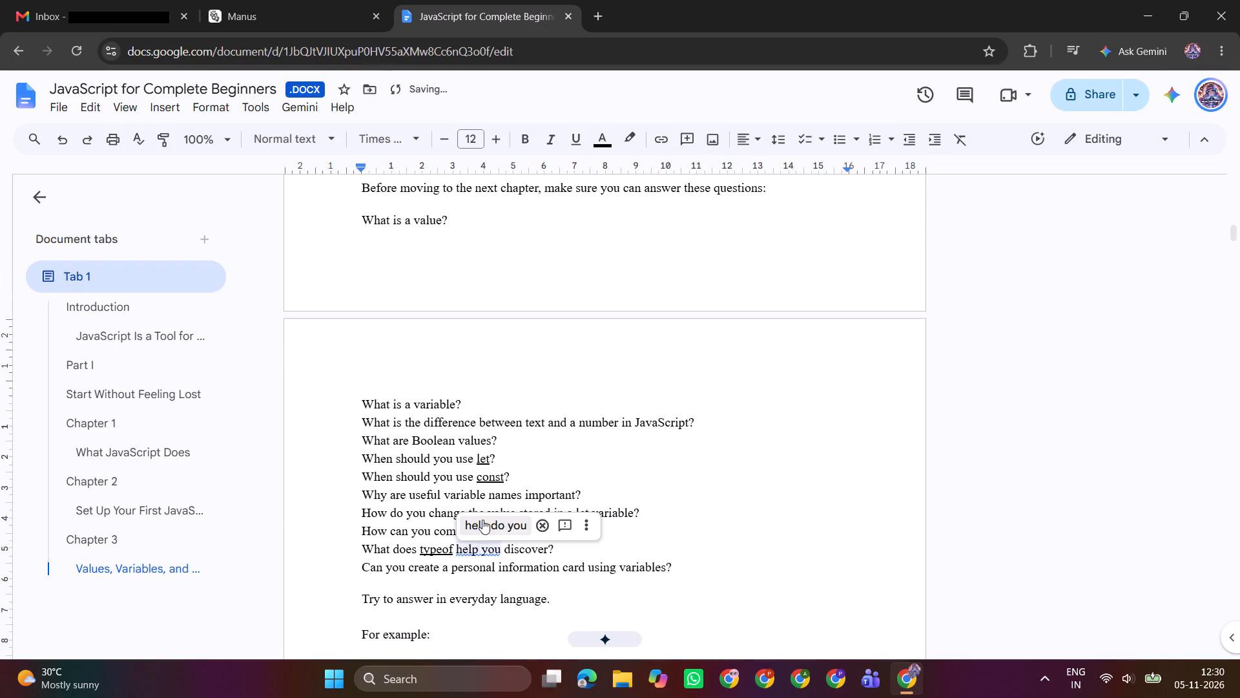
pyautogui.click(482, 519)
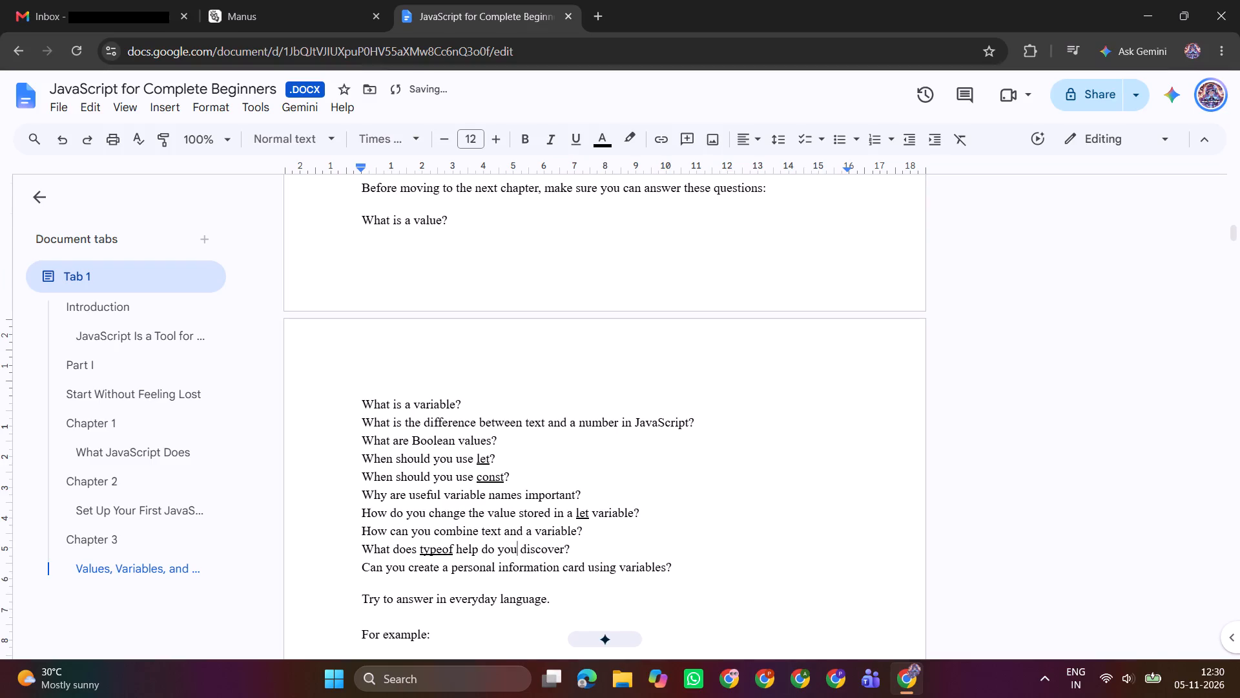
# Format the Chapter Checkpoint questions from "What is a value?" to "Can you create a personal information card using variables?" as a bulleted list.
pyautogui.moveTo(355, 220); pyautogui.dragTo(681, 564)
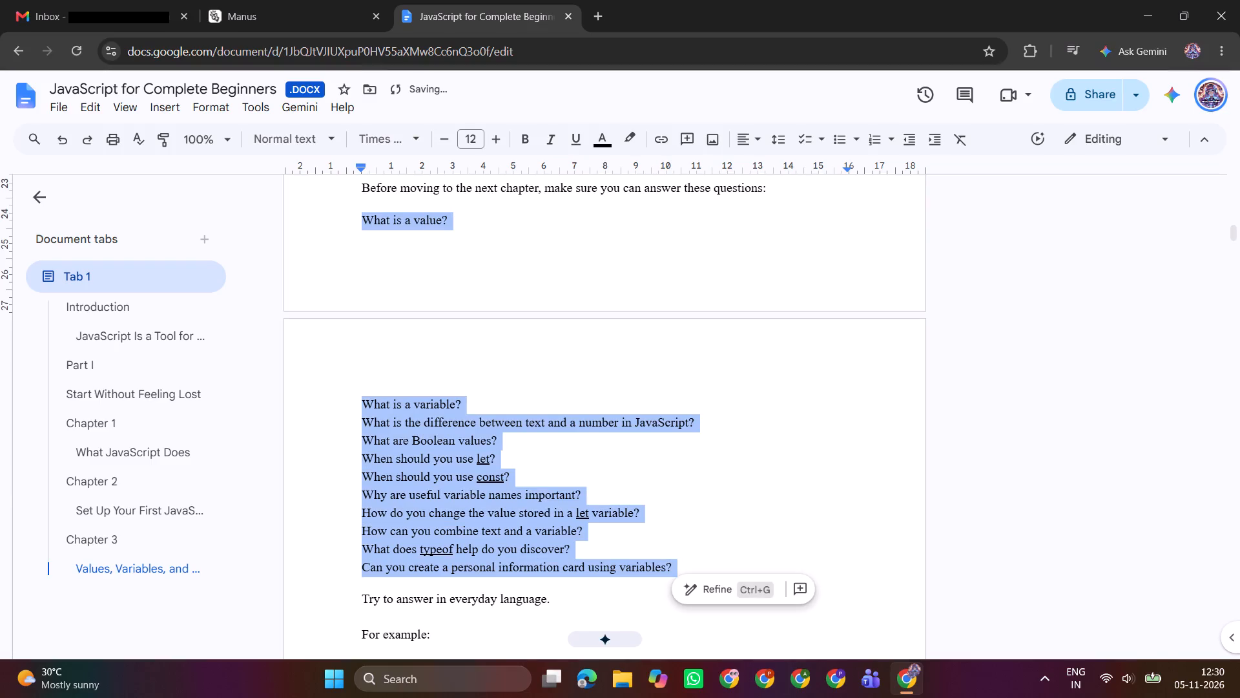
pyautogui.click(843, 136)
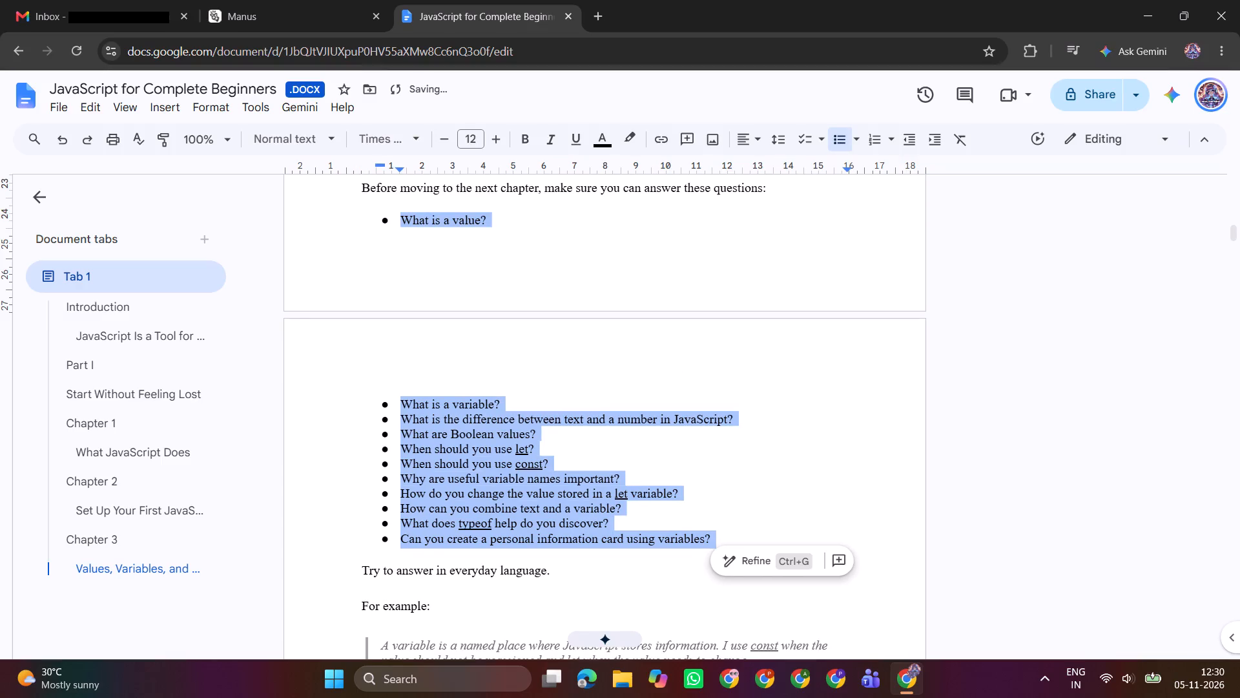
pyautogui.click(691, 493)
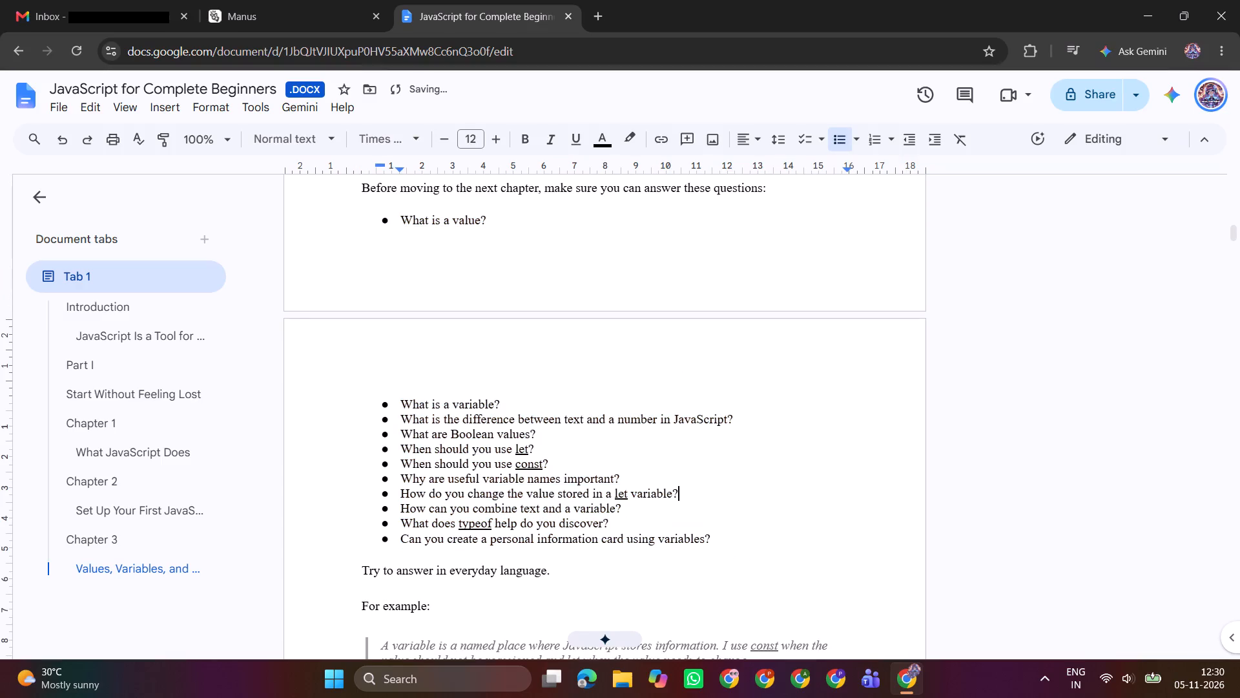
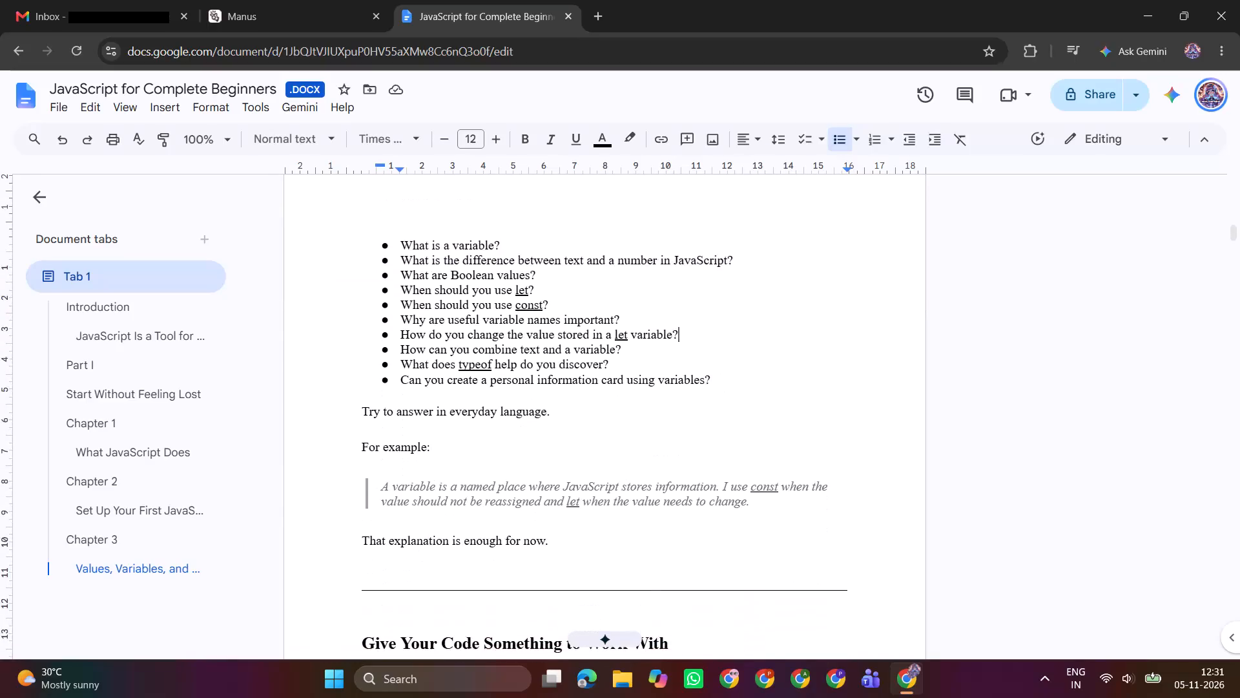
# Delete the horizontal divider line and its empty paragraph above the "Give Your Code Something to Work With" heading.
pyautogui.scroll(-1, 719, 507)
pyautogui.doubleClick(577, 531)
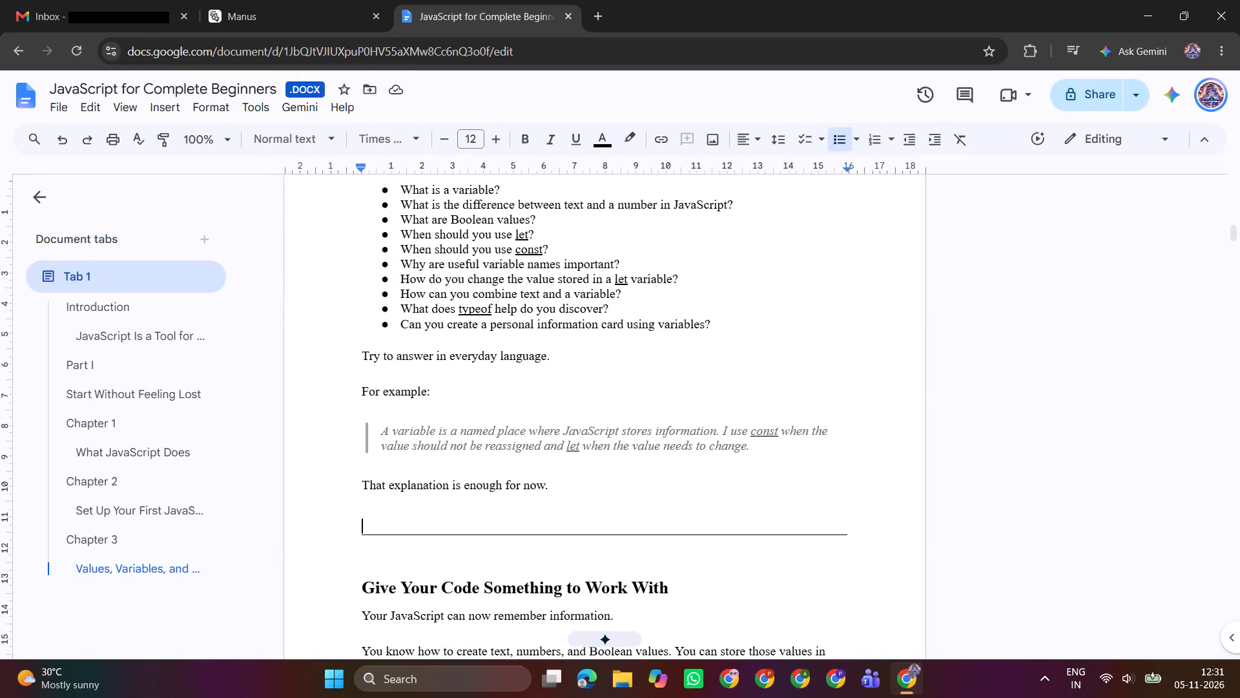
pyautogui.press('Delete')
pyautogui.press('Delete')
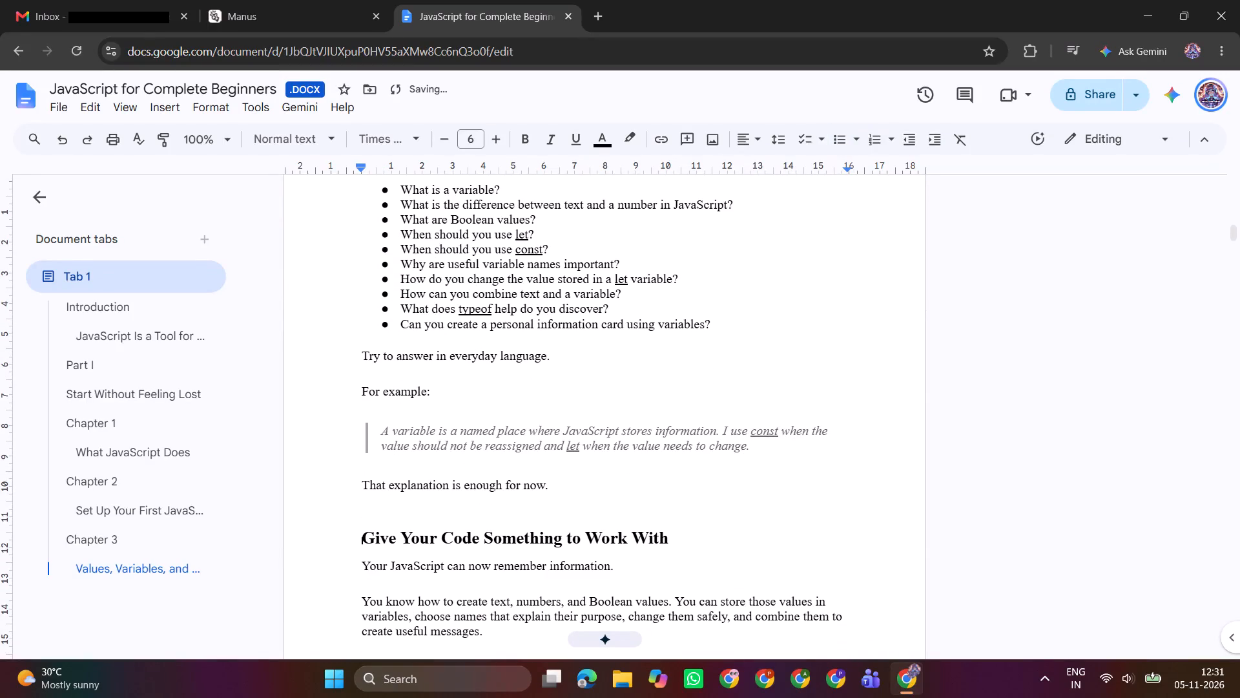
# Delete the horizontal divider line below "Next, you will give it a choice." at the end of Chapter 3.
pyautogui.scroll(-3, 577, 531)
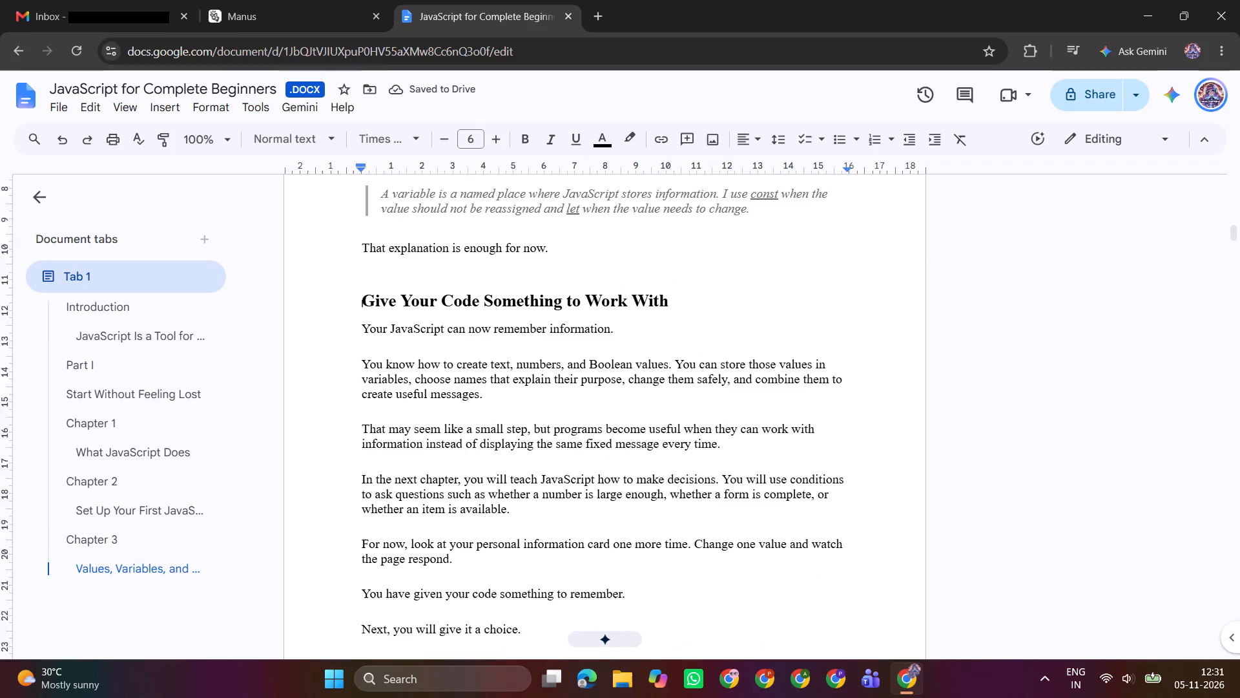
pyautogui.scroll(-2, 577, 531)
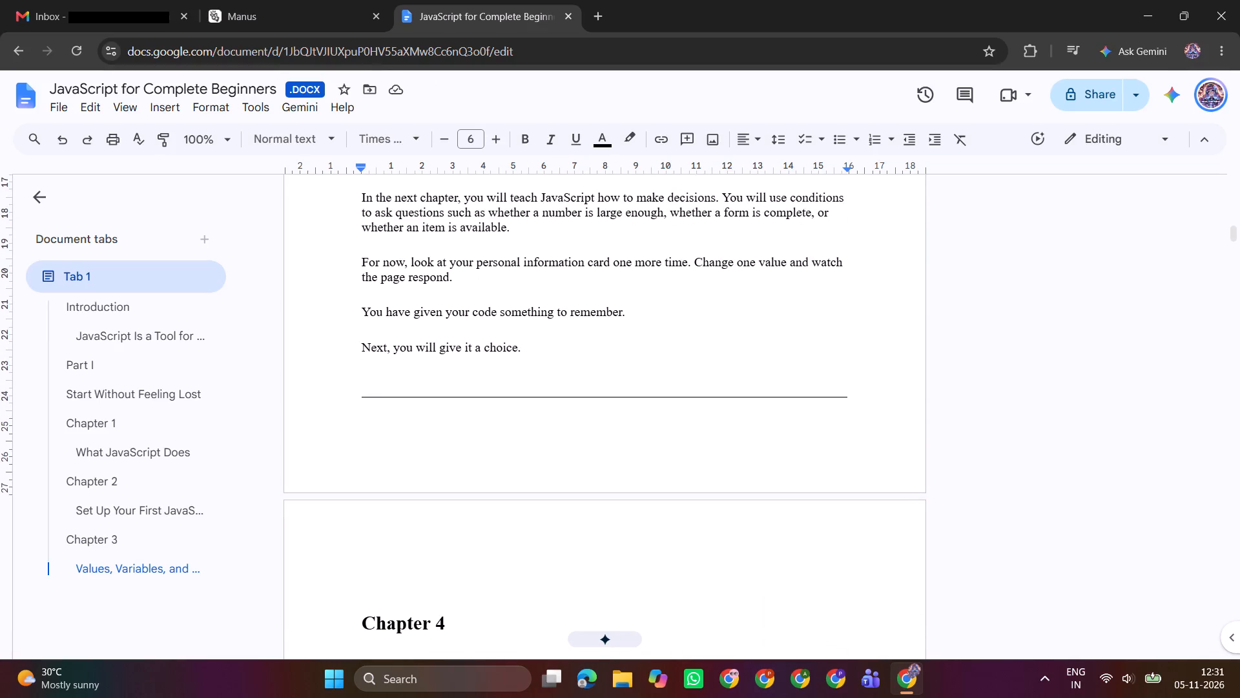
pyautogui.doubleClick(520, 396)
pyautogui.press('Delete')
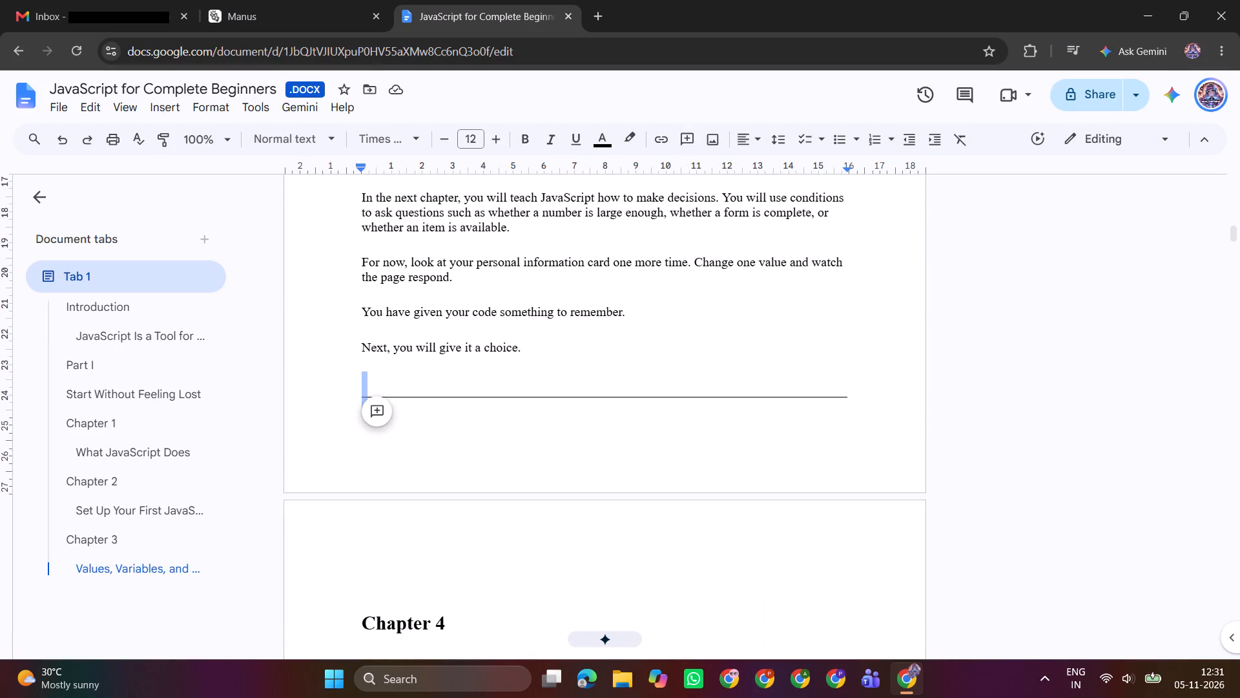
pyautogui.press('Delete')
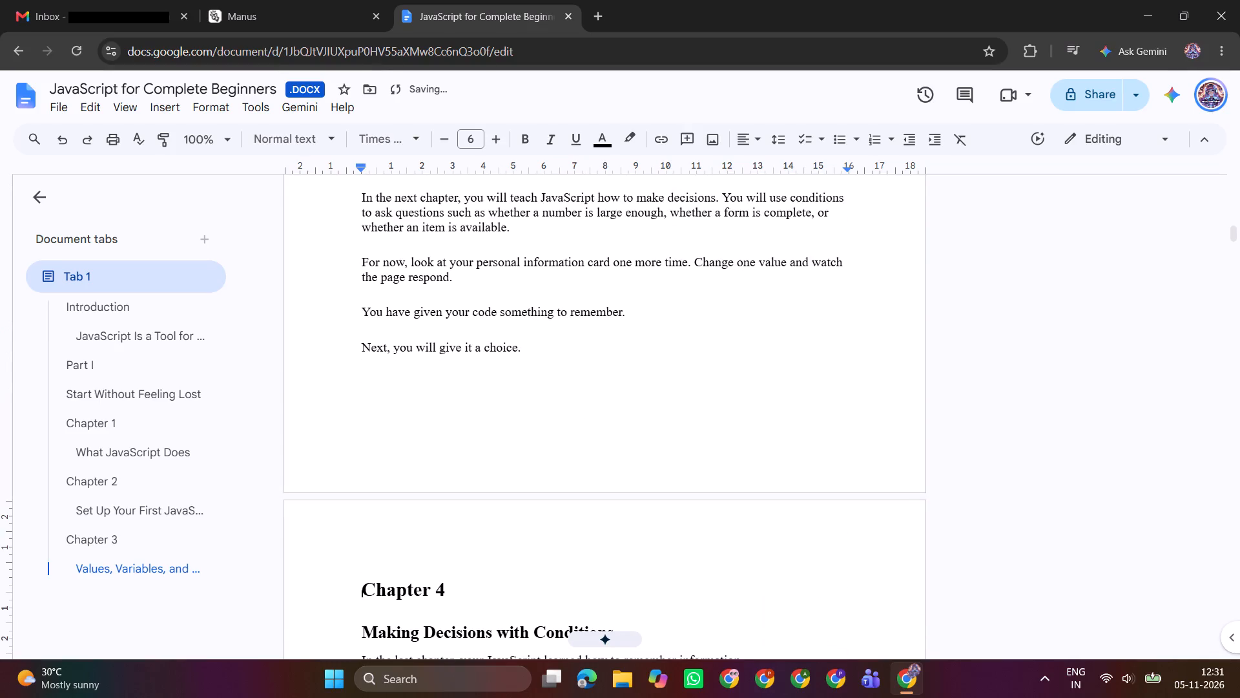
# Remove the leftover spacing after "Next, you will give it a choice." and insert a page break before "Chapter 4".
pyautogui.click(564, 360)
pyautogui.press('Delete')
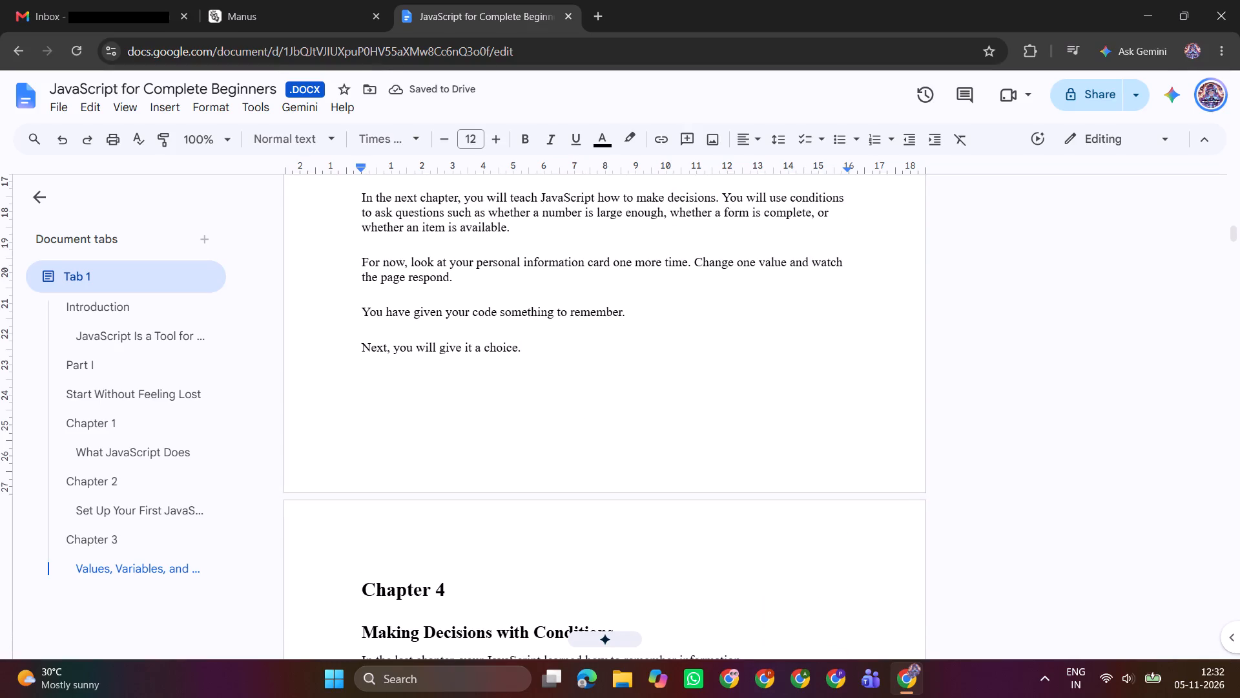
pyautogui.press('Delete')
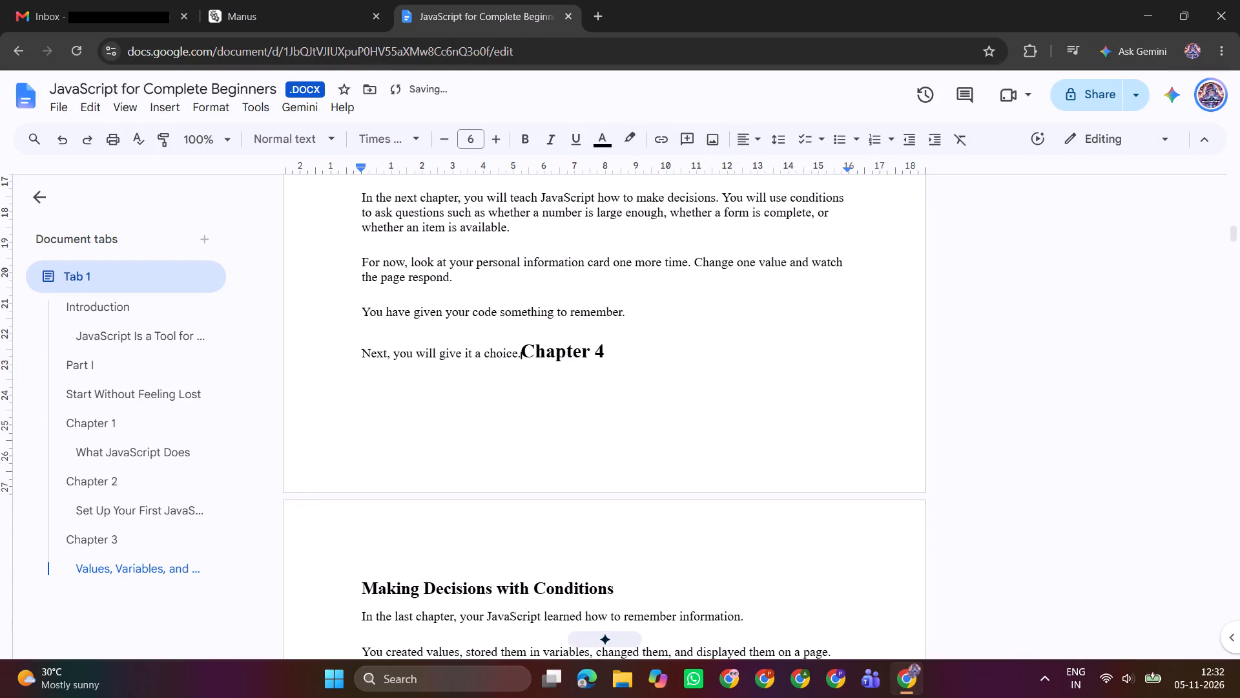
pyautogui.hotkey('ctrl', 'Return')
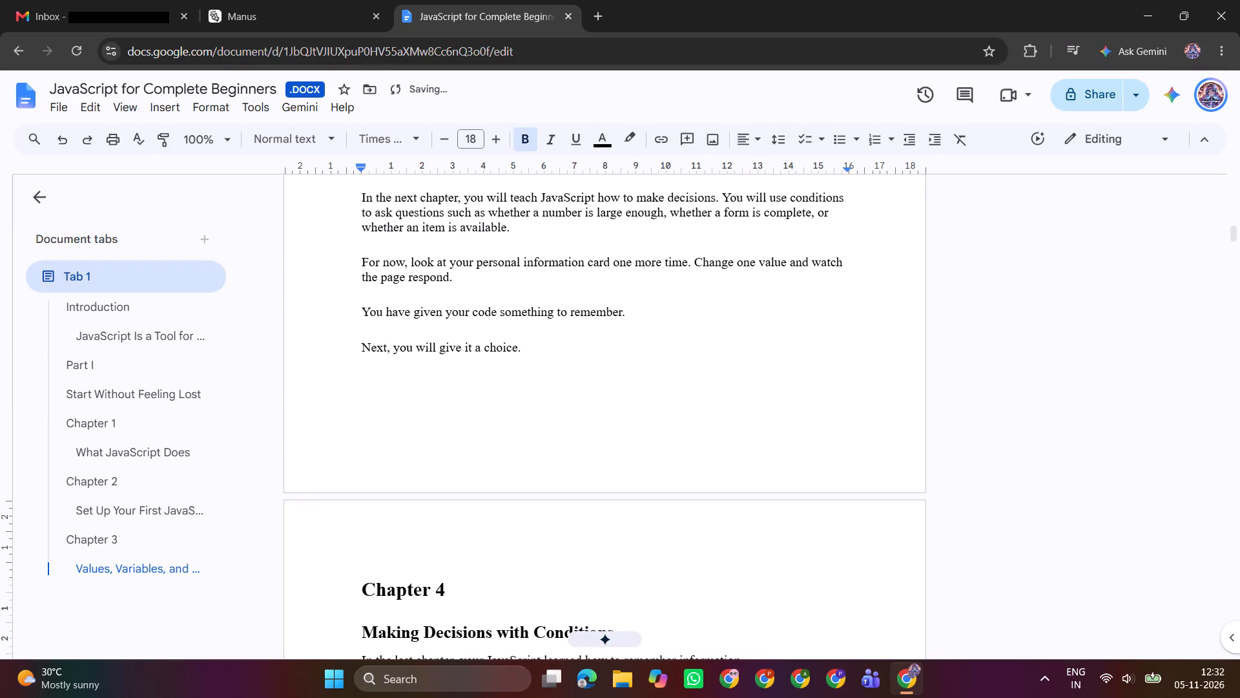
# Format the "Chapter 4" line as Heading 1 with font size 18 and black text.
pyautogui.scroll(-1, 489, 508)
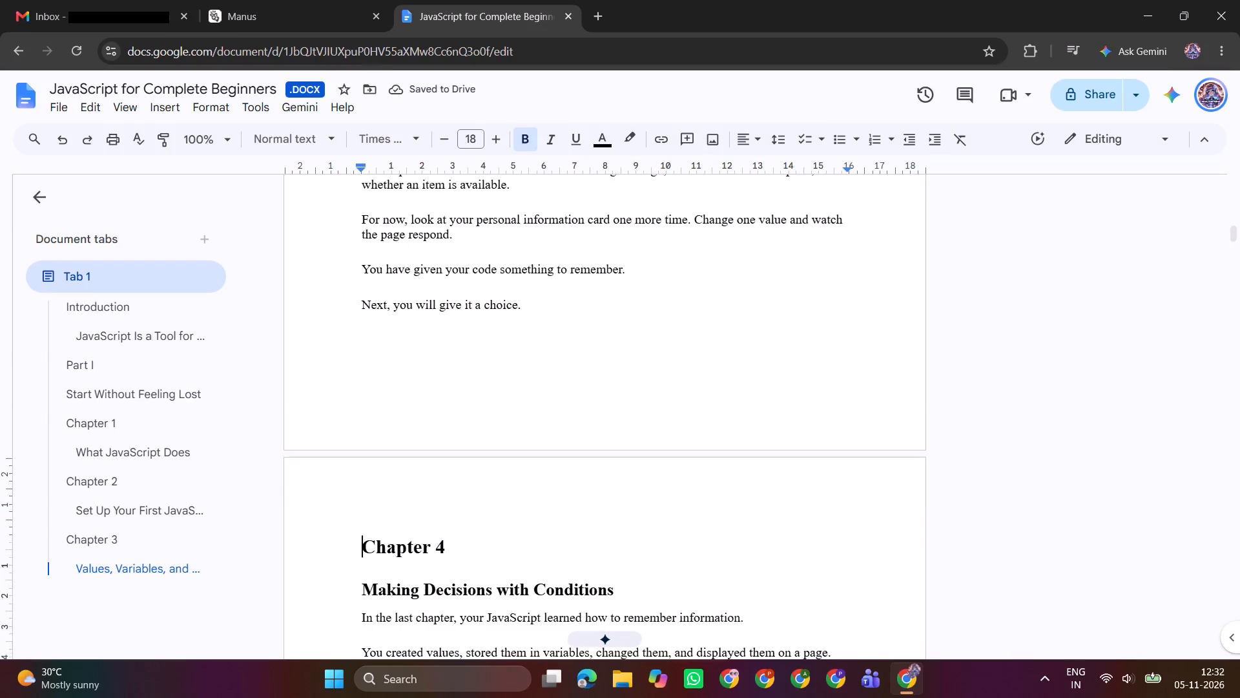
pyautogui.scroll(-1, 489, 508)
pyautogui.tripleClick(400, 494)
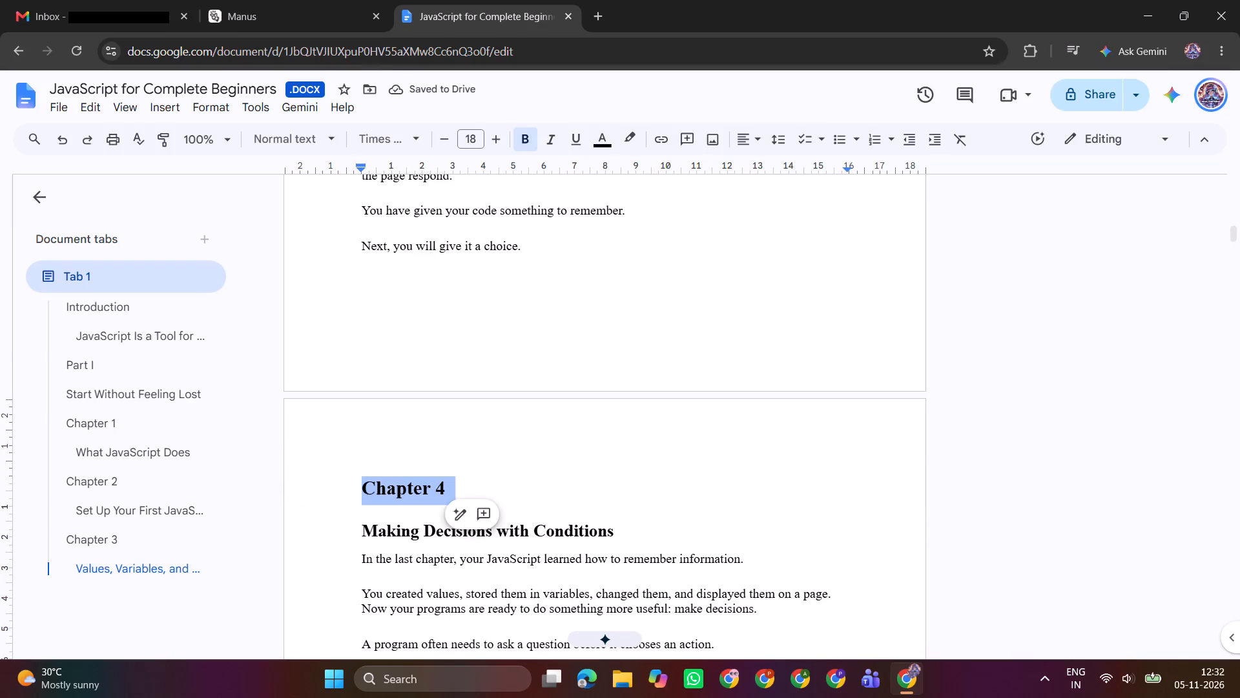
pyautogui.click(301, 131)
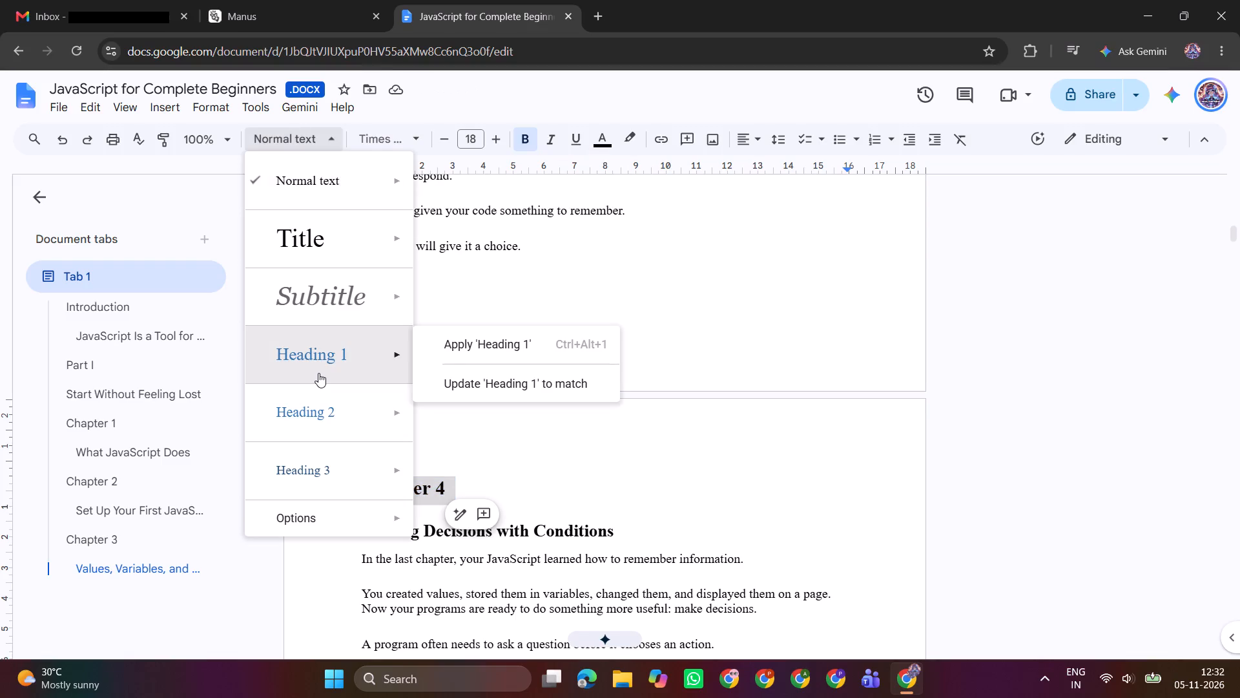
pyautogui.click(318, 373)
pyautogui.doubleClick(489, 132)
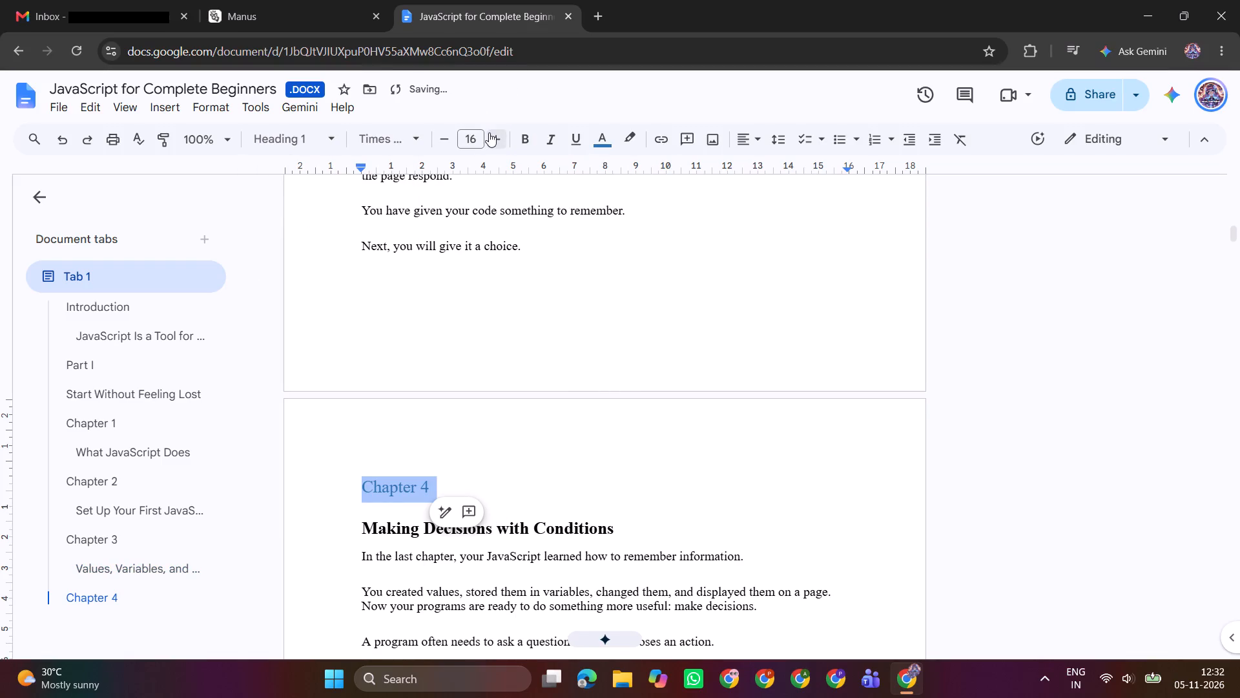
pyautogui.click(598, 136)
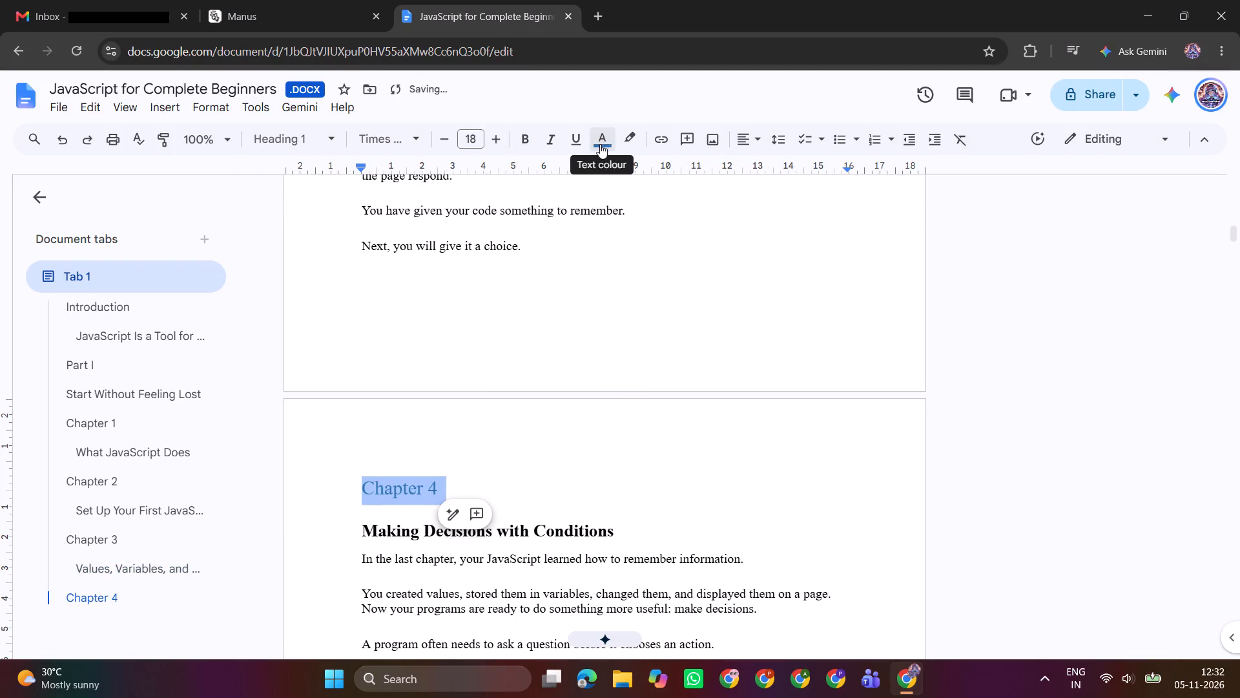
pyautogui.click(639, 354)
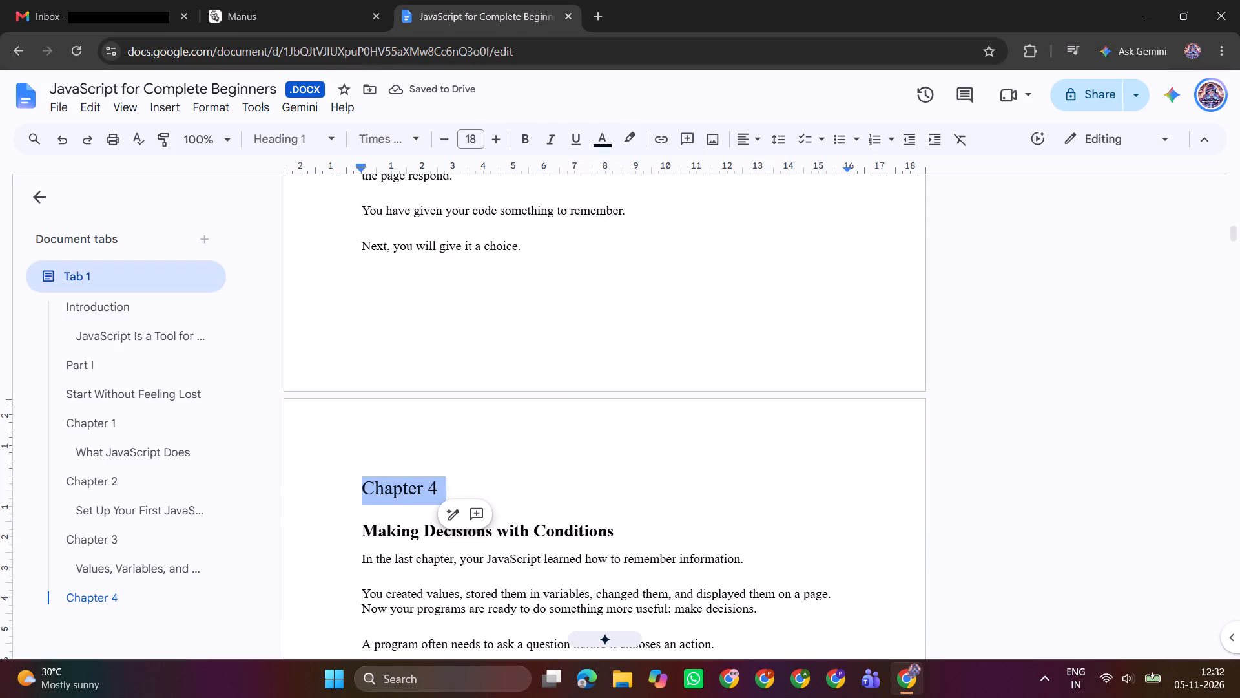
# Open the paragraph style choices for the "Making Decisions with Conditions" line under Chapter 4.
pyautogui.tripleClick(390, 530)
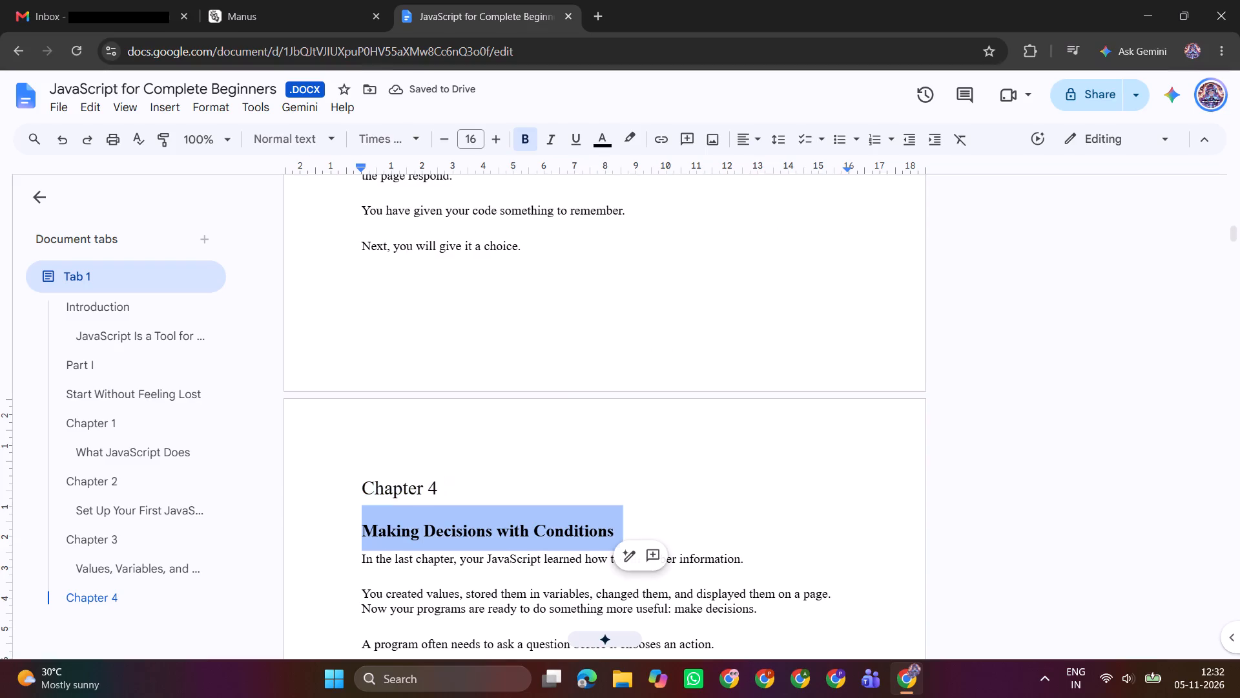
pyautogui.click(294, 131)
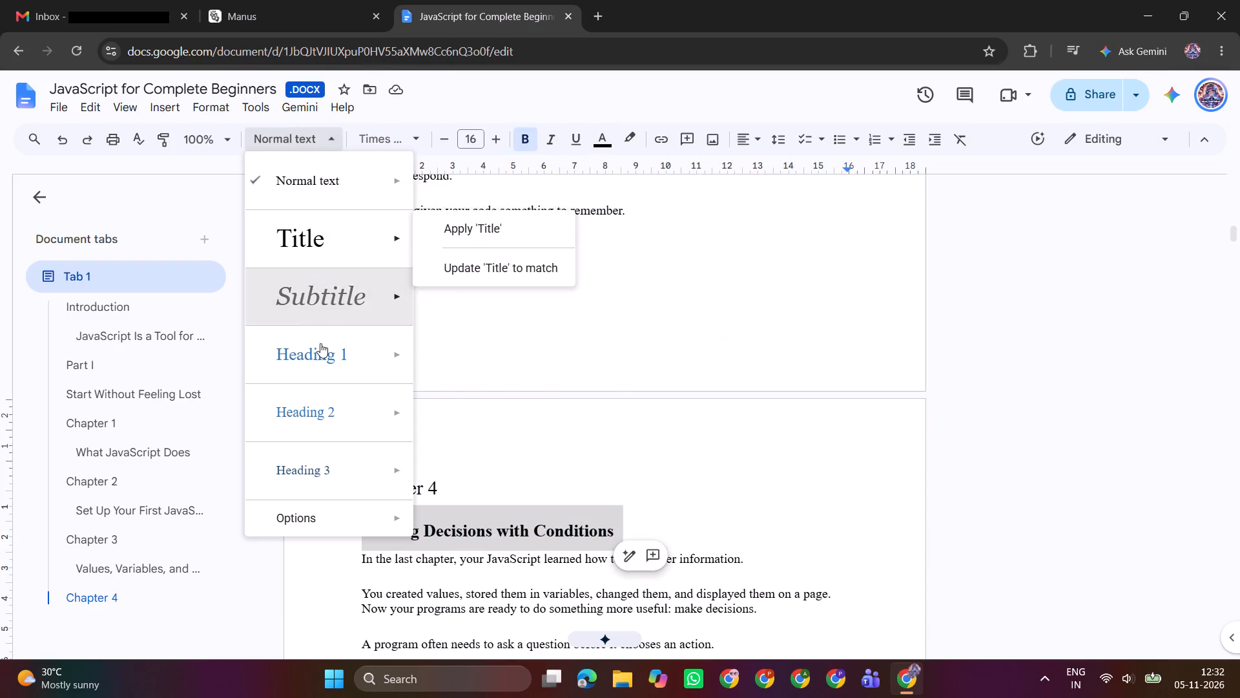
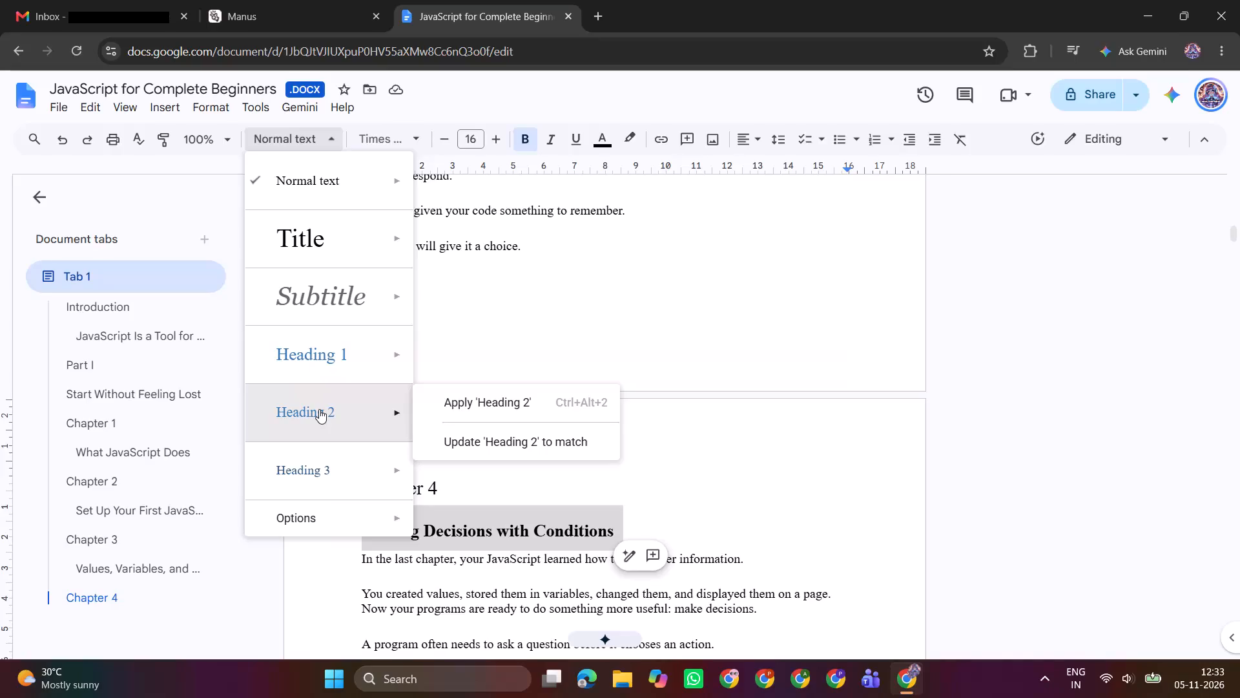
# Center-align the "Chapter 4" heading and the "Making Decisions with Conditions" line below it.
pyautogui.moveTo(356, 485); pyautogui.dragTo(356, 485)
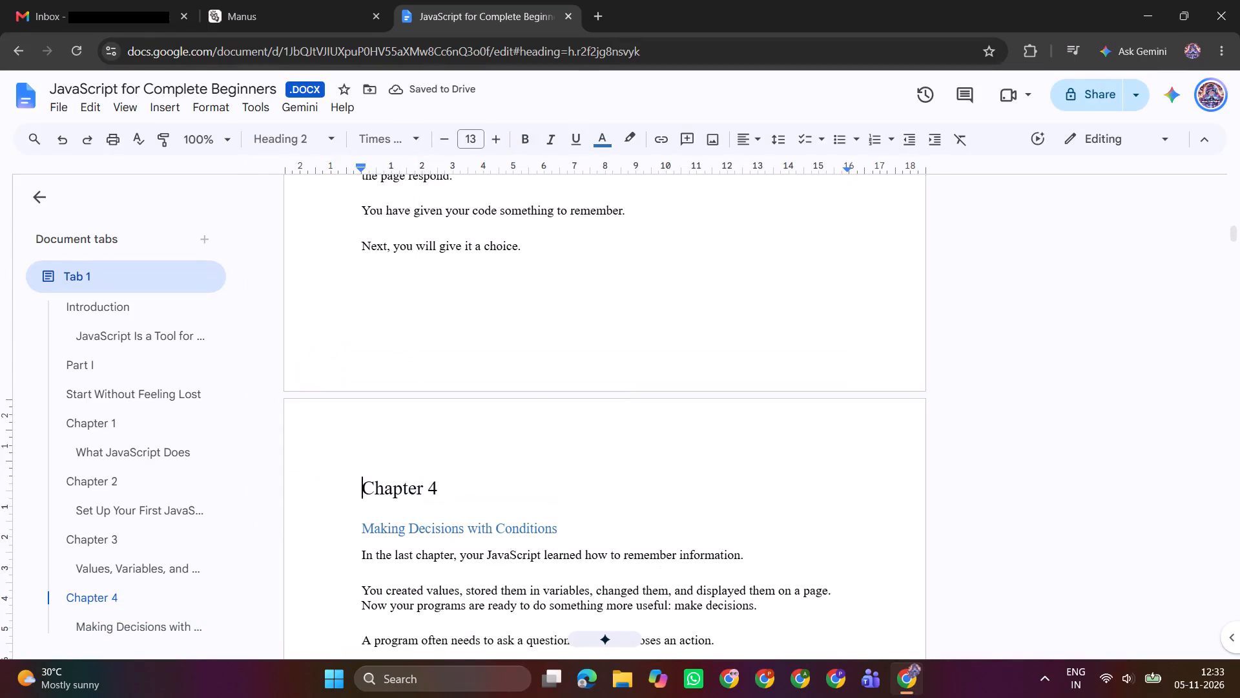
pyautogui.moveTo(356, 485); pyautogui.dragTo(561, 524)
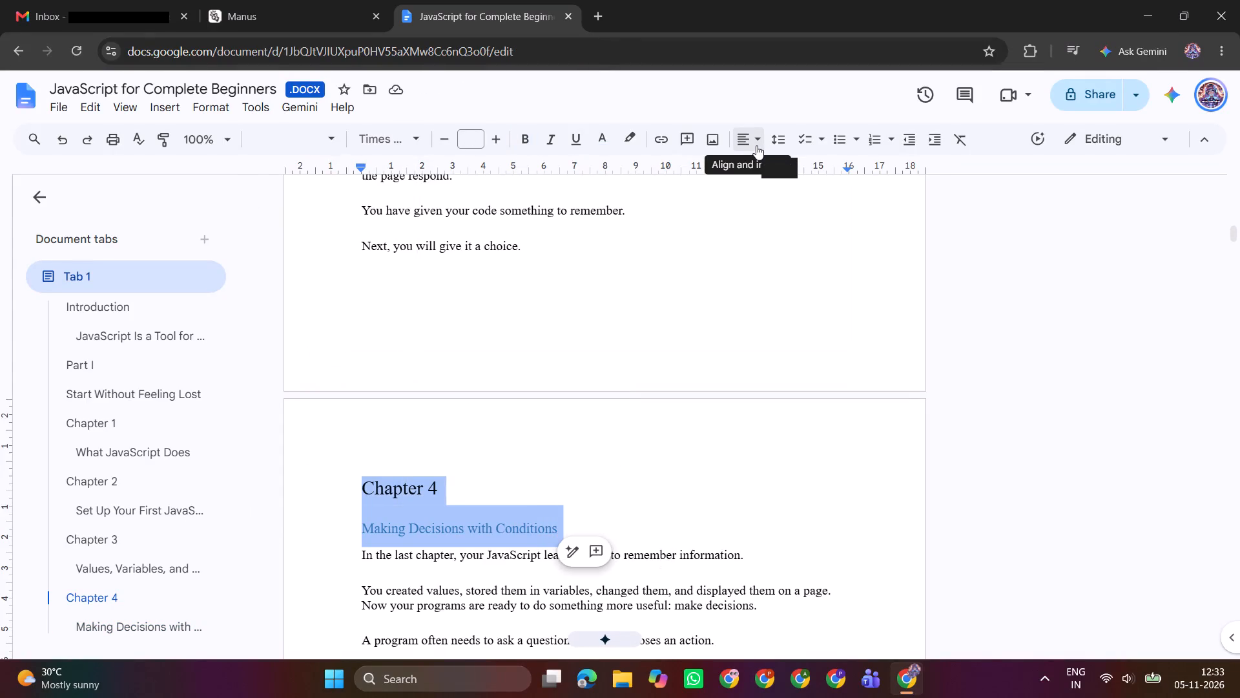
pyautogui.click(756, 145)
pyautogui.click(769, 171)
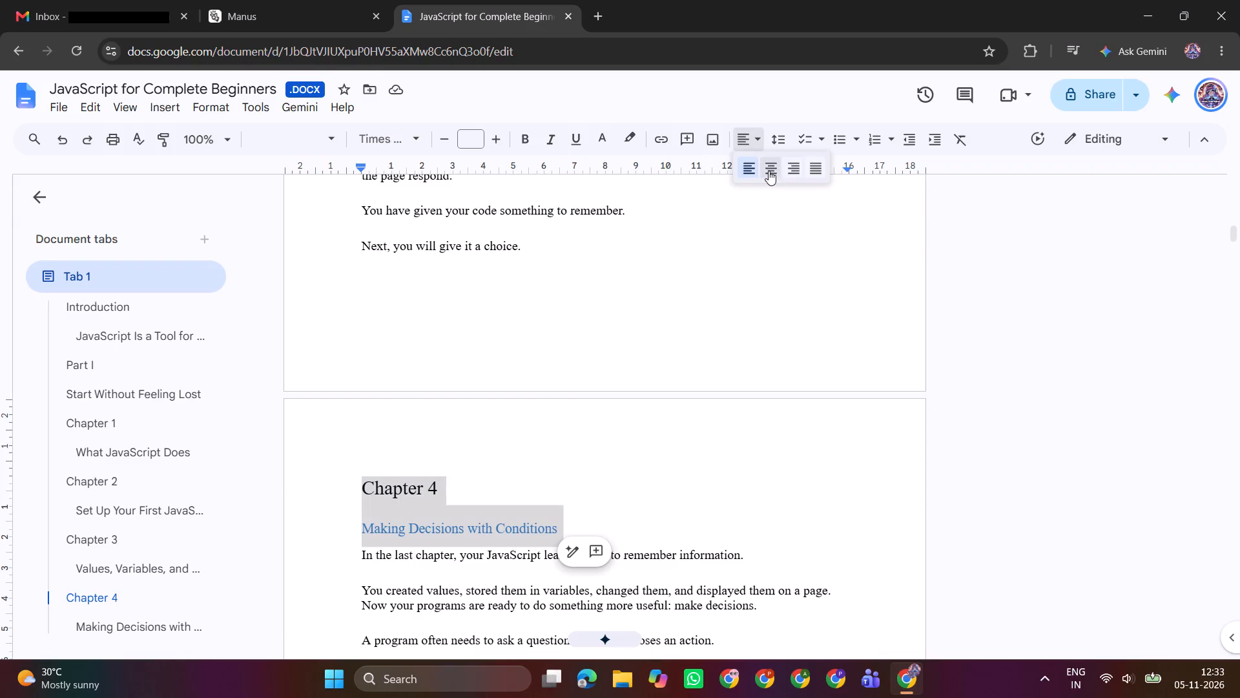
pyautogui.scroll(-2, 599, 402)
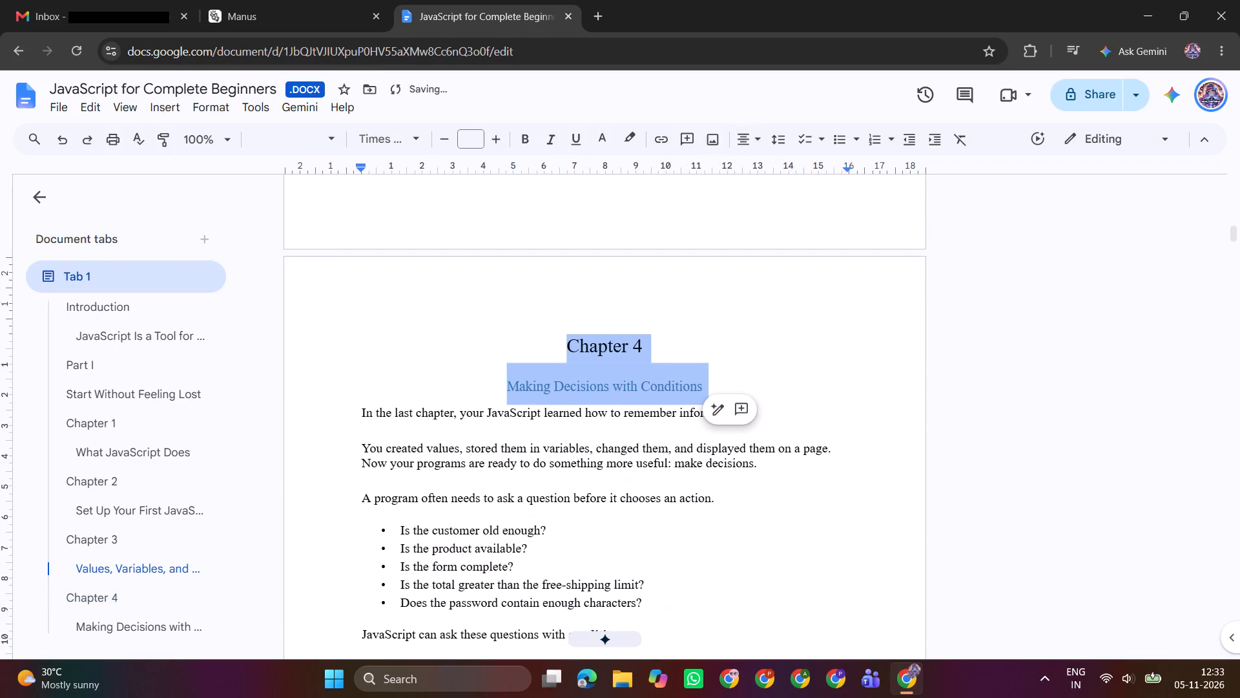
pyautogui.click(558, 448)
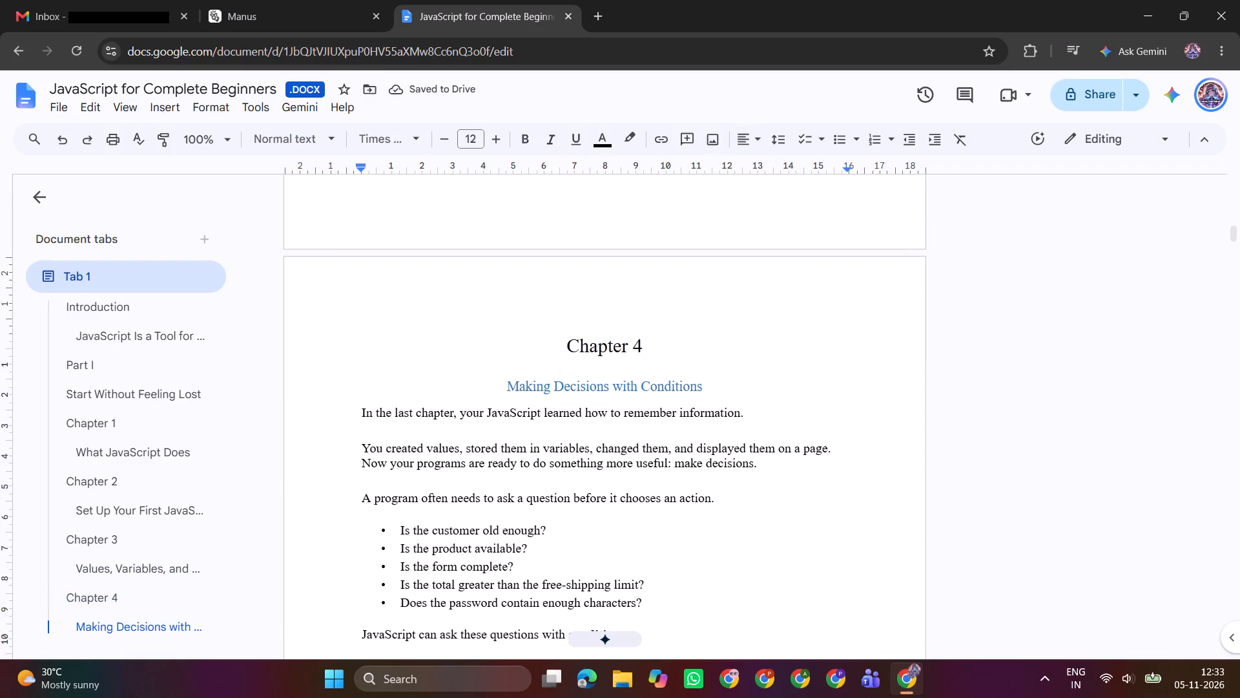
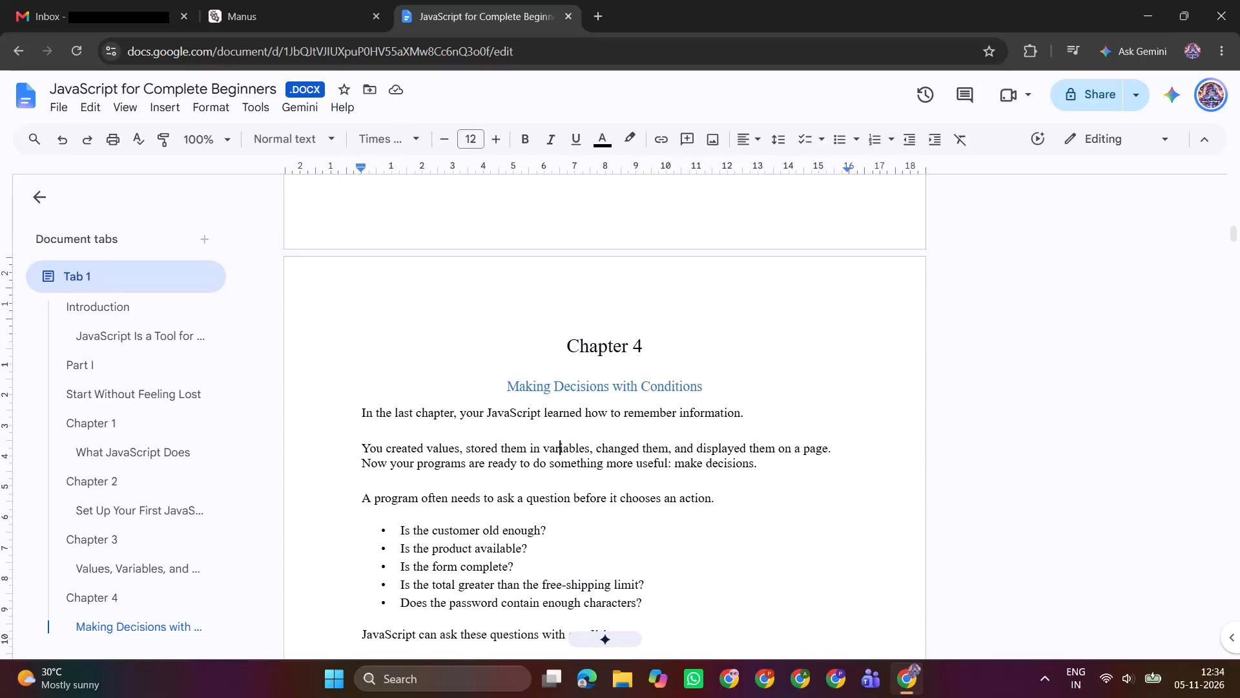
# Delete the divider line and its empty paragraph above the "Why Programs Need to Make Decisions" heading in Chapter 4.
pyautogui.click(602, 514)
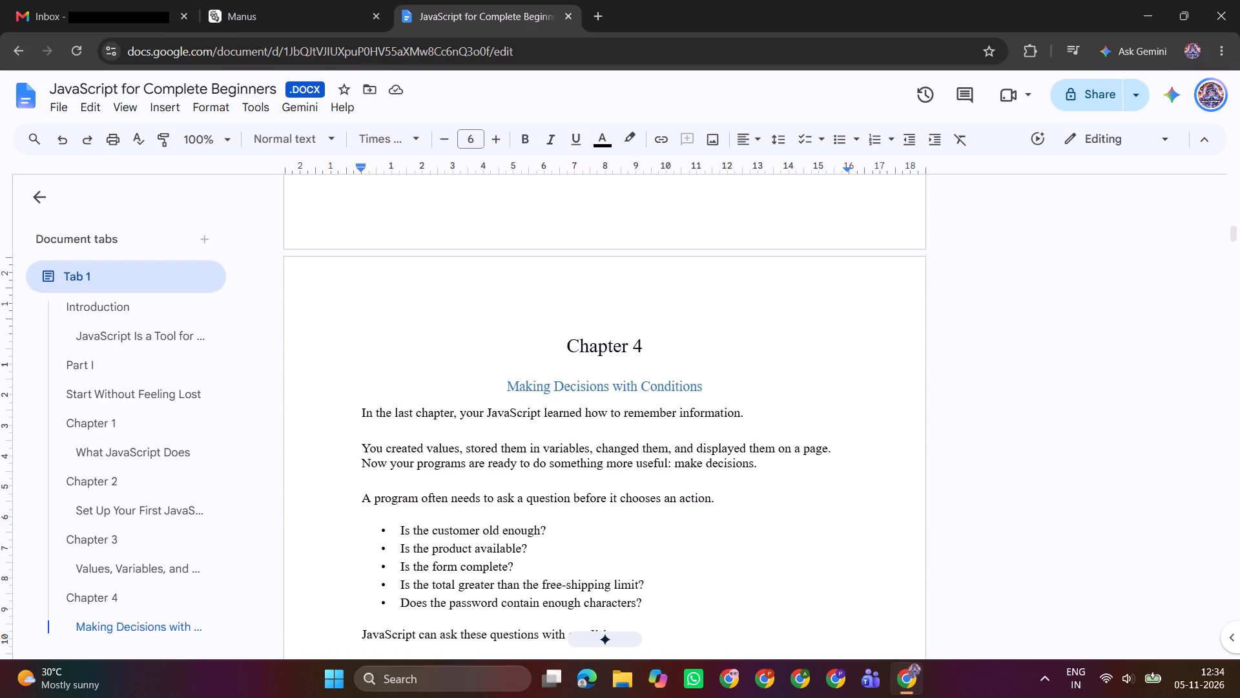
pyautogui.scroll(-2, 602, 514)
pyautogui.click(602, 514)
pyautogui.scroll(-2, 602, 514)
pyautogui.doubleClick(594, 494)
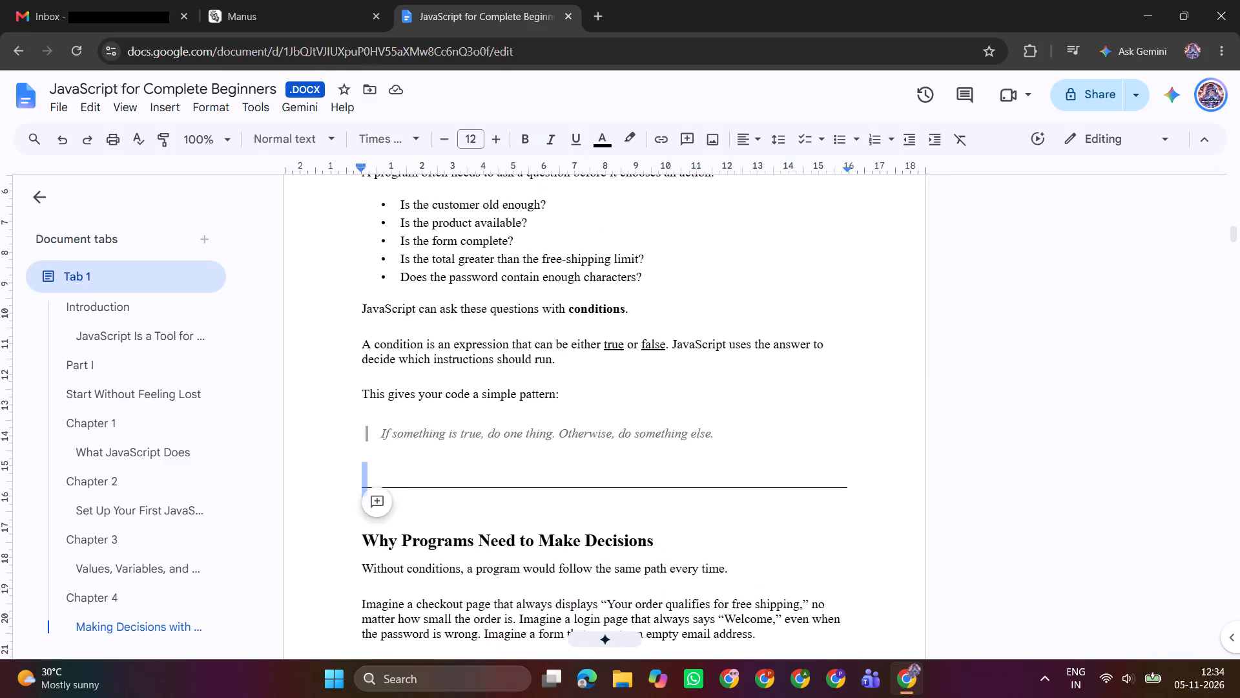
pyautogui.press('Delete')
pyautogui.press('Delete')
# Check the grammar suggestion for the flagged phrase "Because age" below the adult-age code example, without applying it.
pyautogui.scroll(-2, 594, 494)
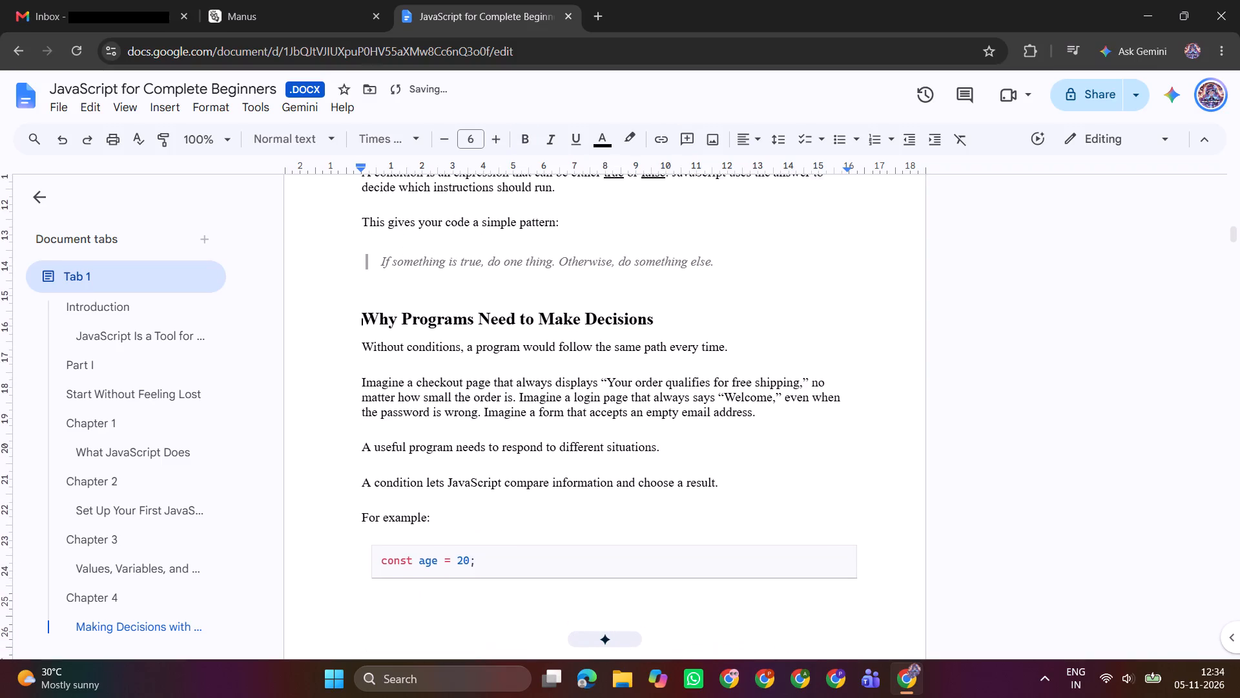
pyautogui.scroll(-4, 552, 509)
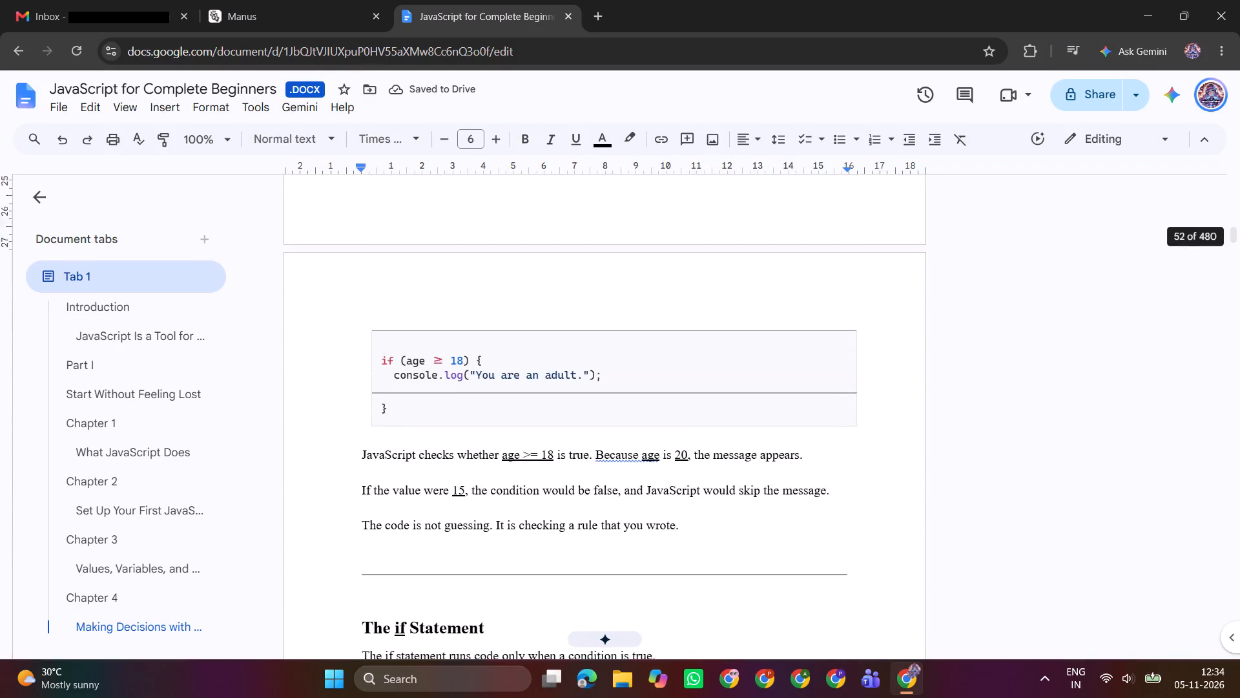
pyautogui.click(624, 431)
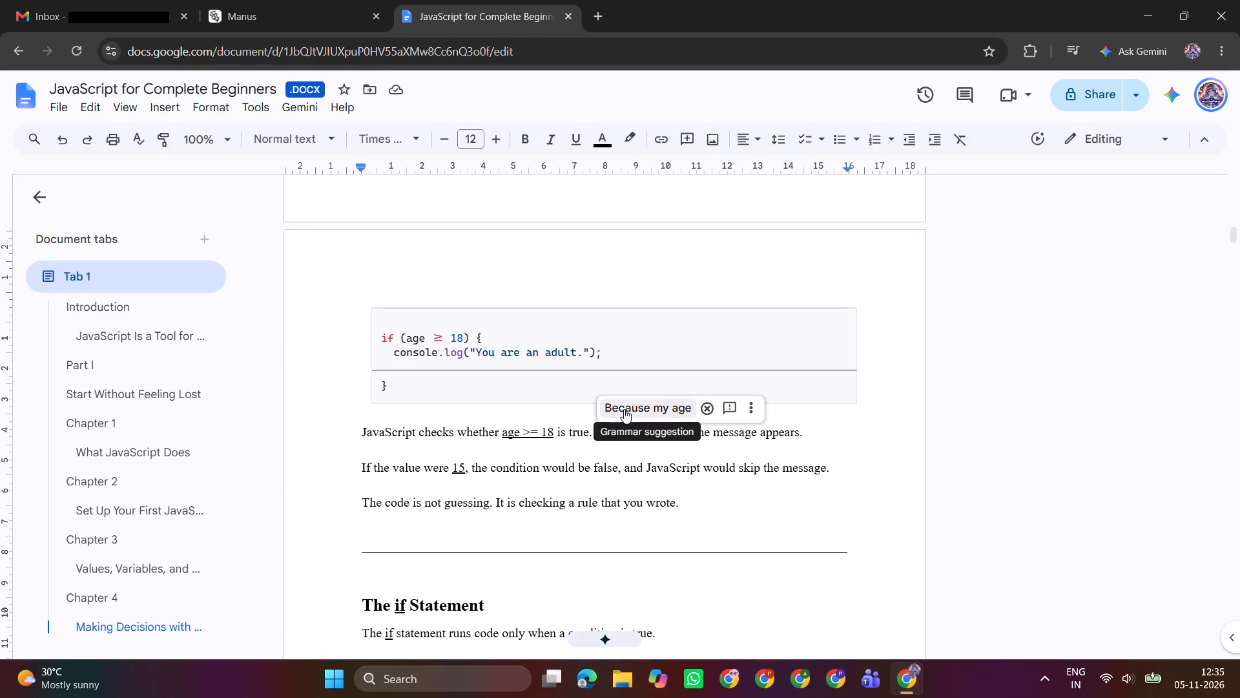
pyautogui.click(625, 456)
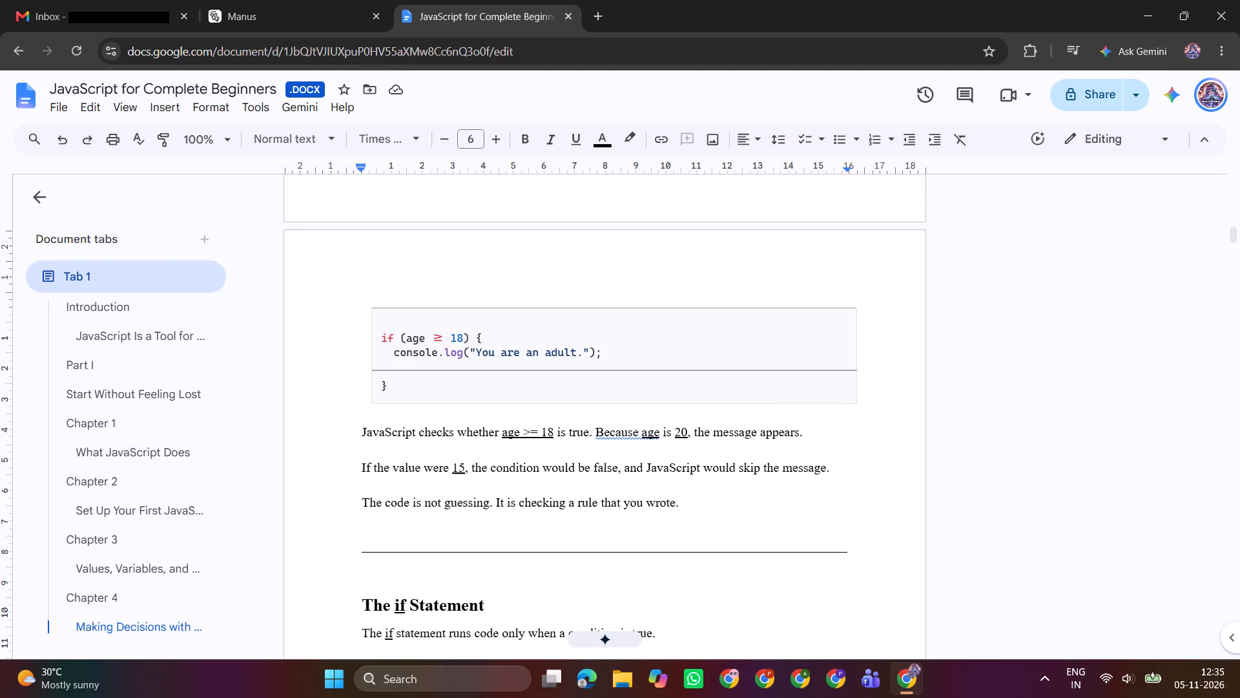
# Delete the divider line and its empty paragraph above the "The if Statement" heading.
pyautogui.scroll(-1, 625, 456)
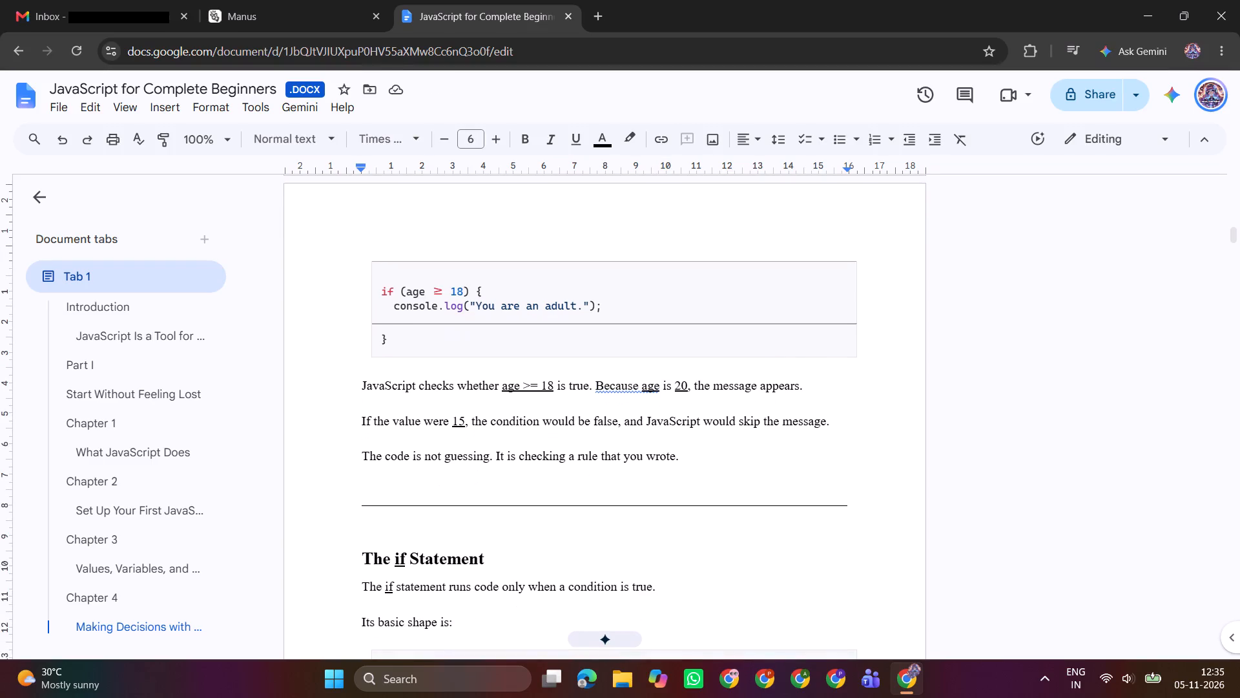
pyautogui.doubleClick(572, 500)
pyautogui.press('Delete')
pyautogui.press('Delete')
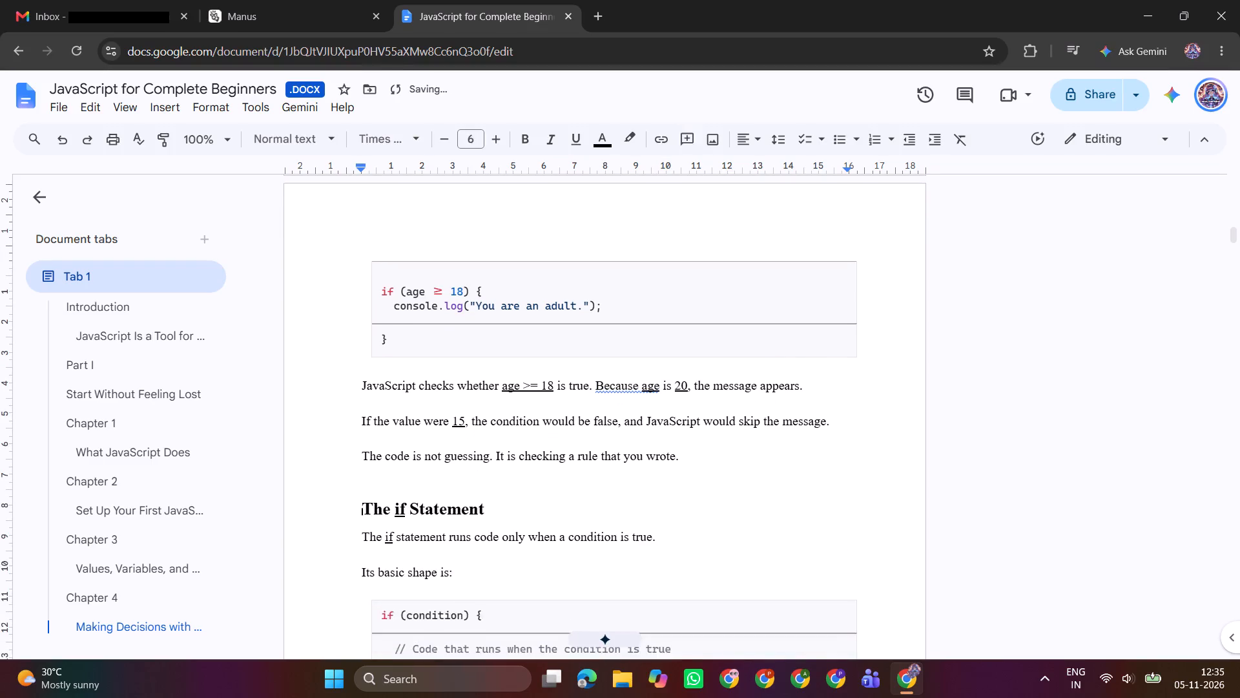
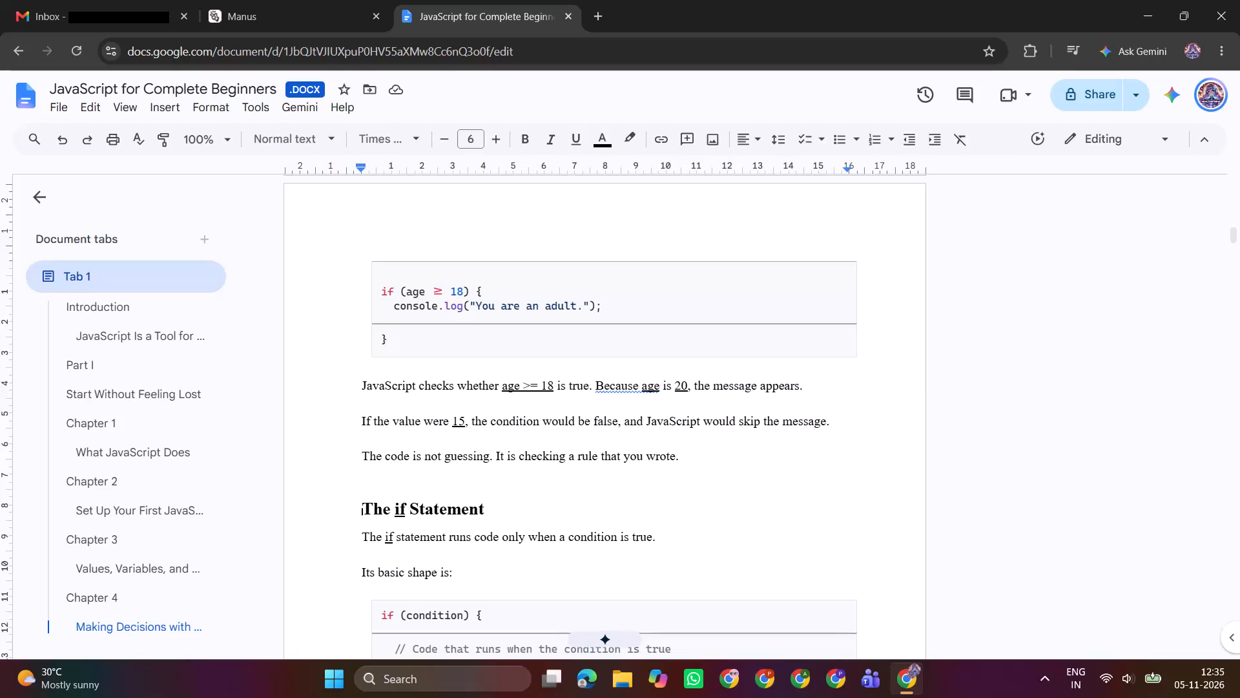
# Delete the divider line and its empty paragraph above the "Comparing Numbers" heading in Chapter 4.
pyautogui.scroll(-2, 662, 477)
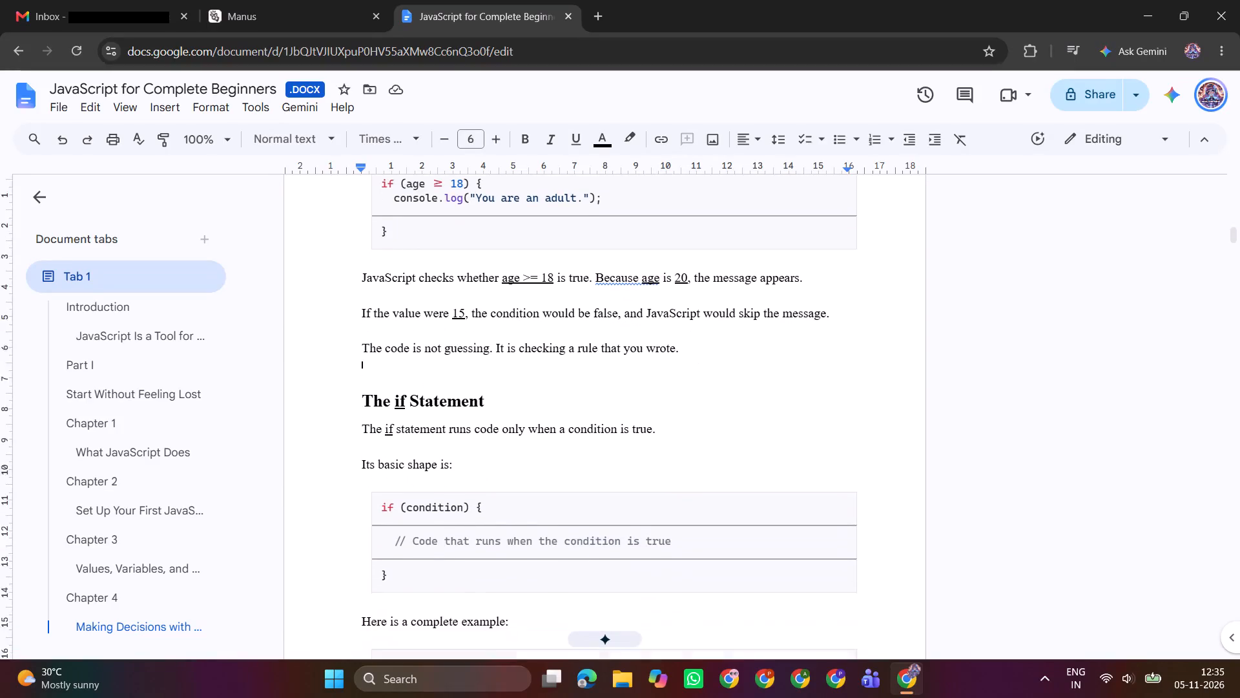
pyautogui.scroll(-4, 662, 477)
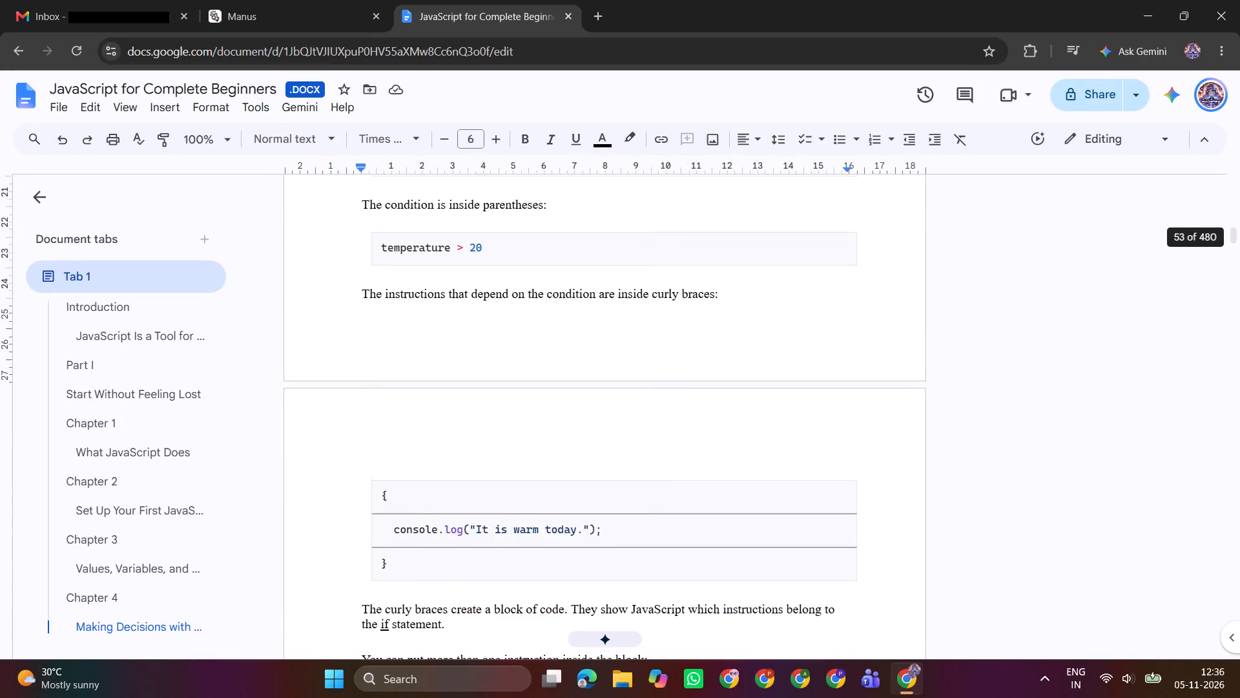
pyautogui.scroll(-3, 662, 477)
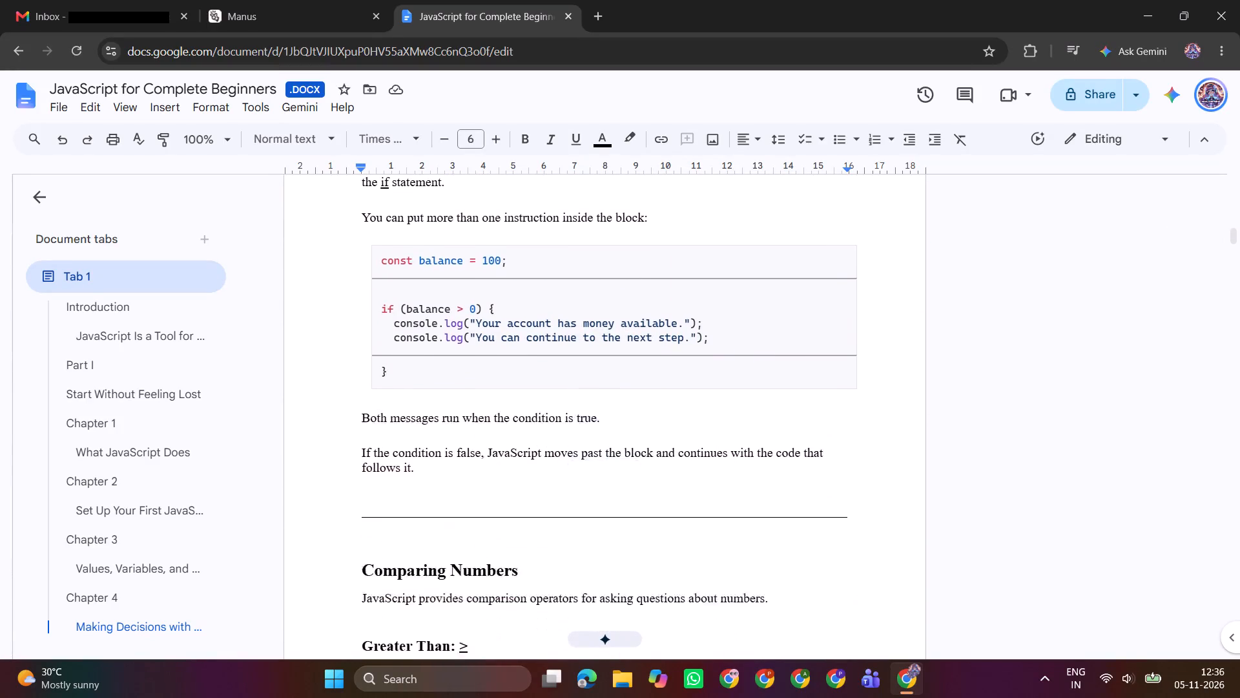
pyautogui.scroll(-1, 662, 477)
pyautogui.doubleClick(630, 438)
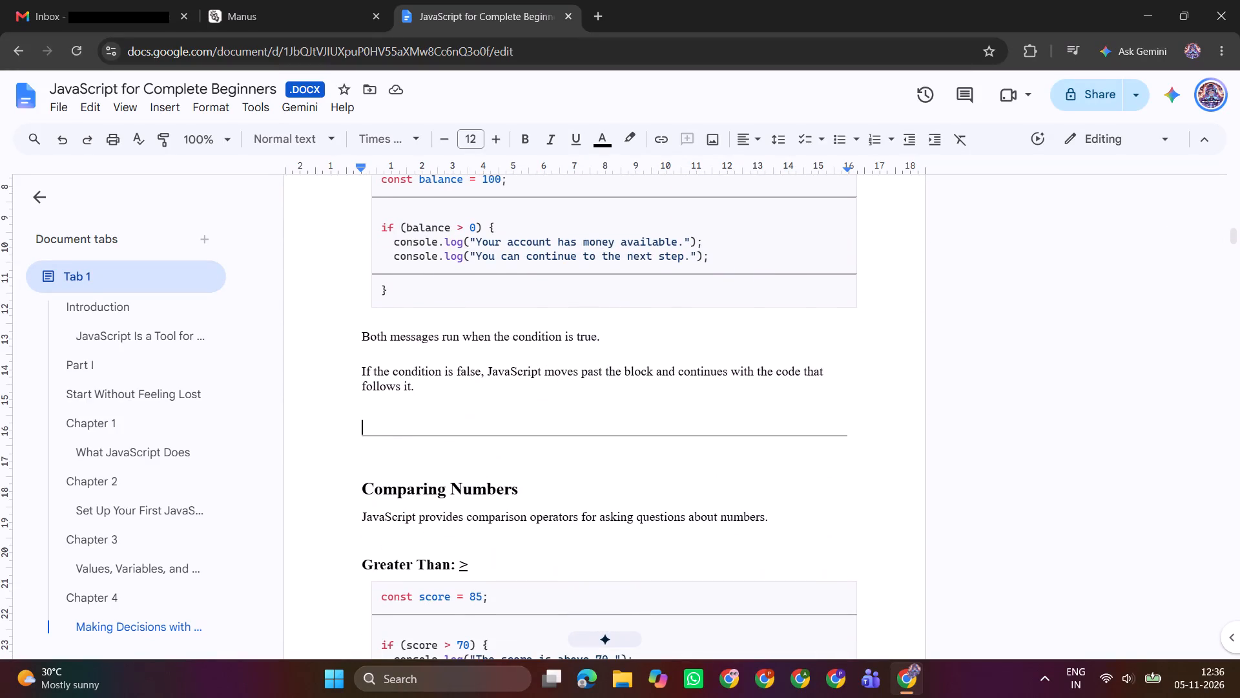
pyautogui.press('Delete')
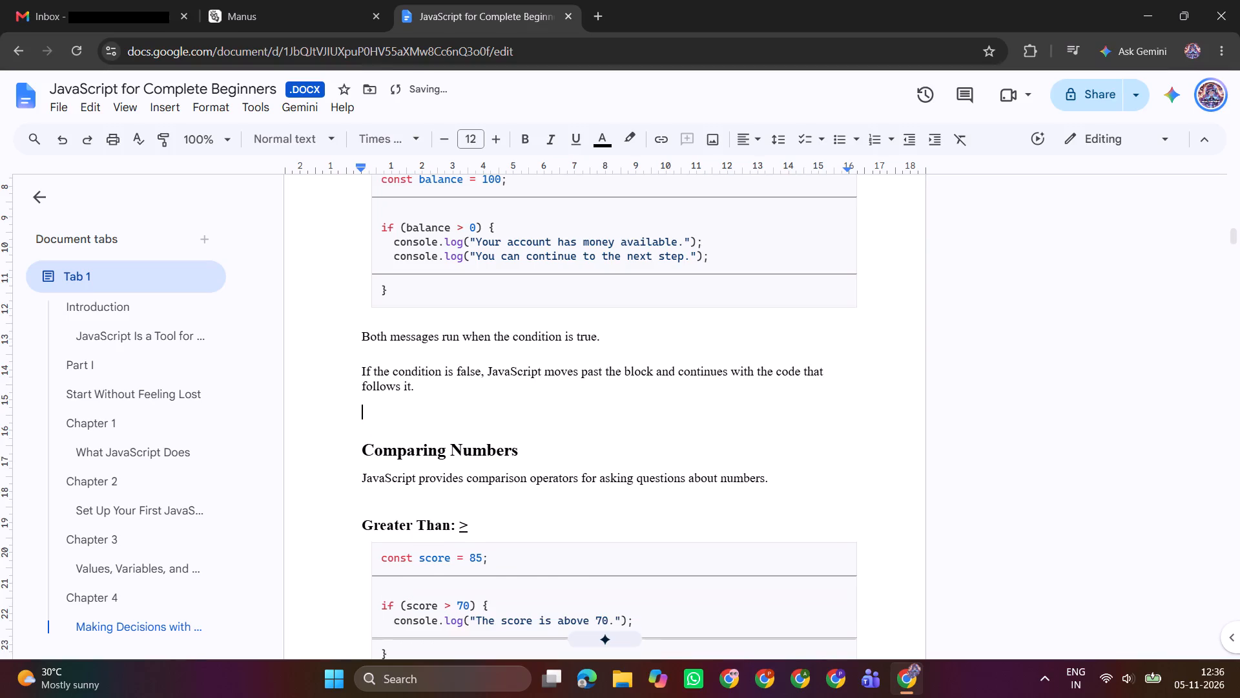
pyautogui.press('Delete')
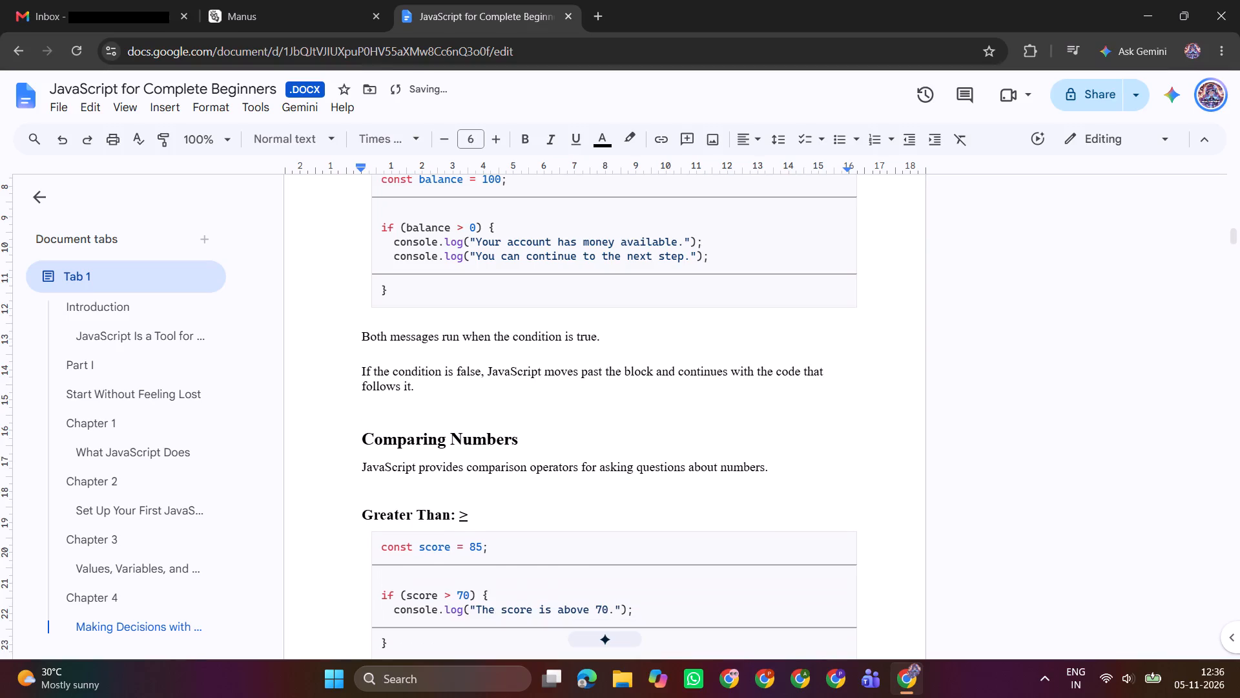
# Check the grammar suggestion for the flagged phrase "whether score" above the "Less Than" heading, without applying it.
pyautogui.scroll(-3, 630, 438)
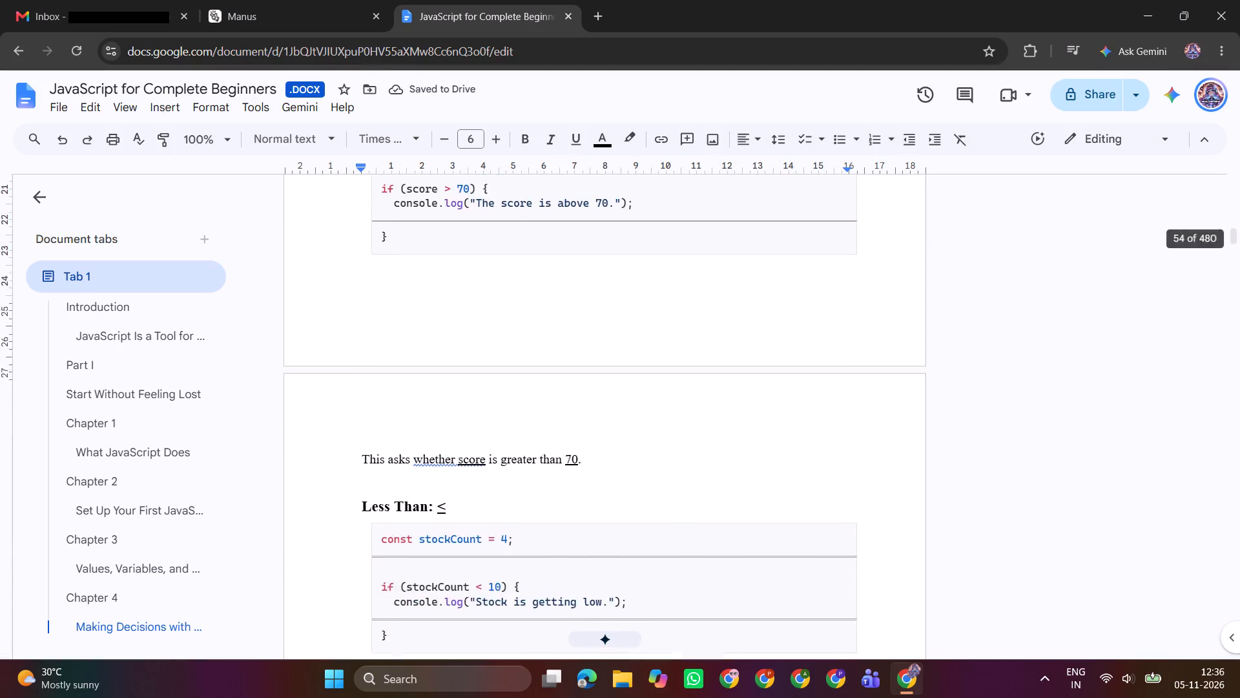
pyautogui.click(449, 402)
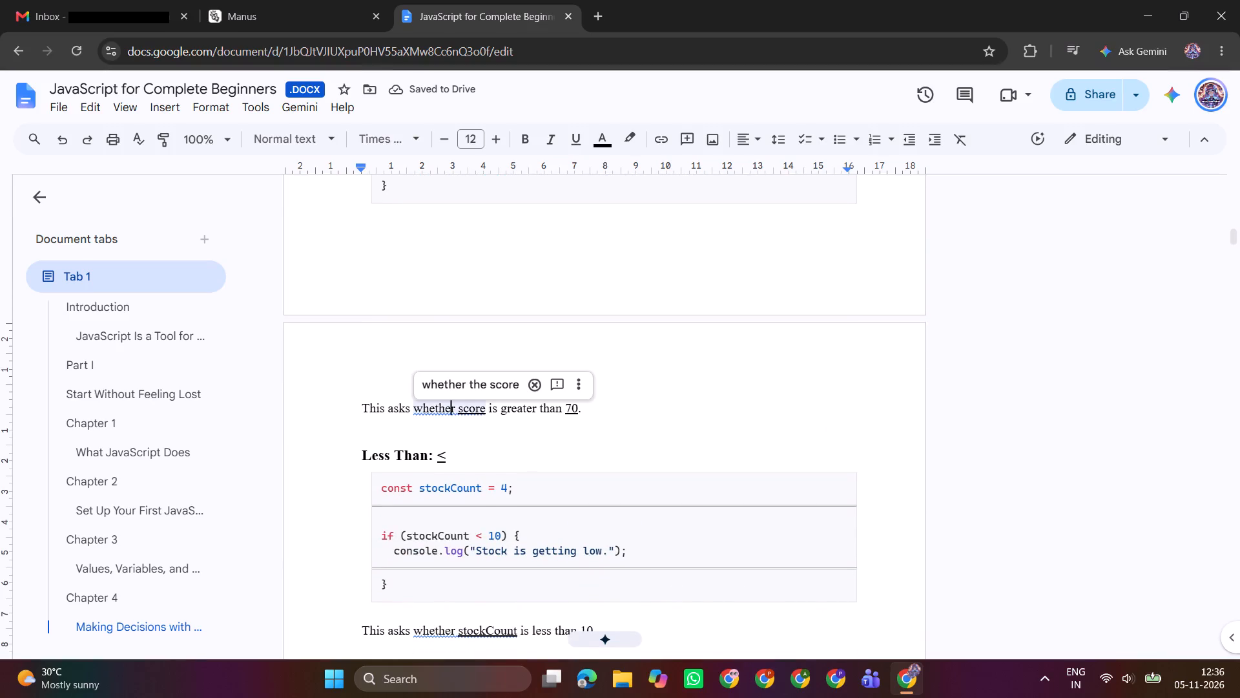
pyautogui.click(533, 457)
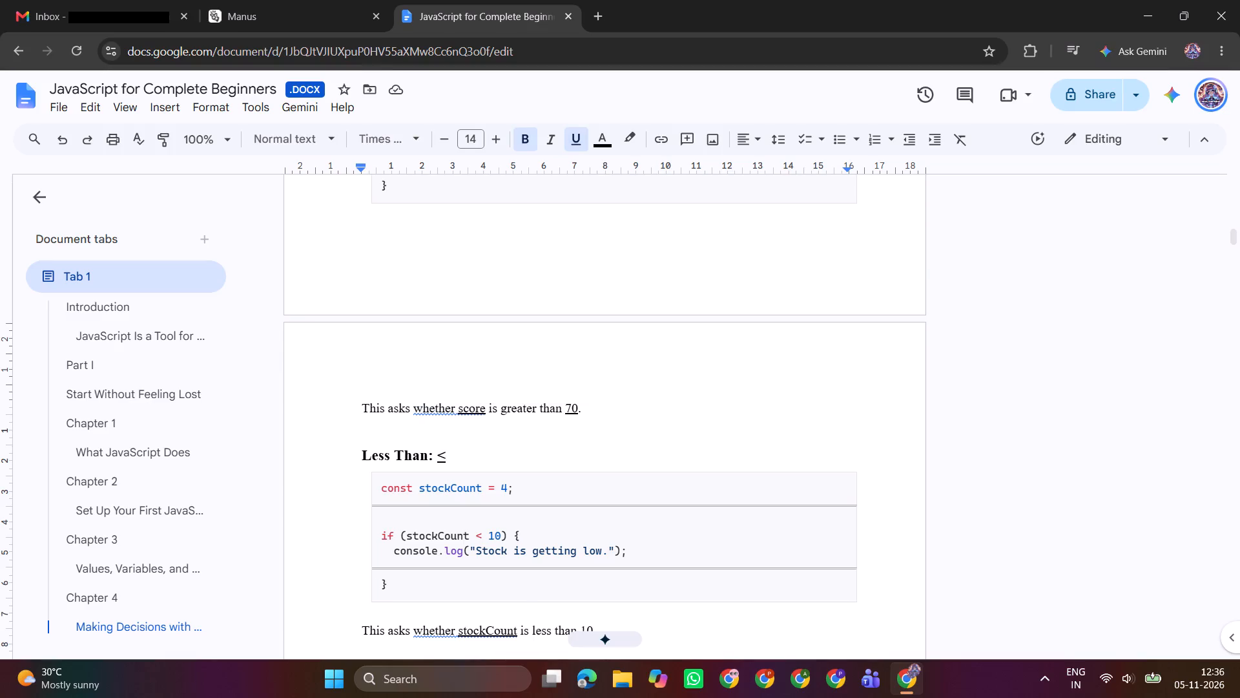
# Review the comparison operator sections from "Less Than" through "Not Equal" and the list of most useful operators.
pyautogui.scroll(-2, 533, 457)
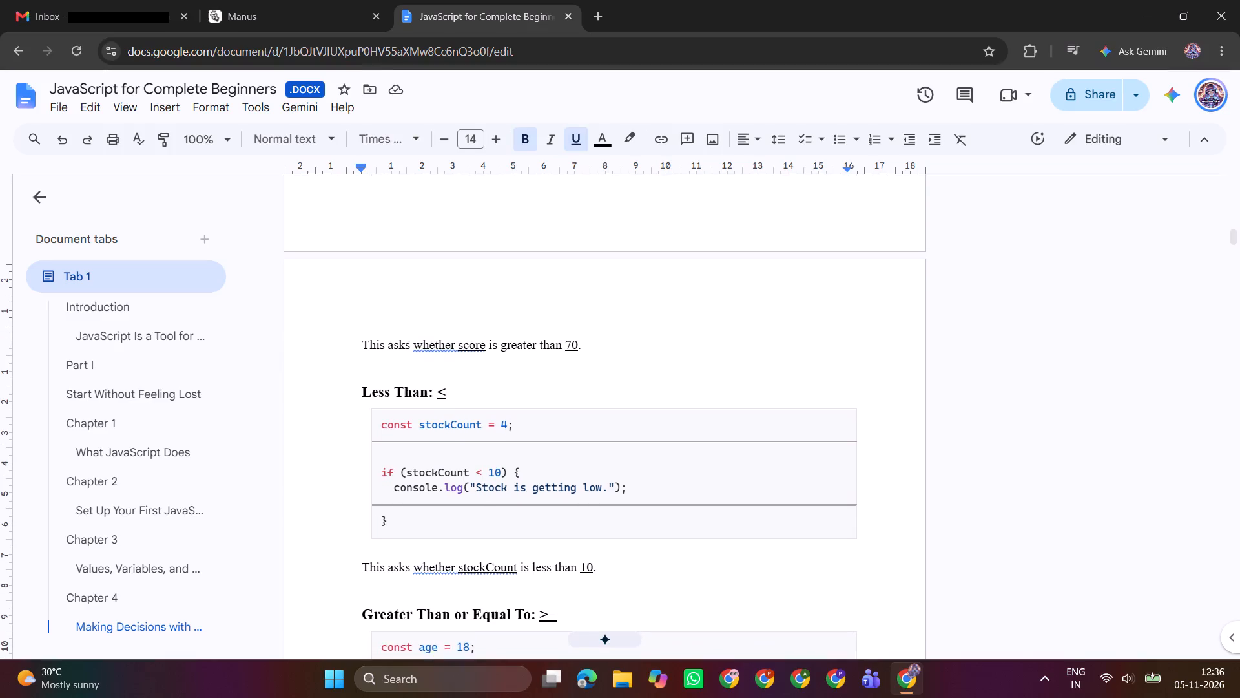
pyautogui.scroll(-1, 533, 457)
pyautogui.scroll(-1, 480, 472)
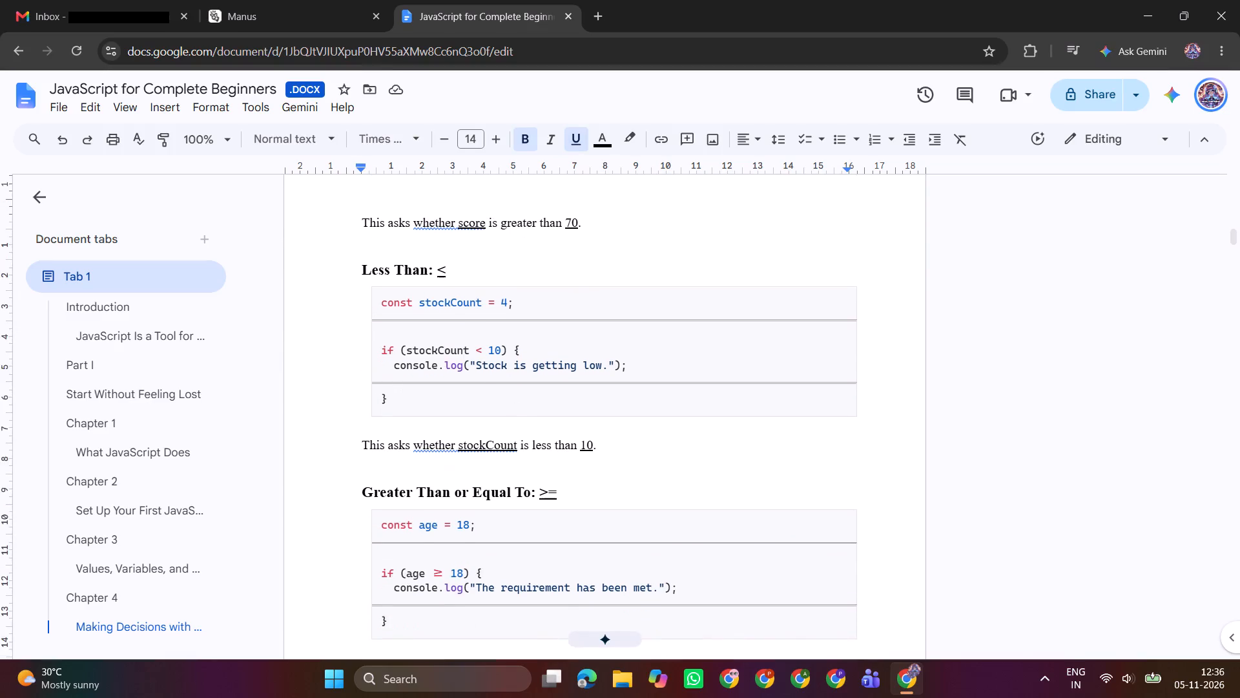
pyautogui.scroll(-3, 480, 472)
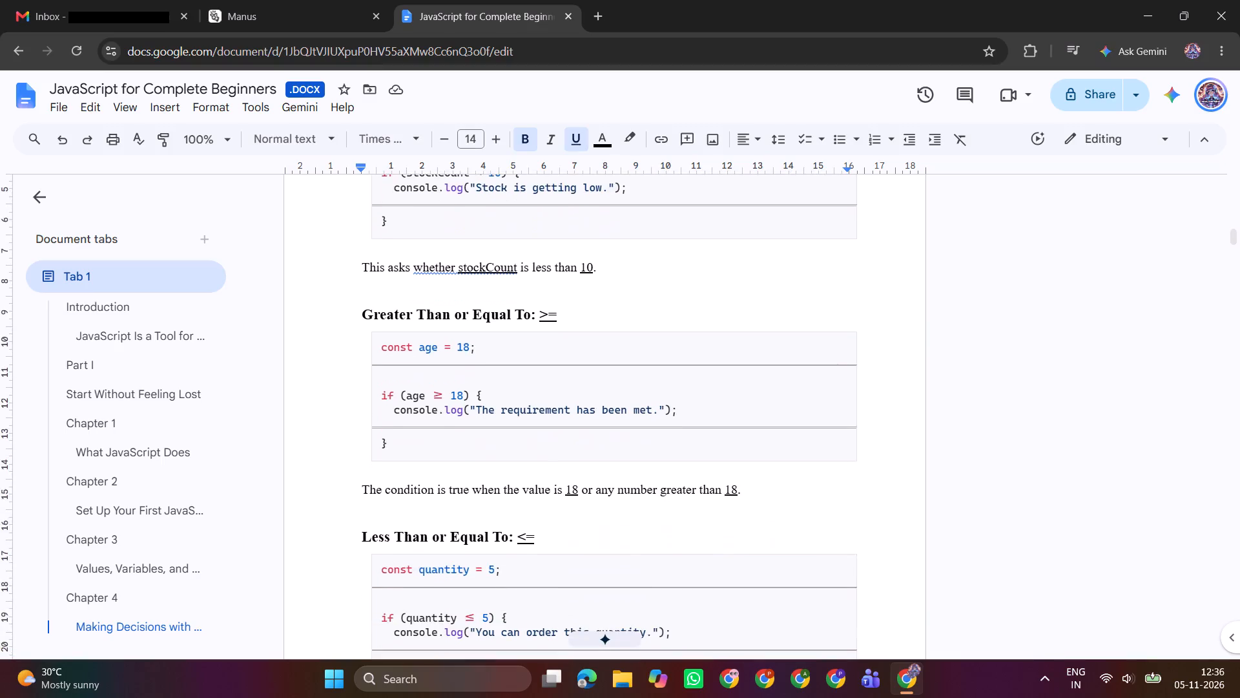
pyautogui.scroll(-1, 480, 472)
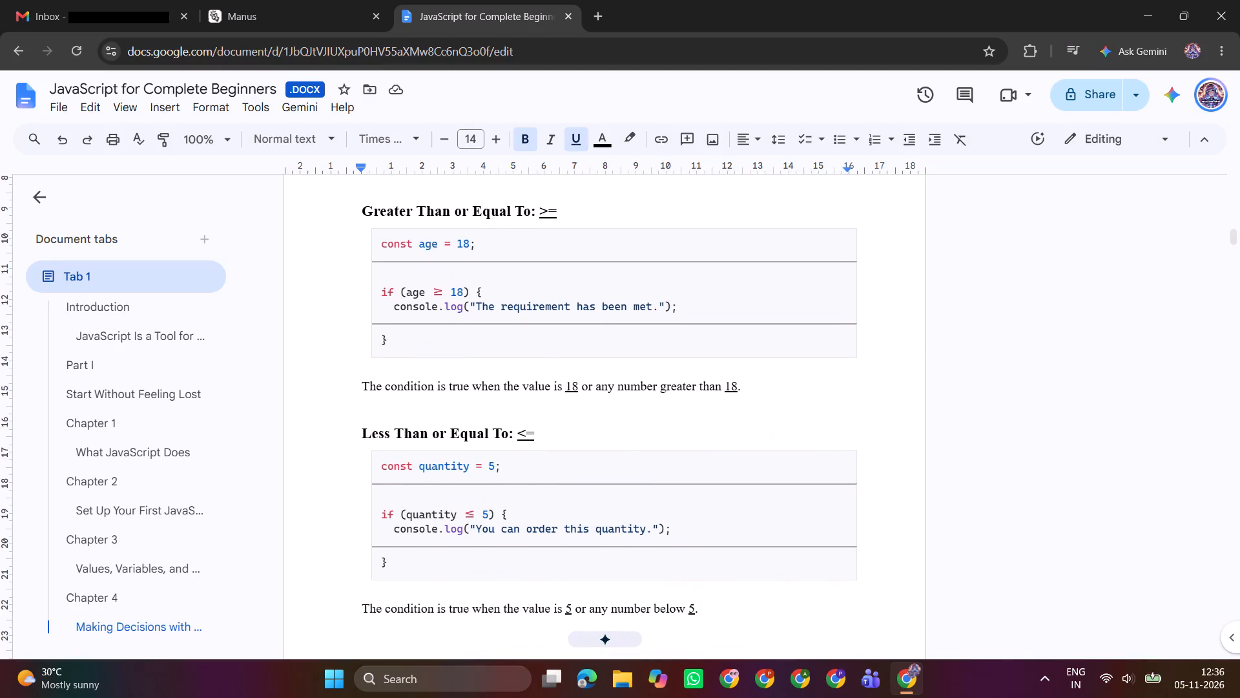
pyautogui.scroll(-1, 480, 472)
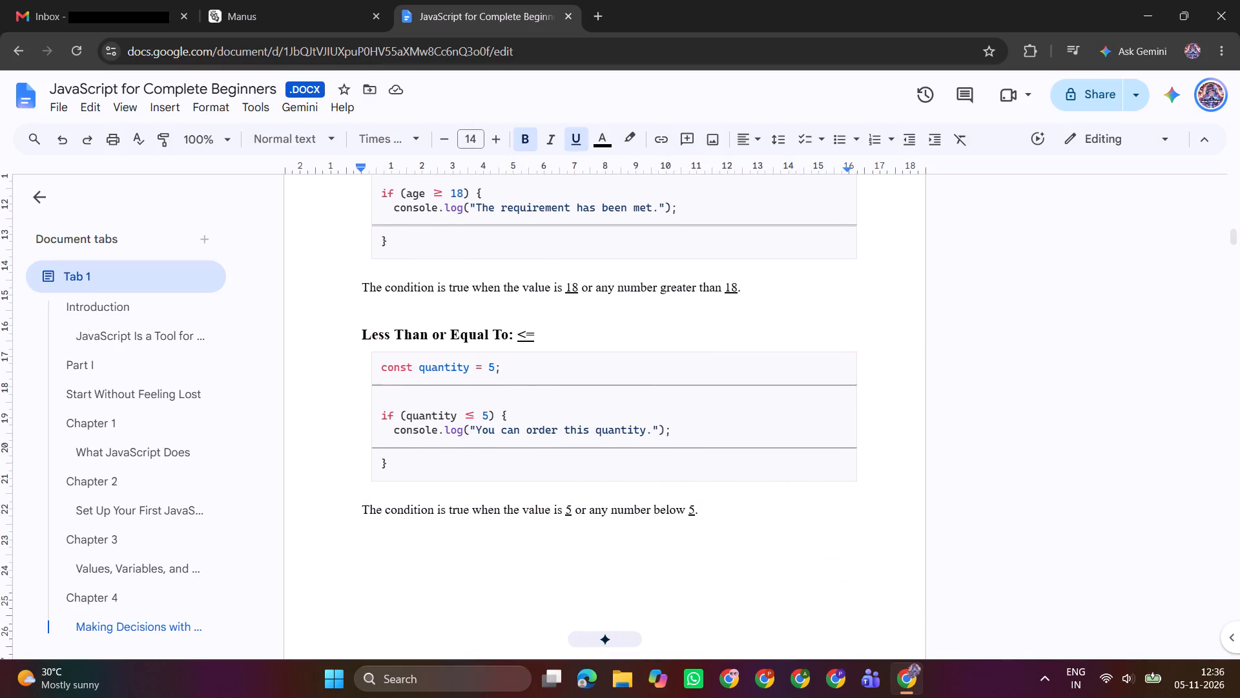
pyautogui.scroll(-3, 480, 472)
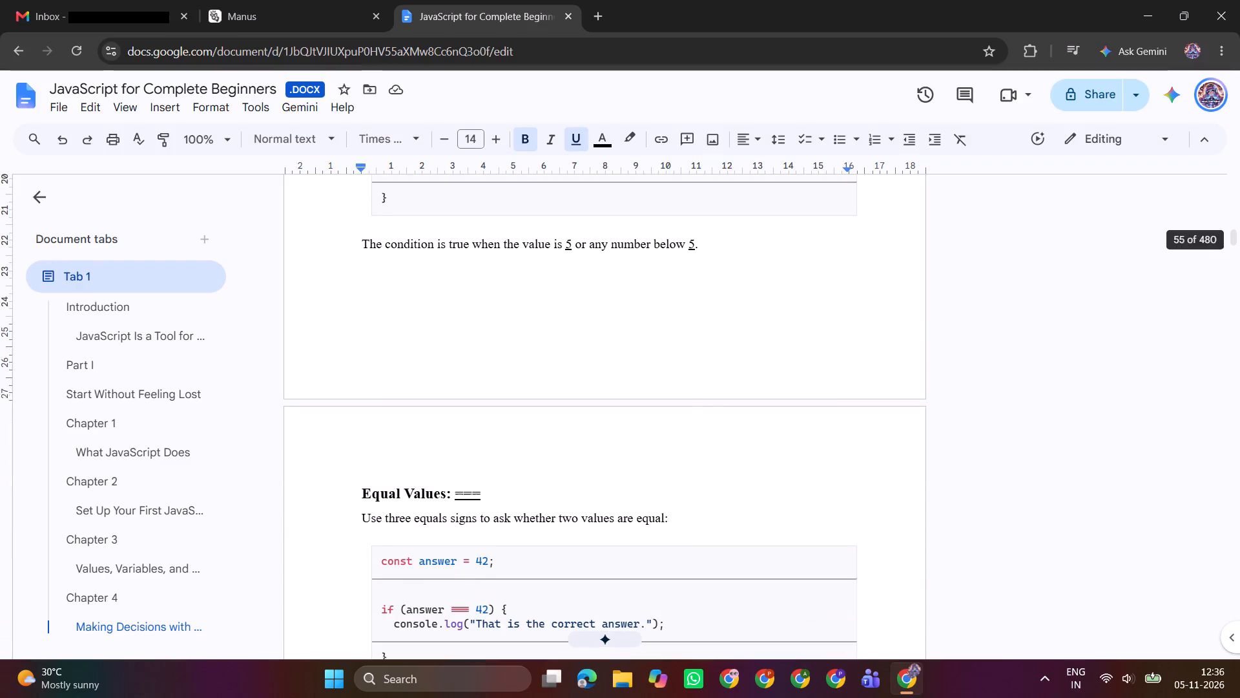
pyautogui.click(491, 506)
pyautogui.scroll(-2, 491, 506)
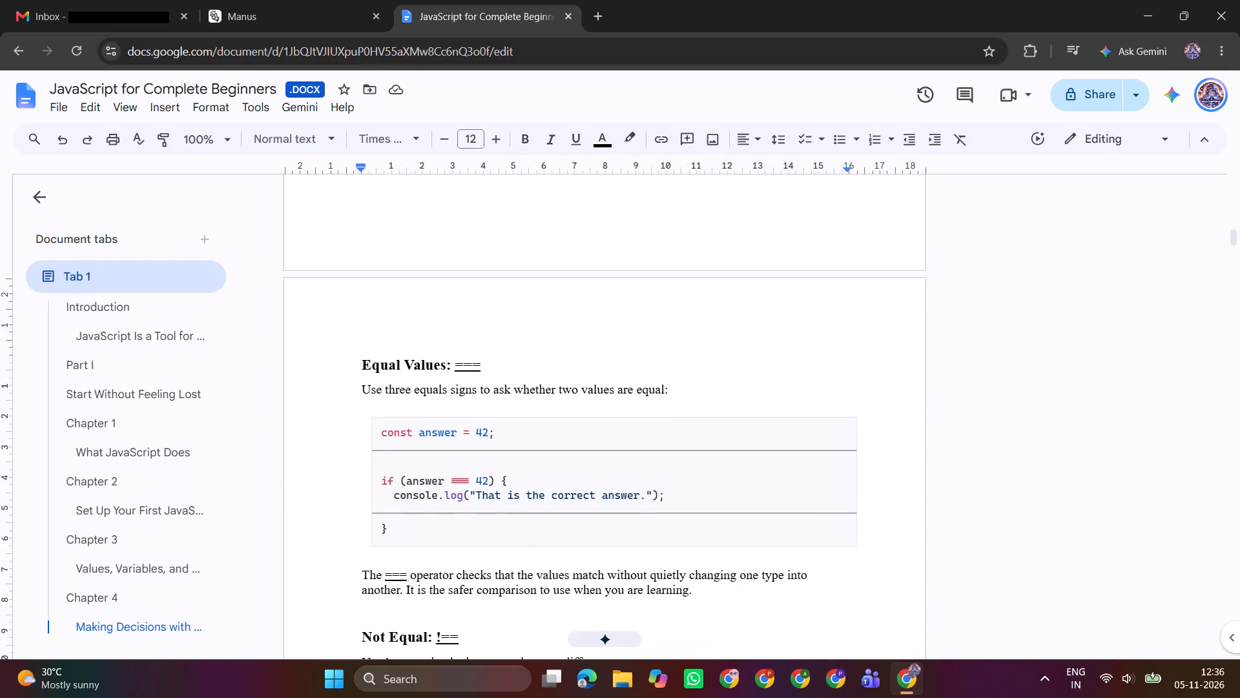
pyautogui.scroll(-3, 491, 506)
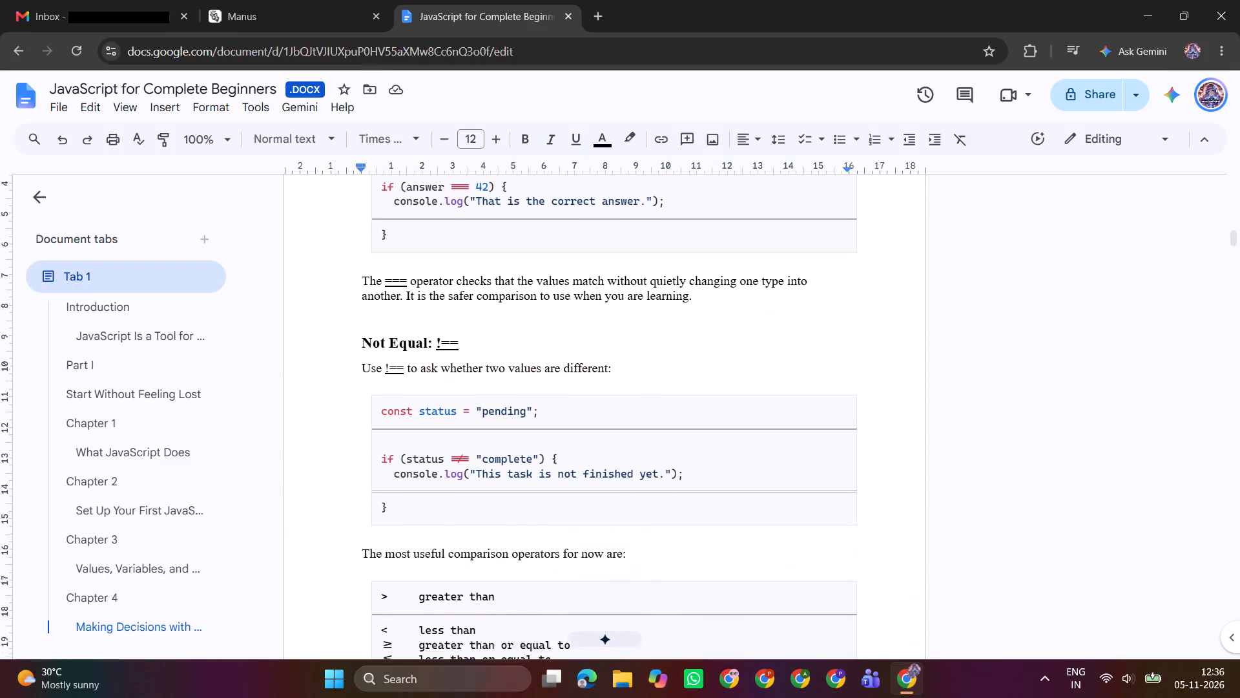
pyautogui.scroll(-3, 491, 506)
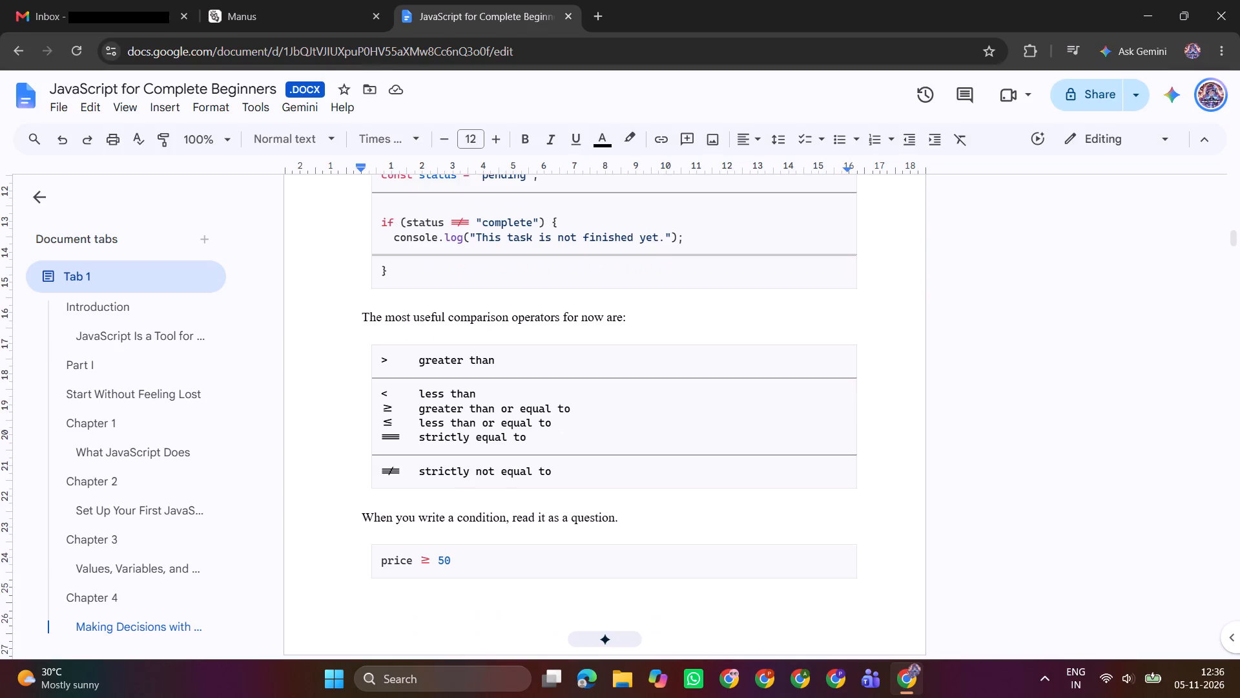
pyautogui.click(491, 506)
# Delete the divider line and its empty paragraph above the "Add an else Option" heading.
pyautogui.scroll(-2, 491, 506)
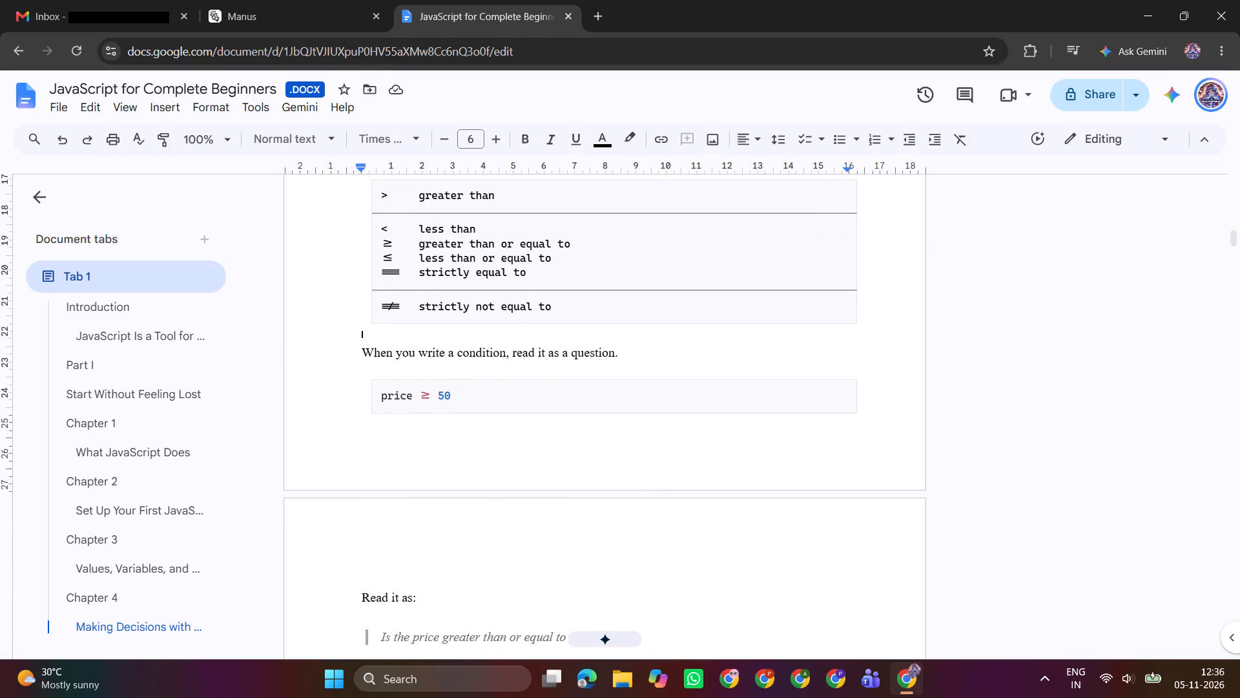
pyautogui.scroll(-3, 491, 506)
pyautogui.doubleClick(501, 441)
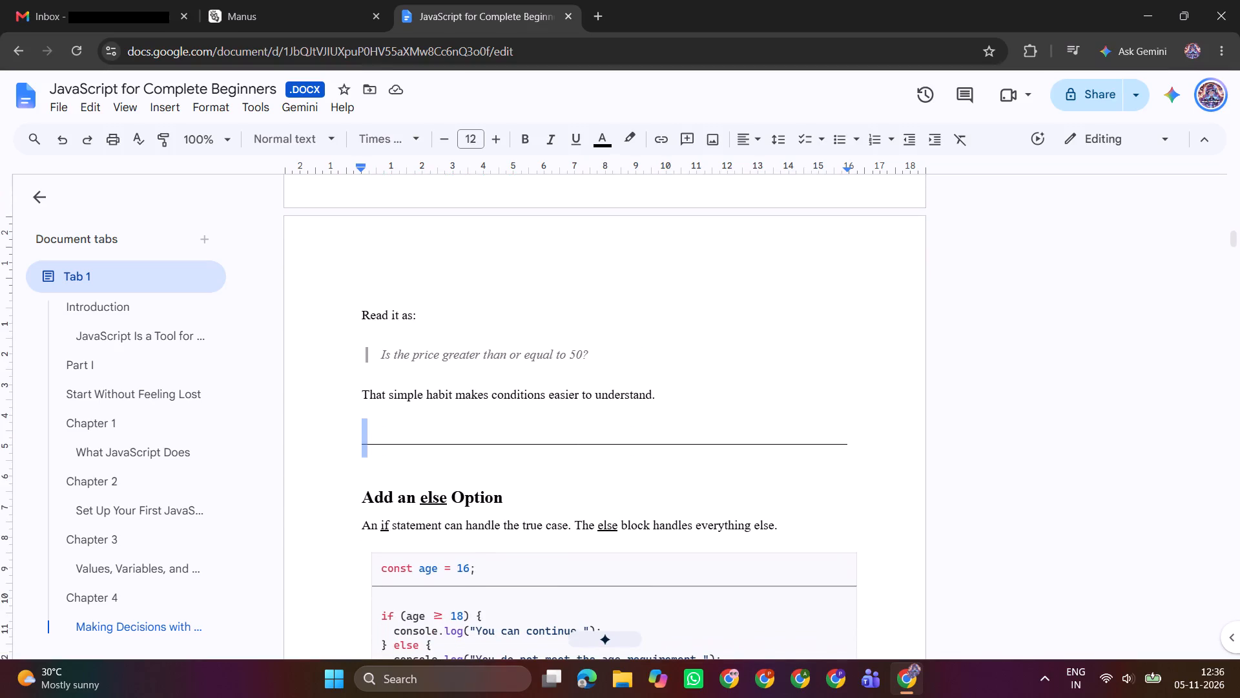
pyautogui.press('Delete')
pyautogui.press('Delete')
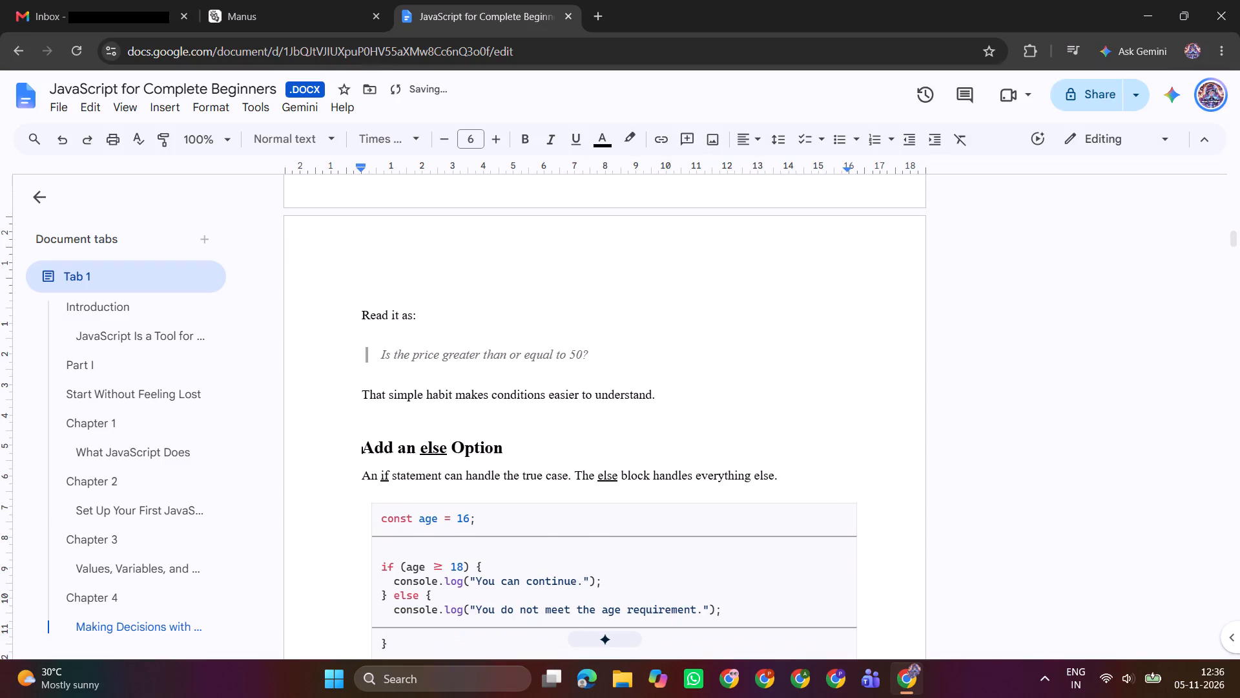
# Delete the divider line and its empty paragraph above the "Use else if for More Than Two Choices" heading.
pyautogui.scroll(-4, 501, 441)
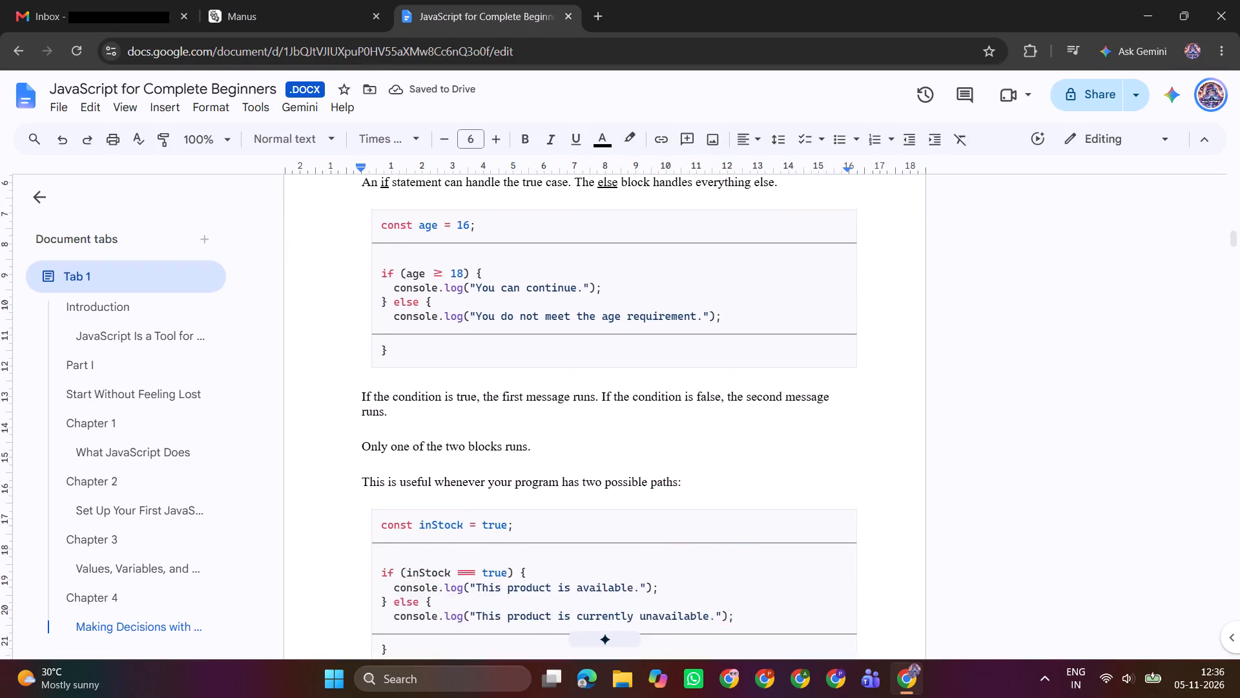
pyautogui.scroll(-4, 501, 441)
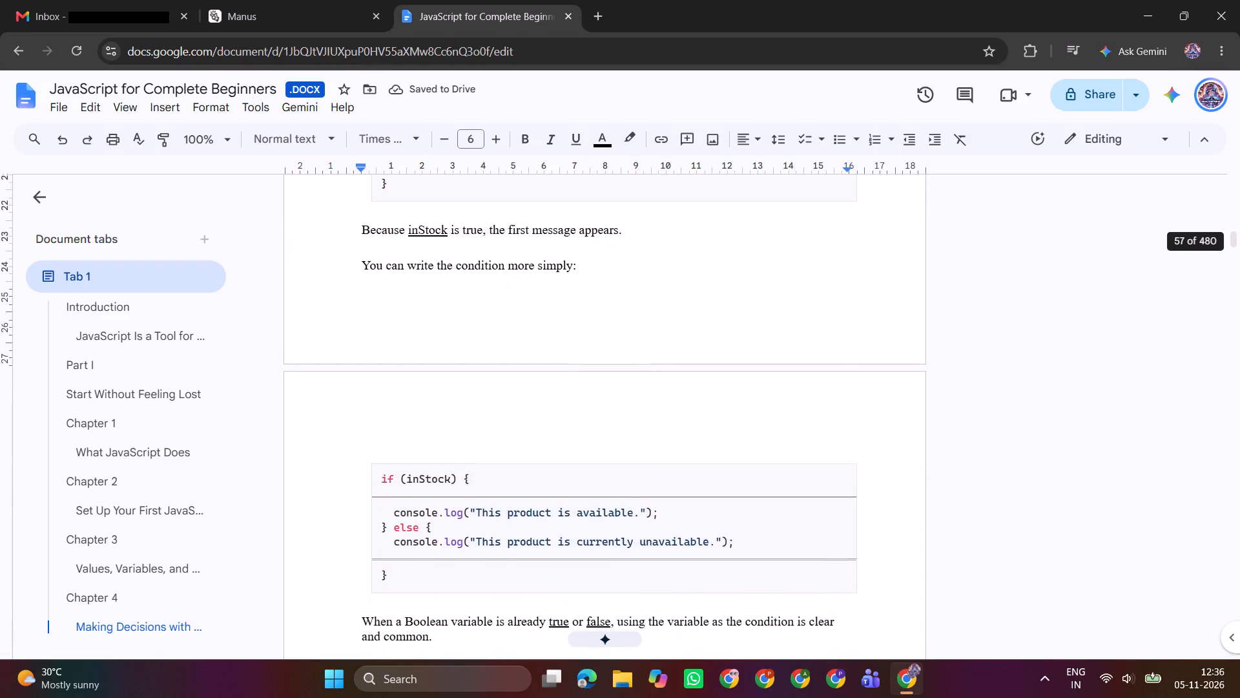
pyautogui.scroll(-2, 501, 441)
pyautogui.doubleClick(461, 513)
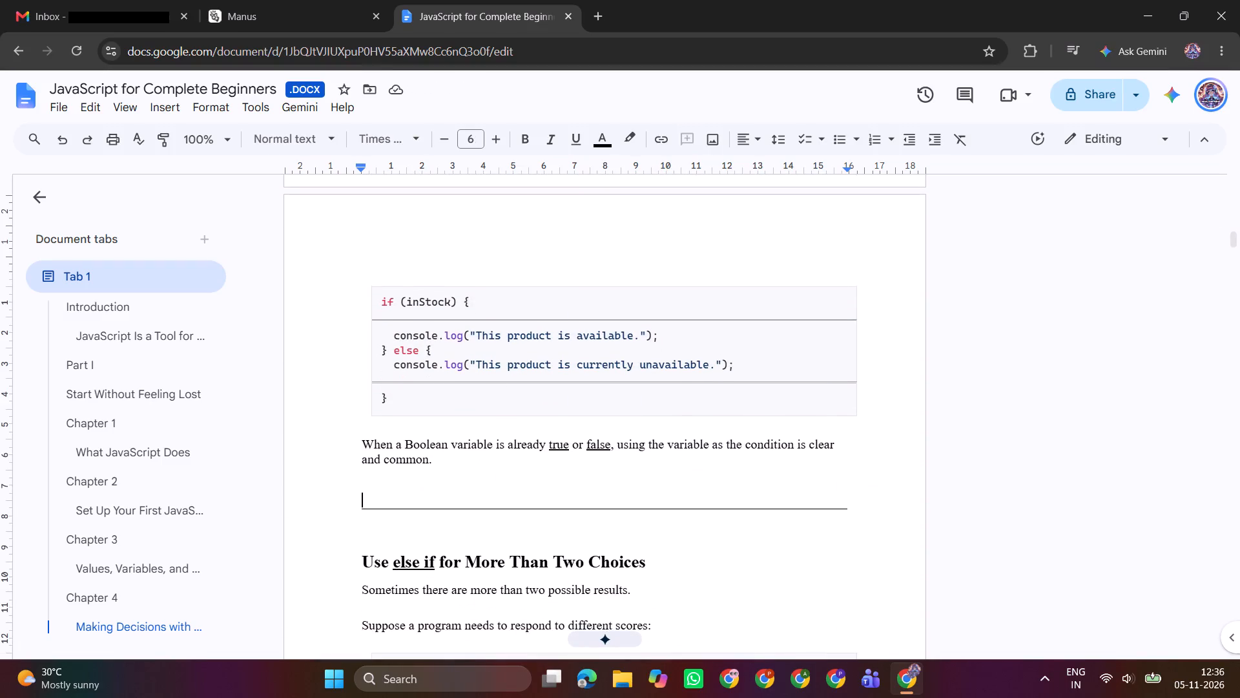
pyautogui.press('Delete')
pyautogui.press('Delete')
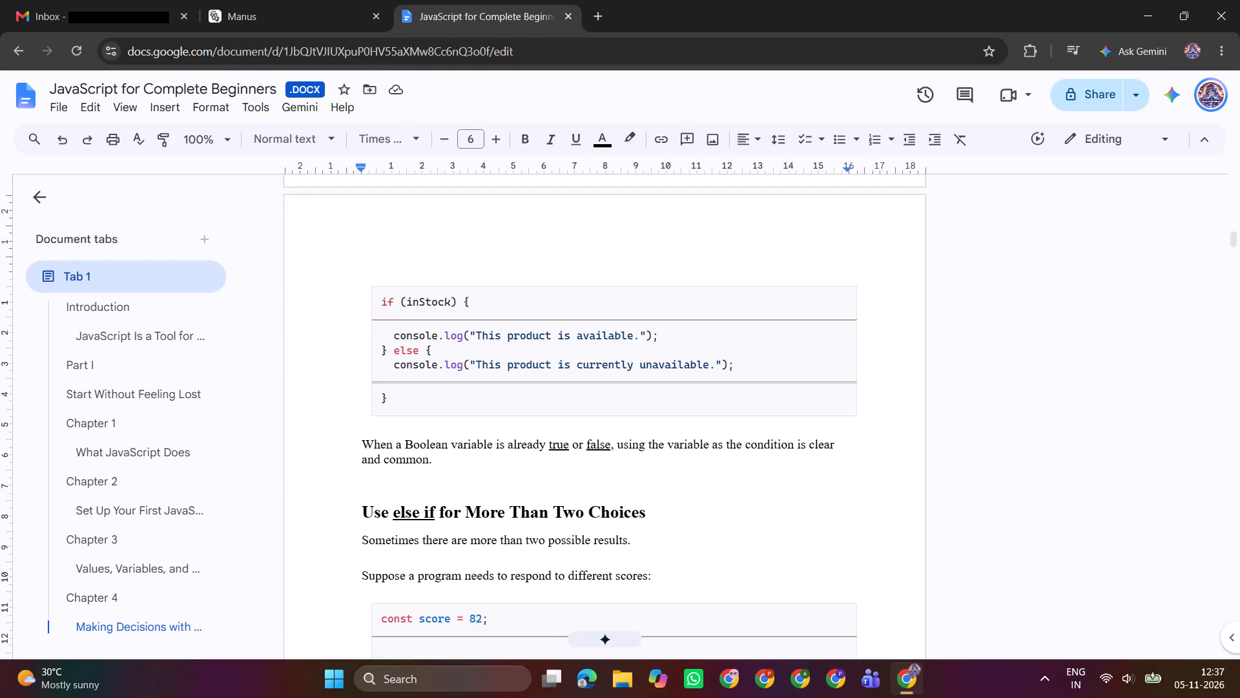
# Delete the divider line and its empty paragraph above the "Compare Text" heading.
pyautogui.scroll(-3, 461, 513)
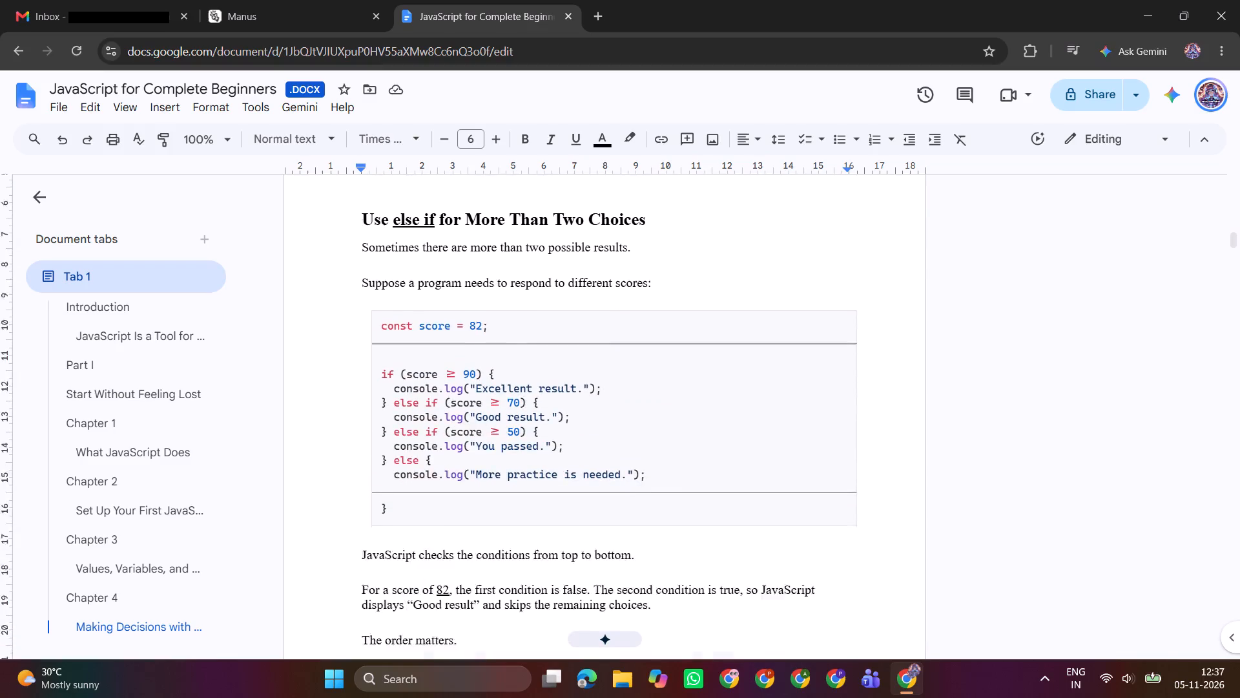
pyautogui.scroll(-5, 461, 513)
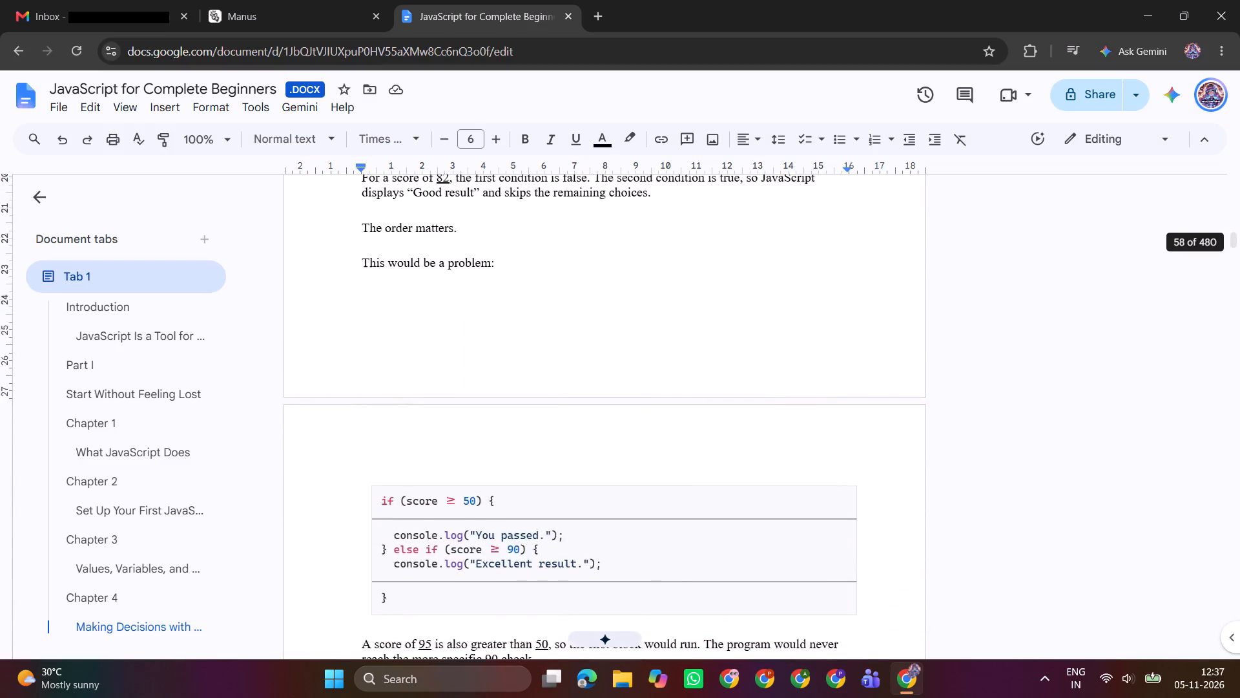
pyautogui.scroll(-2, 461, 513)
pyautogui.doubleClick(440, 427)
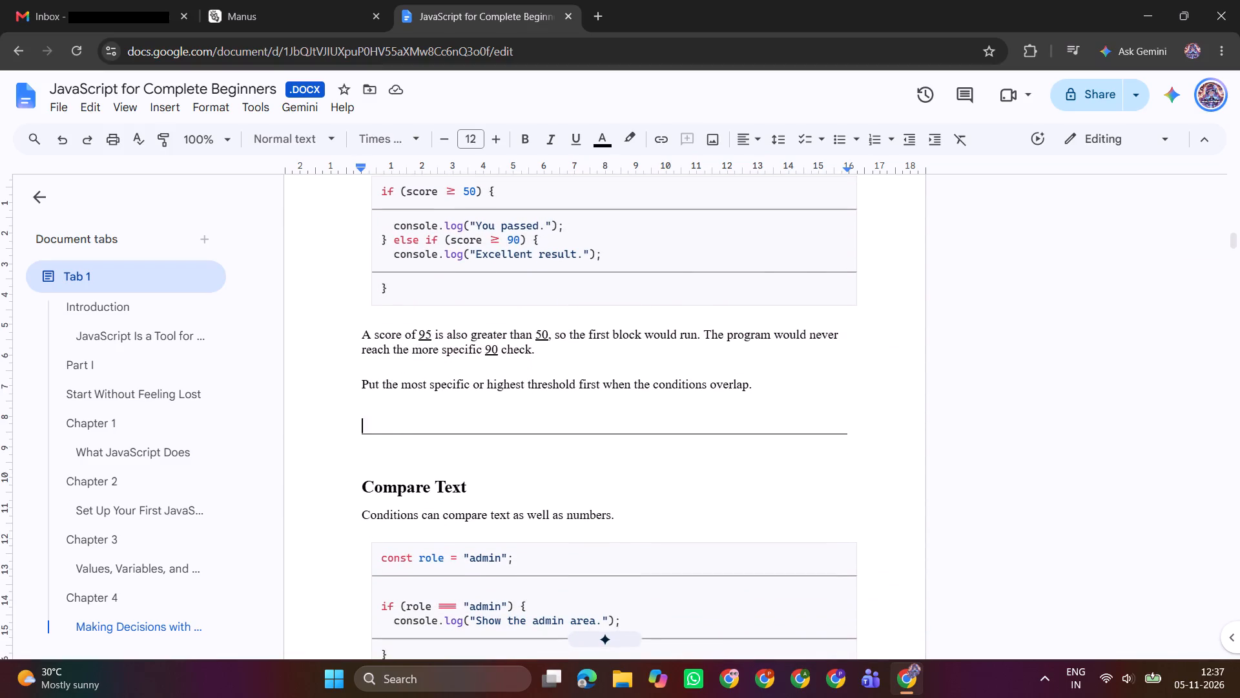
pyautogui.press('Delete')
pyautogui.press('Delete')
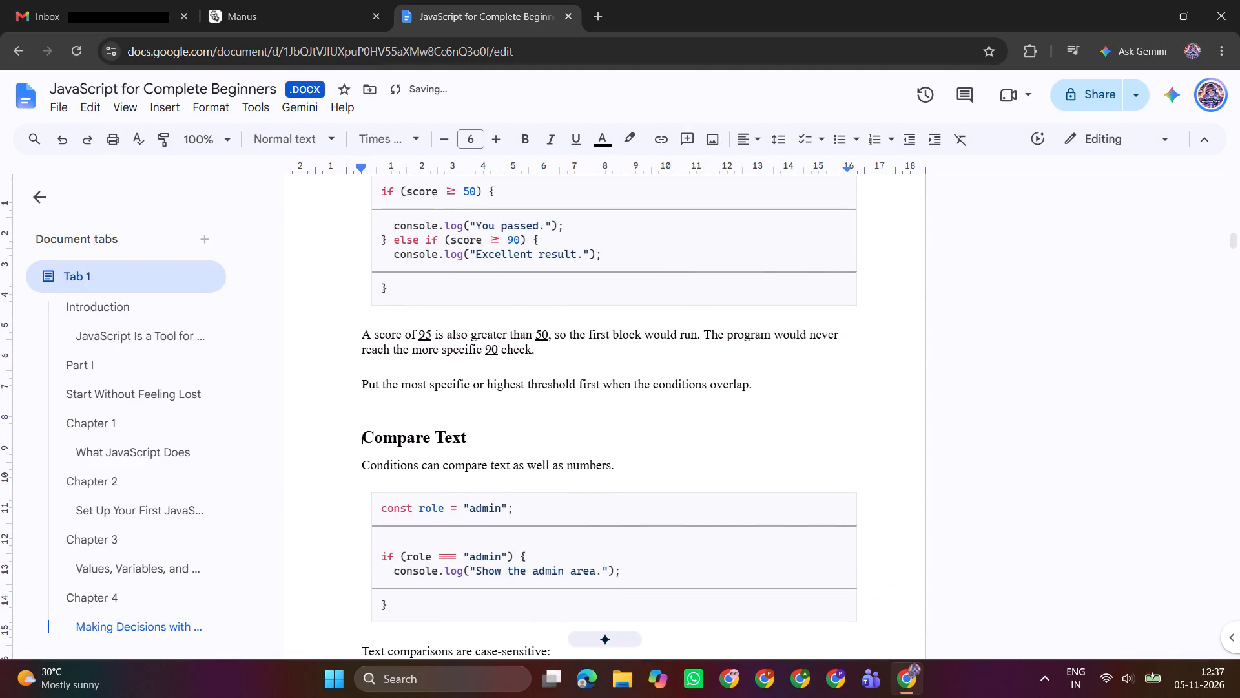
# Delete the divider line and its empty paragraph above the "Combine Conditions with &&" heading.
pyautogui.scroll(-4, 440, 427)
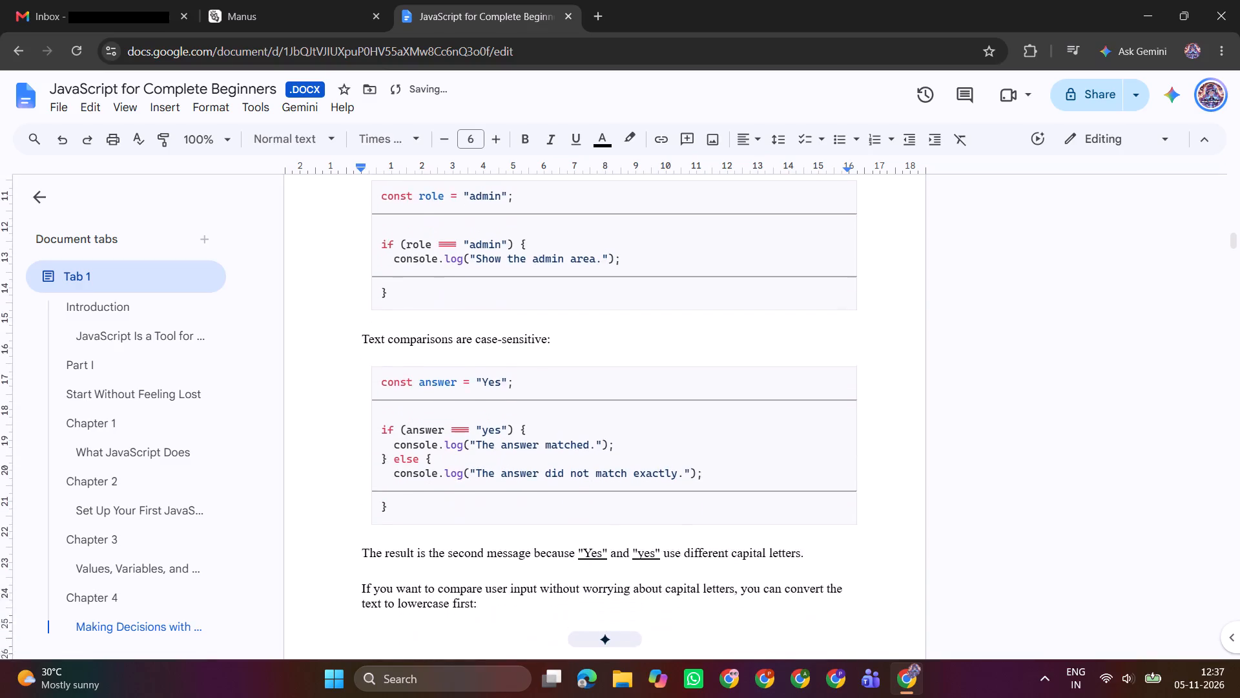
pyautogui.scroll(-4, 440, 427)
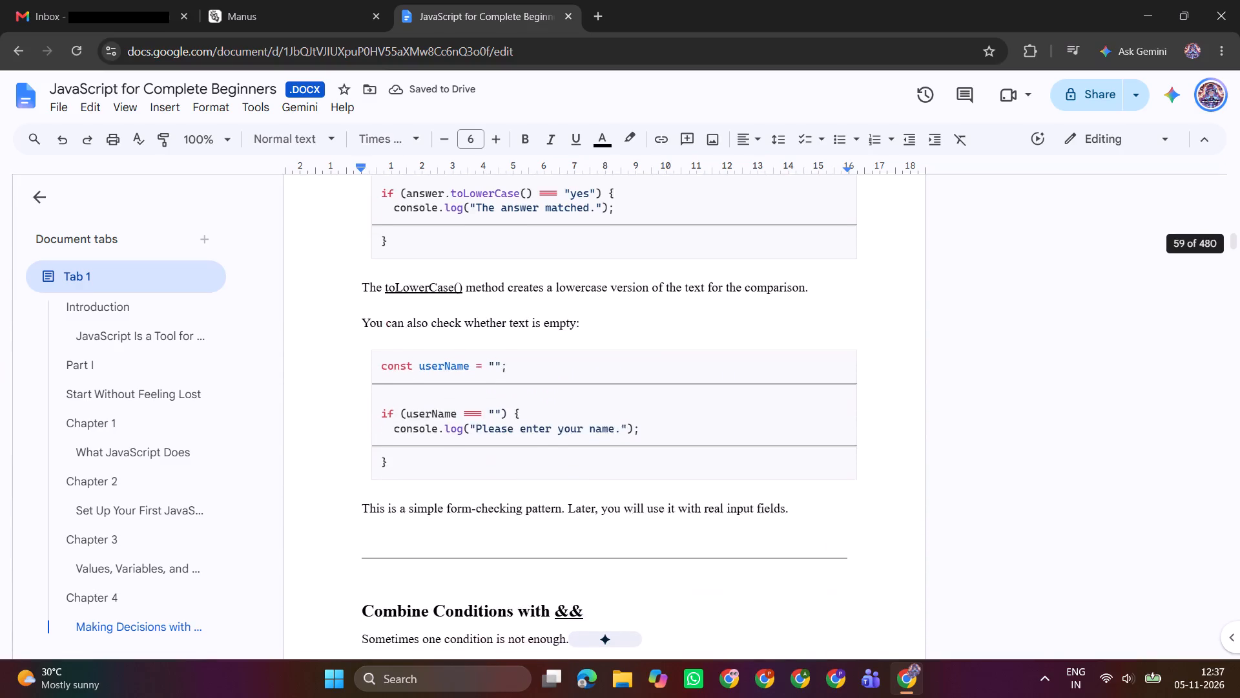
pyautogui.scroll(-1, 440, 427)
pyautogui.doubleClick(421, 348)
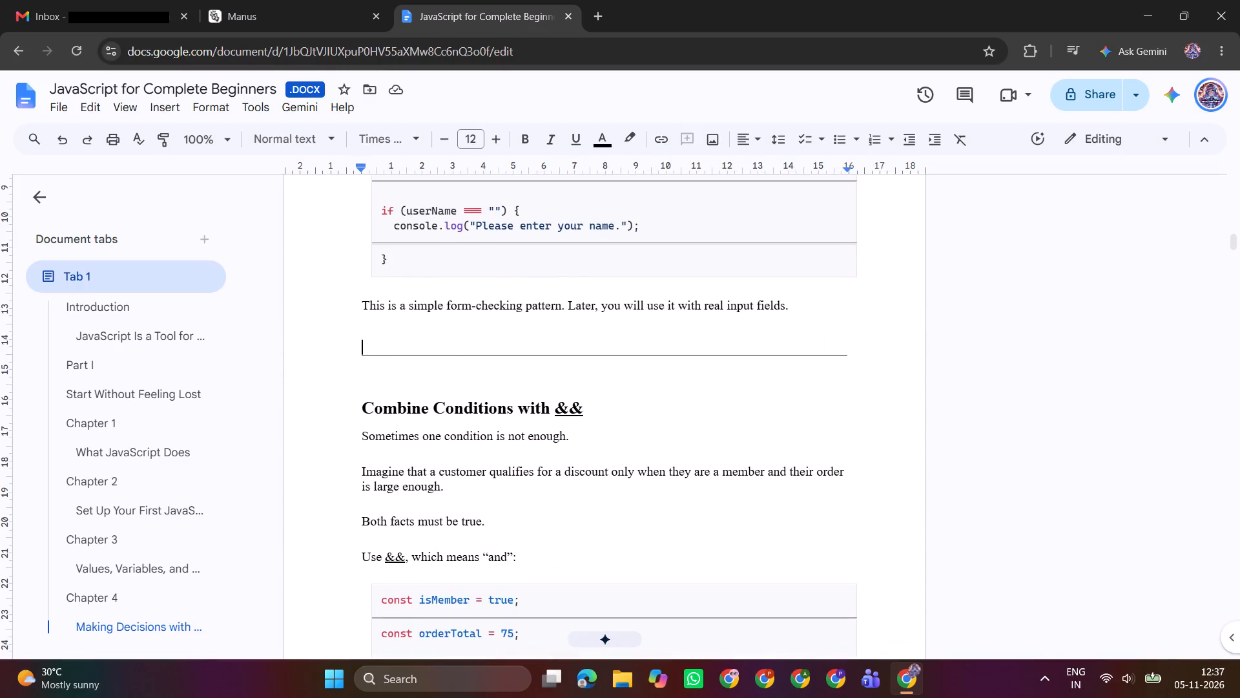
pyautogui.press('Delete')
pyautogui.press('Delete')
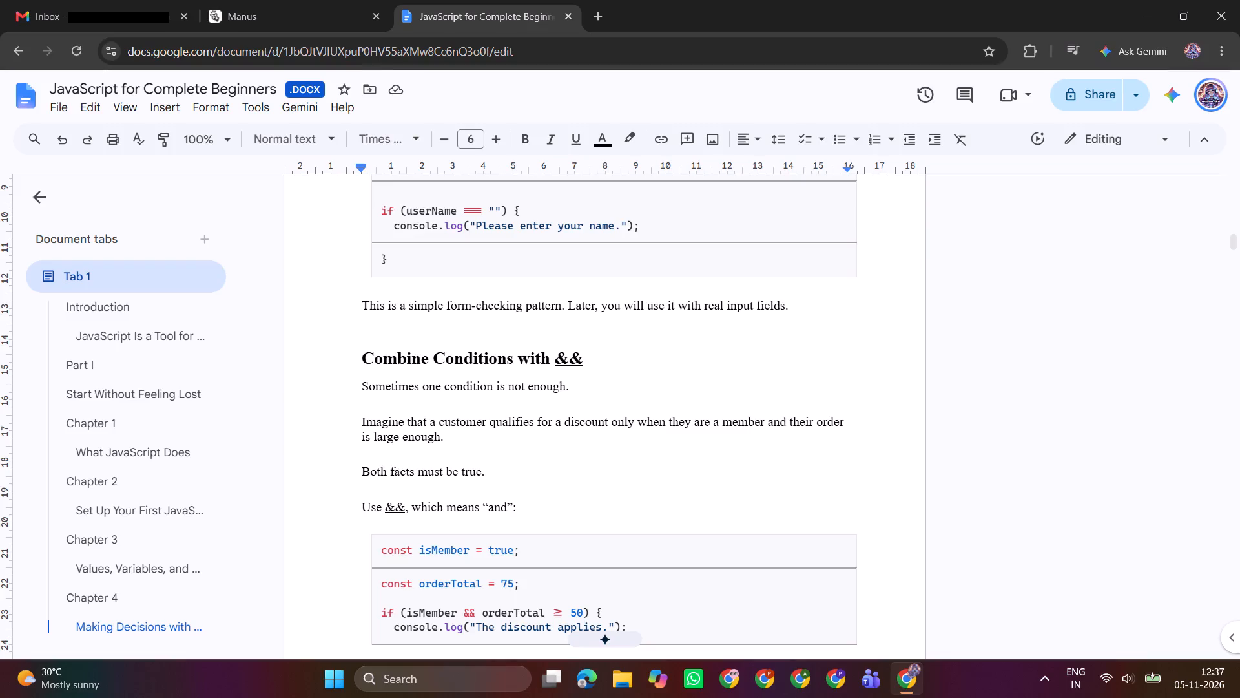
pyautogui.click(448, 369)
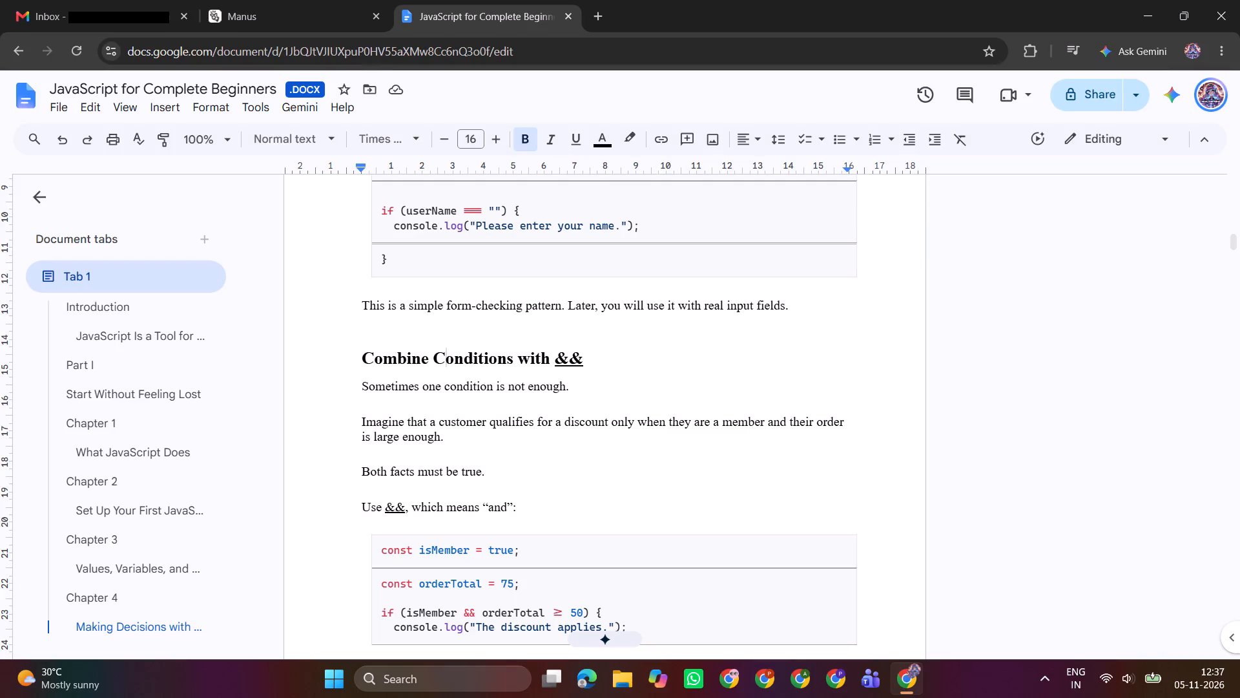
# Delete the divider line and its empty paragraph above the "Combine Conditions with ||" heading.
pyautogui.scroll(-2, 448, 369)
pyautogui.scroll(-1, 482, 408)
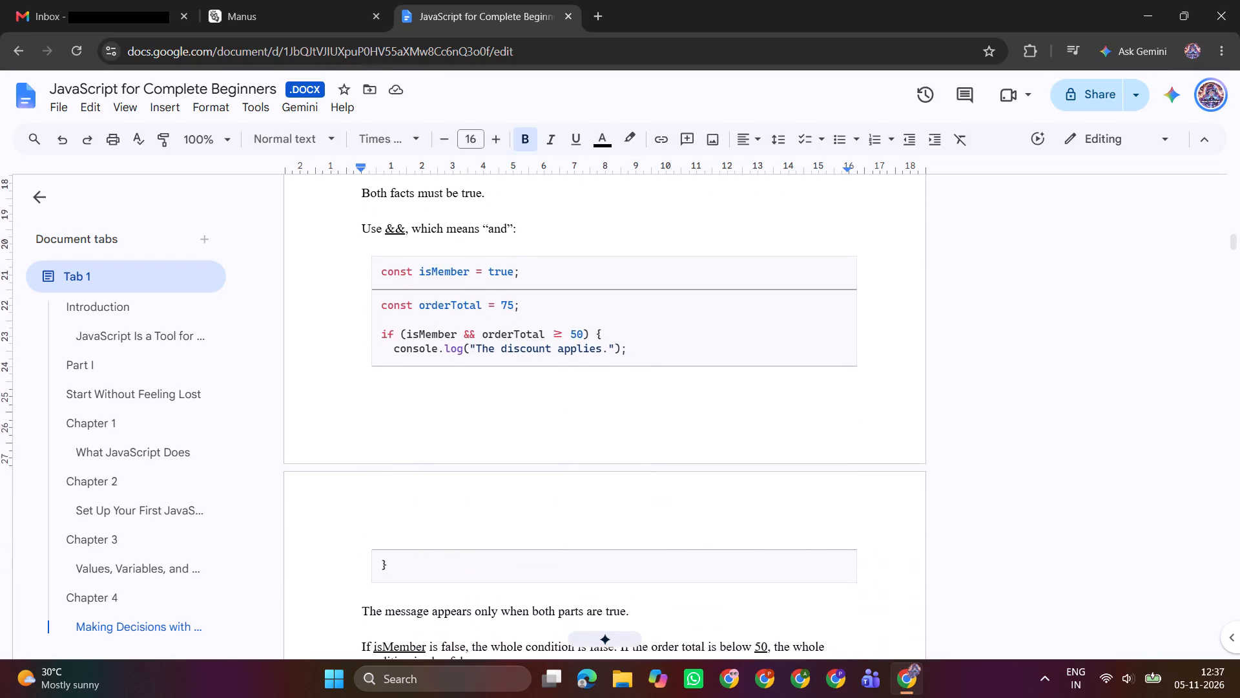
pyautogui.scroll(-2, 482, 408)
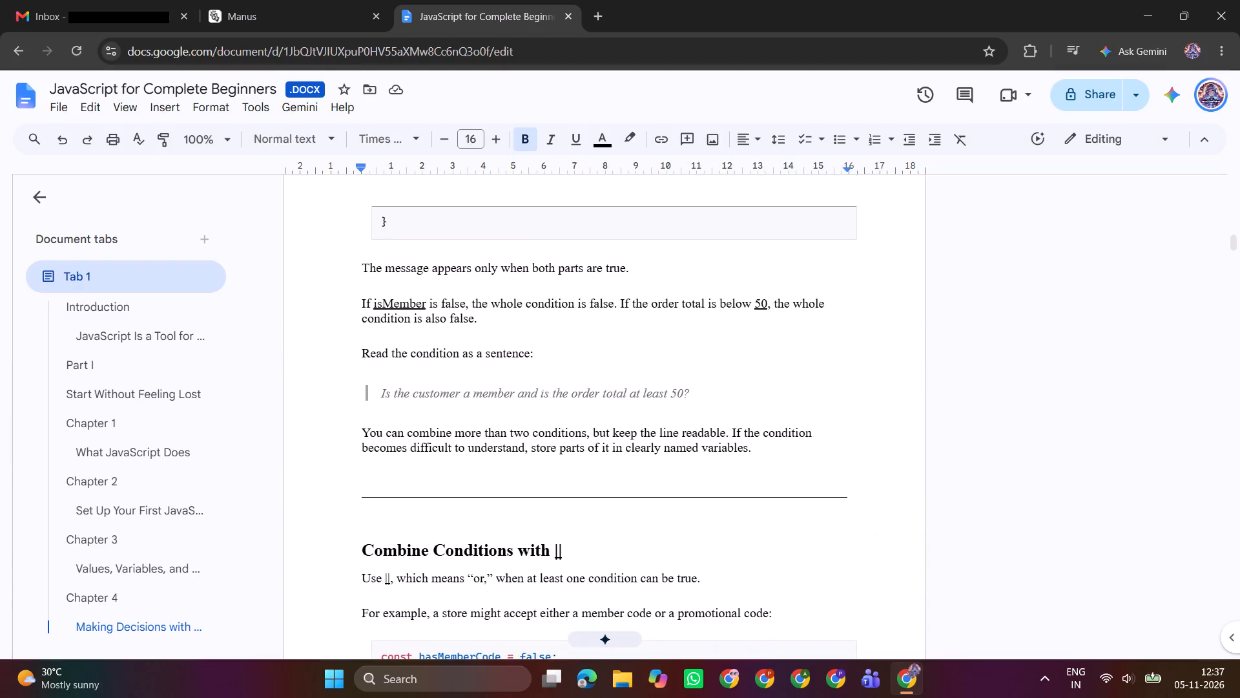
pyautogui.doubleClick(437, 490)
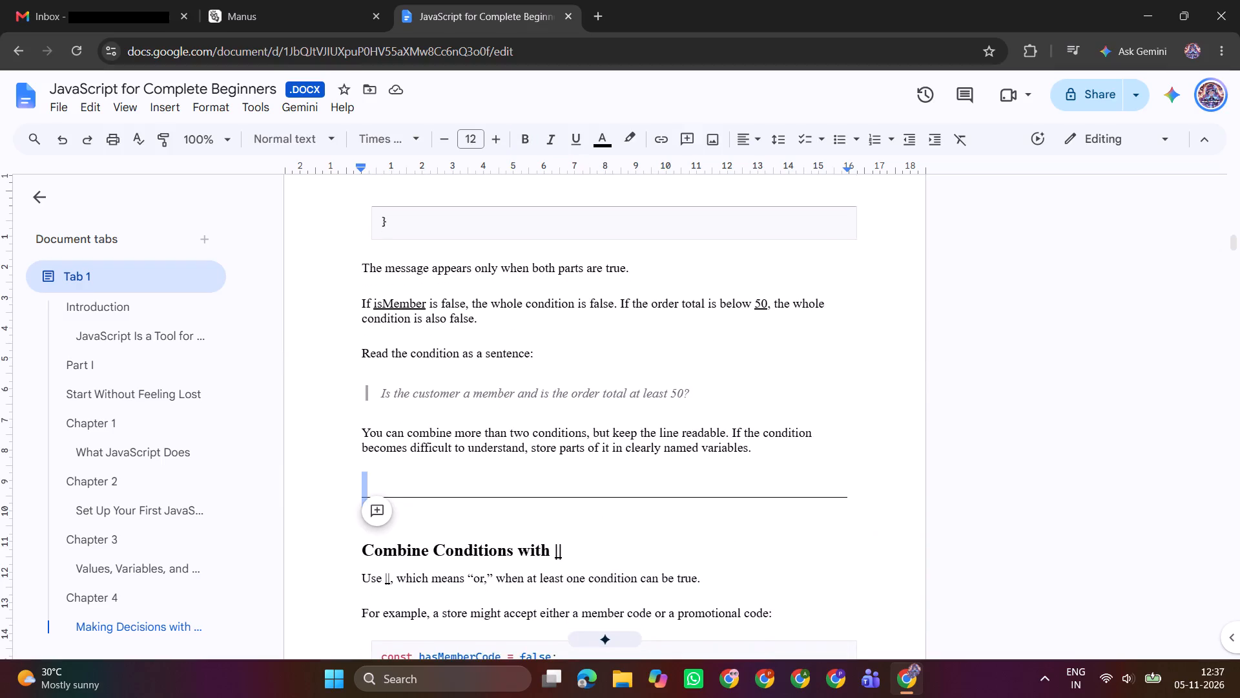
pyautogui.press('Delete')
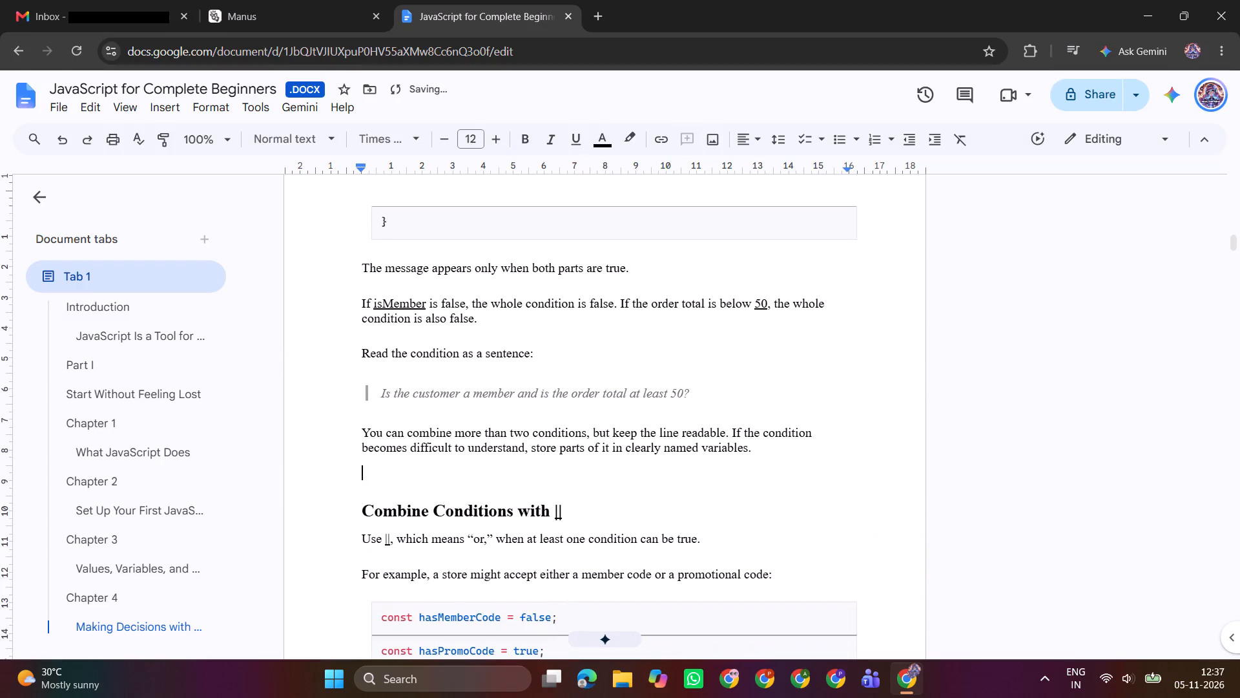
pyautogui.press('Delete')
# Delete the divider line and its empty paragraph above the "Avoid Common Comparison Mistakes" heading.
pyautogui.scroll(-2, 437, 490)
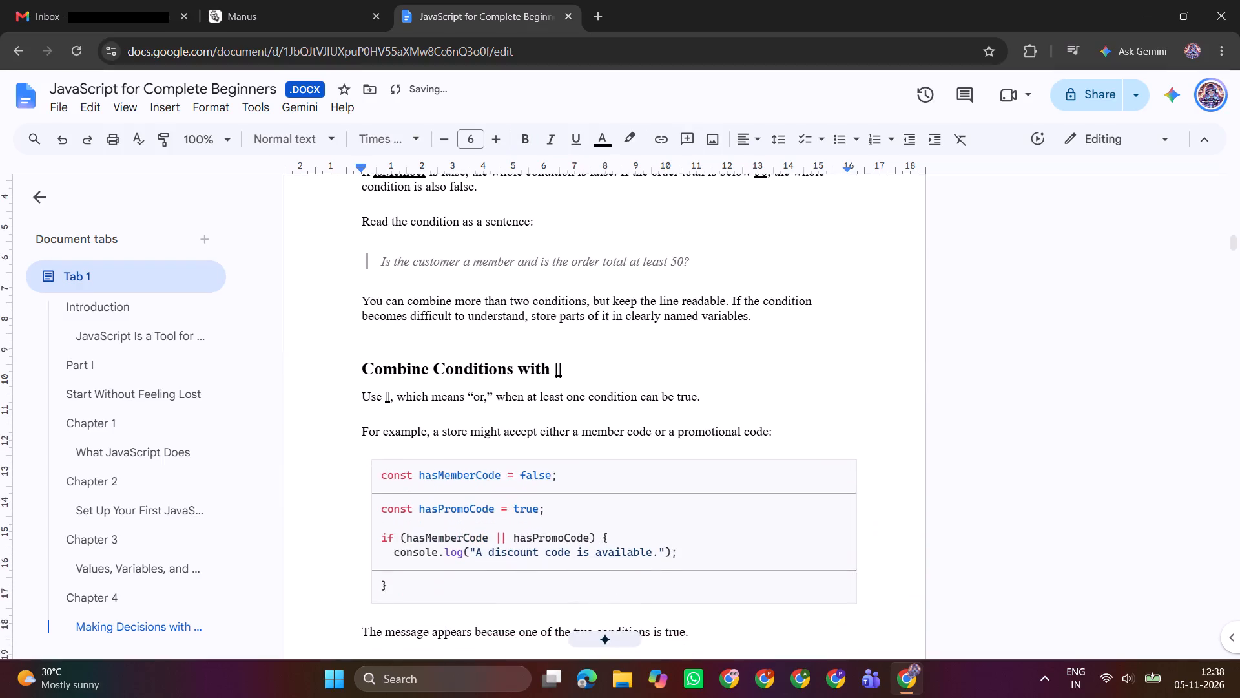
pyautogui.scroll(-2, 437, 490)
pyautogui.click(429, 495)
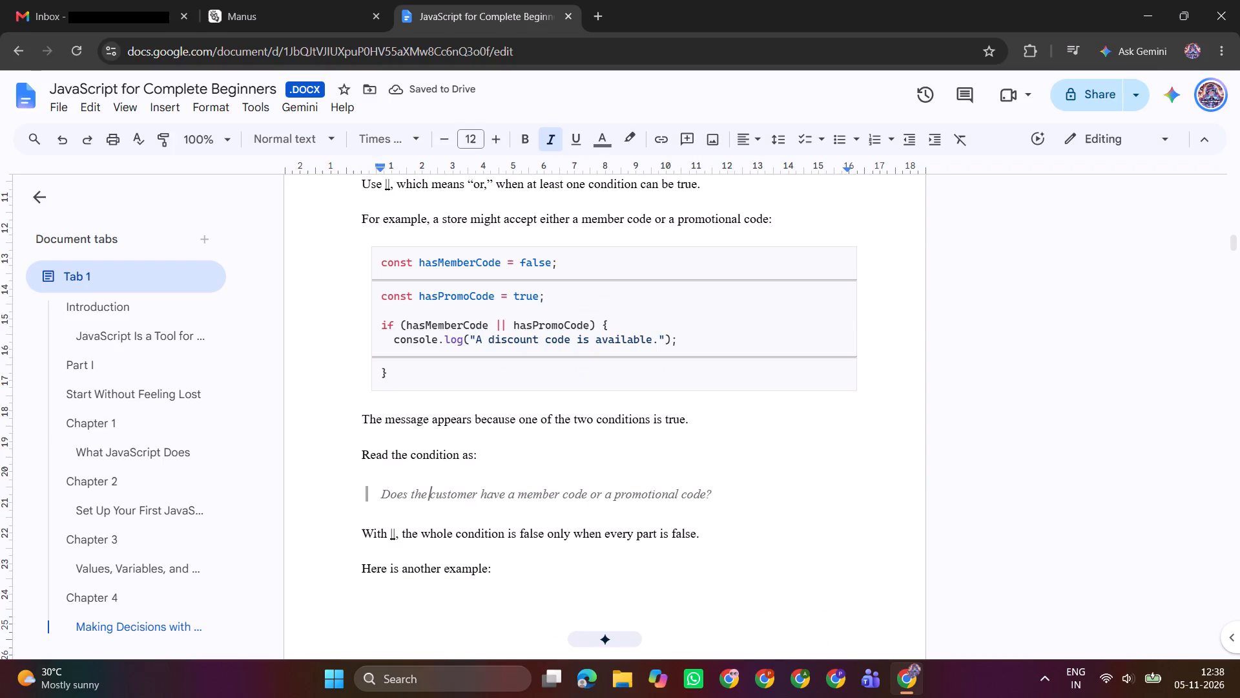
pyautogui.scroll(-3, 429, 495)
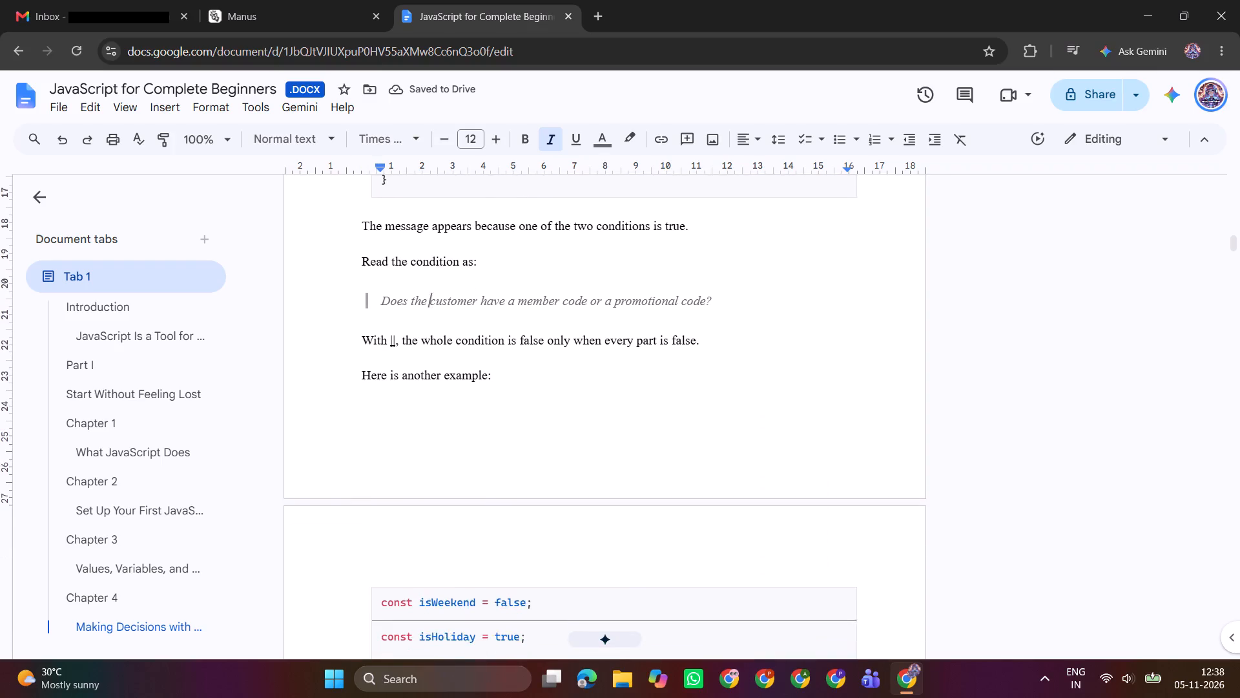
pyautogui.scroll(-2, 429, 495)
pyautogui.doubleClick(426, 473)
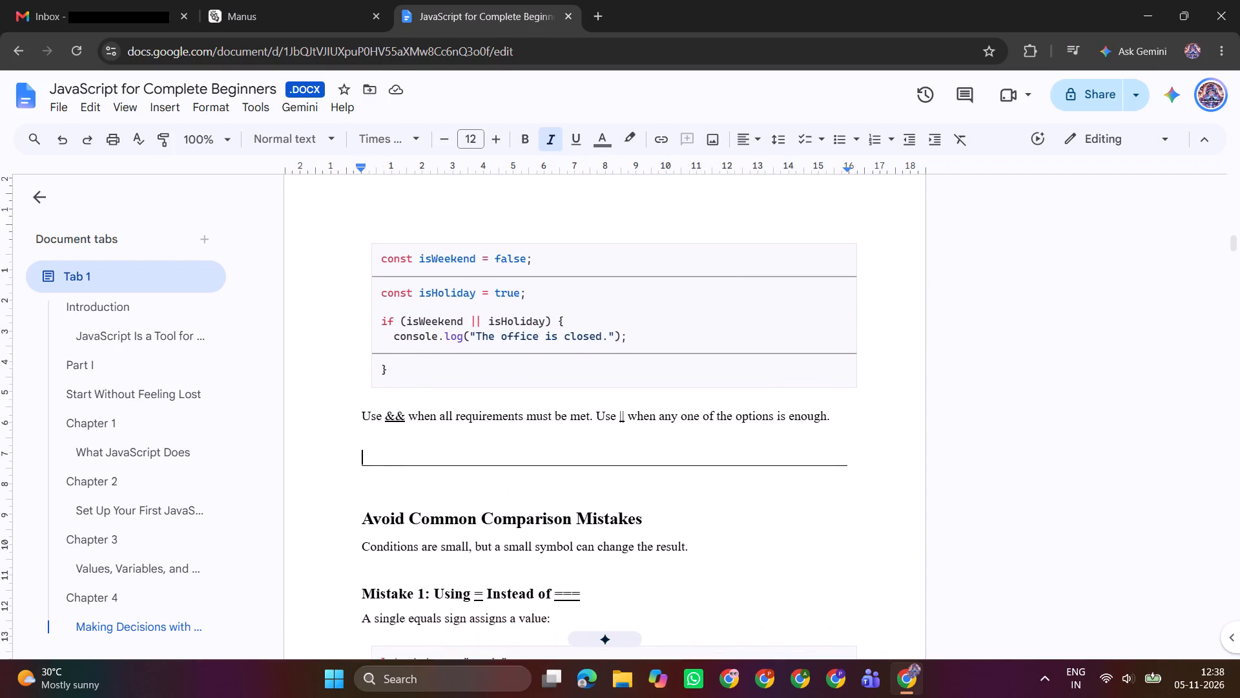
pyautogui.press('Delete')
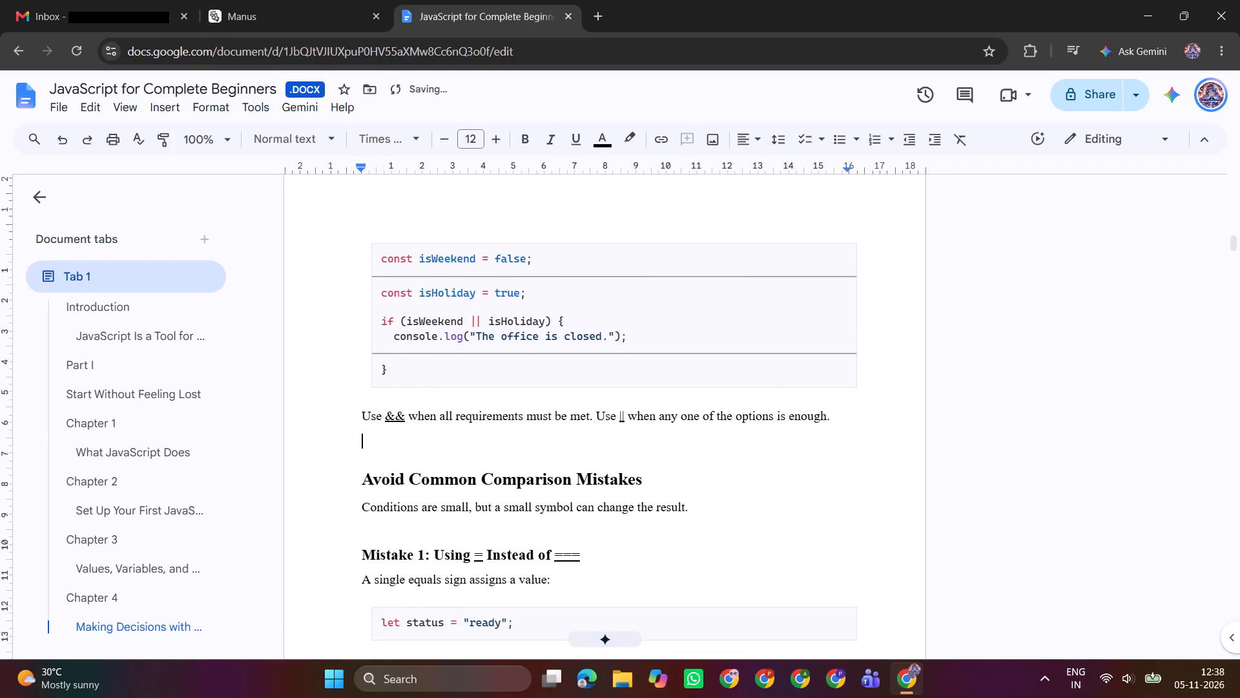
pyautogui.press('Delete')
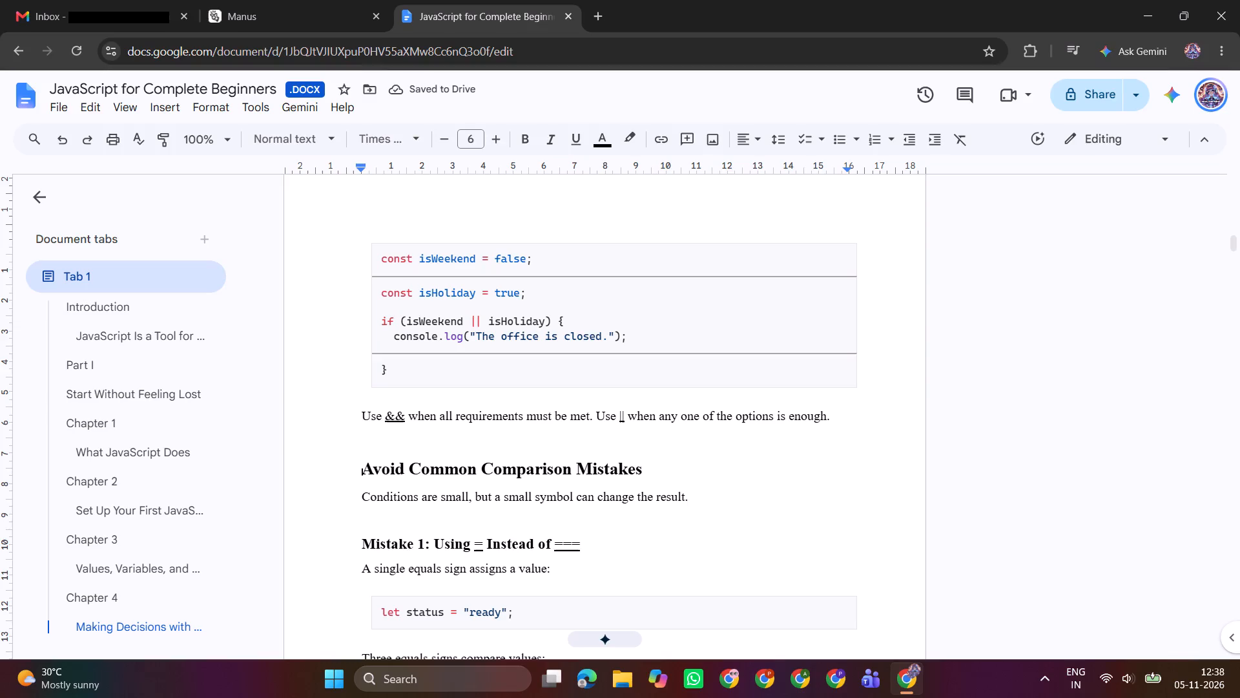
# Delete the divider line and its empty paragraph above the "Practice: Build an Age and Eligibility Checker" heading.
pyautogui.scroll(-5, 426, 473)
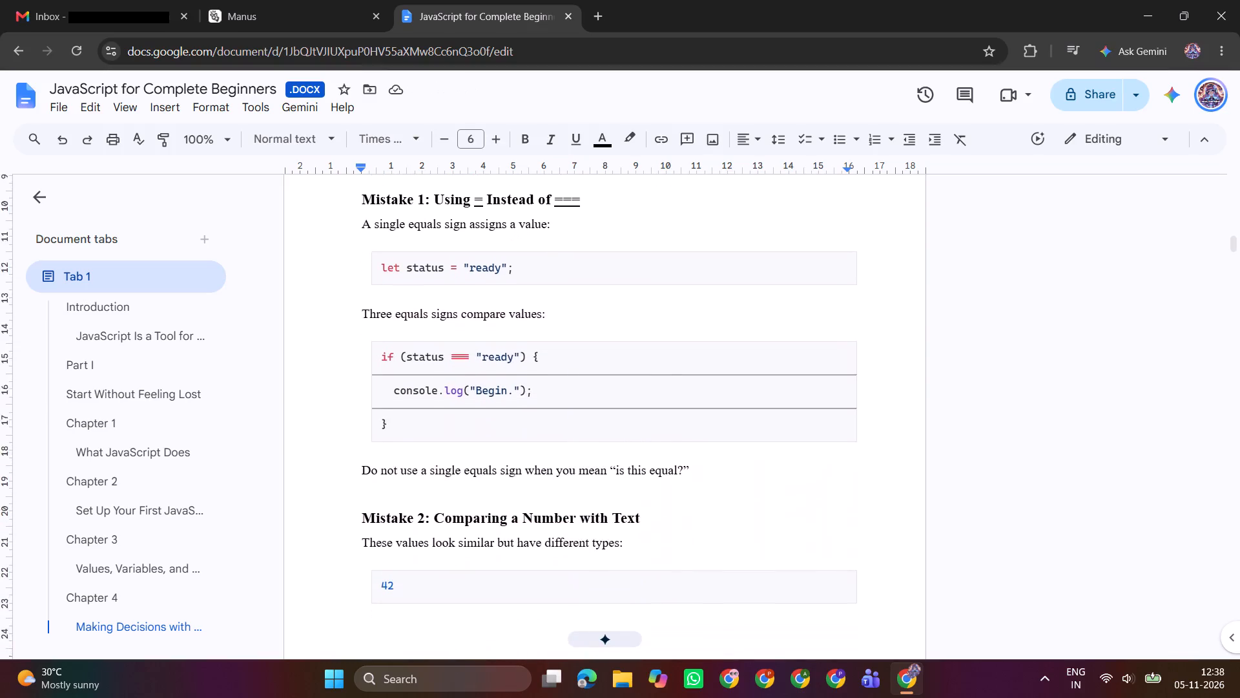
pyautogui.scroll(-3, 426, 473)
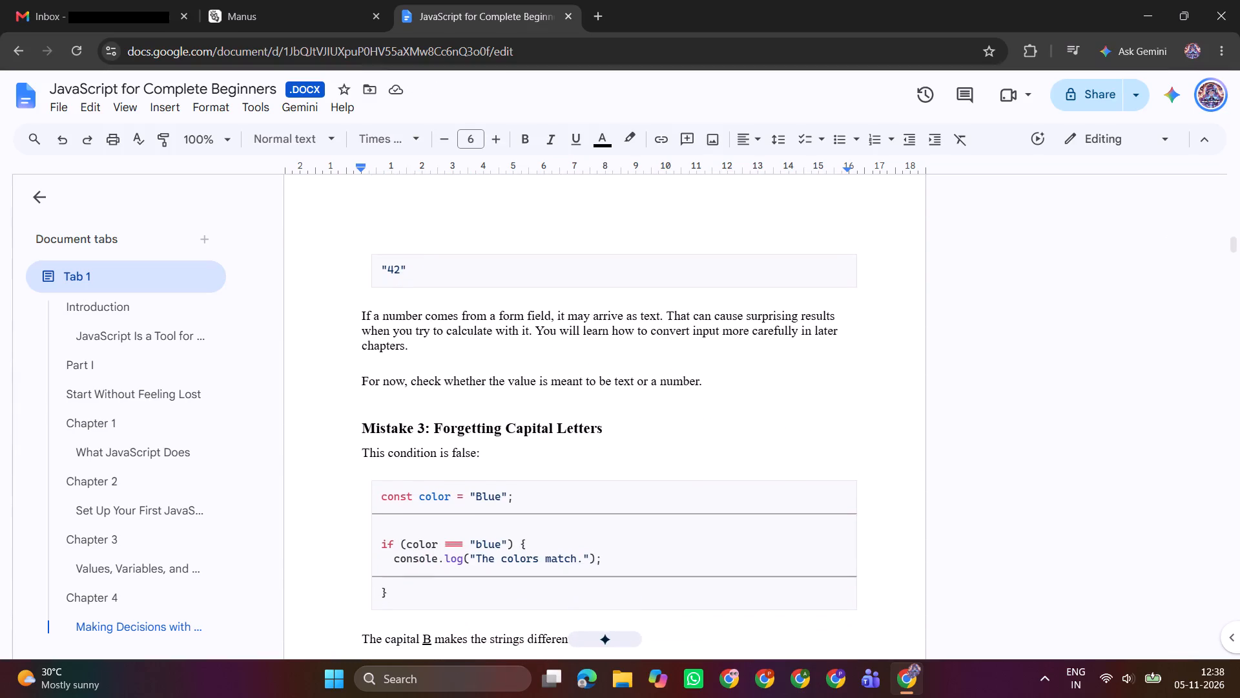
pyautogui.scroll(-9, 449, 438)
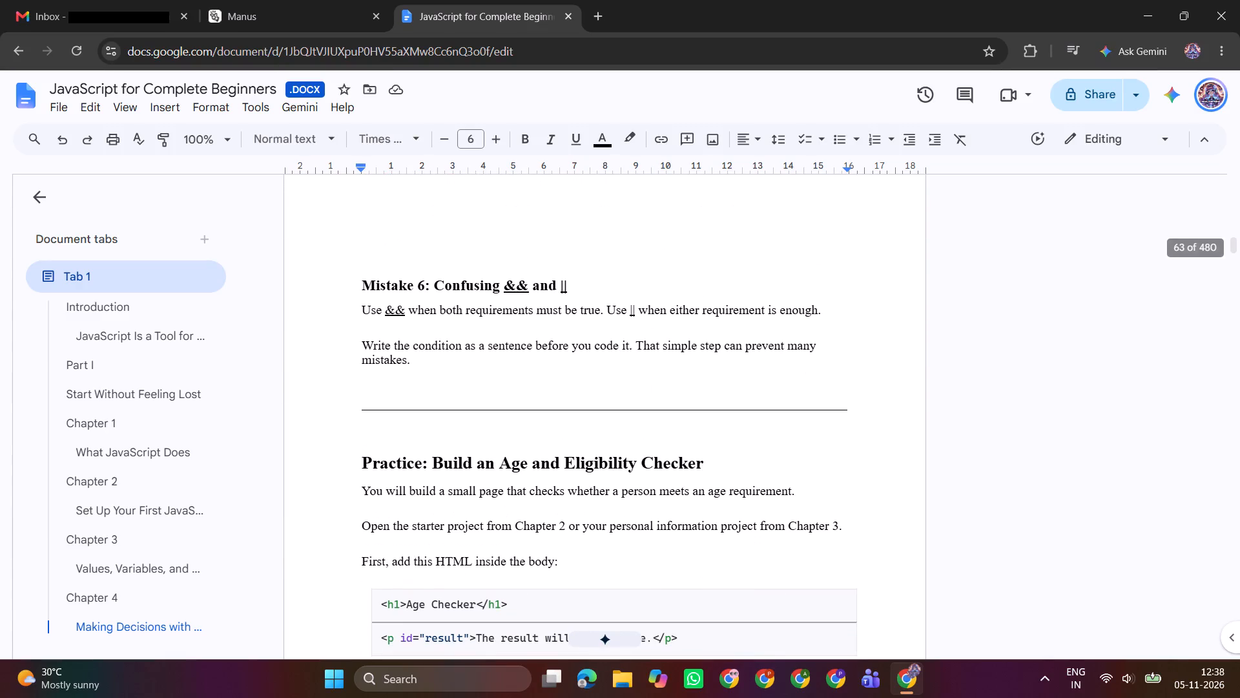
pyautogui.doubleClick(444, 412)
pyautogui.press('Delete')
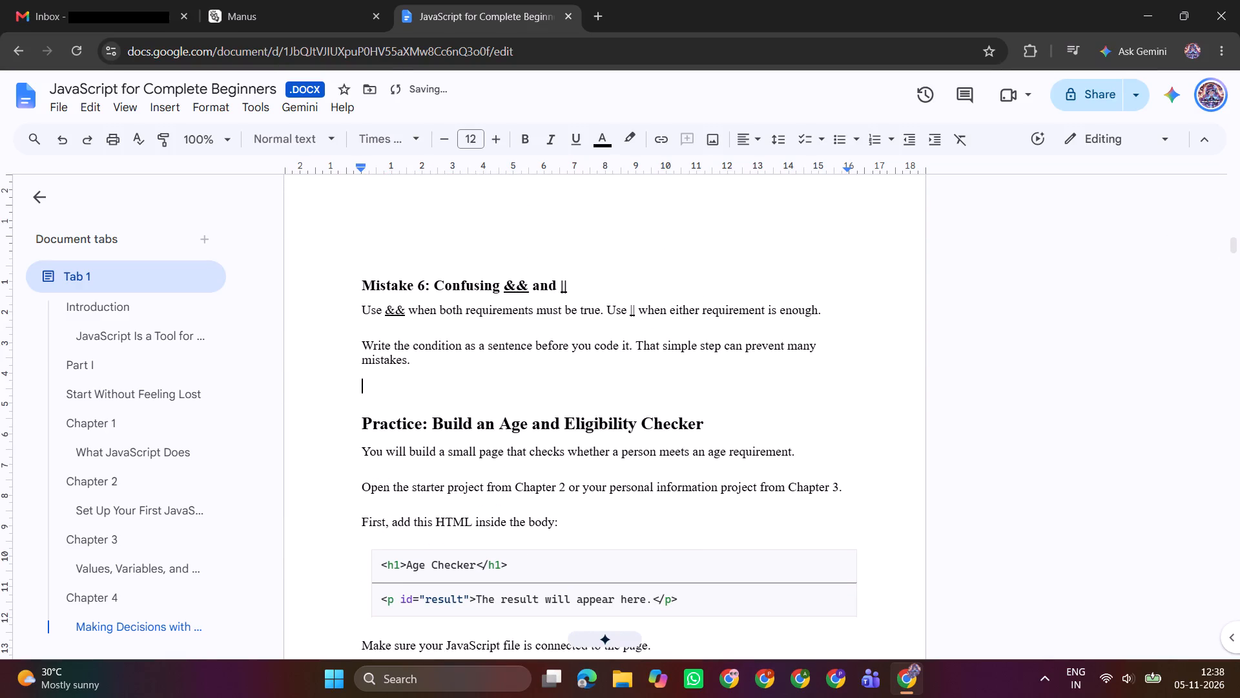
pyautogui.press('Delete')
# Delete the divider line above Chapter 4's "Chapter Checkpoint" heading.
pyautogui.scroll(-6, 444, 412)
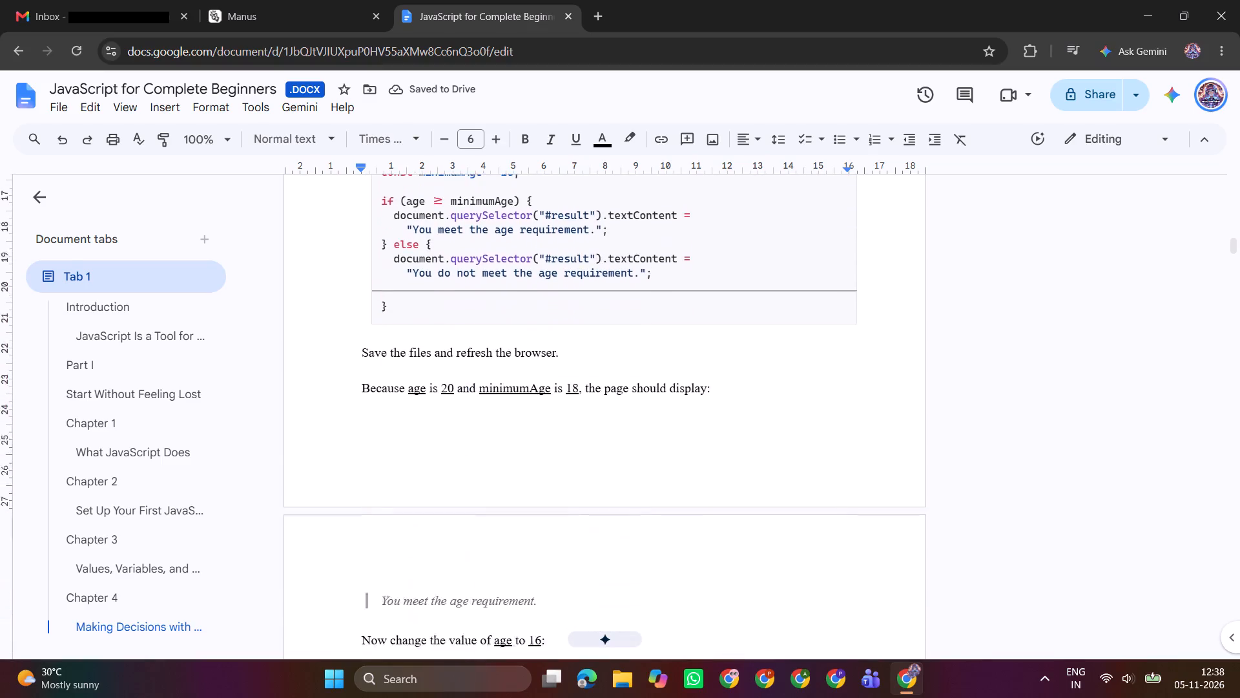
pyautogui.scroll(-6, 444, 412)
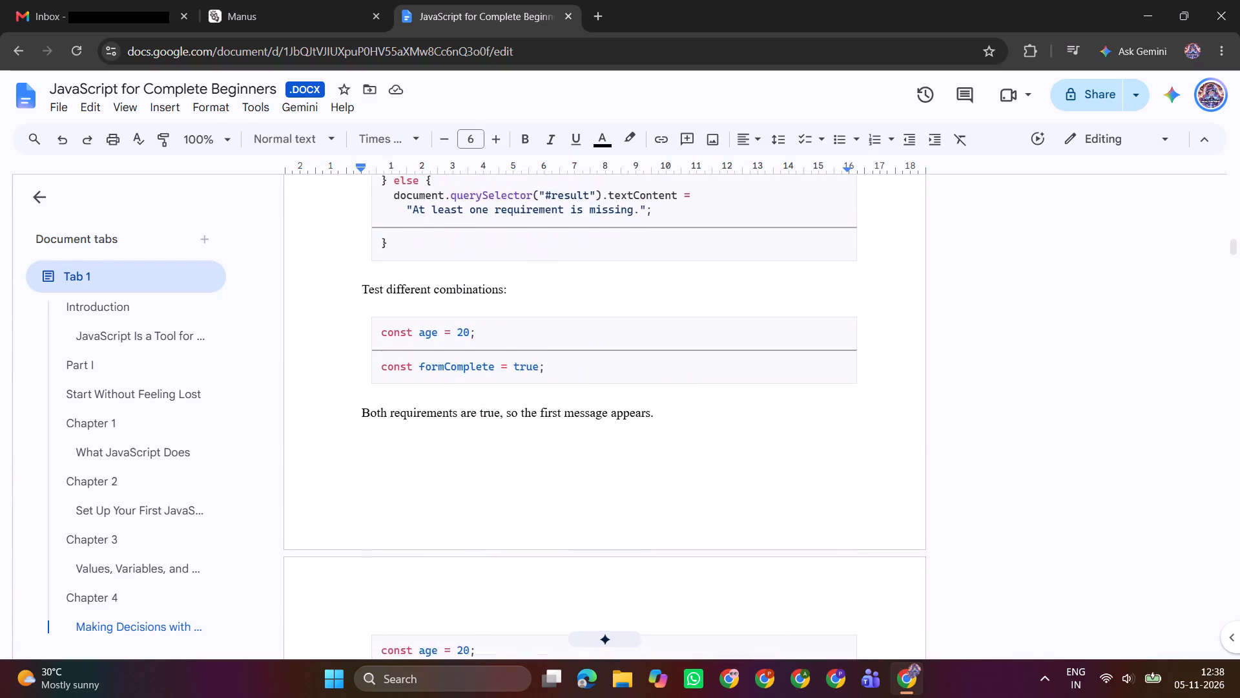
pyautogui.scroll(-2, 444, 412)
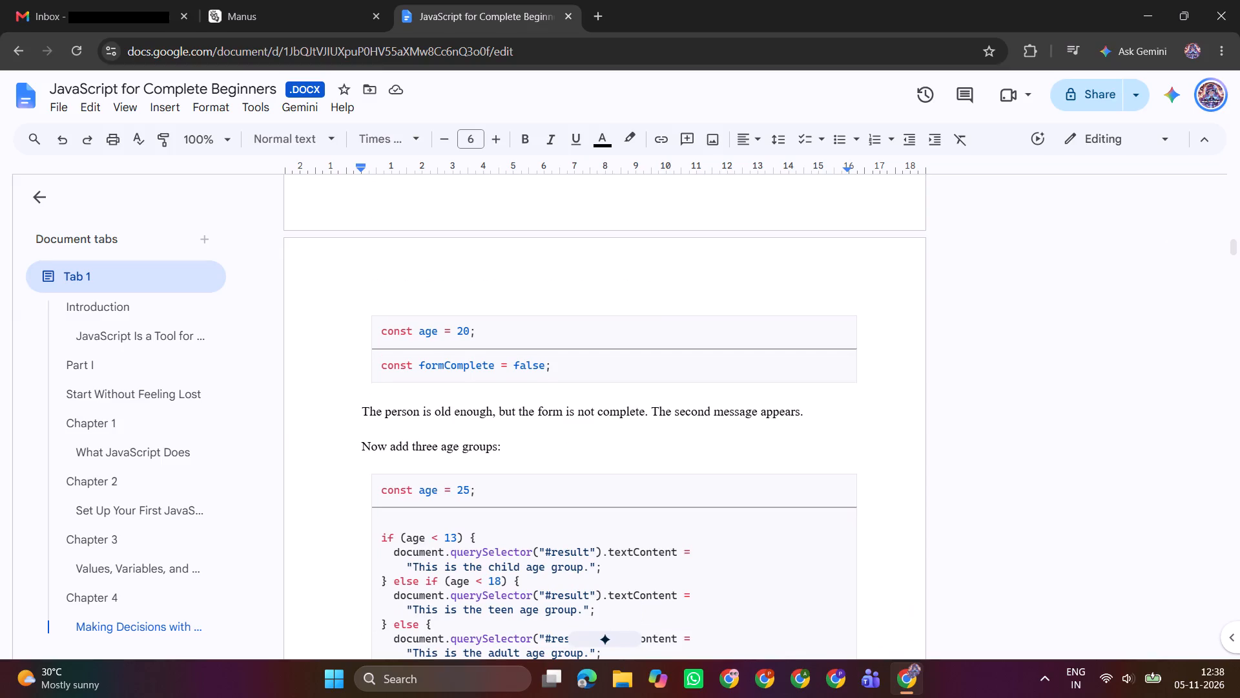
pyautogui.scroll(-3, 444, 412)
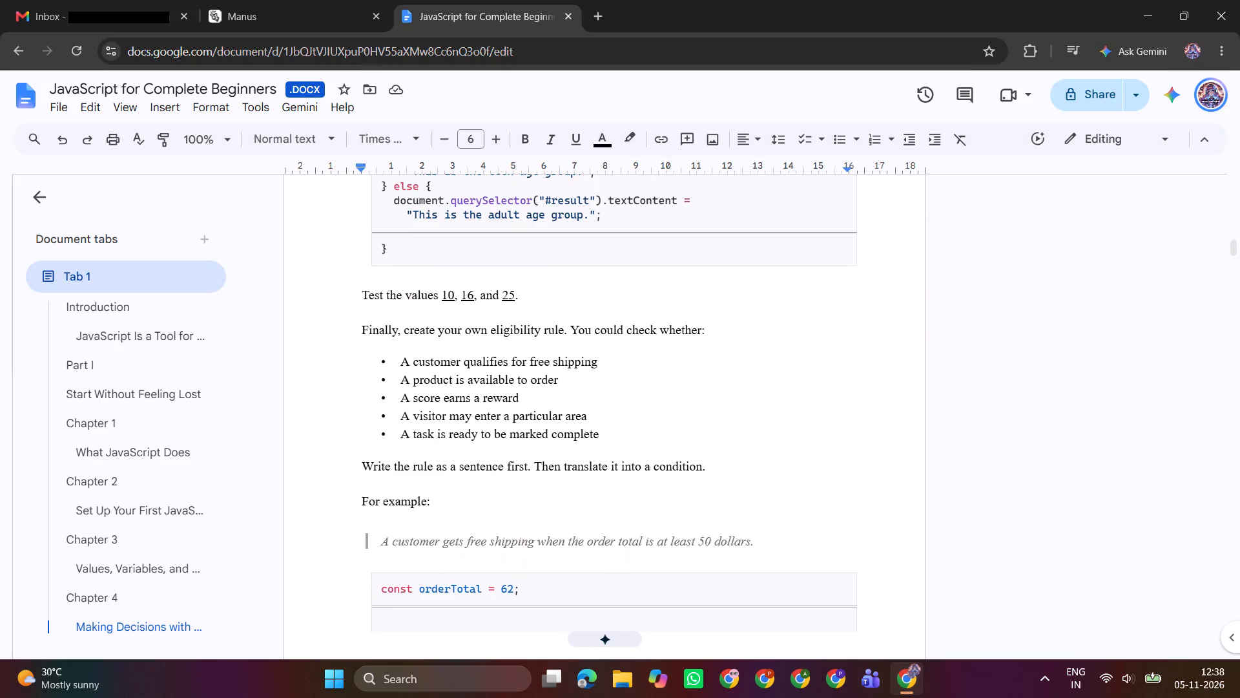
pyautogui.scroll(-1, 444, 412)
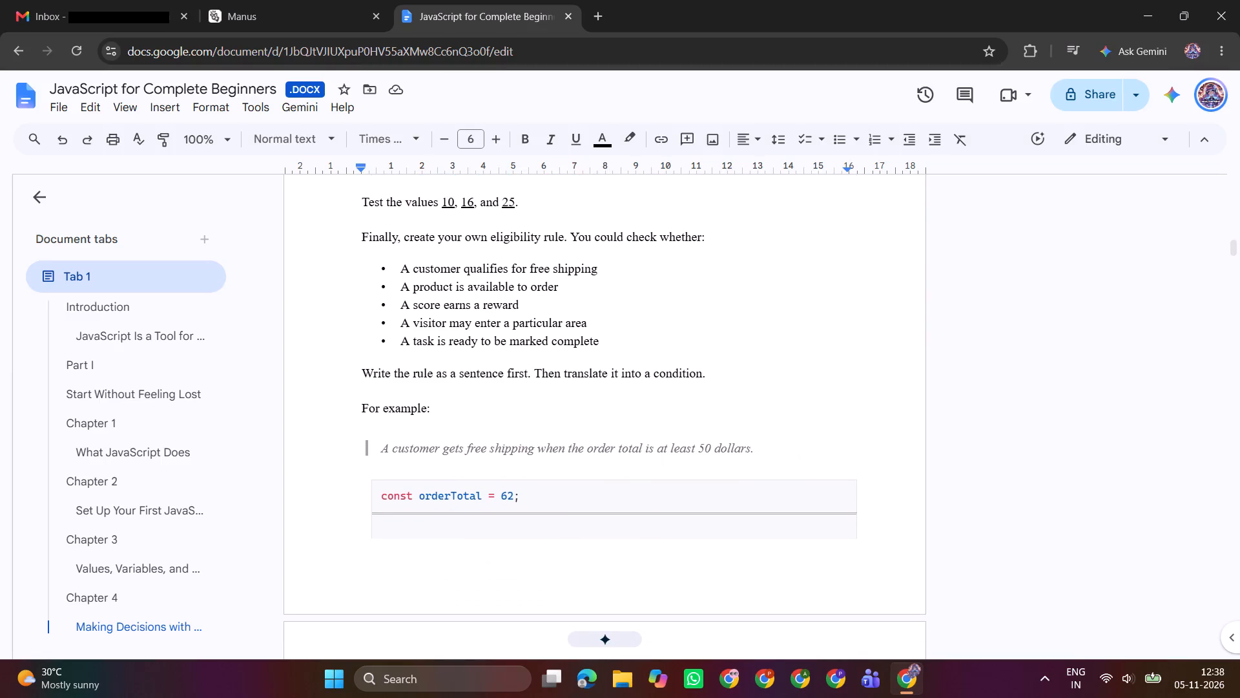
pyautogui.scroll(-3, 444, 412)
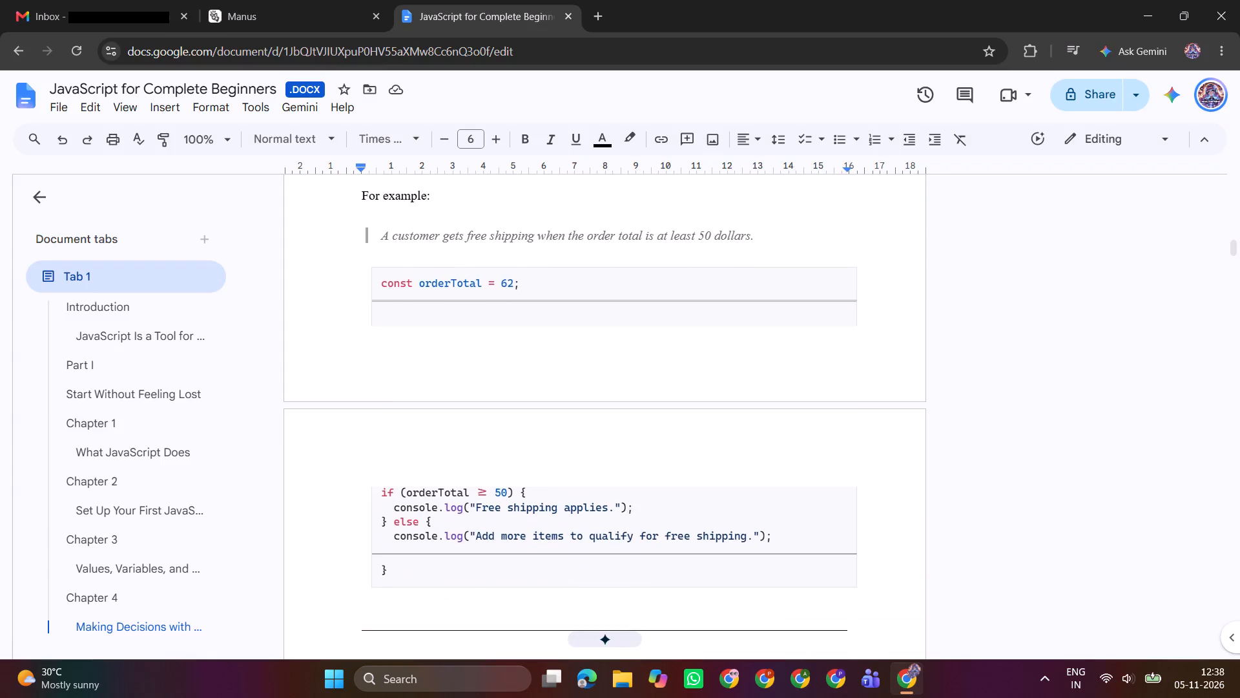
pyautogui.scroll(-1, 489, 467)
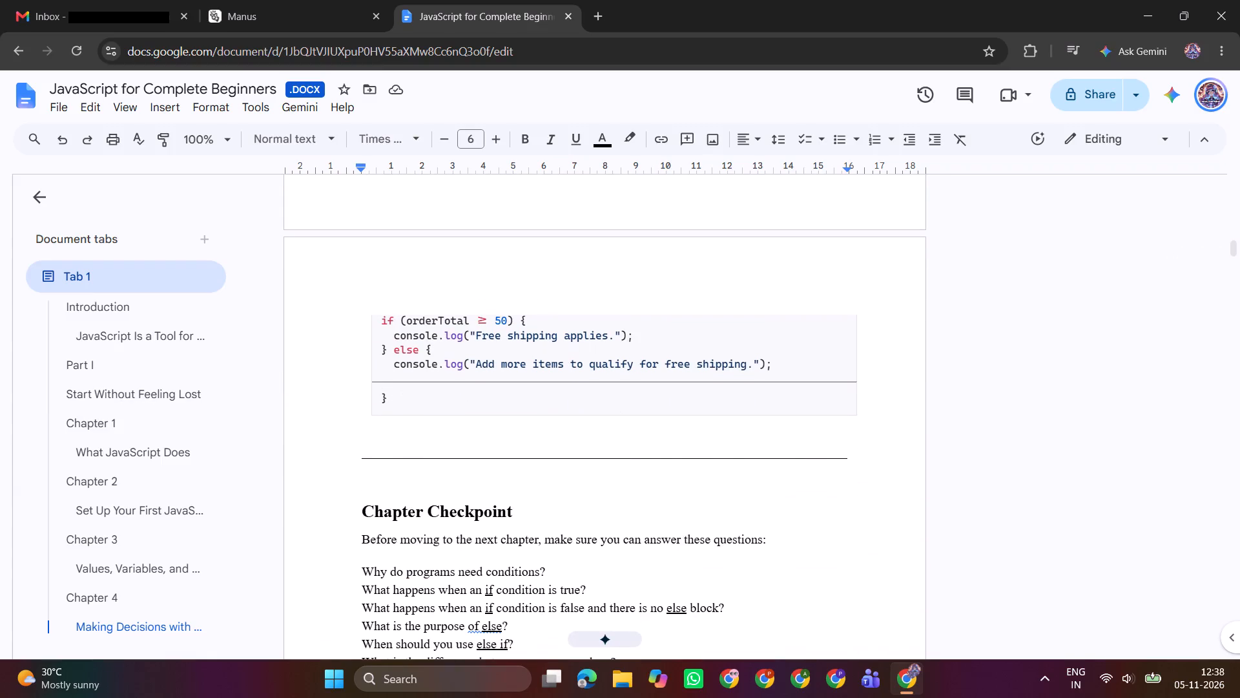
pyautogui.doubleClick(486, 454)
pyautogui.press('Delete')
# Review the suggestions for the flagged phrases "of else" and "else if conditions" in the Chapter 4 checkpoint questions.
pyautogui.scroll(-1, 486, 454)
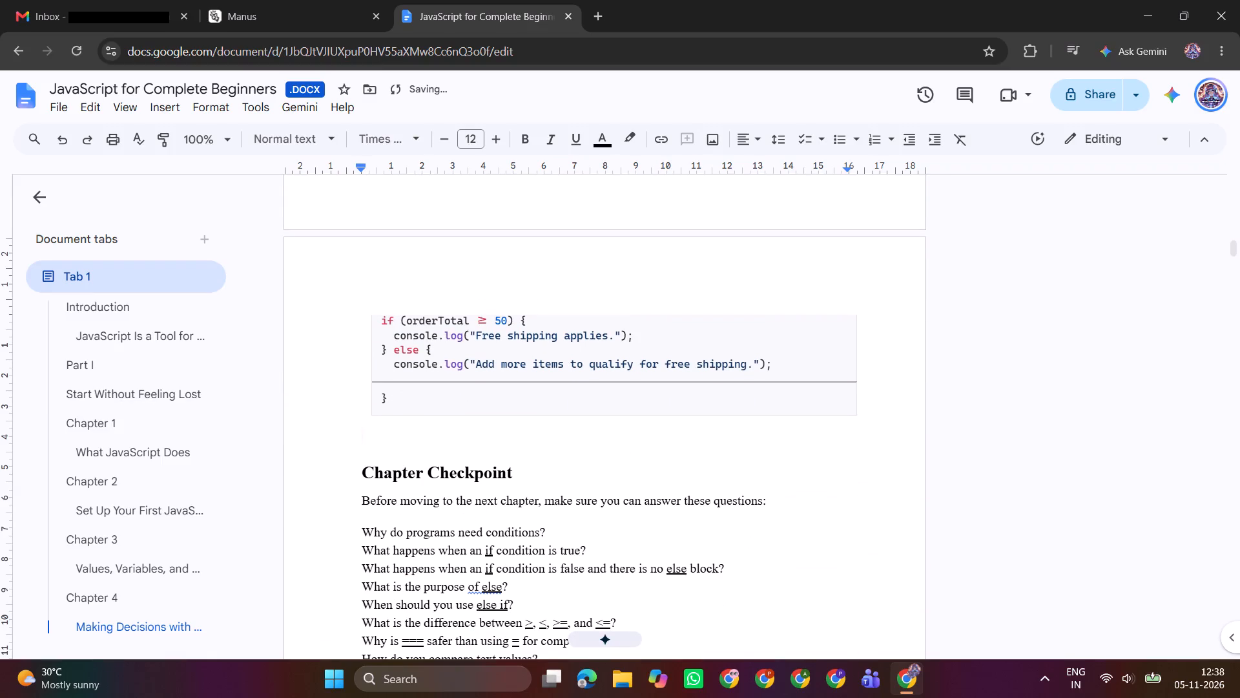
pyautogui.scroll(-1, 486, 454)
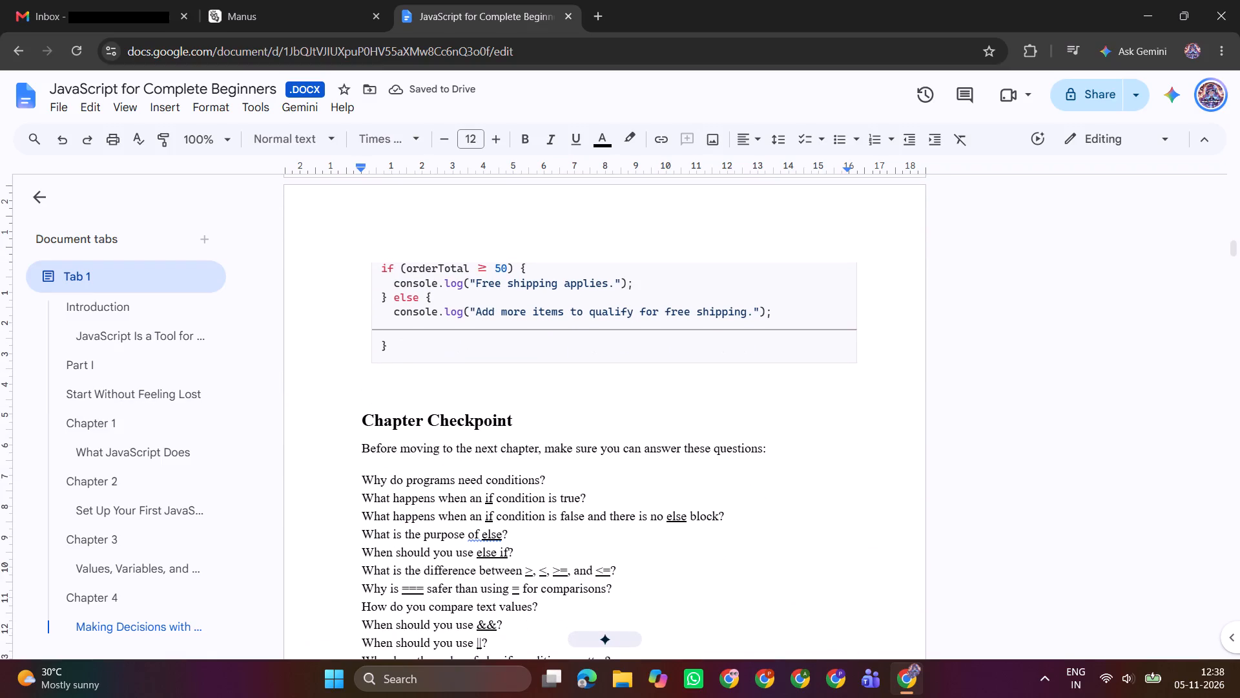
pyautogui.scroll(-1, 486, 454)
pyautogui.click(474, 475)
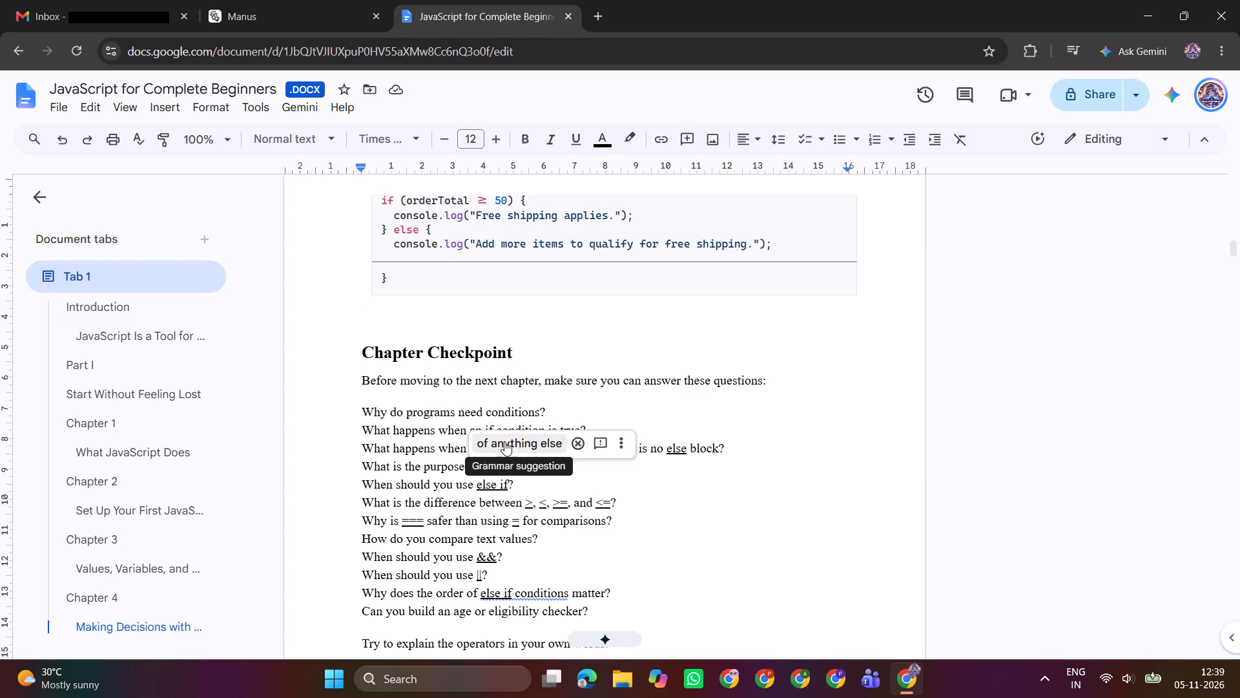
pyautogui.click(549, 401)
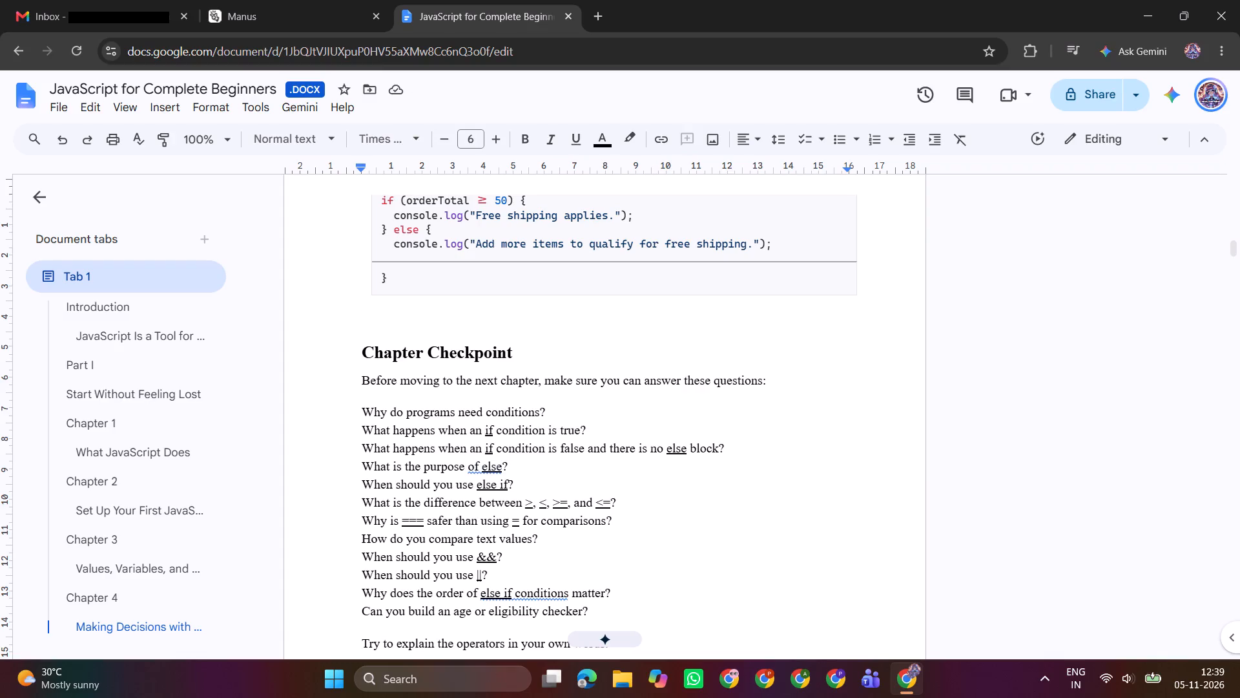
pyautogui.scroll(-1, 374, 383)
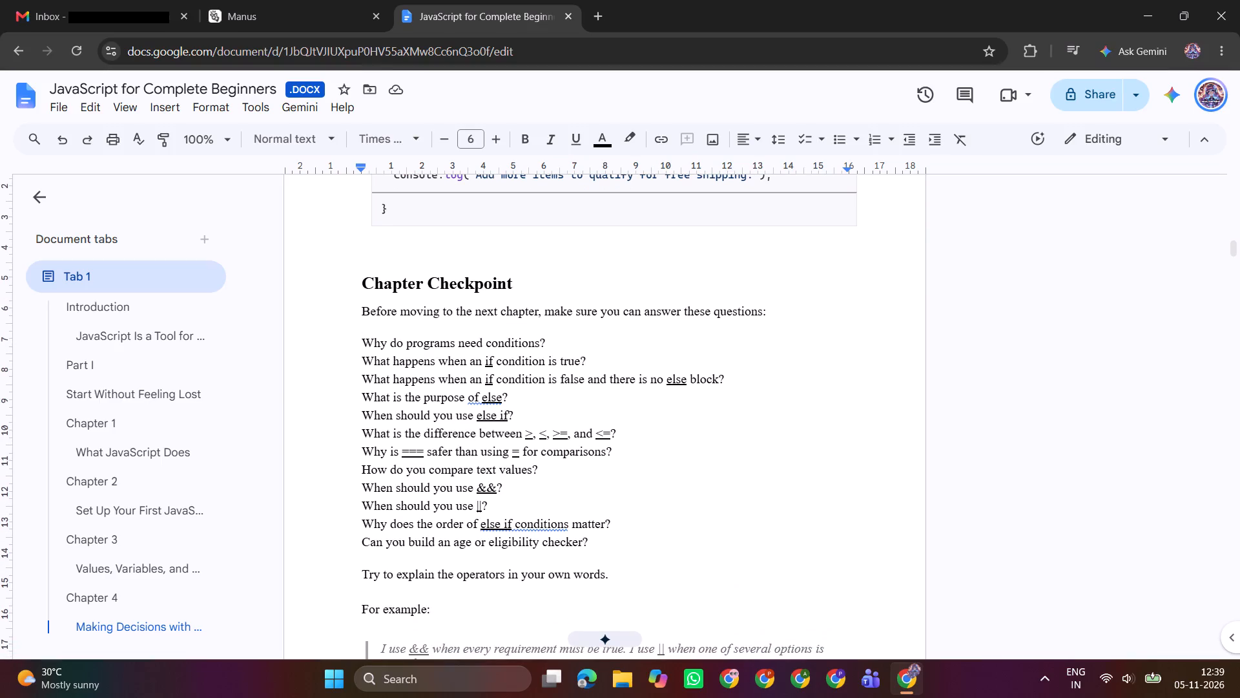
pyautogui.click(546, 521)
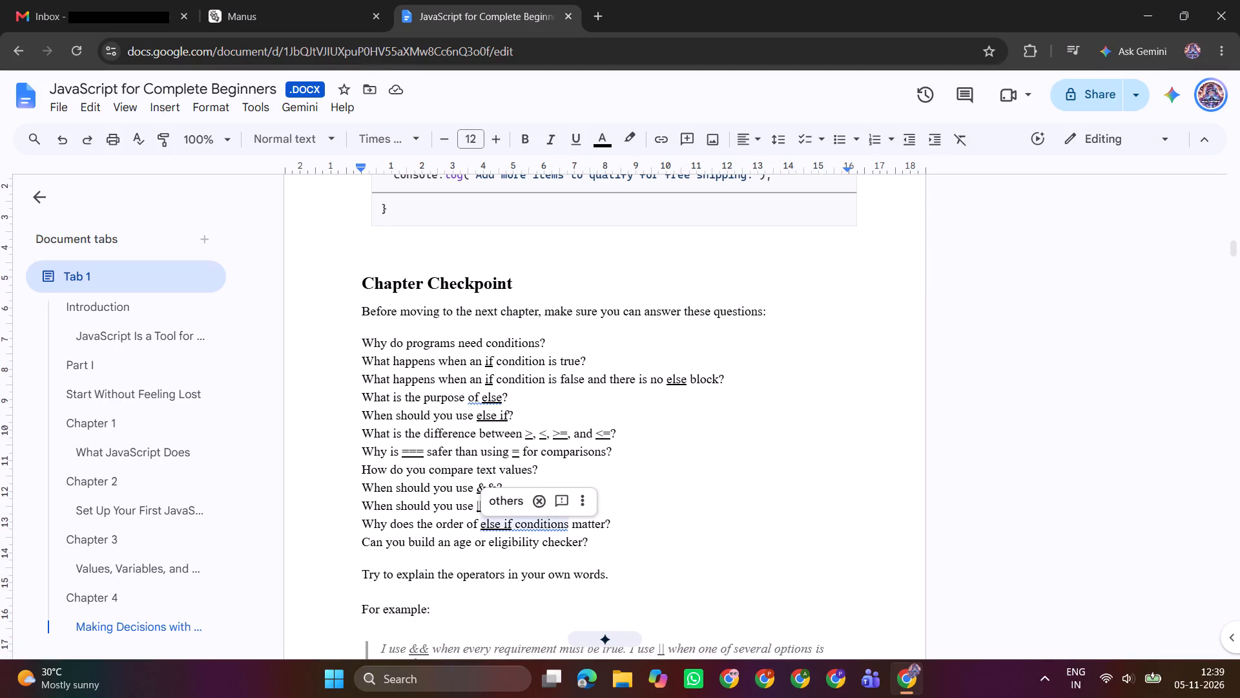
pyautogui.click(653, 477)
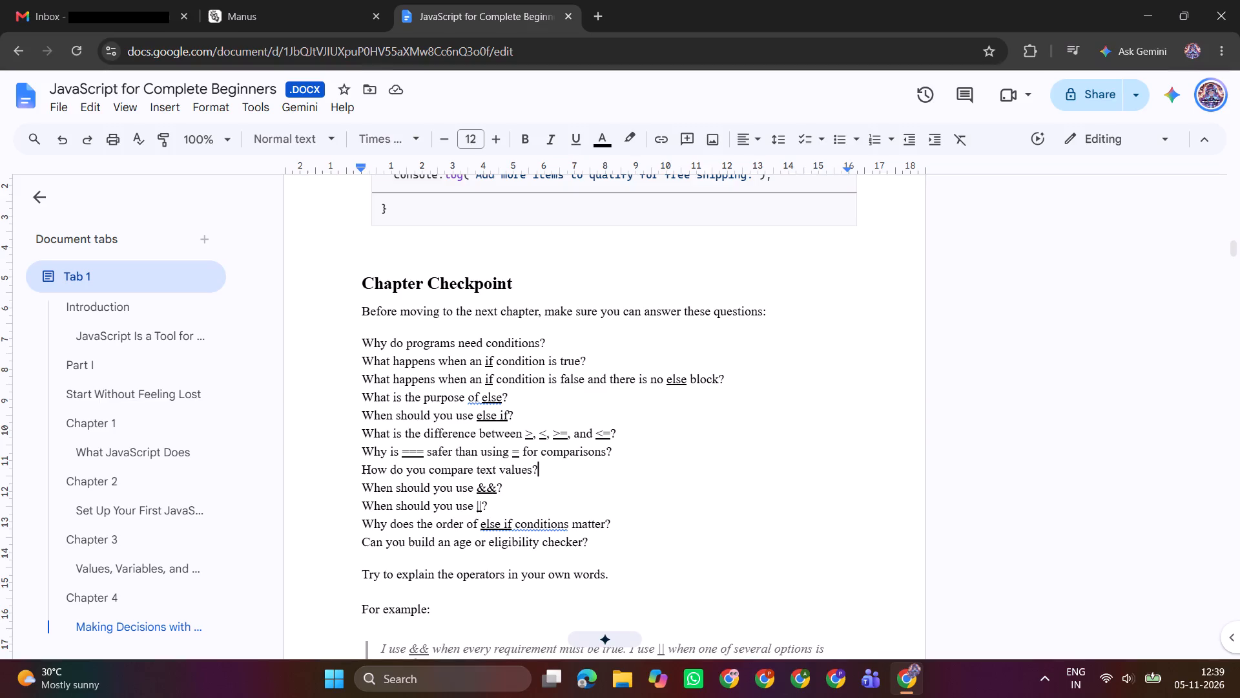
# Format the Chapter 4 checkpoint questions, from "Why do programs need conditions?" to "Can you build an age or eligibility checker?", as a bulleted list.
pyautogui.moveTo(351, 339); pyautogui.dragTo(635, 552)
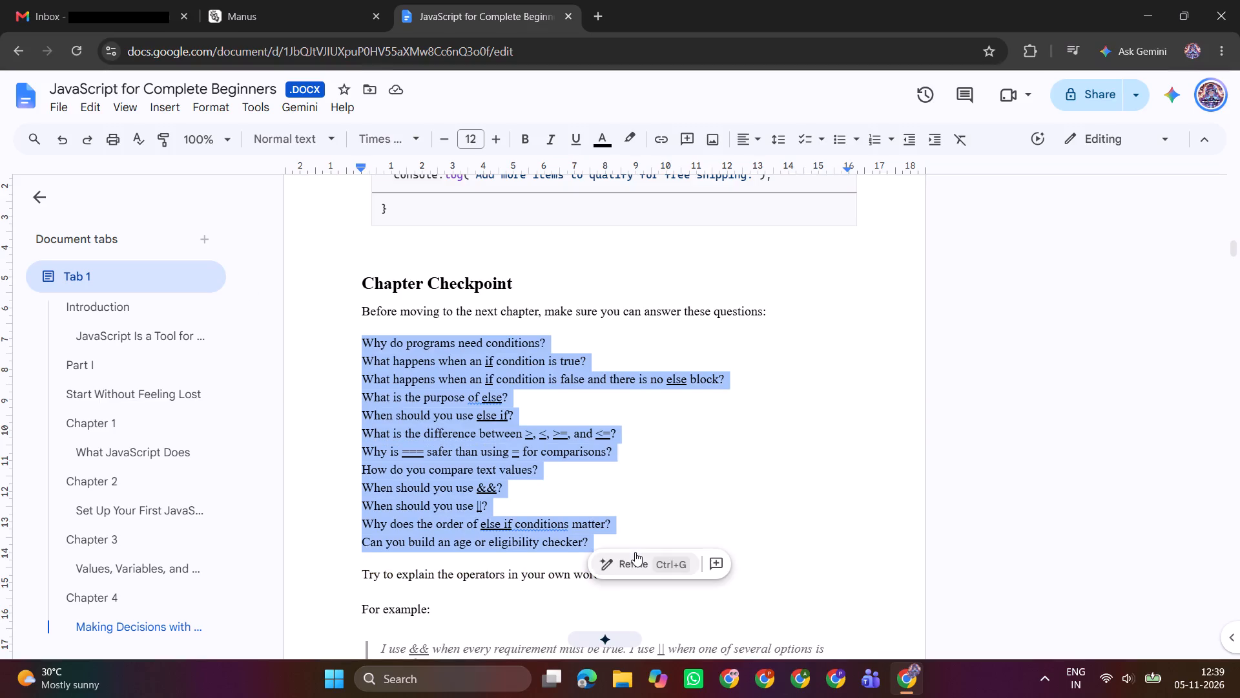
pyautogui.click(842, 135)
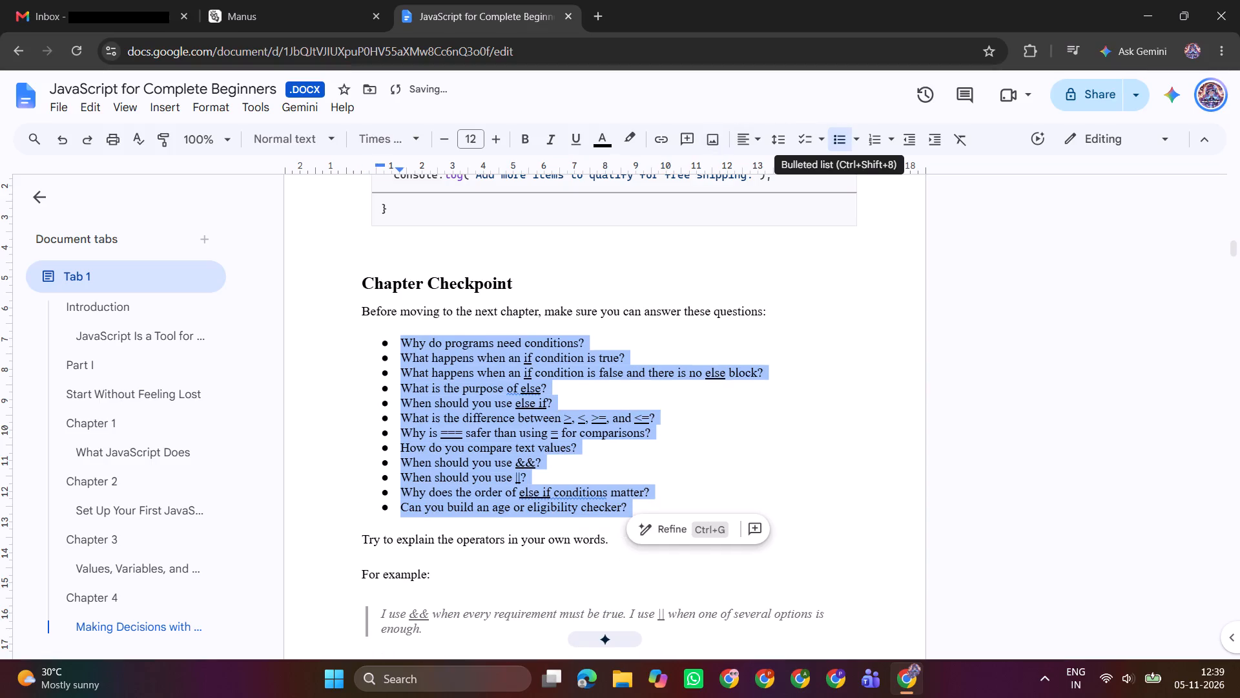
pyautogui.click(595, 395)
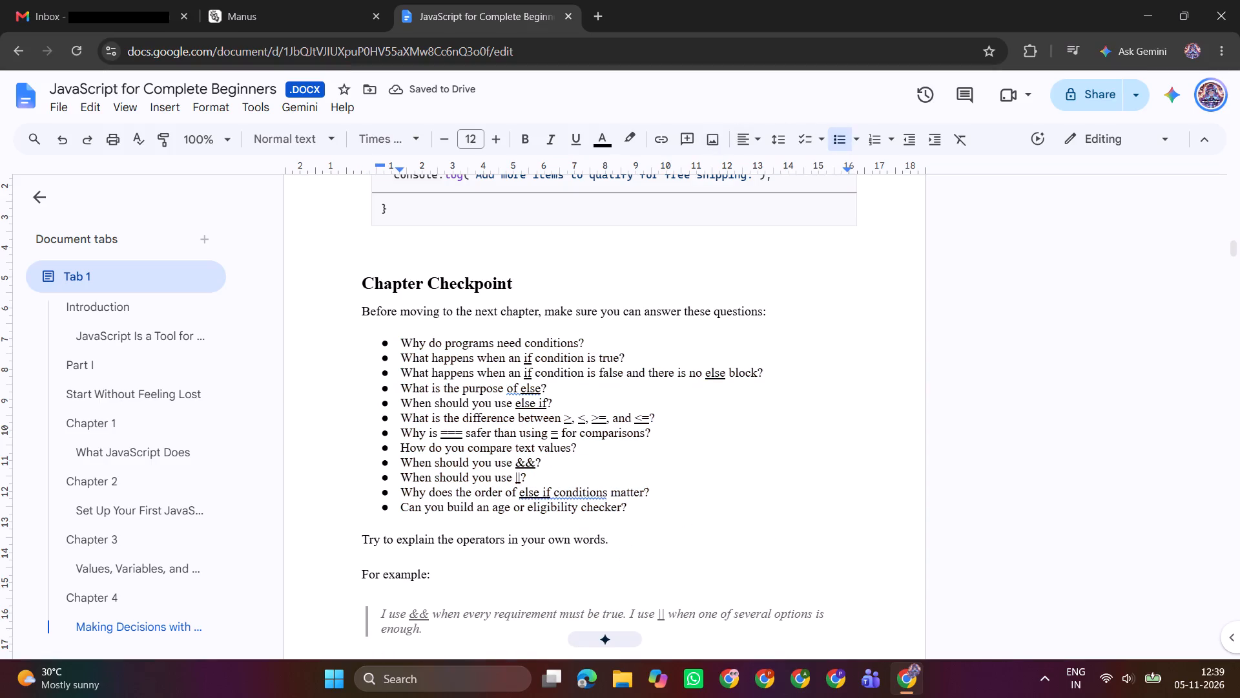
# Delete the divider line and its empty paragraph above the "Give Your Code a Choice" heading.
pyautogui.scroll(-2, 595, 395)
pyautogui.scroll(-1, 563, 478)
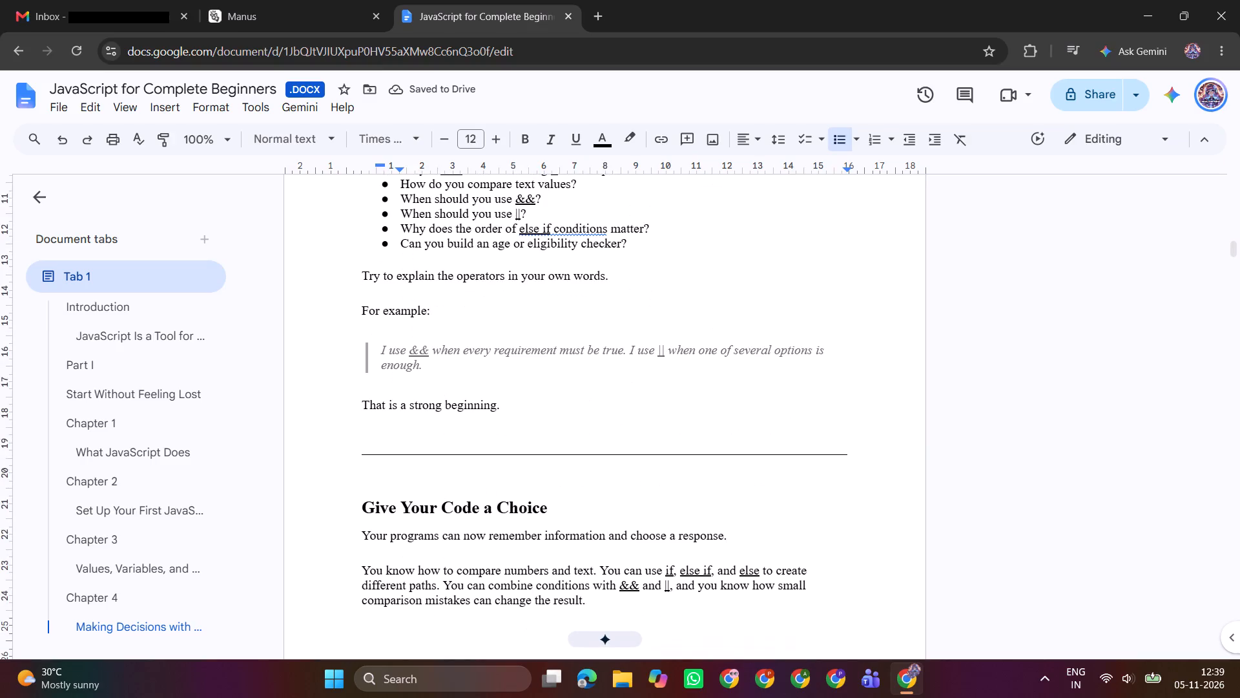
pyautogui.tripleClick(553, 460)
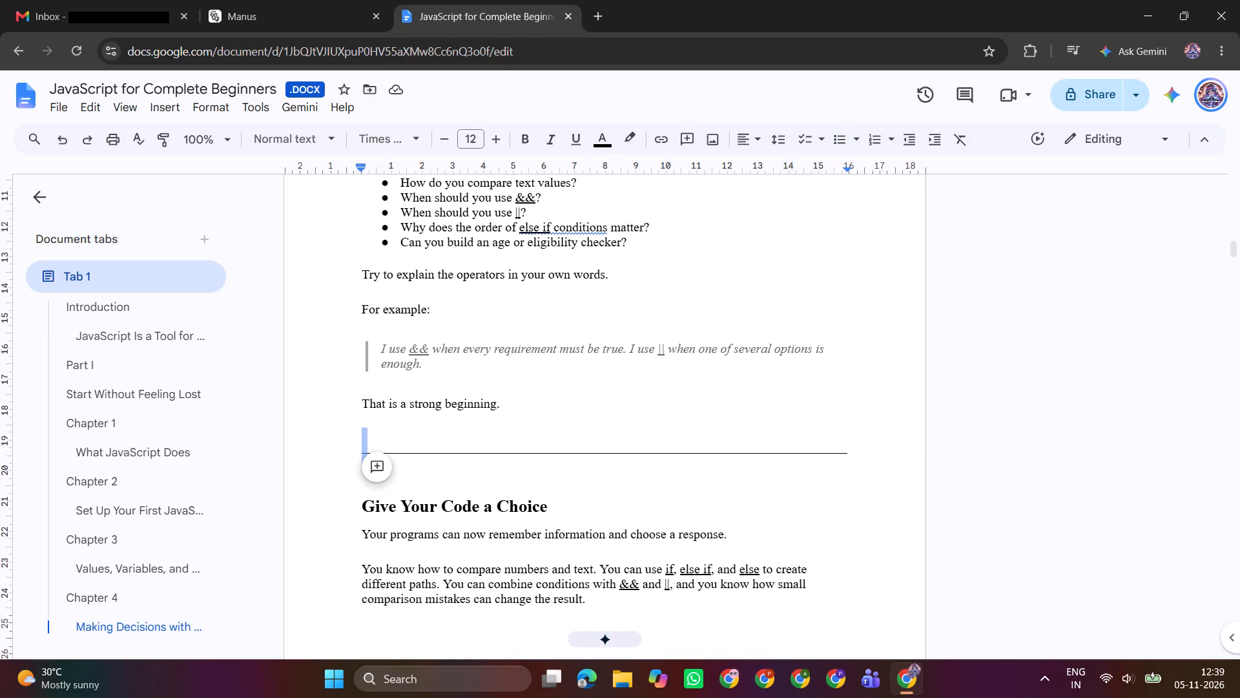
pyautogui.press('Delete')
pyautogui.press('Delete')
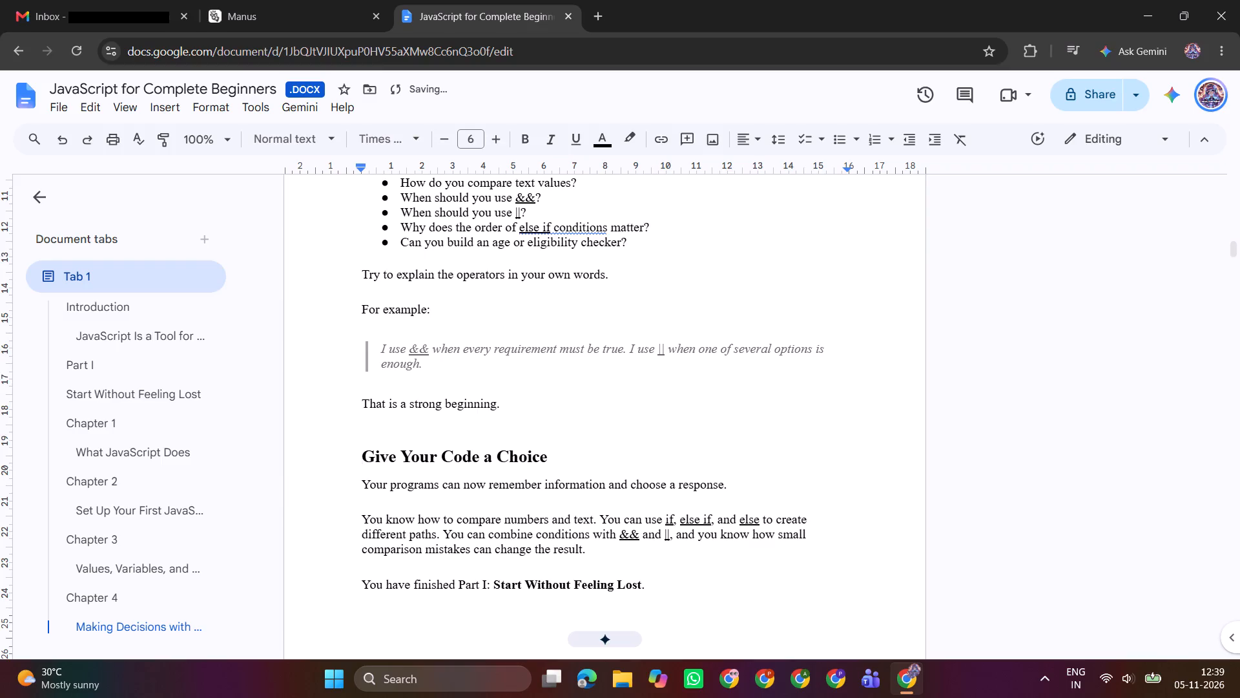
# Replace the divider line and its empty paragraph above the "Part II — Build the Core Skills" heading with a page break.
pyautogui.scroll(-3, 553, 460)
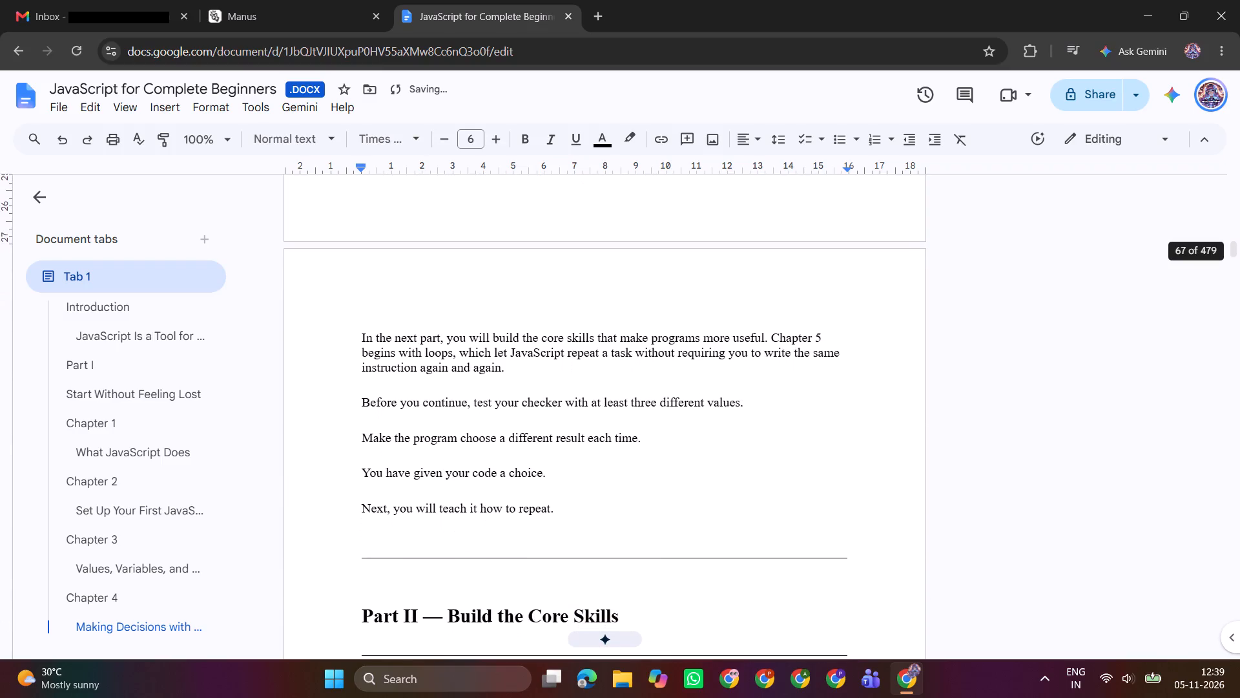
pyautogui.scroll(-2, 529, 485)
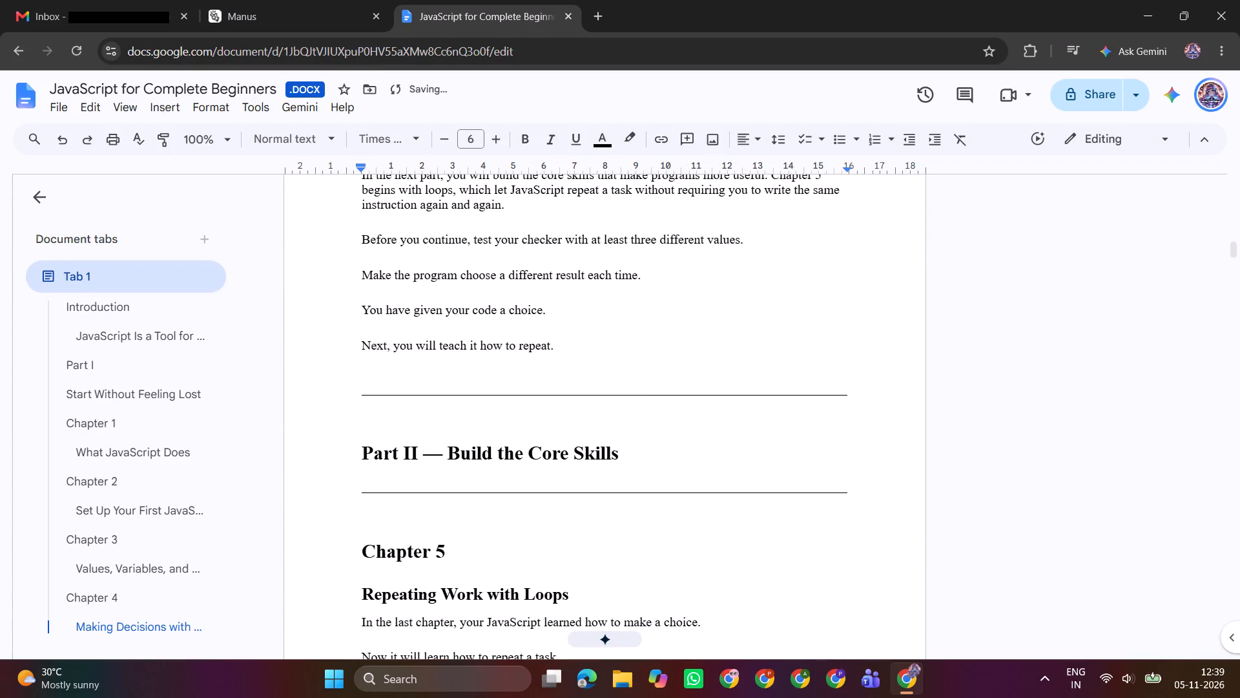
pyautogui.doubleClick(466, 396)
pyautogui.press('Delete')
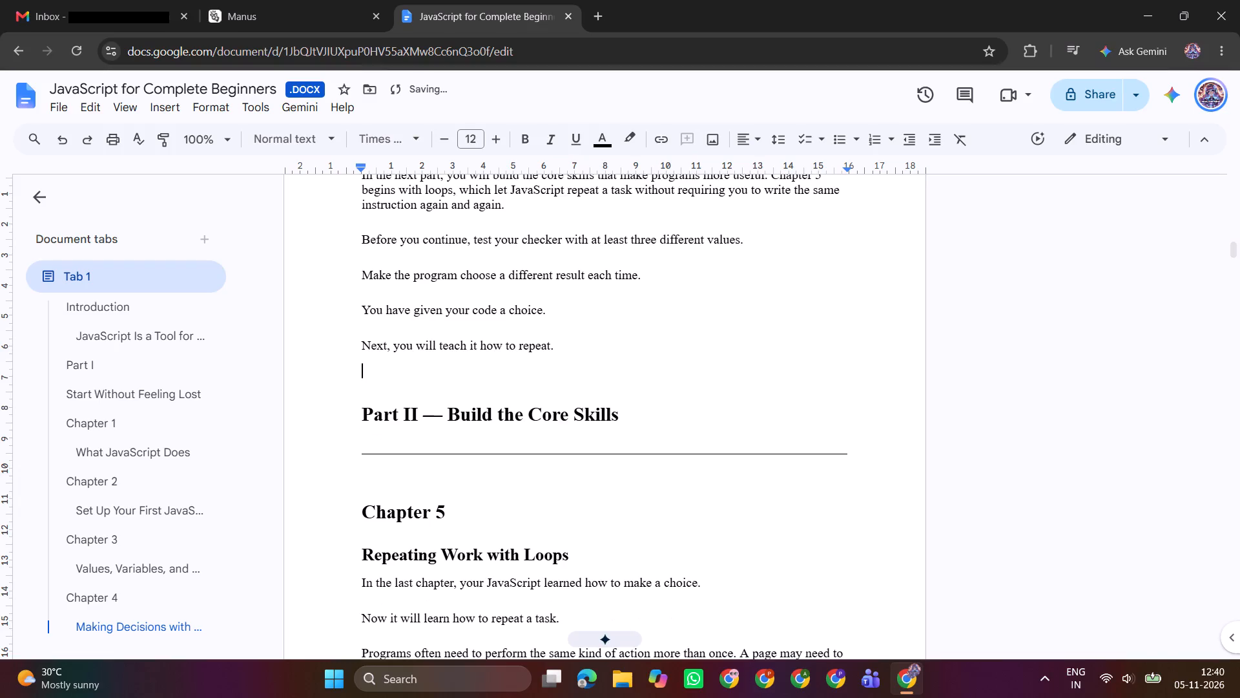
pyautogui.press('Delete')
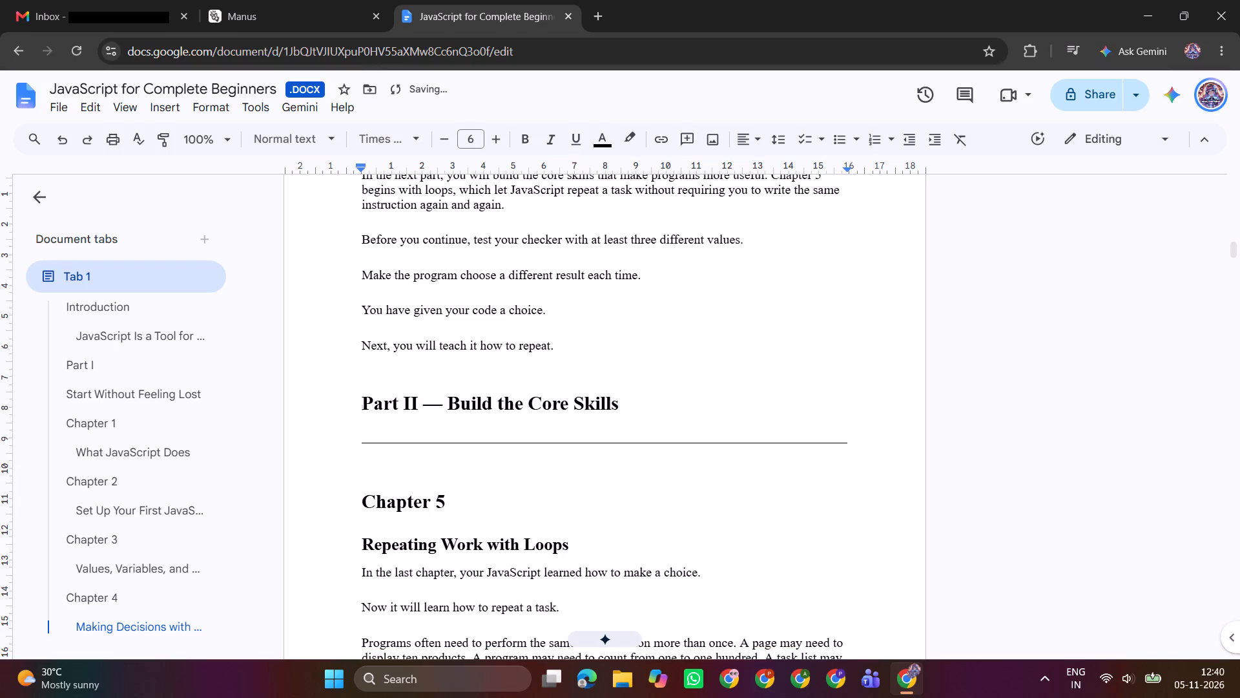
pyautogui.hotkey('ctrl', 'Return')
# Remove the dash from the Part II heading and split it into two lines, "Part II" and "Build the Core Skills".
pyautogui.scroll(-2, 466, 396)
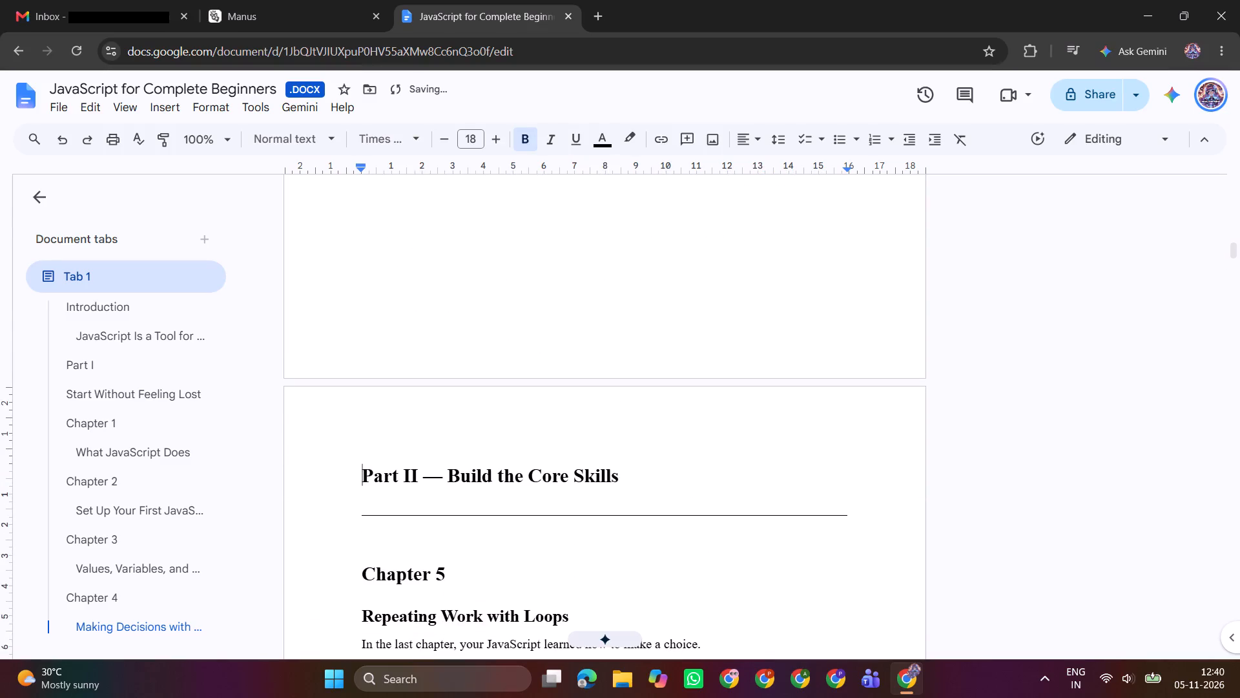
pyautogui.click(442, 480)
pyautogui.press('BackSpace')
pyautogui.press('Return')
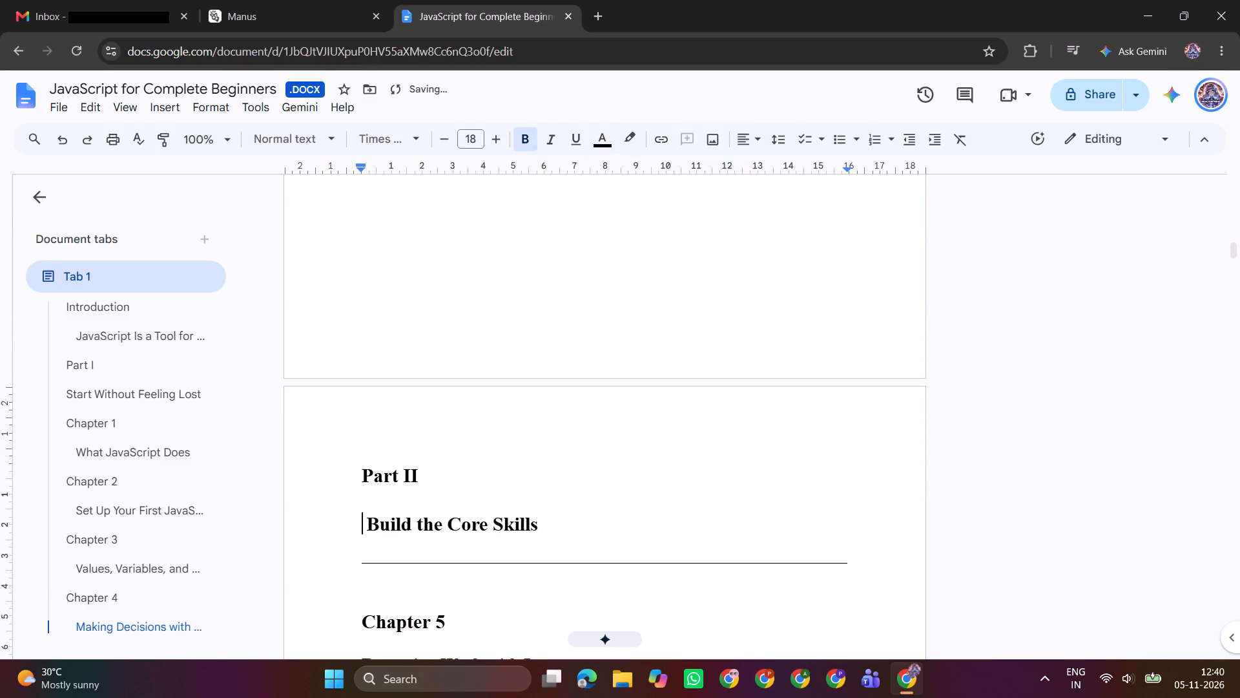
# Apply Heading 1 to both Part II title lines and make their text bold and black.
pyautogui.moveTo(358, 474); pyautogui.dragTo(537, 503)
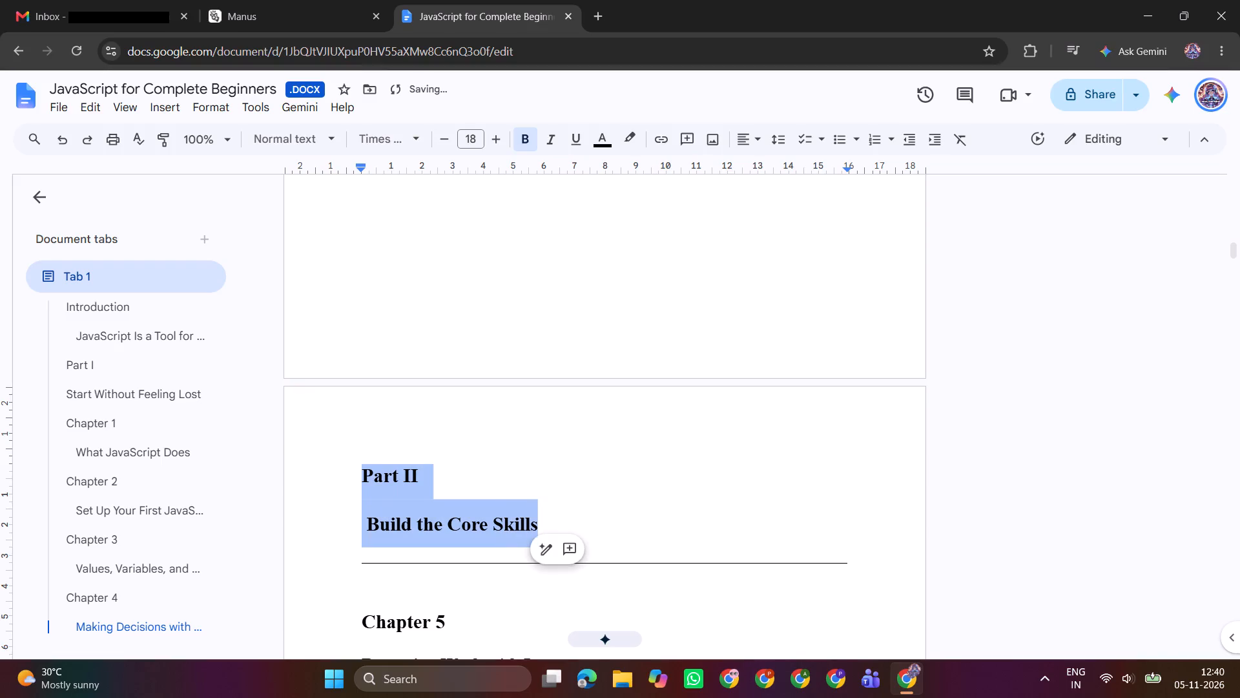
pyautogui.click(318, 147)
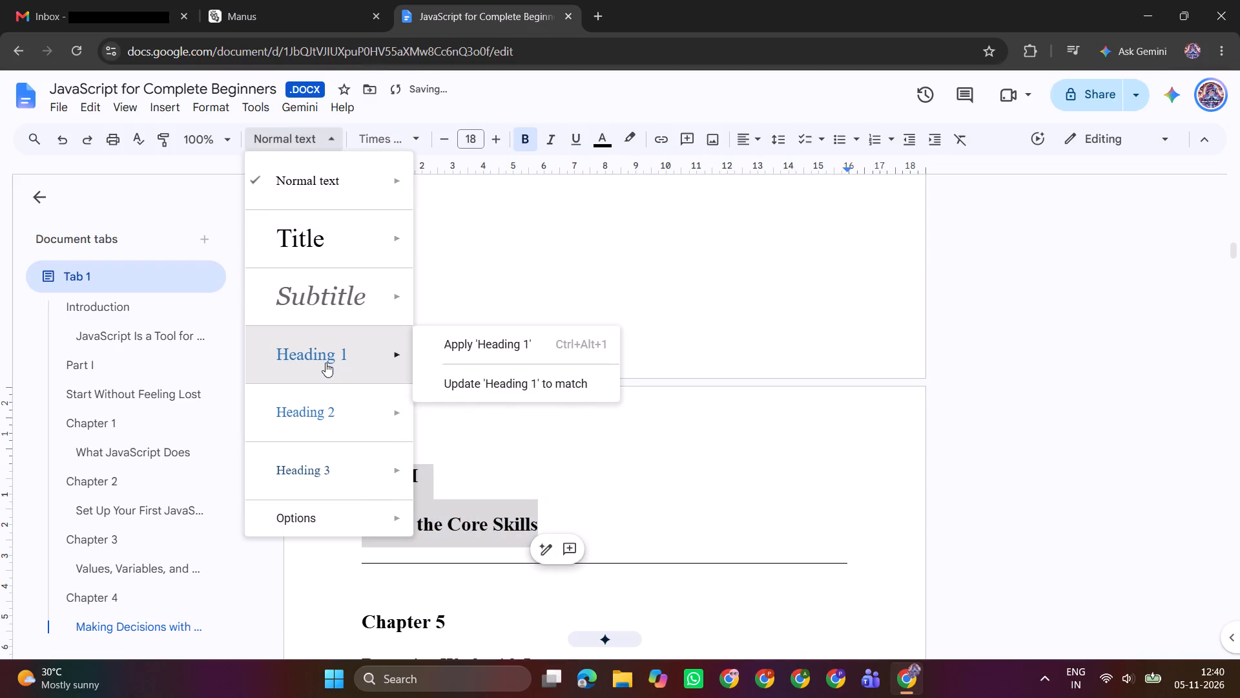
pyautogui.click(325, 363)
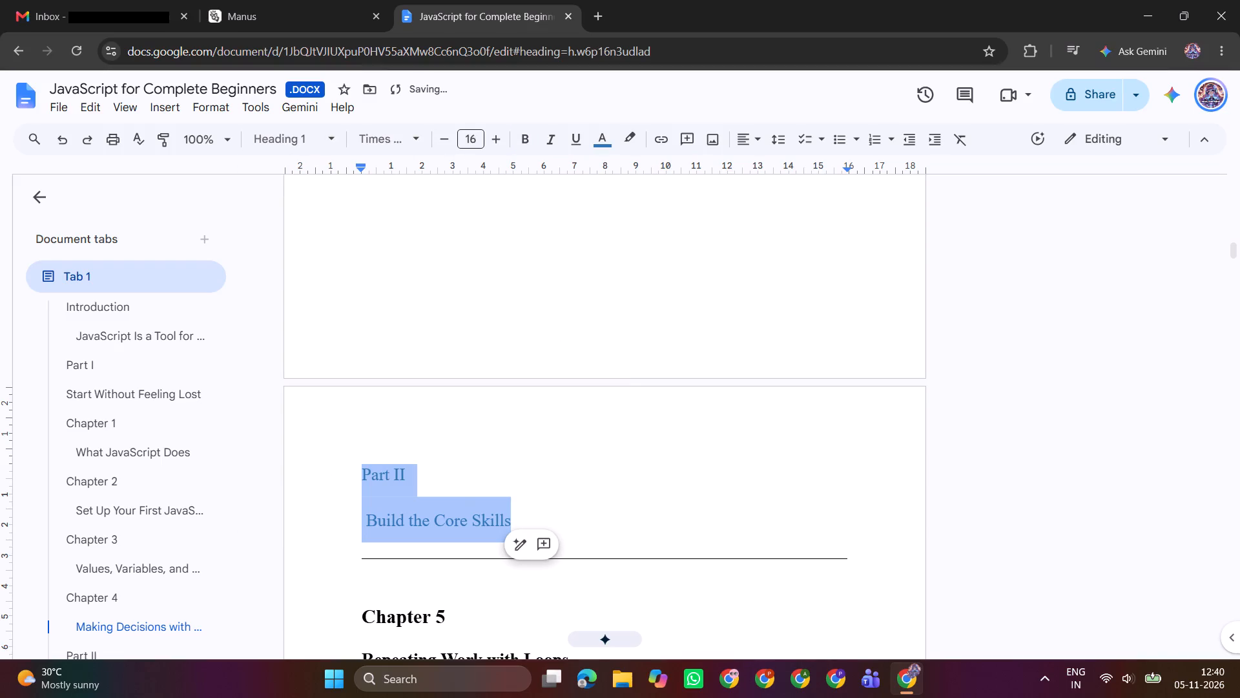
pyautogui.click(470, 135)
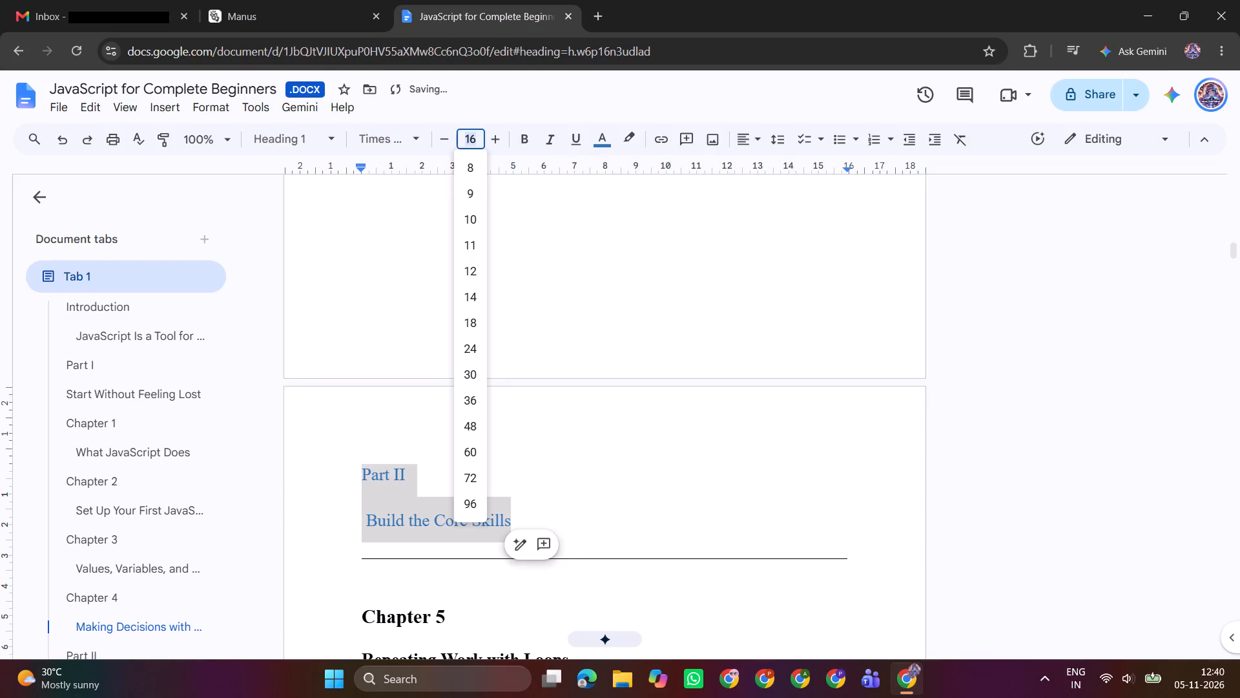
pyautogui.click(517, 138)
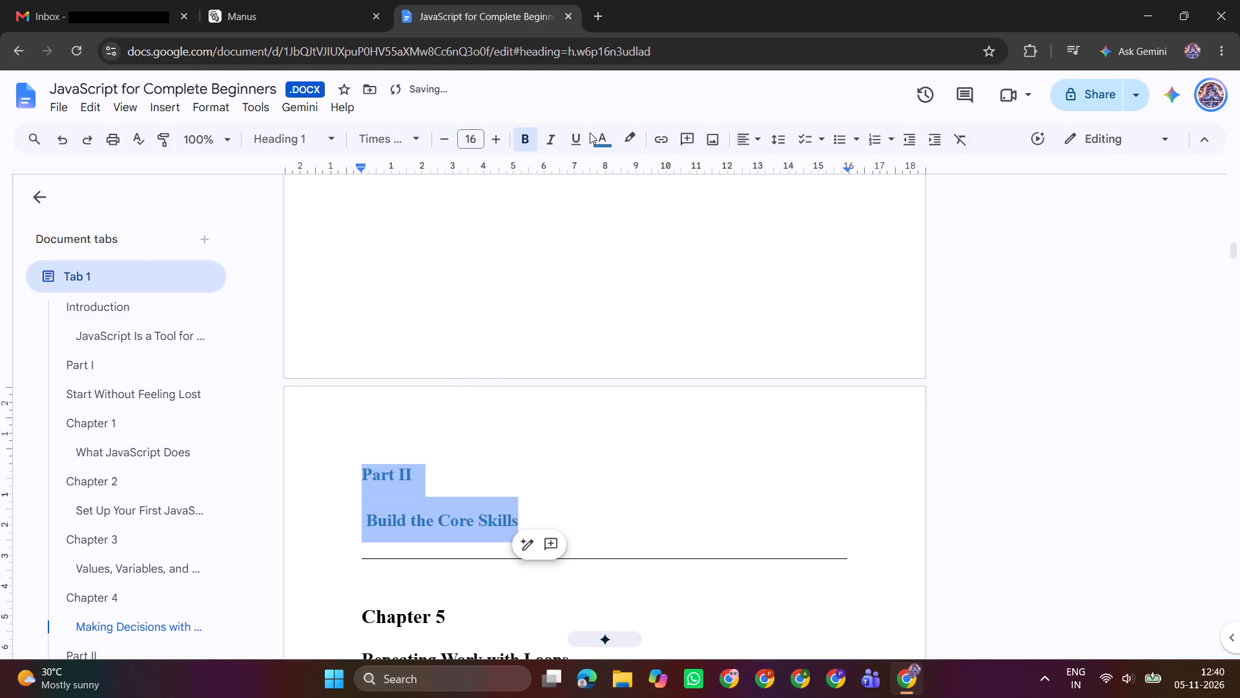
pyautogui.click(603, 132)
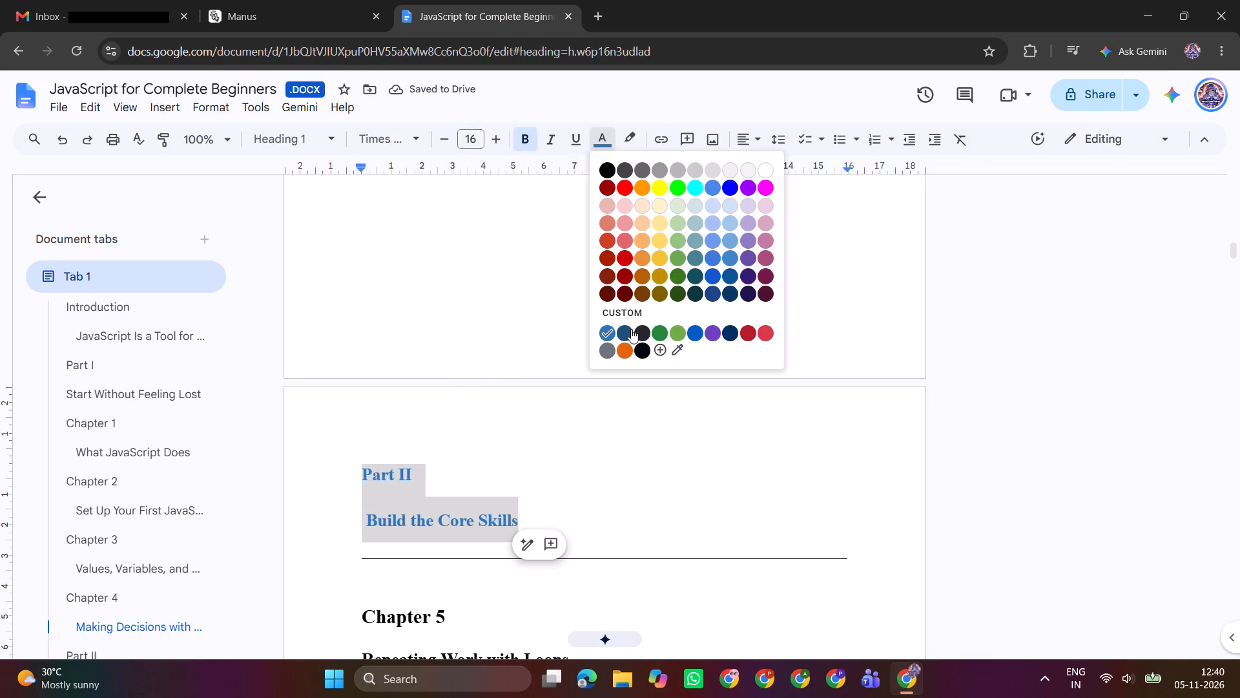
pyautogui.click(638, 347)
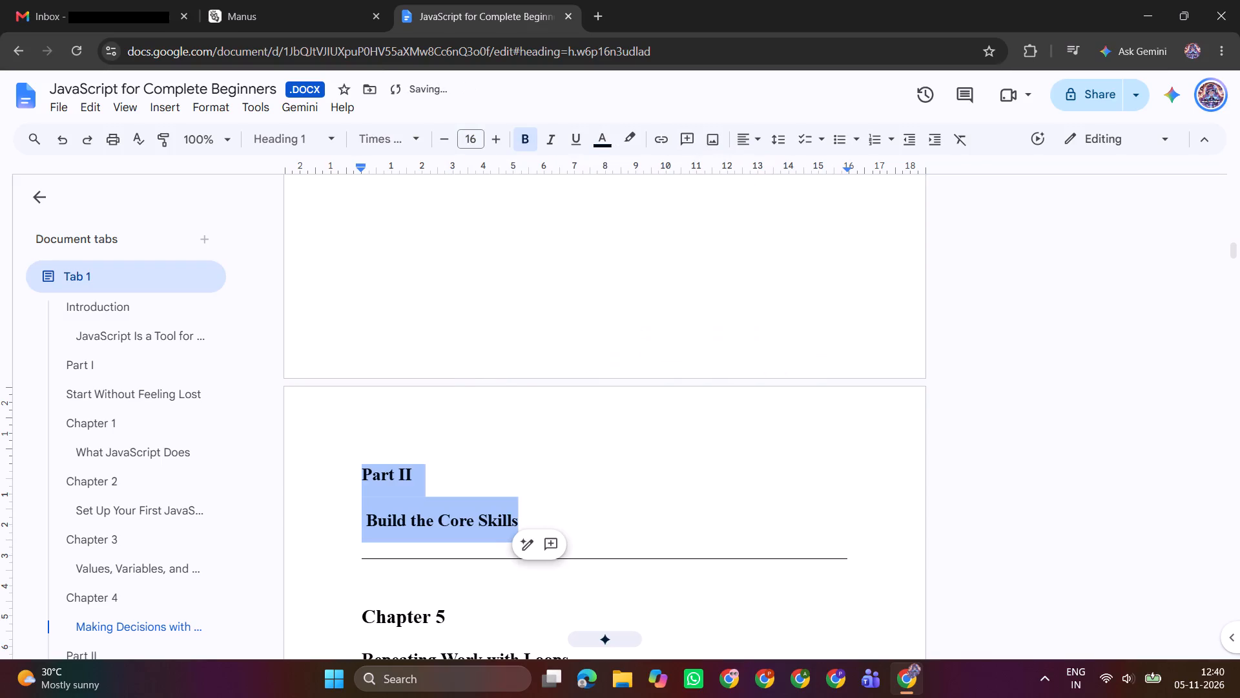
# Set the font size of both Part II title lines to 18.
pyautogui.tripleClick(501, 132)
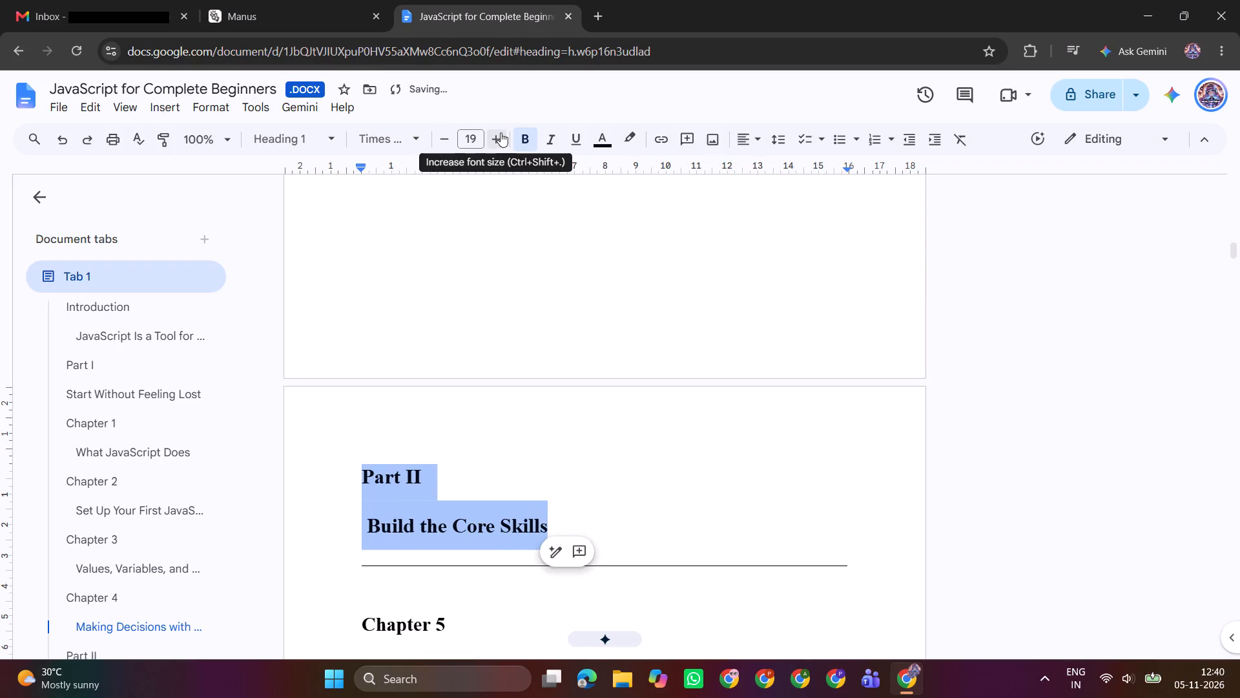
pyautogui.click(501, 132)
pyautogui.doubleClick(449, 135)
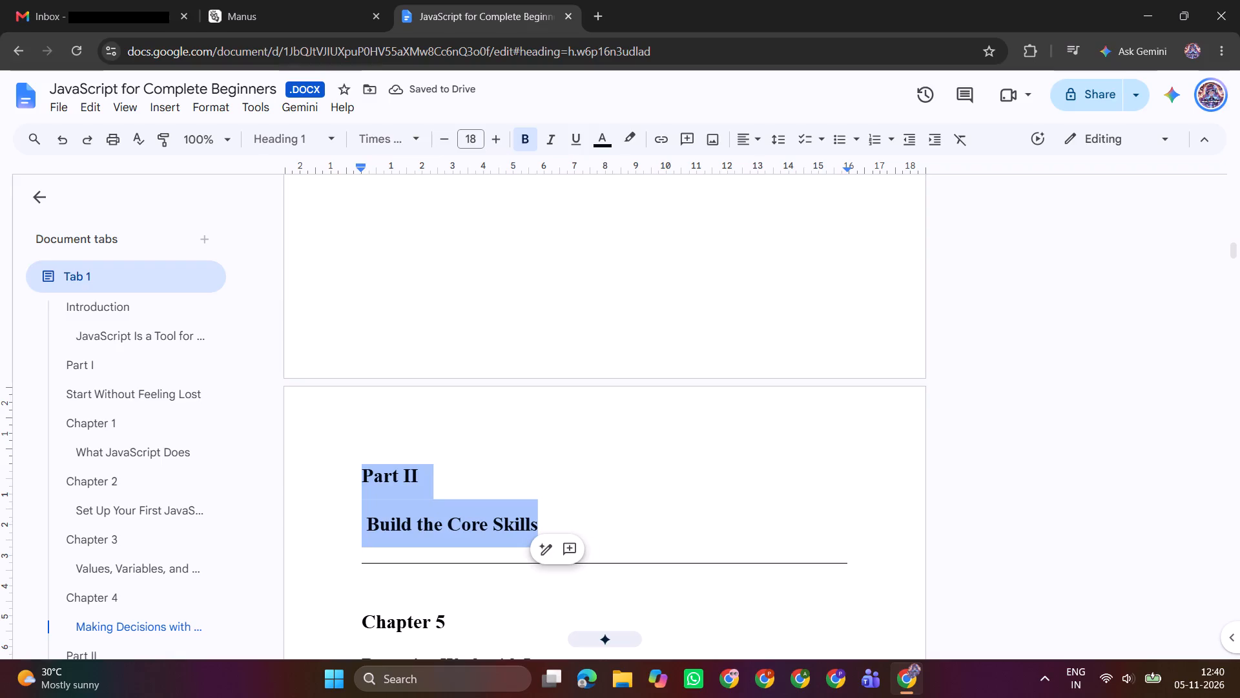
# Match both Part II title lines to the Part I title page by setting size 24 and centering them.
pyautogui.click(385, 502)
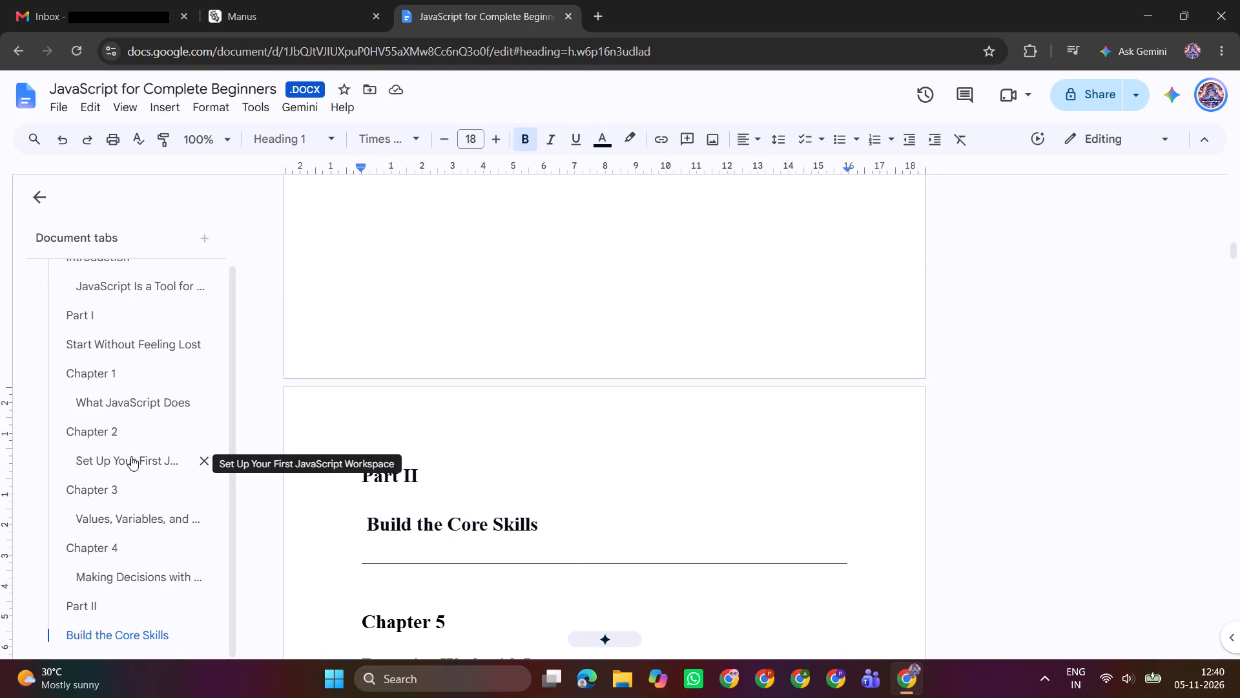
pyautogui.scroll(1, 131, 456)
pyautogui.click(85, 330)
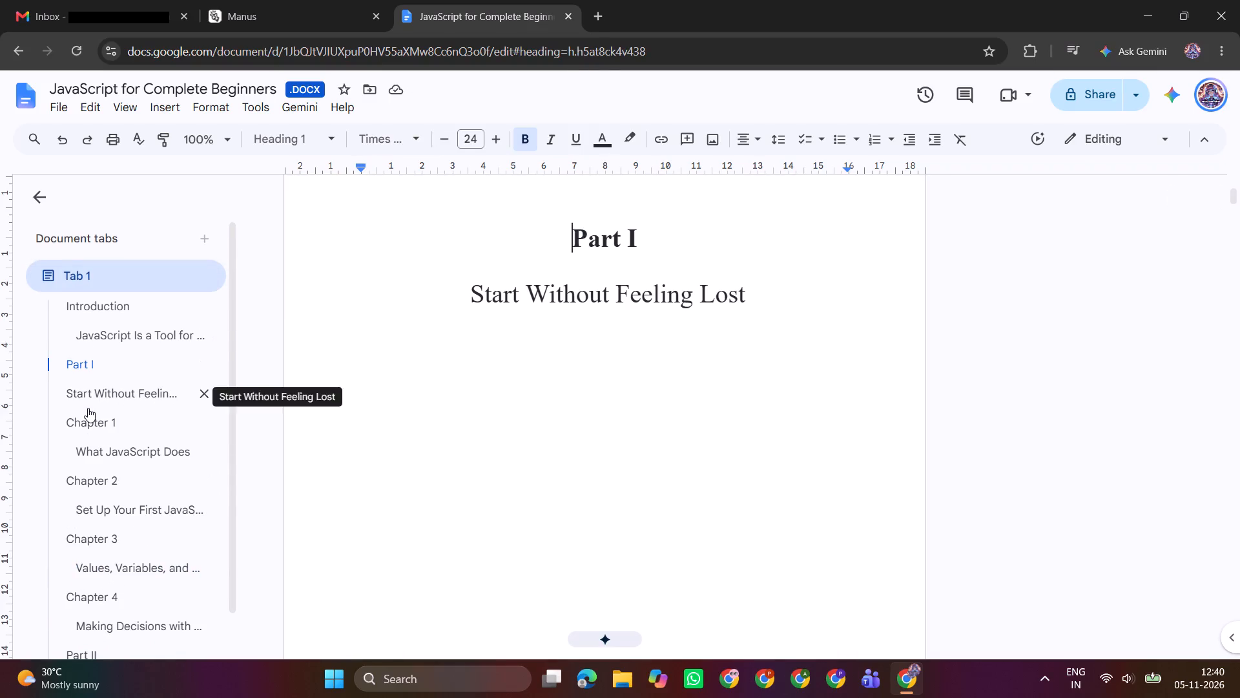
pyautogui.scroll(-1, 88, 408)
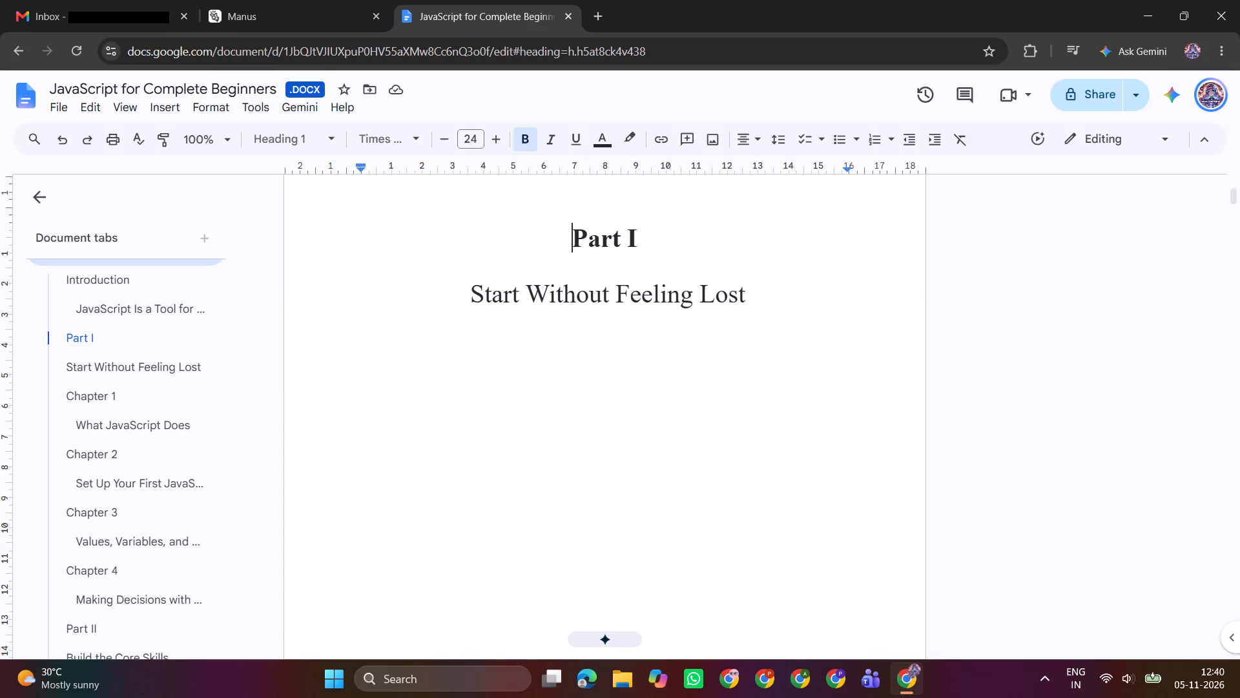
pyautogui.click(528, 302)
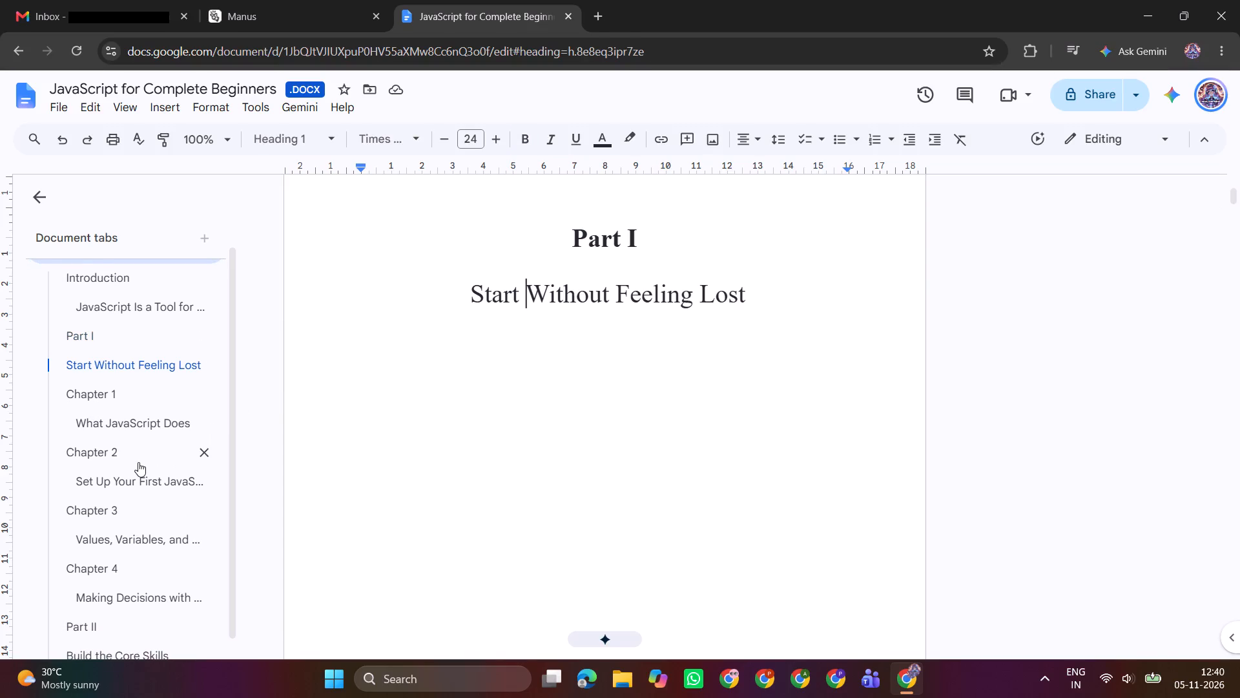
pyautogui.scroll(-1, 138, 462)
pyautogui.click(84, 605)
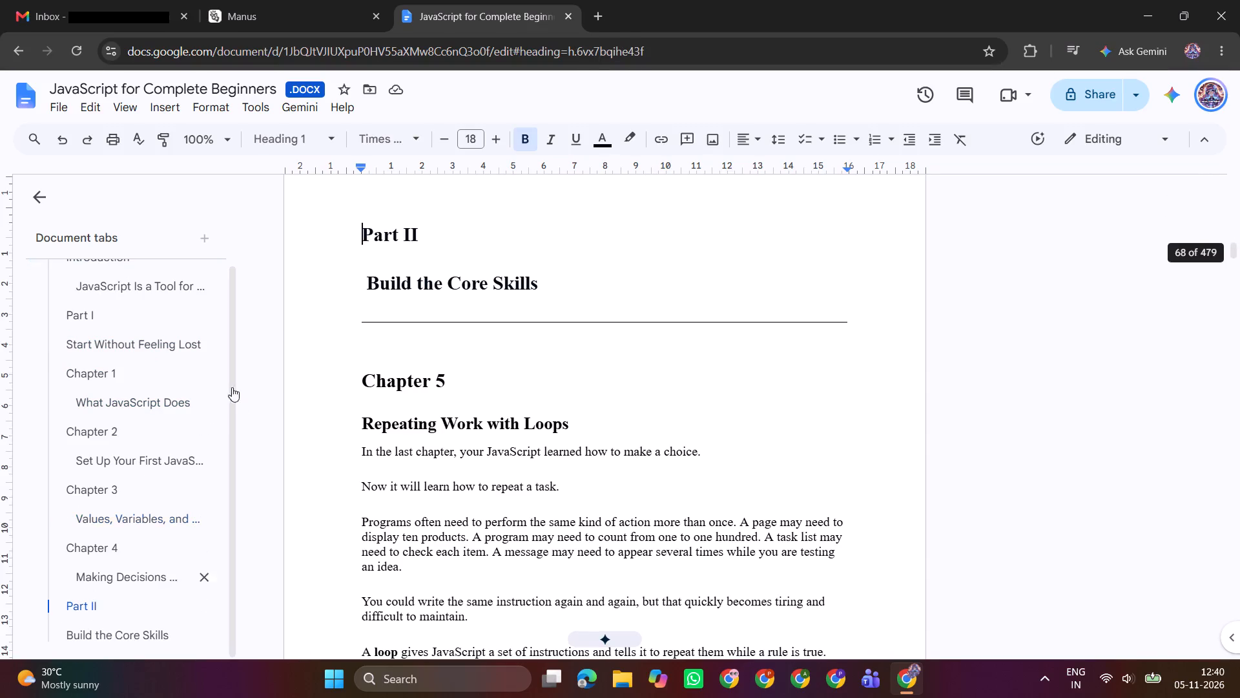
pyautogui.moveTo(357, 221); pyautogui.dragTo(506, 260)
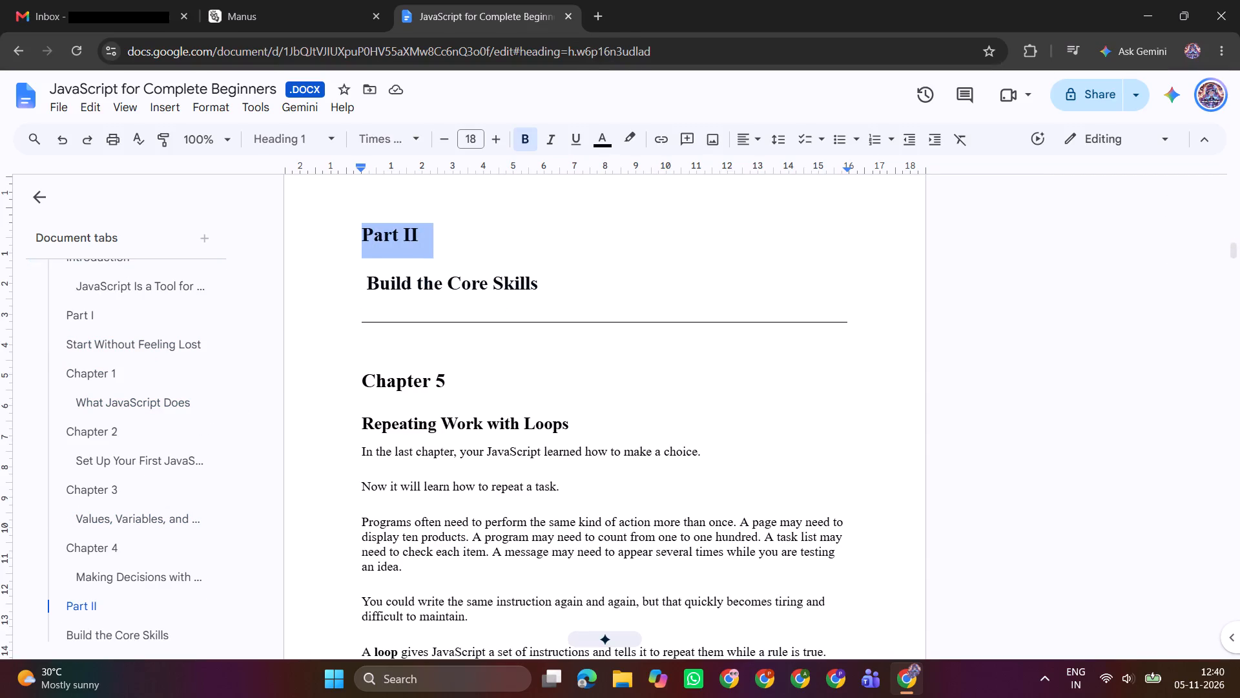
pyautogui.moveTo(506, 260); pyautogui.dragTo(536, 270)
pyautogui.click(471, 137)
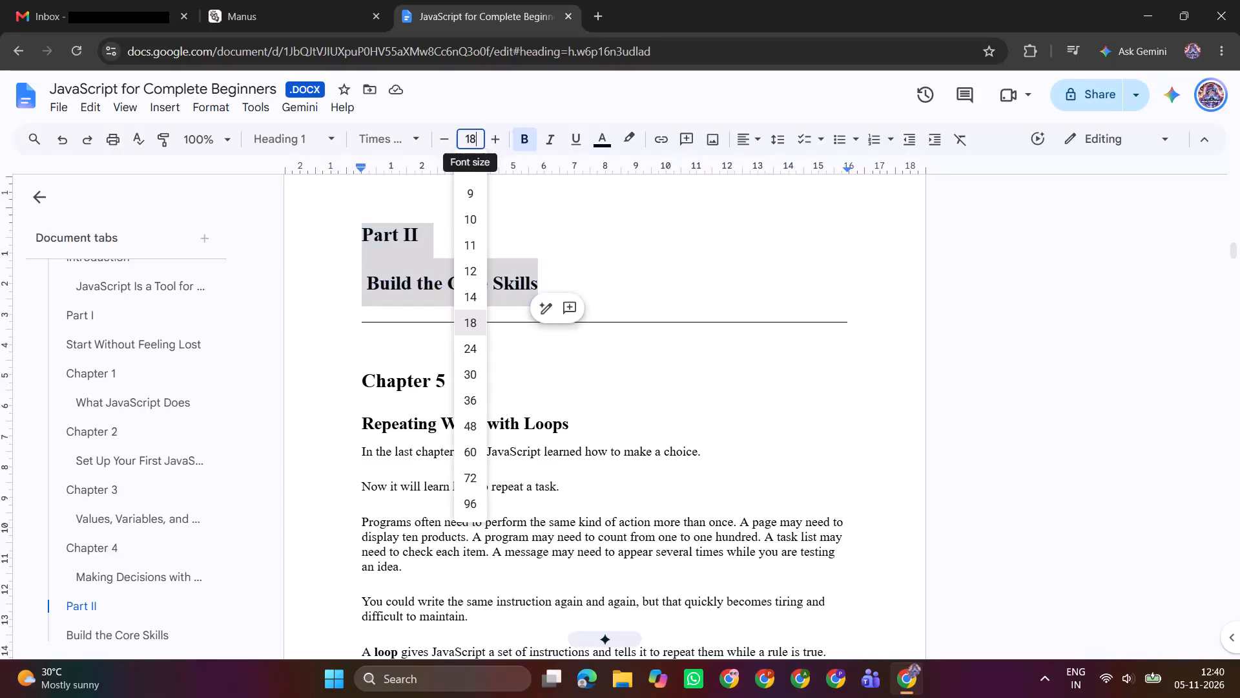
pyautogui.click(466, 347)
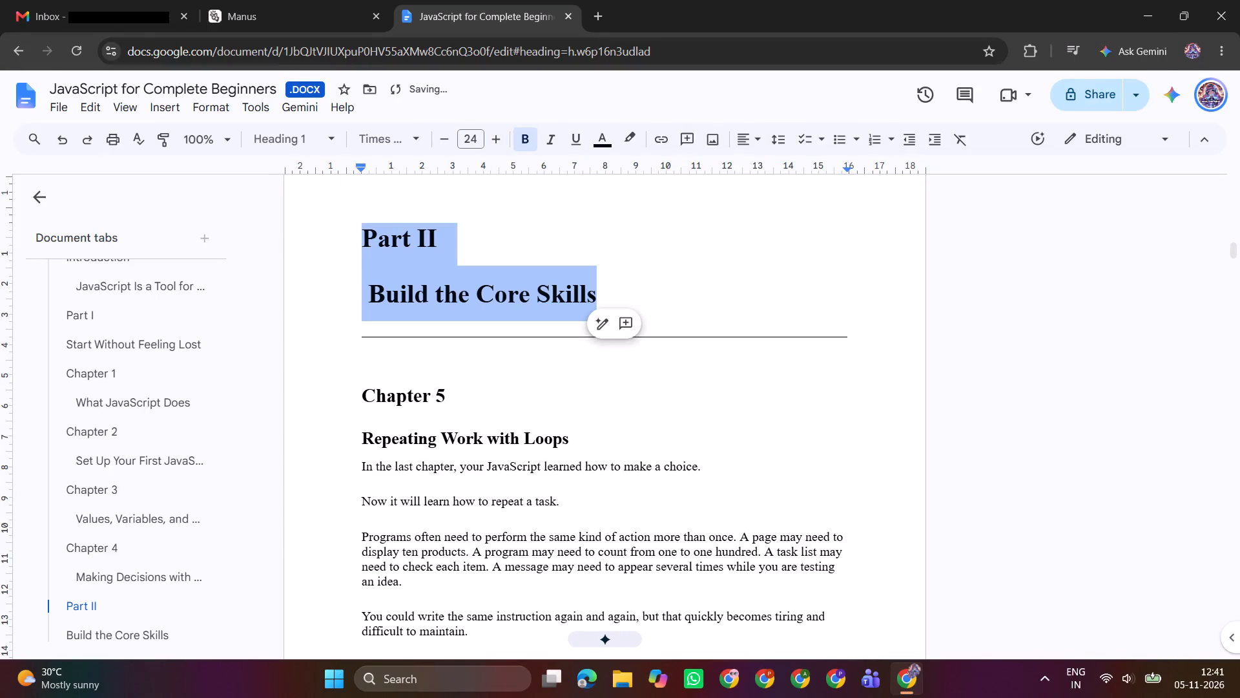
pyautogui.click(745, 133)
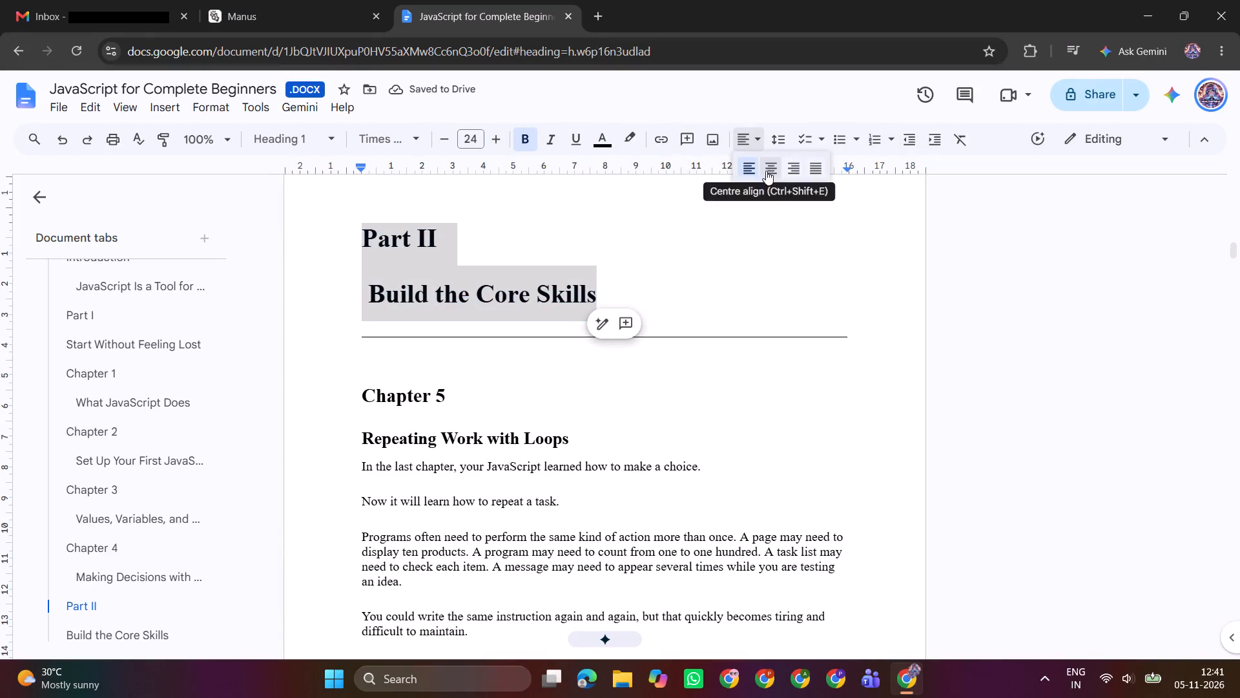
pyautogui.click(766, 171)
# Remove the bold formatting from the "Build the Core Skills" title line.
pyautogui.tripleClick(602, 299)
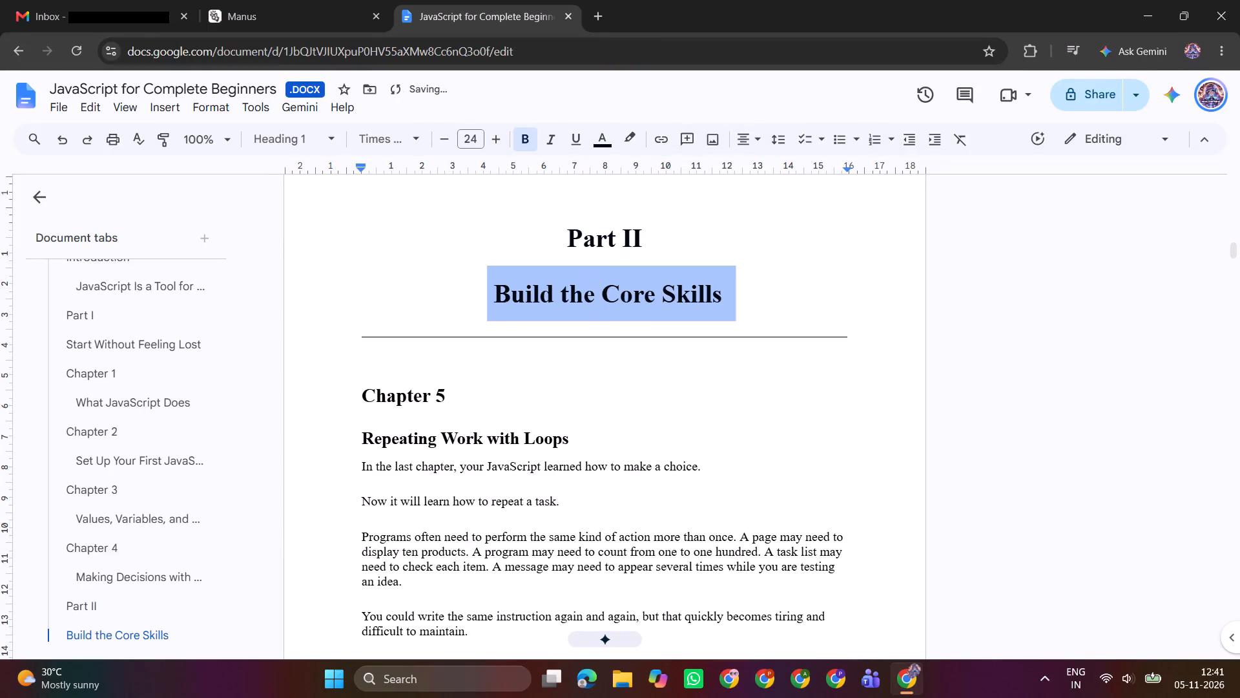
pyautogui.click(522, 139)
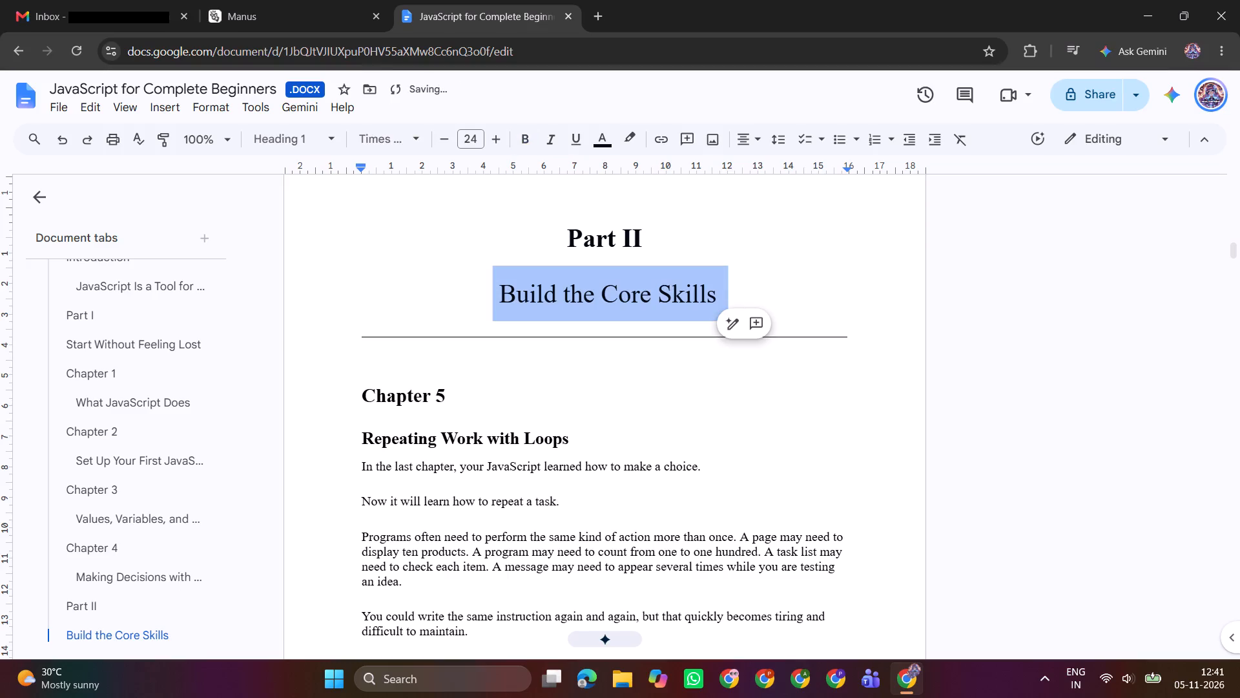
# Replace the divider line and its empty paragraph between "Build the Core Skills" and "Chapter 5" with a page break, as after Part I's title.
pyautogui.tripleClick(382, 338)
pyautogui.press('Delete')
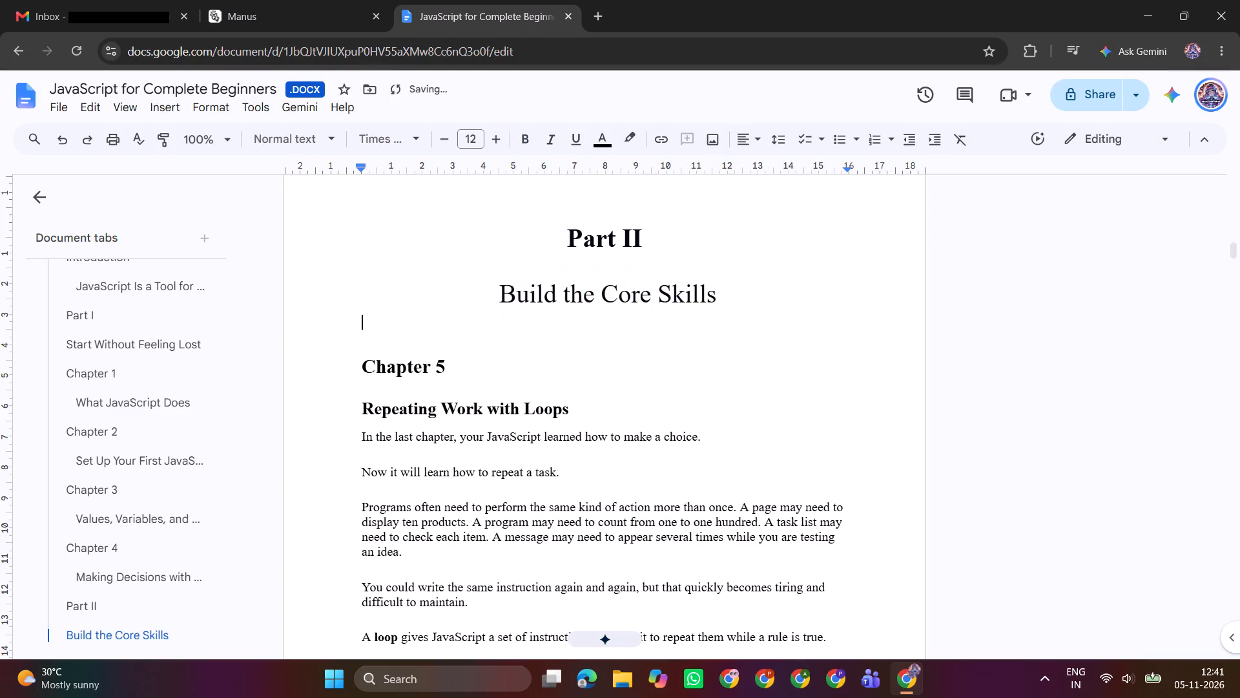
pyautogui.click(83, 319)
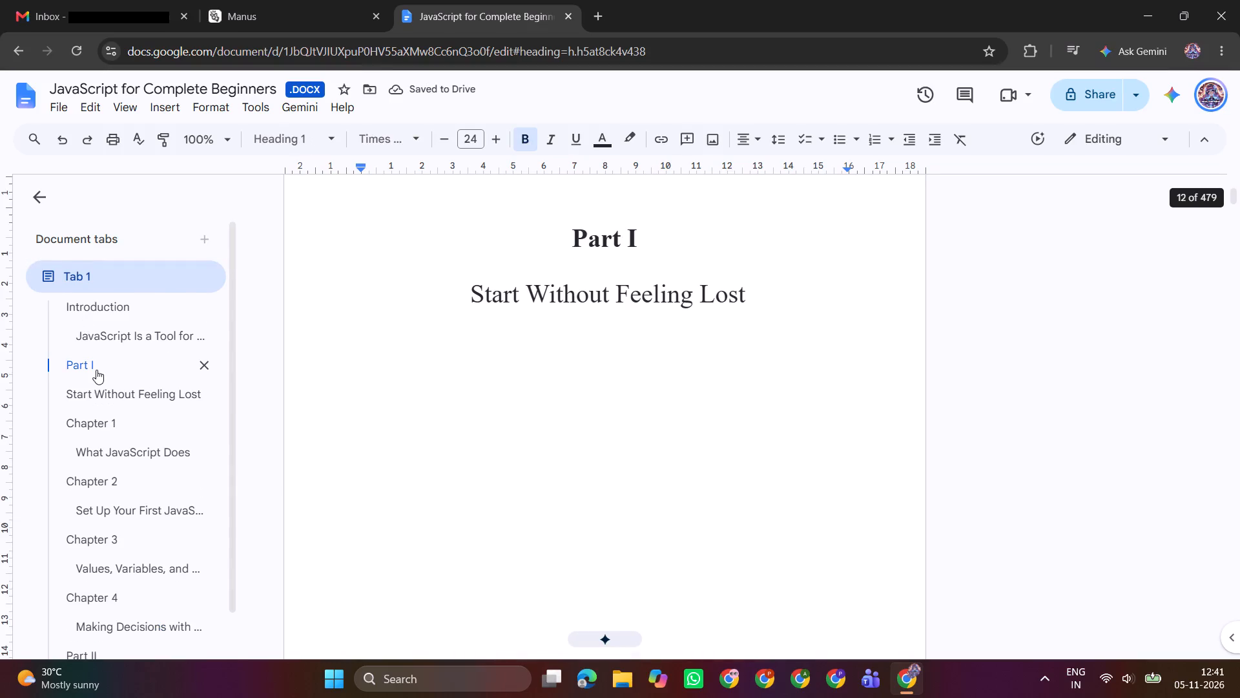
pyautogui.scroll(-3, 96, 370)
pyautogui.click(91, 610)
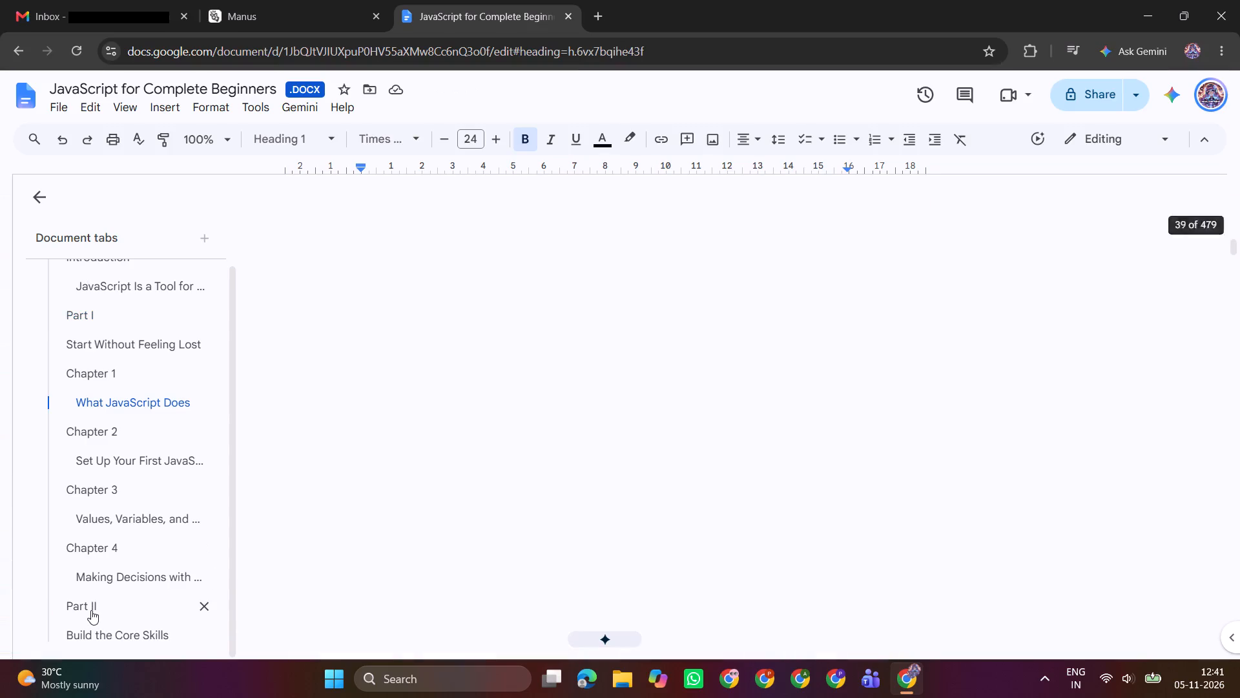
pyautogui.click(358, 366)
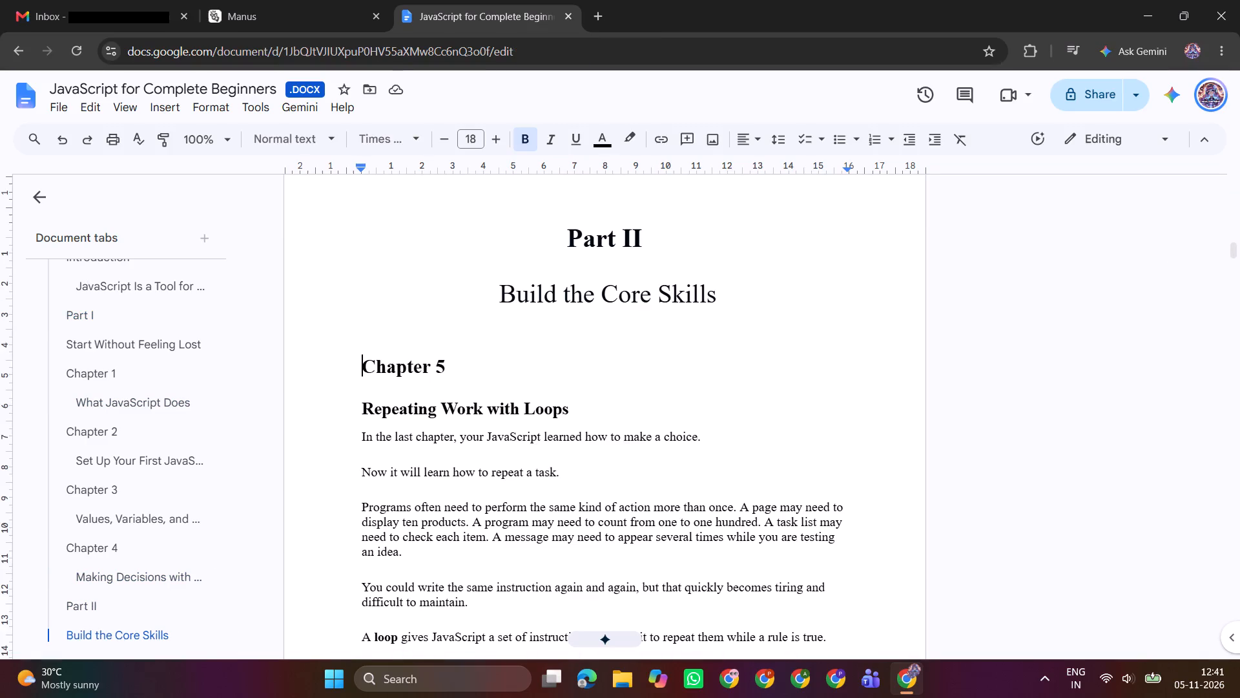
pyautogui.click(435, 320)
pyautogui.click(434, 328)
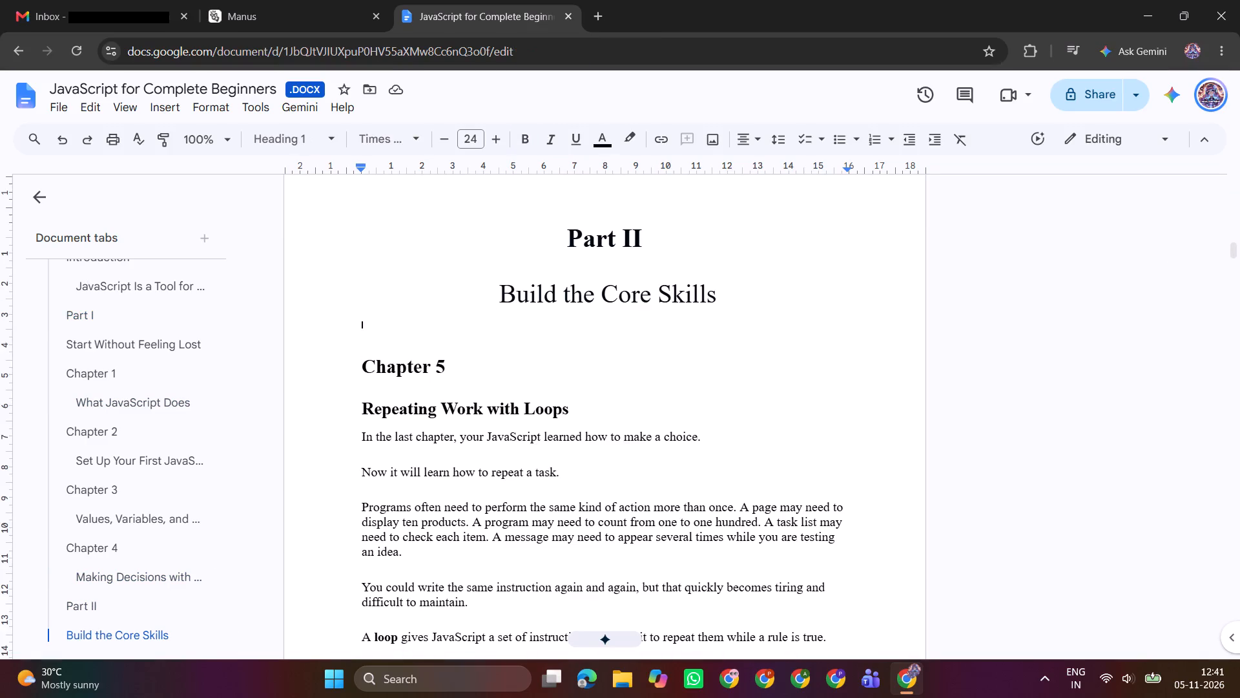
pyautogui.press('Delete')
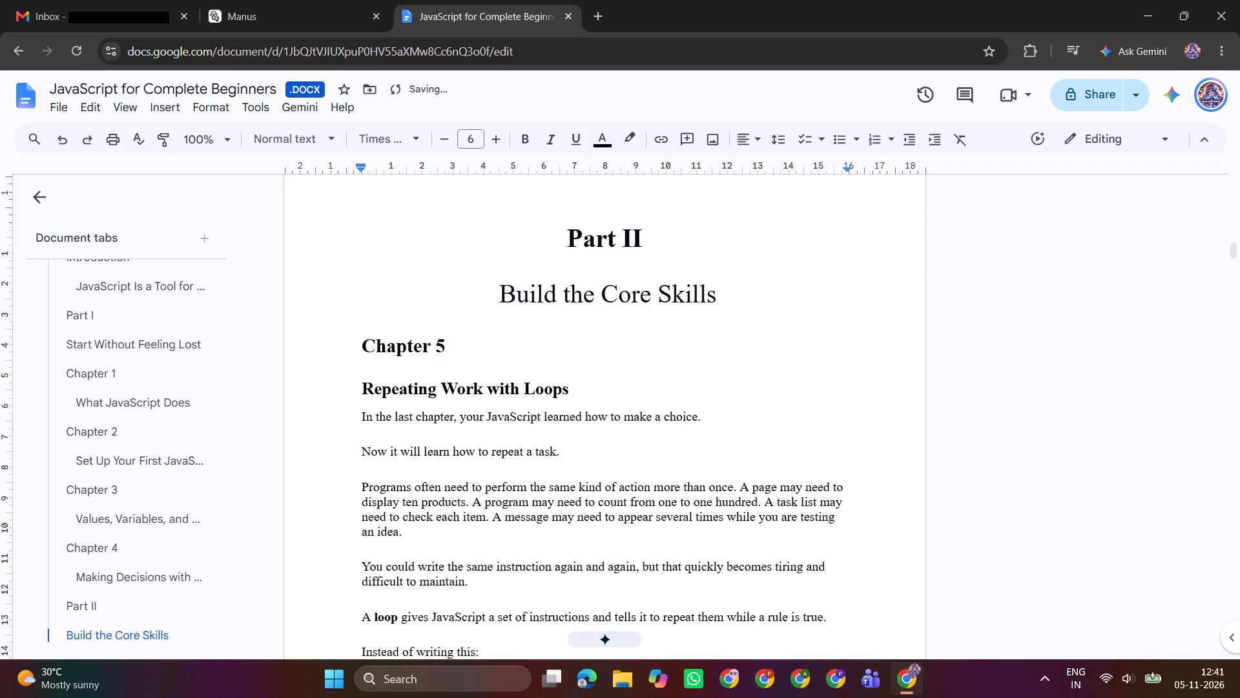
pyautogui.hotkey('ctrl', 'Return')
# Style the "Chapter 5" title line as Heading 1 with font size 18 and black text.
pyautogui.scroll(-2, 434, 328)
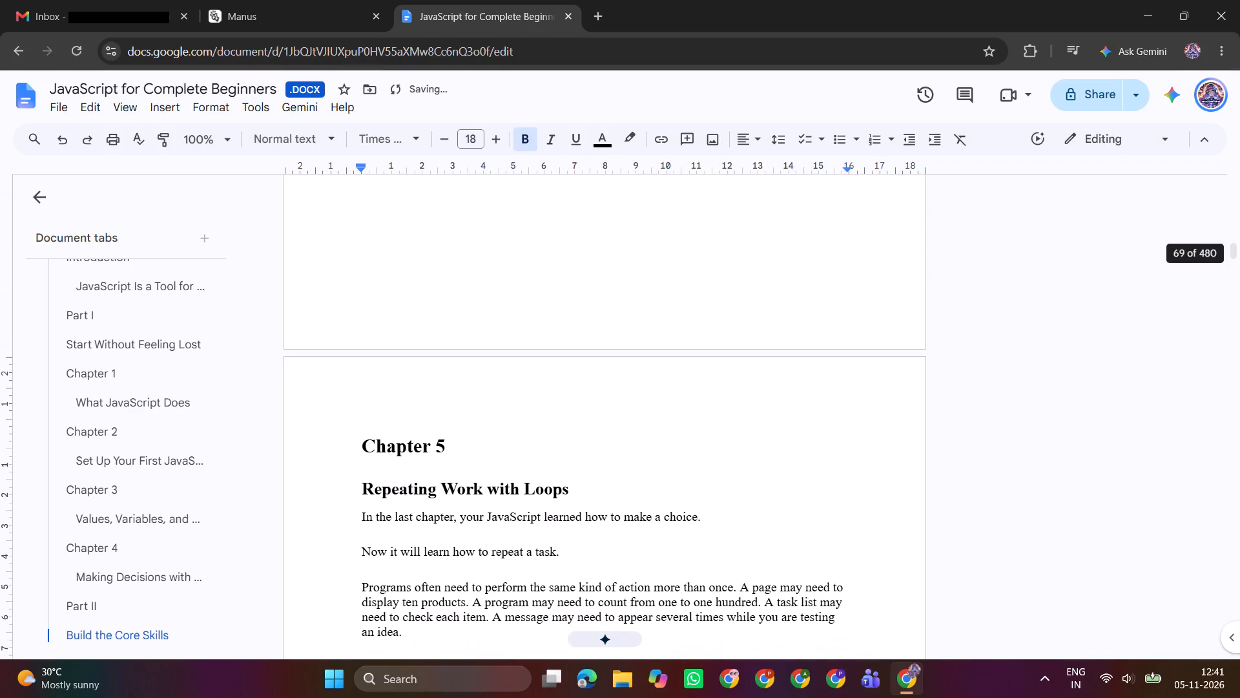
pyautogui.tripleClick(384, 450)
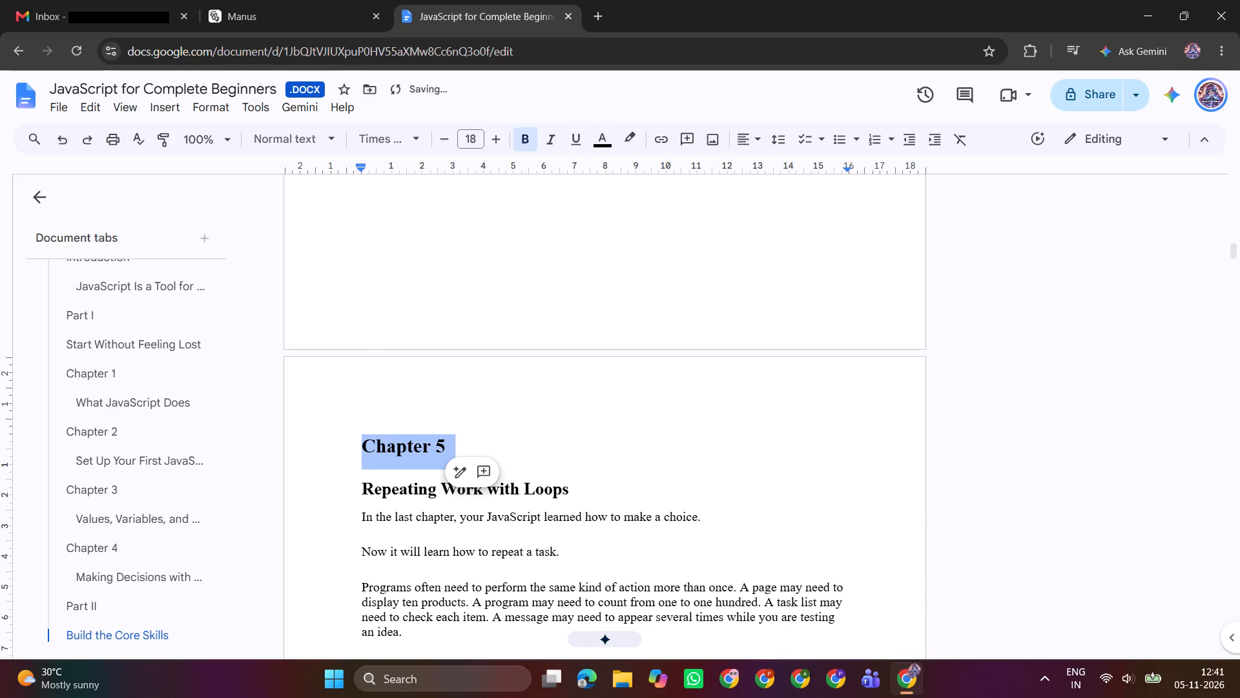
pyautogui.click(304, 134)
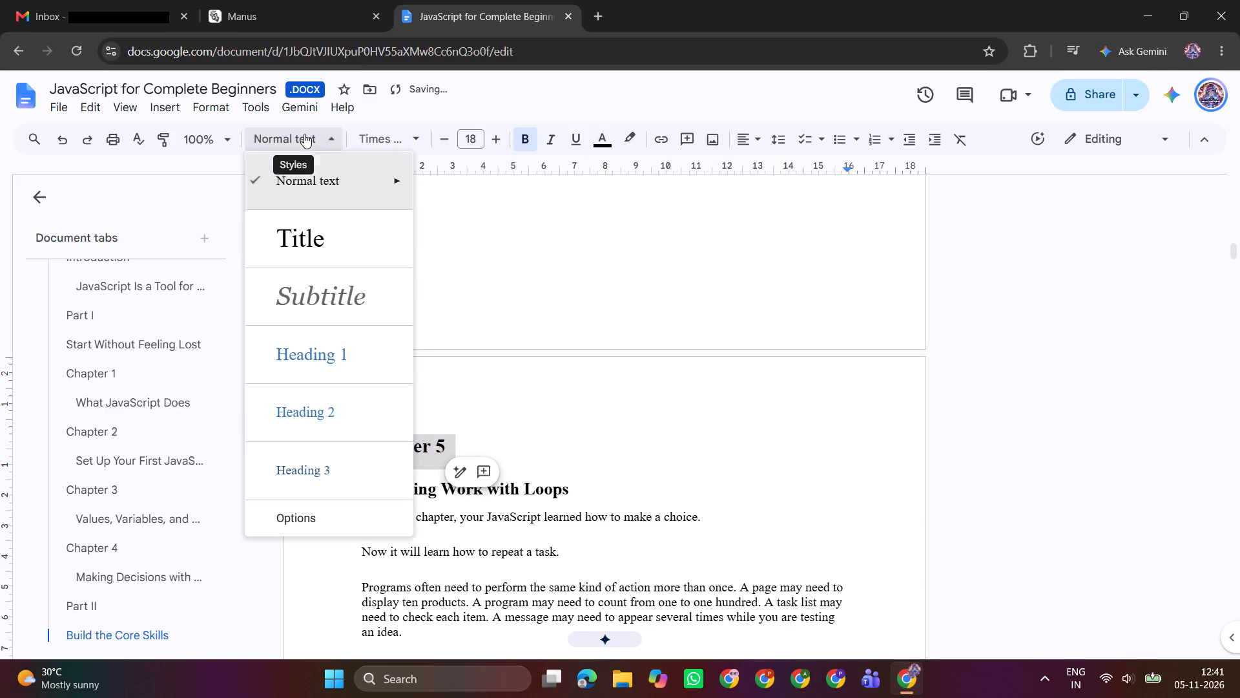
pyautogui.click(334, 337)
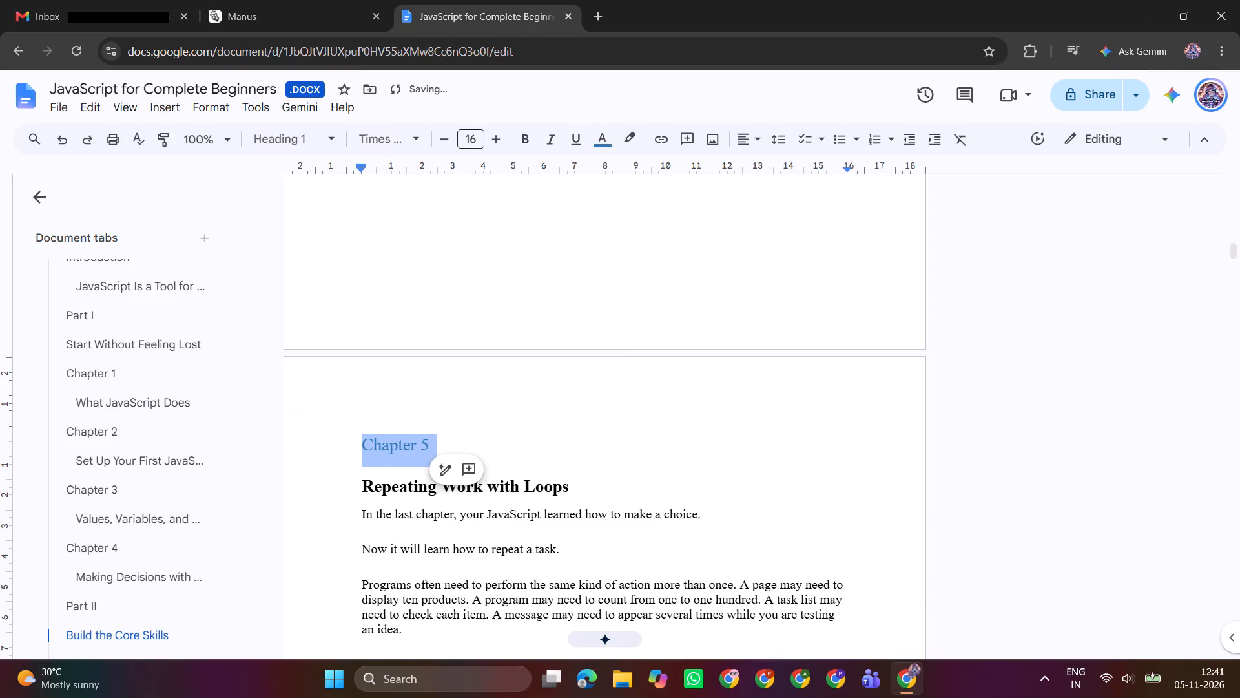
pyautogui.doubleClick(500, 132)
pyautogui.click(595, 143)
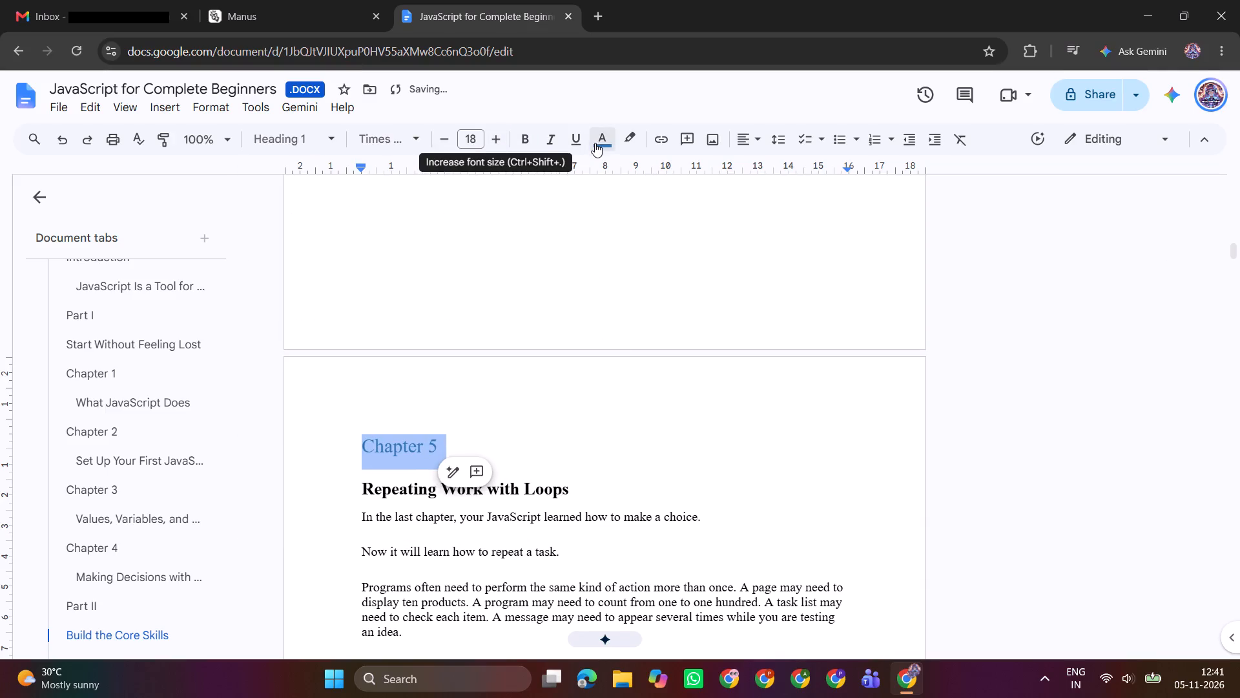
pyautogui.click(643, 354)
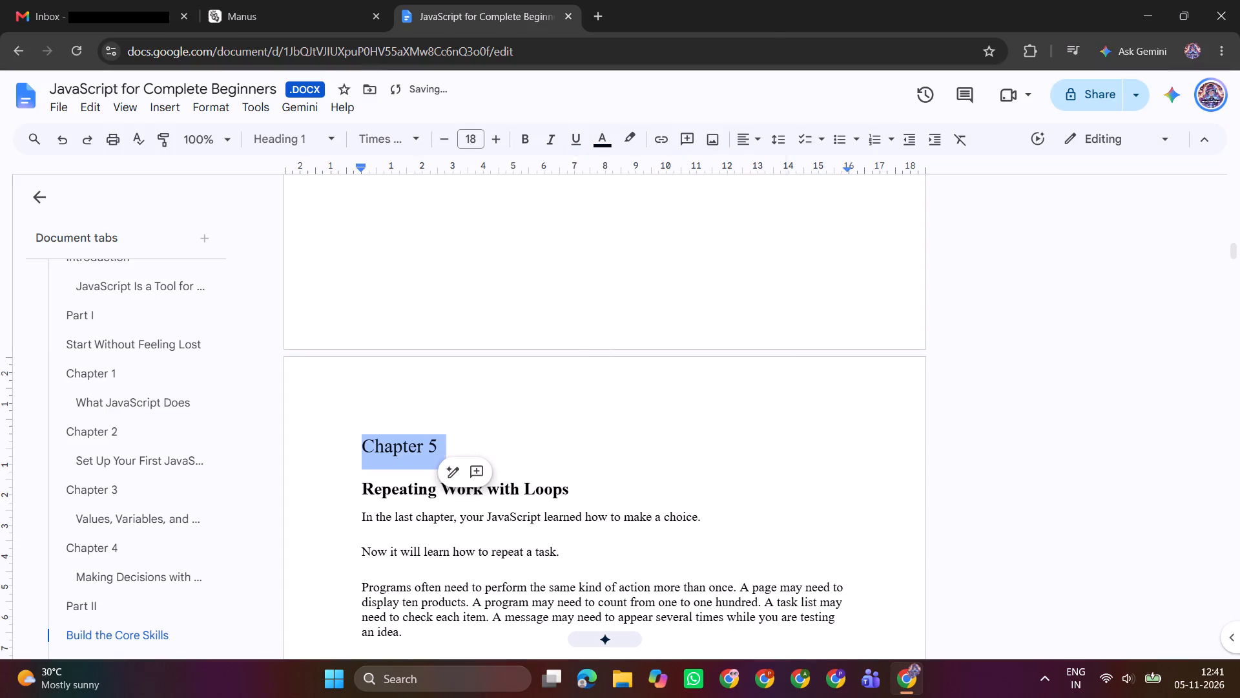
# Apply the Heading 2 style to the "Repeating Work with Loops" title line.
pyautogui.tripleClick(393, 488)
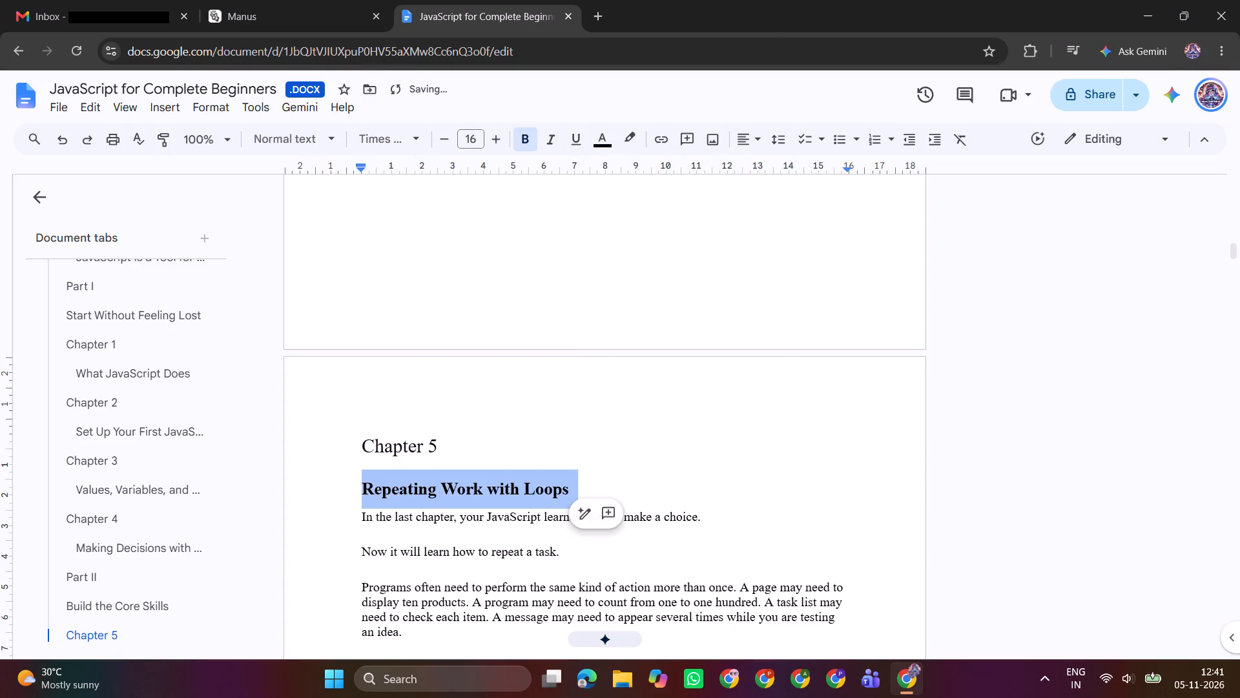
pyautogui.click(319, 130)
pyautogui.click(325, 387)
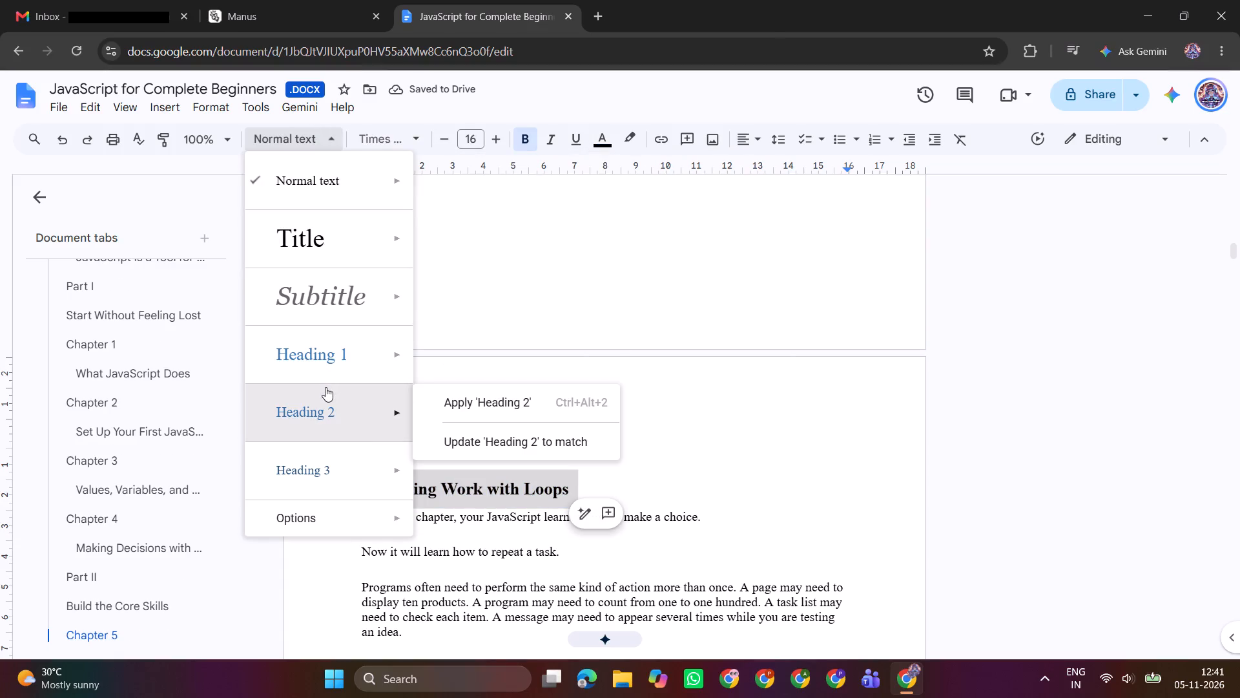
# Center both Chapter 5 title lines, "Chapter 5" and "Repeating Work with Loops".
pyautogui.moveTo(347, 454); pyautogui.dragTo(535, 482)
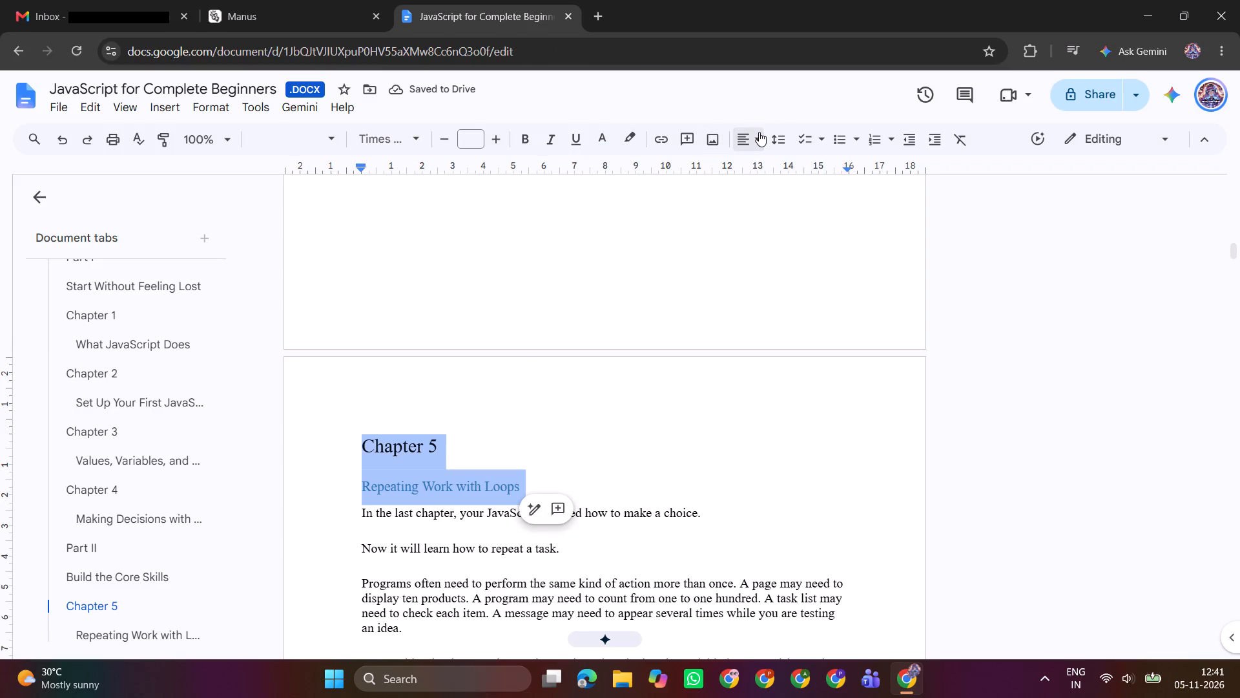
pyautogui.click(759, 132)
pyautogui.click(776, 160)
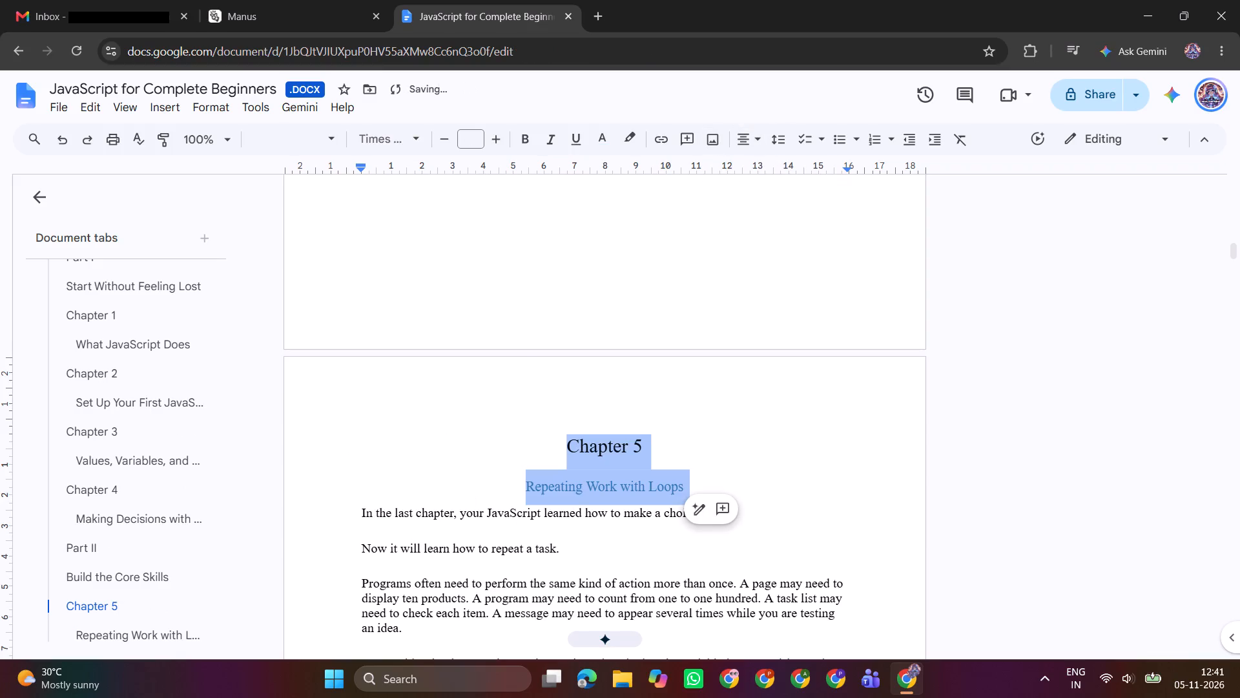
pyautogui.click(455, 545)
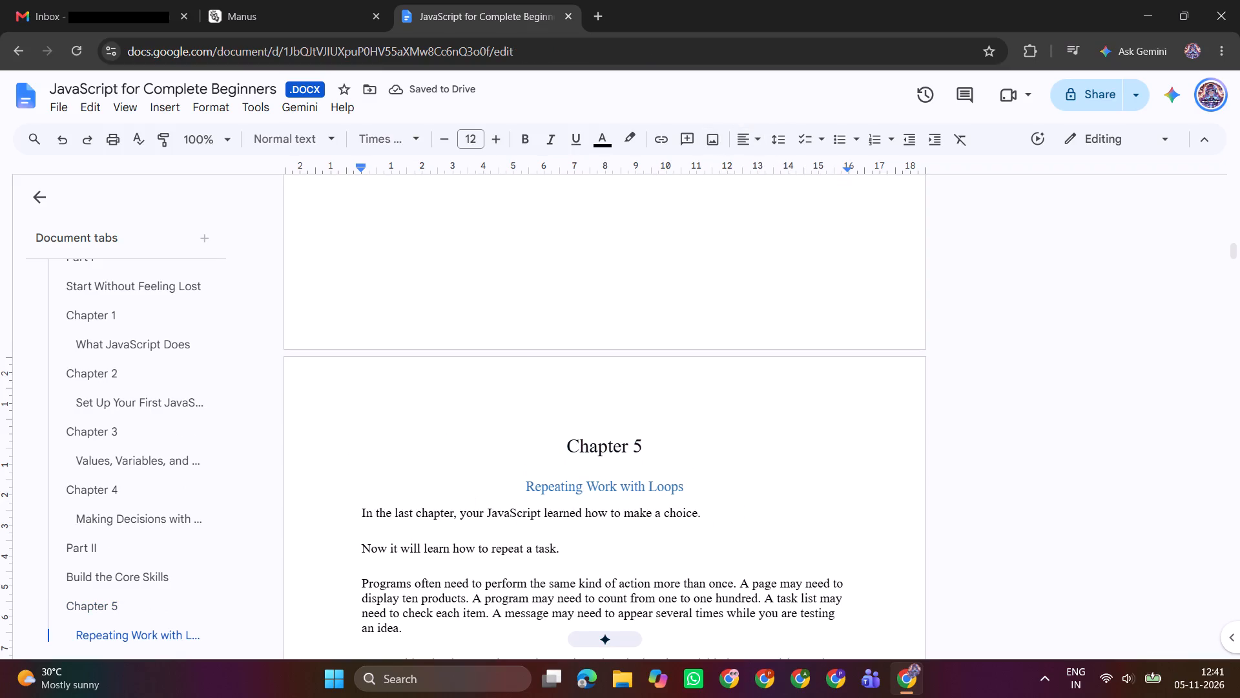
# Delete the divider line and its empty paragraph above the "Why Loops Are Useful" heading in Chapter 5.
pyautogui.scroll(-2, 575, 443)
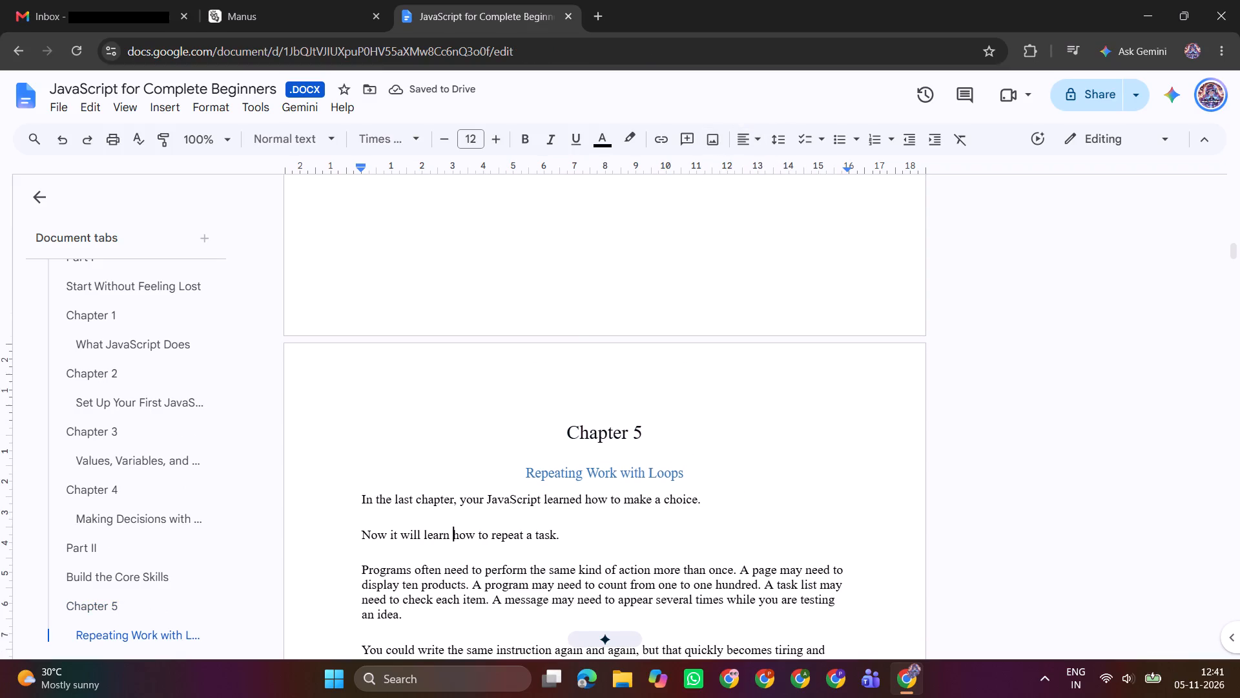
pyautogui.click(581, 487)
pyautogui.scroll(-4, 581, 487)
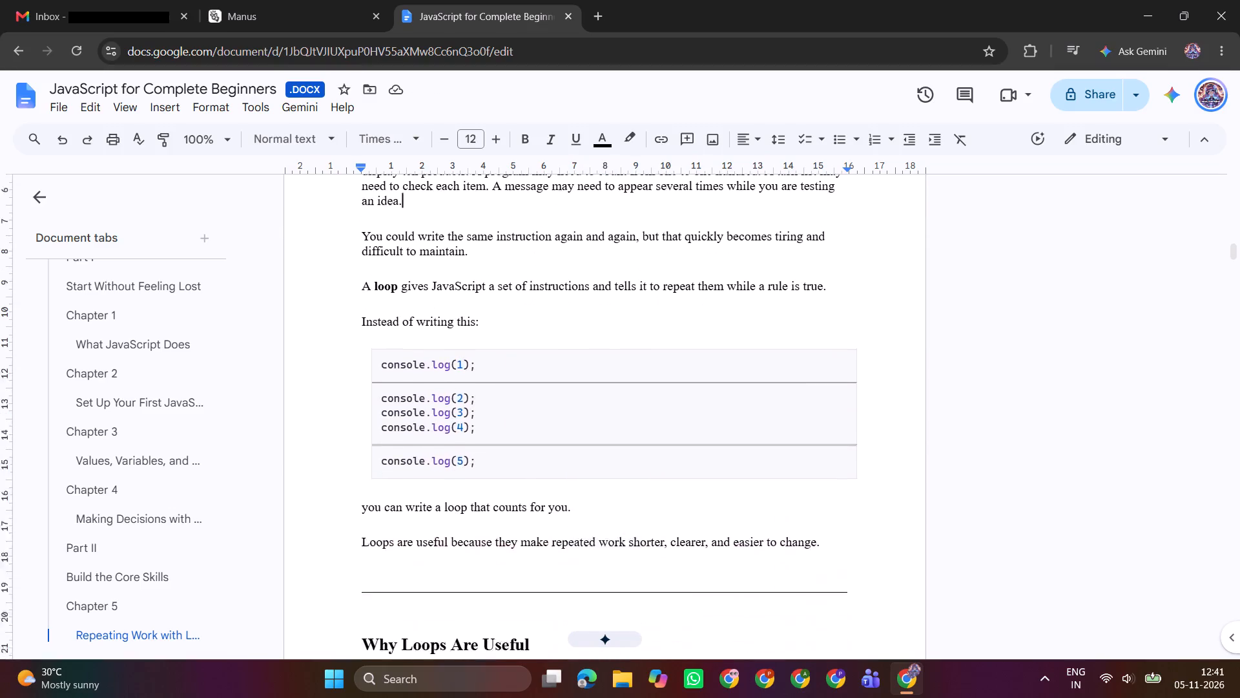
pyautogui.tripleClick(537, 530)
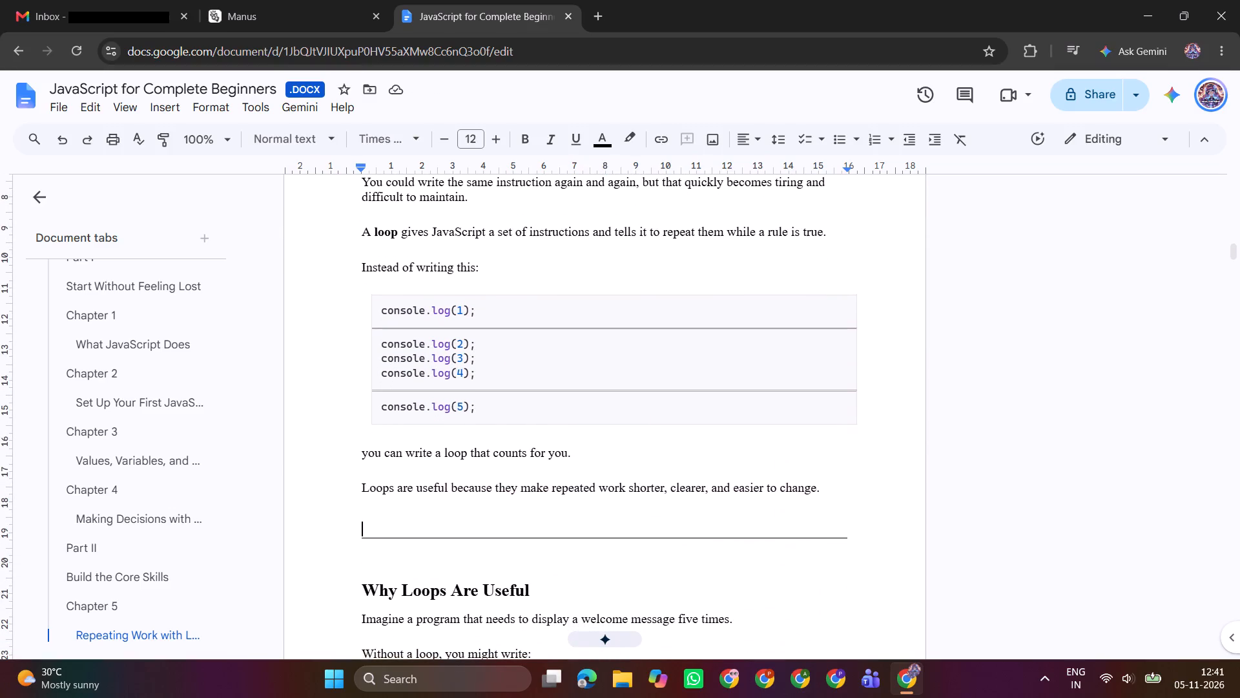
pyautogui.press('Delete')
pyautogui.press('Delete')
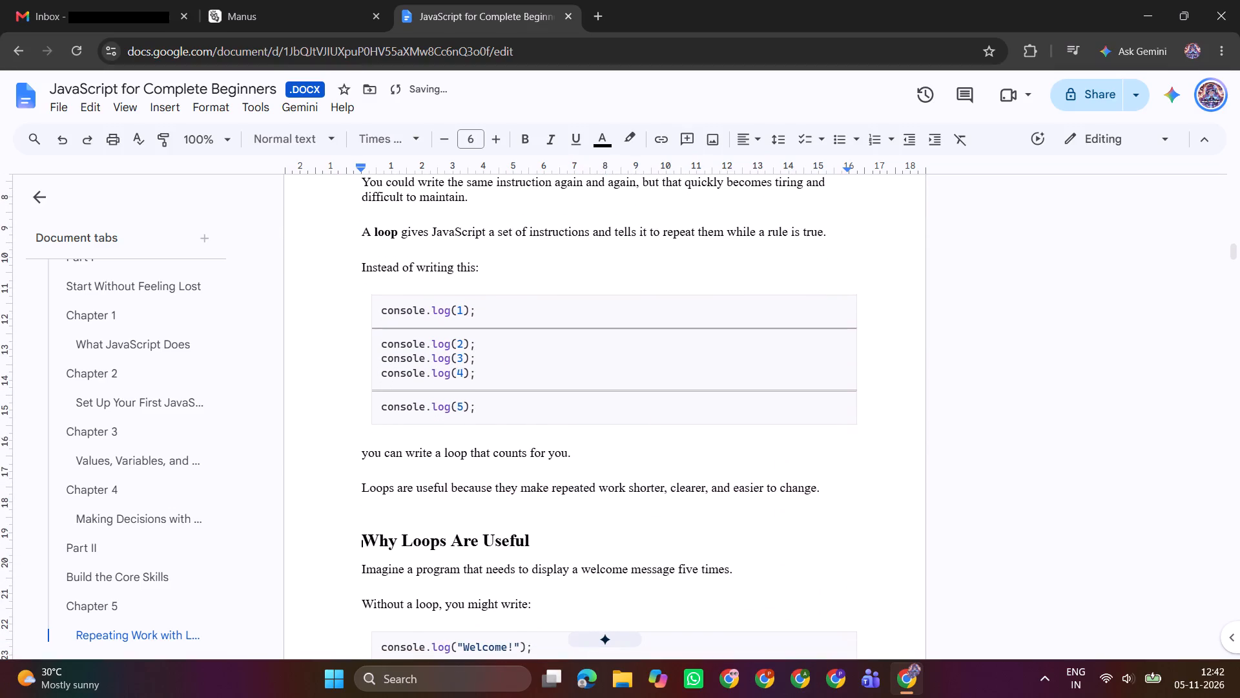
# Delete the divider line and its empty paragraph above the "The for Loop" heading.
pyautogui.scroll(-5, 537, 530)
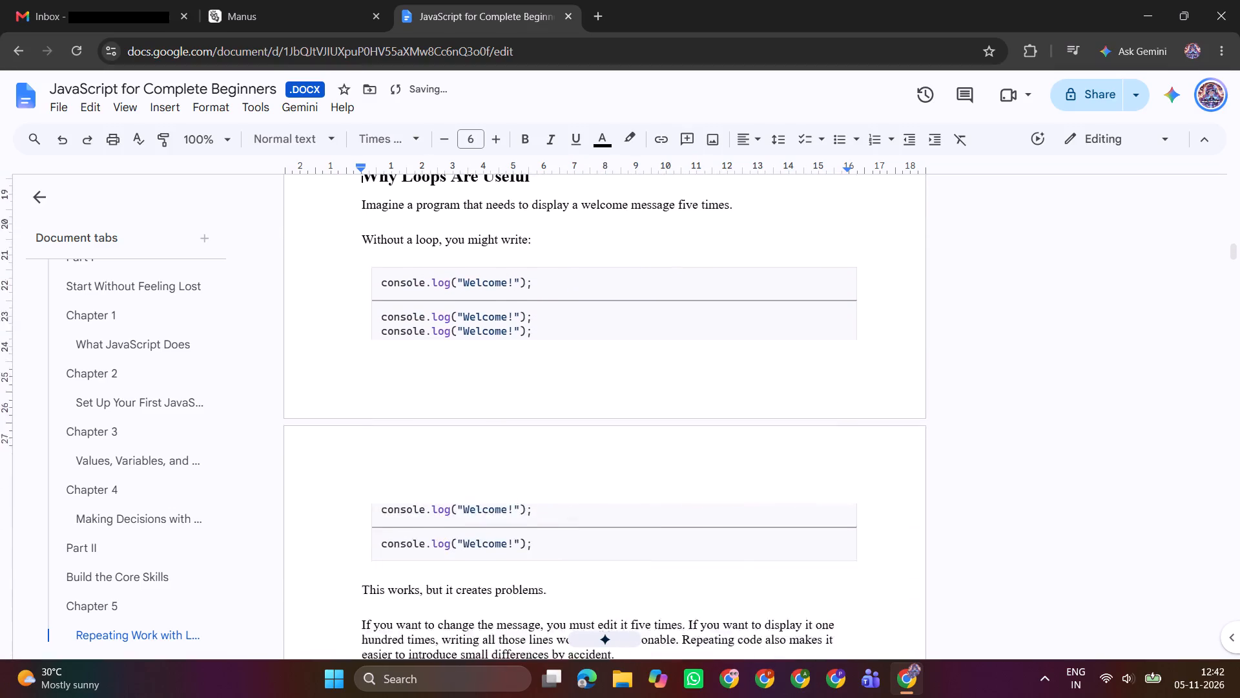
pyautogui.scroll(-5, 537, 530)
pyautogui.doubleClick(449, 425)
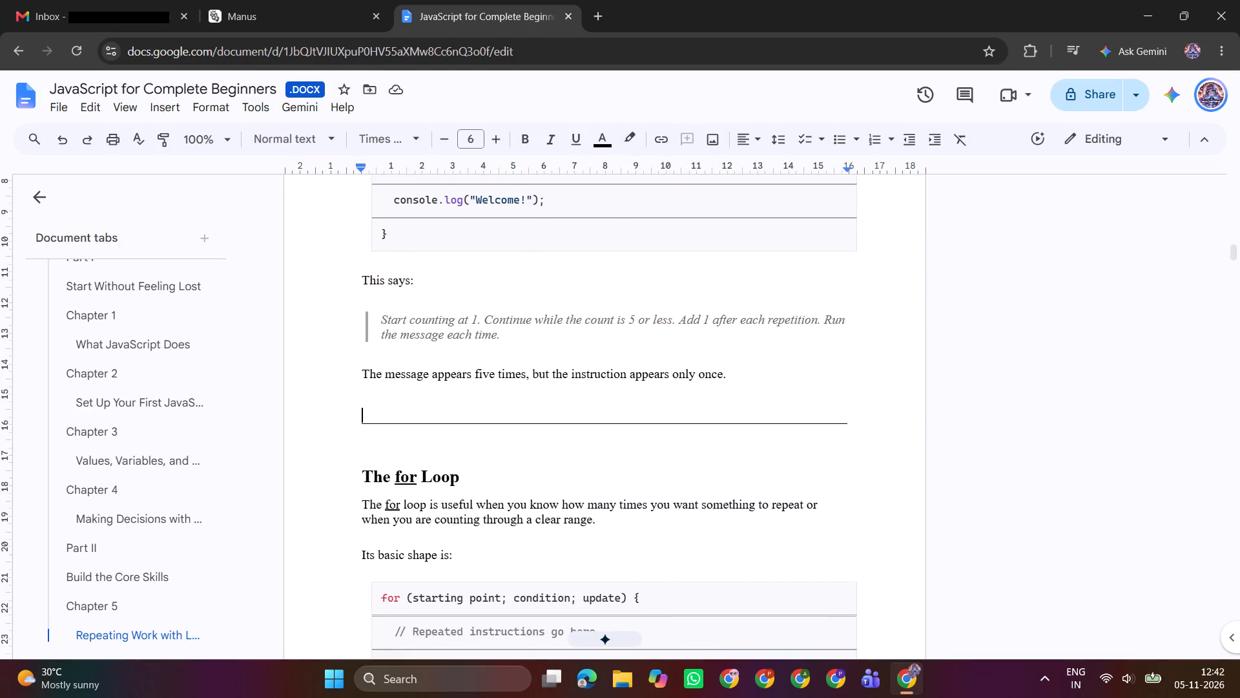
pyautogui.press('Delete')
pyautogui.press('Delete')
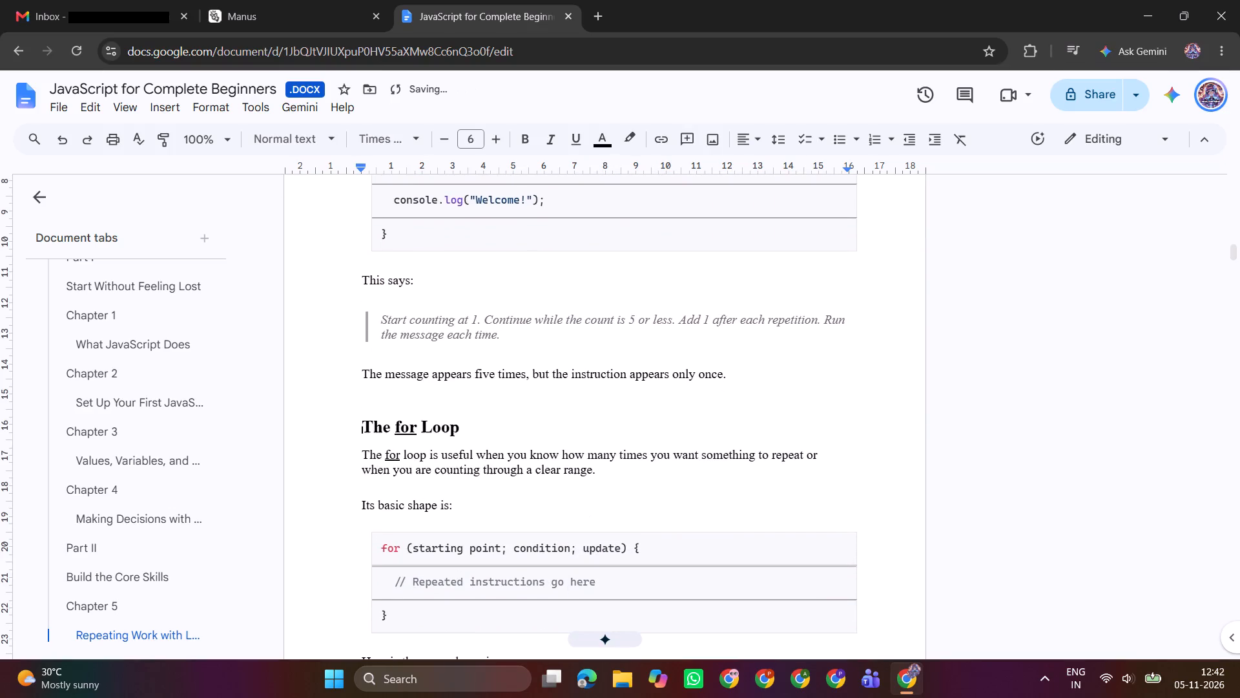
# Delete the divider line and its empty paragraph above the "Count in Different Directions" heading.
pyautogui.scroll(-1, 449, 425)
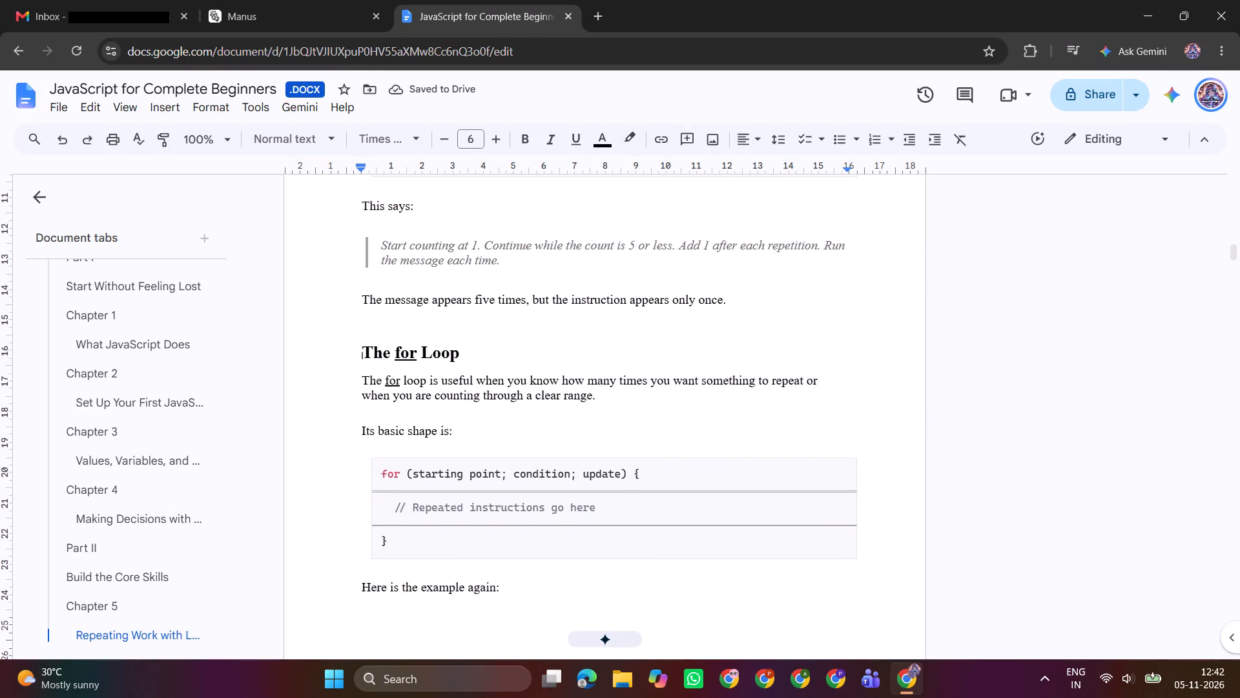
pyautogui.scroll(-7, 444, 448)
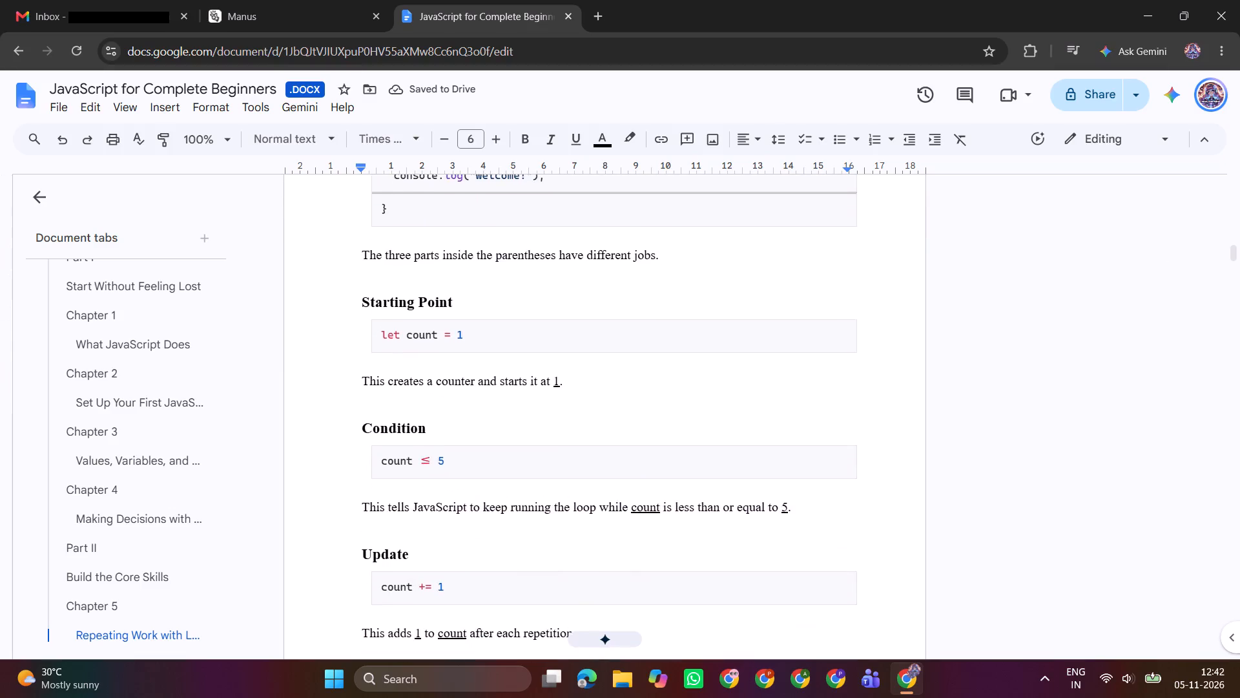
pyautogui.scroll(-1, 444, 448)
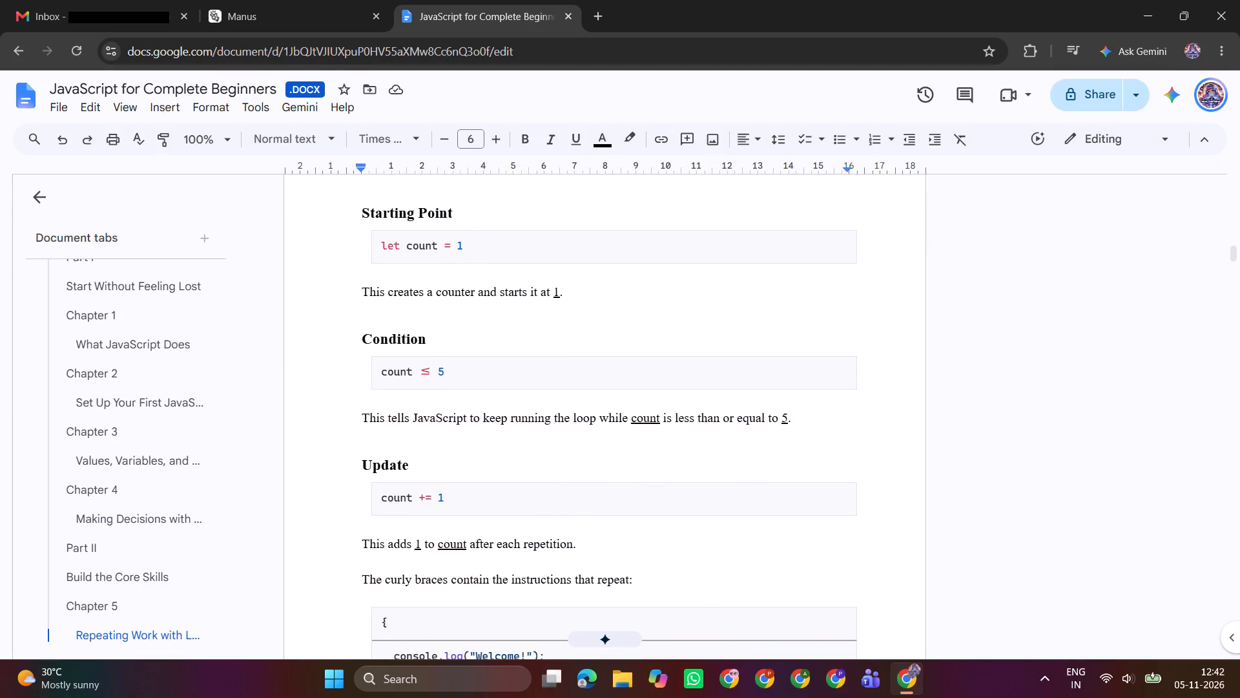
pyautogui.scroll(-7, 444, 448)
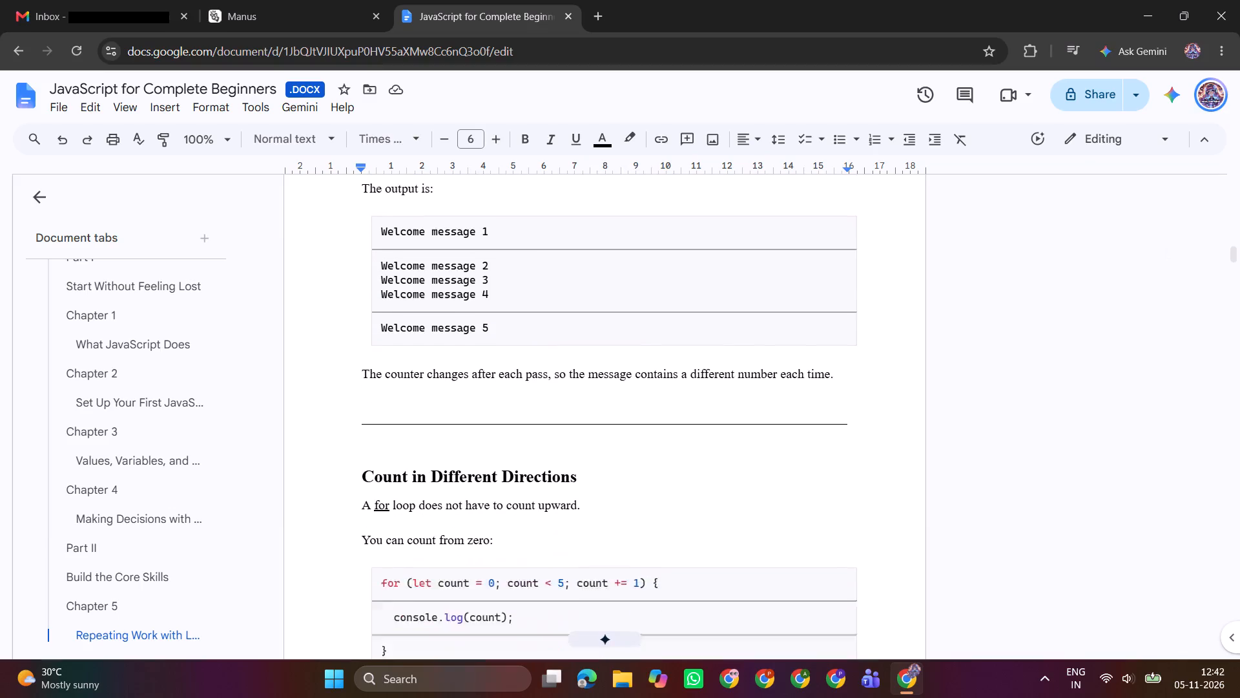
pyautogui.doubleClick(447, 372)
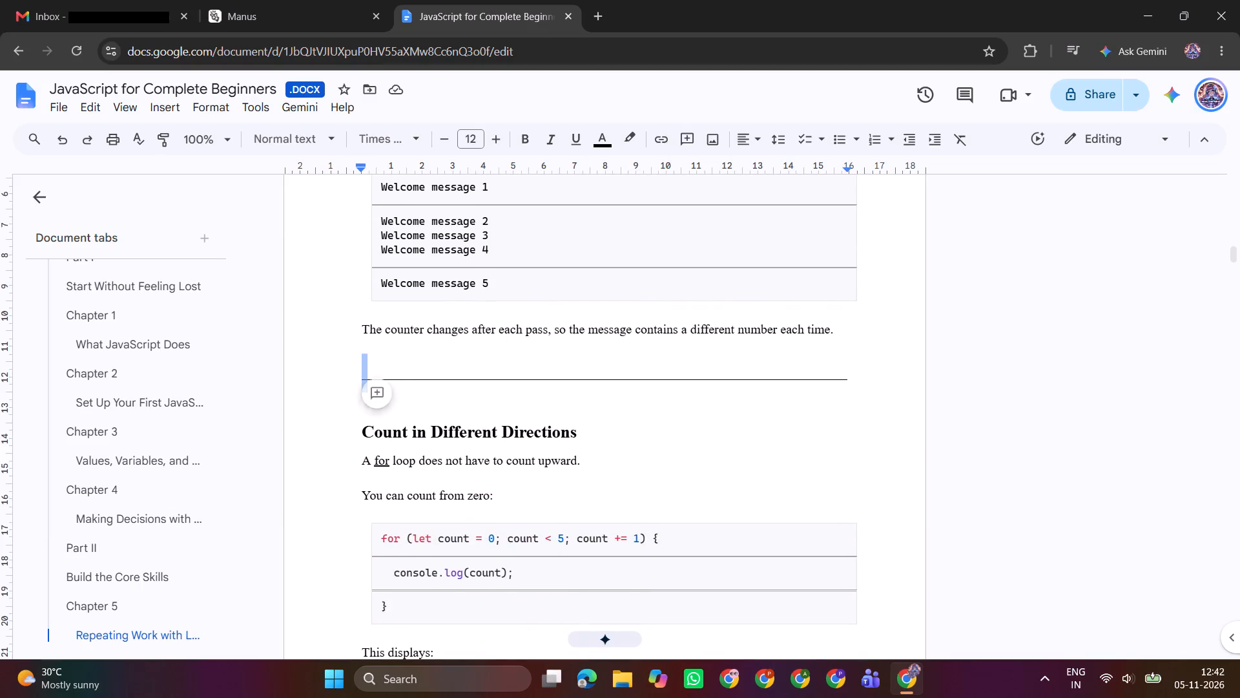
pyautogui.press('Delete')
pyautogui.press('Delete')
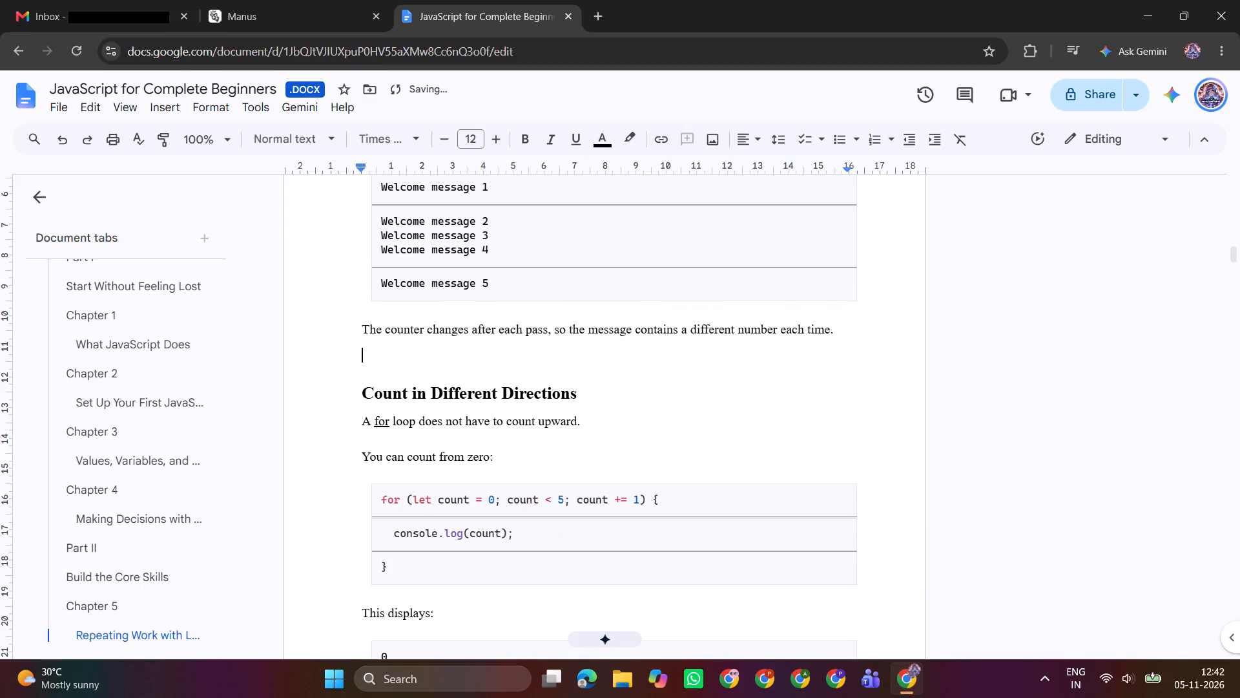
# Delete the divider line and its empty paragraph above the "The while Loop" heading.
pyautogui.scroll(-4, 447, 372)
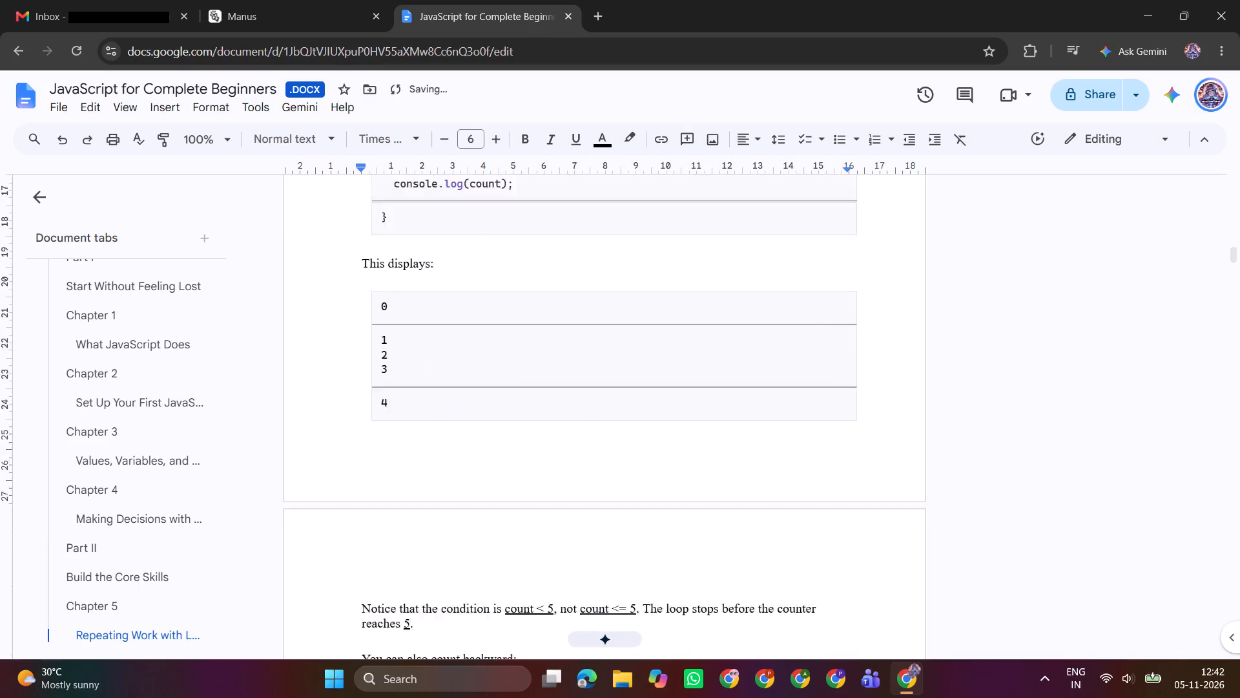
pyautogui.scroll(-4, 447, 372)
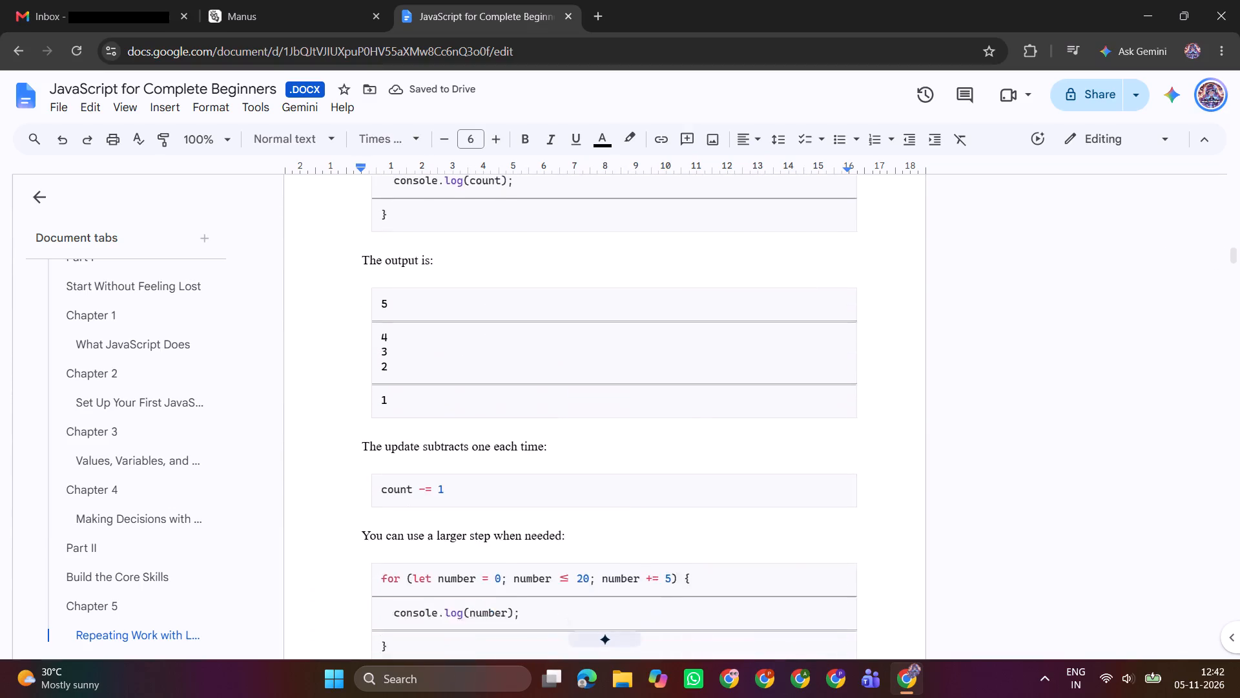
pyautogui.scroll(-3, 447, 372)
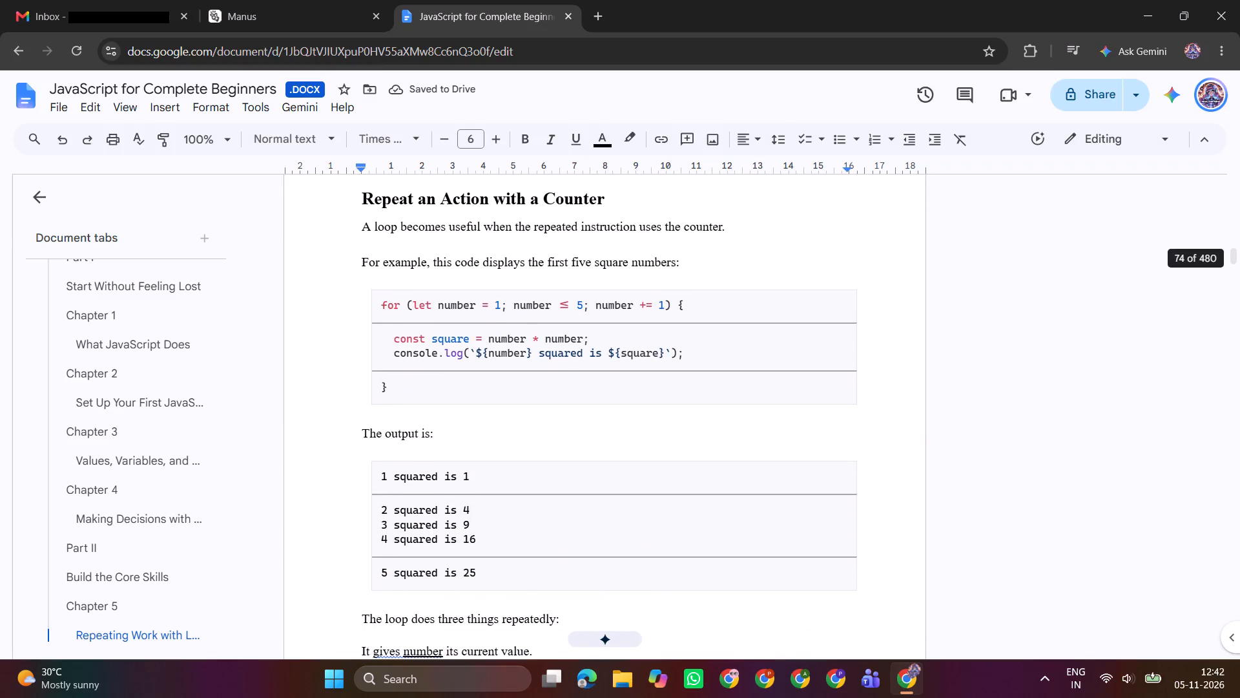
pyautogui.scroll(-2, 447, 372)
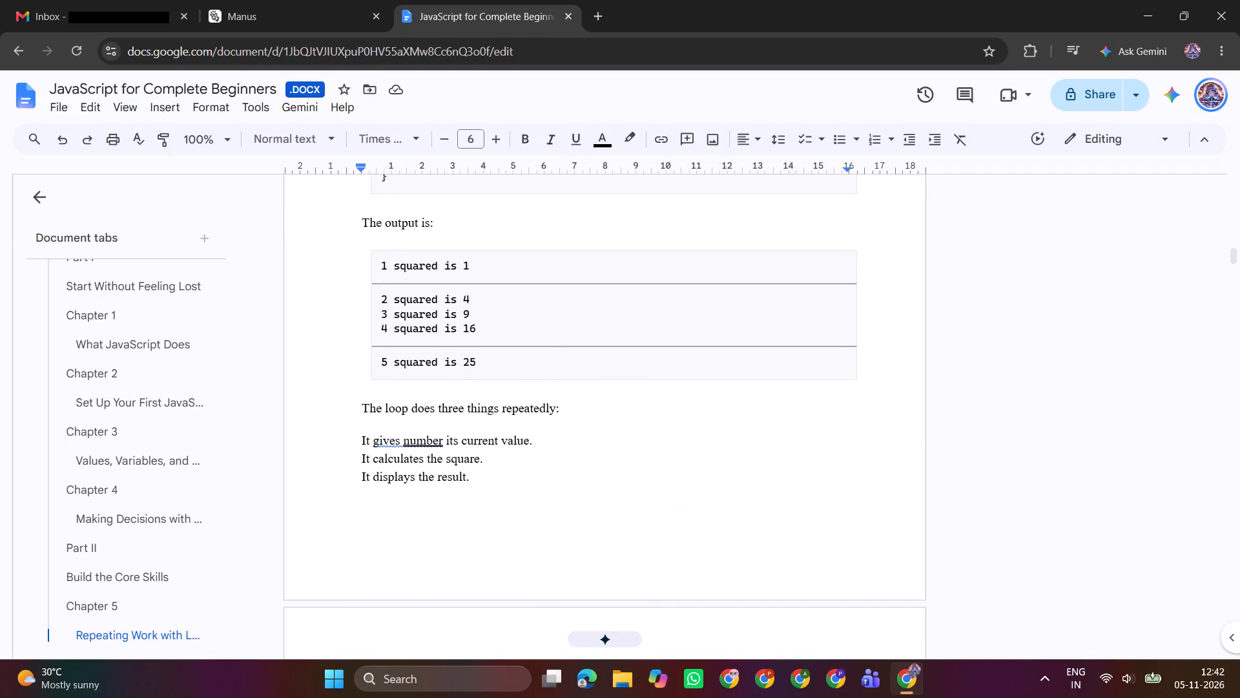
pyautogui.click(385, 444)
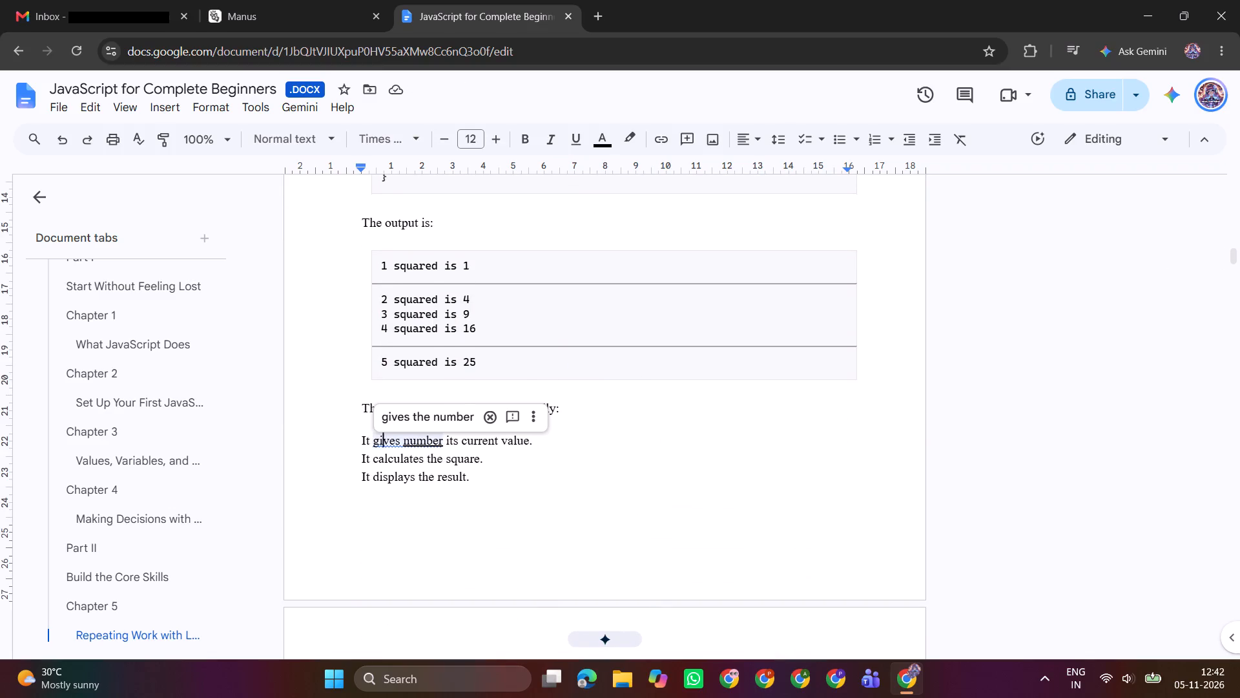
pyautogui.click(548, 469)
pyautogui.scroll(-2, 548, 469)
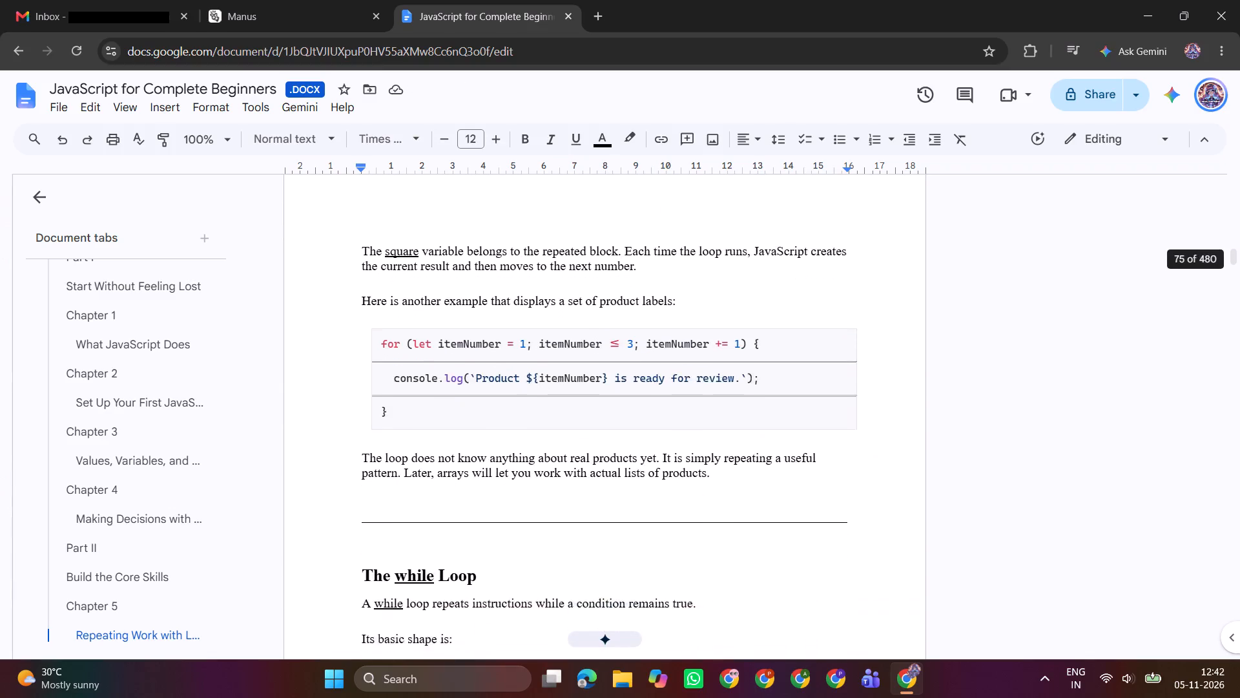
pyautogui.tripleClick(524, 496)
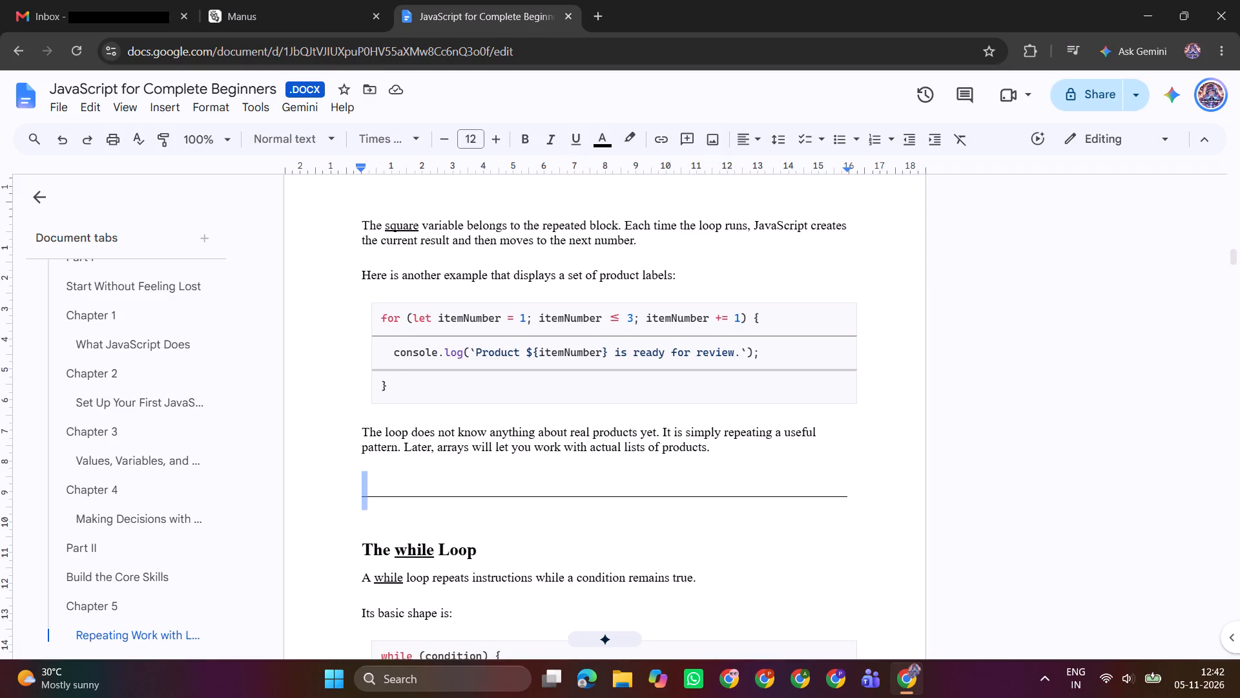
pyautogui.press('Delete')
pyautogui.press('Delete')
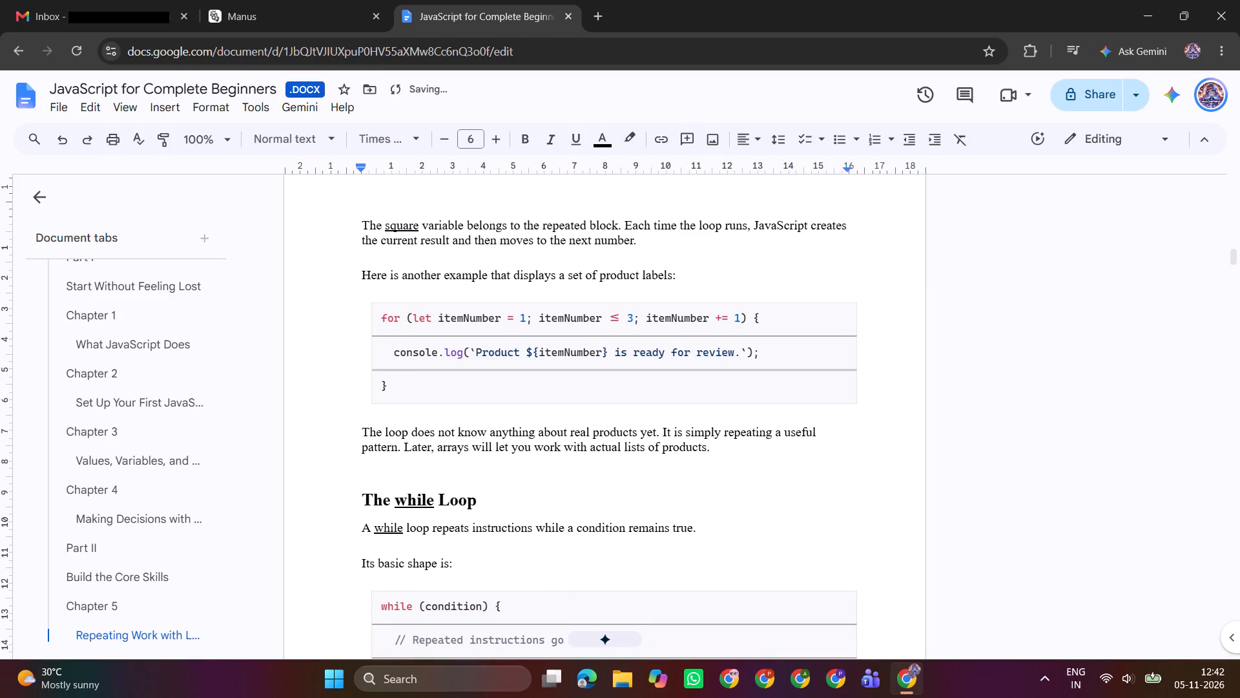
pyautogui.click(593, 509)
# Delete the divider line and its empty paragraph above the "Avoid Infinite Loops" heading in Chapter 5.
pyautogui.scroll(-3, 593, 509)
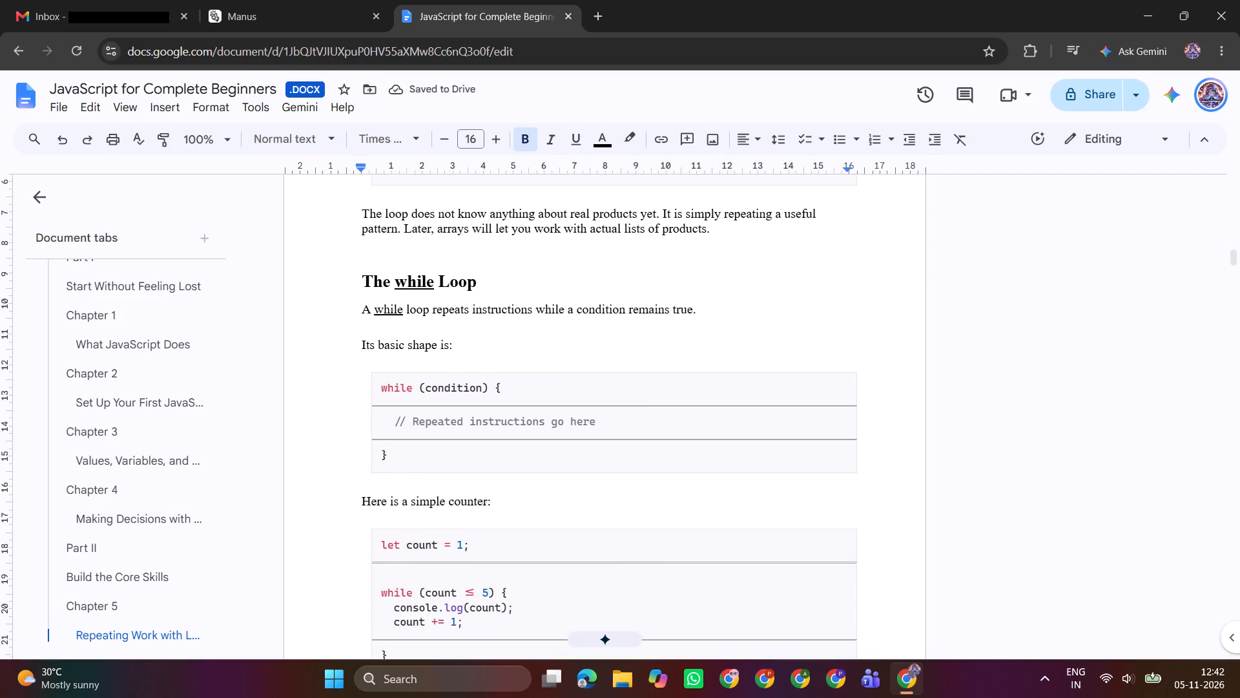
pyautogui.scroll(-1, 593, 509)
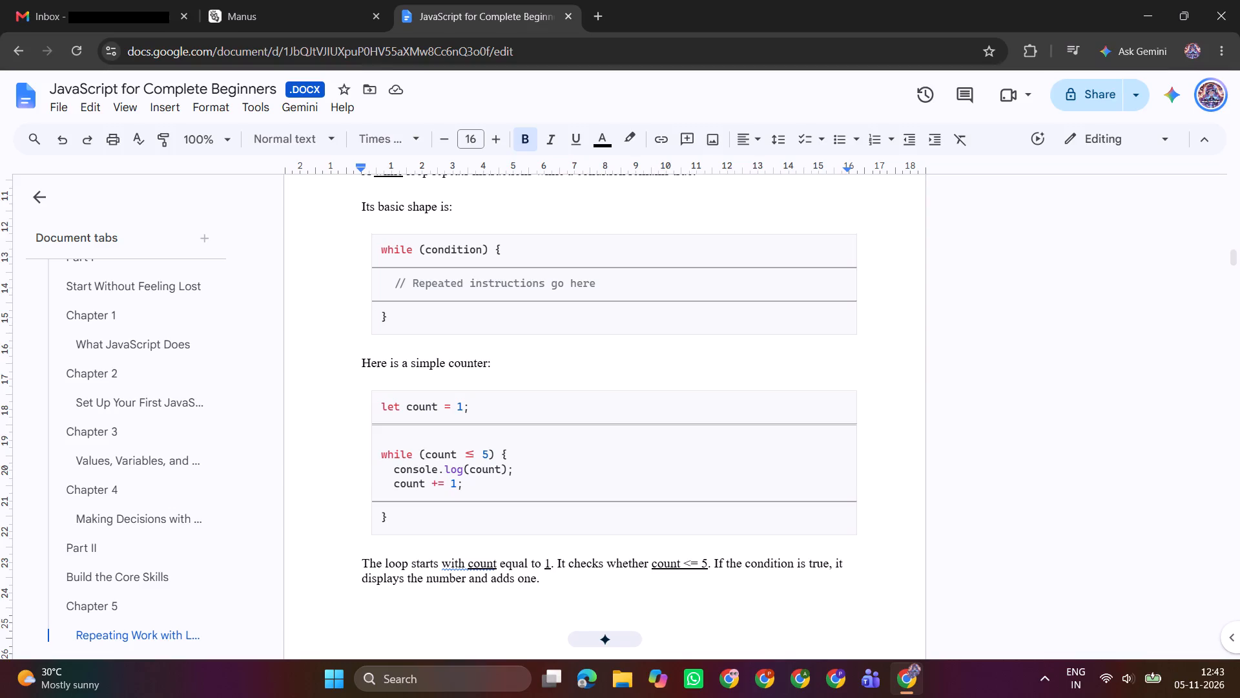
pyautogui.scroll(-3, 593, 509)
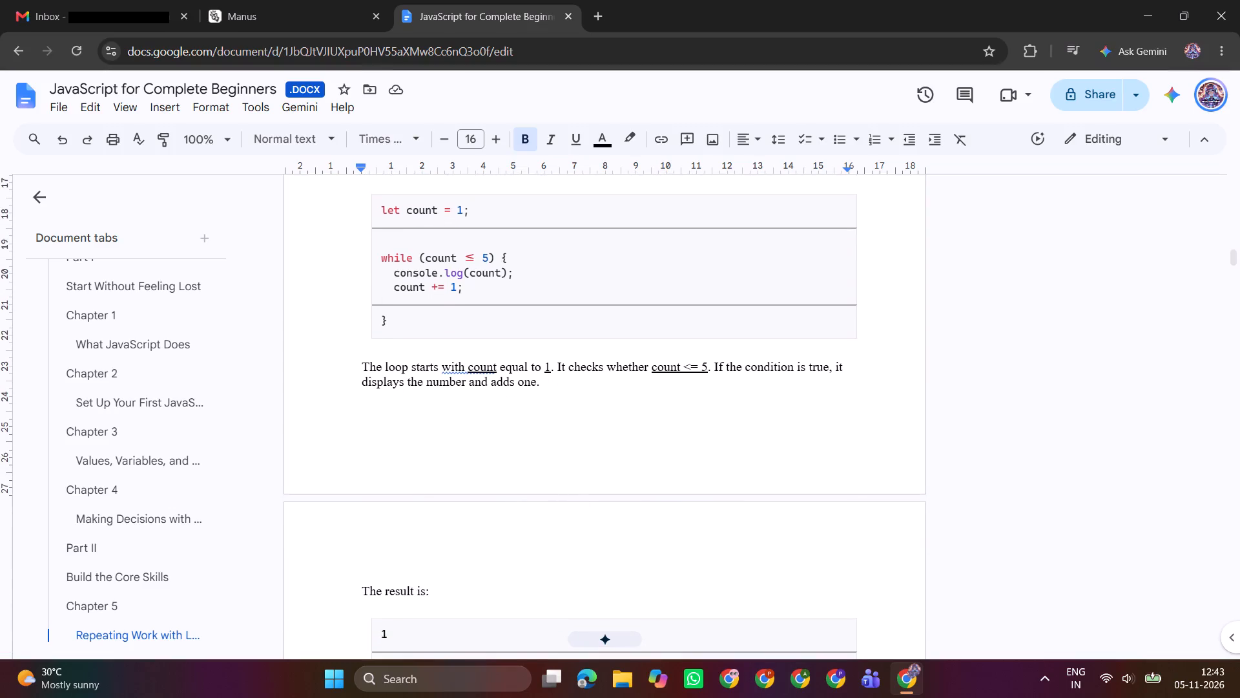
pyautogui.click(454, 368)
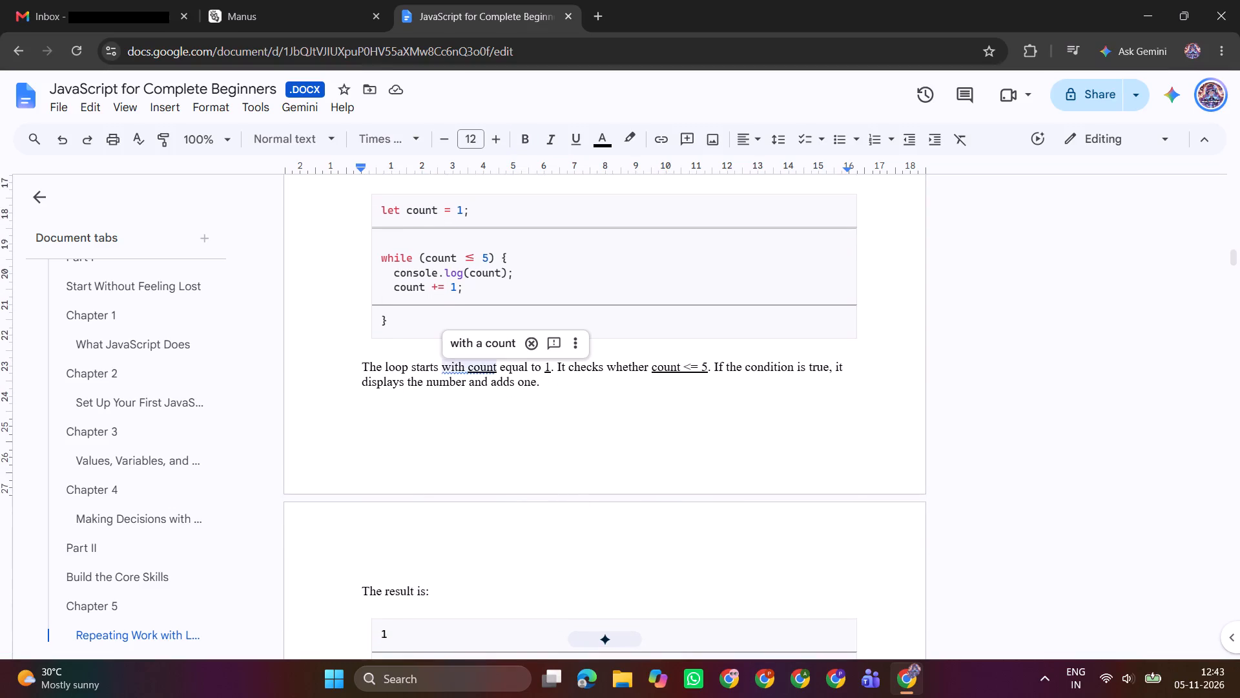
pyautogui.click(477, 405)
pyautogui.scroll(-3, 477, 405)
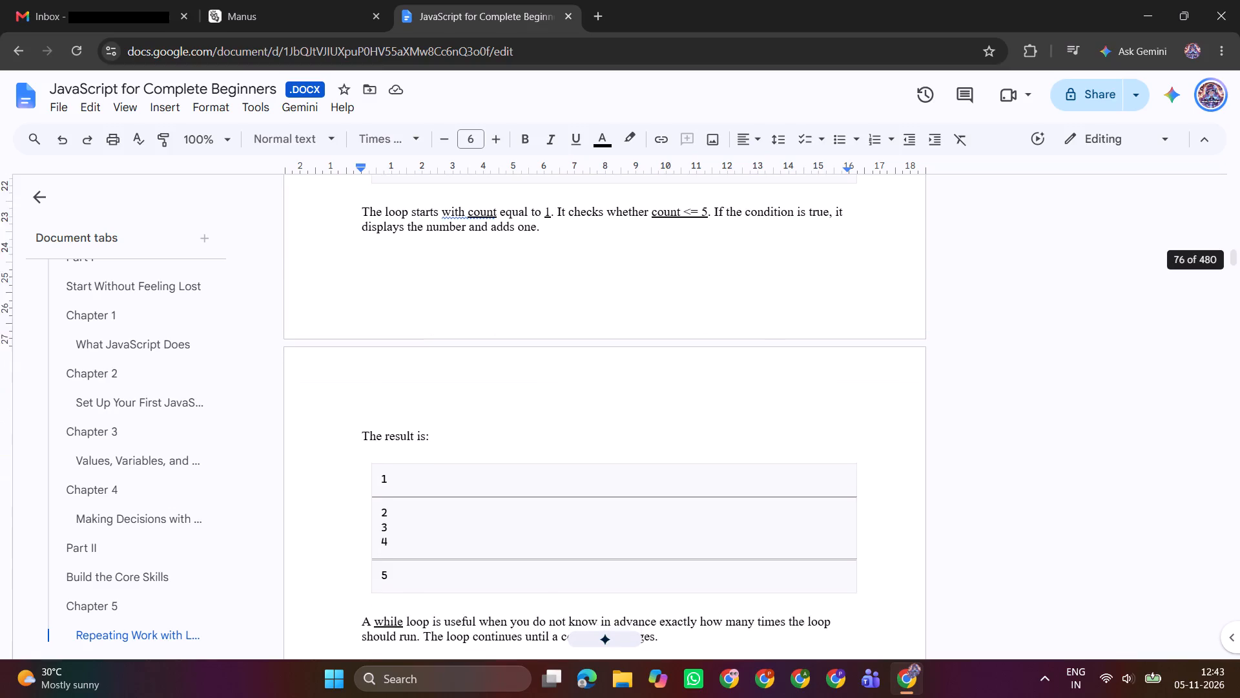
pyautogui.scroll(-3, 477, 405)
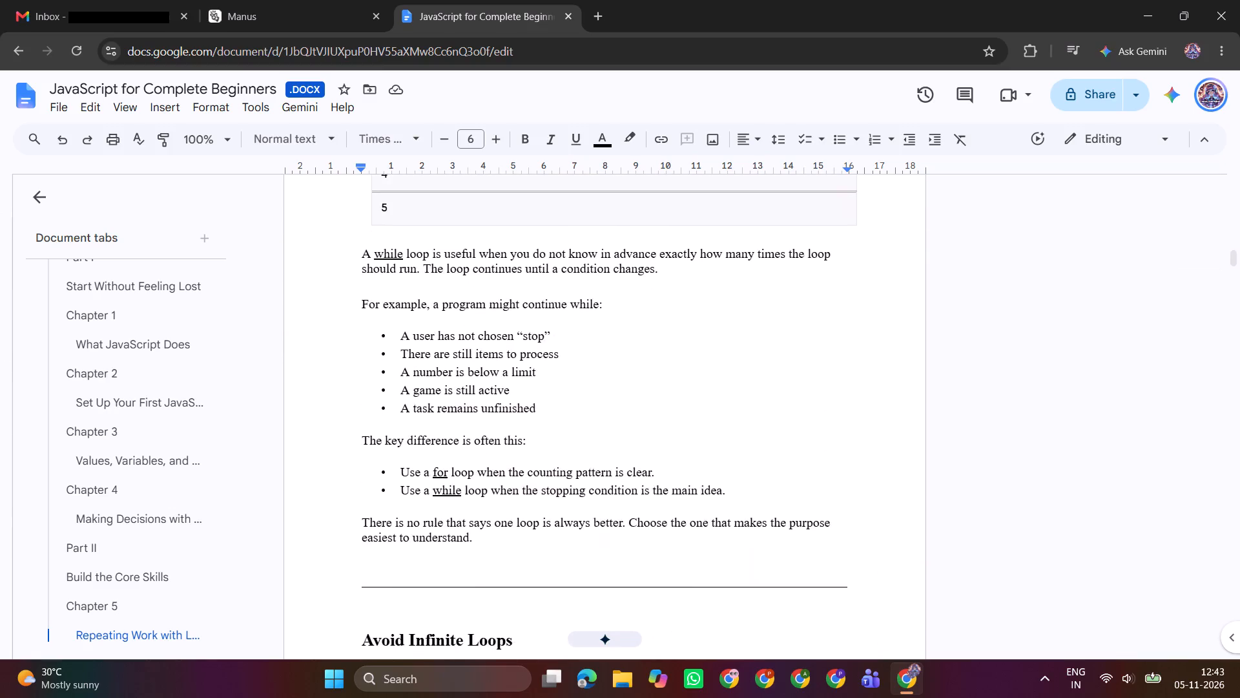
pyautogui.scroll(-1, 477, 405)
pyautogui.doubleClick(470, 410)
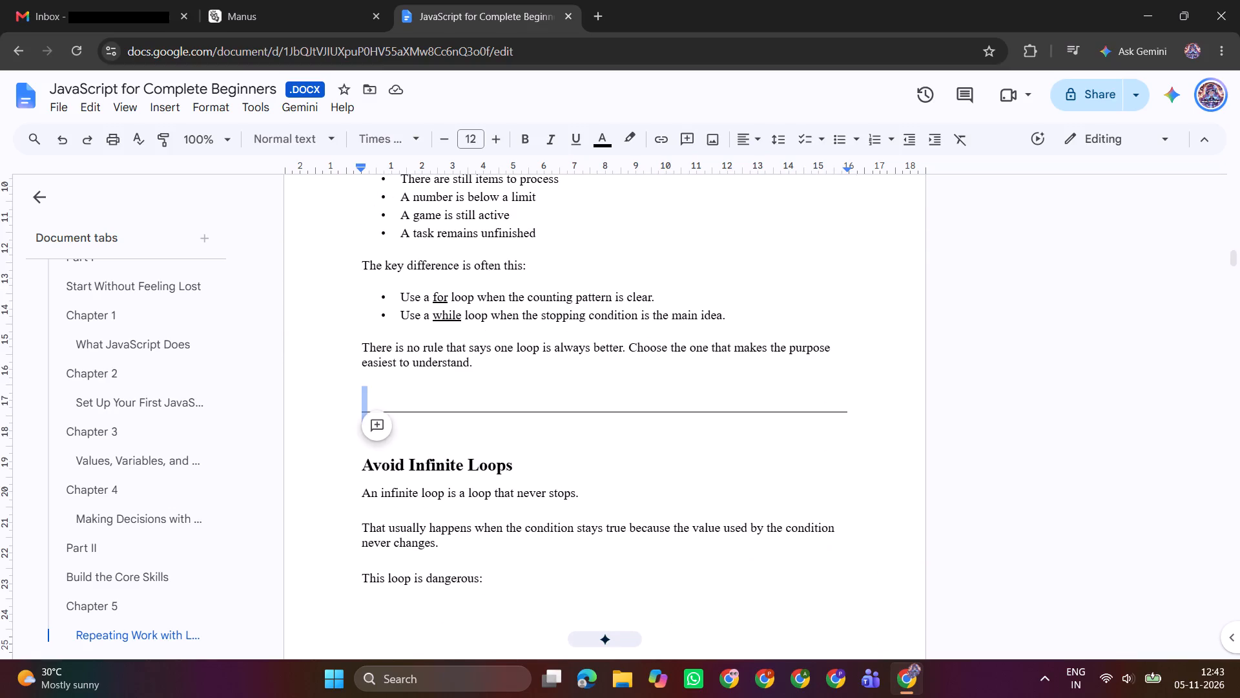
pyautogui.press('Delete')
pyautogui.press('Delete')
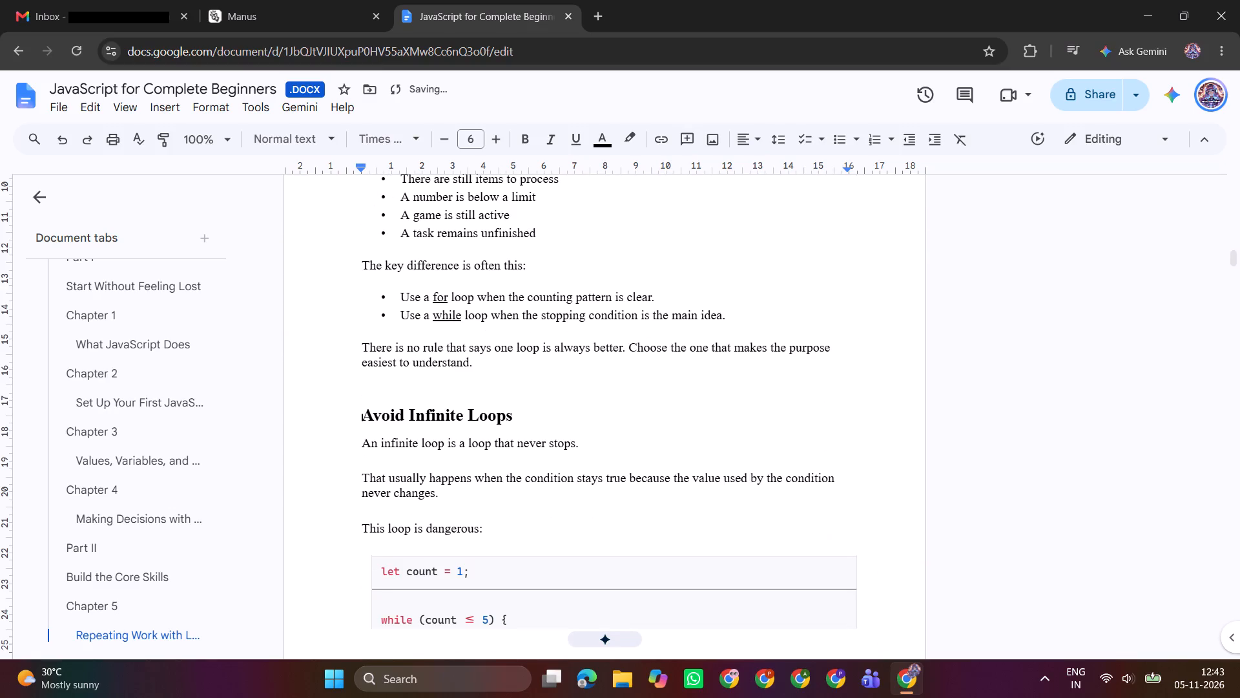
# Delete the divider line and its empty paragraph above the "Stop a Loop with break" heading.
pyautogui.scroll(-4, 470, 410)
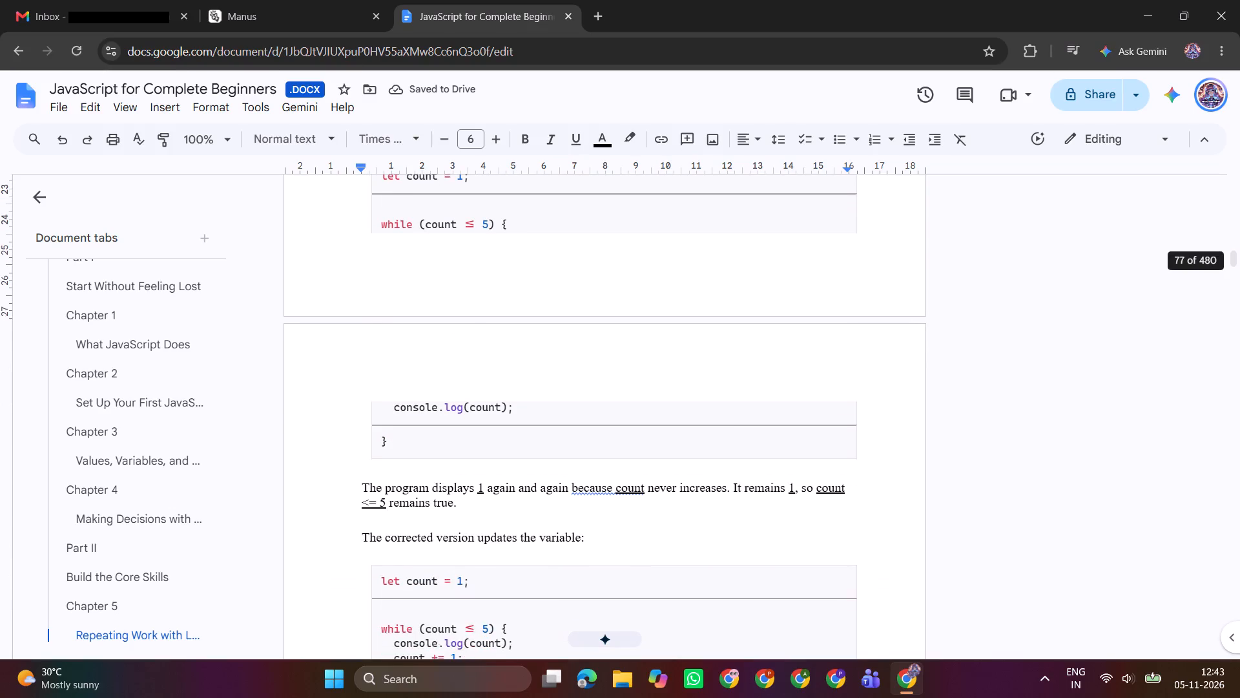
pyautogui.scroll(-1, 470, 410)
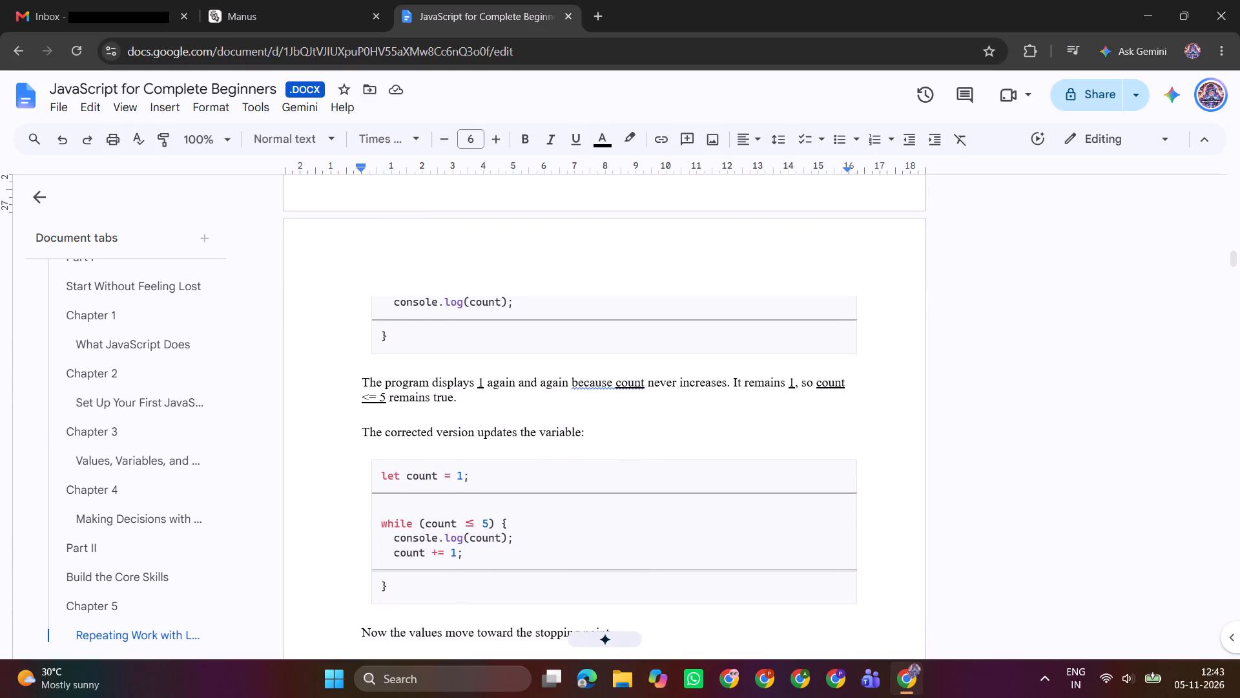
pyautogui.click(586, 391)
pyautogui.click(597, 385)
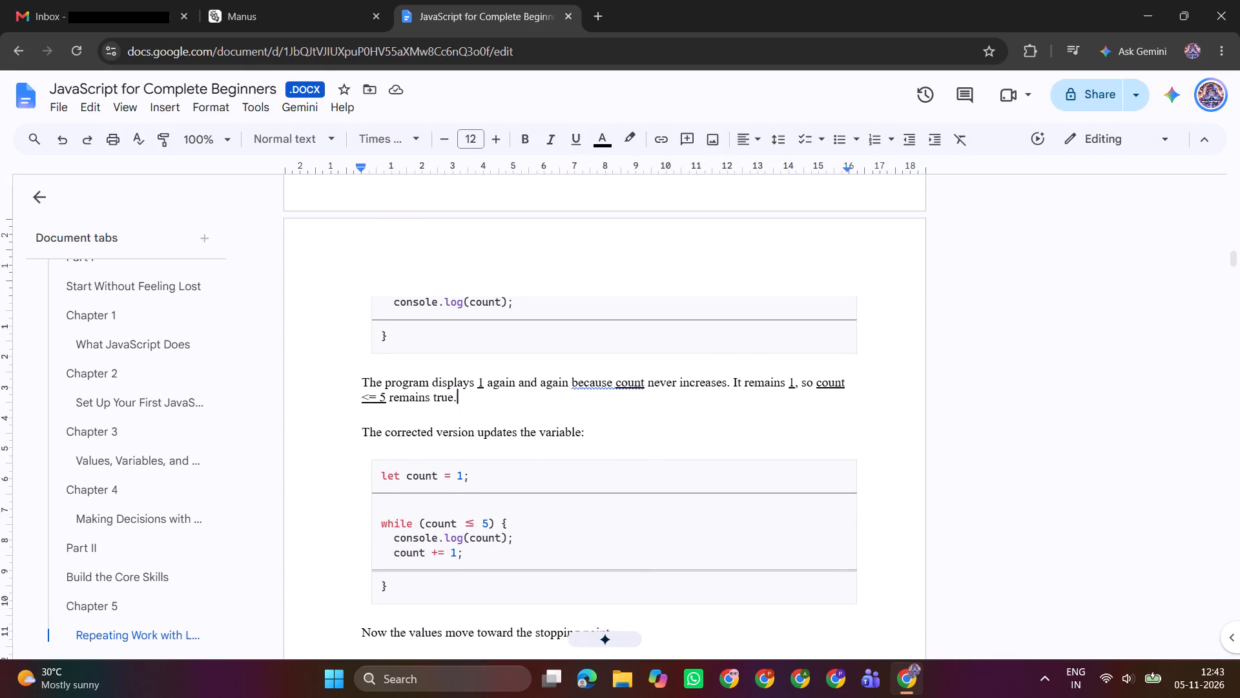
pyautogui.click(598, 410)
pyautogui.scroll(-5, 598, 410)
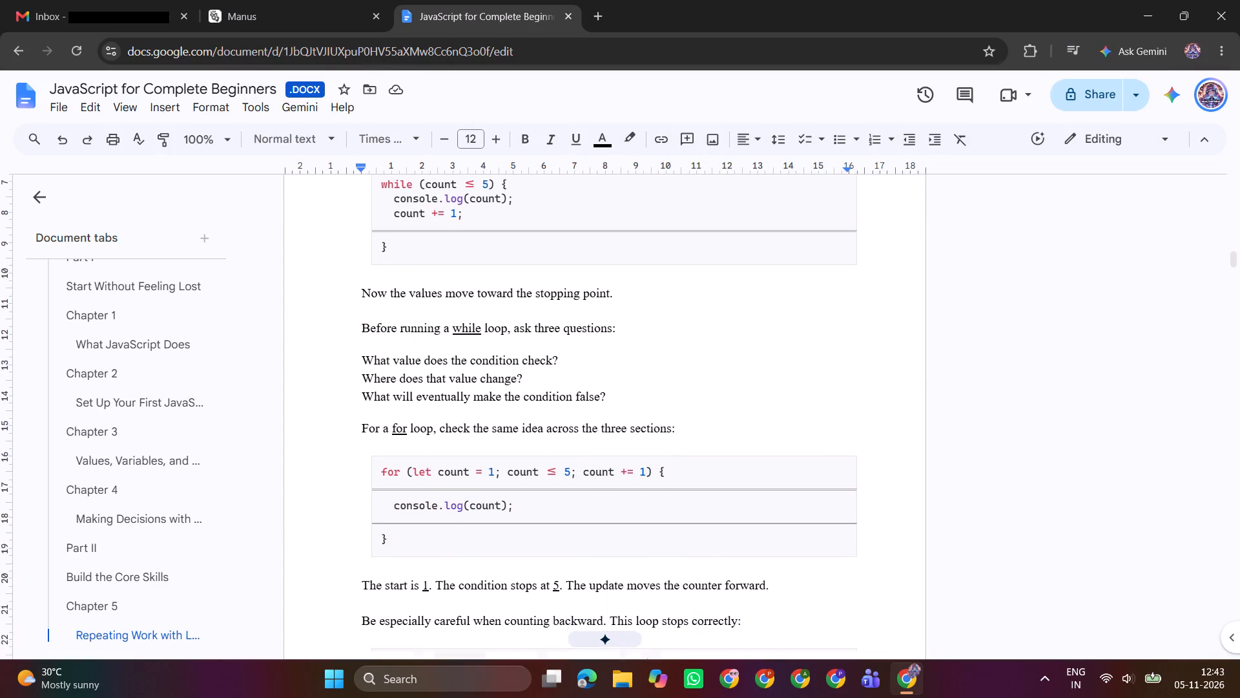
pyautogui.scroll(-2, 598, 410)
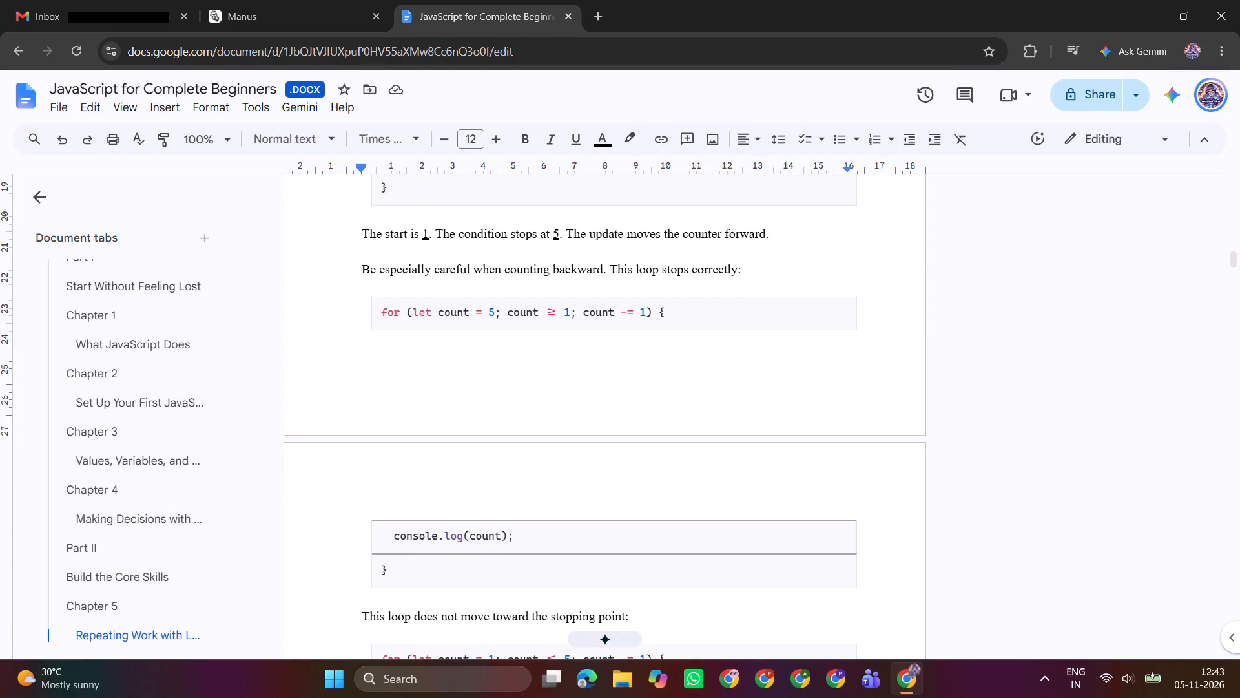
pyautogui.scroll(-2, 598, 410)
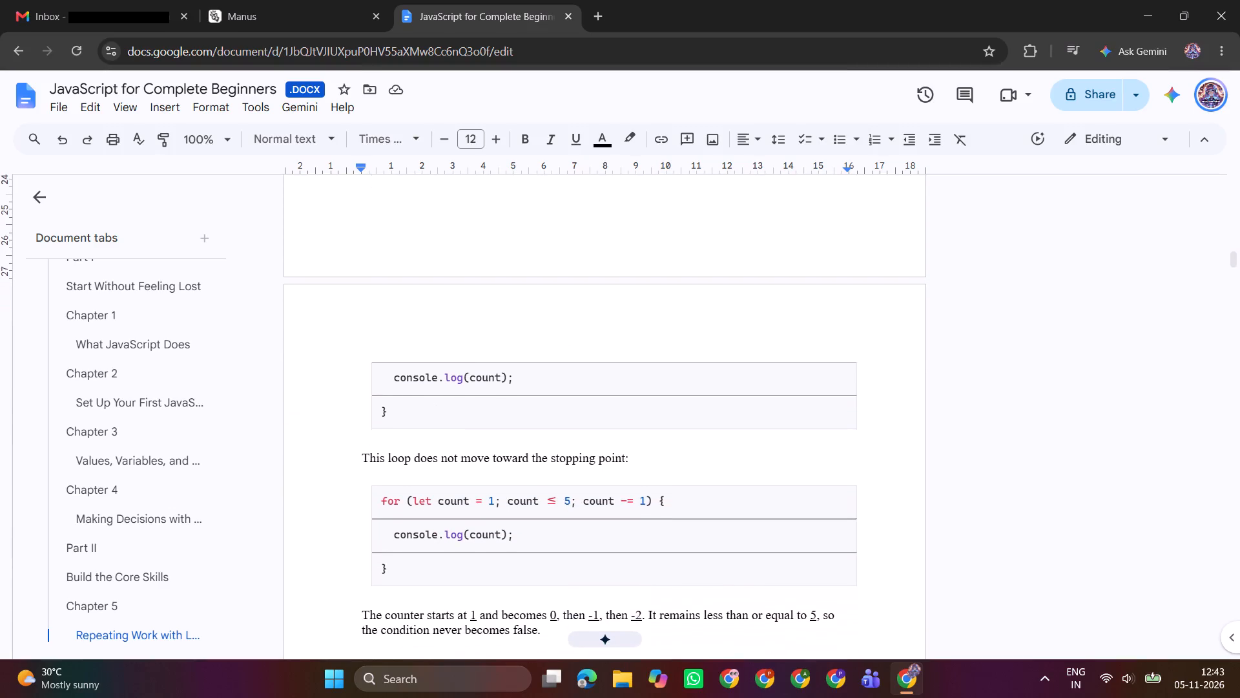
pyautogui.scroll(-2, 598, 410)
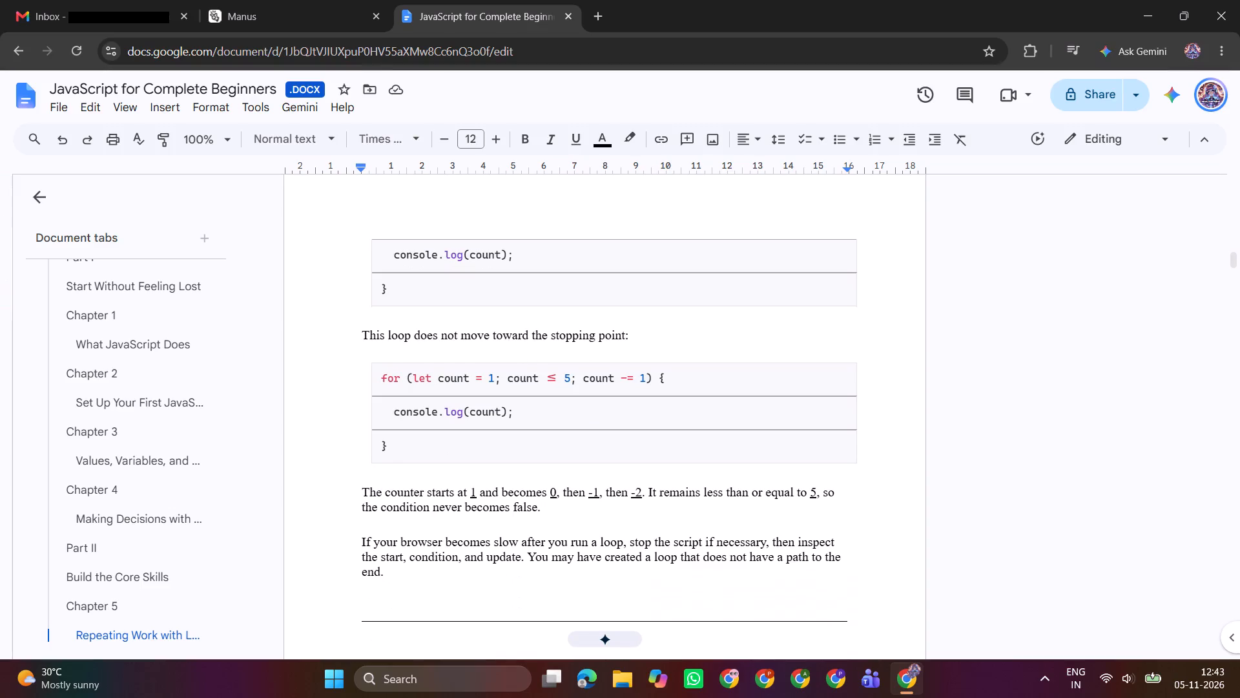
pyautogui.scroll(-2, 598, 410)
pyautogui.doubleClick(506, 493)
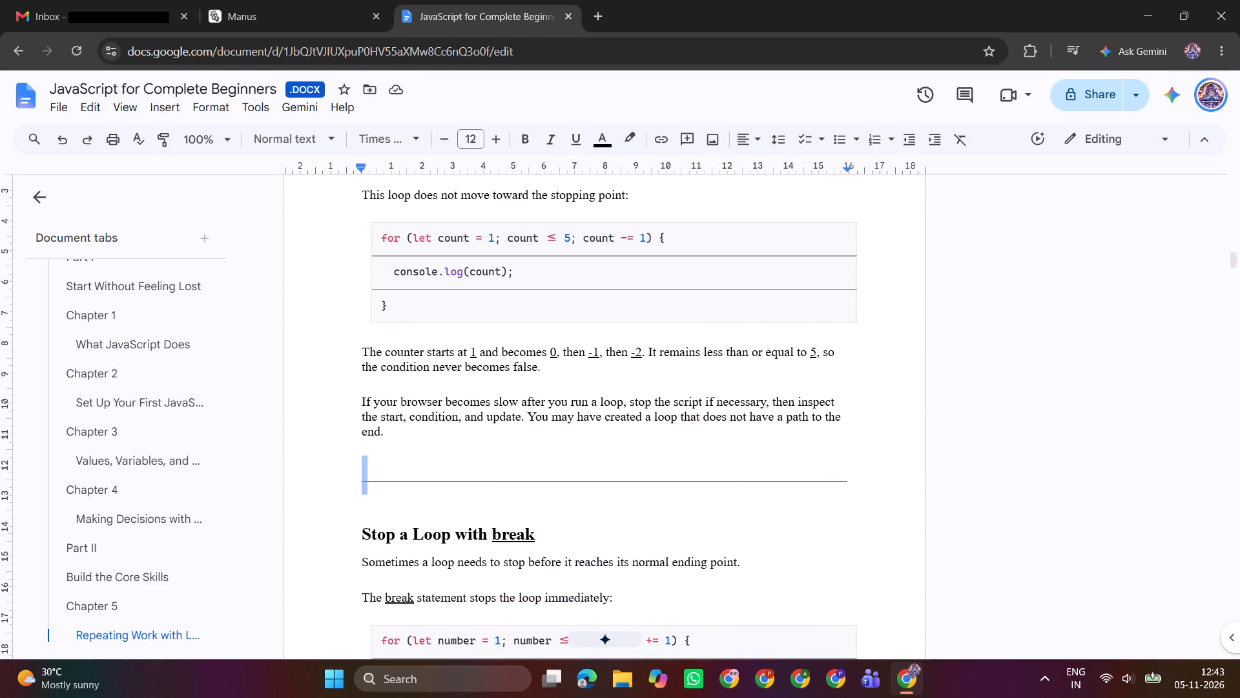
pyautogui.press('Delete')
pyautogui.press('Delete')
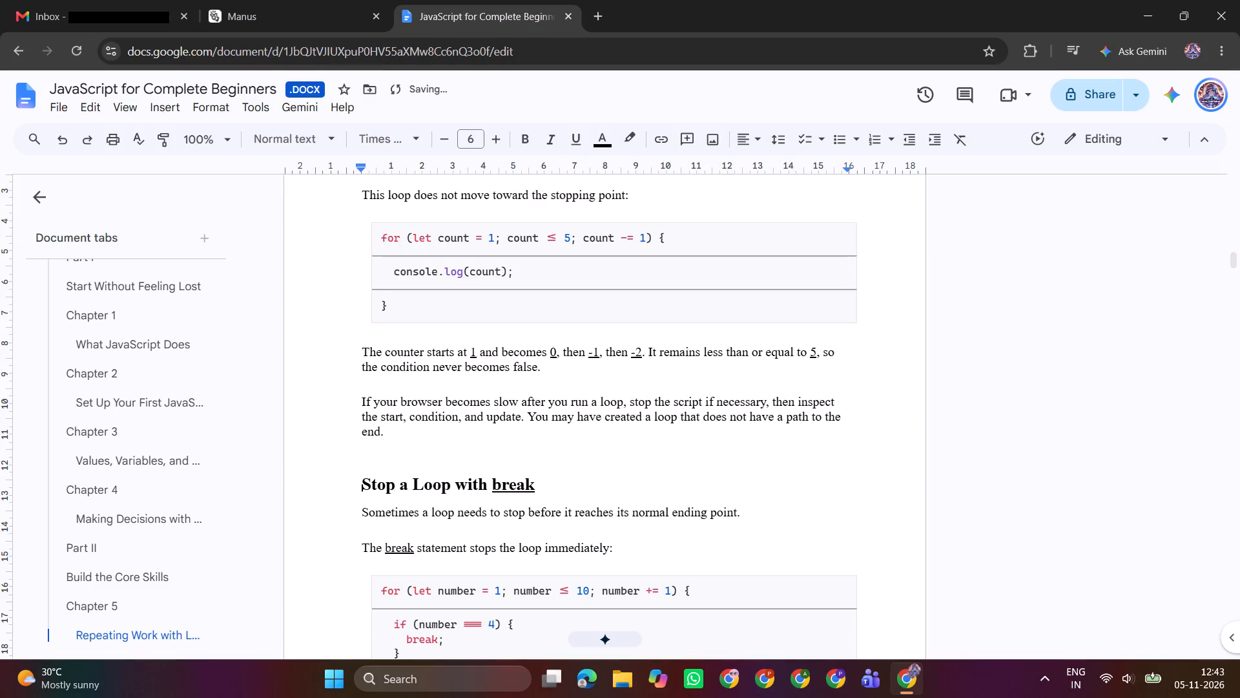
# Delete the divider line and its empty paragraph above the "Decide When a Loop Is the Right Tool" heading.
pyautogui.scroll(-4, 506, 493)
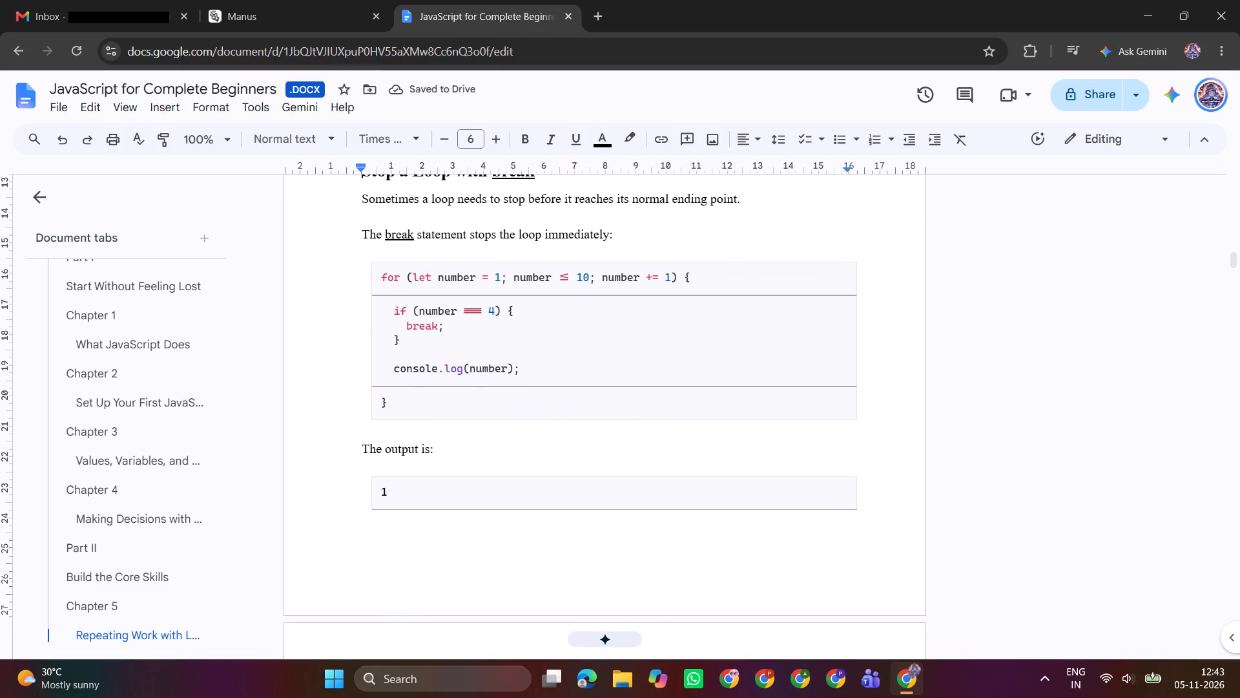
pyautogui.scroll(-5, 468, 521)
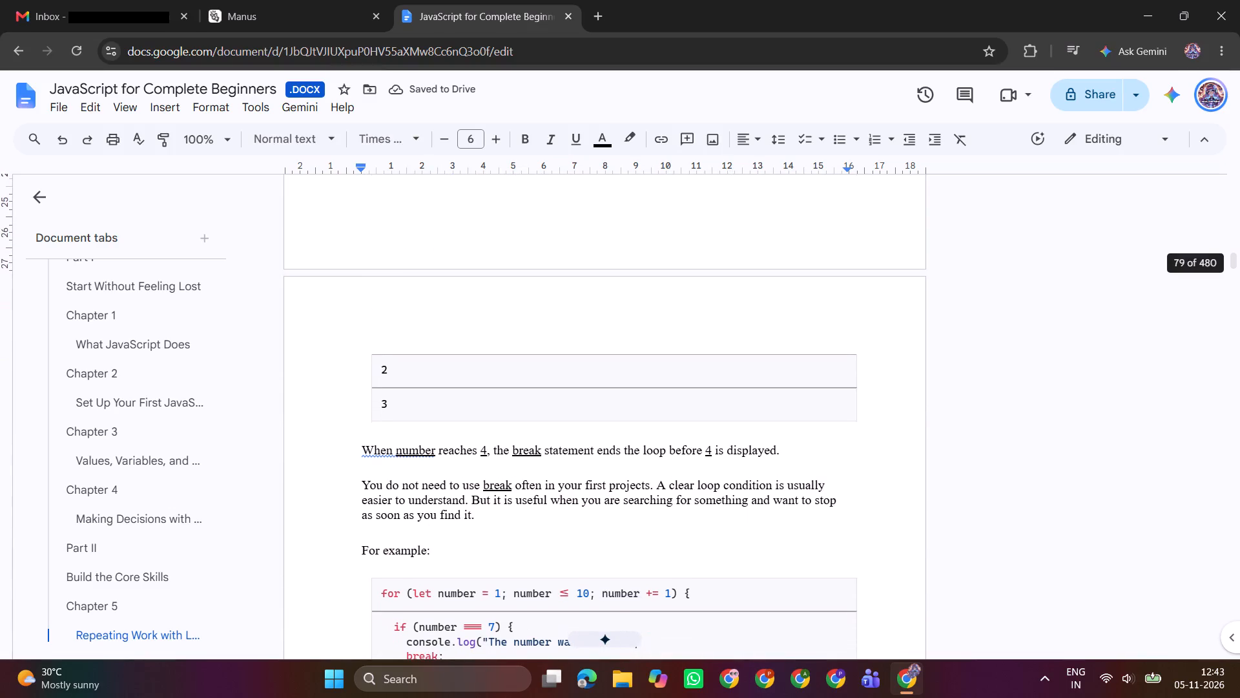
pyautogui.scroll(-1, 468, 521)
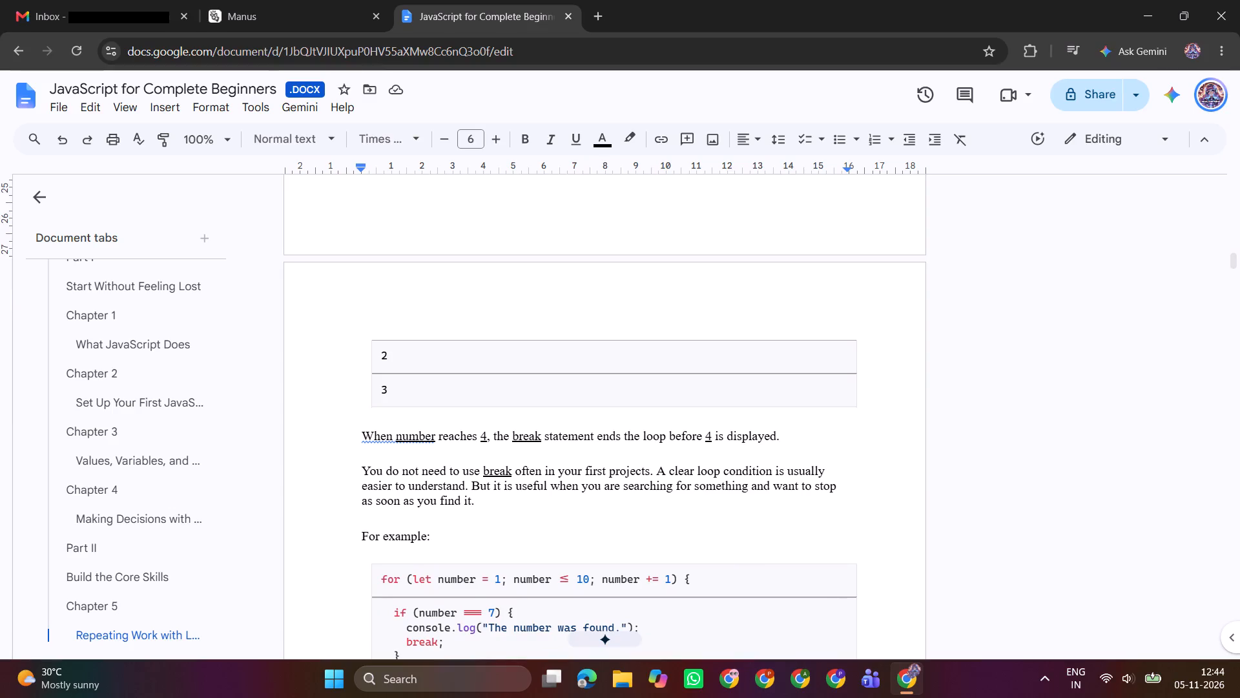
pyautogui.click(379, 443)
pyautogui.click(445, 514)
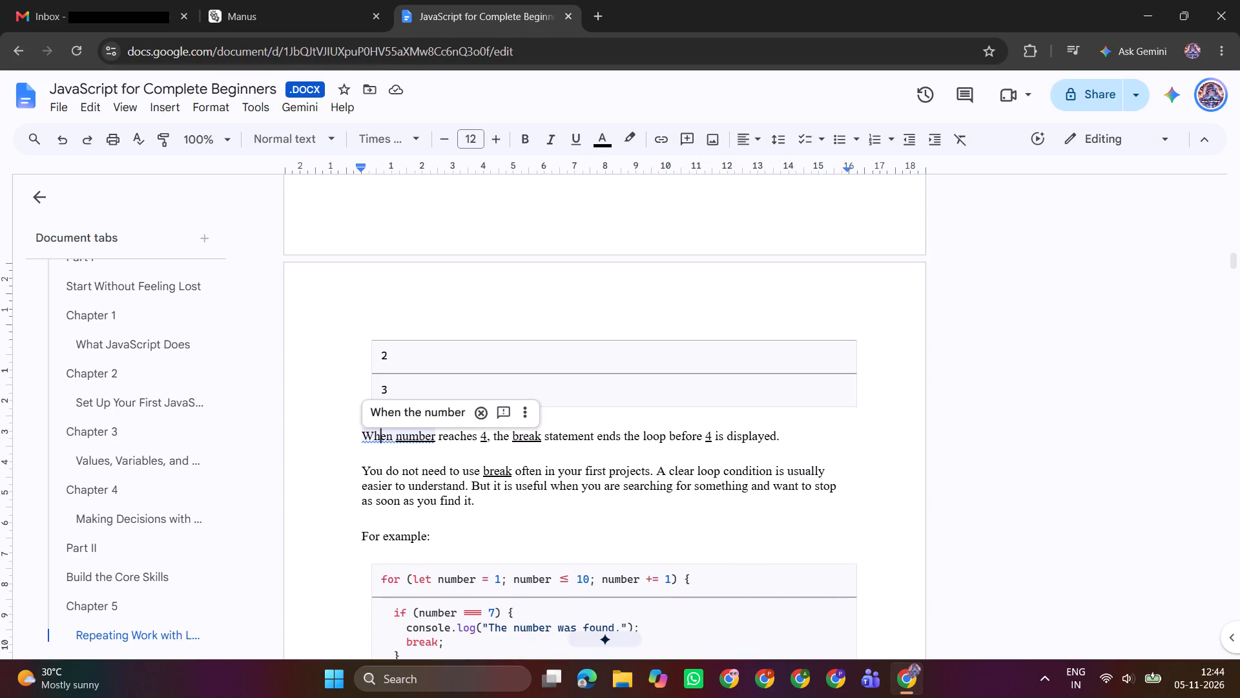
pyautogui.scroll(-2, 445, 514)
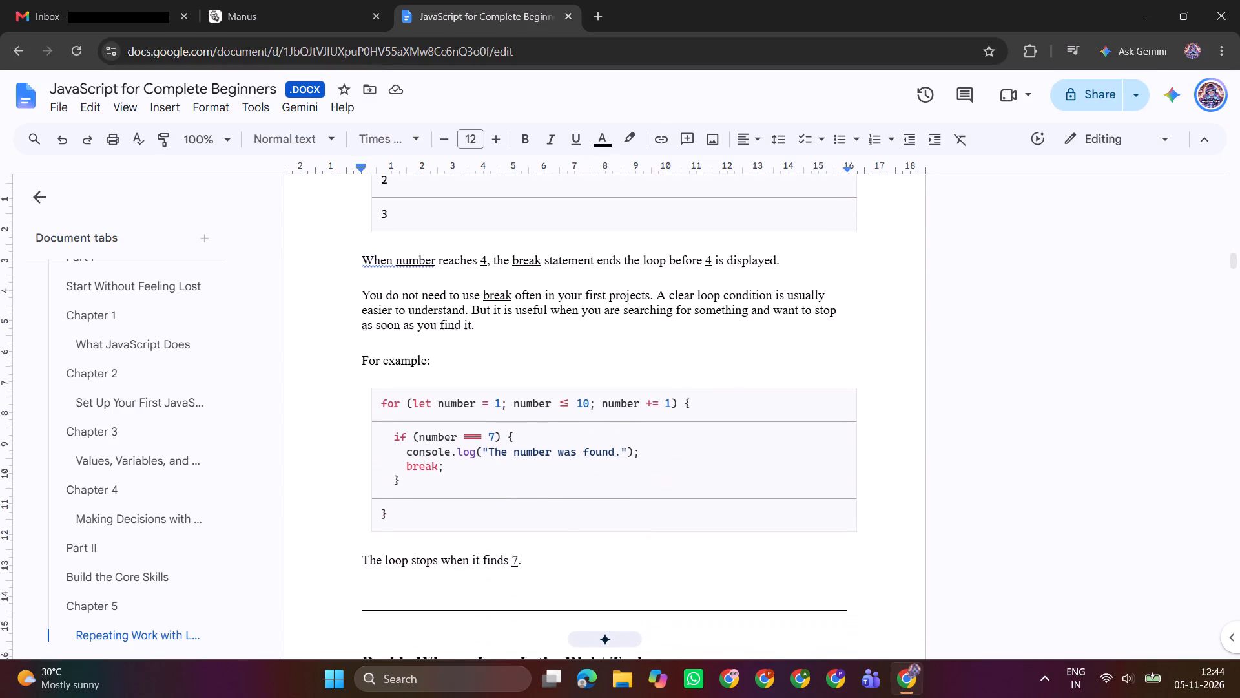
pyautogui.scroll(-1, 445, 514)
pyautogui.doubleClick(448, 498)
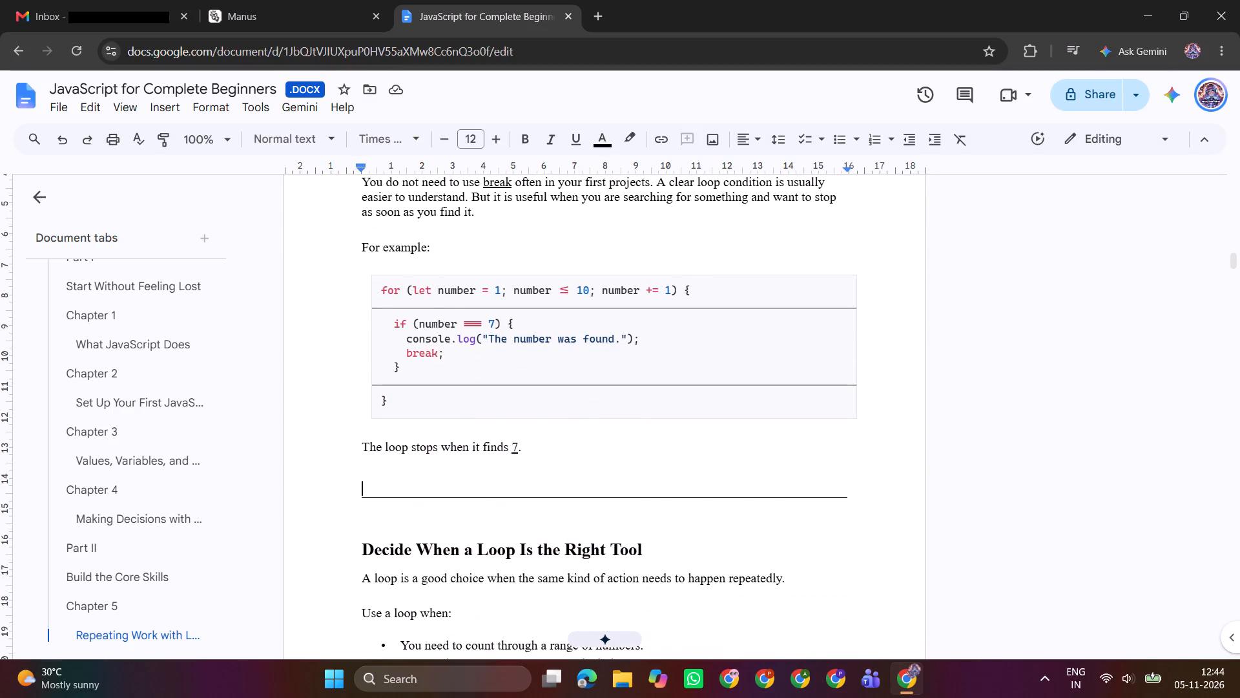
pyautogui.press('Delete')
pyautogui.press('Delete')
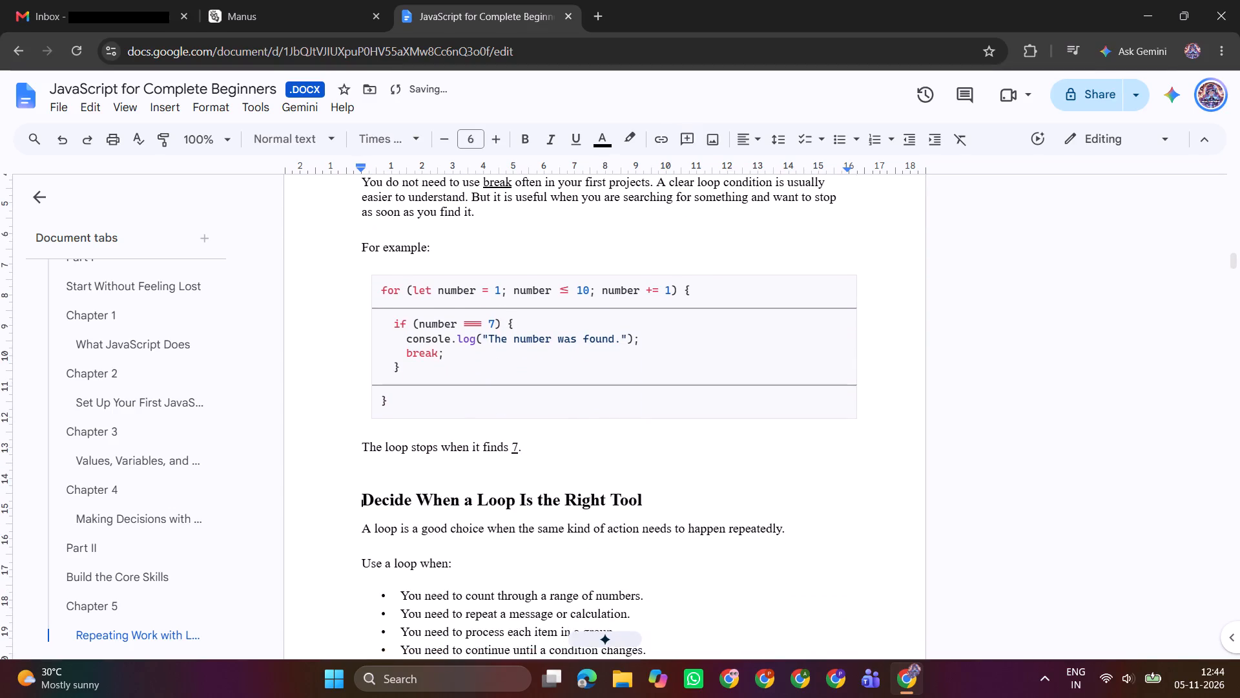
# Delete the divider line and its empty paragraph above the "Keep the Loop Easy to Read" heading.
pyautogui.scroll(-2, 448, 498)
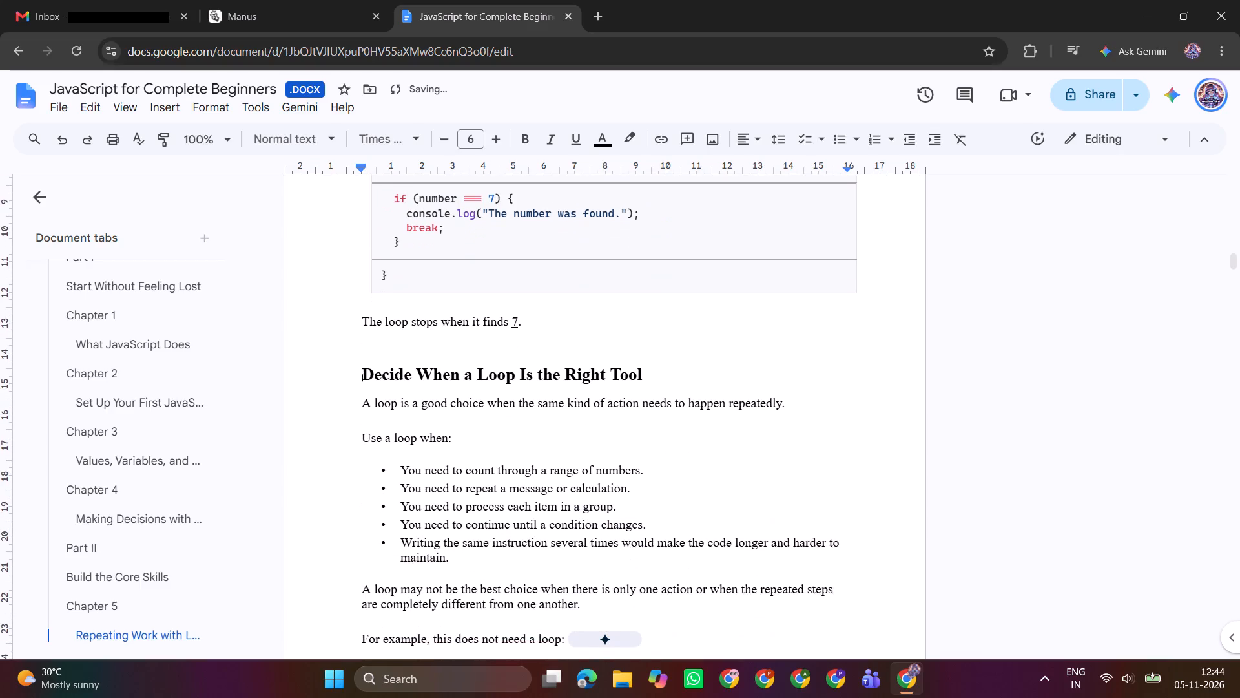
pyautogui.scroll(-3, 448, 498)
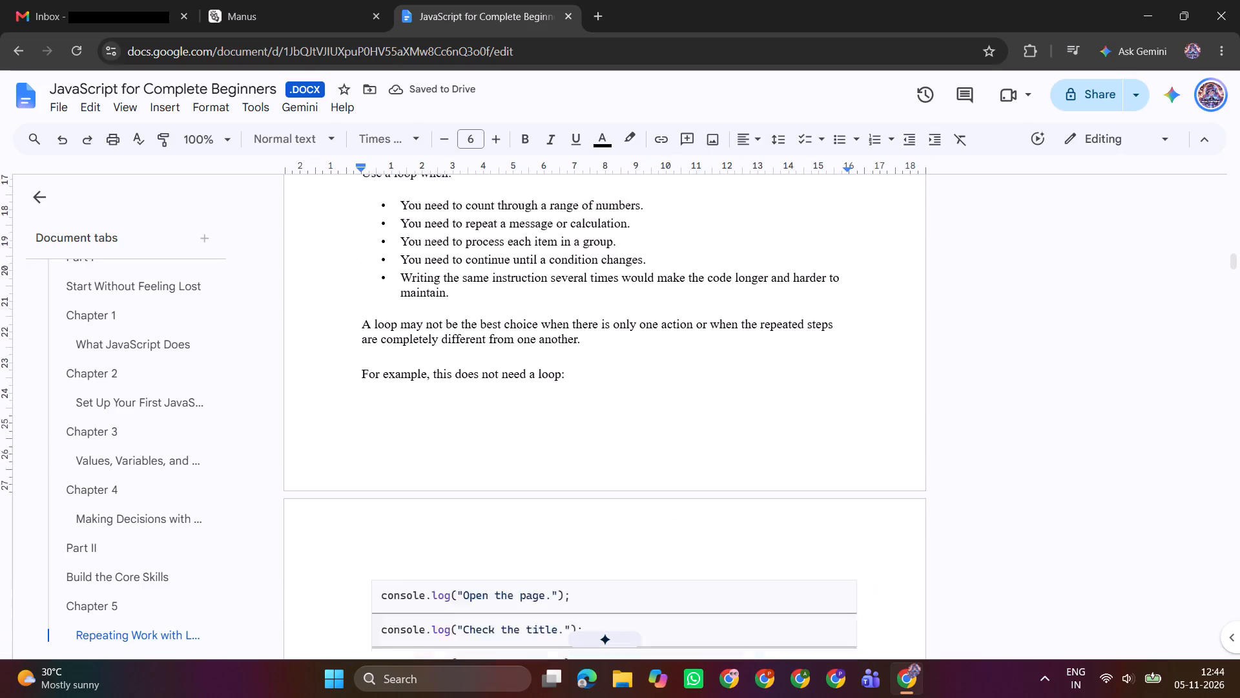
pyautogui.scroll(-3, 448, 498)
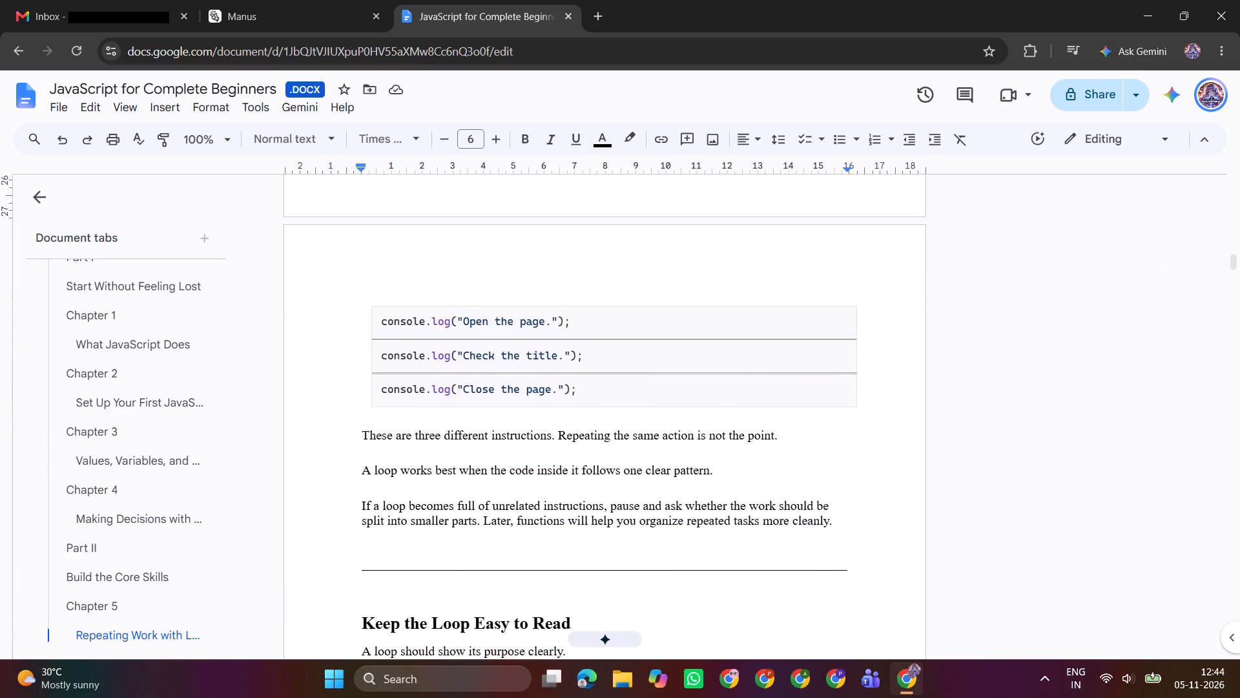
pyautogui.scroll(-1, 448, 498)
pyautogui.doubleClick(406, 529)
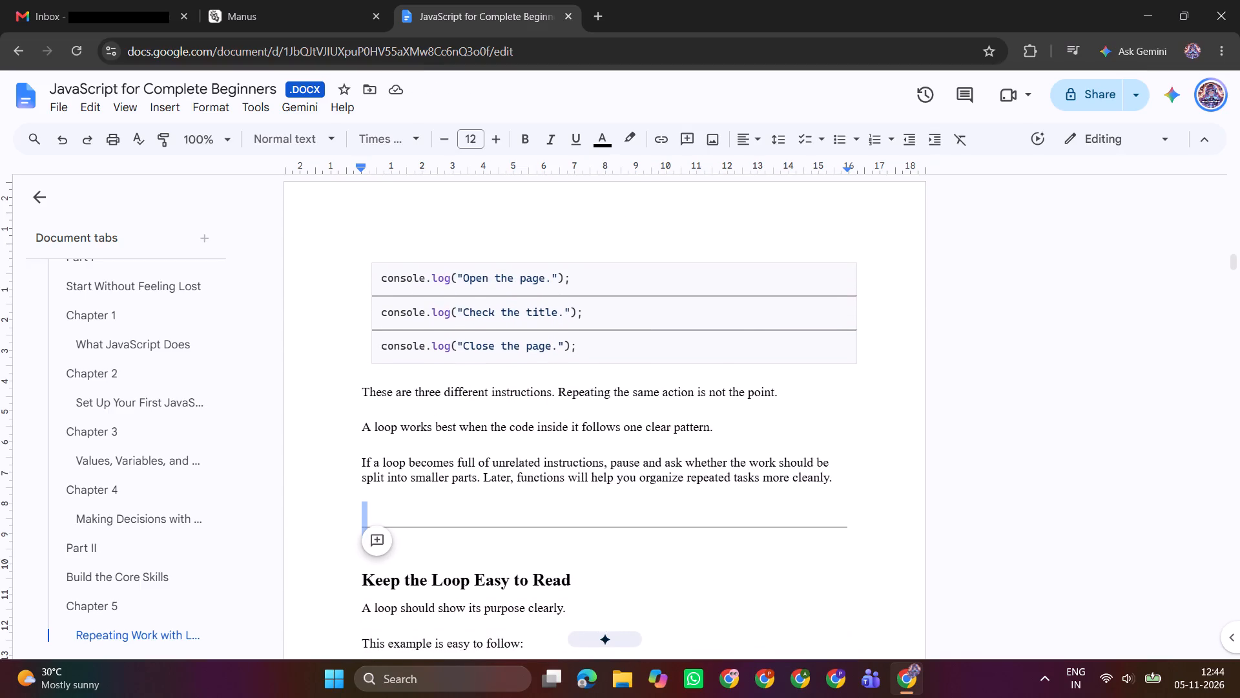
pyautogui.press('Delete')
pyautogui.press('Delete')
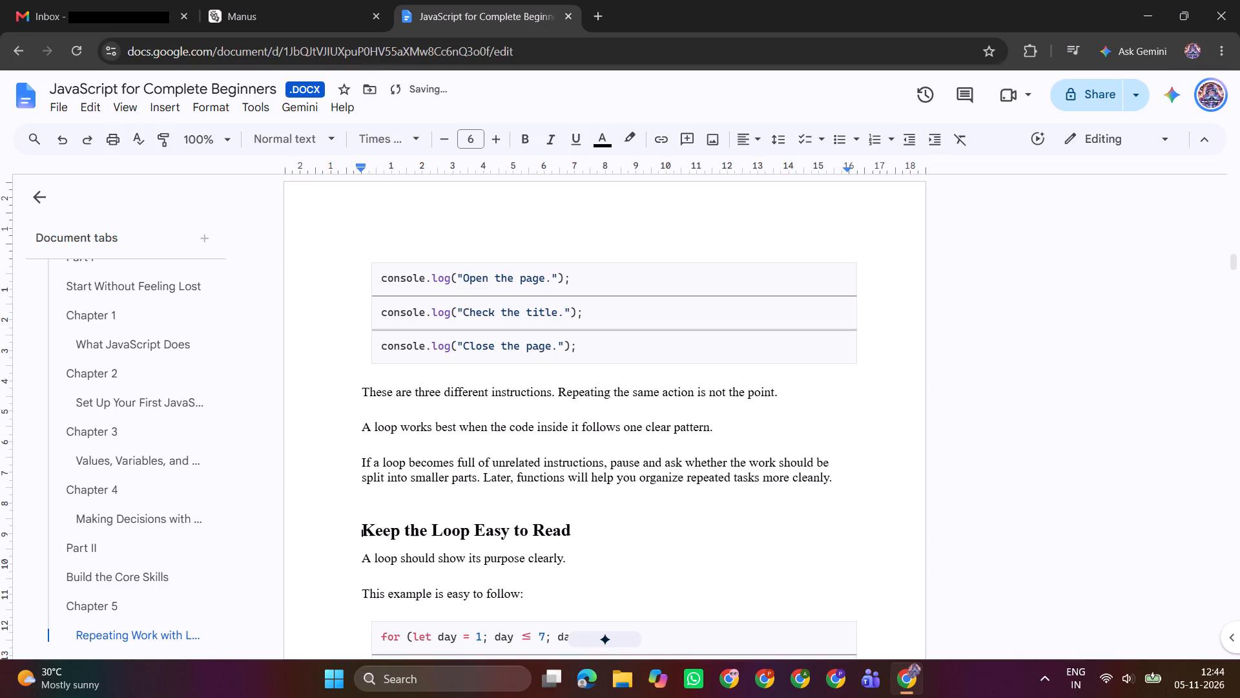
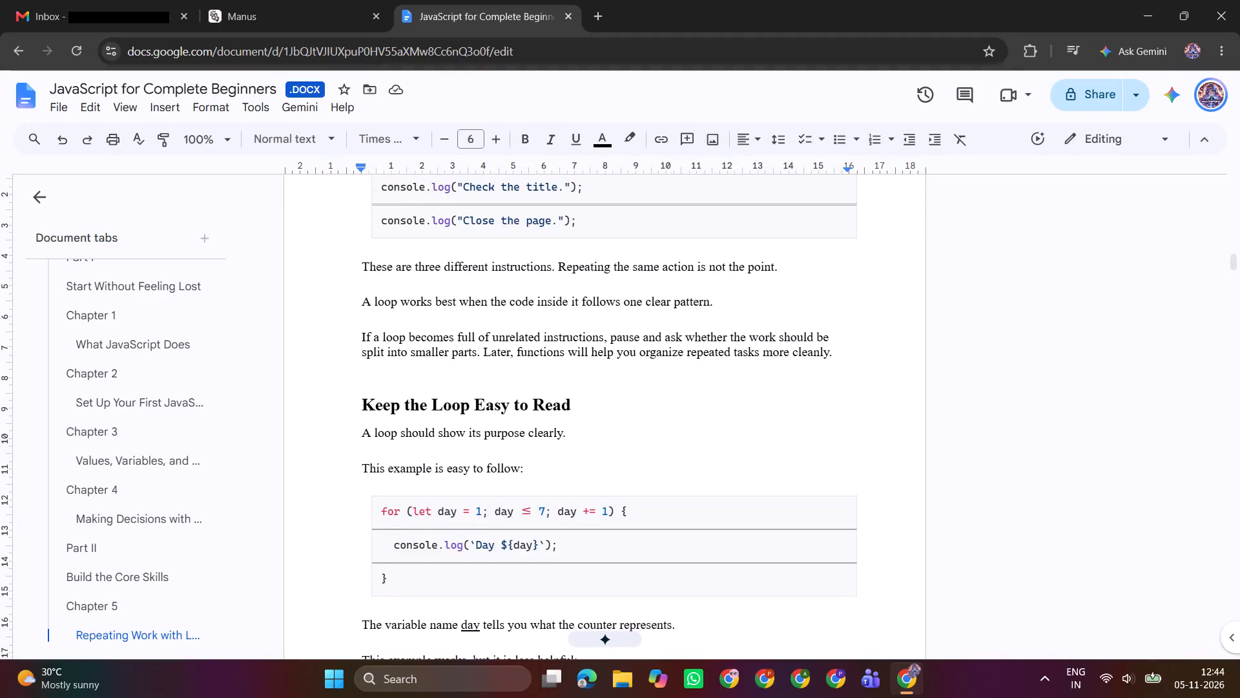
# Delete the divider line and its empty paragraph above the "Practice: Build a Number and Message Generator" heading.
pyautogui.scroll(-3, 432, 545)
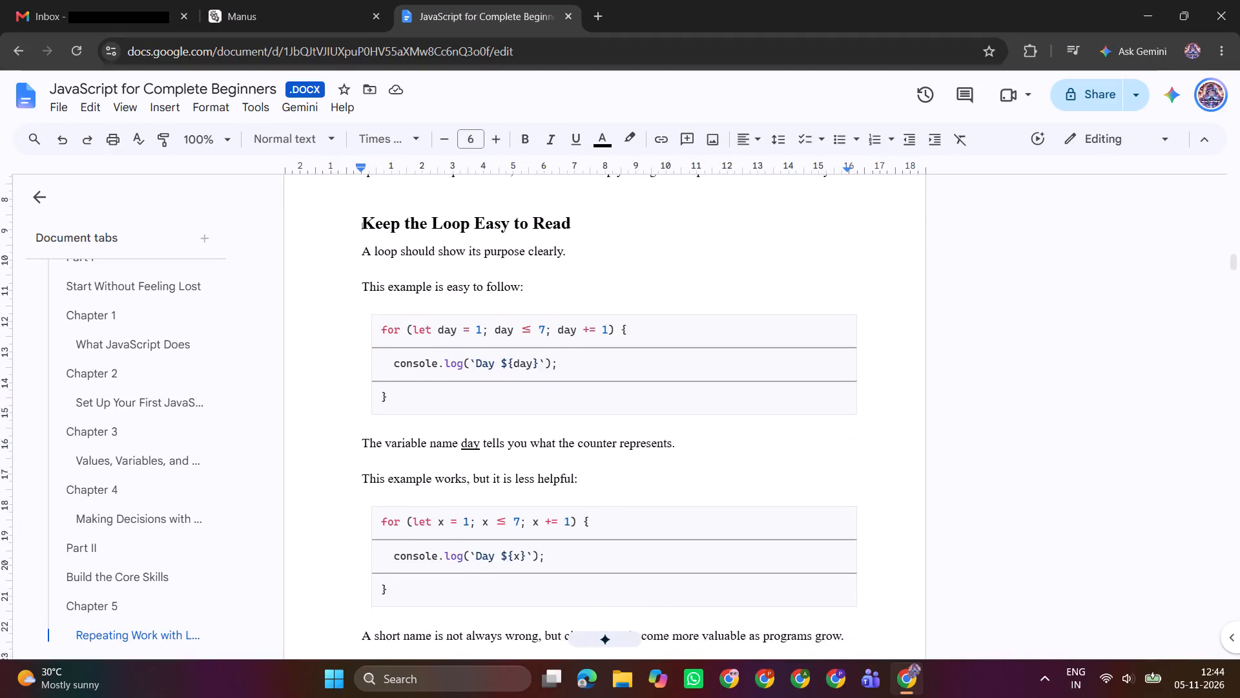
pyautogui.scroll(-6, 432, 545)
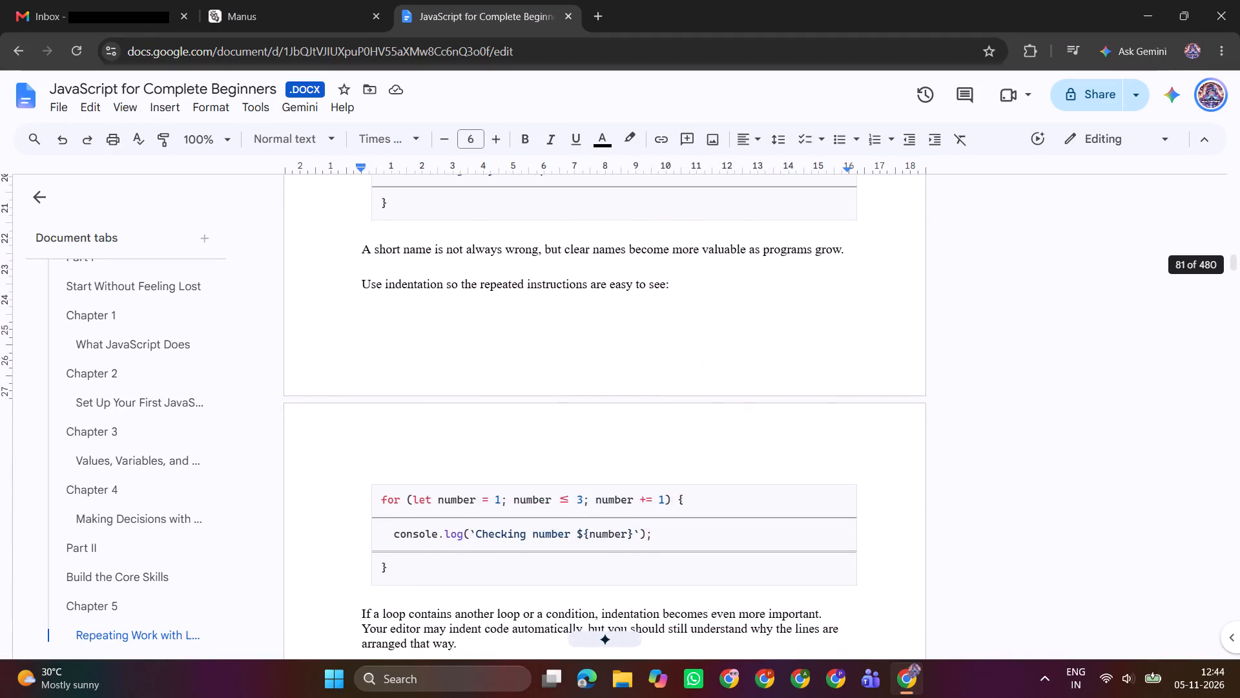
pyautogui.scroll(-3, 432, 545)
pyautogui.doubleClick(429, 461)
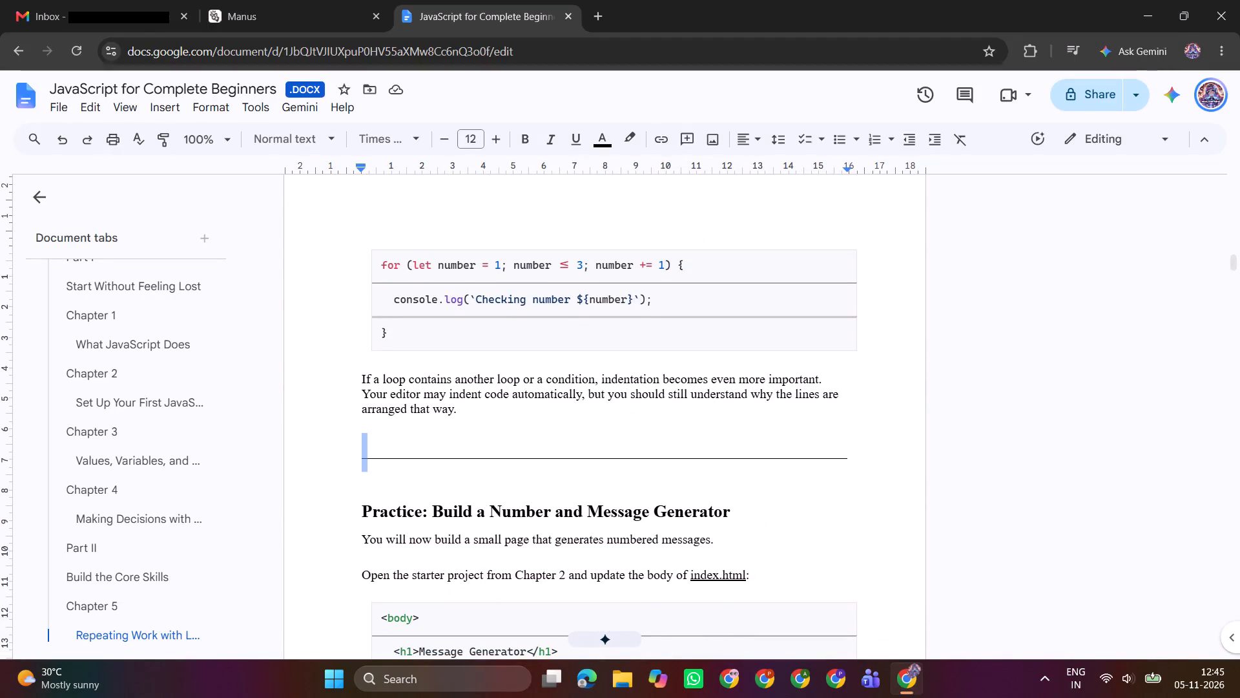
pyautogui.press('Delete')
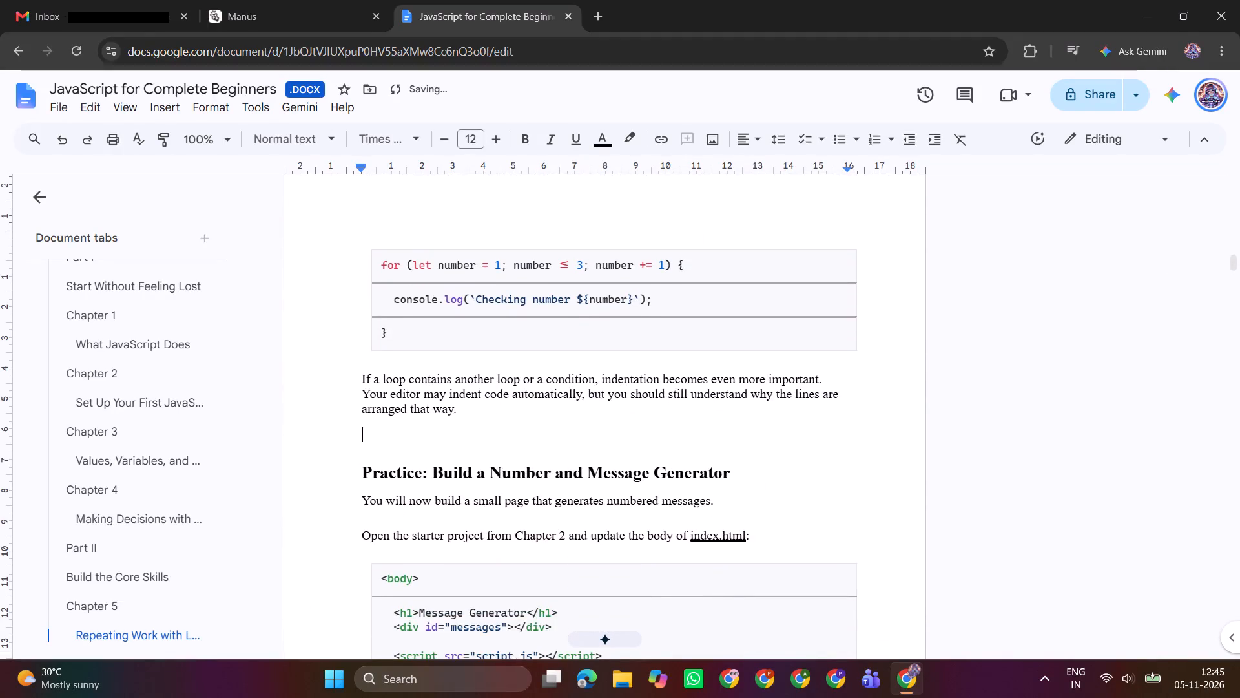
pyautogui.press('Delete')
# Delete the divider line and its empty paragraph above the "Chapter Checkpoint" heading of Chapter 5.
pyautogui.scroll(-3, 429, 461)
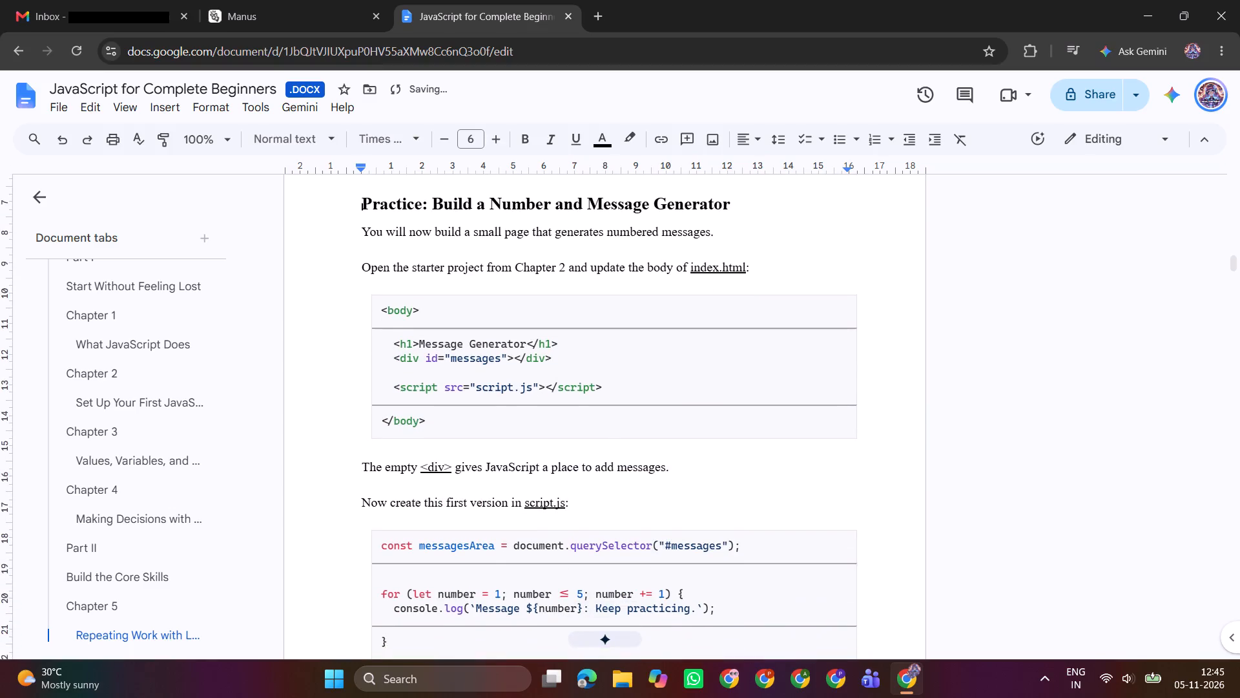
pyautogui.scroll(-2, 429, 461)
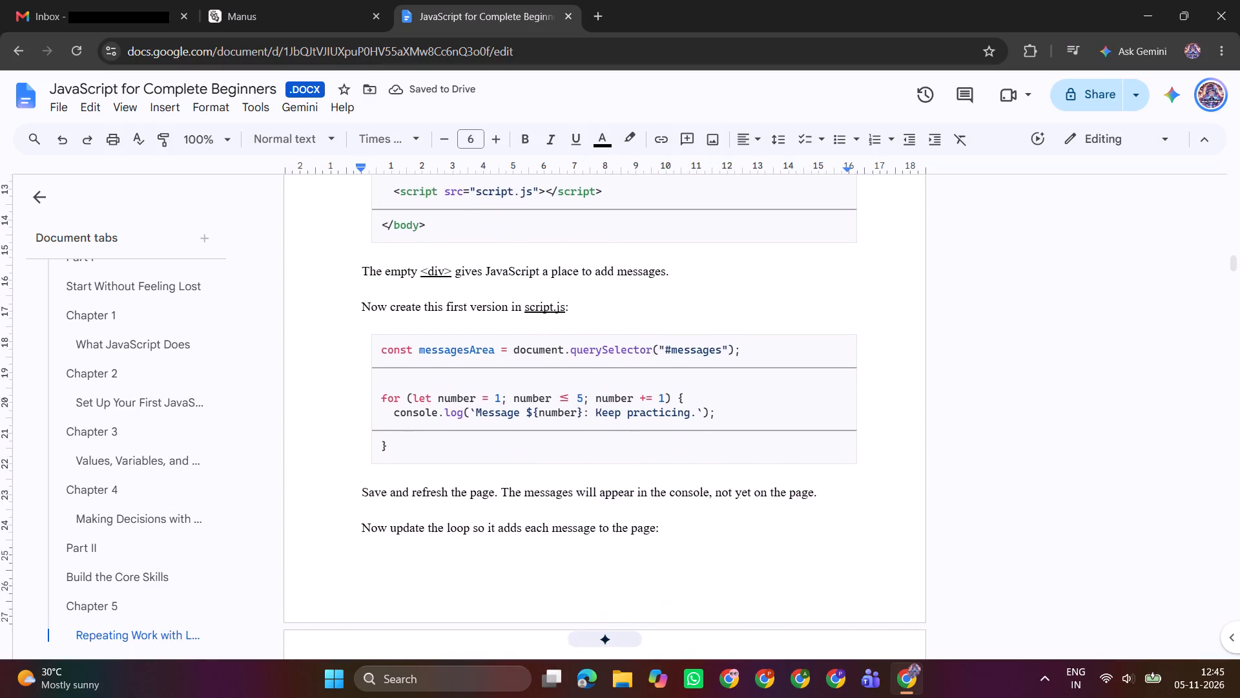
pyautogui.scroll(-5, 429, 461)
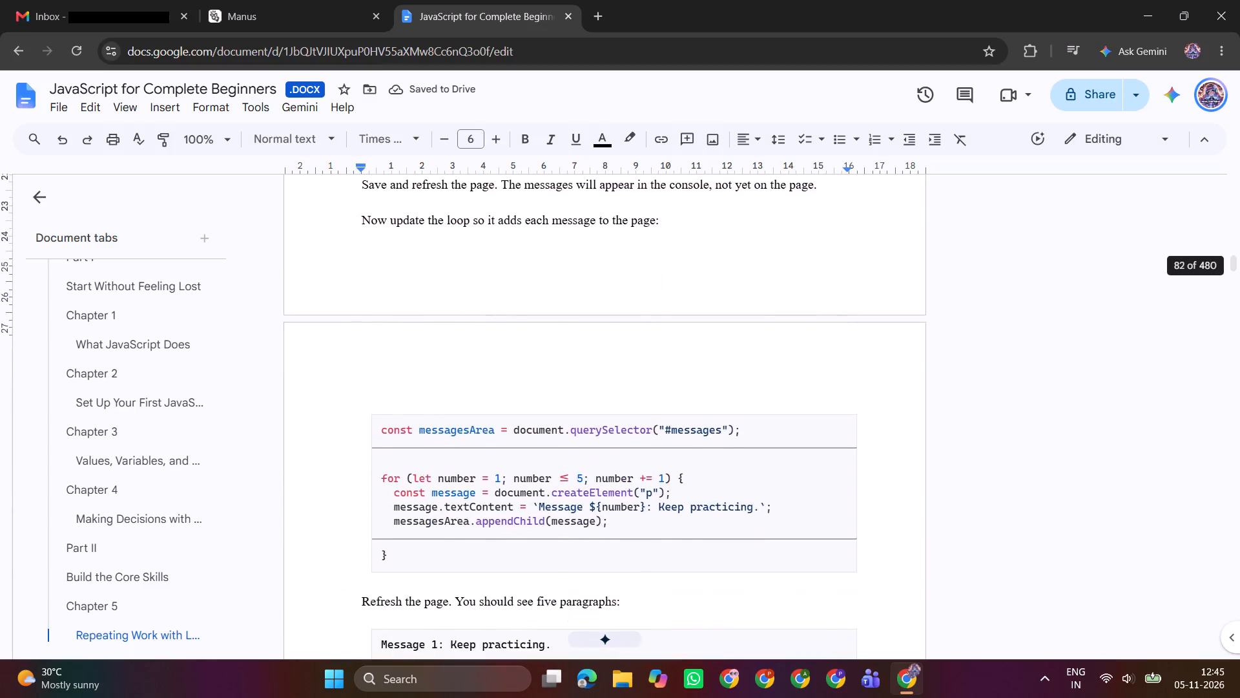
pyautogui.scroll(-4, 429, 461)
pyautogui.scroll(-3, 440, 399)
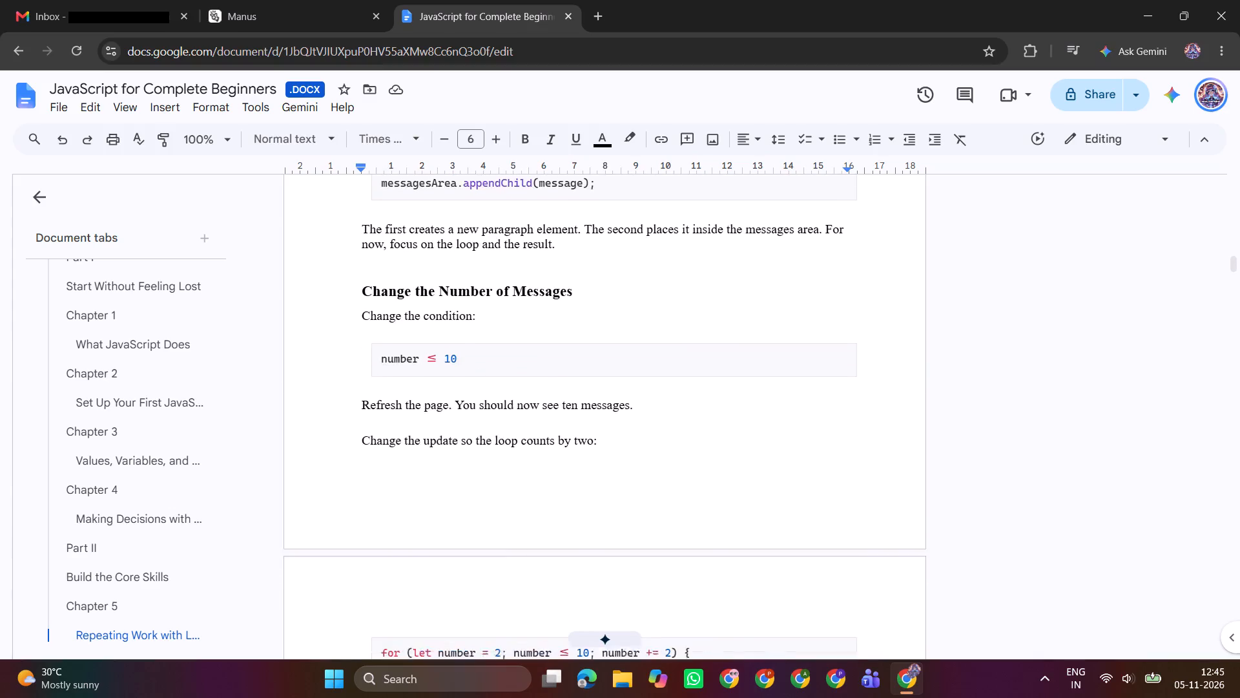
pyautogui.scroll(-2, 440, 399)
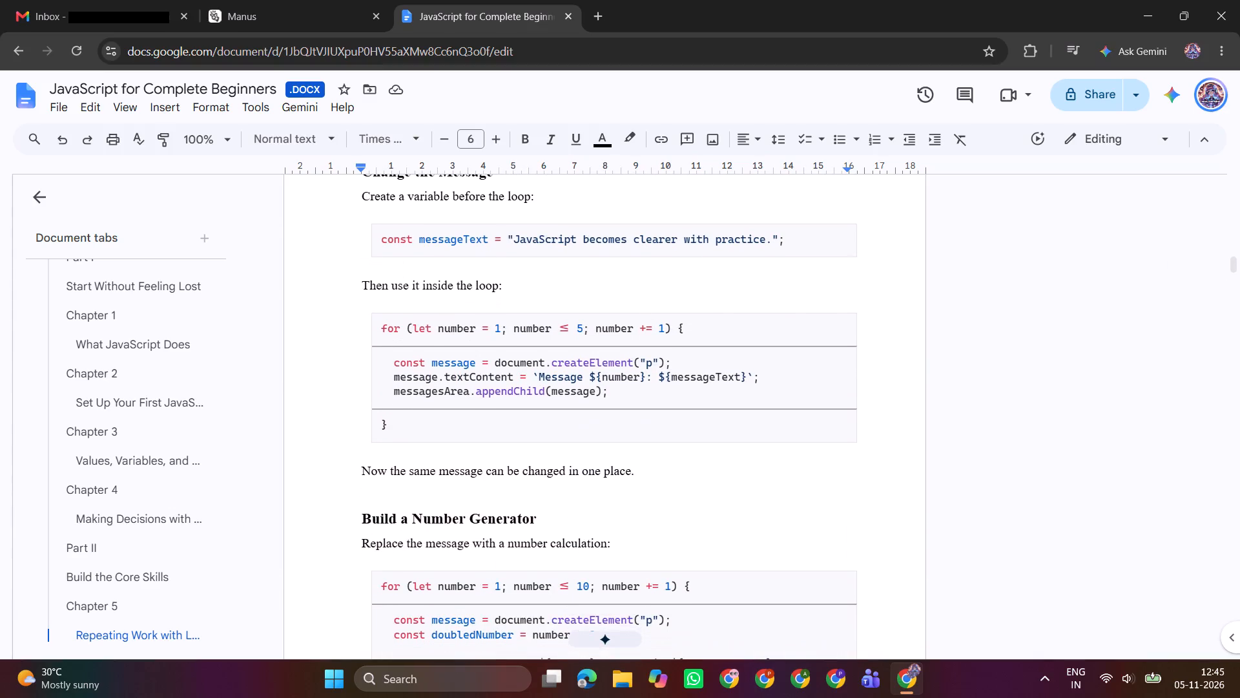
pyautogui.scroll(-3, 440, 399)
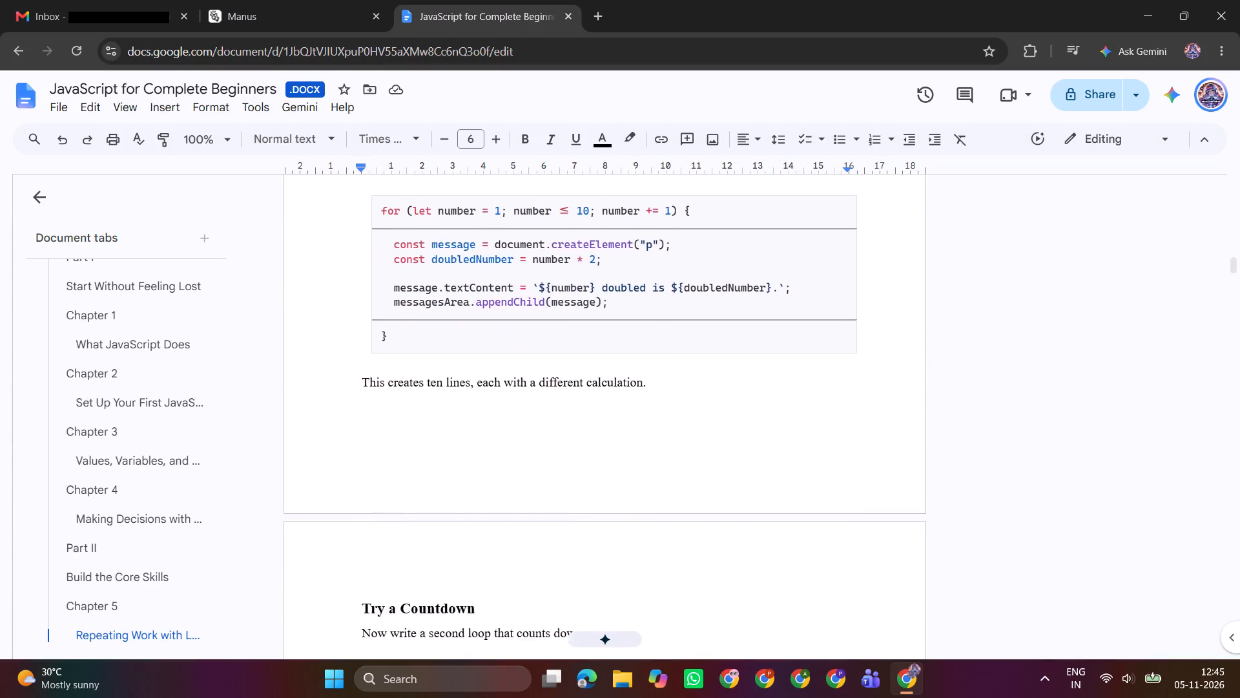
pyautogui.scroll(-4, 440, 399)
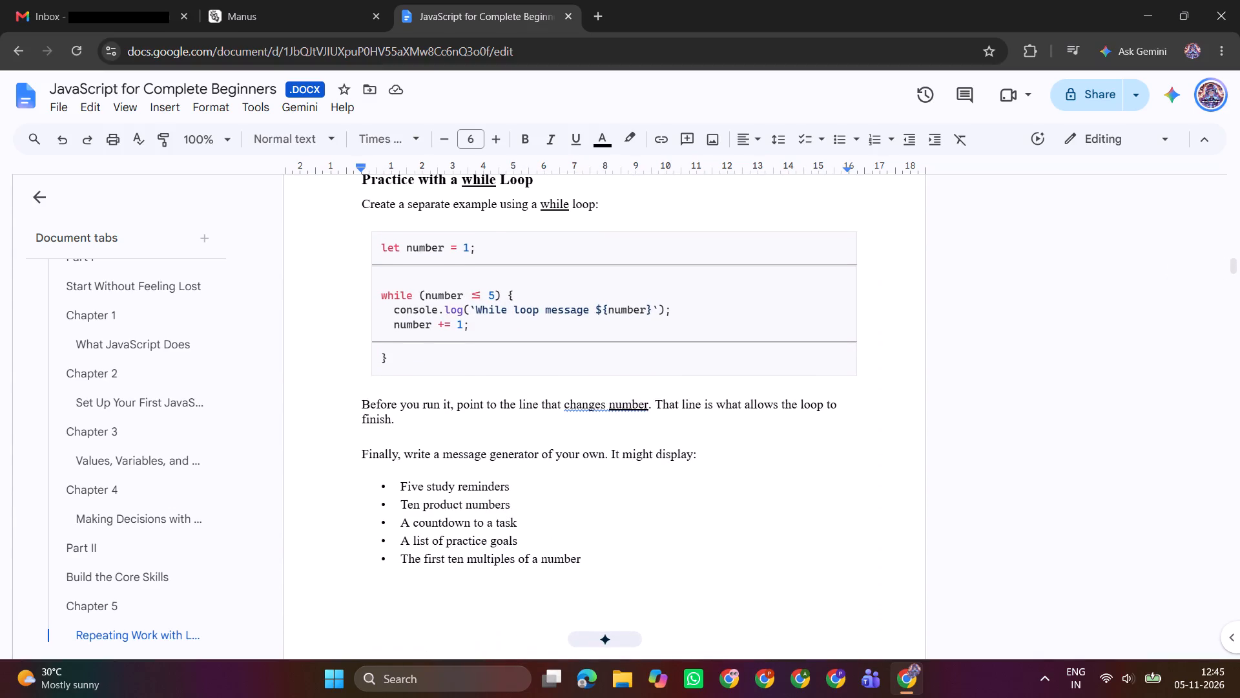
pyautogui.scroll(-3, 482, 425)
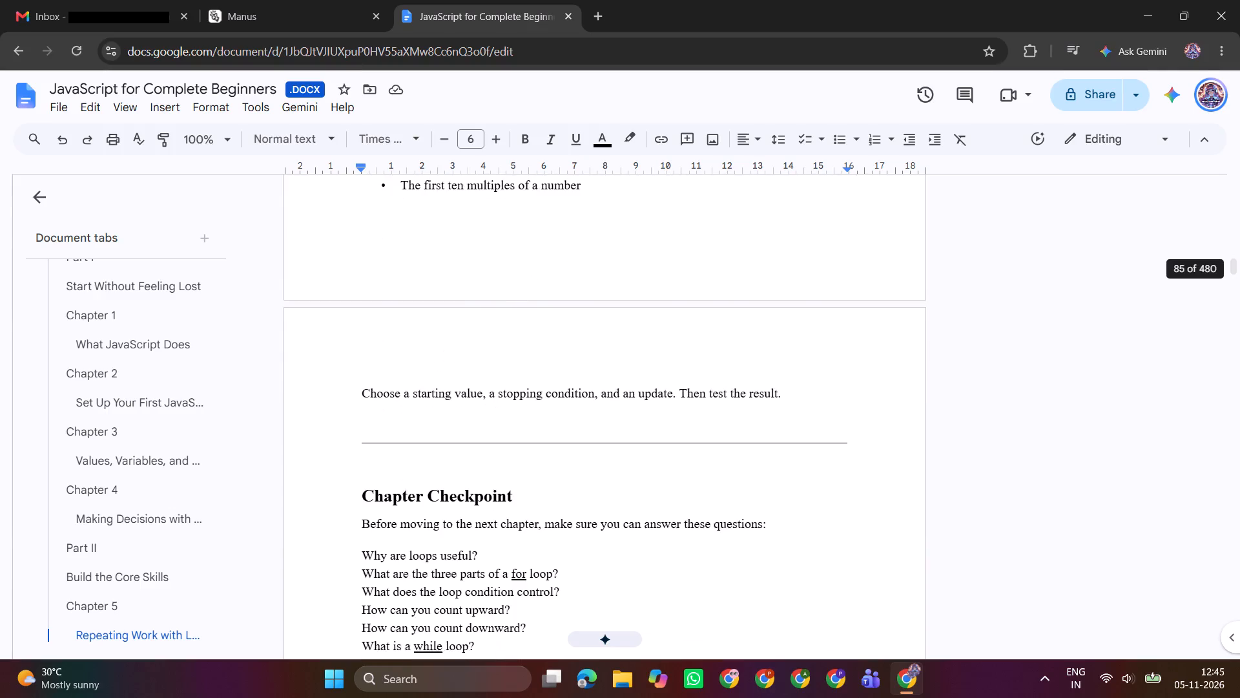
pyautogui.scroll(-1, 482, 425)
pyautogui.tripleClick(477, 393)
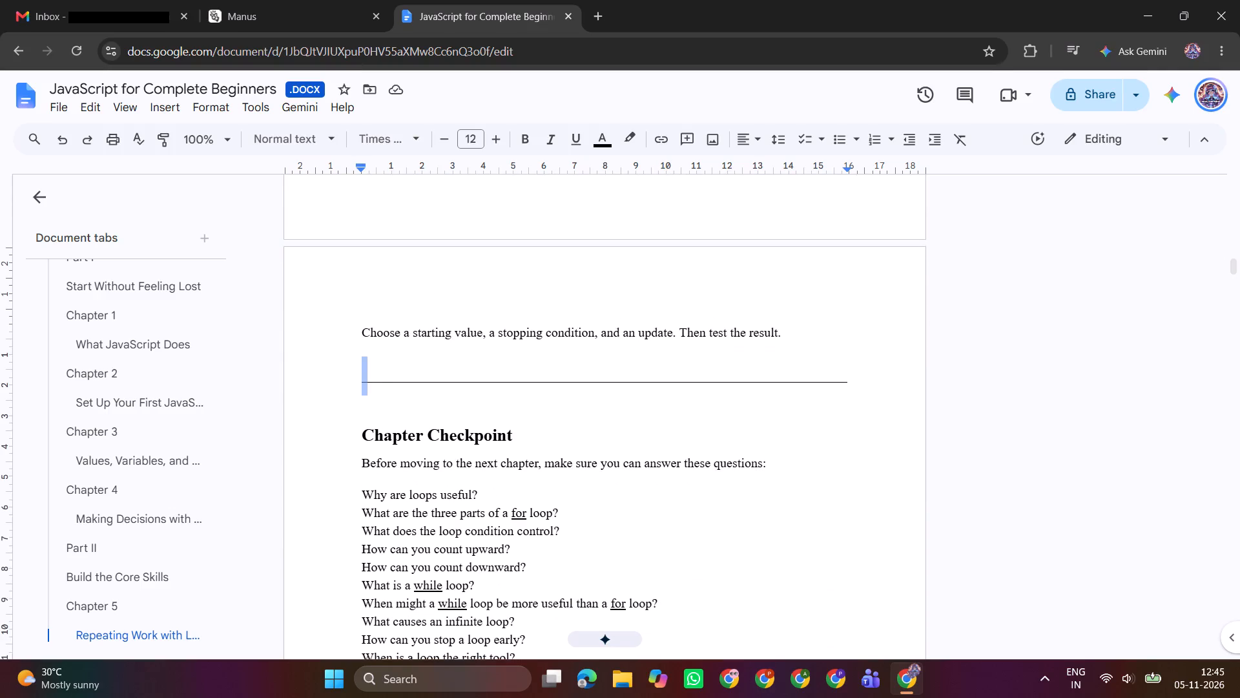
pyautogui.press('Delete')
pyautogui.press('Delete')
# Format the Chapter 5 checkpoint questions, from "Why are loops useful?" to "Can you build a number and message generator?", as a bulleted list.
pyautogui.scroll(-1, 477, 393)
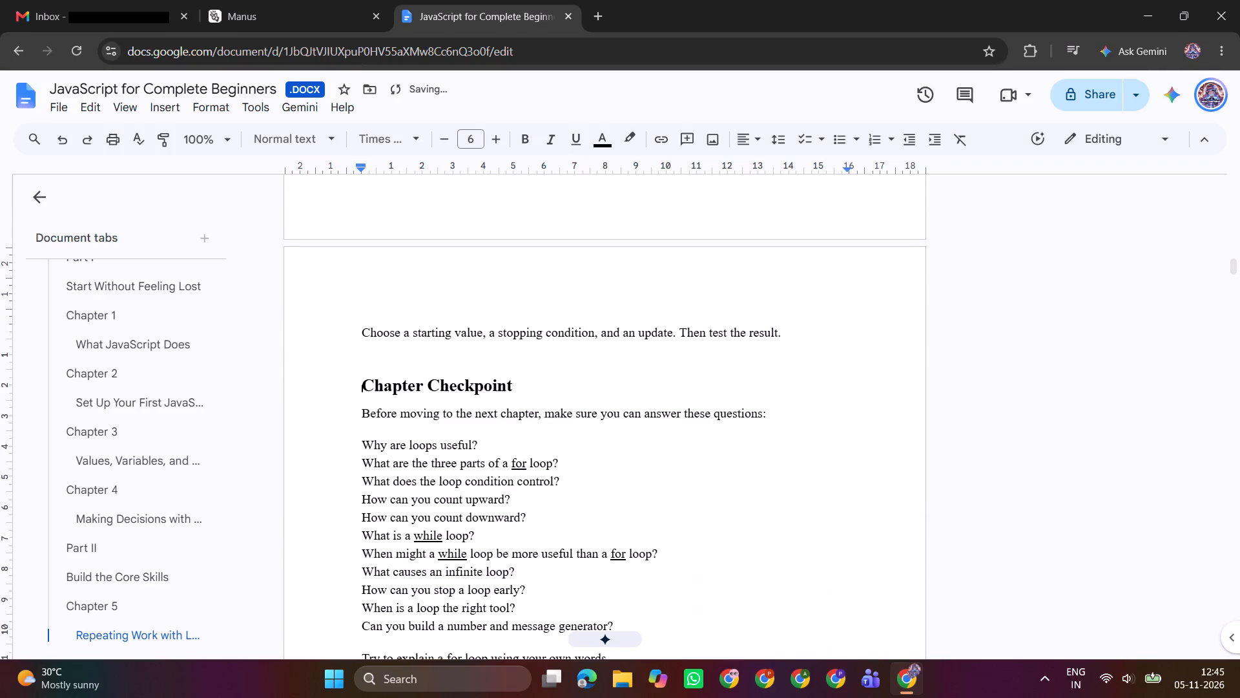
pyautogui.scroll(-2, 477, 393)
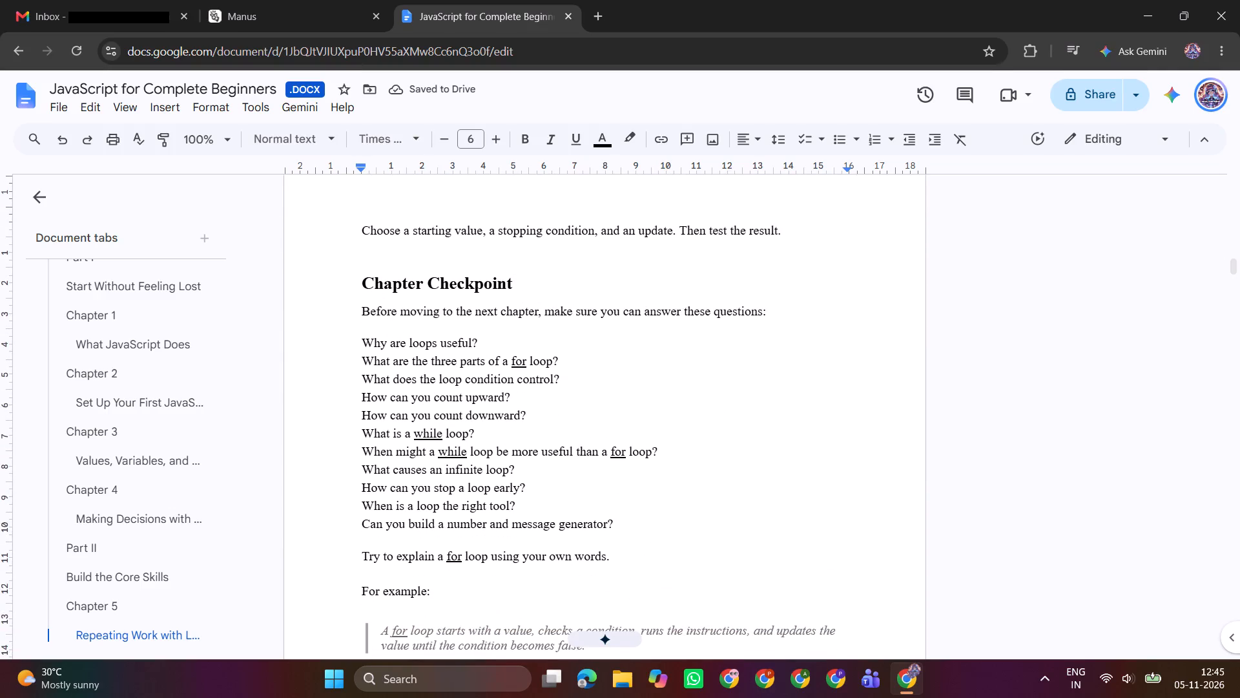
pyautogui.moveTo(630, 519); pyautogui.dragTo(375, 369)
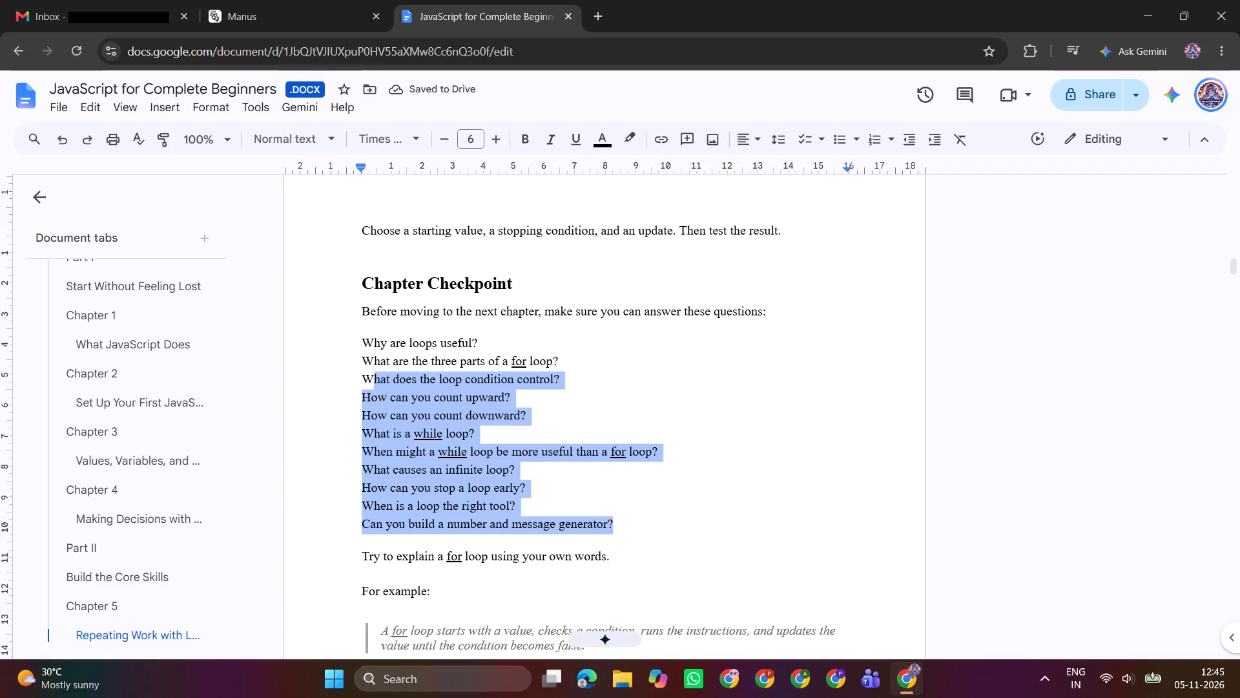
pyautogui.moveTo(375, 369); pyautogui.dragTo(359, 337)
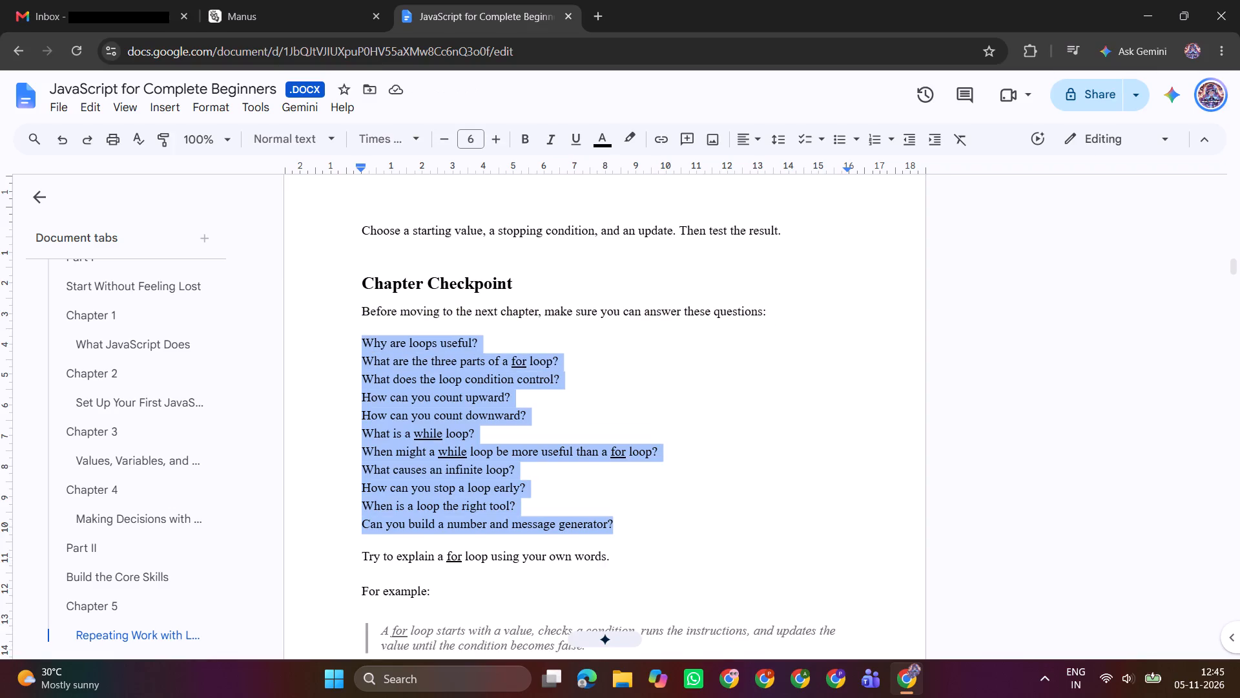
pyautogui.moveTo(359, 337); pyautogui.dragTo(359, 339)
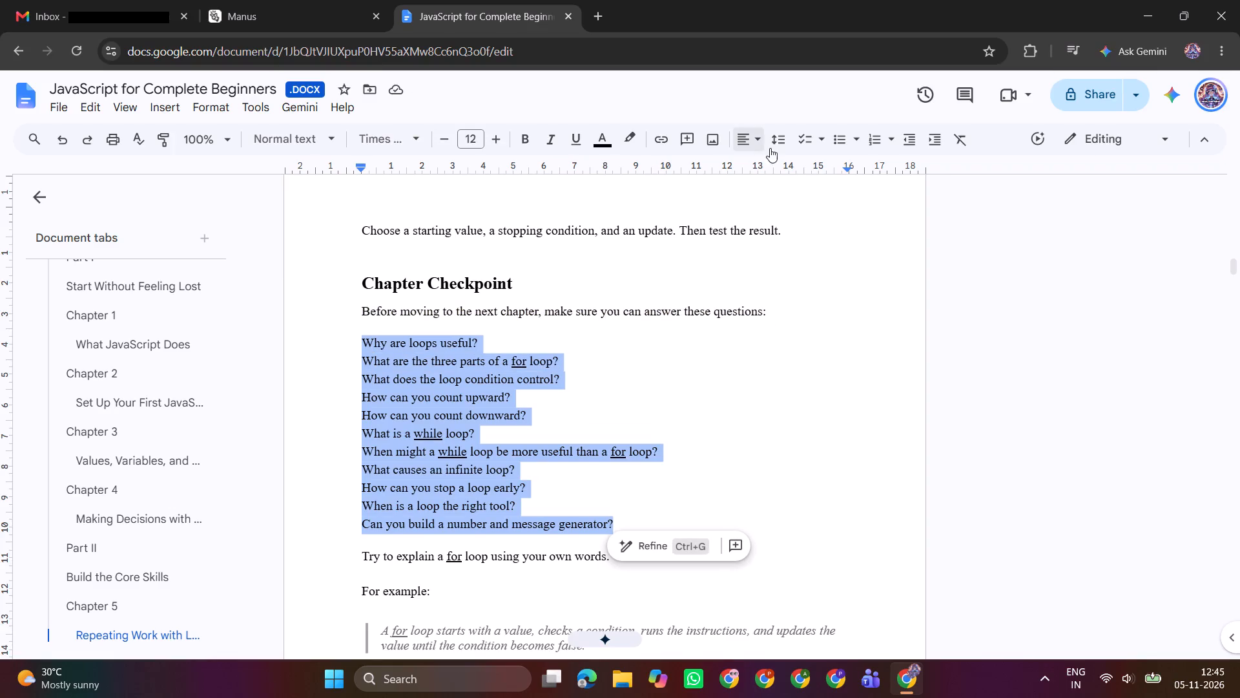
pyautogui.click(839, 140)
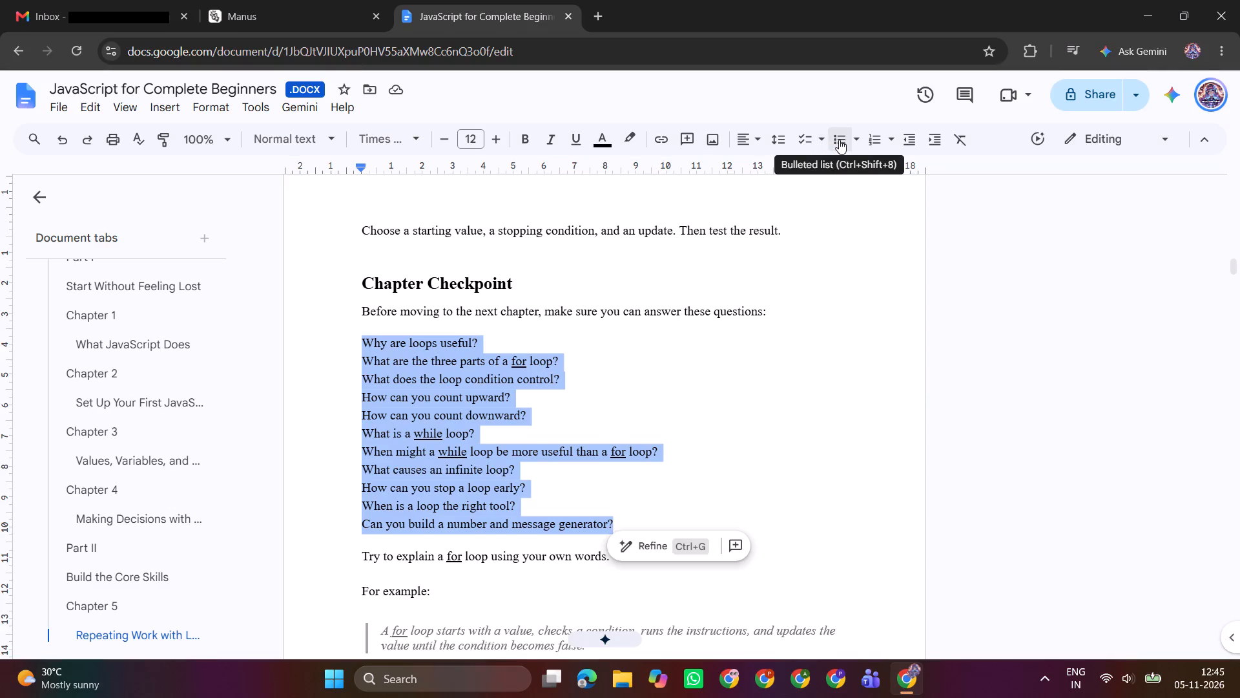
pyautogui.click(626, 408)
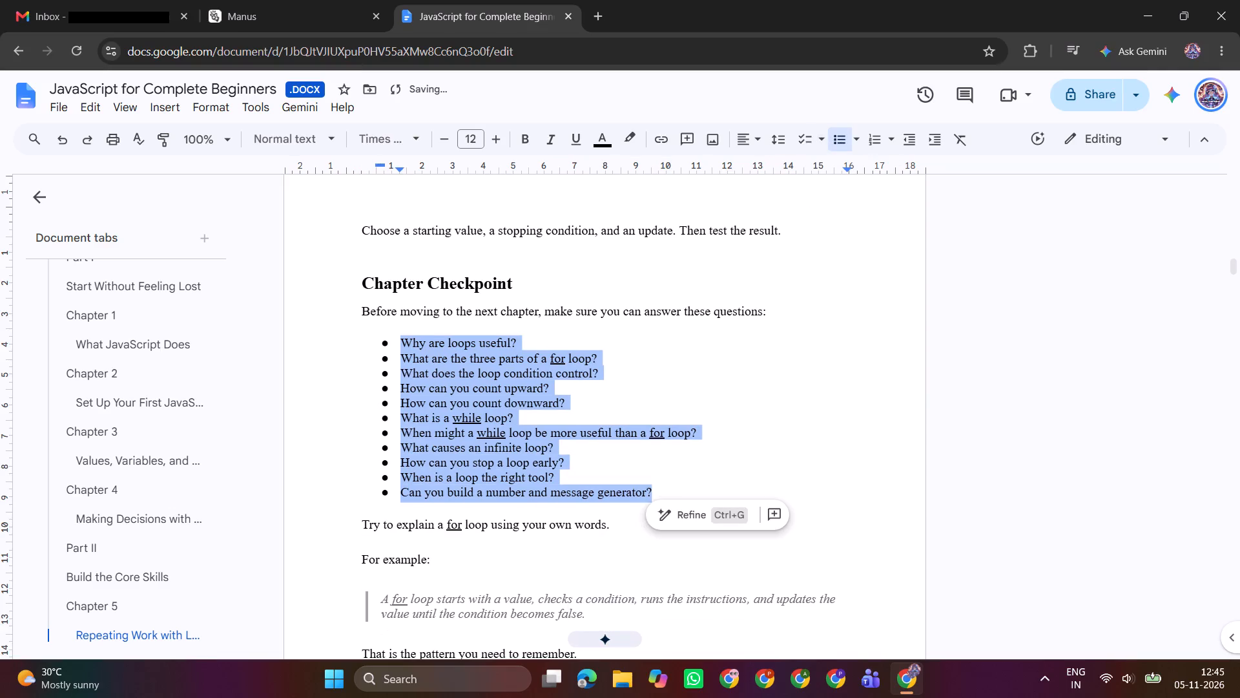
# Delete the divider line and its empty paragraph above the "Teach Your Code to Repeat" heading.
pyautogui.scroll(-2, 626, 408)
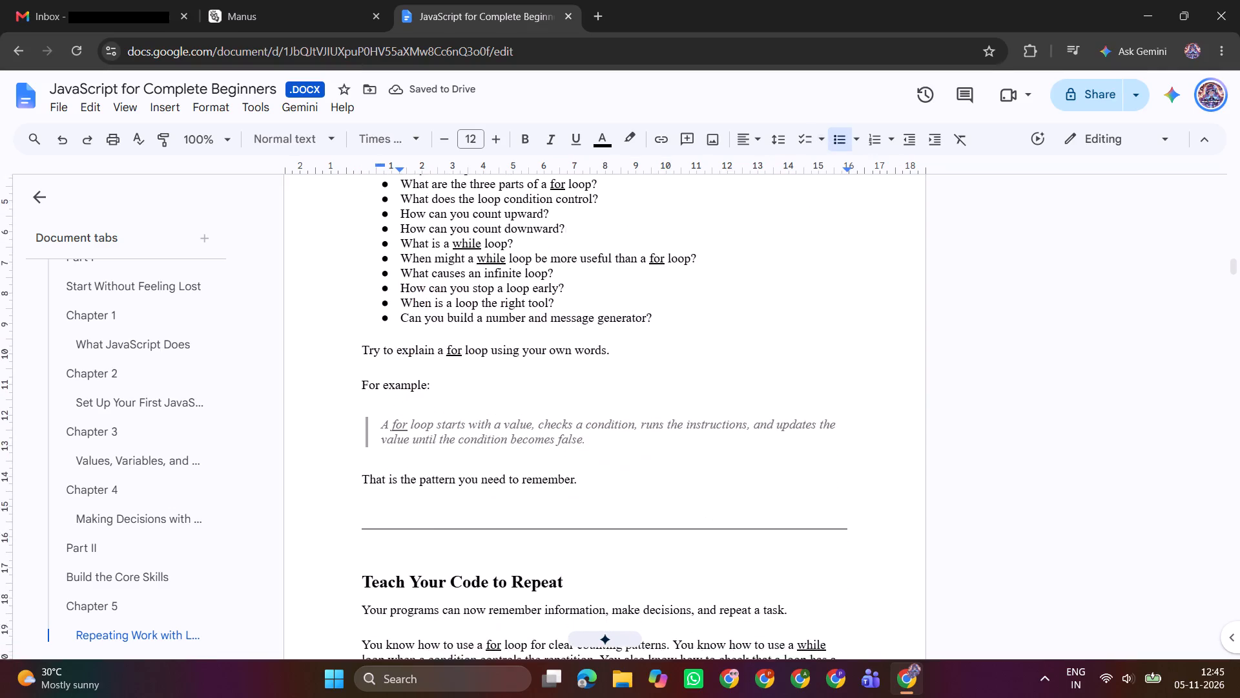
pyautogui.scroll(-1, 626, 408)
pyautogui.tripleClick(576, 450)
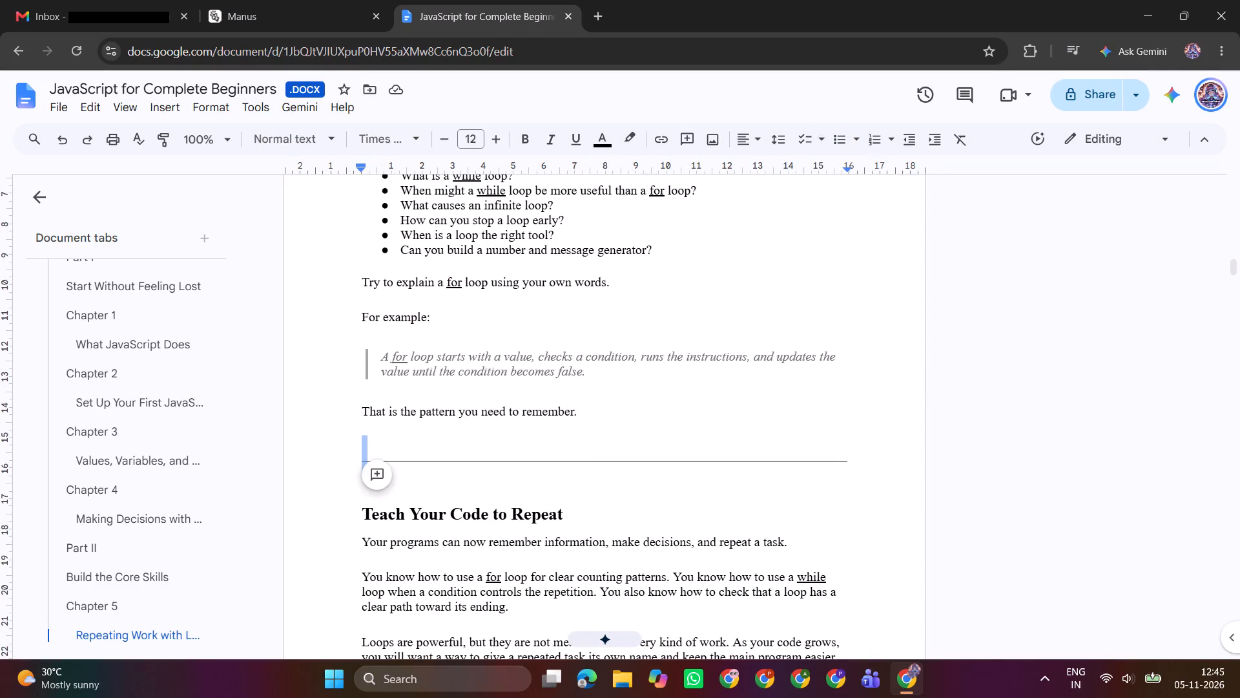
pyautogui.press('Delete')
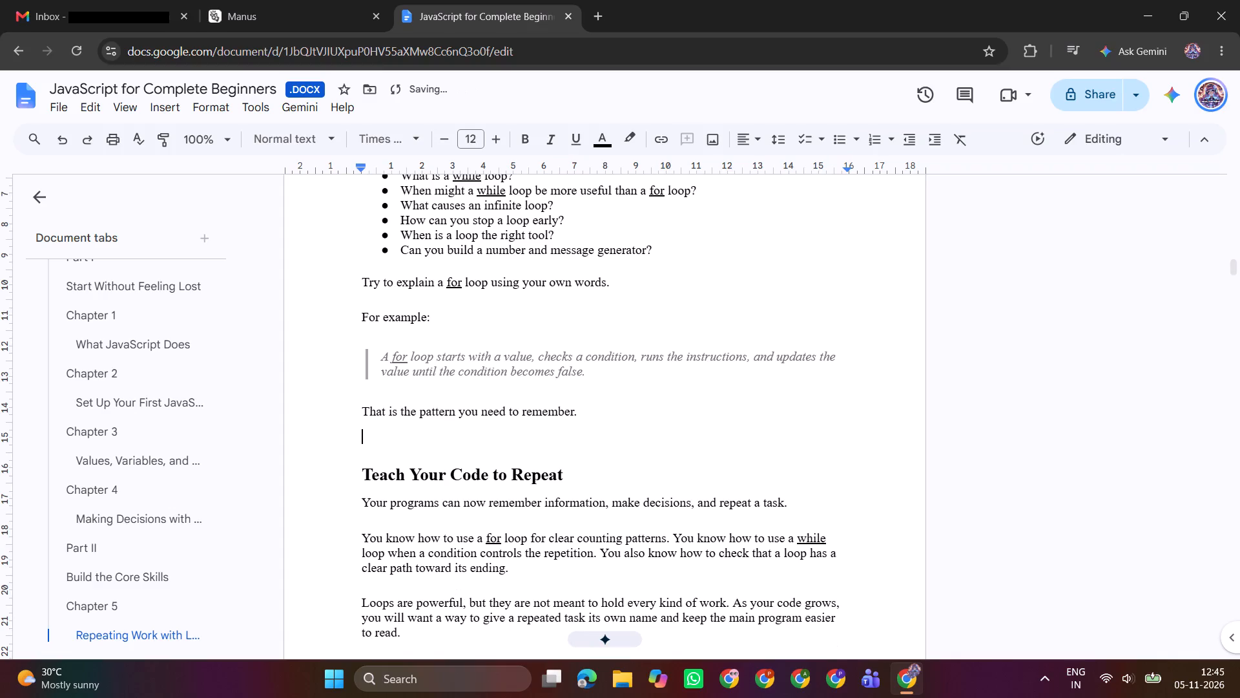
pyautogui.press('Delete')
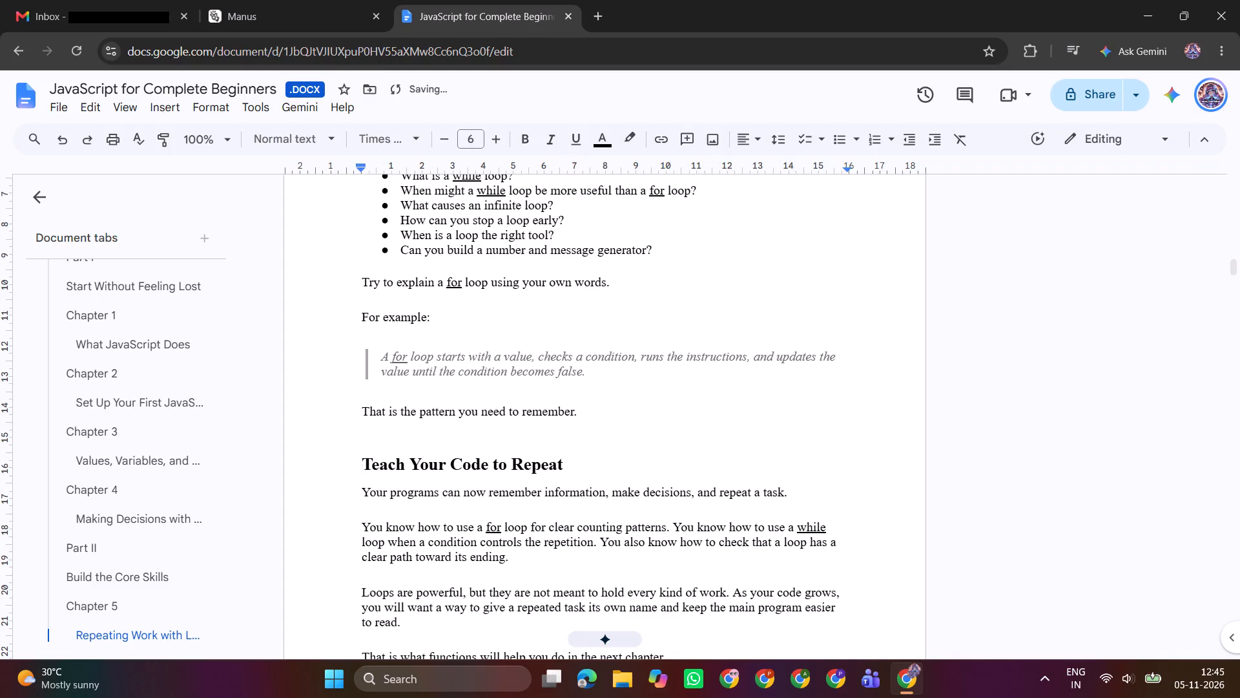
# Delete the divider line and its empty paragraph above the "Chapter 6" title.
pyautogui.scroll(-2, 576, 450)
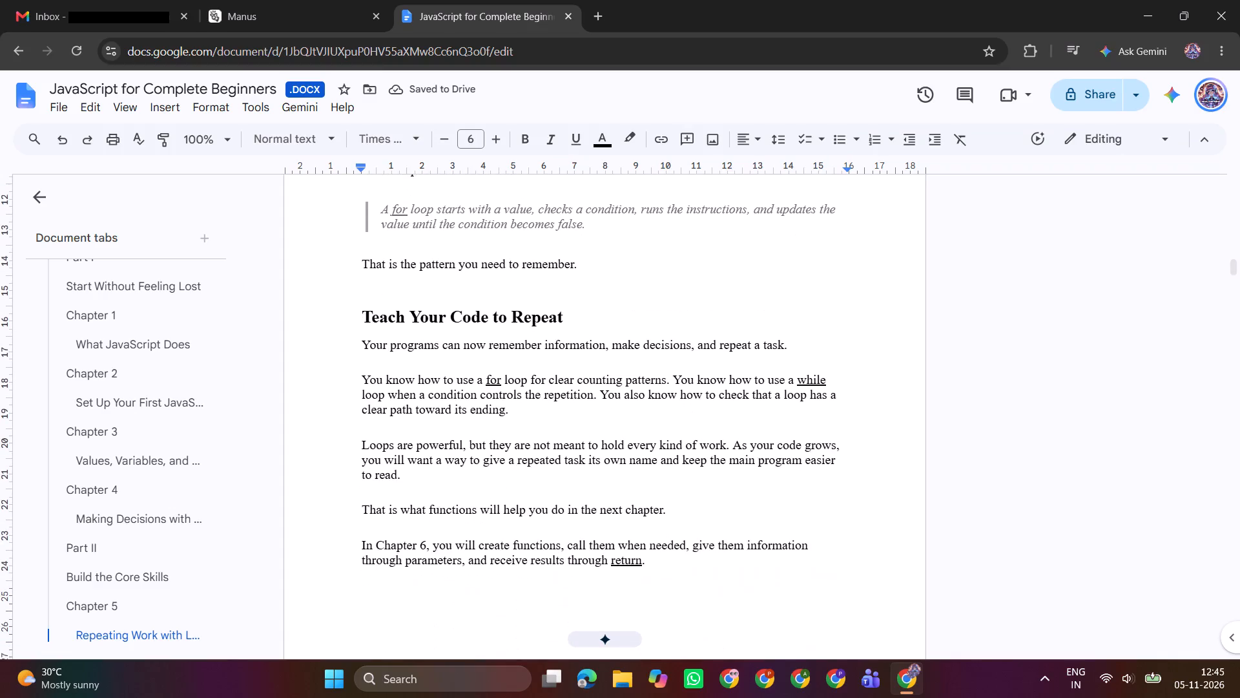
pyautogui.scroll(-4, 576, 450)
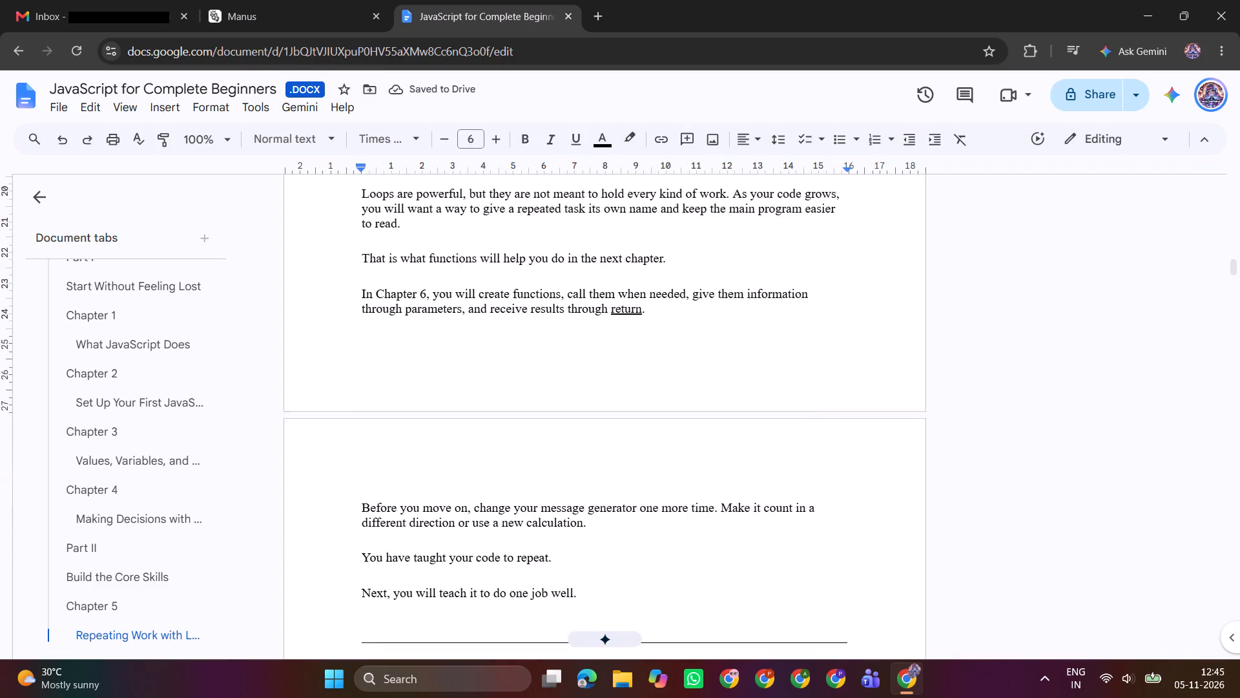
pyautogui.scroll(-1, 576, 450)
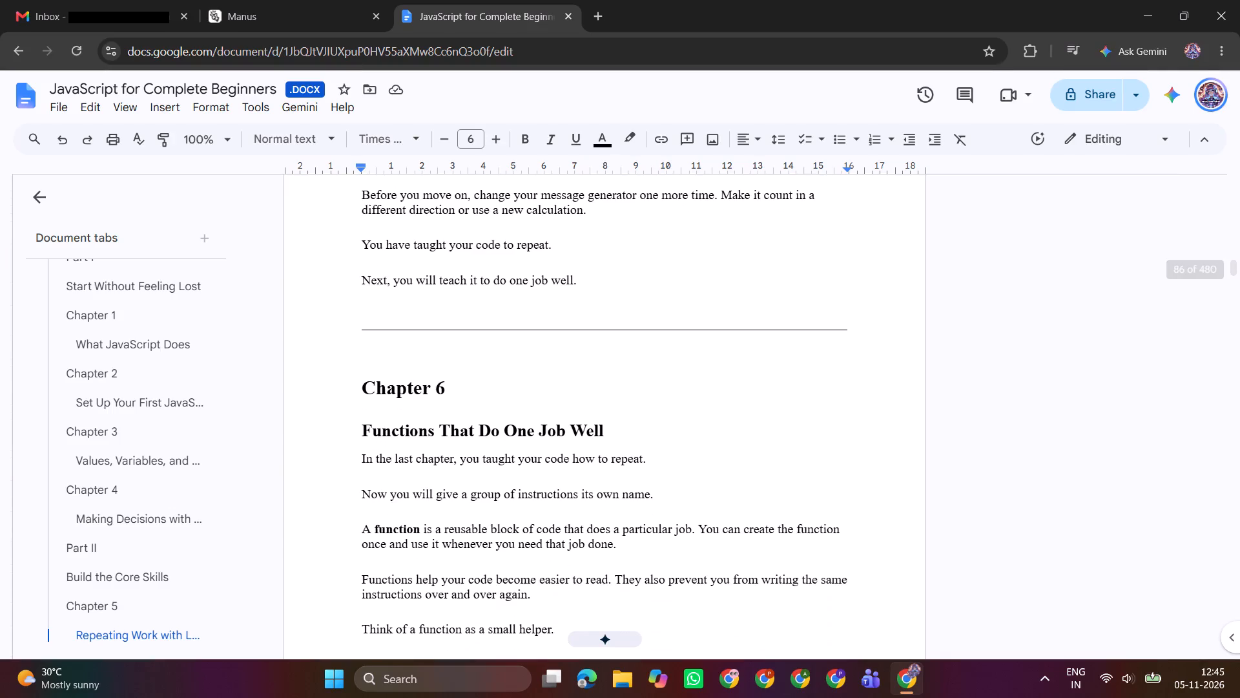
pyautogui.tripleClick(493, 334)
pyautogui.press('Delete')
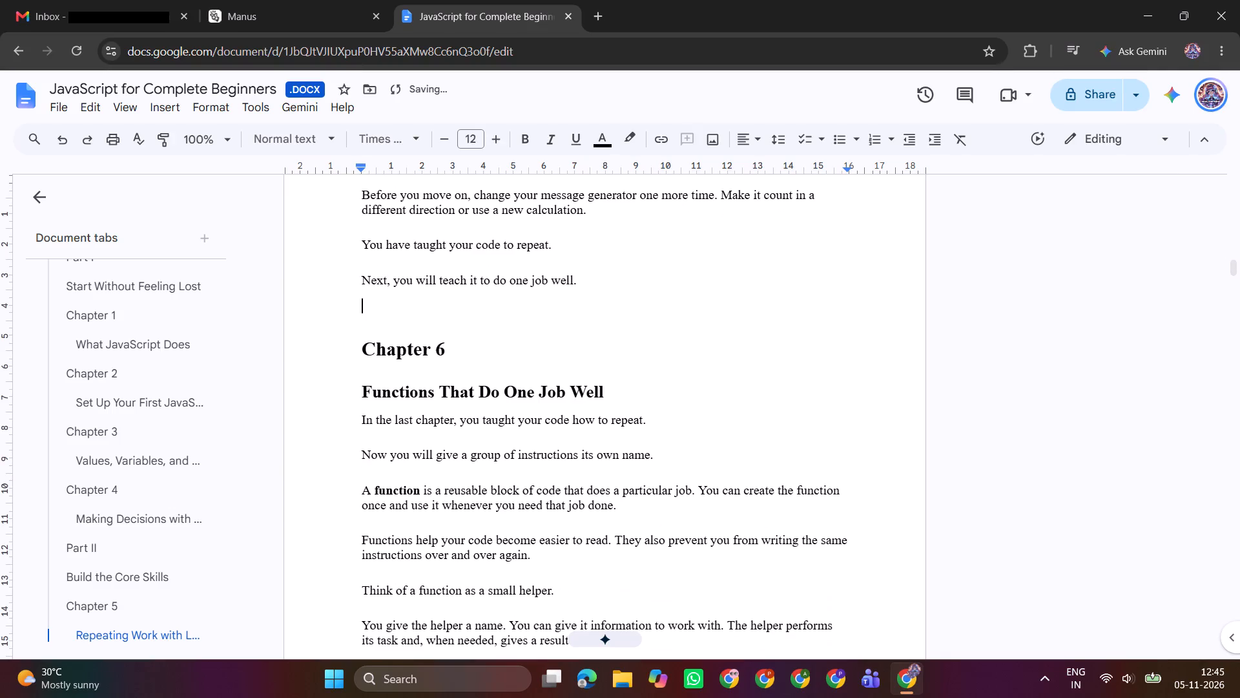
pyautogui.press('Delete')
# Insert a page break before the "Chapter 6" title.
pyautogui.hotkey('ctrl', 'Return')
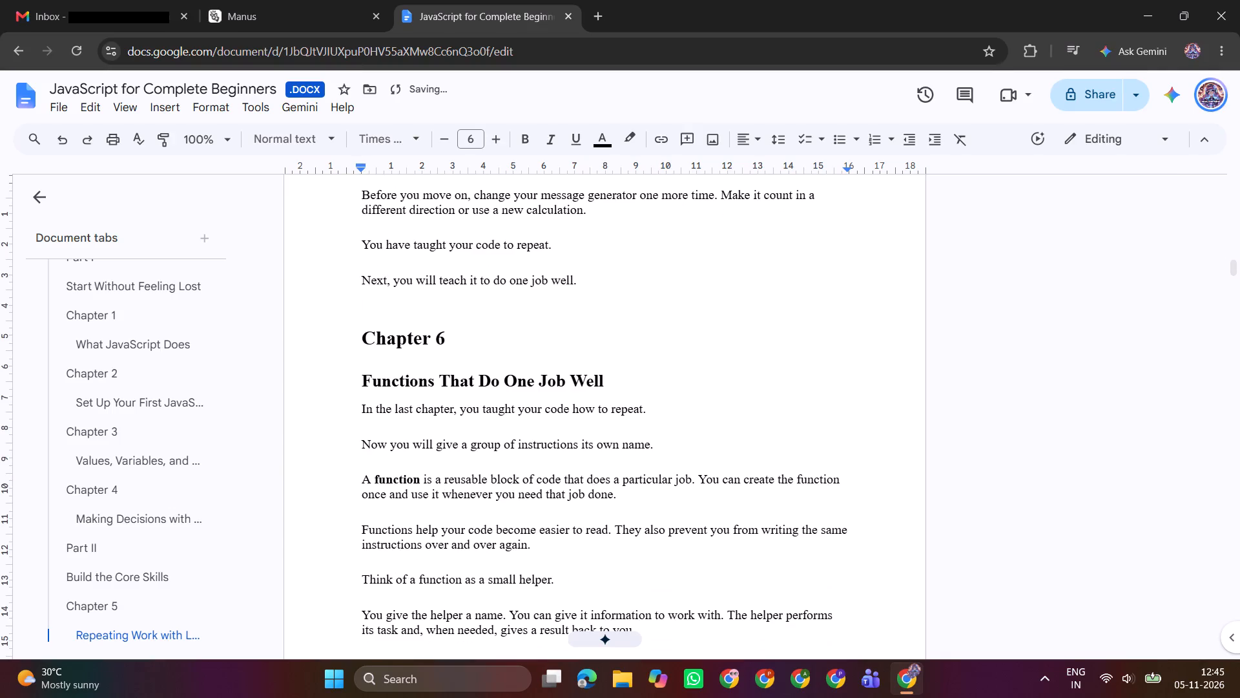
# Style the "Chapter 6" title as Heading 1 with font size 18 and black text.
pyautogui.scroll(-1, 524, 467)
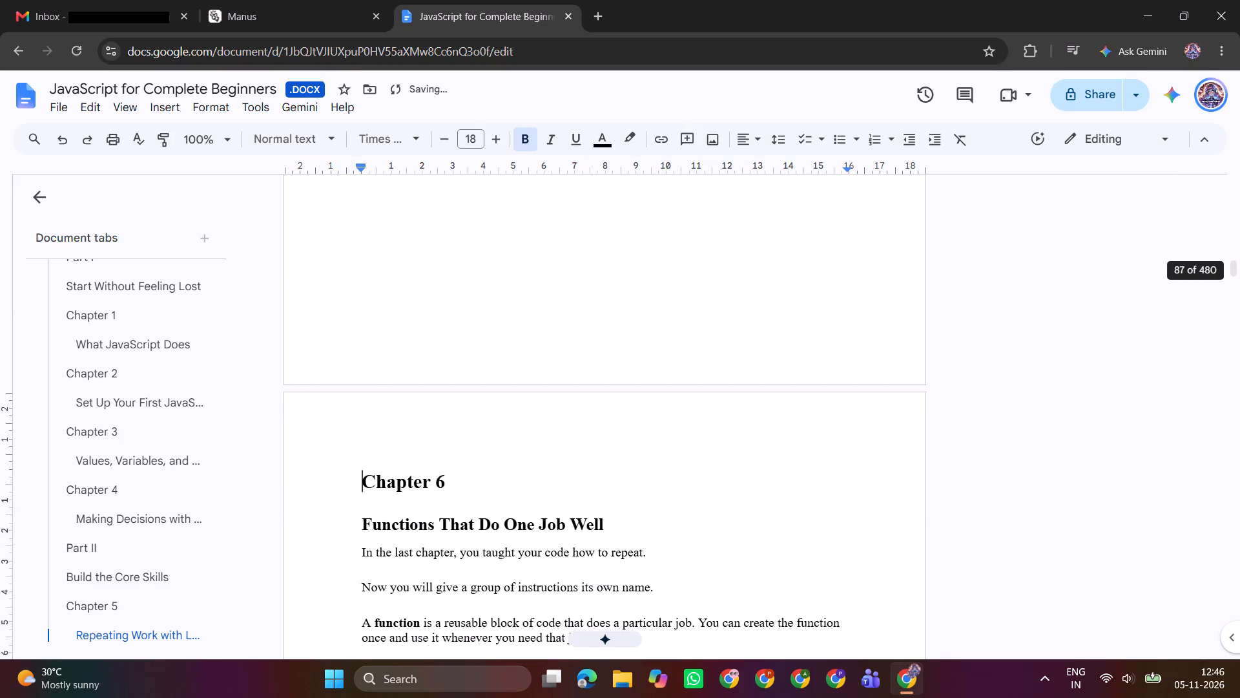
pyautogui.tripleClick(377, 490)
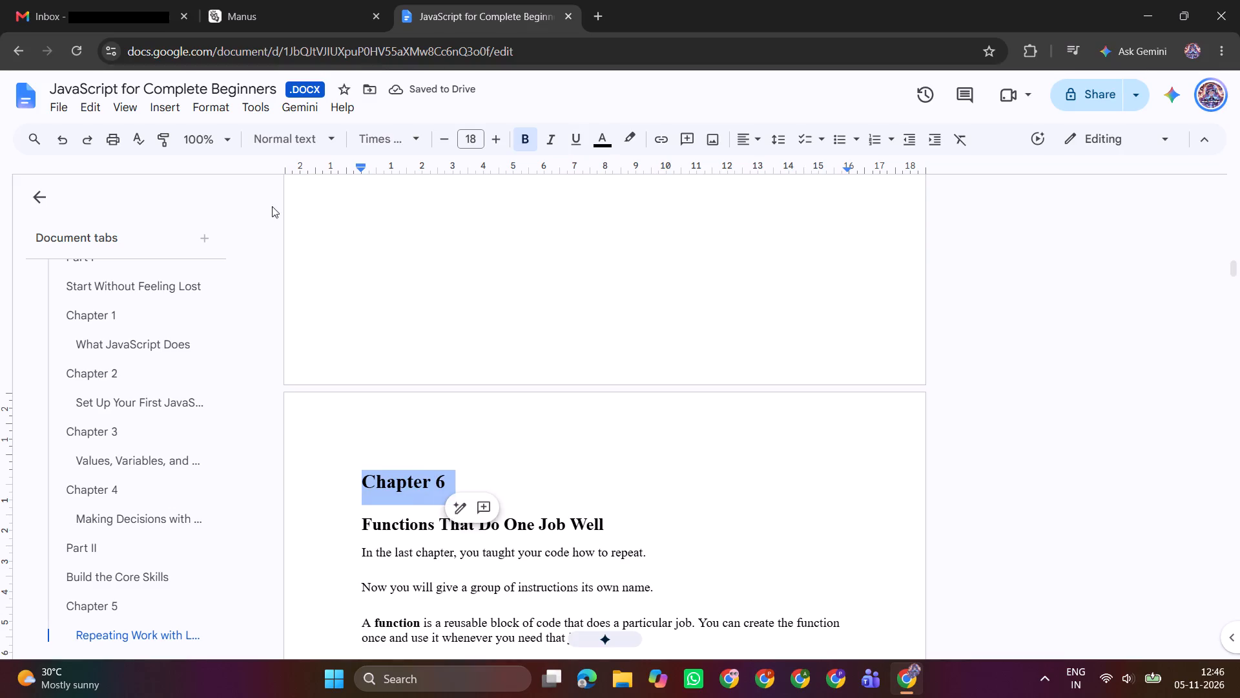
pyautogui.click(294, 140)
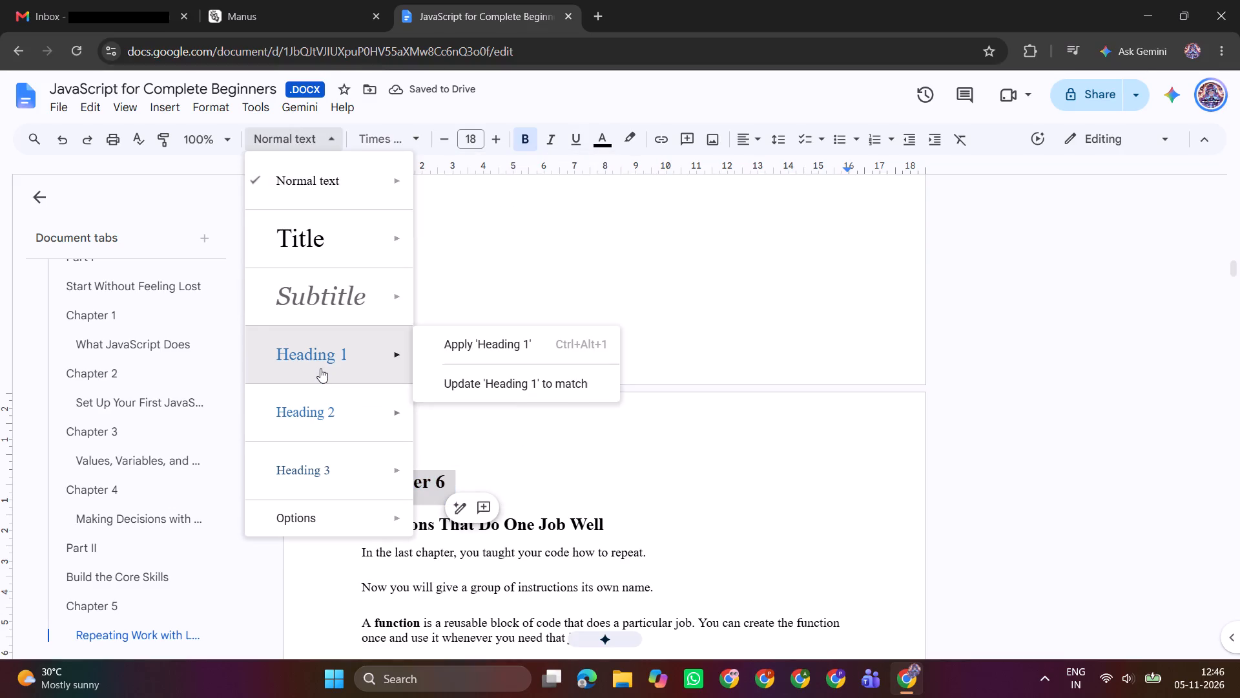
pyautogui.click(320, 368)
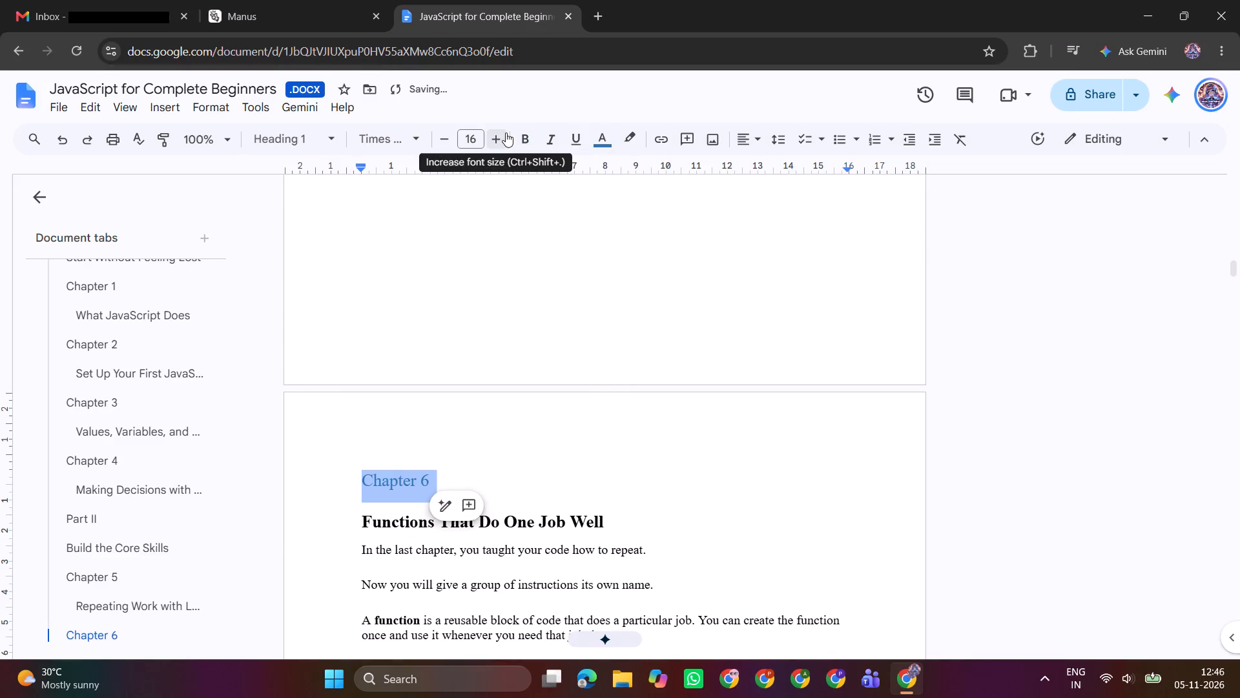
pyautogui.doubleClick(506, 132)
pyautogui.click(594, 140)
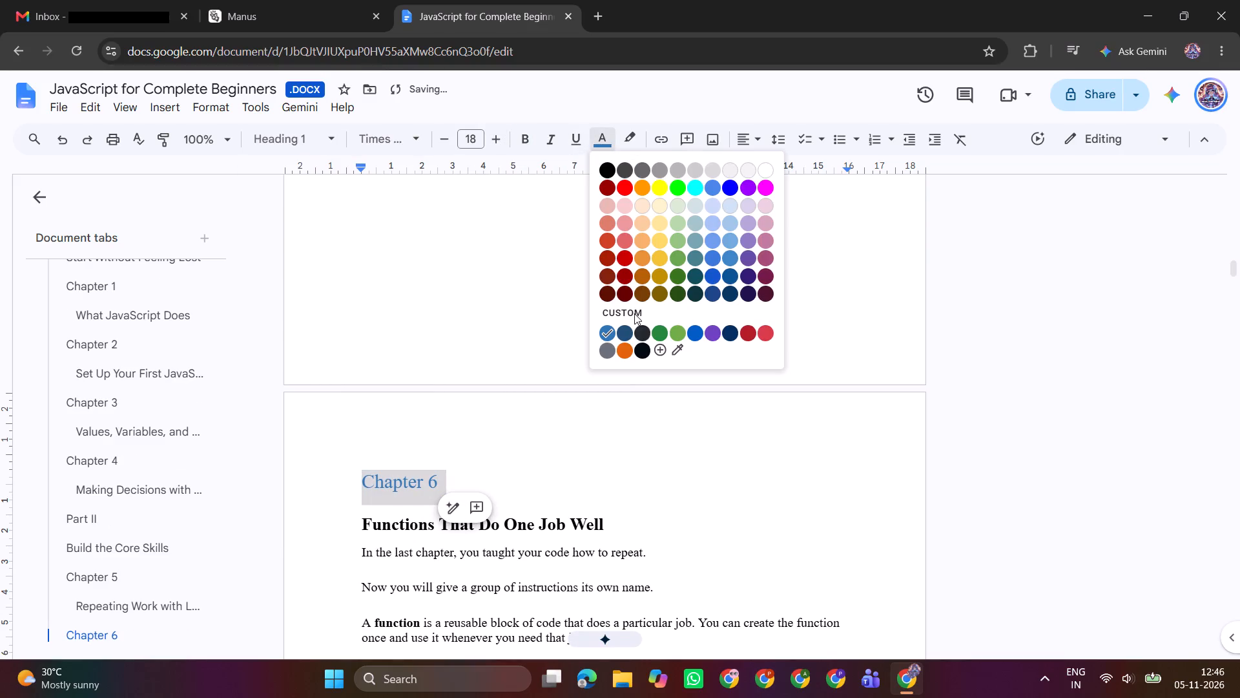
pyautogui.click(639, 350)
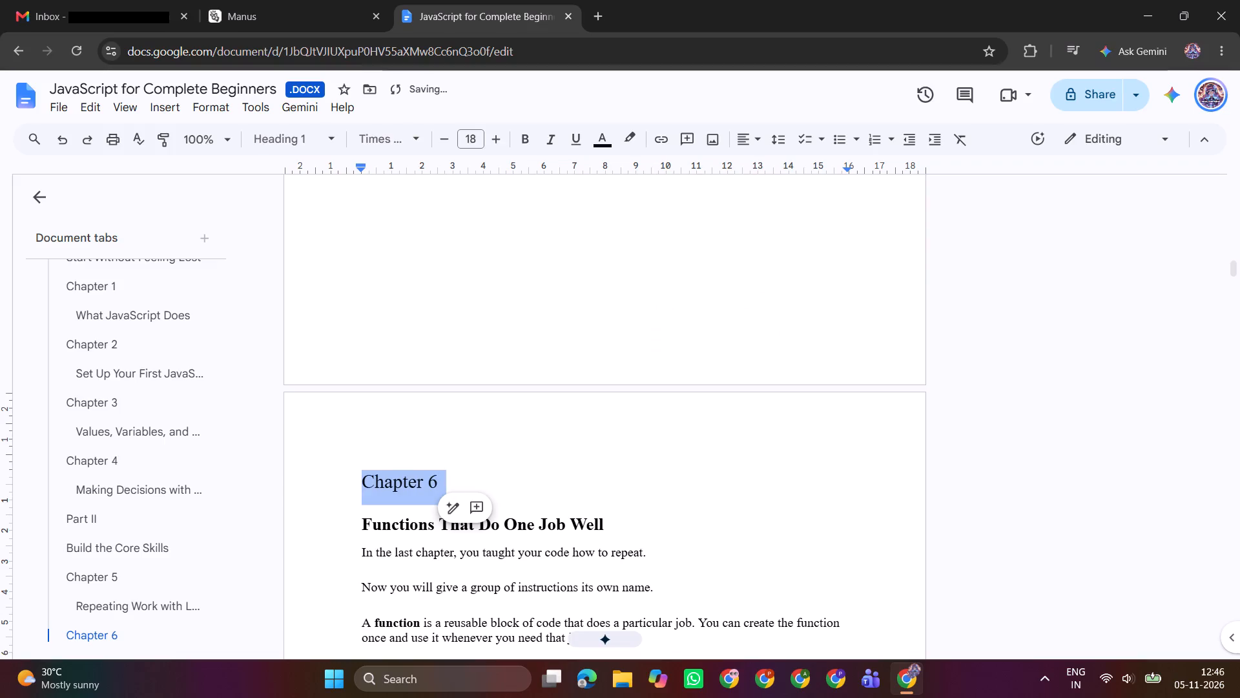
# Apply the Heading 2 style to the "Functions That Do One Job Well" title.
pyautogui.tripleClick(378, 530)
pyautogui.click(329, 133)
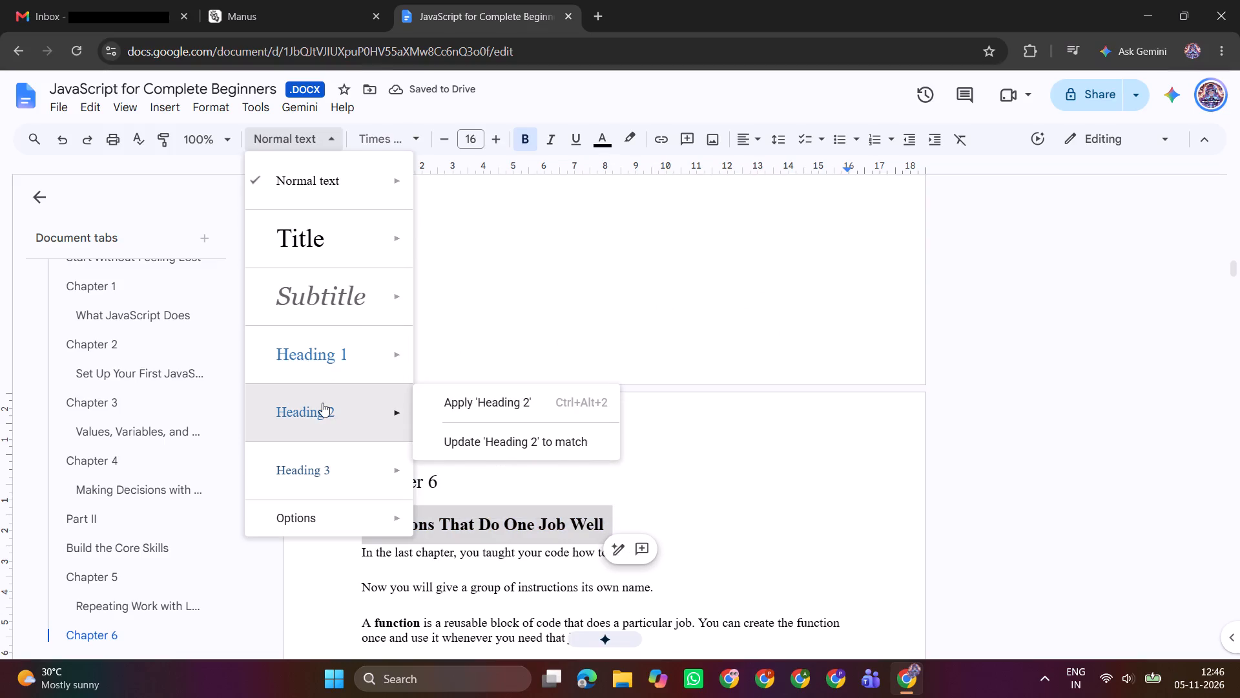
pyautogui.click(322, 403)
# Center the "Chapter 6" and "Functions That Do One Job Well" titles.
pyautogui.click(355, 473)
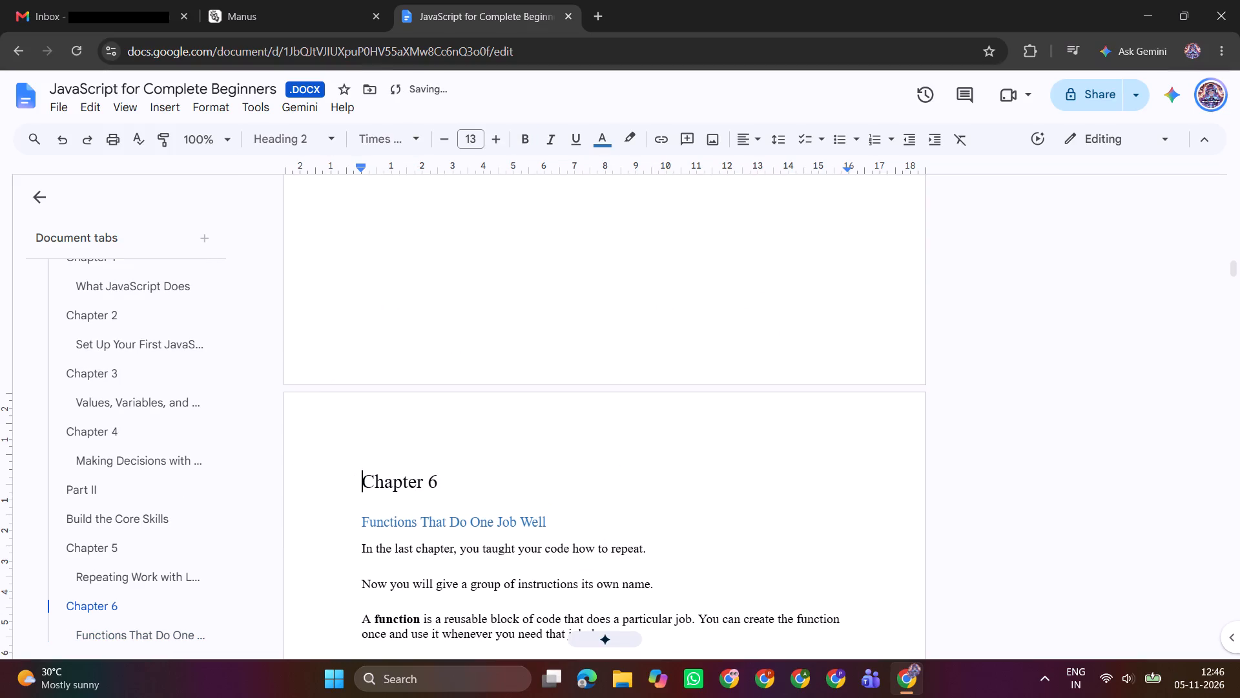
pyautogui.moveTo(355, 473); pyautogui.dragTo(540, 513)
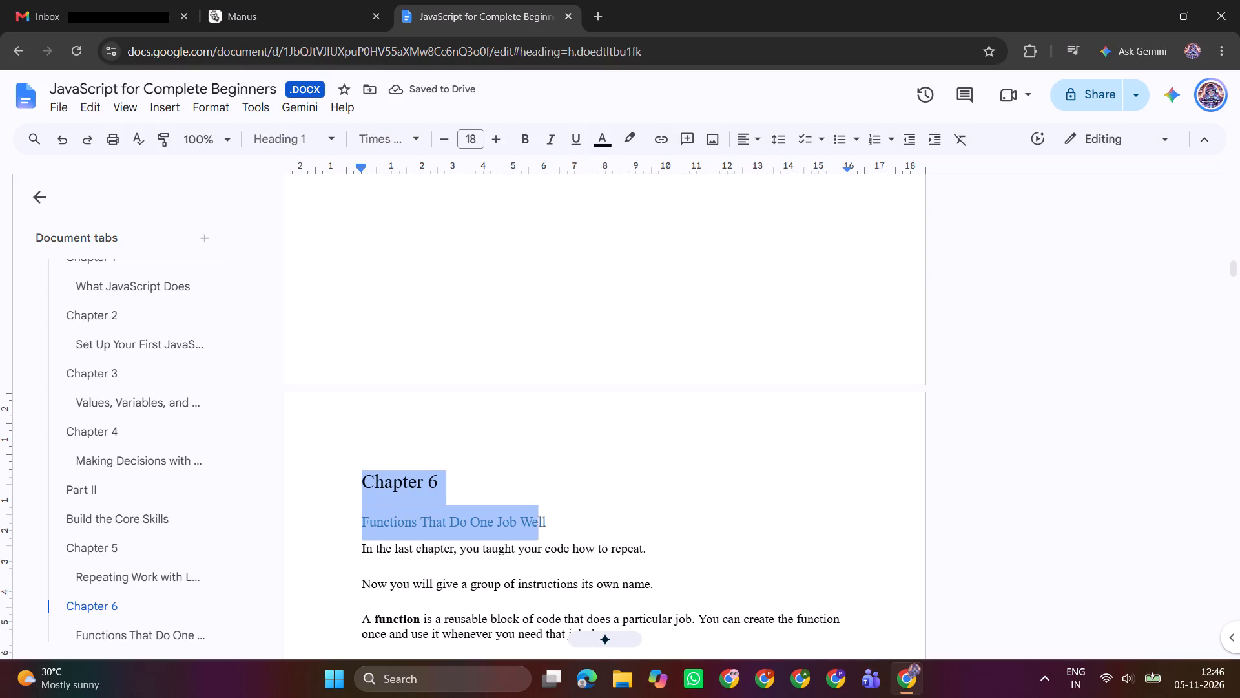
pyautogui.moveTo(540, 513); pyautogui.dragTo(553, 519)
pyautogui.click(756, 147)
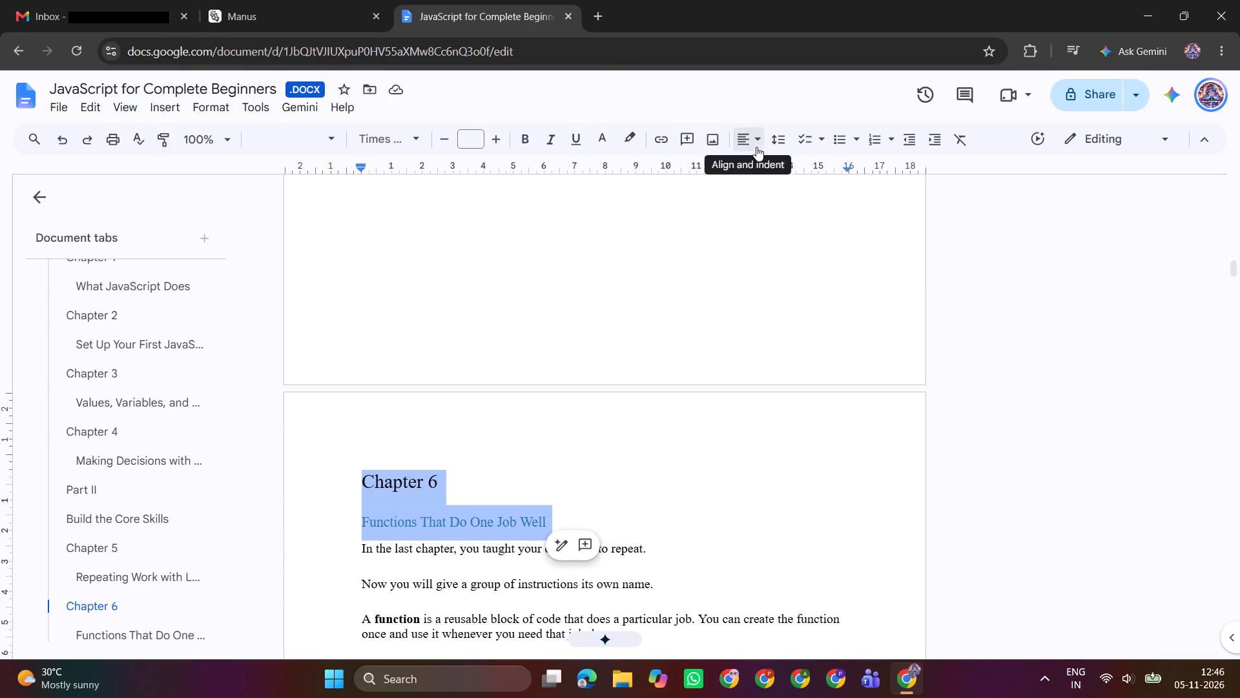
pyautogui.click(769, 163)
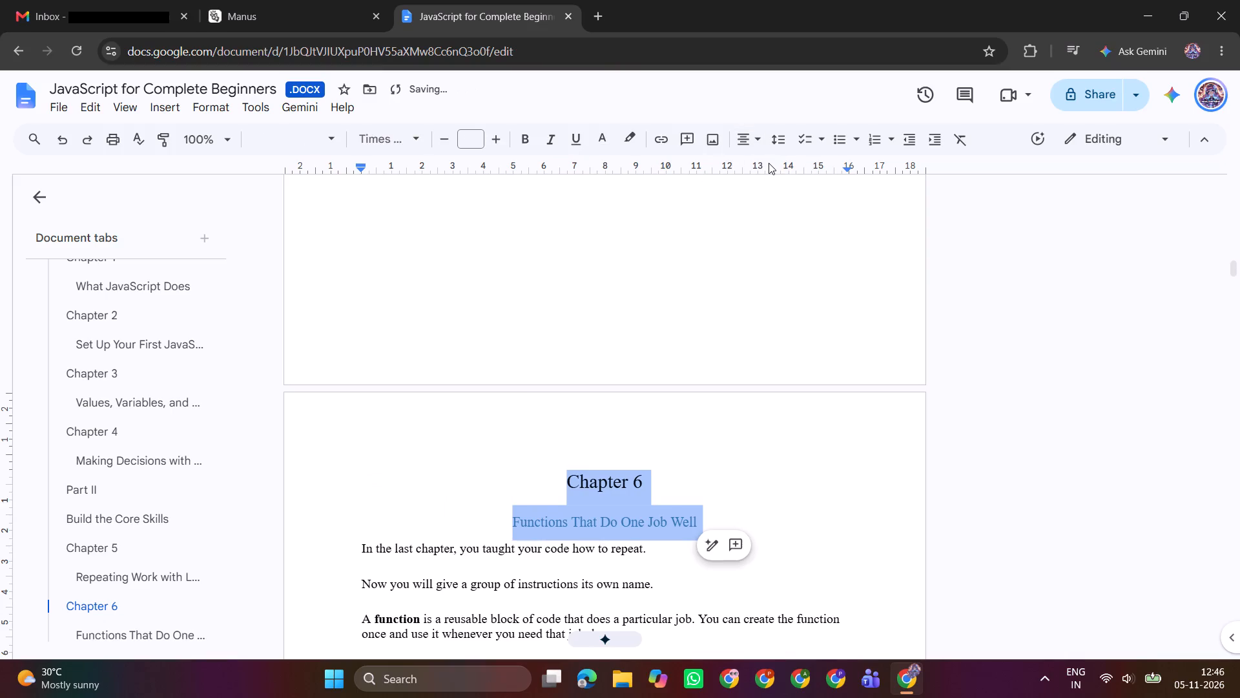
pyautogui.click(495, 562)
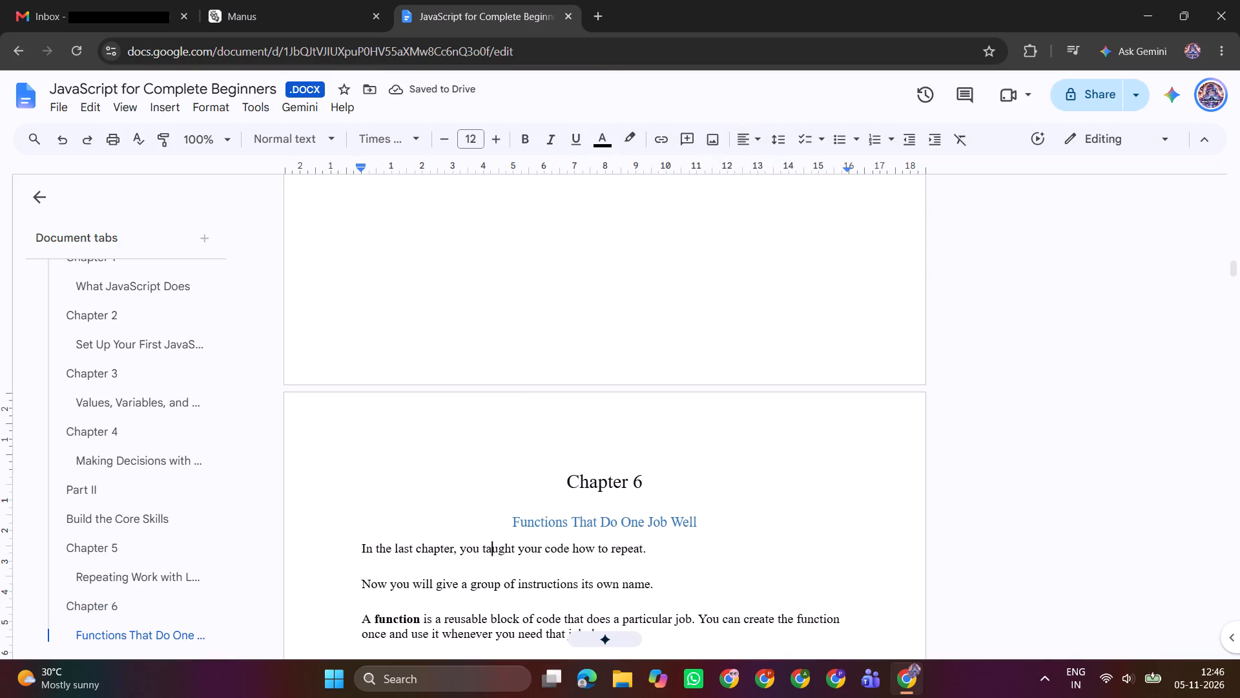
pyautogui.click(579, 475)
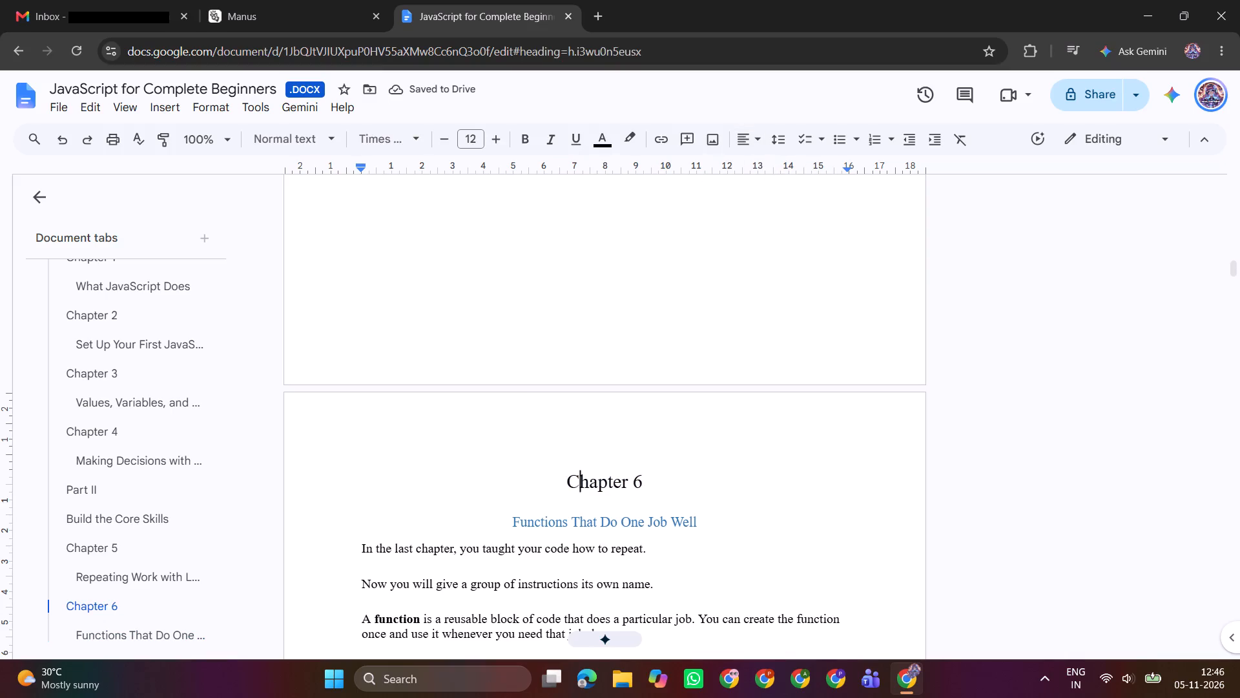
# Delete the divider line and its empty paragraph above the "What Is a Function?" heading.
pyautogui.scroll(-3, 515, 559)
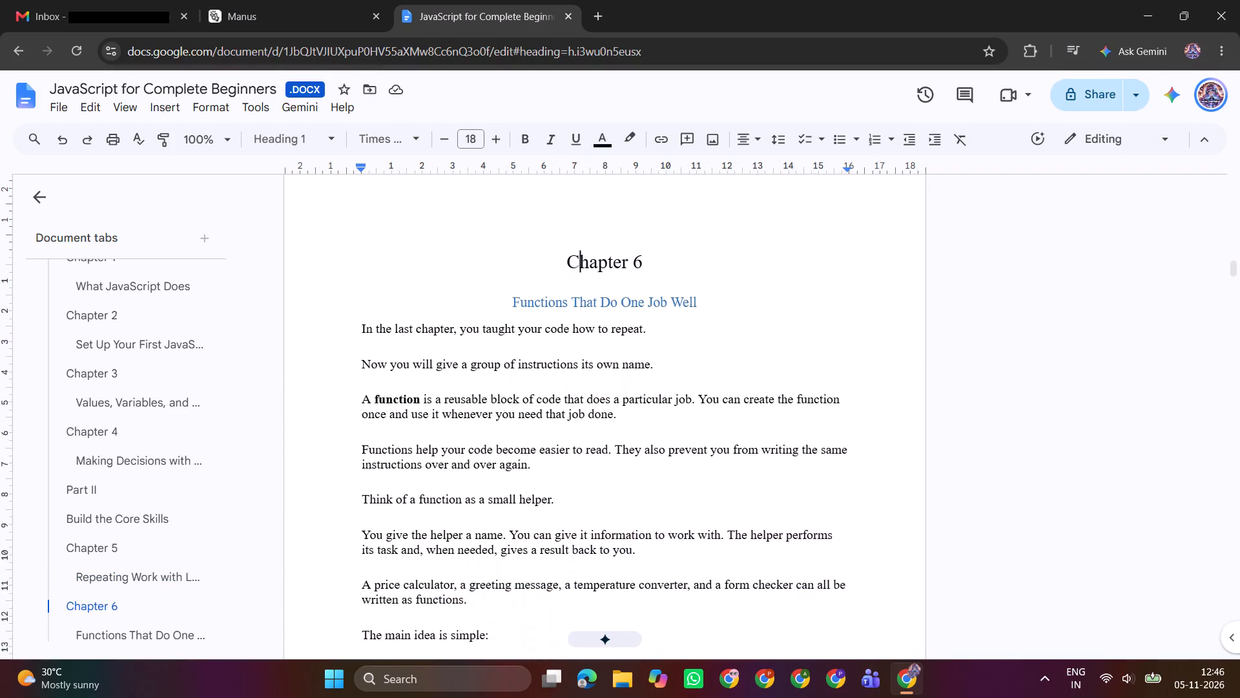
pyautogui.scroll(-1, 515, 559)
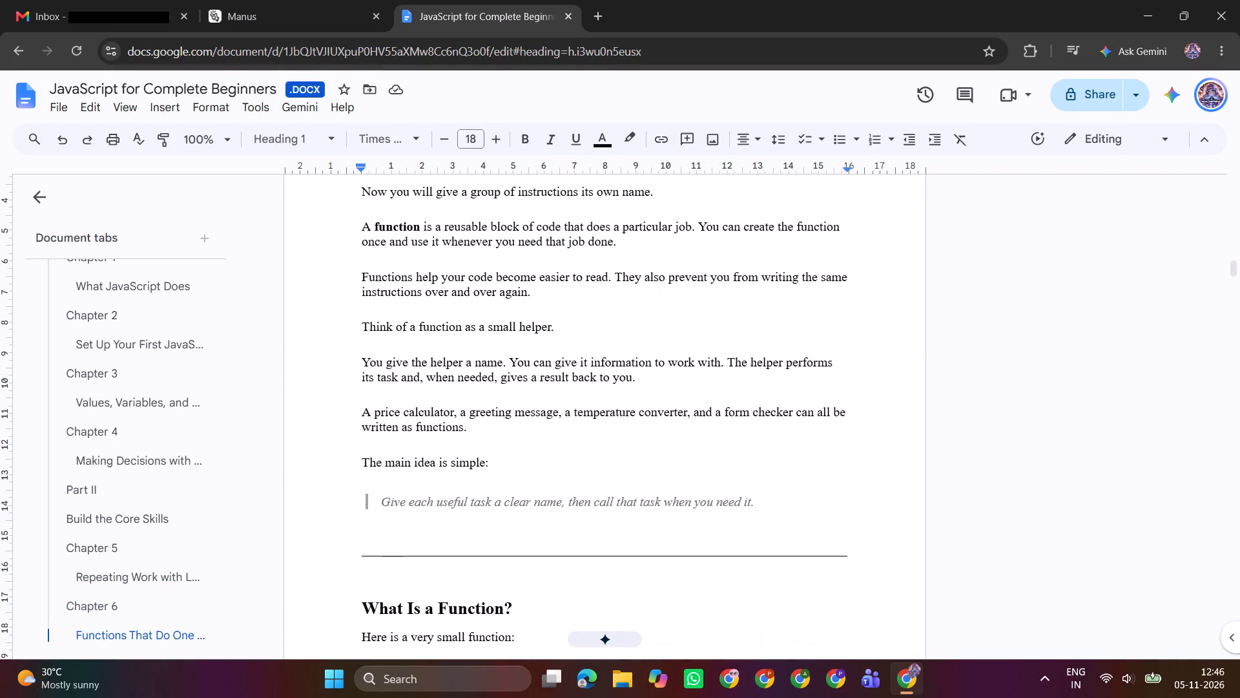
pyautogui.scroll(-1, 515, 559)
pyautogui.doubleClick(486, 460)
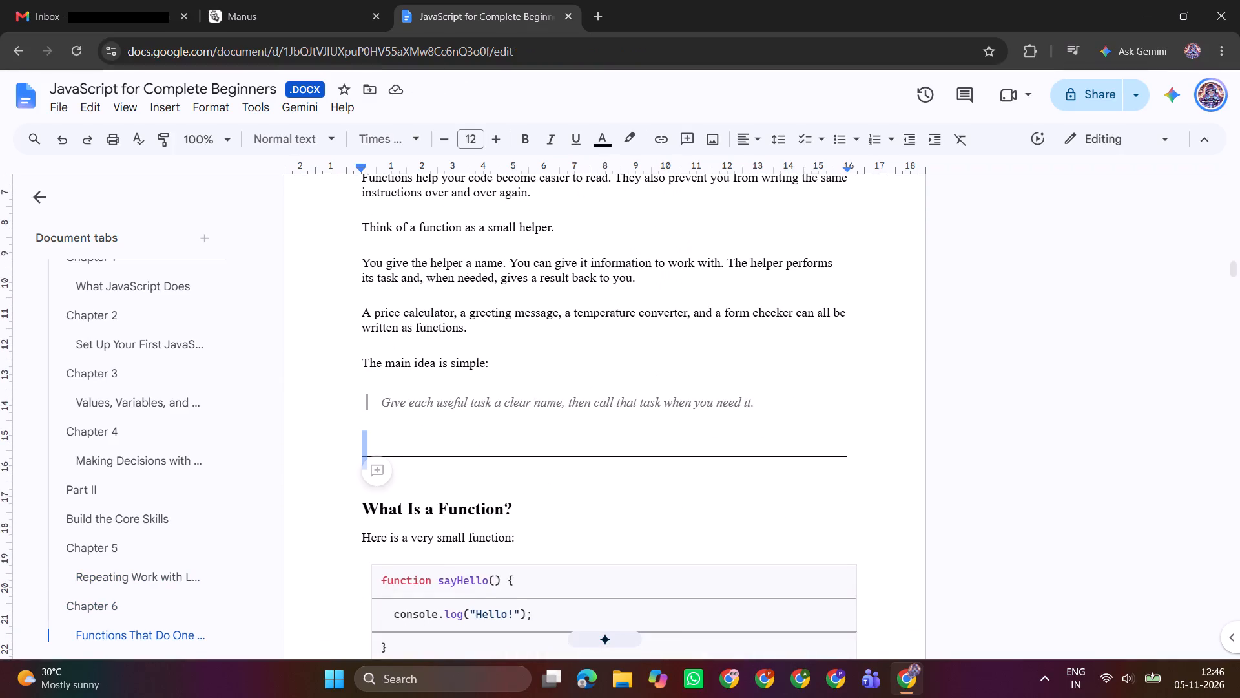
pyautogui.press('Delete')
pyautogui.press('Delete')
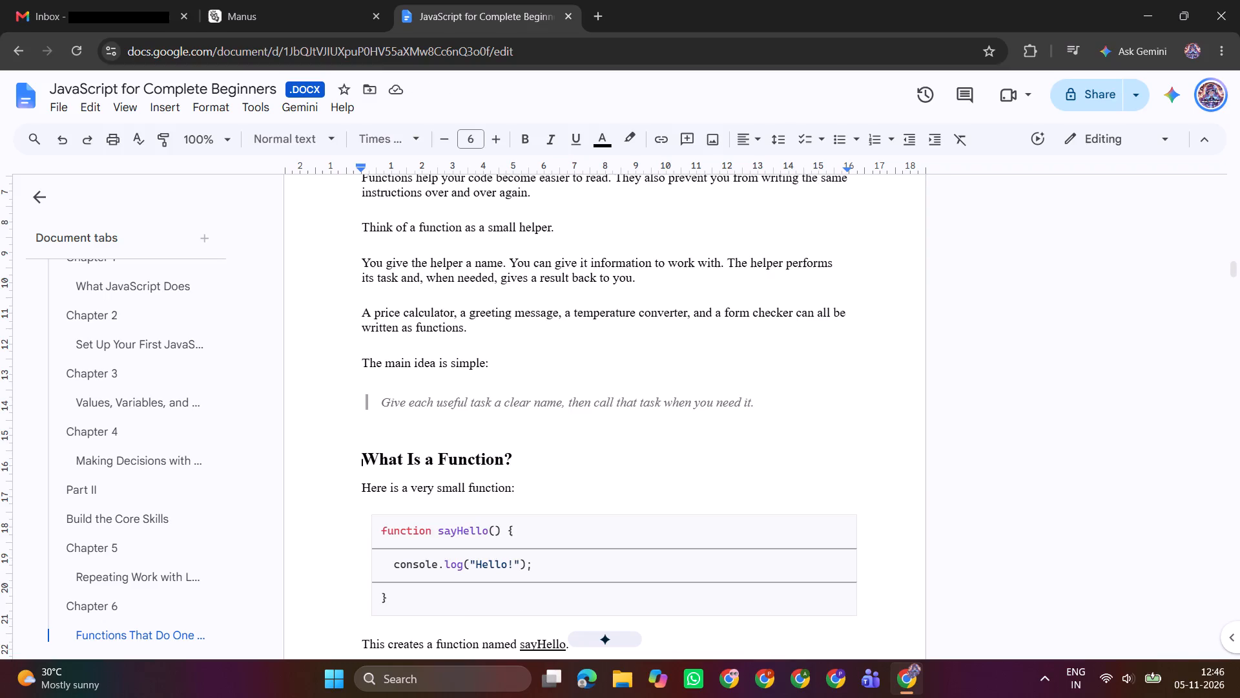
# Delete the divider line and its empty paragraph above the "Creating and Calling a Function" heading.
pyautogui.scroll(-5, 486, 460)
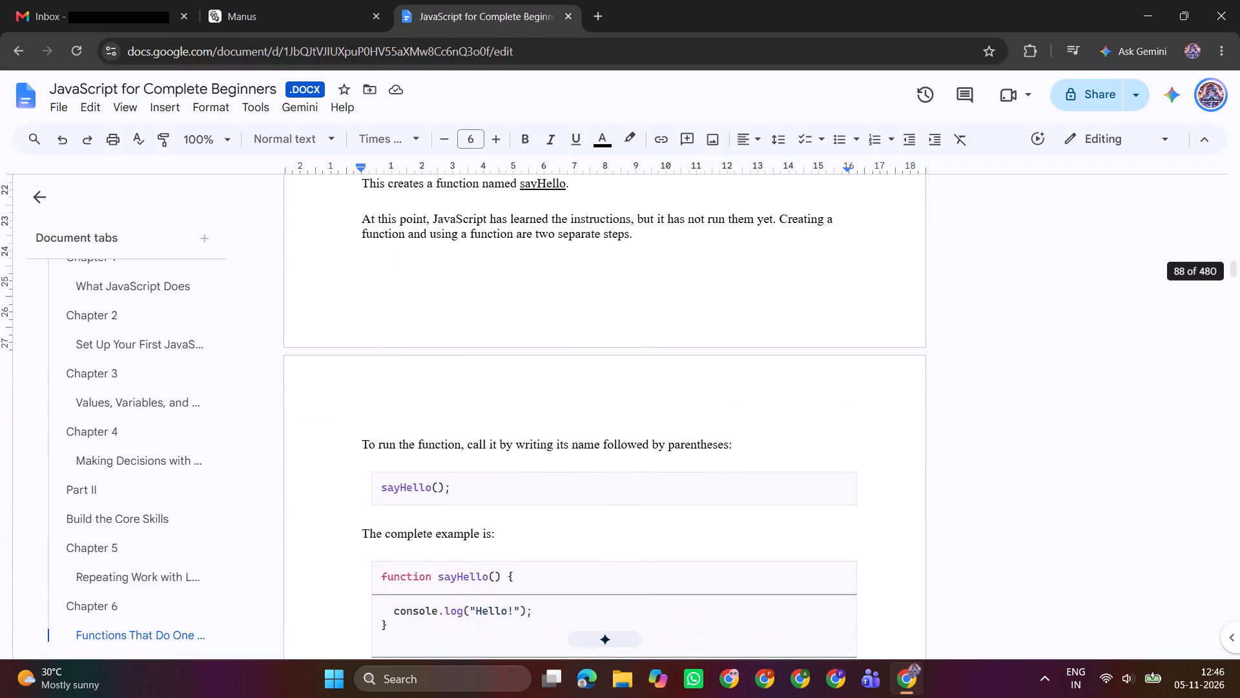
pyautogui.scroll(-5, 486, 460)
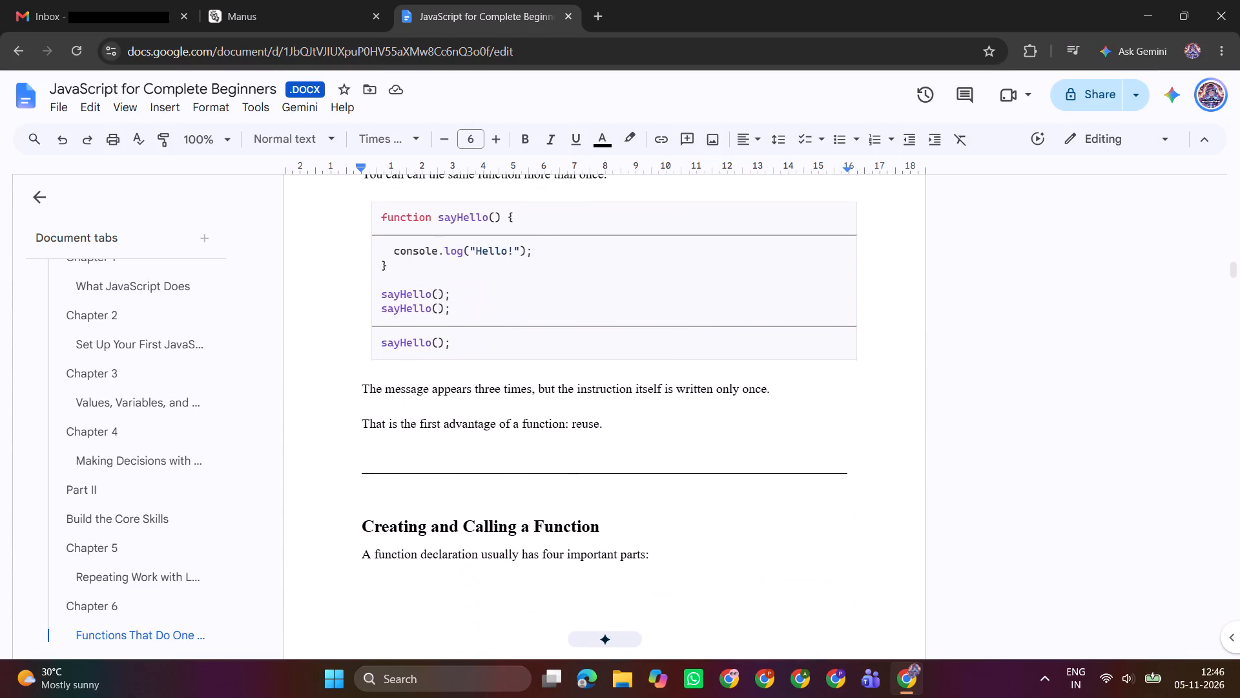
pyautogui.doubleClick(436, 478)
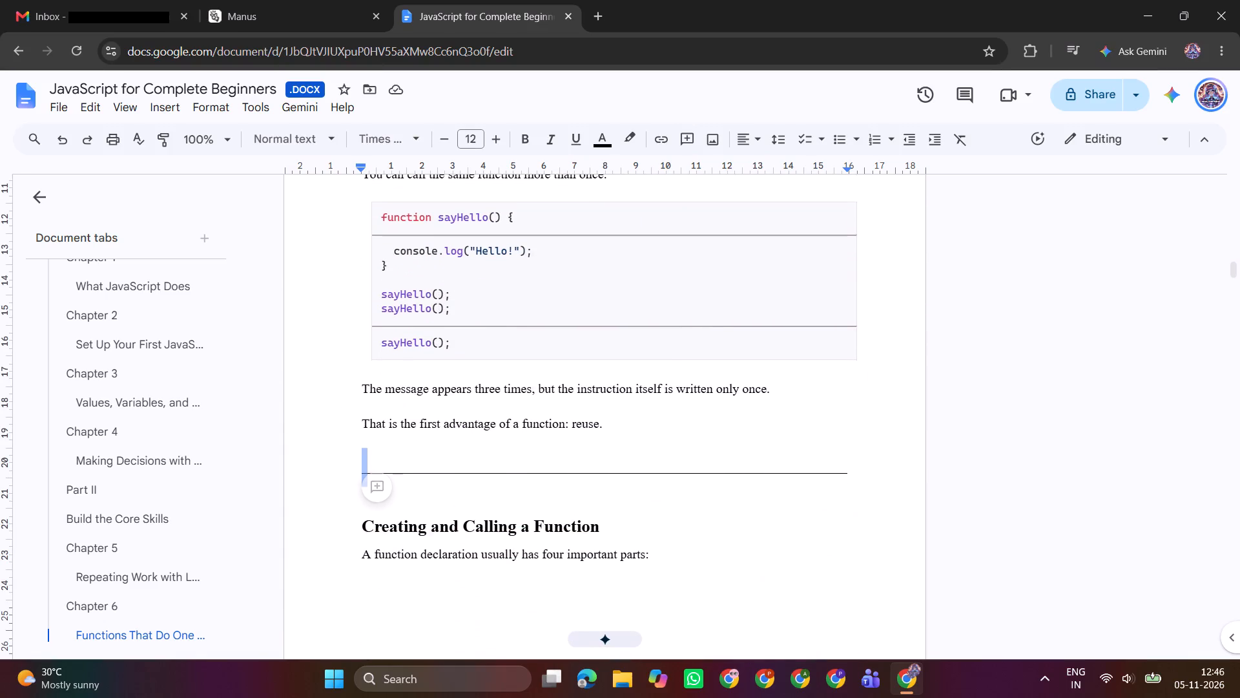
pyautogui.press('Delete')
pyautogui.press('Delete')
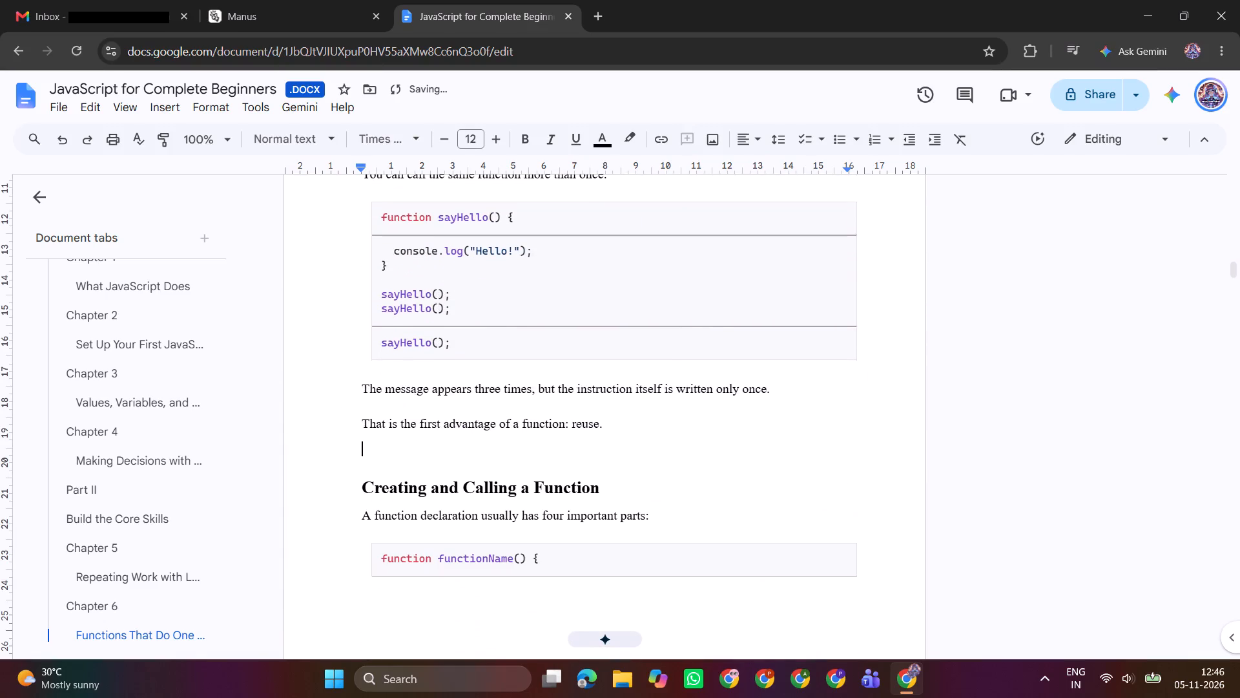
# Delete the divider line and its empty paragraph above the "A Function Can Do More Than Display a Message" heading.
pyautogui.scroll(-4, 436, 478)
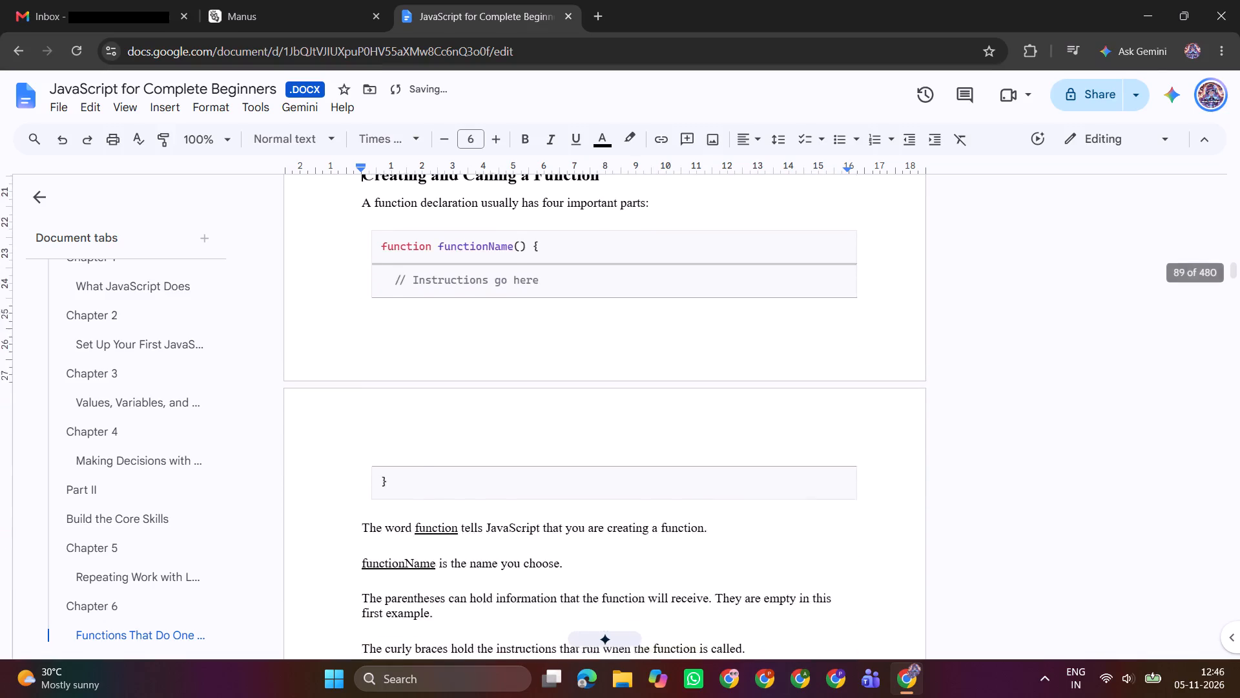
pyautogui.scroll(-3, 436, 478)
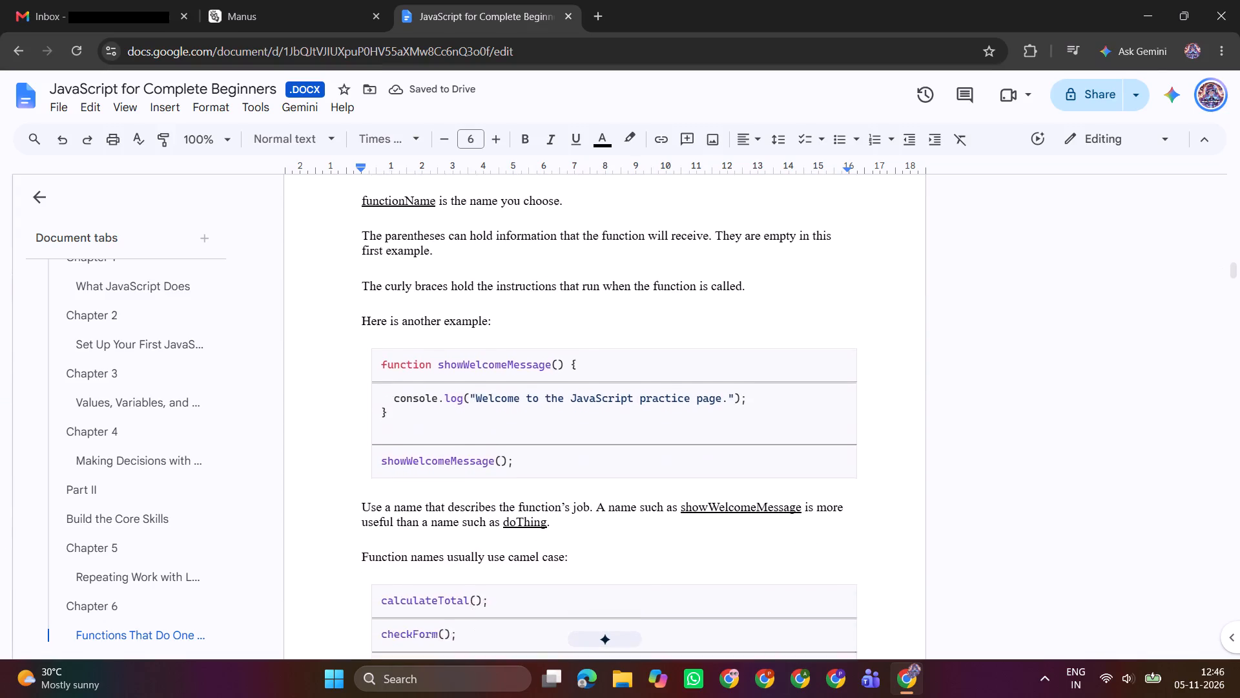
pyautogui.scroll(-2, 436, 478)
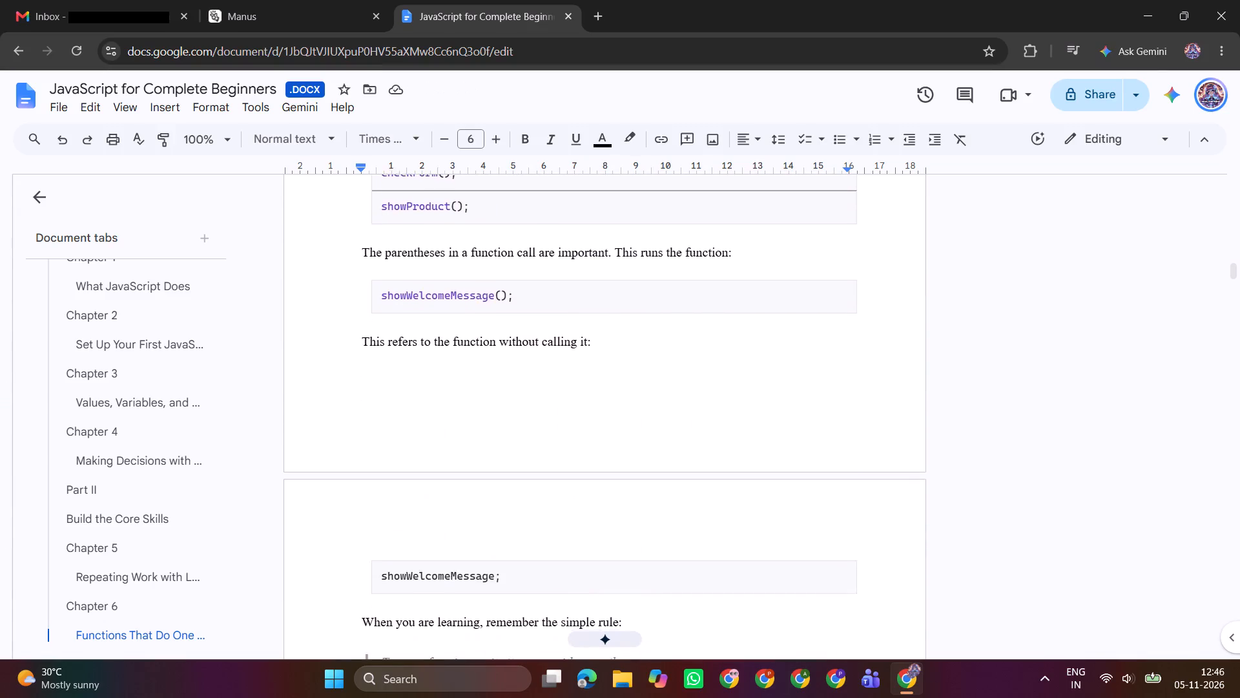
pyautogui.scroll(-1, 436, 478)
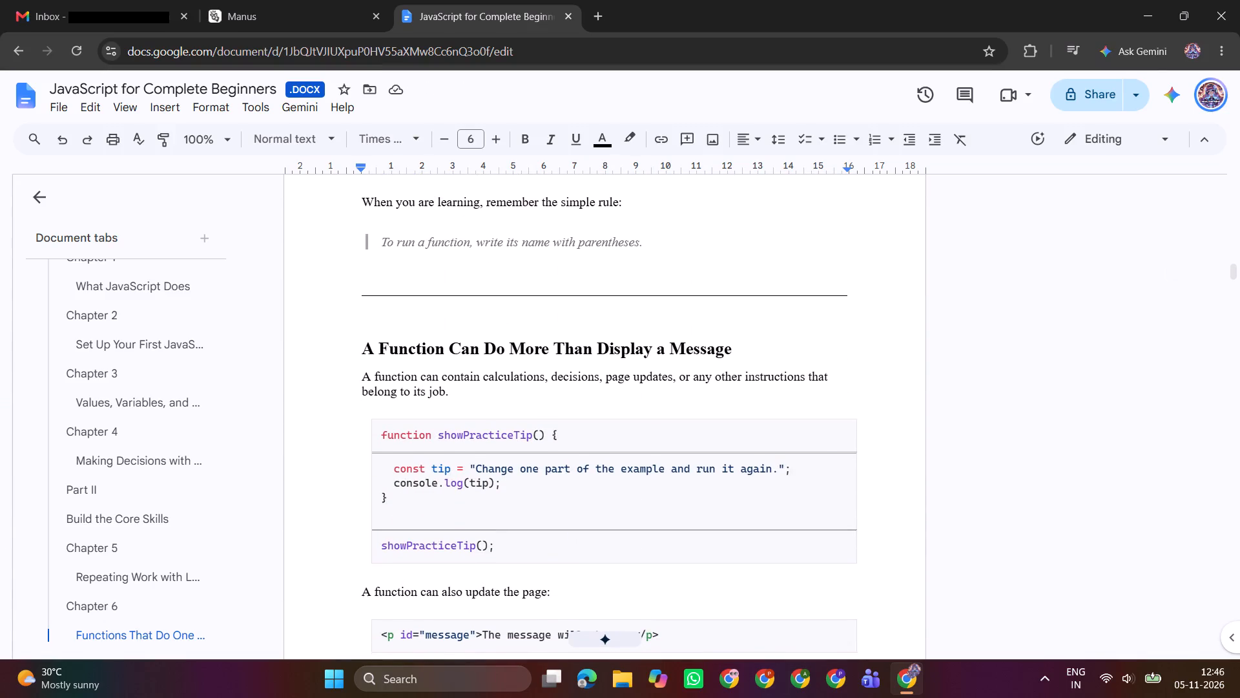
pyautogui.tripleClick(473, 305)
pyautogui.press('Delete')
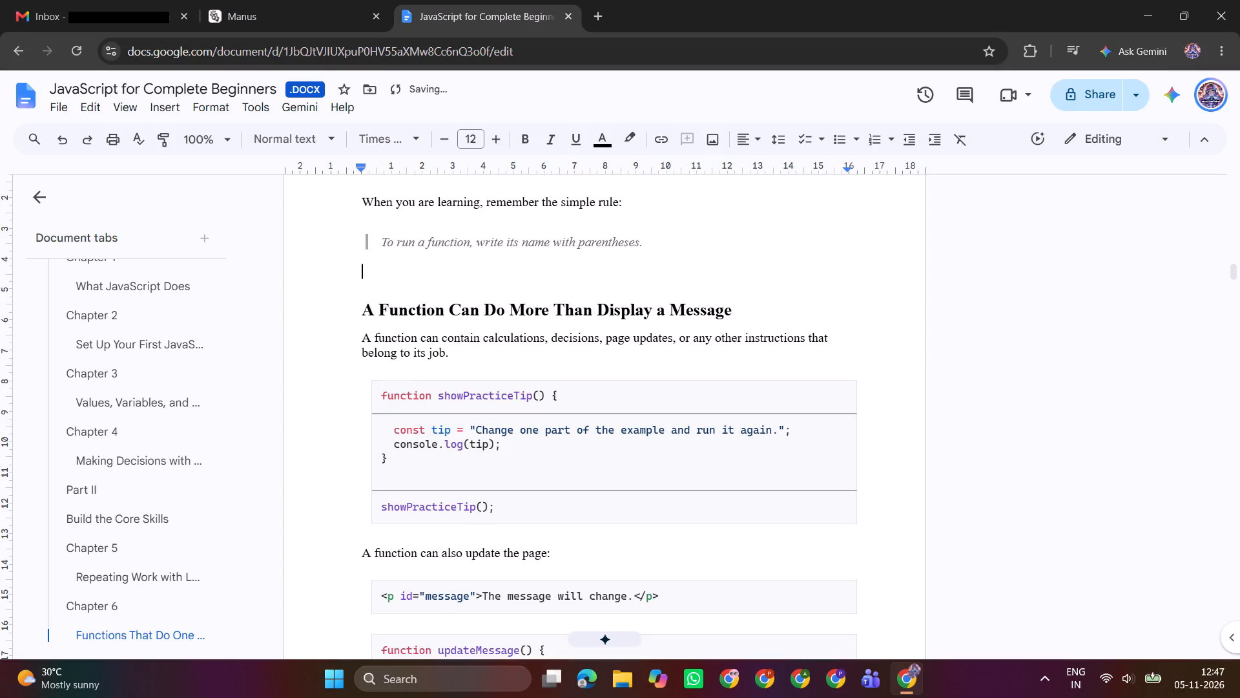
pyautogui.press('Delete')
# Delete the divider line and its empty paragraph above the "Parameters and Arguments" heading.
pyautogui.scroll(-3, 473, 305)
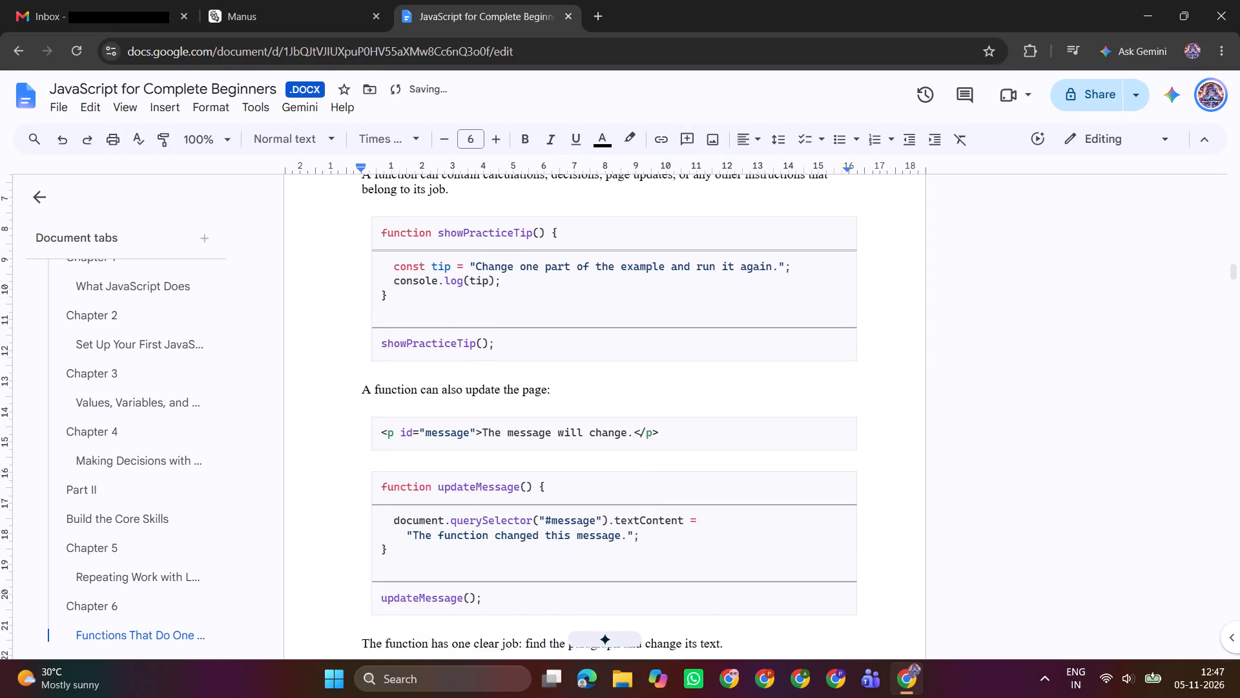
pyautogui.scroll(-3, 473, 305)
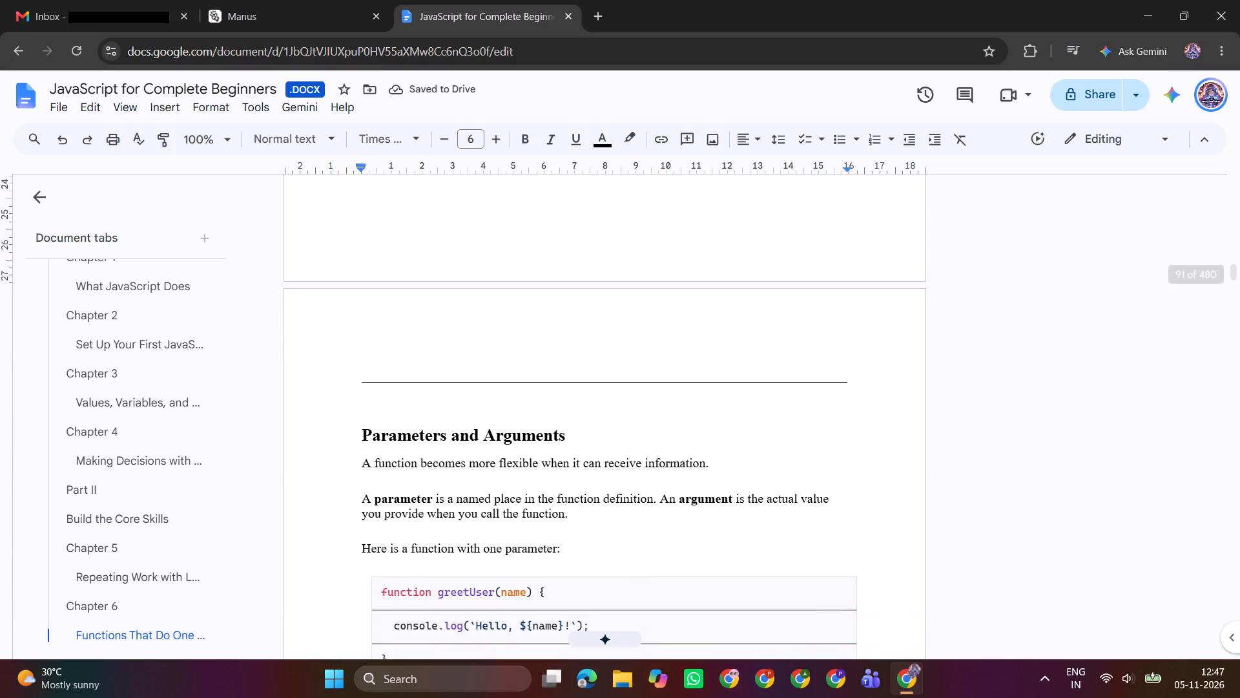
pyautogui.doubleClick(476, 386)
pyautogui.press('Delete')
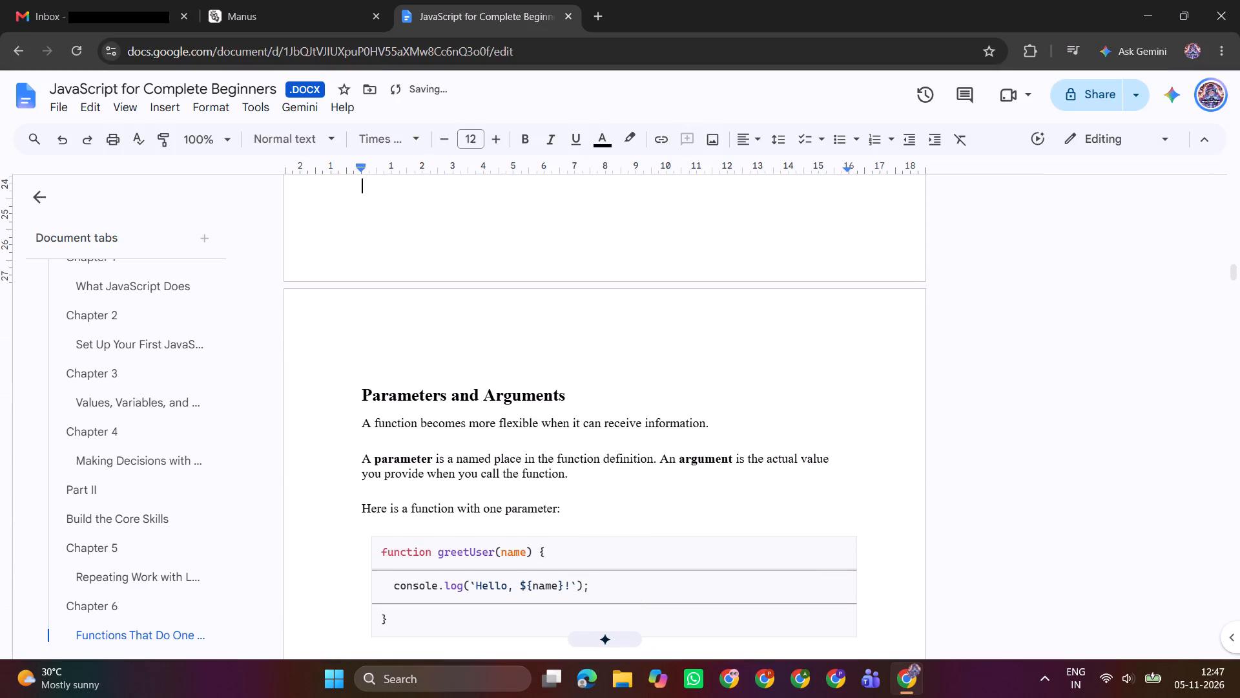
pyautogui.press('Delete')
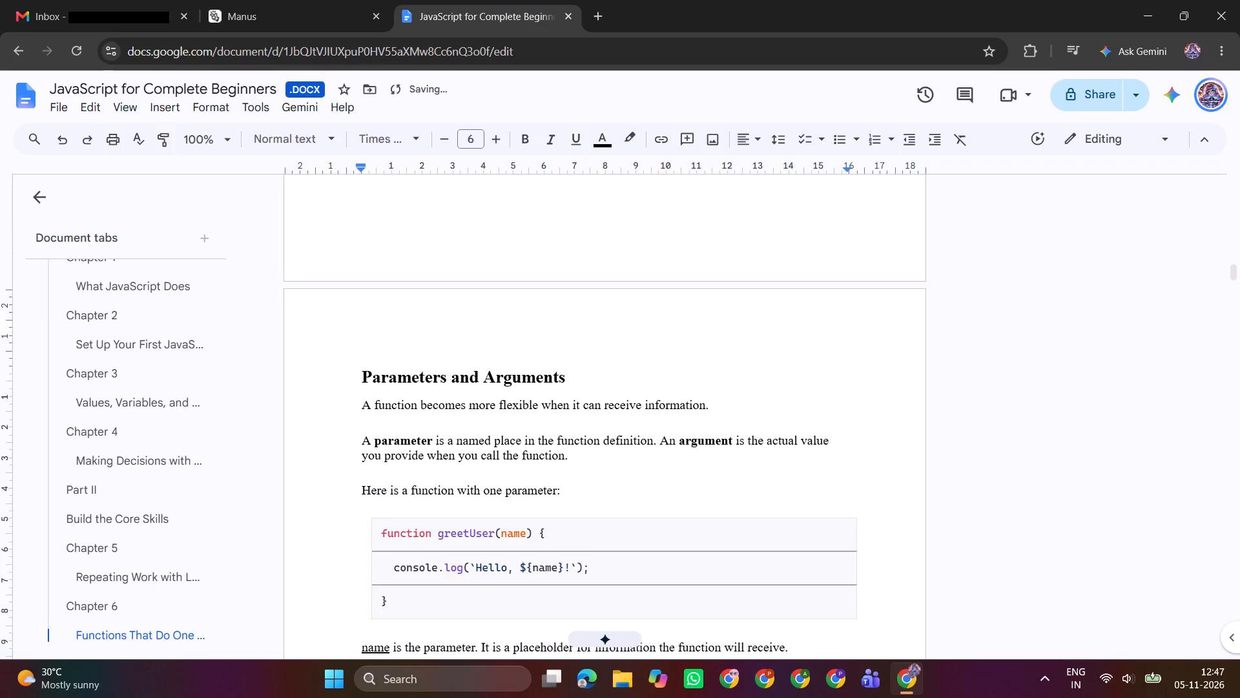
# Delete the divider line and its empty paragraph above the "Use More Than One Parameter" heading.
pyautogui.scroll(-2, 476, 386)
pyautogui.scroll(-3, 488, 478)
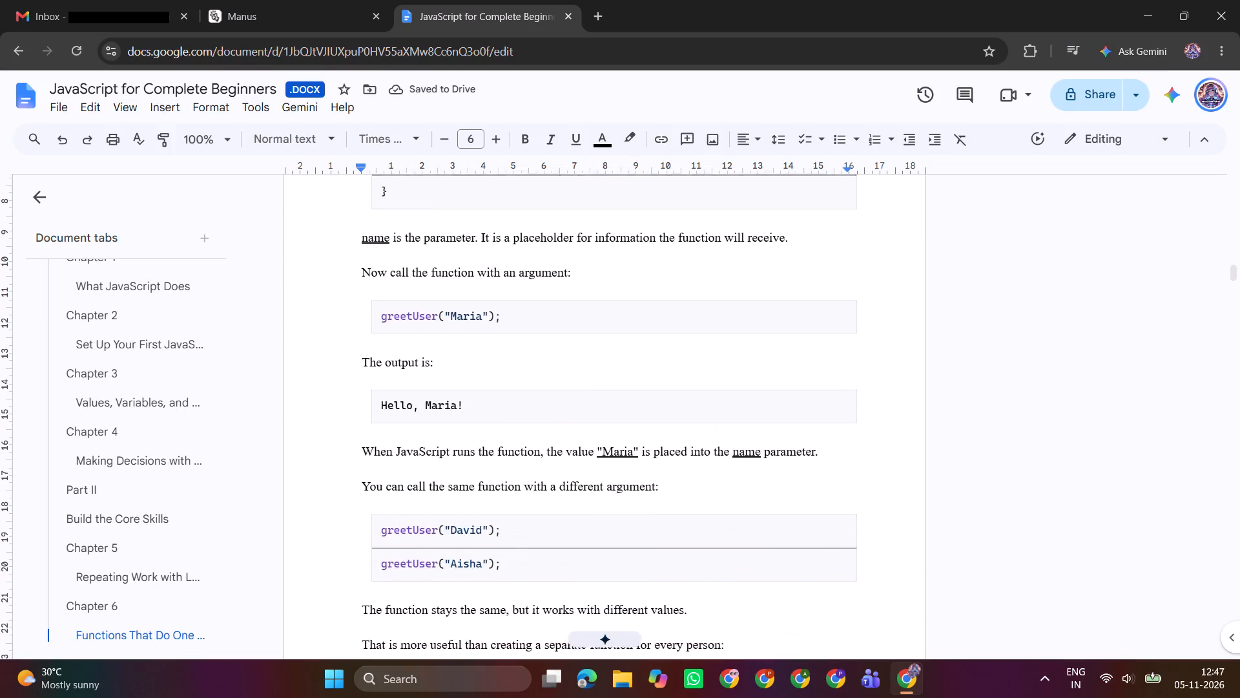
pyautogui.scroll(-1, 488, 478)
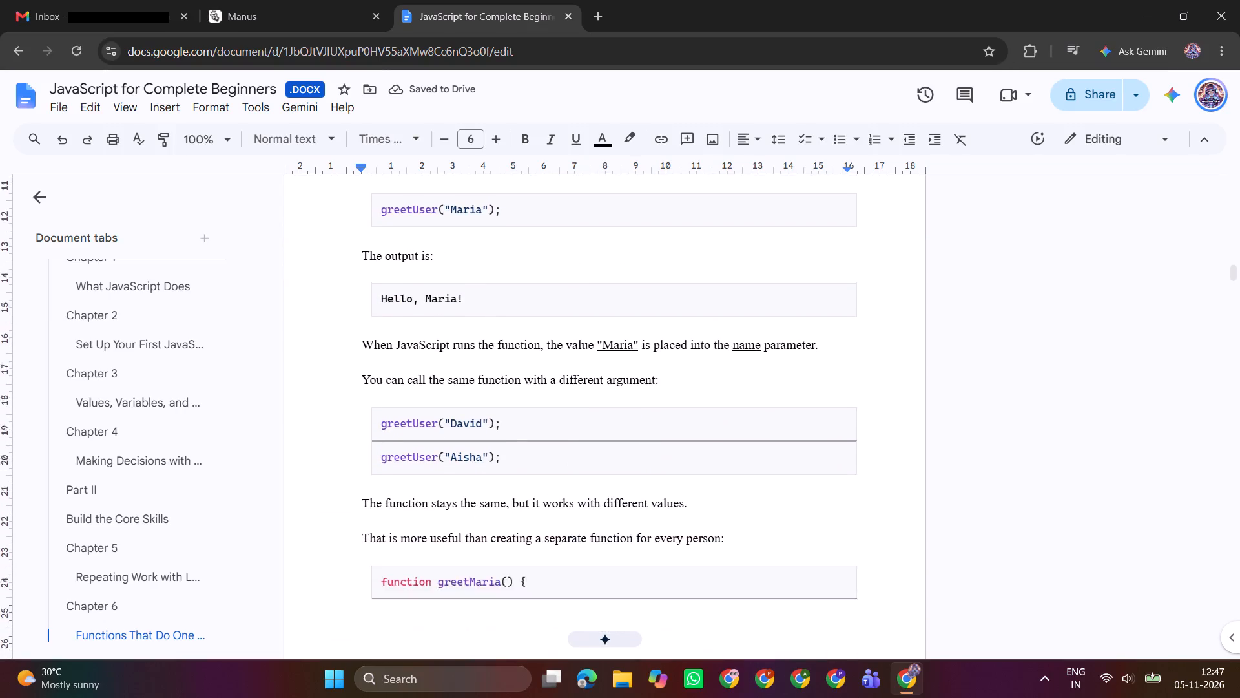
pyautogui.scroll(-1, 488, 478)
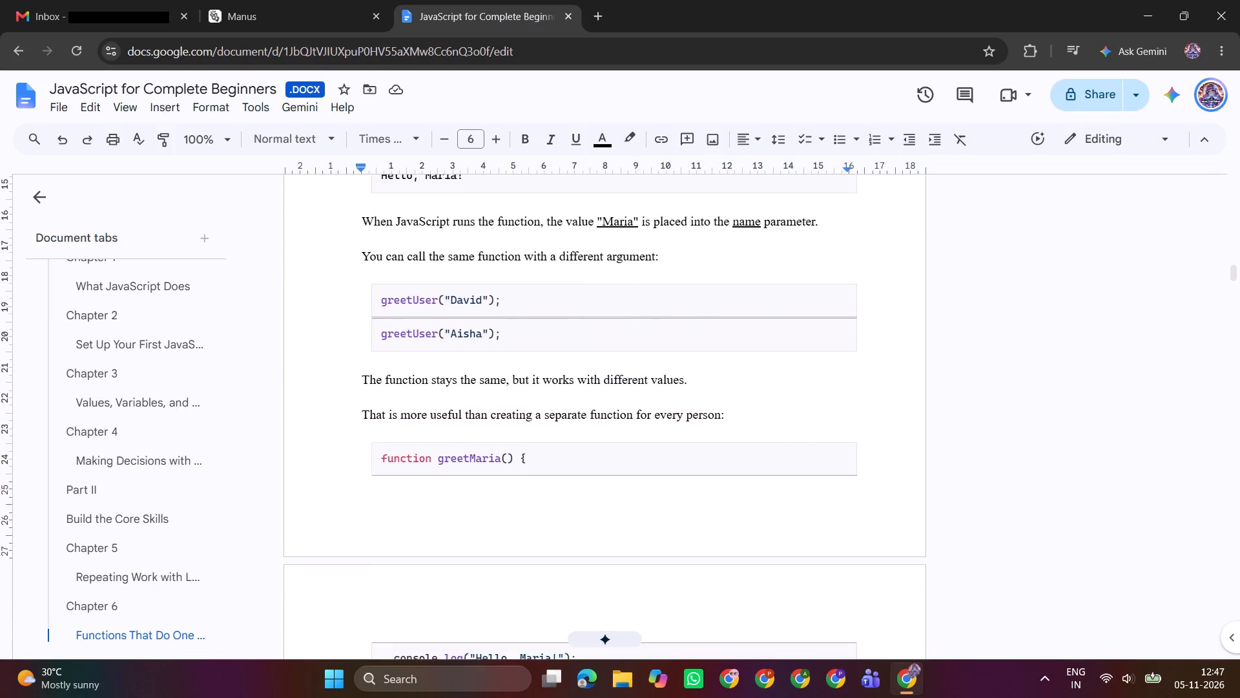
pyautogui.scroll(-3, 488, 478)
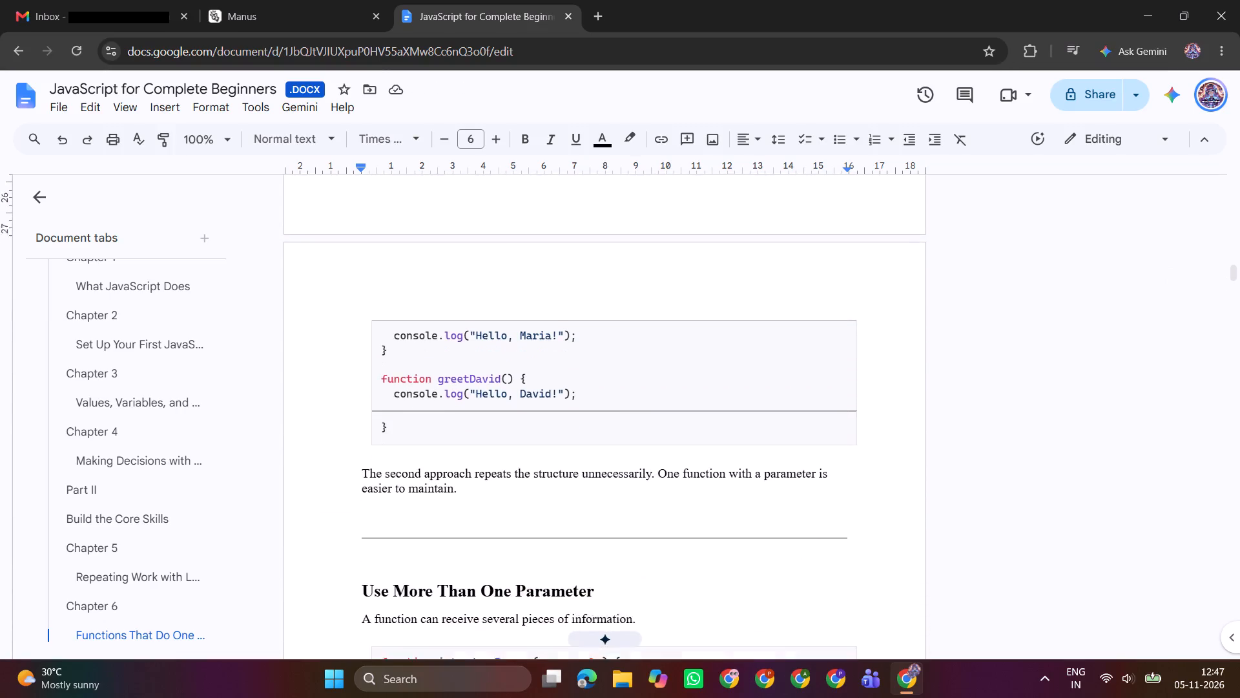
pyautogui.scroll(-1, 488, 478)
pyautogui.doubleClick(460, 523)
pyautogui.press('Delete')
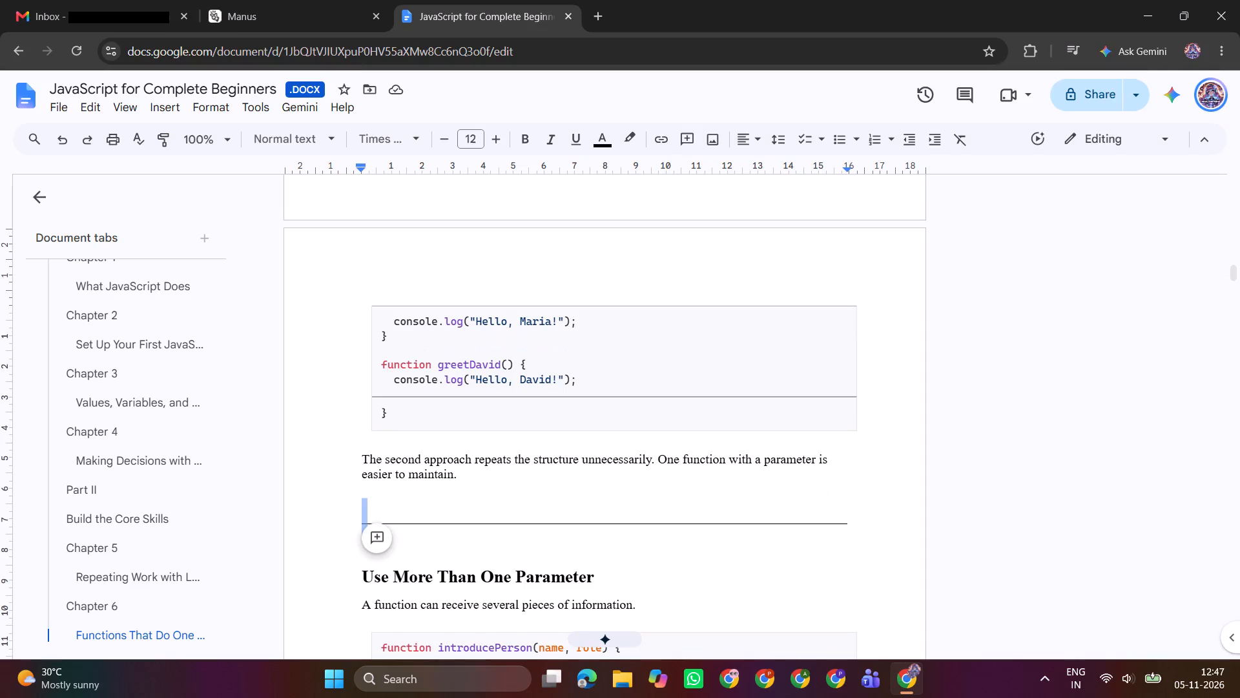
pyautogui.press('Delete')
# Delete the divider line and its empty paragraph above the "Parameters Are Local to the Function" heading.
pyautogui.scroll(-2, 460, 523)
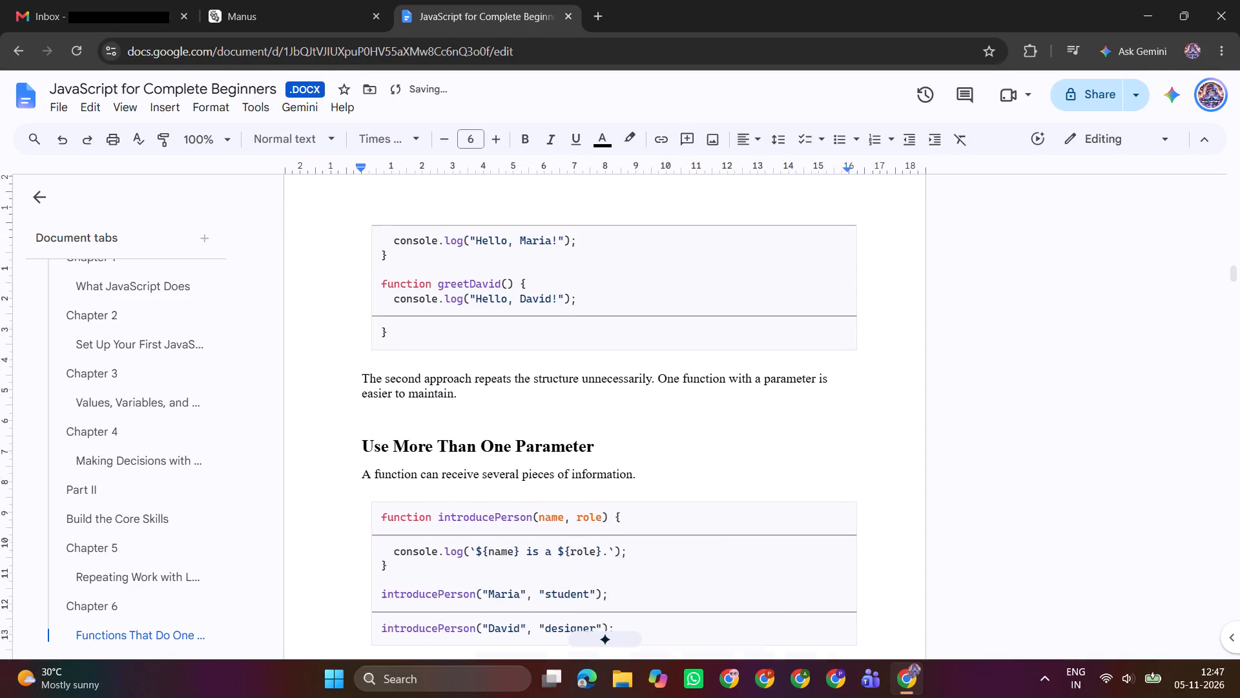
pyautogui.scroll(-1, 460, 523)
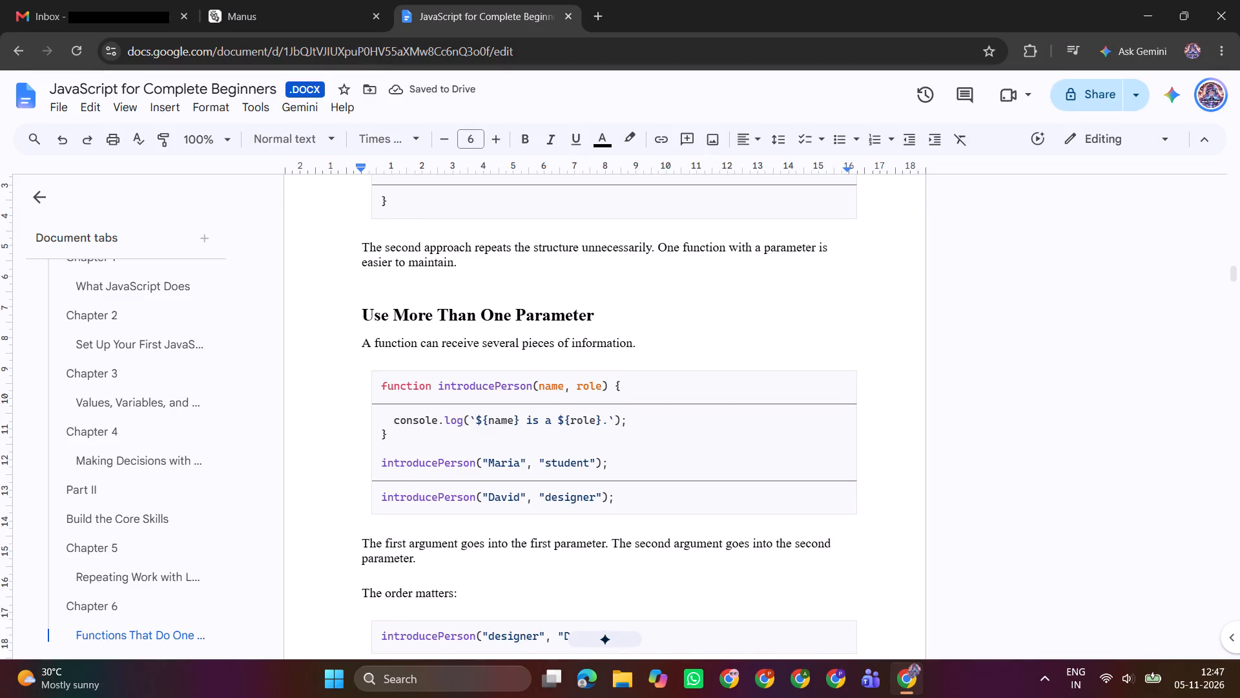
pyautogui.scroll(-5, 460, 523)
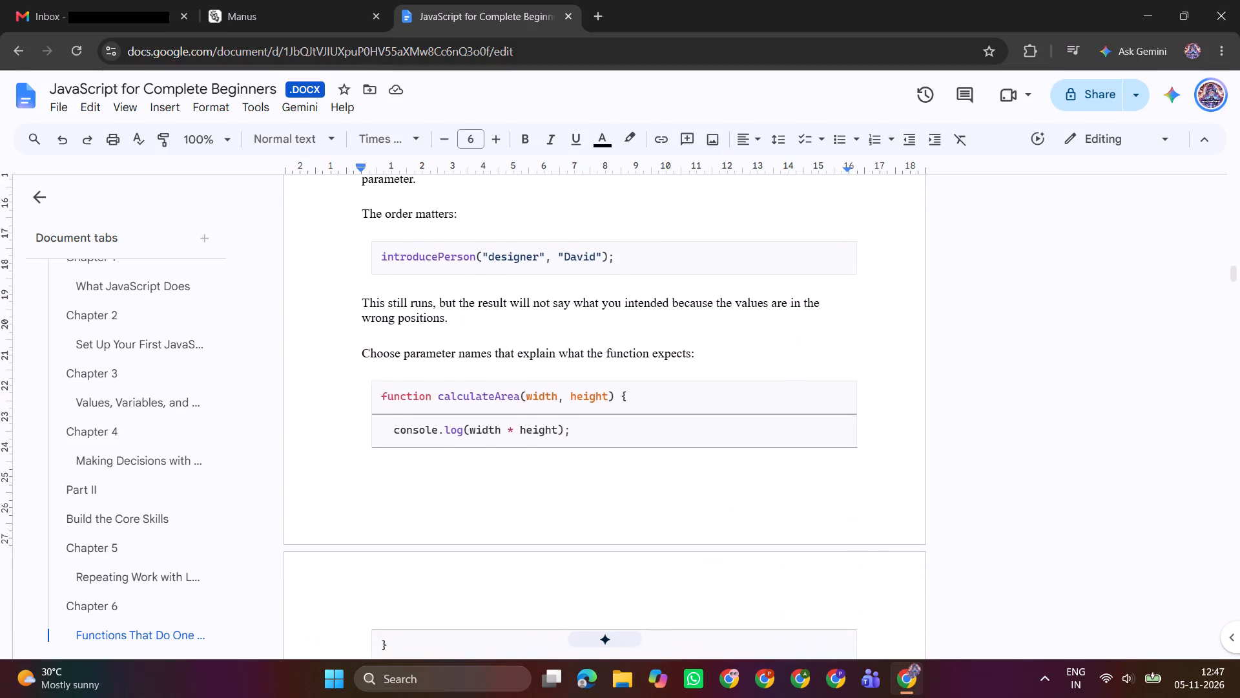
pyautogui.scroll(-4, 460, 523)
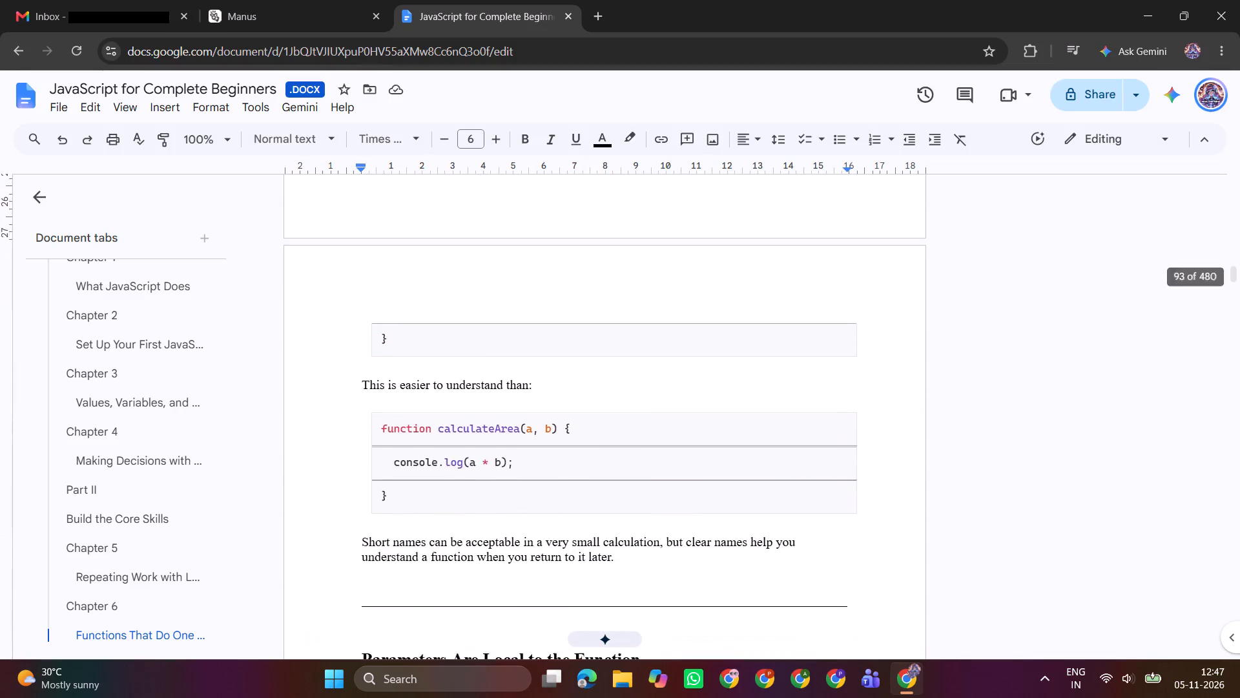
pyautogui.scroll(-1, 460, 523)
pyautogui.doubleClick(424, 326)
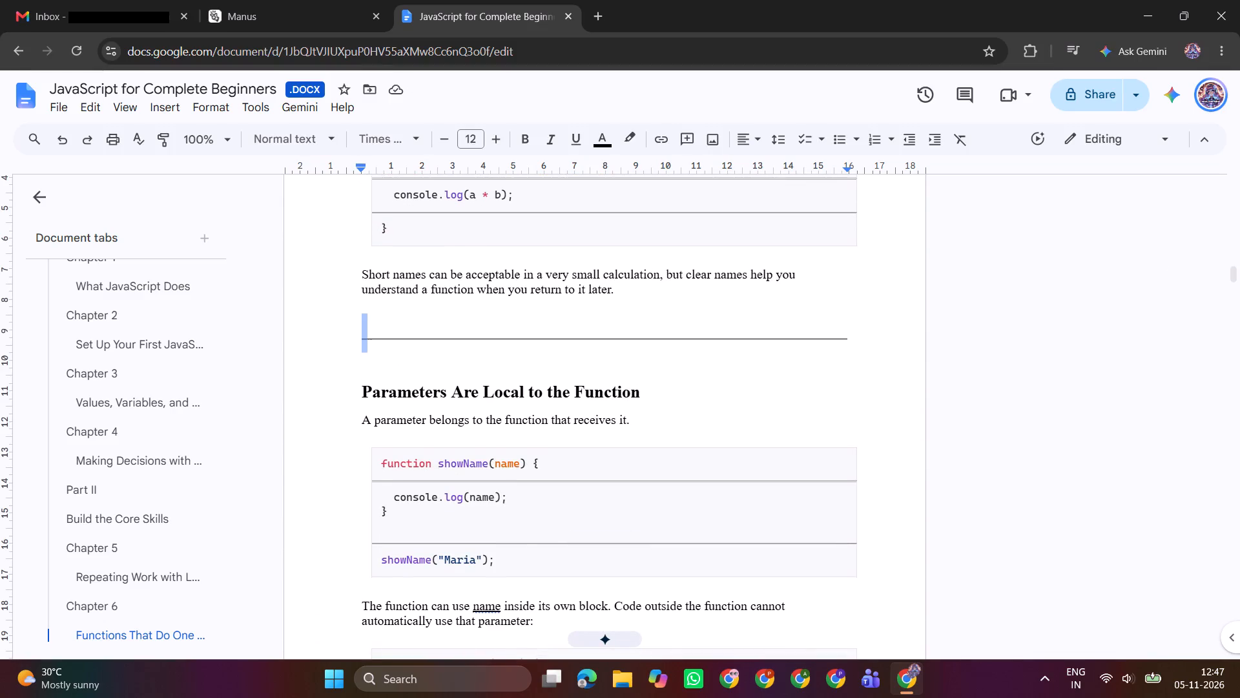
pyautogui.press('Delete')
pyautogui.press('Delete')
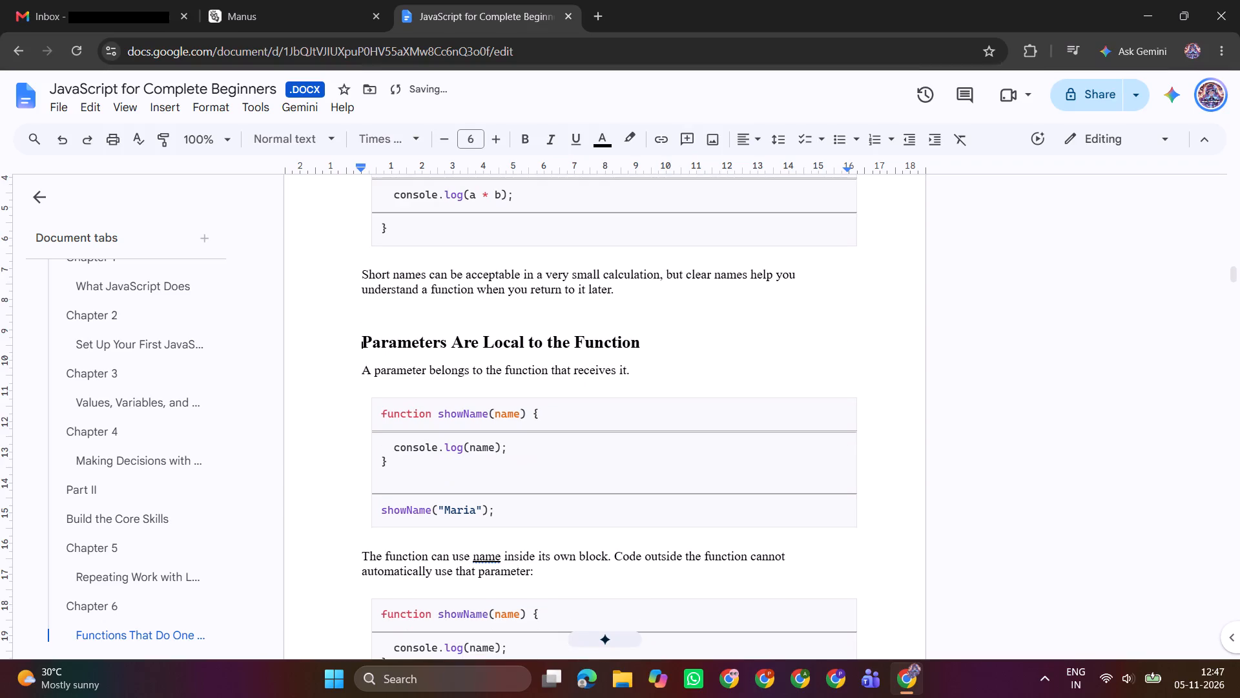
# Delete the divider line and its empty paragraph above the "Return a Result" heading.
pyautogui.scroll(-2, 424, 326)
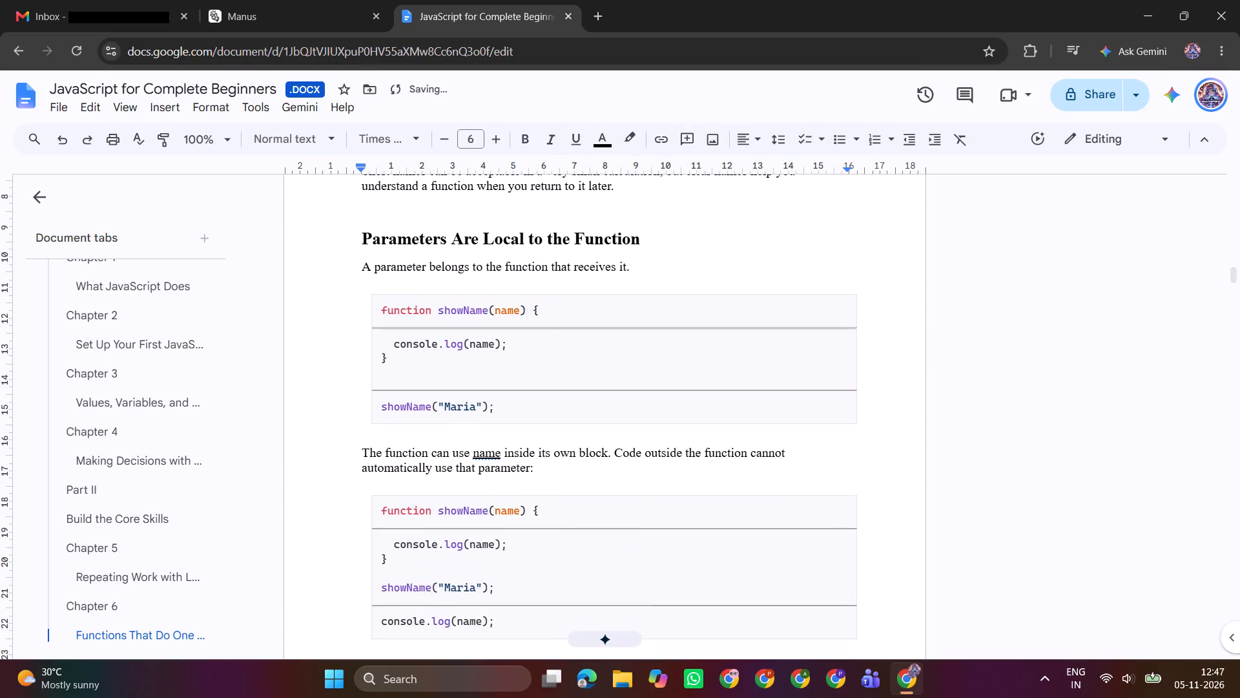
pyautogui.click(484, 460)
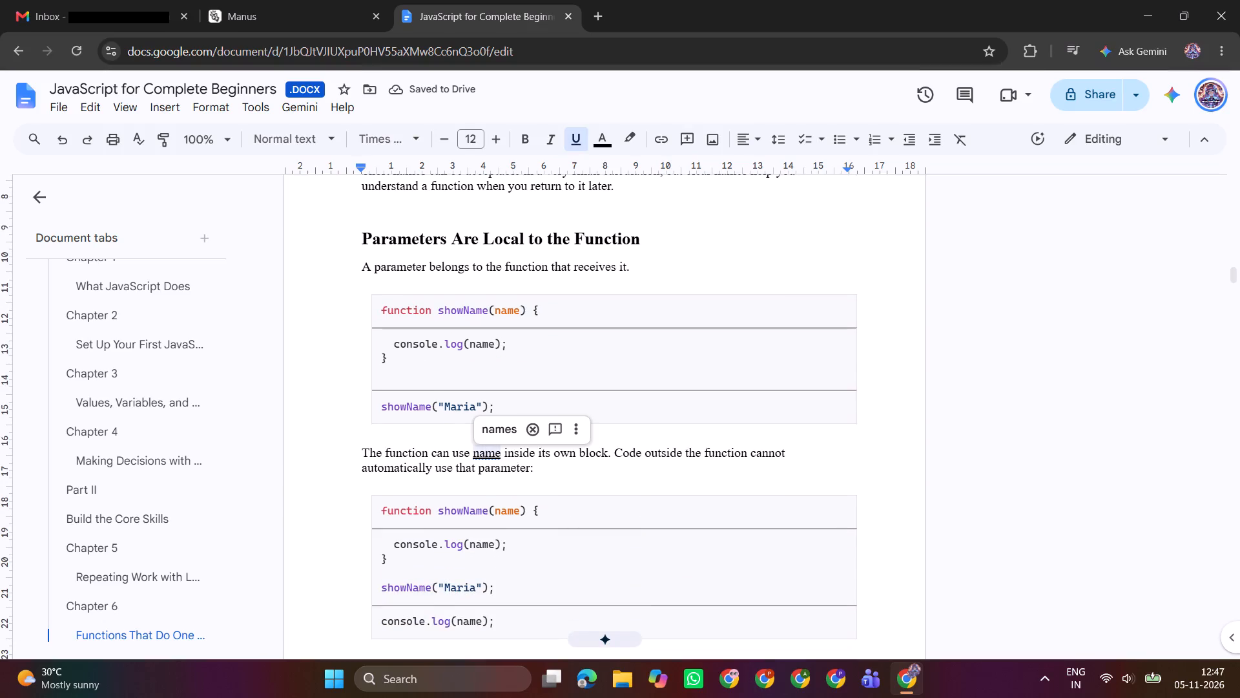
pyautogui.click(515, 479)
pyautogui.scroll(-2, 515, 479)
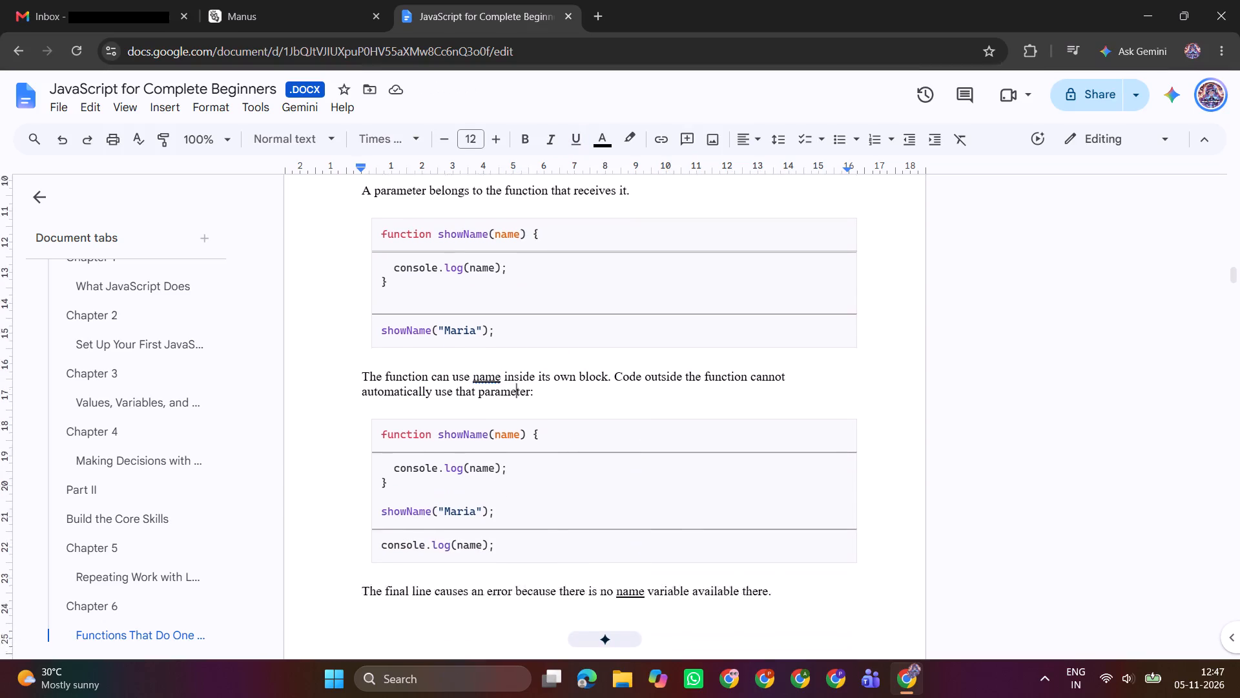
pyautogui.scroll(-1, 515, 479)
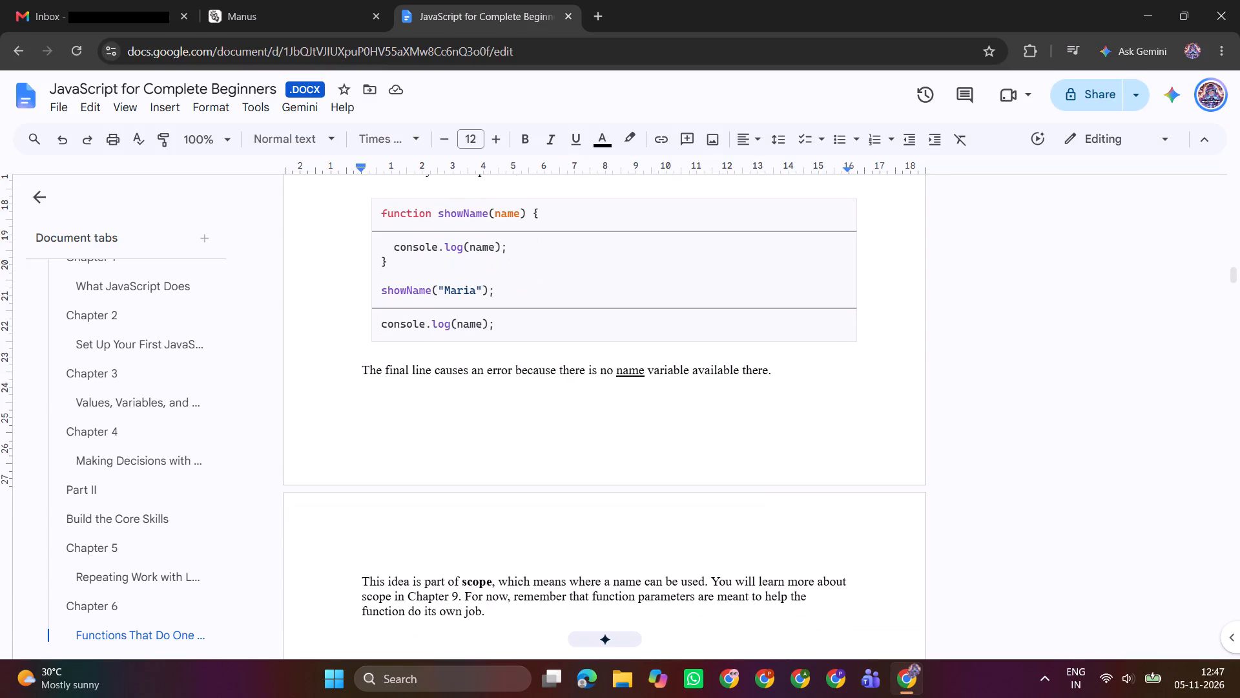
pyautogui.scroll(-2, 515, 479)
pyautogui.doubleClick(451, 523)
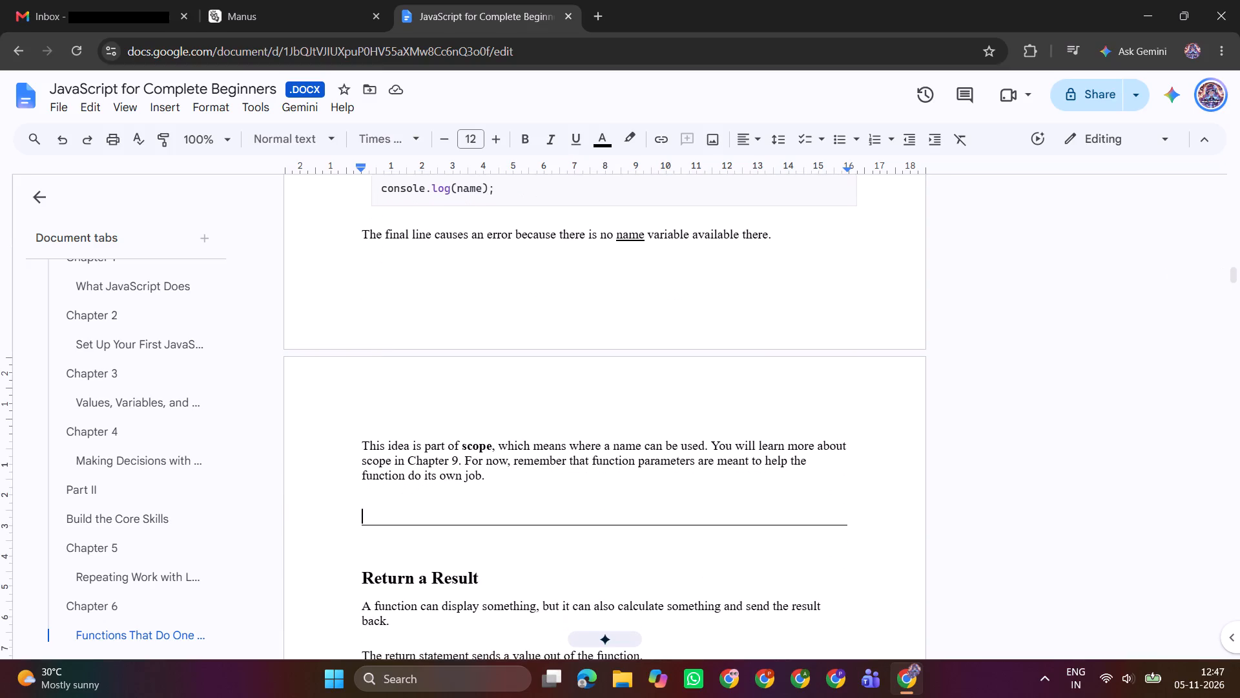
pyautogui.press('Delete')
pyautogui.press('Delete')
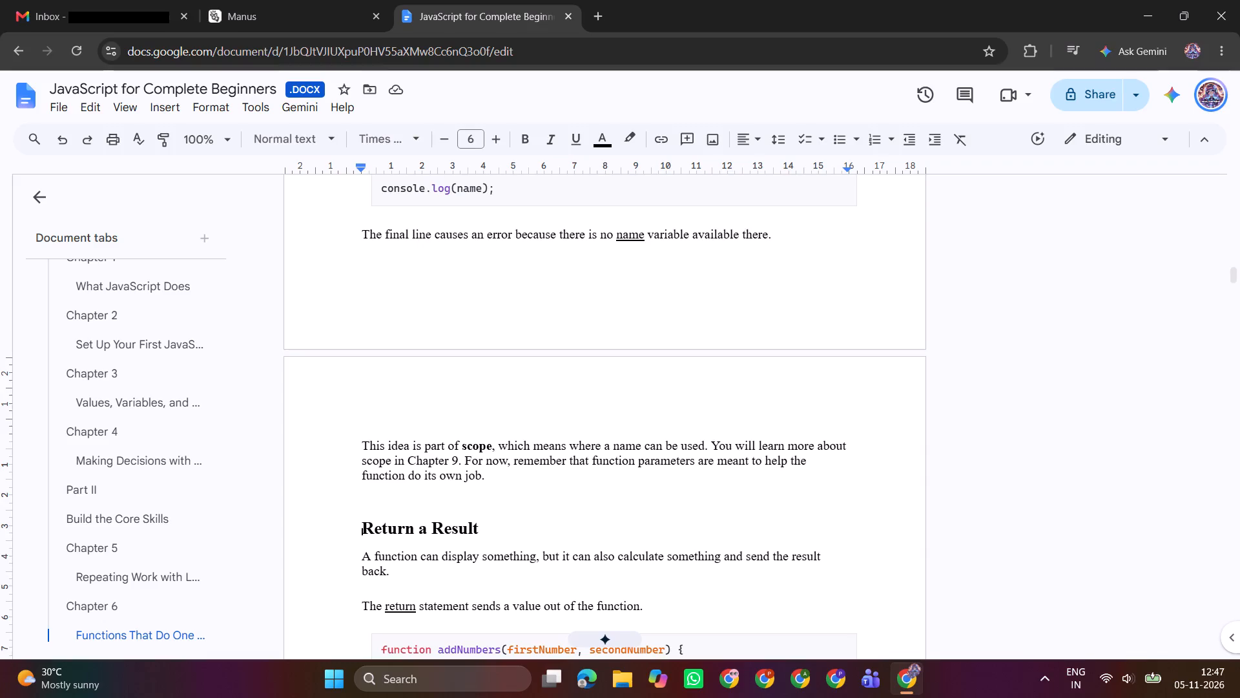
# Delete the divider line and its empty paragraph above the "What Happens After return?" heading.
pyautogui.scroll(-1, 451, 523)
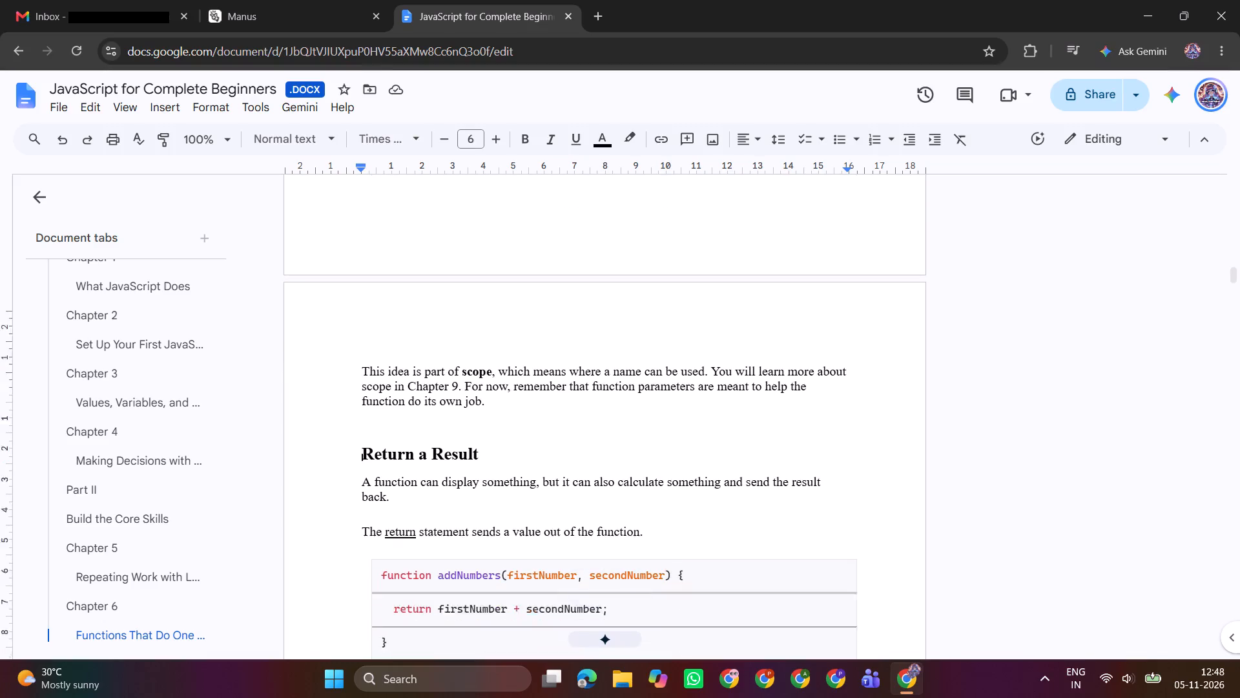
pyautogui.scroll(-1, 451, 523)
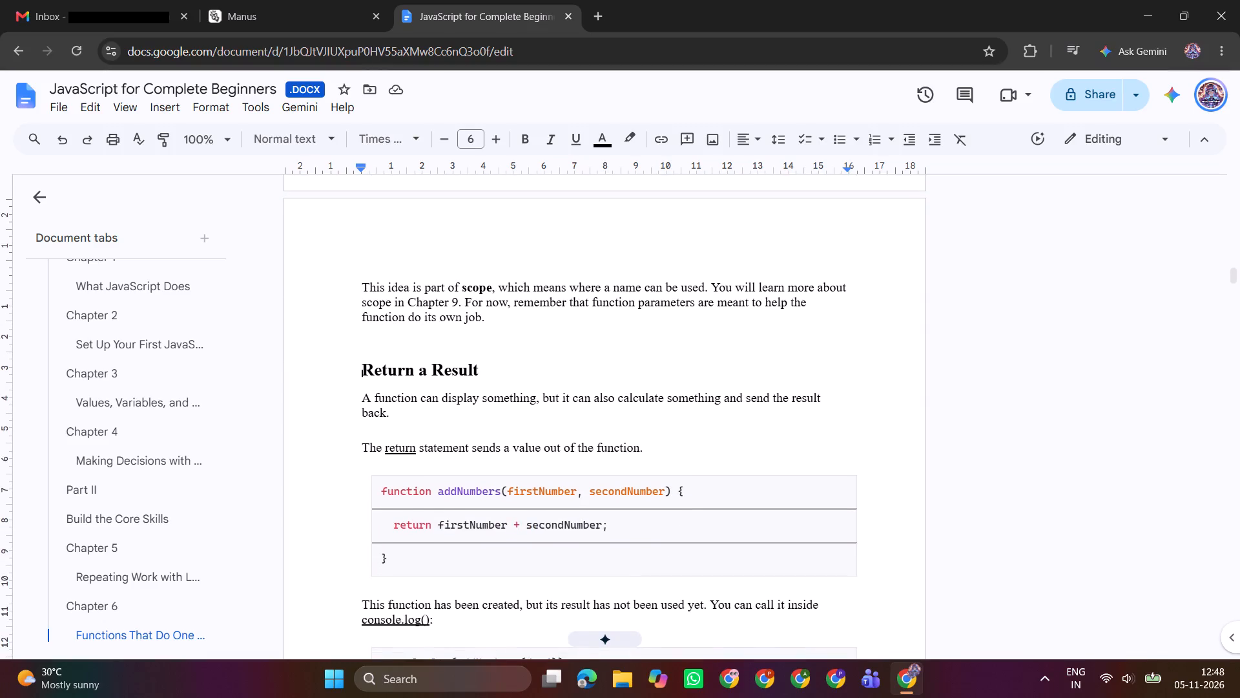
pyautogui.scroll(-2, 457, 594)
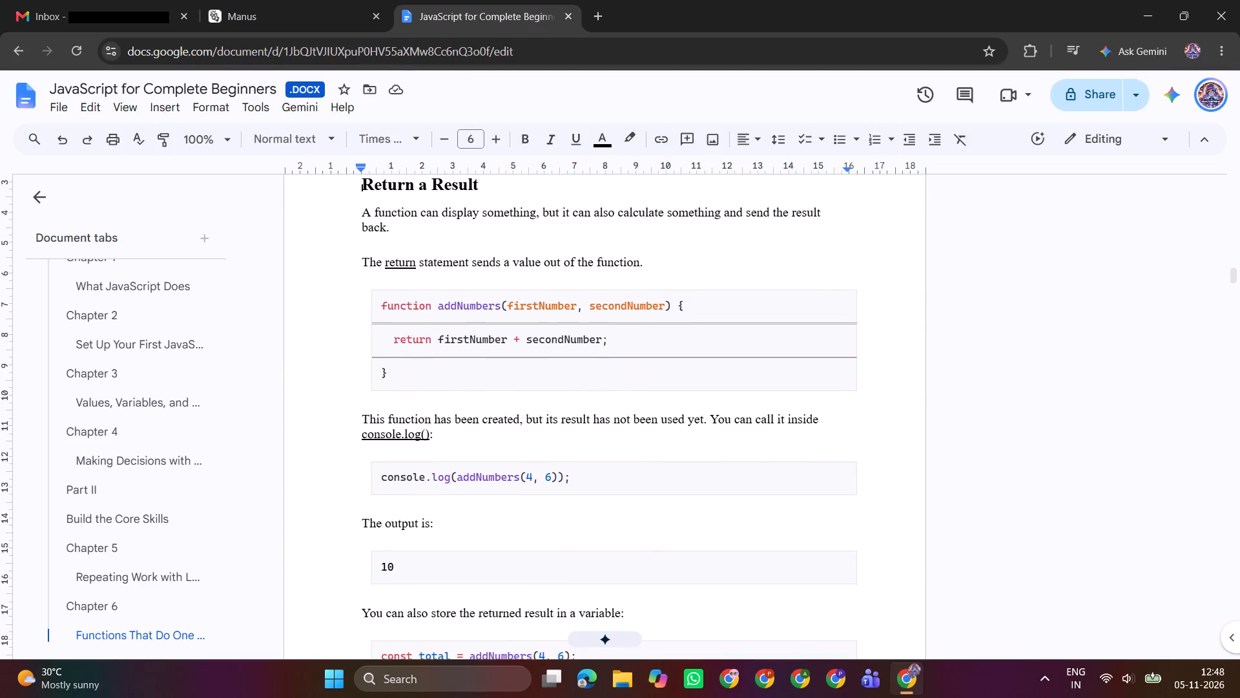
pyautogui.scroll(-3, 457, 594)
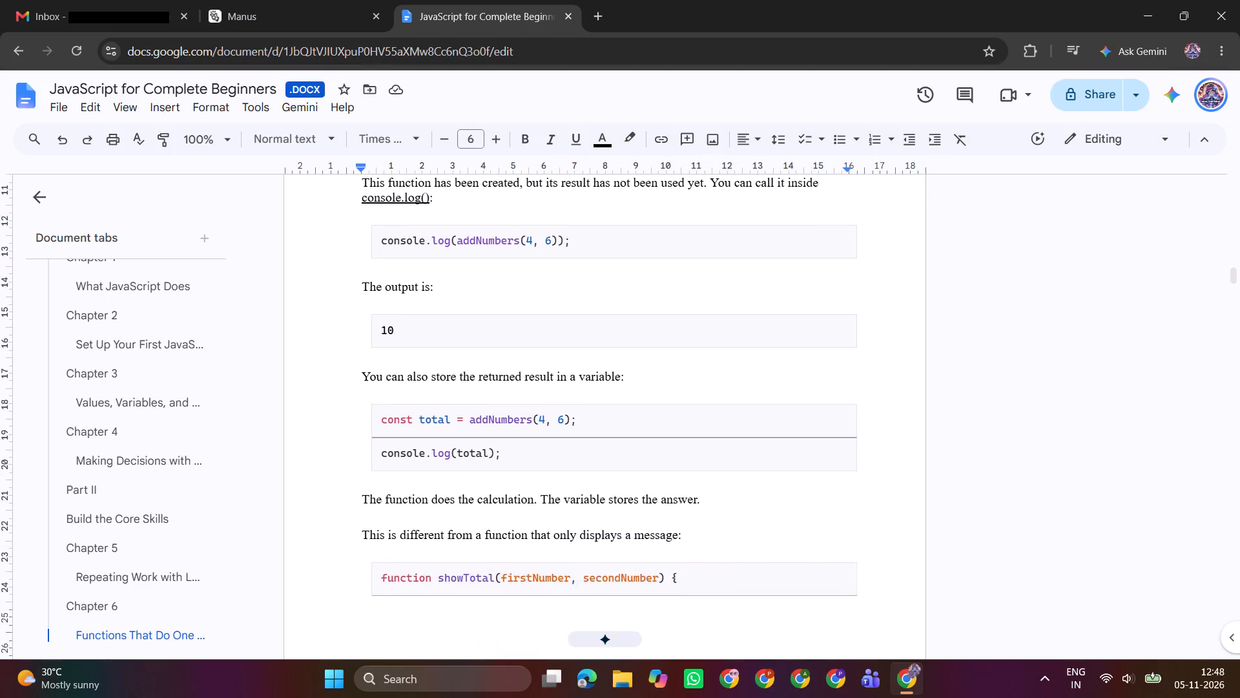
pyautogui.scroll(-8, 457, 594)
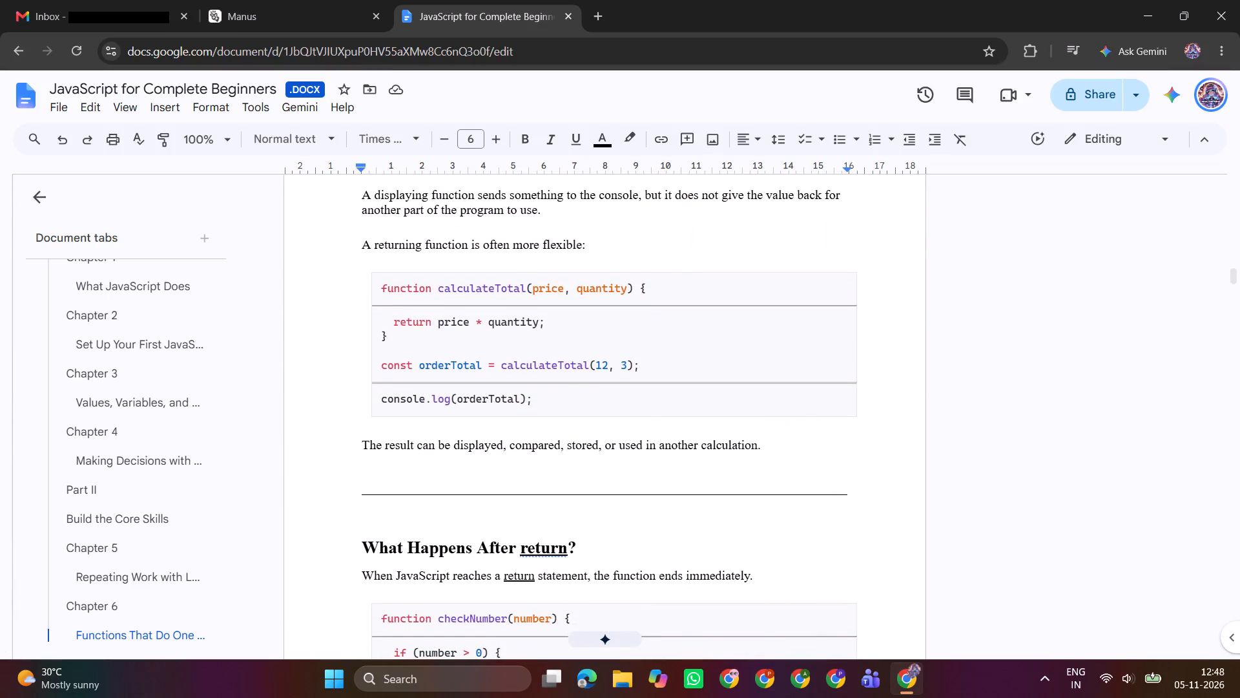
pyautogui.doubleClick(440, 494)
pyautogui.press('Delete')
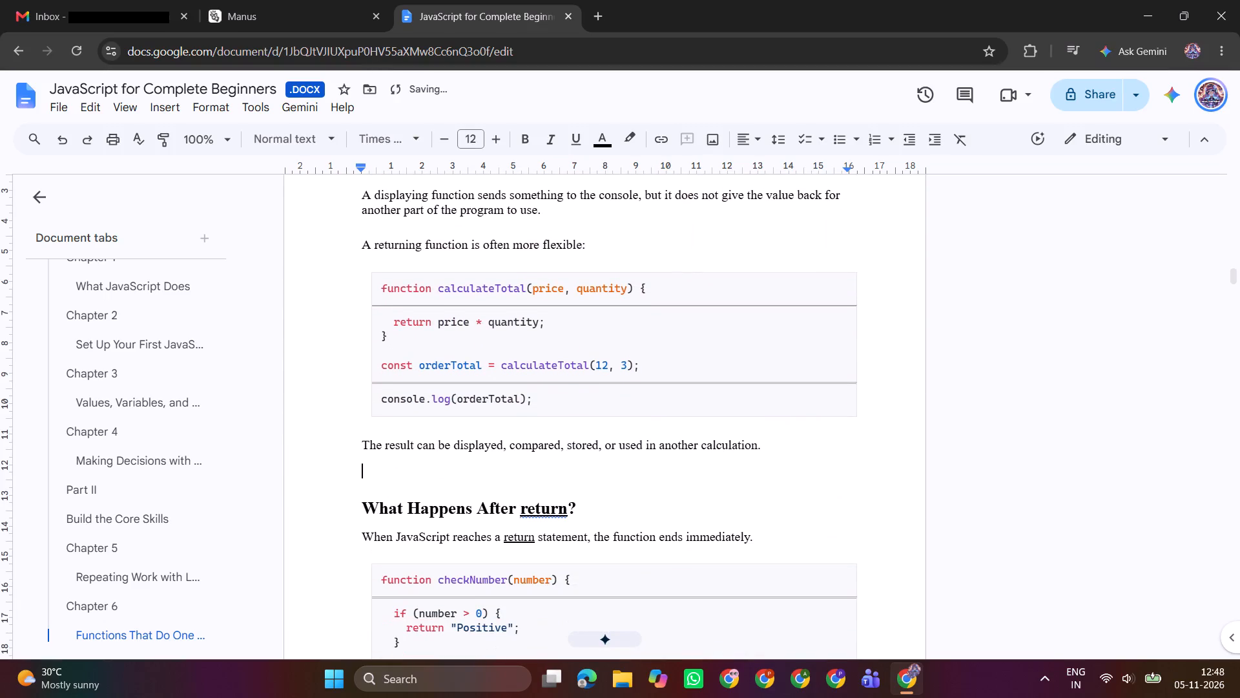
pyautogui.press('Delete')
pyautogui.click(559, 493)
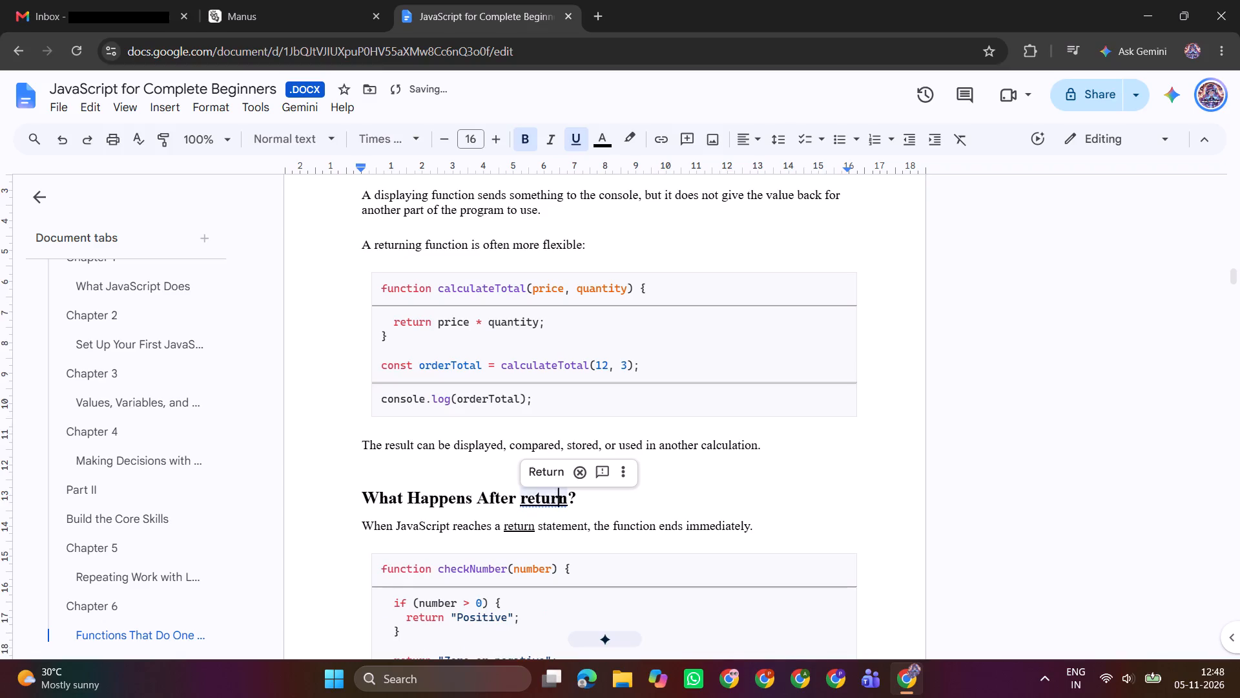
pyautogui.click(590, 516)
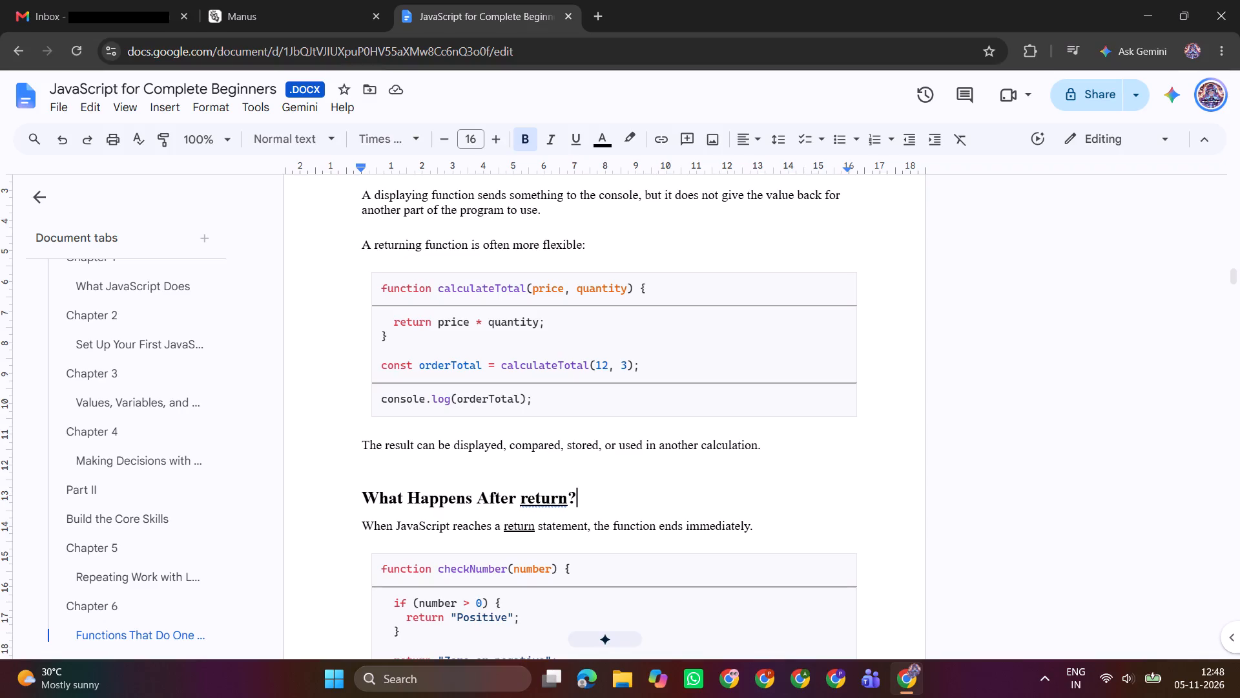
# Delete the divider line and its empty paragraph above the "Functions Can Use Conditions" heading.
pyautogui.scroll(-6, 590, 516)
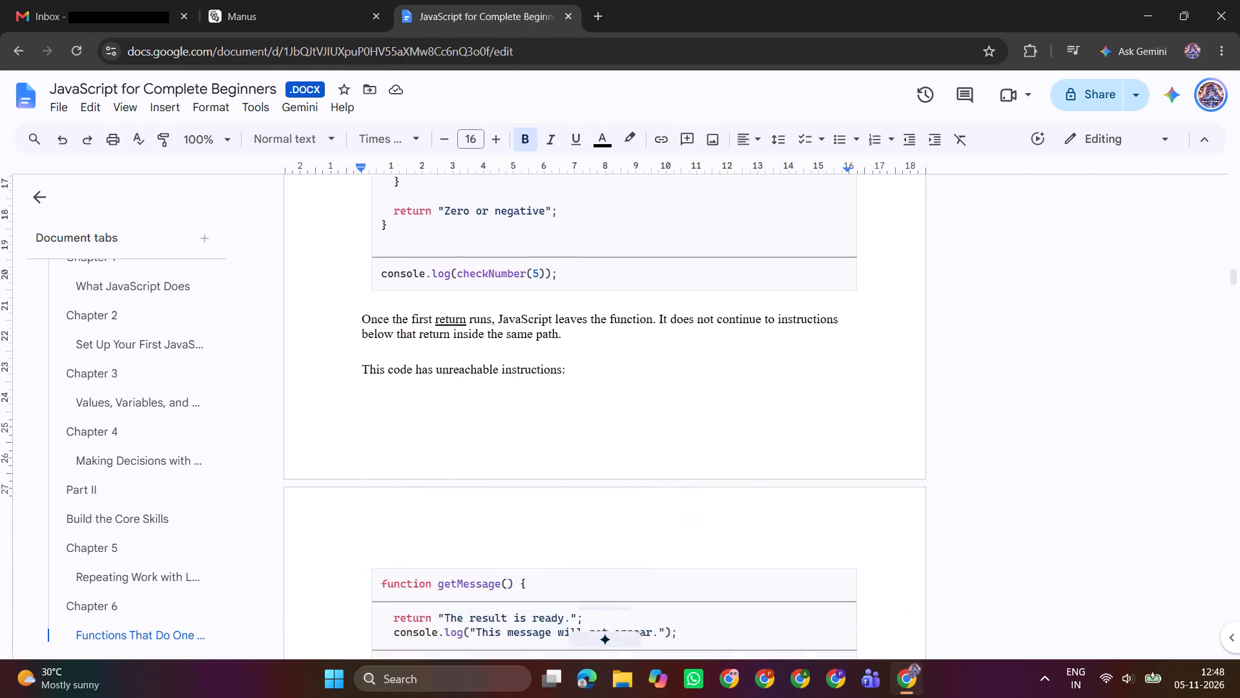
pyautogui.scroll(-2, 590, 516)
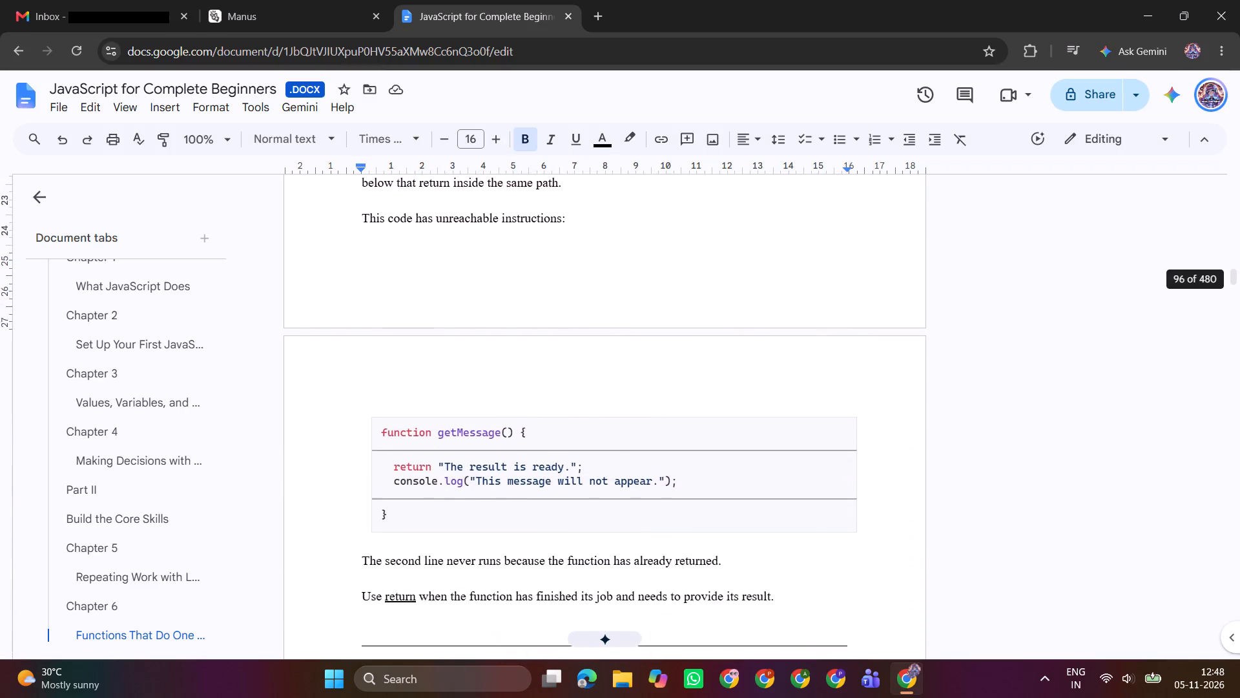
pyautogui.scroll(-1, 590, 516)
pyautogui.doubleClick(554, 328)
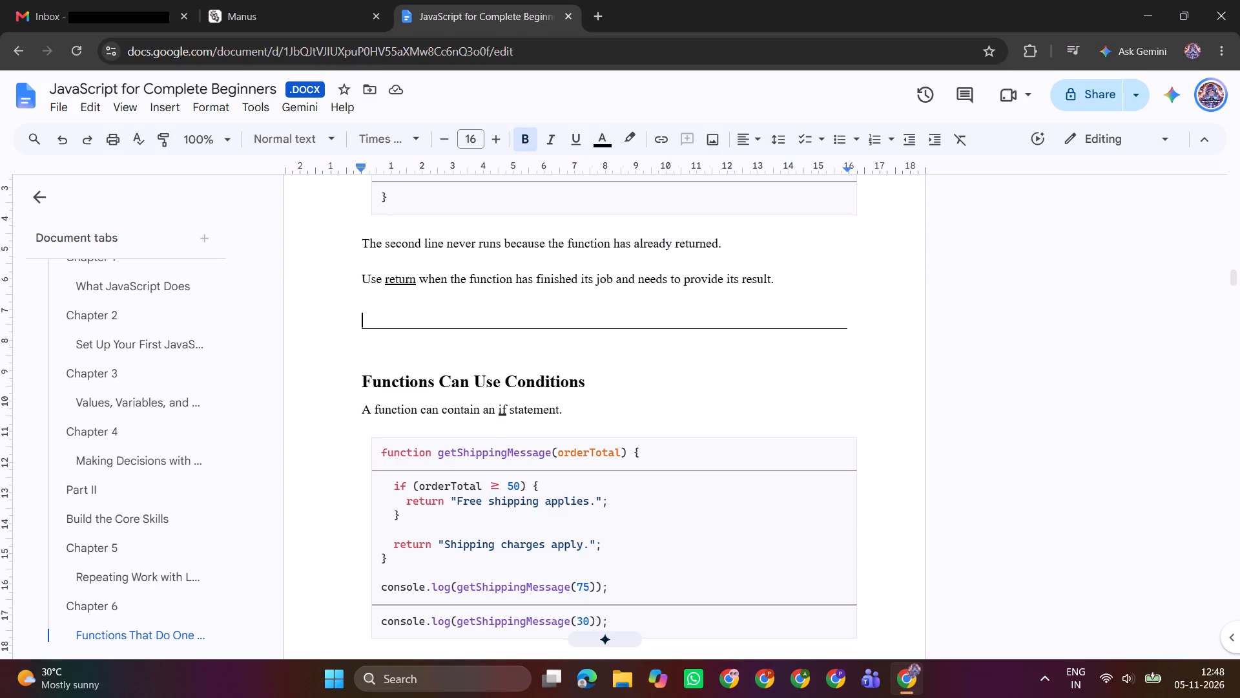
pyautogui.press('Delete')
pyautogui.press('Delete')
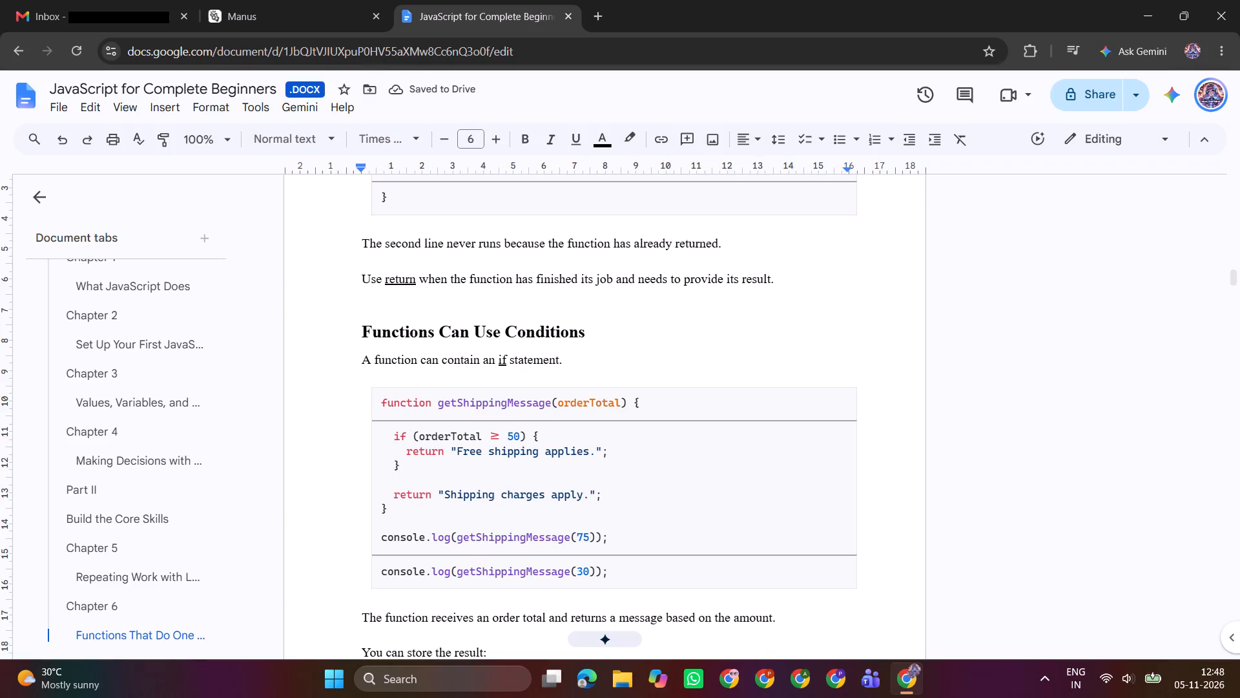
# Delete the divider line and its empty paragraph above the "Keep Functions Small and Readable" heading.
pyautogui.scroll(-2, 554, 328)
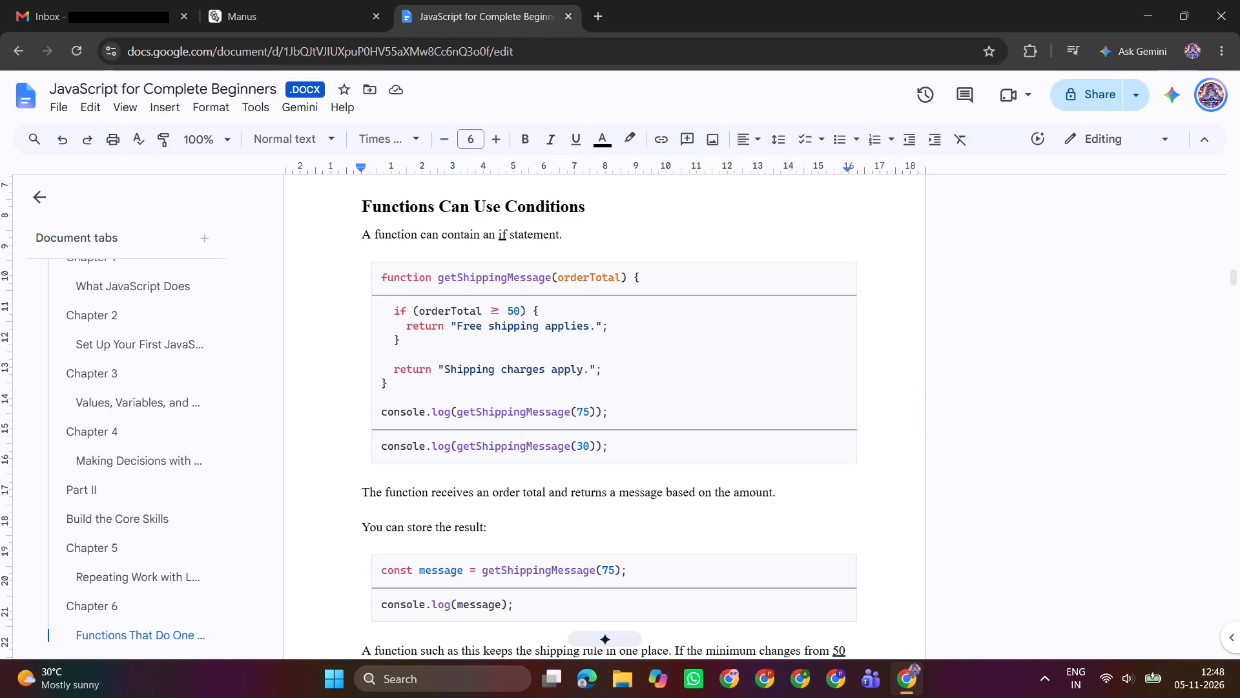
pyautogui.click(493, 491)
pyautogui.scroll(-1, 493, 491)
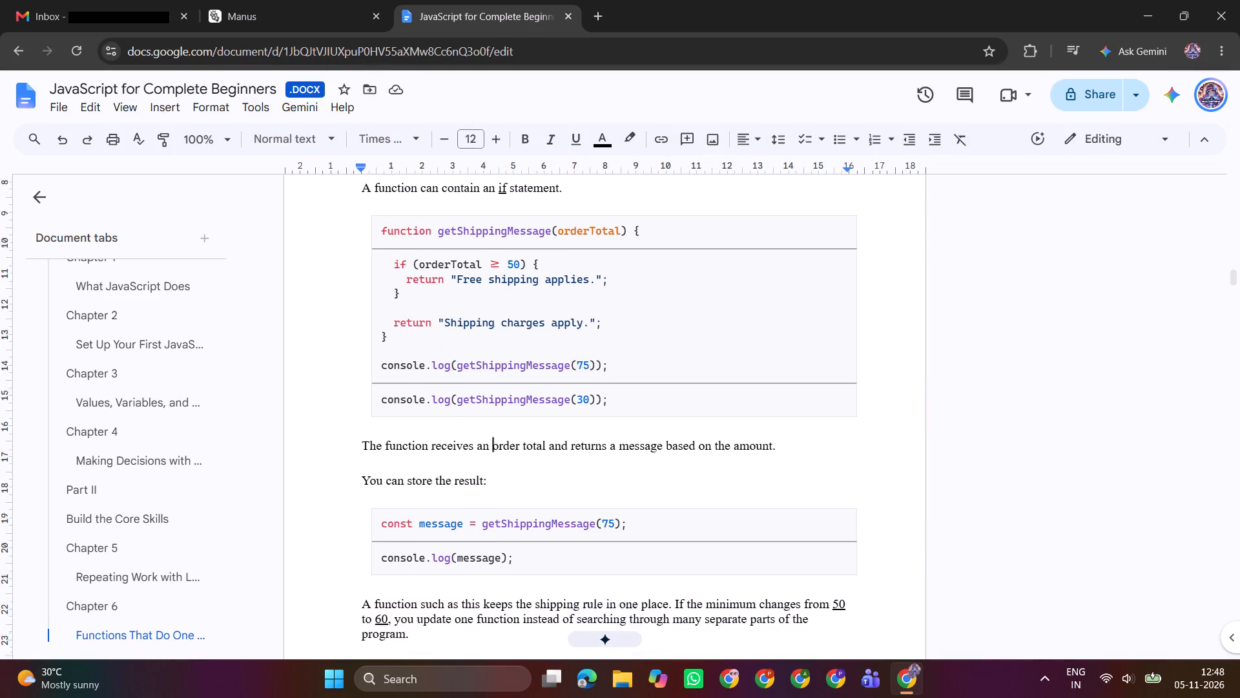
pyautogui.scroll(-2, 493, 491)
pyautogui.click(493, 491)
pyautogui.scroll(-1, 493, 491)
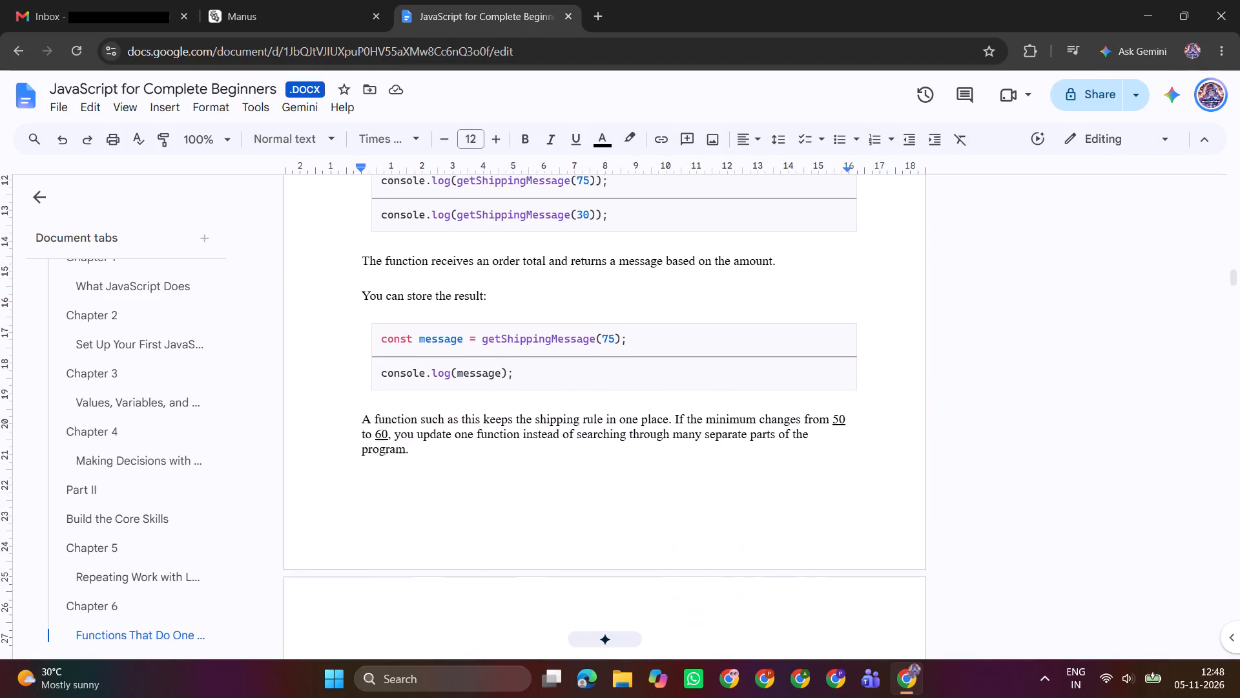
pyautogui.scroll(-3, 493, 491)
pyautogui.doubleClick(470, 467)
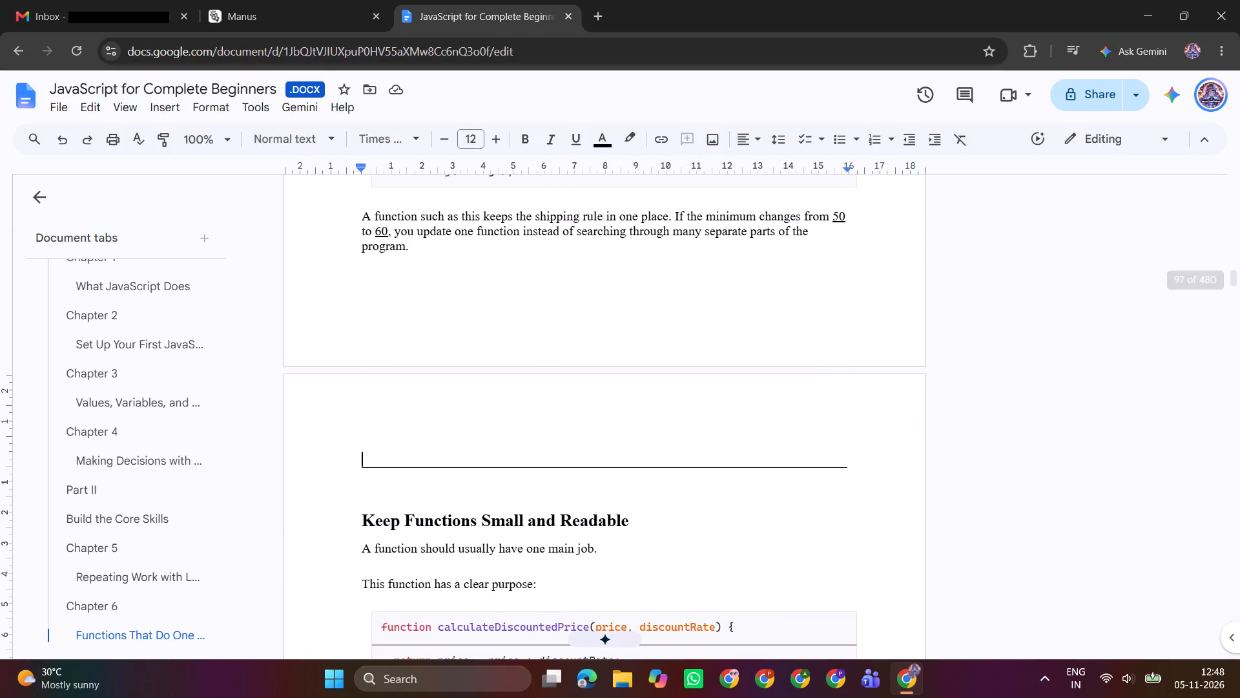
pyautogui.press('Delete')
pyautogui.press('Delete')
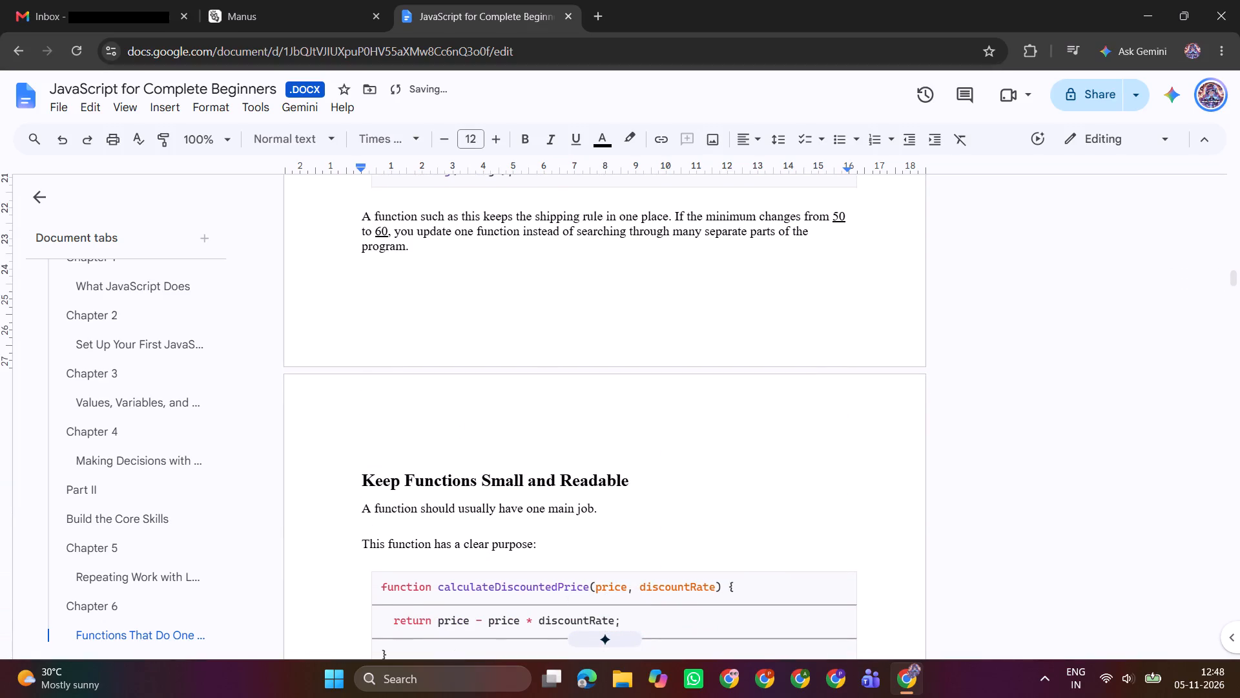
# Delete the divider line and its empty paragraph above the "Avoid Repeated Code" heading.
pyautogui.scroll(-3, 470, 467)
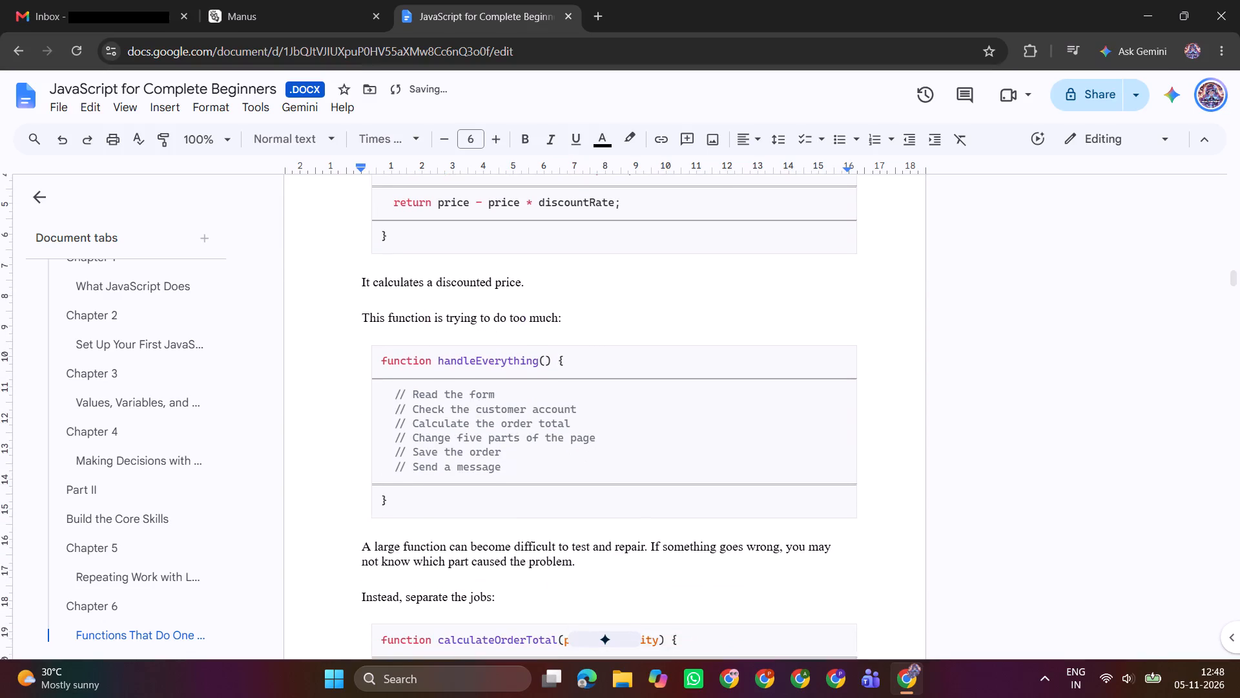
pyautogui.scroll(-3, 486, 533)
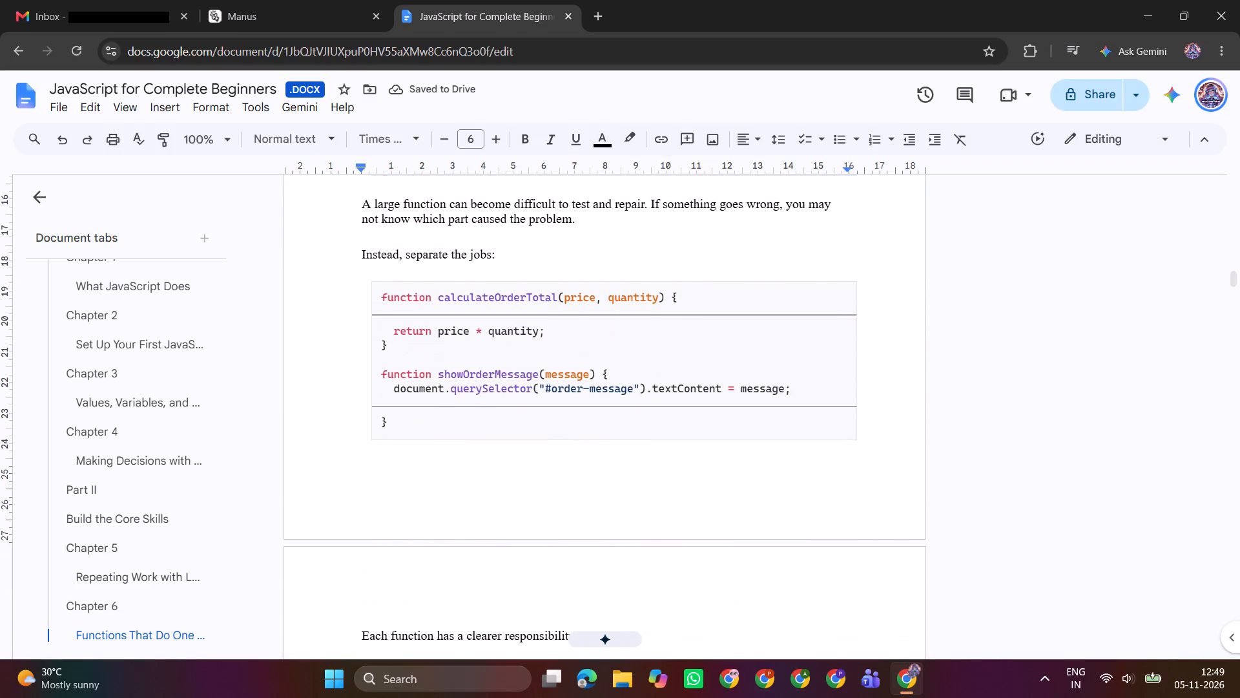
pyautogui.scroll(-2, 486, 533)
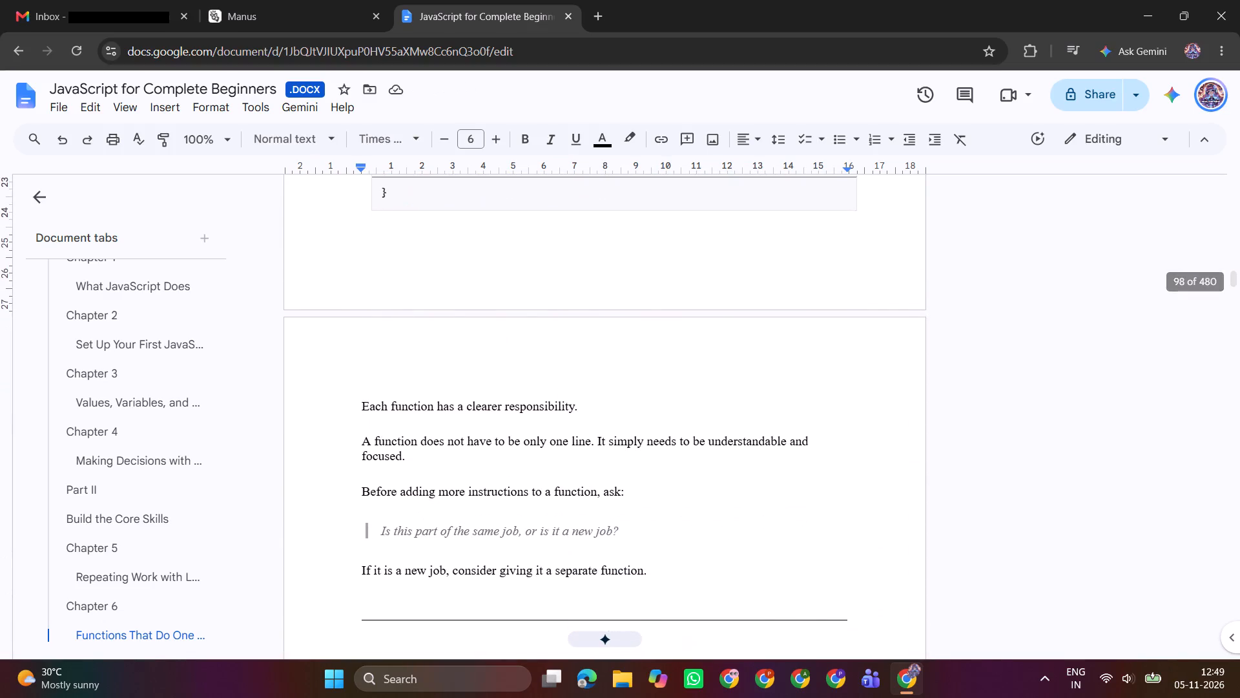
pyautogui.click(449, 609)
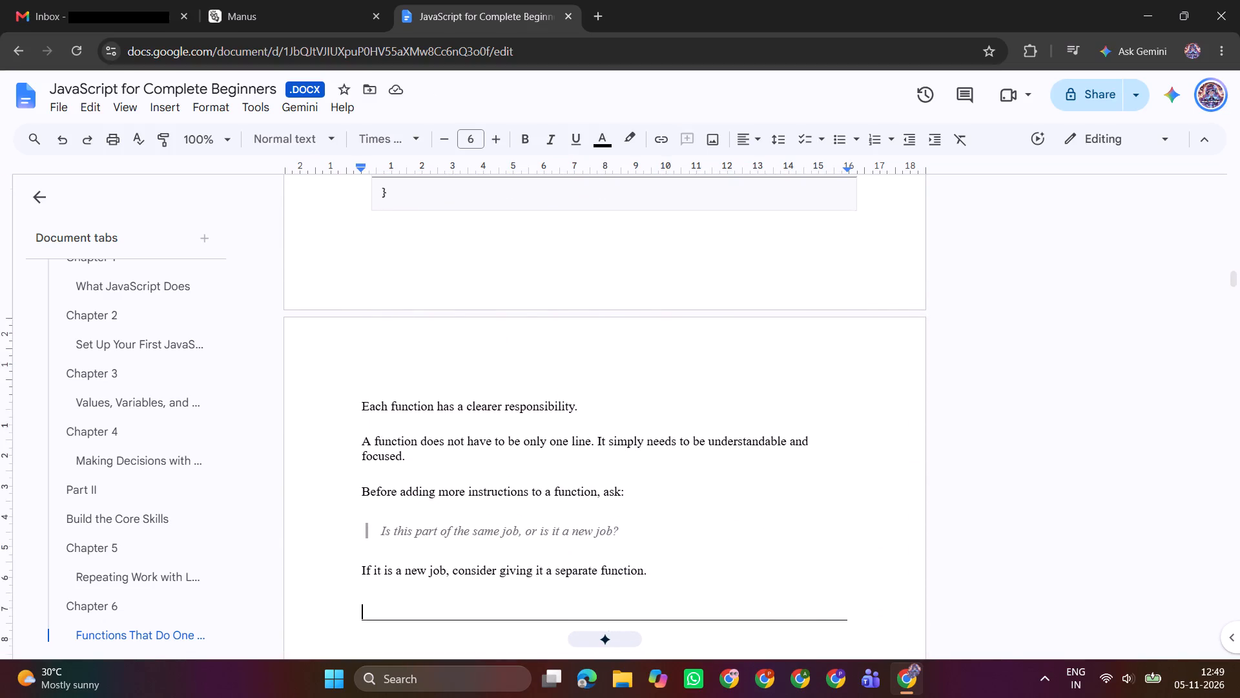
pyautogui.scroll(-1, 449, 609)
pyautogui.doubleClick(451, 546)
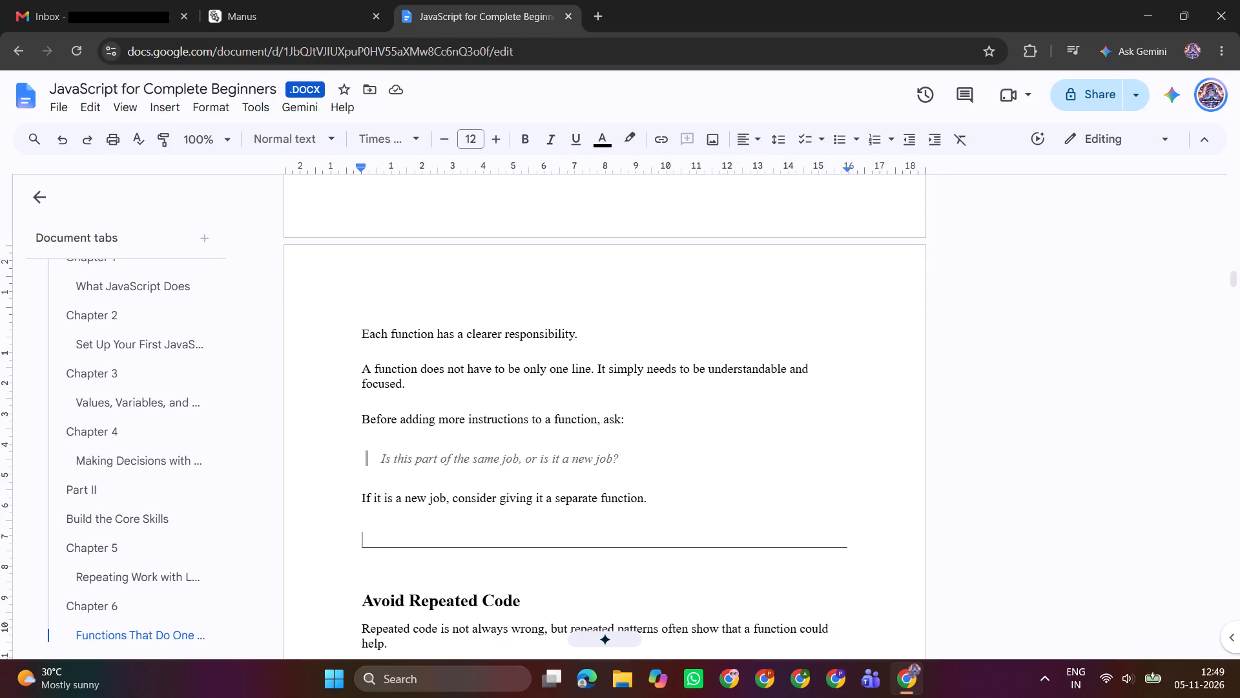
pyautogui.press('Delete')
pyautogui.press('Delete')
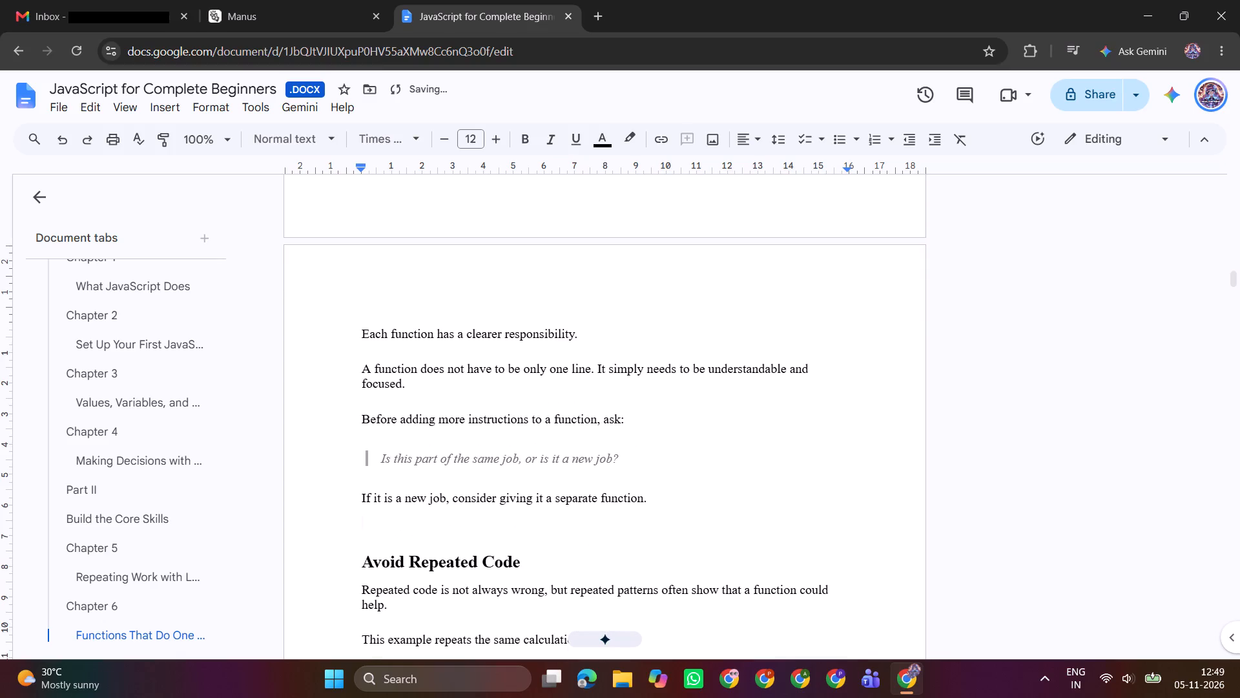
# Delete the divider line and its empty paragraph above the "Function Expressions and Arrow Functions" heading.
pyautogui.scroll(-4, 451, 546)
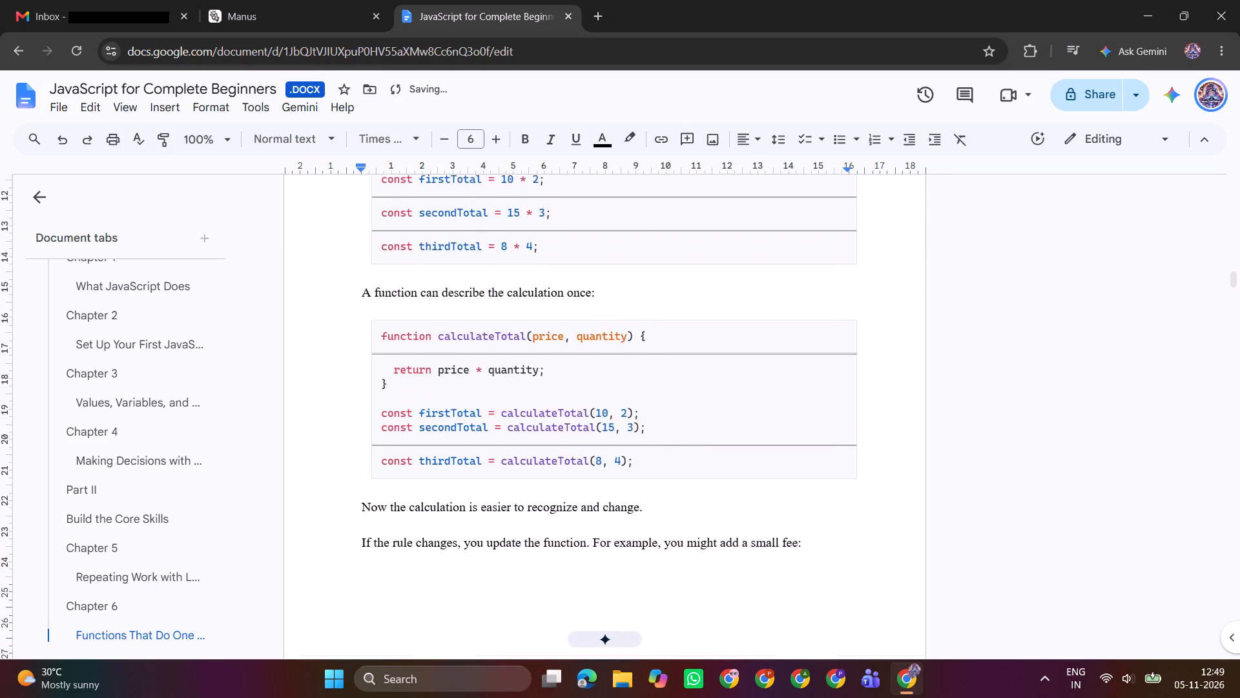
pyautogui.scroll(-4, 452, 544)
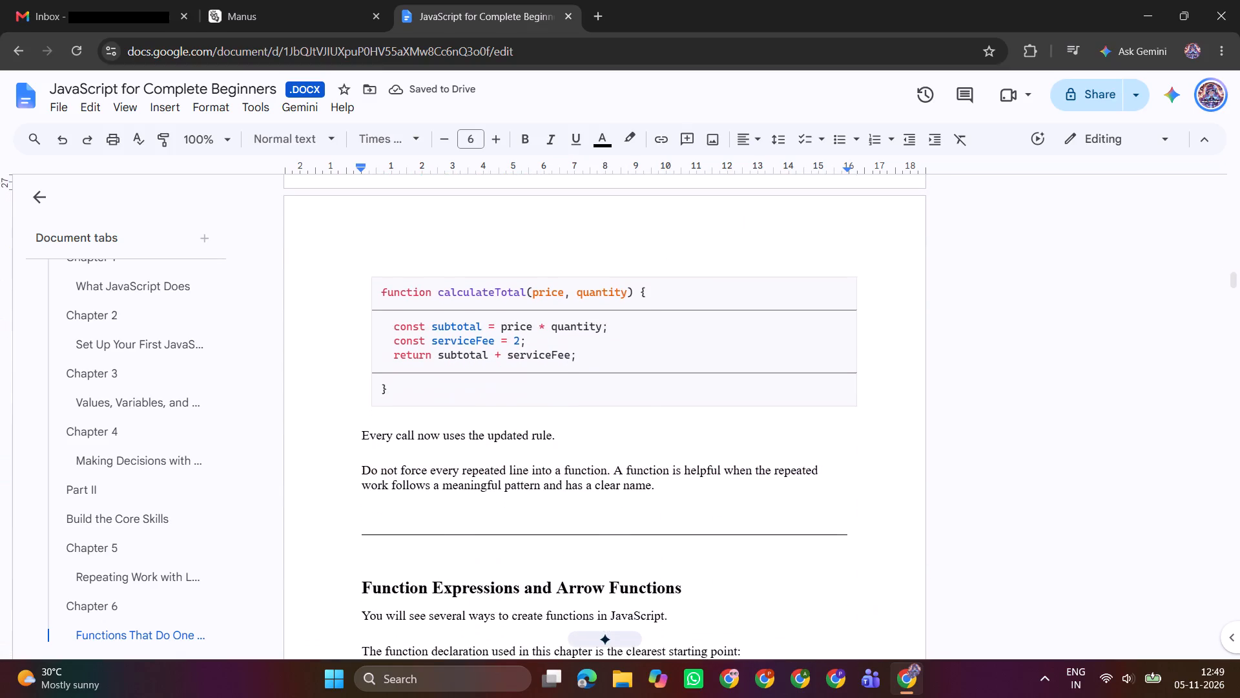
pyautogui.tripleClick(453, 526)
pyautogui.press('Delete')
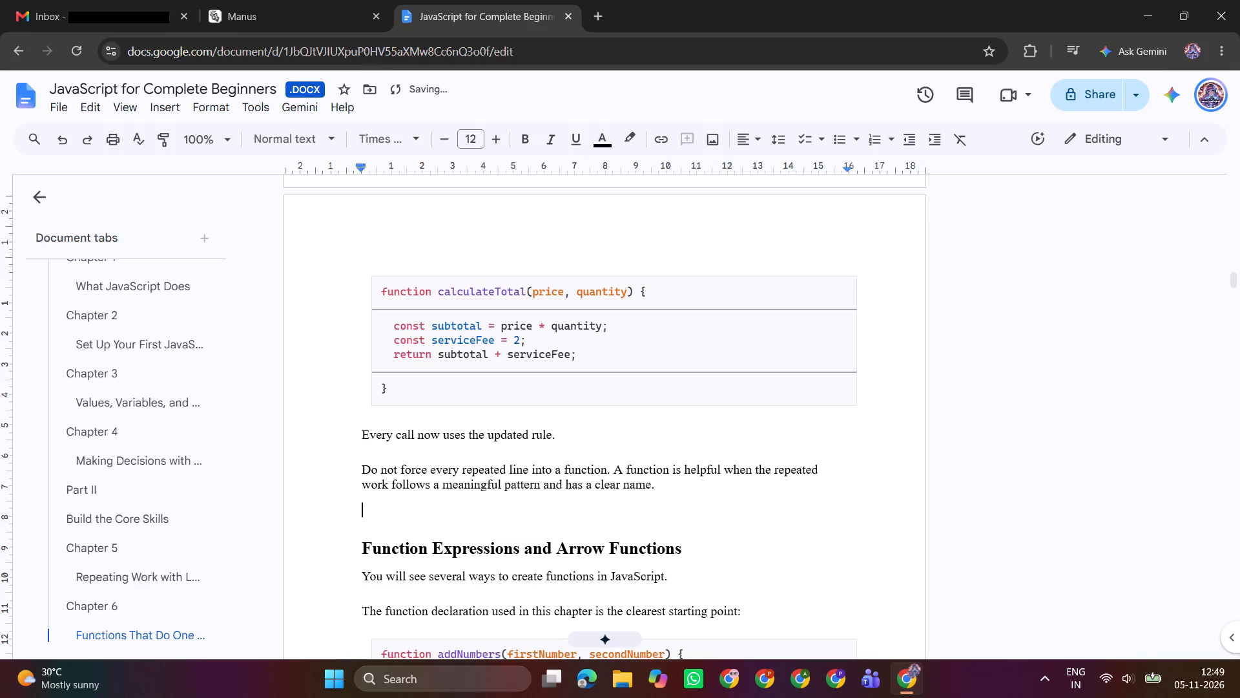
pyautogui.press('Delete')
# Delete the divider line and its empty paragraph above the "Practice: Build a Price Calculator with Functions" heading.
pyautogui.scroll(-3, 453, 526)
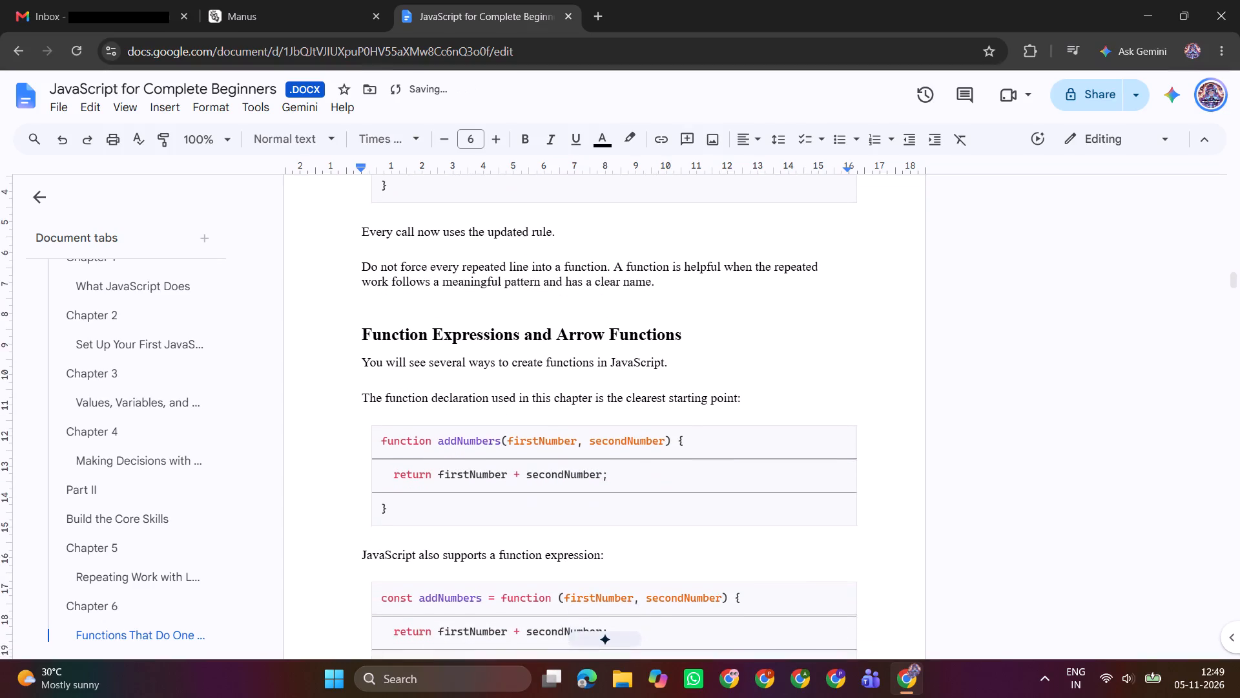
pyautogui.scroll(-4, 453, 526)
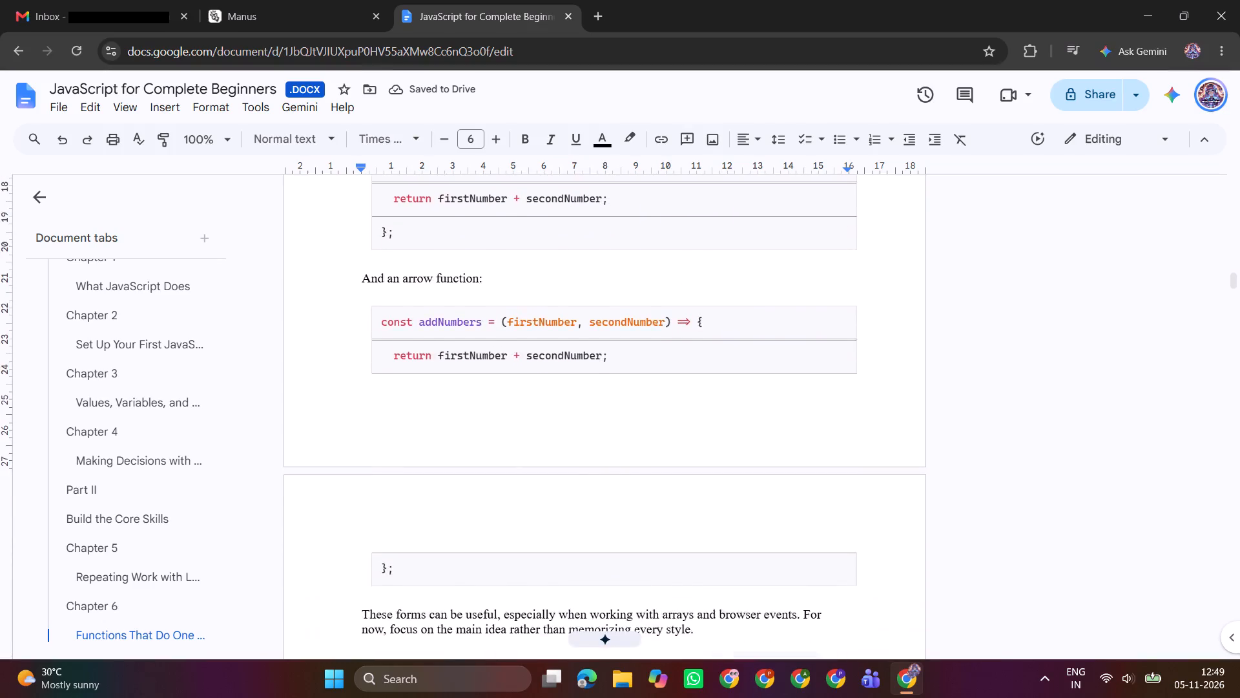
pyautogui.scroll(-1, 453, 526)
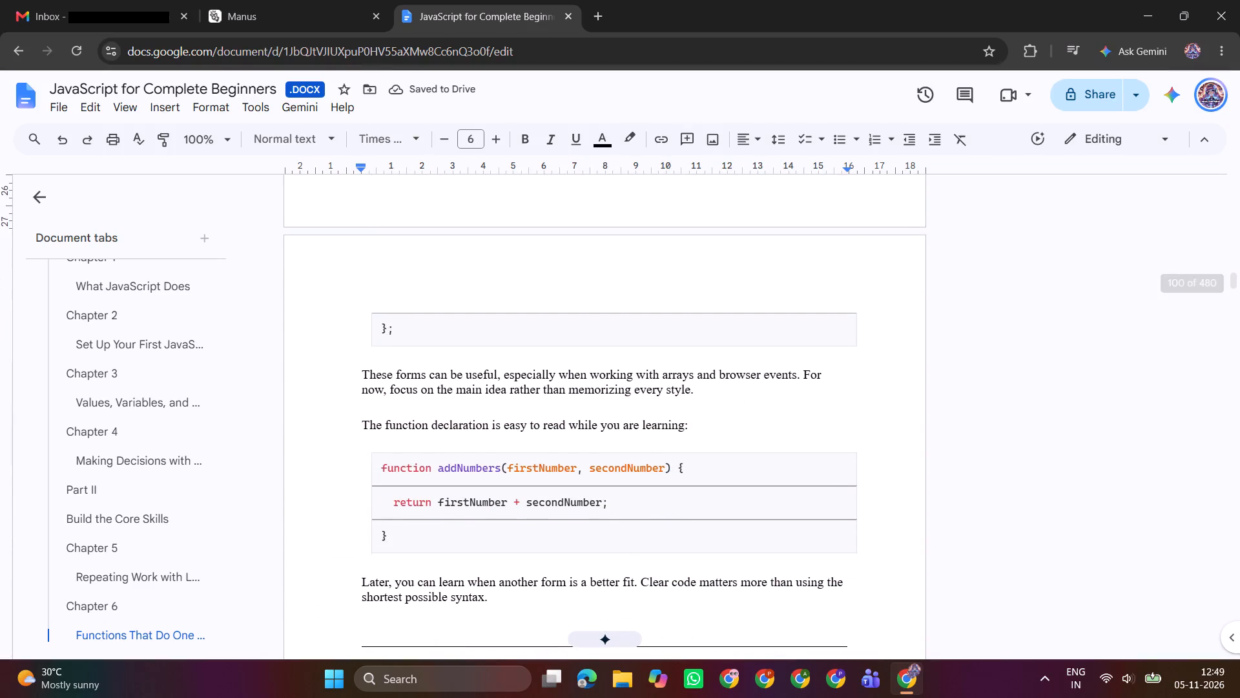
pyautogui.scroll(-1, 467, 483)
pyautogui.click(464, 481)
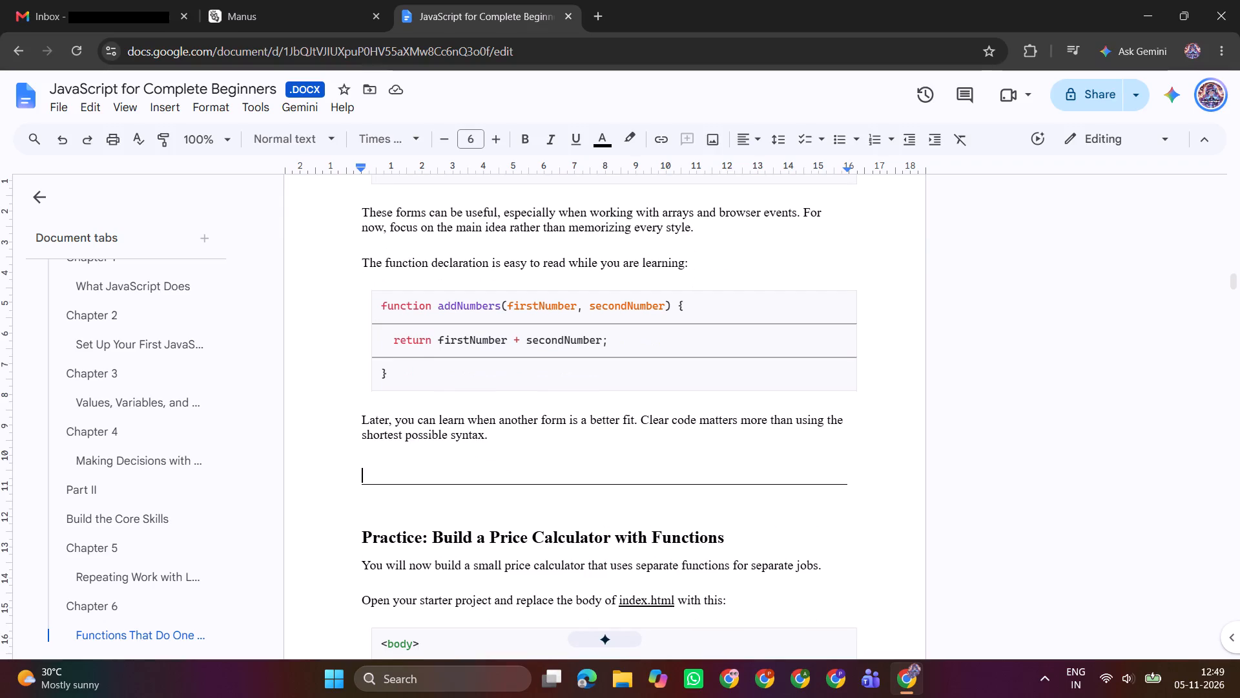
pyautogui.press('Delete')
pyautogui.press('Delete')
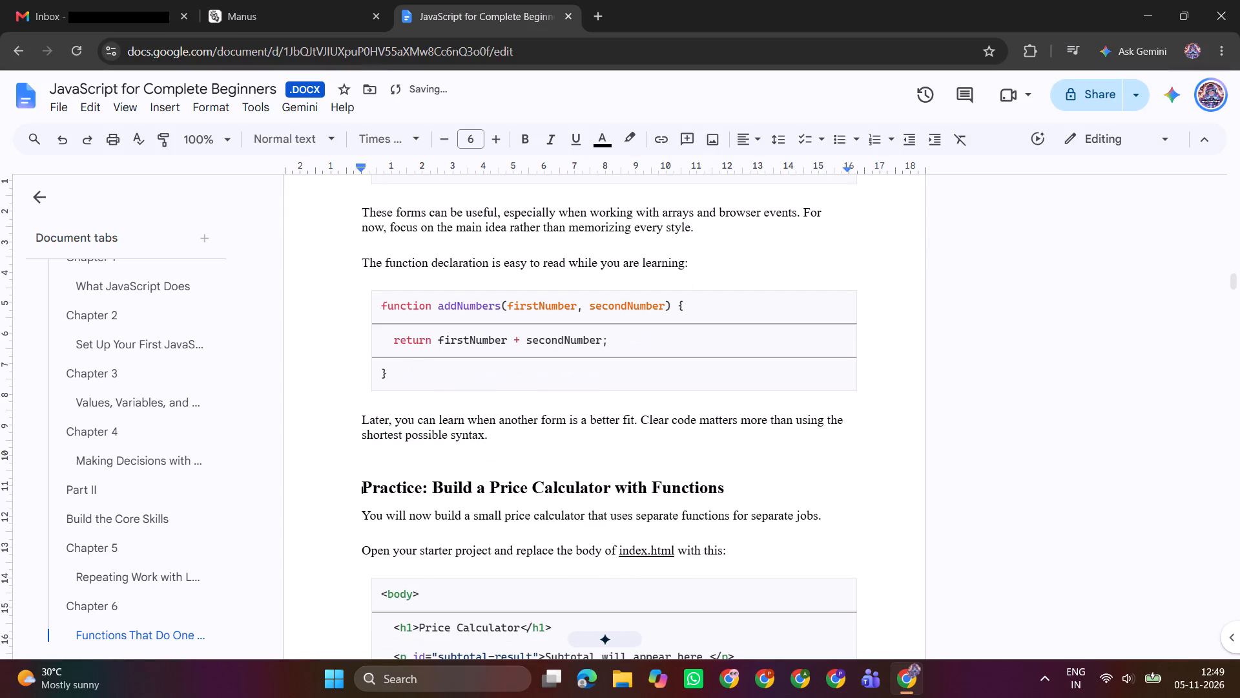
# Check the proofreading suggestion for the underlined word "Discount" in the Price Calculator HTML code.
pyautogui.scroll(-2, 464, 481)
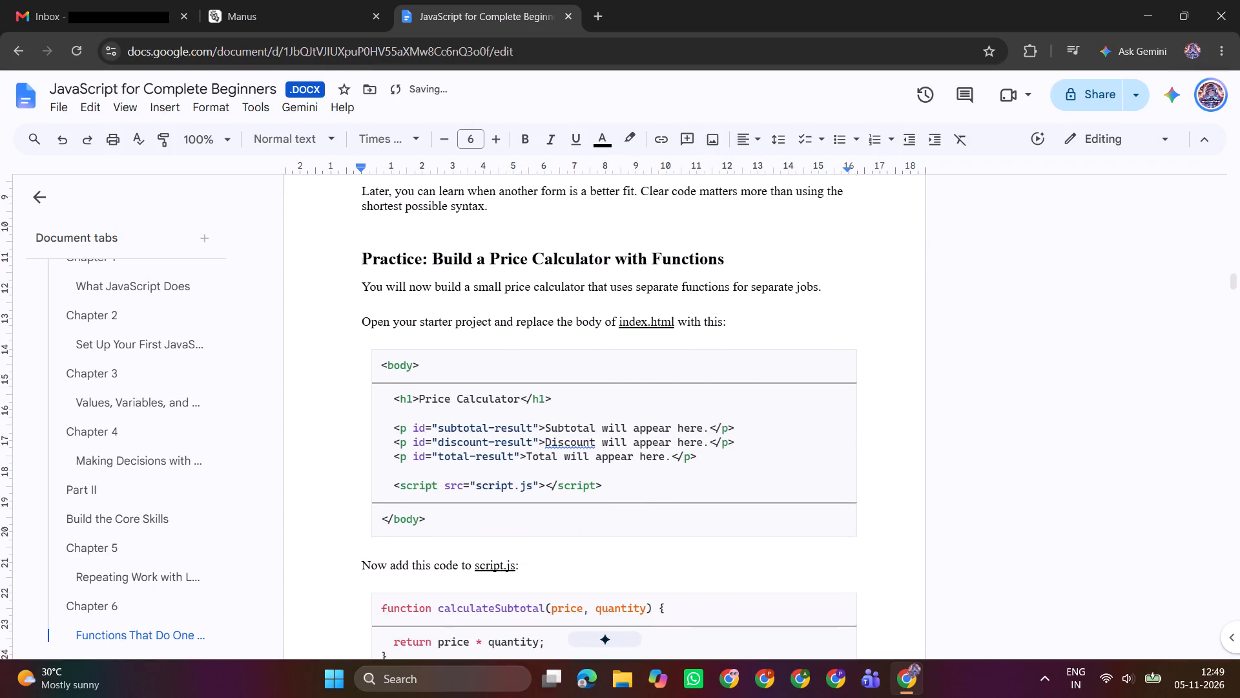
pyautogui.click(573, 430)
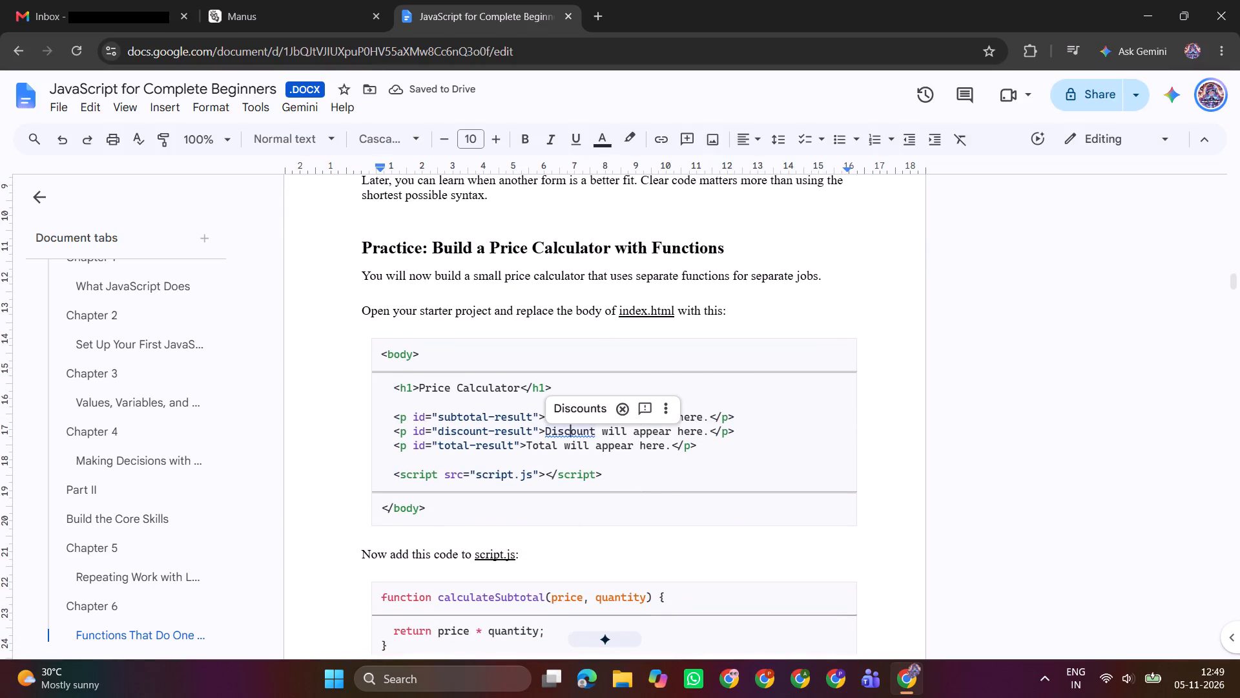
pyautogui.click(616, 461)
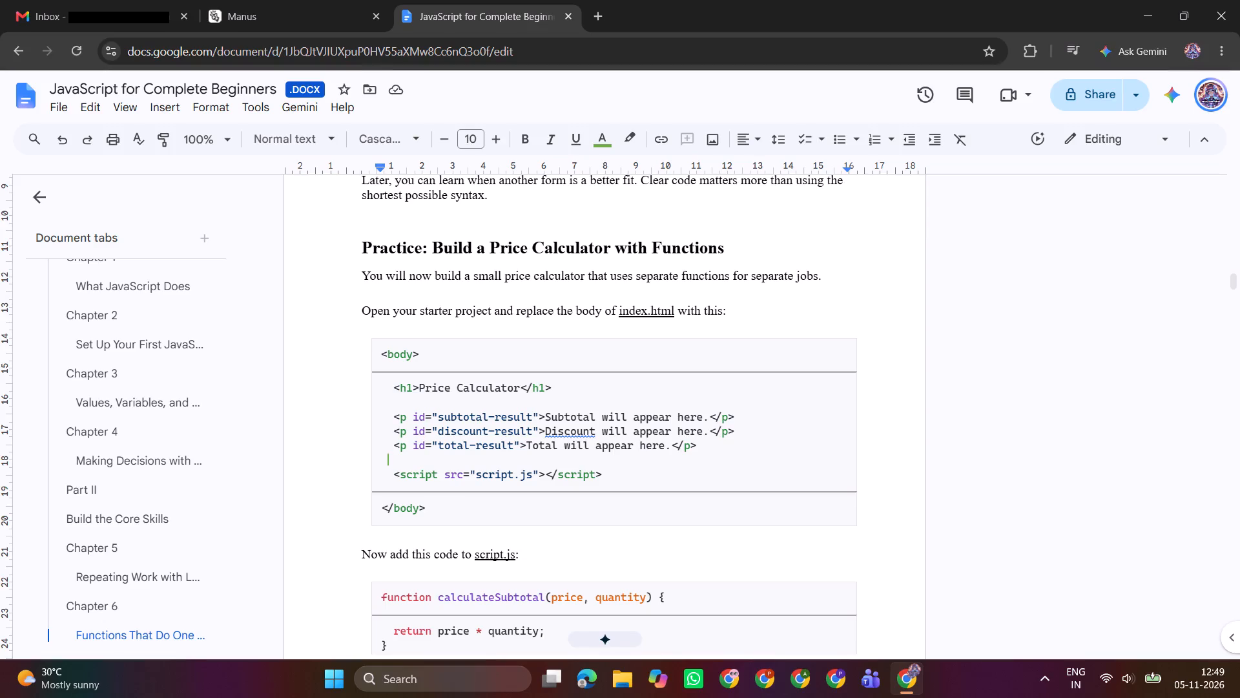
# Review the price calculator practice and check the spelling suggestion for "(finalTotal" in the calculateShipping function.
pyautogui.scroll(-3, 616, 461)
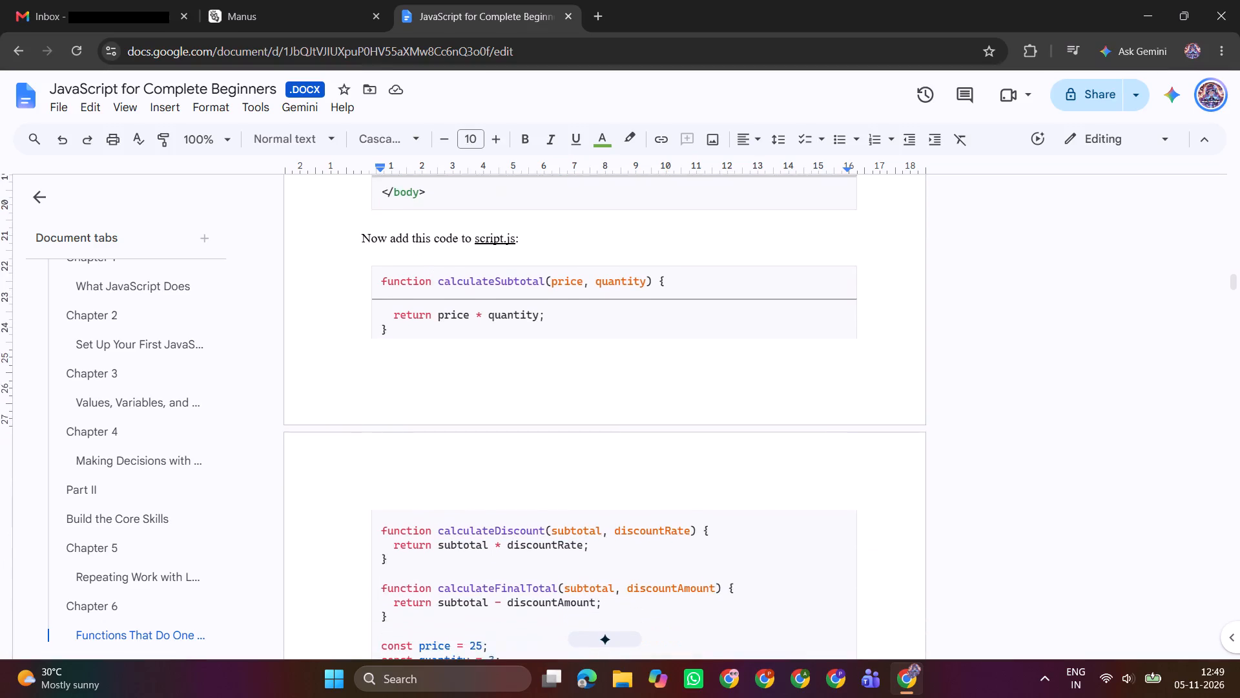
pyautogui.scroll(-2, 616, 461)
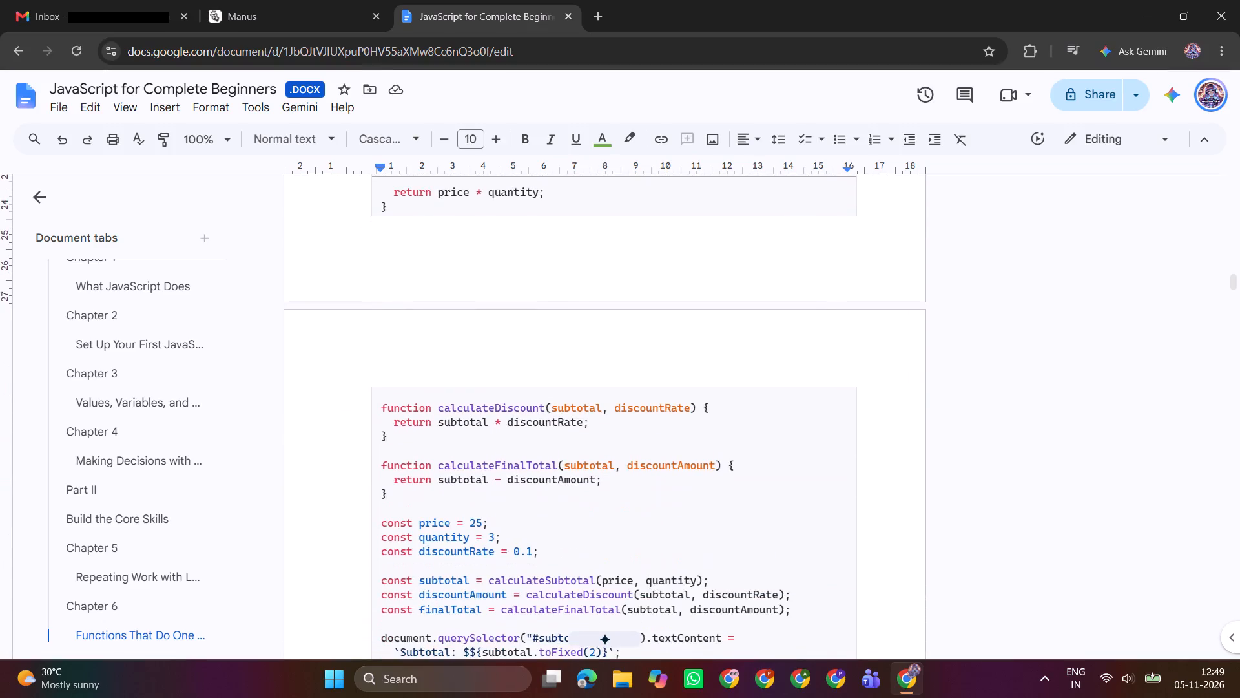
pyautogui.scroll(-2, 616, 461)
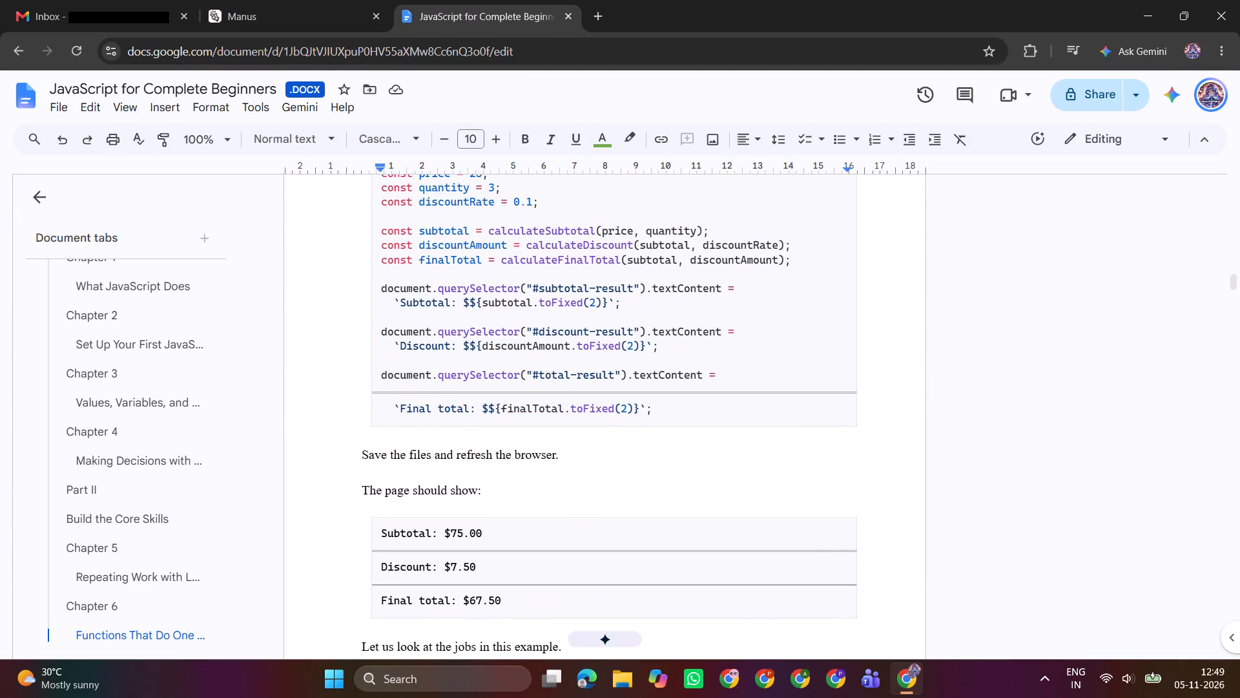
pyautogui.scroll(-2, 616, 461)
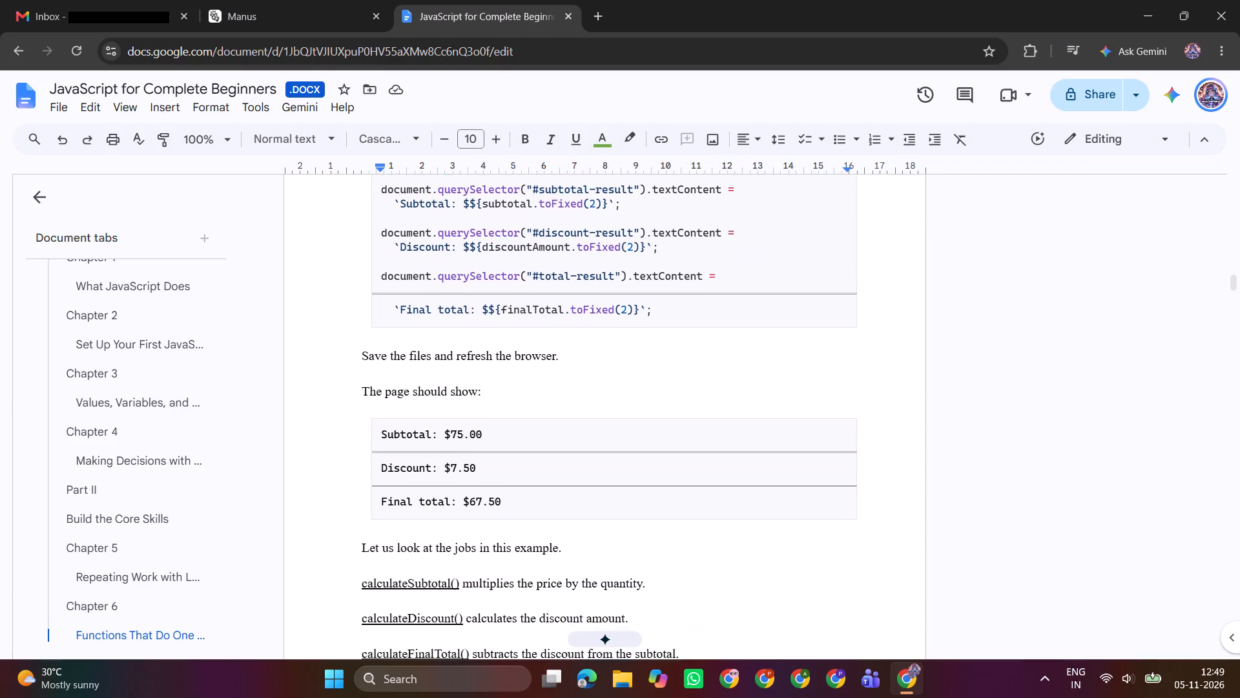
pyautogui.scroll(-2, 616, 461)
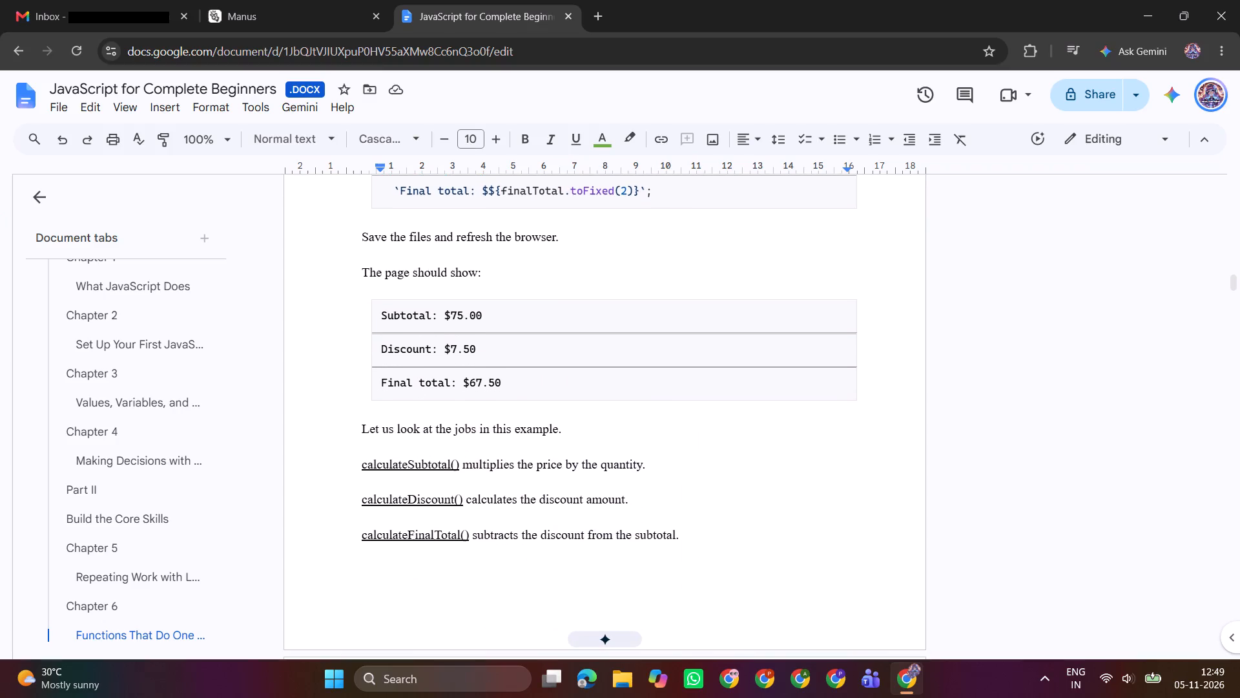
pyautogui.scroll(-3, 616, 461)
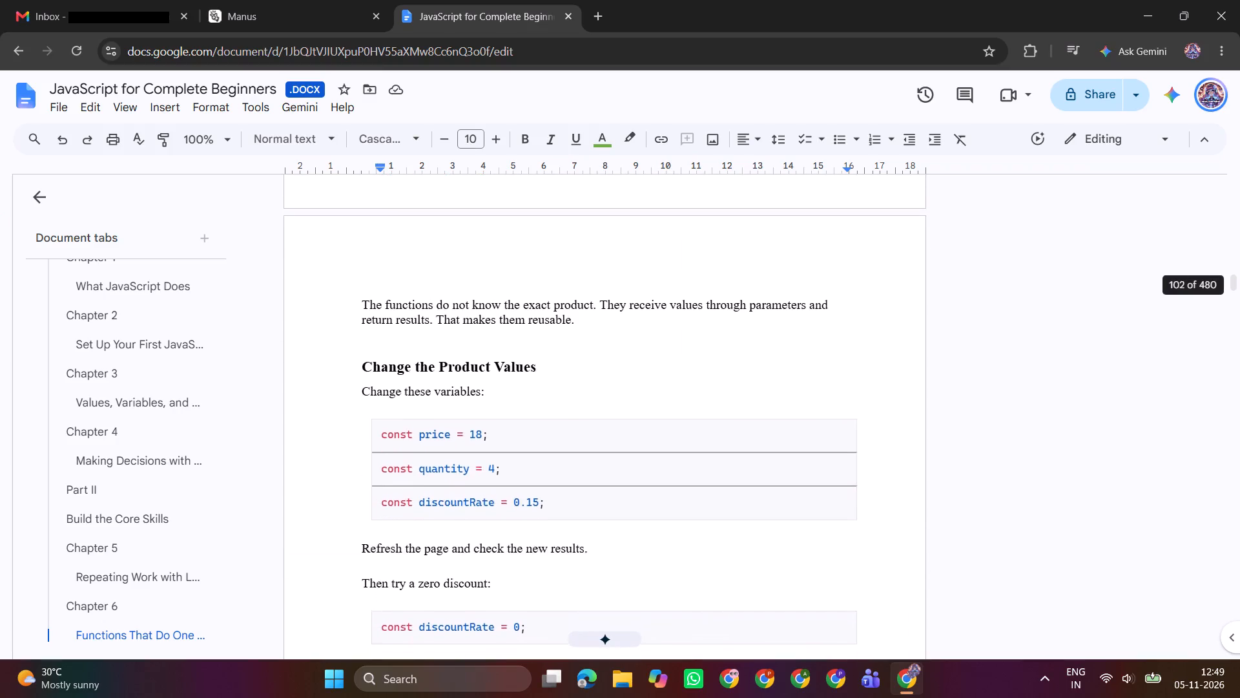
pyautogui.scroll(-3, 616, 461)
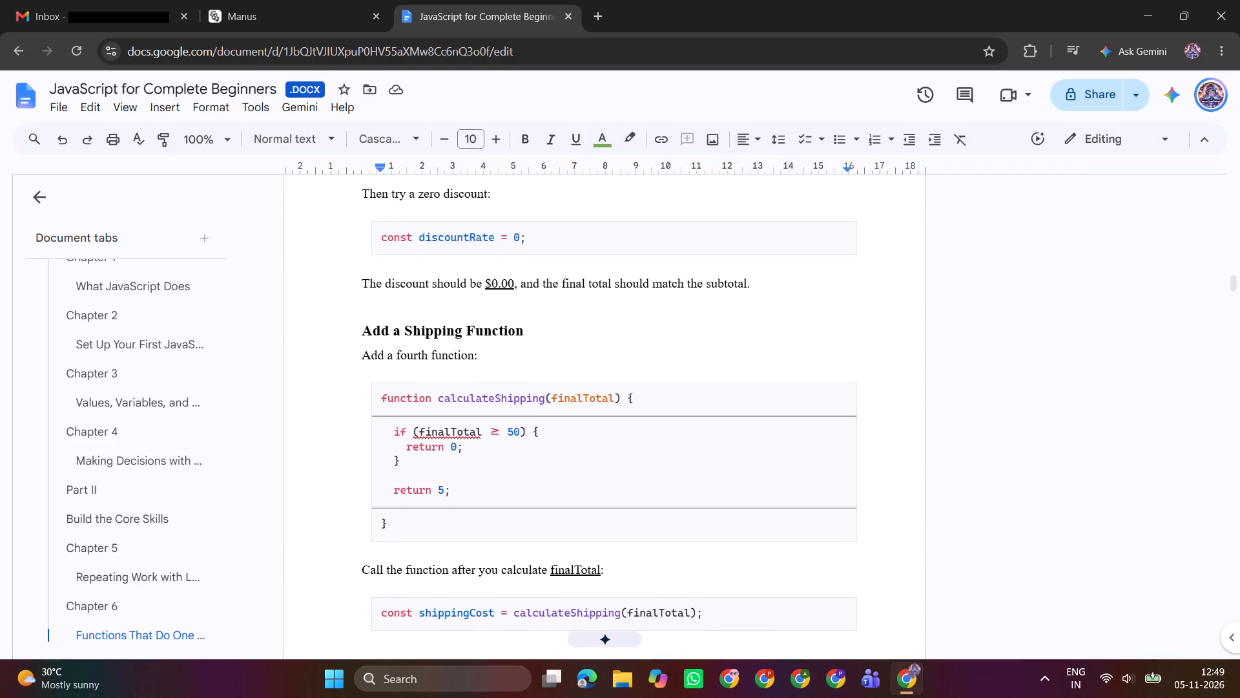
pyautogui.scroll(-1, 616, 461)
pyautogui.click(457, 403)
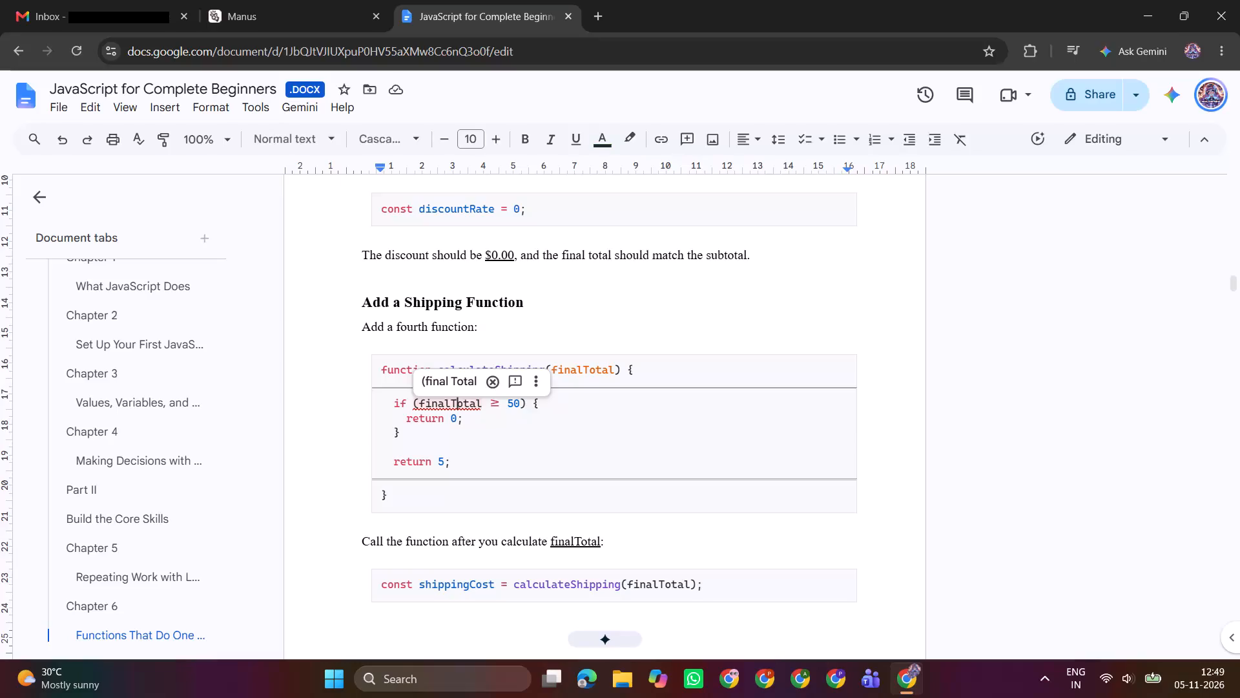
pyautogui.click(561, 416)
# Check the proofreading suggestion for the underlined word "Amount" in the amount-result paragraph code.
pyautogui.scroll(-1, 561, 416)
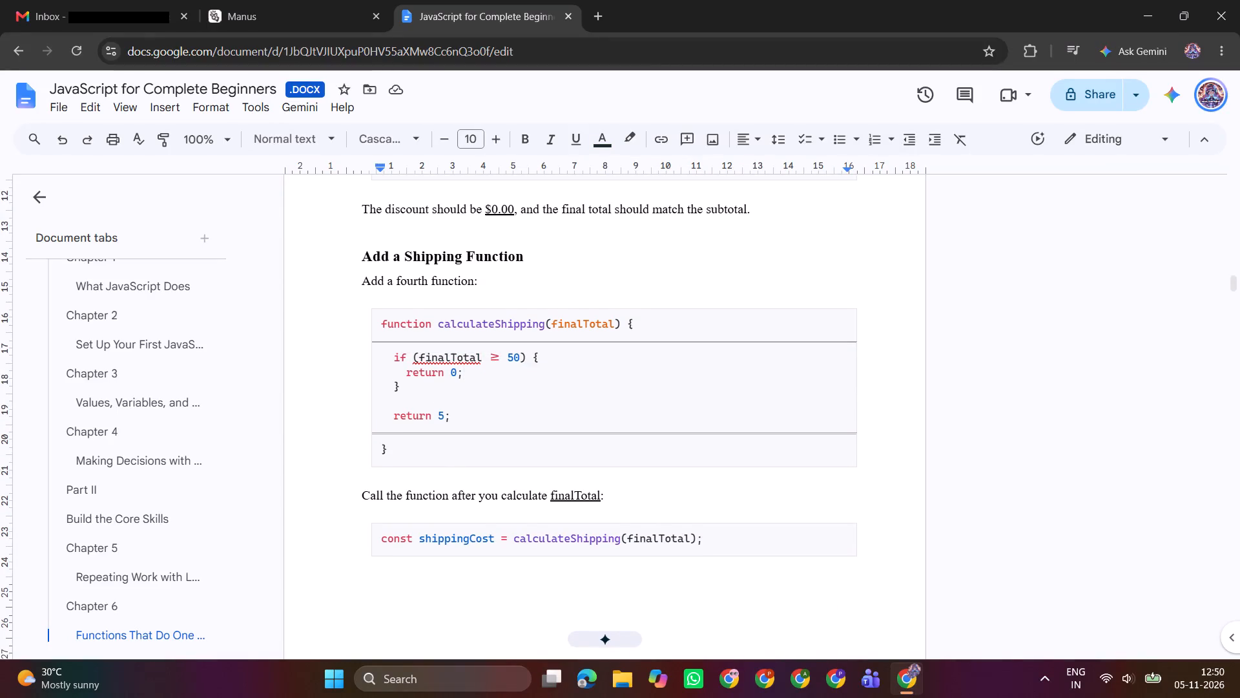
pyautogui.scroll(-2, 561, 416)
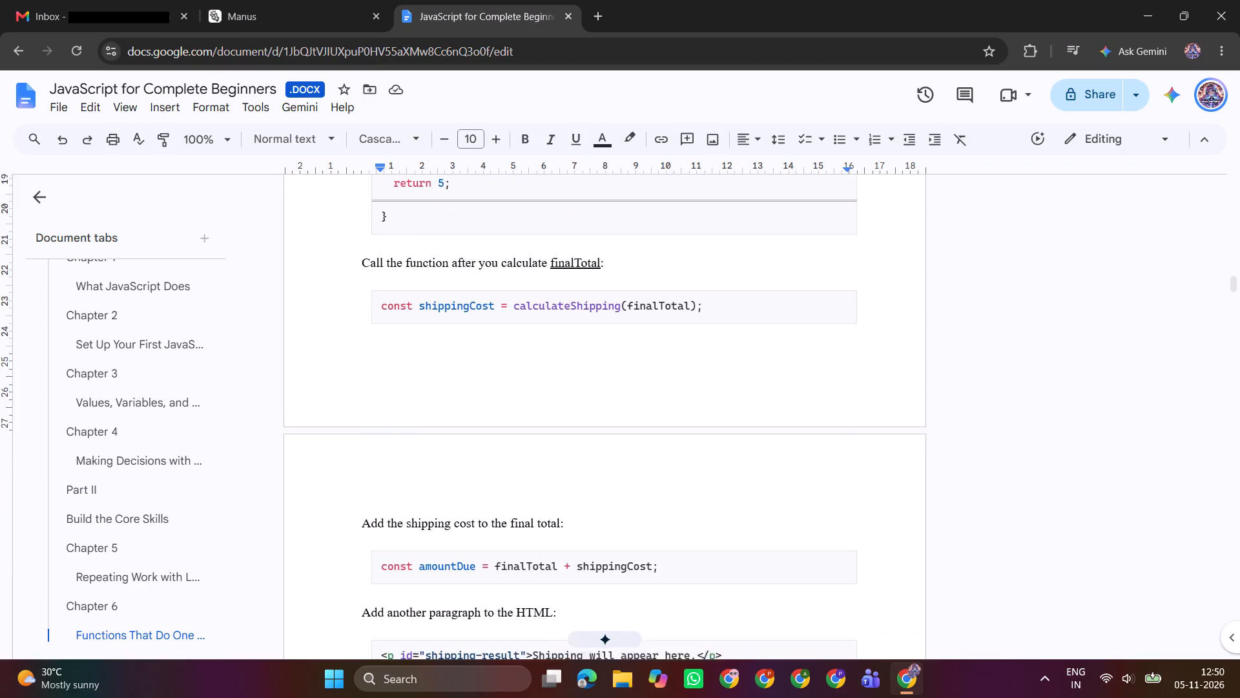
pyautogui.scroll(-1, 561, 416)
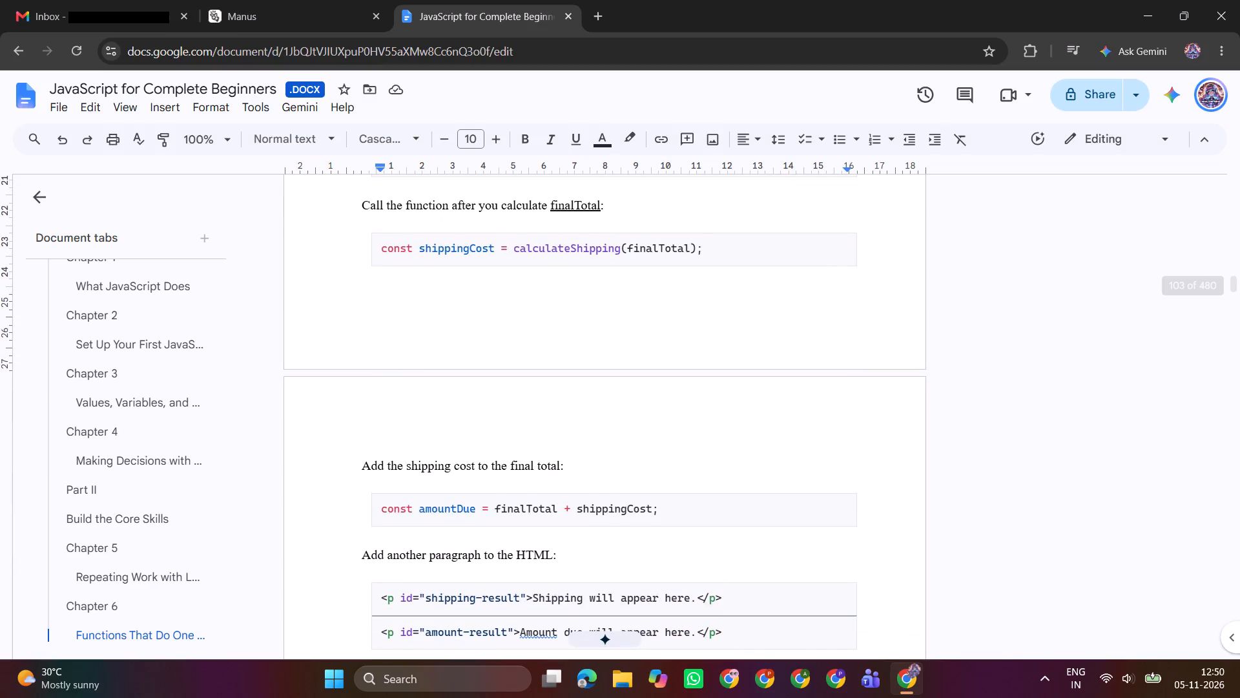
pyautogui.scroll(-1, 561, 416)
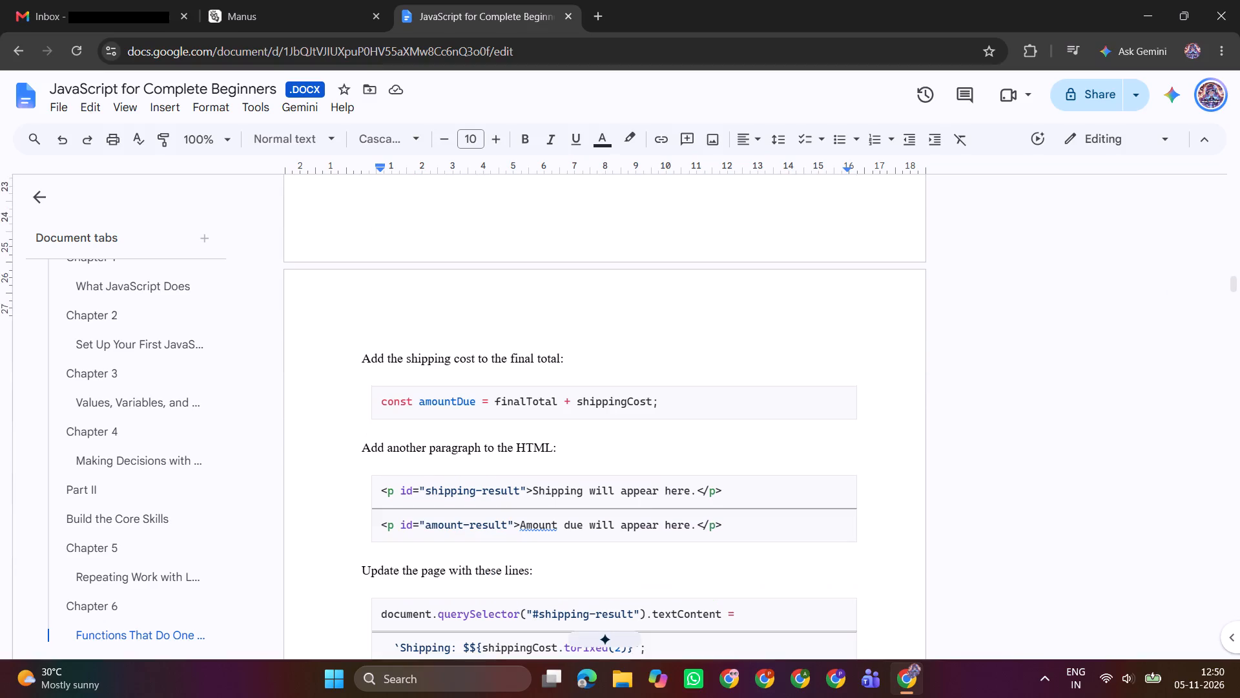
pyautogui.scroll(-1, 561, 416)
pyautogui.click(544, 472)
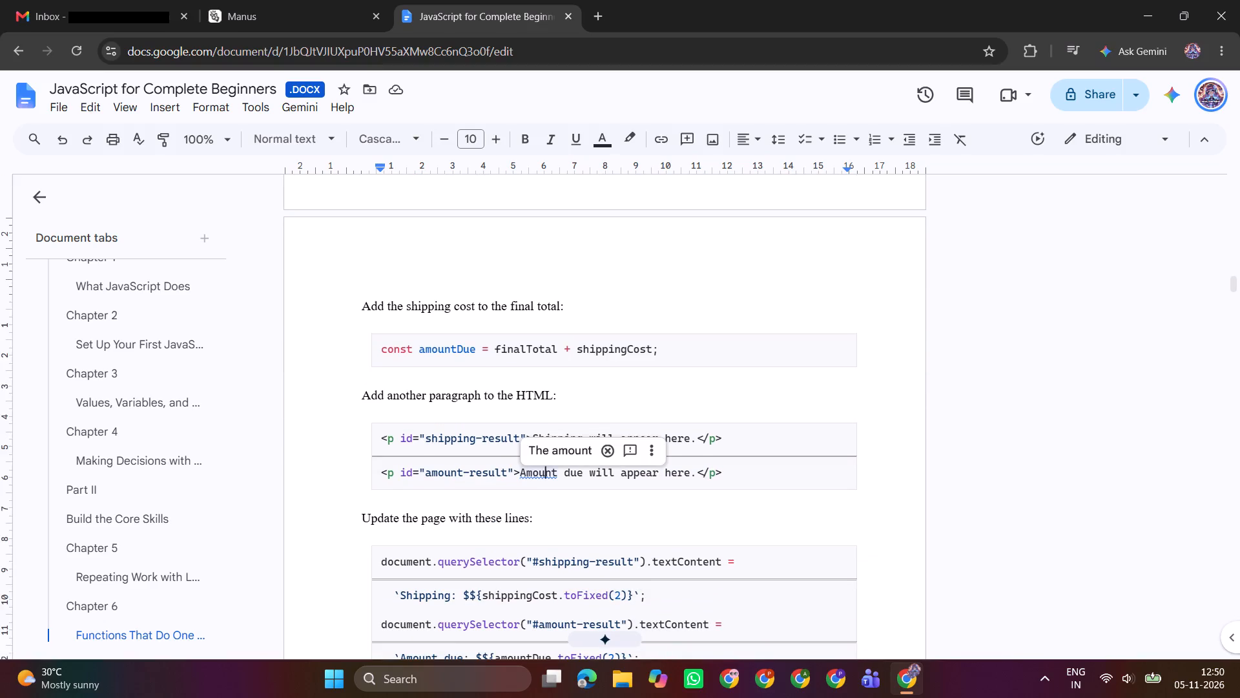
pyautogui.click(563, 505)
# Delete the divider line and its empty paragraph above the Chapter 6 "Chapter Checkpoint" heading.
pyautogui.scroll(-2, 563, 505)
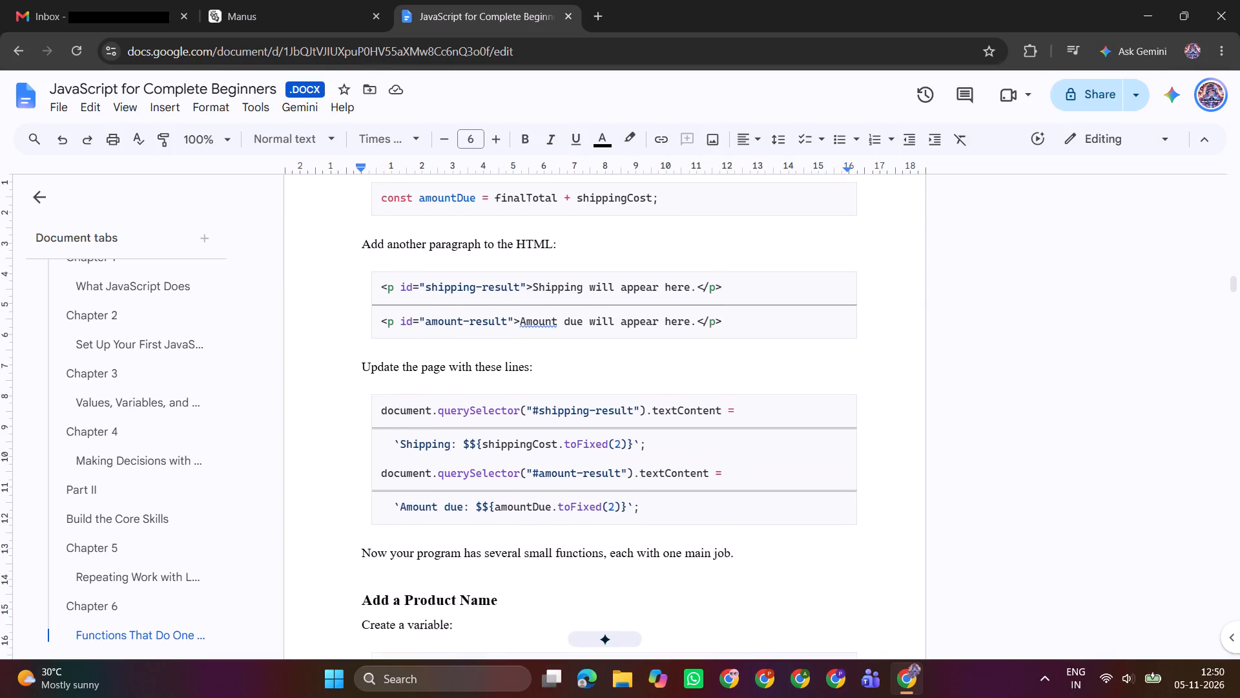
pyautogui.scroll(-1, 563, 505)
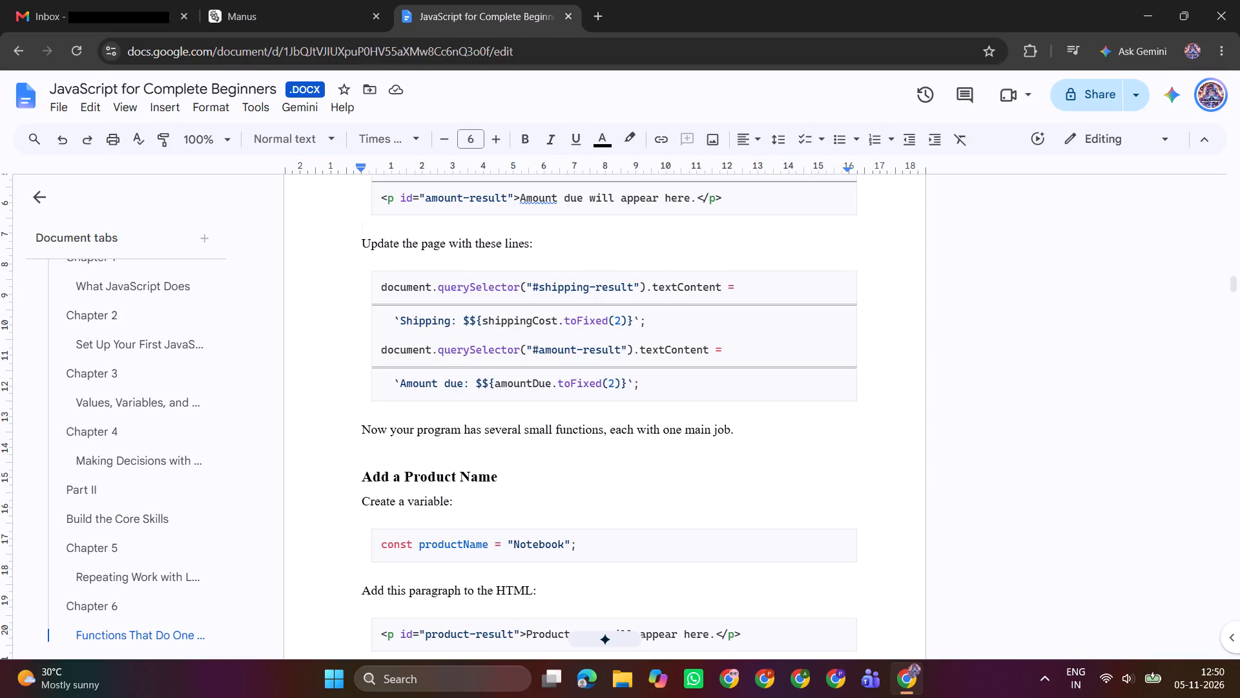
pyautogui.scroll(-3, 563, 505)
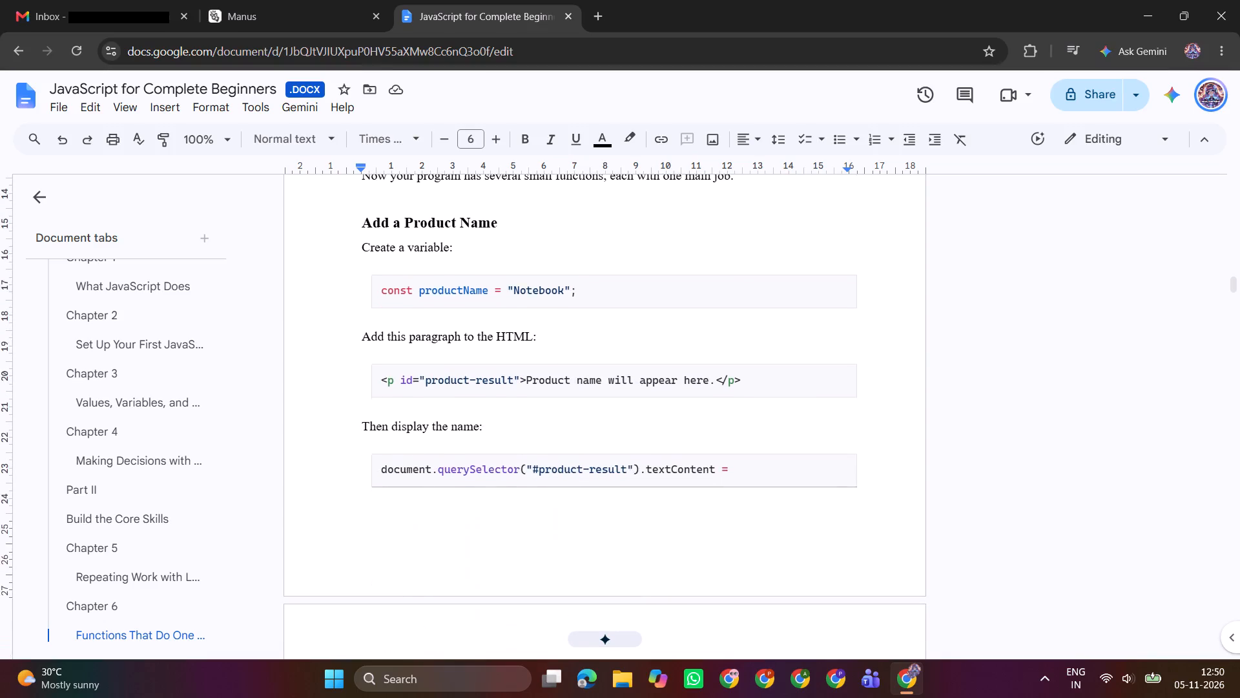
pyautogui.scroll(-5, 563, 505)
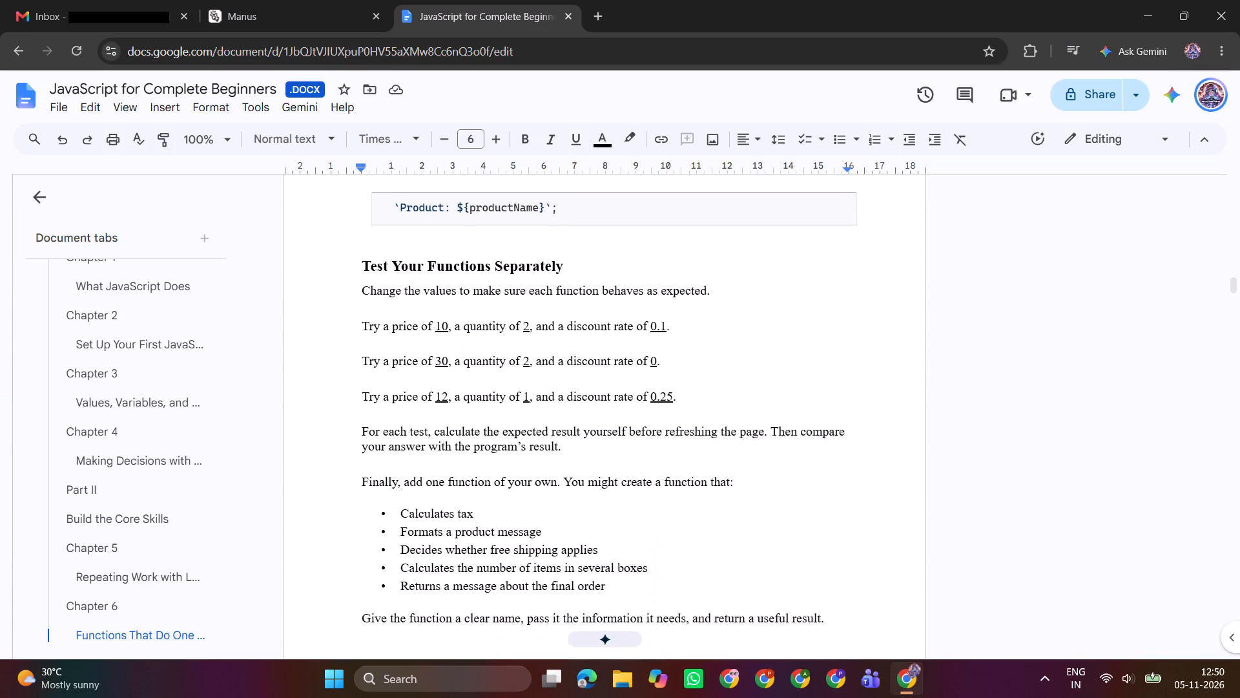
pyautogui.scroll(-1, 563, 505)
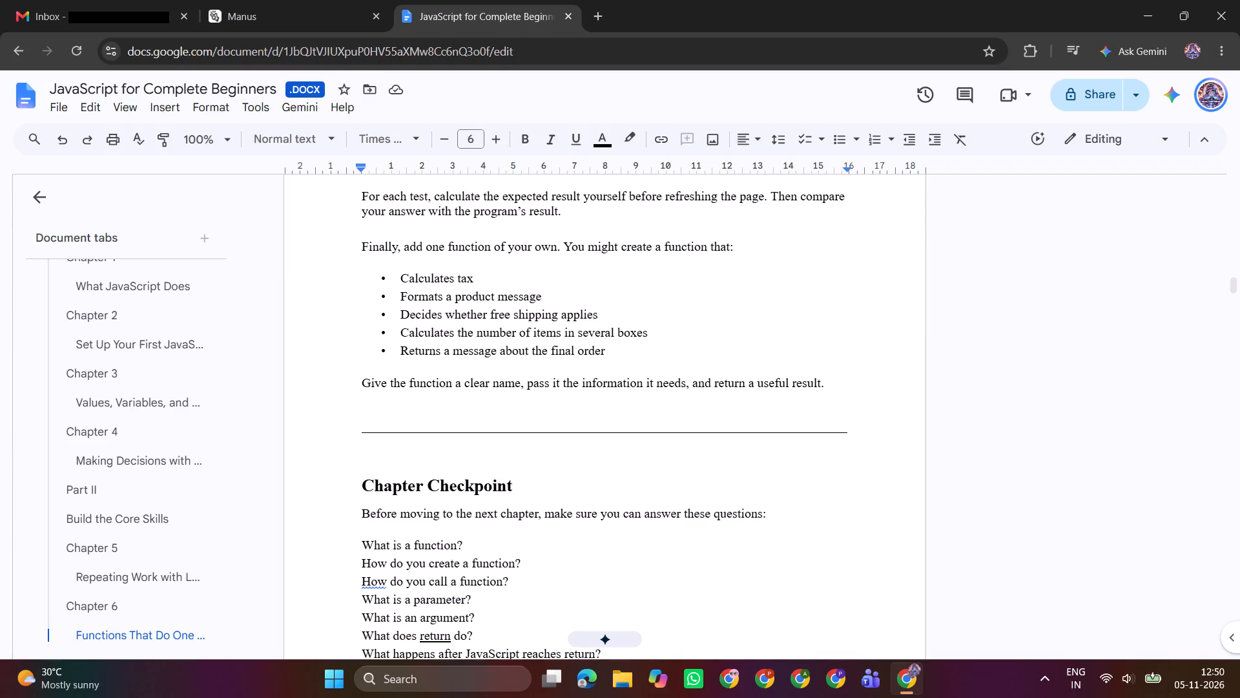
pyautogui.tripleClick(535, 433)
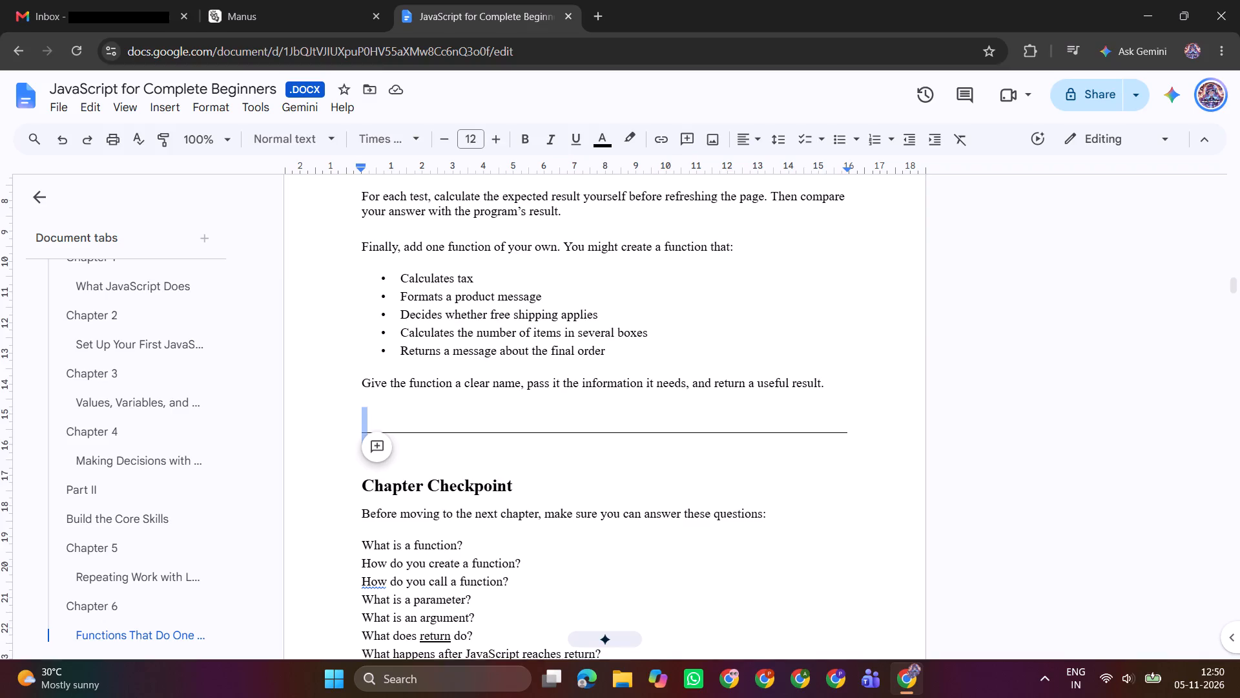
pyautogui.press('Delete')
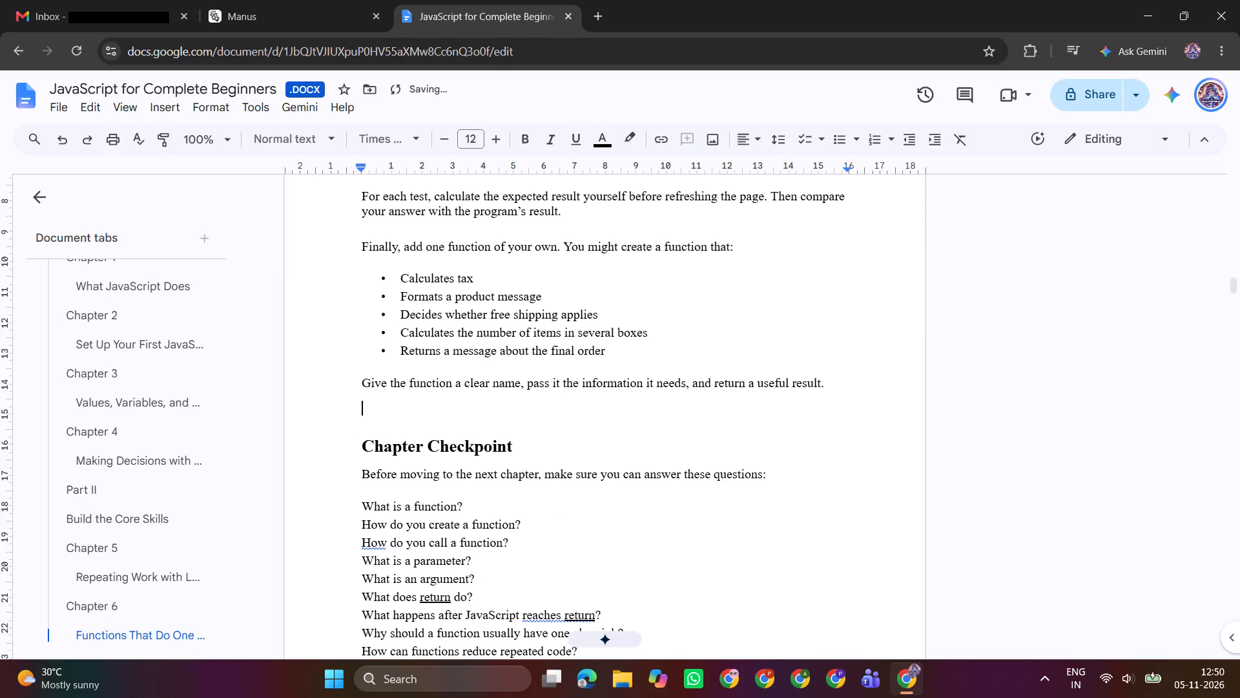
pyautogui.press('Delete')
# Accept the suggested word "What" in place of "How" in the checkpoint question "How do you call a function?".
pyautogui.scroll(-1, 535, 433)
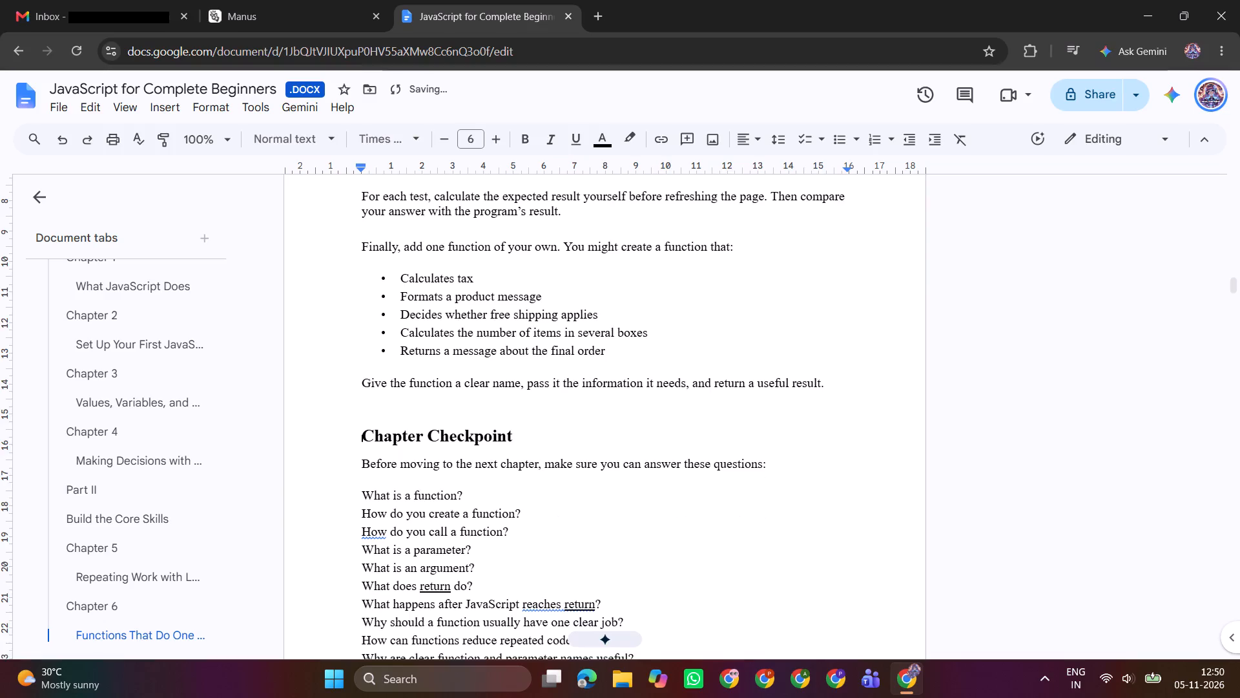
pyautogui.scroll(-1, 535, 433)
pyautogui.click(368, 441)
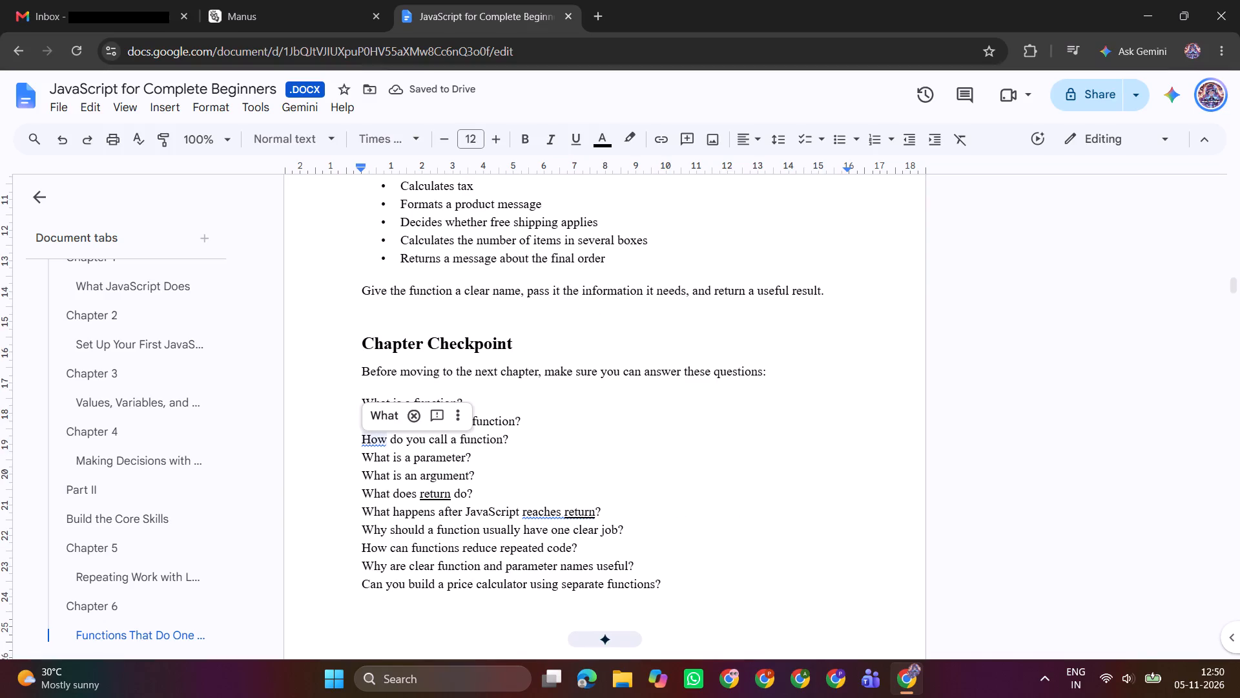
pyautogui.click(454, 479)
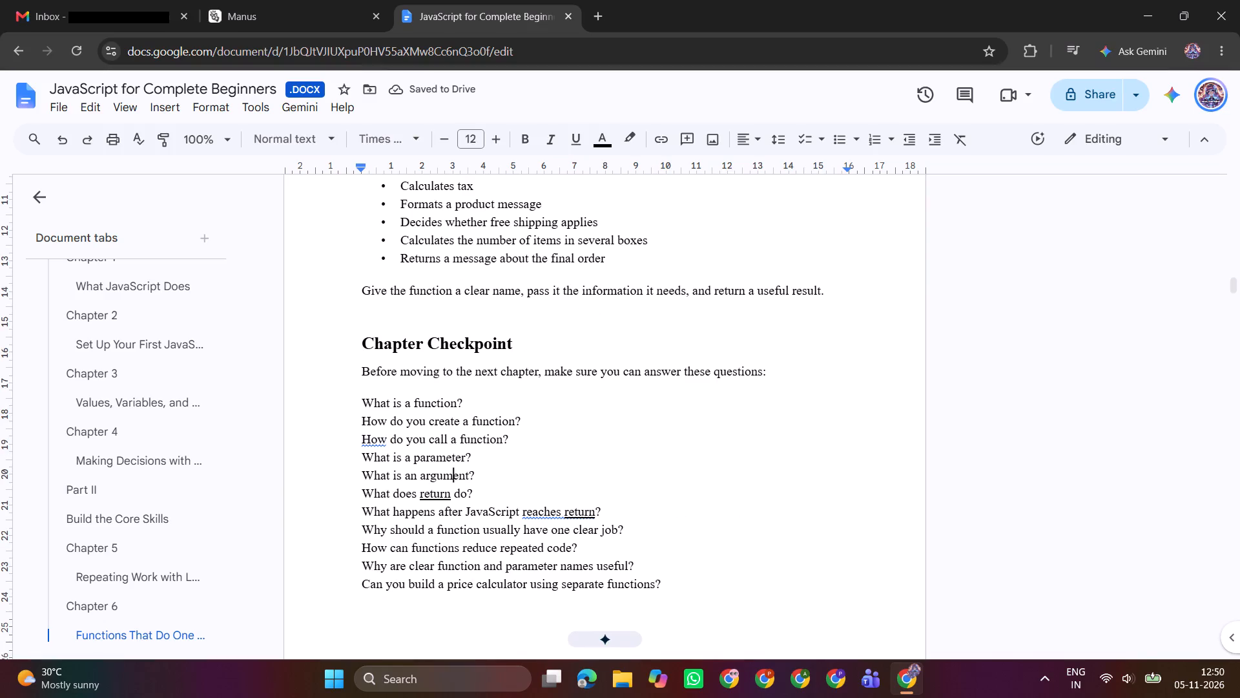
pyautogui.click(366, 441)
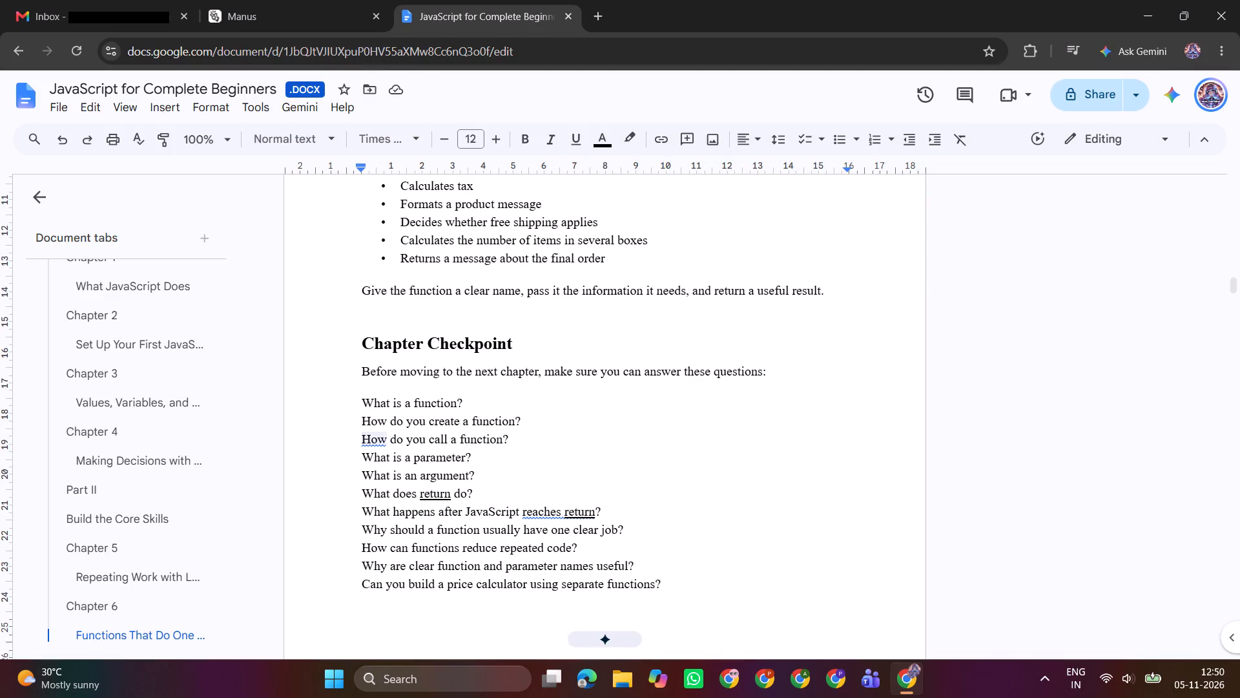
pyautogui.click(373, 442)
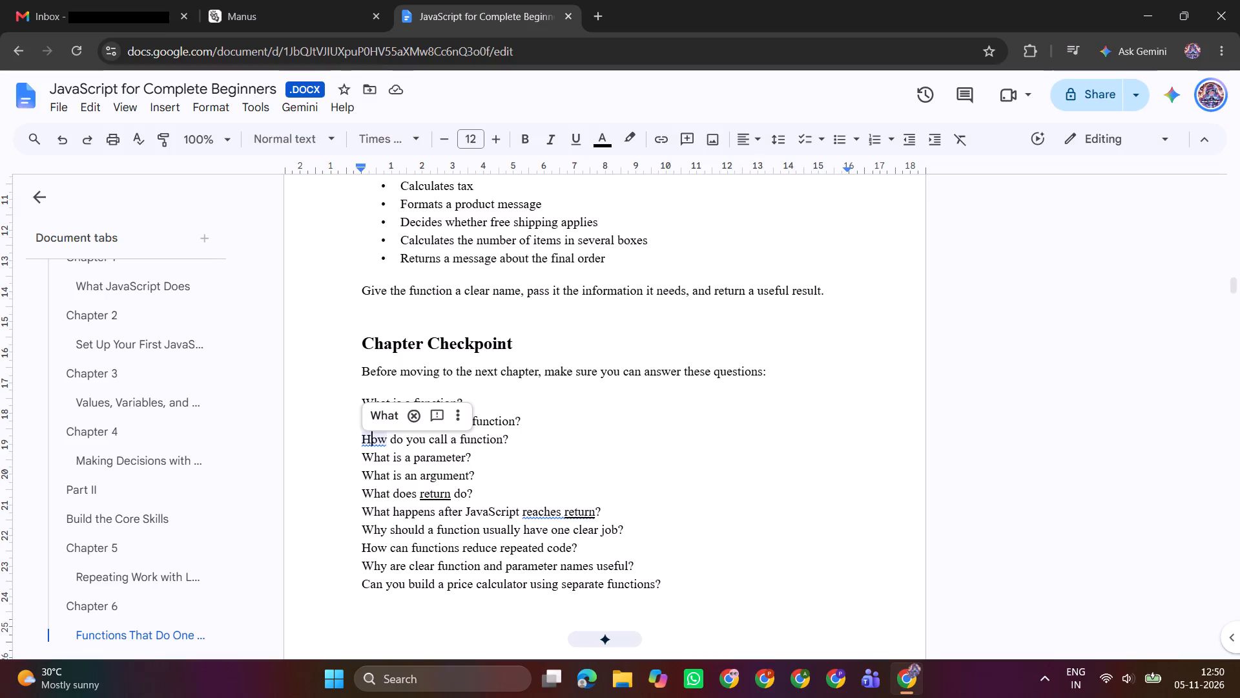
pyautogui.click(382, 415)
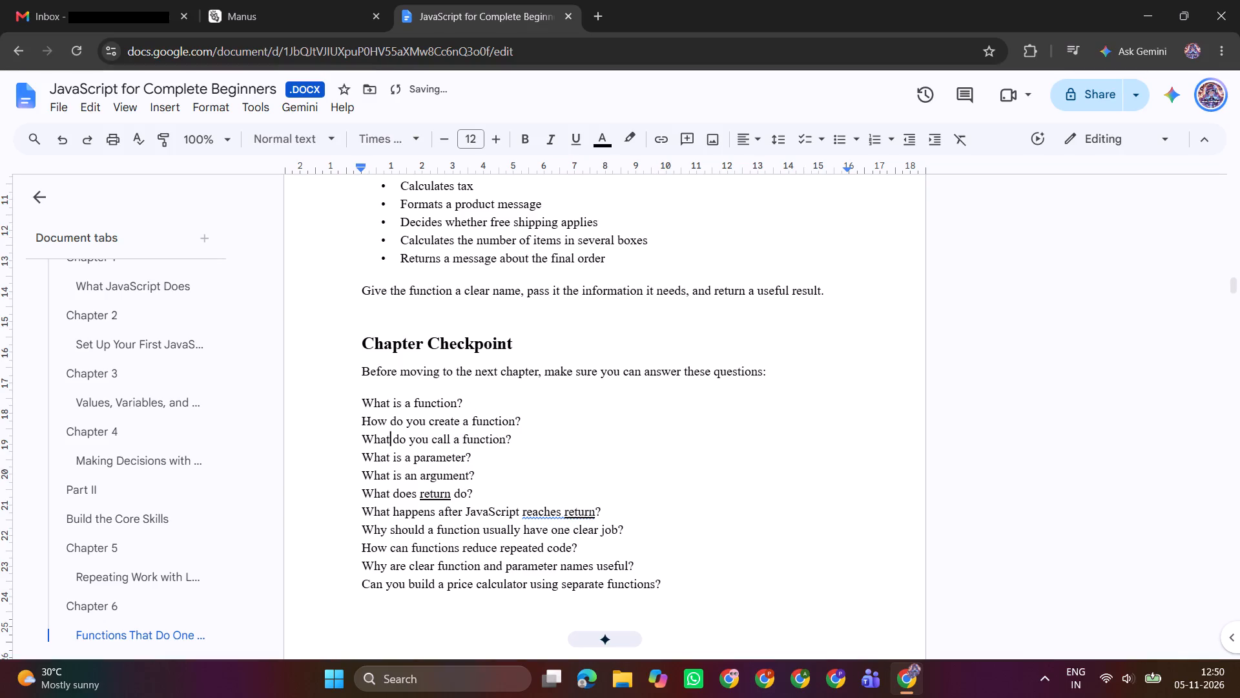
# Check the proofreading suggestion for "reaches return" in the question about what happens after JavaScript reaches return.
pyautogui.click(525, 512)
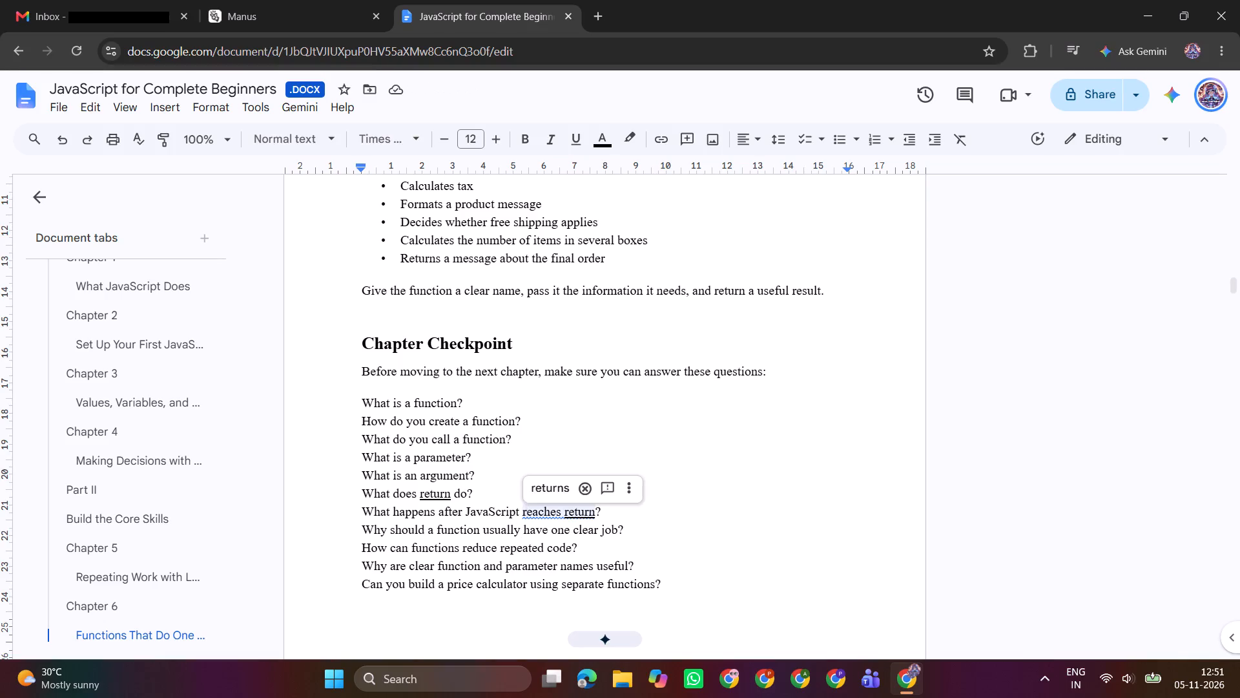
pyautogui.click(502, 482)
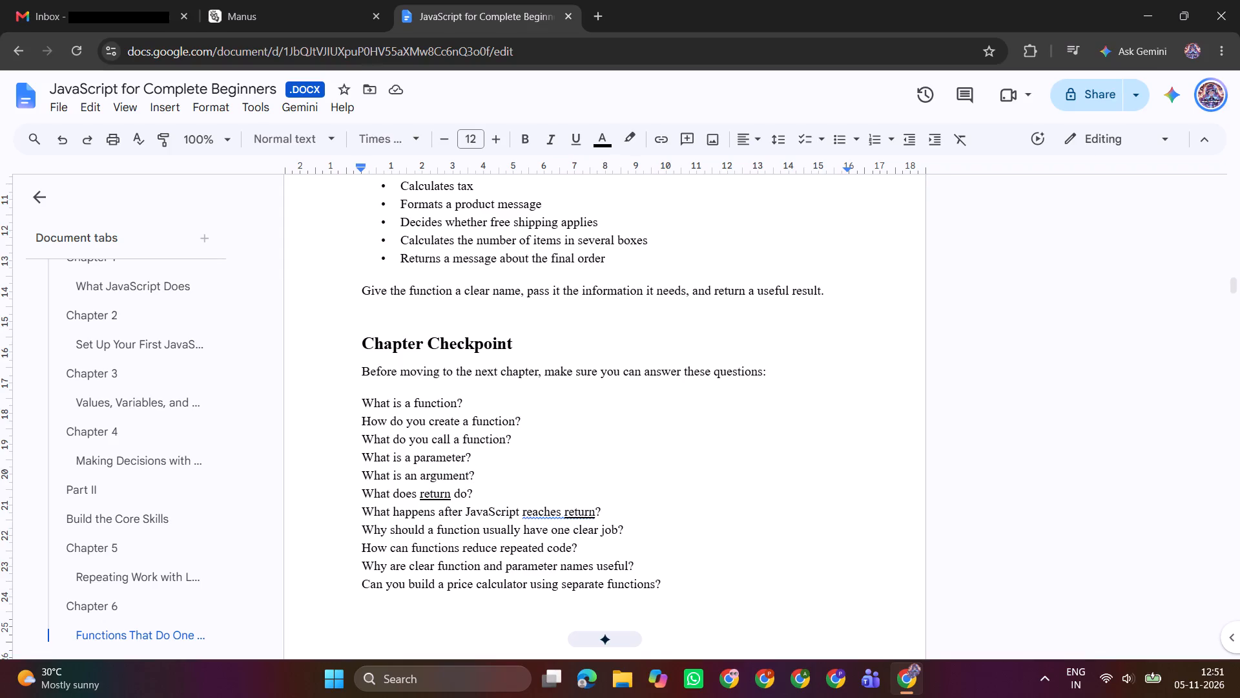
# Format the Chapter 6 checkpoint questions, from "What is a function?" to "Can you build a price calculator using separate functions?", as a bulleted list.
pyautogui.moveTo(361, 405); pyautogui.dragTo(679, 588)
pyautogui.scroll(1, 679, 588)
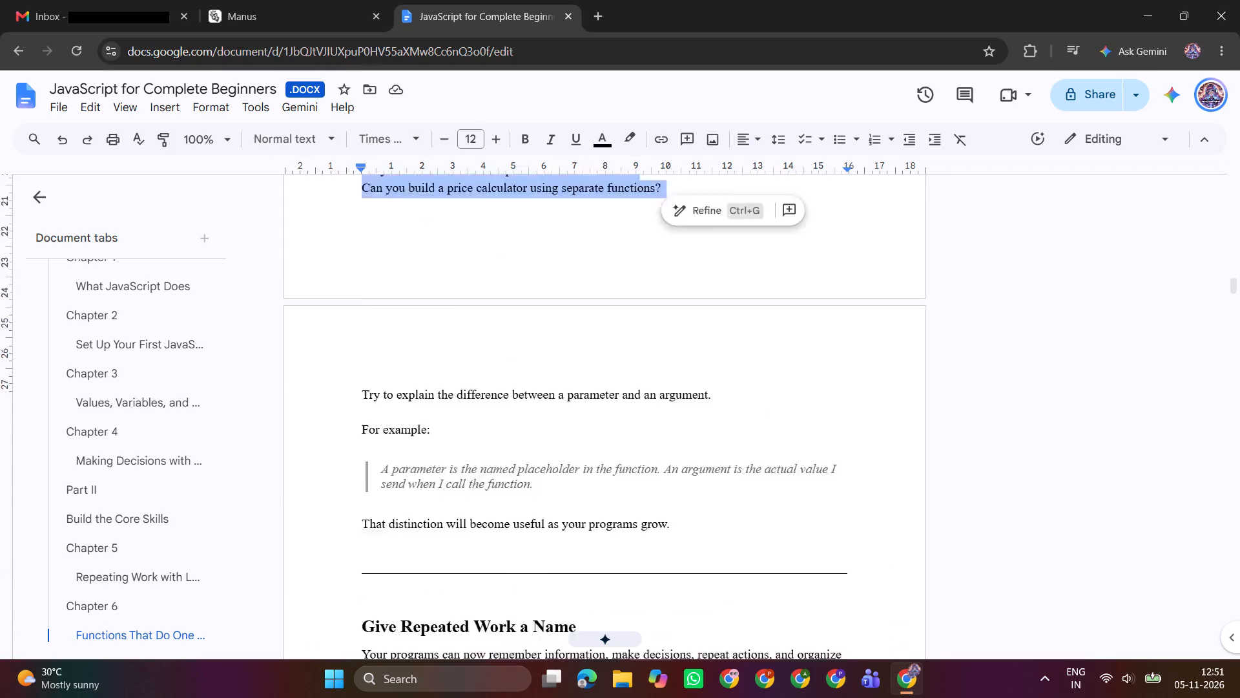
pyautogui.scroll(8, 679, 588)
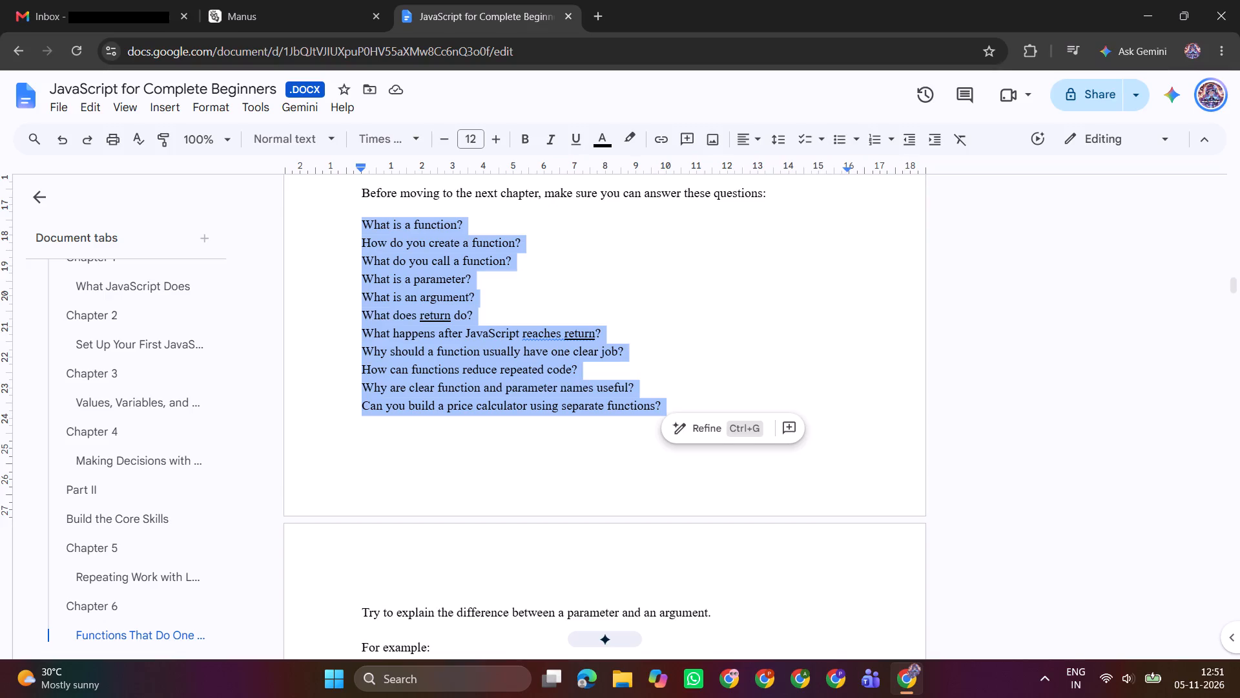
pyautogui.click(840, 140)
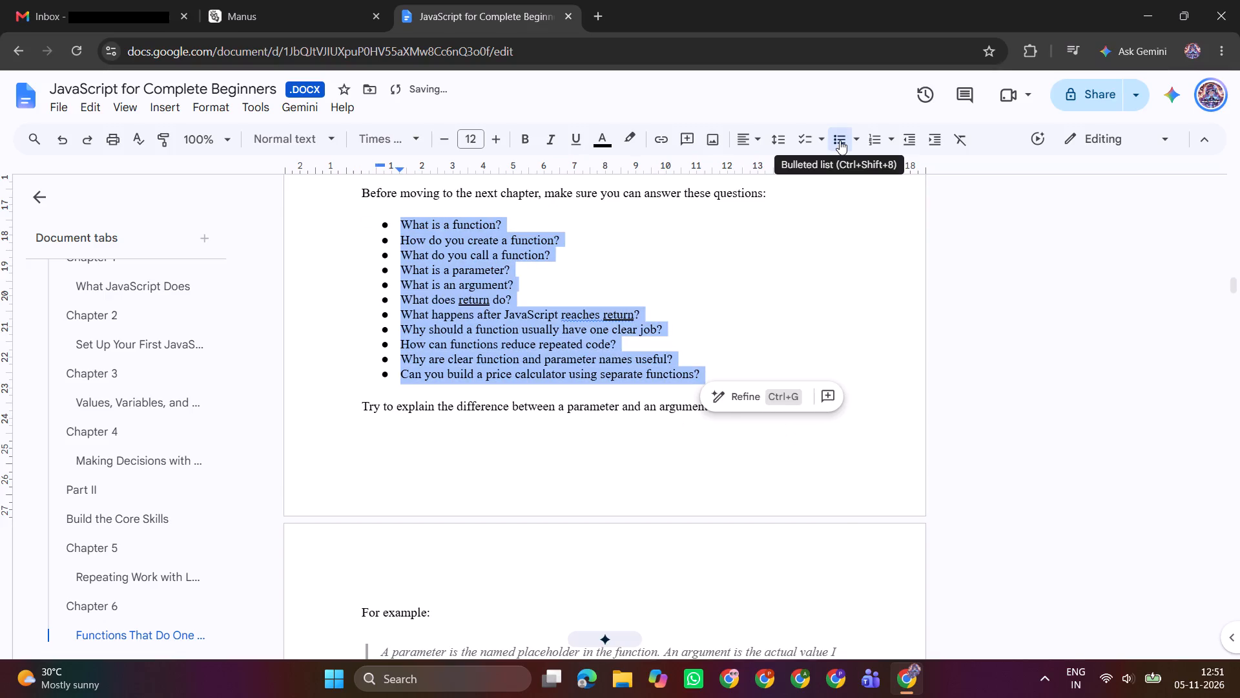
pyautogui.click(635, 266)
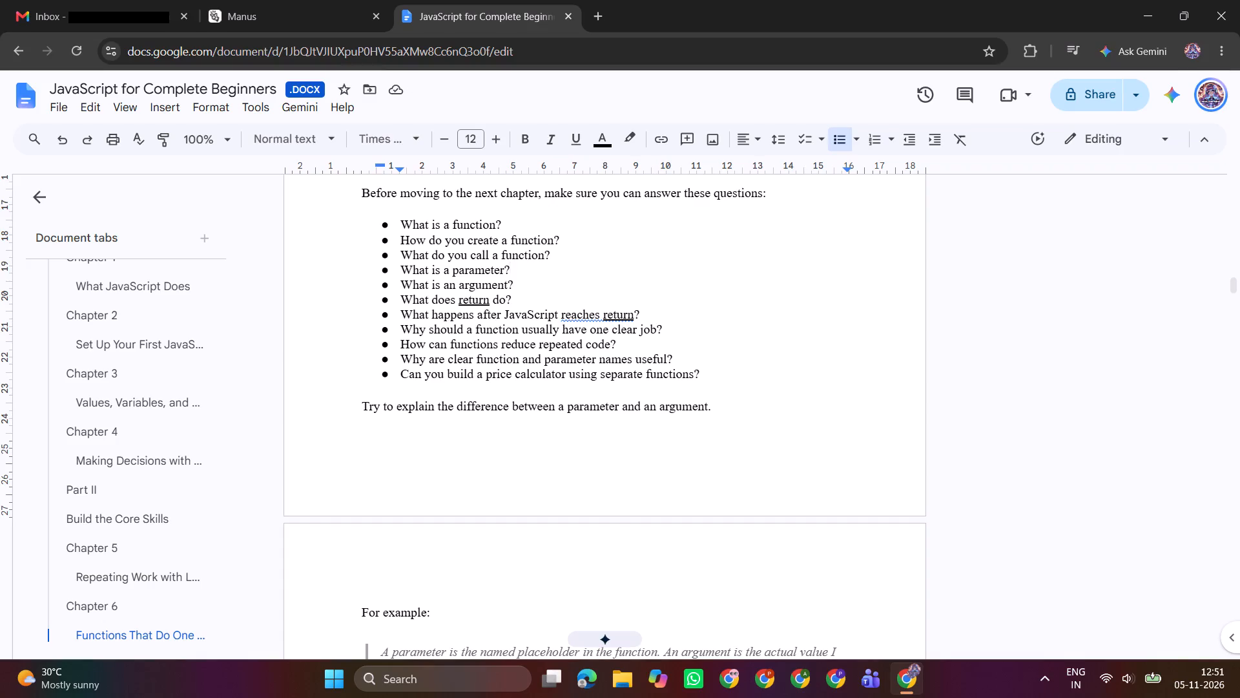
# Delete the divider line and its empty paragraph above the "Give Repeated Work a Name" heading.
pyautogui.scroll(-2, 635, 266)
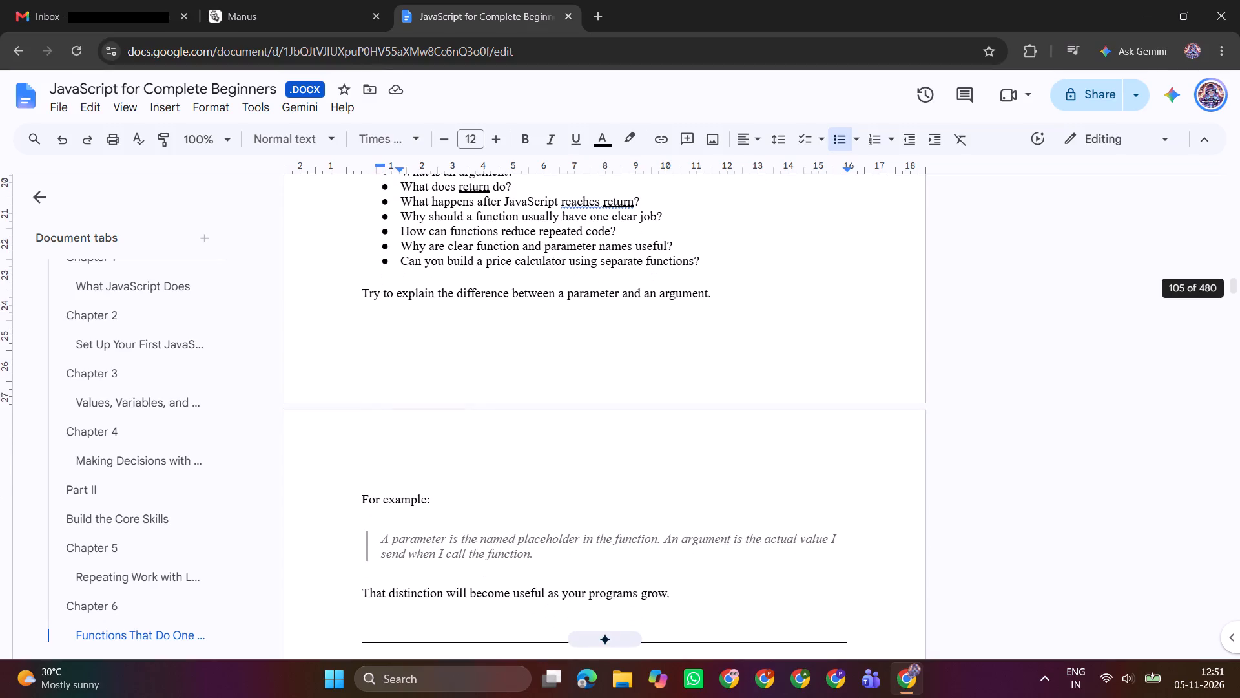
pyautogui.scroll(-1, 564, 419)
pyautogui.doubleClick(493, 523)
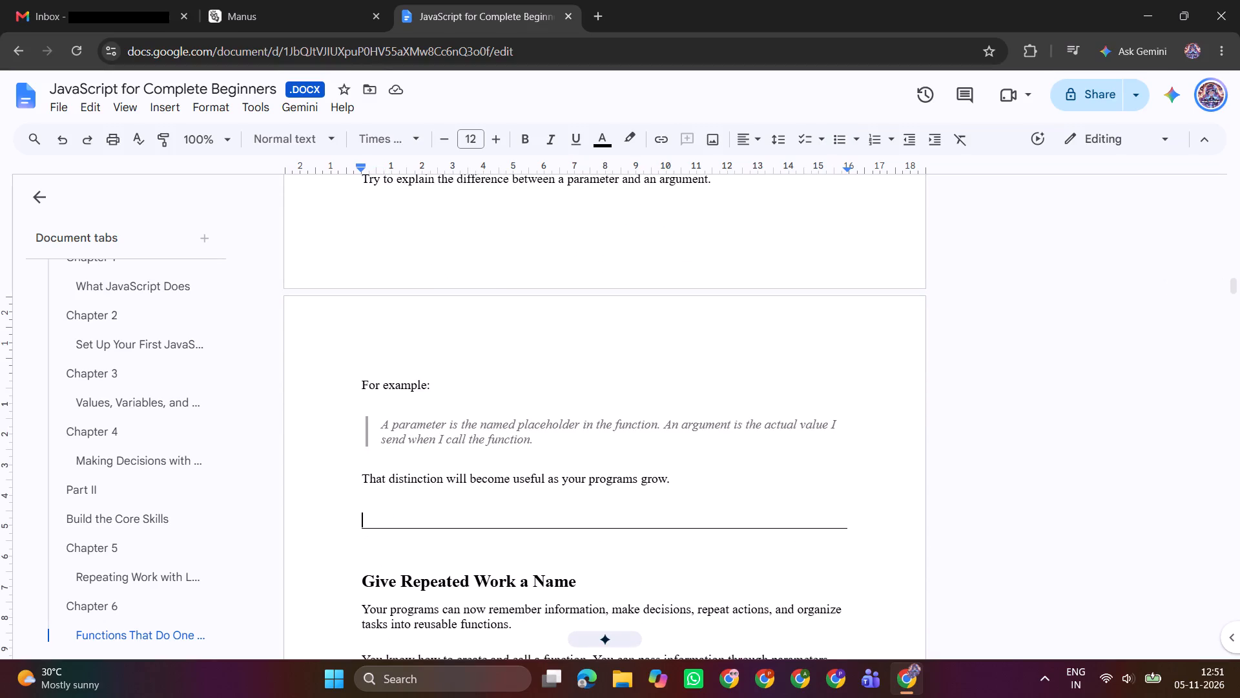
pyautogui.press('Delete')
pyautogui.press('Delete')
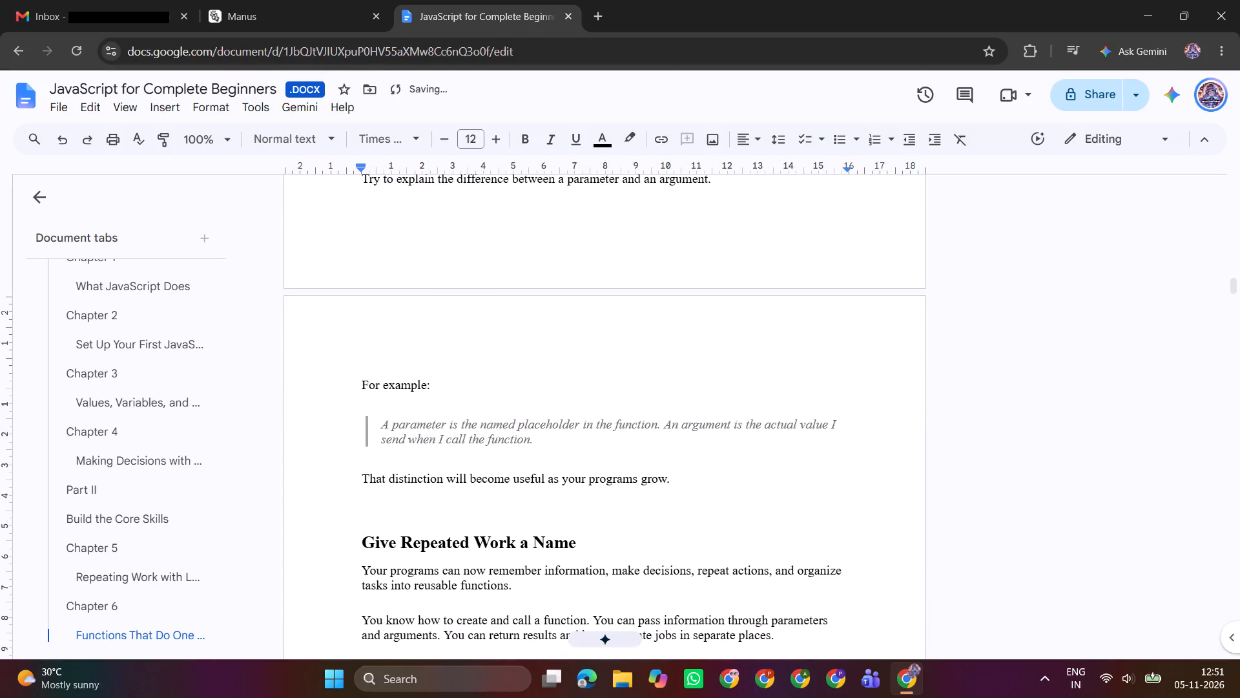
# Delete the divider line and its empty paragraph between "Next, you will give your code a list to work with." and "Chapter 7".
pyautogui.scroll(-2, 493, 523)
pyautogui.click(475, 545)
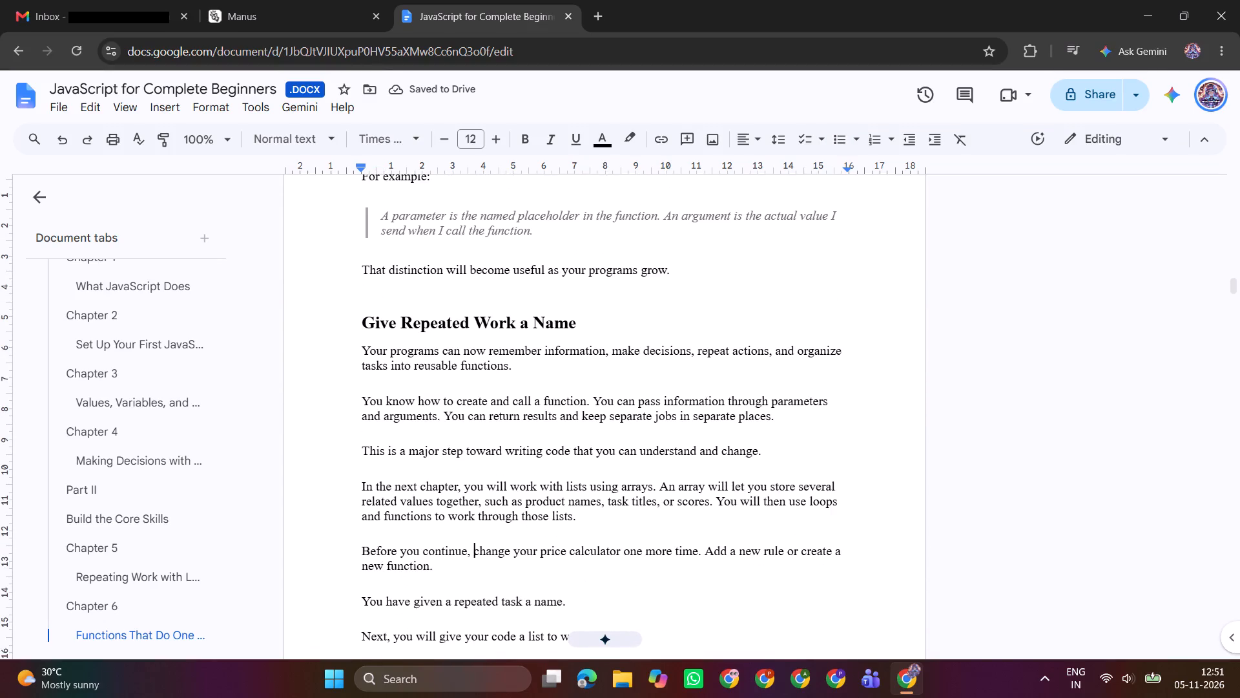
pyautogui.scroll(-1, 475, 545)
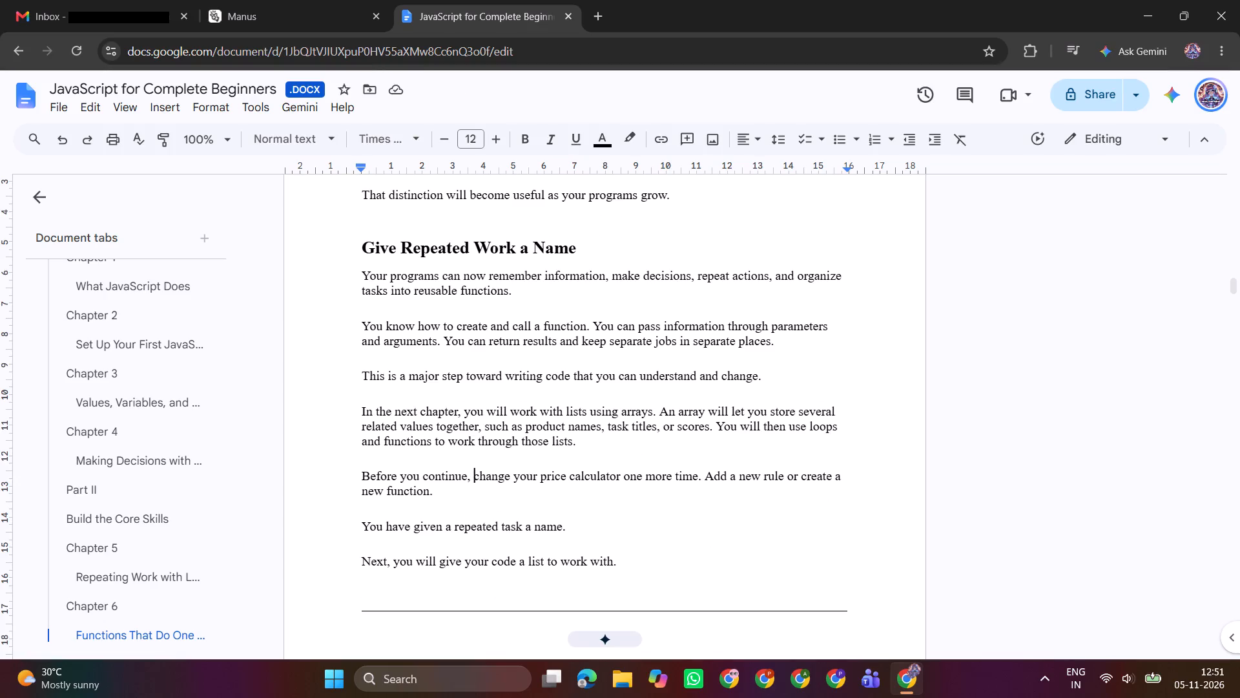
pyautogui.scroll(-1, 475, 545)
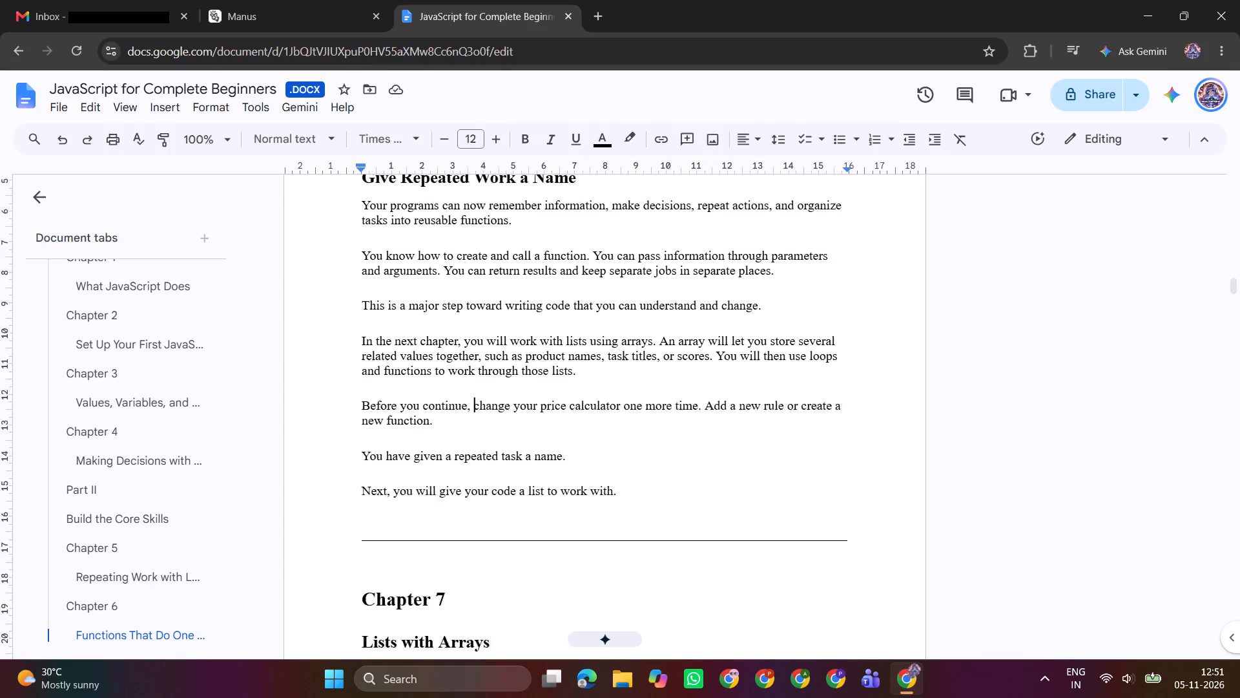
pyautogui.doubleClick(466, 529)
pyautogui.press('Delete')
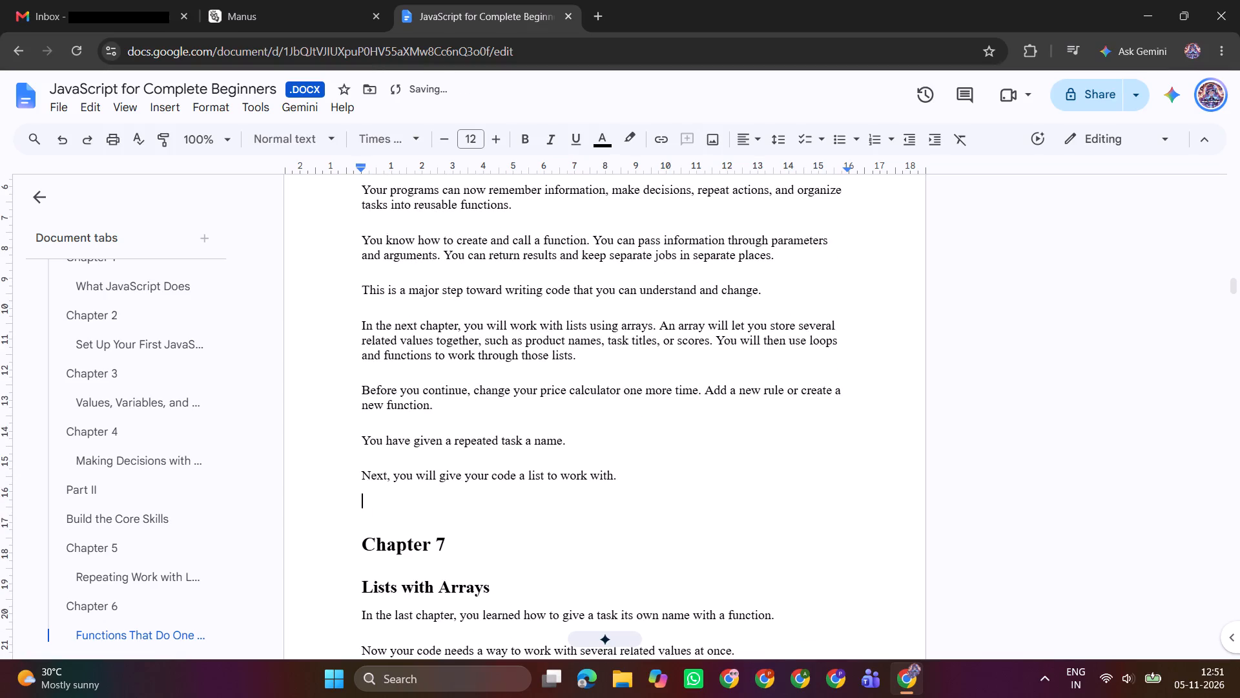
pyautogui.press('Delete')
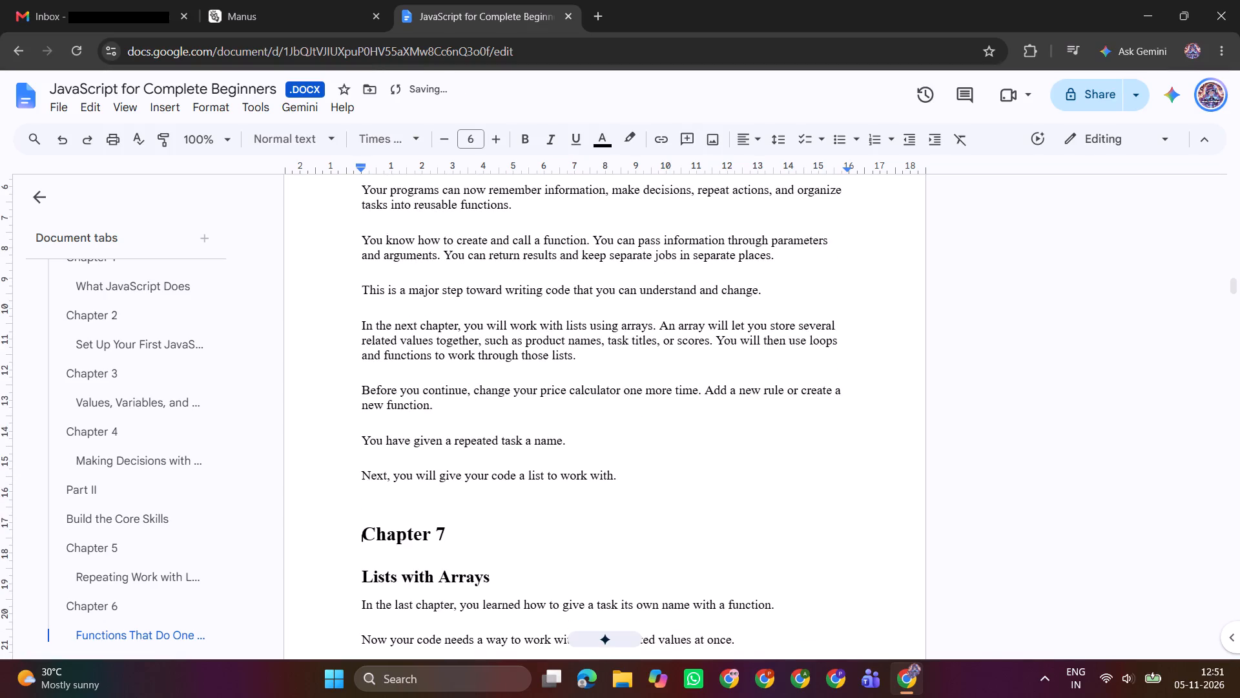
# Insert a page break before the "Chapter 7" title.
pyautogui.hotkey('ctrl', 'Return')
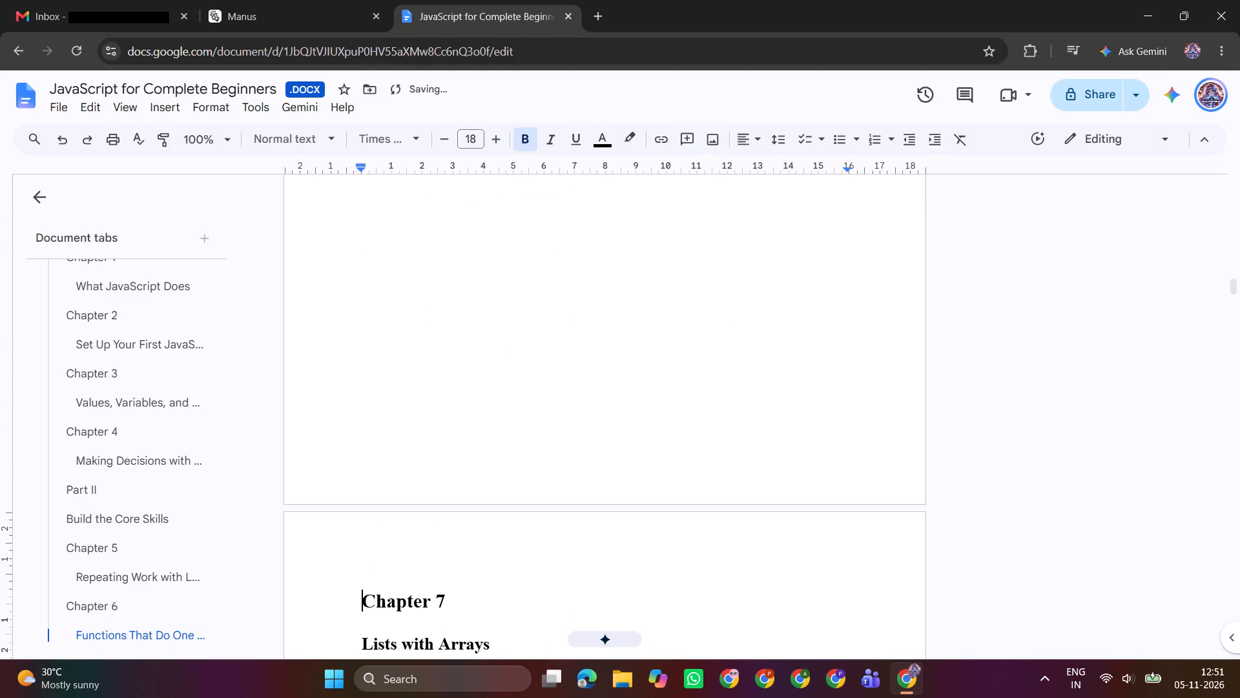
# Style the "Chapter 7" title as Heading 1 at 18 pt with black text.
pyautogui.scroll(-2, 466, 529)
pyautogui.tripleClick(408, 476)
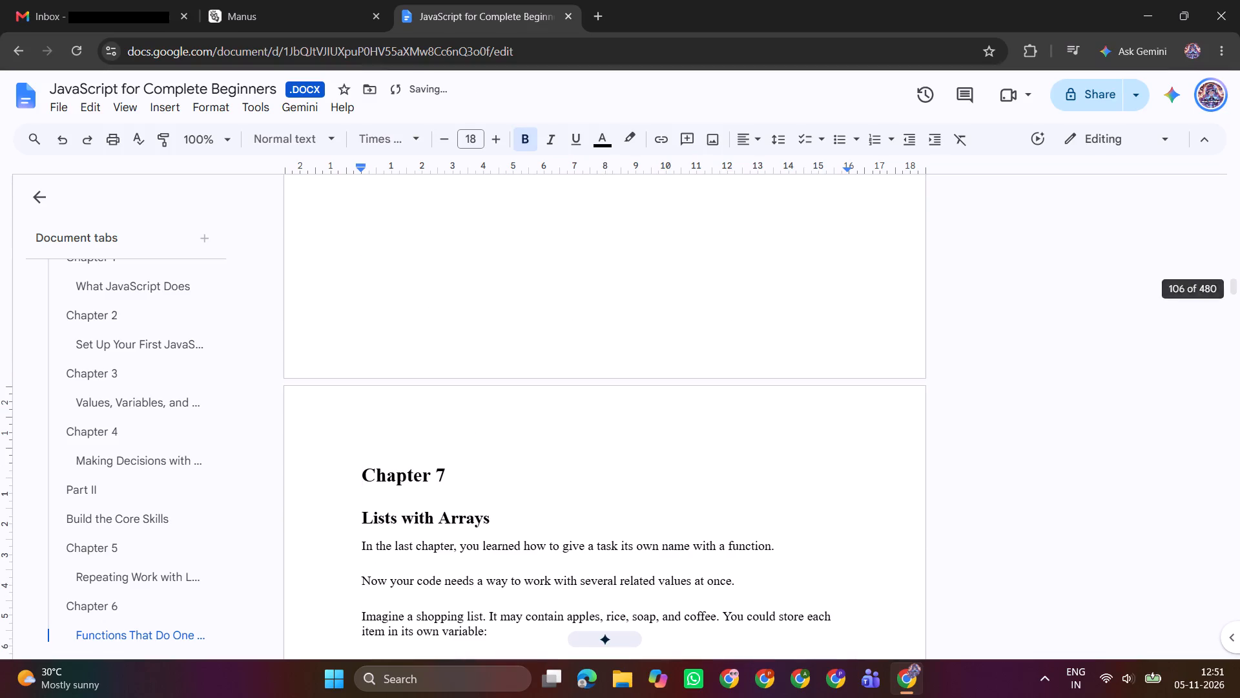
pyautogui.click(321, 134)
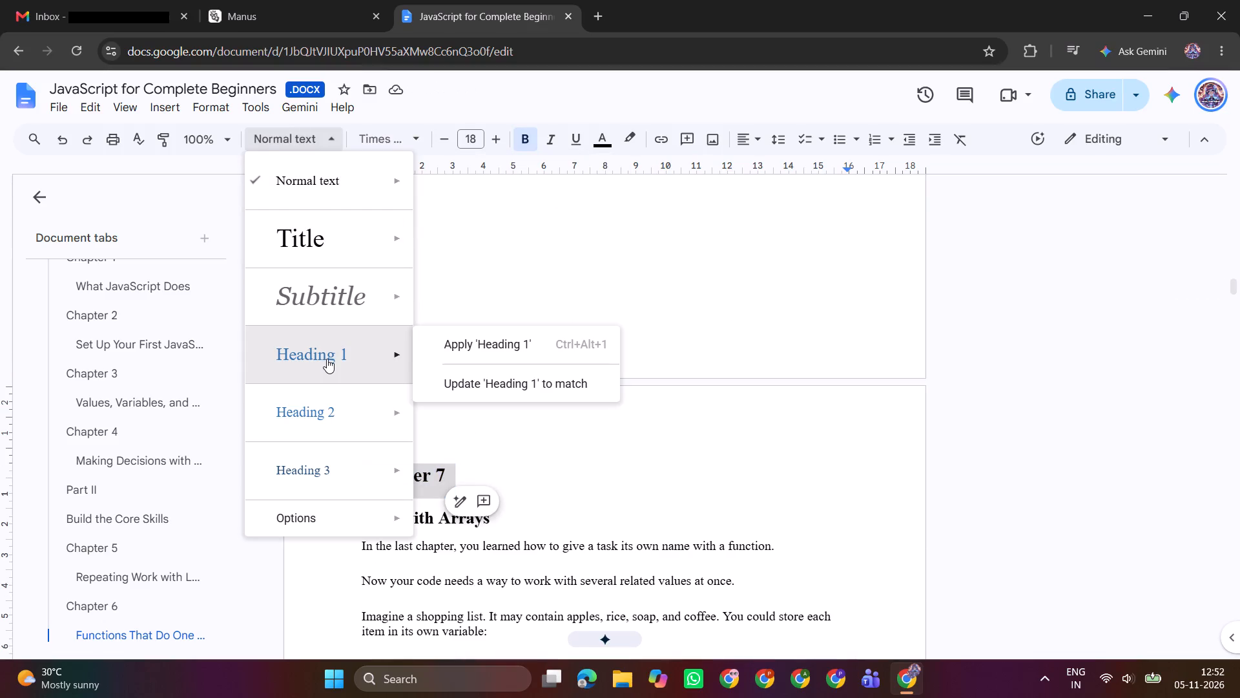
pyautogui.click(327, 359)
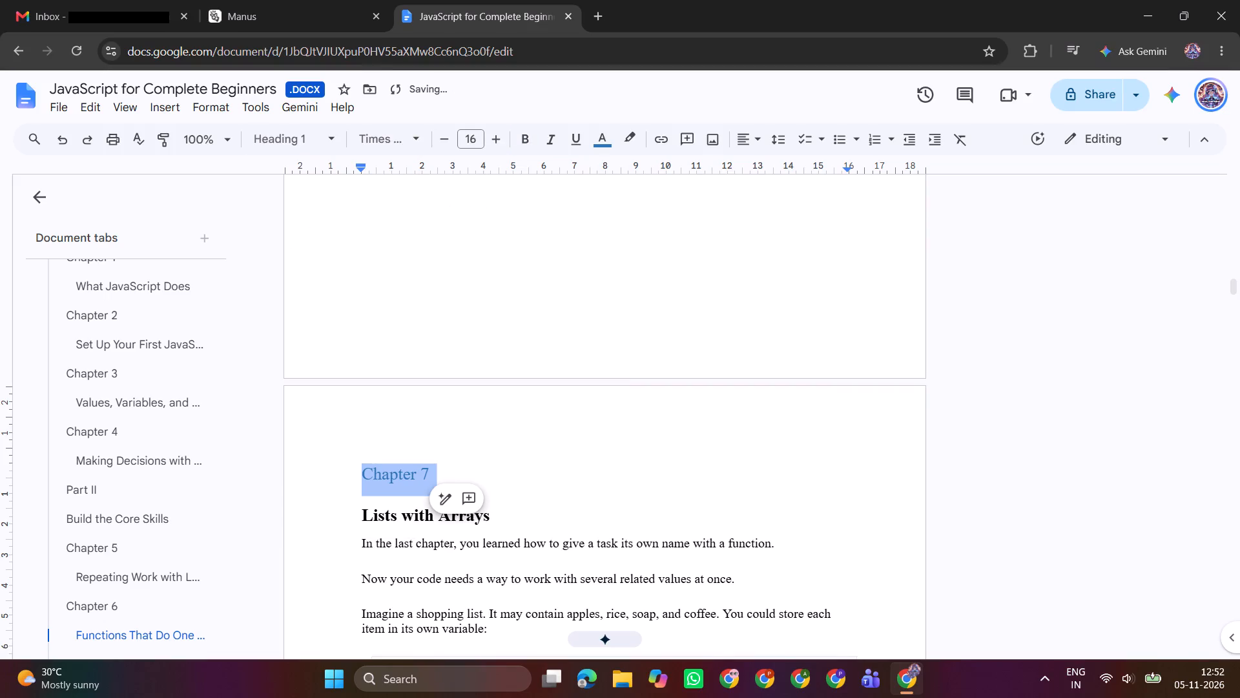
pyautogui.doubleClick(491, 143)
pyautogui.click(599, 136)
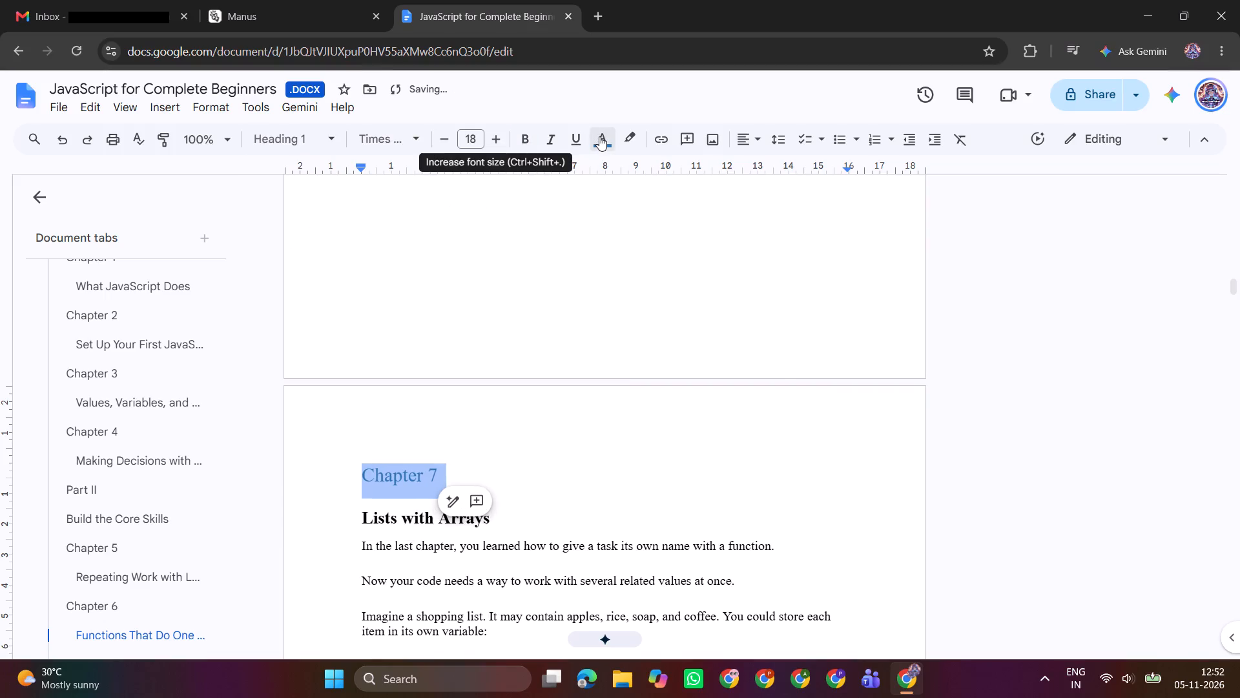
pyautogui.click(640, 352)
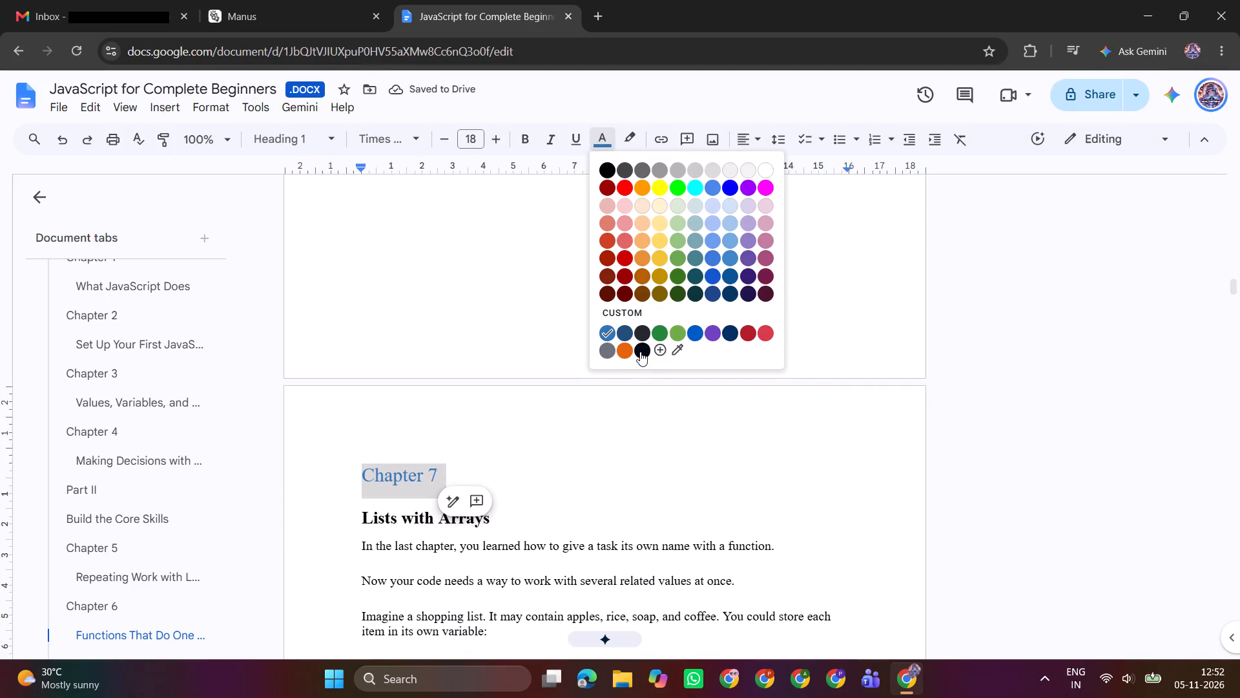
# Apply the Heading 2 style to the "Lists with Arrays" subtitle under "Chapter 7".
pyautogui.tripleClick(383, 520)
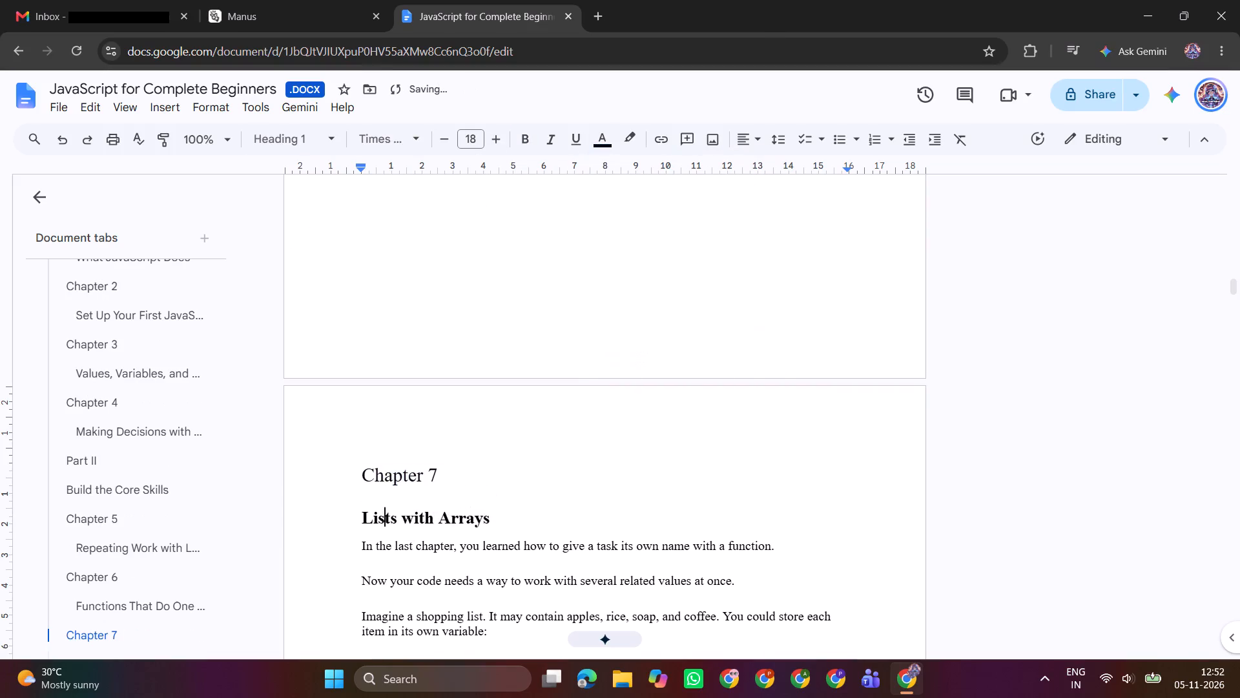
pyautogui.click(269, 132)
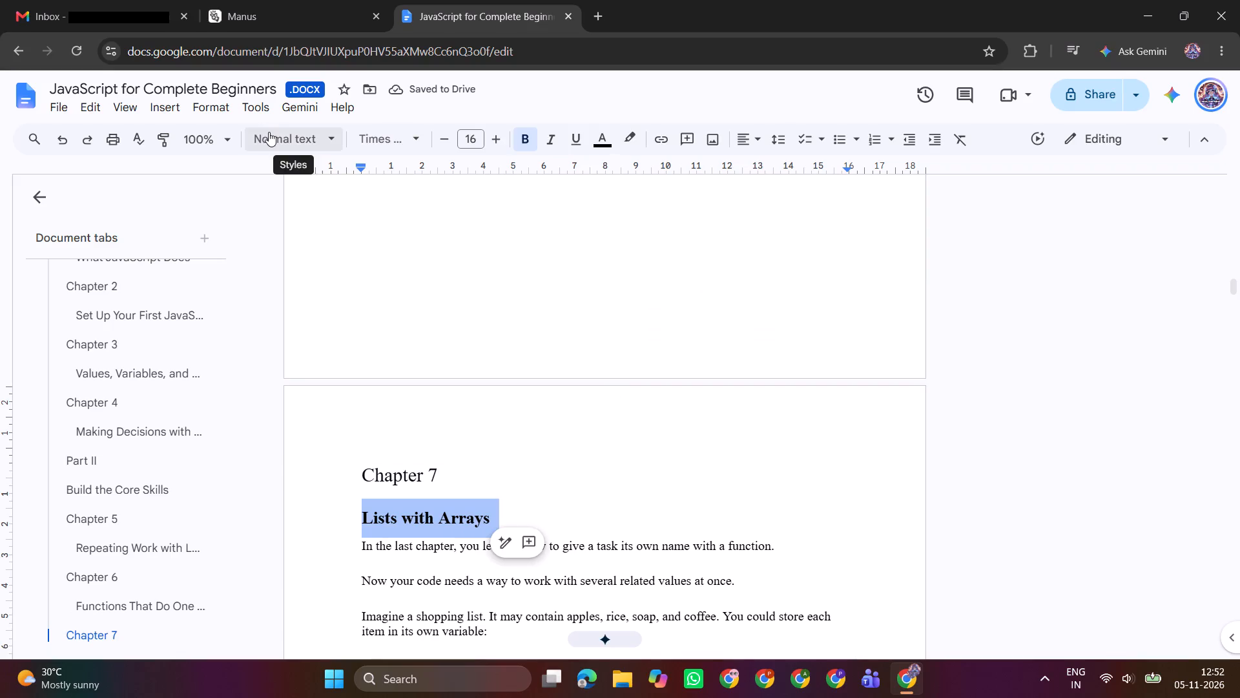
pyautogui.click(305, 392)
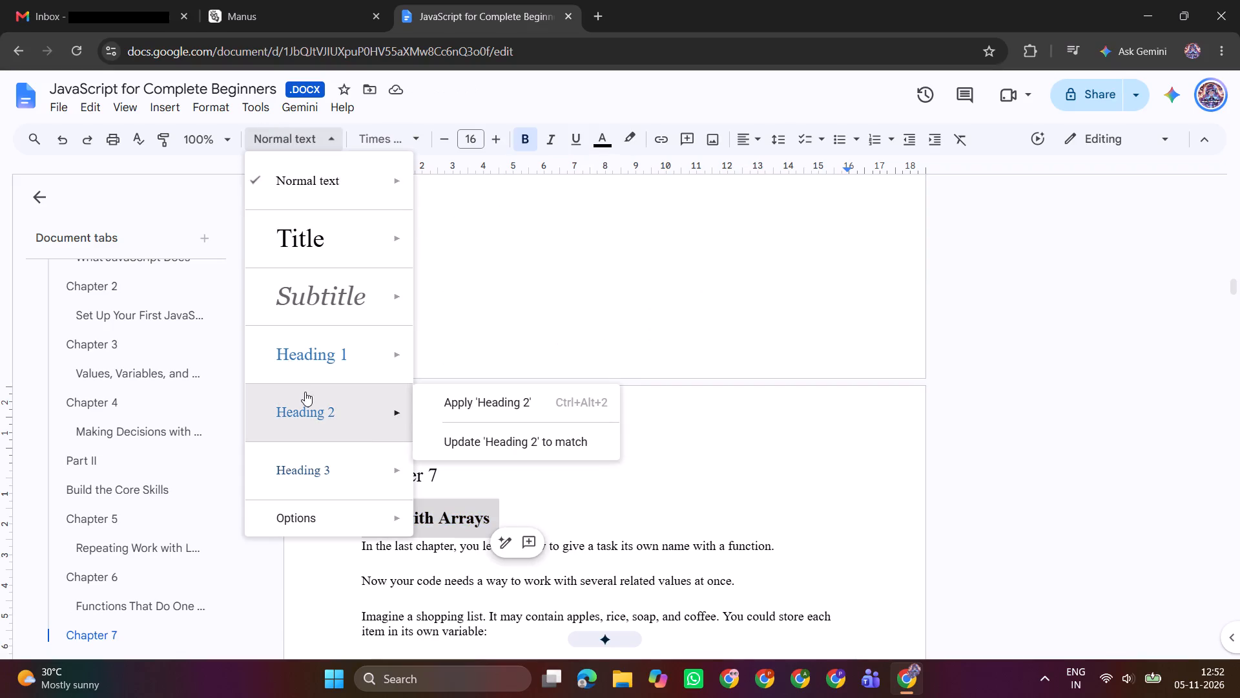
# Centre-align the "Chapter 7" title together with its "Lists with Arrays" subtitle.
pyautogui.click(357, 476)
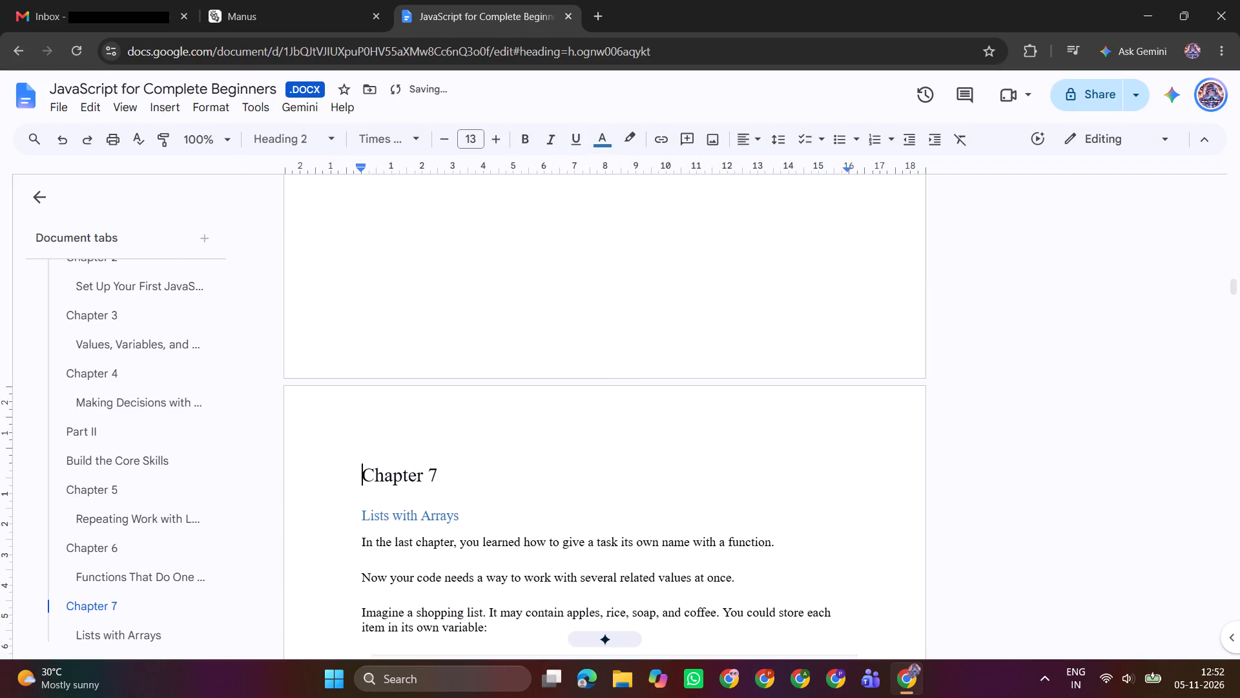
pyautogui.moveTo(357, 476); pyautogui.dragTo(477, 514)
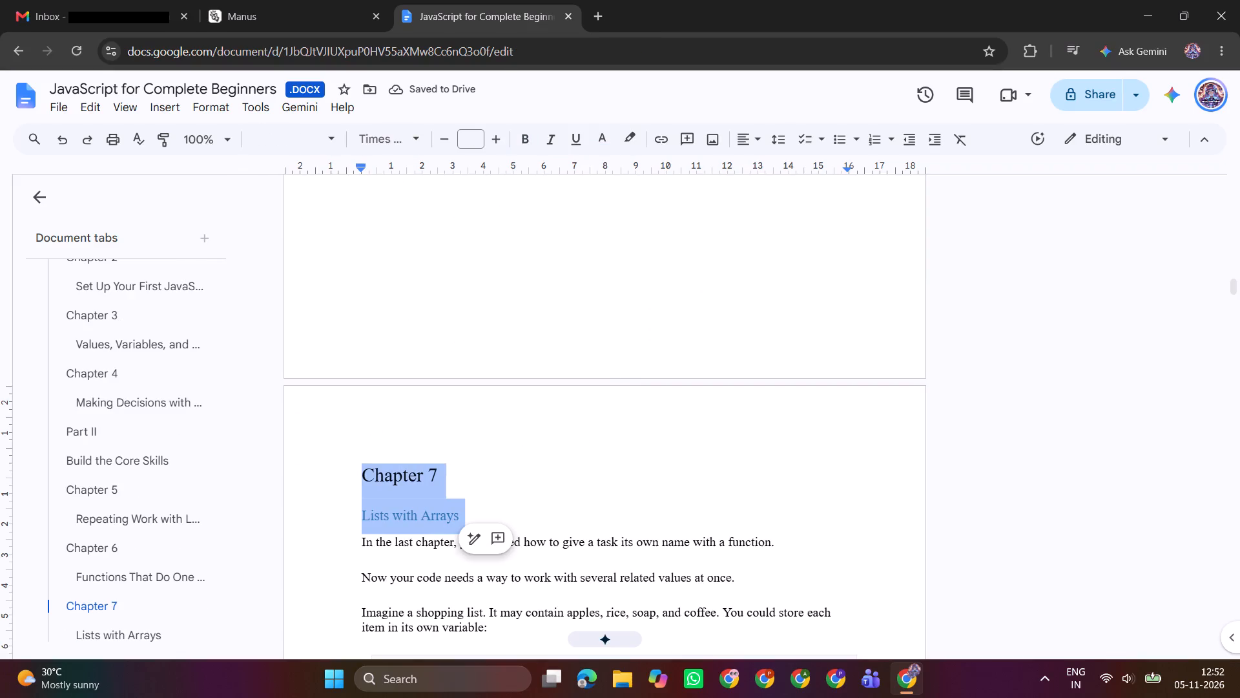
pyautogui.click(754, 147)
pyautogui.click(769, 168)
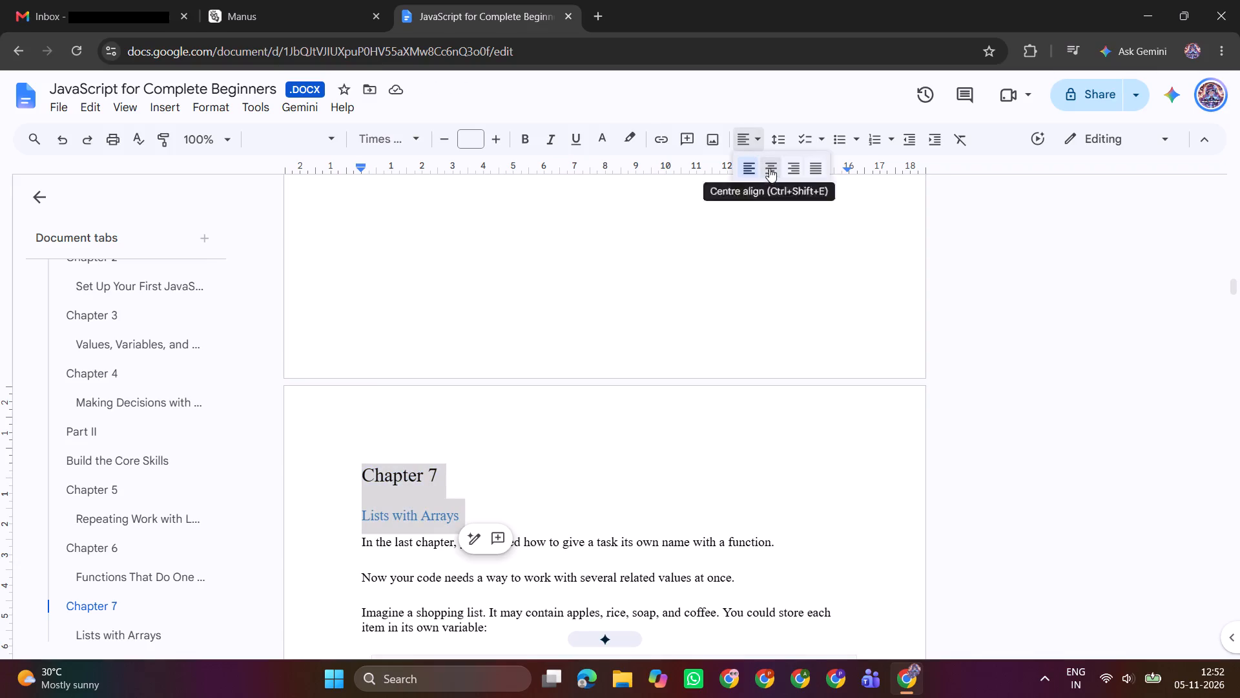
pyautogui.click(550, 533)
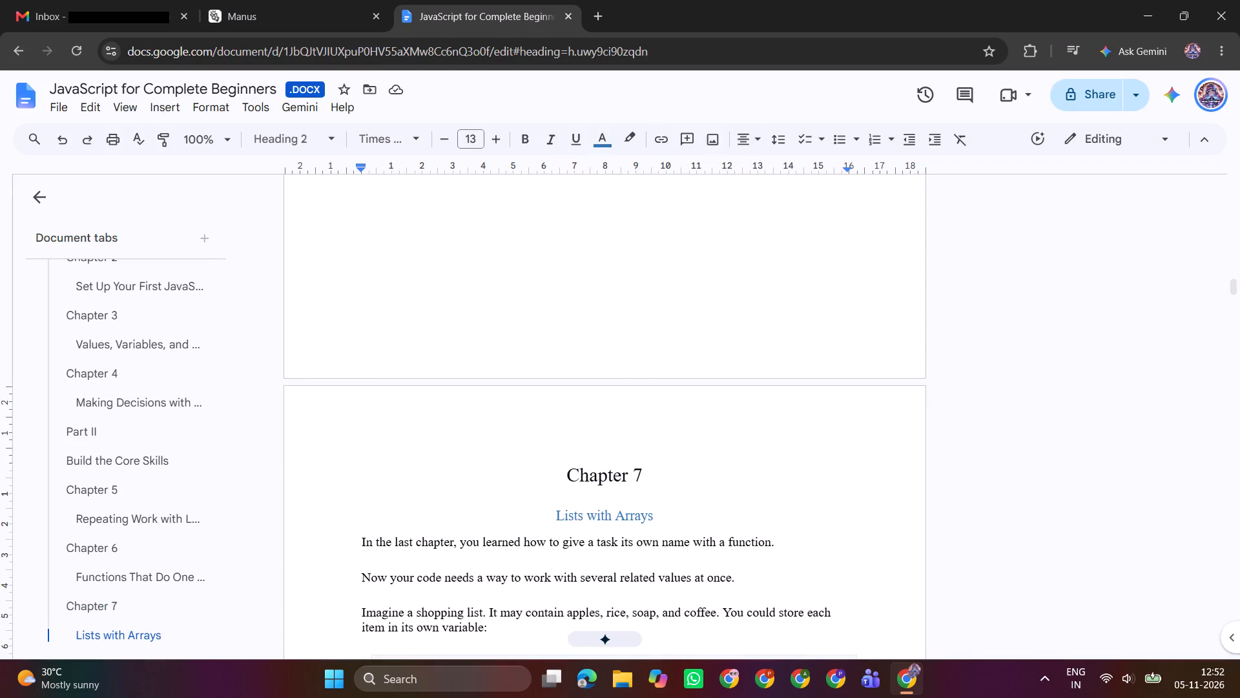
# Delete the divider line and its empty paragraph above the "What Is an Array?" heading.
pyautogui.scroll(-1, 550, 533)
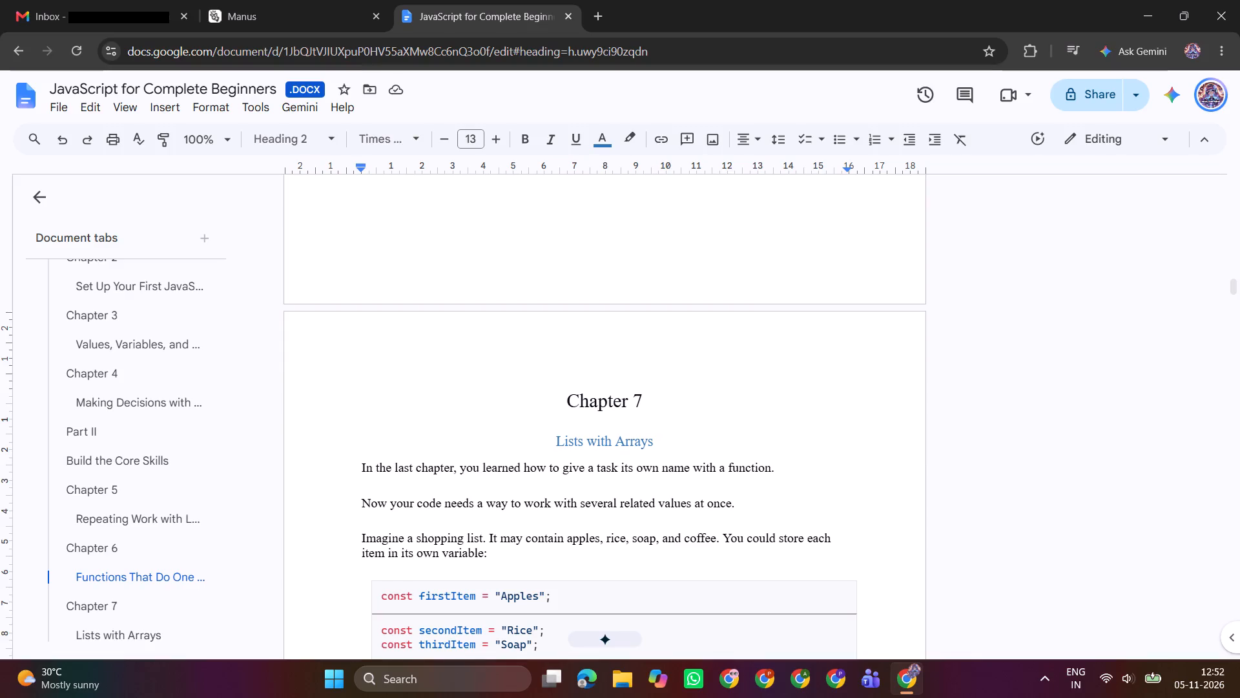
pyautogui.scroll(-5, 550, 533)
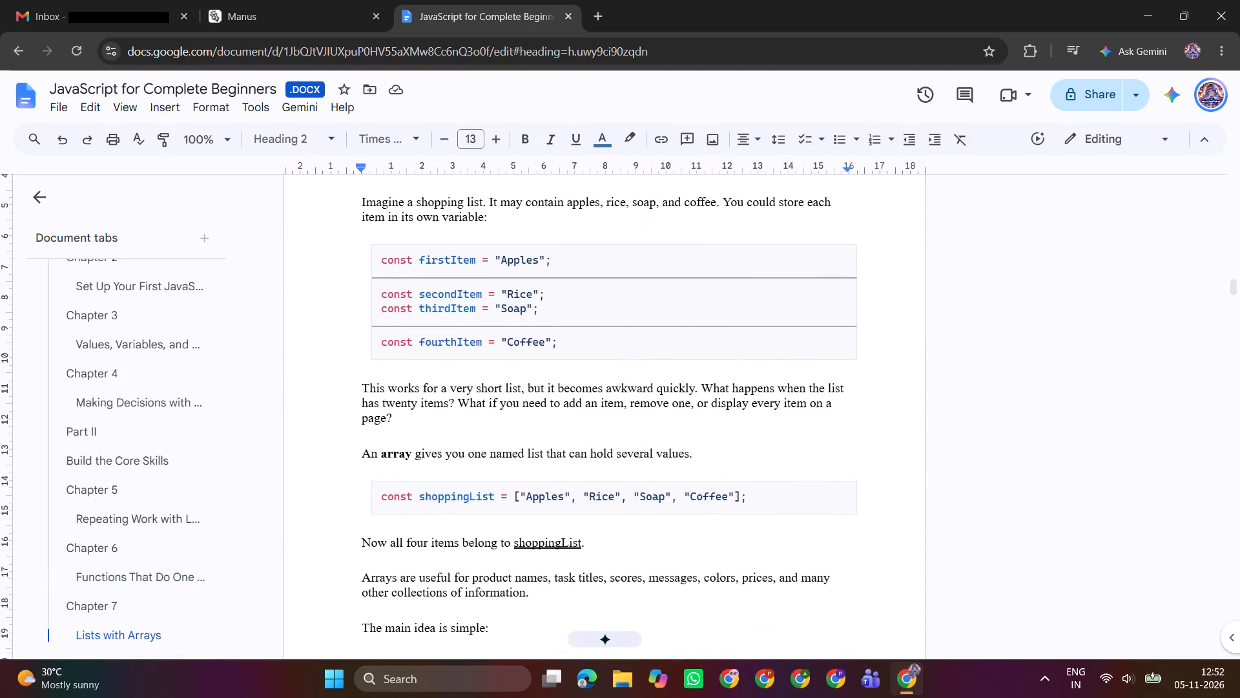
pyautogui.scroll(-2, 550, 533)
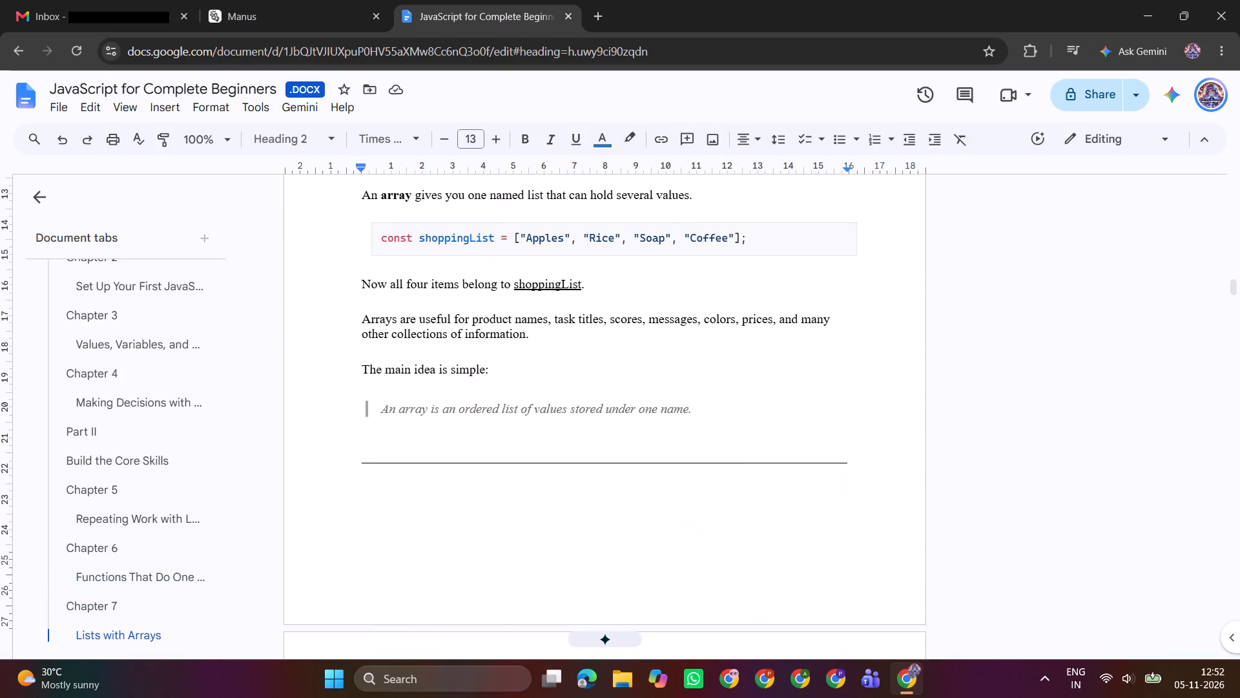
pyautogui.tripleClick(538, 453)
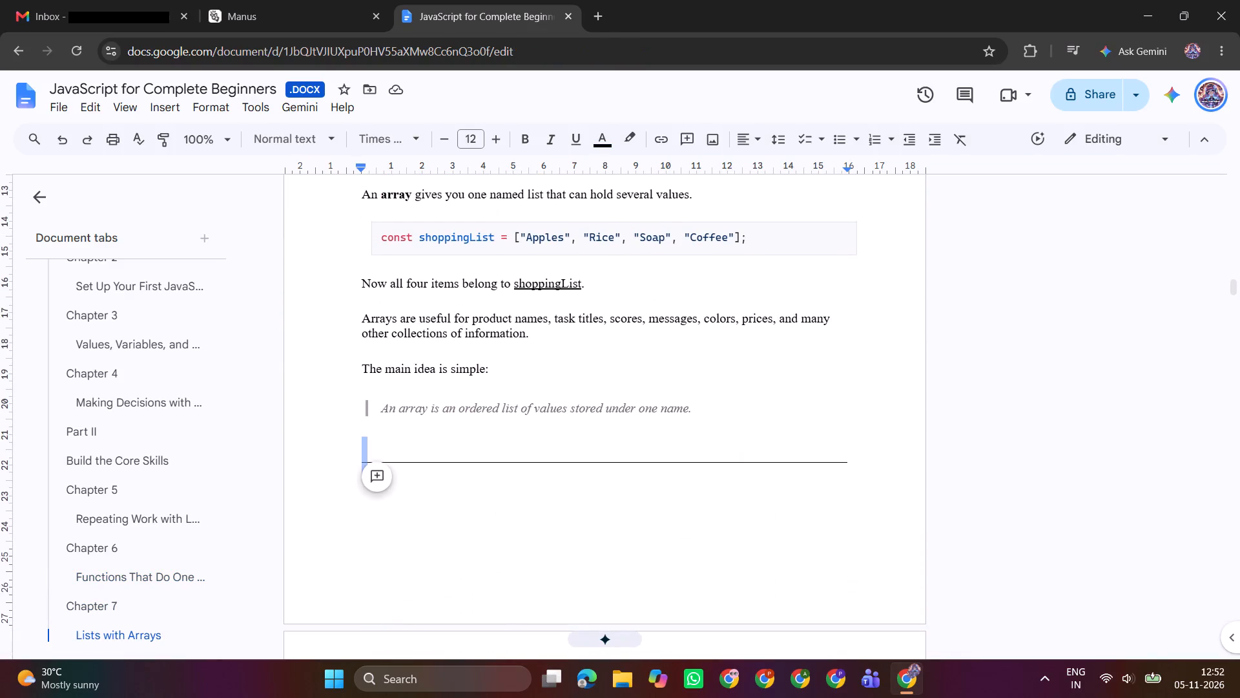
pyautogui.press('Delete')
pyautogui.press('Delete')
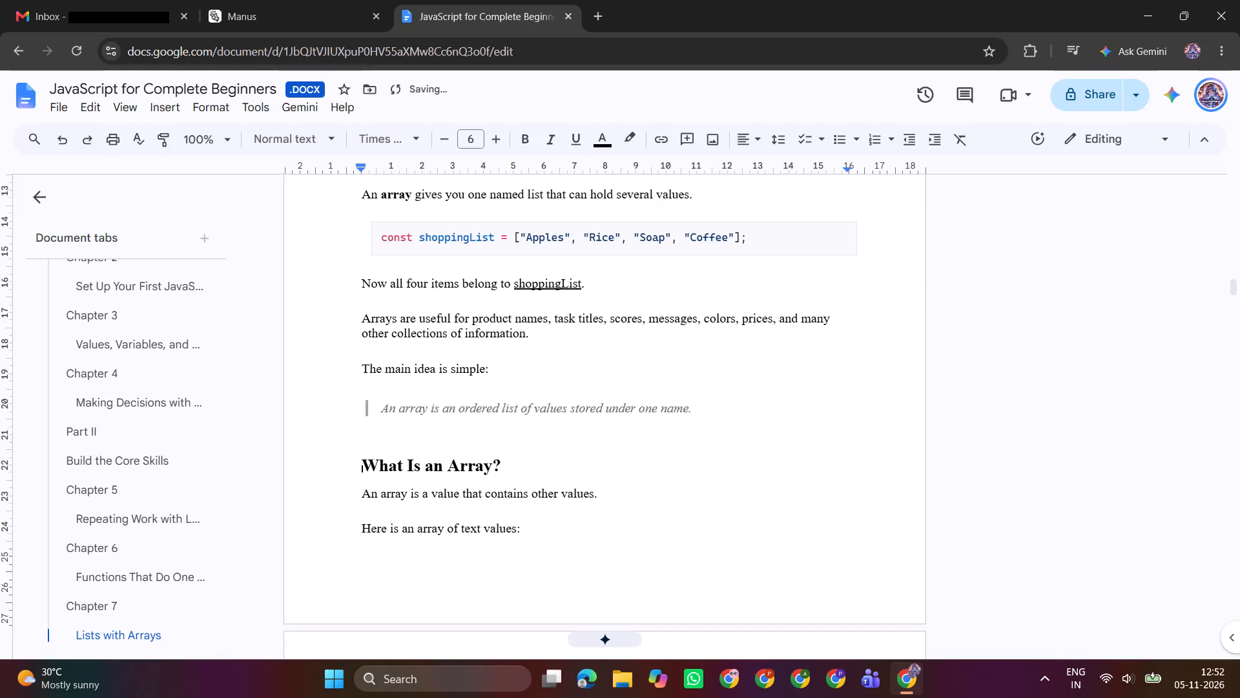
# Delete the divider line and its empty paragraph above the "Read Items by Position" heading.
pyautogui.scroll(-5, 538, 453)
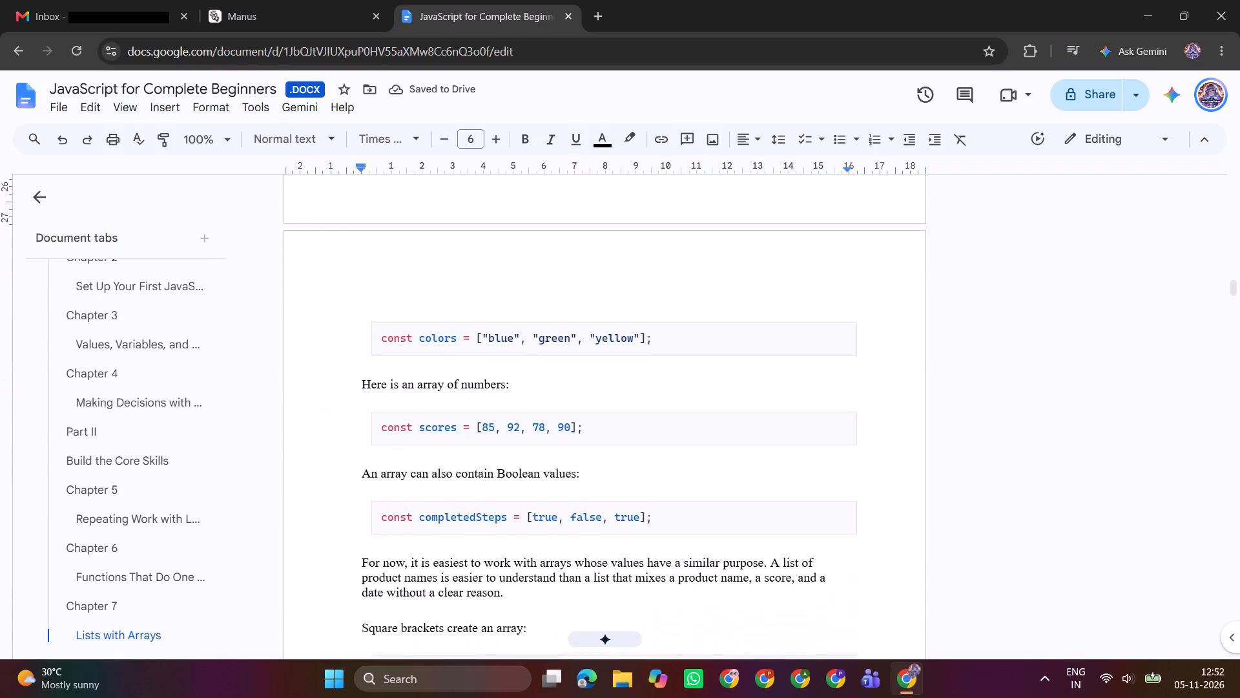
pyautogui.scroll(-4, 538, 453)
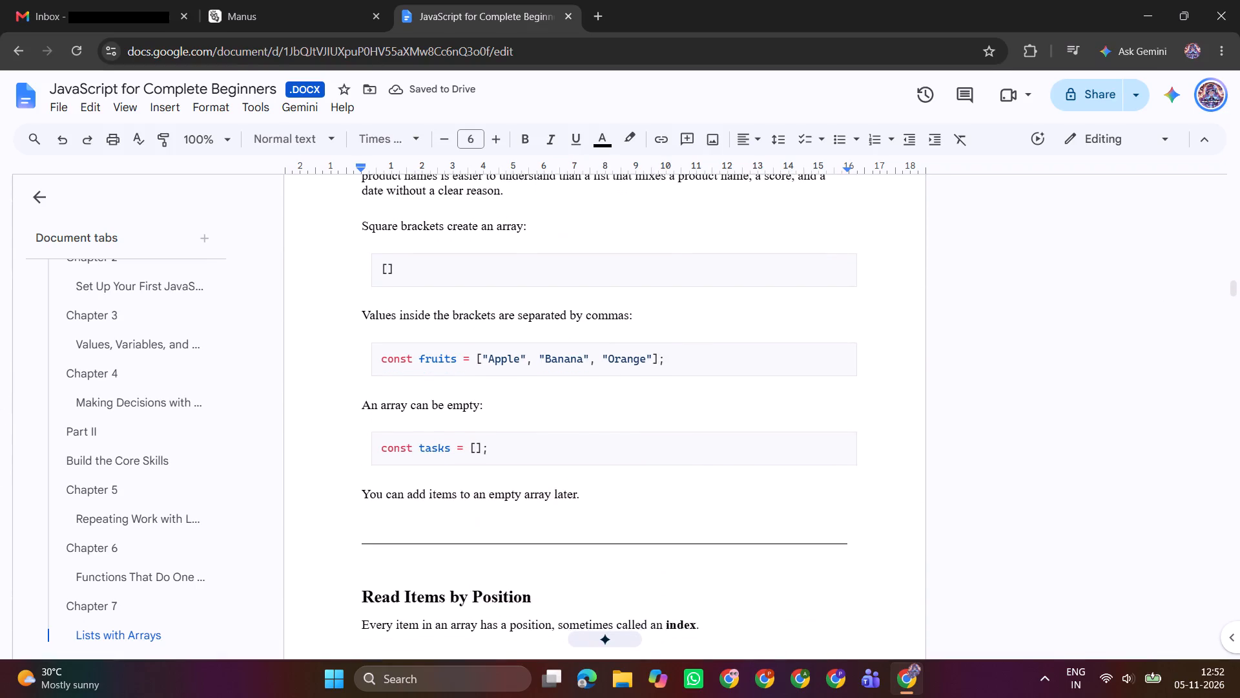
pyautogui.scroll(-1, 538, 453)
pyautogui.tripleClick(470, 500)
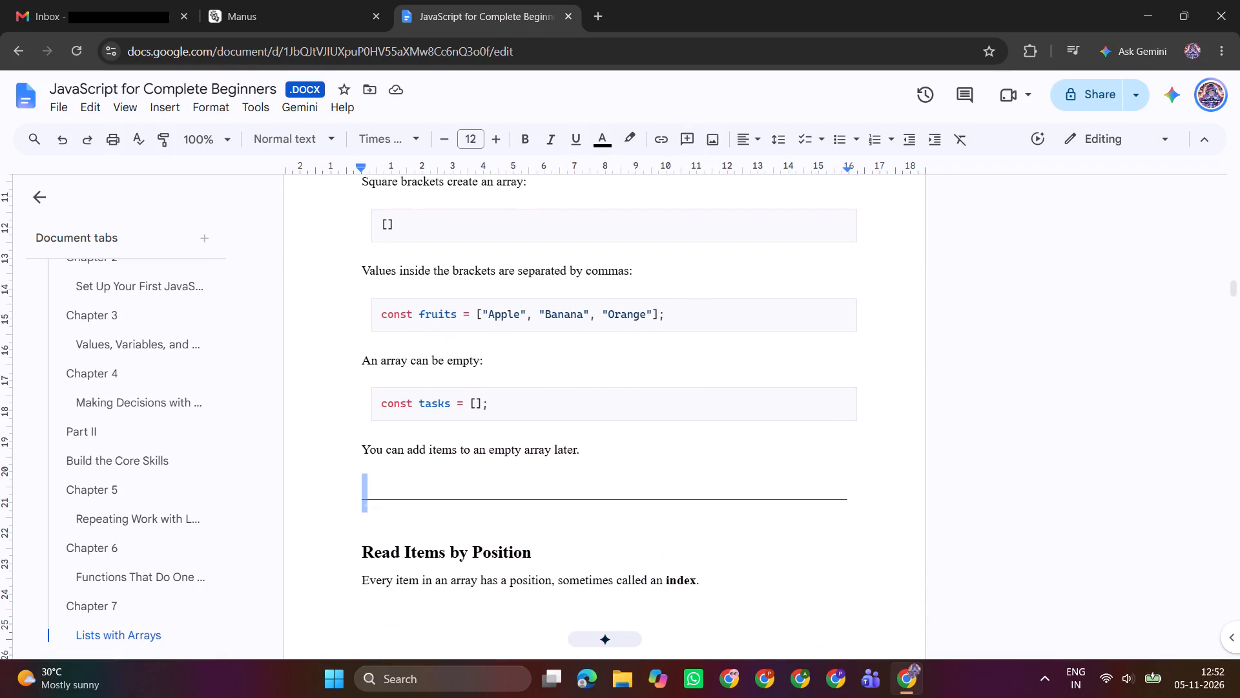
pyautogui.press('Delete')
pyautogui.press('Delete')
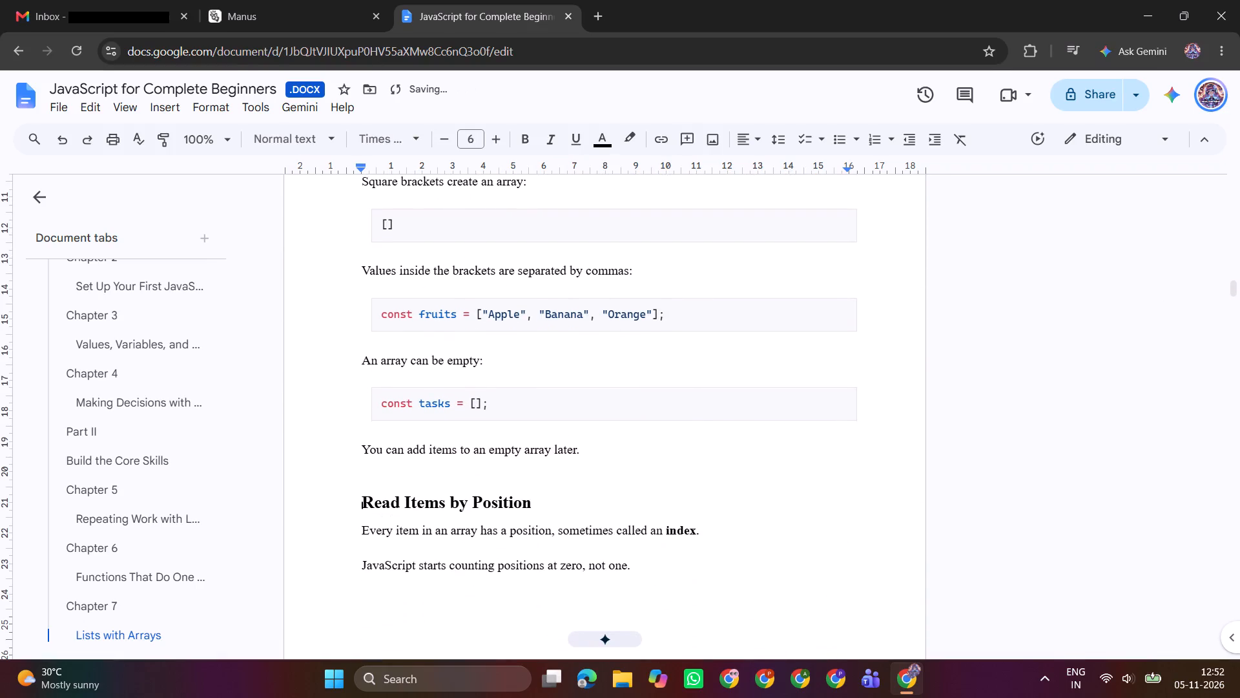
# Delete the divider line and its empty paragraph above the "Change an Item" heading.
pyautogui.scroll(-2, 470, 500)
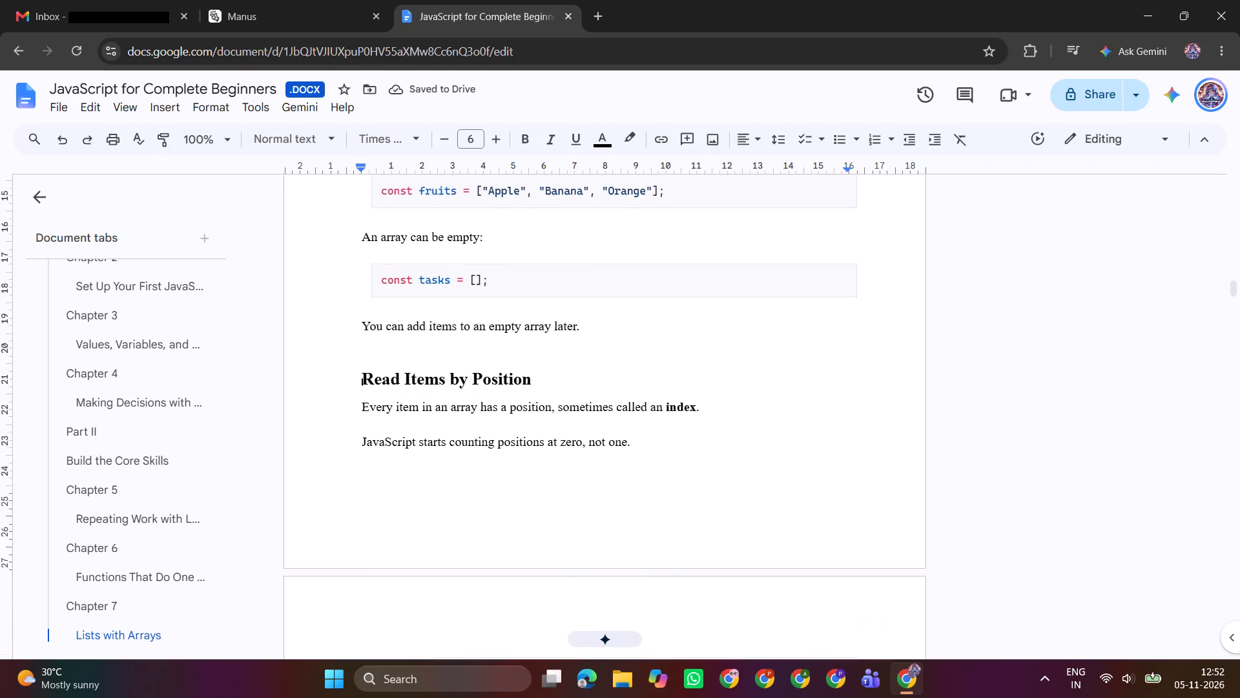
pyautogui.scroll(-2, 470, 500)
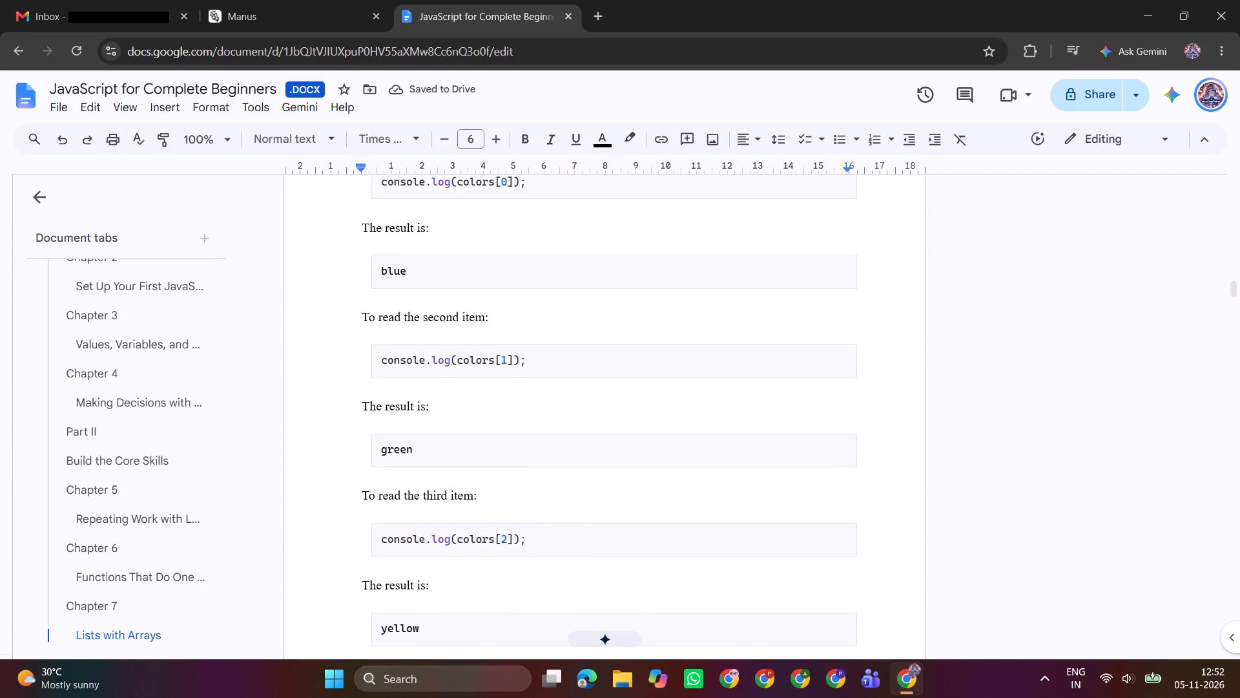
pyautogui.scroll(-1, 470, 500)
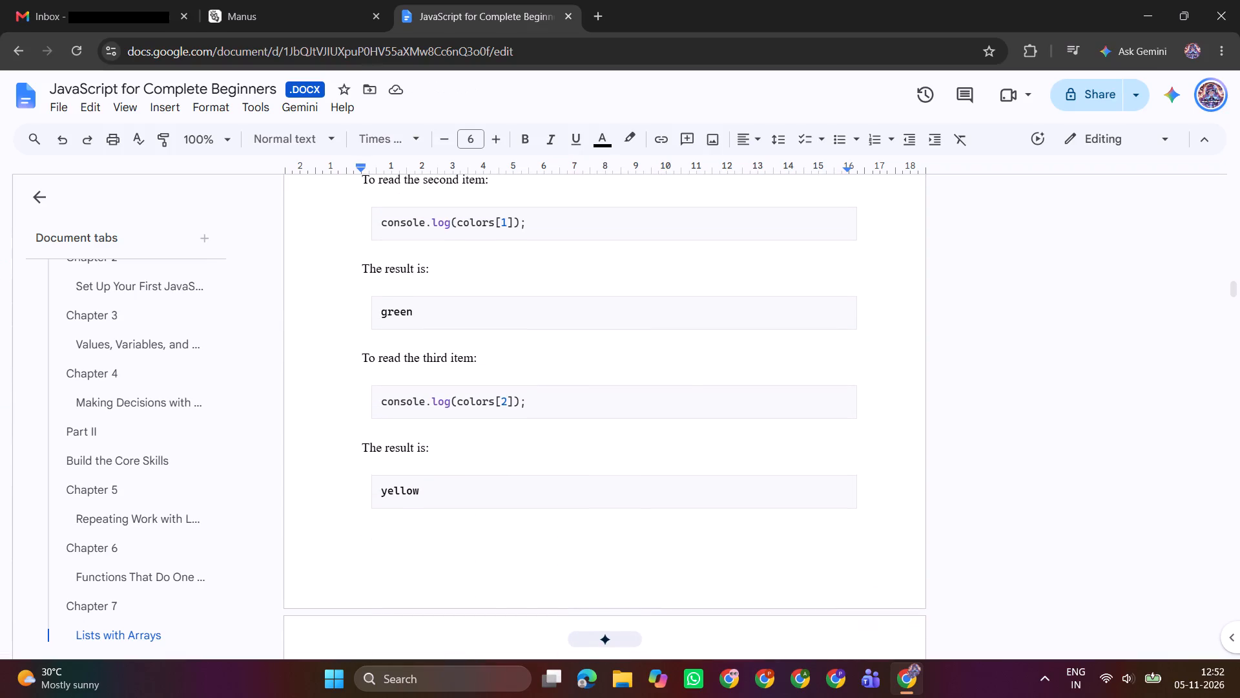
pyautogui.scroll(-3, 447, 450)
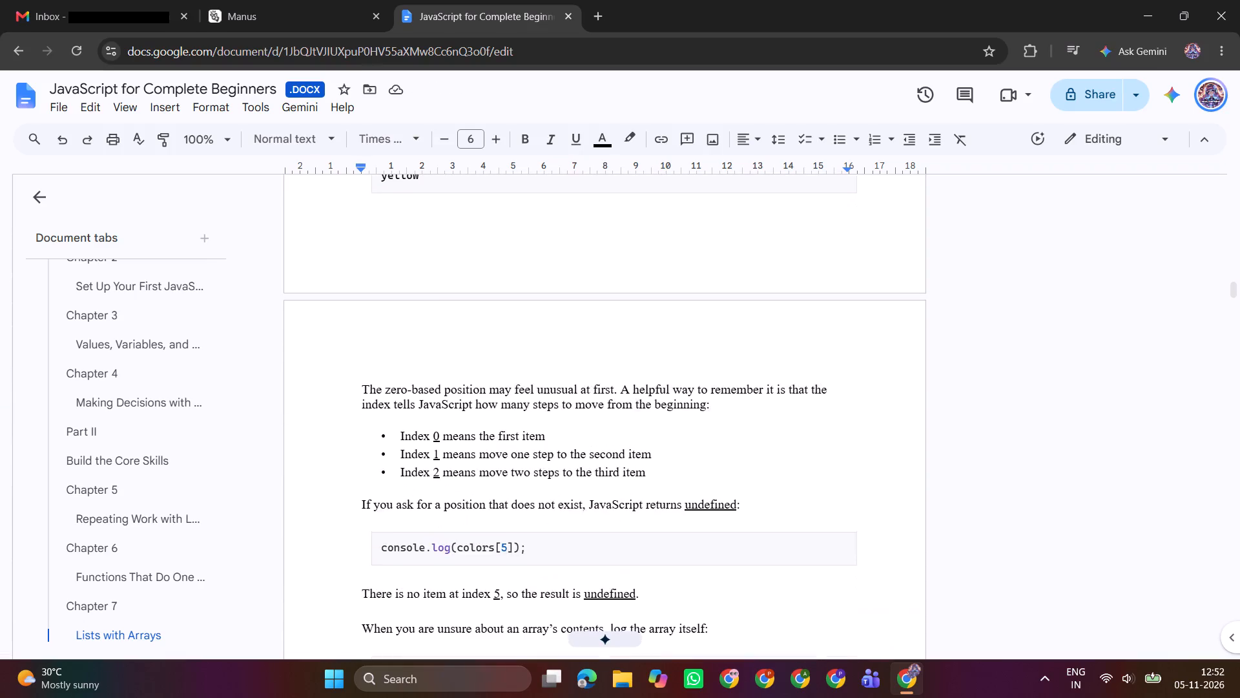
pyautogui.scroll(-3, 447, 450)
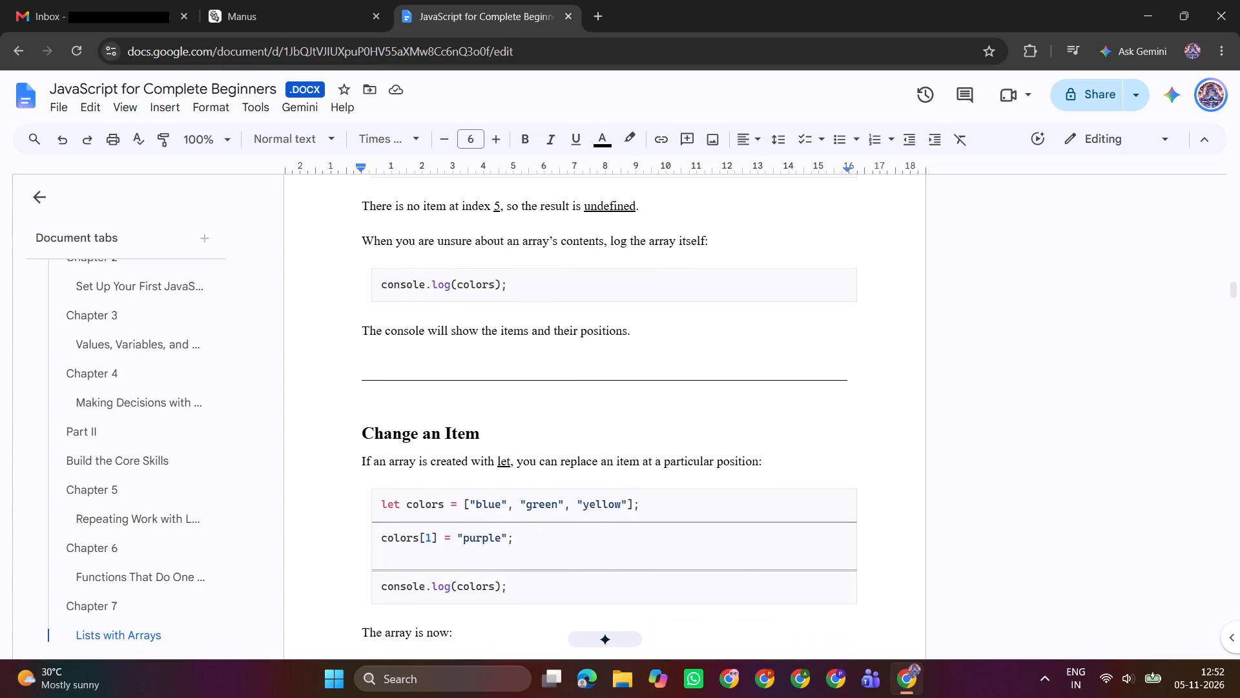
pyautogui.doubleClick(448, 377)
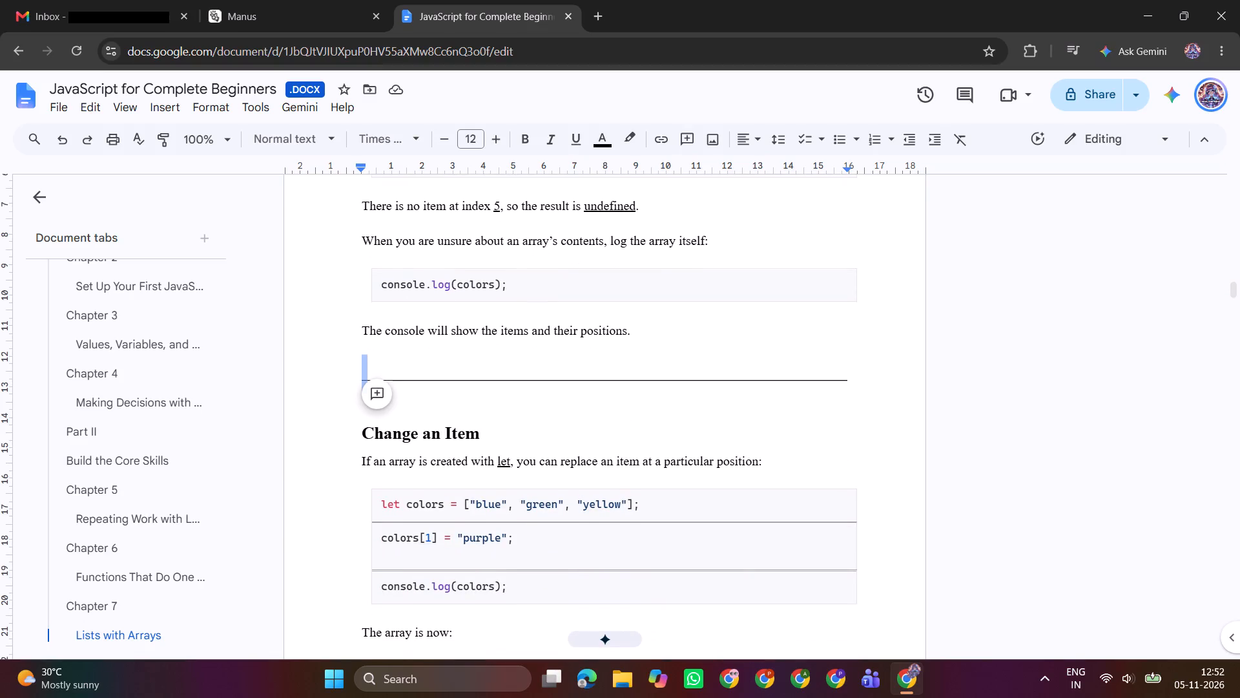
pyautogui.press('Delete')
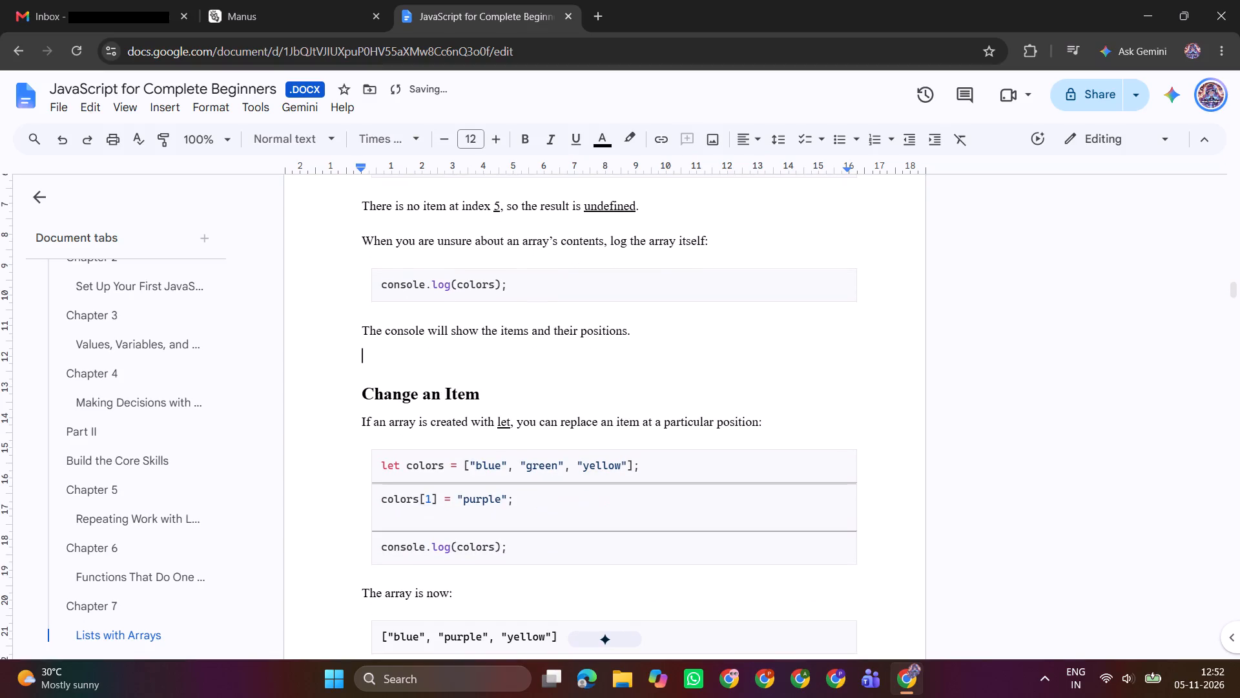
pyautogui.press('Delete')
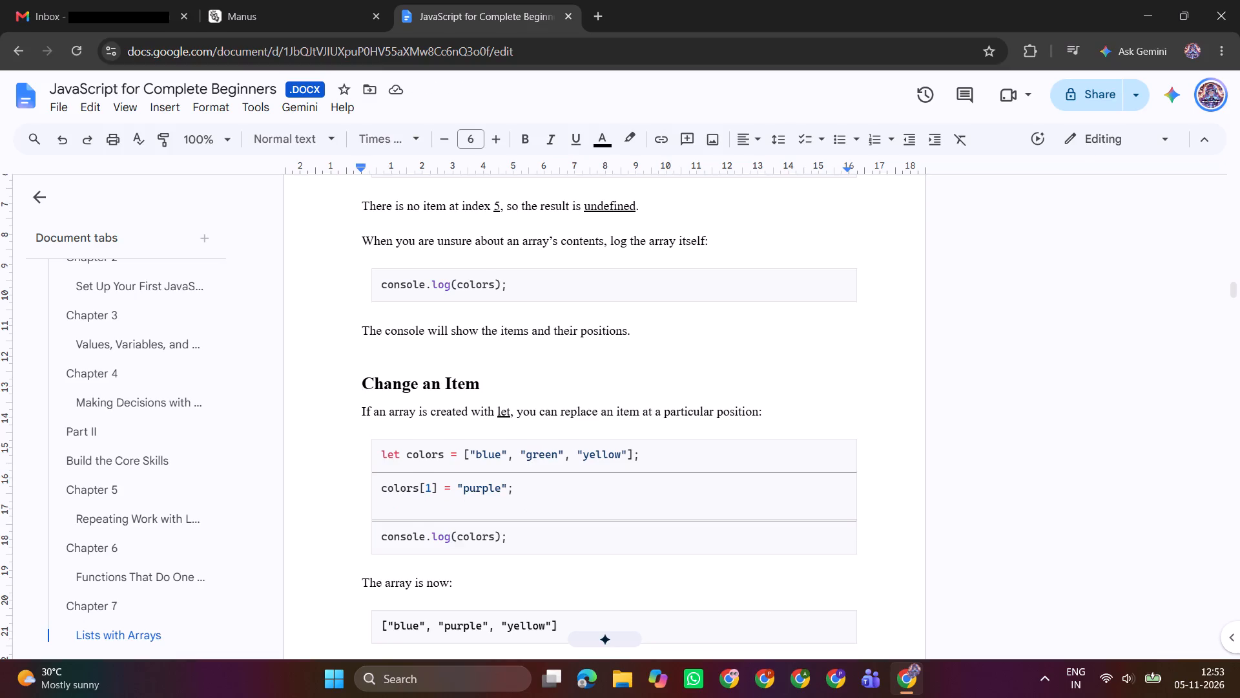
# Check the grammar suggestion on "was" without applying it, and delete the divider line and its empty paragraph above "Add Items with push()".
pyautogui.scroll(-1, 448, 377)
pyautogui.scroll(-3, 443, 432)
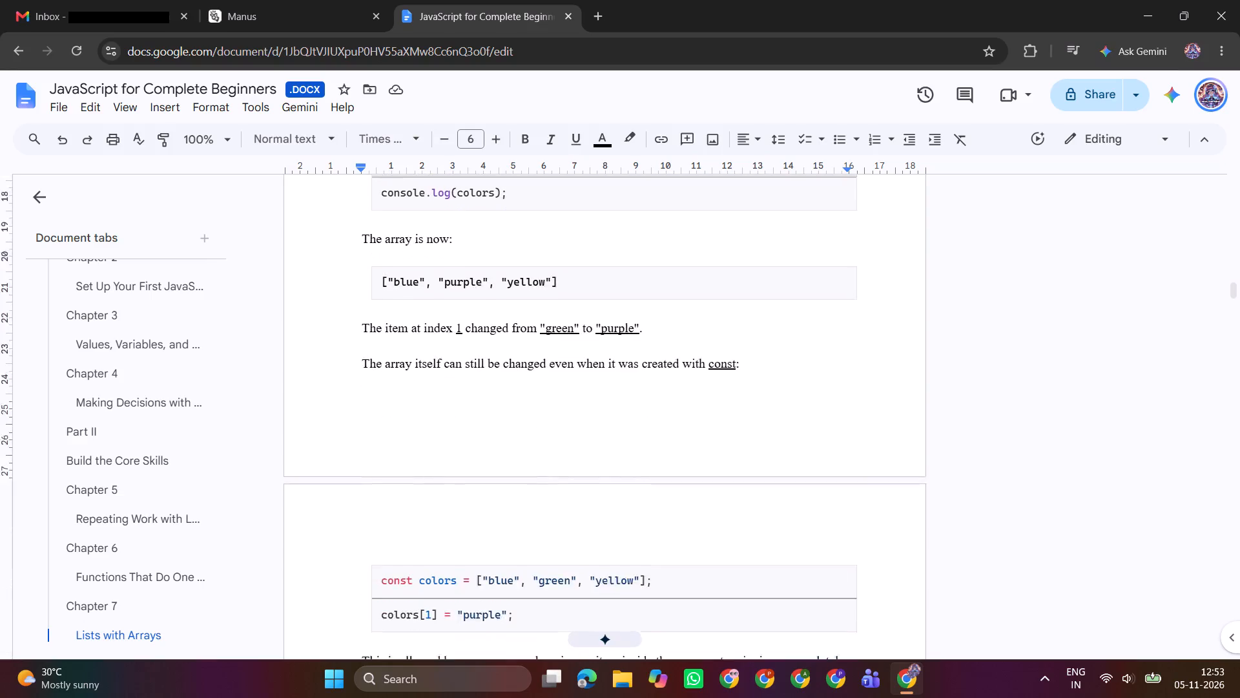
pyautogui.scroll(-4, 443, 432)
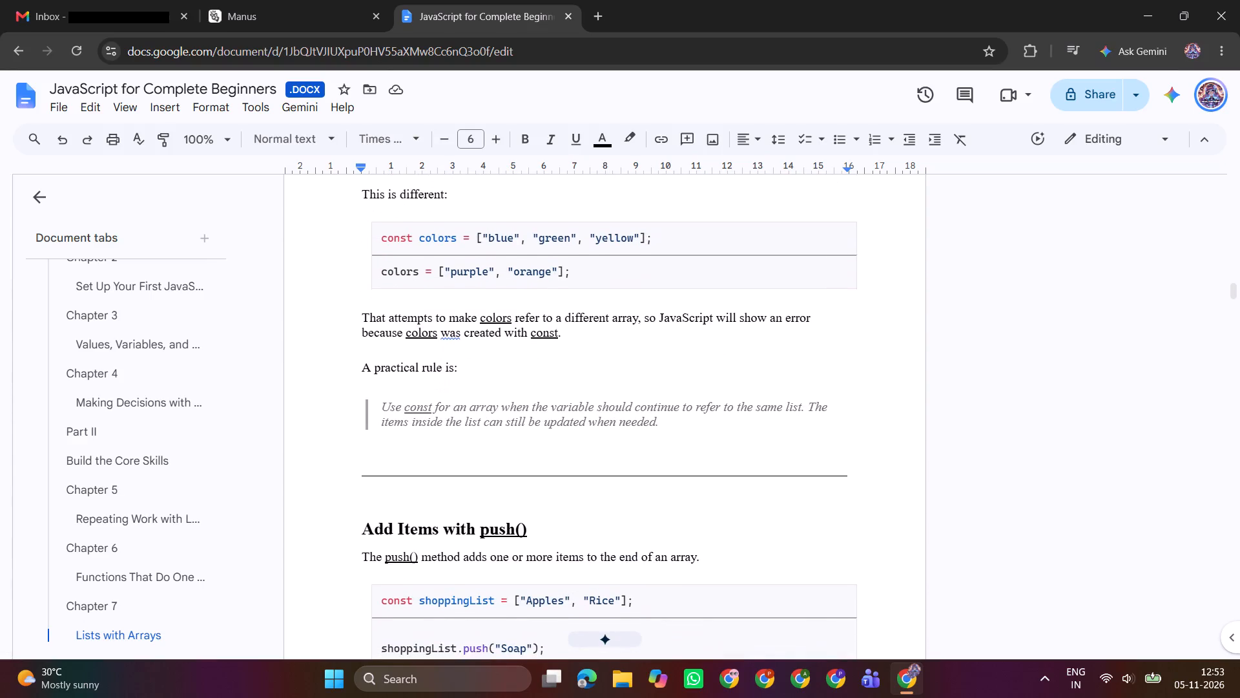
pyautogui.click(448, 344)
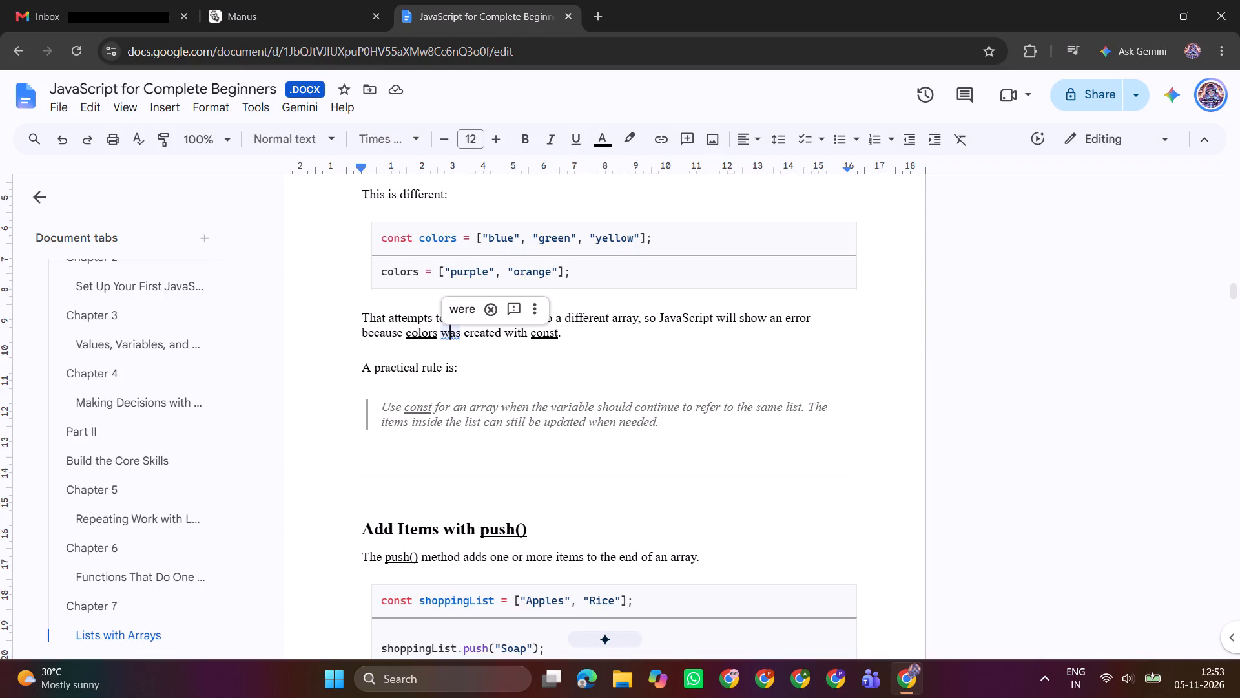
pyautogui.click(497, 401)
pyautogui.scroll(-1, 497, 401)
pyautogui.doubleClick(490, 382)
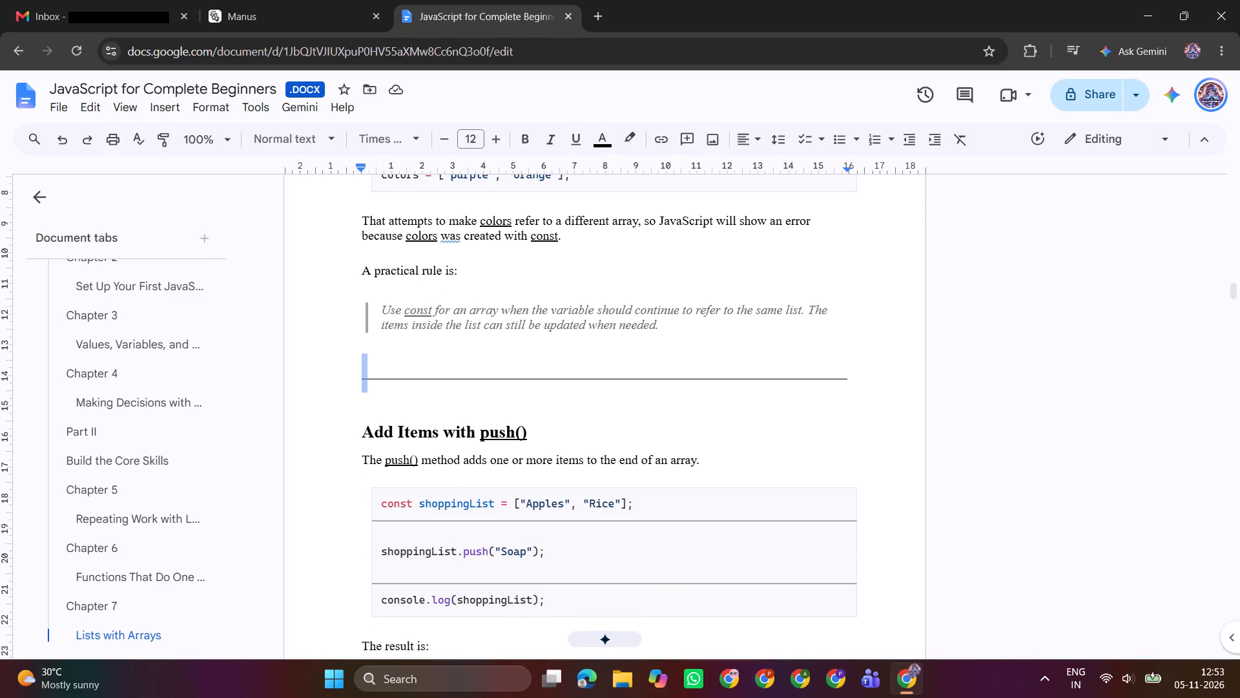
pyautogui.press('Delete')
pyautogui.press('Delete')
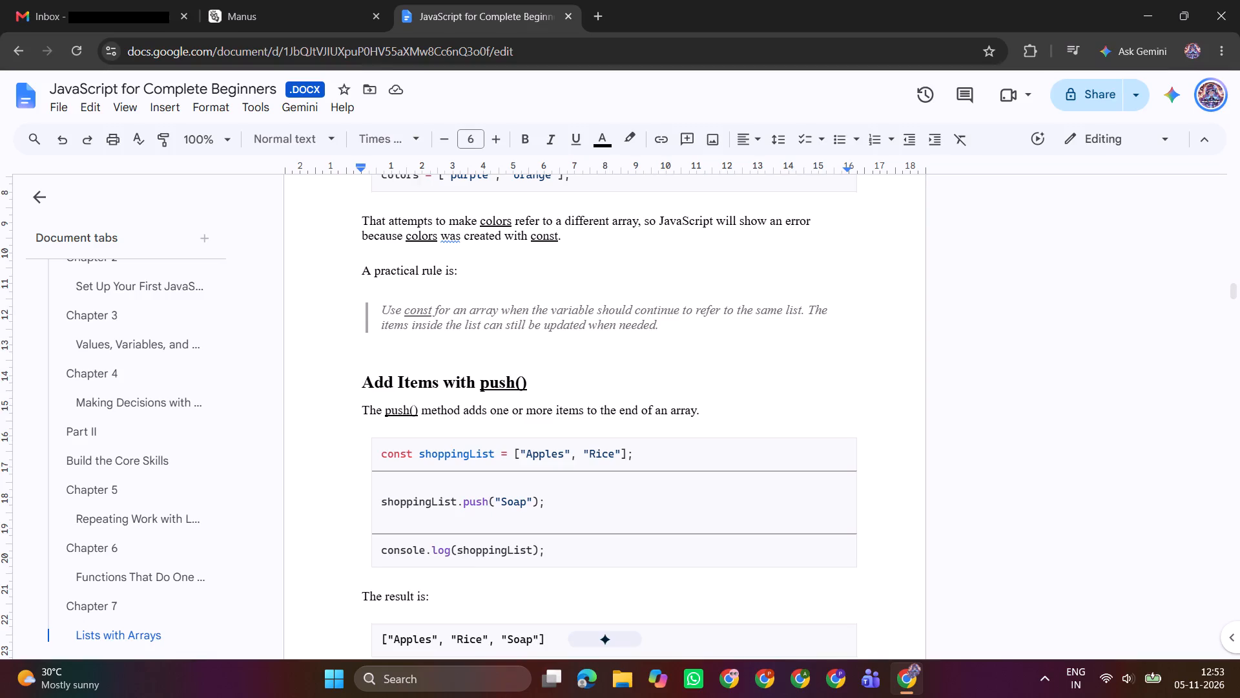
# Delete the divider line and its empty paragraph above the "Remove the Last Item with pop()" heading.
pyautogui.scroll(-2, 490, 382)
pyautogui.click(500, 470)
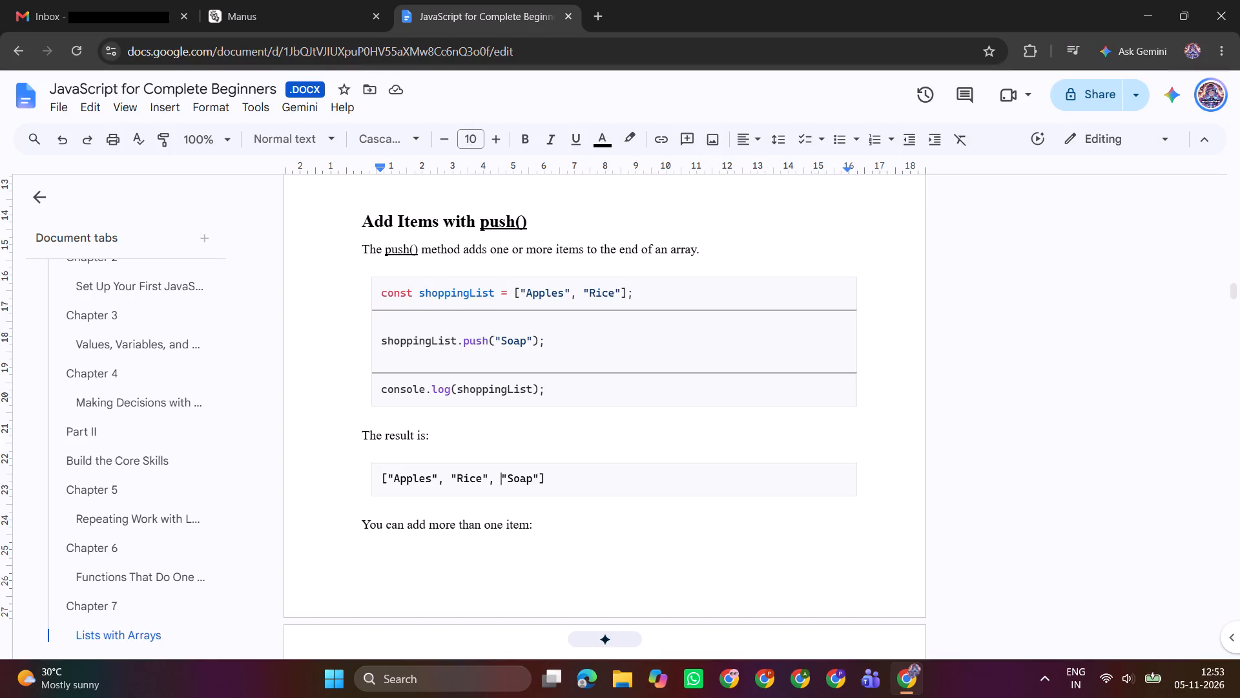
pyautogui.scroll(-4, 500, 470)
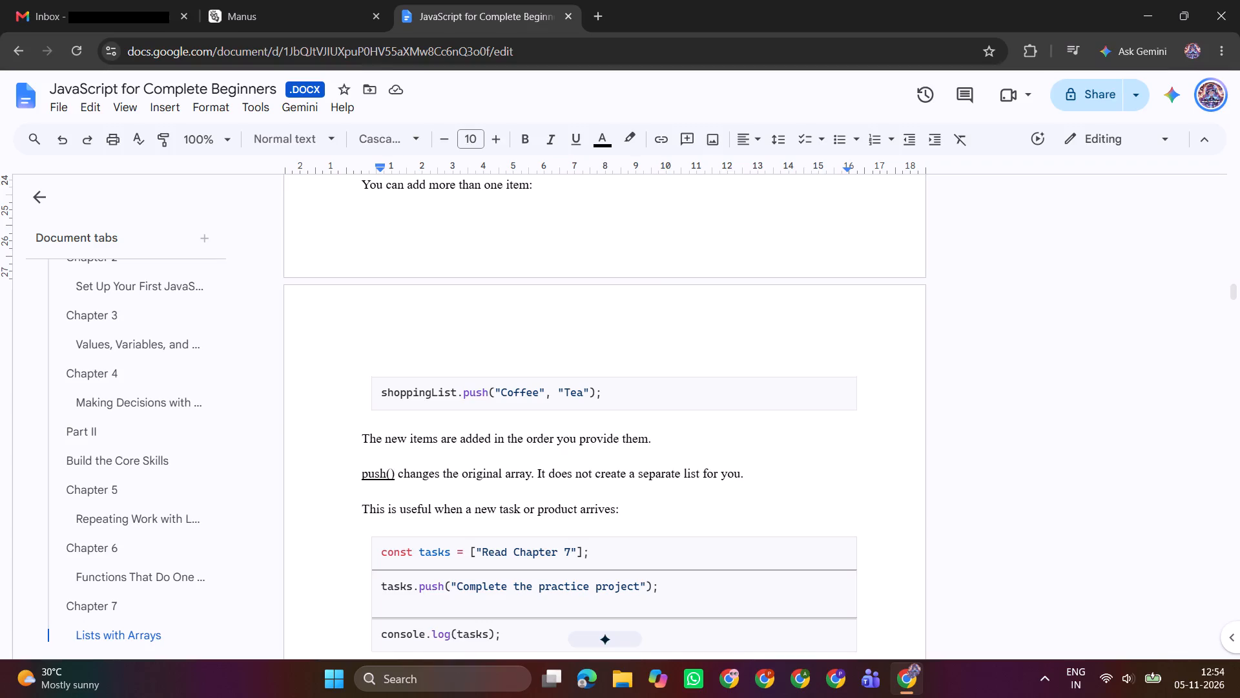
pyautogui.scroll(-1, 500, 470)
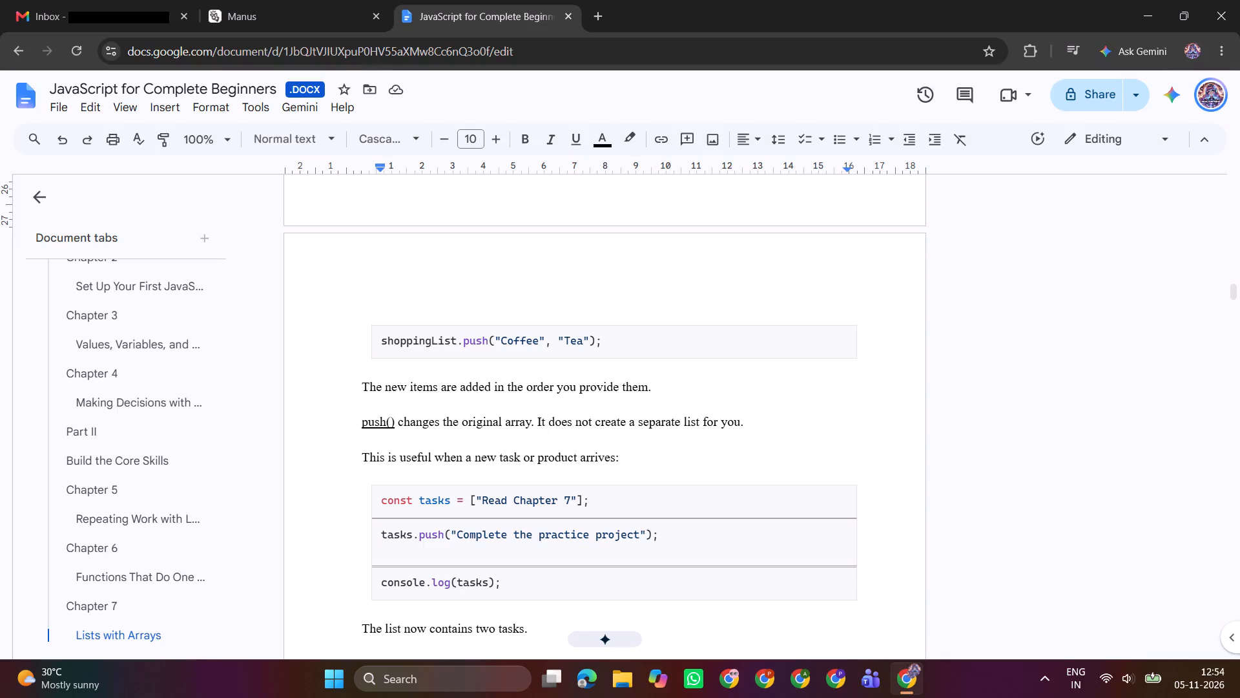
pyautogui.scroll(-2, 500, 470)
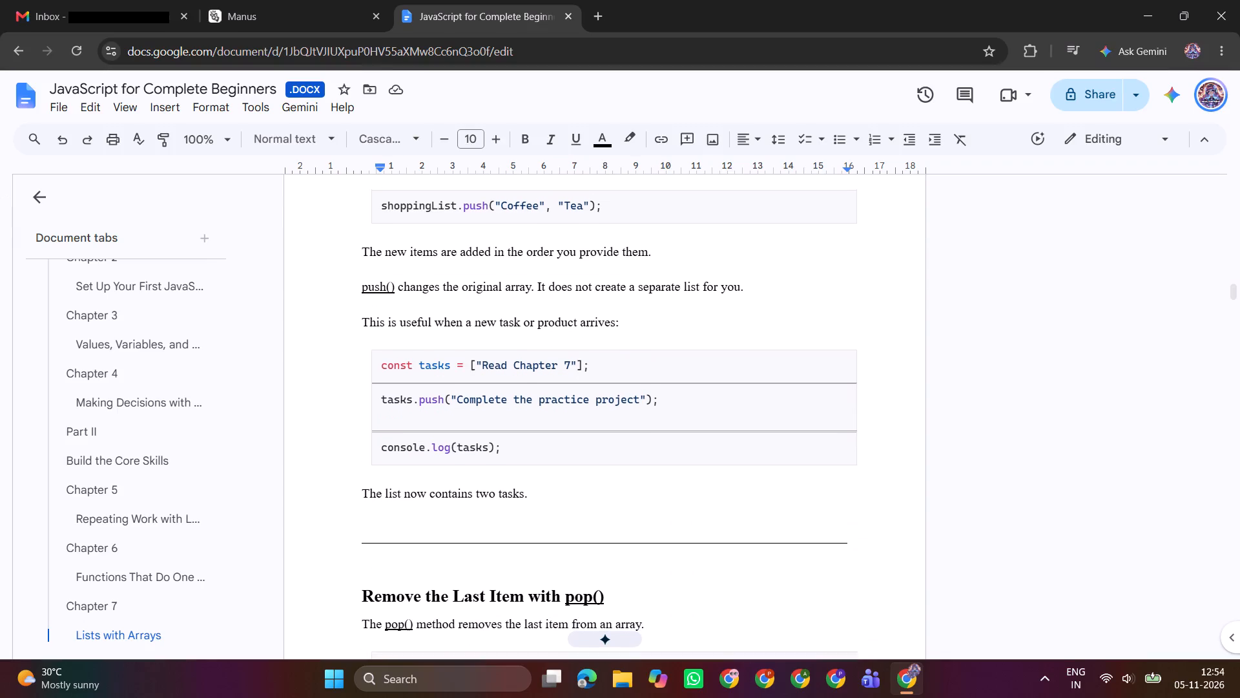
pyautogui.doubleClick(446, 542)
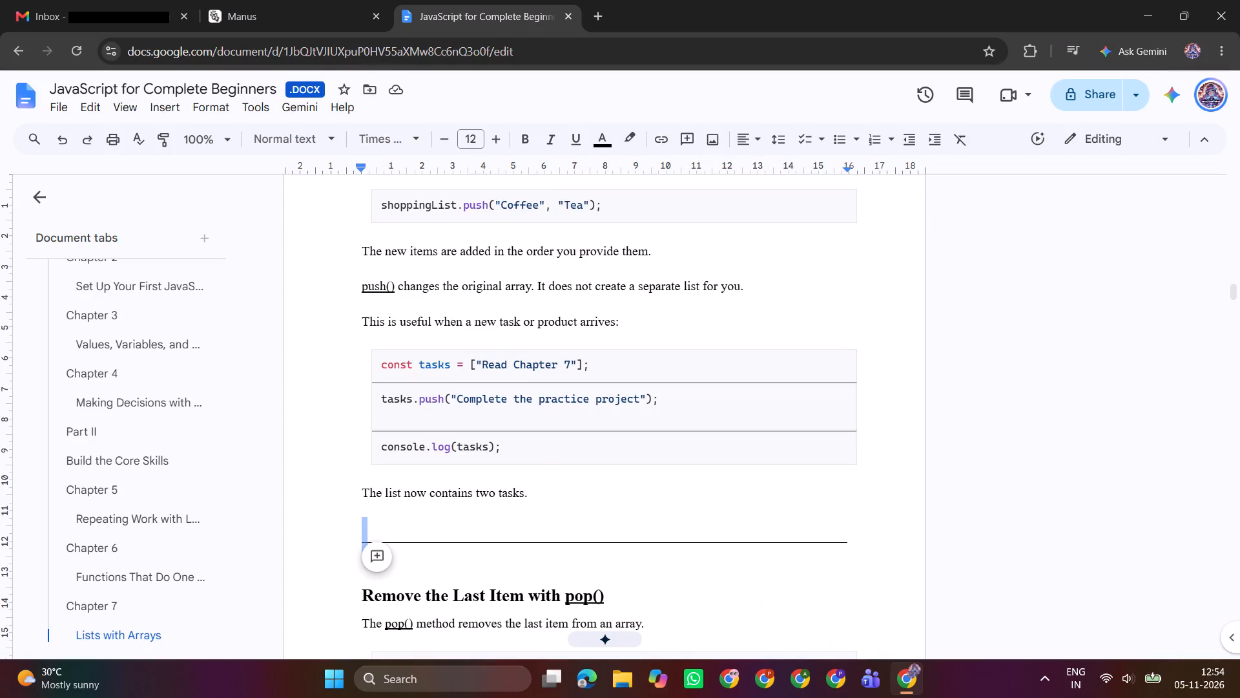
pyautogui.press('Delete')
pyautogui.press('Delete')
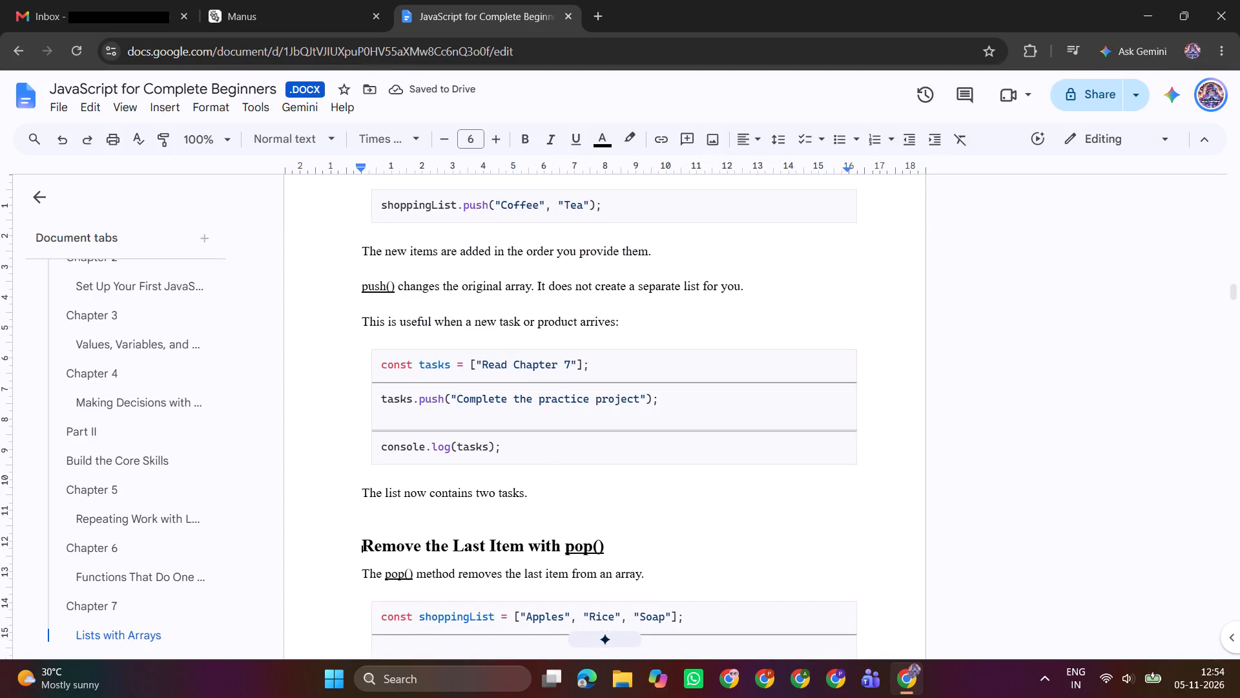
# Delete the divider line and its empty paragraph above the "Add and Remove Items at the Beginning" heading.
pyautogui.scroll(-4, 446, 542)
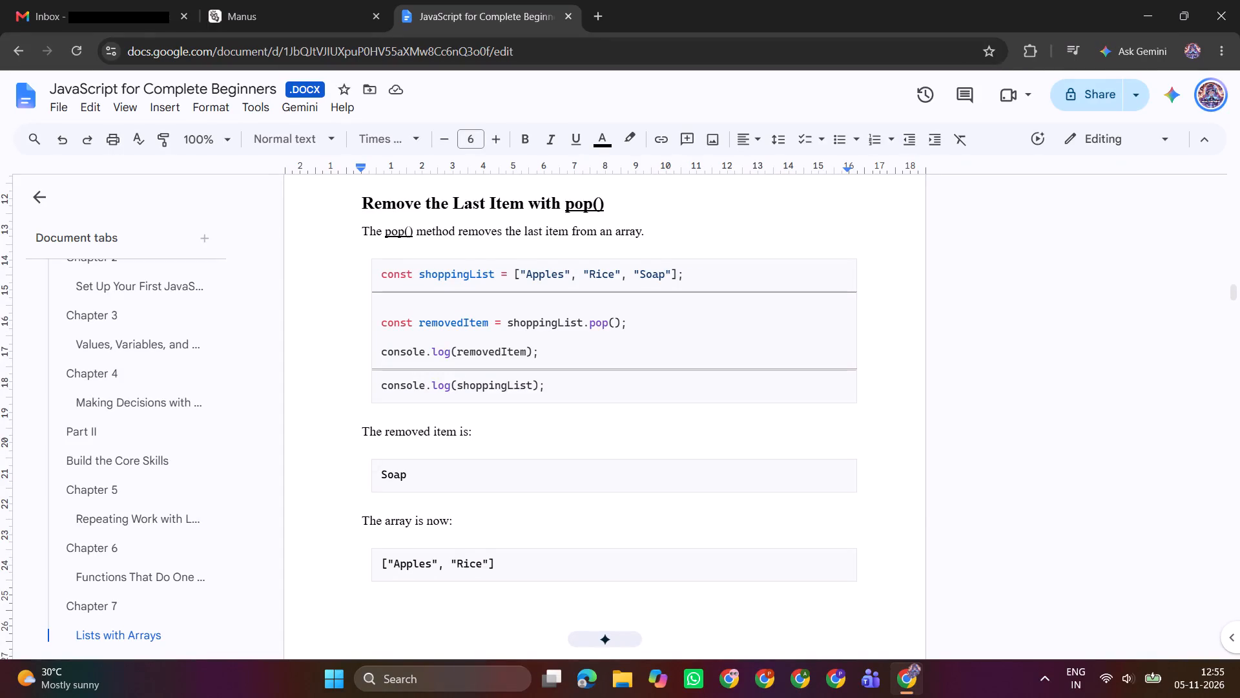
pyautogui.scroll(-1, 446, 542)
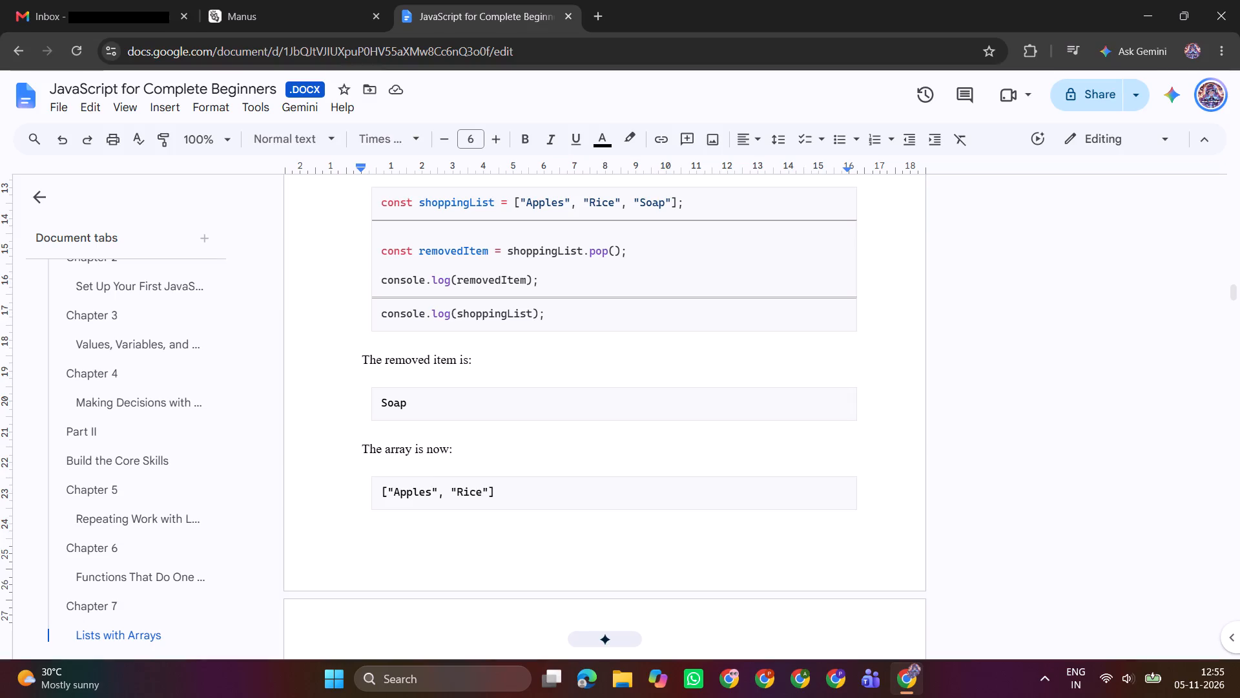
pyautogui.click(487, 459)
pyautogui.scroll(-2, 487, 459)
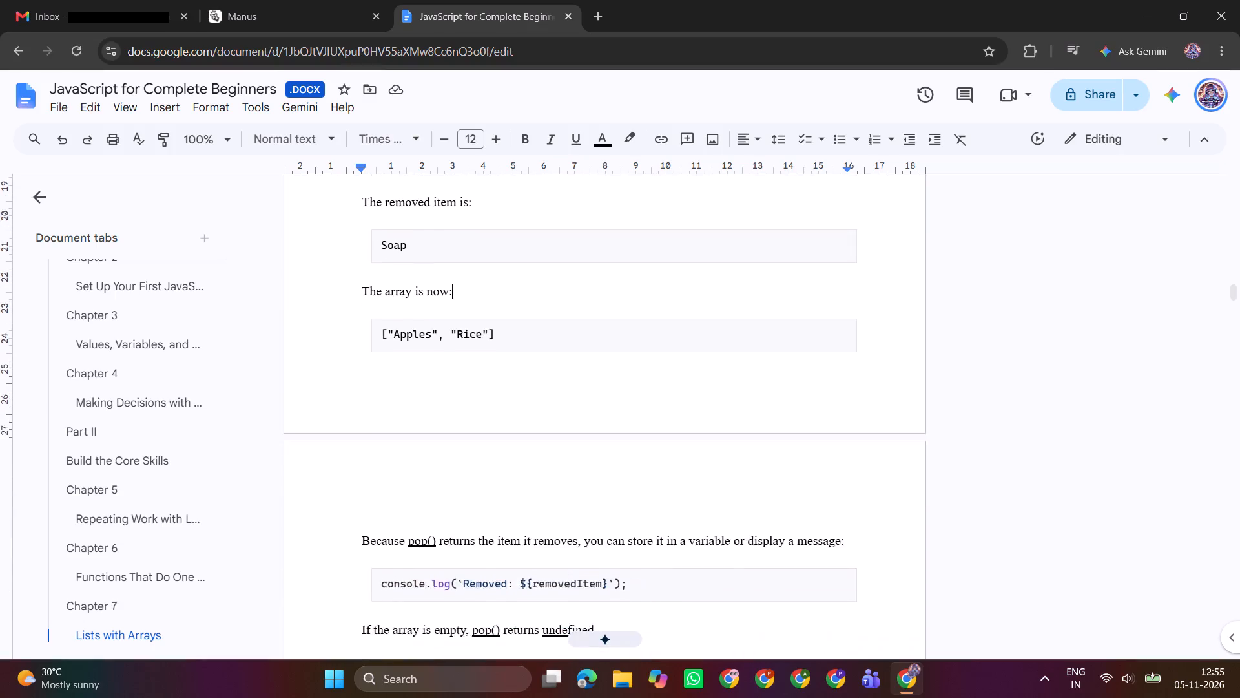
pyautogui.scroll(-2, 487, 459)
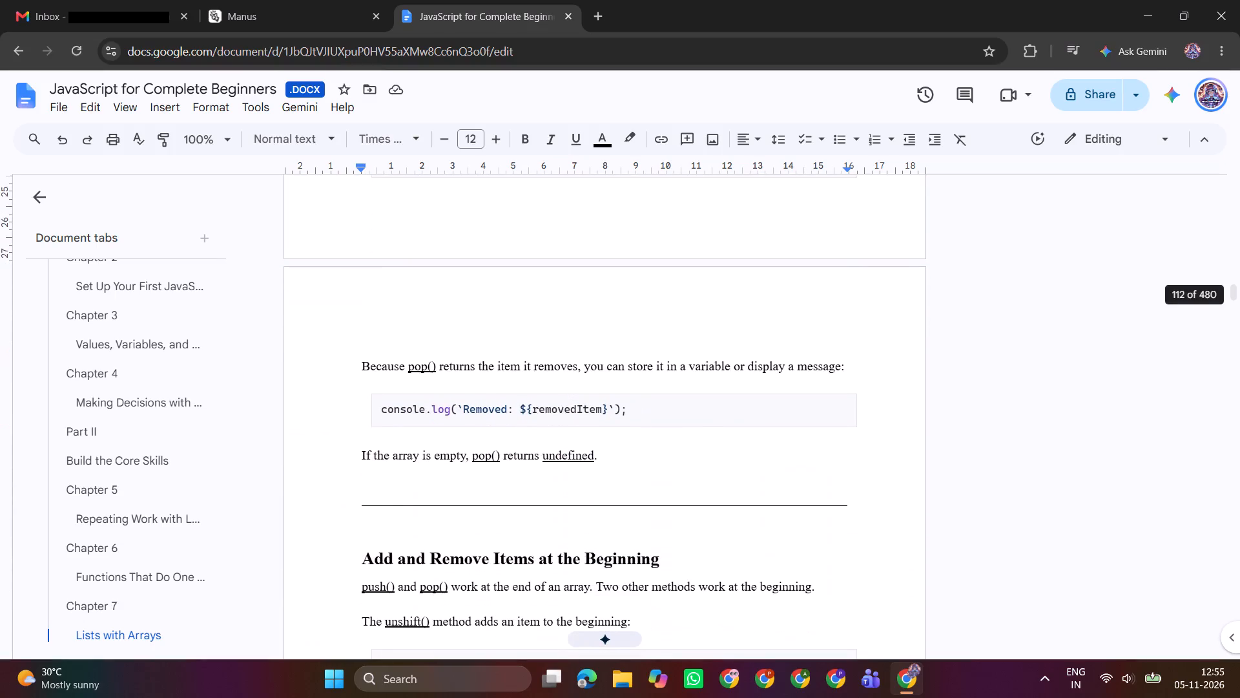
pyautogui.doubleClick(457, 505)
pyautogui.press('Delete')
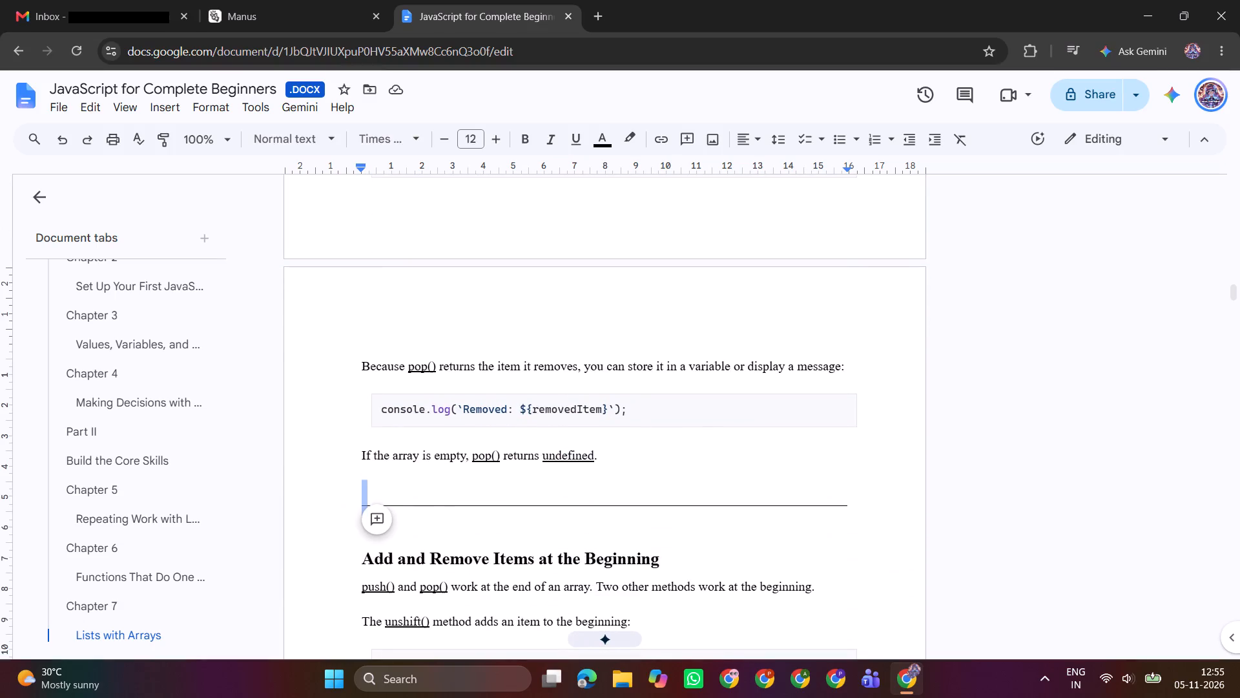
pyautogui.press('Delete')
# Delete the divider line and its empty paragraph above the "Find the Length of an Array" heading.
pyautogui.scroll(-1, 457, 505)
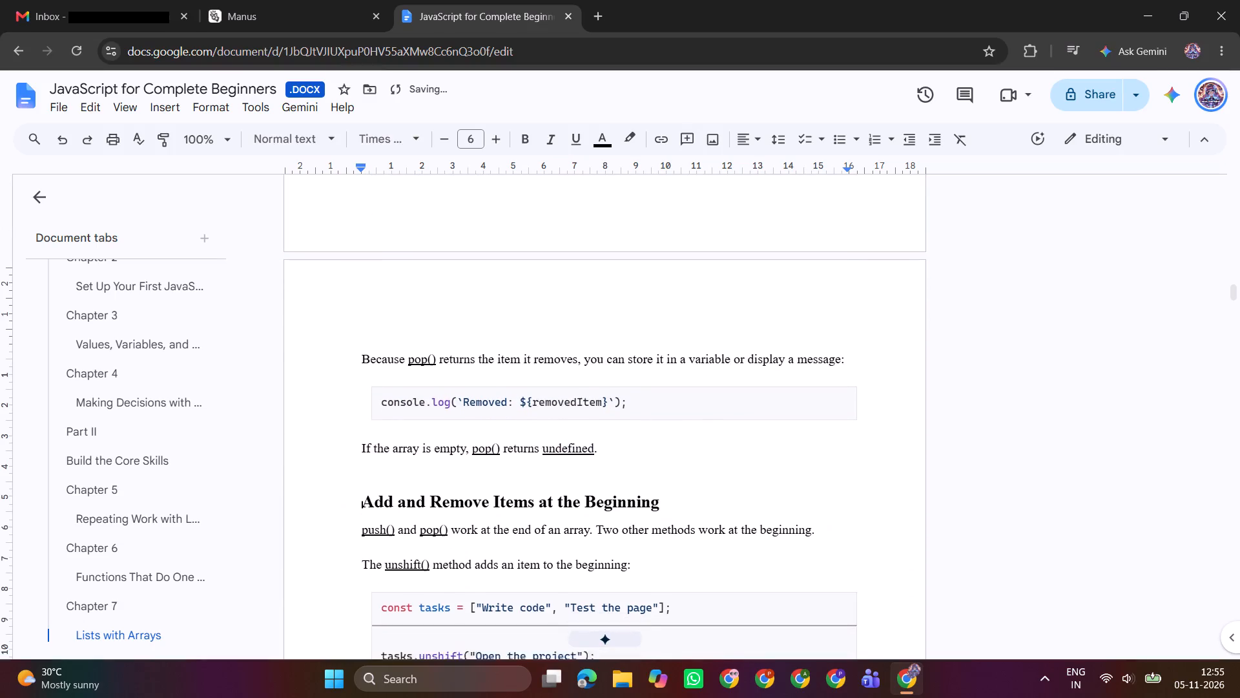
pyautogui.scroll(-4, 457, 505)
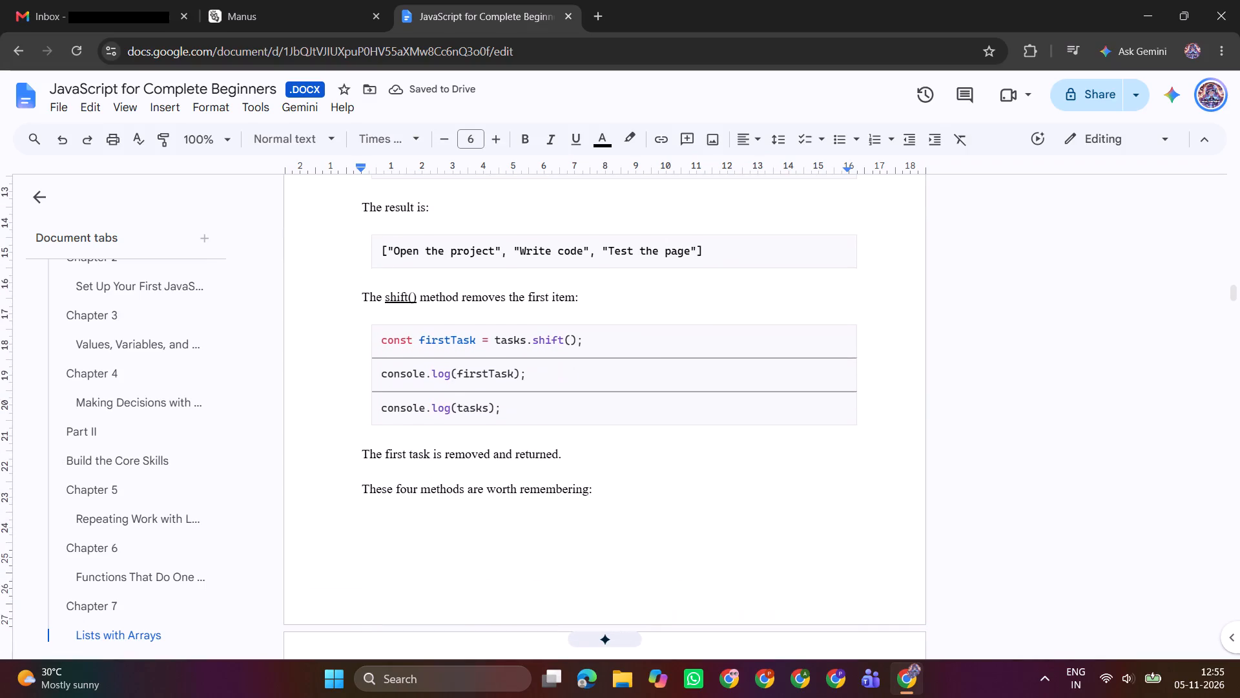
pyautogui.scroll(-2, 457, 505)
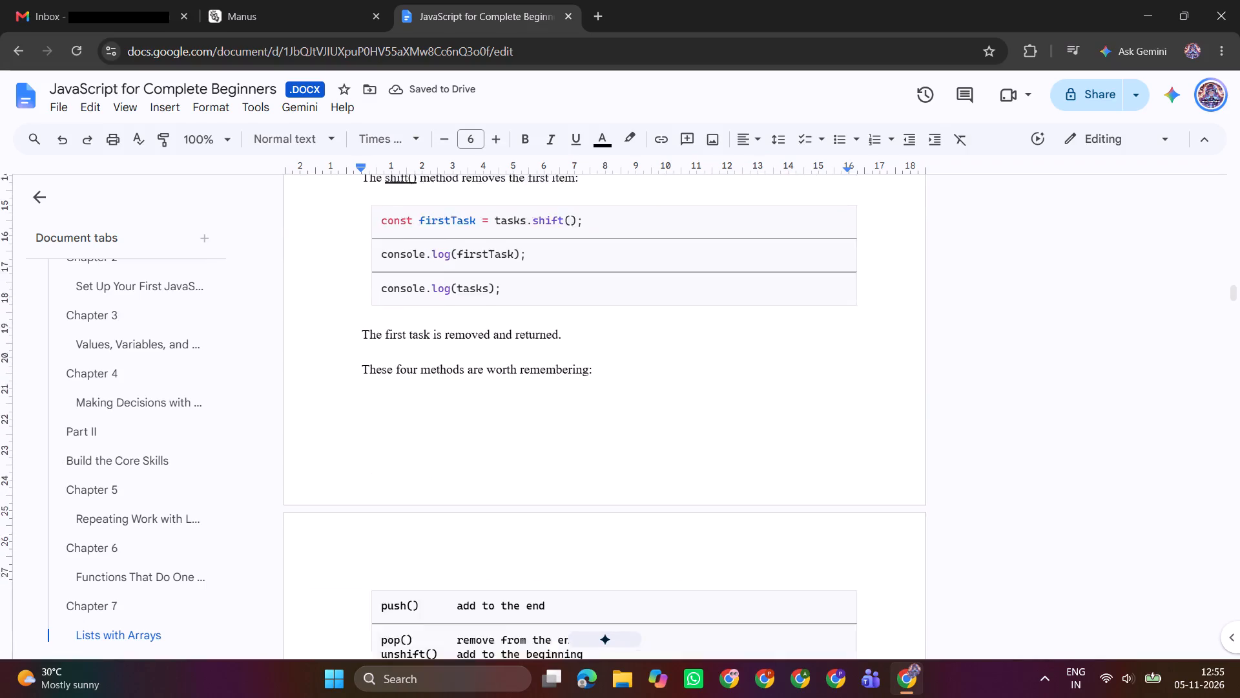
pyautogui.scroll(-2, 457, 505)
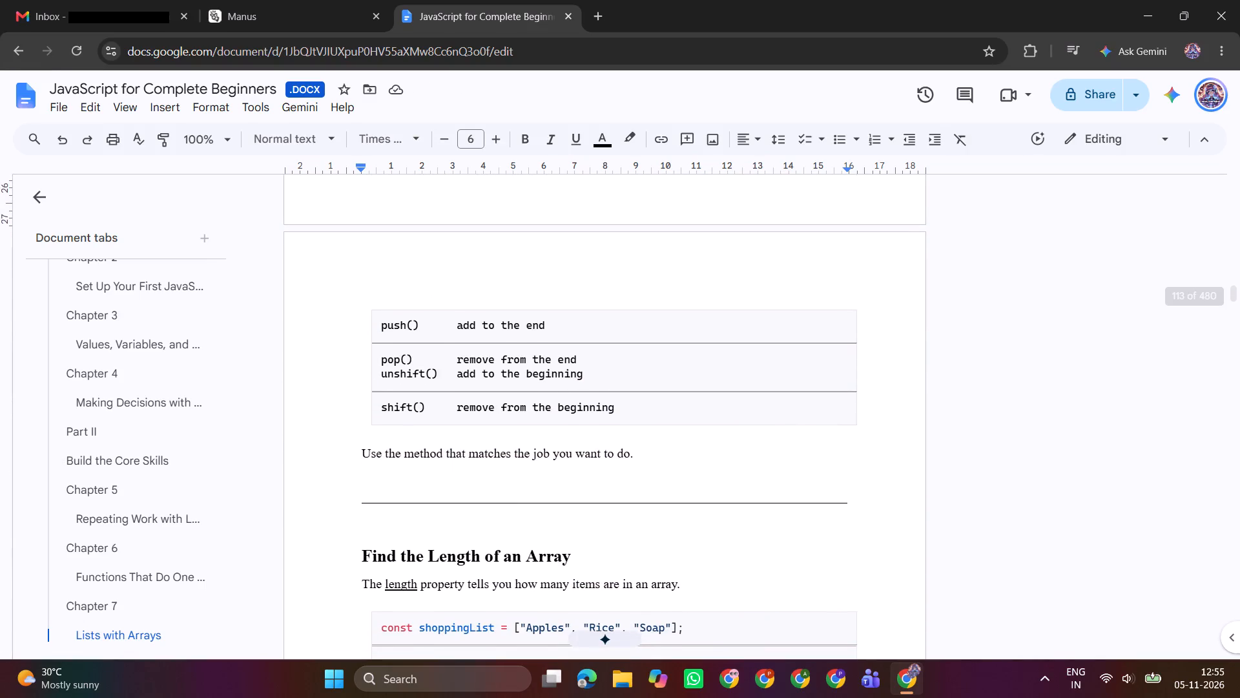
pyautogui.doubleClick(422, 504)
pyautogui.press('Delete')
pyautogui.press('Delete')
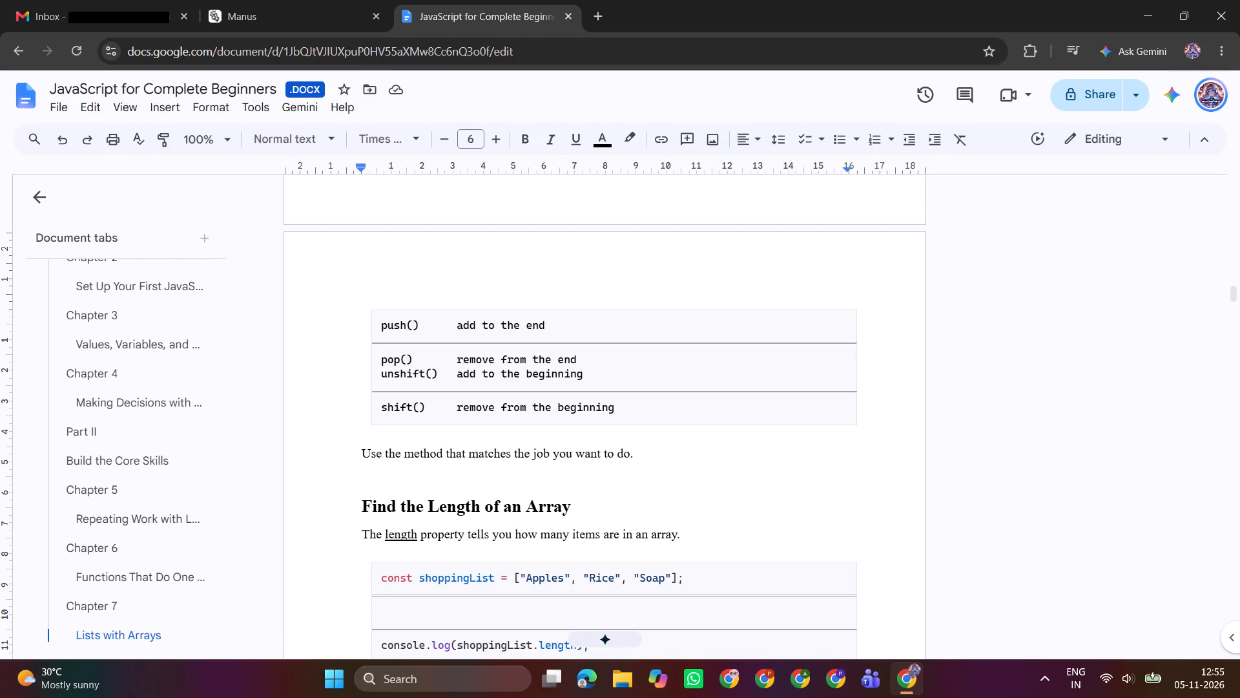
# Delete the divider line and its empty paragraph above the "Loop Through an Array with a for Loop" heading.
pyautogui.scroll(-3, 422, 504)
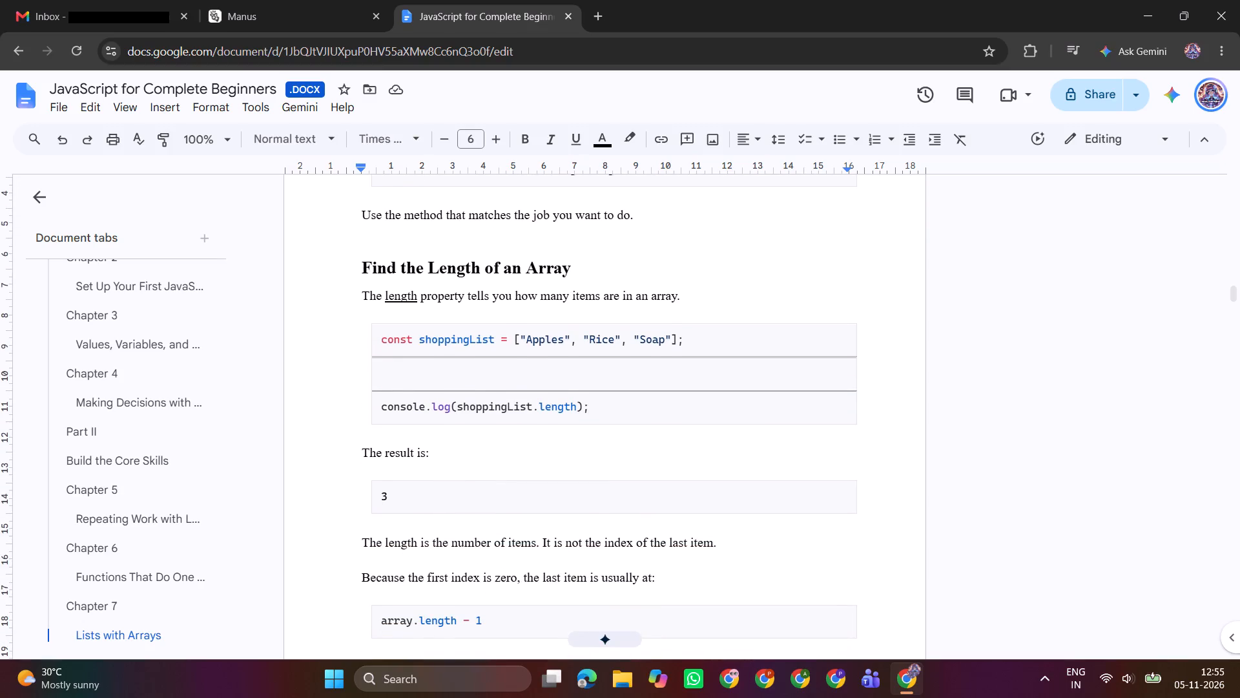
pyautogui.scroll(-4, 431, 525)
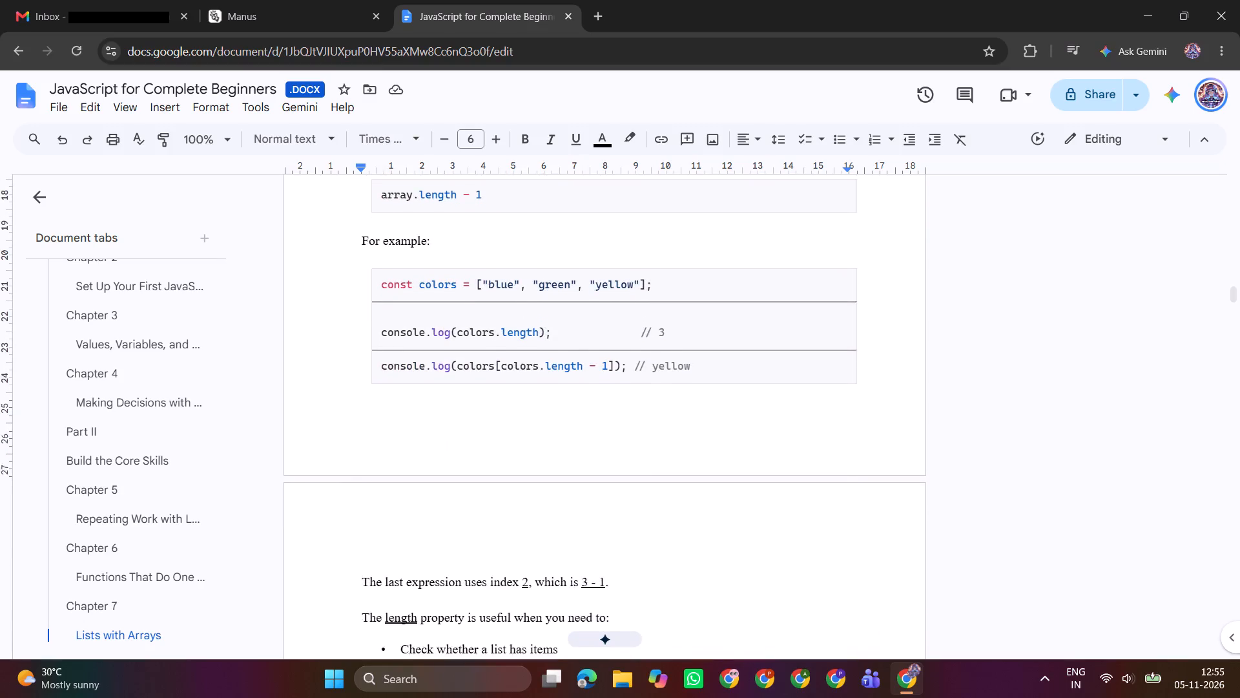
pyautogui.scroll(-5, 431, 525)
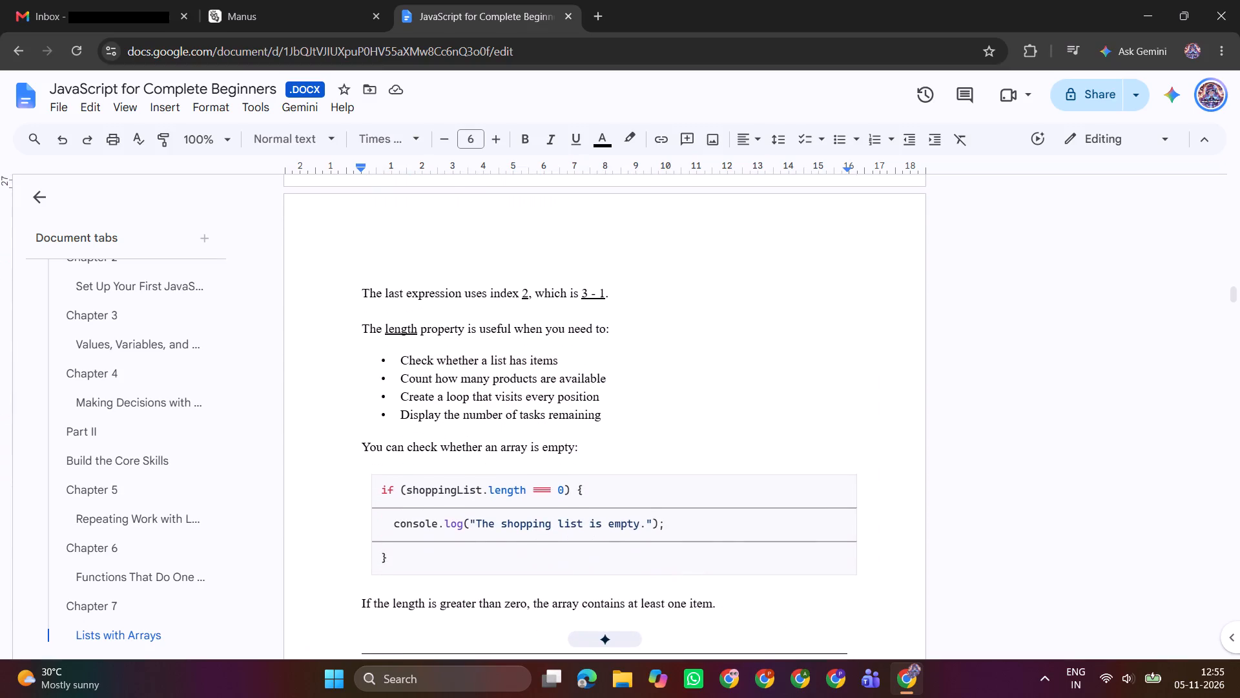
pyautogui.scroll(-2, 431, 525)
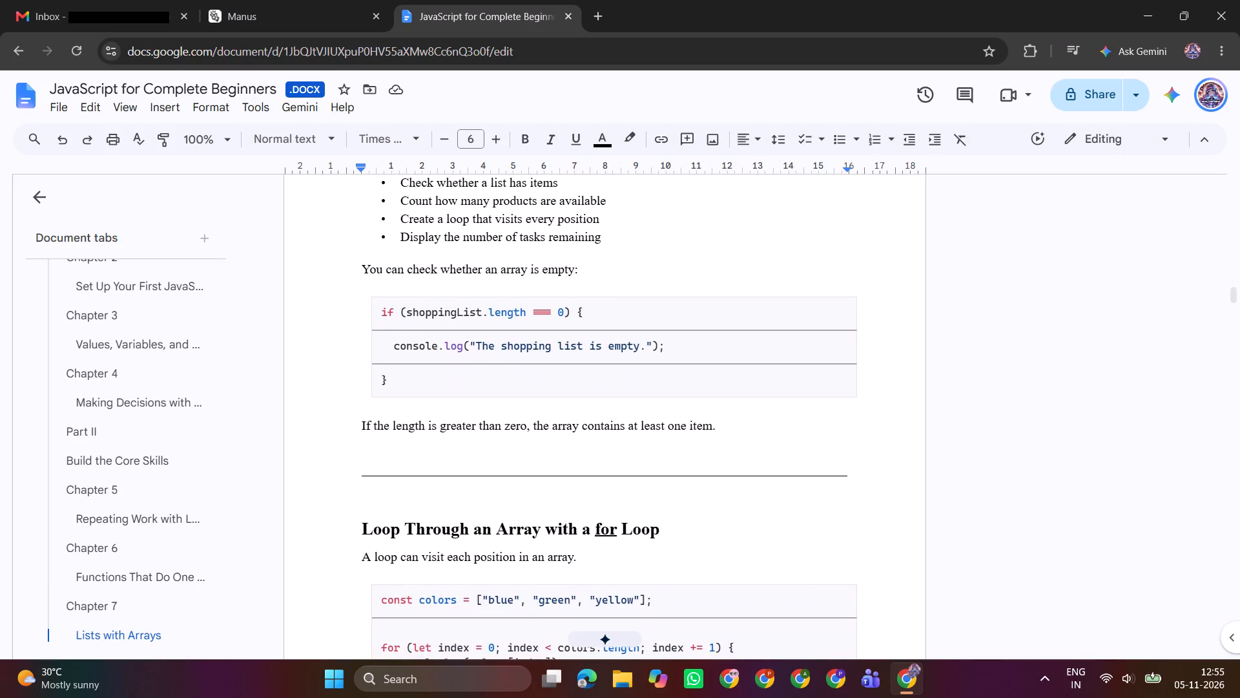
pyautogui.doubleClick(430, 469)
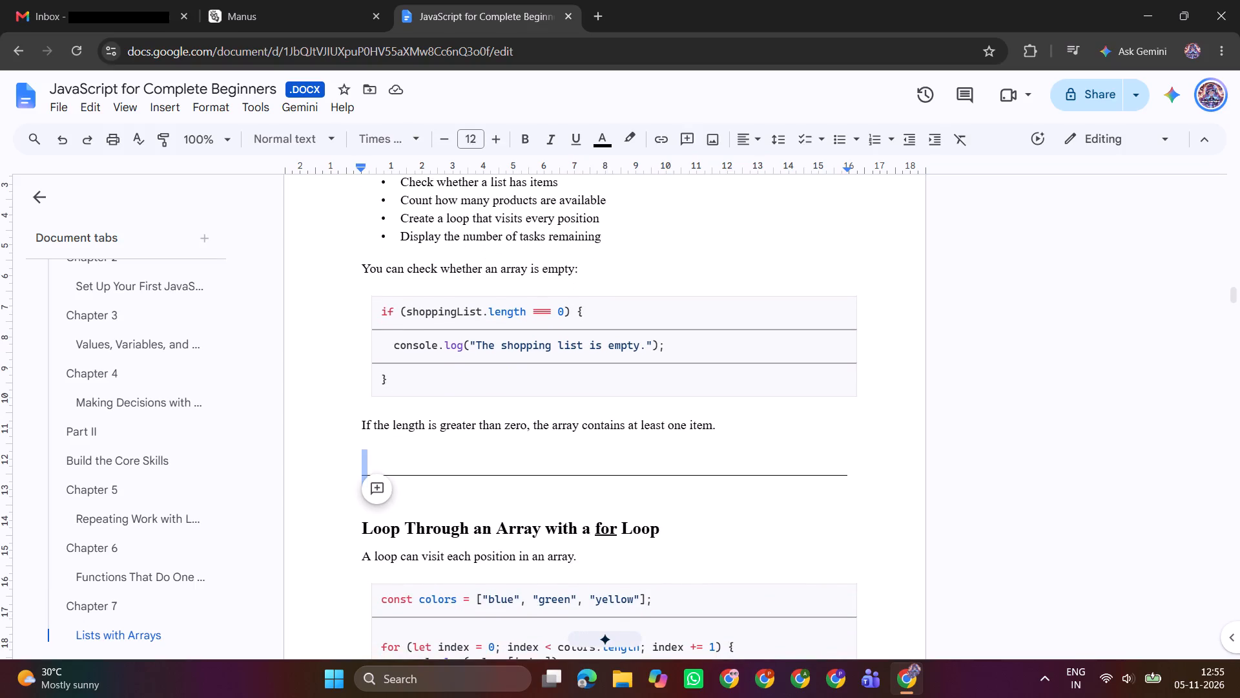
pyautogui.press('Delete')
pyautogui.press('Delete')
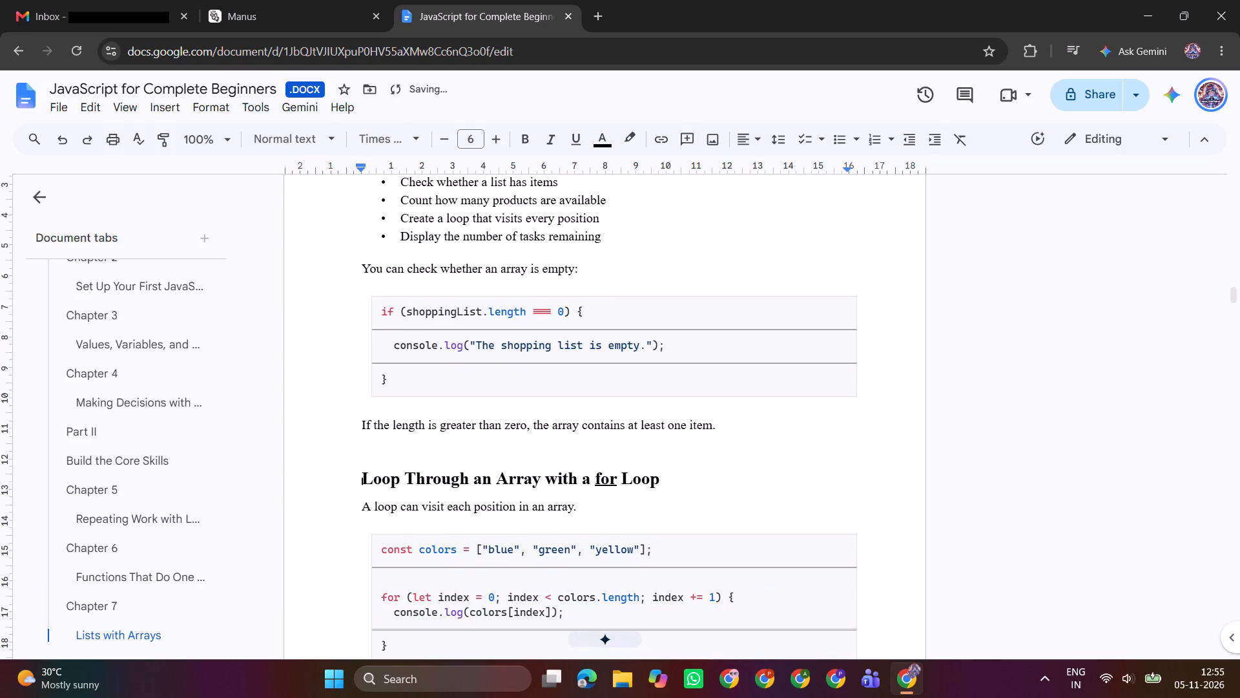
# Delete the divider line and its empty paragraph above the "Loop Through an Array with for...of" heading.
pyautogui.scroll(-2, 430, 469)
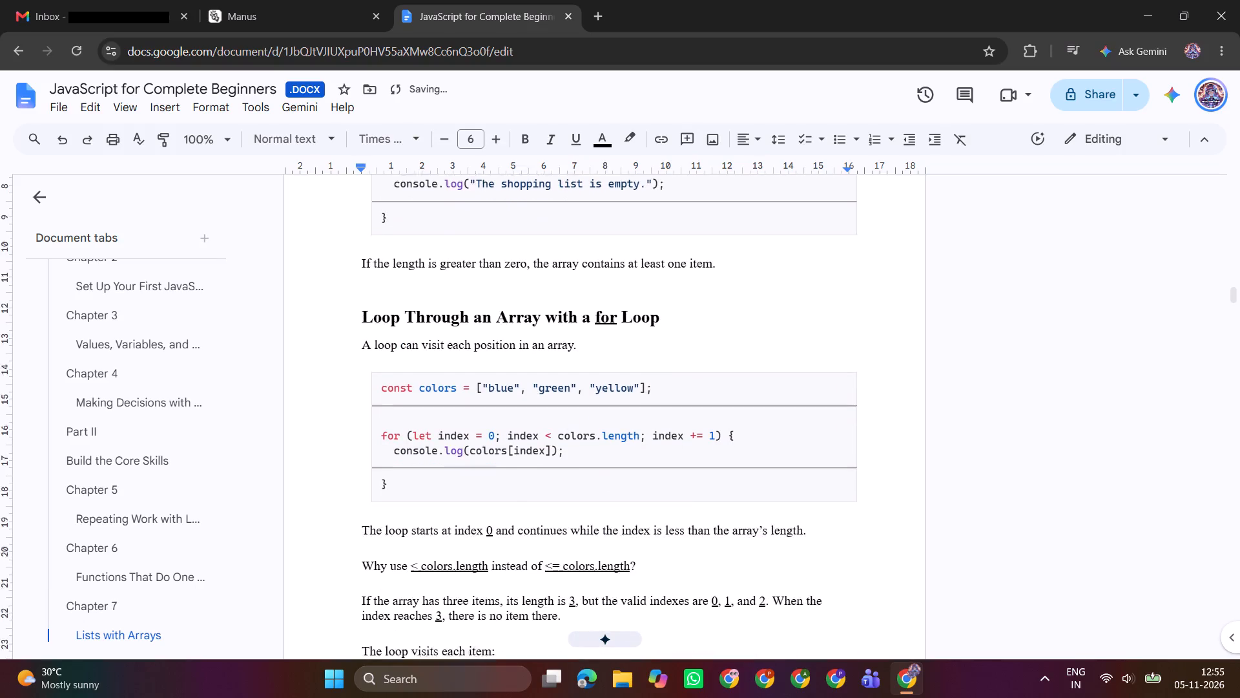
pyautogui.scroll(-4, 430, 469)
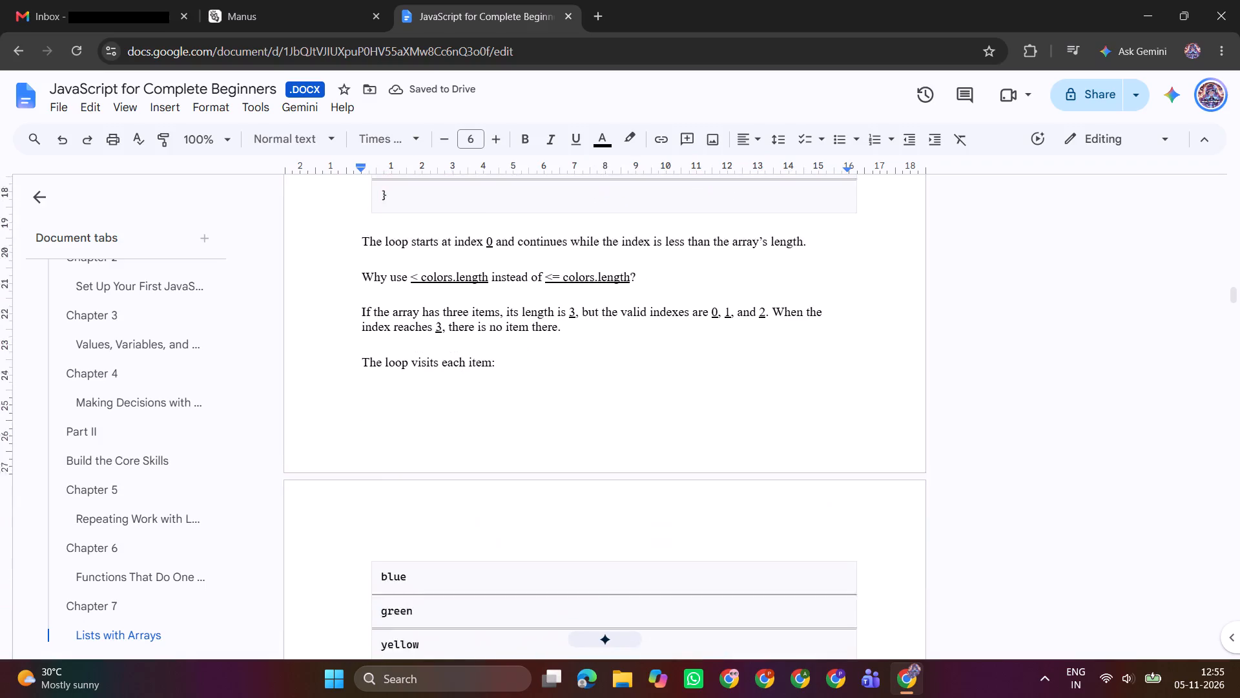
pyautogui.scroll(-4, 430, 469)
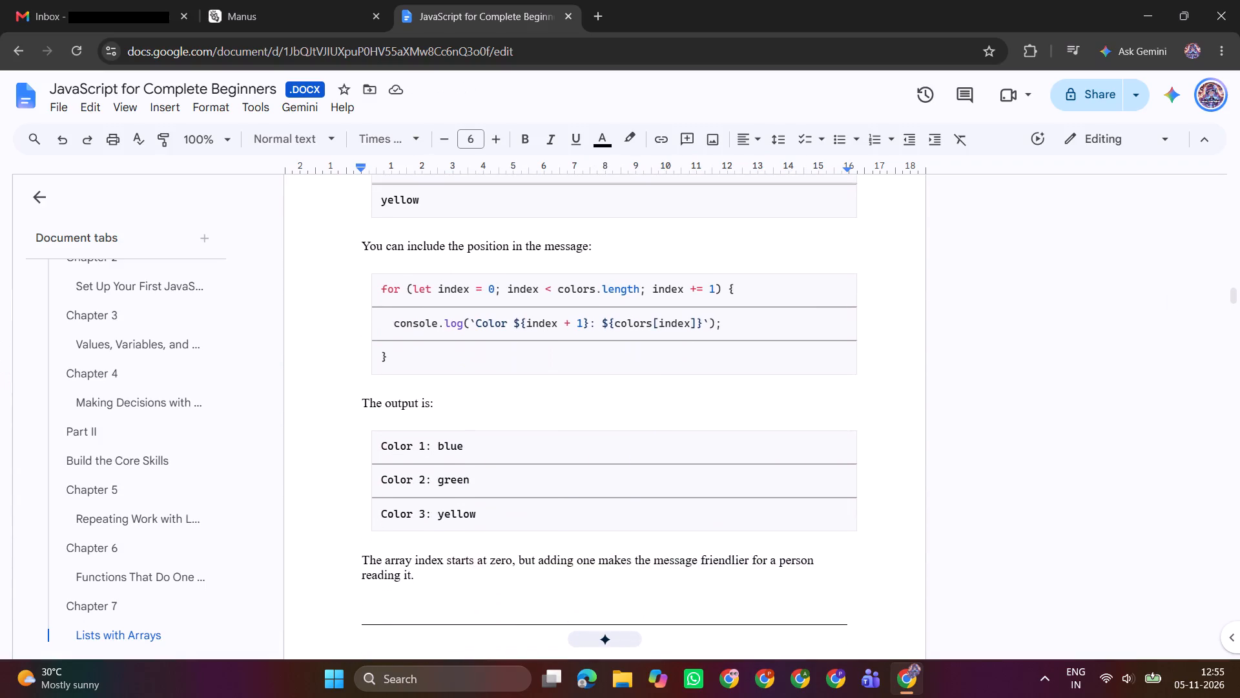
pyautogui.scroll(-2, 448, 428)
pyautogui.doubleClick(423, 514)
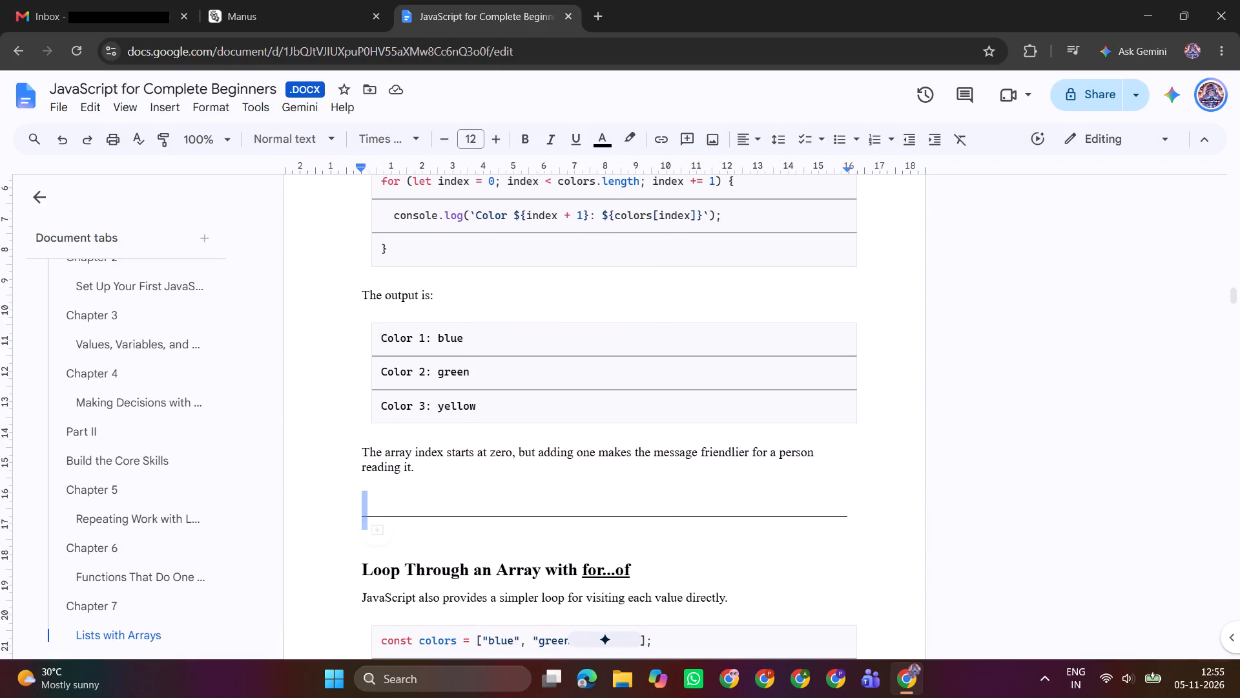
pyautogui.press('Delete')
pyautogui.press('Delete')
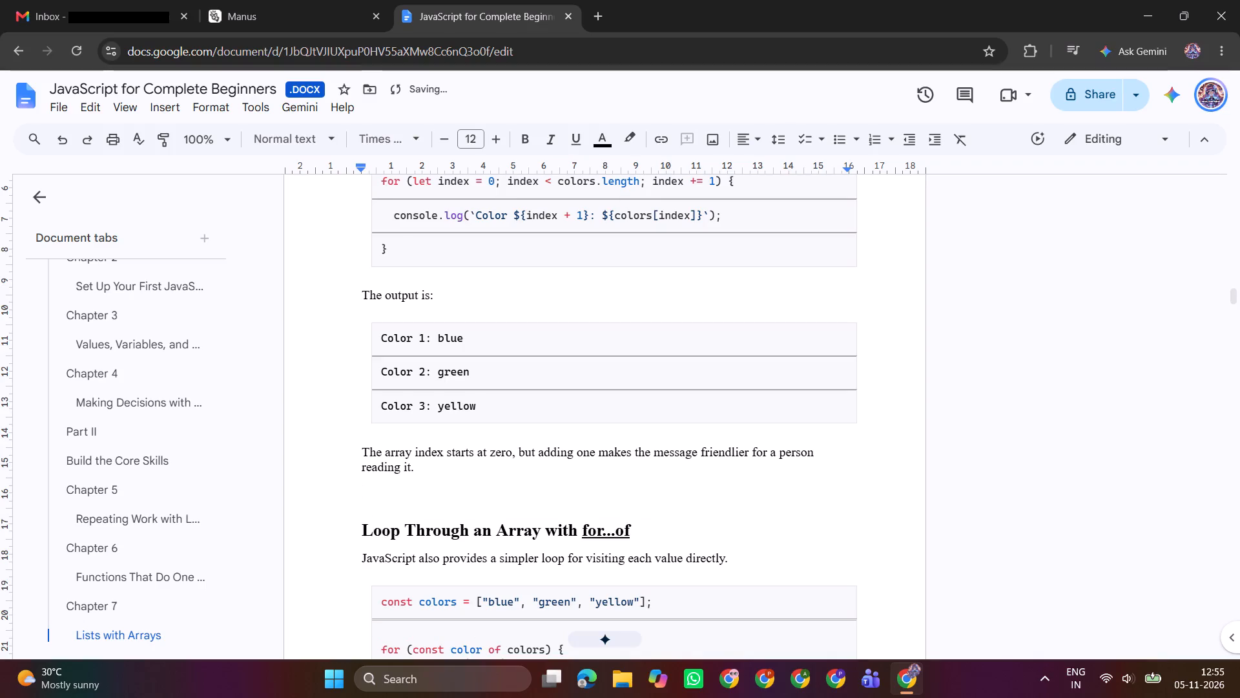
# Delete the divider line and its empty paragraph above the "Useful Array Methods" heading.
pyautogui.scroll(-3, 423, 514)
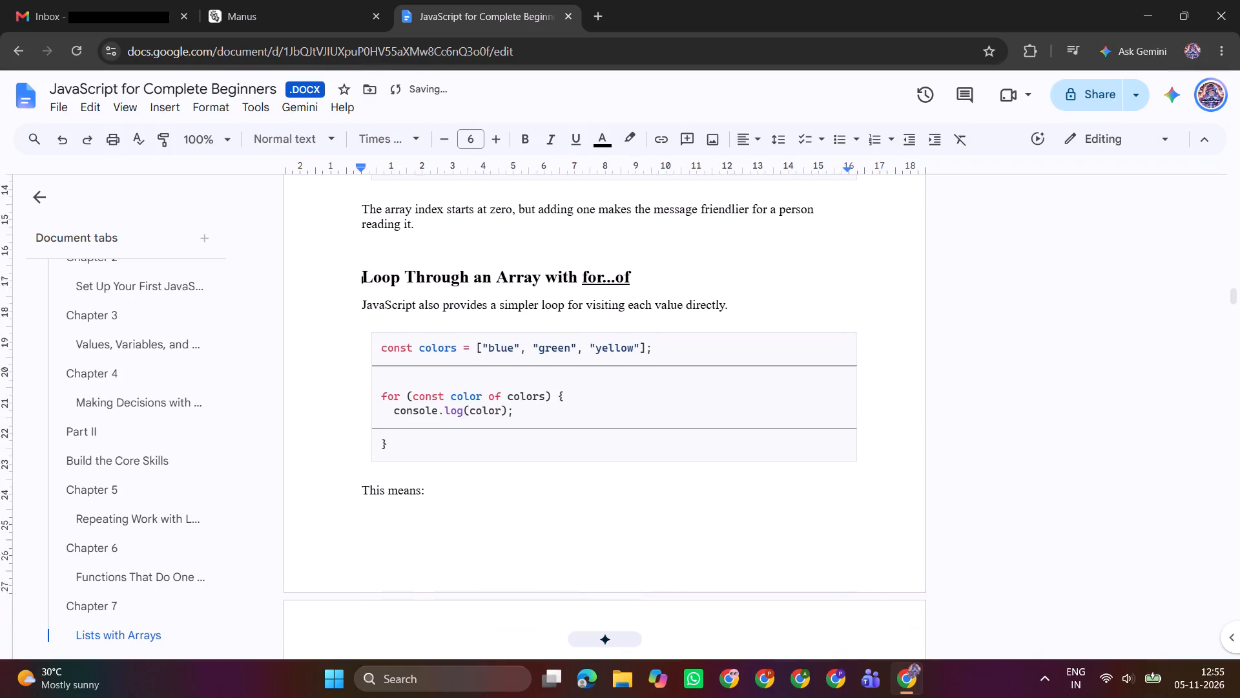
pyautogui.scroll(-4, 423, 514)
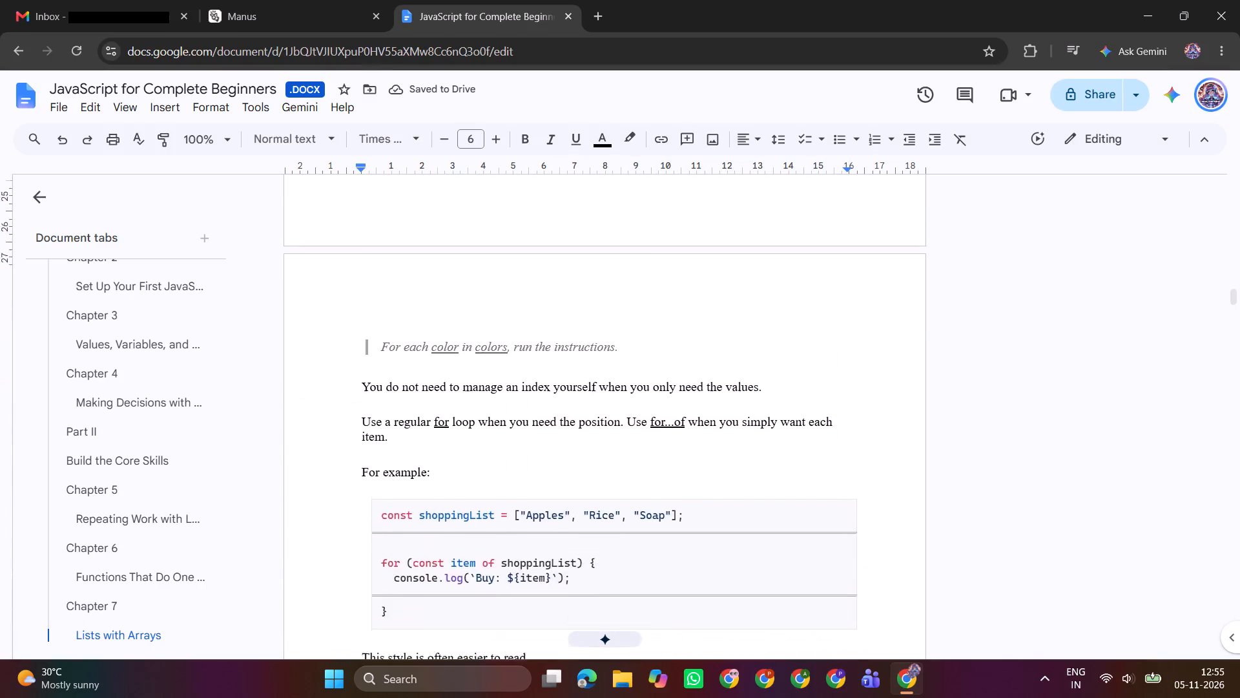
pyautogui.scroll(-2, 423, 514)
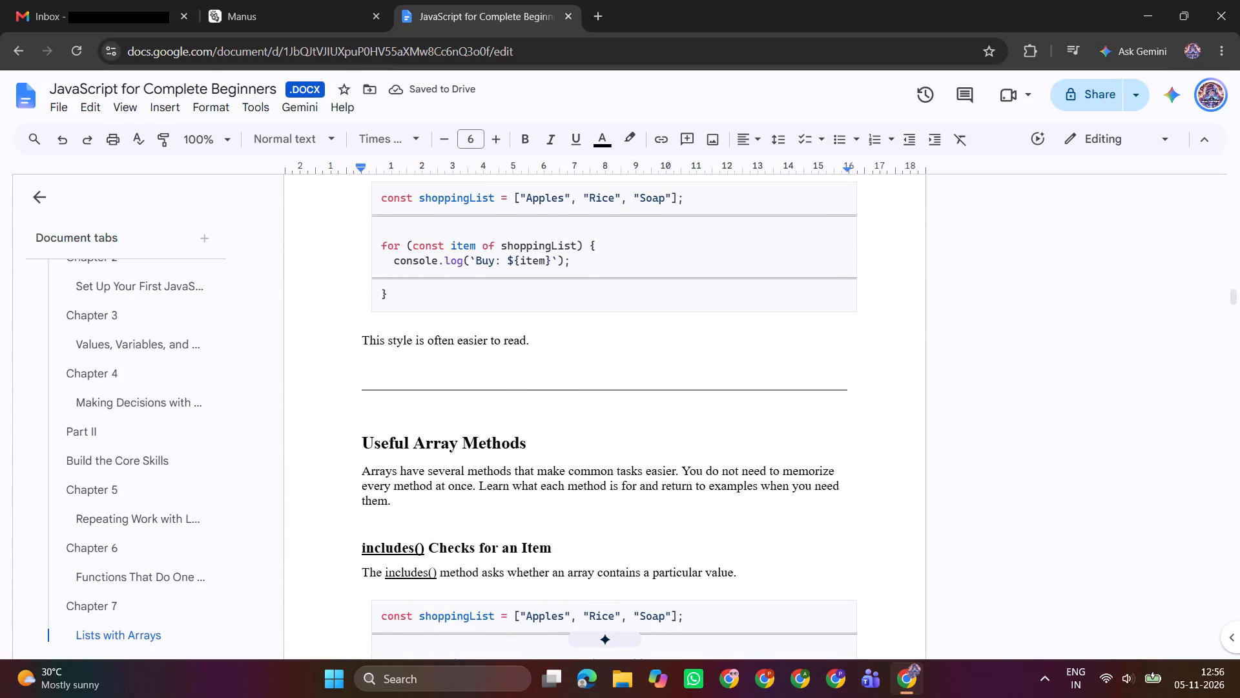
pyautogui.tripleClick(446, 388)
pyautogui.press('Delete')
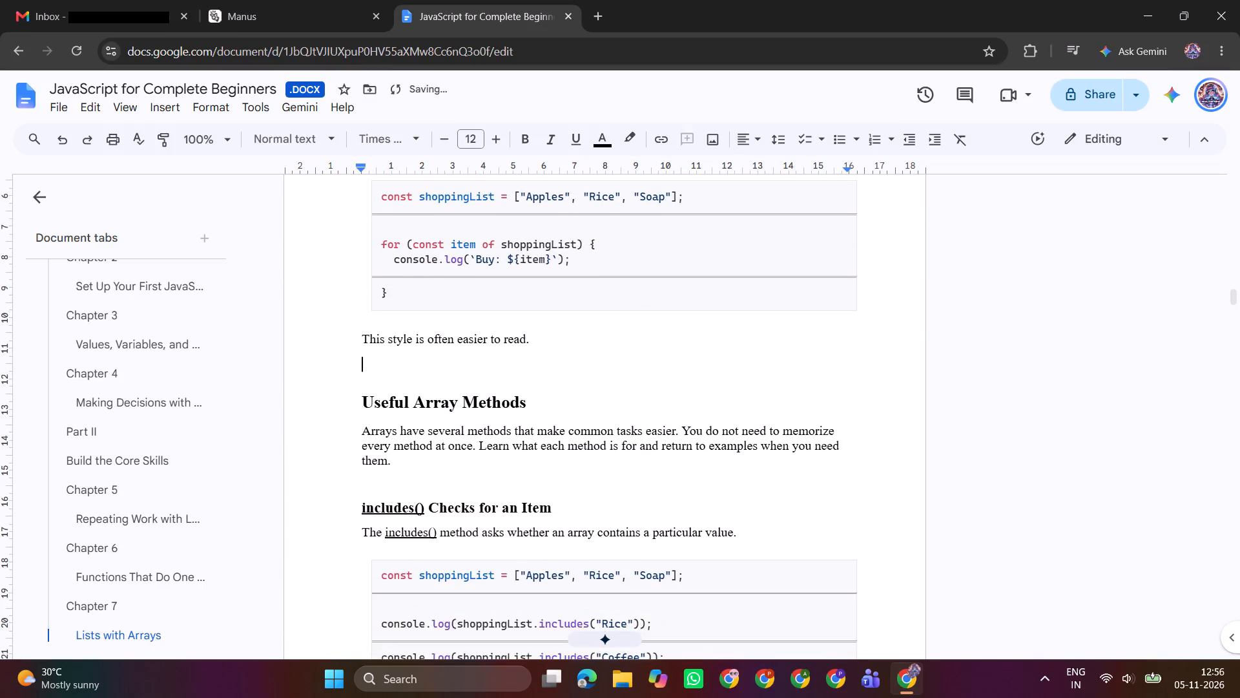
pyautogui.press('Delete')
pyautogui.scroll(-1, 446, 388)
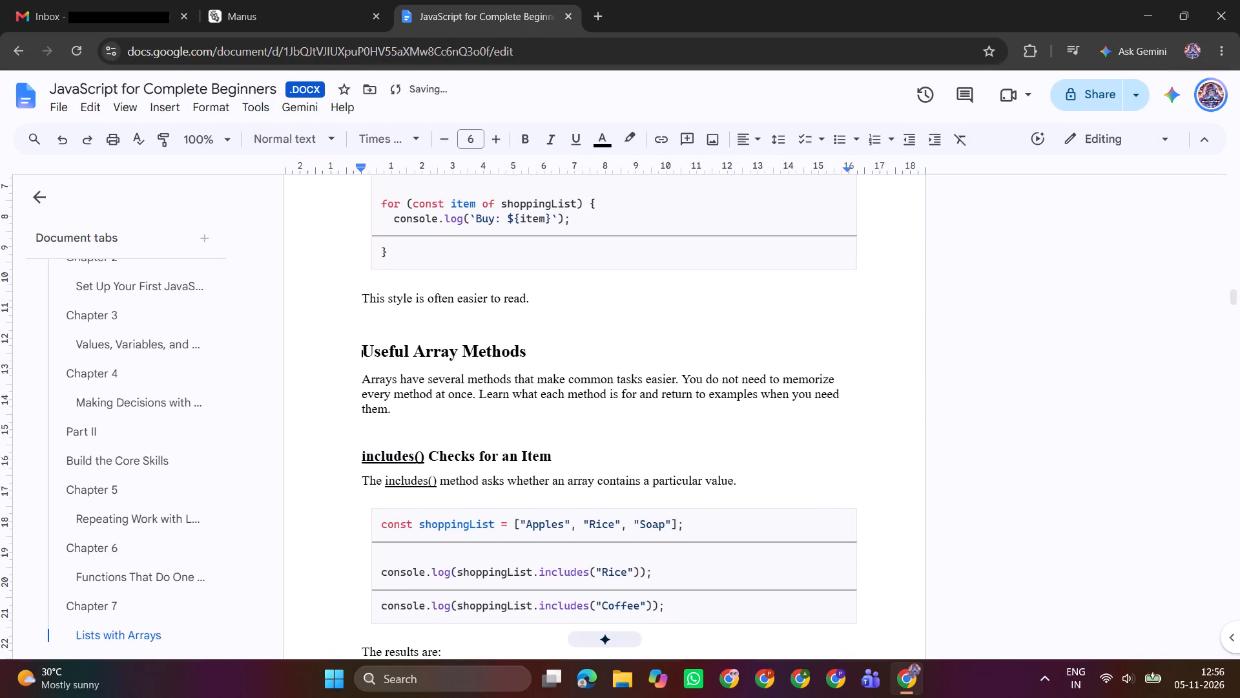
# Review the "Useful Array Methods" section, from includes() through sort(), for remaining divider lines and formatting issues.
pyautogui.scroll(-1, 446, 388)
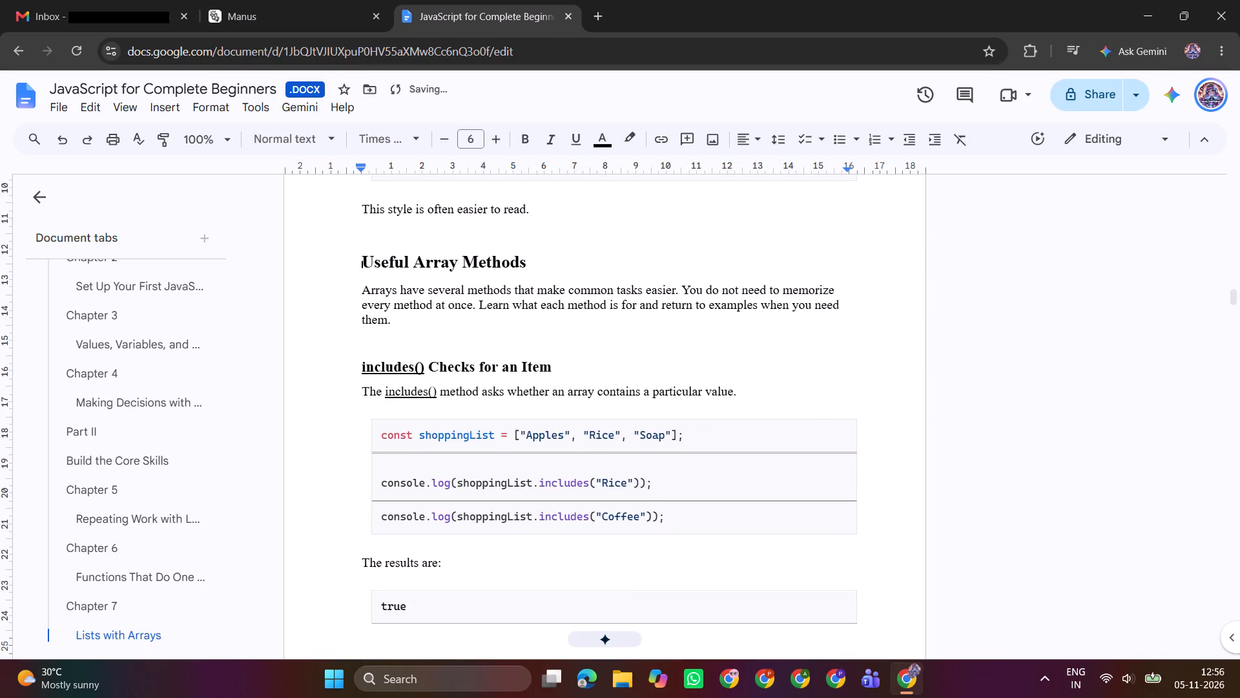
pyautogui.scroll(-3, 446, 388)
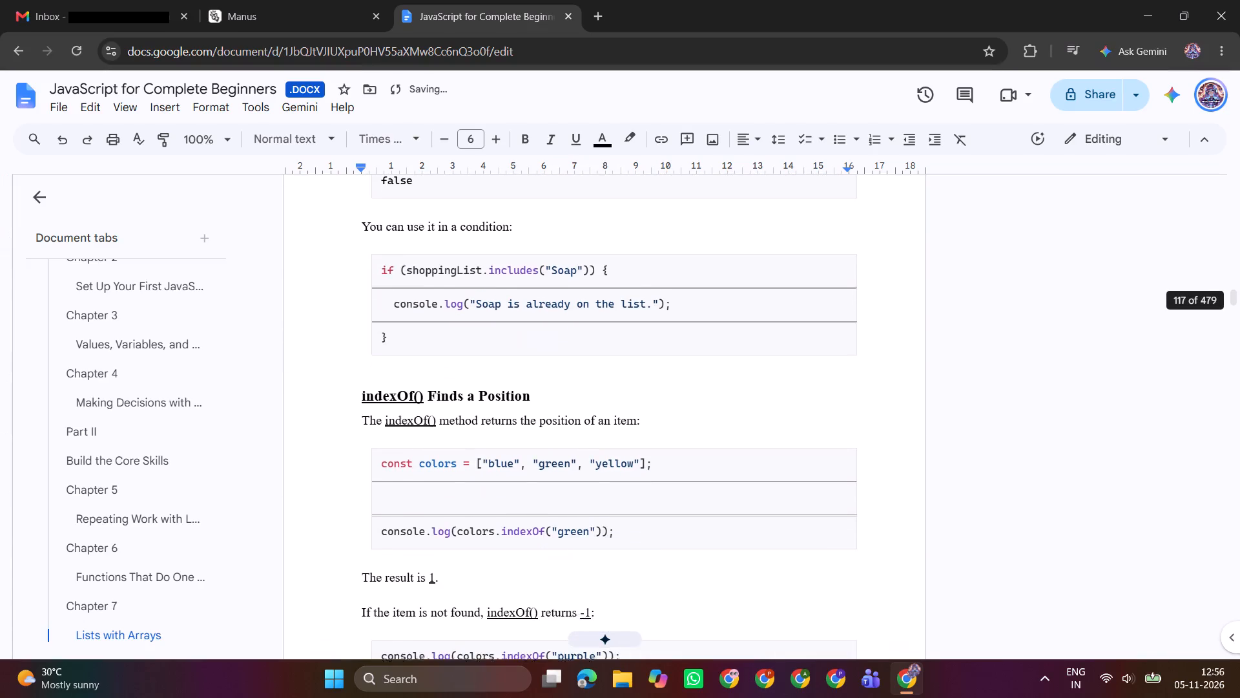
pyautogui.scroll(-3, 446, 388)
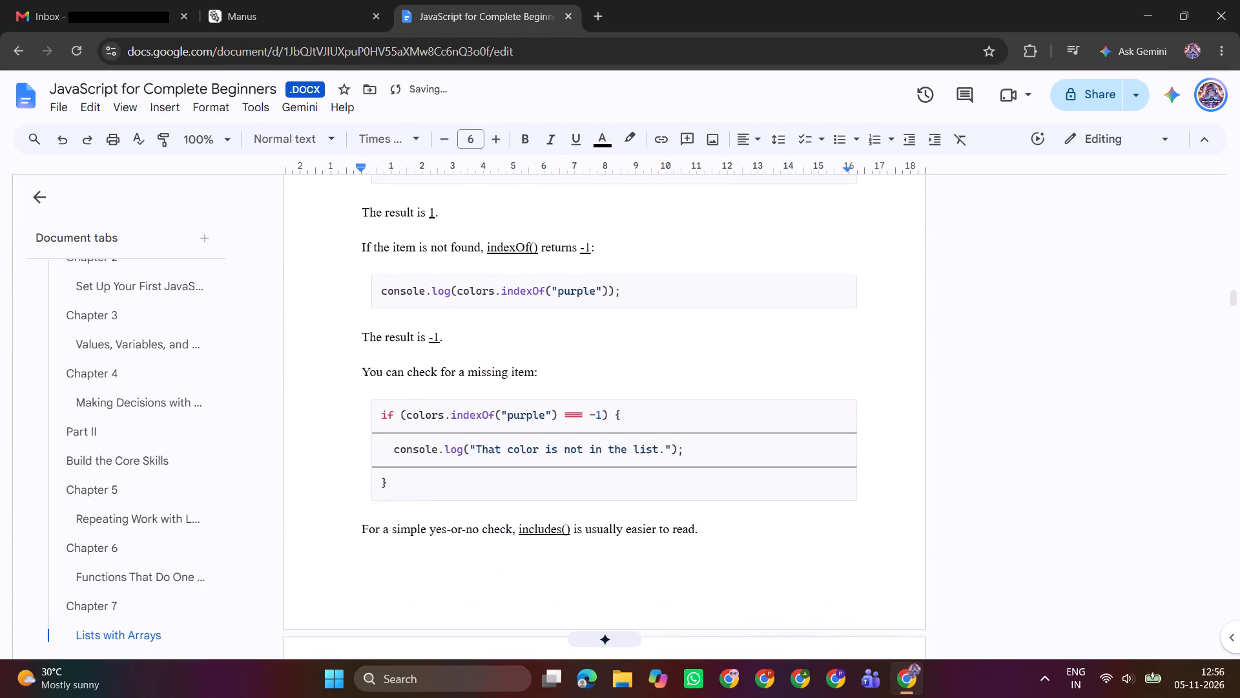
pyautogui.scroll(-2, 446, 388)
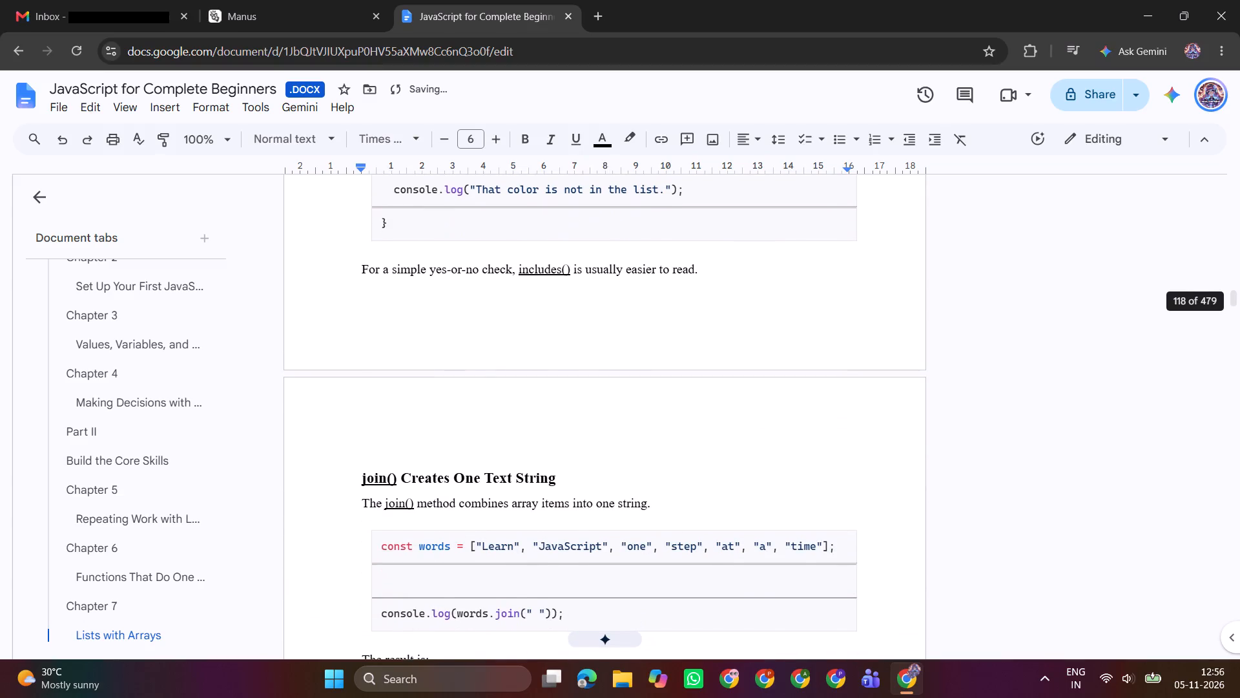
pyautogui.scroll(-1, 446, 388)
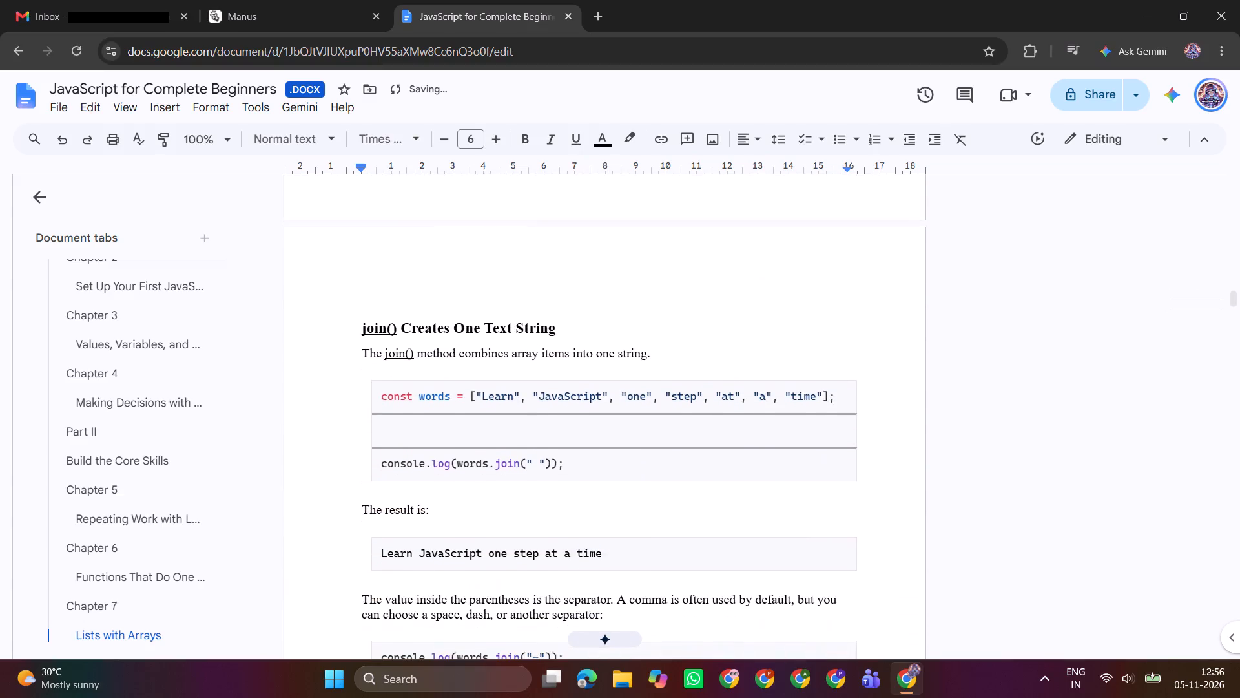
pyautogui.scroll(-2, 446, 388)
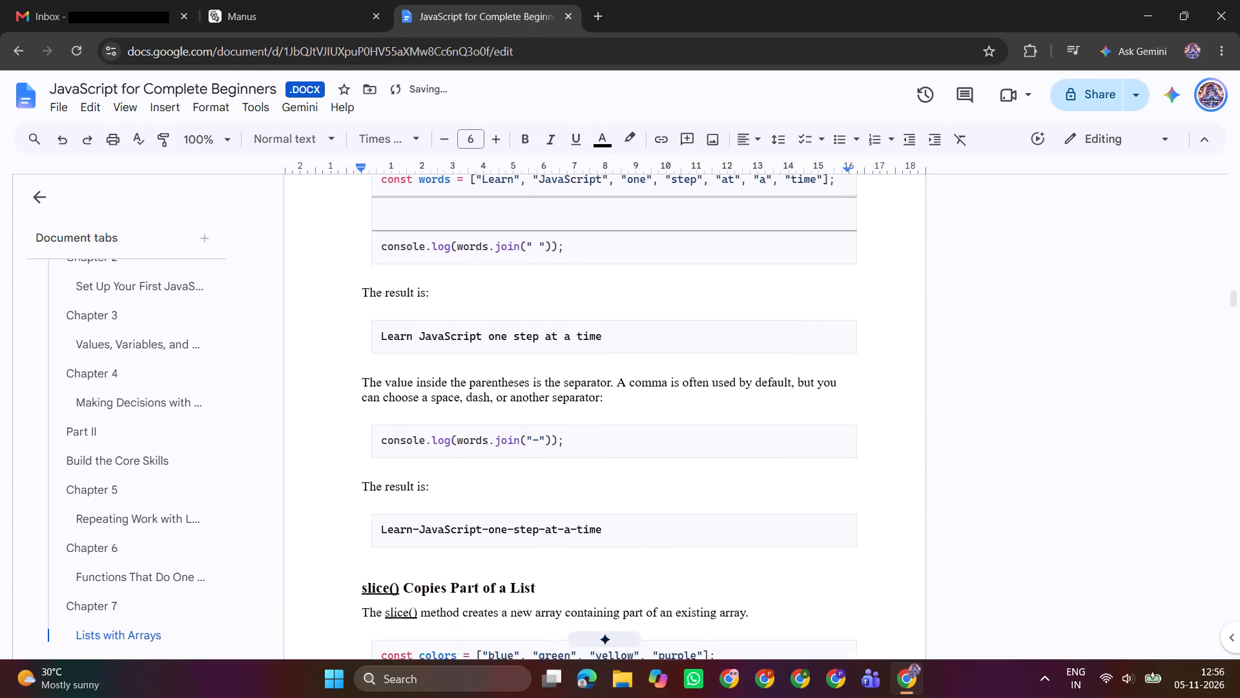
pyautogui.scroll(-2, 446, 388)
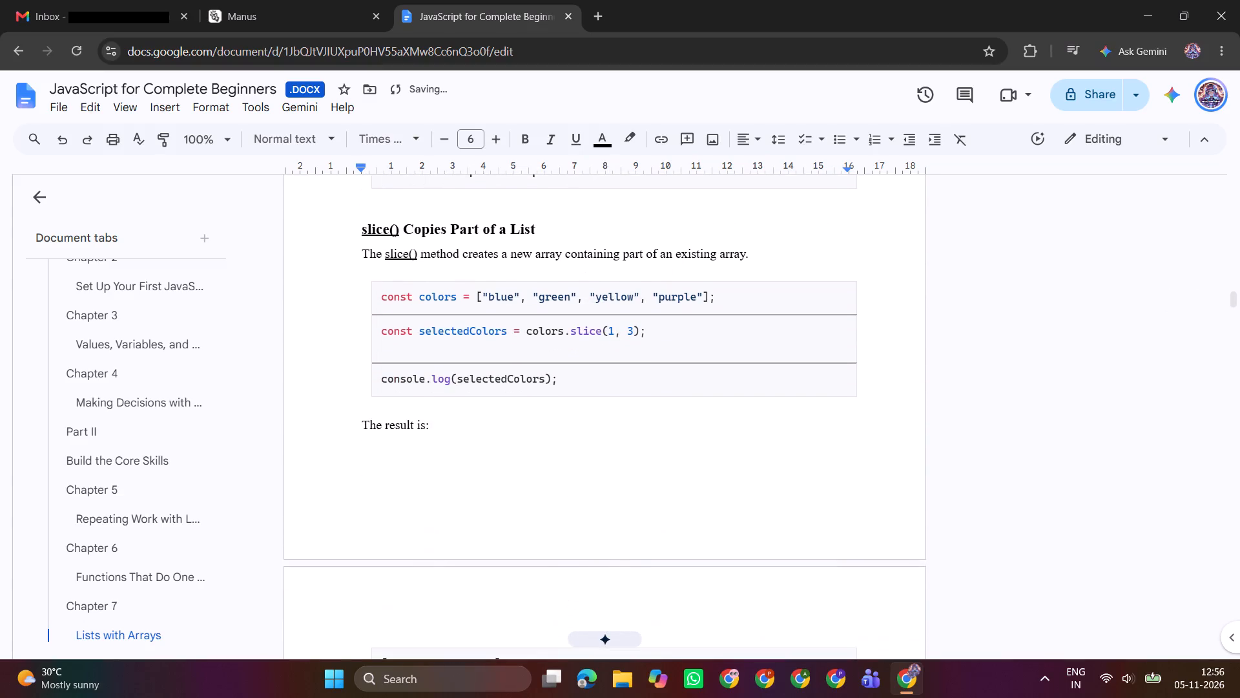
pyautogui.scroll(-4, 451, 292)
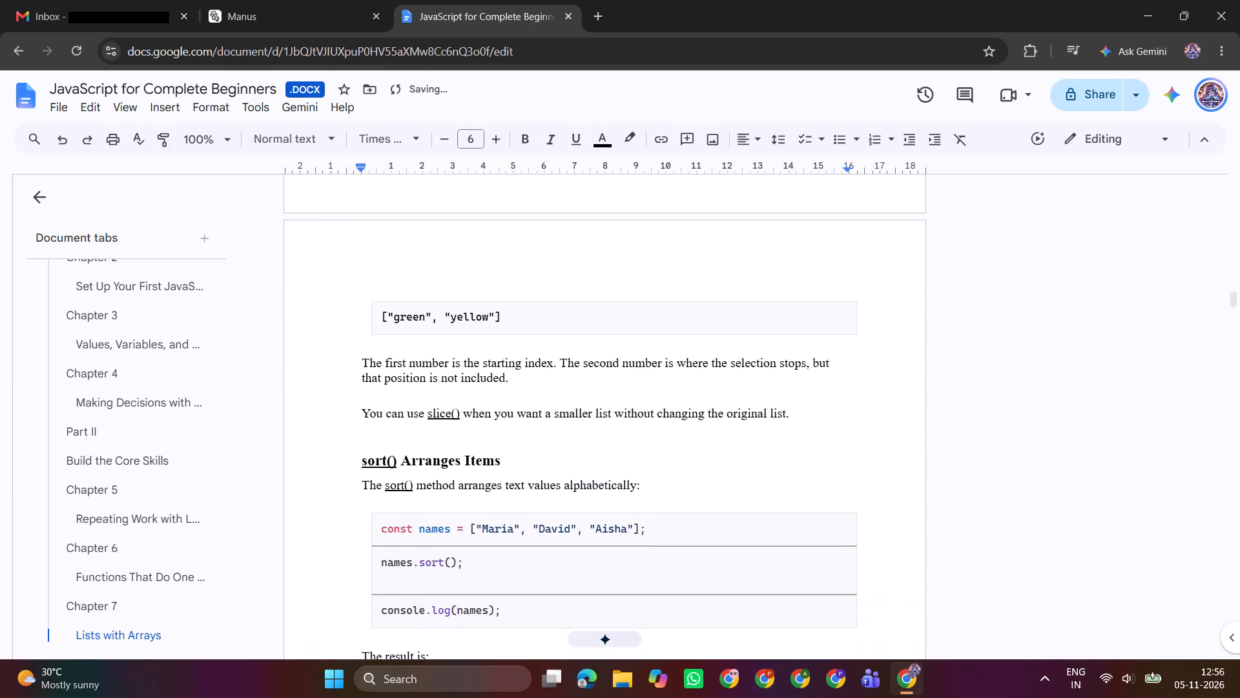
pyautogui.scroll(-1, 451, 292)
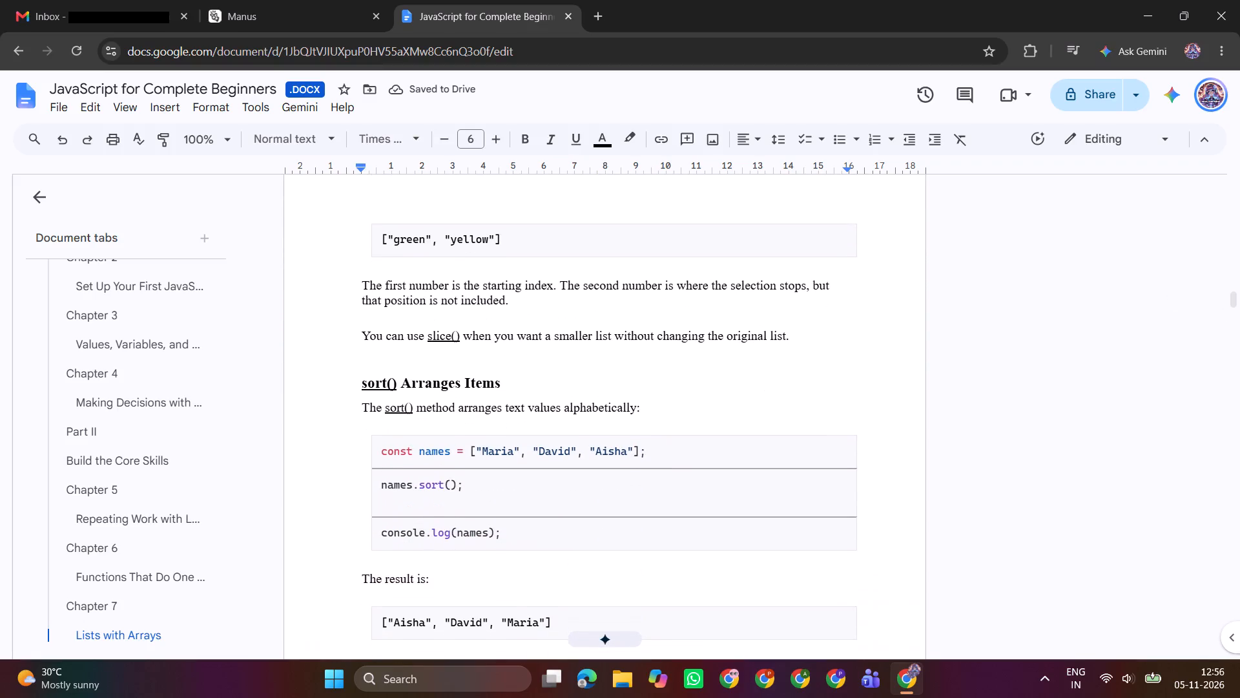
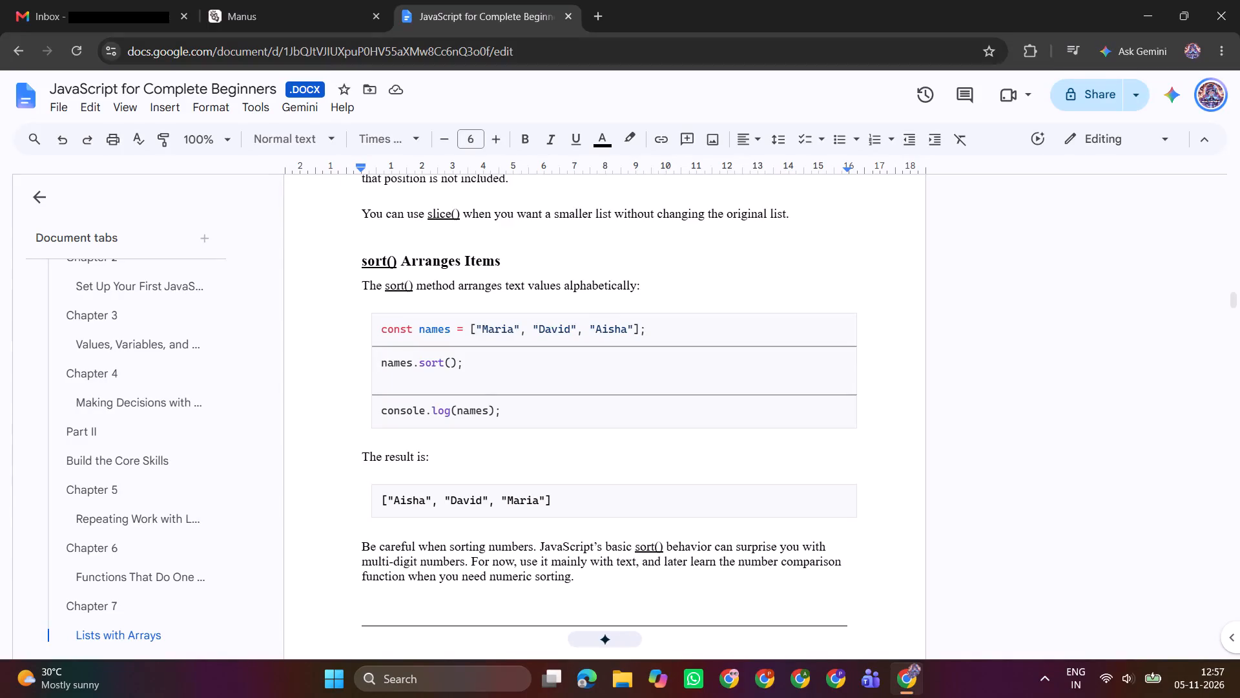
# Delete the divider line and its empty paragraph above the "Use Functions with Arrays" heading.
pyautogui.click(428, 450)
pyautogui.scroll(-1, 428, 450)
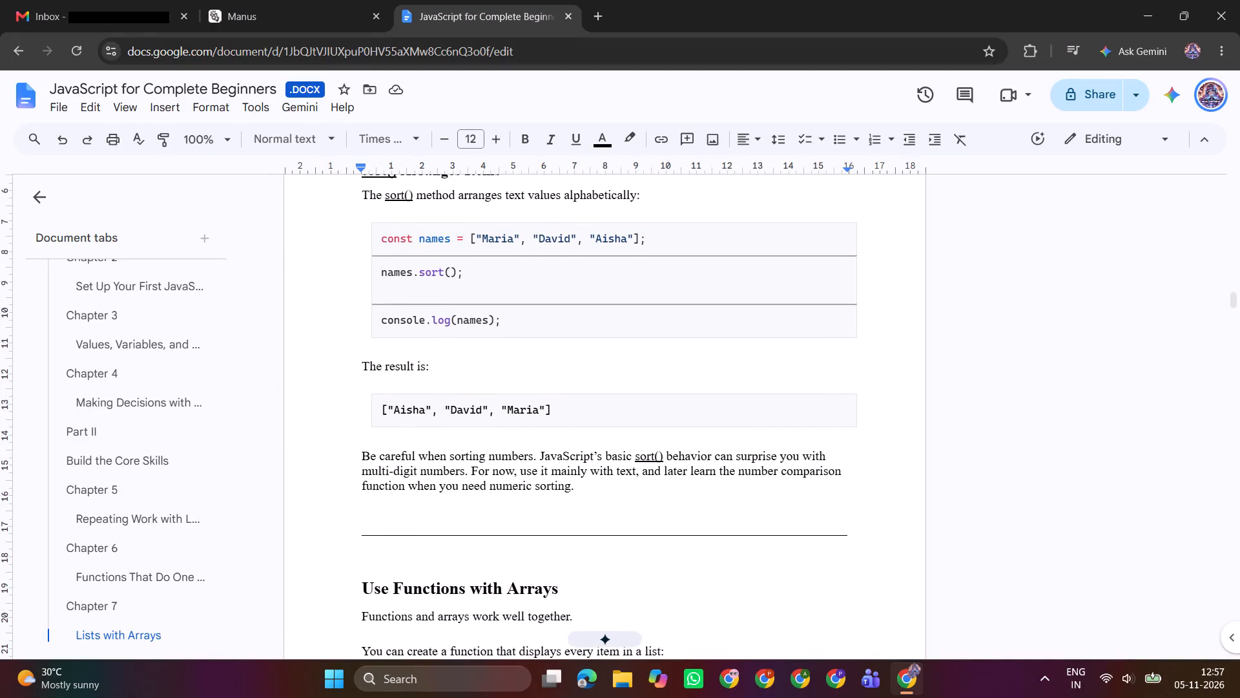
pyautogui.doubleClick(413, 533)
pyautogui.press('Delete')
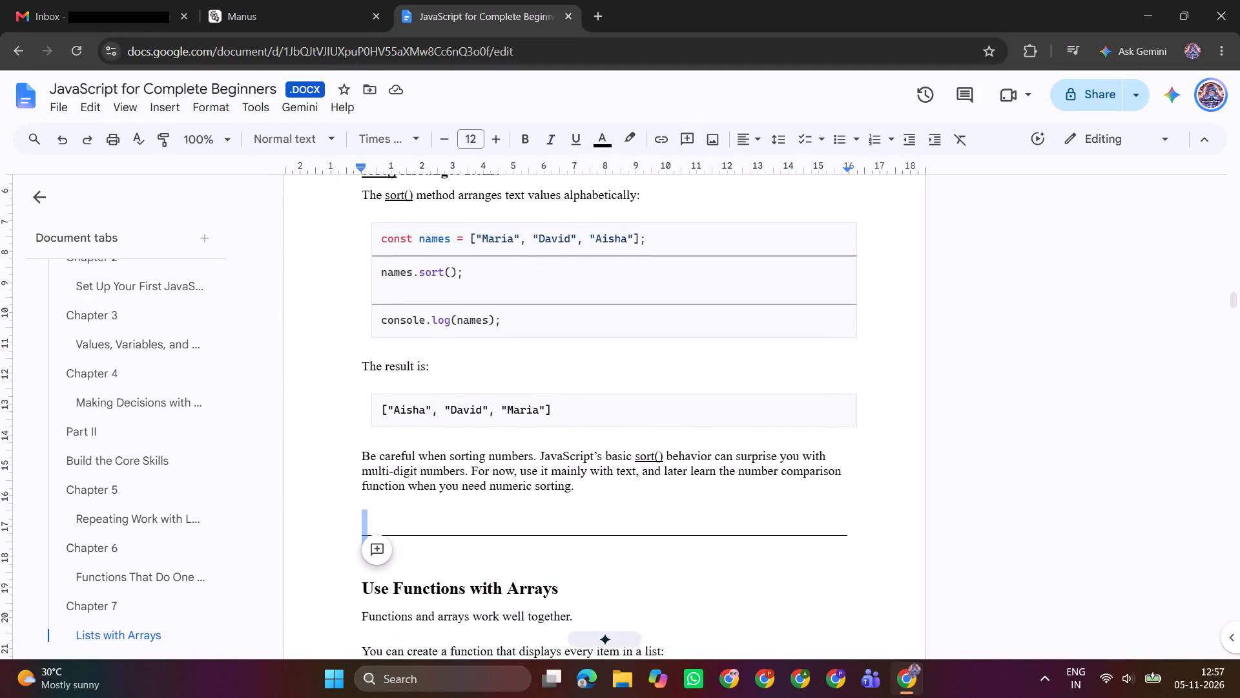
pyautogui.press('Delete')
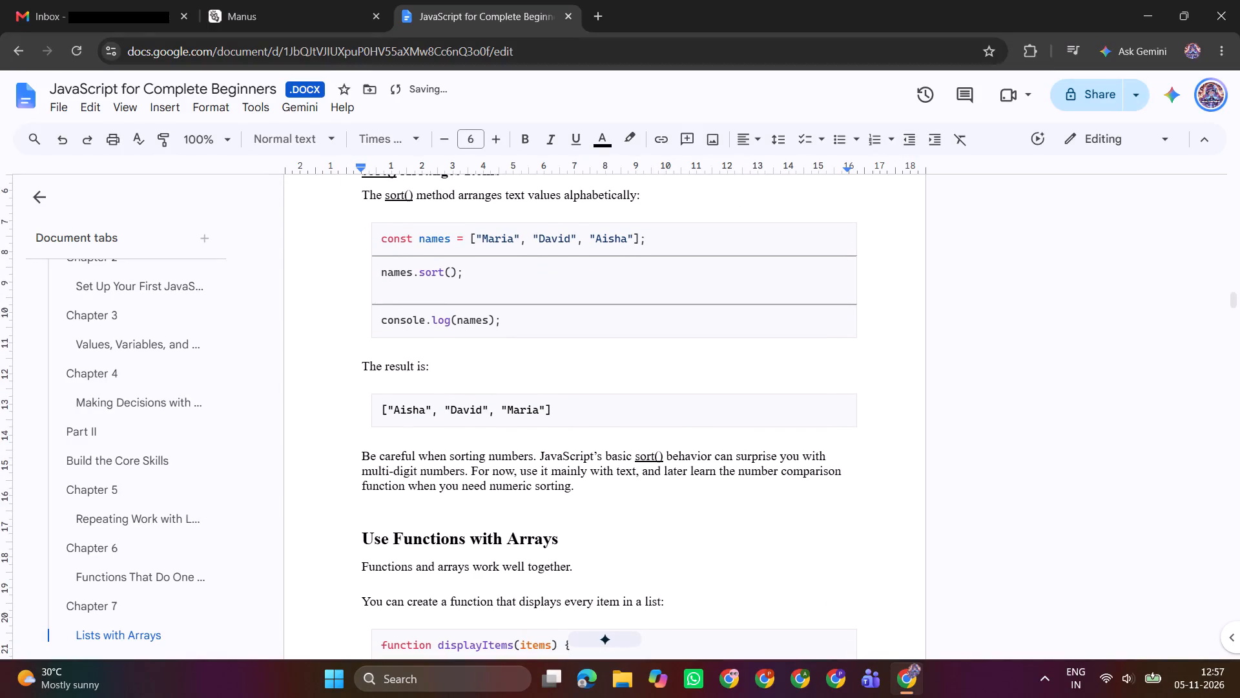
# Delete the divider line and its empty paragraph above the "Practice: Build a Shopping-List Program" heading.
pyautogui.scroll(-3, 413, 533)
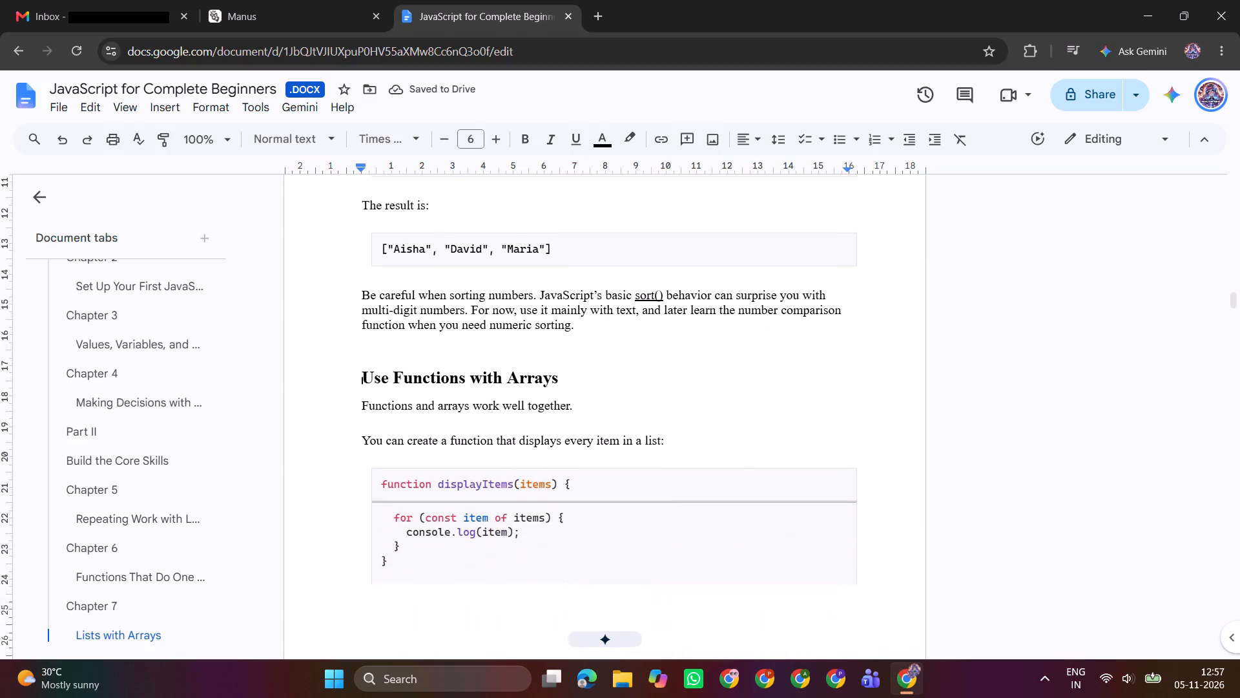
pyautogui.scroll(-1, 442, 541)
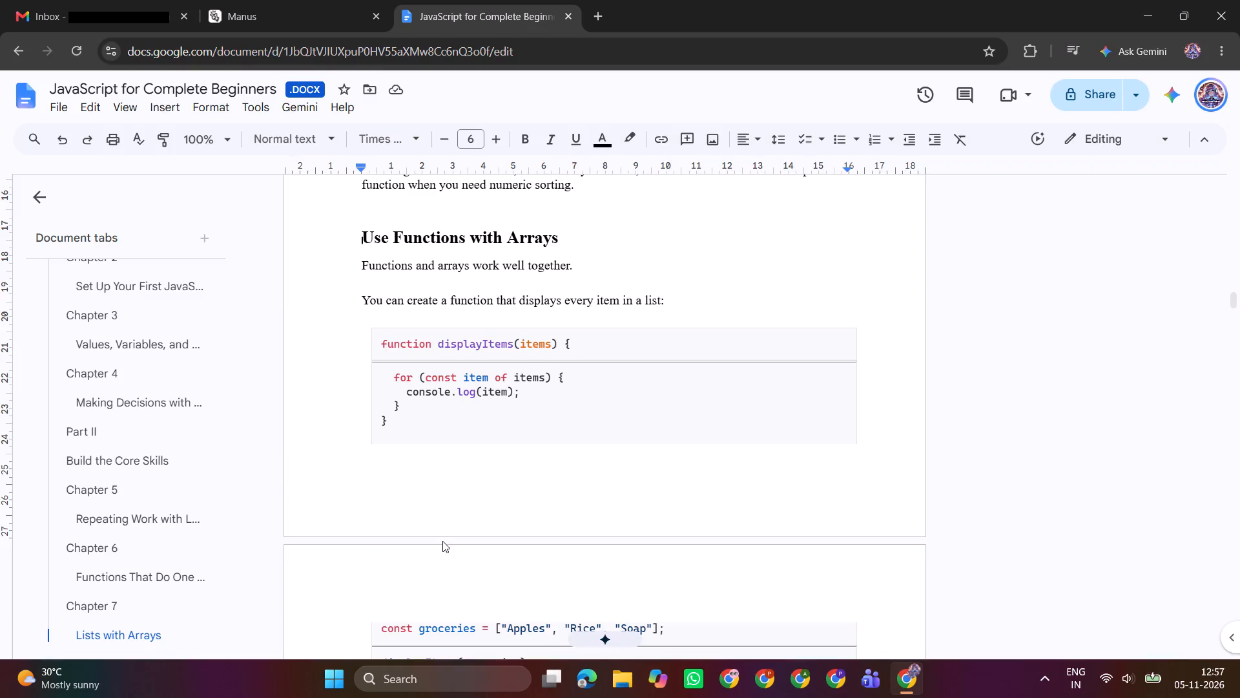
pyautogui.scroll(-3, 442, 541)
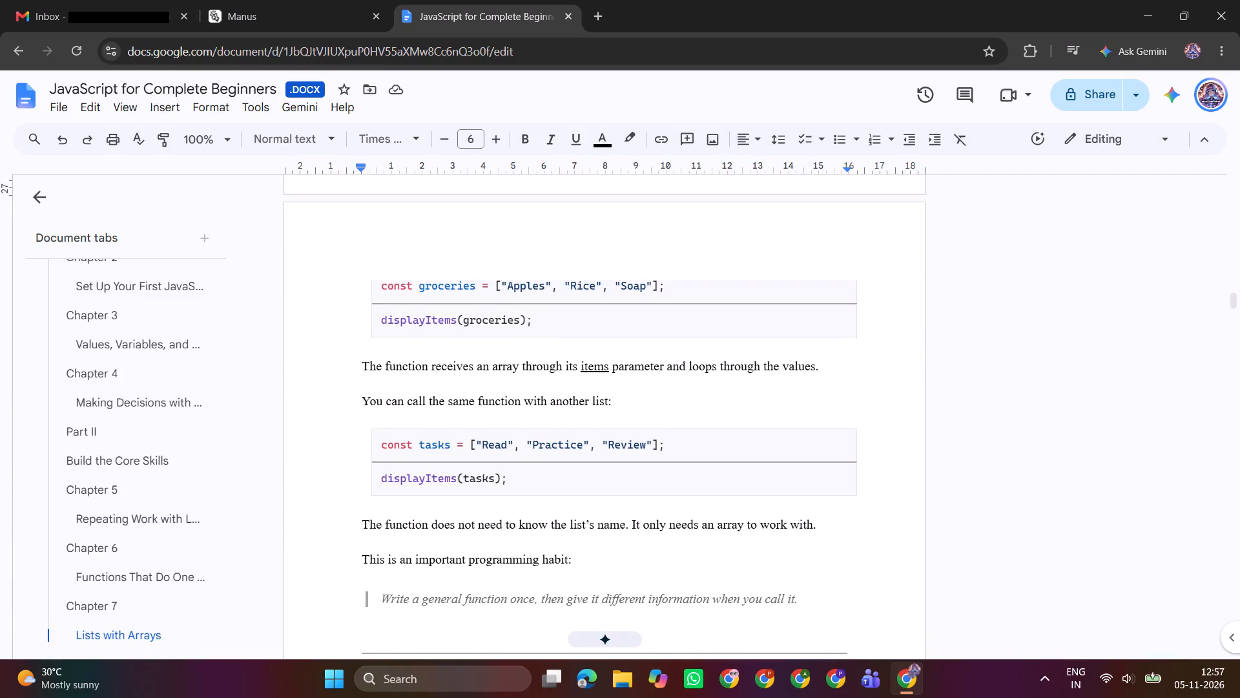
pyautogui.scroll(-1, 442, 541)
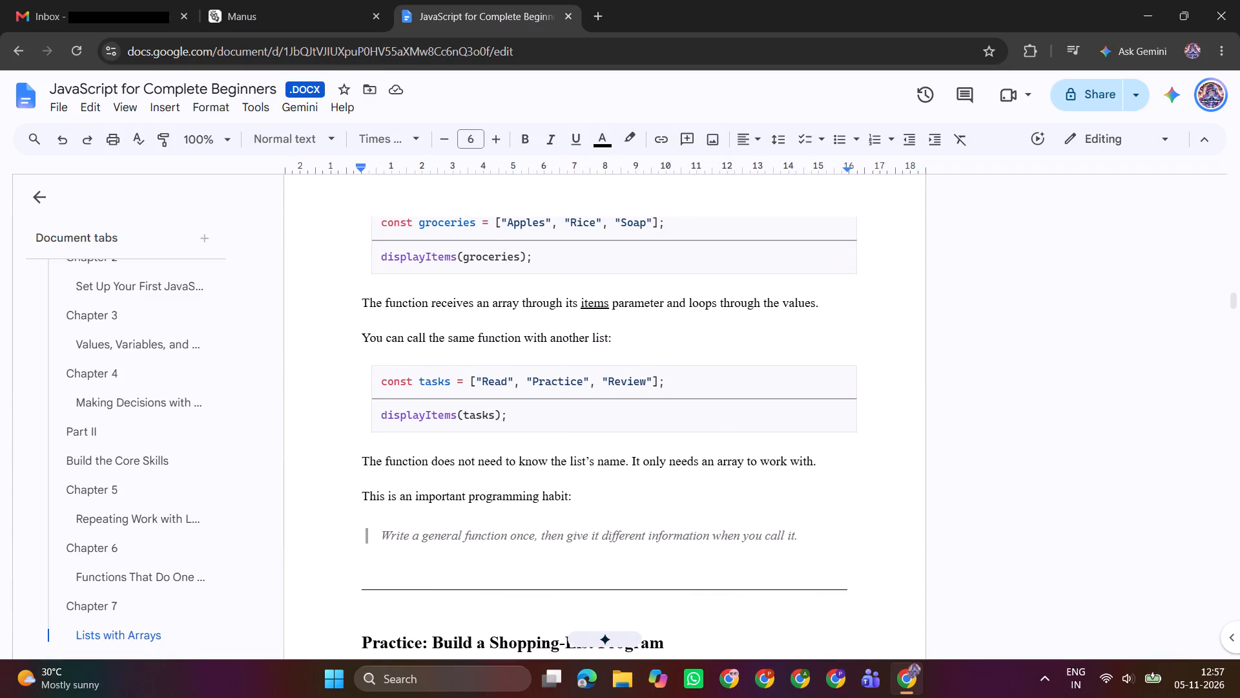
pyautogui.scroll(-1, 442, 541)
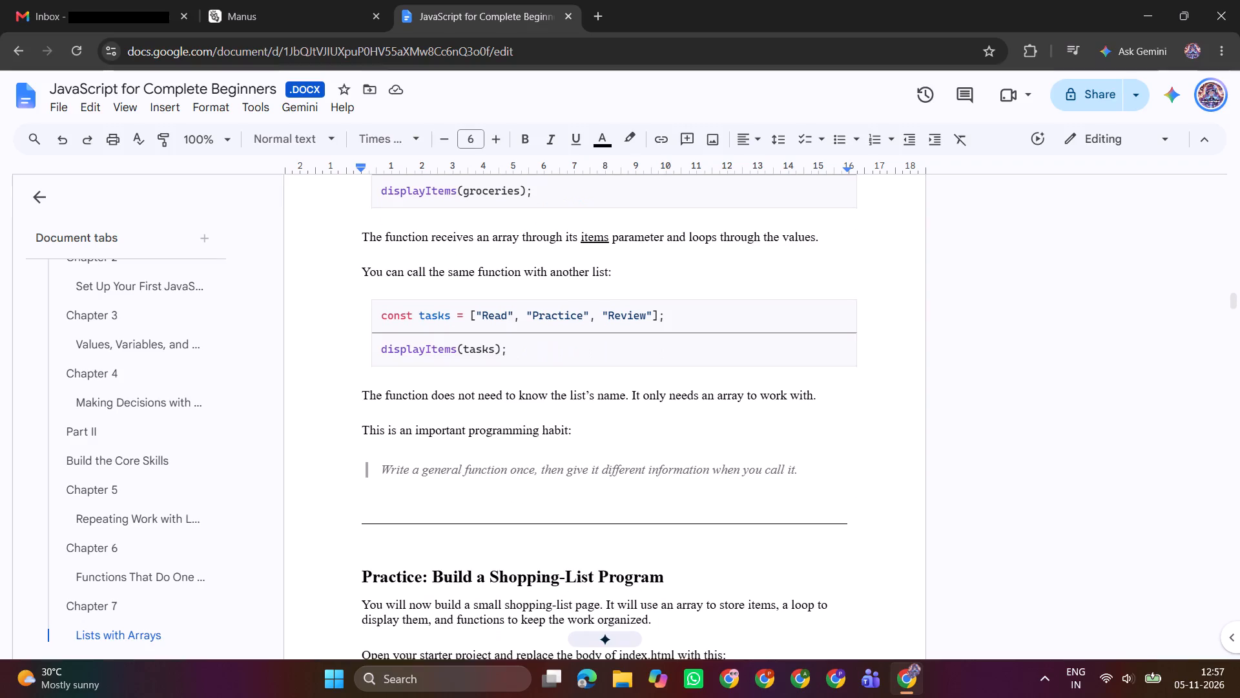
pyautogui.doubleClick(442, 523)
pyautogui.press('Delete')
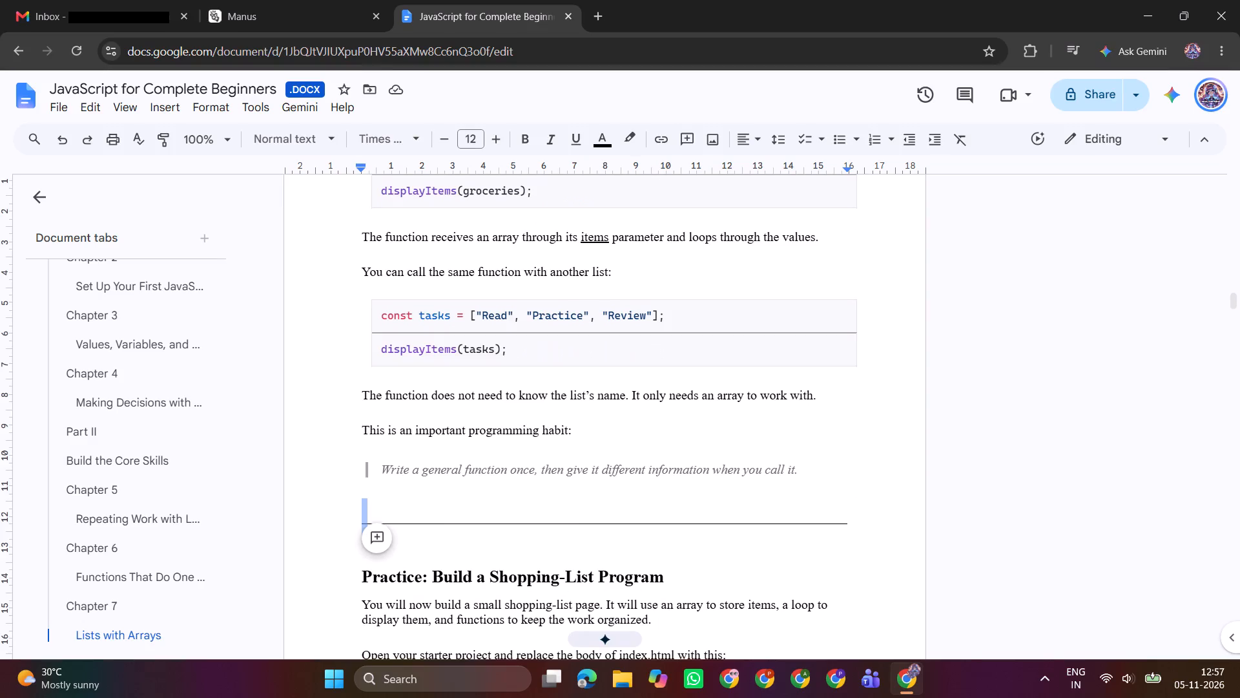
pyautogui.press('Delete')
# Review the shopping-list practice section, through "Try Your Own List", for remaining divider lines and formatting issues.
pyautogui.scroll(-2, 442, 523)
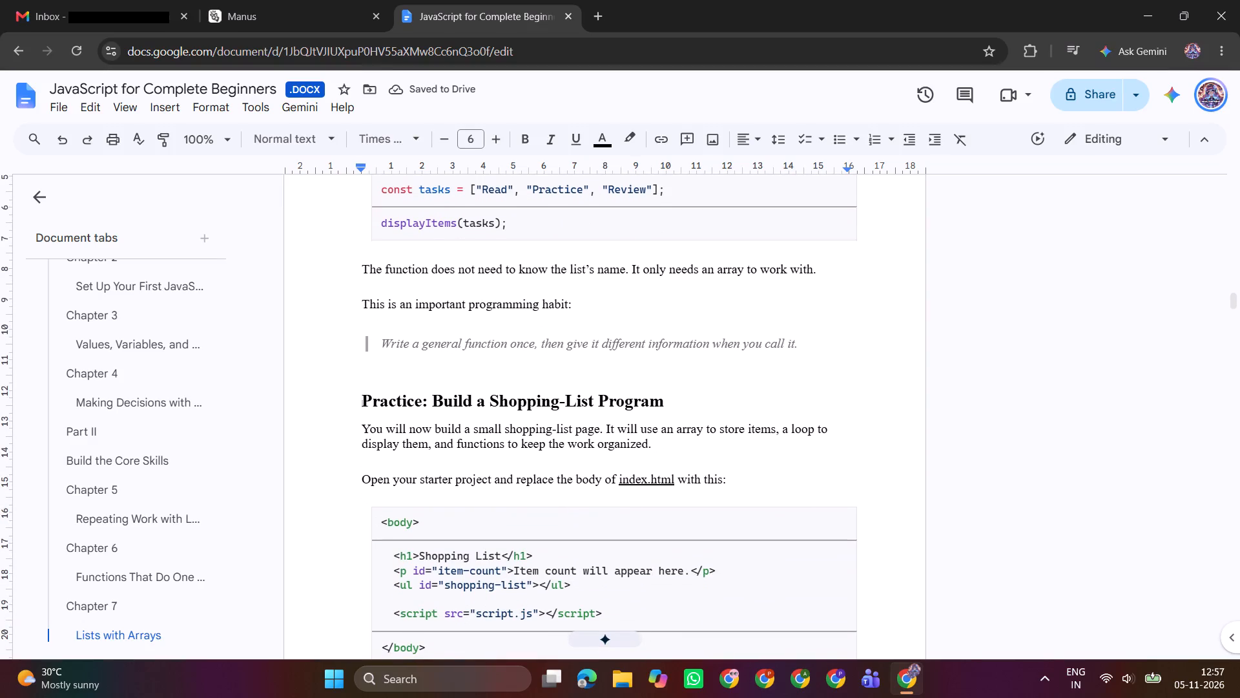
pyautogui.scroll(-1, 442, 523)
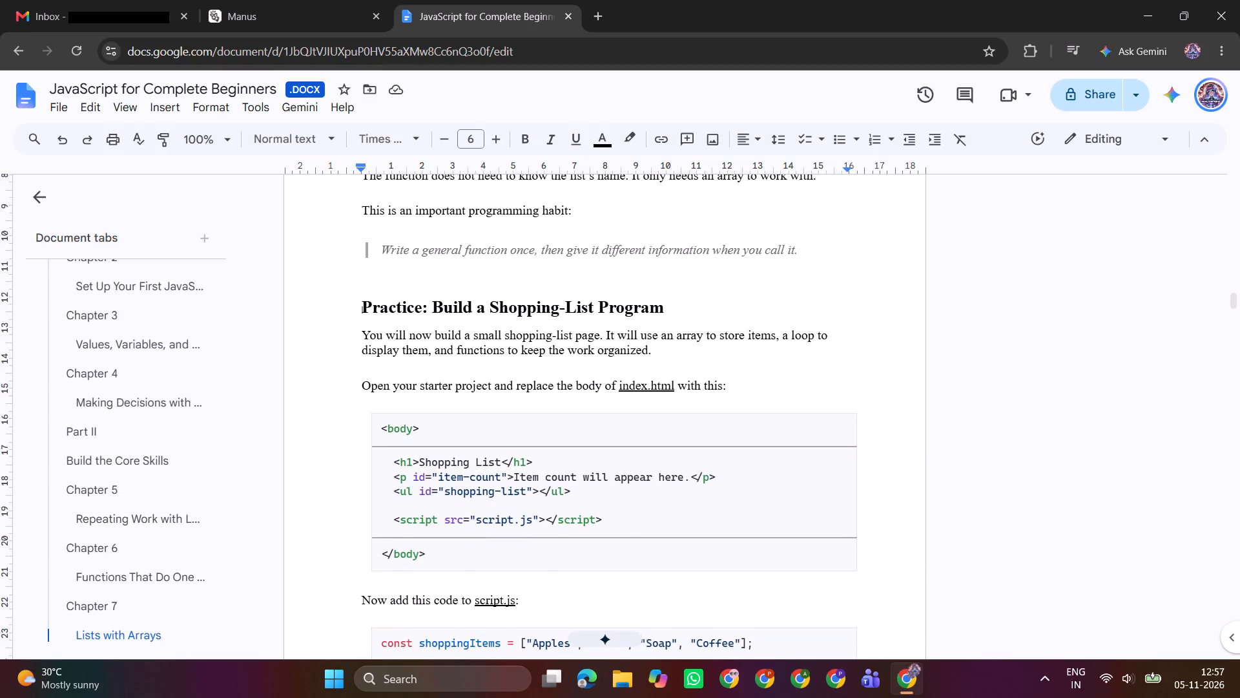
pyautogui.scroll(-2, 442, 523)
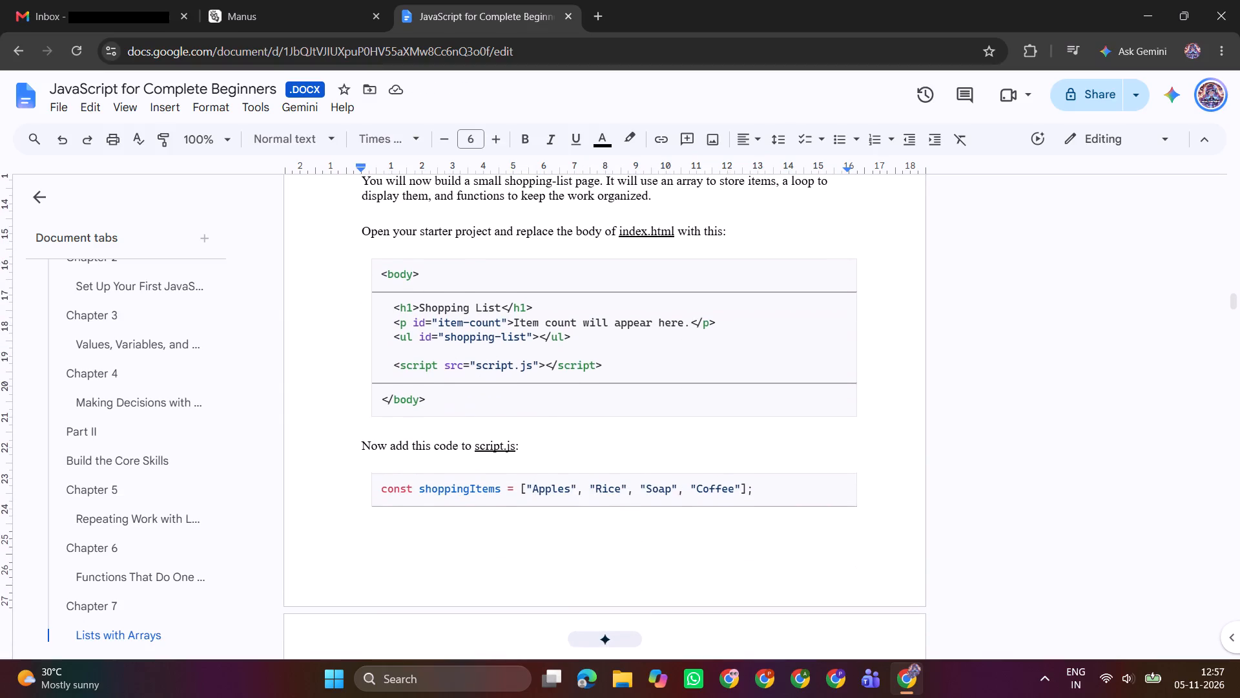
pyautogui.scroll(-2, 468, 478)
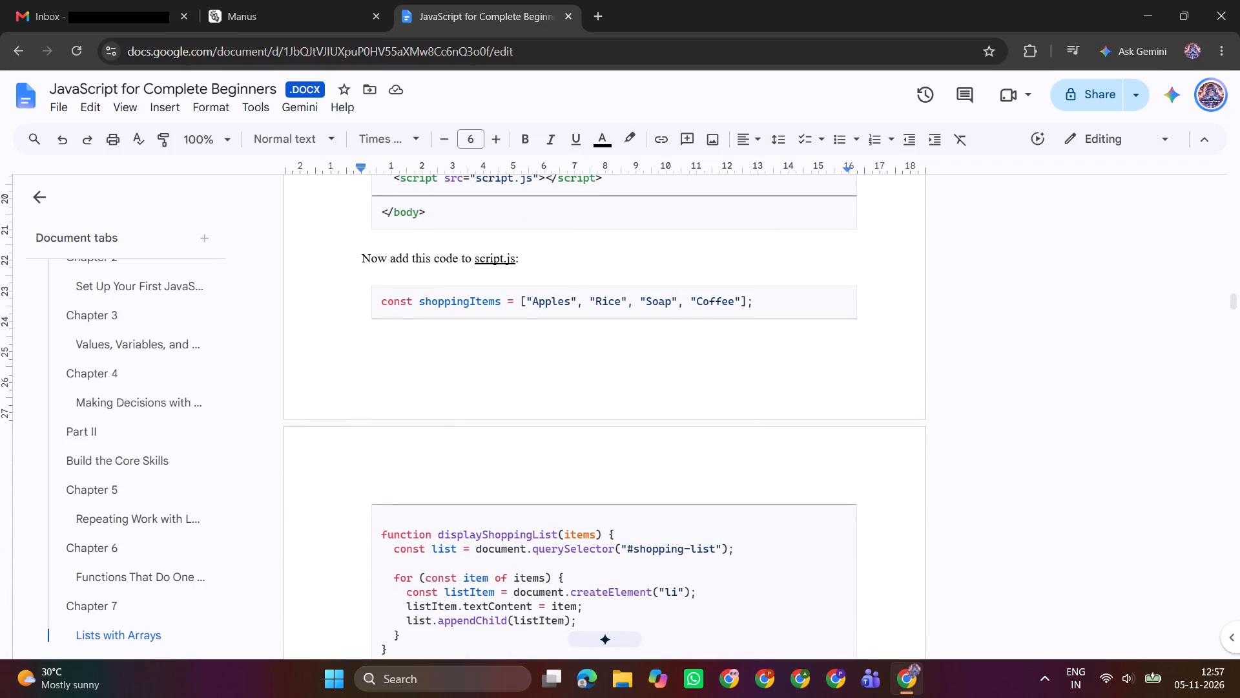
pyautogui.scroll(-3, 468, 478)
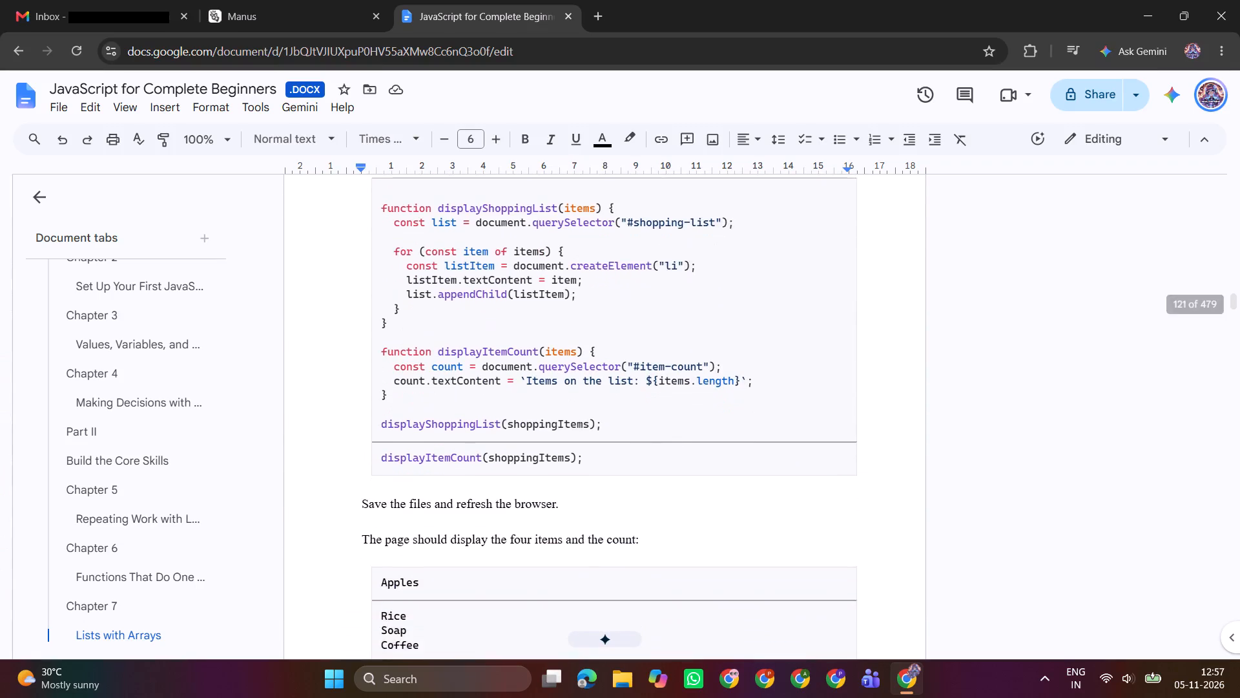
pyautogui.scroll(-5, 468, 478)
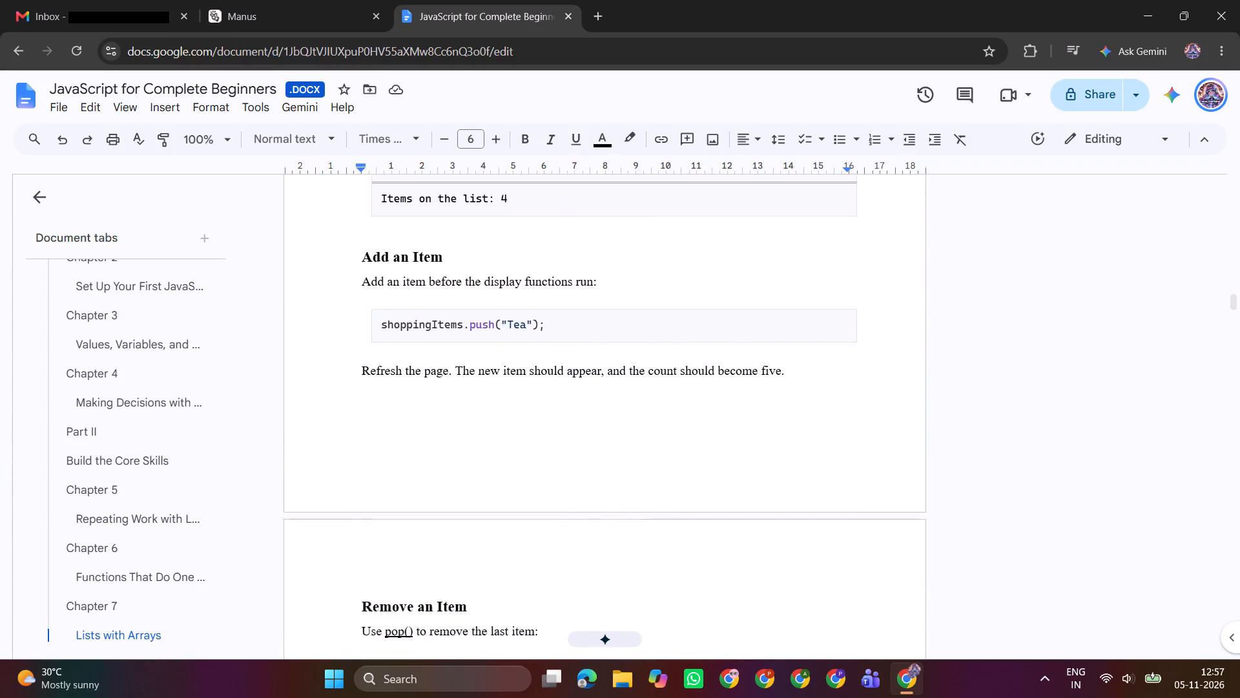
pyautogui.scroll(-4, 468, 478)
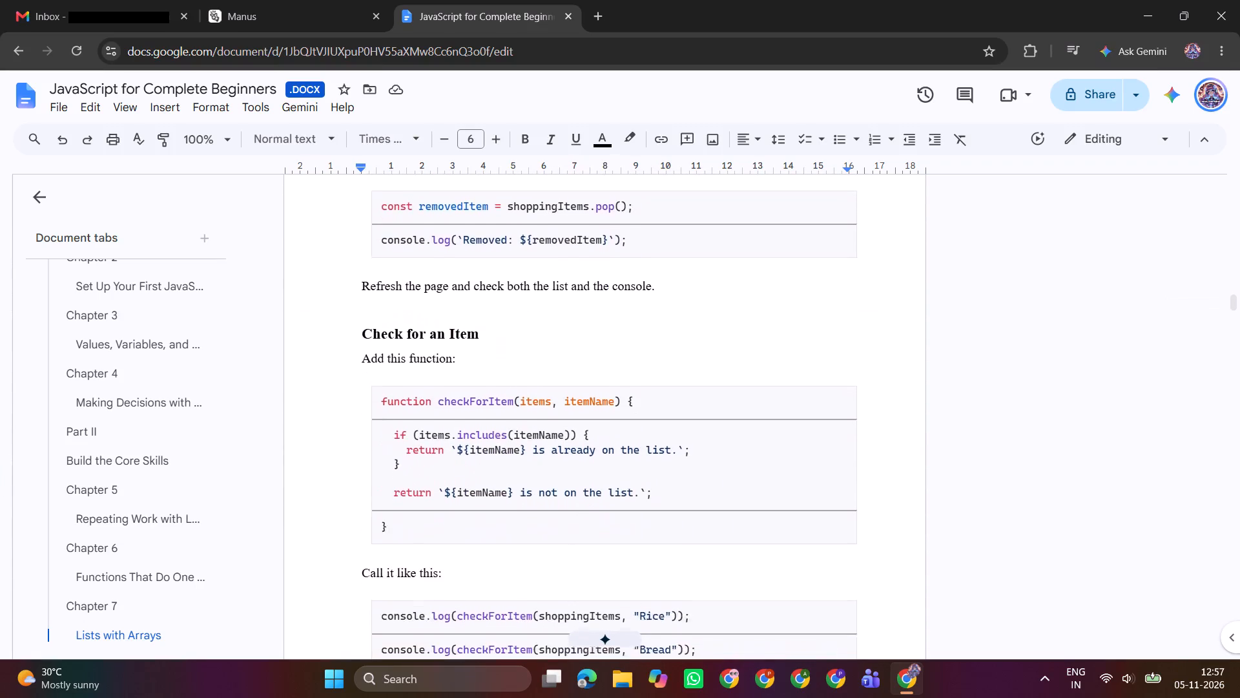
pyautogui.scroll(-6, 468, 478)
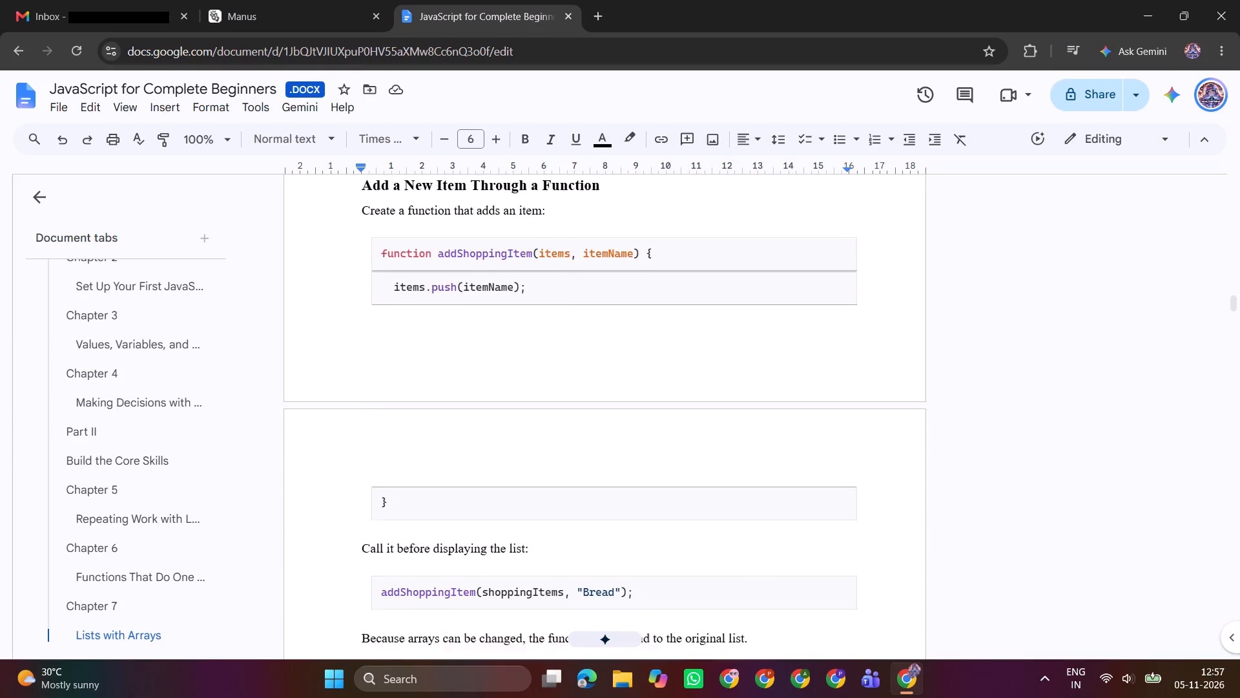
pyautogui.scroll(-2, 468, 478)
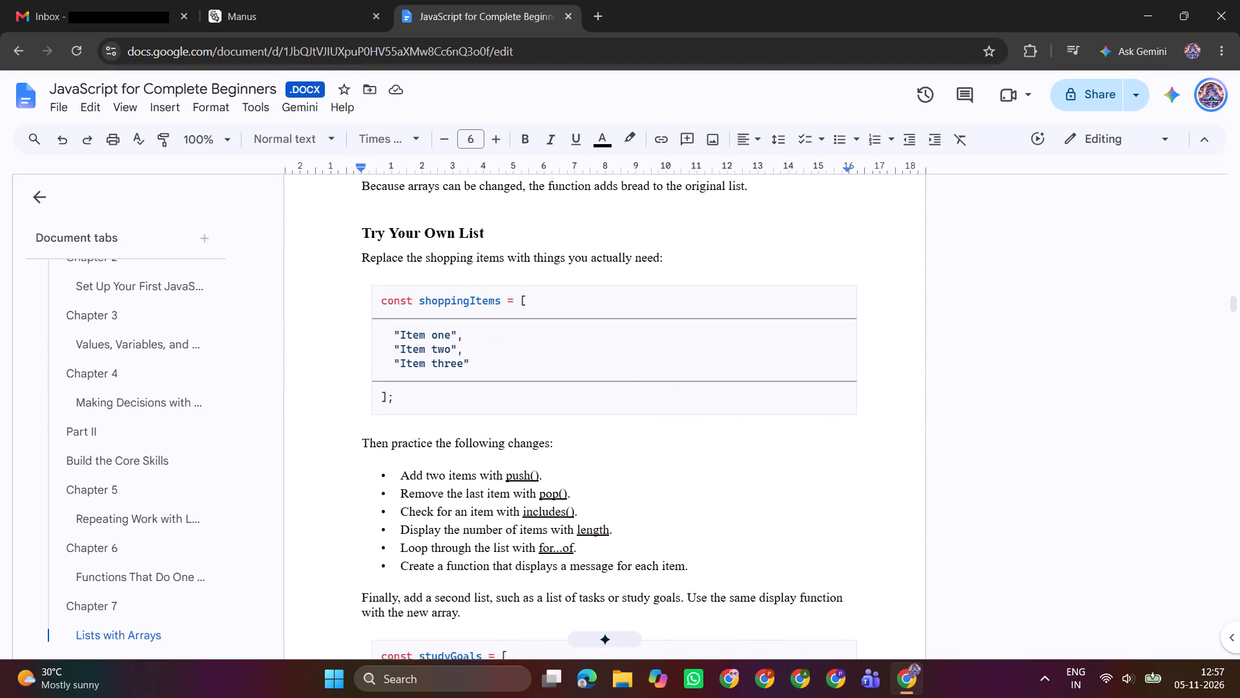
pyautogui.scroll(-3, 468, 478)
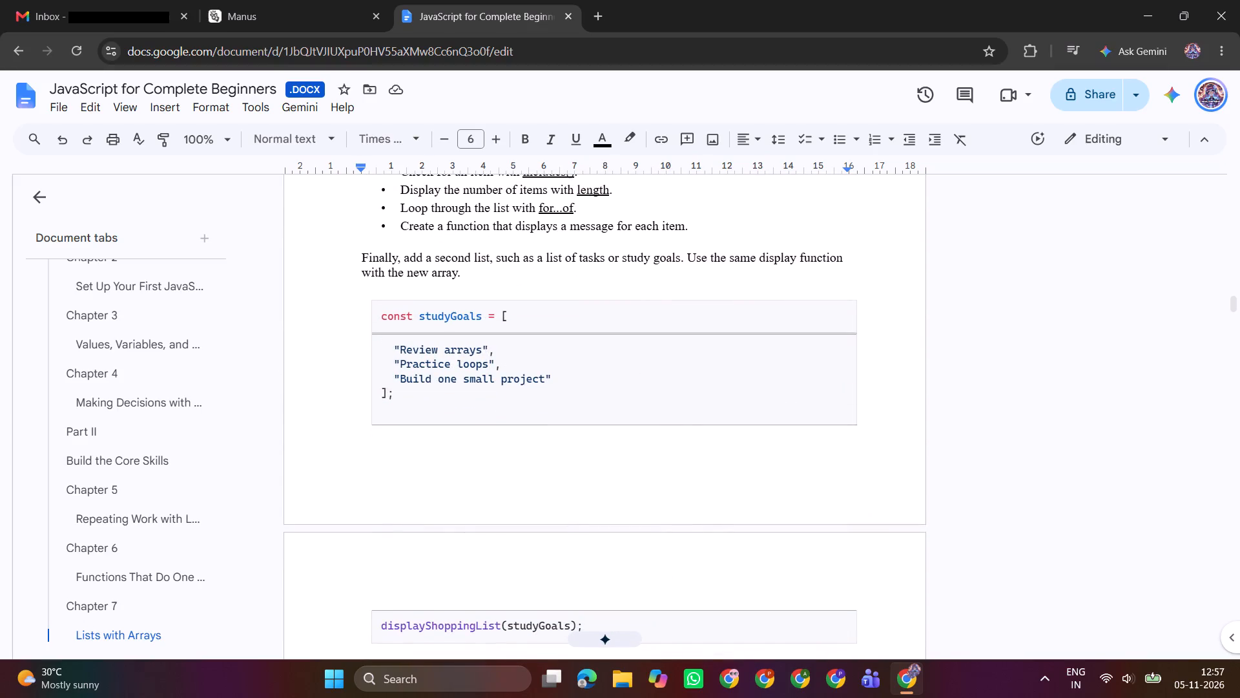
# Delete the divider line and its empty paragraph above the Chapter 7 "Chapter Checkpoint" heading.
pyautogui.scroll(-3, 468, 478)
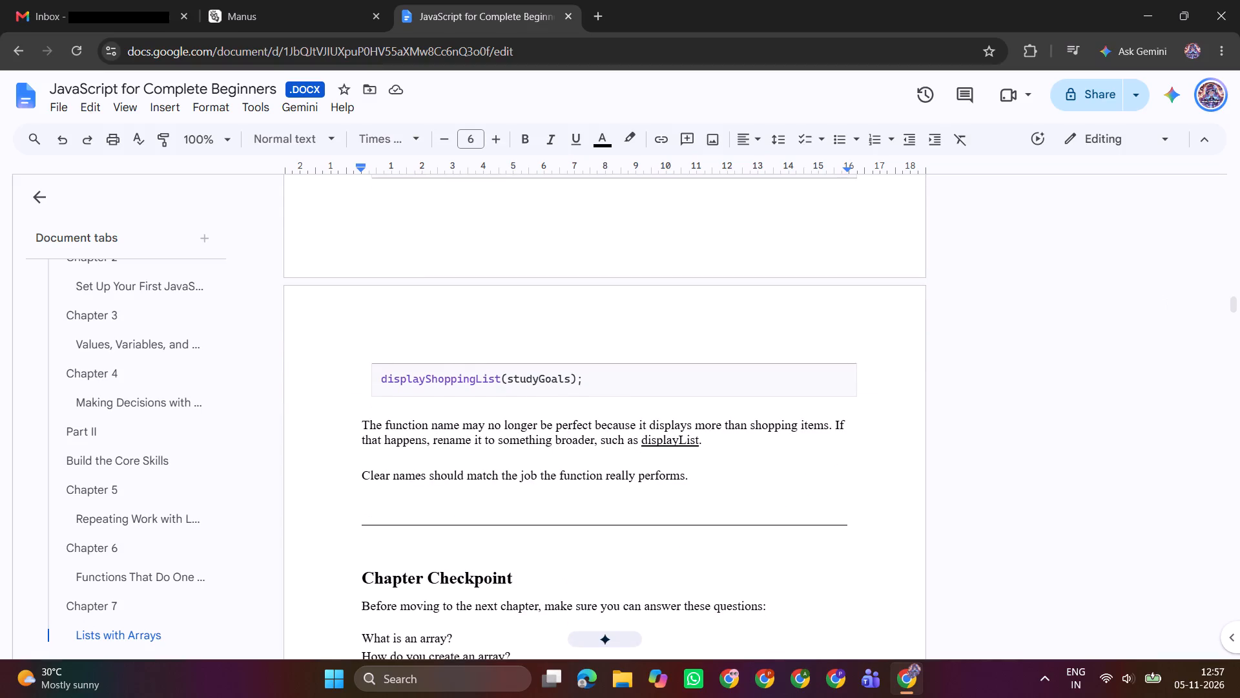
pyautogui.doubleClick(429, 529)
pyautogui.press('Delete')
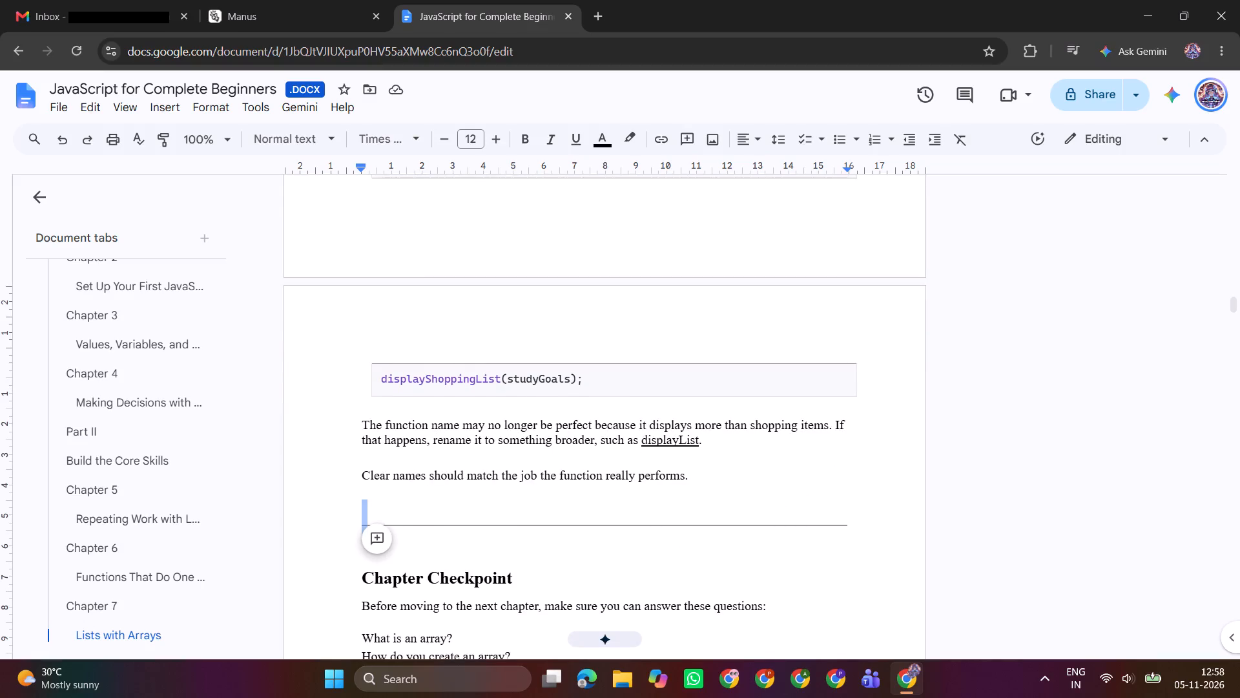
pyautogui.press('Delete')
# Format the Chapter 7 checkpoint questions, from "What is an array?" through the shopping-list program question, as a bulleted list.
pyautogui.scroll(-2, 429, 529)
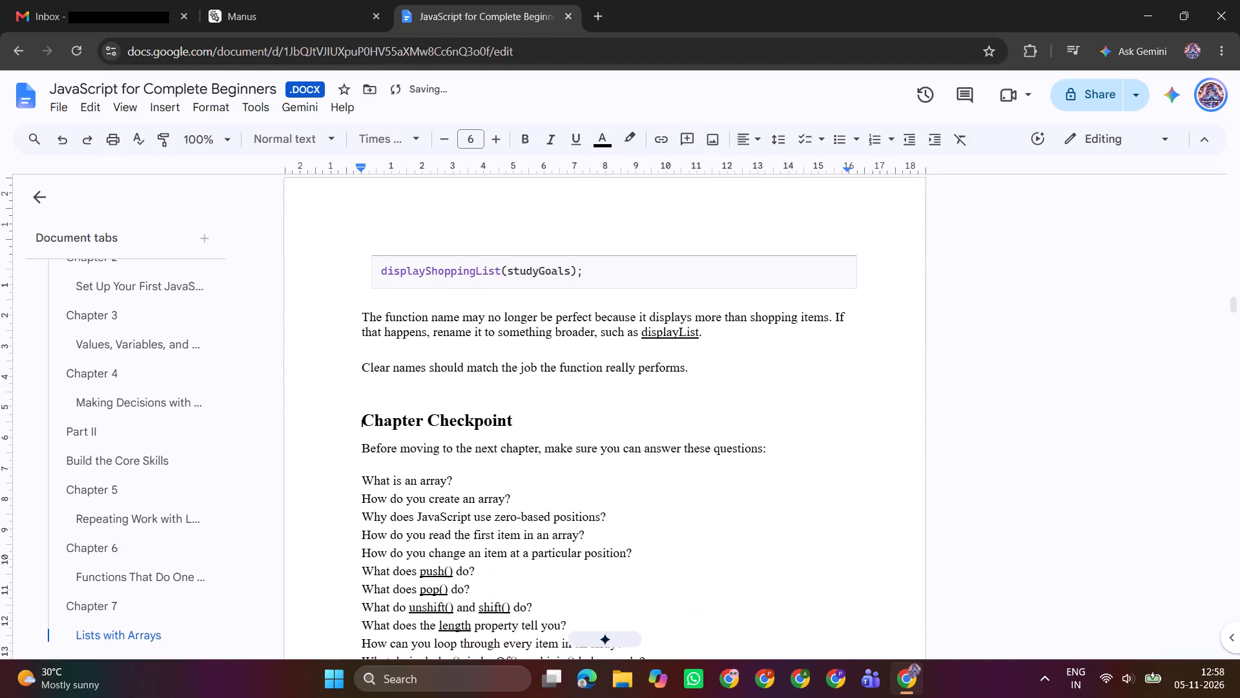
pyautogui.scroll(-3, 429, 529)
pyautogui.scroll(1, 429, 529)
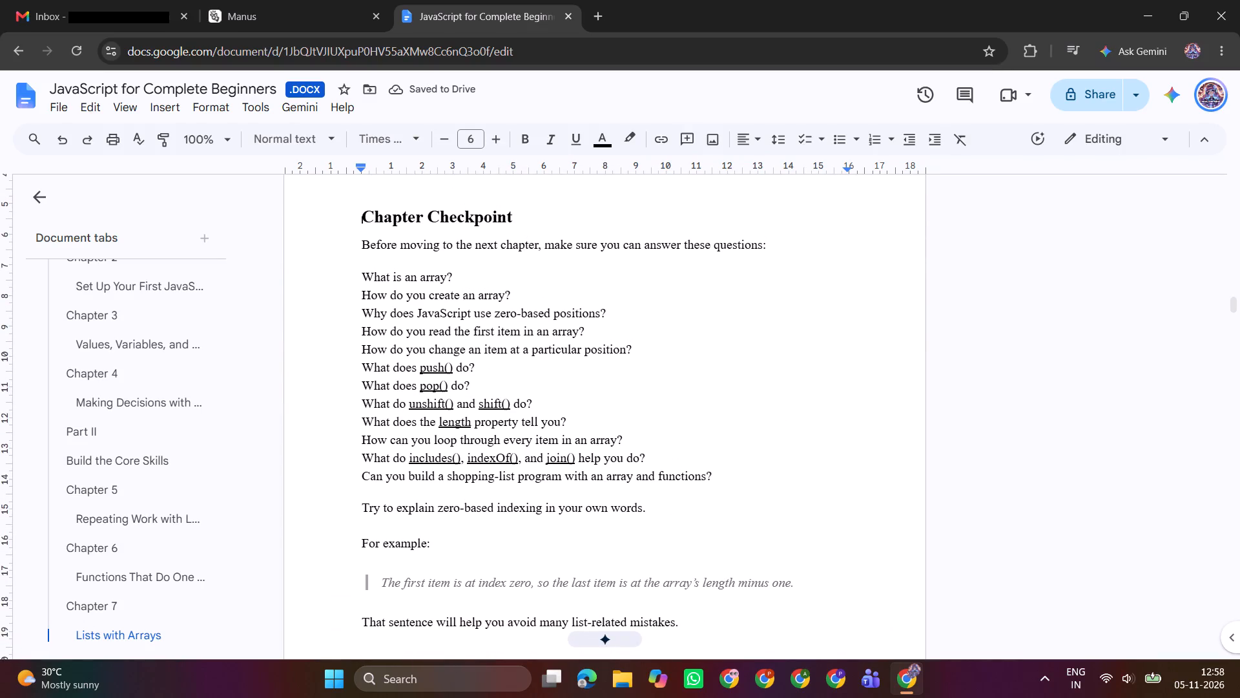
pyautogui.moveTo(360, 274); pyautogui.dragTo(735, 450)
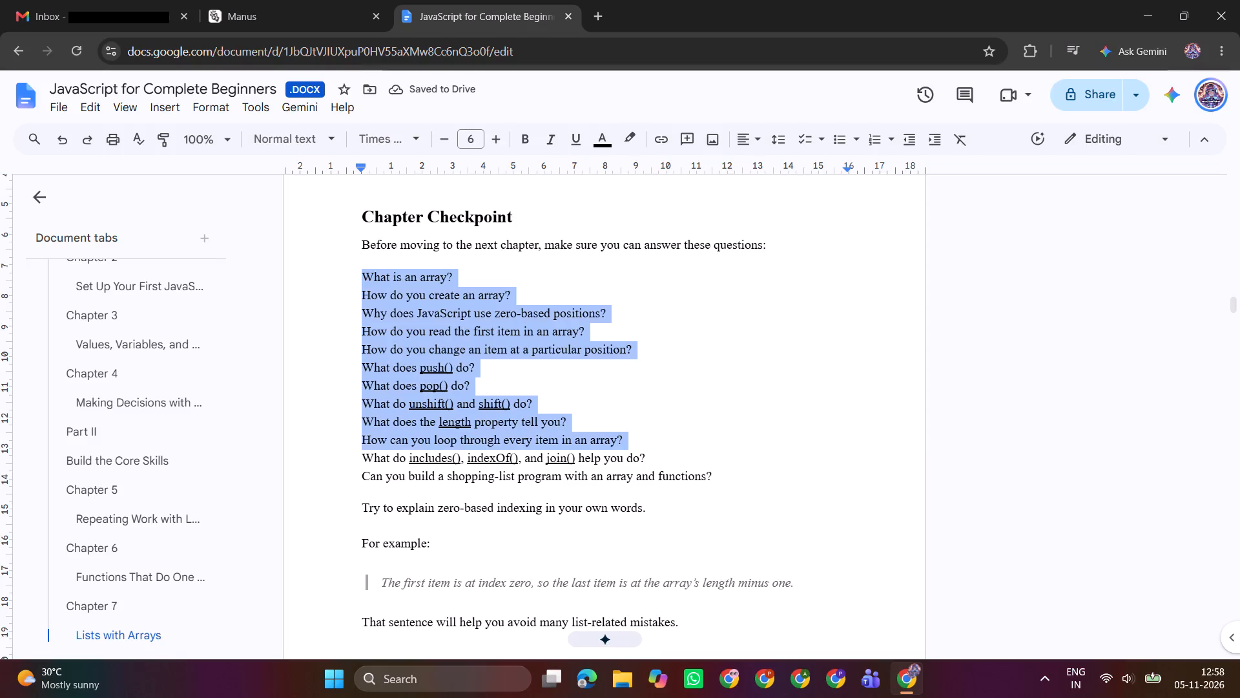
pyautogui.moveTo(735, 450); pyautogui.dragTo(726, 469)
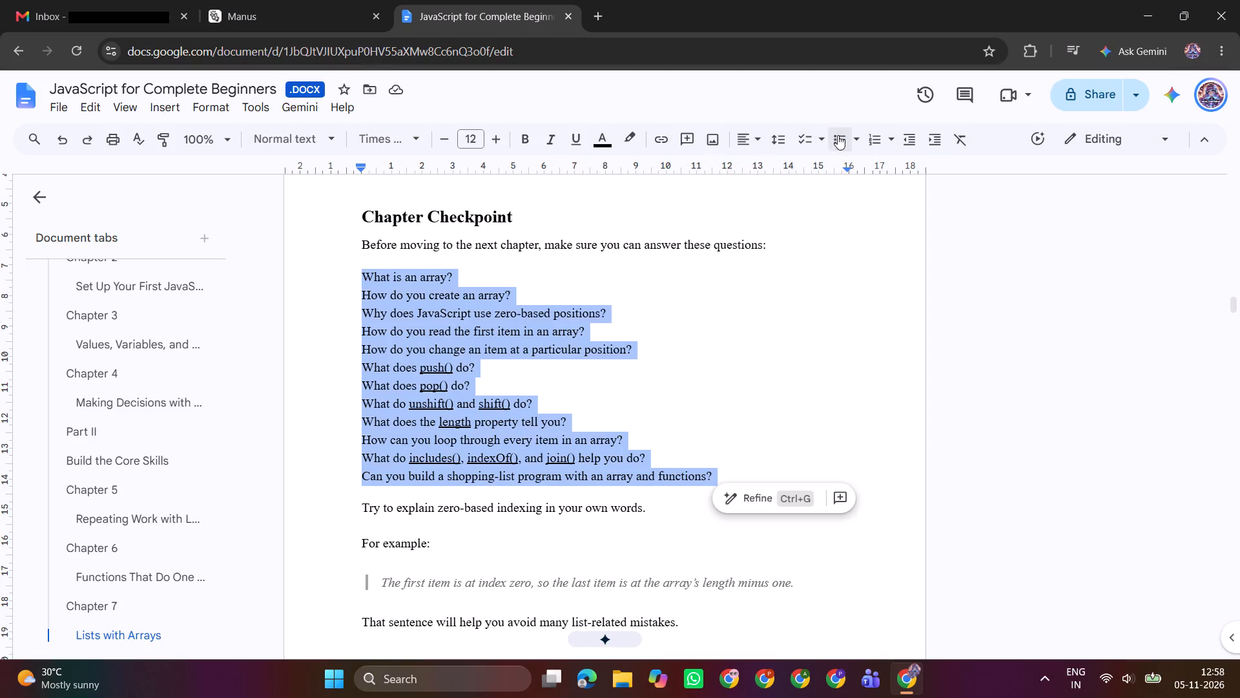
pyautogui.click(838, 135)
pyautogui.click(602, 304)
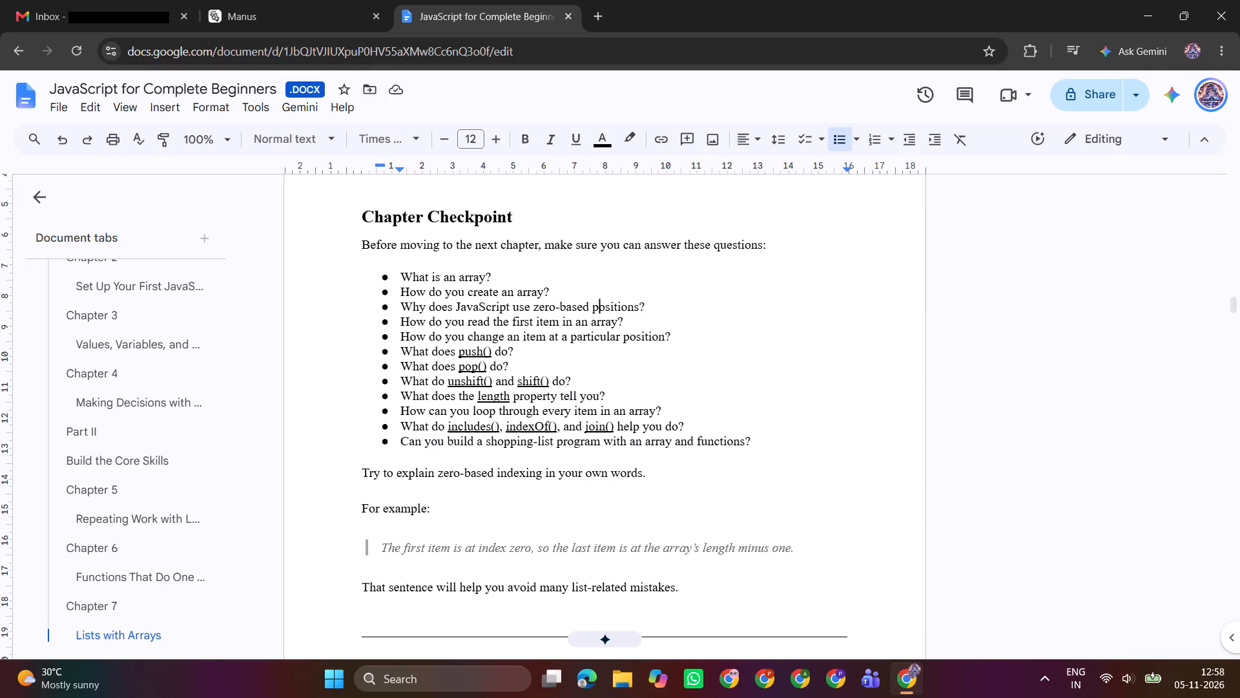
# Delete the divider line and its empty paragraph above the "Give Your Code a List" heading.
pyautogui.scroll(-1, 602, 304)
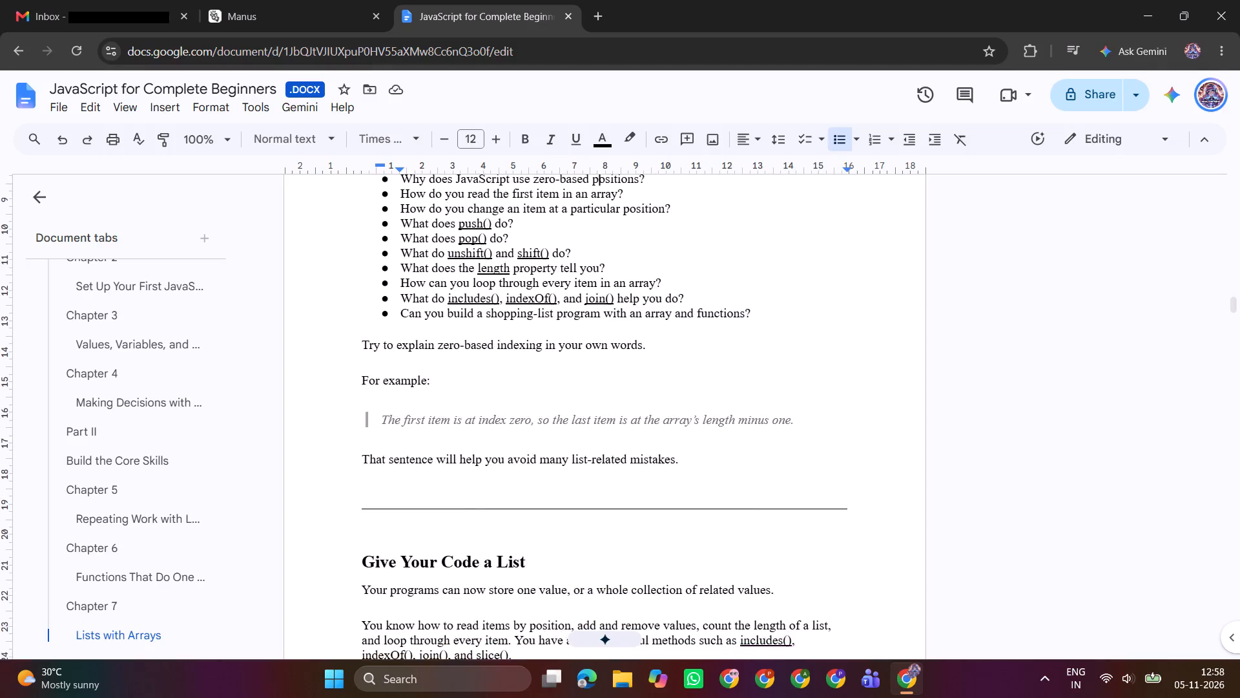
pyautogui.scroll(-1, 602, 304)
pyautogui.doubleClick(464, 469)
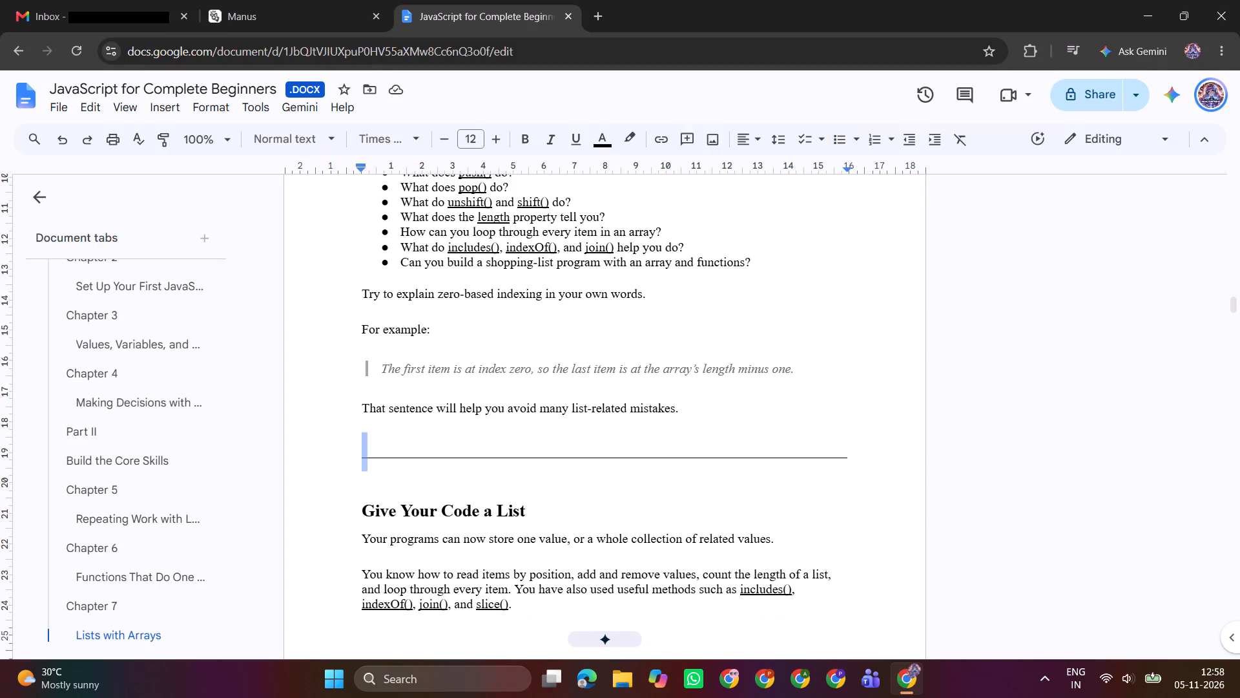
pyautogui.press('Delete')
pyautogui.press('Delete')
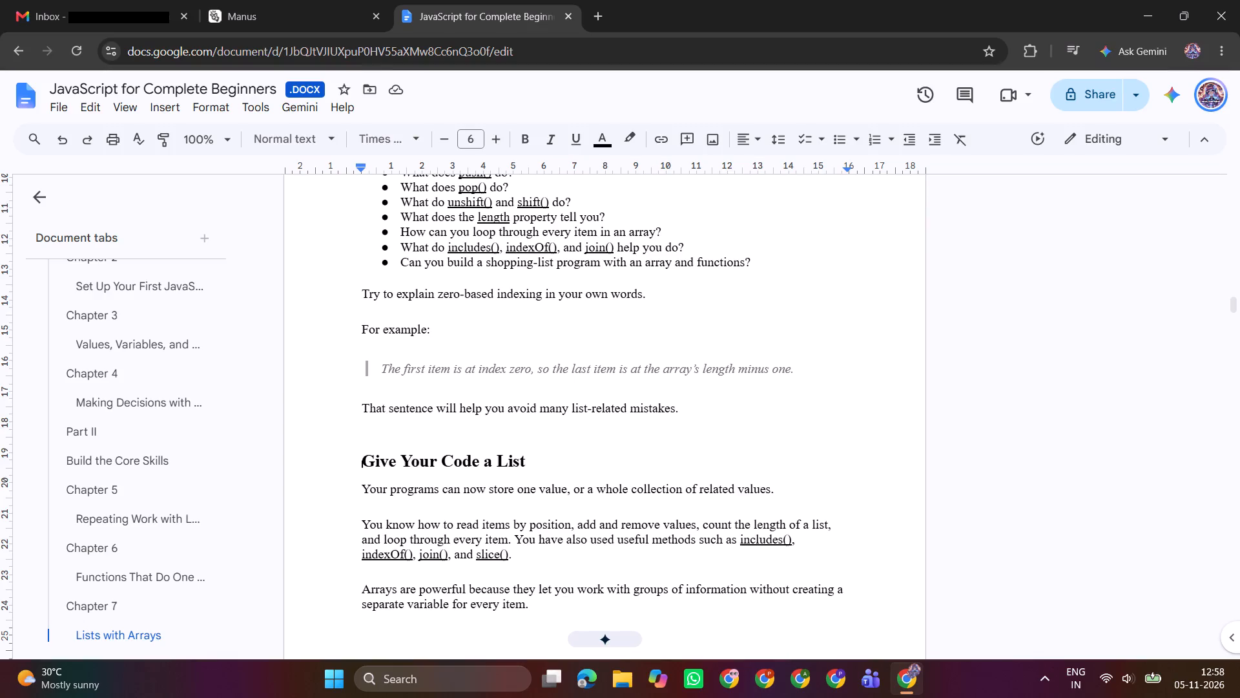
# Delete the divider line and its empty paragraph above the "Chapter 8" title.
pyautogui.scroll(-4, 464, 469)
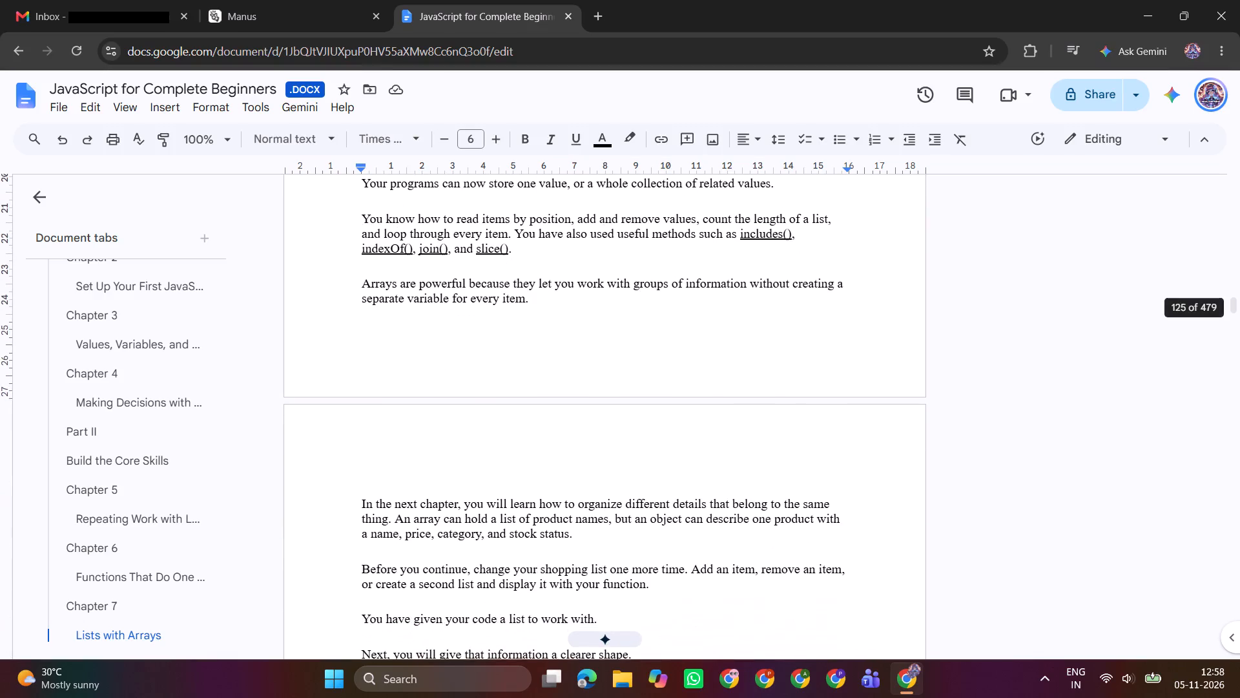
pyautogui.scroll(-1, 464, 469)
pyautogui.doubleClick(446, 450)
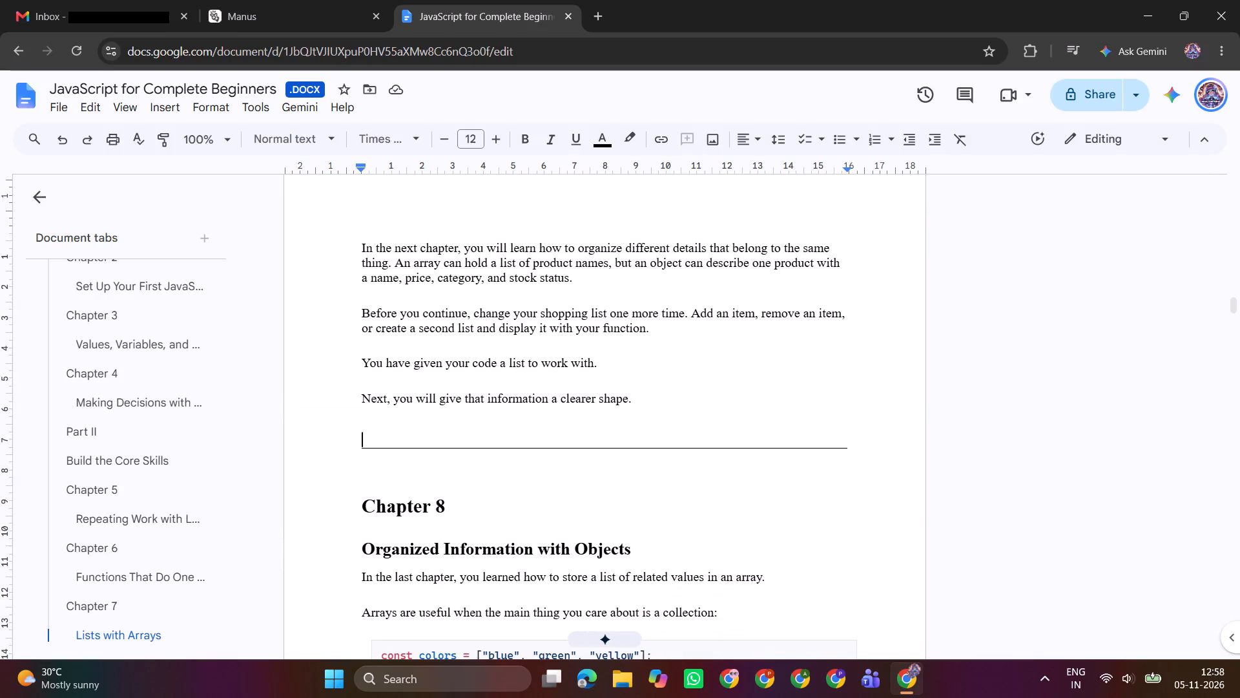
pyautogui.press('Delete')
pyautogui.press('Delete')
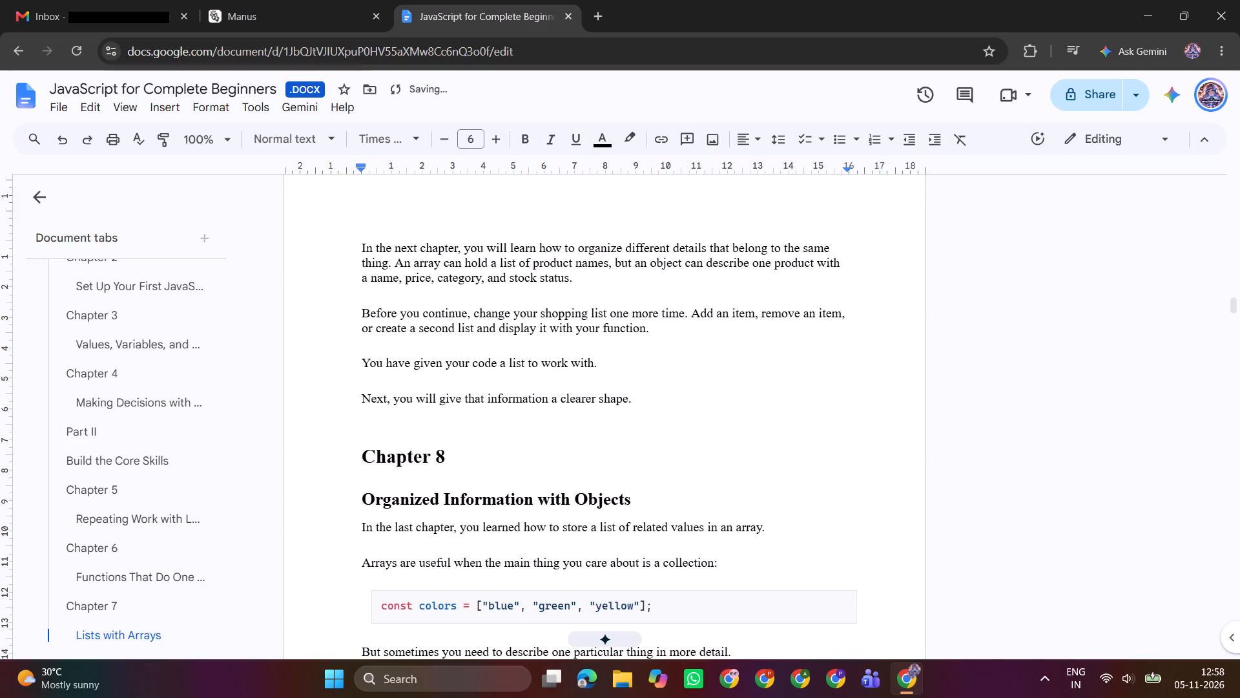
# Insert a page break before the "Chapter 8" title.
pyautogui.hotkey('ctrl', 'Return')
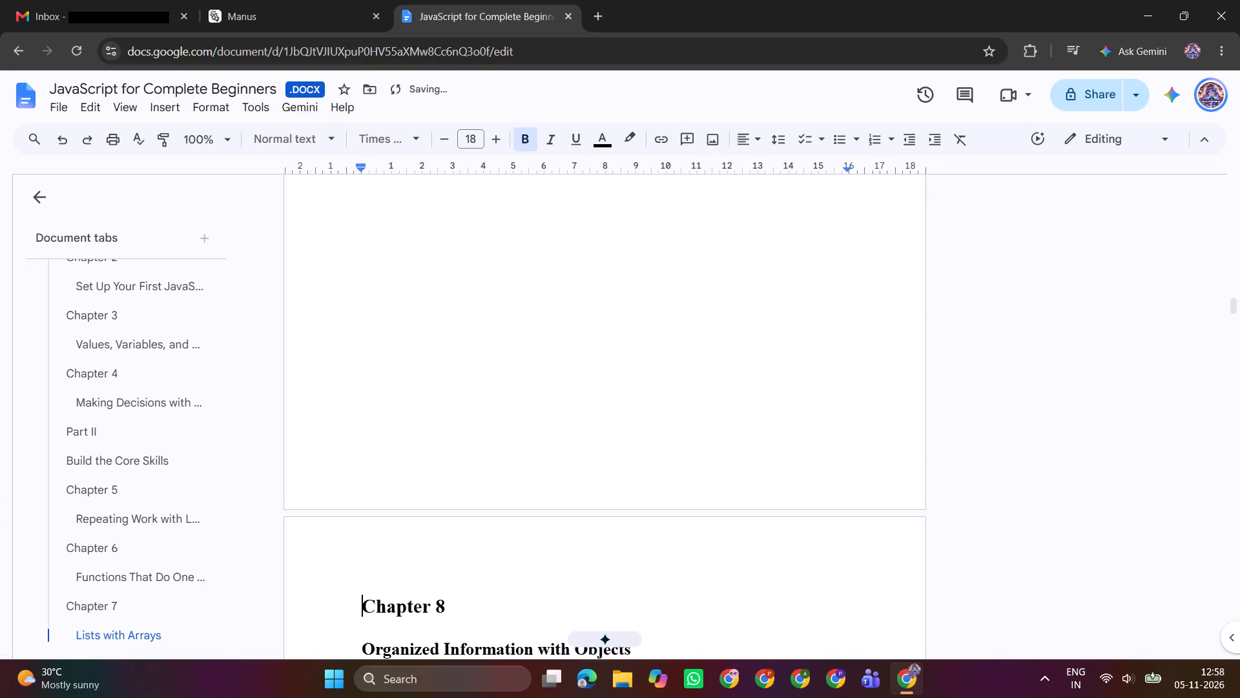
# Apply the Heading 1 style to the "Chapter 8" title and set its text colour to black.
pyautogui.scroll(-2, 446, 450)
pyautogui.tripleClick(408, 486)
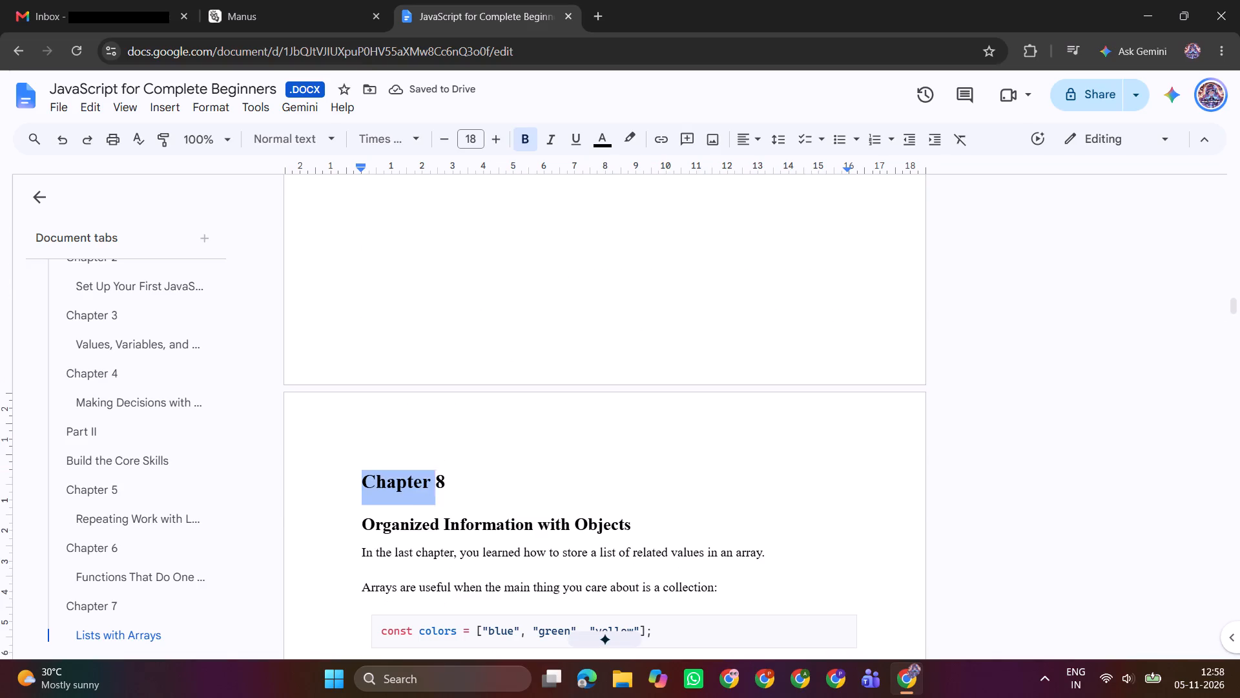
pyautogui.click(325, 143)
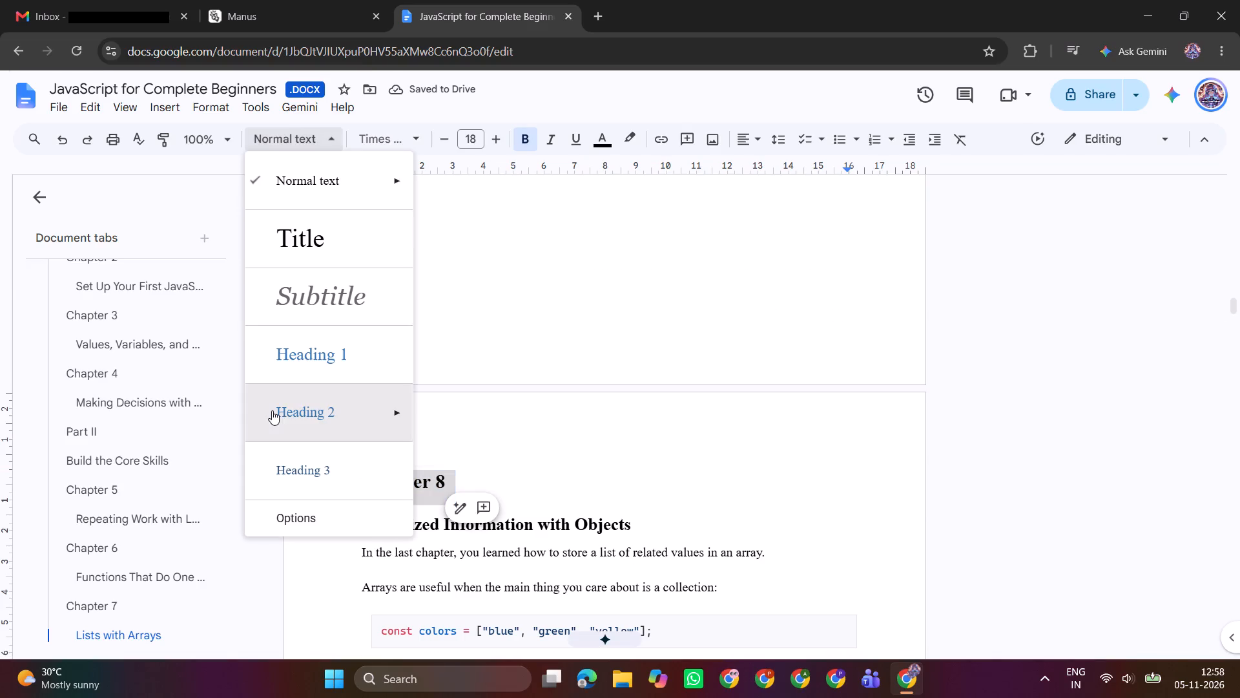
pyautogui.click(287, 366)
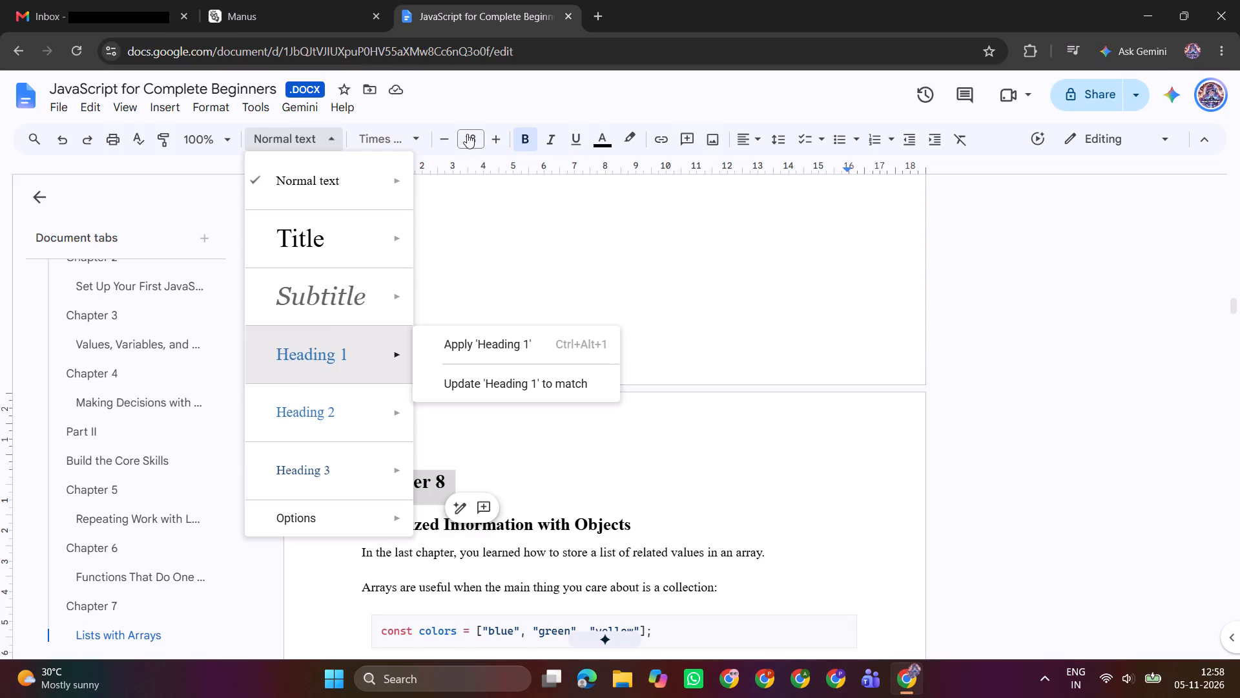
pyautogui.doubleClick(490, 132)
pyautogui.click(595, 142)
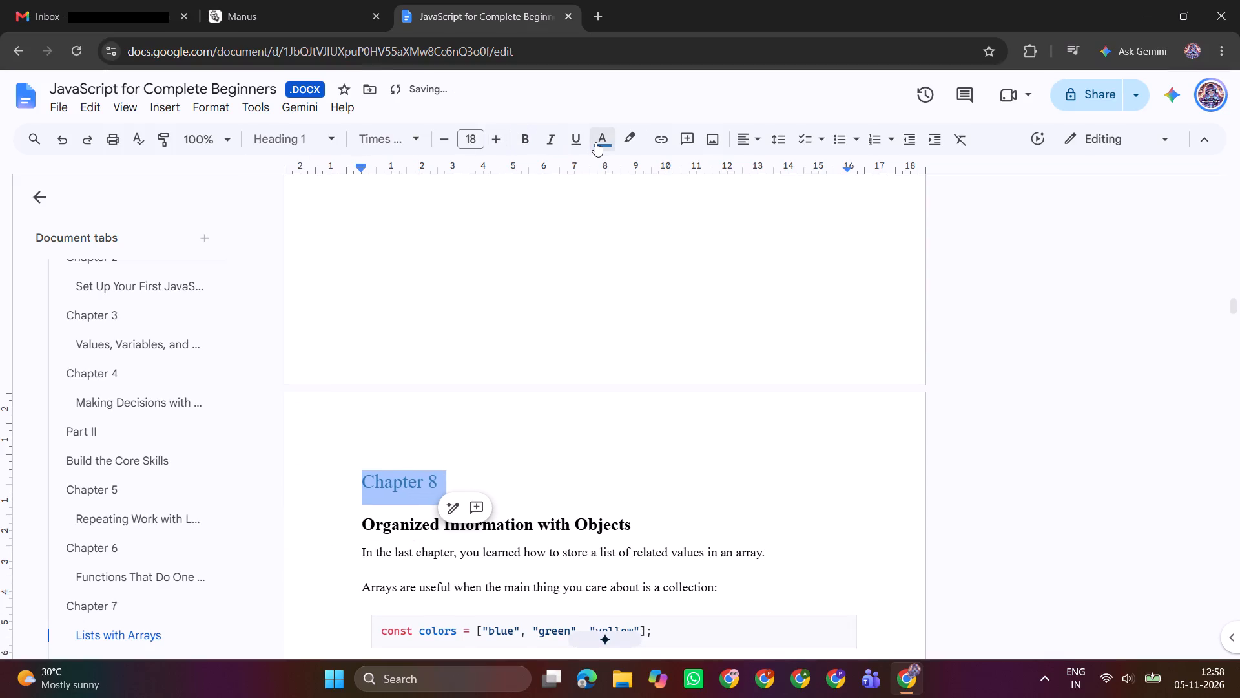
pyautogui.click(645, 346)
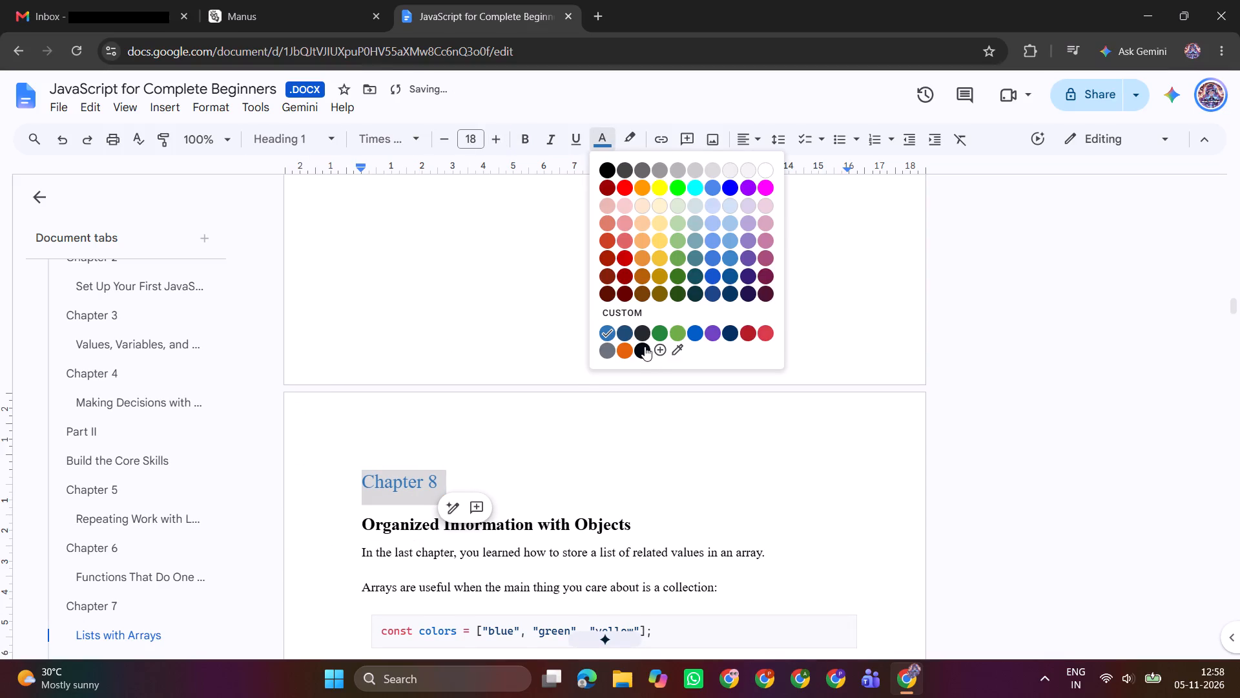
# Apply the Heading 2 style to the "Organized Information with Objects" subtitle under Chapter 8.
pyautogui.tripleClick(402, 522)
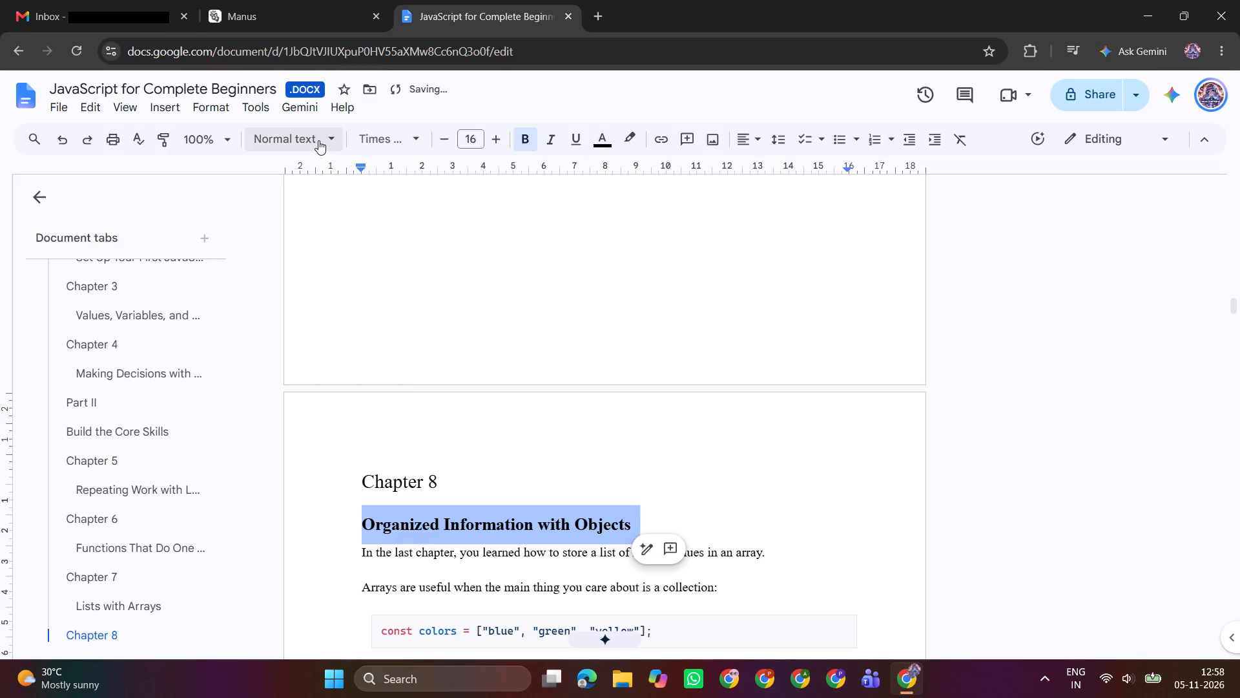
pyautogui.click(318, 140)
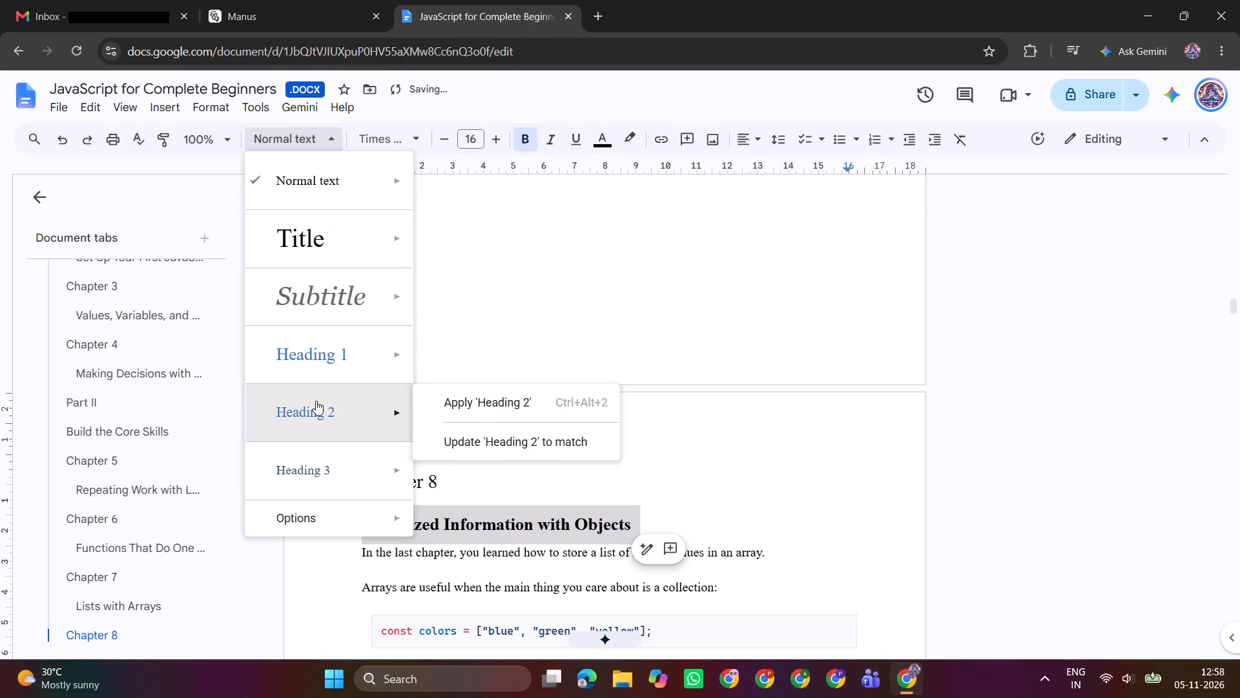
pyautogui.click(316, 401)
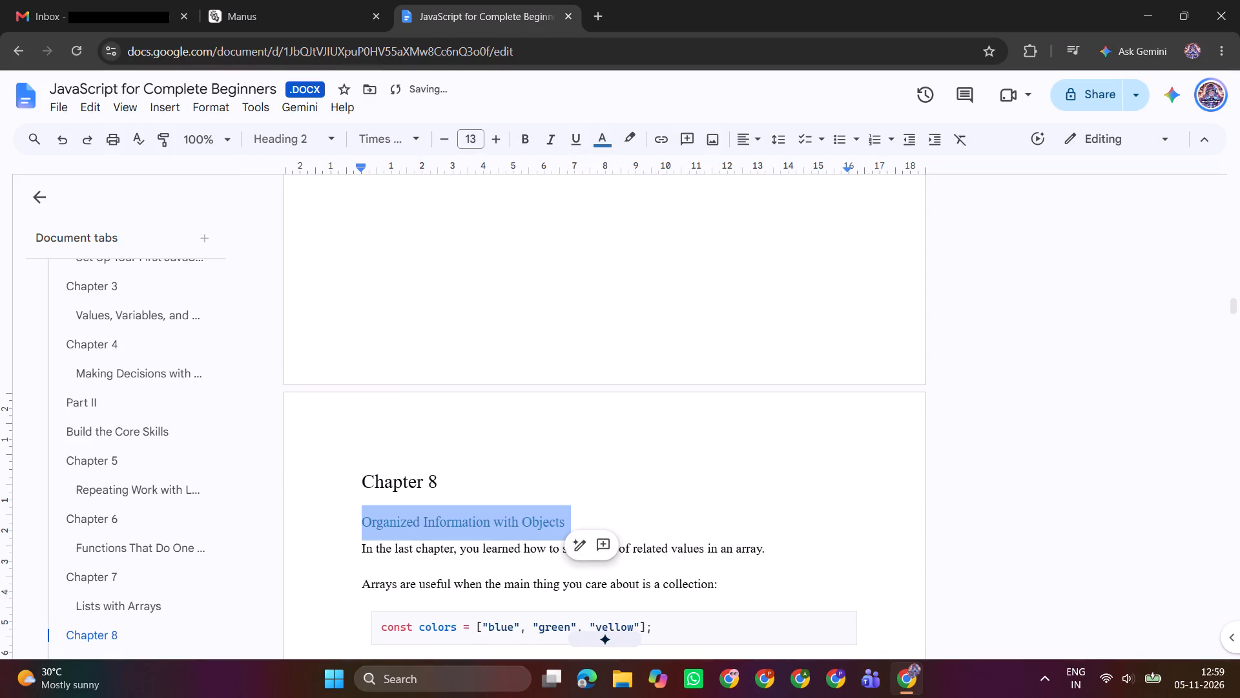
# Center-align the "Chapter 8" title and its "Organized Information with Objects" subtitle.
pyautogui.click(352, 474)
pyautogui.moveTo(352, 474); pyautogui.dragTo(572, 514)
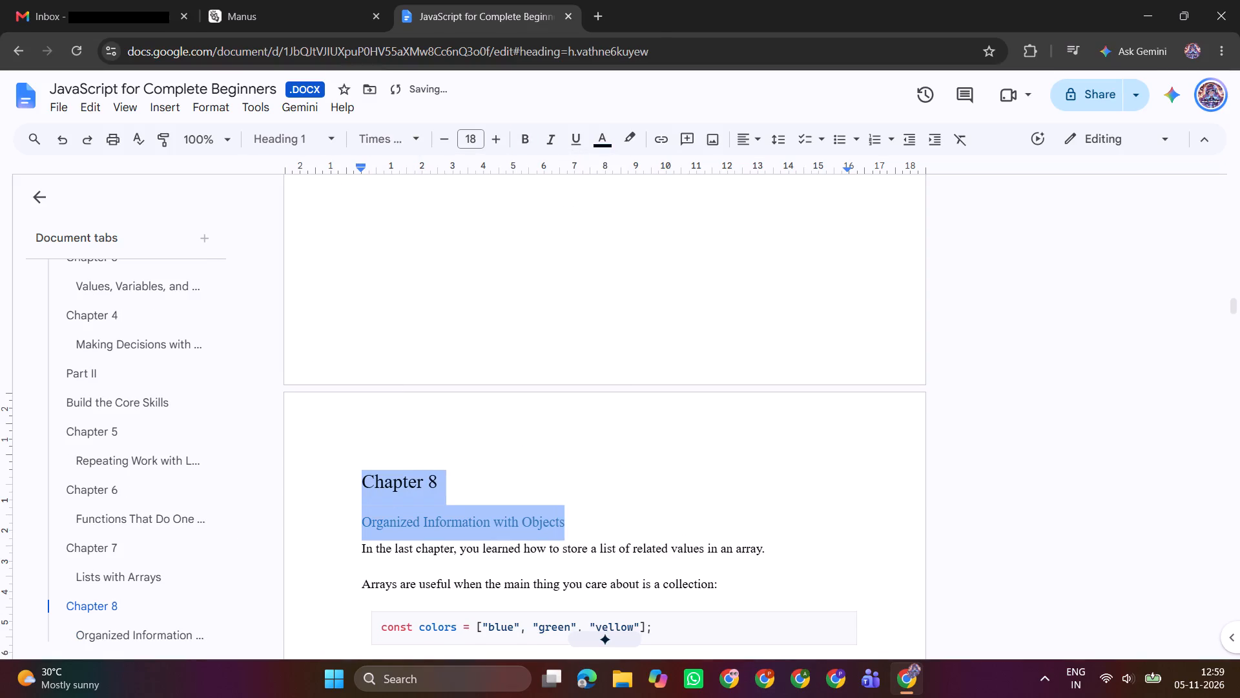
pyautogui.moveTo(572, 514); pyautogui.dragTo(579, 516)
pyautogui.click(744, 136)
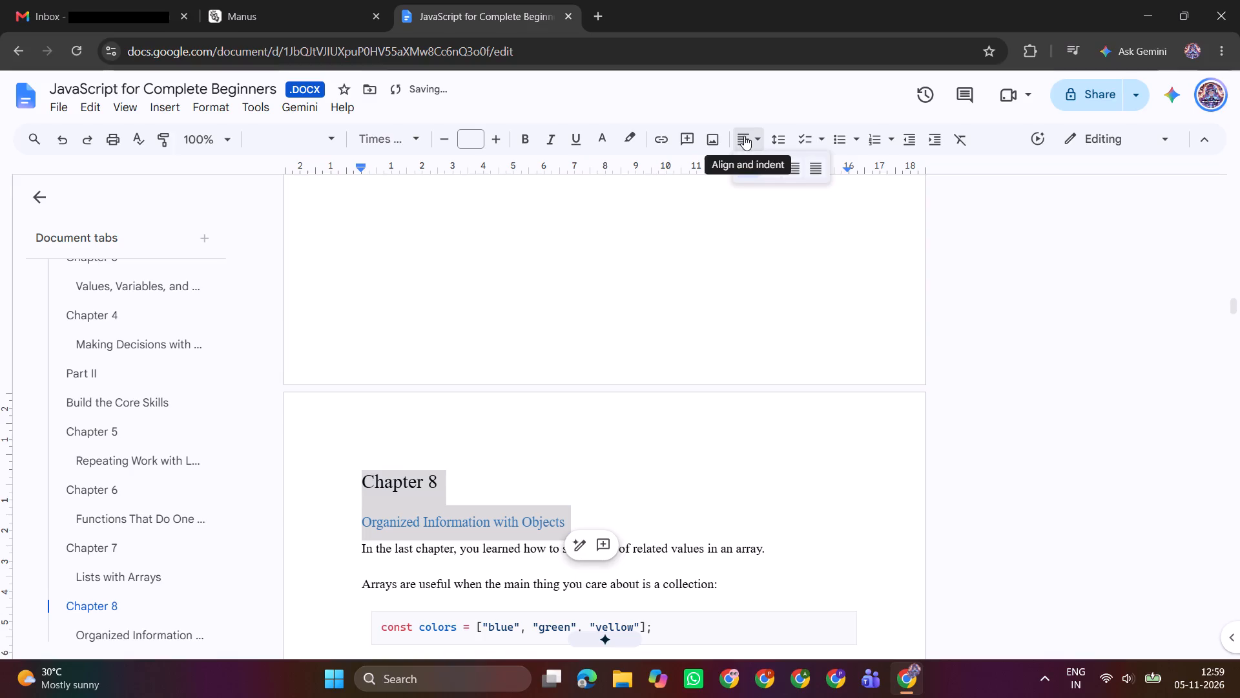
pyautogui.click(770, 158)
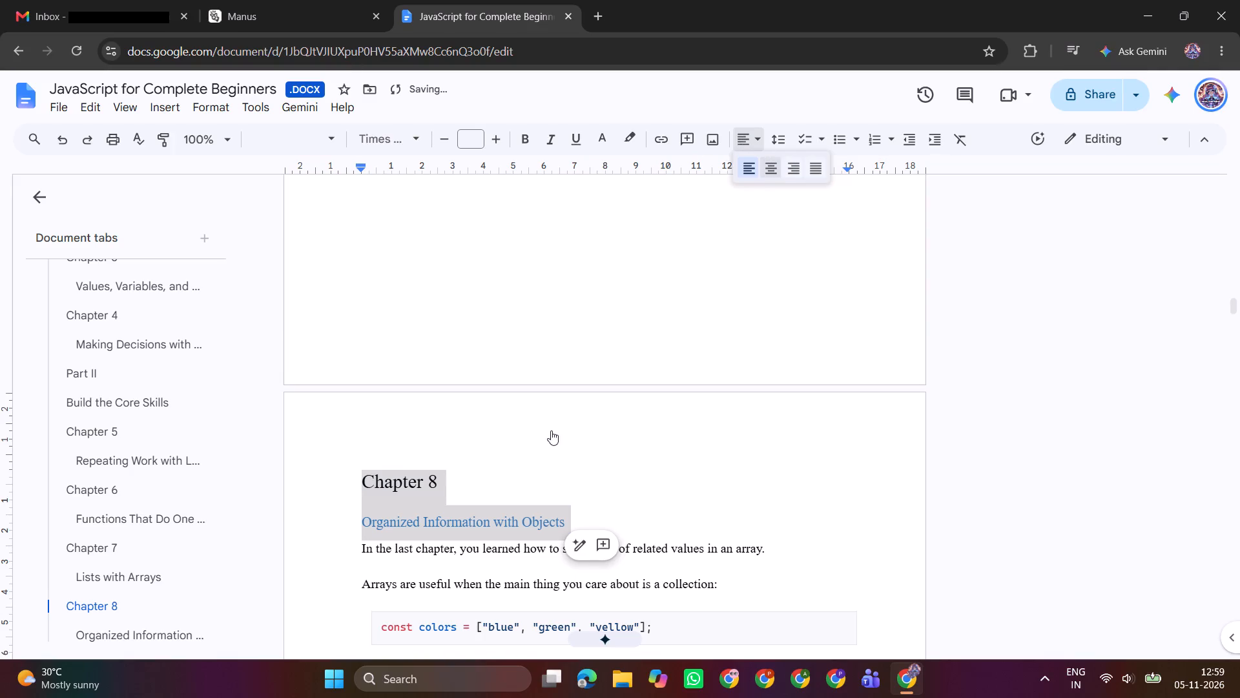
pyautogui.click(604, 477)
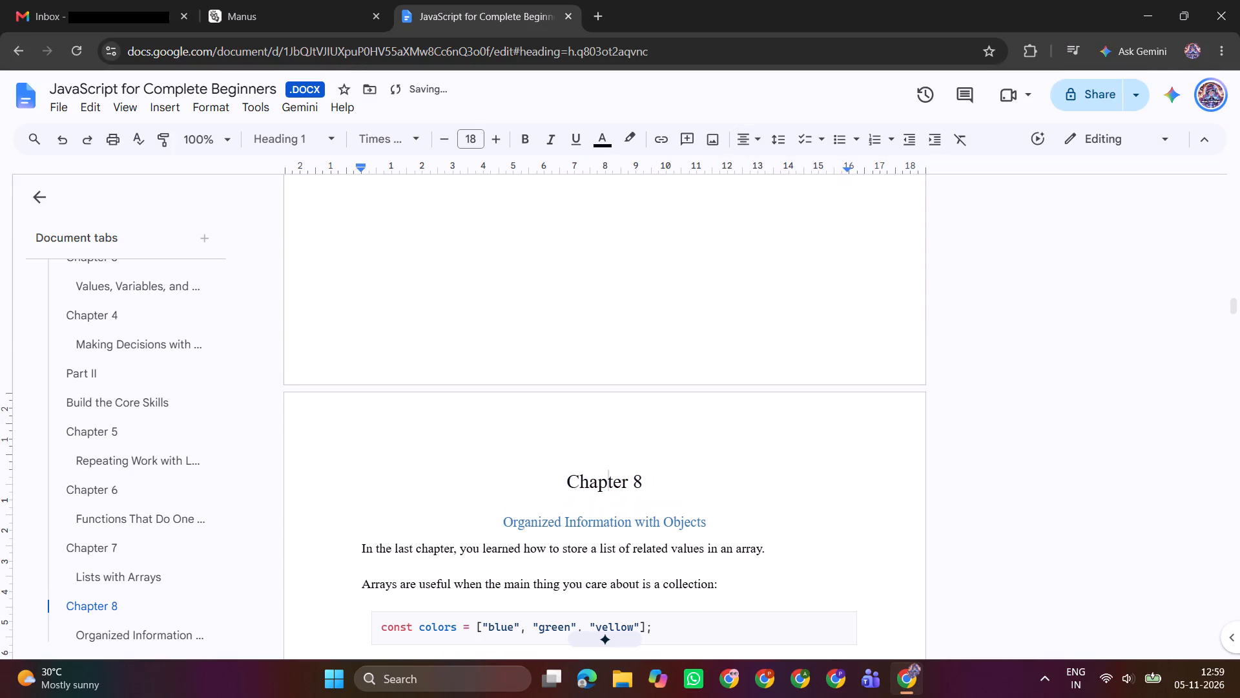
pyautogui.click(593, 530)
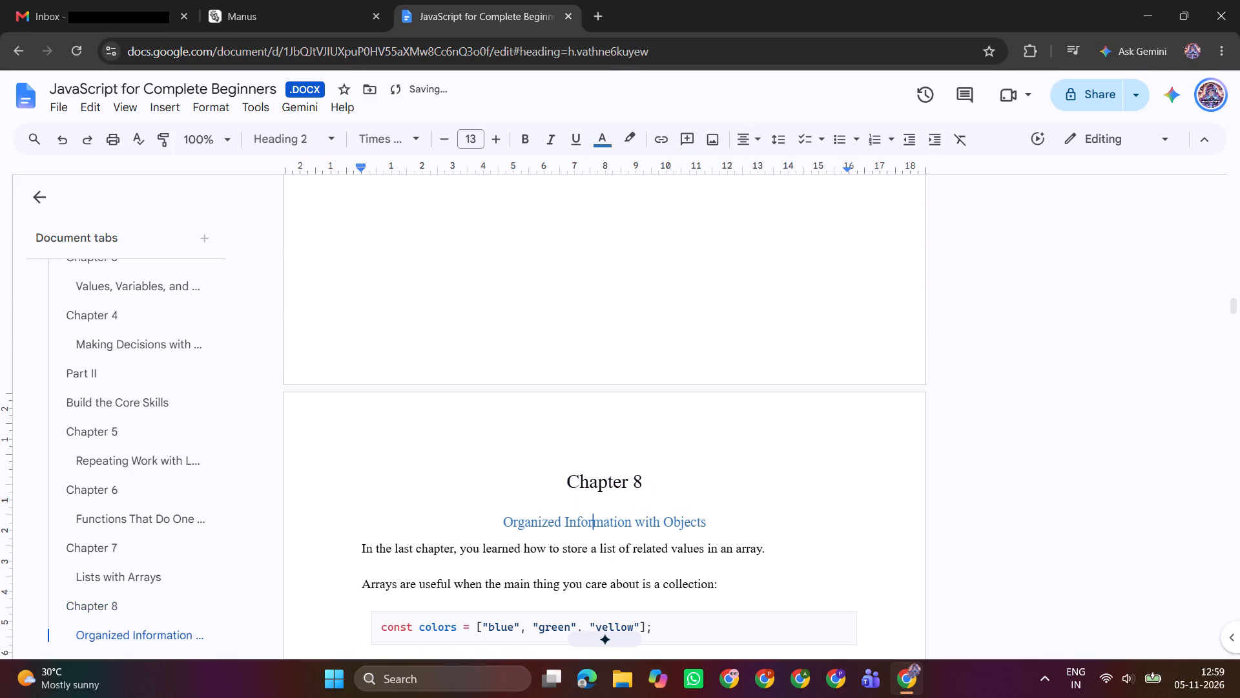
# Delete the divider line and its empty paragraph above the "Why Objects Are Useful" heading.
pyautogui.scroll(-2, 593, 530)
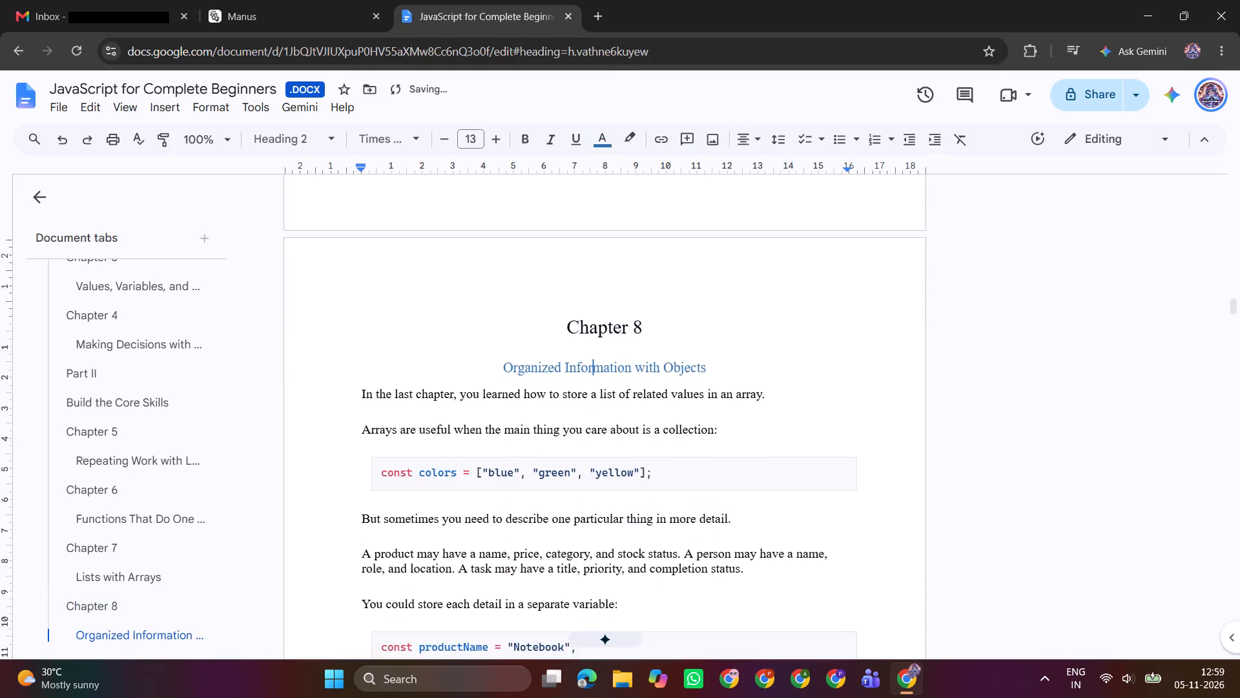
pyautogui.scroll(-2, 593, 530)
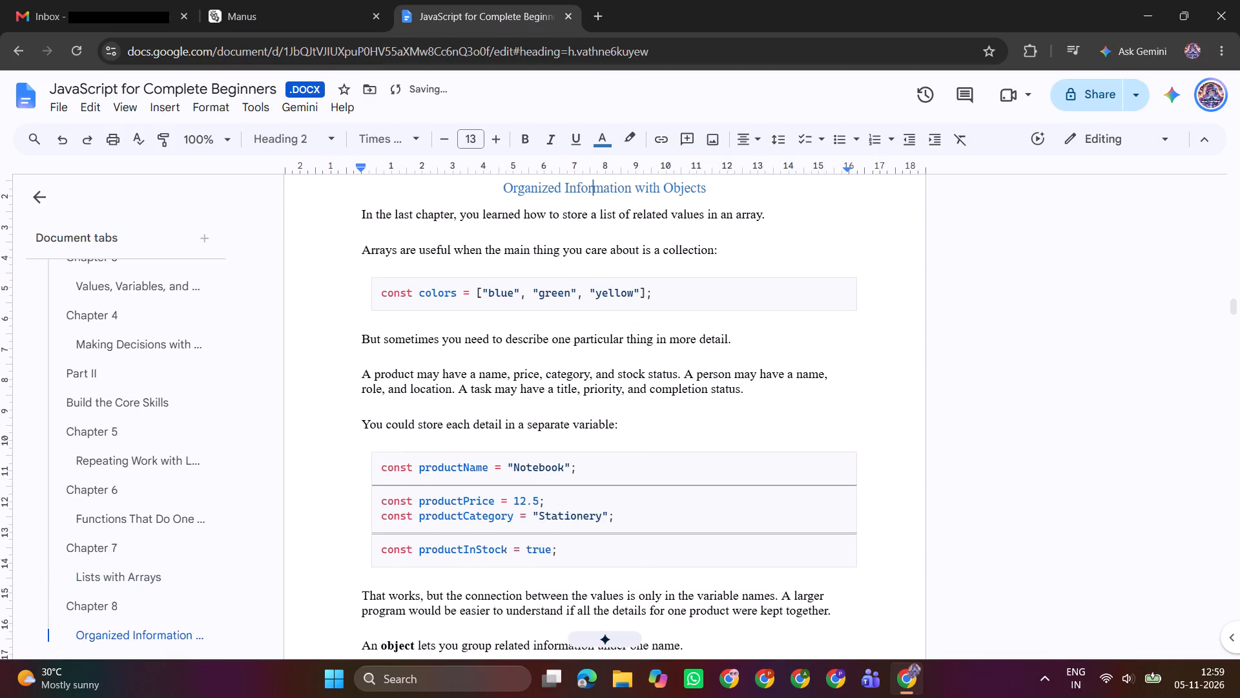
pyautogui.scroll(-1, 593, 530)
pyautogui.click(593, 530)
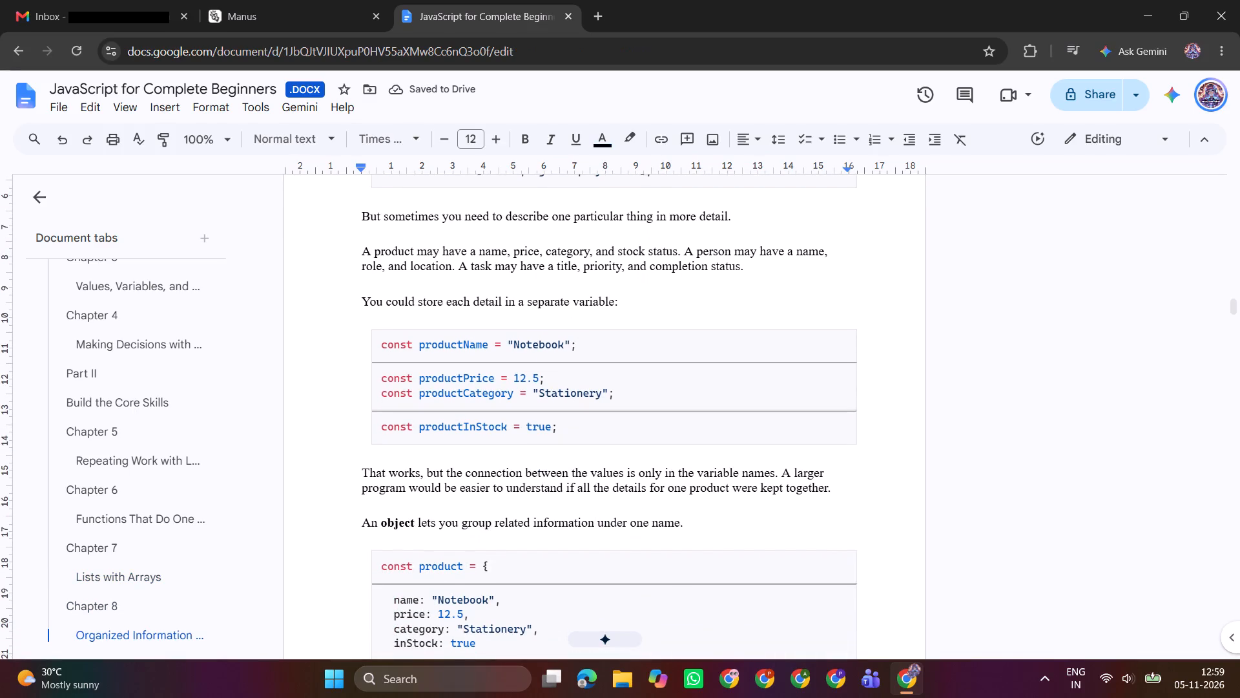
pyautogui.scroll(-3, 593, 530)
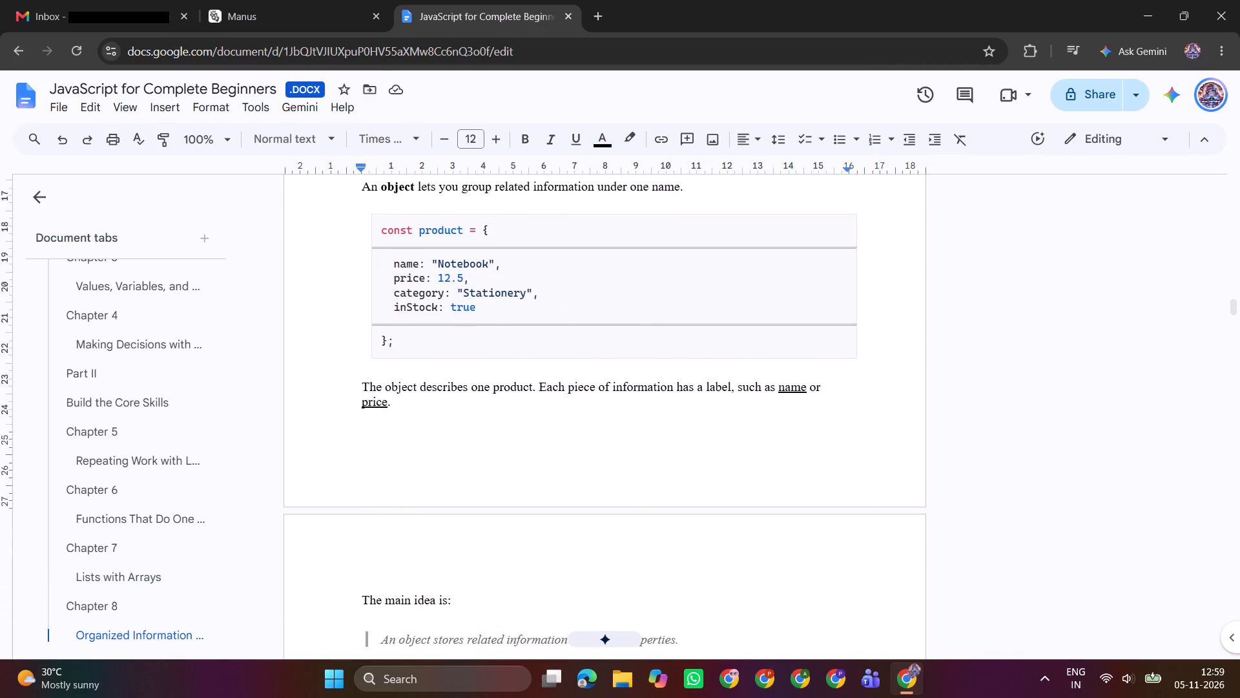
pyautogui.scroll(-1, 593, 530)
pyautogui.doubleClick(597, 295)
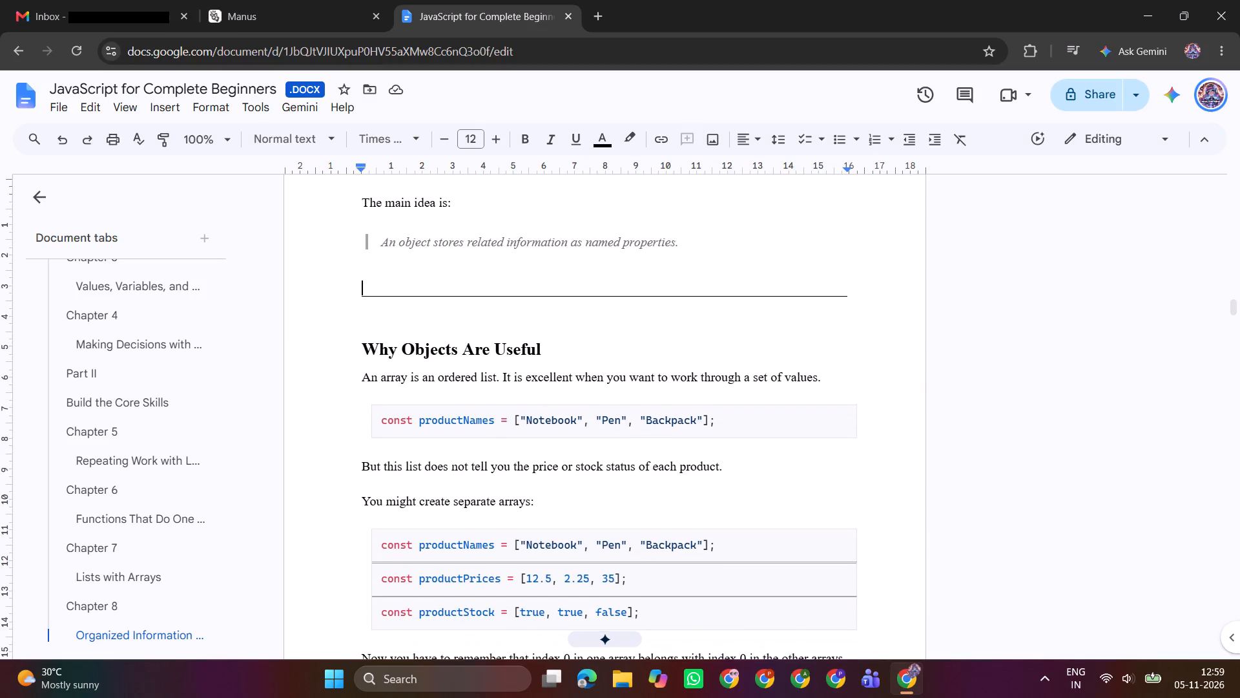
pyautogui.press('Delete')
pyautogui.press('Delete')
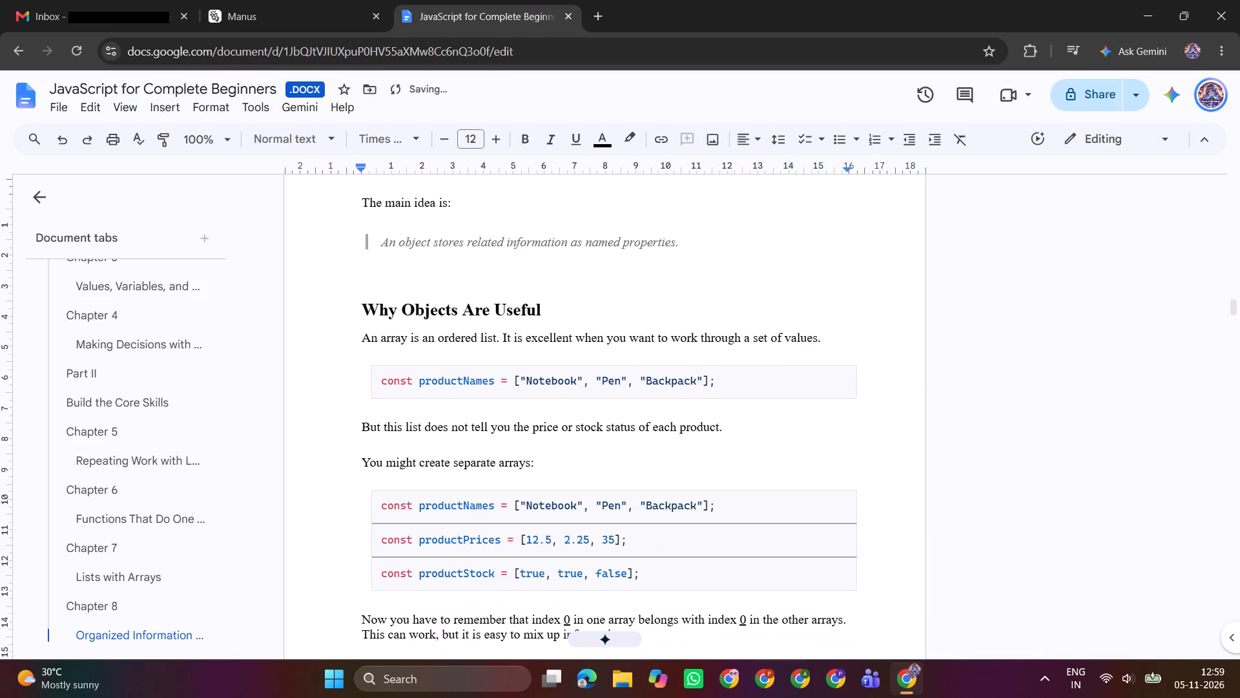
# Delete the divider line and its empty paragraph above the "Properties and Values" heading.
pyautogui.scroll(-4, 597, 295)
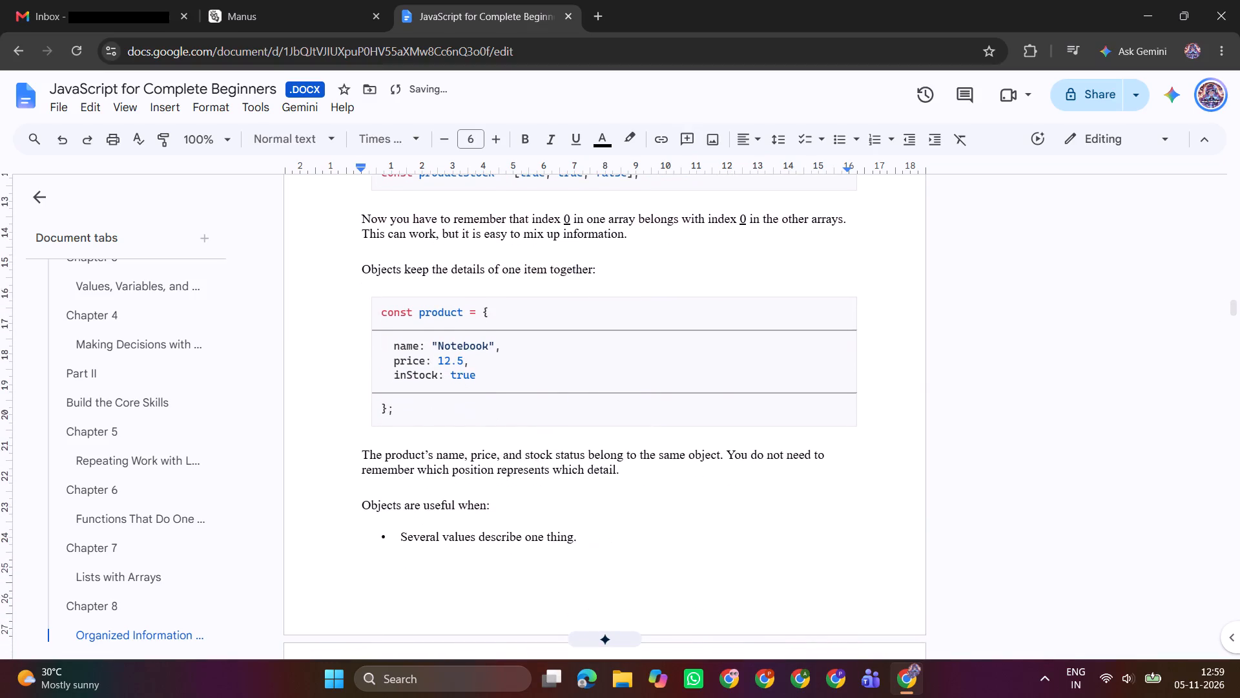
pyautogui.scroll(-3, 540, 403)
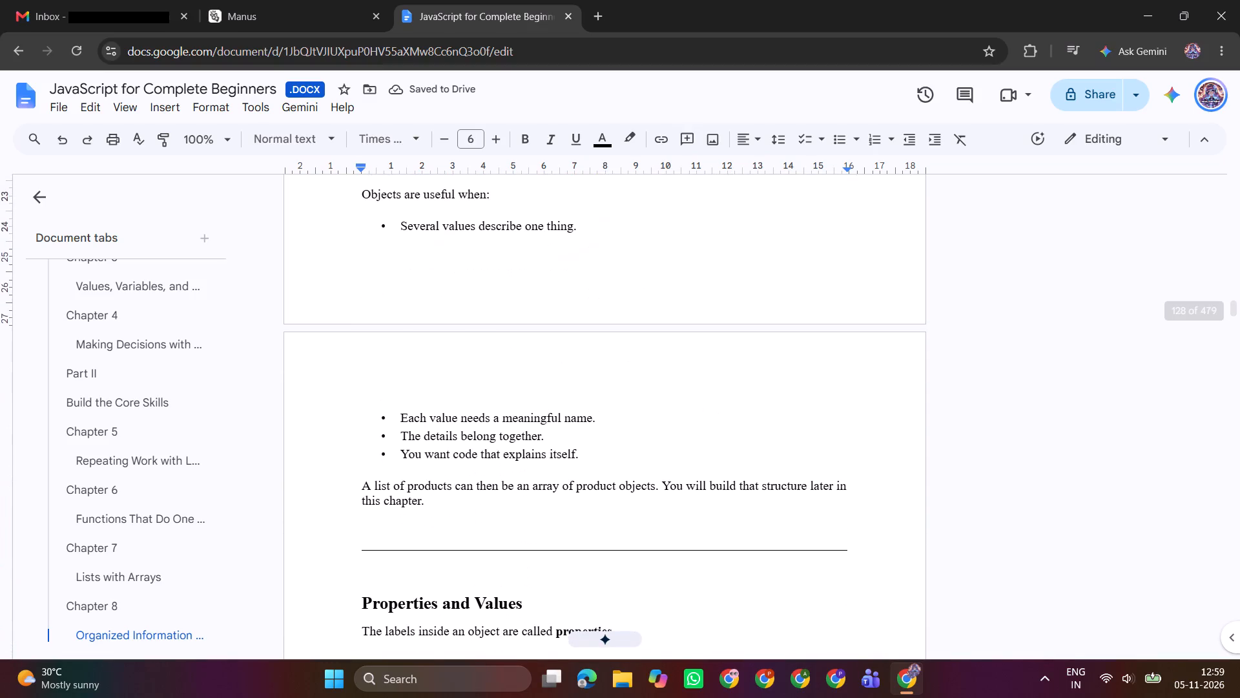
pyautogui.doubleClick(446, 556)
pyautogui.press('Delete')
pyautogui.press('Delete')
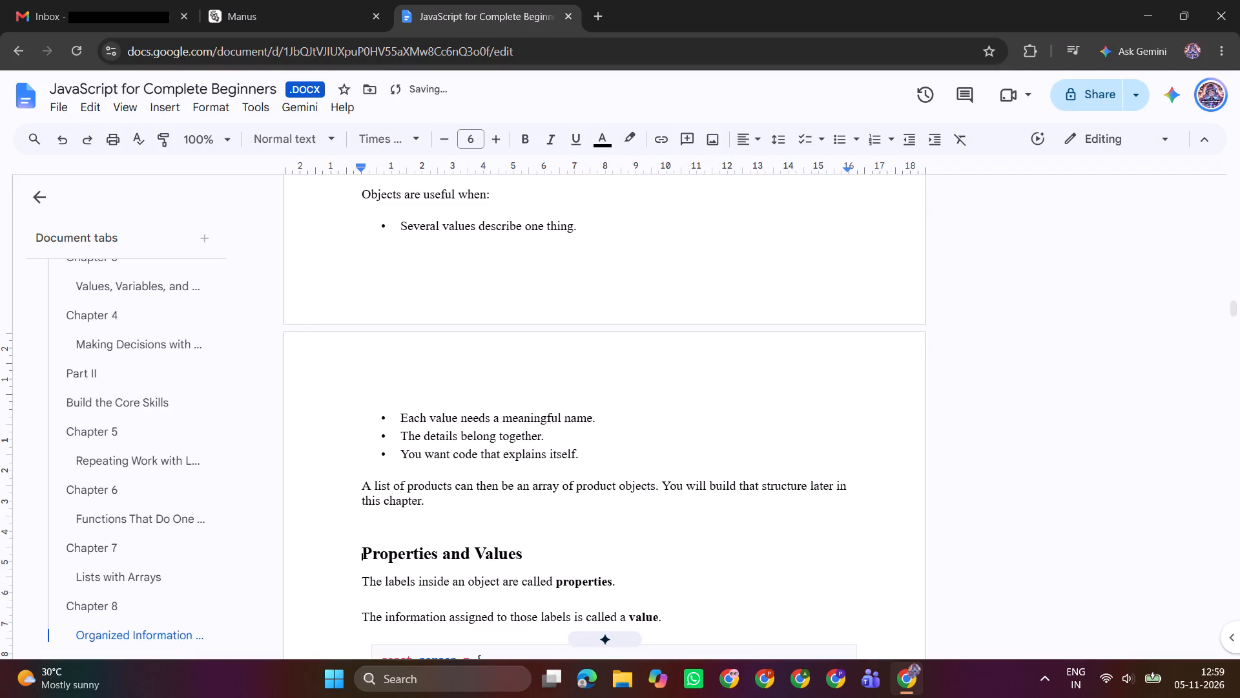
# Delete the divider line and its empty paragraph above the "Read Information with Dot Notation" heading.
pyautogui.scroll(-3, 446, 556)
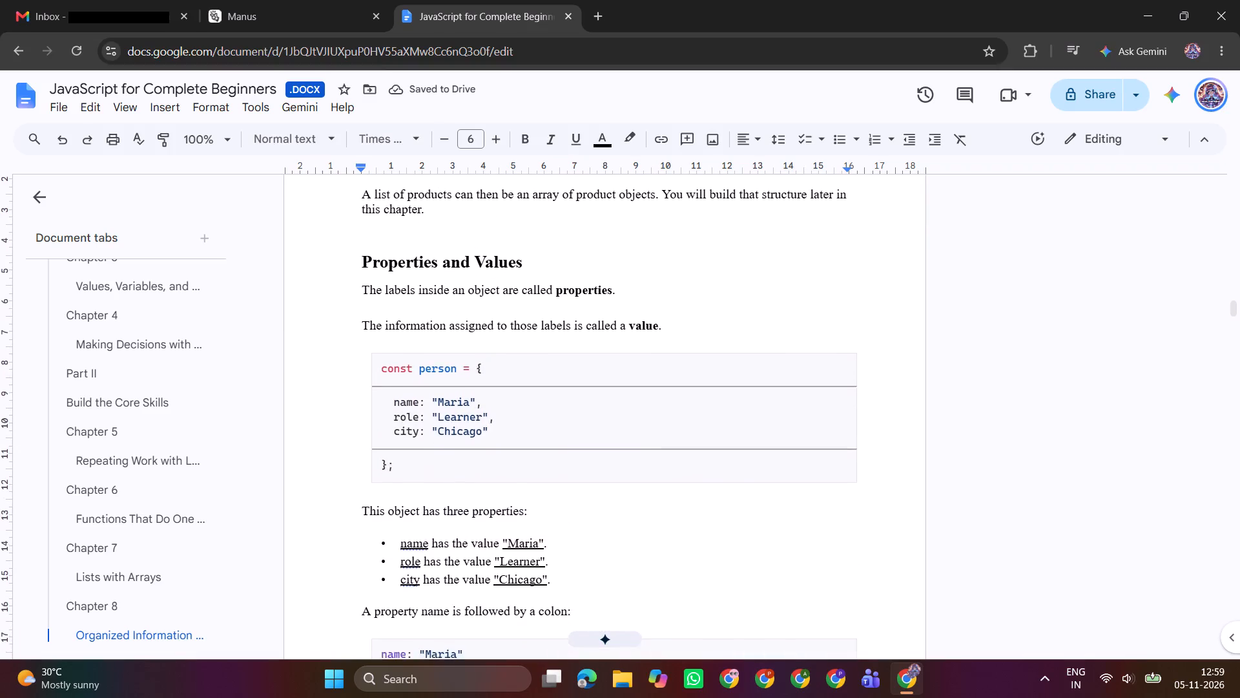
pyautogui.scroll(-1, 446, 556)
pyautogui.click(422, 396)
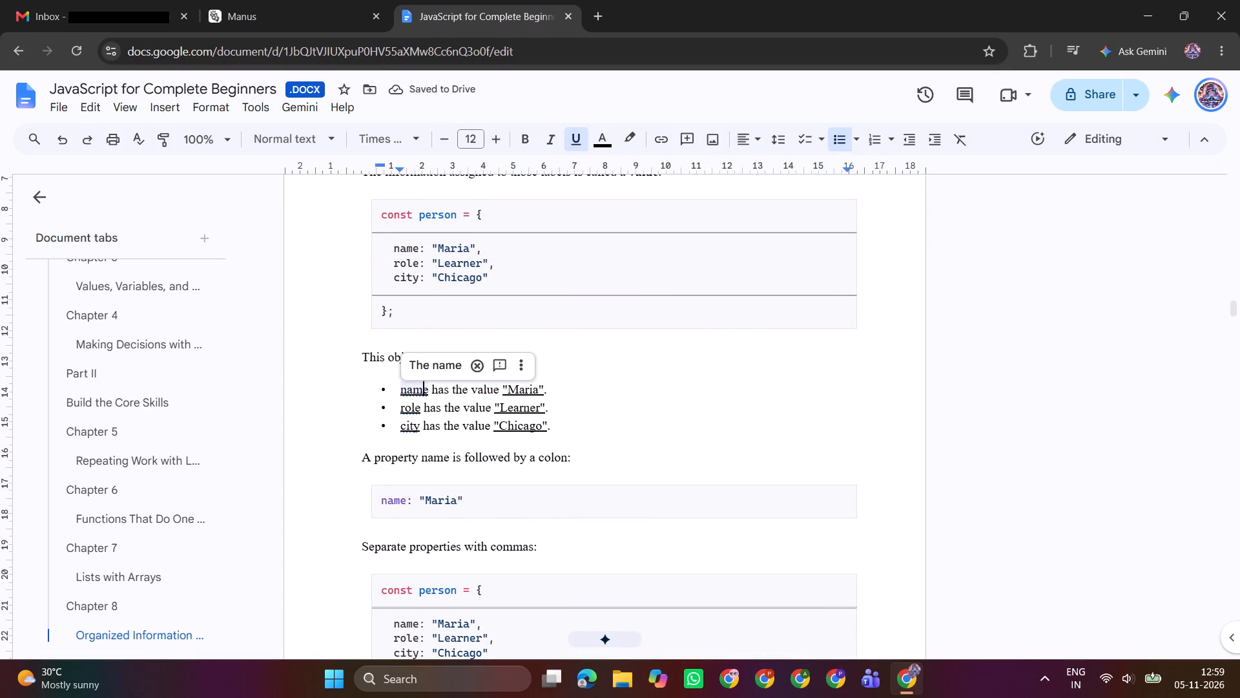
pyautogui.scroll(-3, 465, 435)
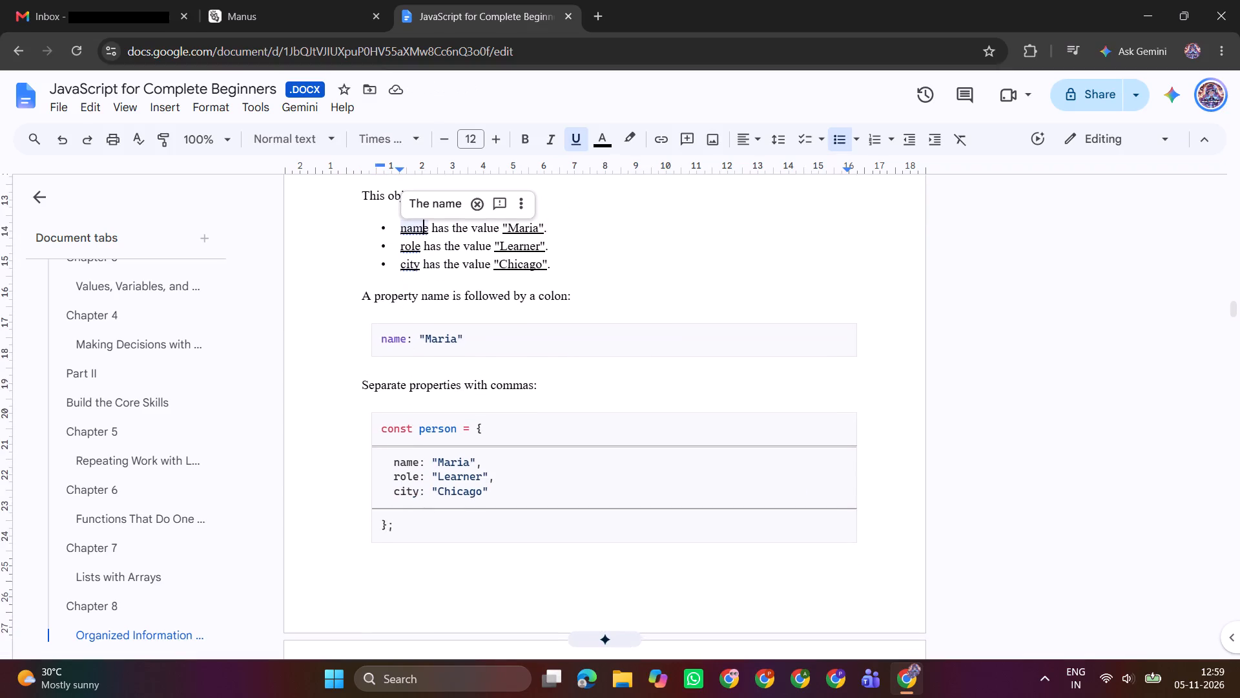
pyautogui.scroll(-3, 465, 435)
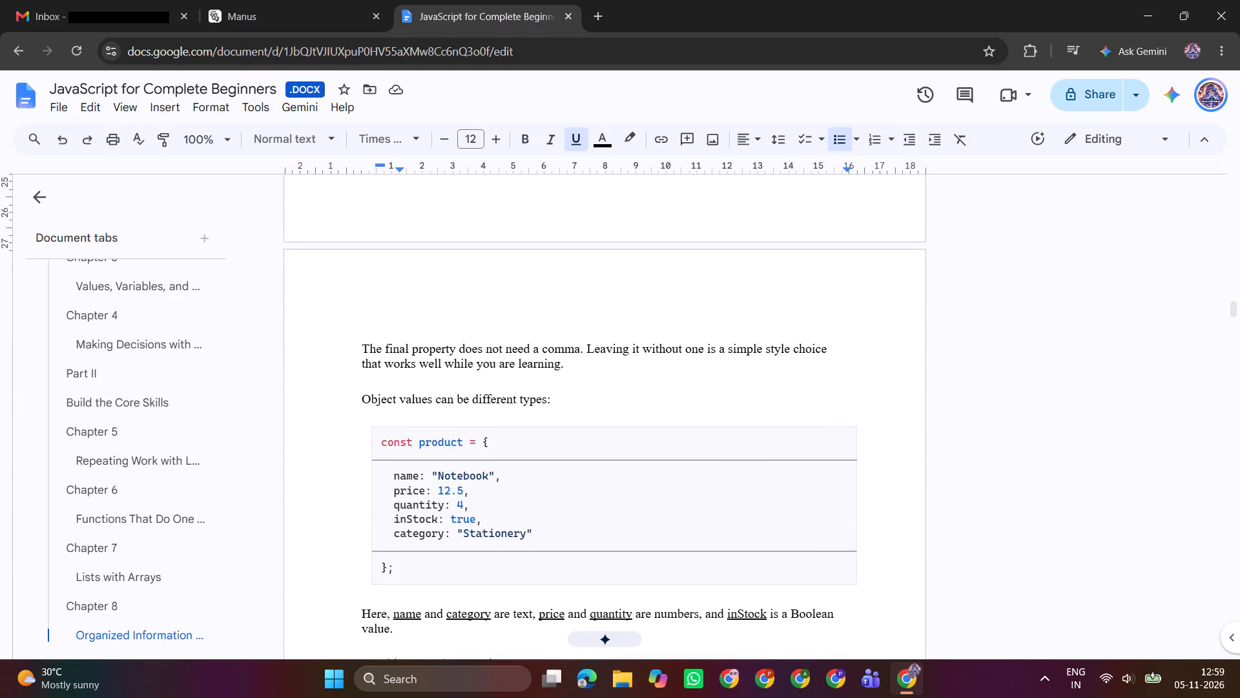
pyautogui.scroll(-2, 464, 468)
pyautogui.click(484, 534)
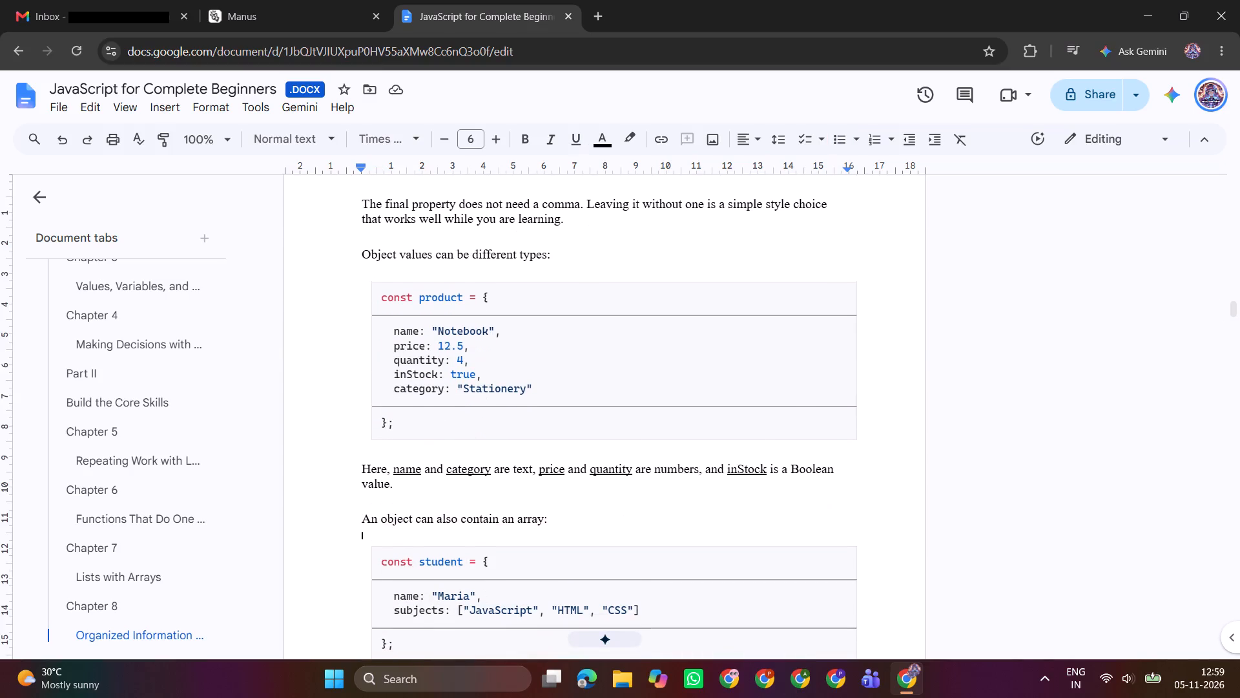
pyautogui.scroll(-2, 484, 534)
pyautogui.doubleClick(484, 522)
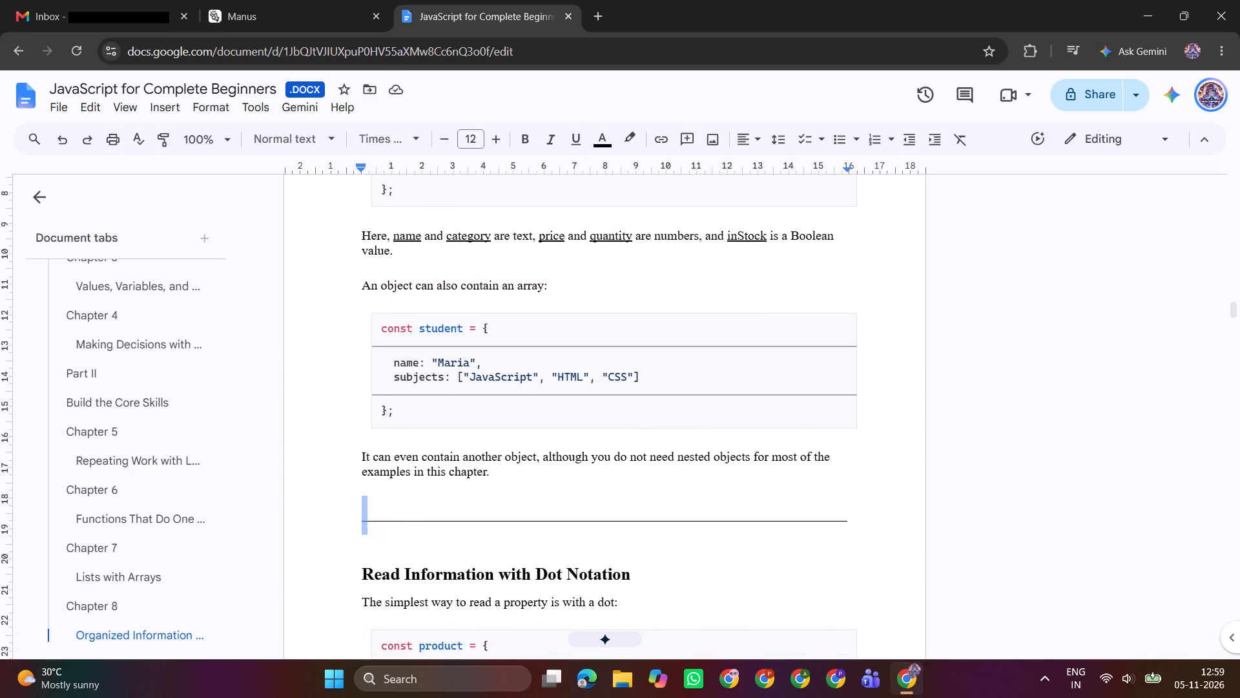
pyautogui.press('Delete')
pyautogui.press('Delete')
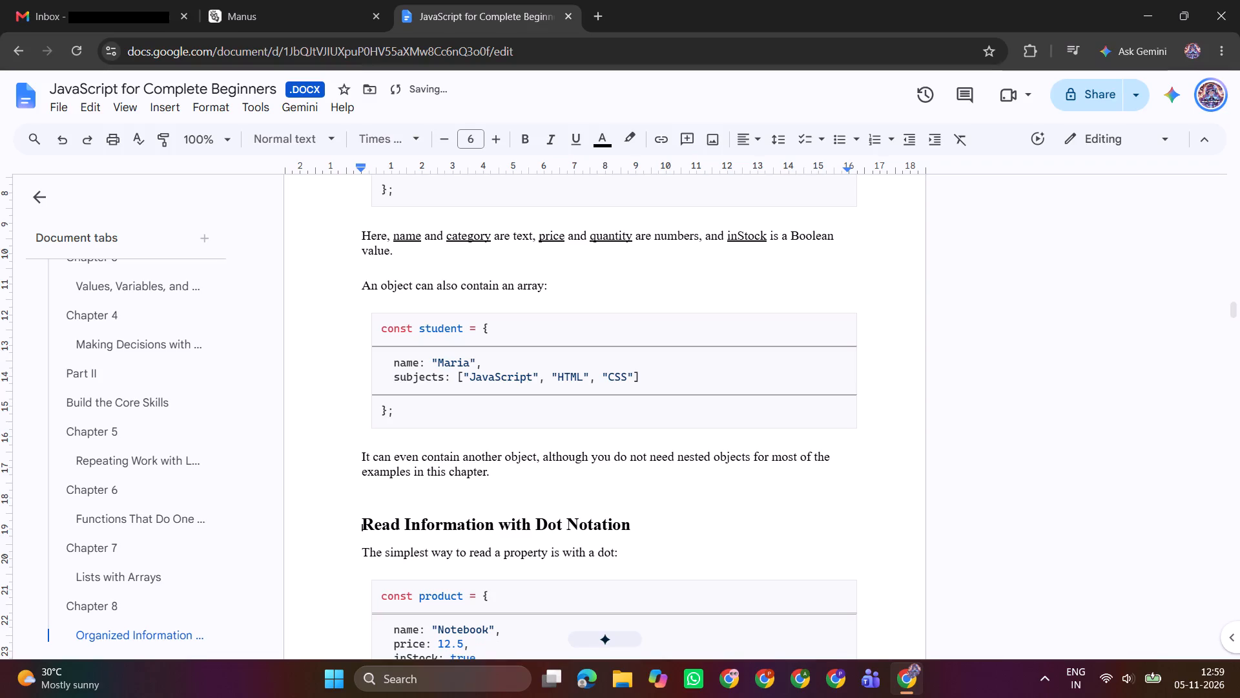
# Read through the dot notation section and check the proofreading suggestion on "Notebook" in the "Notebook costs $12.5." result.
pyautogui.scroll(-3, 484, 522)
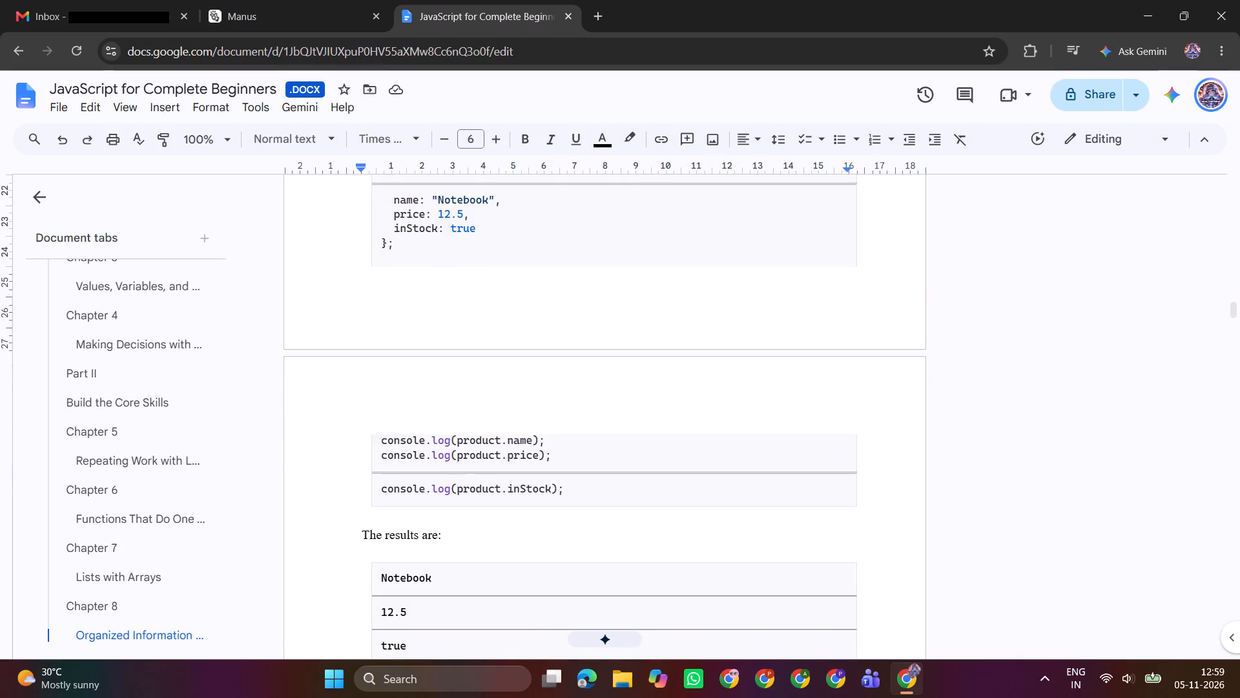
pyautogui.scroll(-1, 484, 522)
pyautogui.click(523, 425)
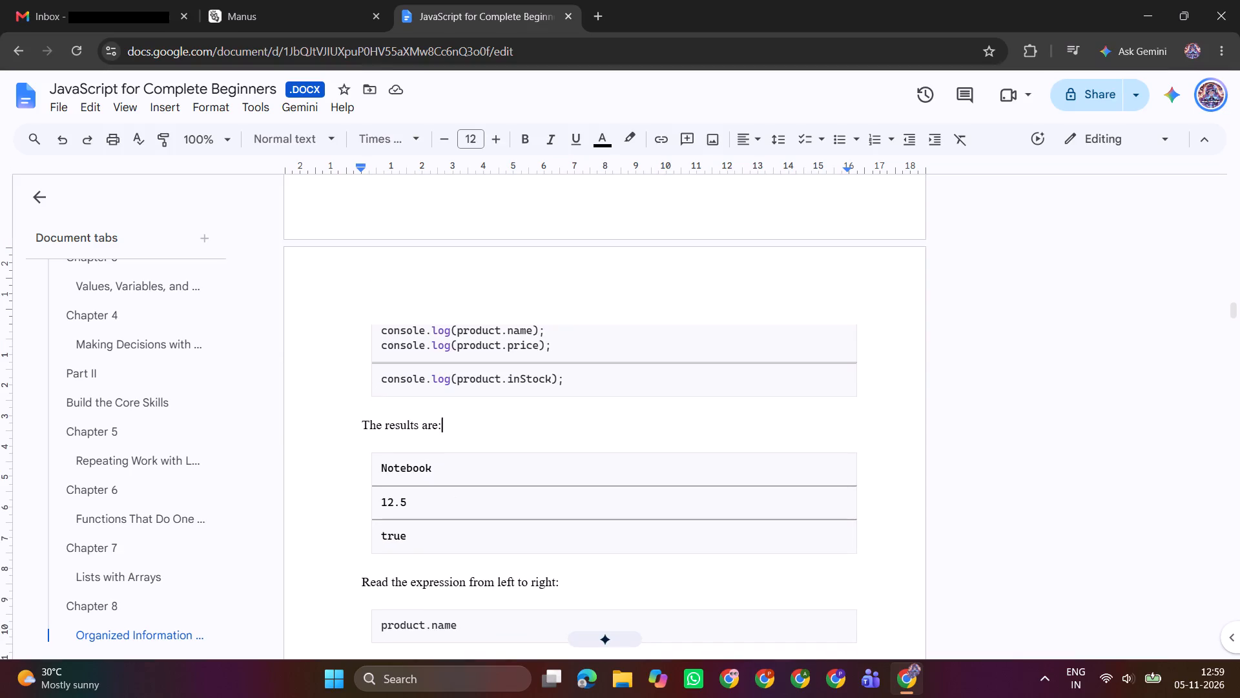
pyautogui.scroll(-2, 523, 425)
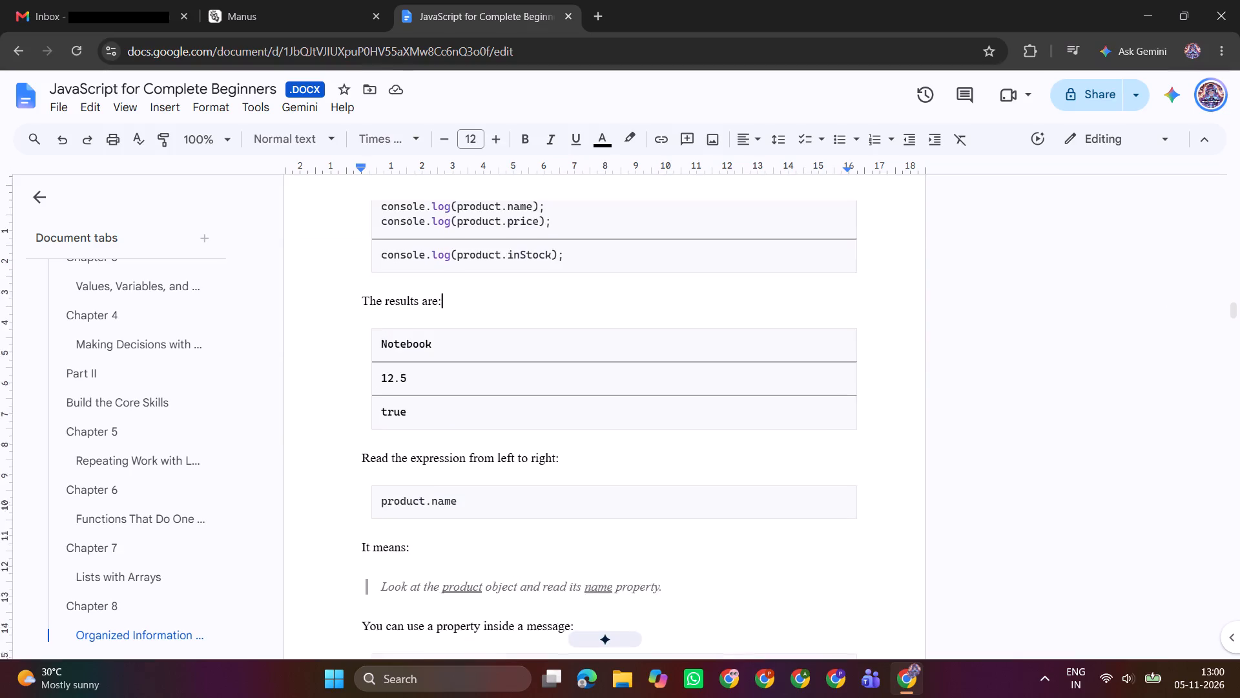
pyautogui.scroll(-3, 523, 425)
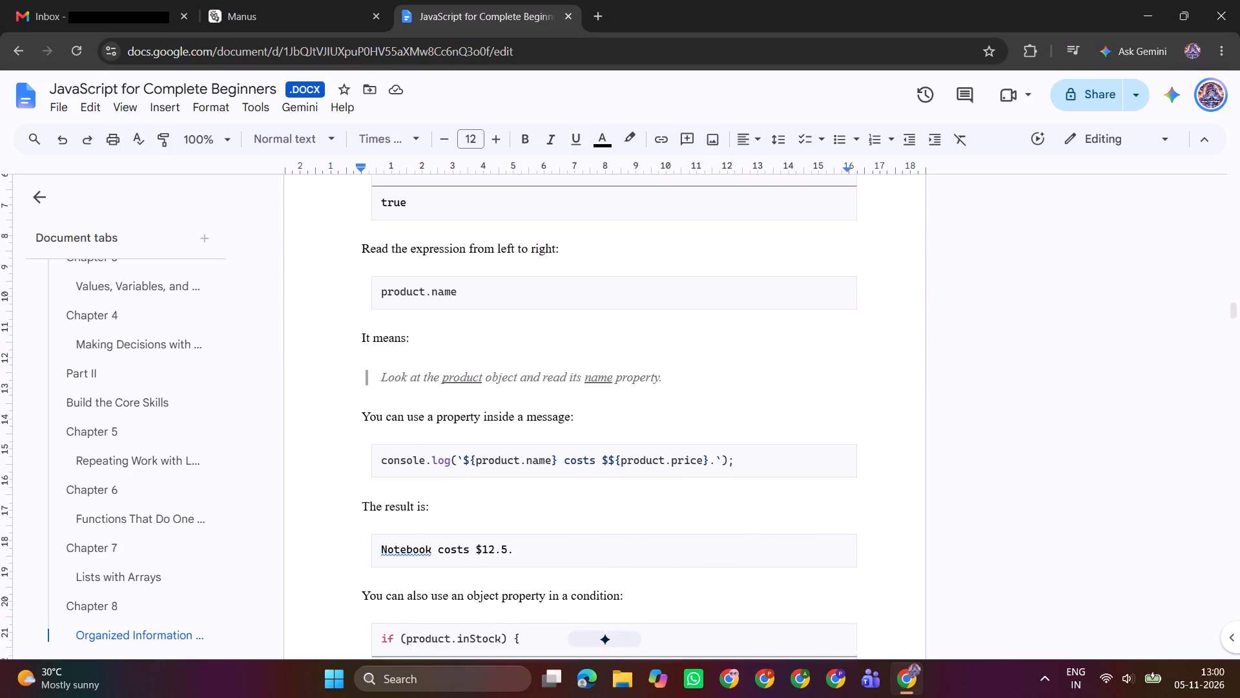
pyautogui.scroll(-1, 523, 425)
pyautogui.click(404, 453)
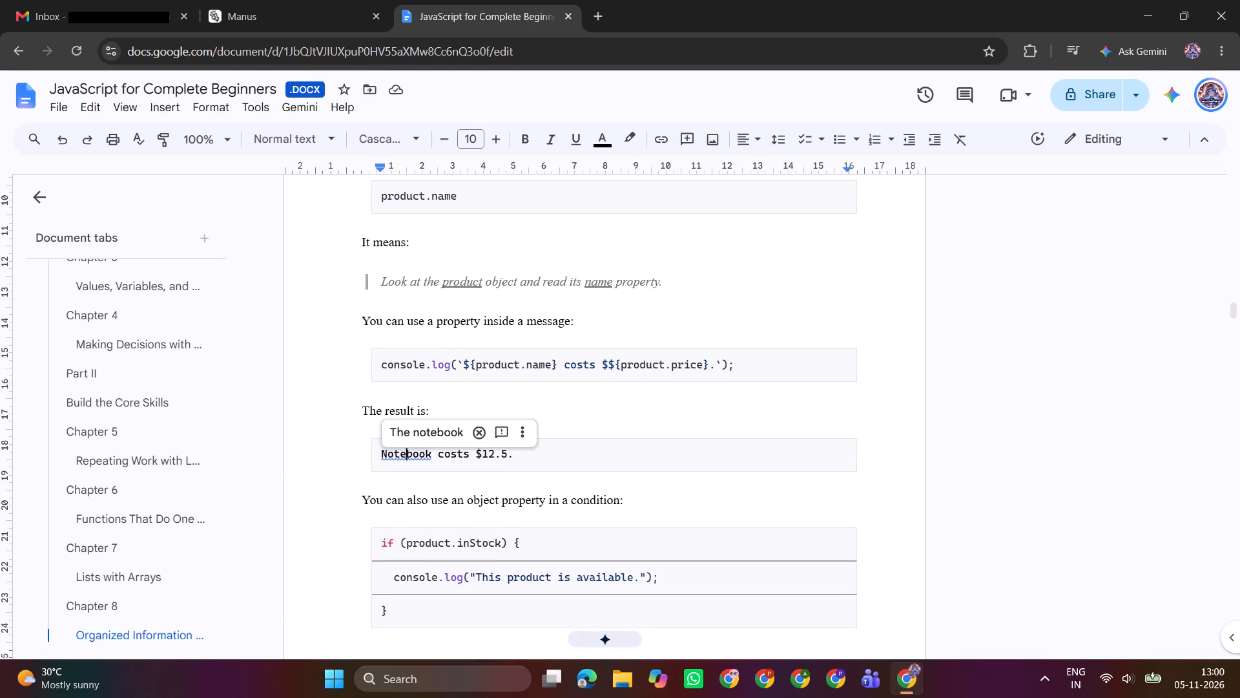
# Delete the divider line and its empty paragraph above the "Read Information with Bracket Notation" heading.
pyautogui.scroll(-4, 404, 453)
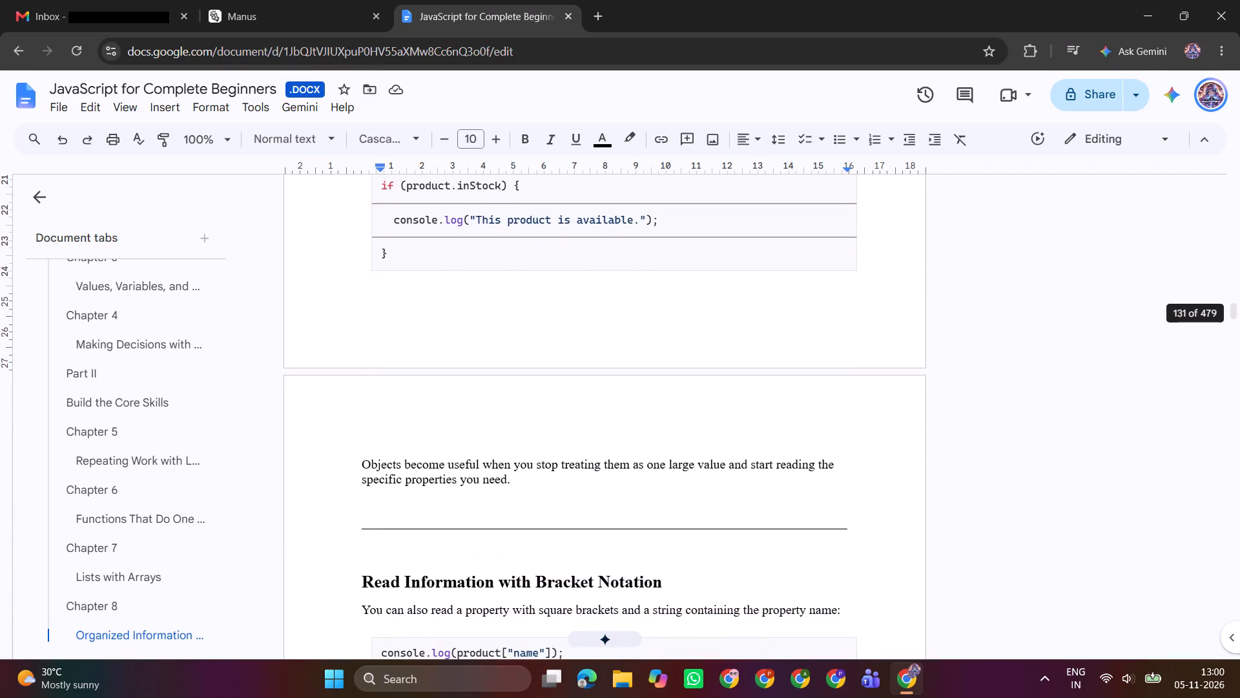
pyautogui.doubleClick(403, 531)
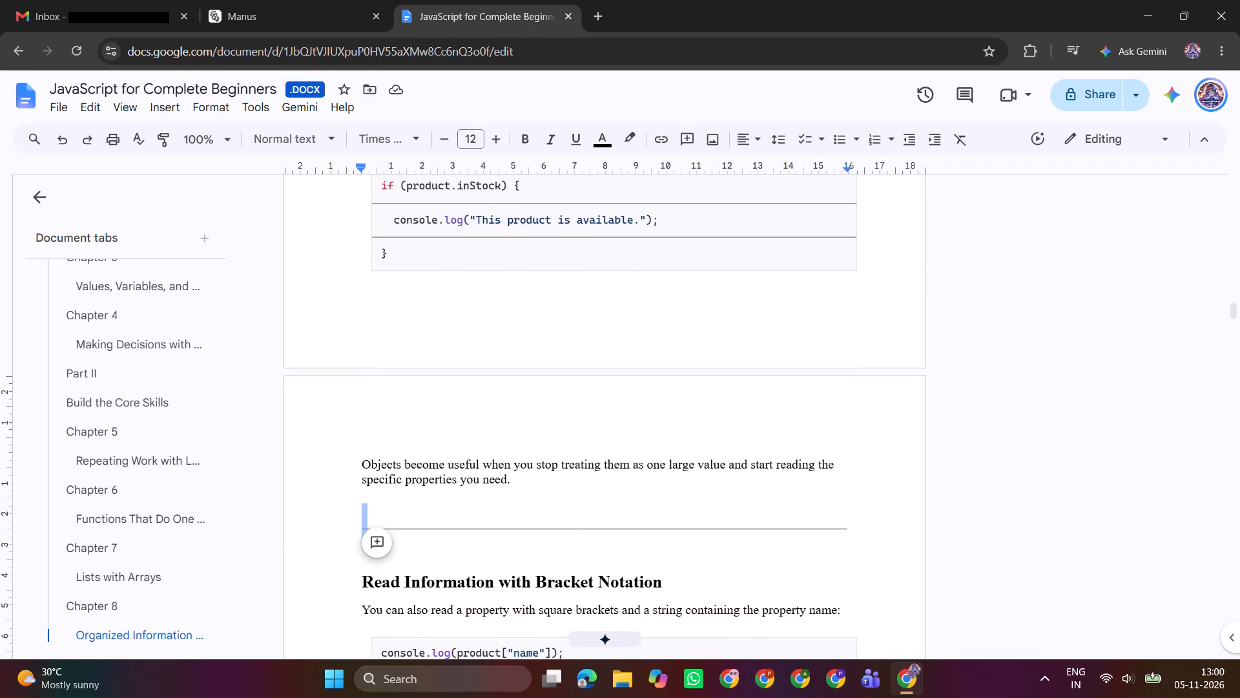
pyautogui.press('Delete')
pyautogui.press('Delete')
# Delete the divider line and its empty paragraph above the "Change a Property" heading.
pyautogui.scroll(-2, 403, 531)
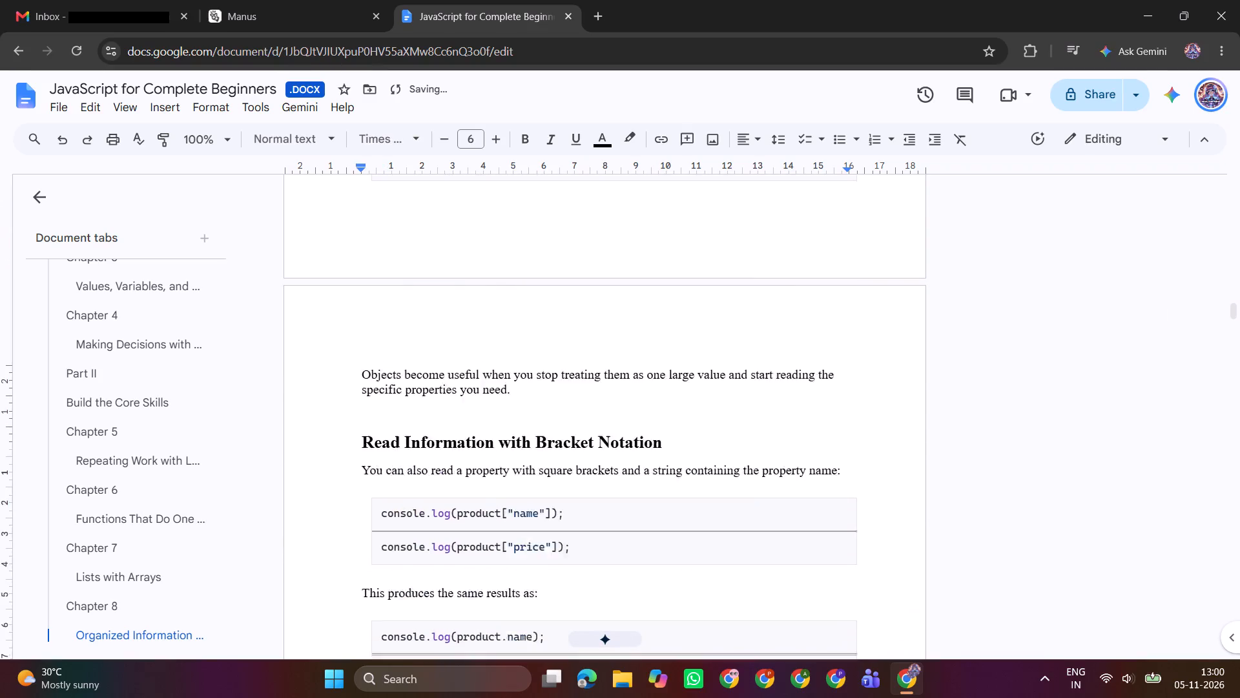
pyautogui.scroll(-3, 403, 531)
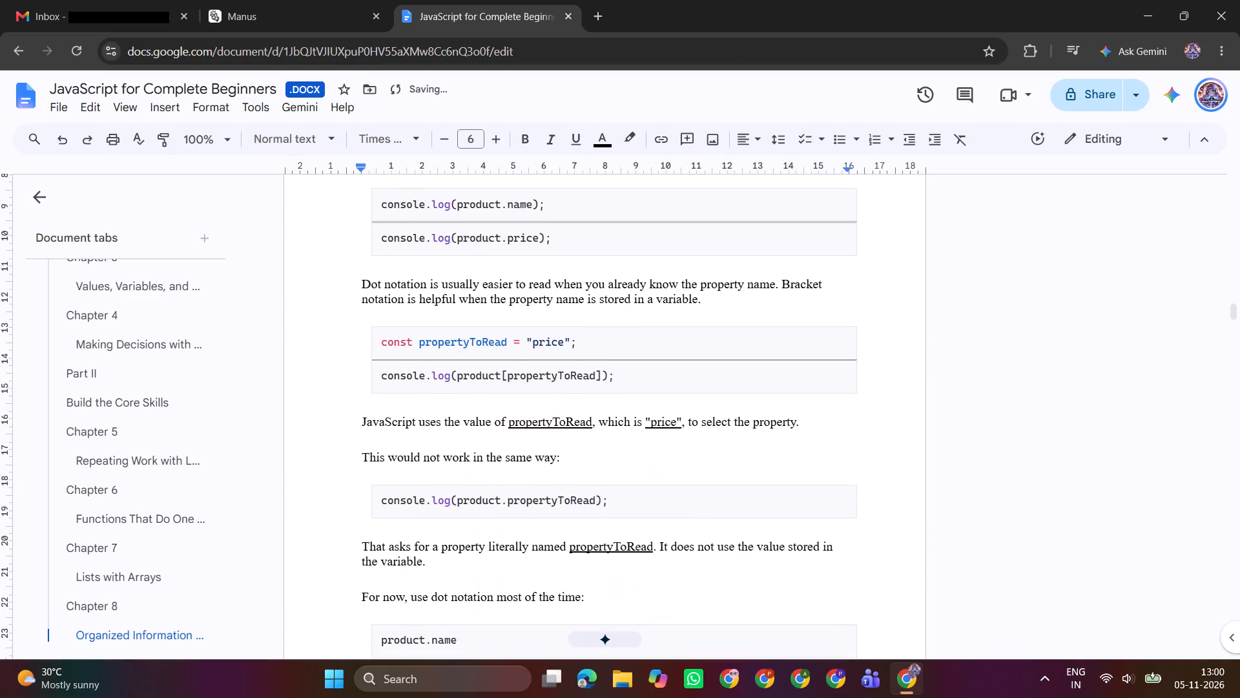
pyautogui.scroll(-1, 403, 531)
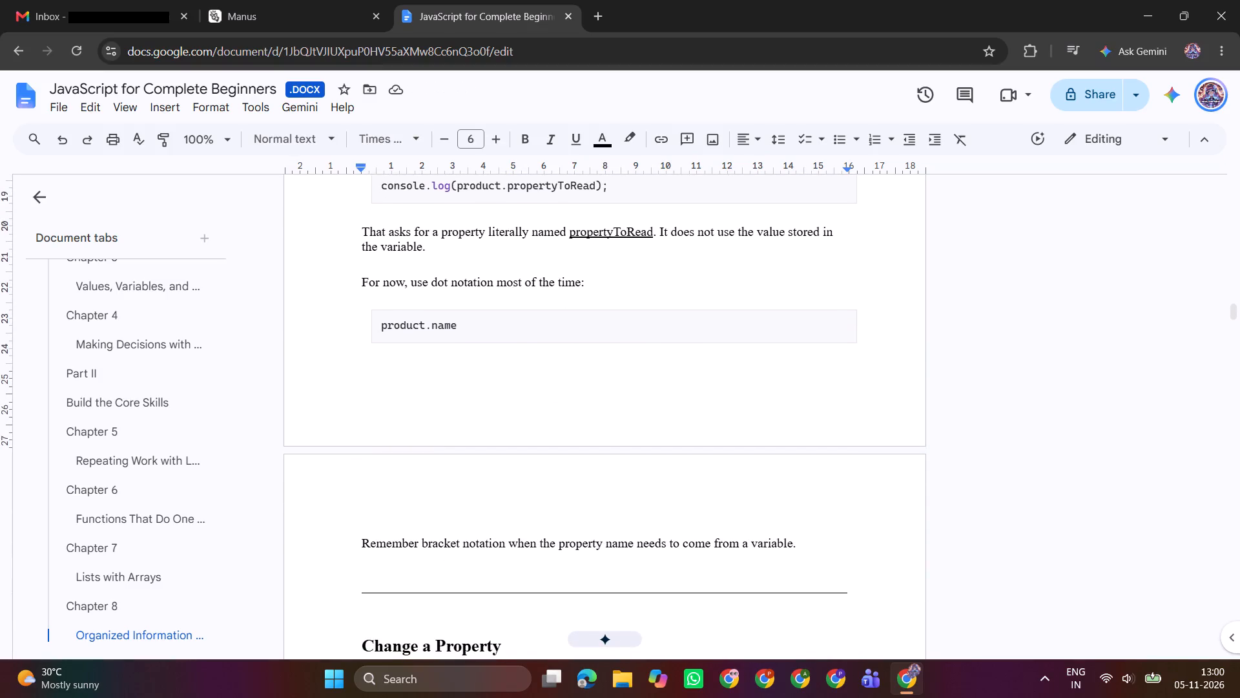
pyautogui.scroll(-1, 403, 531)
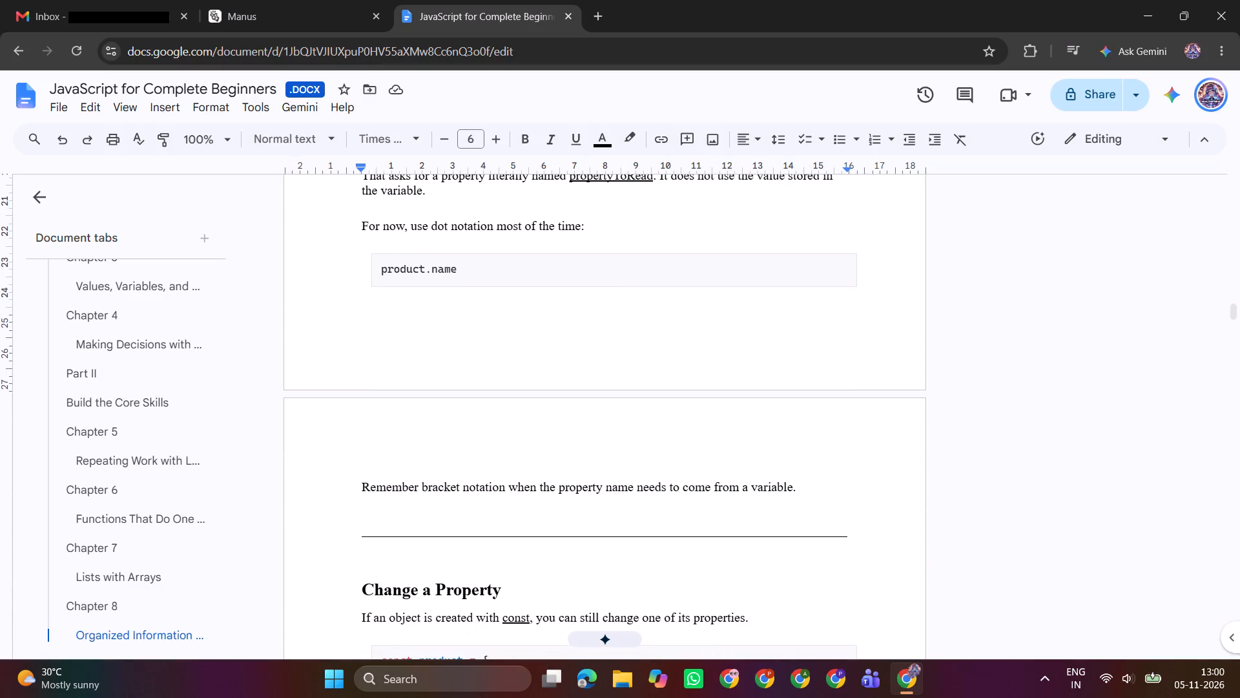
pyautogui.doubleClick(395, 529)
pyautogui.press('Delete')
pyautogui.press('Delete')
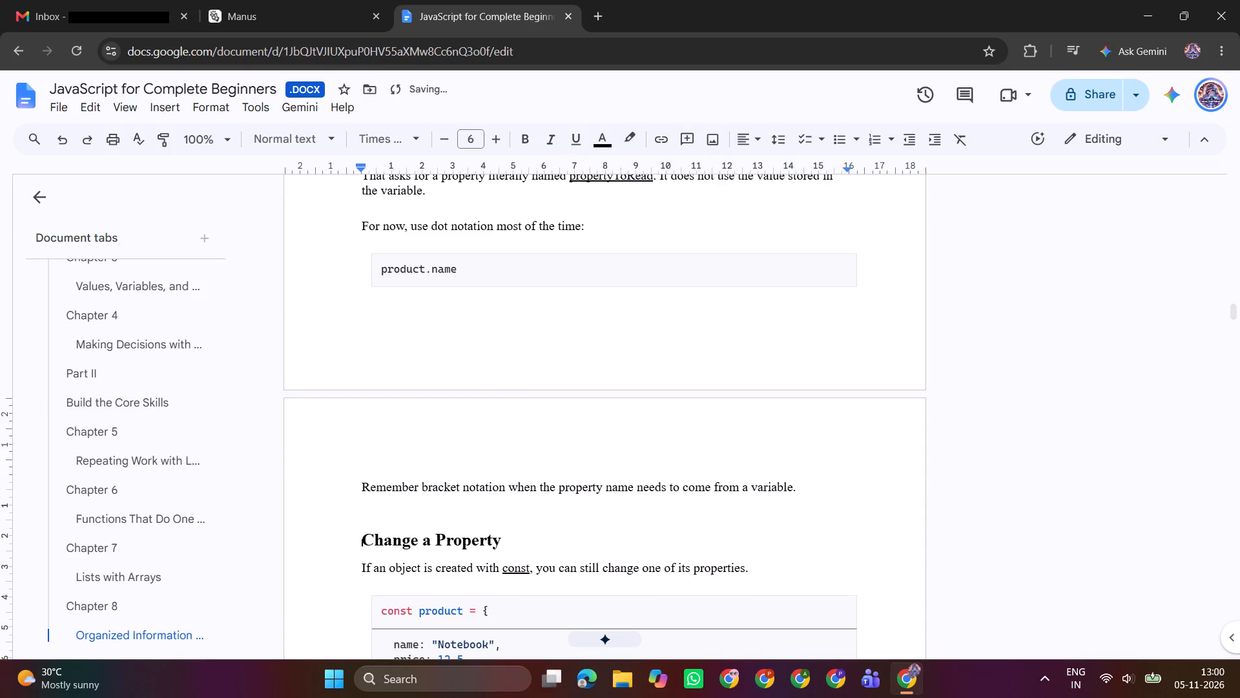
# Delete the divider line and its empty paragraph above the "Add a New Property" heading.
pyautogui.scroll(-4, 395, 529)
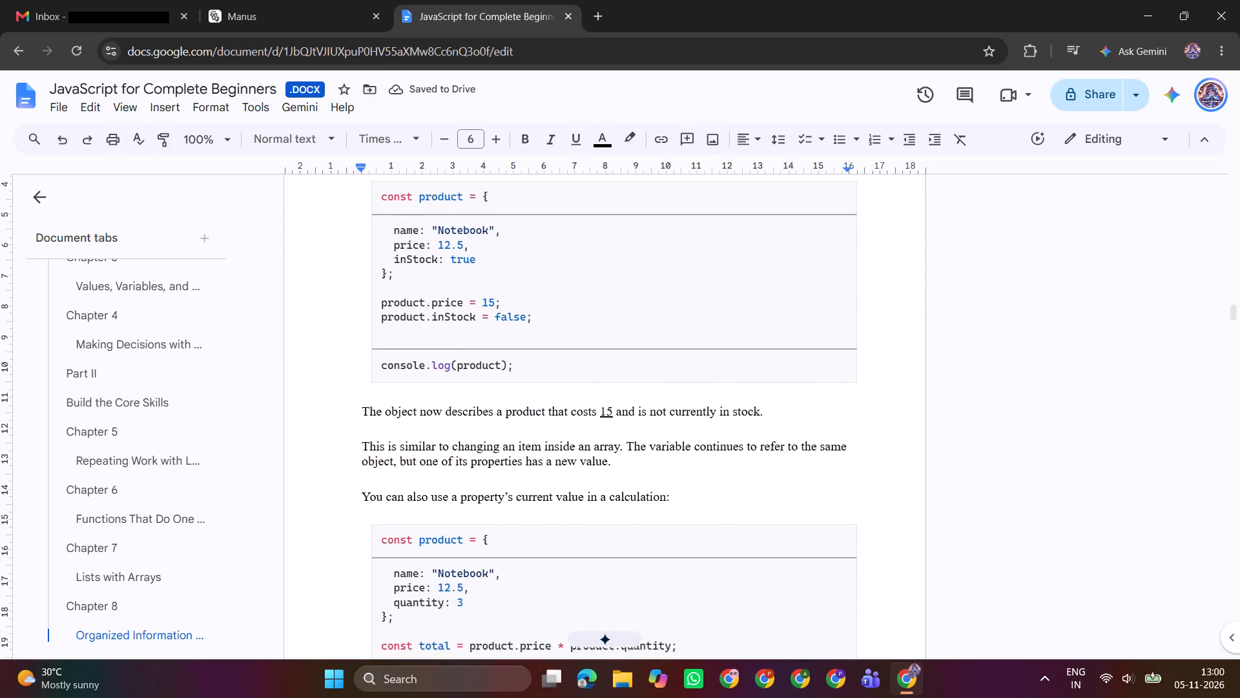
pyautogui.scroll(-3, 395, 529)
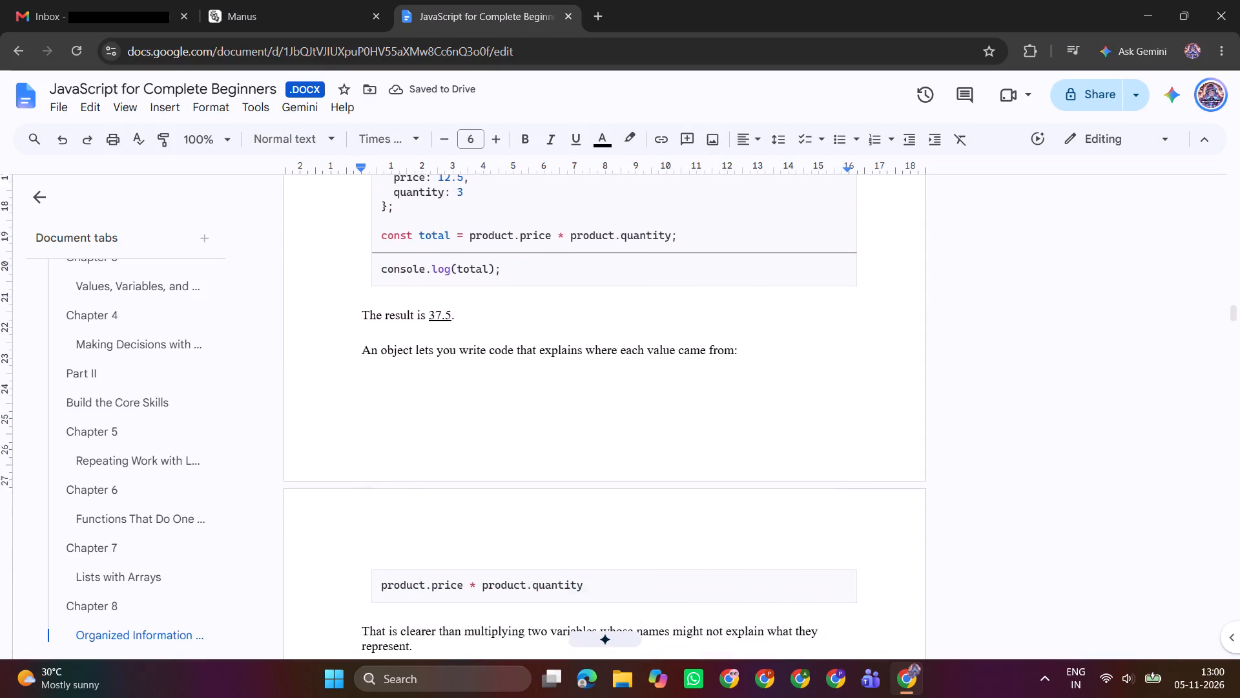
pyautogui.scroll(-1, 411, 525)
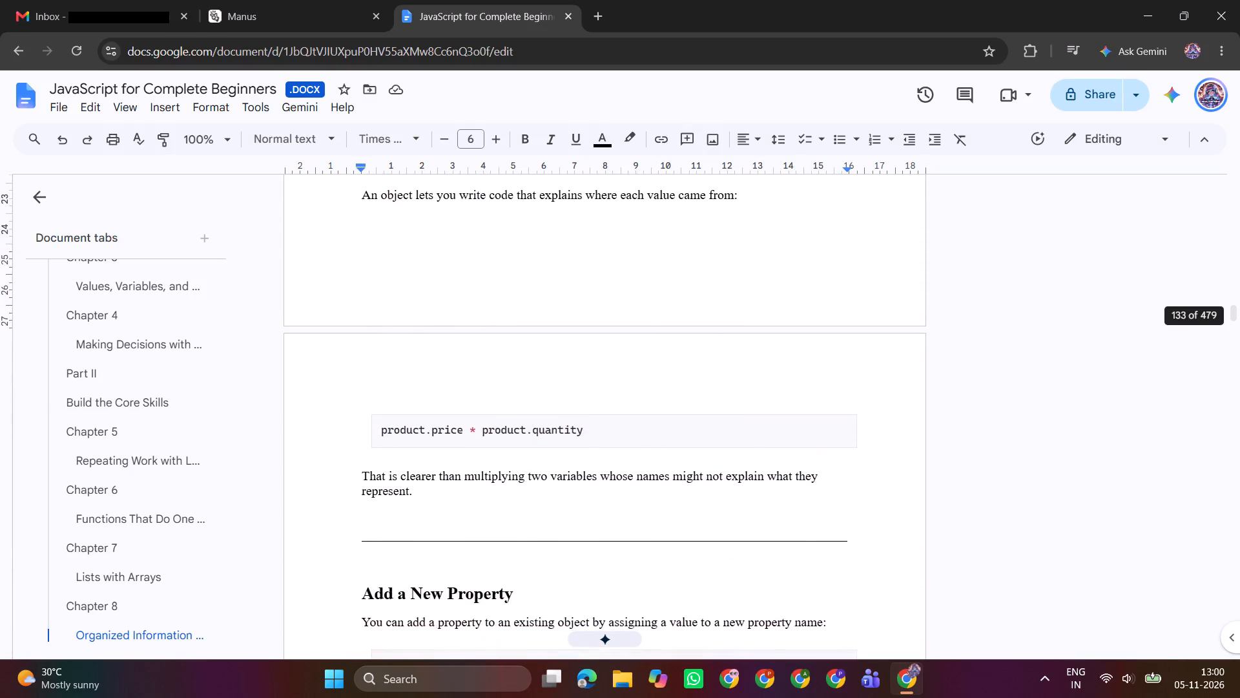
pyautogui.scroll(-1, 411, 525)
pyautogui.doubleClick(432, 432)
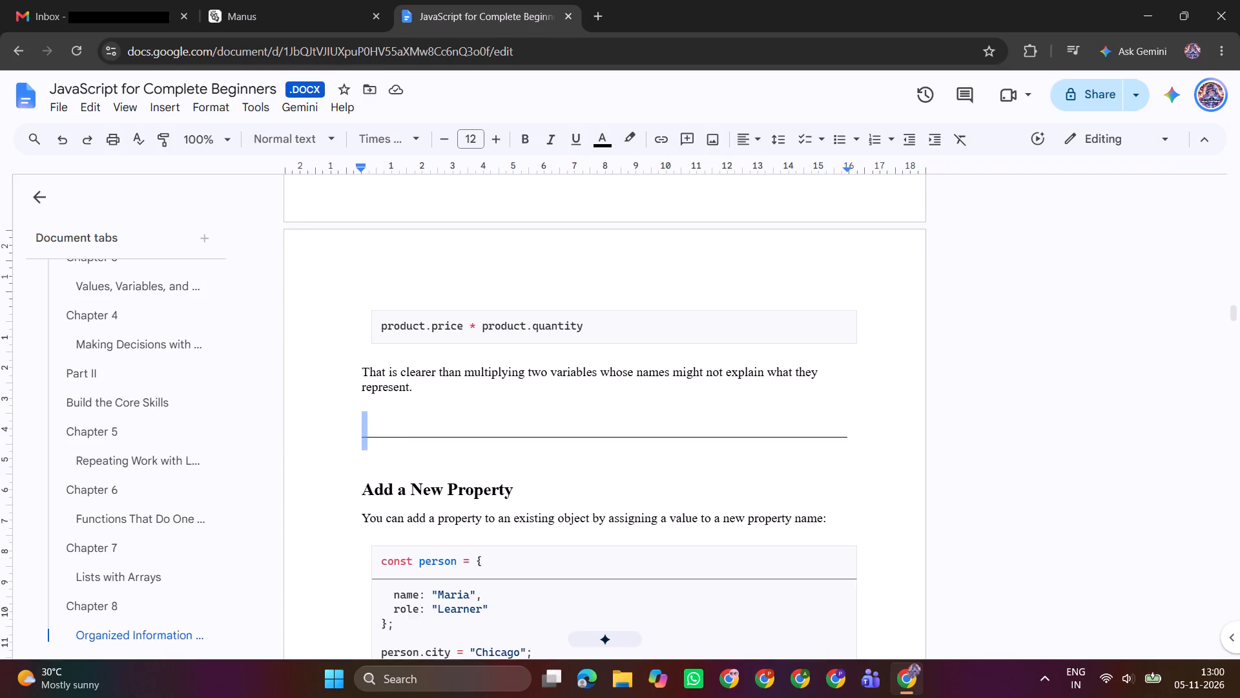
pyautogui.press('Delete')
pyautogui.press('Delete')
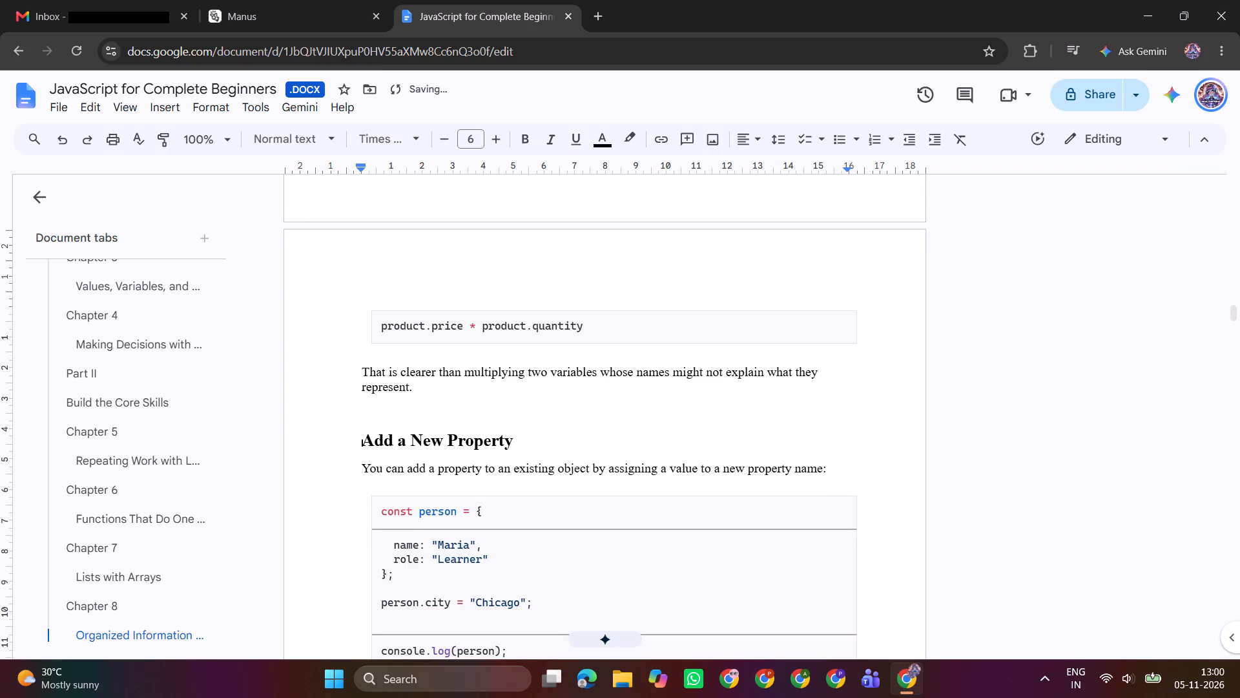
# Delete the divider line and its empty paragraph above the "Remove a Property" heading.
pyautogui.scroll(-2, 432, 432)
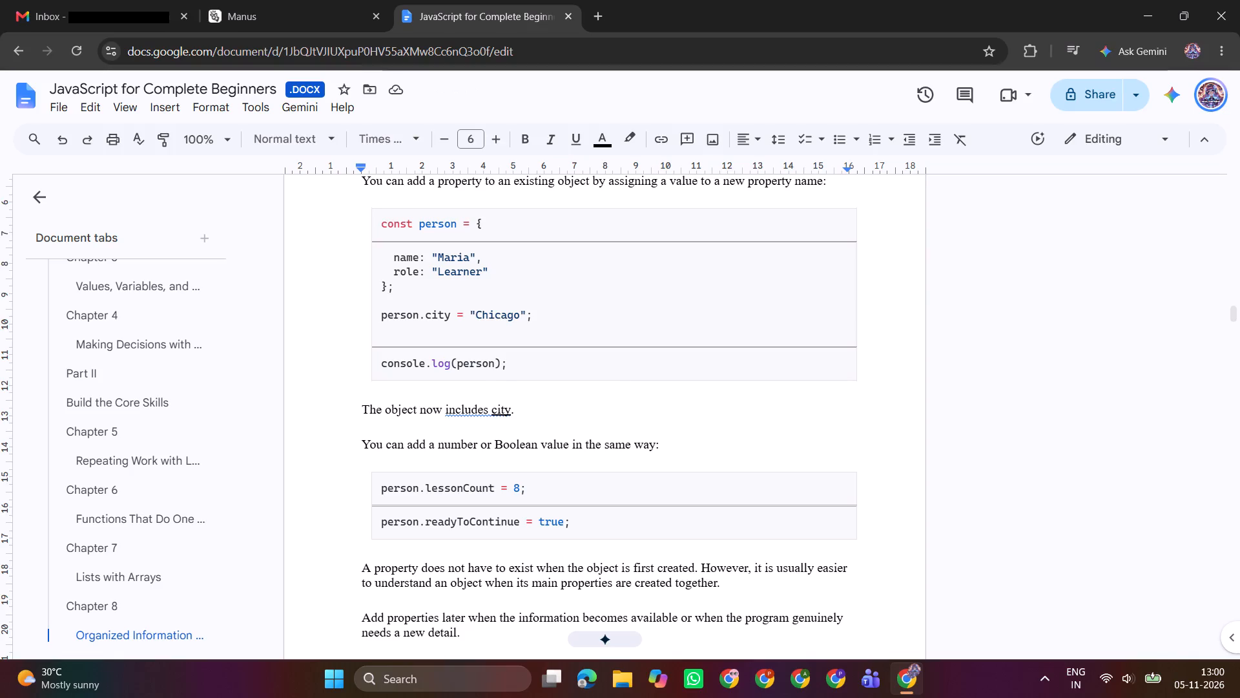
pyautogui.click(477, 408)
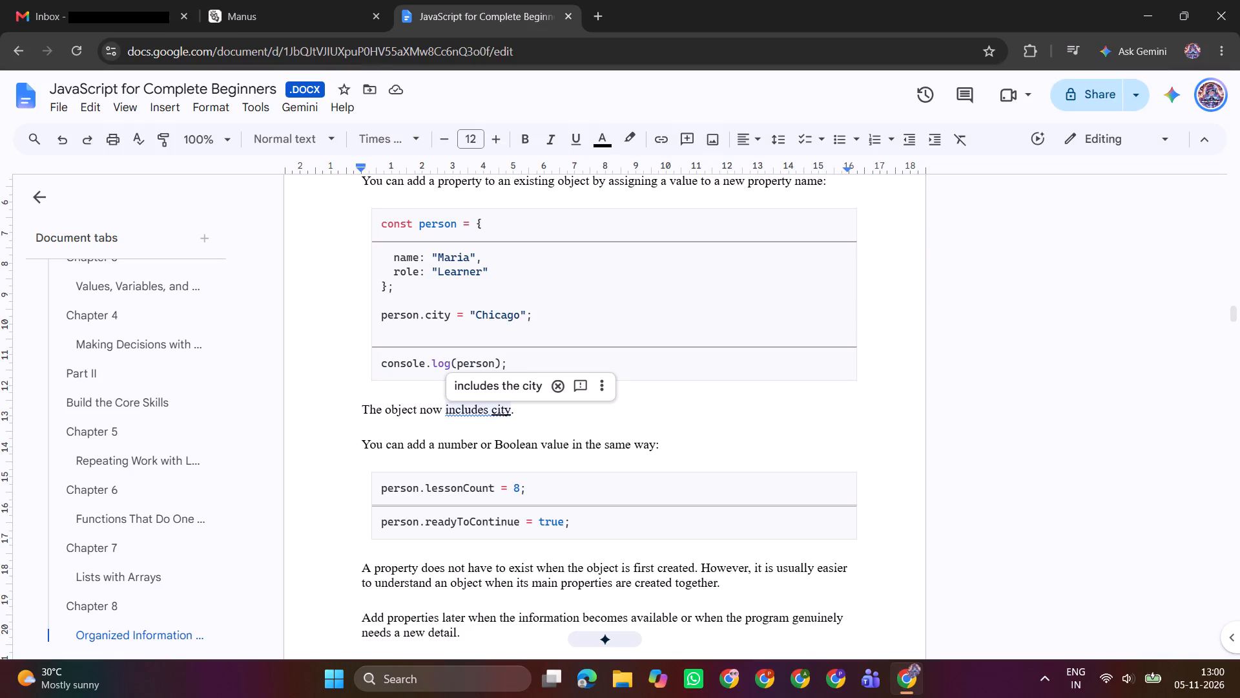
pyautogui.click(483, 432)
pyautogui.scroll(-3, 483, 432)
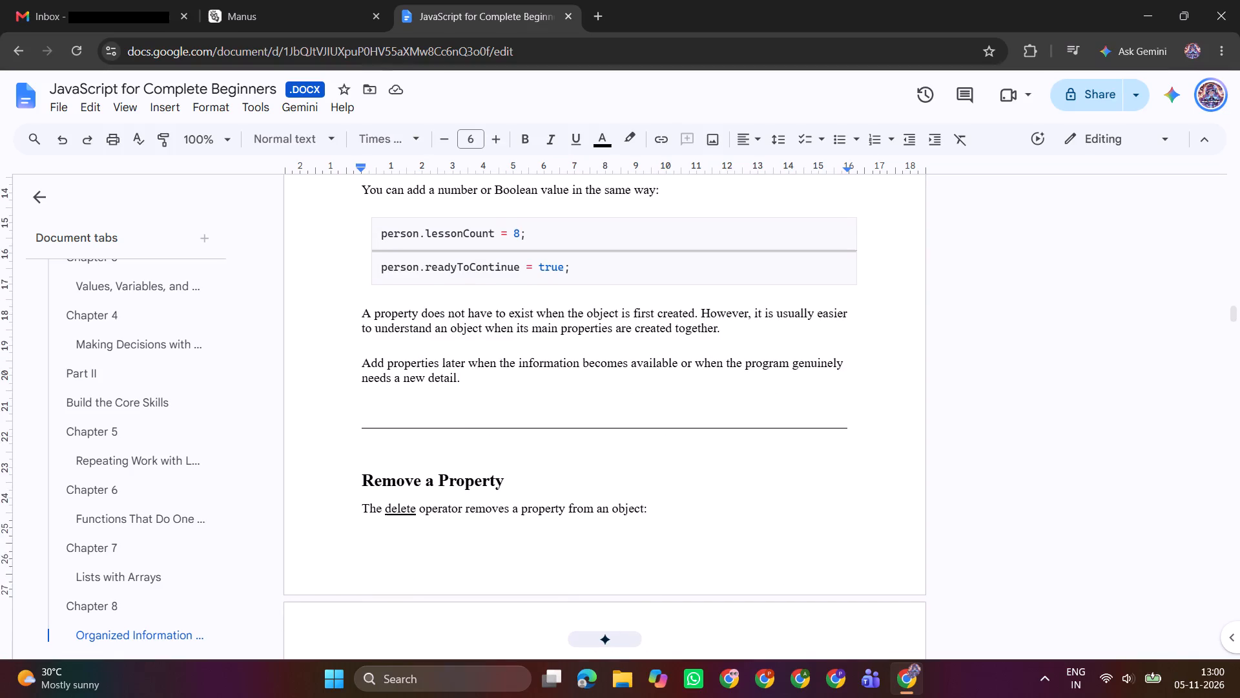
pyautogui.doubleClick(478, 427)
pyautogui.press('Delete')
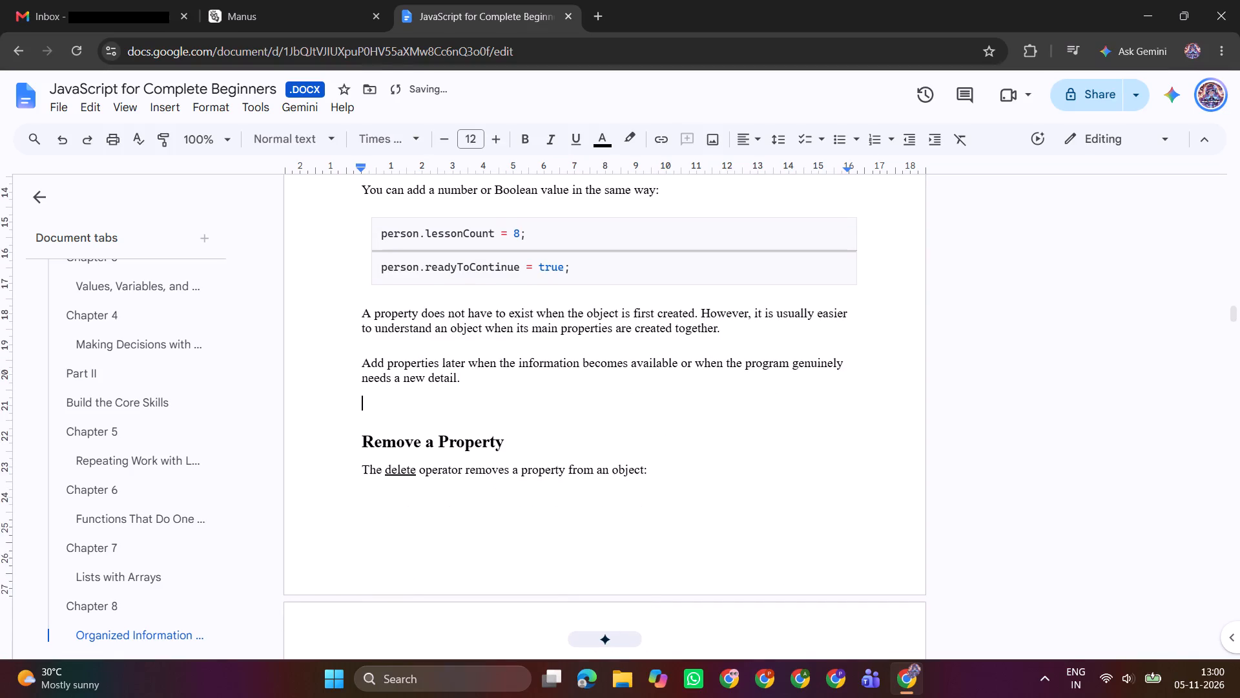
pyautogui.press('Delete')
# Delete the divider line and its empty paragraph above the "Objects Can Describe People" heading.
pyautogui.scroll(-3, 478, 427)
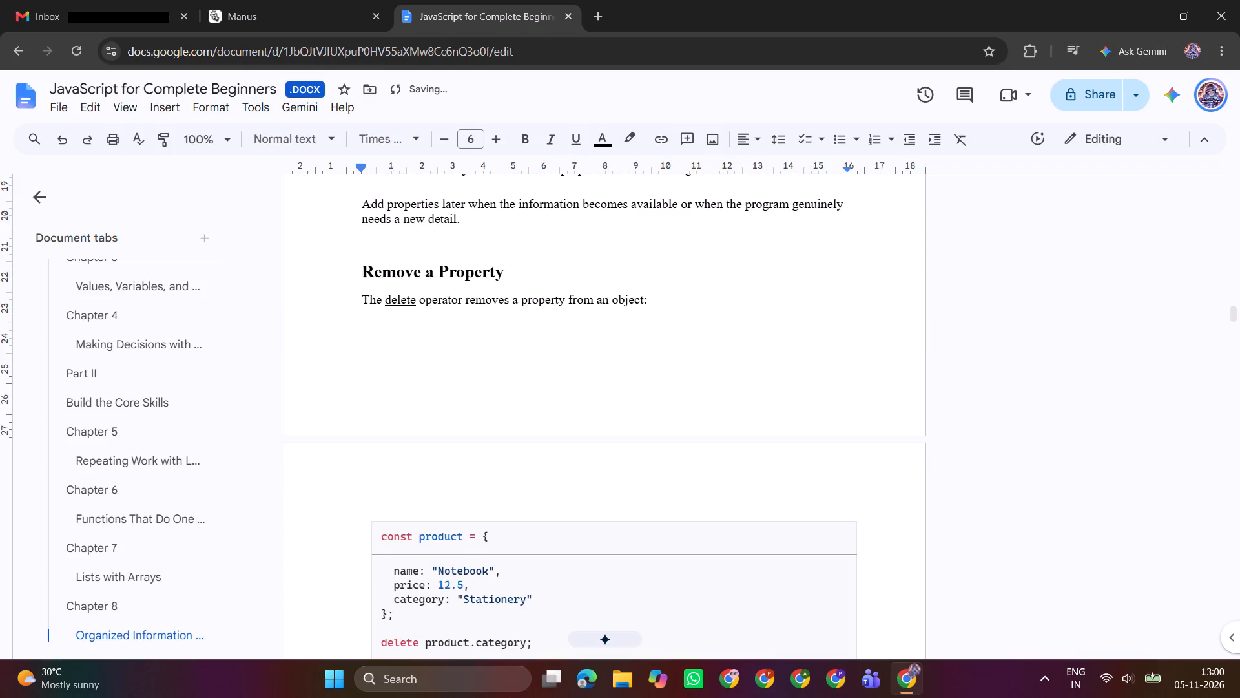
pyautogui.scroll(-2, 478, 427)
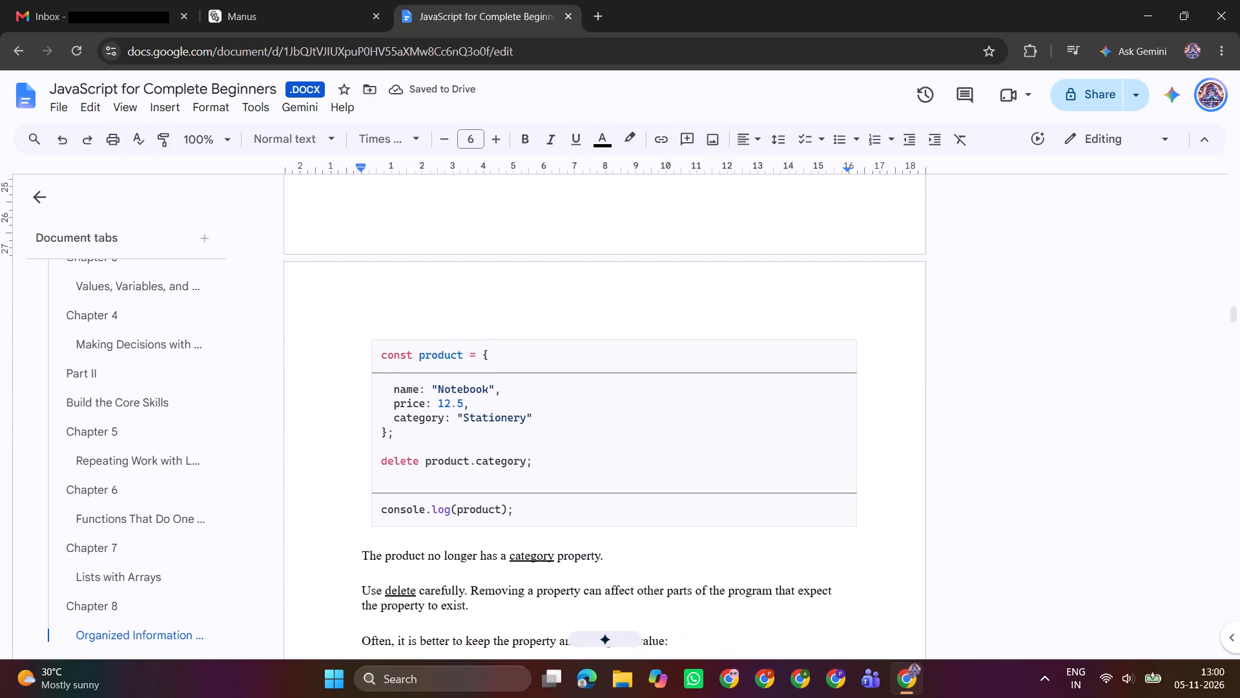
pyautogui.scroll(-2, 480, 468)
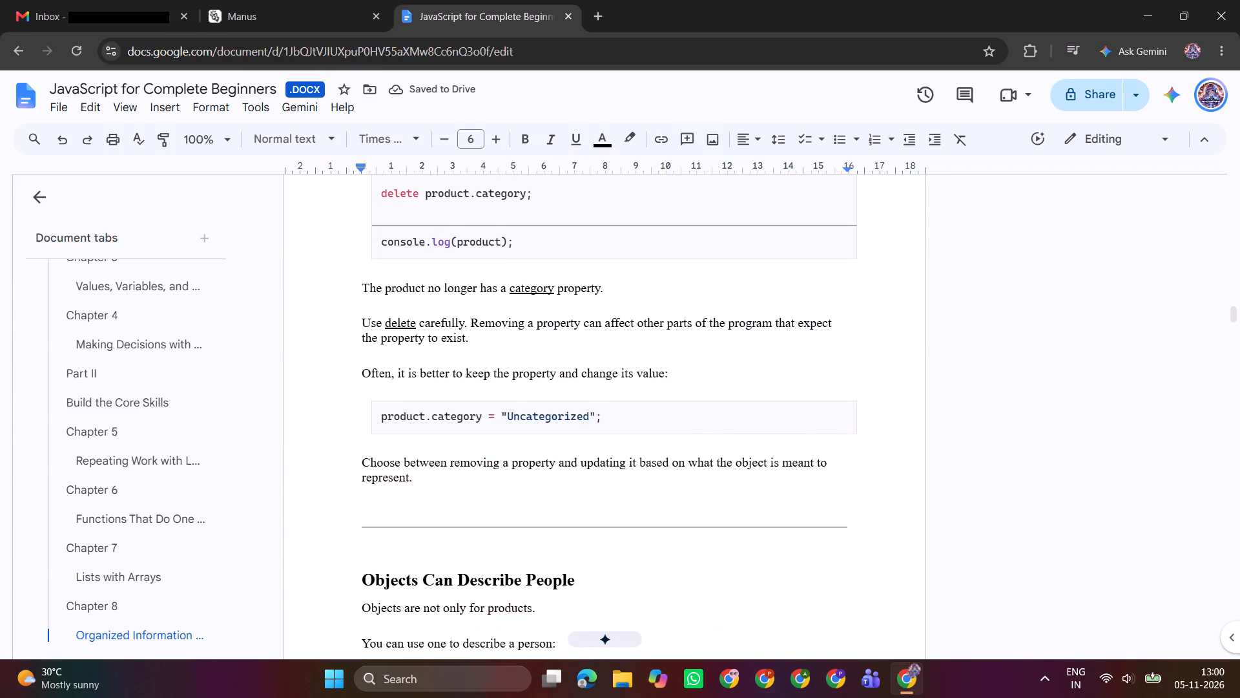
pyautogui.doubleClick(440, 522)
pyautogui.press('Delete')
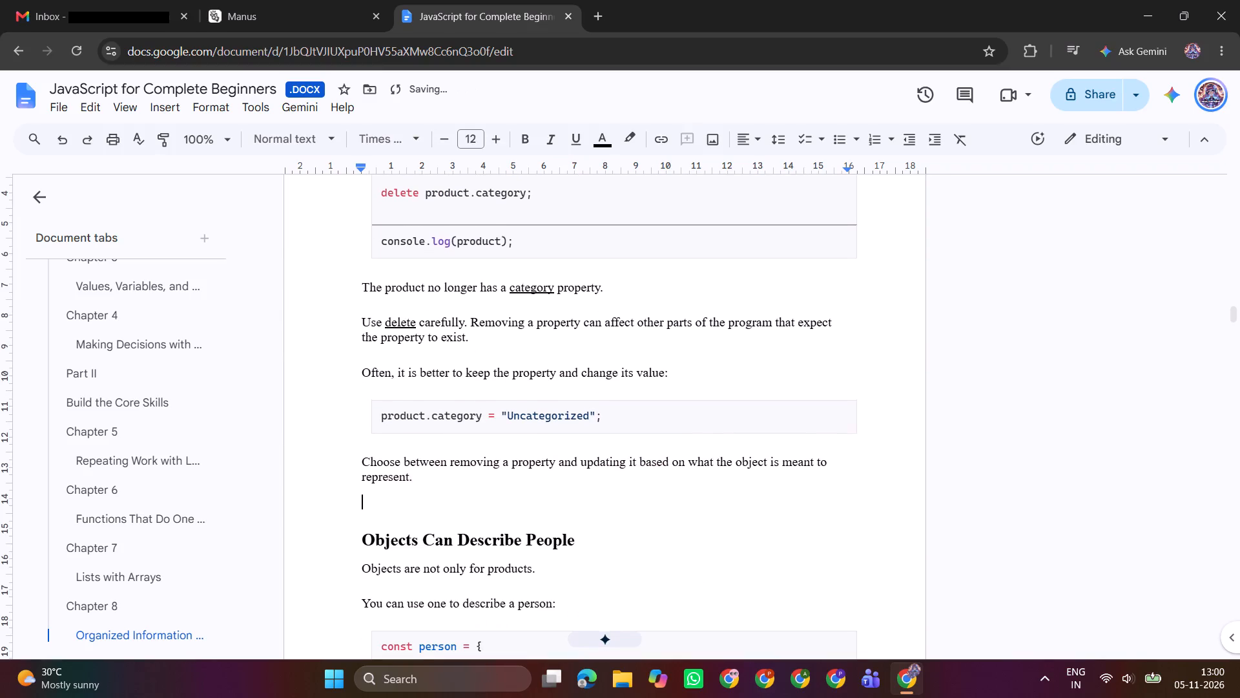
pyautogui.press('Delete')
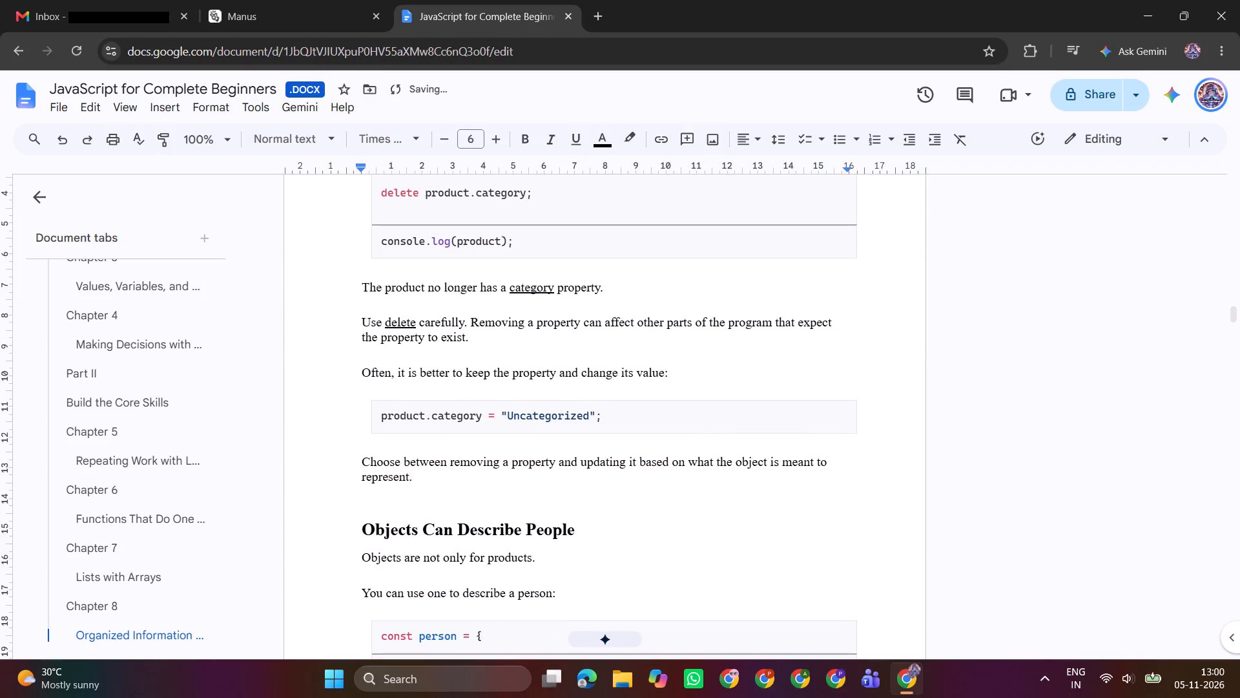
# Delete the divider line and its empty paragraph above the "Objects Can Describe Tasks" heading.
pyautogui.scroll(-3, 440, 522)
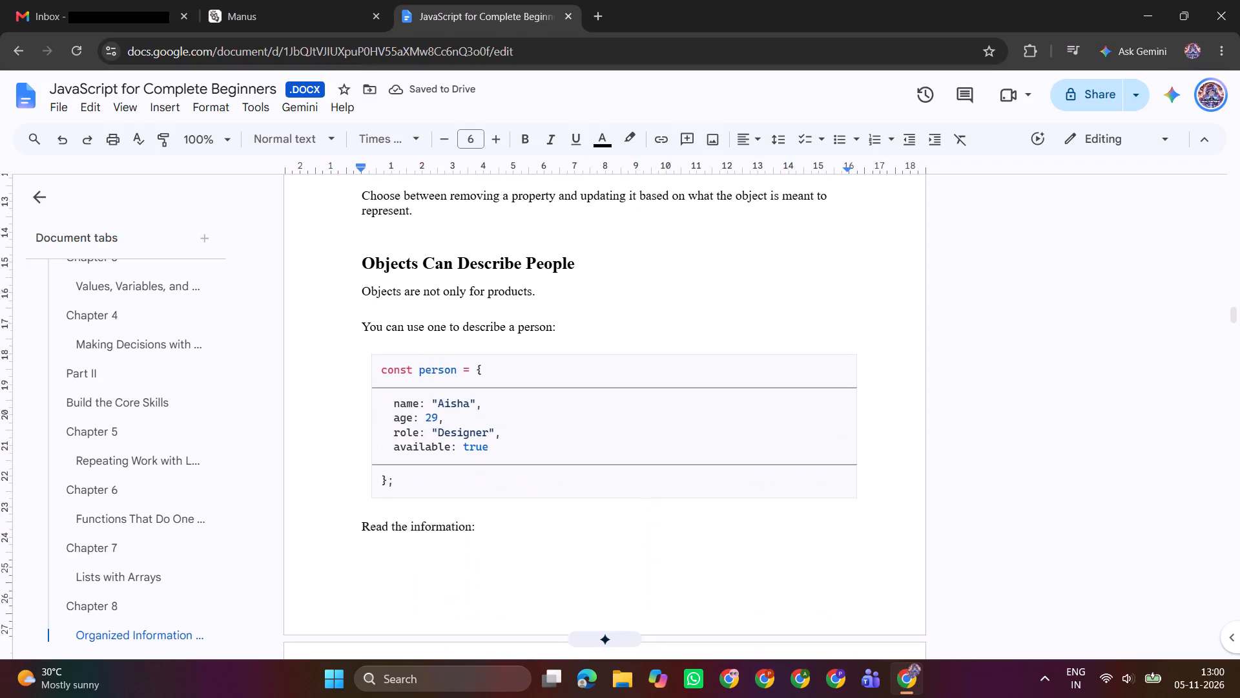
pyautogui.scroll(-5, 440, 522)
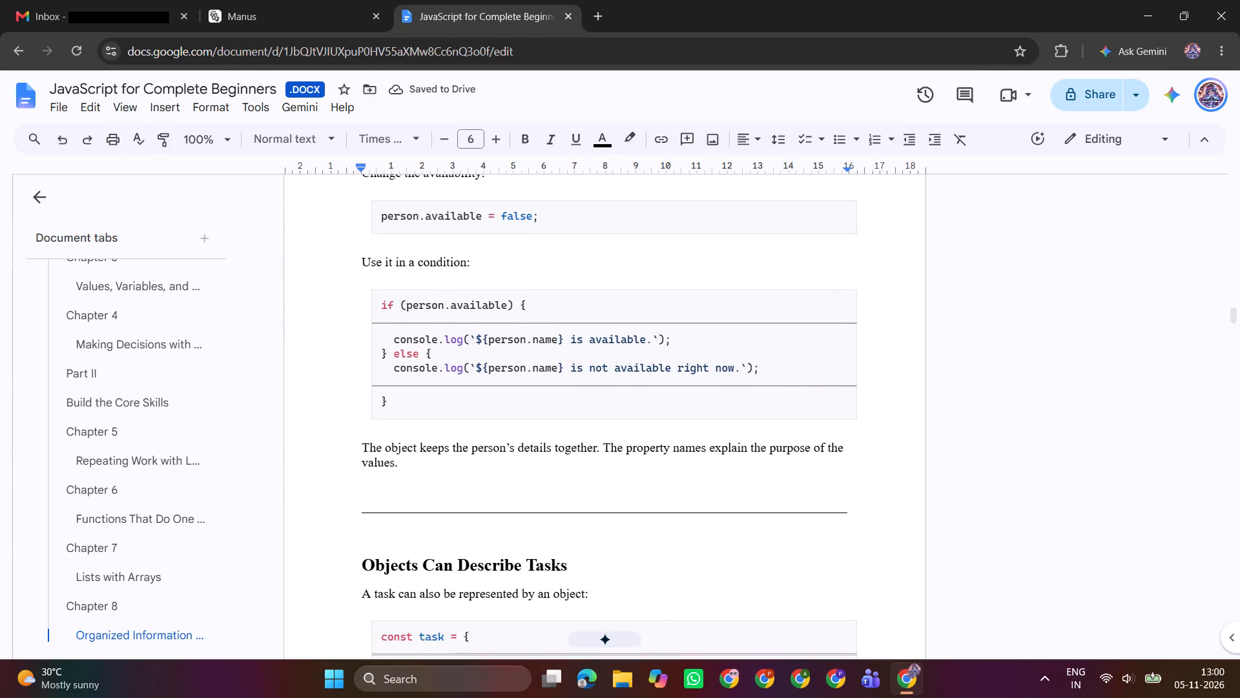
pyautogui.doubleClick(445, 479)
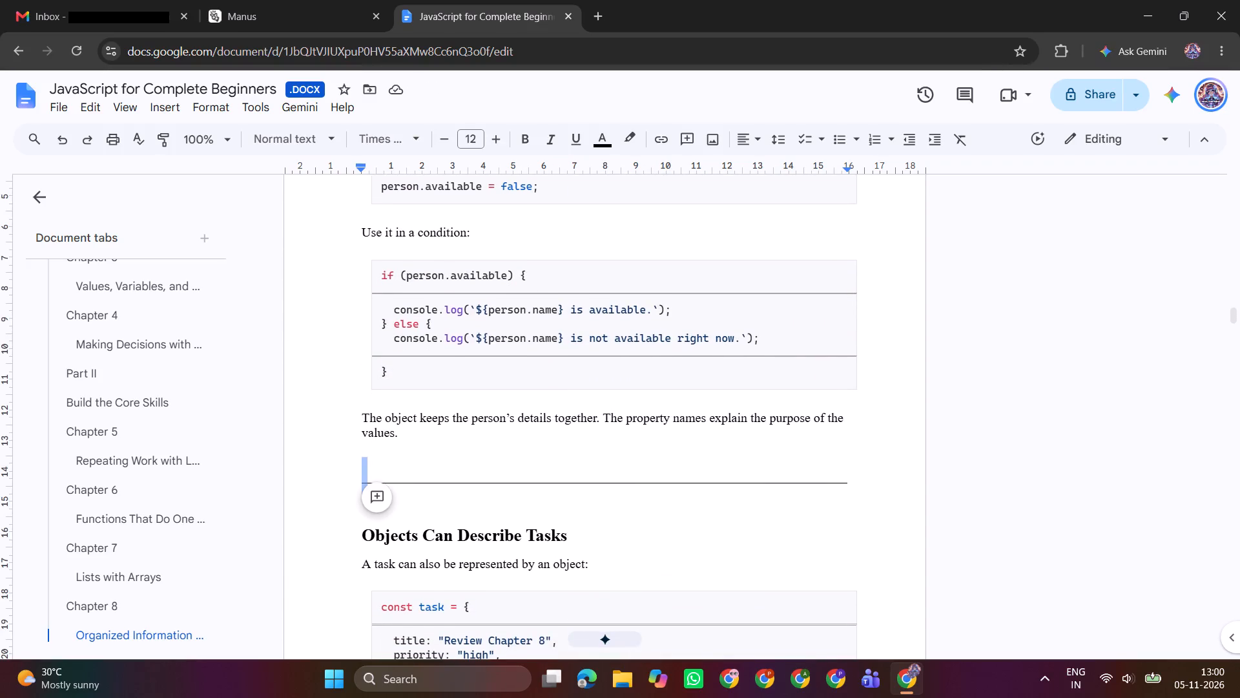
pyautogui.press('Delete')
pyautogui.press('Delete')
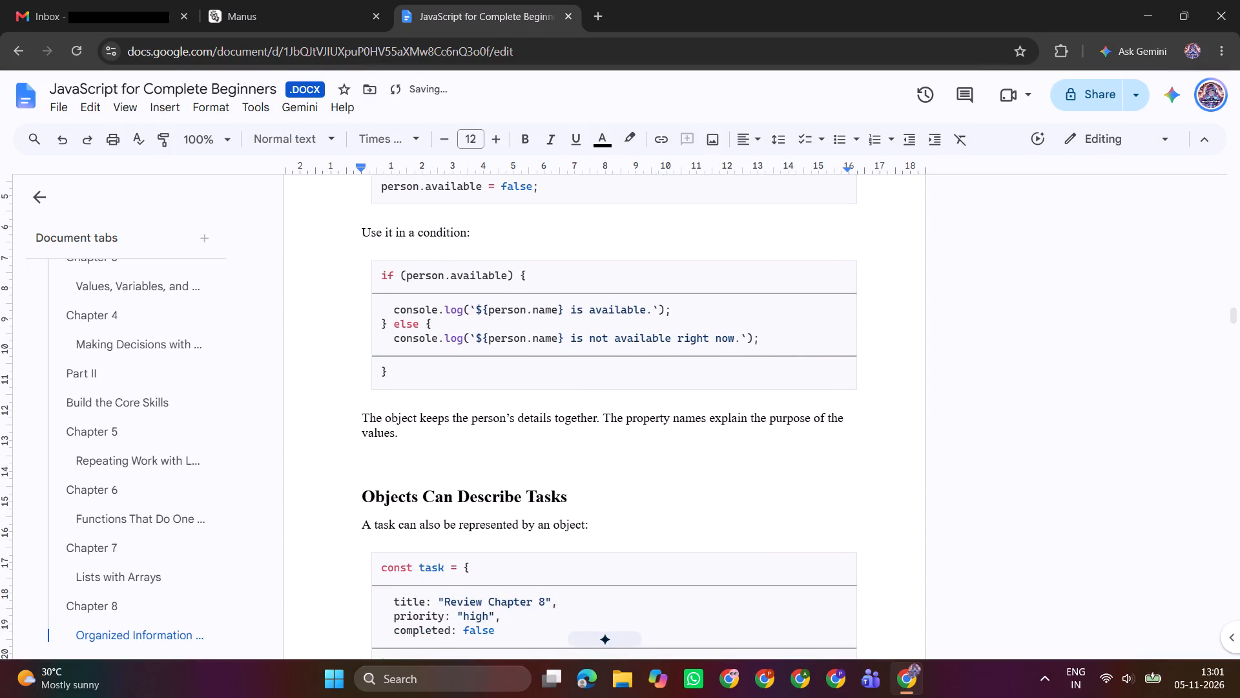
# Delete the divider line and its empty paragraph above the "Arrays of Objects" heading.
pyautogui.scroll(-2, 445, 479)
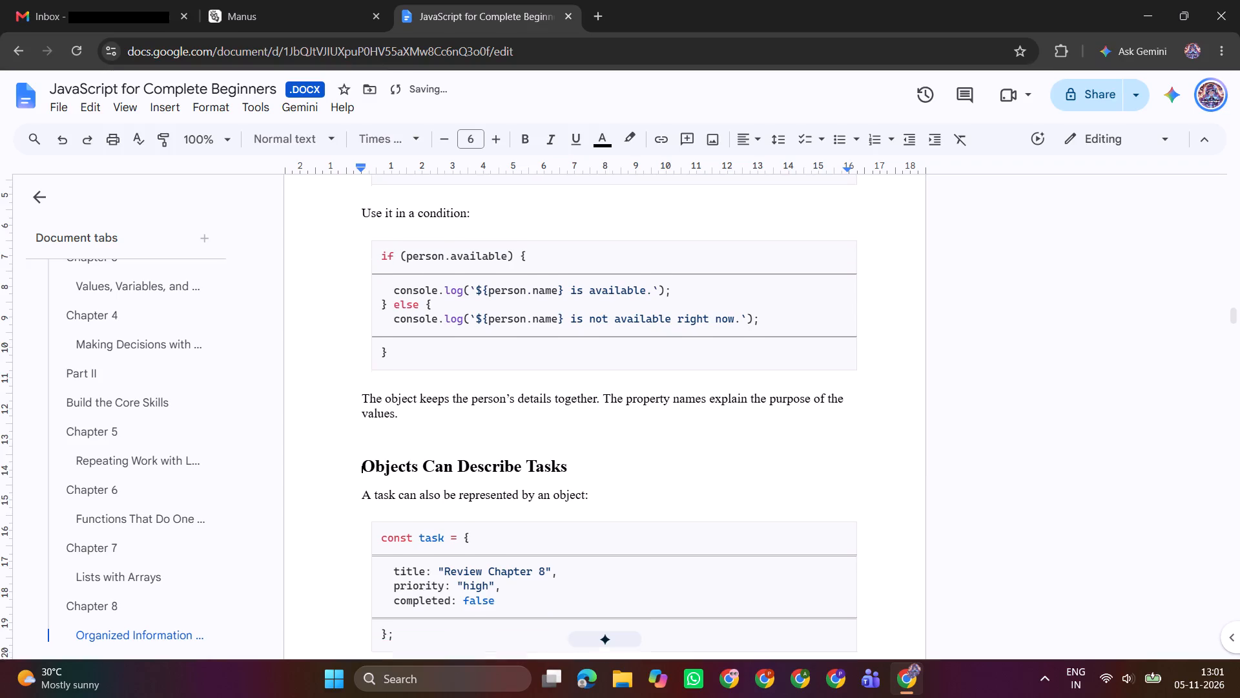
pyautogui.scroll(-2, 445, 479)
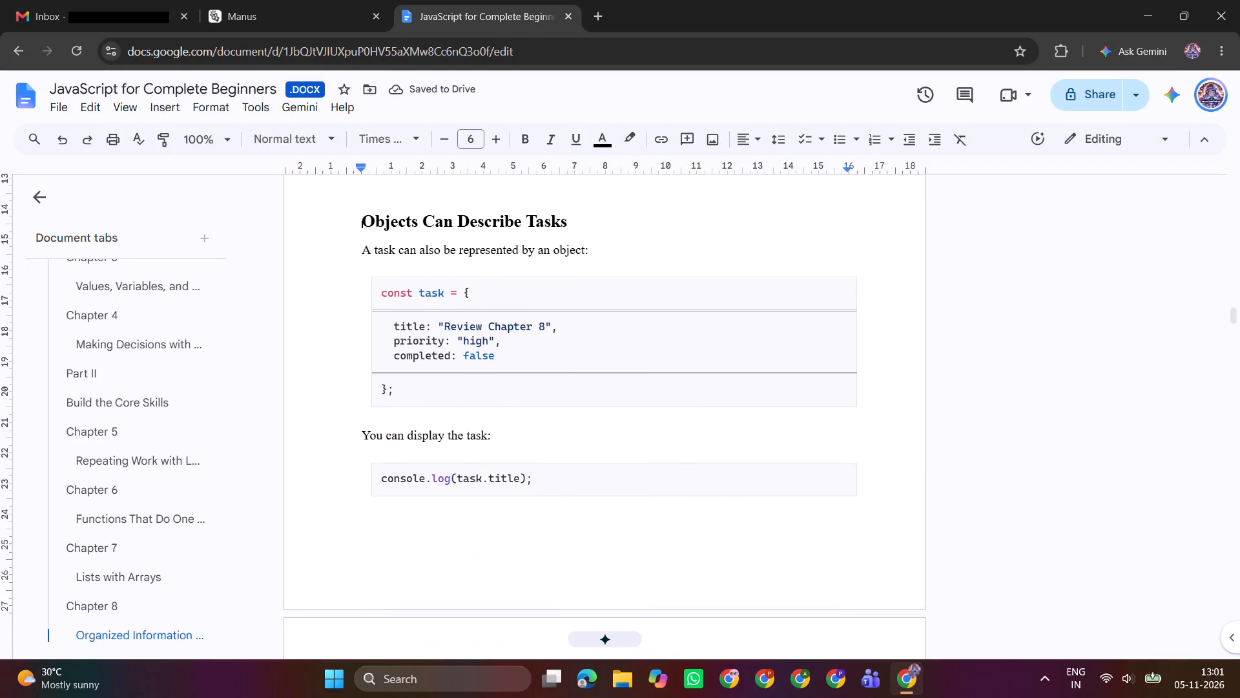
pyautogui.scroll(-3, 445, 479)
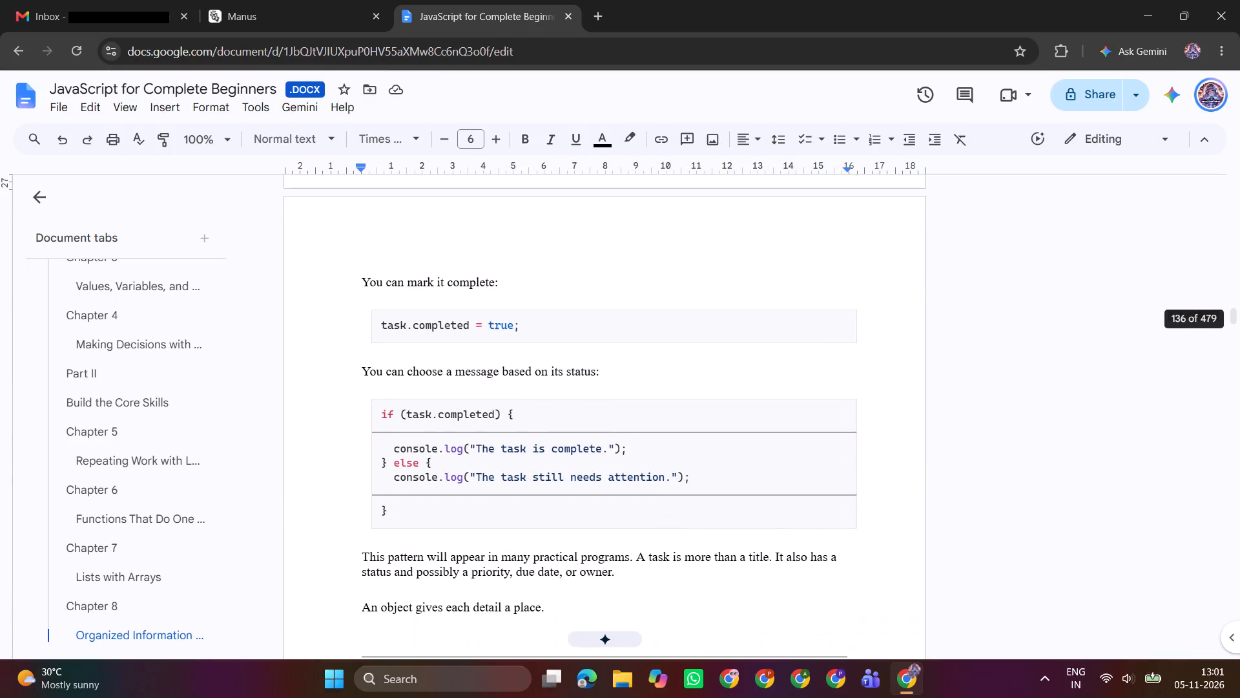
pyautogui.scroll(-2, 465, 519)
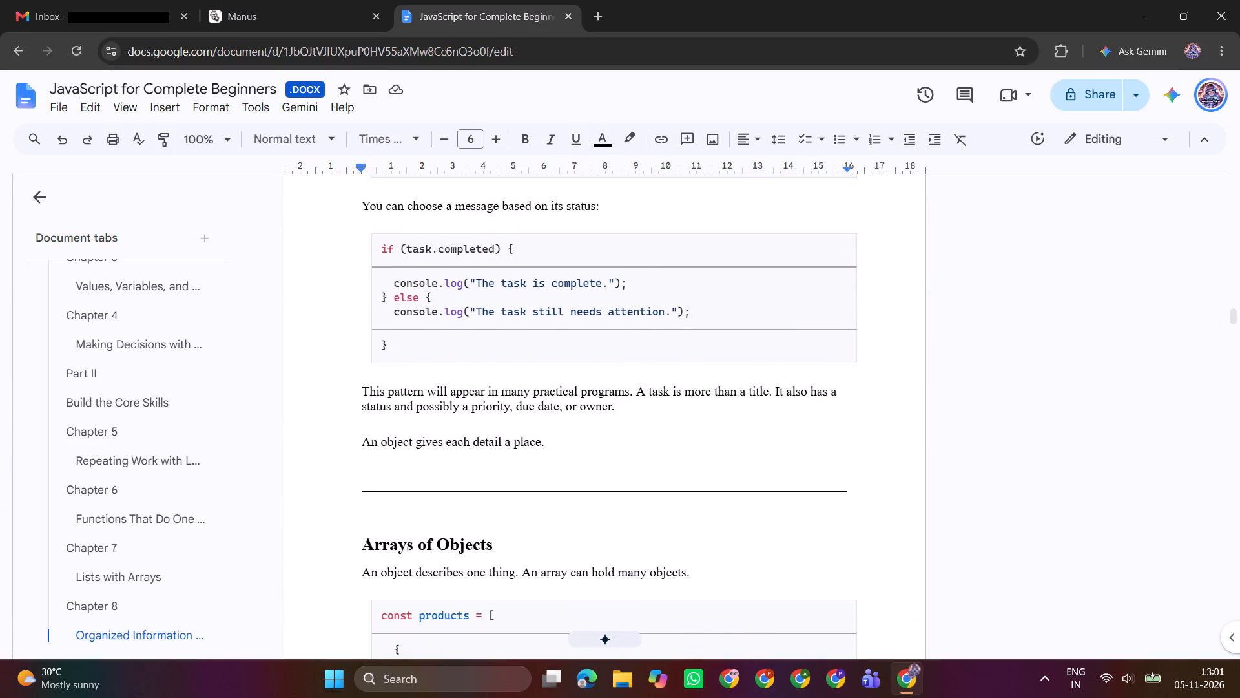
pyautogui.doubleClick(464, 491)
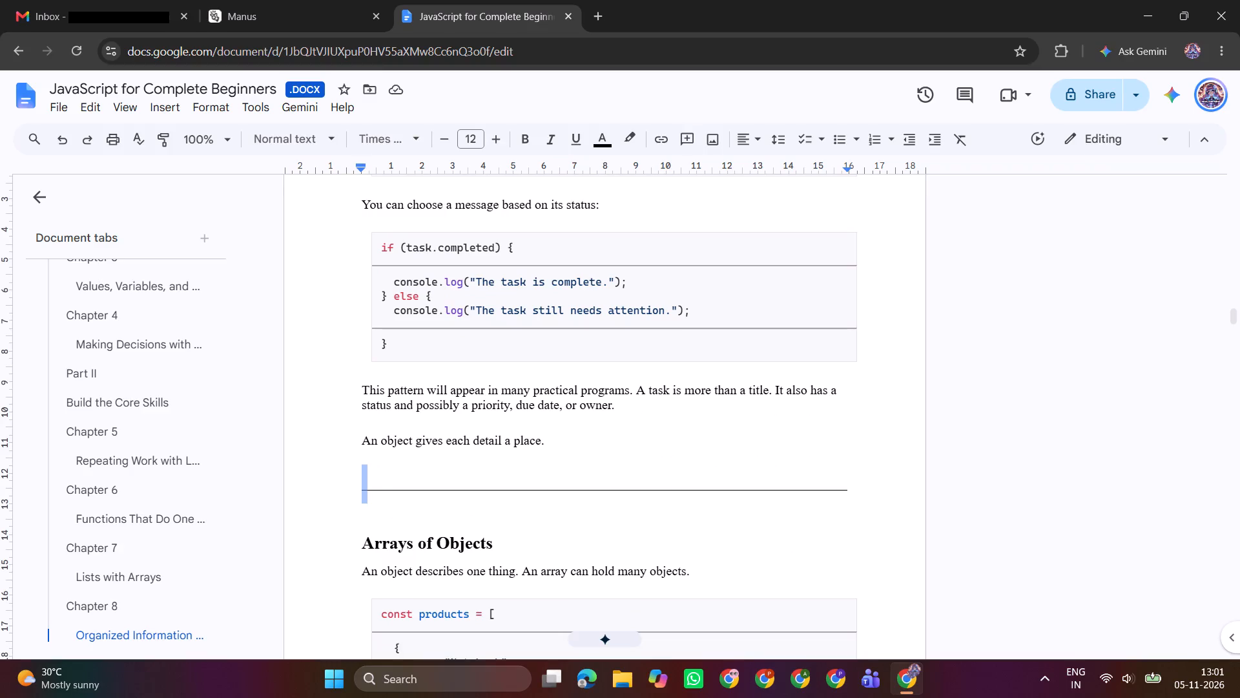
pyautogui.press('Delete')
pyautogui.press('Delete')
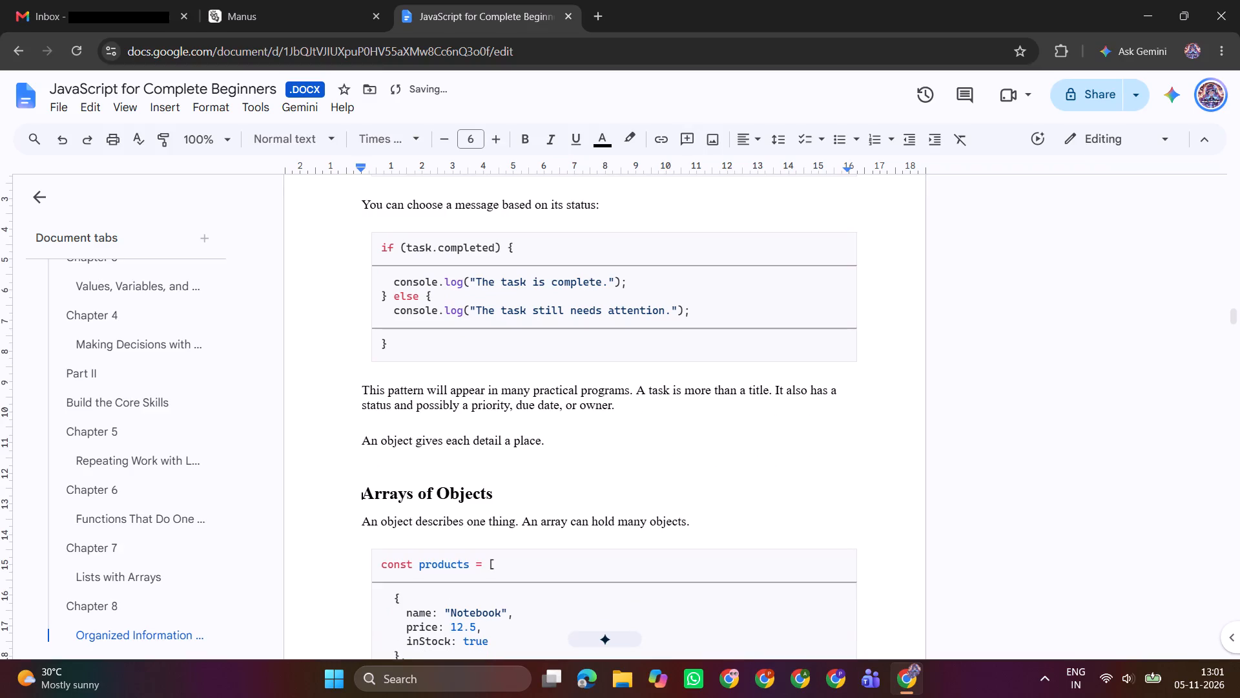
# Delete the divider line and its empty paragraph above the "Choose Between Arrays and Objects" heading.
pyautogui.scroll(-1, 464, 491)
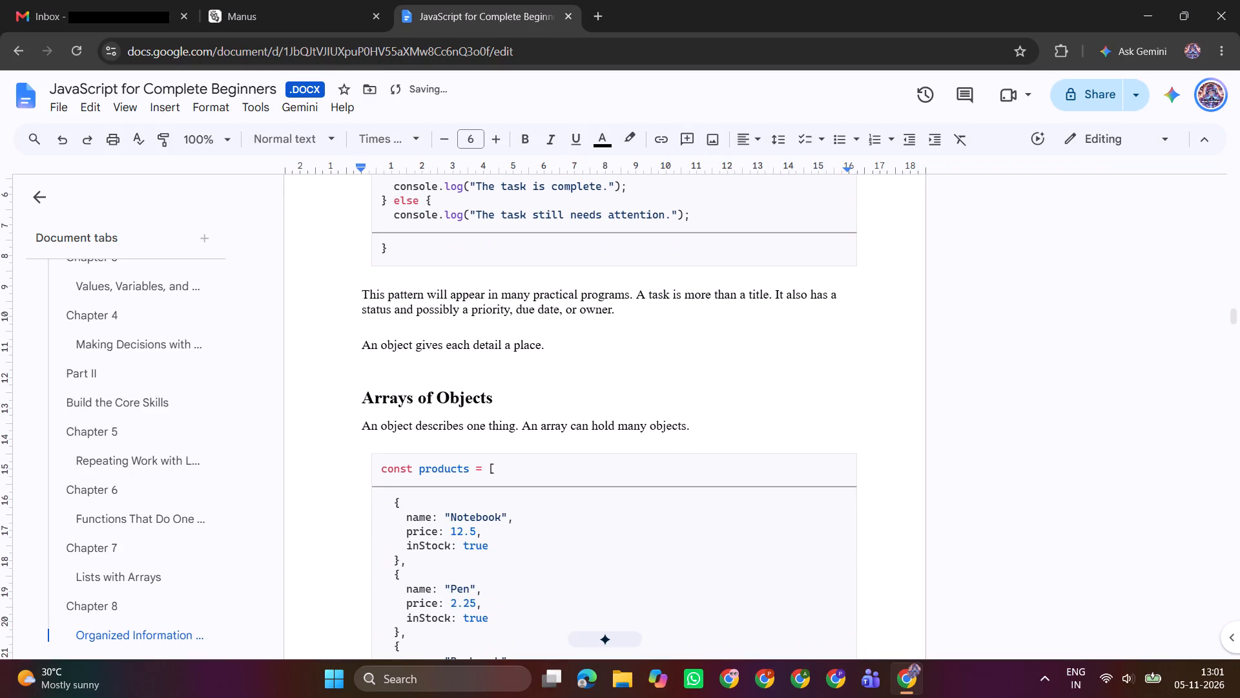
pyautogui.scroll(-1, 464, 491)
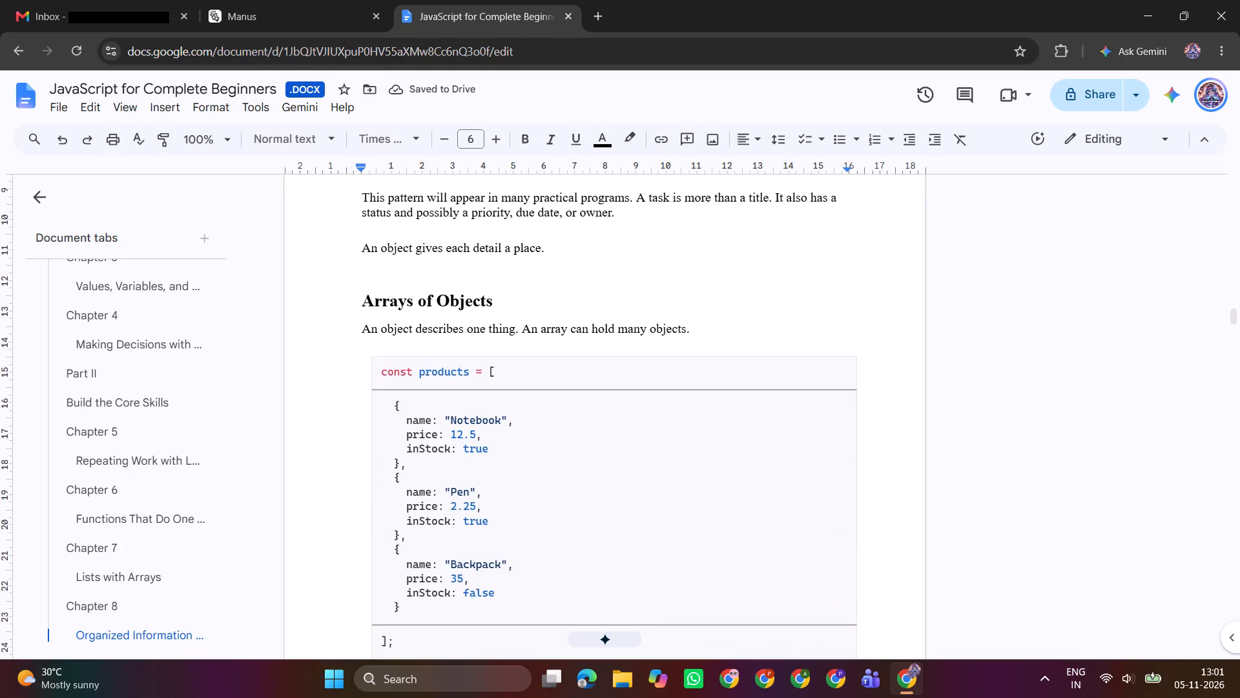
pyautogui.scroll(-4, 464, 491)
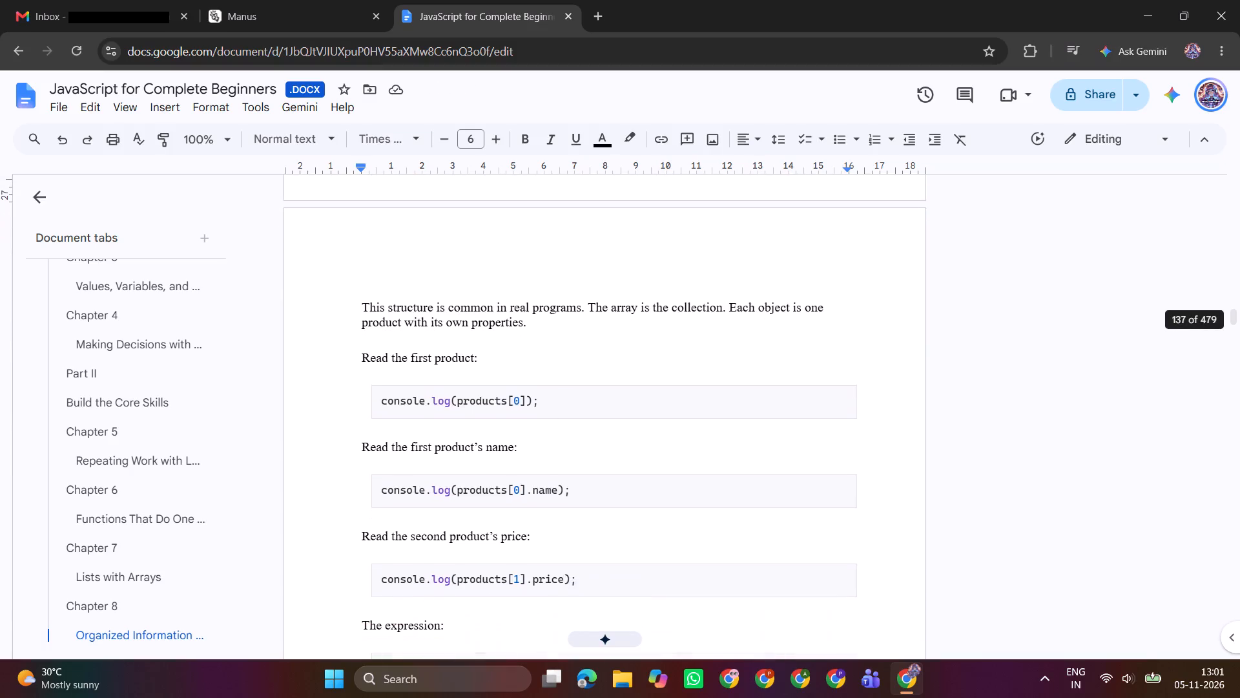
pyautogui.scroll(-4, 486, 485)
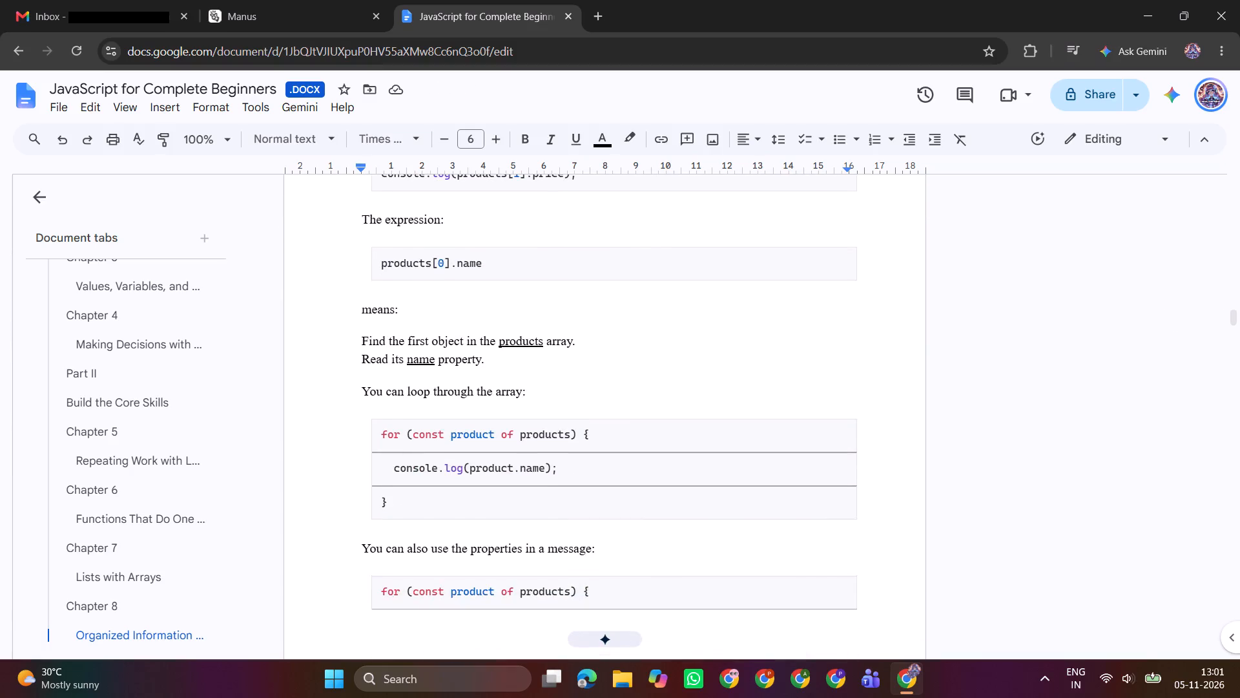
pyautogui.scroll(-5, 486, 485)
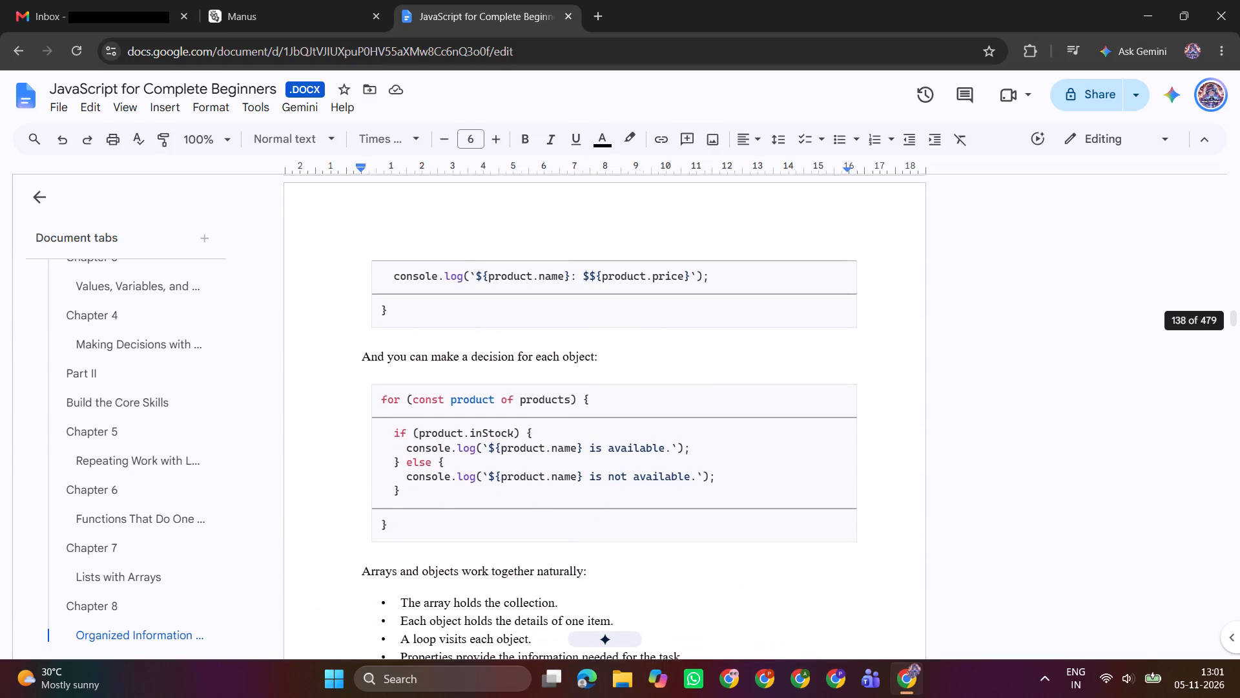
pyautogui.scroll(-3, 486, 485)
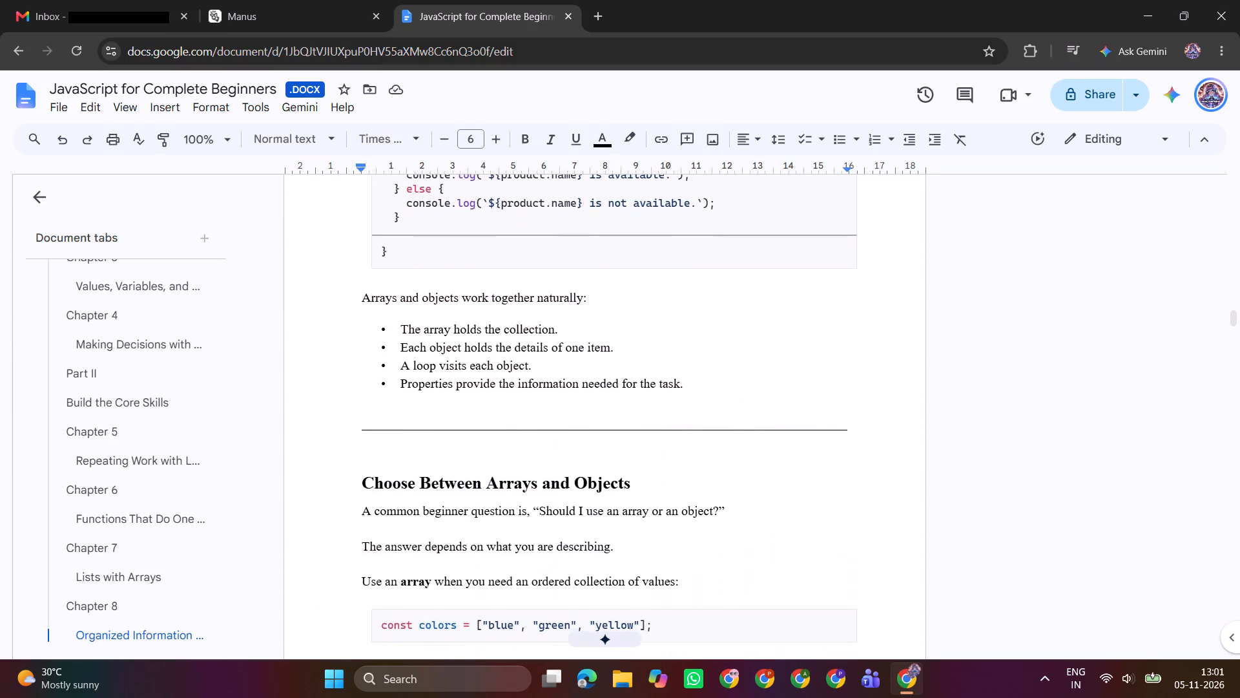
pyautogui.doubleClick(486, 434)
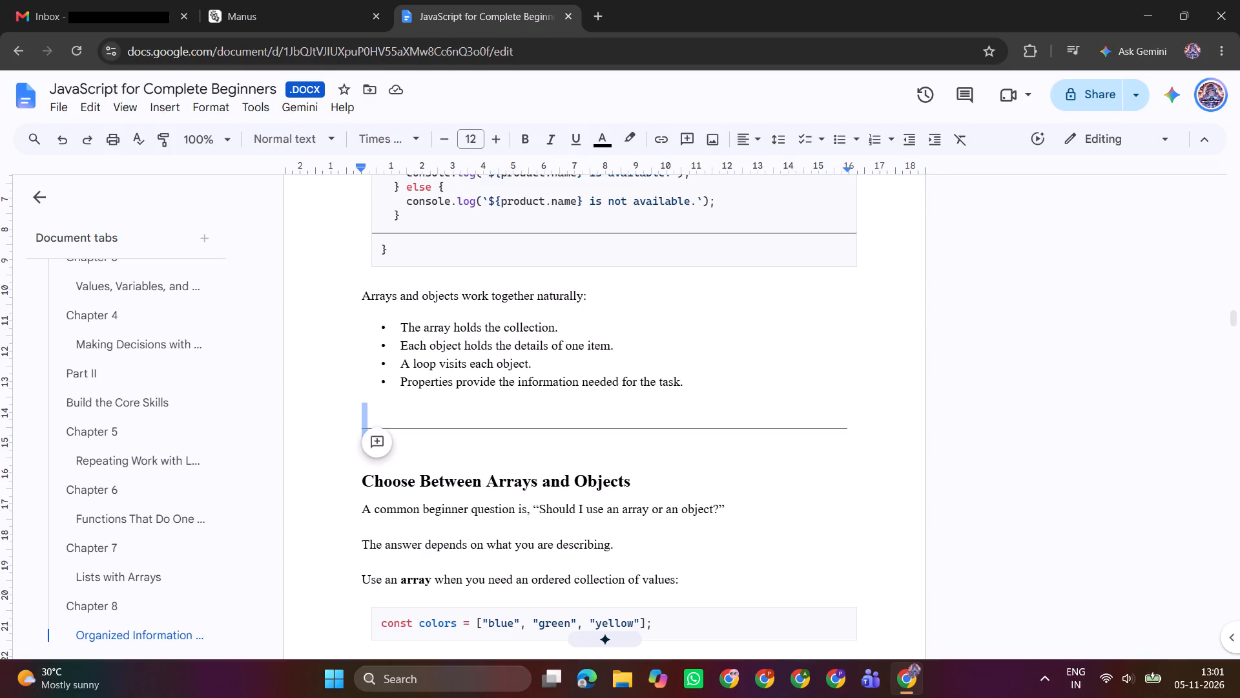
pyautogui.press('Delete')
pyautogui.press('Delete')
# Delete the divider line and its empty paragraph above the "Use Functions with Objects" heading.
pyautogui.scroll(-6, 486, 434)
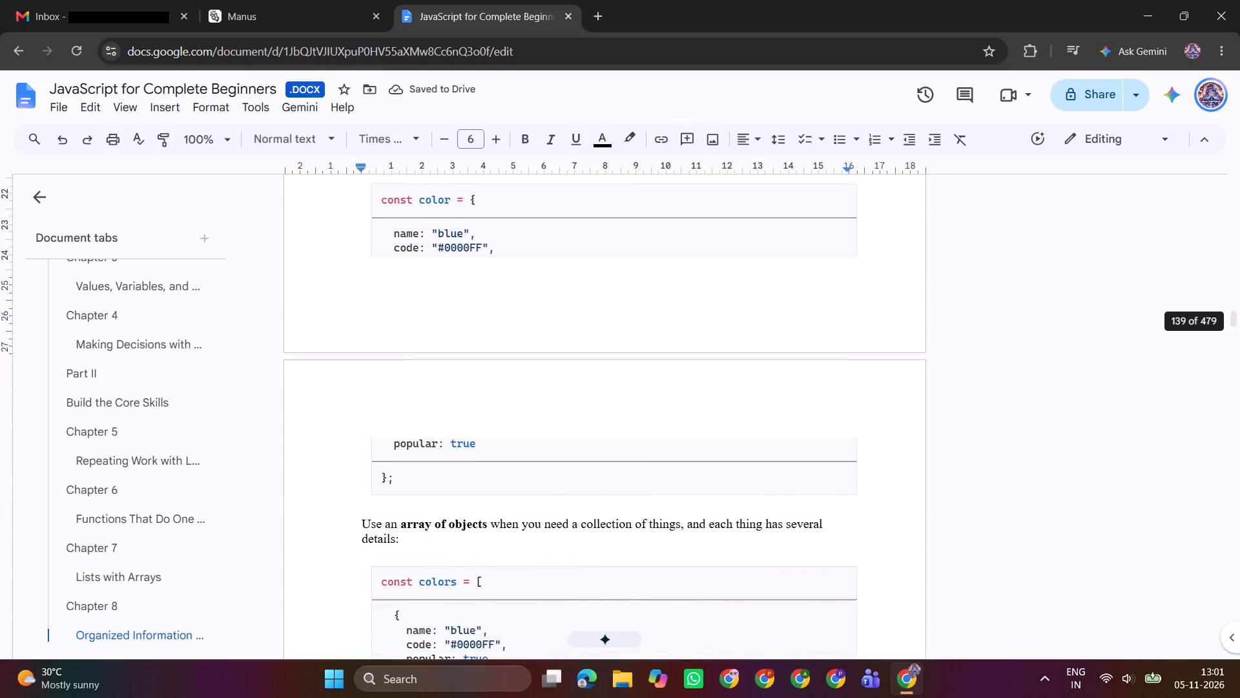
pyautogui.scroll(-3, 486, 434)
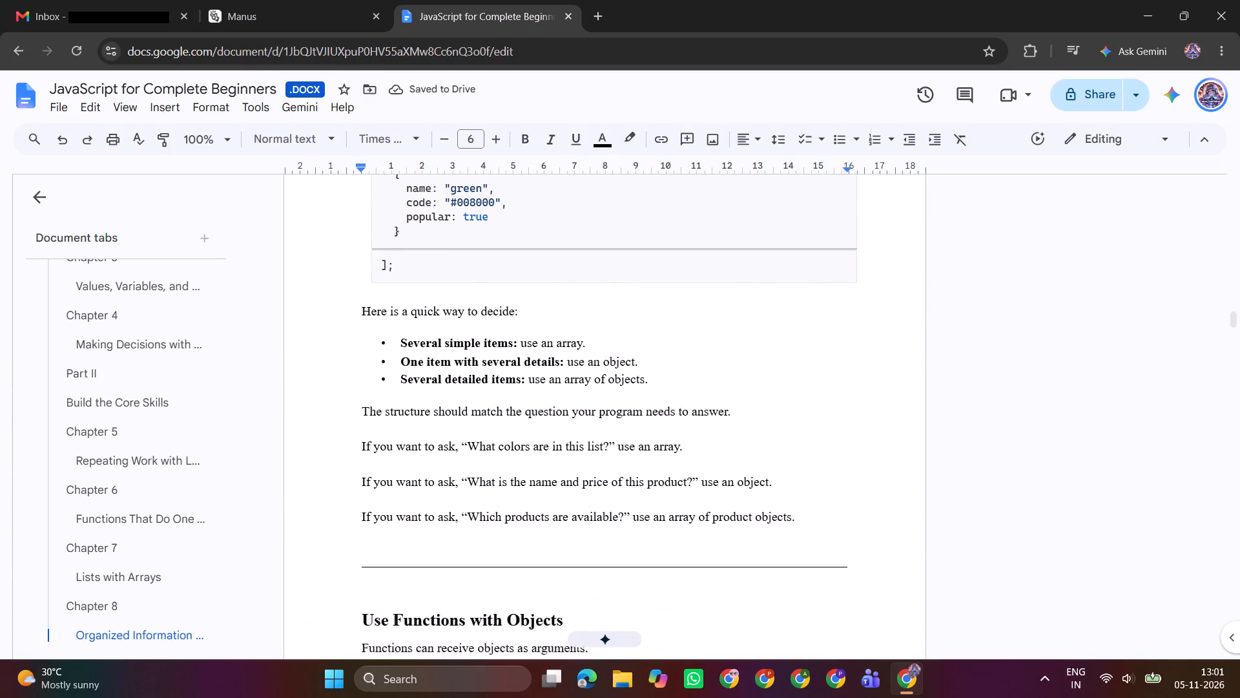
pyautogui.scroll(-1, 515, 414)
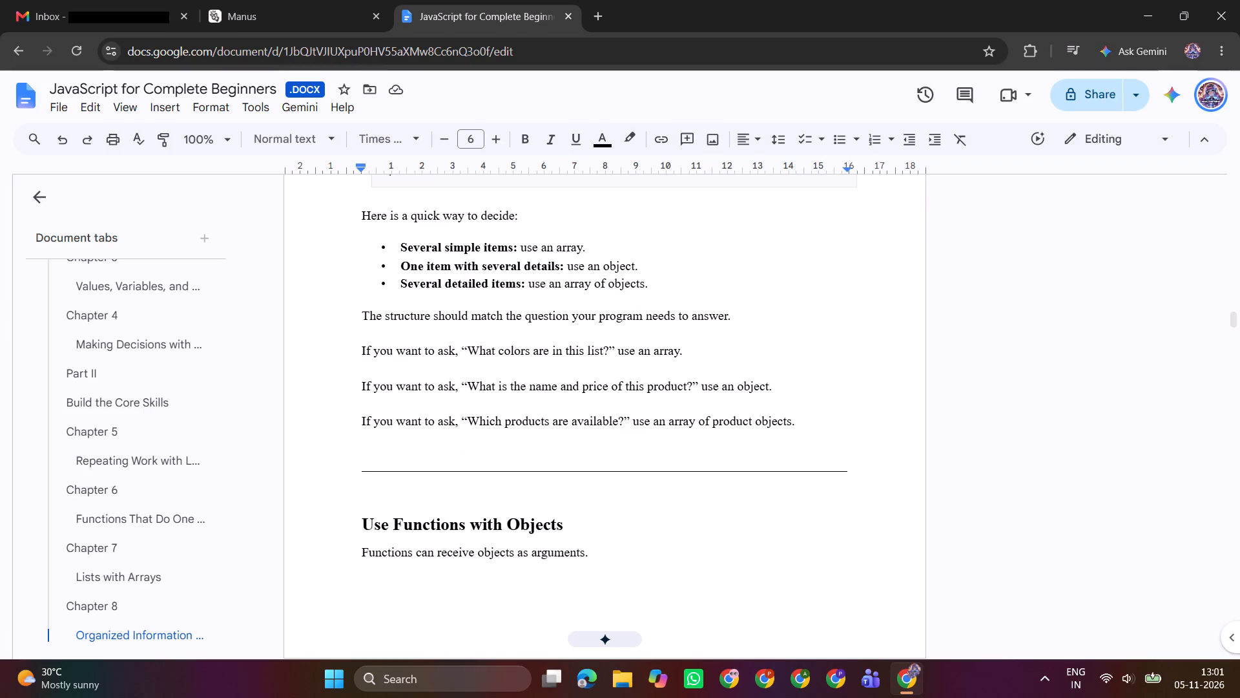
pyautogui.doubleClick(460, 469)
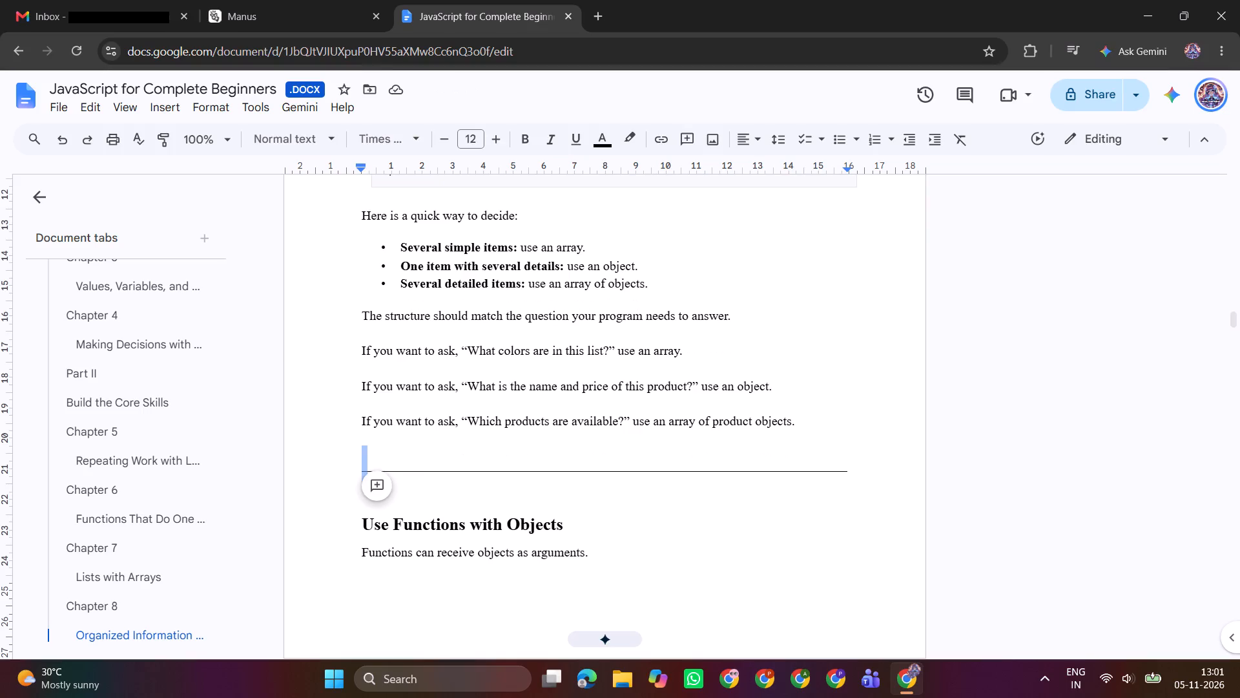
pyautogui.press('Delete')
pyautogui.press('Delete')
# Check the proofreading suggestion for the markTaskComplete(task); call in the code block under "Use Functions with Objects".
pyautogui.scroll(-4, 460, 469)
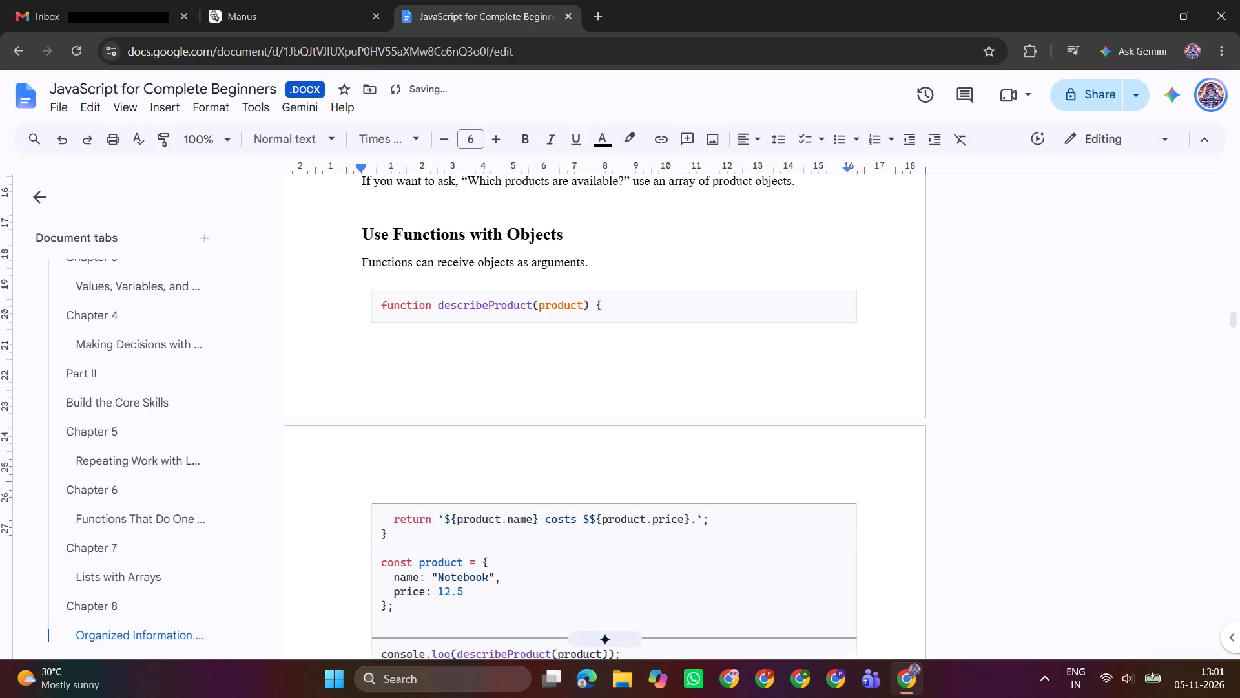
pyautogui.scroll(-2, 460, 469)
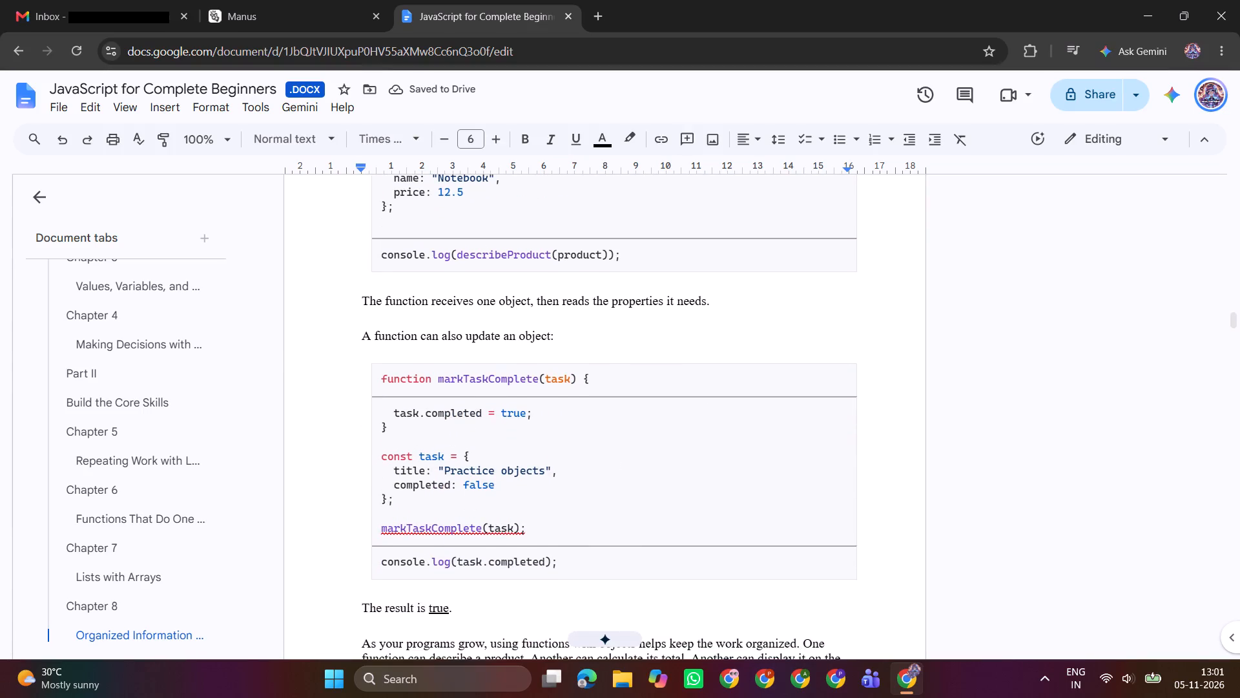
pyautogui.click(446, 525)
pyautogui.scroll(-1, 446, 525)
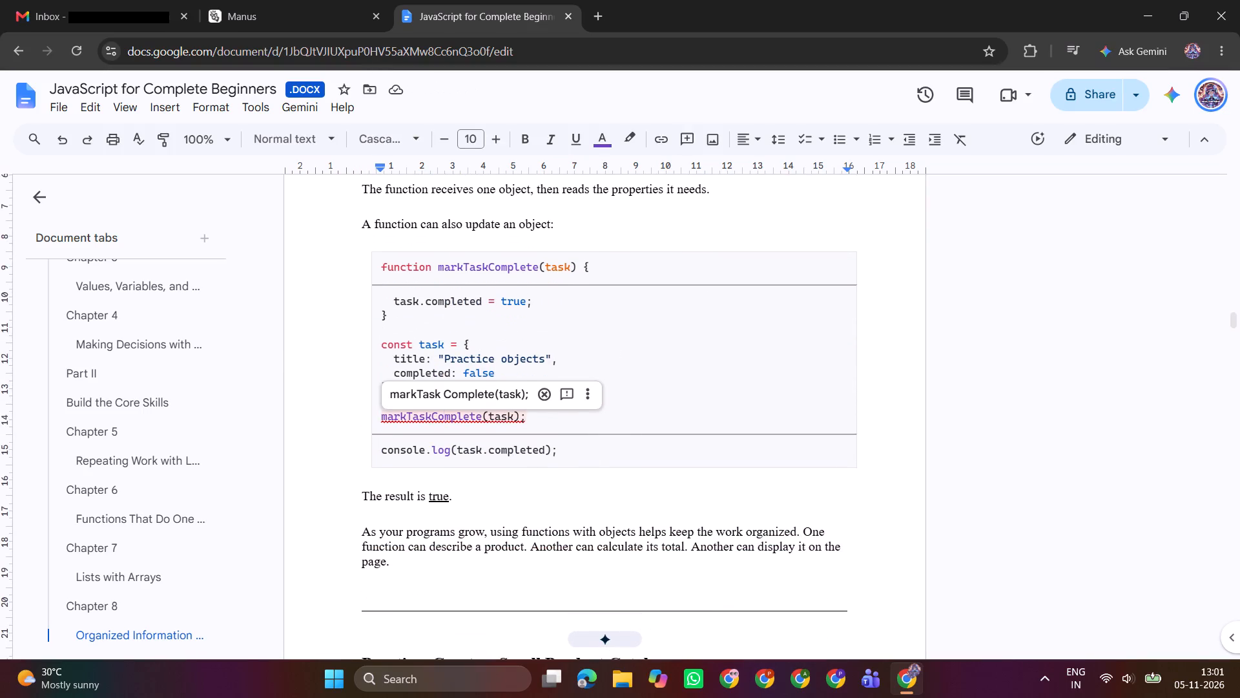
pyautogui.click(446, 525)
pyautogui.click(464, 414)
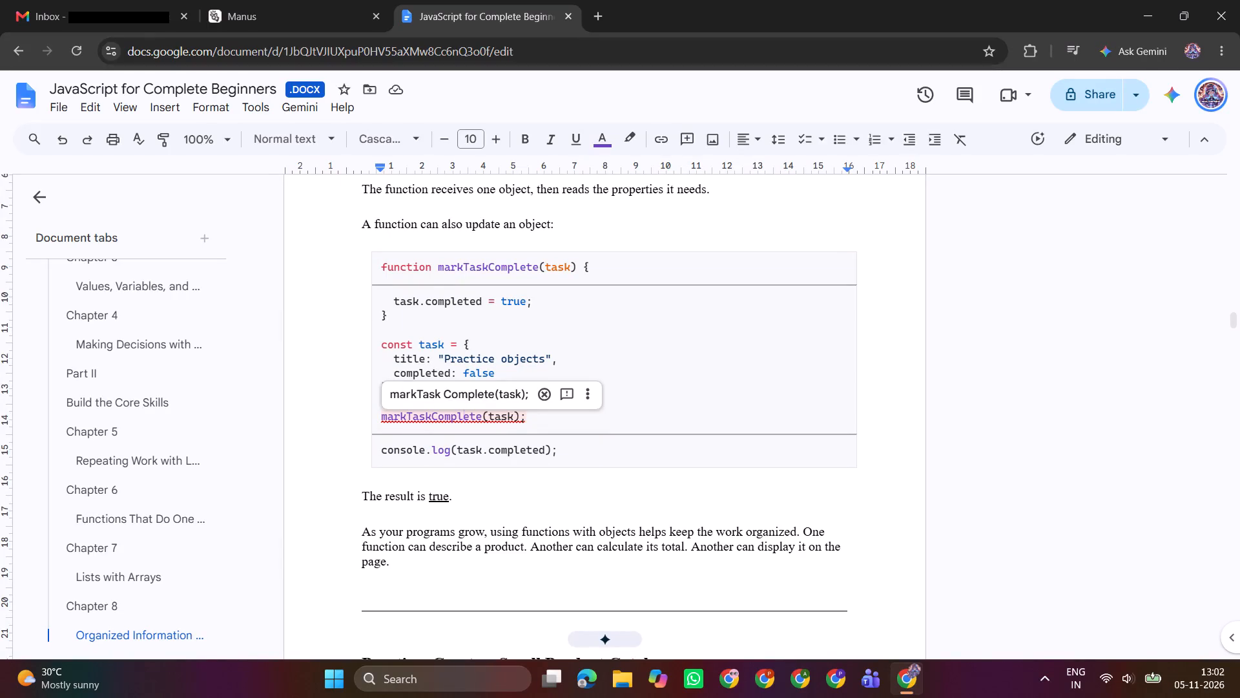
pyautogui.click(482, 514)
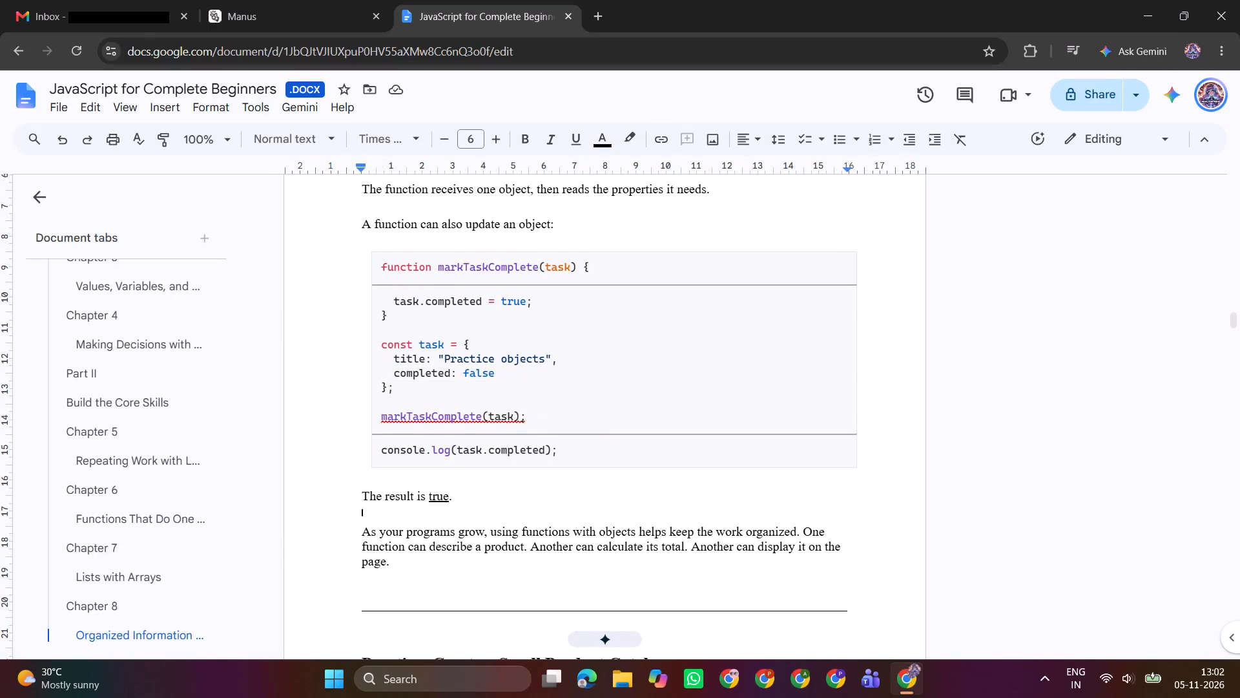
# Delete the divider line and its empty paragraph above the "Practice: Create a Small Product Catalog" heading.
pyautogui.scroll(-2, 482, 514)
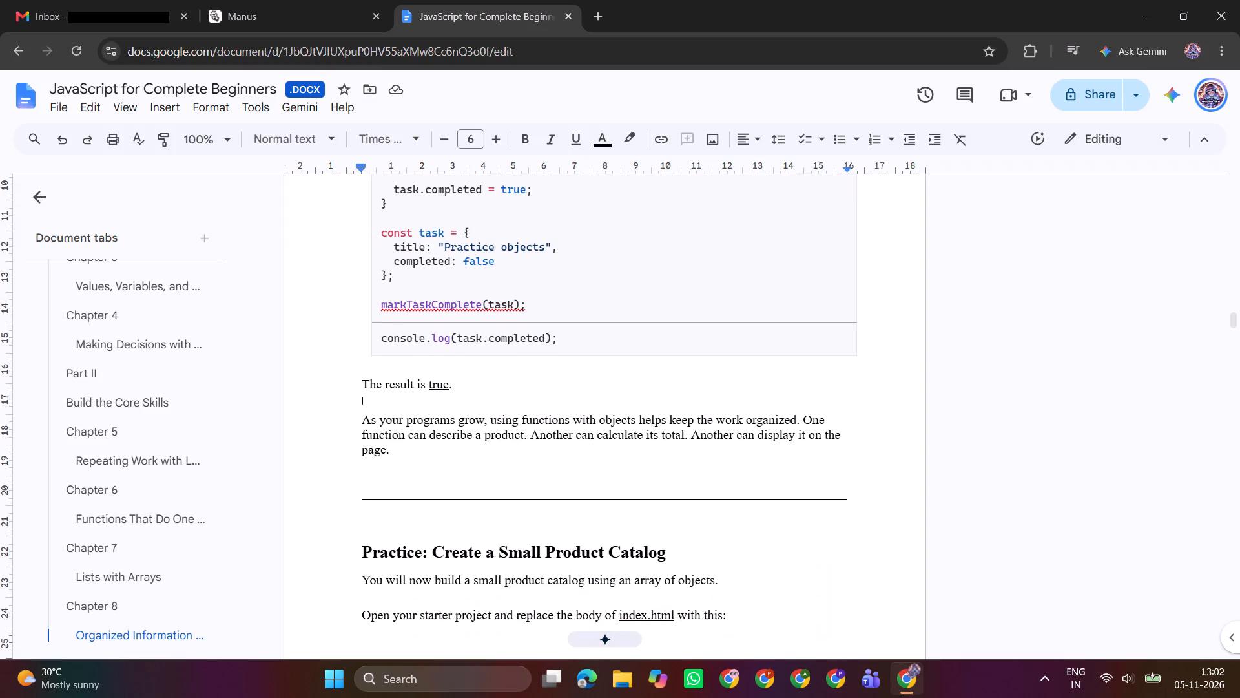
pyautogui.click(482, 502)
pyautogui.doubleClick(482, 502)
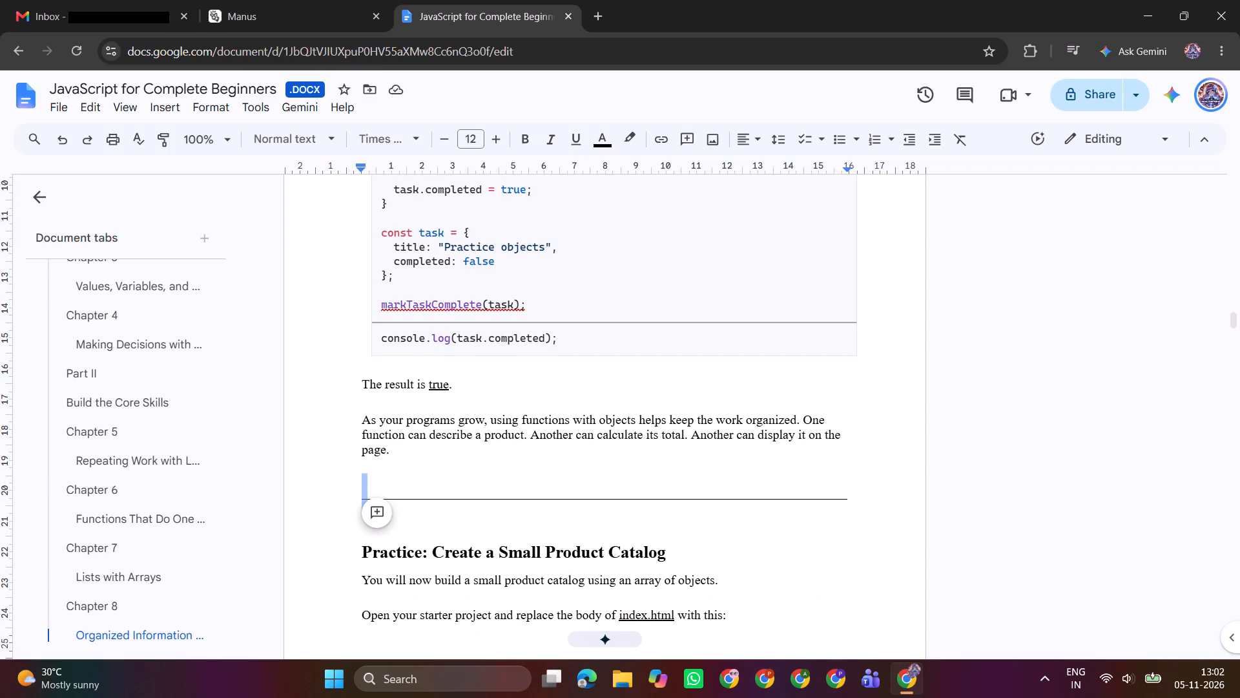
pyautogui.press('Delete')
pyautogui.press('Delete')
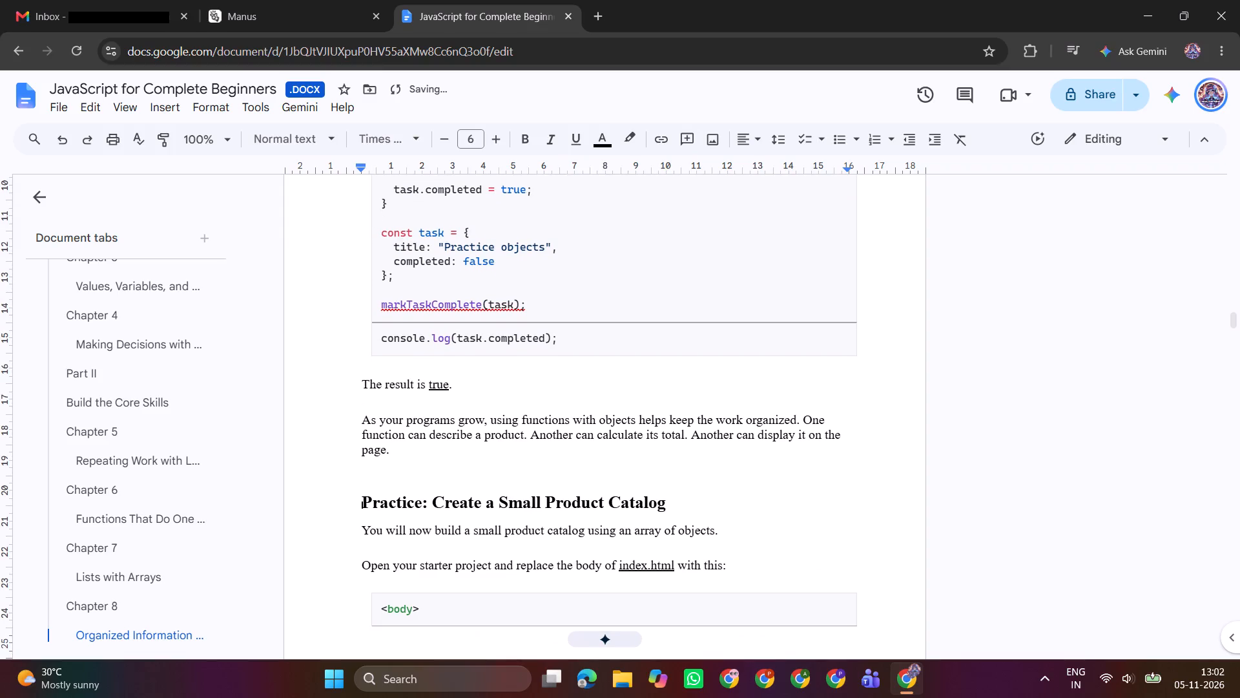
# Delete the divider line and its empty paragraph above the Chapter 8 "Chapter Checkpoint" heading.
pyautogui.scroll(-5, 482, 502)
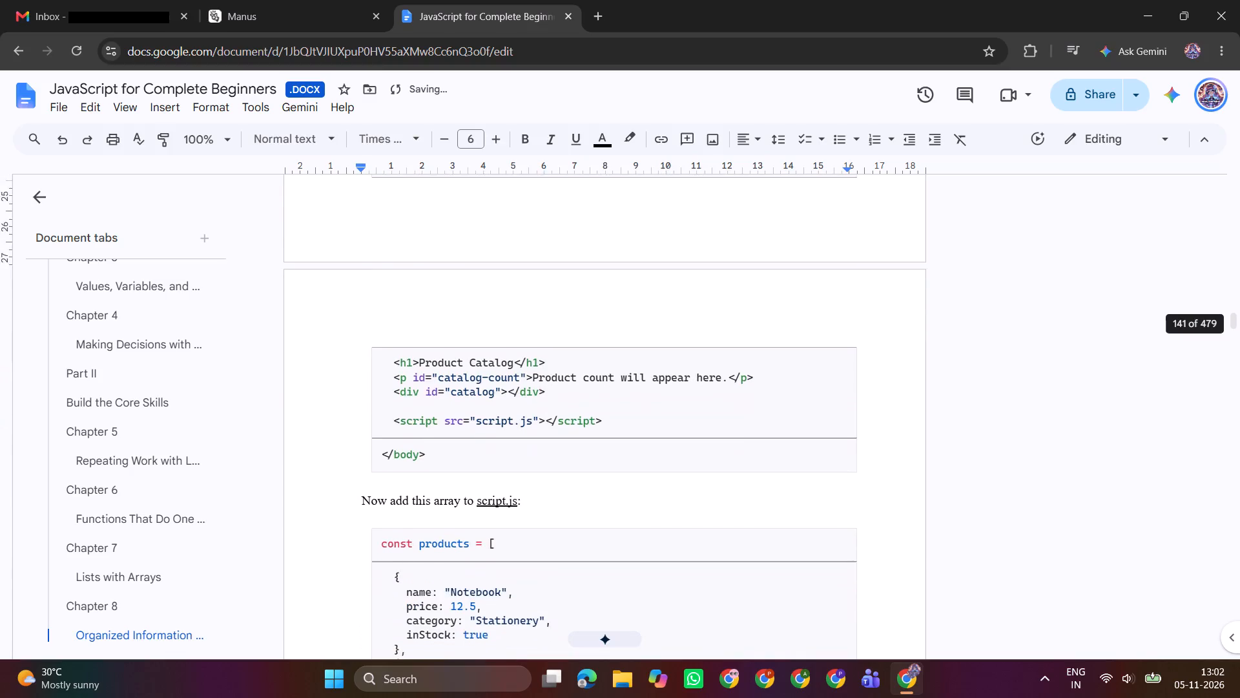
pyautogui.scroll(-3, 482, 502)
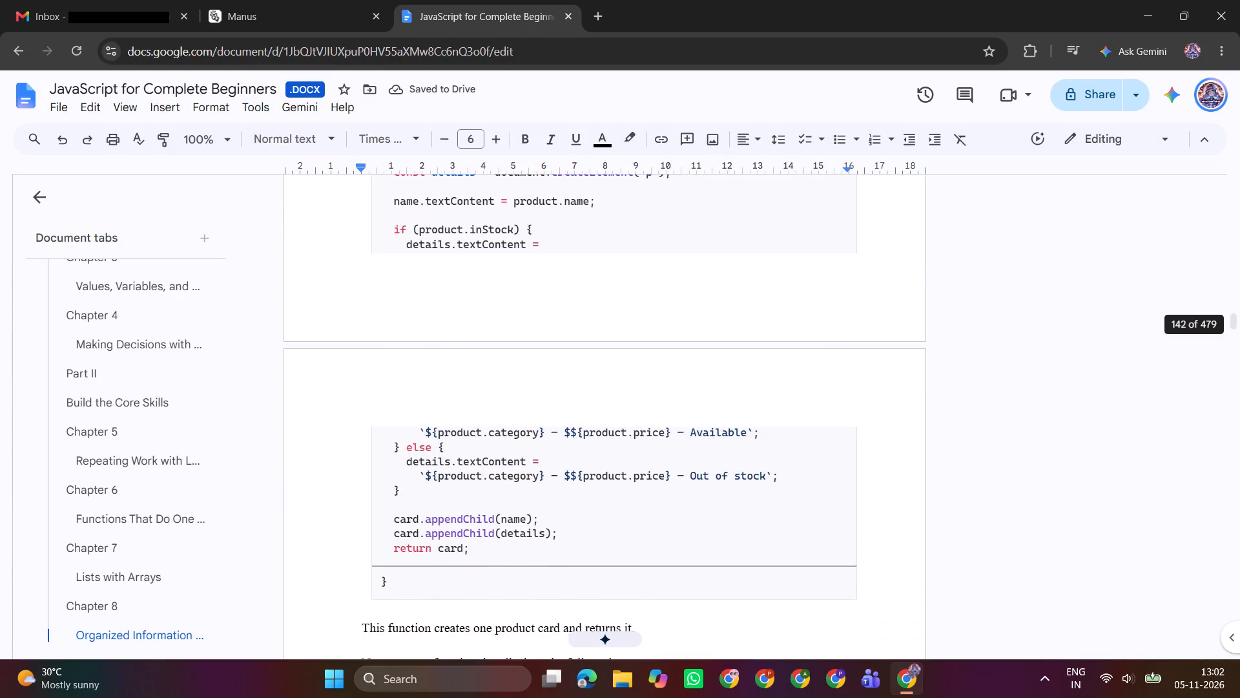
pyautogui.scroll(-6, 553, 495)
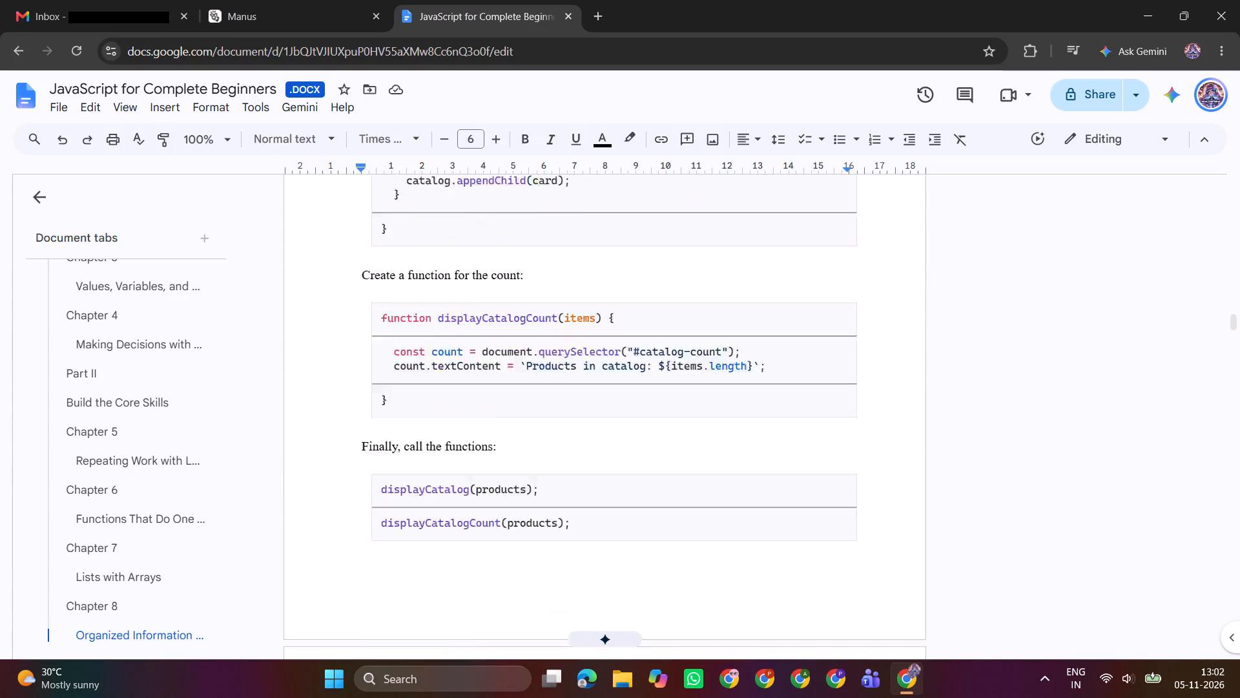
pyautogui.scroll(-4, 553, 495)
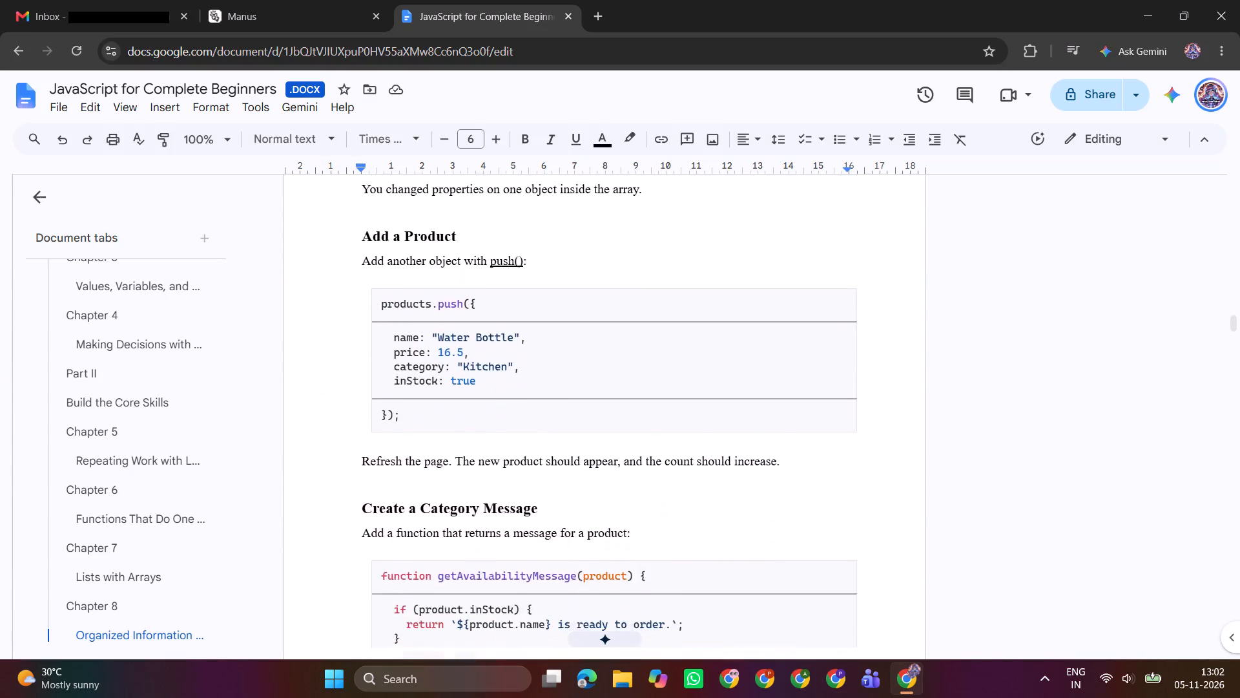
pyautogui.scroll(-5, 553, 495)
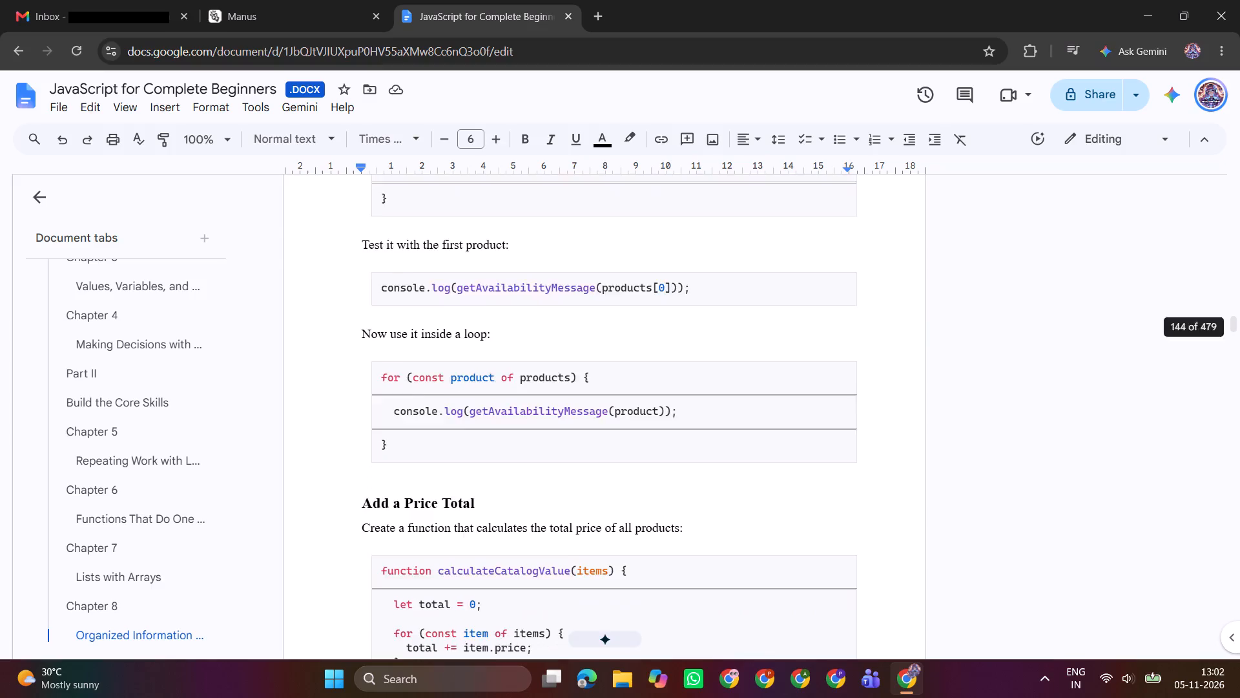
pyautogui.scroll(-3, 553, 495)
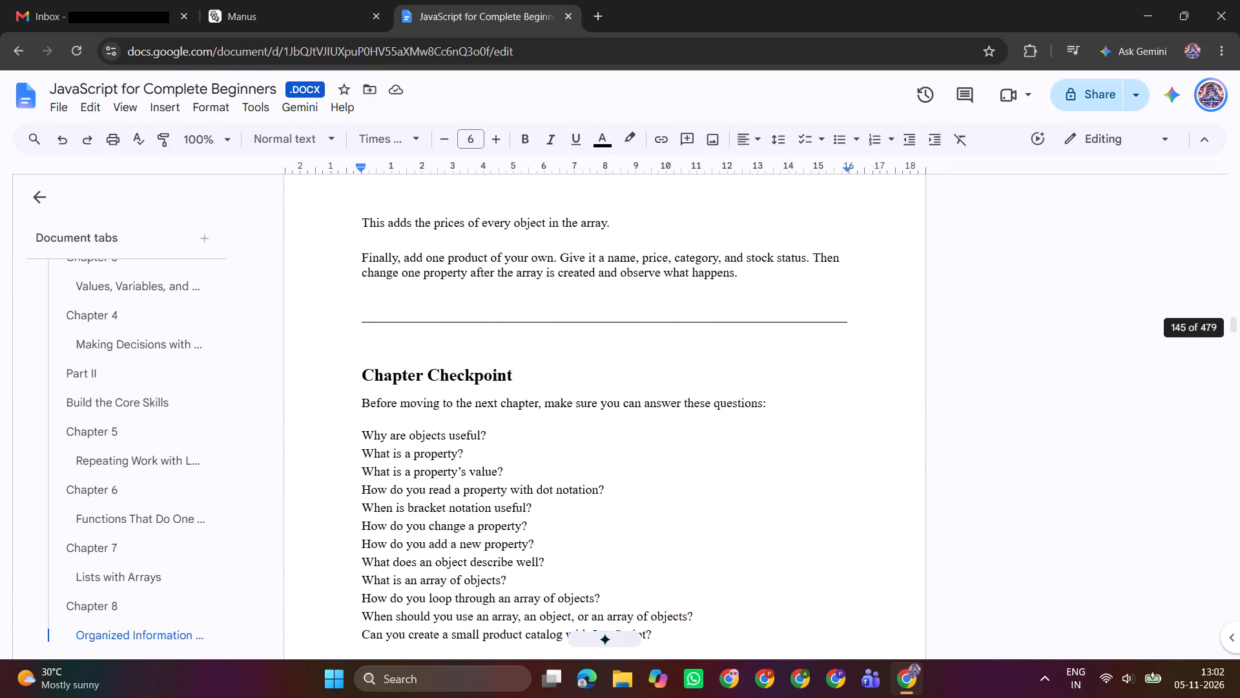
pyautogui.doubleClick(529, 319)
pyautogui.press('Delete')
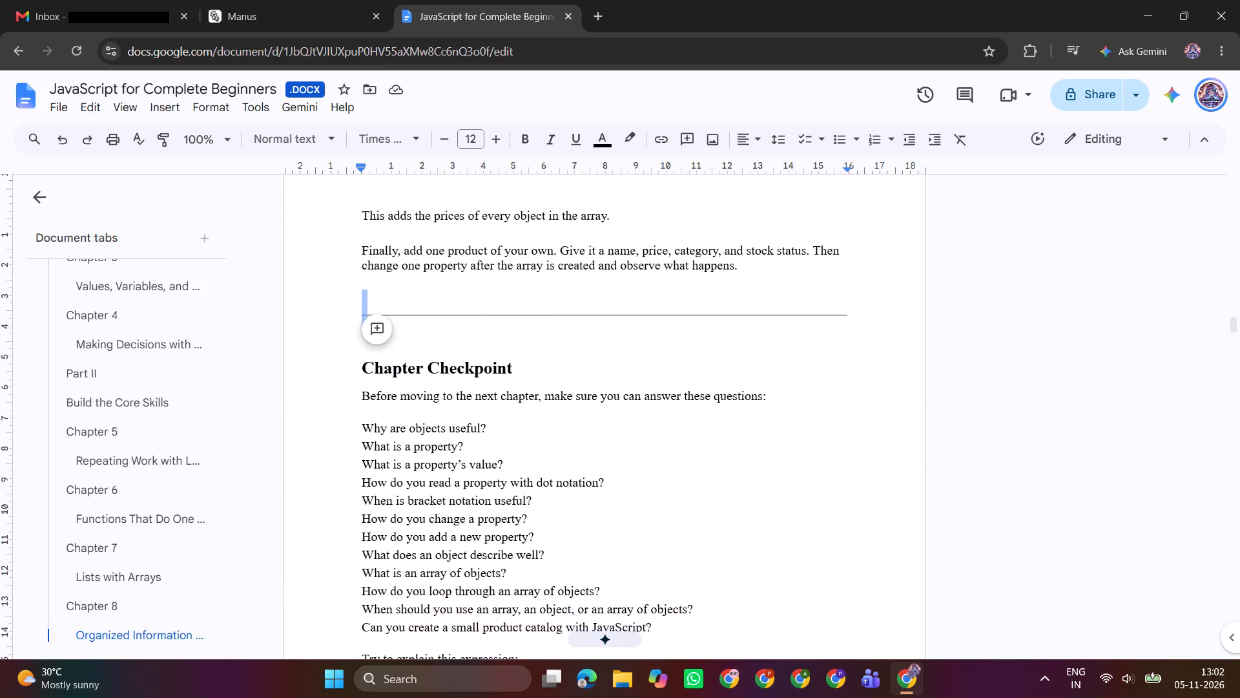
pyautogui.press('Delete')
# Turn the Chapter 8 checkpoint questions, from "Why are objects useful?" to "Can you create a small product catalog with JavaScript?", into a bulleted list.
pyautogui.scroll(-1, 529, 319)
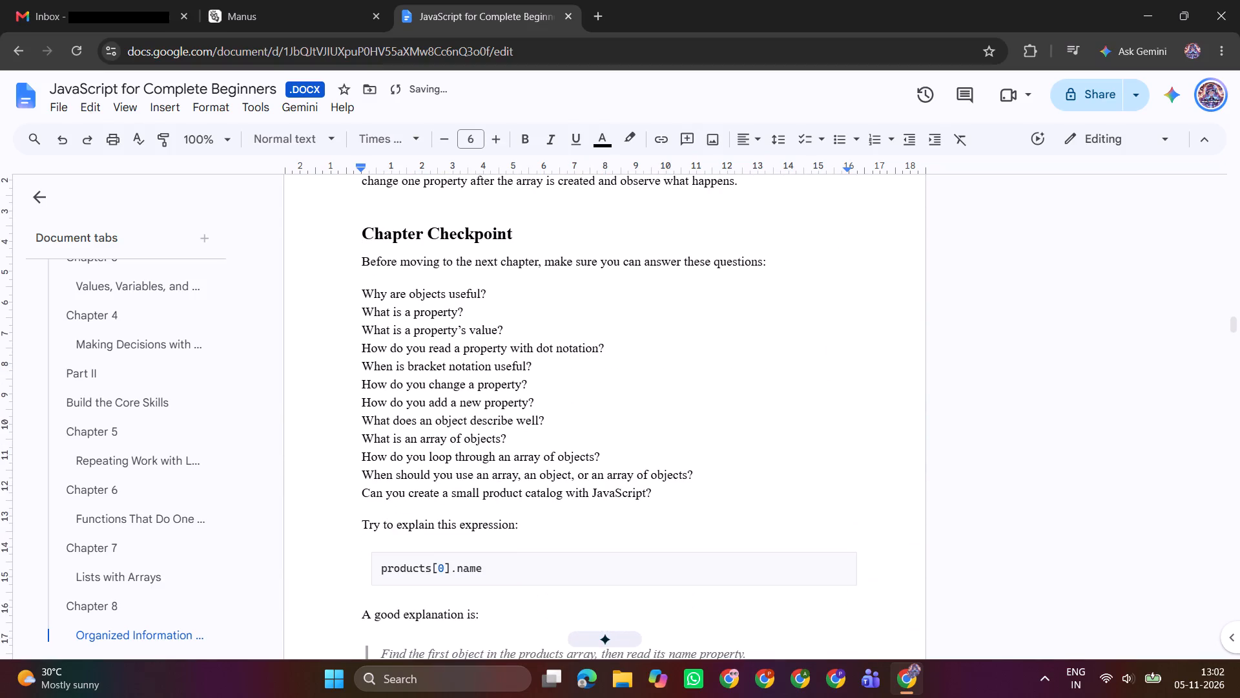
pyautogui.moveTo(655, 494); pyautogui.dragTo(330, 299)
pyautogui.click(841, 135)
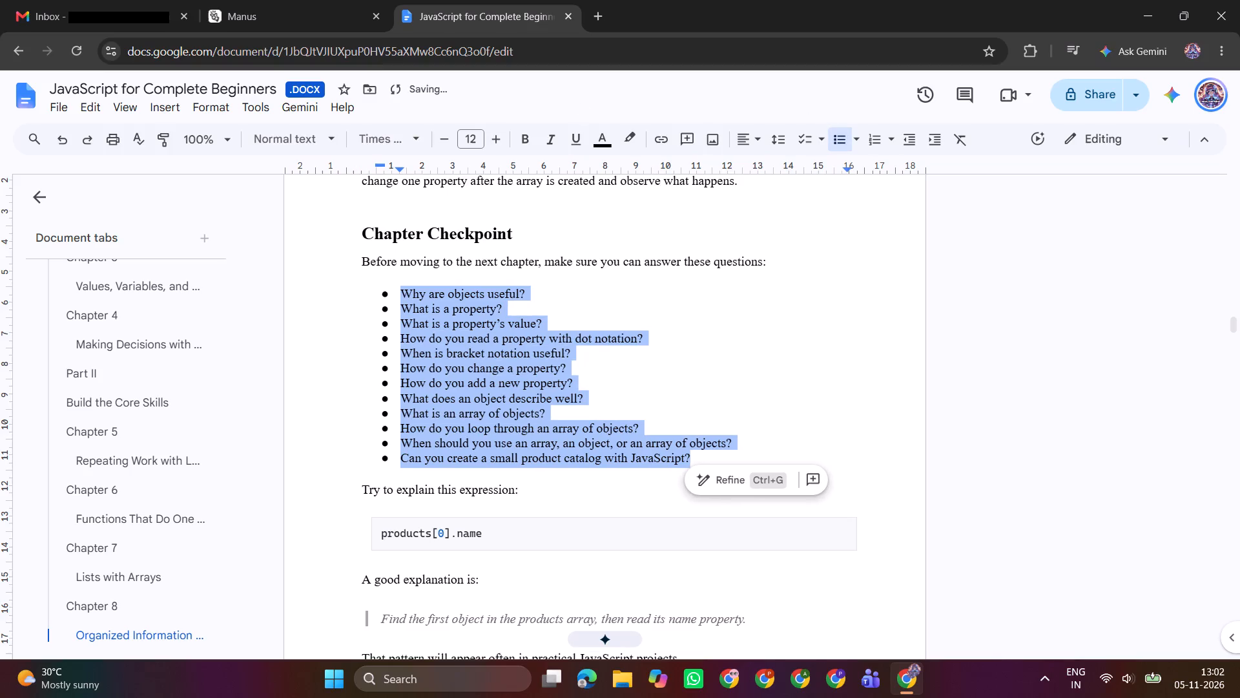
# Delete the divider line and its empty paragraph above the "Give Your Information a Shape" heading.
pyautogui.click(629, 360)
pyautogui.scroll(-3, 629, 360)
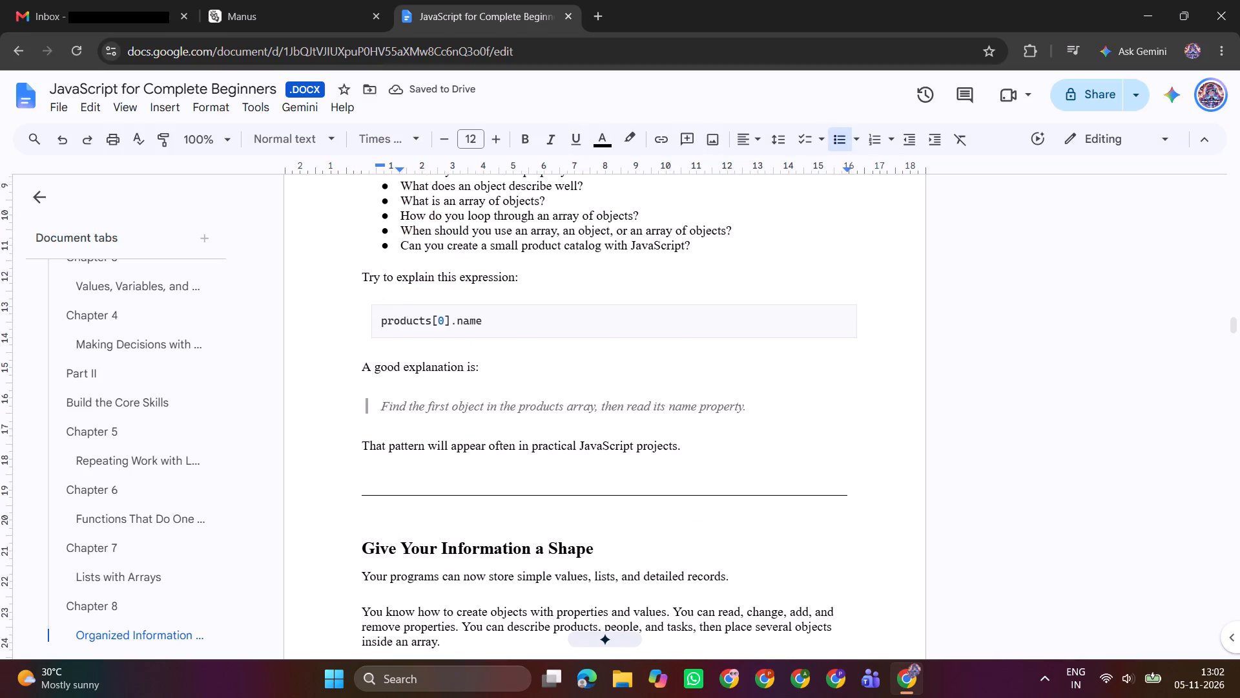
pyautogui.doubleClick(519, 480)
pyautogui.press('Delete')
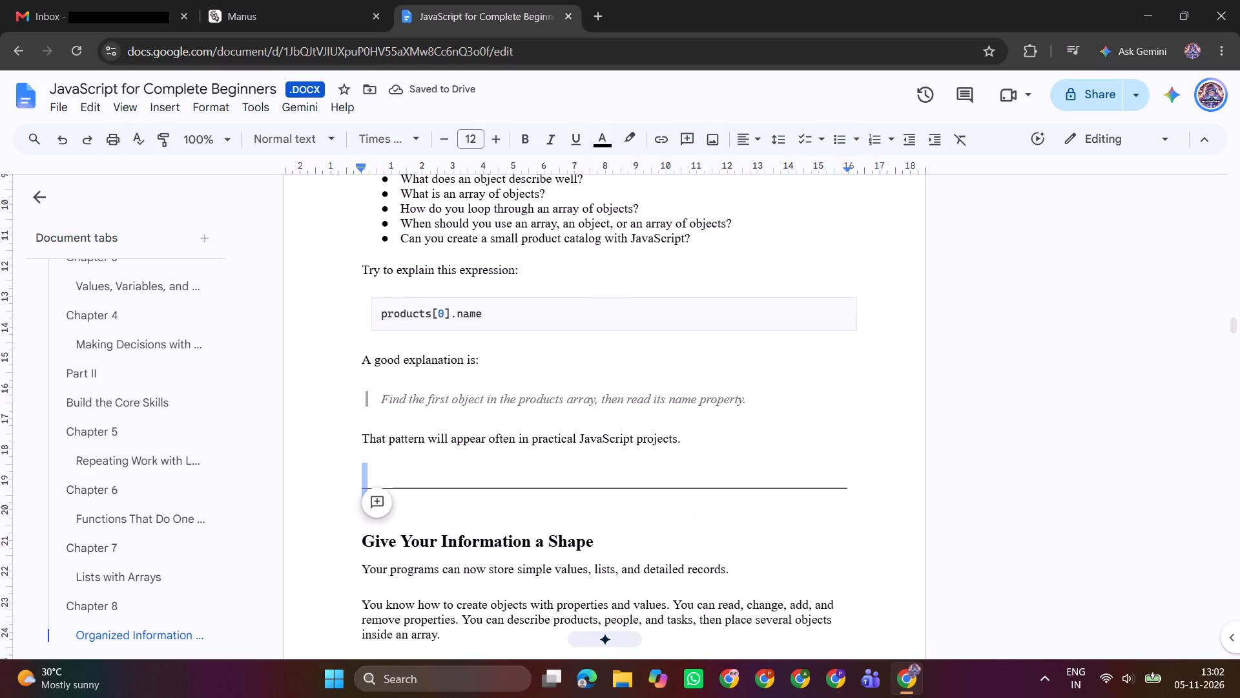
pyautogui.press('Delete')
# Replace the divider line and its empty paragraph above the "Chapter 9" title with a page break.
pyautogui.scroll(-2, 519, 480)
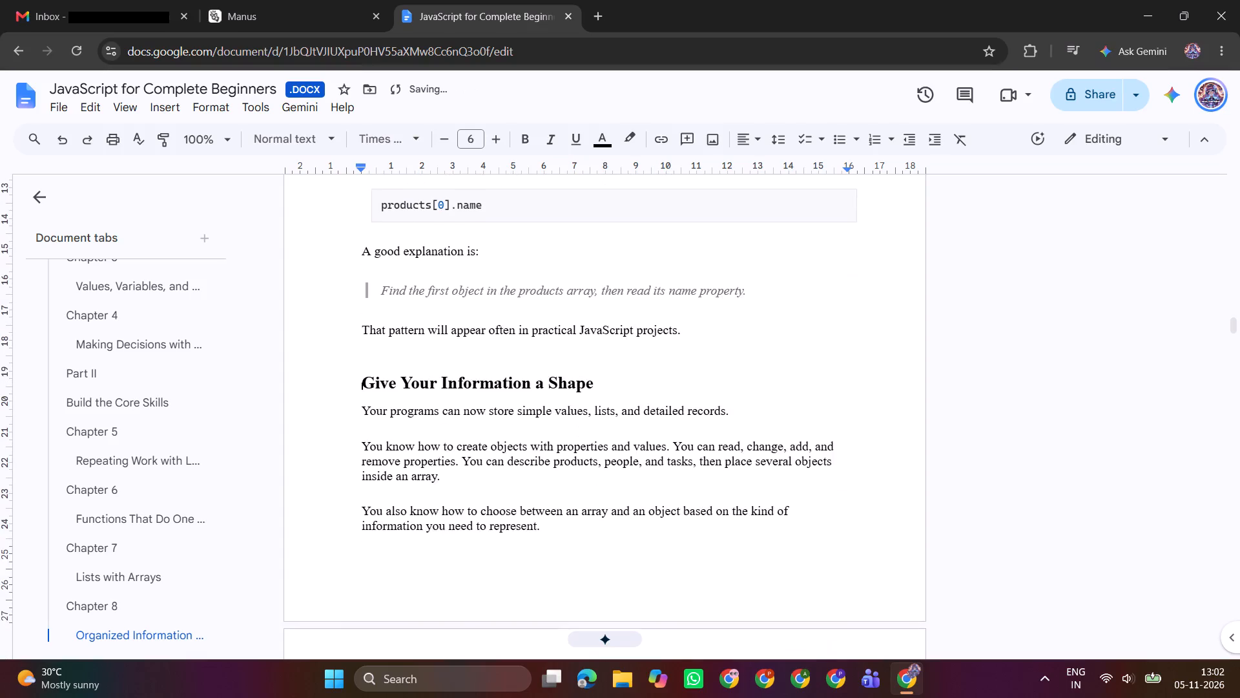
pyautogui.scroll(-3, 519, 480)
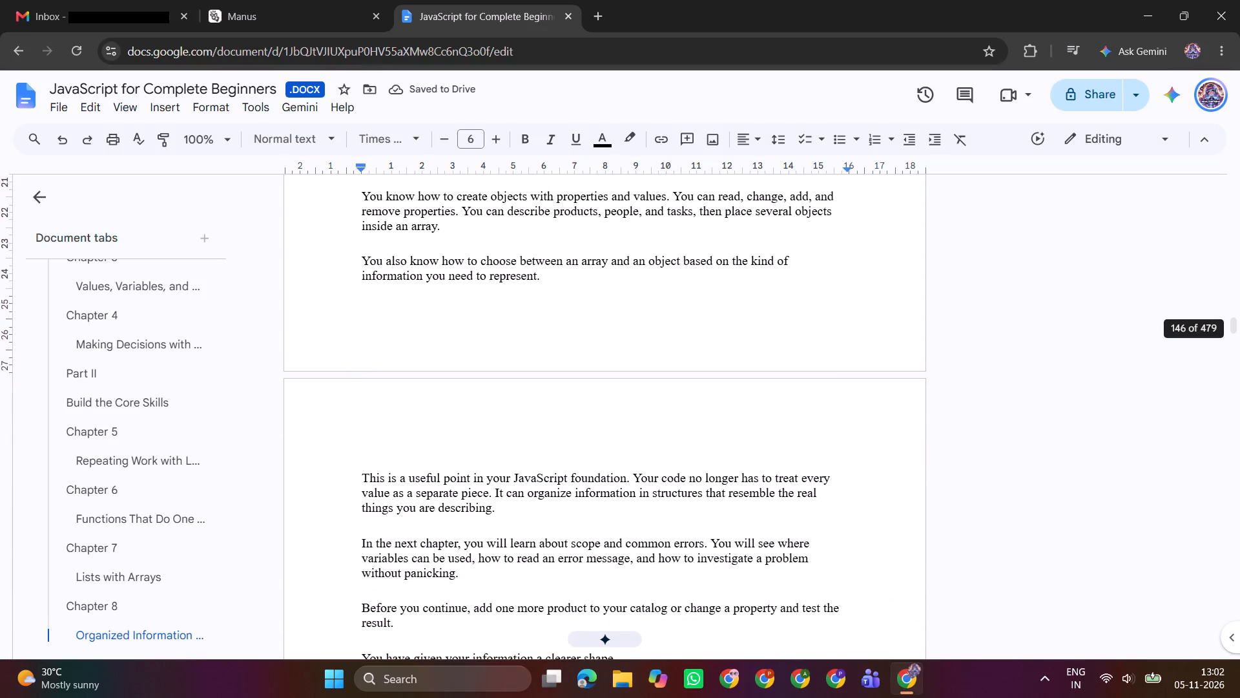
pyautogui.click(528, 532)
pyautogui.scroll(-2, 528, 532)
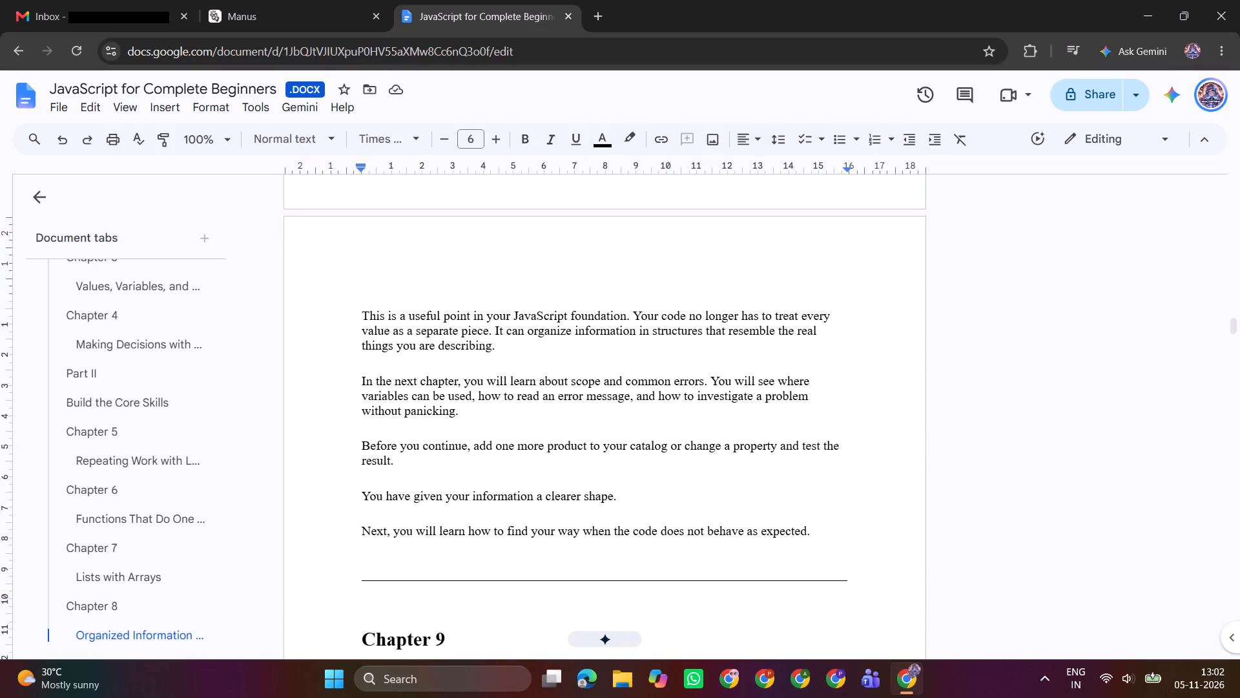
pyautogui.doubleClick(497, 578)
pyautogui.press('Delete')
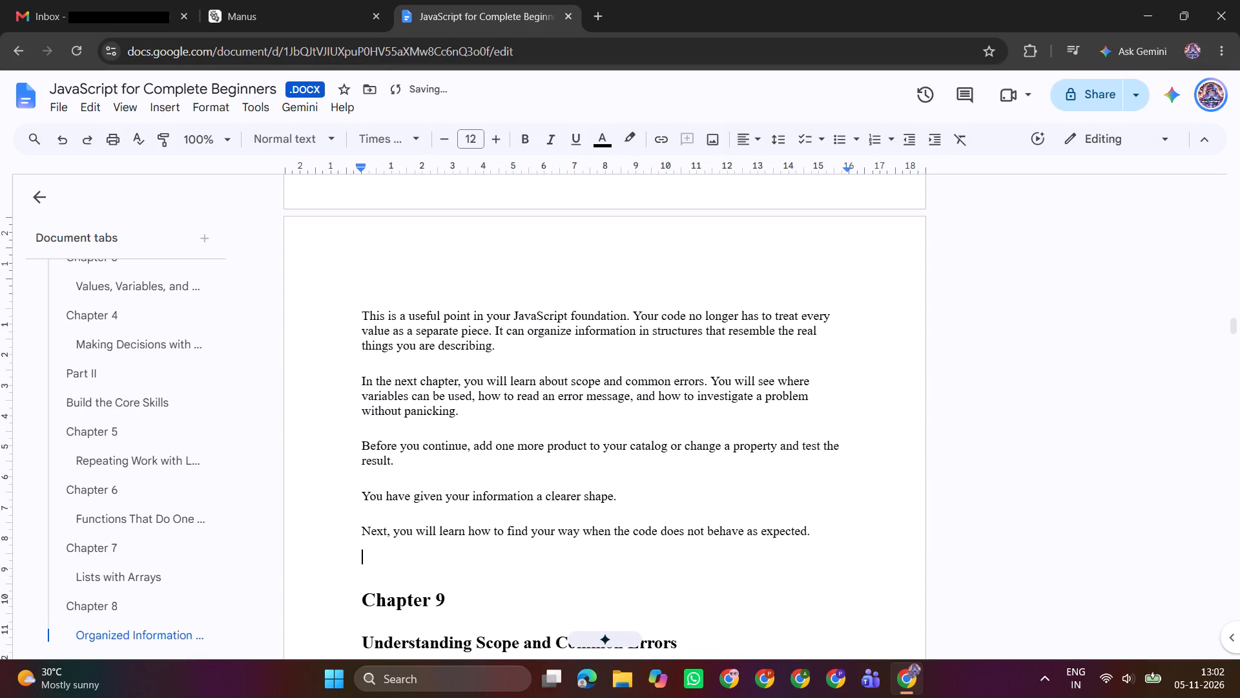
pyautogui.press('Delete')
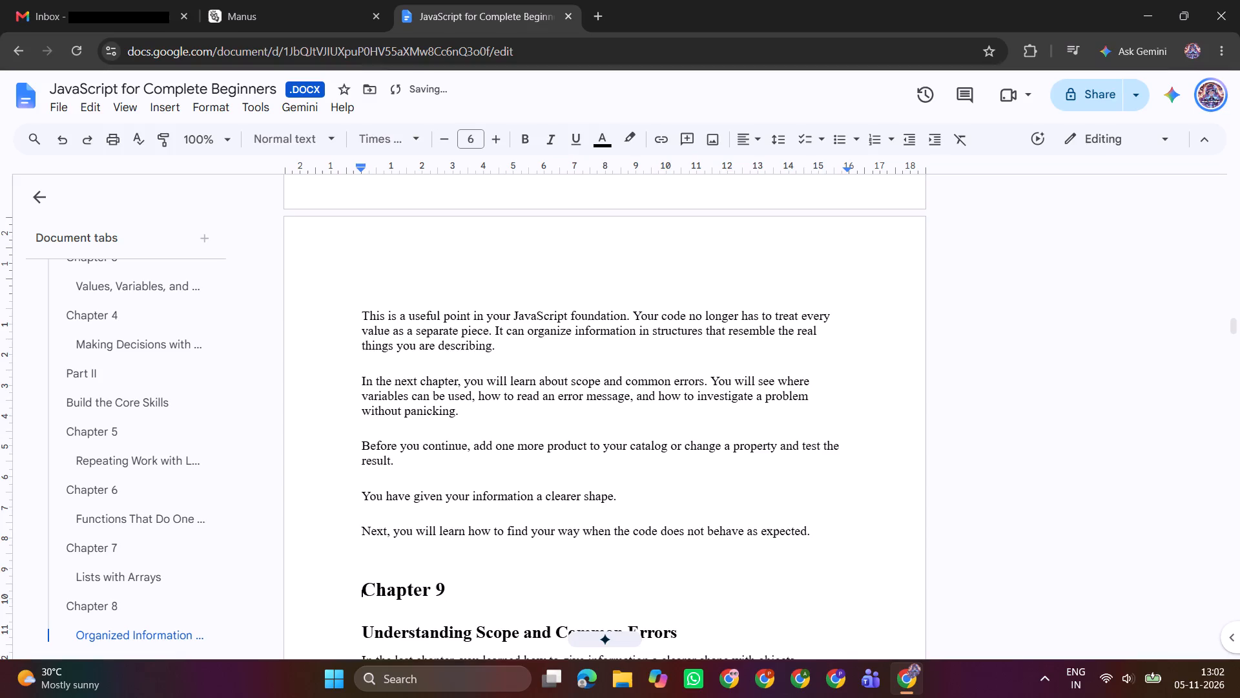
pyautogui.hotkey('ctrl', 'Return')
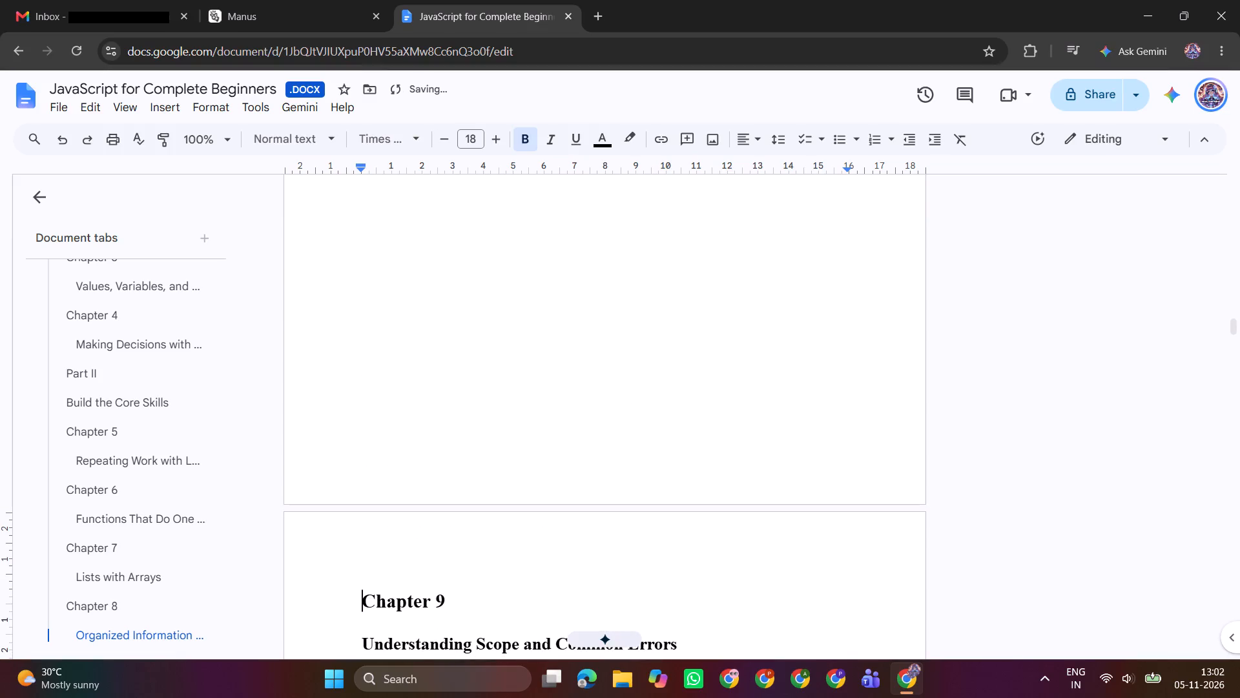
# Style the "Chapter 9" title as Heading 1 with black text at size 18.
pyautogui.scroll(-2, 601, 462)
pyautogui.tripleClick(422, 462)
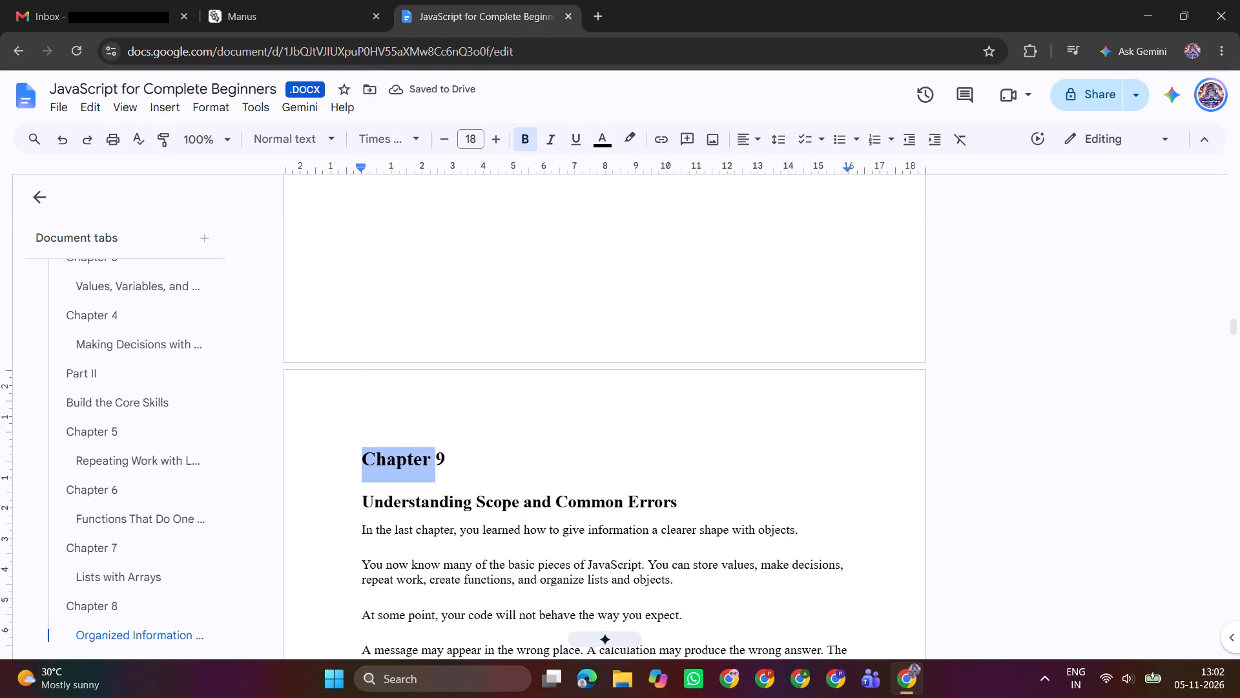
pyautogui.click(330, 143)
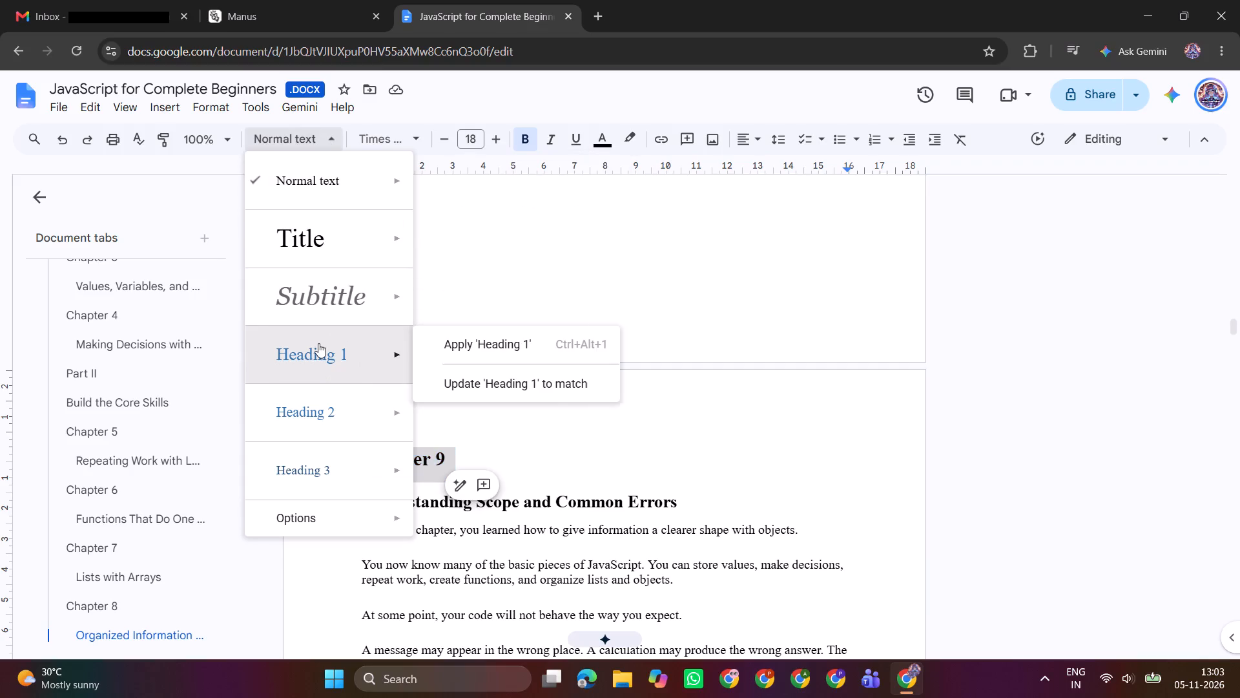
pyautogui.click(318, 343)
pyautogui.click(499, 145)
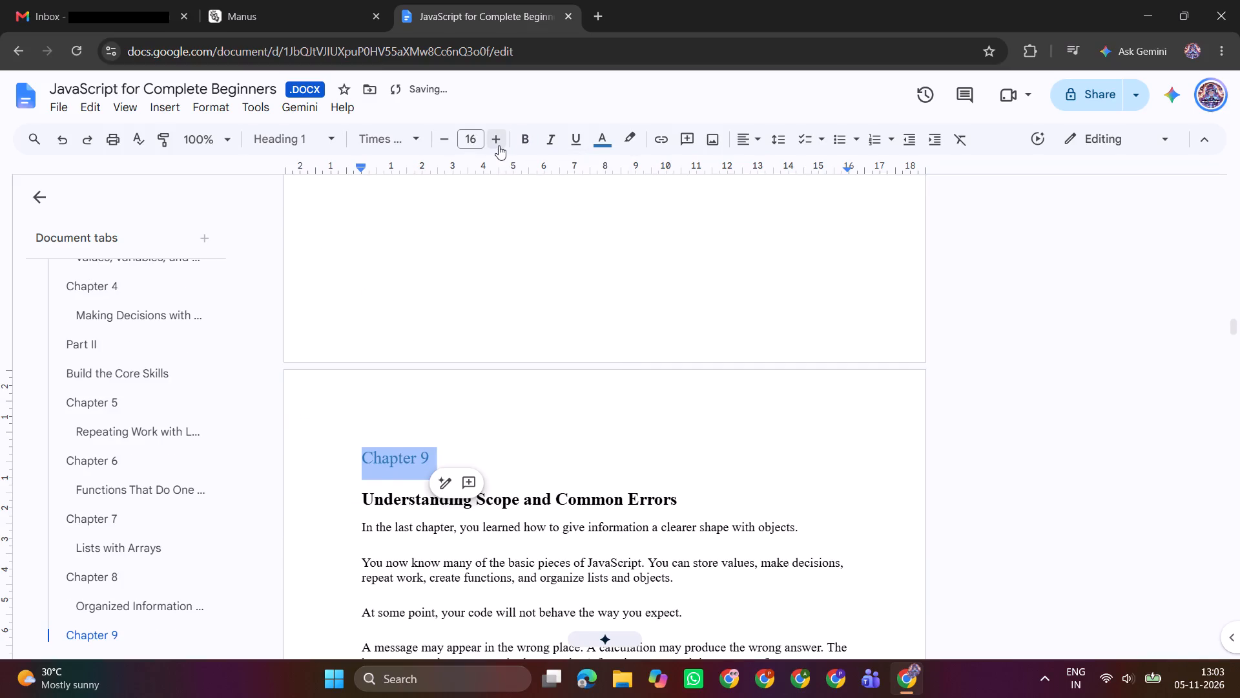
pyautogui.click(606, 142)
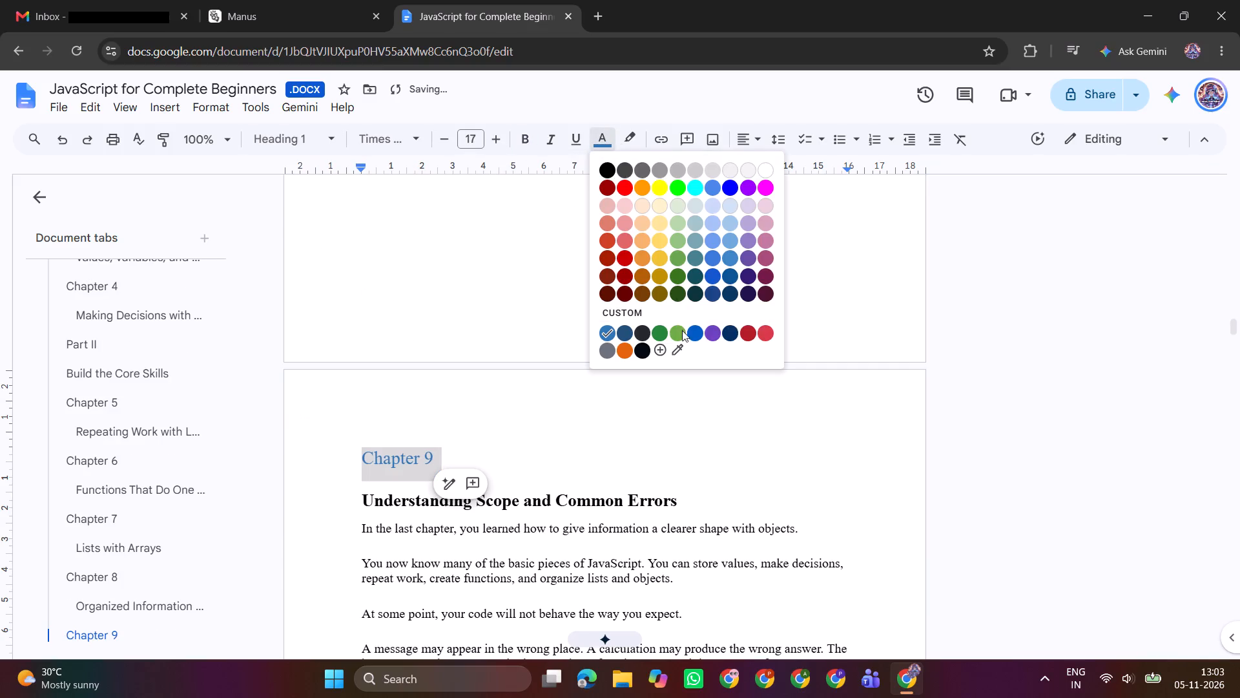
pyautogui.click(645, 352)
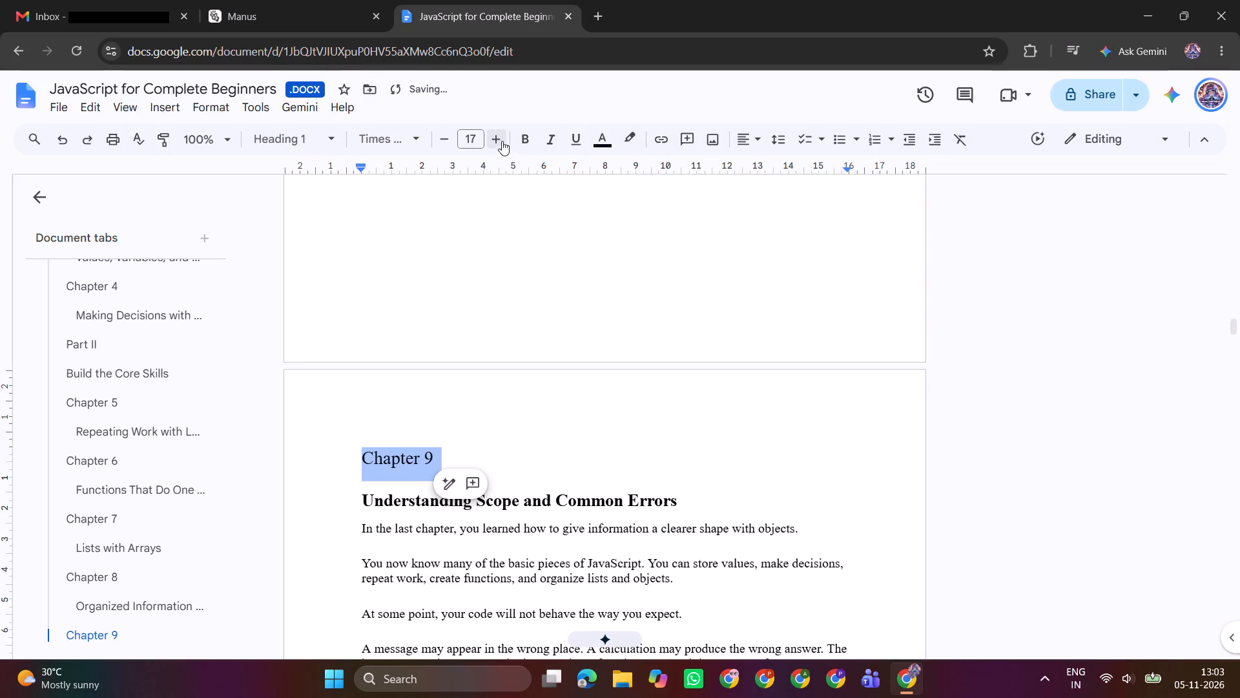
pyautogui.click(501, 138)
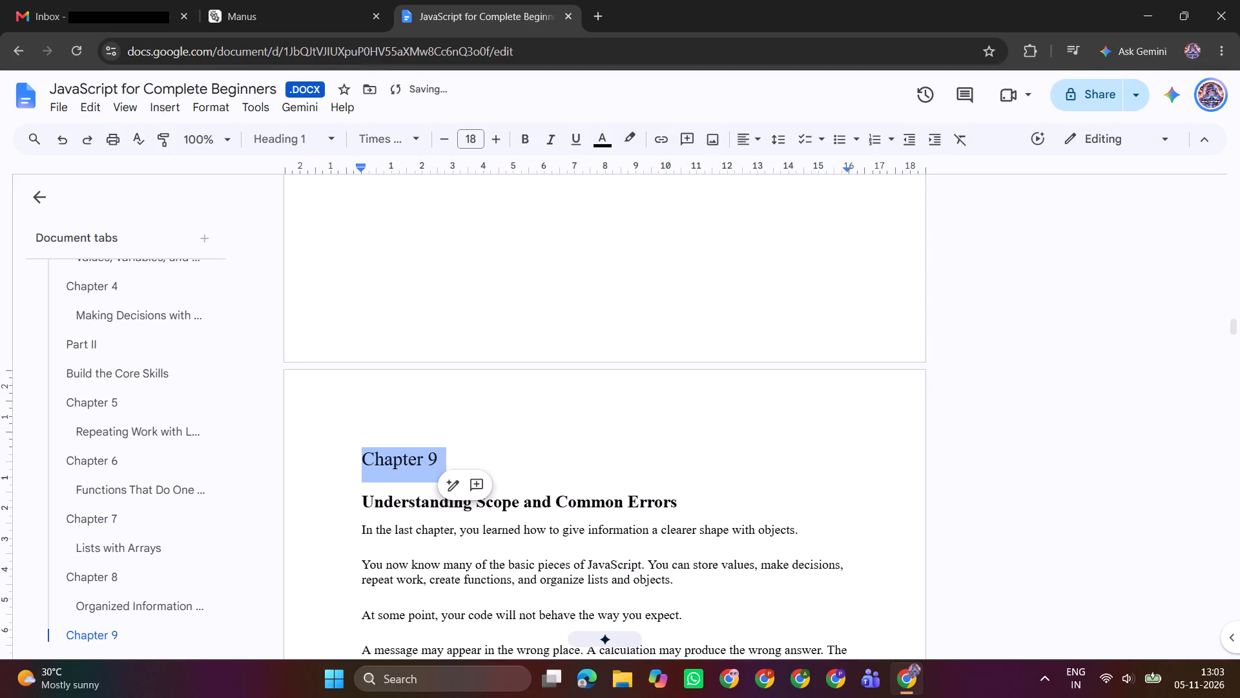
# Apply the Heading 2 style to the chapter subtitle "Understanding Scope and Common Errors".
pyautogui.tripleClick(395, 503)
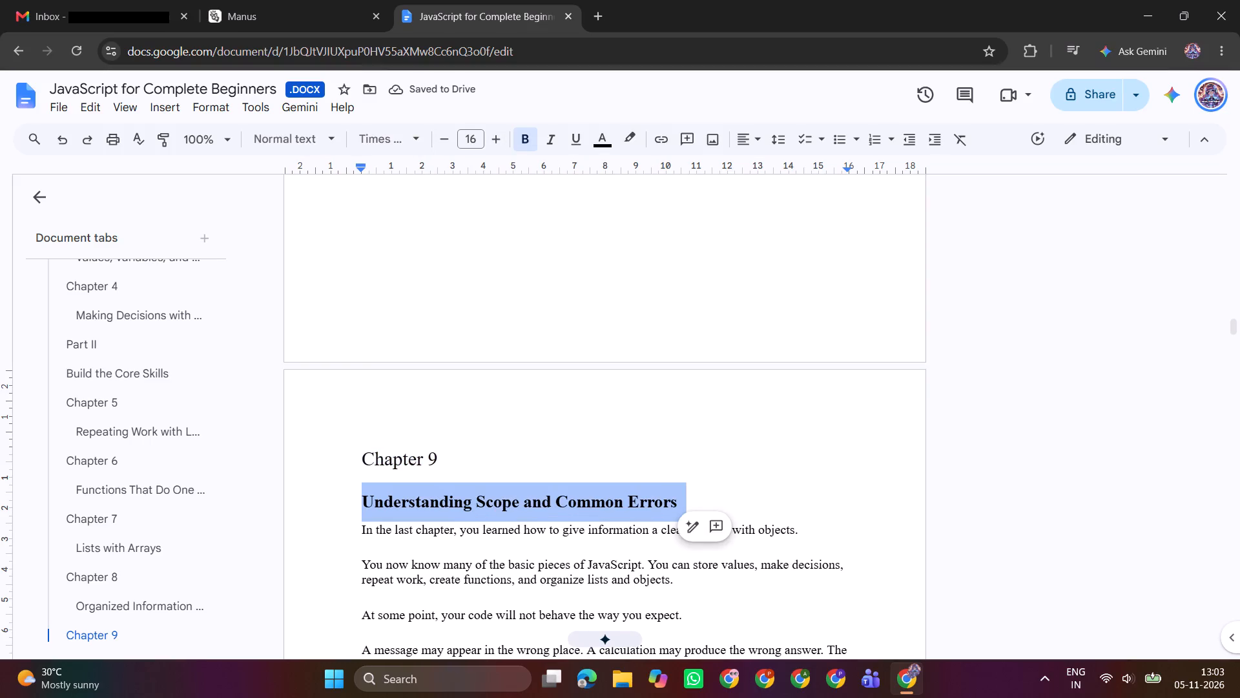
pyautogui.click(290, 143)
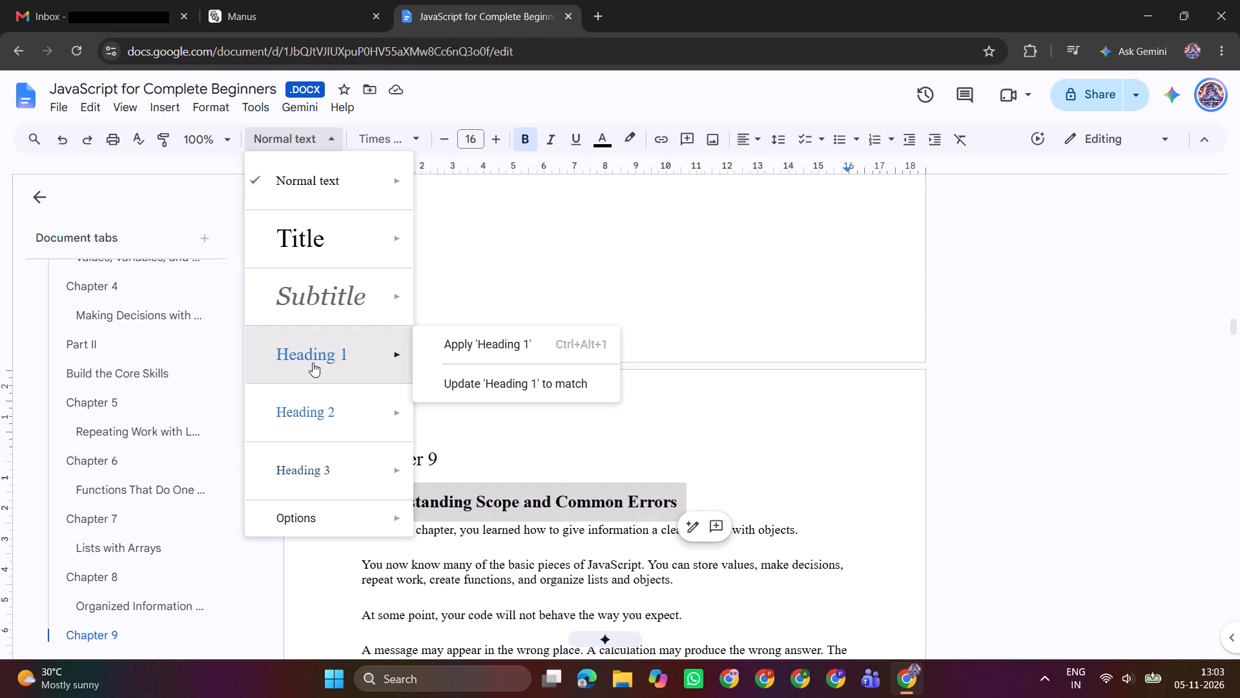
pyautogui.click(314, 405)
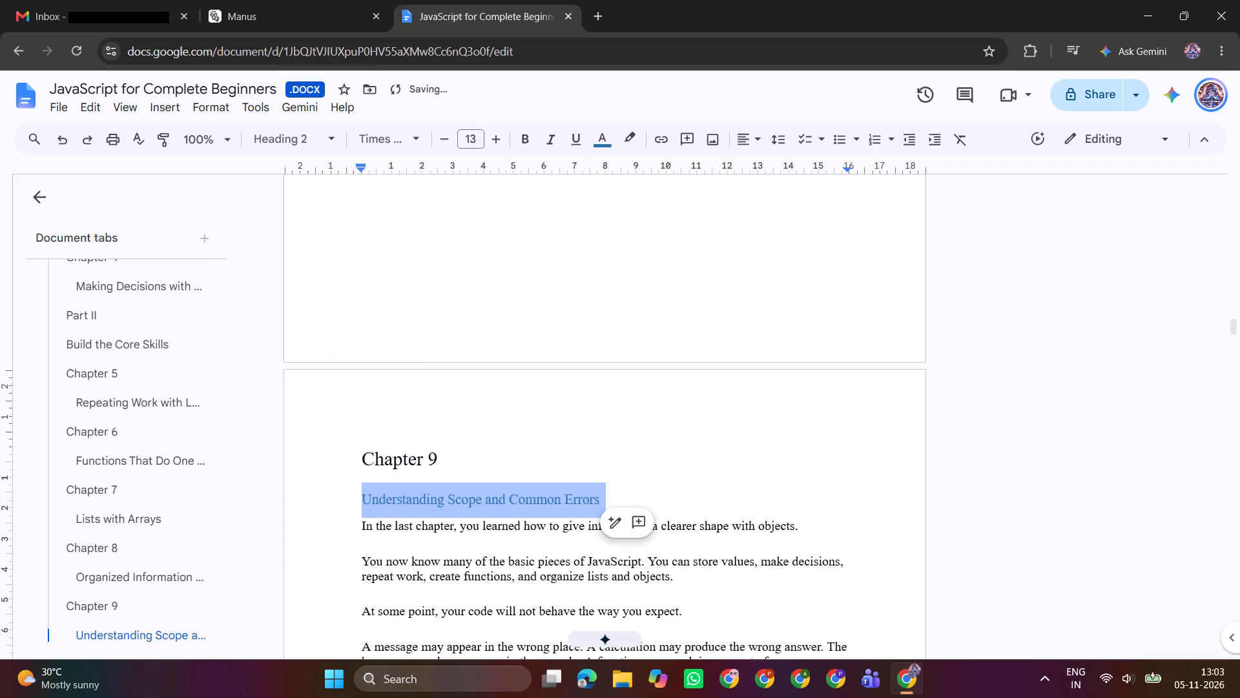
# Center the "Chapter 9" title and its subtitle "Understanding Scope and Common Errors".
pyautogui.moveTo(362, 456); pyautogui.dragTo(611, 498)
pyautogui.click(764, 134)
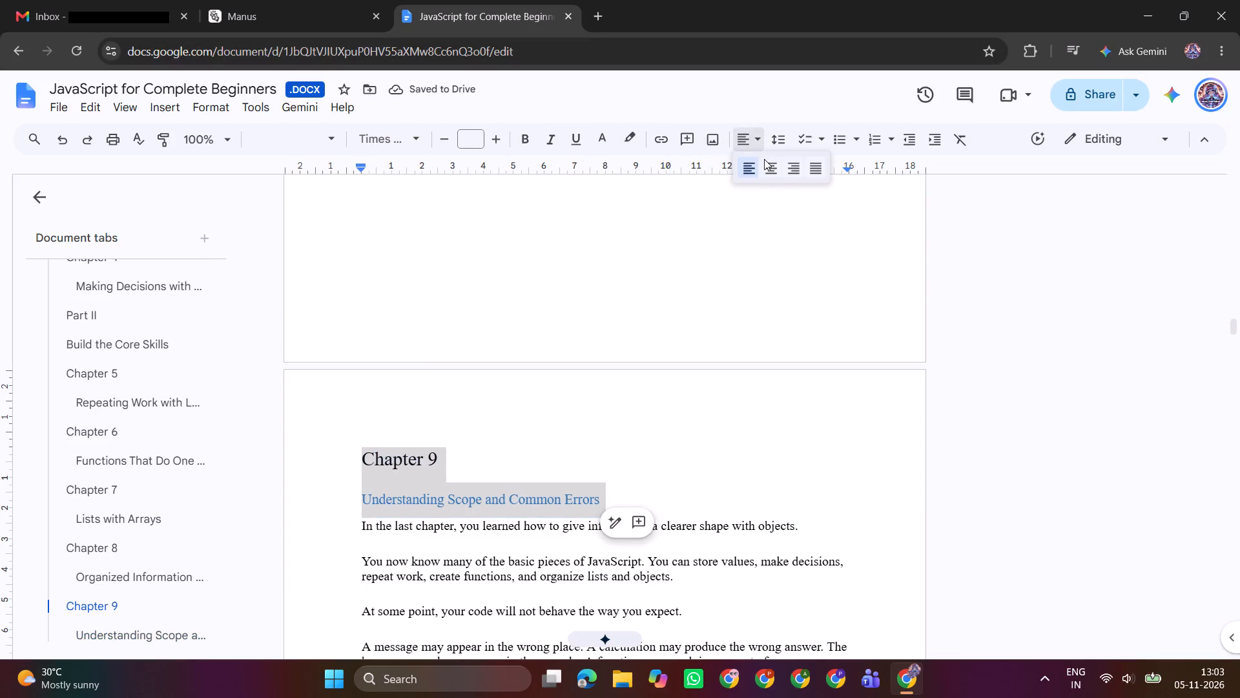
pyautogui.click(773, 173)
pyautogui.click(539, 520)
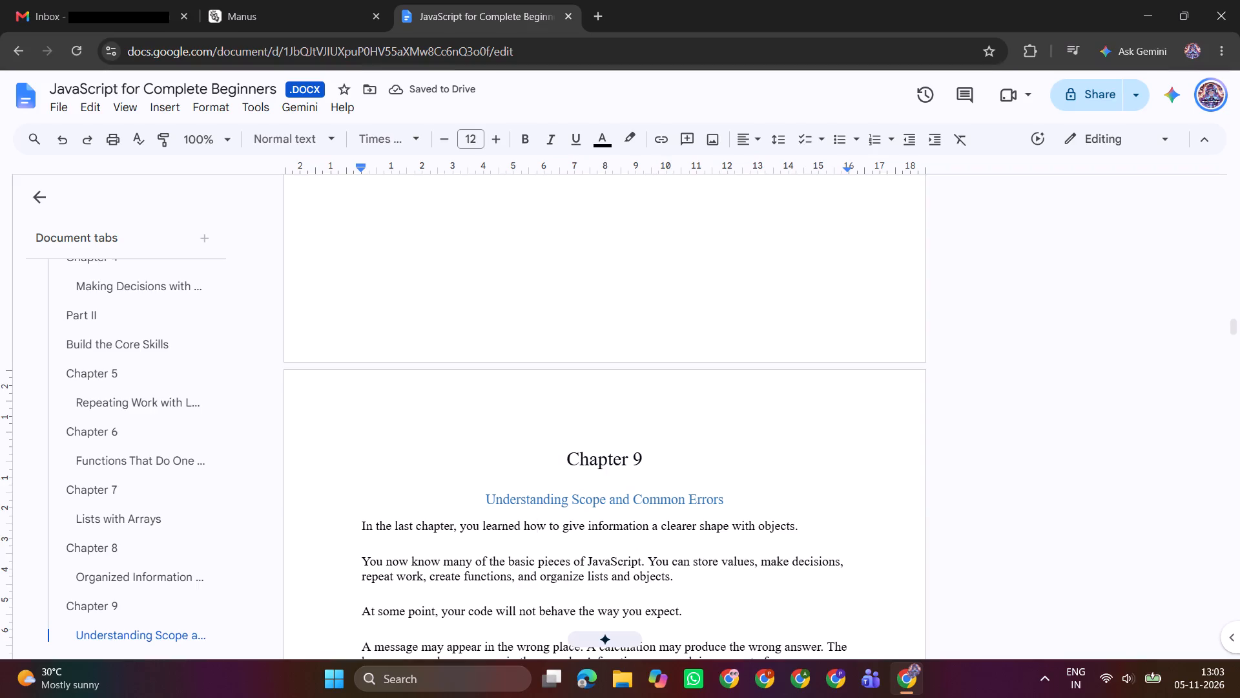
# Delete the divider line and its empty paragraph above the "What Scope Means" heading.
pyautogui.scroll(-3, 539, 520)
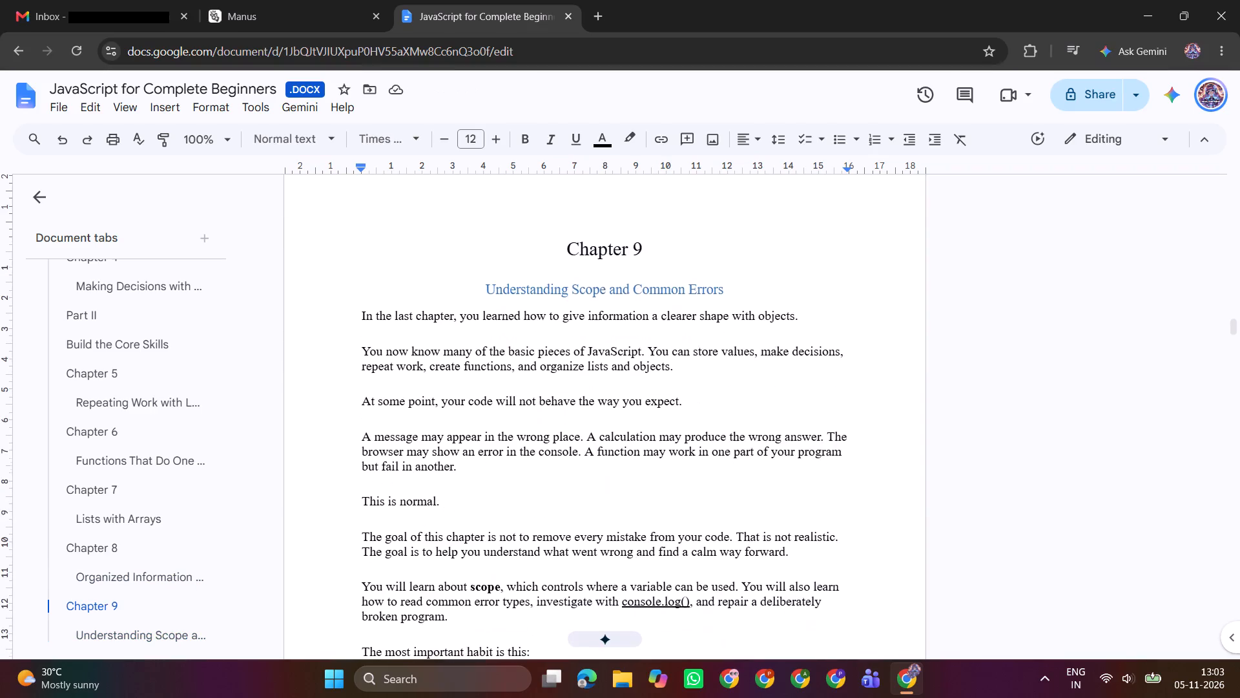
pyautogui.scroll(-3, 539, 520)
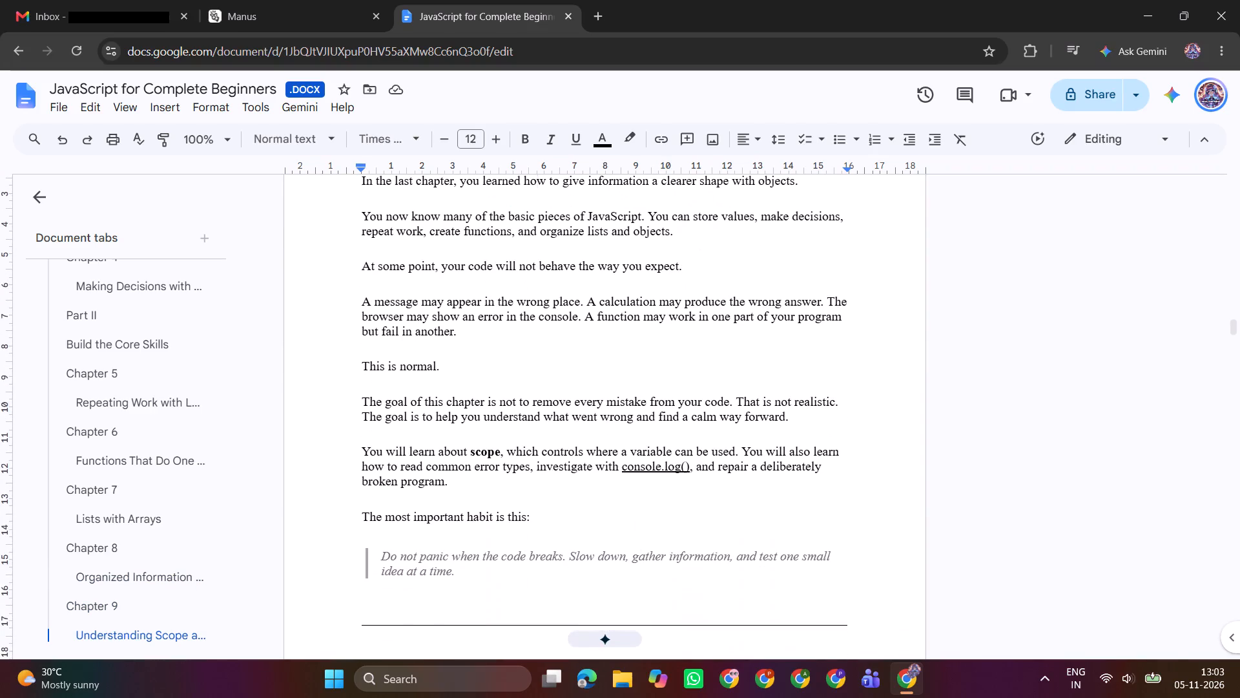
pyautogui.scroll(-1, 539, 520)
pyautogui.doubleClick(525, 531)
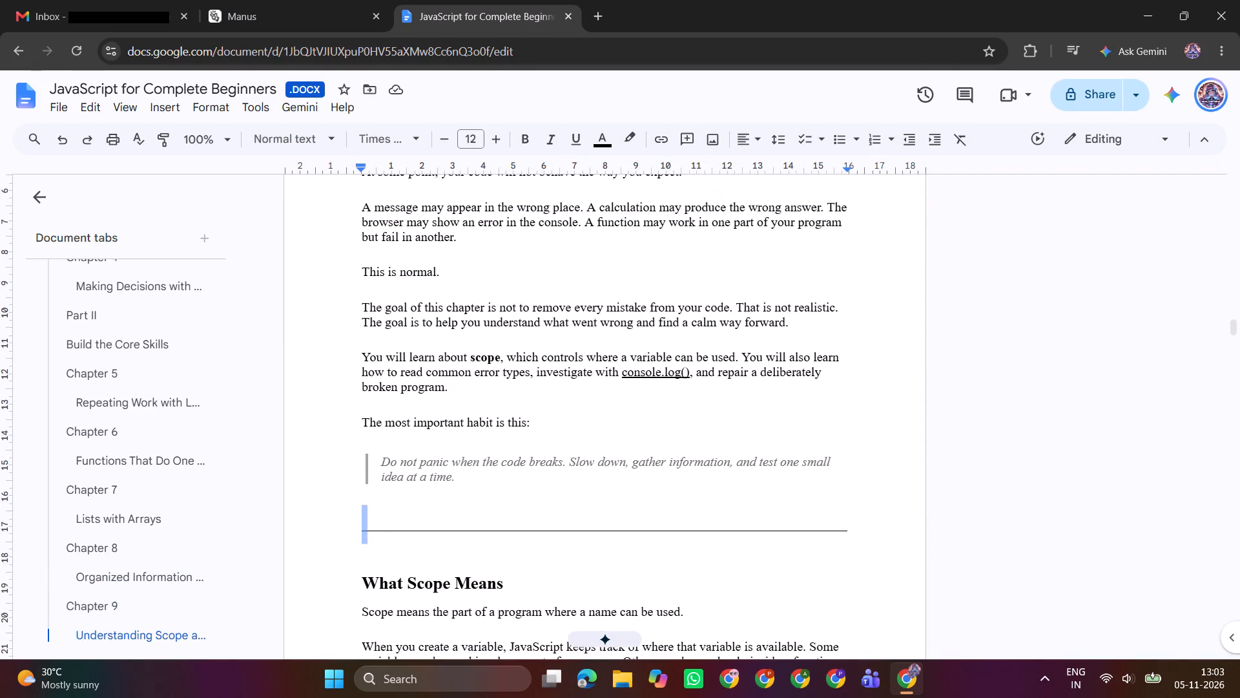
pyautogui.press('Delete')
pyautogui.press('Delete')
# Check the proofreading suggestion for "find message" in the ReferenceError sentence under "What Scope Means".
pyautogui.scroll(-2, 525, 531)
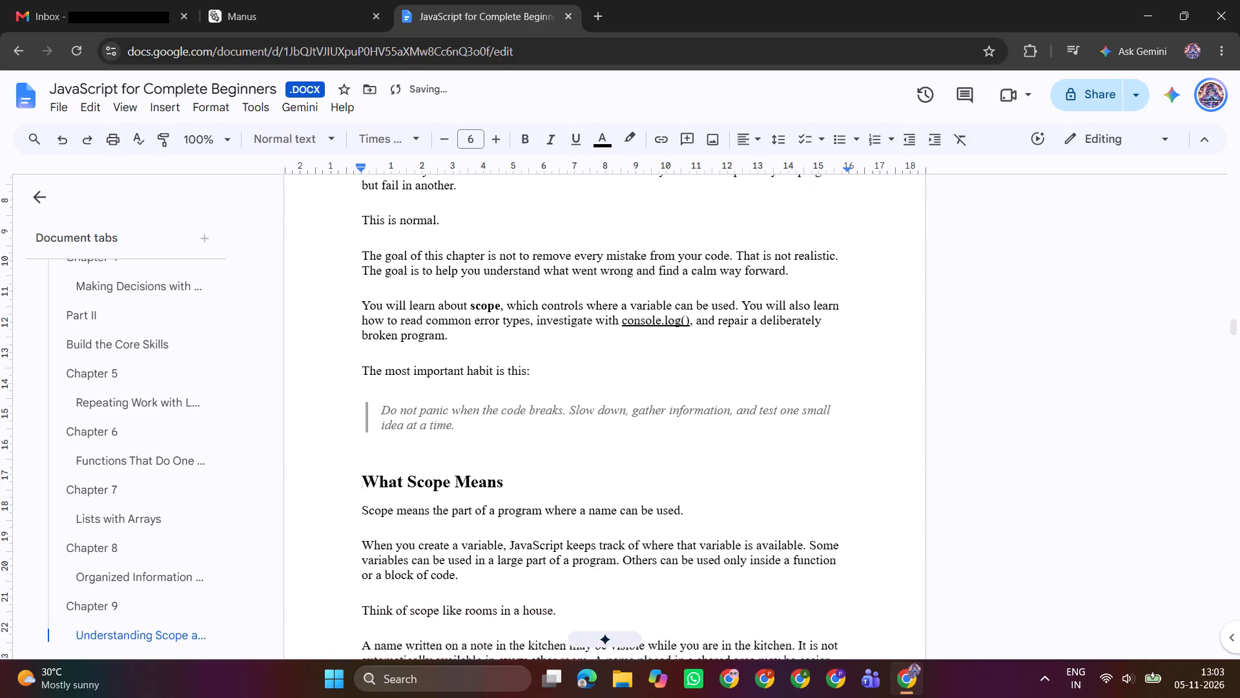
pyautogui.scroll(-3, 525, 531)
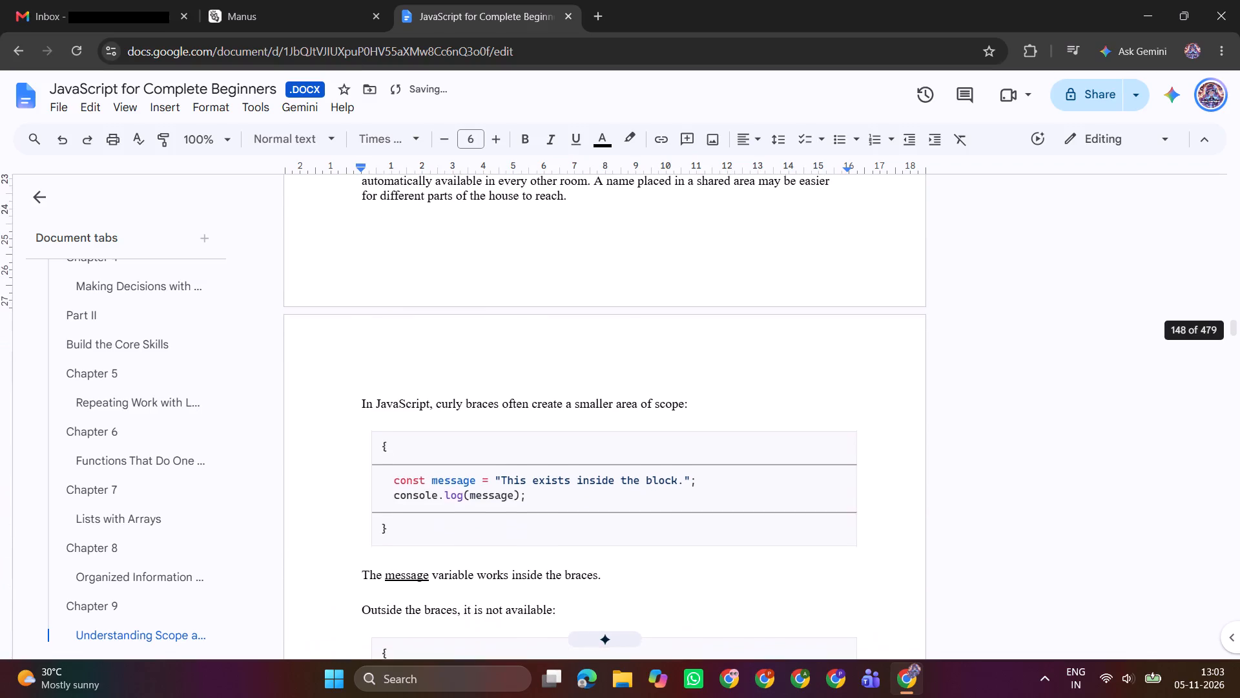
pyautogui.scroll(-3, 525, 531)
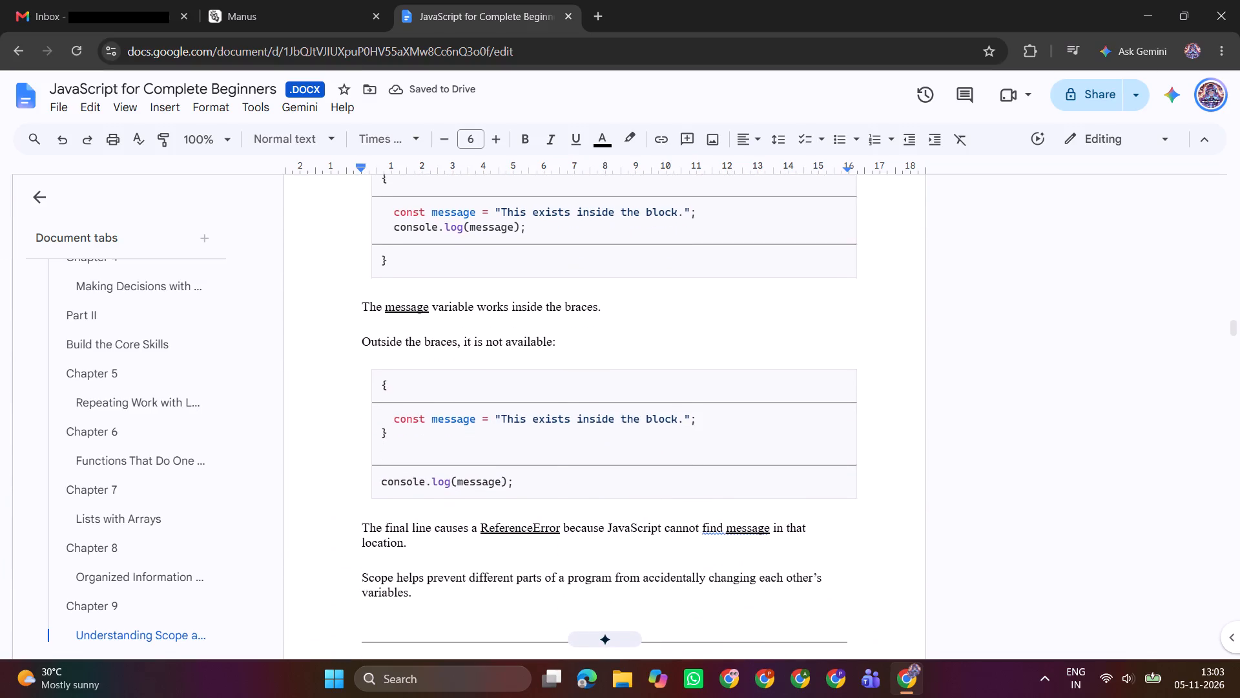
pyautogui.click(712, 531)
pyautogui.click(663, 547)
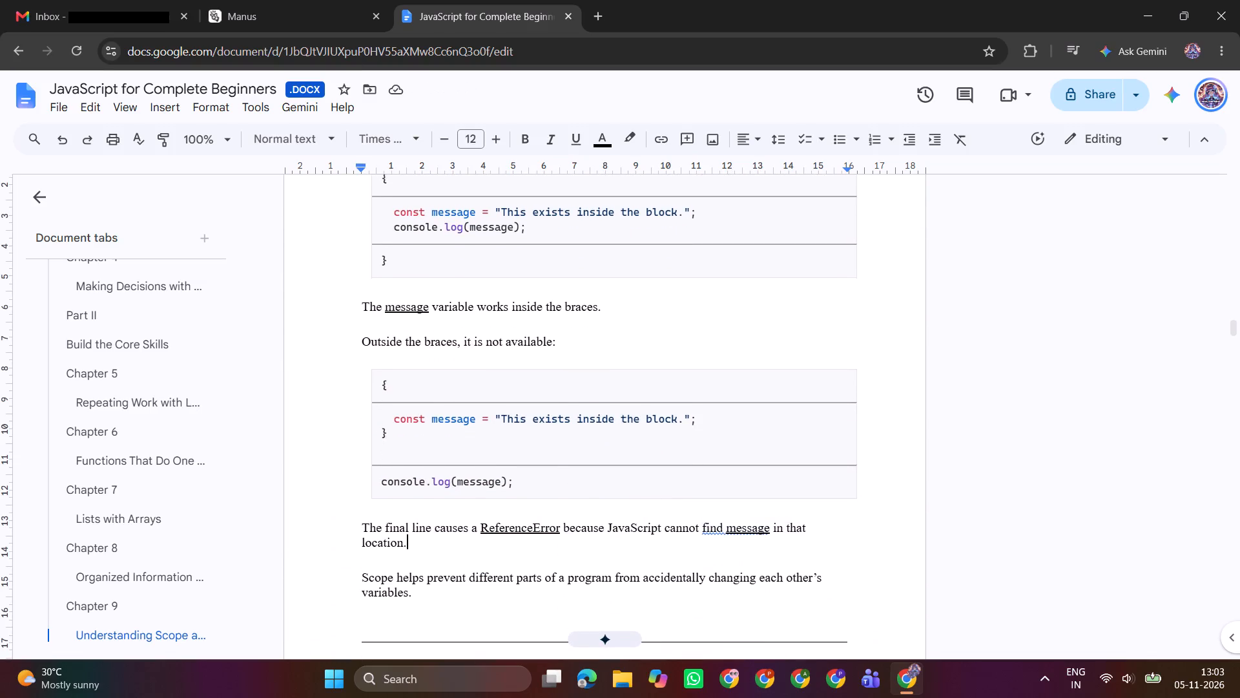
# Delete the divider line and its empty paragraph above the "Local Variables" heading.
pyautogui.scroll(-2, 663, 547)
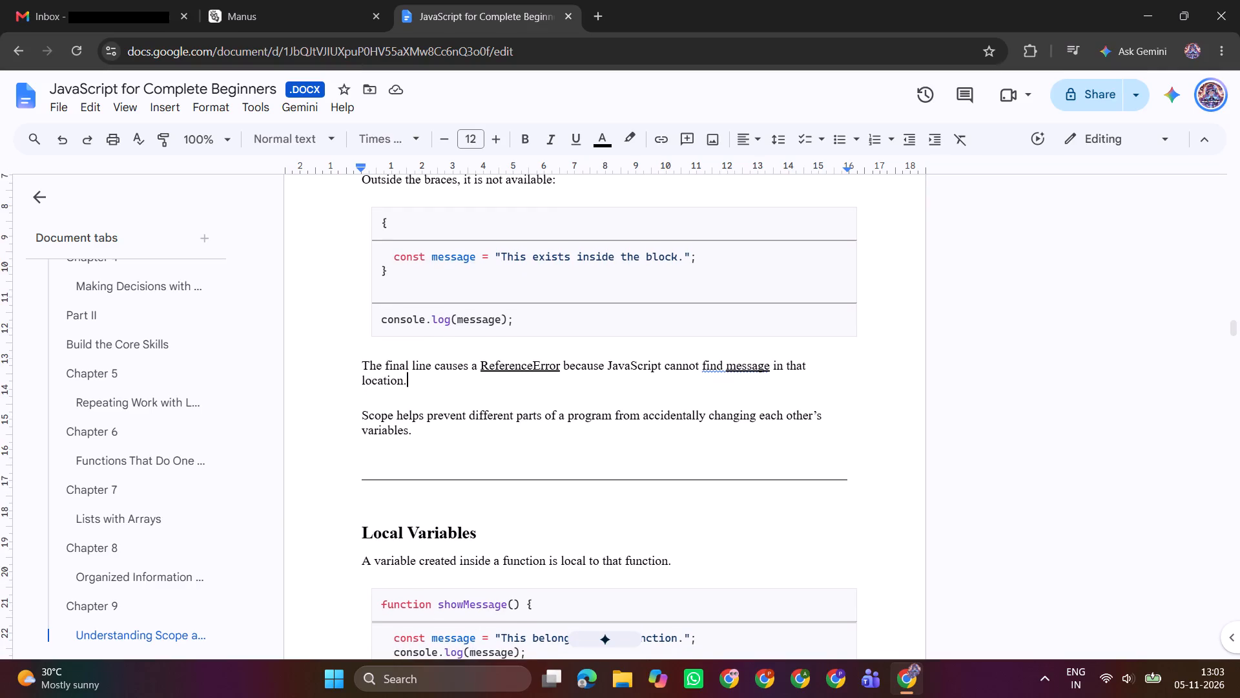
pyautogui.tripleClick(590, 479)
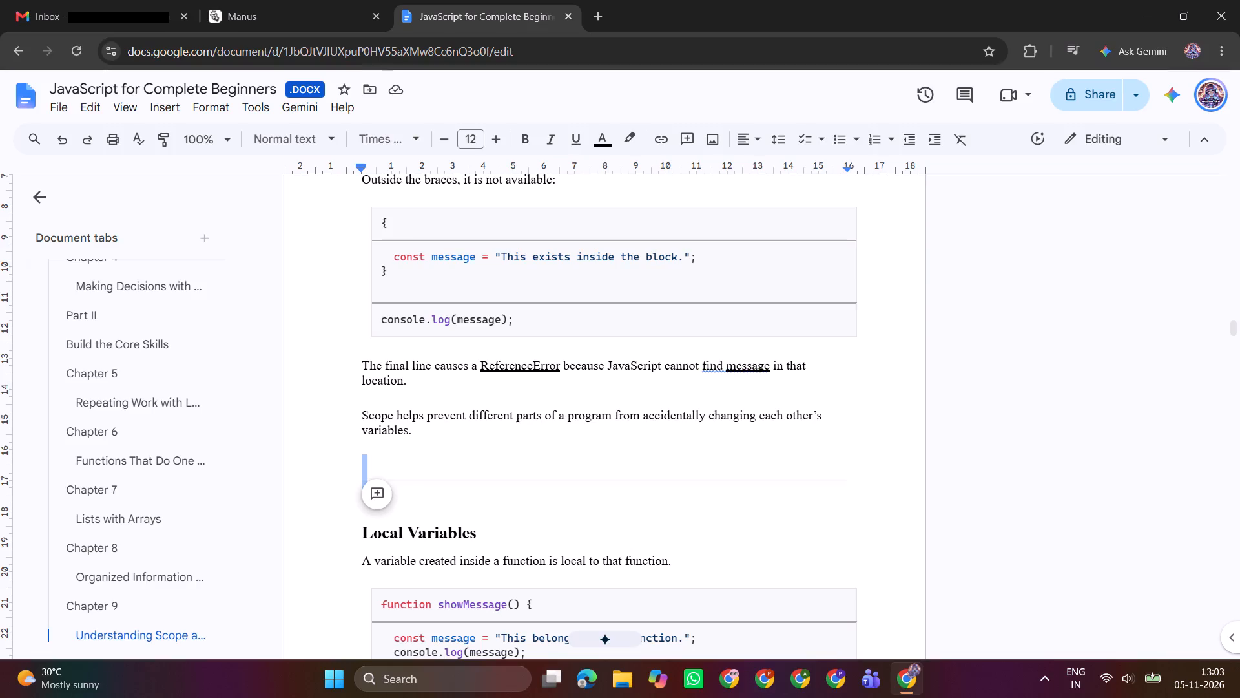
pyautogui.press('Delete')
pyautogui.press('Delete')
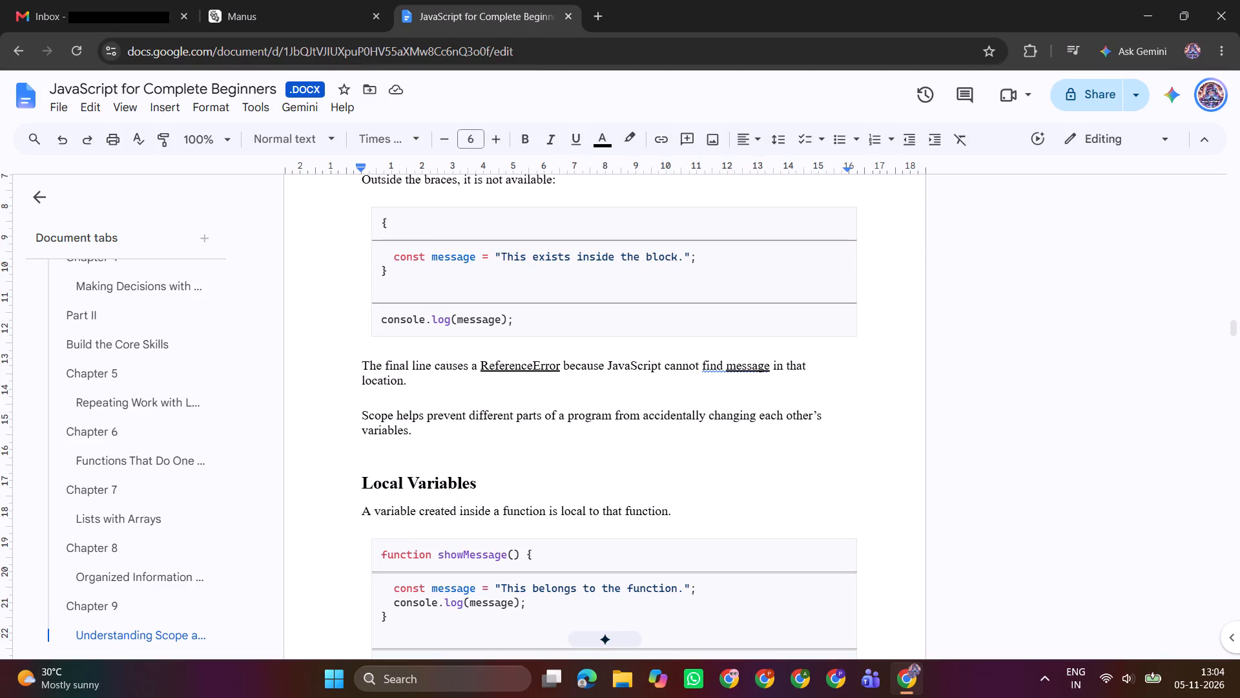
# Delete the divider line and its empty paragraph above the "Block Scope with let and const" heading.
pyautogui.scroll(-2, 590, 479)
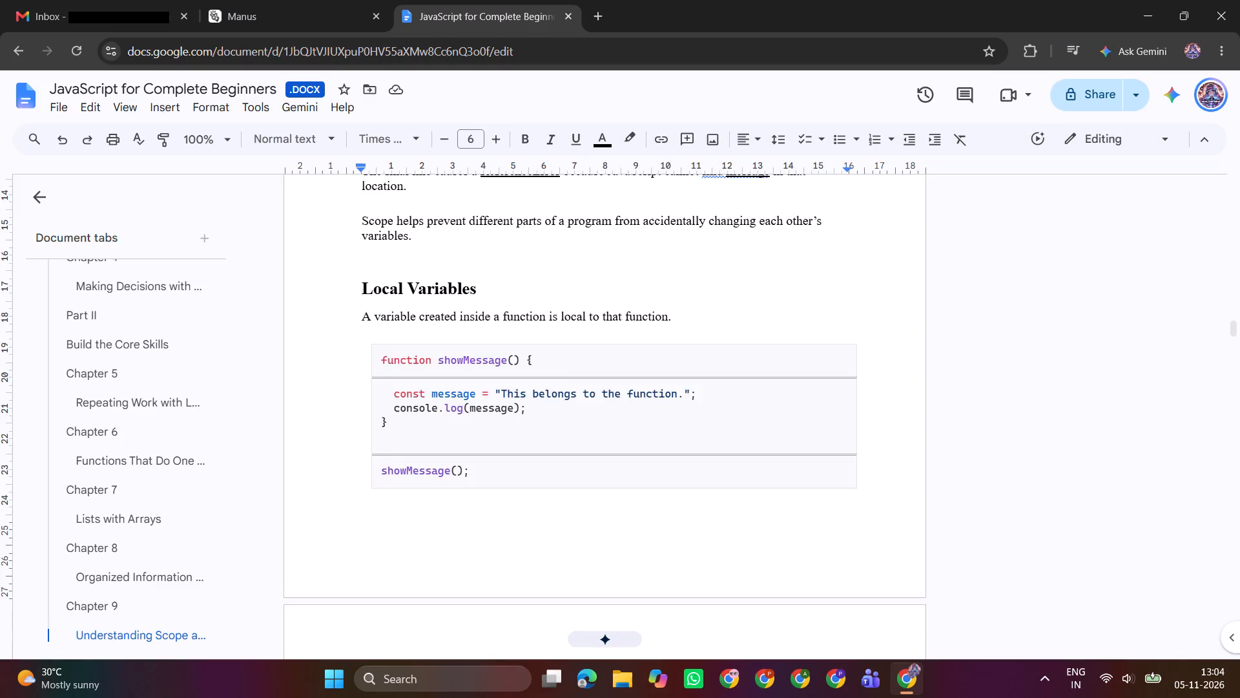
pyautogui.scroll(-3, 581, 515)
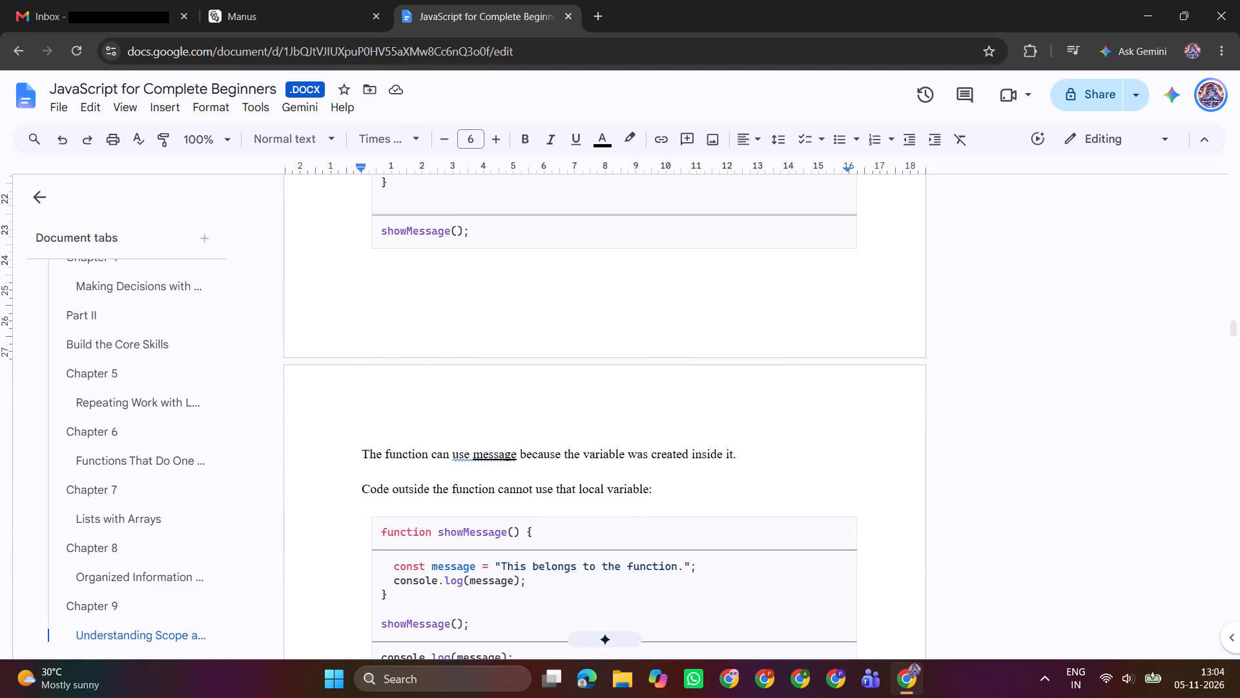
pyautogui.scroll(-1, 549, 480)
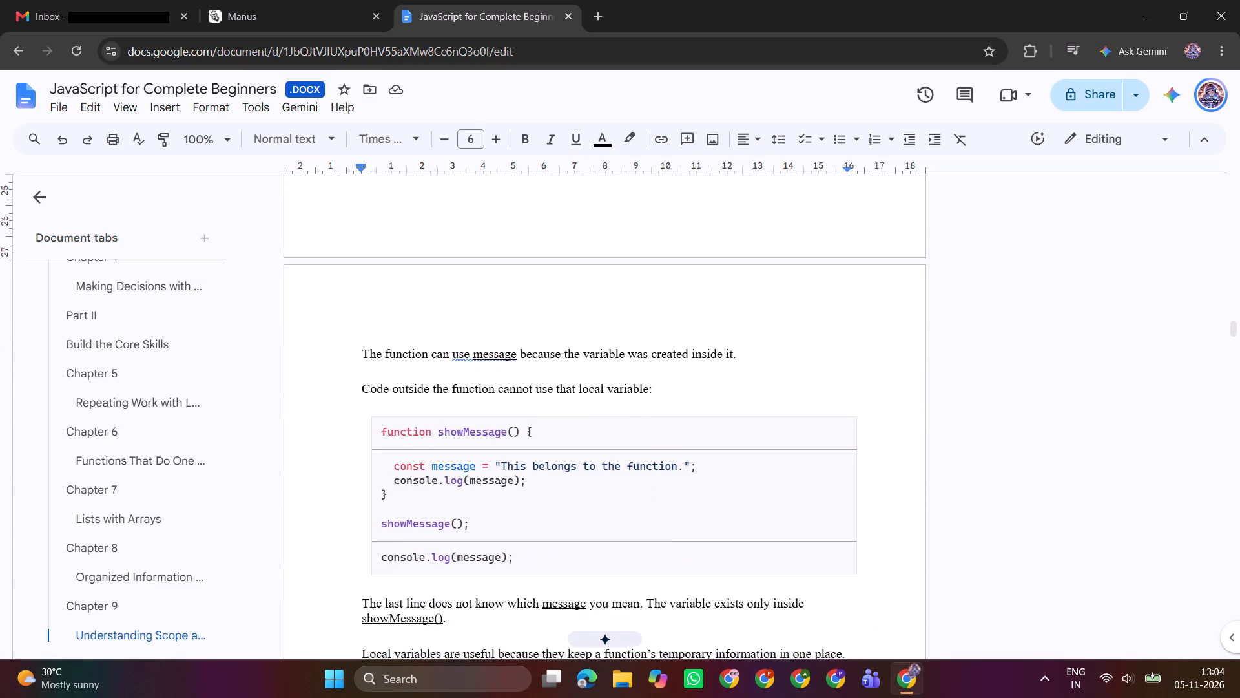
pyautogui.scroll(-1, 549, 480)
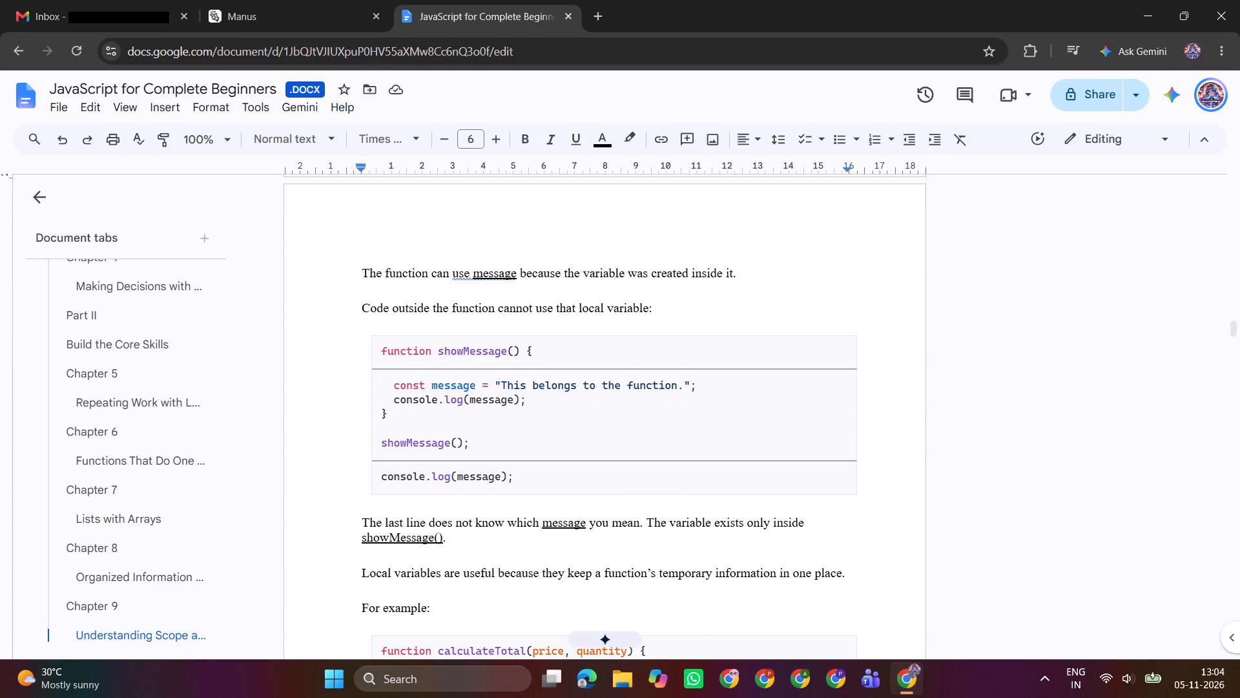
pyautogui.scroll(-2, 549, 480)
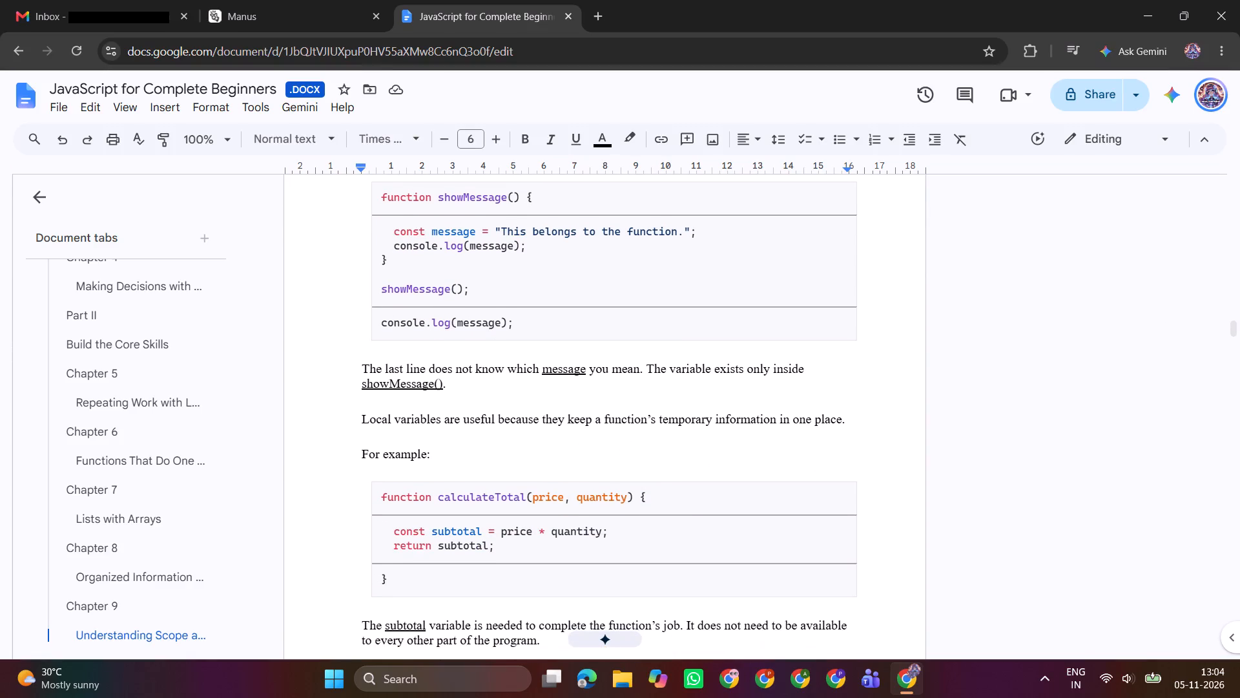
pyautogui.click(535, 475)
pyautogui.scroll(-1, 535, 475)
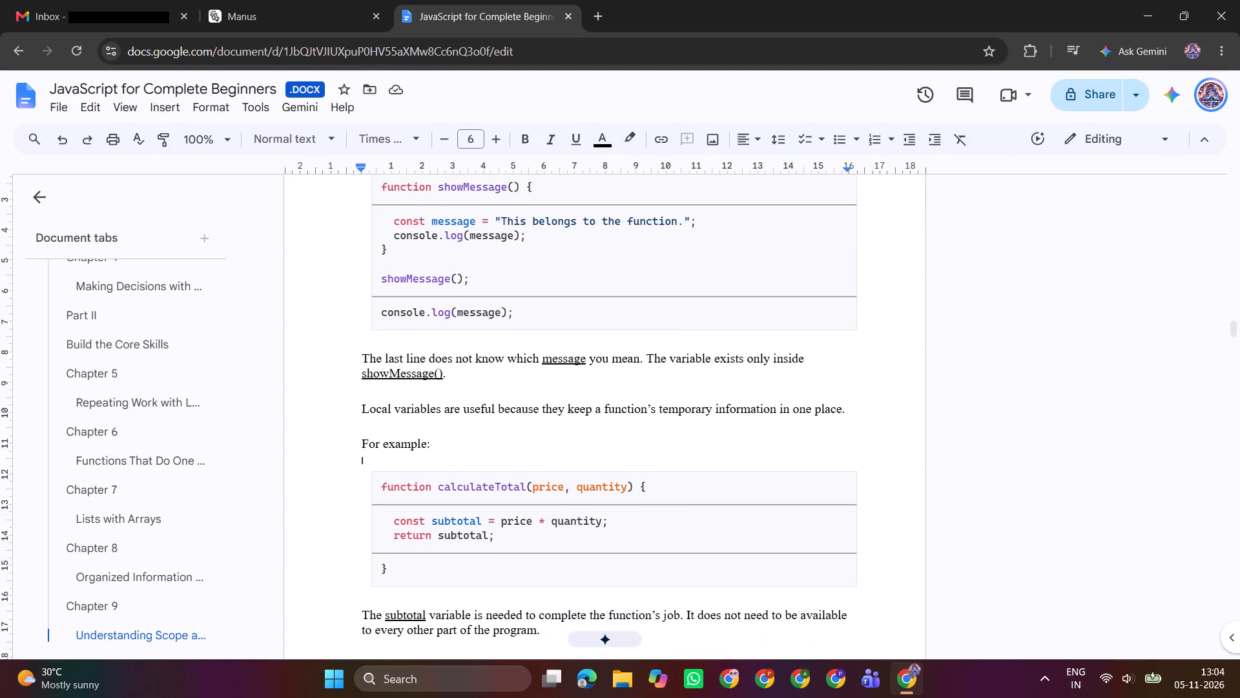
pyautogui.scroll(-2, 535, 475)
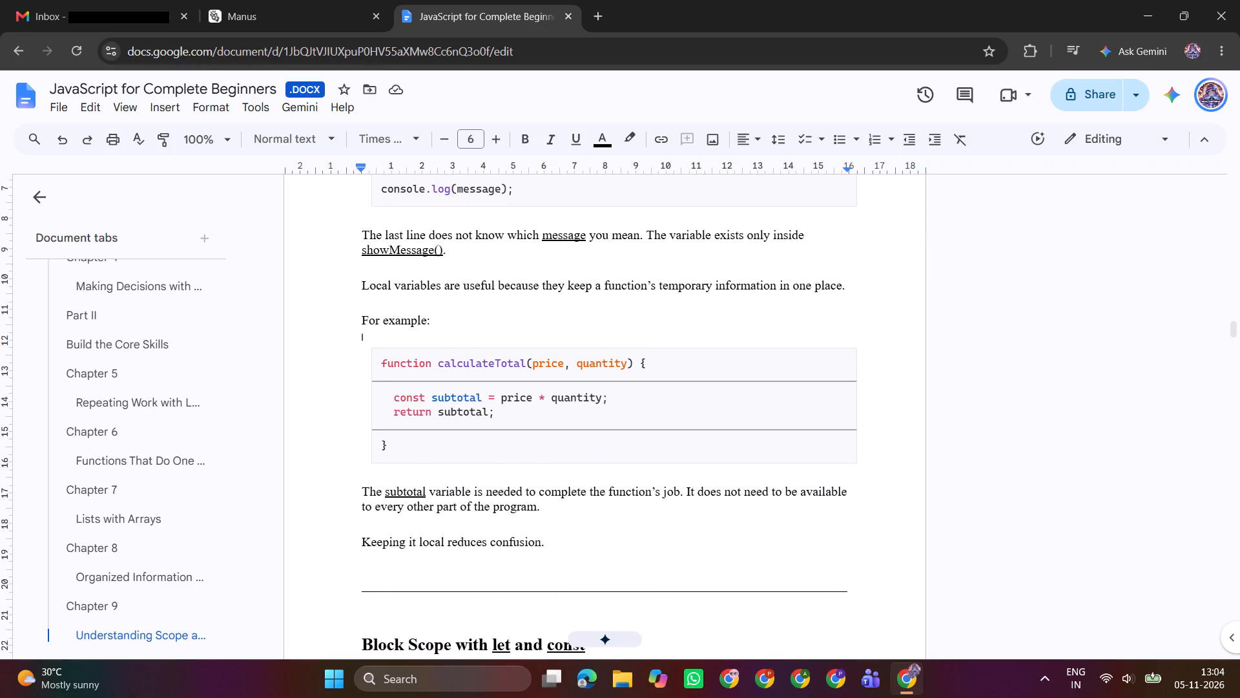
pyautogui.tripleClick(458, 595)
pyautogui.press('Delete')
pyautogui.press('Delete')
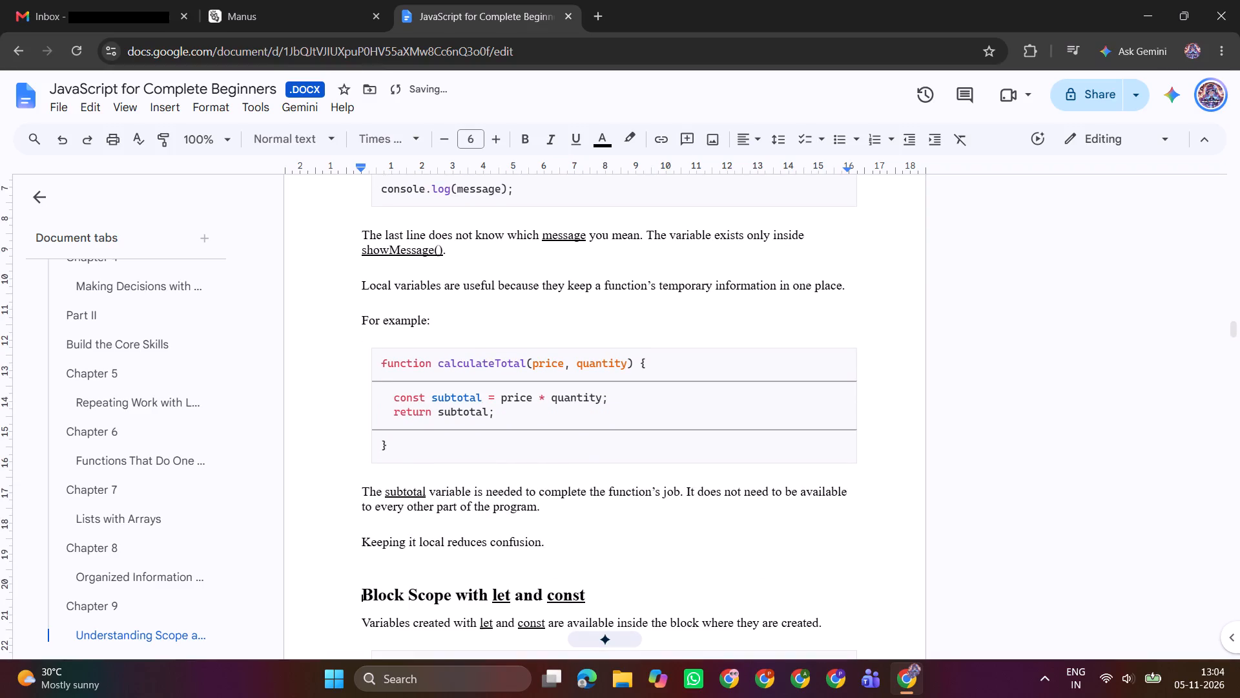
# Delete the divider line and its empty paragraph above the "Global Variables" heading.
pyautogui.scroll(-9, 458, 595)
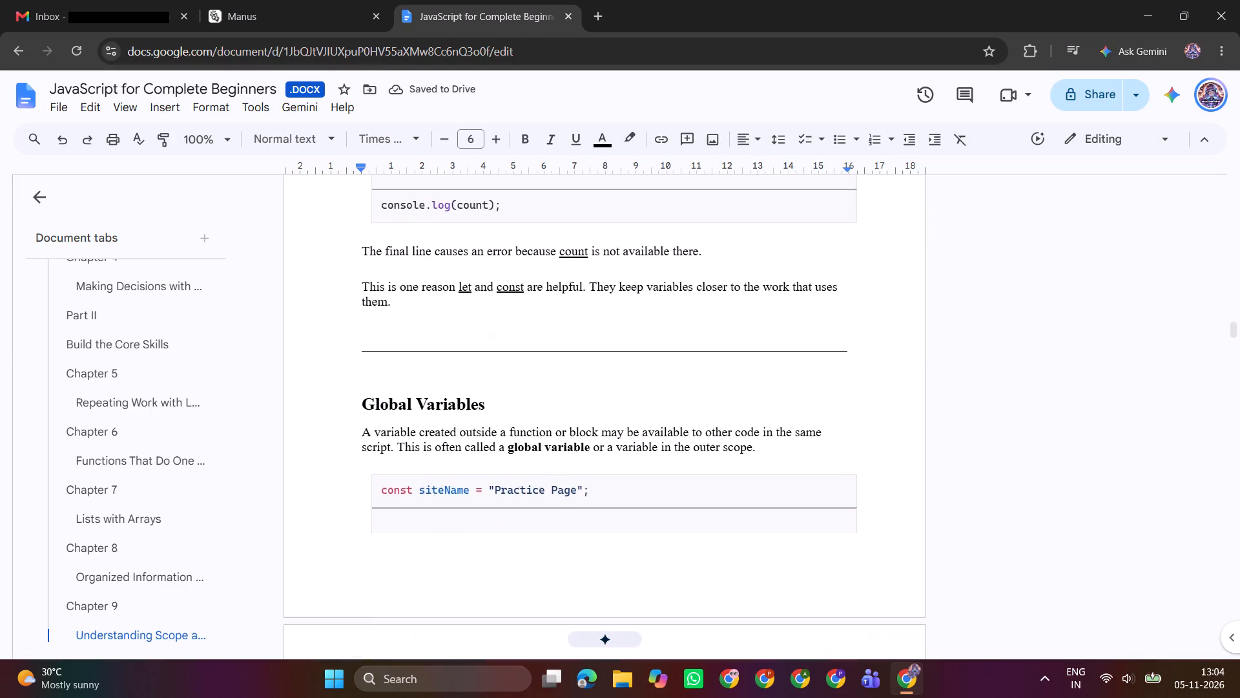
pyautogui.scroll(-1, 458, 595)
pyautogui.scroll(3, 458, 595)
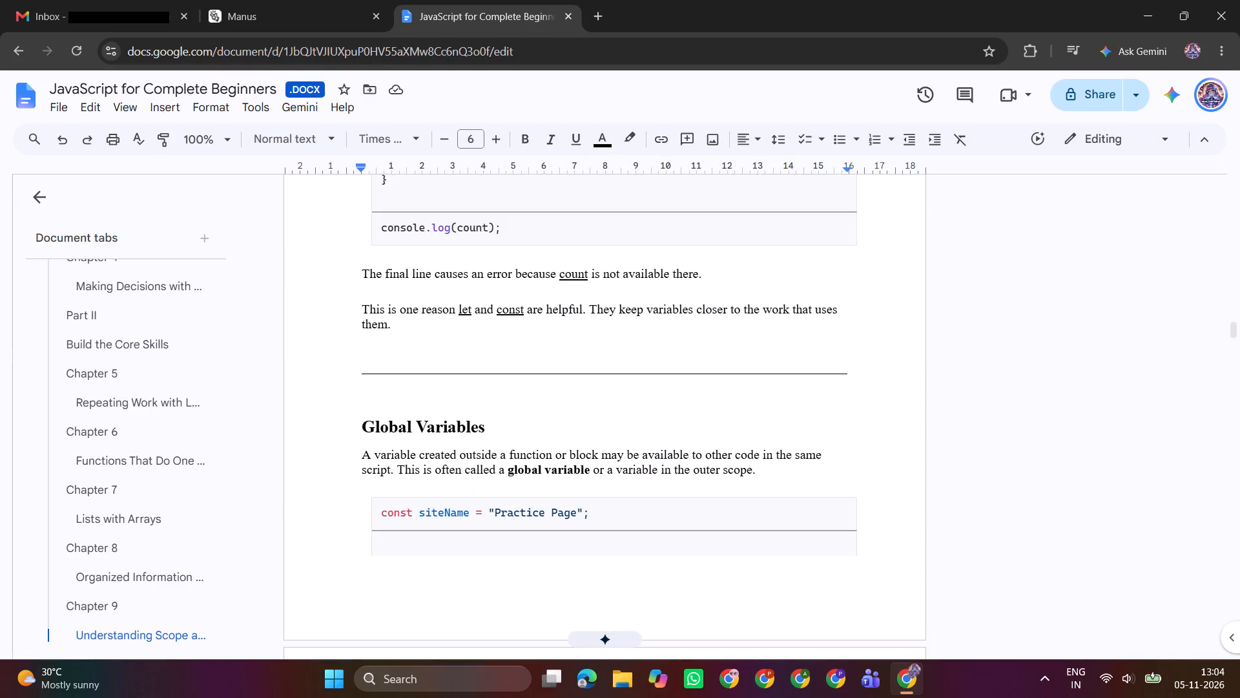
pyautogui.doubleClick(414, 380)
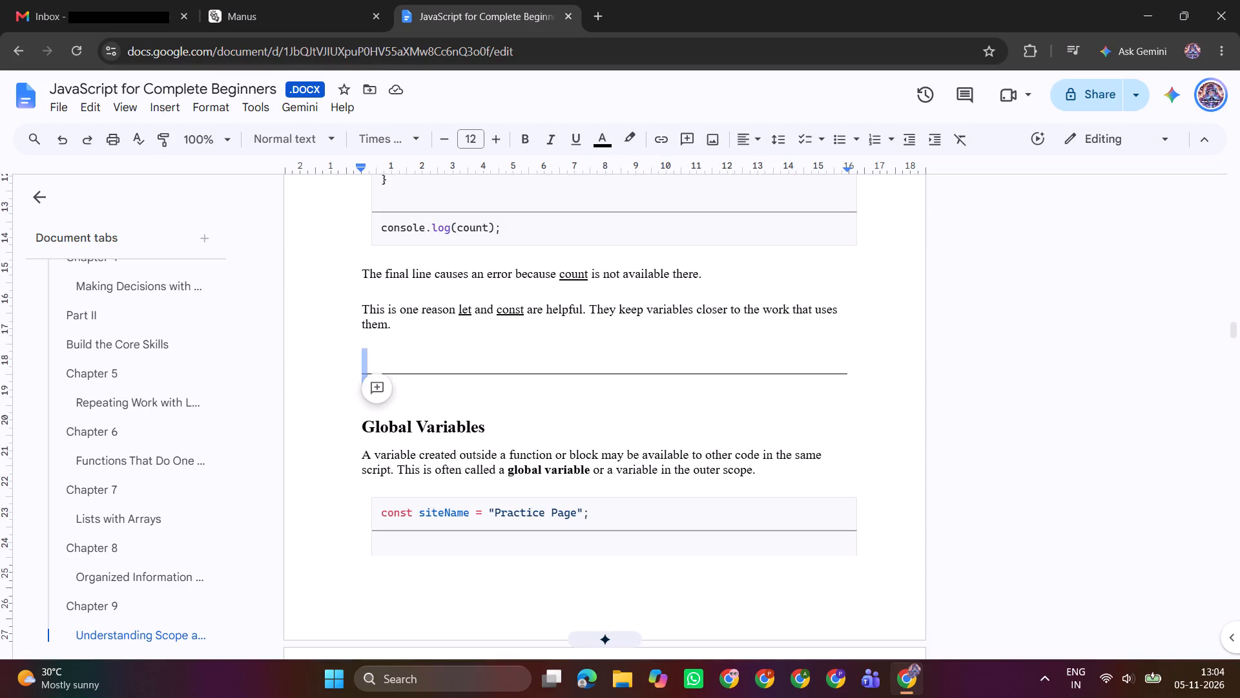
pyautogui.press('Delete')
pyautogui.press('Delete')
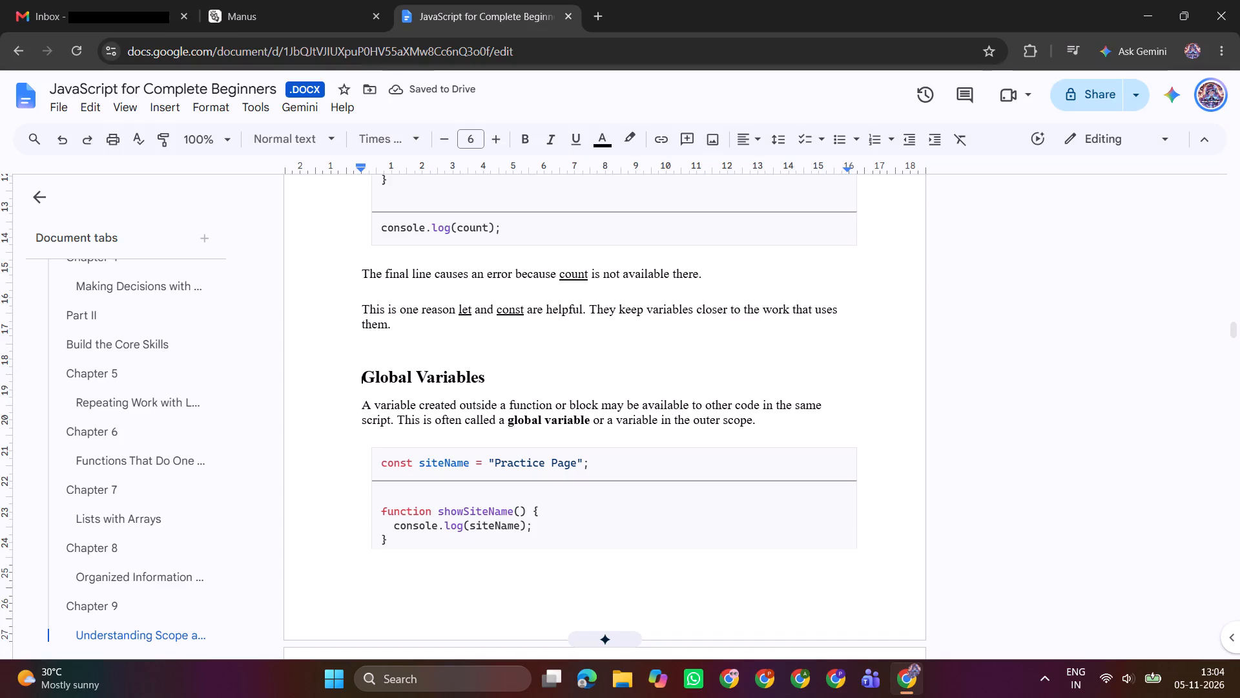
# Delete the divider line and its empty paragraph above the "When Names Overlap" heading.
pyautogui.scroll(-4, 414, 380)
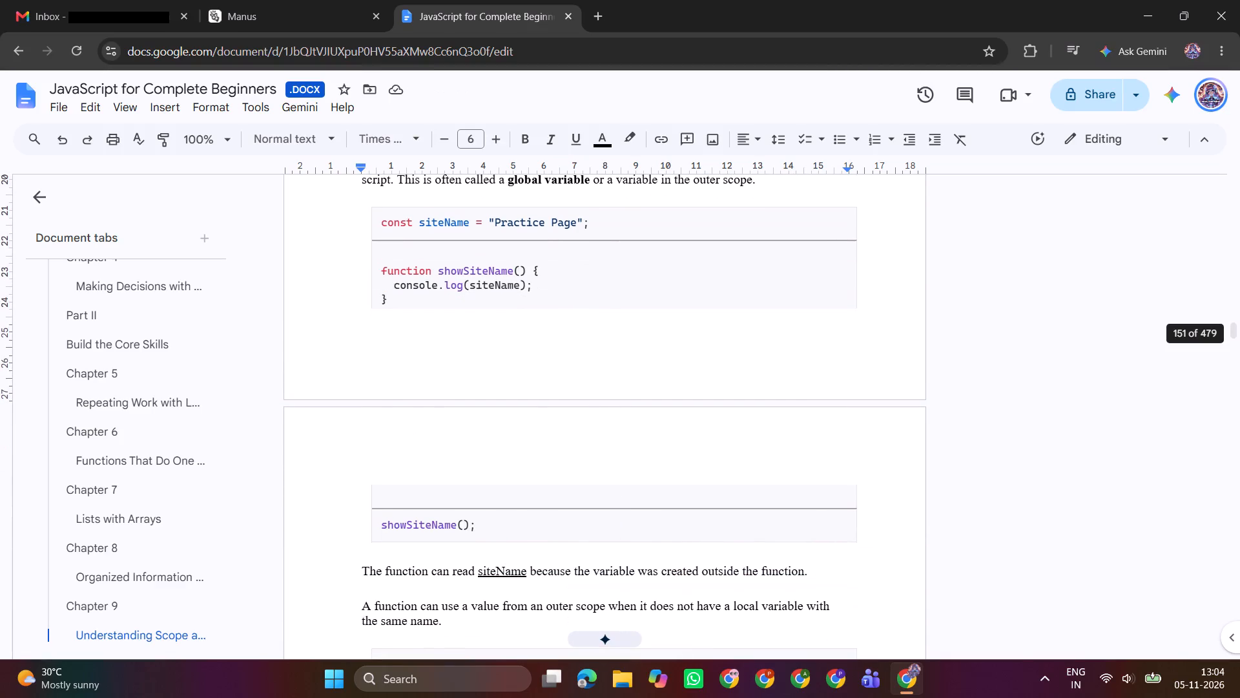
pyautogui.scroll(-4, 430, 492)
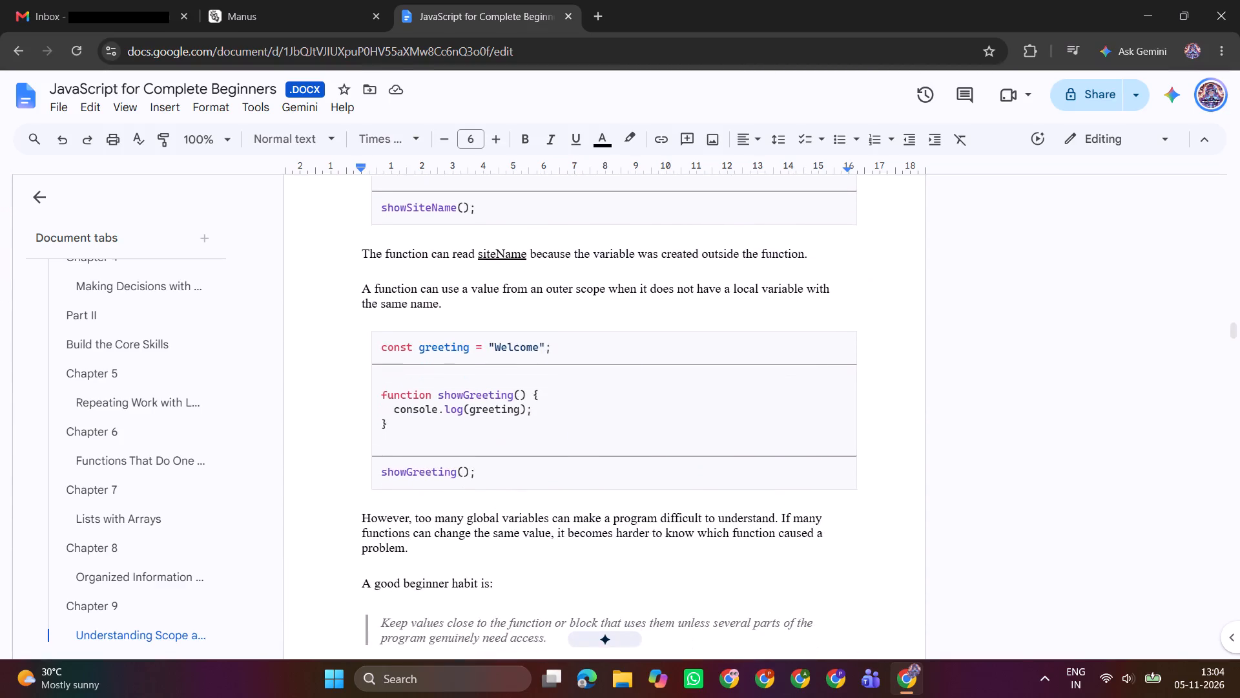
pyautogui.scroll(-4, 430, 492)
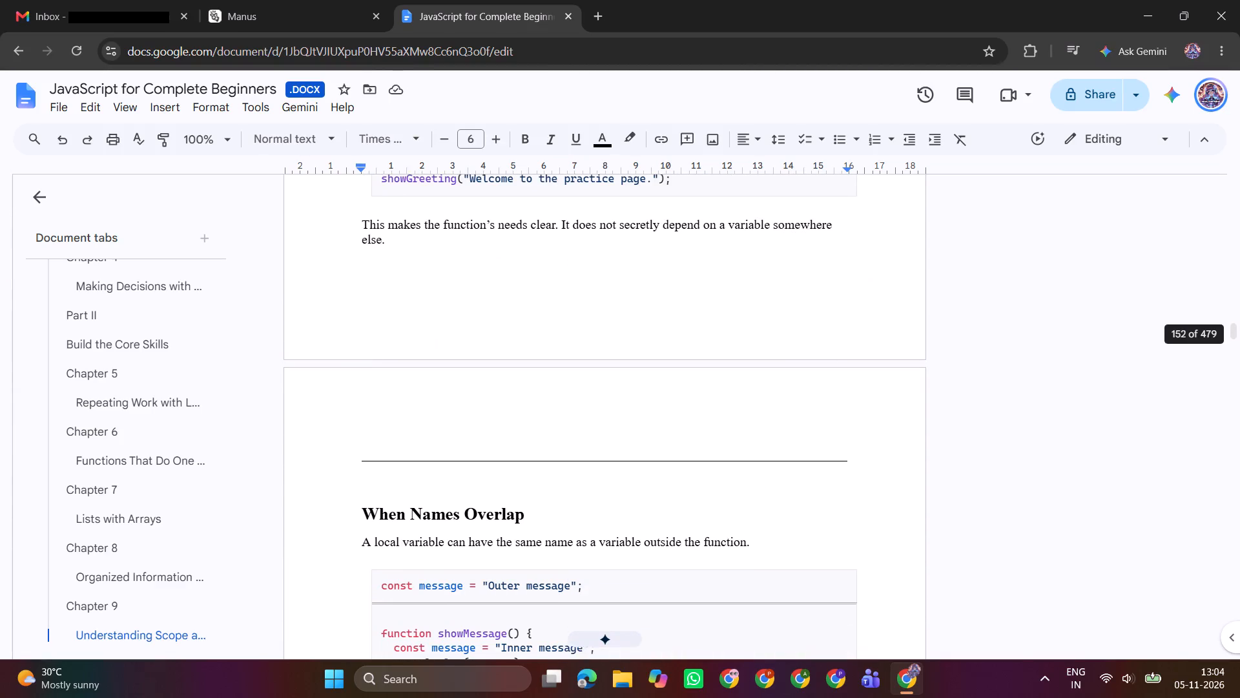
pyautogui.doubleClick(441, 448)
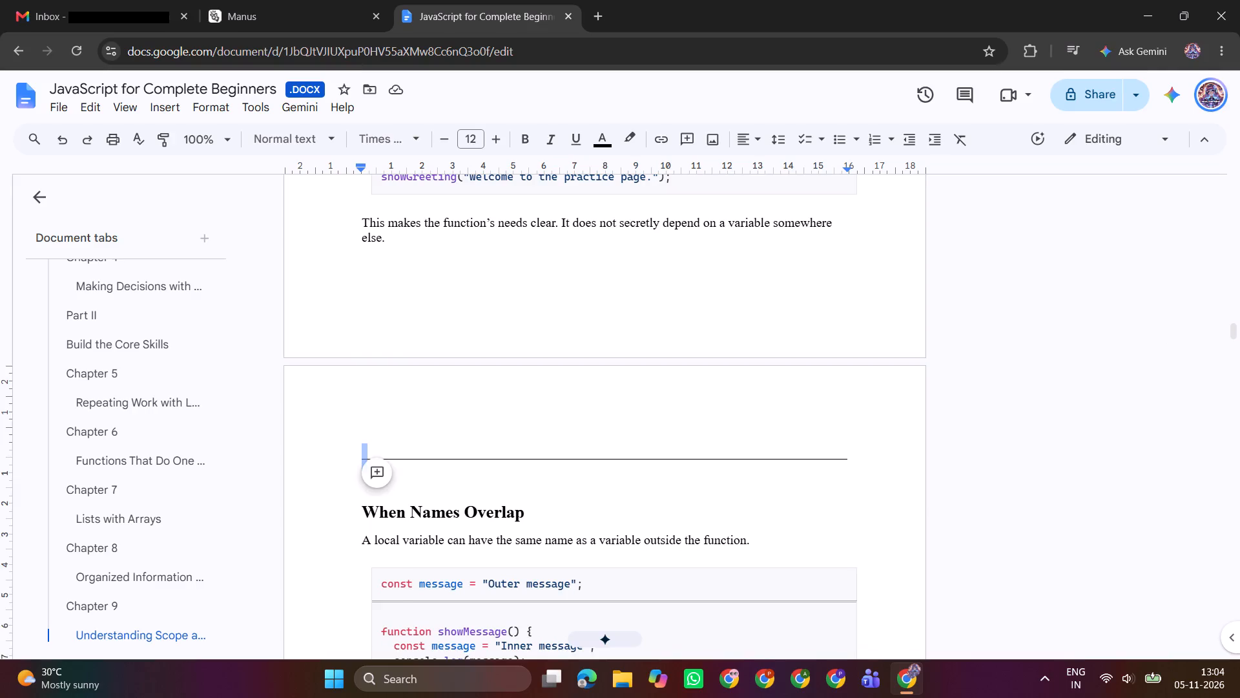
pyautogui.press('Delete')
pyautogui.press('Delete')
# Delete the divider line and its empty paragraph above the "Read an Error Message Slowly" heading.
pyautogui.scroll(-1, 441, 448)
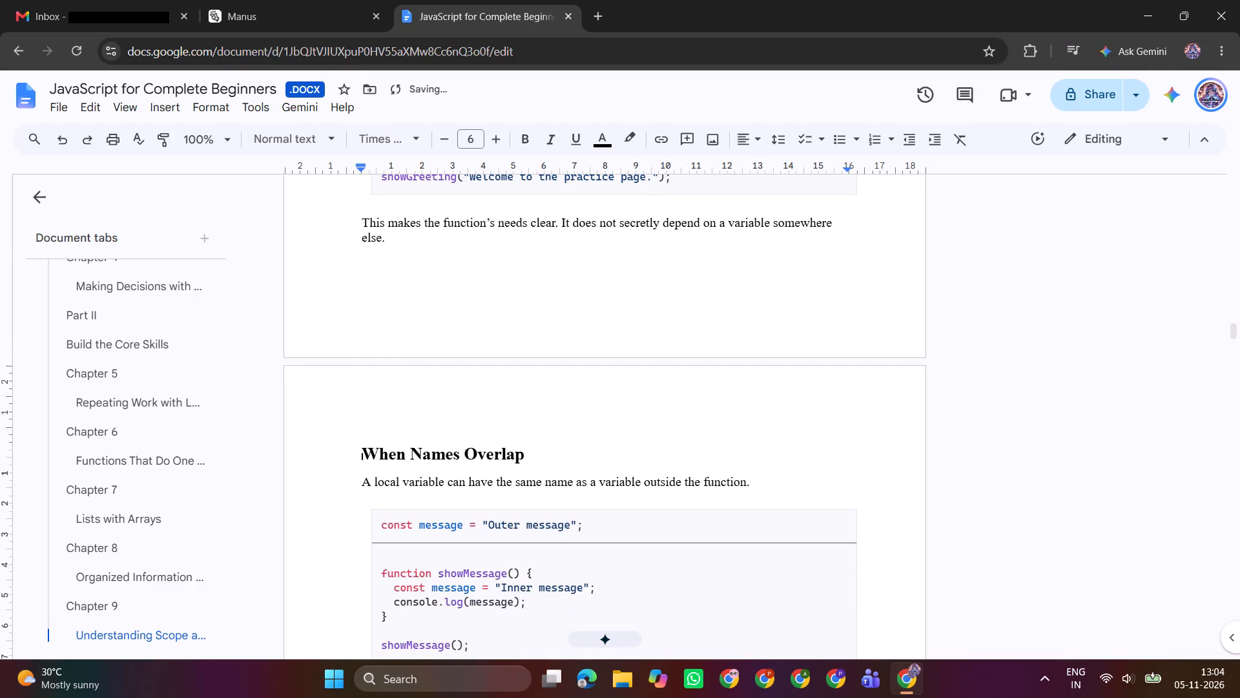
pyautogui.scroll(-2, 441, 448)
pyautogui.click(448, 527)
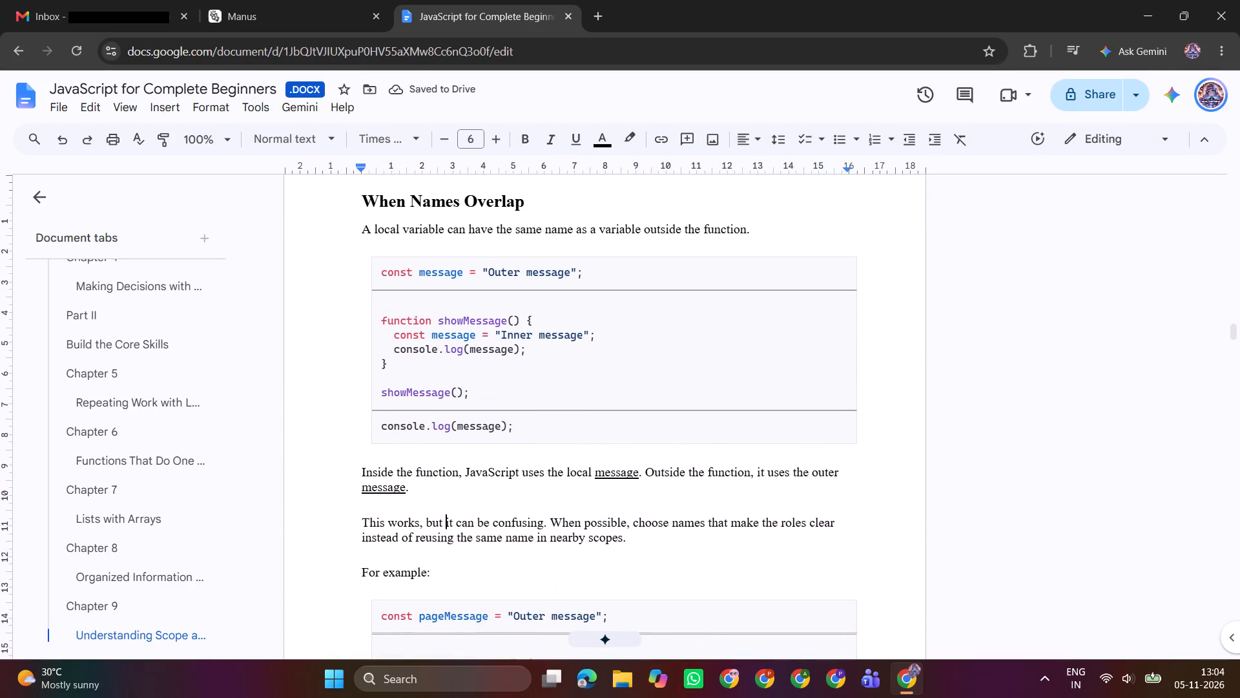
pyautogui.scroll(-4, 448, 527)
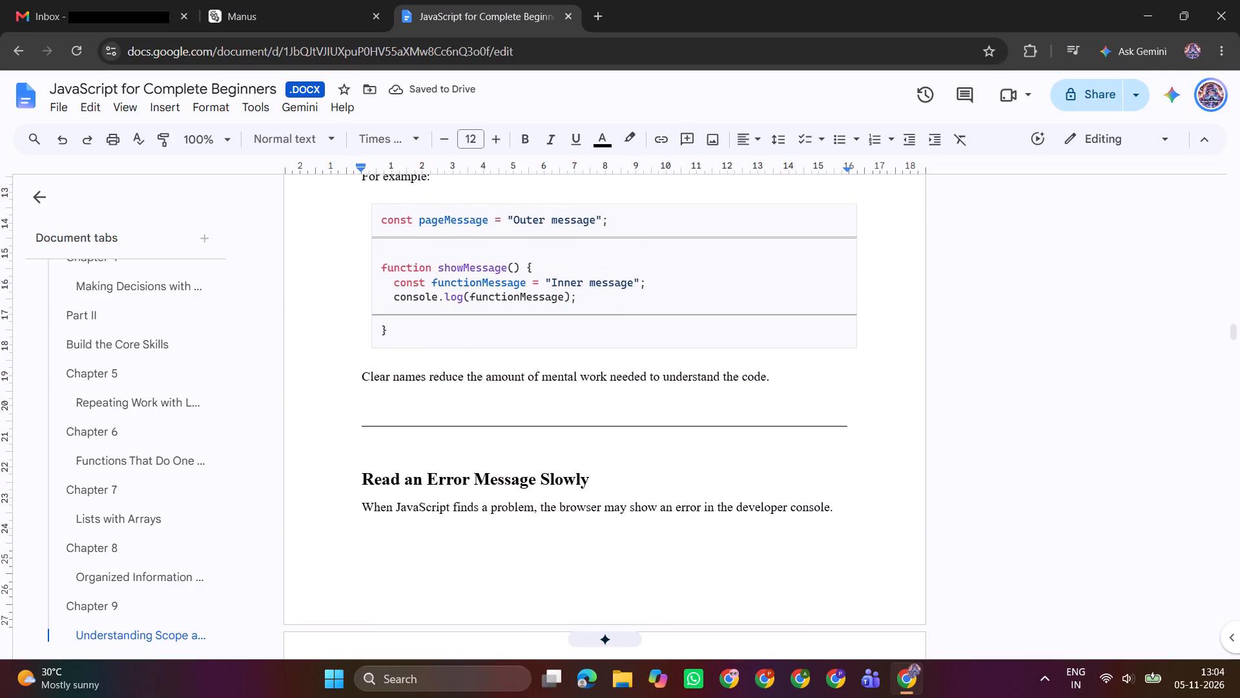
pyautogui.doubleClick(467, 422)
pyautogui.press('Delete')
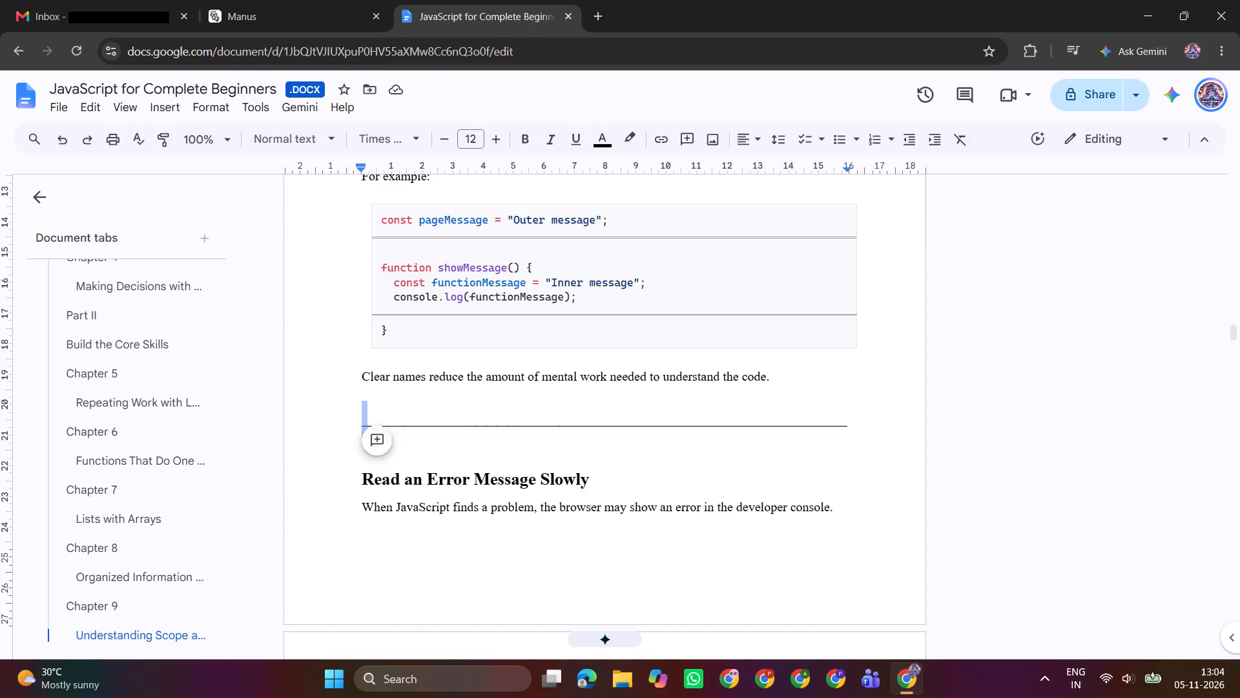
pyautogui.press('Delete')
# Delete the divider line and its empty paragraph above the "Syntax Errors" heading.
pyautogui.scroll(-1, 467, 422)
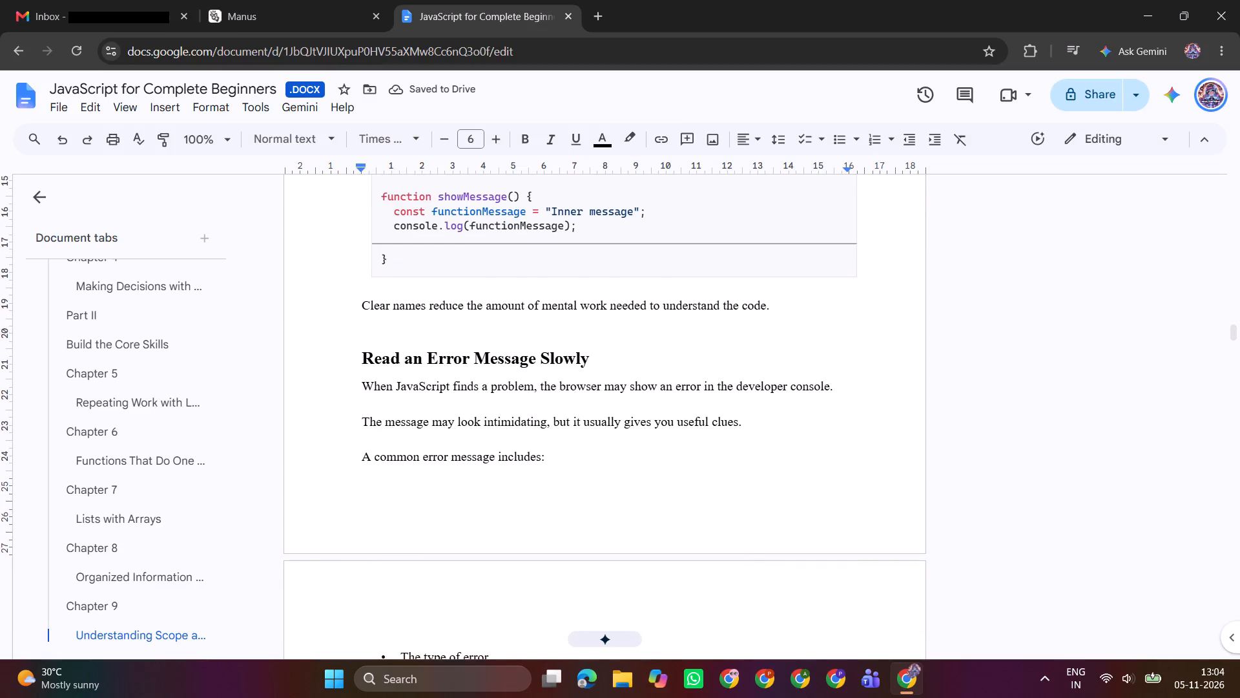
pyautogui.scroll(-2, 467, 422)
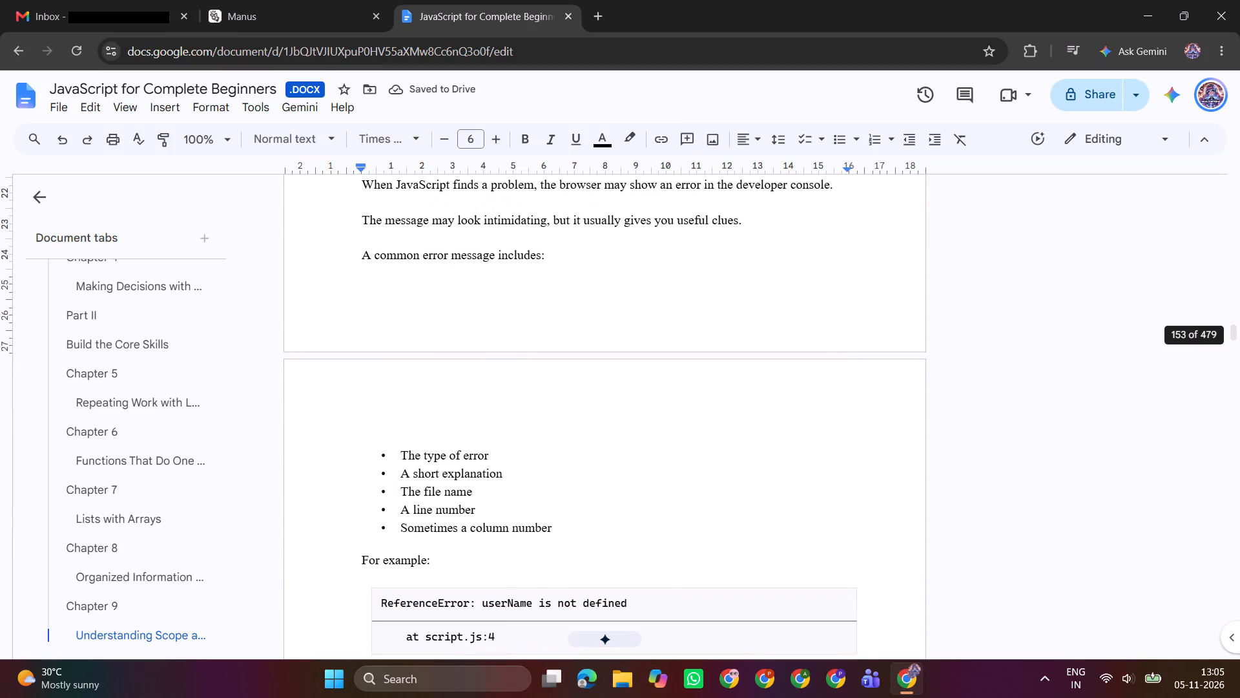
pyautogui.scroll(-5, 453, 513)
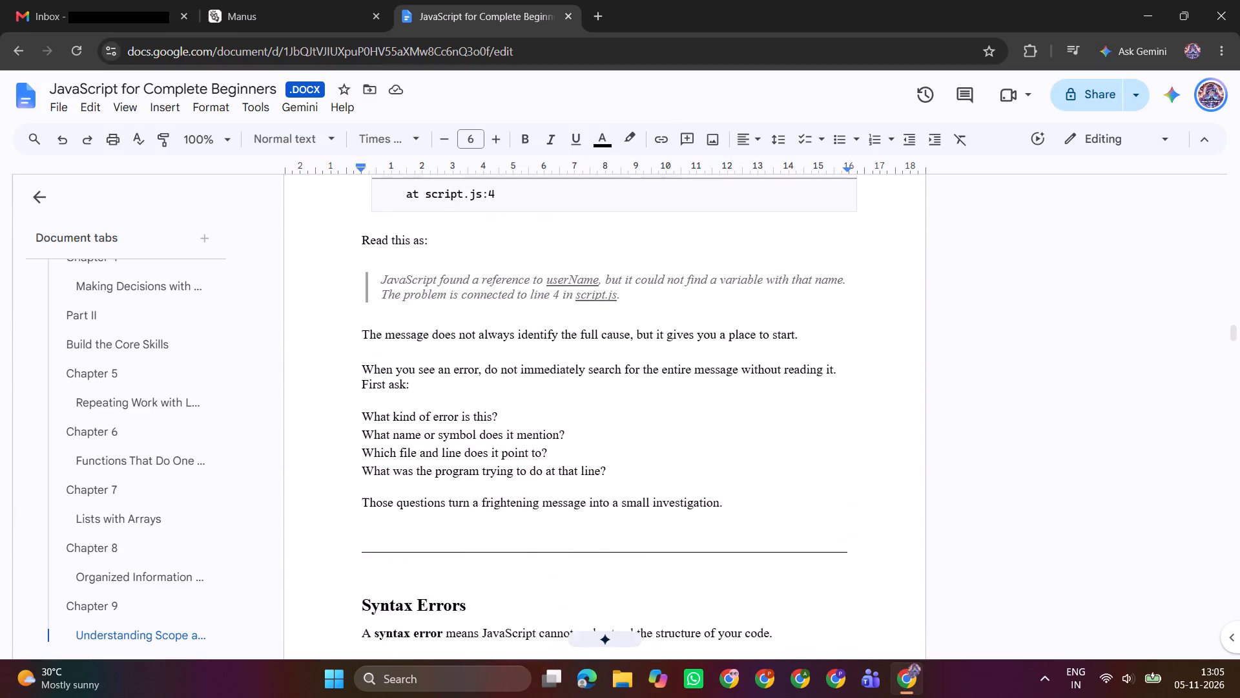
pyautogui.doubleClick(438, 533)
pyautogui.press('Delete')
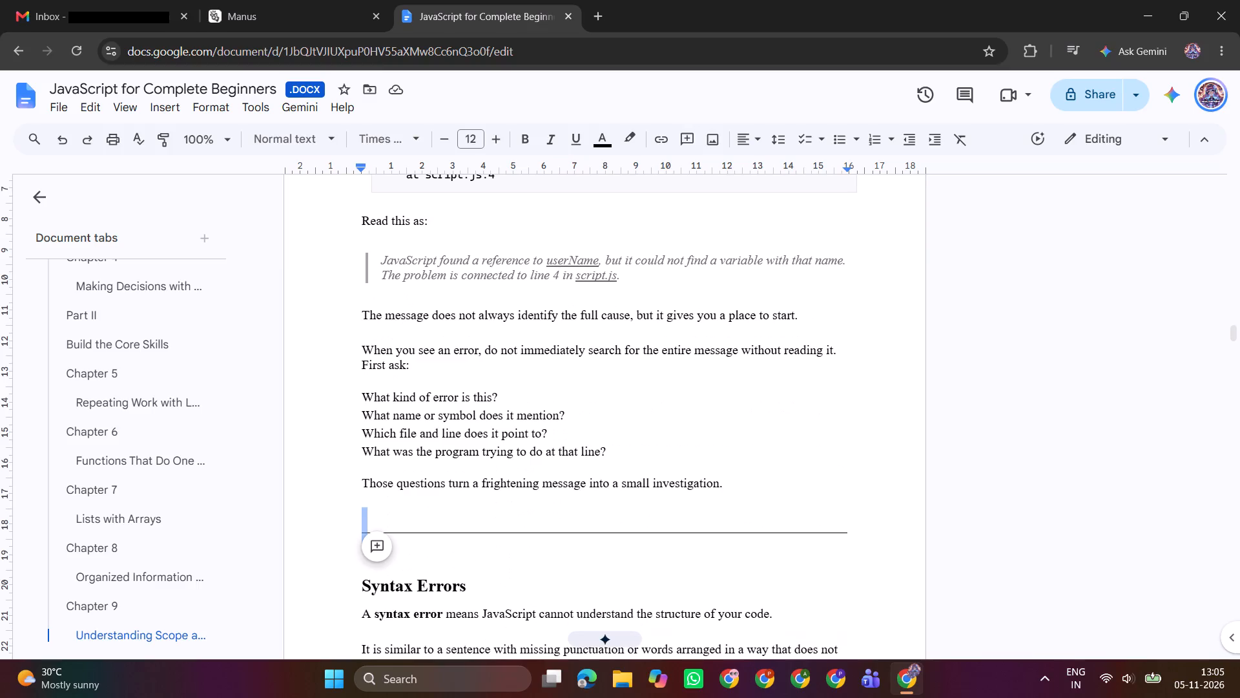
pyautogui.press('Delete')
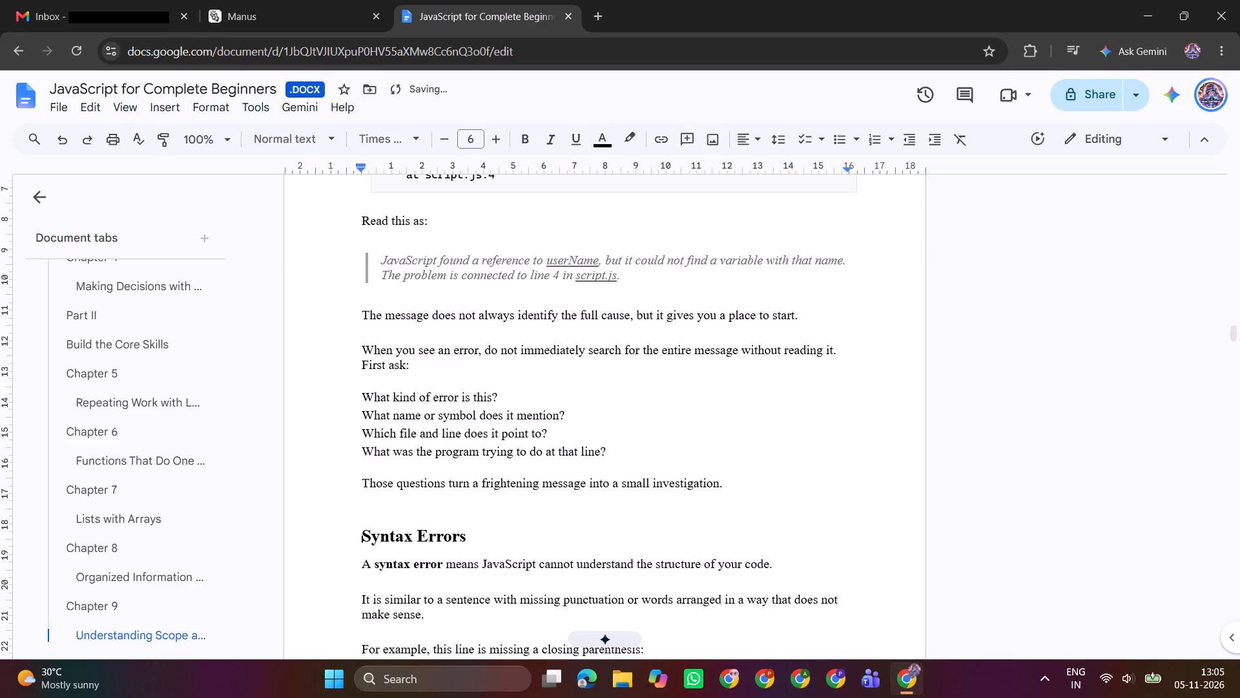
# Delete the divider line and its empty paragraph above the "Reference Errors" heading.
pyautogui.scroll(-3, 438, 533)
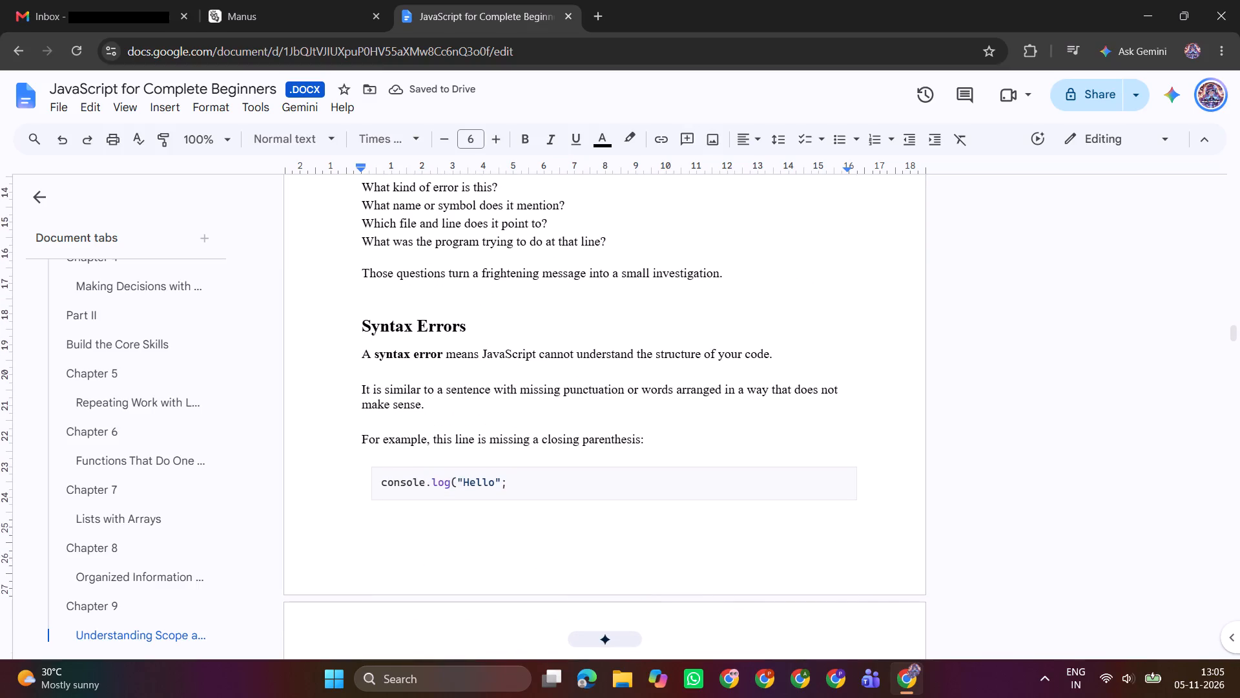
pyautogui.click(524, 493)
pyautogui.scroll(-2, 524, 493)
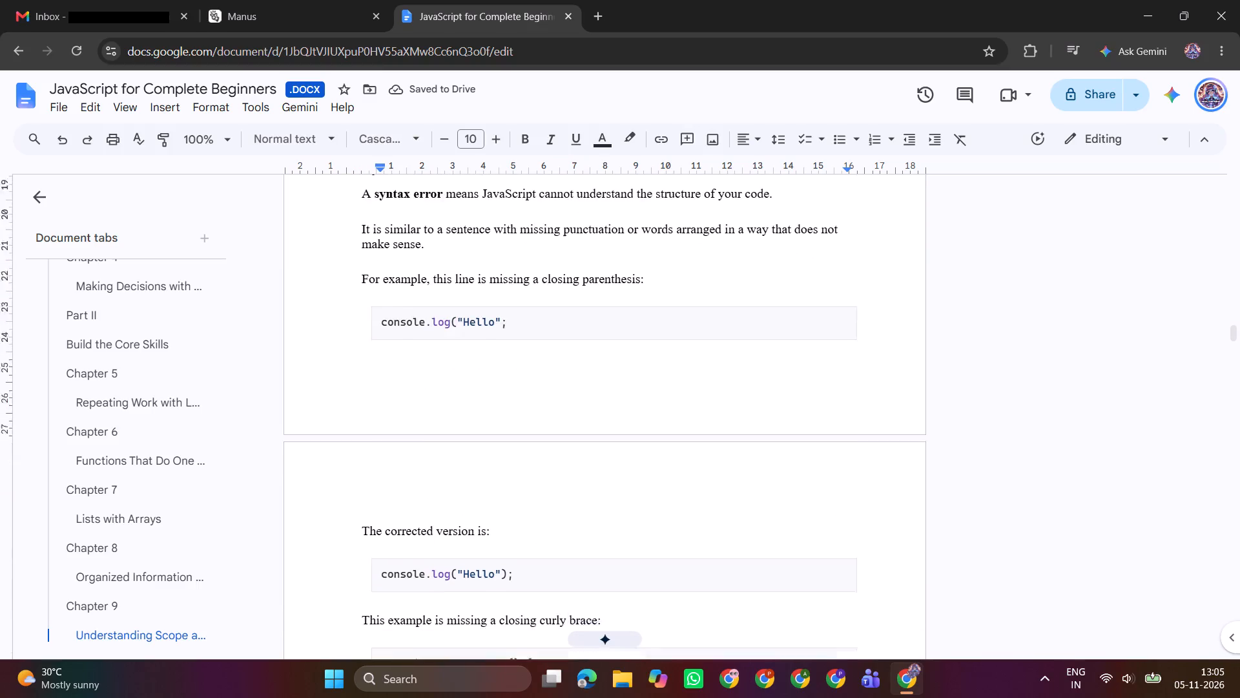
pyautogui.scroll(-4, 524, 493)
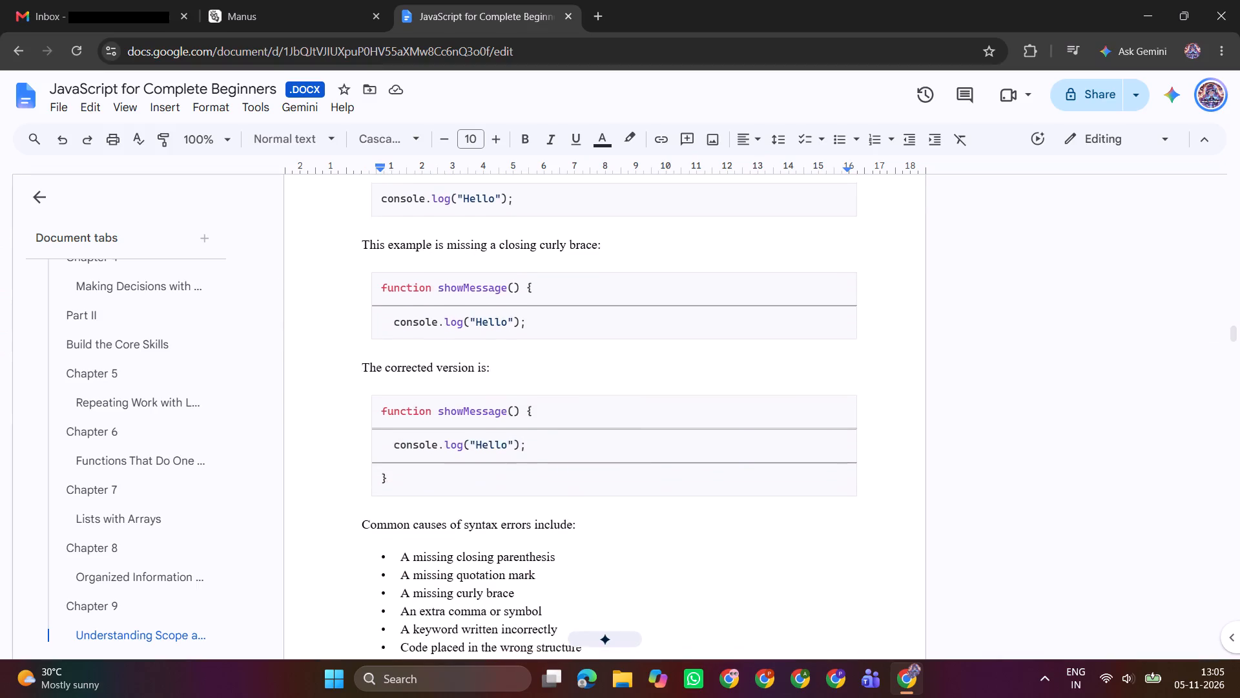
pyautogui.scroll(-2, 524, 493)
pyautogui.doubleClick(508, 280)
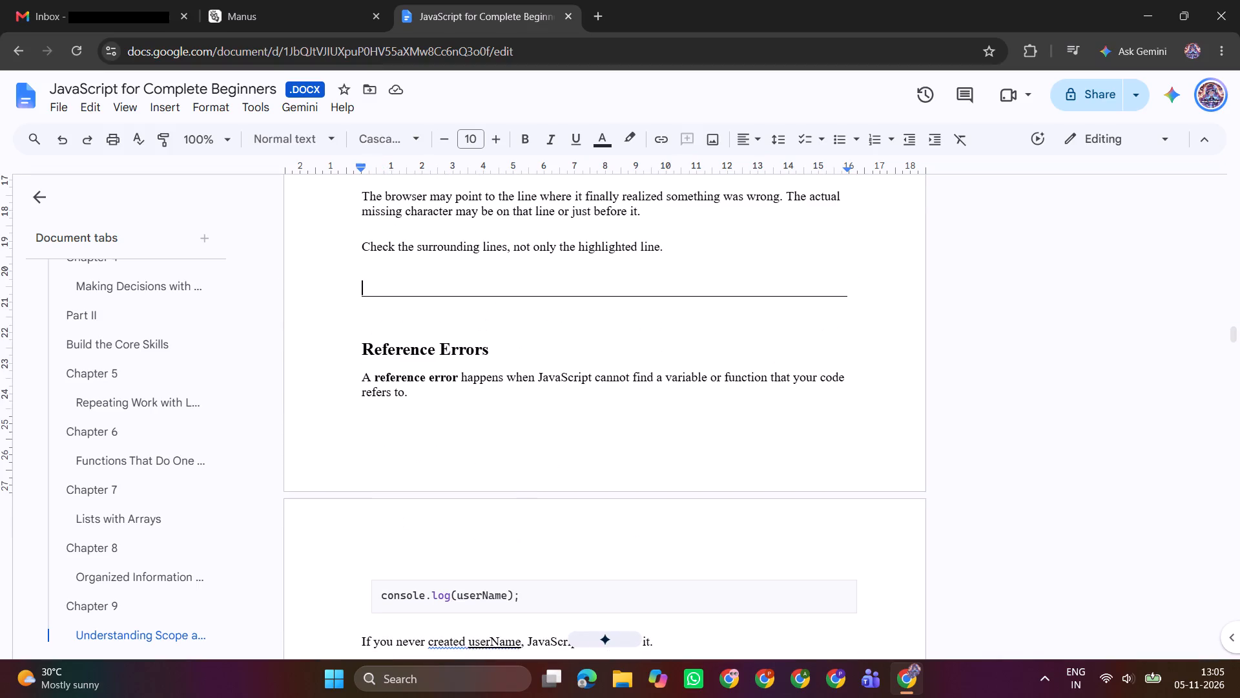
pyautogui.press('Delete')
pyautogui.press('Delete')
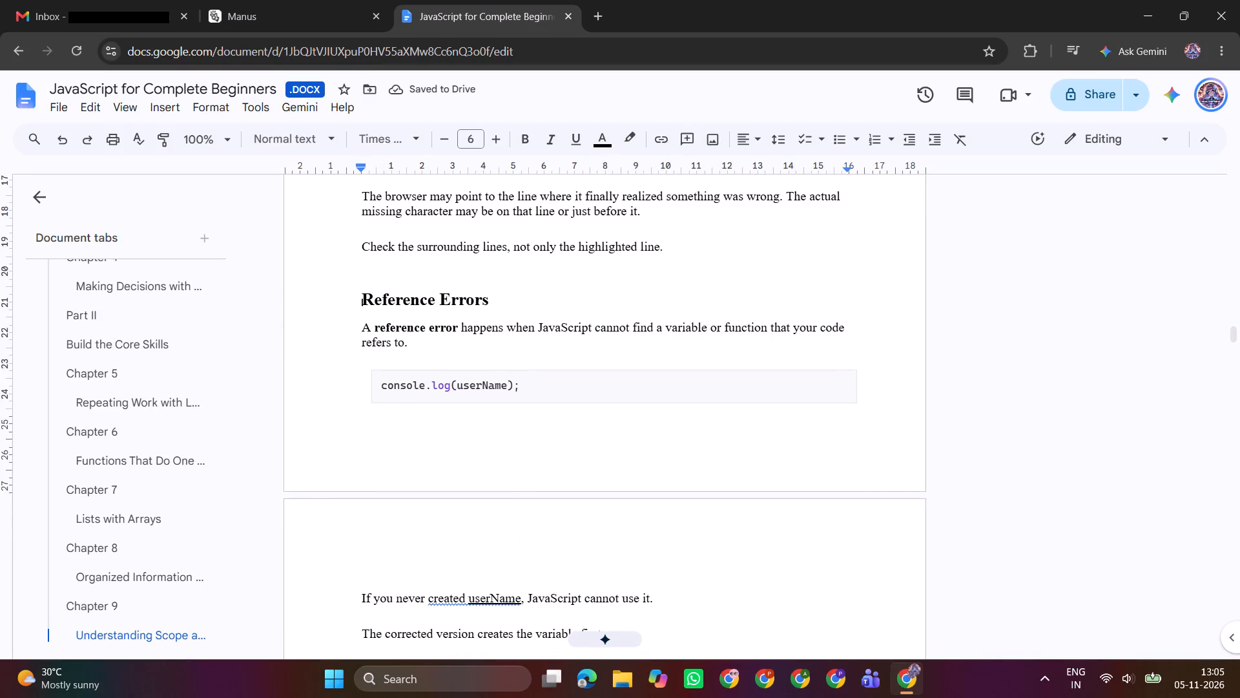
# Delete the divider line and its empty paragraph above the "Logic Errors" heading.
pyautogui.scroll(-2, 508, 280)
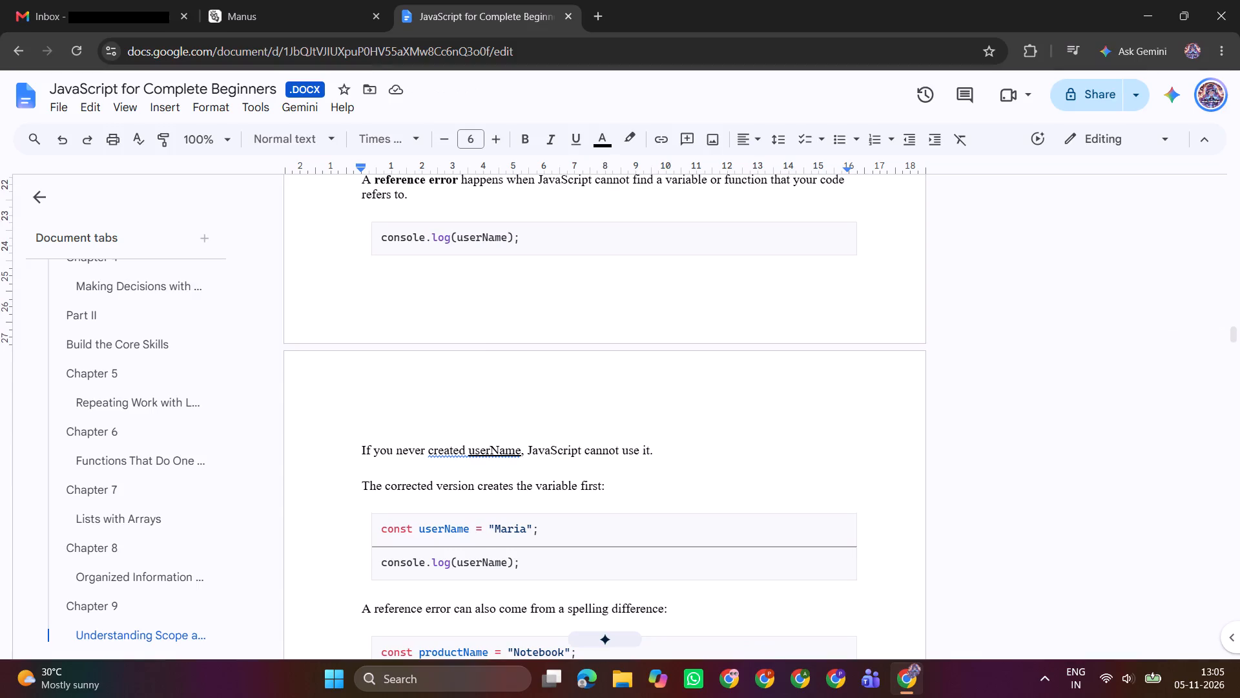
pyautogui.scroll(-2, 490, 434)
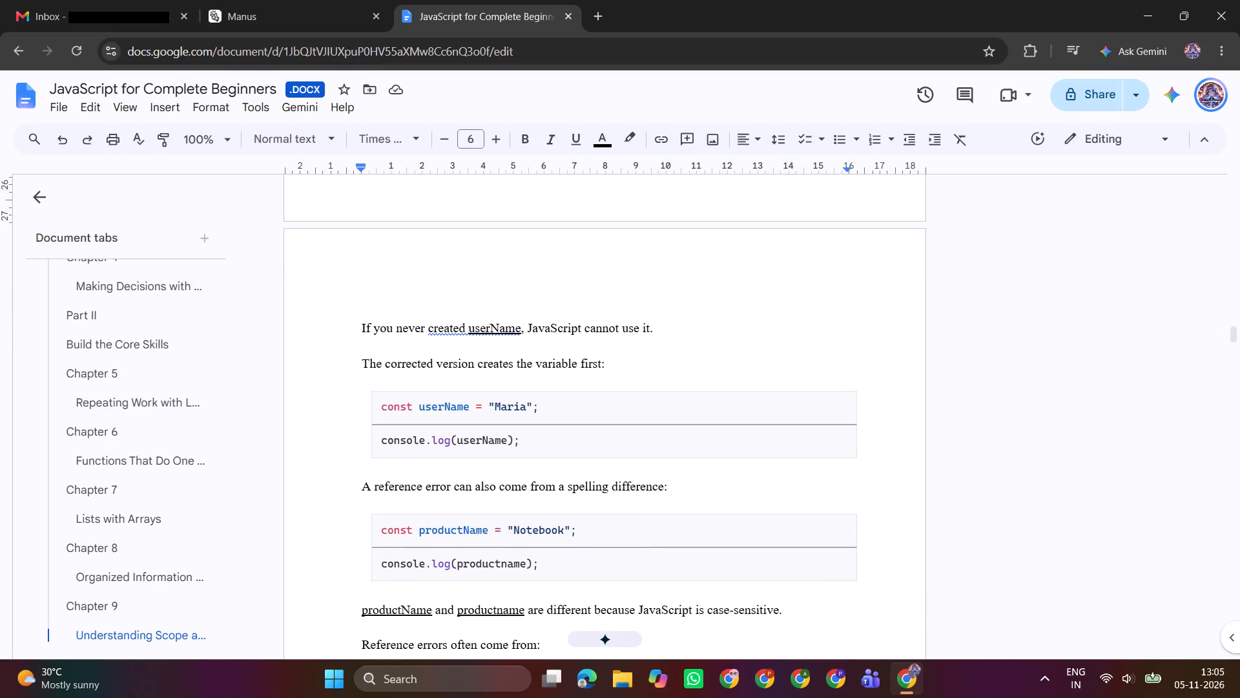
pyautogui.scroll(-3, 490, 434)
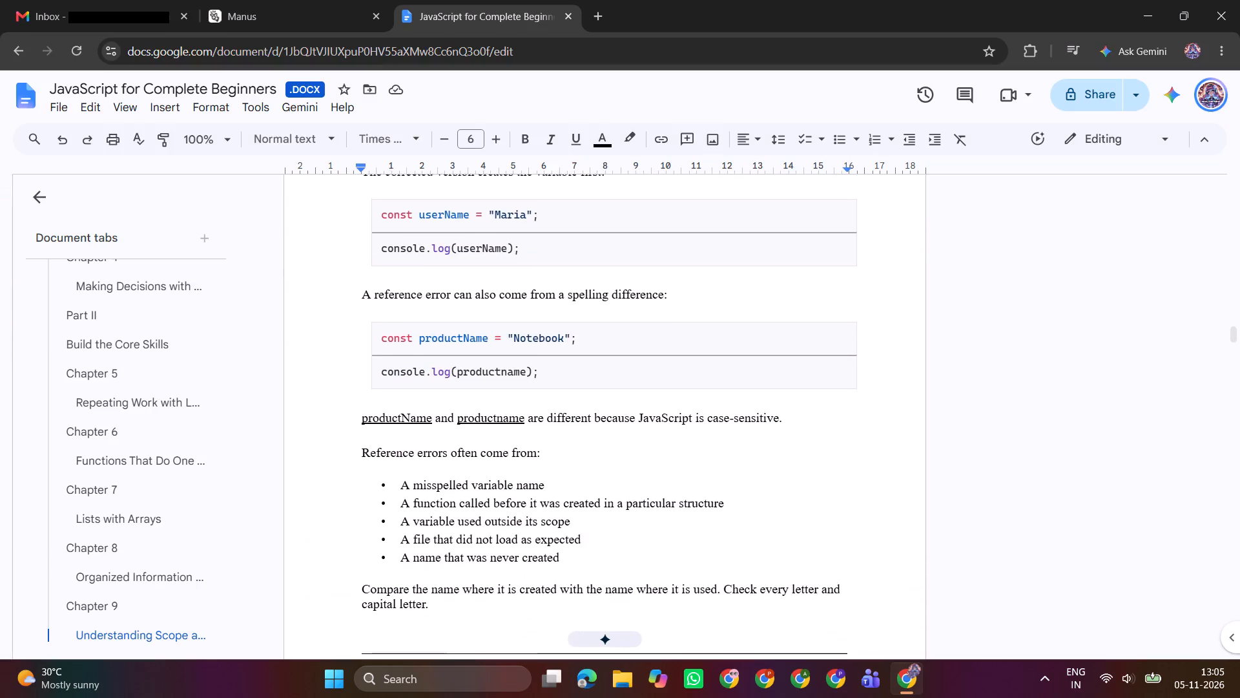
pyautogui.scroll(-1, 490, 434)
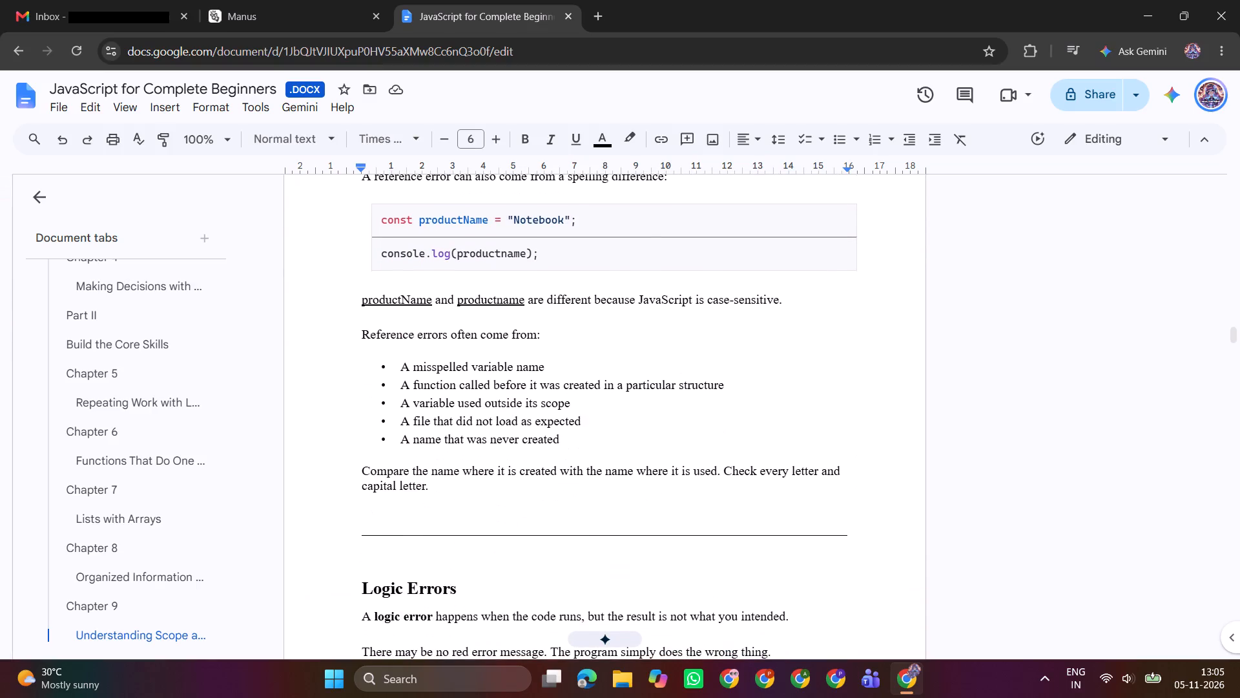
pyautogui.doubleClick(451, 538)
pyautogui.press('Delete')
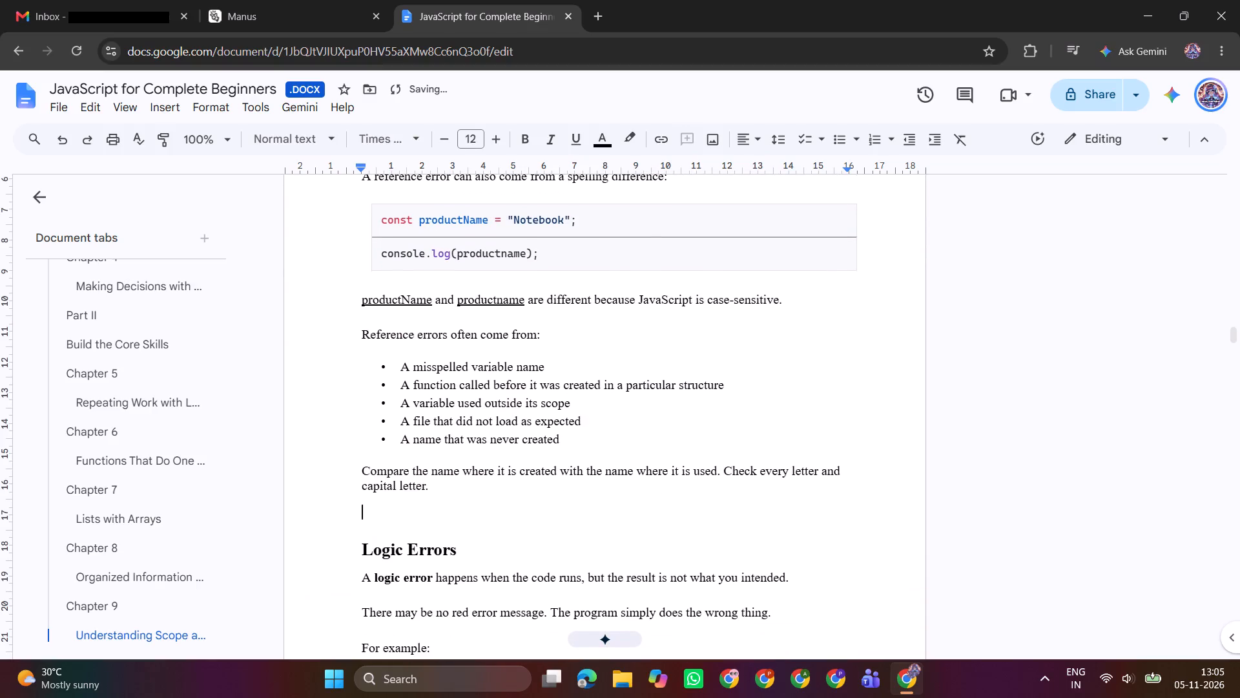
pyautogui.press('Delete')
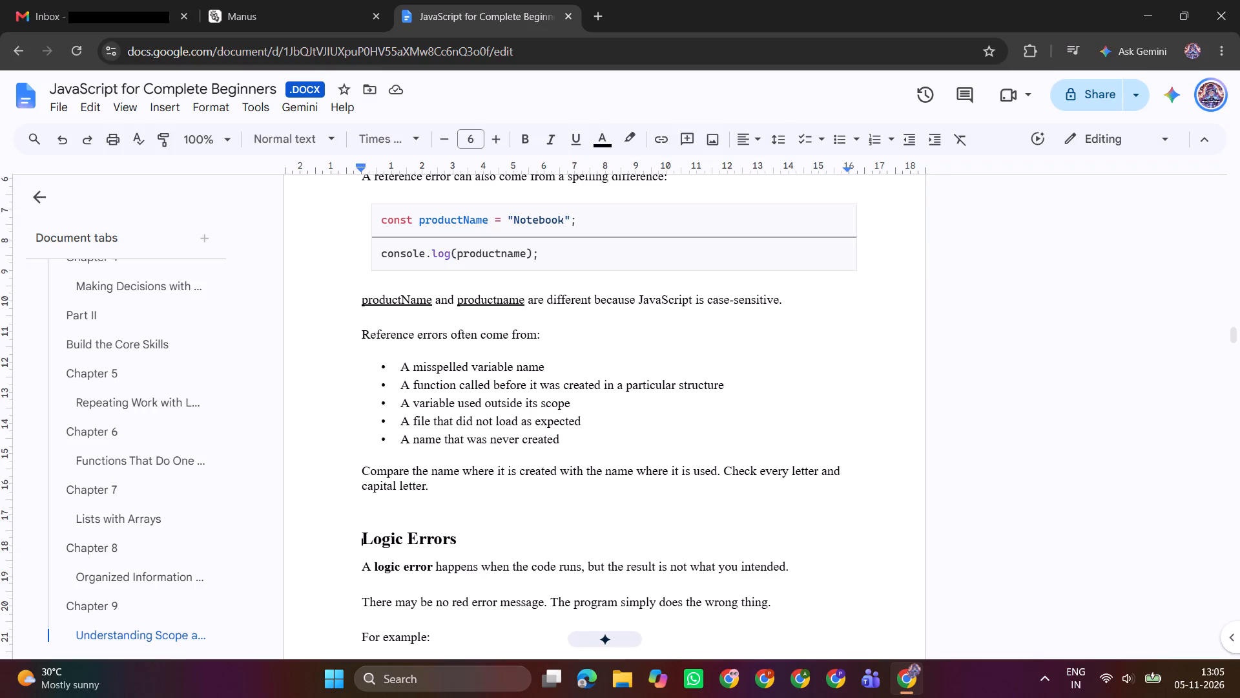
# Delete the divider line and its empty paragraph above the "A Note About Type Errors" heading.
pyautogui.scroll(-2, 451, 538)
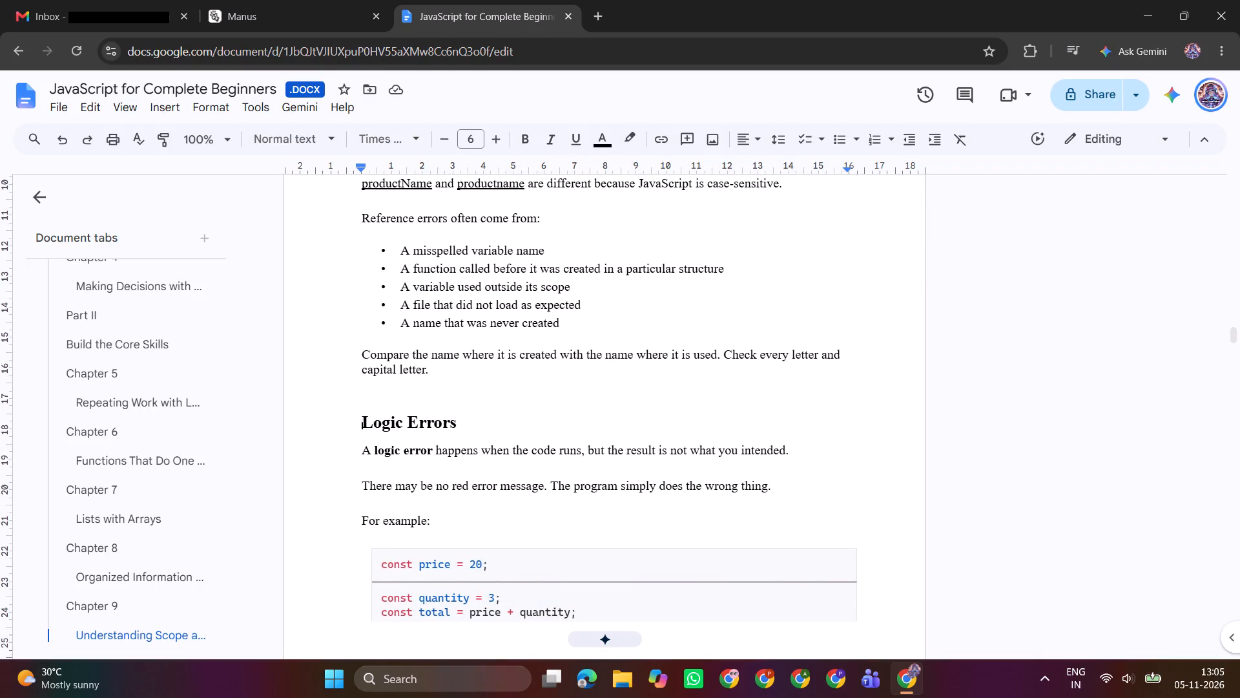
pyautogui.click(436, 564)
pyautogui.scroll(-3, 436, 564)
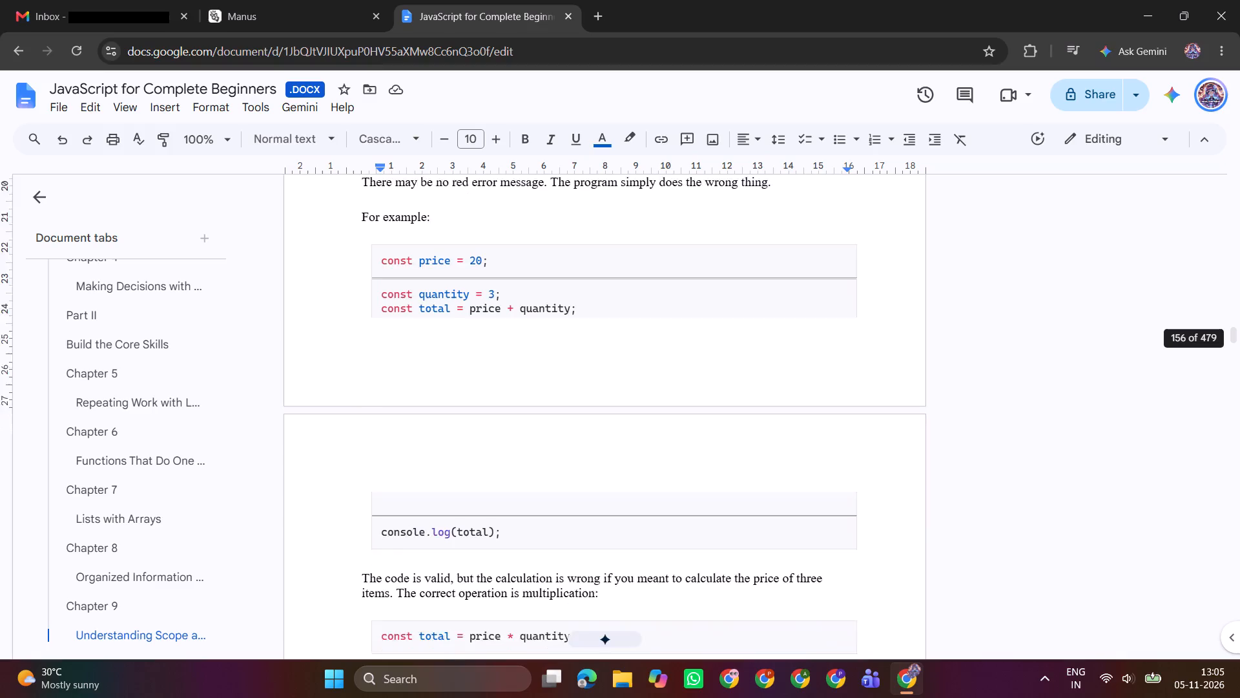
pyautogui.scroll(-5, 436, 564)
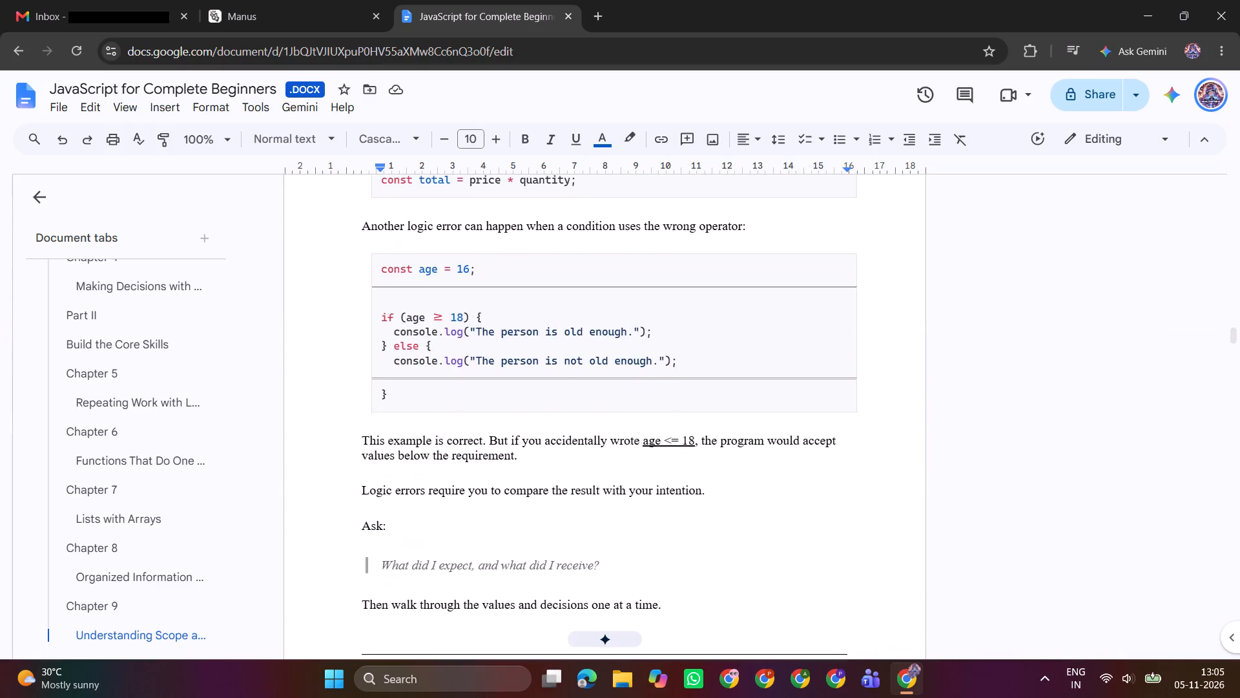
pyautogui.scroll(-1, 436, 564)
pyautogui.doubleClick(436, 527)
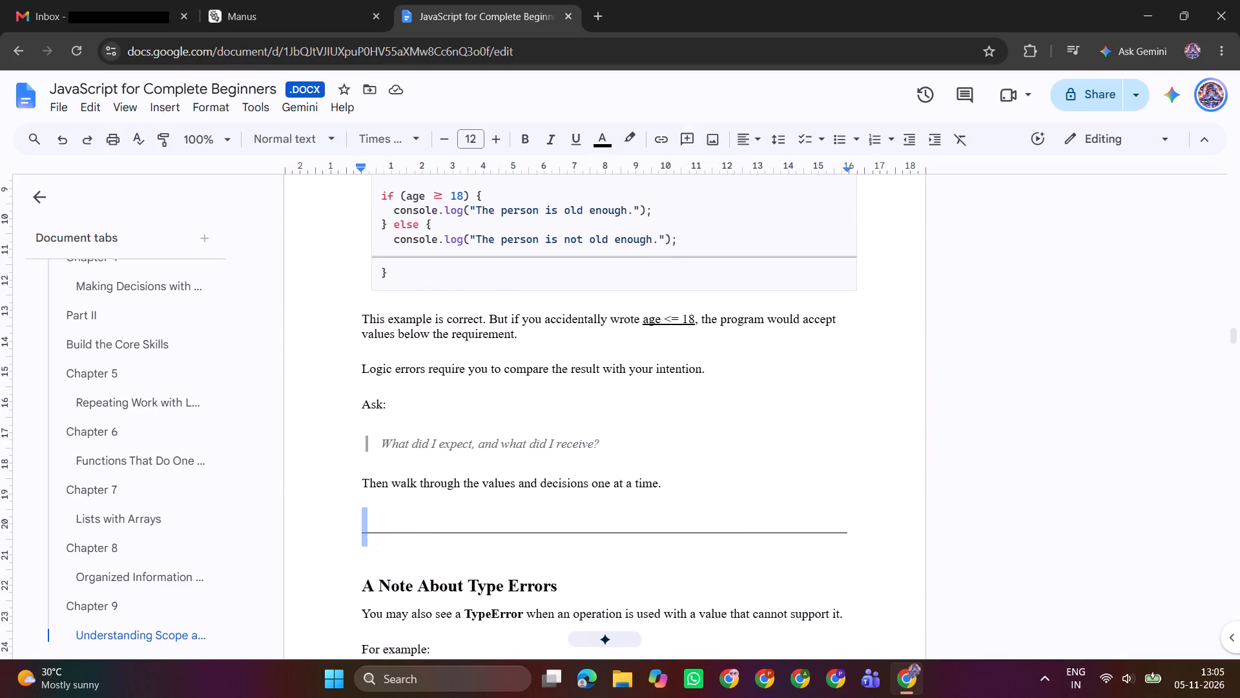
pyautogui.press('Delete')
pyautogui.press('Delete')
# Delete the divider line and its empty paragraph above the "A Mistake Is Not Always a Broken Idea" heading.
pyautogui.scroll(-3, 436, 527)
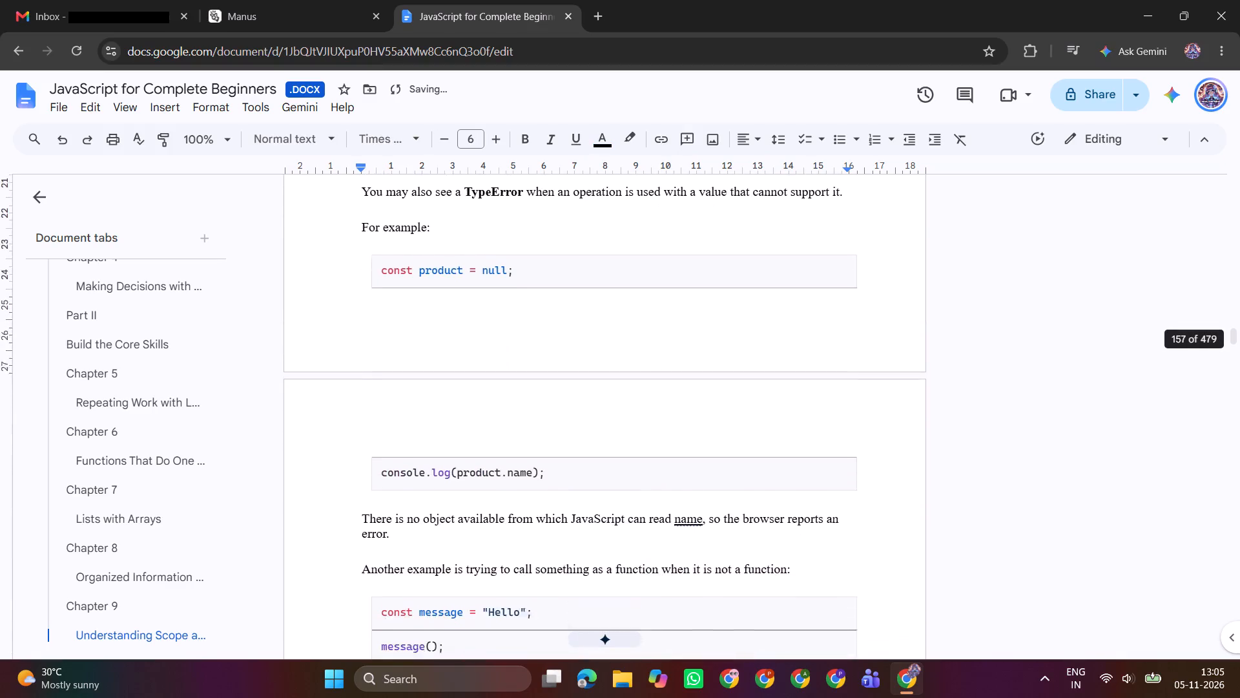
pyautogui.scroll(-3, 436, 527)
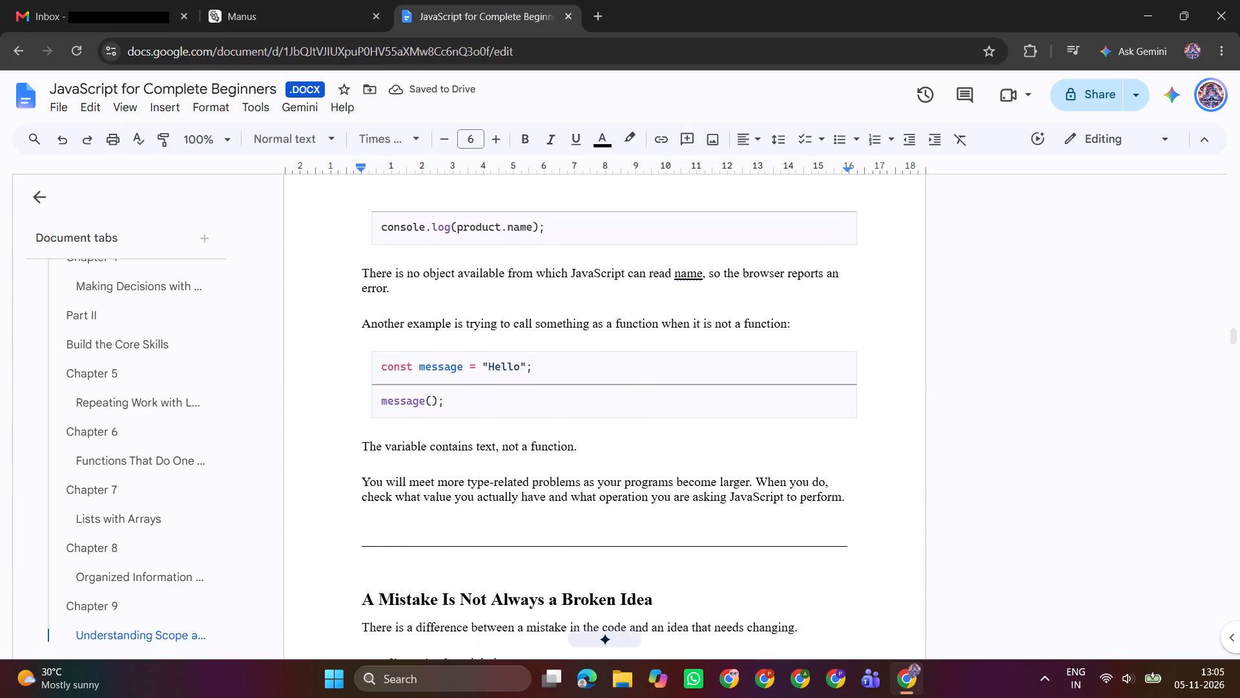
pyautogui.scroll(-1, 472, 518)
pyautogui.doubleClick(472, 518)
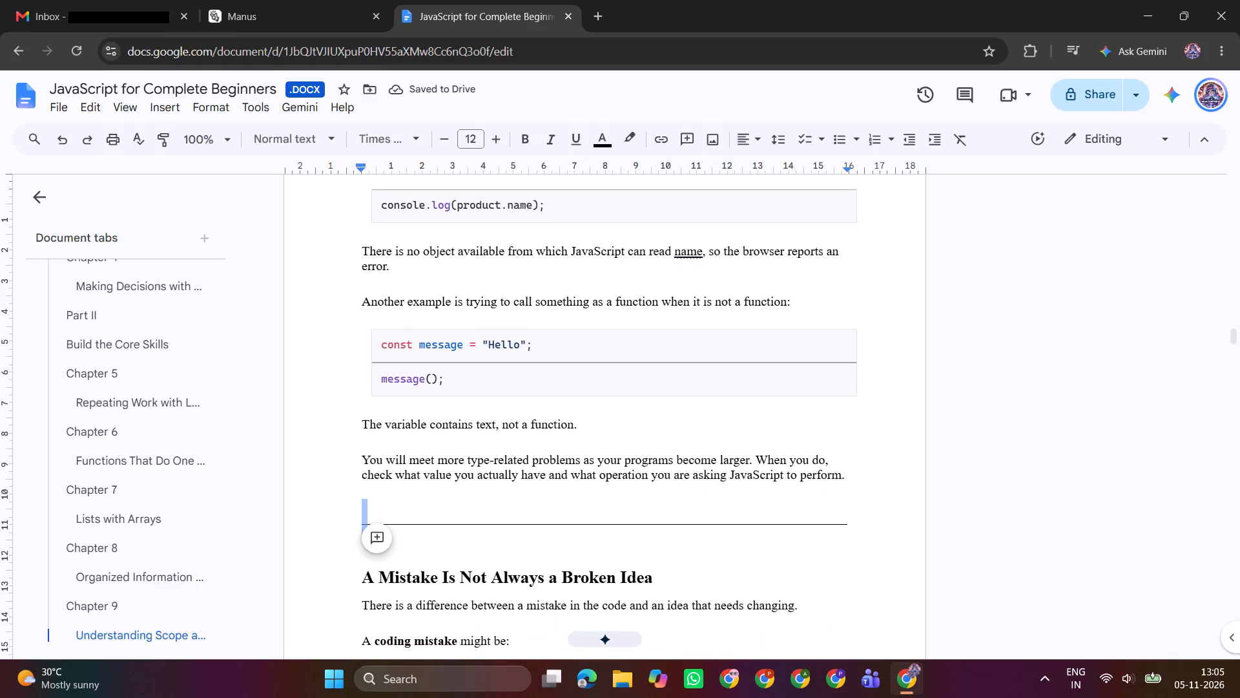
pyautogui.press('Delete')
pyautogui.press('Delete')
# Delete the divider line and its empty paragraph above the "Use console.log() to Investigate" heading.
pyautogui.scroll(-2, 472, 518)
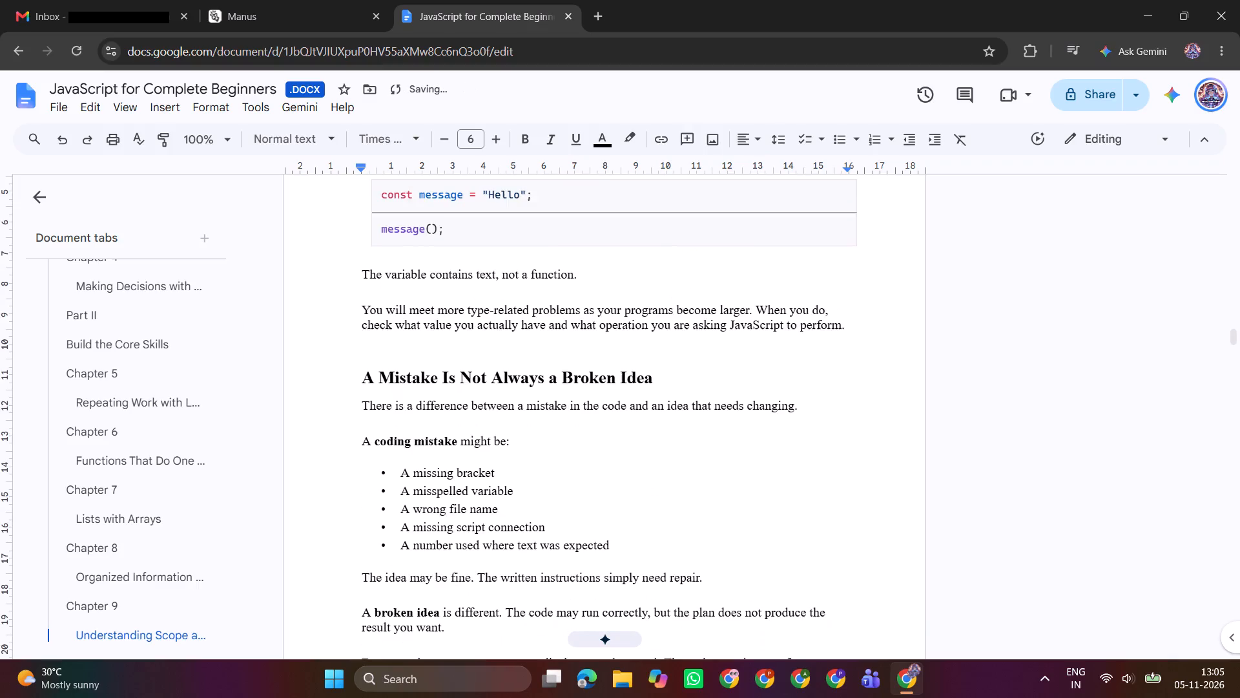
pyautogui.scroll(-3, 472, 518)
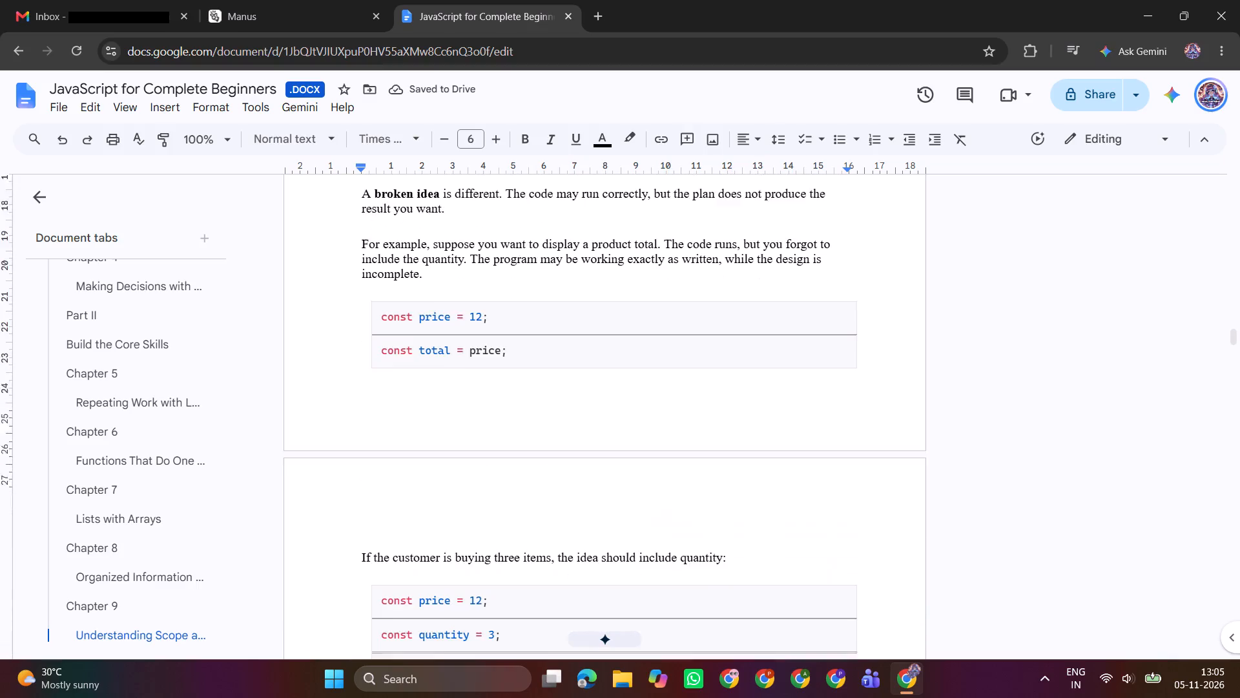
pyautogui.scroll(-2, 472, 518)
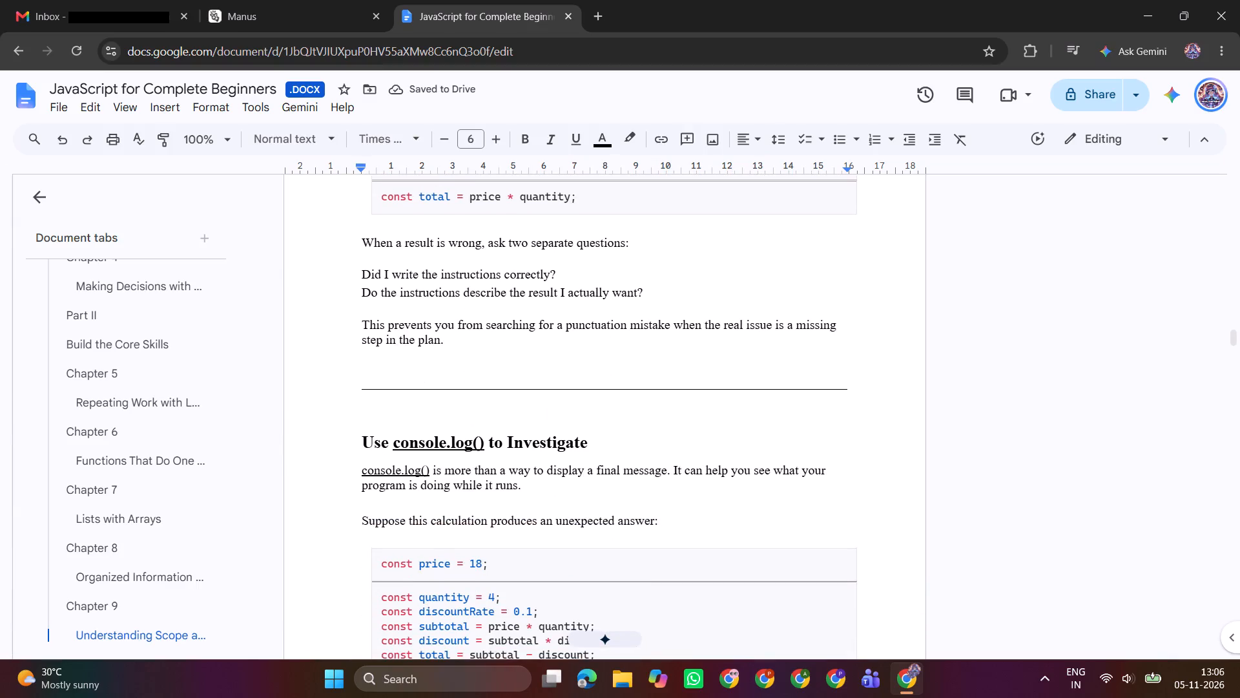
pyautogui.doubleClick(401, 387)
pyautogui.press('Delete')
pyautogui.press('Delete')
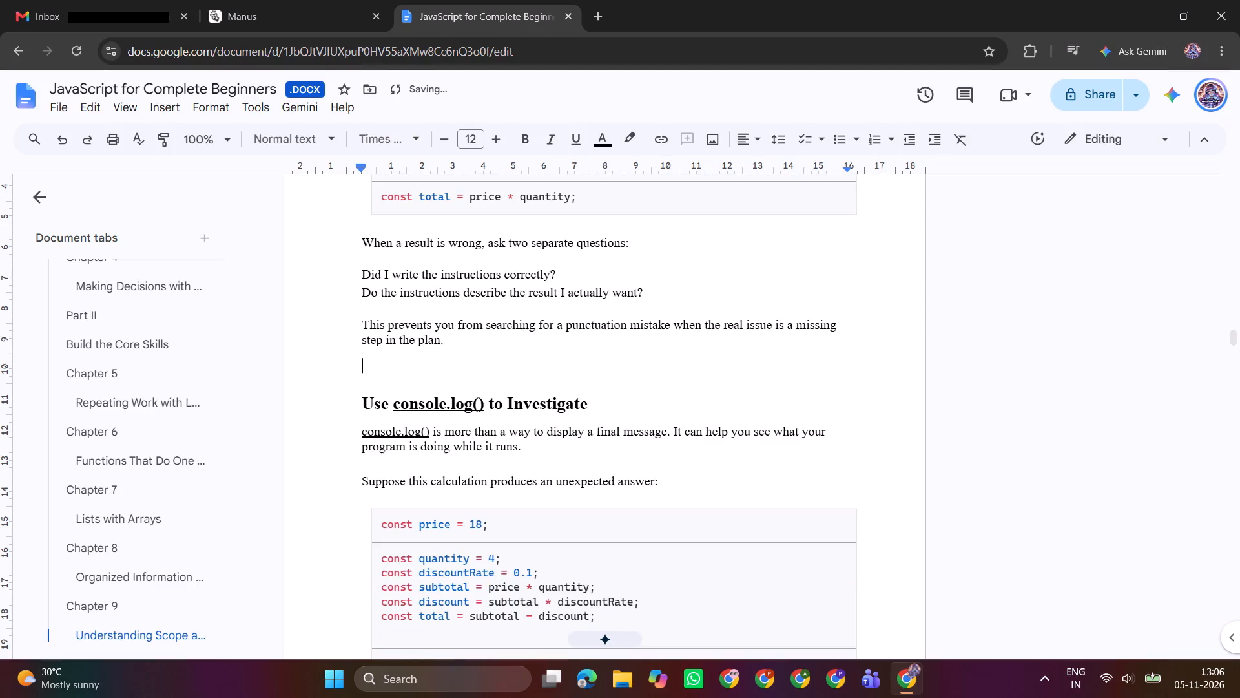
# Examine the NIFTY 50 index and option charts on tv.dhan.co in a separate browser tab, closing it when done.
pyautogui.click(602, 6)
pyautogui.press('t')
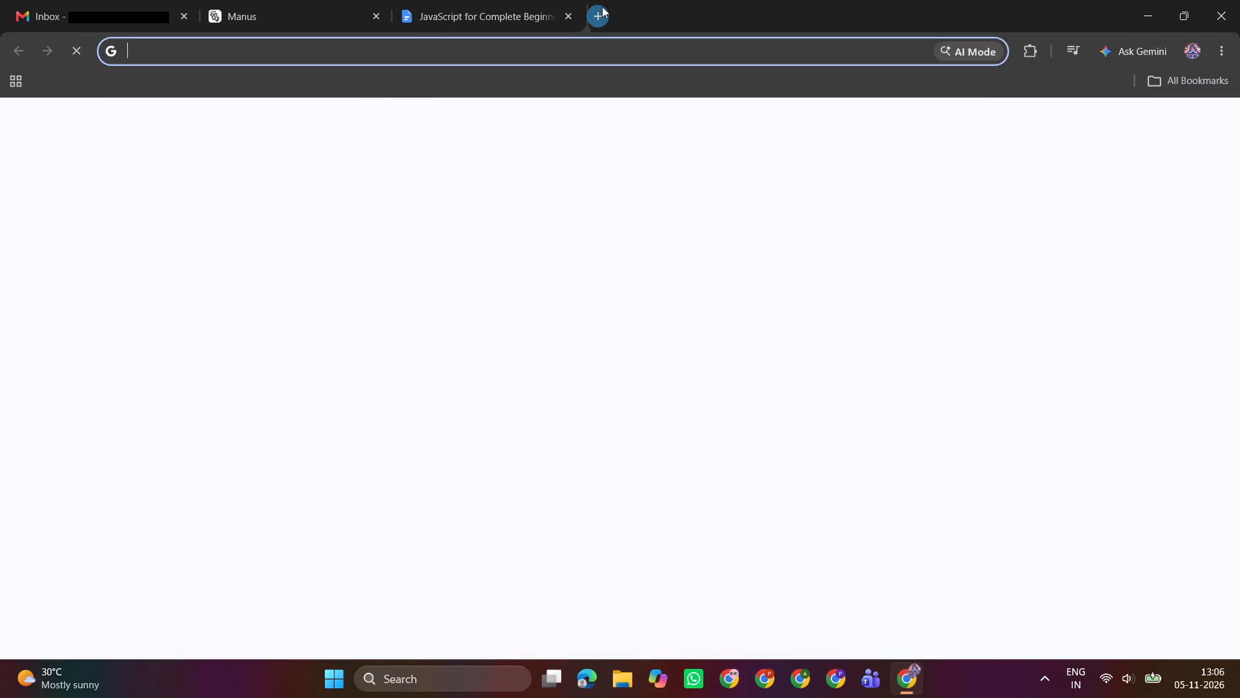
pyautogui.press('v')
pyautogui.press('Right')
pyautogui.press('Return')
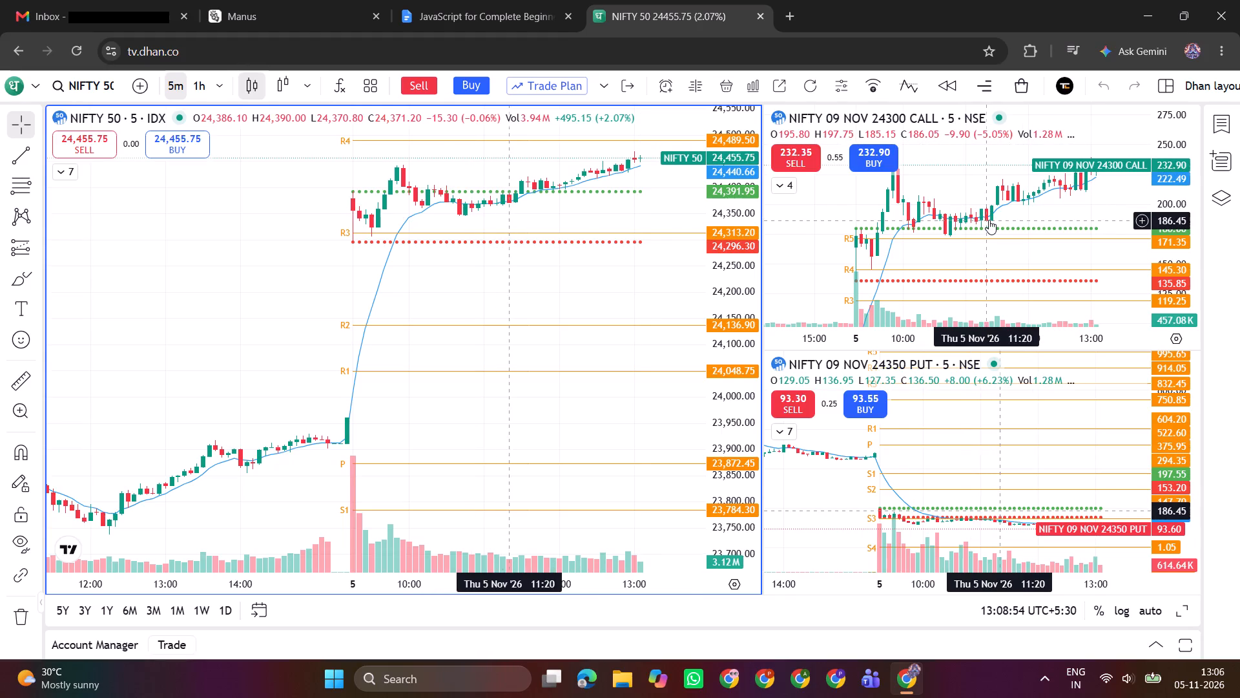
pyautogui.moveTo(1065, 206); pyautogui.dragTo(953, 233)
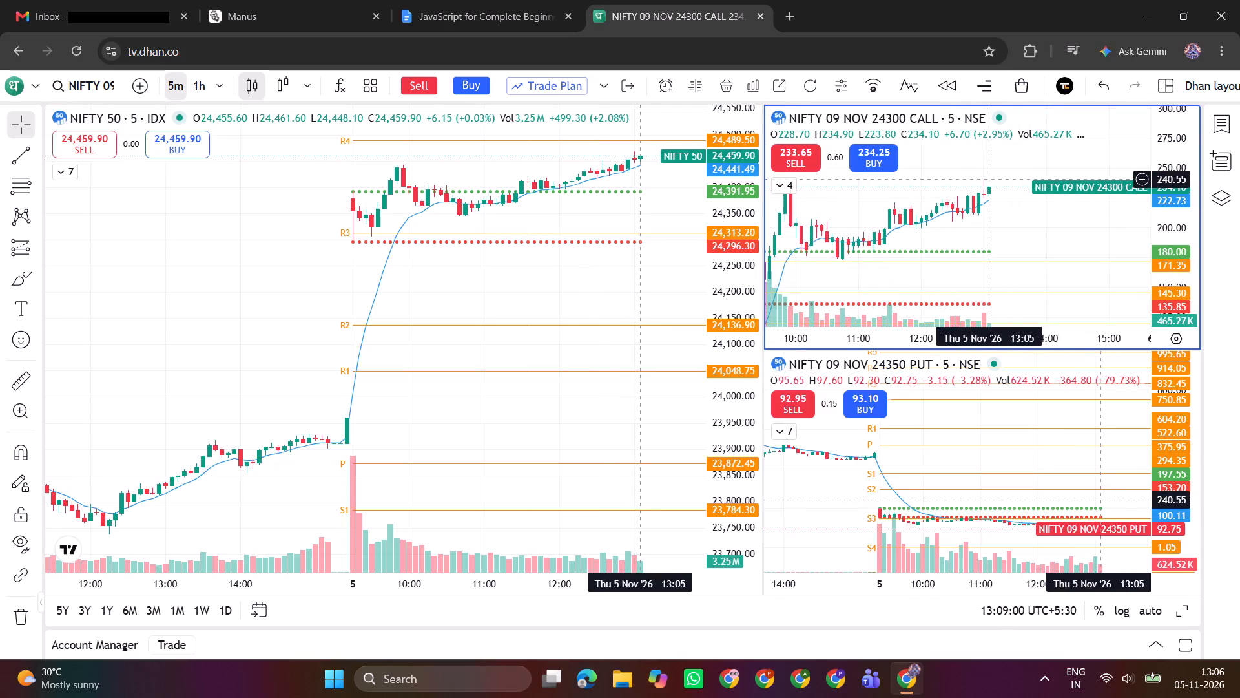
pyautogui.click(517, 194)
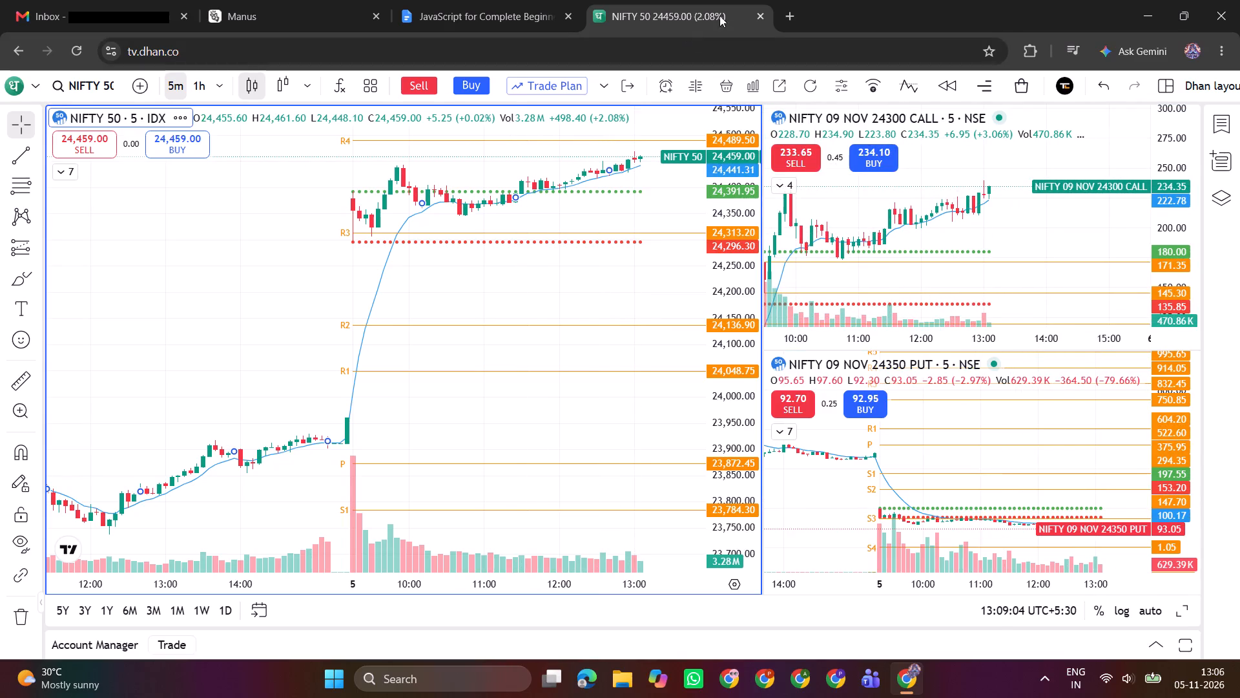
pyautogui.click(762, 15)
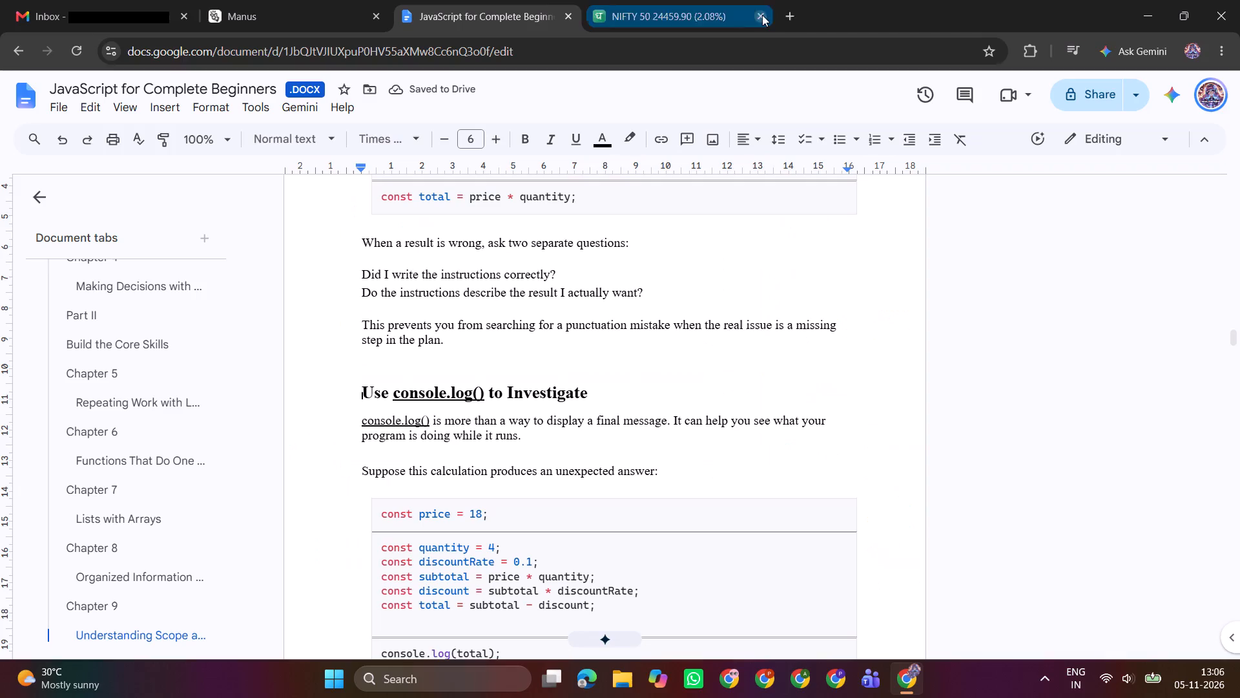
# Delete the divider line and its empty paragraph above the "A Calm Debugging Routine" heading.
pyautogui.click(591, 363)
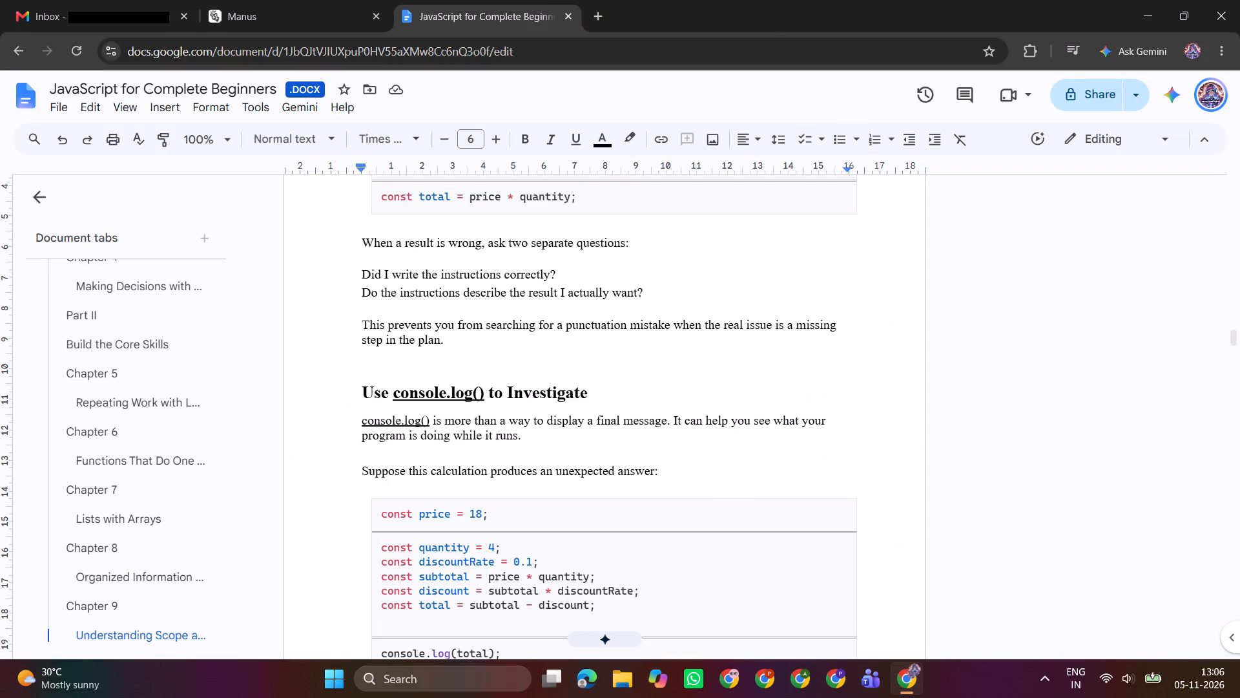
pyautogui.scroll(-4, 591, 363)
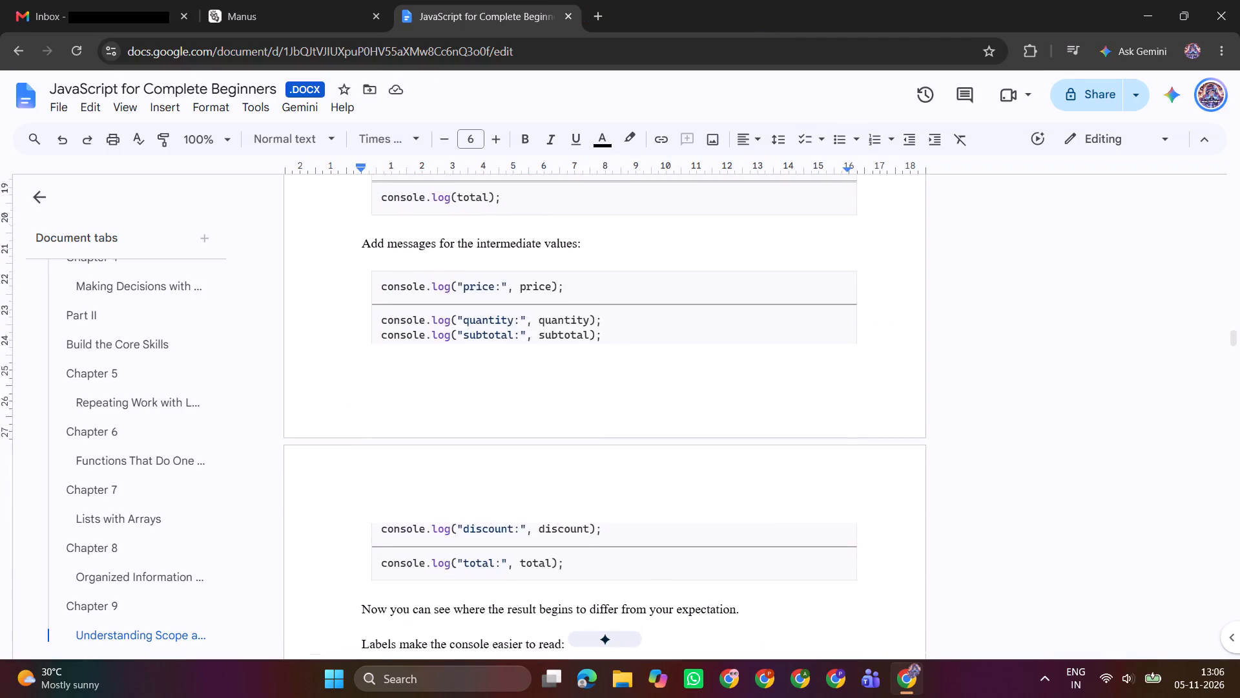
pyautogui.scroll(-3, 591, 363)
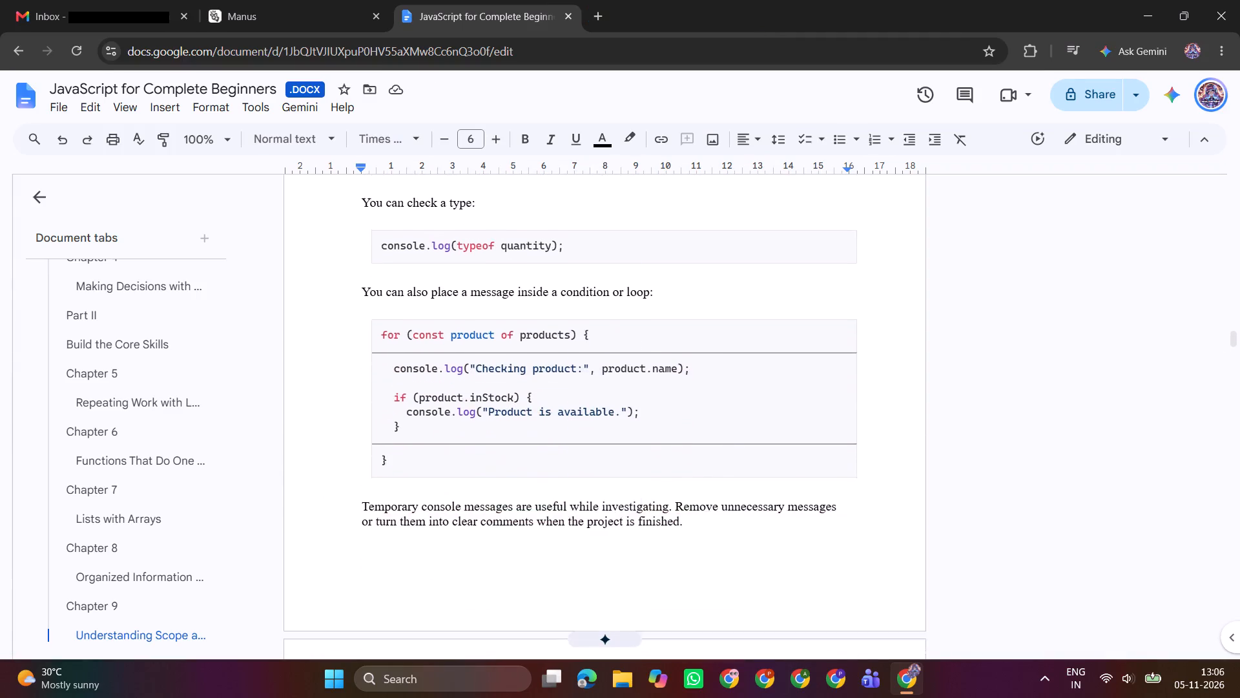
pyautogui.scroll(-1, 591, 363)
pyautogui.scroll(2, 591, 363)
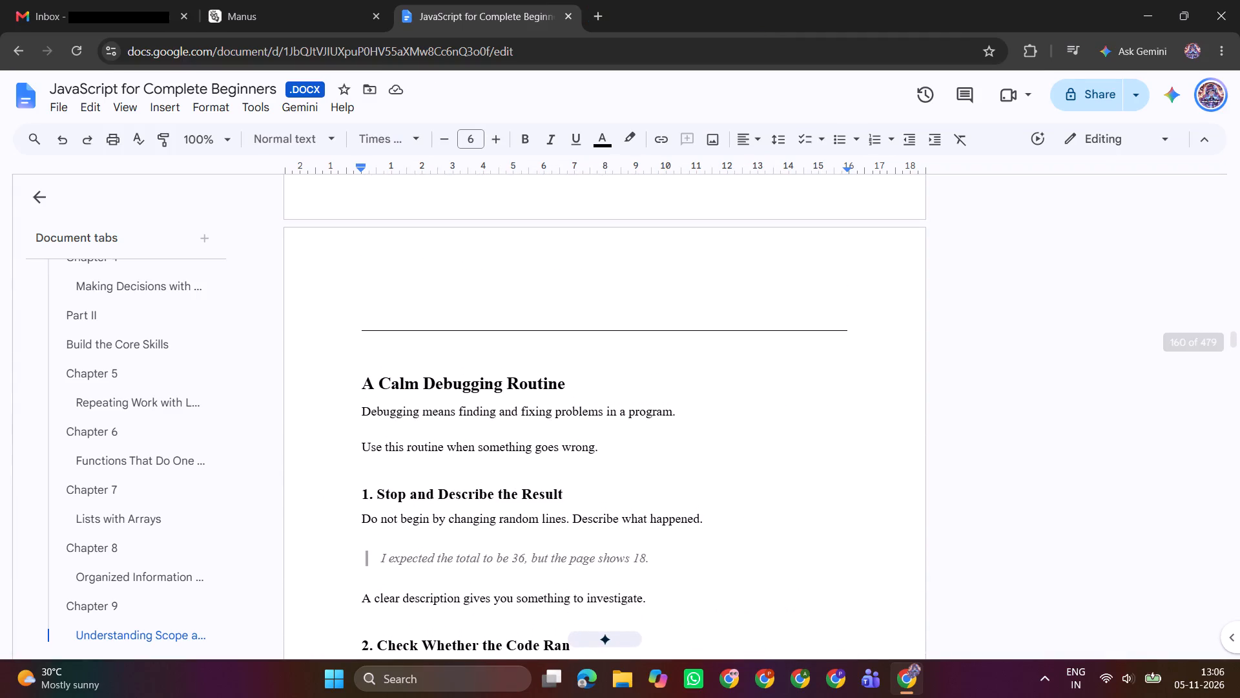
pyautogui.doubleClick(592, 334)
pyautogui.press('Delete')
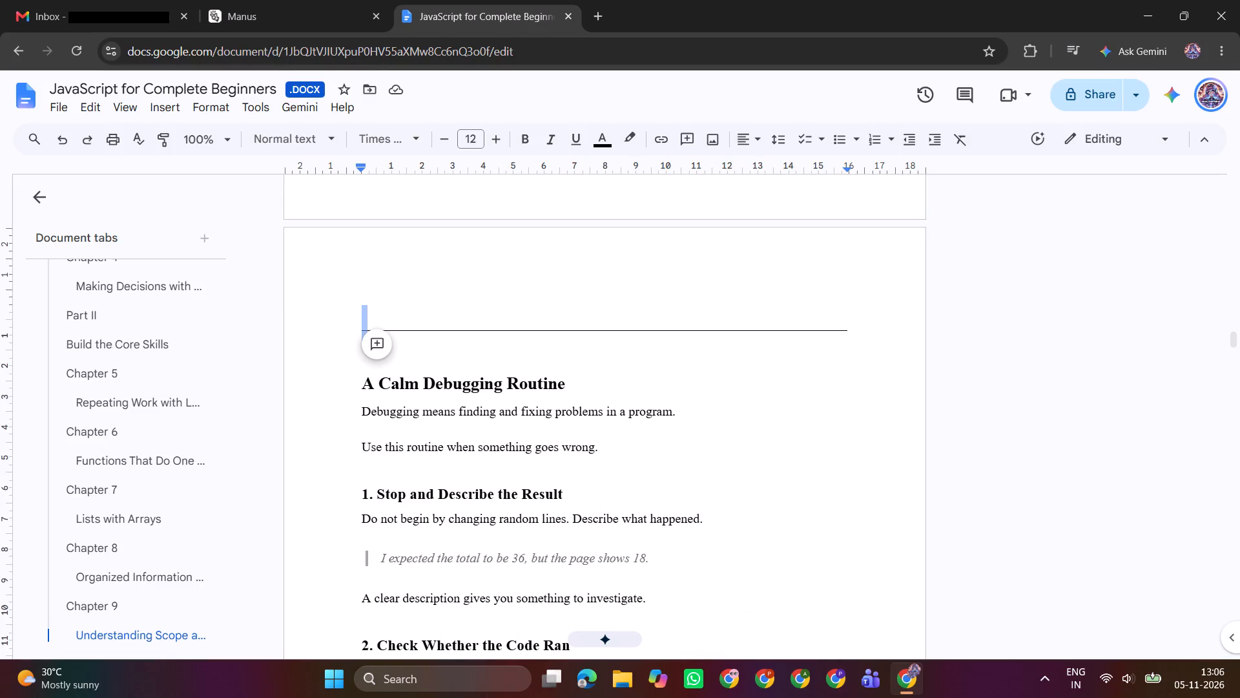
pyautogui.press('Delete')
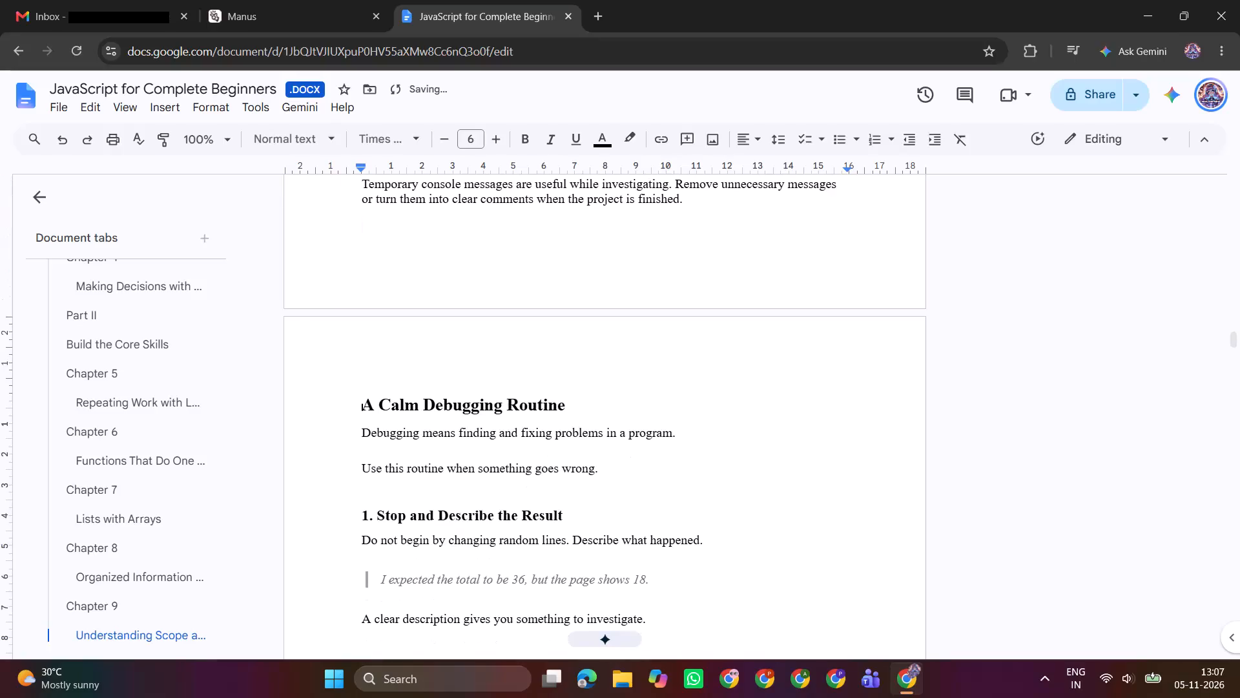
# Delete the divider line and its empty paragraph above the "Practice: Fix a Deliberately Broken Program" heading.
pyautogui.scroll(-4, 592, 334)
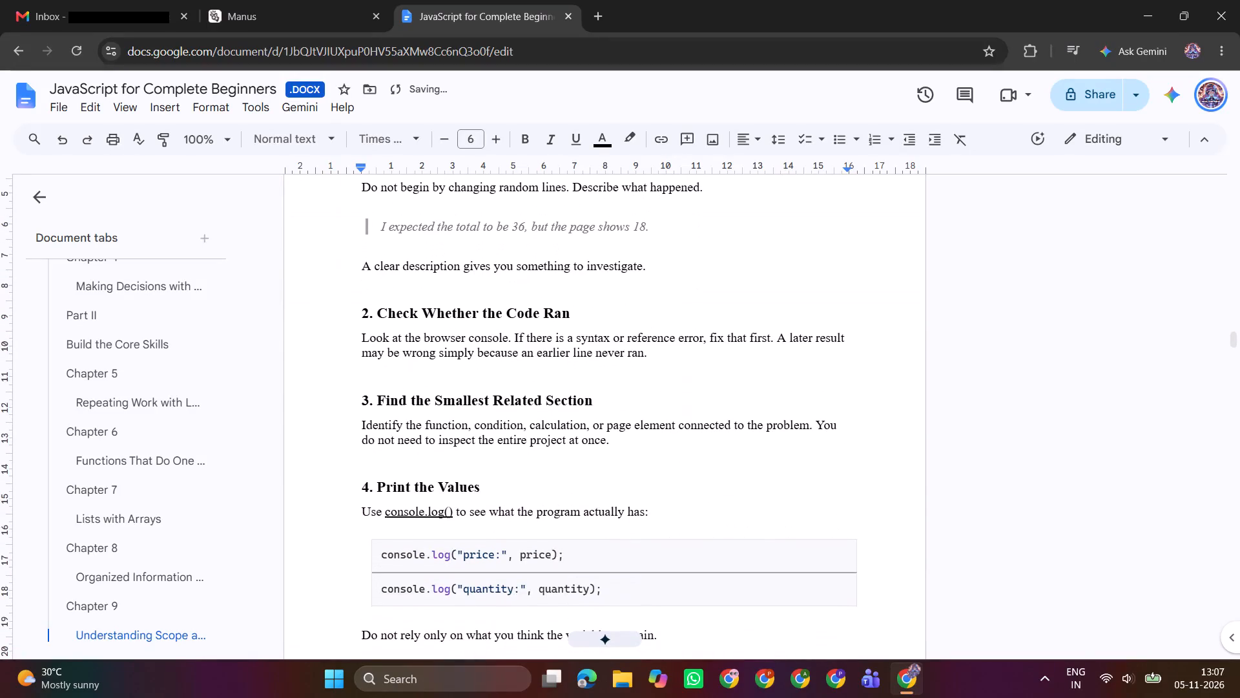
pyautogui.scroll(-3, 559, 390)
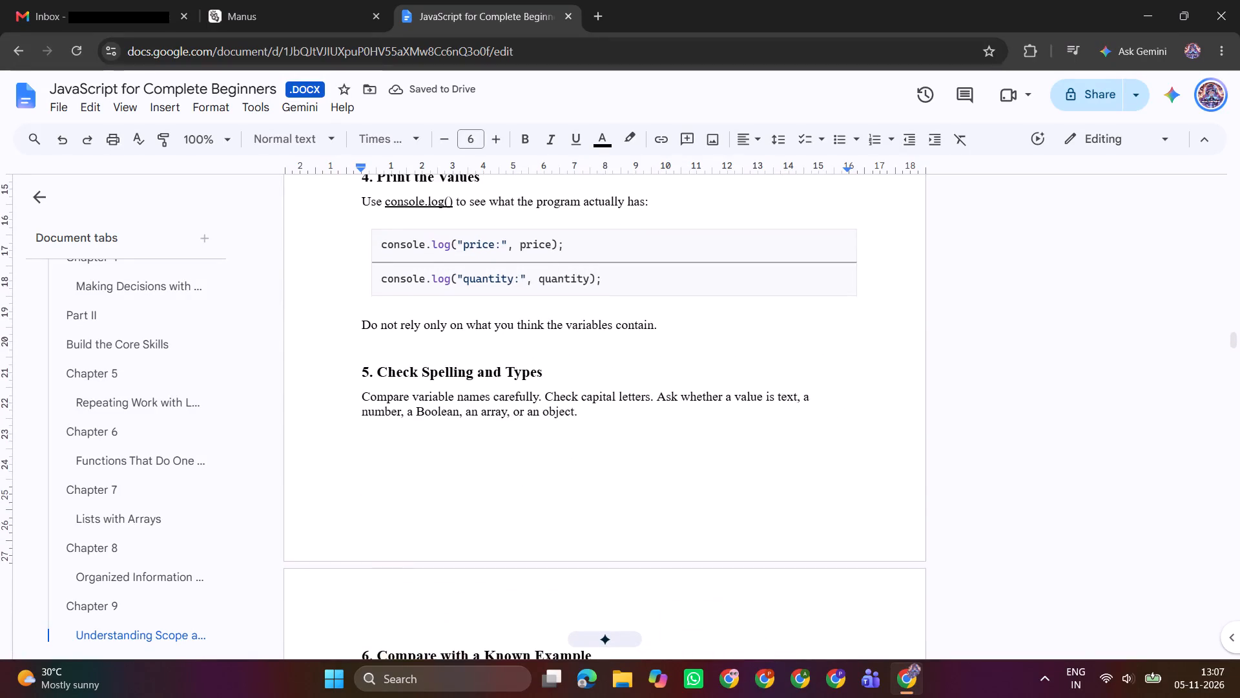
pyautogui.scroll(-3, 559, 390)
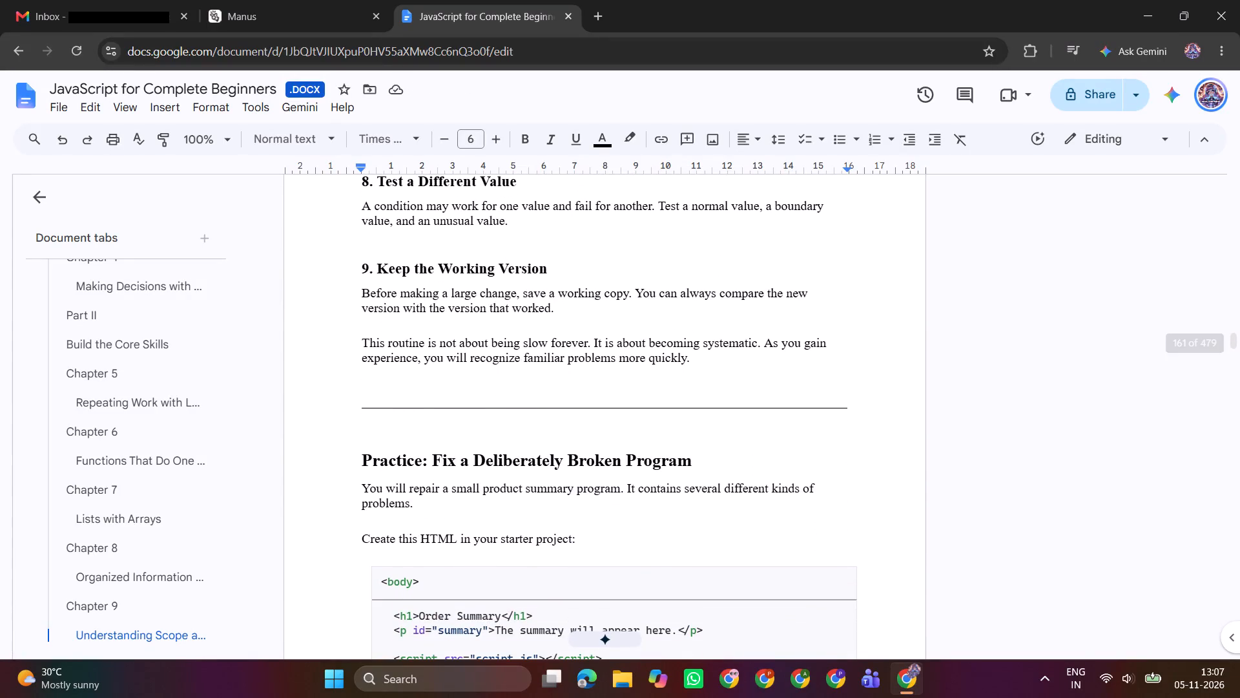
pyautogui.doubleClick(544, 408)
pyautogui.press('Delete')
pyautogui.press('Delete')
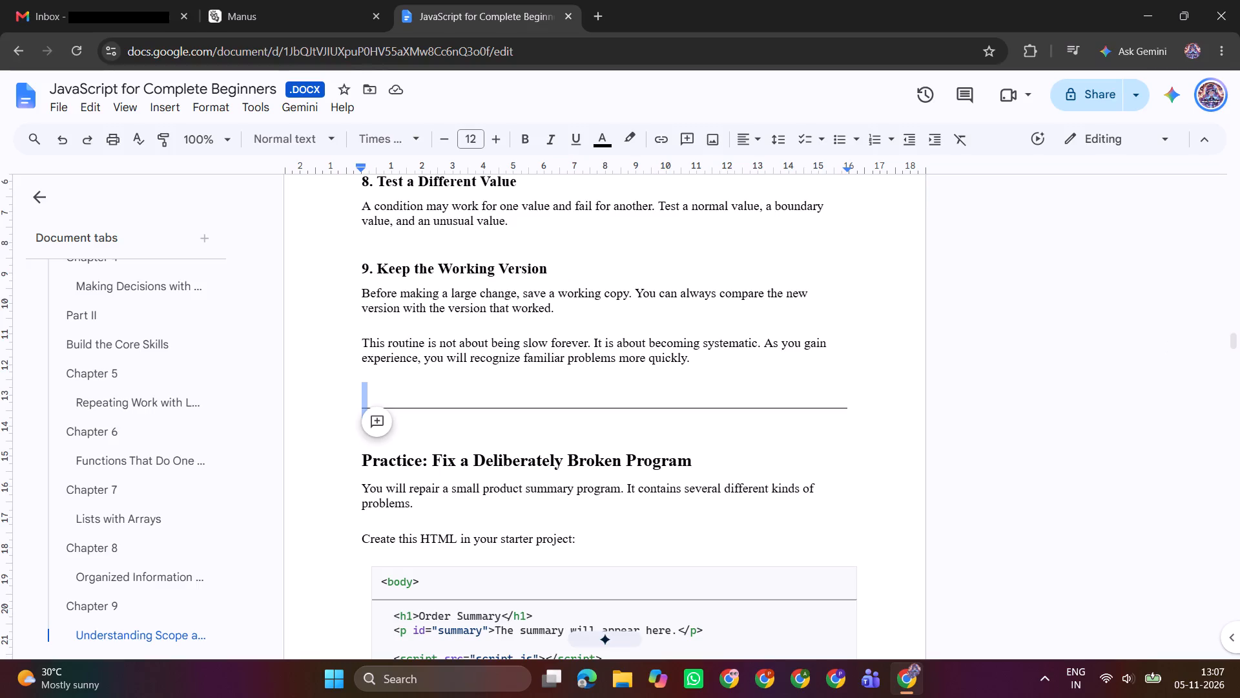
pyautogui.click(364, 275)
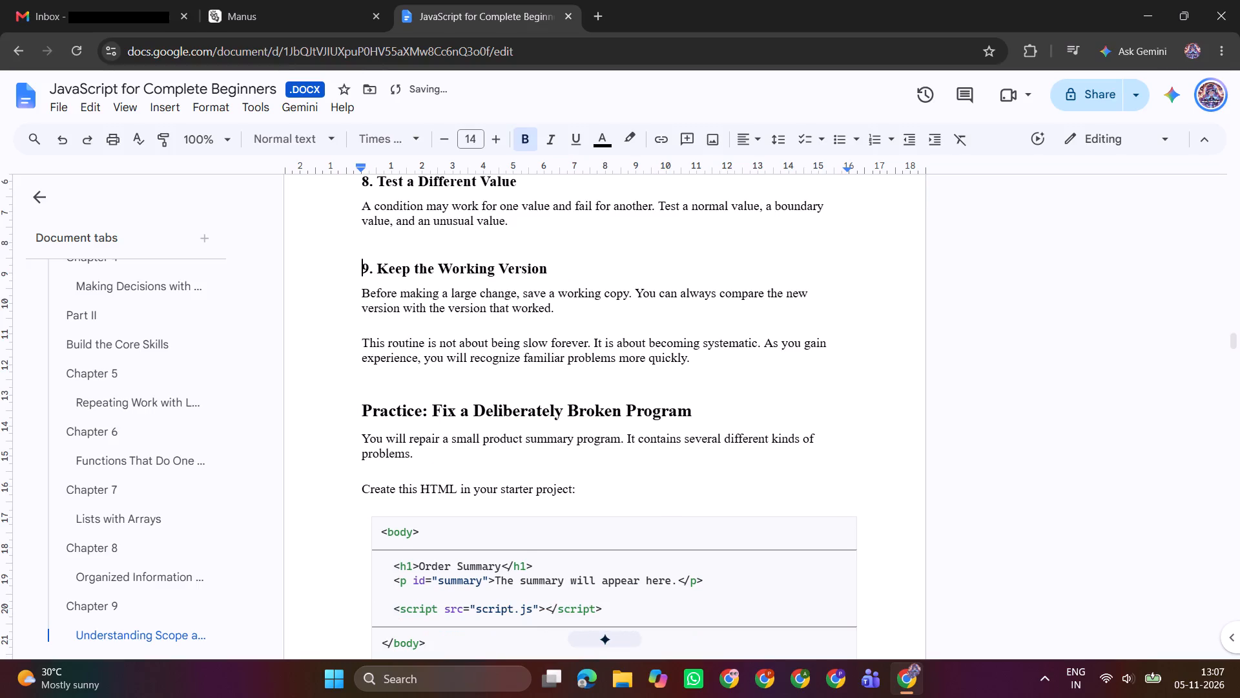
# Review the "Practice: Fix a Deliberately Broken Program" section and check the flagged spelling "#summry" under Problem One.
pyautogui.scroll(-3, 462, 432)
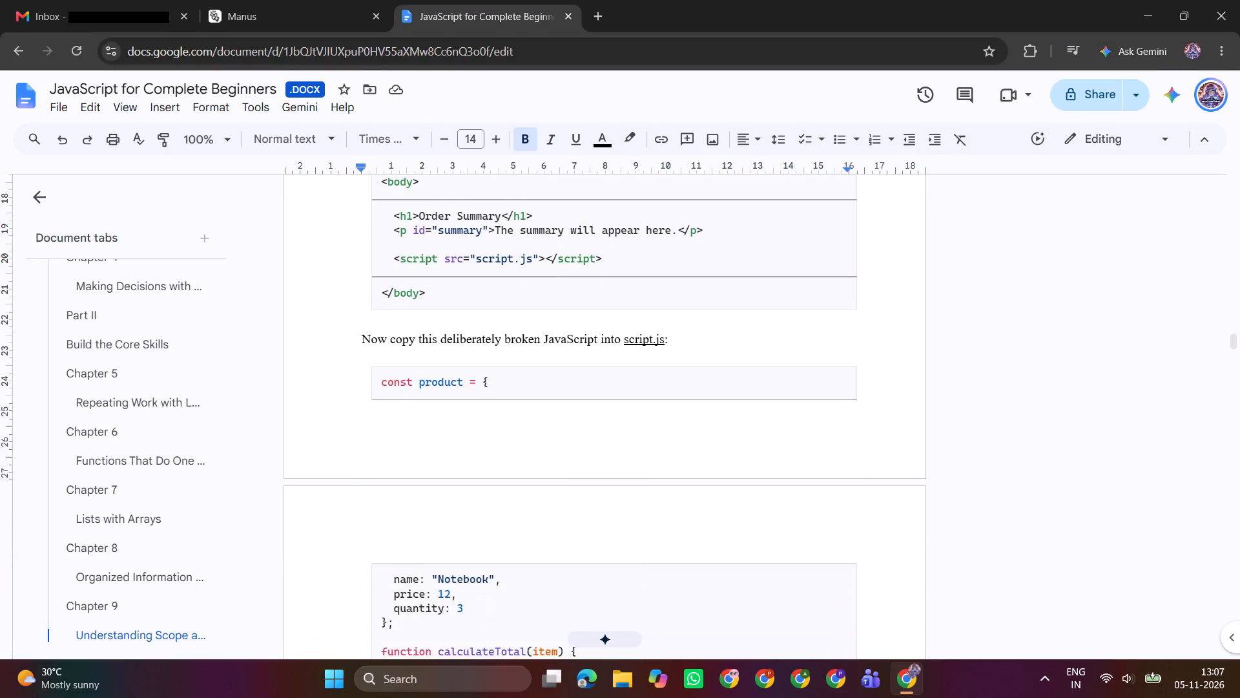
pyautogui.scroll(-4, 462, 432)
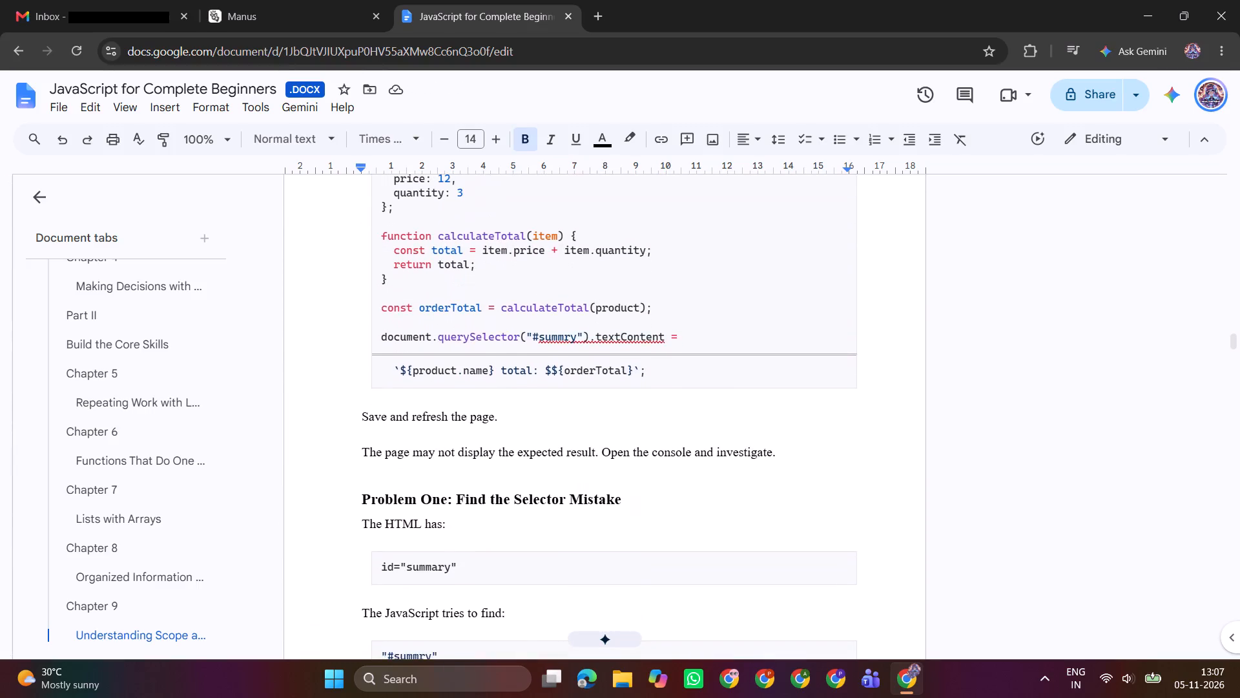
pyautogui.scroll(-2, 462, 432)
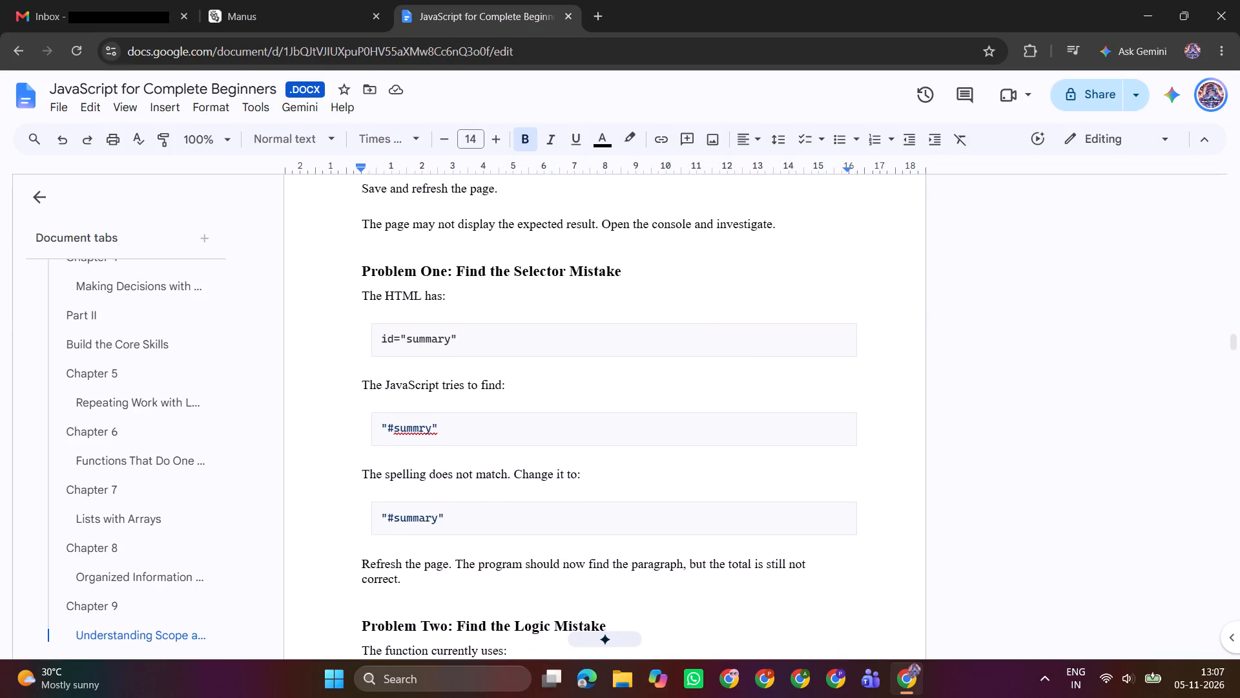
pyautogui.click(413, 434)
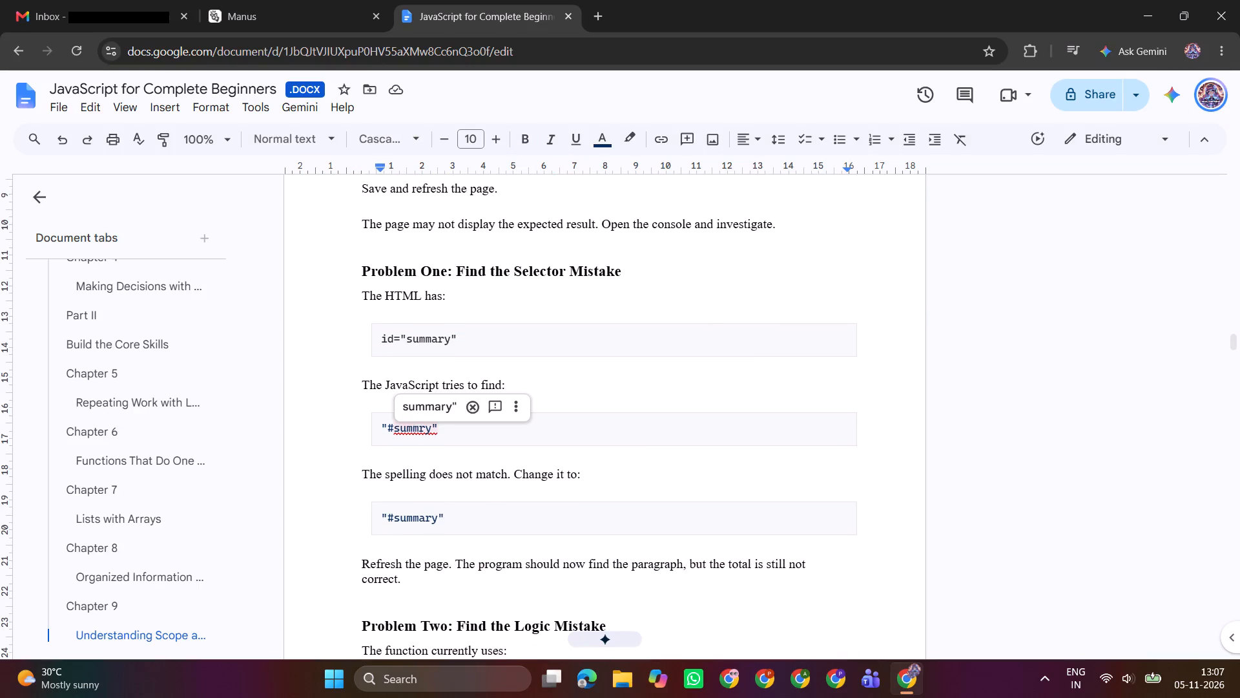
pyautogui.click(443, 469)
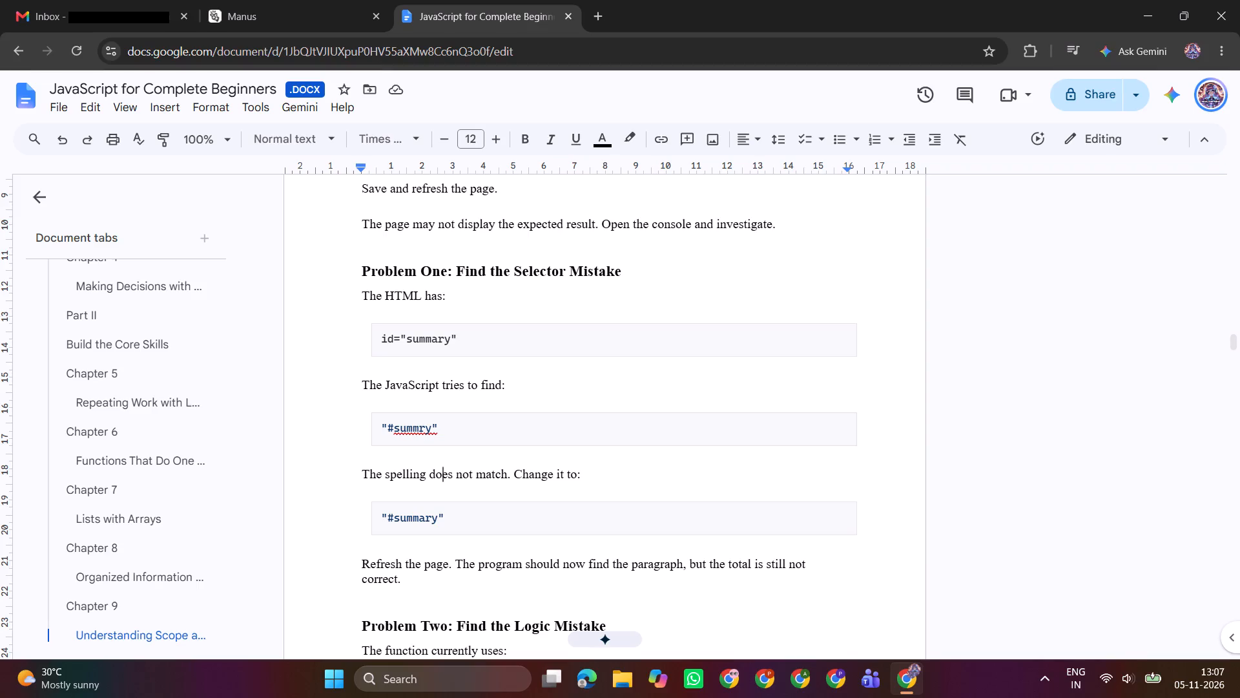
# Delete the divider line and its empty paragraph above the Chapter 9 "Chapter Checkpoint" heading.
pyautogui.scroll(-1, 488, 447)
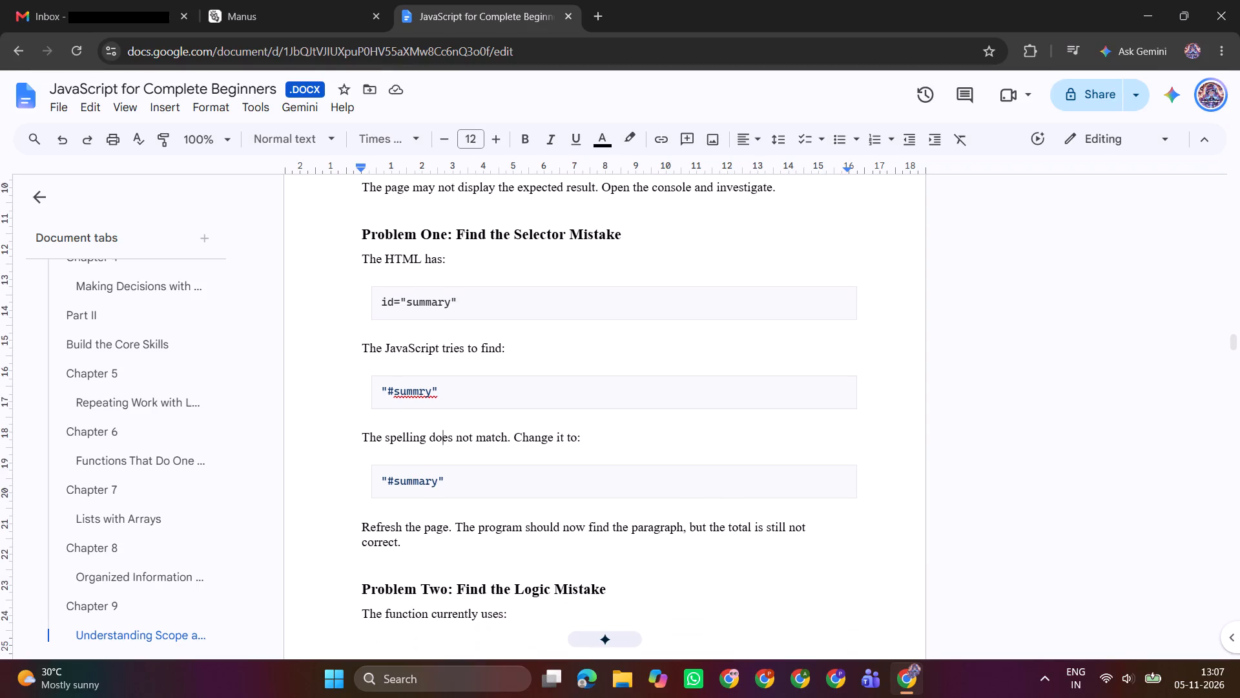
pyautogui.scroll(-1, 488, 447)
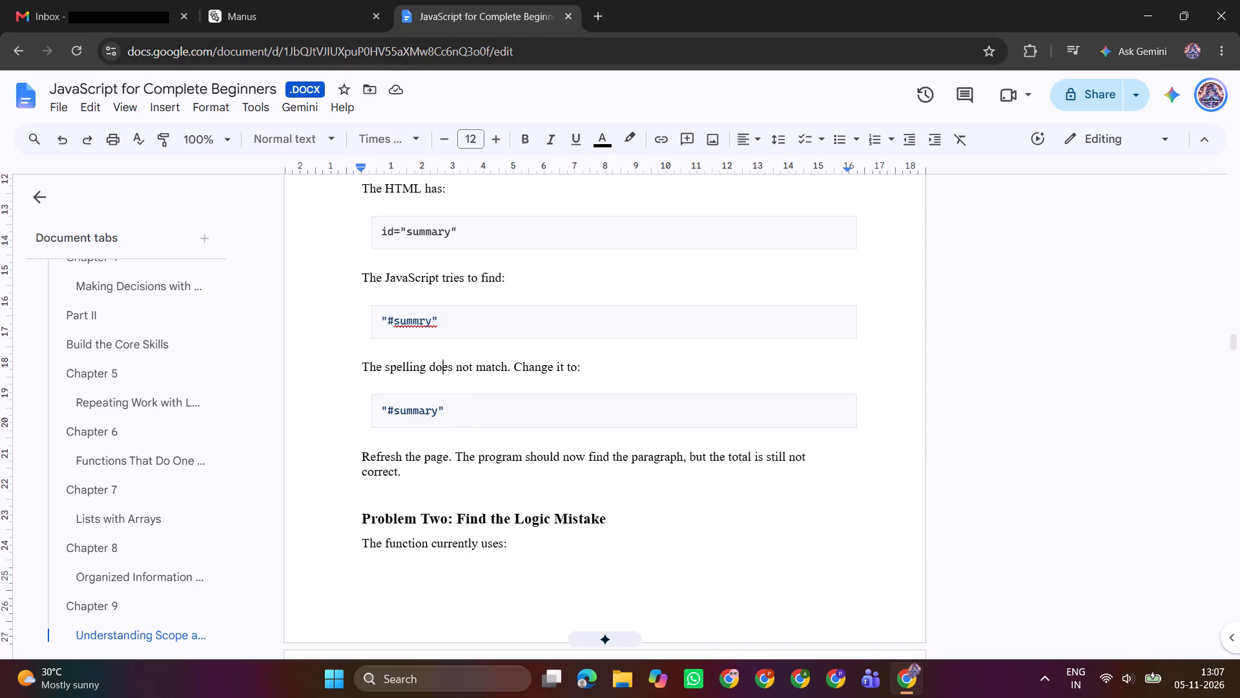
pyautogui.scroll(-1, 488, 447)
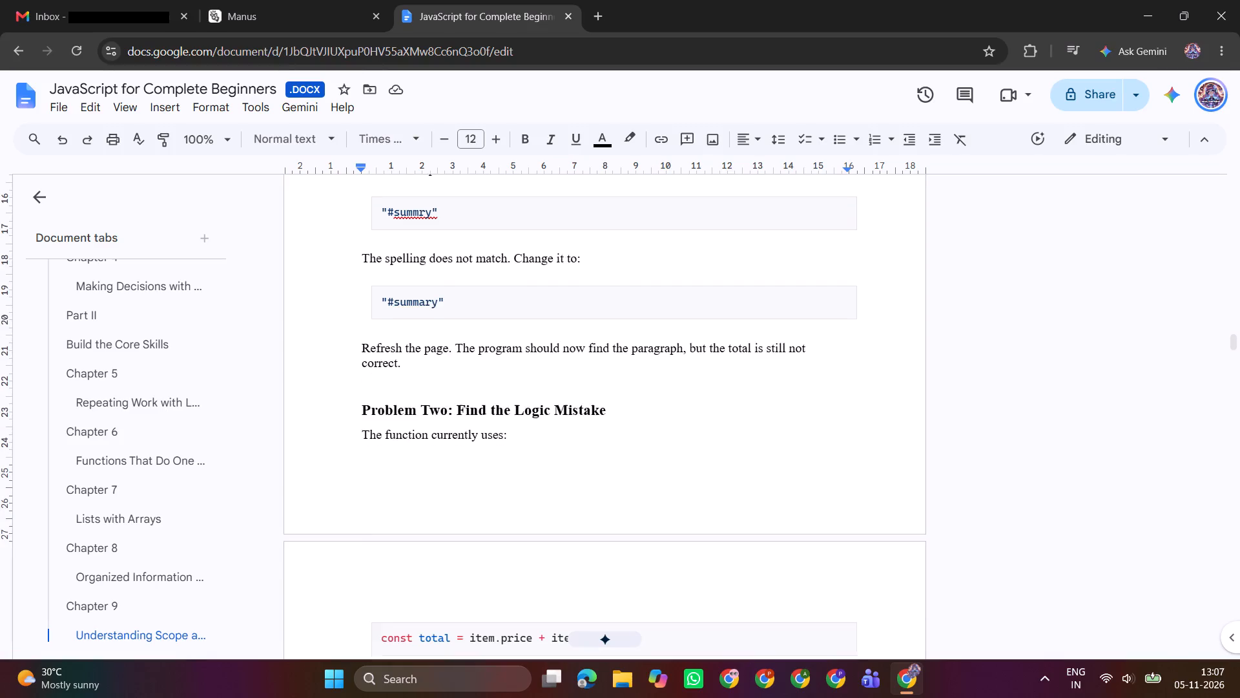
pyautogui.scroll(-2, 488, 447)
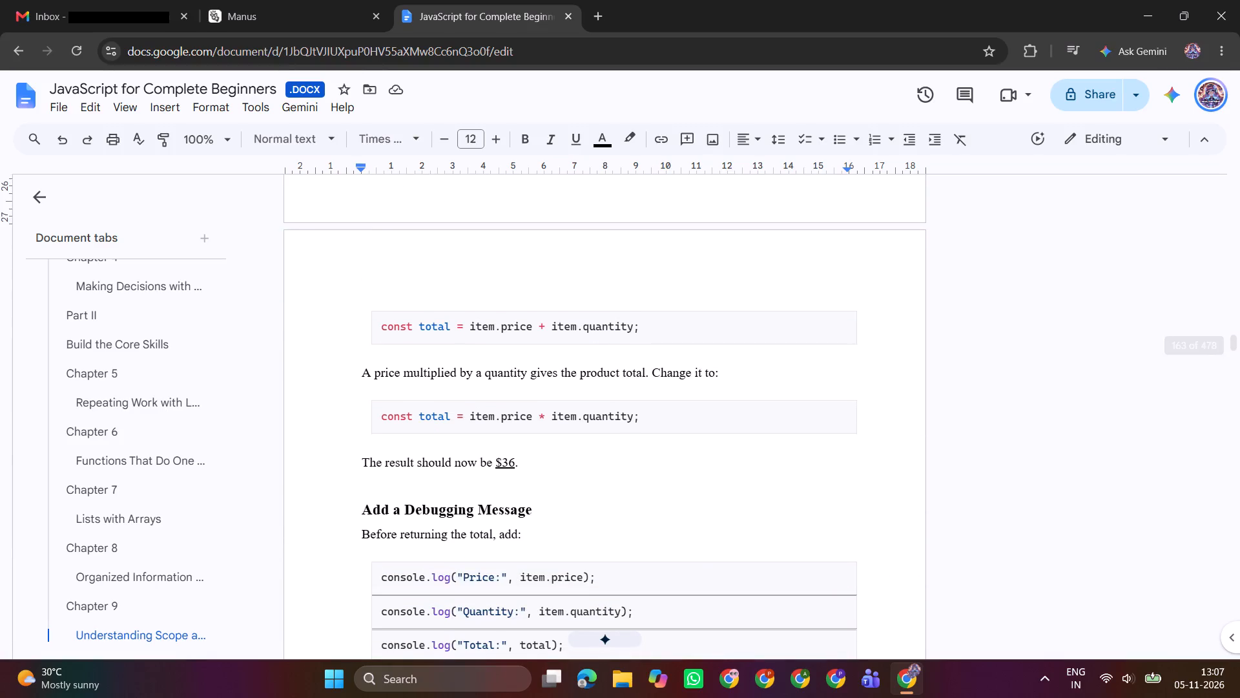
pyautogui.scroll(-3, 490, 444)
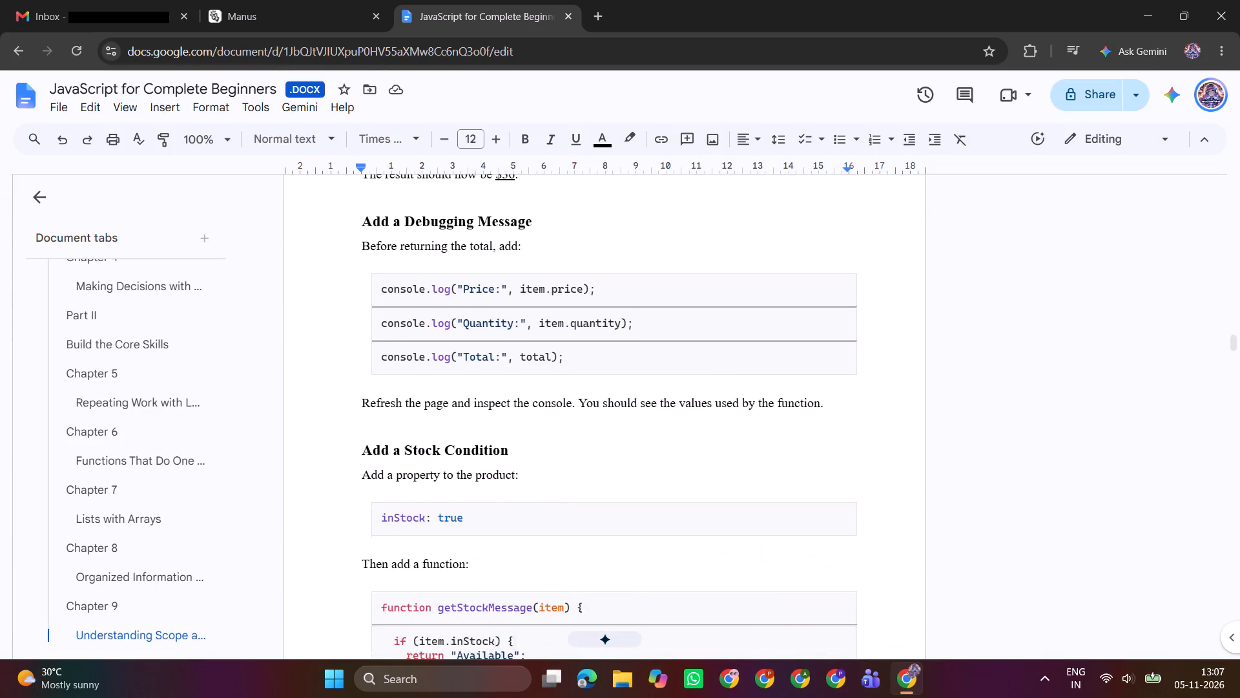
pyautogui.scroll(-3, 490, 444)
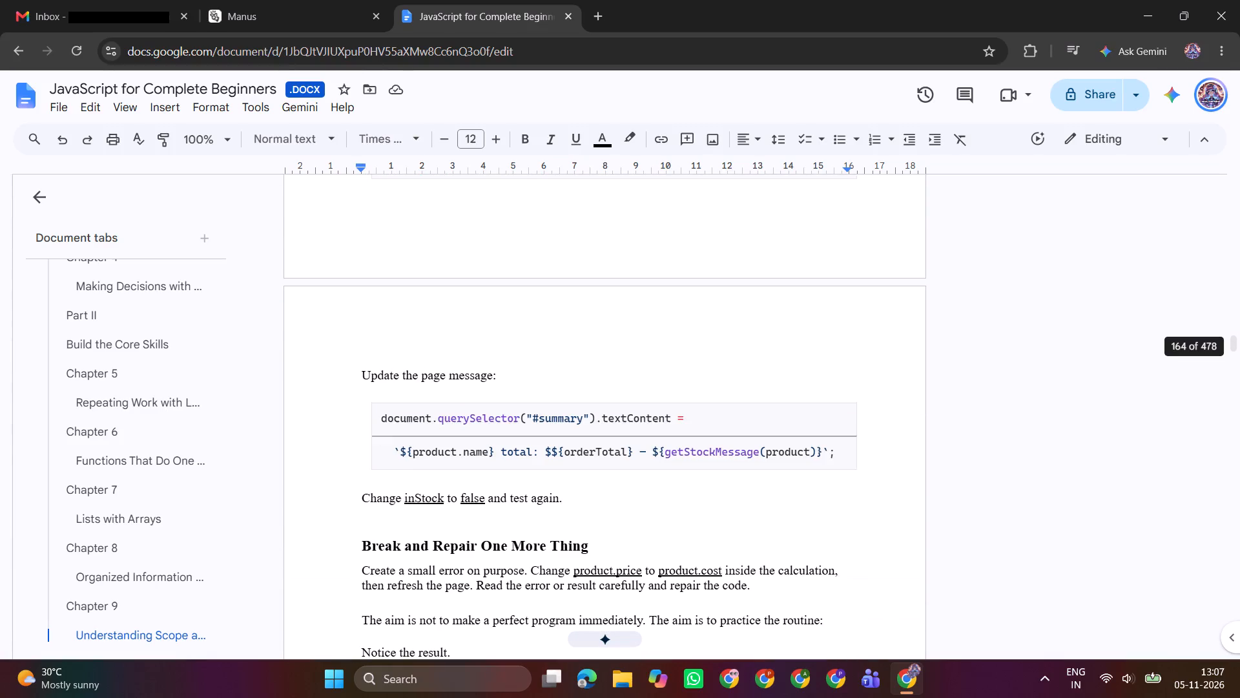
pyautogui.scroll(-3, 490, 444)
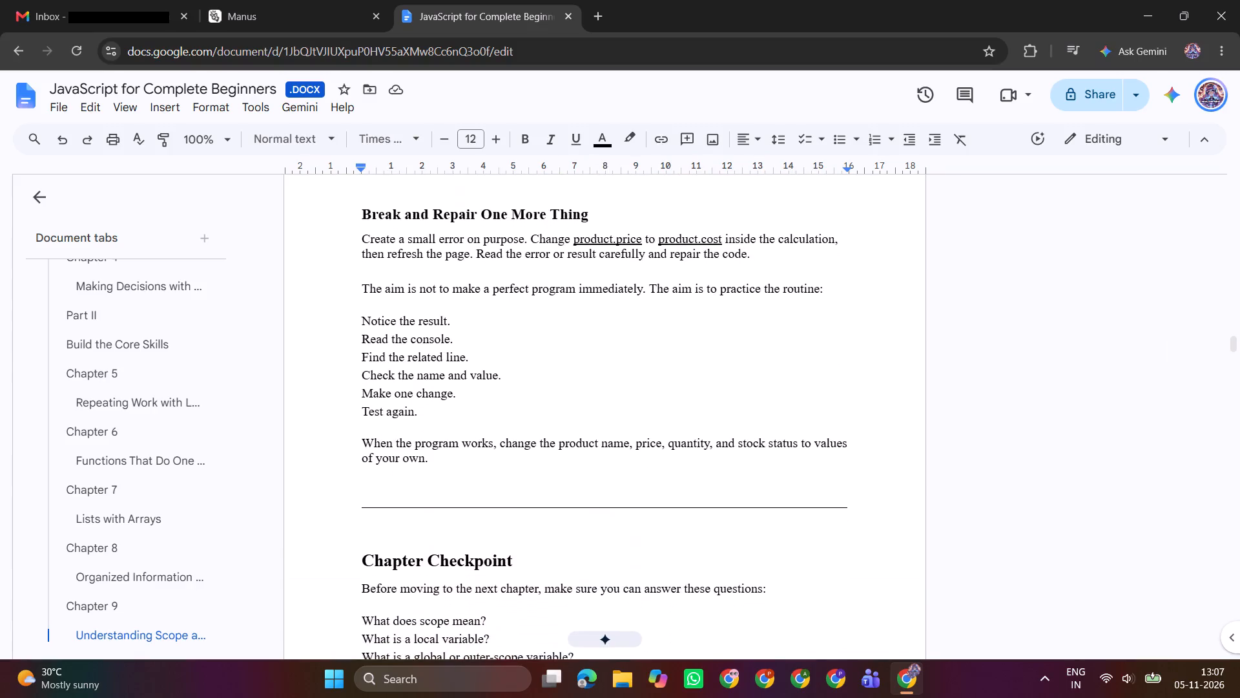
pyautogui.doubleClick(451, 514)
pyautogui.press('Delete')
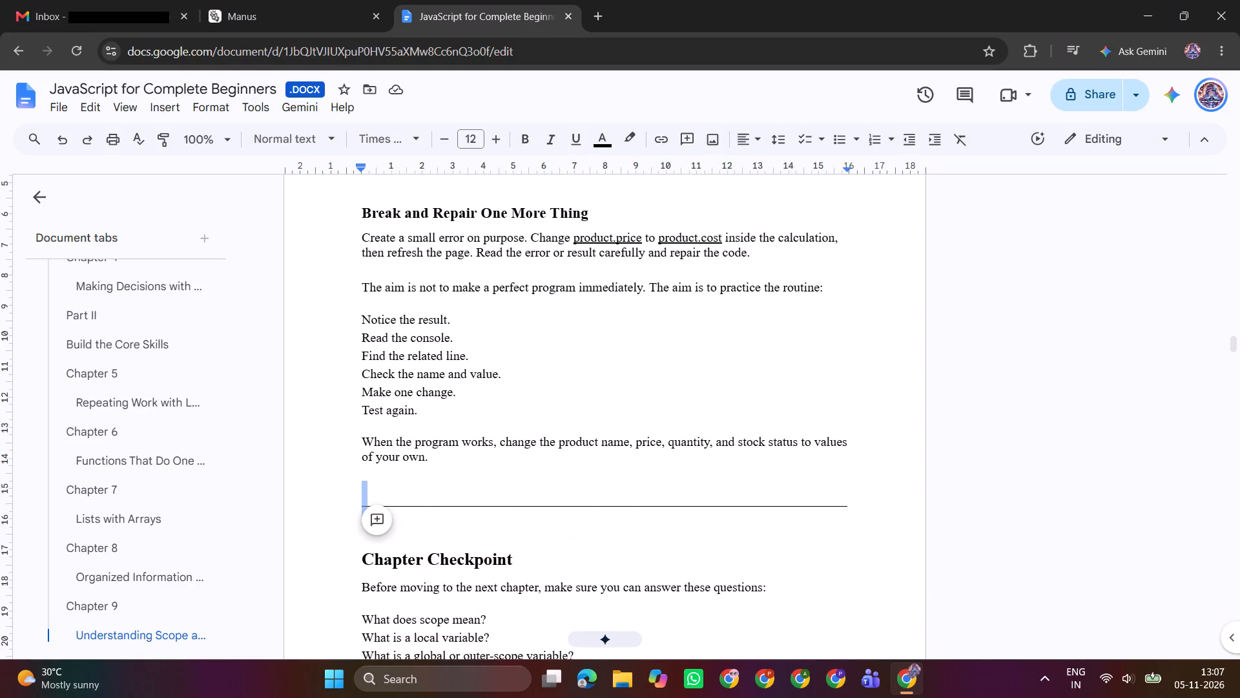
pyautogui.press('Delete')
# Format the Chapter 9 checkpoint questions, from "What does scope mean?" to the broken-program question, as a bulleted list.
pyautogui.scroll(-2, 451, 514)
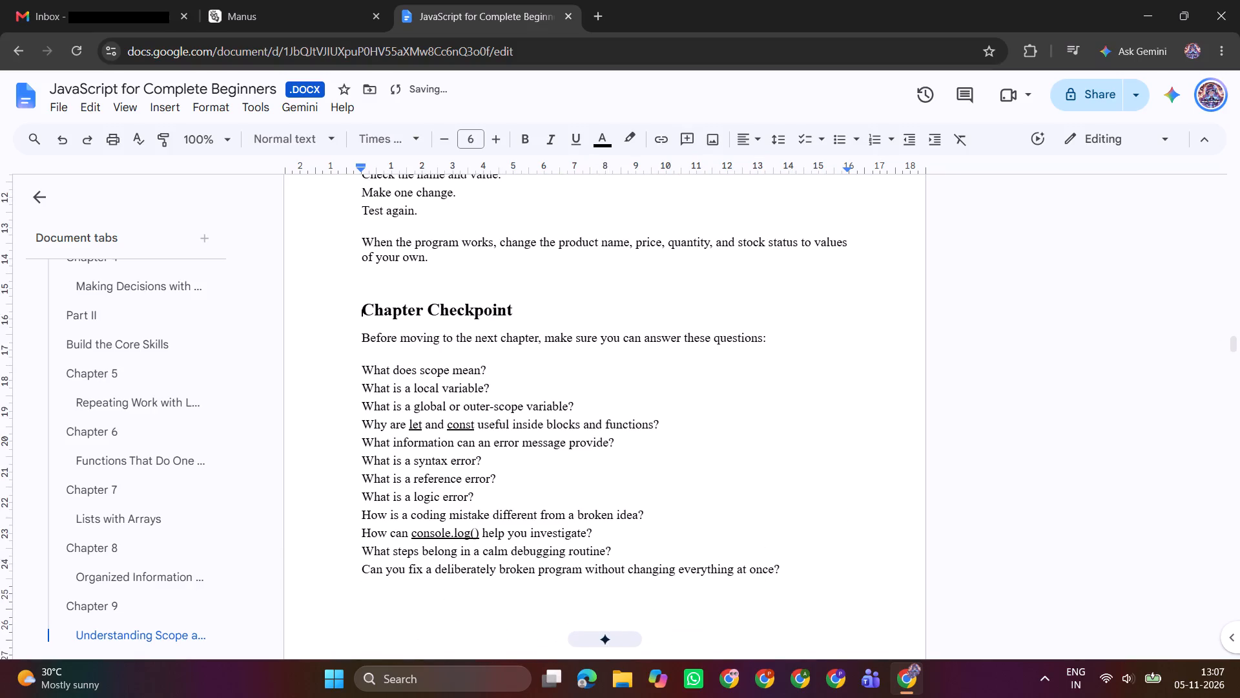
pyautogui.scroll(-1, 541, 542)
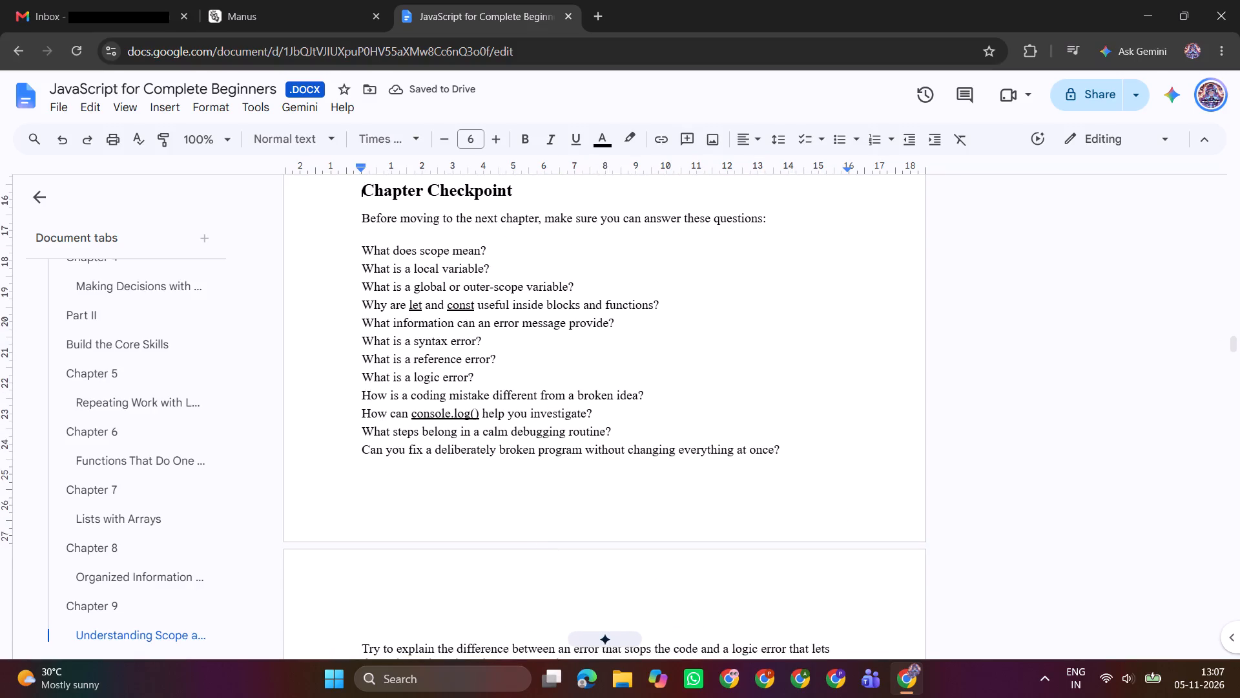
pyautogui.moveTo(799, 455); pyautogui.dragTo(432, 230)
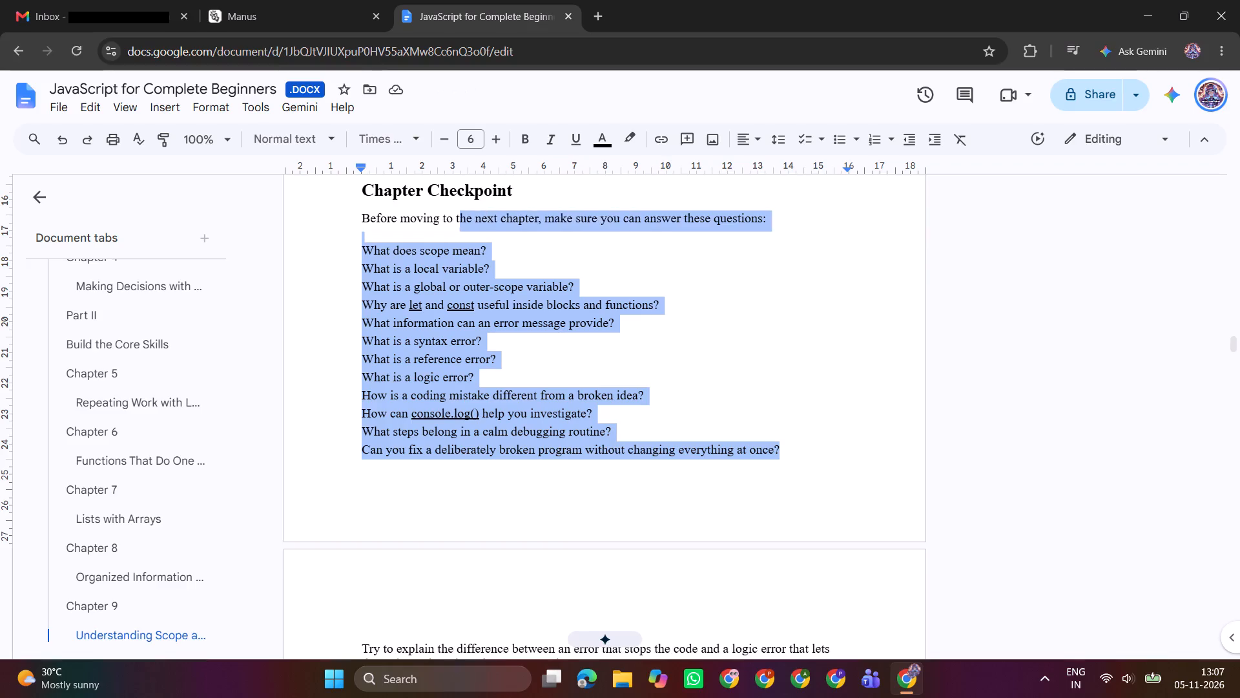
pyautogui.moveTo(432, 230); pyautogui.dragTo(356, 244)
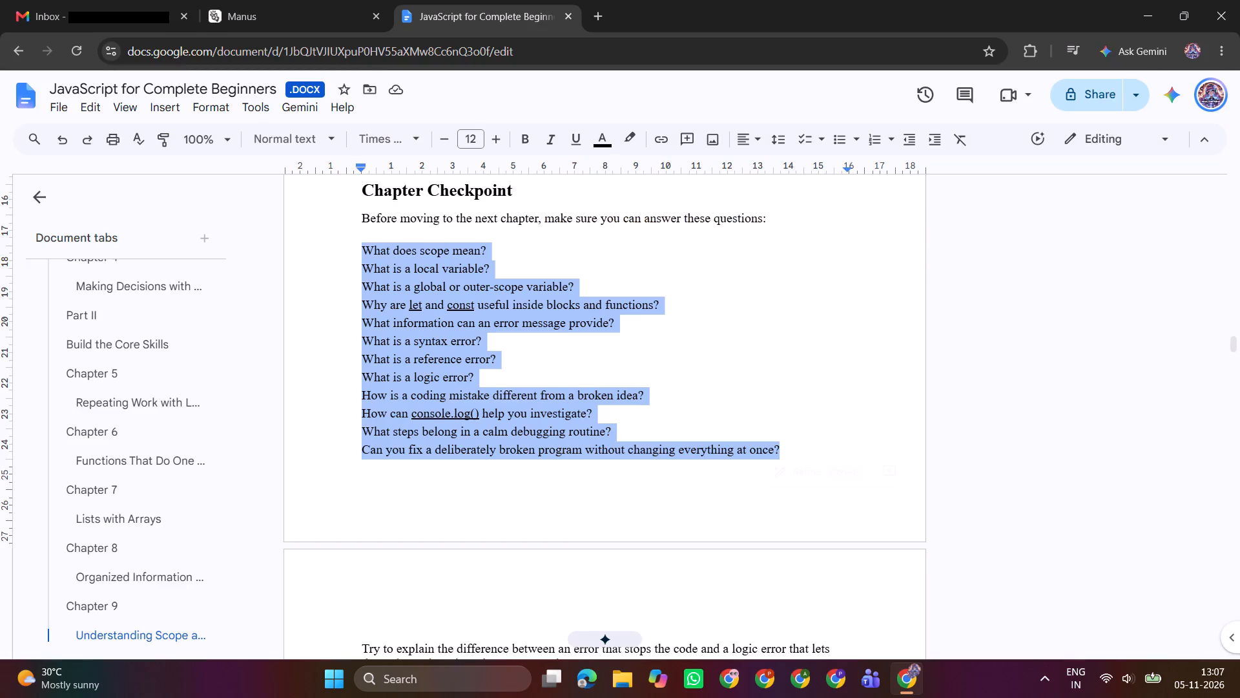
pyautogui.click(836, 127)
pyautogui.click(508, 336)
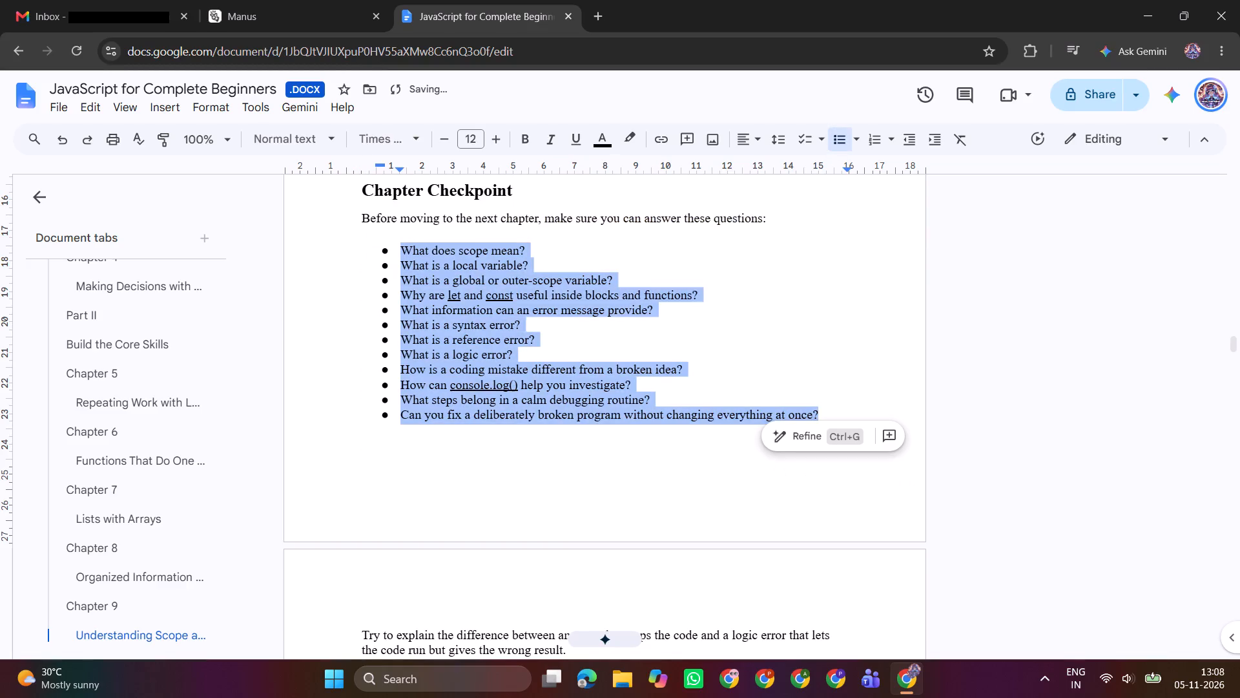
# Delete the divider line and its empty paragraph above the "You Can Find Your Way Back" heading.
pyautogui.scroll(-4, 508, 336)
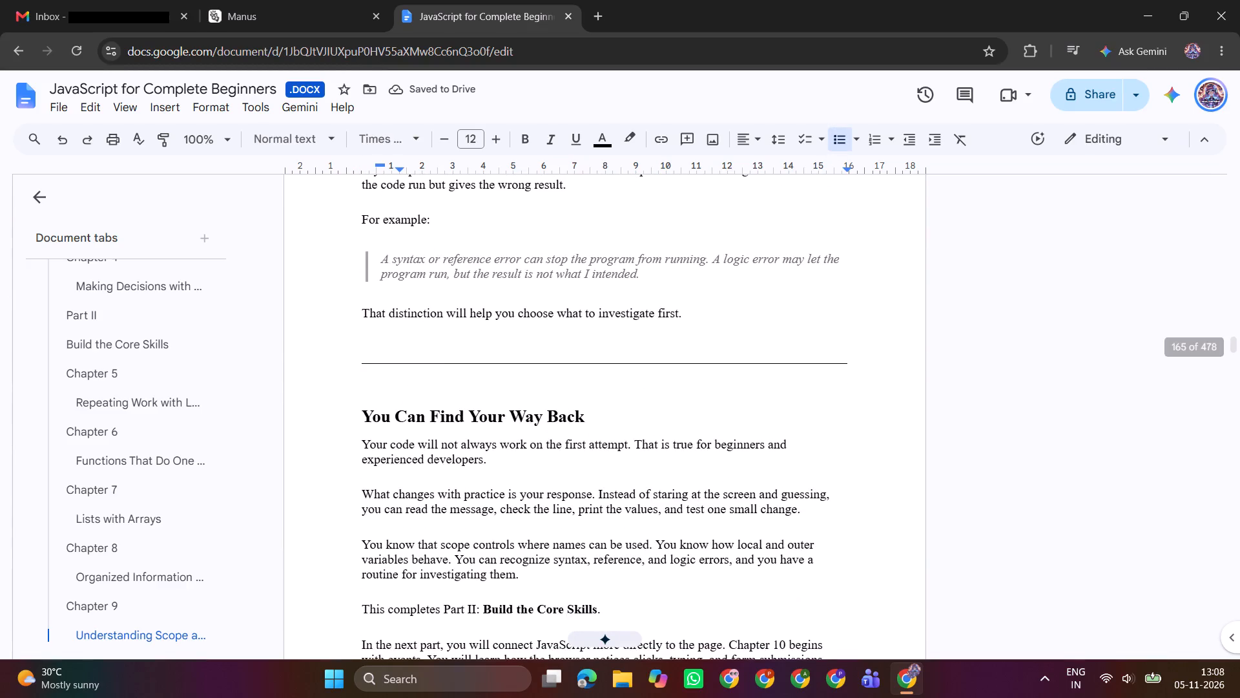
pyautogui.doubleClick(493, 364)
pyautogui.press('Delete')
pyautogui.press('Delete')
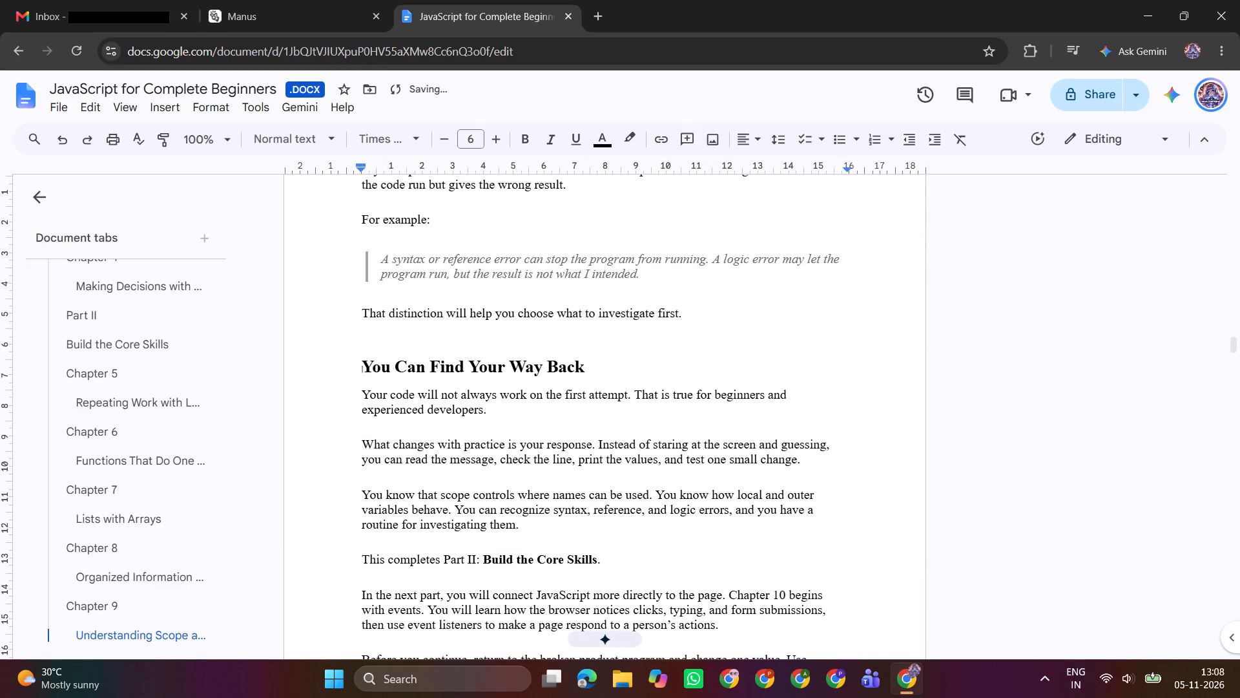
# Replace the divider line and its empty paragraph above the "Chapter 10" title with a page break.
pyautogui.scroll(-2, 493, 364)
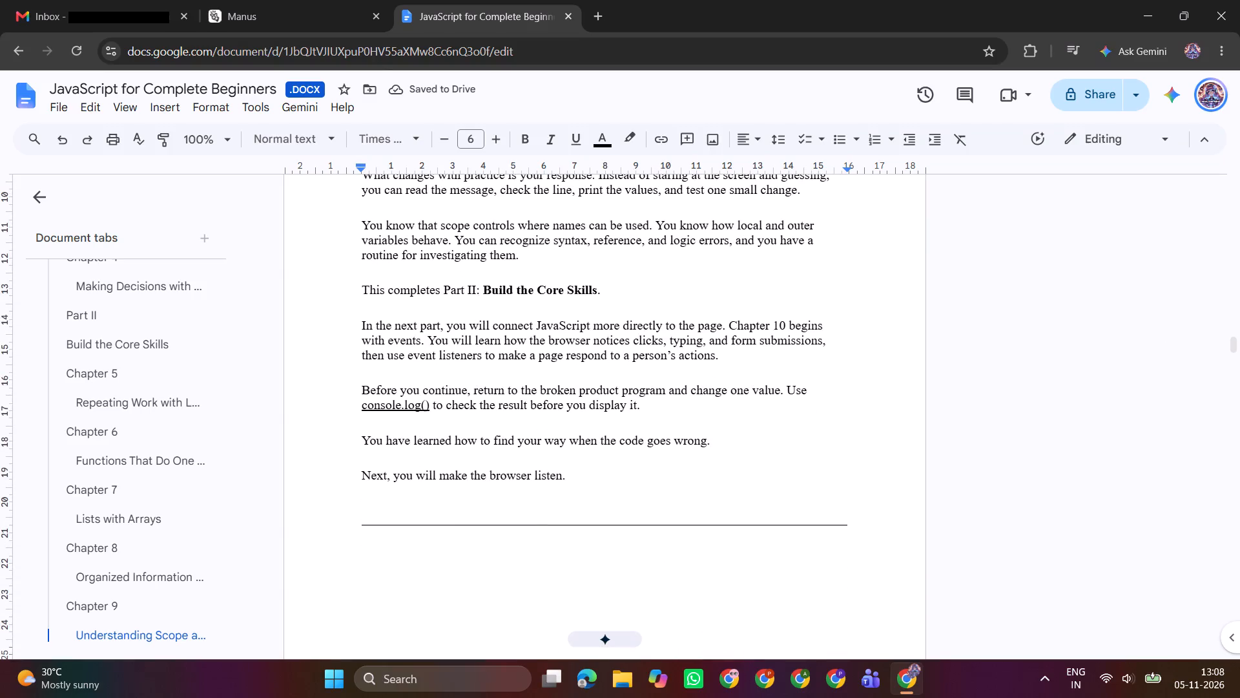
pyautogui.doubleClick(413, 522)
pyautogui.press('Delete')
pyautogui.press('Delete')
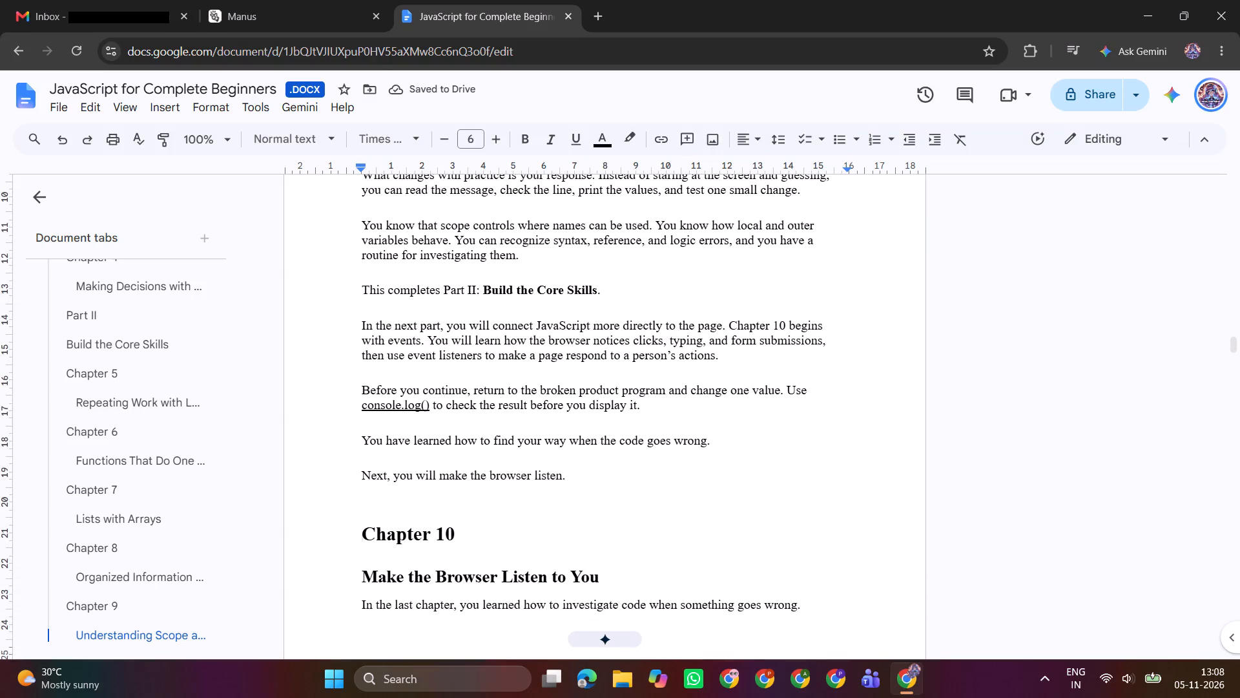
pyautogui.hotkey('ctrl', 'Return')
# Style the "Chapter 10" title as Heading 1 with black text at size 18.
pyautogui.scroll(-3, 413, 522)
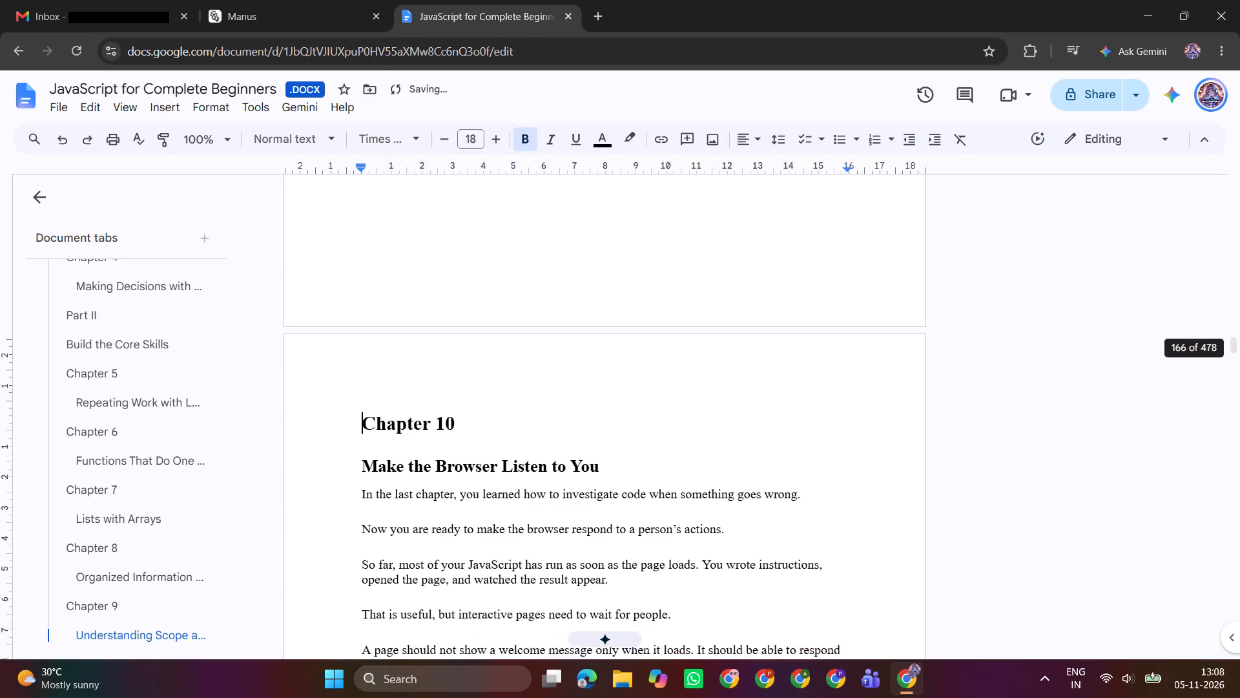
pyautogui.tripleClick(384, 424)
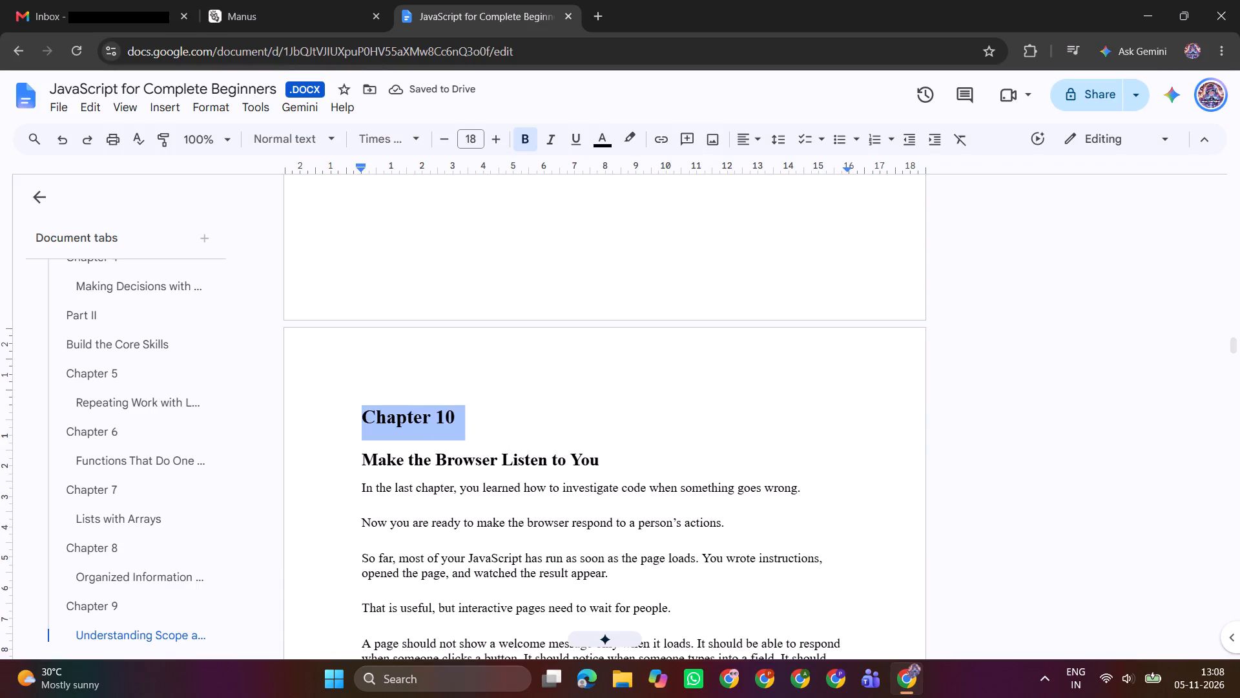
pyautogui.click(301, 151)
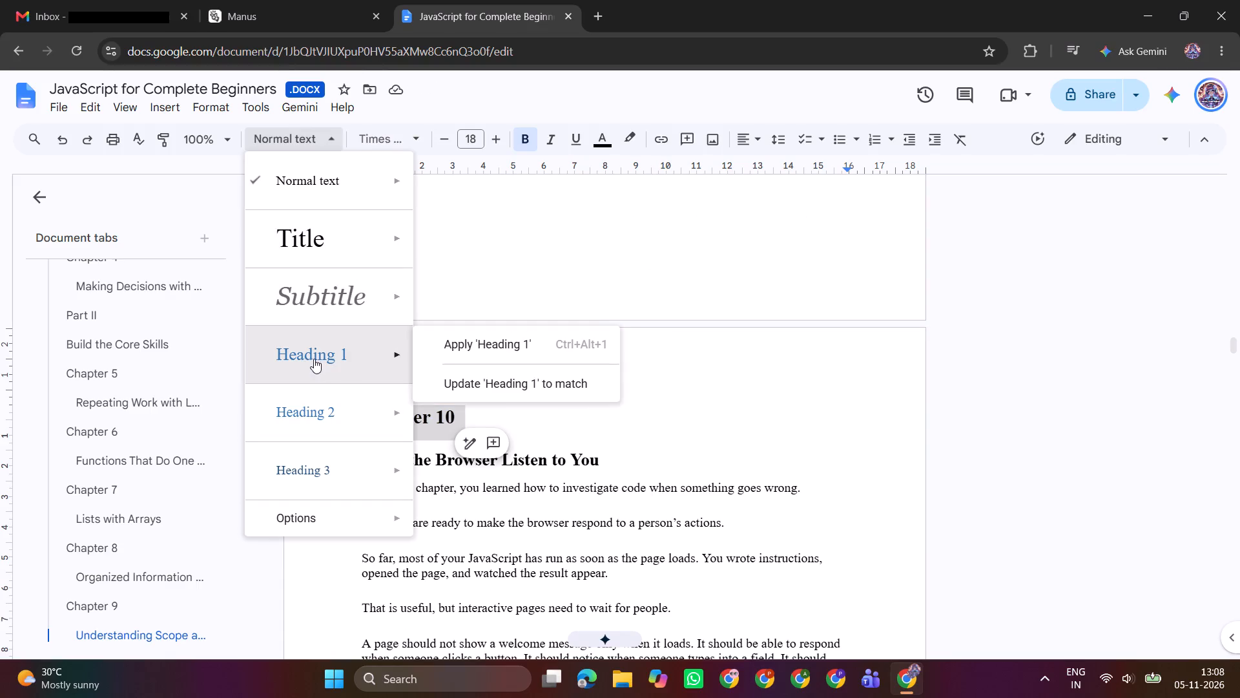
pyautogui.click(314, 359)
pyautogui.click(604, 144)
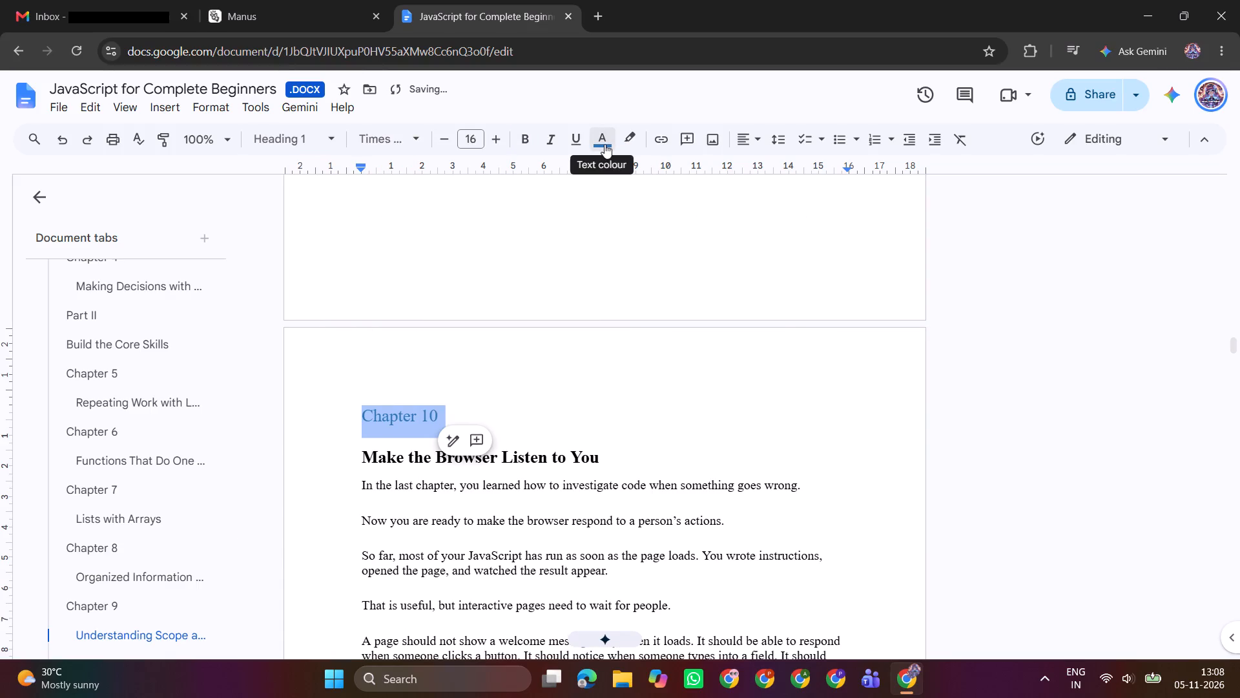
pyautogui.click(637, 352)
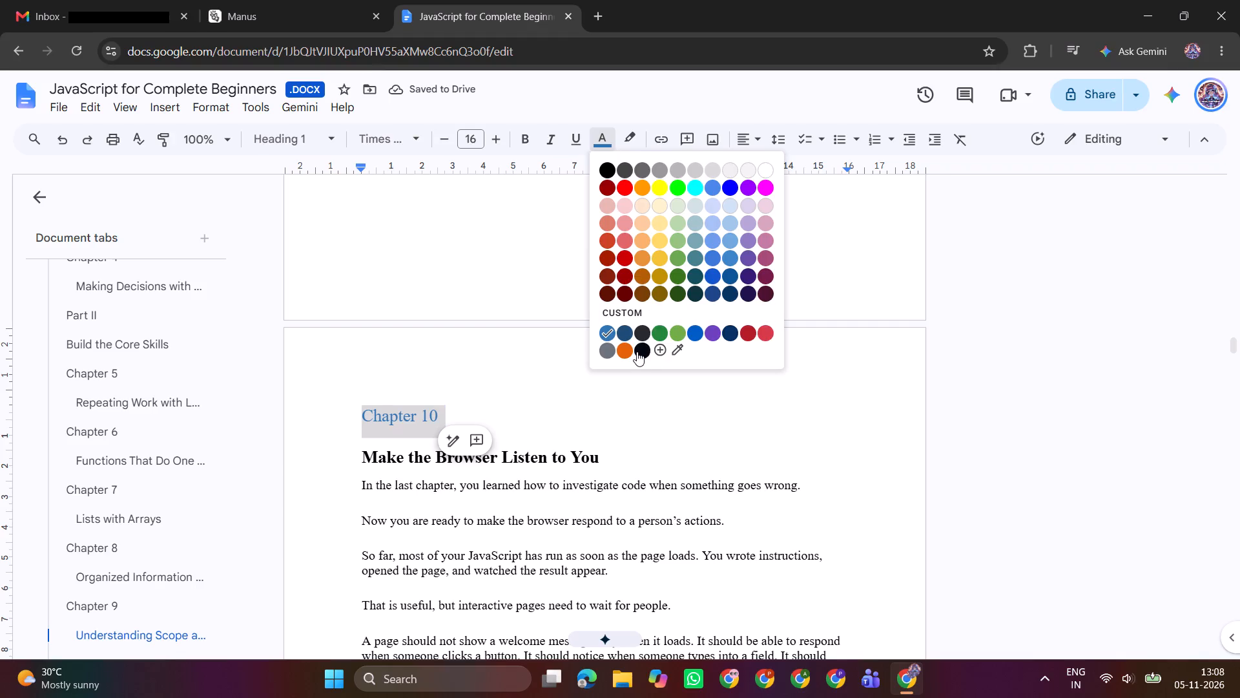
pyautogui.doubleClick(490, 139)
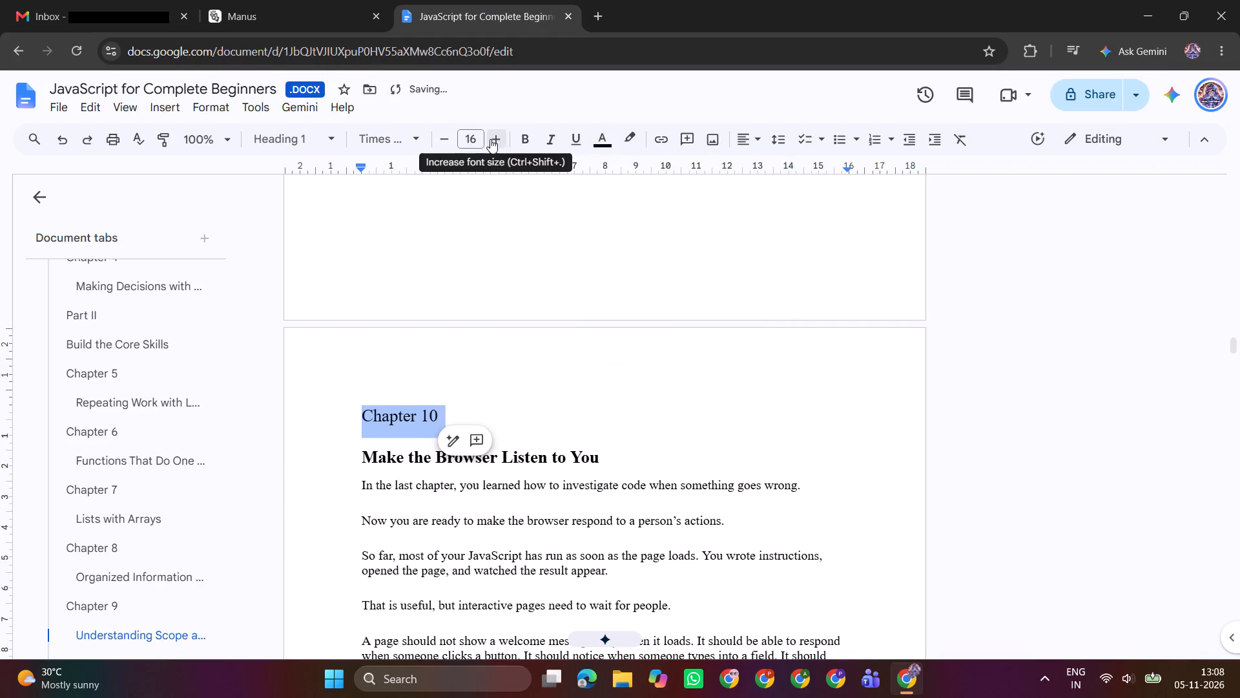
# Apply the Heading 2 style to the "Make the Browser Listen to You" title.
pyautogui.tripleClick(386, 449)
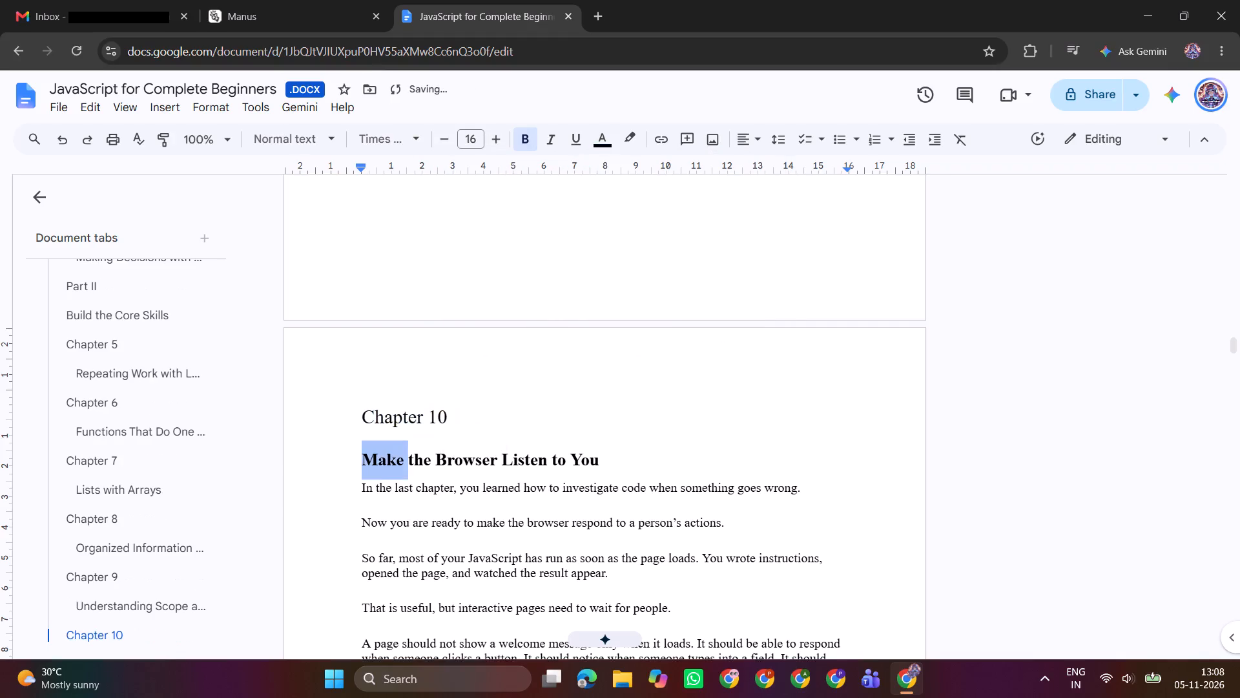
pyautogui.click(302, 143)
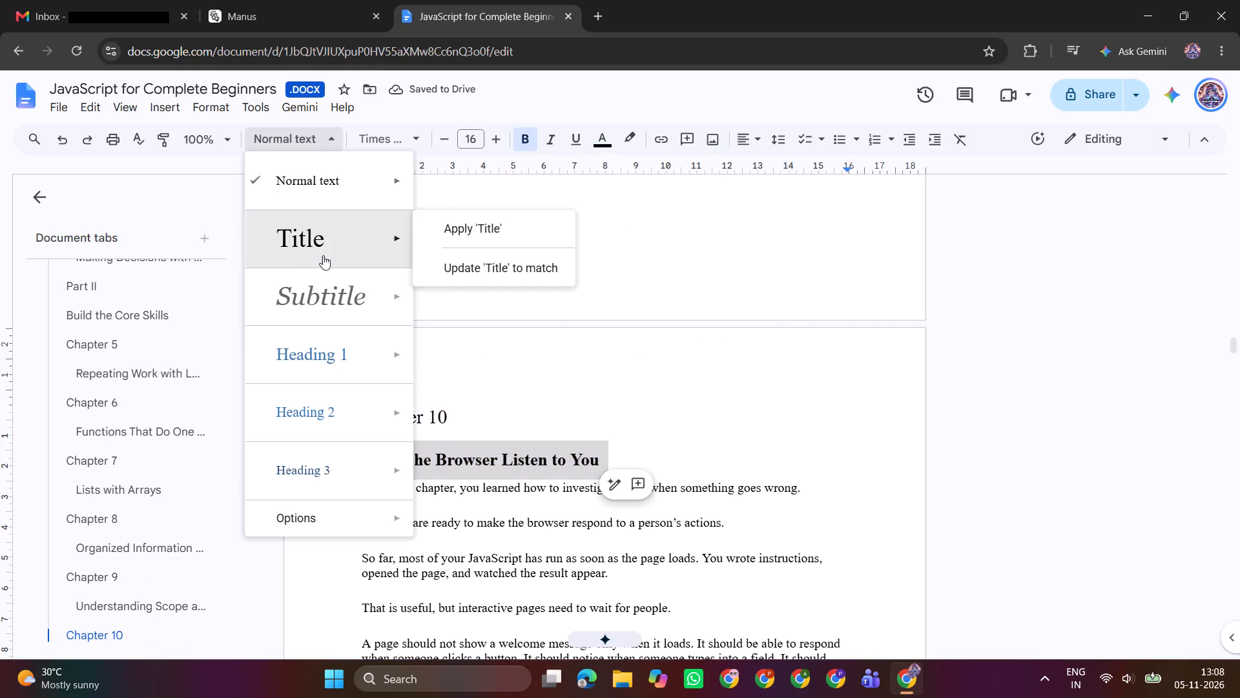
pyautogui.click(339, 407)
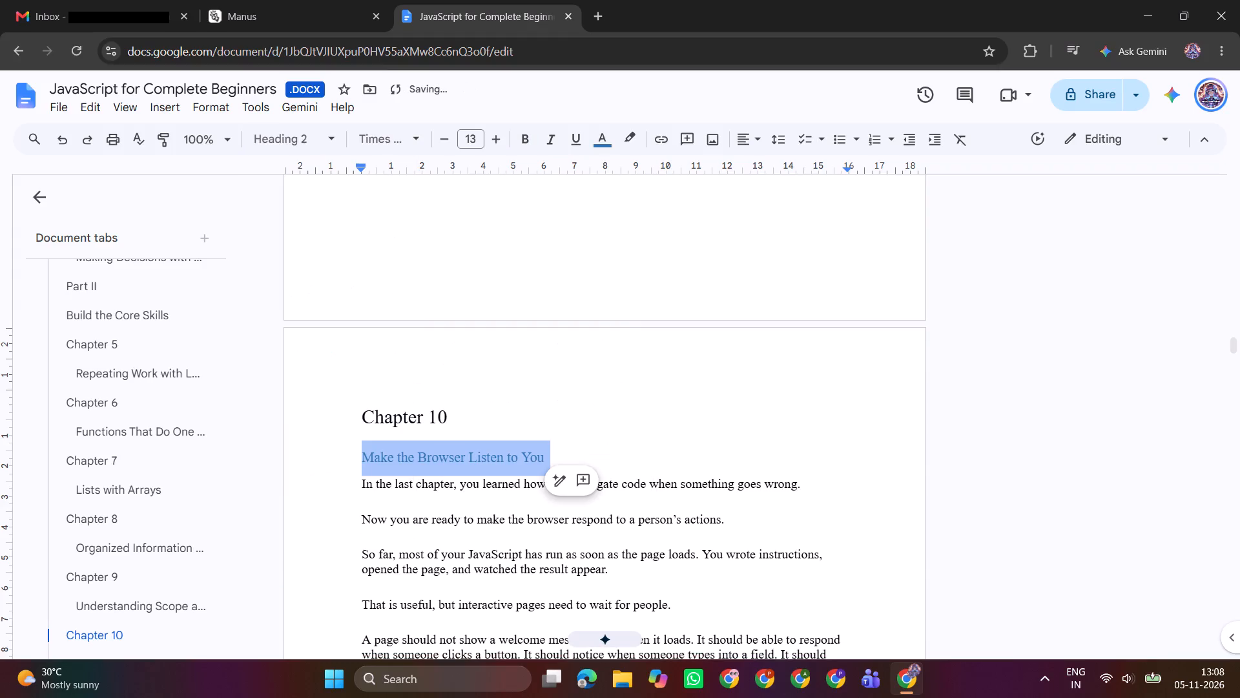
# Centre the "Chapter 10" and "Make the Browser Listen to You" titles.
pyautogui.click(362, 413)
pyautogui.moveTo(362, 413); pyautogui.dragTo(378, 415)
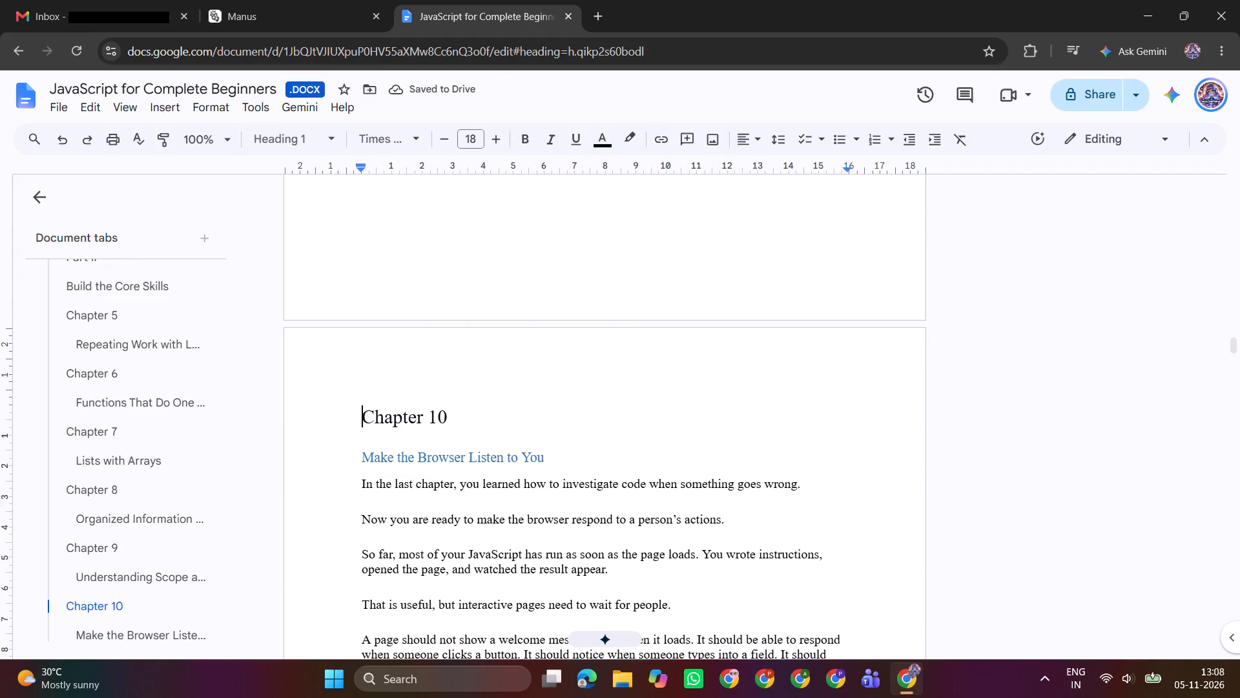
pyautogui.moveTo(378, 415); pyautogui.dragTo(558, 464)
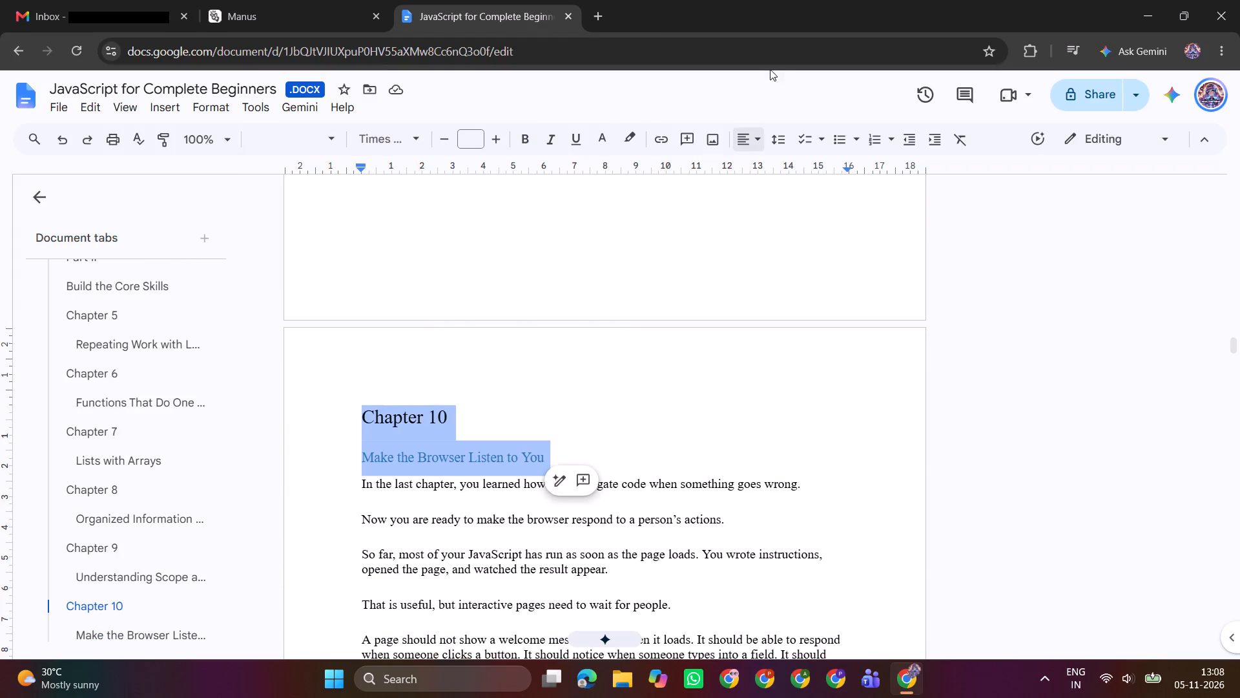
pyautogui.click(747, 128)
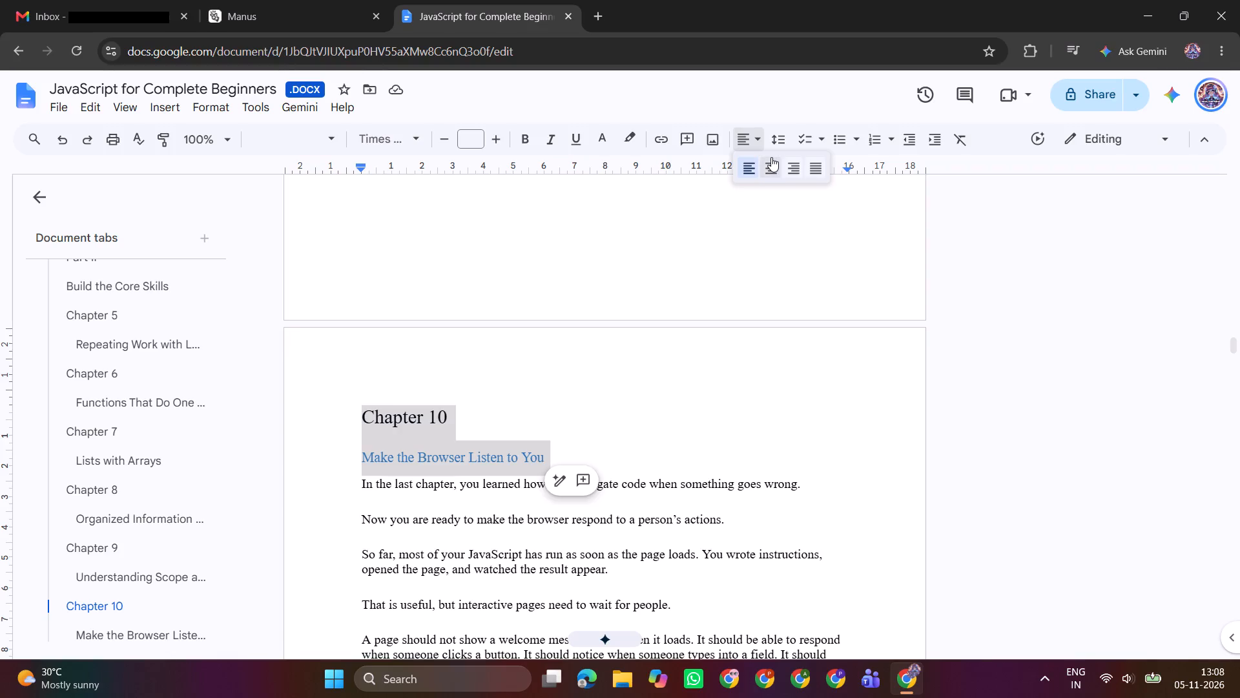
pyautogui.click(771, 157)
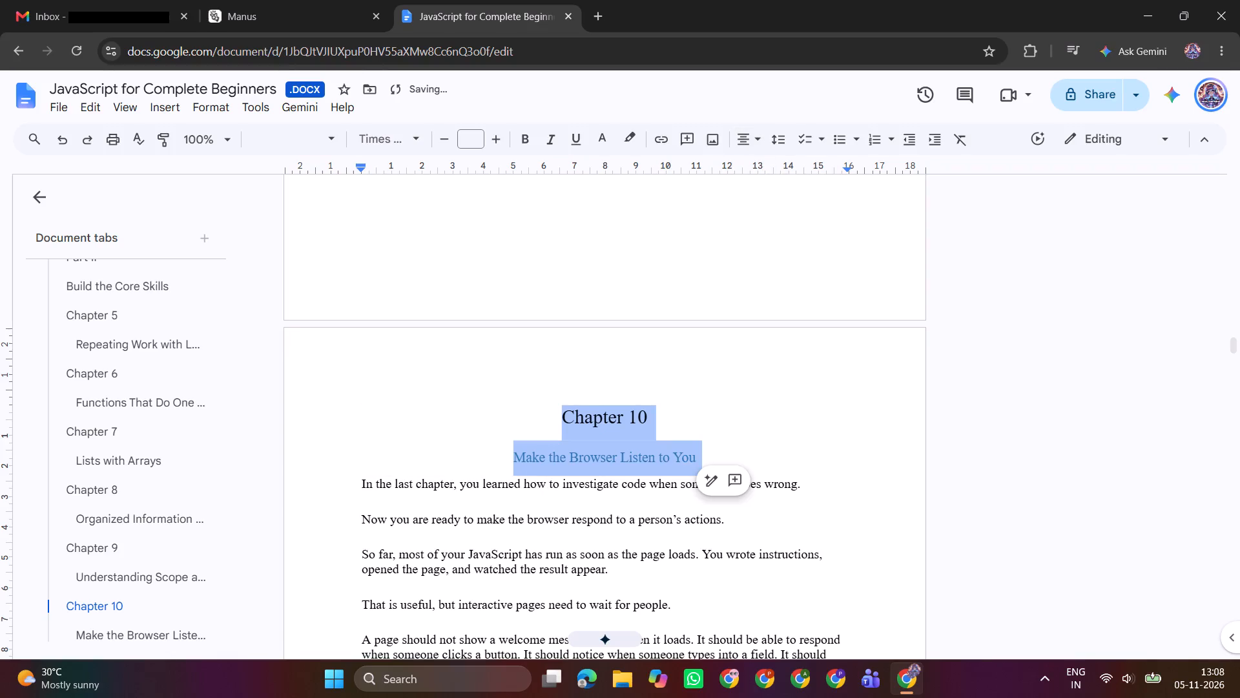
pyautogui.click(588, 465)
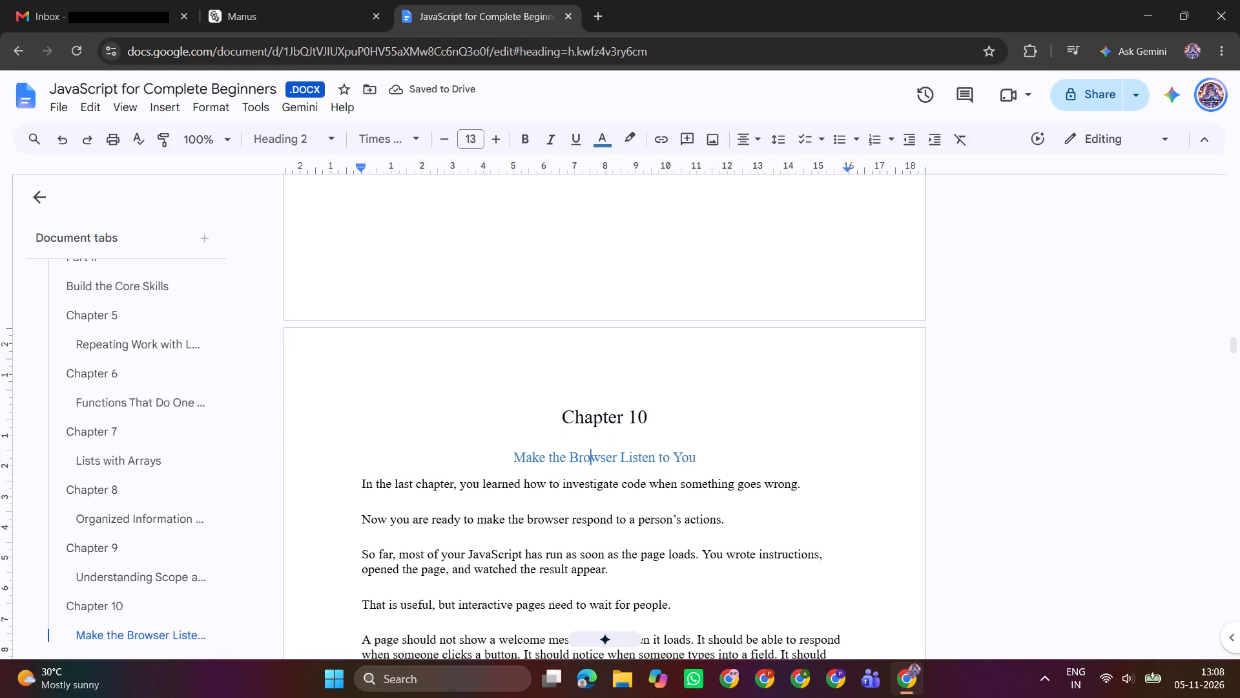
# Accept the grammar suggestion "be noticed" for "notice" in the paragraph about a page's welcome message.
pyautogui.scroll(-2, 588, 465)
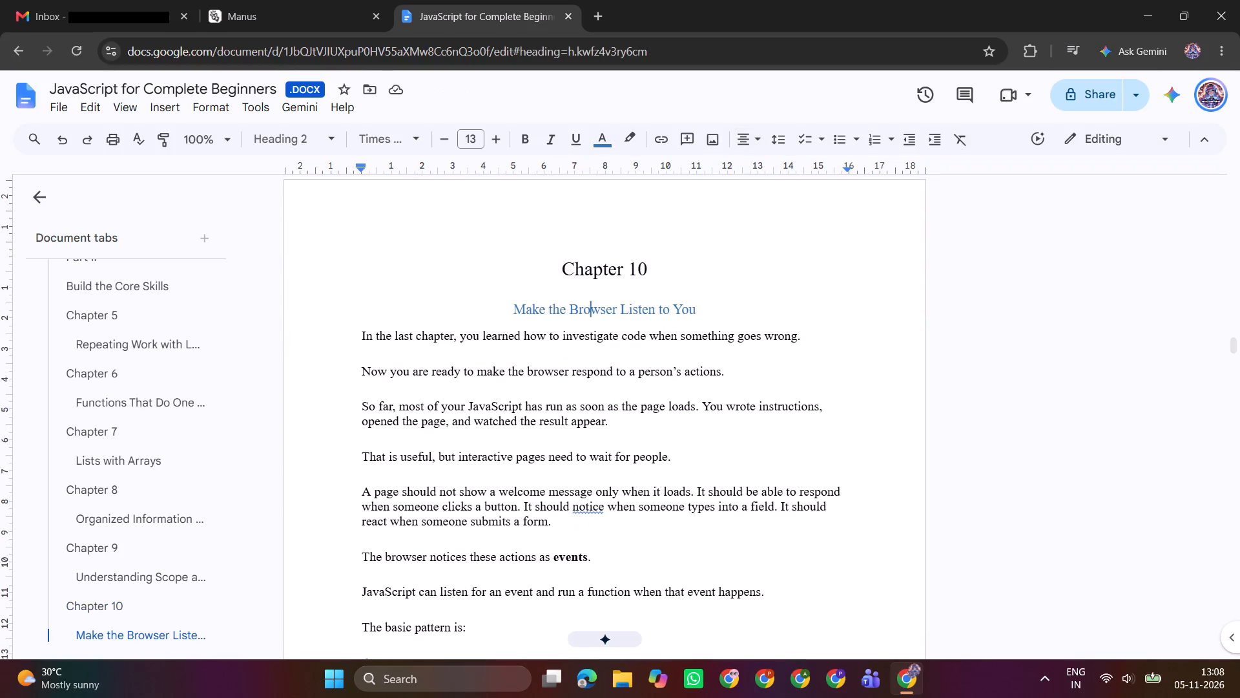
pyautogui.click(590, 502)
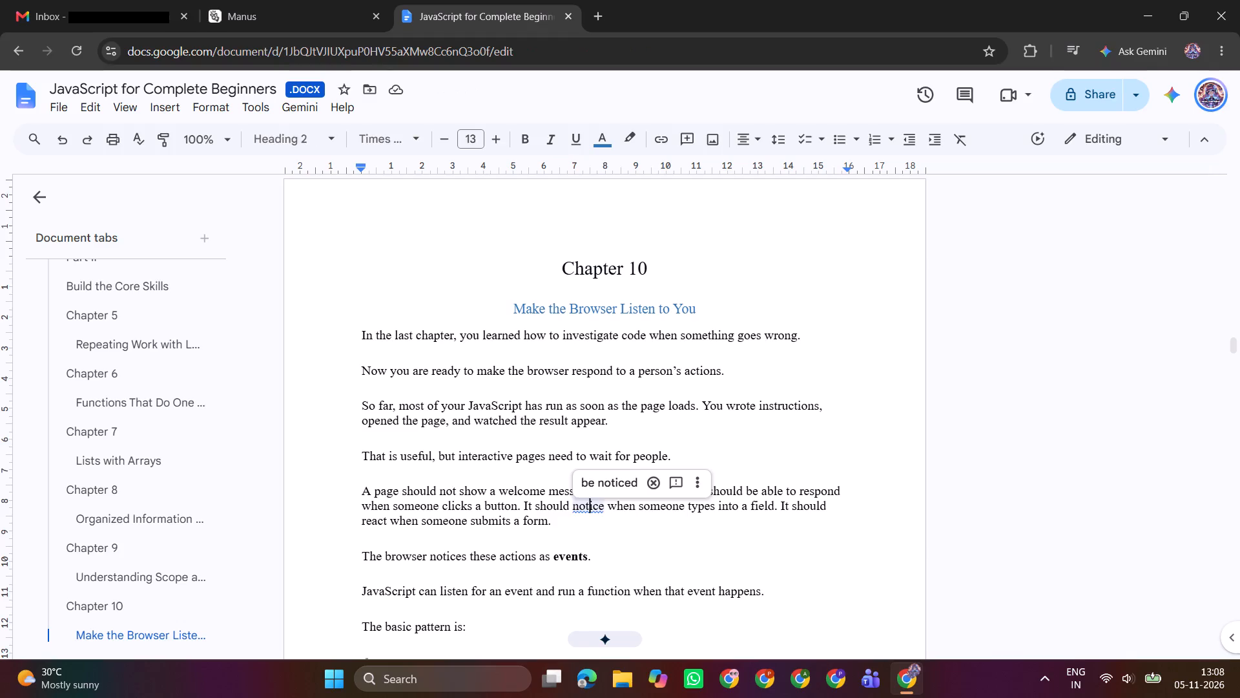
pyautogui.click(596, 481)
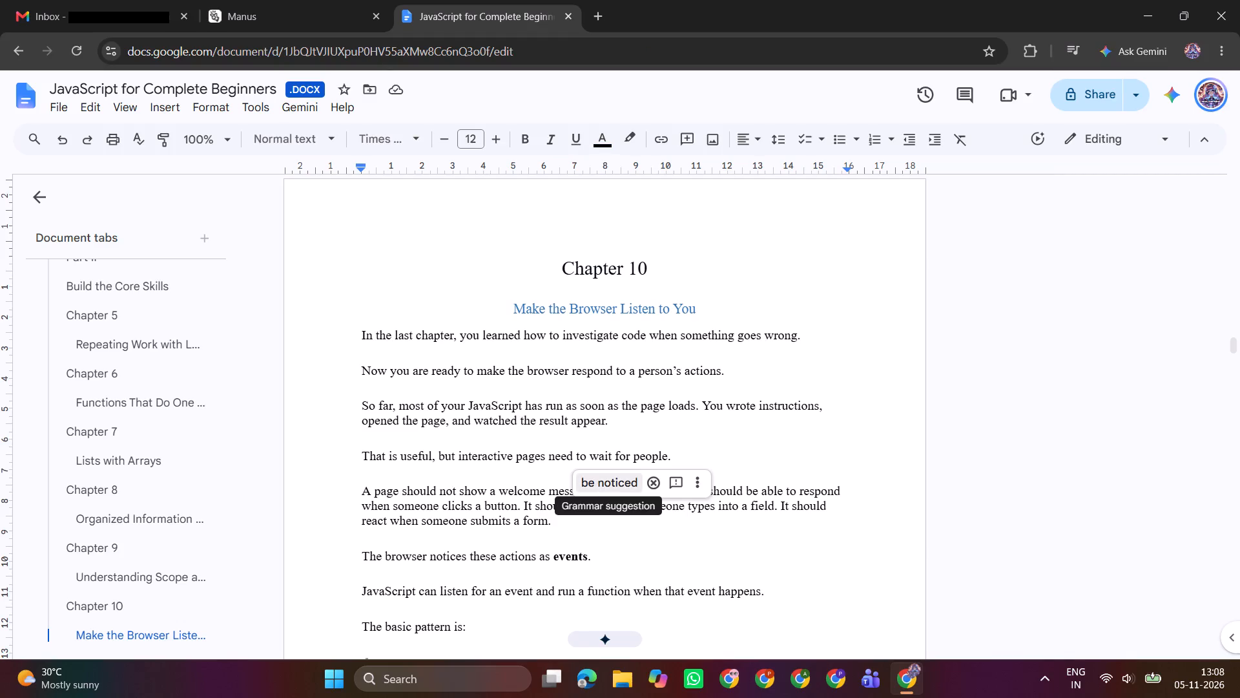
pyautogui.click(612, 571)
# Delete the divider line and its empty paragraph above the "What Is an Event?" heading.
pyautogui.scroll(-3, 612, 571)
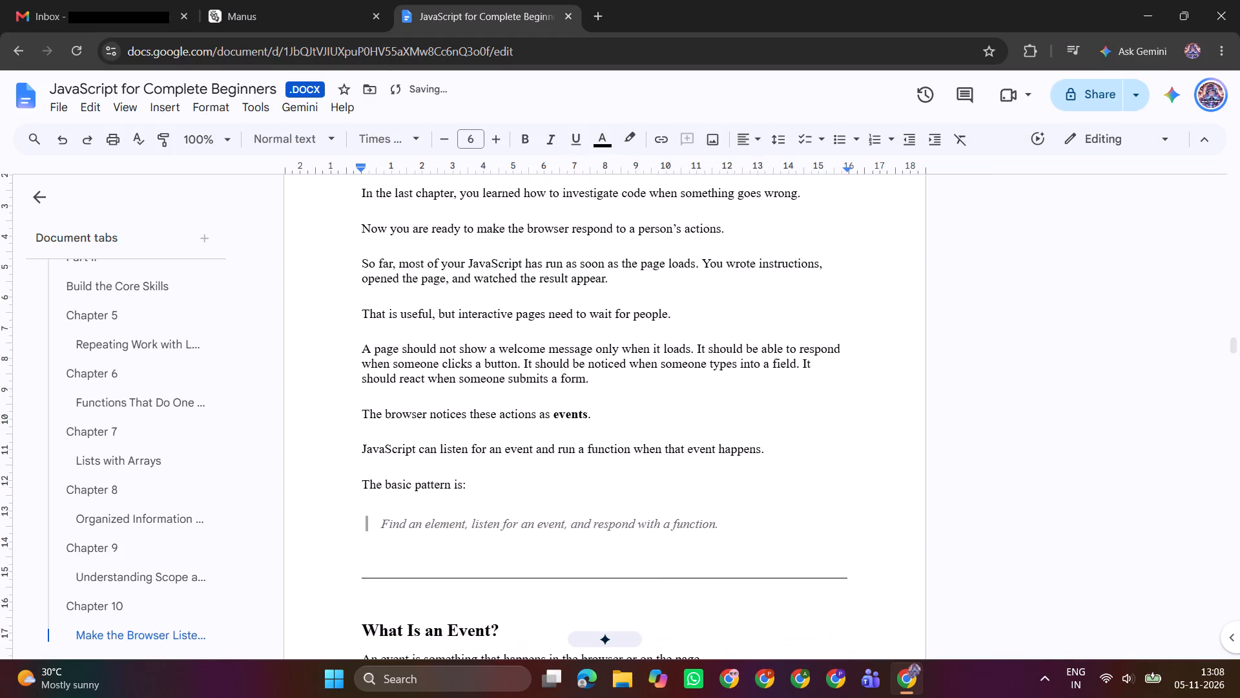
pyautogui.doubleClick(590, 589)
pyautogui.press('Delete')
pyautogui.press('Delete')
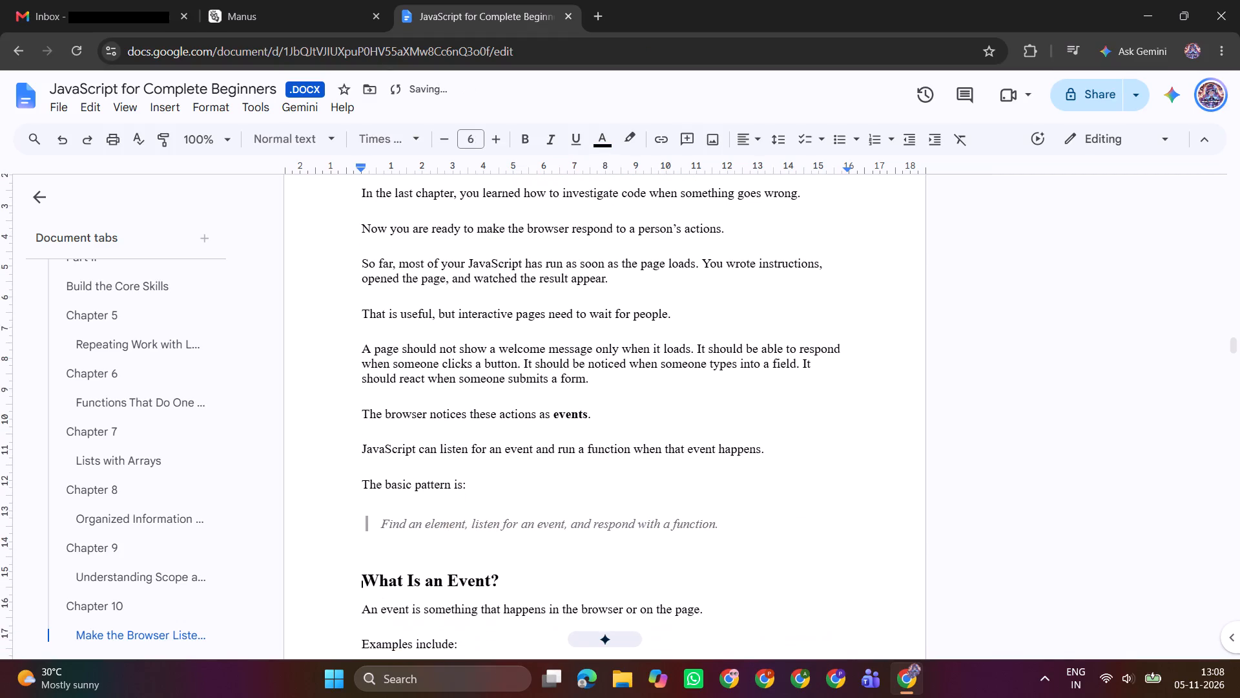
# Delete the divider line and its empty paragraph above the "Listen for a Click" heading.
pyautogui.scroll(-1, 590, 589)
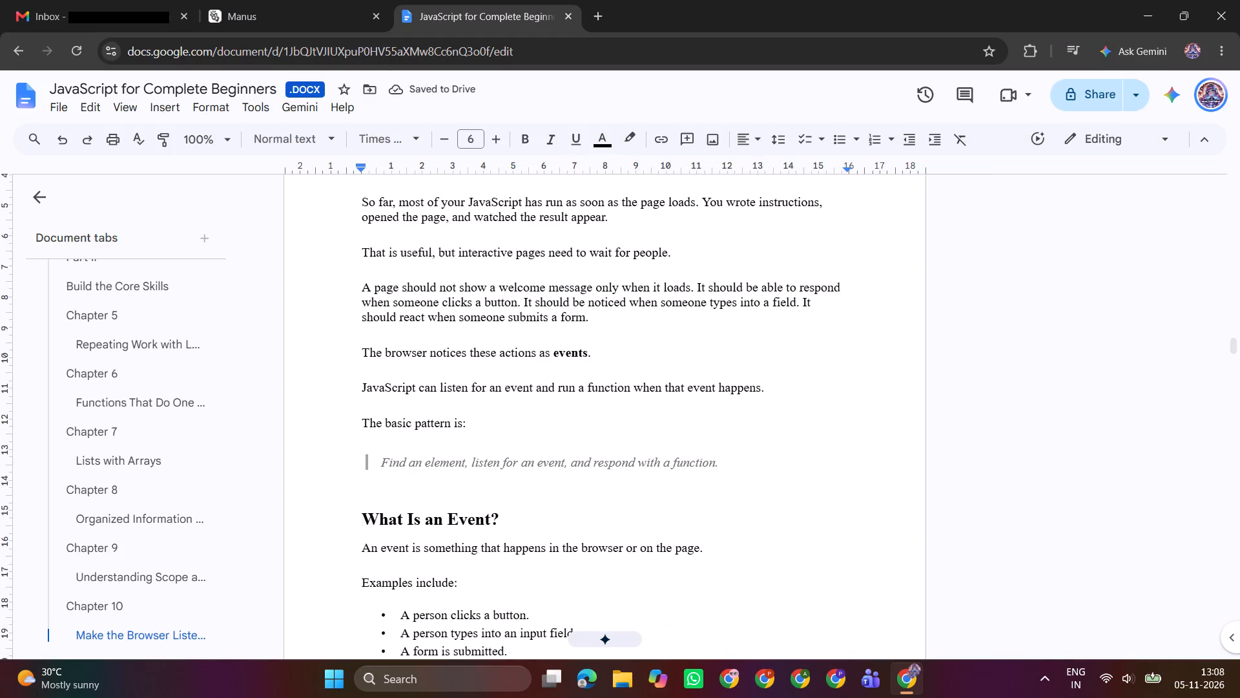
pyautogui.scroll(-4, 590, 589)
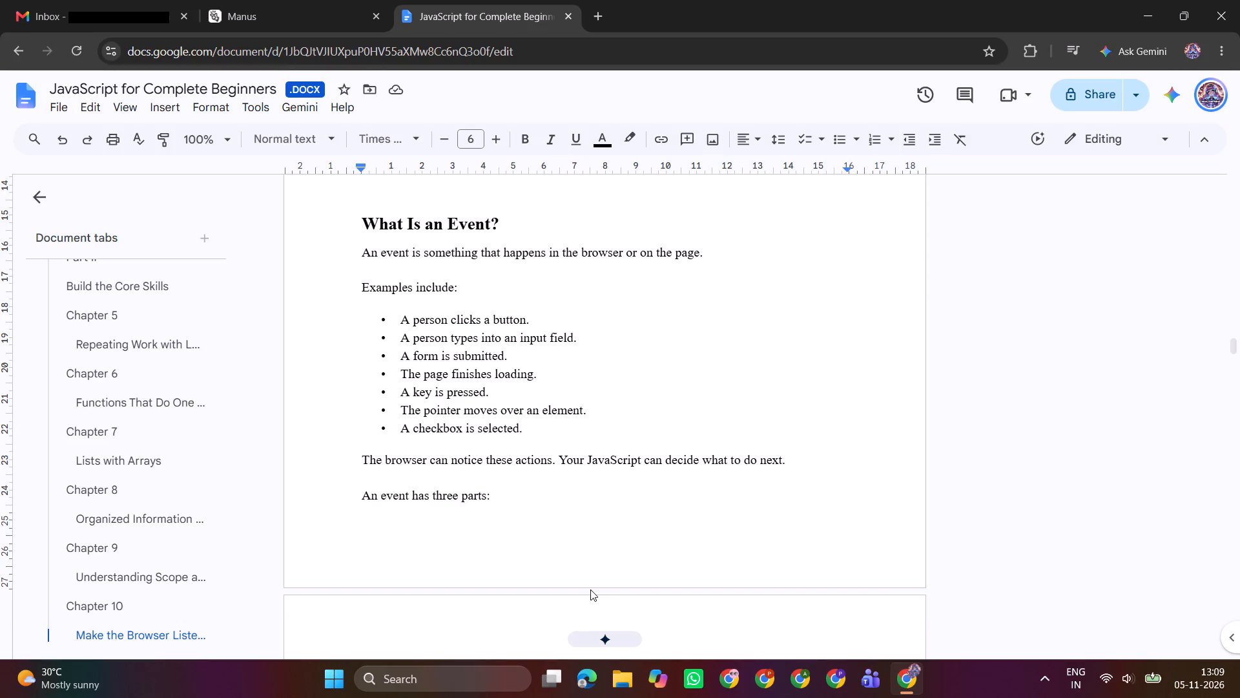
pyautogui.scroll(-2, 590, 589)
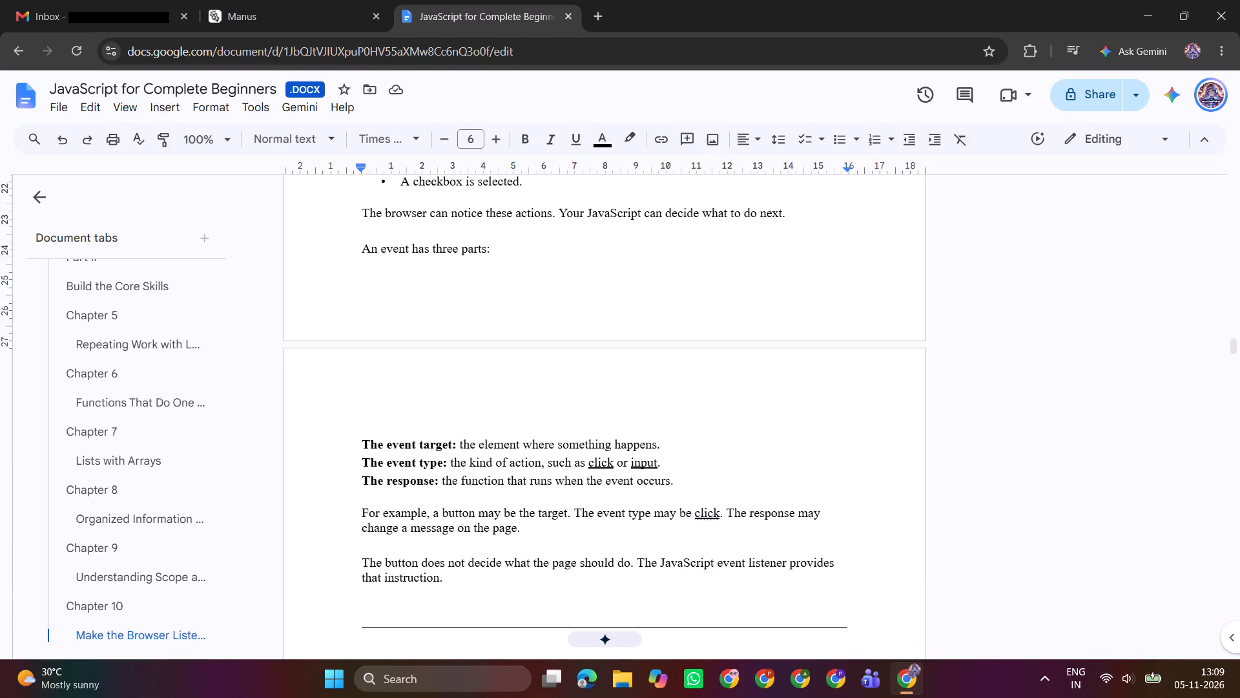
pyautogui.doubleClick(526, 618)
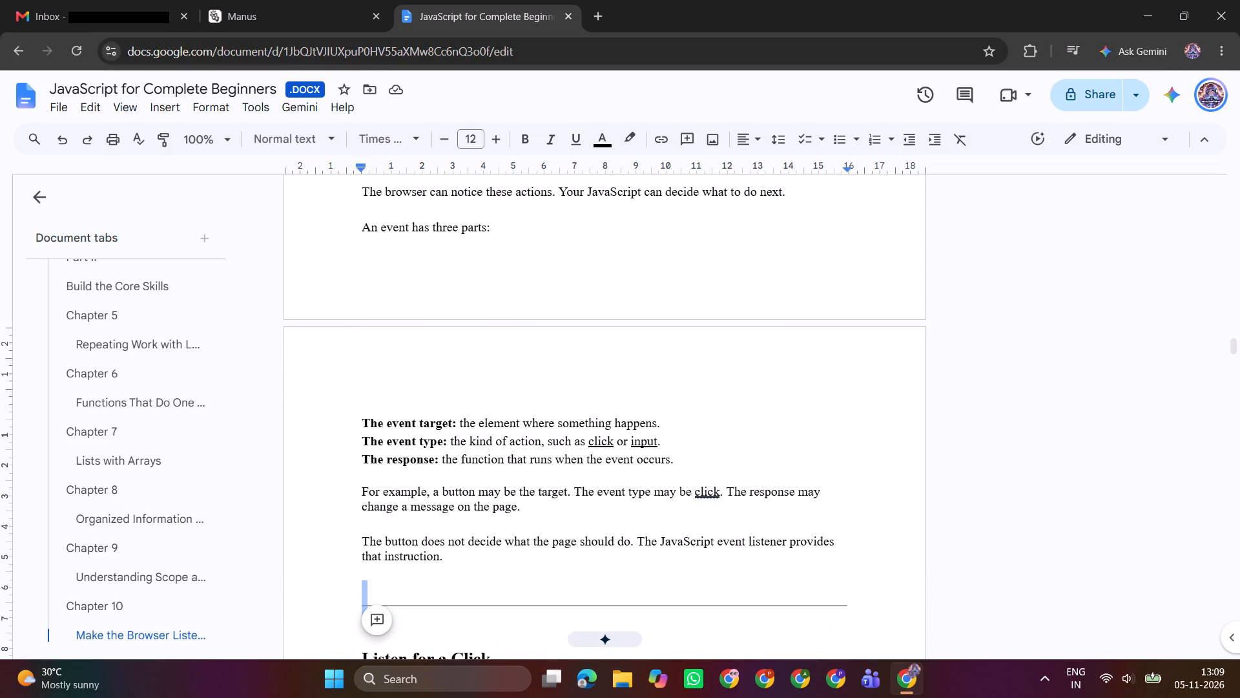
pyautogui.press('Delete')
pyautogui.press('Delete')
# Delete the divider line and its empty paragraph above the "Why the Parentheses Matter" heading.
pyautogui.scroll(-3, 526, 618)
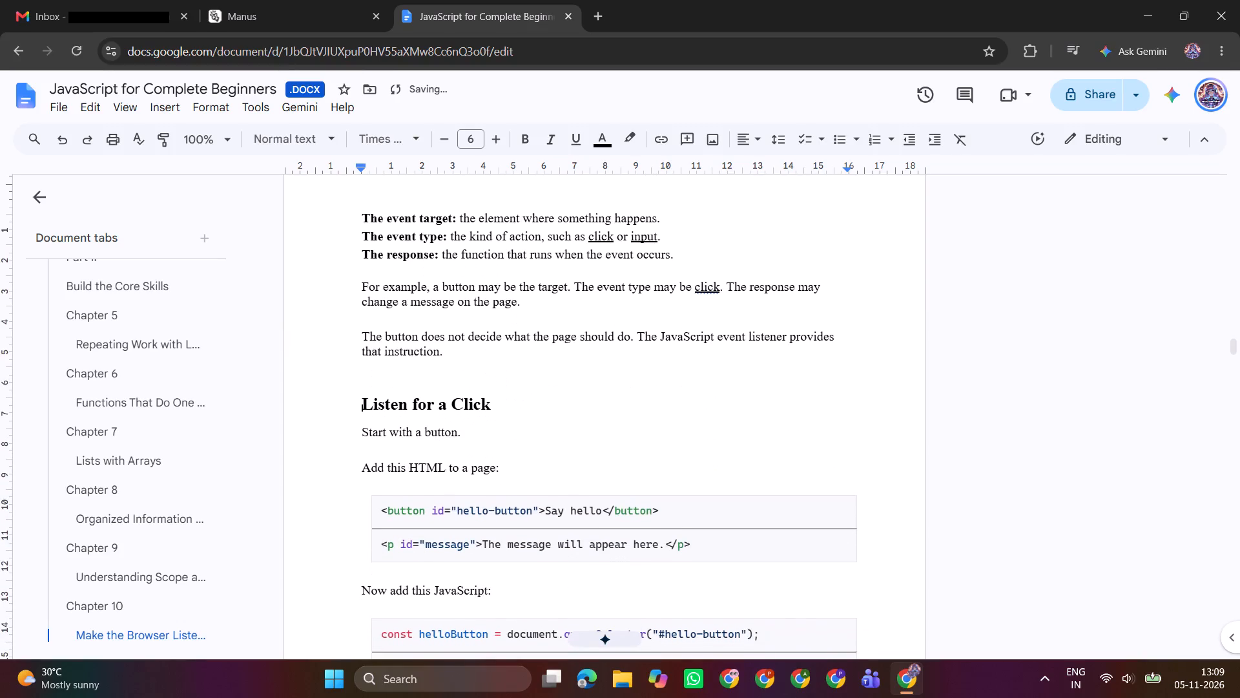
pyautogui.scroll(-4, 546, 525)
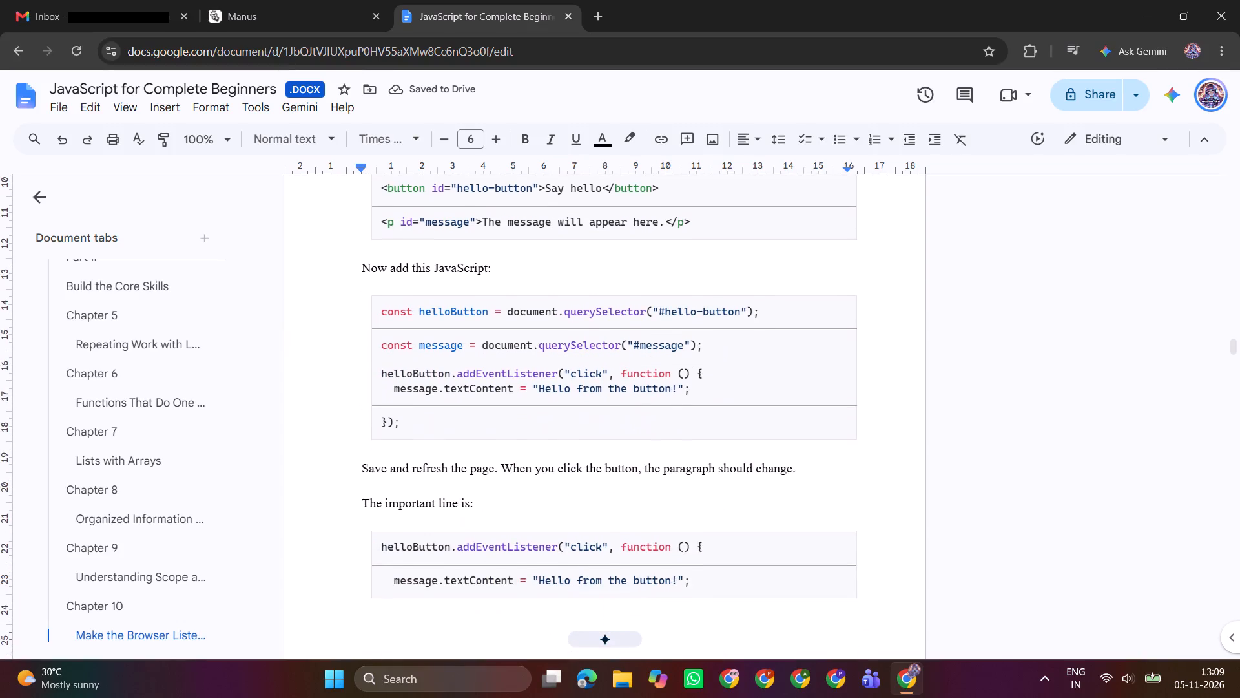
pyautogui.scroll(-2, 546, 525)
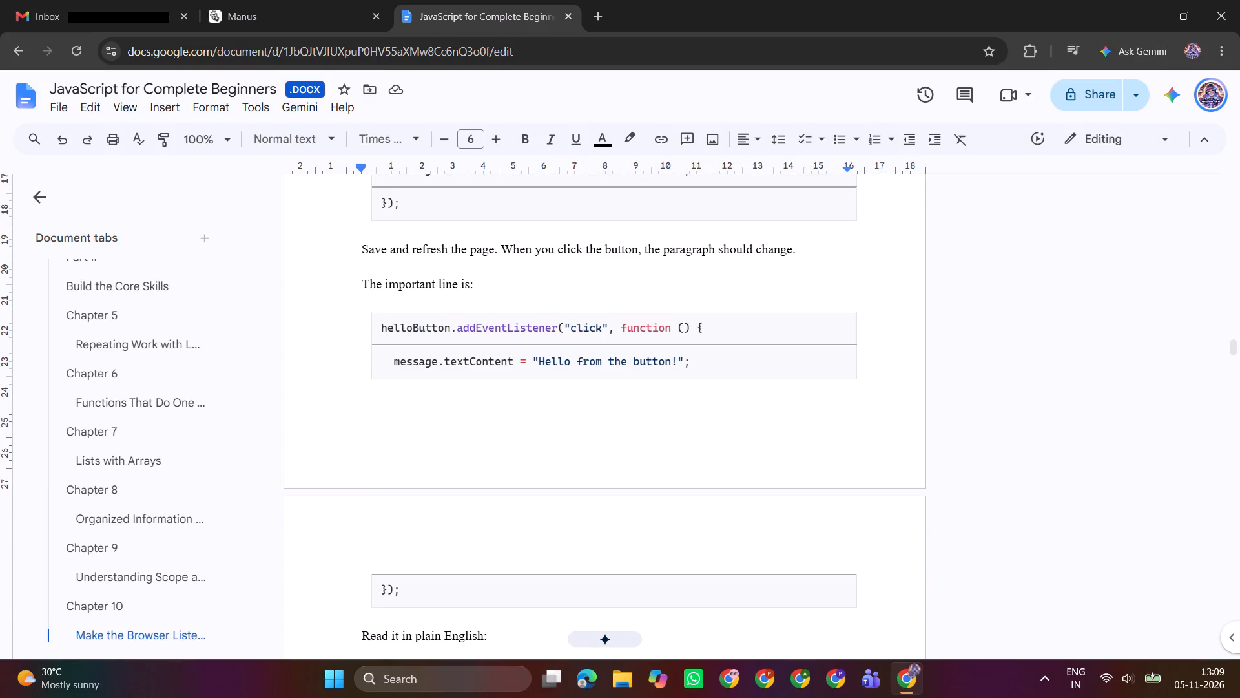
pyautogui.scroll(-1, 546, 525)
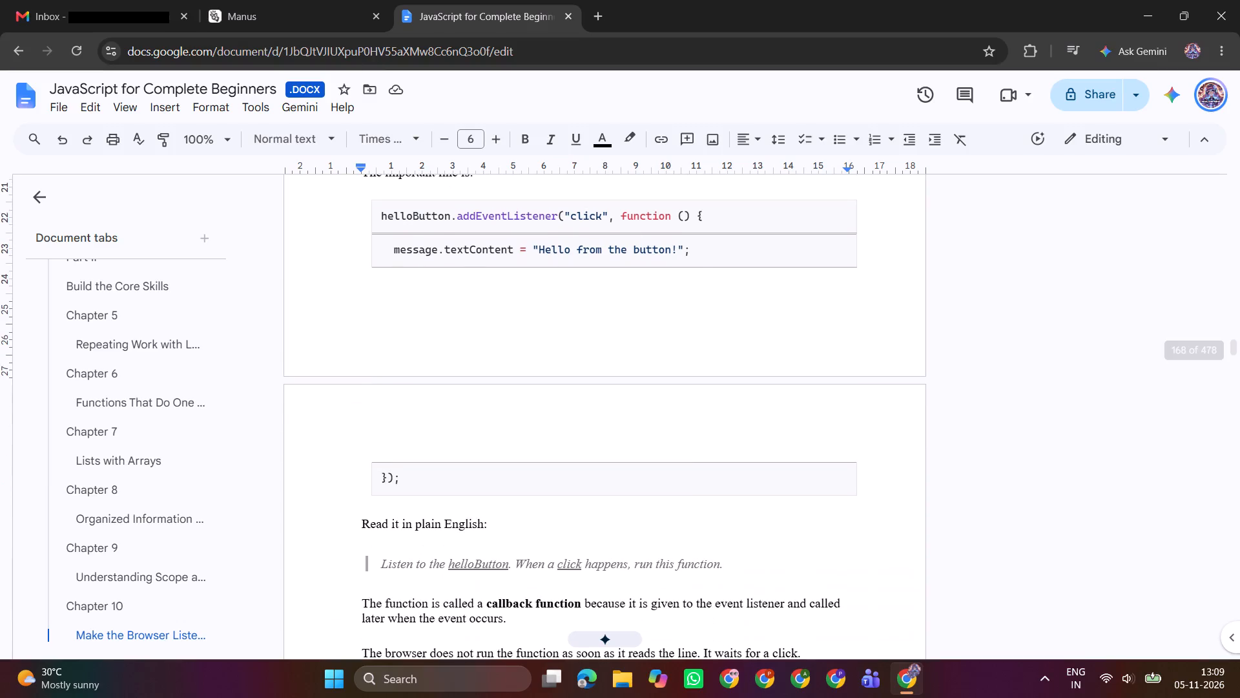
pyautogui.scroll(-2, 546, 525)
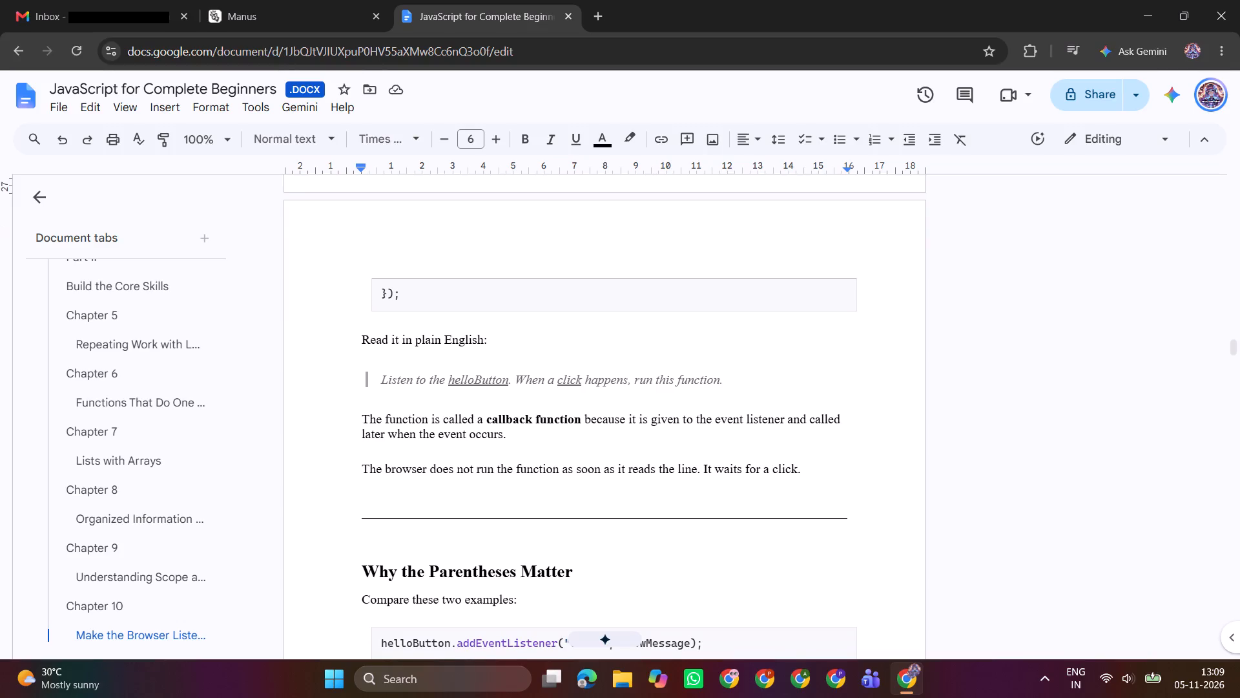
pyautogui.tripleClick(542, 518)
pyautogui.press('Delete')
pyautogui.press('Delete')
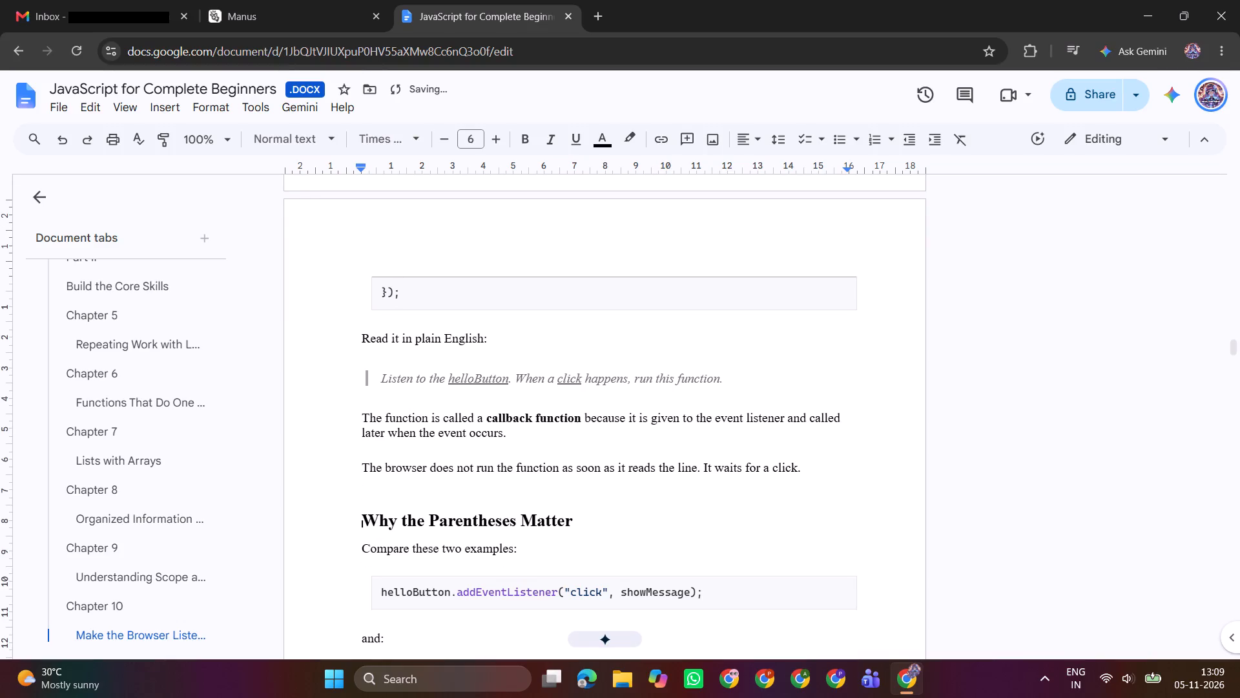
# Delete the divider line and its empty paragraph above the "A Click Can Change More Than Text" heading.
pyautogui.scroll(-4, 542, 518)
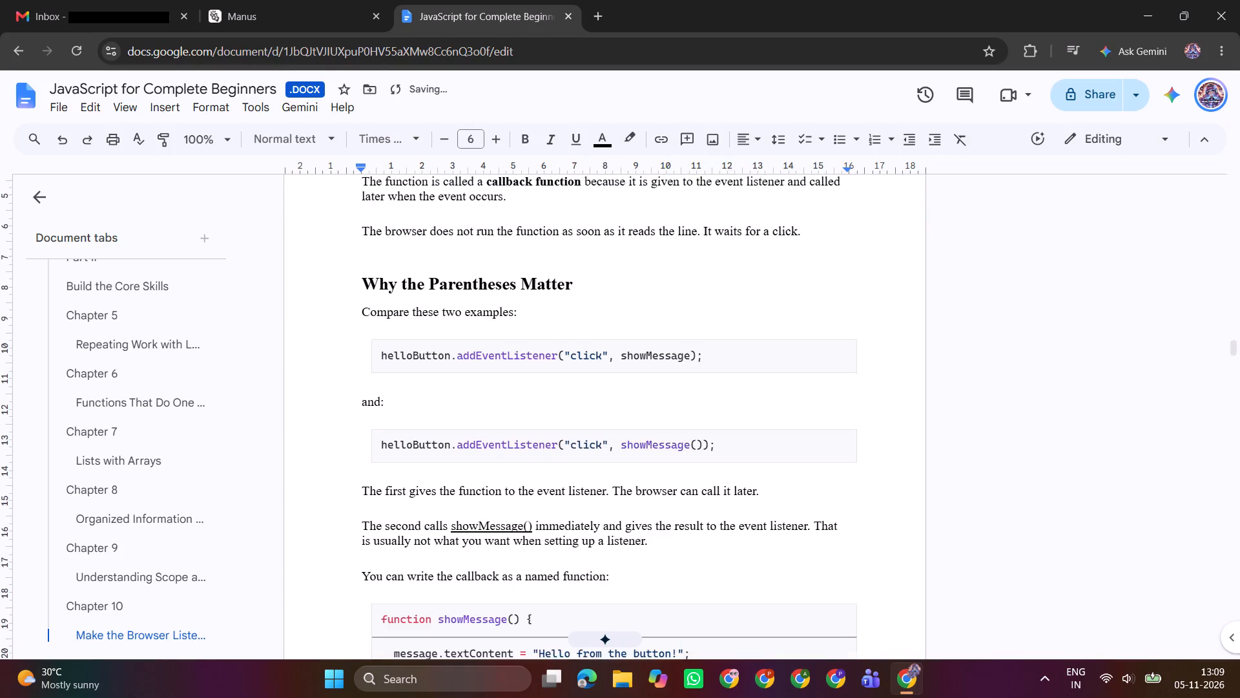
pyautogui.scroll(-3, 542, 518)
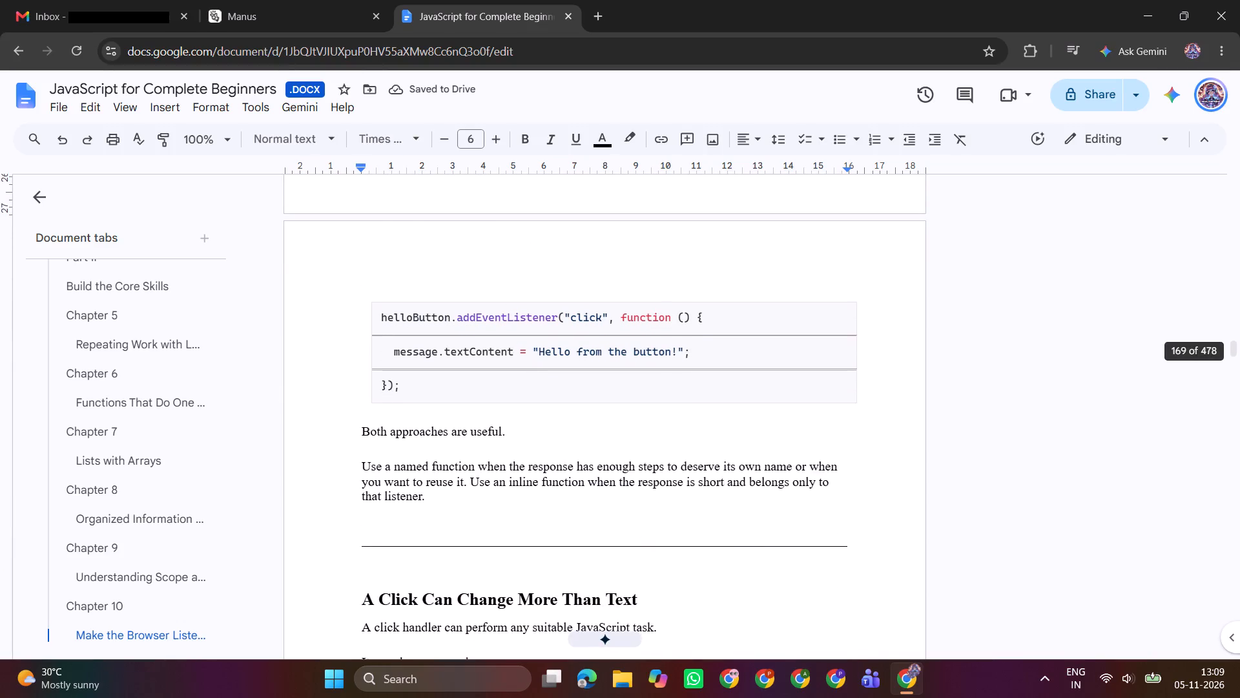
pyautogui.doubleClick(480, 542)
pyautogui.press('Delete')
pyautogui.press('Delete')
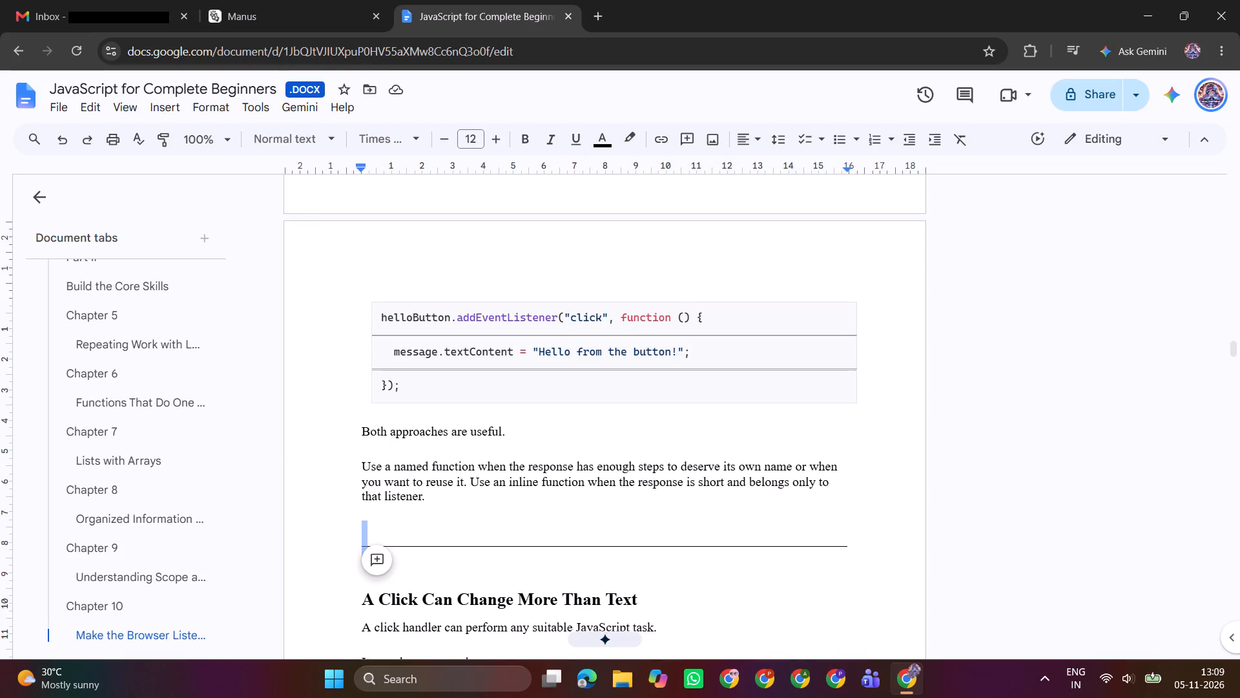
# Delete the divider line above the "Input Events" heading.
pyautogui.scroll(-1, 480, 542)
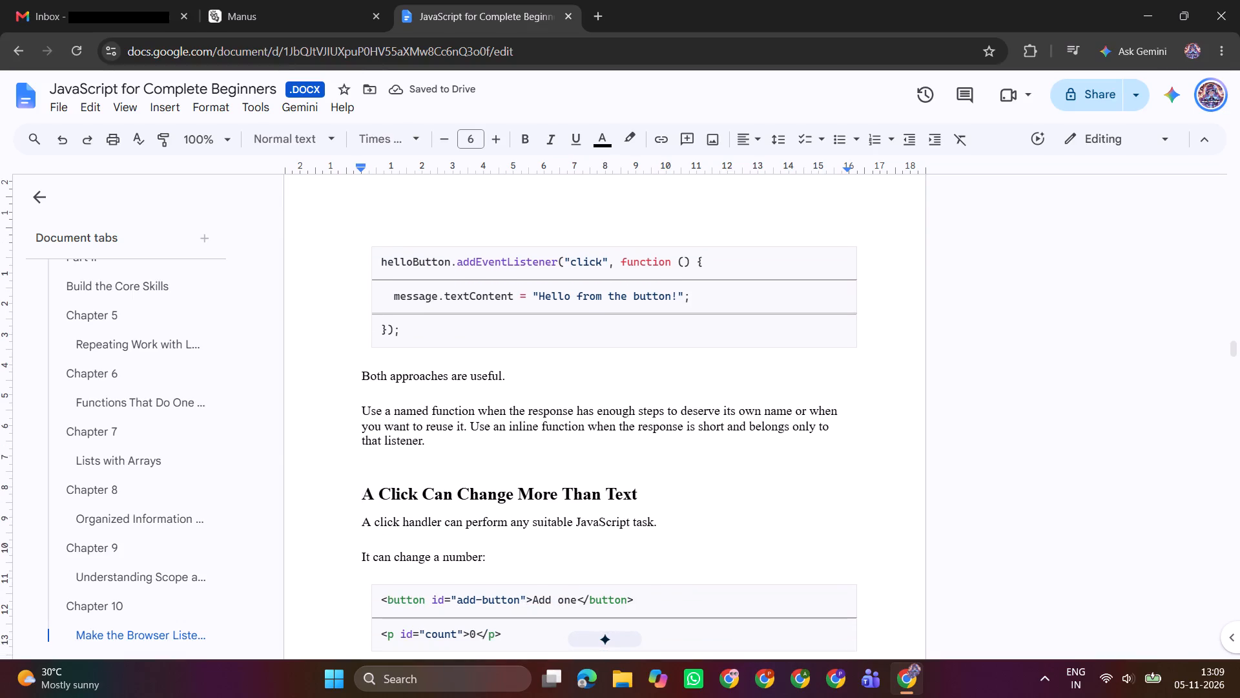
pyautogui.scroll(-5, 480, 542)
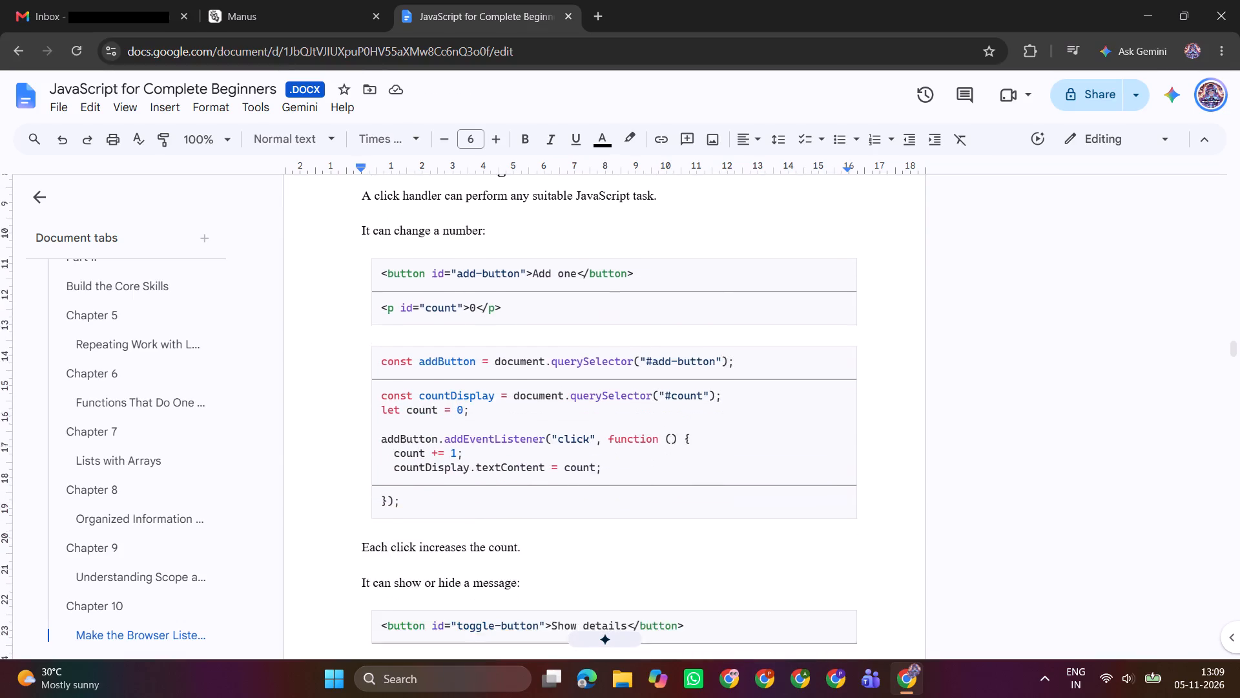
pyautogui.scroll(-1, 480, 593)
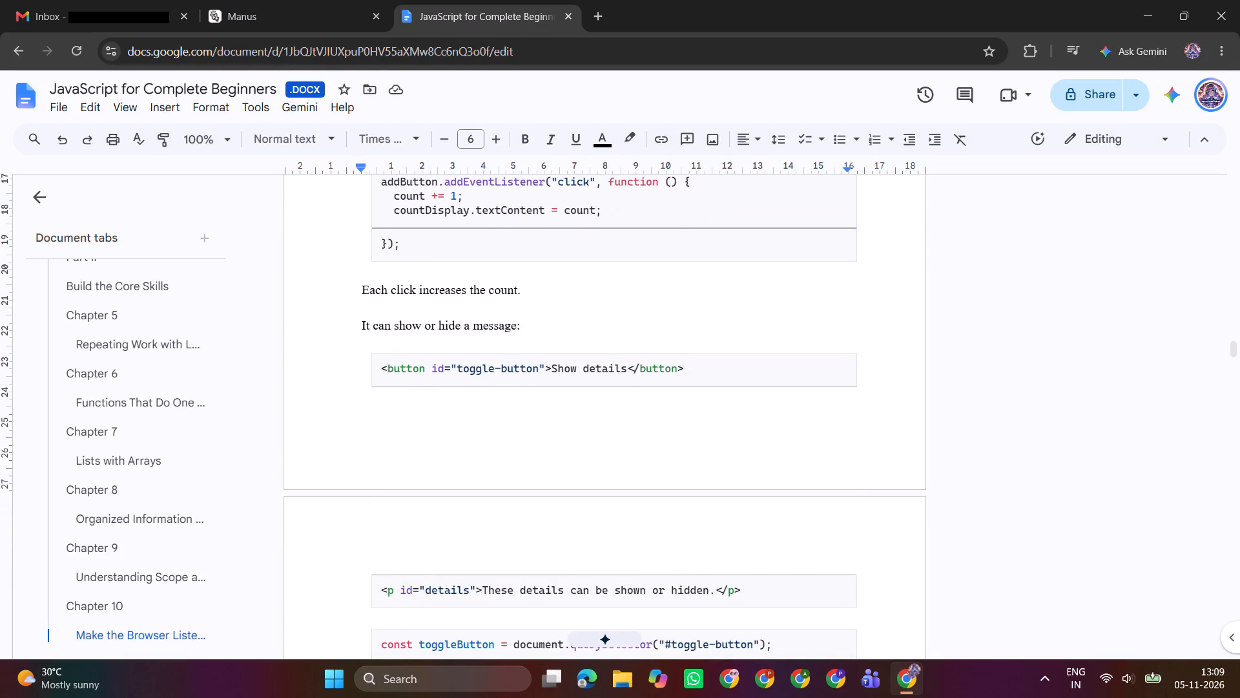
pyautogui.scroll(-1, 480, 593)
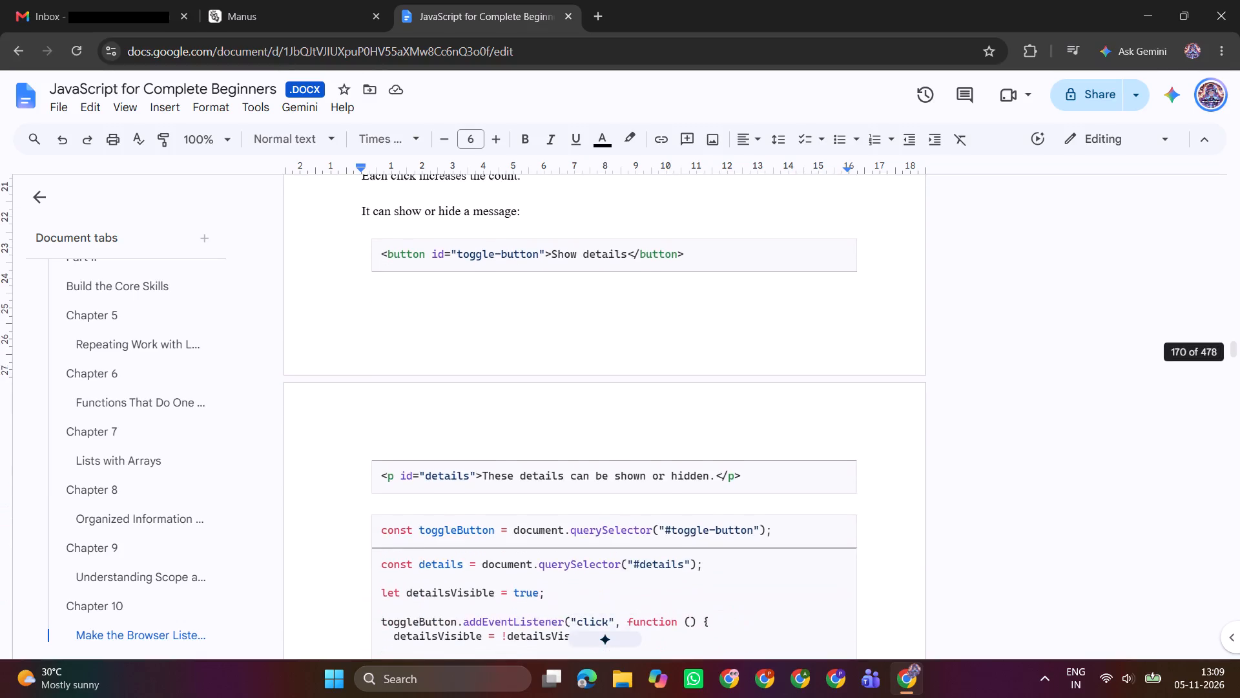
pyautogui.scroll(-3, 480, 593)
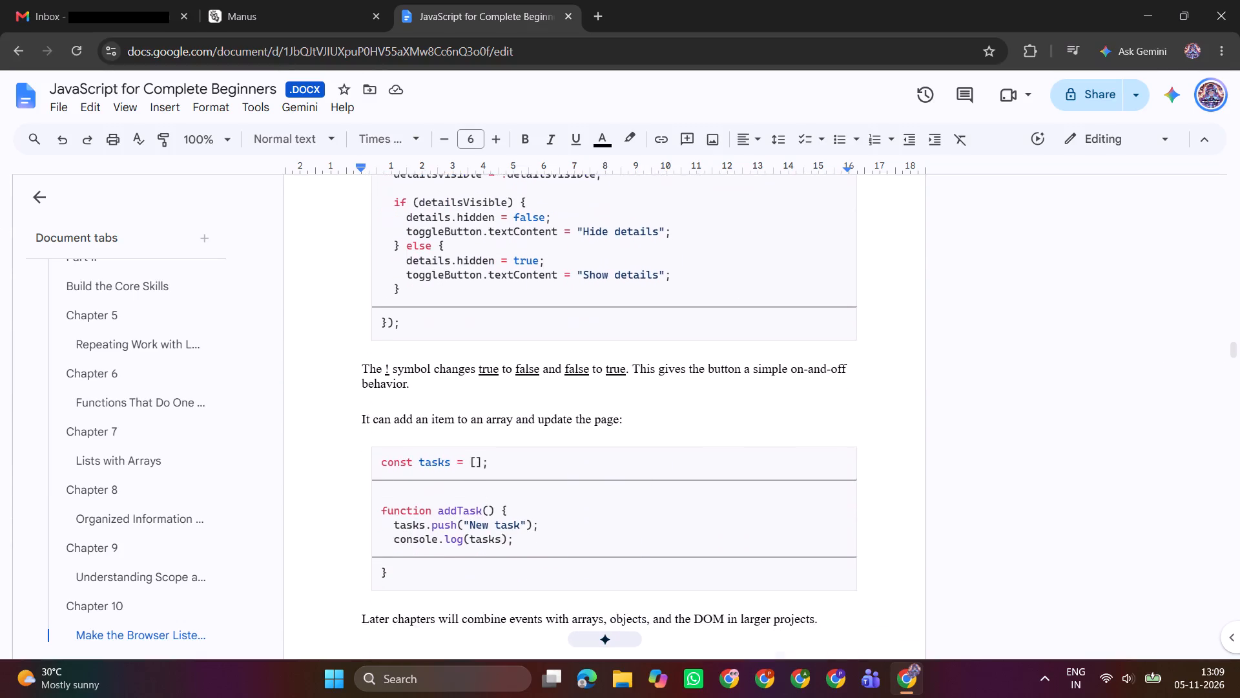
pyautogui.scroll(-1, 482, 583)
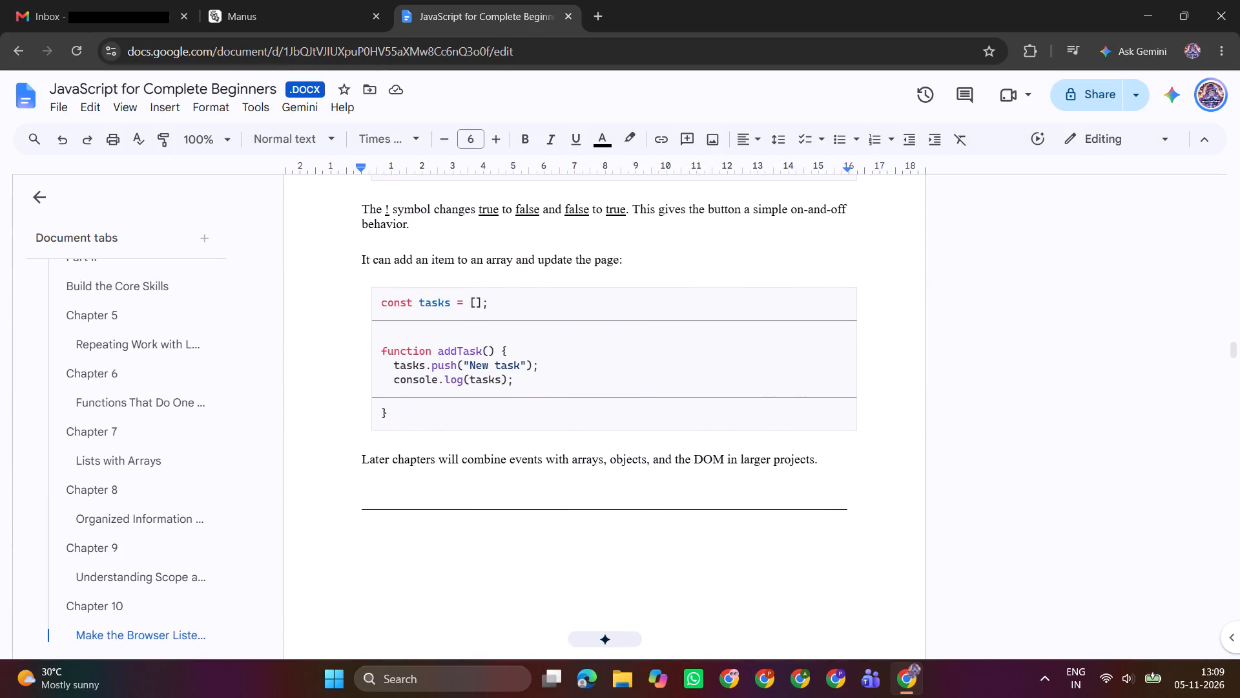
pyautogui.scroll(-1, 482, 583)
pyautogui.tripleClick(499, 425)
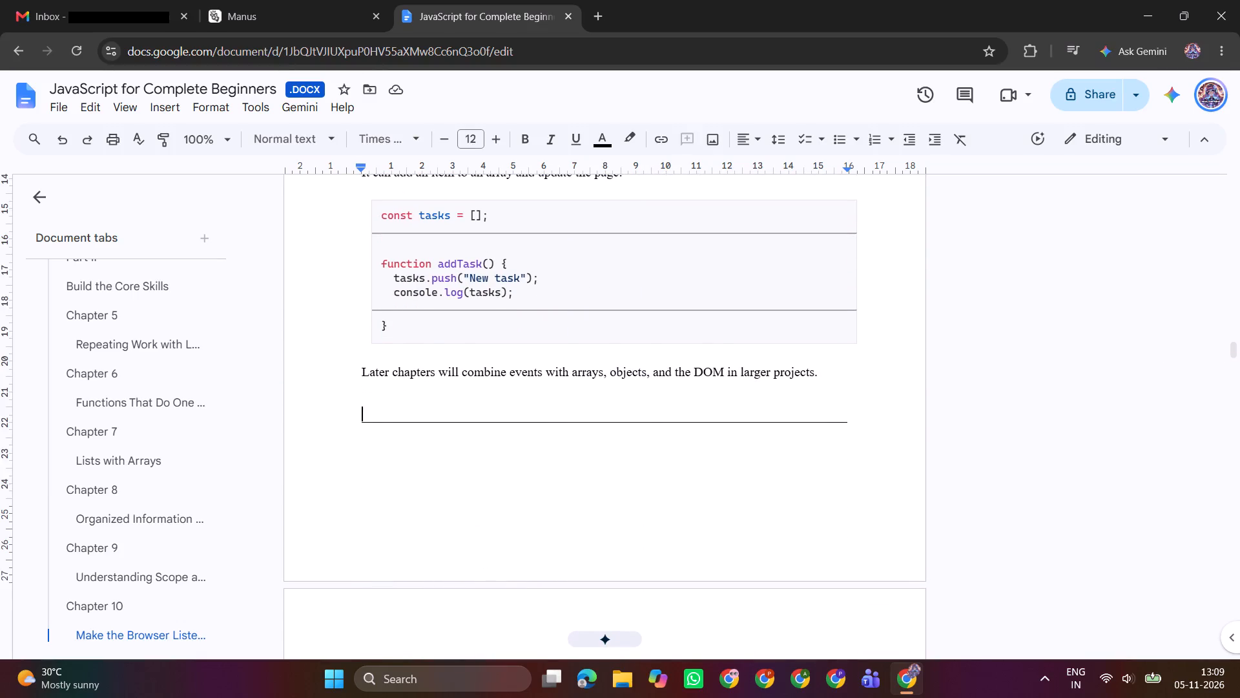
pyautogui.press('Delete')
pyautogui.press('Delete')
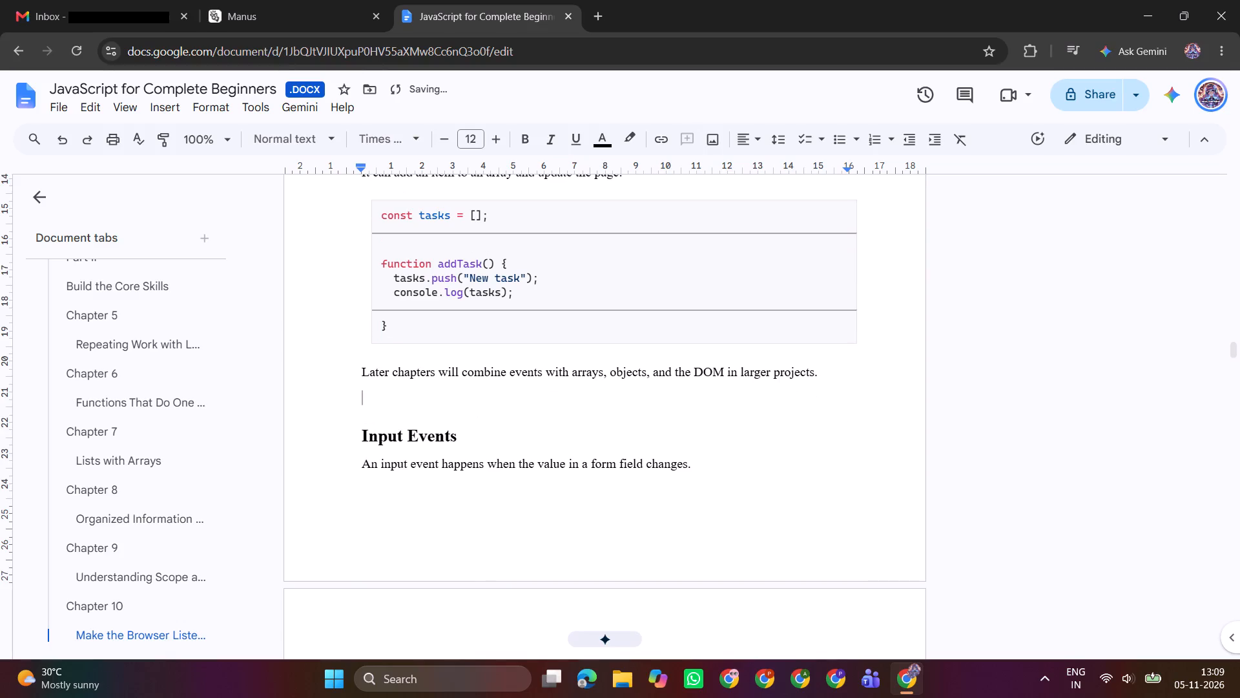
# Delete the divider line and its empty paragraph above the "Check Input Before Displaying It" heading.
pyautogui.scroll(-3, 499, 425)
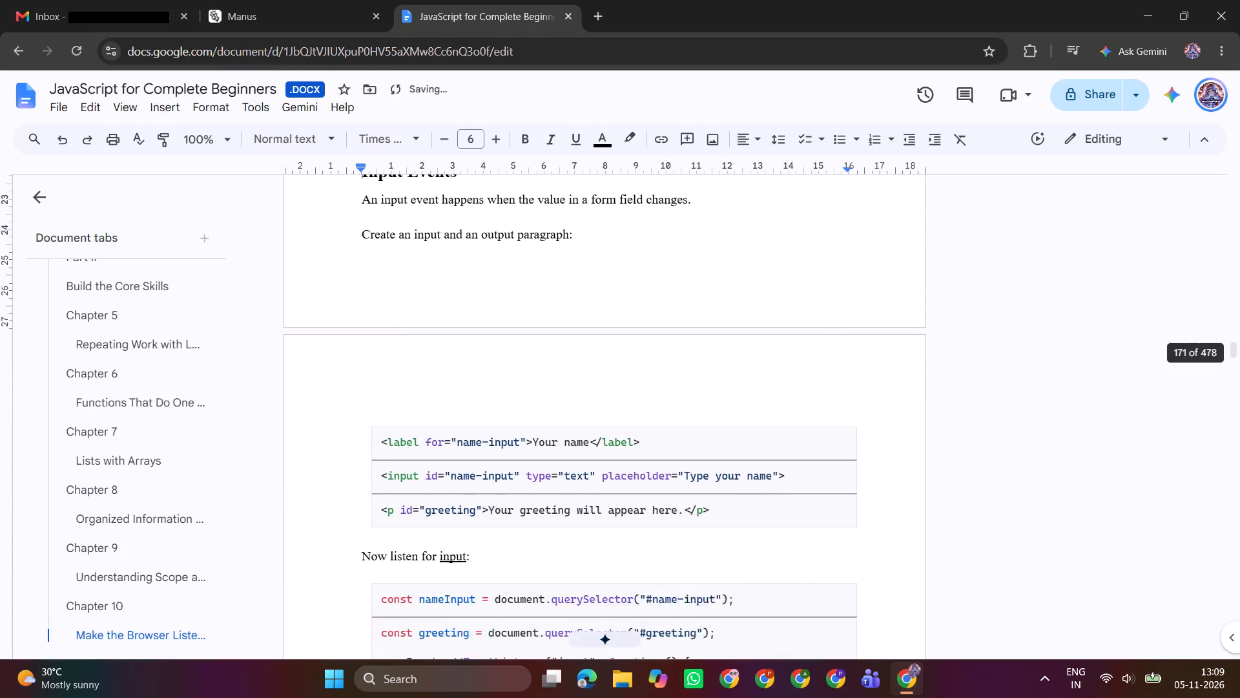
pyautogui.scroll(-2, 520, 483)
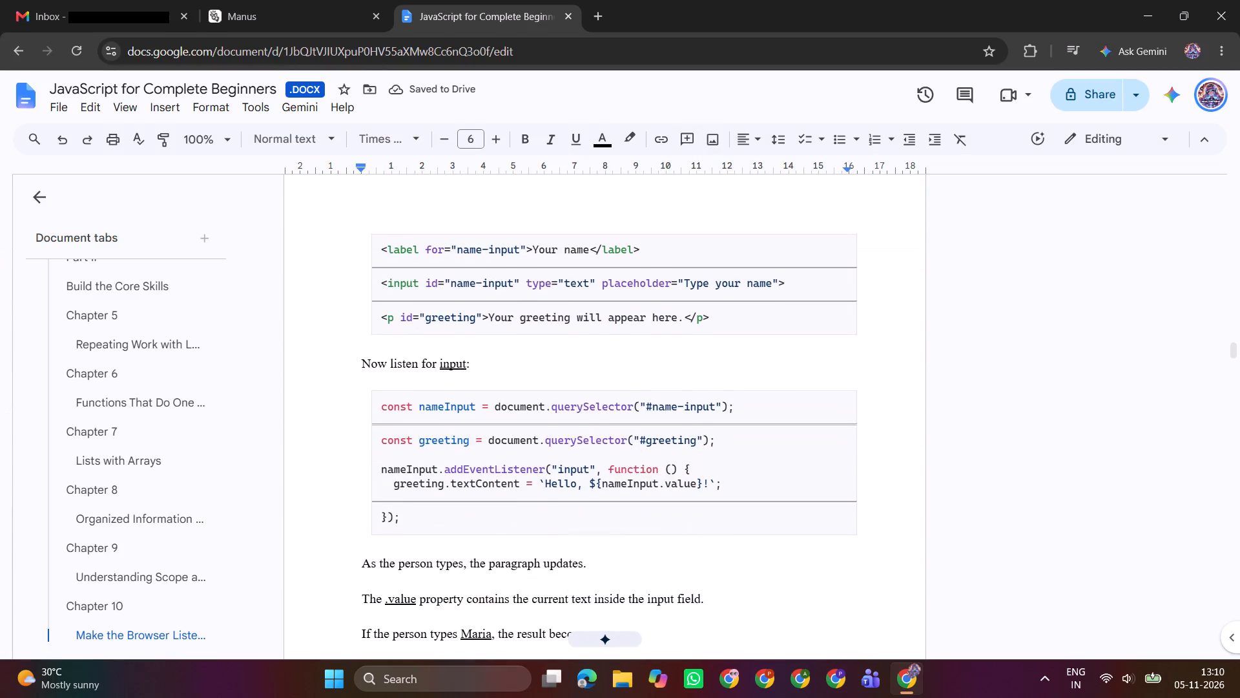
pyautogui.scroll(-2, 520, 483)
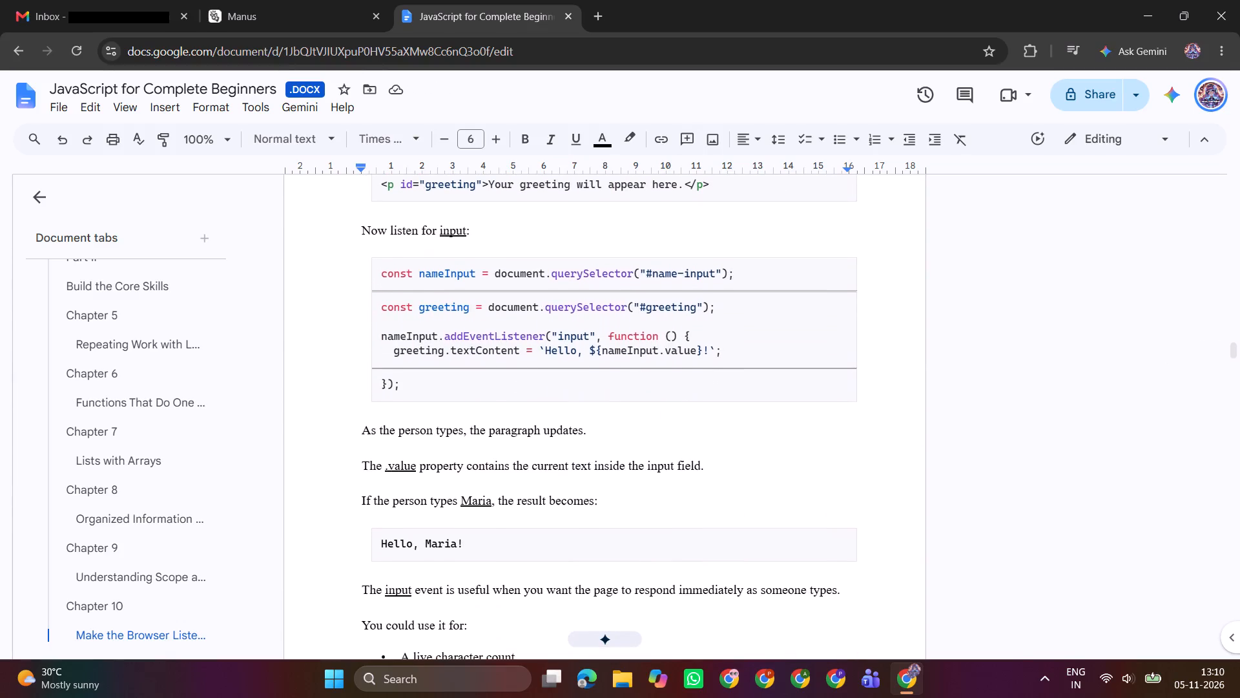
pyautogui.scroll(-1, 520, 483)
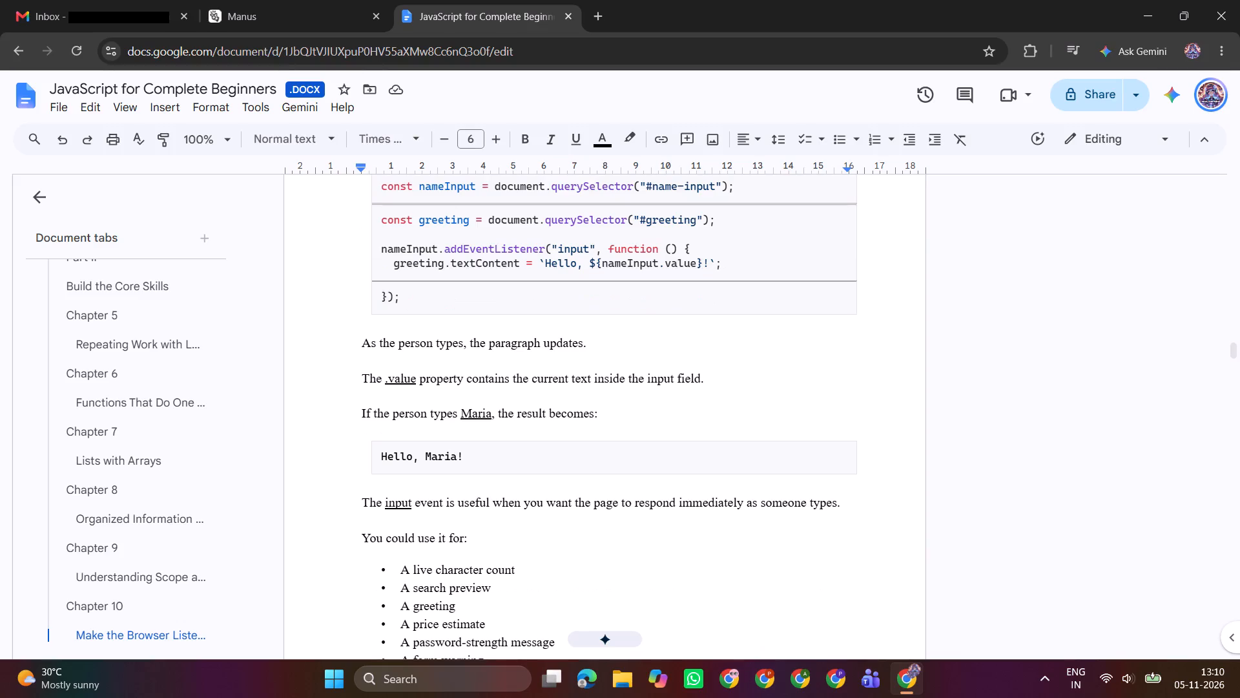
pyautogui.scroll(-2, 520, 483)
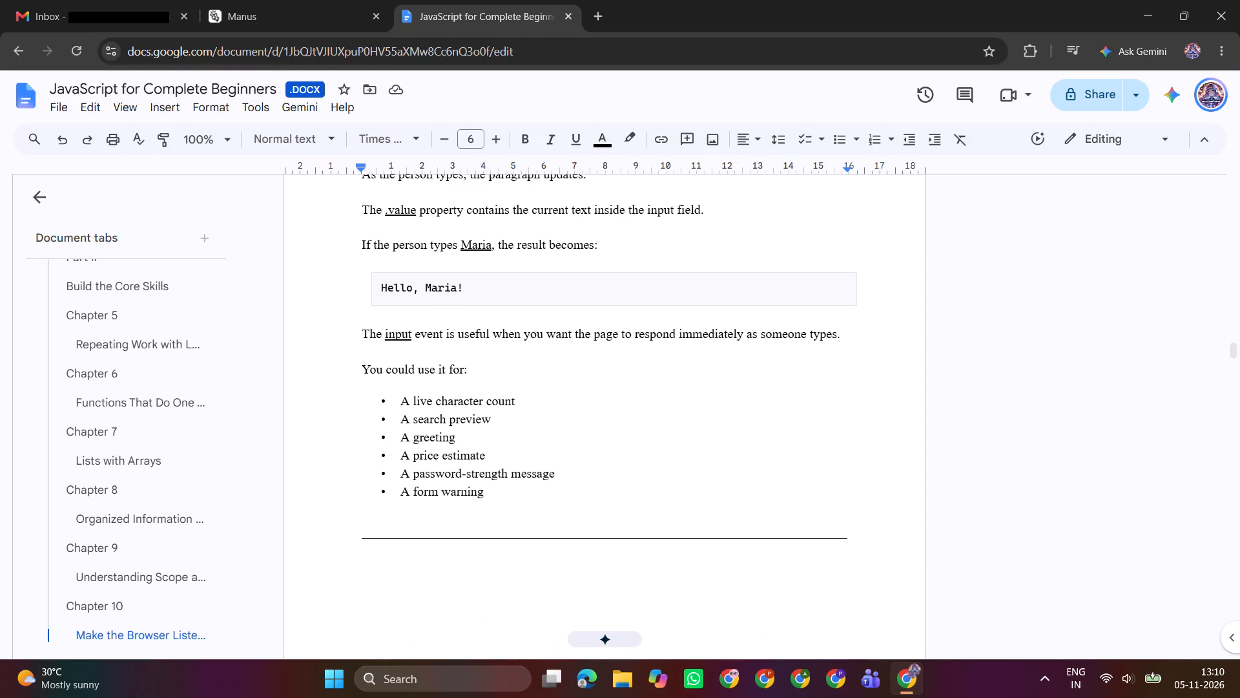
pyautogui.tripleClick(482, 537)
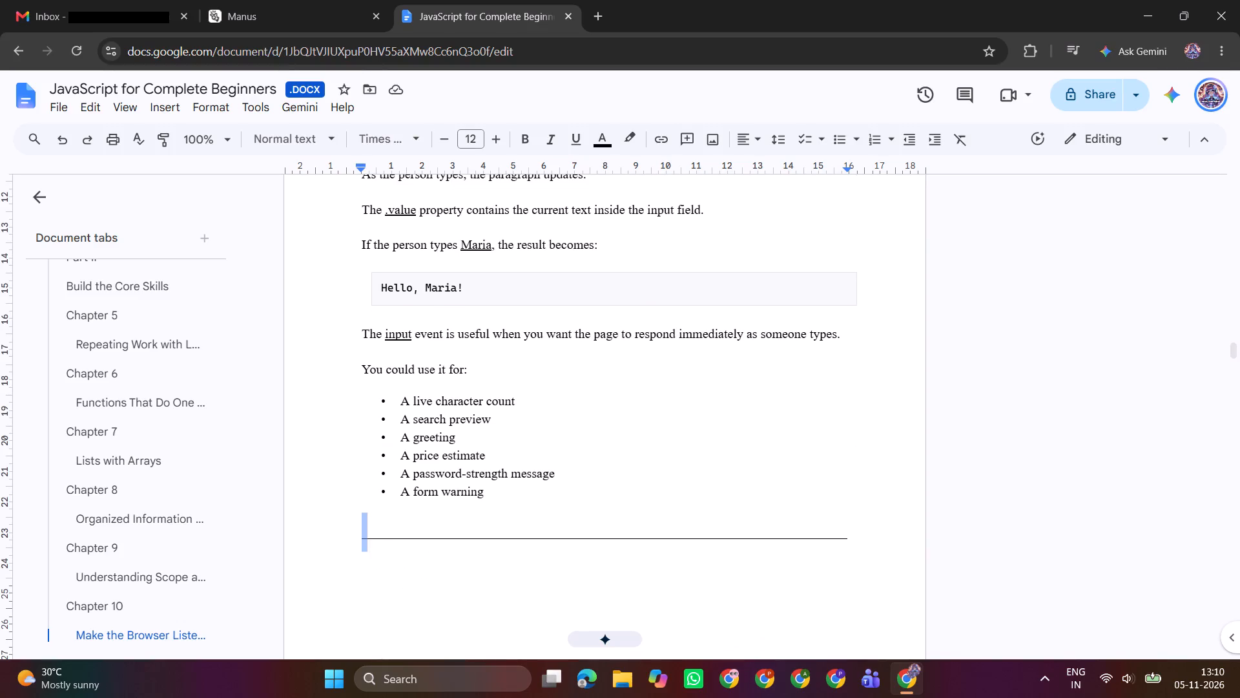
pyautogui.press('Delete')
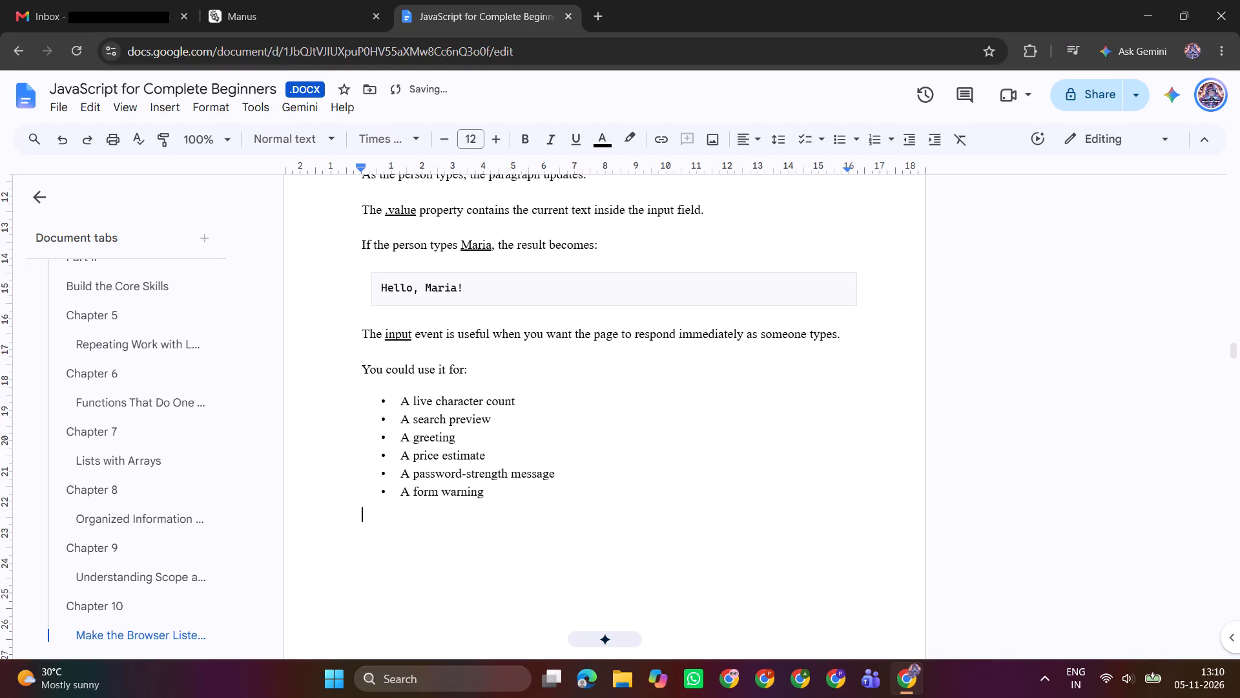
pyautogui.press('Delete')
# Delete the divider line and its empty paragraph above the "Input Events and Numbers" heading.
pyautogui.scroll(-2, 482, 537)
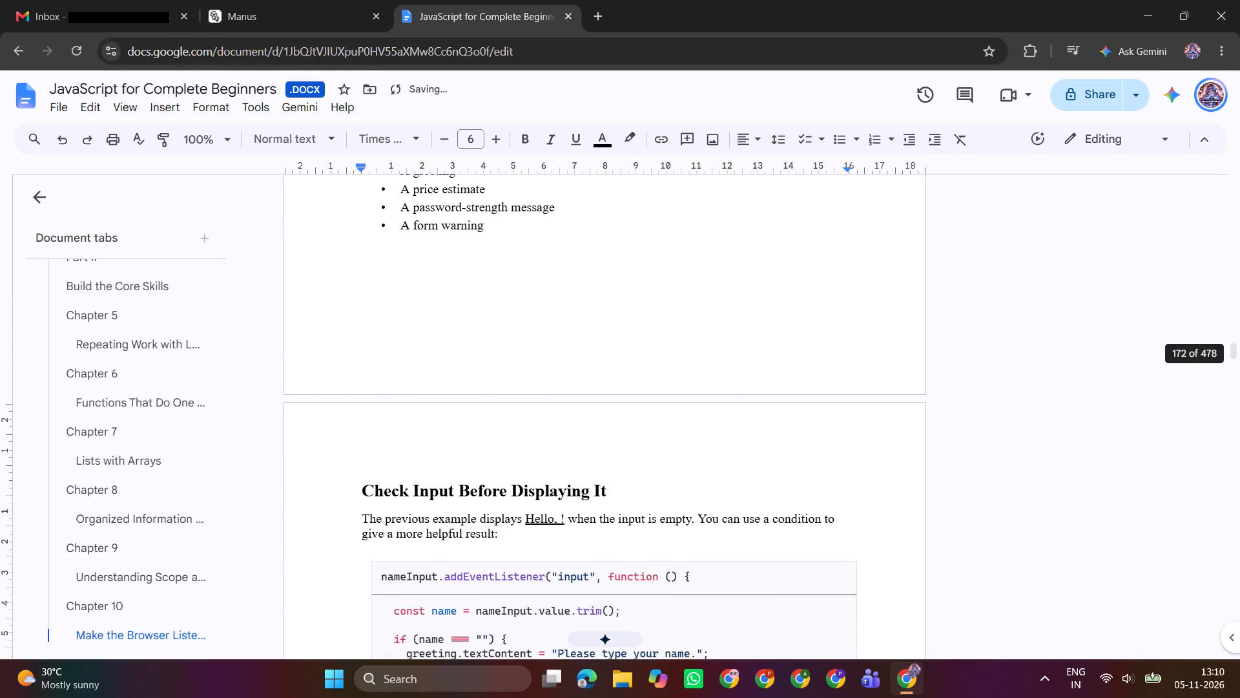
pyautogui.scroll(-1, 482, 537)
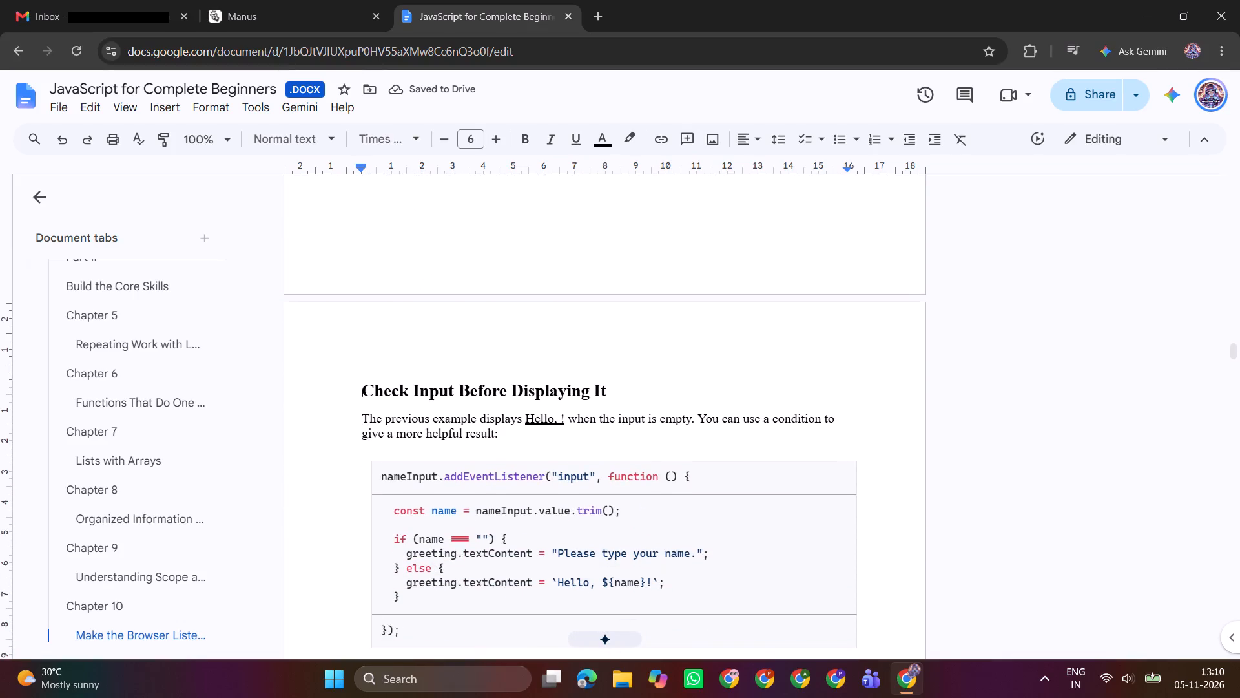
pyautogui.scroll(-4, 482, 537)
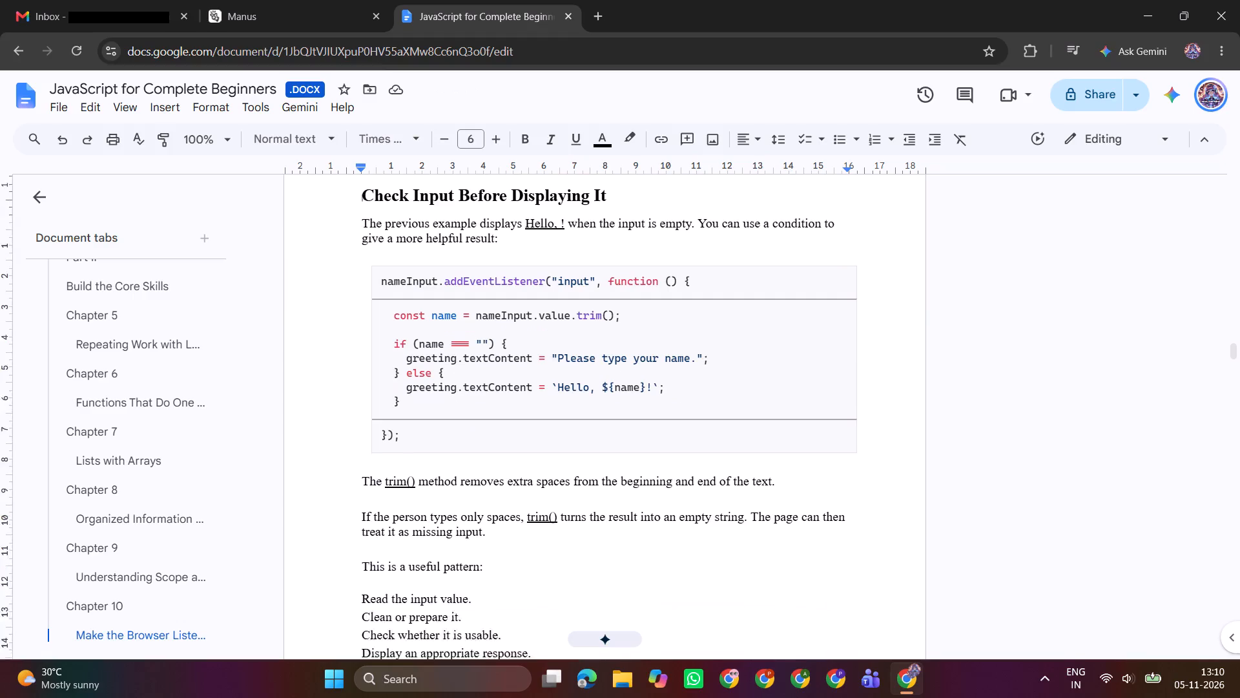
pyautogui.scroll(-1, 512, 544)
pyautogui.doubleClick(509, 551)
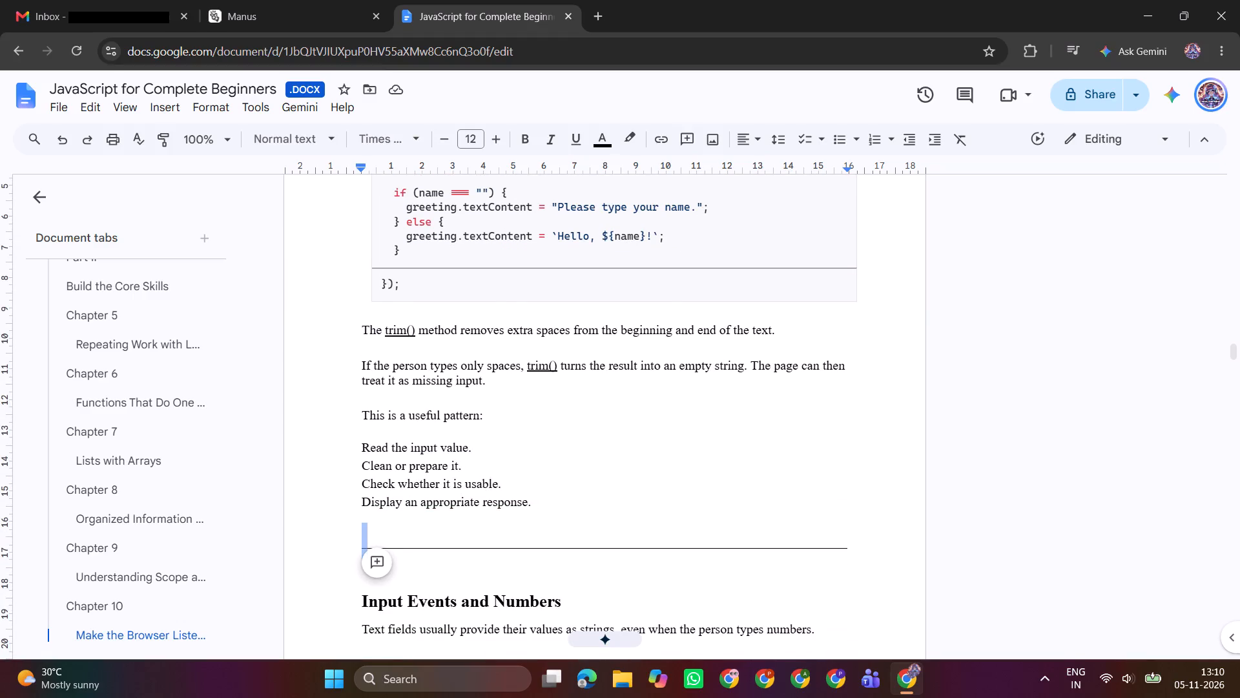
pyautogui.press('Delete')
pyautogui.press('Delete')
# Delete the divider line and its empty paragraph above the "Submit Events" heading.
pyautogui.scroll(-2, 509, 551)
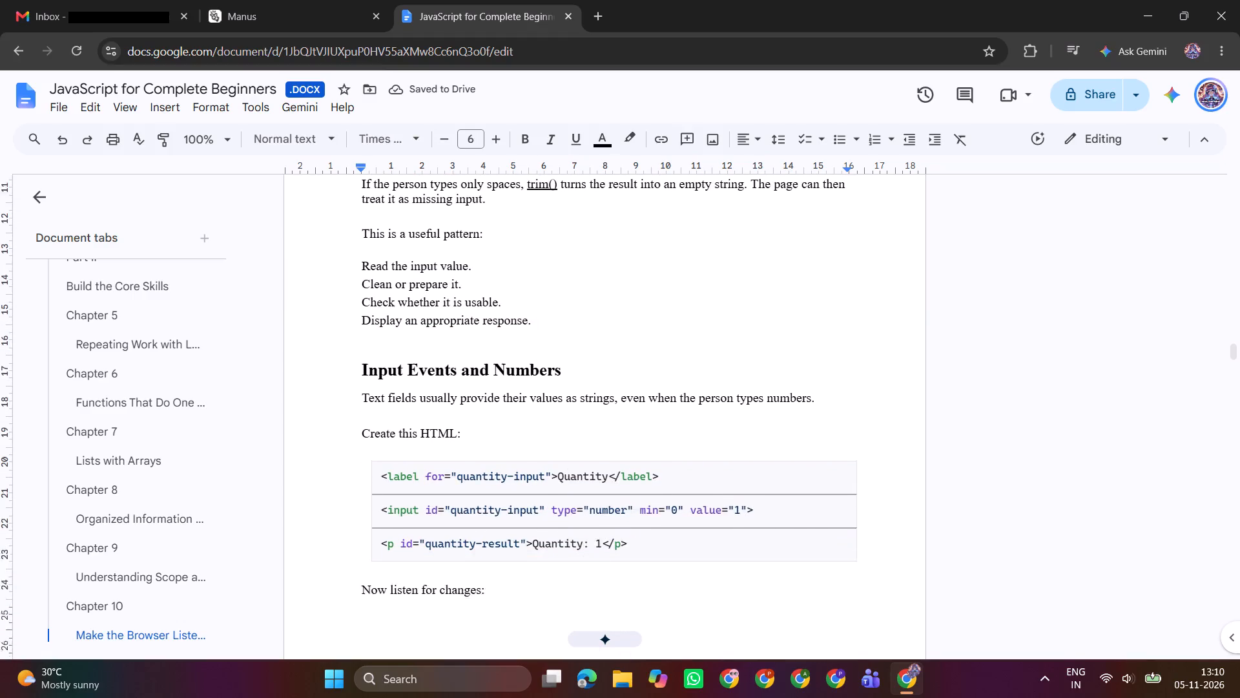
pyautogui.scroll(-1, 509, 551)
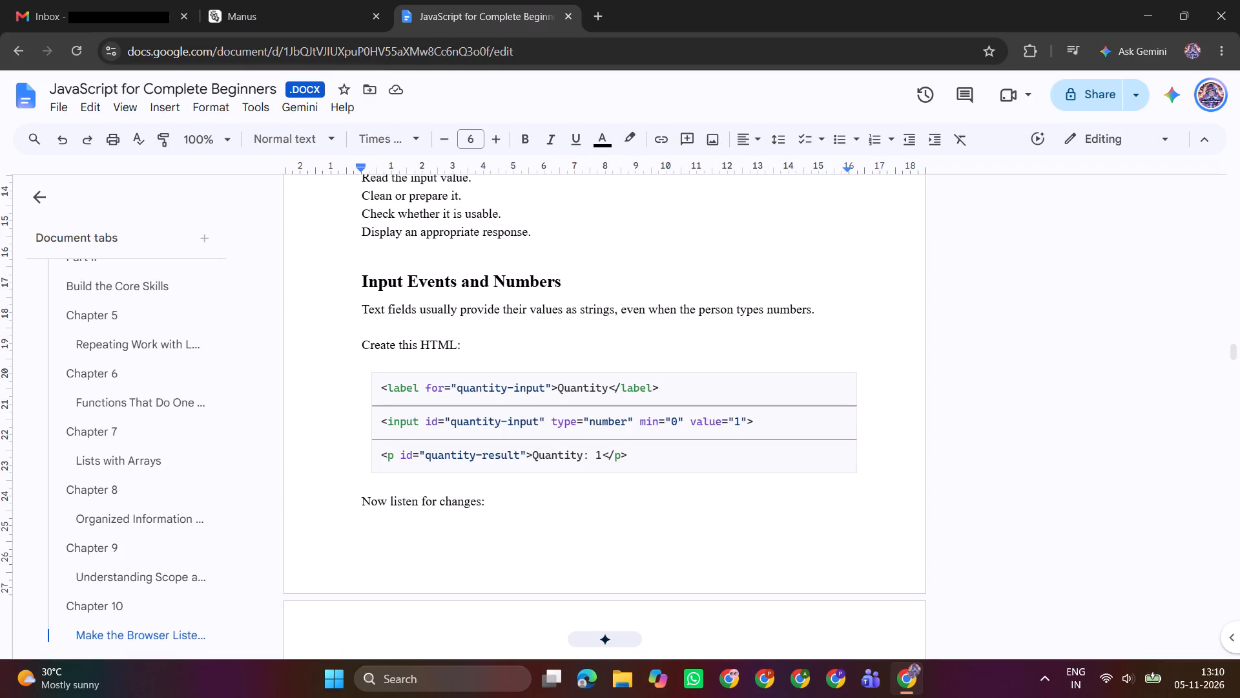
pyautogui.scroll(-5, 478, 494)
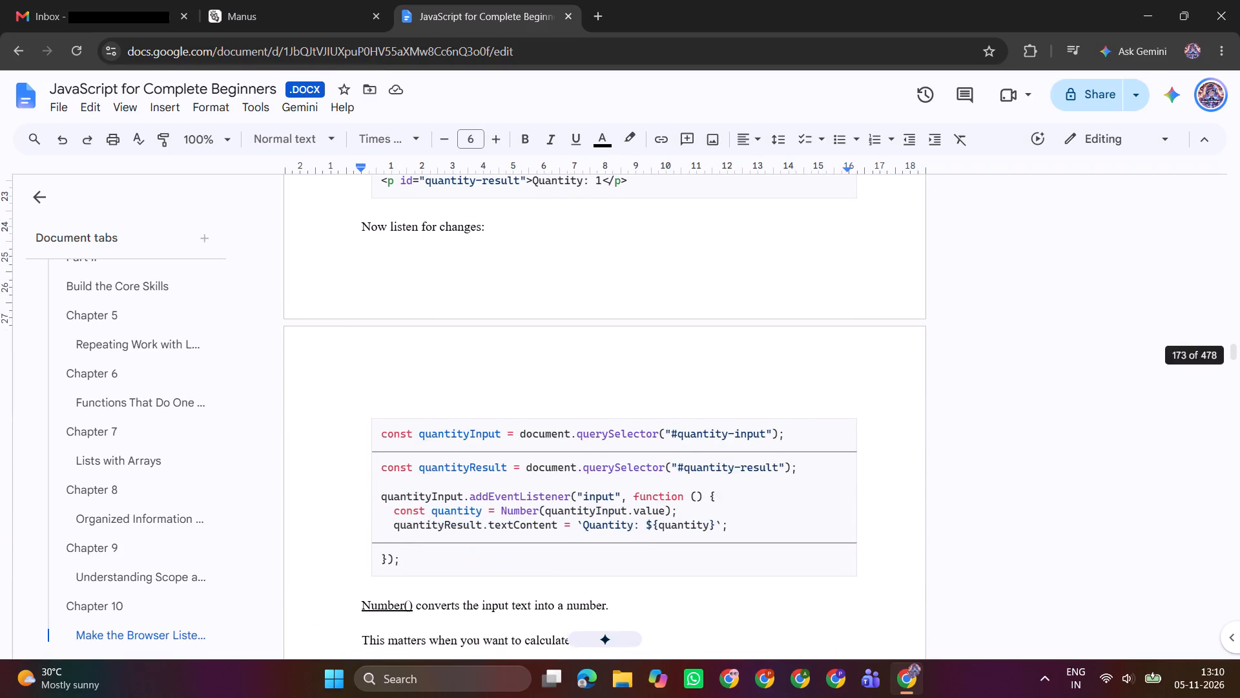
pyautogui.click(471, 575)
pyautogui.scroll(-1, 471, 575)
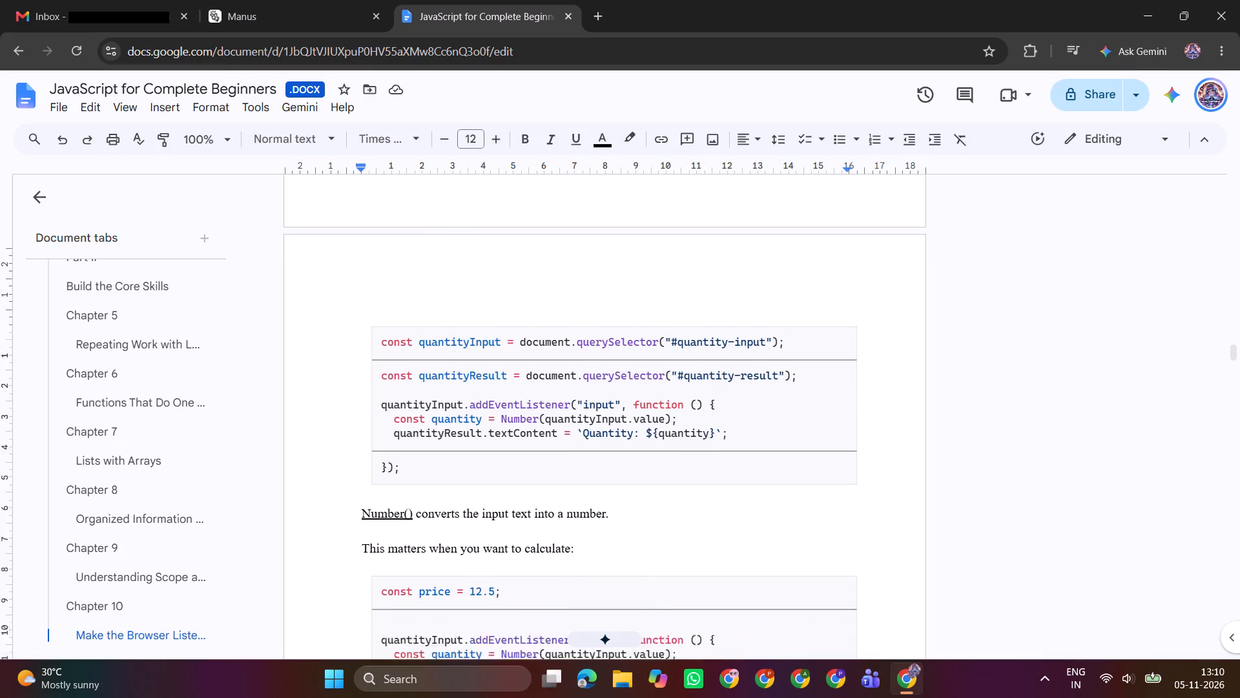
pyautogui.scroll(-1, 471, 575)
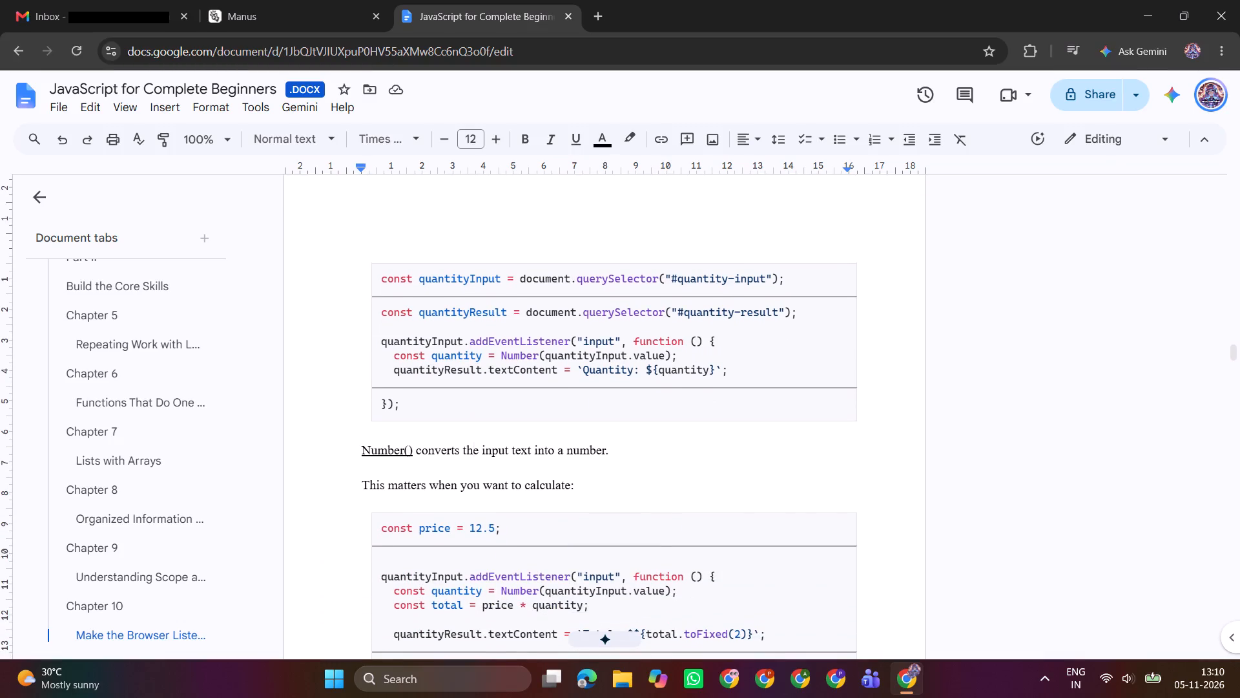
pyautogui.scroll(-2, 471, 575)
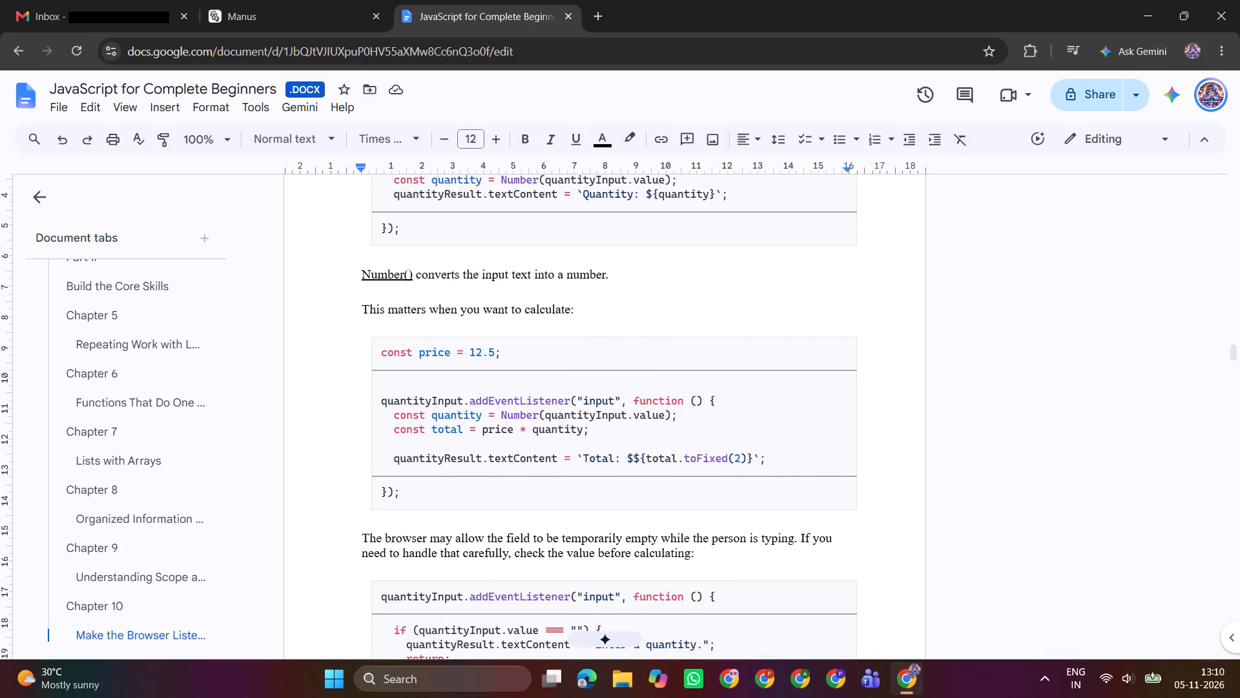
pyautogui.click(488, 551)
pyautogui.scroll(-6, 488, 551)
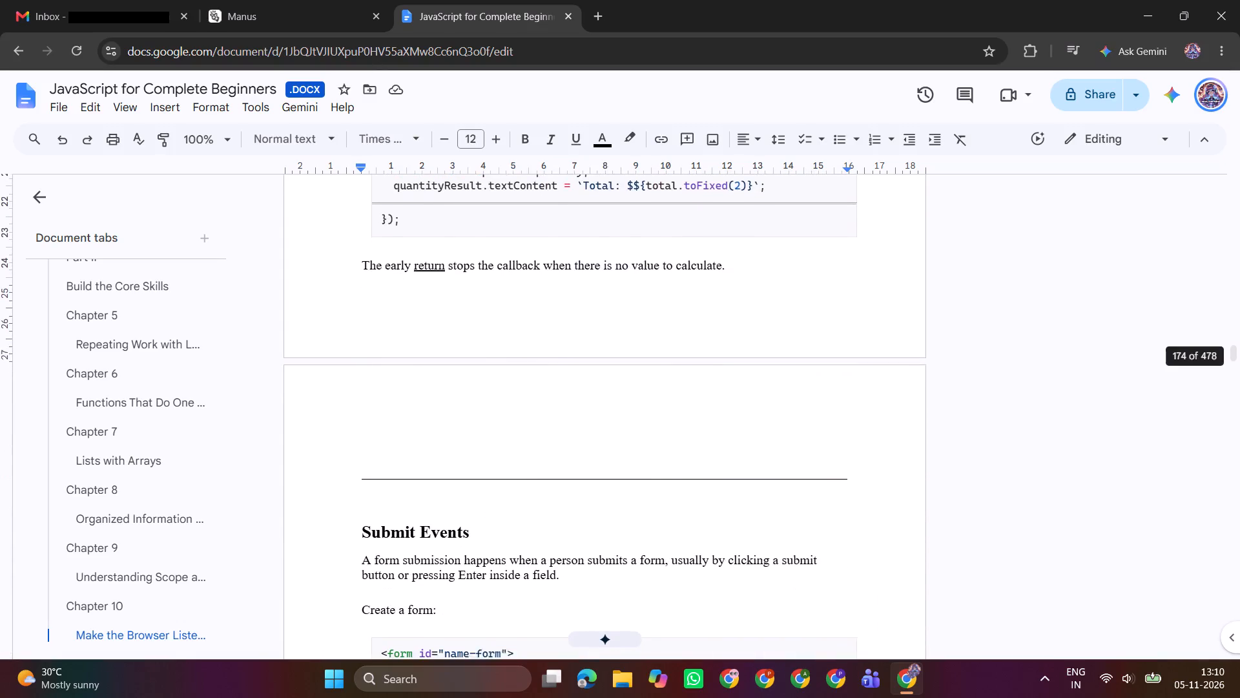
pyautogui.doubleClick(475, 476)
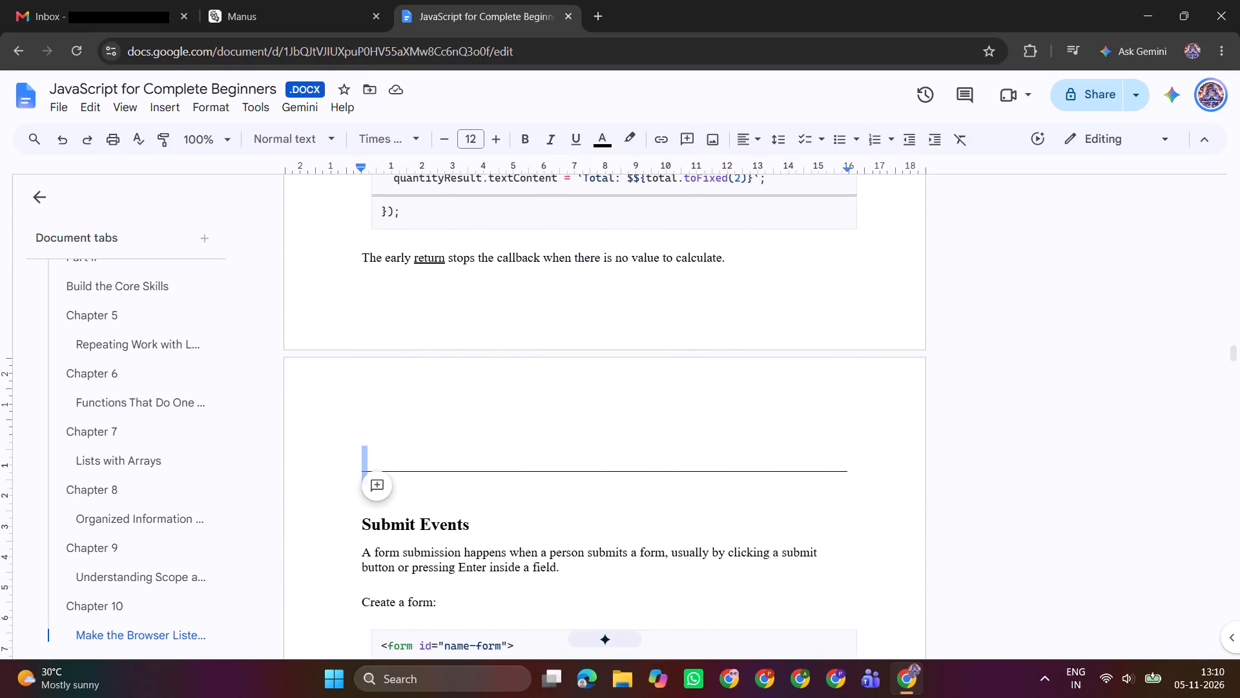
pyautogui.press('Delete')
pyautogui.press('Delete')
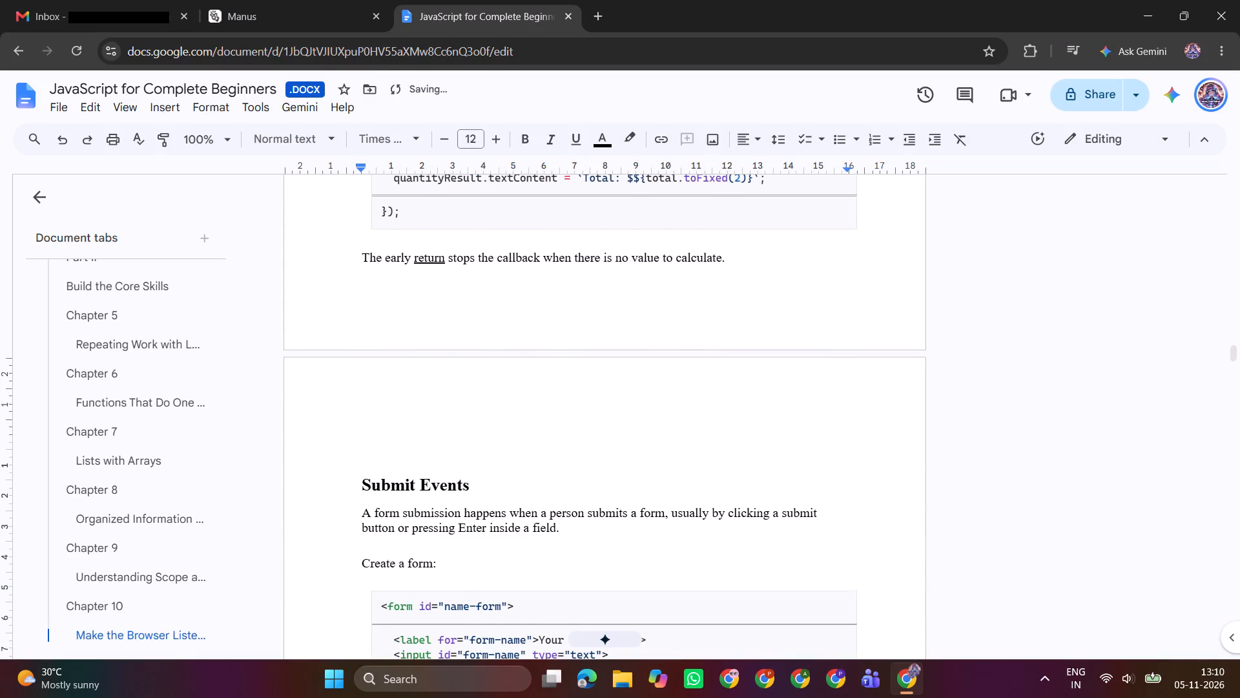
# Delete the divider line and its empty paragraph above the "Validate a Form with an Event Listener" heading.
pyautogui.scroll(-5, 475, 476)
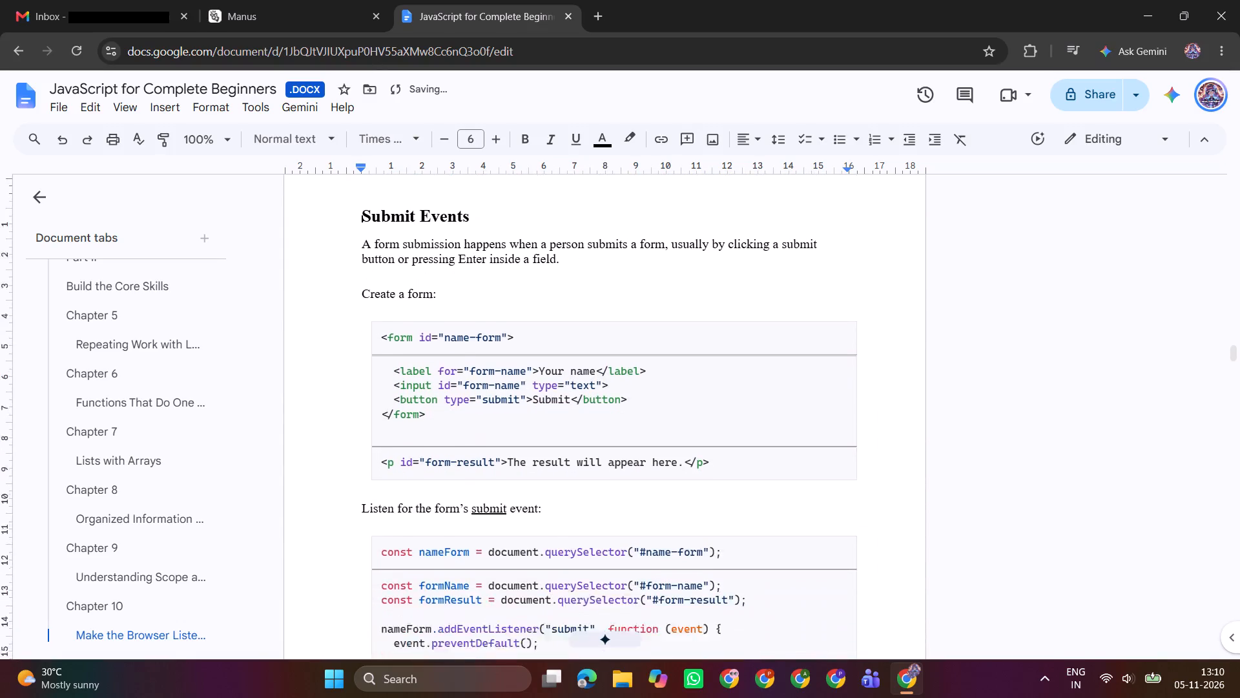
pyautogui.scroll(-3, 483, 433)
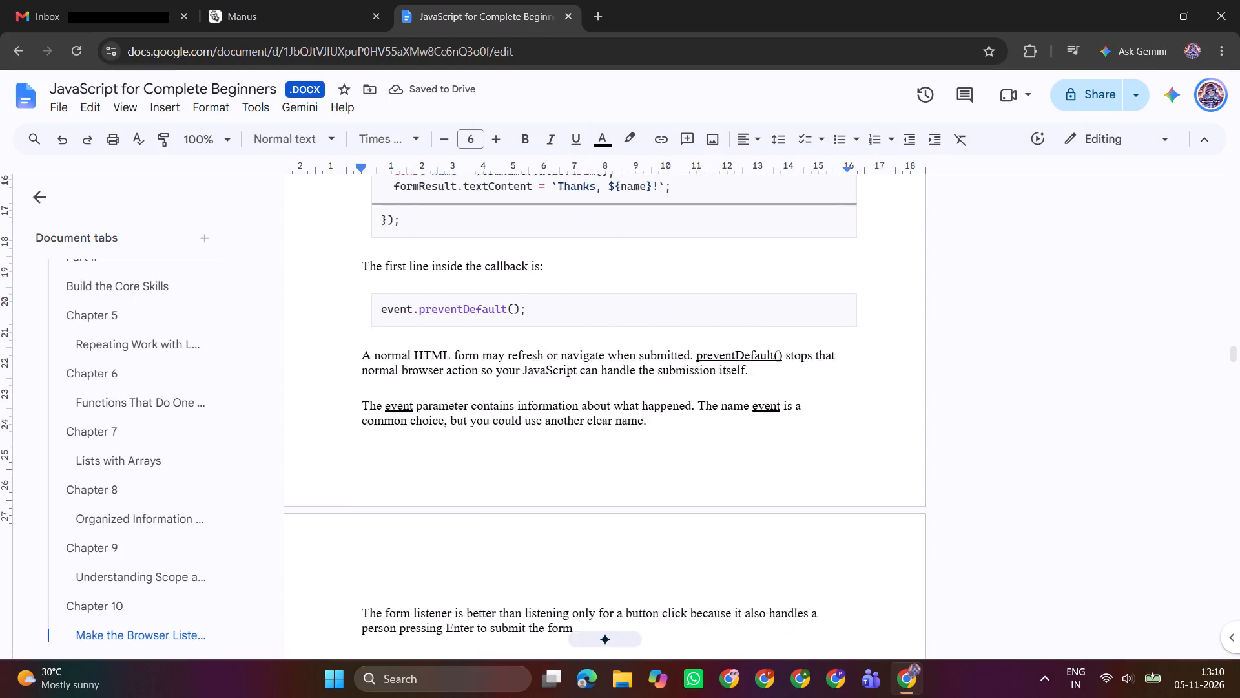
pyautogui.scroll(-1, 483, 433)
pyautogui.doubleClick(444, 545)
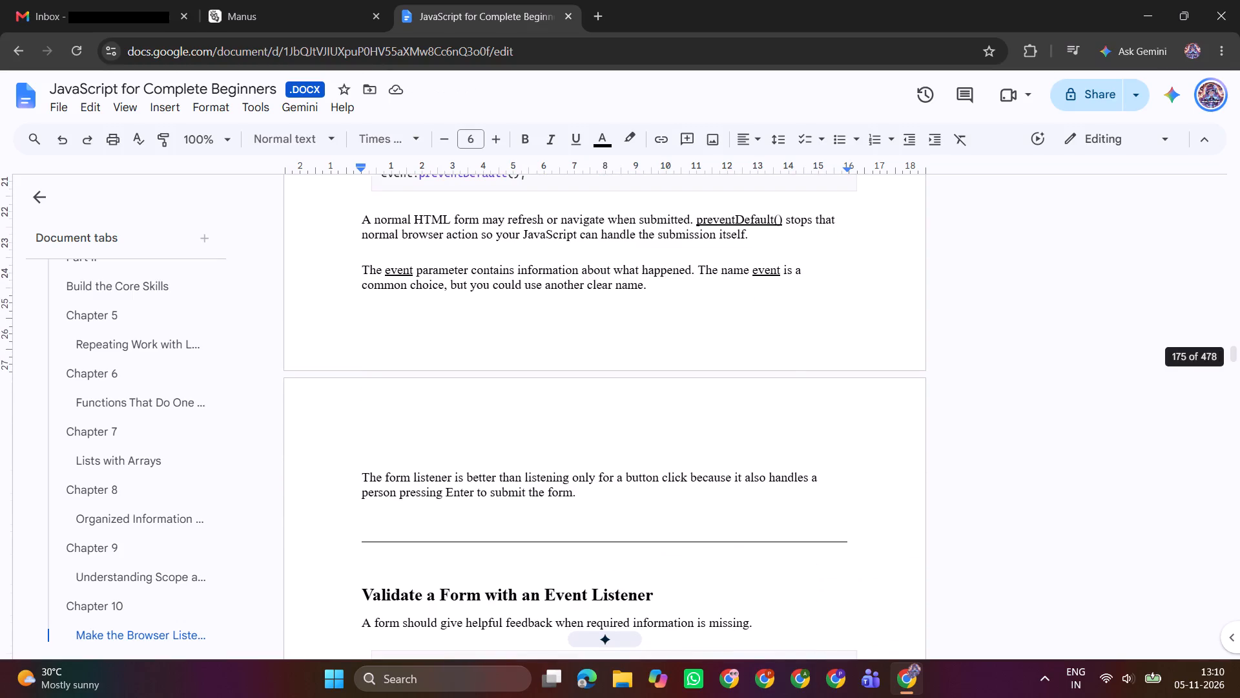
pyautogui.press('Delete')
pyautogui.press('Delete')
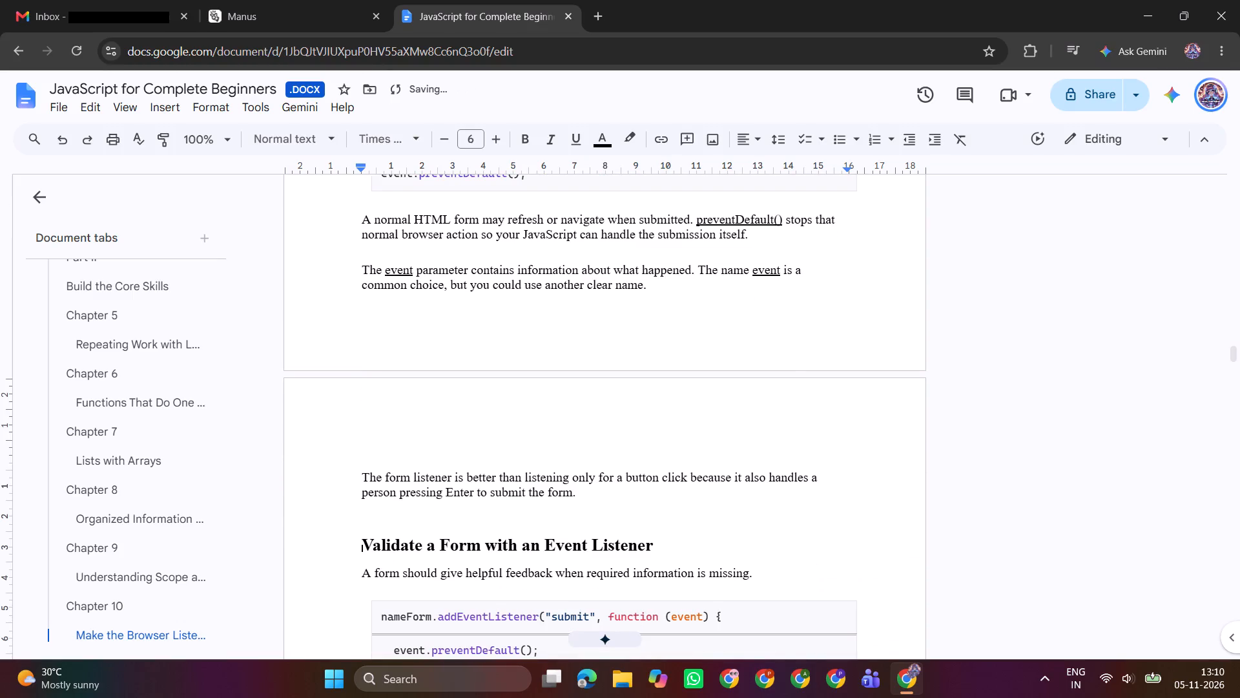
# Delete the divider line and its empty paragraph above the "The Event Object" heading.
pyautogui.scroll(-4, 444, 545)
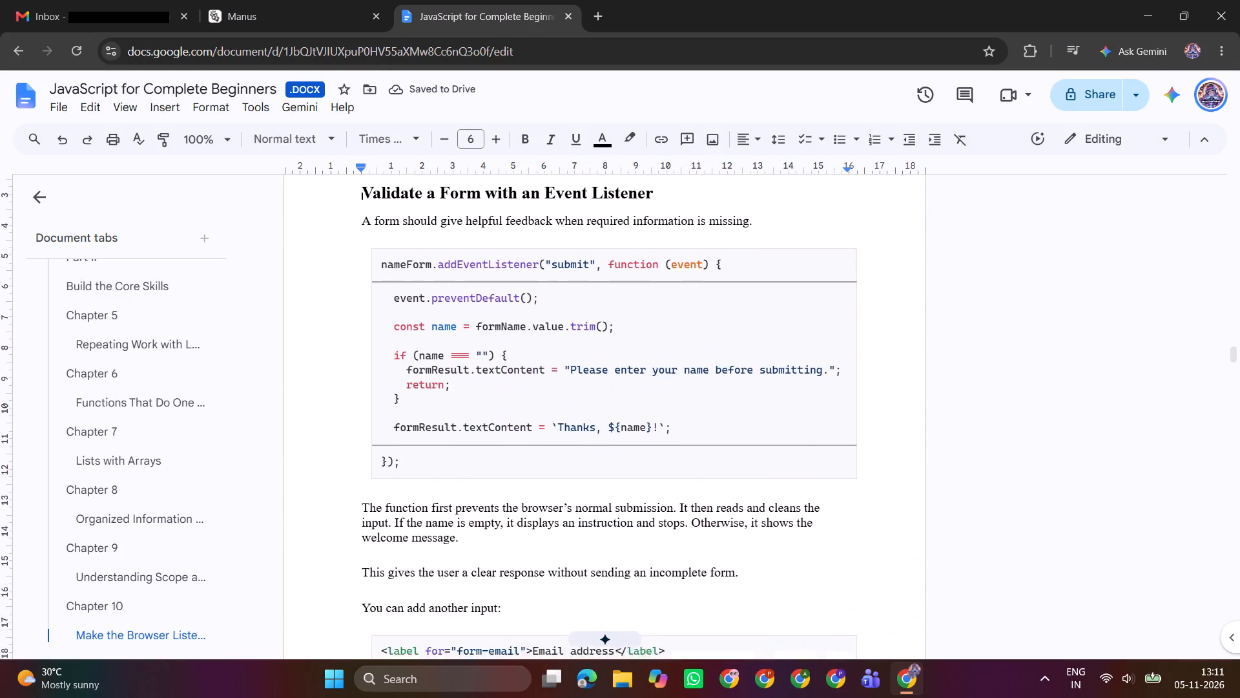
pyautogui.scroll(-5, 444, 545)
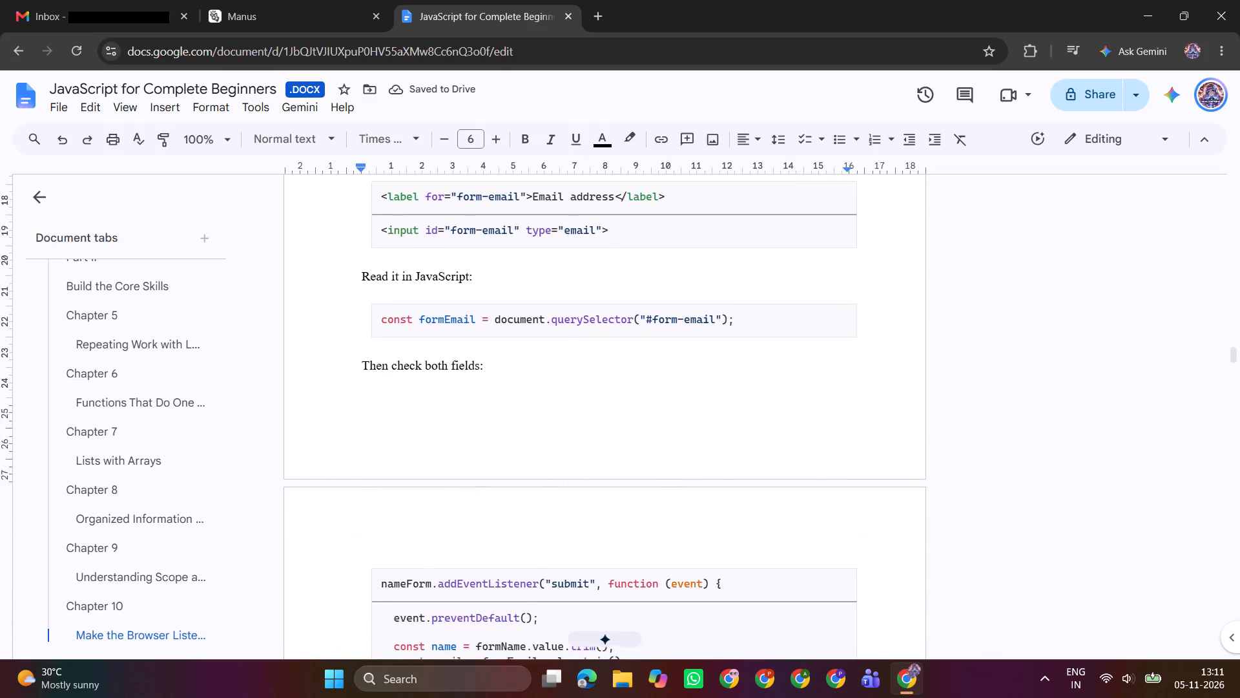
pyautogui.scroll(-2, 444, 545)
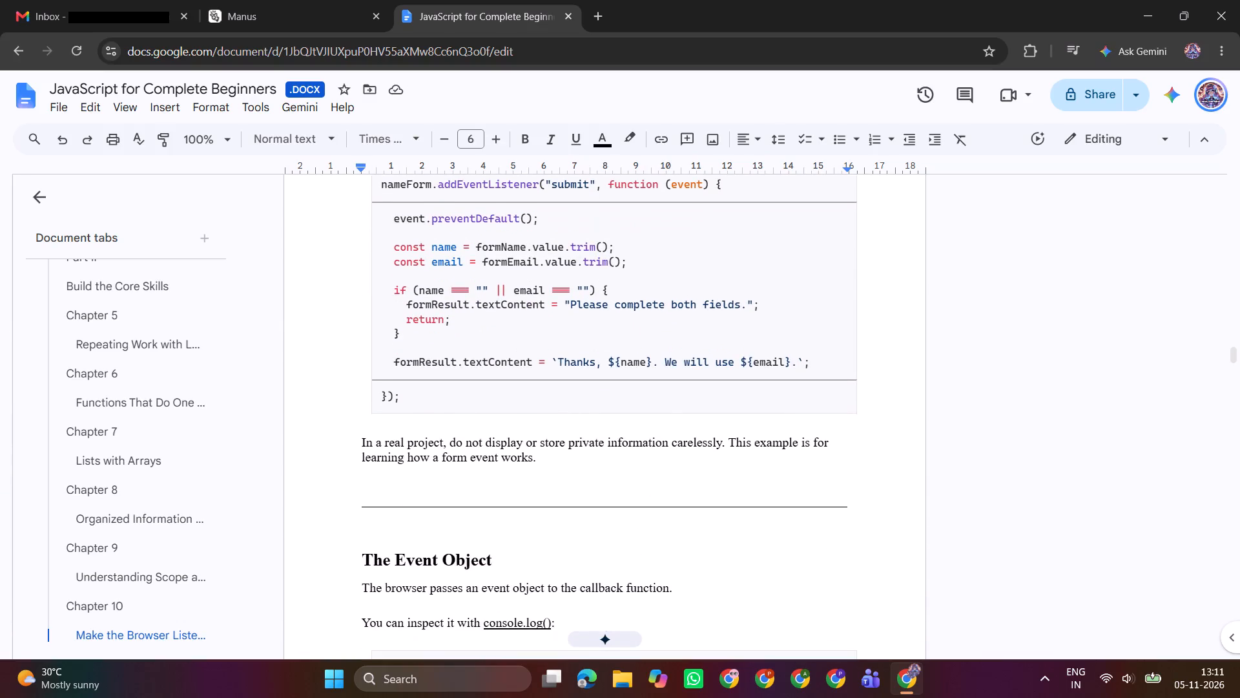
pyautogui.doubleClick(450, 507)
pyautogui.press('Delete')
pyautogui.press('Delete')
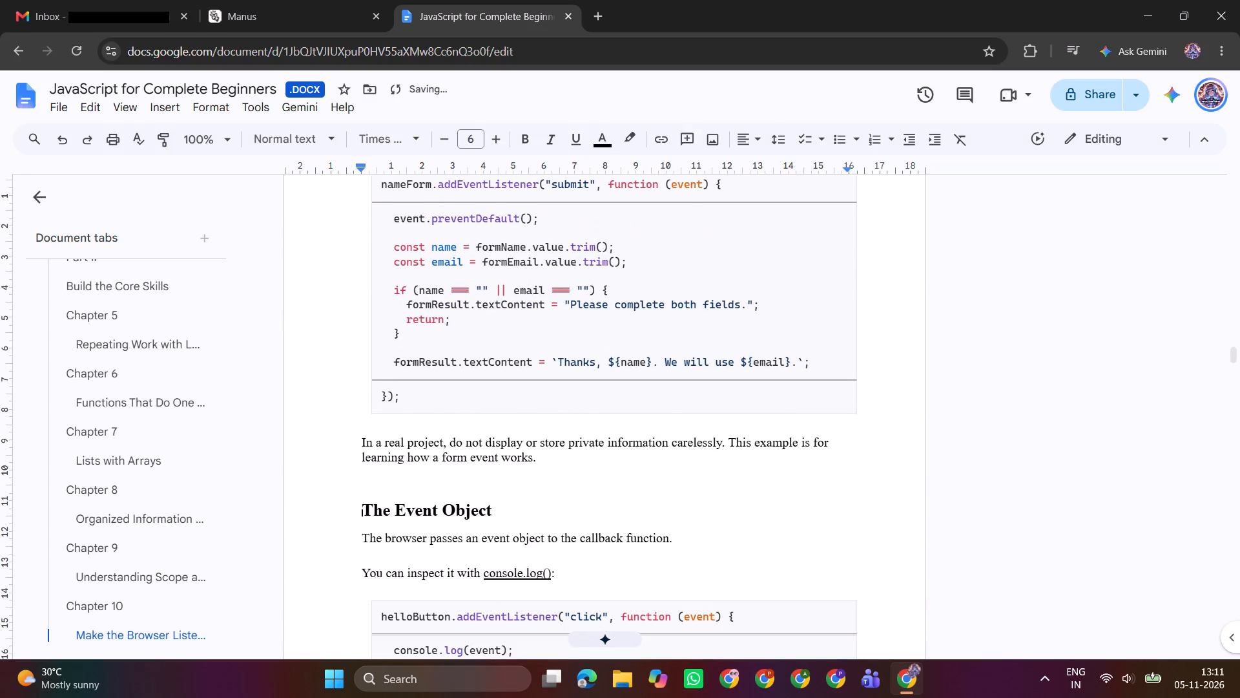
# Delete the divider line and its empty paragraph above the "Keep HTML, CSS, and JavaScript Responsibilities Clear" heading.
pyautogui.scroll(-5, 450, 507)
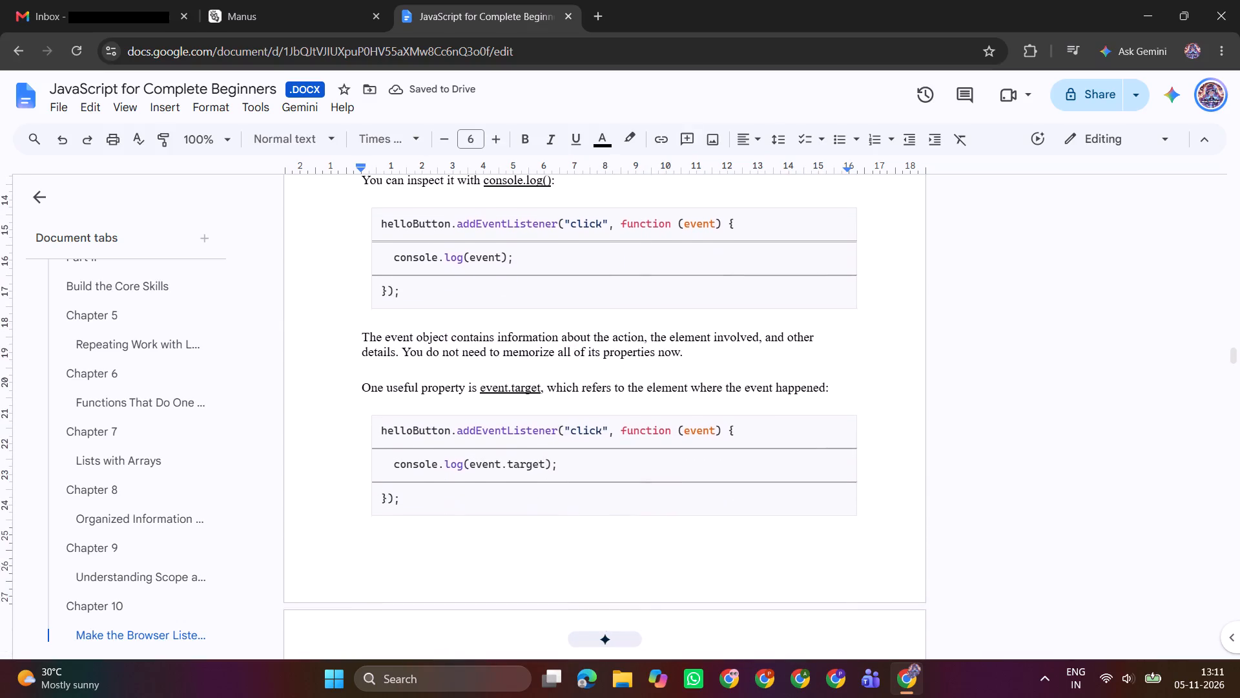
pyautogui.scroll(-3, 450, 507)
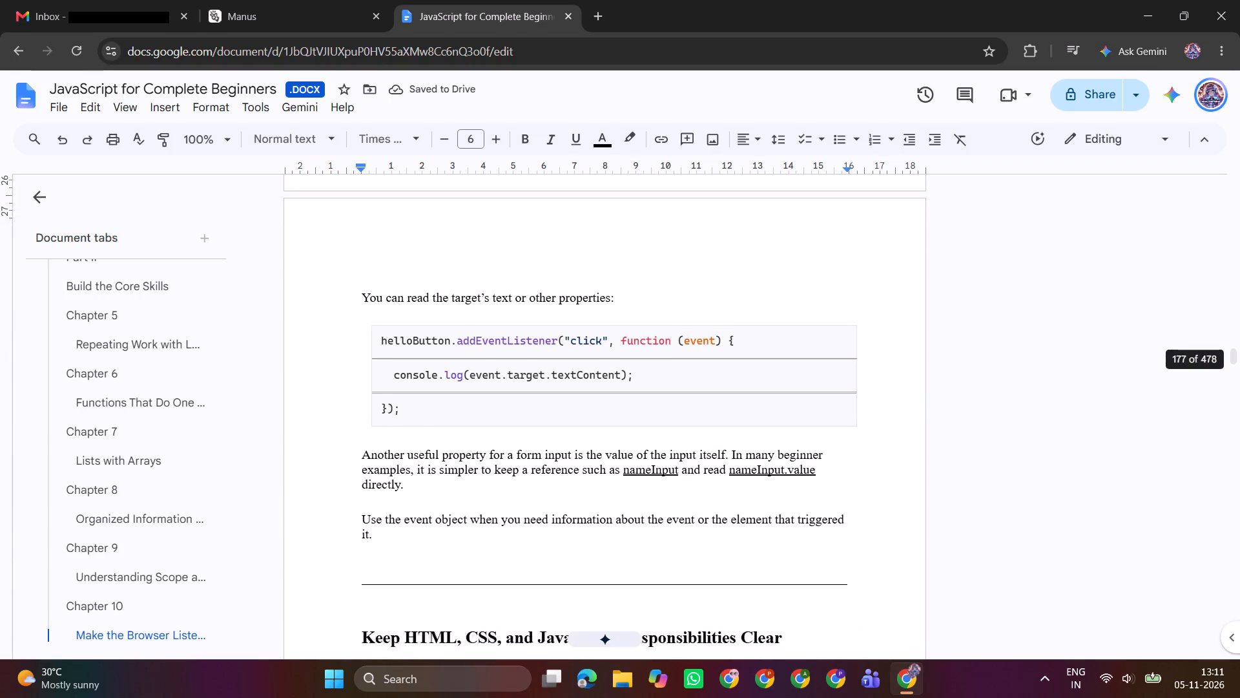
pyautogui.scroll(-1, 450, 507)
pyautogui.doubleClick(397, 527)
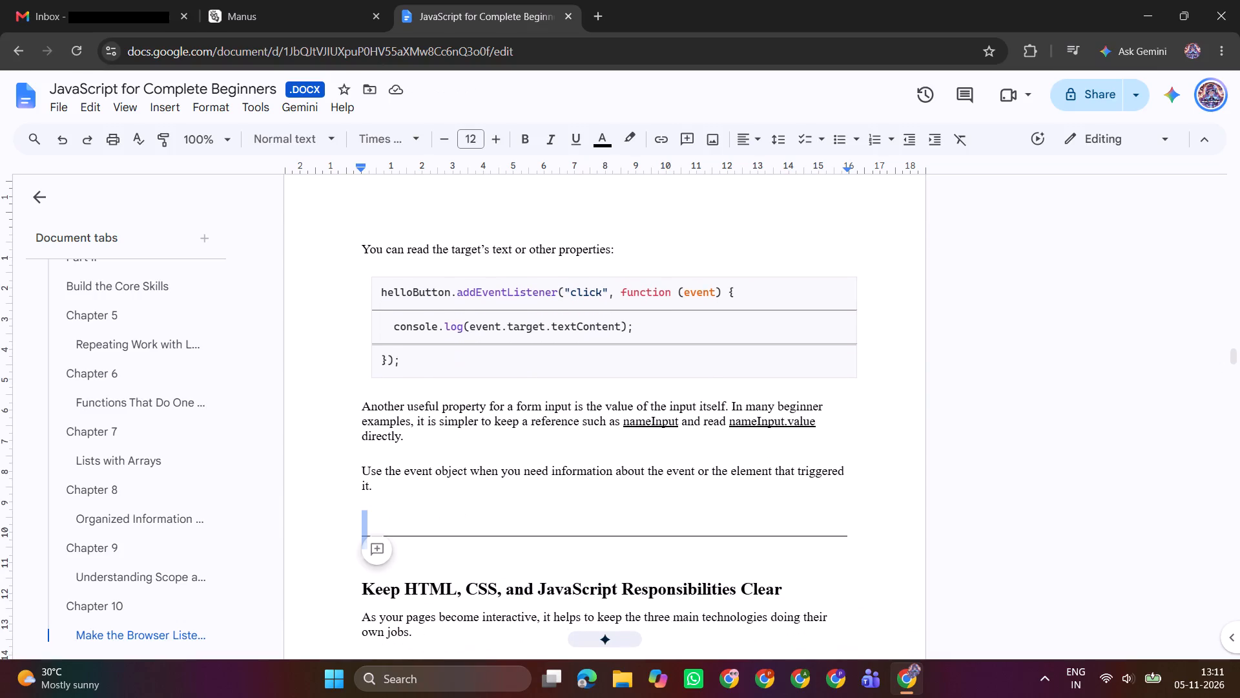
pyautogui.press('Delete')
pyautogui.press('Delete')
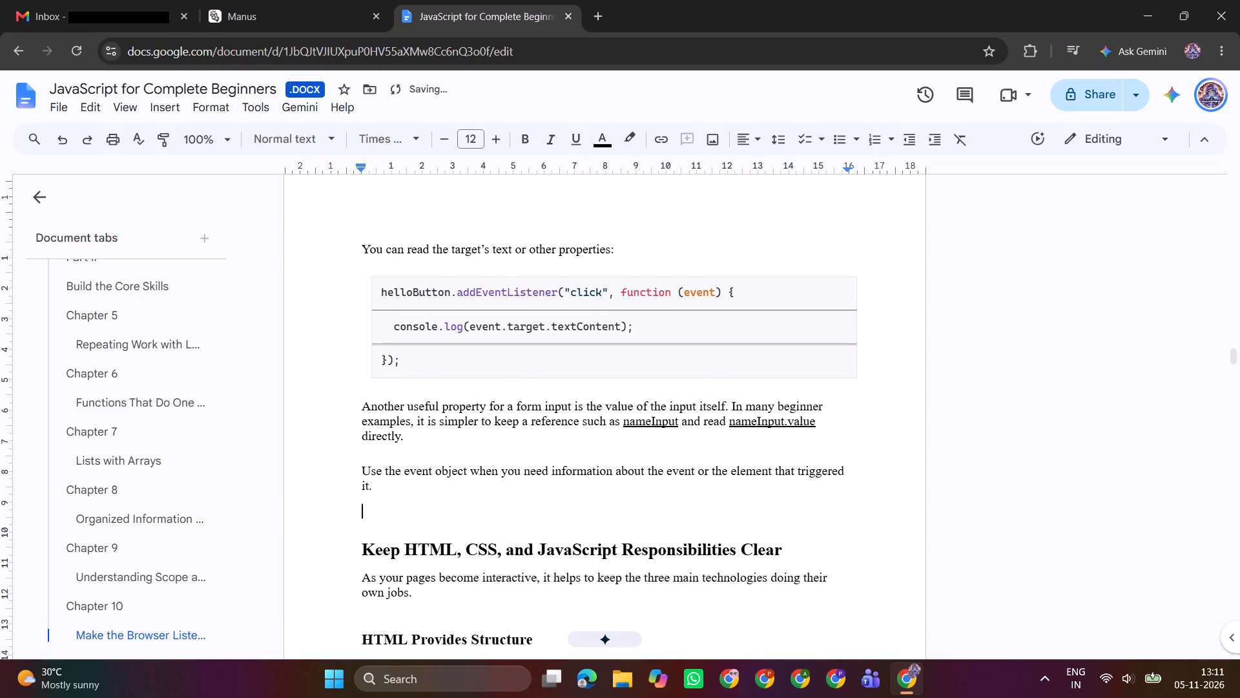
# Accept the grammar suggestion replacing "The JavaScript" with "JavaScript" in the sentence below the "JavaScript Controls Behavior" code block.
pyautogui.scroll(-5, 397, 527)
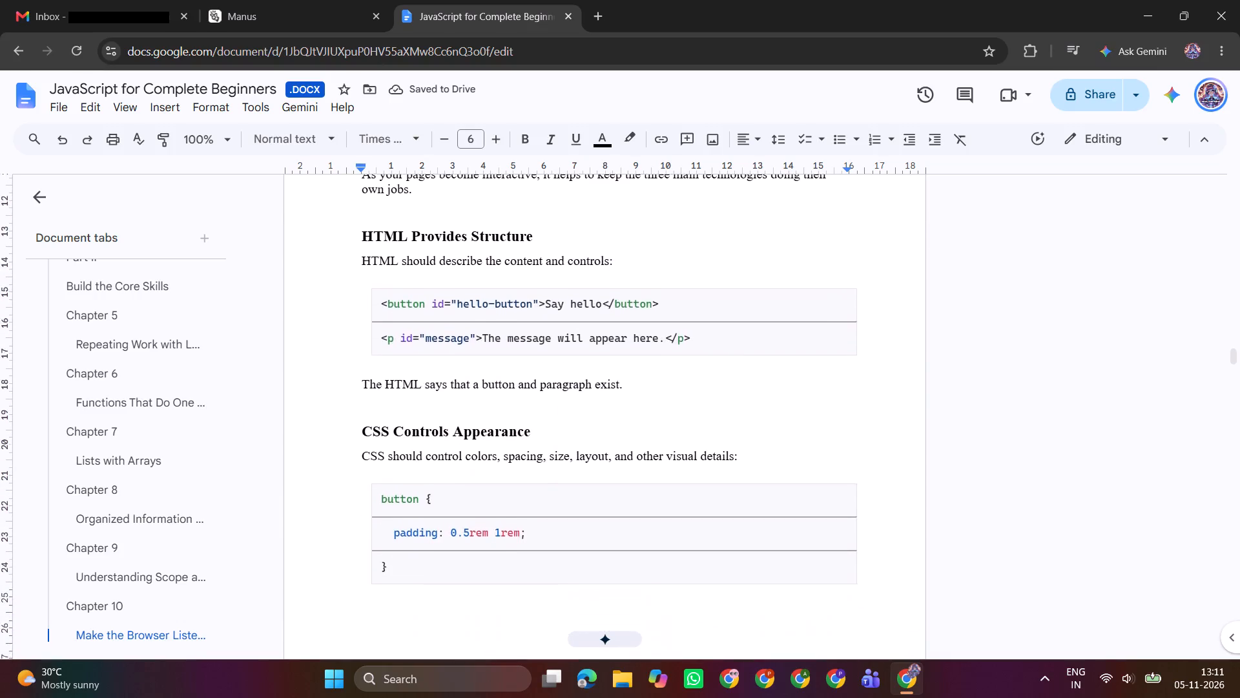
pyautogui.scroll(-4, 397, 527)
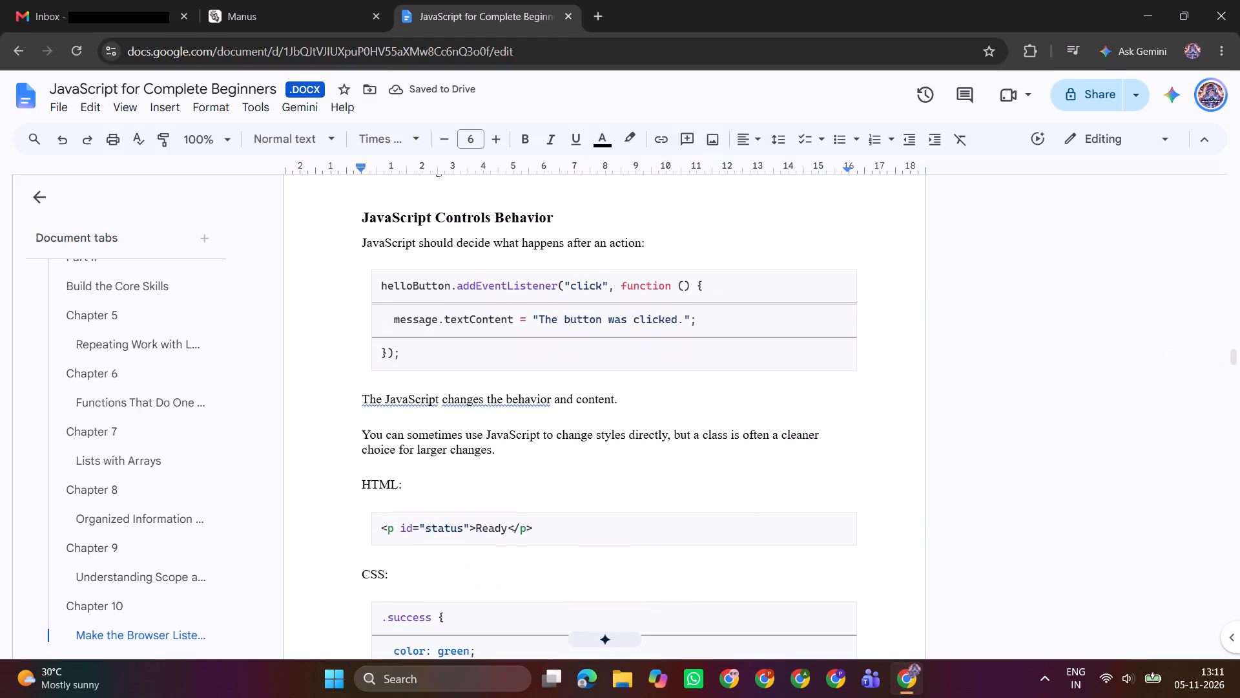
pyautogui.click(373, 399)
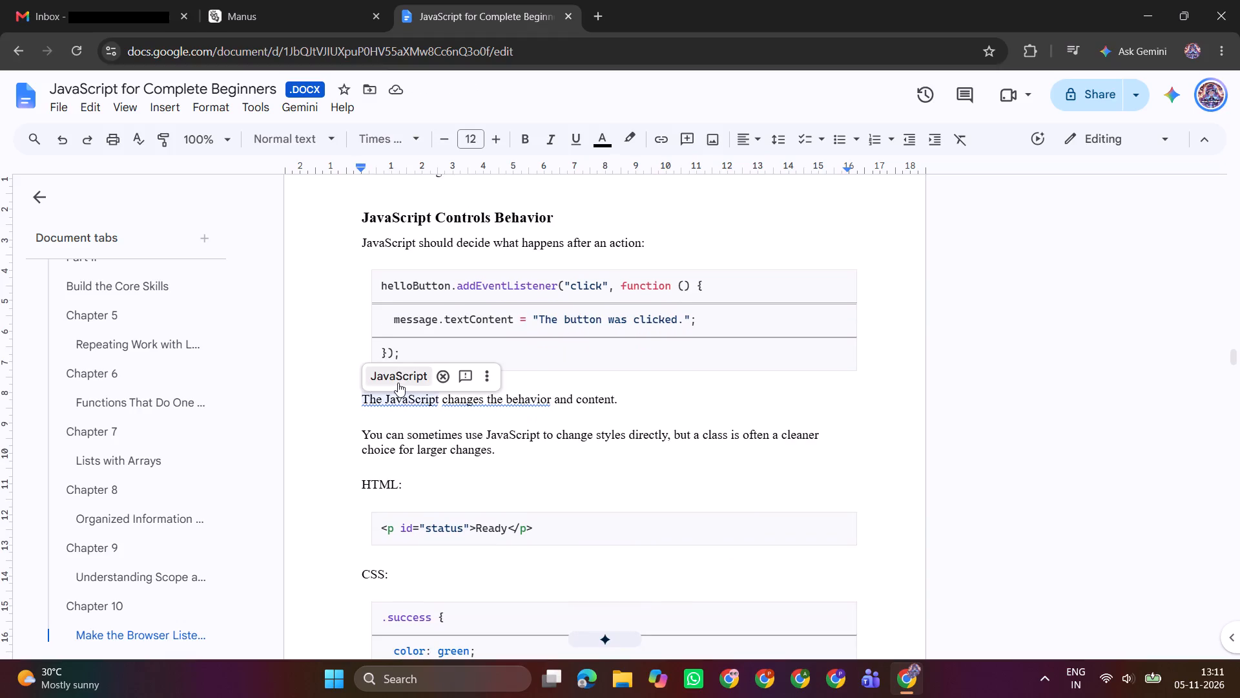
pyautogui.click(398, 383)
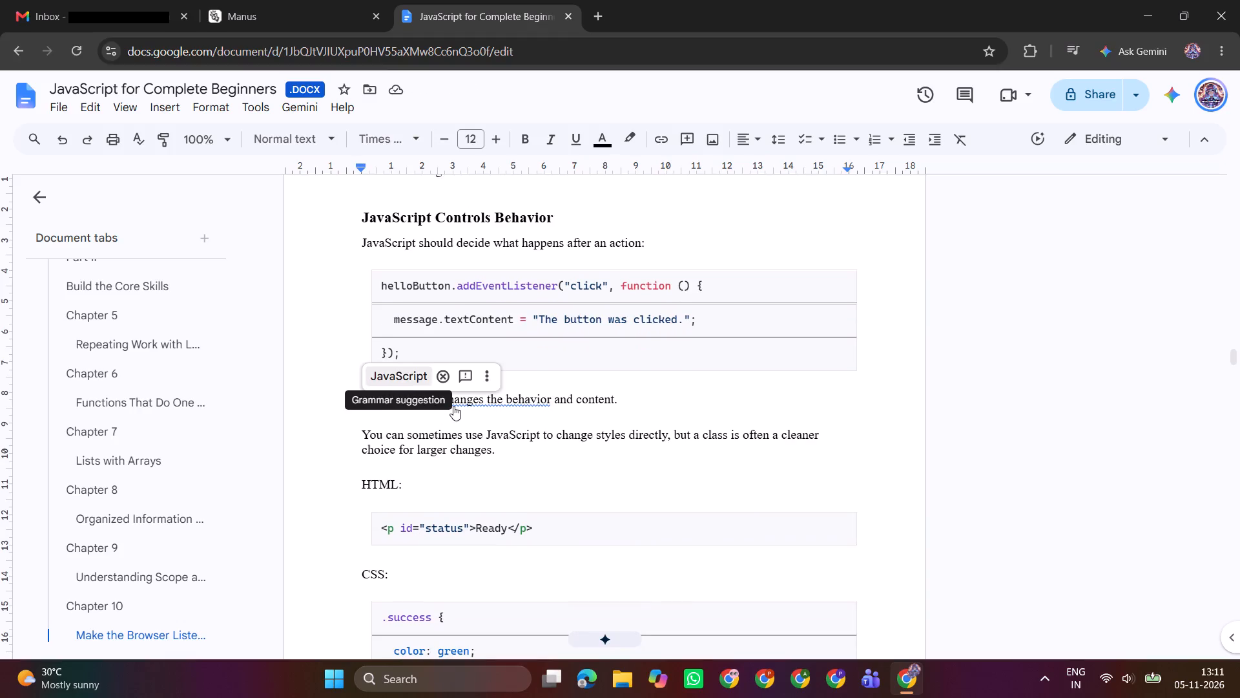
pyautogui.click(453, 406)
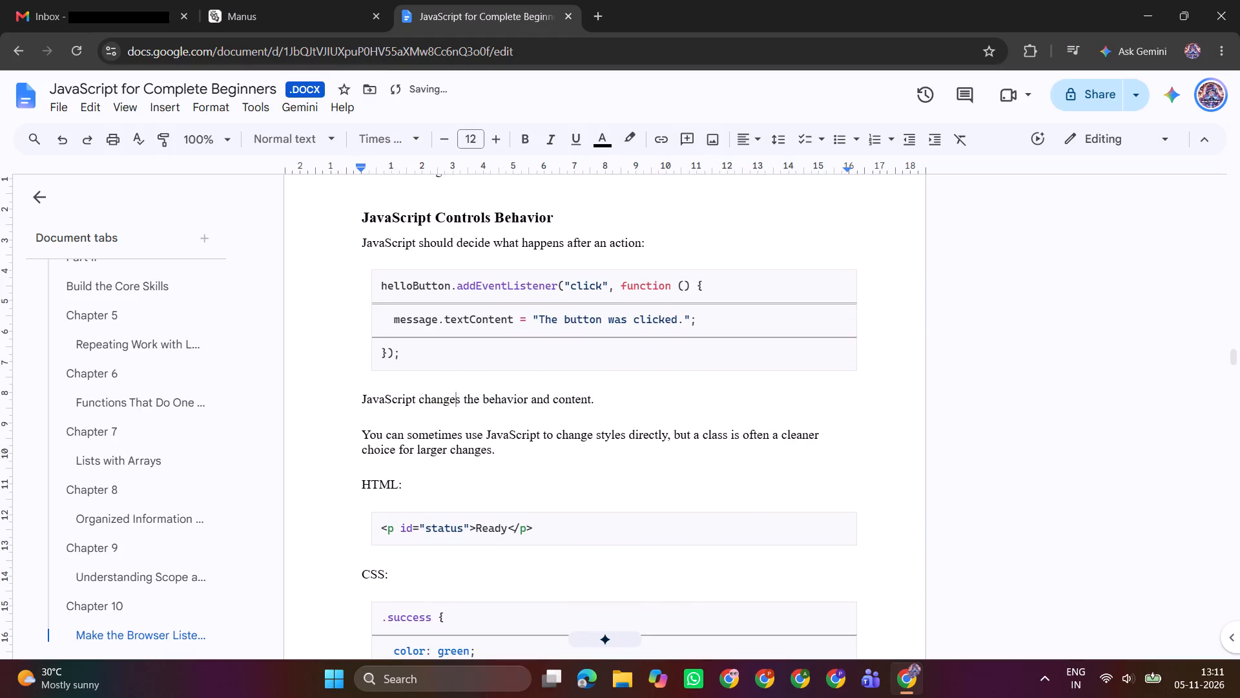
pyautogui.click(487, 474)
# Delete the divider line and its empty paragraph above the "Practice: Build a Button That Changes a Message" heading.
pyautogui.scroll(-2, 487, 474)
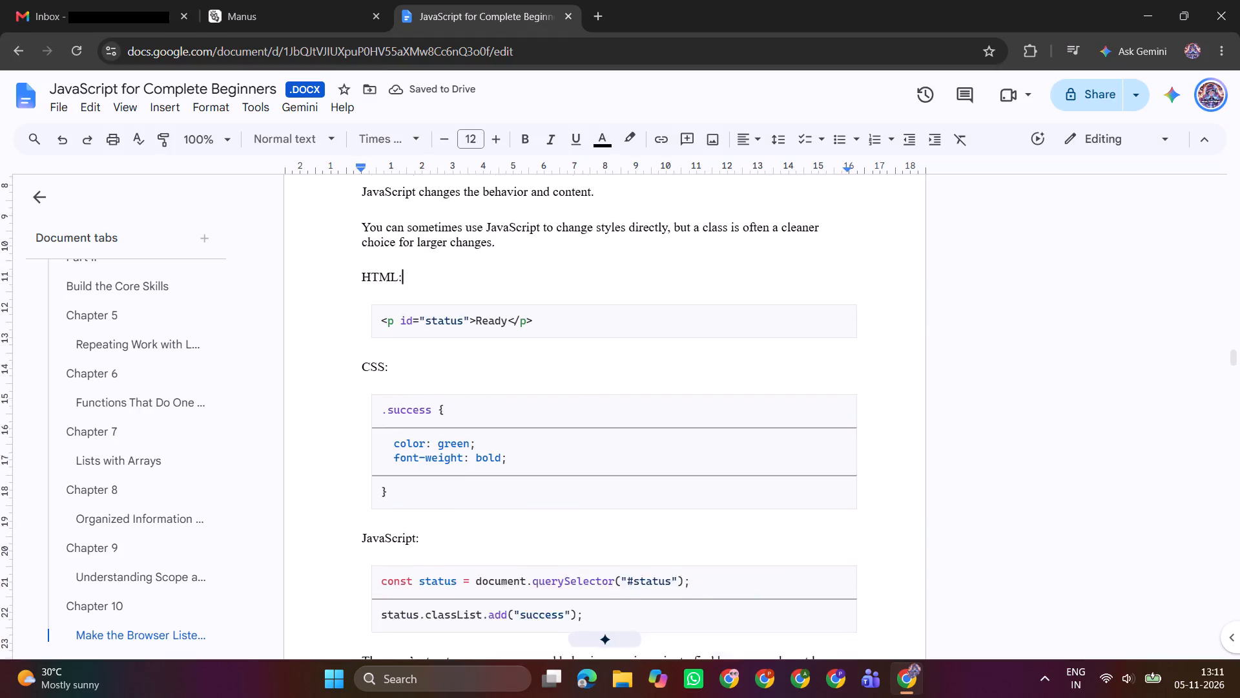
pyautogui.scroll(-5, 487, 474)
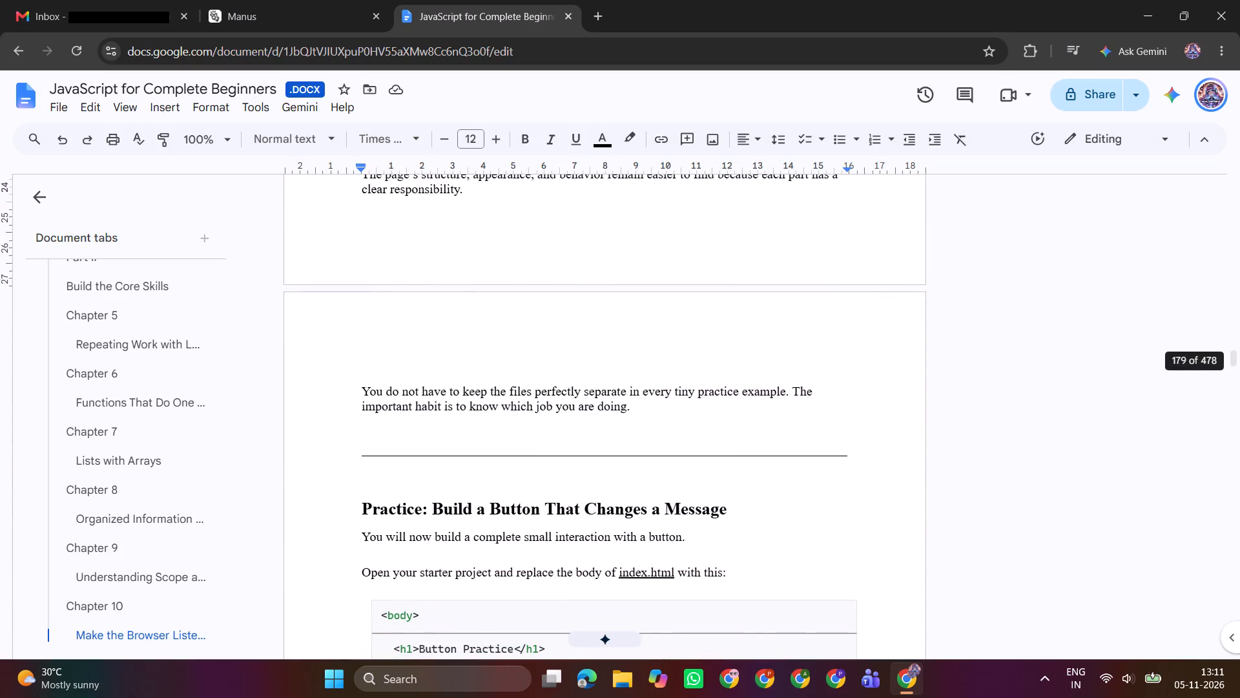
pyautogui.tripleClick(493, 463)
pyautogui.press('Delete')
pyautogui.press('Delete')
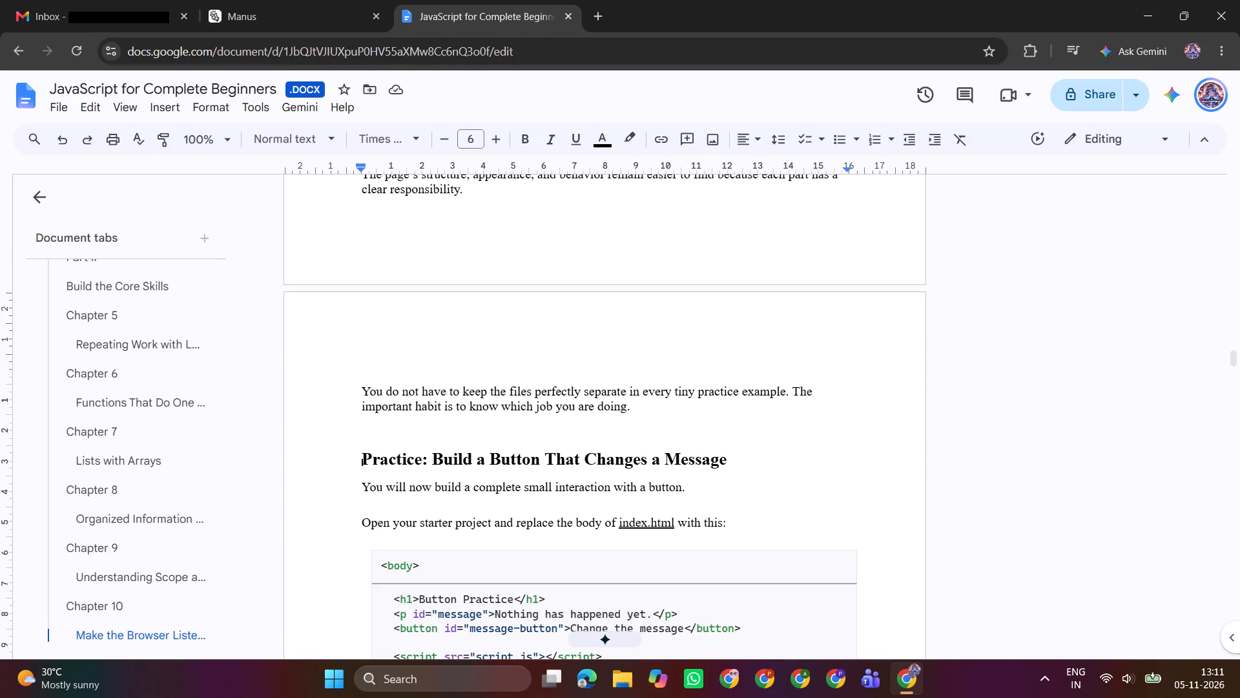
# Delete the divider line and its empty paragraph above the Chapter 10 "Chapter Checkpoint" heading.
pyautogui.scroll(-2, 493, 463)
pyautogui.scroll(-2, 535, 501)
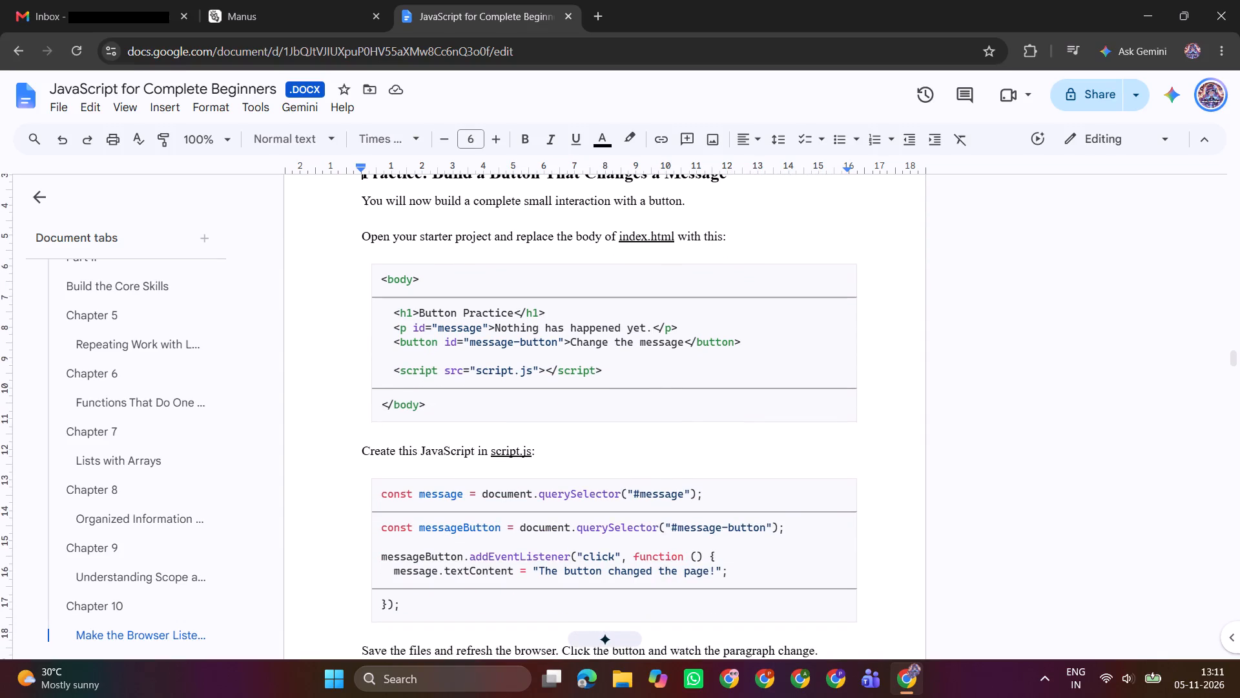
pyautogui.scroll(-3, 535, 501)
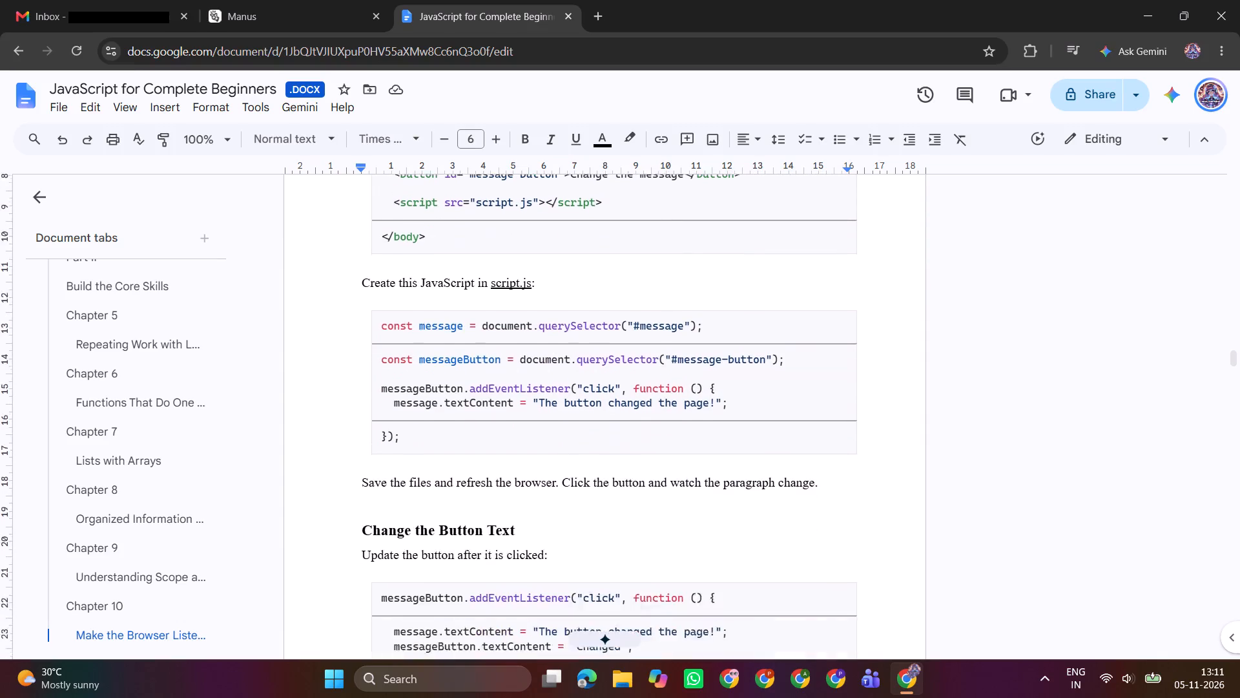
pyautogui.scroll(-3, 535, 501)
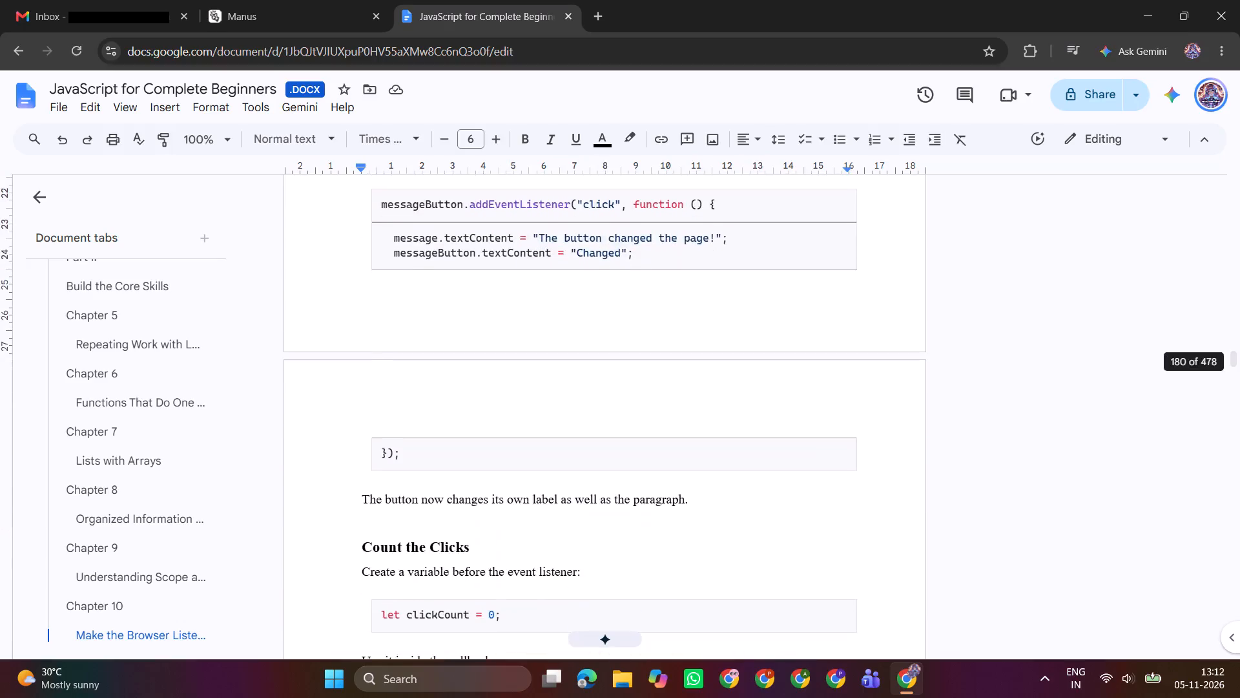
pyautogui.scroll(-2, 535, 501)
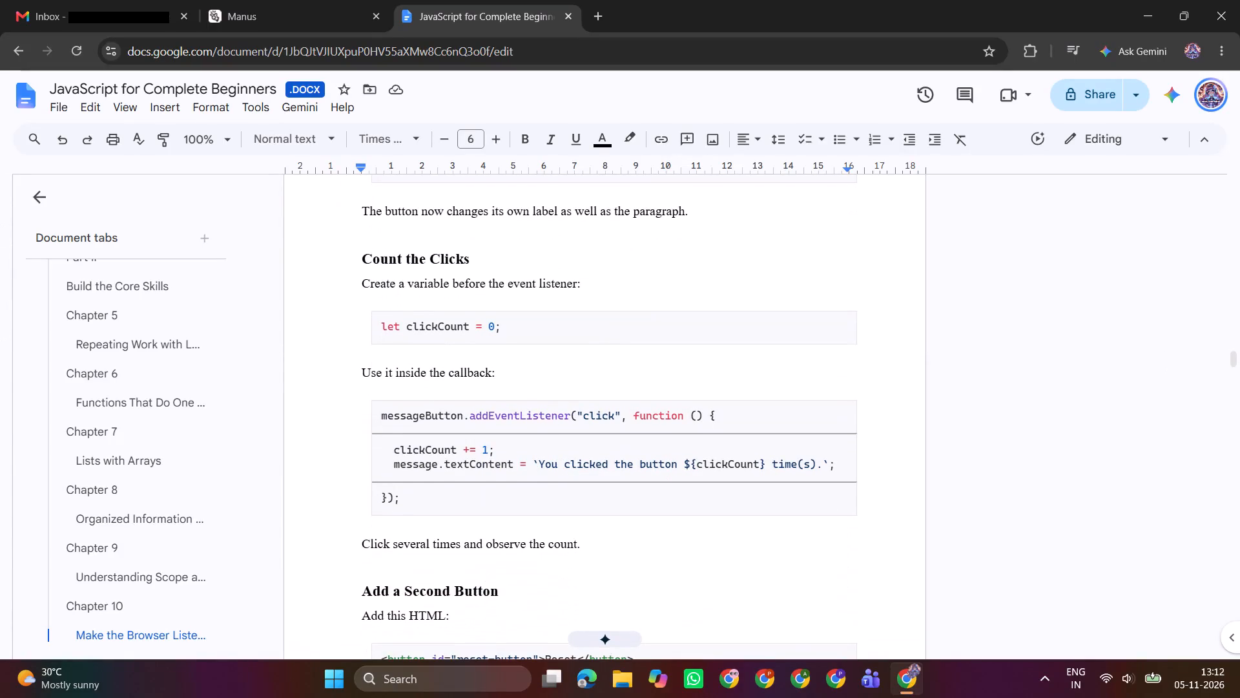
pyautogui.scroll(-4, 535, 501)
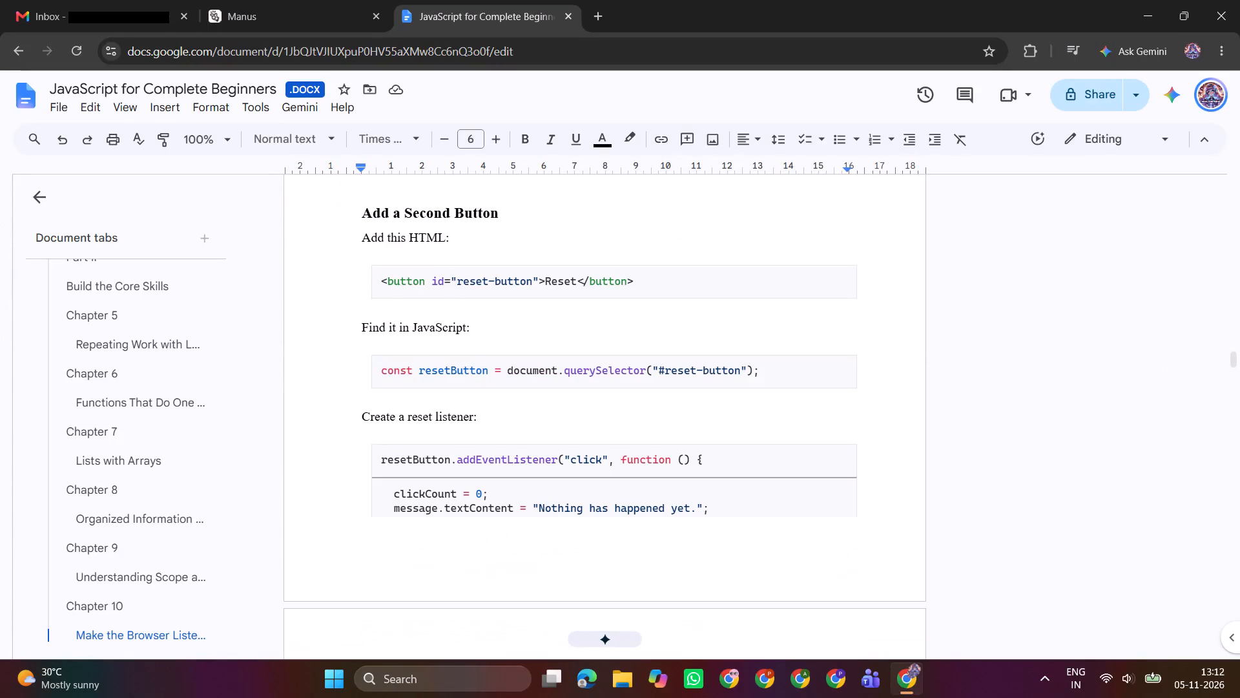
pyautogui.scroll(-2, 535, 501)
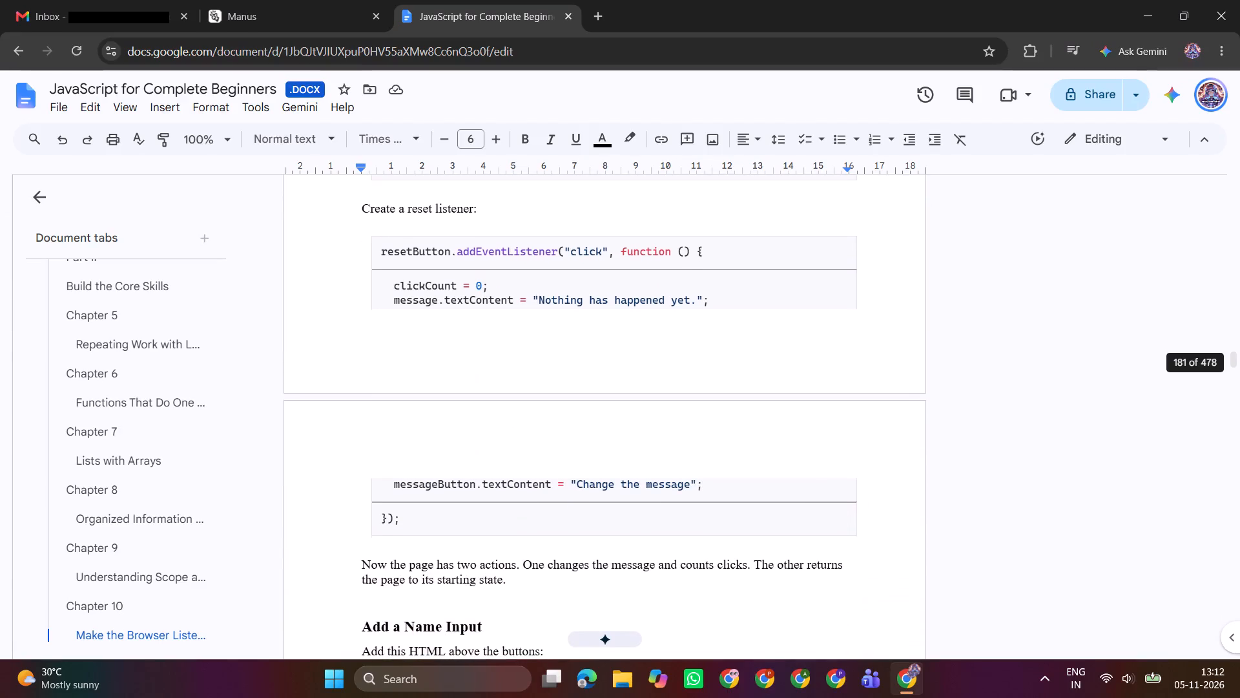
pyautogui.scroll(-2, 535, 501)
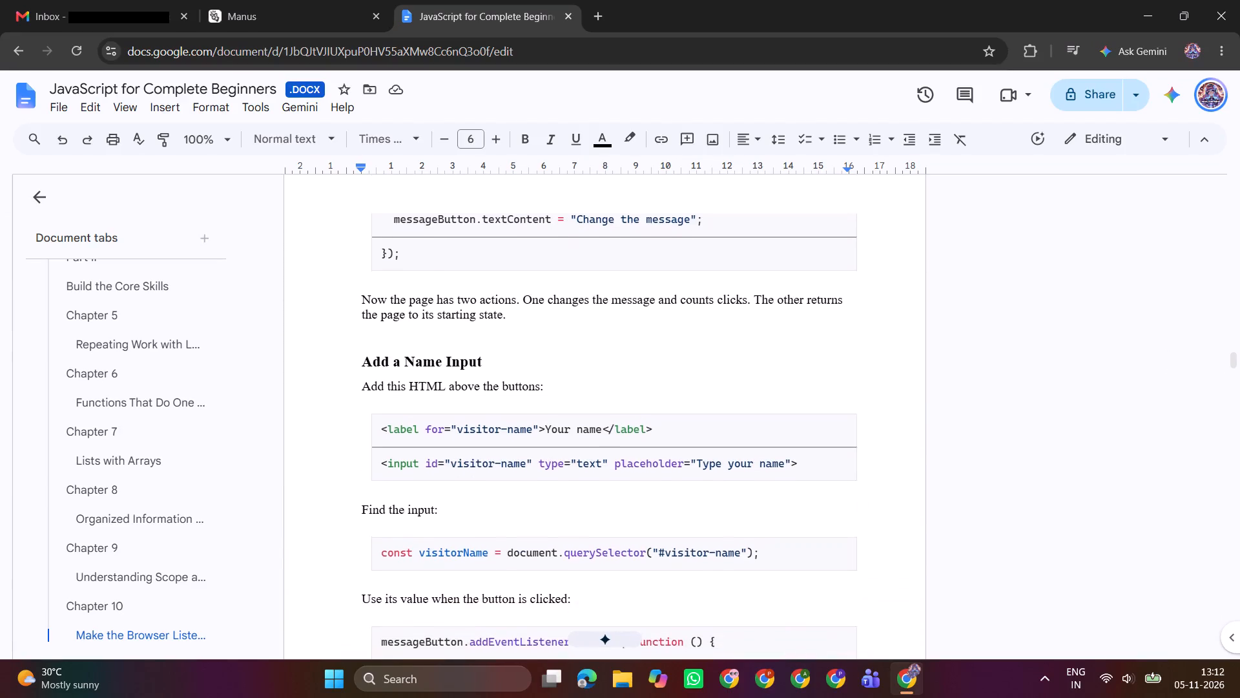
pyautogui.scroll(-1, 535, 501)
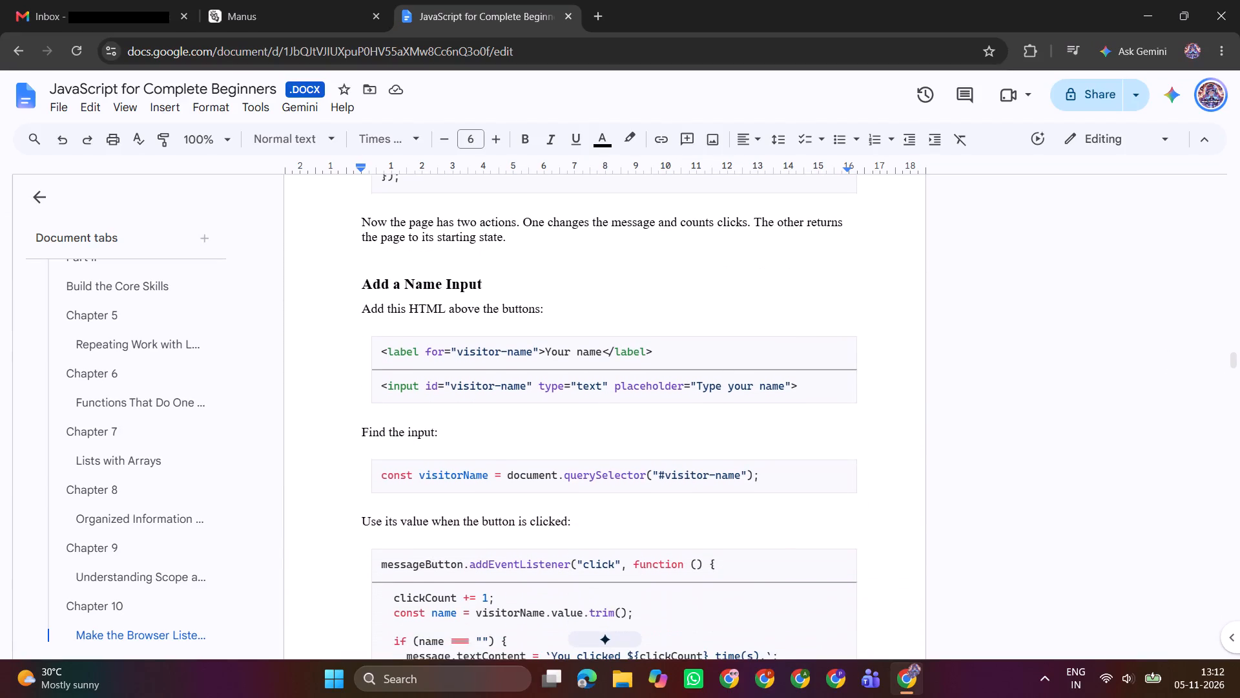
pyautogui.scroll(-2, 535, 501)
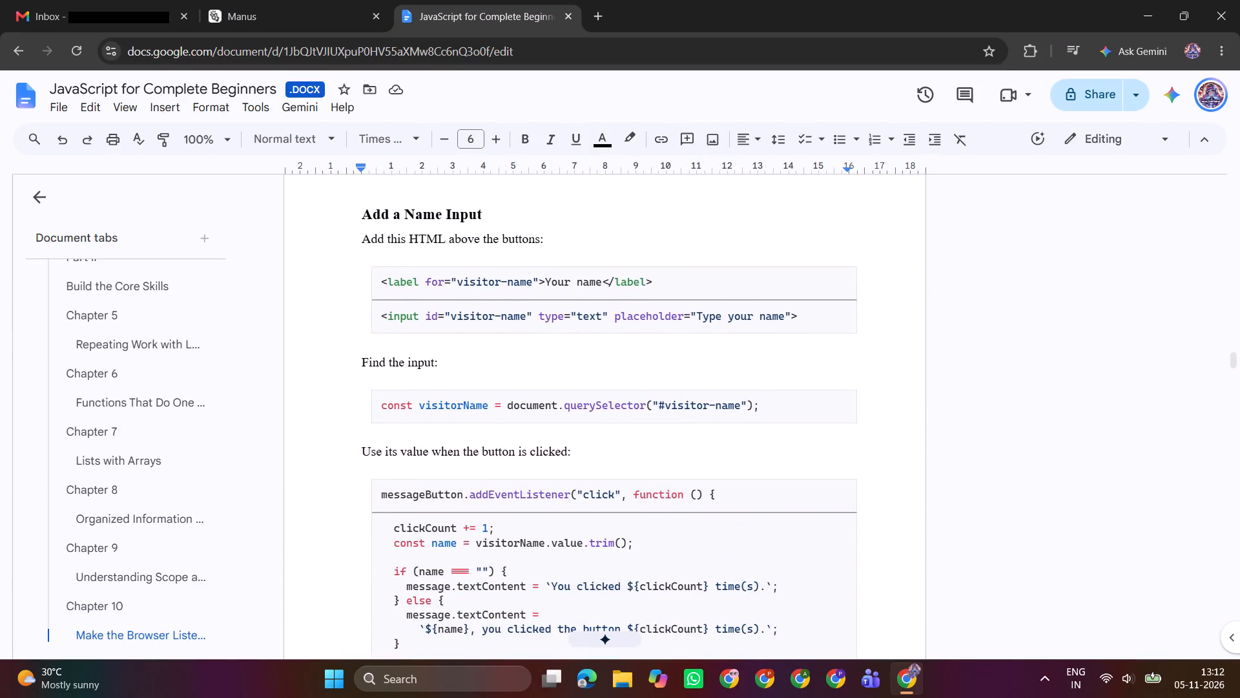
pyautogui.scroll(-2, 535, 501)
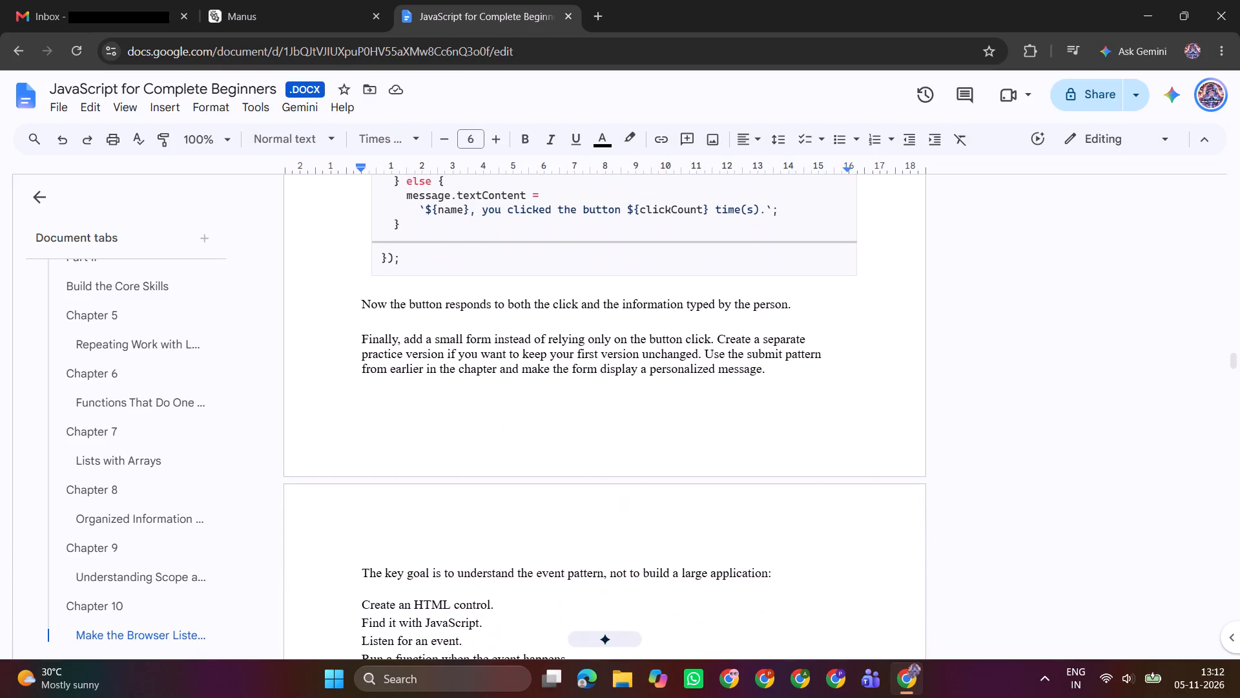
pyautogui.scroll(-2, 535, 501)
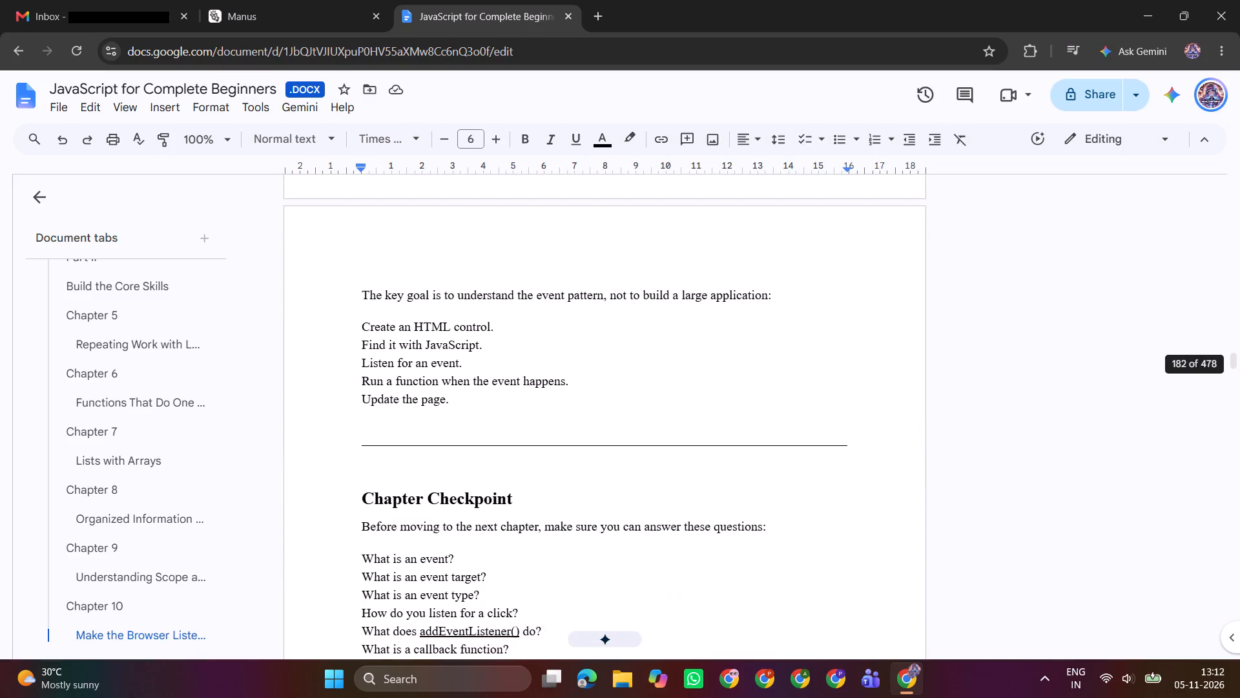
pyautogui.doubleClick(517, 443)
pyautogui.press('Delete')
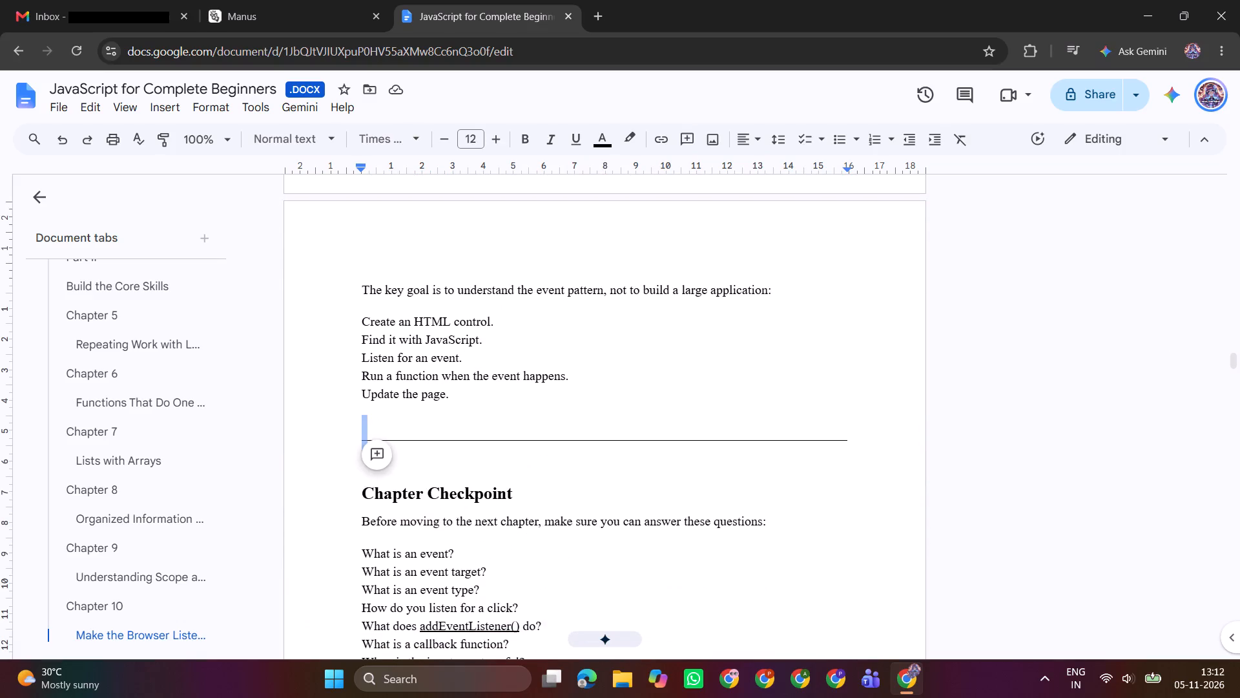
pyautogui.press('Delete')
# Format the Chapter 10 checkpoint questions, from "What is an event?" to "Can you build a button that changes a message?", as a bulleted list.
pyautogui.scroll(-2, 517, 443)
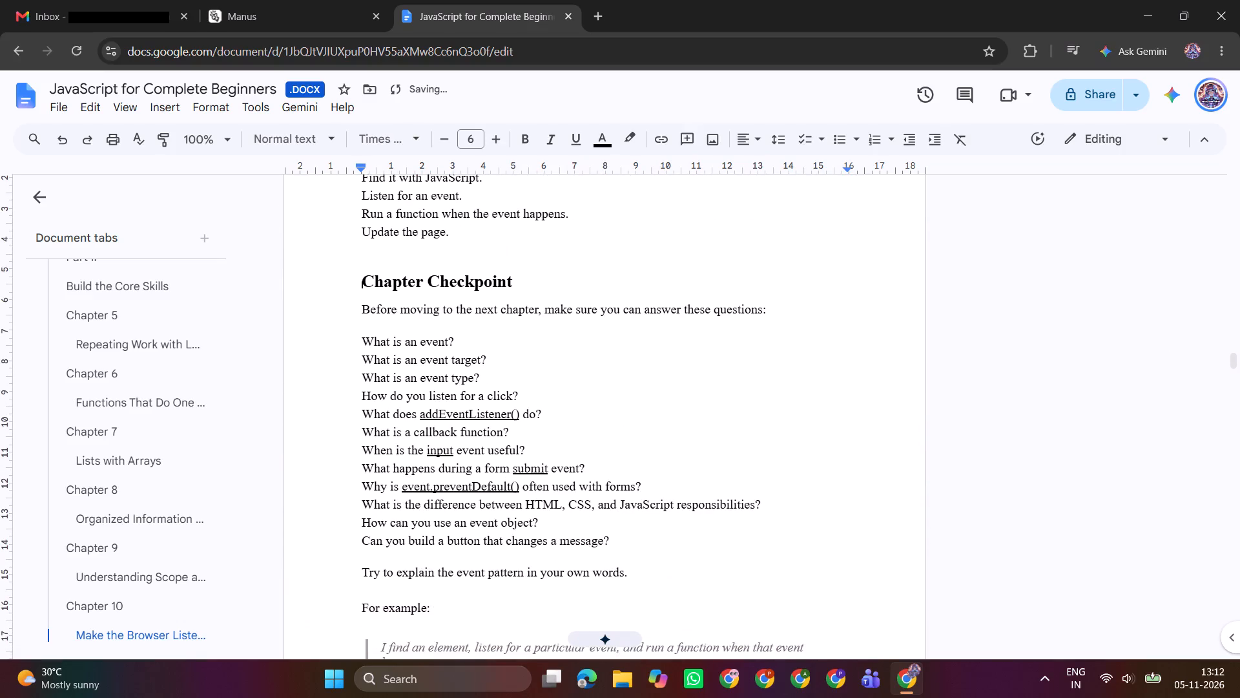
pyautogui.moveTo(623, 536); pyautogui.dragTo(473, 502)
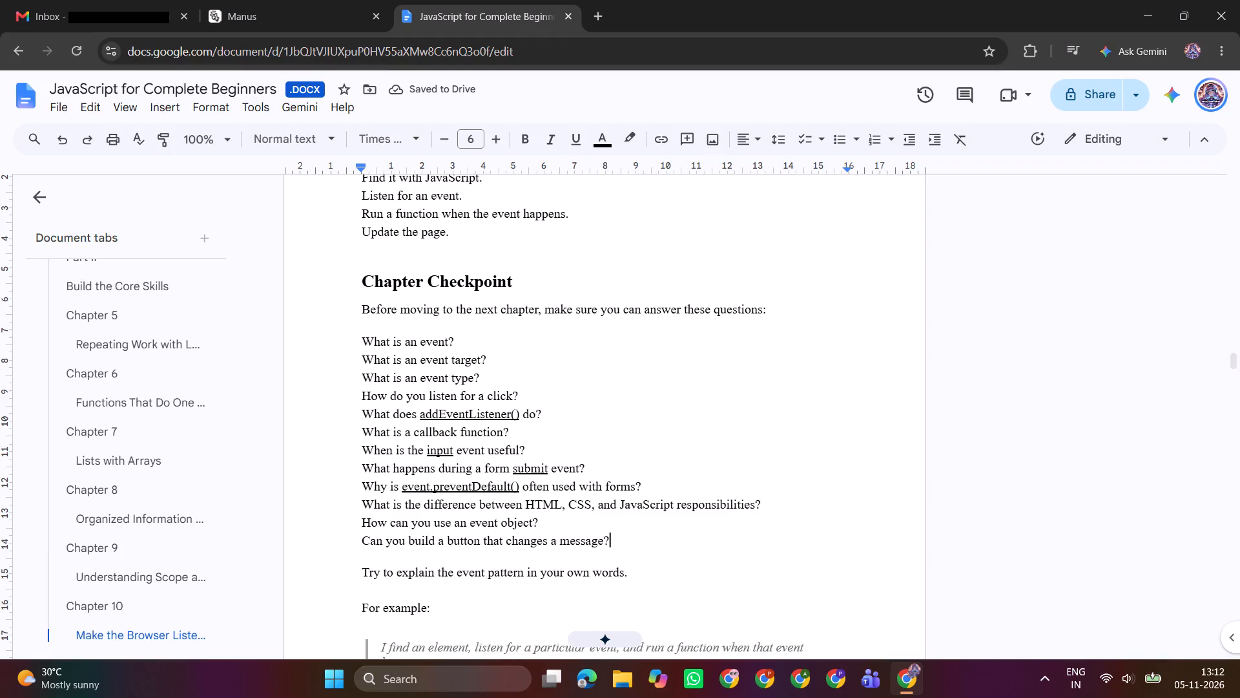
pyautogui.moveTo(473, 502); pyautogui.dragTo(359, 350)
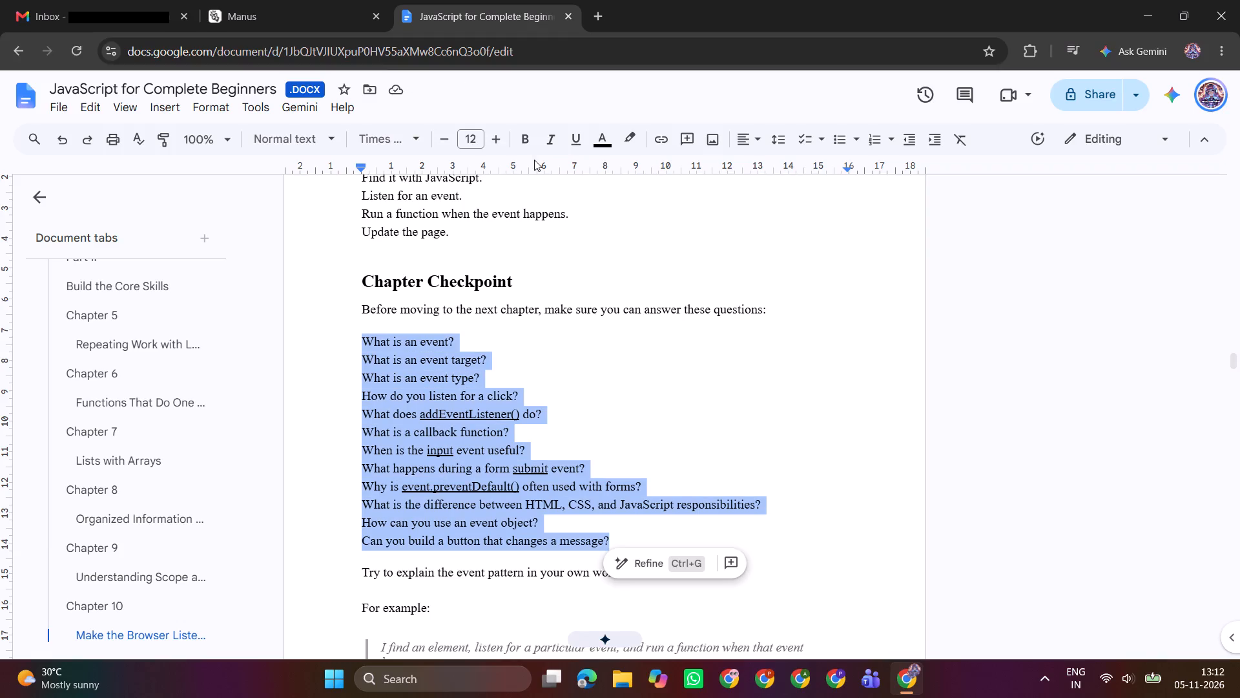
pyautogui.click(842, 140)
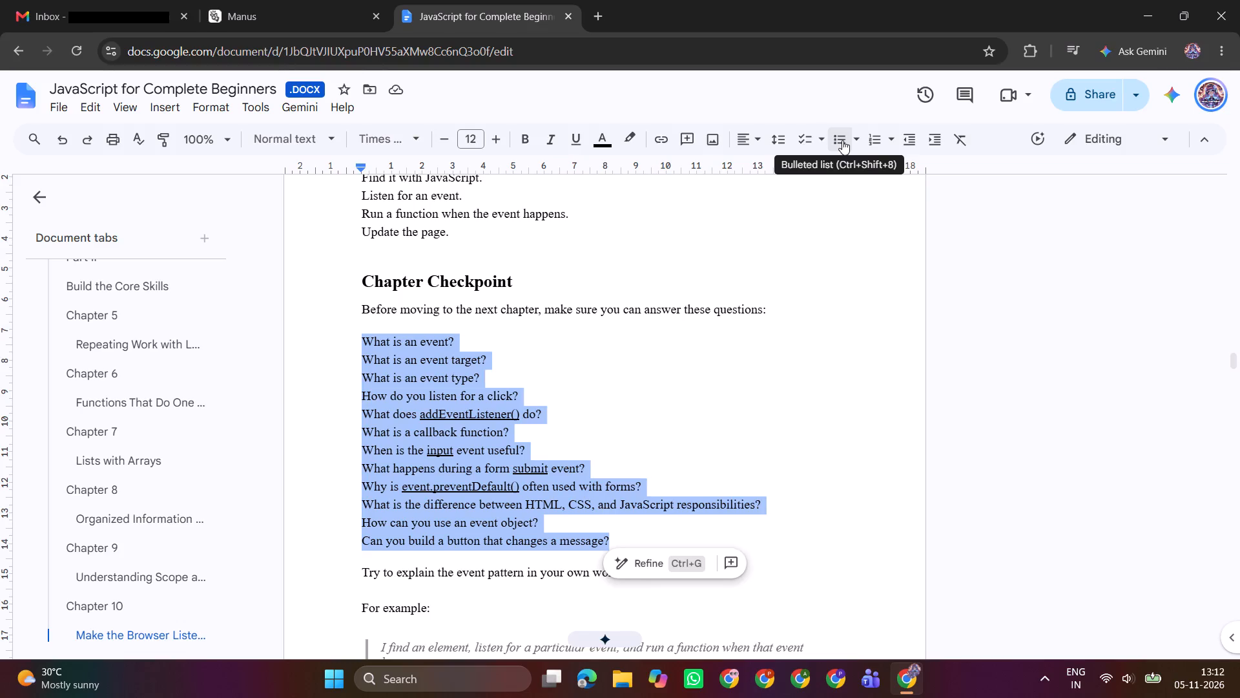
pyautogui.click(676, 412)
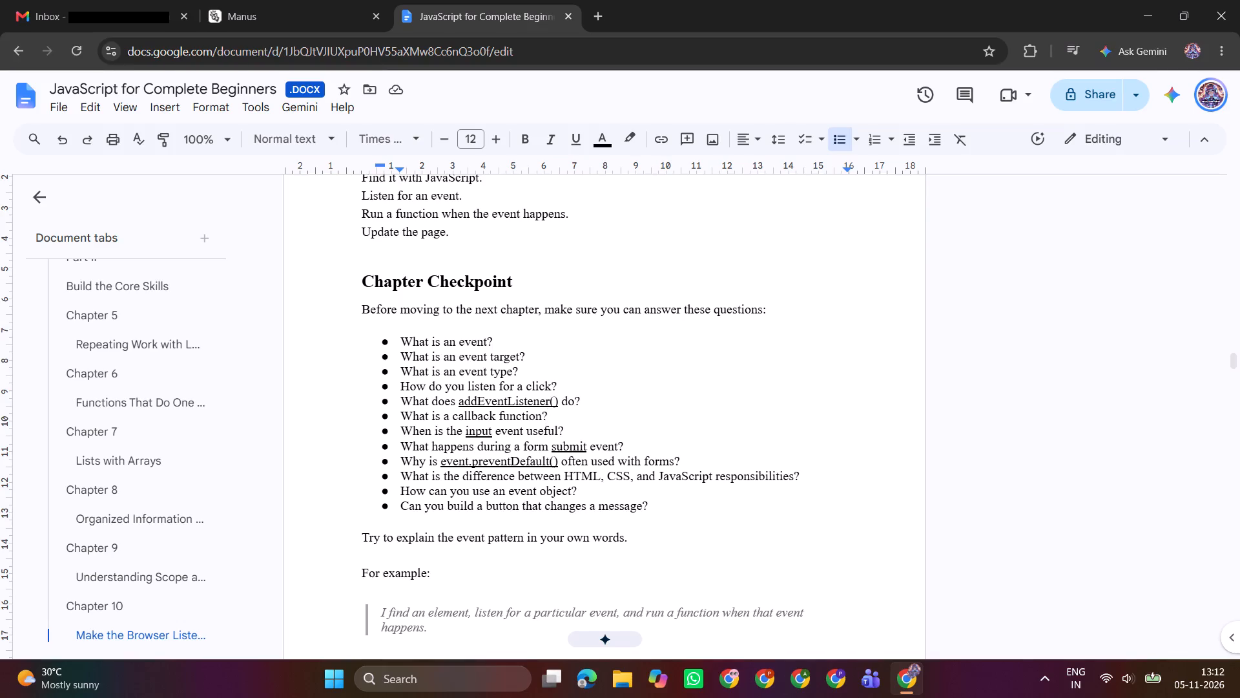
# Delete the divider line and its empty paragraph above the "The Browser Is Listening" heading.
pyautogui.scroll(-3, 676, 412)
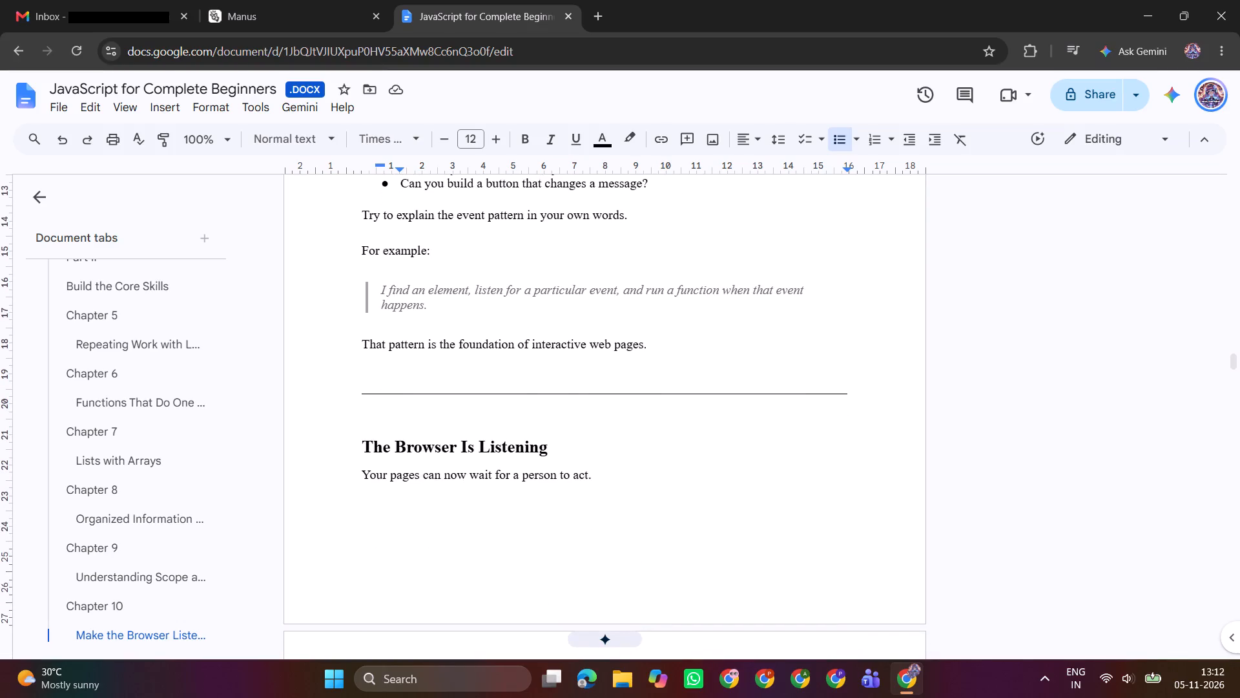
pyautogui.doubleClick(663, 396)
pyautogui.press('Delete')
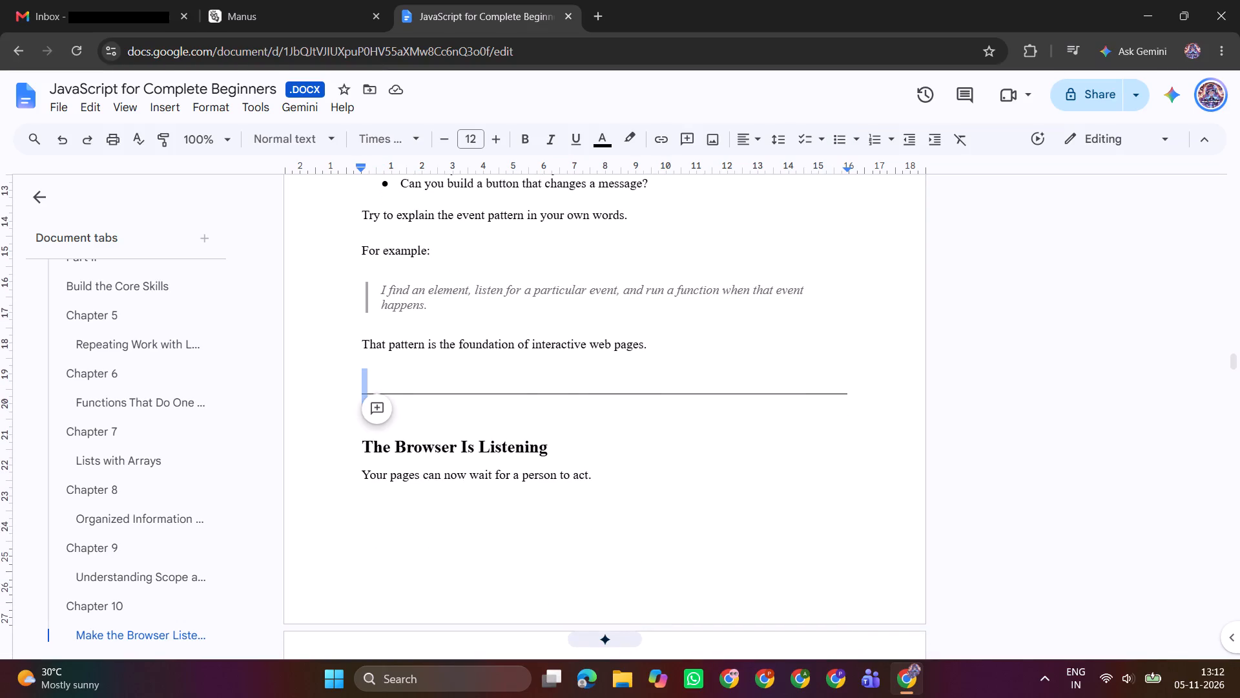
pyautogui.press('Delete')
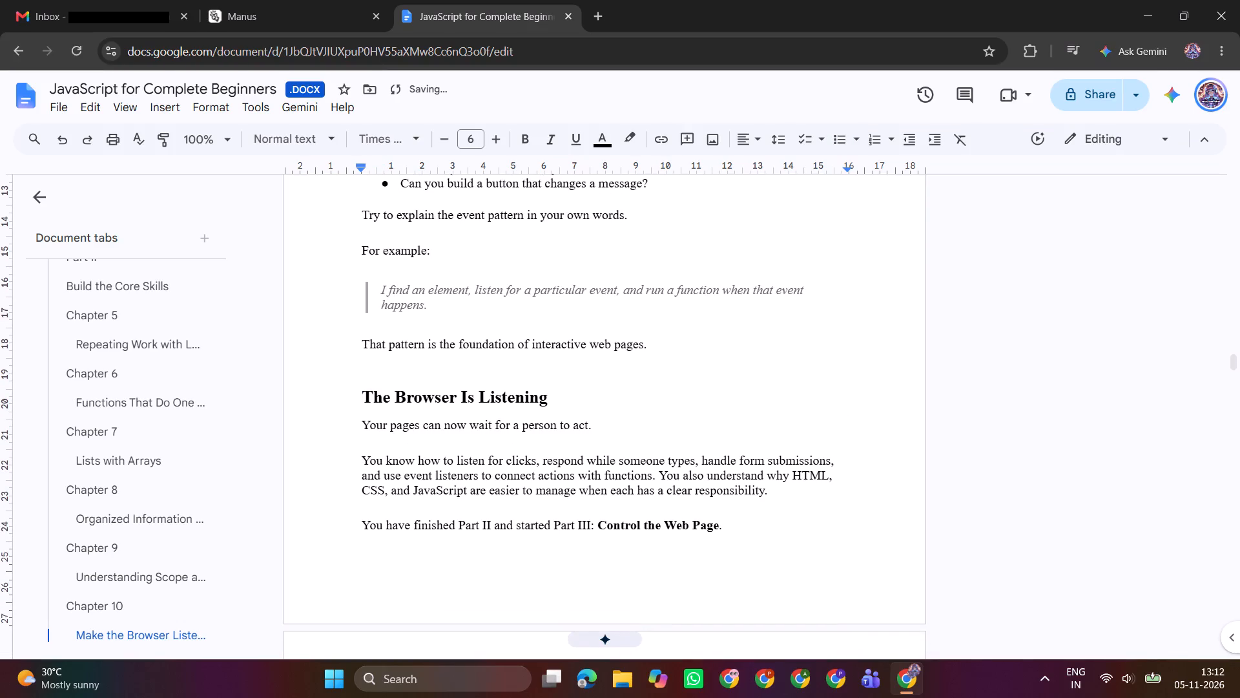
# Delete the divider line and its empty paragraph above the "Part III — Control the Web Page" heading.
pyautogui.scroll(-1, 663, 396)
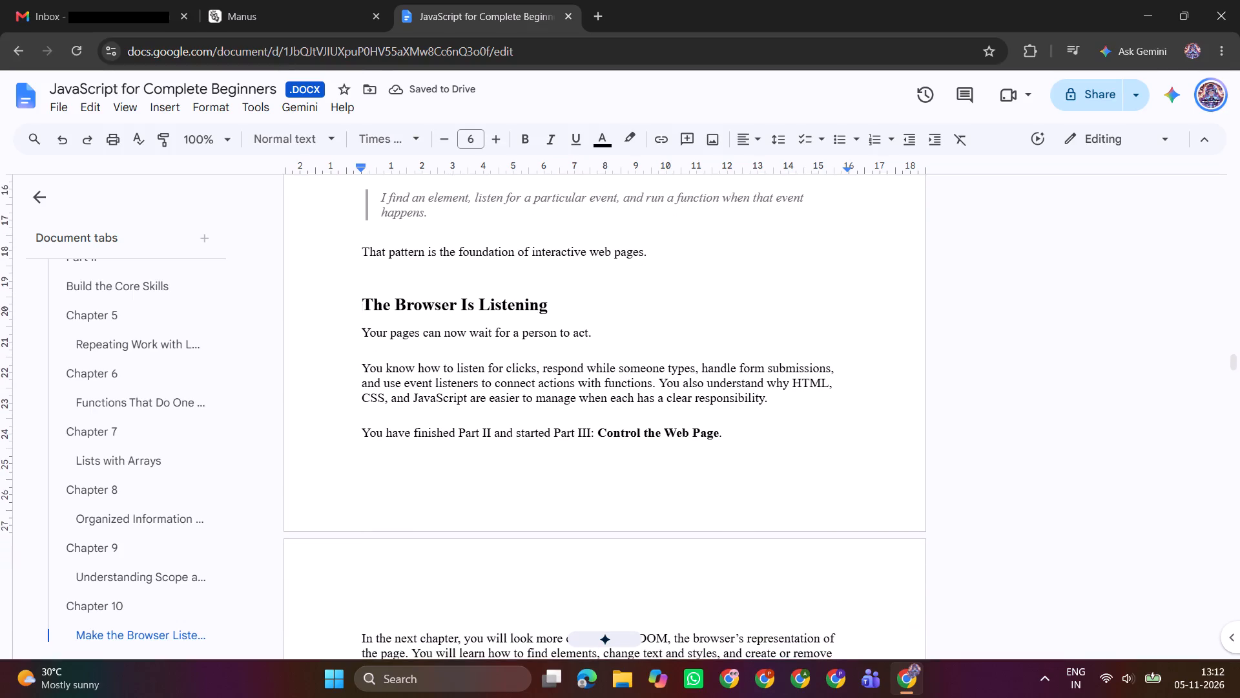
pyautogui.click(632, 407)
pyautogui.scroll(-2, 632, 407)
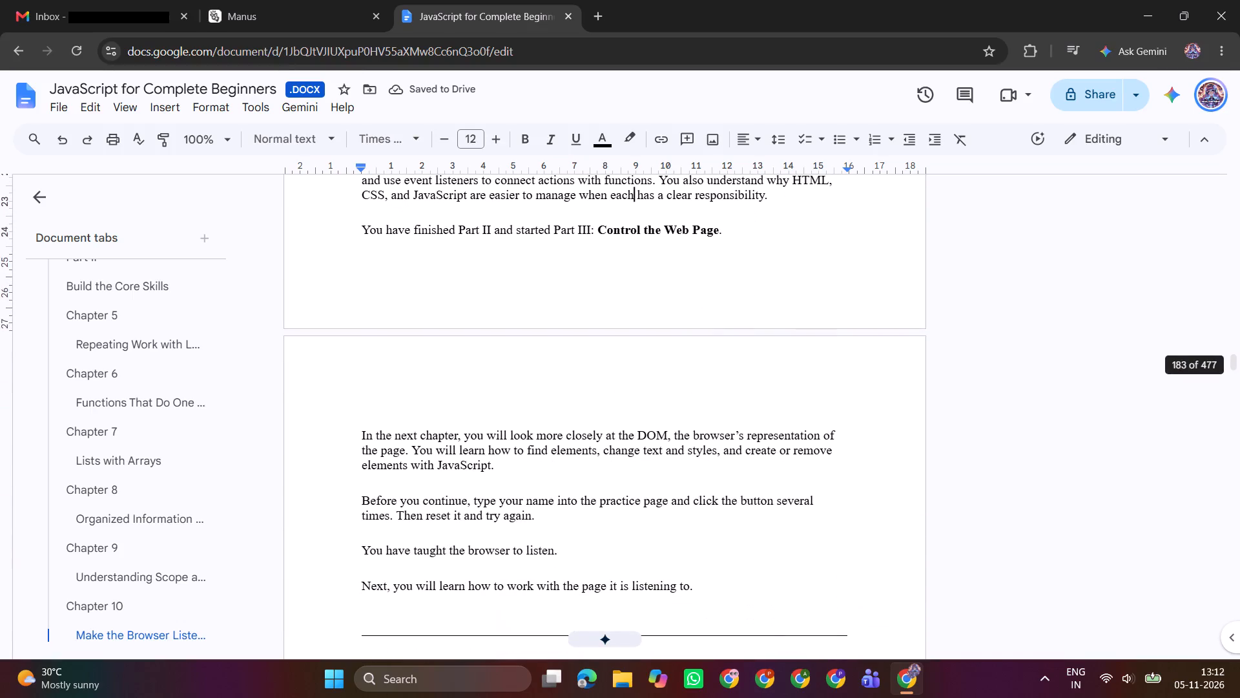
pyautogui.scroll(-1, 569, 541)
pyautogui.doubleClick(523, 522)
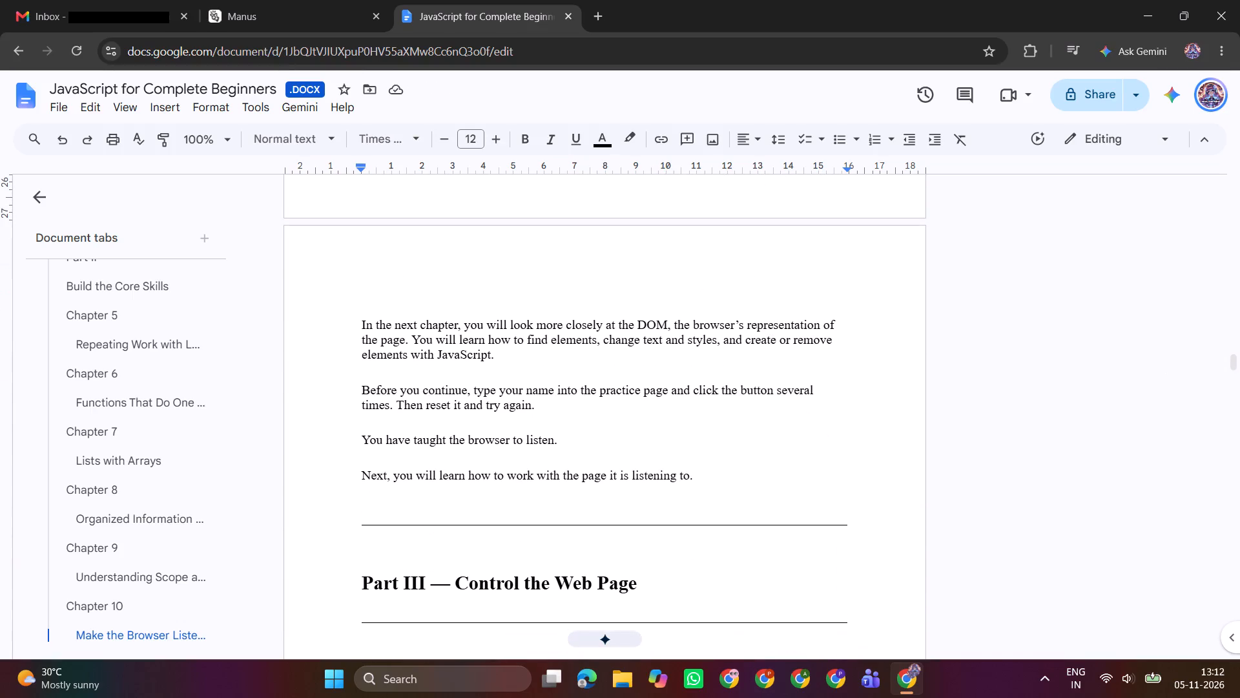
pyautogui.press('Delete')
pyautogui.press('Delete')
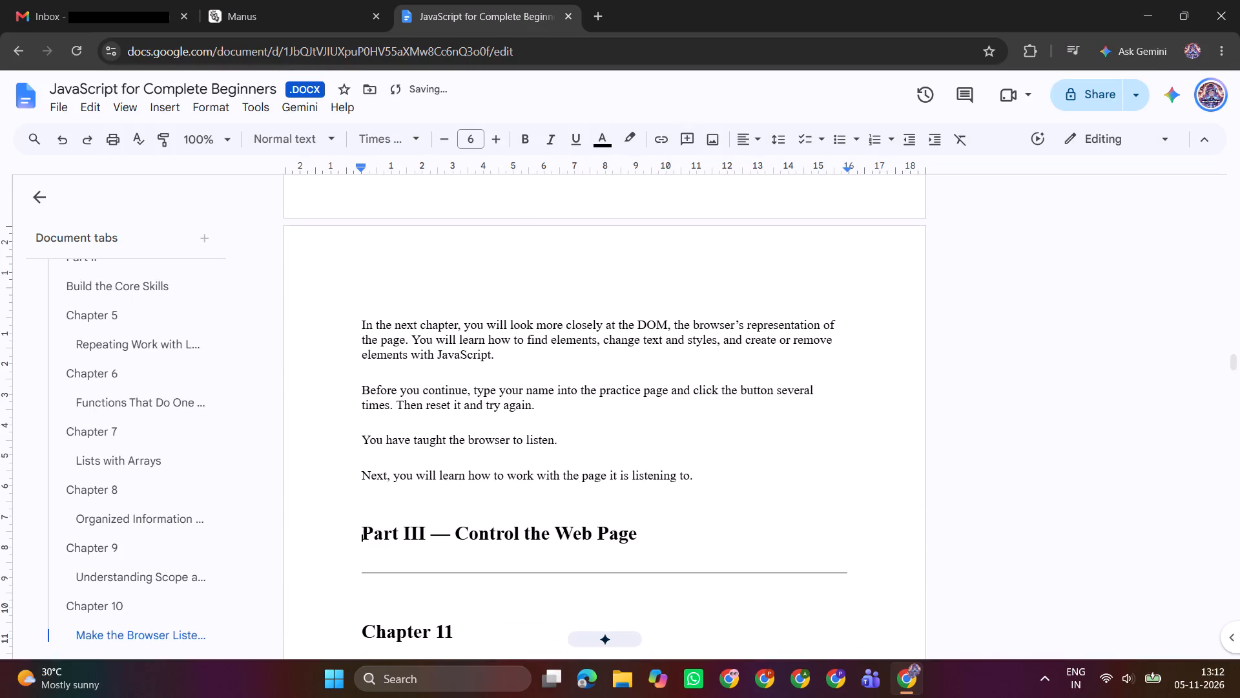
# Insert a page break before the "Part III — Control the Web Page" heading.
pyautogui.hotkey('ctrl', 'Return')
pyautogui.scroll(-2, 523, 522)
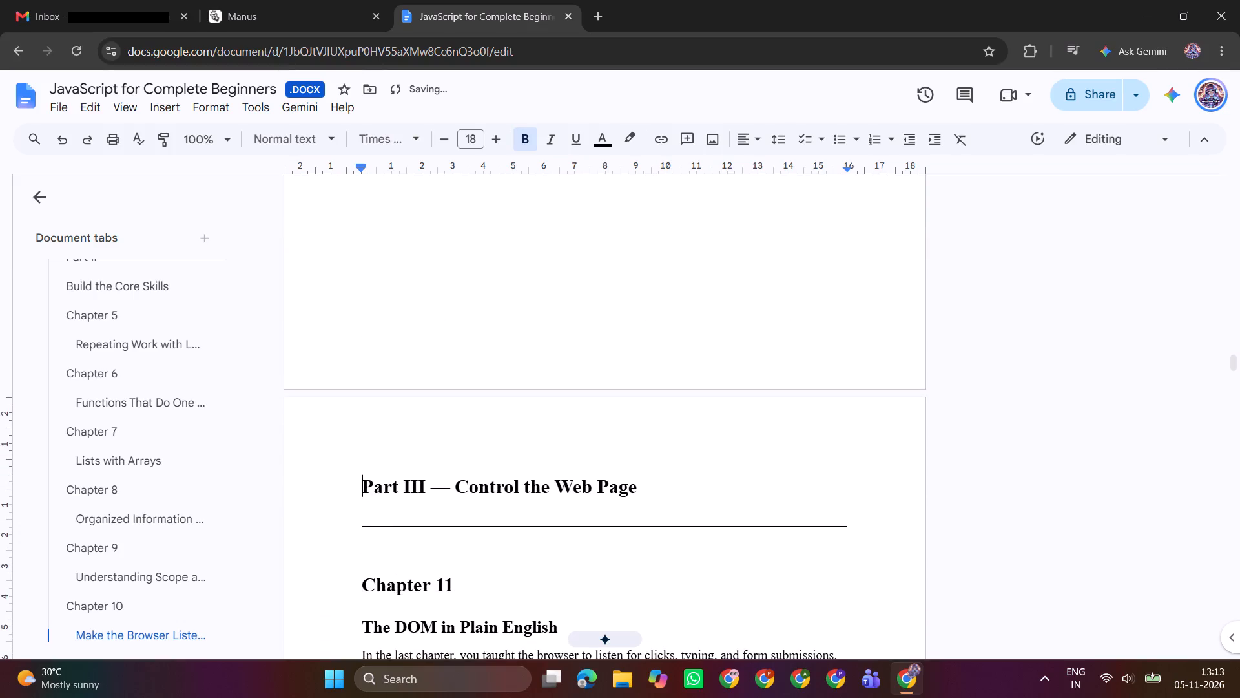
# Remove the dash from the "Part III — Control the Web Page" heading and split it into two lines.
pyautogui.click(451, 493)
pyautogui.press('BackSpace')
pyautogui.press('Return')
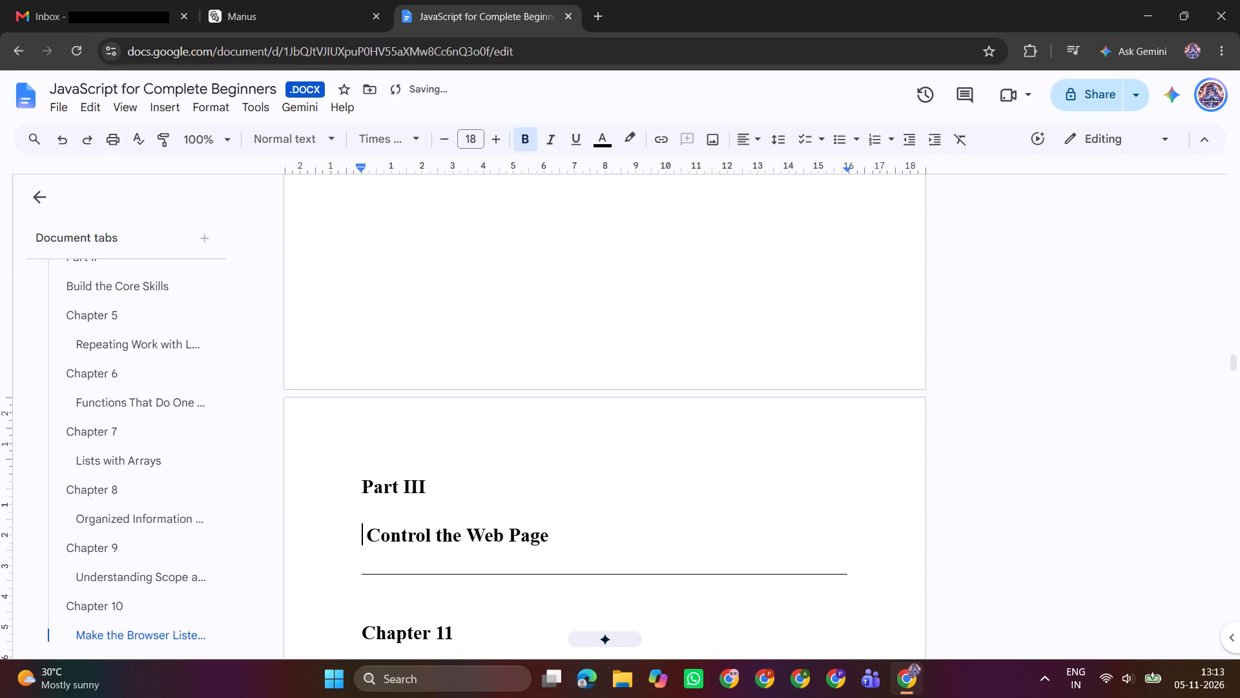
# Format the "Part III" and "Control the Web Page" lines as Heading 1, size 24, black and centred.
pyautogui.moveTo(362, 490); pyautogui.dragTo(544, 517)
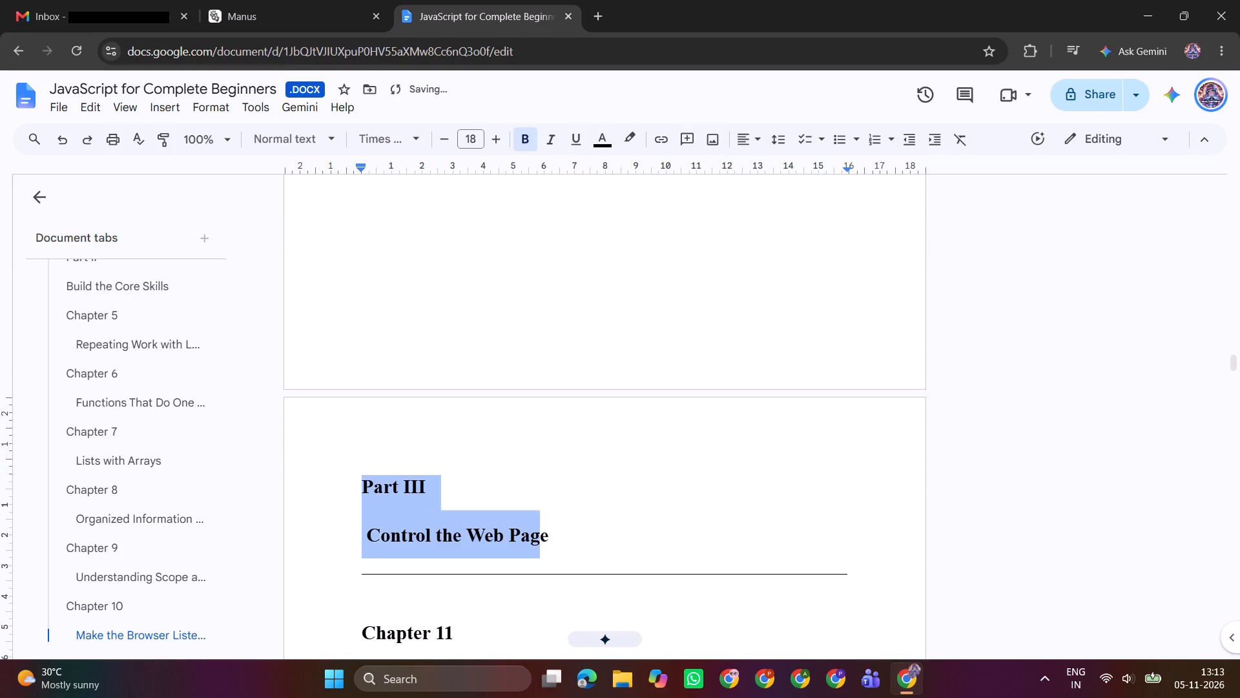
pyautogui.moveTo(544, 517); pyautogui.dragTo(546, 522)
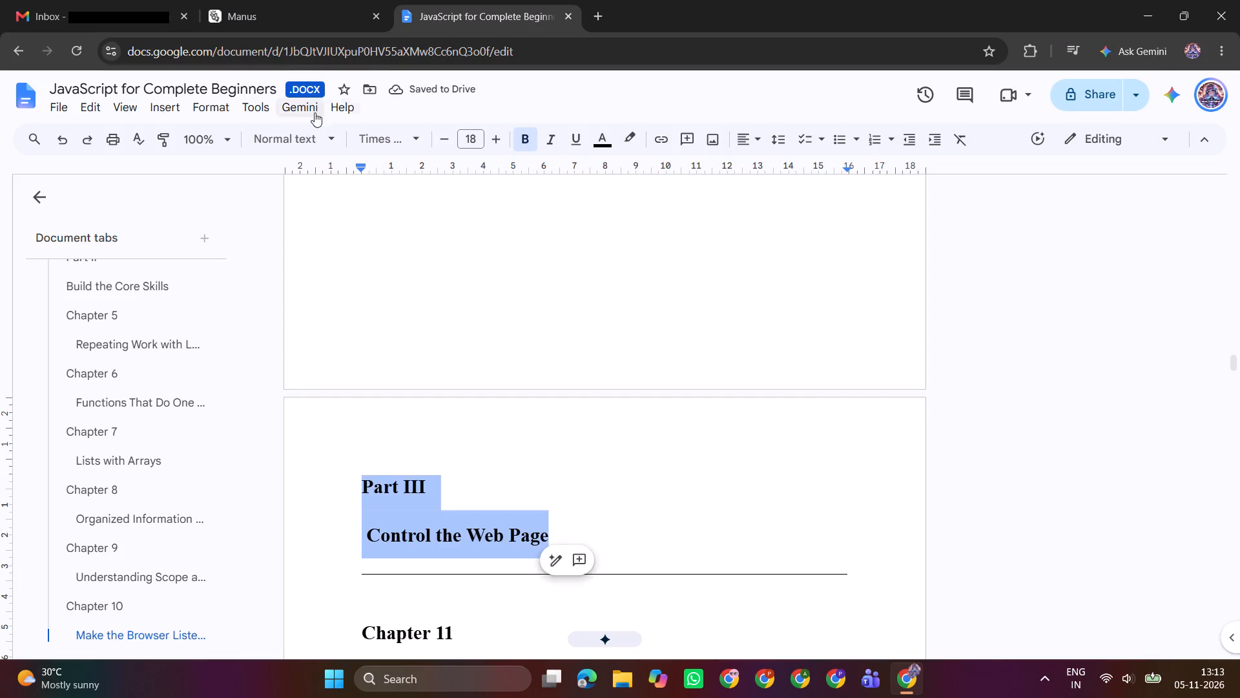
pyautogui.click(305, 130)
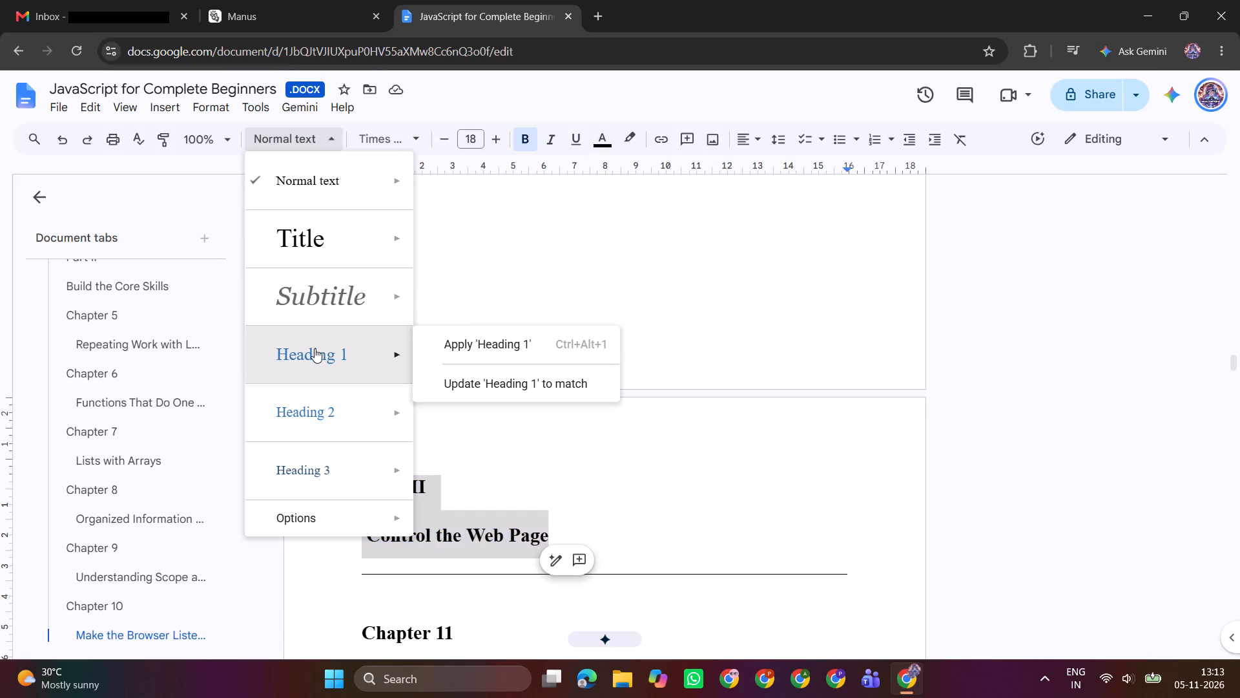
pyautogui.click(315, 348)
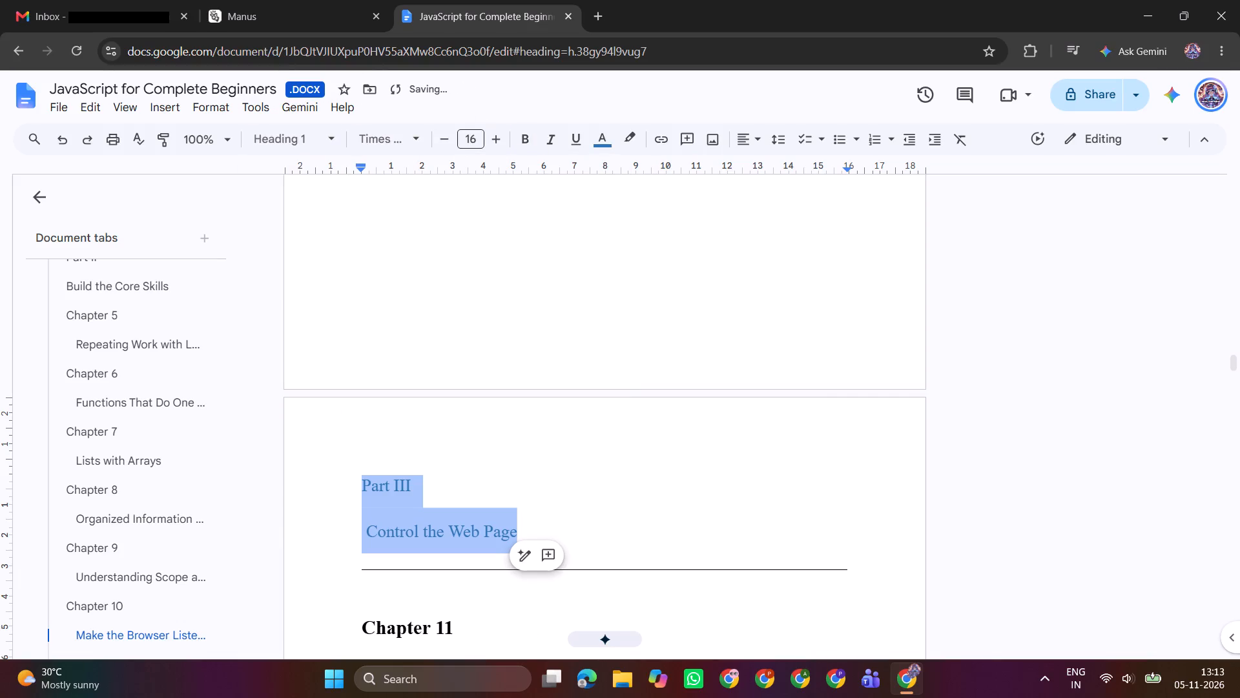
pyautogui.click(476, 134)
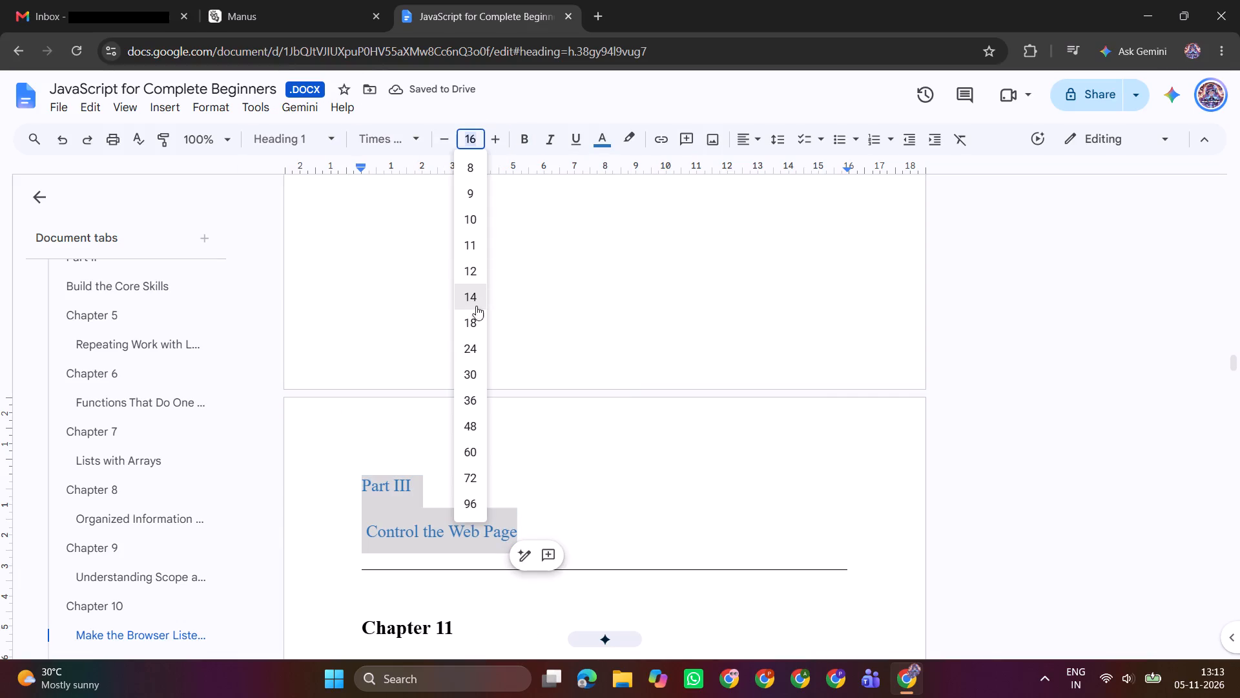
pyautogui.click(467, 341)
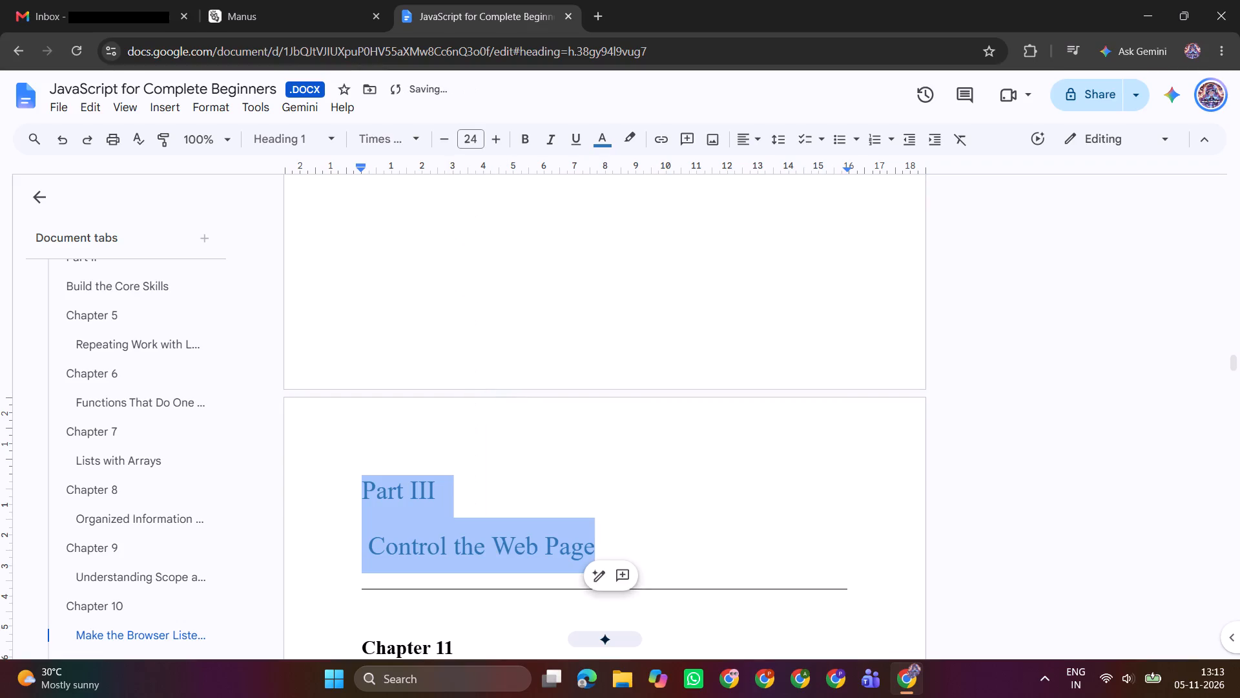
pyautogui.click(608, 139)
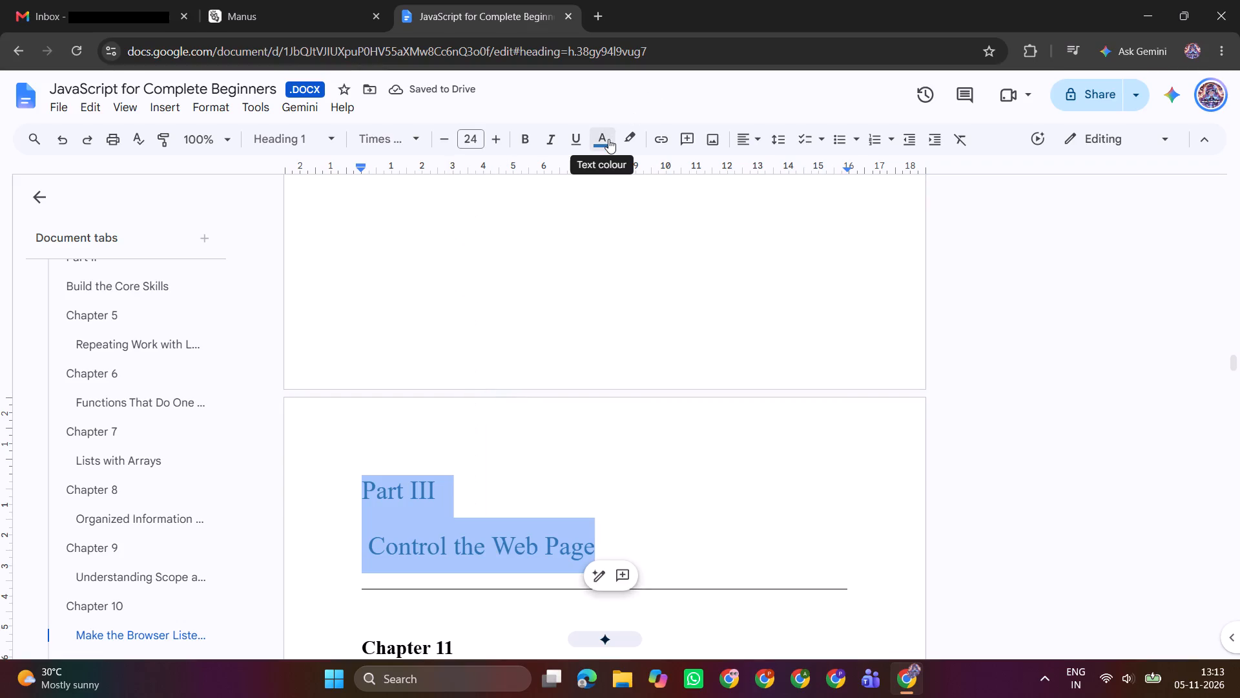
pyautogui.click(639, 353)
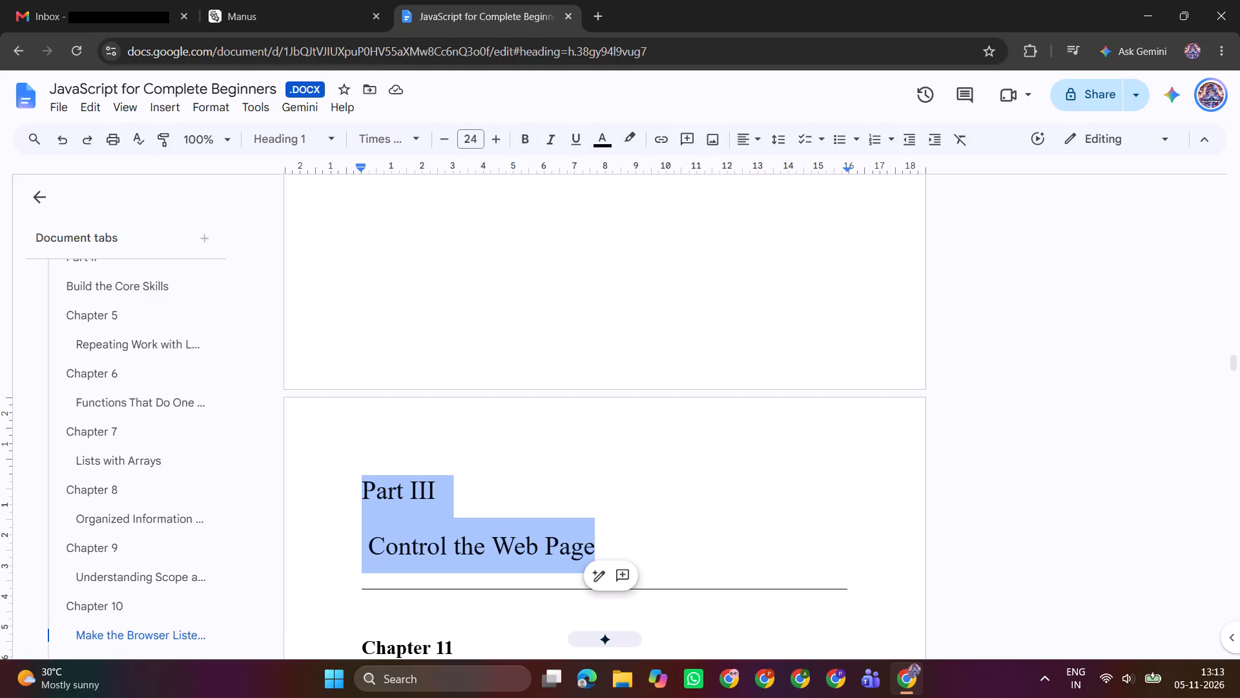
pyautogui.click(758, 138)
pyautogui.click(770, 156)
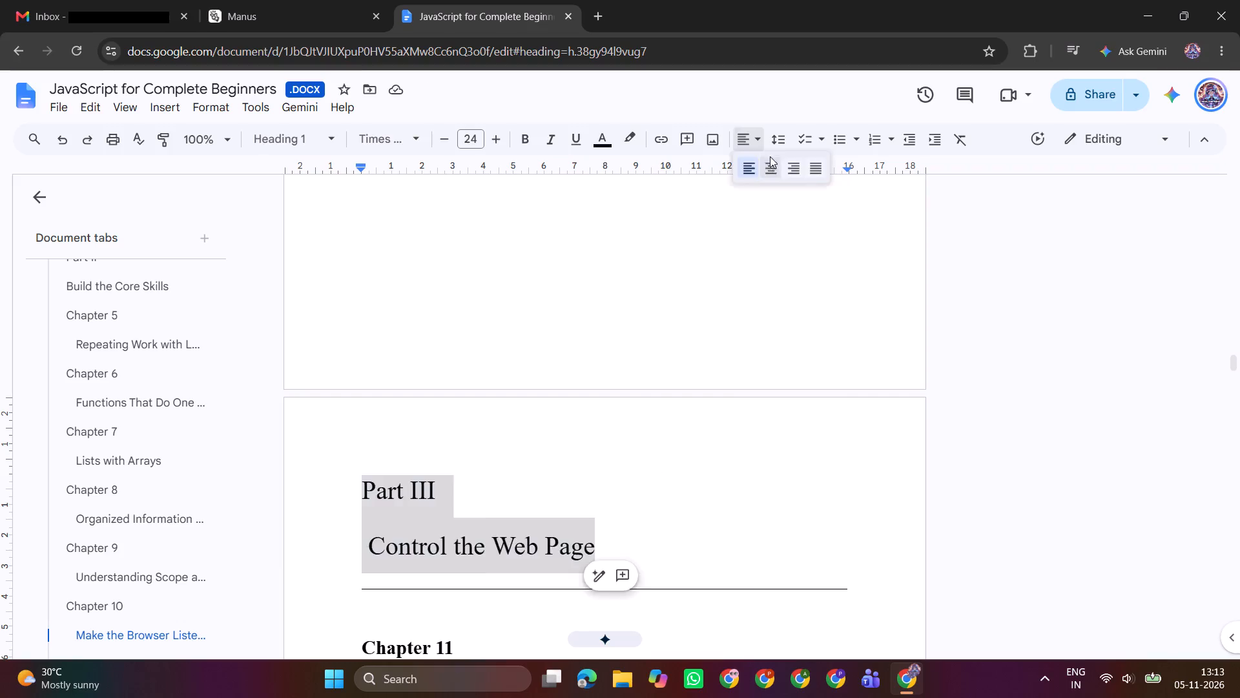
# Make the "Part III" heading line bold.
pyautogui.tripleClick(609, 494)
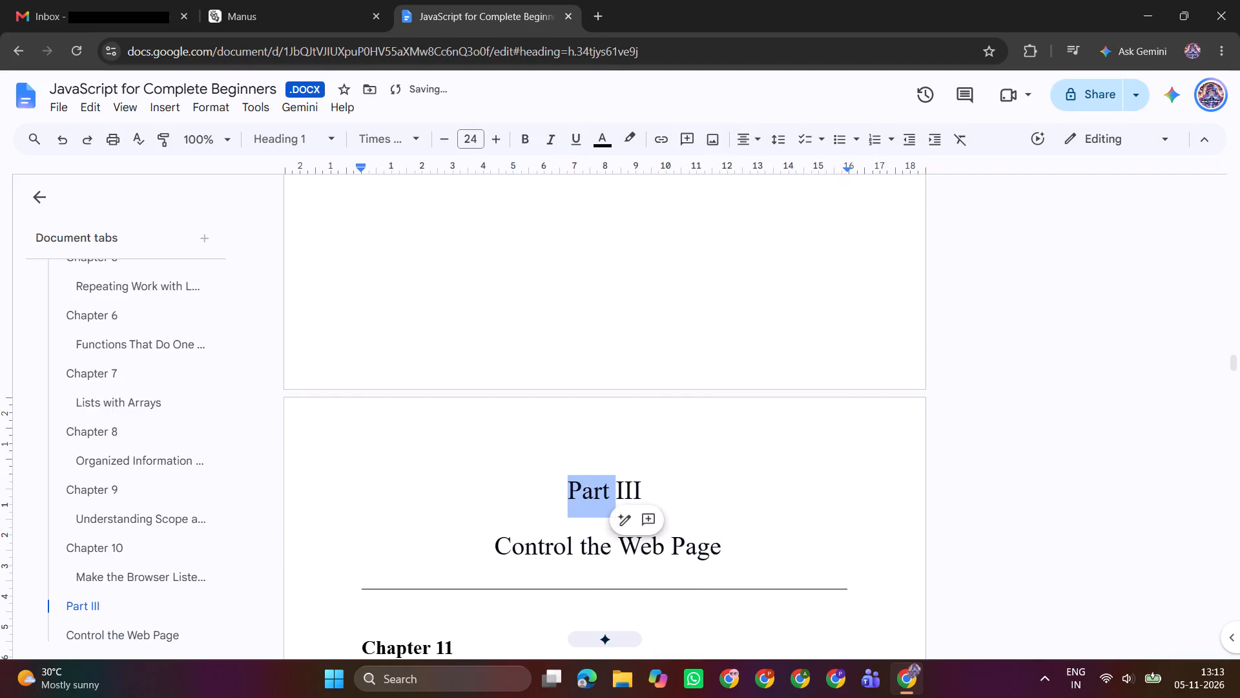
pyautogui.tripleClick(609, 494)
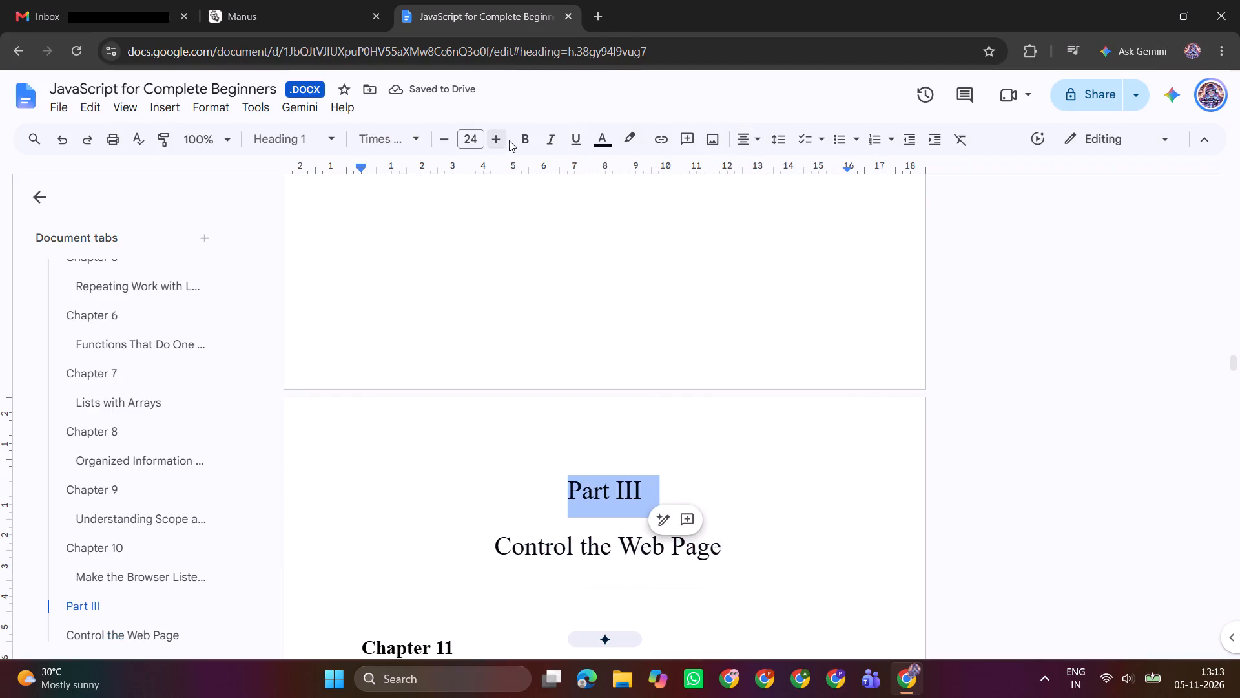
pyautogui.click(522, 141)
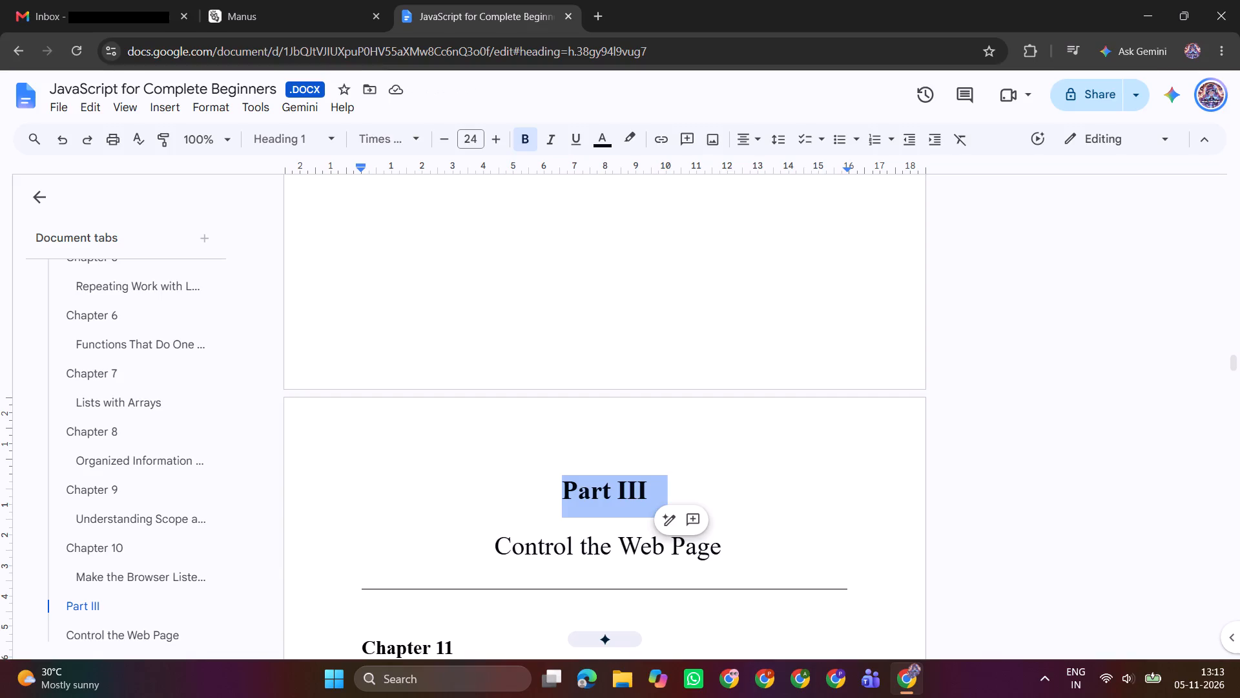
# Delete the divider line and its empty paragraph between "Control the Web Page" and "Chapter 11".
pyautogui.tripleClick(451, 599)
pyautogui.press('Delete')
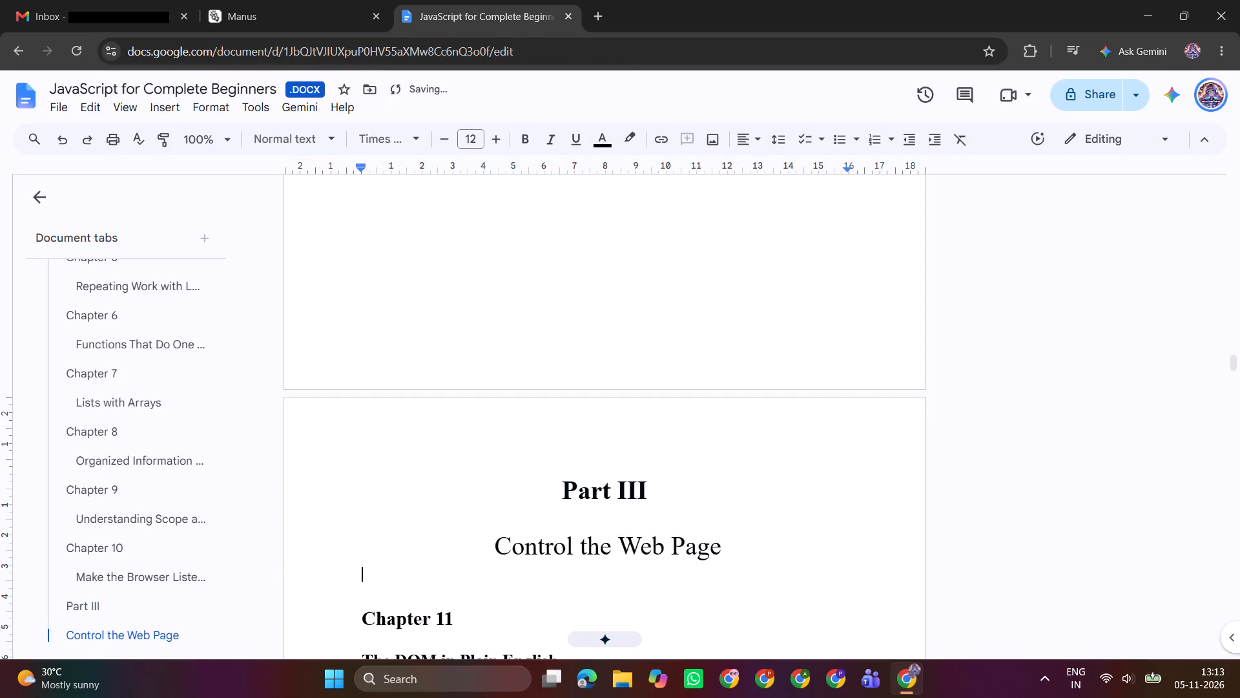
pyautogui.press('Delete')
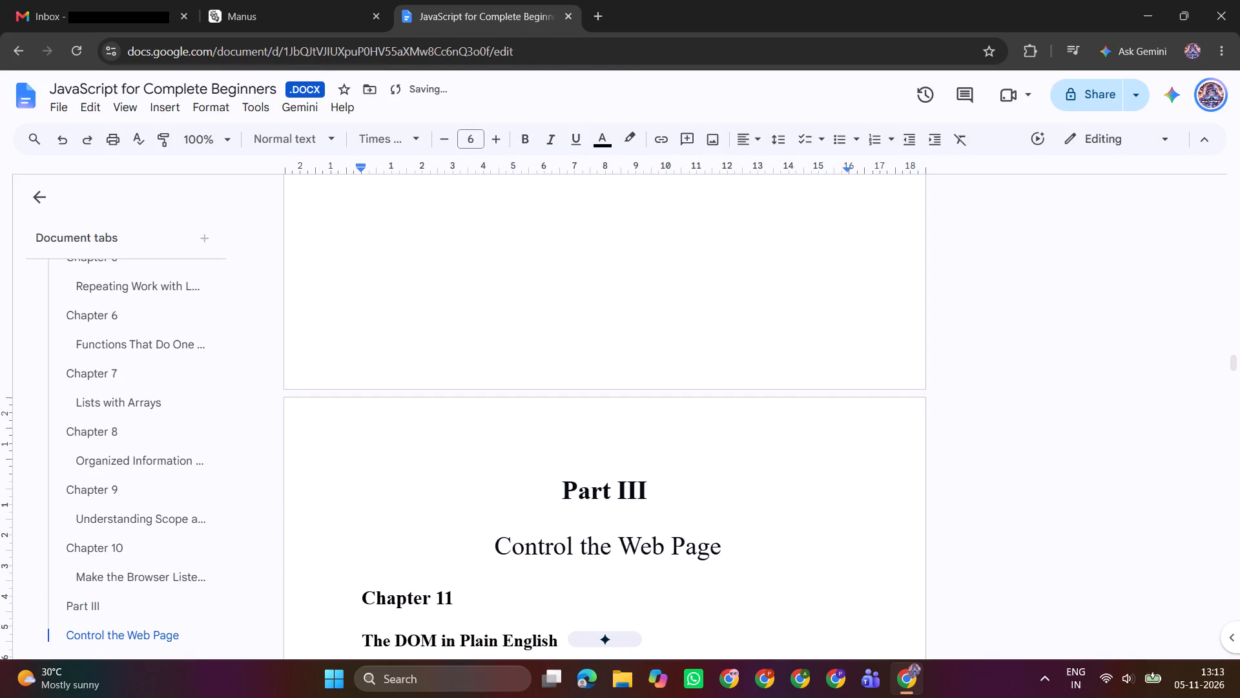
# Insert a page break before the "Chapter 11" heading.
pyautogui.hotkey('ctrl', 'Return')
# Format the "Chapter 11" title as Heading 1 with font size 18 and black text.
pyautogui.scroll(-4, 451, 599)
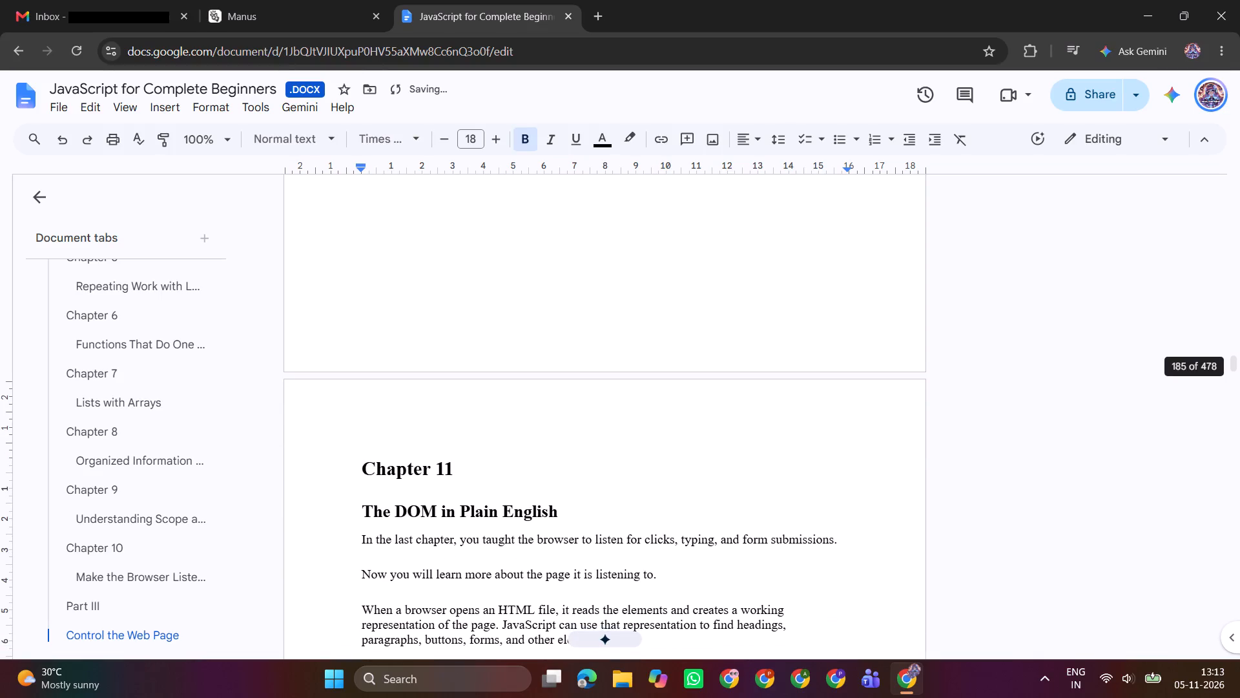
pyautogui.tripleClick(398, 474)
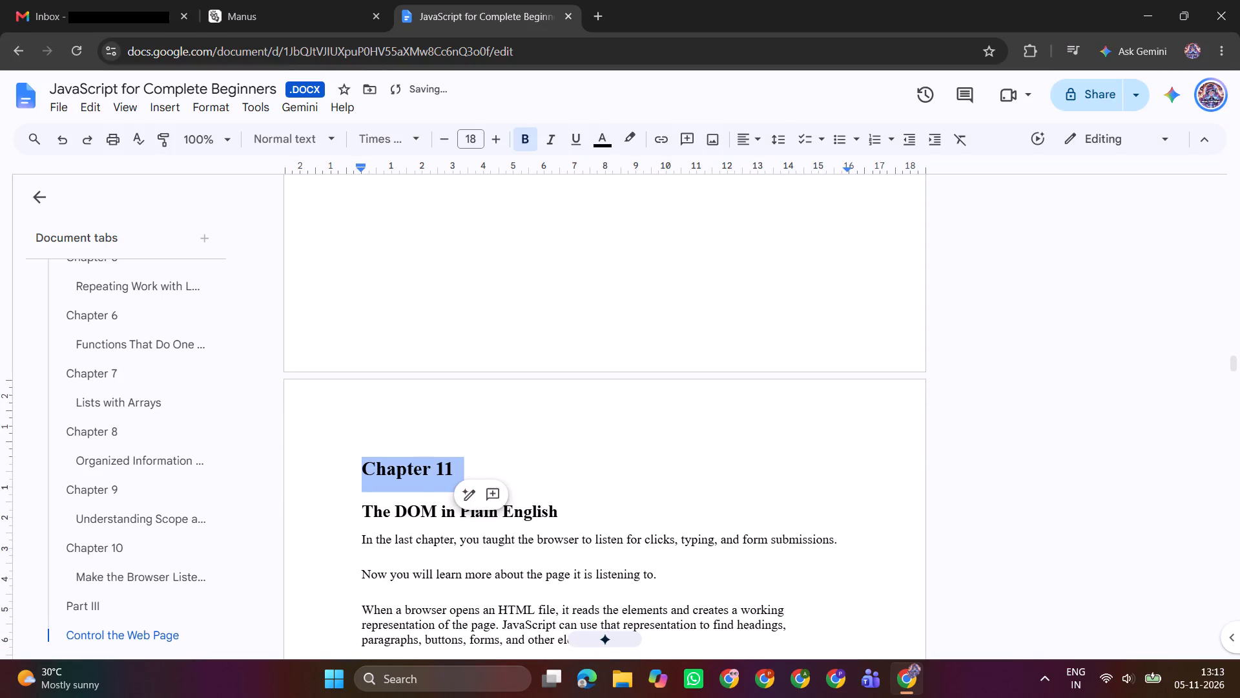
pyautogui.click(309, 147)
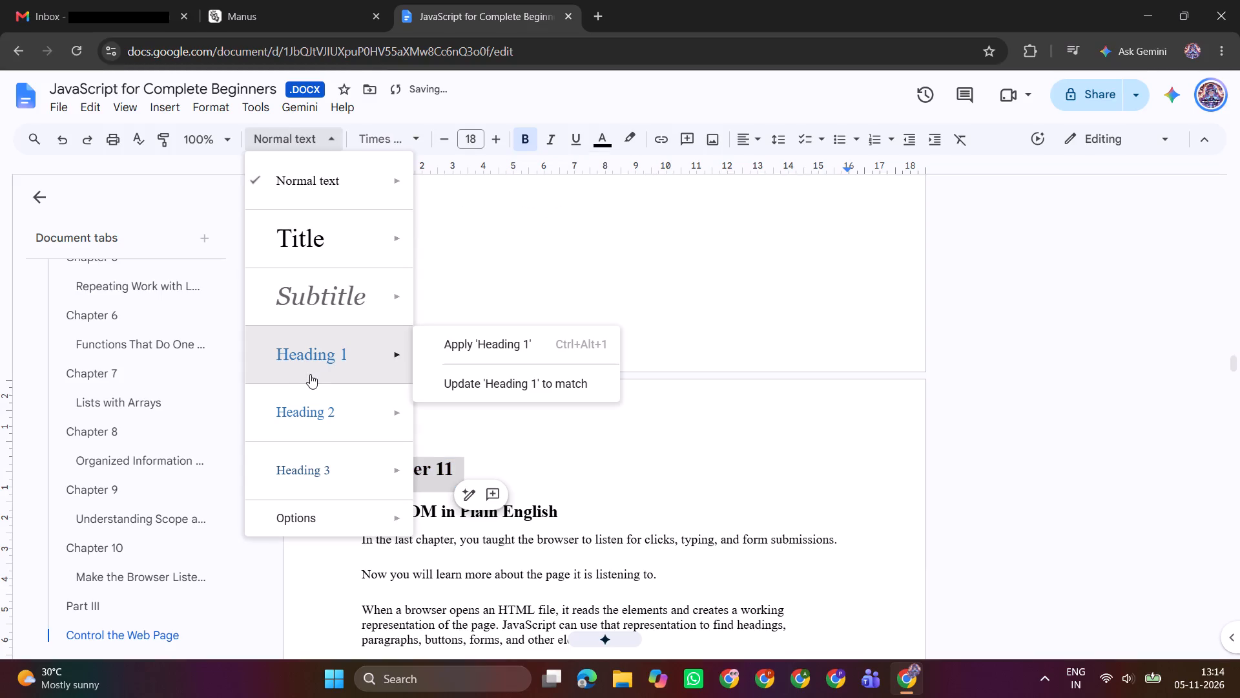
pyautogui.click(310, 374)
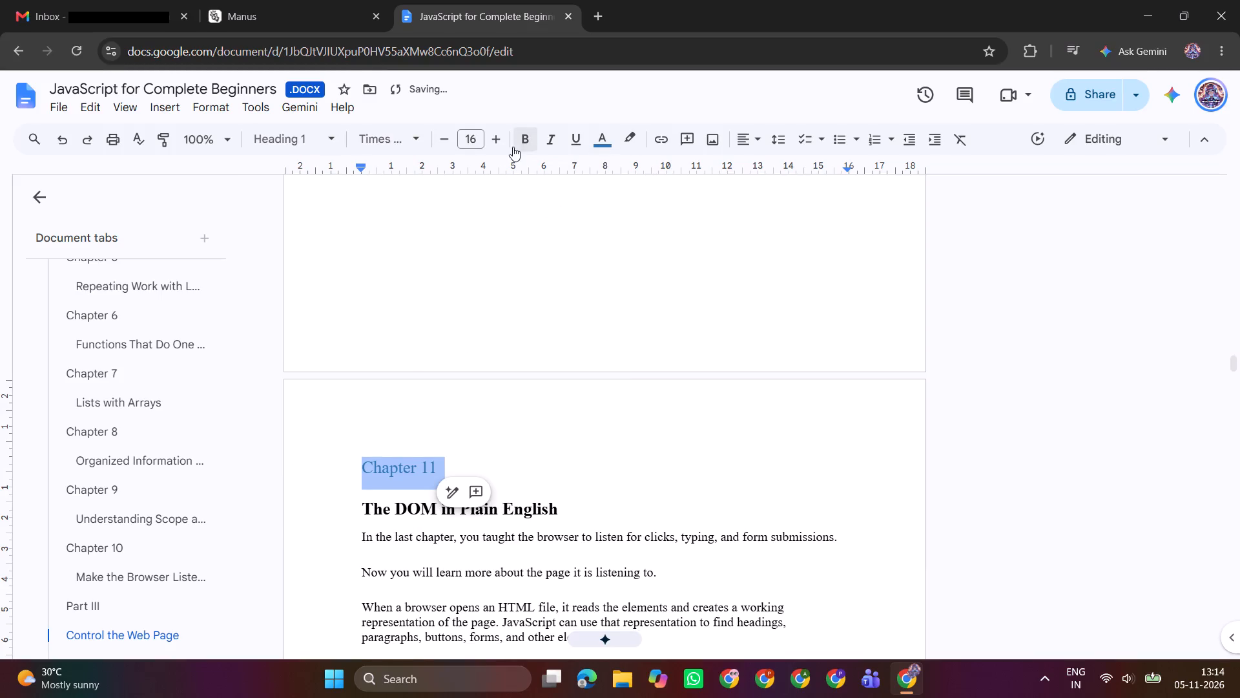
pyautogui.doubleClick(500, 143)
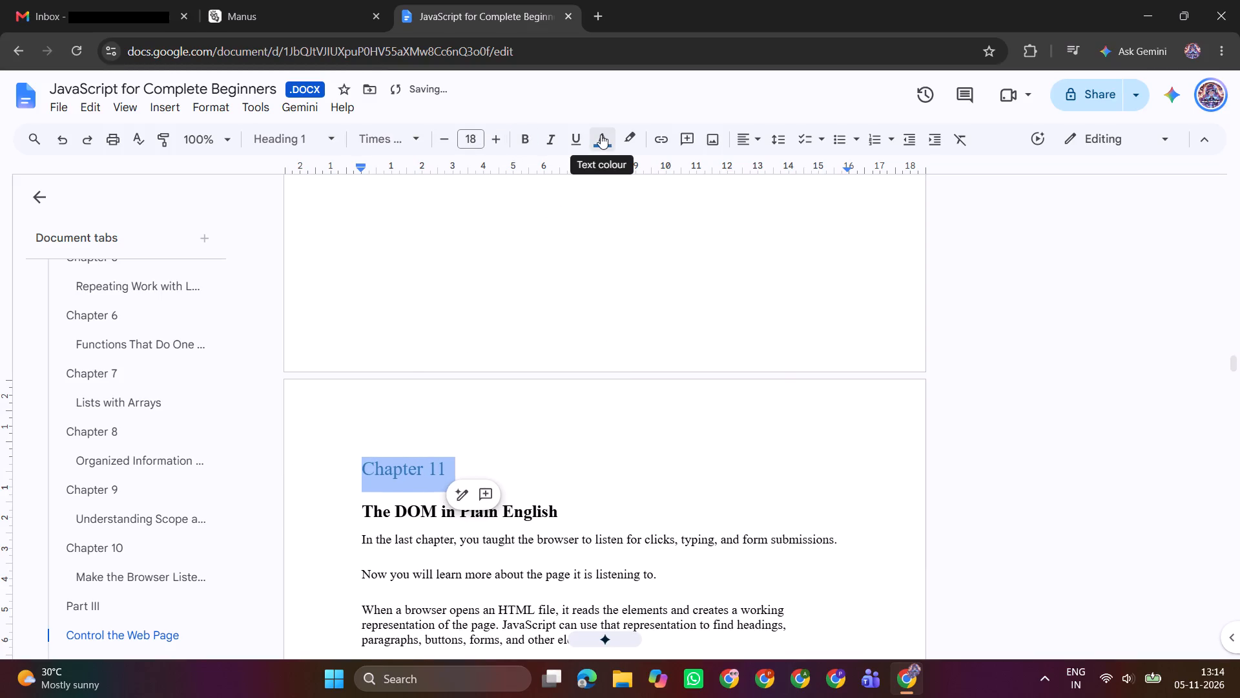
pyautogui.click(601, 134)
pyautogui.click(643, 355)
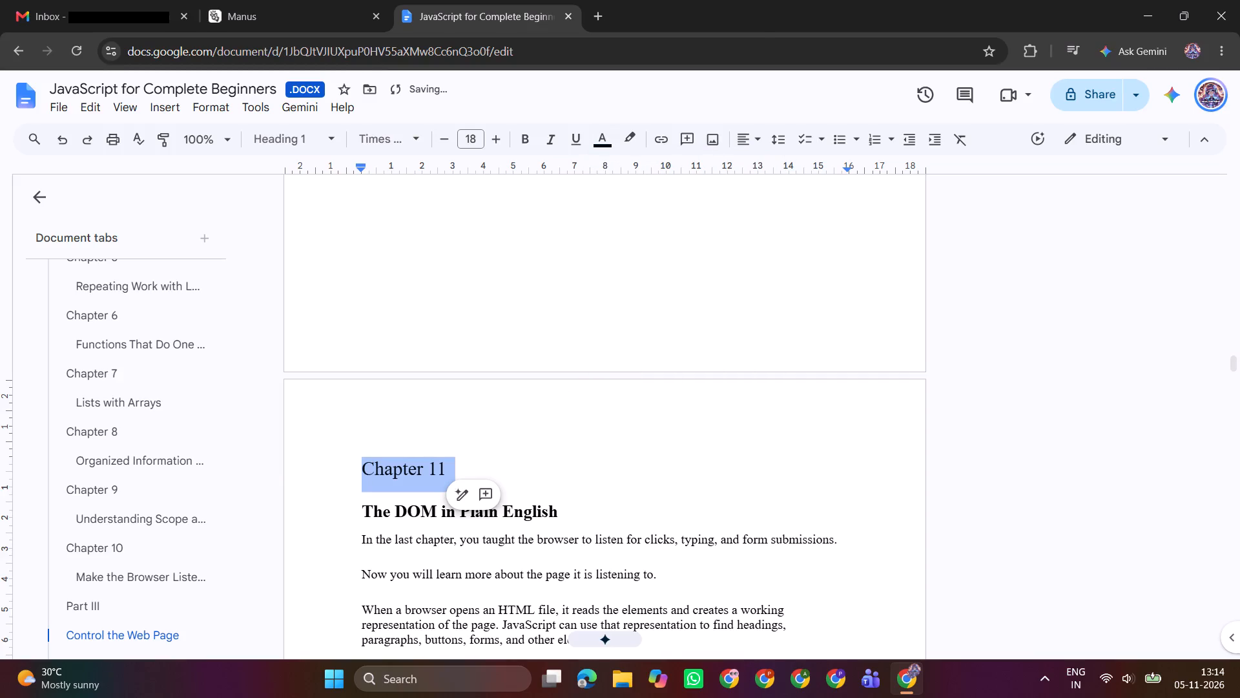
# Apply the Heading 2 style to the chapter title "The DOM in Plain English".
pyautogui.tripleClick(374, 509)
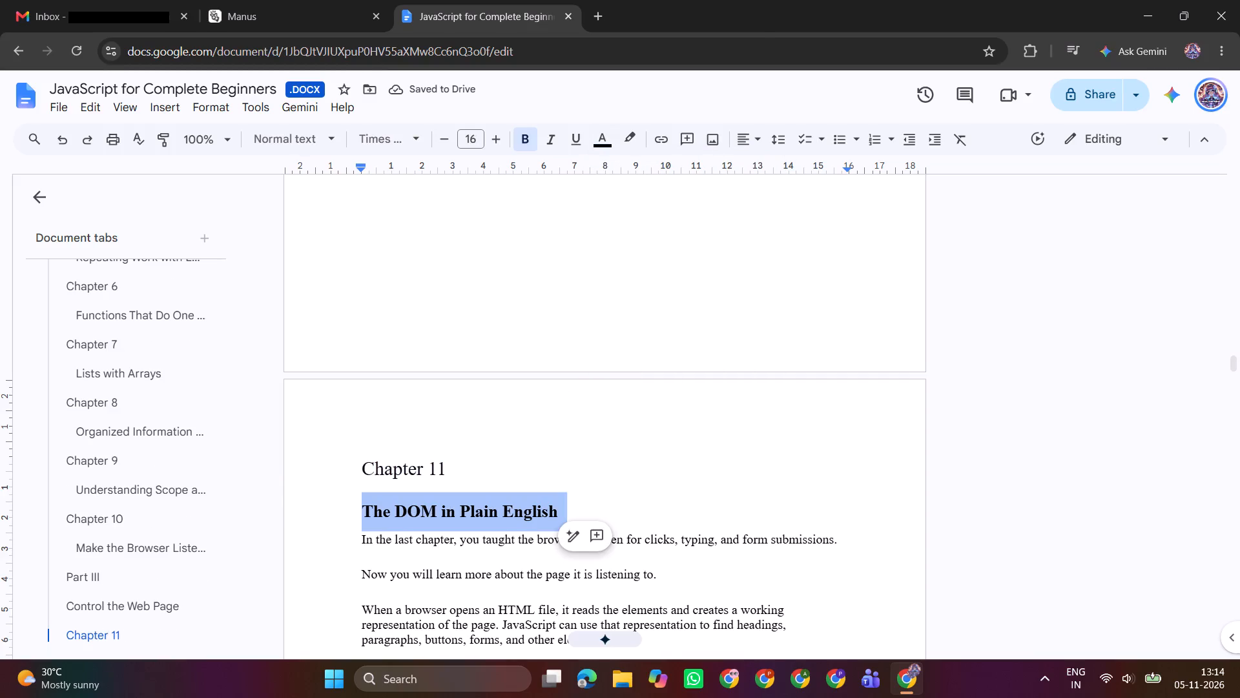
pyautogui.click(316, 129)
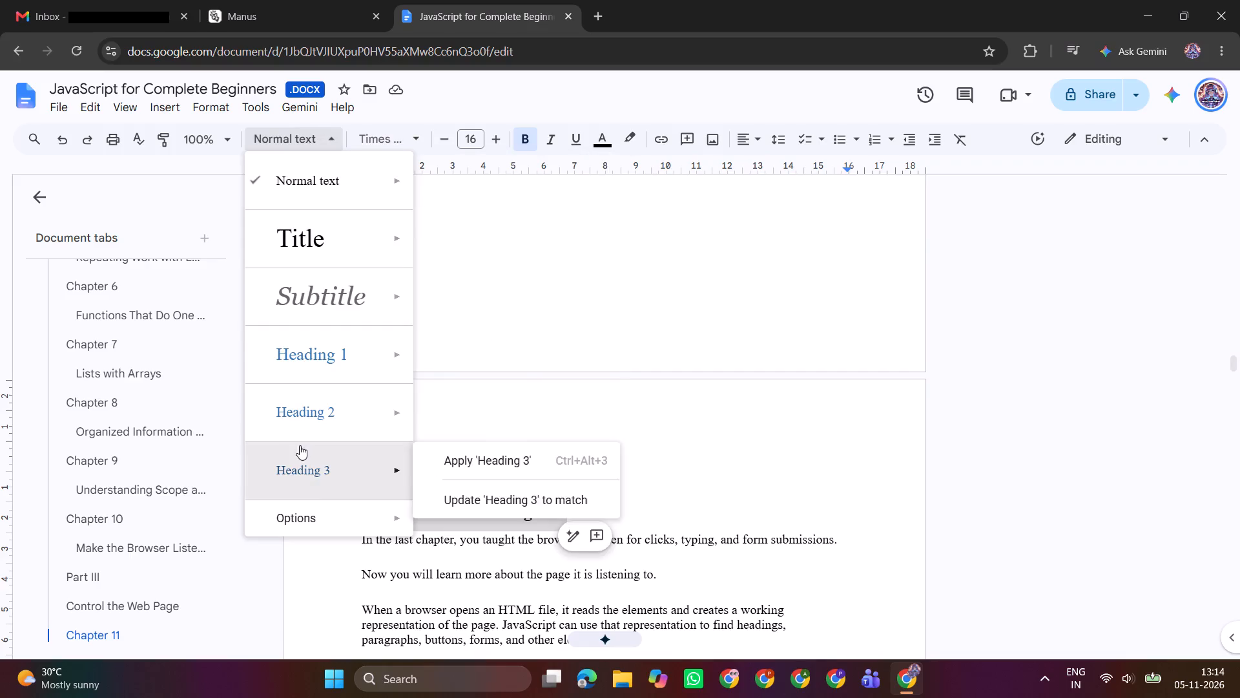
pyautogui.click(305, 406)
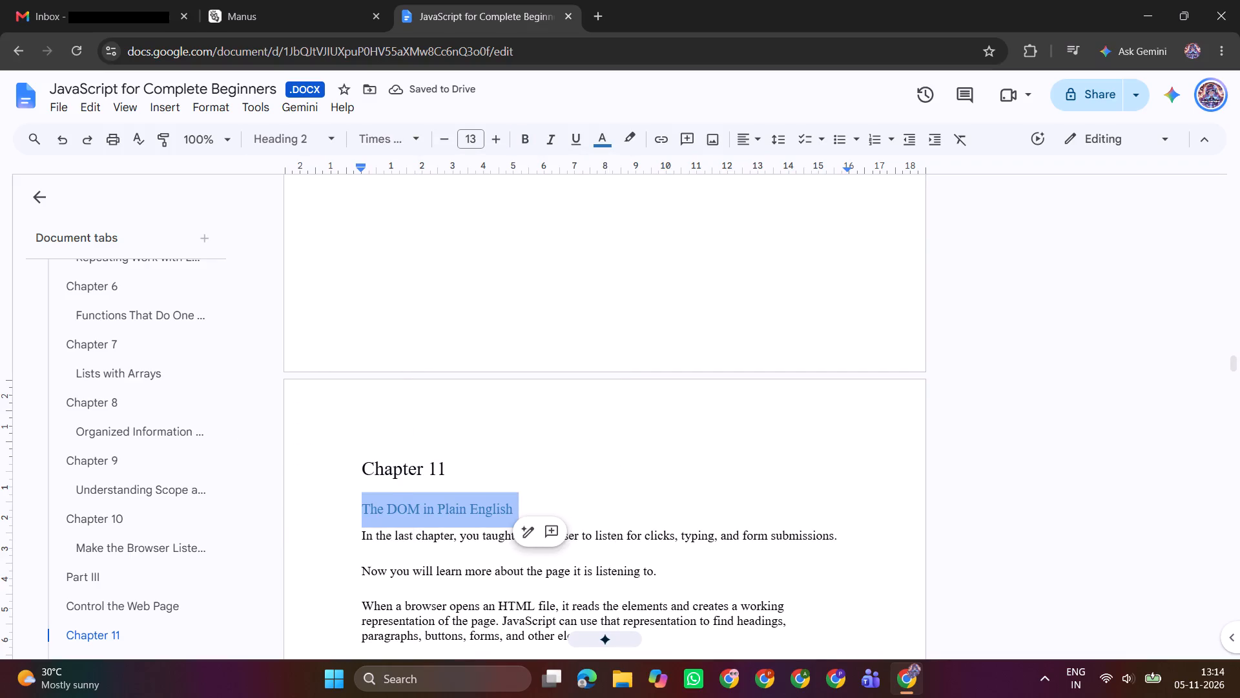
# Centre the "Chapter 11" and "The DOM in Plain English" headings.
pyautogui.moveTo(359, 466); pyautogui.dragTo(528, 501)
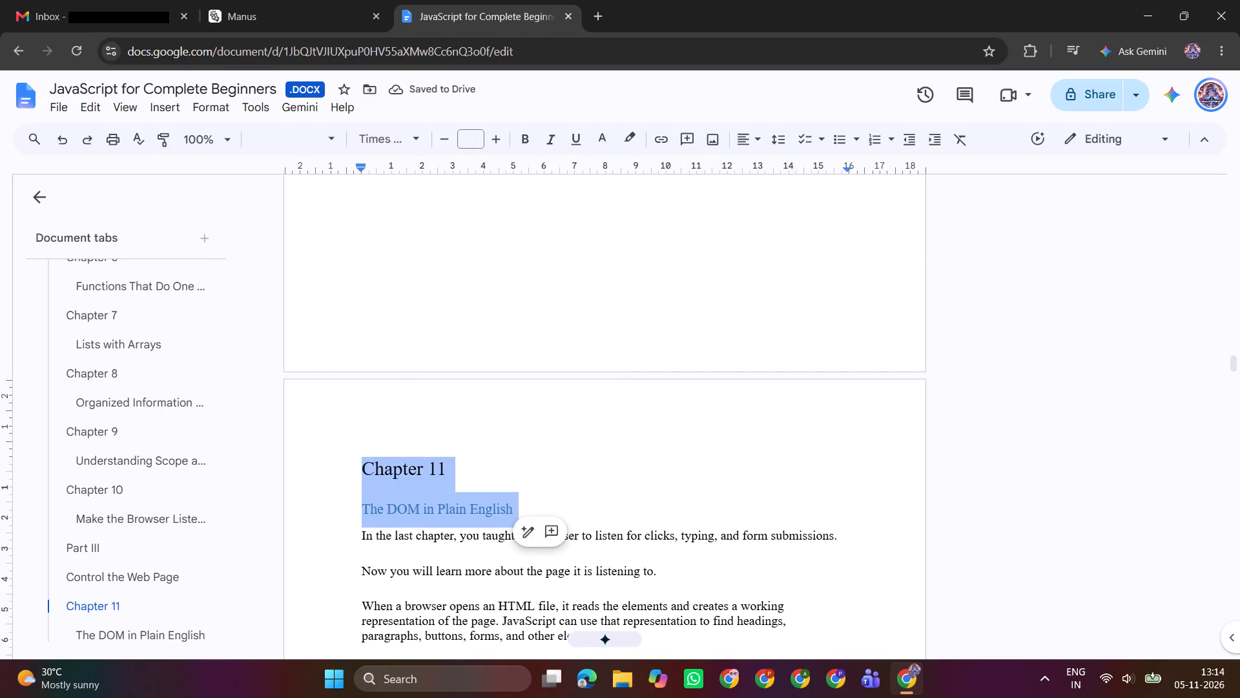
pyautogui.click(759, 143)
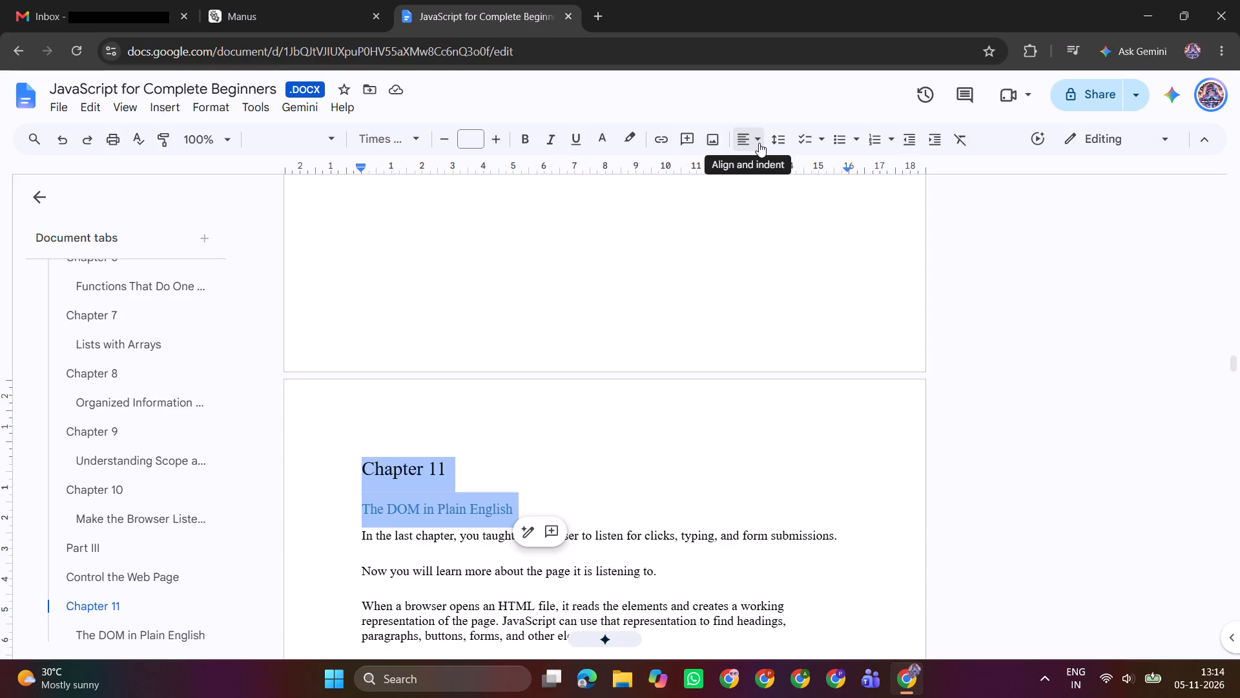
pyautogui.click(769, 171)
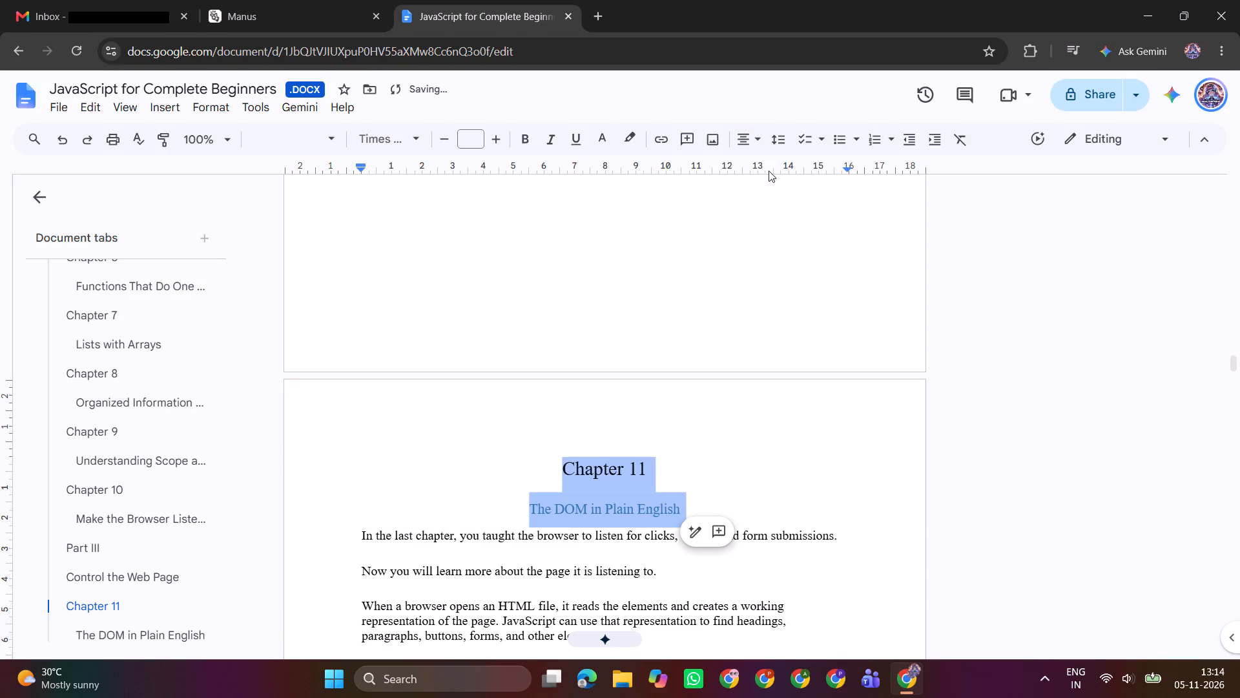
# Delete the divider line and its empty paragraph above the "What the Document Object Model Means" heading.
pyautogui.click(581, 524)
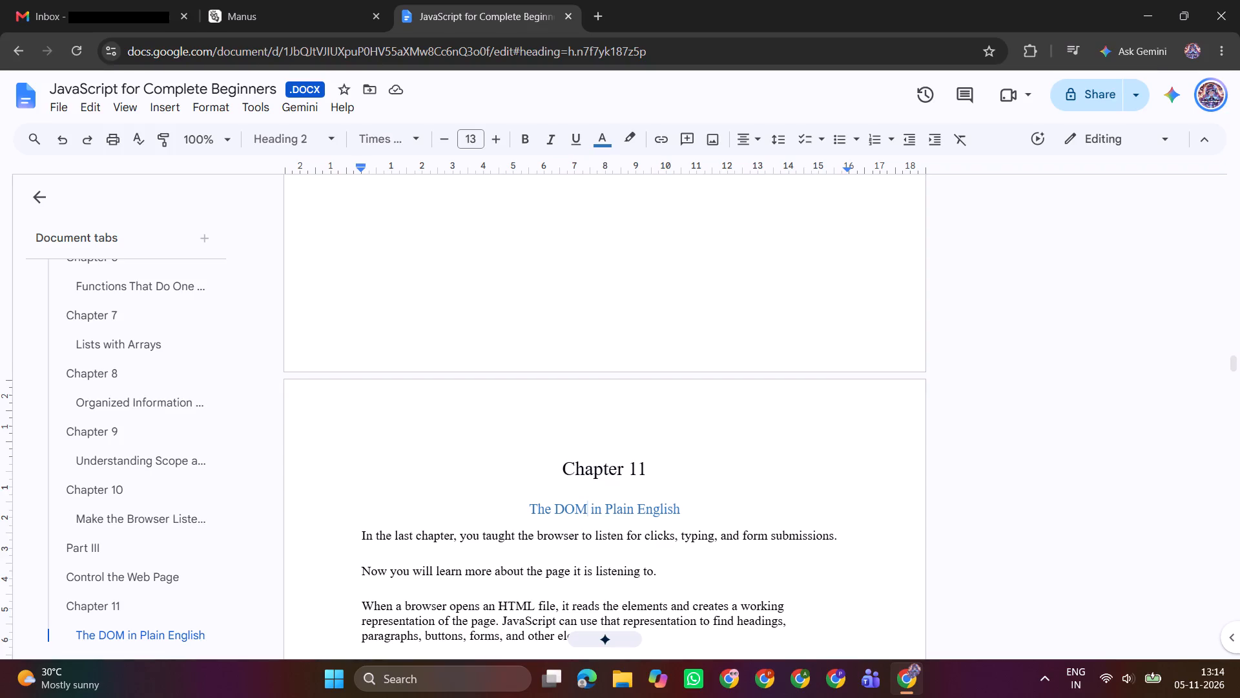
pyautogui.scroll(-1, 581, 524)
pyautogui.click(581, 524)
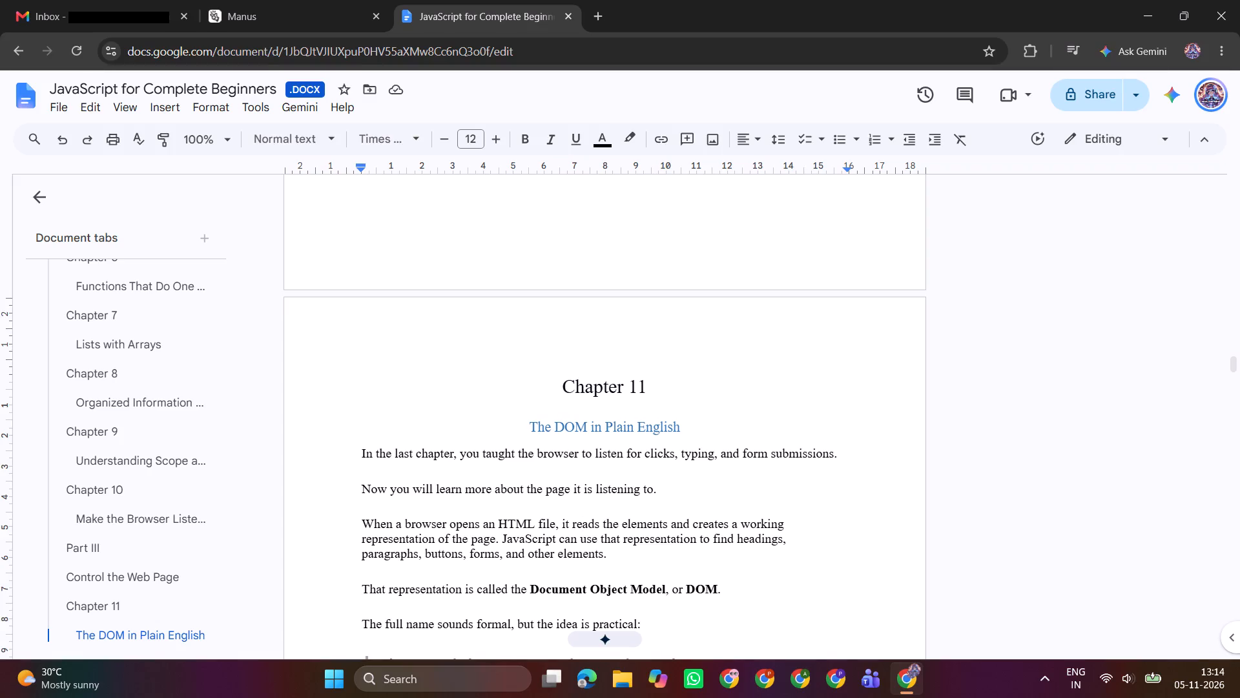
pyautogui.scroll(-1, 581, 524)
pyautogui.click(581, 524)
pyautogui.scroll(-1, 581, 524)
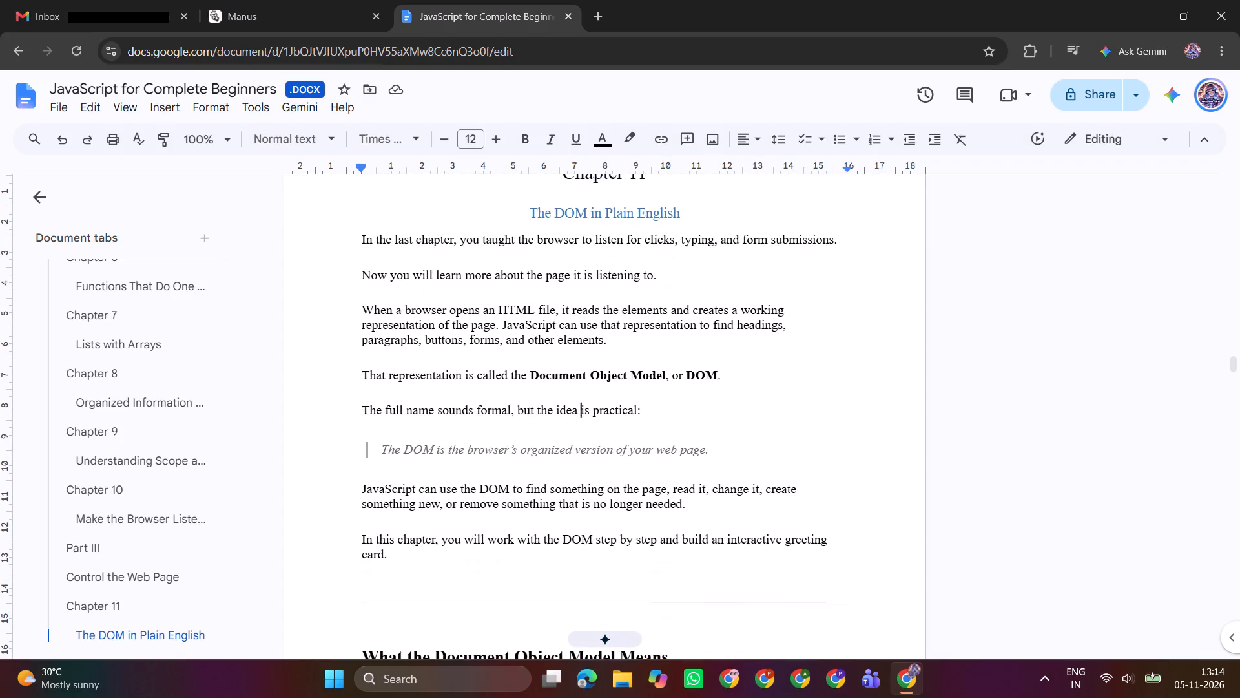
pyautogui.scroll(-1, 581, 524)
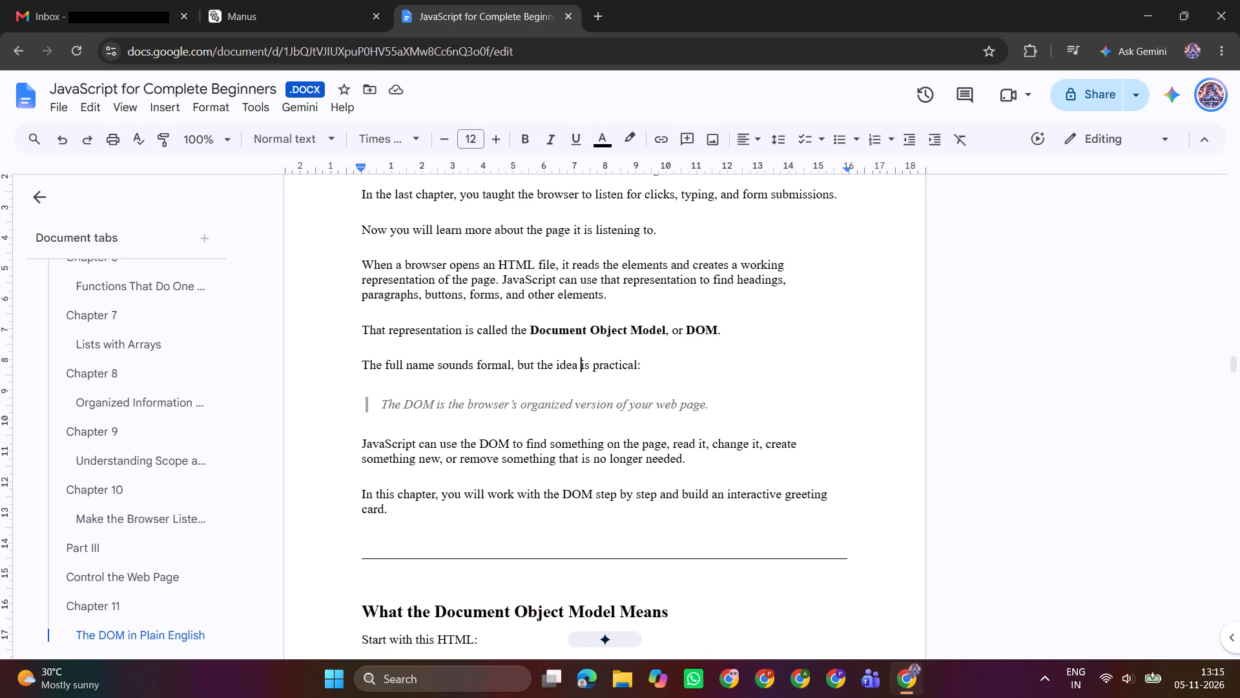
pyautogui.doubleClick(550, 556)
pyautogui.press('Delete')
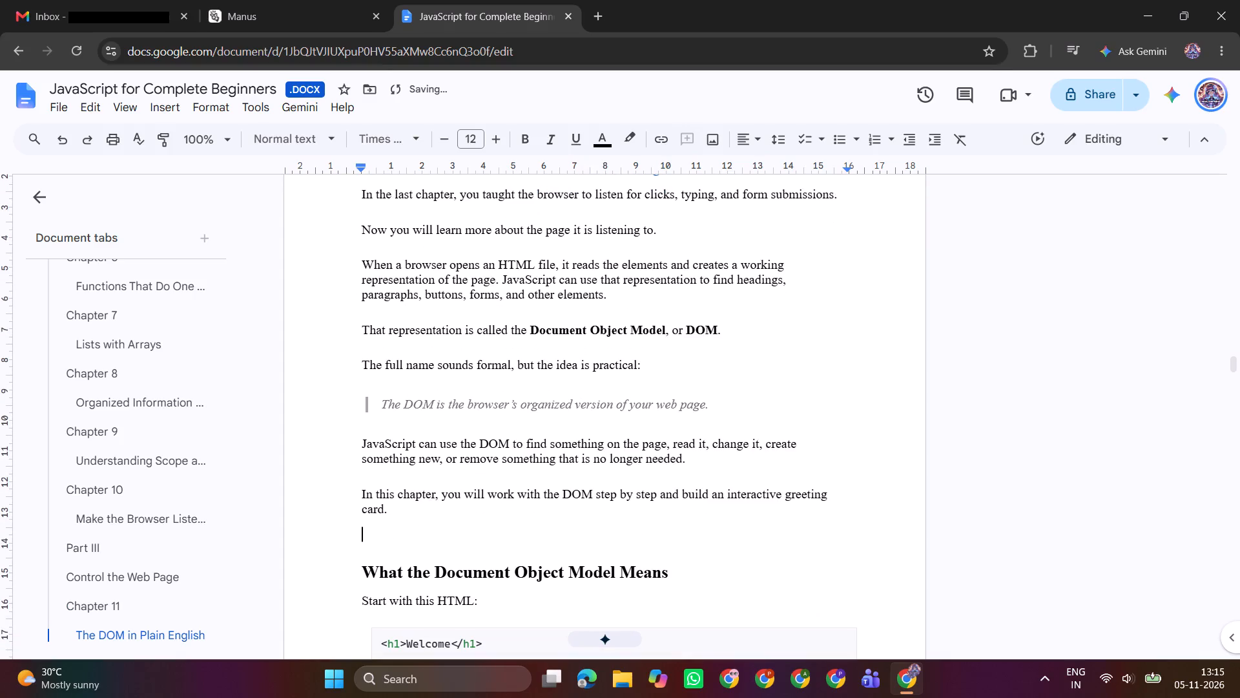
pyautogui.press('Delete')
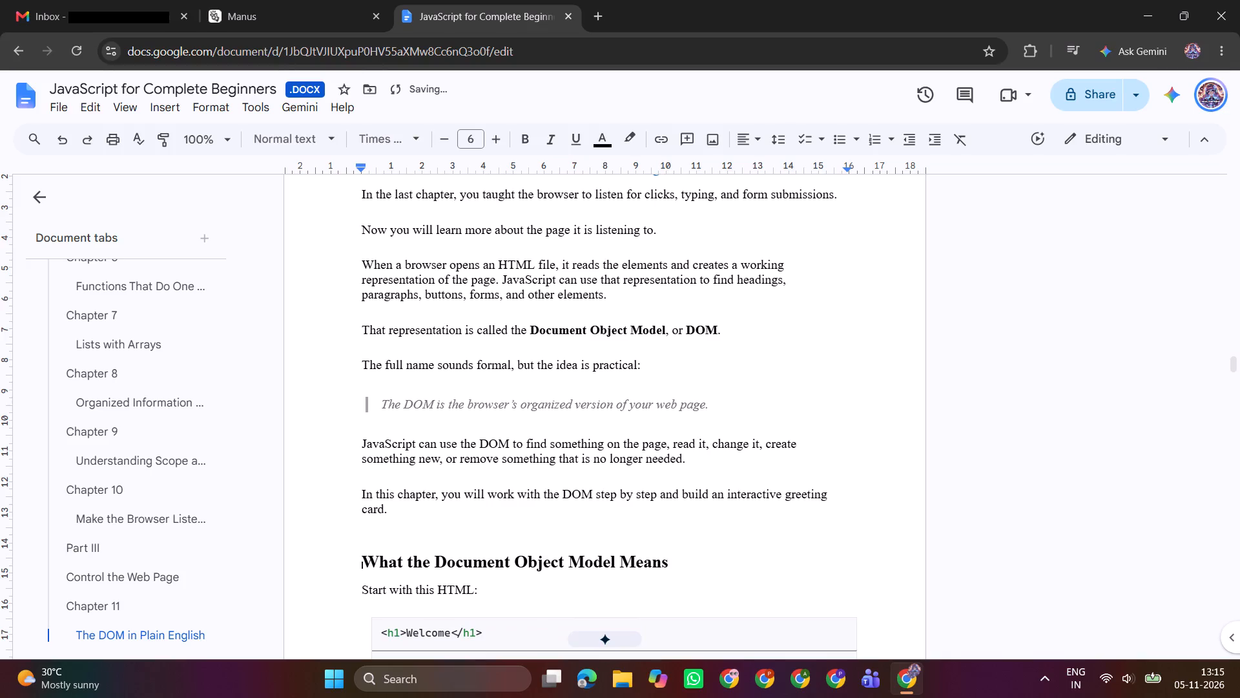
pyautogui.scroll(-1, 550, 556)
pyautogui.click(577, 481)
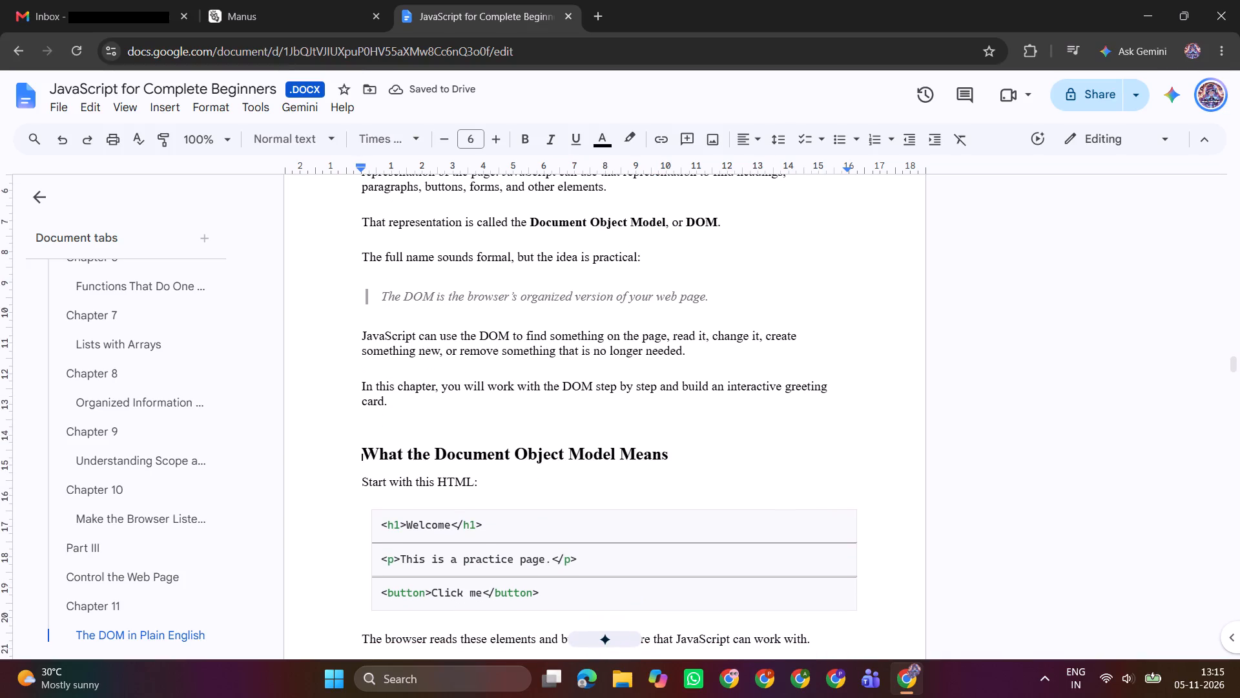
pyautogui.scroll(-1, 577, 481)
# Delete the divider line and its empty paragraph above the "Find an Element by ID" heading.
pyautogui.scroll(-3, 577, 481)
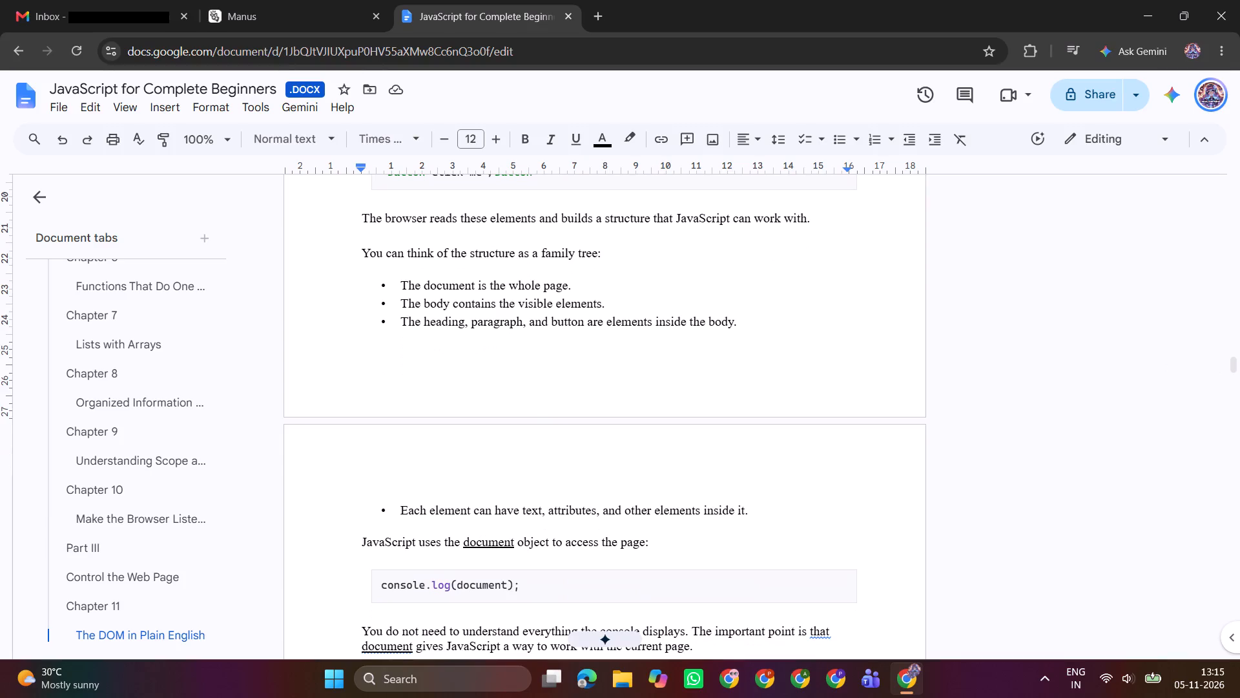
pyautogui.scroll(-2, 577, 481)
pyautogui.click(577, 481)
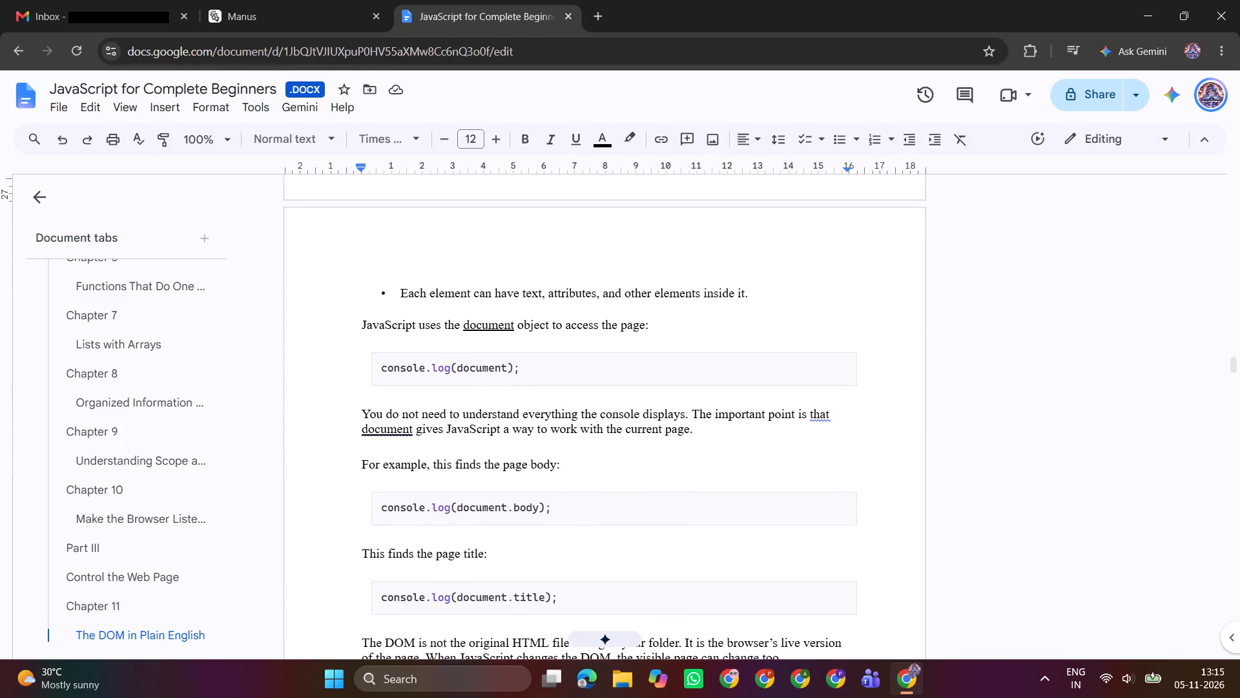
pyautogui.scroll(-1, 577, 481)
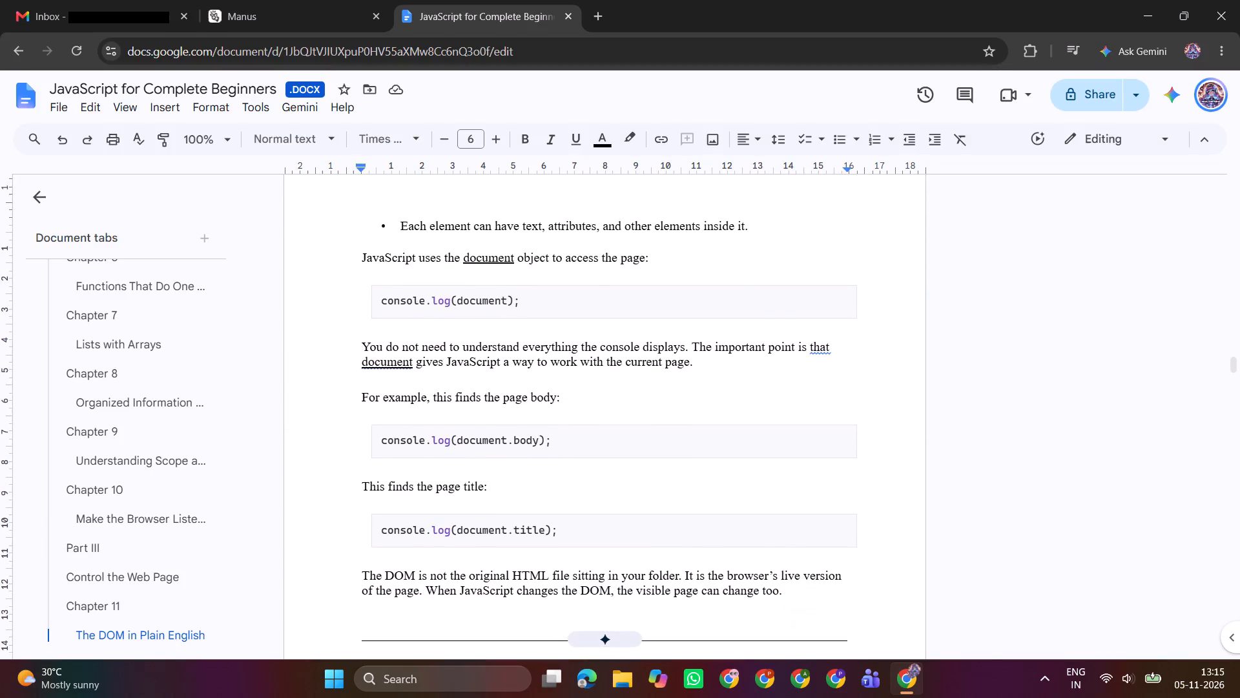
pyautogui.click(821, 348)
pyautogui.click(727, 417)
pyautogui.scroll(-2, 727, 417)
pyautogui.doubleClick(629, 465)
pyautogui.press('Delete')
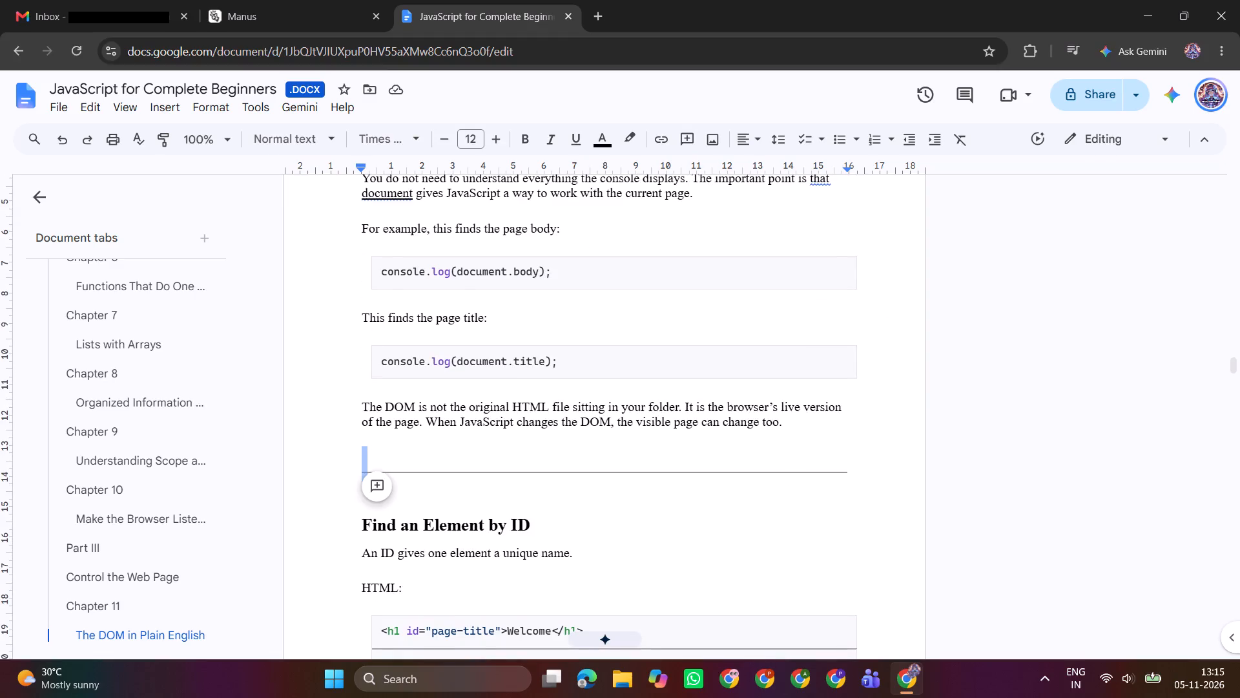
pyautogui.press('Delete')
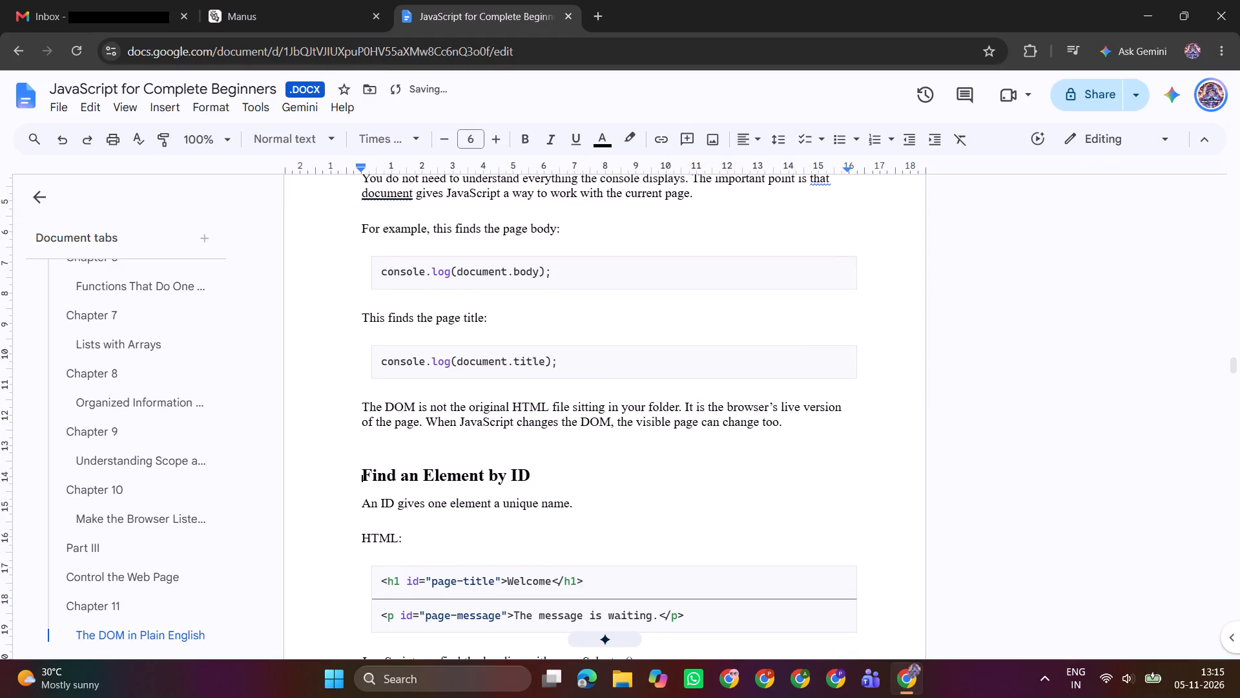
# Delete the divider line and its empty paragraph above the "Find Elements by Class" heading.
pyautogui.scroll(-3, 629, 465)
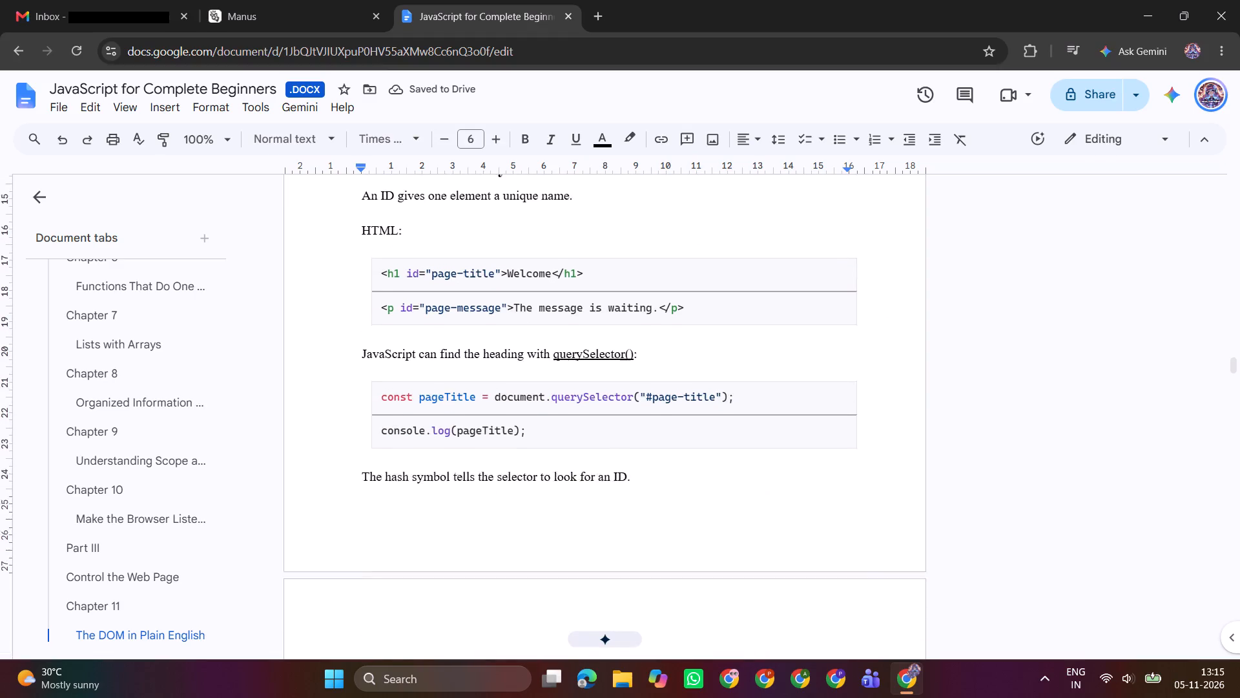
pyautogui.scroll(-2, 602, 492)
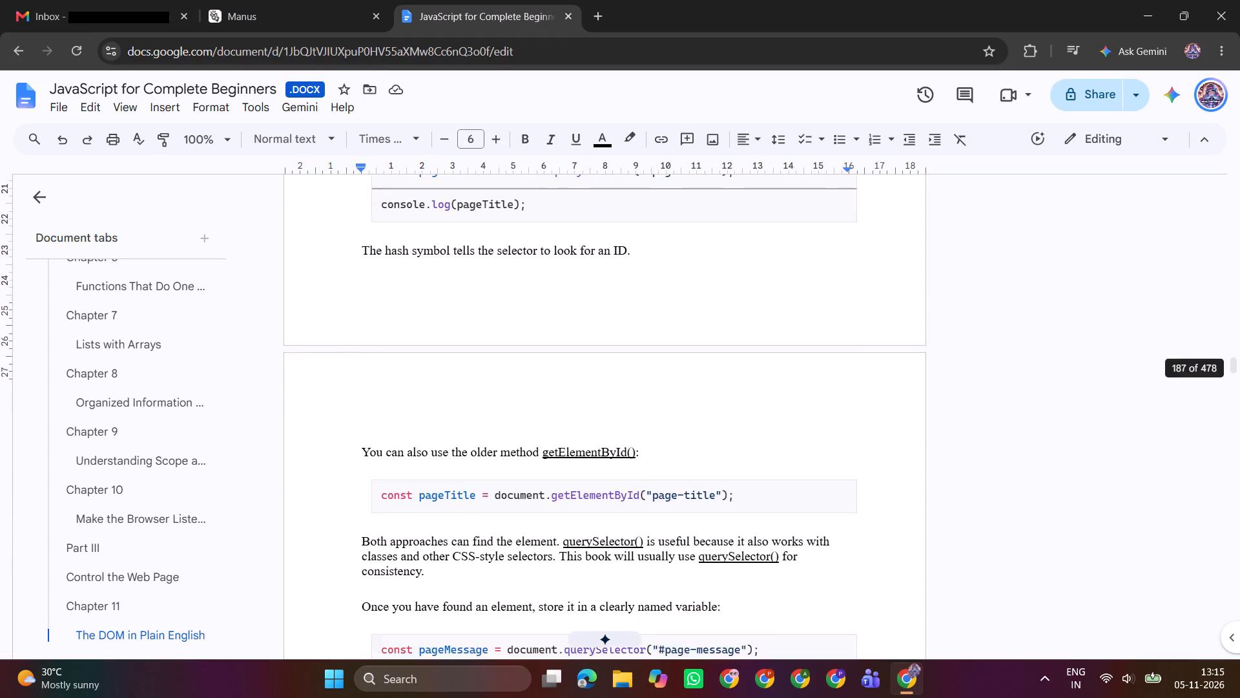
pyautogui.scroll(-4, 602, 492)
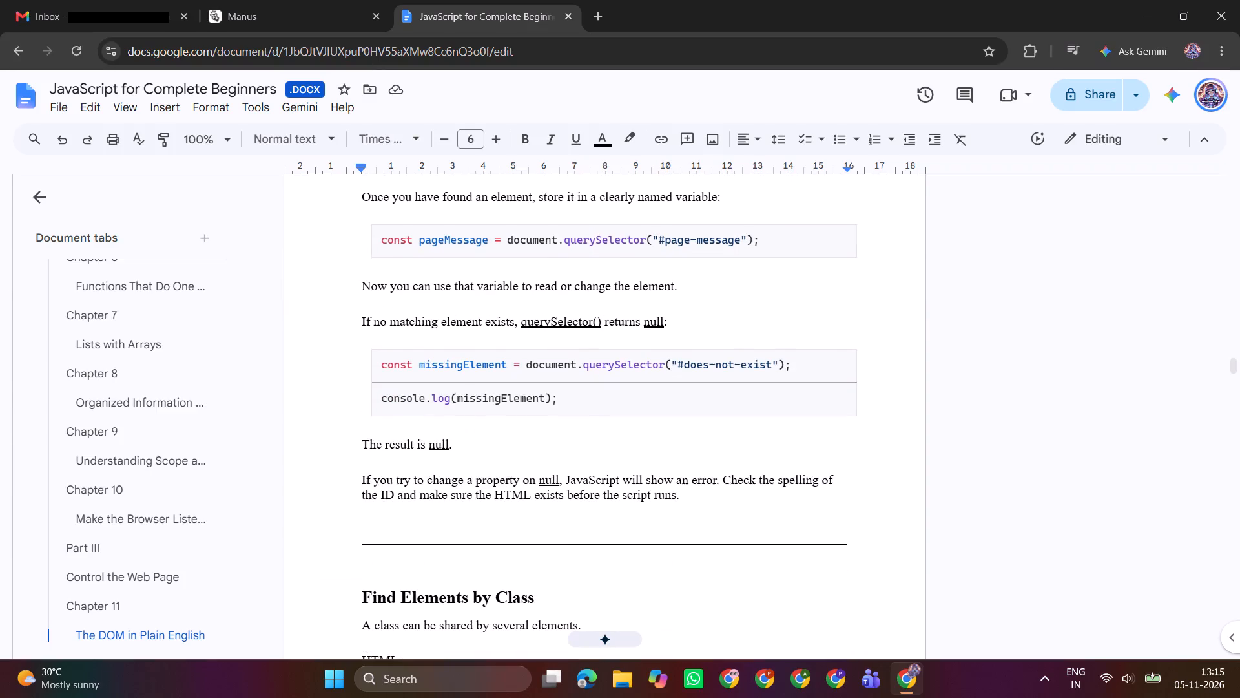
pyautogui.doubleClick(560, 544)
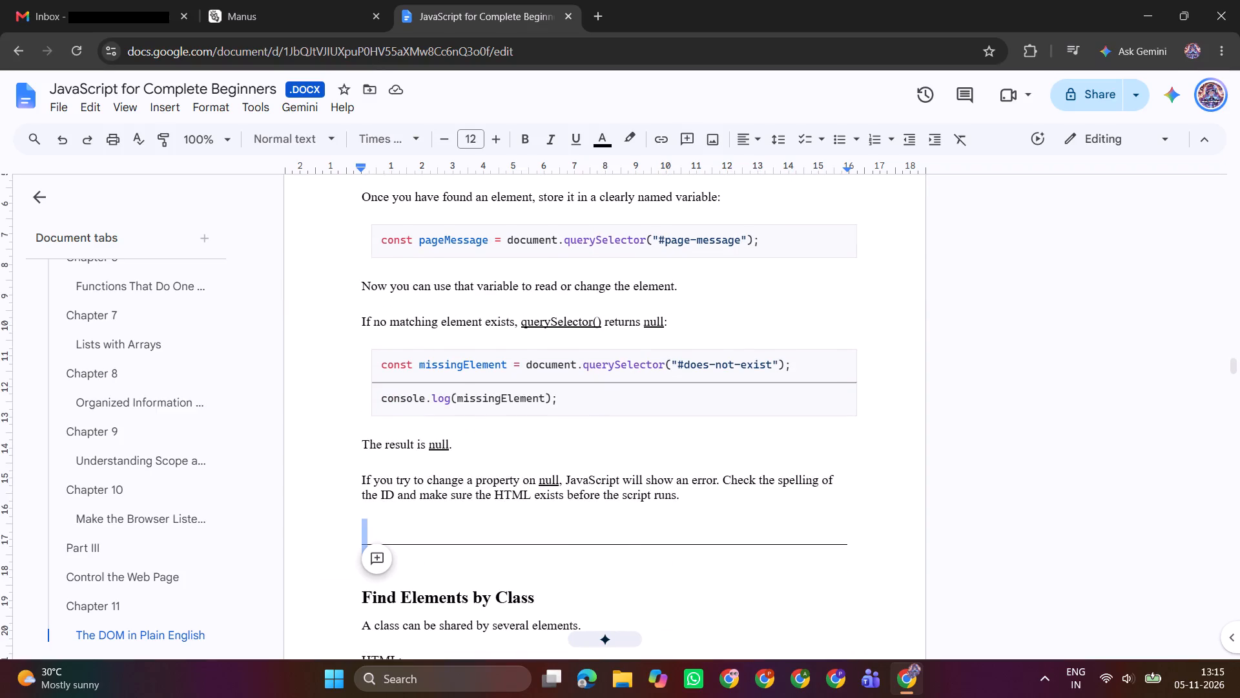
pyautogui.press('Delete')
pyautogui.press('Delete')
# Delete the divider line and its empty paragraph above the "Find Elements with Other Selectors" heading.
pyautogui.scroll(-1, 560, 544)
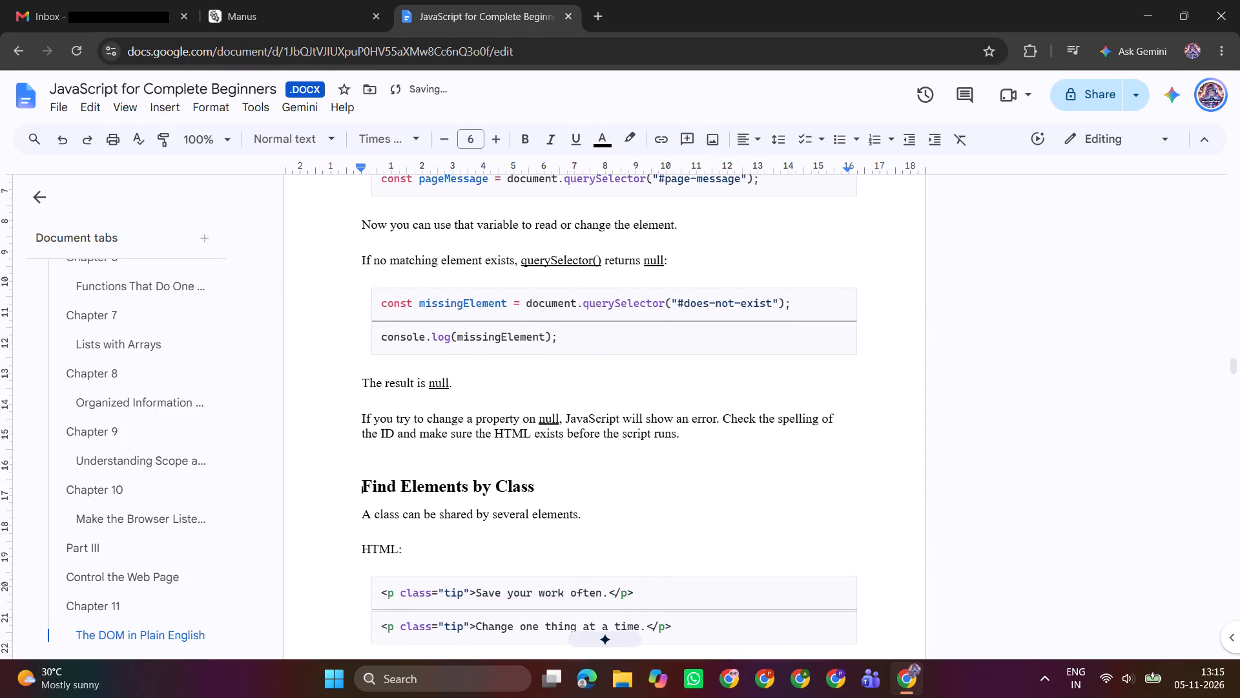
pyautogui.scroll(-3, 560, 544)
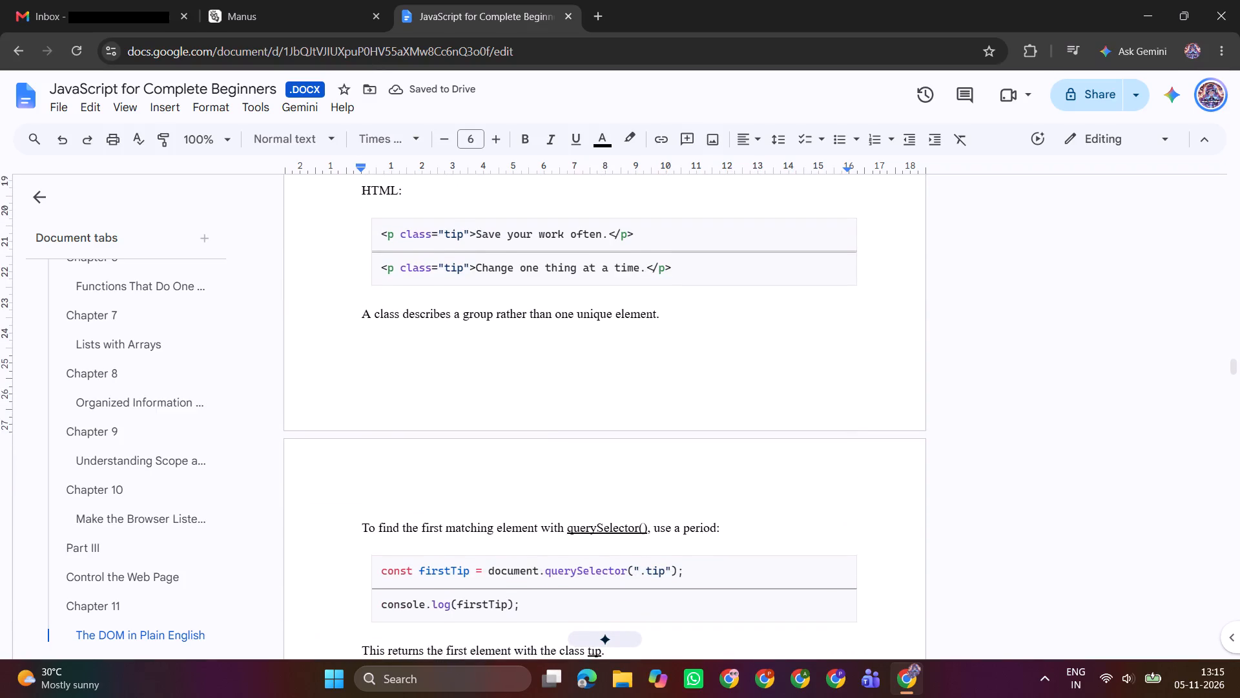
pyautogui.scroll(-6, 479, 549)
pyautogui.doubleClick(473, 524)
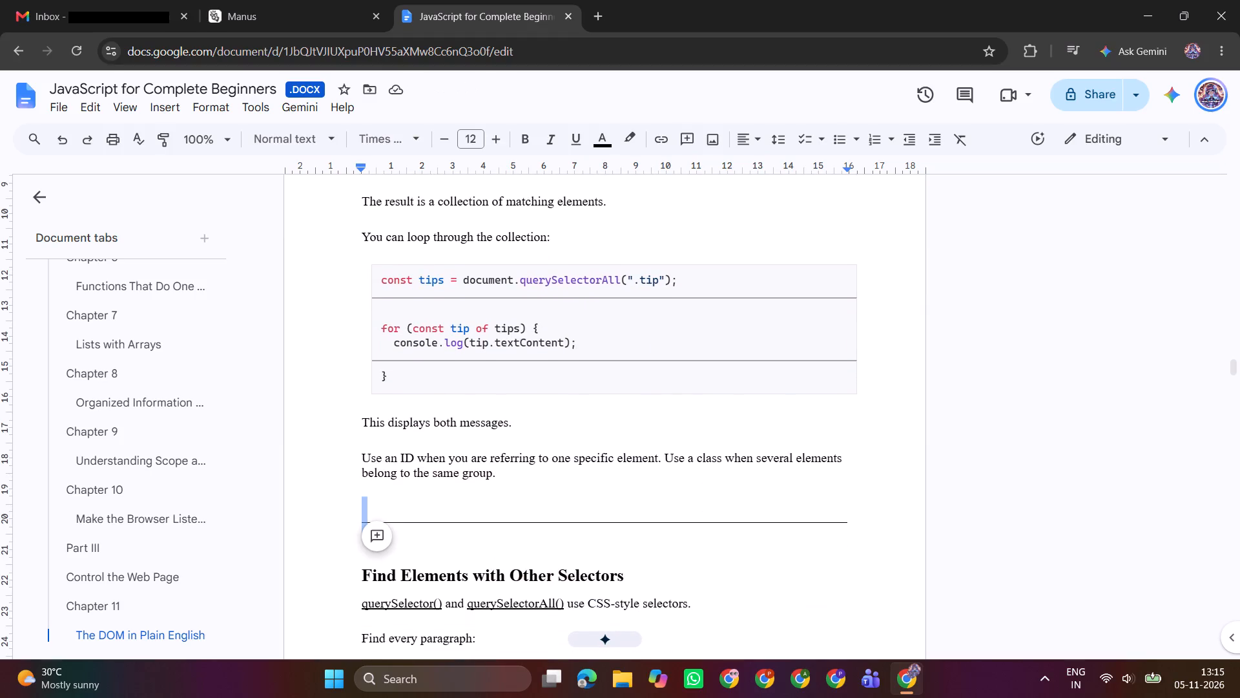
pyautogui.press('Delete')
pyautogui.press('Delete')
# Delete the divider line and its empty paragraph above the "Change Text on the Page" heading.
pyautogui.scroll(-1, 473, 524)
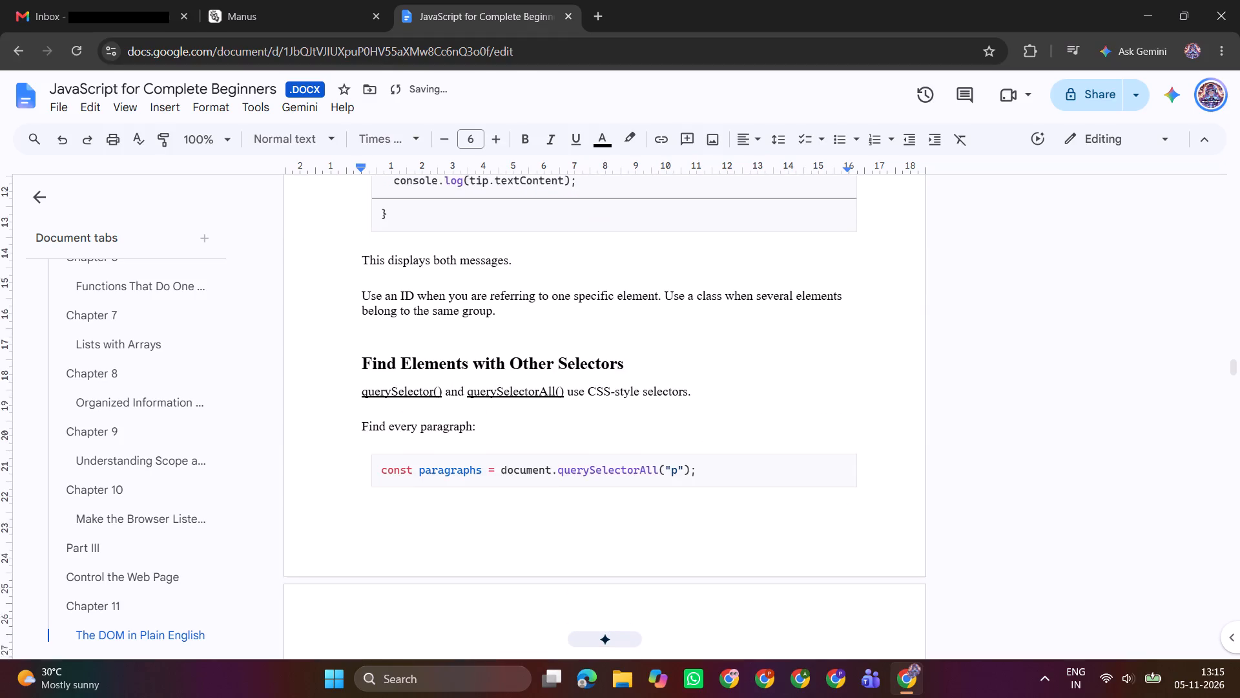
pyautogui.scroll(-4, 473, 524)
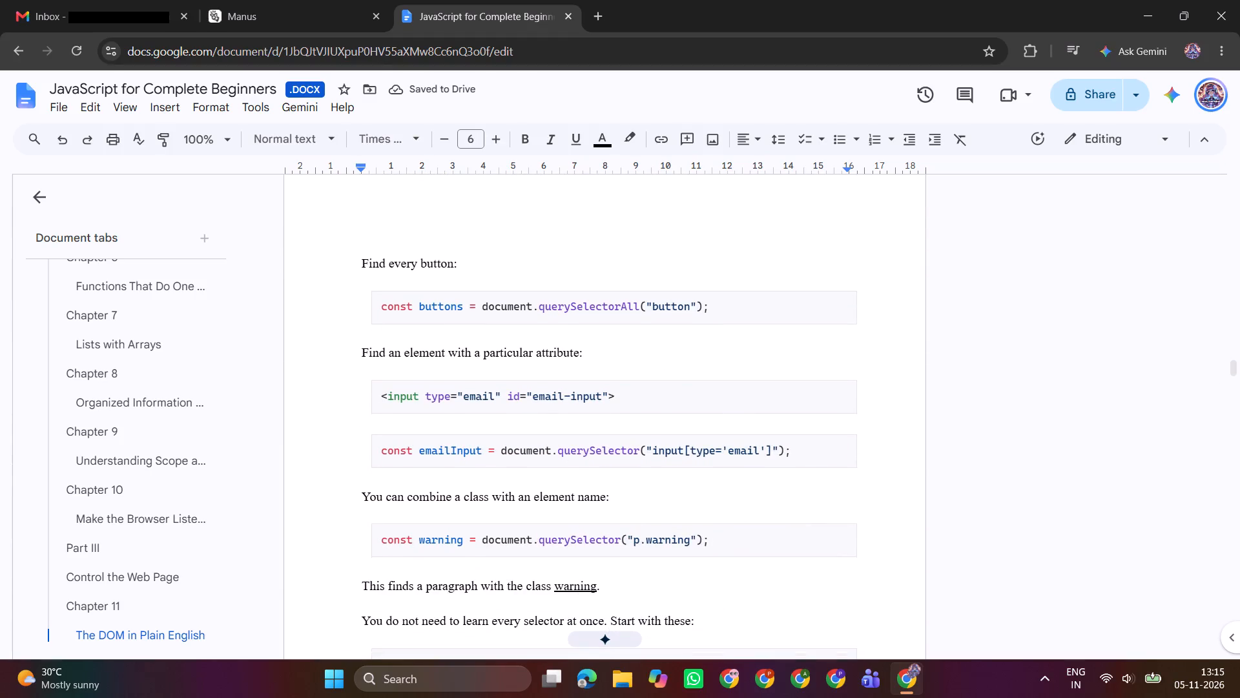
pyautogui.scroll(-2, 488, 490)
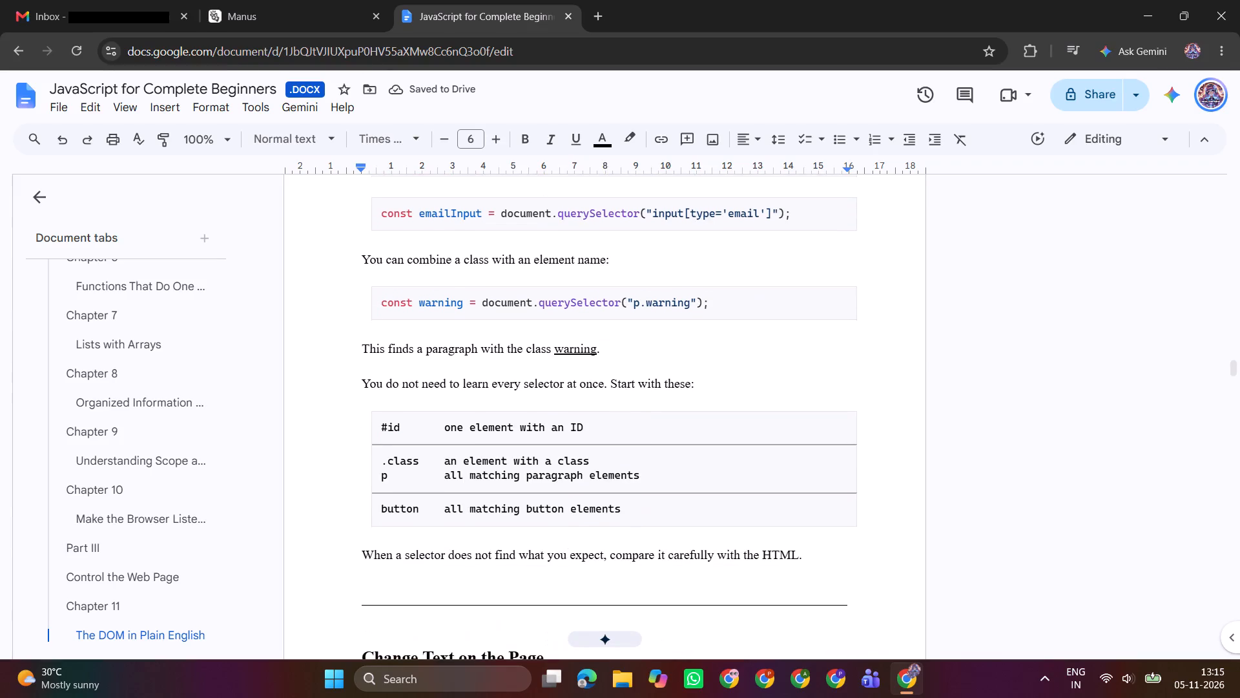
pyautogui.scroll(-1, 488, 490)
pyautogui.doubleClick(454, 544)
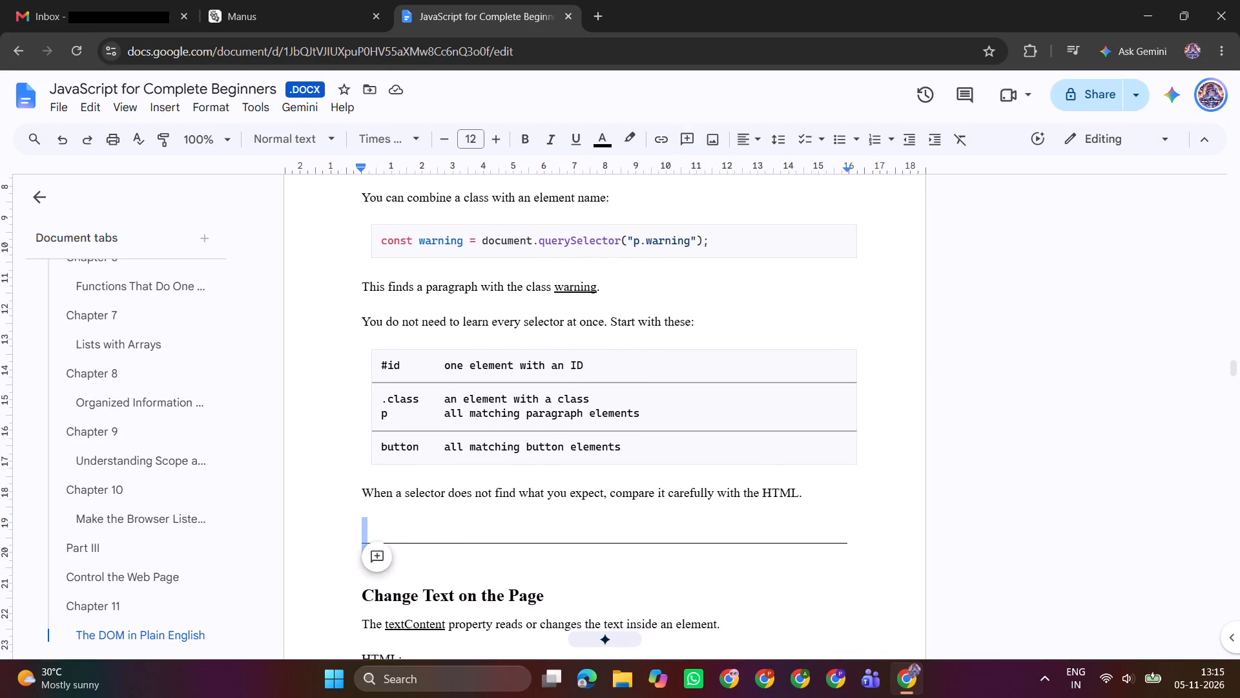
pyautogui.press('Delete')
pyautogui.press('Delete')
# Delete the divider line and its empty paragraph above the "Be Careful with innerHTML" heading.
pyautogui.scroll(-3, 454, 544)
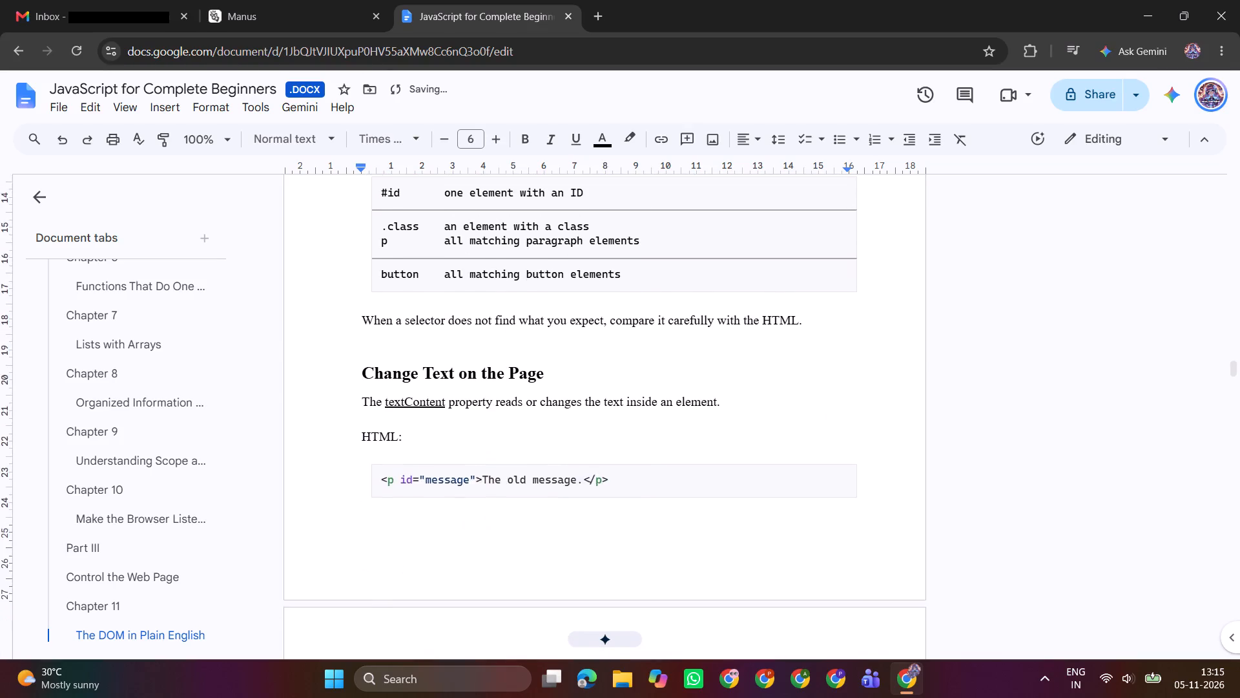
pyautogui.scroll(-3, 454, 544)
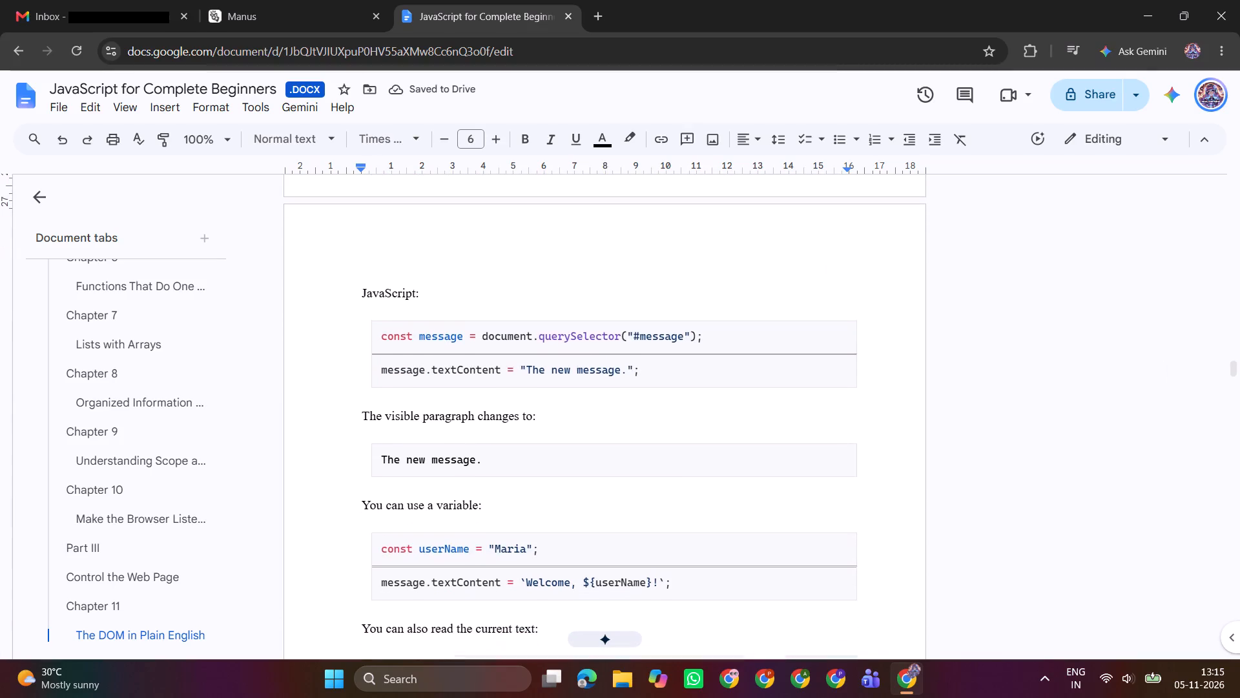
pyautogui.scroll(-1, 473, 575)
pyautogui.tripleClick(473, 575)
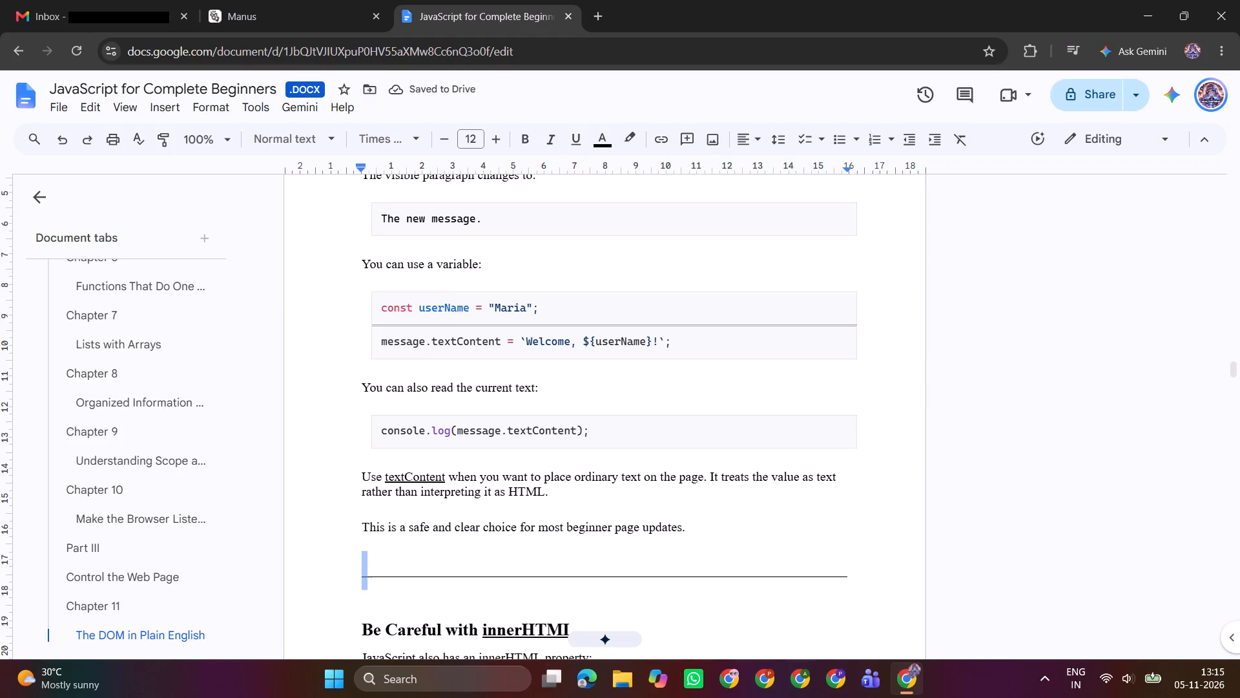
pyautogui.press('Delete')
pyautogui.press('Delete')
# Delete the divider line and its empty paragraph above the "Change Styles Carefully" heading.
pyautogui.scroll(-1, 473, 575)
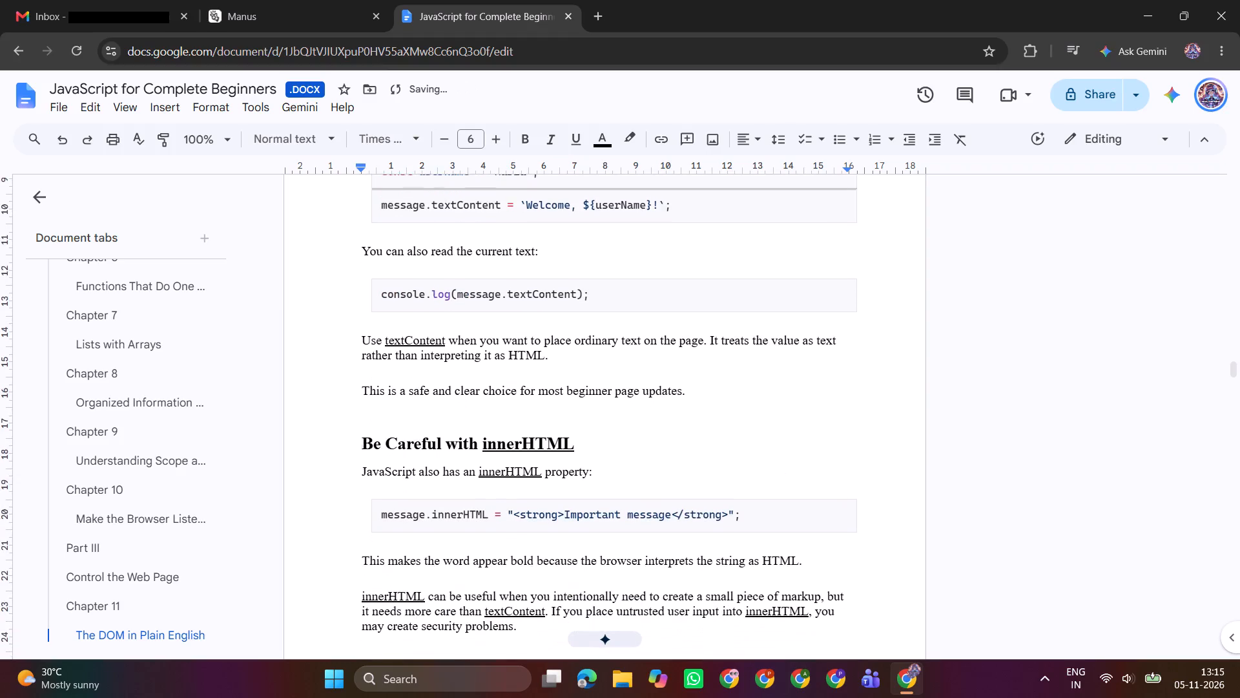
pyautogui.scroll(-2, 473, 575)
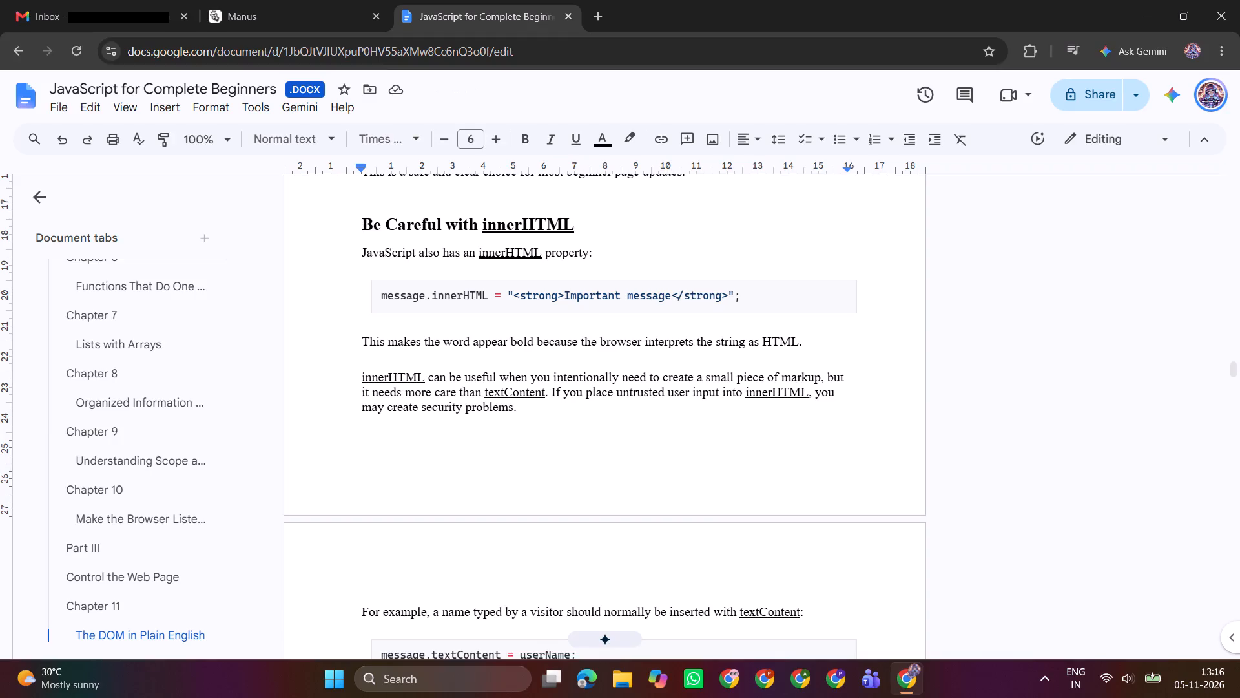
pyautogui.scroll(-2, 473, 575)
pyautogui.click(479, 555)
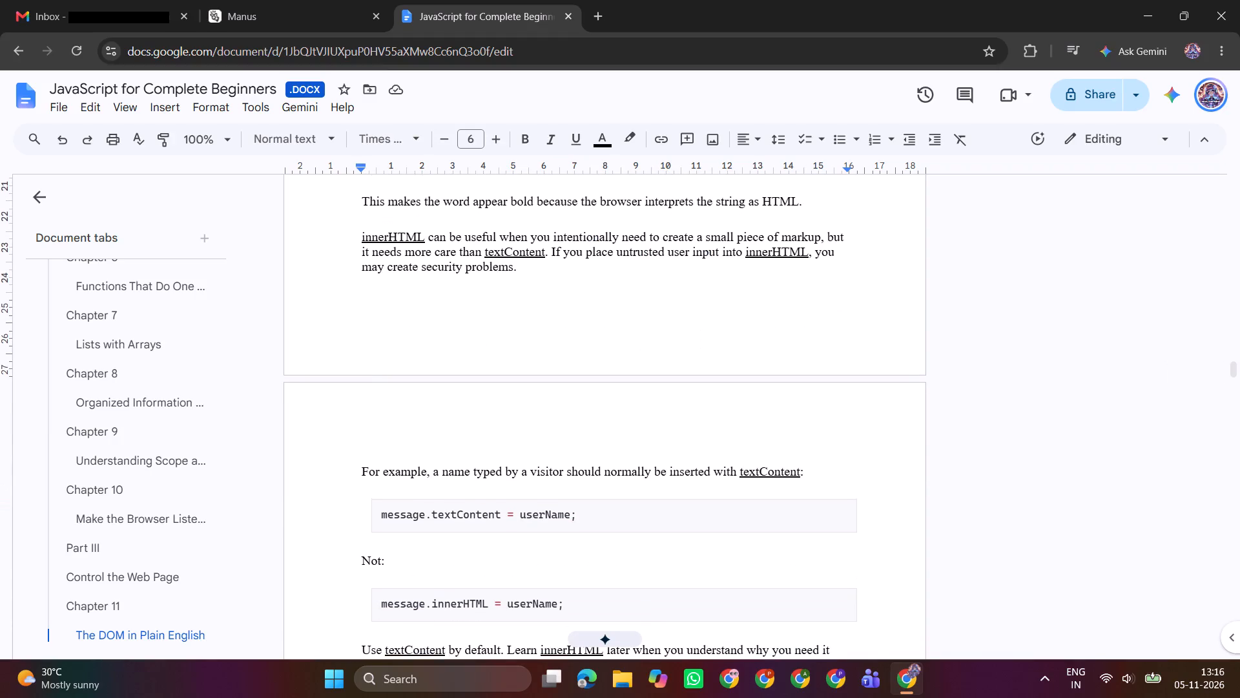
pyautogui.scroll(-2, 479, 555)
pyautogui.doubleClick(484, 514)
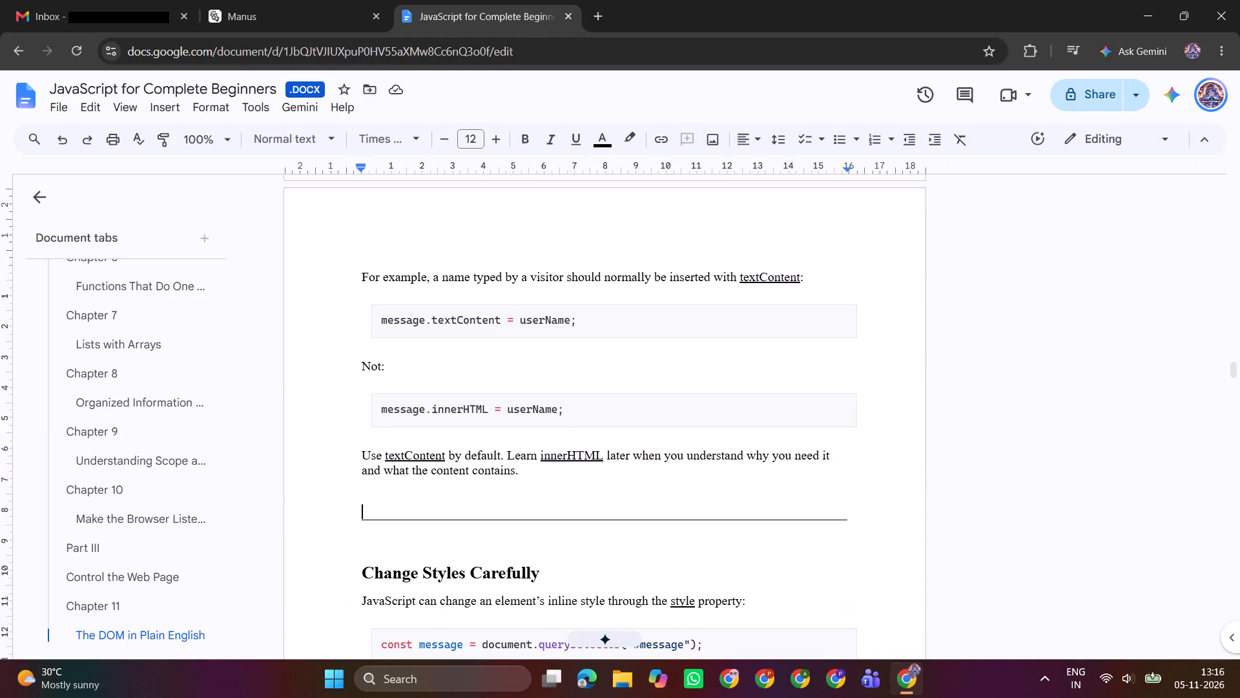
pyautogui.press('Delete')
pyautogui.press('Delete')
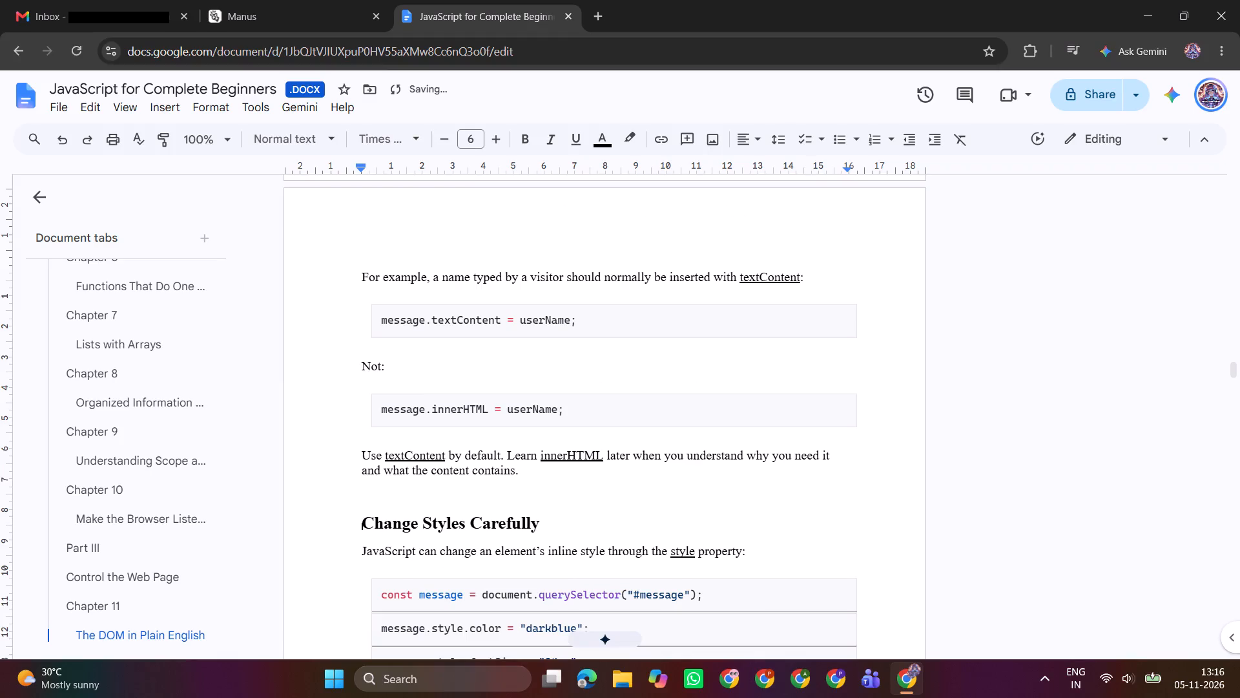
# Accept the proofreading suggestion "called the camel" in the hyphen sentence under "Change Styles Carefully".
pyautogui.scroll(-2, 484, 514)
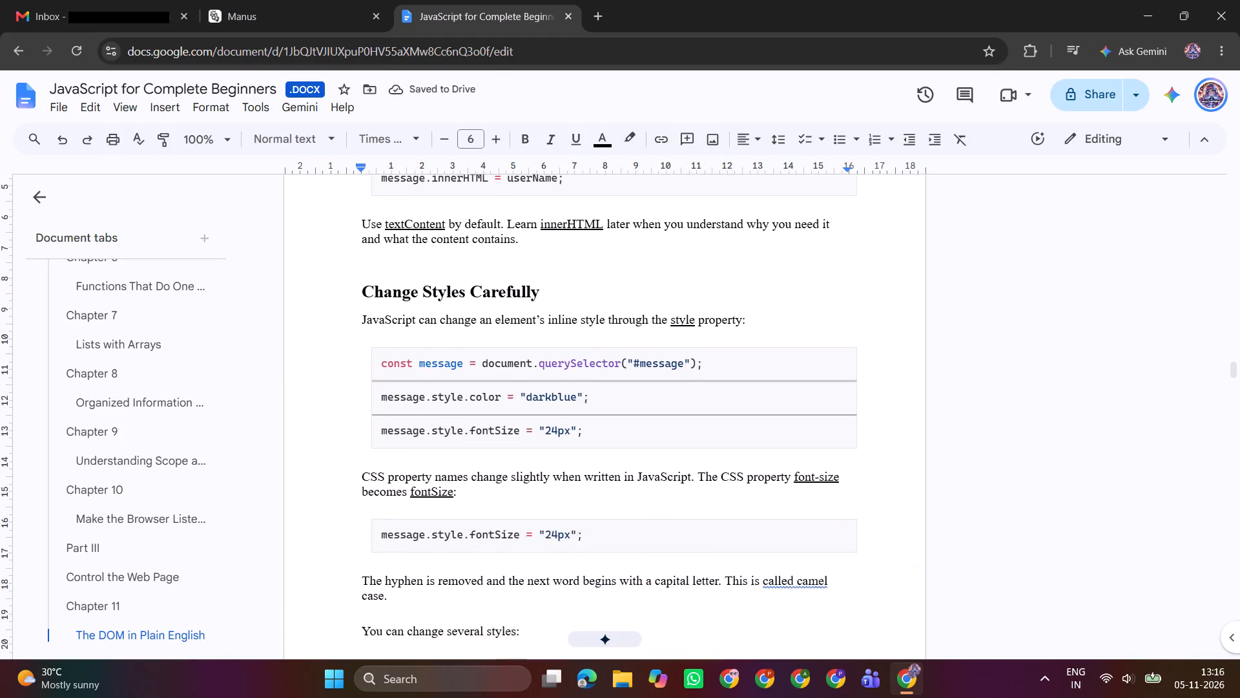
pyautogui.click(564, 458)
pyautogui.scroll(-1, 564, 458)
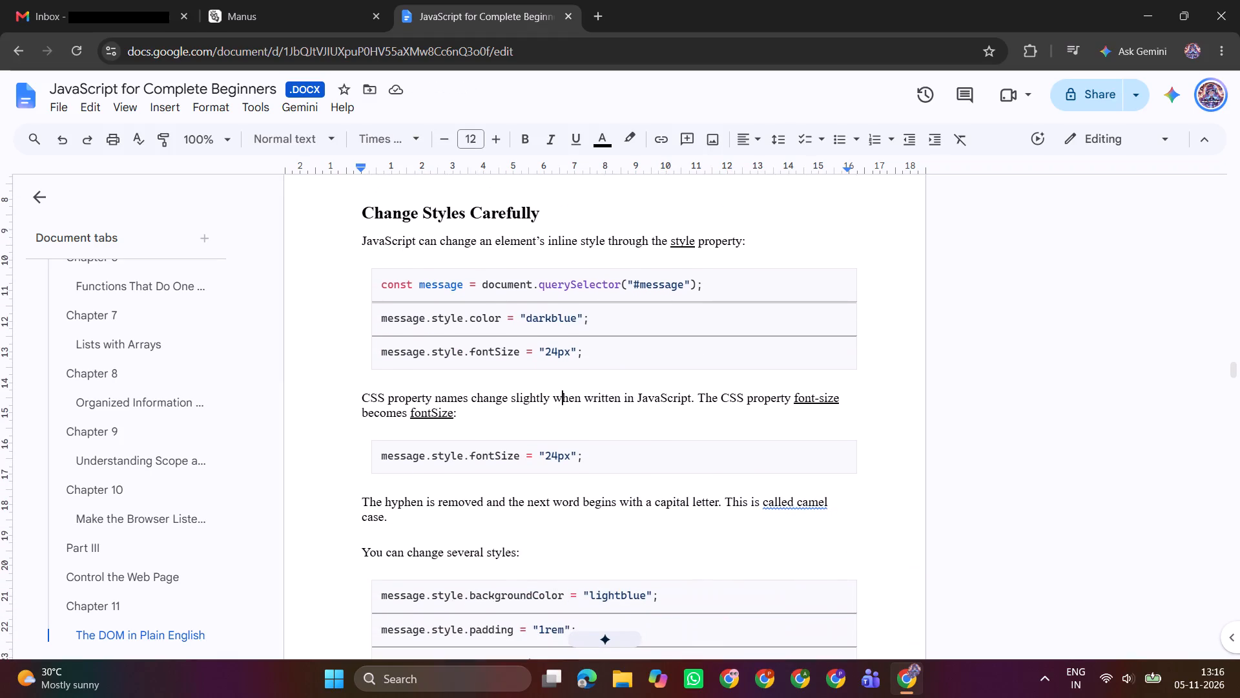
pyautogui.scroll(-1, 564, 458)
pyautogui.click(790, 378)
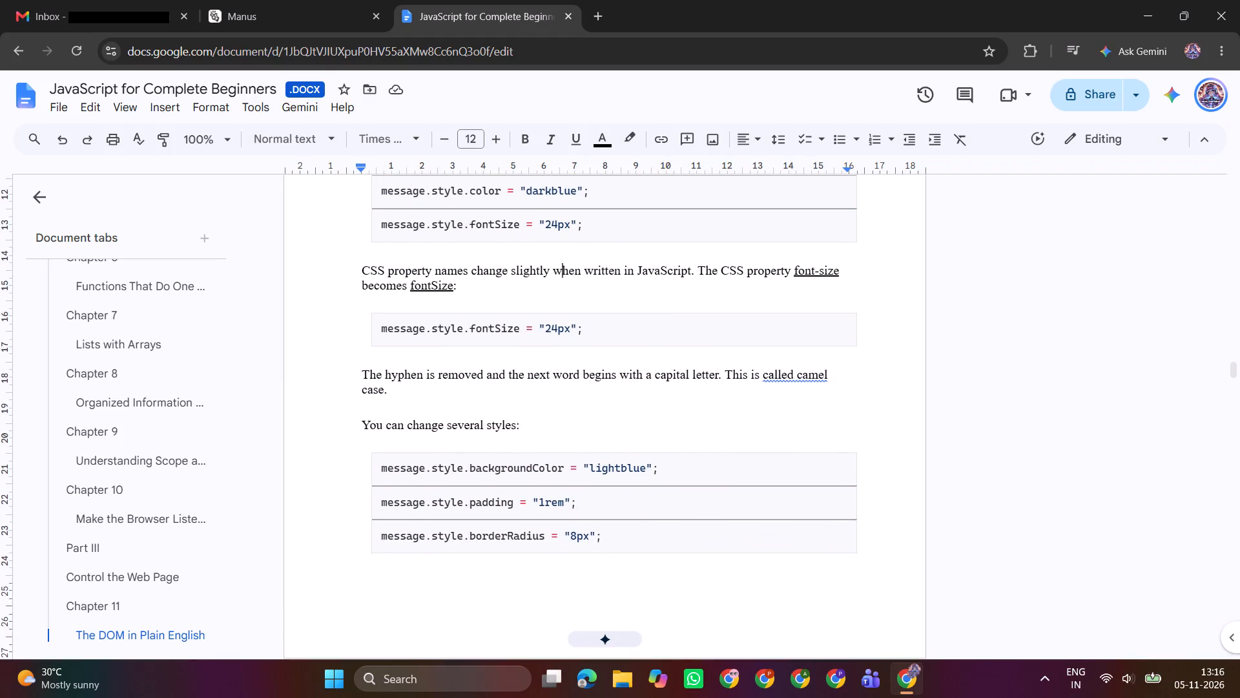
pyautogui.click(759, 349)
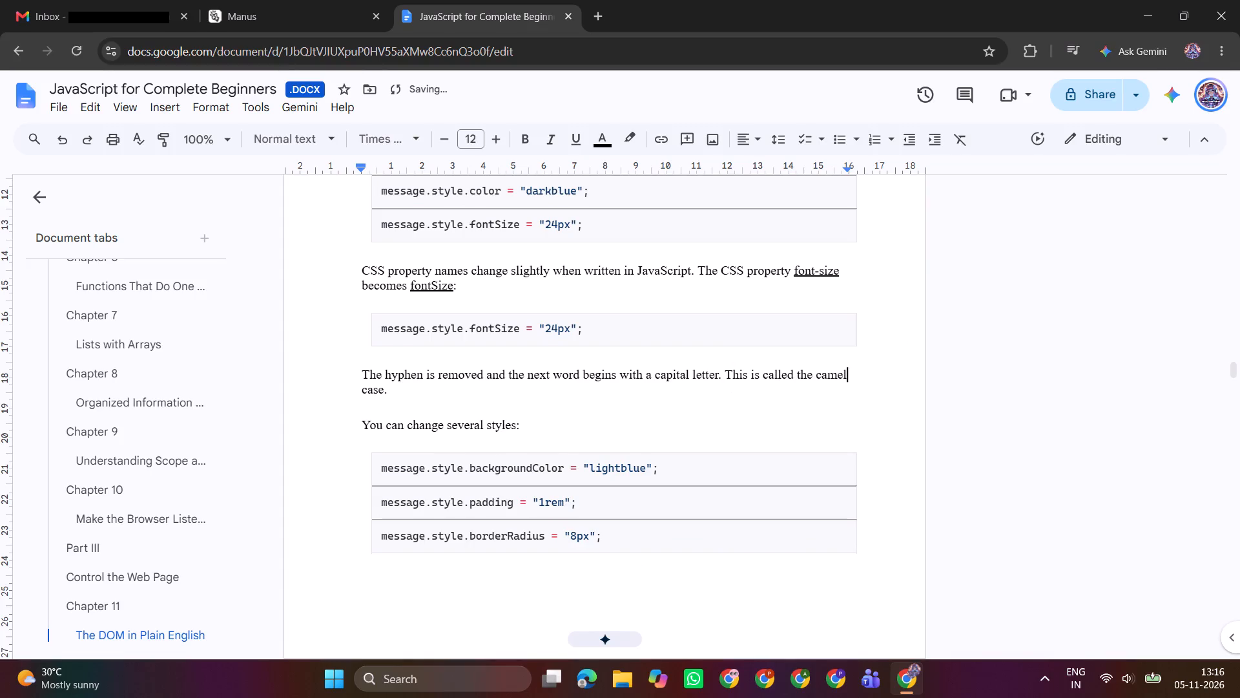
pyautogui.click(695, 424)
# Delete the divider line and its empty paragraph above the "Add and Remove Classes" heading.
pyautogui.scroll(-2, 695, 424)
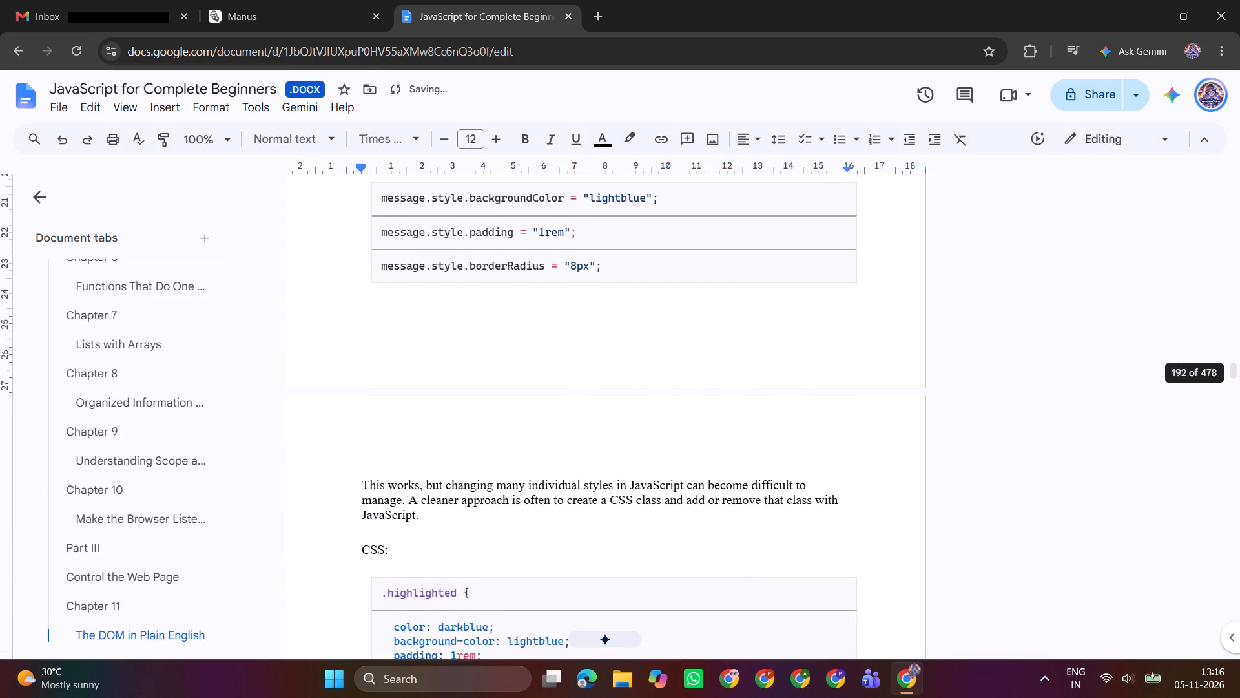
pyautogui.scroll(-3, 695, 424)
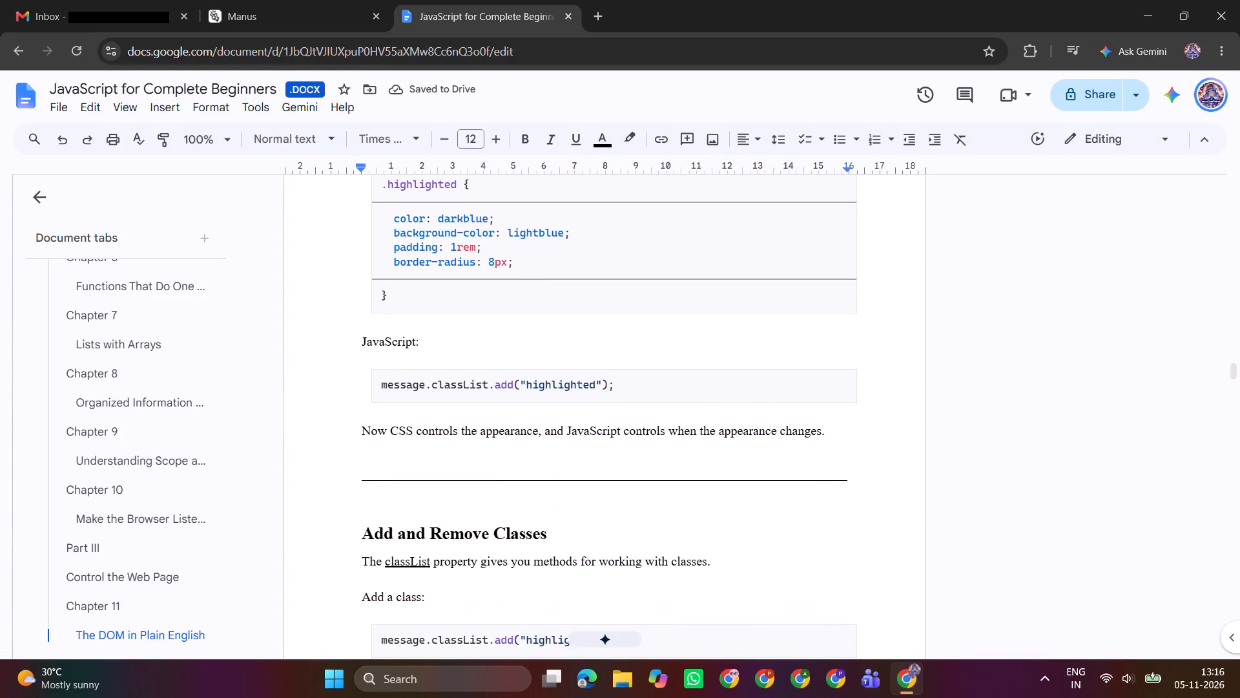
pyautogui.tripleClick(650, 491)
pyautogui.press('Delete')
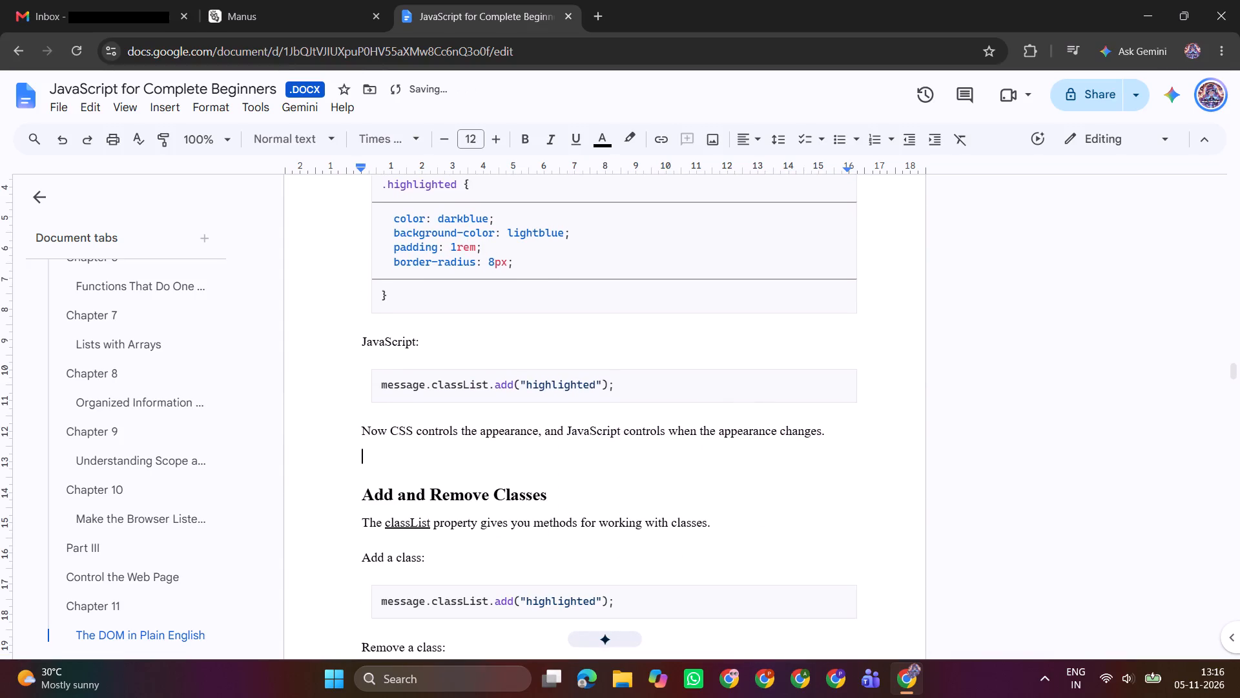
pyautogui.press('Delete')
# Delete the divider line and its empty paragraph above the "Create a New Element" heading.
pyautogui.scroll(-3, 650, 490)
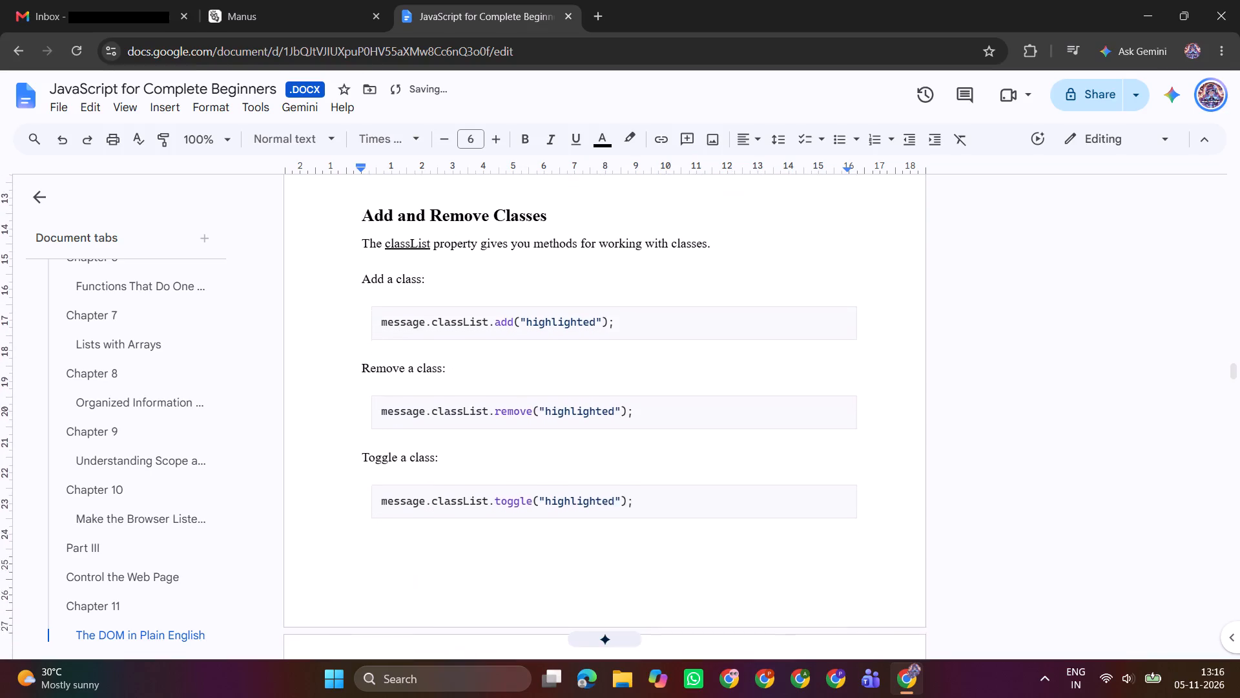
pyautogui.scroll(-3, 650, 490)
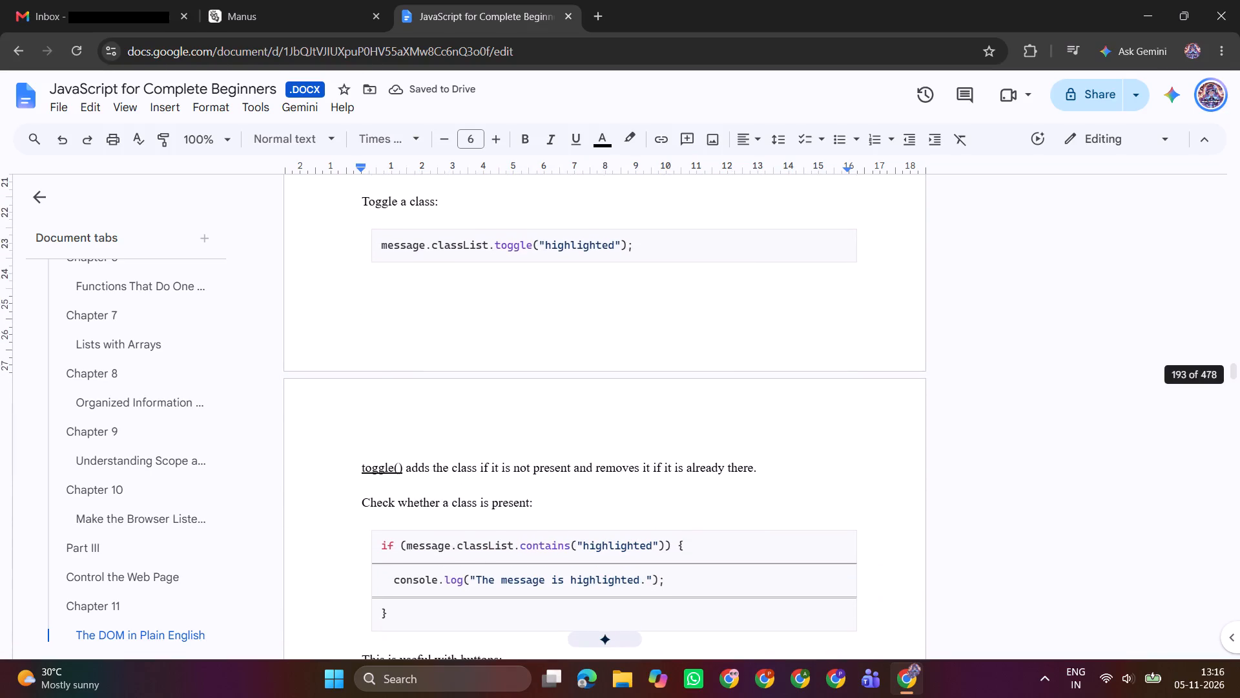
pyautogui.scroll(-3, 650, 490)
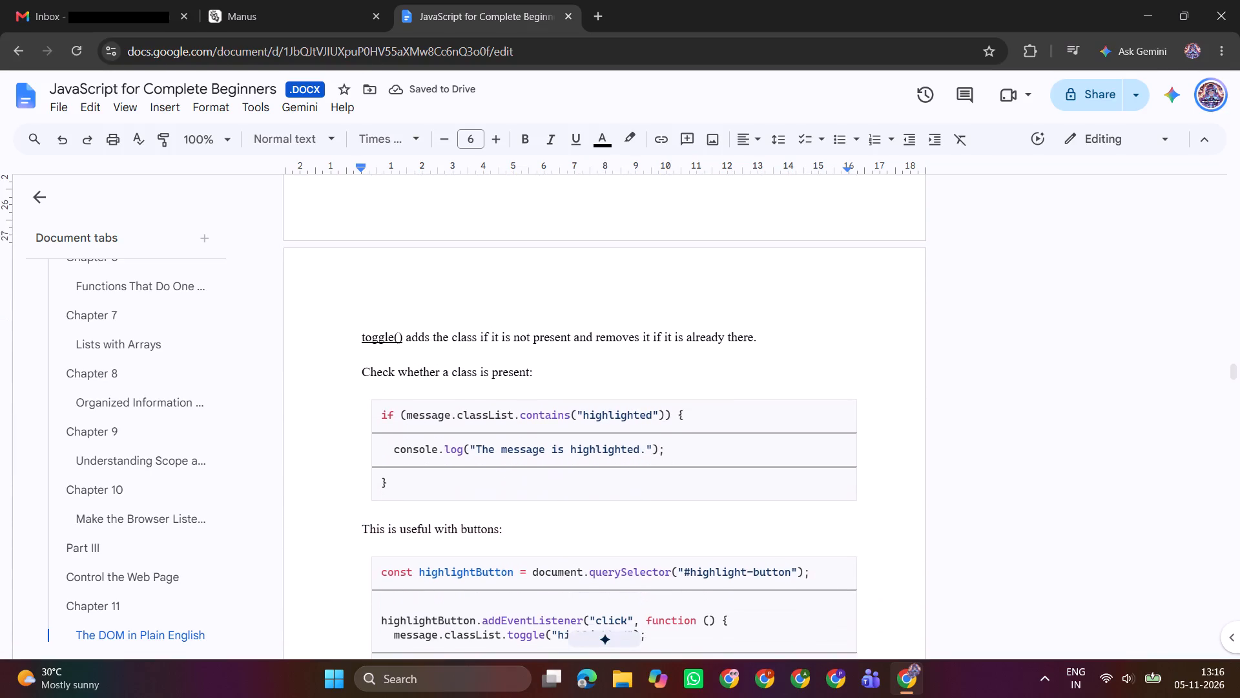
pyautogui.scroll(-2, 650, 490)
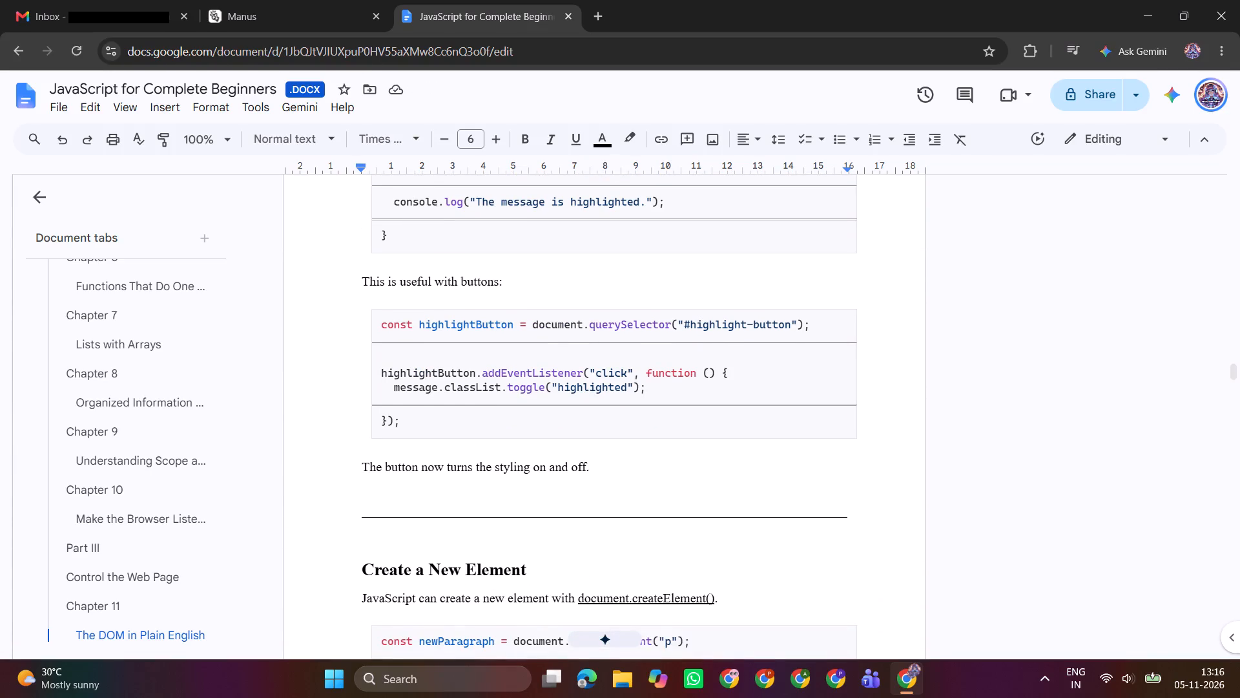
pyautogui.doubleClick(632, 518)
pyautogui.press('Delete')
pyautogui.press('Delete')
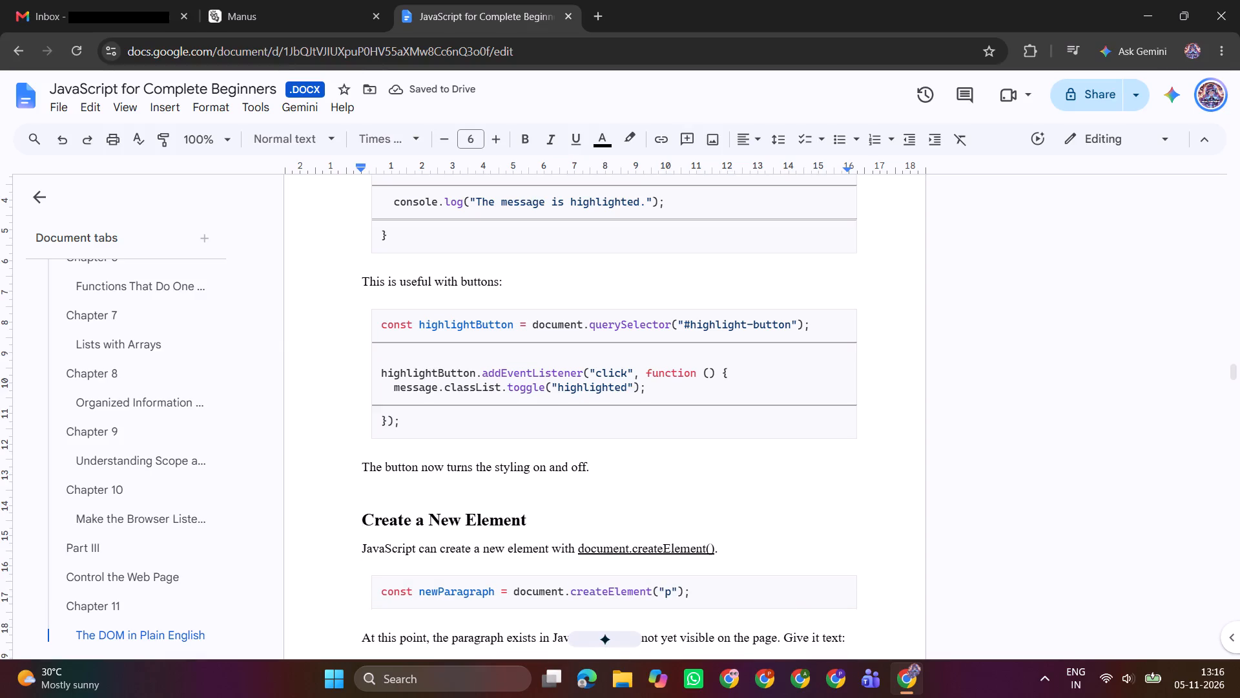
# Delete the divider line and its empty paragraph above the "Create a List Item with a Loop" heading.
pyautogui.scroll(-2, 632, 518)
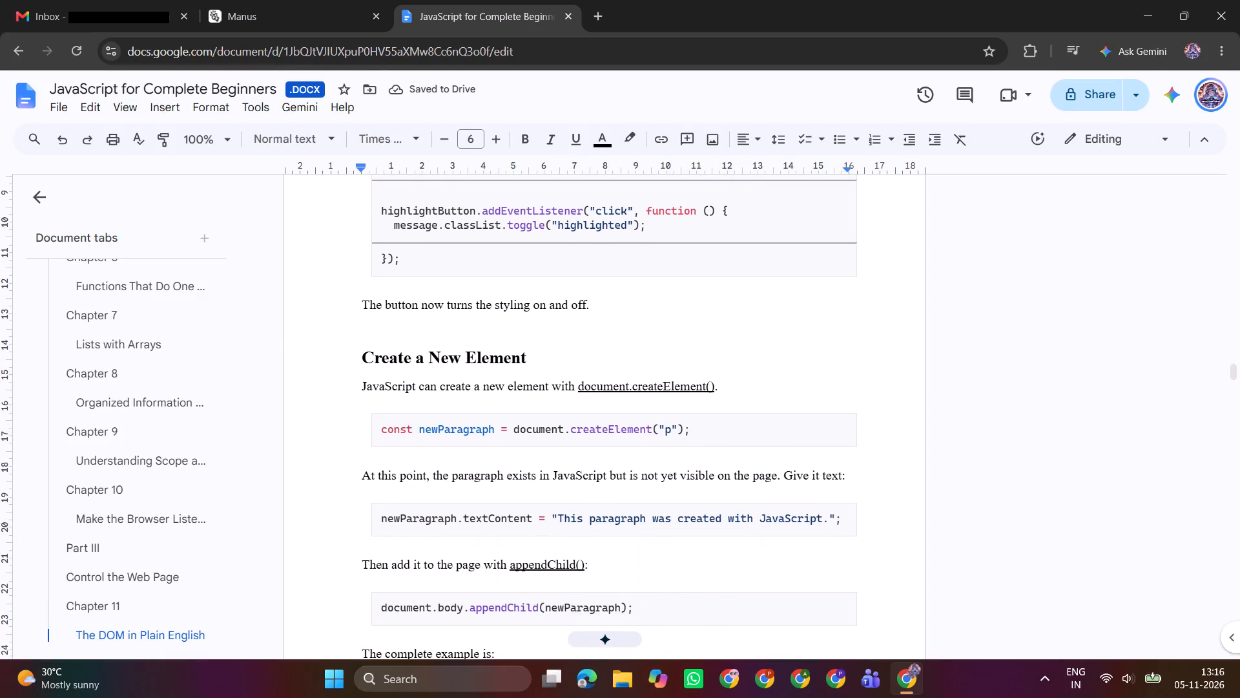
pyautogui.scroll(-2, 632, 518)
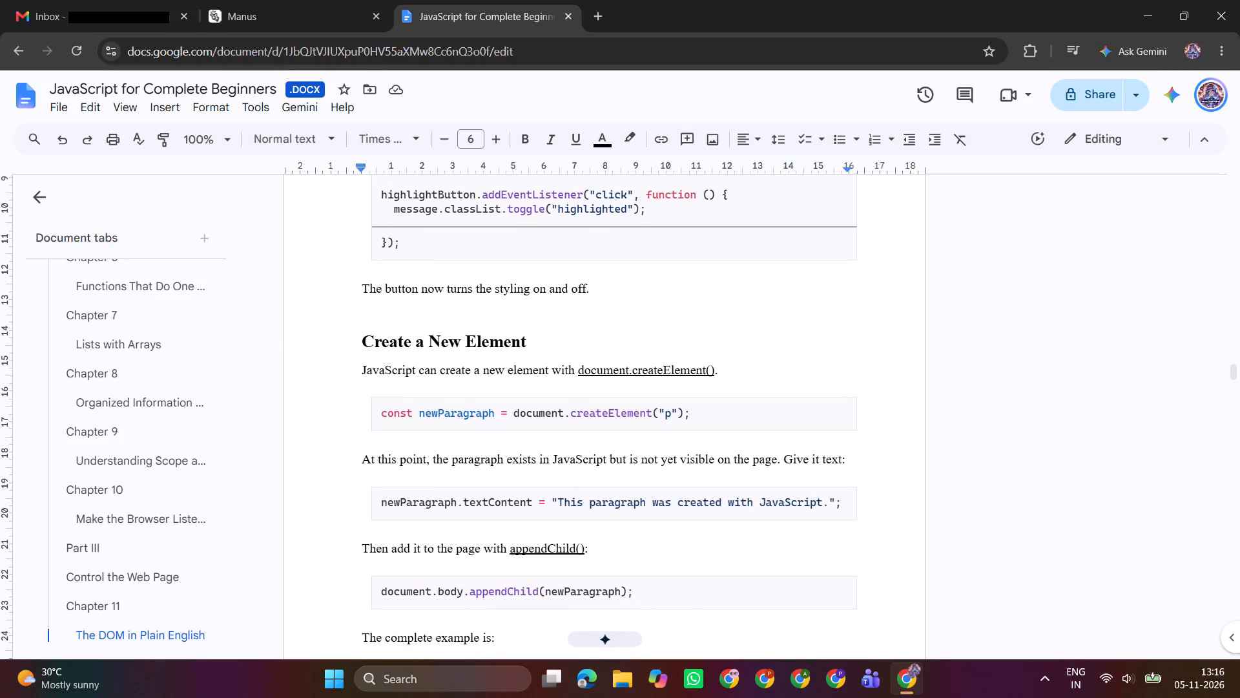
pyautogui.scroll(-1, 632, 518)
pyautogui.click(642, 487)
pyautogui.scroll(-3, 642, 487)
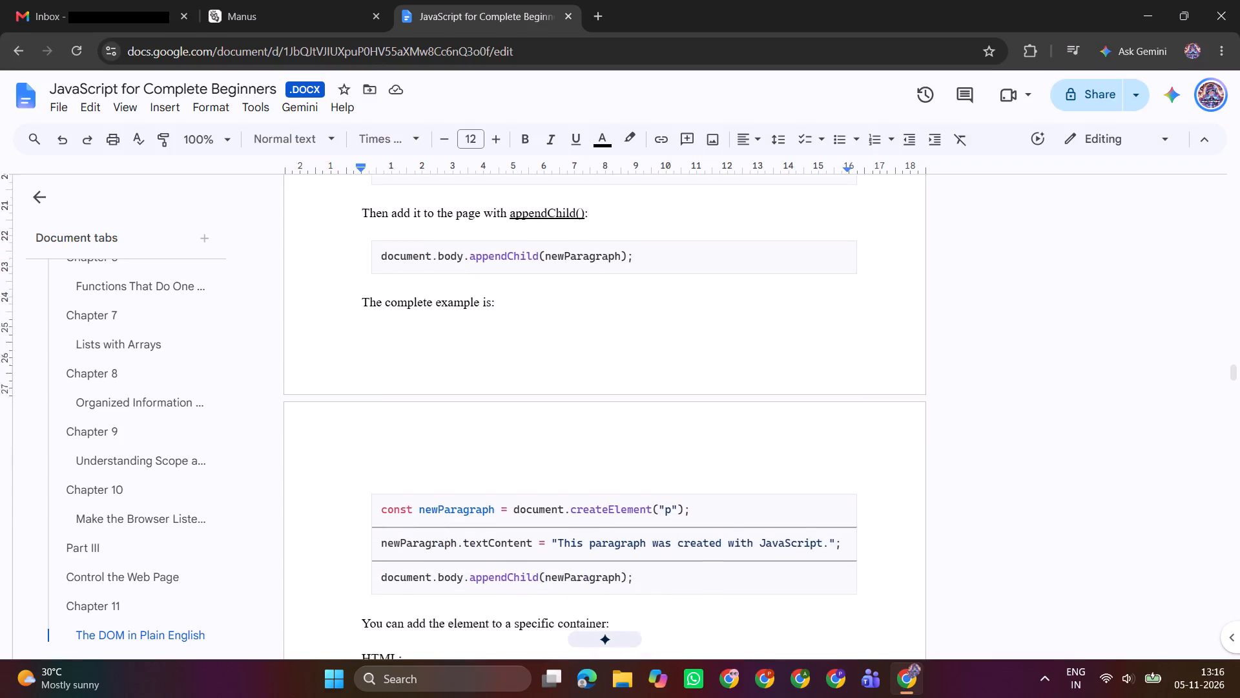
pyautogui.scroll(-3, 642, 487)
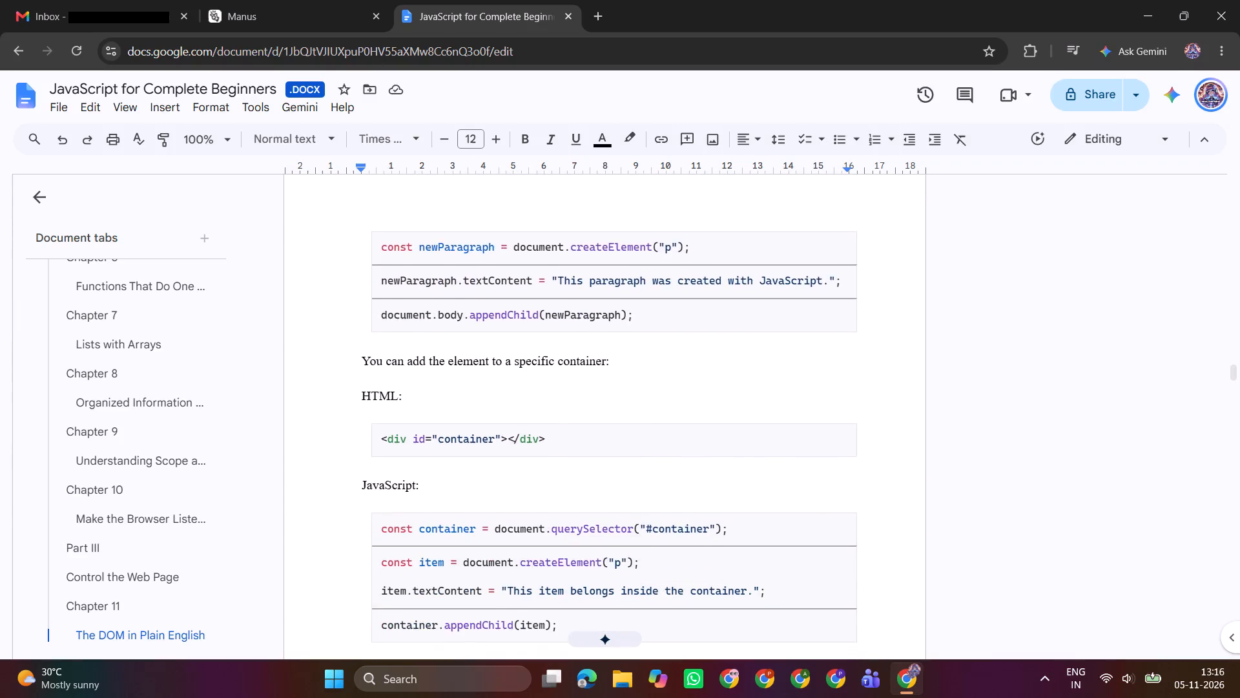
pyautogui.scroll(-1, 642, 487)
pyautogui.doubleClick(597, 544)
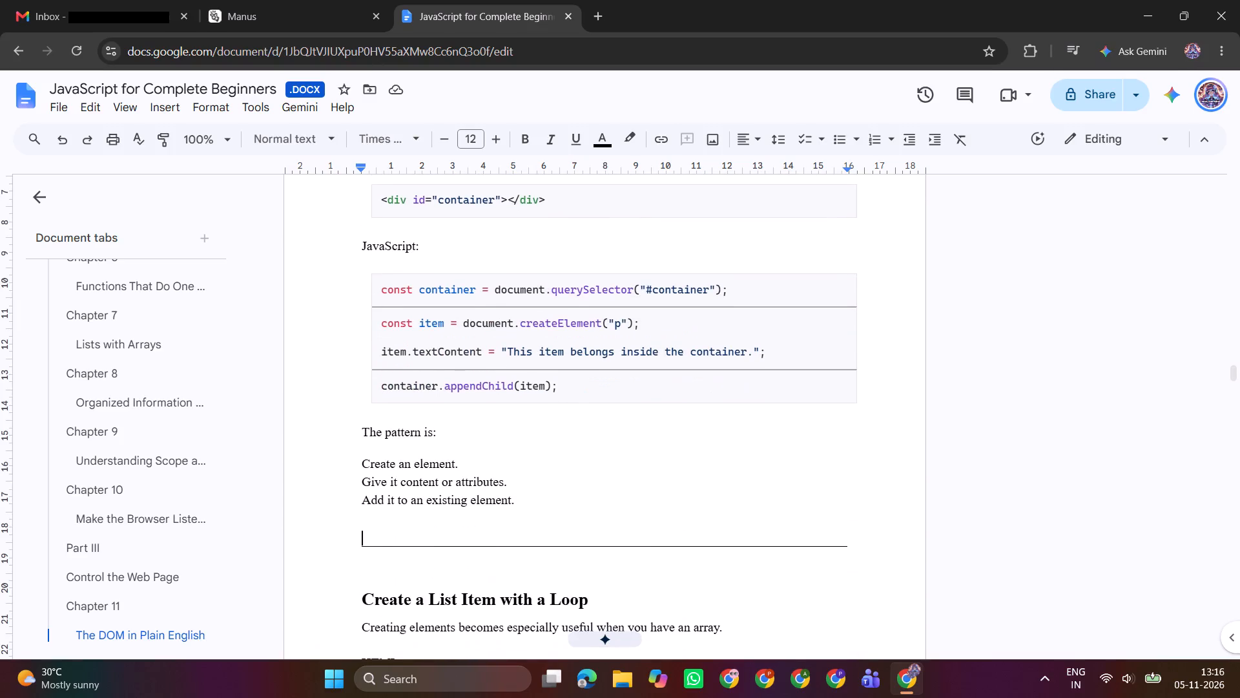
pyautogui.press('Delete')
pyautogui.press('Delete')
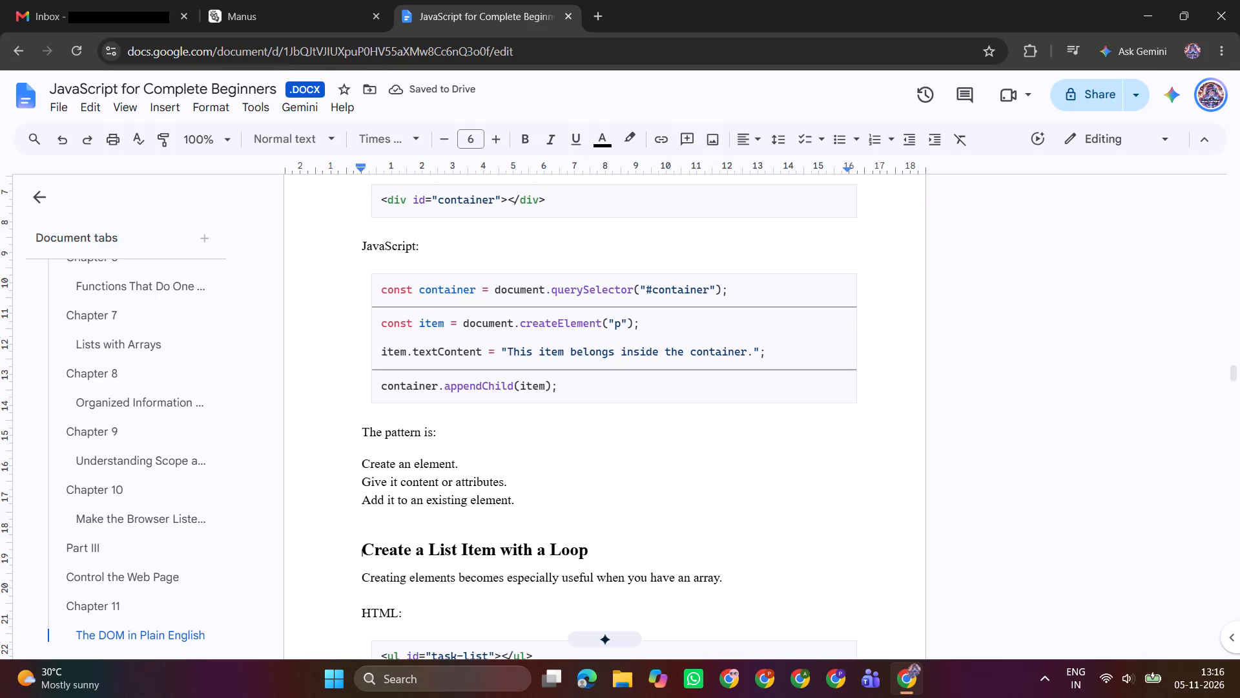
# Delete the divider line and its empty paragraph above the "Remove an Element" heading.
pyautogui.scroll(-2, 597, 544)
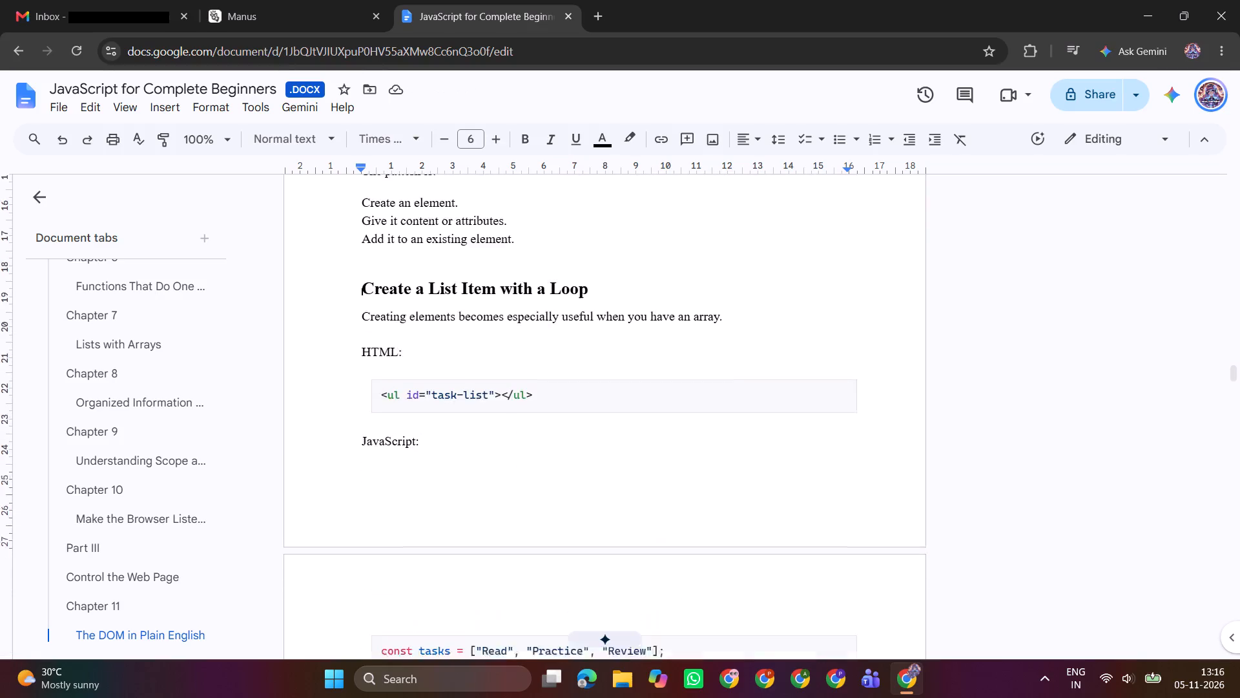
pyautogui.scroll(-2, 597, 544)
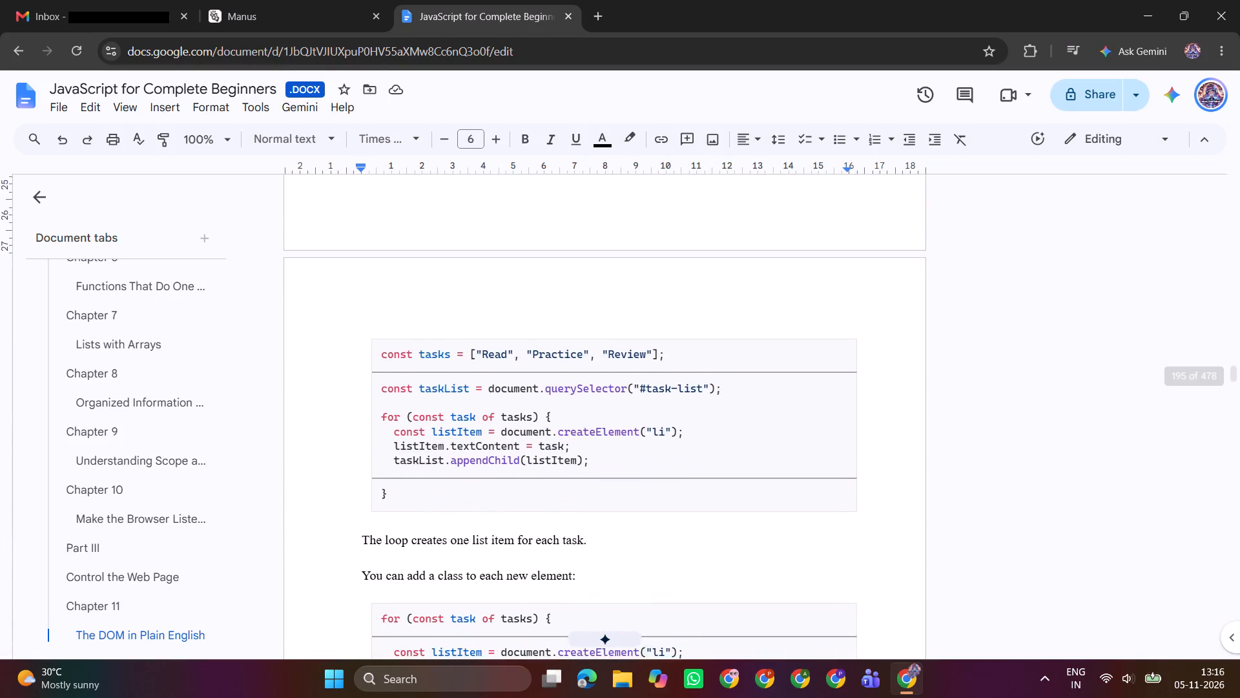
pyautogui.scroll(-4, 601, 516)
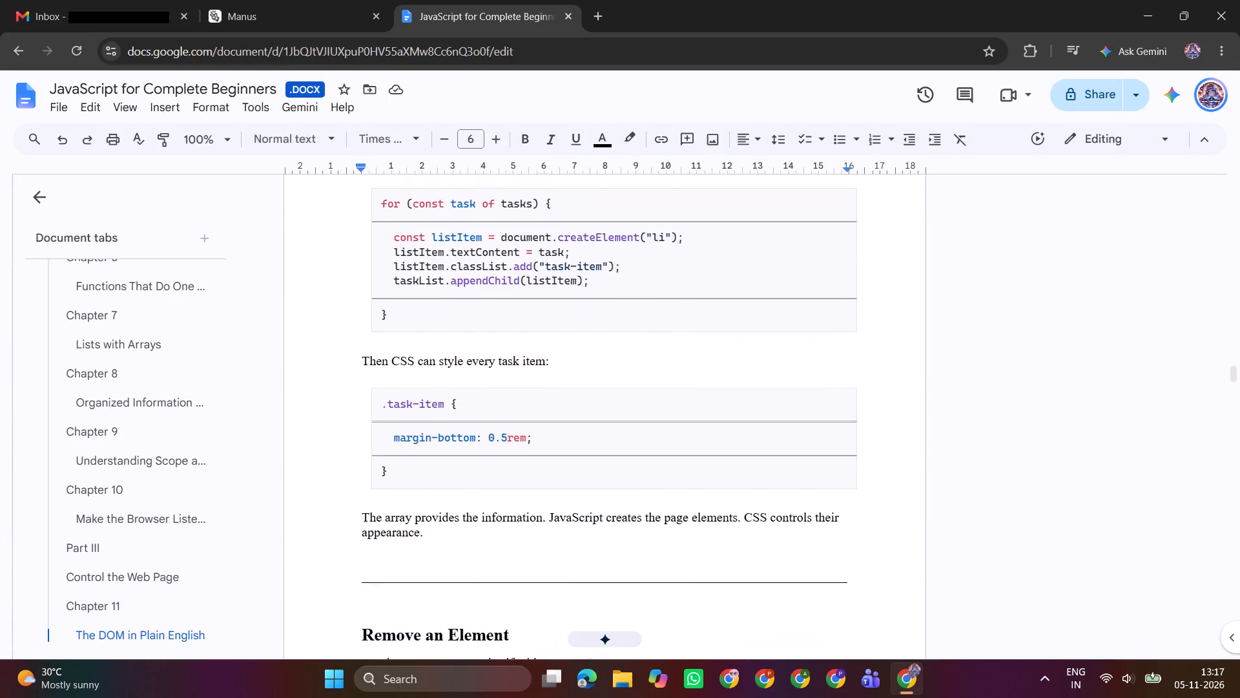
pyautogui.scroll(-1, 601, 516)
pyautogui.doubleClick(594, 520)
pyautogui.press('Delete')
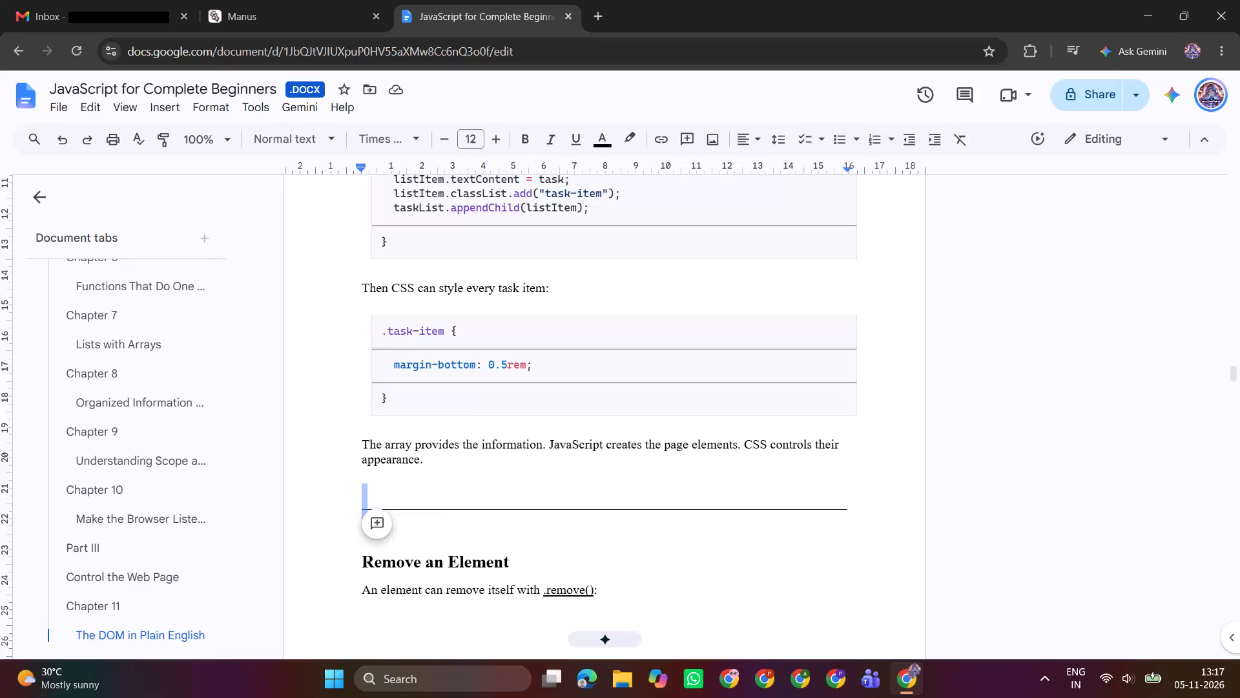
pyautogui.press('Delete')
# Delete the divider line and its empty paragraph above the "Change Attributes" heading.
pyautogui.scroll(-1, 594, 520)
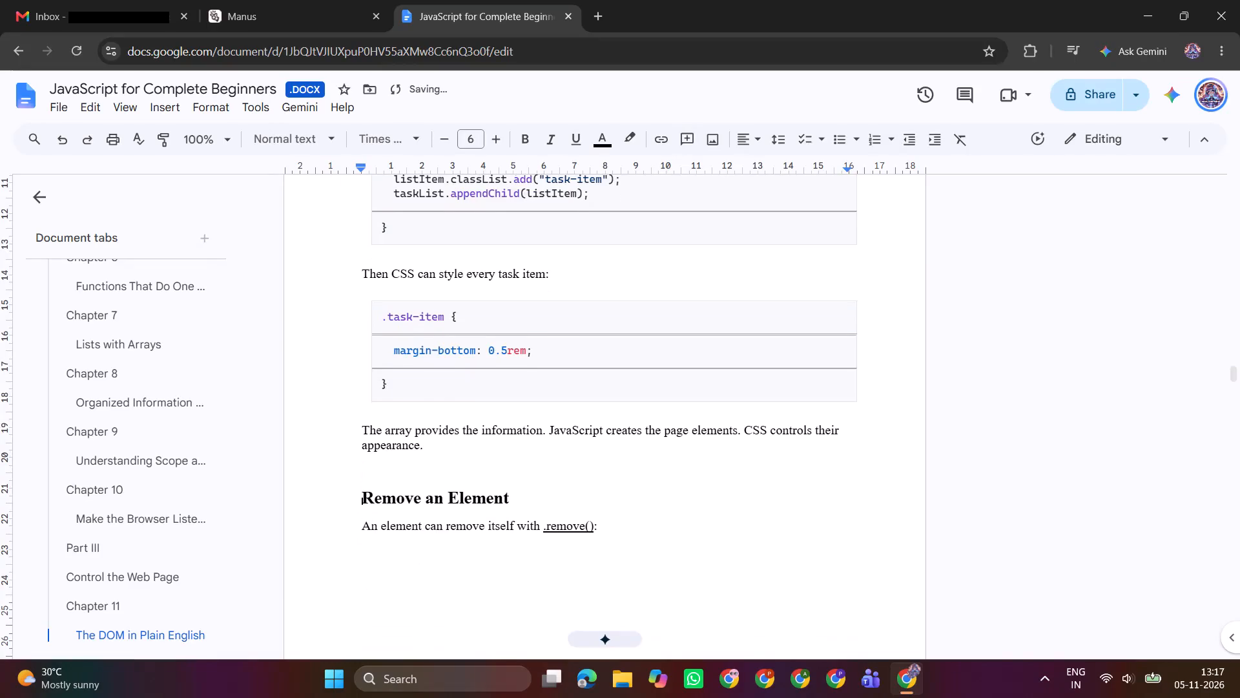
pyautogui.scroll(-5, 594, 520)
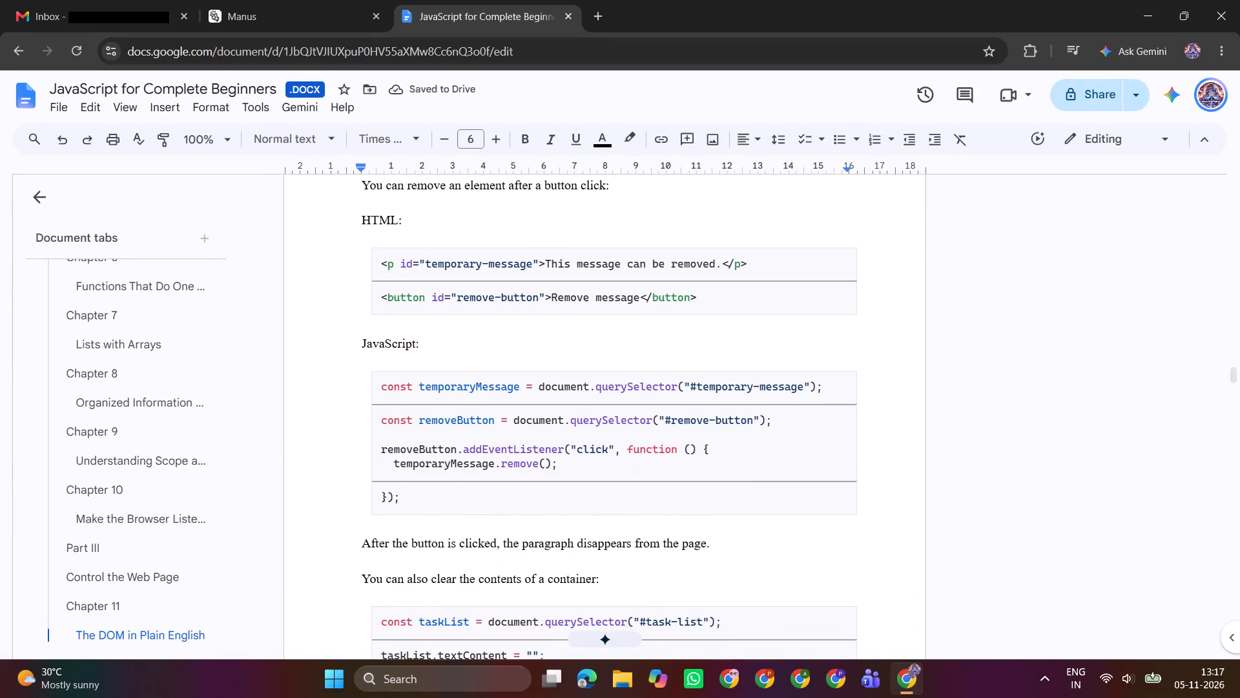
pyautogui.scroll(-2, 592, 472)
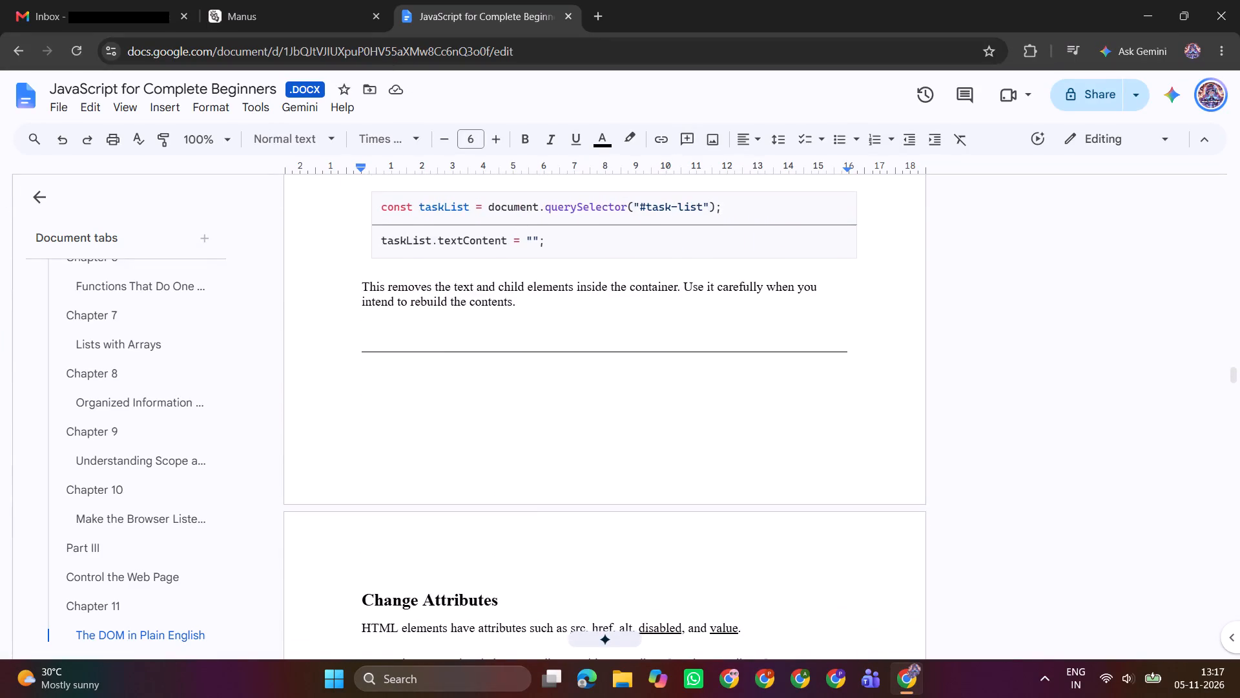
pyautogui.doubleClick(577, 359)
pyautogui.press('Delete')
pyautogui.press('Delete')
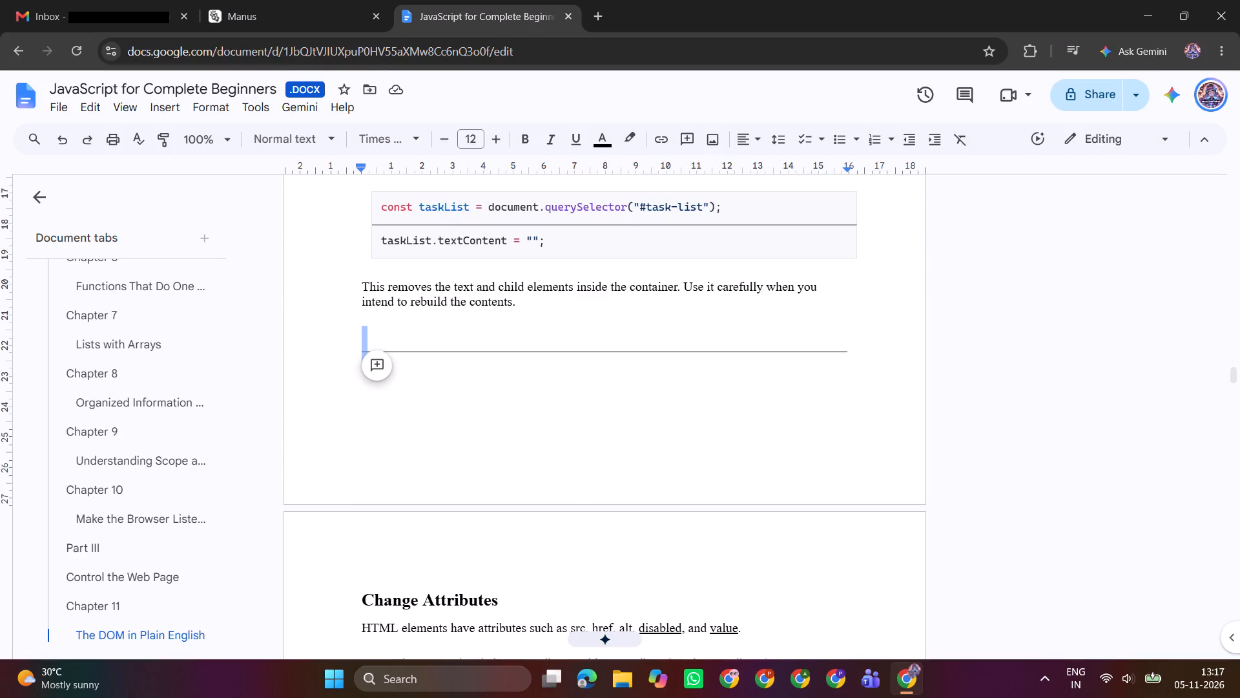
# Delete the divider line and its empty paragraph above the "Practice: Build an Interactive Greeting Card" heading.
pyautogui.scroll(-1, 577, 359)
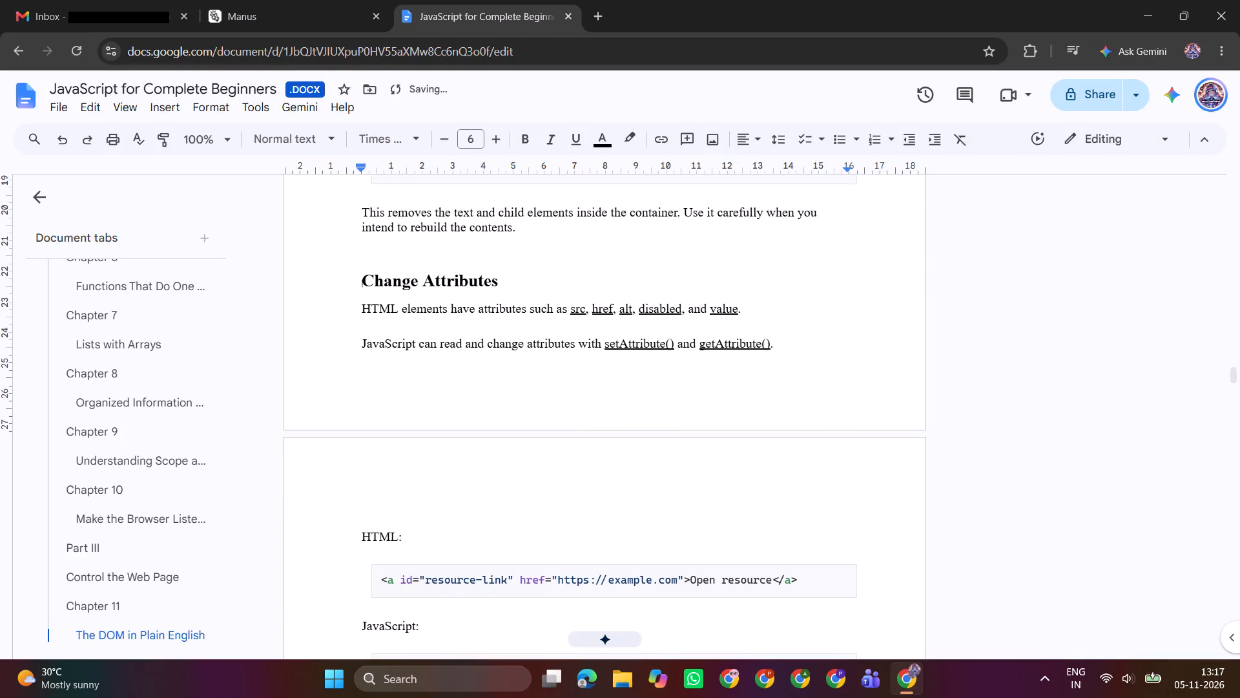
pyautogui.scroll(-4, 577, 359)
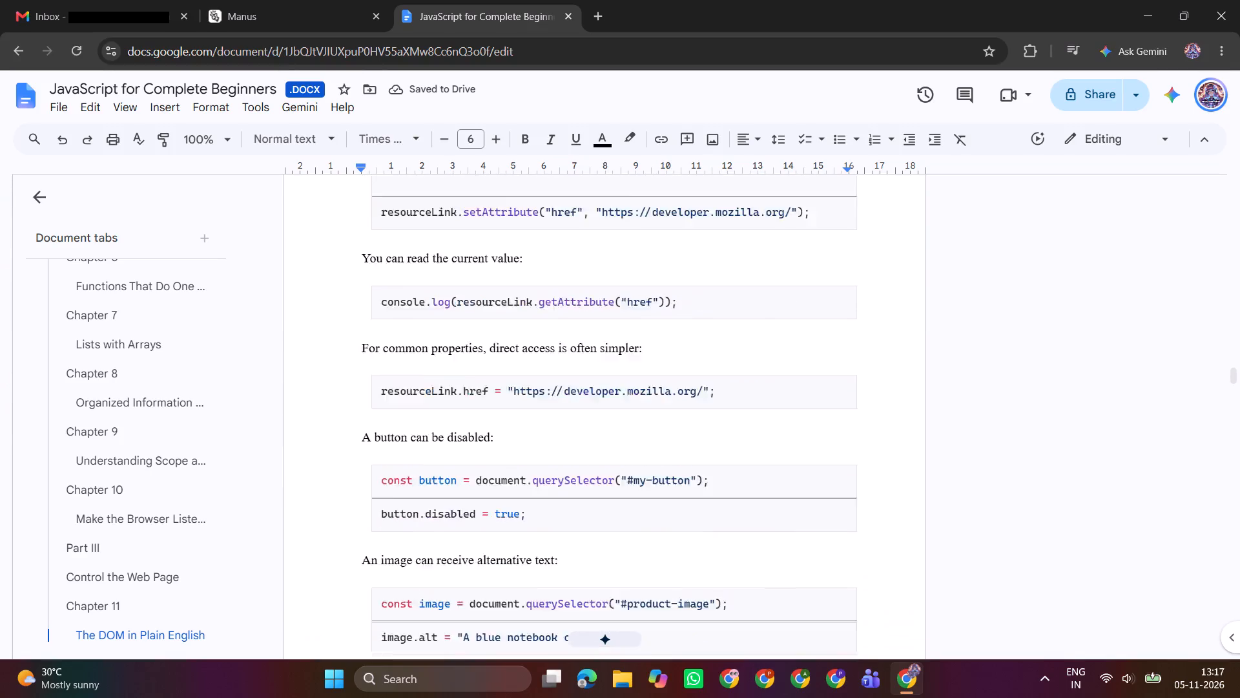
pyautogui.doubleClick(562, 278)
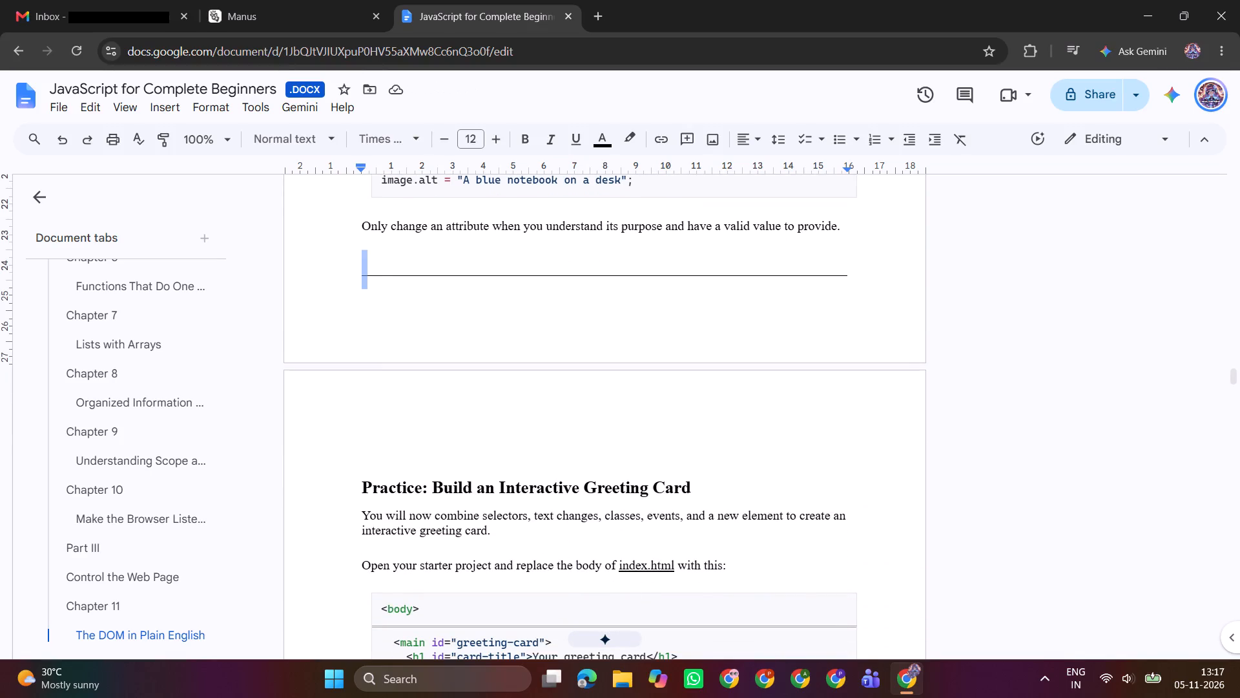
pyautogui.press('Delete')
pyautogui.press('Delete')
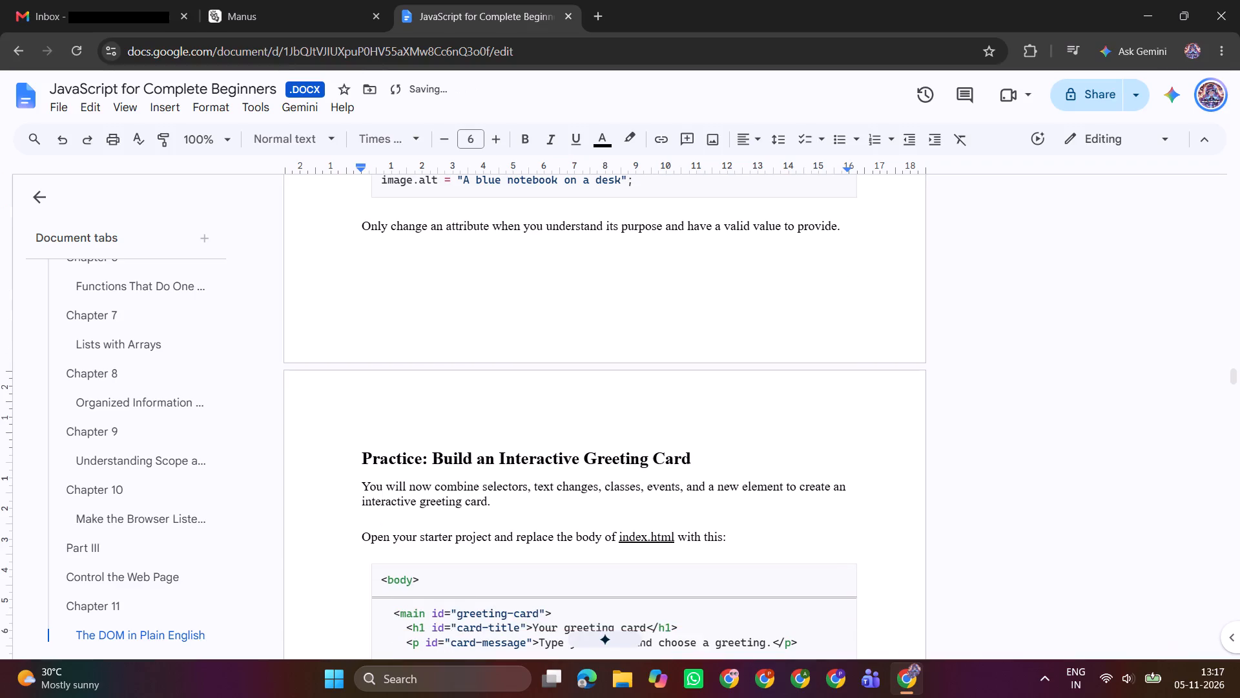
# Delete the divider line and its empty paragraph above Chapter 11's "Chapter Checkpoint" heading, after the greeting card practice.
pyautogui.scroll(-2, 562, 278)
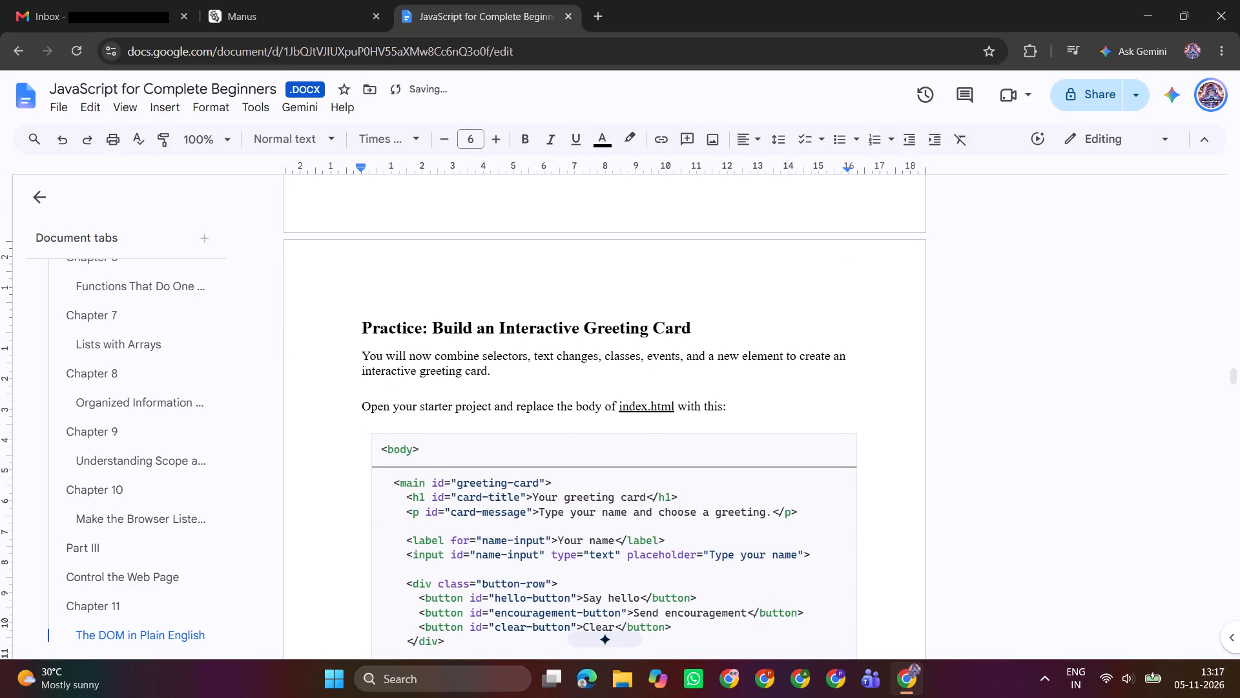
pyautogui.scroll(-5, 554, 319)
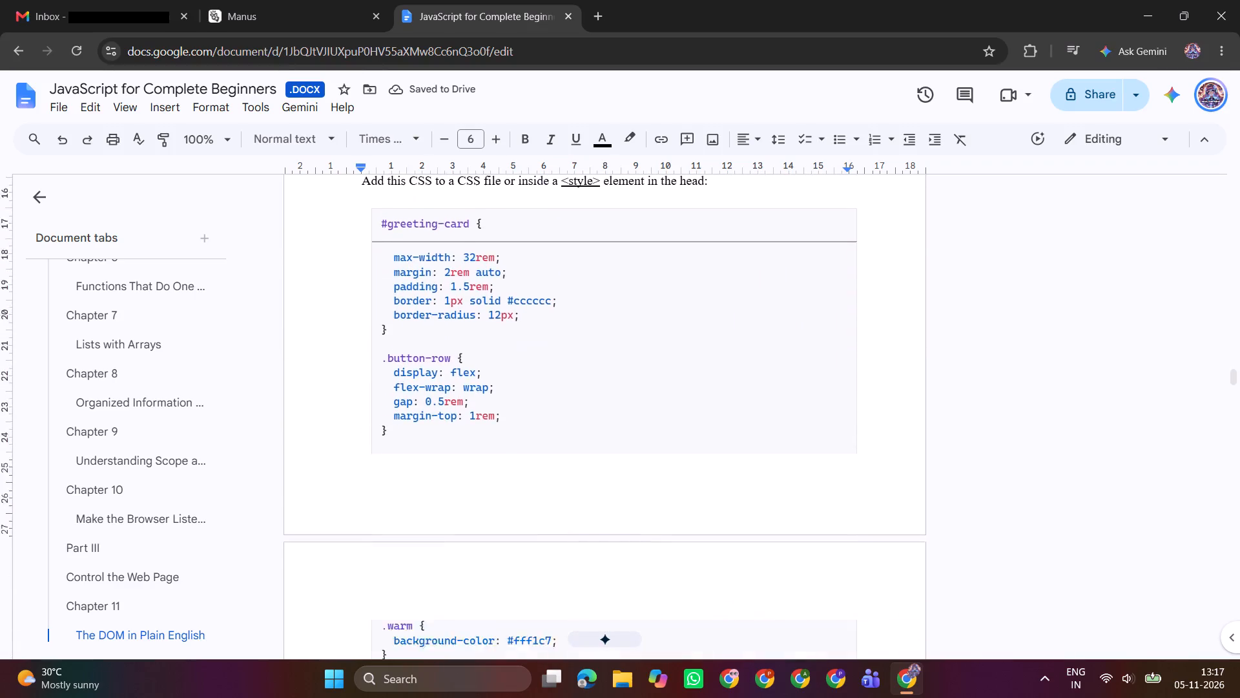
pyautogui.scroll(-1, 554, 319)
pyautogui.scroll(-1, 519, 465)
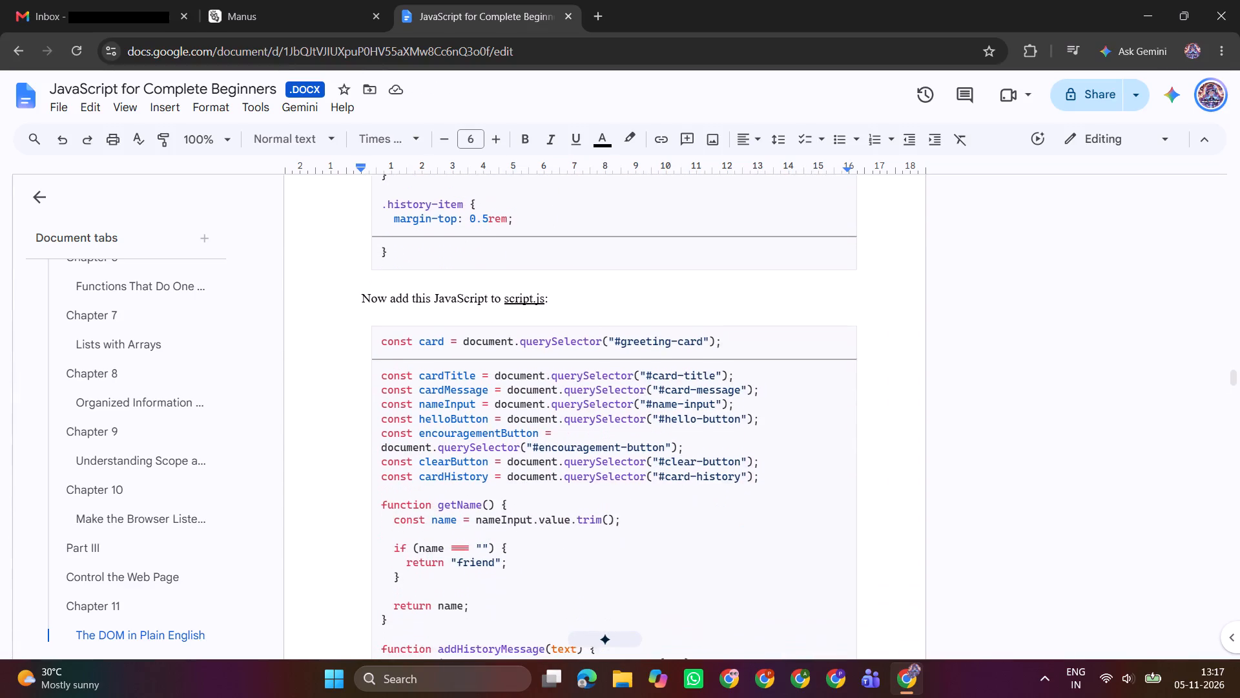
pyautogui.scroll(-1, 519, 465)
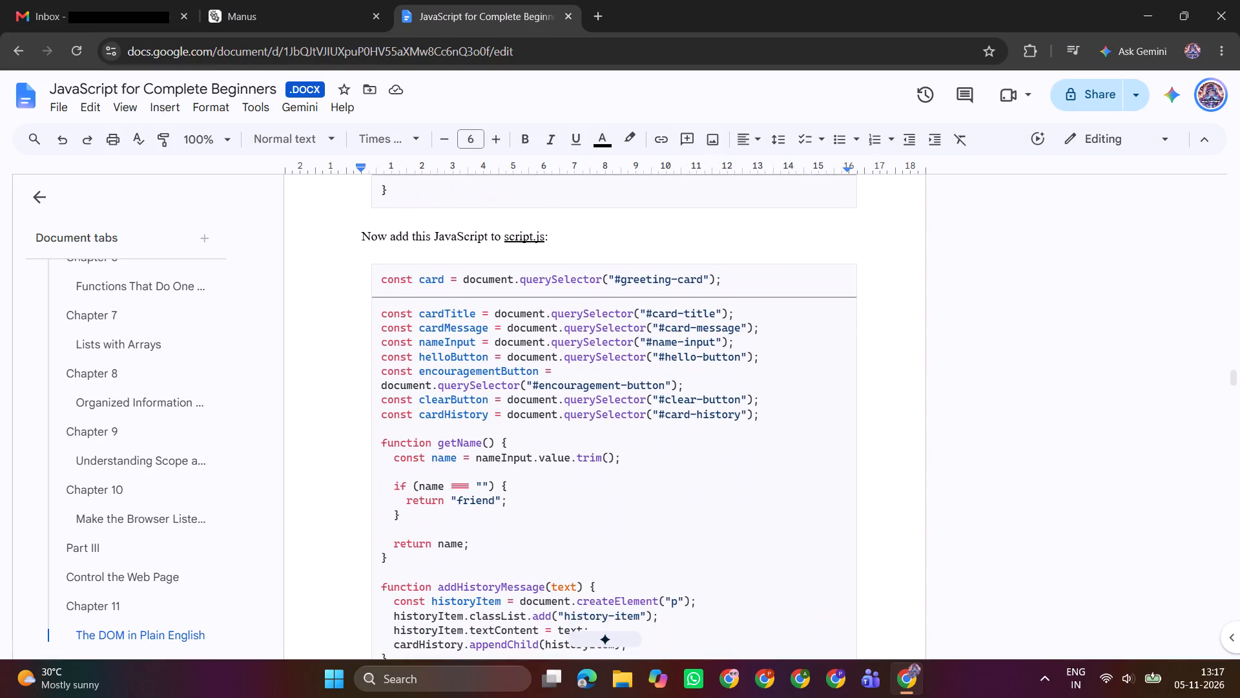
pyautogui.scroll(-1, 519, 465)
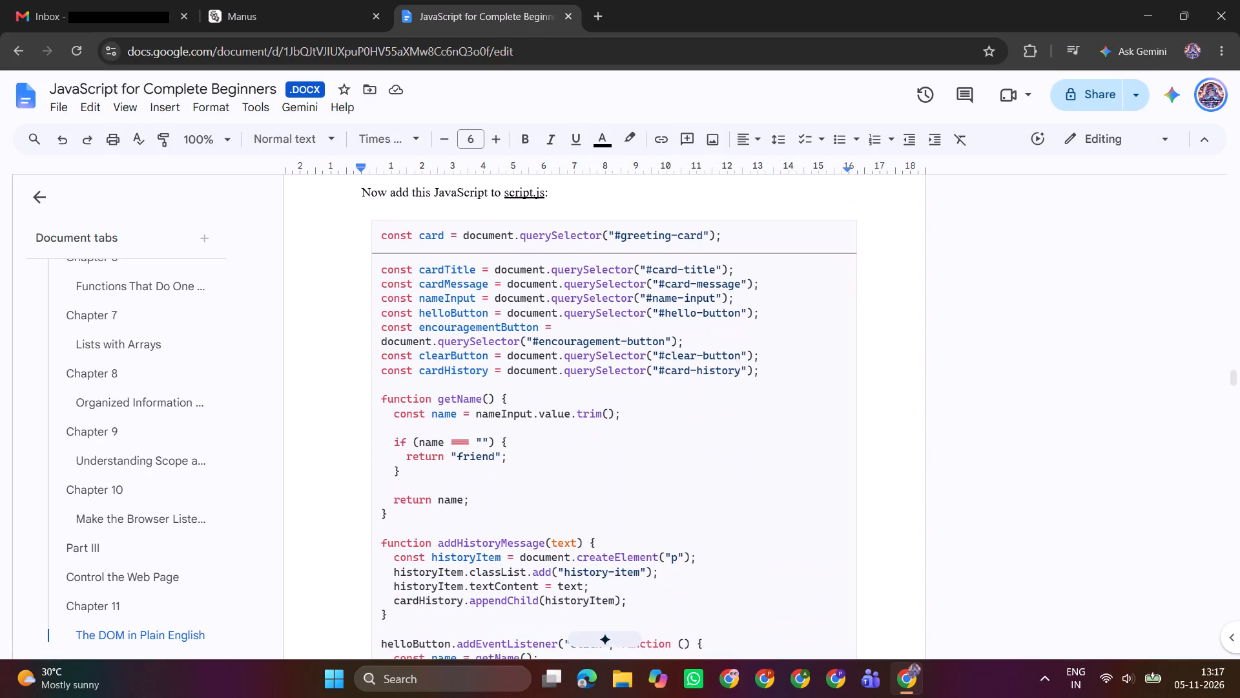
pyautogui.scroll(-1, 519, 465)
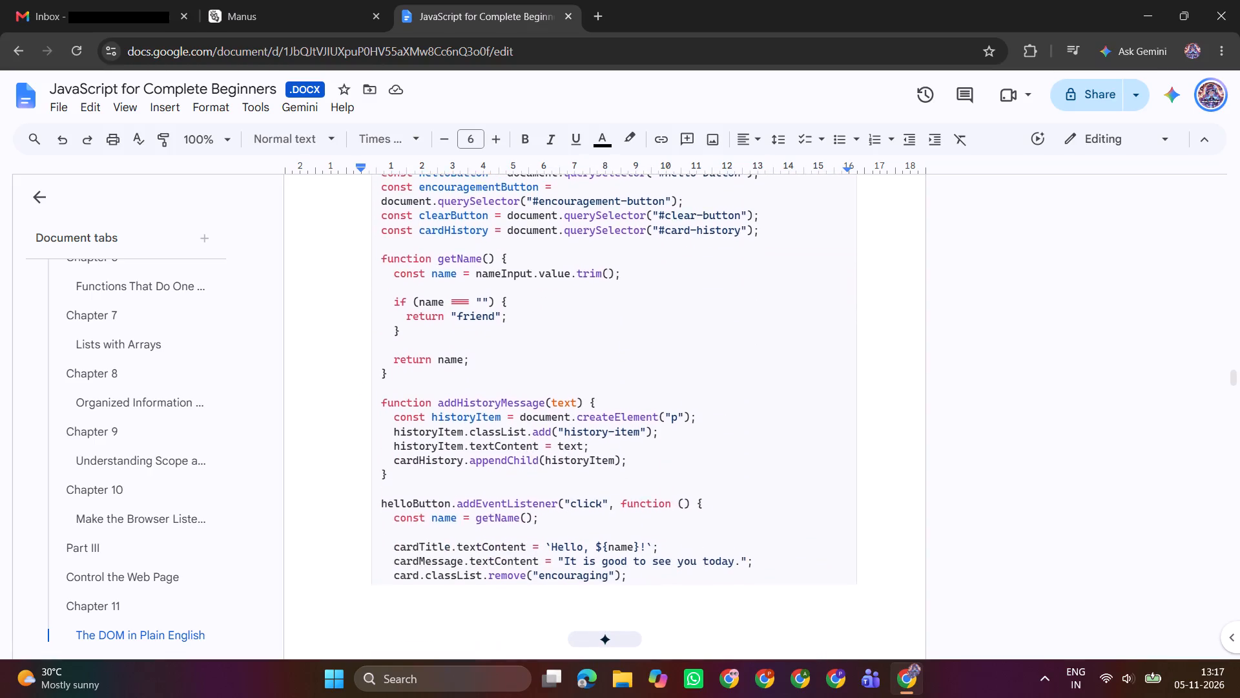
pyautogui.scroll(-3, 519, 465)
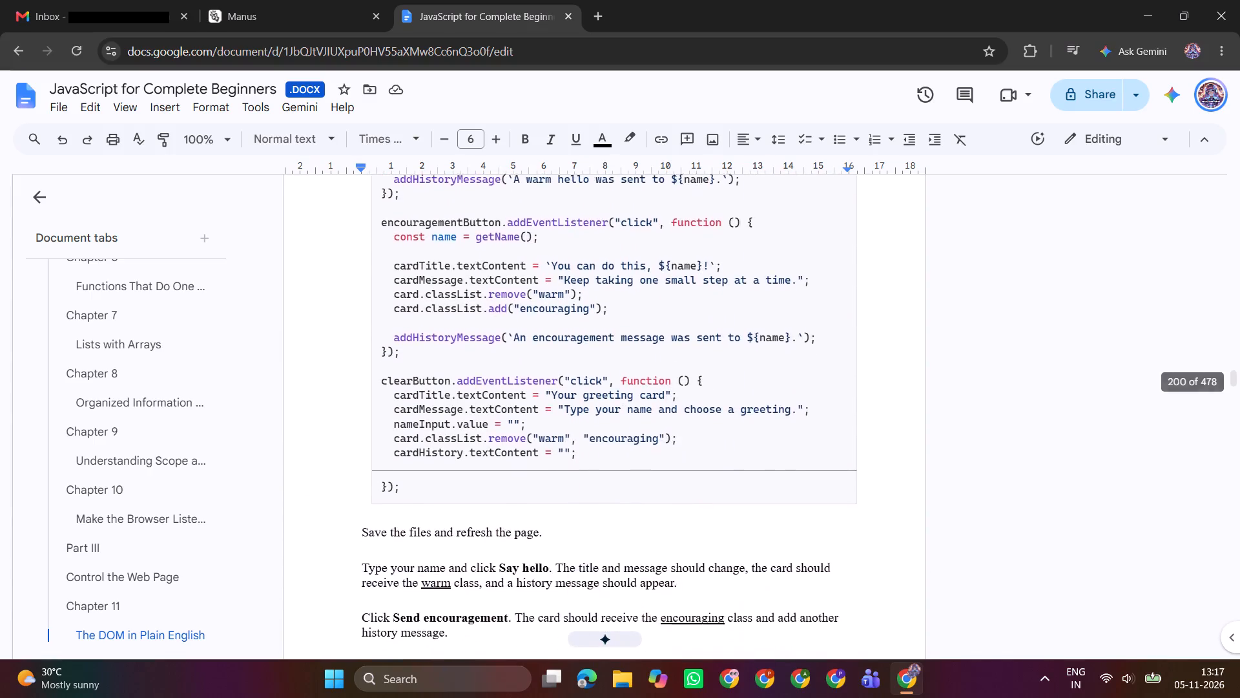
pyautogui.scroll(-3, 519, 465)
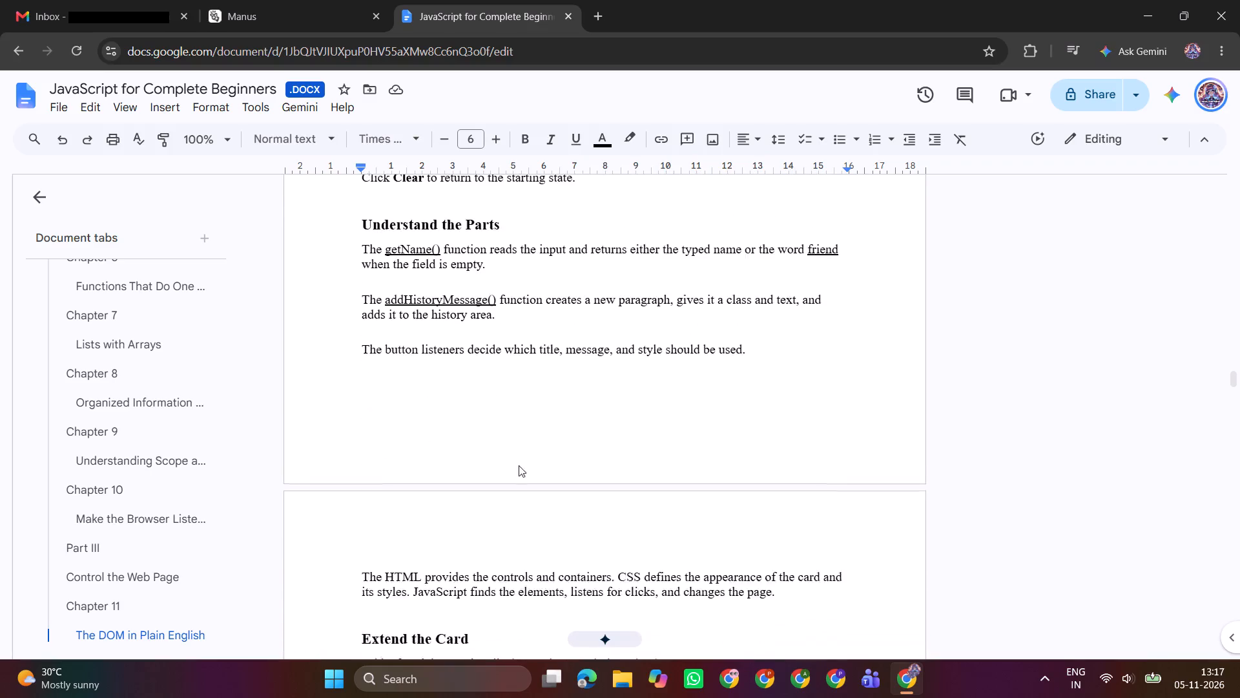
pyautogui.scroll(-3, 519, 465)
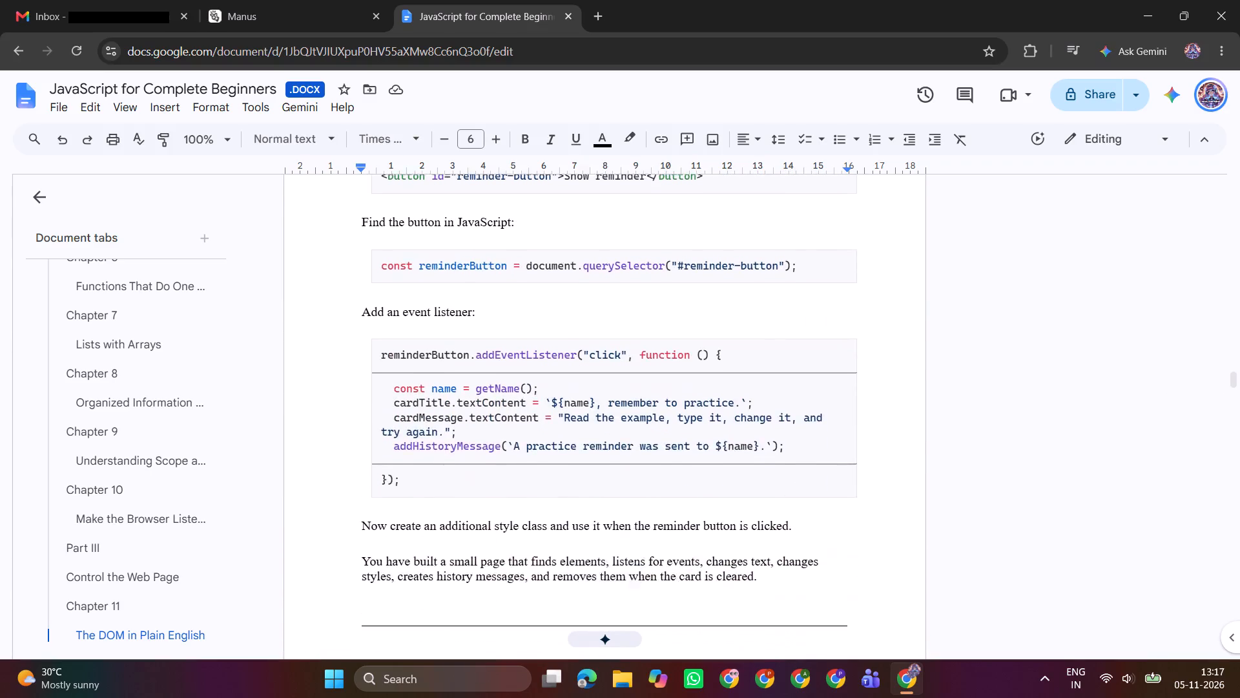
pyautogui.scroll(-1, 519, 465)
pyautogui.doubleClick(518, 447)
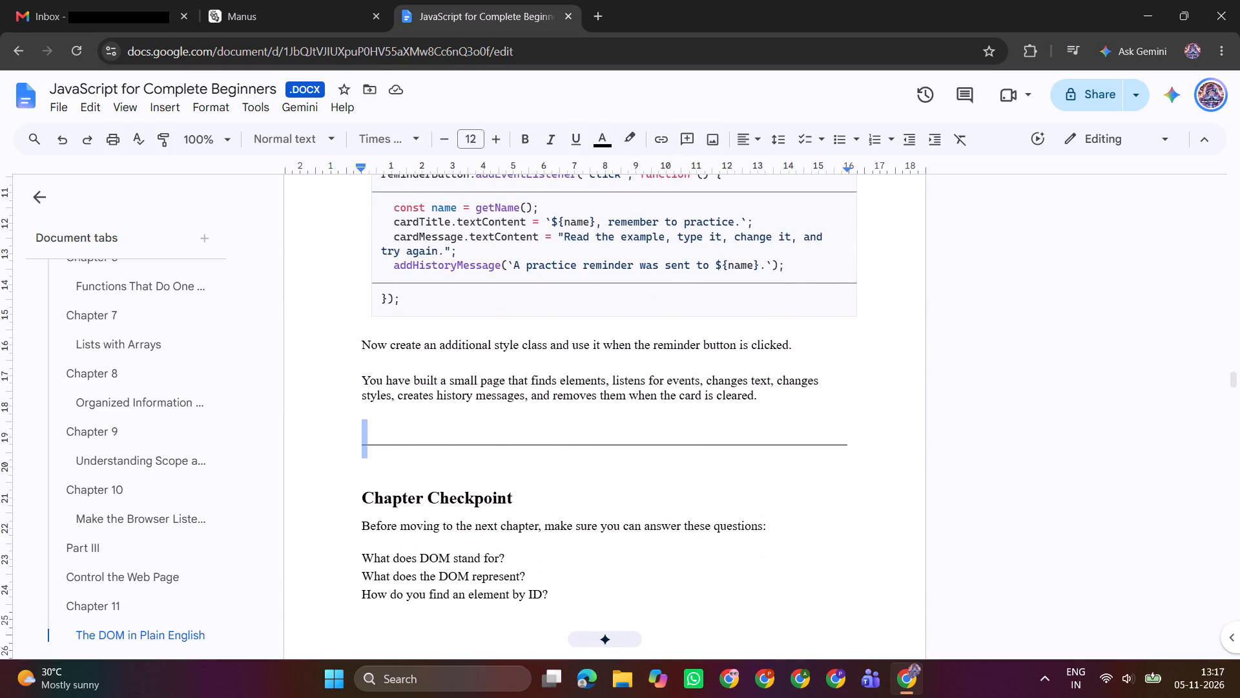
pyautogui.press('Delete')
pyautogui.press('Delete')
# Format Chapter 11's checkpoint questions as a bulleted list, from "What does DOM stand for?" through "Can you build an interactive greeting card?".
pyautogui.scroll(-3, 518, 447)
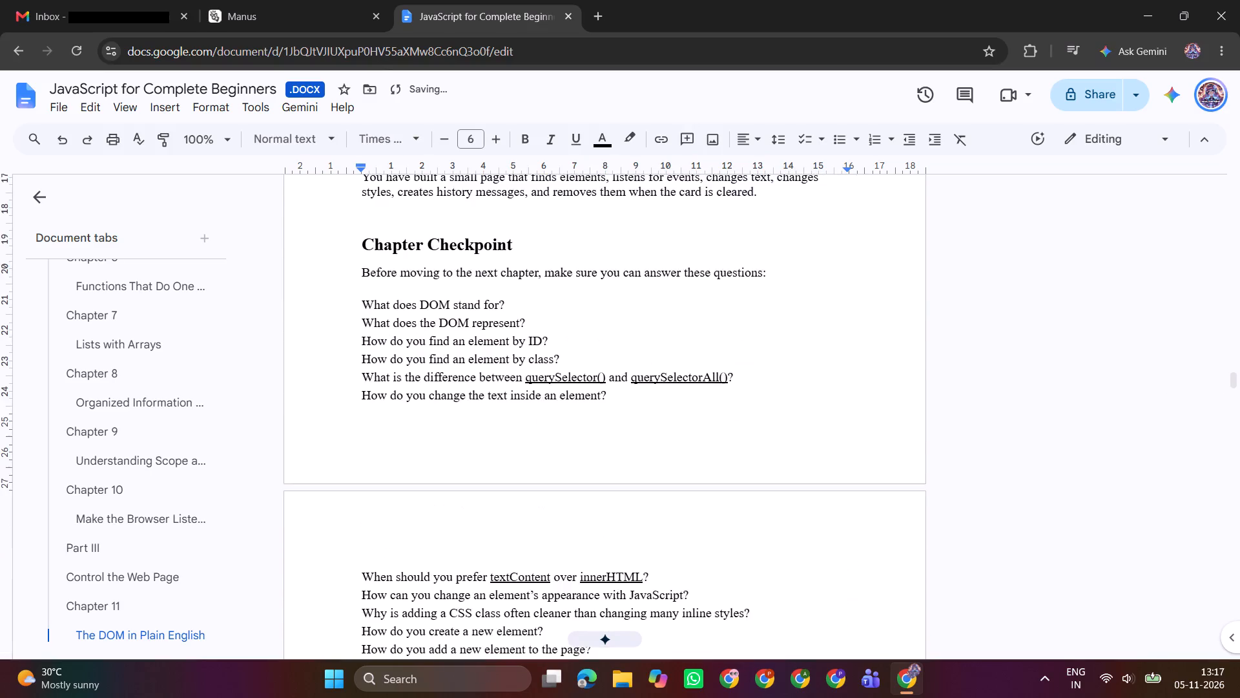
pyautogui.scroll(-1, 518, 447)
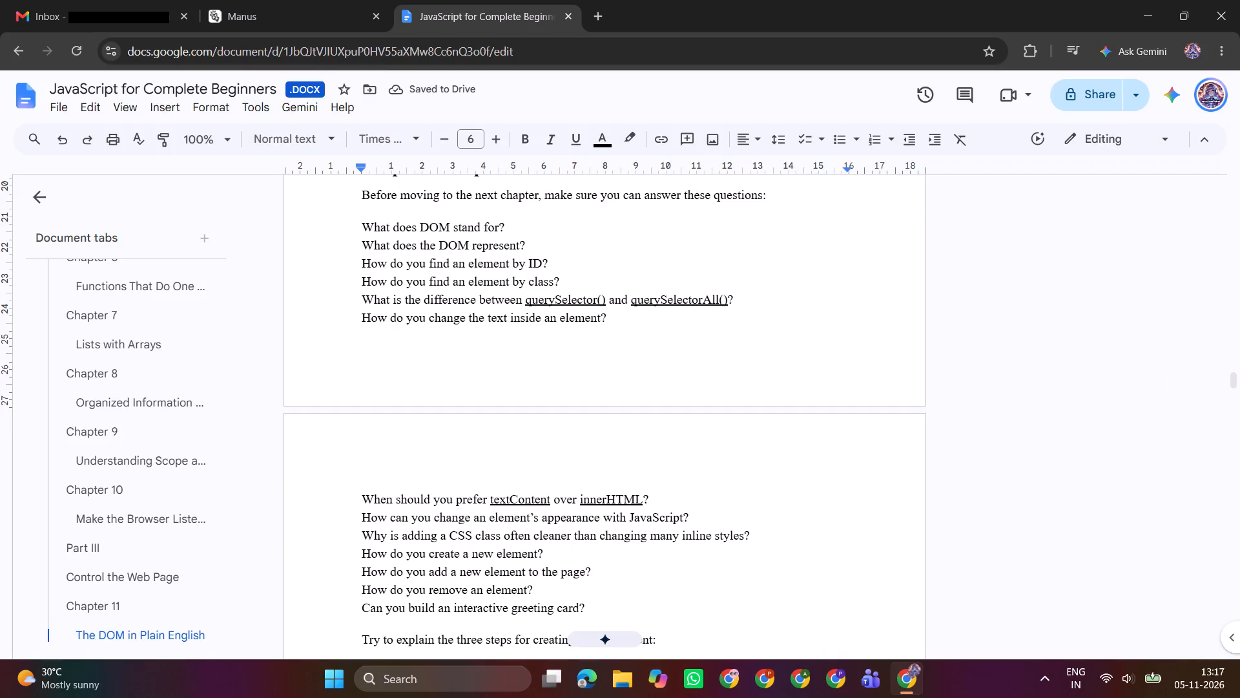
pyautogui.moveTo(358, 226); pyautogui.dragTo(592, 607)
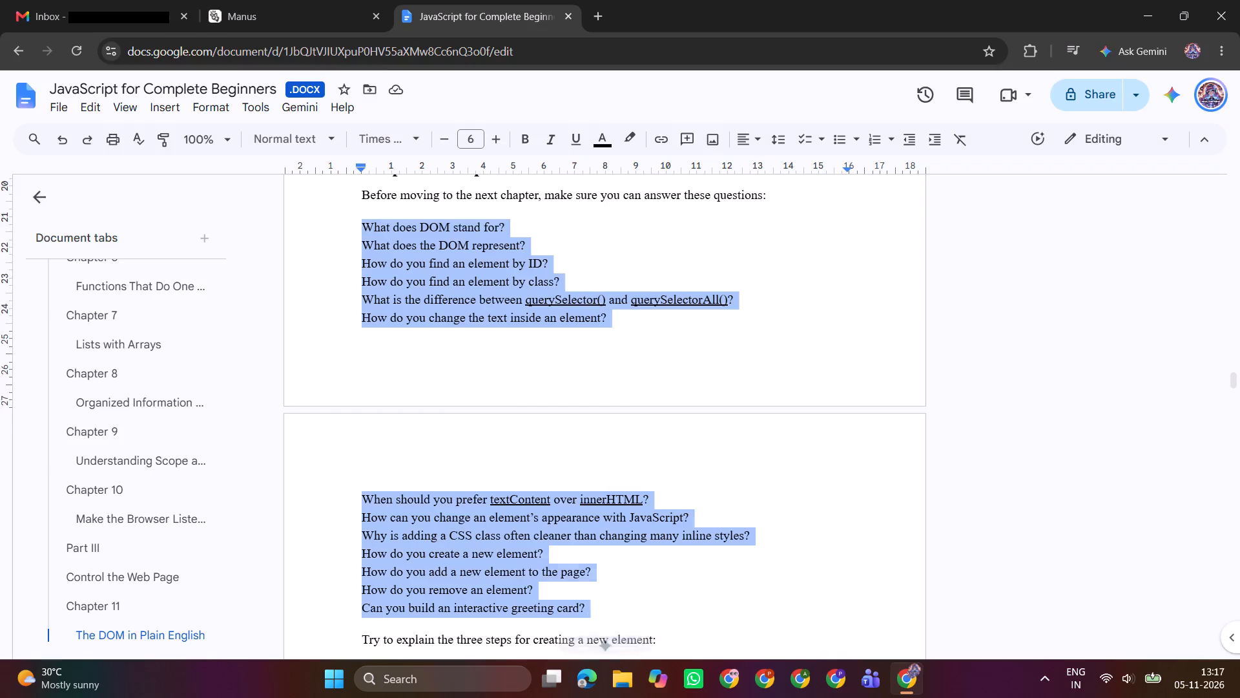
pyautogui.moveTo(592, 607); pyautogui.dragTo(603, 582)
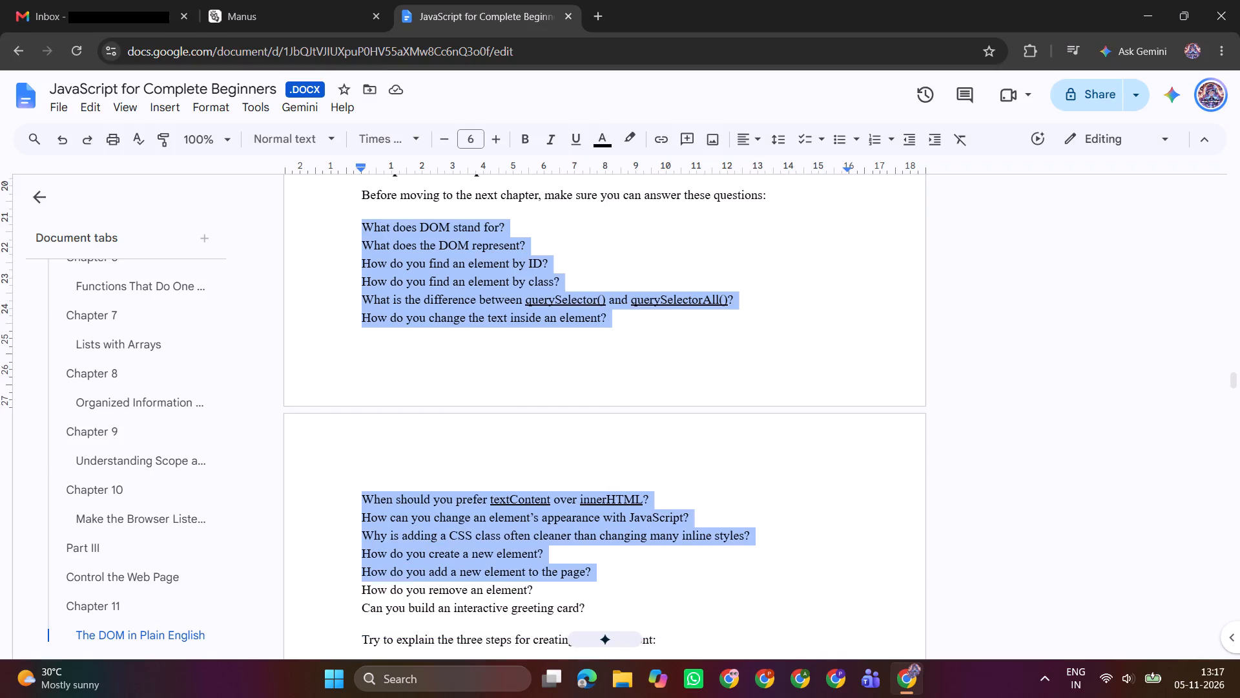
pyautogui.moveTo(603, 582); pyautogui.dragTo(593, 604)
pyautogui.scroll(-1, 672, 306)
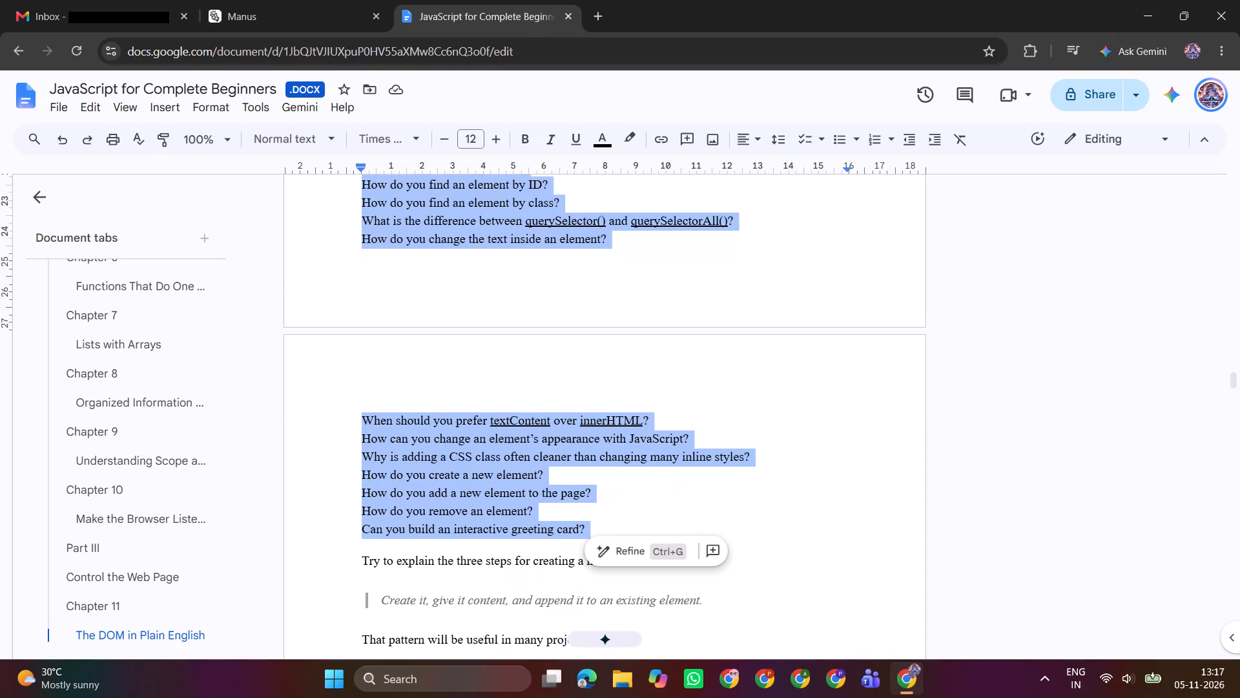
pyautogui.click(836, 136)
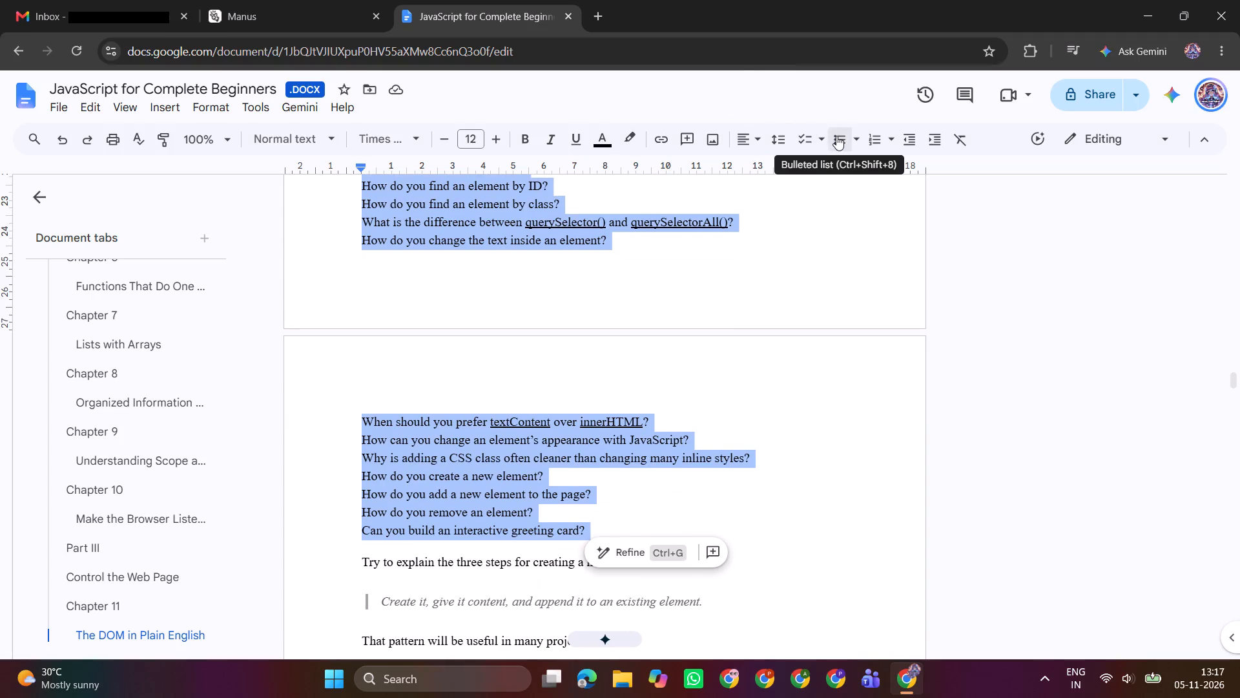
pyautogui.click(596, 427)
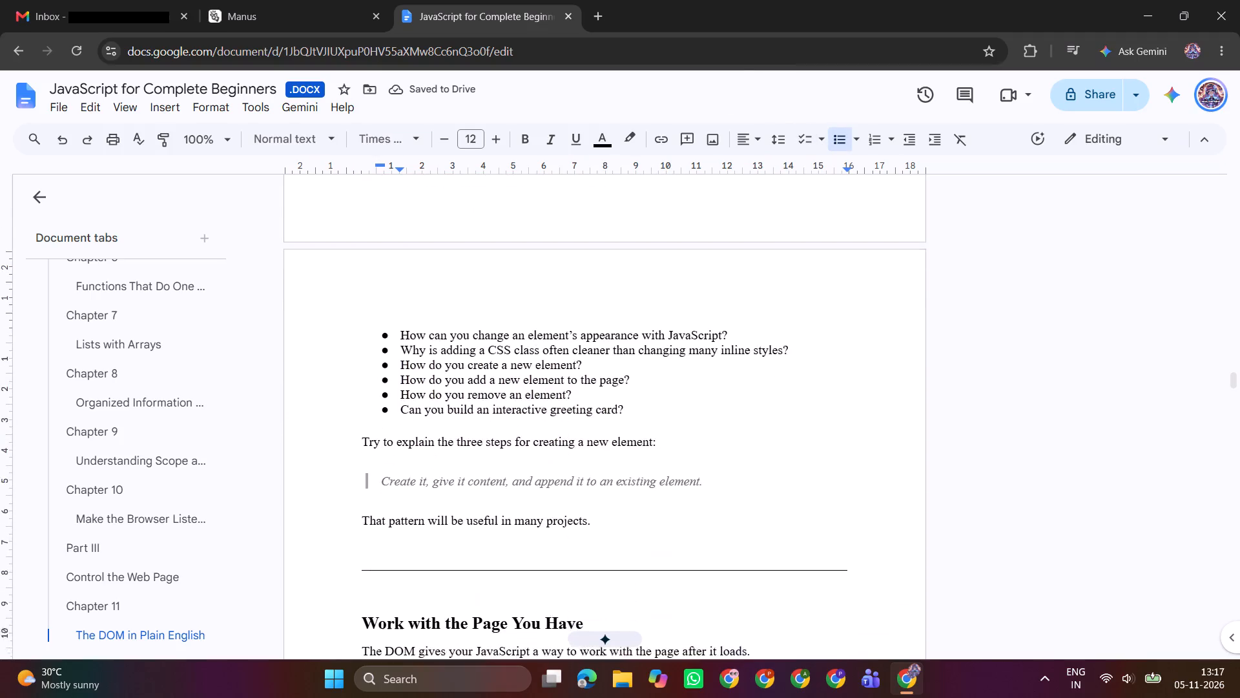
# Delete the divider line and its empty paragraph above the "Work with the Page You Have" heading.
pyautogui.scroll(-1, 596, 427)
pyautogui.doubleClick(588, 356)
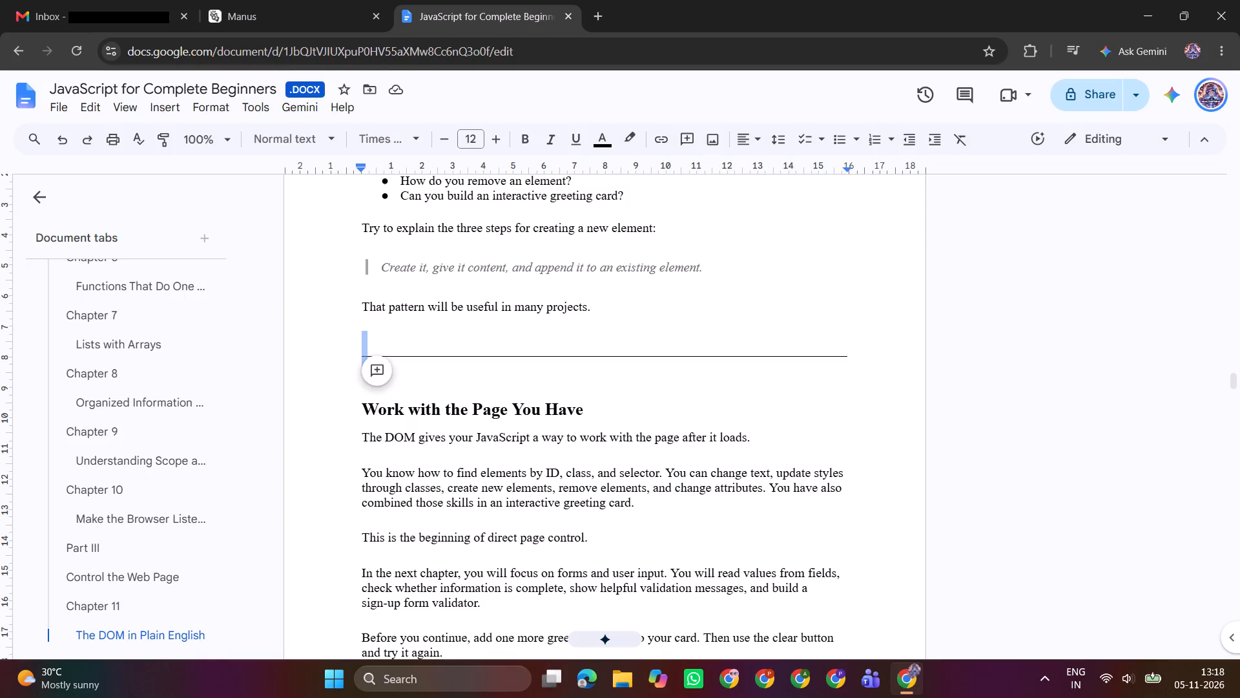
pyautogui.press('Delete')
pyautogui.press('Delete')
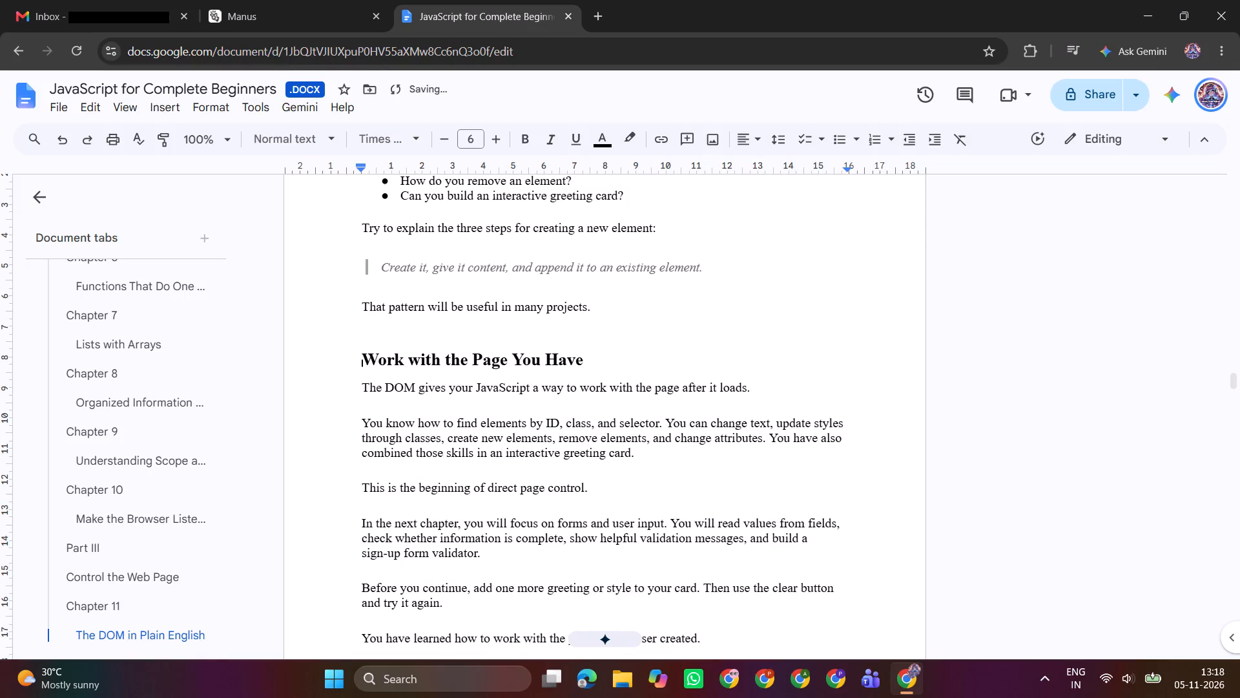
# Replace the divider line above the "Chapter 12" title with a page break.
pyautogui.scroll(-1, 588, 356)
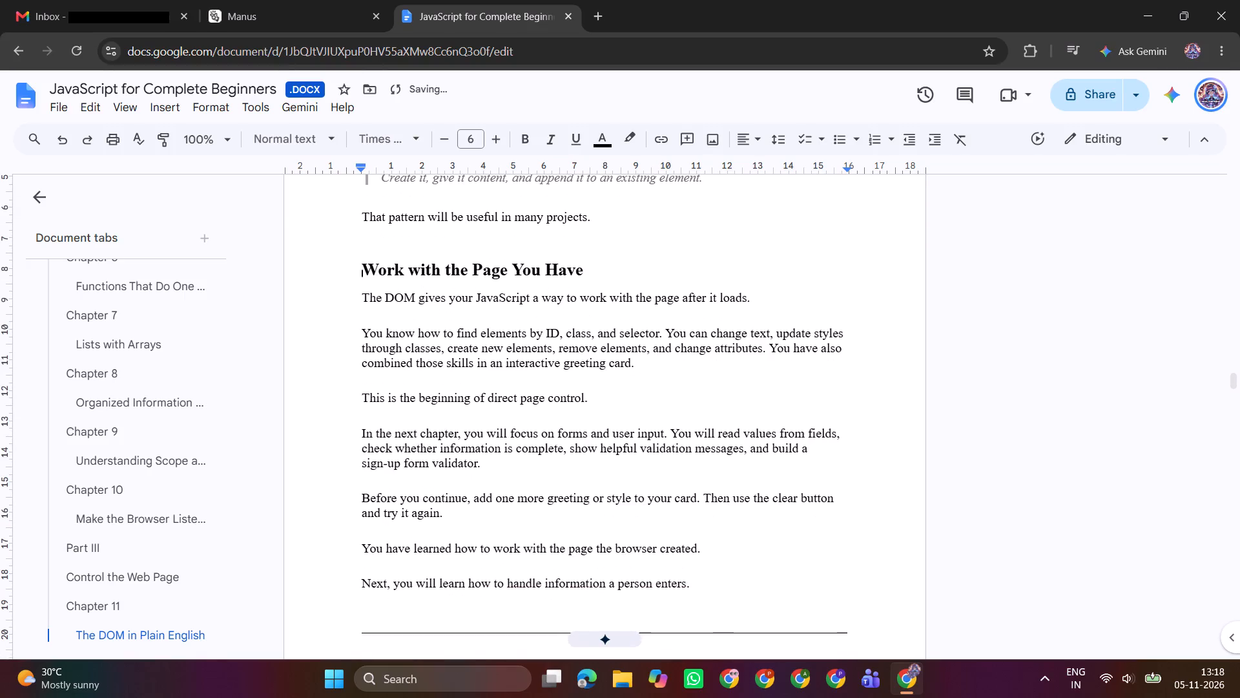
pyautogui.click(652, 360)
pyautogui.scroll(-3, 652, 360)
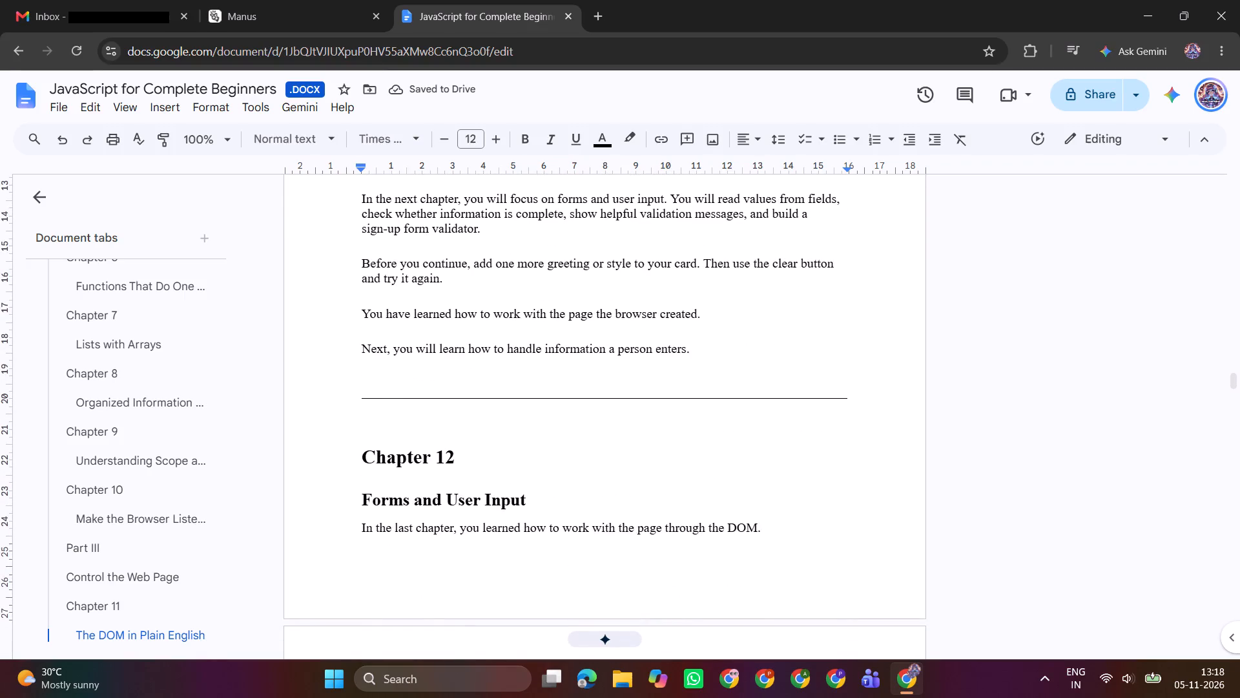
pyautogui.tripleClick(564, 400)
pyautogui.press('Delete')
pyautogui.press('Delete')
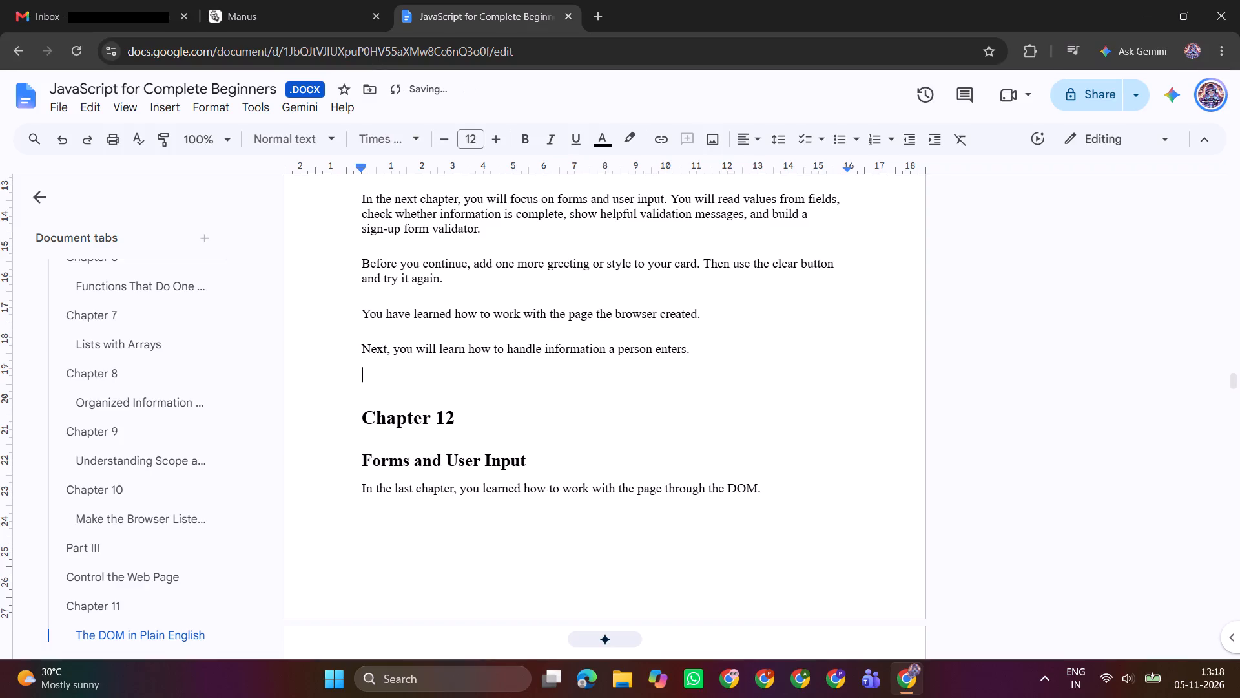
pyautogui.hotkey('ctrl', 'Return')
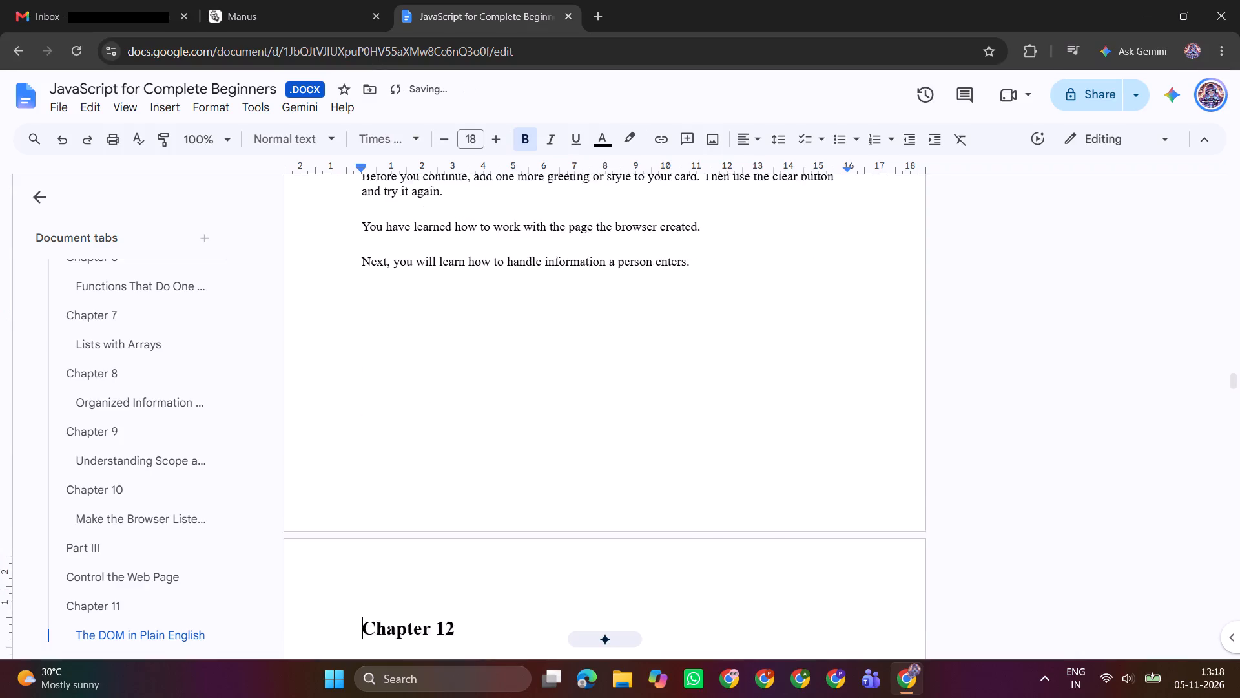
# Style the "Chapter 12" title as Heading 1 at size 18 with black text.
pyautogui.scroll(-2, 564, 400)
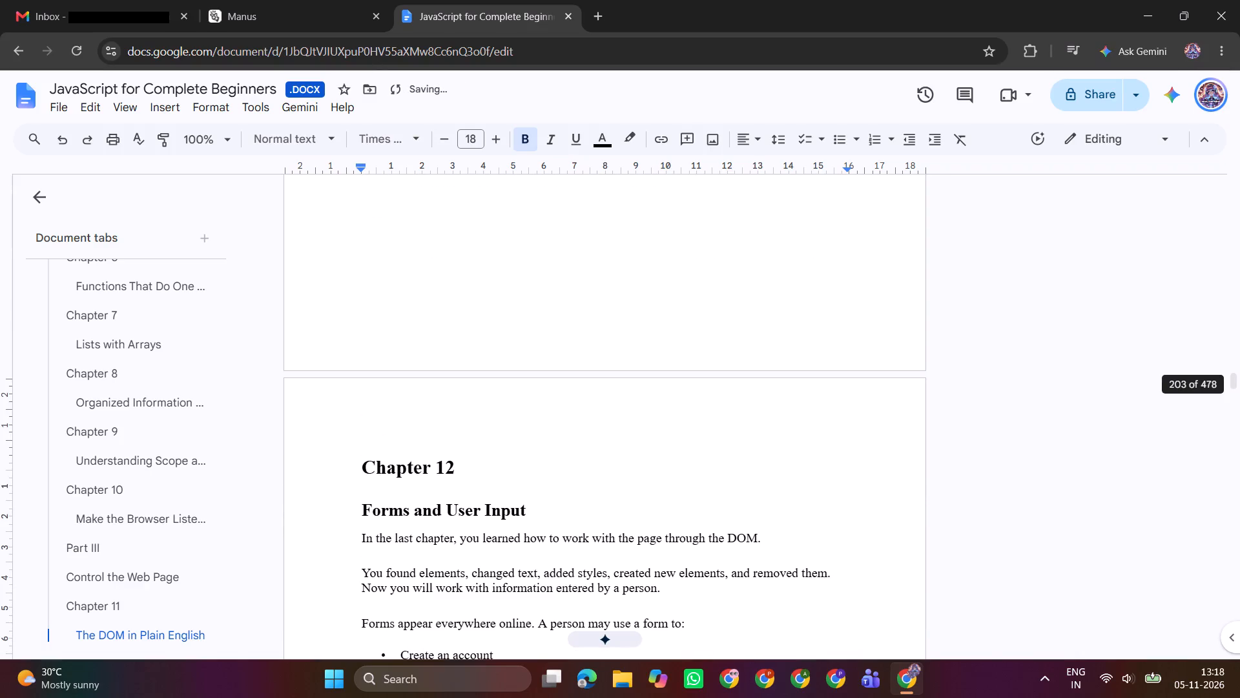
pyautogui.tripleClick(386, 471)
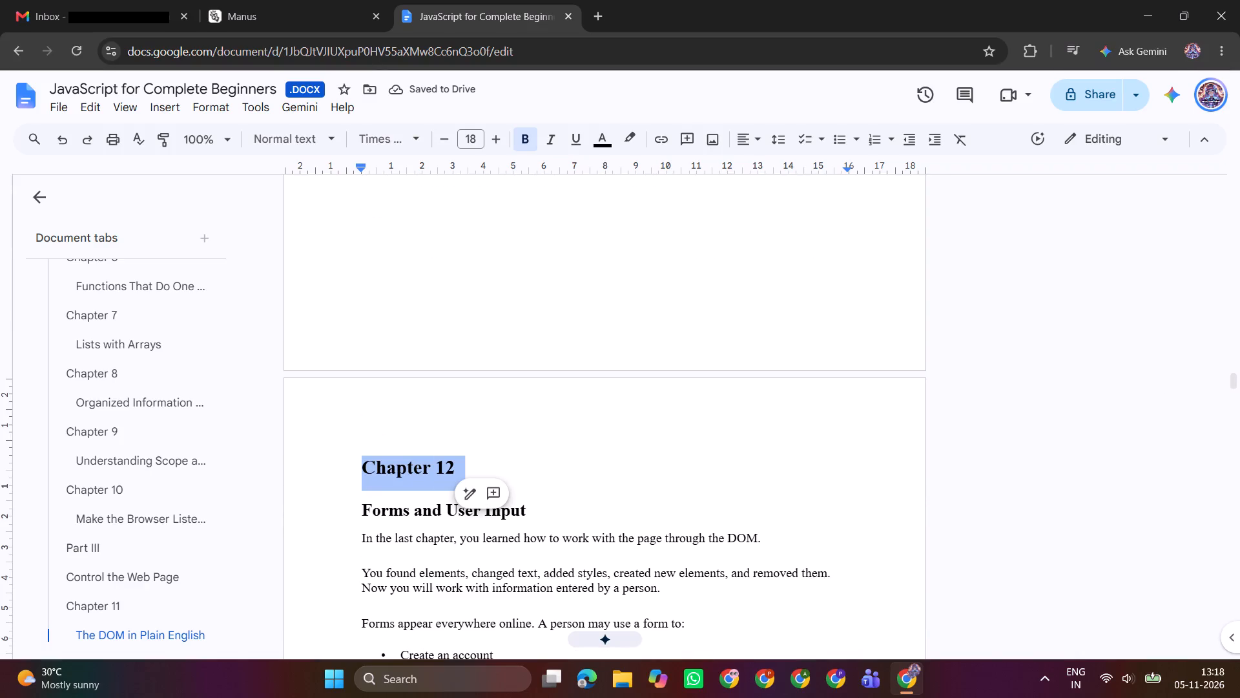
pyautogui.click(323, 140)
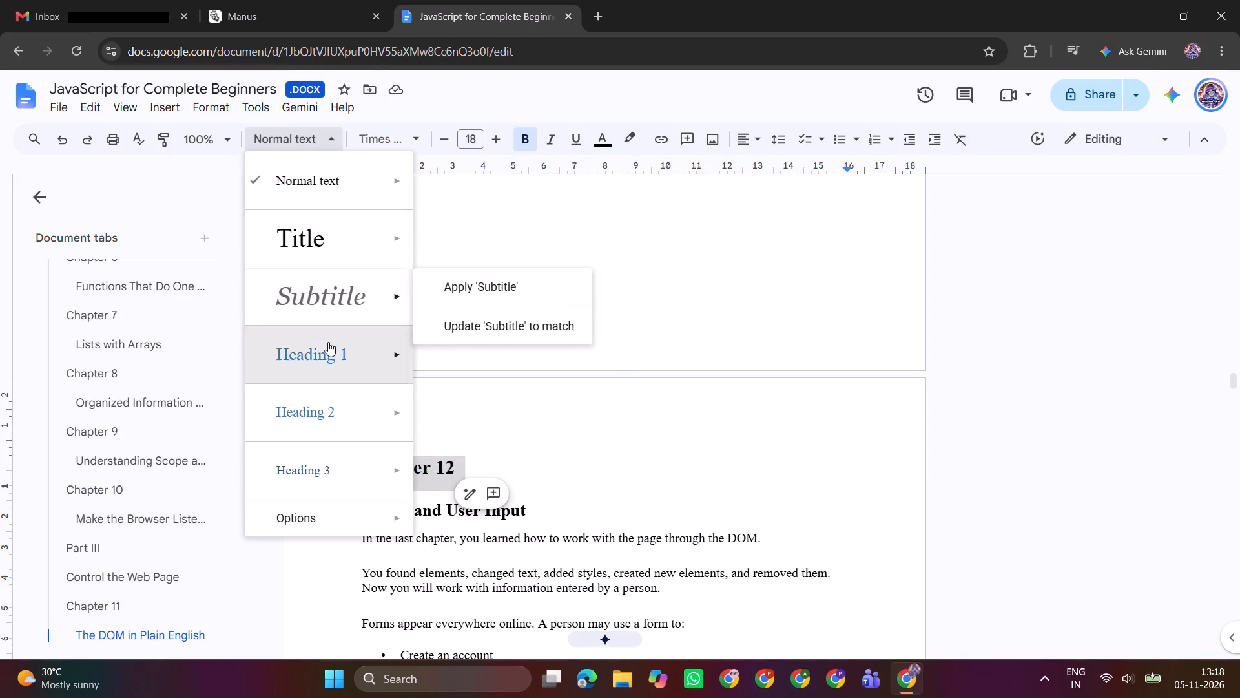
pyautogui.click(328, 342)
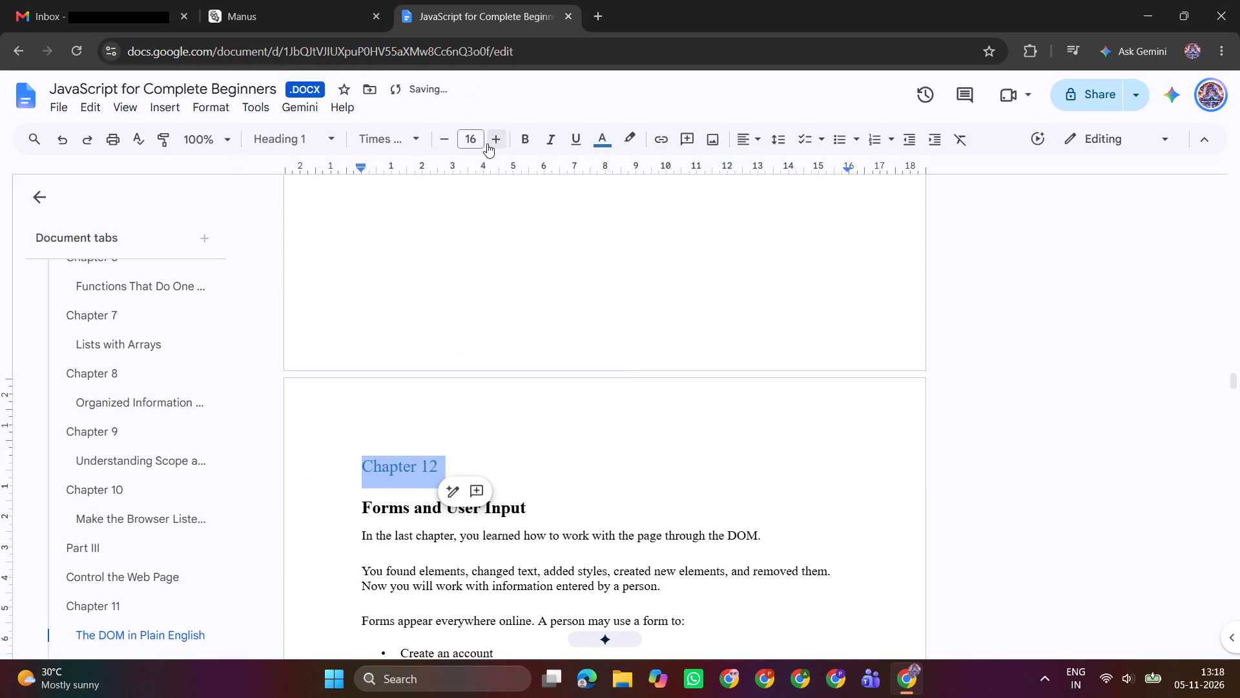
pyautogui.doubleClick(487, 143)
pyautogui.click(599, 134)
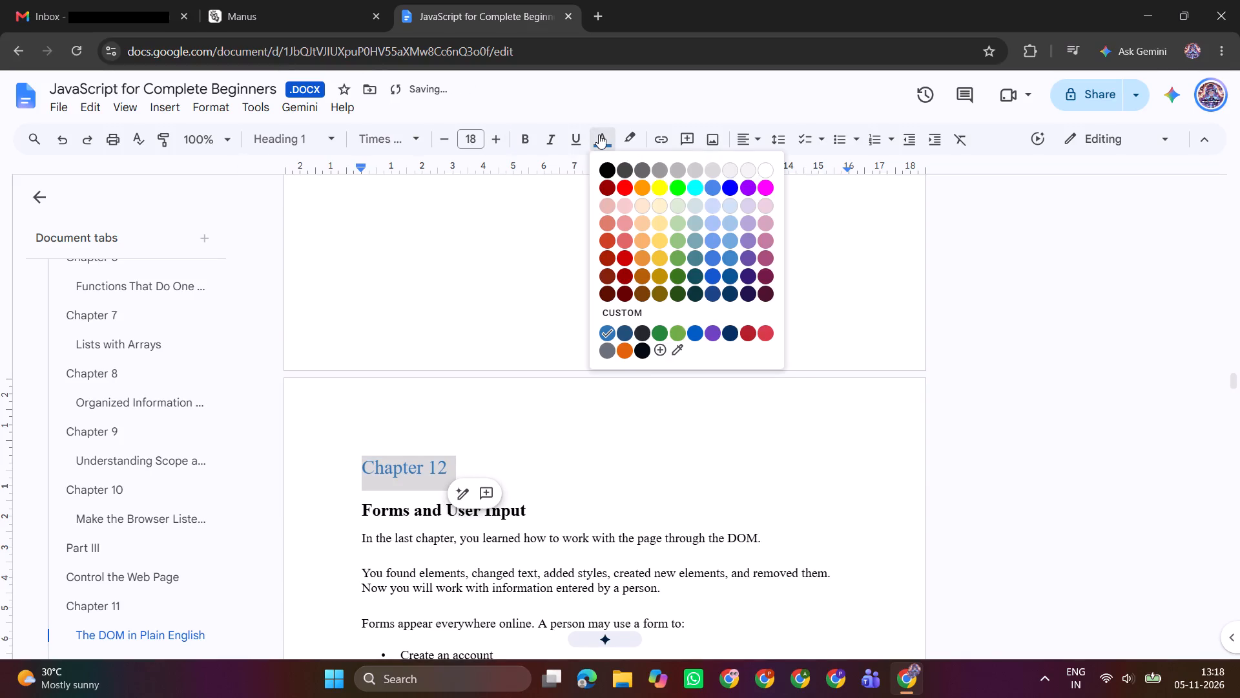
pyautogui.click(642, 351)
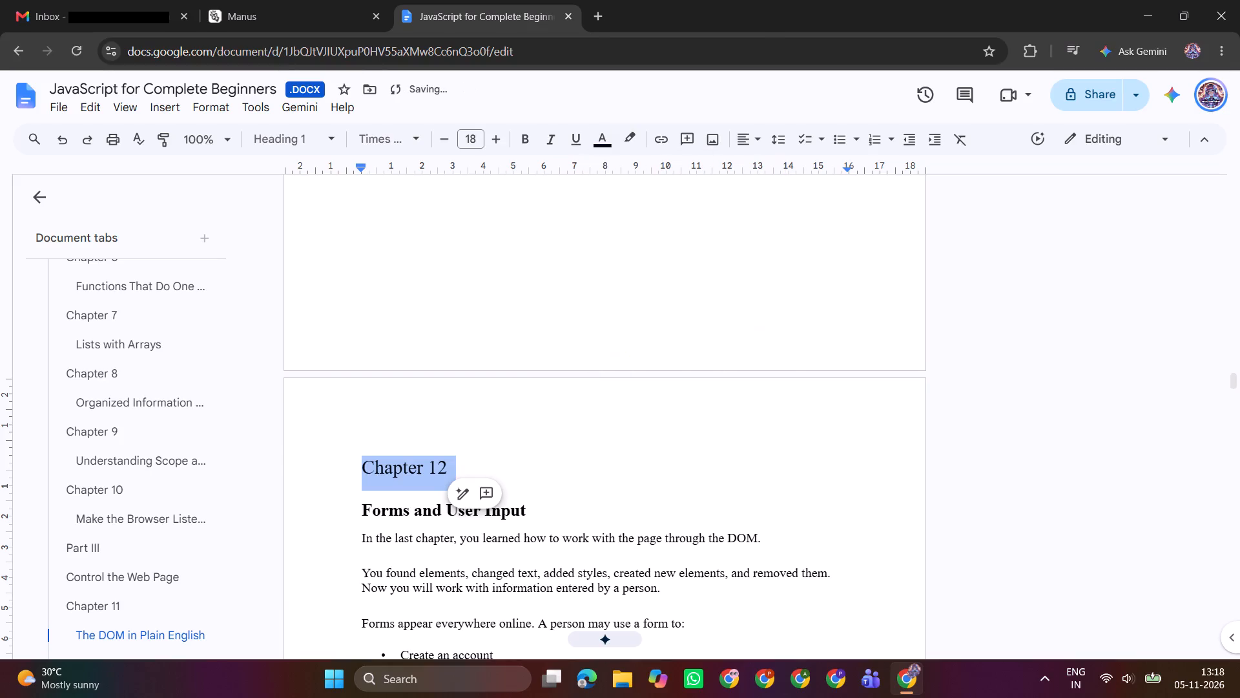
# Apply the Heading 2 style to the "Forms and User Input" title.
pyautogui.tripleClick(378, 511)
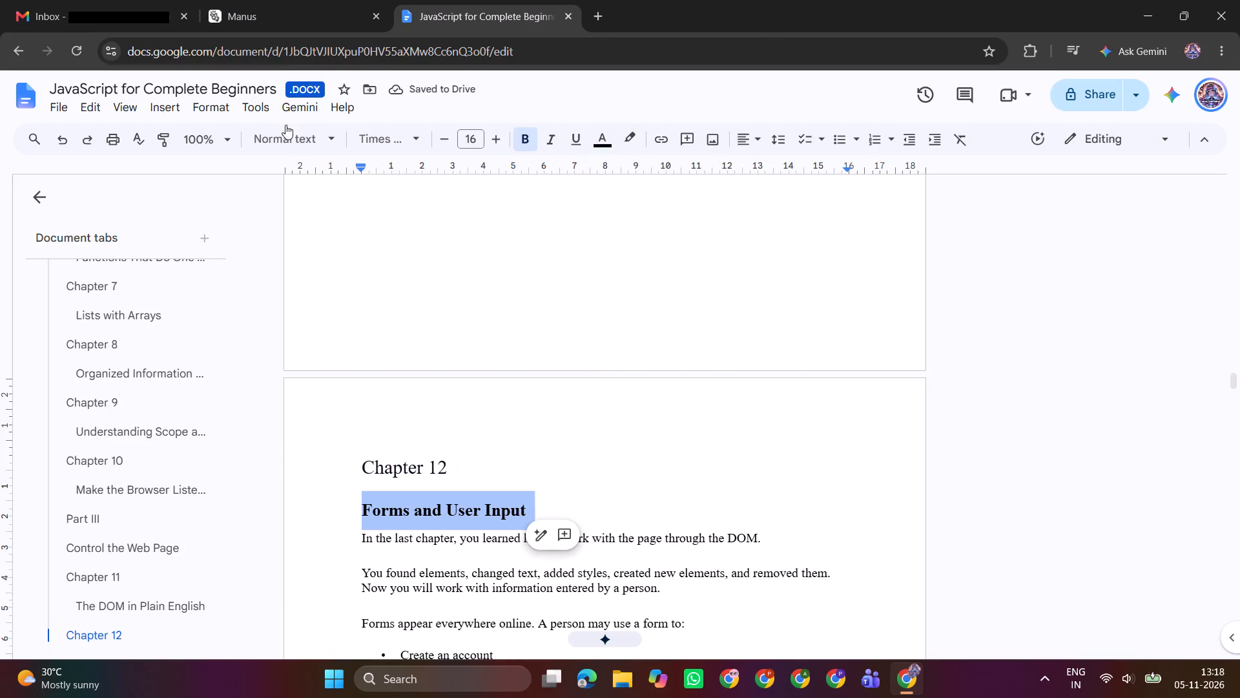
pyautogui.click(280, 143)
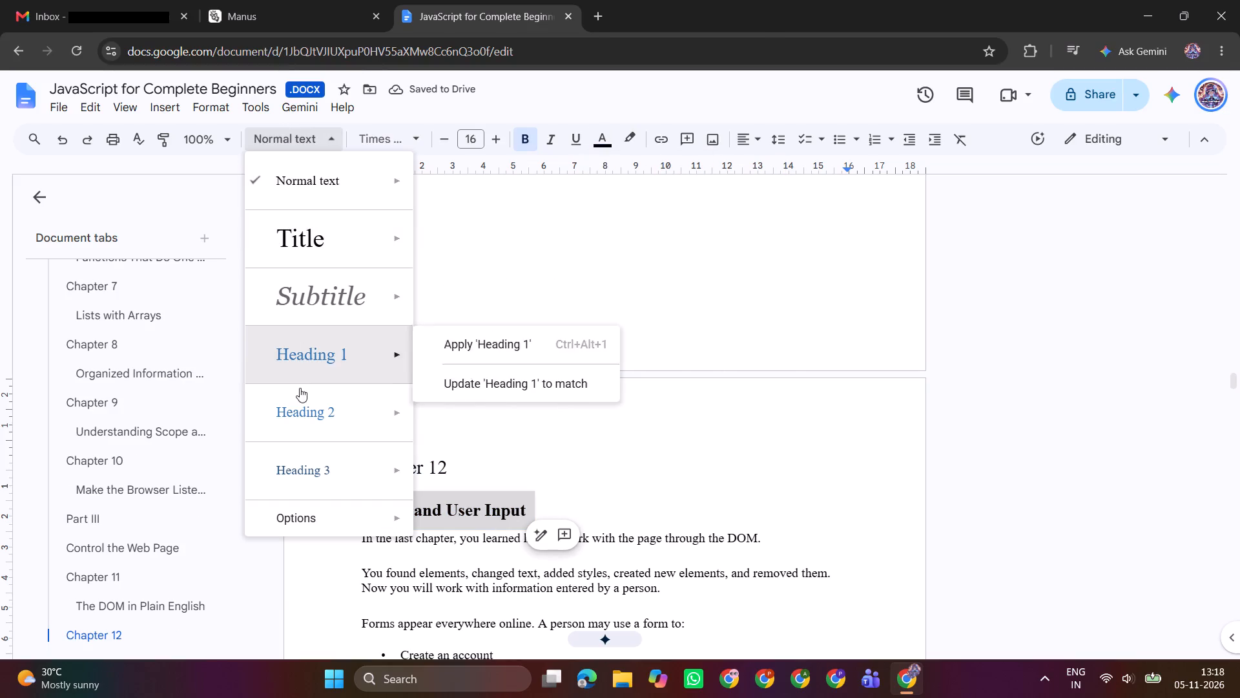
pyautogui.click(298, 404)
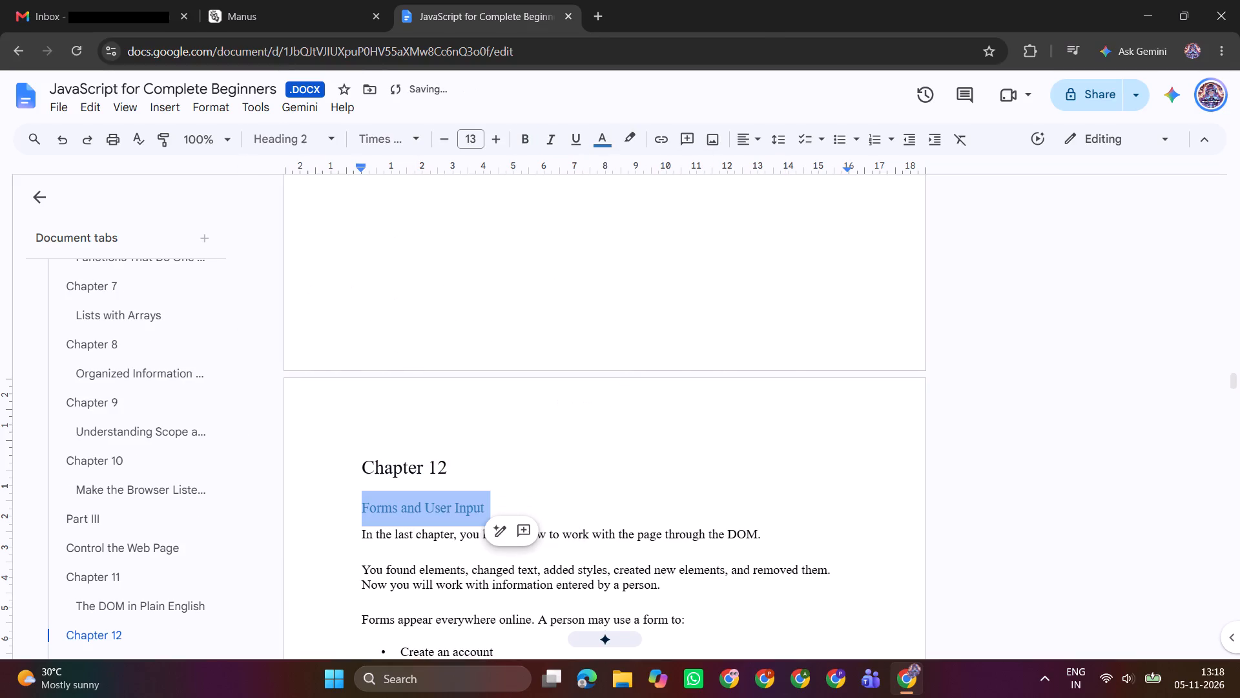
# Center the "Chapter 12" and "Forms and User Input" titles.
pyautogui.click(358, 467)
pyautogui.moveTo(358, 467); pyautogui.dragTo(505, 503)
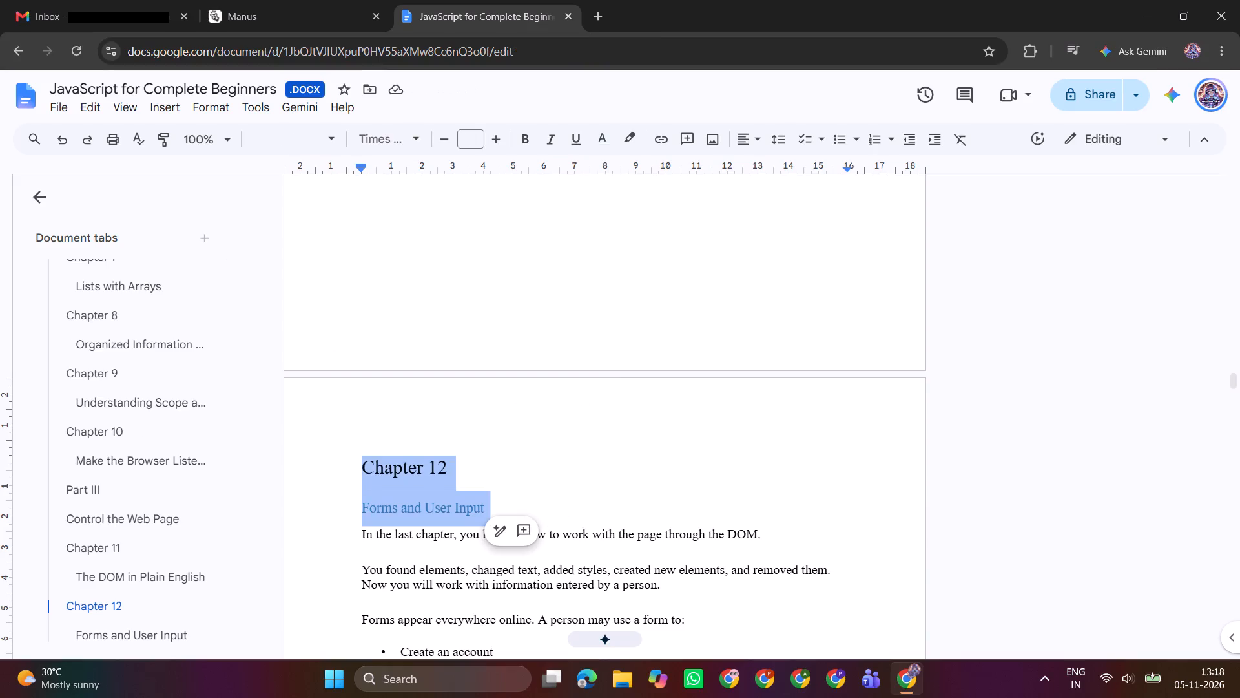
pyautogui.click(752, 127)
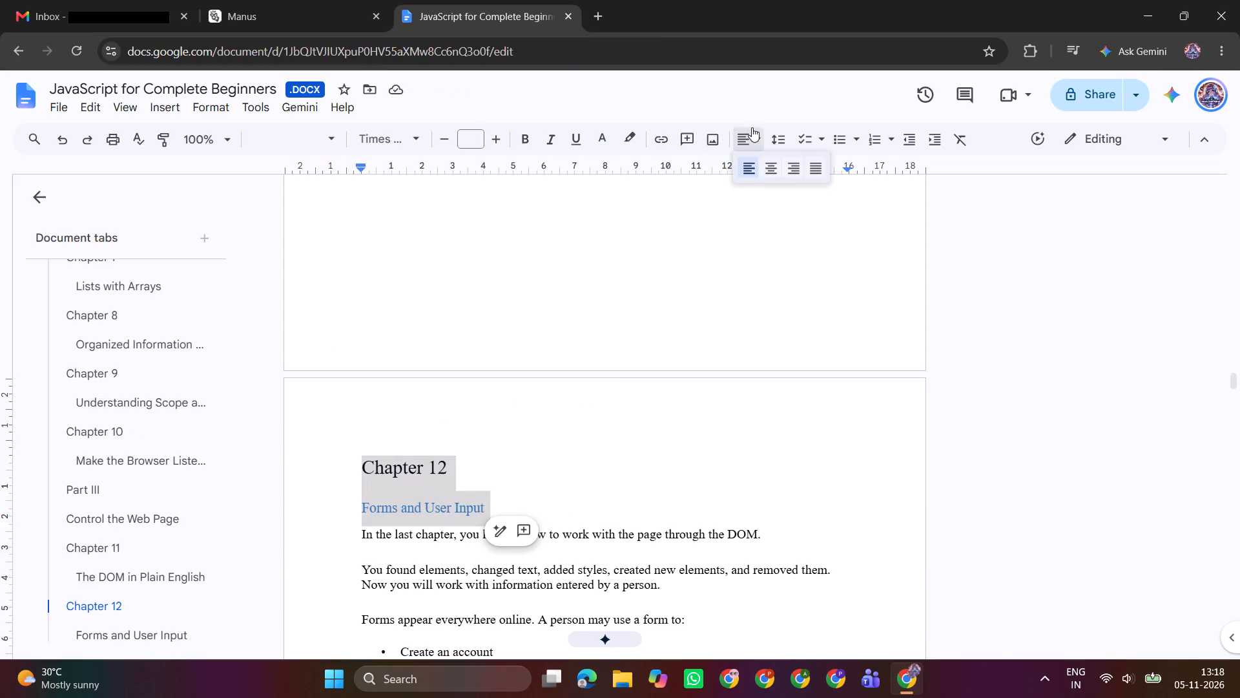
pyautogui.click(764, 165)
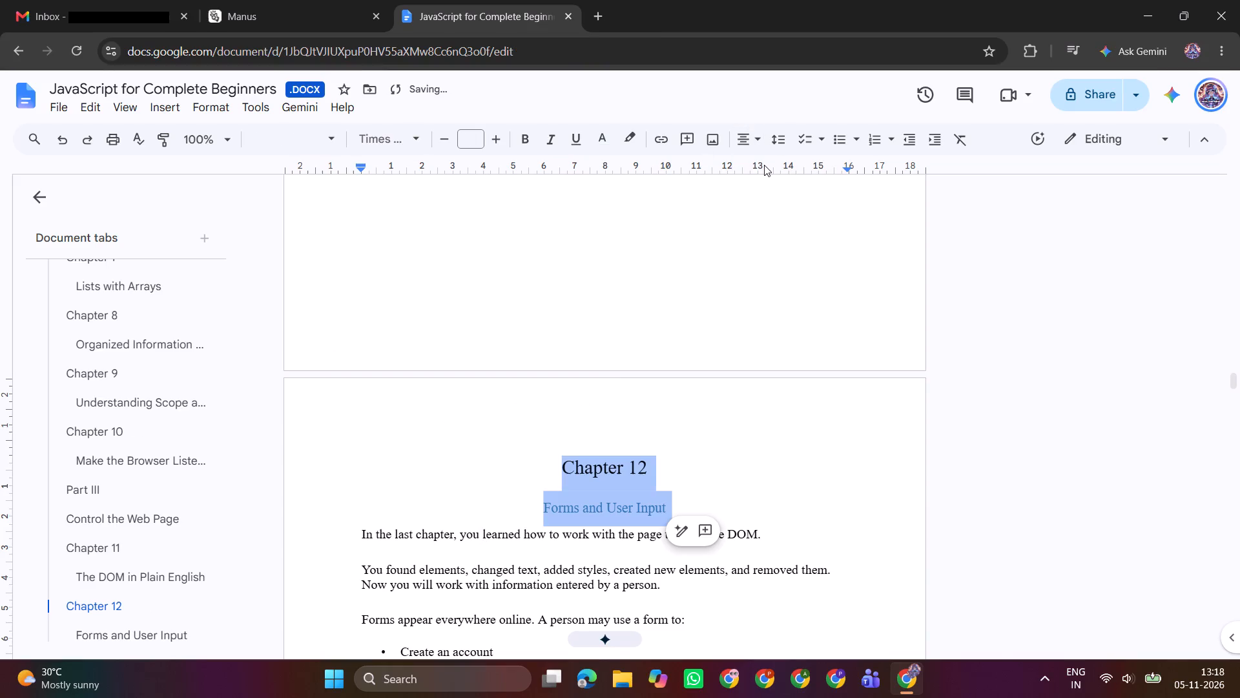
pyautogui.click(621, 490)
# Delete the divider line and its empty paragraph above the "Build a Simple Form" heading.
pyautogui.scroll(-2, 621, 490)
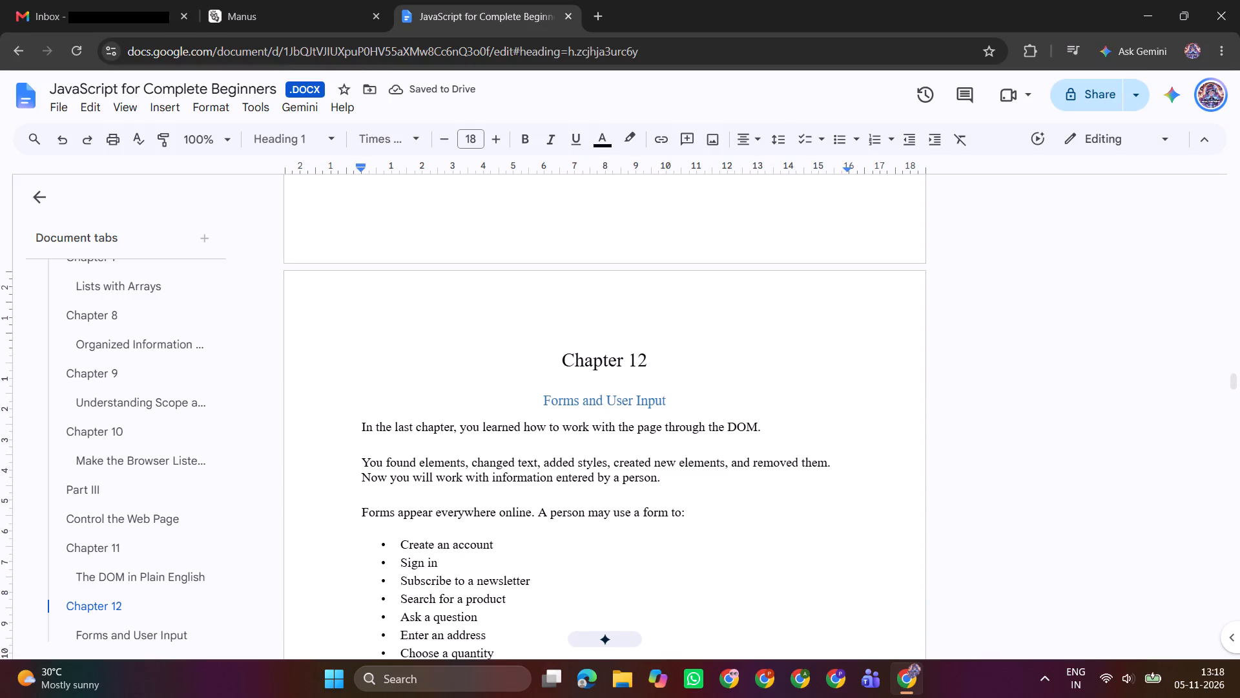
pyautogui.click(621, 490)
pyautogui.scroll(-2, 621, 490)
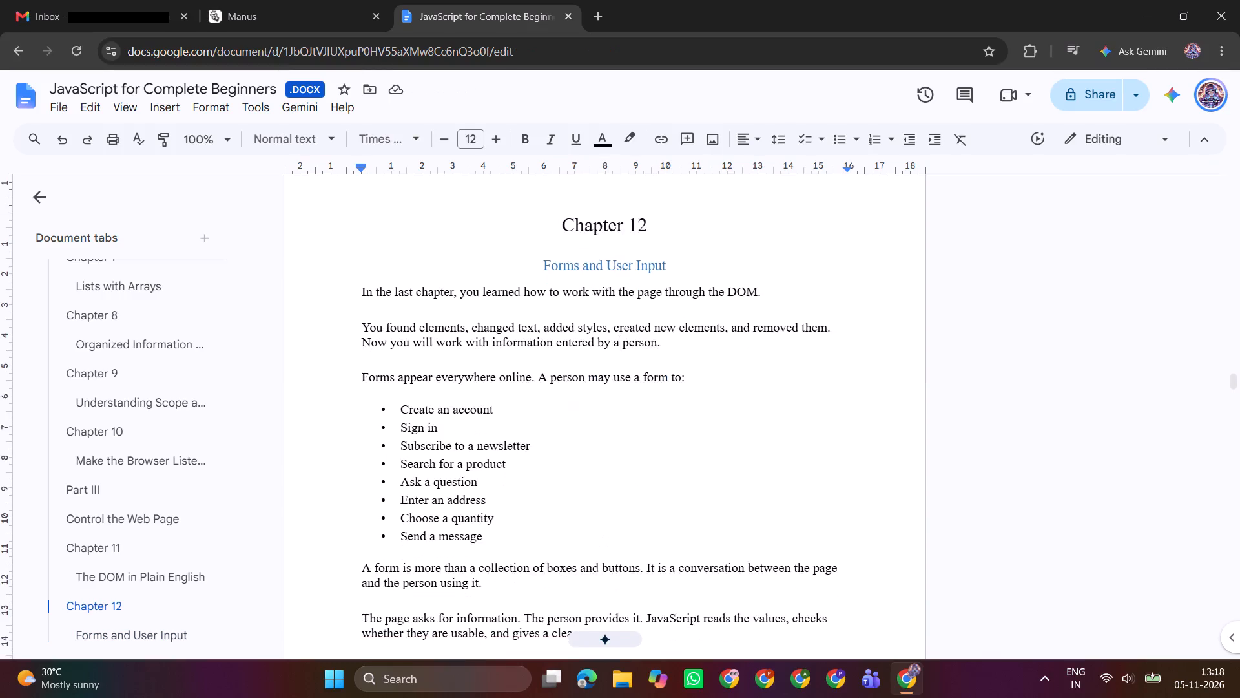
pyautogui.scroll(-1, 621, 490)
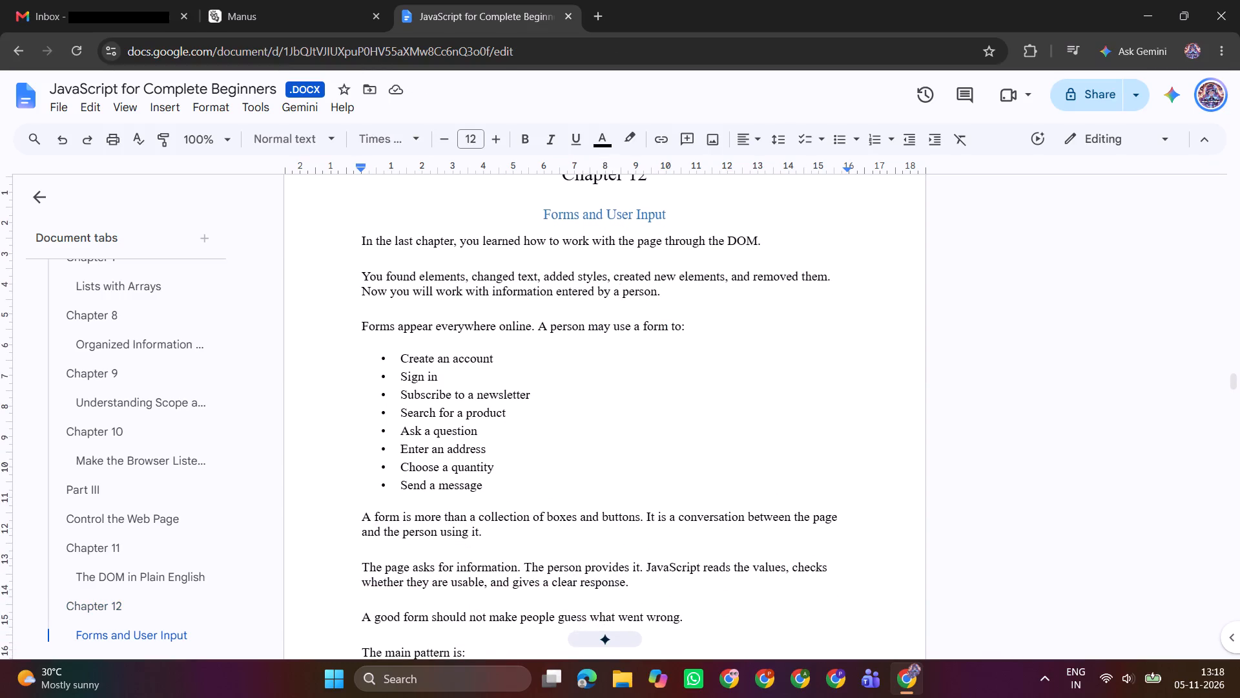
pyautogui.scroll(-3, 621, 490)
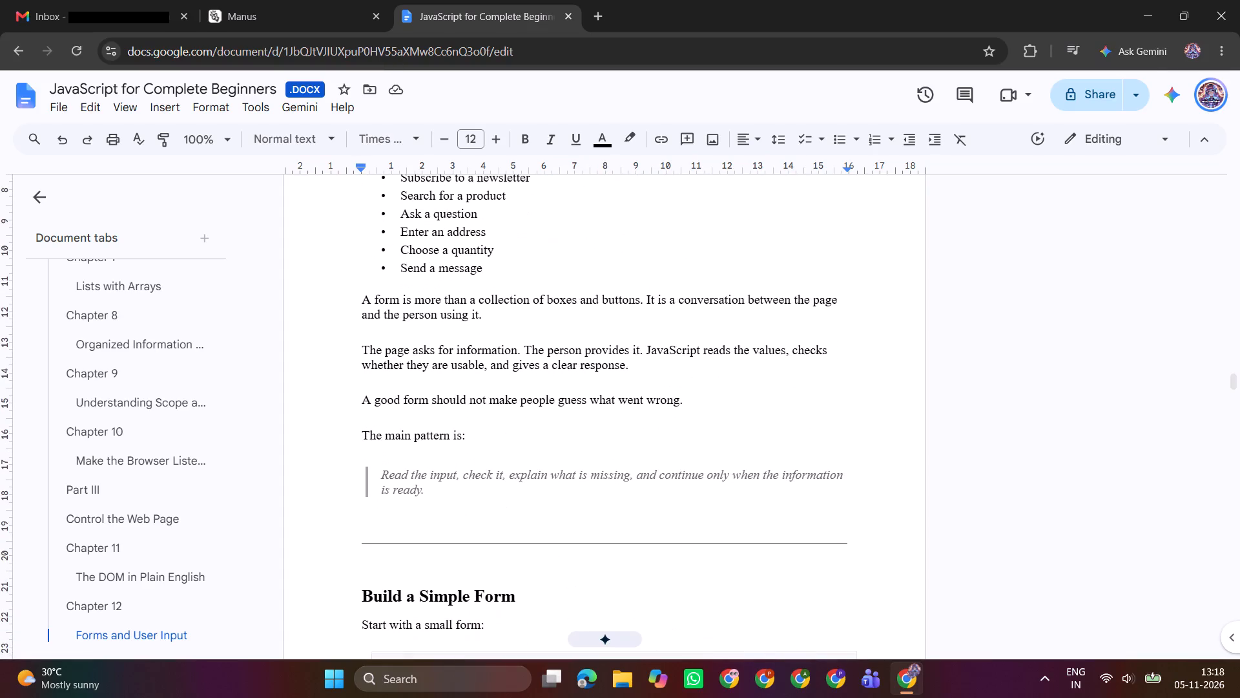
pyautogui.tripleClick(563, 542)
pyautogui.press('Delete')
pyautogui.press('Delete')
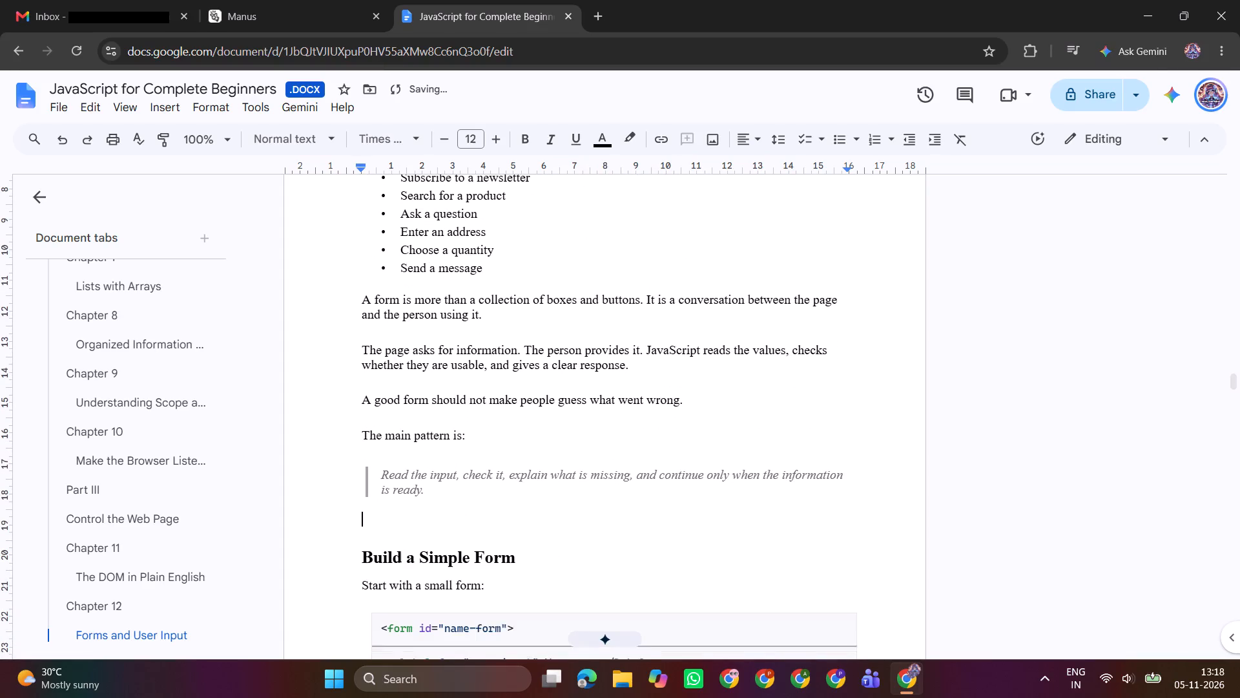
# Delete the divider line and its empty paragraph above the "Read Values from a Form" heading.
pyautogui.scroll(-3, 563, 542)
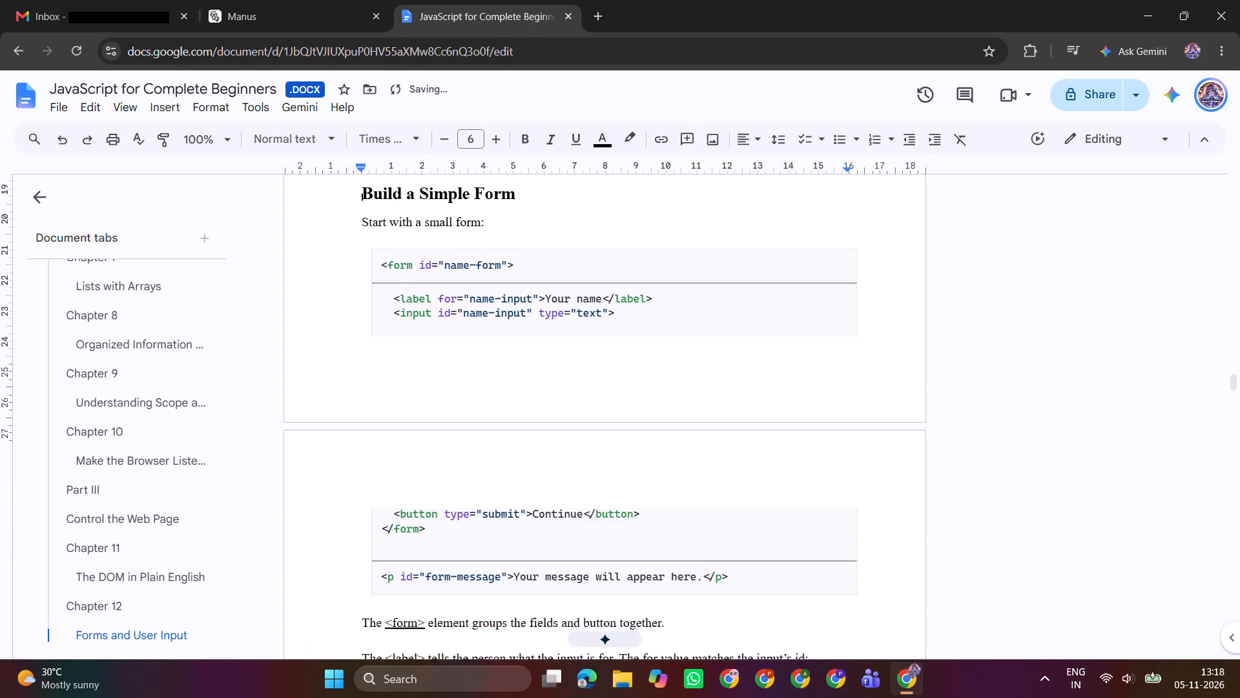
pyautogui.scroll(-1, 563, 542)
pyautogui.click(535, 503)
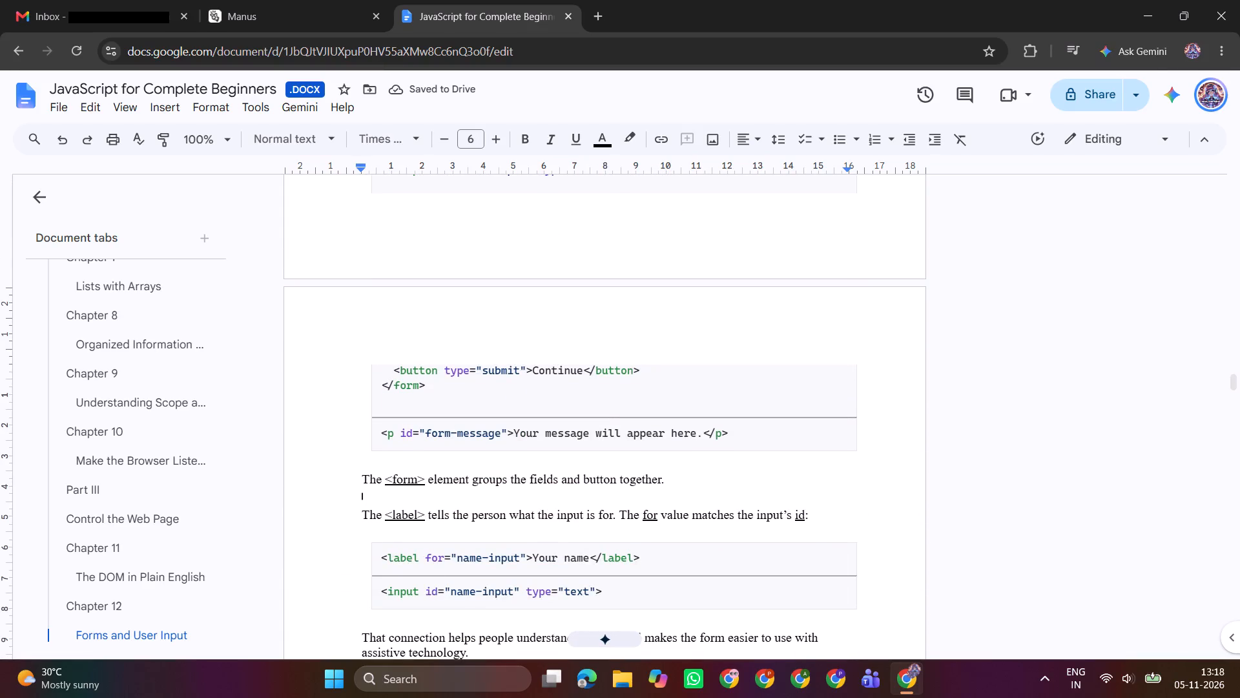
pyautogui.scroll(-3, 535, 503)
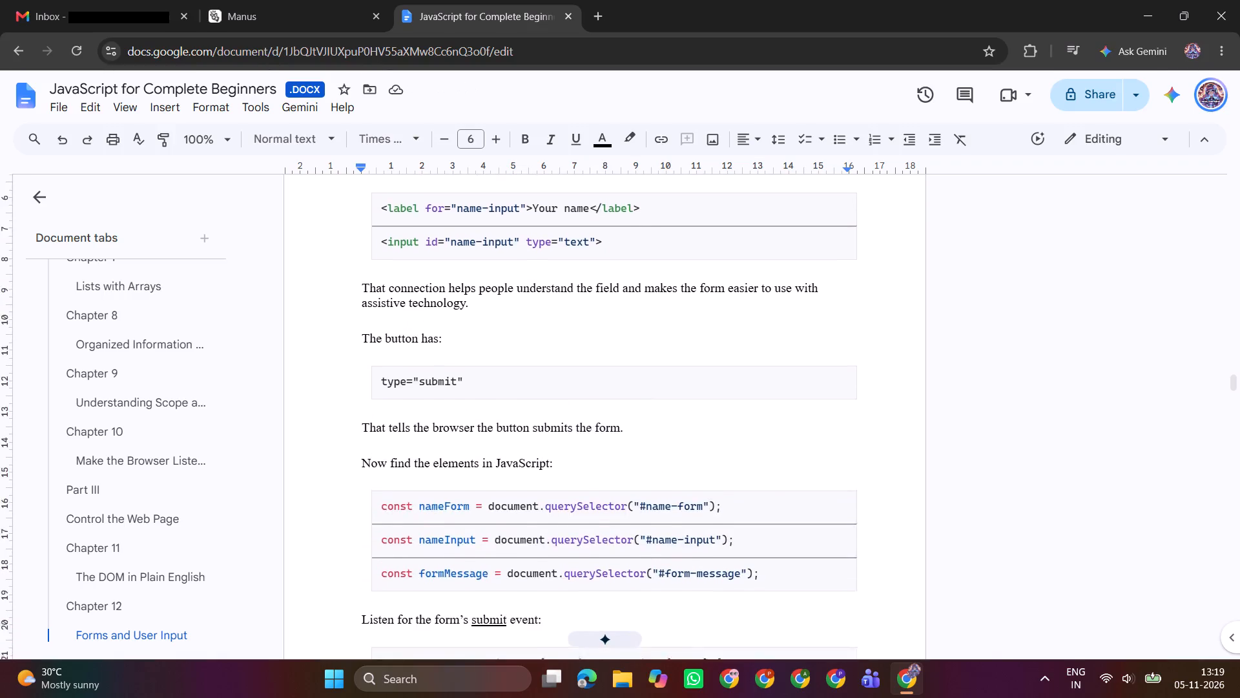
pyautogui.scroll(-2, 535, 503)
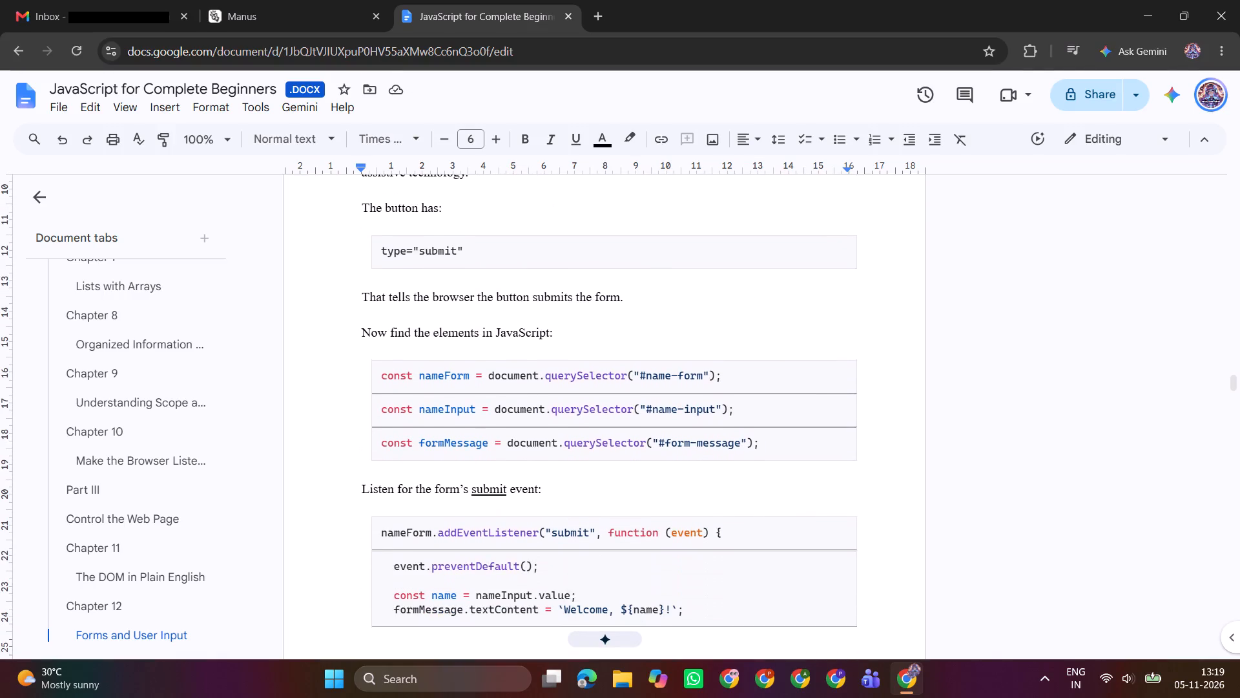
pyautogui.scroll(-2, 535, 503)
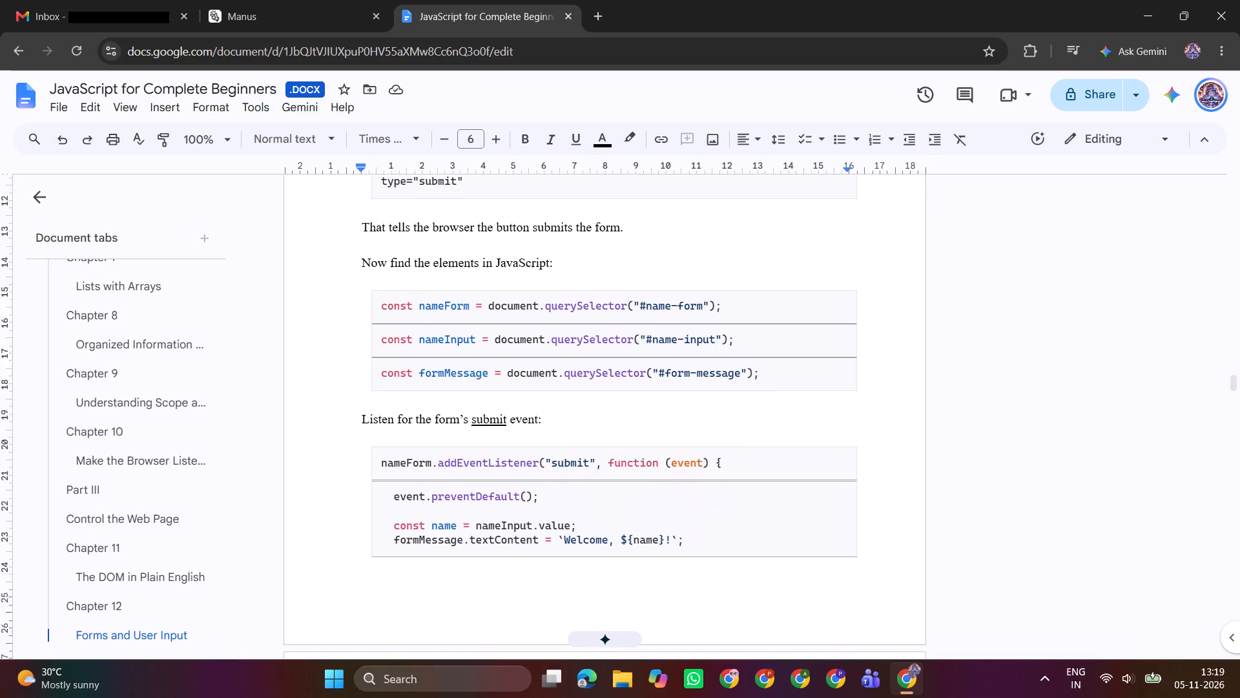
pyautogui.scroll(-2, 535, 503)
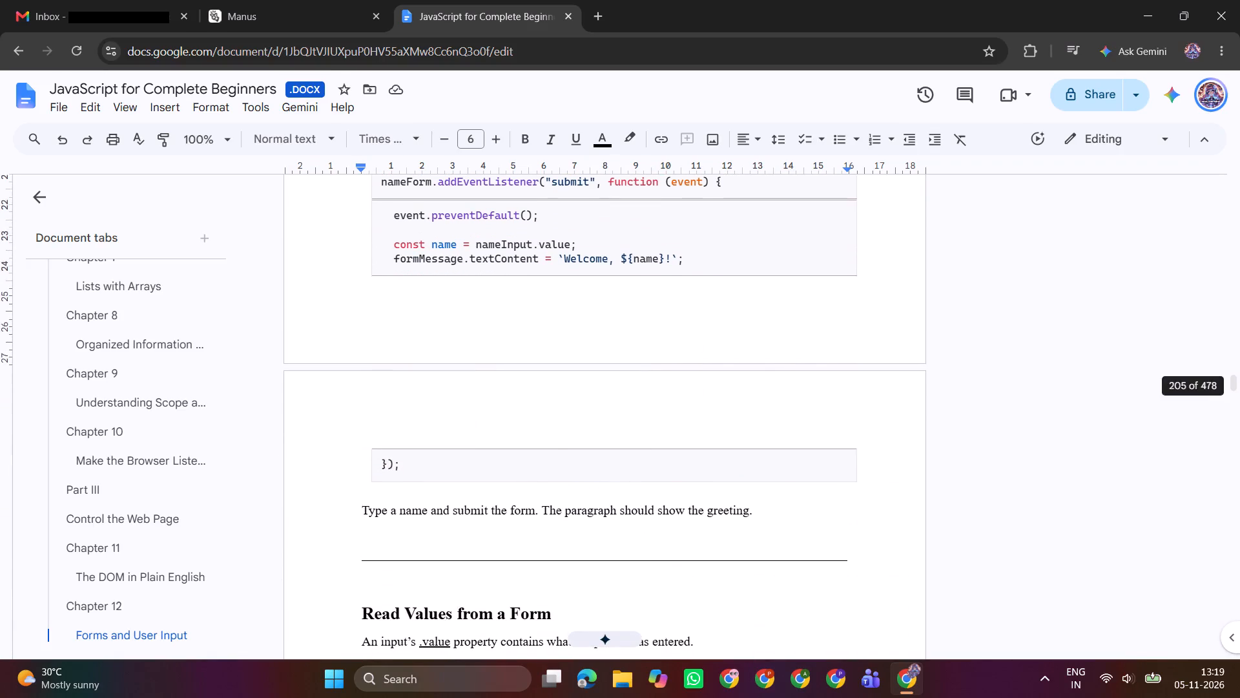
pyautogui.doubleClick(498, 555)
pyautogui.press('Delete')
pyautogui.press('Delete')
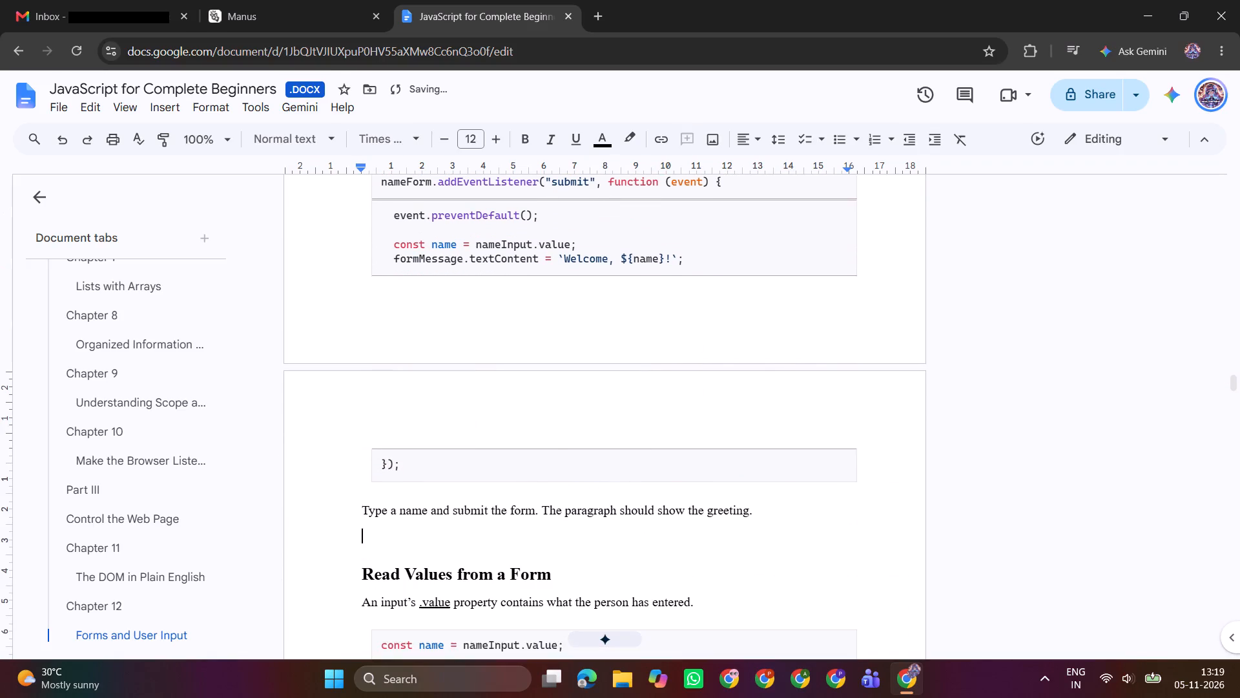
# Accept the grammar suggestion "to" in place of "for" in the sentence "If you listen only for the button's click event".
pyautogui.scroll(-2, 498, 555)
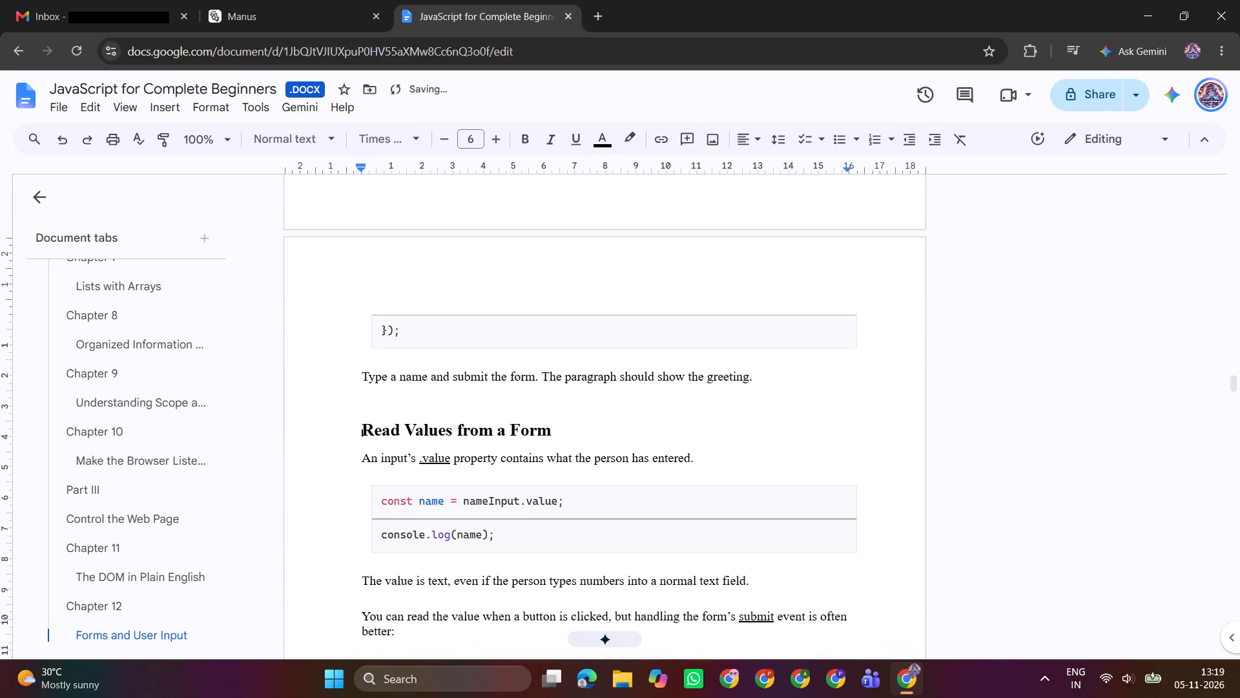
pyautogui.scroll(-3, 498, 555)
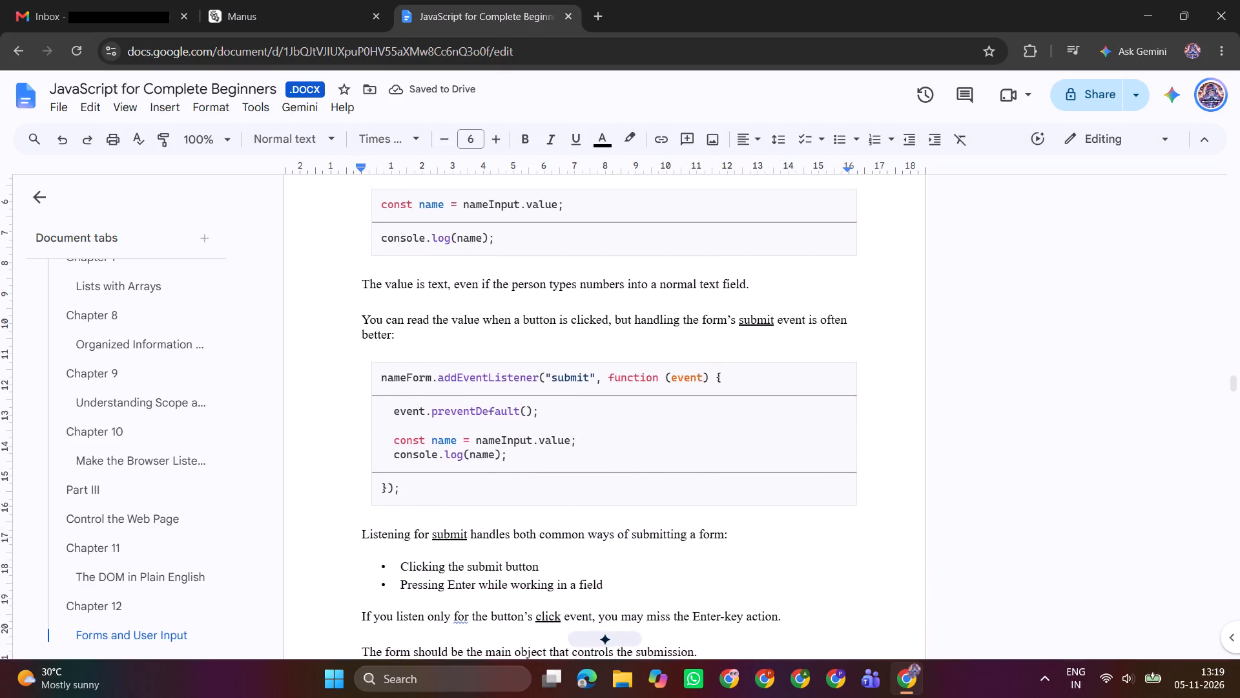
pyautogui.scroll(-2, 498, 555)
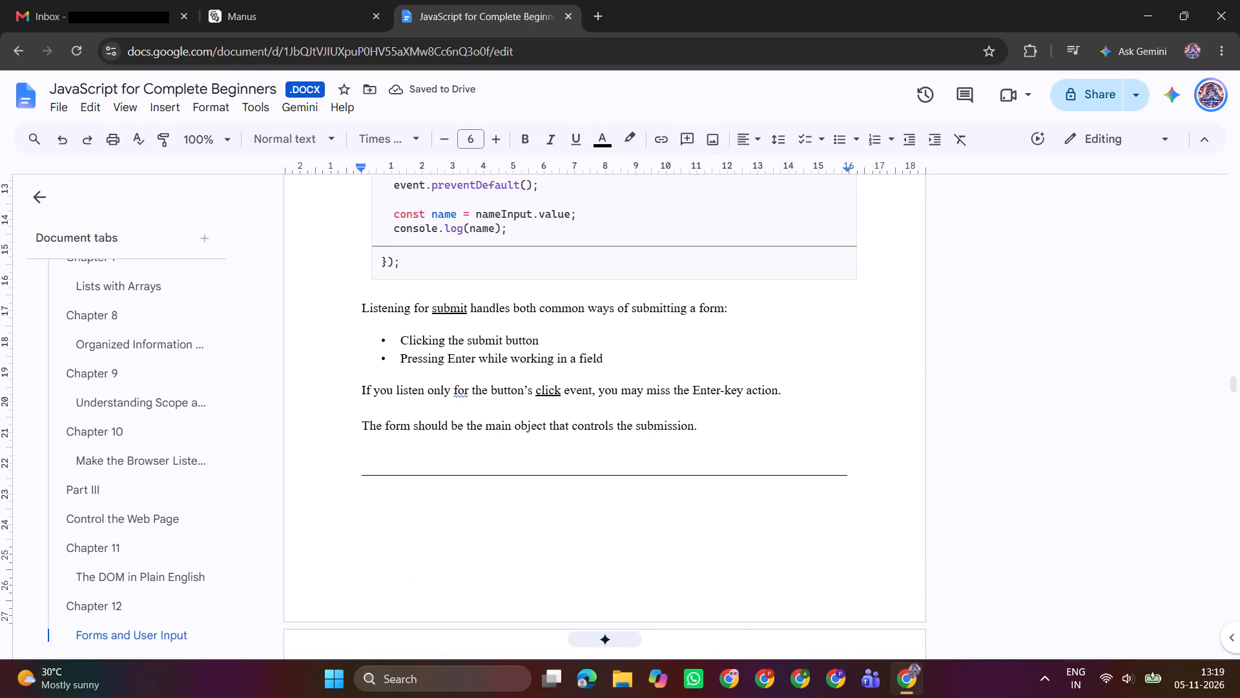
pyautogui.click(460, 390)
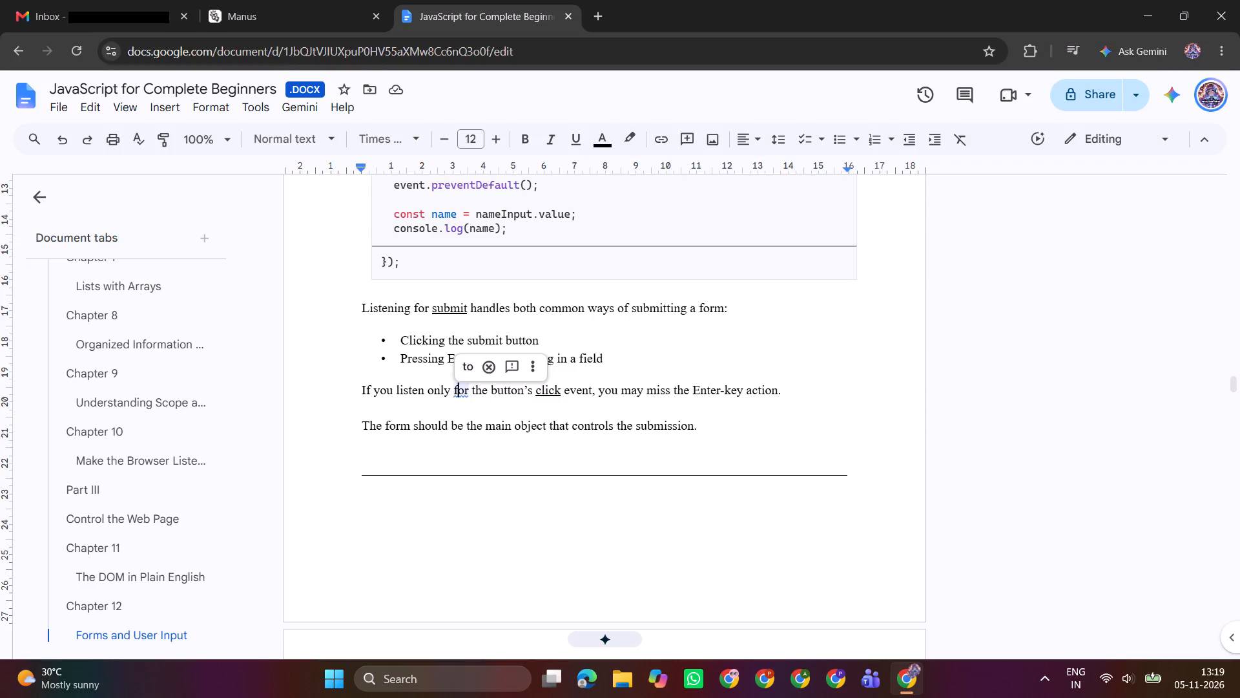
pyautogui.click(477, 431)
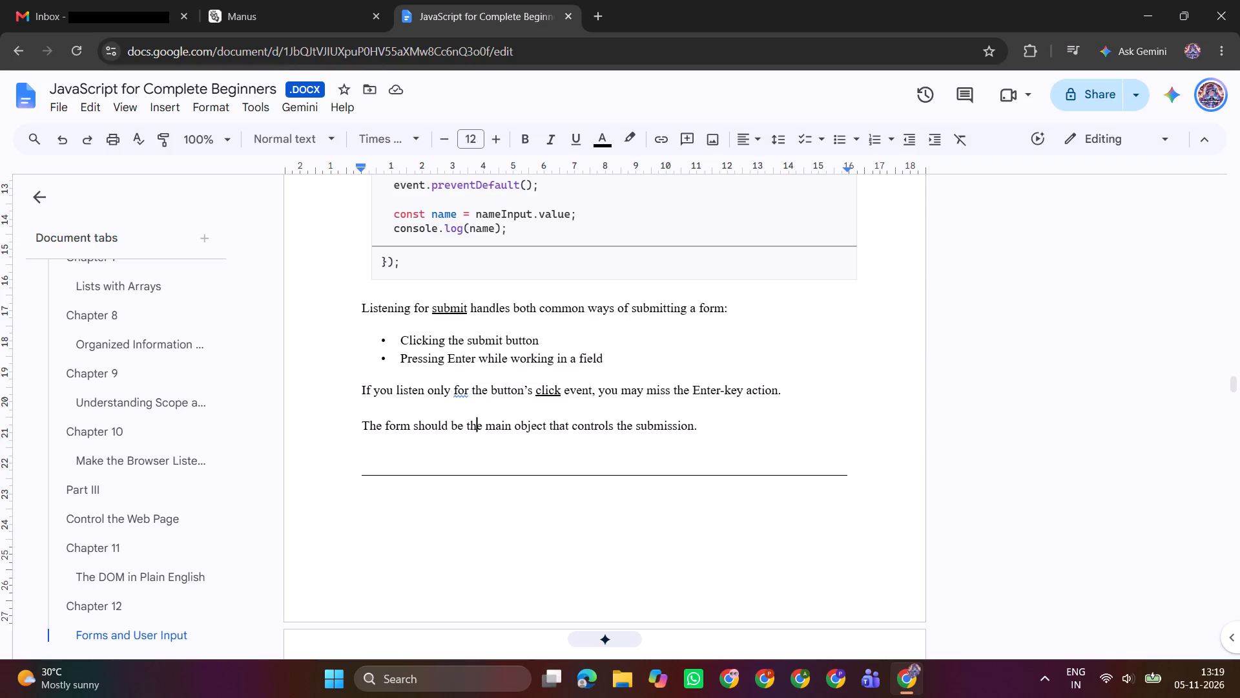
pyautogui.click(465, 395)
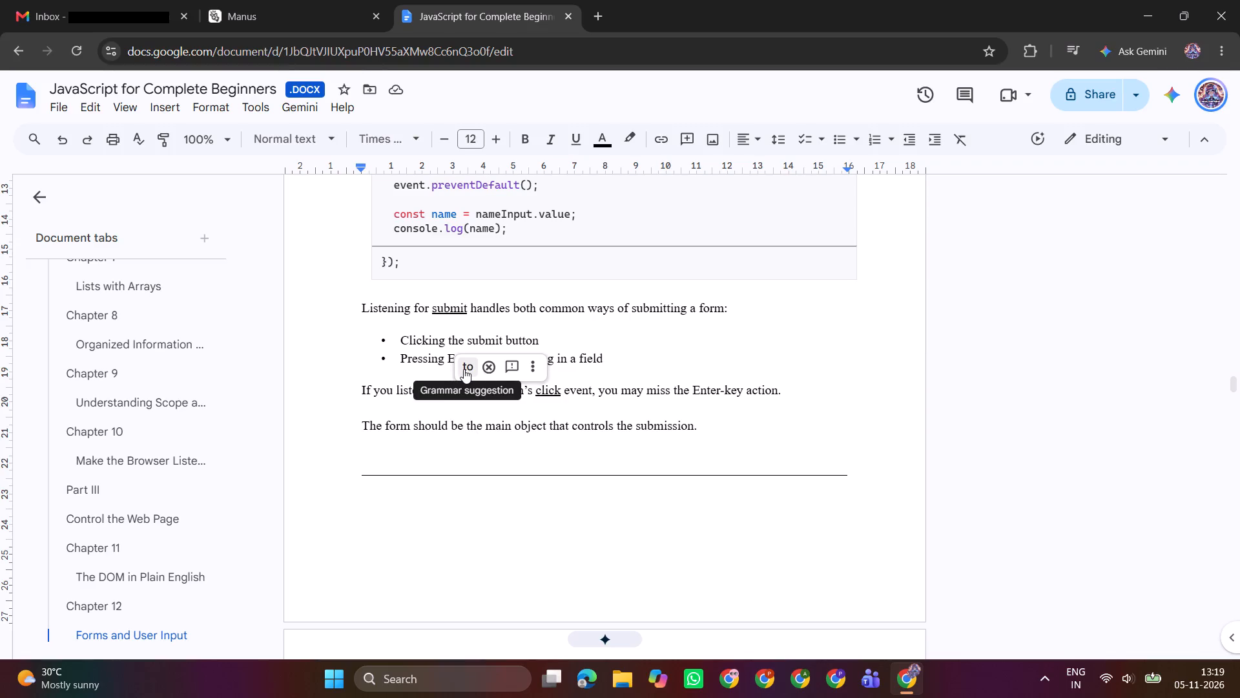
pyautogui.click(464, 369)
pyautogui.click(491, 425)
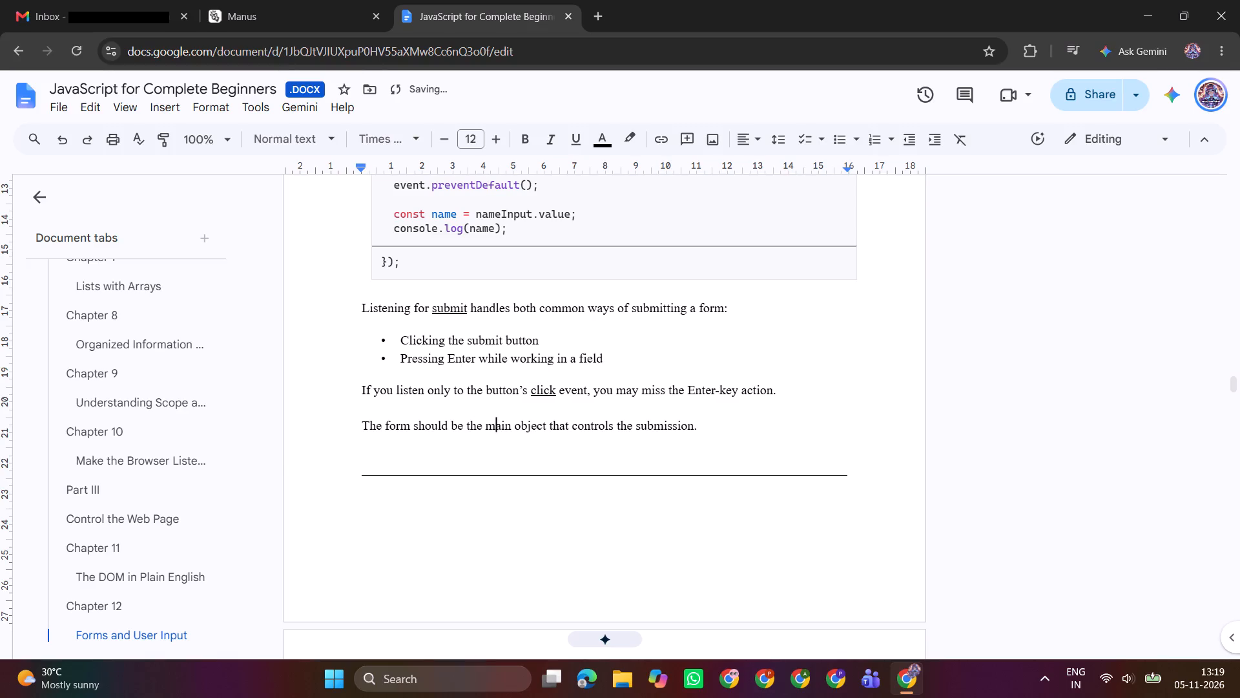
# Delete the divider line and its empty paragraph above the "Prevent the Page from Refreshing" heading.
pyautogui.scroll(-3, 491, 425)
pyautogui.scroll(1, 491, 425)
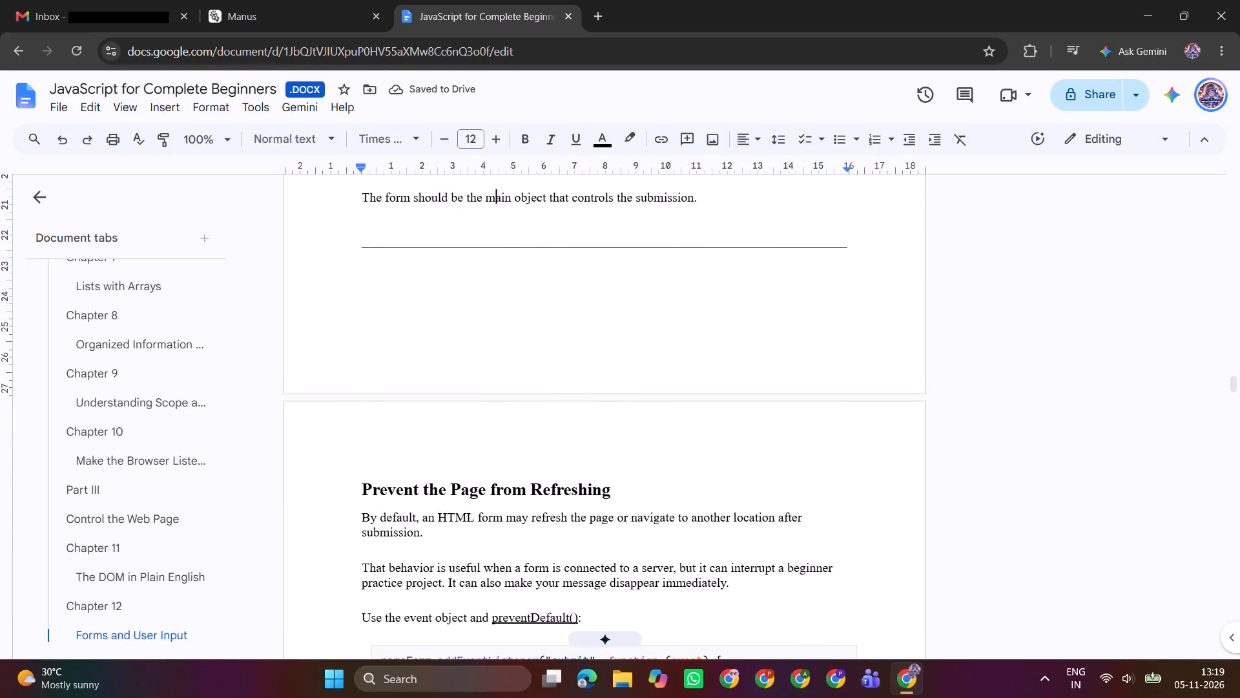
pyautogui.doubleClick(537, 248)
pyautogui.press('Delete')
pyautogui.press('Delete')
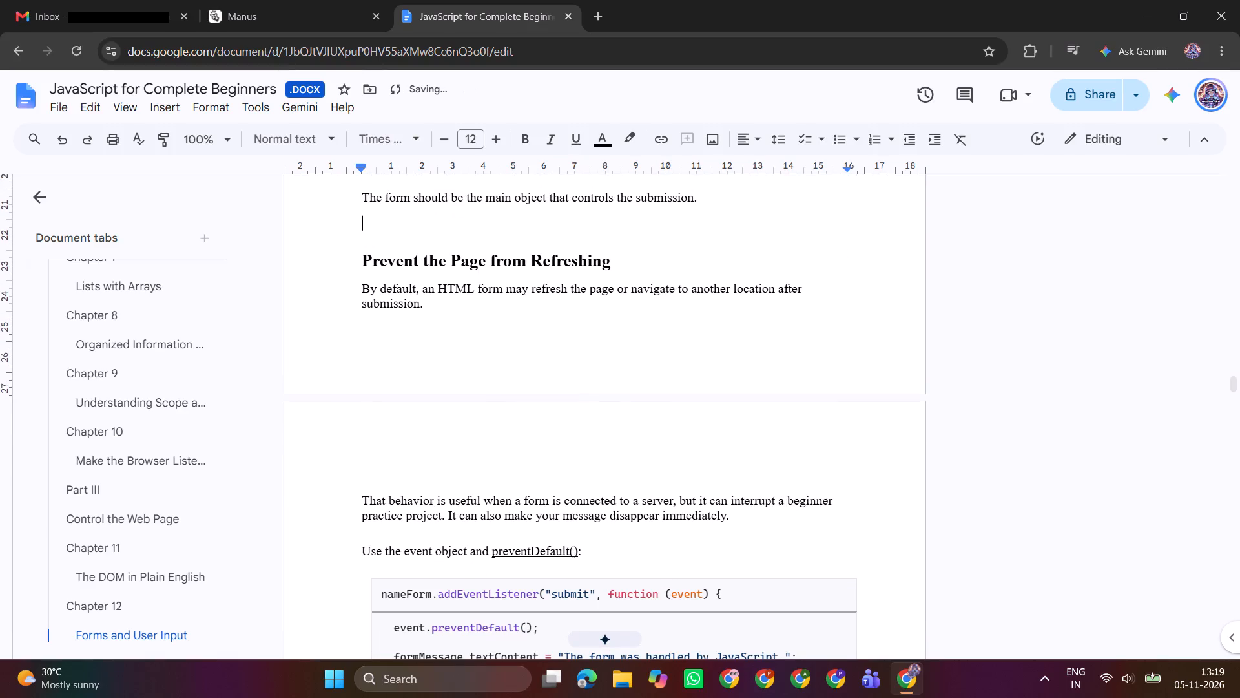
# Delete the divider line and its empty paragraph above the "Check Whether Input Is Complete" heading.
pyautogui.scroll(-2, 537, 248)
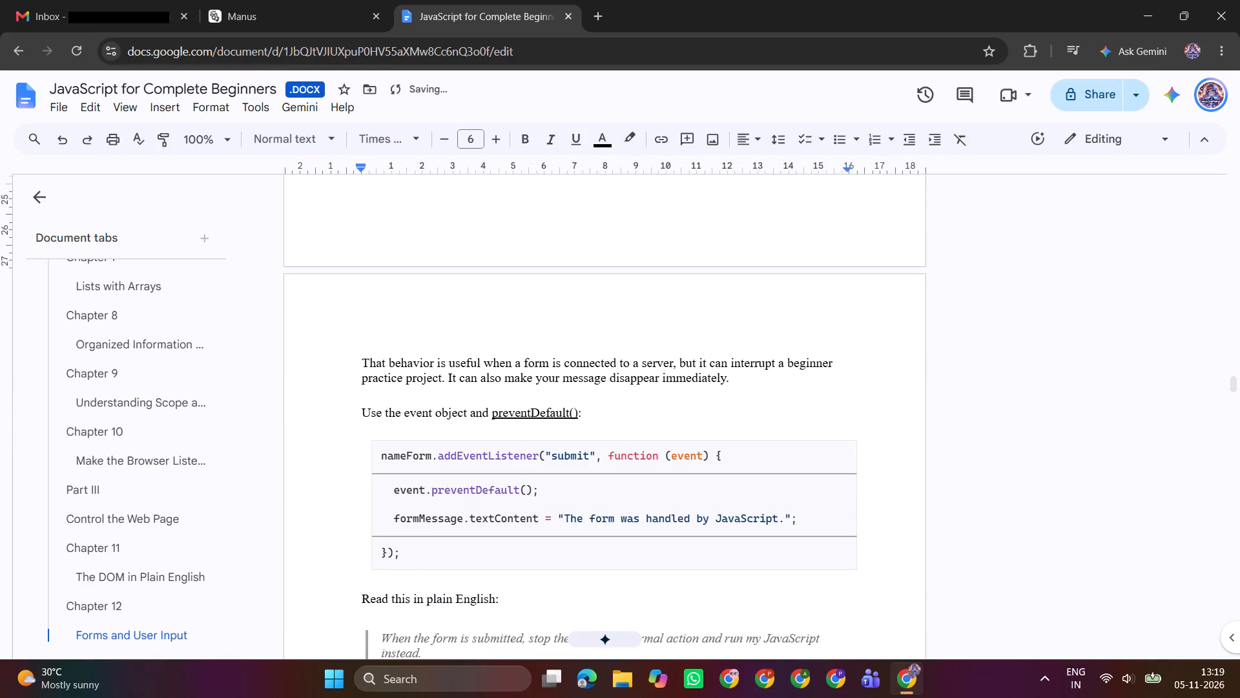
pyautogui.scroll(-3, 539, 347)
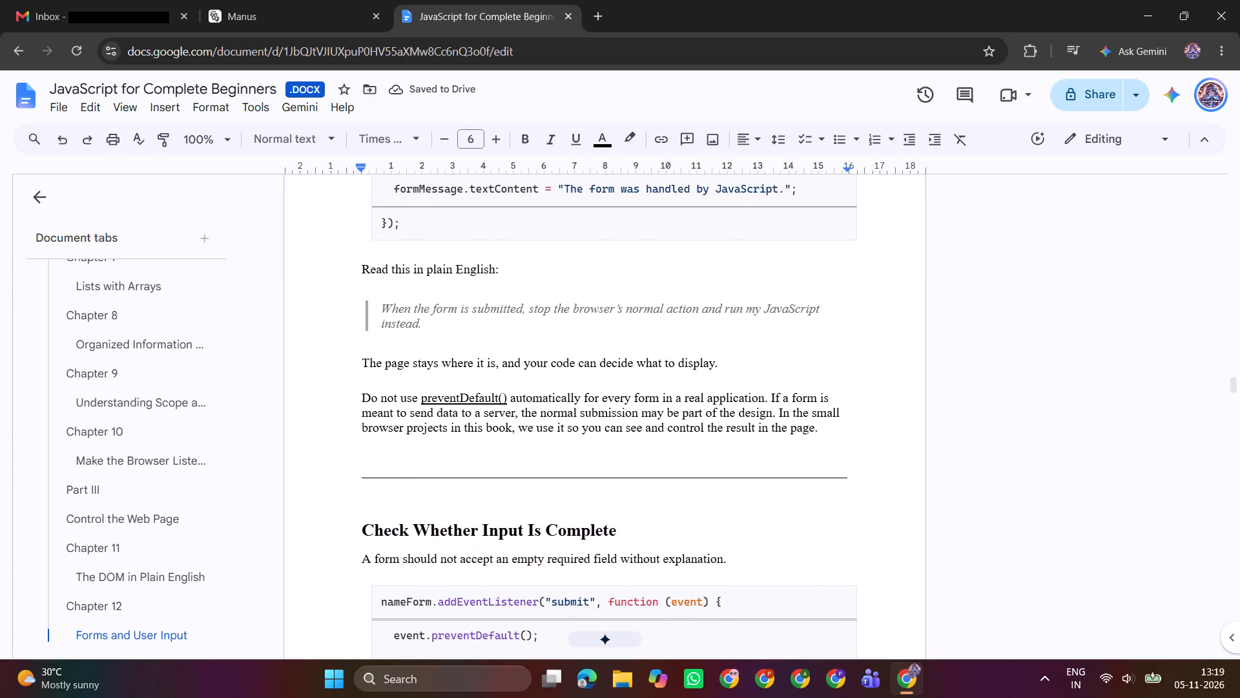
pyautogui.doubleClick(458, 481)
pyautogui.press('Delete')
pyautogui.press('Delete')
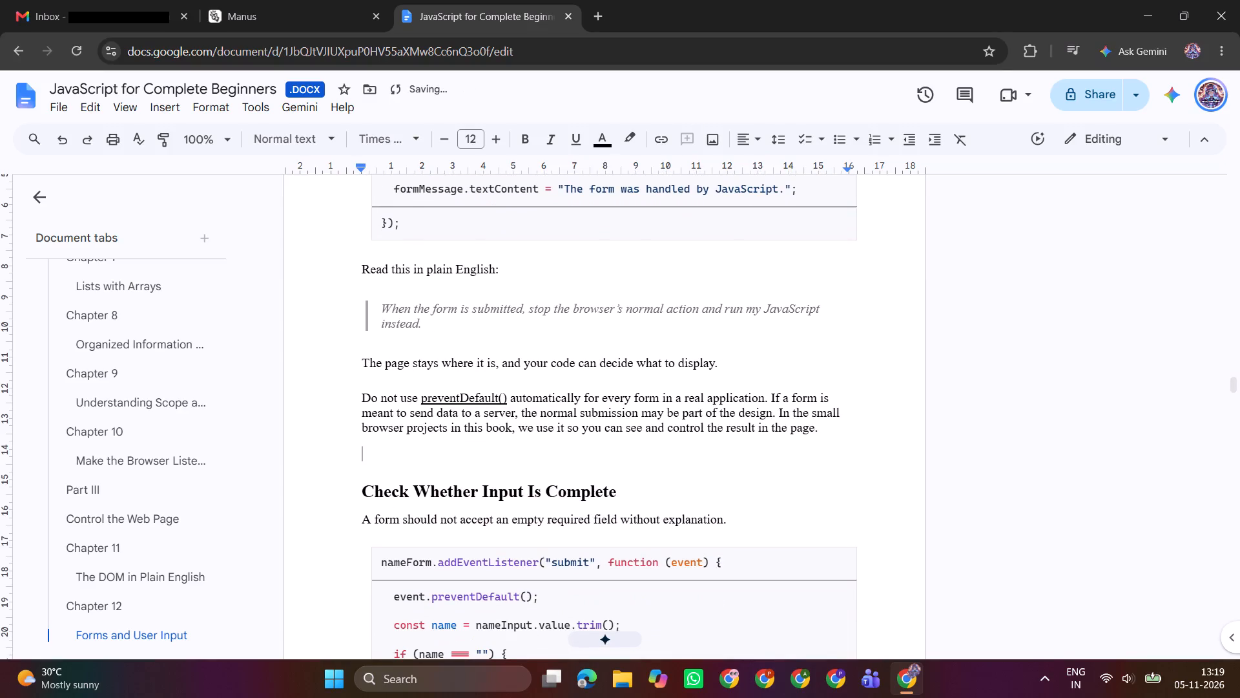
# Delete the divider line and its empty paragraph above the "Show Helpful Validation Messages" heading.
pyautogui.scroll(-5, 458, 481)
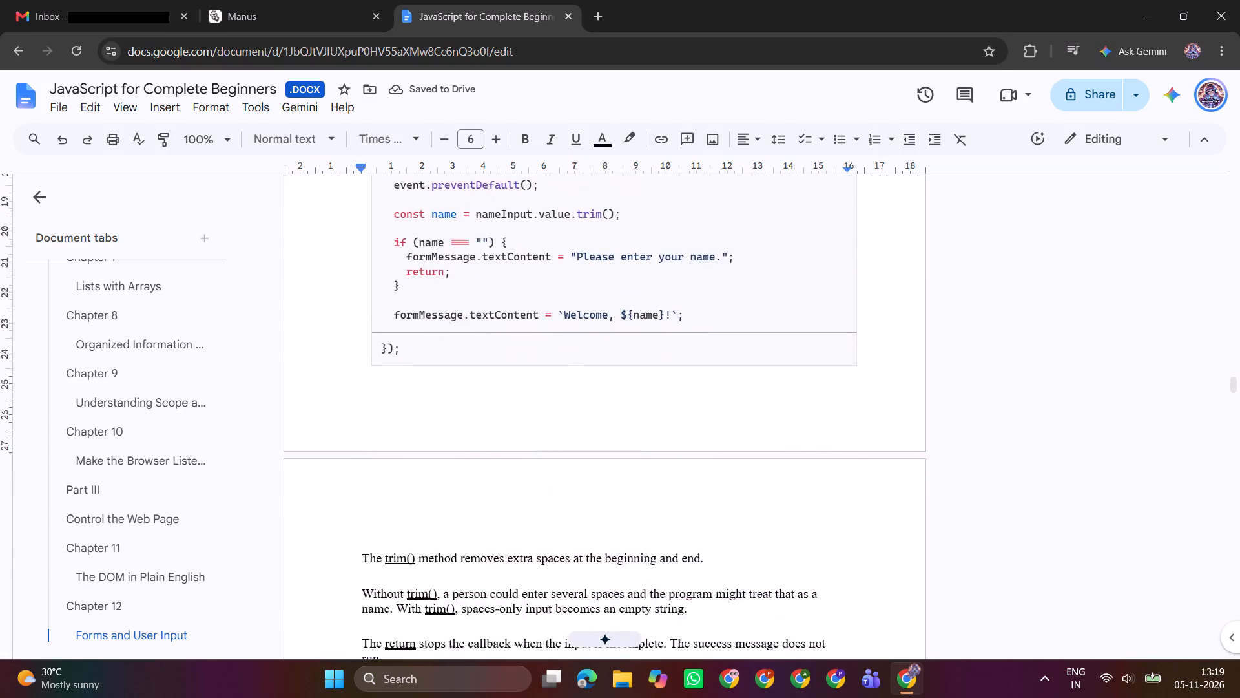
pyautogui.scroll(-3, 462, 505)
pyautogui.scroll(1, 462, 505)
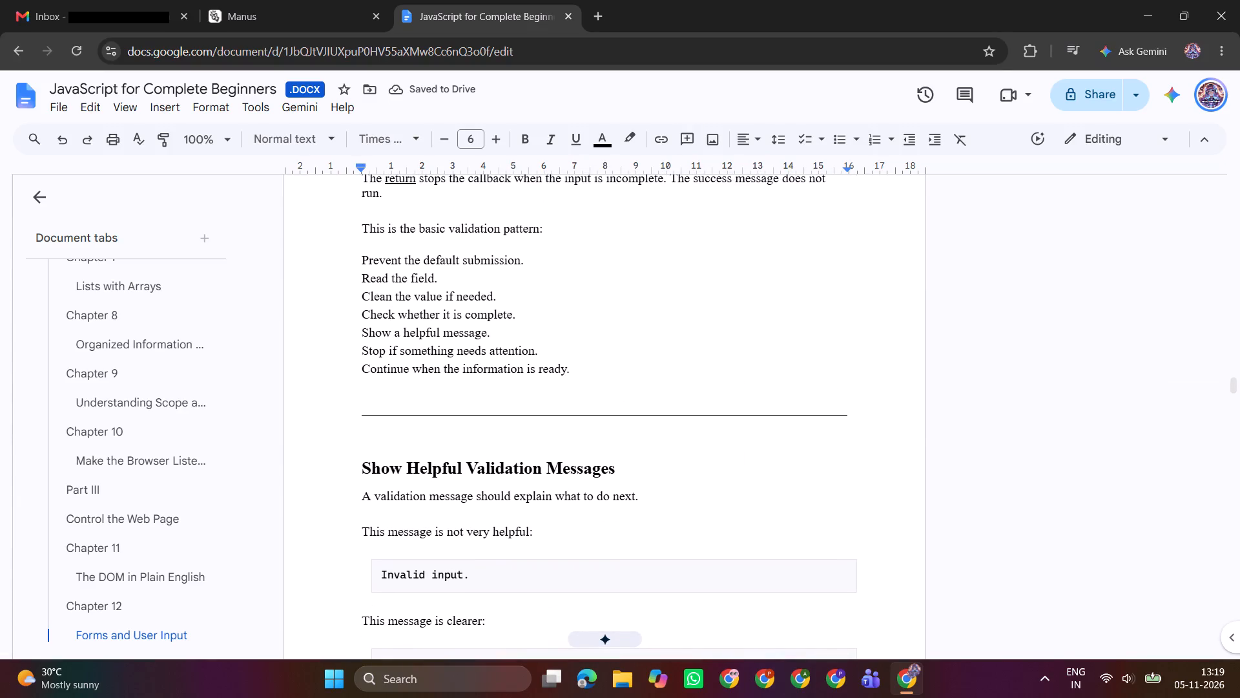
pyautogui.doubleClick(452, 428)
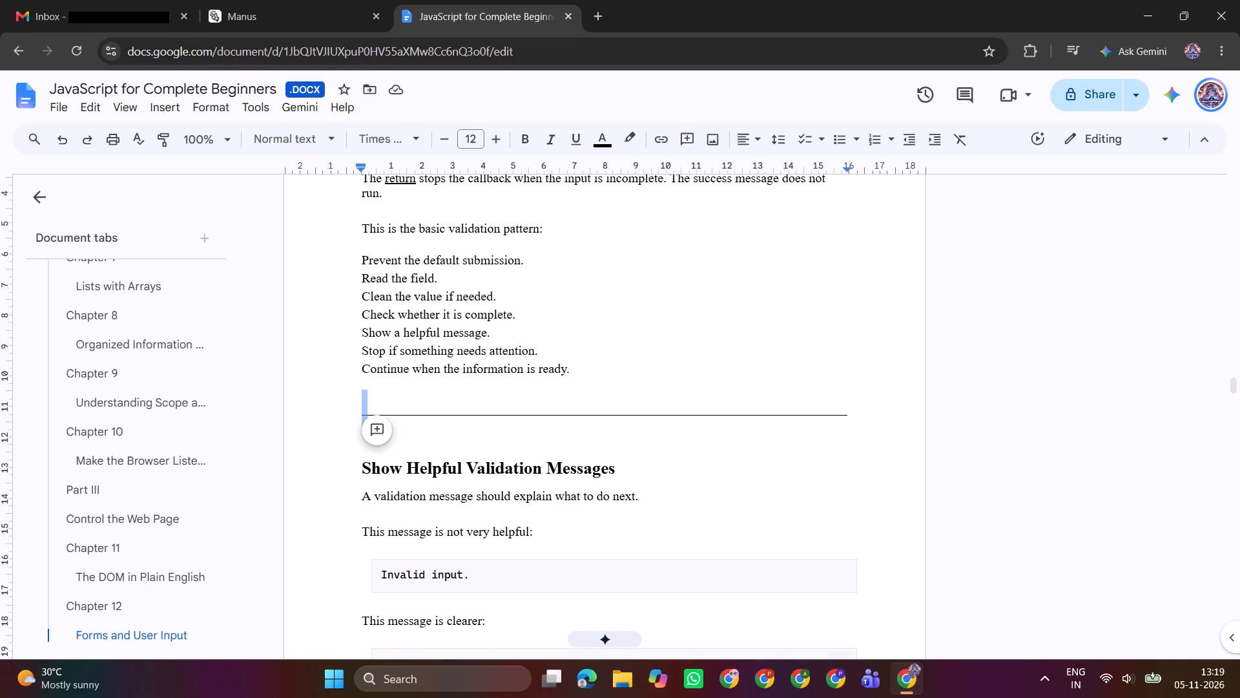
pyautogui.press('Delete')
pyautogui.press('Delete')
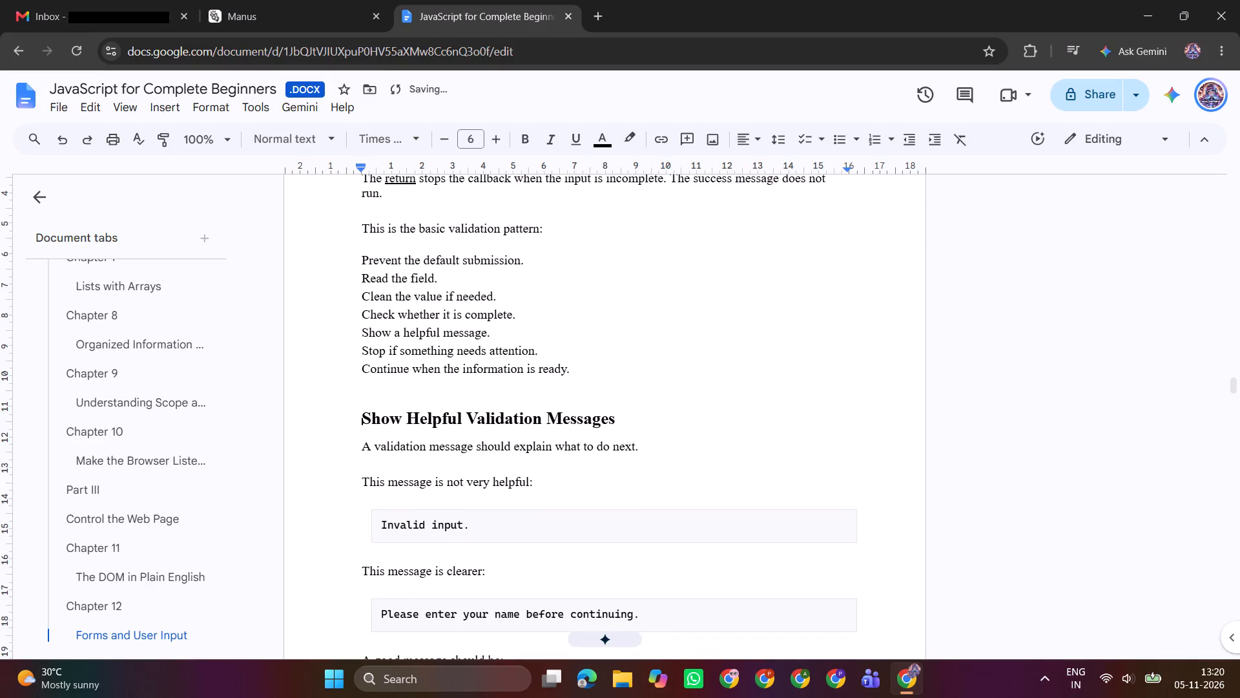
# Delete the divider line and its empty paragraph above the "Handle Numbers Correctly" heading.
pyautogui.scroll(-5, 452, 428)
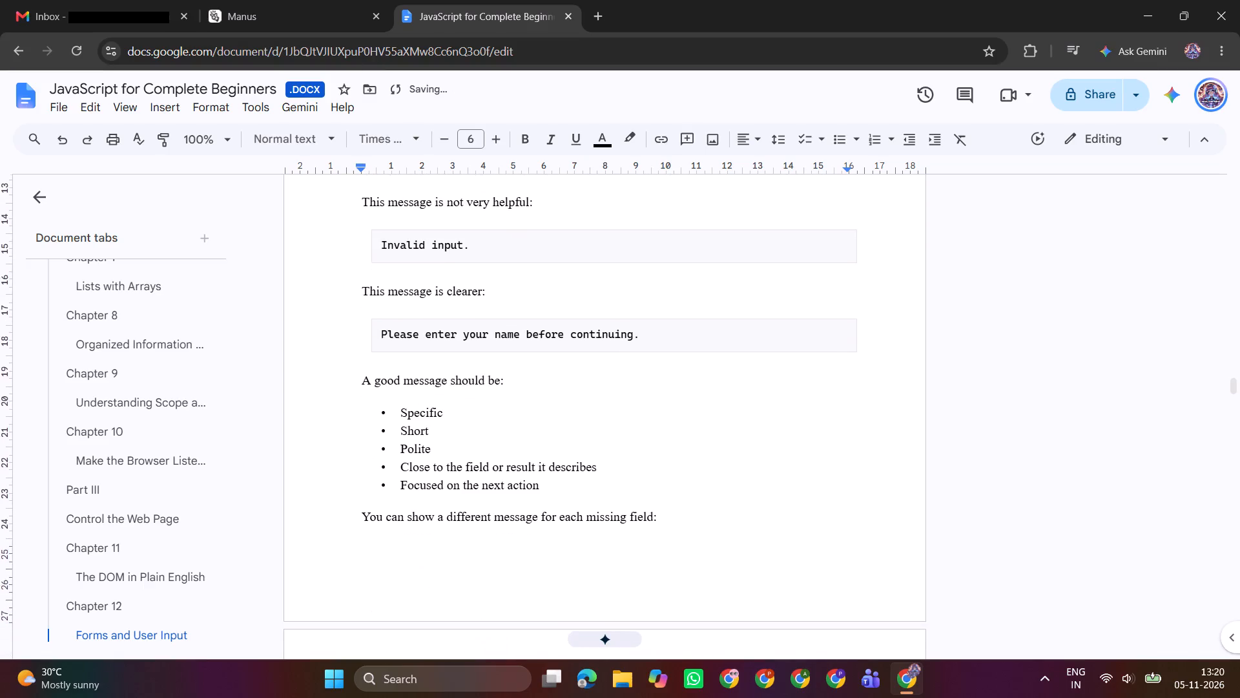
pyautogui.scroll(-1, 452, 428)
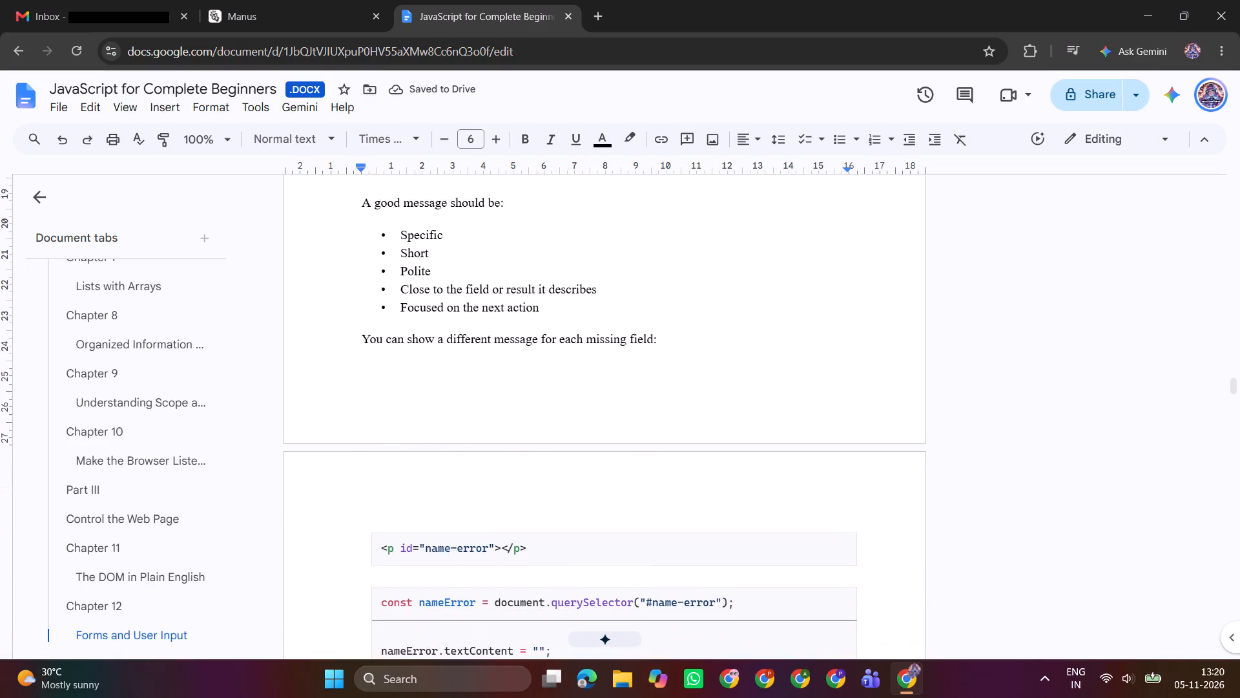
pyautogui.scroll(2, 452, 428)
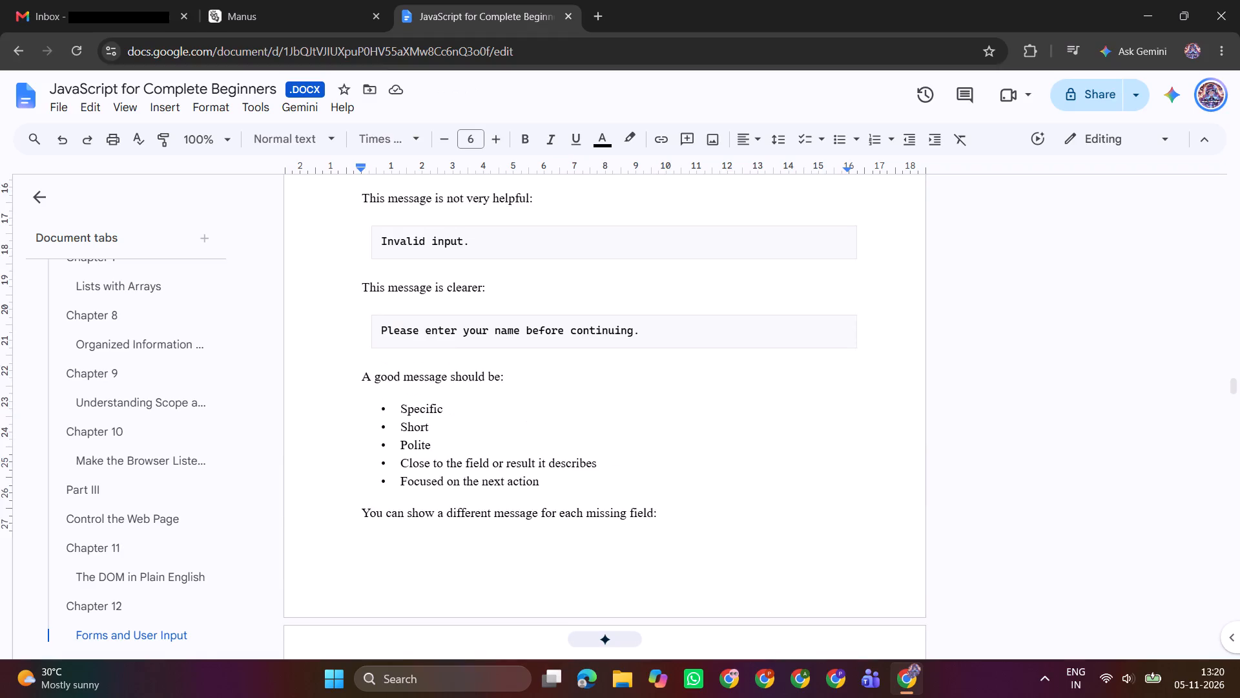
pyautogui.scroll(-2, 452, 428)
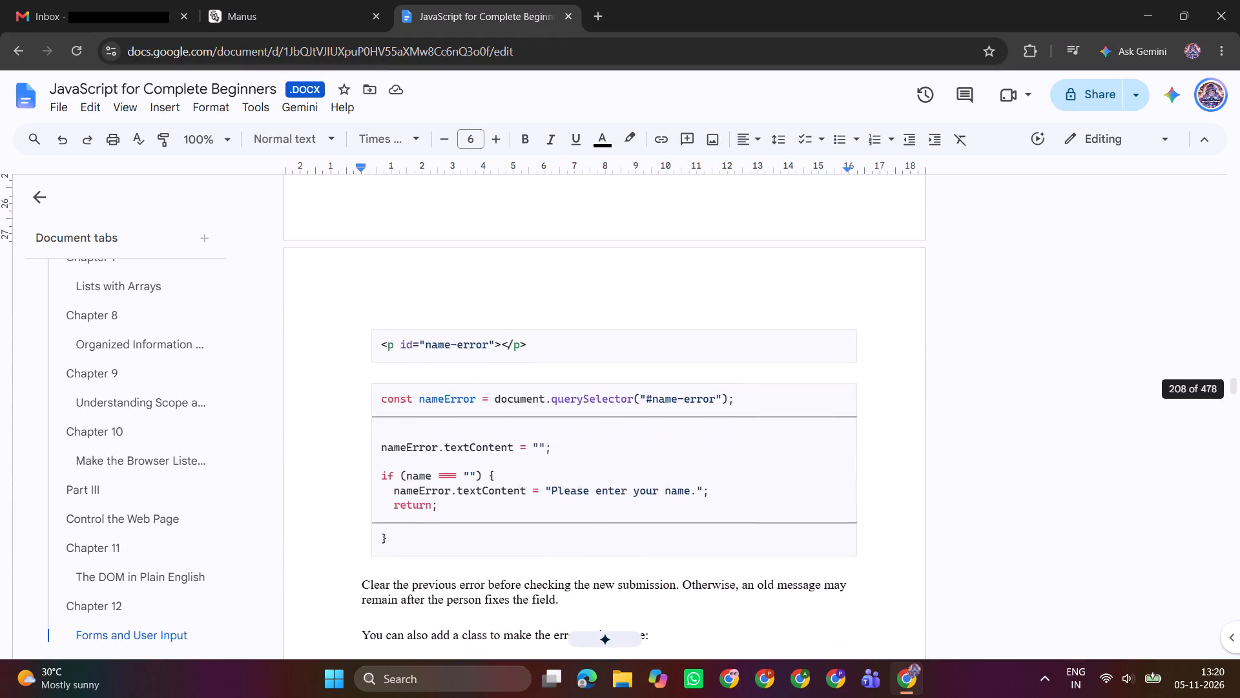
pyautogui.scroll(-1, 452, 428)
pyautogui.click(471, 520)
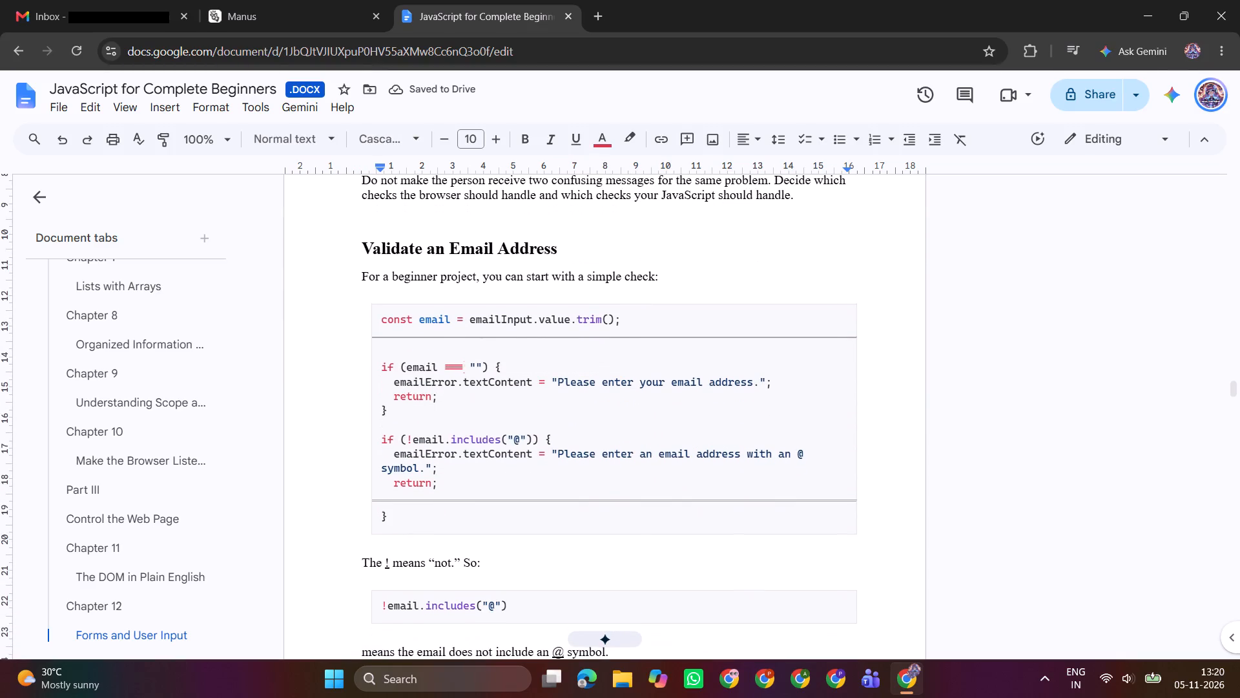
pyautogui.scroll(-3, 465, 527)
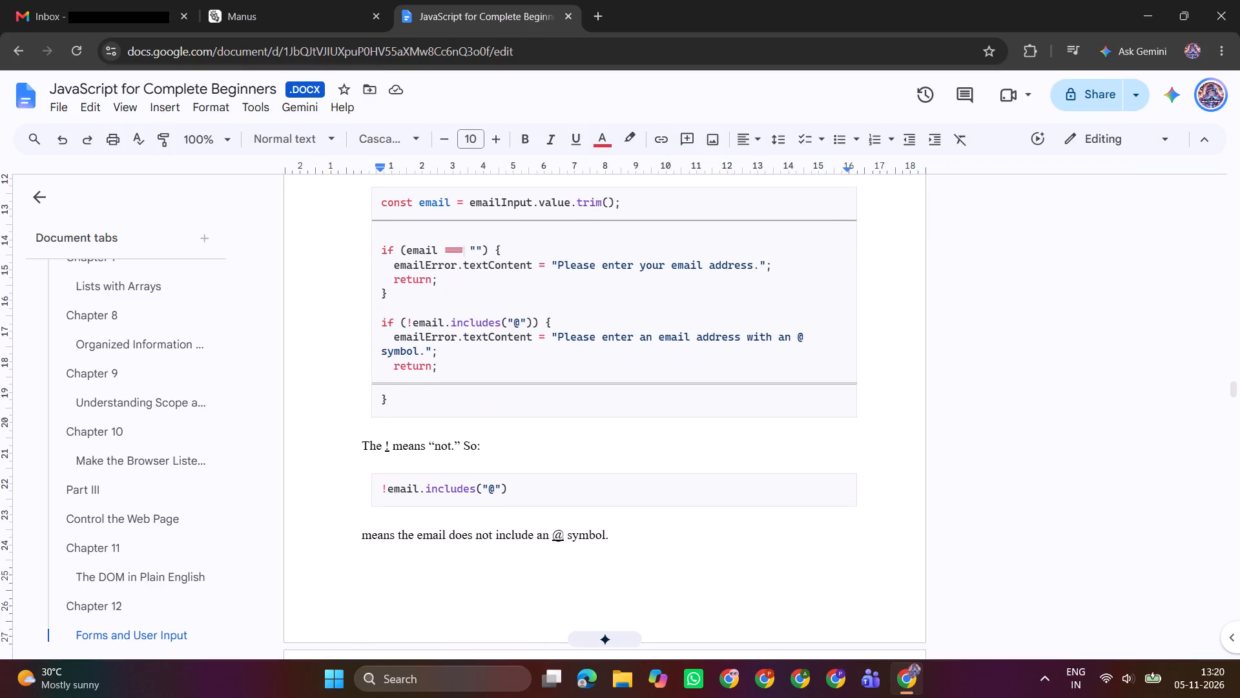
pyautogui.scroll(-2, 465, 527)
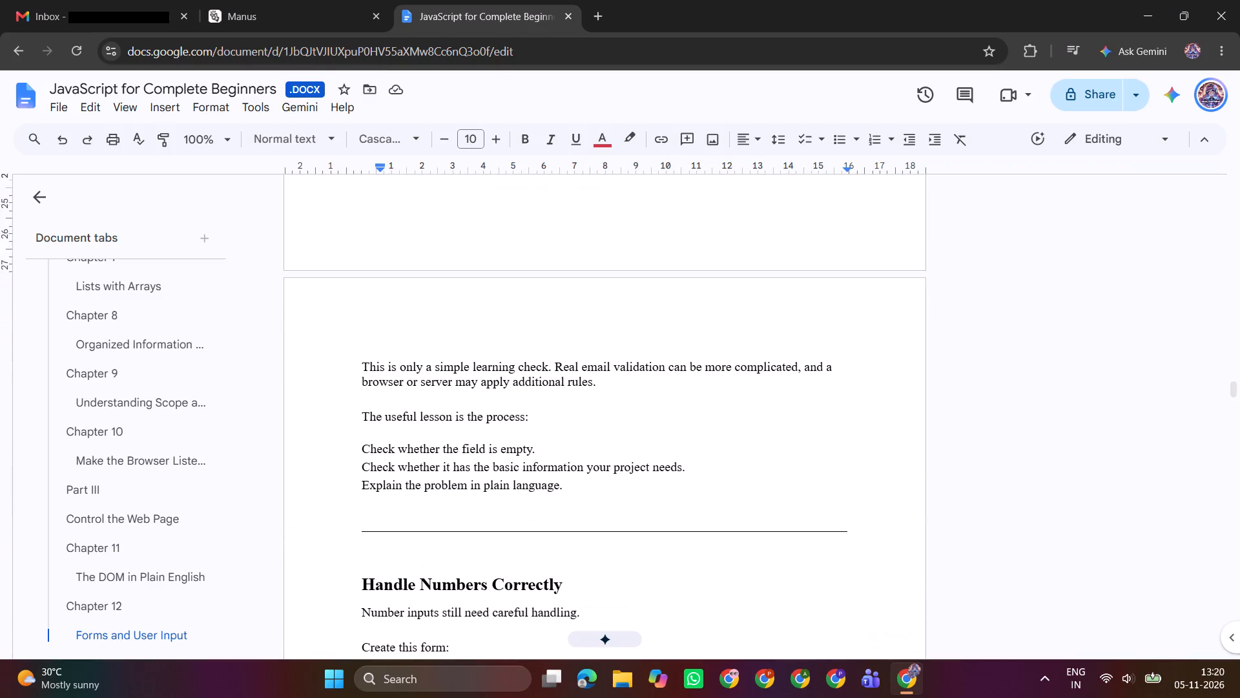
pyautogui.doubleClick(464, 529)
pyautogui.press('Delete')
pyautogui.press('Delete')
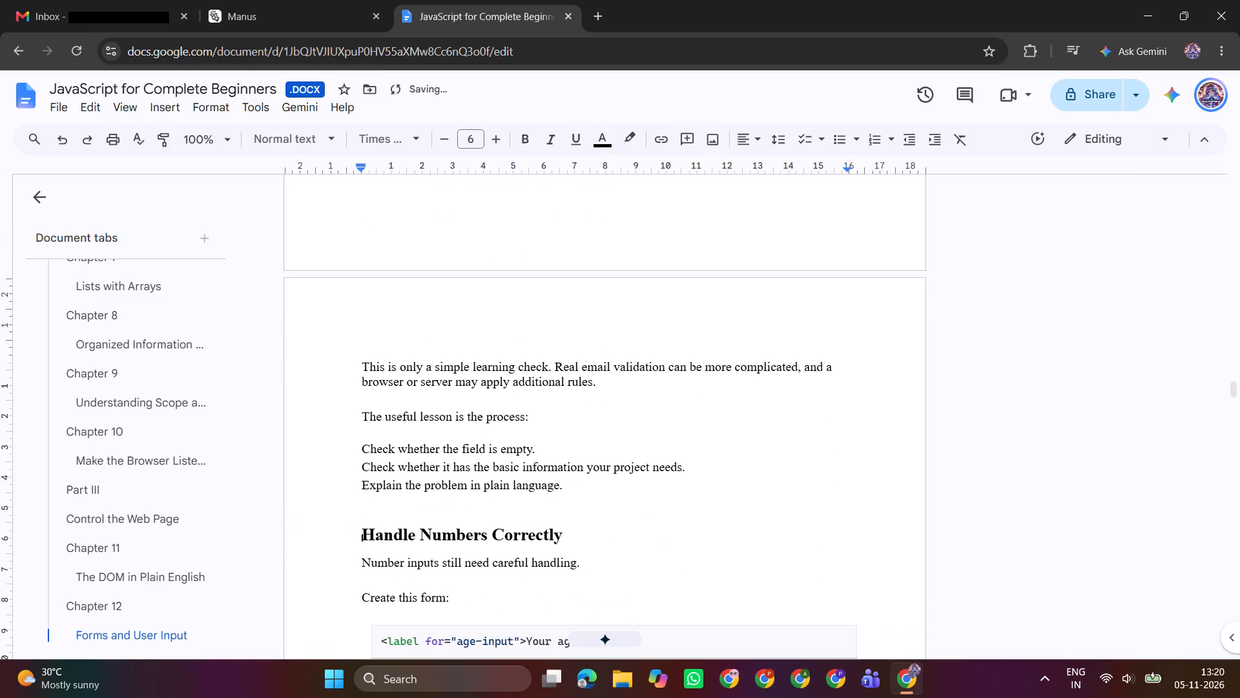
# Delete the divider line and its empty paragraph above the "Handle Empty Fields and Whitespace" heading.
pyautogui.scroll(-2, 464, 529)
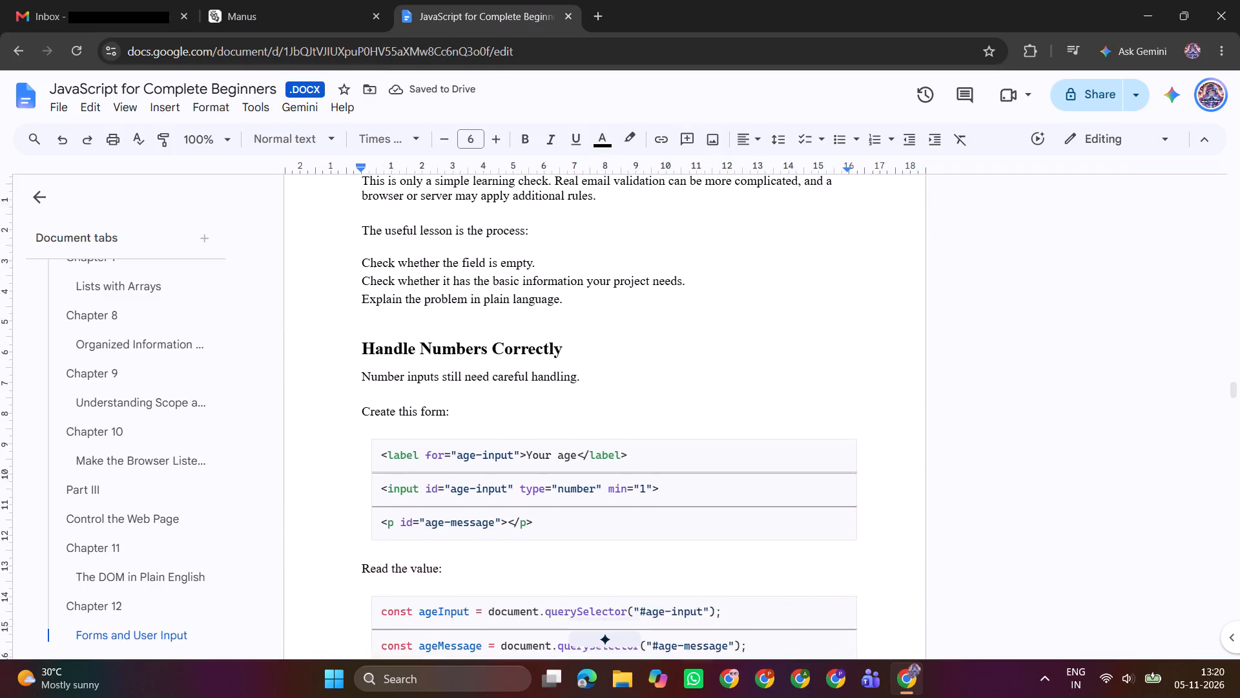
pyautogui.scroll(-3, 464, 529)
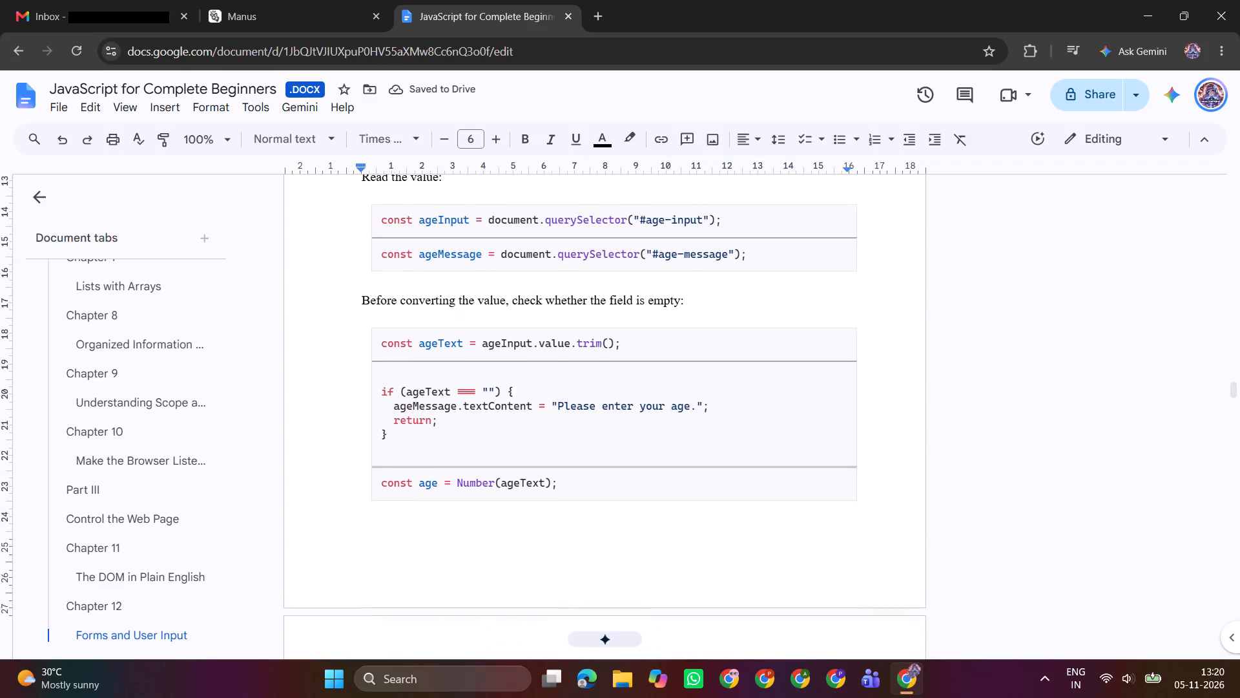
pyautogui.scroll(-4, 464, 529)
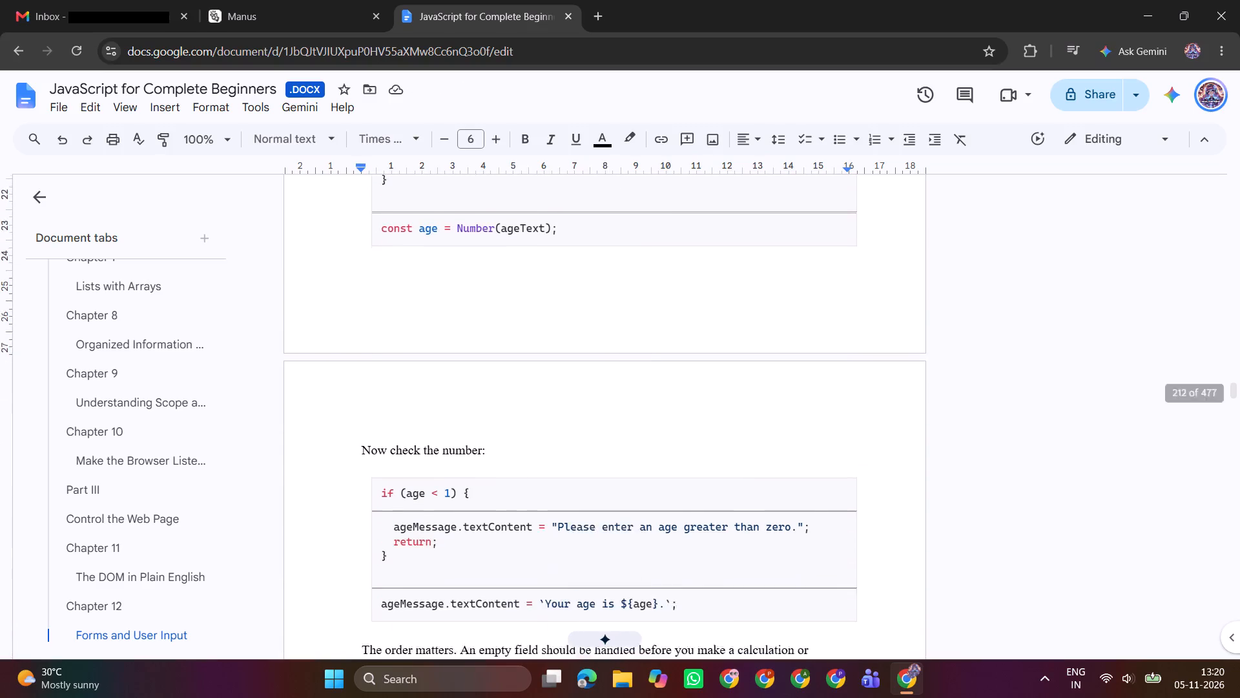
pyautogui.scroll(-2, 475, 533)
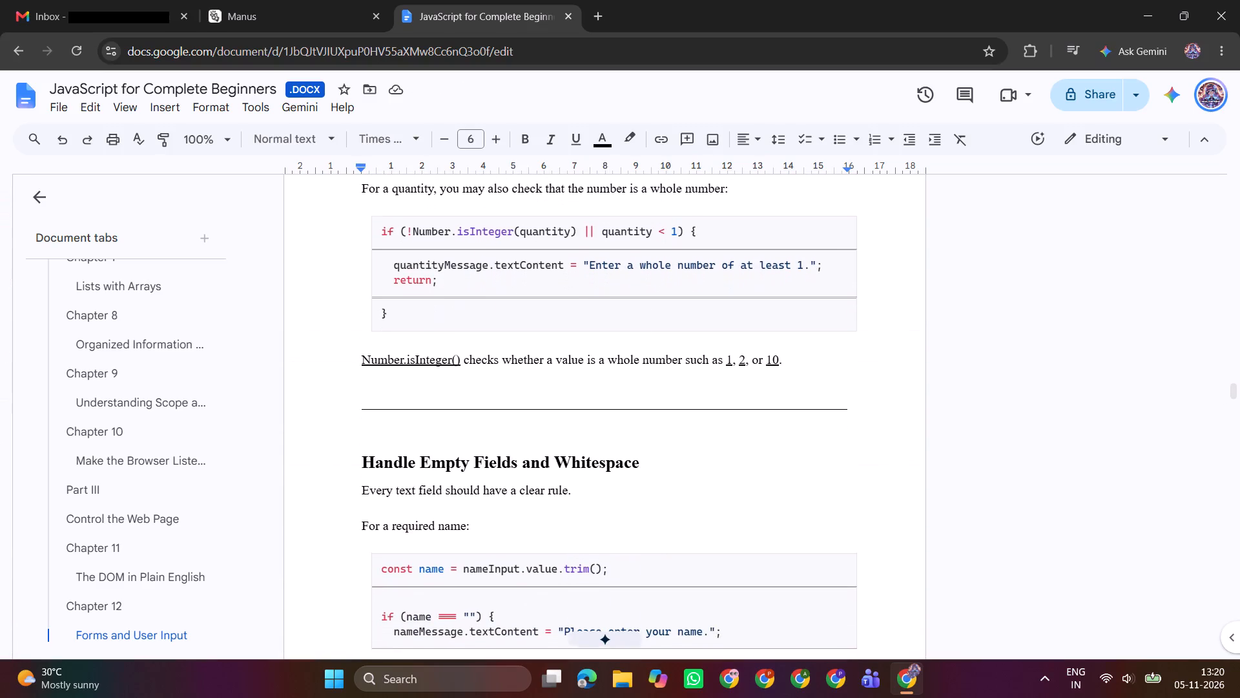
pyautogui.doubleClick(475, 417)
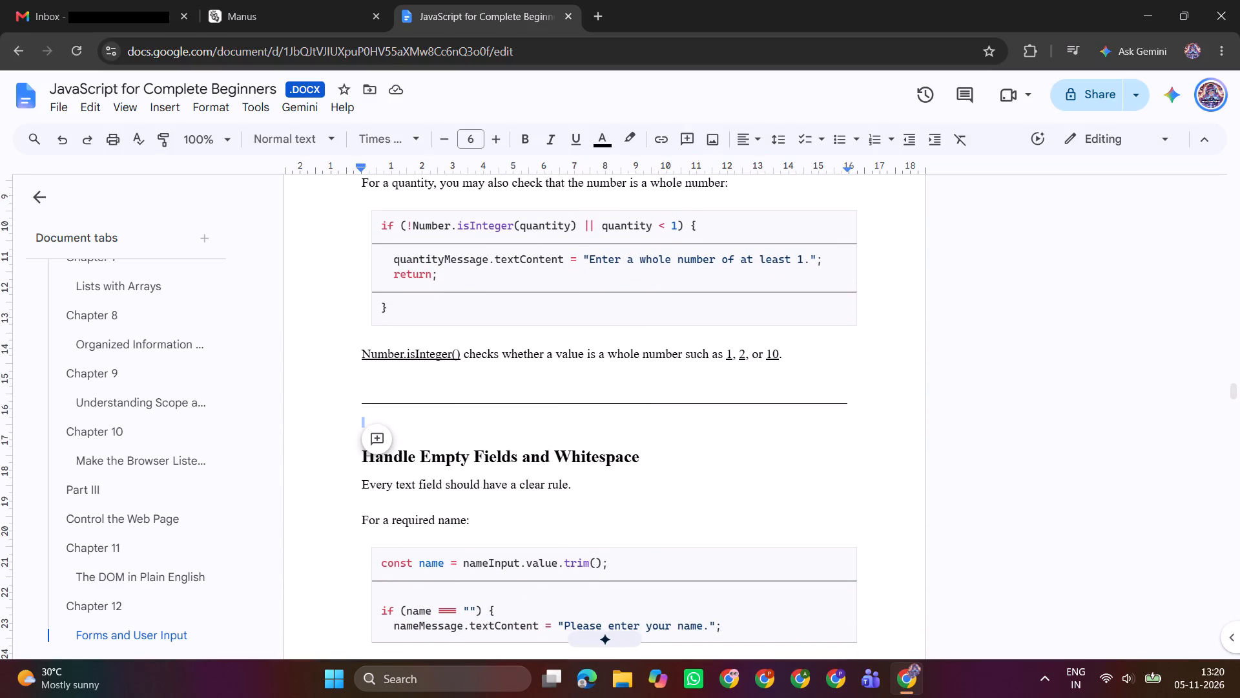
pyautogui.doubleClick(475, 411)
pyautogui.press('Delete')
pyautogui.press('Delete')
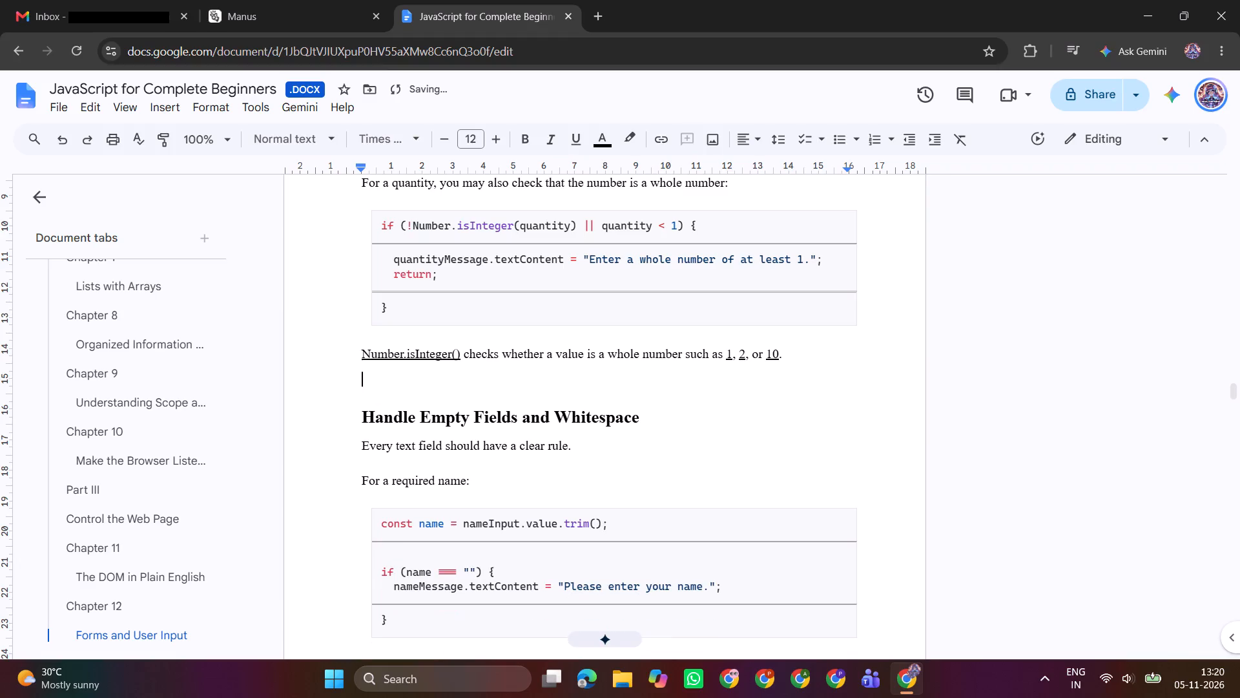
# Delete the divider line and its empty paragraph above the "Make Forms Easier to Use" heading.
pyautogui.scroll(-2, 475, 411)
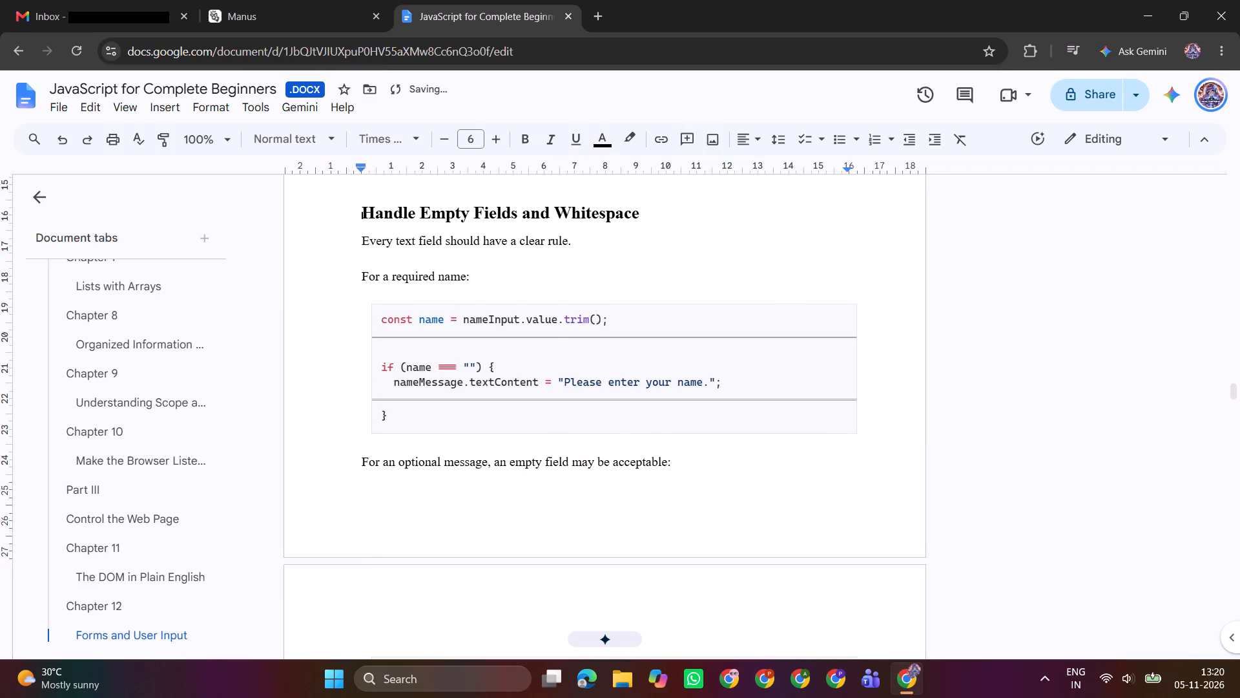
pyautogui.scroll(-2, 475, 411)
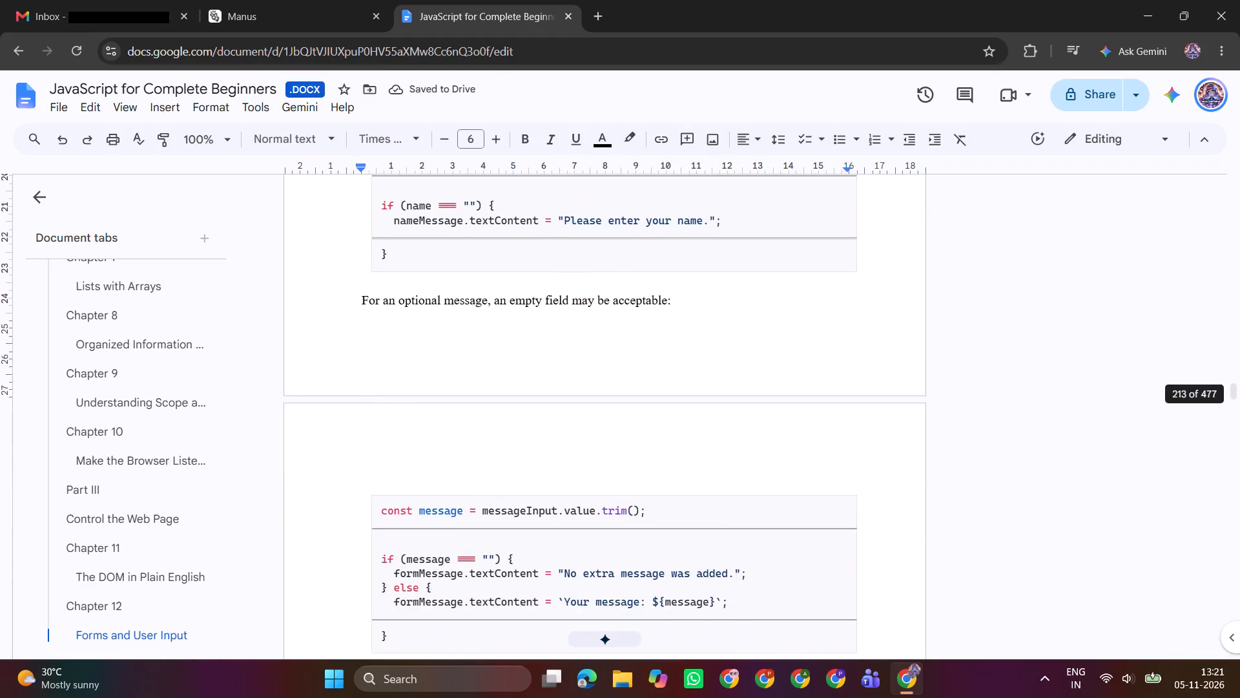
pyautogui.scroll(-3, 475, 411)
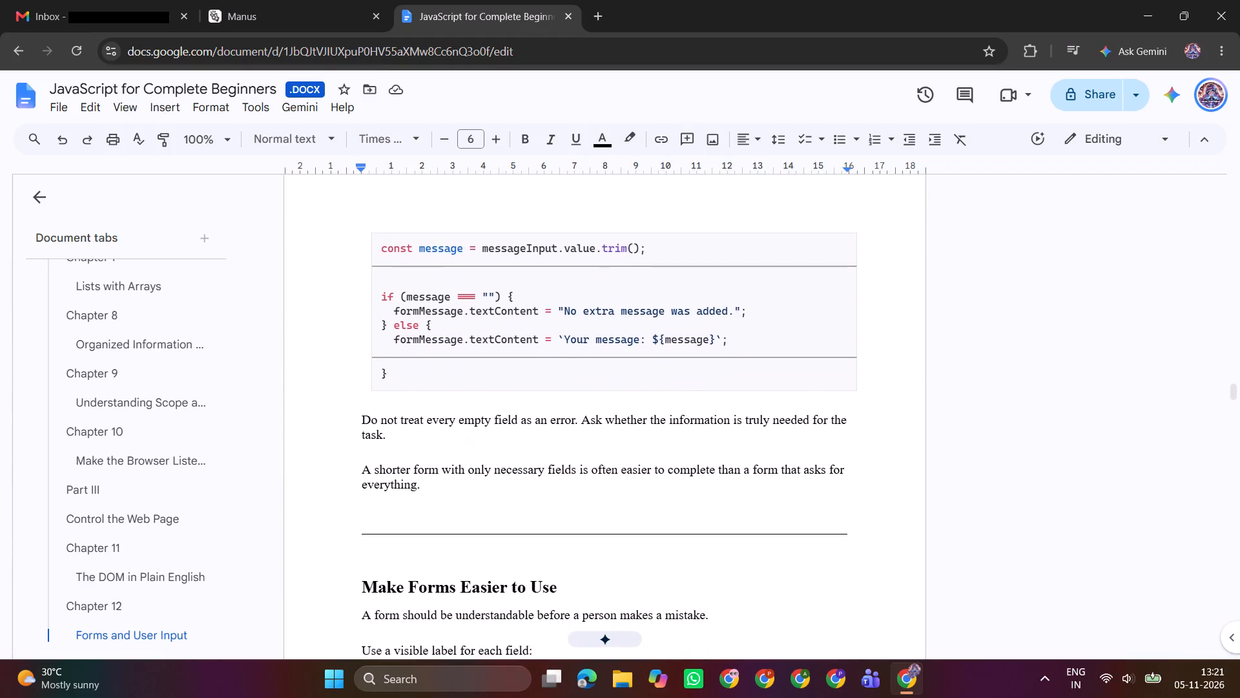
pyautogui.doubleClick(428, 533)
pyautogui.press('Delete')
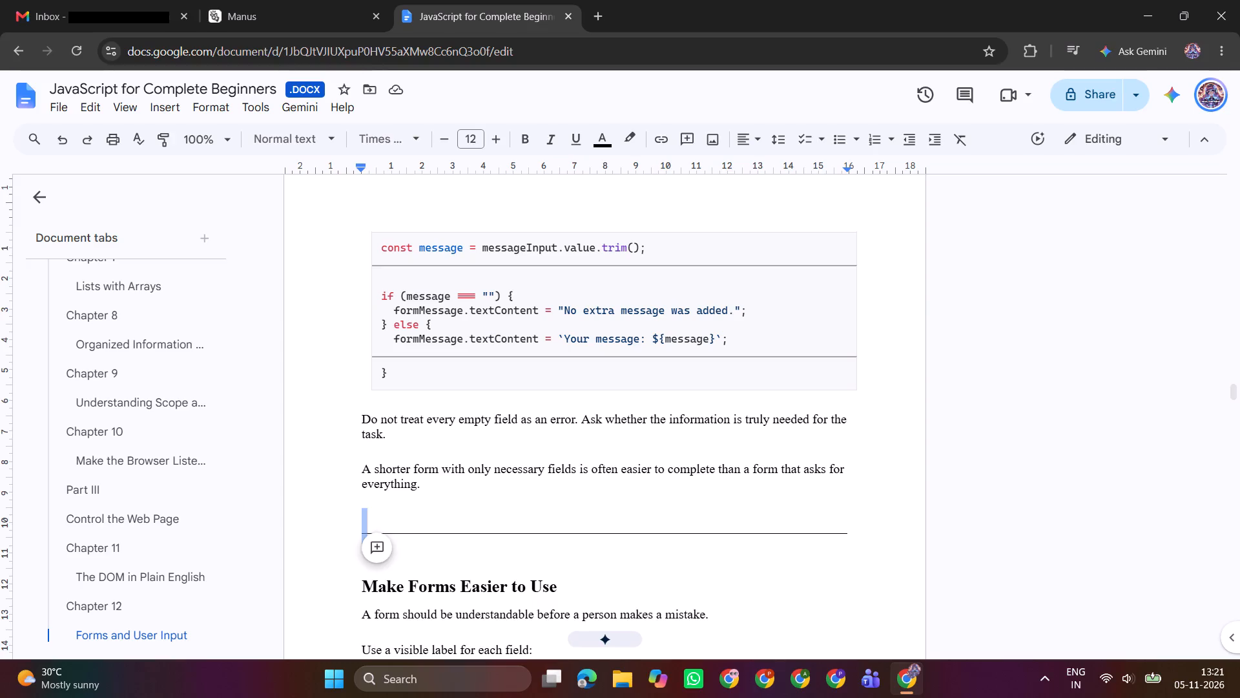
pyautogui.press('Delete')
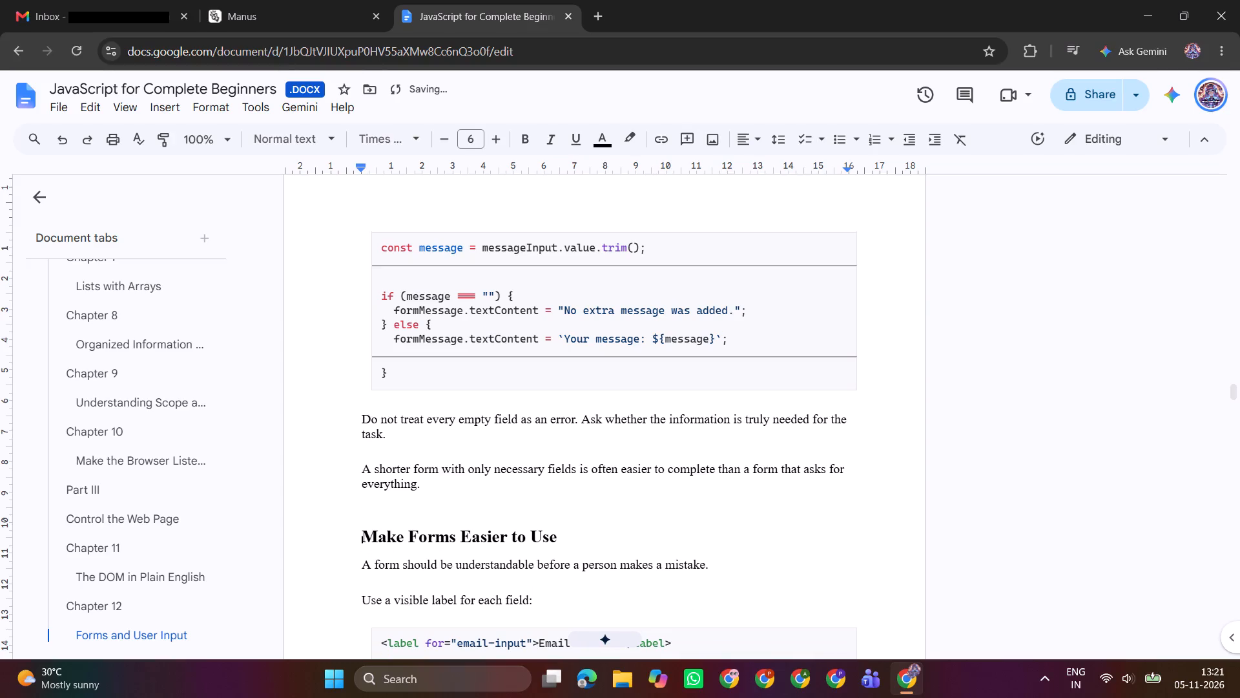
# Delete the divider line and its empty paragraph above the "Add and Remove an Error Class" heading.
pyautogui.scroll(-3, 428, 533)
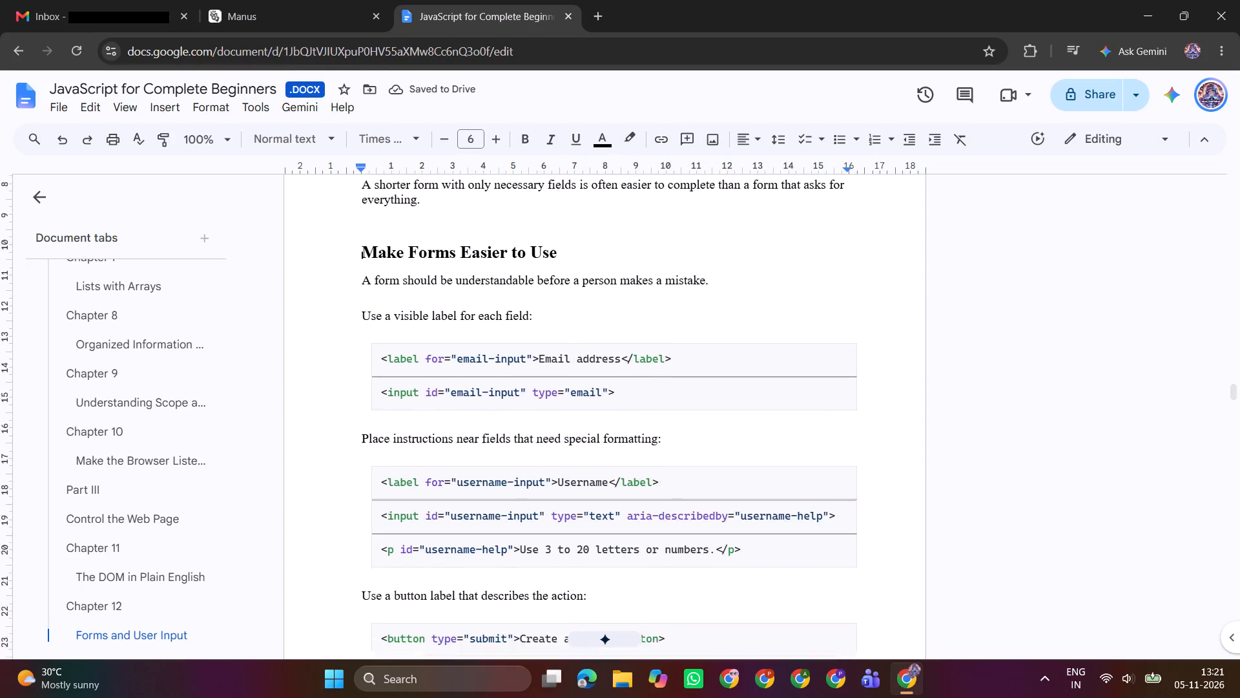
pyautogui.scroll(-2, 444, 507)
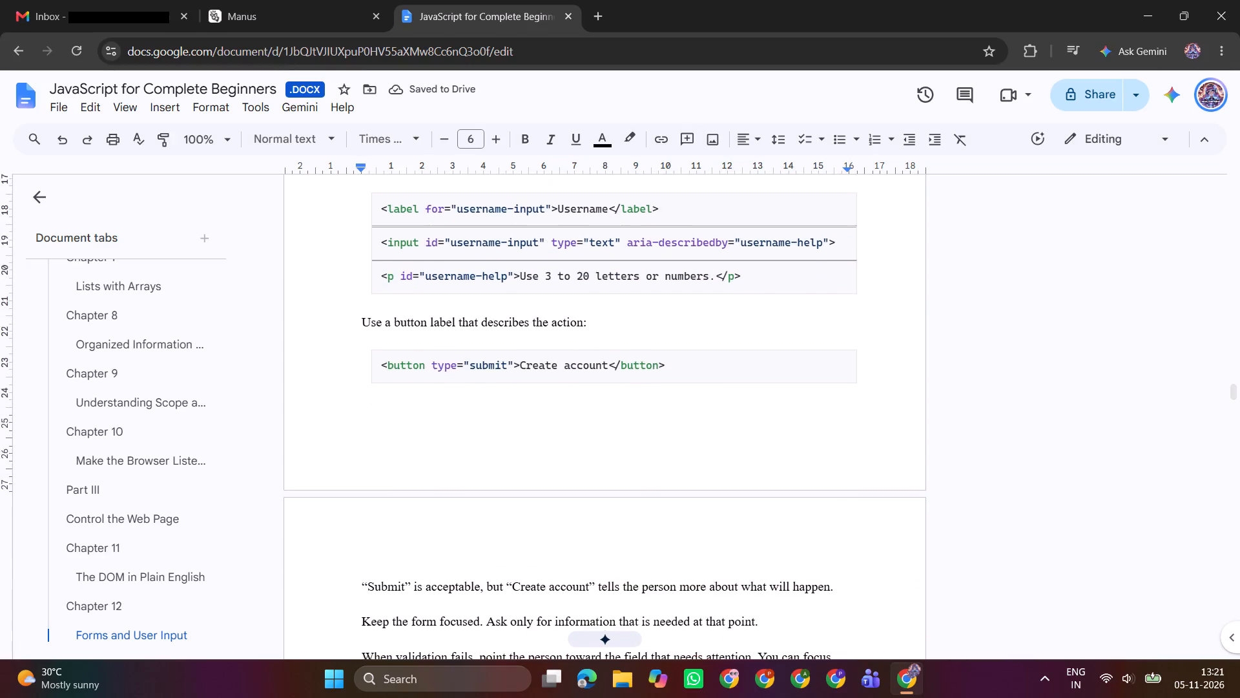
pyautogui.scroll(-4, 444, 507)
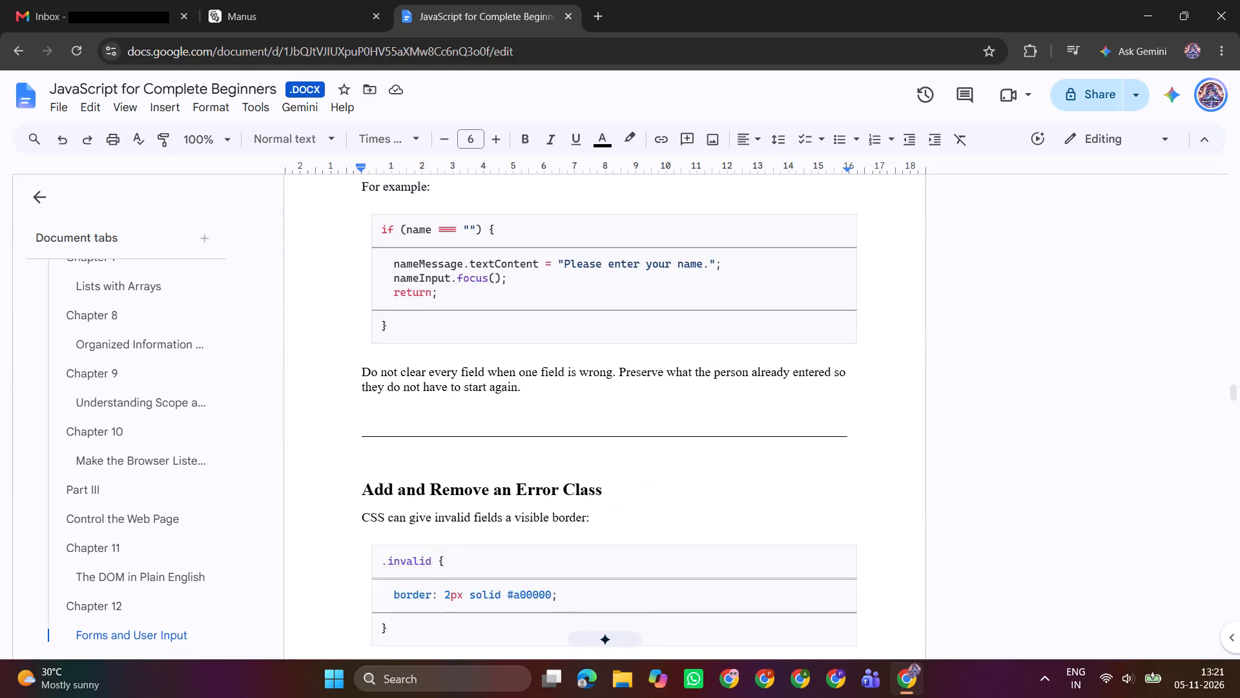
pyautogui.doubleClick(469, 404)
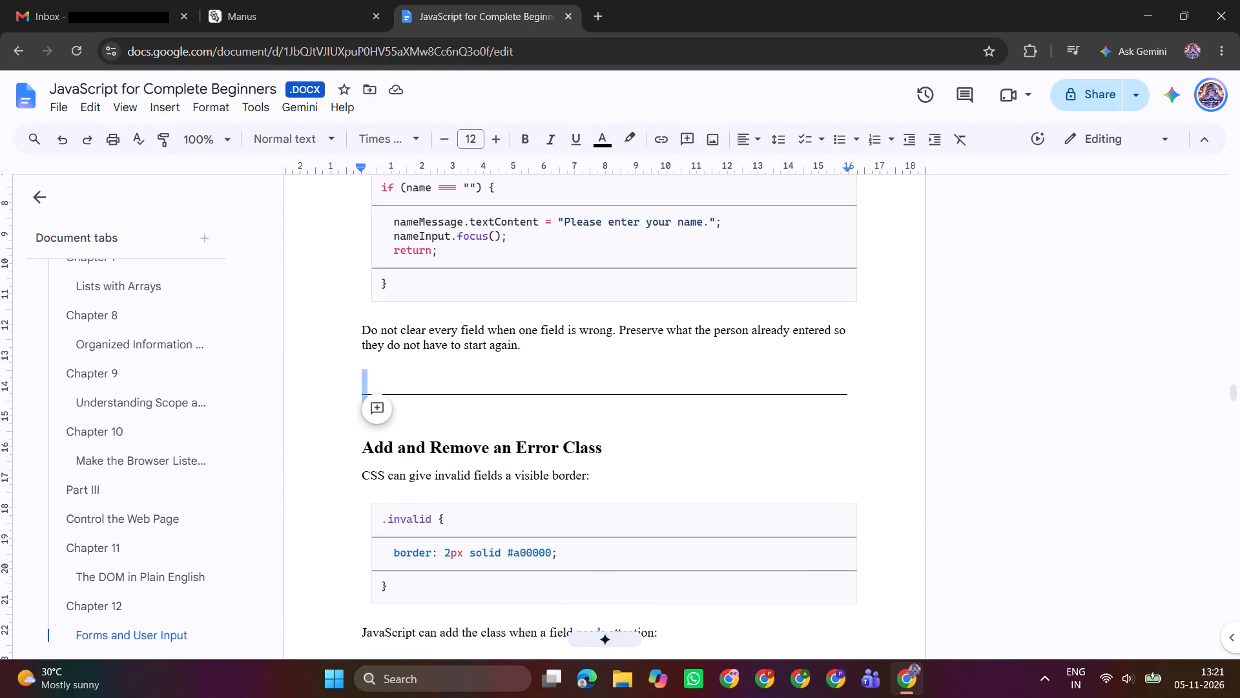
pyautogui.press('Delete')
pyautogui.press('Delete')
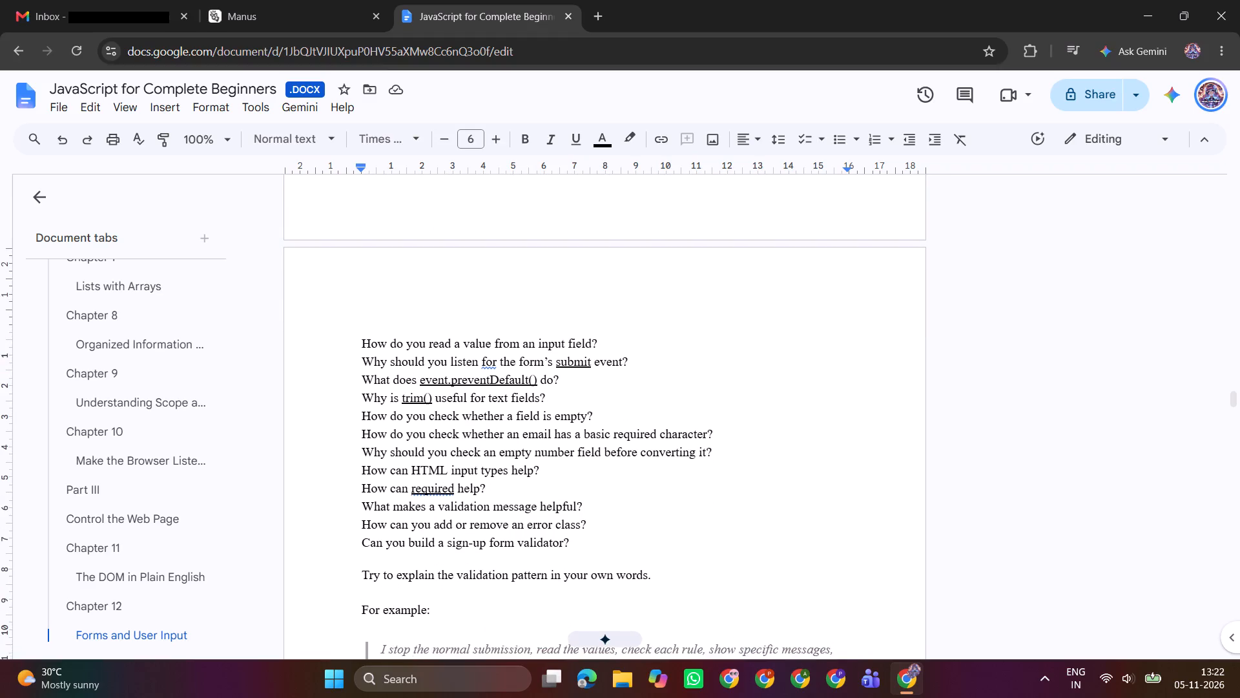
# Select the Chapter 12 checkpoint questions from "How do you read a value from an input field?" through "Can you build a sign-up form validator?".
pyautogui.moveTo(358, 339); pyautogui.dragTo(373, 350)
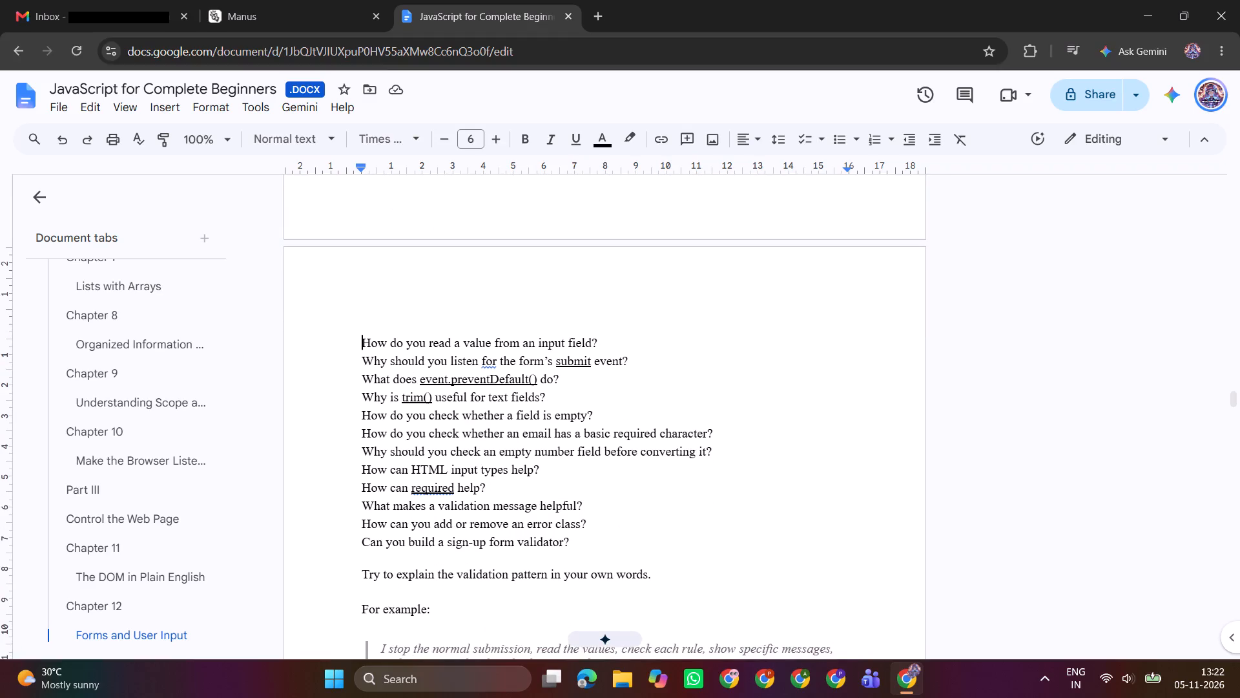
pyautogui.moveTo(373, 350); pyautogui.dragTo(612, 545)
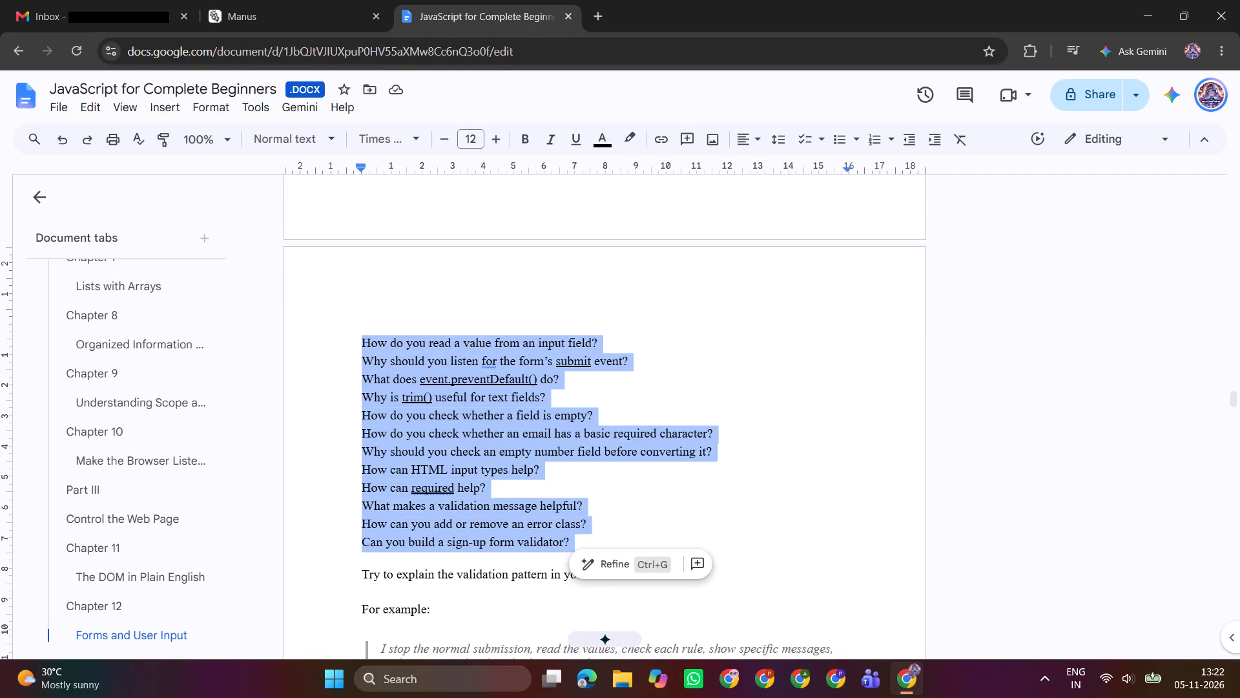
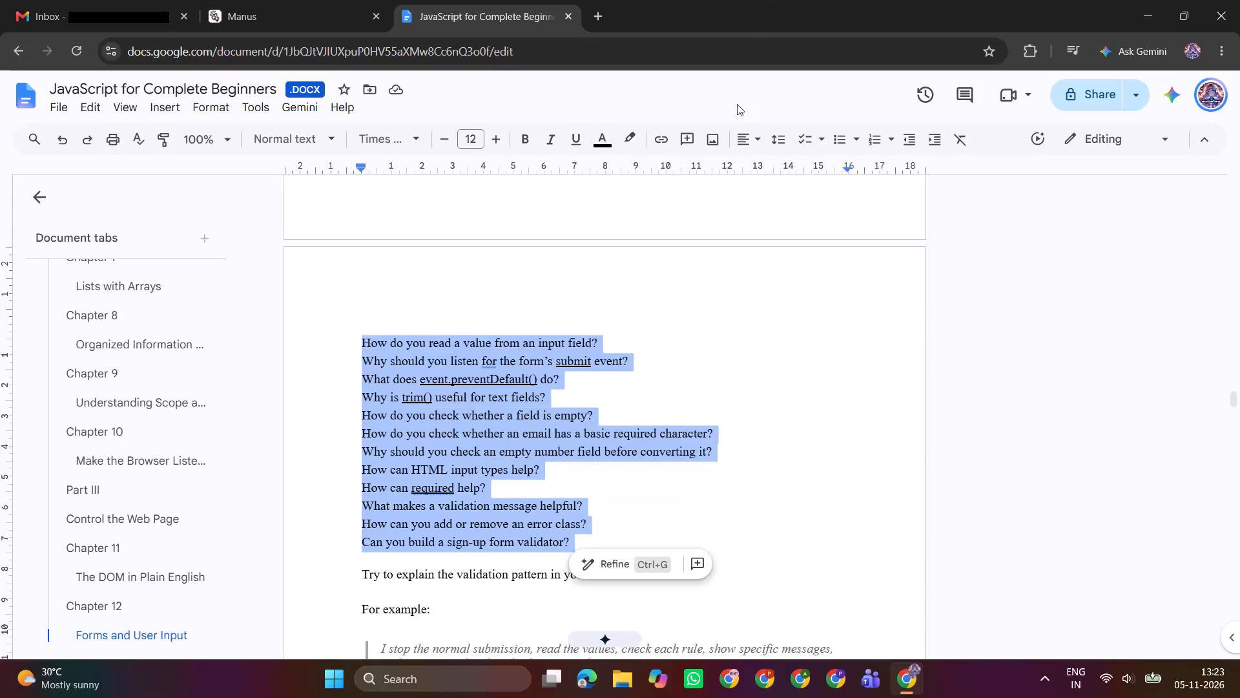
# Format the twelve Chapter Checkpoint questions about forms and validation as a bulleted list.
pyautogui.click(834, 132)
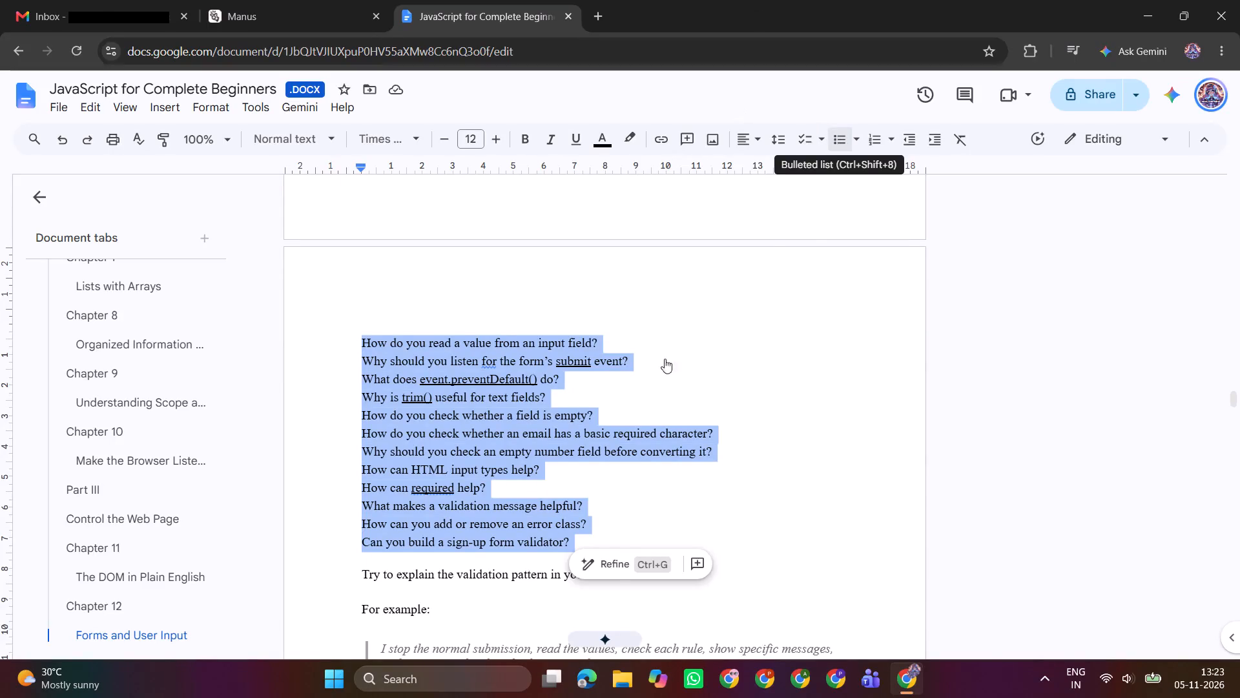
pyautogui.click(612, 421)
pyautogui.scroll(1, 612, 421)
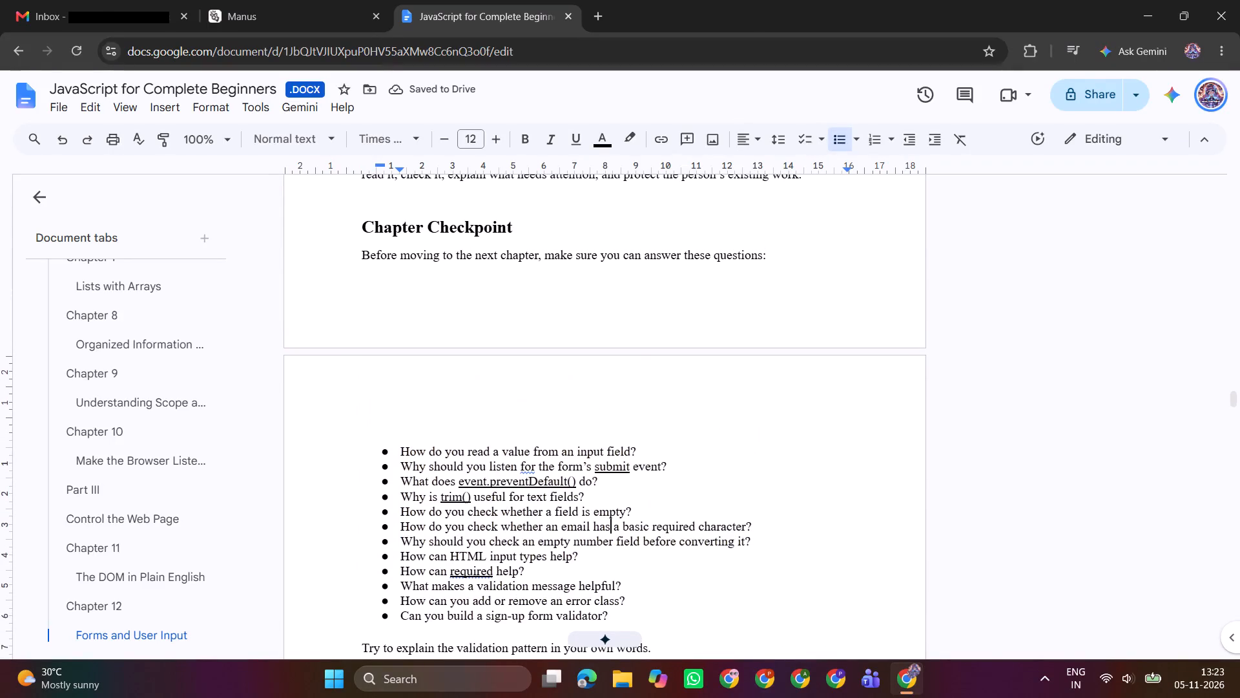
pyautogui.scroll(-1, 612, 421)
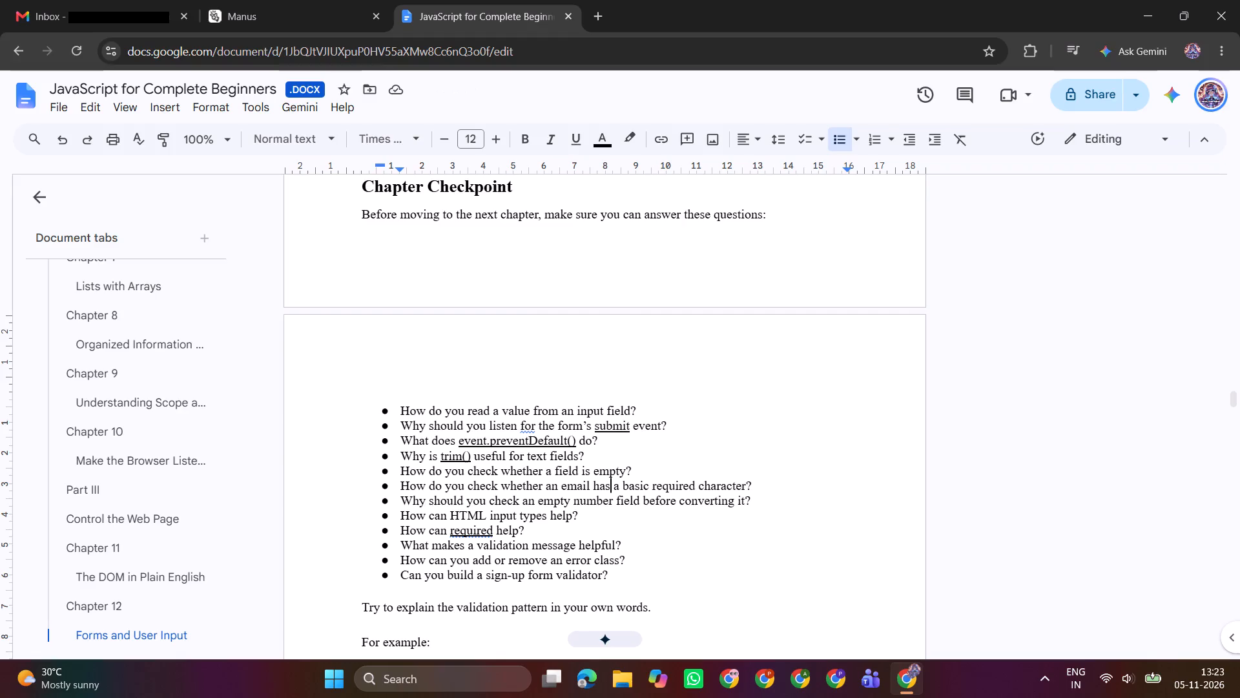
# Accept the grammar suggestion replacing "for" with "to" in "Why should you listen for the form's submit event?".
pyautogui.click(529, 425)
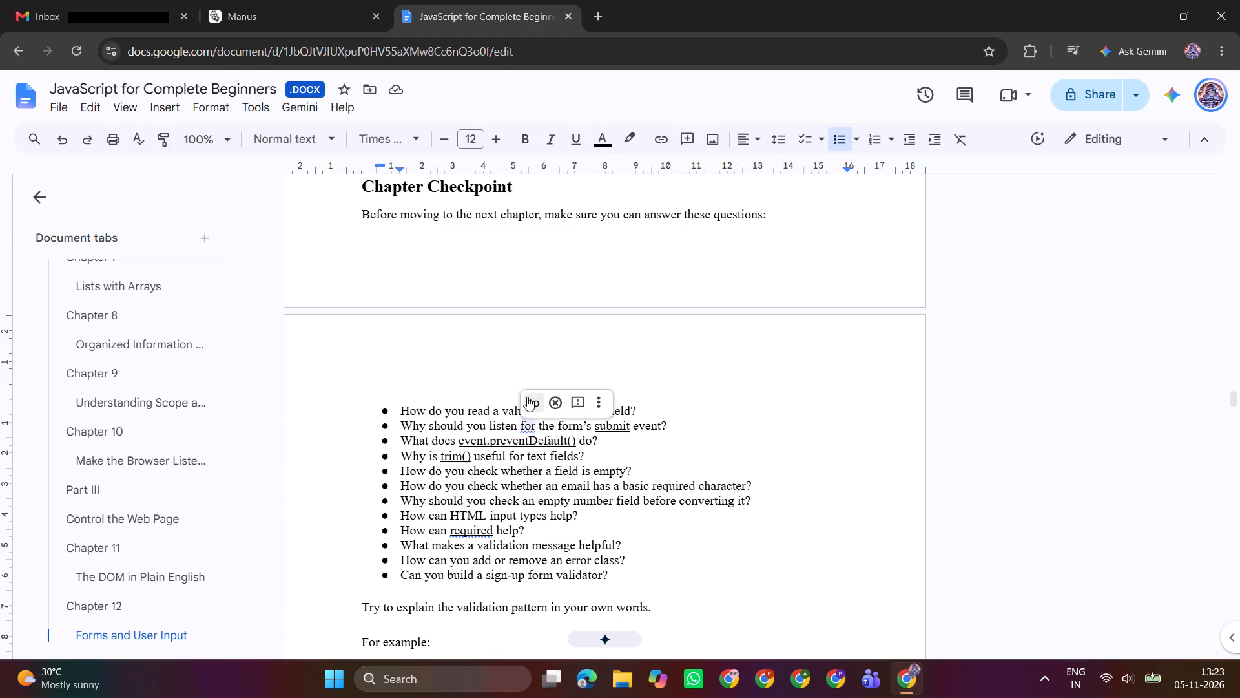
pyautogui.click(527, 396)
pyautogui.click(615, 507)
# Delete the horizontal line and its blank paragraph above the heading "Help People Complete the Form".
pyautogui.scroll(-1, 615, 507)
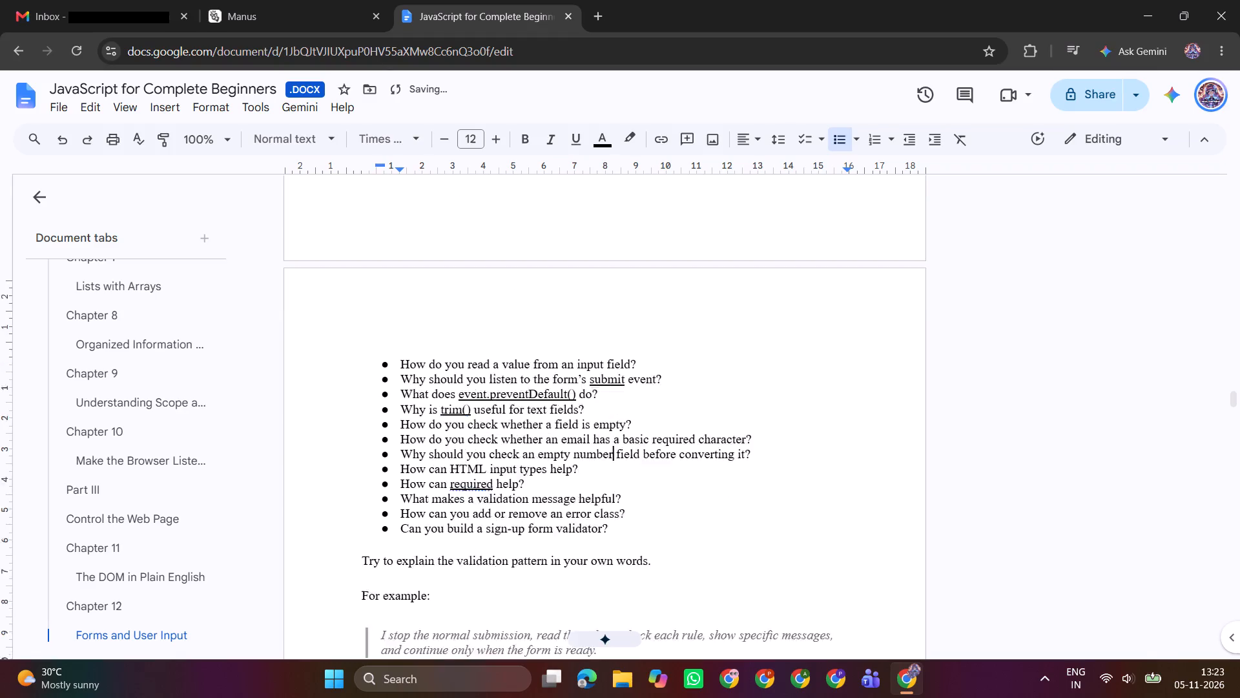
pyautogui.scroll(-1, 615, 507)
pyautogui.click(581, 539)
pyautogui.moveTo(581, 539); pyautogui.dragTo(588, 549)
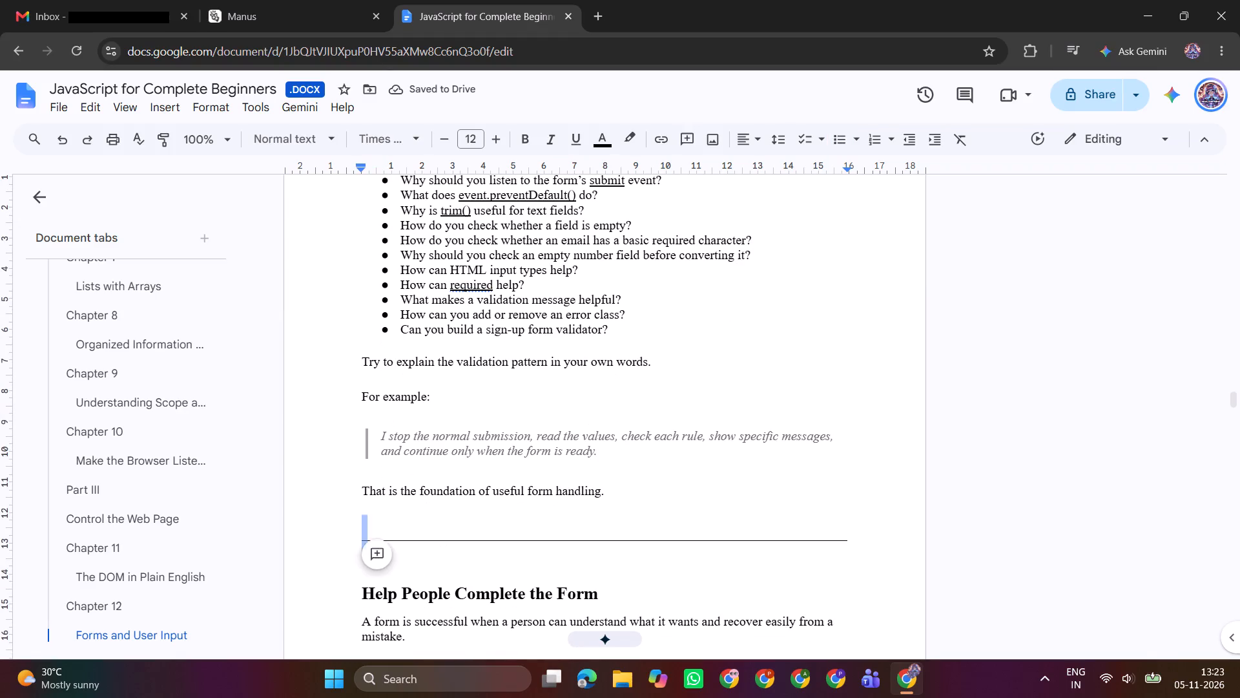
pyautogui.press('Delete')
pyautogui.press('Delete')
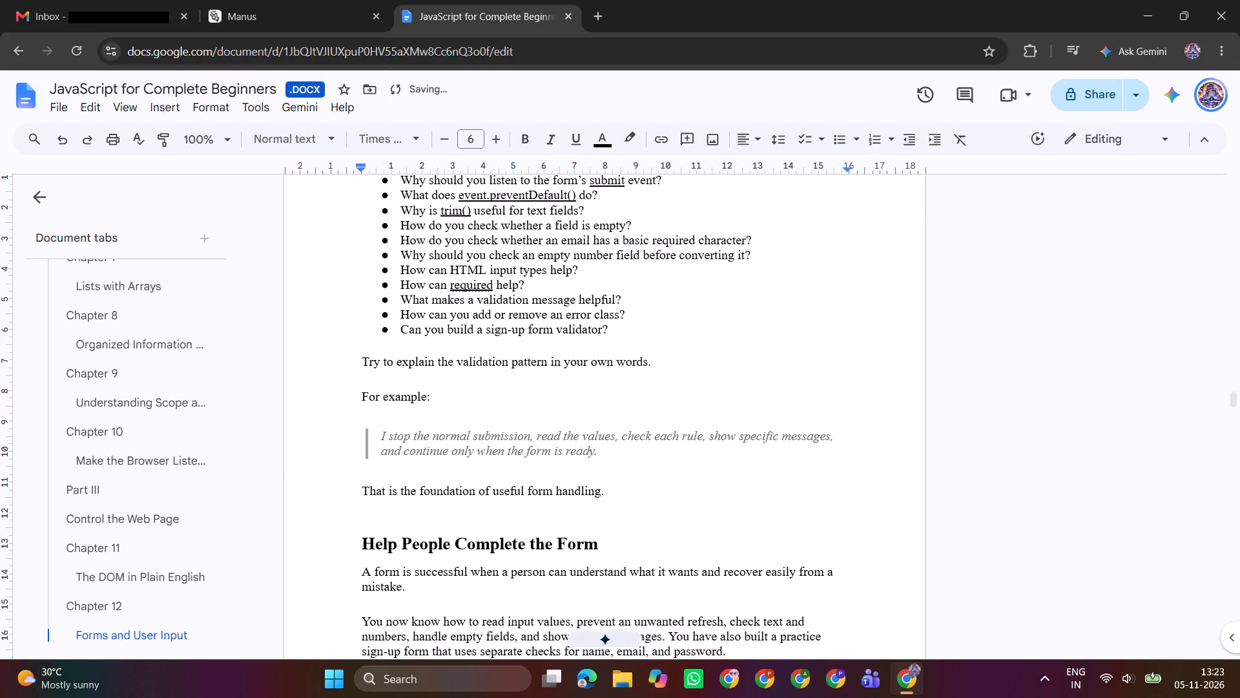
# Delete the horizontal line after "Next, you will use that information to calculate a result." at the end of Chapter 12.
pyautogui.scroll(-1, 588, 549)
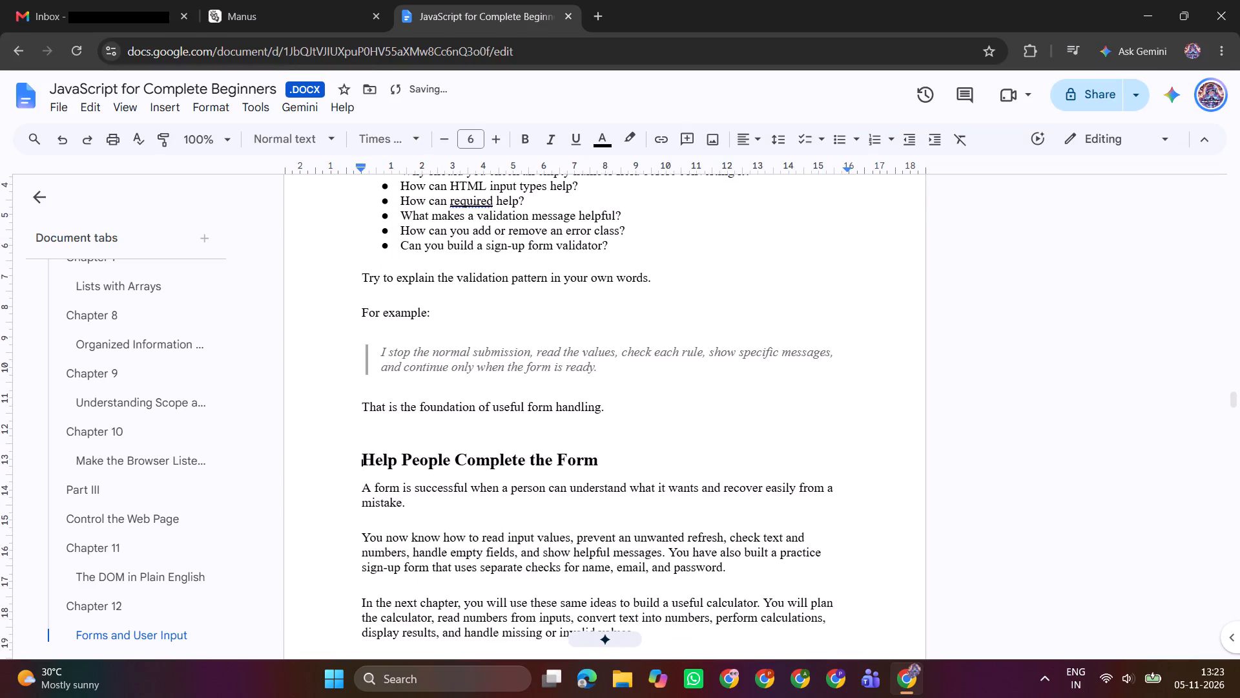
pyautogui.scroll(-1, 588, 549)
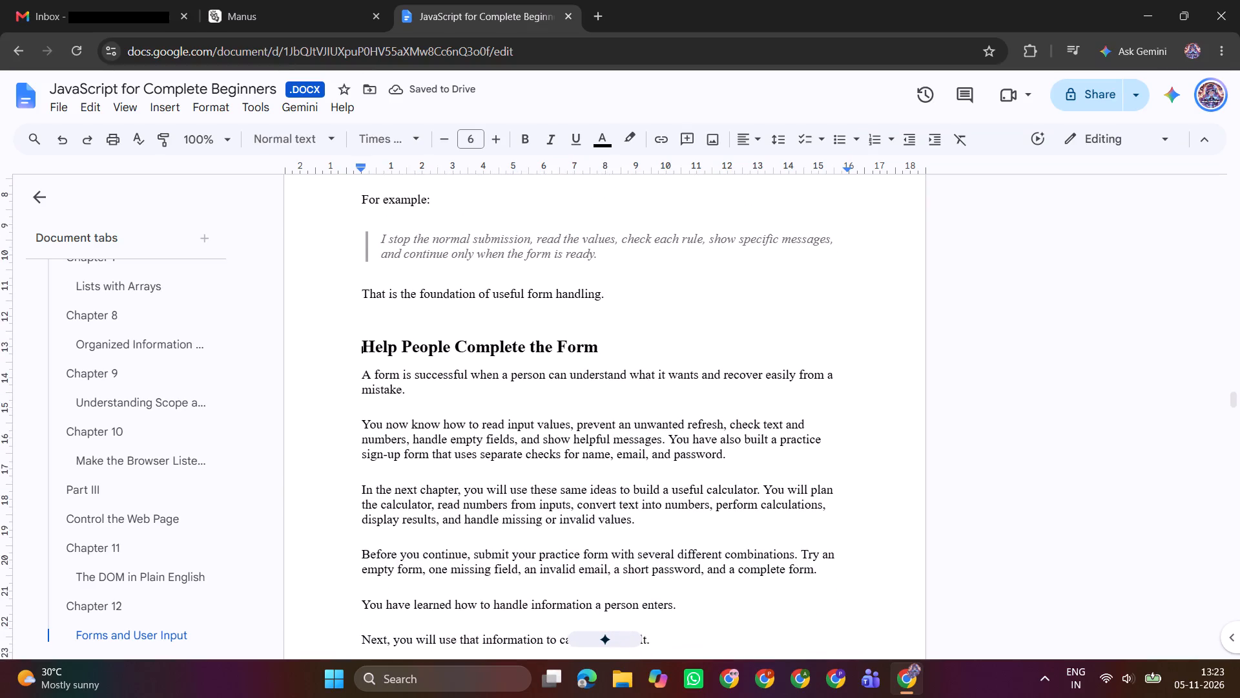
pyautogui.scroll(-2, 588, 549)
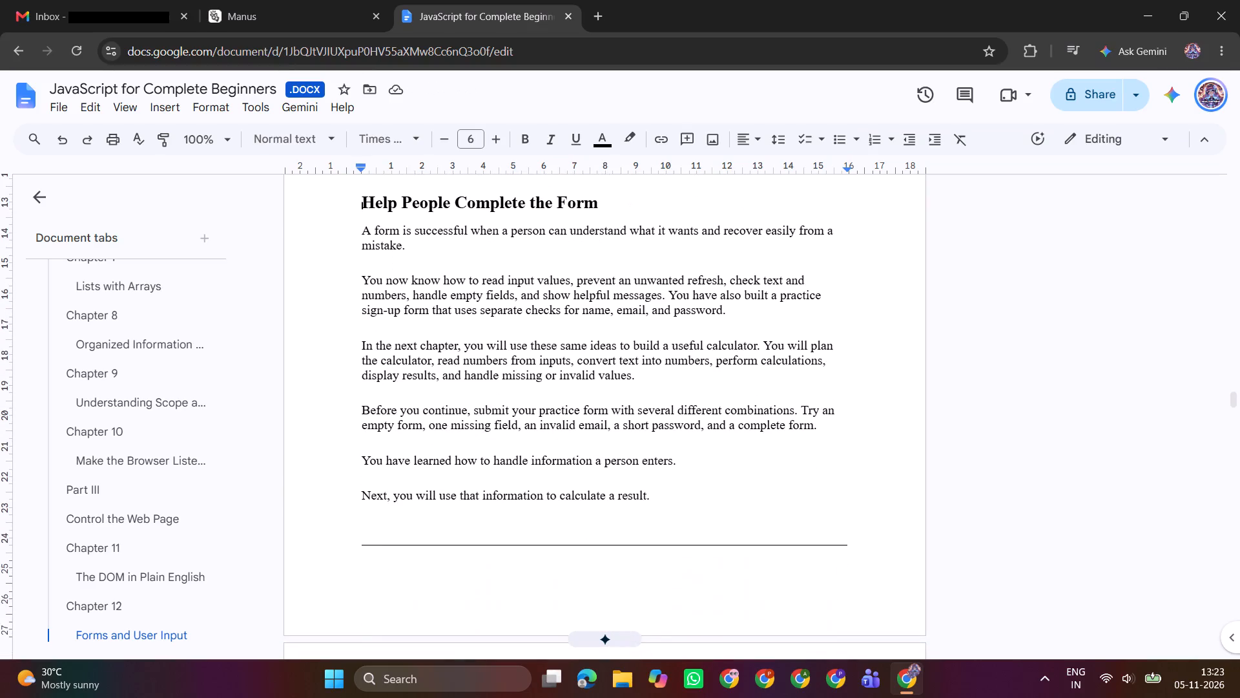
pyautogui.doubleClick(550, 549)
pyautogui.press('Delete')
pyautogui.press('Delete')
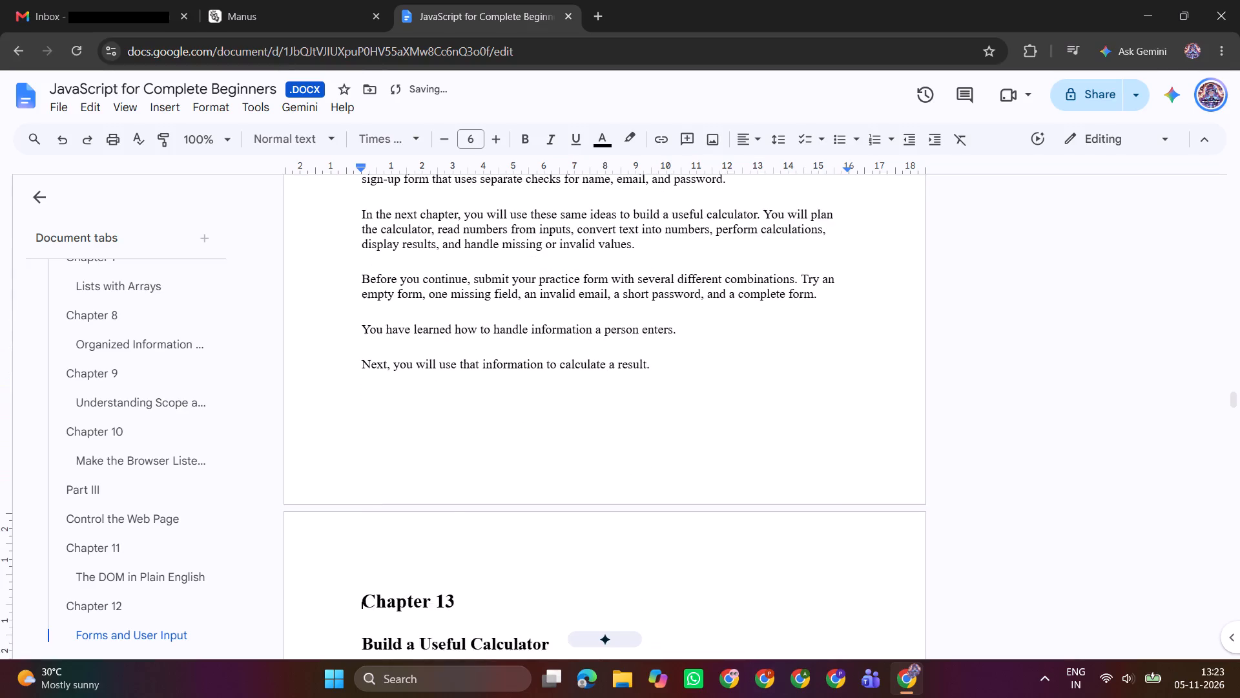
# Remove the existing break between the end of Chapter 12 and the "Chapter 13" title and insert a fresh page break there.
pyautogui.scroll(-1, 550, 549)
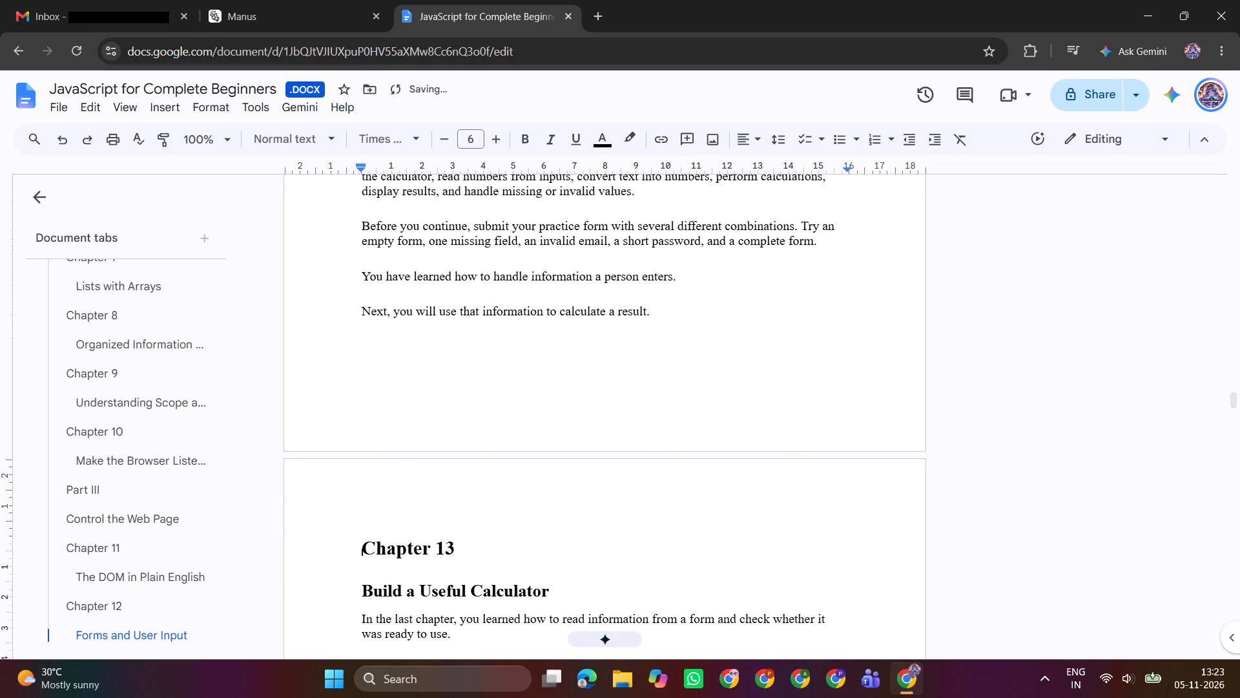
pyautogui.click(665, 319)
pyautogui.press('Delete')
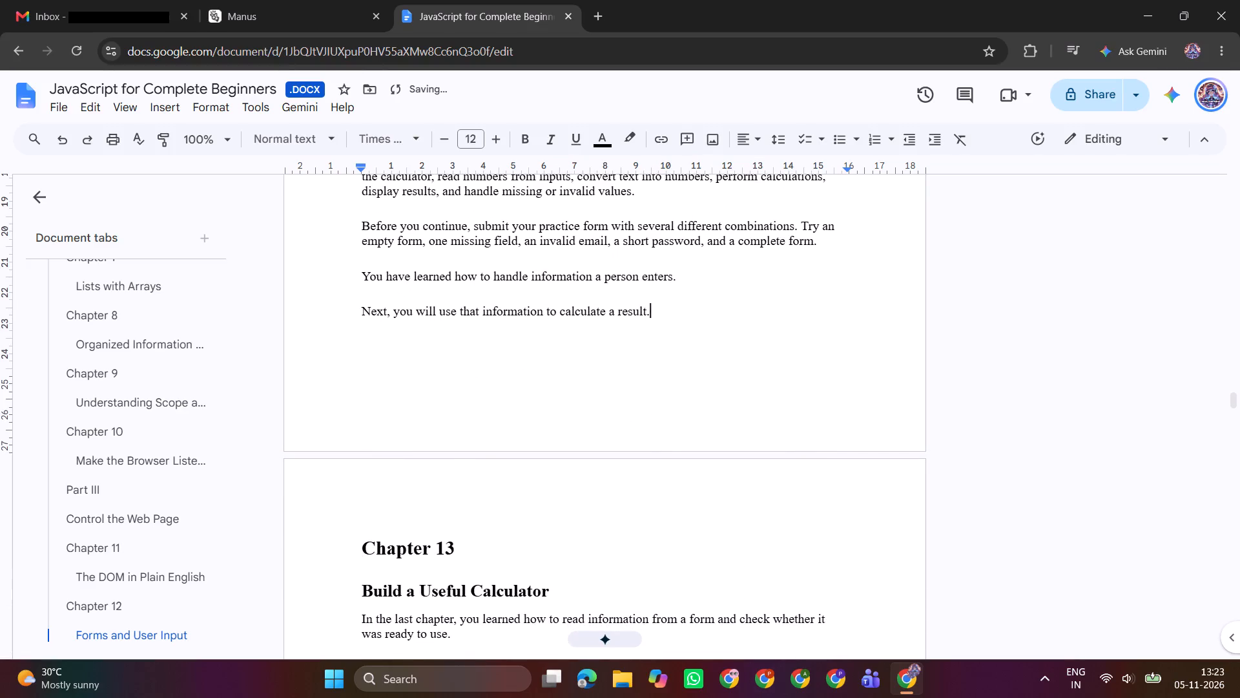
pyautogui.press('Delete')
pyautogui.hotkey('ctrl', 'Return')
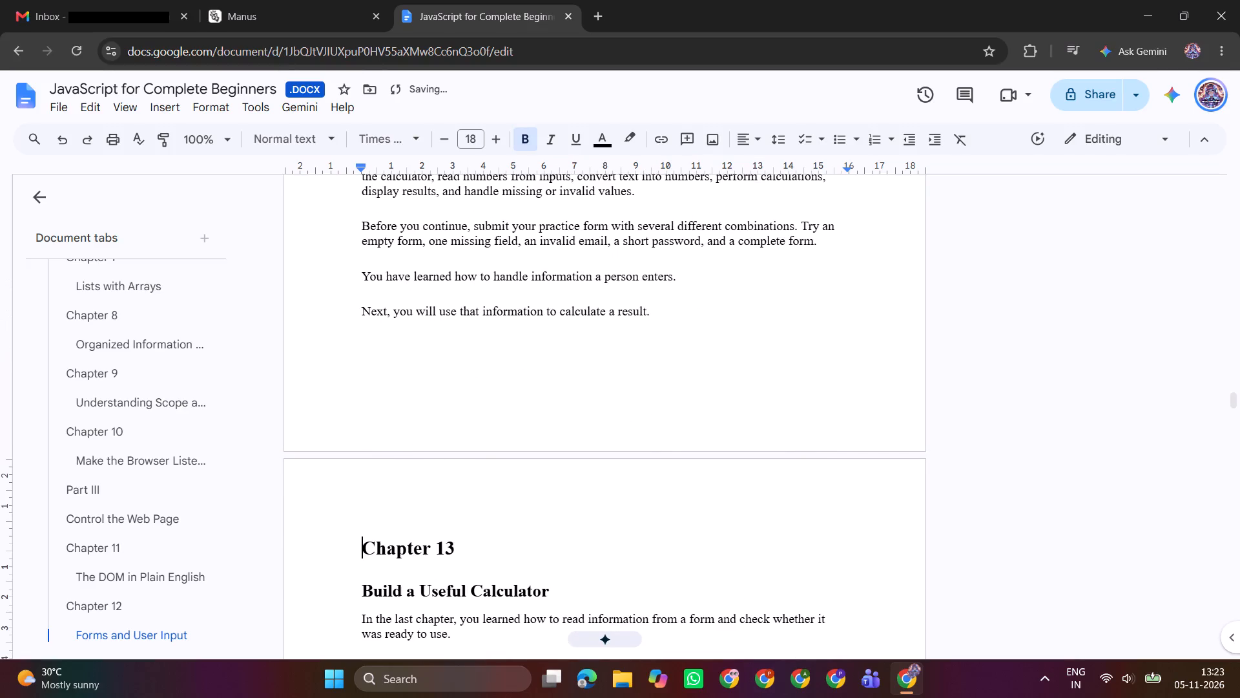
# Apply the Heading 1 style to the "Chapter 13" title, with font size 18 and black text.
pyautogui.scroll(-1, 665, 319)
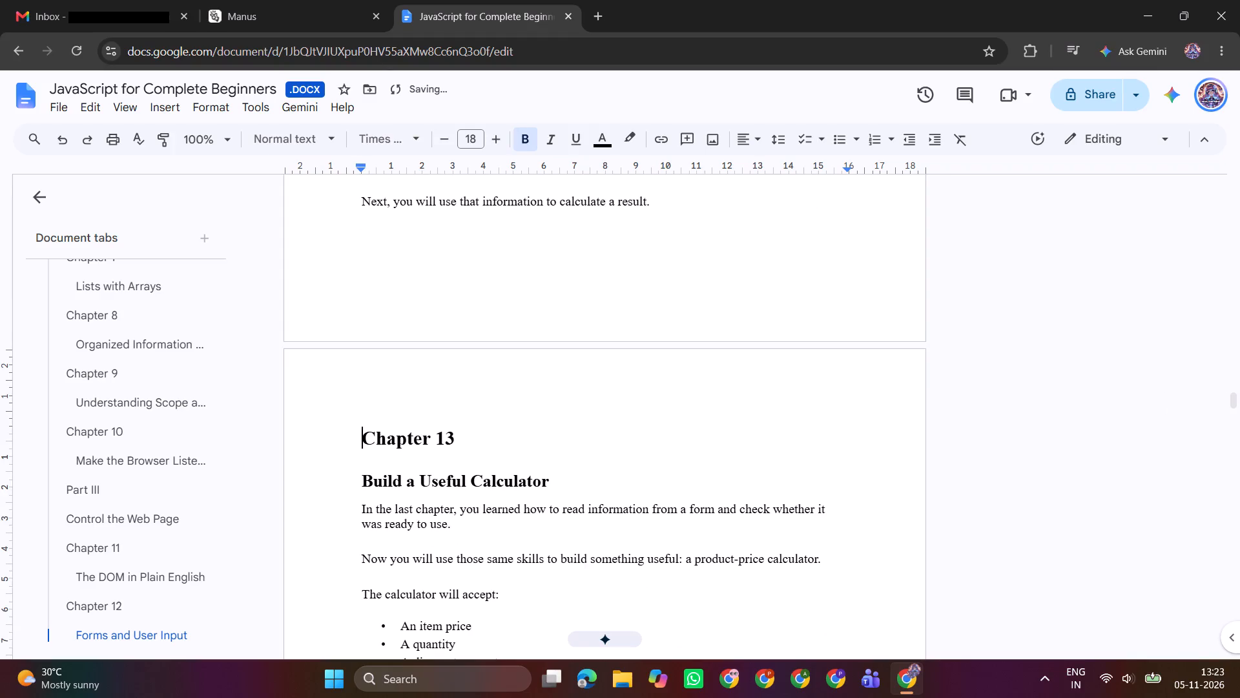
pyautogui.tripleClick(402, 439)
pyautogui.click(273, 133)
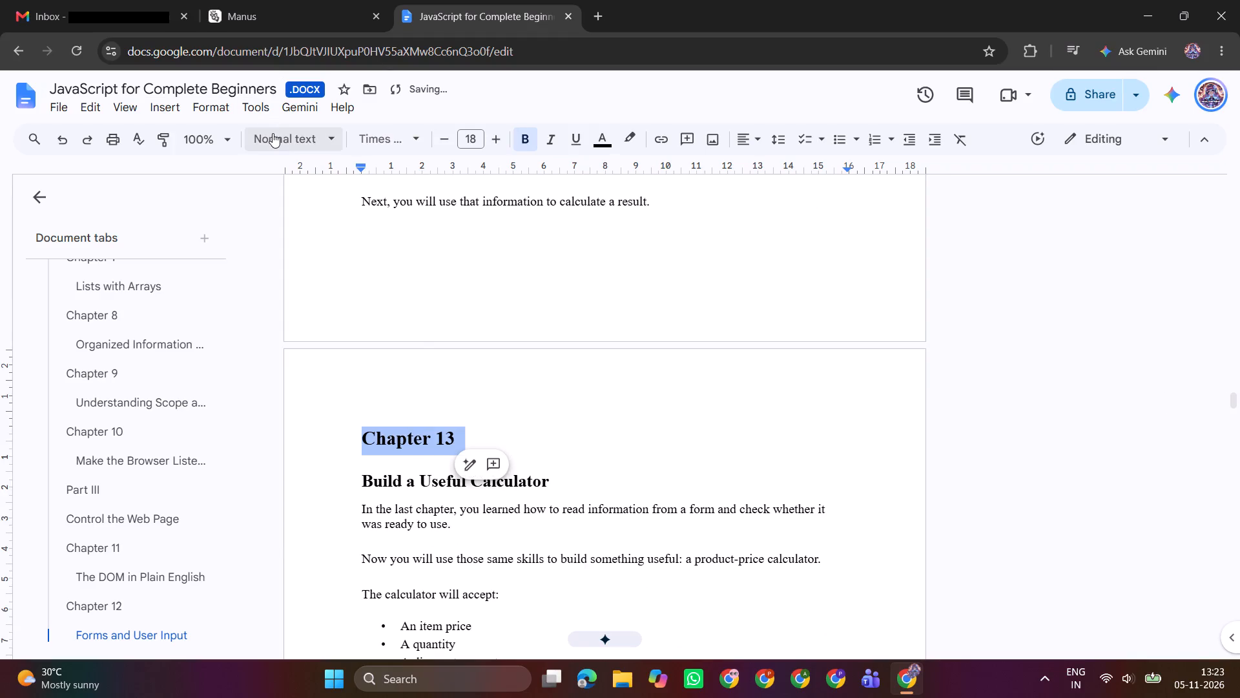
pyautogui.click(313, 350)
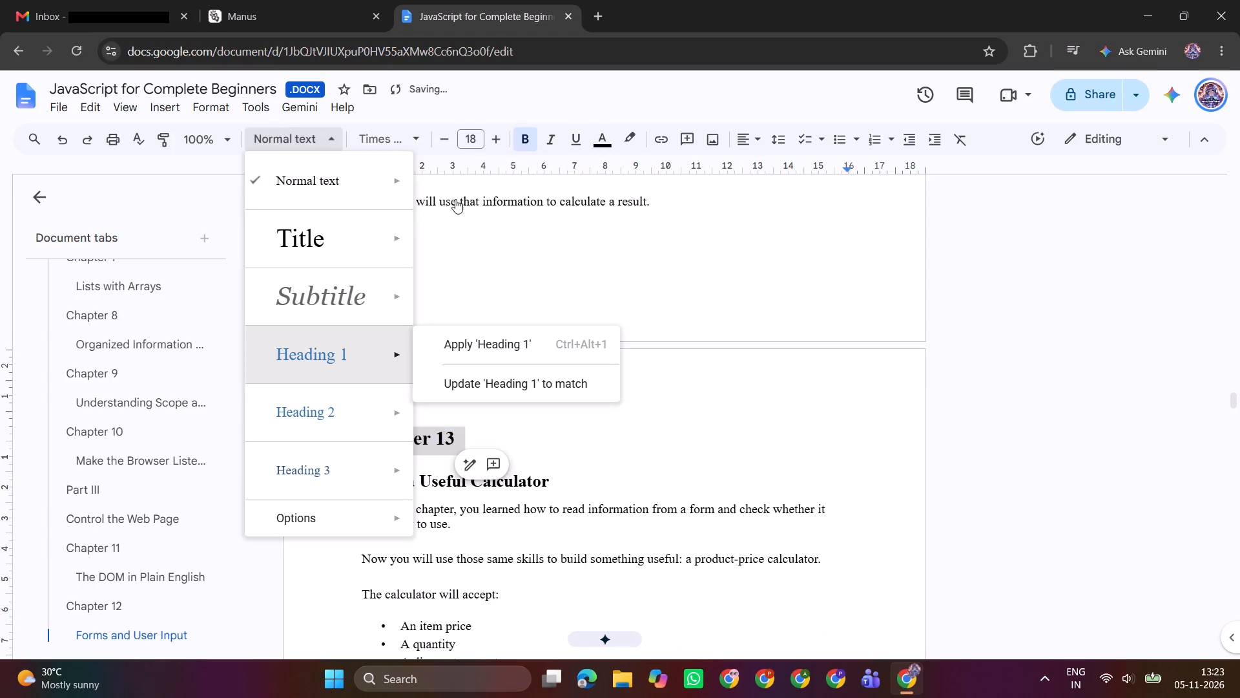
pyautogui.doubleClick(499, 134)
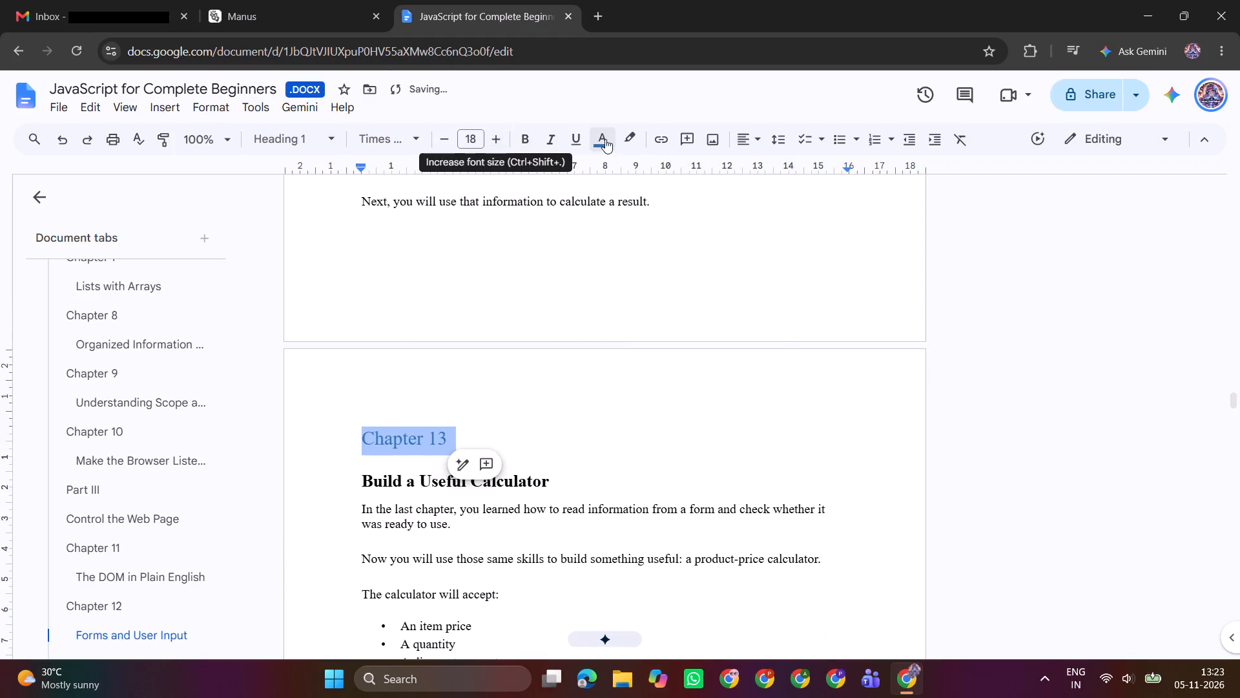
pyautogui.click(605, 139)
pyautogui.click(643, 346)
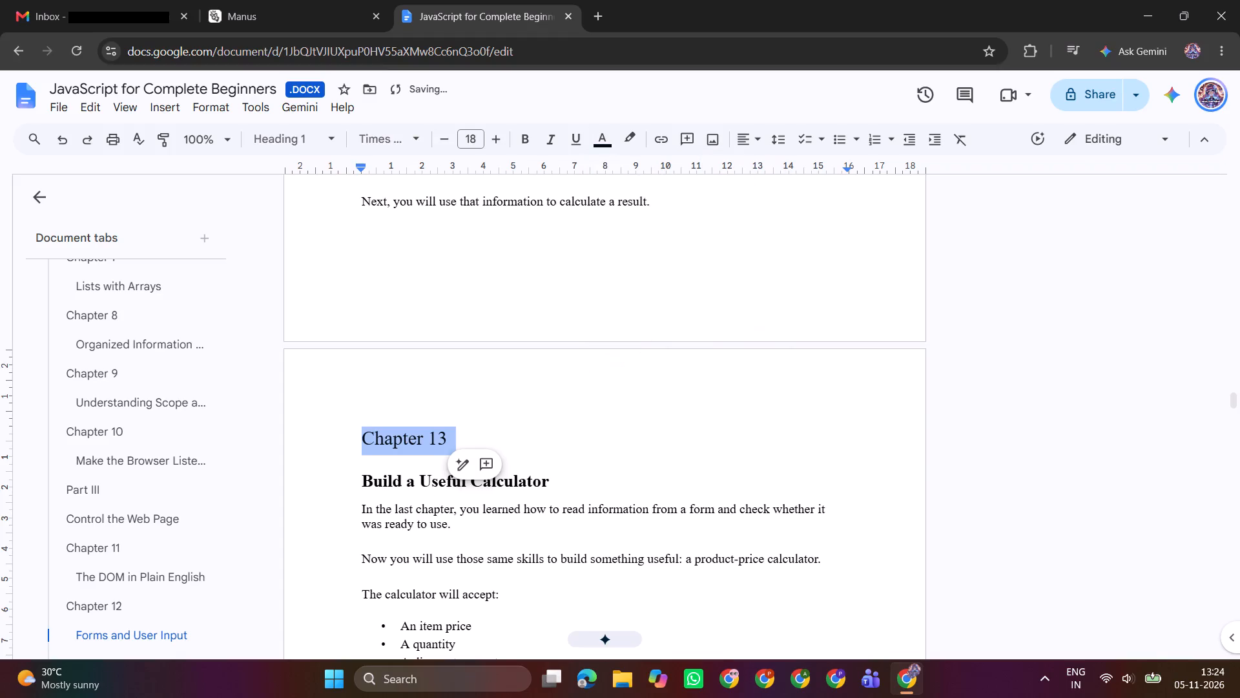
# Apply the Heading 2 style to the chapter subtitle "Build a Useful Calculator".
pyautogui.tripleClick(386, 487)
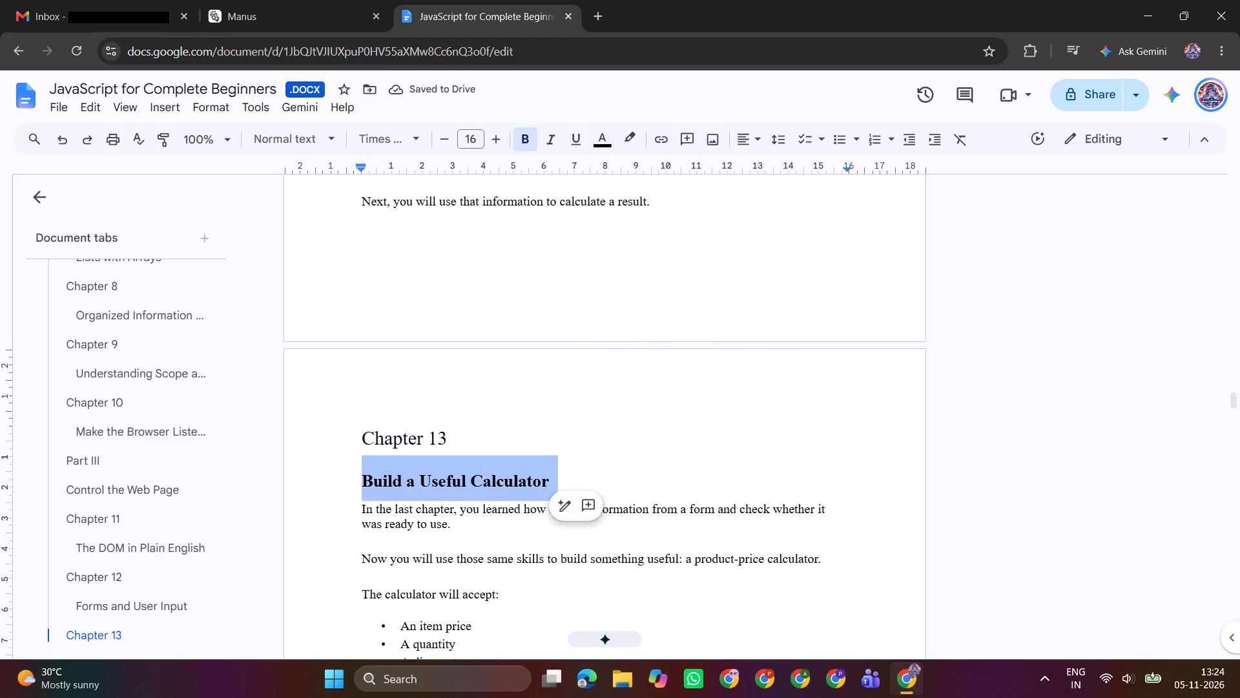
pyautogui.click(300, 149)
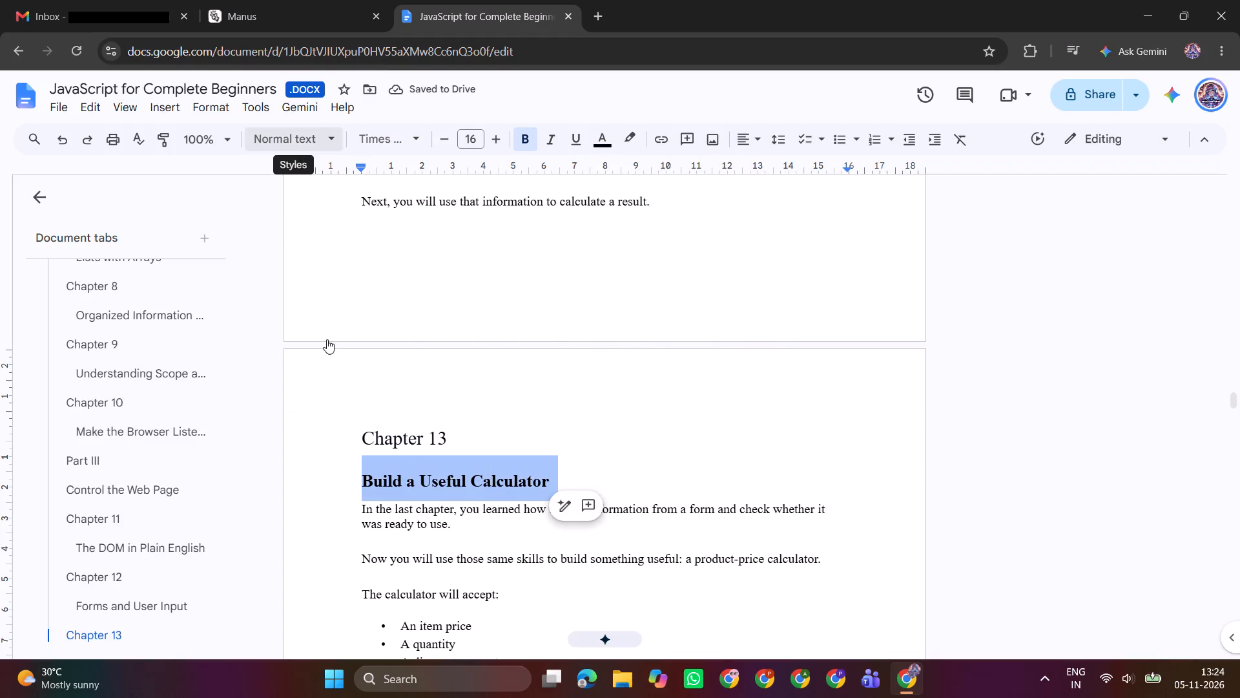
pyautogui.click(329, 409)
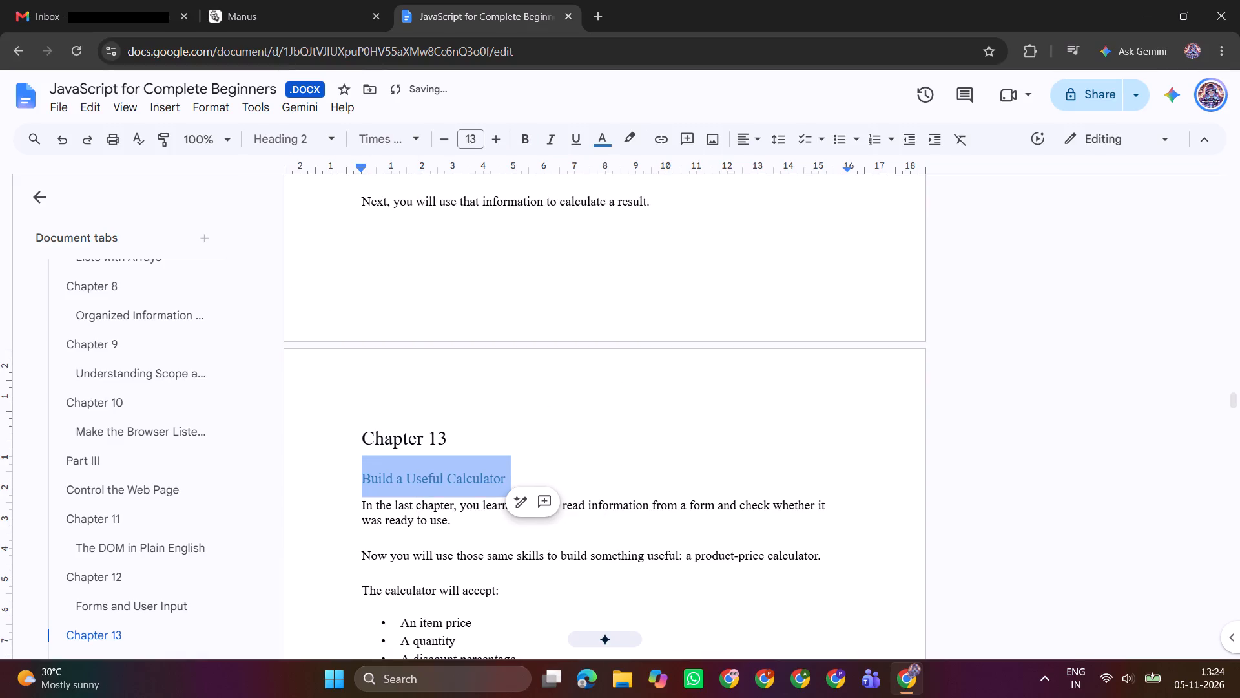
# Center-align the "Chapter 13" title and the "Build a Useful Calculator" subtitle together.
pyautogui.click(349, 447)
pyautogui.moveTo(349, 447); pyautogui.dragTo(519, 473)
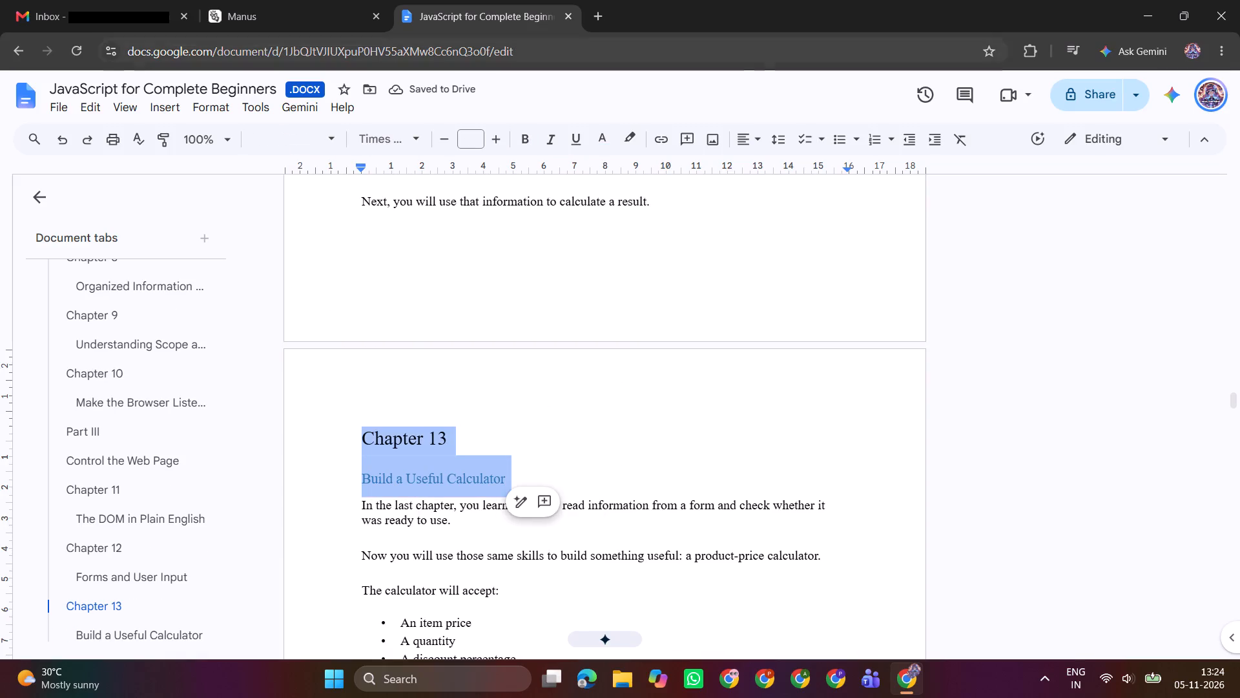
pyautogui.click(745, 133)
pyautogui.click(769, 164)
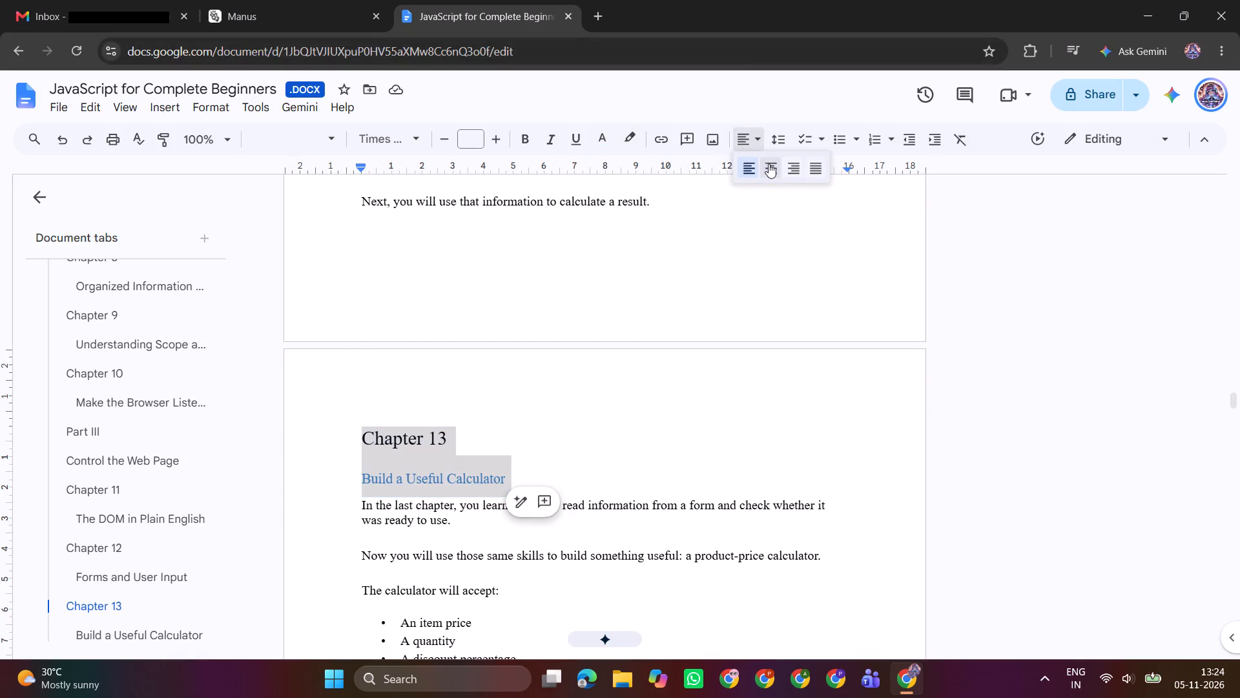
pyautogui.click(487, 517)
# Delete the horizontal line and its blank paragraph above the heading "Plan Before You Code".
pyautogui.scroll(-2, 487, 517)
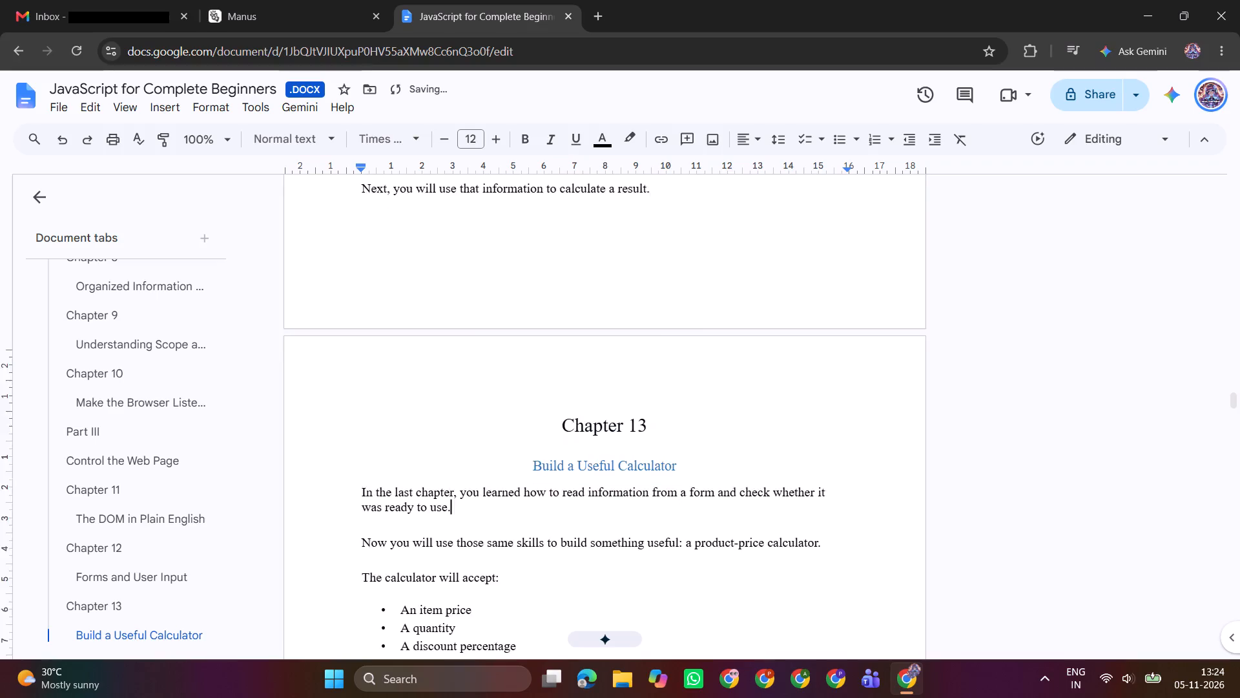
pyautogui.scroll(-3, 487, 517)
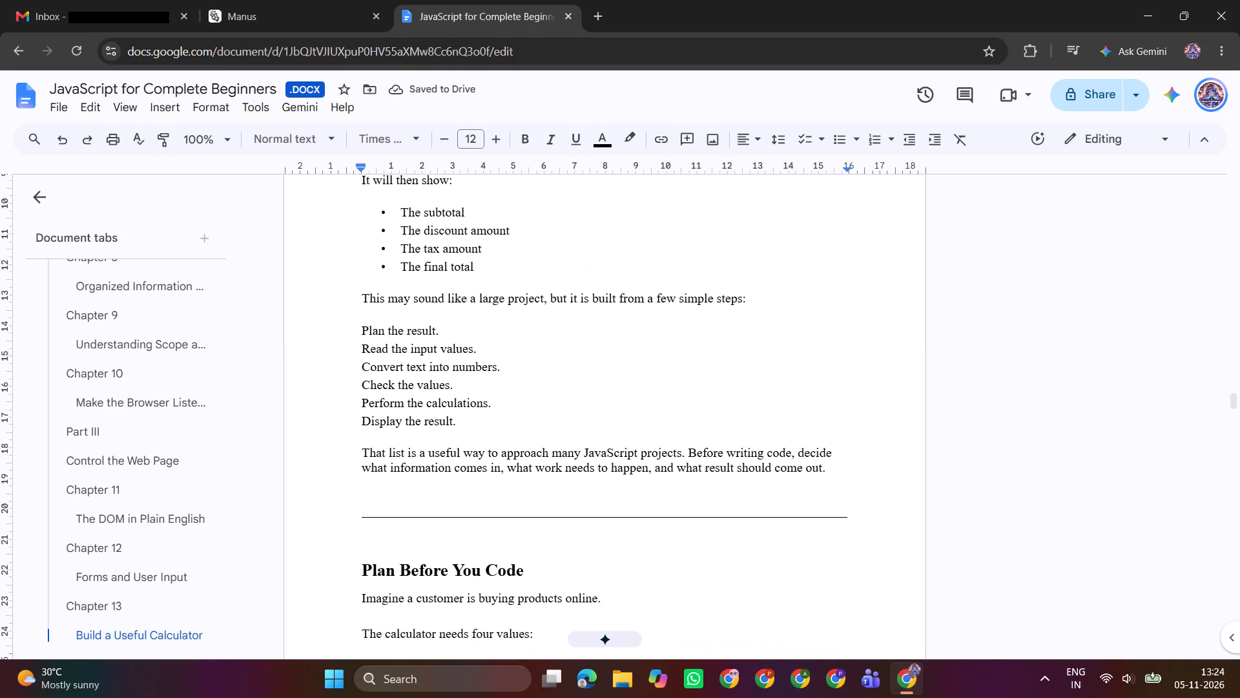
pyautogui.doubleClick(487, 517)
pyautogui.press('Delete')
pyautogui.press('Delete')
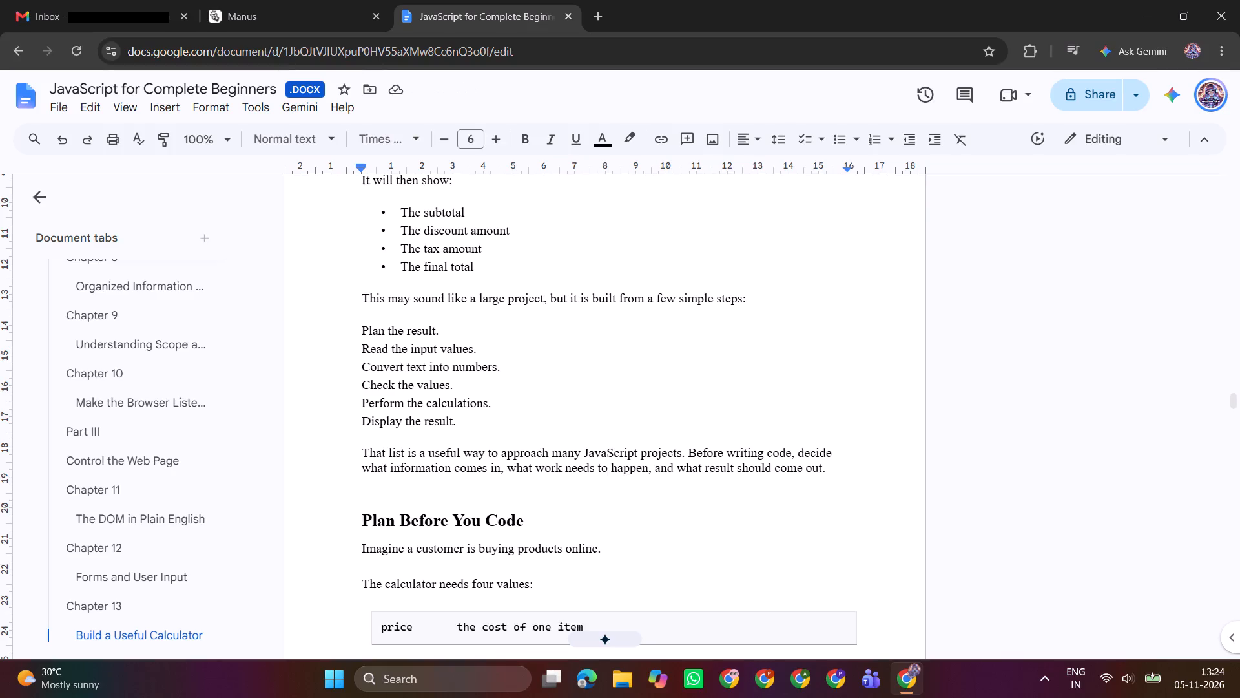
# Delete the horizontal line after the small price example, just before the heading "Read Numbers from Inputs".
pyautogui.scroll(-3, 487, 517)
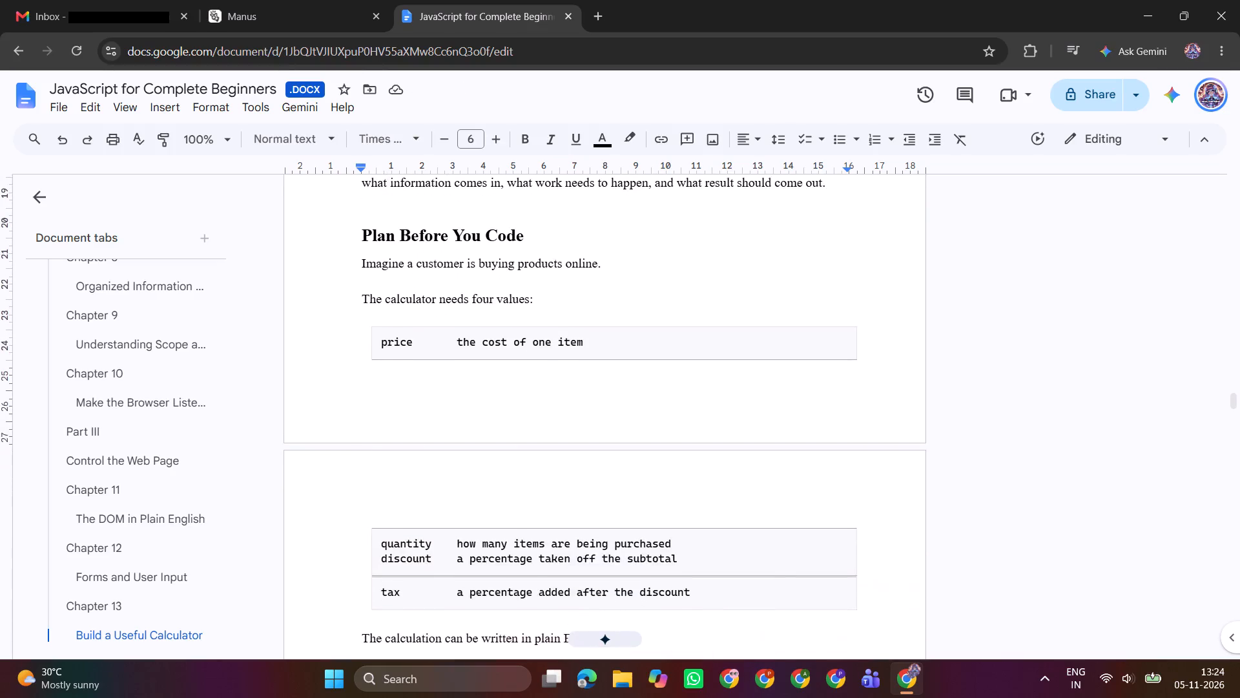
pyautogui.scroll(-5, 511, 443)
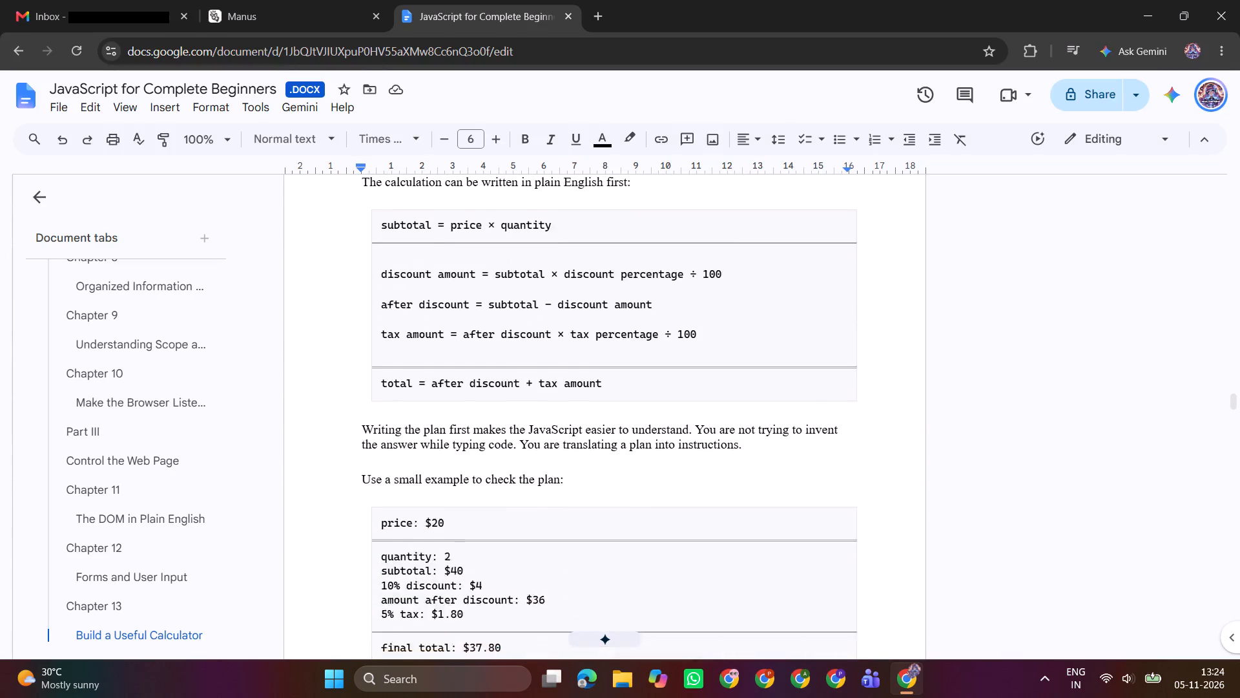
pyautogui.scroll(-2, 507, 469)
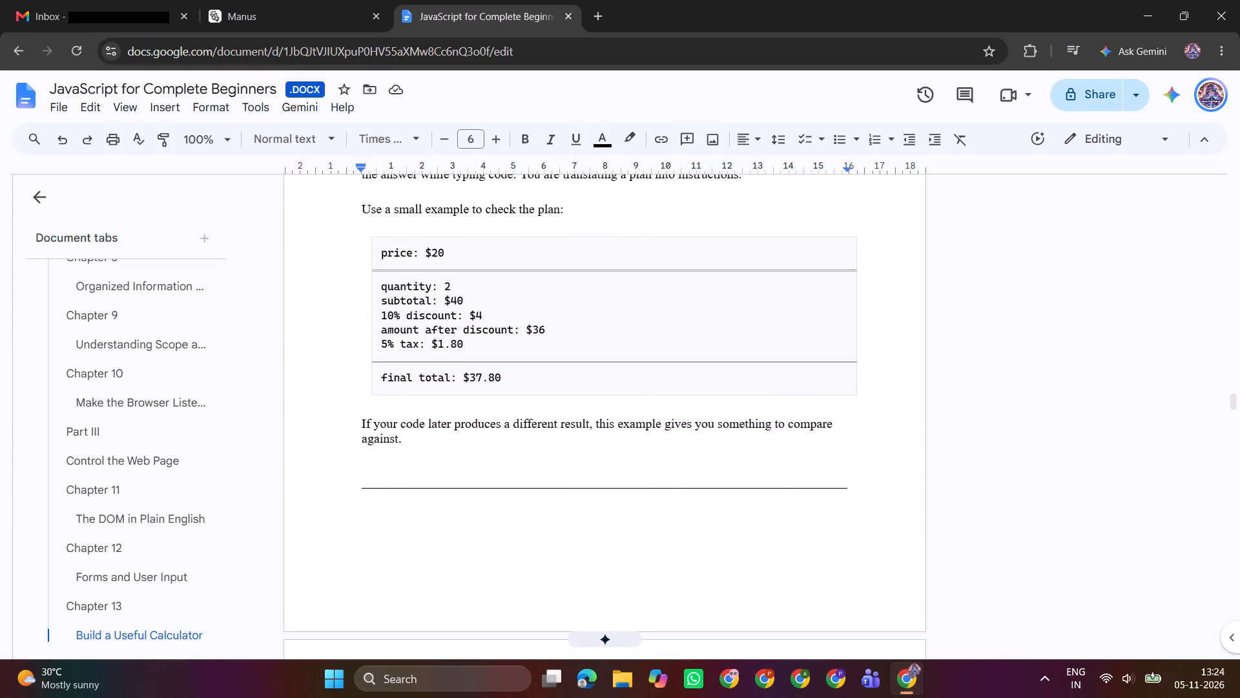
pyautogui.tripleClick(510, 454)
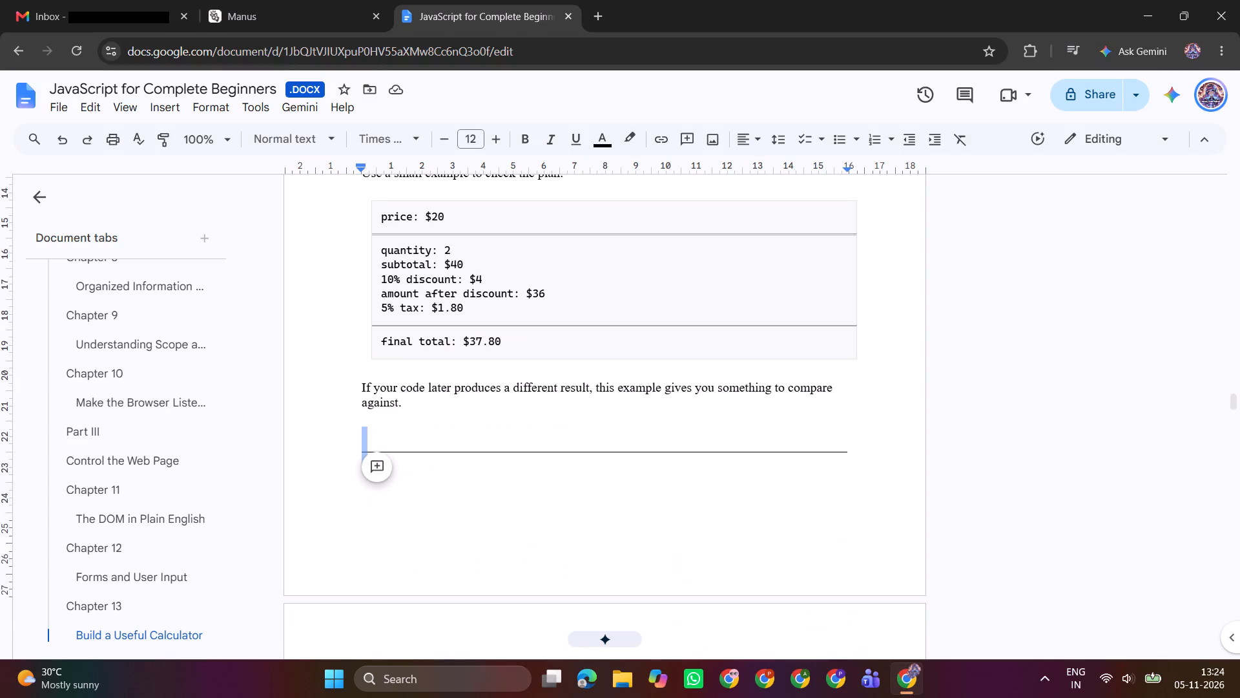
pyautogui.press('Delete')
pyautogui.press('Delete')
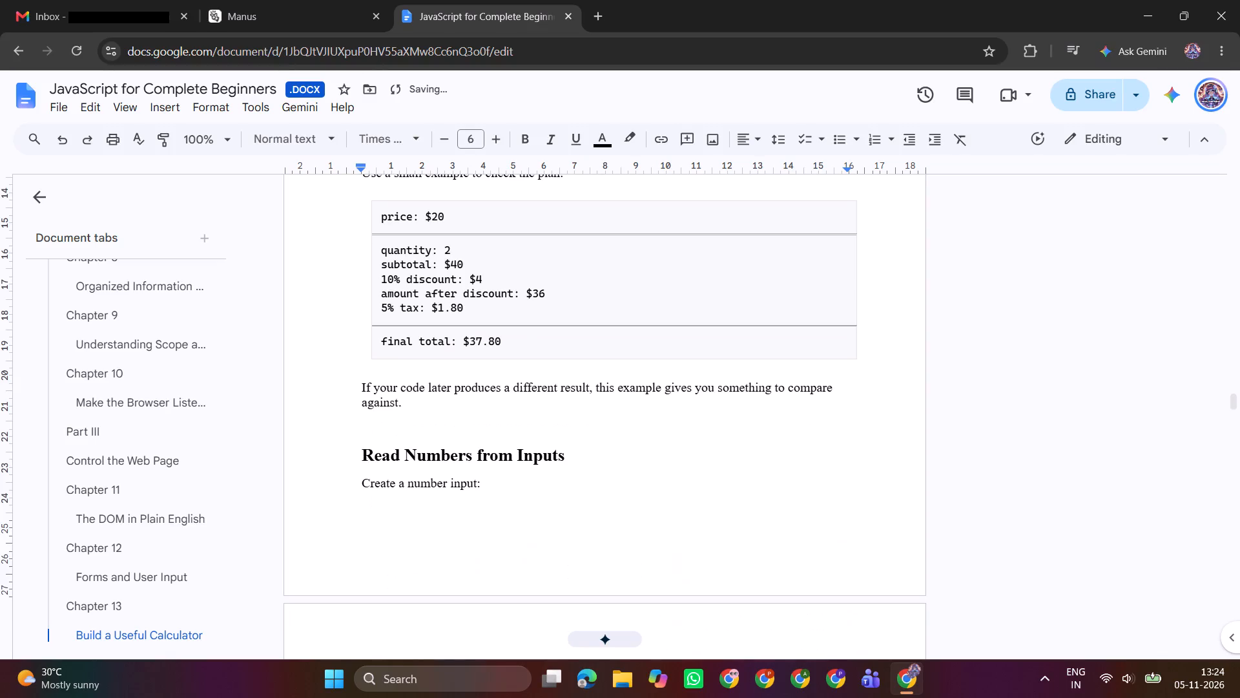
# Delete the horizontal line and its blank paragraph above the heading "Convert Text into Numbers".
pyautogui.scroll(-5, 510, 454)
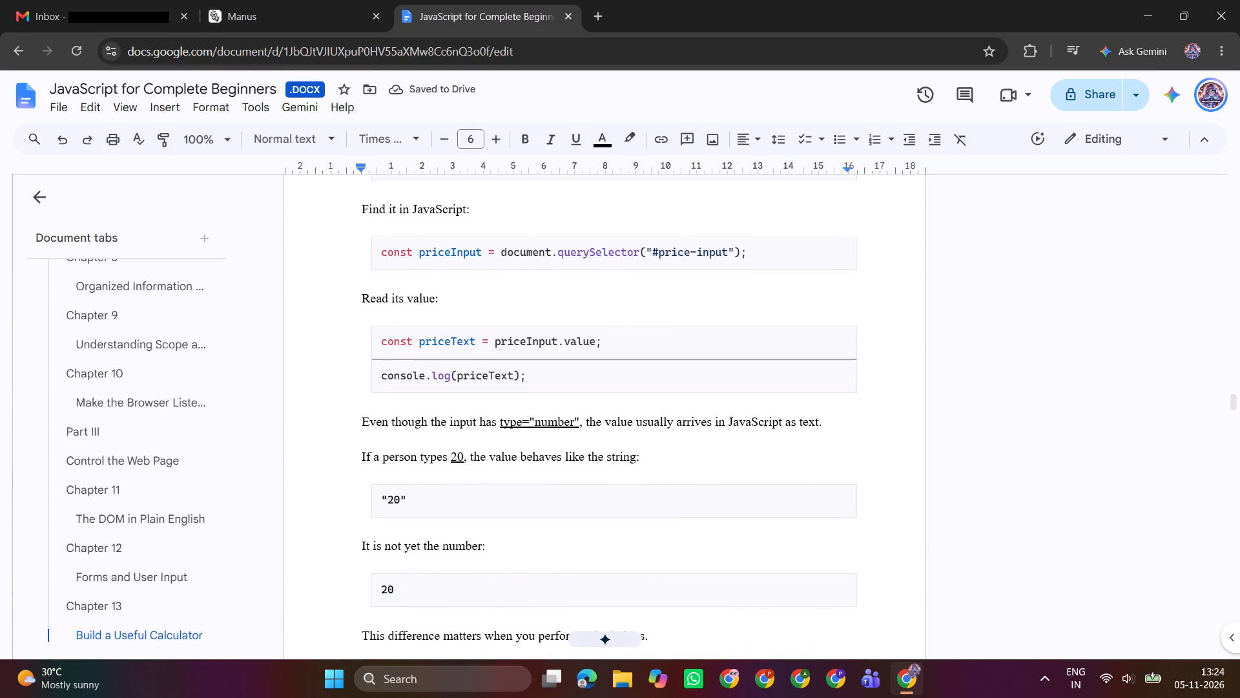
pyautogui.scroll(-2, 513, 441)
pyautogui.doubleClick(490, 494)
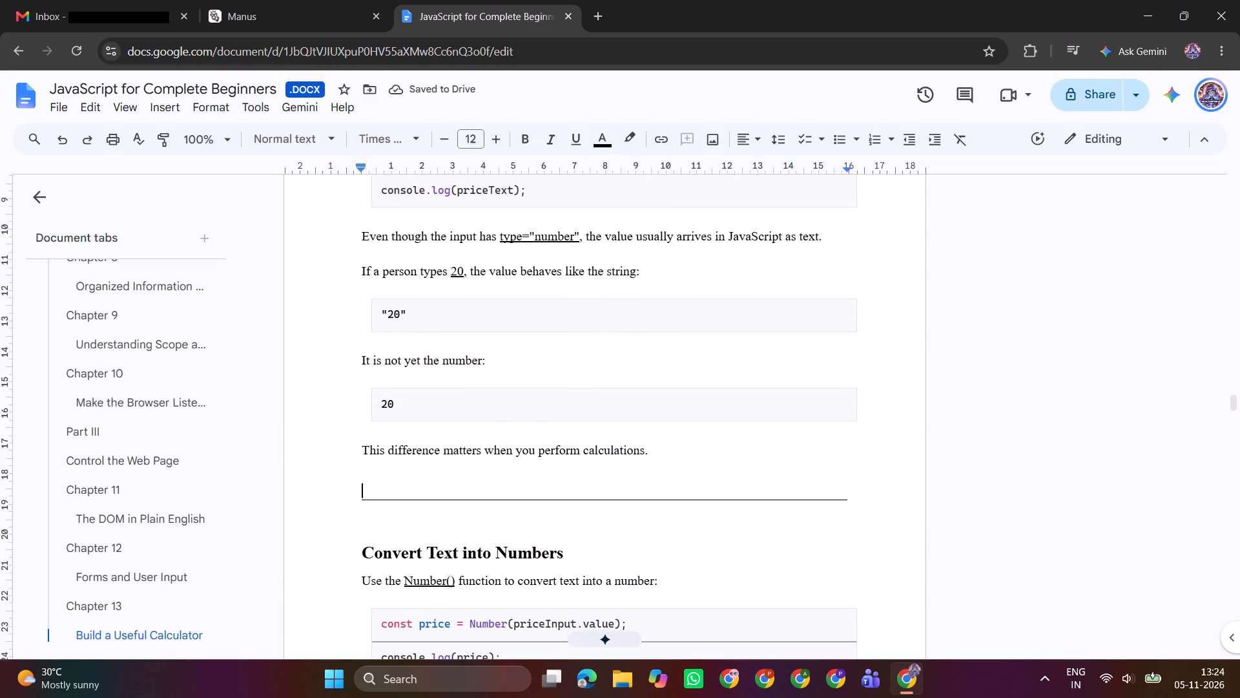
pyautogui.press('Delete')
pyautogui.press('Delete')
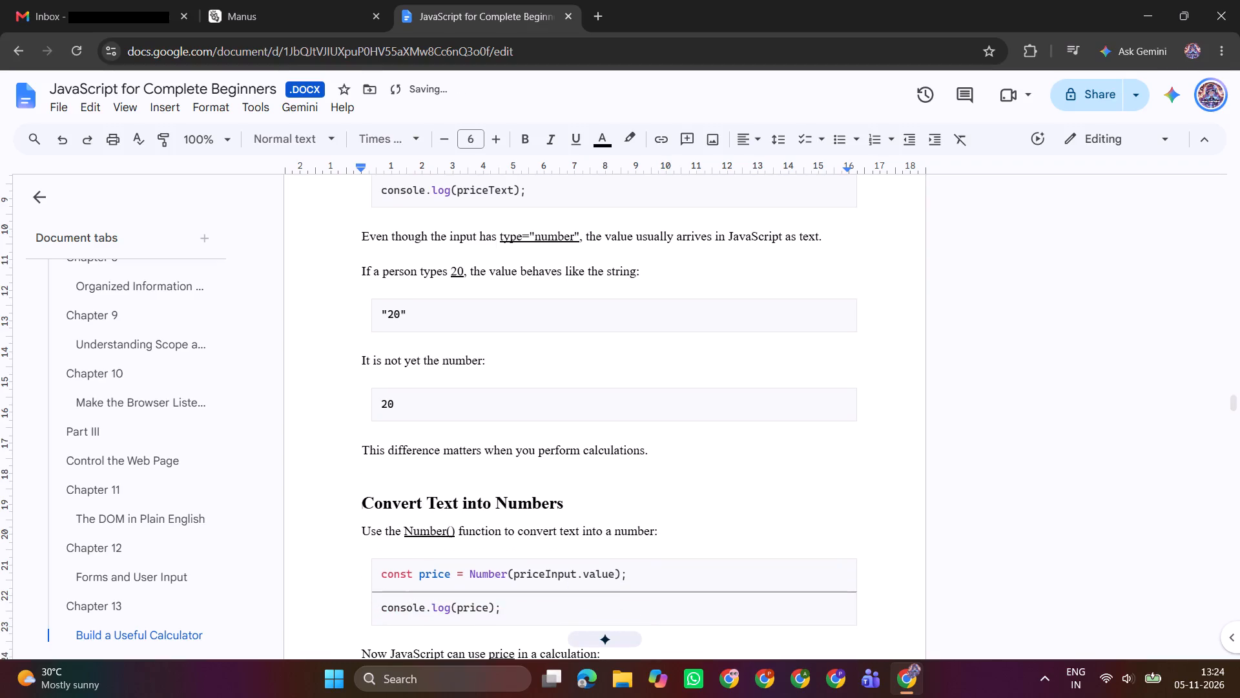
# Delete the horizontal line and its blank paragraph above the heading "What Happens with an Empty Input?".
pyautogui.scroll(-6, 490, 494)
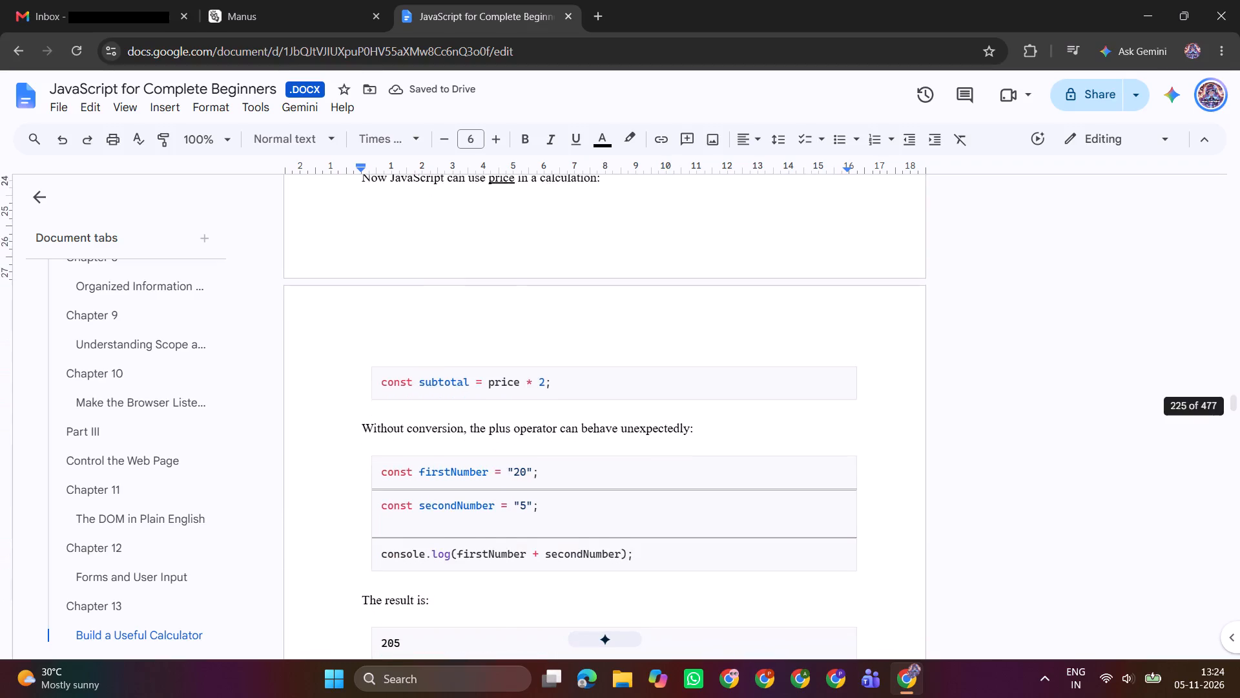
pyautogui.scroll(-1, 490, 494)
pyautogui.scroll(-3, 485, 553)
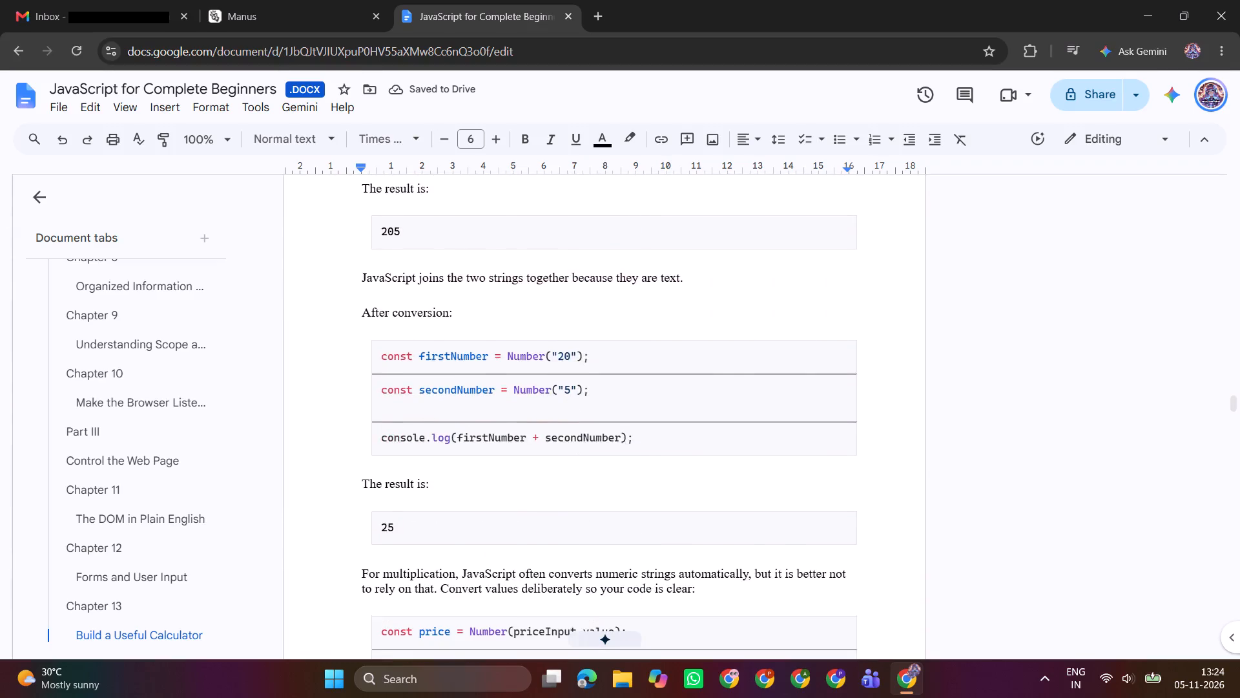
pyautogui.scroll(-4, 485, 553)
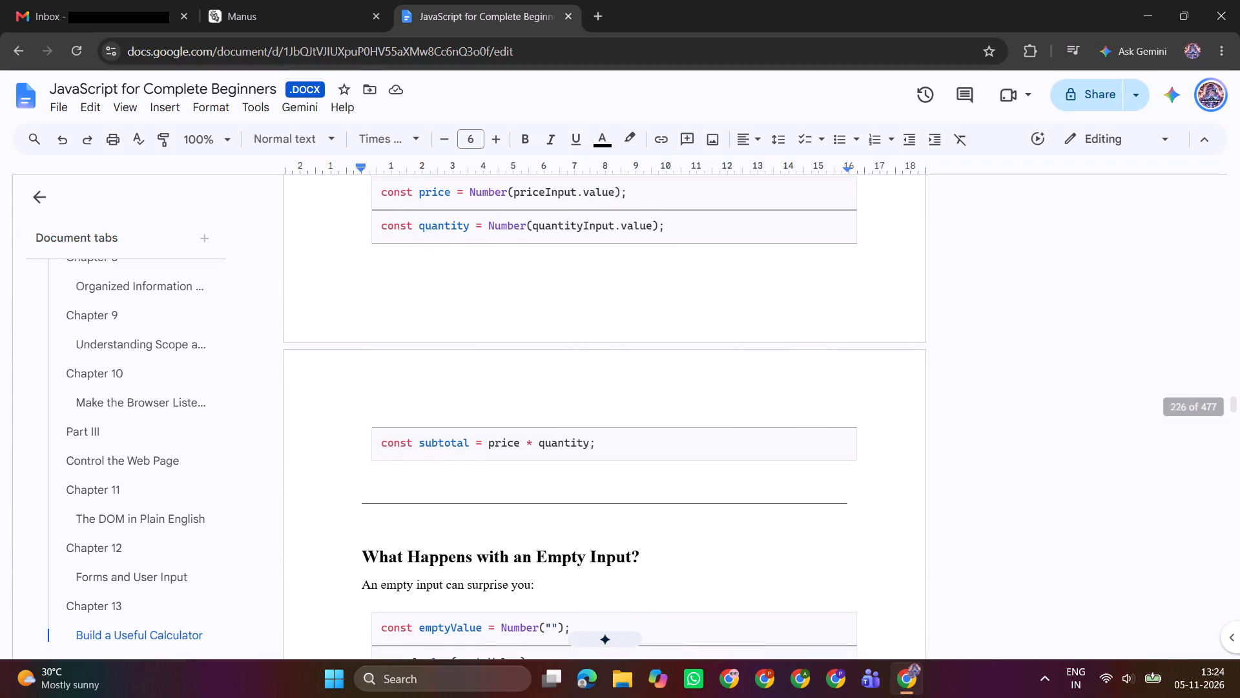
pyautogui.doubleClick(482, 496)
pyautogui.press('Delete')
pyautogui.press('Delete')
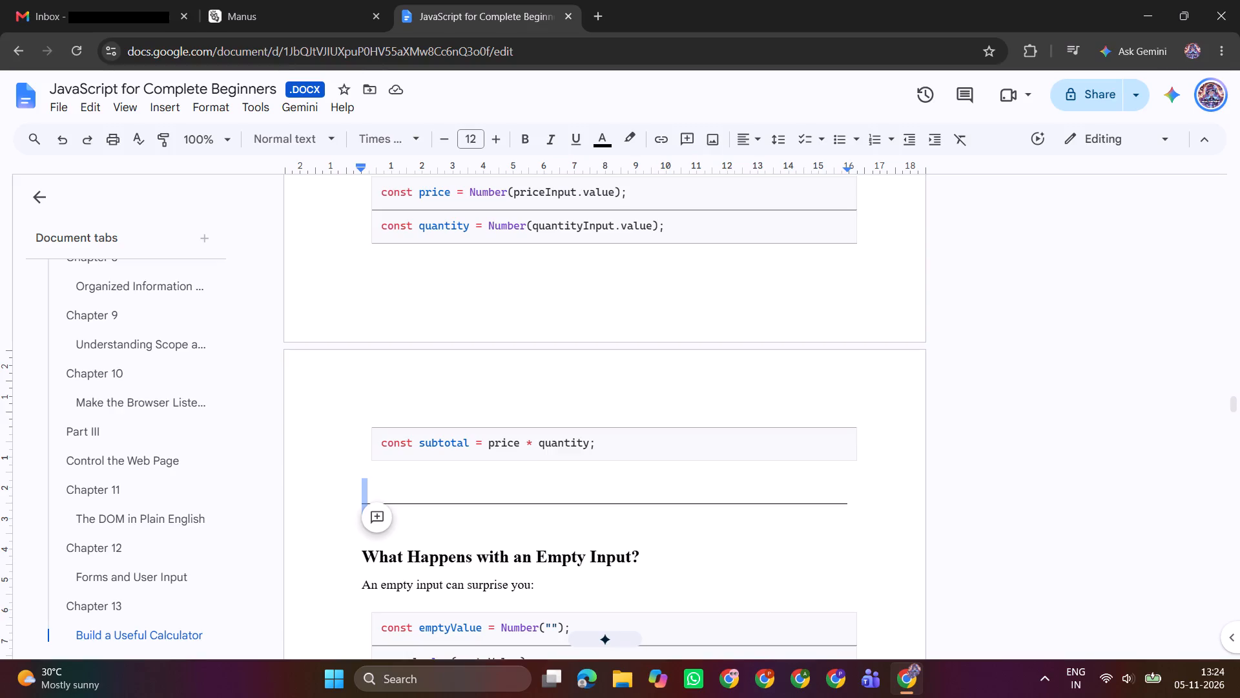
# Delete the horizontal line after the paragraph beginning "Do not convert first and then assume that zero".
pyautogui.scroll(-2, 482, 500)
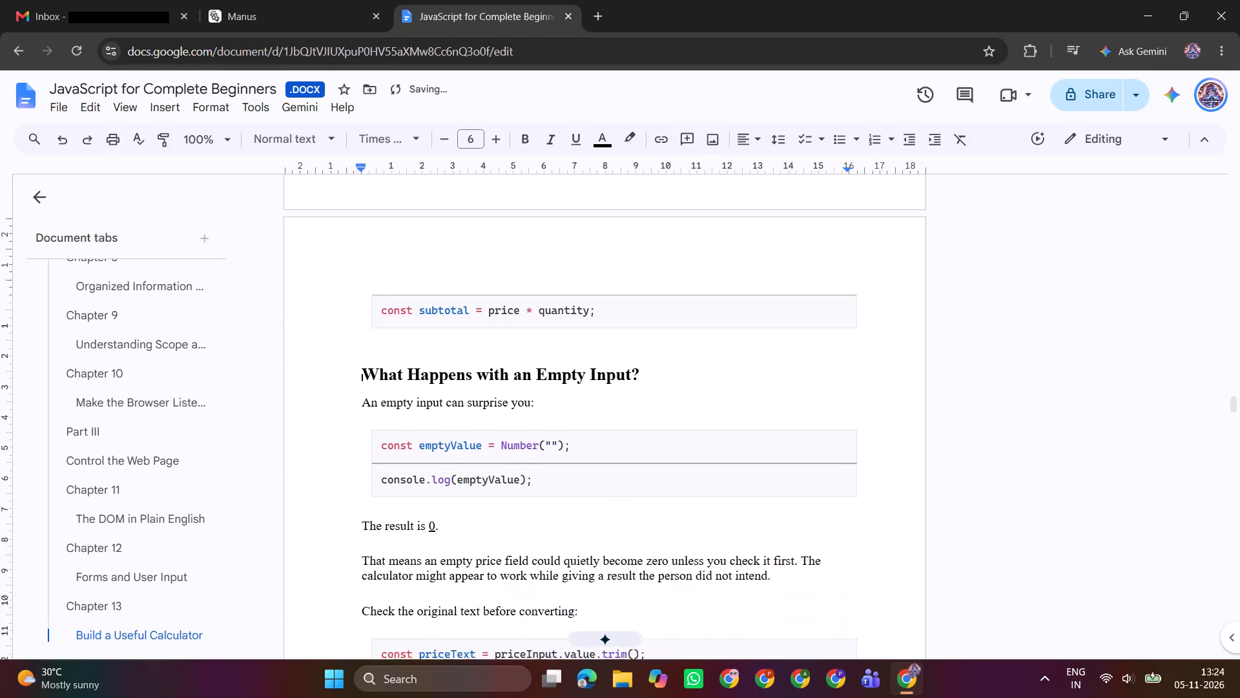
pyautogui.scroll(-3, 482, 500)
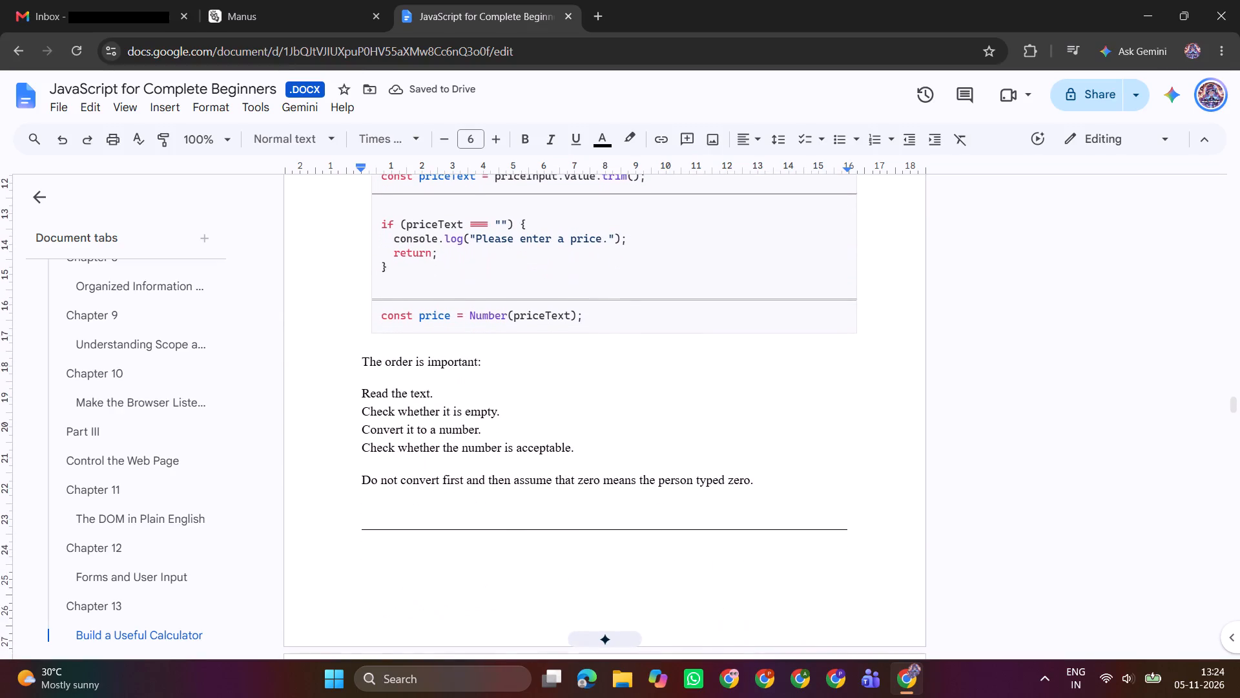
pyautogui.doubleClick(472, 521)
pyautogui.press('Delete')
pyautogui.press('Delete')
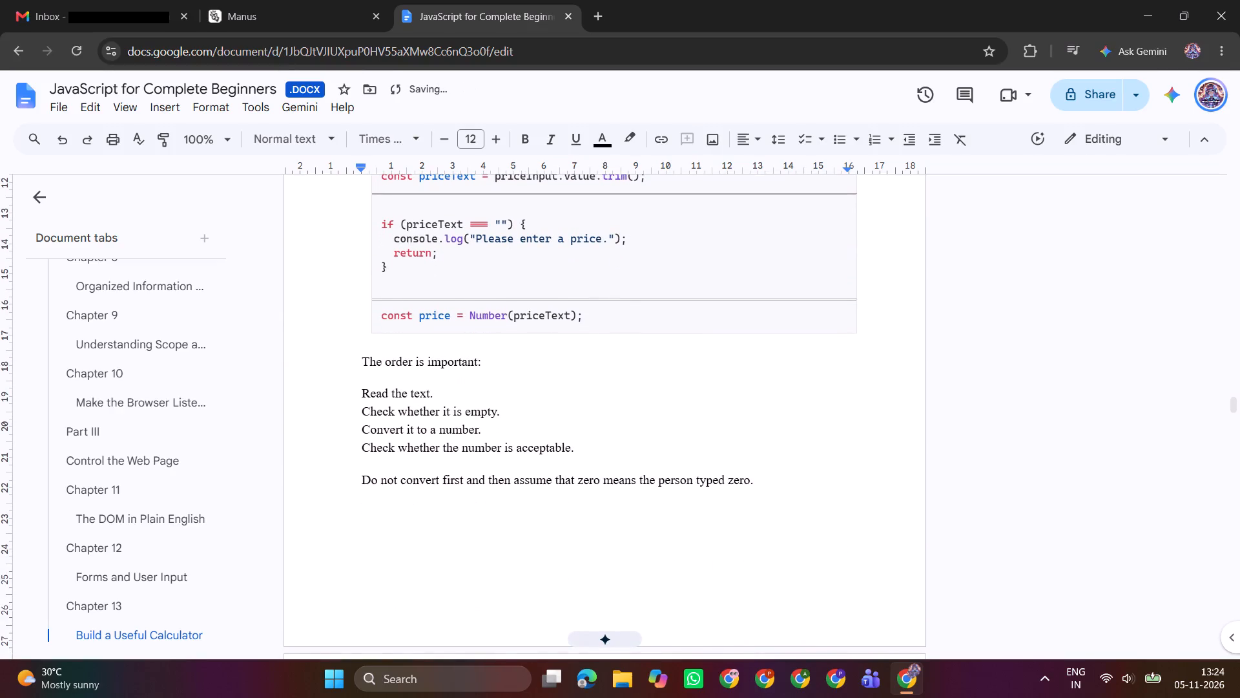
# Delete the horizontal line and its blank paragraph above the heading "Check the Range of a Number".
pyautogui.scroll(-4, 472, 521)
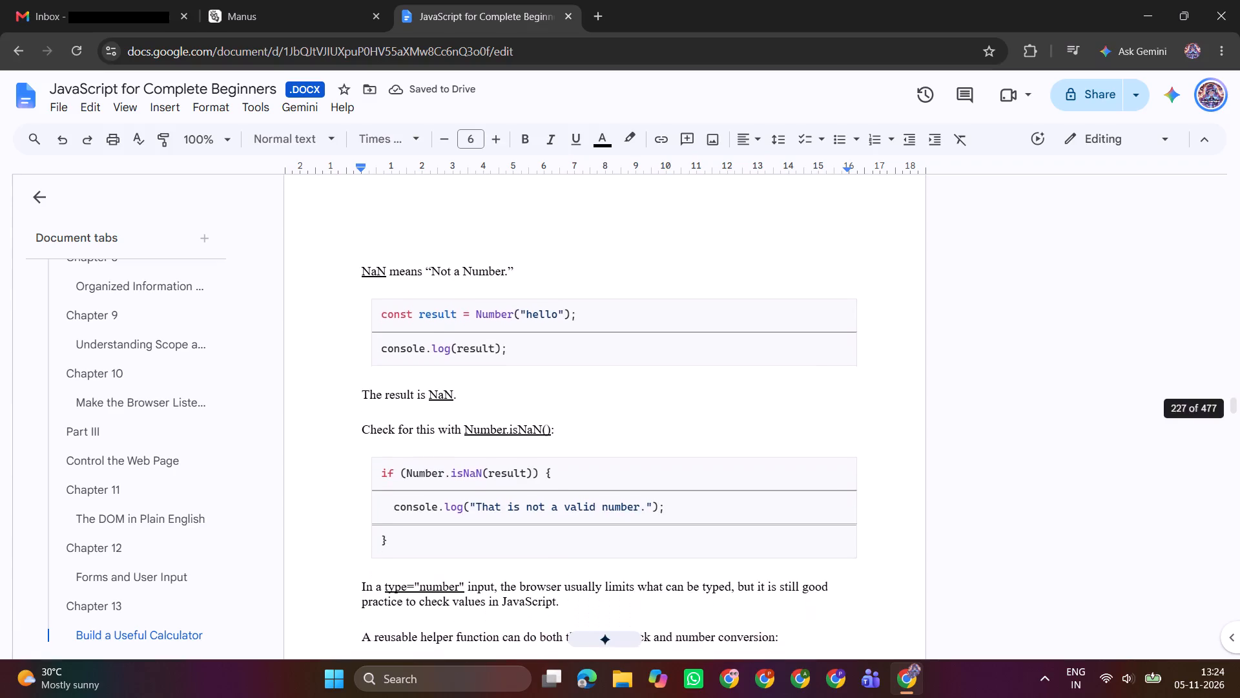
pyautogui.scroll(-4, 472, 521)
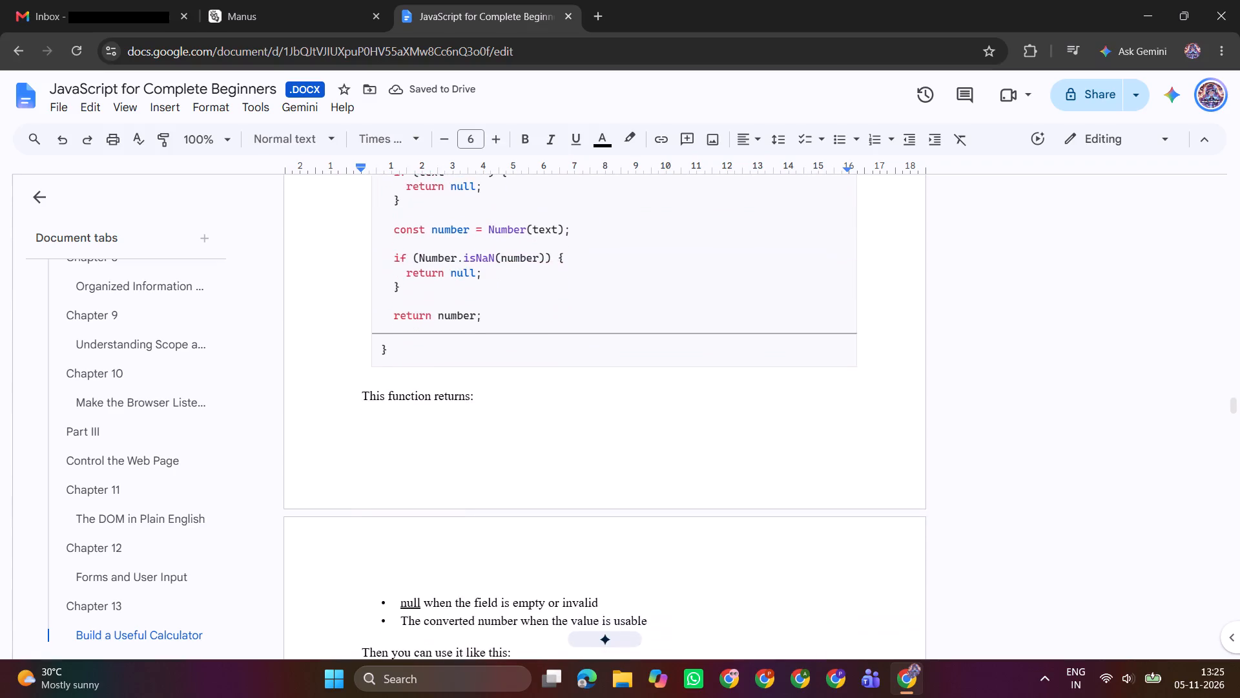
pyautogui.scroll(-3, 472, 521)
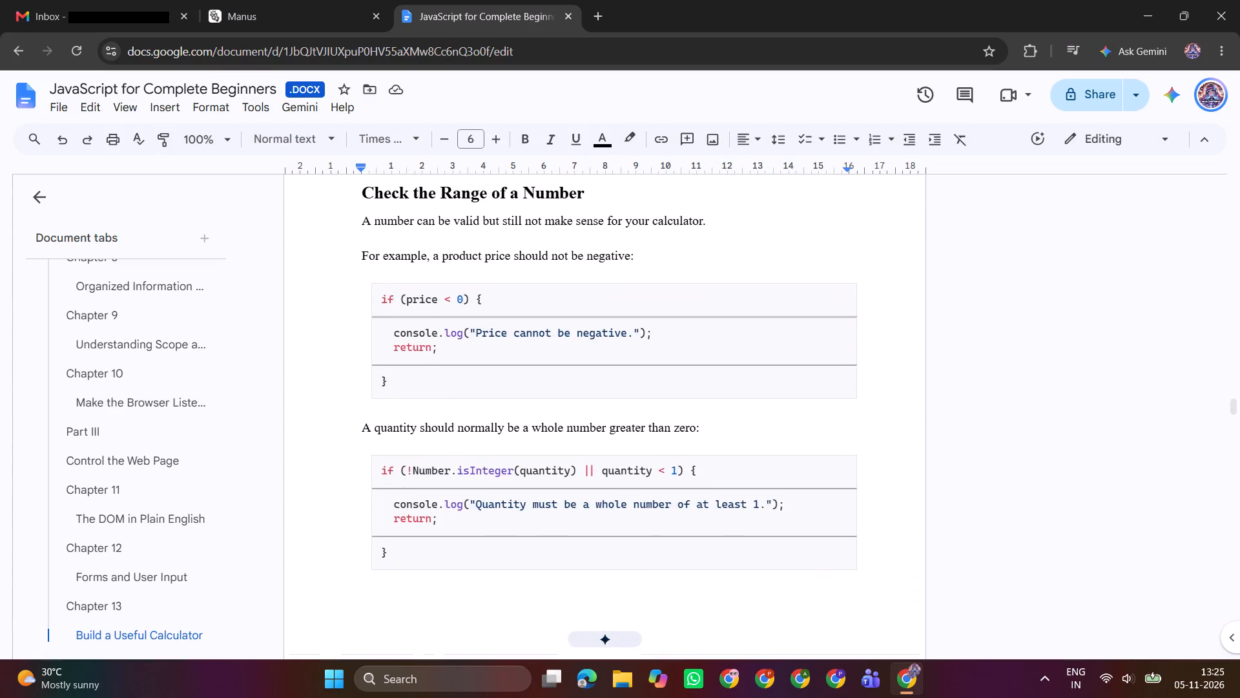
pyautogui.scroll(2, 473, 414)
pyautogui.doubleClick(477, 308)
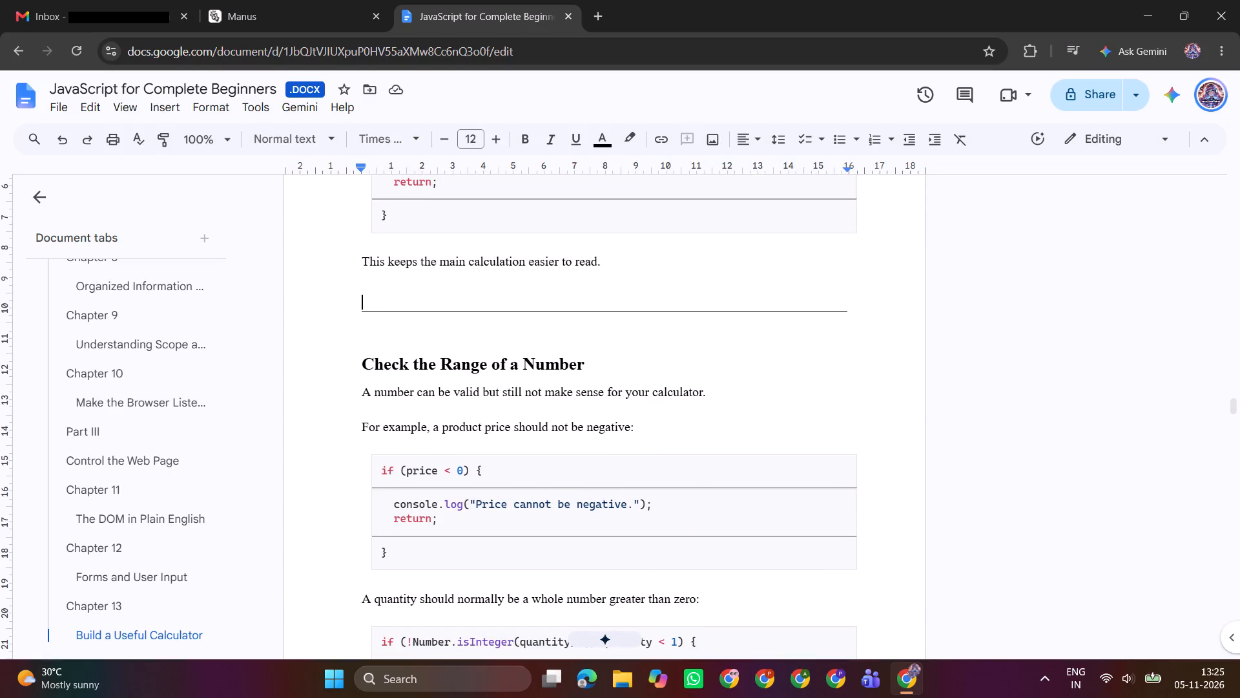
pyautogui.press('Delete')
pyautogui.press('Delete')
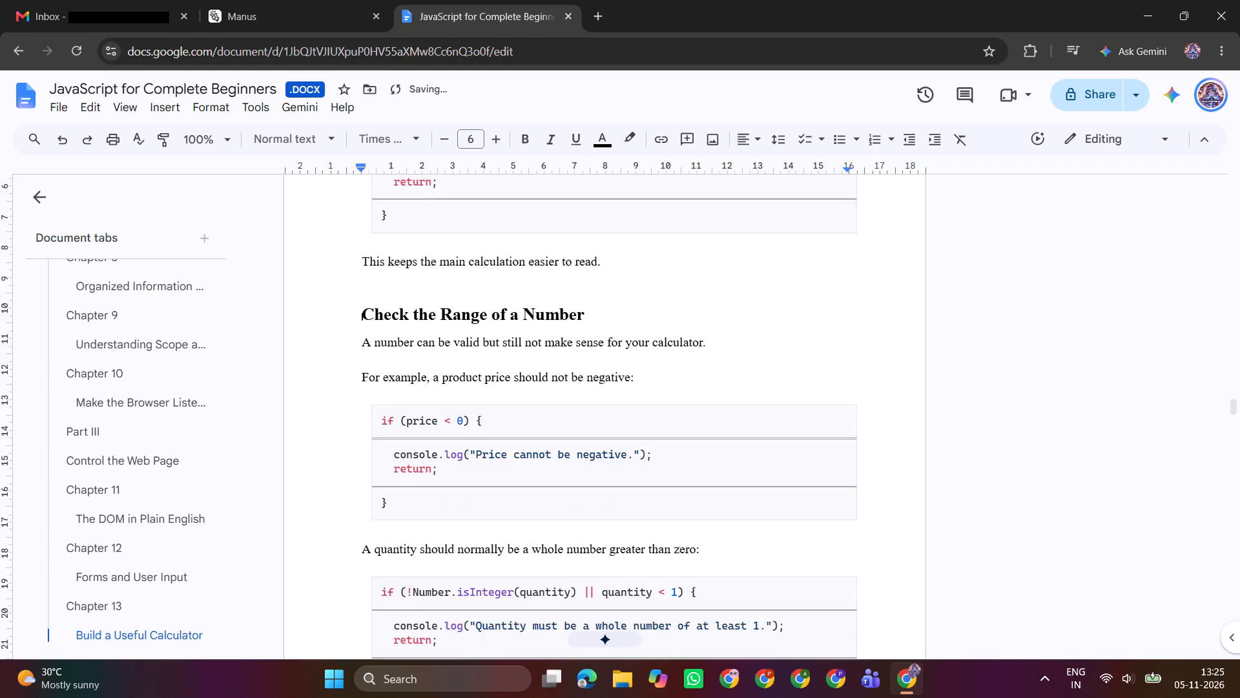
# Delete the horizontal line and its blank paragraph above the heading "Perform the Calculation".
pyautogui.scroll(-6, 477, 308)
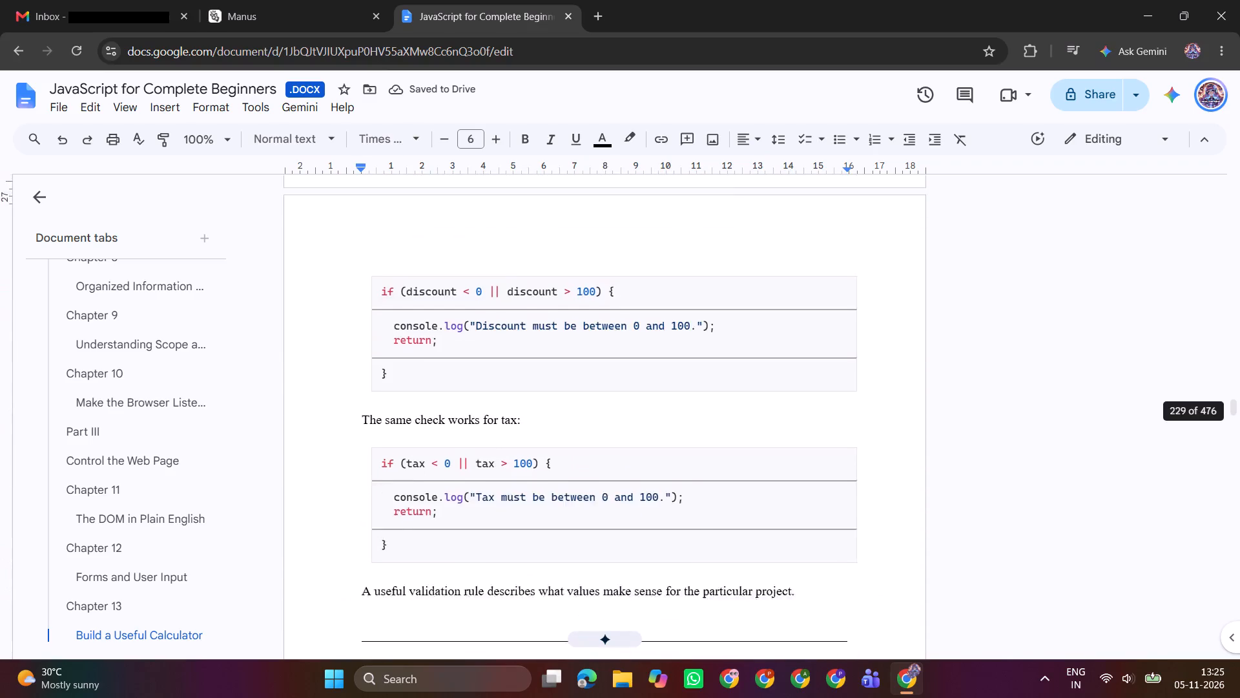
pyautogui.scroll(-1, 477, 308)
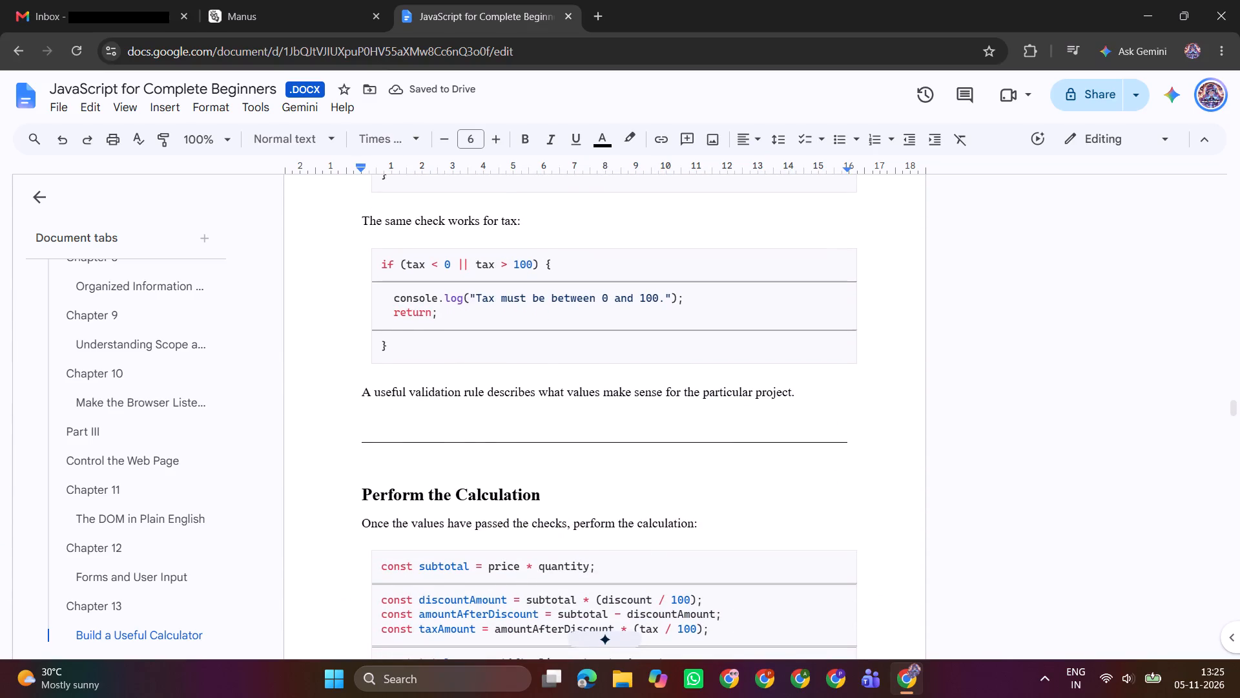
pyautogui.doubleClick(370, 436)
pyautogui.press('Delete')
pyautogui.press('Delete')
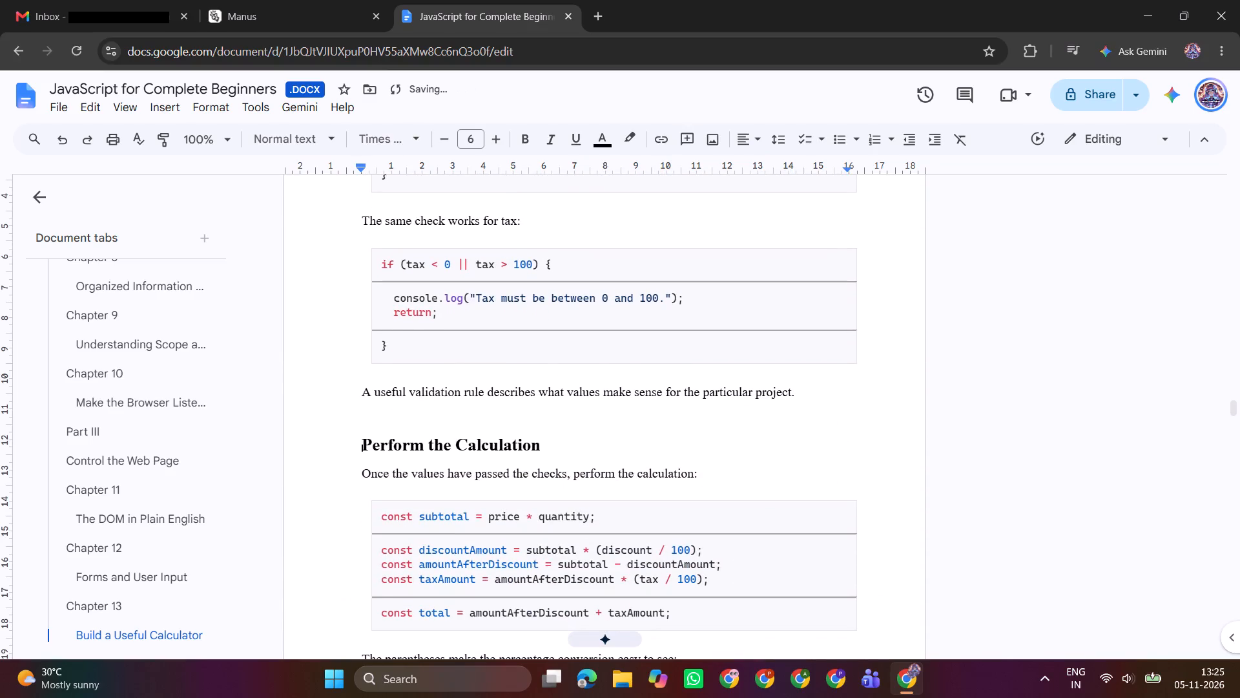
pyautogui.click(406, 487)
# Delete the horizontal line and its blank paragraph above the heading "Display the Result".
pyautogui.scroll(-7, 406, 487)
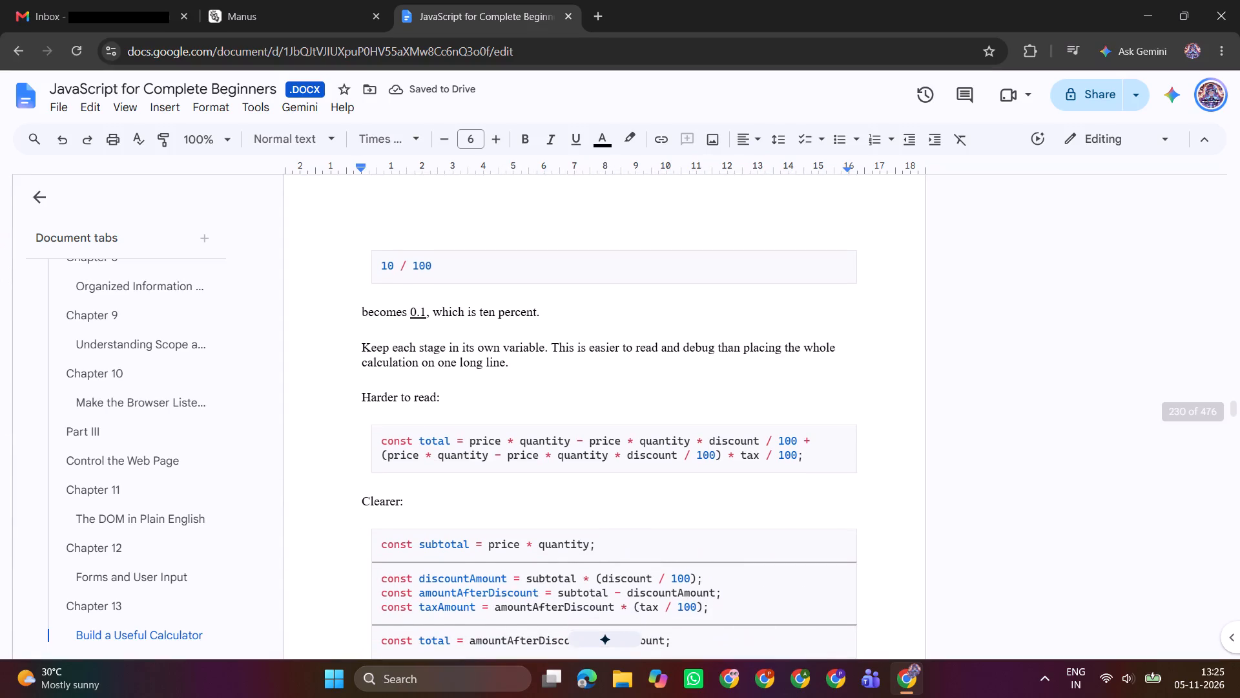
pyautogui.scroll(-1, 406, 487)
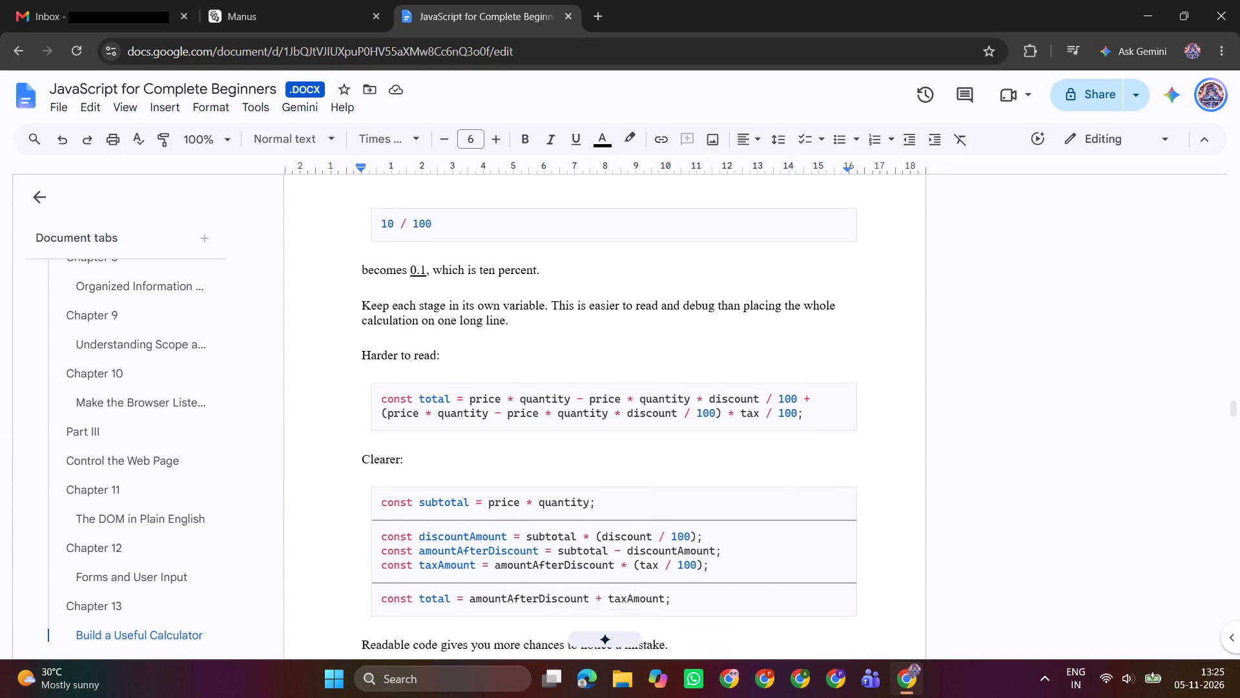
pyautogui.scroll(-1, 406, 487)
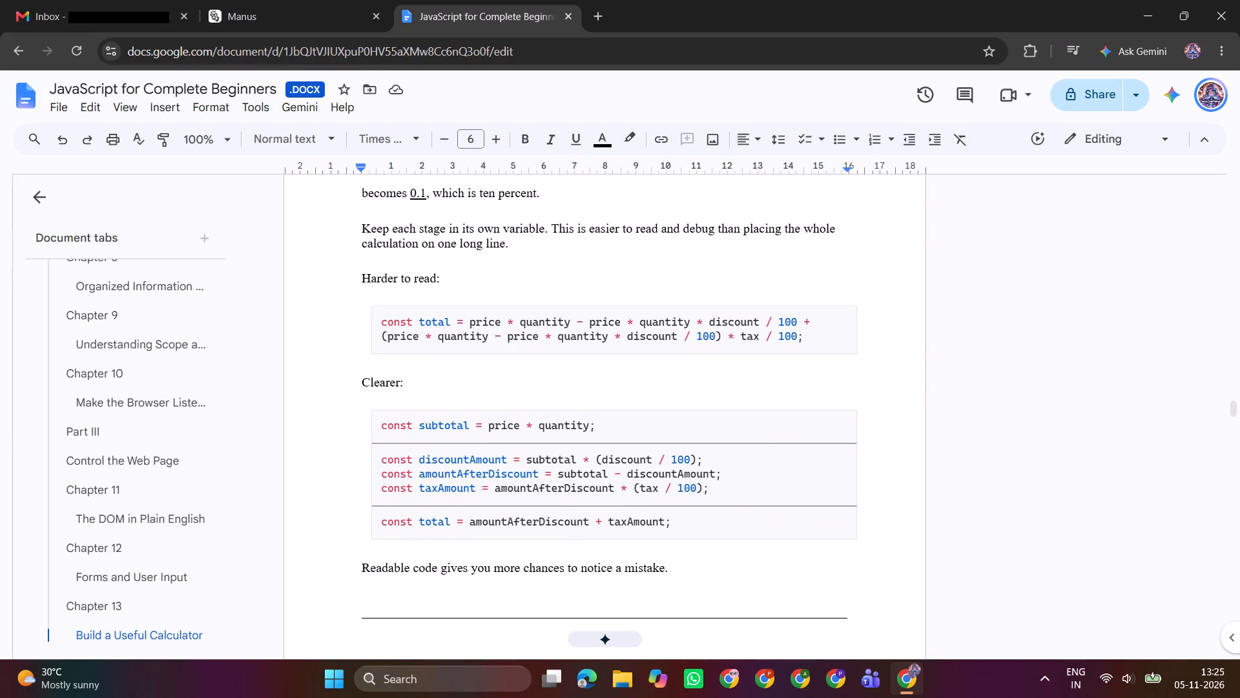
pyautogui.scroll(-2, 406, 487)
pyautogui.doubleClick(428, 452)
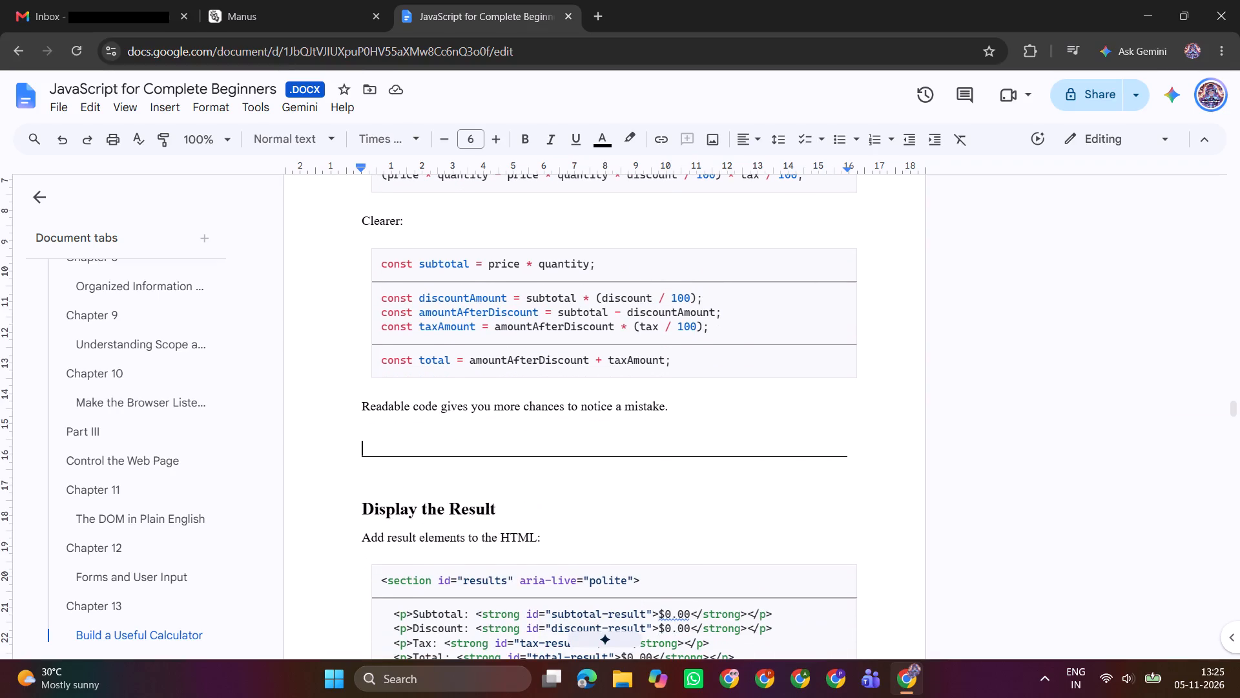
pyautogui.press('Delete')
pyautogui.press('Delete')
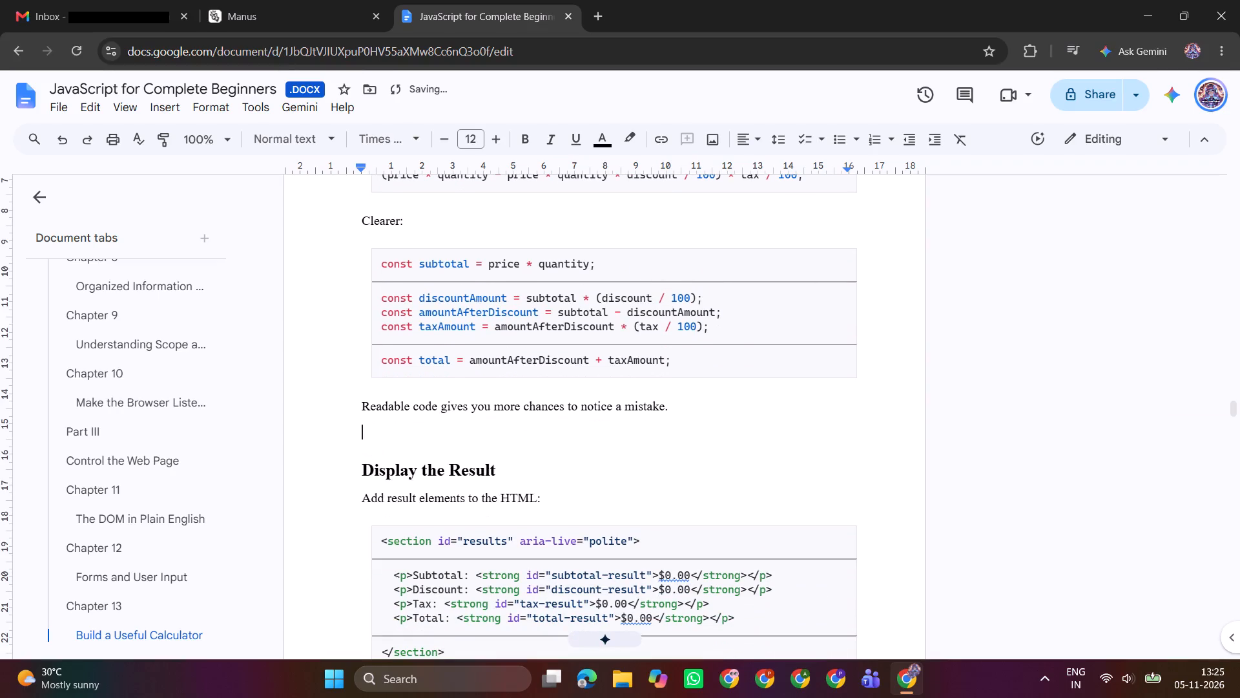
# Check the grammar suggestion for "$0.00" in the Subtotal line of the results HTML, leaving the code as is.
pyautogui.scroll(-2, 428, 452)
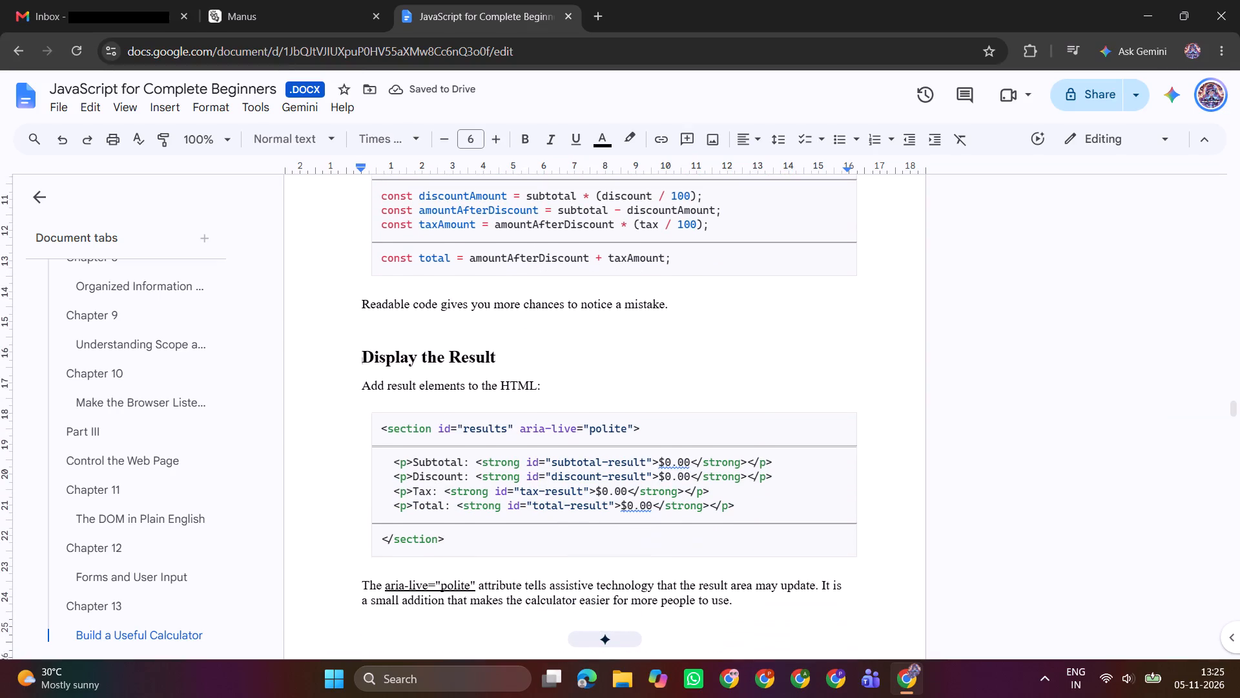
pyautogui.scroll(-3, 428, 452)
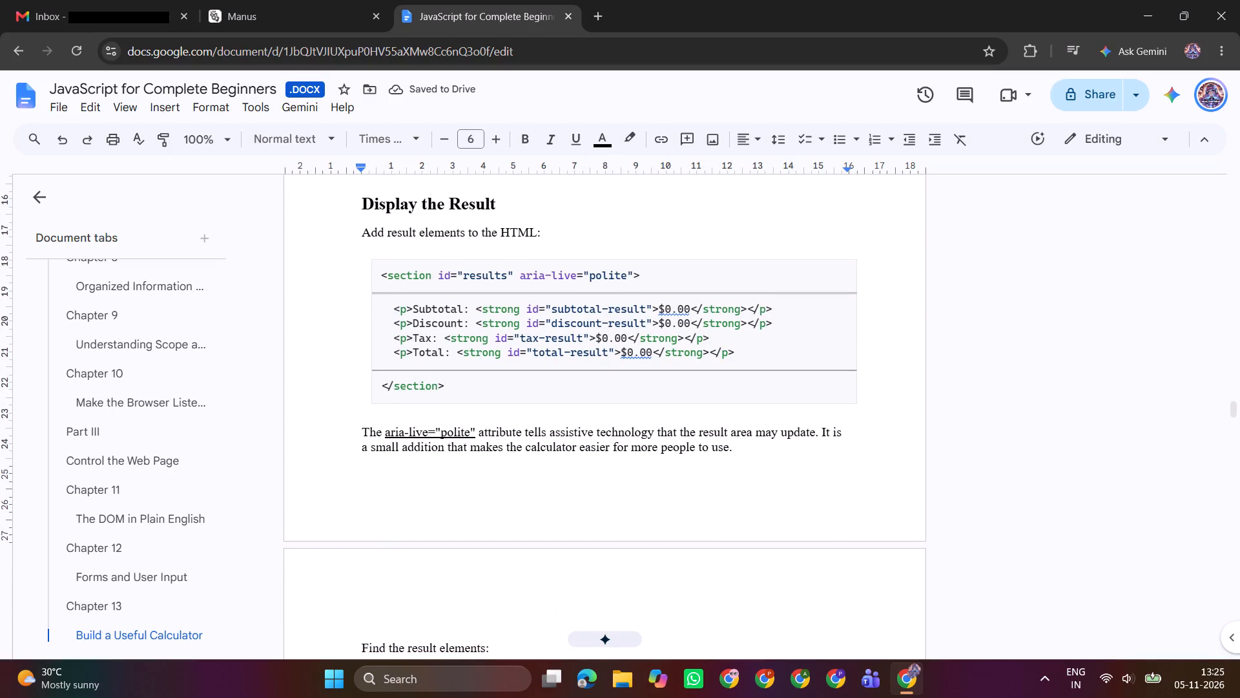
pyautogui.click(674, 316)
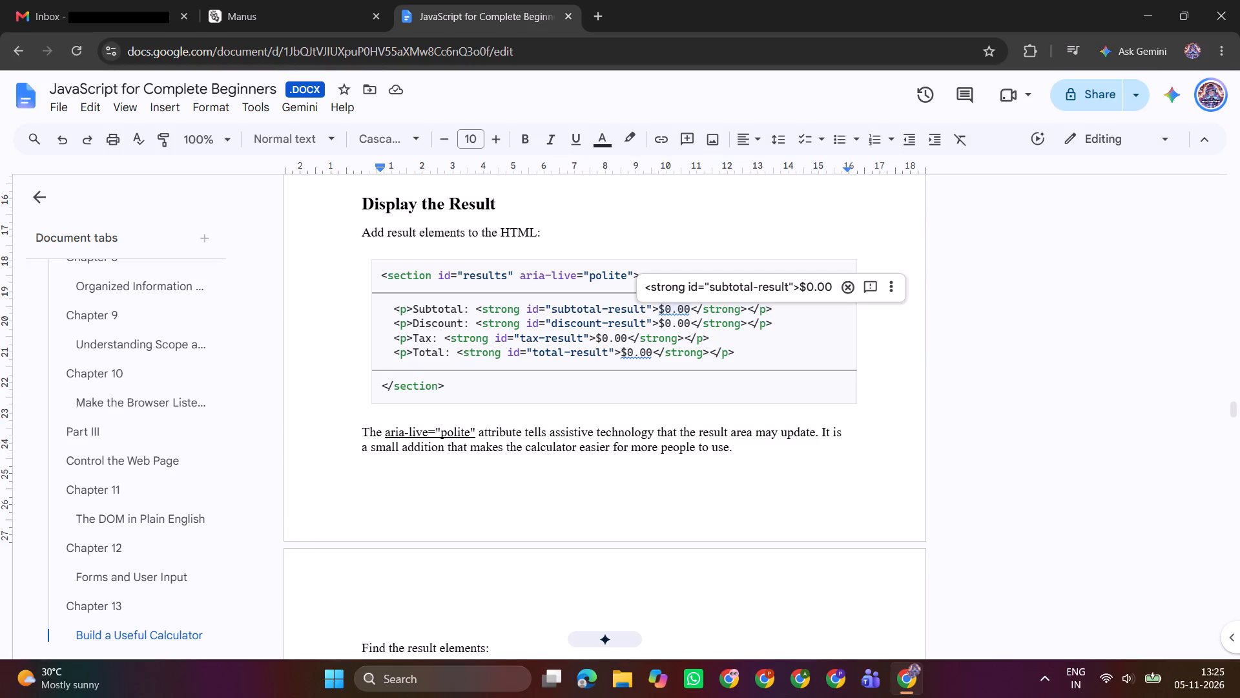
pyautogui.click(646, 421)
# Delete the horizontal line and its blank paragraph above the heading "Practice: Build a Product-Price Calculator".
pyautogui.scroll(-4, 646, 421)
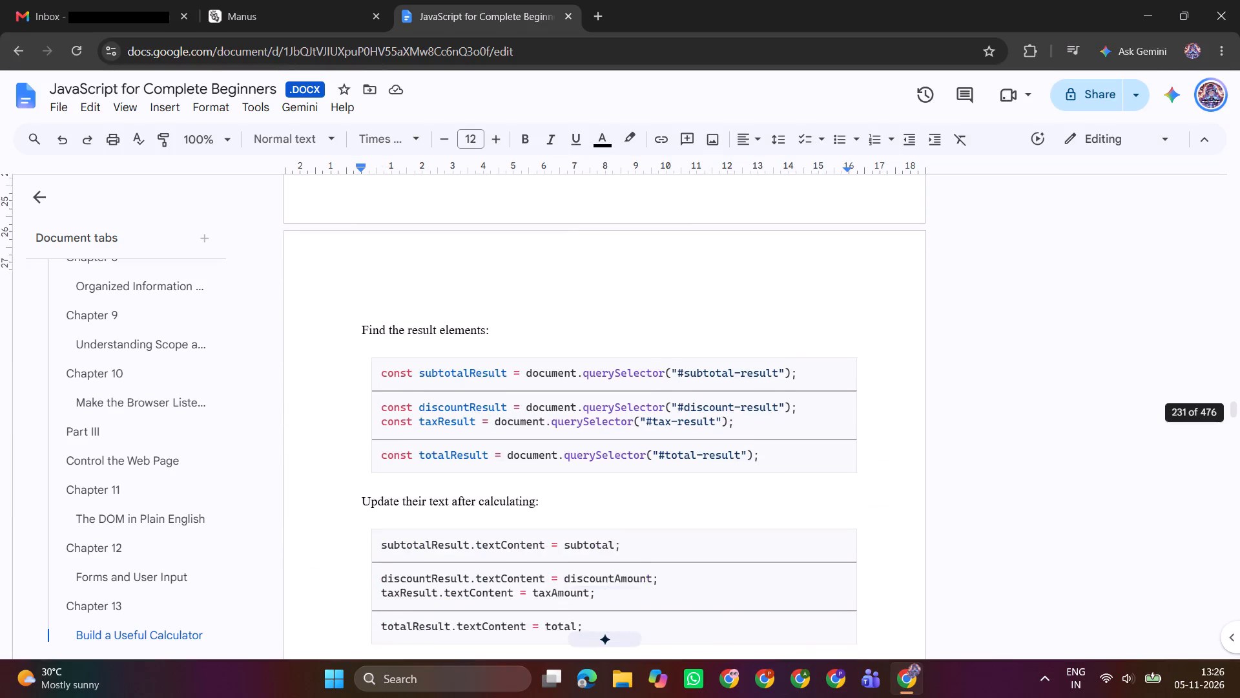
pyautogui.scroll(-3, 646, 421)
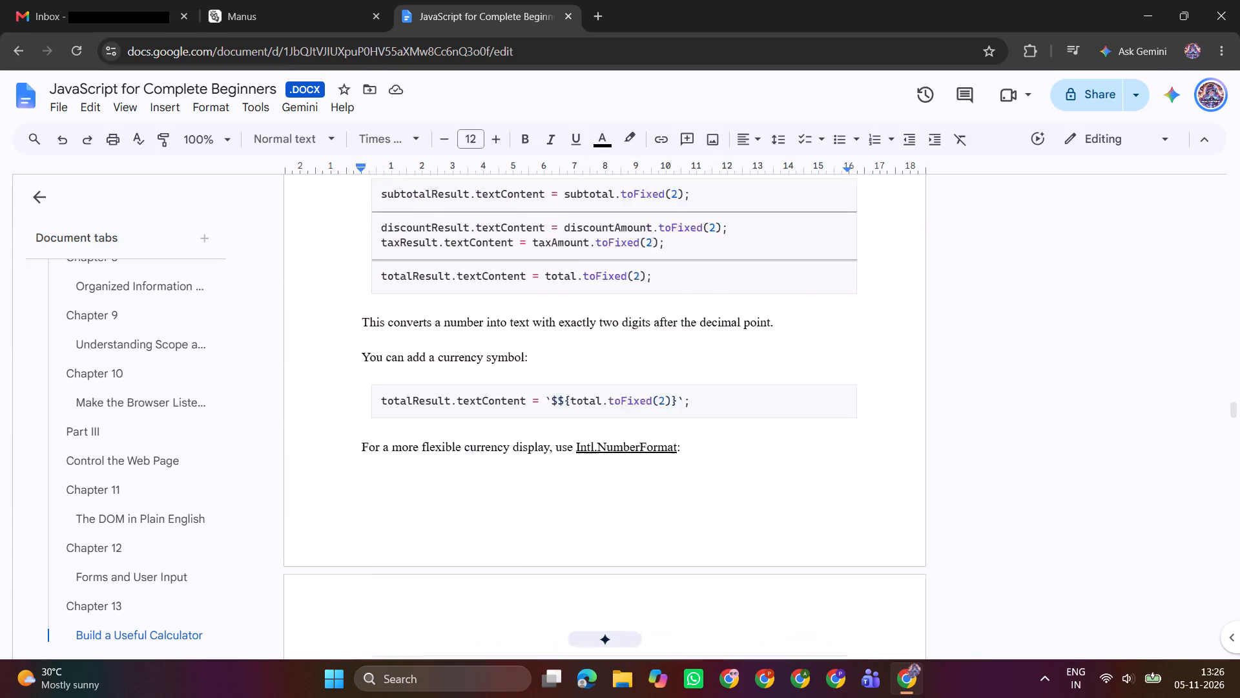
pyautogui.scroll(-3, 646, 421)
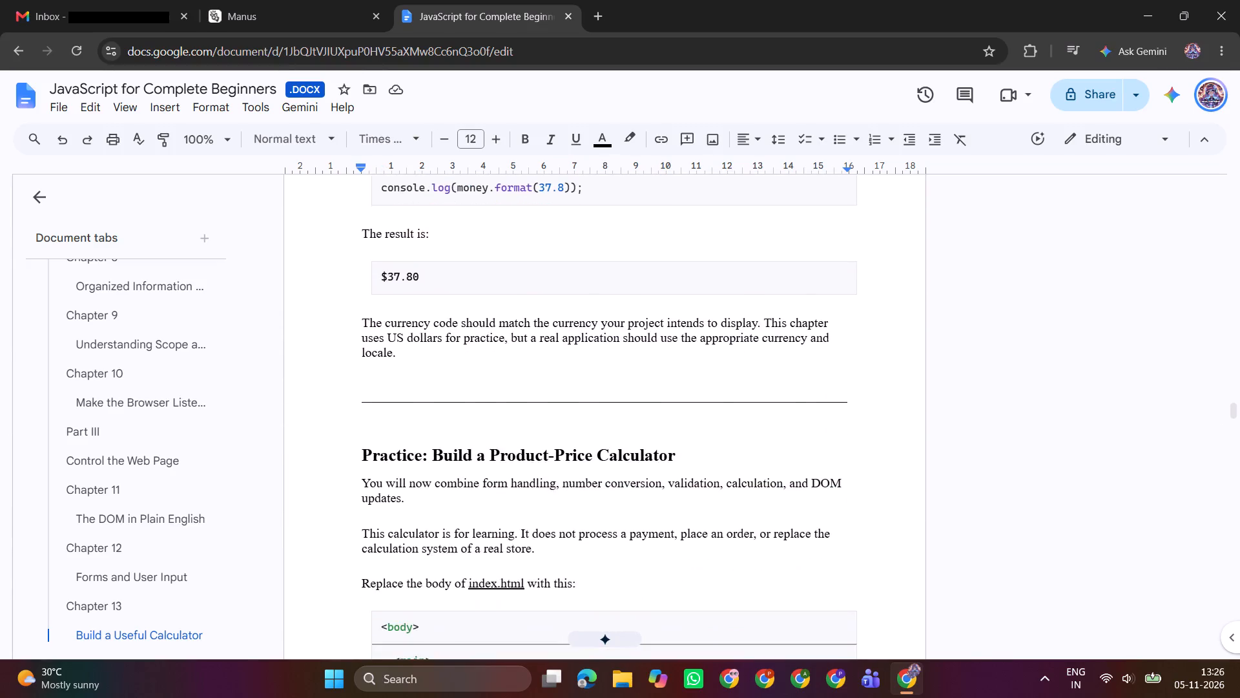
pyautogui.doubleClick(643, 390)
pyautogui.press('Delete')
pyautogui.press('Delete')
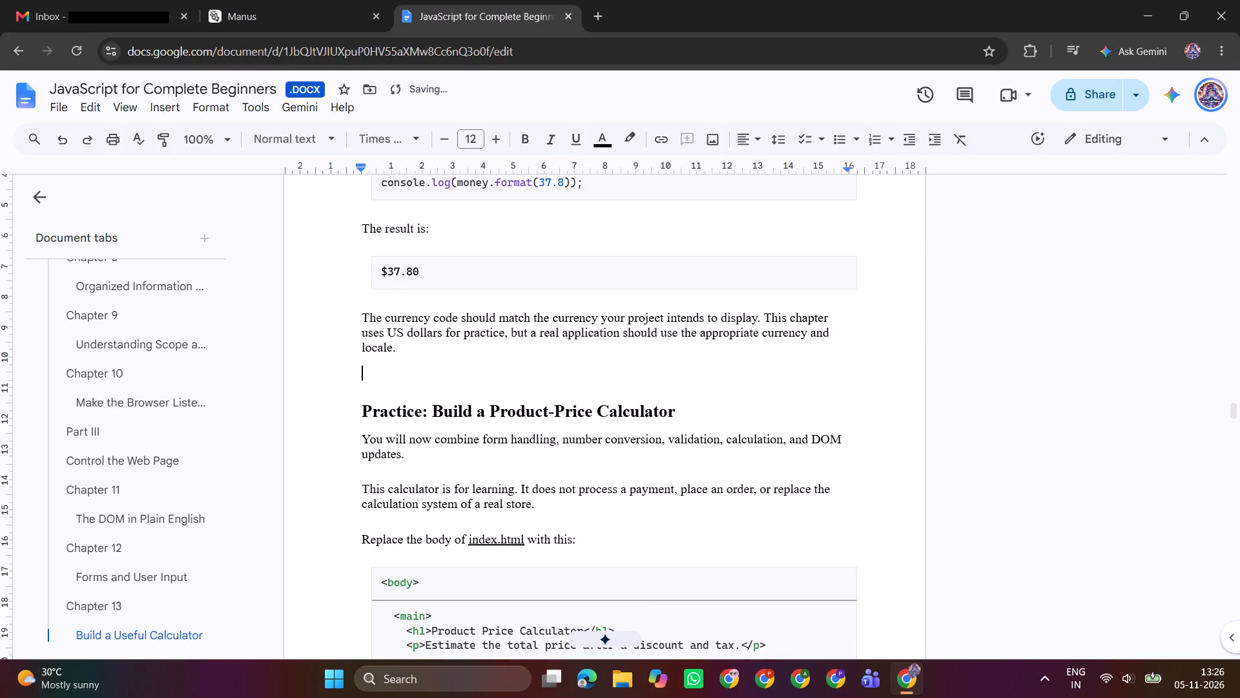
# Accept the grammar suggestion "add JavaScript" for the sentence "Now add the JavaScript." above "Step 1: Find the Elements".
pyautogui.scroll(-3, 643, 390)
pyautogui.scroll(-2, 581, 463)
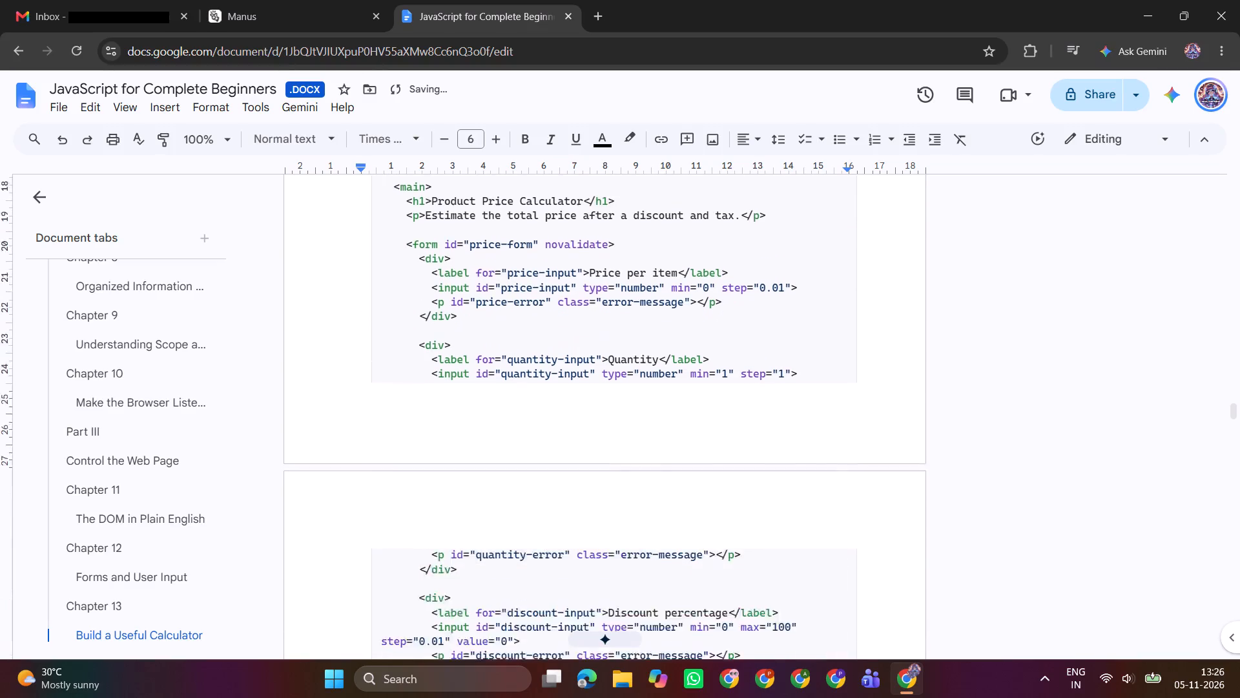
pyautogui.scroll(-3, 581, 463)
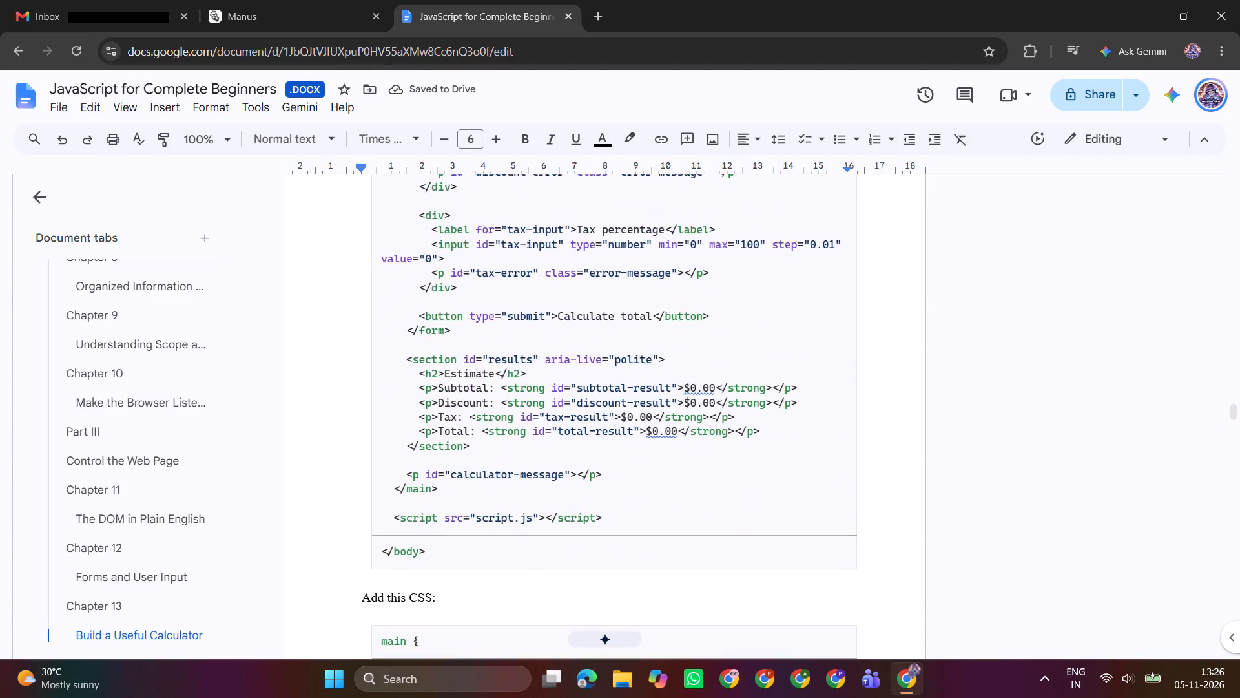
pyautogui.scroll(-4, 581, 463)
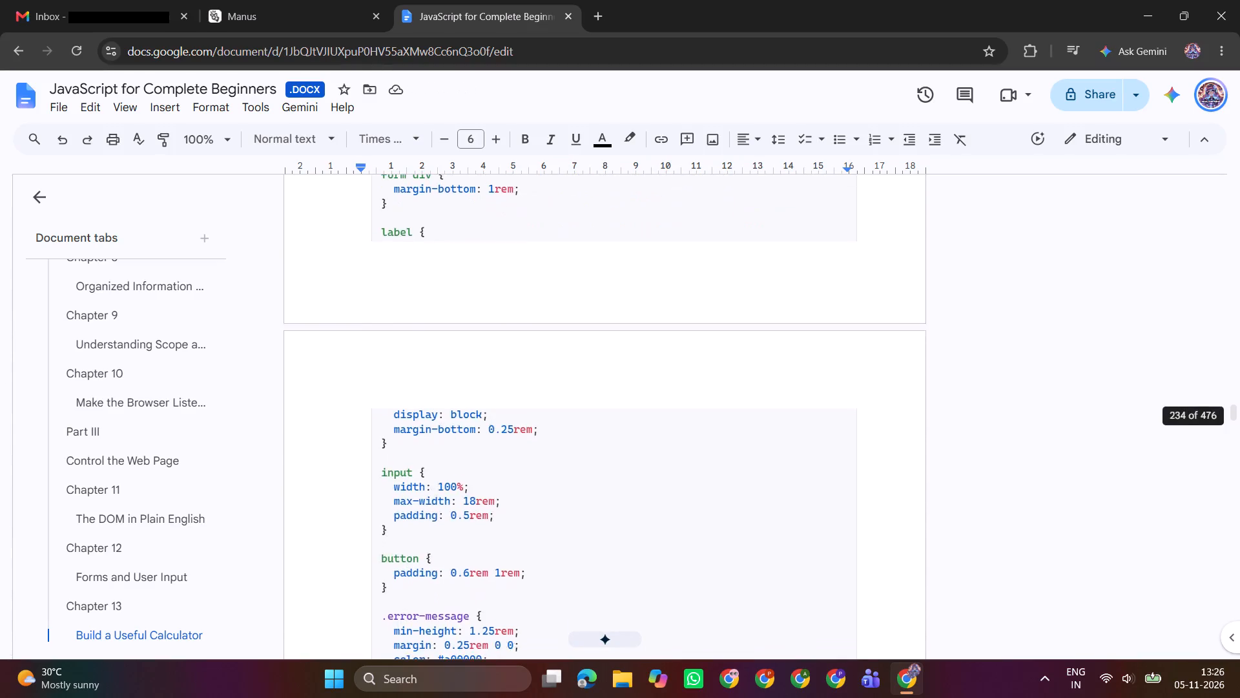
pyautogui.scroll(-2, 581, 463)
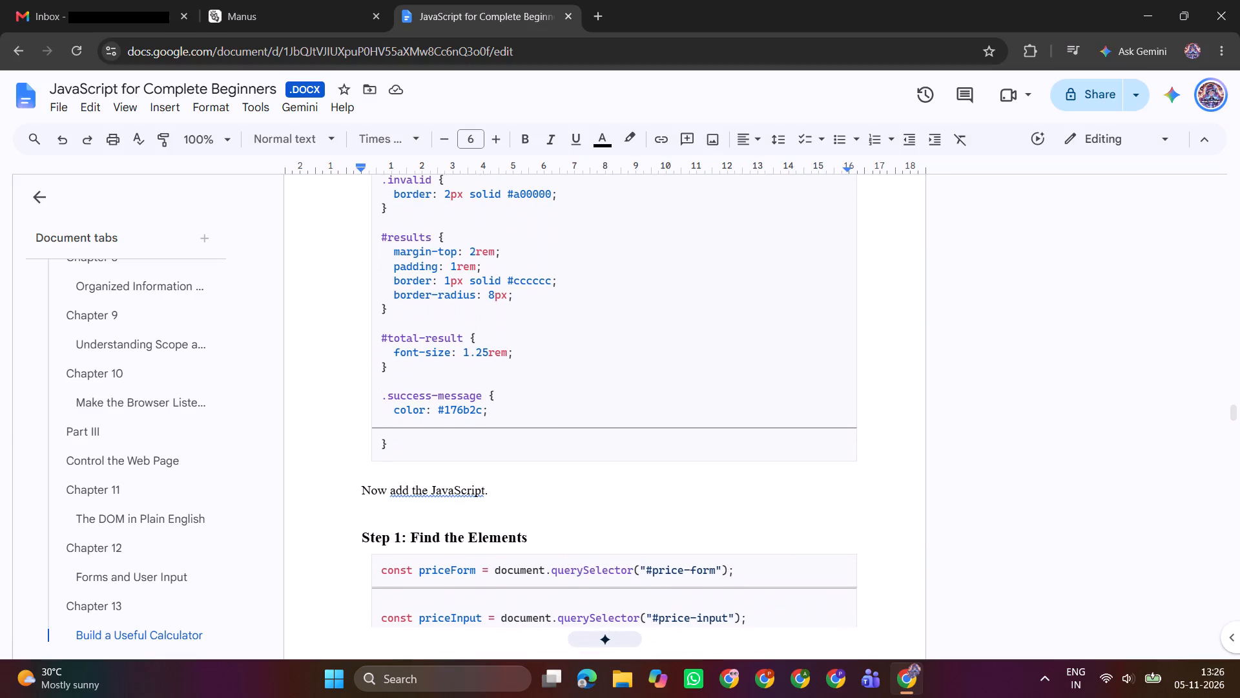
pyautogui.scroll(-1, 581, 463)
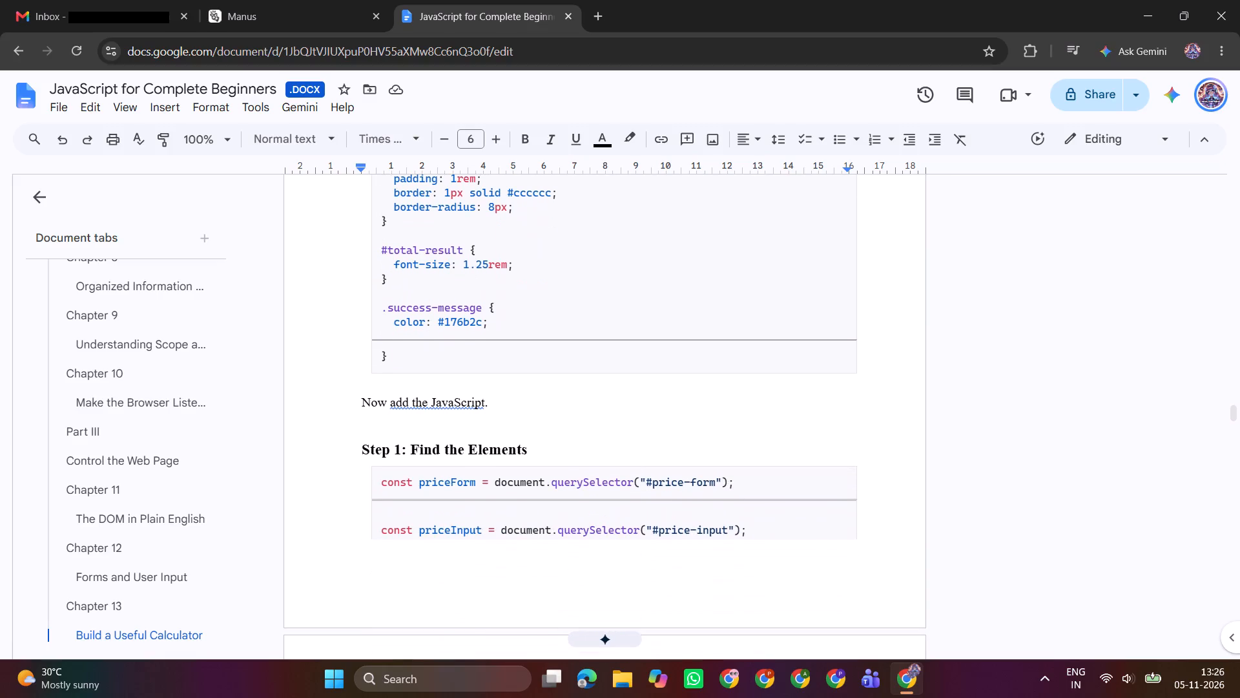
pyautogui.click(420, 418)
pyautogui.click(414, 405)
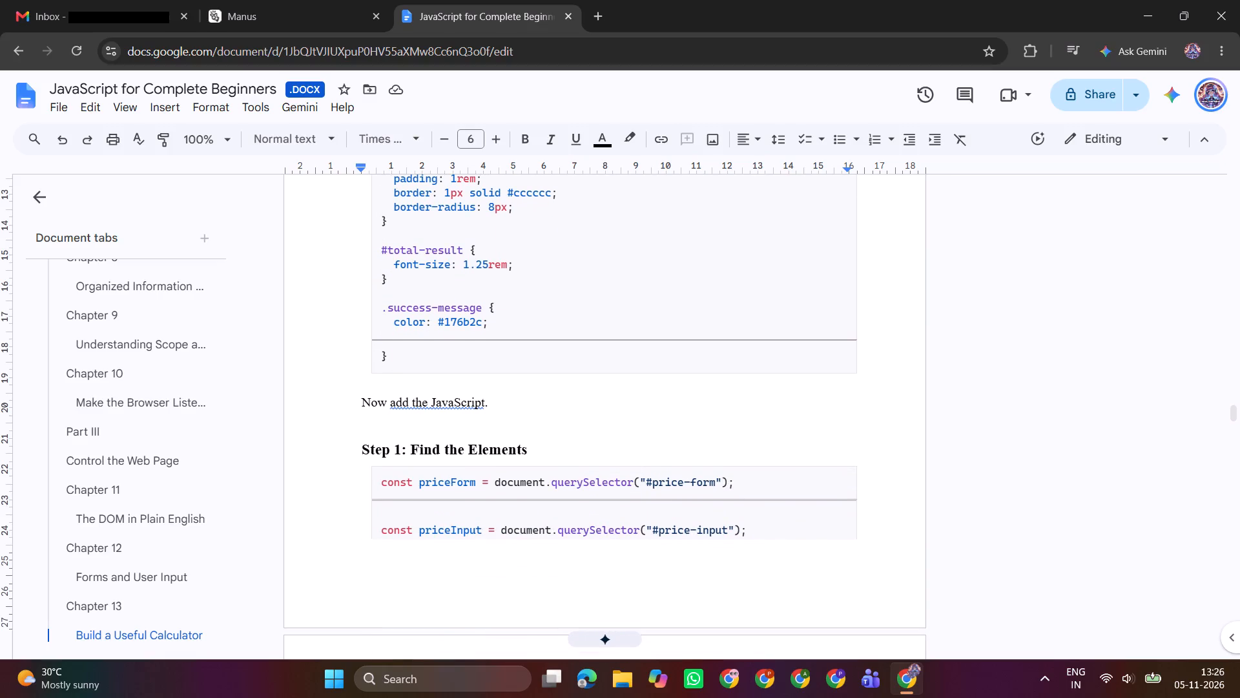
pyautogui.click(428, 375)
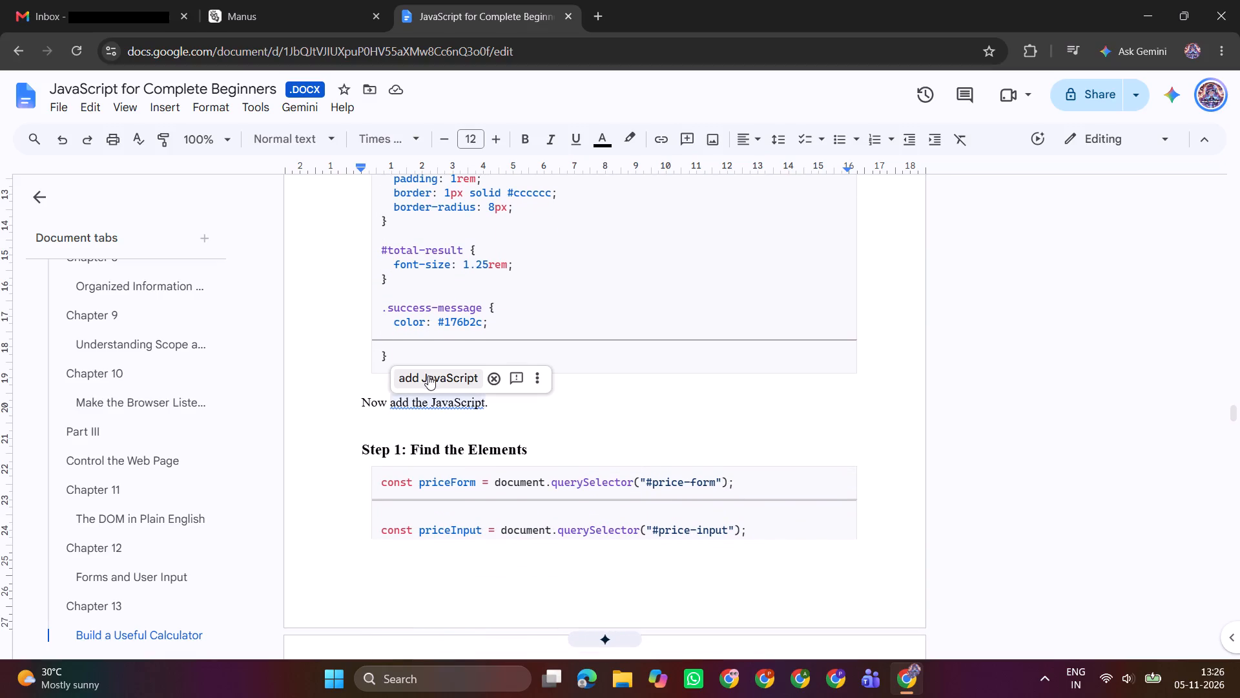
# Delete the horizontal line and its blank paragraph above the heading "Understand the Calculator's Flow".
pyautogui.scroll(-2, 463, 401)
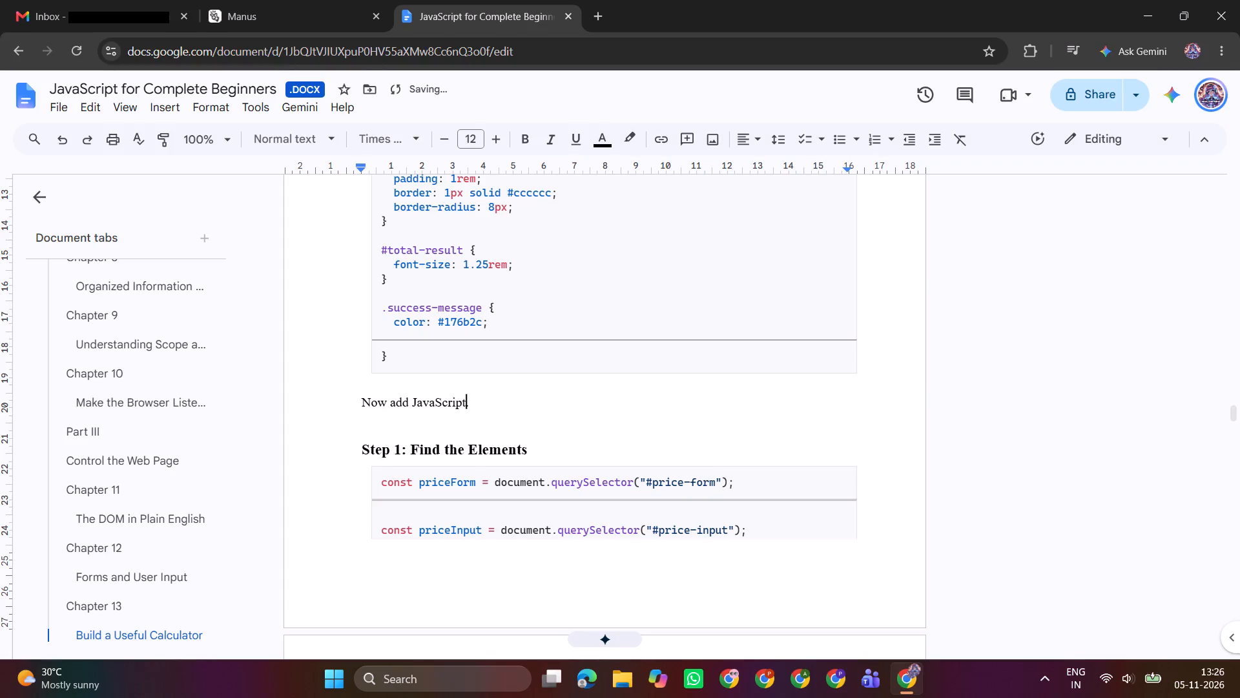
pyautogui.scroll(-4, 489, 419)
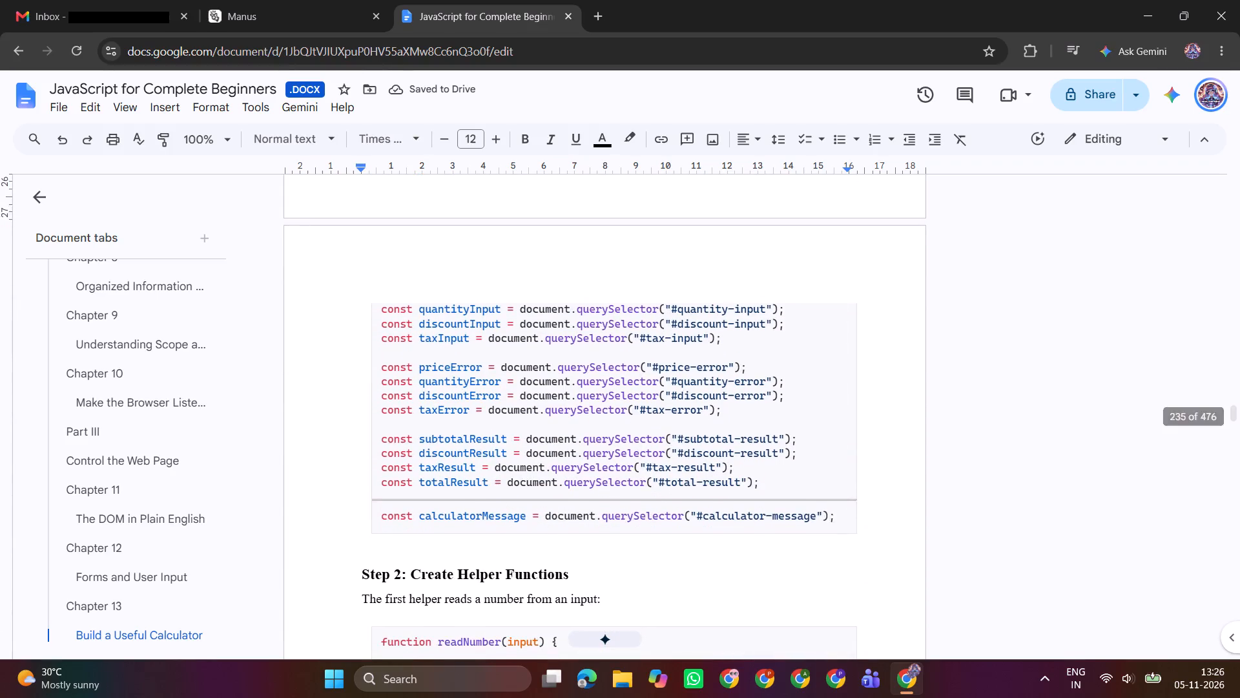
pyautogui.scroll(-3, 489, 419)
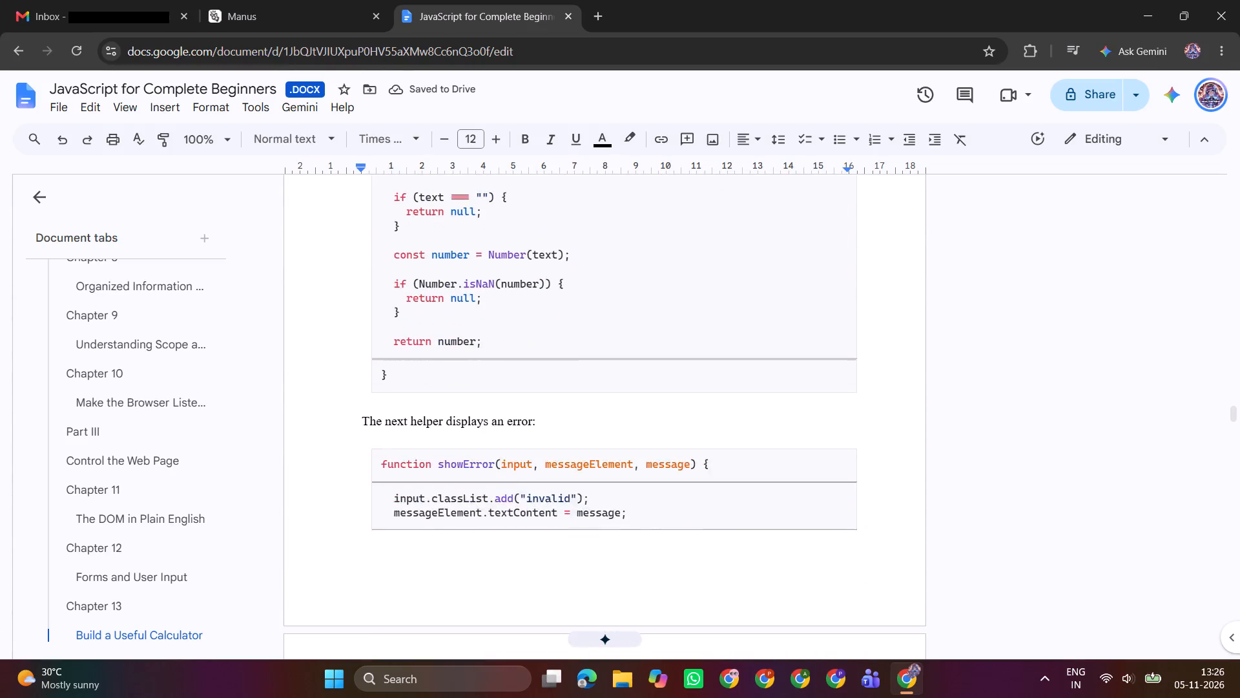
pyautogui.scroll(-3, 489, 419)
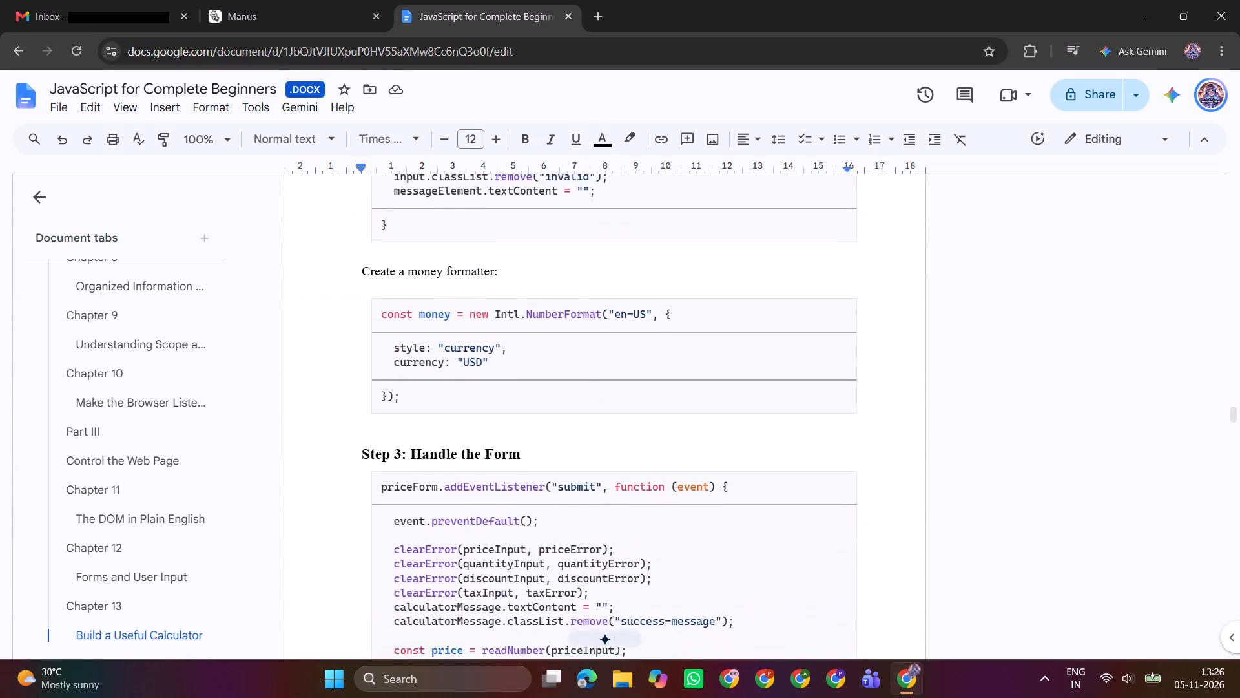
pyautogui.scroll(-3, 489, 419)
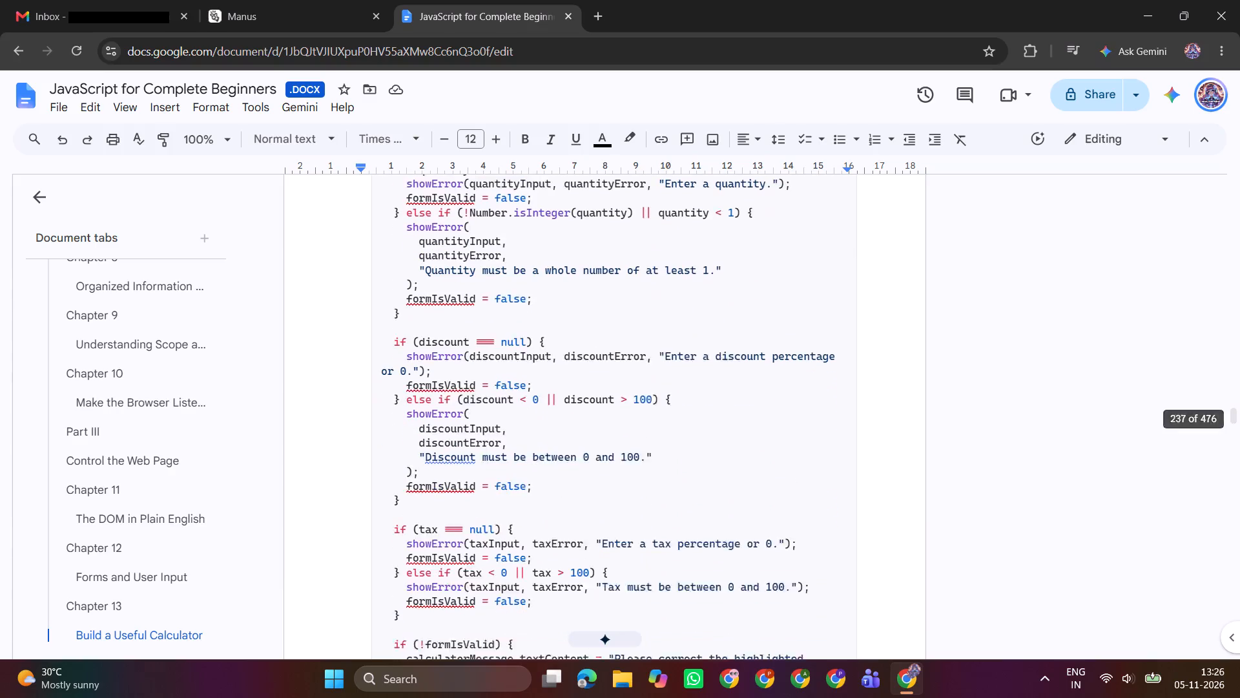
pyautogui.scroll(-4, 489, 419)
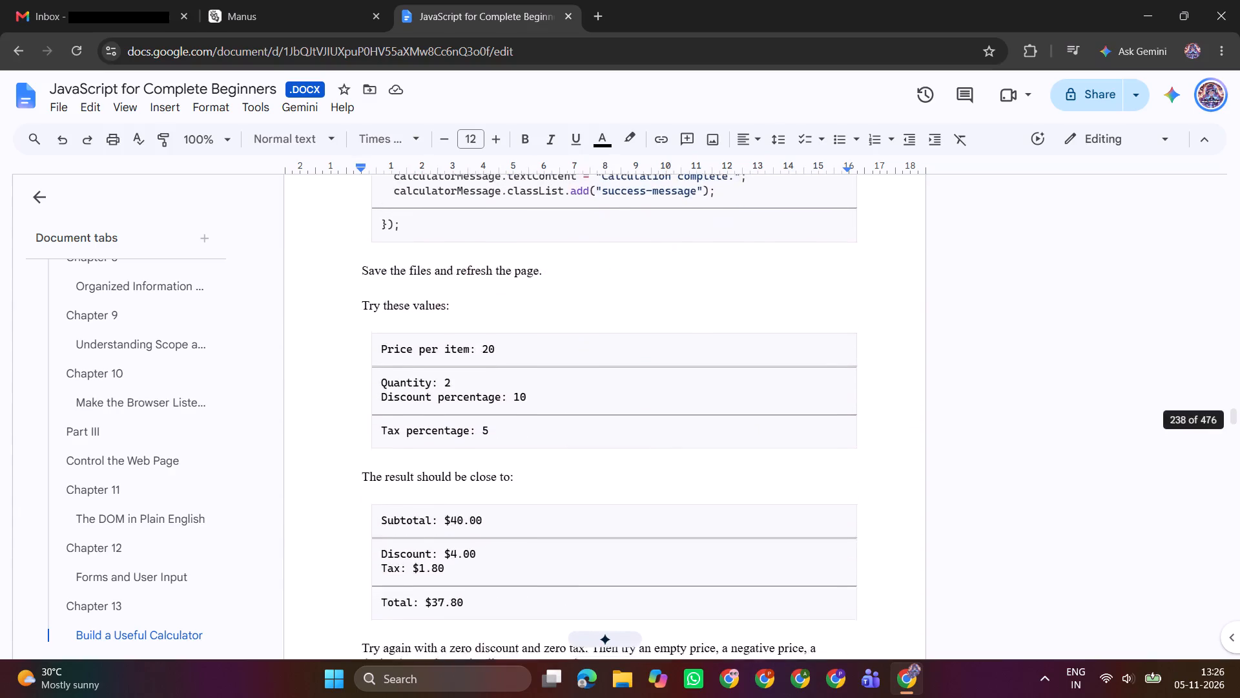
pyautogui.scroll(-2, 489, 419)
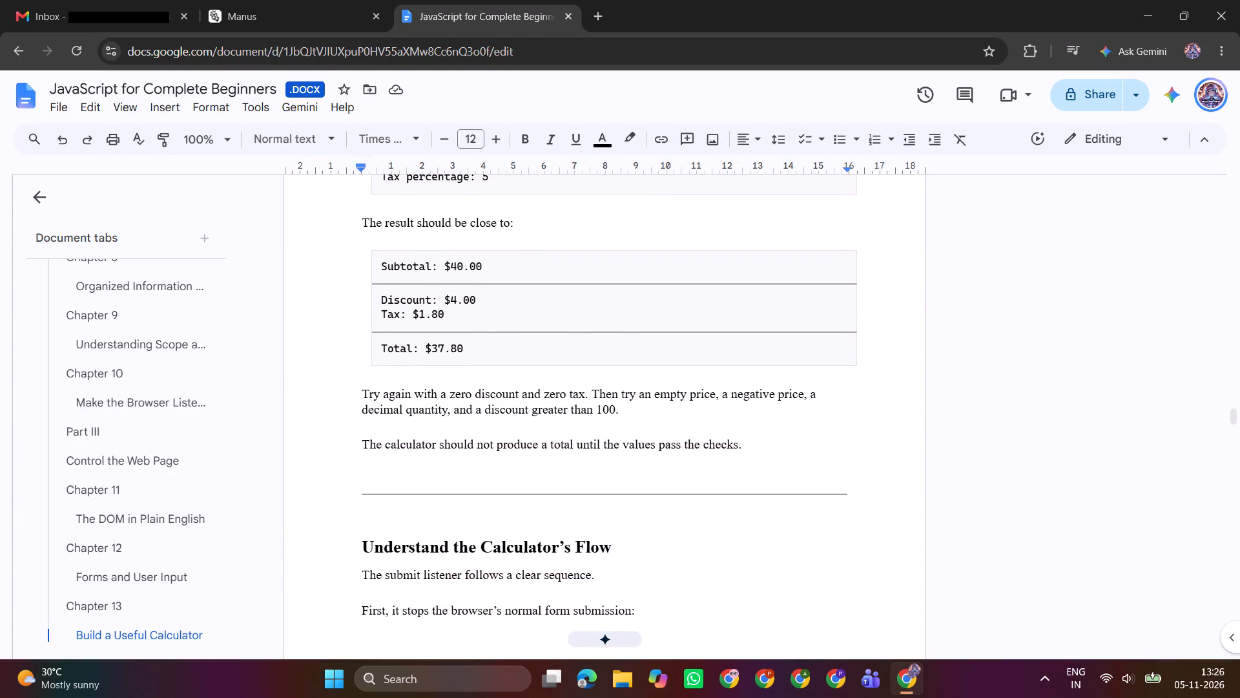
pyautogui.doubleClick(446, 494)
pyautogui.press('Delete')
pyautogui.press('Delete')
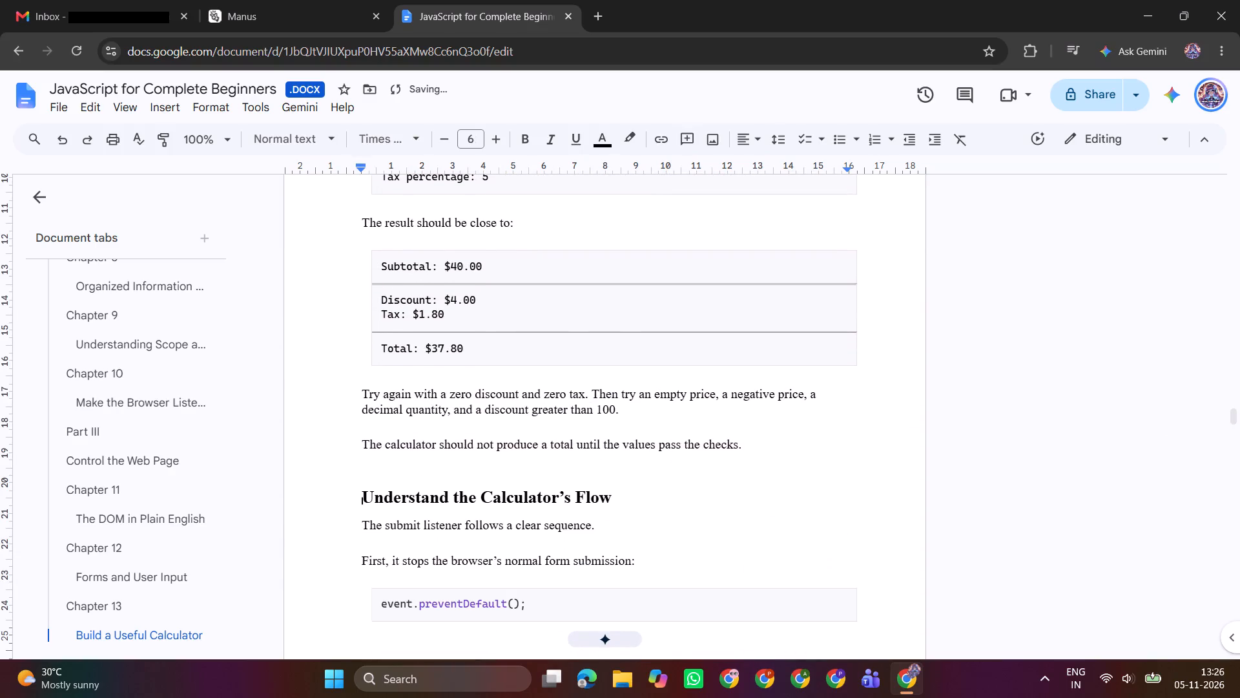
# Delete the horizontal line and its blank paragraph below the paragraph ending "processes it, and gives something useful back.".
pyautogui.scroll(-4, 446, 494)
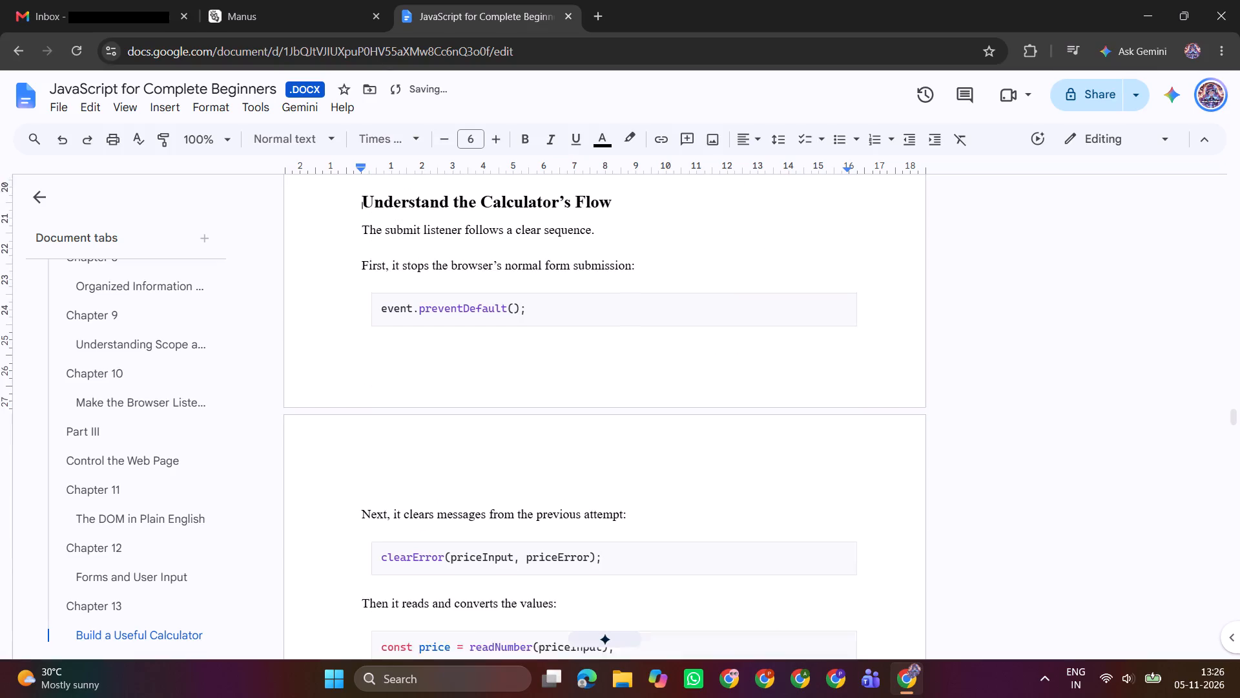
pyautogui.scroll(-1, 446, 494)
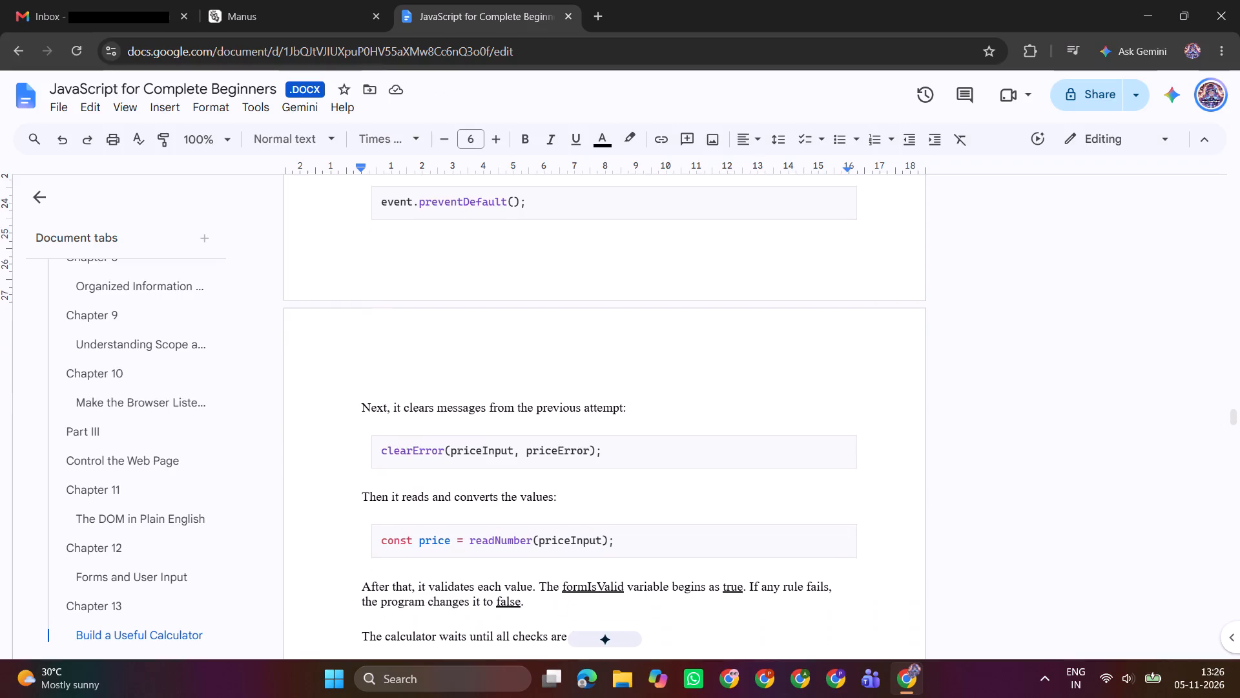
pyautogui.scroll(-3, 446, 494)
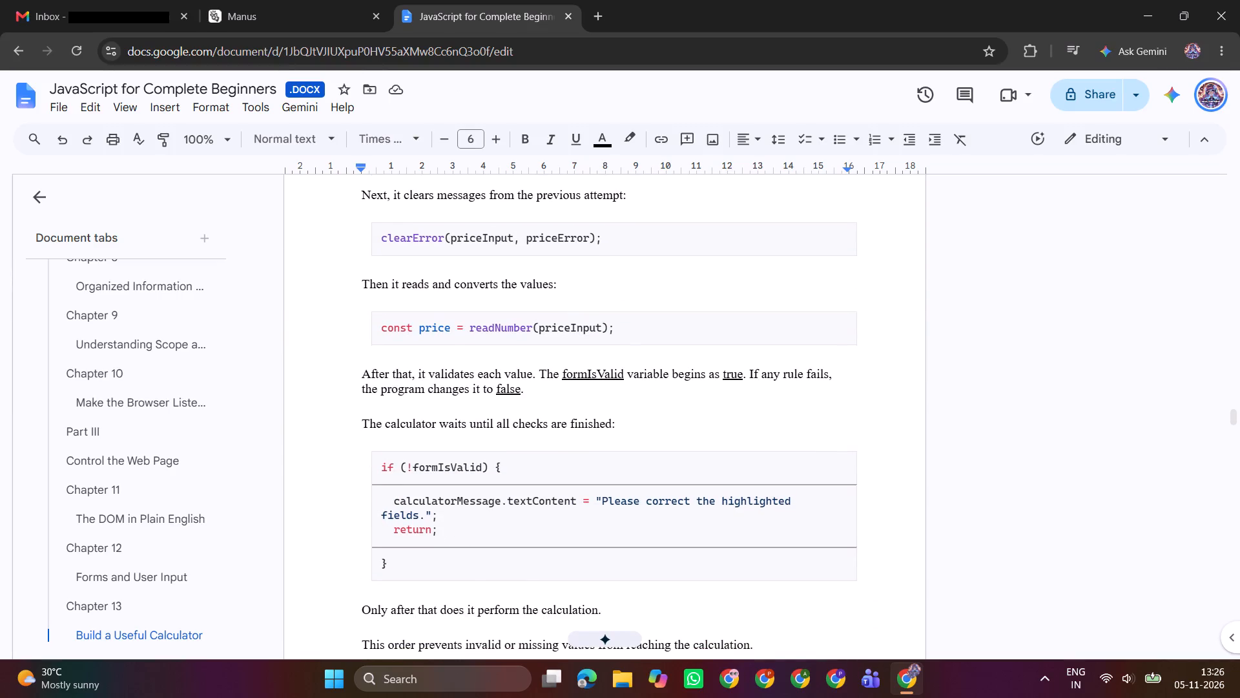
pyautogui.scroll(-1, 505, 481)
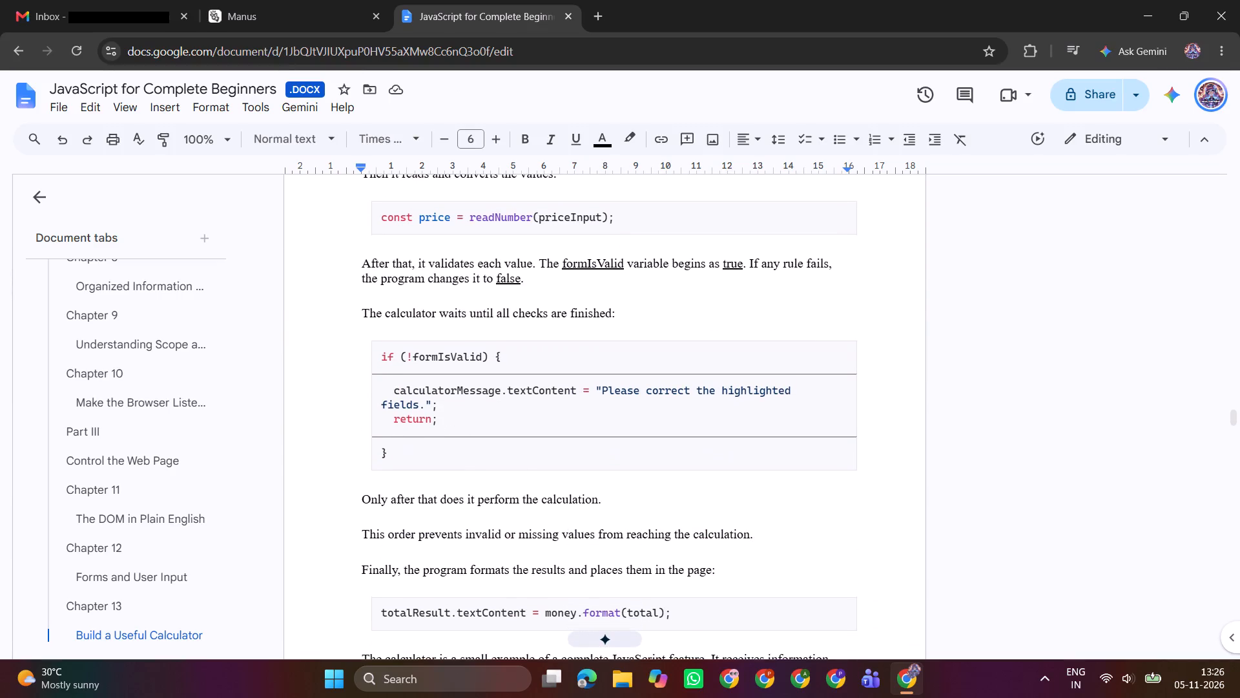
pyautogui.scroll(-2, 505, 481)
pyautogui.doubleClick(513, 438)
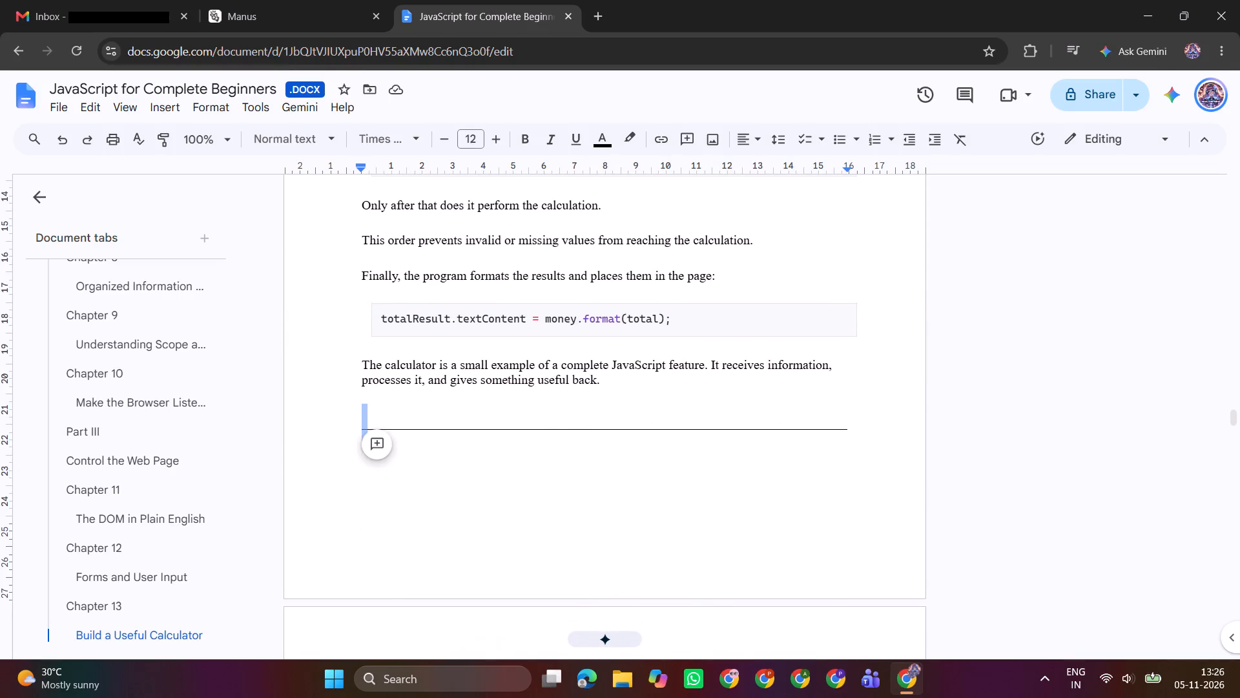
pyautogui.press('Delete')
pyautogui.press('Delete')
# Delete the horizontal line and its blank paragraph above the heading "A Note About Money and Rounding".
pyautogui.scroll(-5, 513, 438)
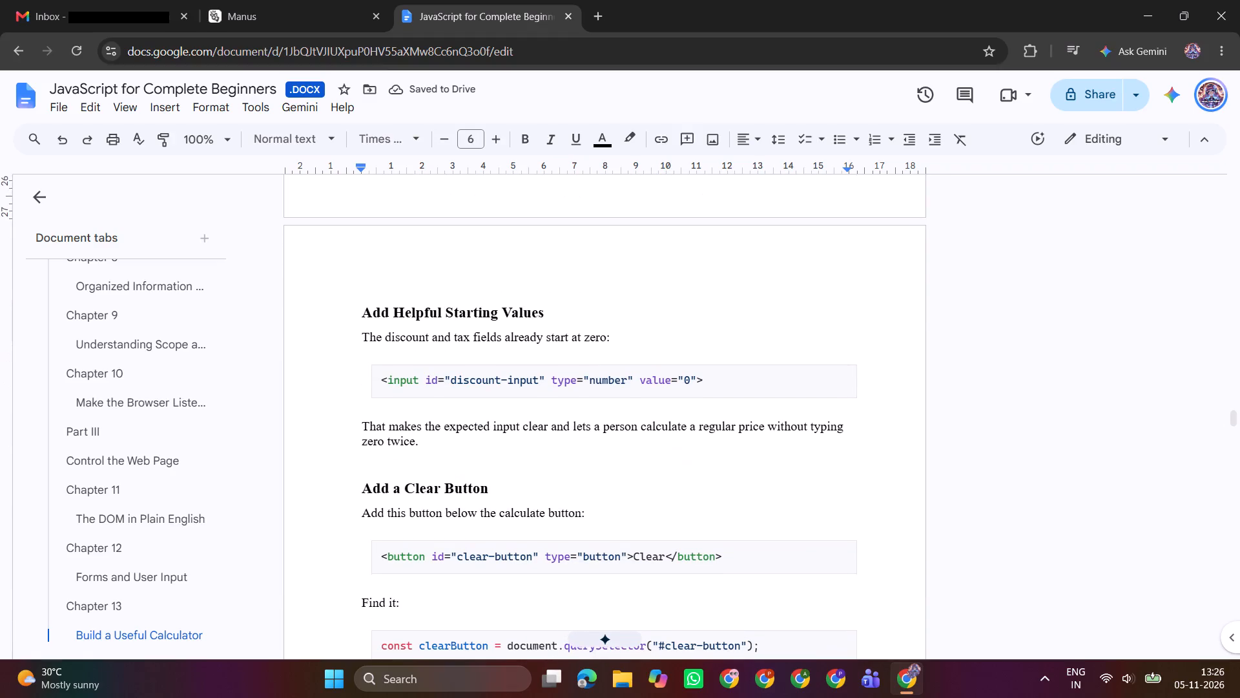
pyautogui.scroll(-1, 513, 438)
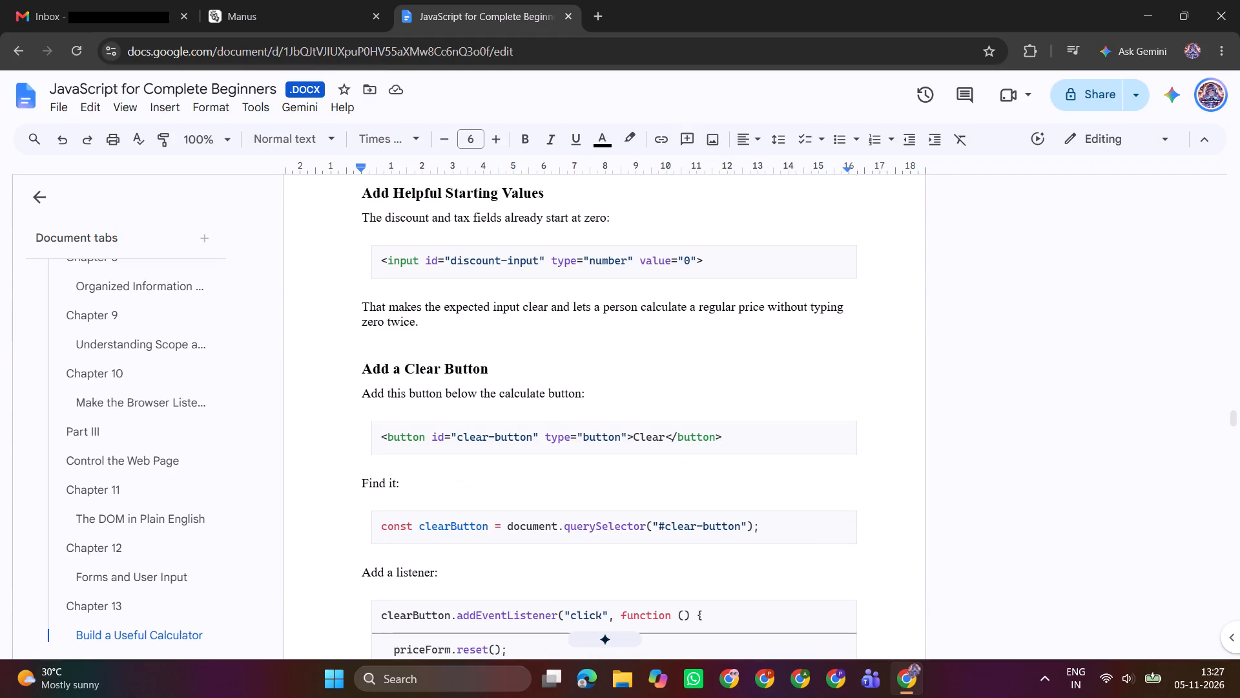
pyautogui.scroll(-2, 512, 461)
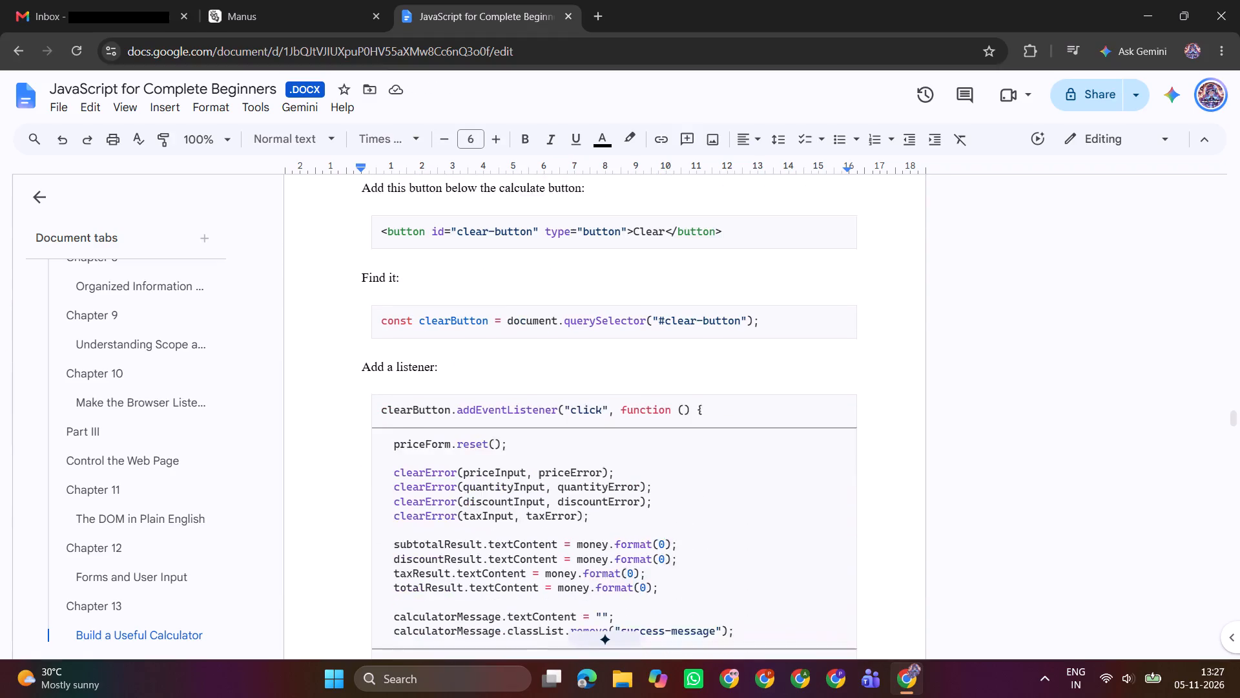
pyautogui.scroll(-2, 512, 461)
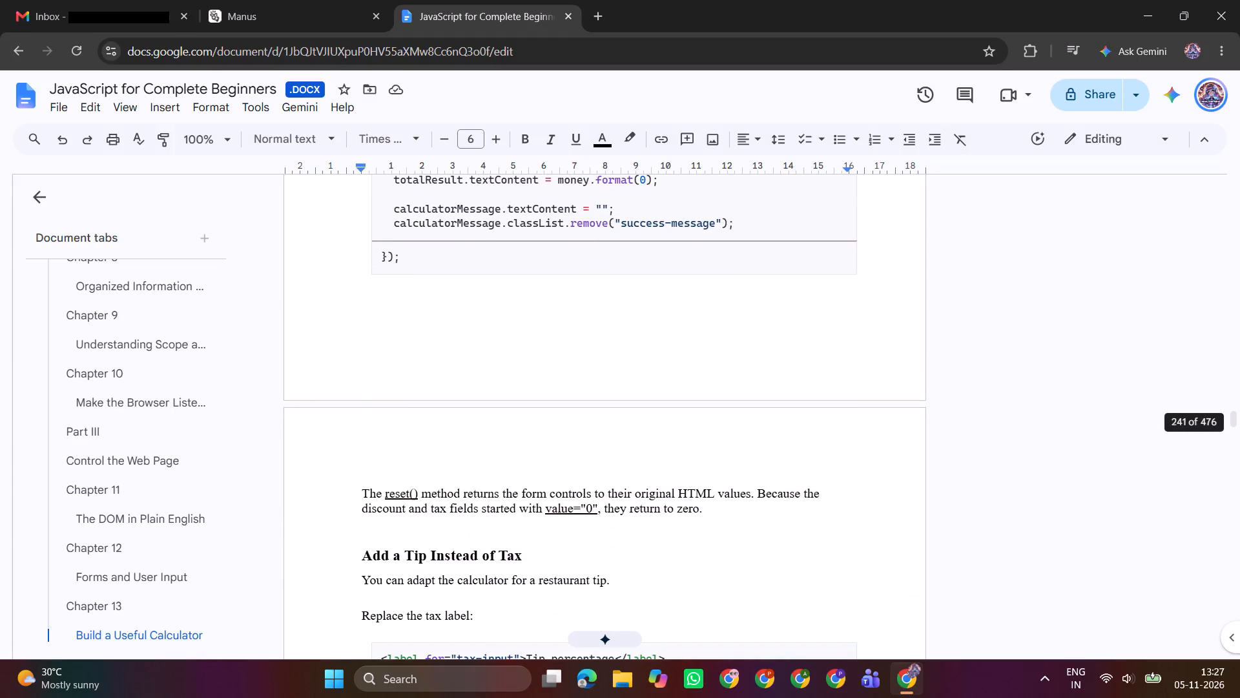
pyautogui.scroll(-2, 512, 461)
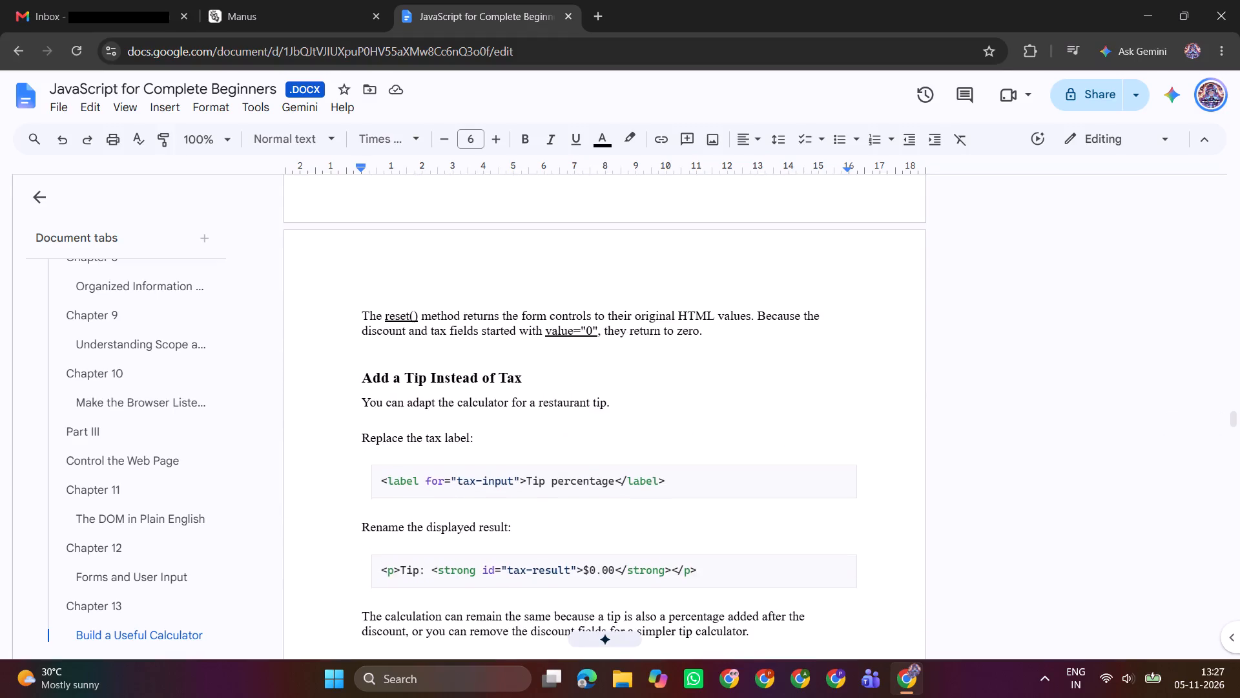
pyautogui.scroll(-3, 512, 461)
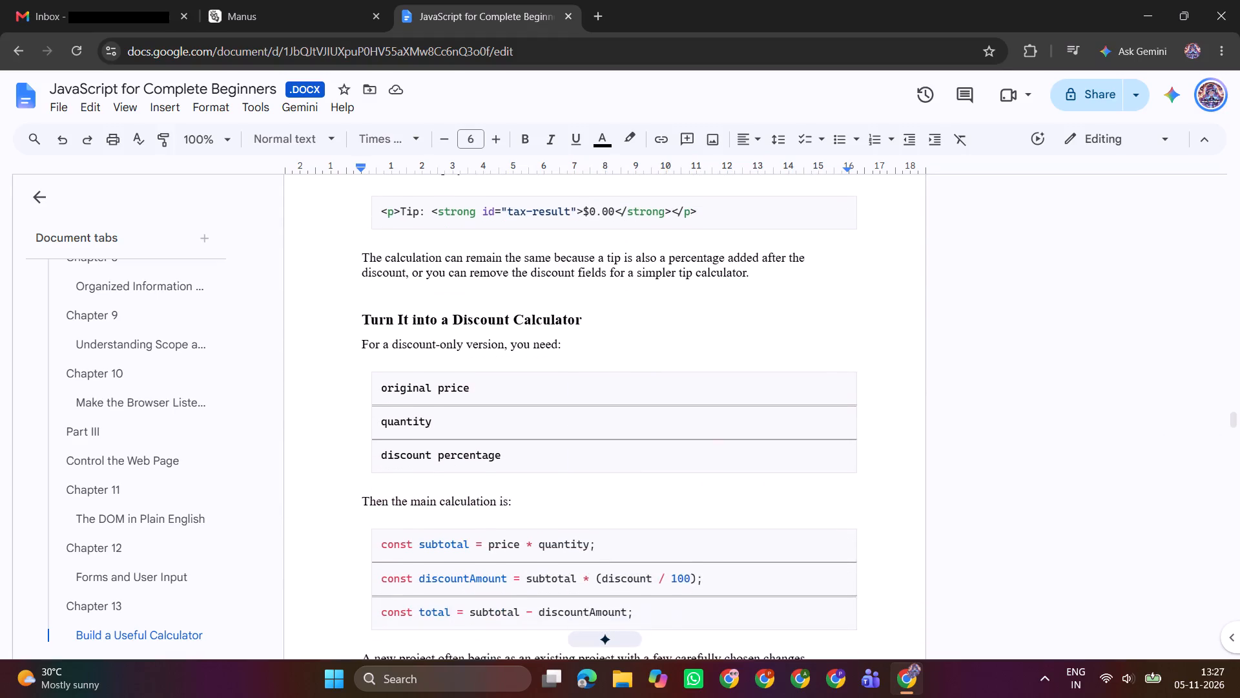
pyautogui.scroll(-2, 512, 461)
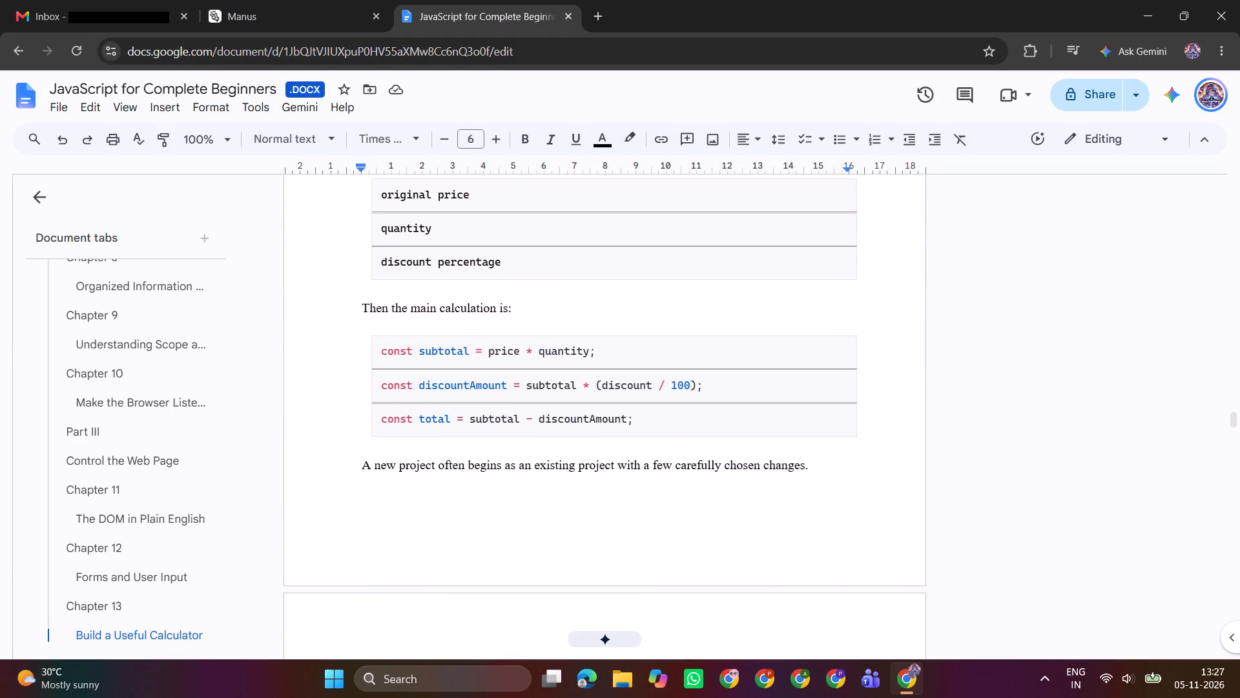
pyautogui.scroll(-1, 512, 461)
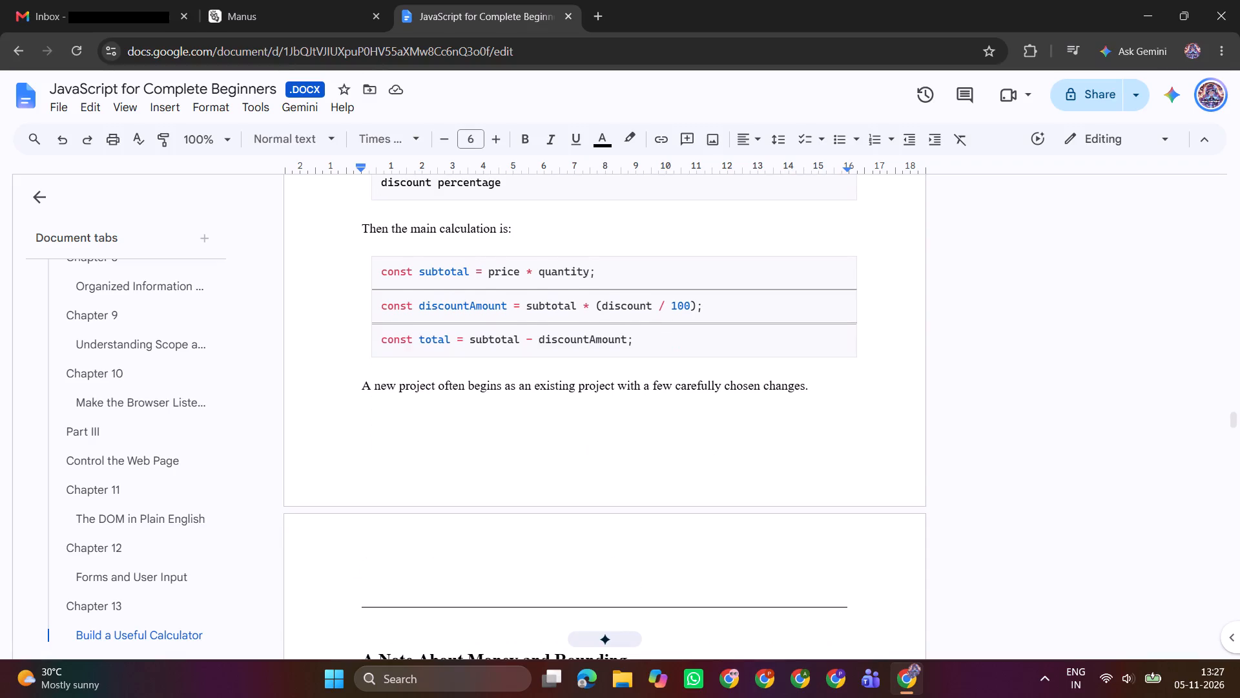
pyautogui.scroll(-1, 512, 461)
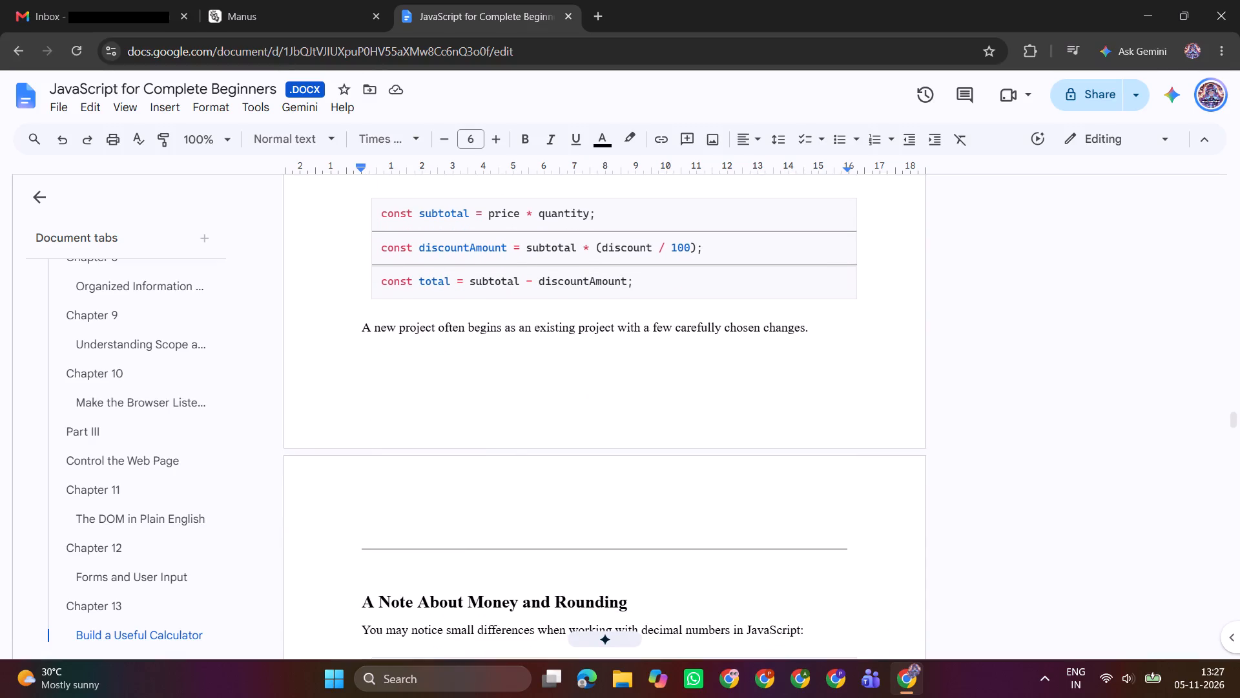
pyautogui.scroll(-1, 512, 461)
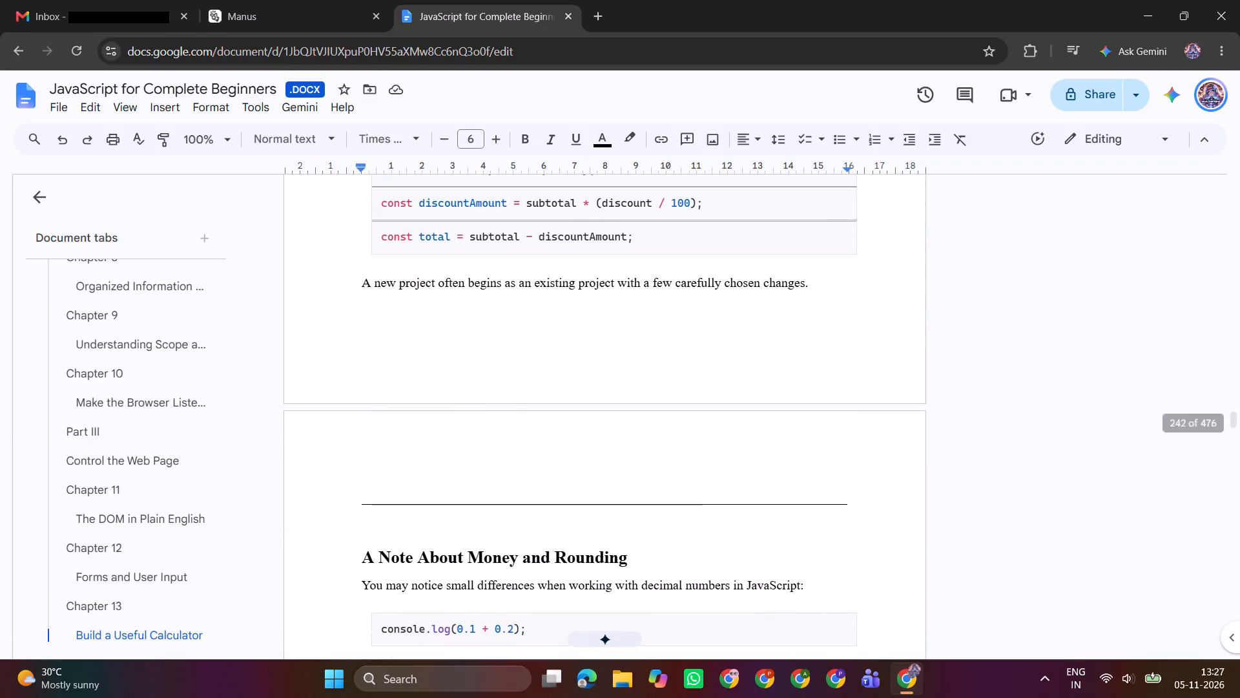
pyautogui.doubleClick(482, 502)
pyautogui.press('Delete')
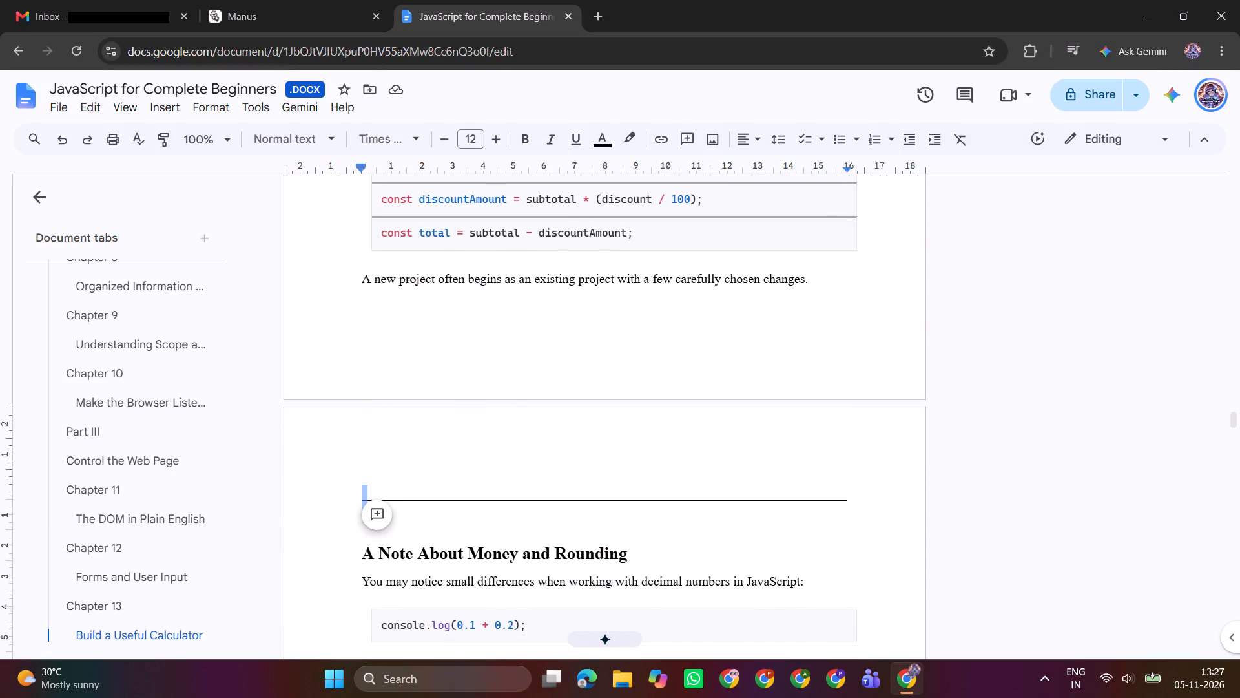
pyautogui.press('Delete')
# Delete the horizontal line and its blank paragraph above Chapter 13's "Chapter Checkpoint" heading.
pyautogui.scroll(-3, 482, 502)
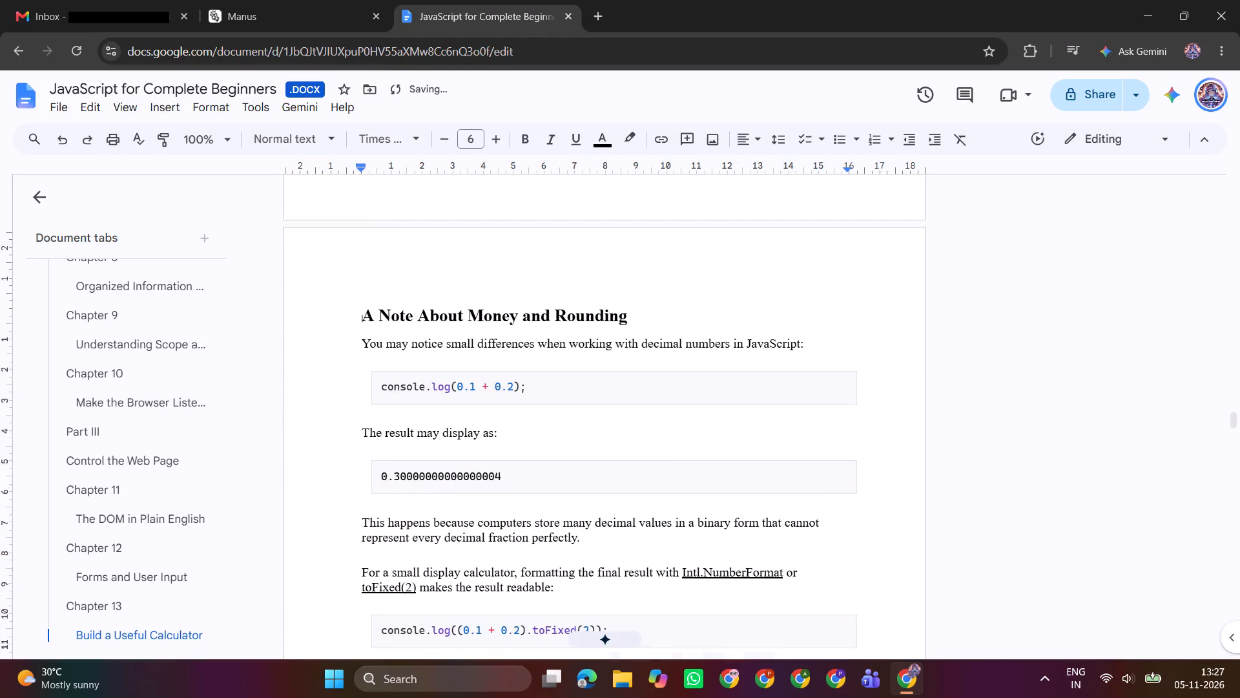
pyautogui.scroll(-2, 486, 524)
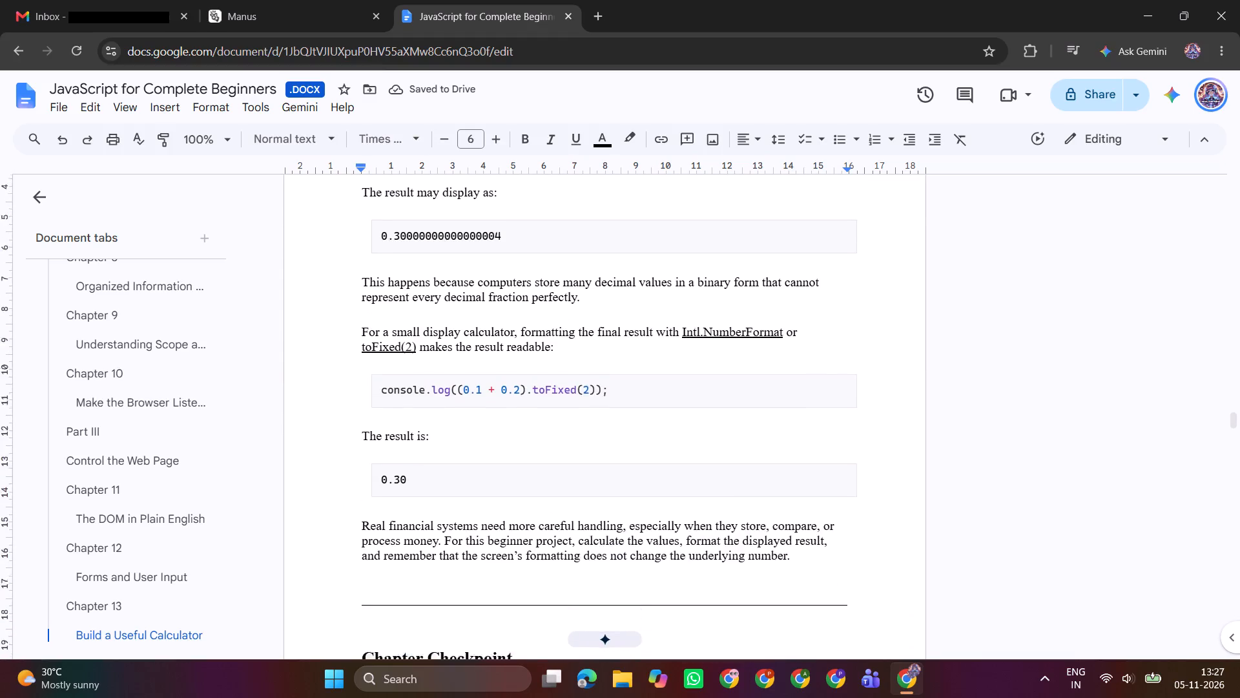
pyautogui.doubleClick(484, 531)
pyautogui.press('Delete')
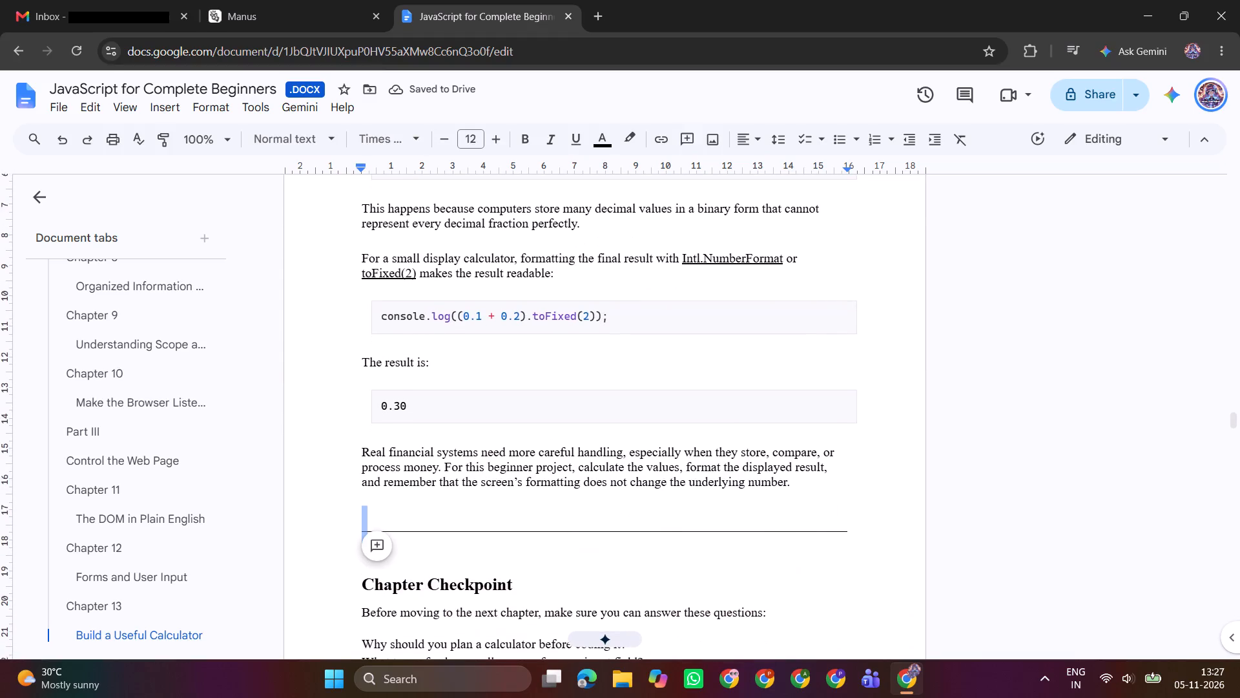
pyautogui.press('Delete')
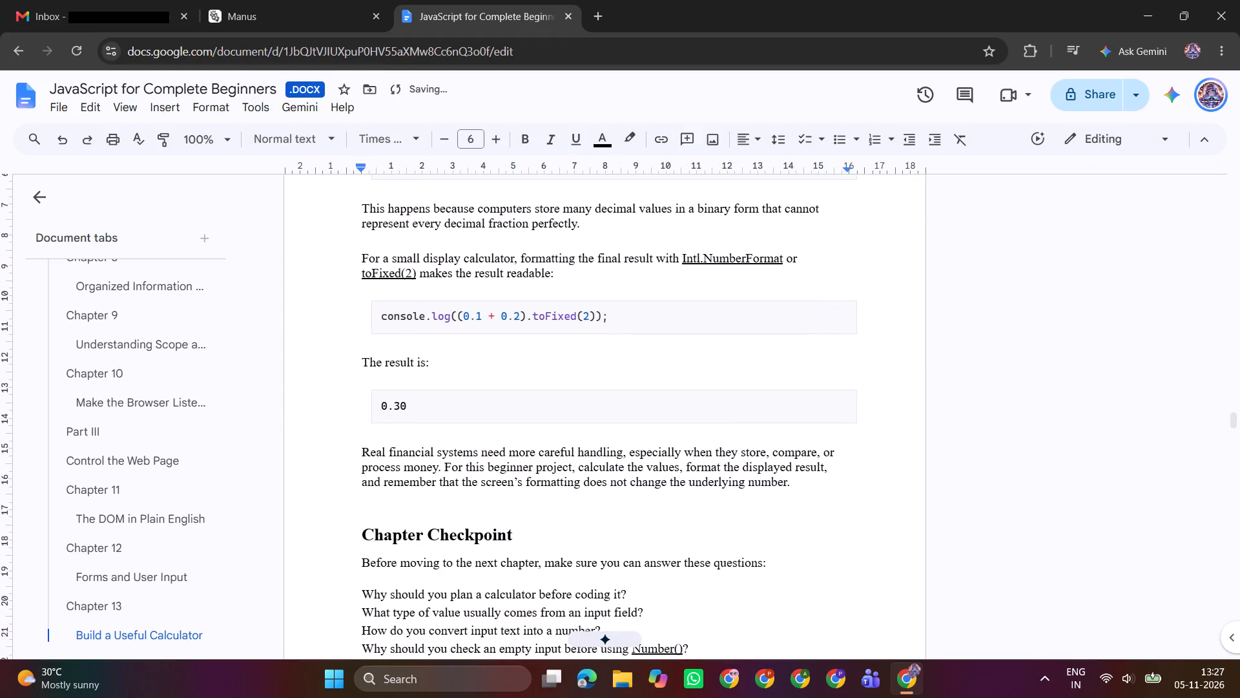
# Format the Chapter Checkpoint questions, from "Why should you plan a calculator" to "Can you build a product-price, tip, or discount calculator?", as a bulleted list.
pyautogui.scroll(-3, 484, 531)
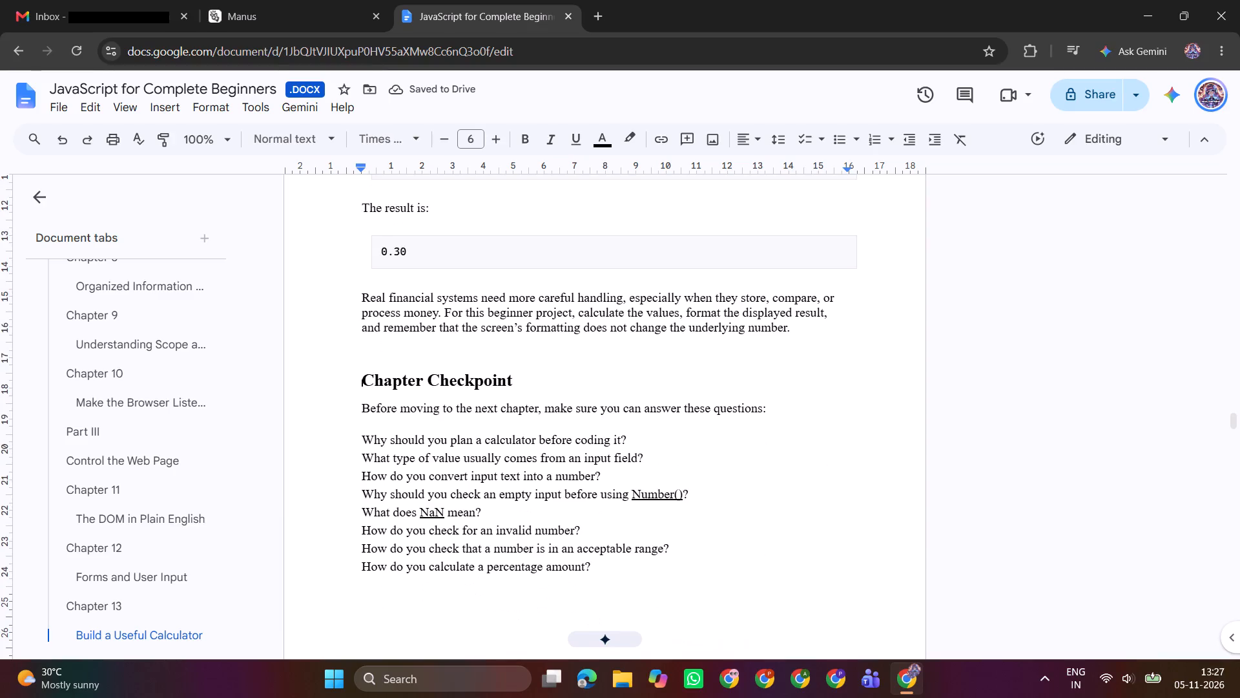
pyautogui.scroll(-1, 484, 531)
pyautogui.scroll(1, 484, 531)
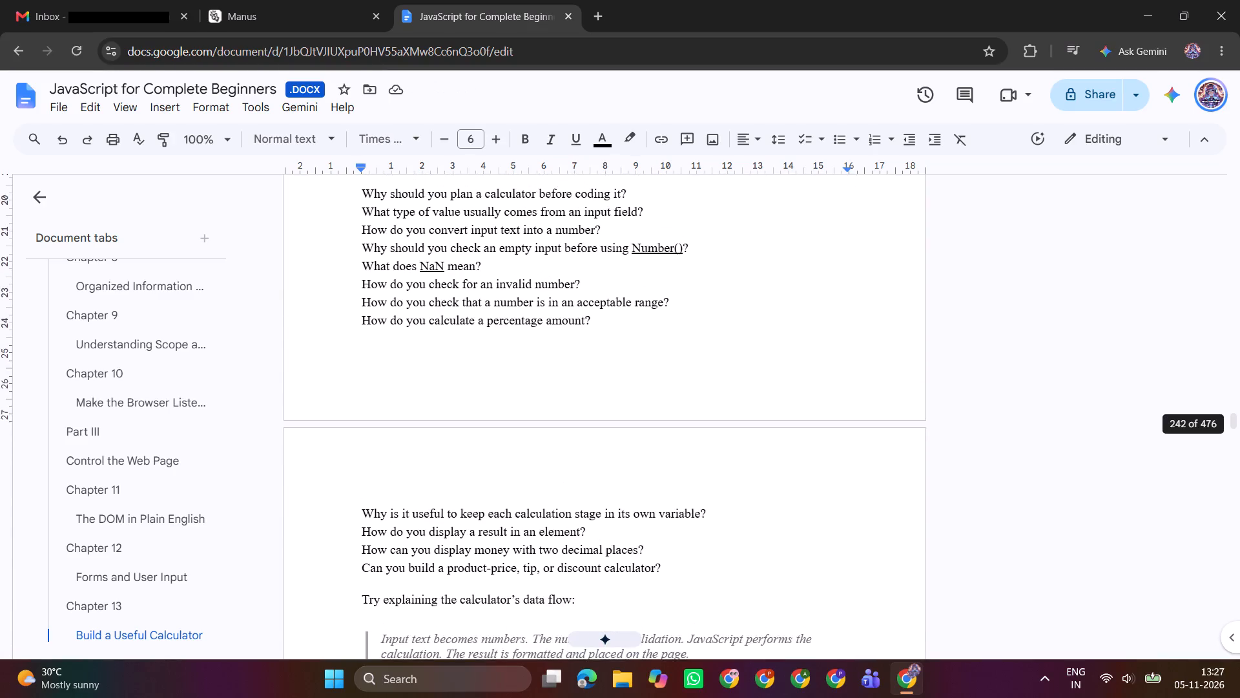
pyautogui.scroll(1, 484, 531)
pyautogui.scroll(-1, 484, 531)
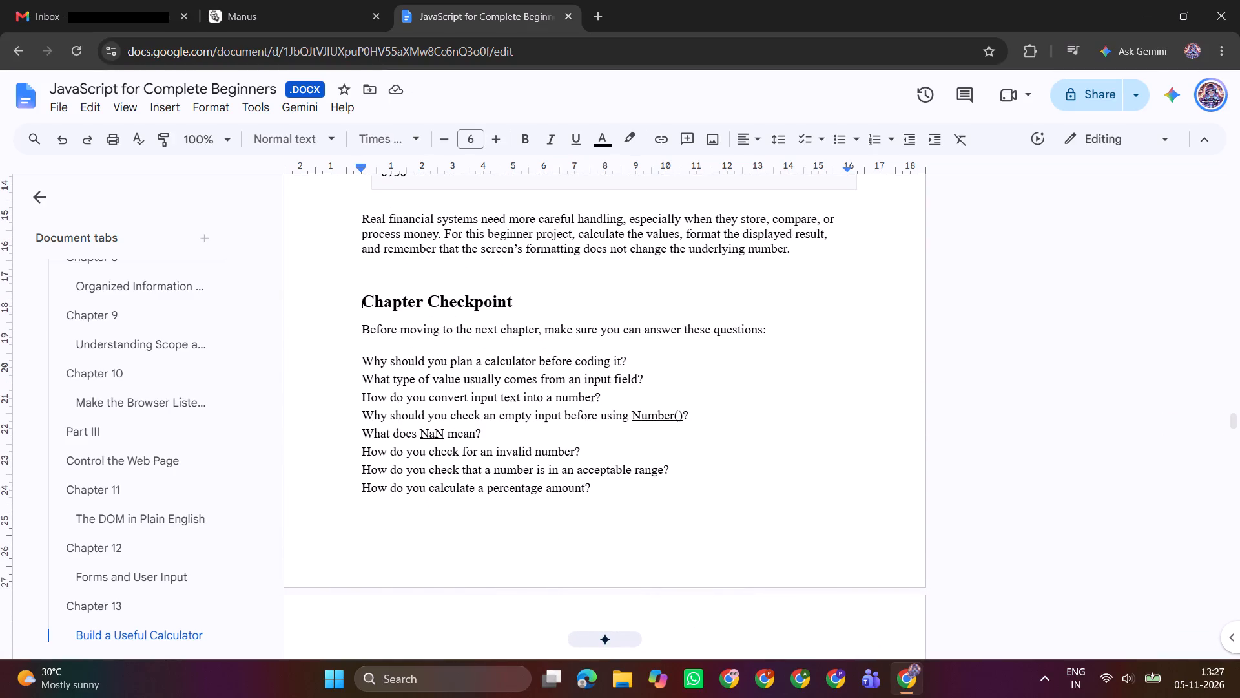
pyautogui.moveTo(356, 361); pyautogui.dragTo(473, 635)
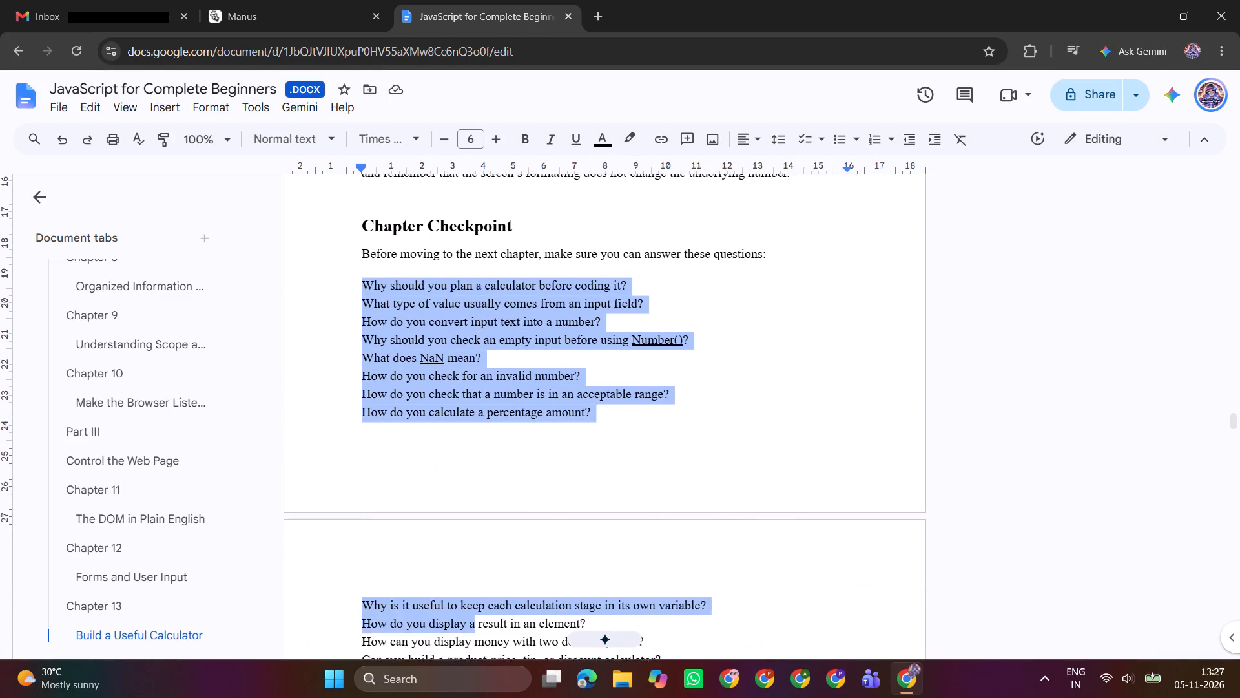
pyautogui.moveTo(473, 635); pyautogui.dragTo(497, 657)
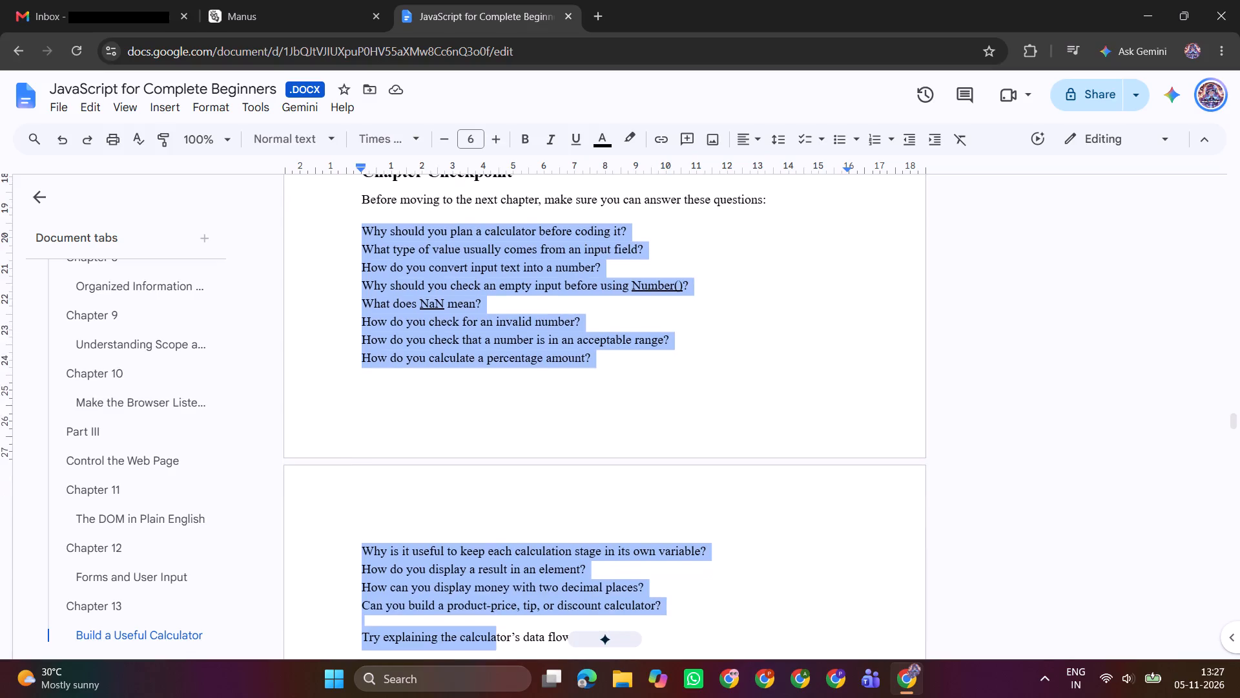
pyautogui.moveTo(497, 657); pyautogui.dragTo(684, 613)
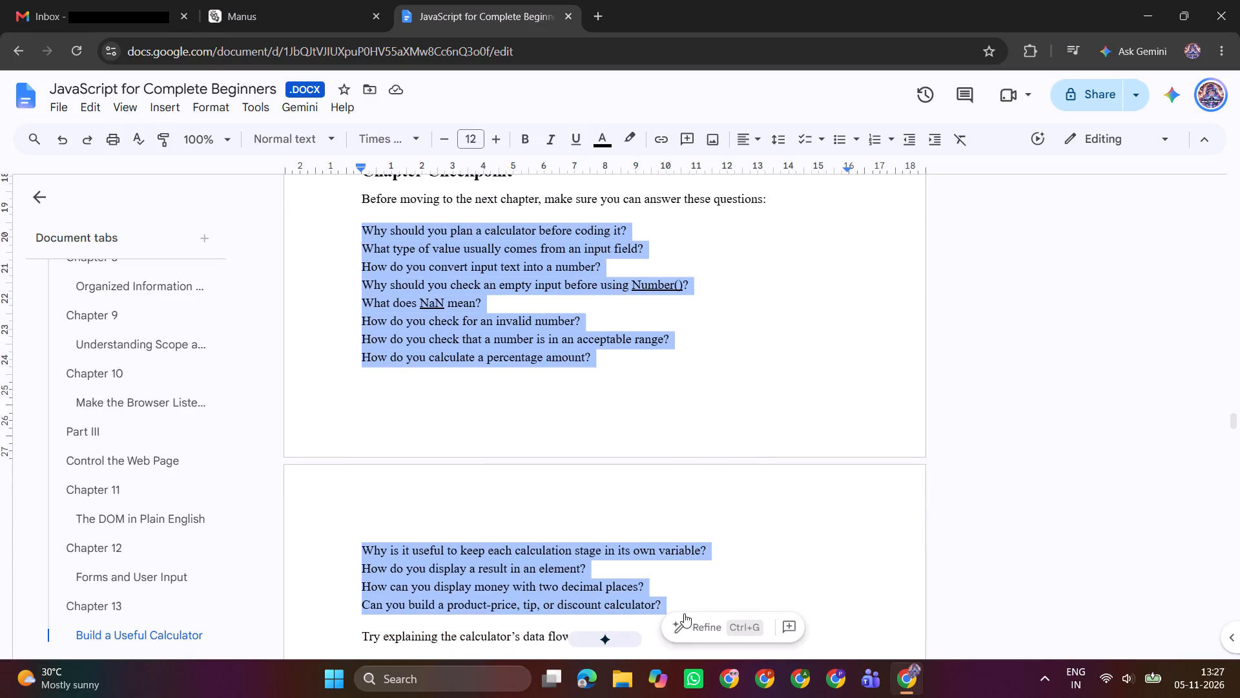
pyautogui.click(839, 135)
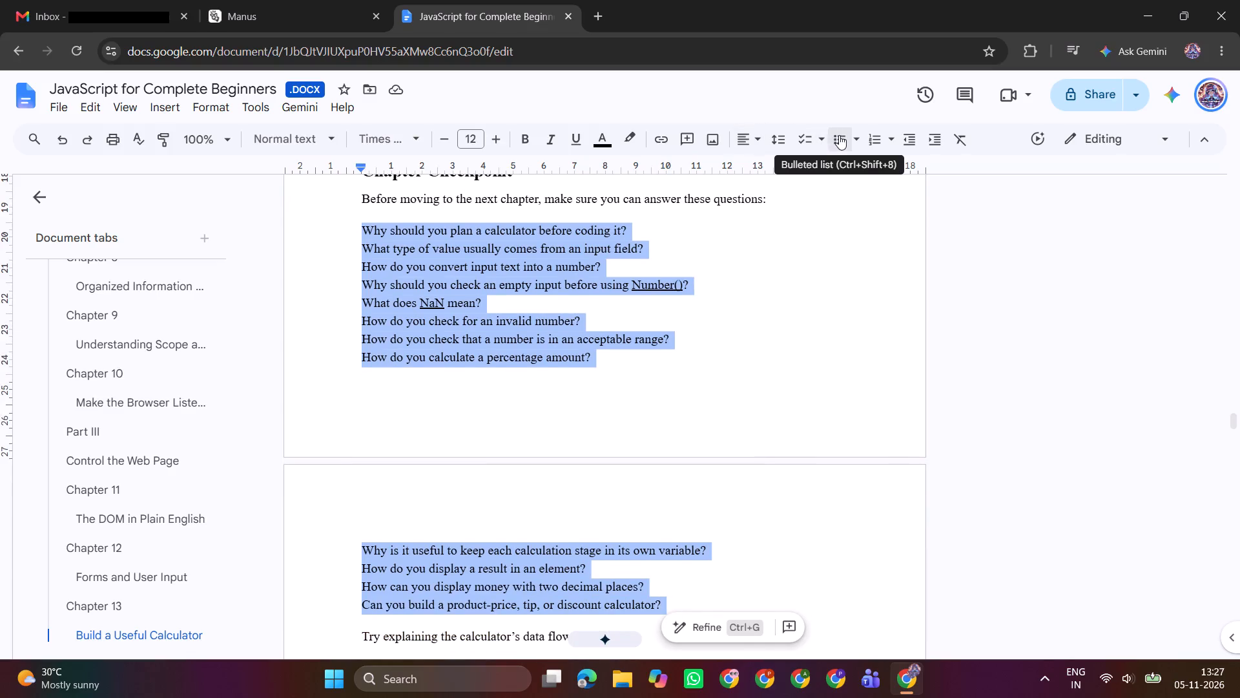
# Delete the horizontal line and its blank paragraph above the heading "Turn Inputs into Useful Results".
pyautogui.click(618, 291)
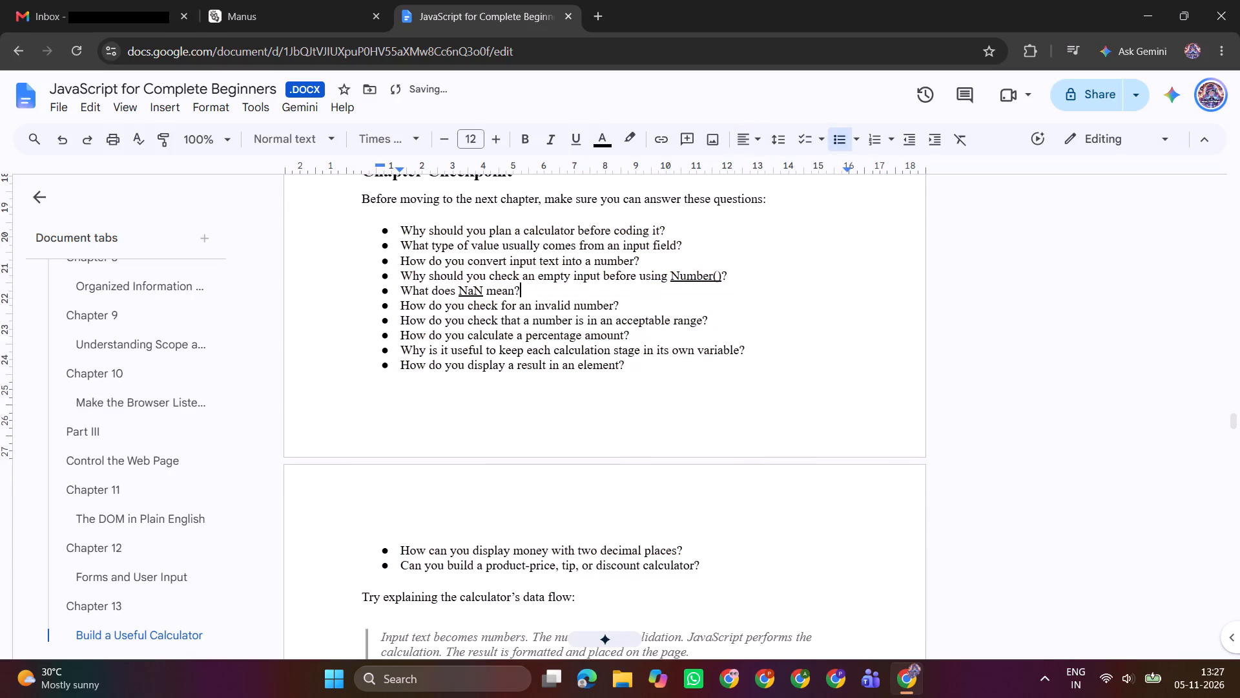
pyautogui.scroll(-3, 618, 291)
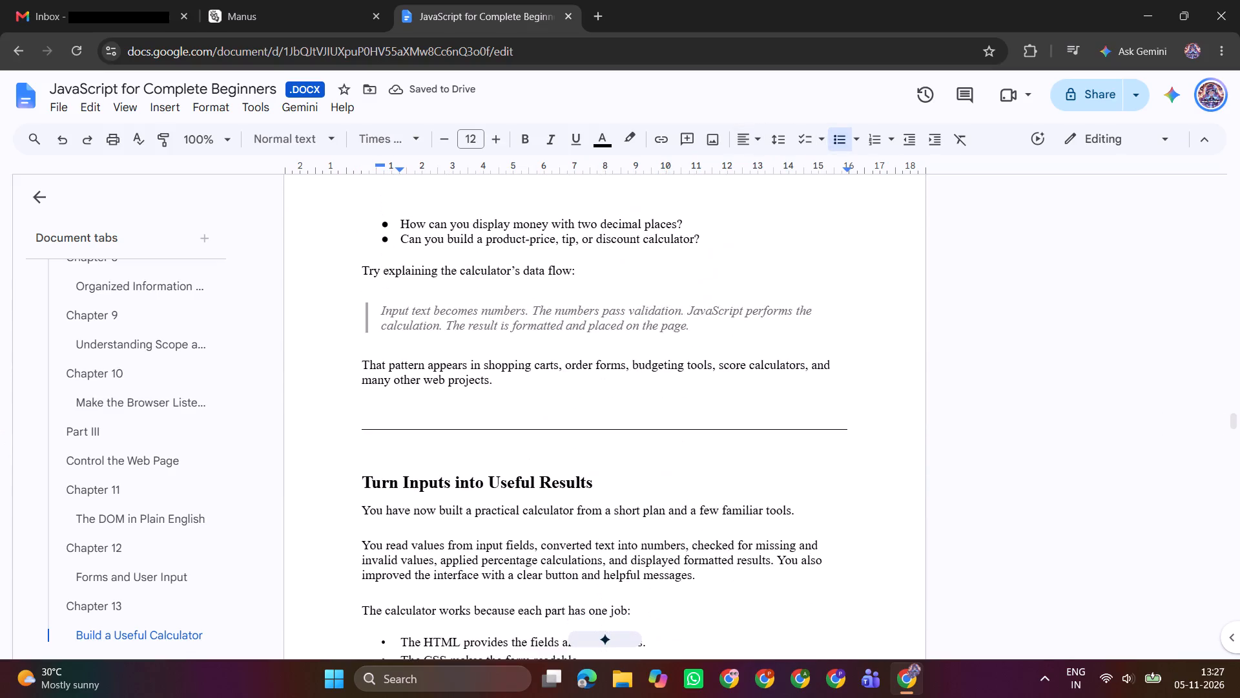
pyautogui.doubleClick(508, 418)
pyautogui.press('Delete')
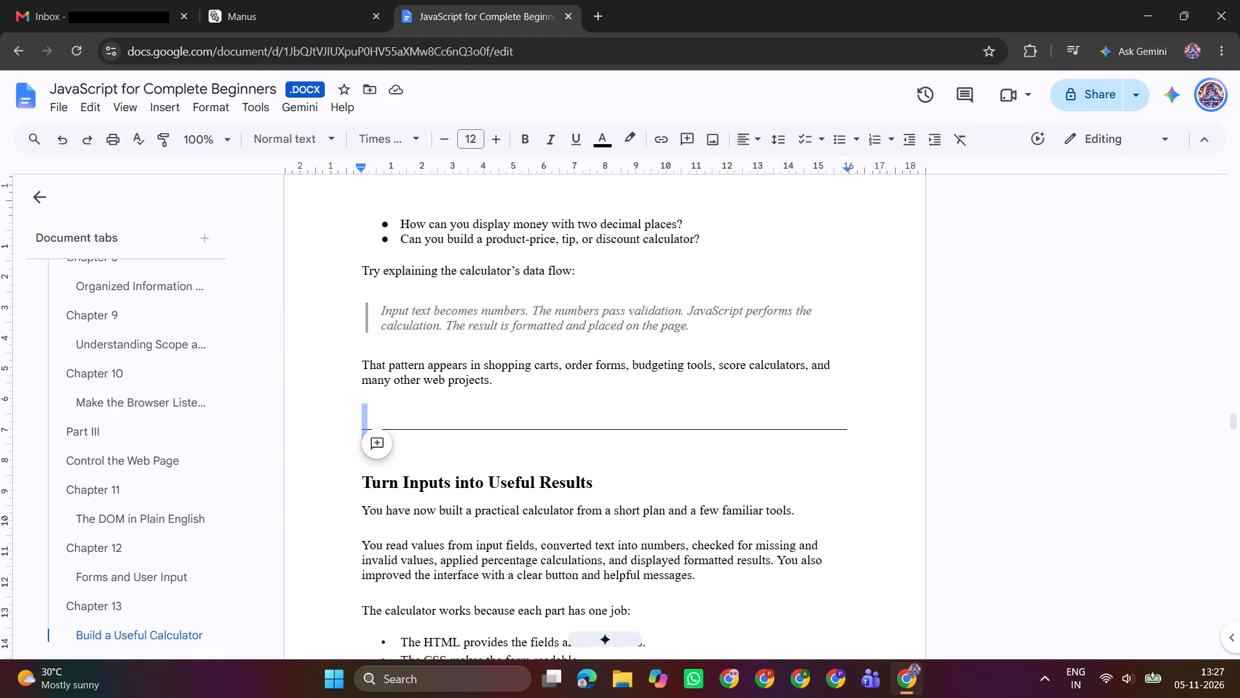
pyautogui.press('Delete')
# Replace the horizontal line and its blank paragraph above the "Chapter 14" heading with a page break.
pyautogui.scroll(-3, 508, 418)
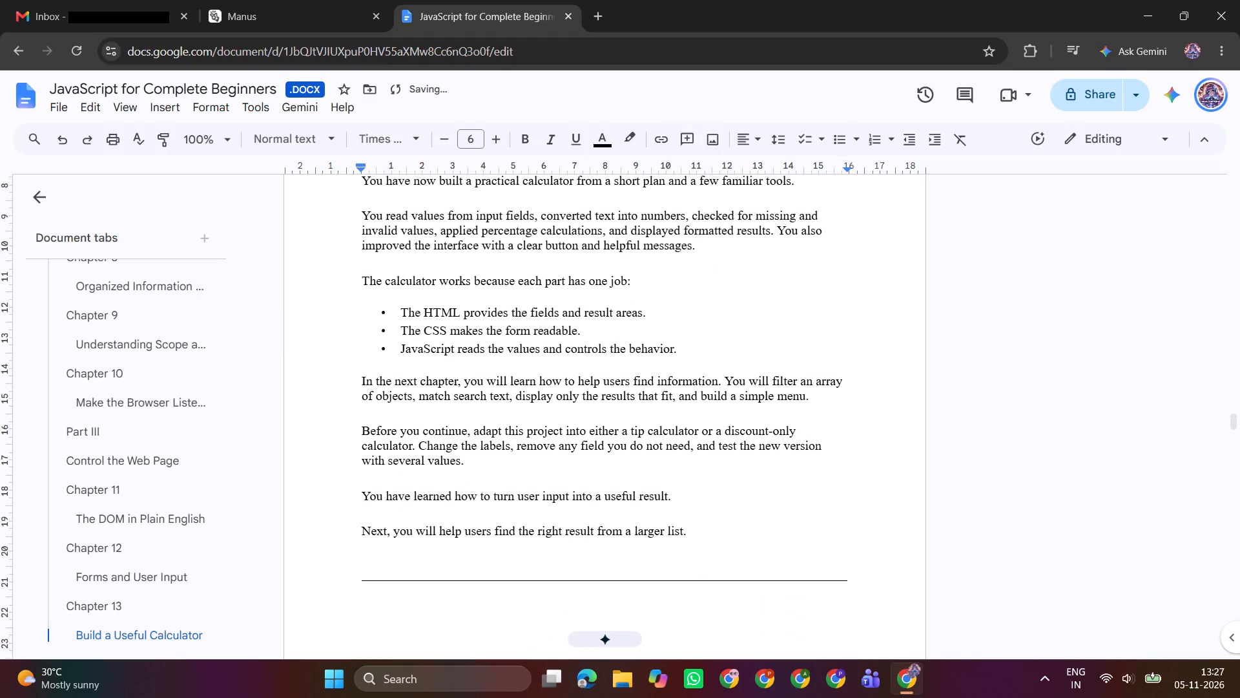
pyautogui.scroll(-1, 508, 418)
pyautogui.tripleClick(429, 526)
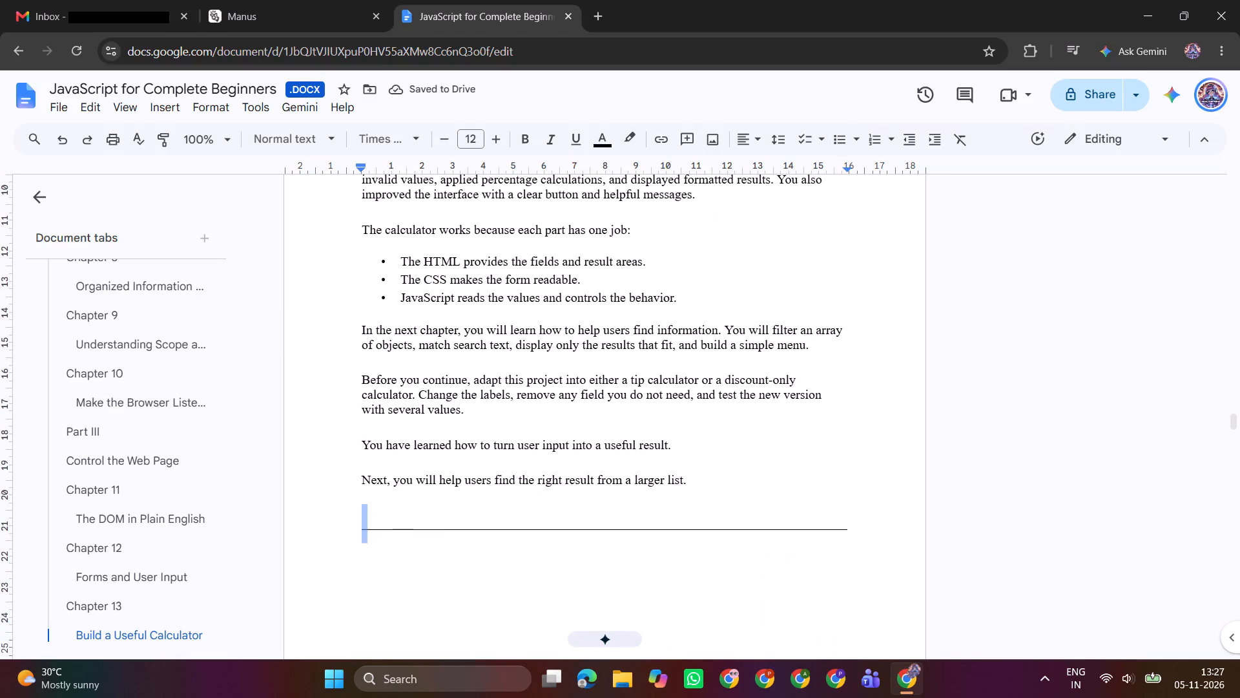
pyautogui.press('Delete')
pyautogui.press('Delete')
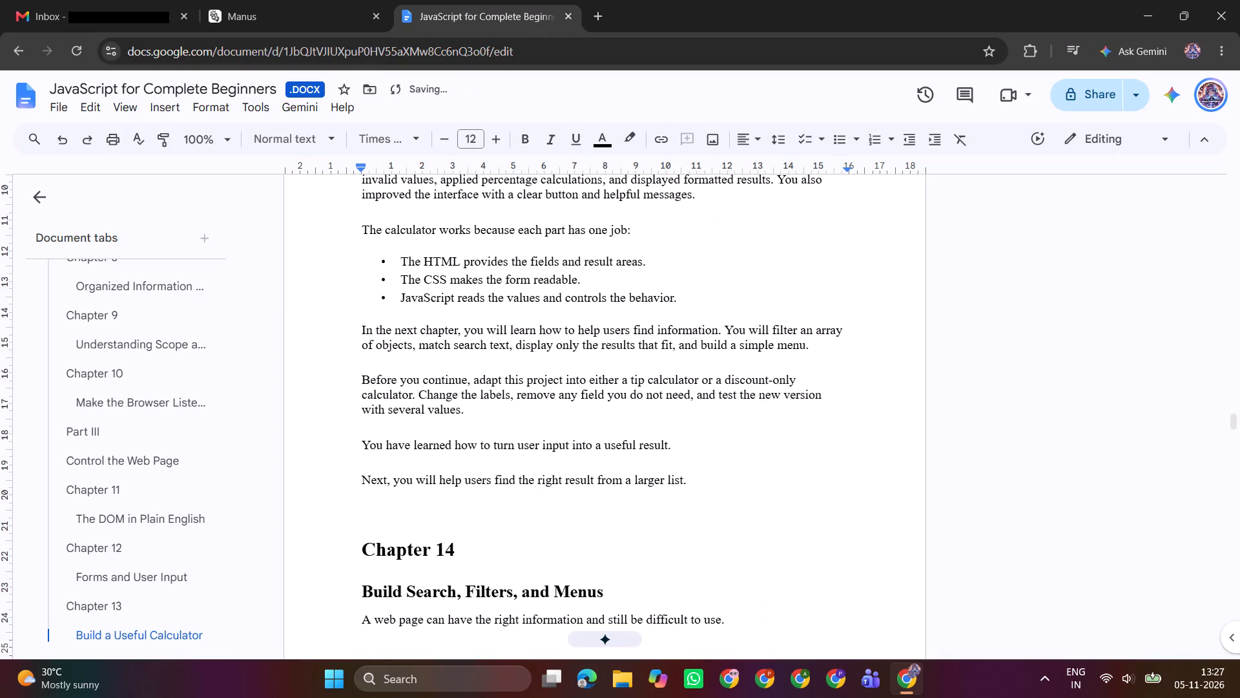
pyautogui.hotkey('ctrl', 'Return')
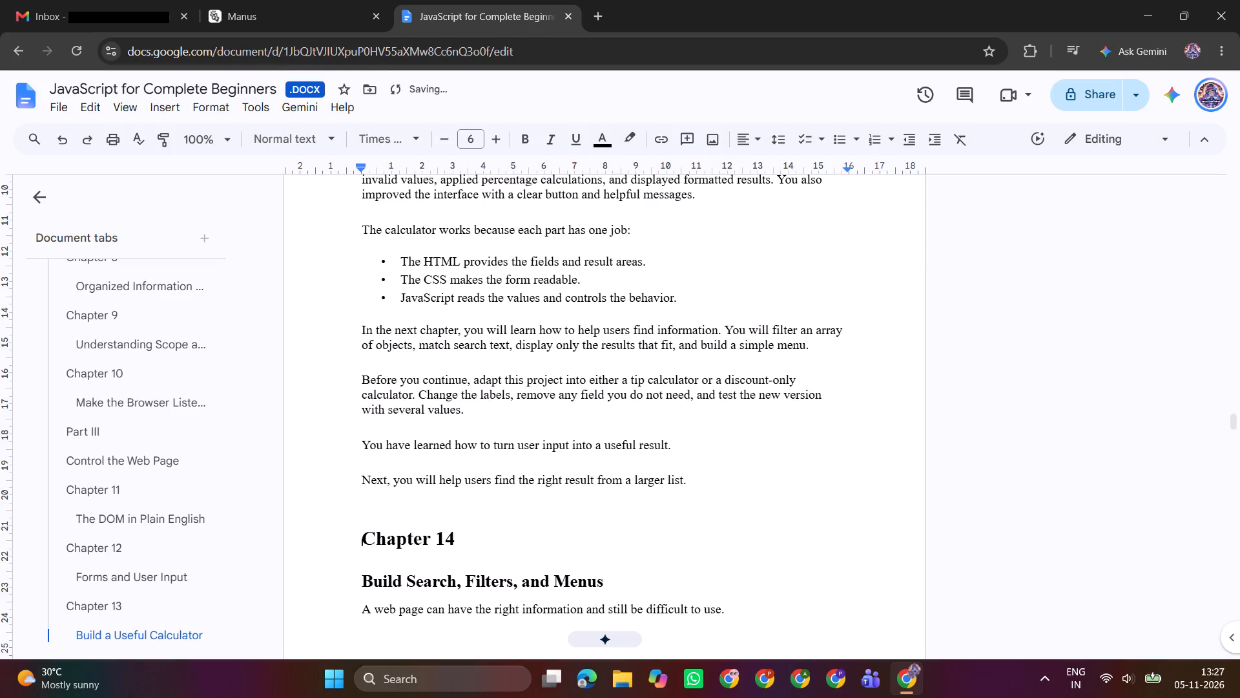
# Apply the Heading 1 style to "Chapter 14" and set its text to black at size 18.
pyautogui.scroll(-3, 429, 526)
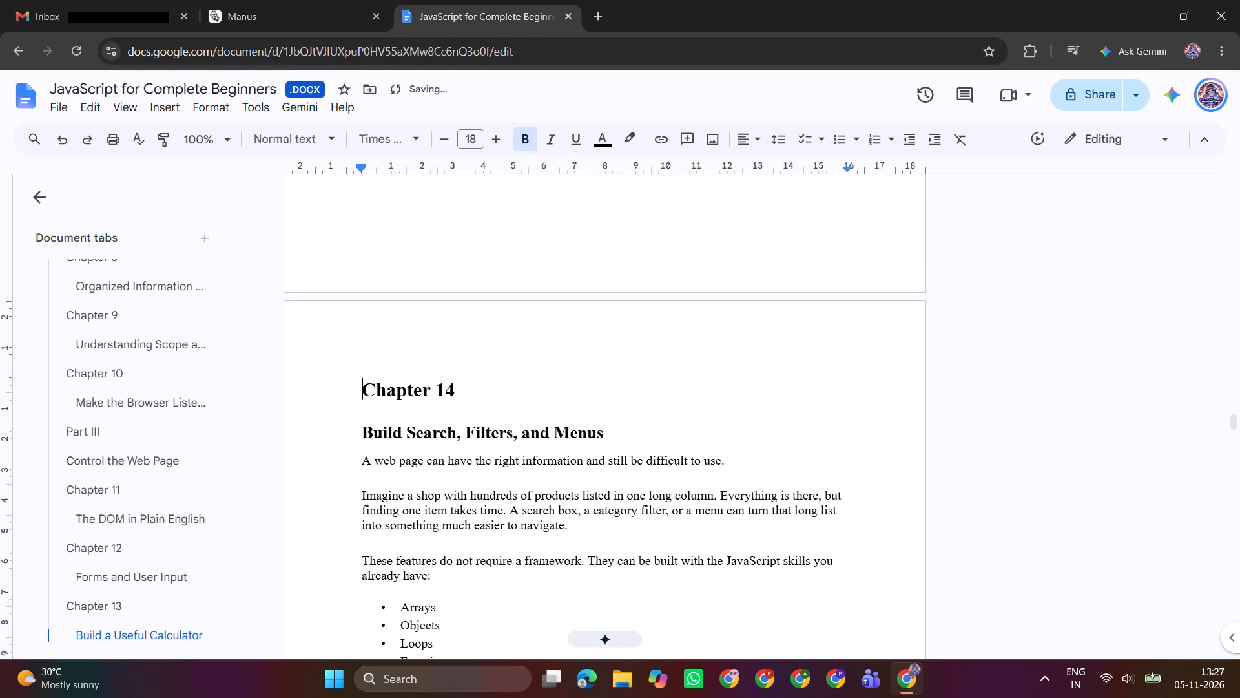
pyautogui.tripleClick(407, 386)
pyautogui.click(300, 134)
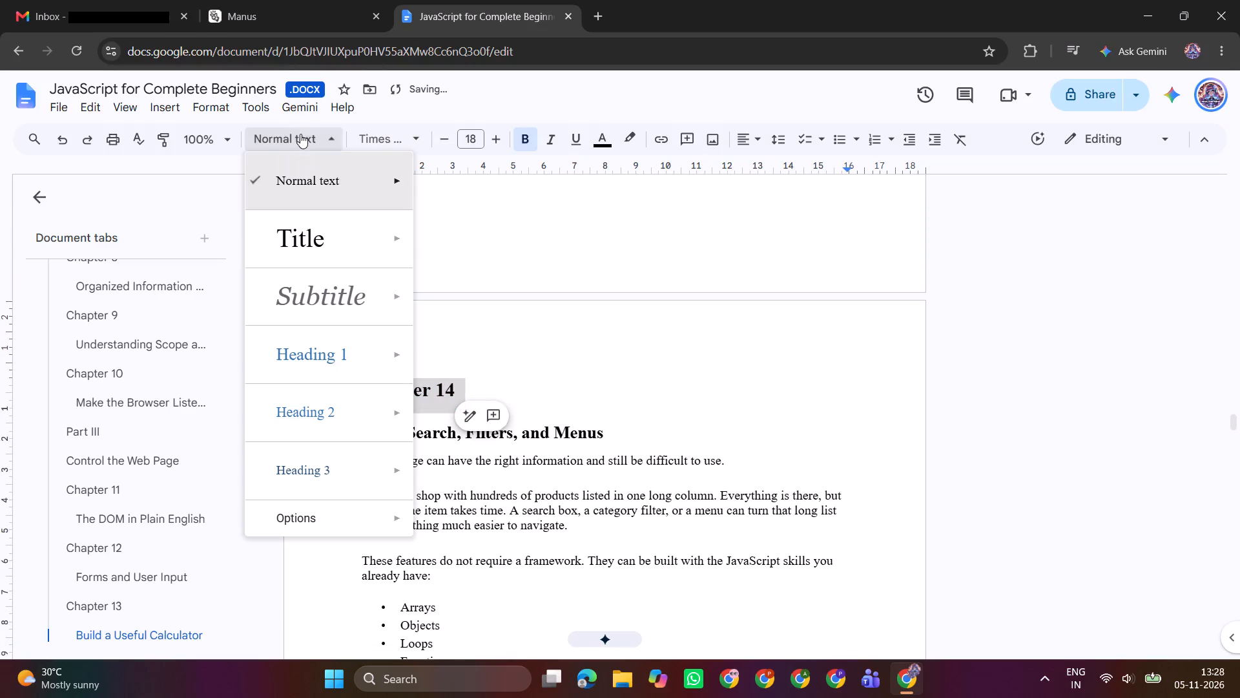
pyautogui.click(315, 345)
pyautogui.click(606, 143)
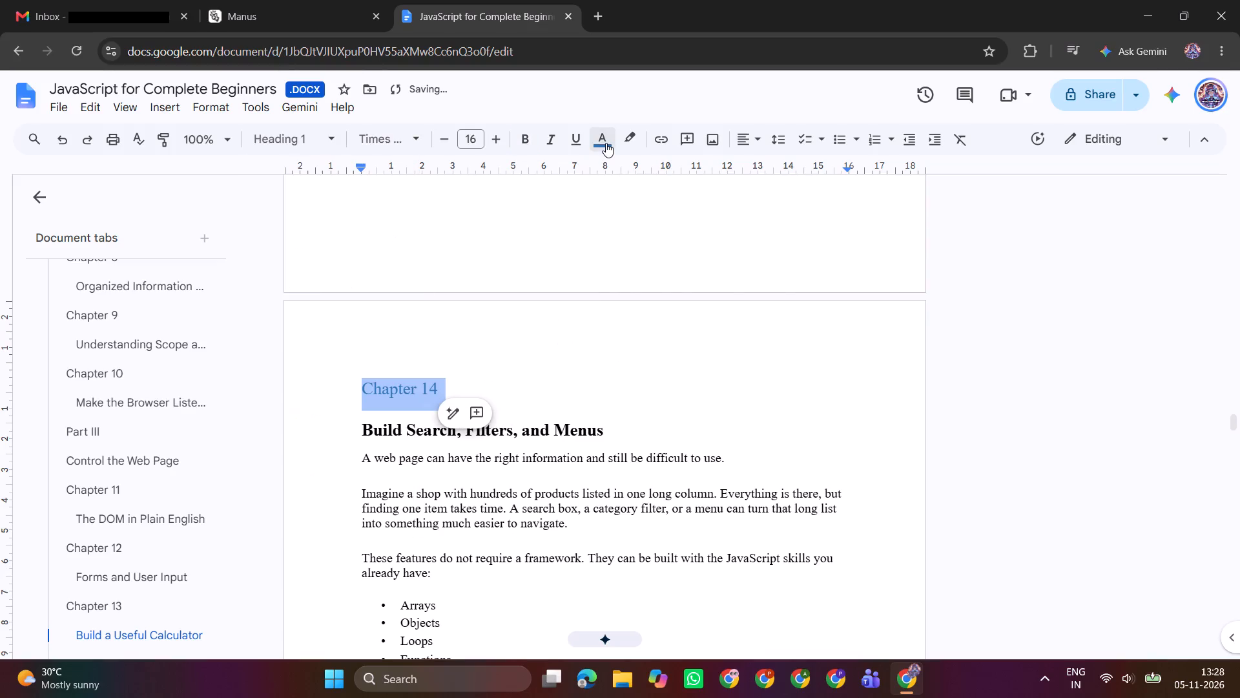
pyautogui.click(605, 141)
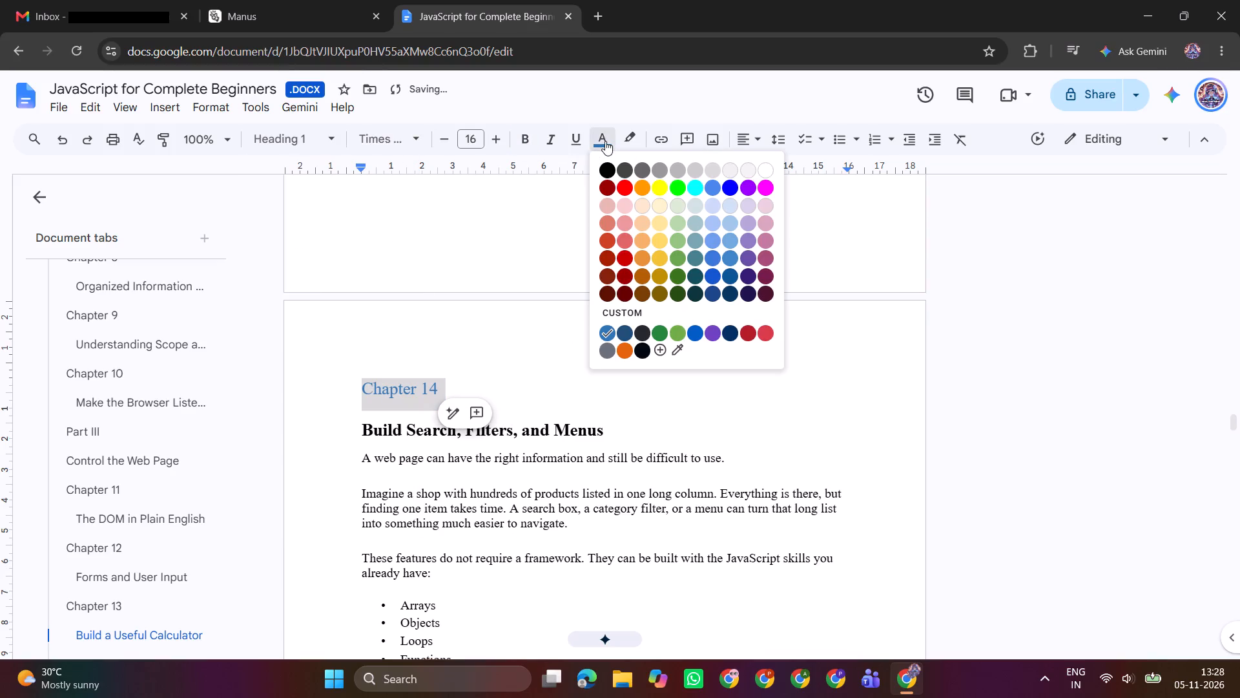
pyautogui.click(645, 353)
pyautogui.doubleClick(491, 140)
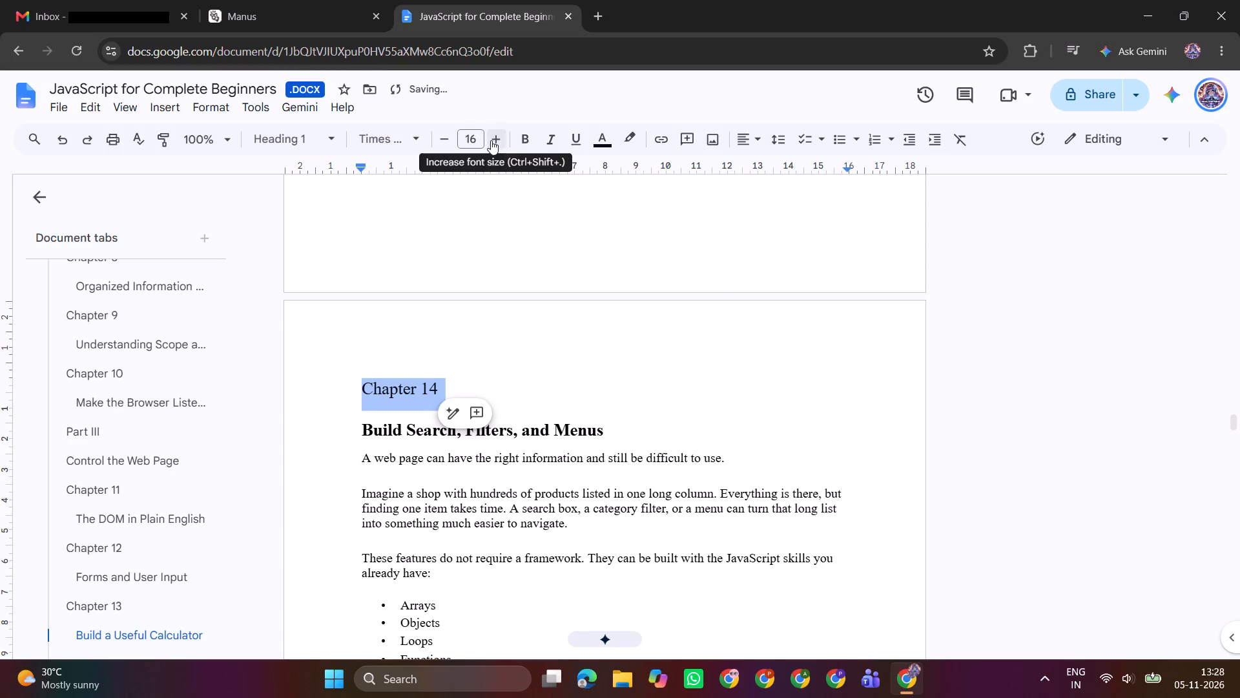
# Apply the Heading 2 style to the chapter title "Build Search, Filters, and Menus".
pyautogui.tripleClick(404, 427)
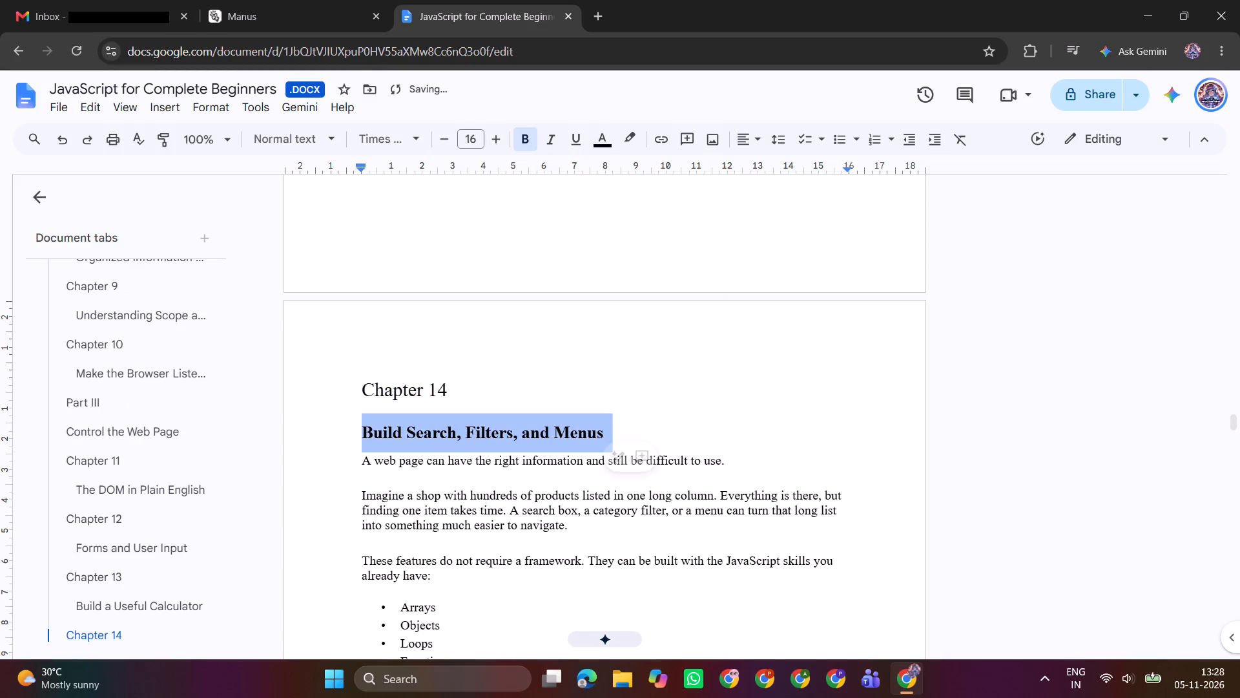
pyautogui.click(317, 142)
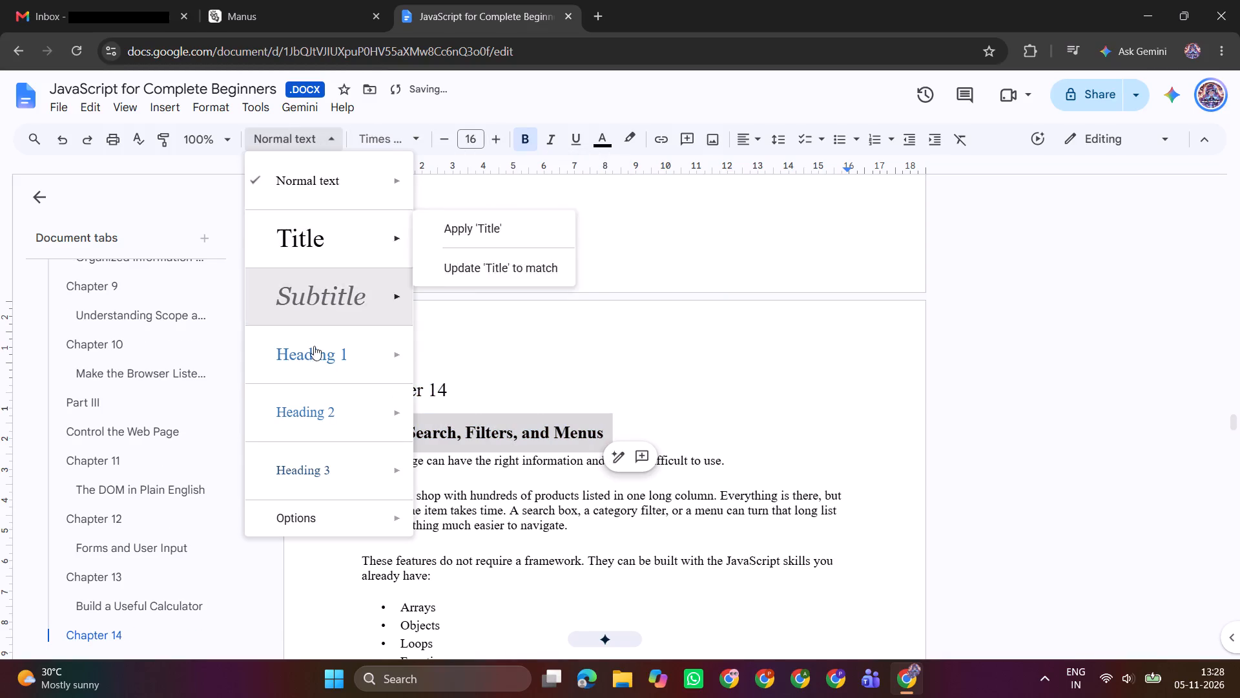
pyautogui.click(306, 410)
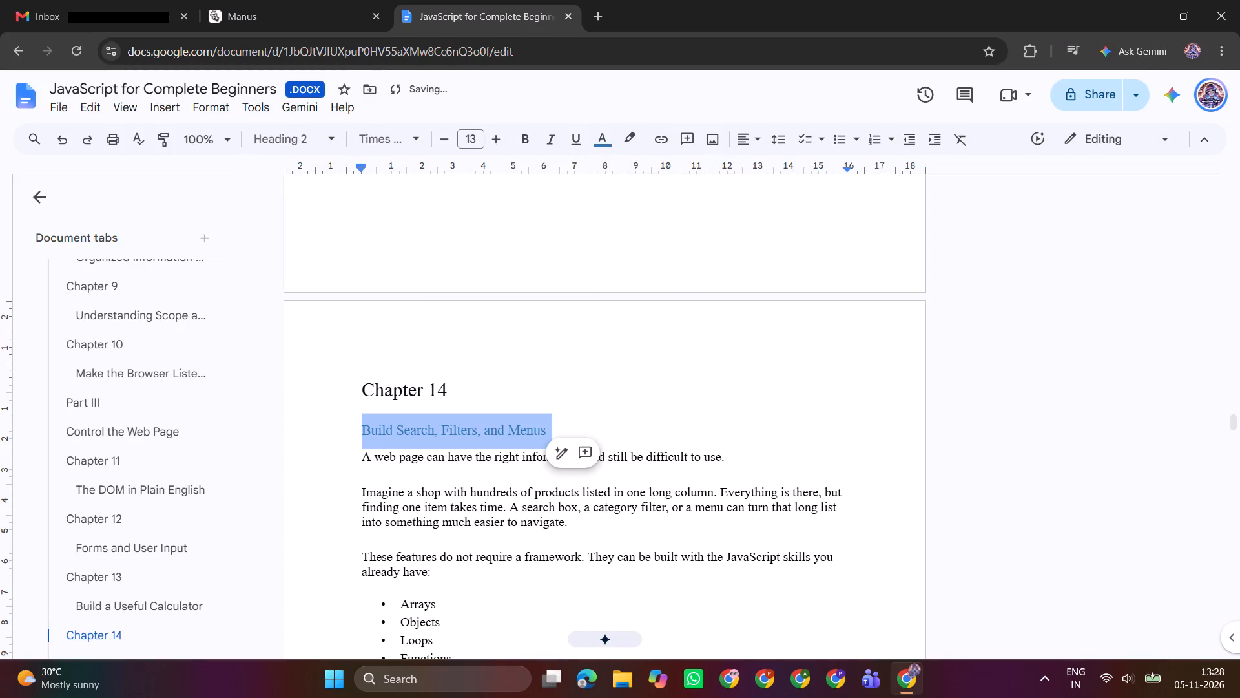
# Center the "Chapter 14" heading and its title "Build Search, Filters, and Menus".
pyautogui.moveTo(351, 385); pyautogui.dragTo(553, 423)
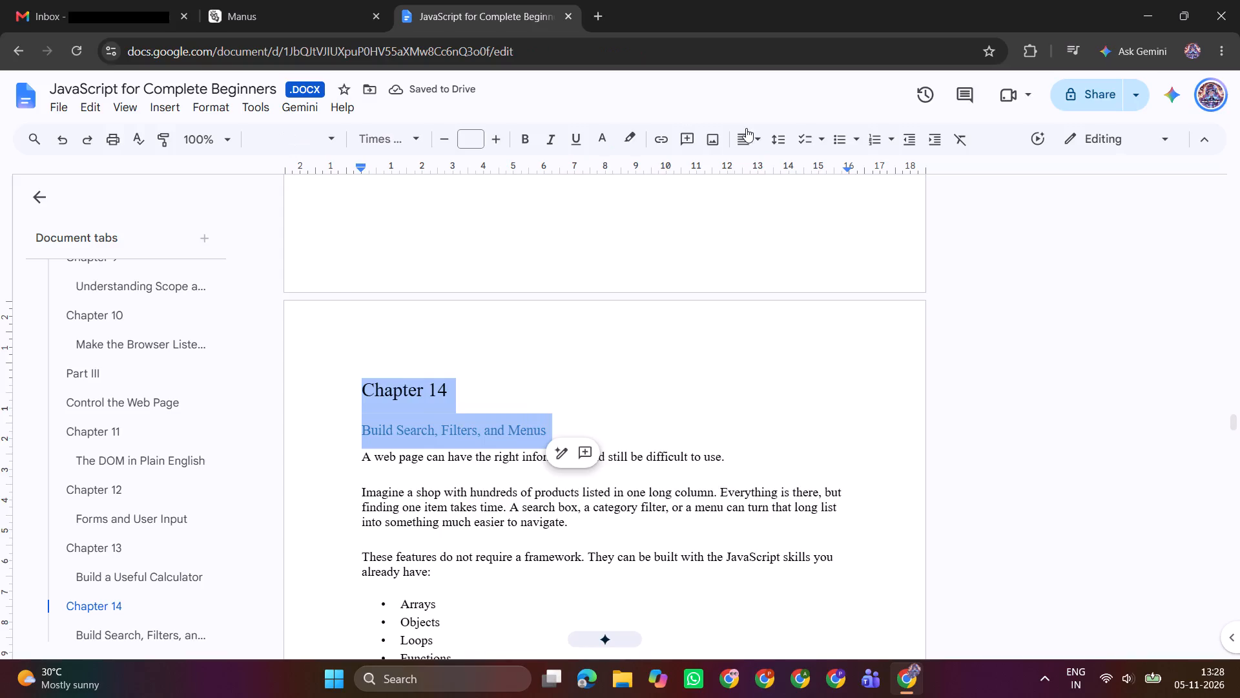
pyautogui.click(754, 133)
pyautogui.click(768, 168)
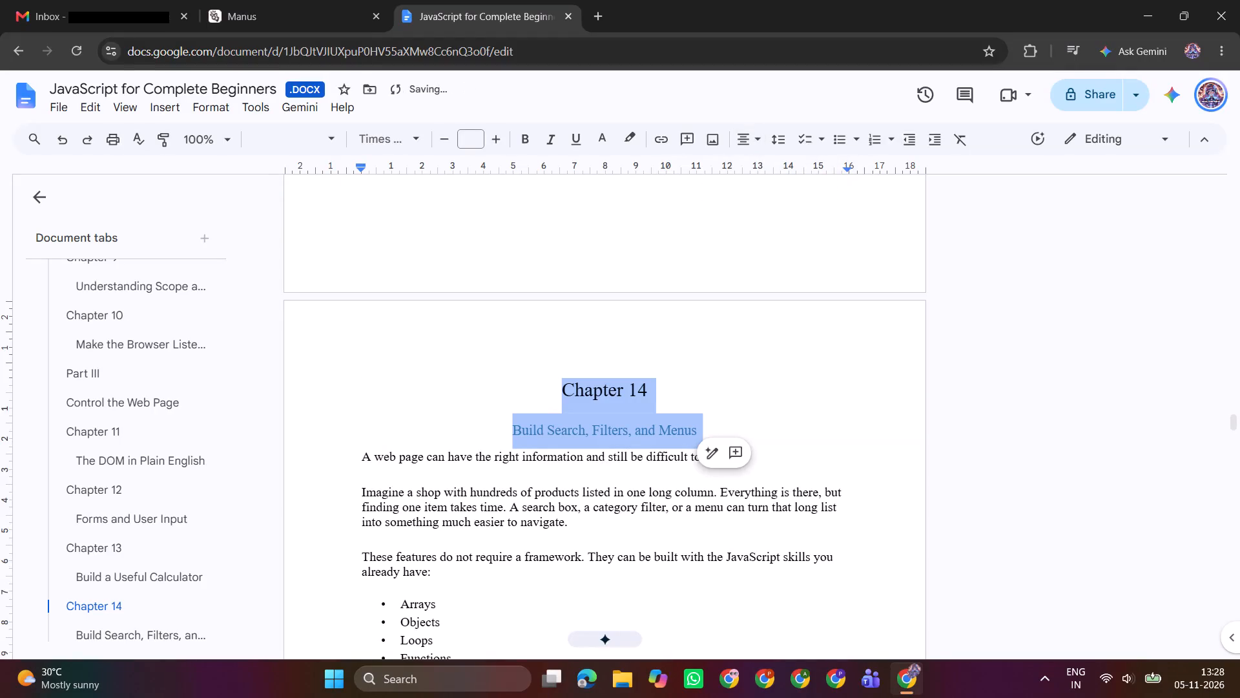
pyautogui.click(576, 434)
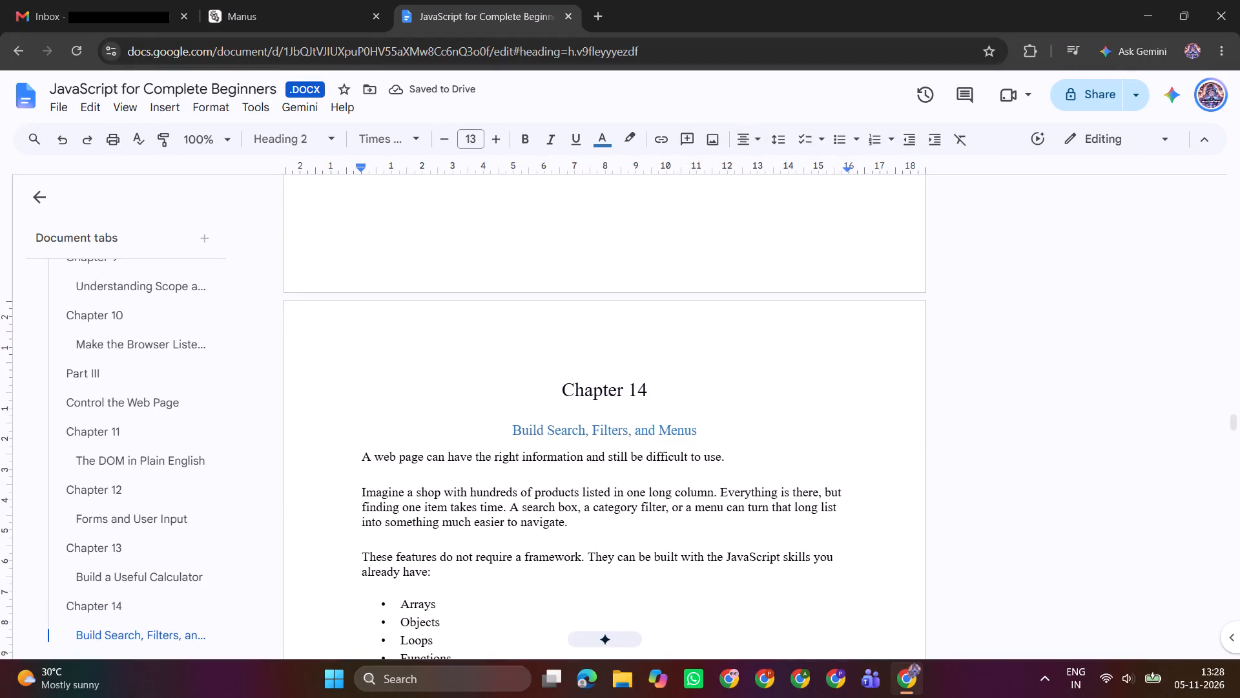
pyautogui.click(604, 389)
# Delete the horizontal line and its blank paragraph above the heading "Why Users Need Help Finding Information".
pyautogui.scroll(-1, 549, 490)
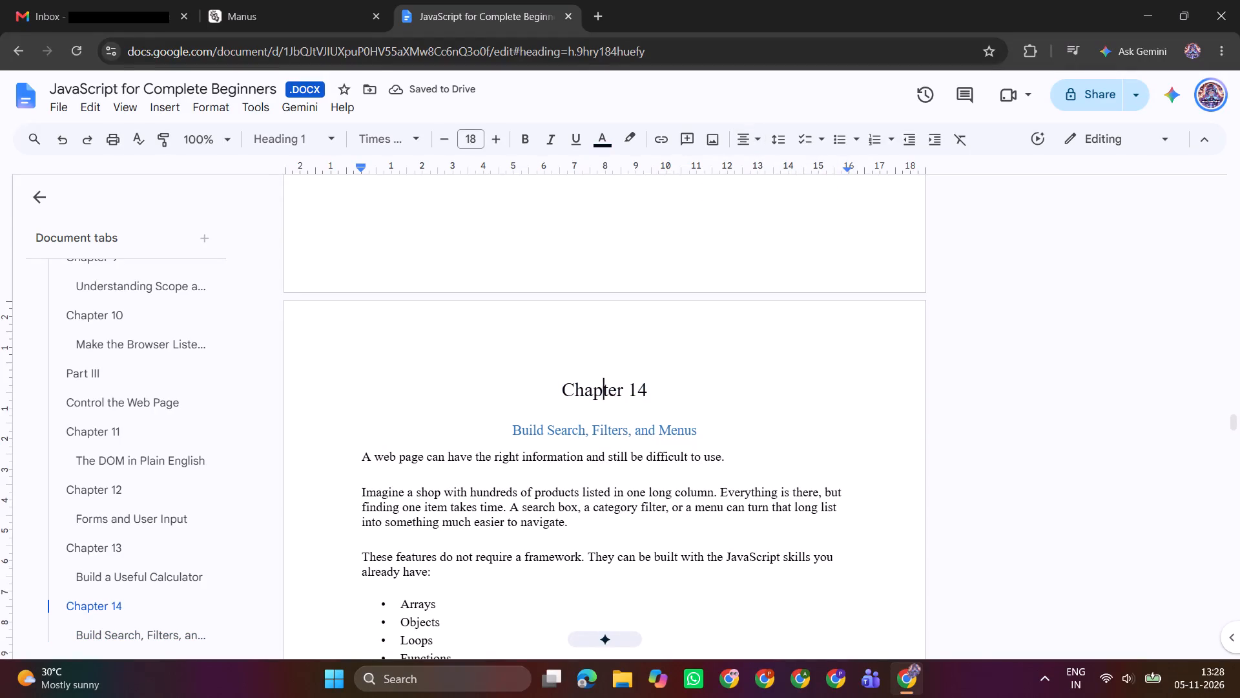
pyautogui.scroll(-3, 549, 490)
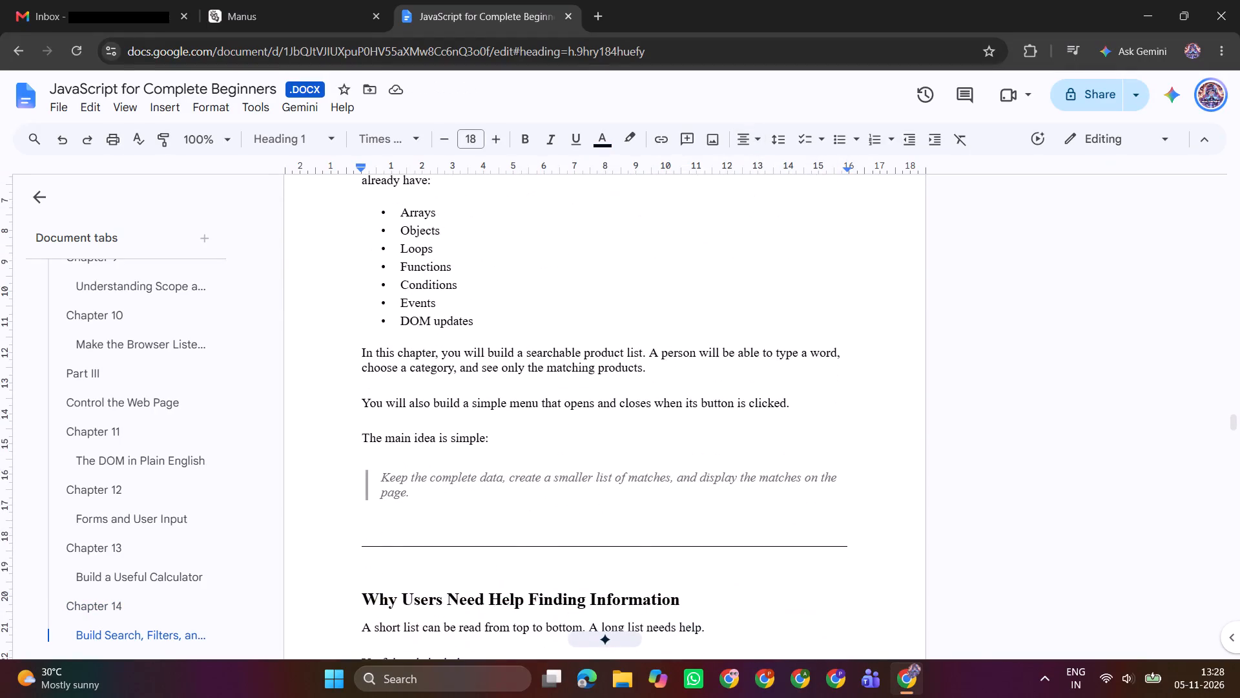
pyautogui.doubleClick(484, 571)
pyautogui.doubleClick(486, 550)
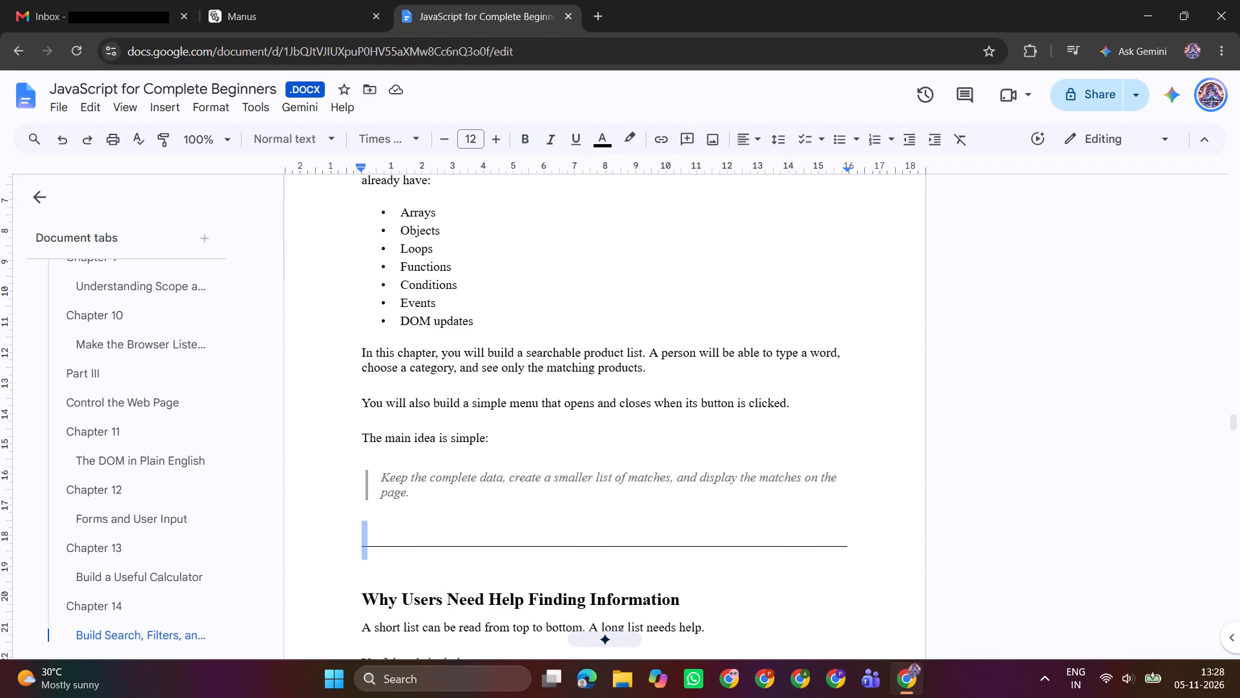
pyautogui.press('Delete')
pyautogui.press('Delete')
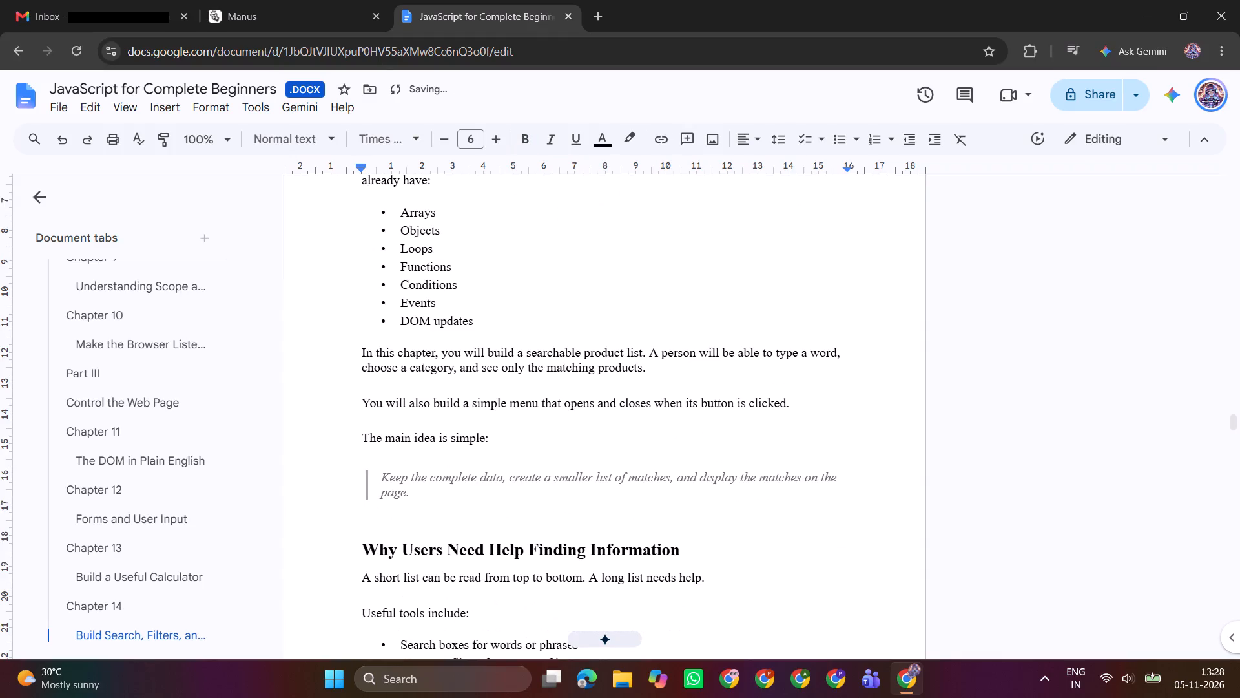
# Delete the horizontal line and its blank paragraph above the heading "Review Arrays of Objects".
pyautogui.scroll(-3, 486, 550)
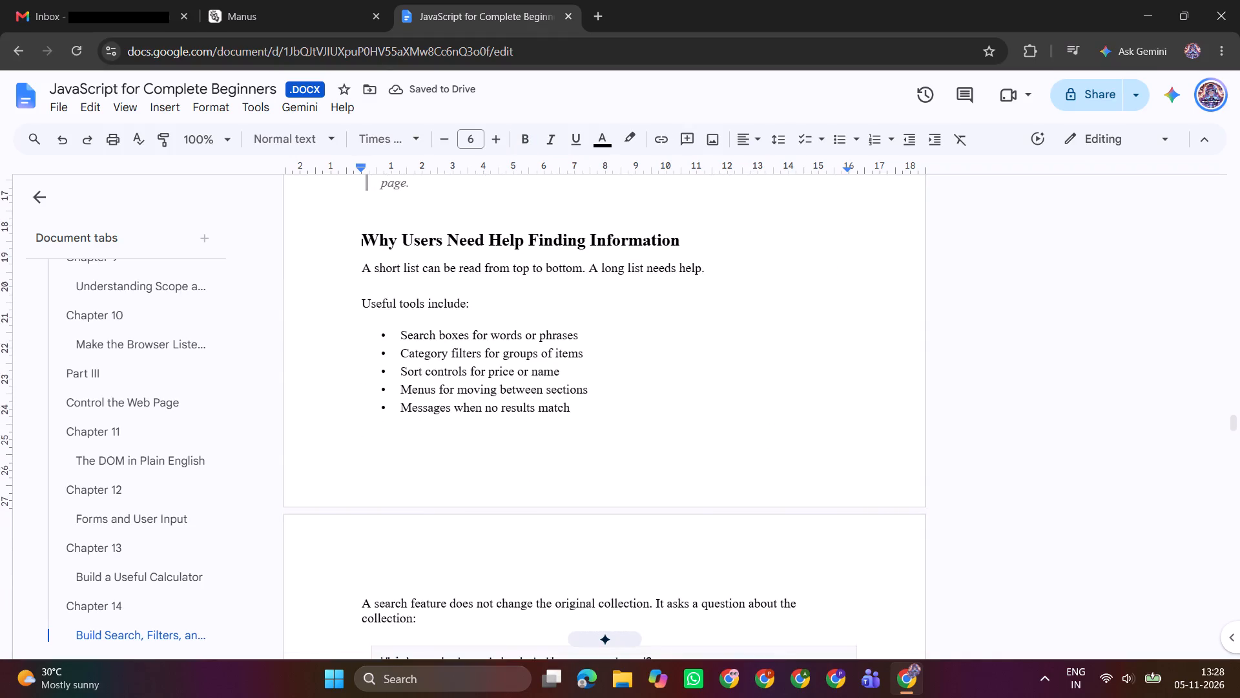
pyautogui.scroll(-2, 486, 550)
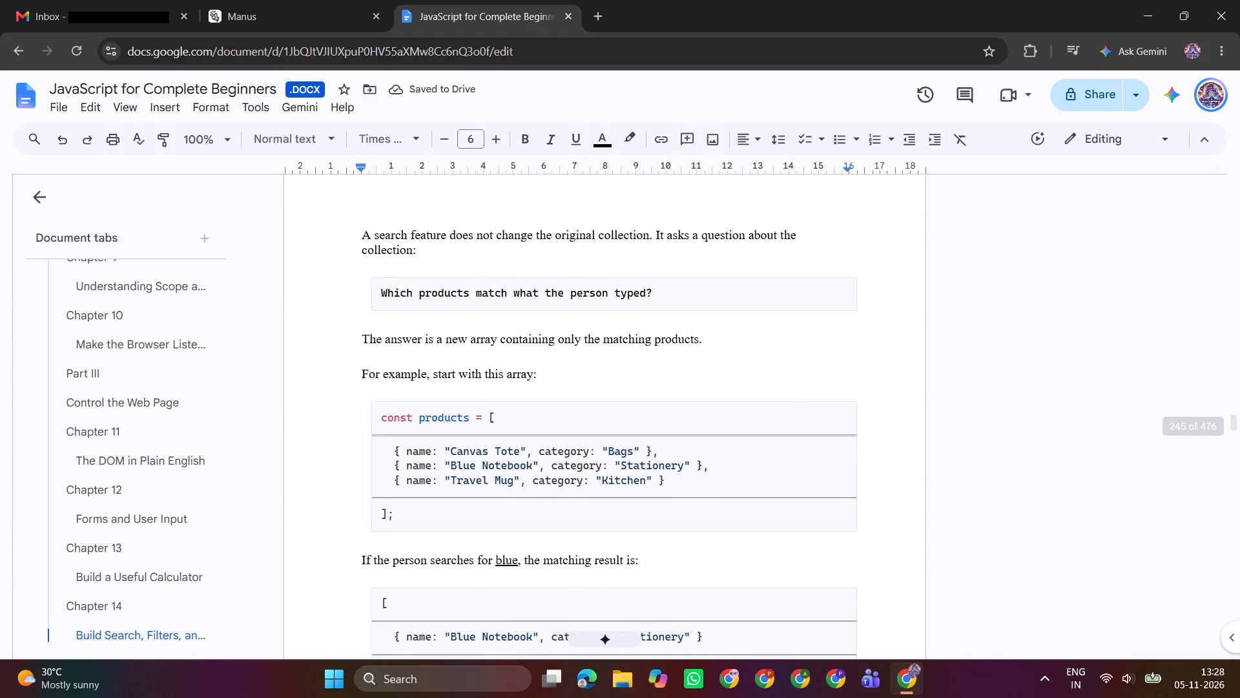
pyautogui.scroll(-2, 519, 502)
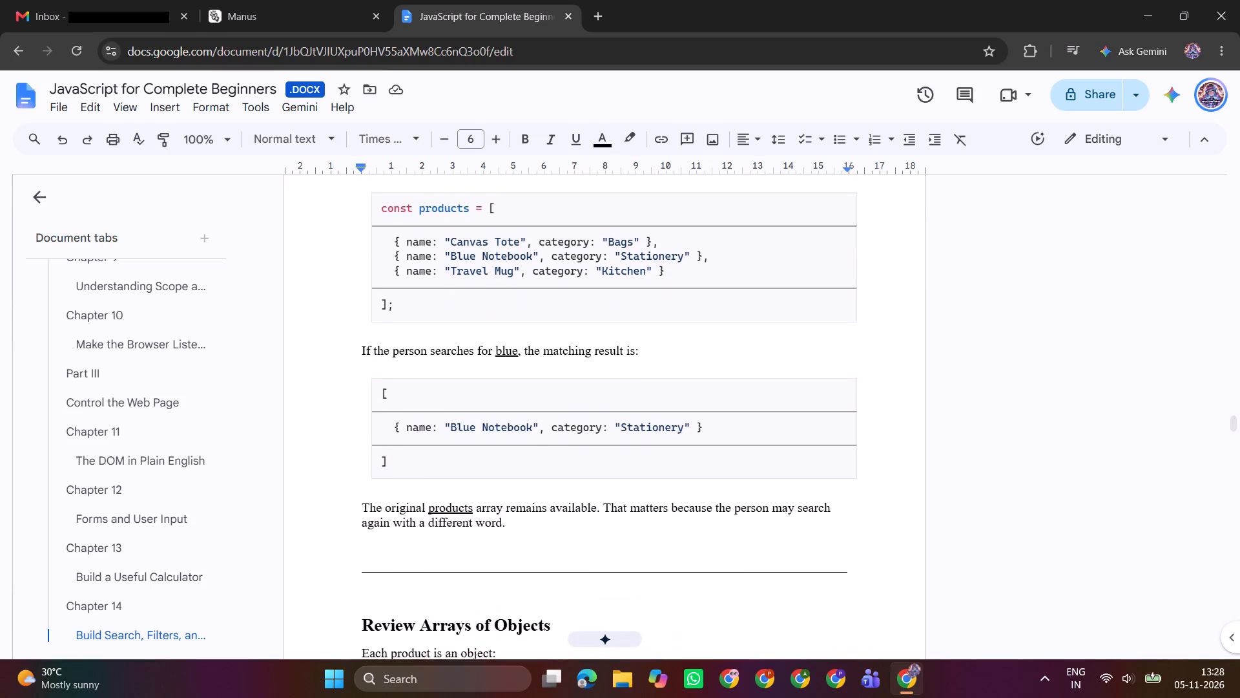
pyautogui.scroll(-1, 519, 502)
pyautogui.tripleClick(515, 496)
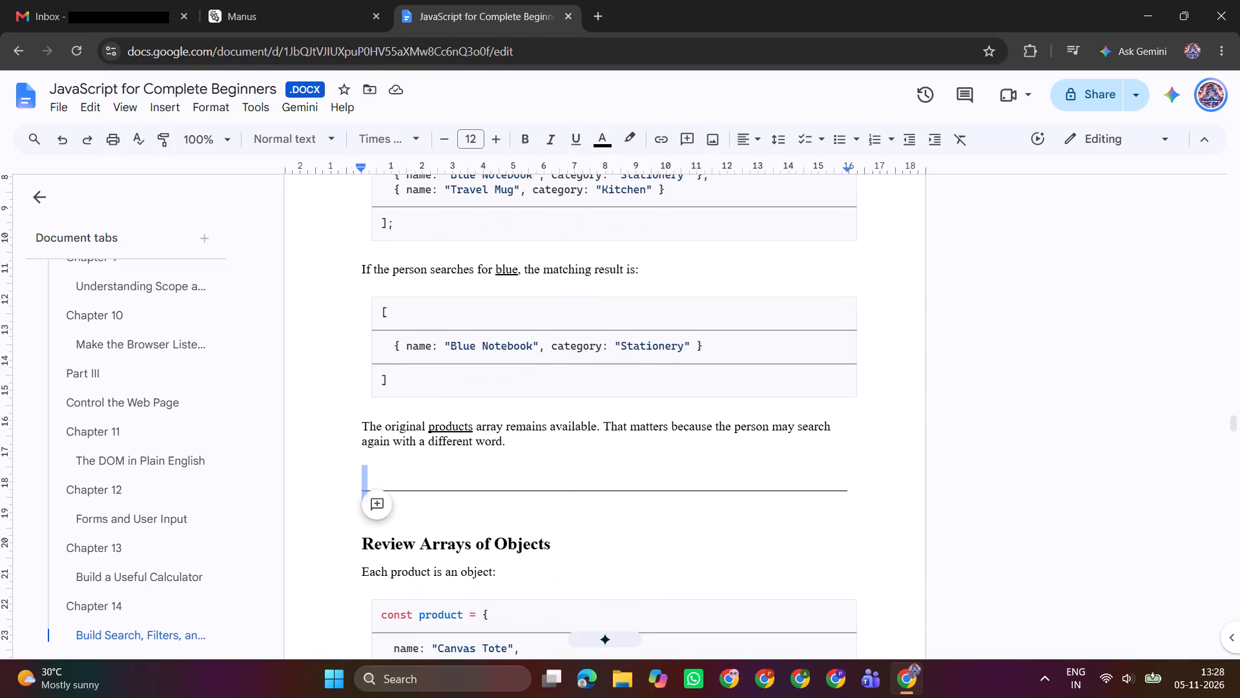
pyautogui.press('Delete')
pyautogui.press('Delete')
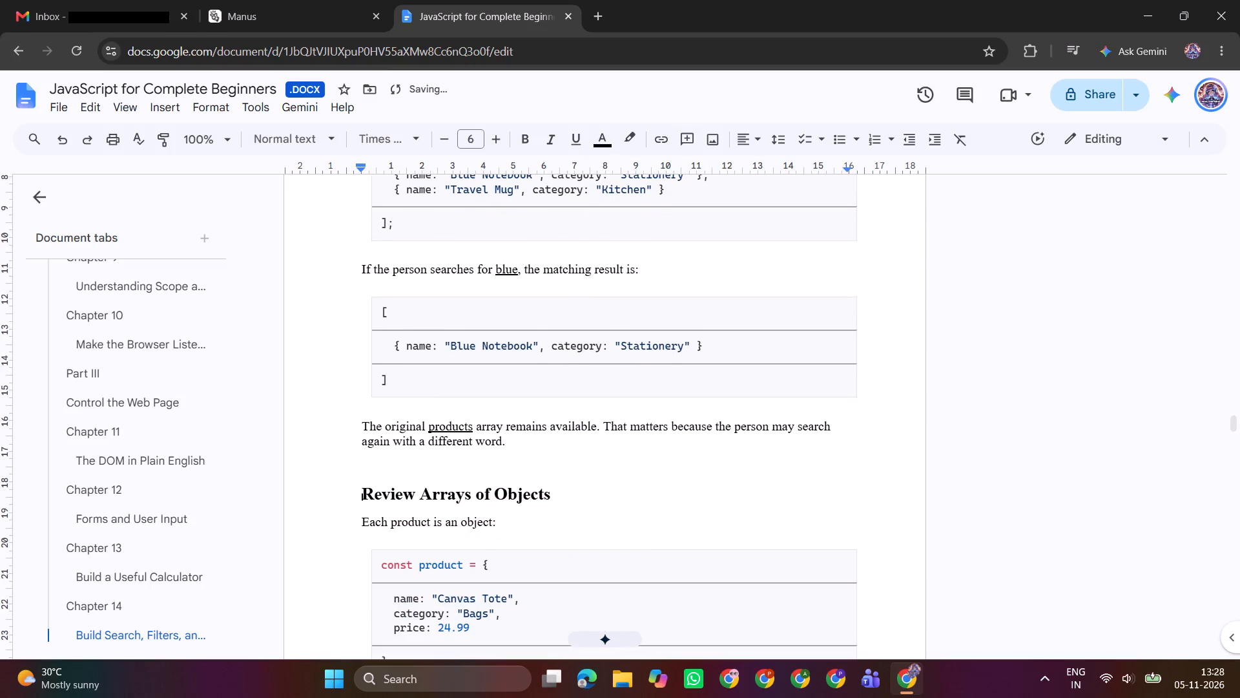
# Delete the horizontal line and its blank paragraph above the heading "Filter an Array".
pyautogui.scroll(-3, 515, 496)
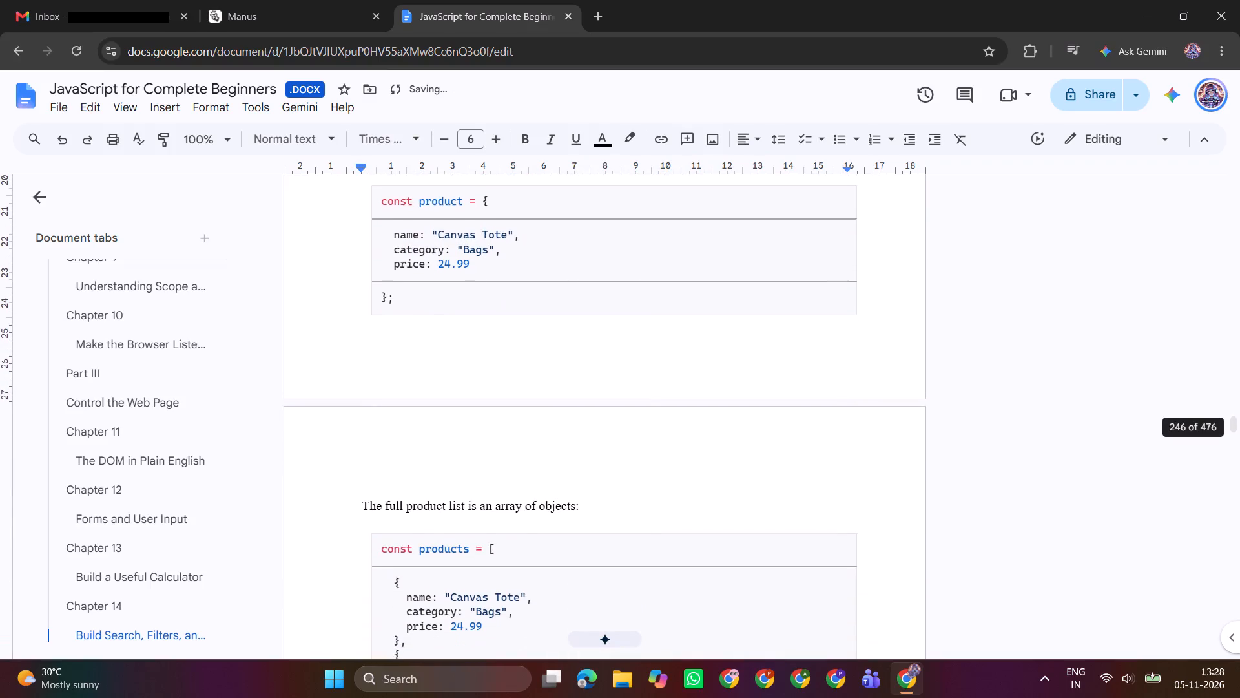
pyautogui.scroll(-1, 515, 496)
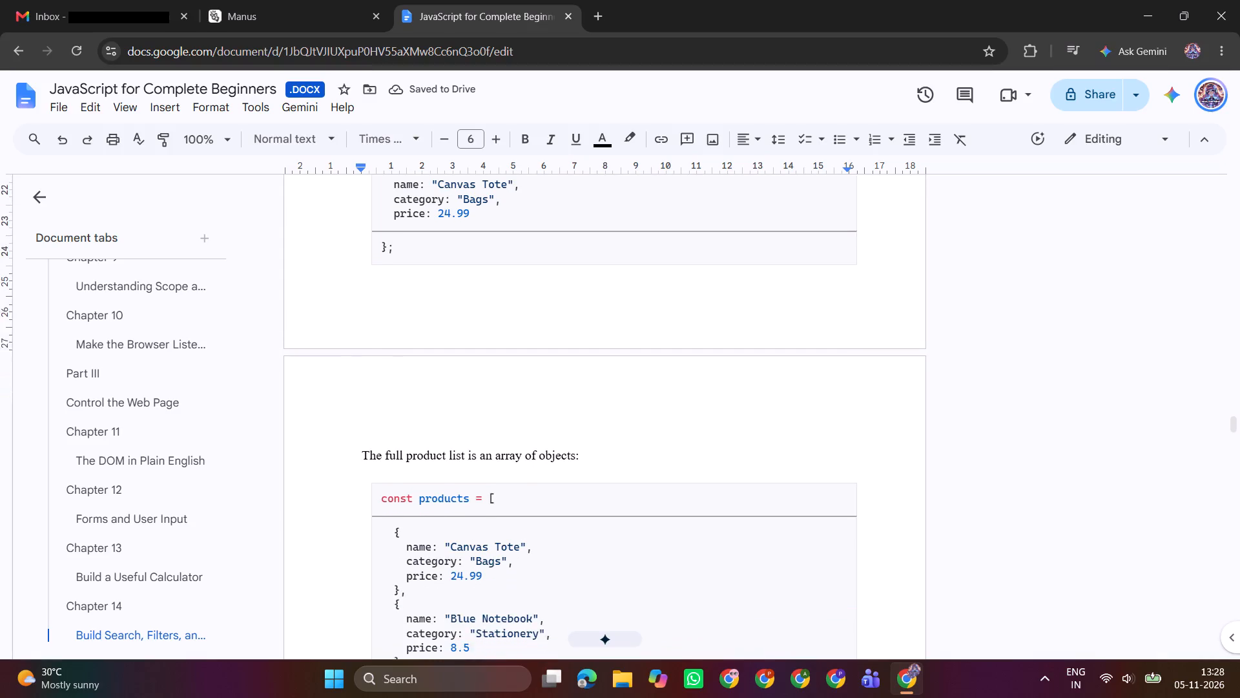
pyautogui.click(518, 471)
pyautogui.scroll(-1, 518, 471)
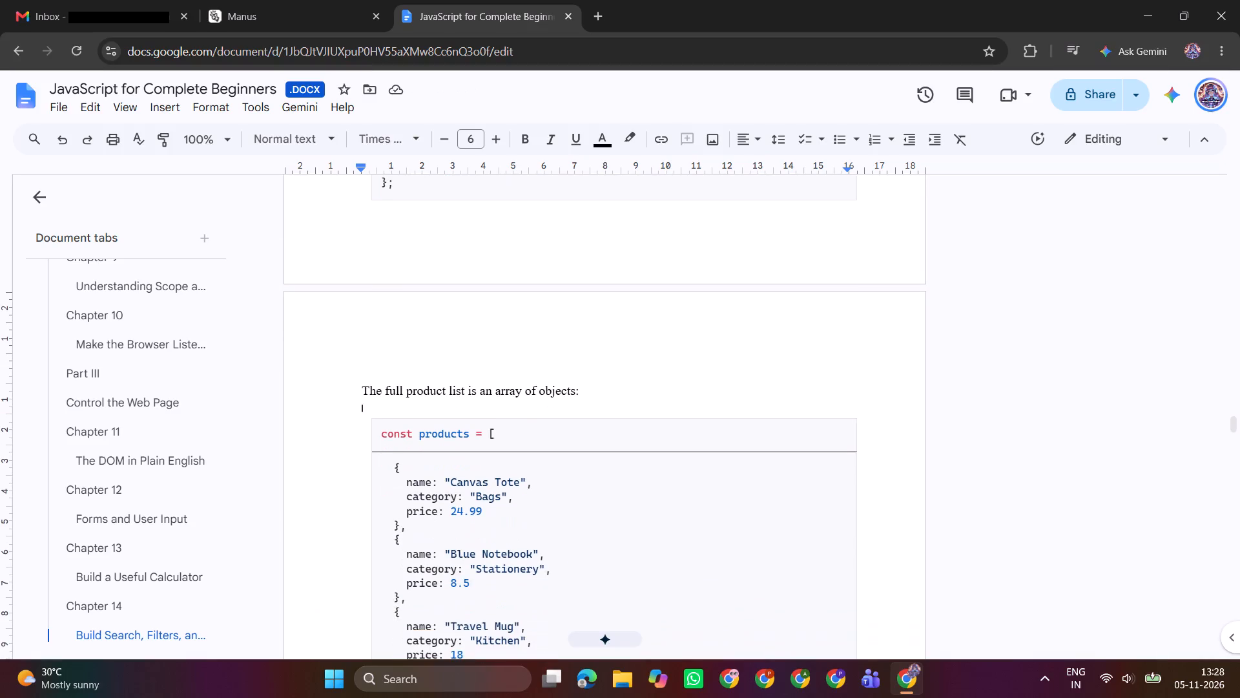
pyautogui.scroll(-3, 518, 471)
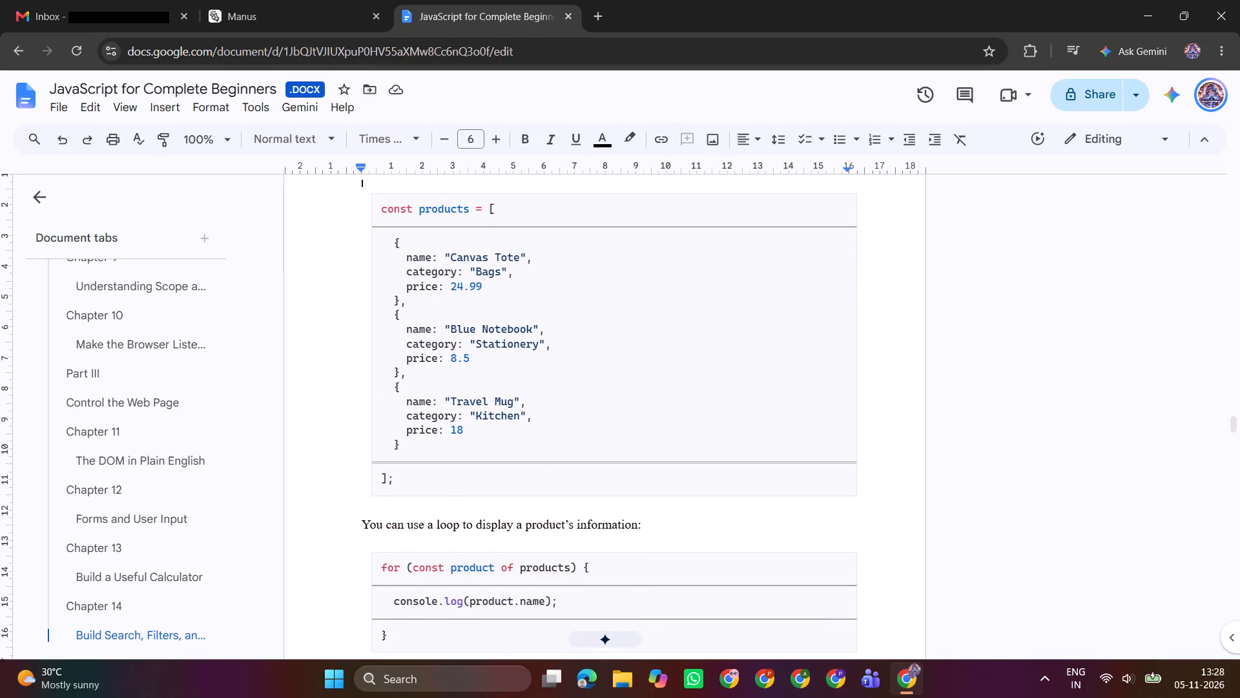
pyautogui.scroll(-1, 518, 471)
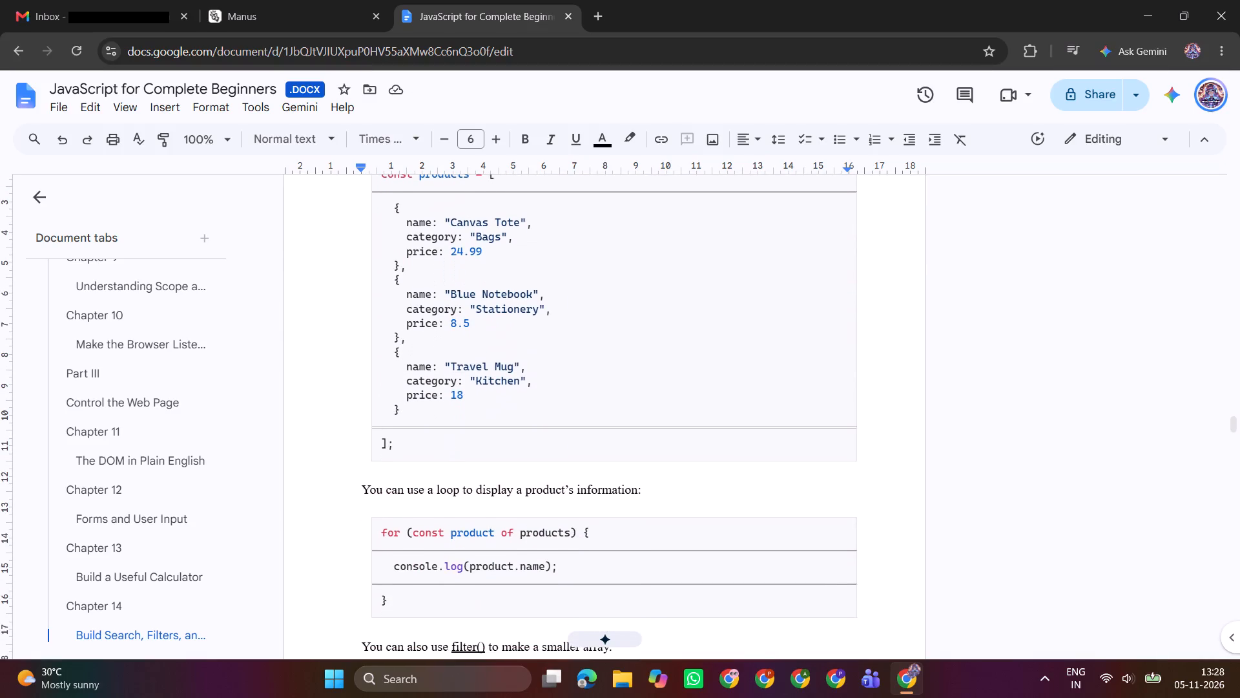
pyautogui.scroll(-1, 518, 471)
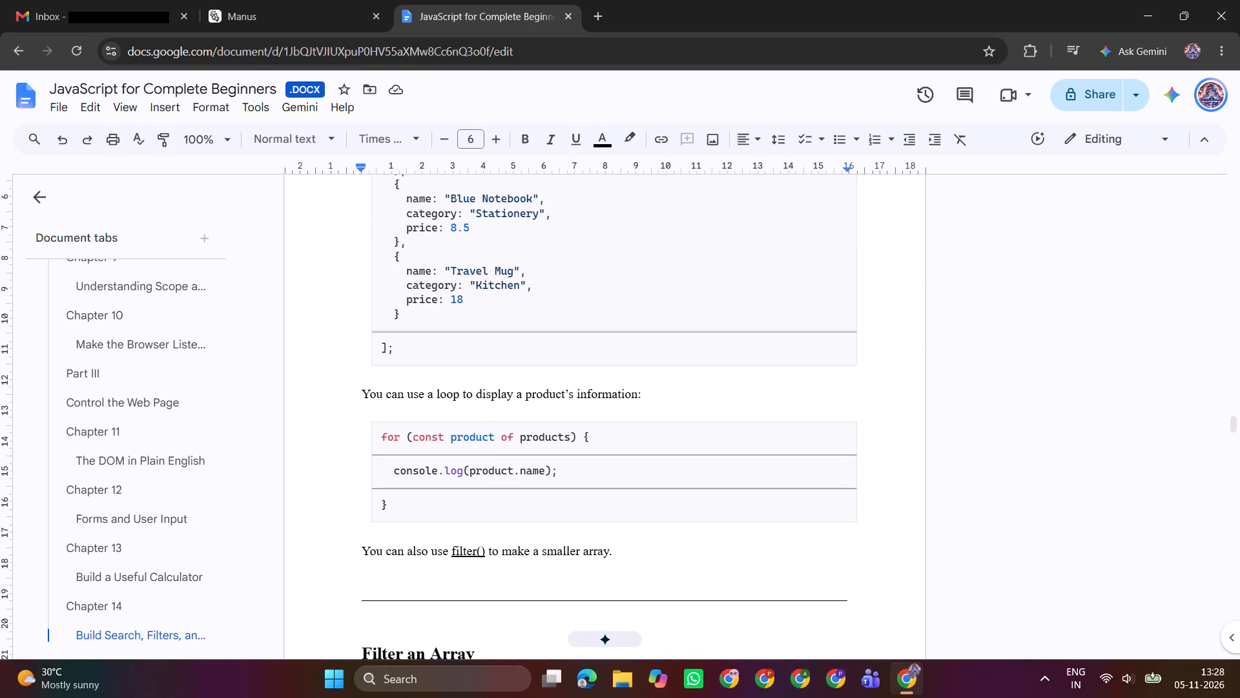
pyautogui.scroll(-2, 518, 471)
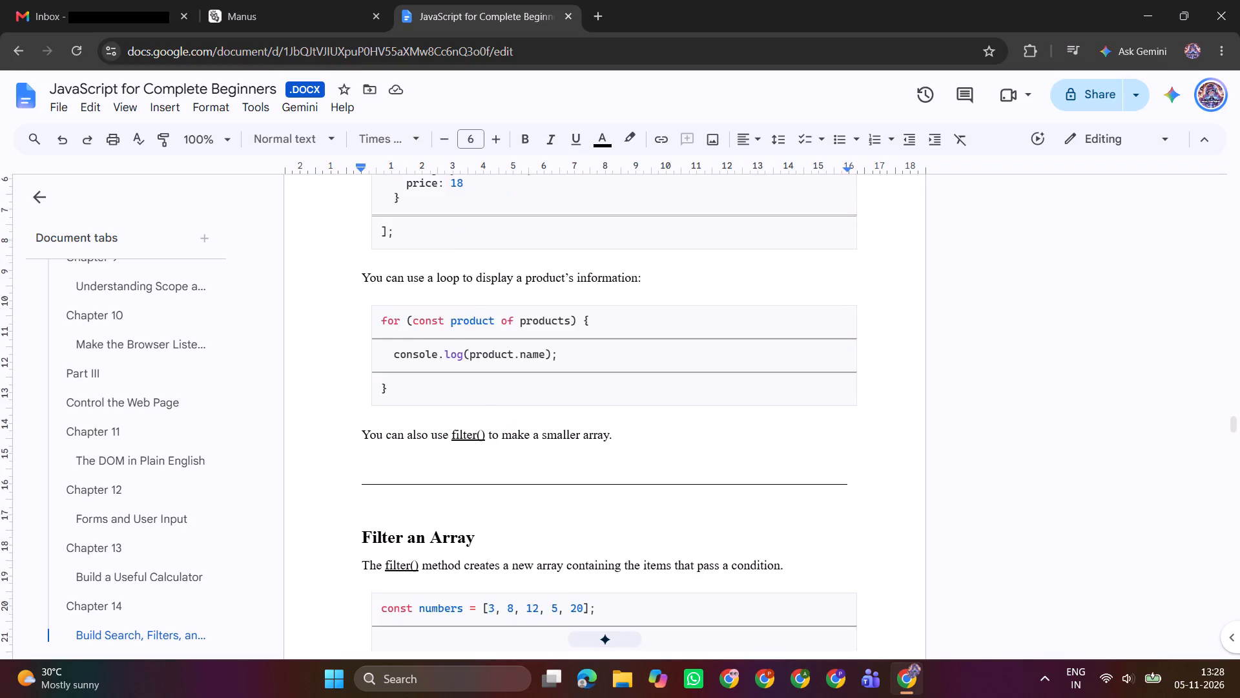
pyautogui.doubleClick(501, 460)
pyautogui.press('Delete')
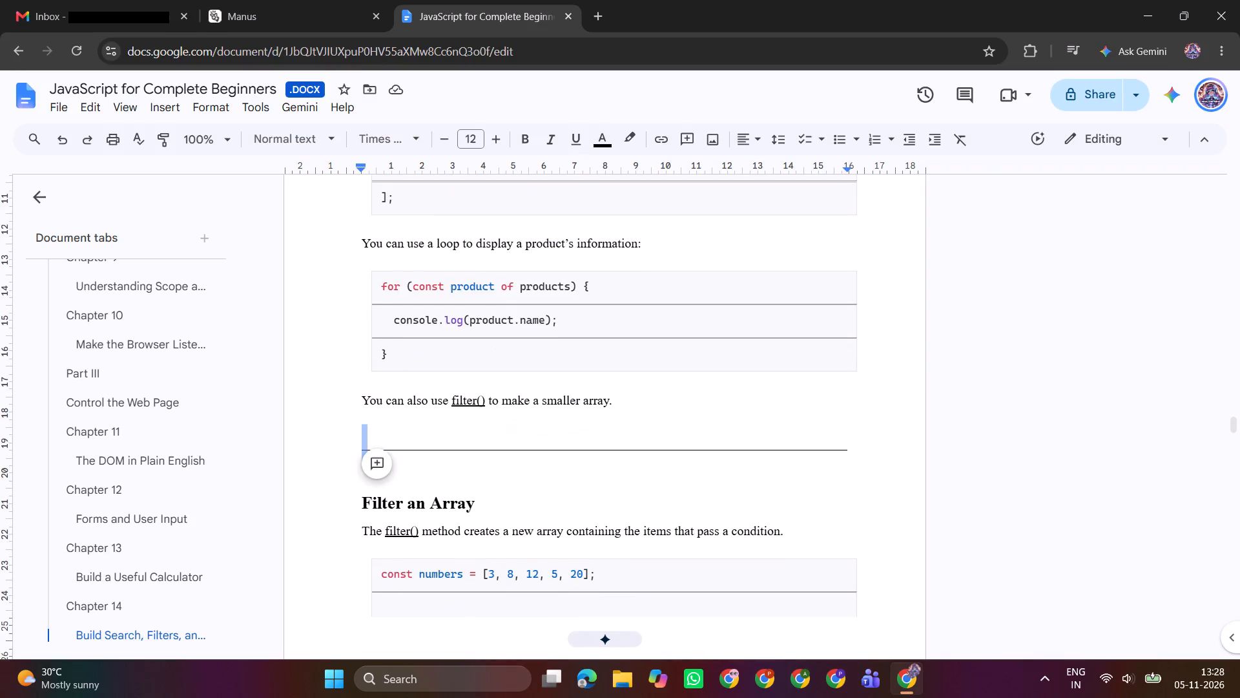
pyautogui.press('Delete')
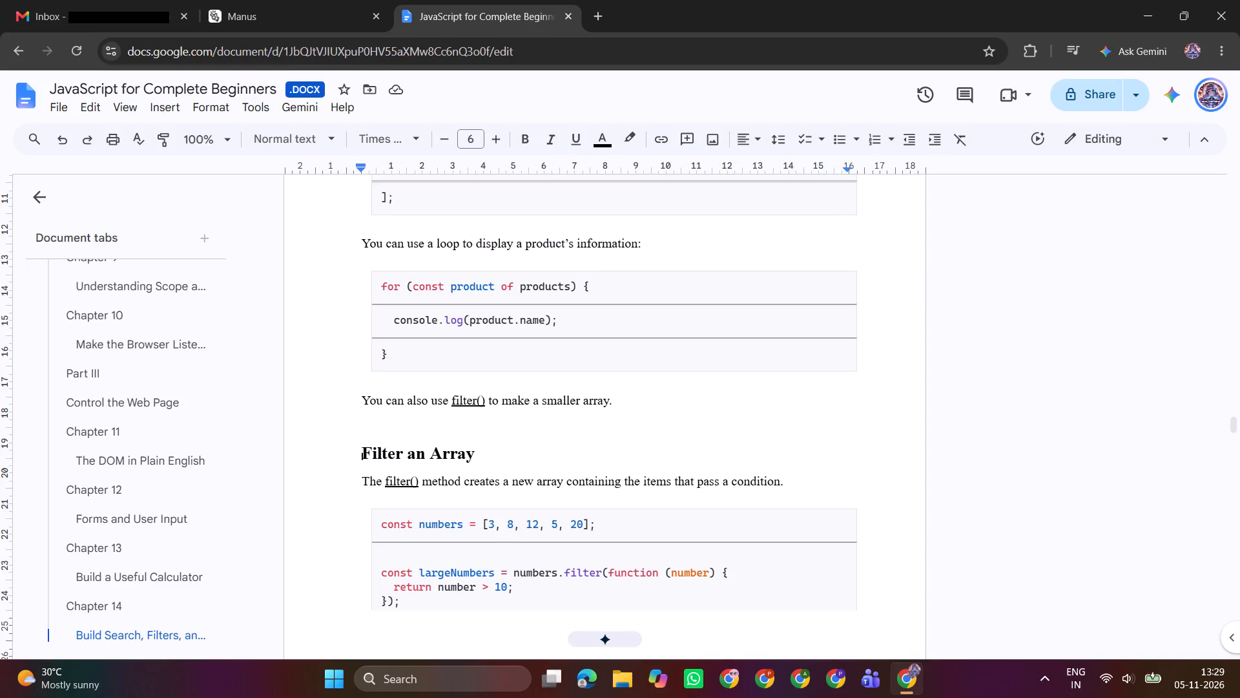
# Check the grammar suggestion for the flagged word "contains" in the sentence about bags under "Filter an Array".
pyautogui.scroll(-3, 501, 460)
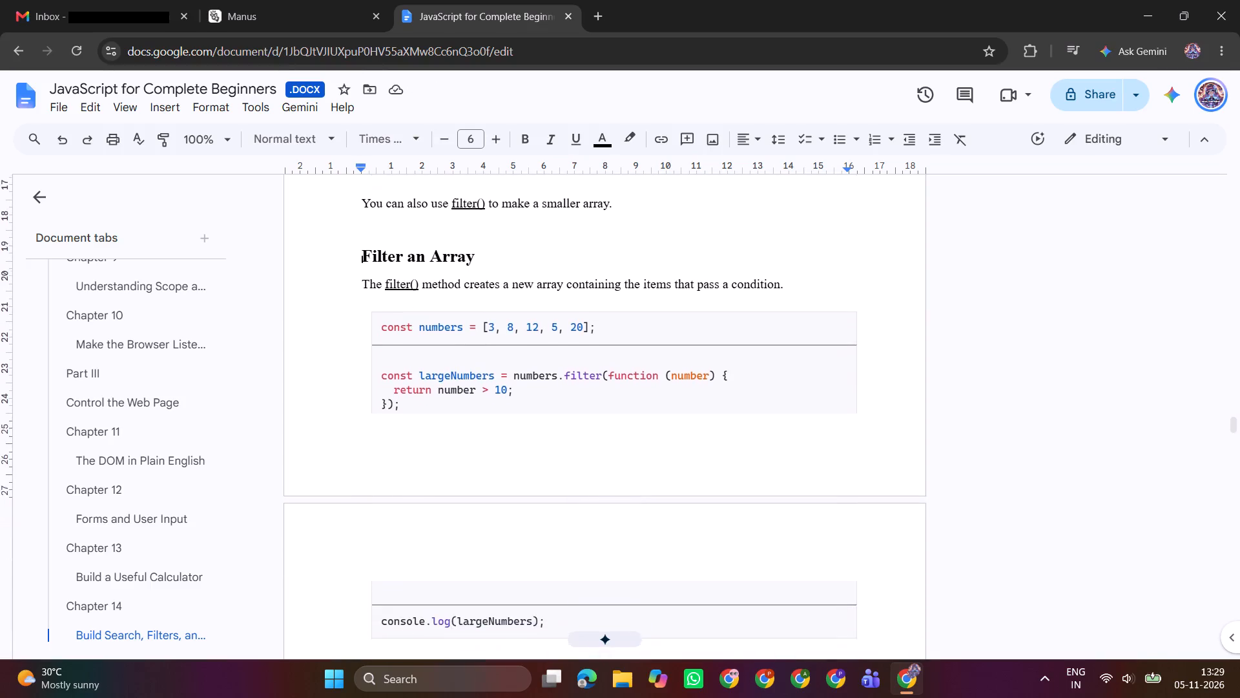
pyautogui.scroll(-1, 501, 460)
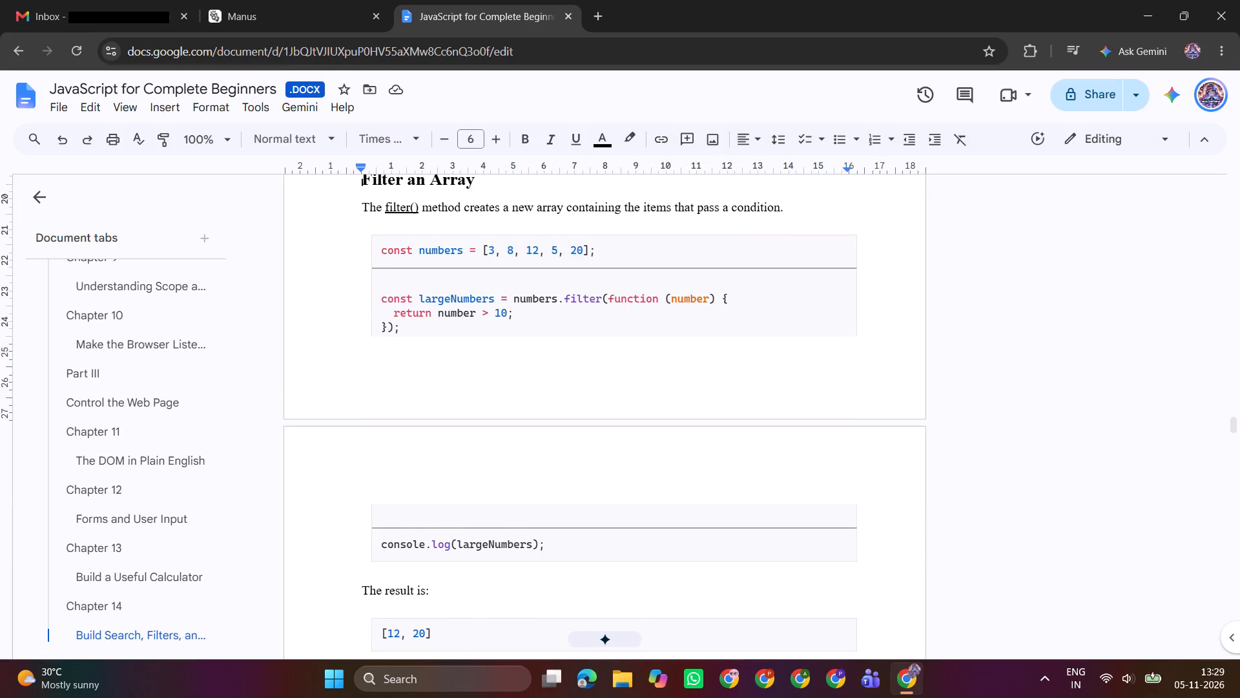
pyautogui.scroll(-4, 479, 551)
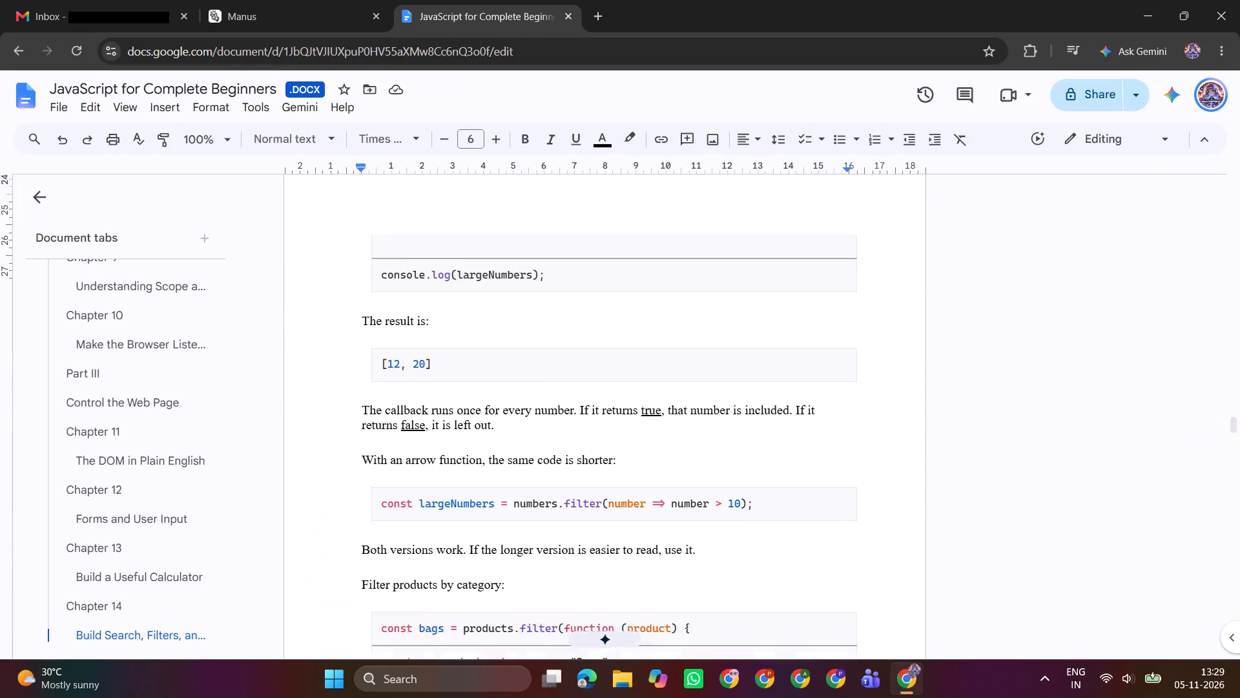
pyautogui.scroll(-2, 479, 551)
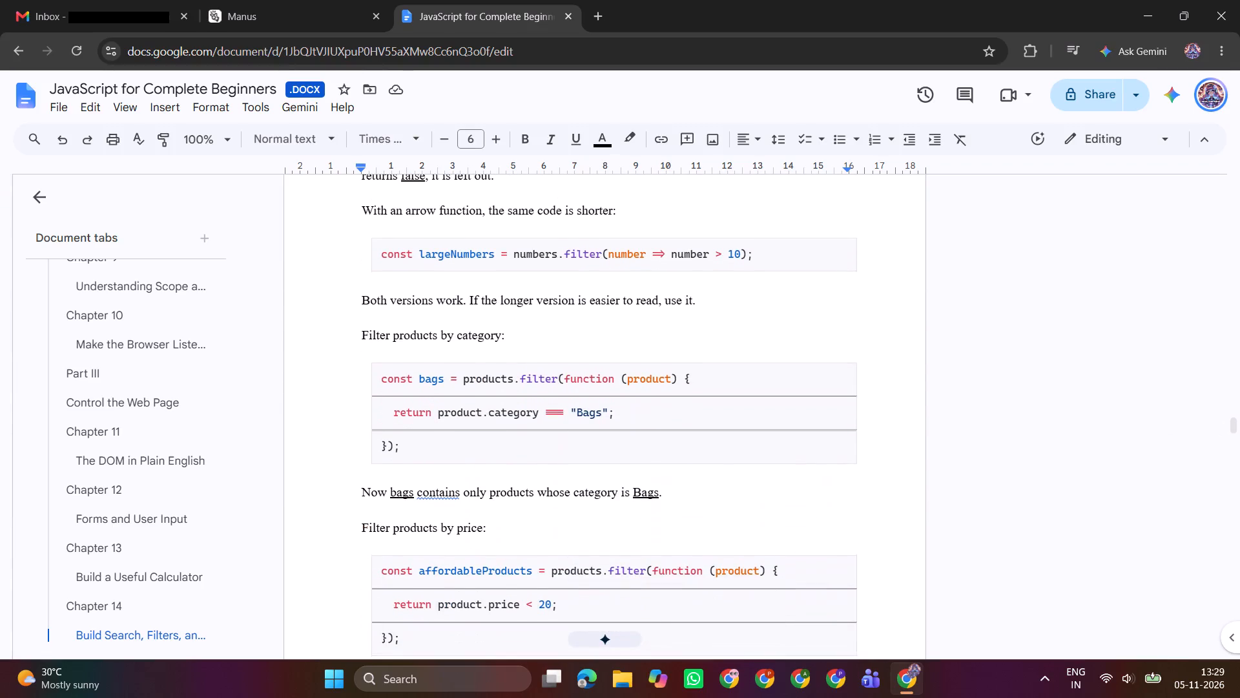
pyautogui.click(447, 498)
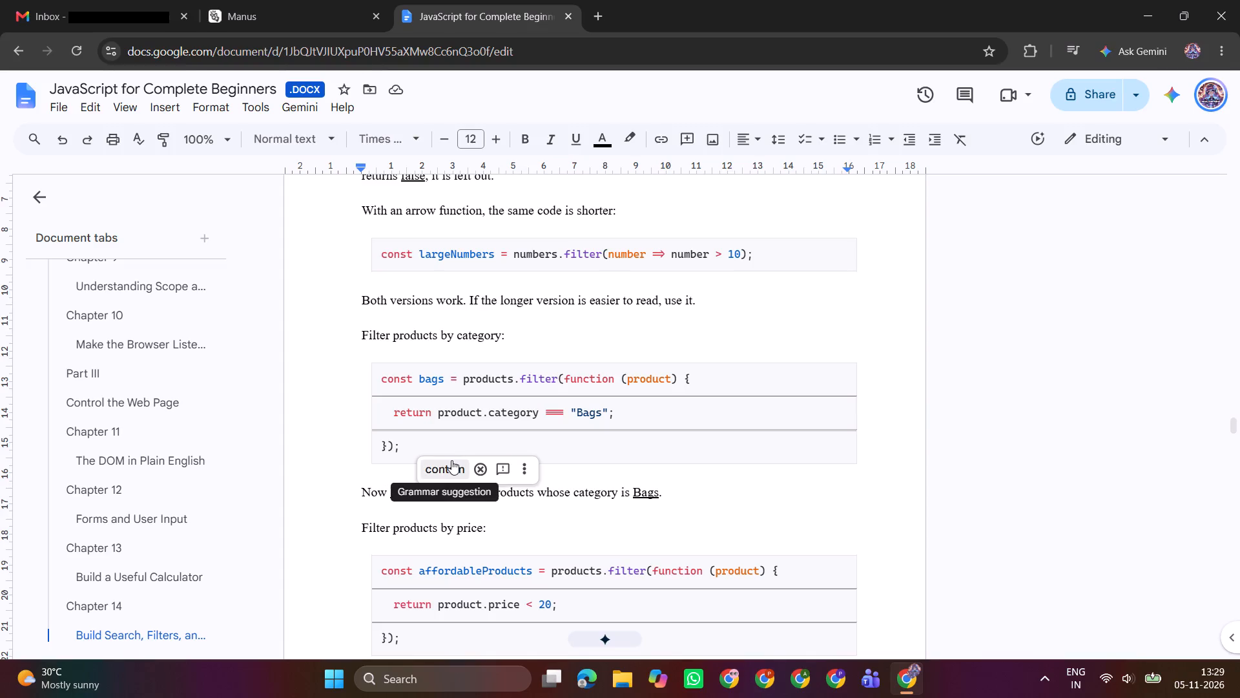
pyautogui.click(488, 512)
# Delete the horizontal line and its blank paragraph above the heading "Match Search Text".
pyautogui.scroll(-1, 488, 512)
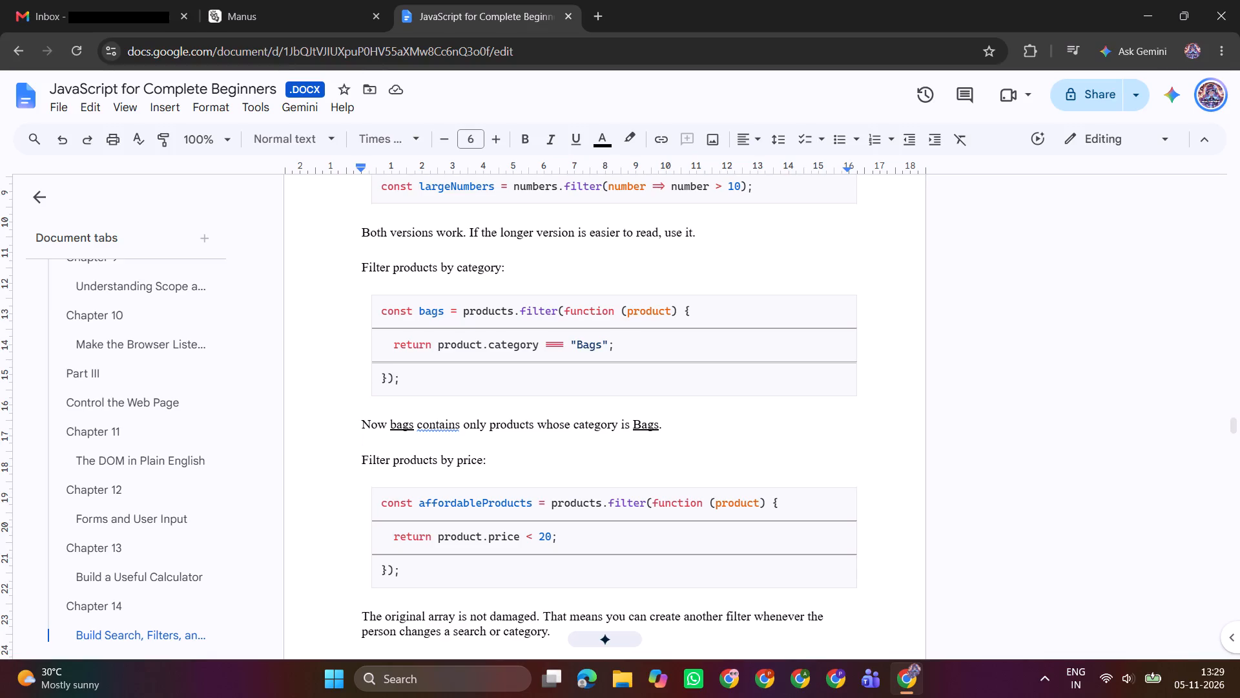
pyautogui.scroll(-4, 488, 512)
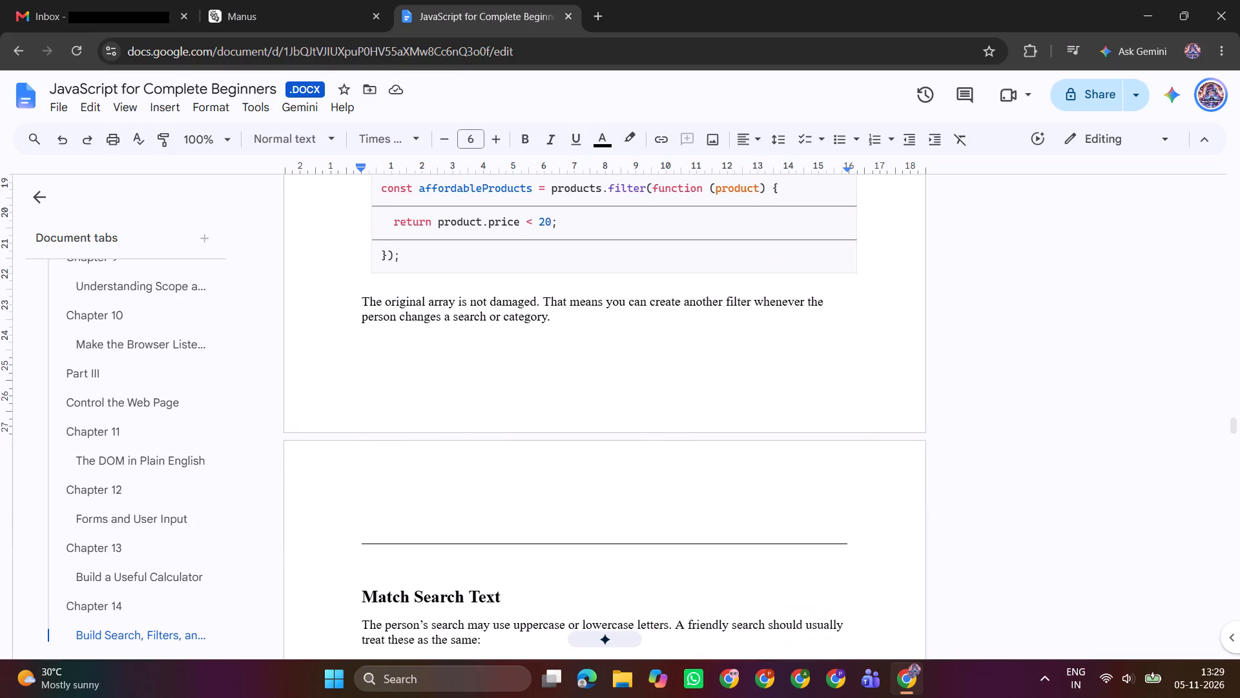
pyautogui.tripleClick(482, 544)
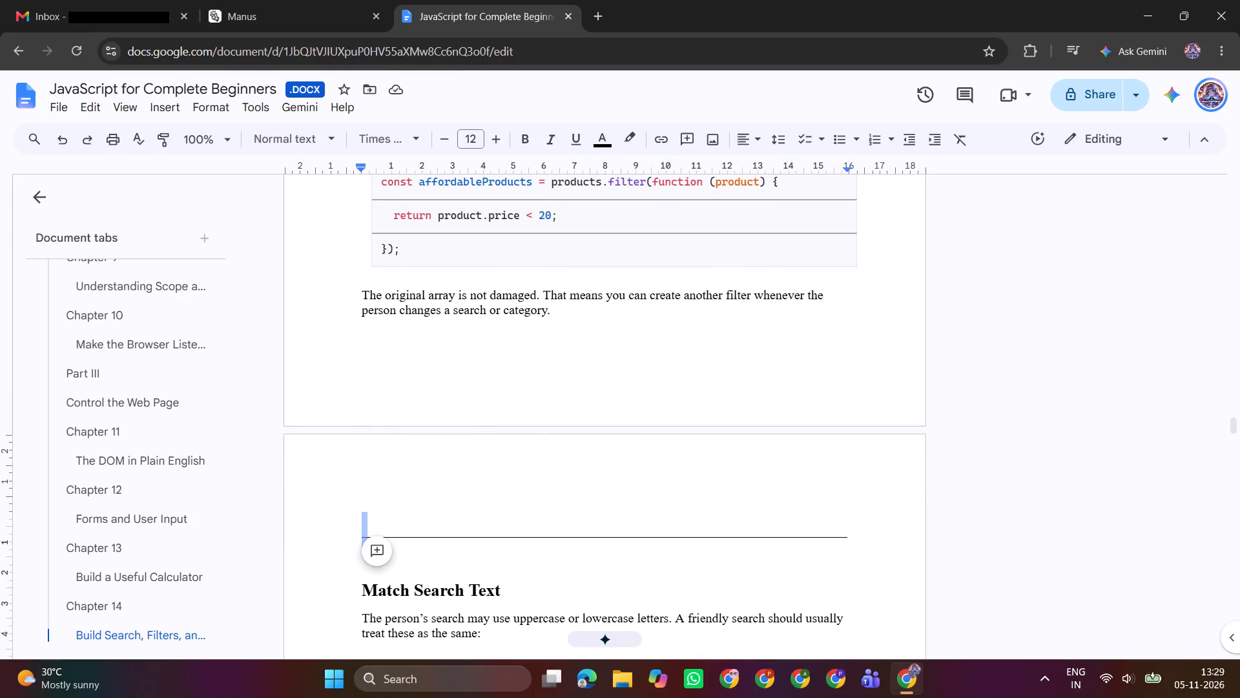
pyautogui.press('Delete')
pyautogui.press('Delete')
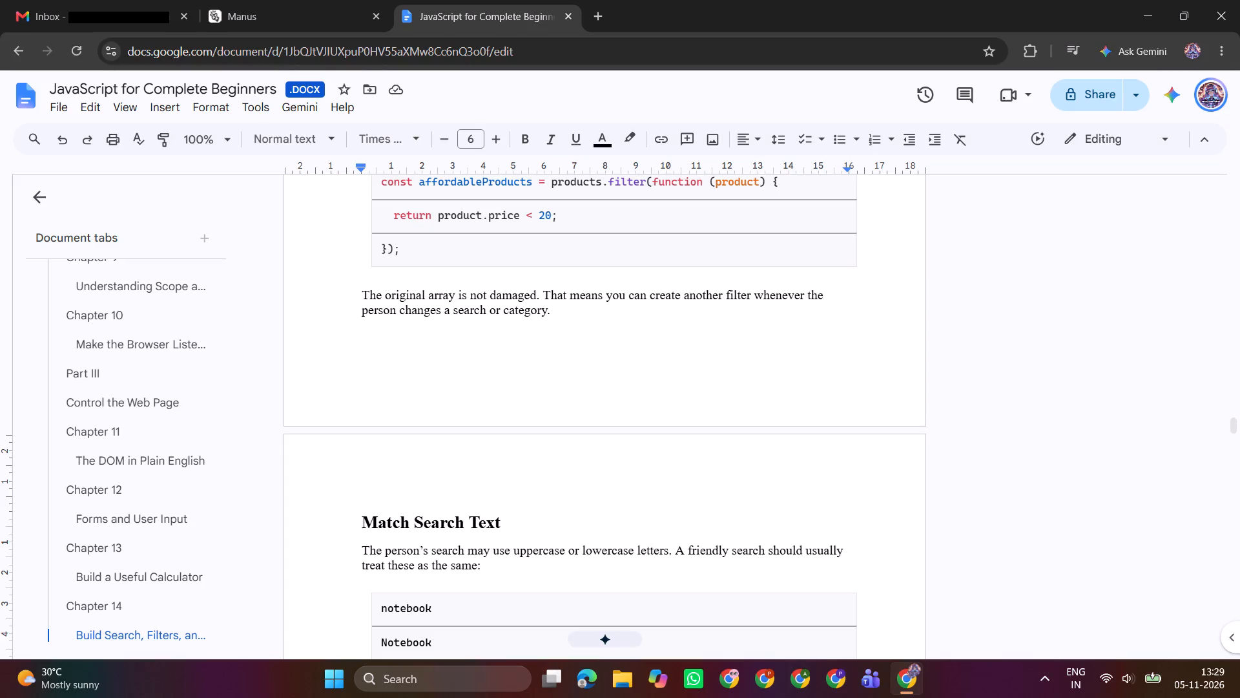
# Delete the horizontal line and its blank paragraph above the heading "Filter with More Than One Rule".
pyautogui.scroll(-2, 482, 544)
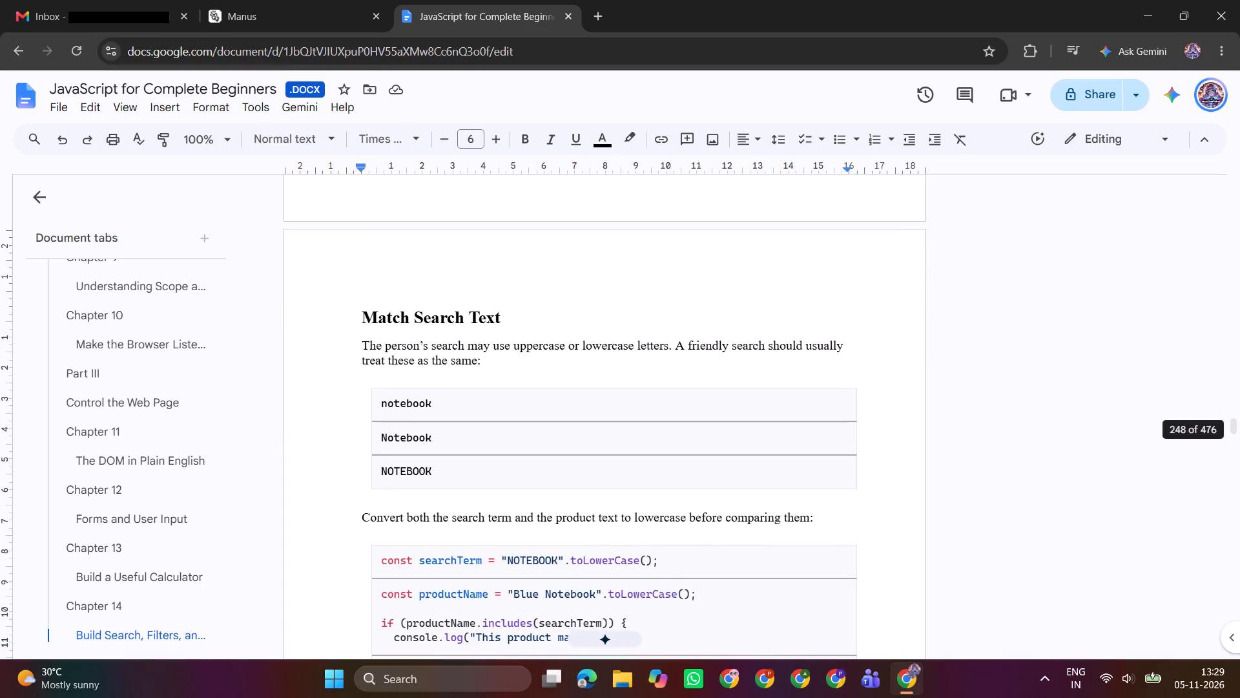
pyautogui.click(501, 513)
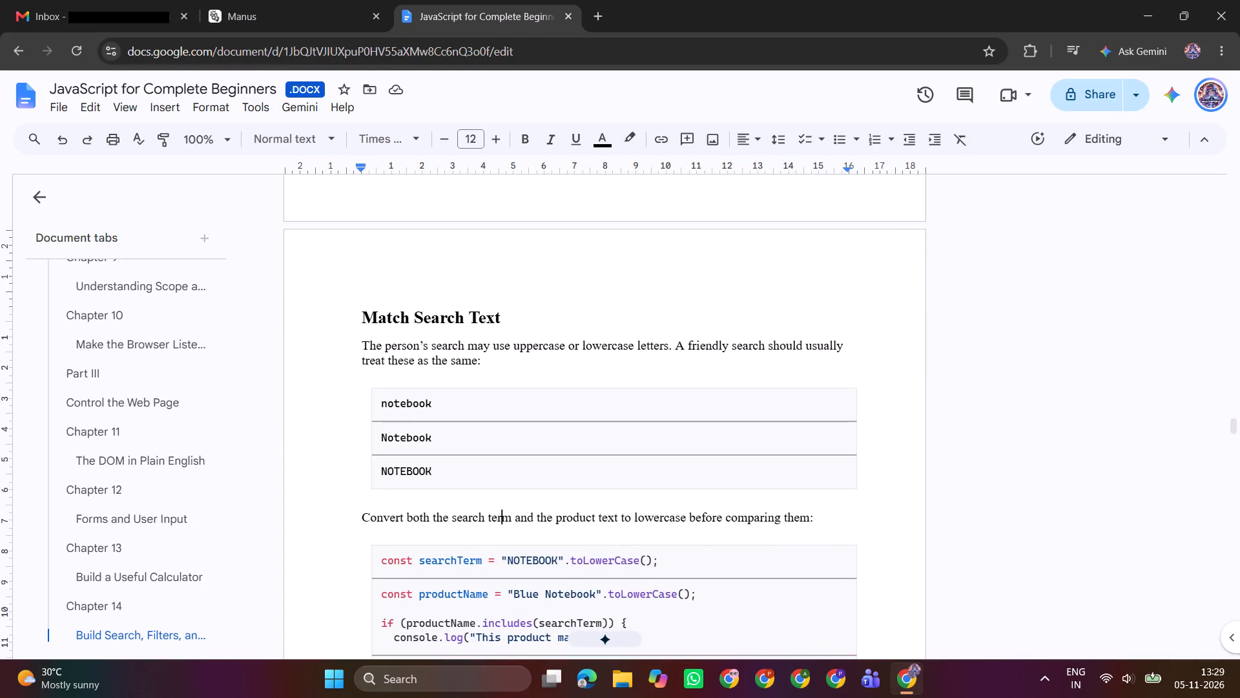
pyautogui.scroll(-1, 501, 513)
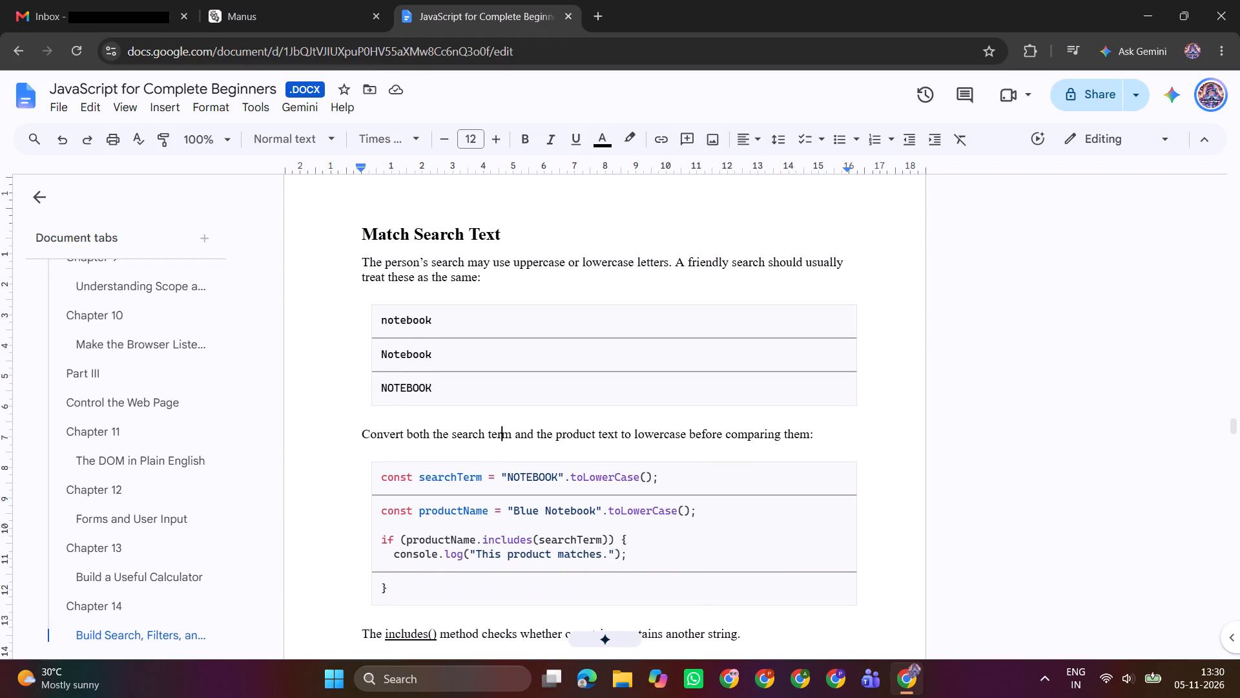
pyautogui.scroll(-3, 501, 513)
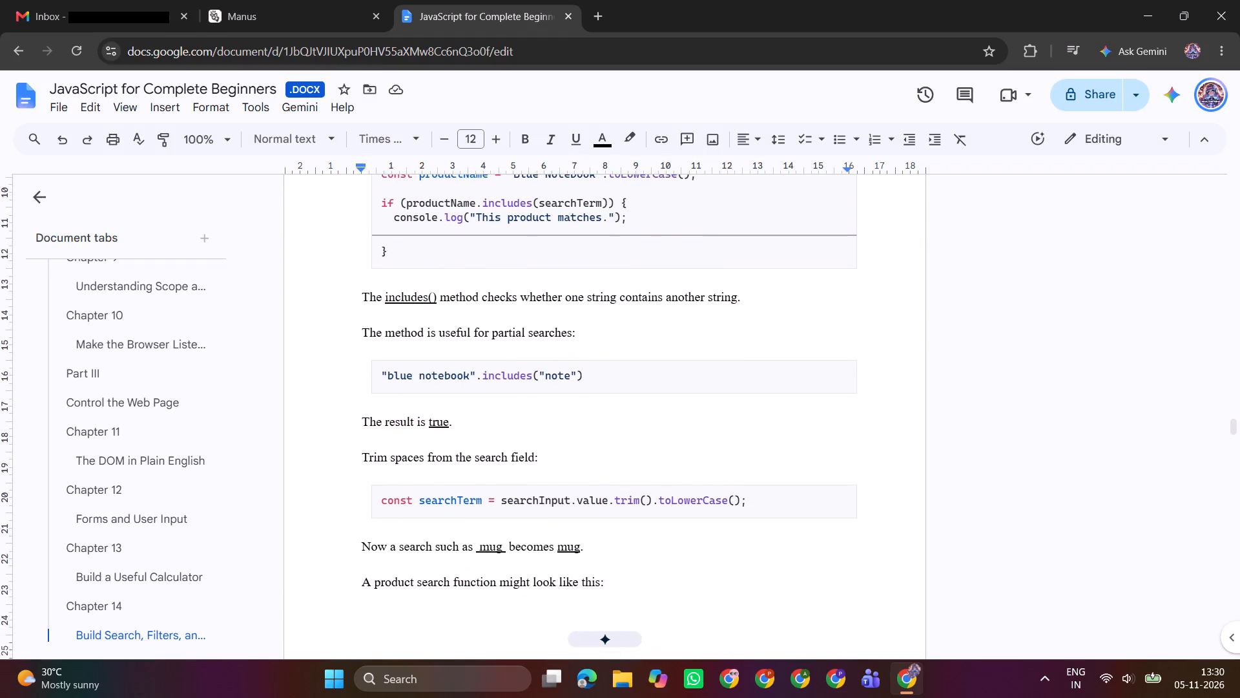
pyautogui.scroll(-4, 501, 513)
pyautogui.doubleClick(495, 522)
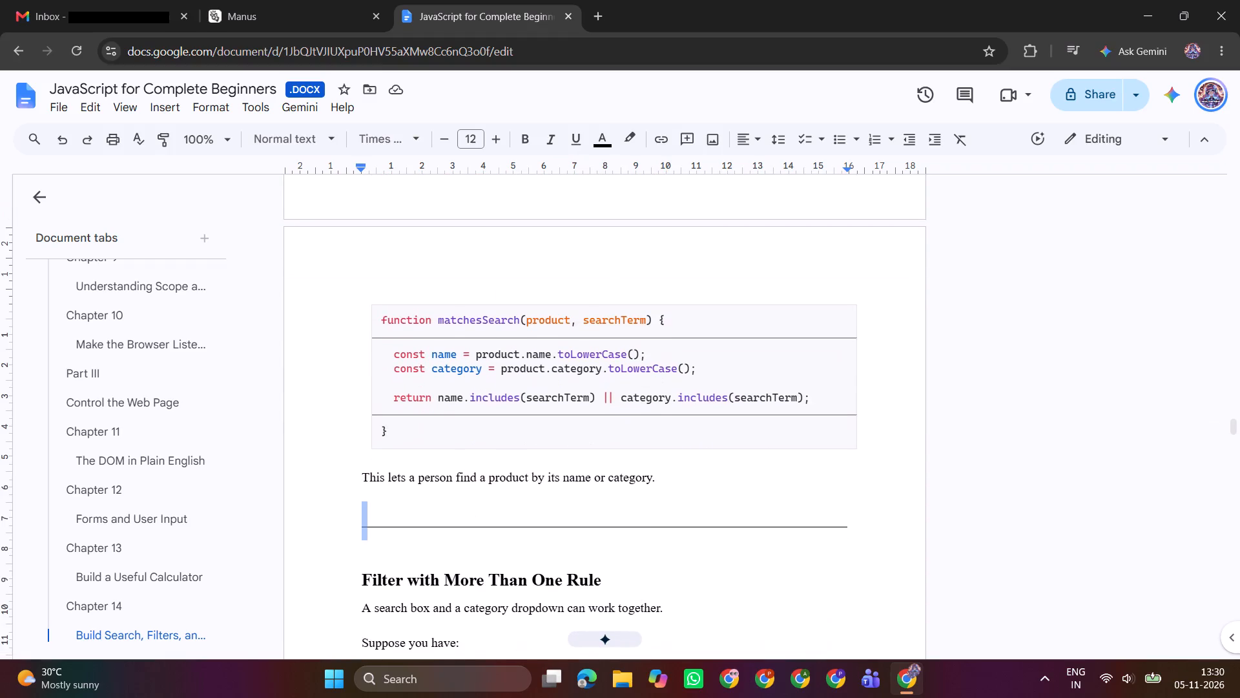
pyautogui.press('Delete')
pyautogui.press('Delete')
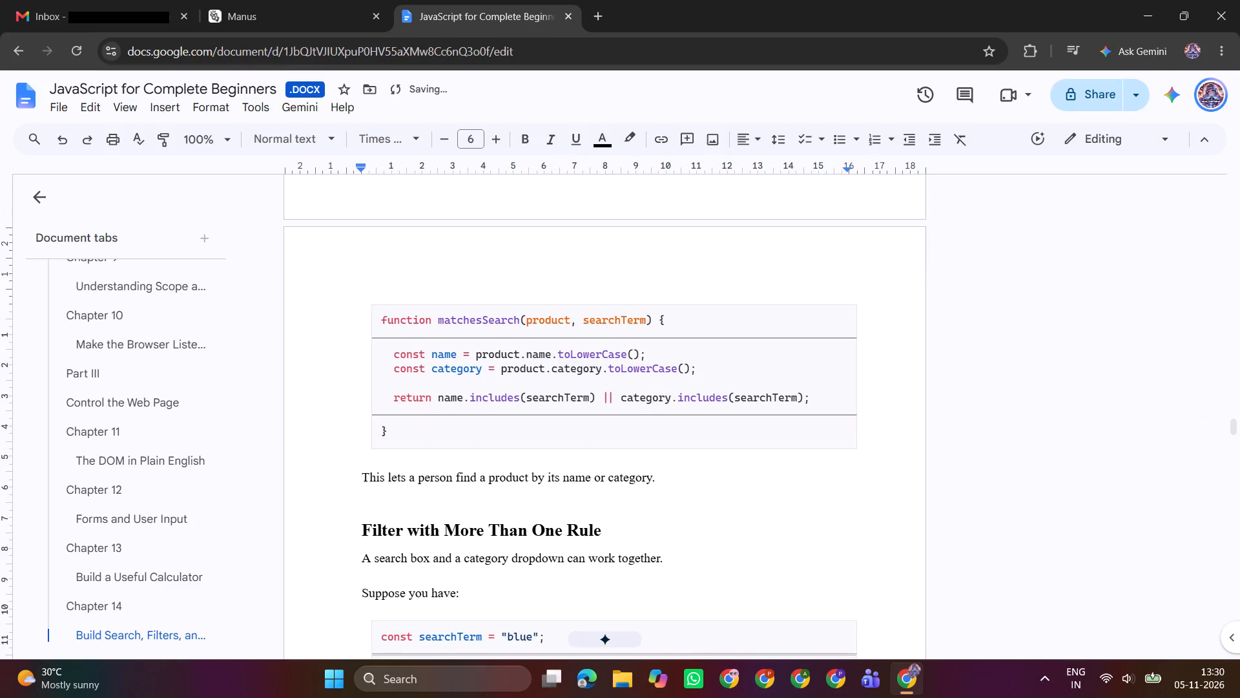
# Delete the horizontal line and its blank paragraph above the heading "Display Filtered Results".
pyautogui.scroll(-1, 495, 522)
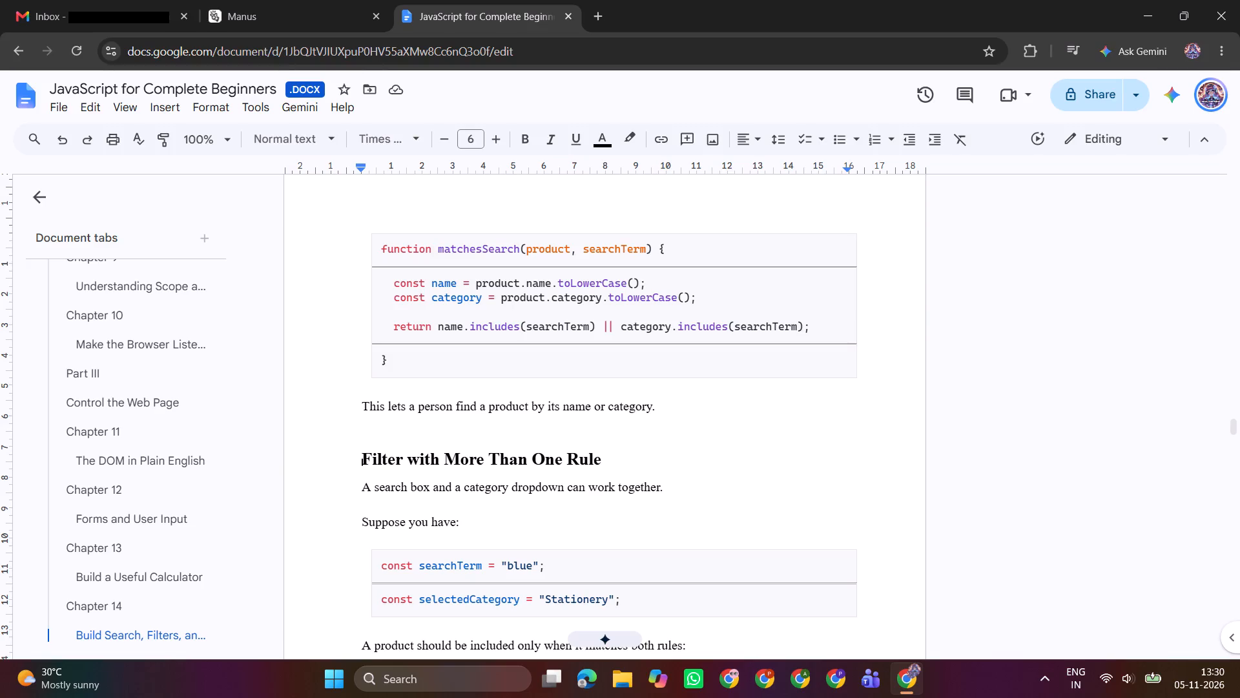
pyautogui.scroll(-1, 495, 522)
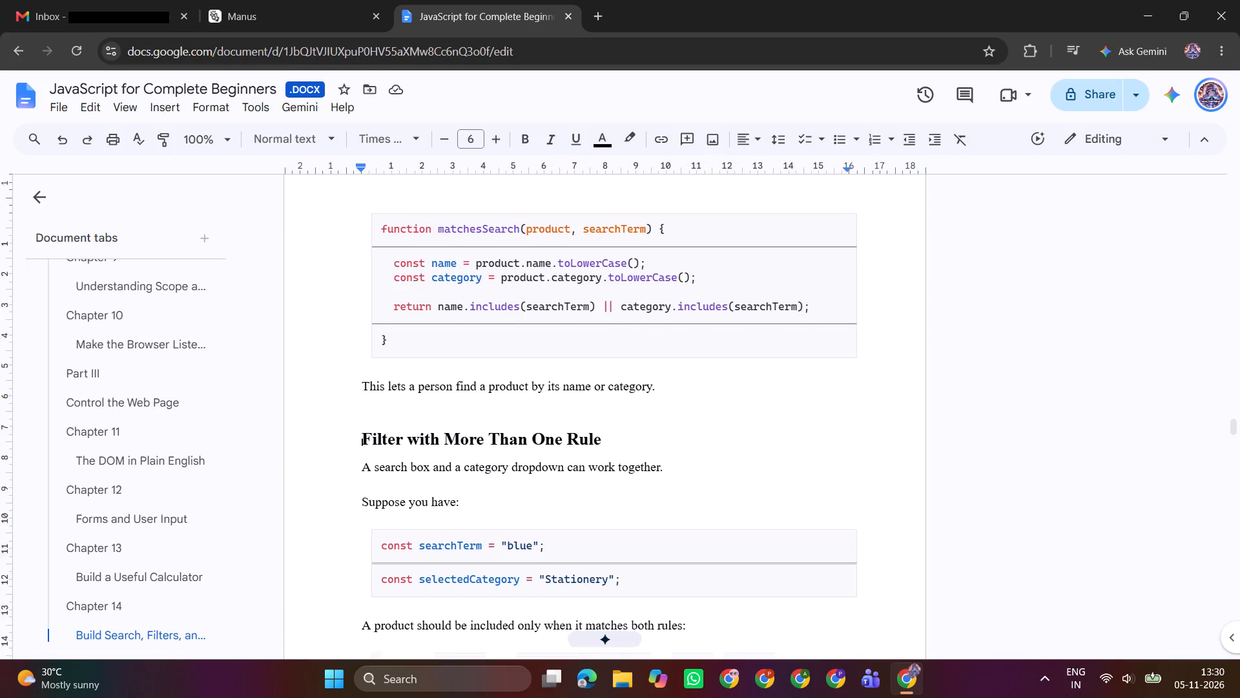
pyautogui.scroll(-1, 495, 522)
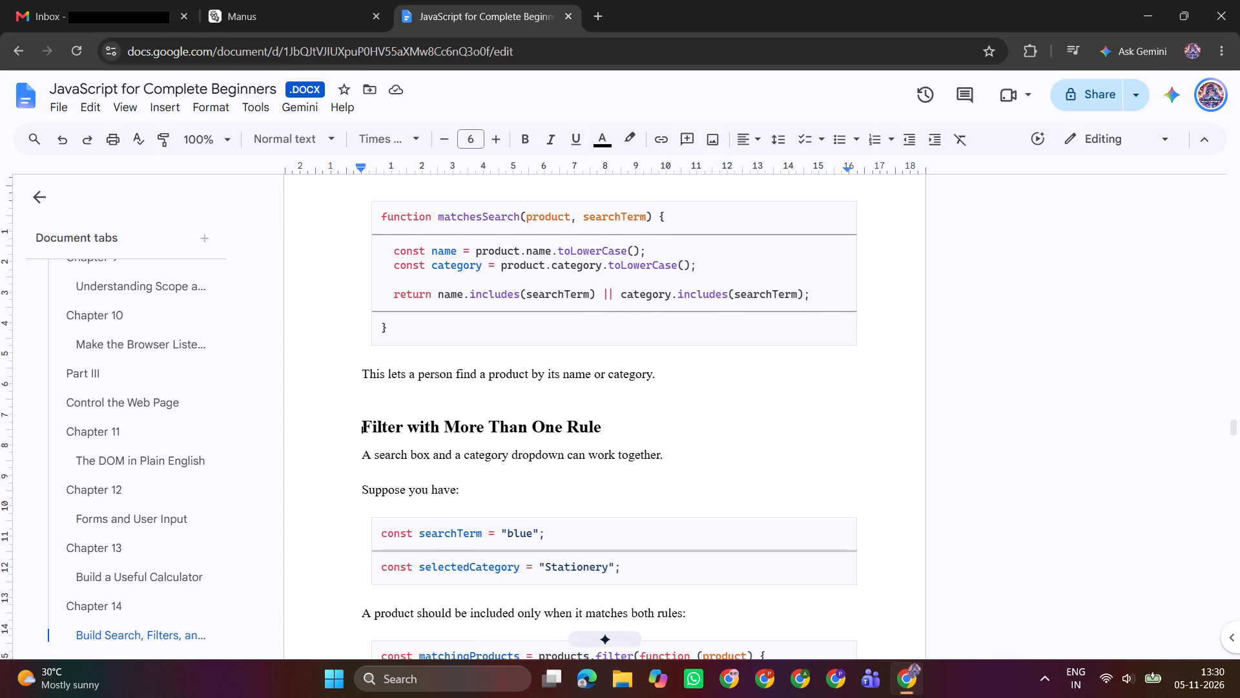
pyautogui.scroll(-3, 532, 486)
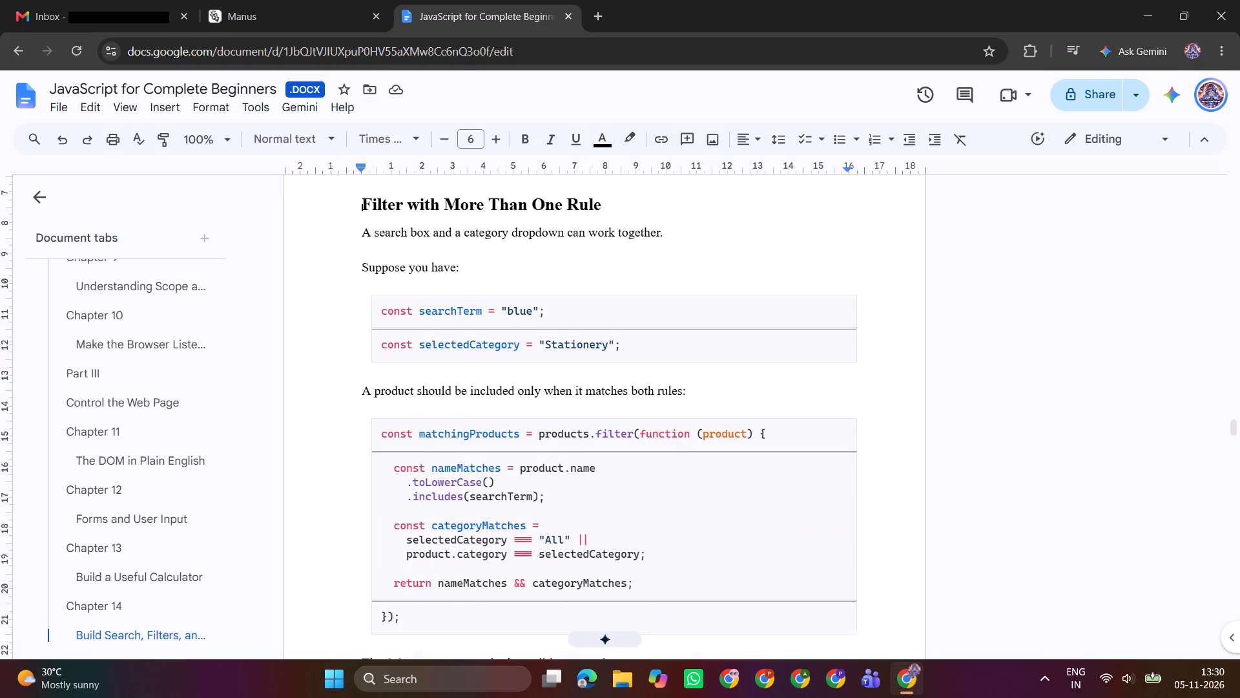
pyautogui.scroll(-3, 532, 486)
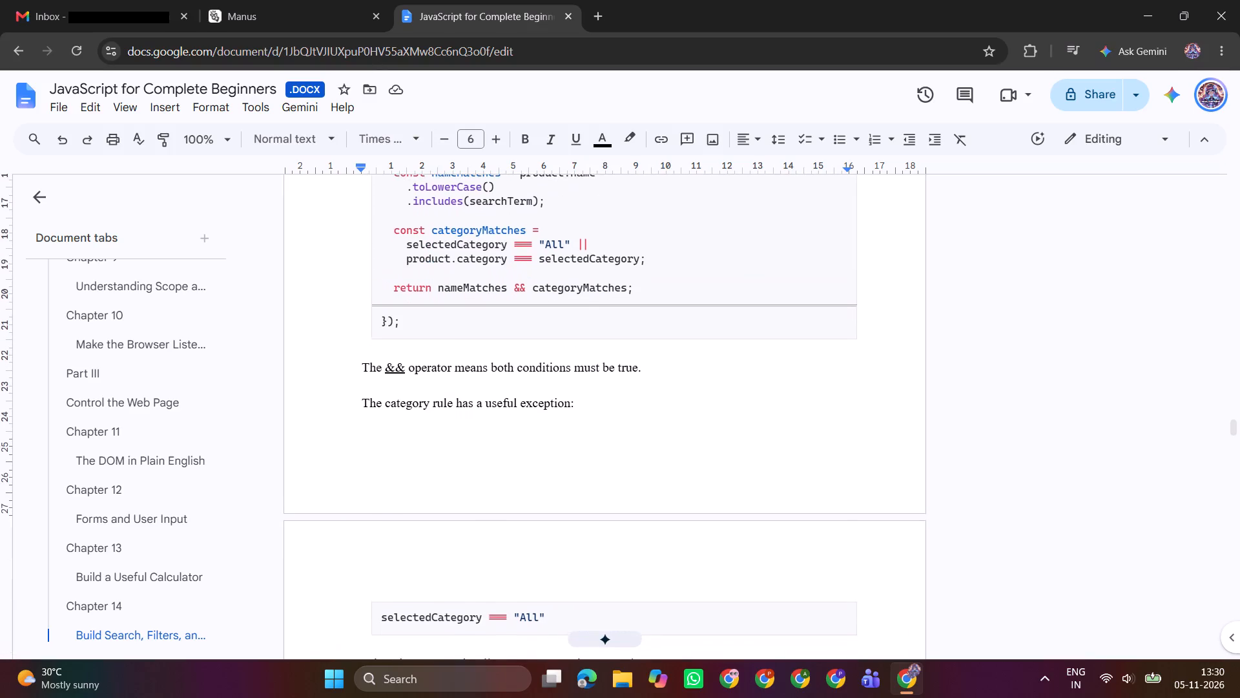
pyautogui.scroll(-2, 532, 486)
pyautogui.scroll(-1, 507, 572)
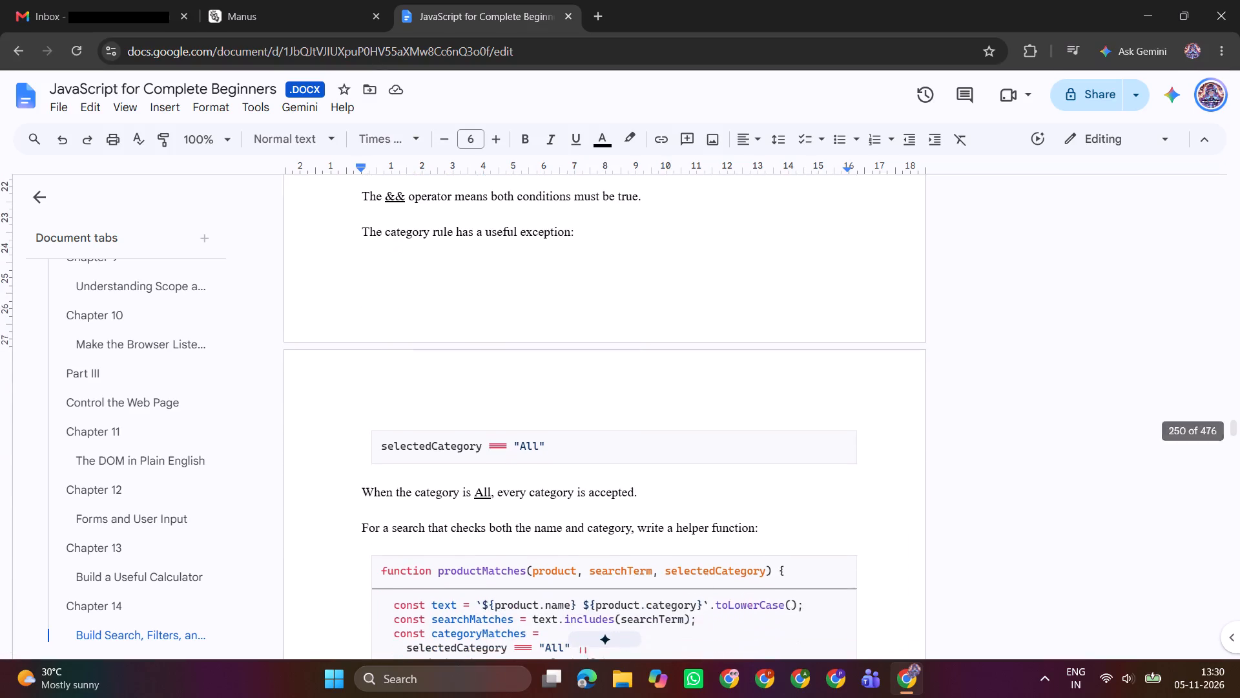
pyautogui.scroll(-2, 507, 572)
pyautogui.doubleClick(507, 572)
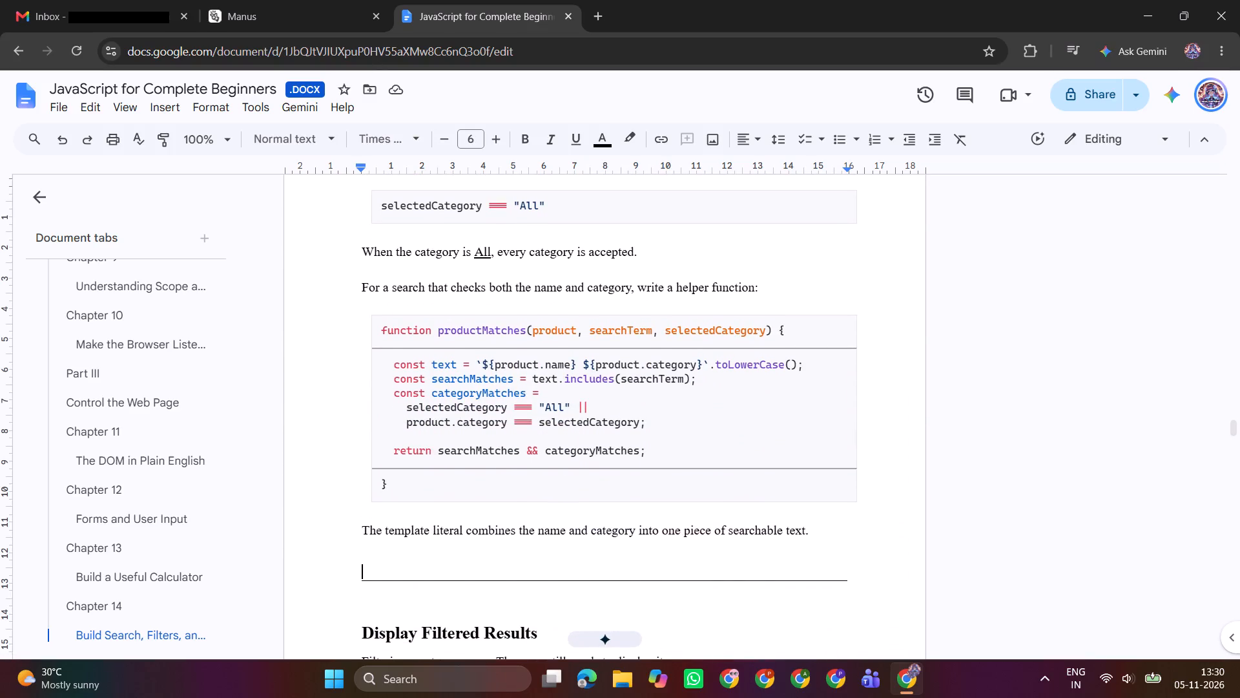
pyautogui.press('Delete')
pyautogui.press('Delete')
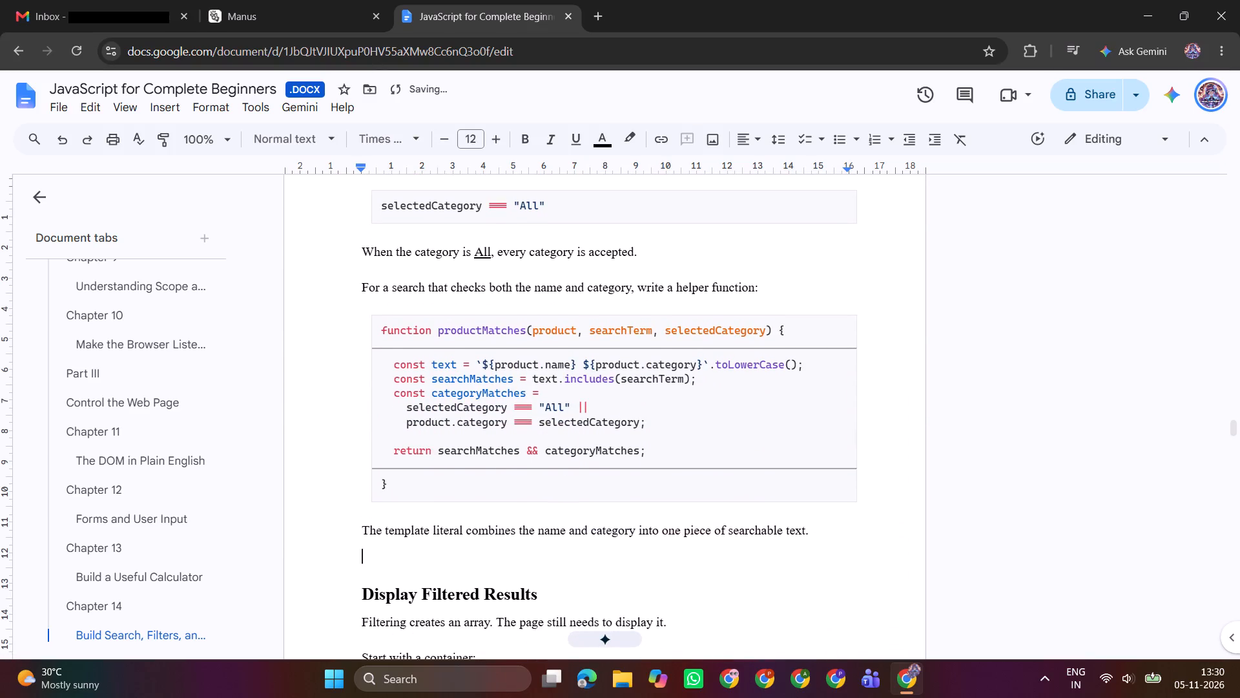
# Delete the horizontal line and its blank paragraph above the heading "Handle No Matches".
pyautogui.scroll(-4, 507, 572)
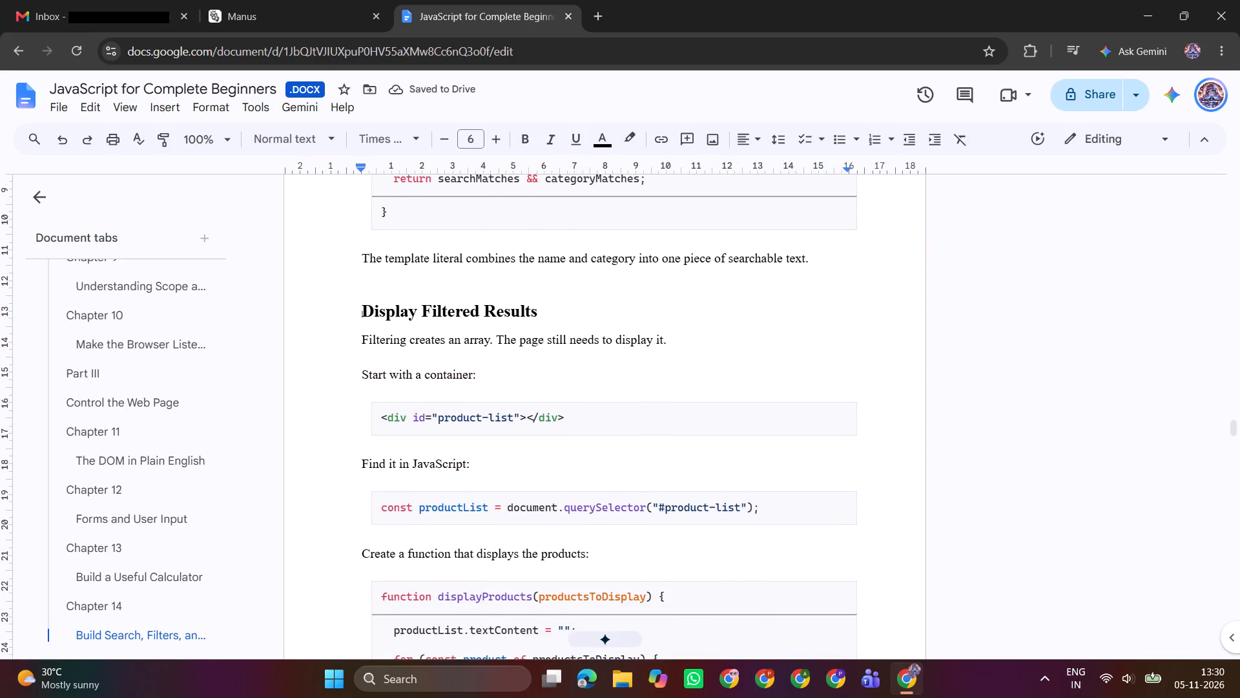
pyautogui.scroll(-3, 523, 515)
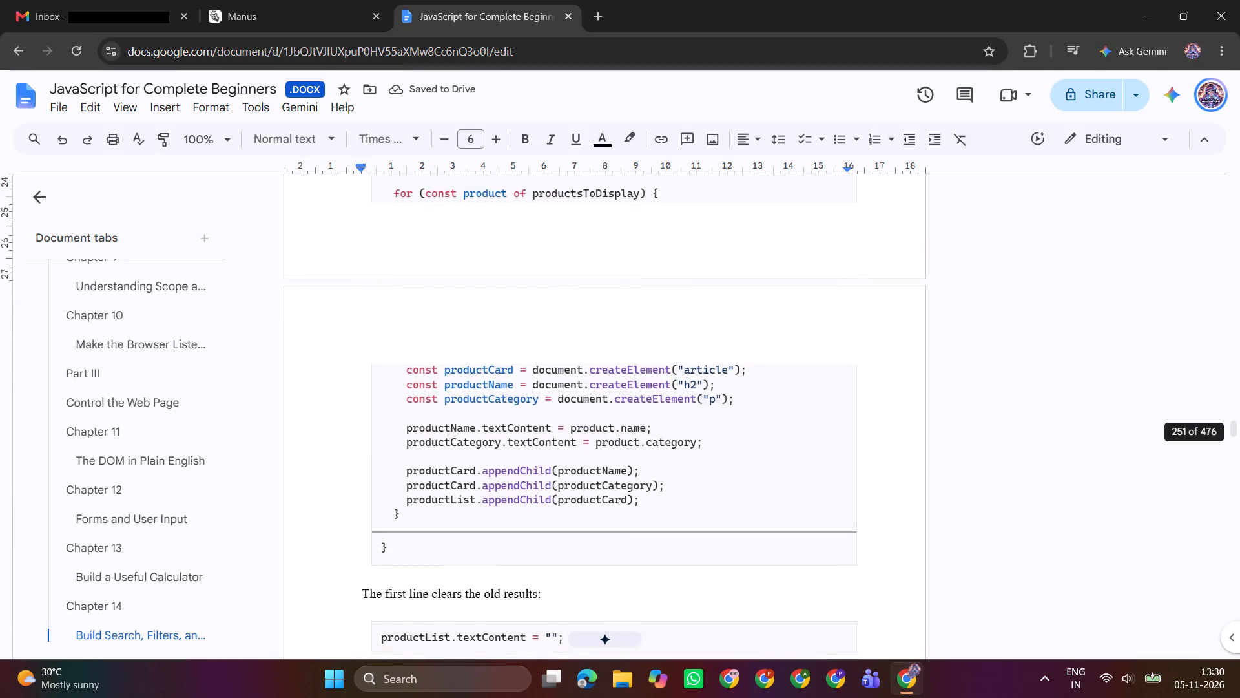
pyautogui.scroll(-2, 523, 515)
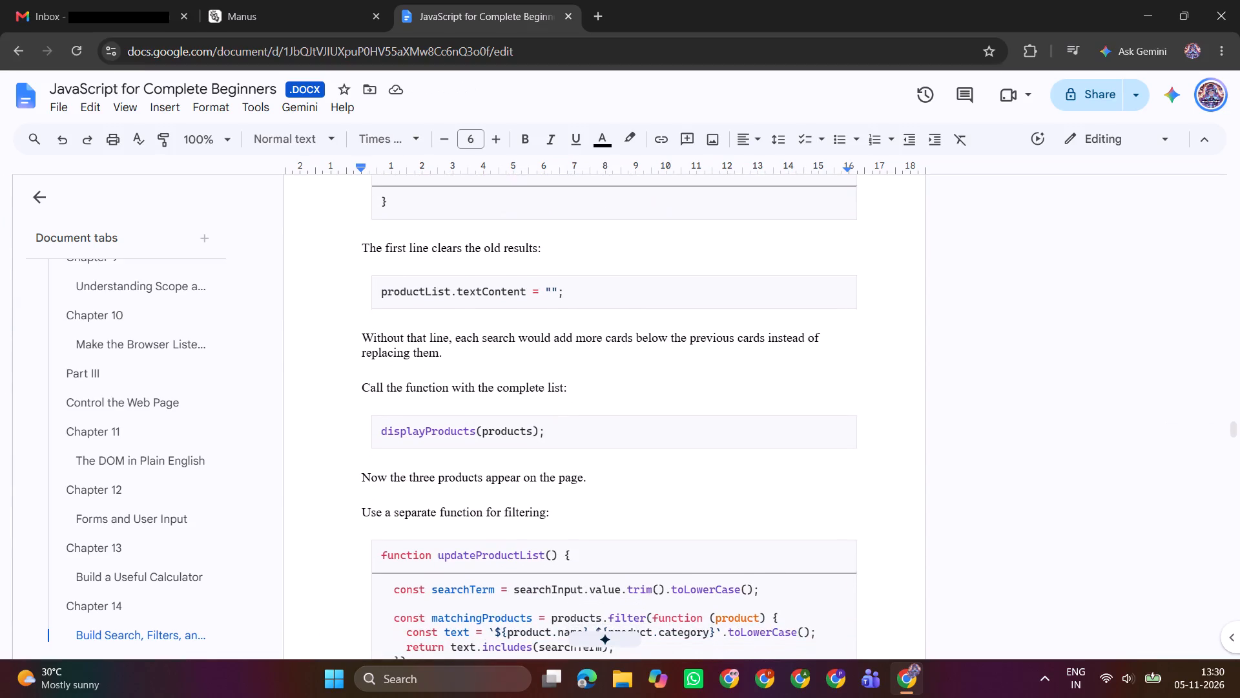
pyautogui.scroll(-2, 523, 515)
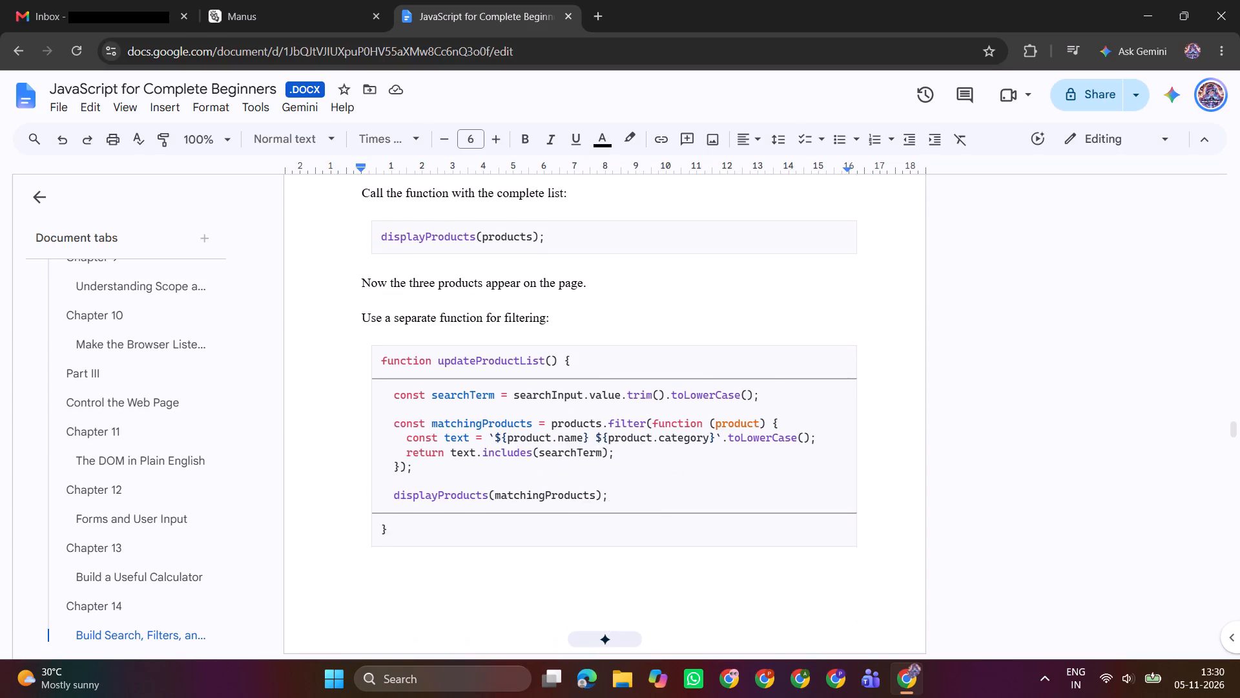
pyautogui.scroll(-4, 523, 515)
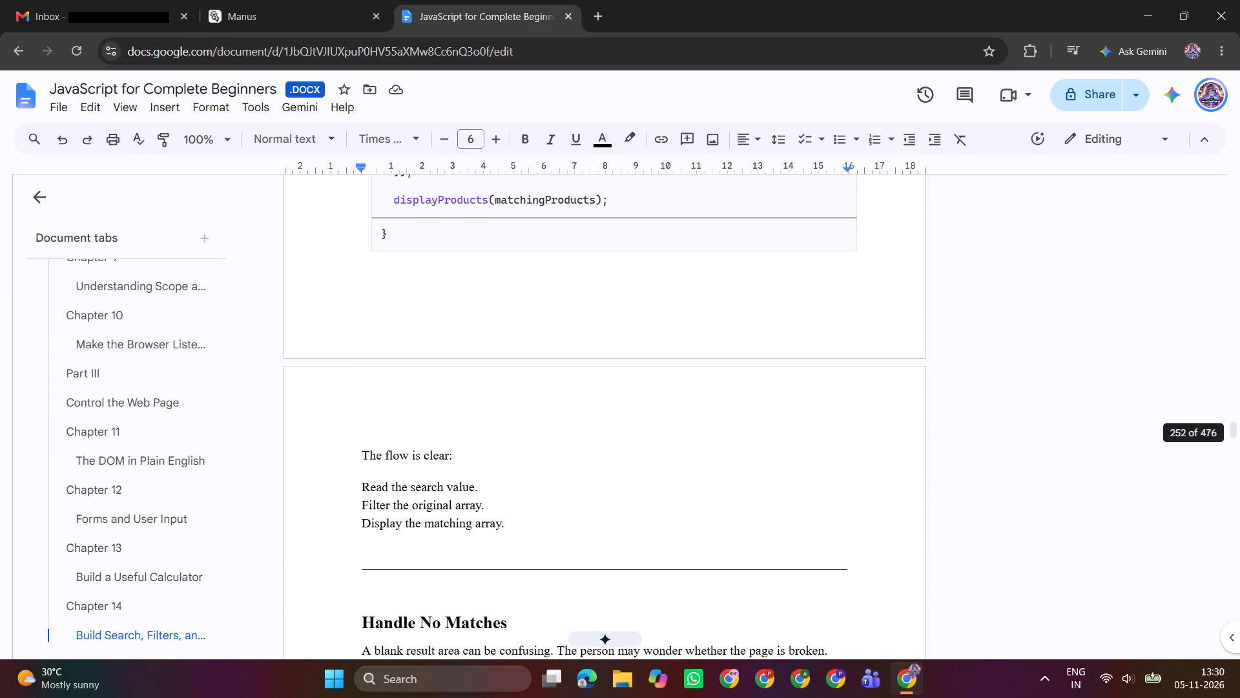
pyautogui.scroll(-1, 523, 515)
pyautogui.doubleClick(501, 545)
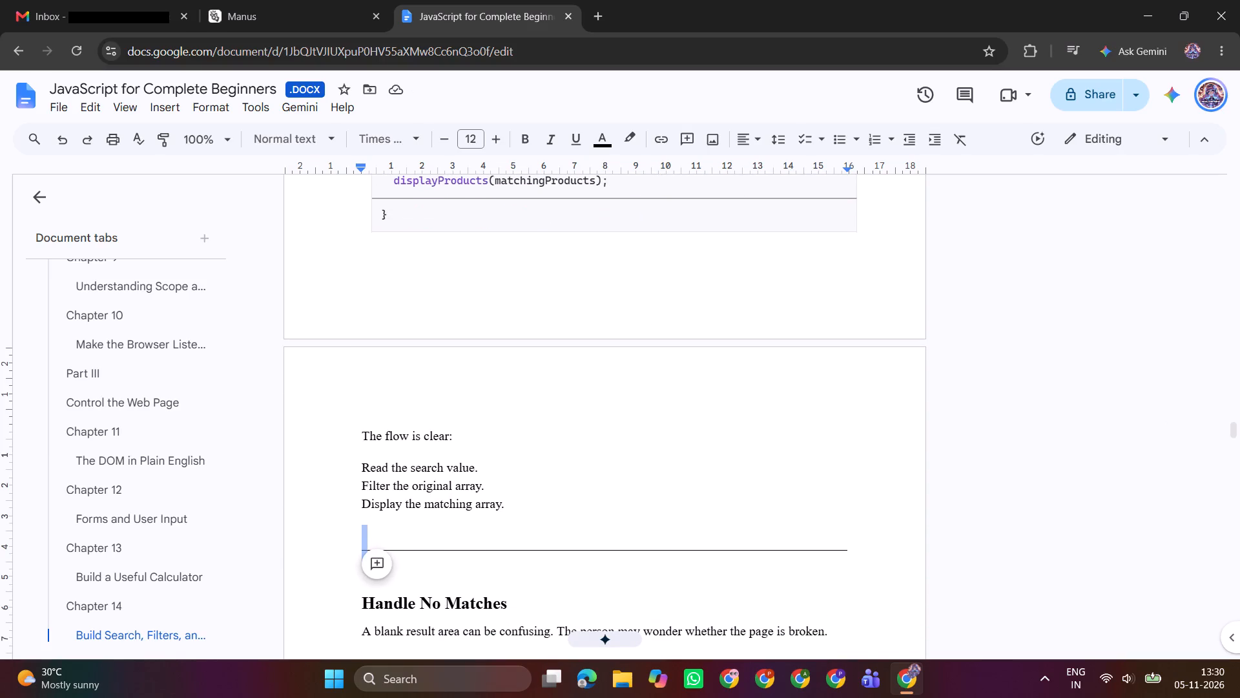
pyautogui.press('Delete')
pyautogui.press('Delete')
# Delete the horizontal line and its blank paragraph above the heading "Listen for Search Changes".
pyautogui.scroll(-2, 501, 545)
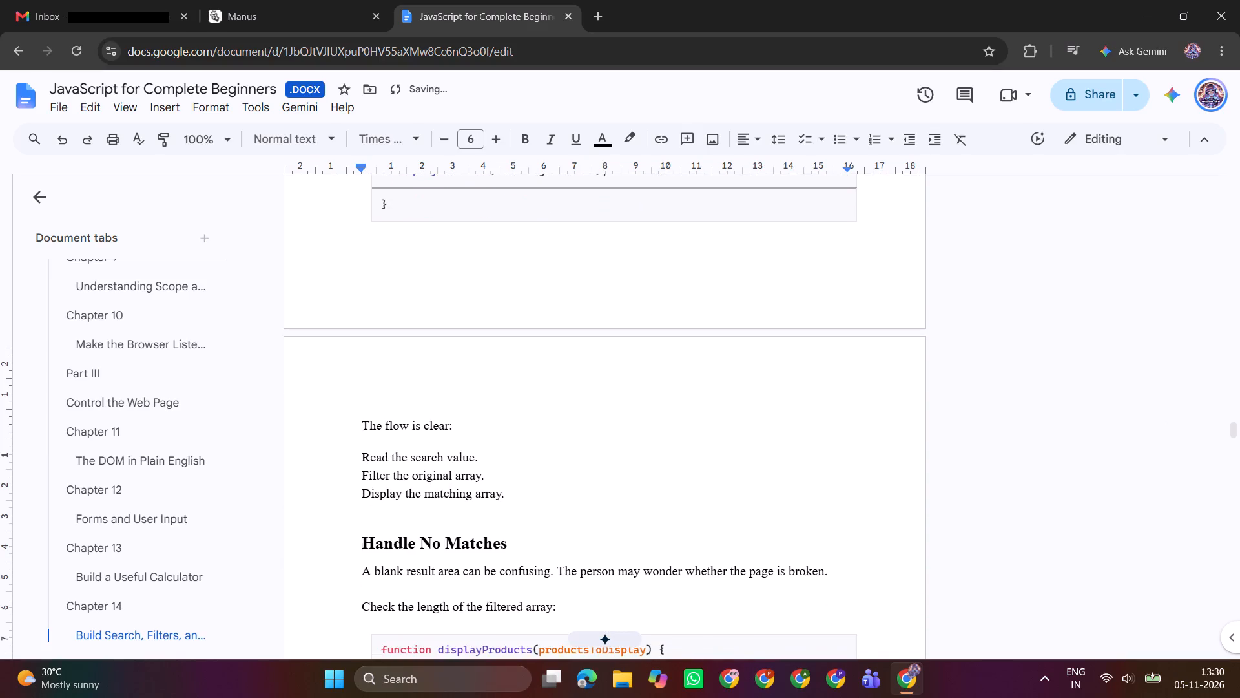
pyautogui.scroll(-4, 501, 545)
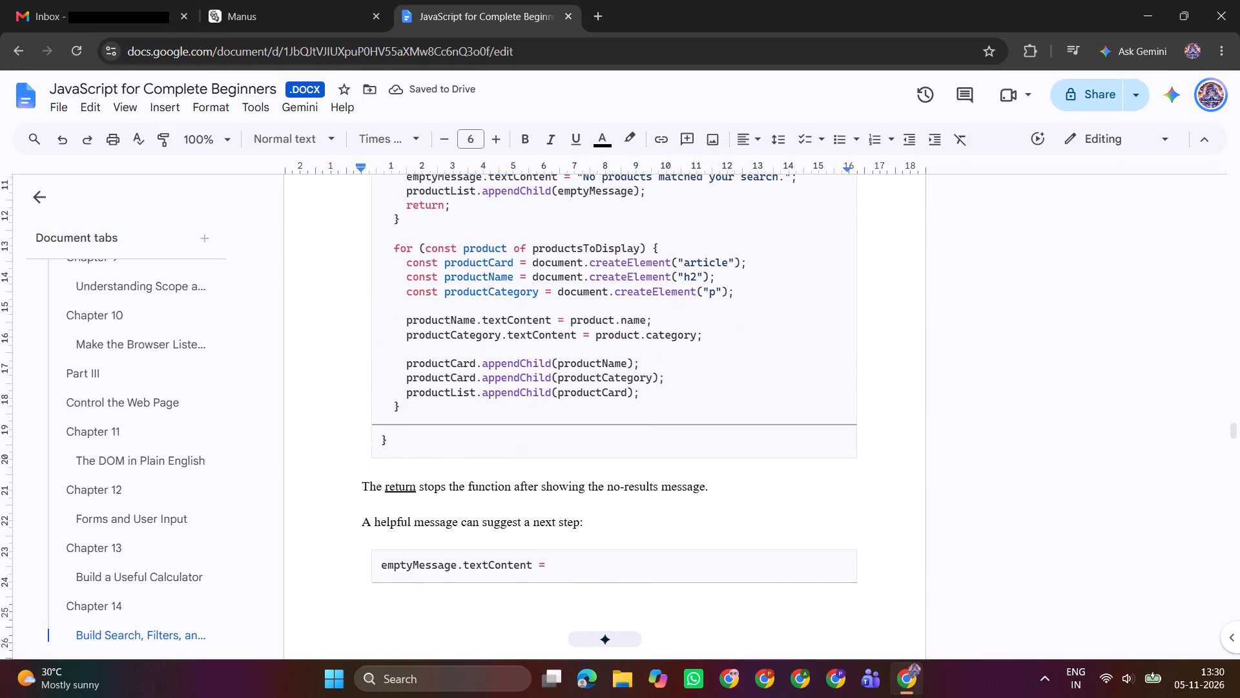
pyautogui.scroll(-3, 501, 545)
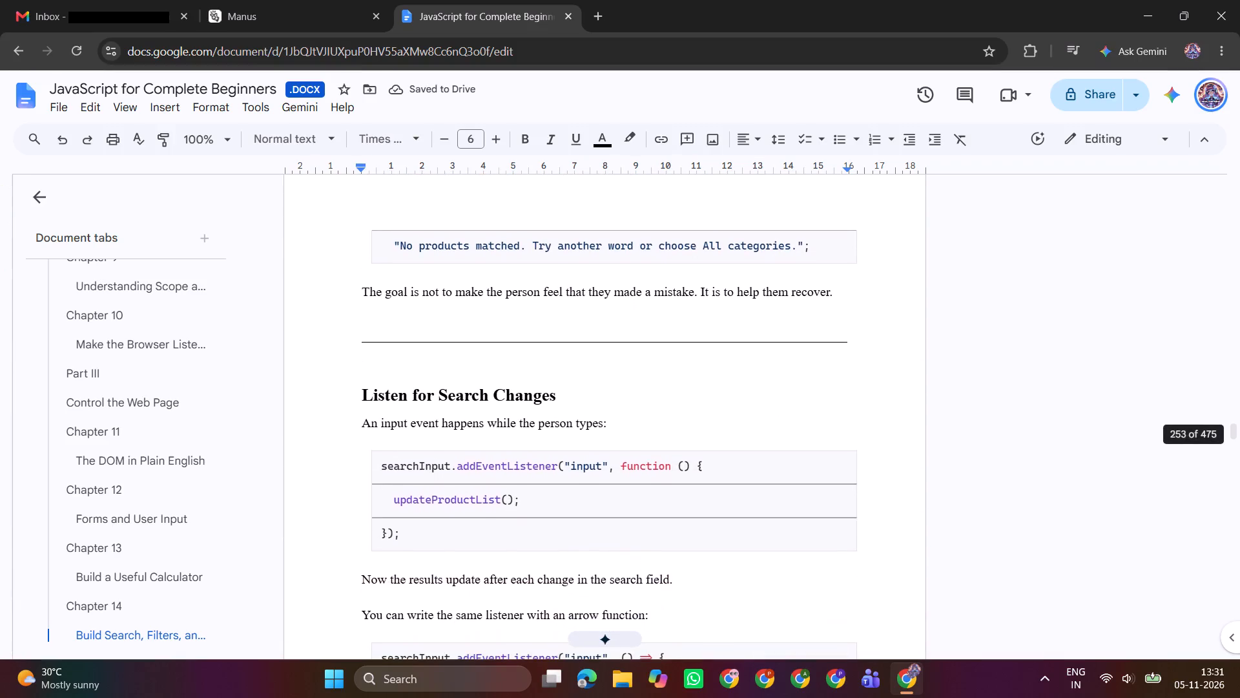
pyautogui.doubleClick(534, 334)
pyautogui.press('Delete')
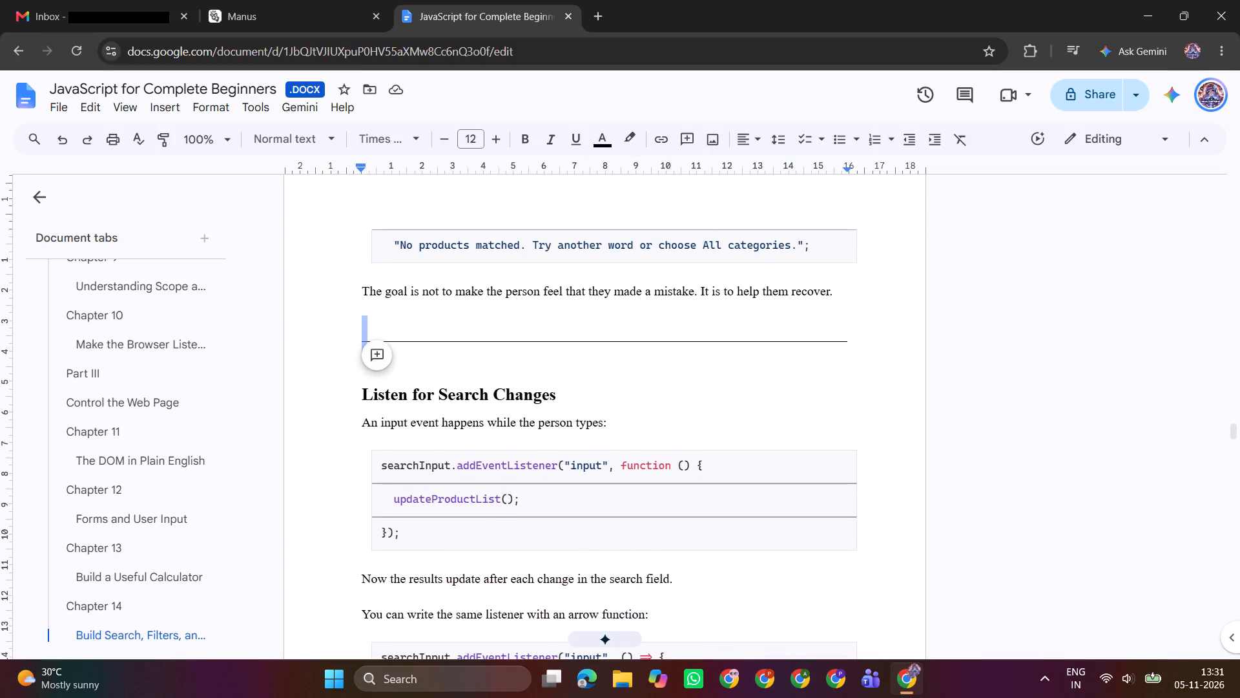
pyautogui.press('Delete')
# Delete the horizontal line and its blank paragraph above the heading "Build a Category Dropdown".
pyautogui.scroll(-2, 534, 334)
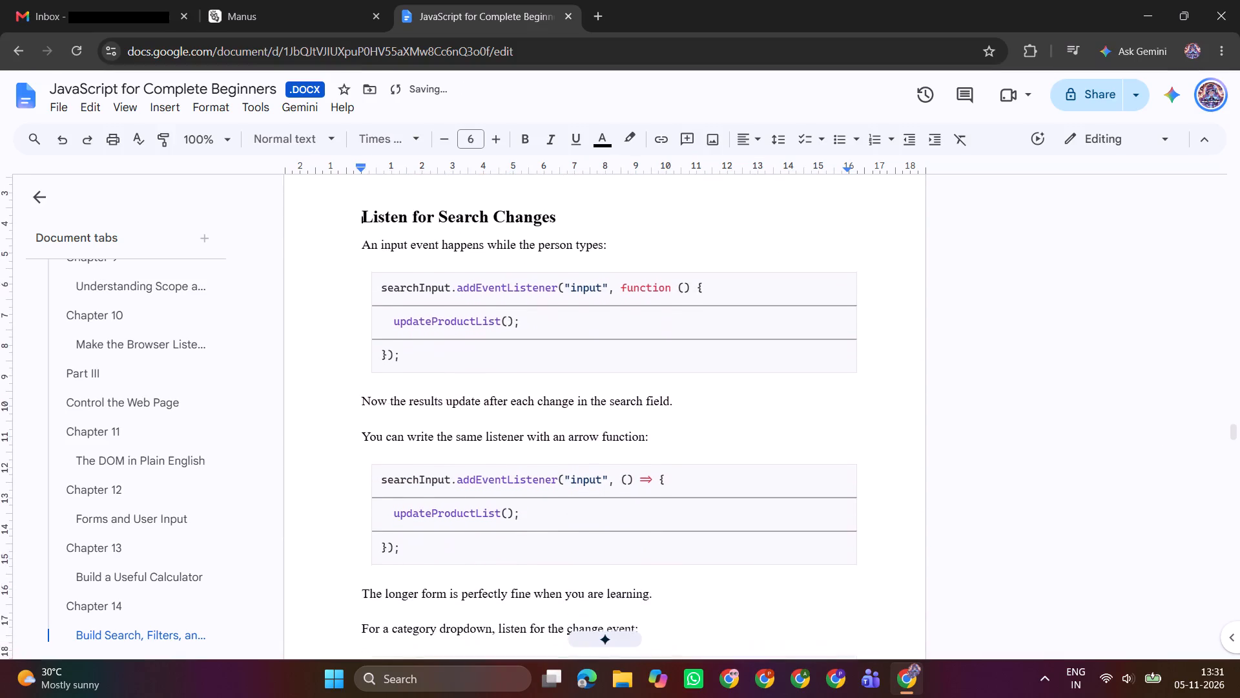
pyautogui.scroll(-3, 534, 334)
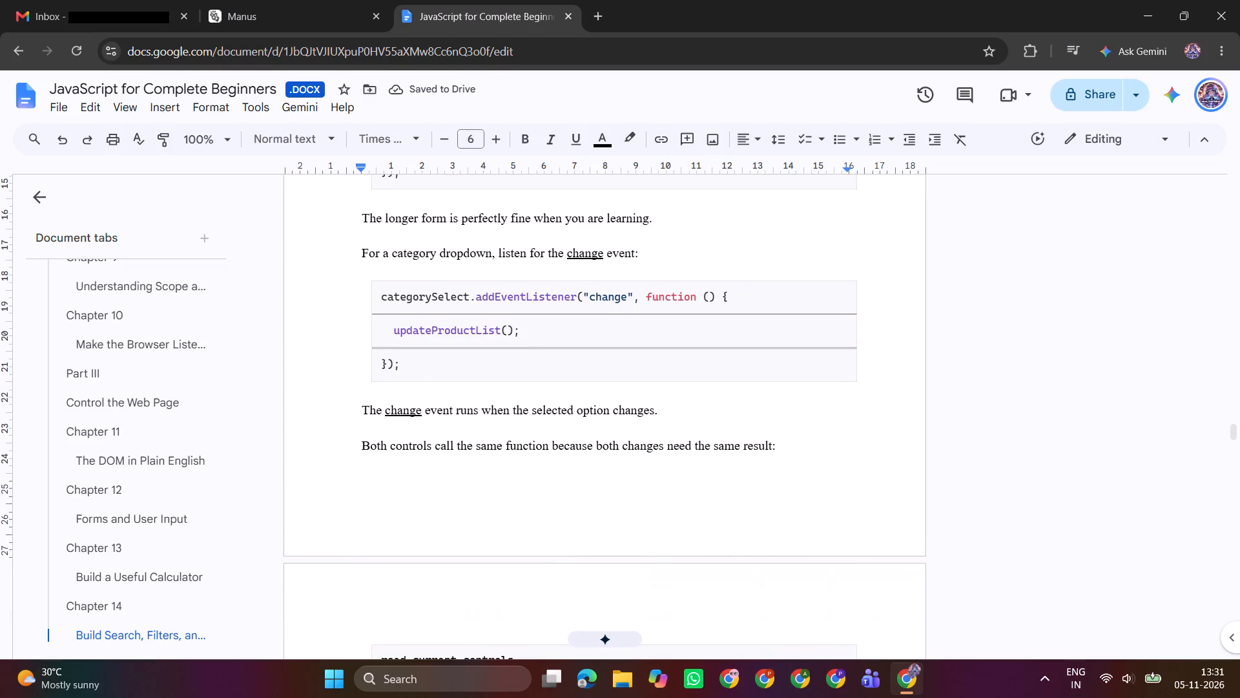
pyautogui.click(520, 418)
pyautogui.scroll(-3, 520, 418)
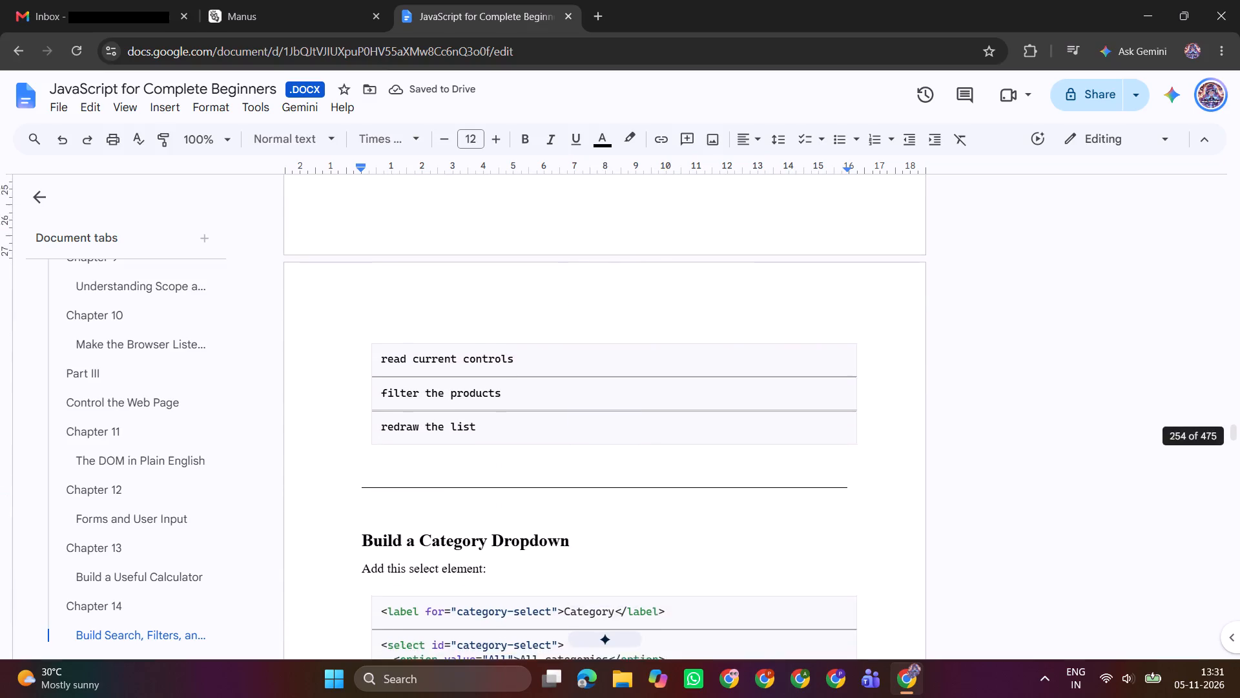
pyautogui.scroll(-1, 520, 418)
pyautogui.doubleClick(508, 288)
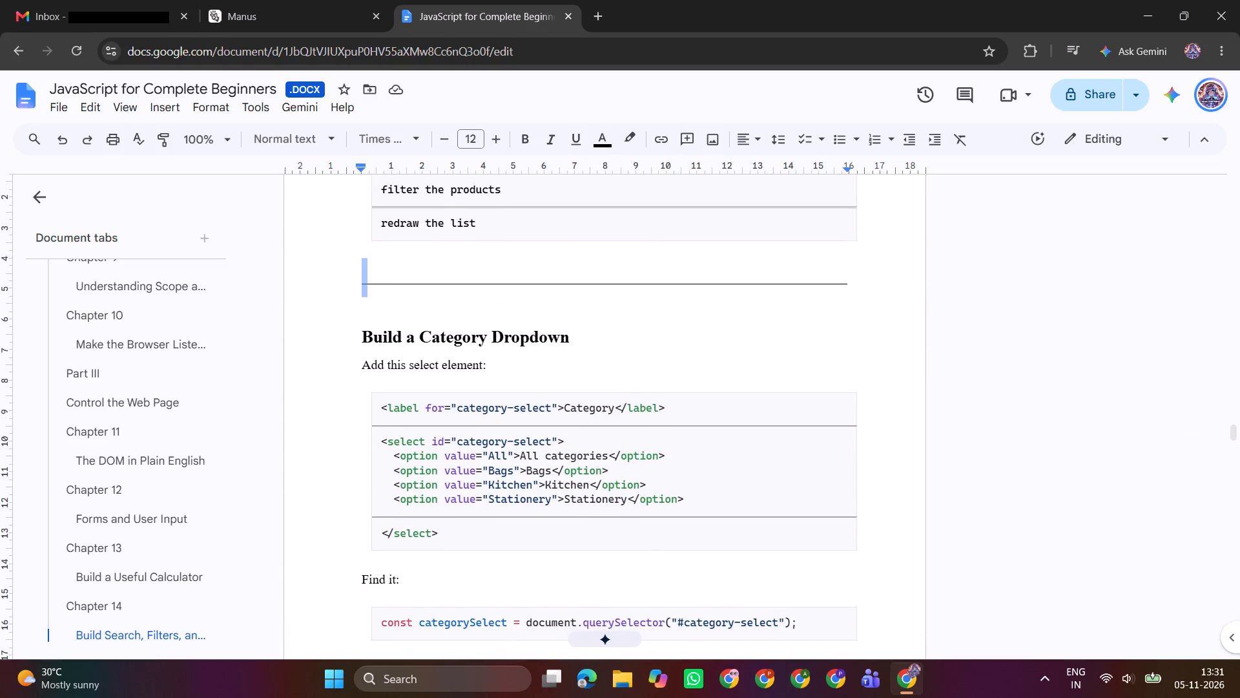
pyautogui.press('Delete')
pyautogui.press('Delete')
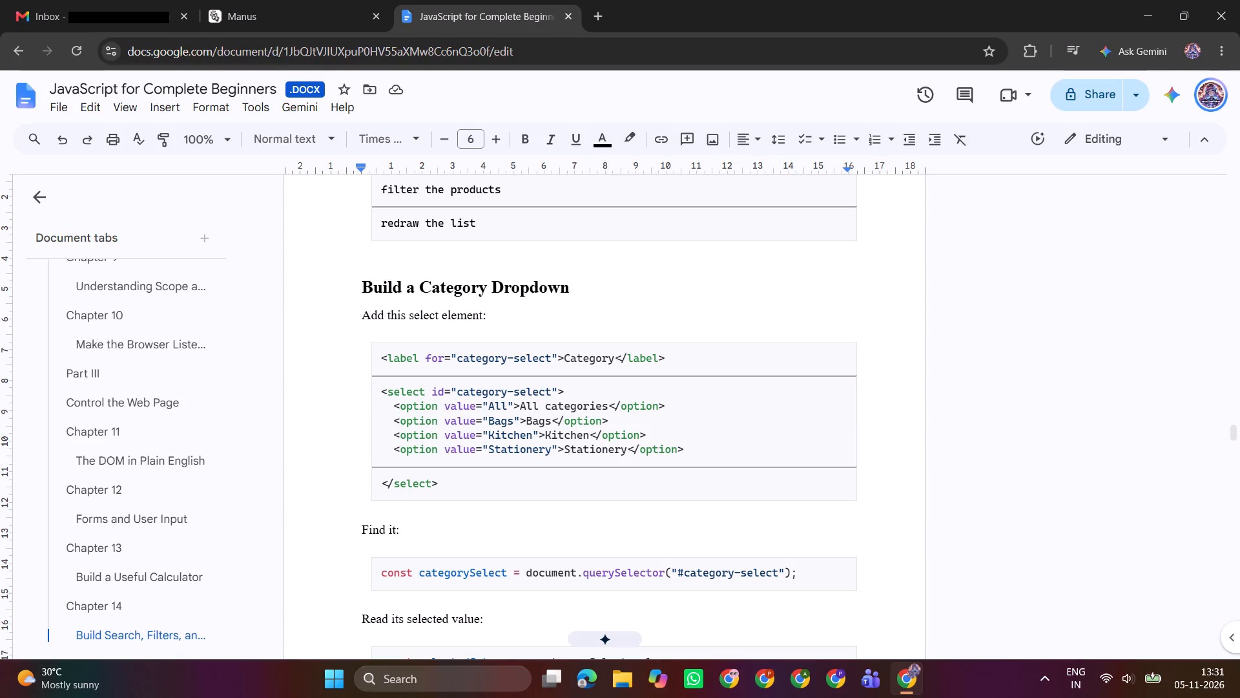
# Delete the horizontal line and its blank paragraph above the heading "Create a Simple Menu".
pyautogui.scroll(-1, 508, 288)
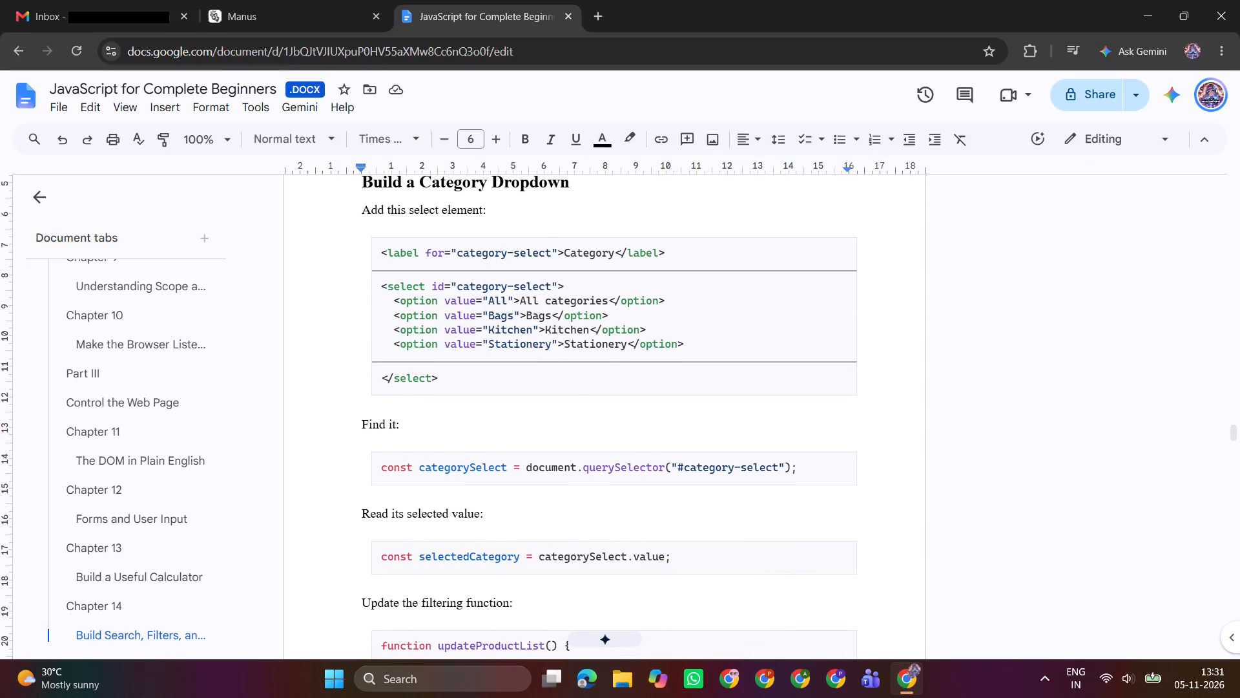
pyautogui.scroll(-4, 486, 337)
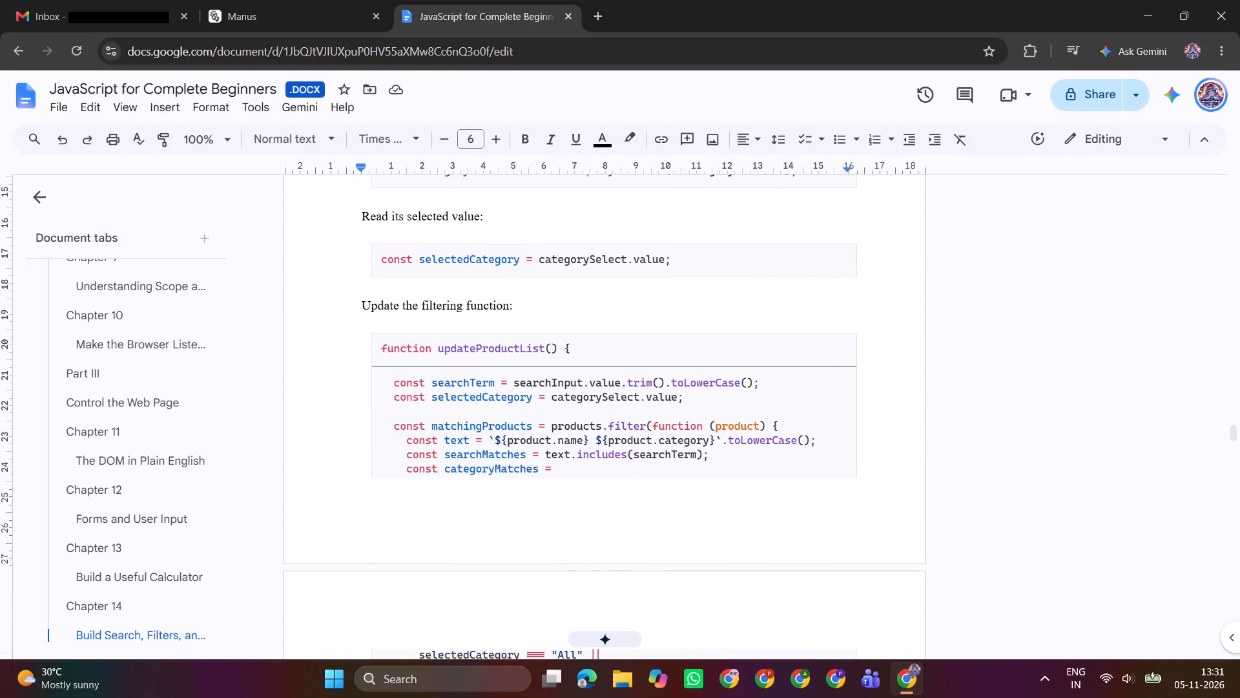
pyautogui.scroll(-2, 486, 337)
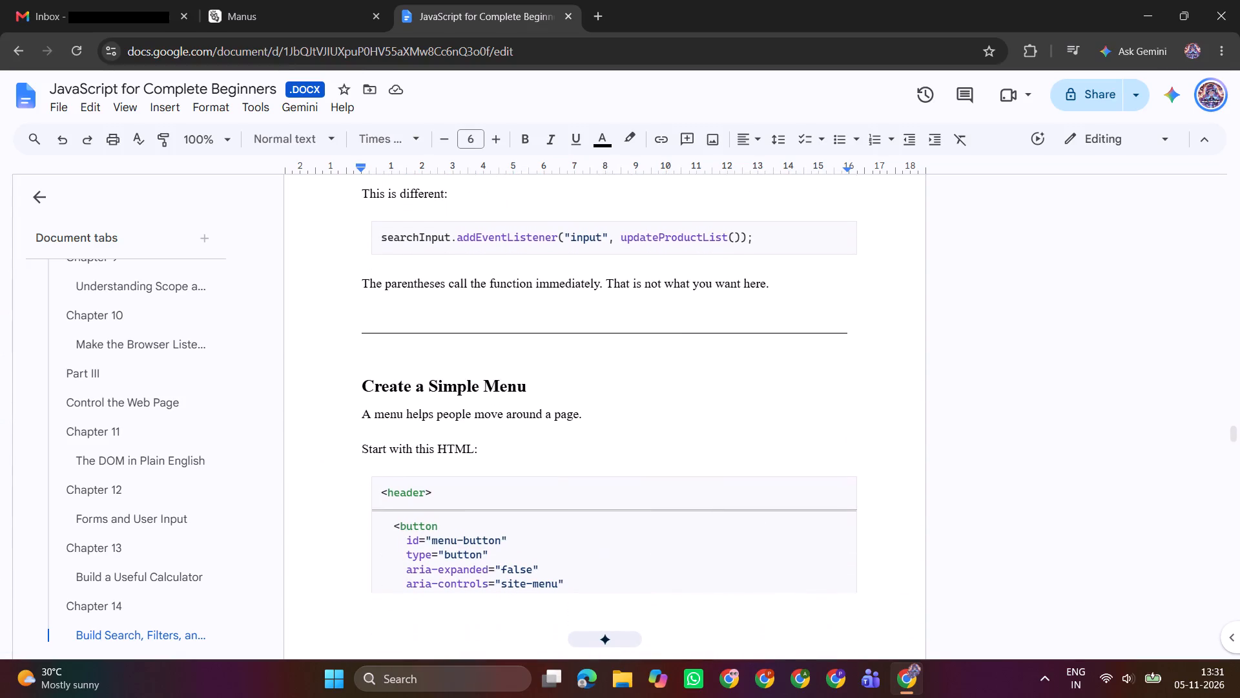
pyautogui.doubleClick(485, 348)
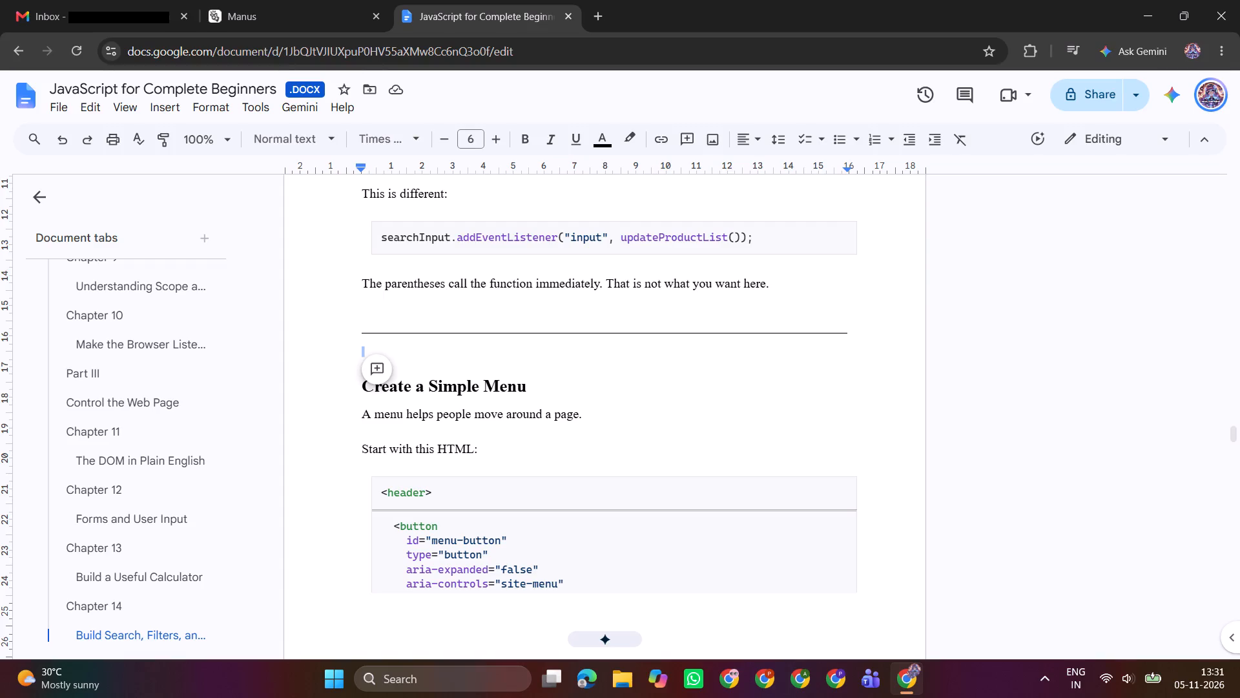
pyautogui.tripleClick(491, 333)
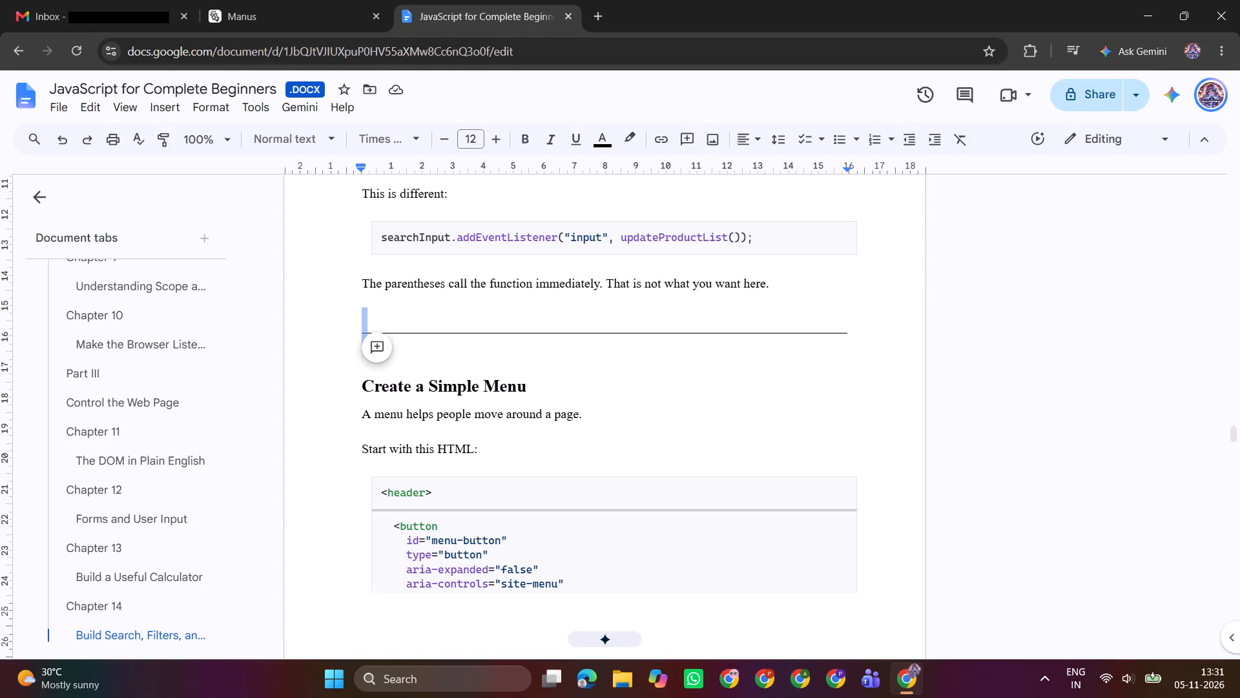
pyautogui.press('Delete')
pyautogui.press('Delete')
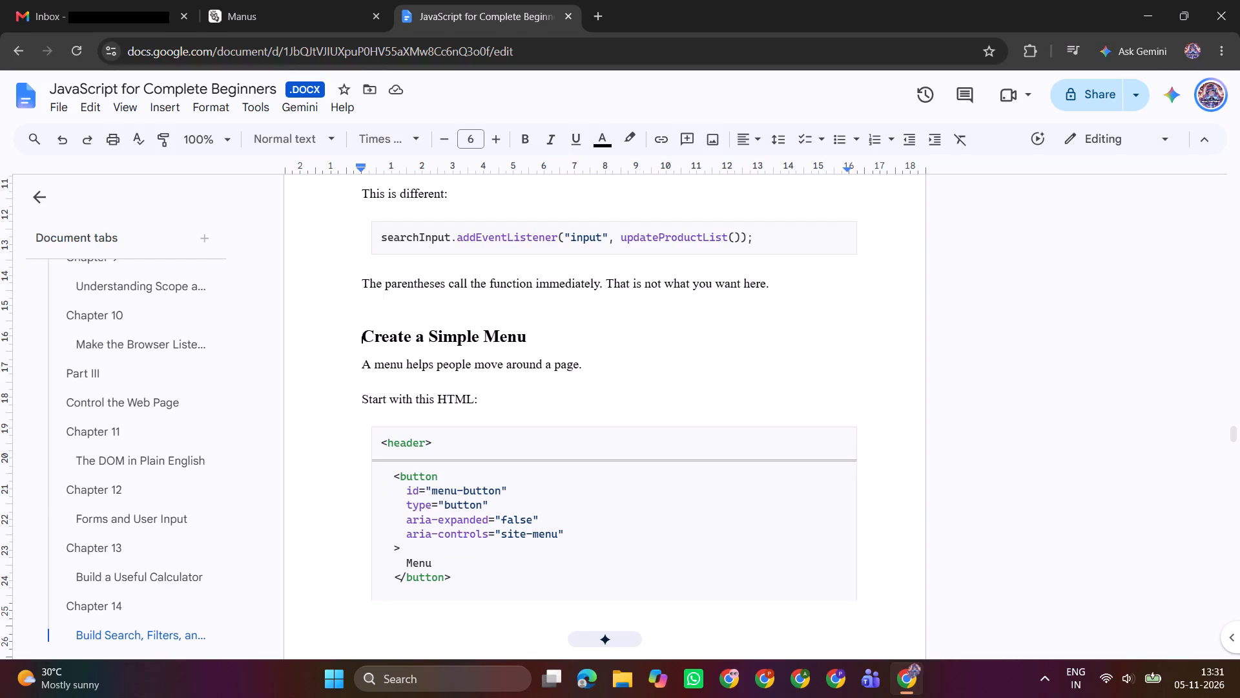
# Delete the horizontal line and its blank paragraph above the heading "Practice: Build a Searchable Product List".
pyautogui.scroll(-4, 491, 333)
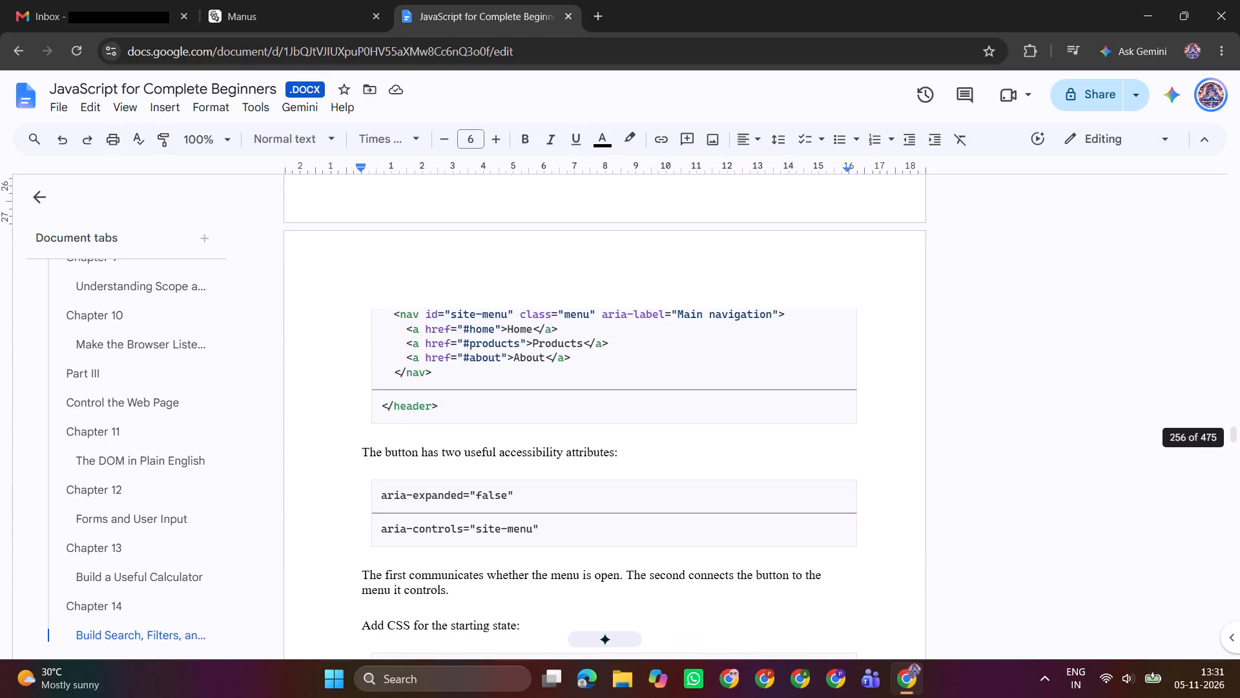
pyautogui.scroll(-2, 490, 480)
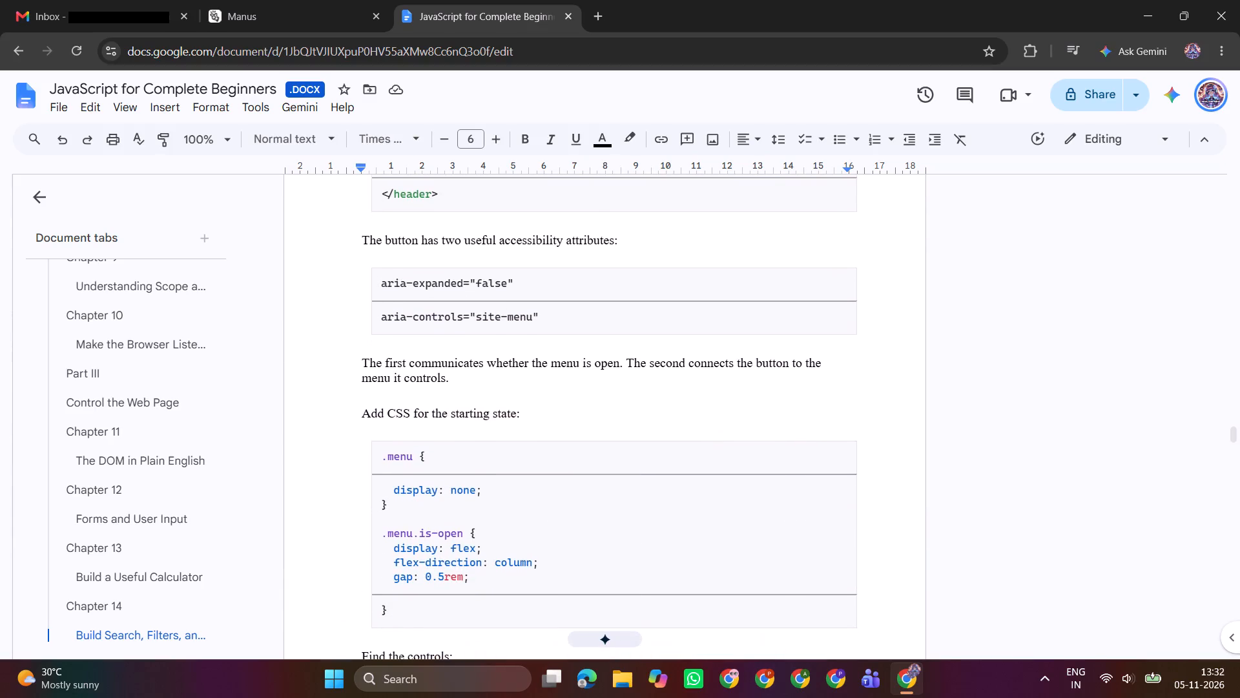
pyautogui.scroll(-1, 490, 480)
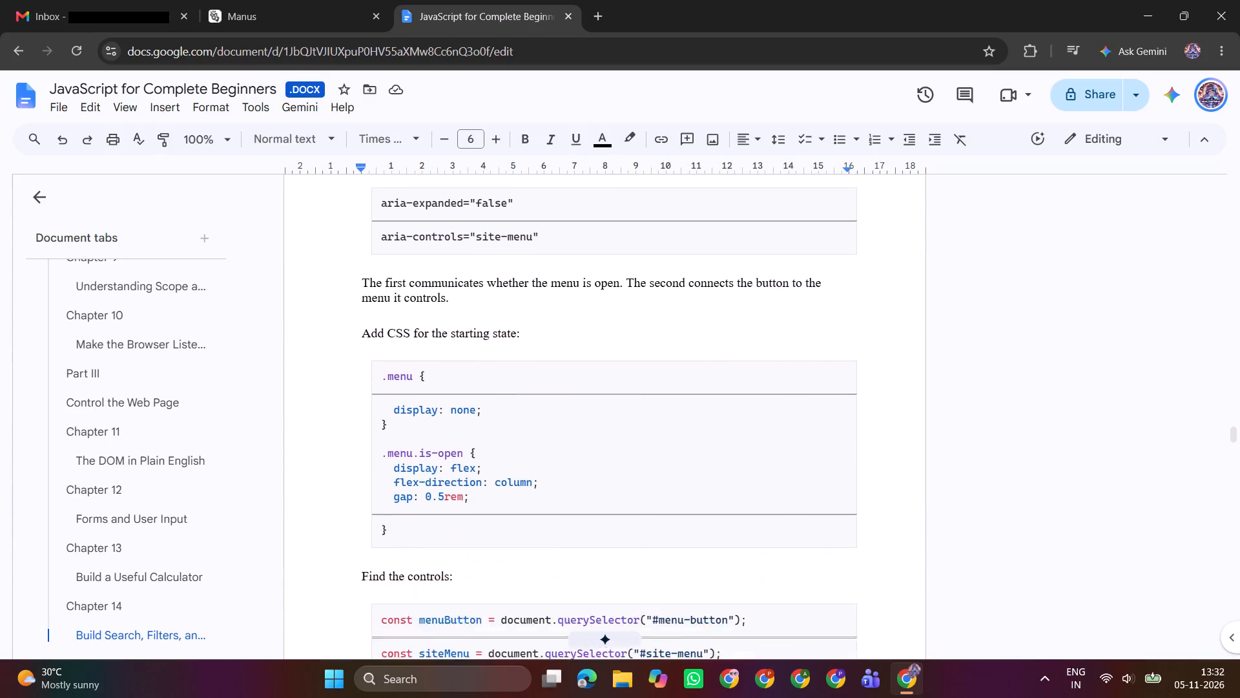
pyautogui.scroll(-3, 490, 480)
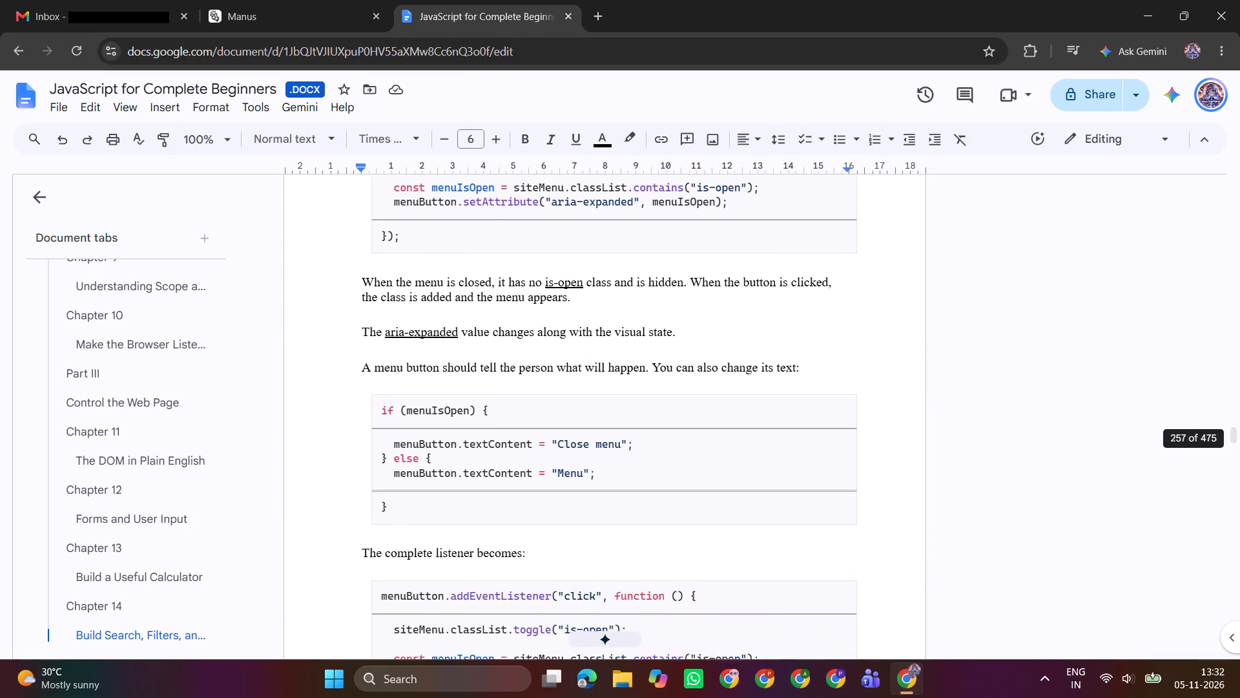
pyautogui.scroll(-3, 490, 480)
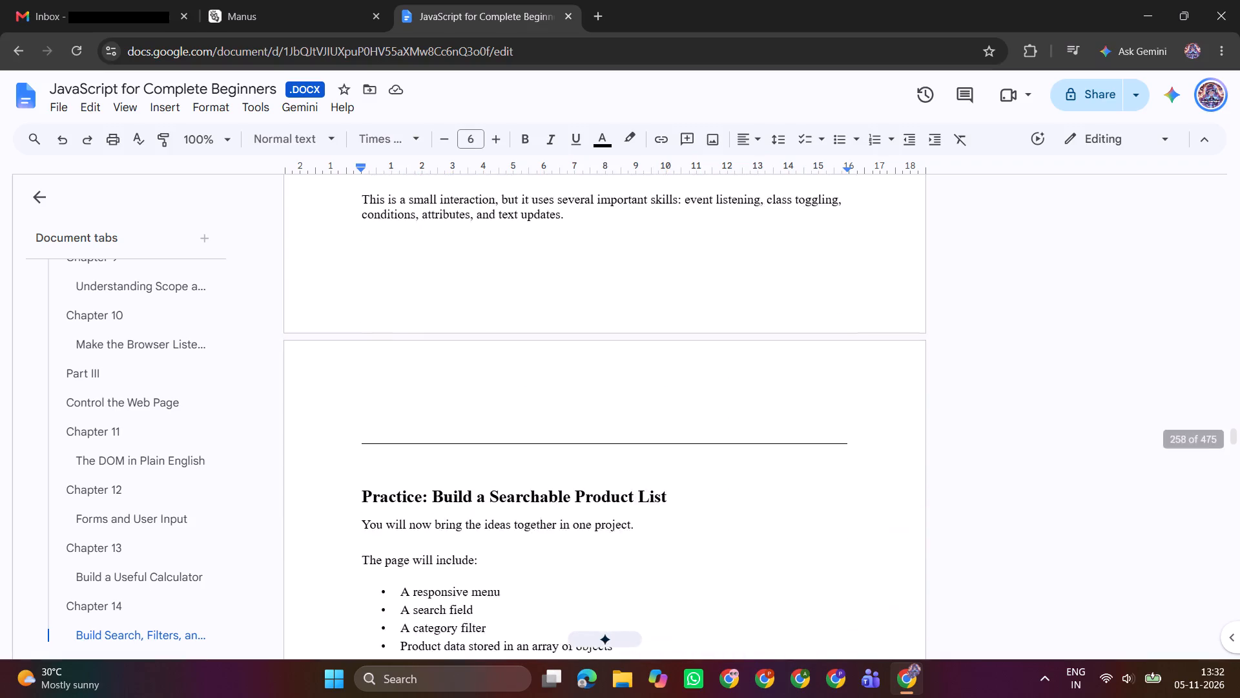
pyautogui.tripleClick(490, 412)
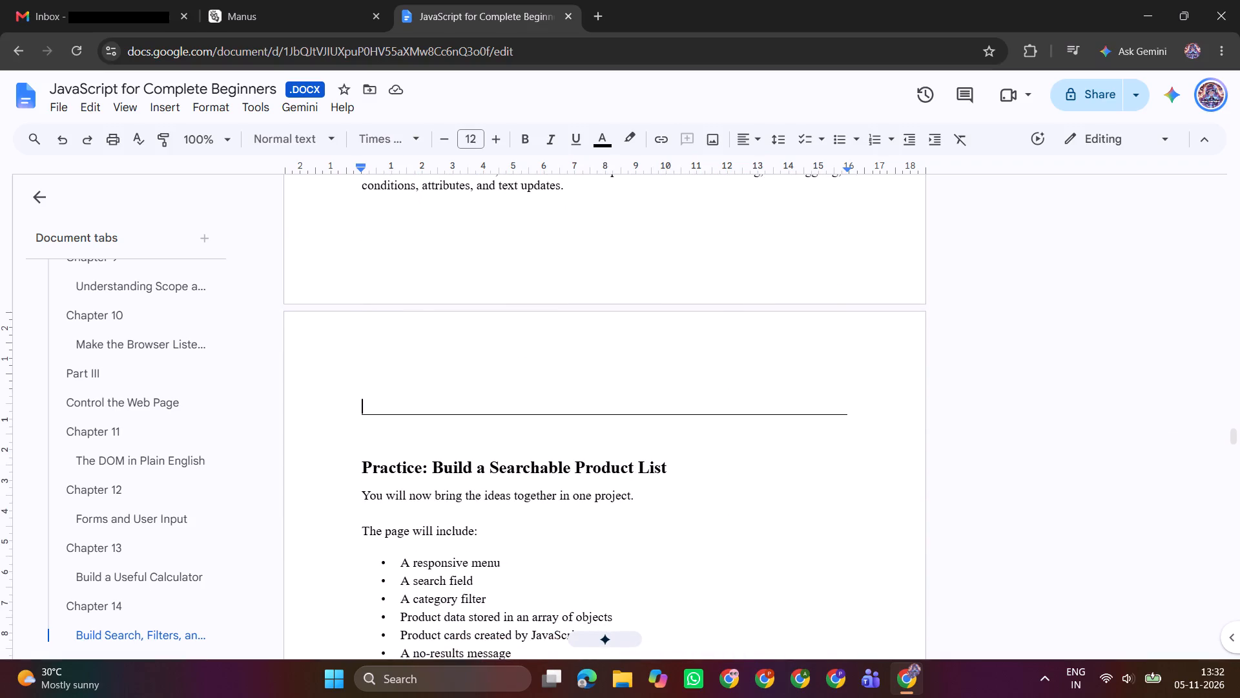
pyautogui.press('Delete')
pyautogui.press('Delete')
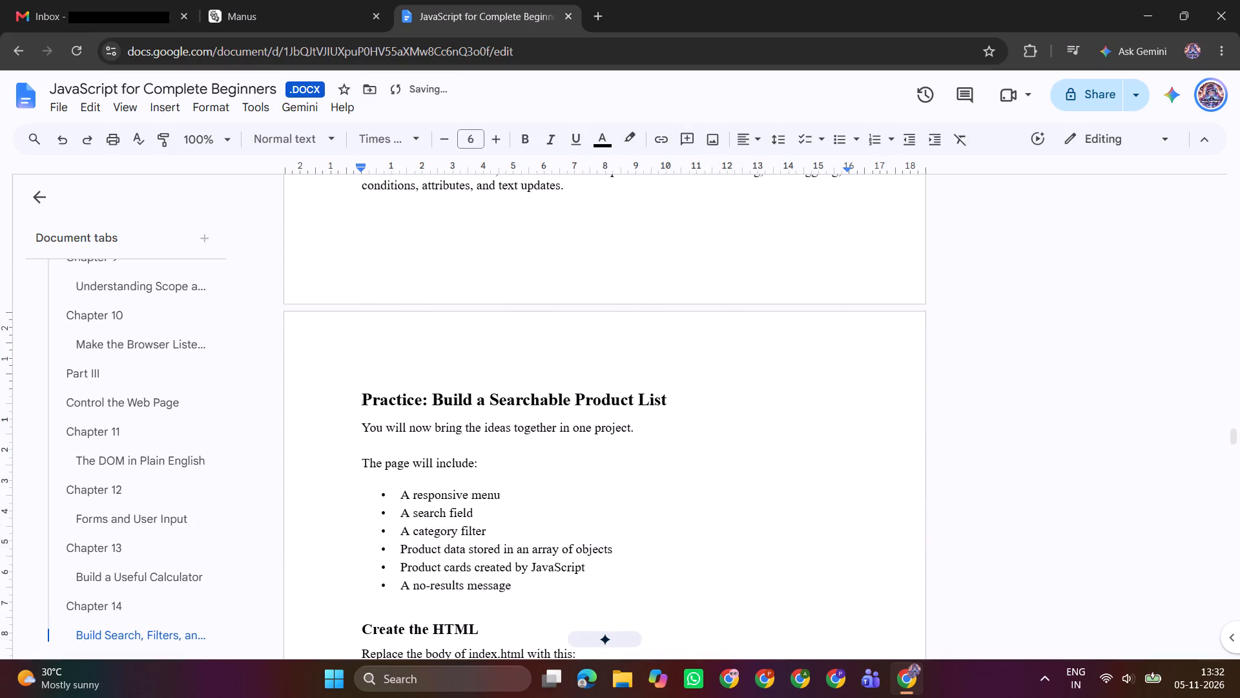
# Review the "Practice: Build a Searchable Product List" section through its HTML and CSS listings for leftover formatting problems.
pyautogui.scroll(-5, 490, 412)
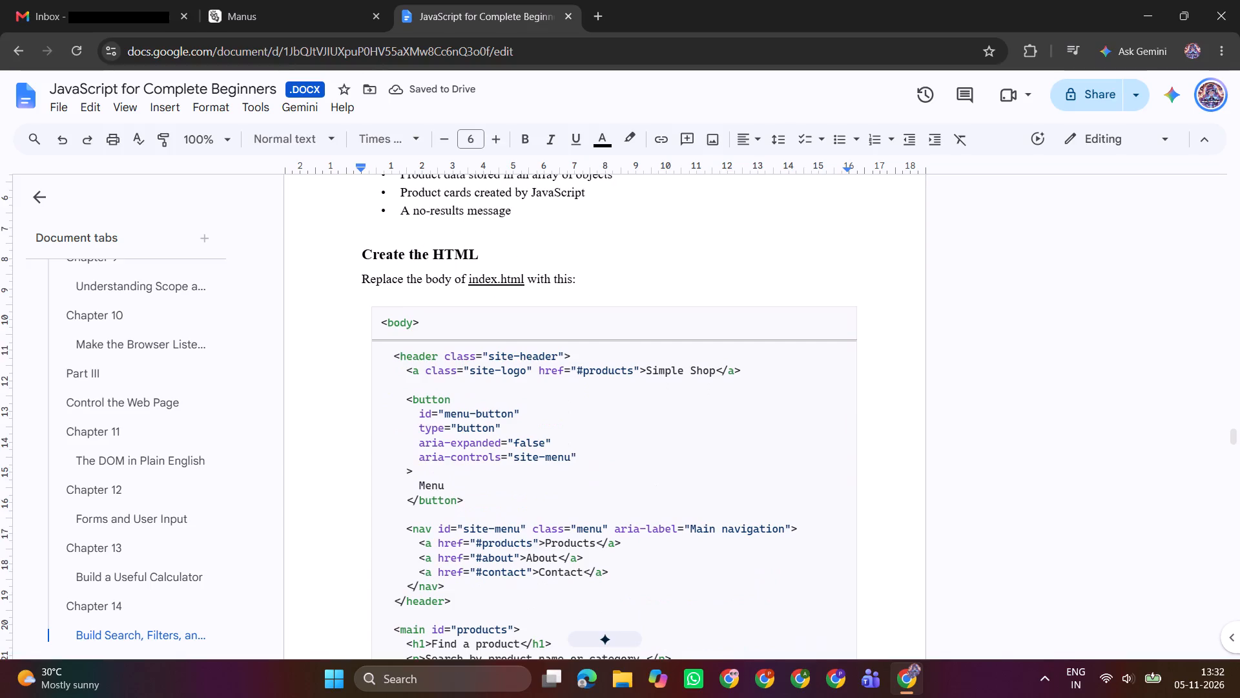
pyautogui.scroll(-4, 505, 380)
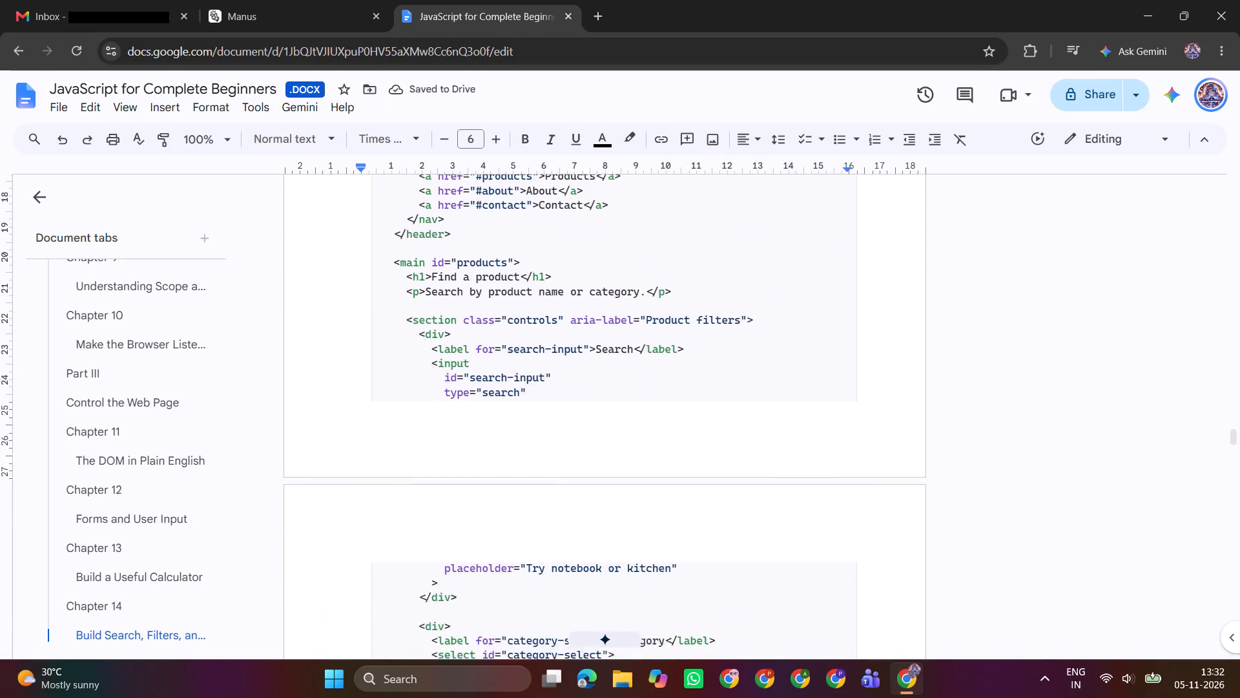
pyautogui.scroll(-5, 505, 380)
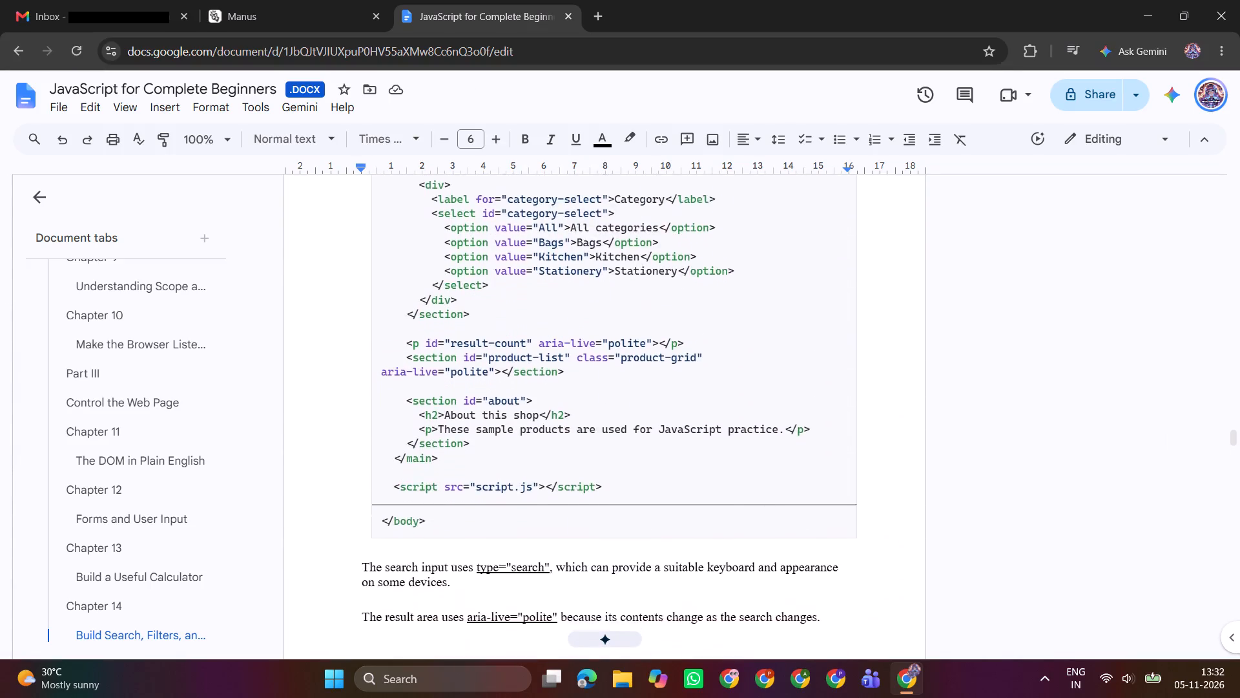
pyautogui.scroll(-1, 505, 380)
pyautogui.scroll(-3, 453, 491)
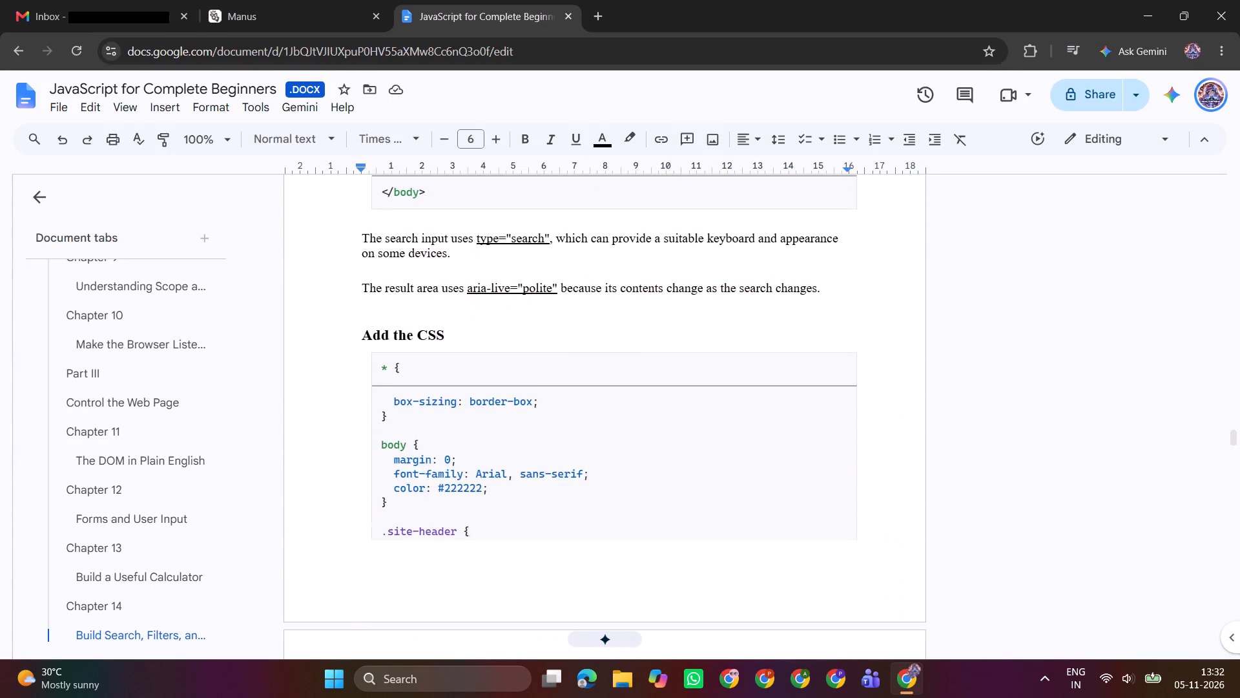
pyautogui.scroll(-5, 453, 491)
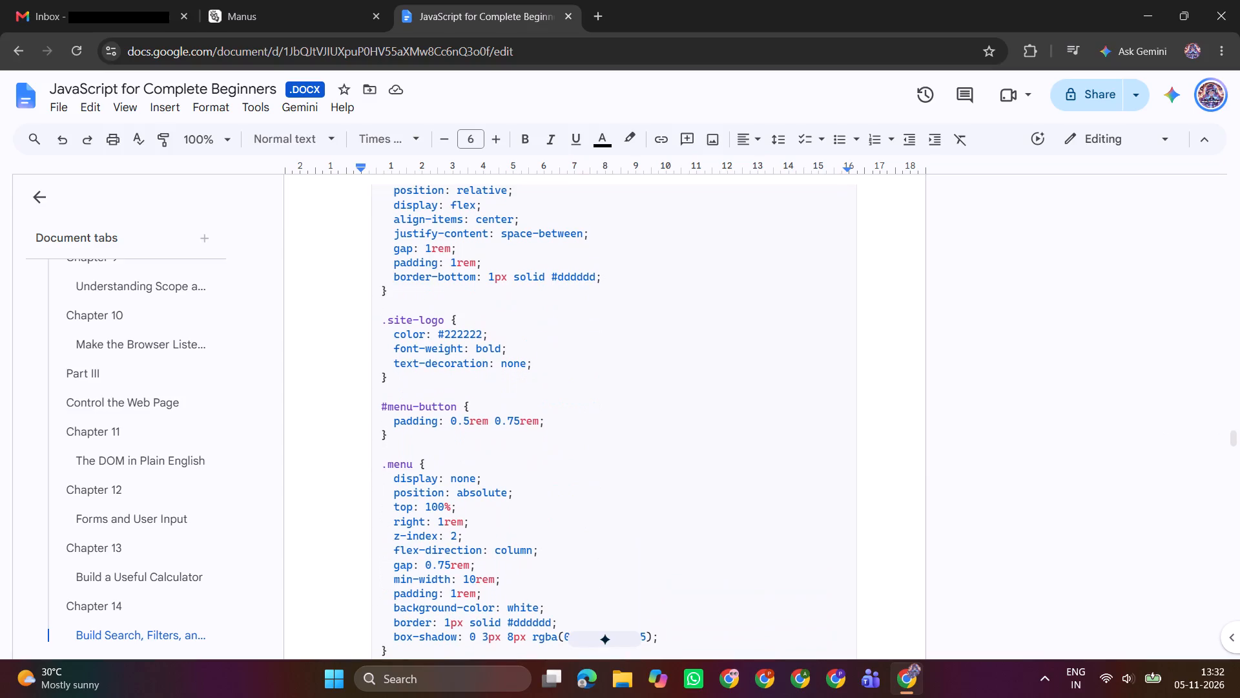
pyautogui.scroll(-4, 453, 491)
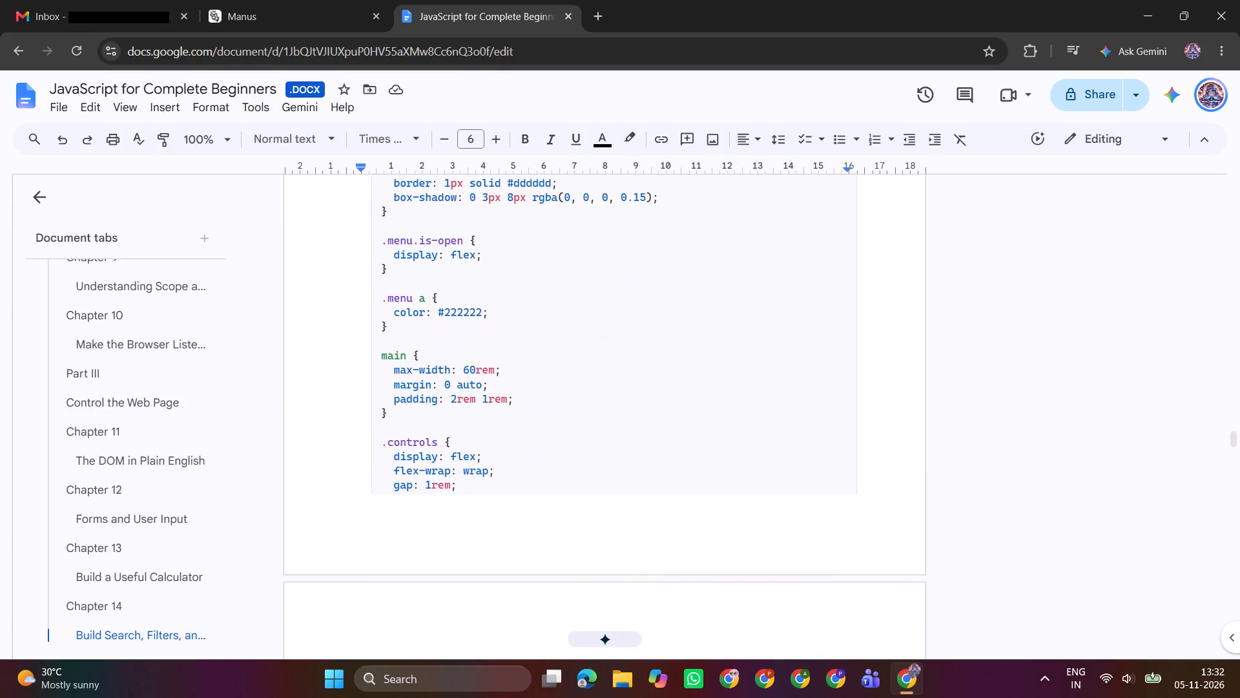
pyautogui.scroll(-4, 453, 491)
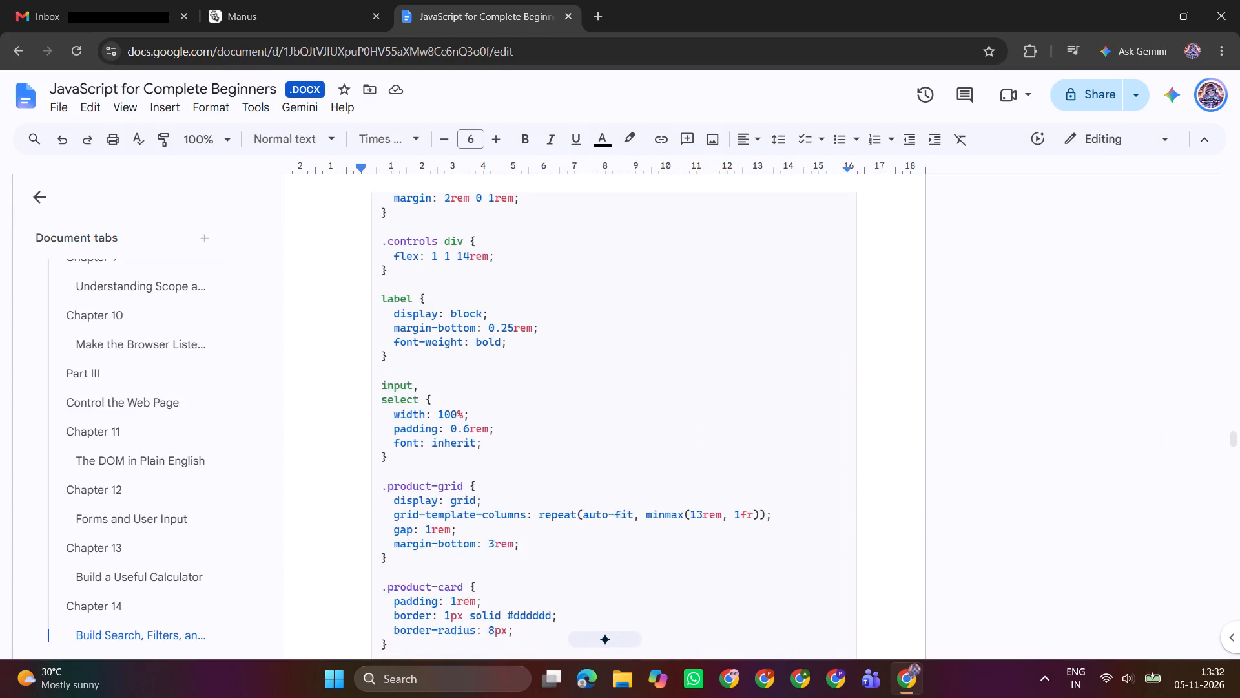
pyautogui.scroll(-4, 453, 491)
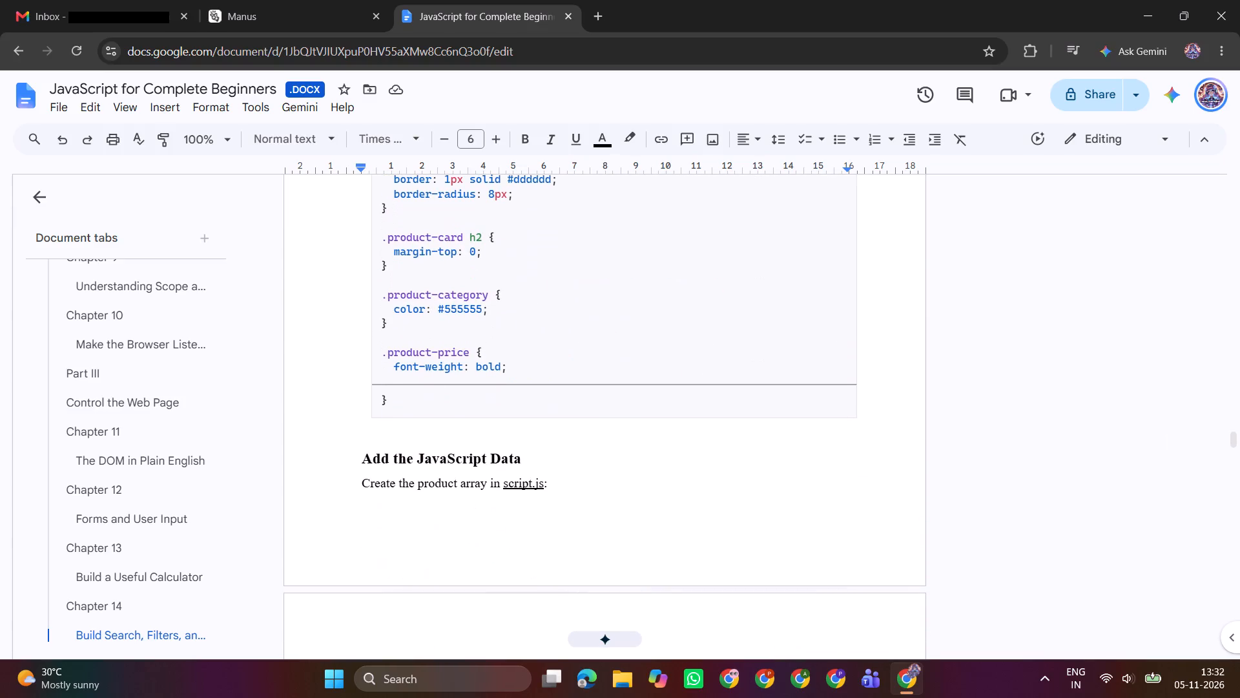
# Review the product data, "Find the Page Elements", "Format the Prices" and "Display the Products" sections for leftover formatting problems.
pyautogui.scroll(-5, 453, 491)
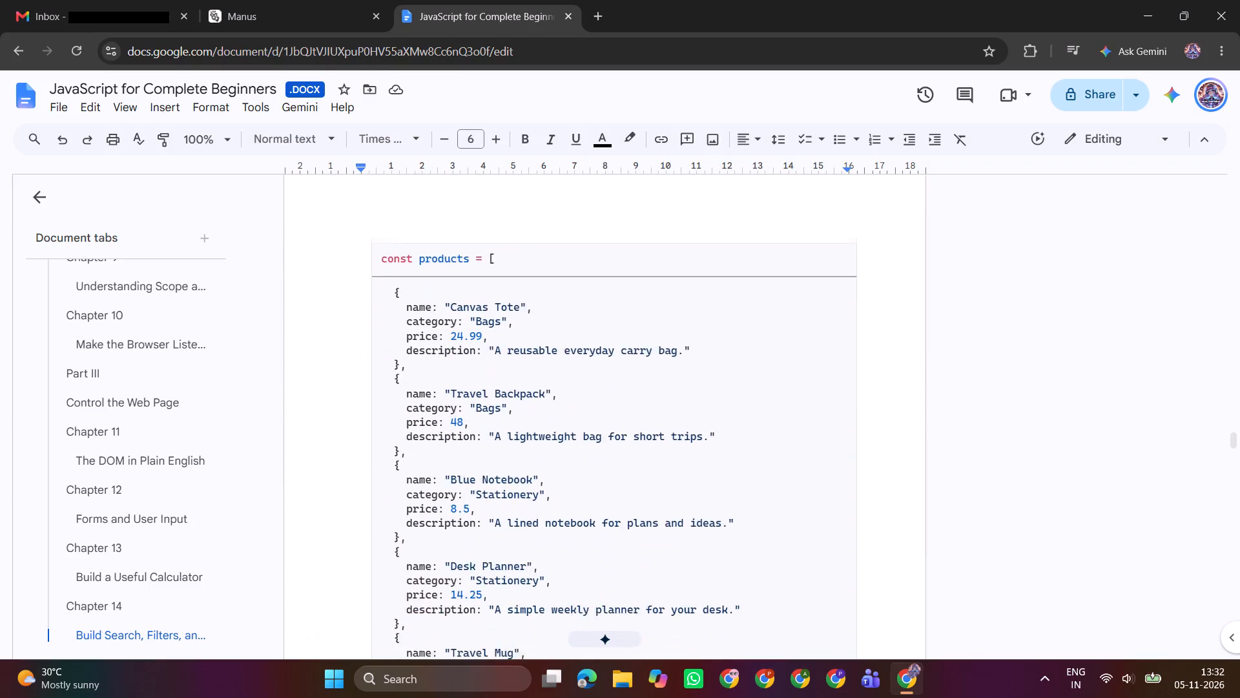
pyautogui.scroll(-2, 453, 491)
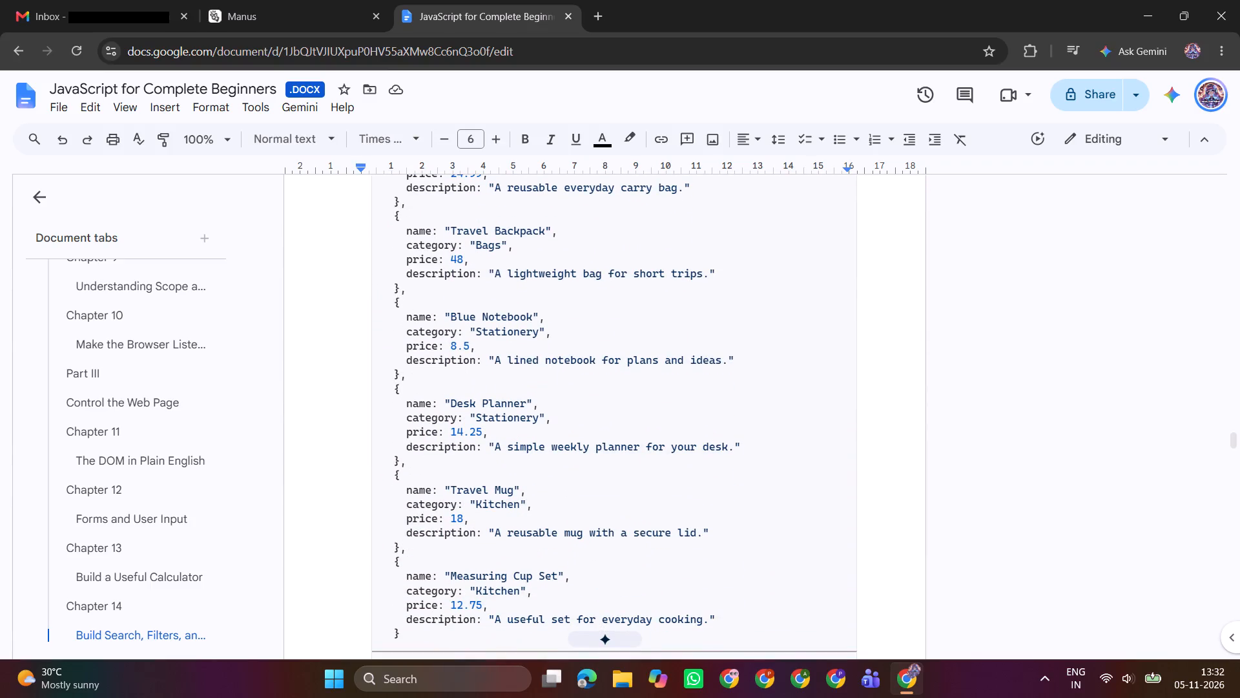
pyautogui.scroll(-1, 453, 491)
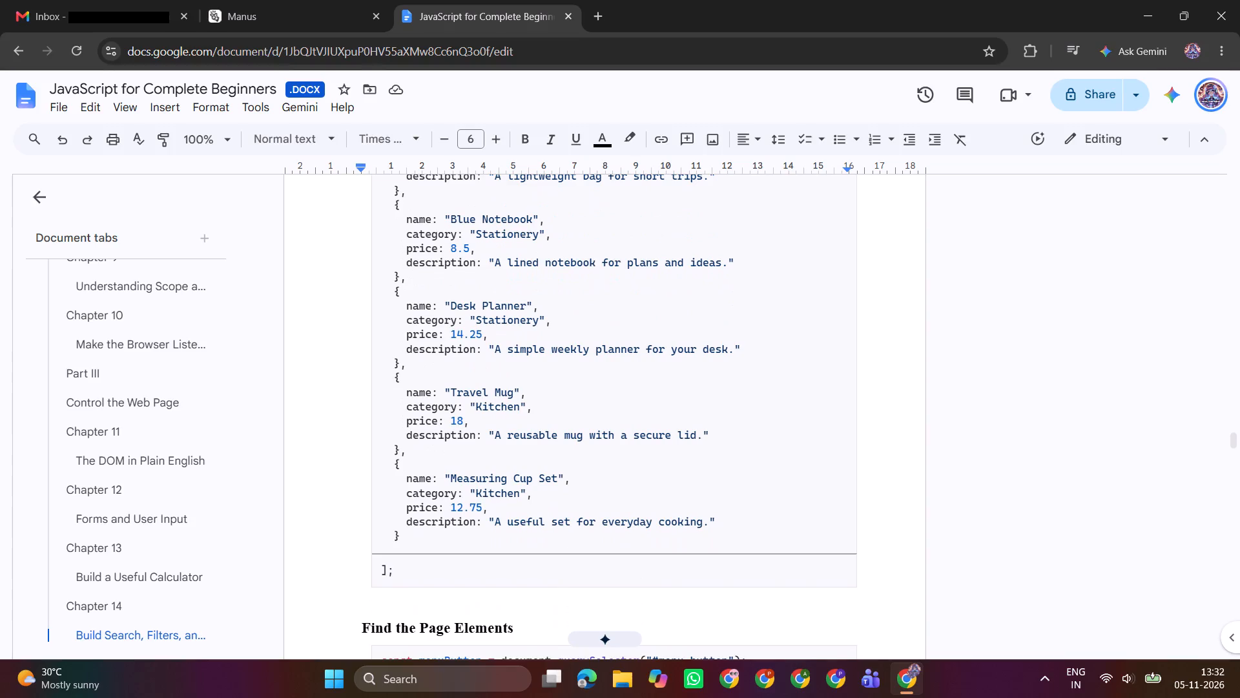
pyautogui.scroll(-1, 453, 491)
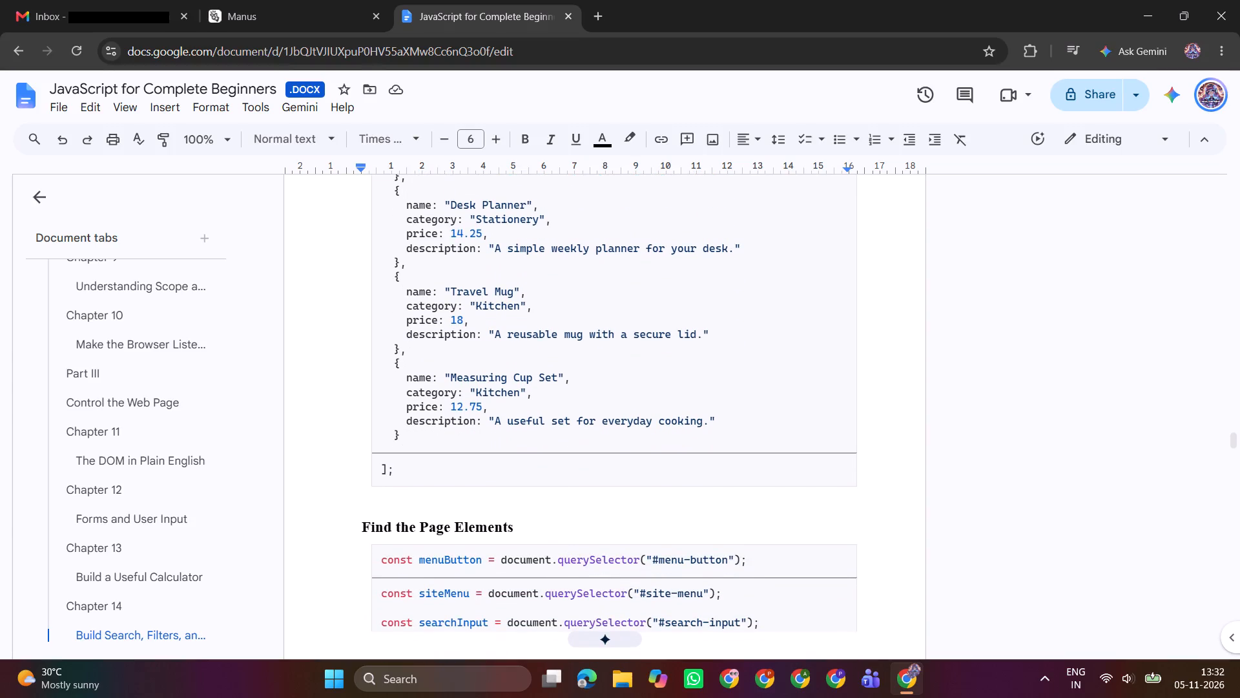
pyautogui.click(465, 516)
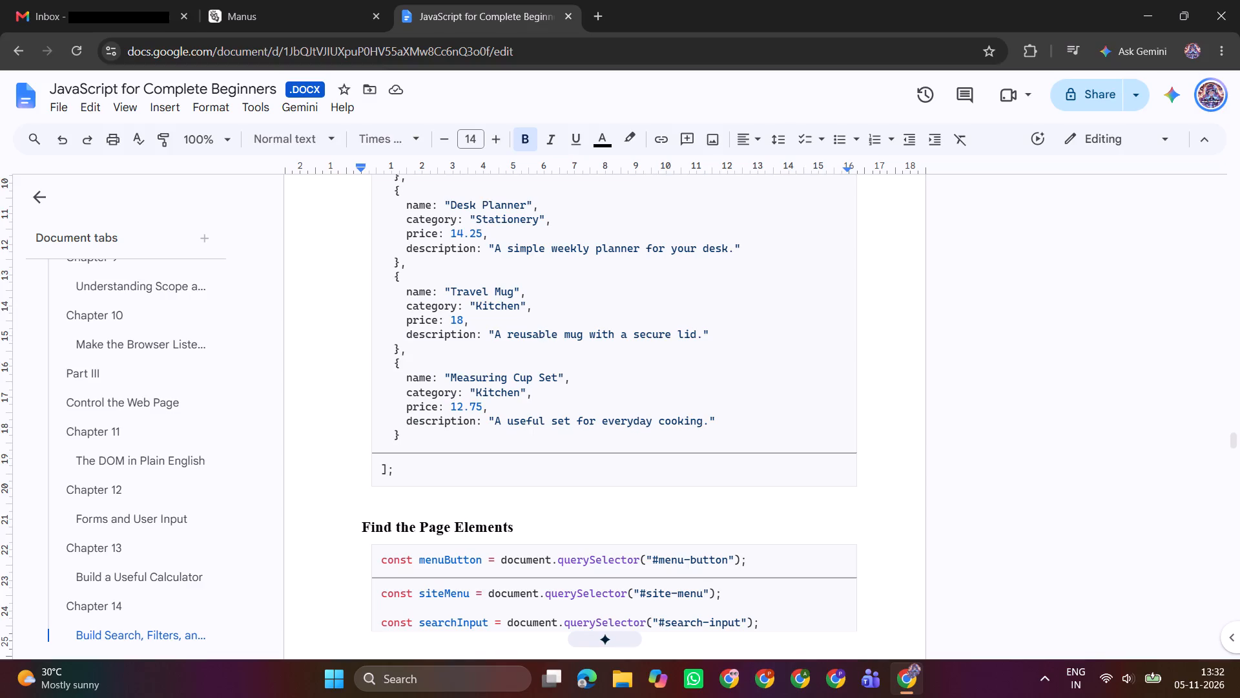
pyautogui.scroll(-3, 465, 516)
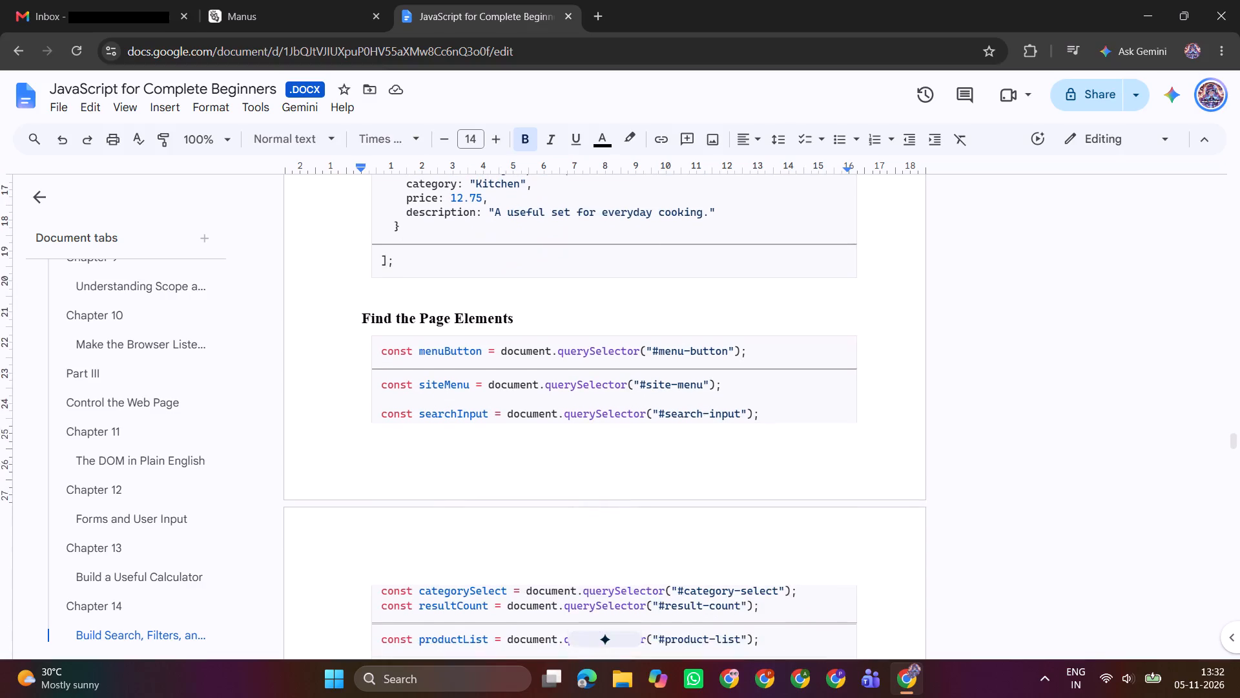
pyautogui.scroll(-4, 465, 516)
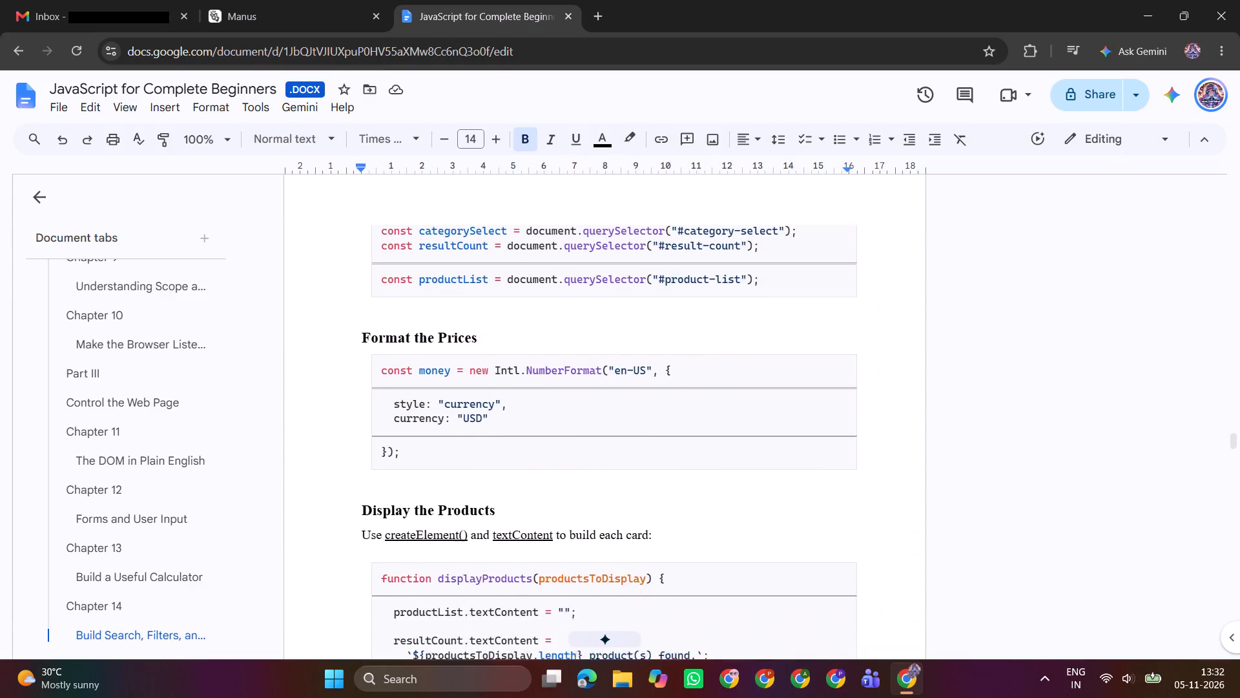
pyautogui.scroll(-4, 465, 516)
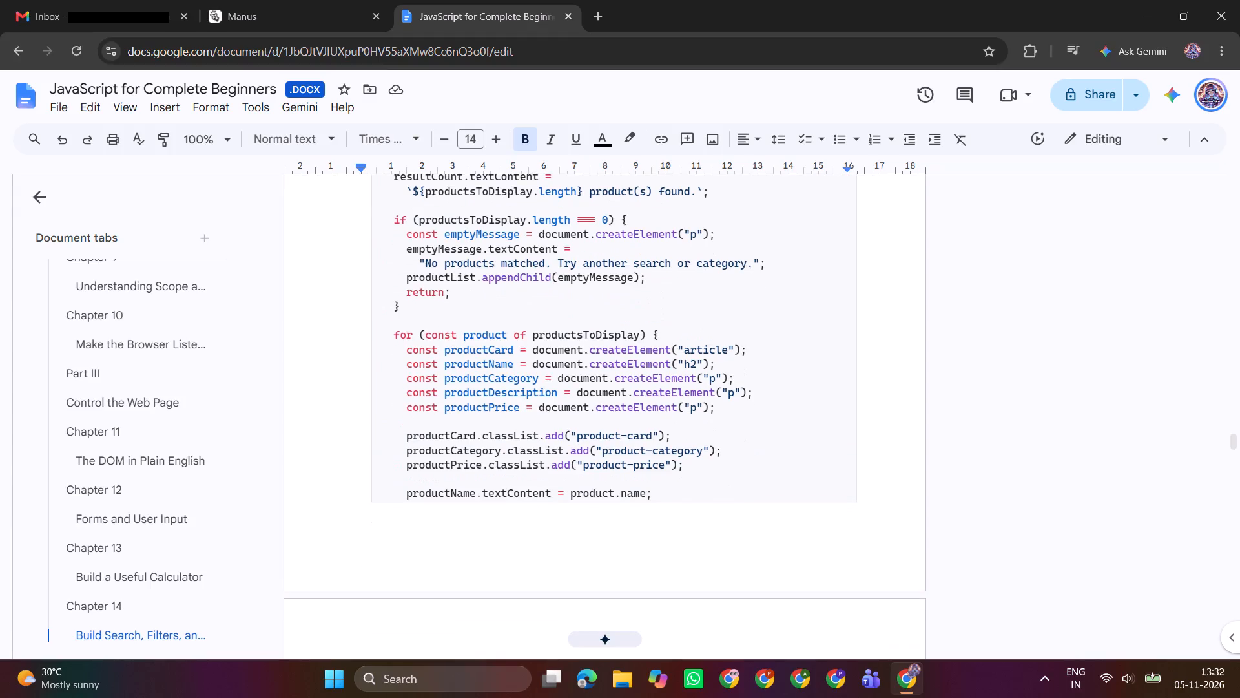
pyautogui.scroll(-3, 465, 516)
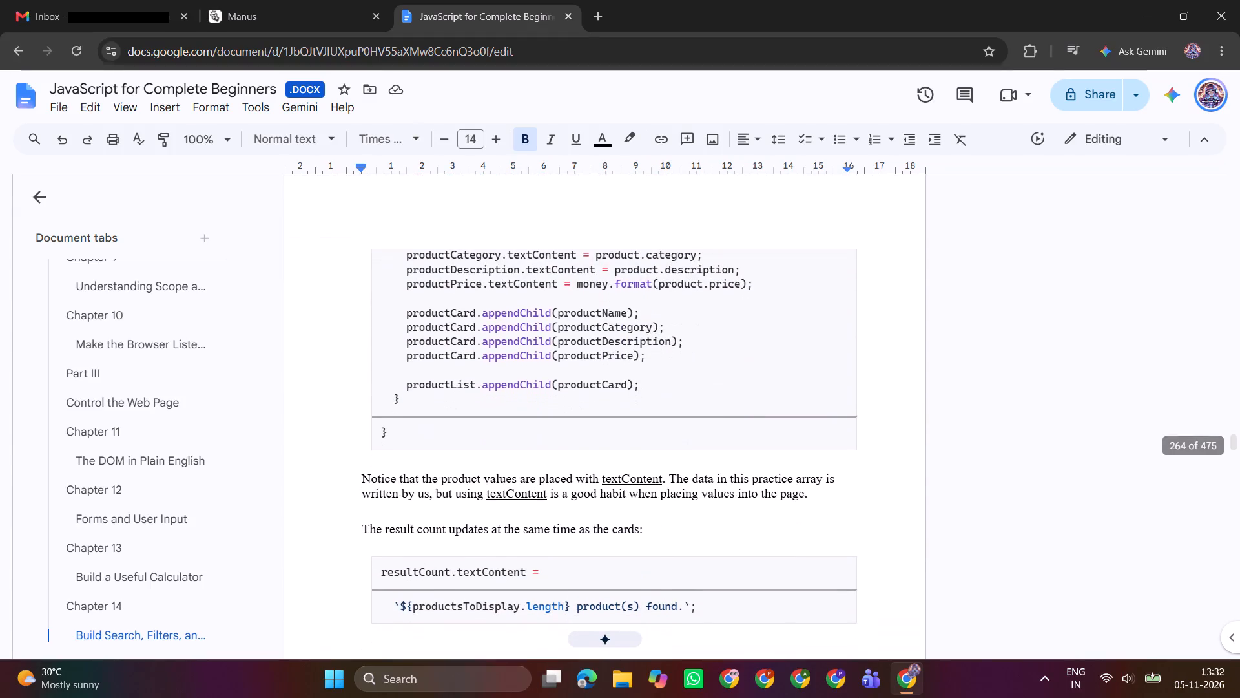
# Review the "Filter and Update the List" and "Connect the Events" sections and the closing test instructions for leftover formatting problems.
pyautogui.click(465, 516)
pyautogui.scroll(-1, 465, 516)
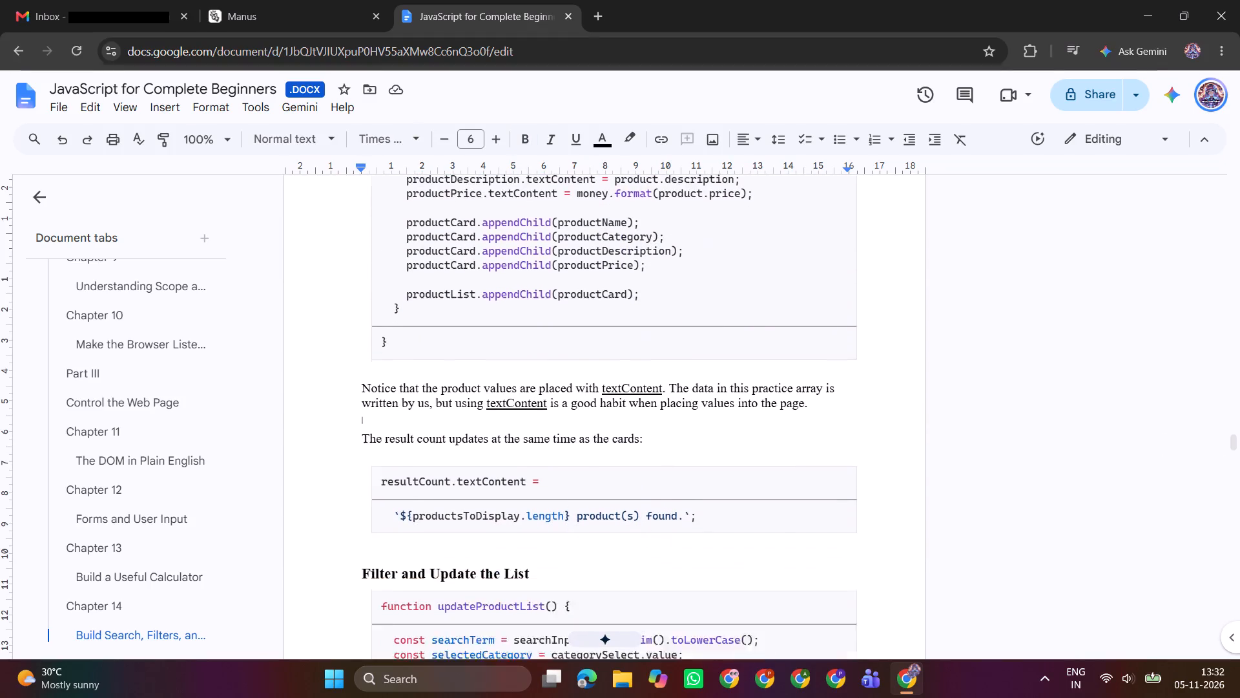
pyautogui.scroll(-4, 465, 516)
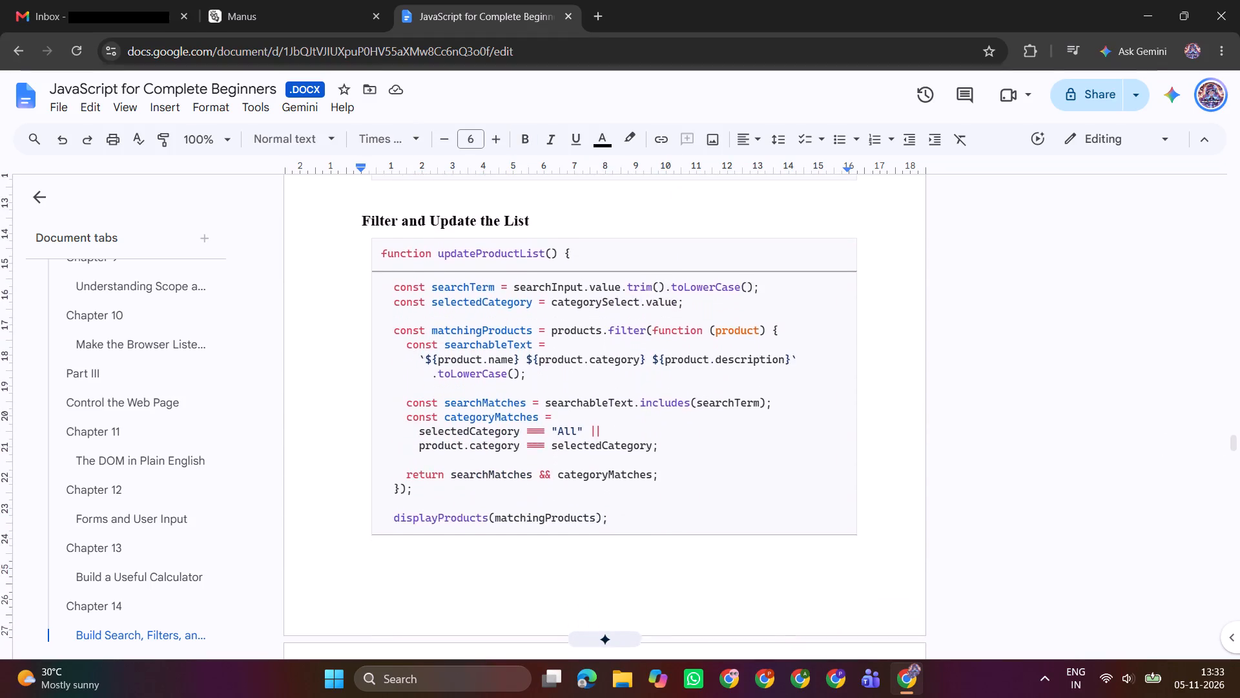
pyautogui.scroll(-3, 465, 516)
pyautogui.click(474, 507)
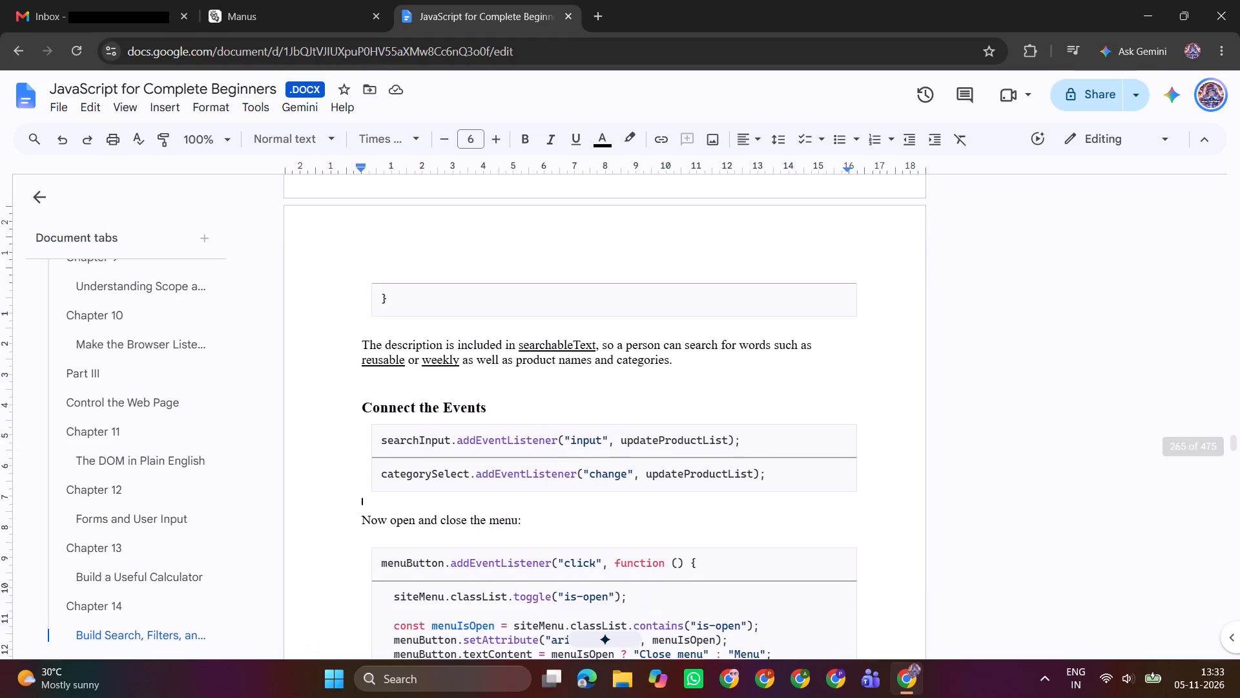
pyautogui.scroll(-1, 474, 507)
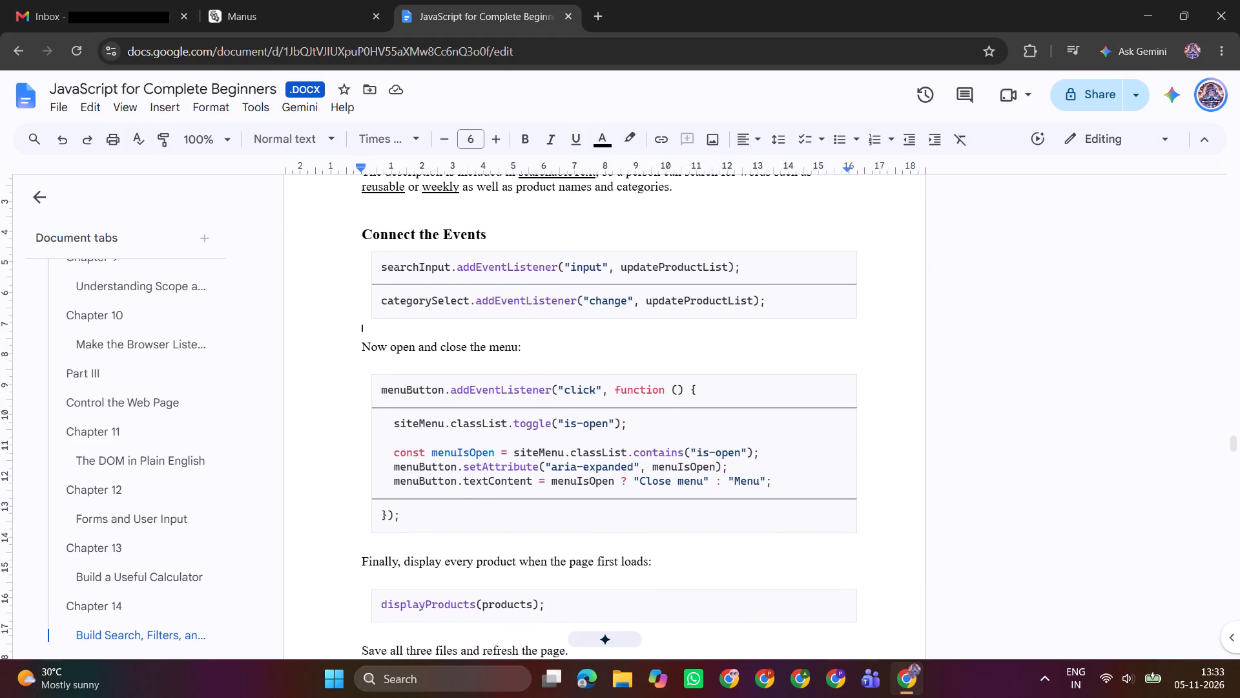
pyautogui.scroll(-5, 474, 507)
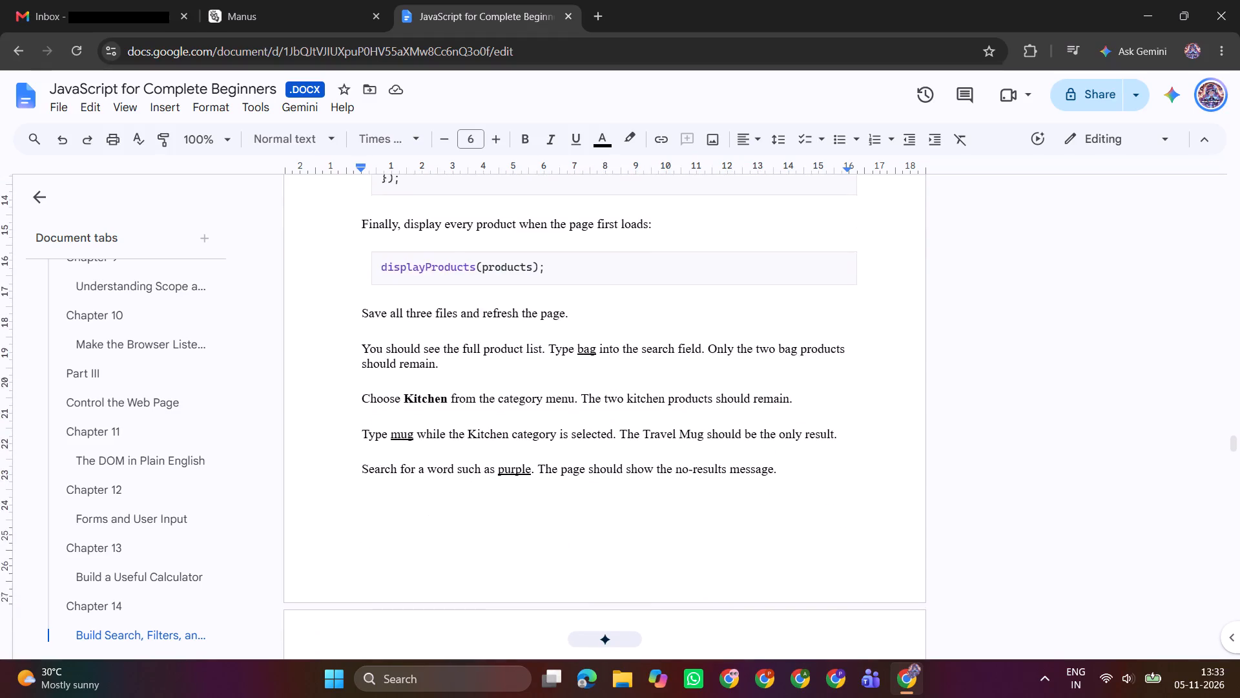
pyautogui.scroll(-2, 474, 507)
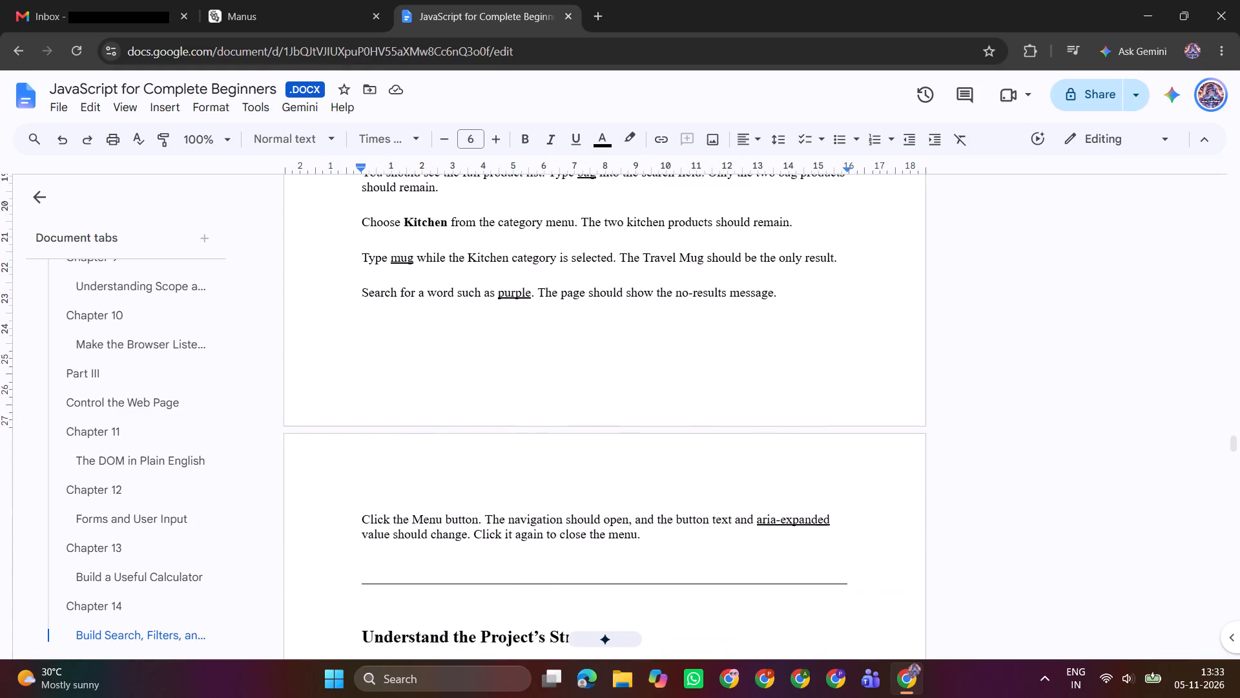
# Delete the horizontal line and its blank paragraph above the heading "Understand the Project's Structure".
pyautogui.scroll(-1, 474, 507)
pyautogui.doubleClick(462, 525)
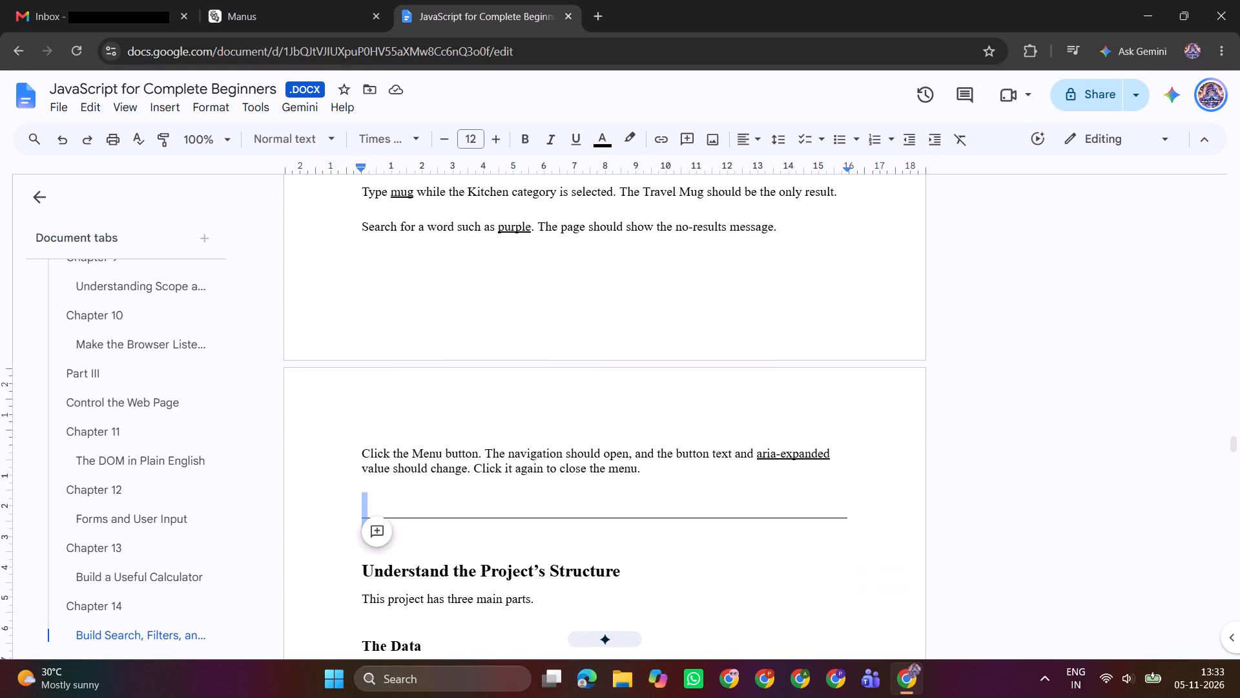
pyautogui.press('Delete')
pyautogui.press('Delete')
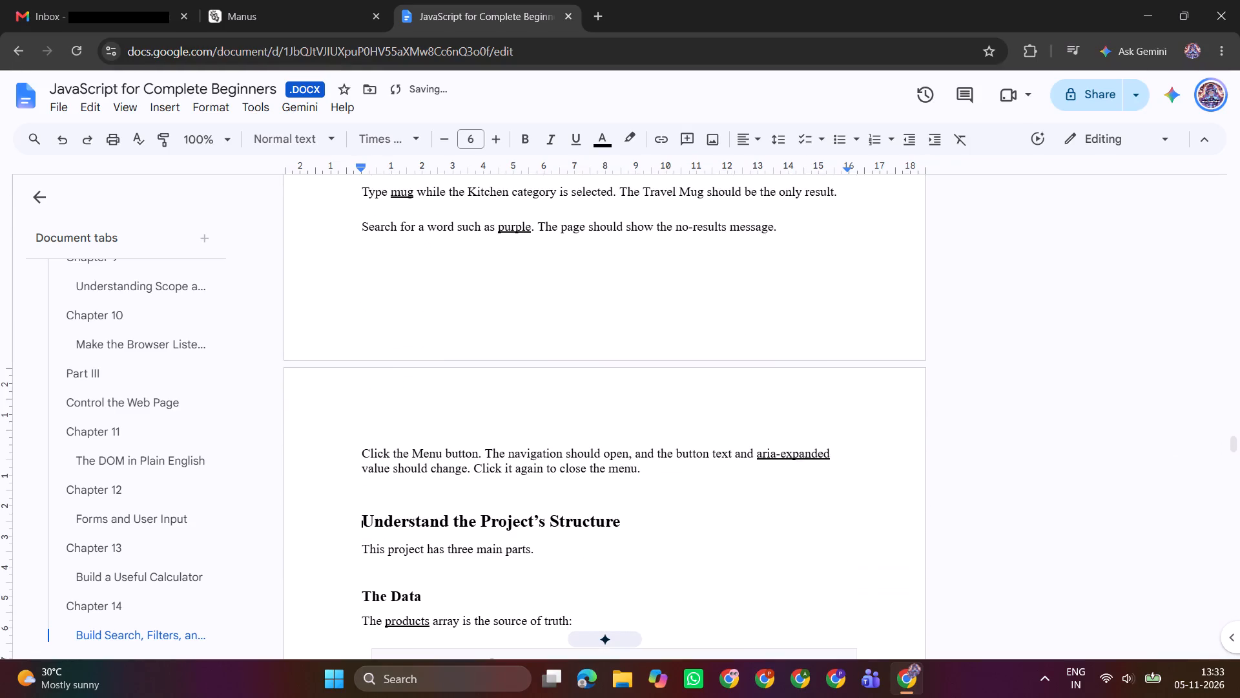
# Delete the horizontal line and its blank paragraph above the heading "Add a Sort Control".
pyautogui.scroll(-2, 462, 525)
pyautogui.click(452, 501)
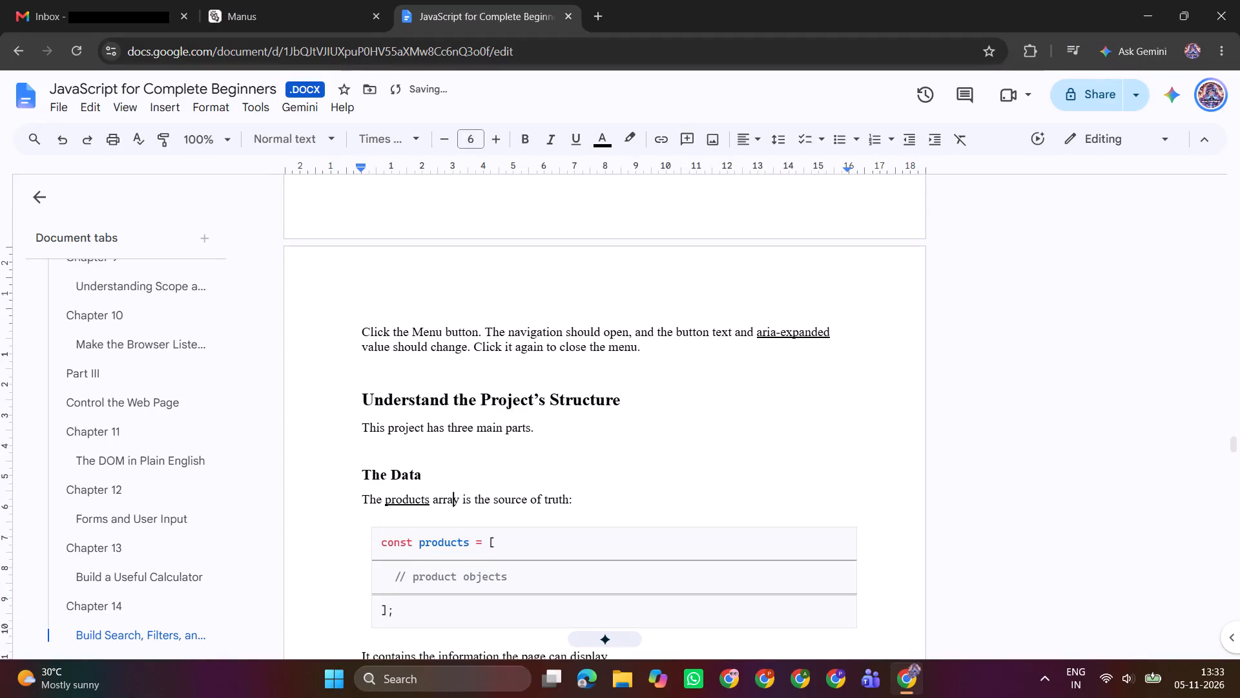
pyautogui.scroll(-2, 452, 501)
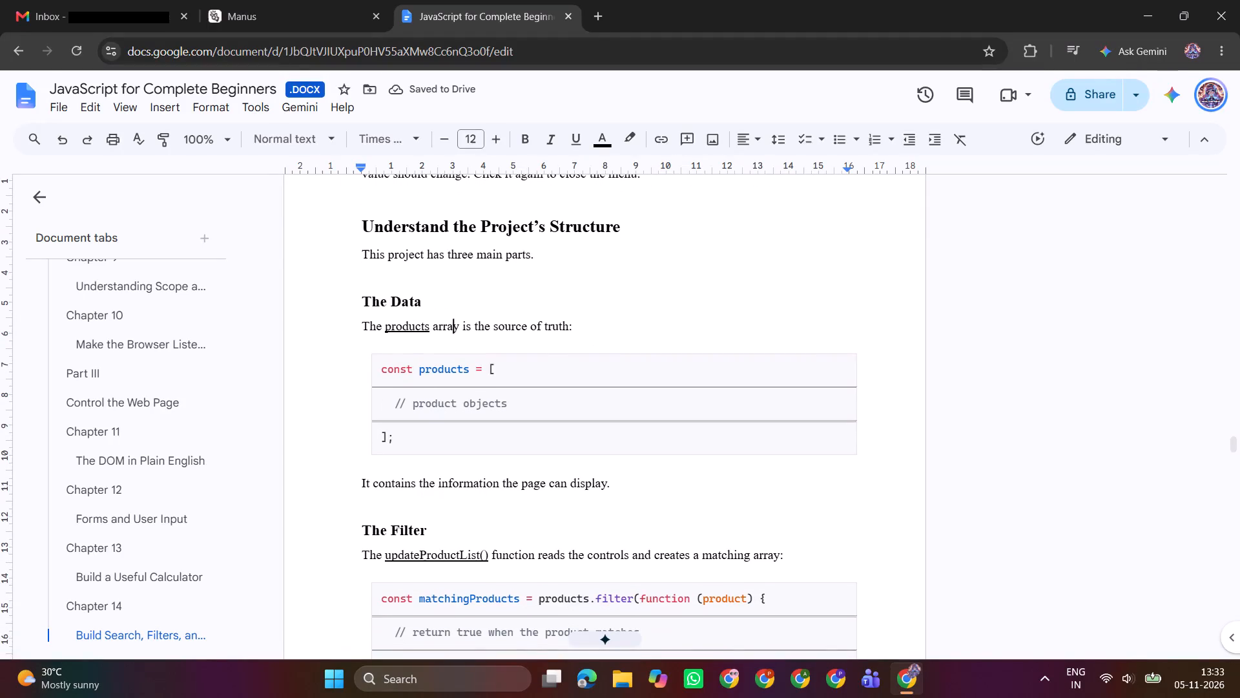
pyautogui.scroll(-1, 452, 501)
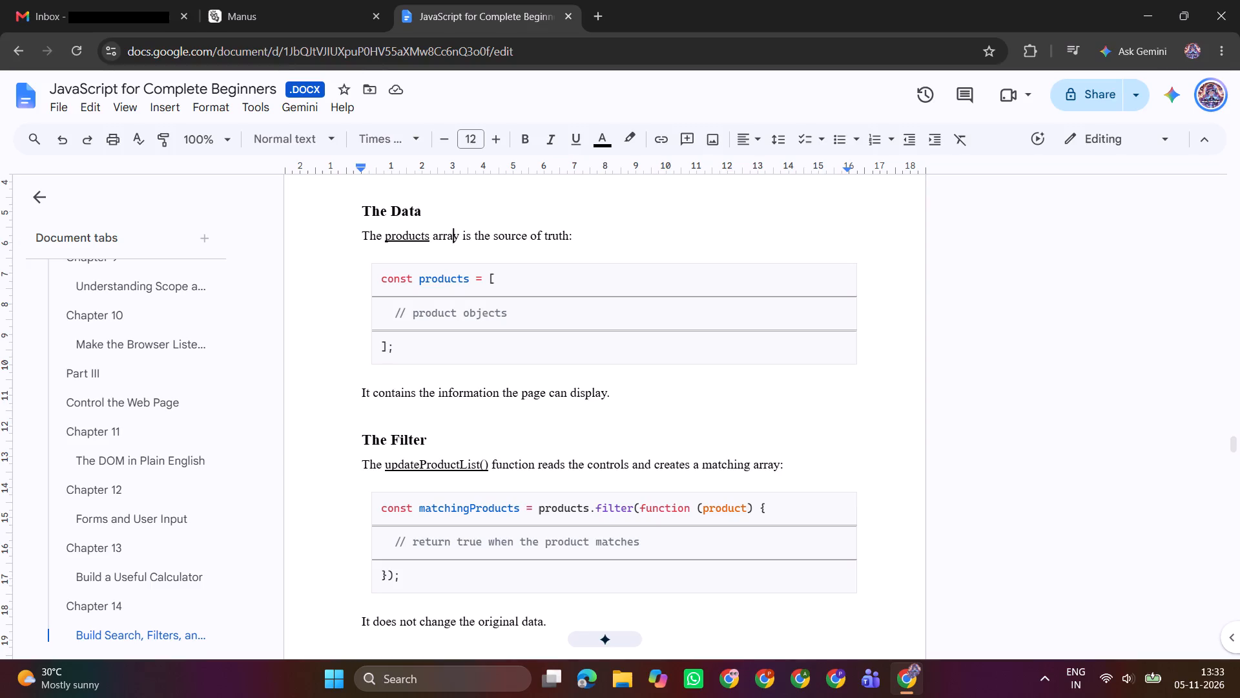
pyautogui.scroll(-4, 452, 501)
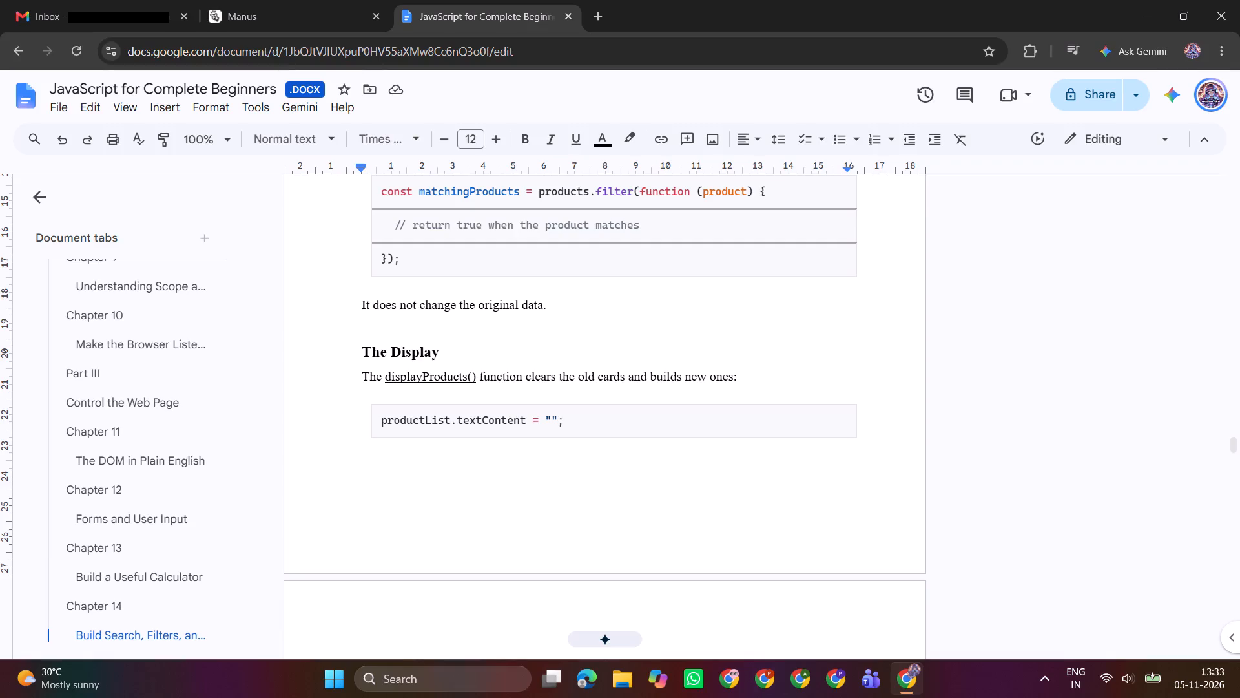
pyautogui.scroll(-4, 452, 501)
pyautogui.doubleClick(447, 509)
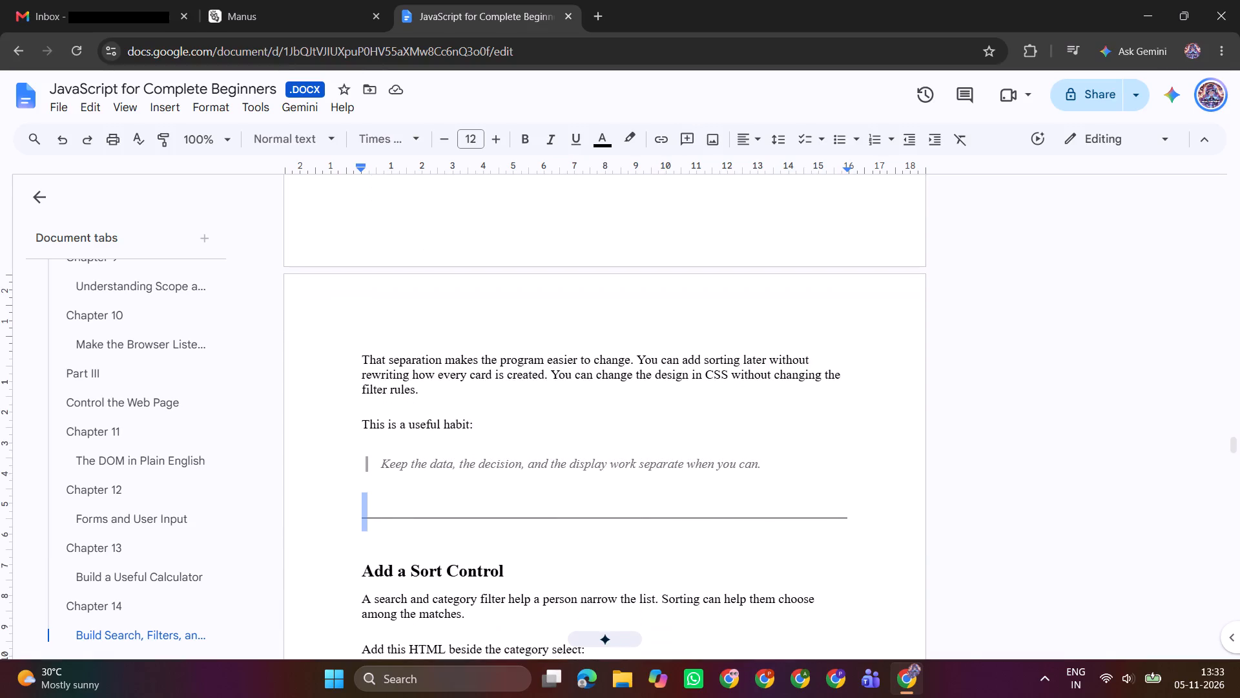
pyautogui.press('Delete')
pyautogui.press('Delete')
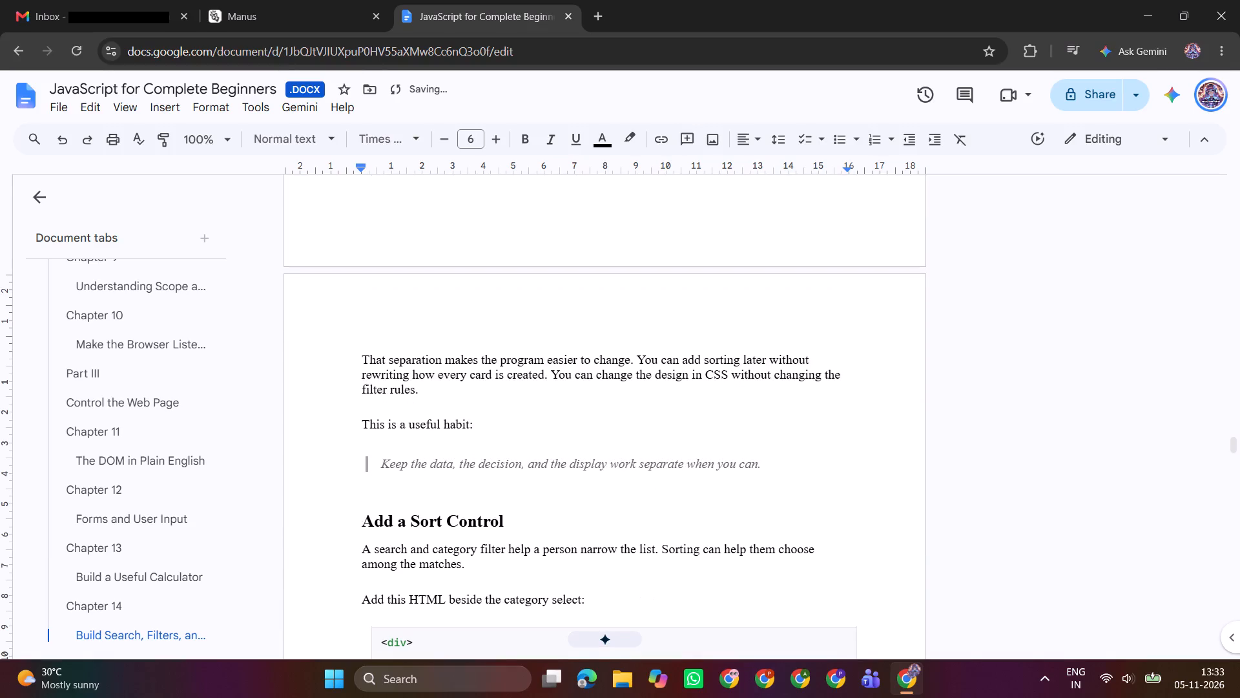
# Delete the horizontal line and its blank paragraph above the heading "Close the Menu After a Link Click".
pyautogui.scroll(-1, 447, 509)
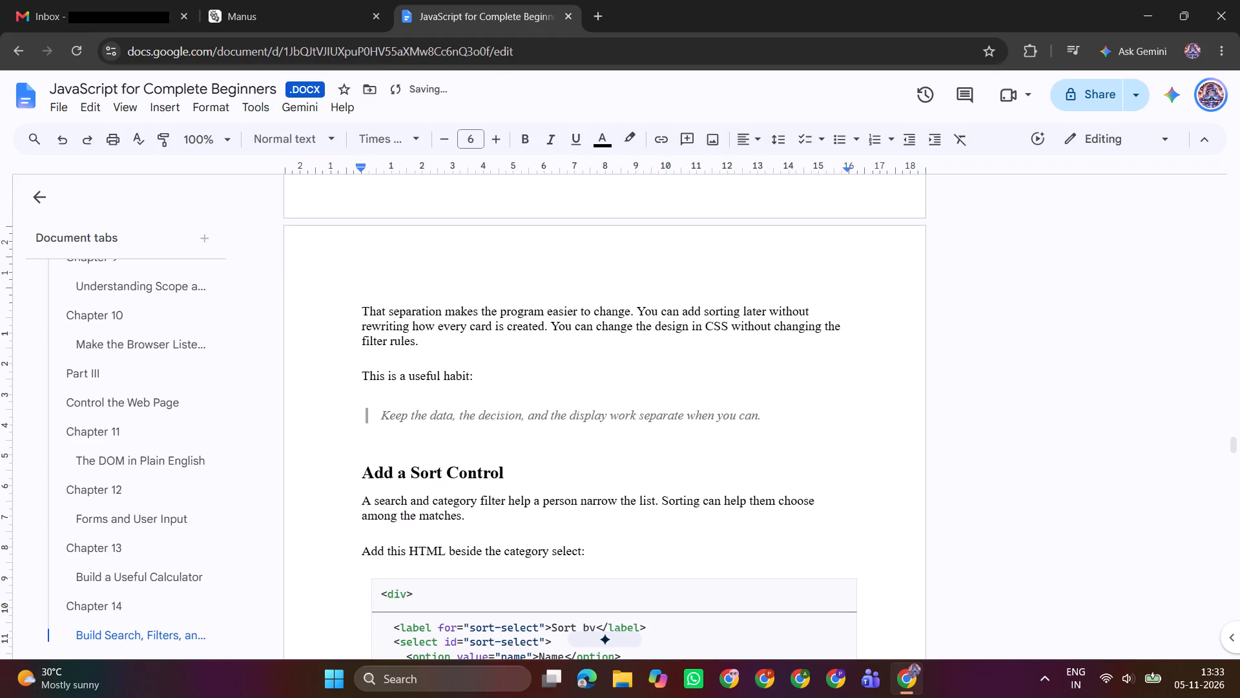
pyautogui.scroll(-1, 447, 509)
pyautogui.click(465, 465)
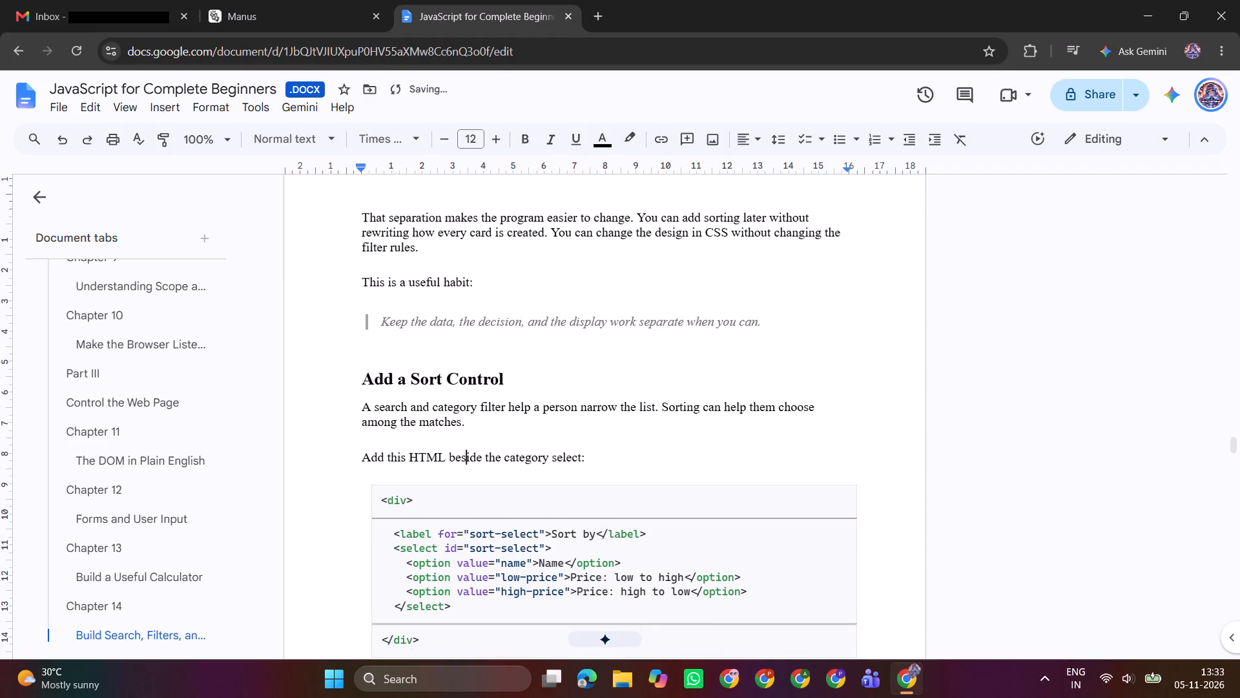
pyautogui.scroll(-2, 465, 465)
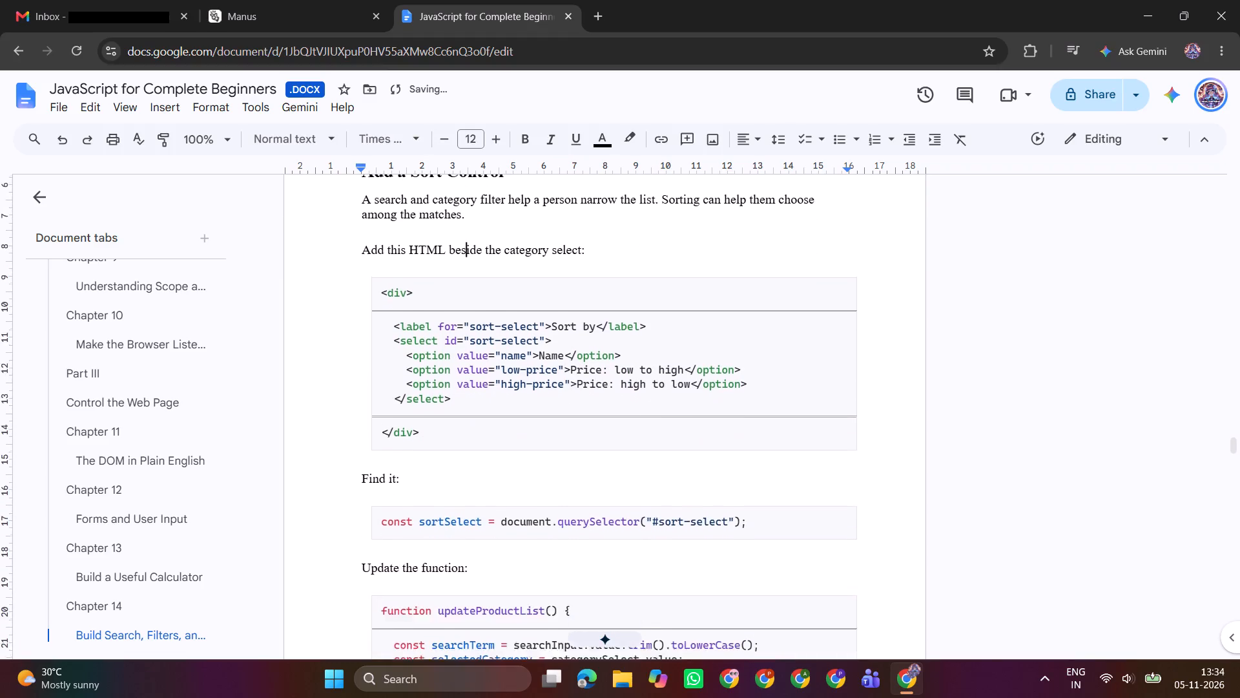
pyautogui.scroll(-2, 465, 465)
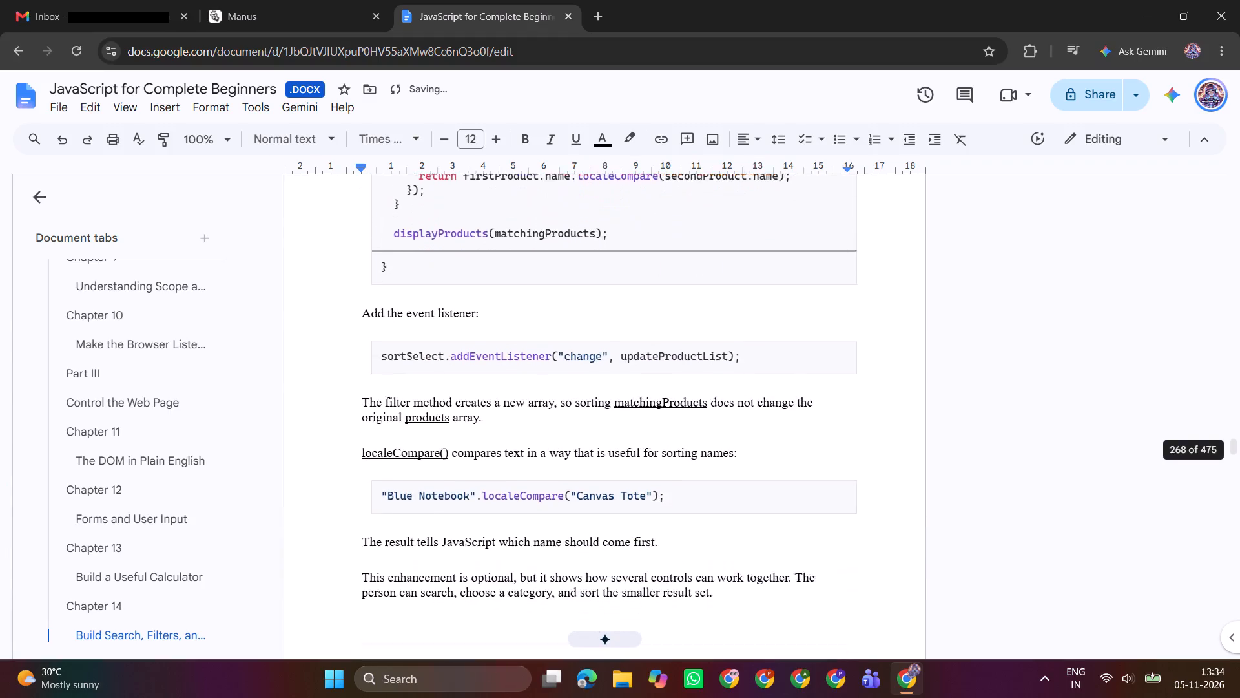
pyautogui.scroll(-1, 465, 465)
pyautogui.doubleClick(438, 582)
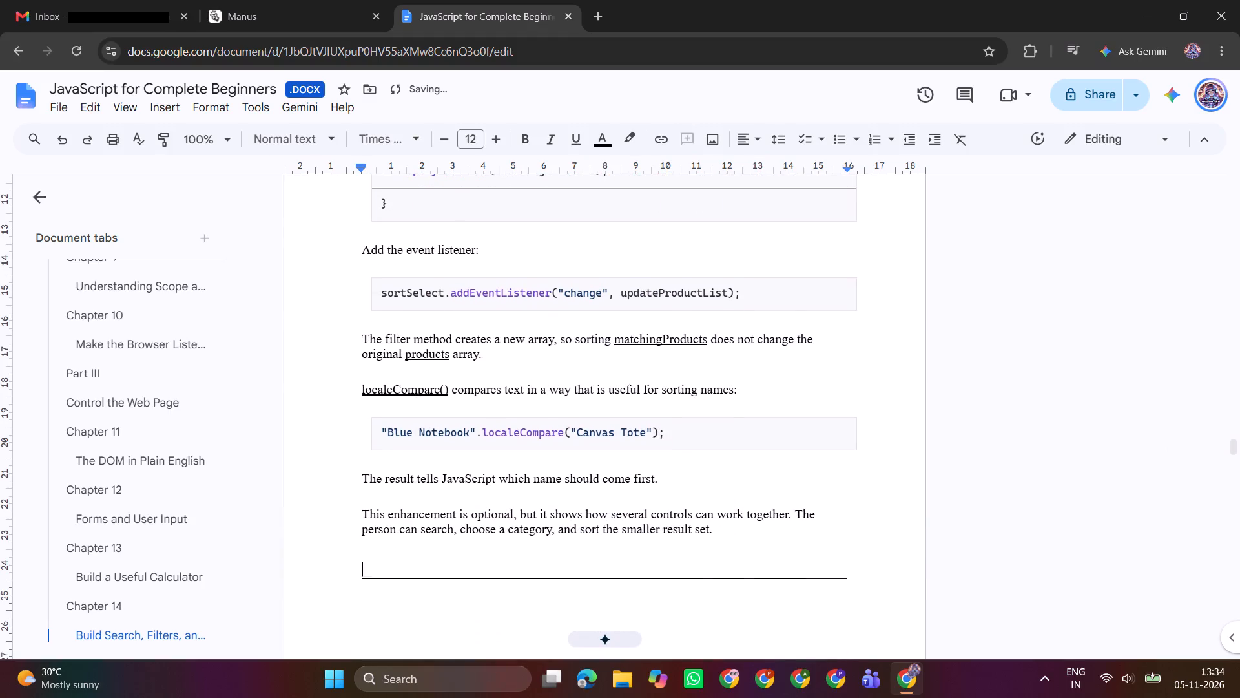
pyautogui.press('Delete')
pyautogui.press('Delete')
# Delete the horizontal line and its blank paragraph above Chapter 14's "Chapter Checkpoint" heading.
pyautogui.scroll(-5, 438, 582)
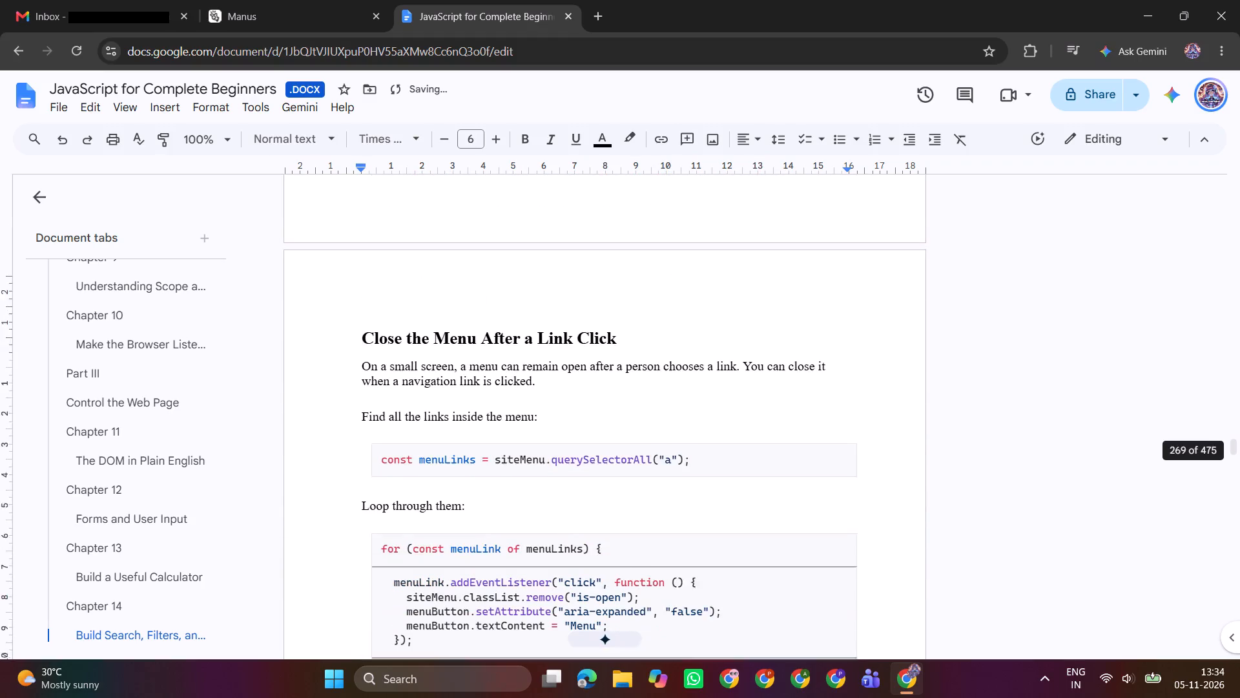
pyautogui.scroll(-2, 449, 584)
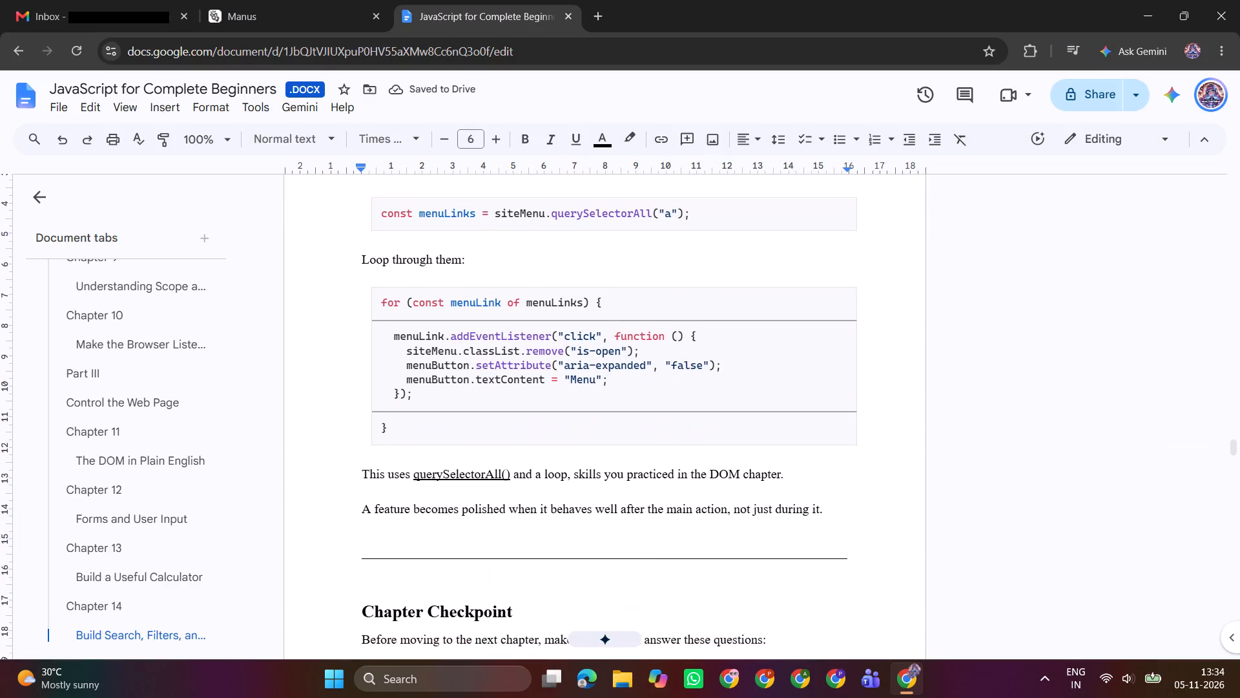
pyautogui.doubleClick(455, 561)
pyautogui.press('Delete')
pyautogui.press('Delete')
# Format the Chapter Checkpoint questions, from "Why do long lists need search and filter tools?" to "Can you build a searchable product list?", as a bulleted list.
pyautogui.scroll(-5, 455, 561)
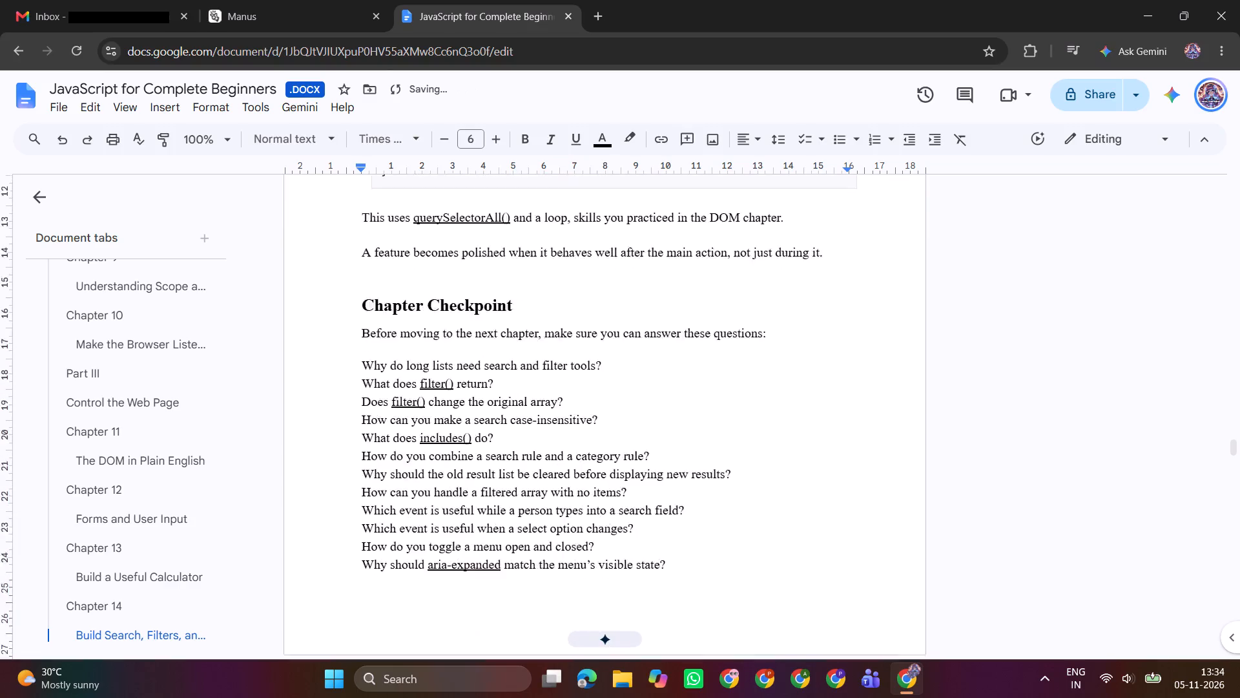
pyautogui.scroll(-1, 455, 561)
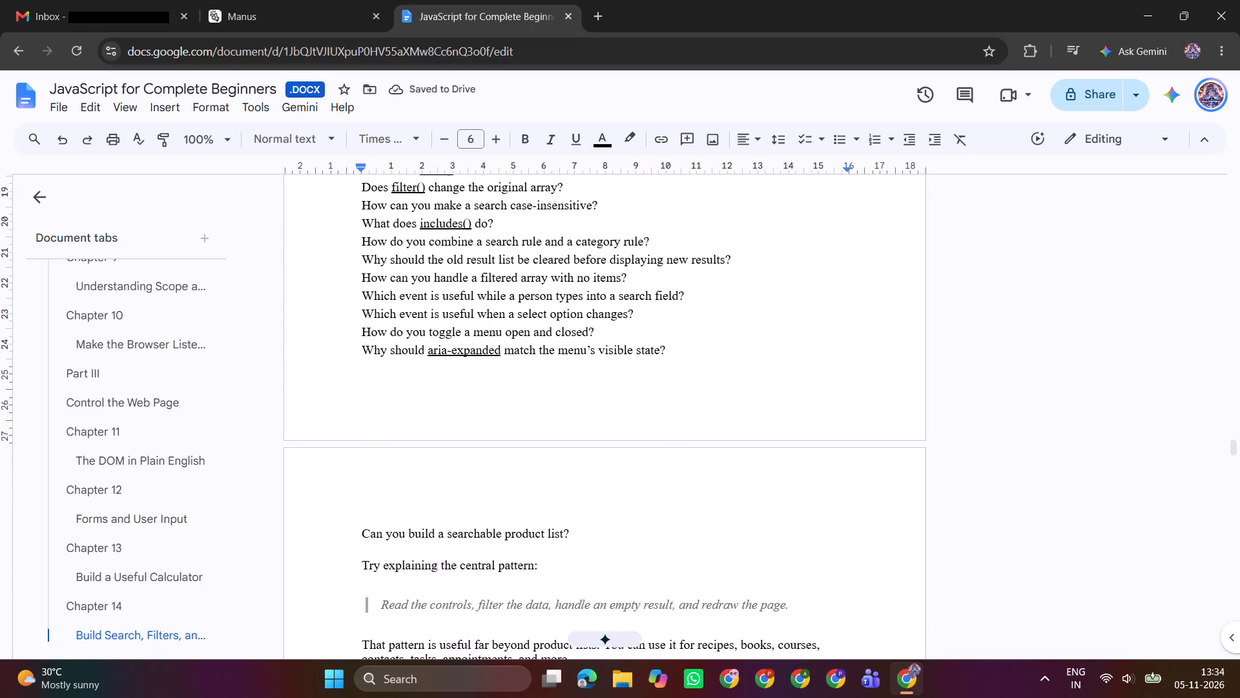
pyautogui.moveTo(578, 542); pyautogui.dragTo(559, 291)
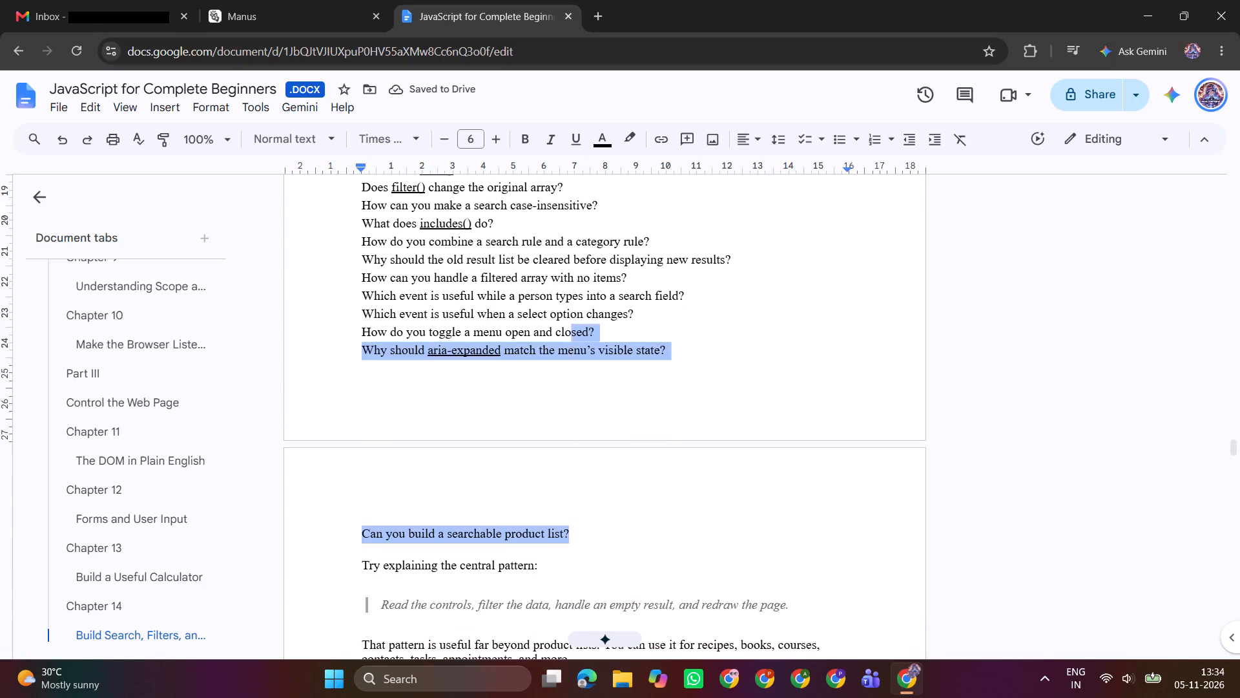
pyautogui.moveTo(559, 291); pyautogui.dragTo(460, 270)
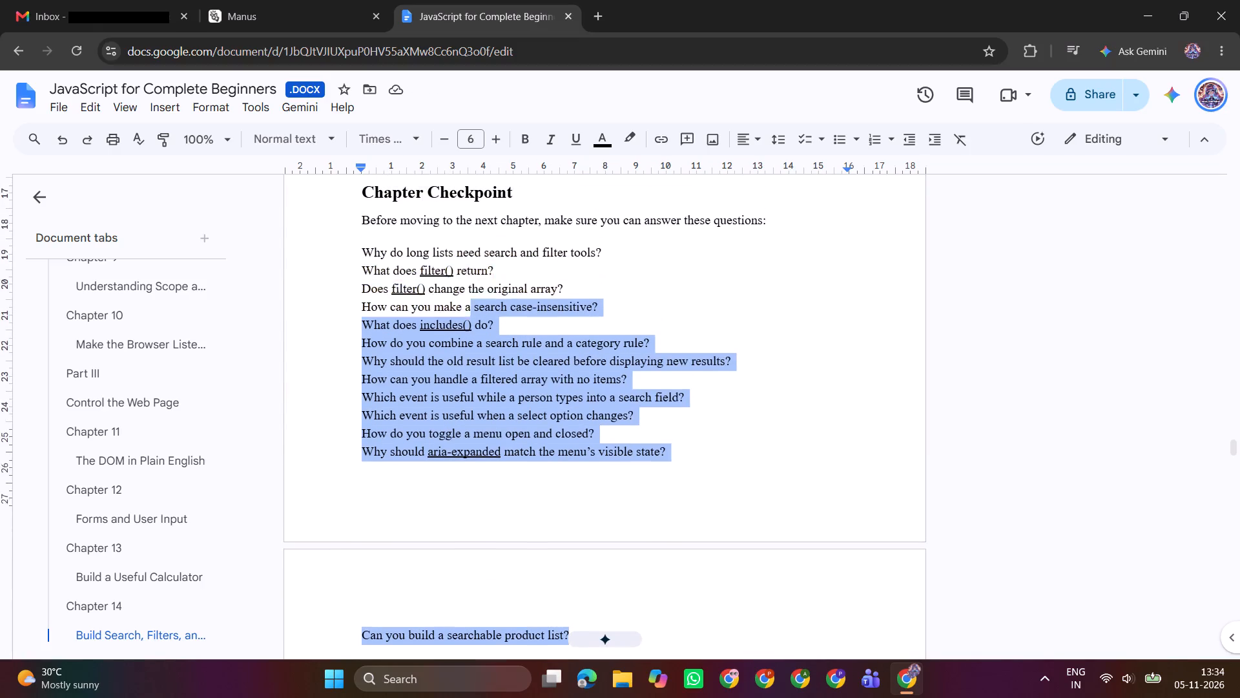
pyautogui.moveTo(460, 270); pyautogui.dragTo(361, 271)
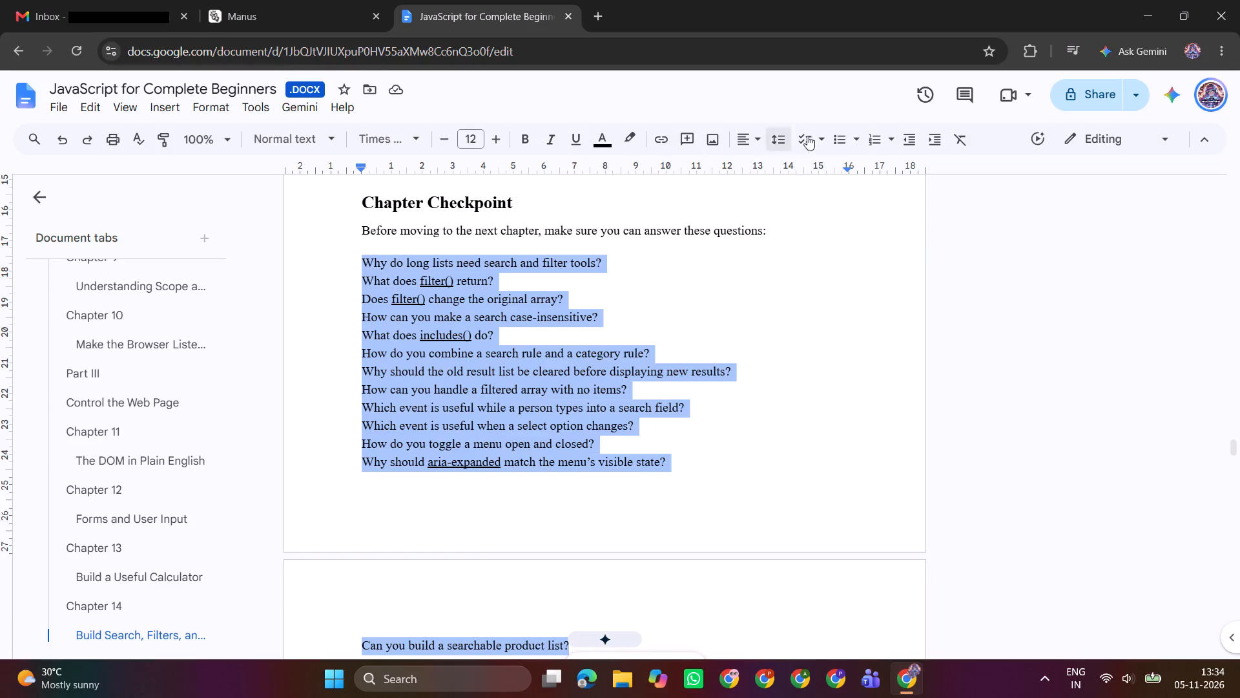
pyautogui.click(843, 136)
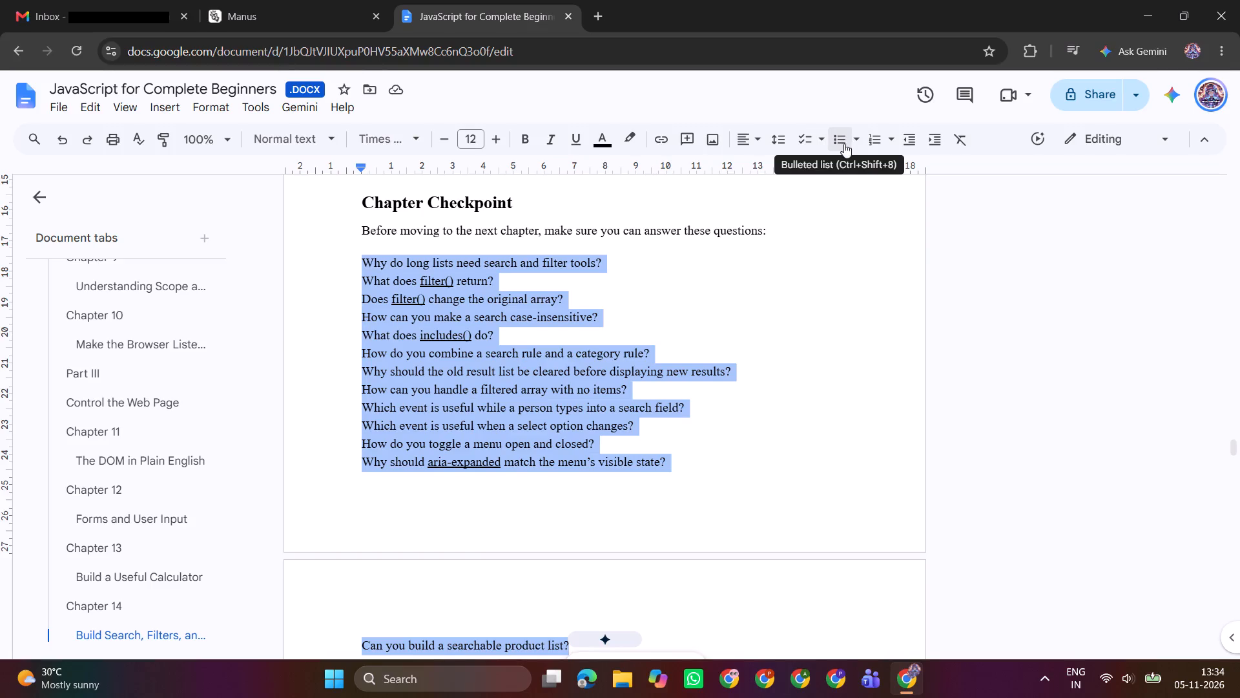
pyautogui.click(682, 310)
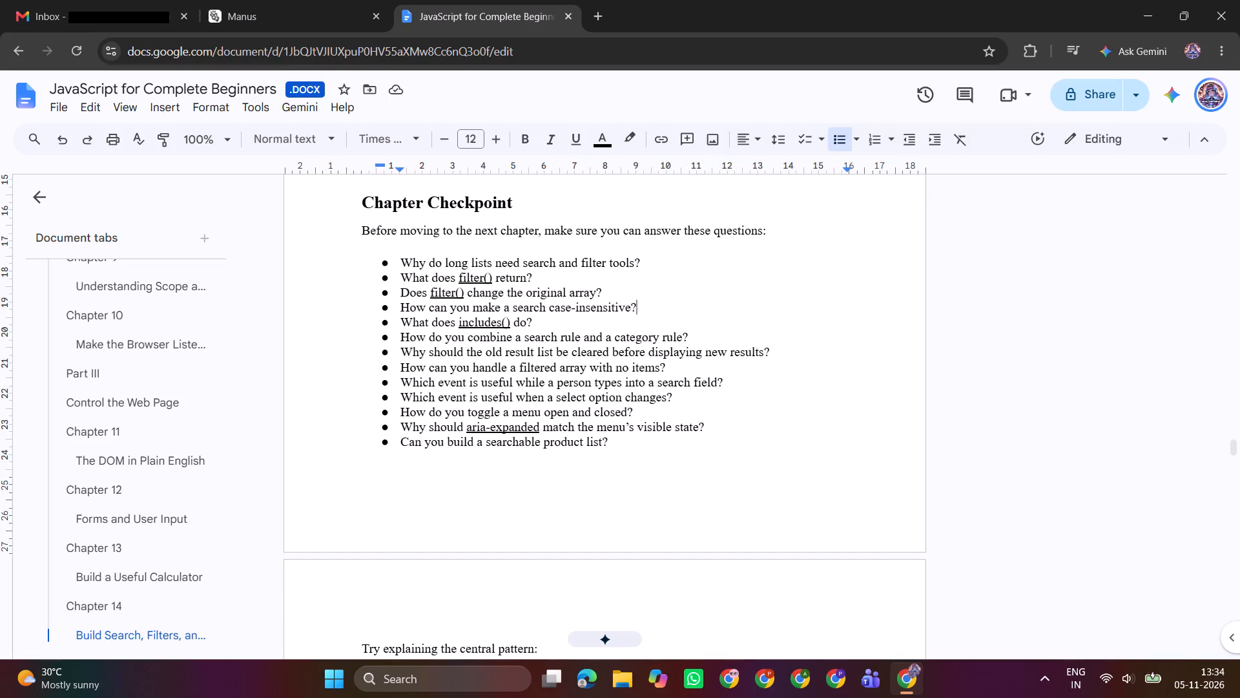
# Delete the horizontal line and its blank paragraph above the heading "Help People Find What They Need".
pyautogui.scroll(-3, 682, 310)
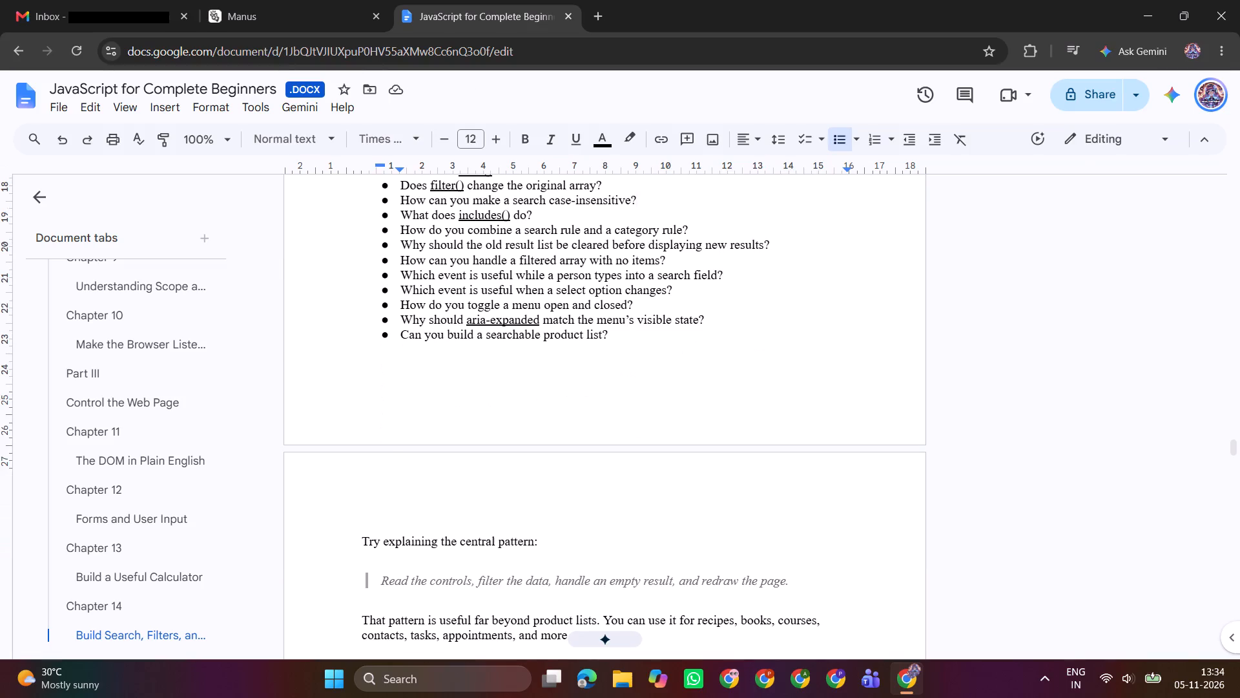
pyautogui.doubleClick(535, 482)
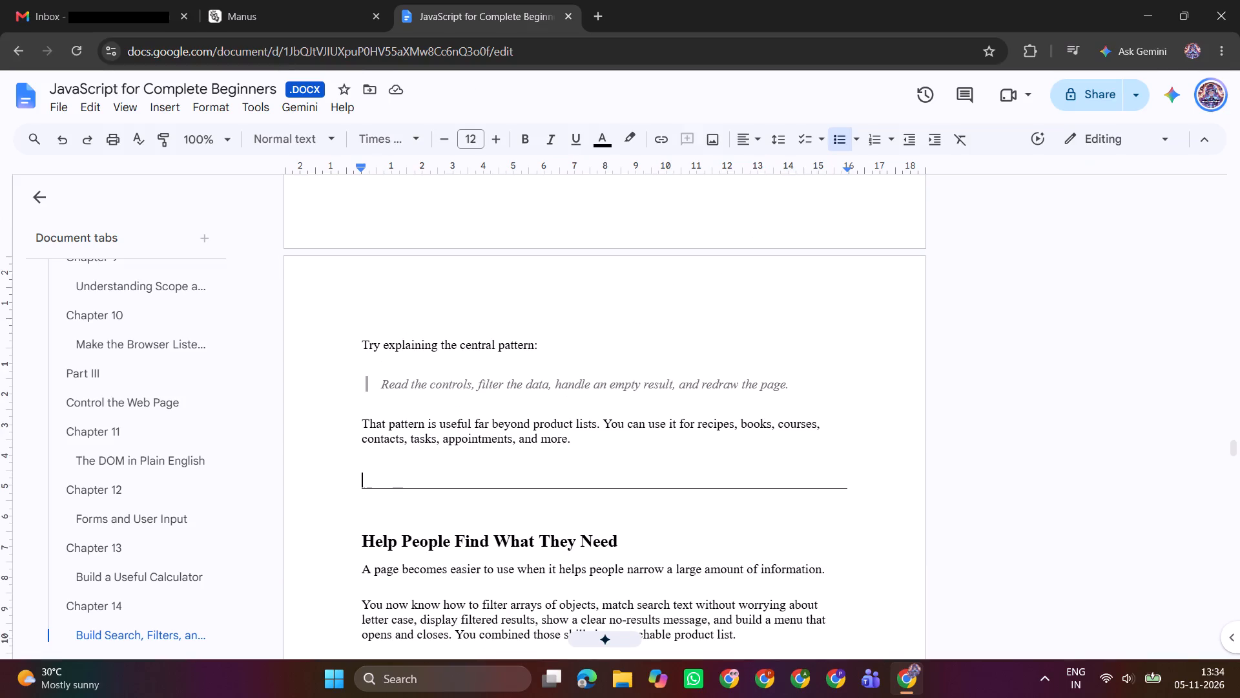
pyautogui.press('Delete')
pyautogui.press('Delete')
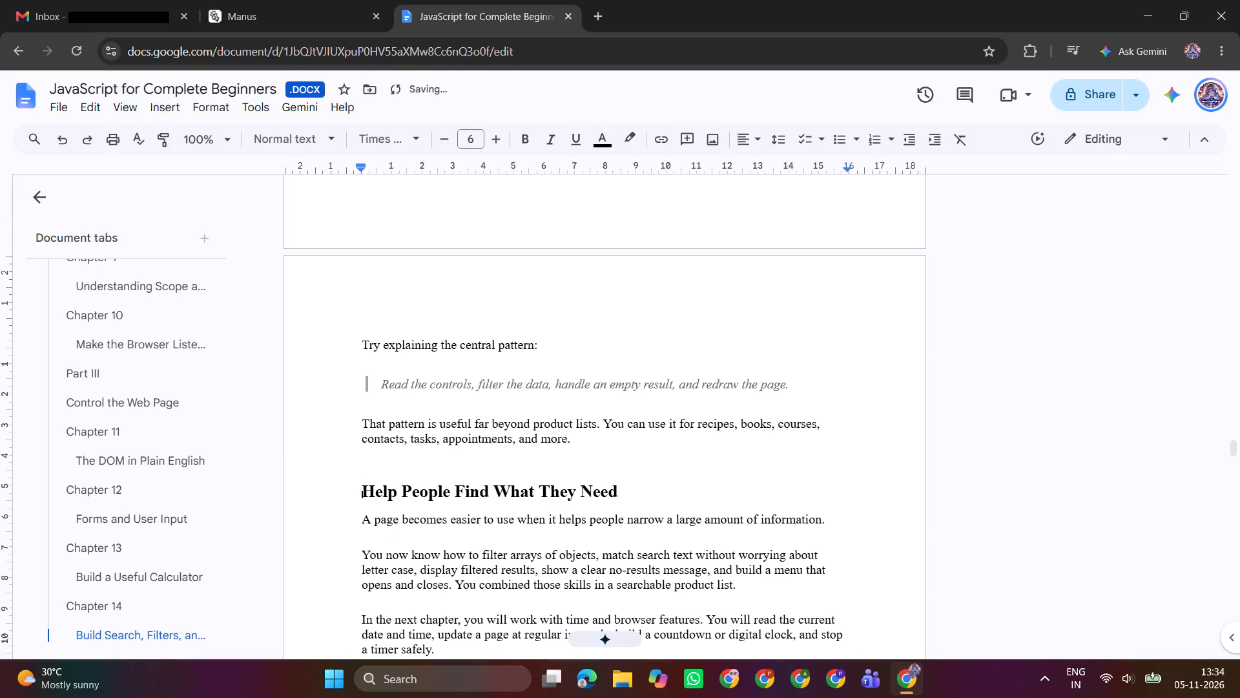
# Replace the horizontal line above "Chapter 15" with a page break so the chapter starts on a new page.
pyautogui.scroll(-3, 535, 482)
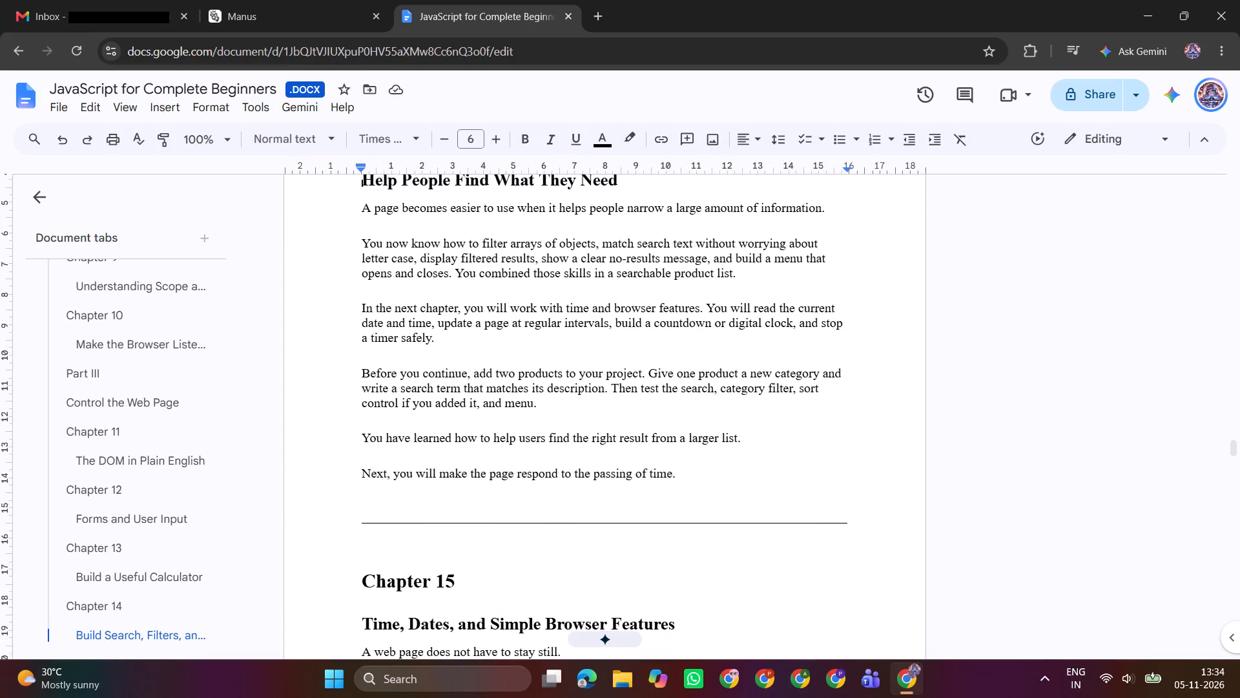
pyautogui.doubleClick(530, 520)
pyautogui.press('Delete')
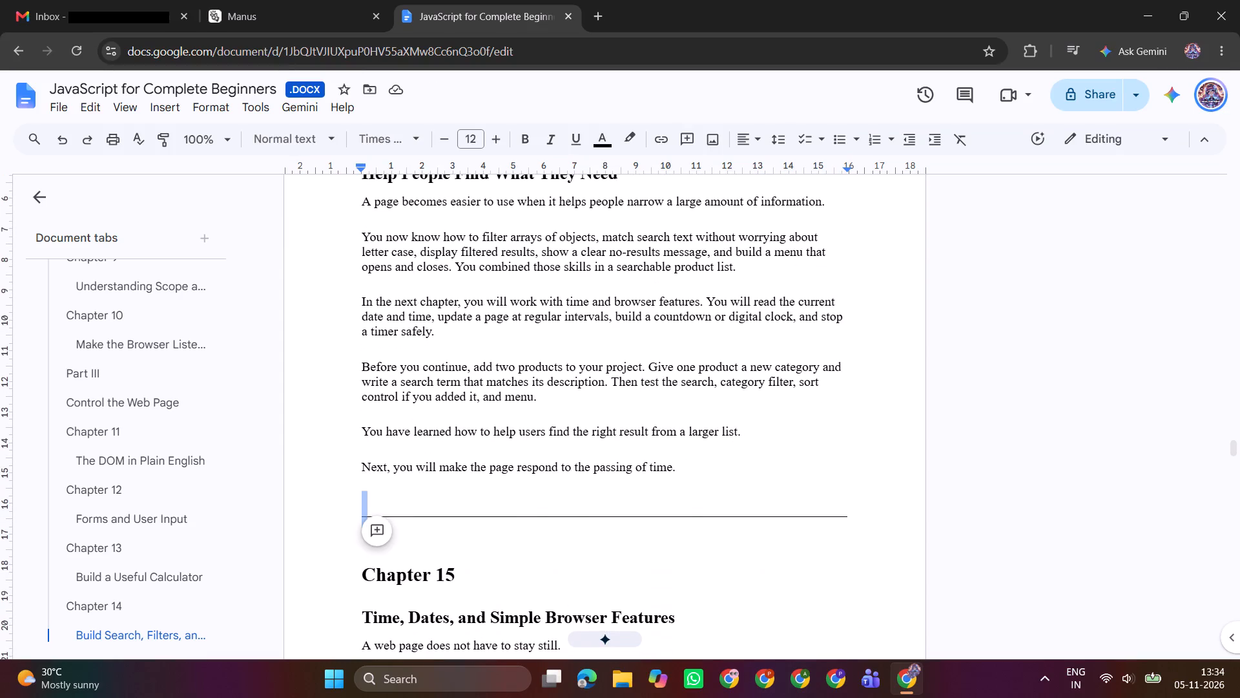
pyautogui.press('Delete')
pyautogui.hotkey('ctrl', 'Return')
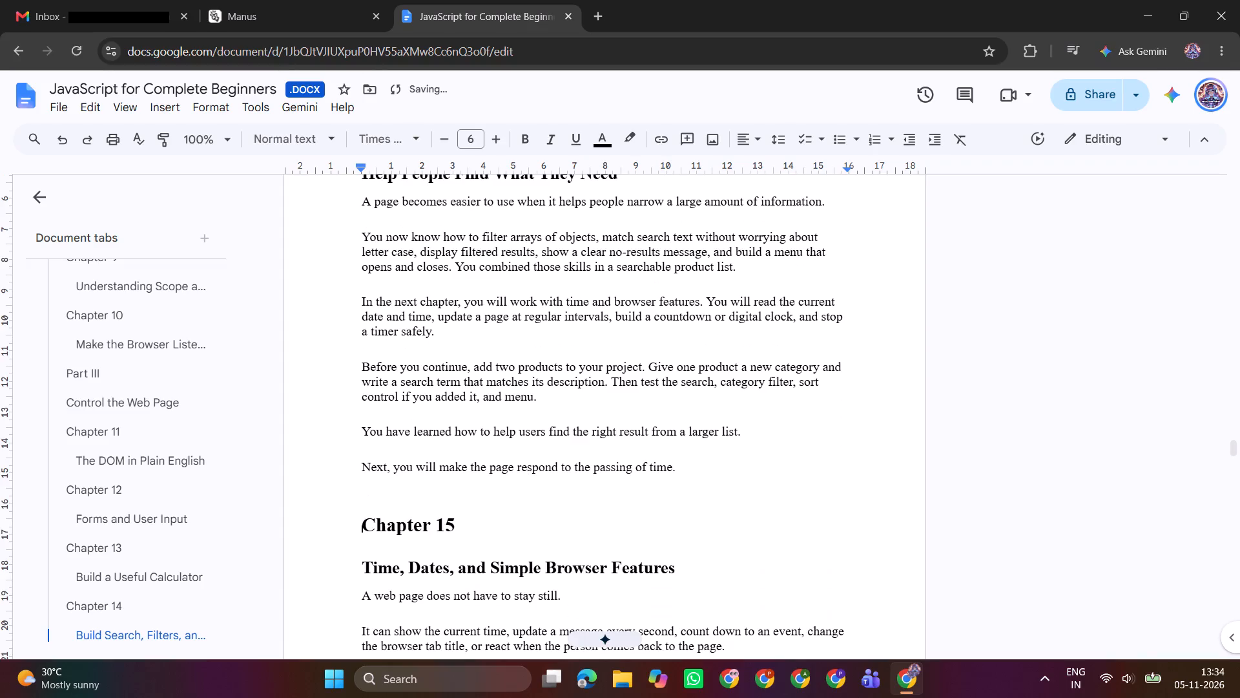
# Style the "Chapter 15" line as Heading 1 with font size 18 and black text.
pyautogui.scroll(-2, 530, 520)
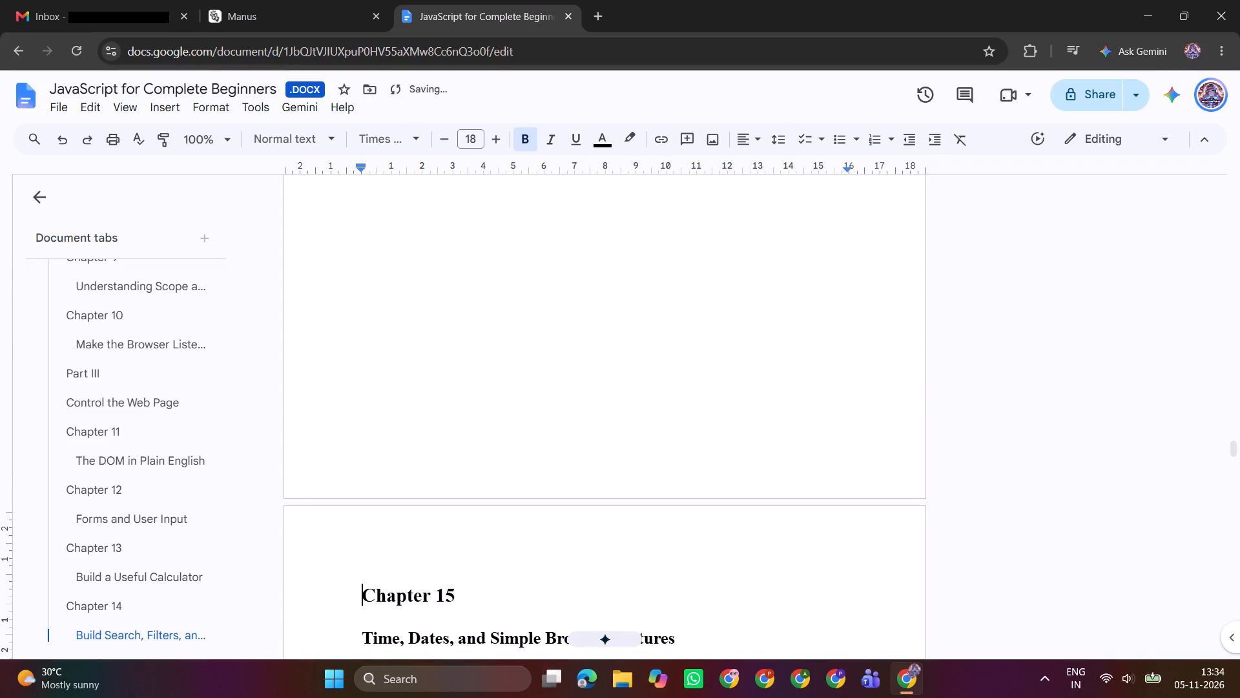
pyautogui.tripleClick(410, 500)
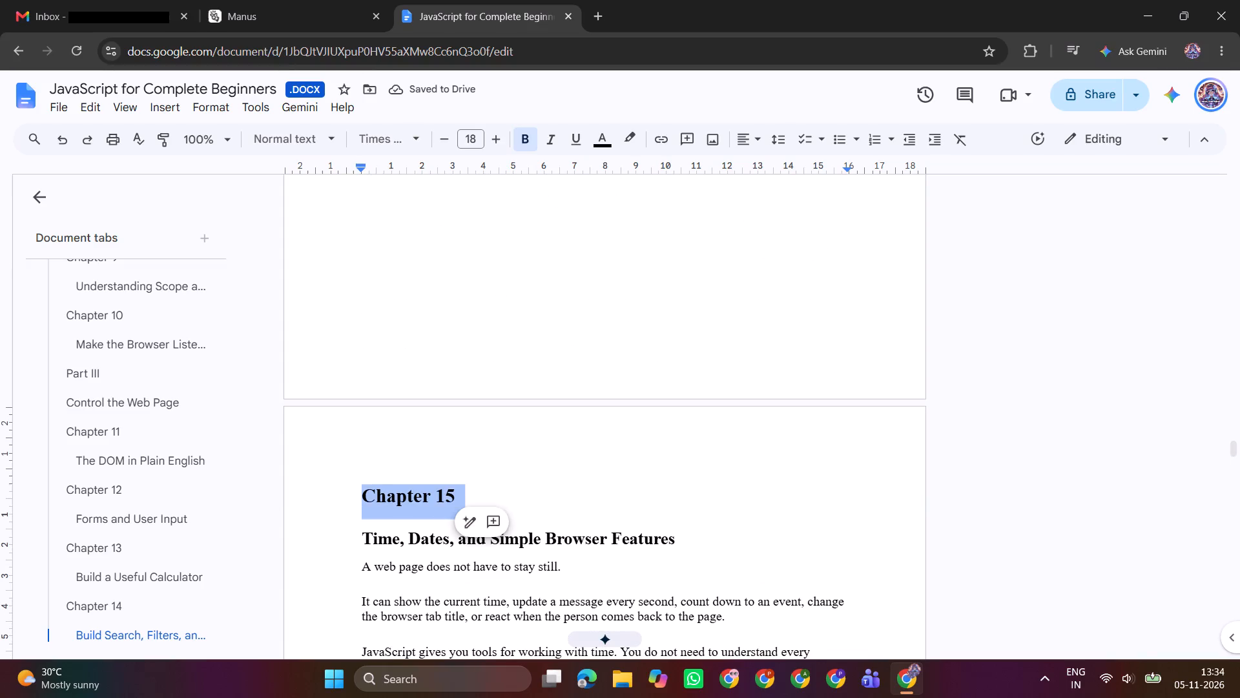
pyautogui.click(331, 144)
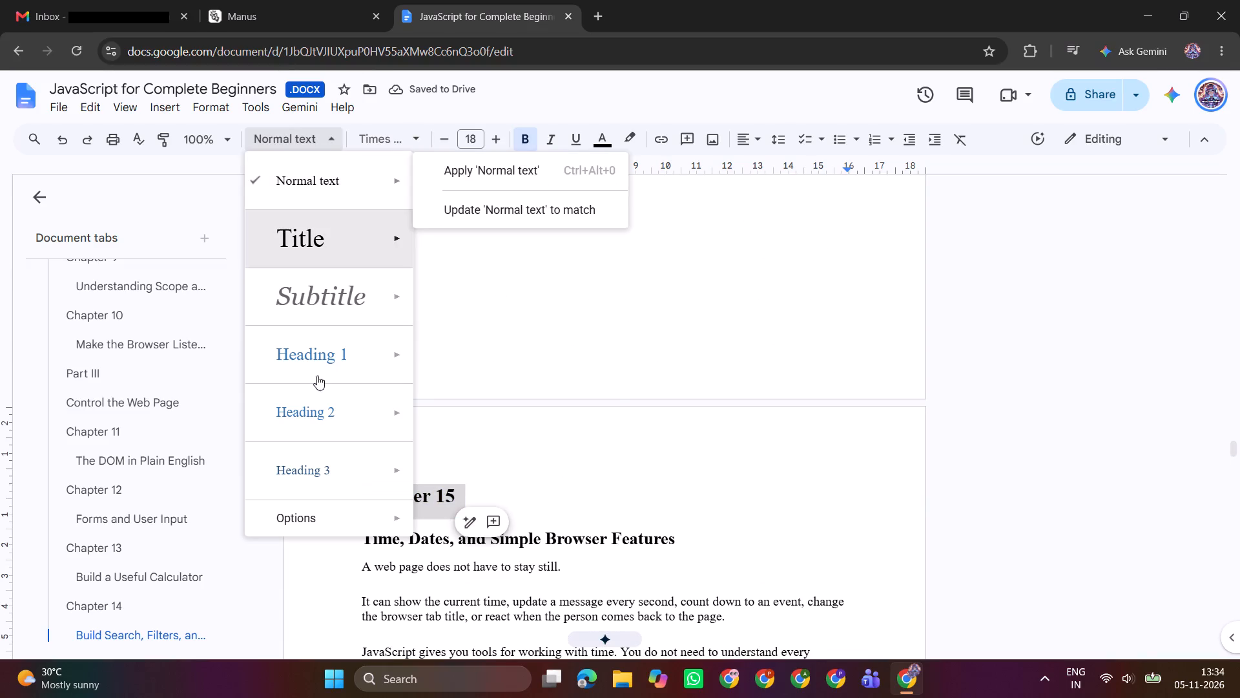
pyautogui.click(318, 364)
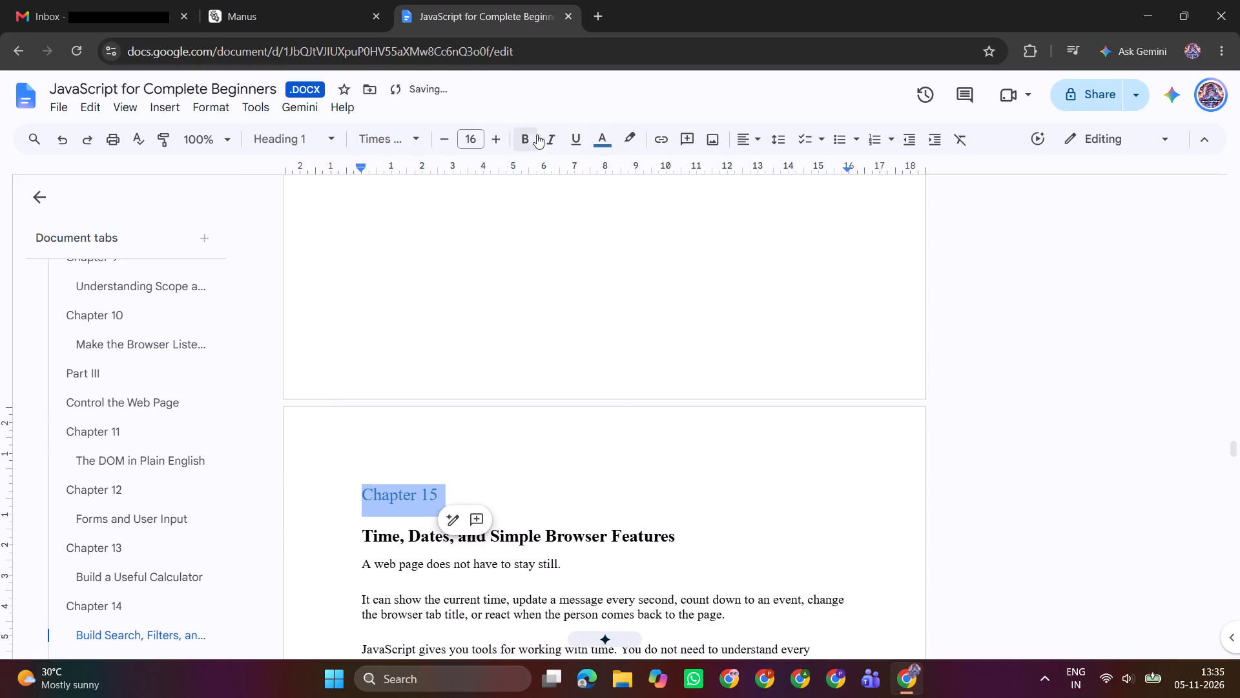
pyautogui.doubleClick(499, 133)
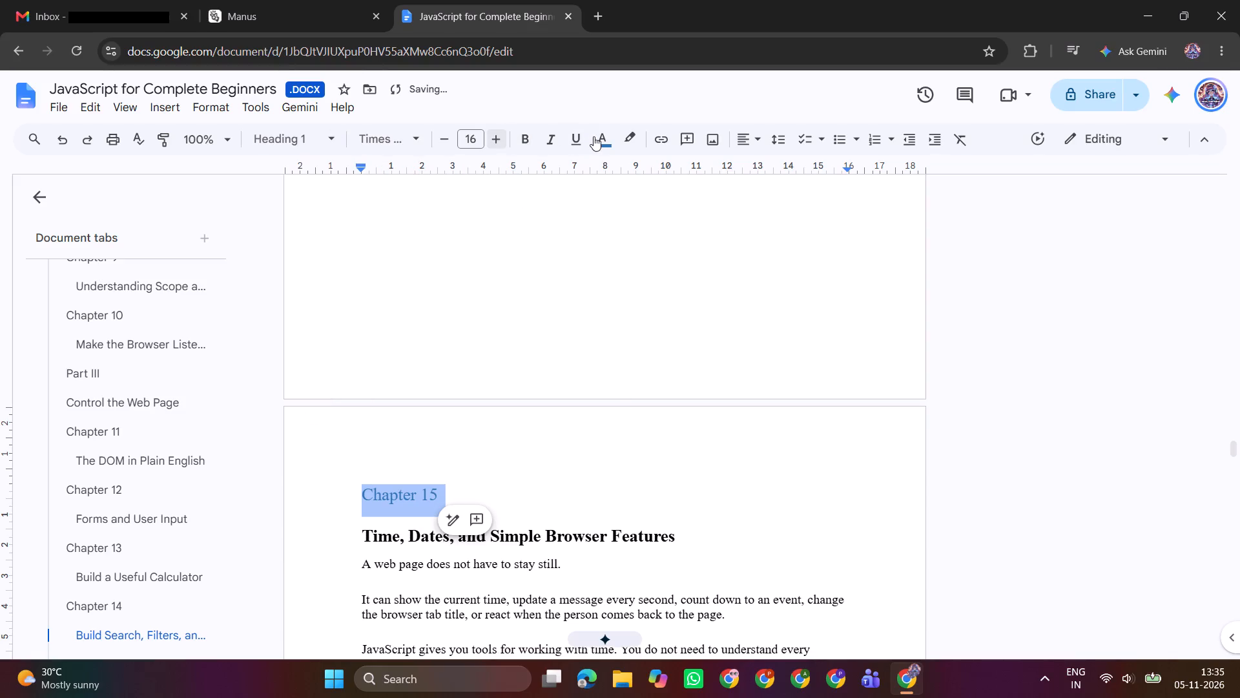
pyautogui.click(598, 135)
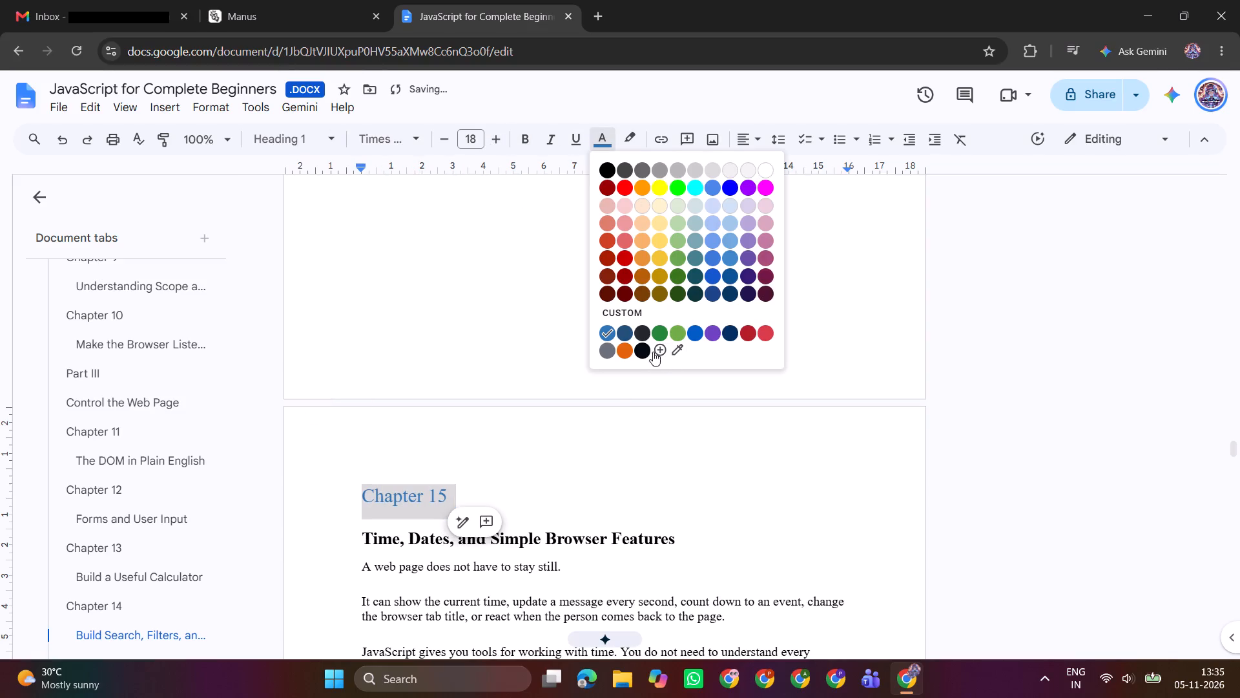
pyautogui.click(644, 351)
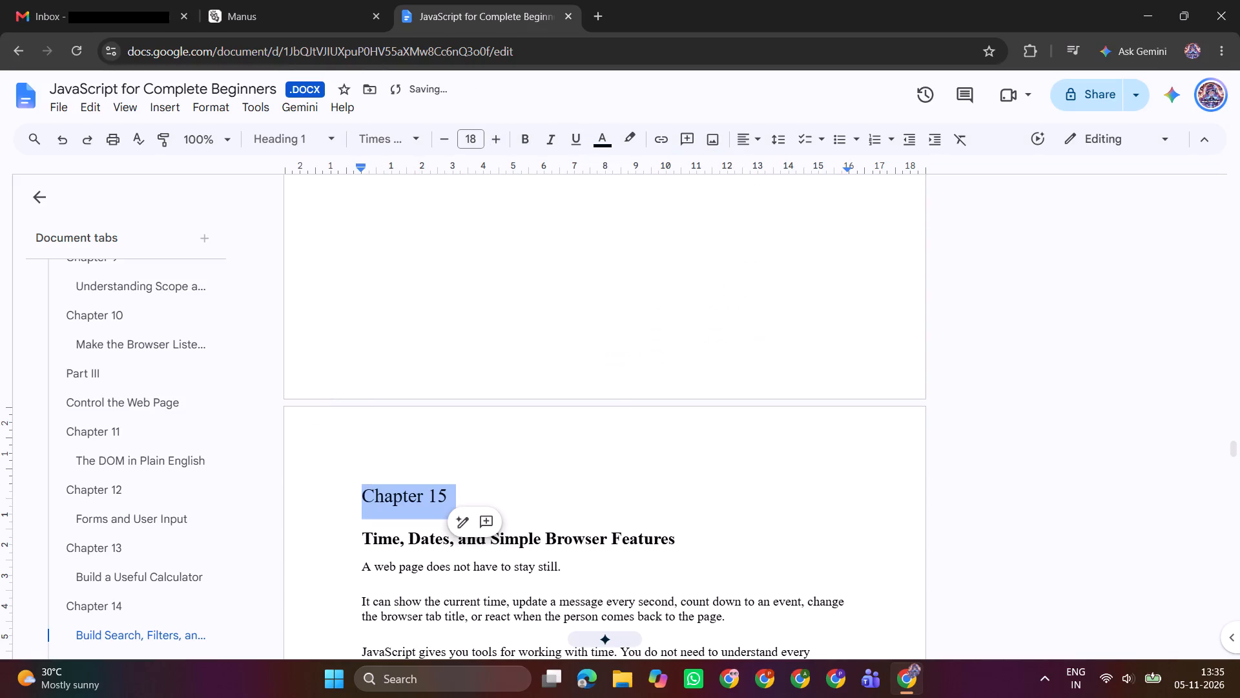
pyautogui.moveTo(346, 491); pyautogui.dragTo(408, 502)
# Apply the Heading 2 style to the chapter title "Time, Dates, and Simple Browser Features".
pyautogui.tripleClick(395, 540)
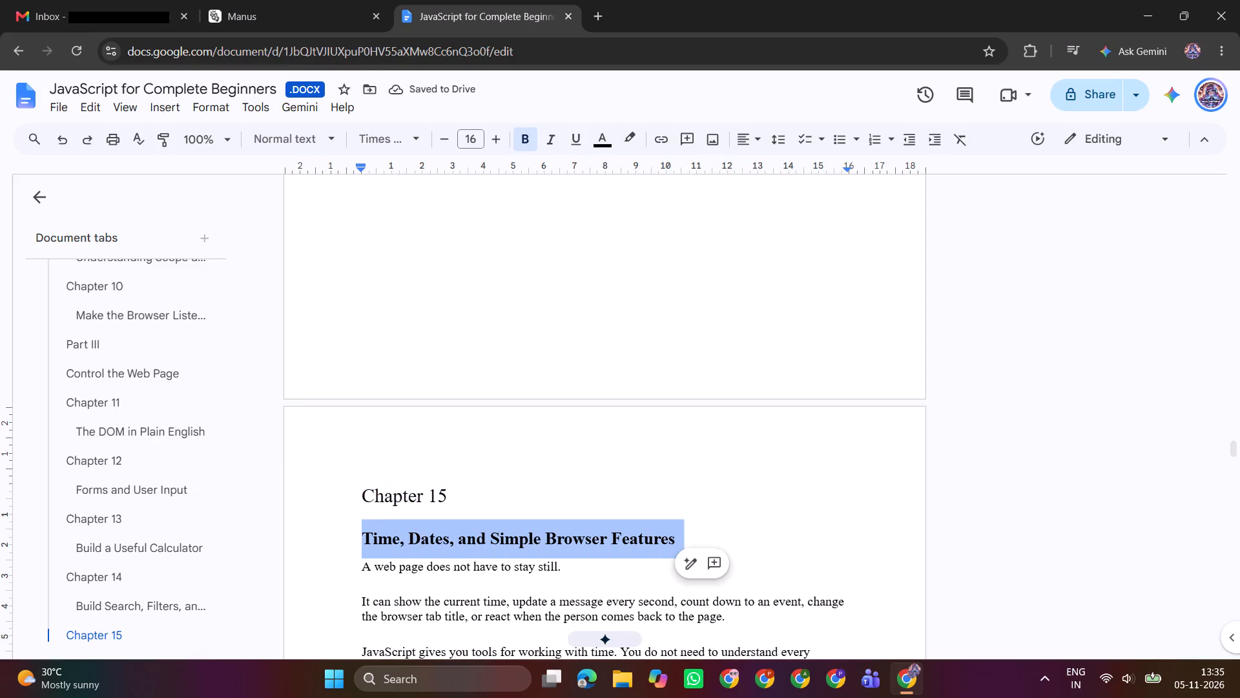
pyautogui.click(263, 140)
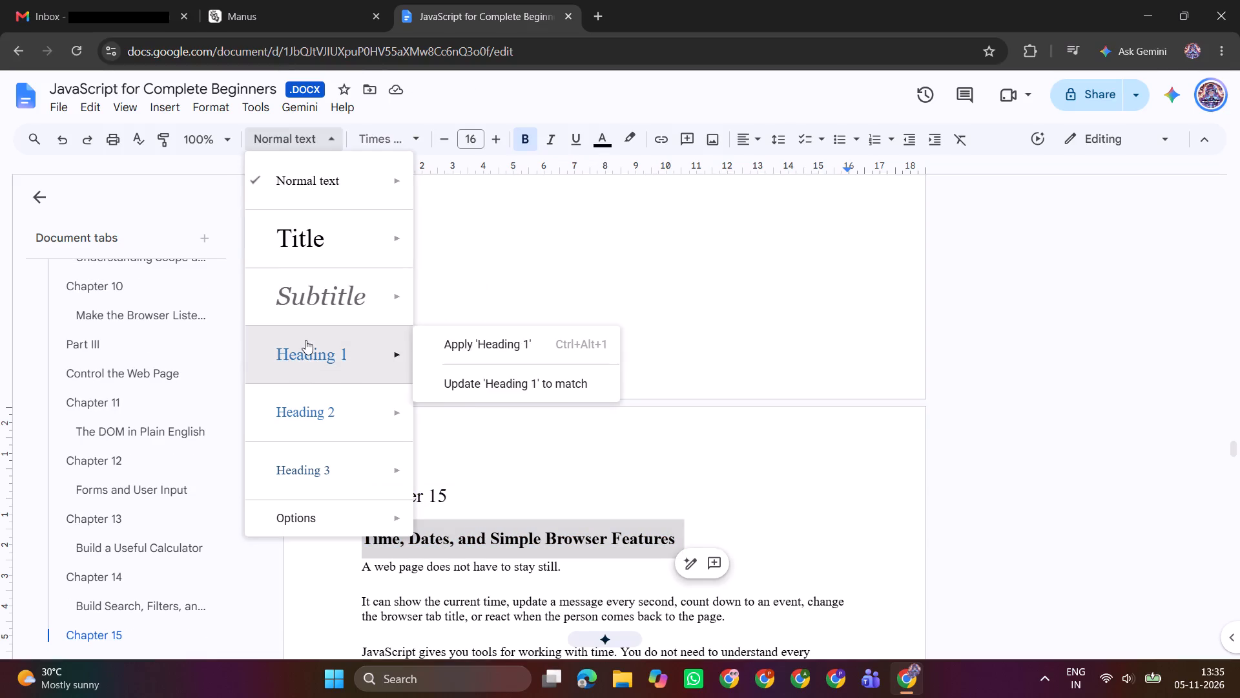
pyautogui.click(305, 391)
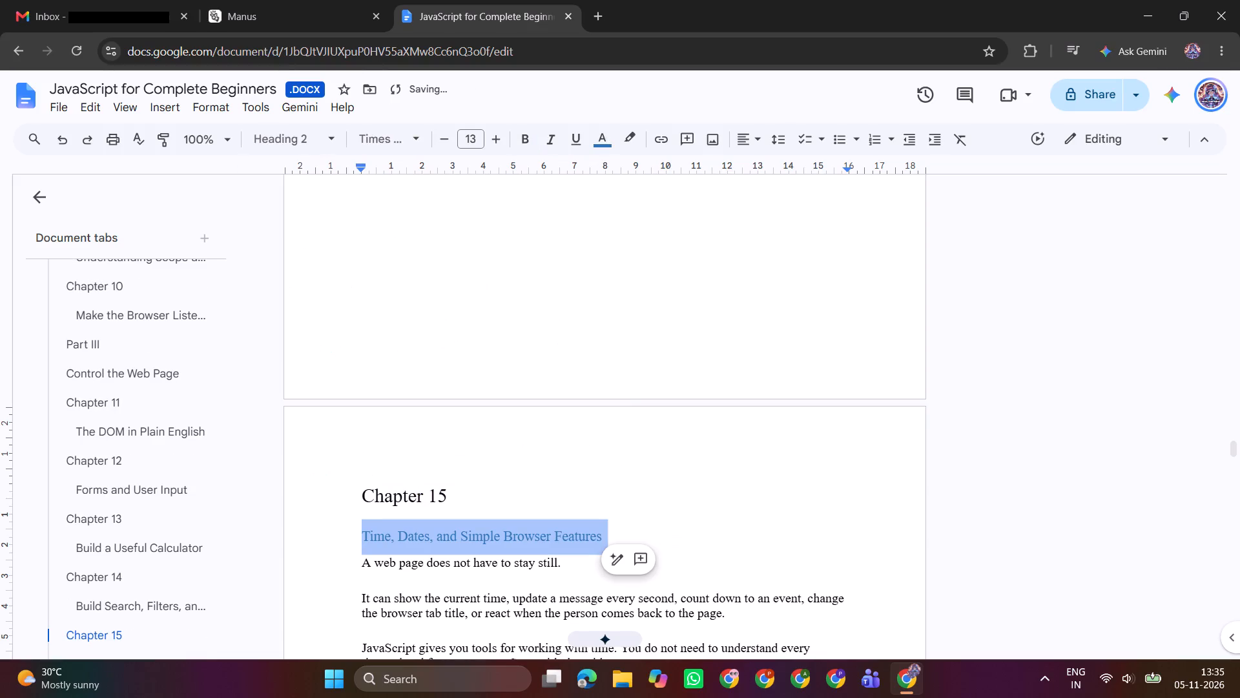
# Center-align the "Chapter 15" heading and the title "Time, Dates, and Simple Browser Features" below it.
pyautogui.click(360, 492)
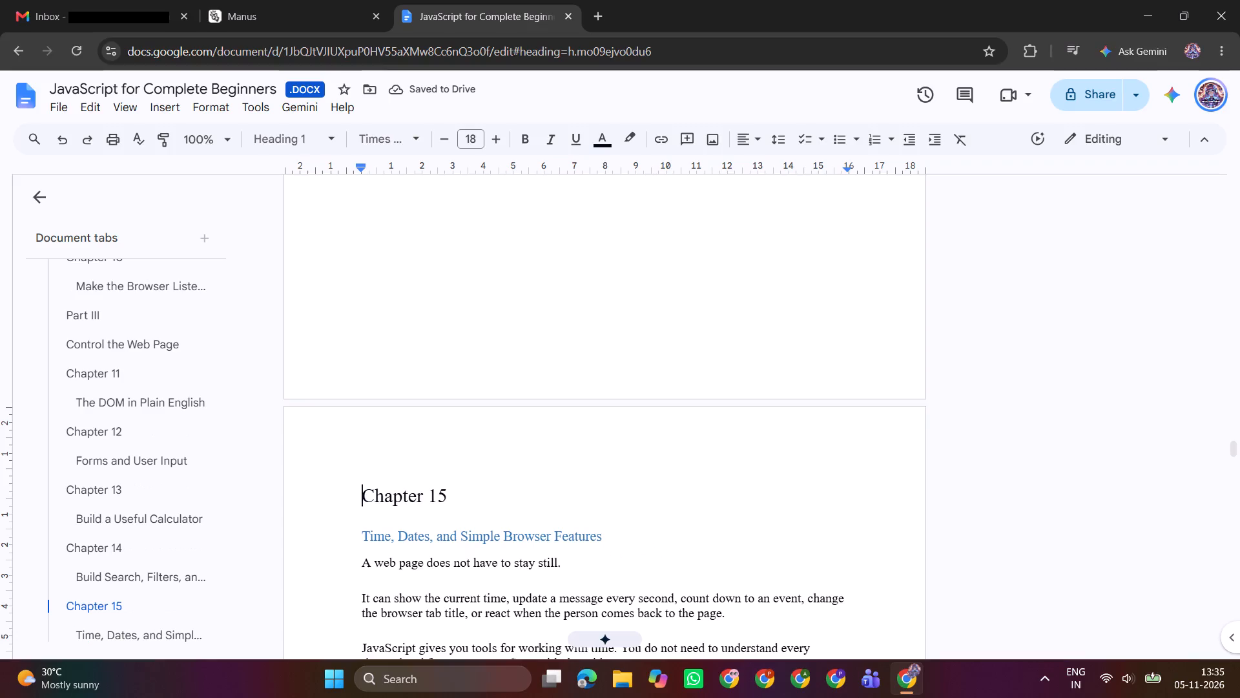
pyautogui.moveTo(360, 492); pyautogui.dragTo(606, 525)
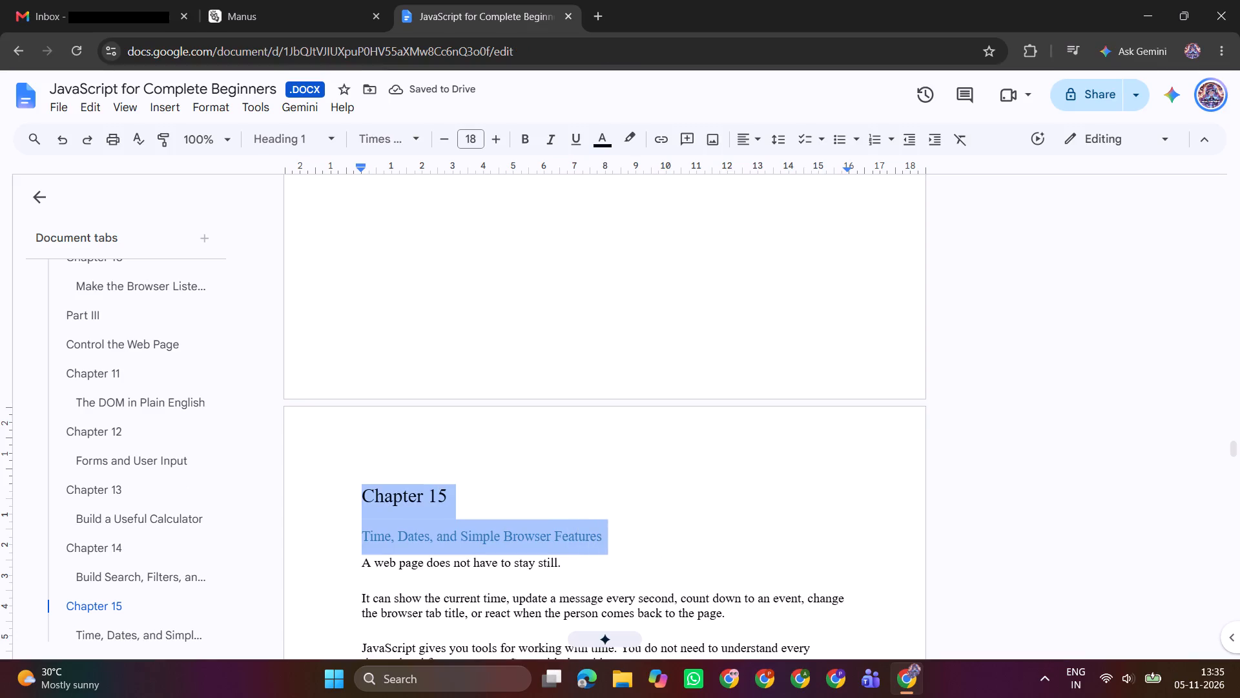
pyautogui.moveTo(606, 525); pyautogui.dragTo(606, 524)
pyautogui.click(743, 143)
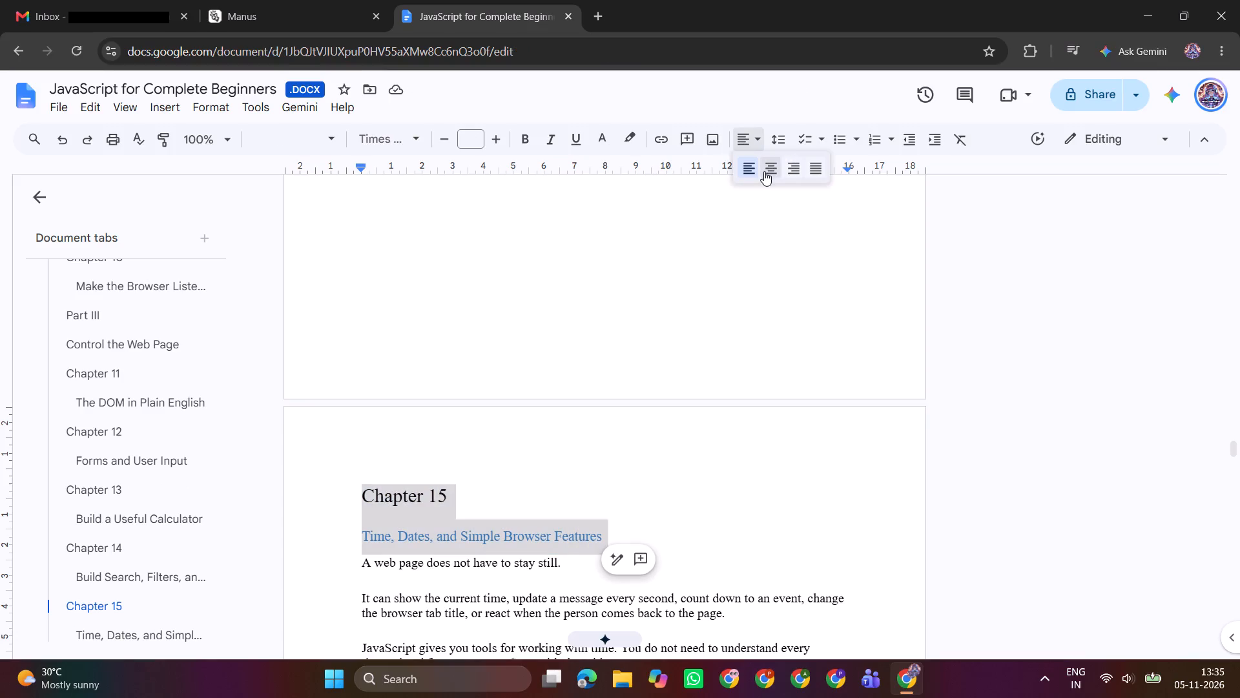
pyautogui.click(764, 171)
pyautogui.click(518, 544)
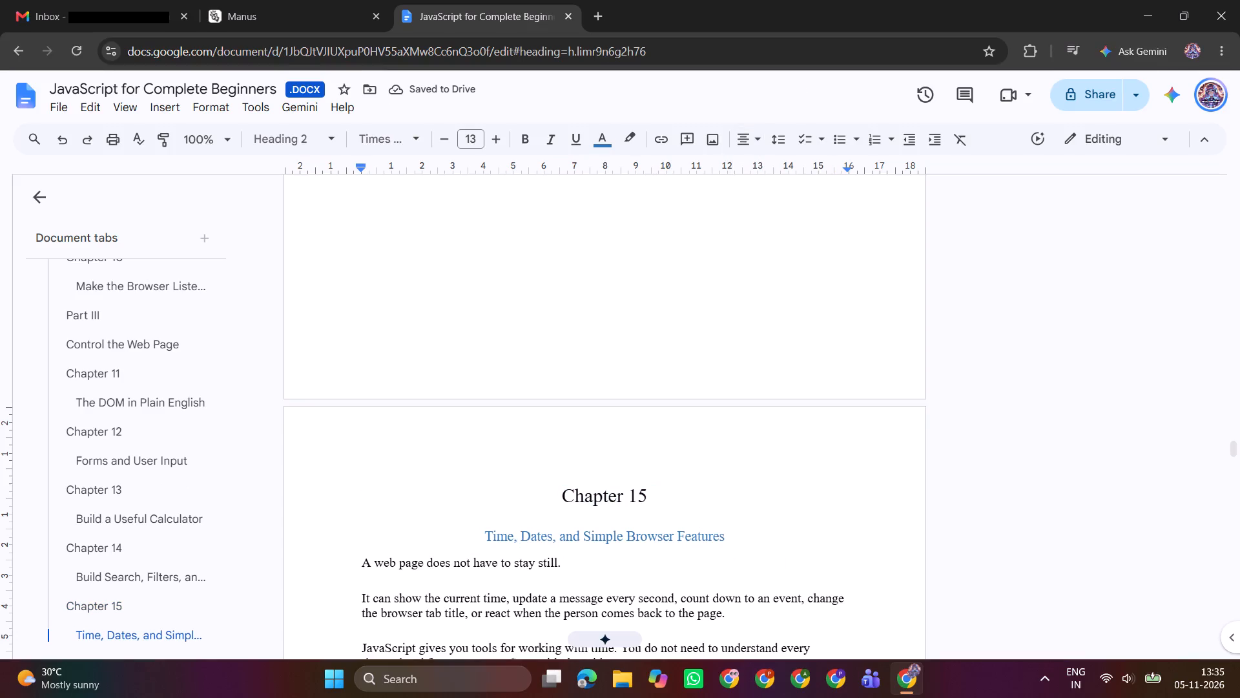
# Remove the divider line and its blank line above the "Create a Date Object" heading in Chapter 15.
pyautogui.scroll(-2, 518, 544)
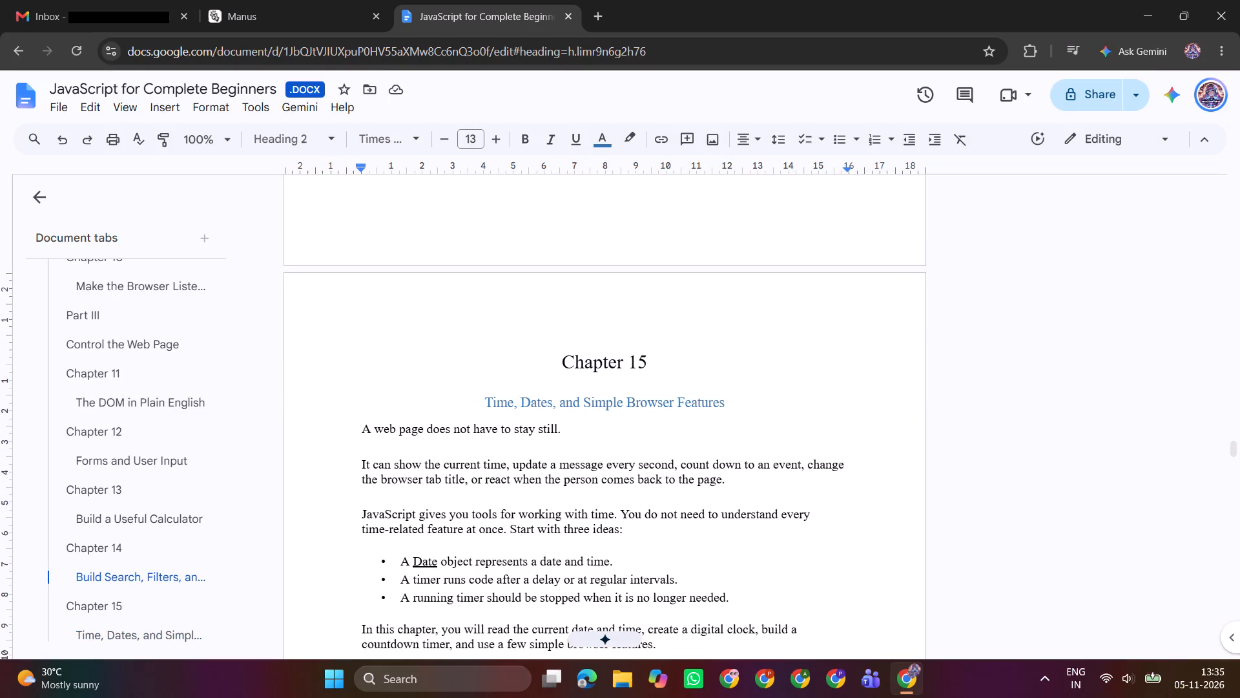
pyautogui.scroll(-1, 518, 544)
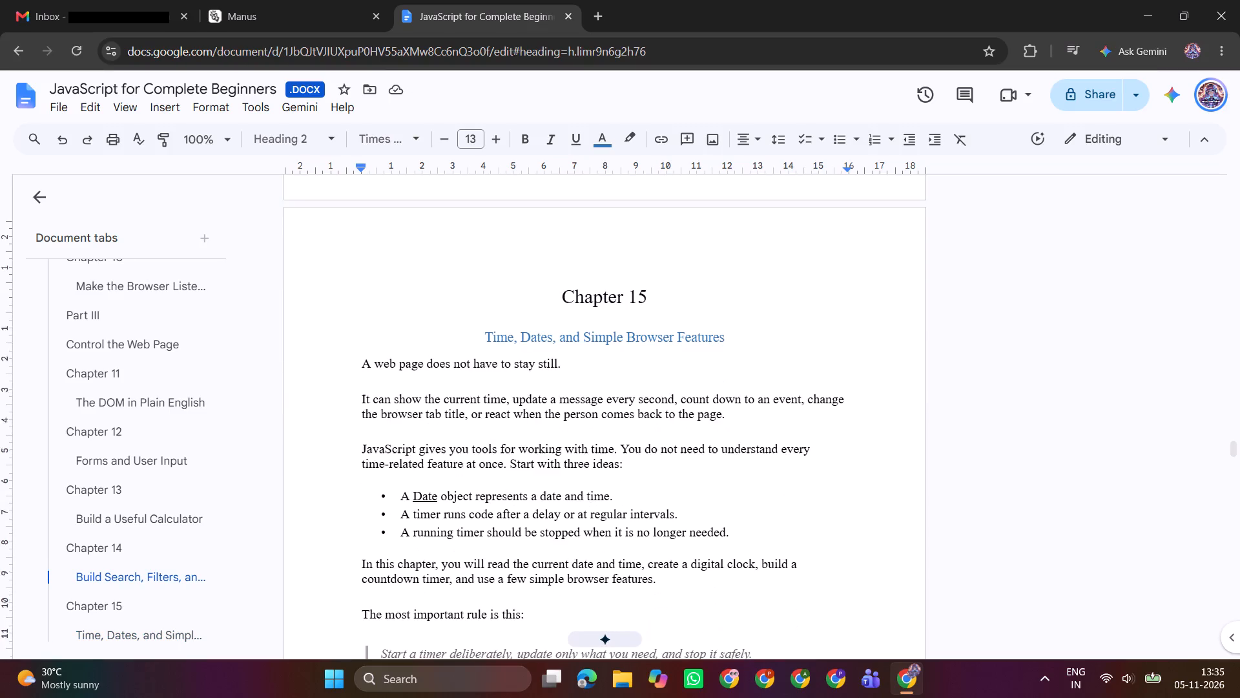
pyautogui.scroll(-1, 518, 544)
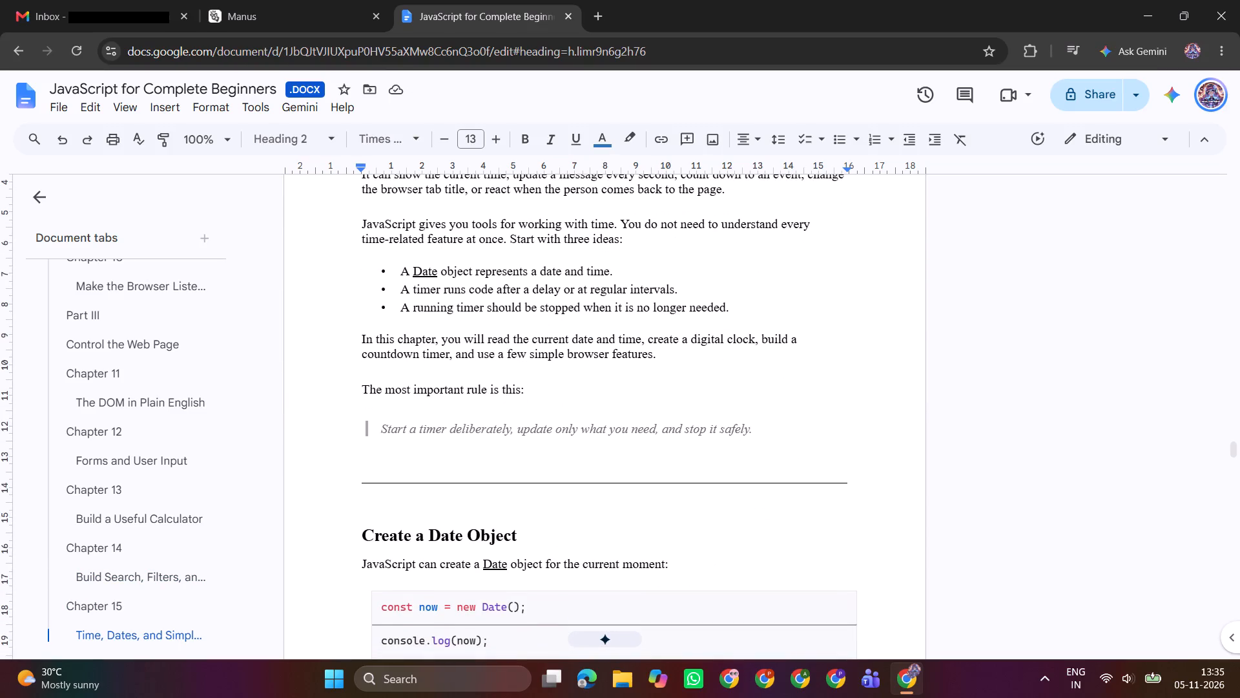
pyautogui.tripleClick(506, 469)
pyautogui.press('Delete')
pyautogui.press('Delete')
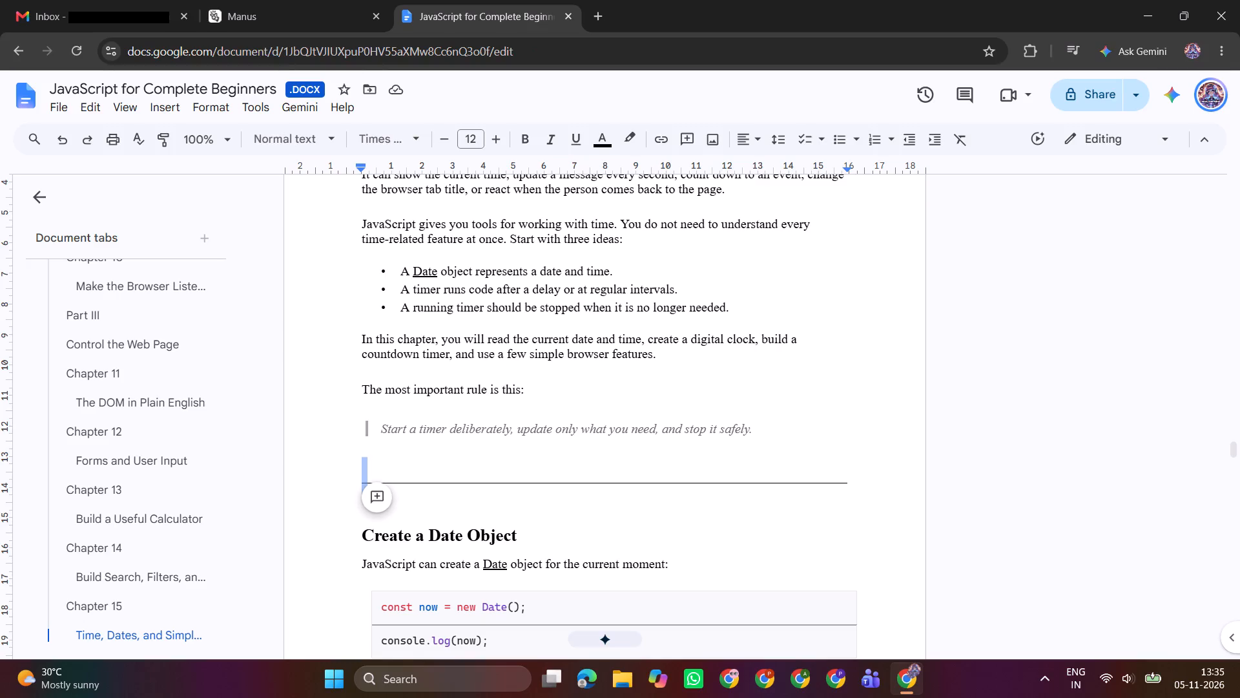
# Remove the divider line and its blank line above the "Remember That Months Start at Zero" heading.
pyautogui.scroll(-2, 506, 469)
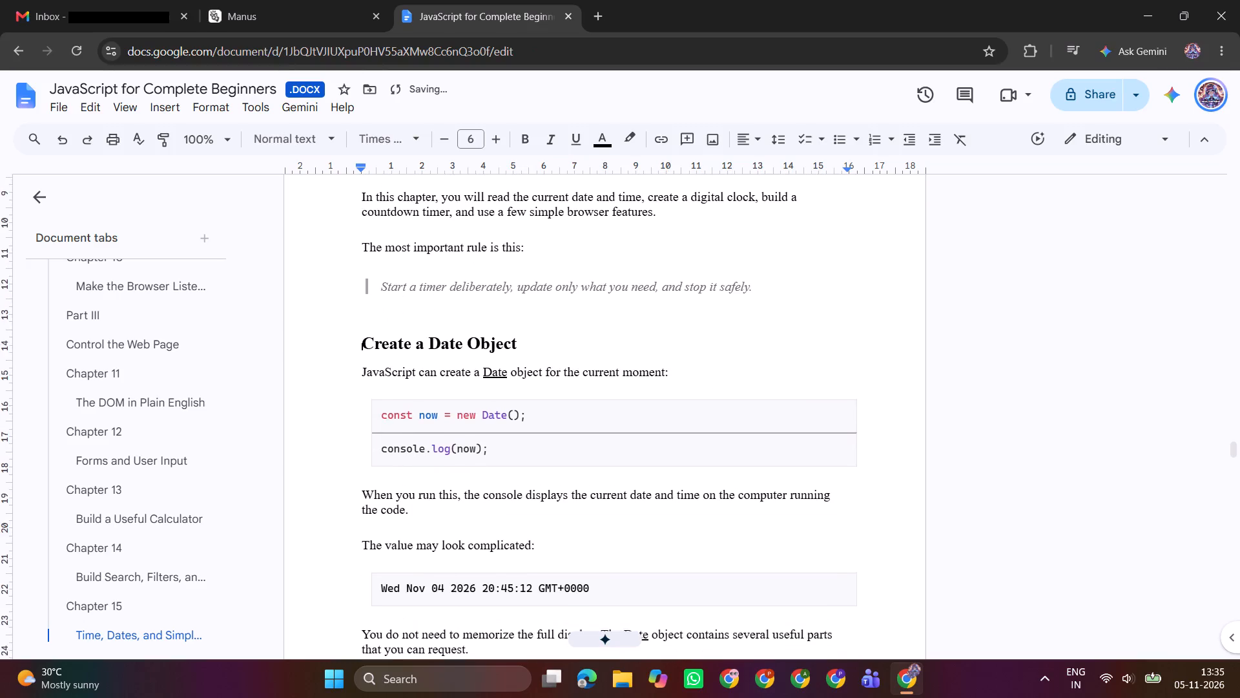
pyautogui.scroll(-3, 506, 469)
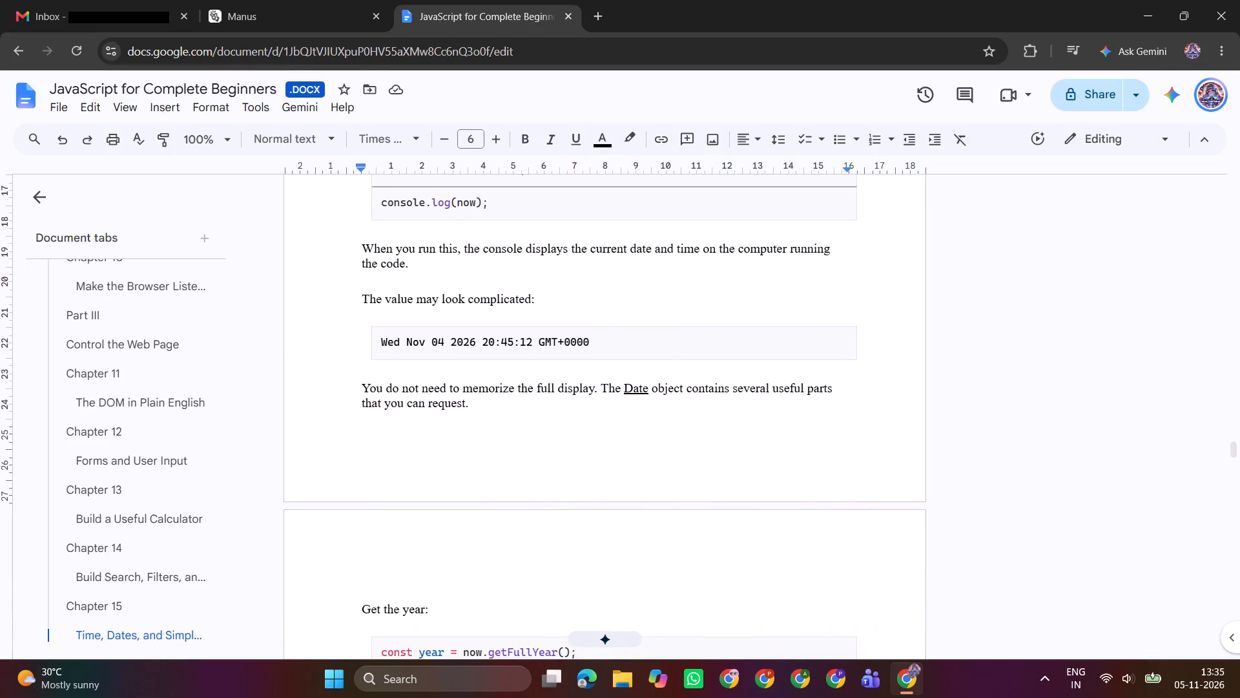
pyautogui.scroll(-3, 500, 478)
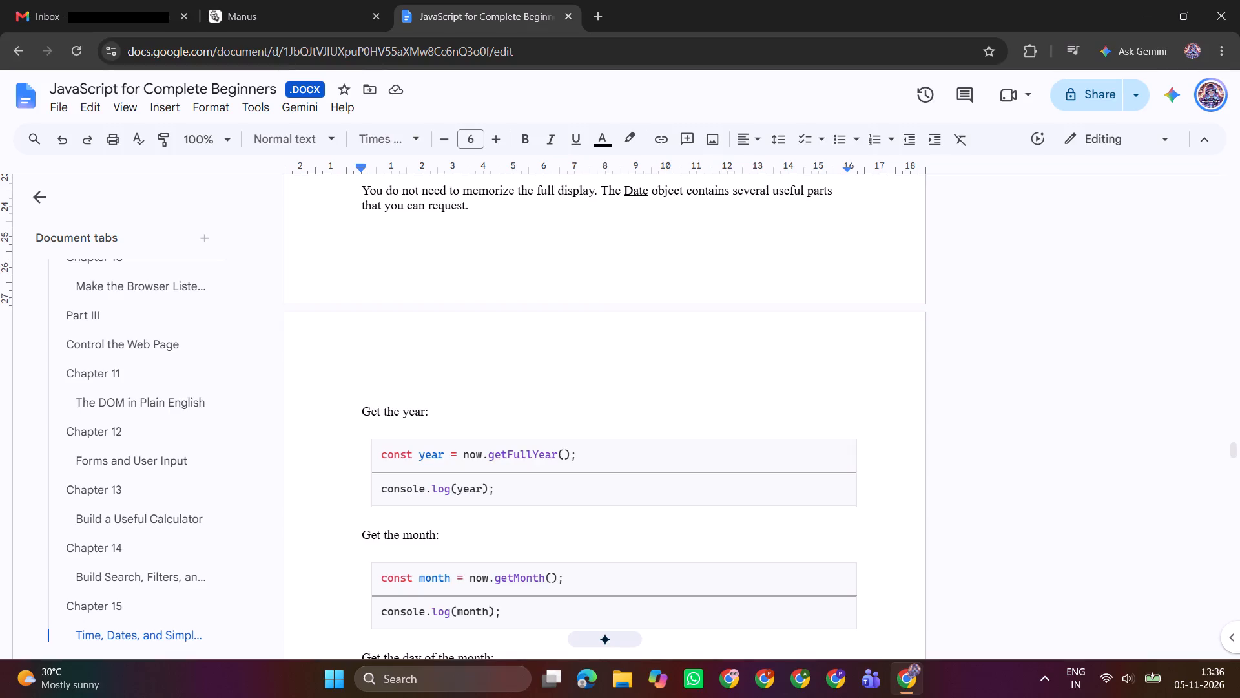
pyautogui.scroll(-2, 500, 478)
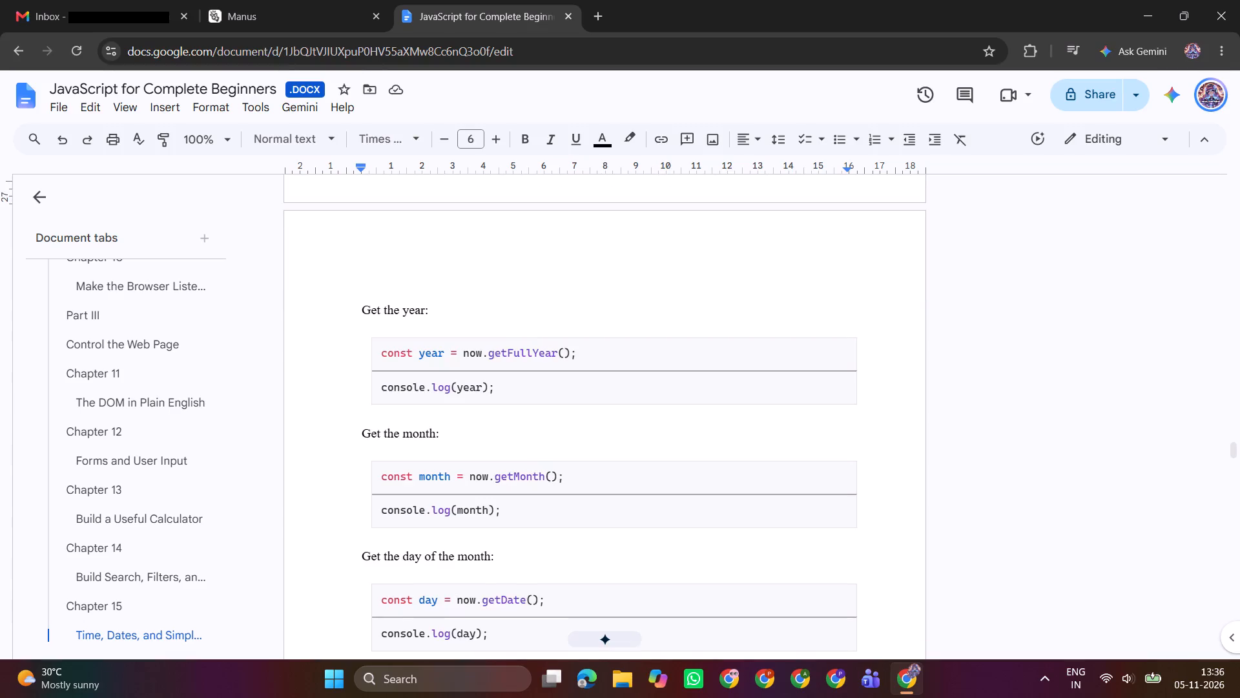
pyautogui.scroll(-3, 500, 478)
pyautogui.doubleClick(488, 498)
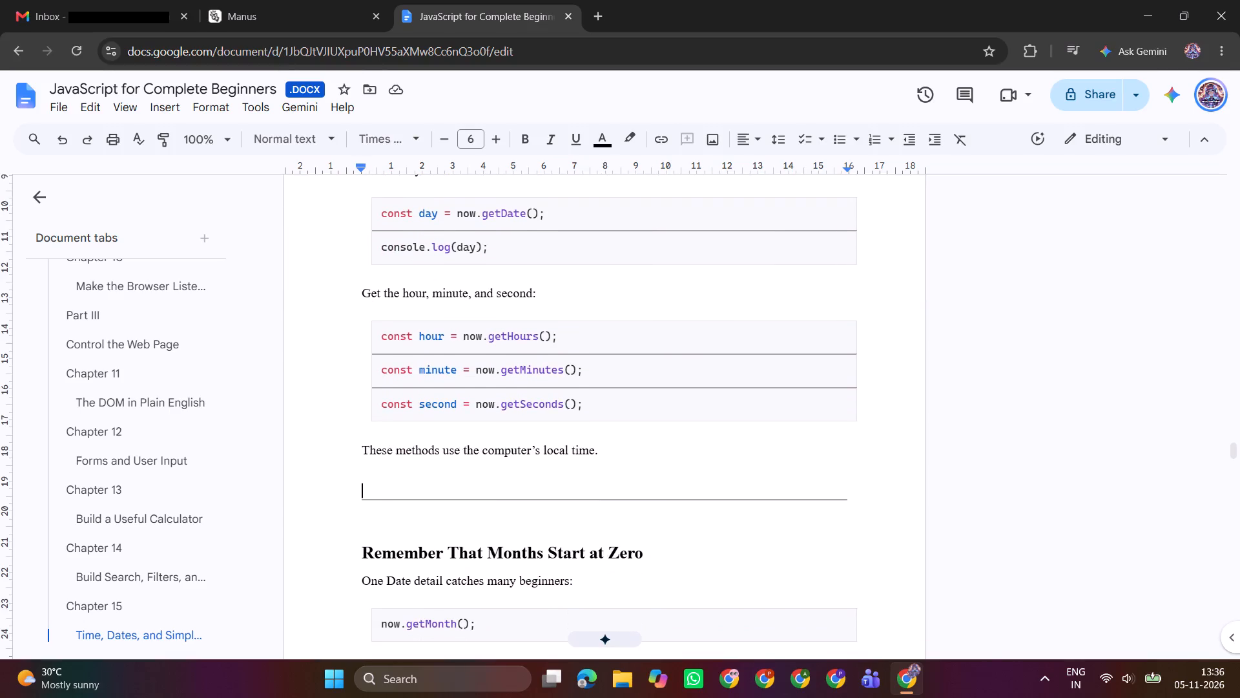
pyautogui.press('Delete')
pyautogui.press('Delete')
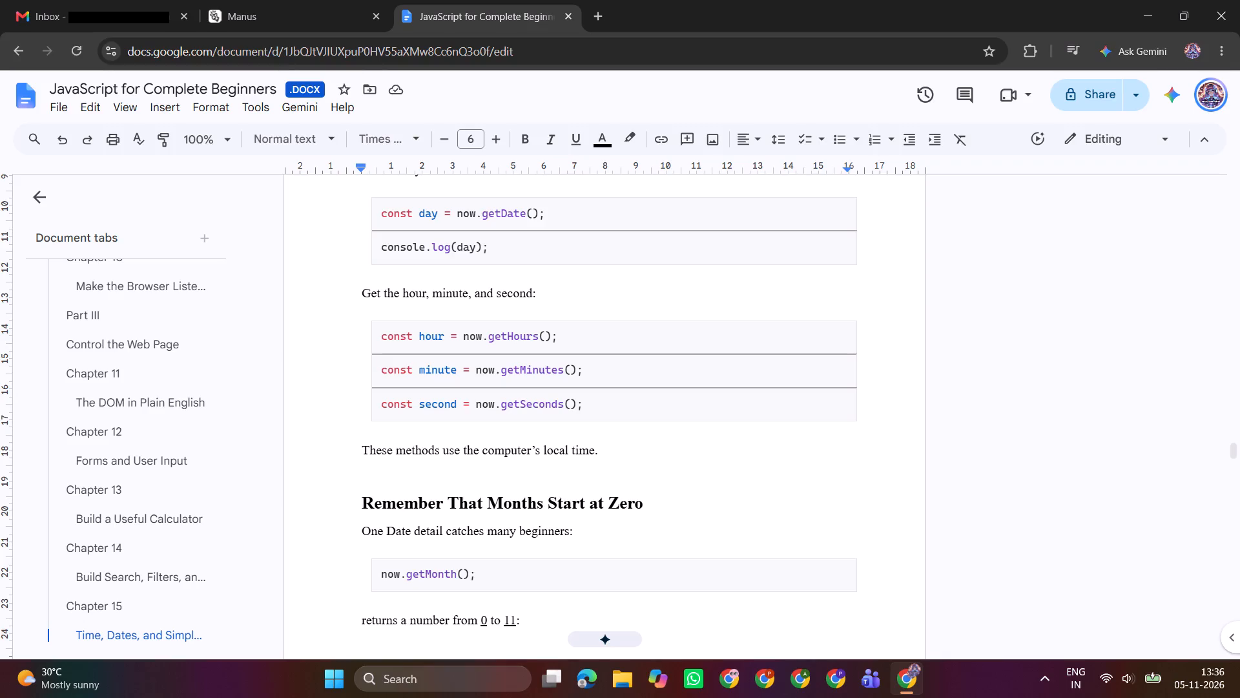
# Remove the divider line and its blank line above the "Display a Readable Date" heading.
pyautogui.click(544, 496)
pyautogui.scroll(-4, 544, 496)
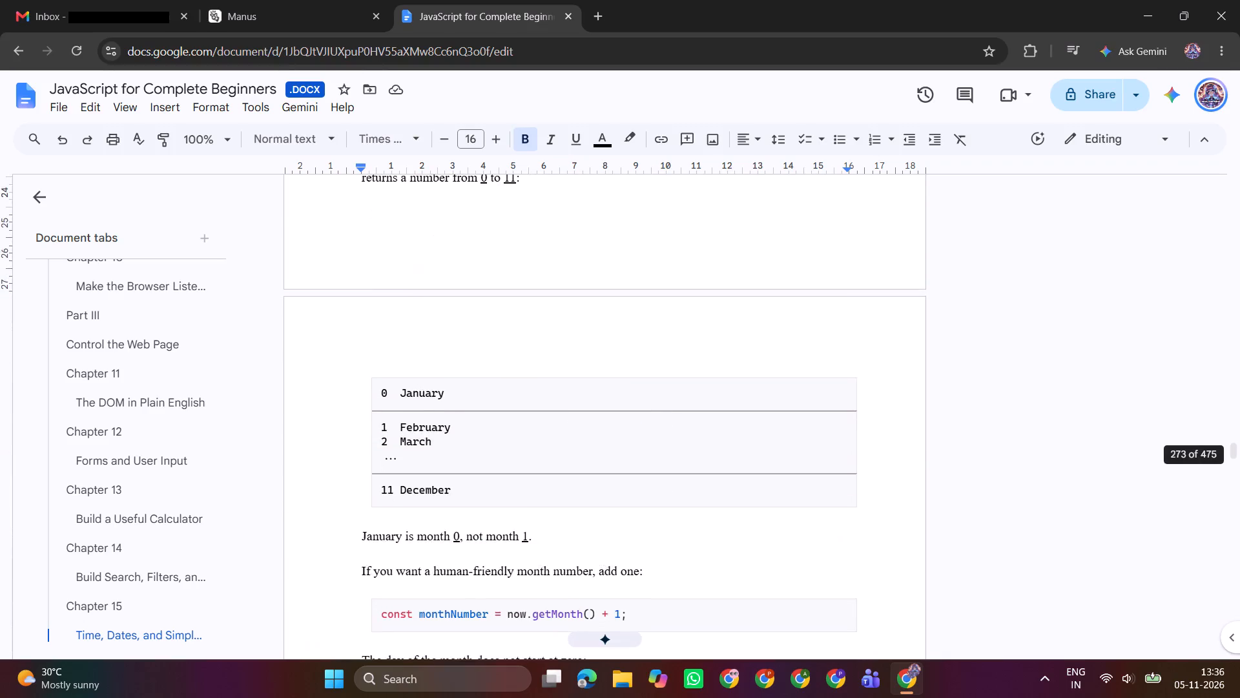
pyautogui.scroll(-2, 544, 496)
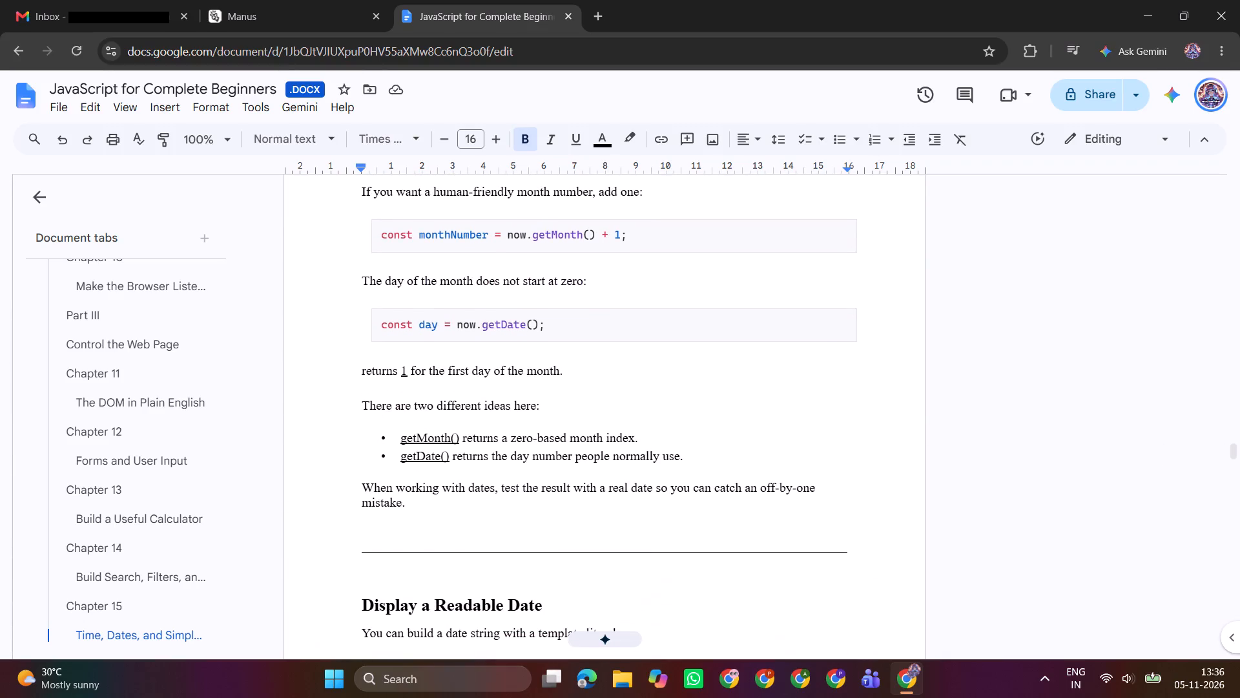
pyautogui.doubleClick(499, 551)
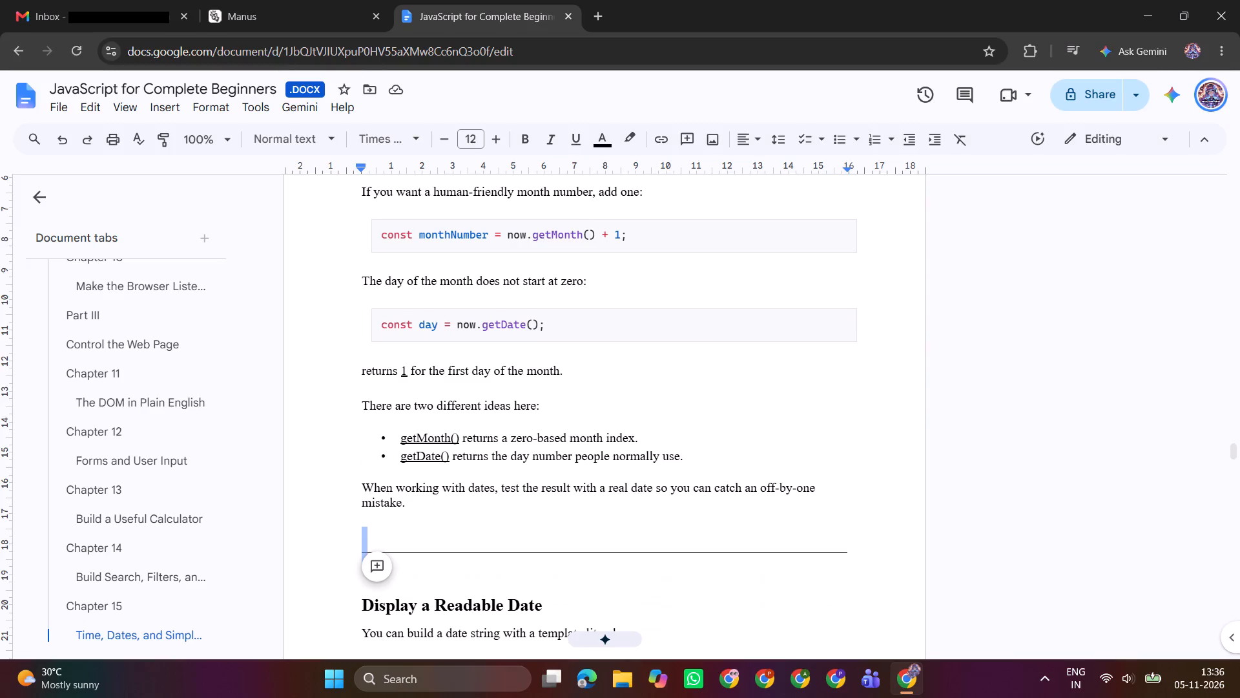
pyautogui.press('Delete')
pyautogui.press('Delete')
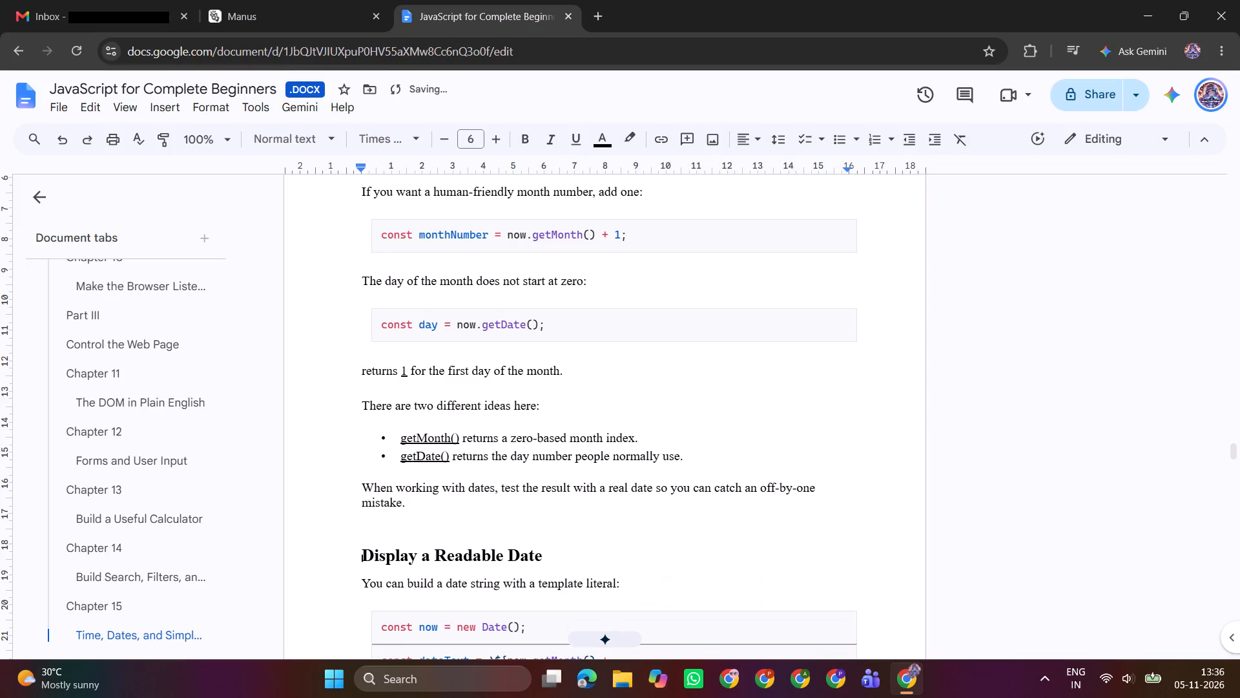
# Remove the divider line and its blank line above the "Display a Readable Time" heading.
pyautogui.scroll(-6, 499, 551)
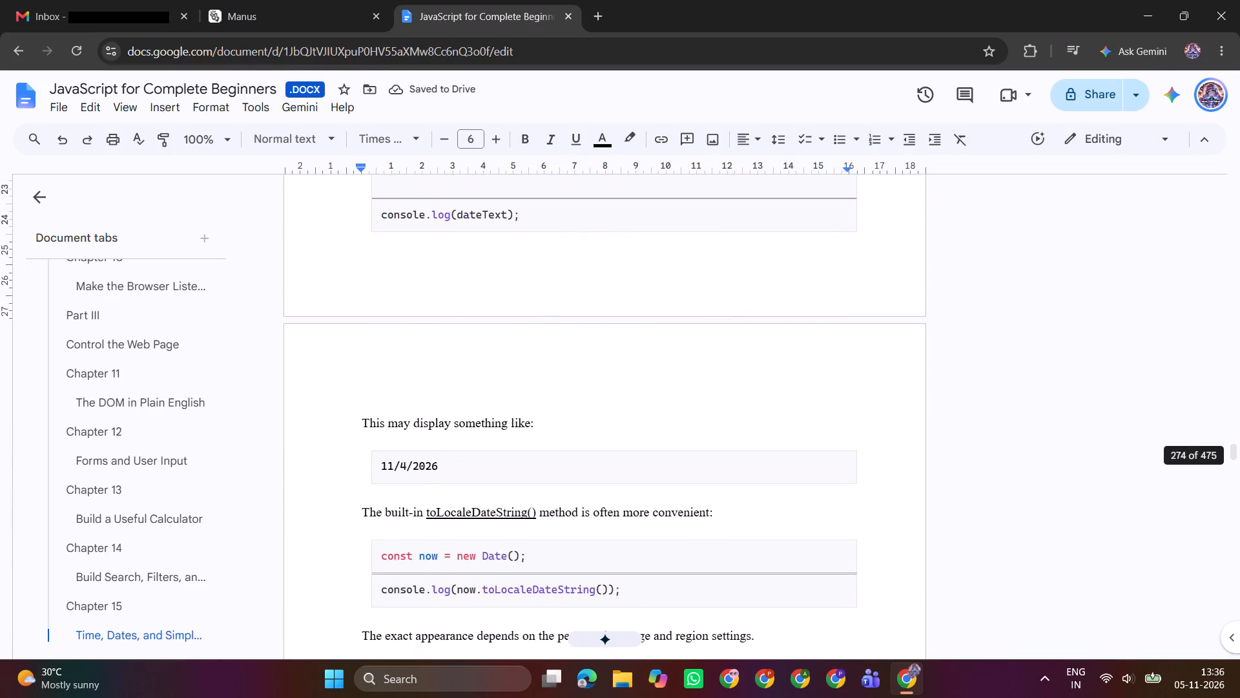
pyautogui.scroll(-6, 486, 577)
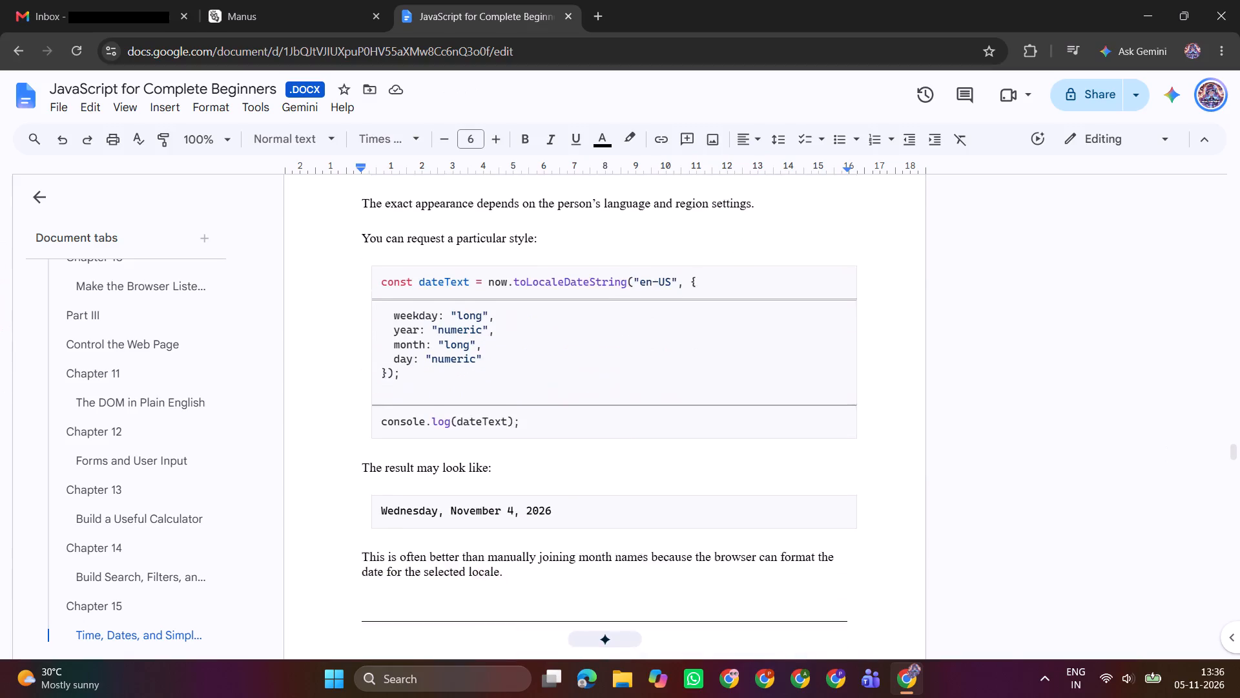
pyautogui.doubleClick(495, 533)
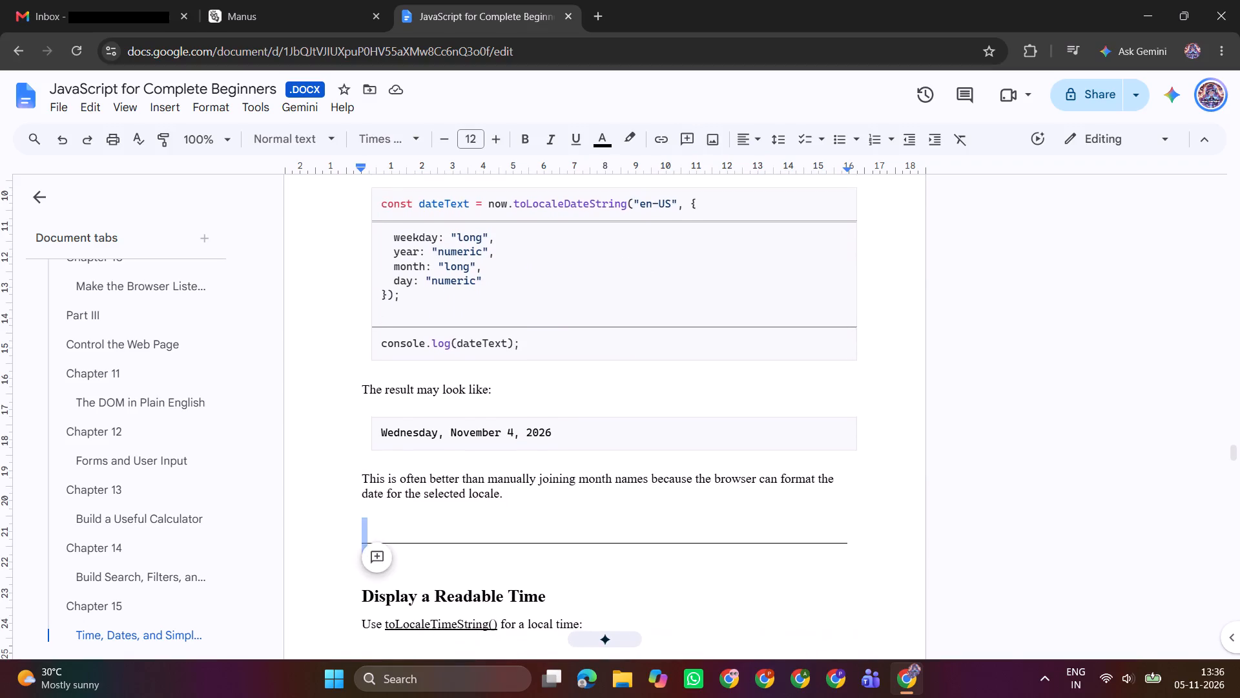
pyautogui.press('Delete')
pyautogui.press('Delete')
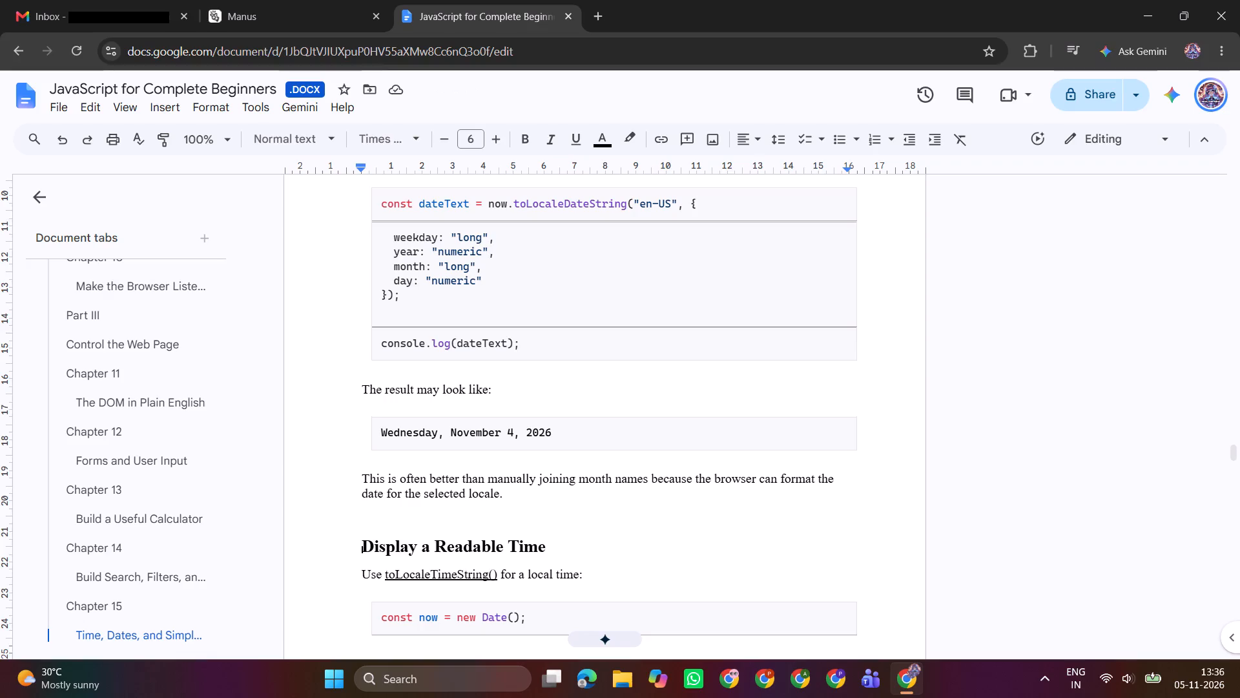
# Remove the divider line and its blank line above the "Find Out When Code Should Run" heading.
pyautogui.scroll(-3, 495, 533)
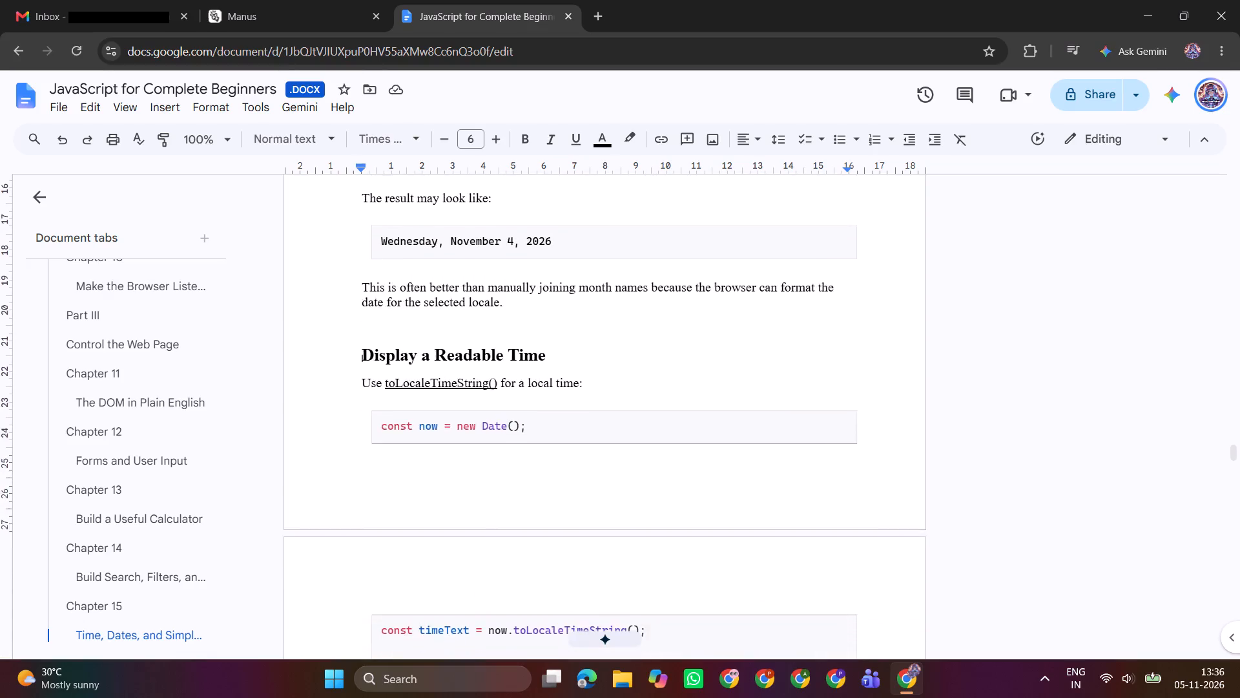
pyautogui.scroll(-2, 495, 533)
pyautogui.click(528, 477)
pyautogui.scroll(-1, 528, 477)
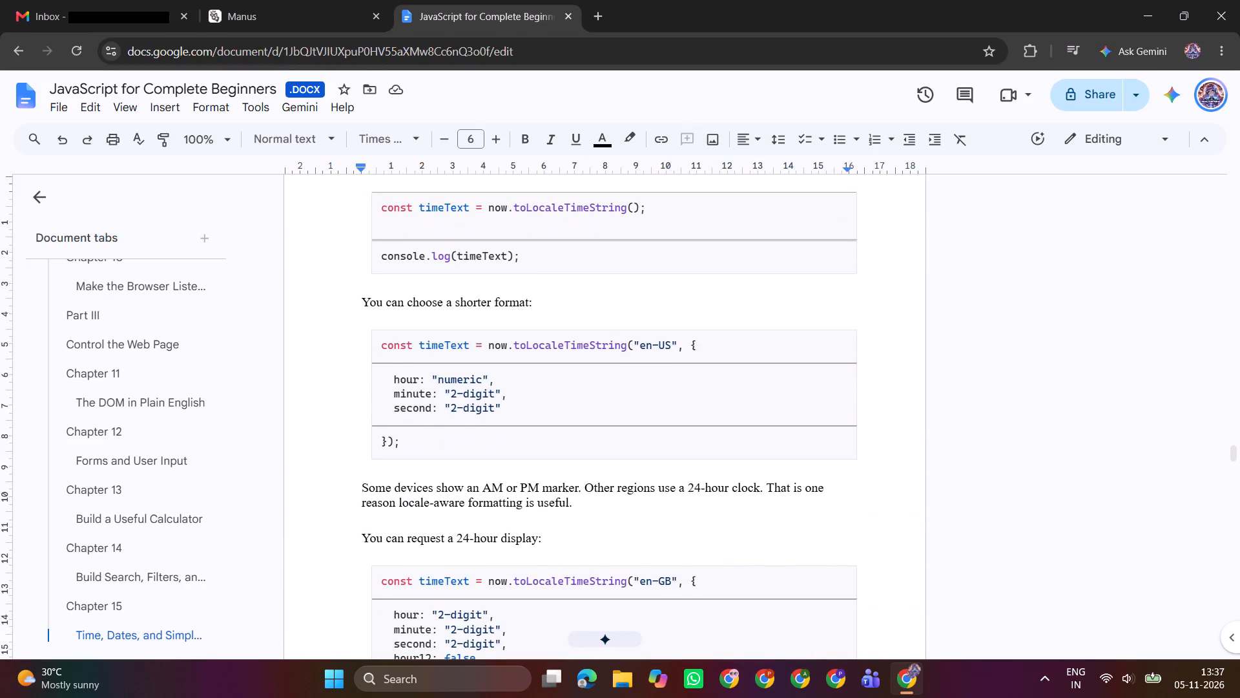
pyautogui.scroll(-2, 528, 477)
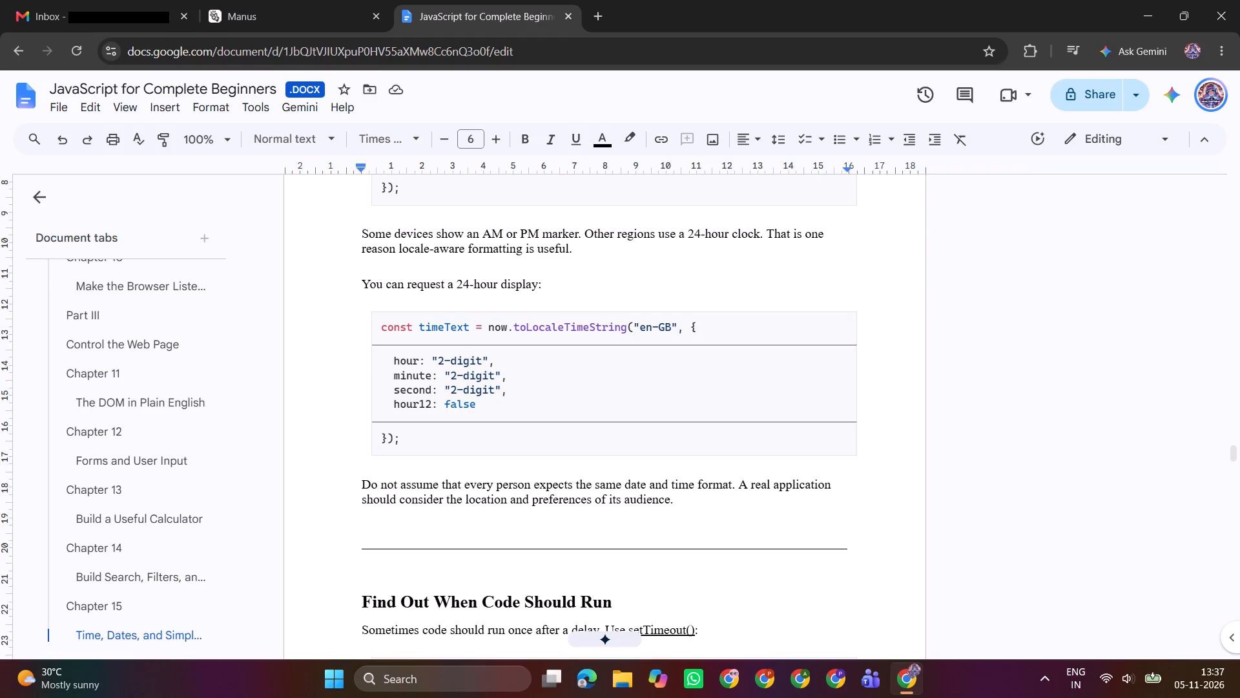
pyautogui.scroll(-1, 528, 477)
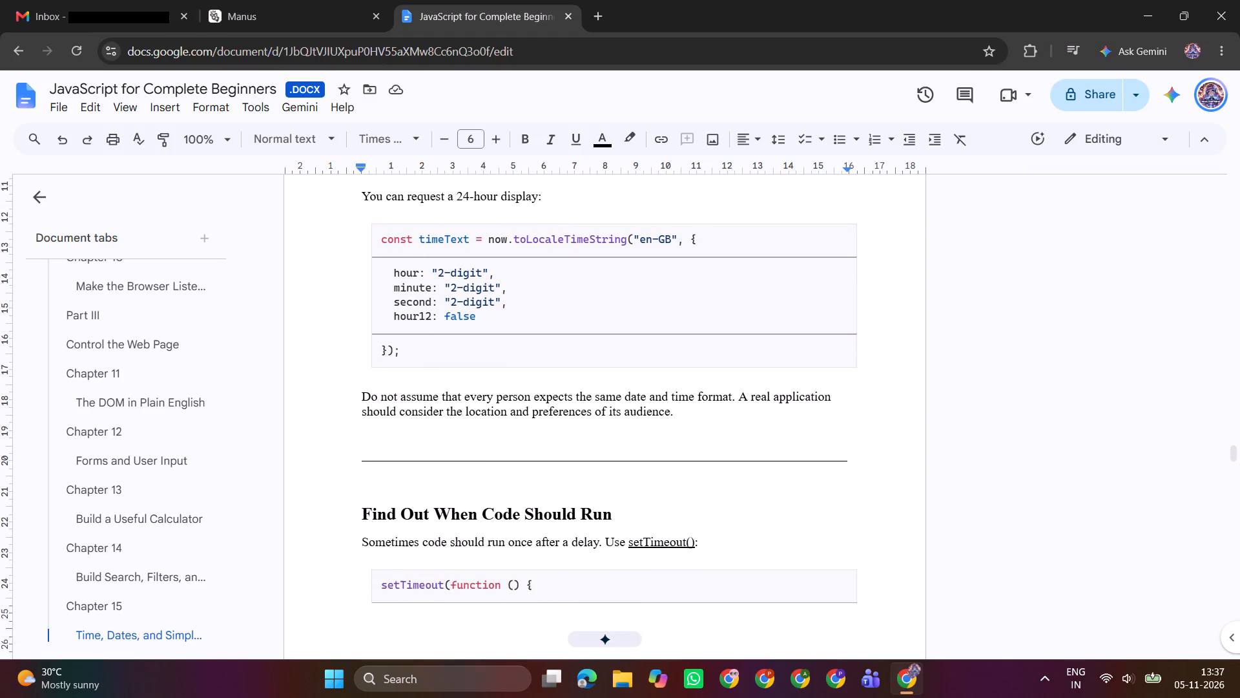
pyautogui.tripleClick(531, 460)
pyautogui.press('Delete')
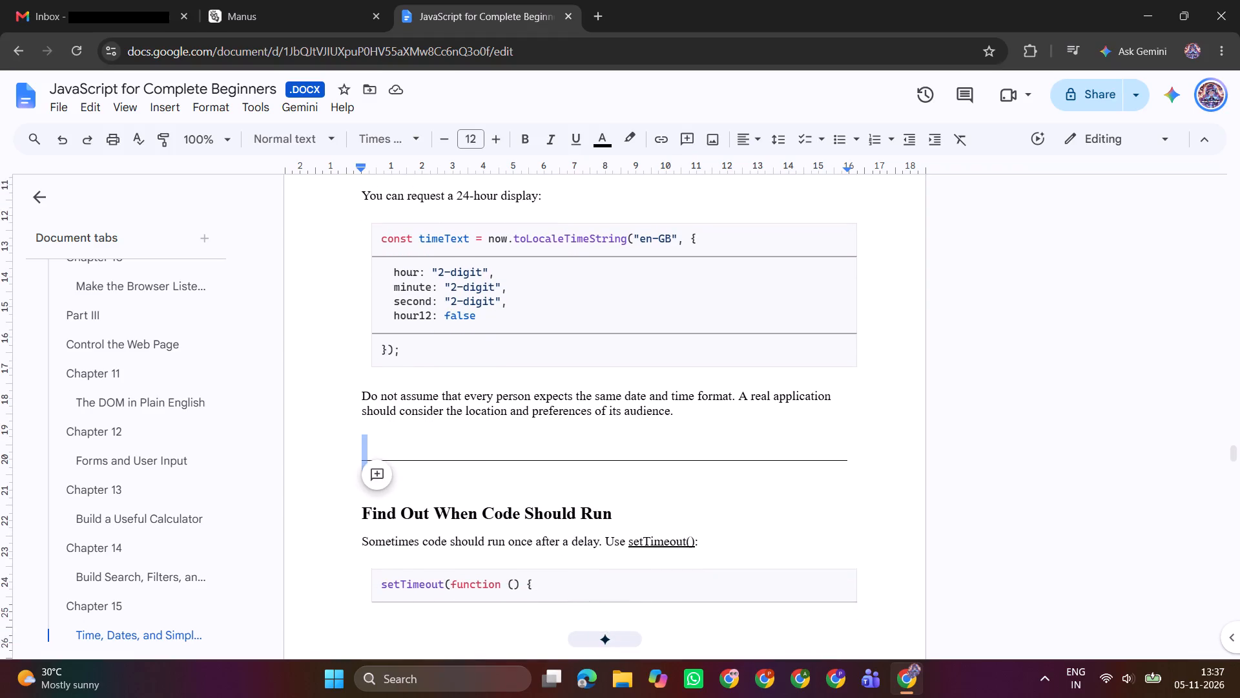
pyautogui.press('Delete')
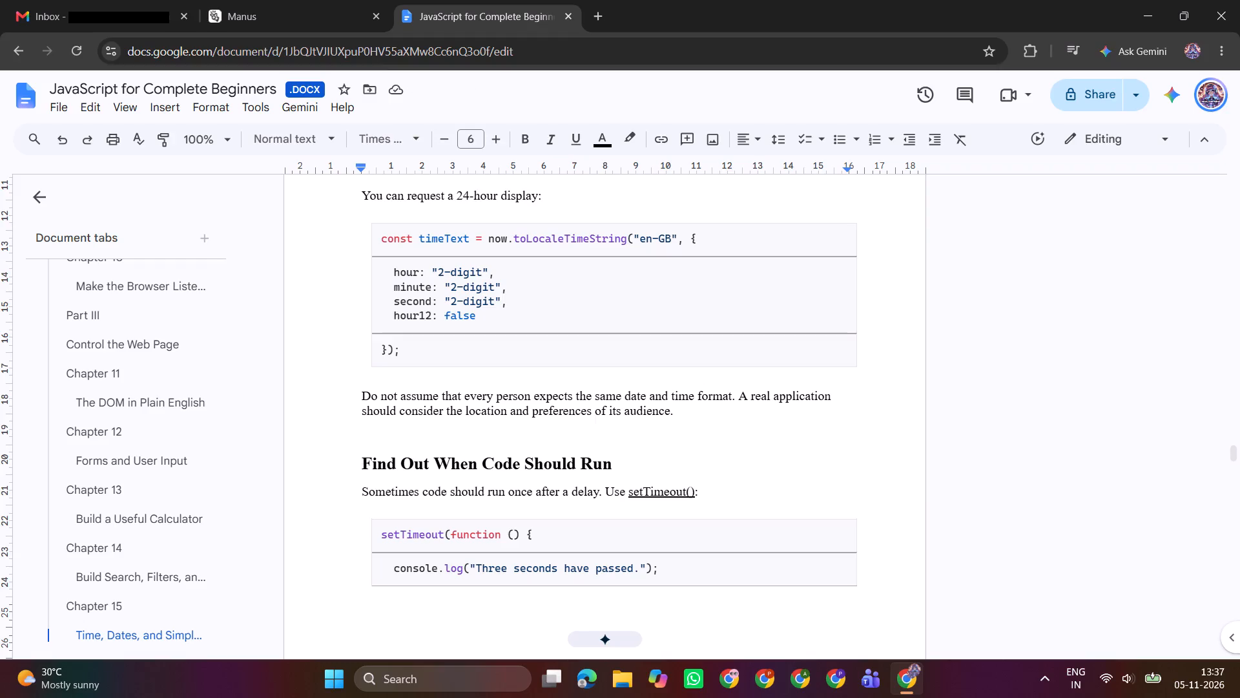
# Remove the divider line and its blank line above the "Run Code at Regular Intervals" heading.
pyautogui.scroll(-4, 531, 460)
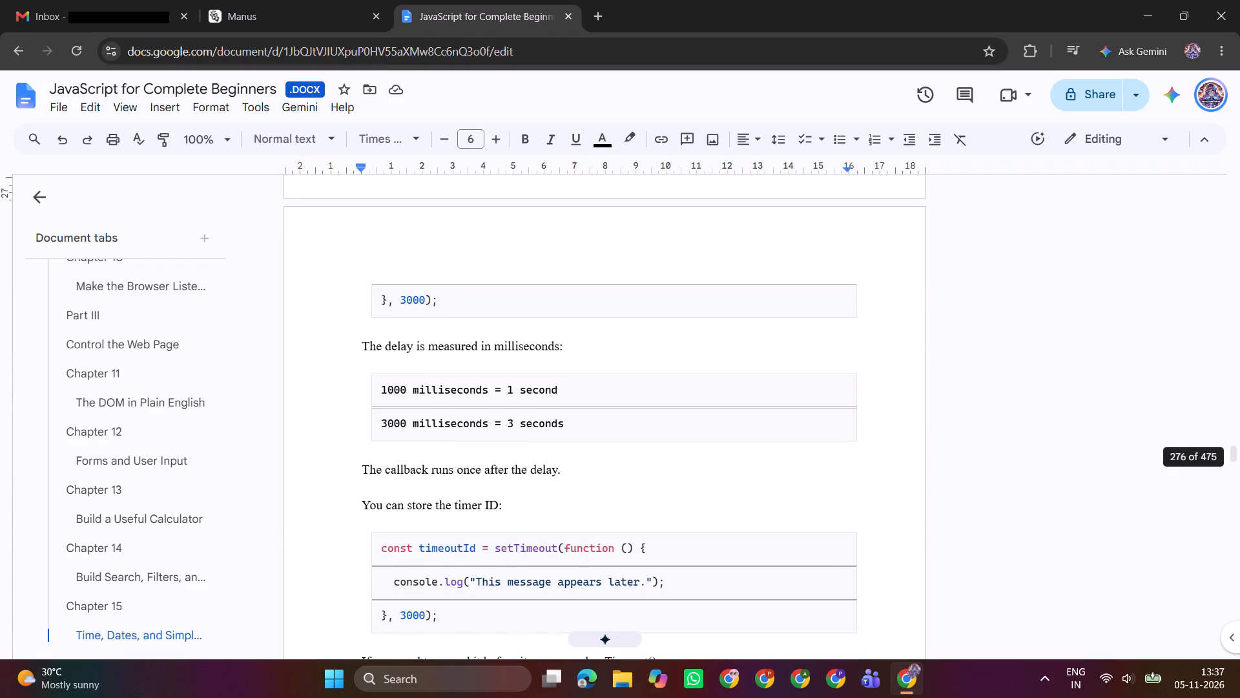
pyautogui.click(533, 503)
pyautogui.scroll(-1, 533, 503)
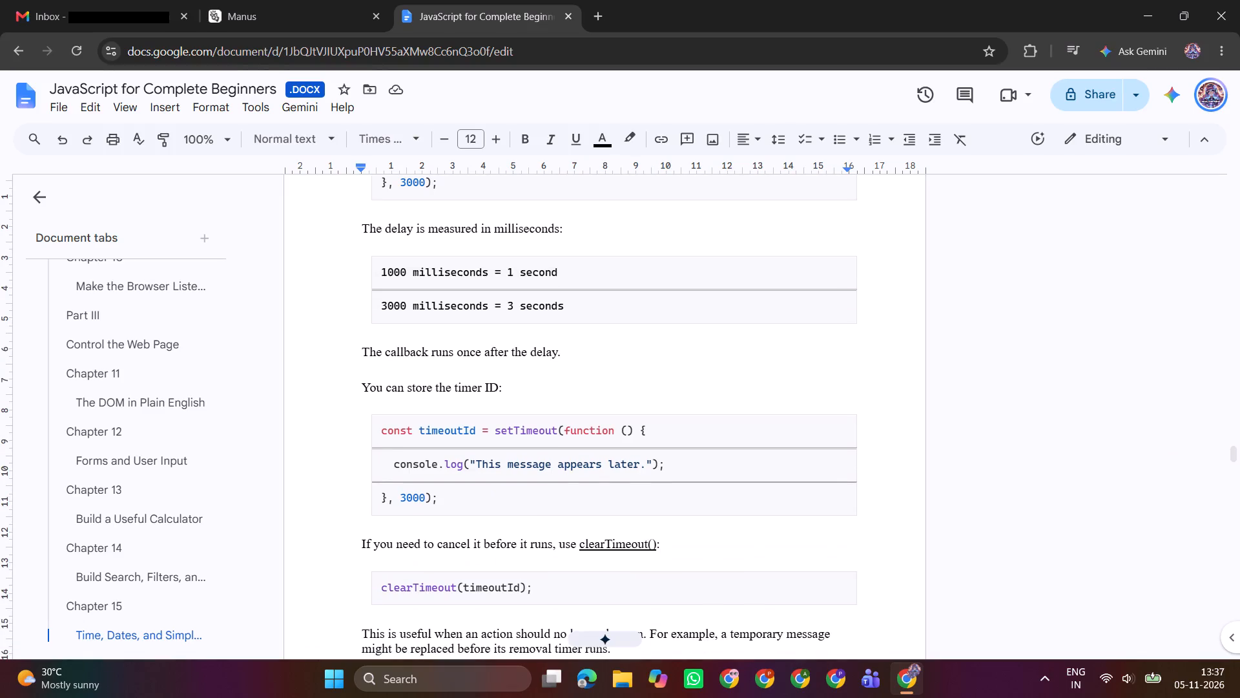
pyautogui.scroll(-2, 533, 503)
pyautogui.click(533, 503)
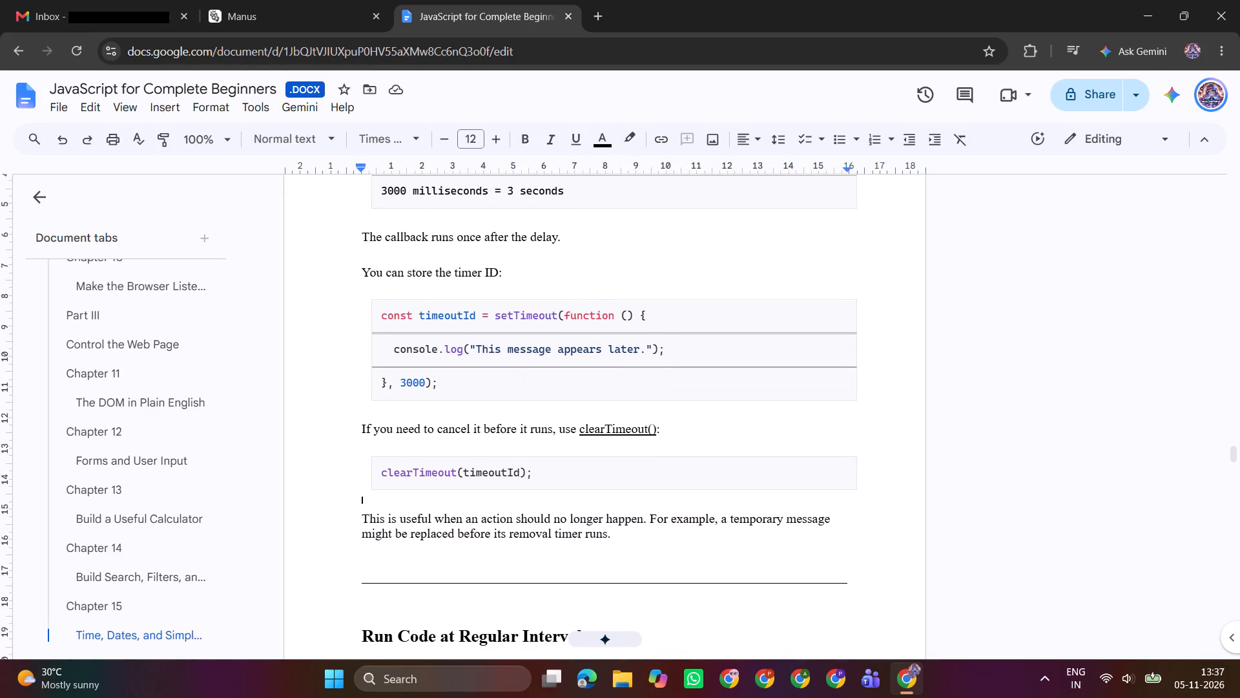
pyautogui.scroll(-1, 533, 503)
pyautogui.doubleClick(529, 492)
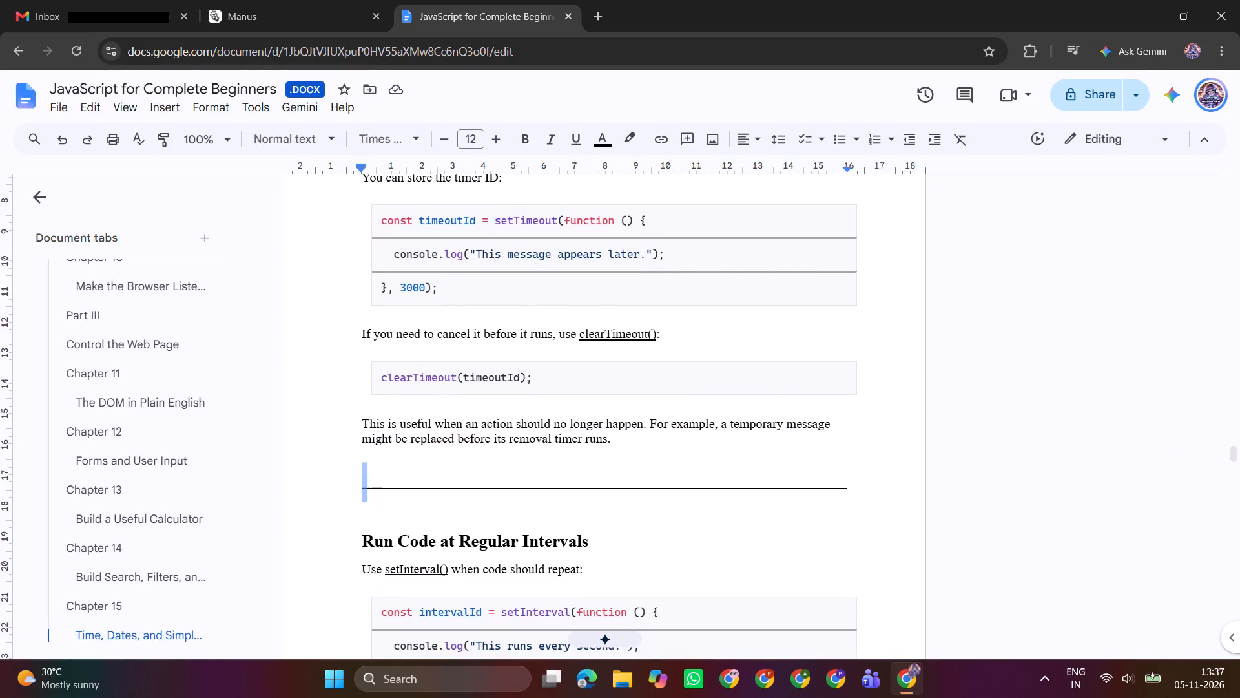
pyautogui.press('Delete')
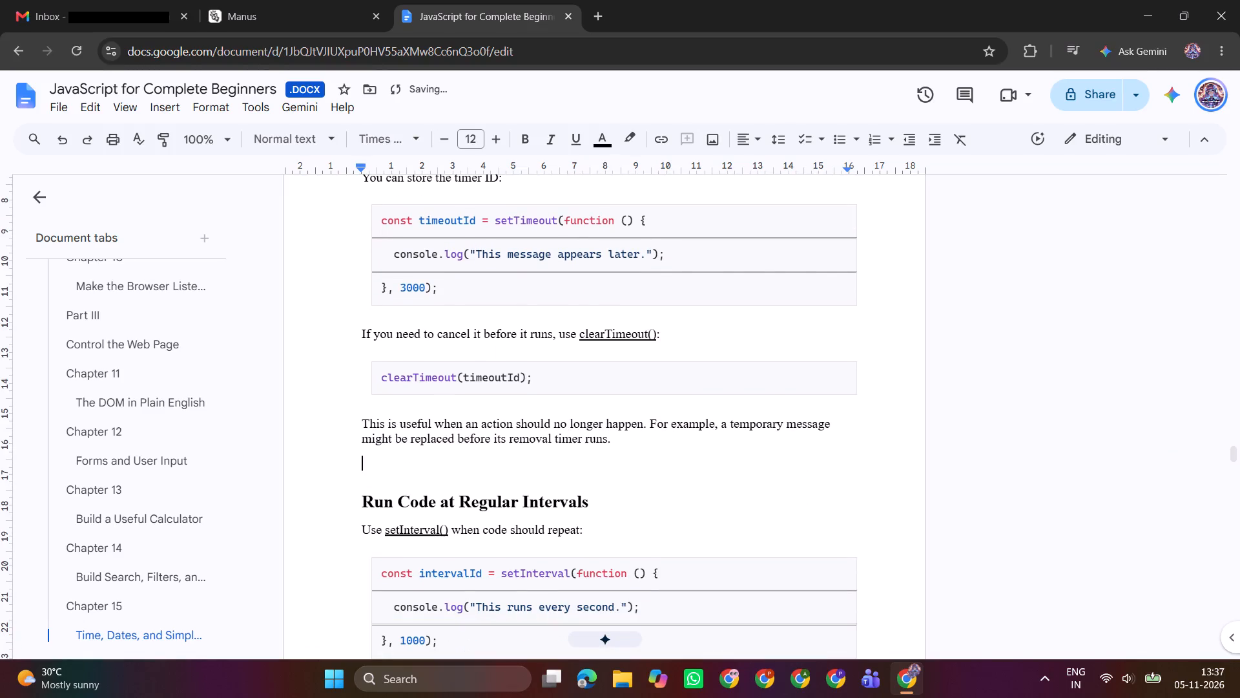
pyautogui.press('Delete')
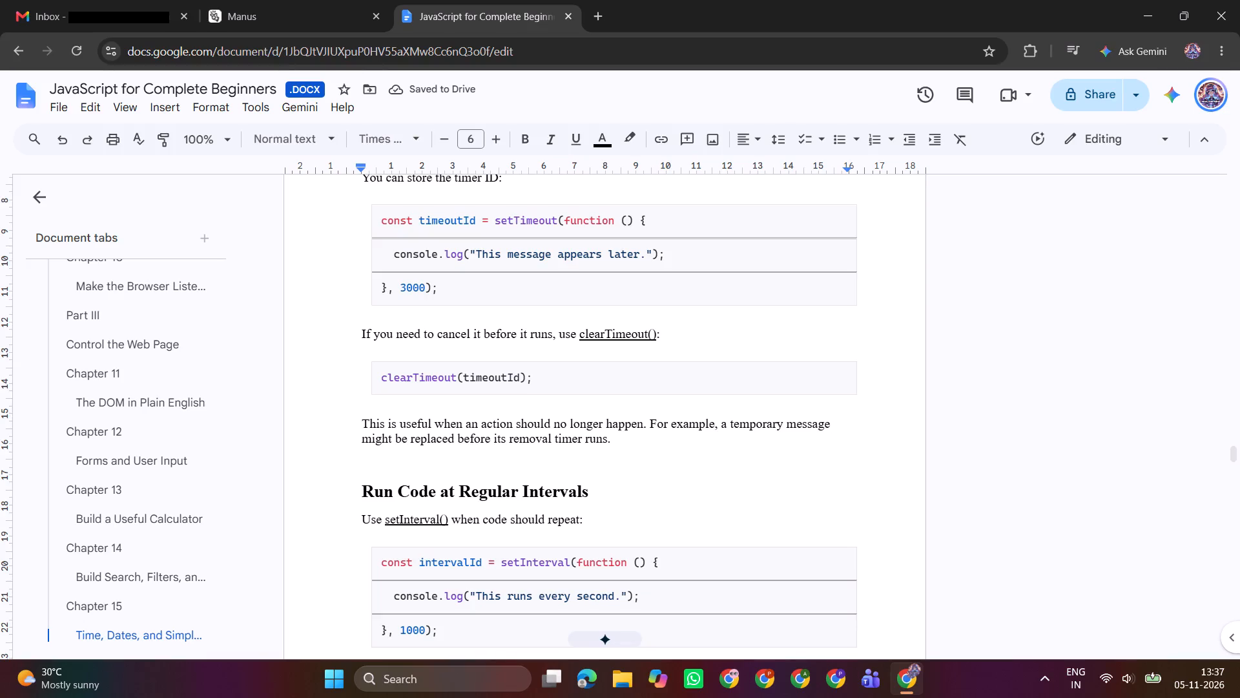
# Remove the divider line and its blank line above the "Avoid Starting Multiple Intervals" heading.
pyautogui.scroll(-2, 529, 492)
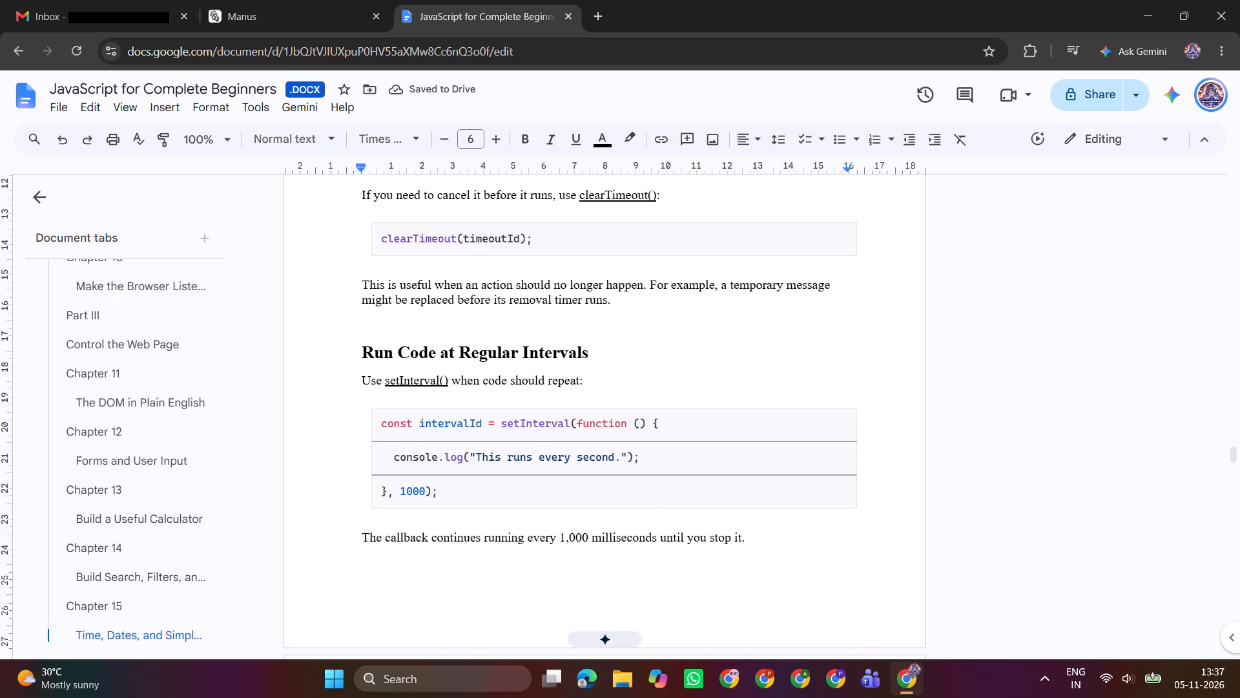
pyautogui.scroll(-4, 529, 492)
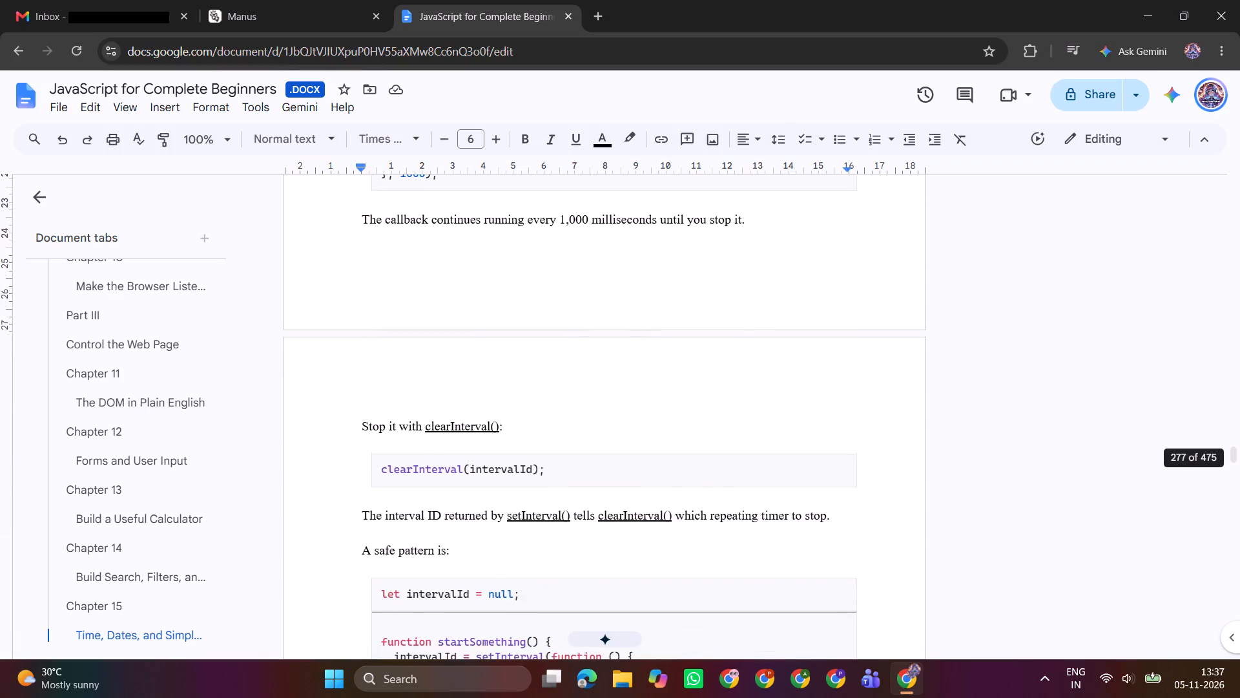
pyautogui.scroll(-3, 538, 464)
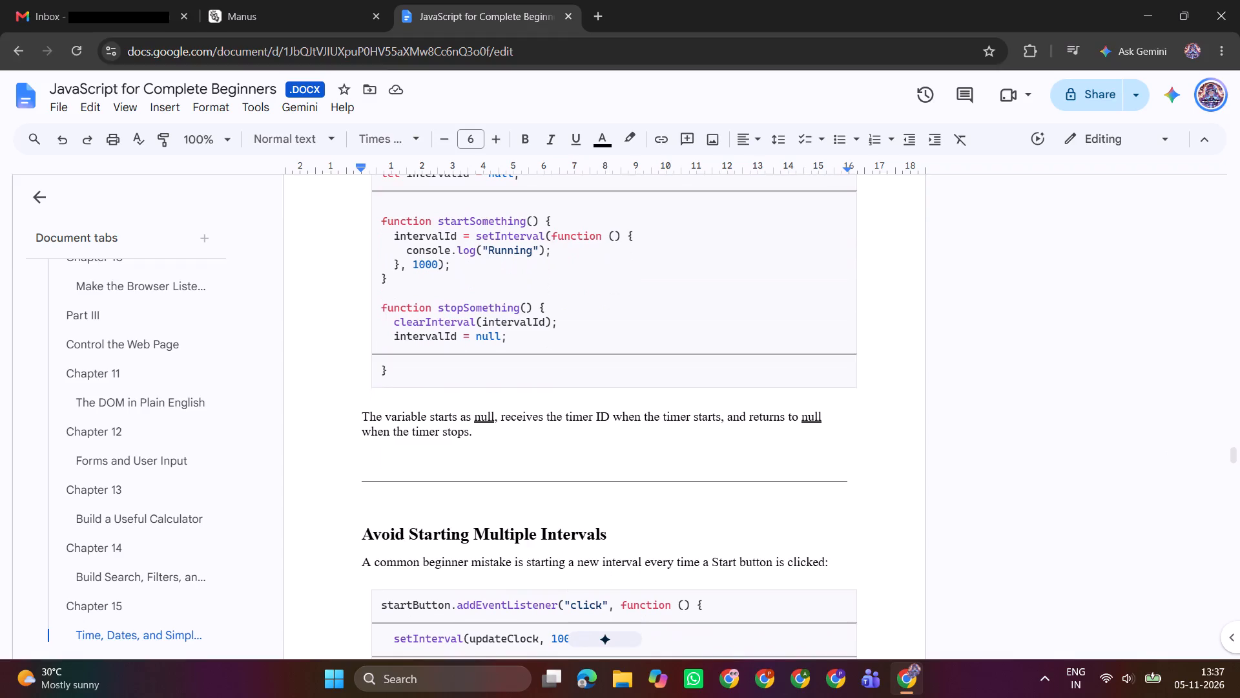
pyautogui.doubleClick(538, 470)
pyautogui.press('Delete')
pyautogui.press('Delete')
# Remove the divider line and its blank line above the "Build a Digital Clock" heading.
pyautogui.scroll(-5, 538, 470)
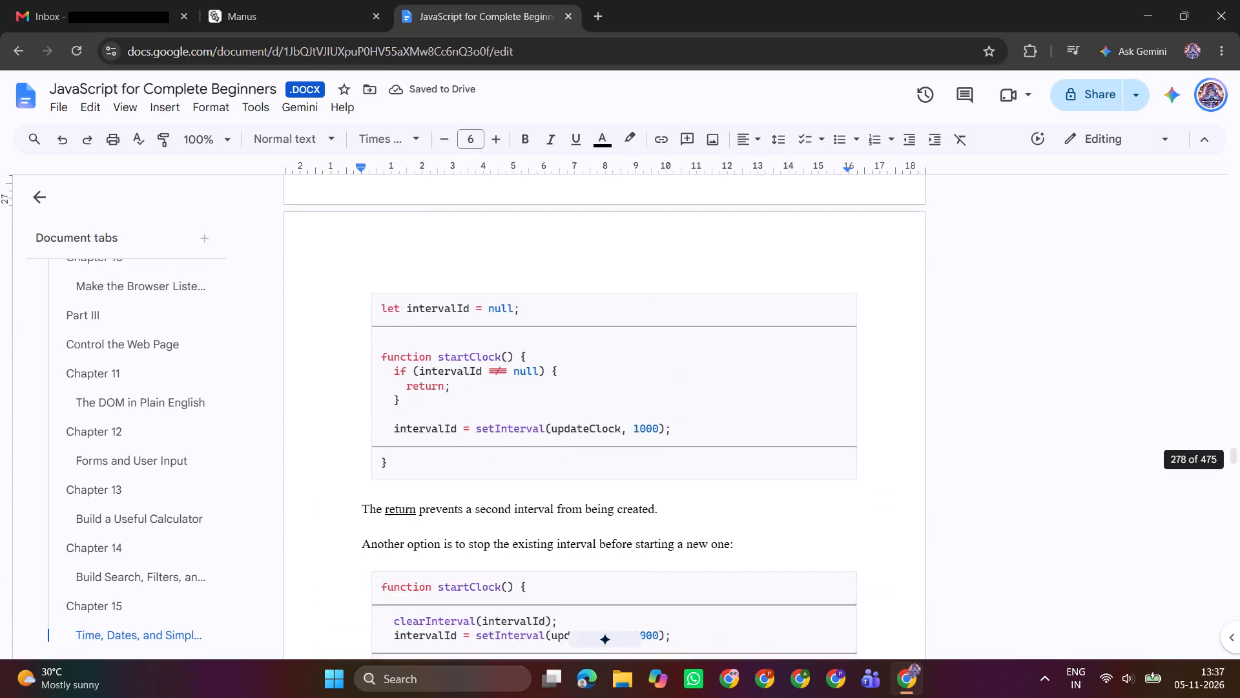
pyautogui.scroll(-3, 538, 470)
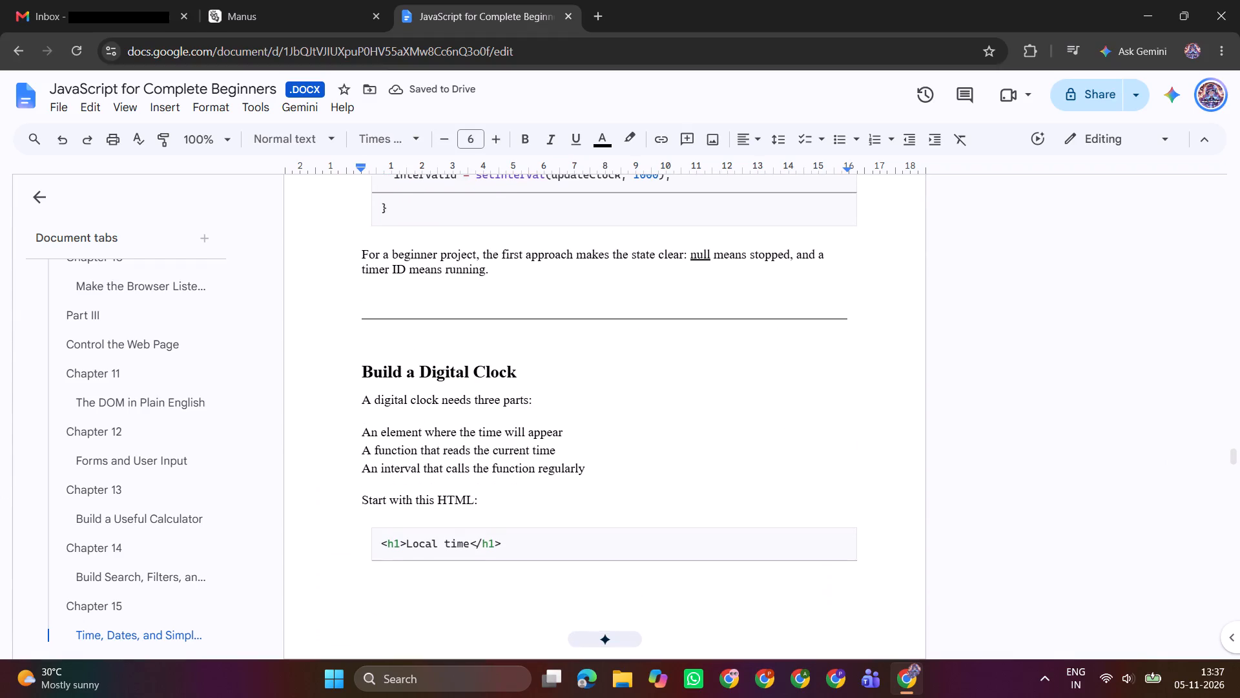
pyautogui.doubleClick(451, 326)
pyautogui.press('Delete')
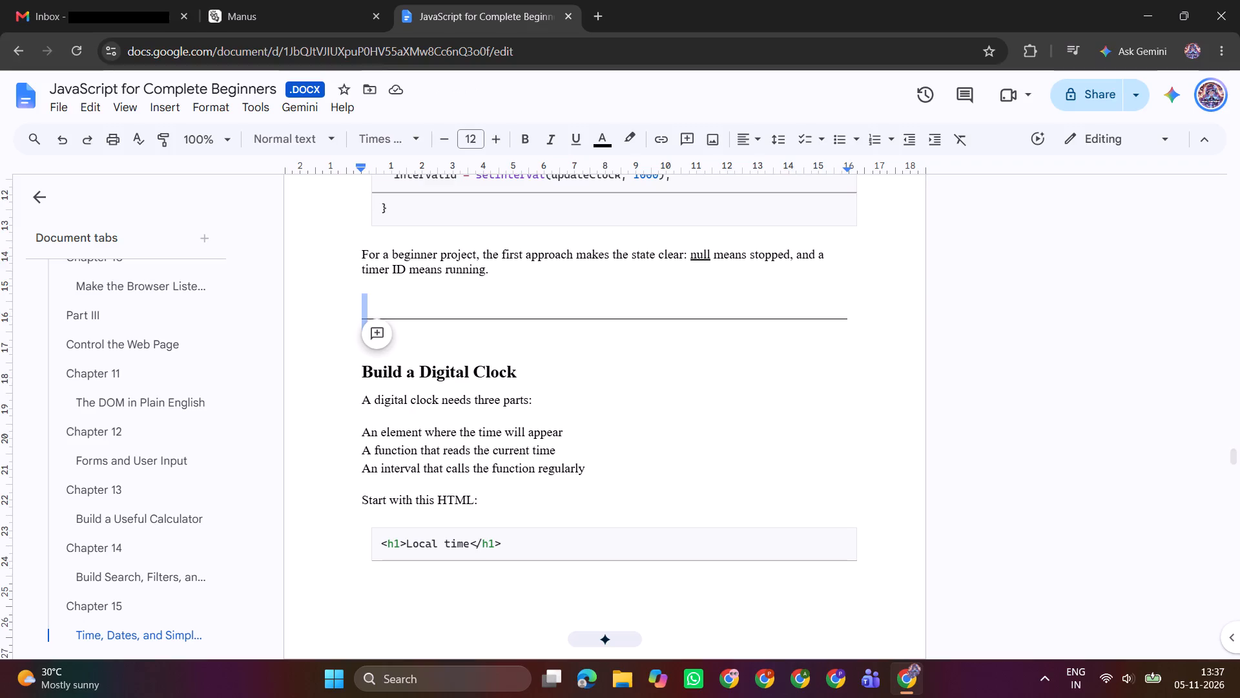
pyautogui.press('Delete')
# Remove the divider line and its blank line above the "Practice: Build a Countdown Timer" heading.
pyautogui.scroll(-1, 451, 326)
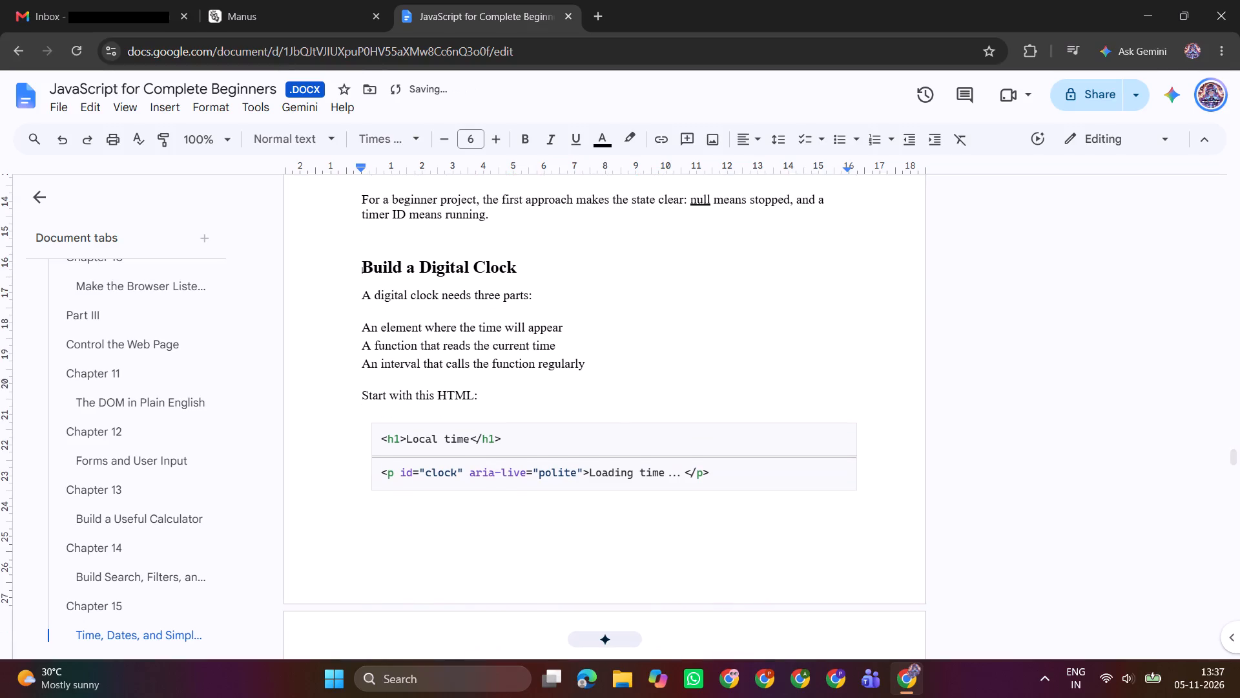
pyautogui.scroll(-4, 451, 326)
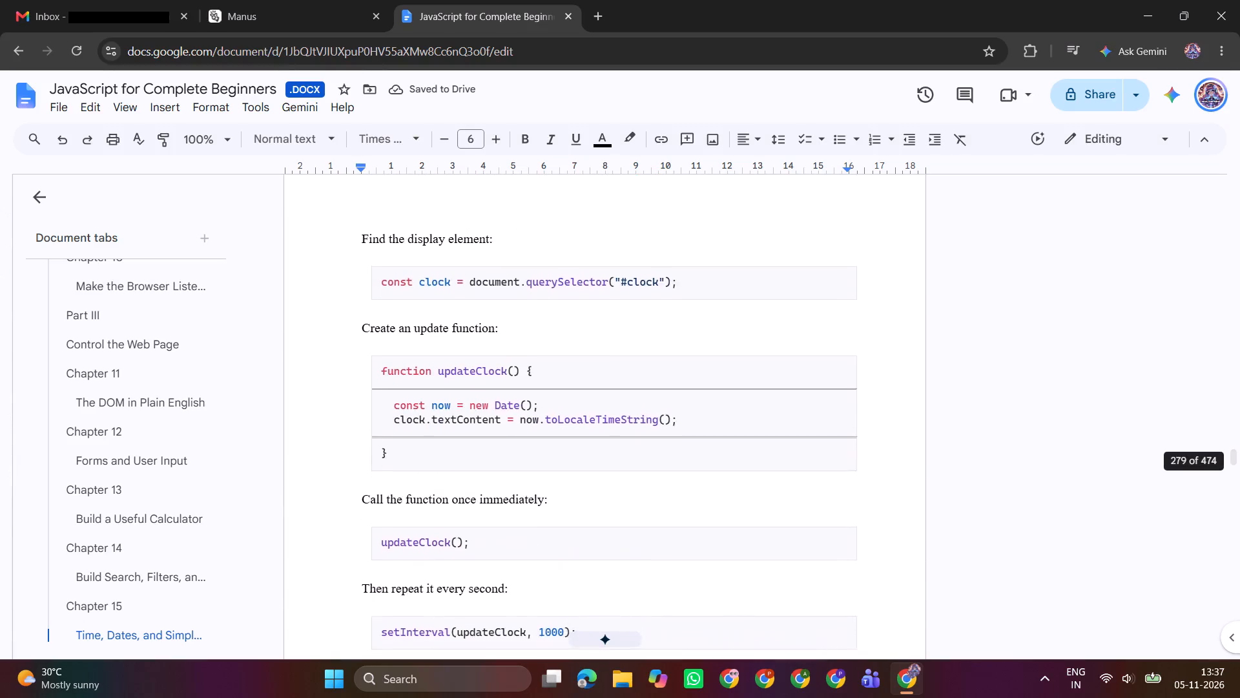
pyautogui.scroll(-3, 451, 326)
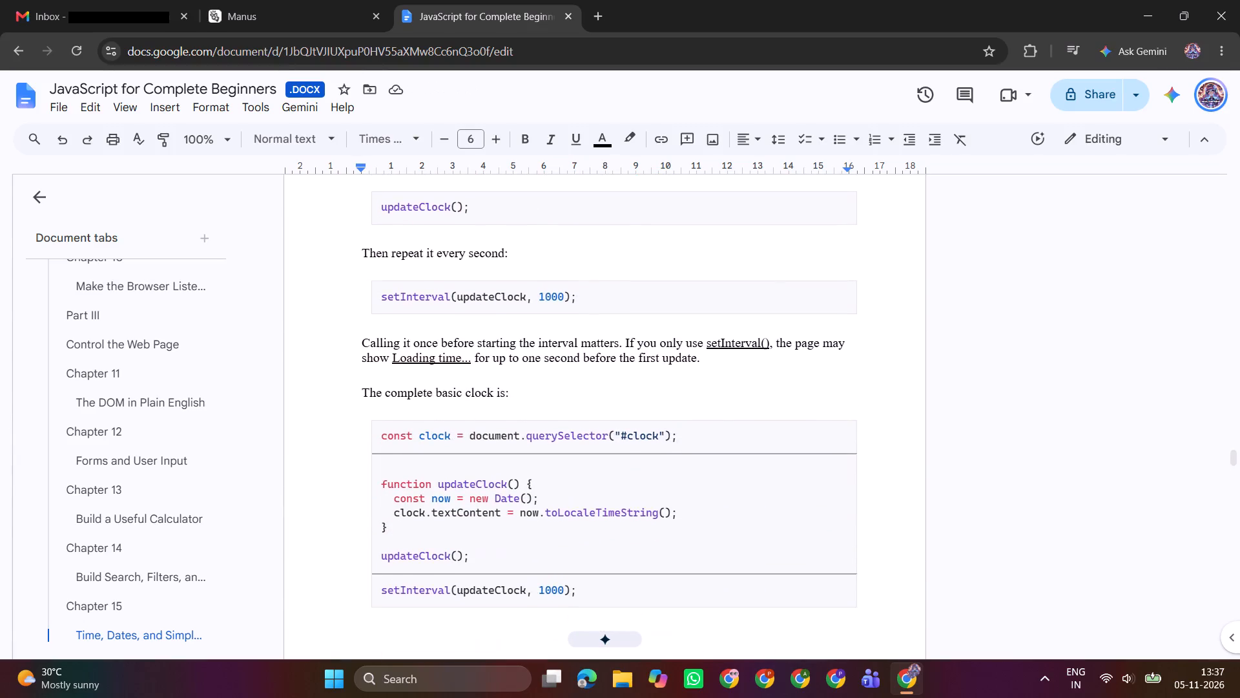
pyautogui.scroll(-3, 451, 326)
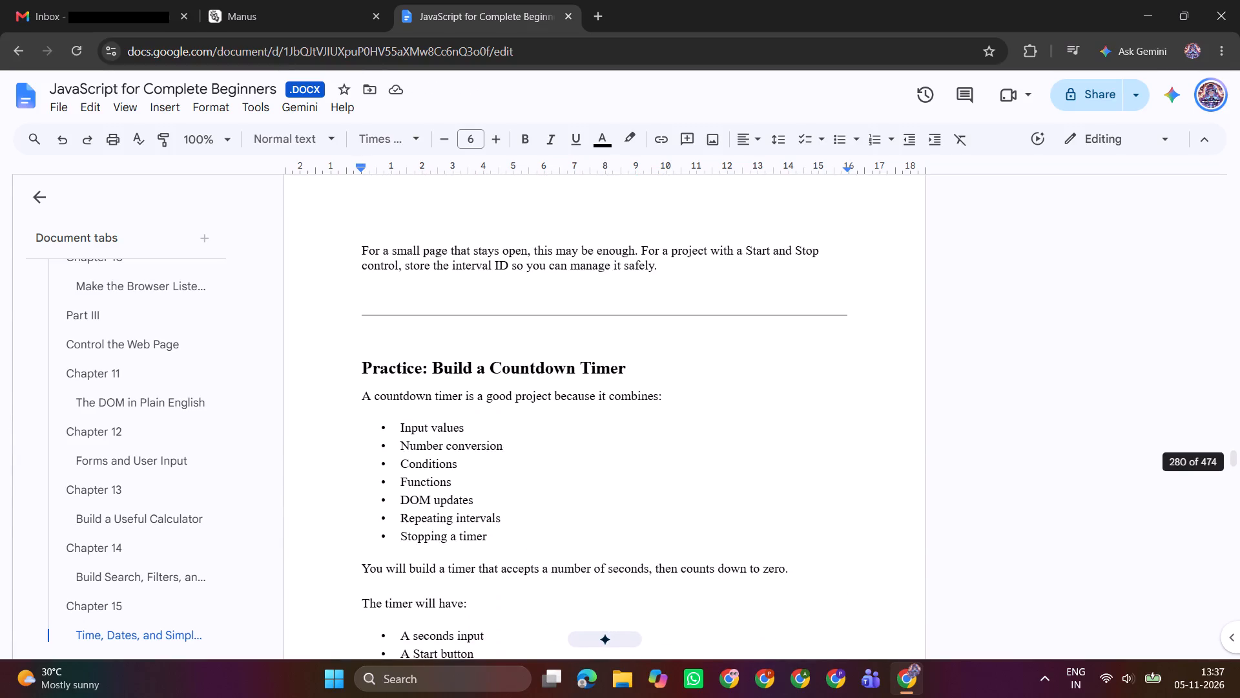
pyautogui.tripleClick(412, 306)
pyautogui.press('Delete')
pyautogui.press('Delete')
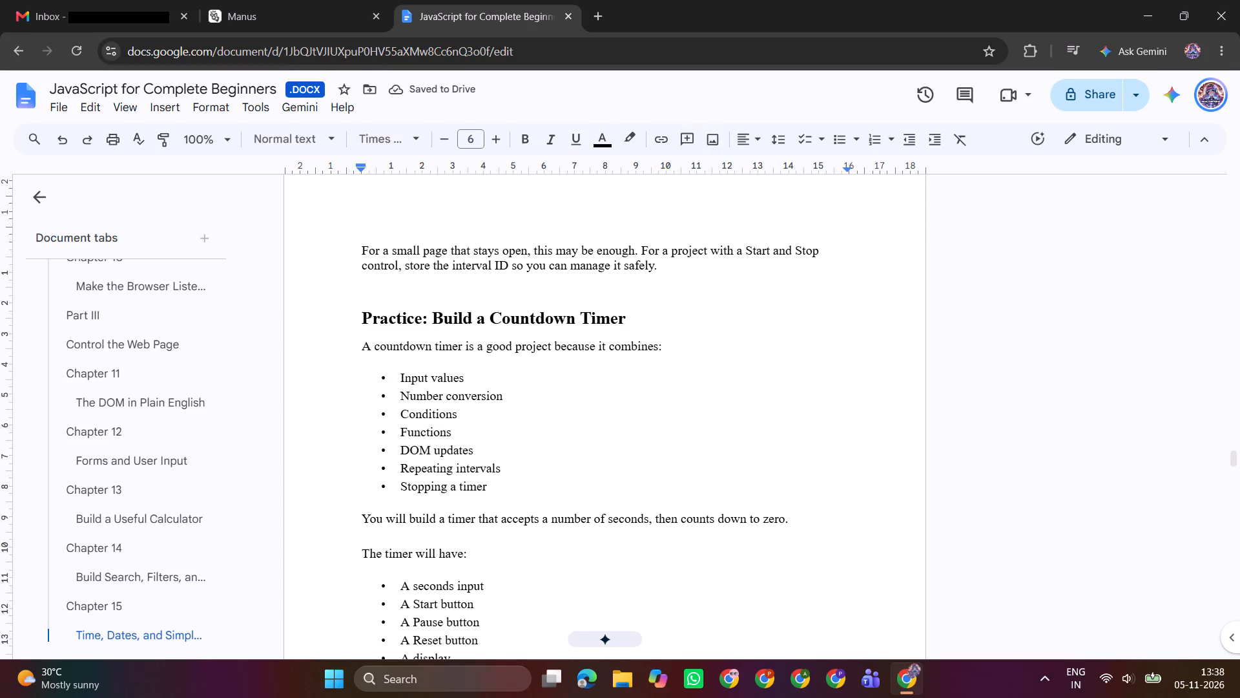
# Under "Stop the Timer Safely", correct the flagged first word of the repeating-interval line to "Stop".
pyautogui.scroll(-4, 412, 306)
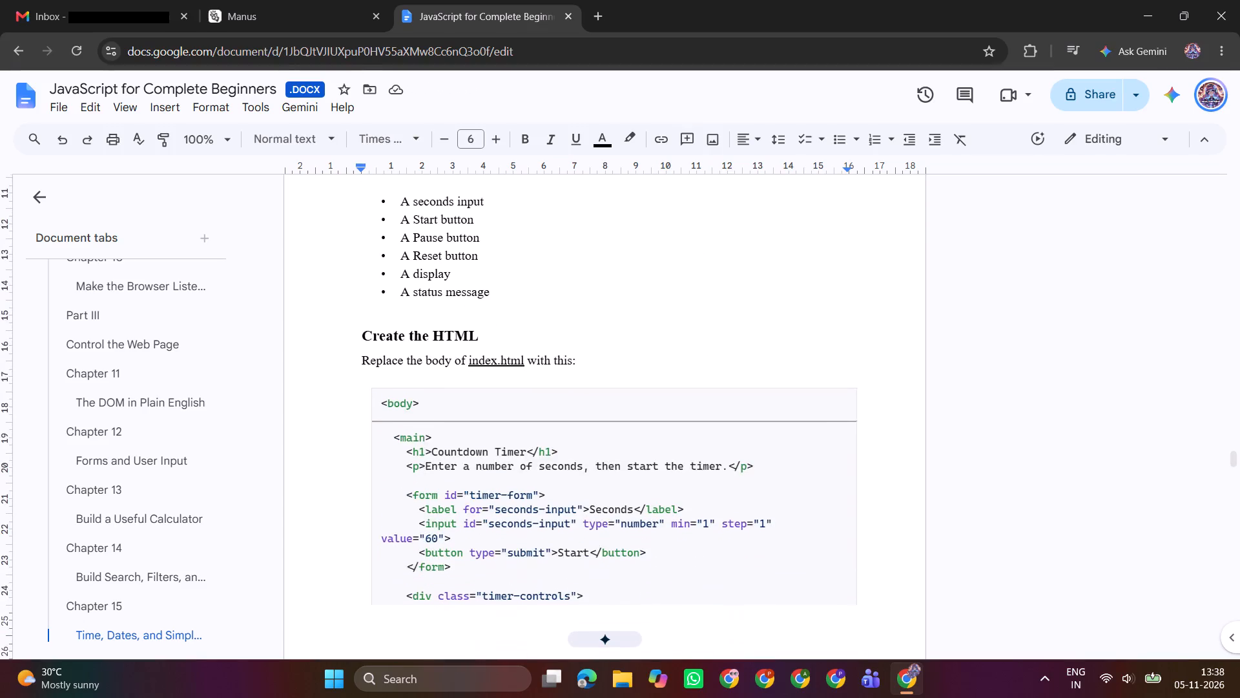
pyautogui.scroll(-3, 418, 339)
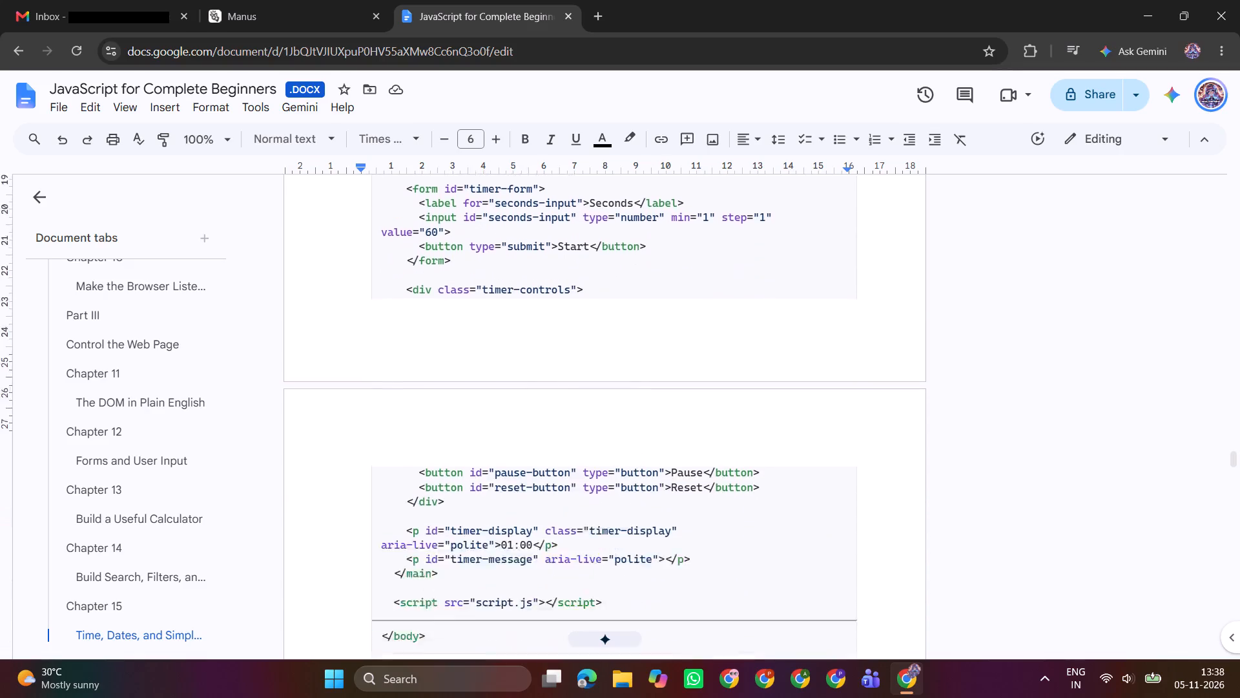
pyautogui.scroll(-1, 418, 339)
pyautogui.scroll(-4, 451, 488)
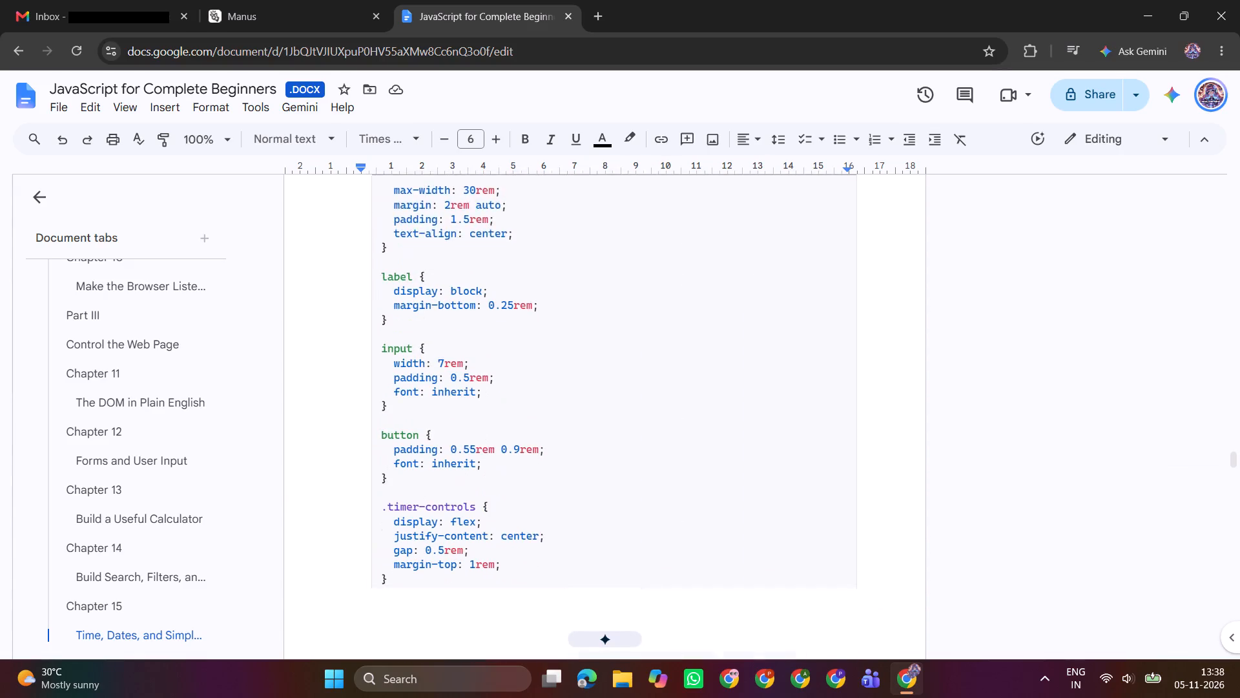
pyautogui.scroll(-3, 451, 488)
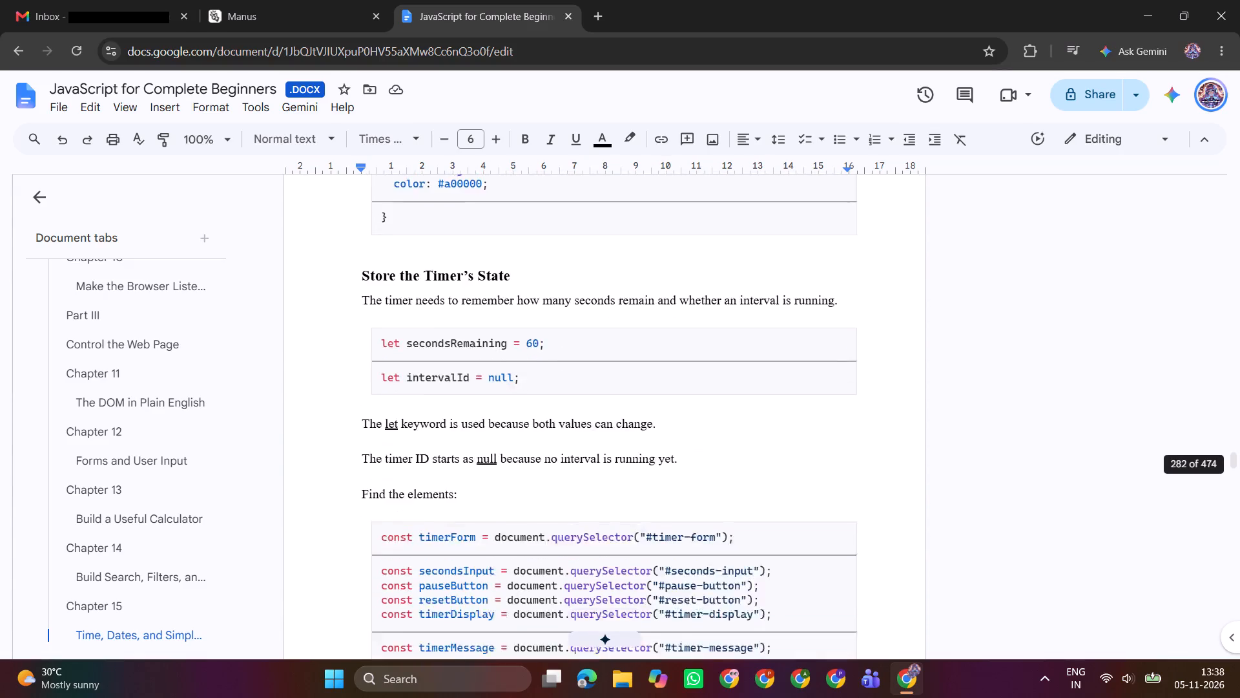
pyautogui.scroll(-2, 451, 488)
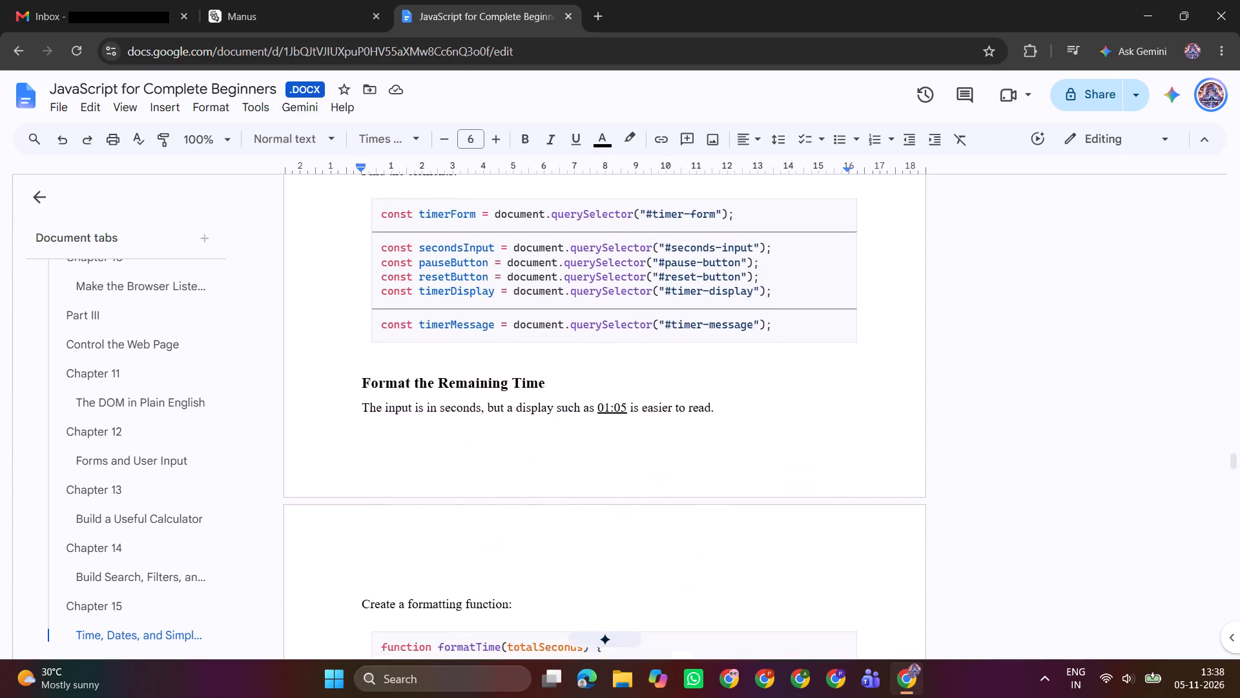
pyautogui.scroll(-3, 451, 488)
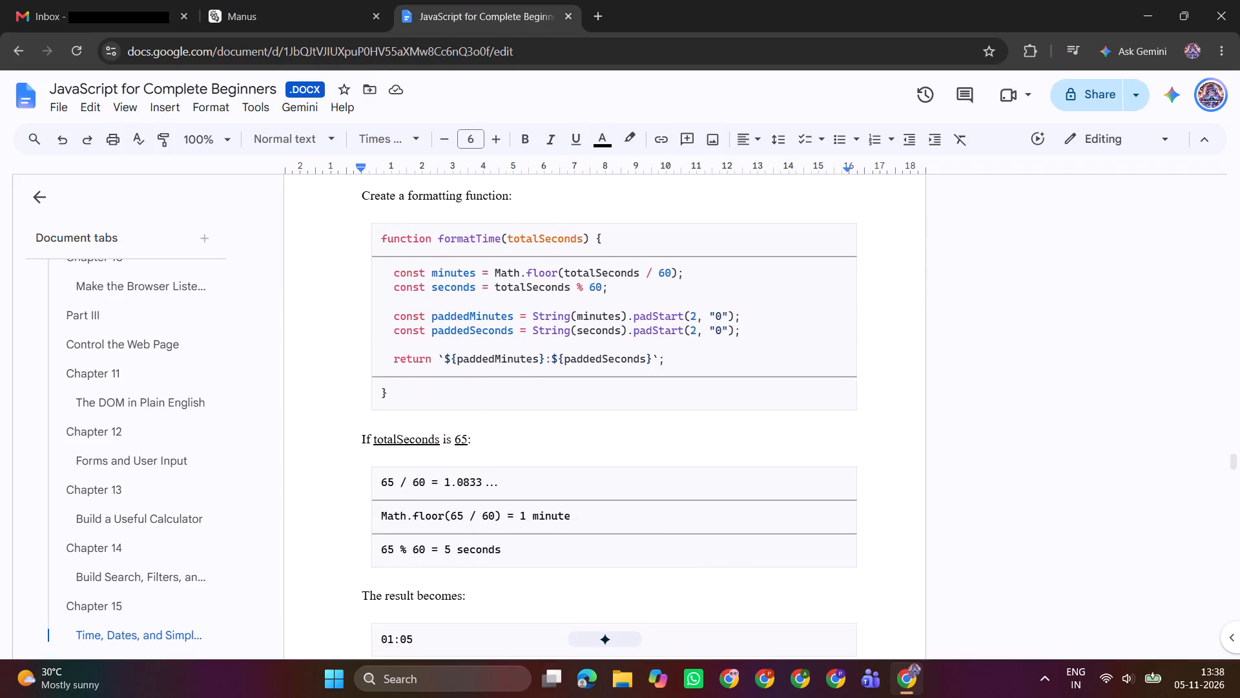
pyautogui.scroll(-3, 451, 488)
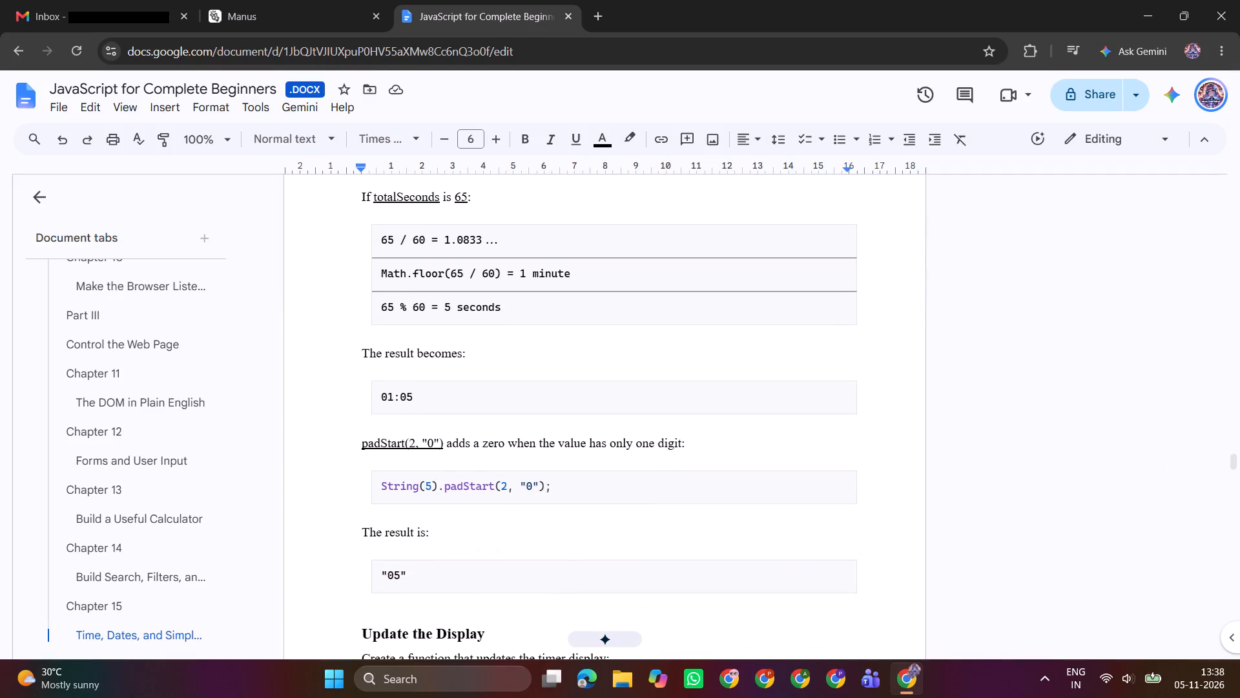
pyautogui.scroll(-2, 451, 488)
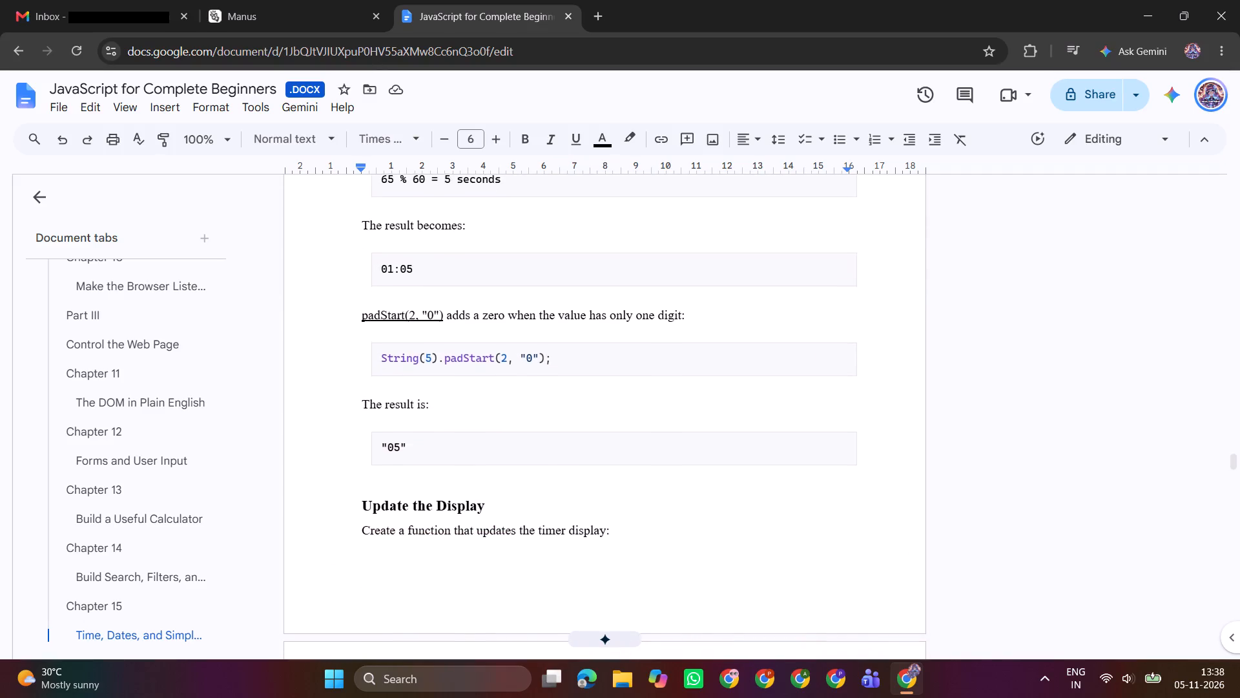
pyautogui.scroll(-1, 451, 488)
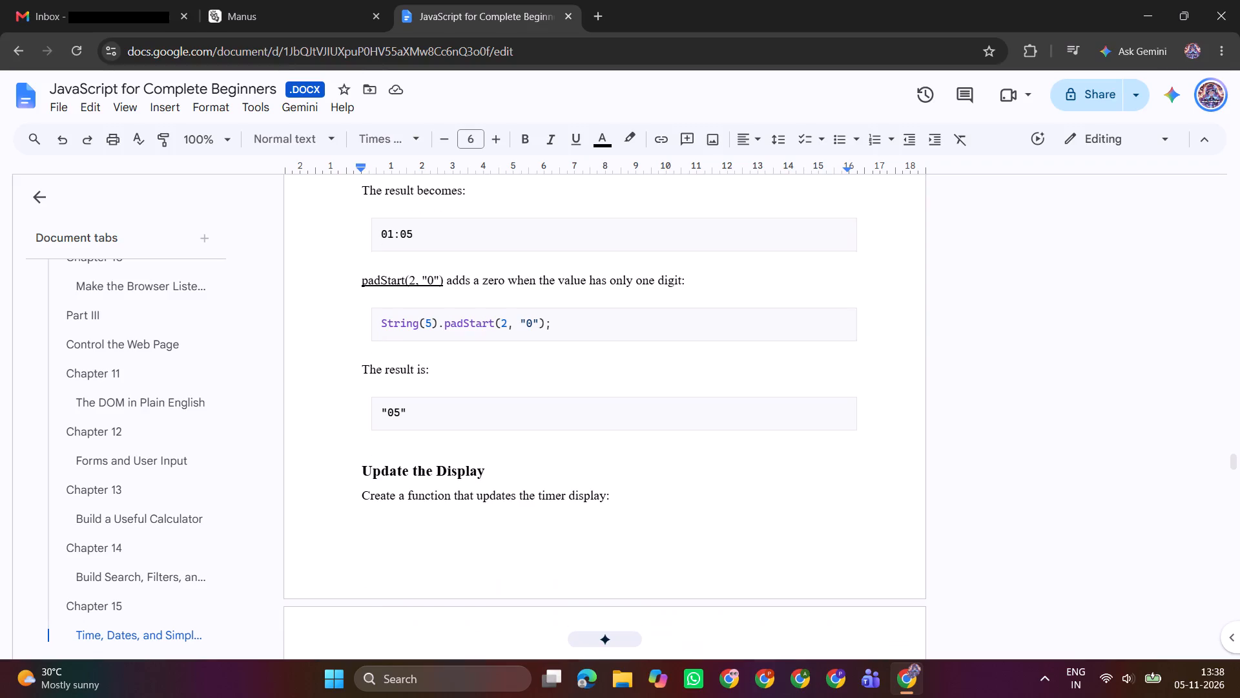
pyautogui.scroll(-3, 451, 488)
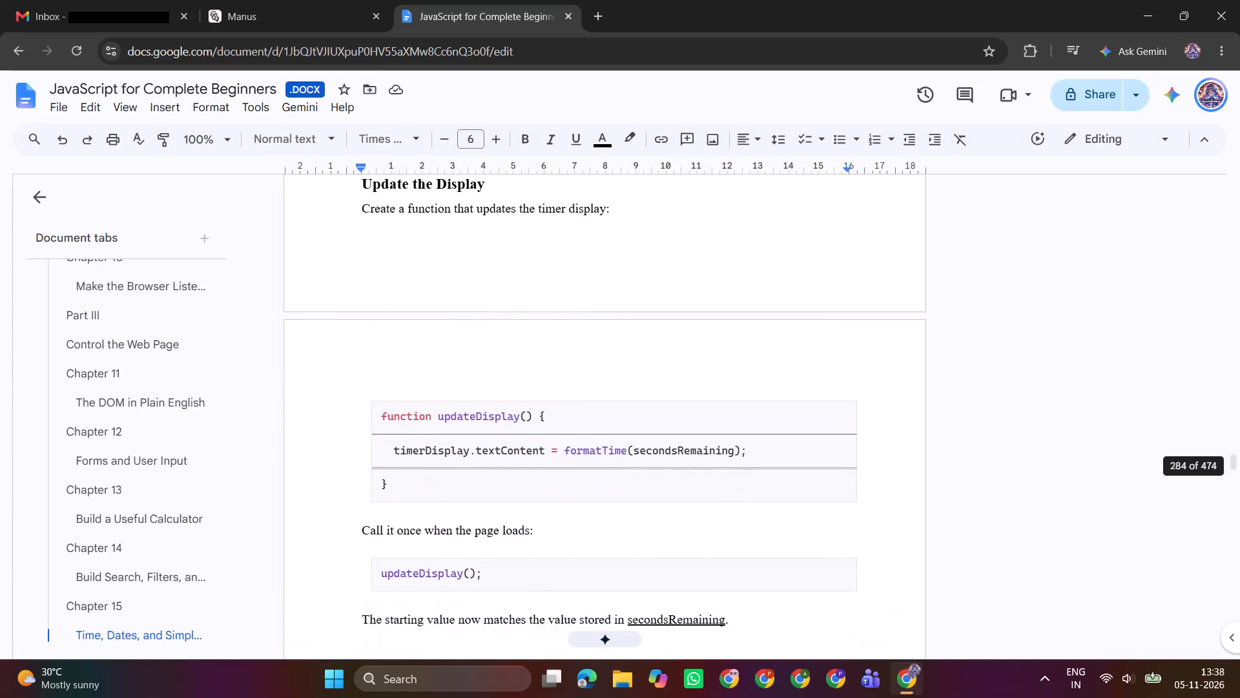
pyautogui.scroll(-3, 451, 488)
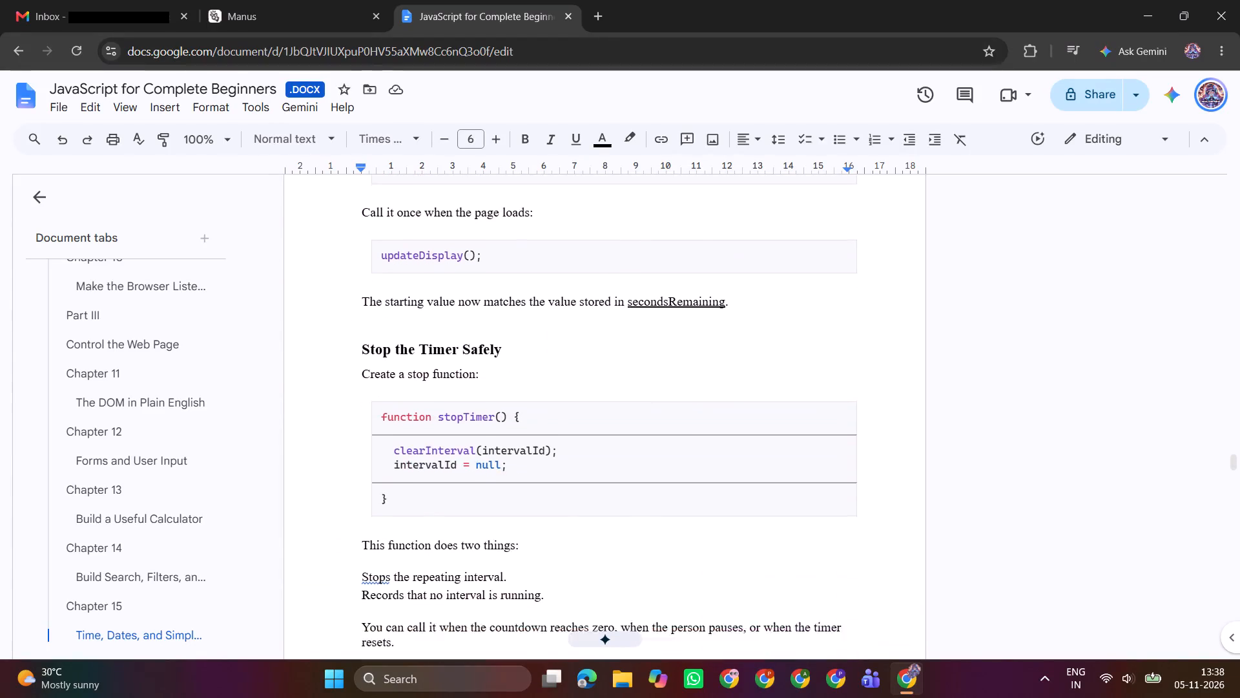
pyautogui.click(382, 478)
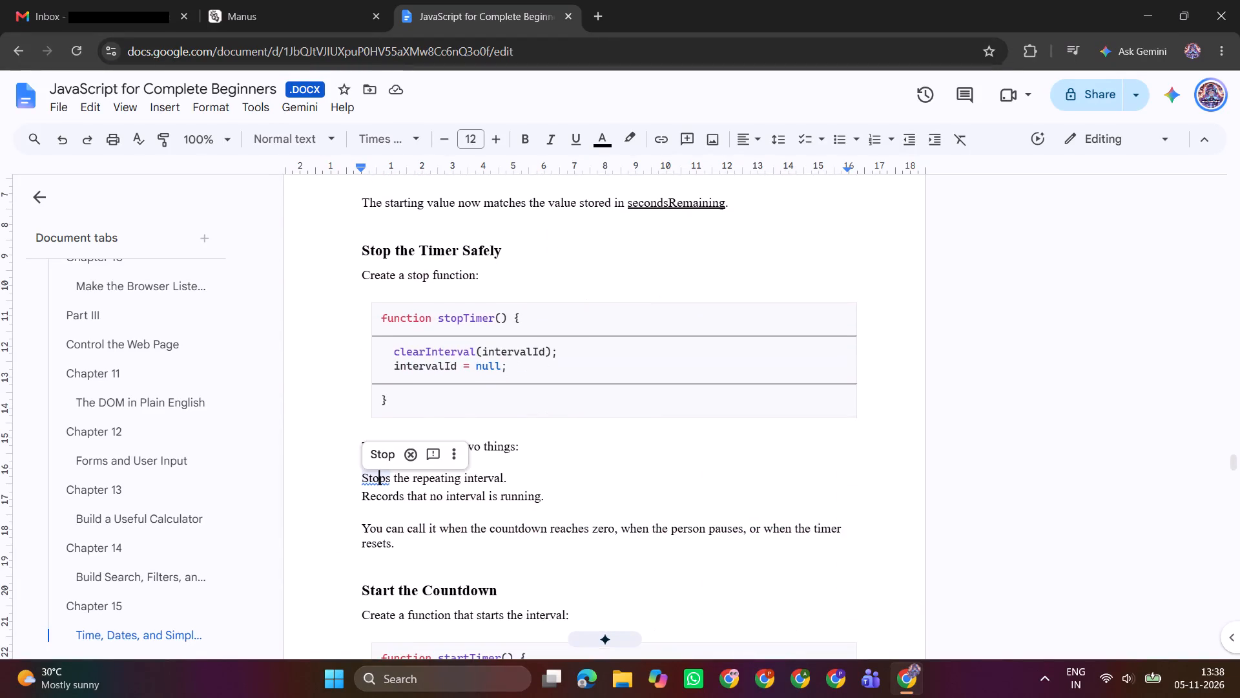
pyautogui.click(382, 454)
pyautogui.click(464, 518)
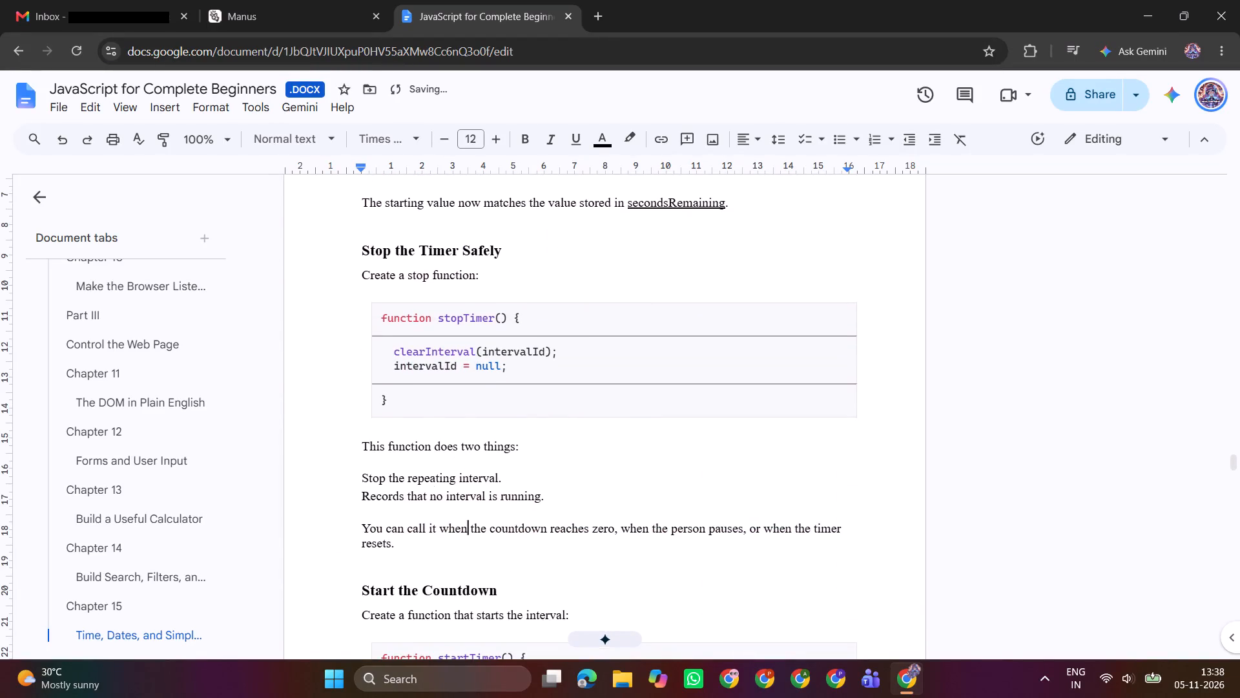
# Review the rest of the countdown timer practice, from "Start the Countdown" through the complete JavaScript listing to "Add a Resume Button".
pyautogui.scroll(-1, 464, 518)
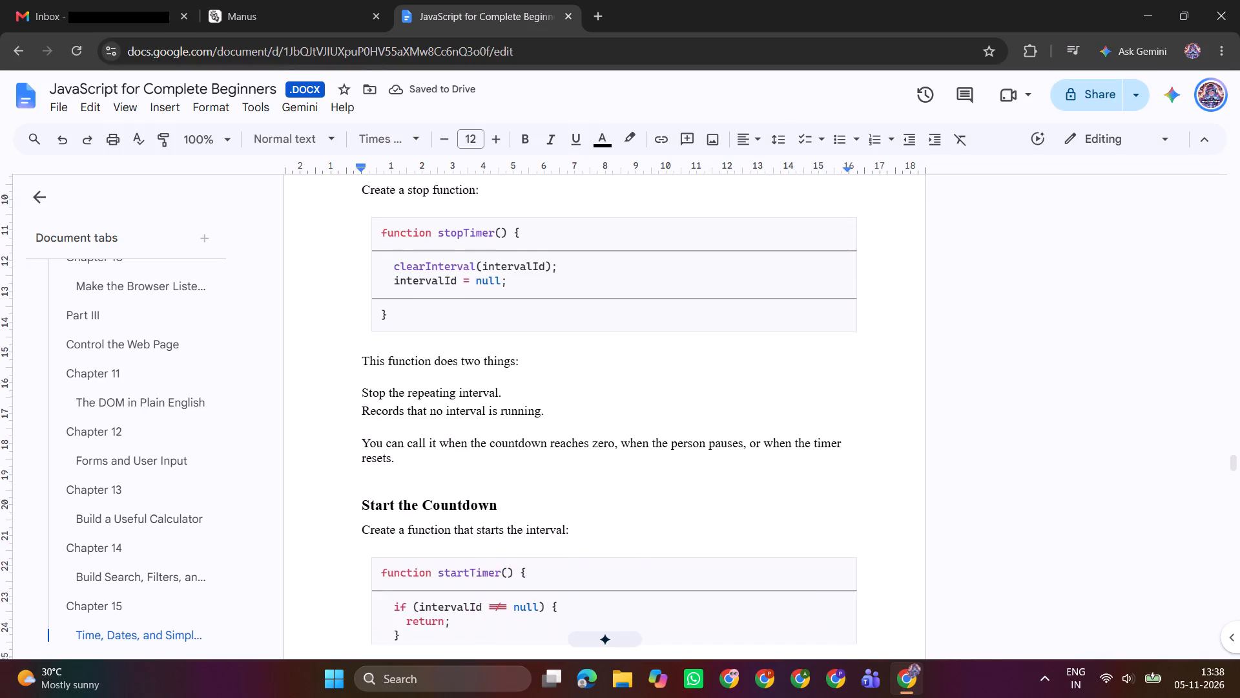
pyautogui.scroll(-4, 464, 518)
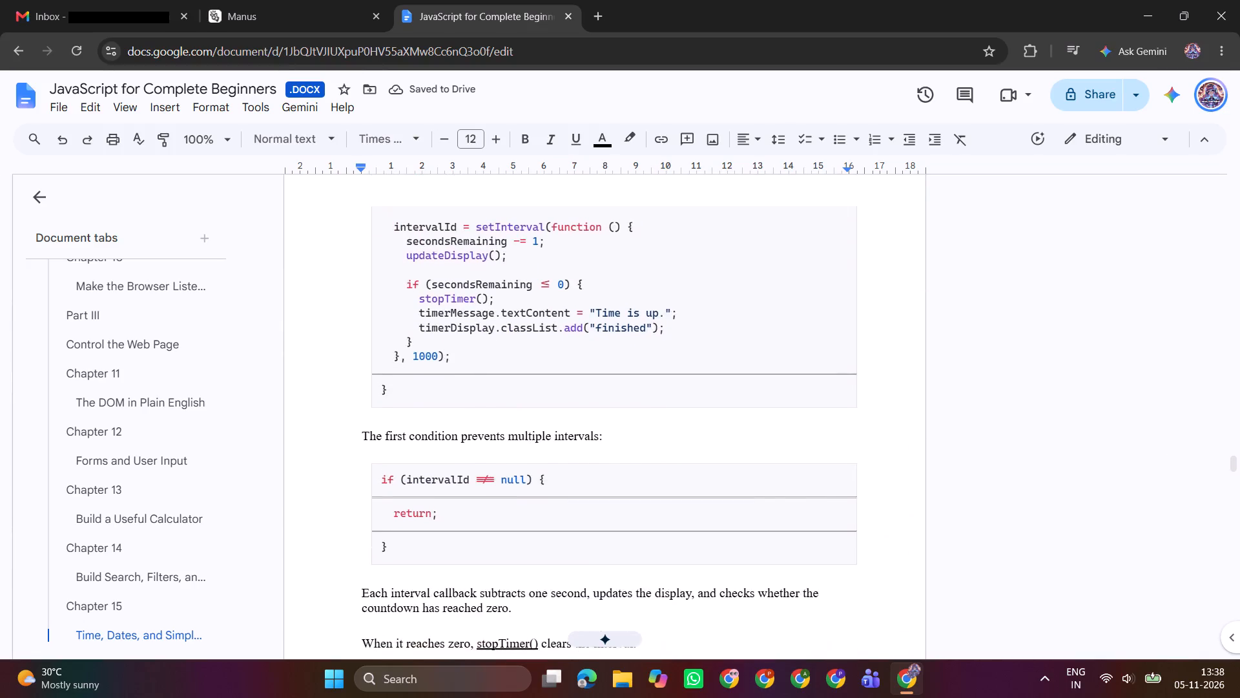
pyautogui.scroll(-3, 464, 518)
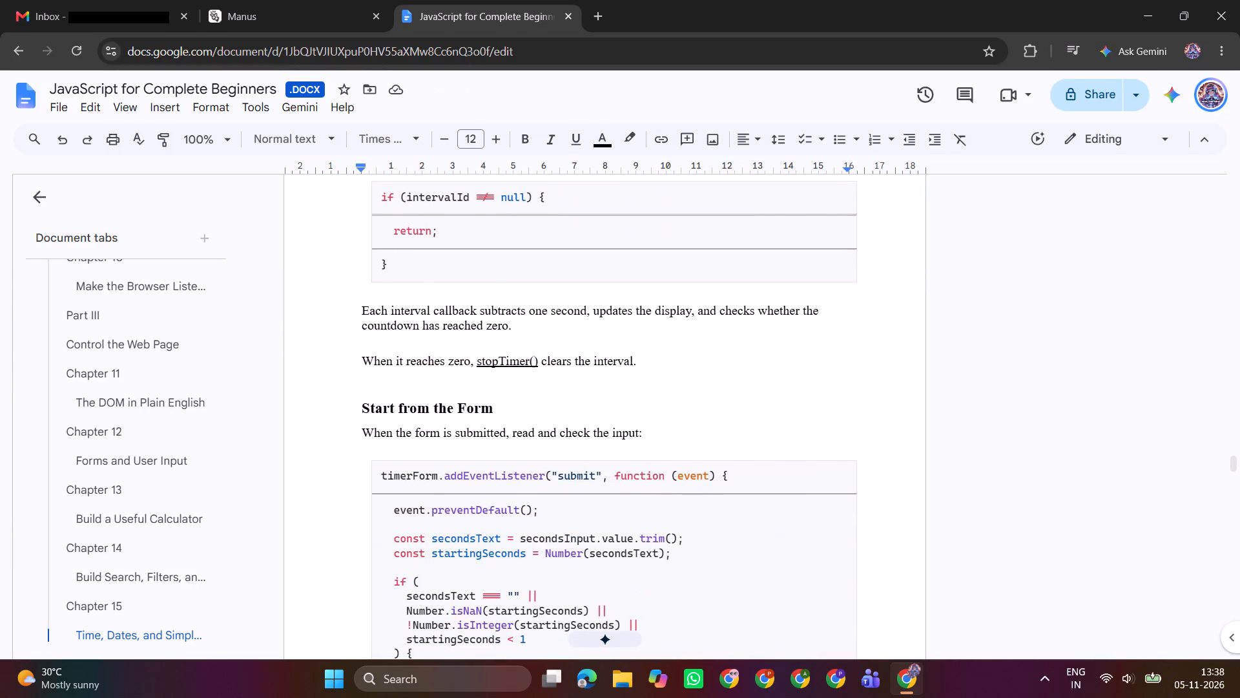
pyautogui.scroll(-1, 464, 518)
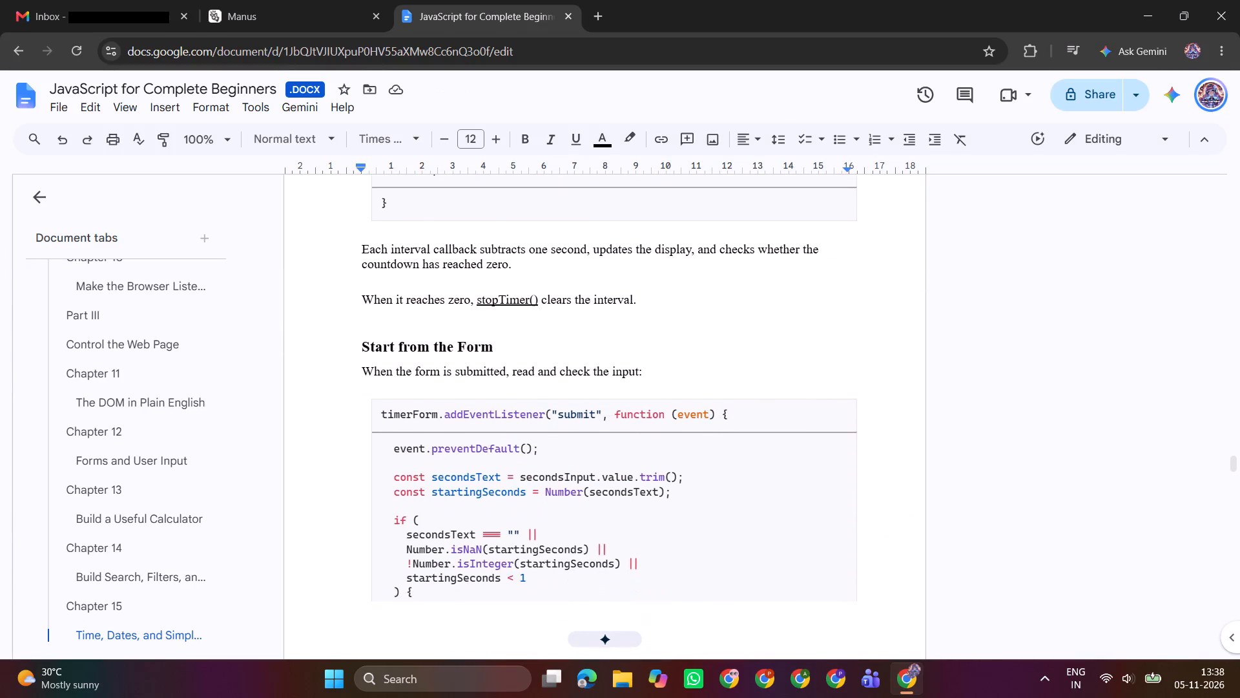
pyautogui.scroll(-5, 464, 518)
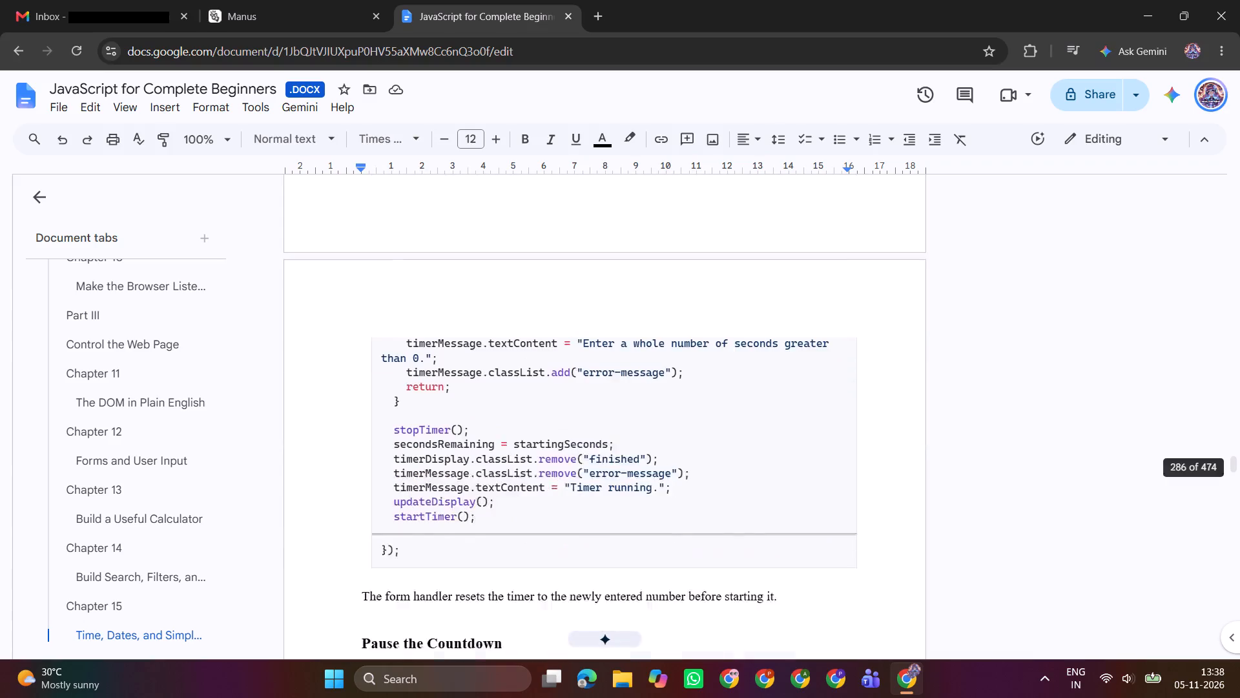
pyautogui.scroll(-2, 464, 518)
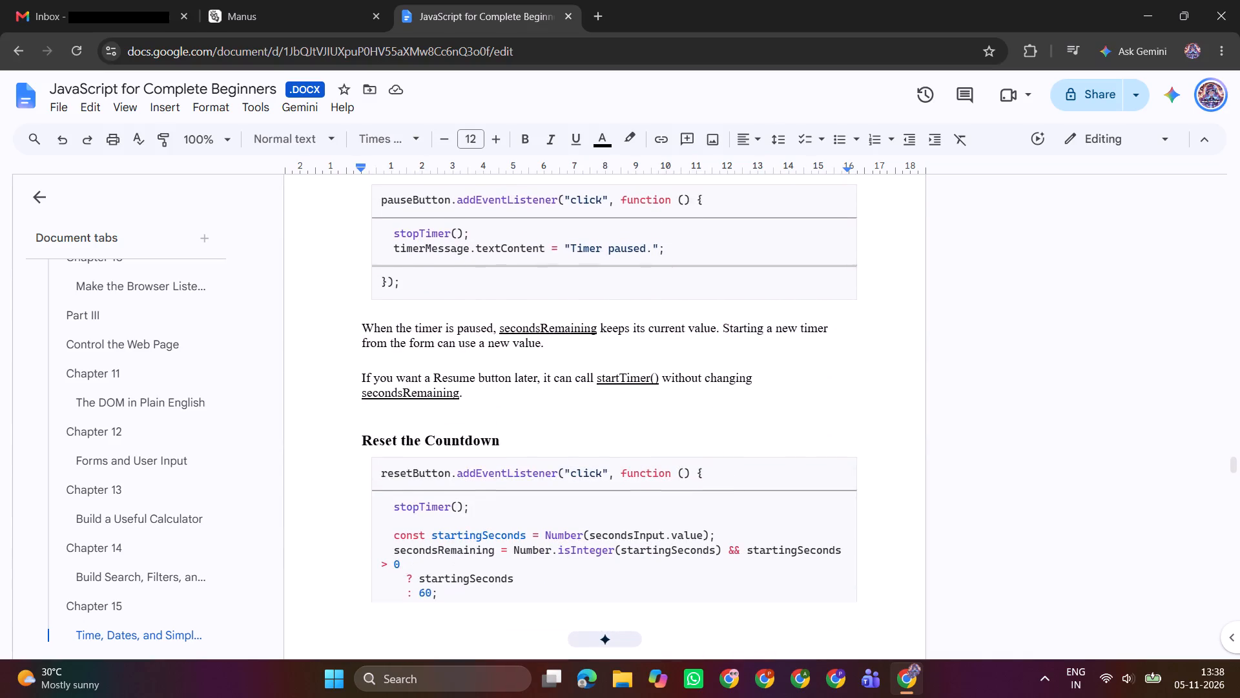
pyautogui.scroll(-3, 464, 518)
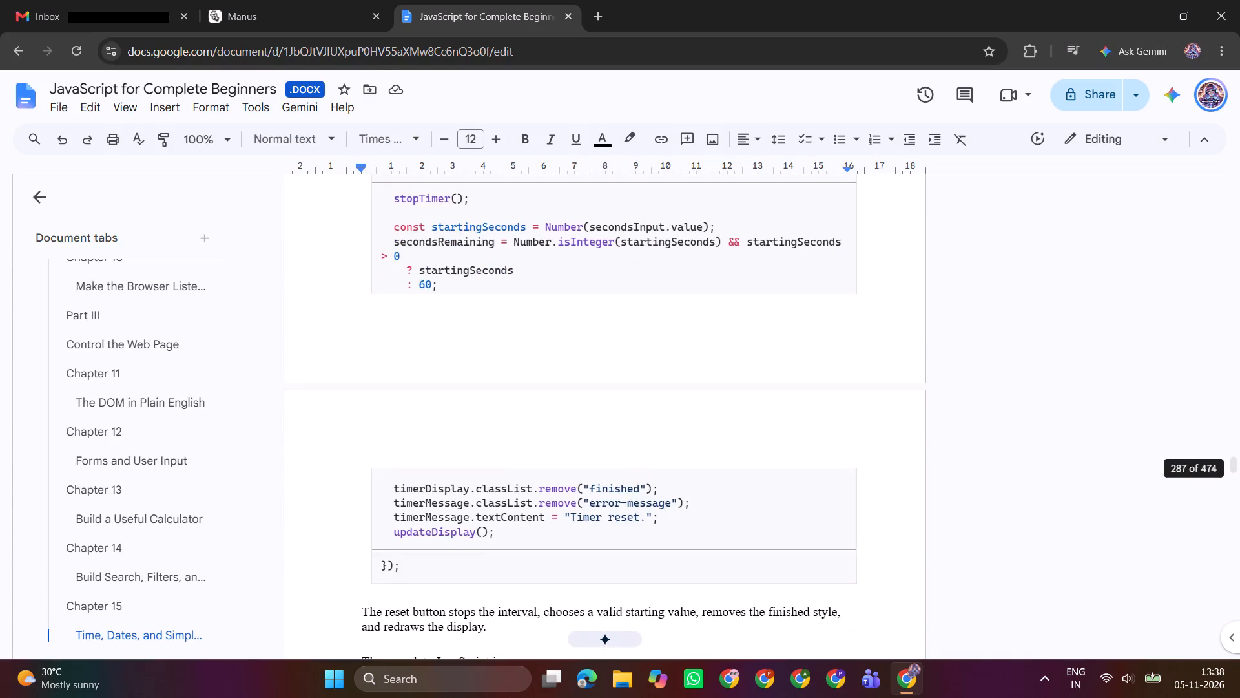
pyautogui.scroll(-3, 464, 518)
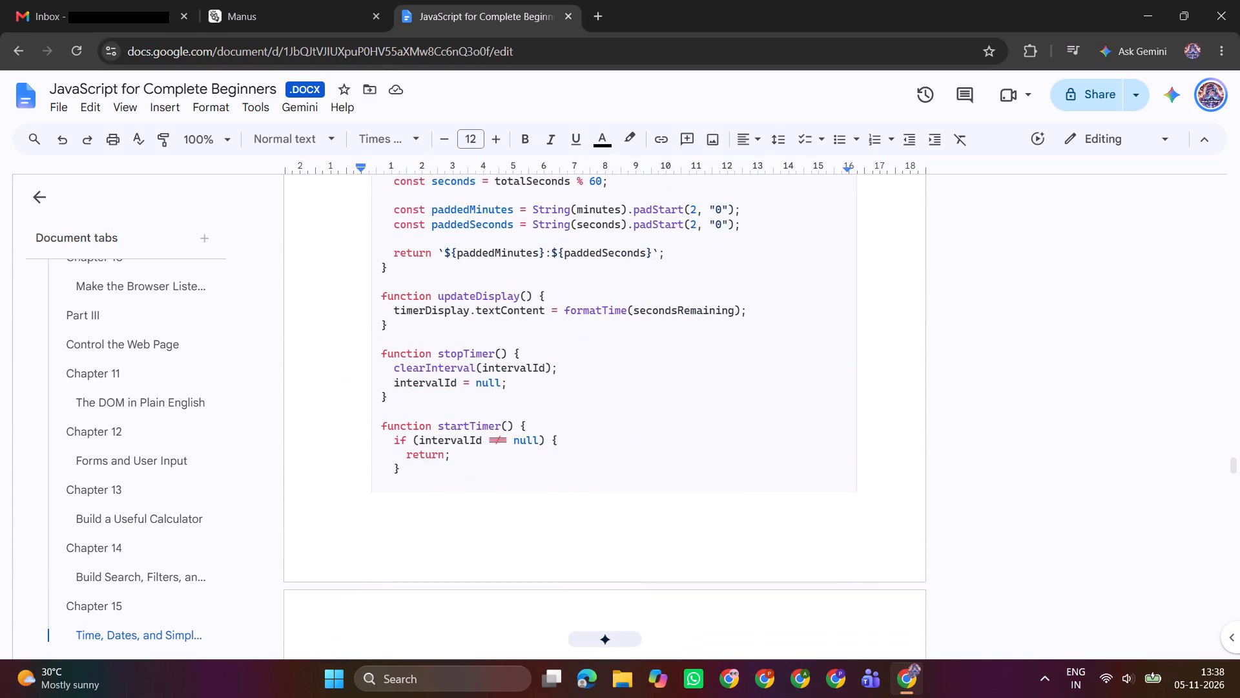
pyautogui.scroll(-1, 464, 518)
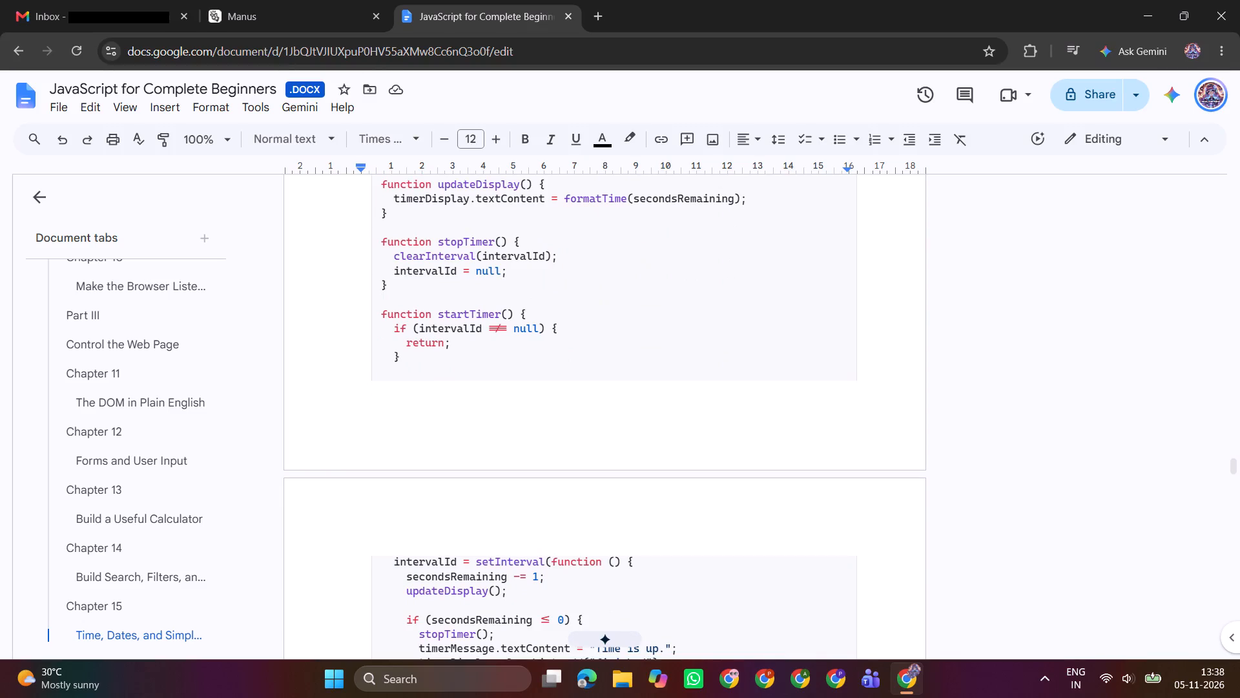
pyautogui.scroll(-1, 464, 518)
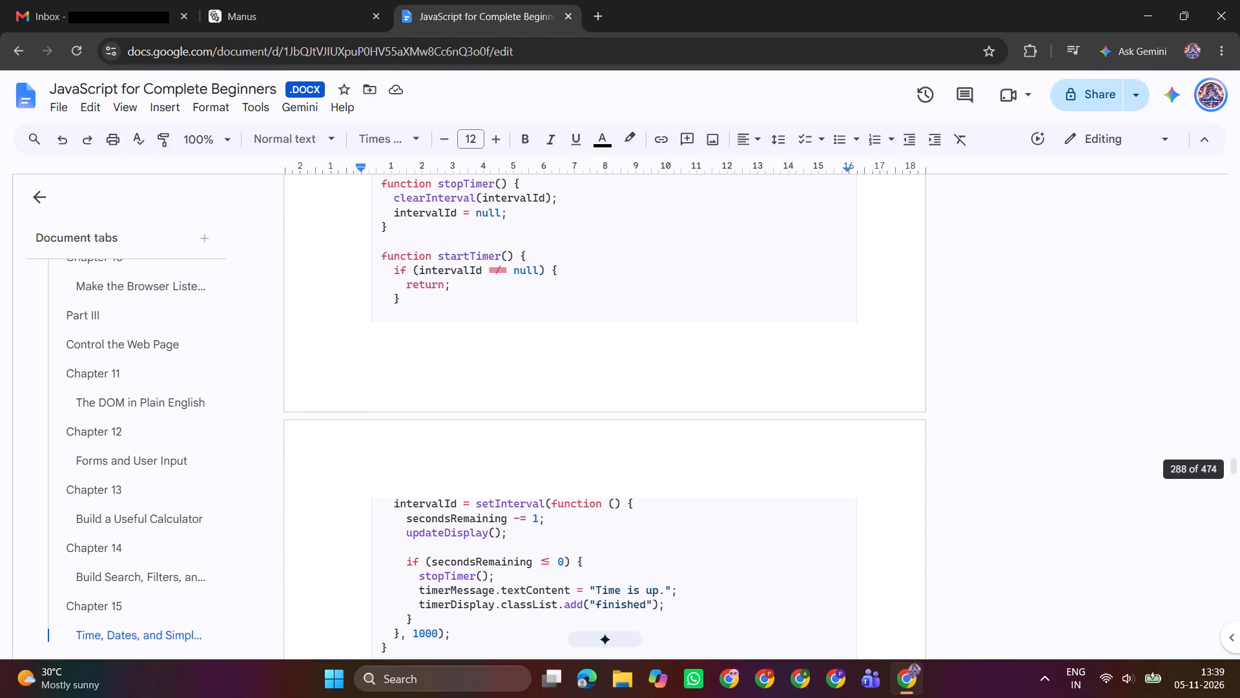
pyautogui.scroll(-2, 464, 518)
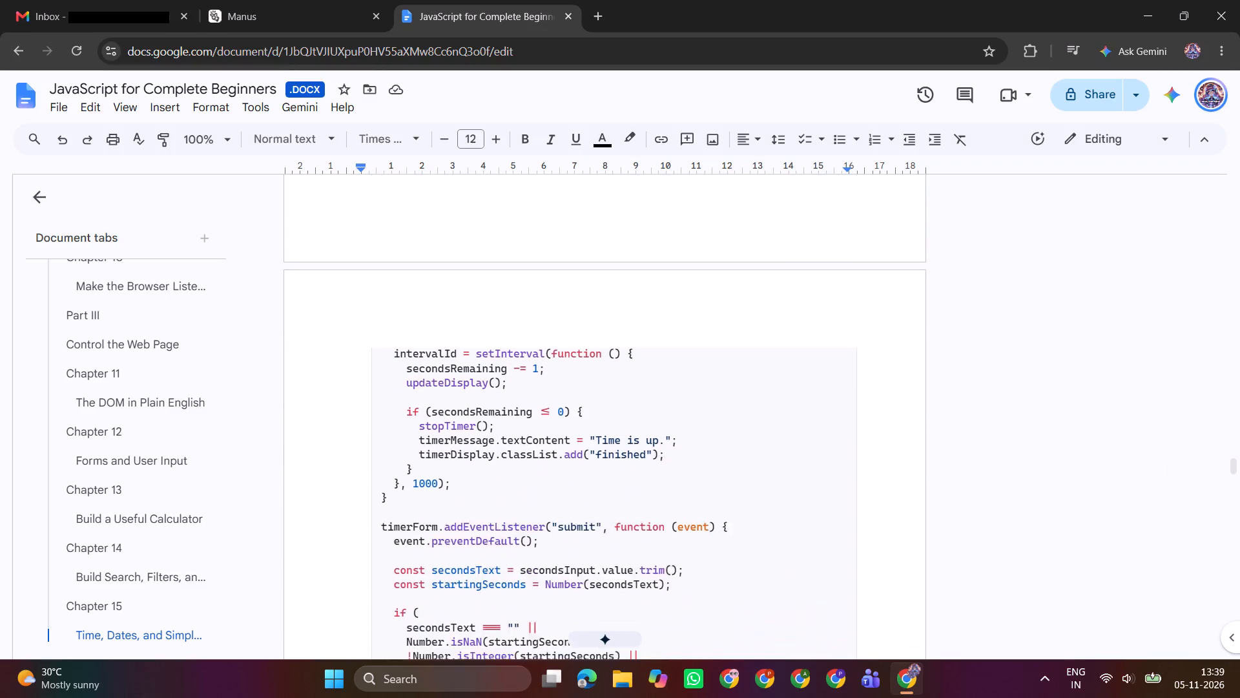
pyautogui.scroll(-2, 464, 518)
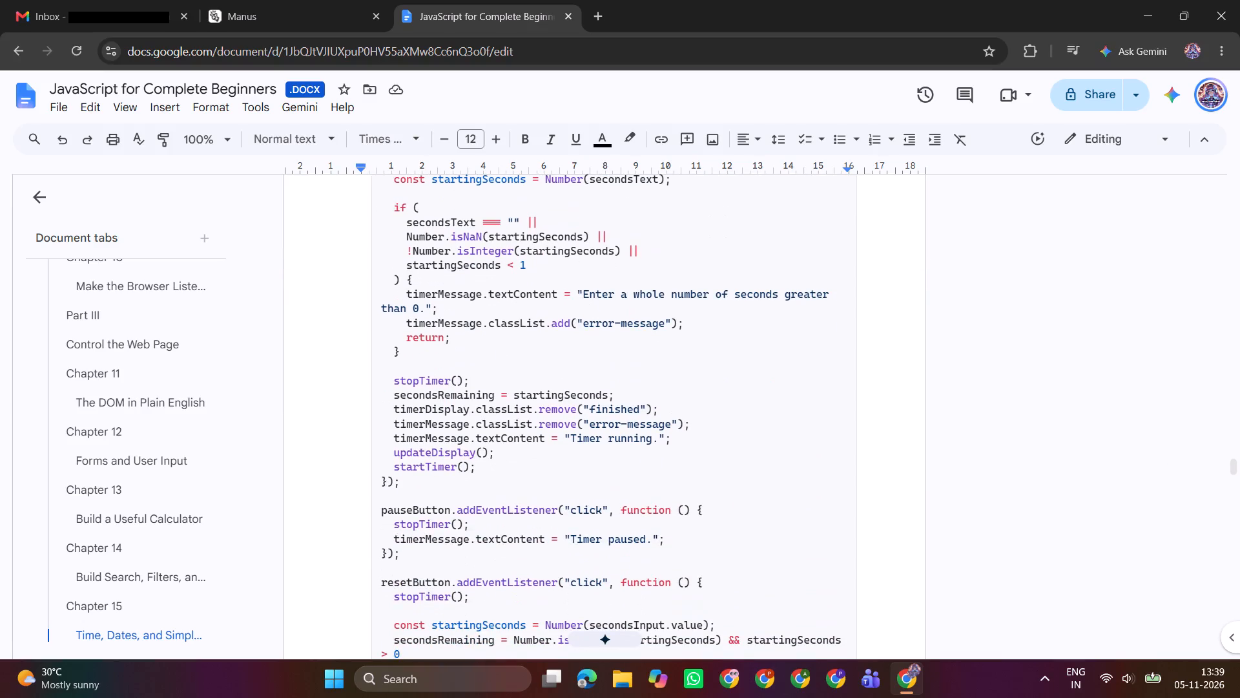
pyautogui.scroll(-2, 464, 518)
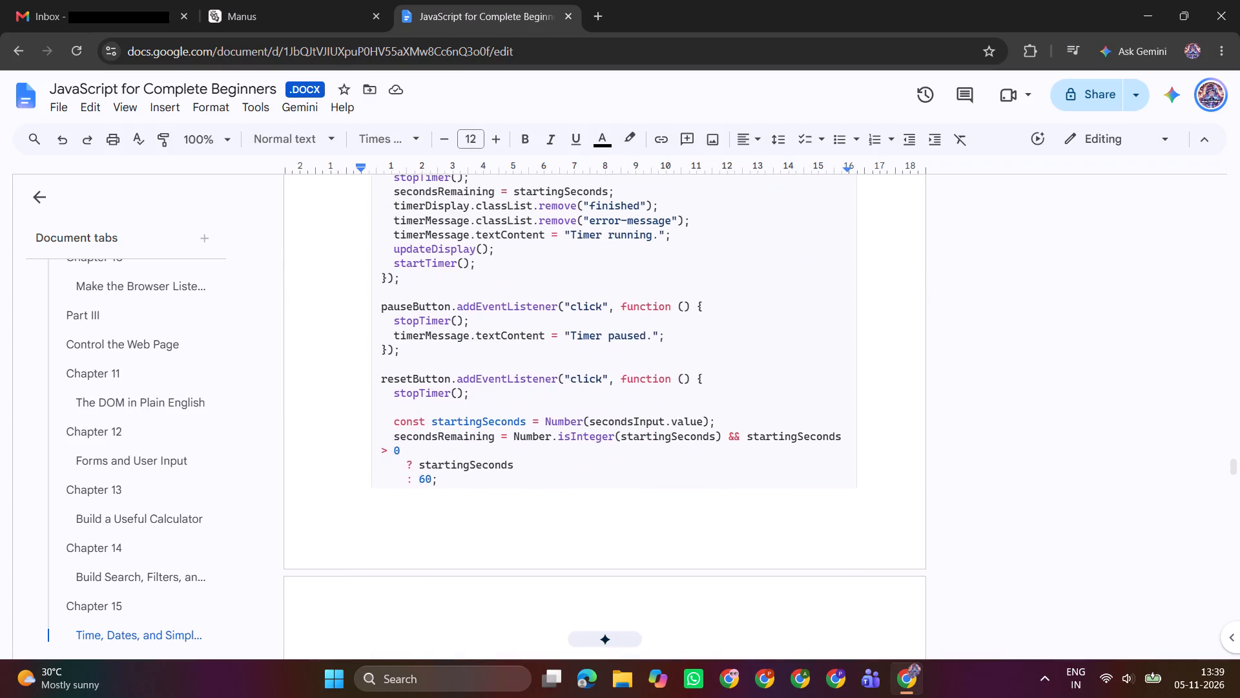
pyautogui.scroll(-3, 464, 518)
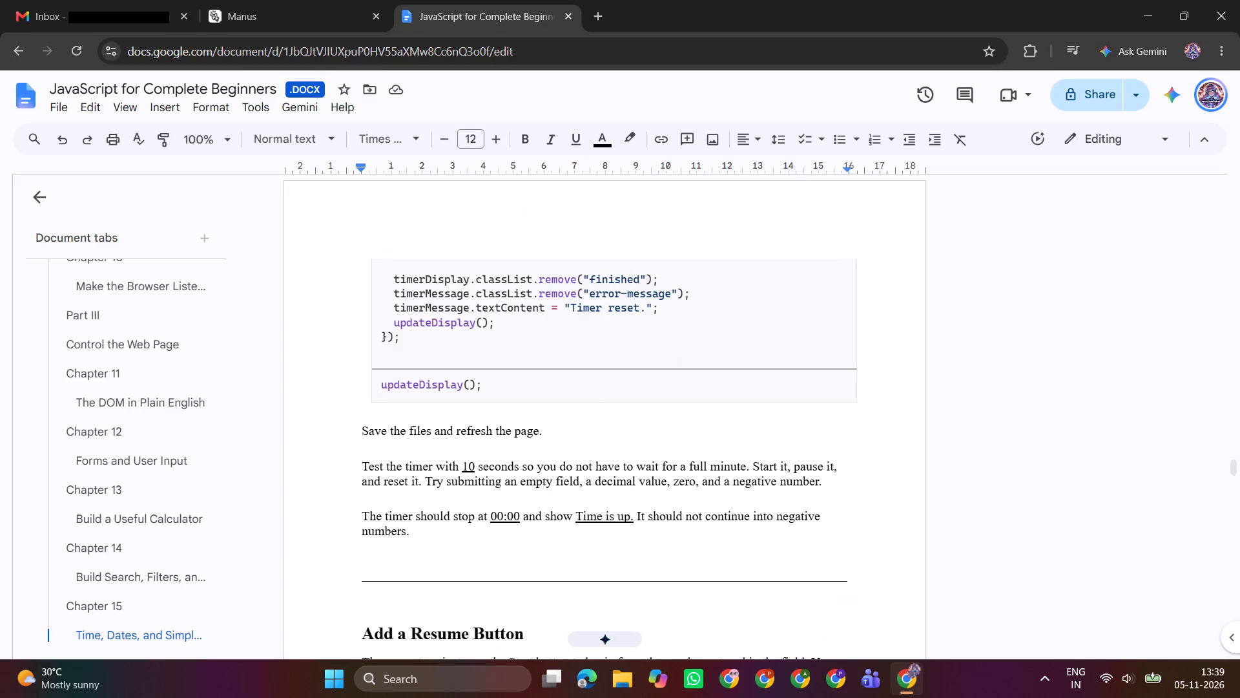
# Remove the divider line and its blank line above the "Add a Resume Button" heading.
pyautogui.scroll(-1, 464, 518)
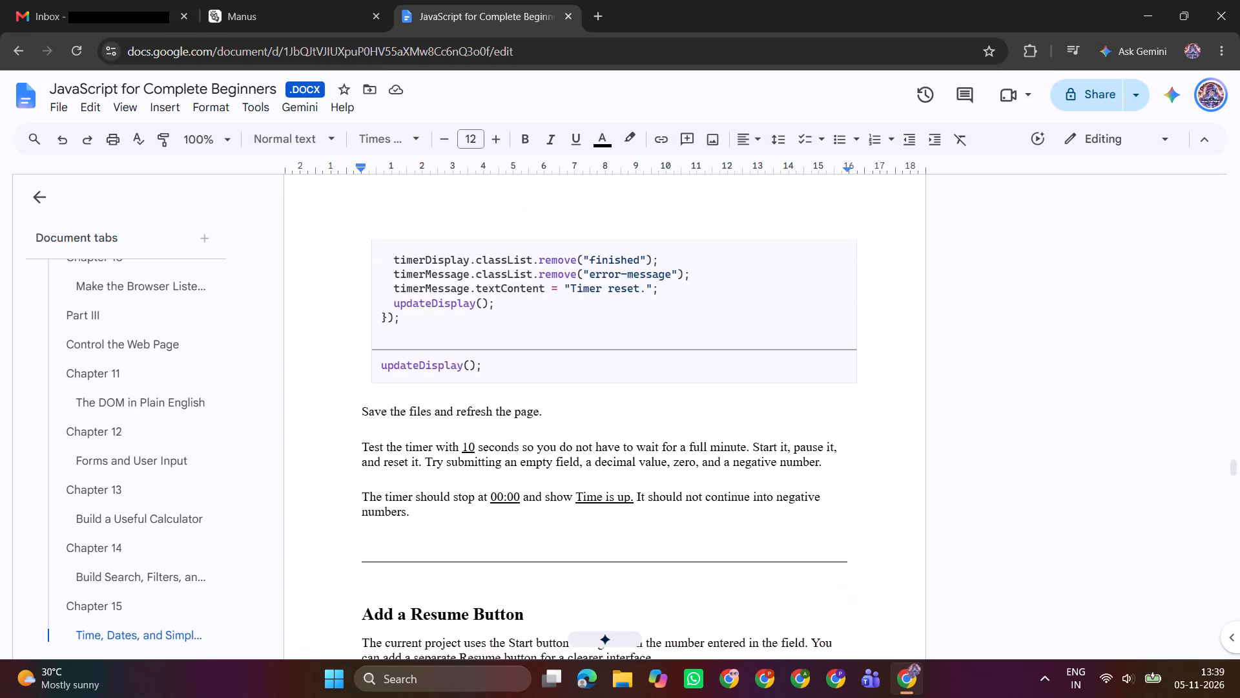
pyautogui.scroll(-1, 464, 518)
pyautogui.doubleClick(456, 547)
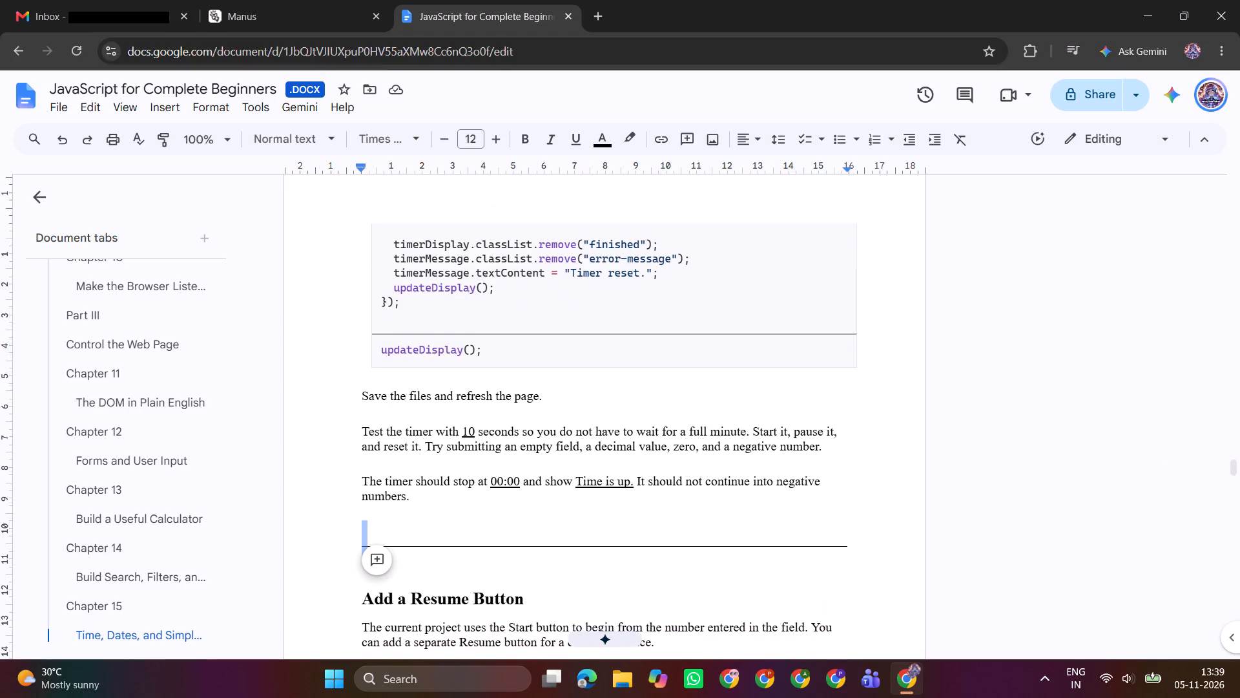
pyautogui.press('Delete')
pyautogui.press('Delete')
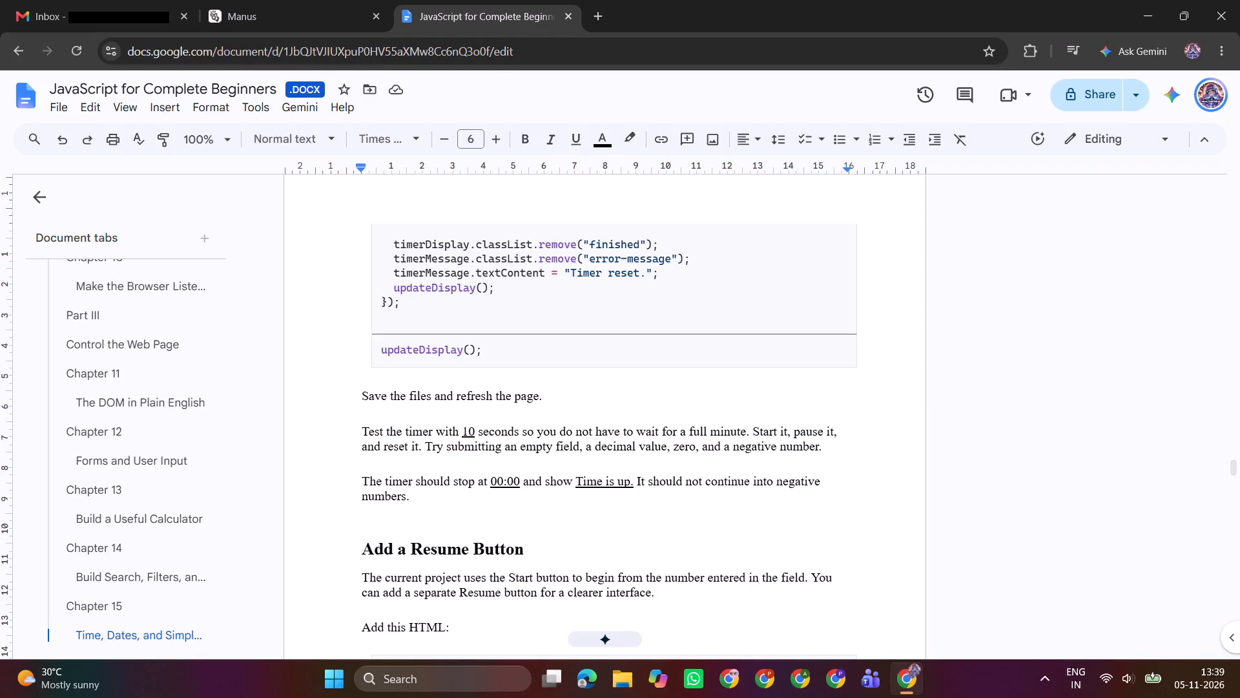
# Remove the divider line and its blank line above the "Add a Digital Clock to the Page" heading.
pyautogui.scroll(-2, 456, 547)
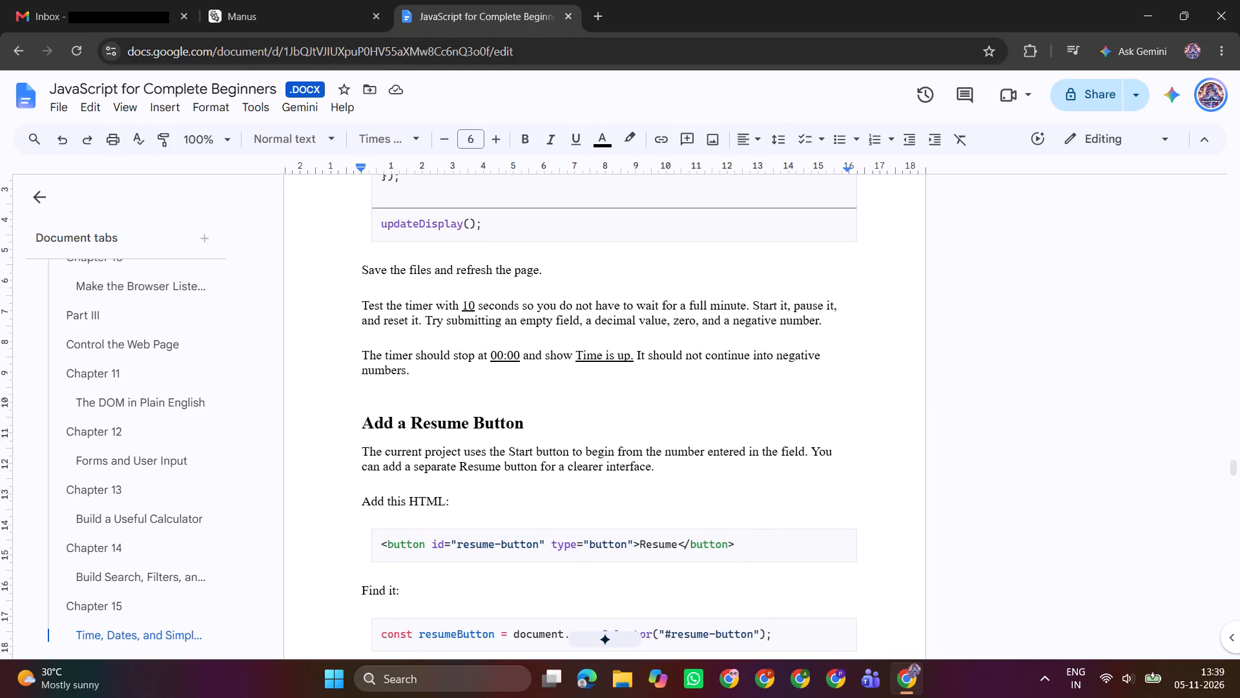
pyautogui.click(461, 481)
pyautogui.scroll(-4, 461, 481)
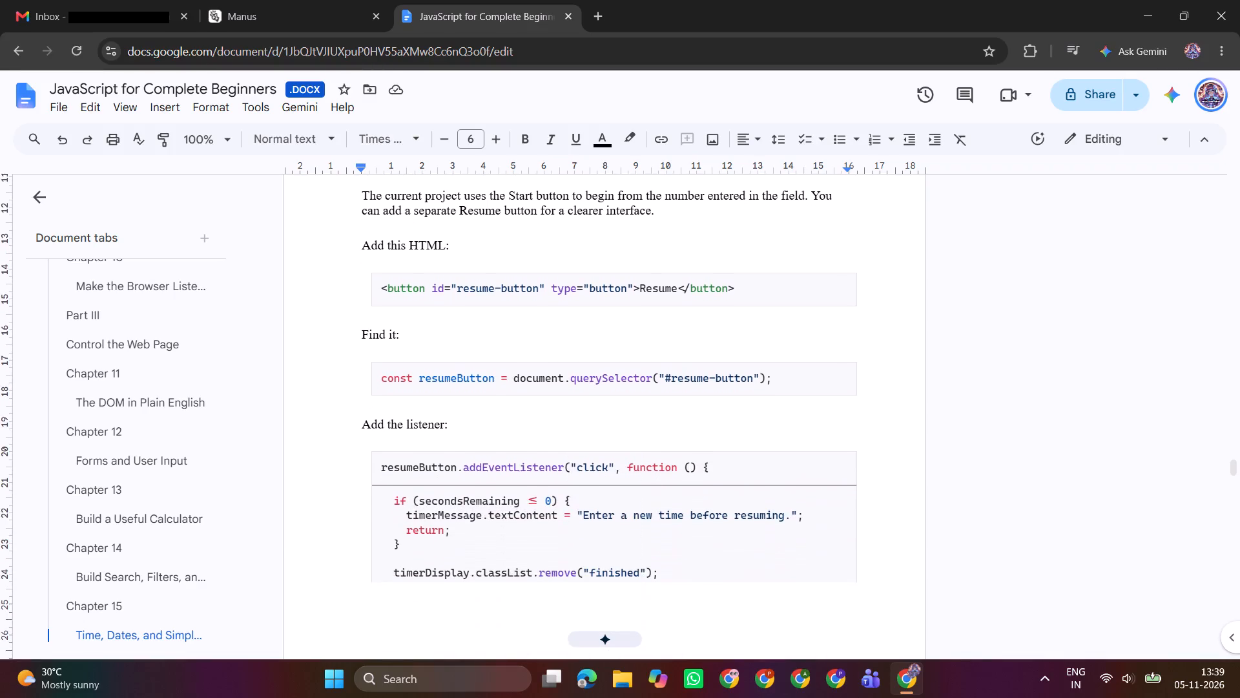
pyautogui.scroll(-3, 461, 481)
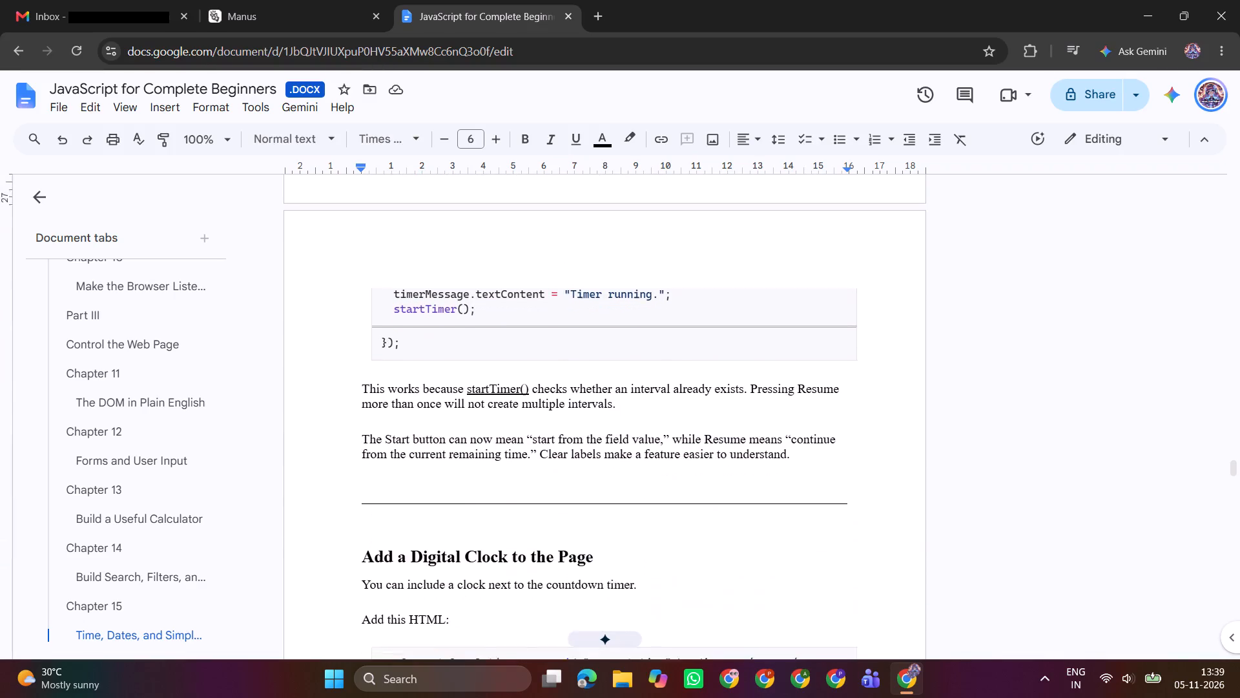
pyautogui.doubleClick(460, 489)
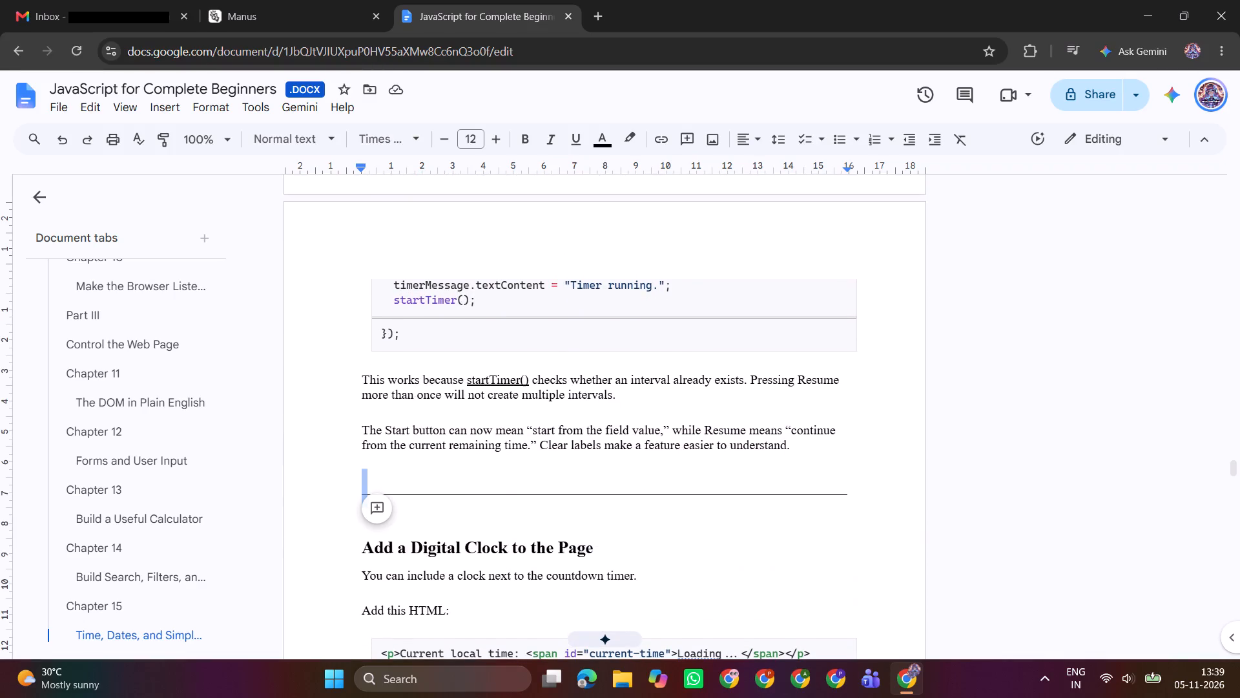
pyautogui.press('Delete')
pyautogui.press('Delete')
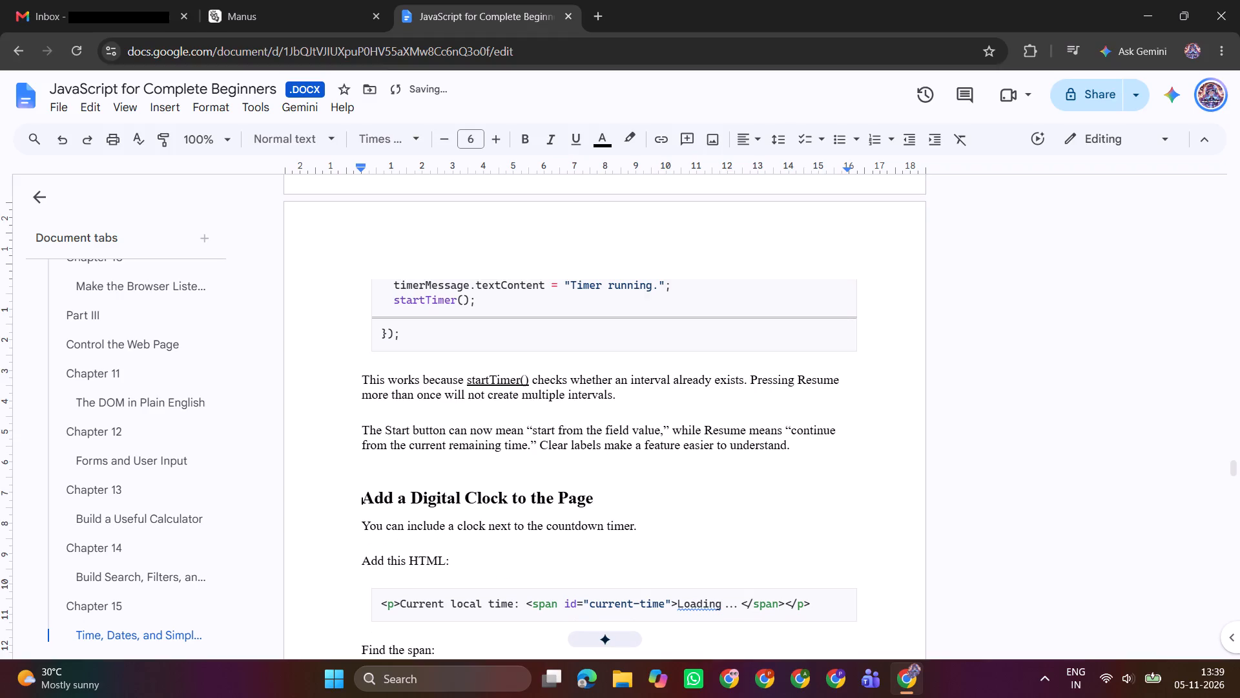
# Remove the divider line and its blank line above the "Use a Simple Browser Feature" heading.
pyautogui.scroll(-2, 460, 489)
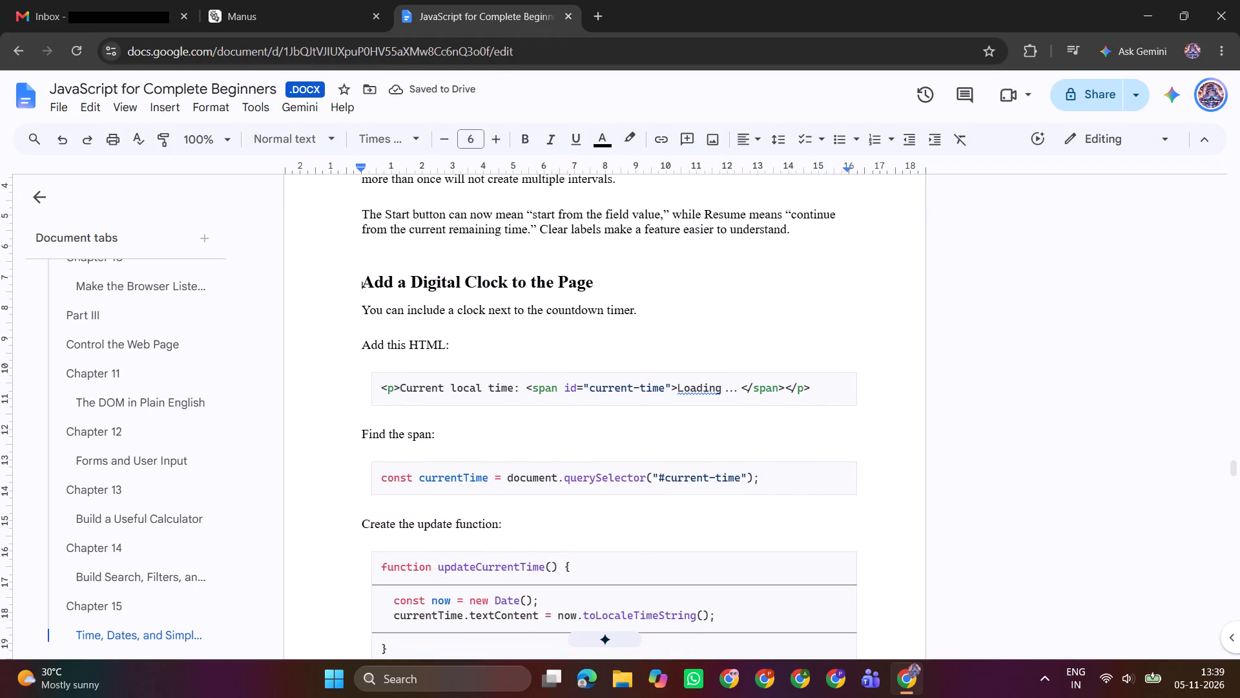
pyautogui.click(697, 385)
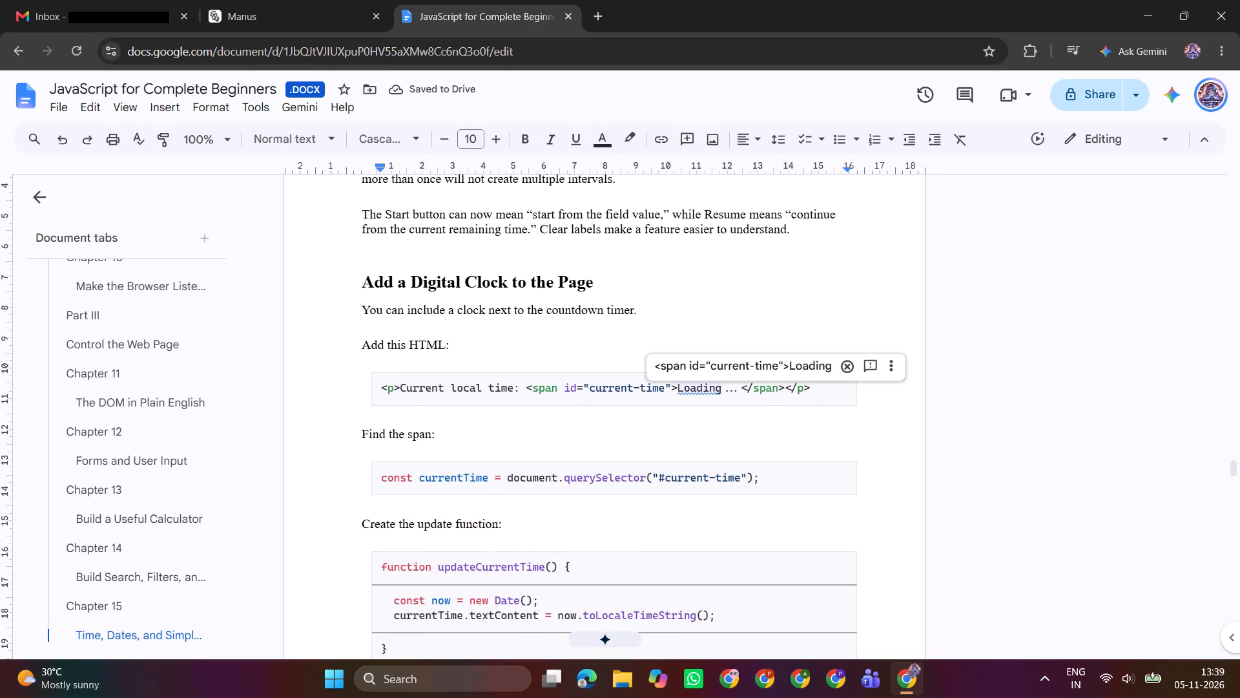
pyautogui.scroll(-3, 683, 443)
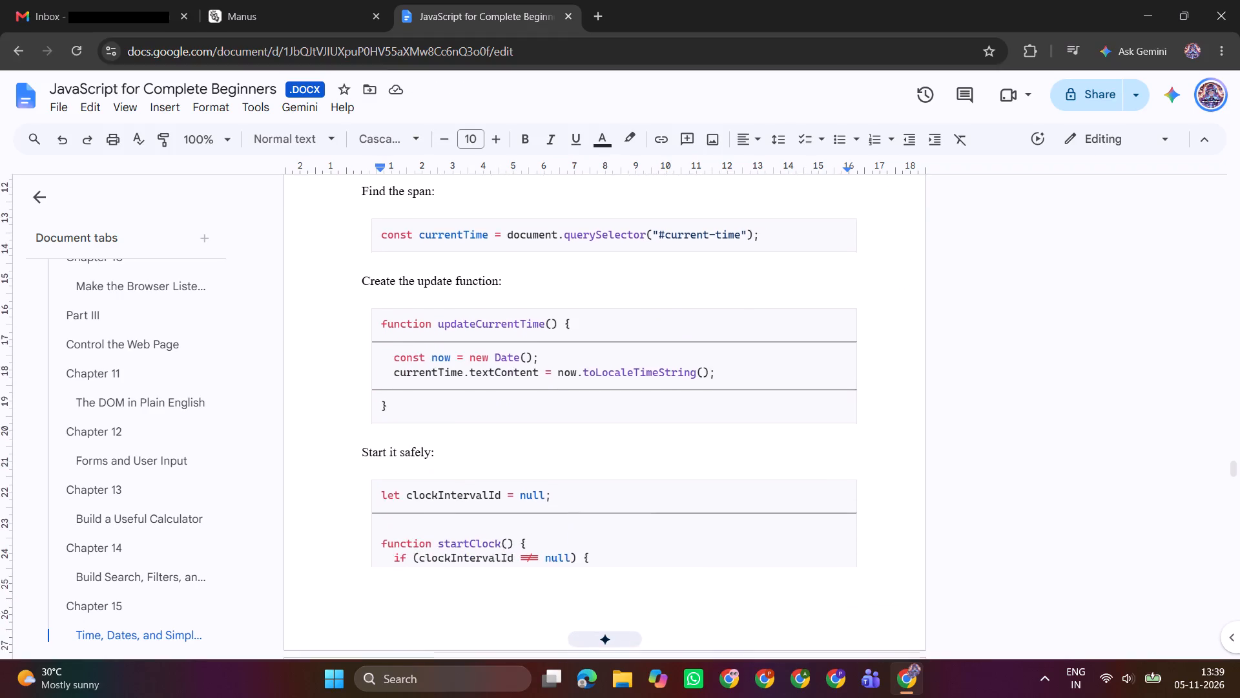
pyautogui.scroll(-4, 683, 443)
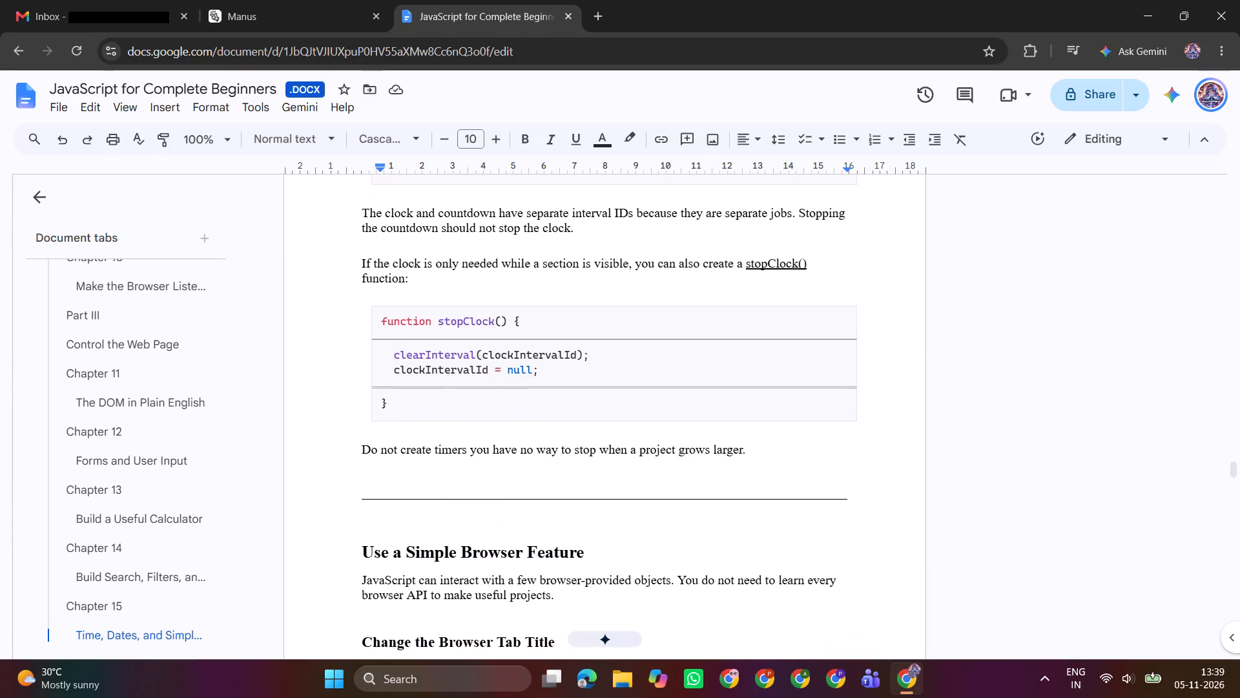
pyautogui.doubleClick(641, 500)
pyautogui.press('Delete')
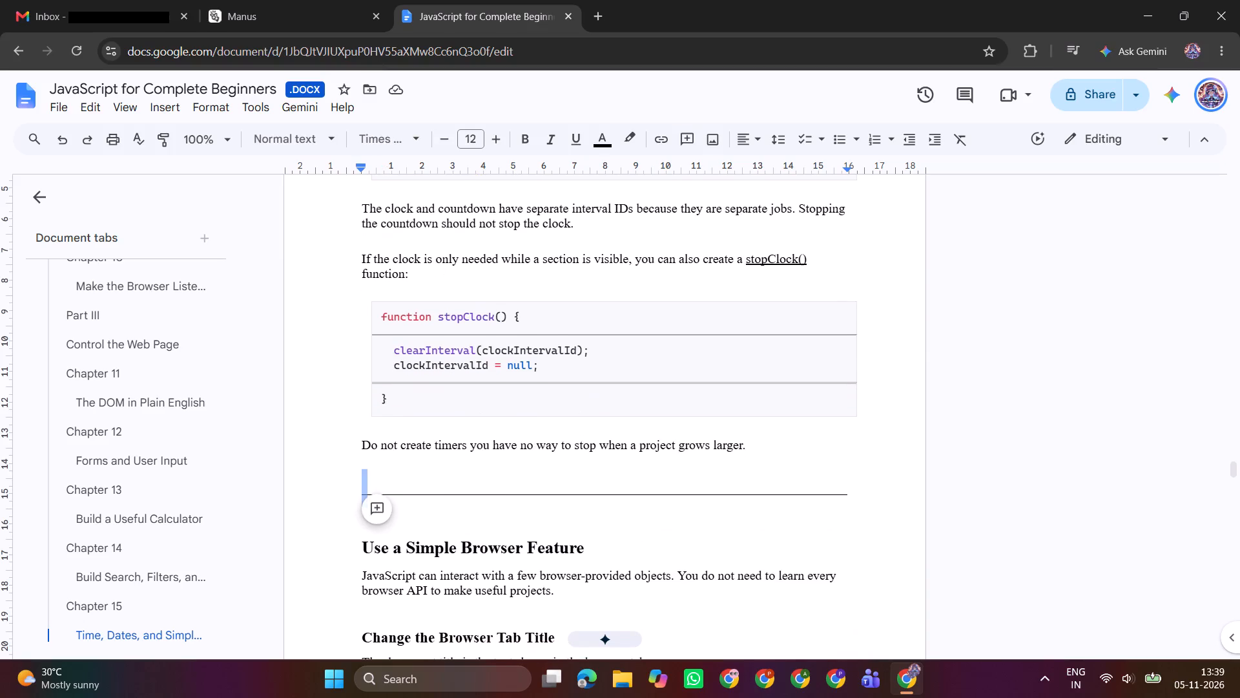
pyautogui.press('Delete')
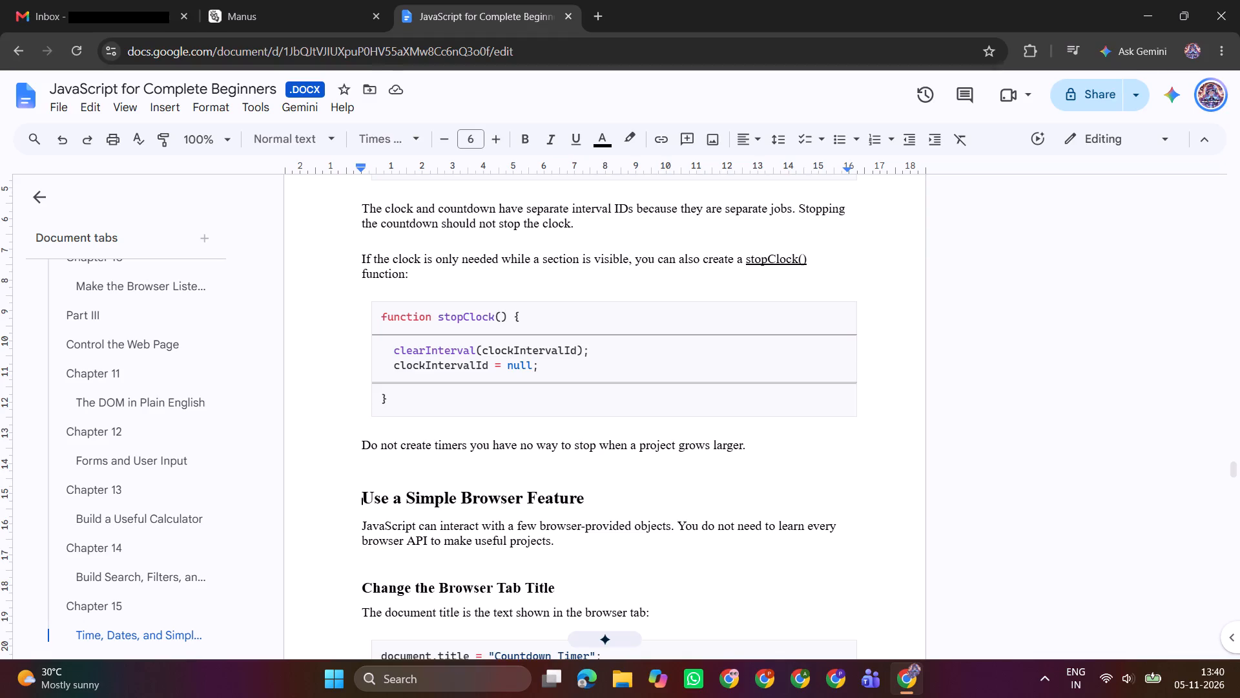
# Remove the divider line and its blank line above the "Avoid Unnecessary Complexity" heading.
pyautogui.scroll(-5, 641, 500)
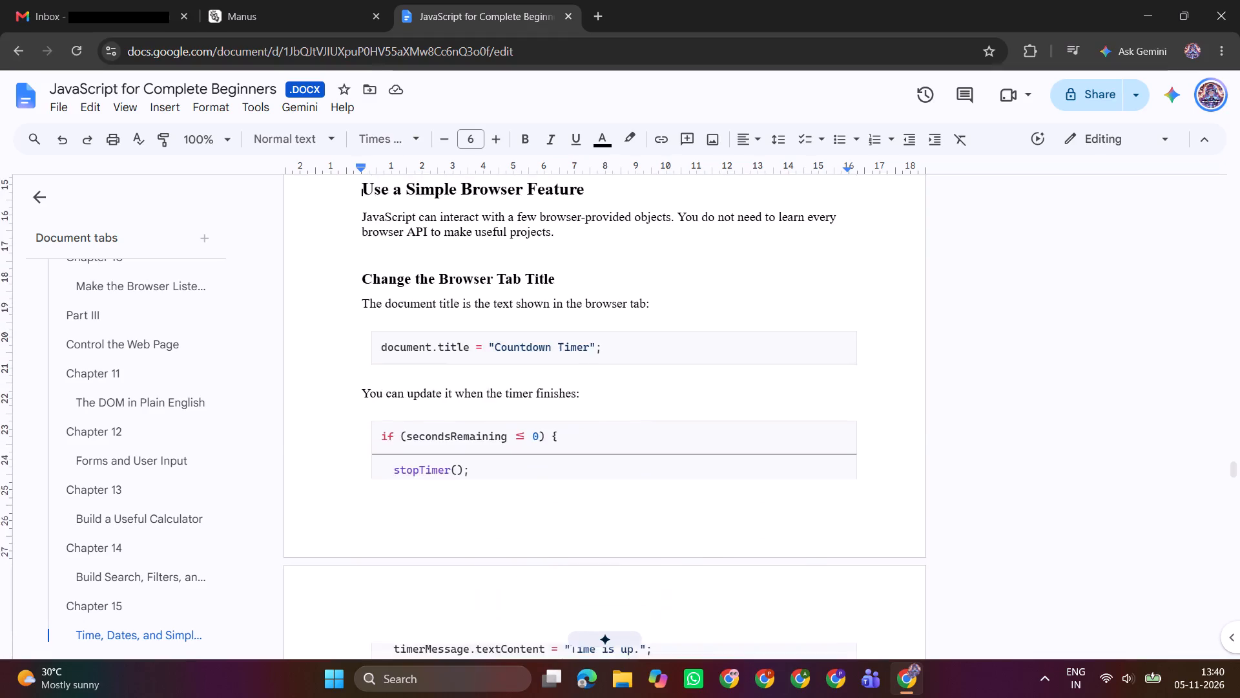
pyautogui.scroll(-4, 665, 454)
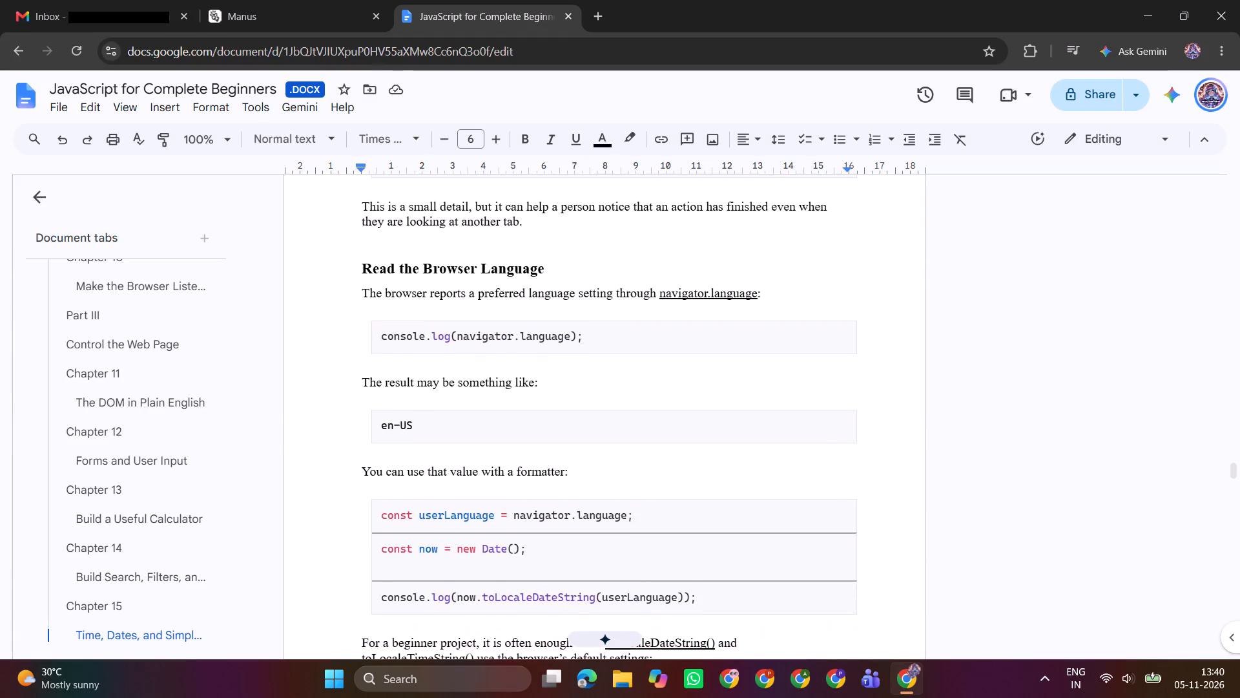
pyautogui.scroll(-2, 665, 454)
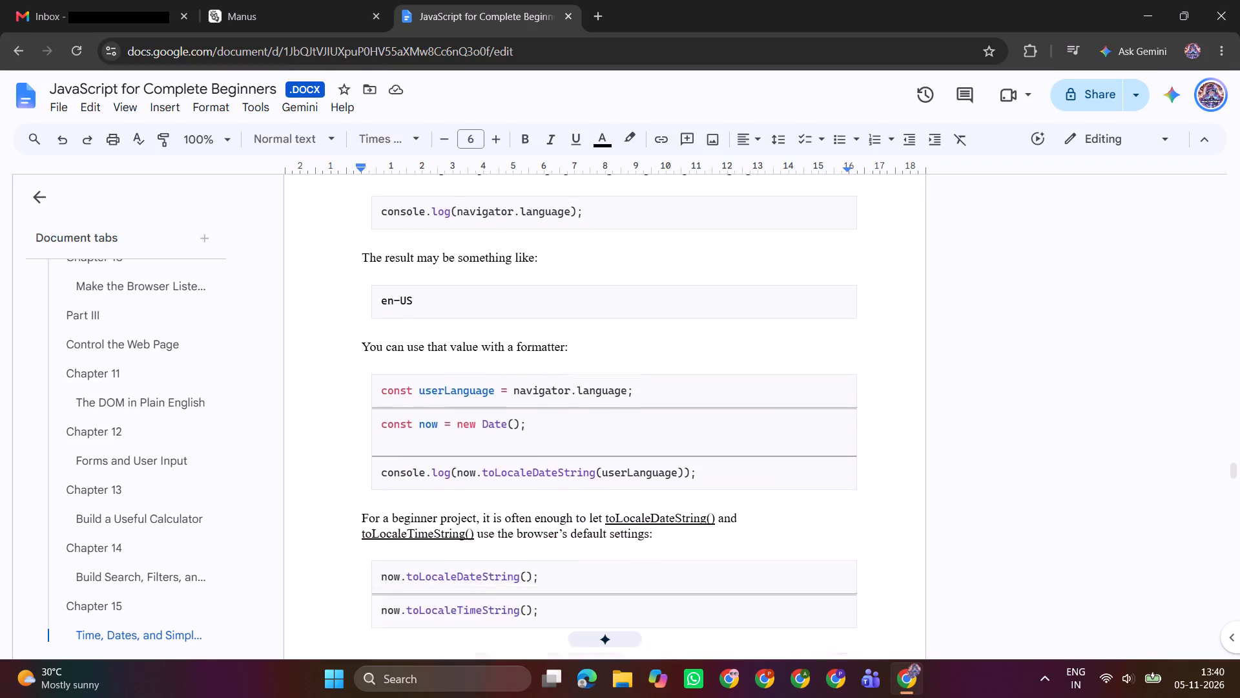
pyautogui.scroll(-2, 665, 454)
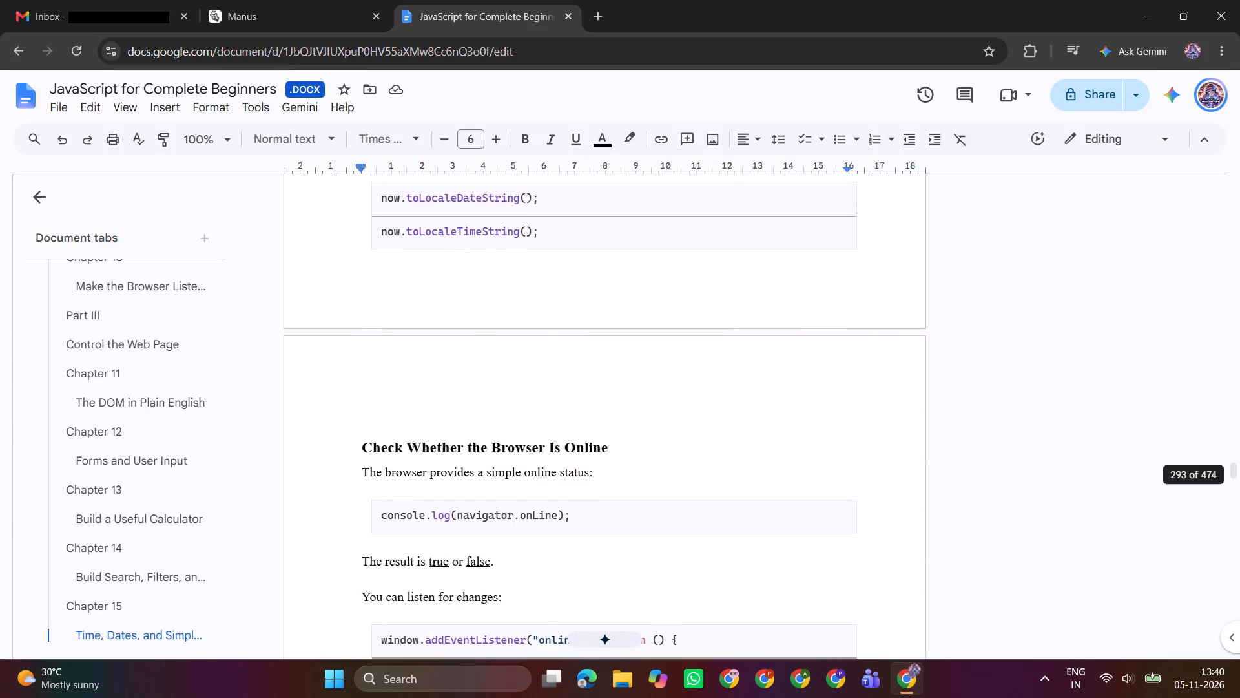
pyautogui.scroll(-4, 665, 454)
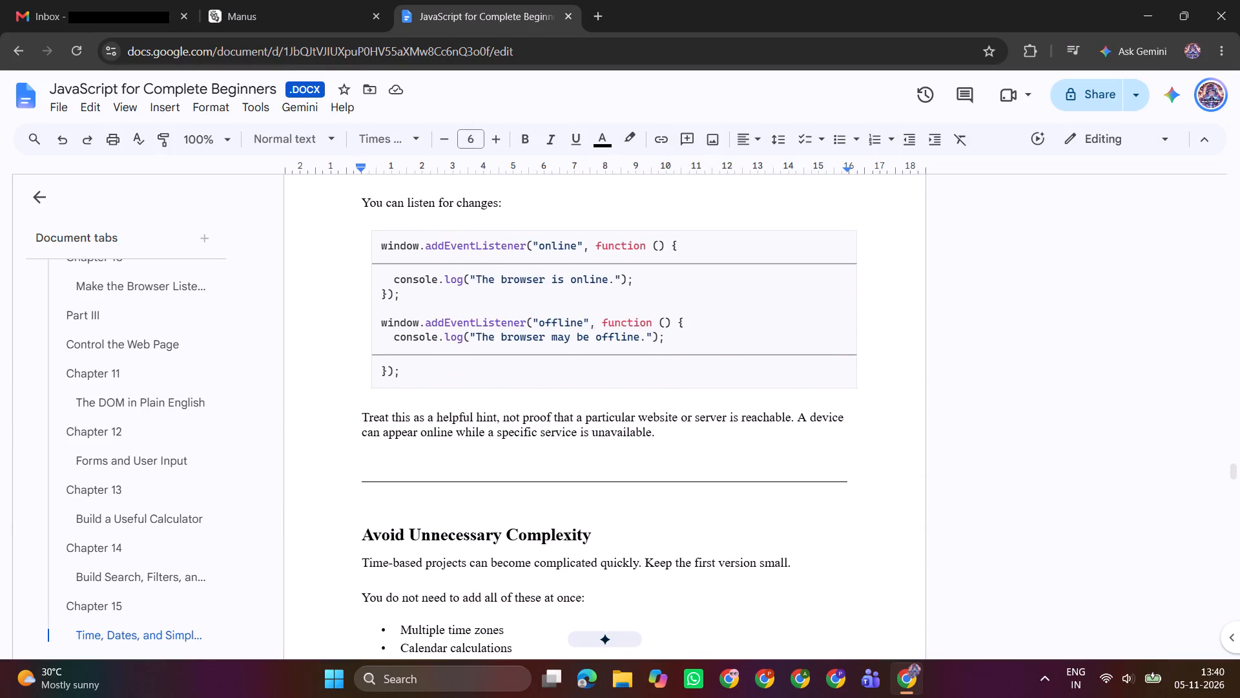
pyautogui.doubleClick(642, 485)
pyautogui.press('Delete')
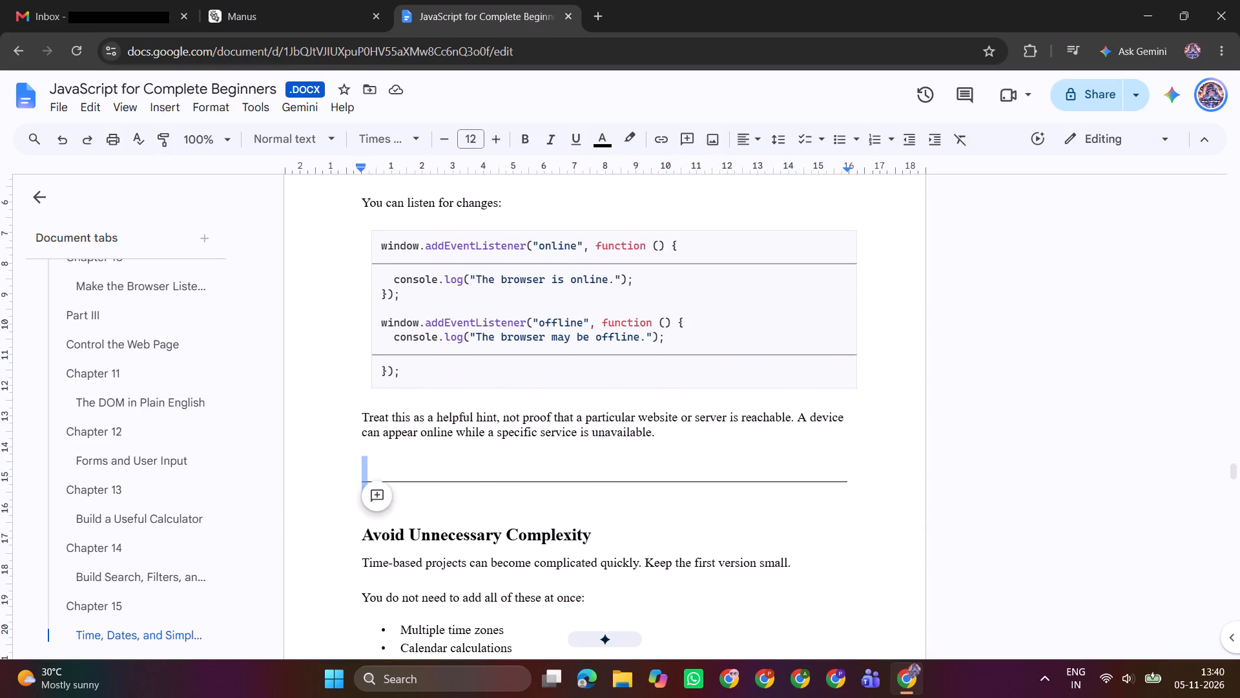
pyautogui.press('Delete')
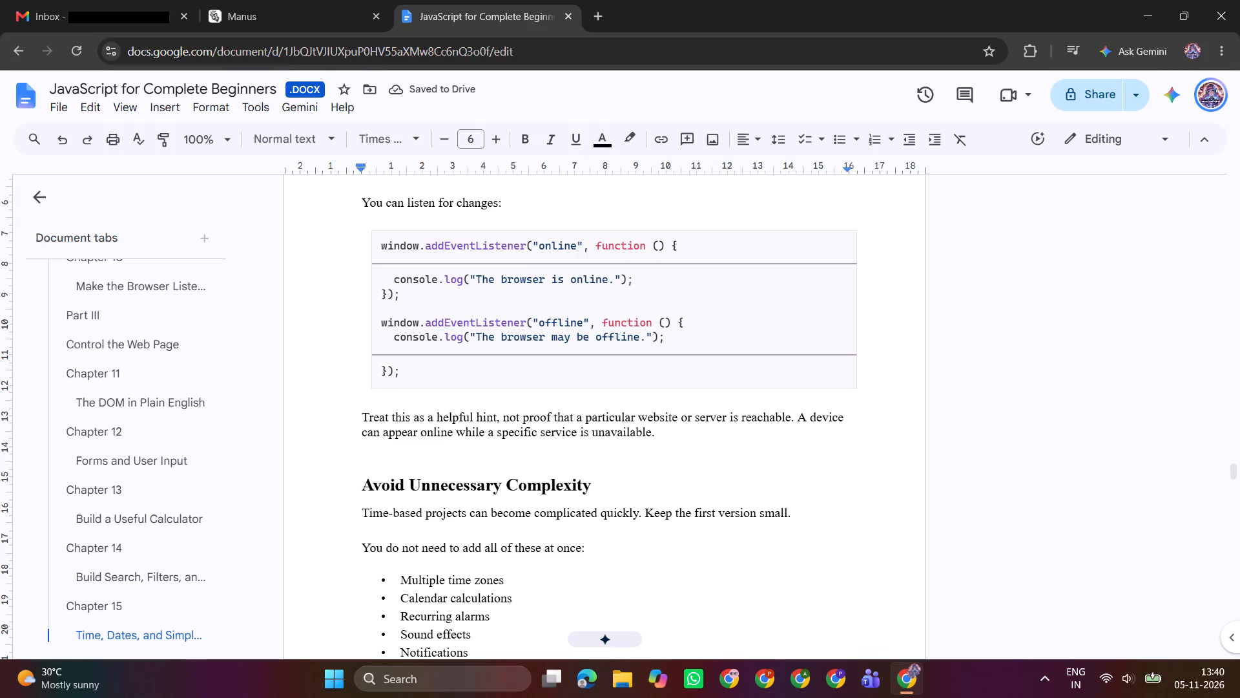
# Remove the divider line and its blank line above the Chapter 15 "Chapter Checkpoint" heading.
pyautogui.scroll(-4, 642, 485)
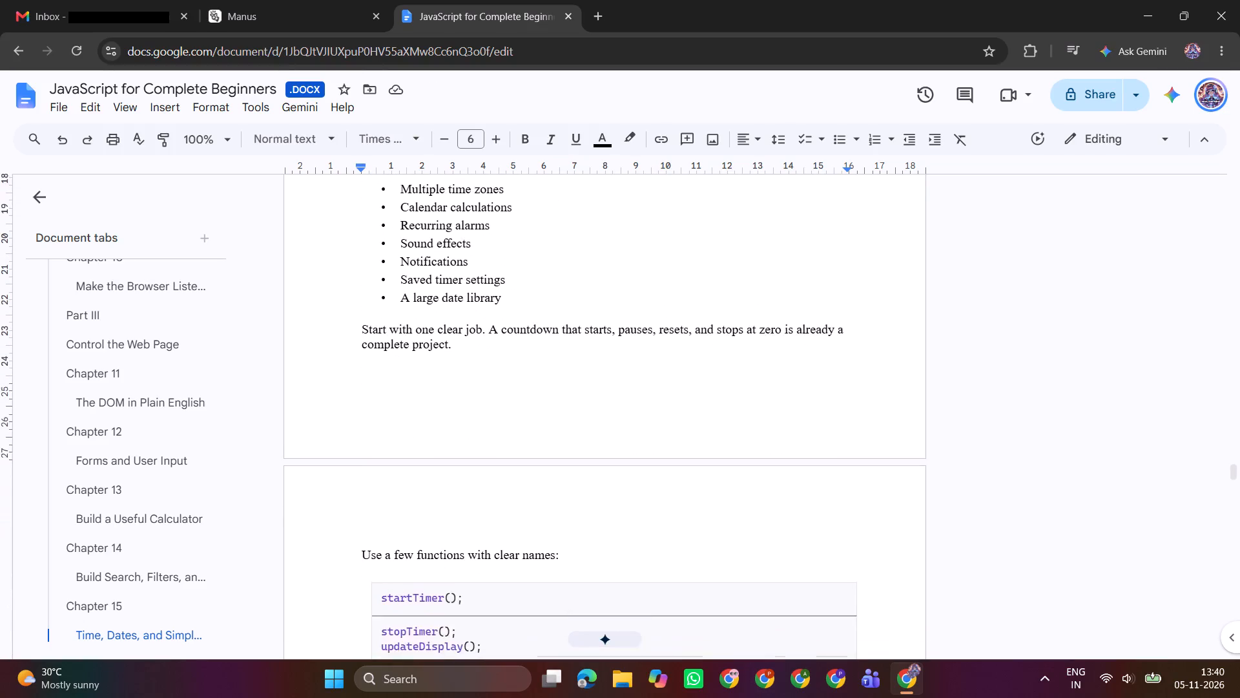
pyautogui.scroll(-5, 629, 562)
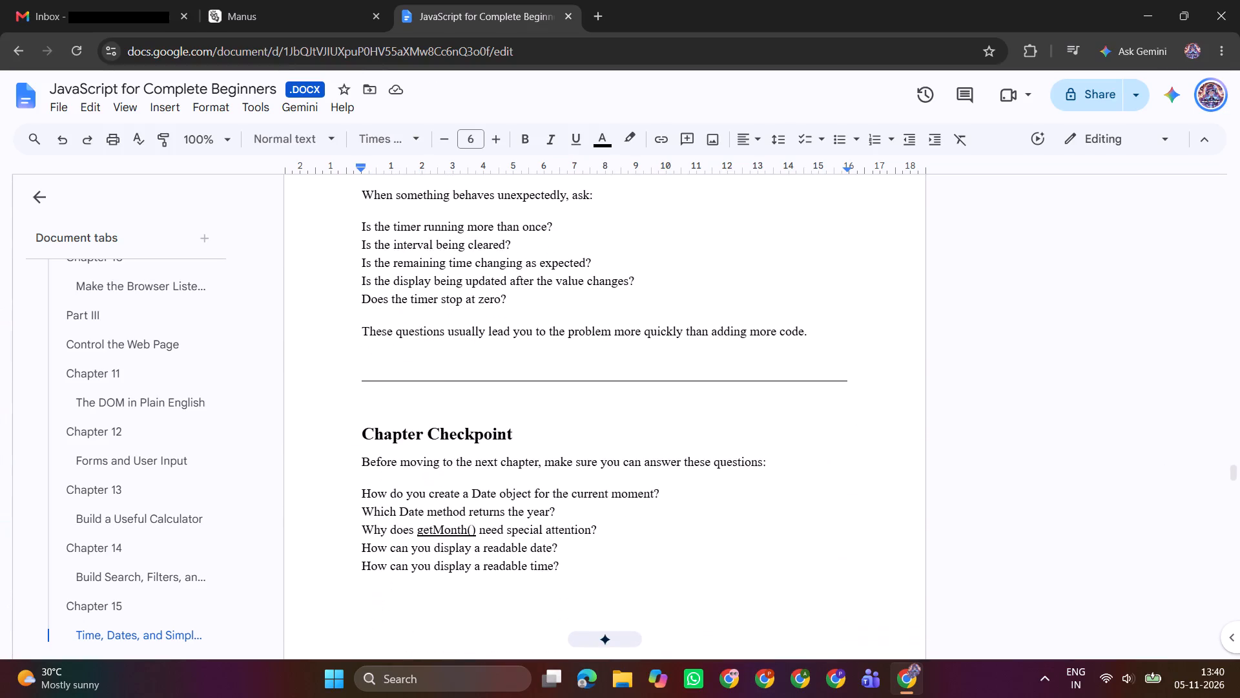
pyautogui.doubleClick(586, 357)
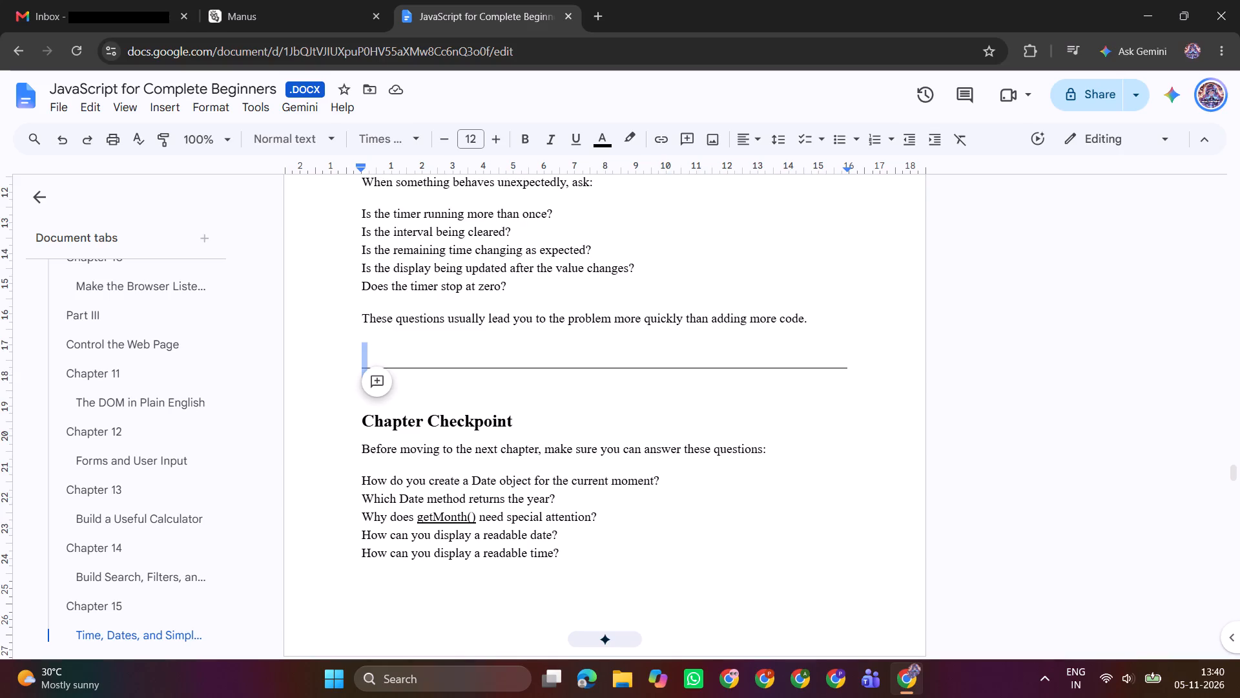
pyautogui.press('Delete')
pyautogui.press('Delete')
# Bullet the Chapter 15 checkpoint questions, from "How do you create a Date object" through "Can you build a digital clock or countdown timer?".
pyautogui.scroll(-1, 586, 357)
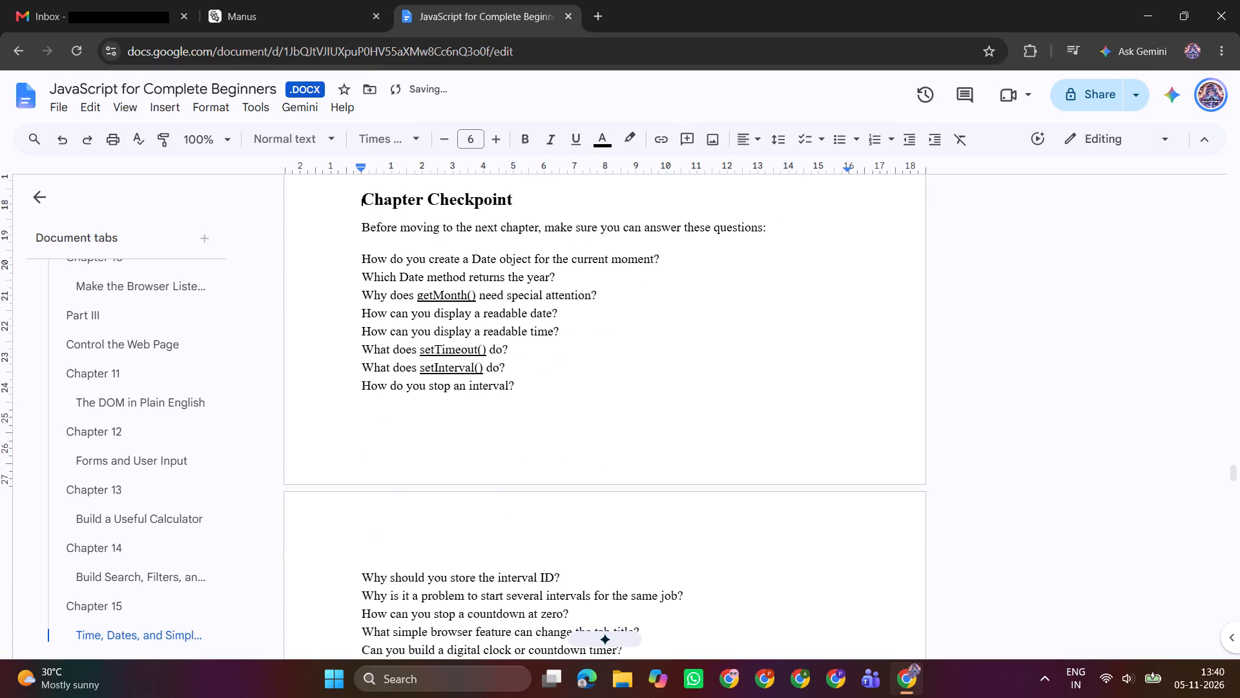
pyautogui.scroll(-1, 586, 357)
pyautogui.moveTo(359, 263); pyautogui.dragTo(380, 345)
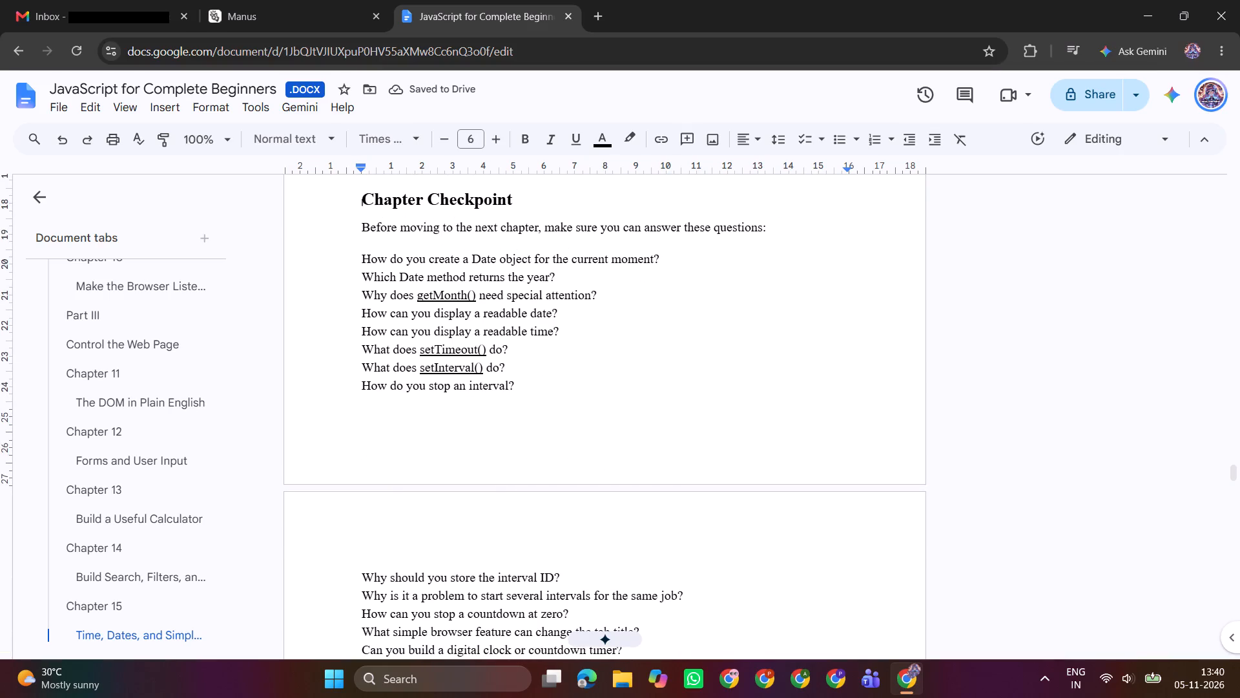
pyautogui.moveTo(380, 345); pyautogui.dragTo(402, 697)
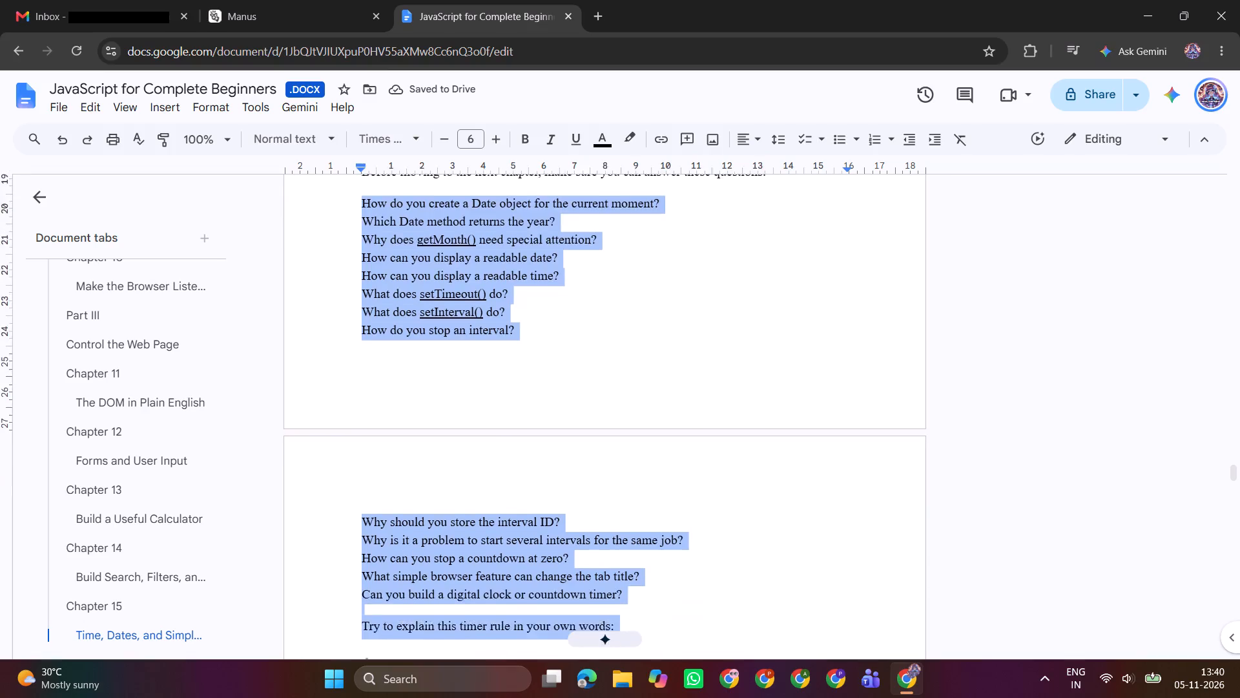
pyautogui.moveTo(402, 697); pyautogui.dragTo(641, 483)
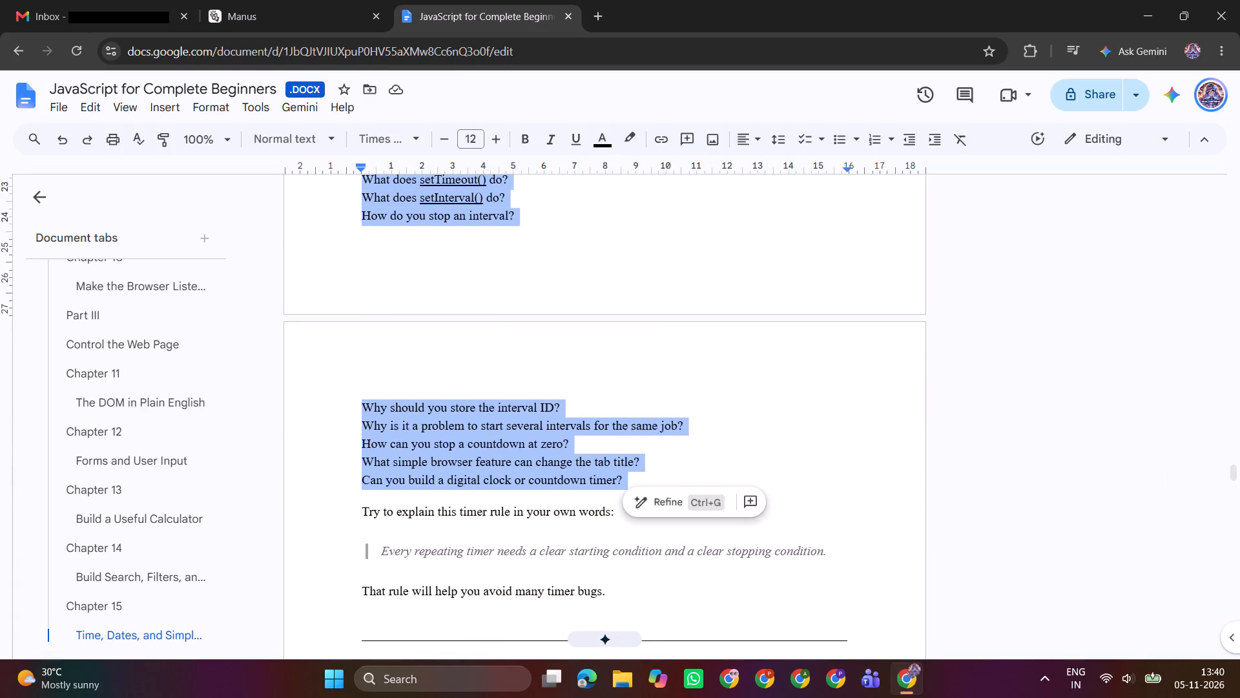
pyautogui.click(838, 134)
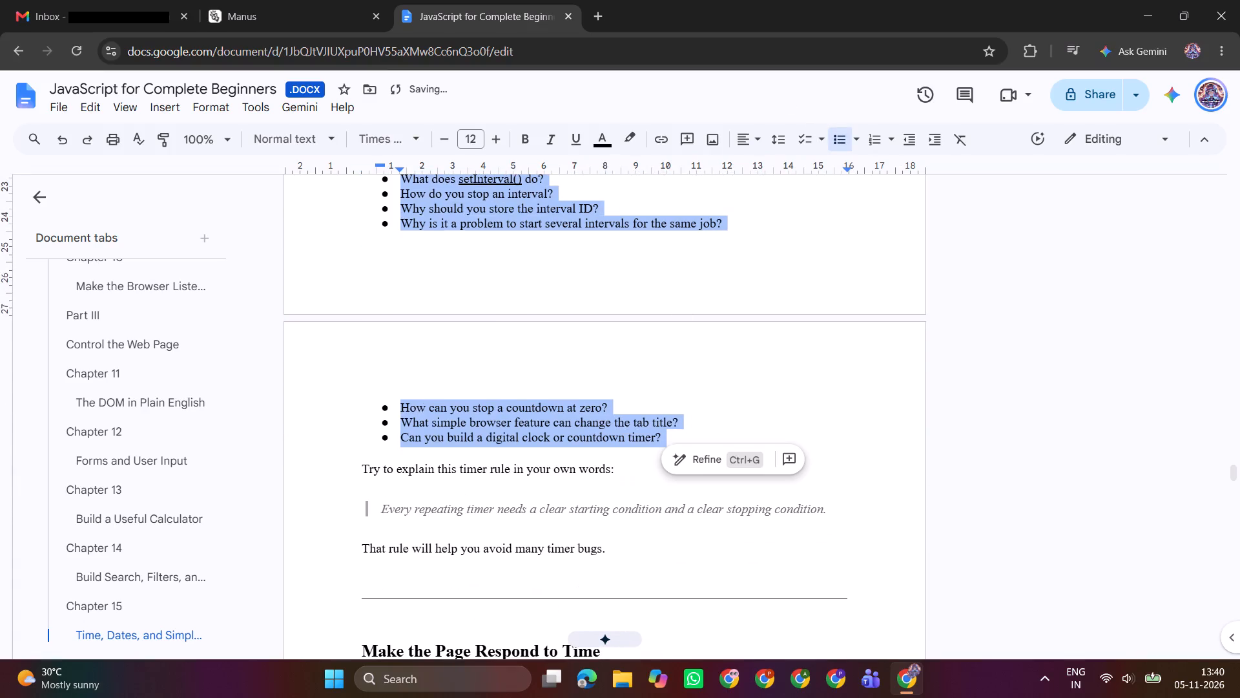
pyautogui.click(520, 412)
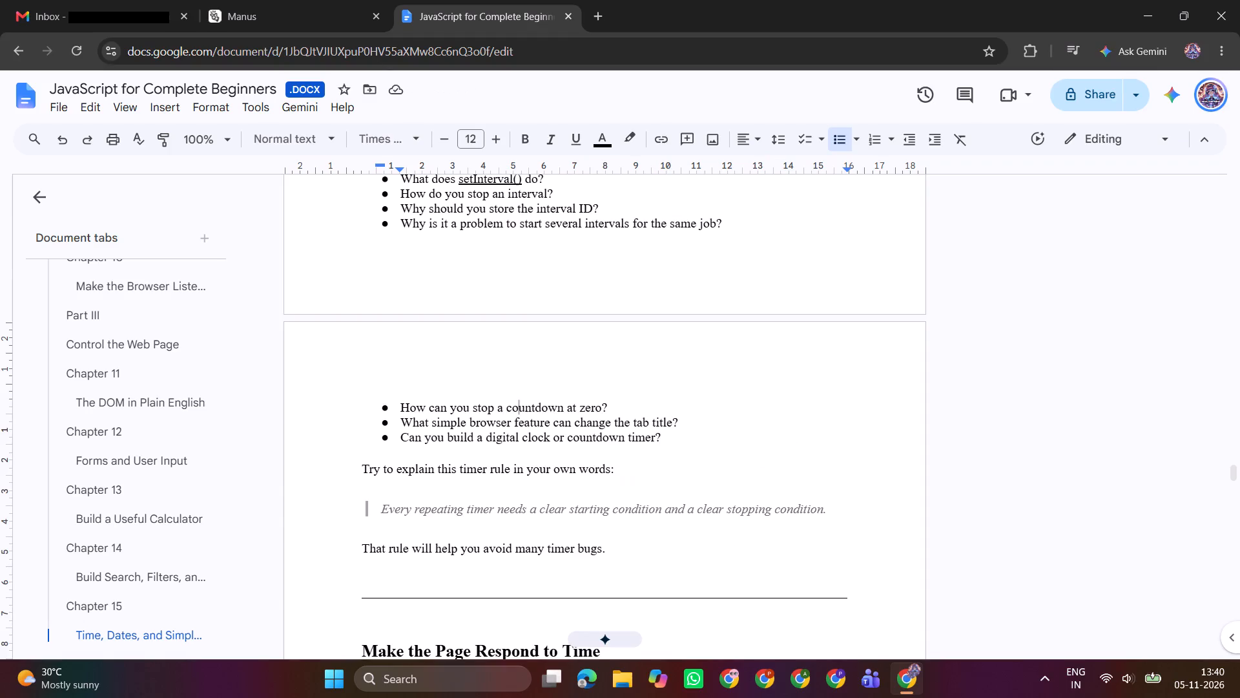
# Remove the divider line and its blank line above the "Make the Page Respond to Time" heading.
pyautogui.scroll(-1, 520, 412)
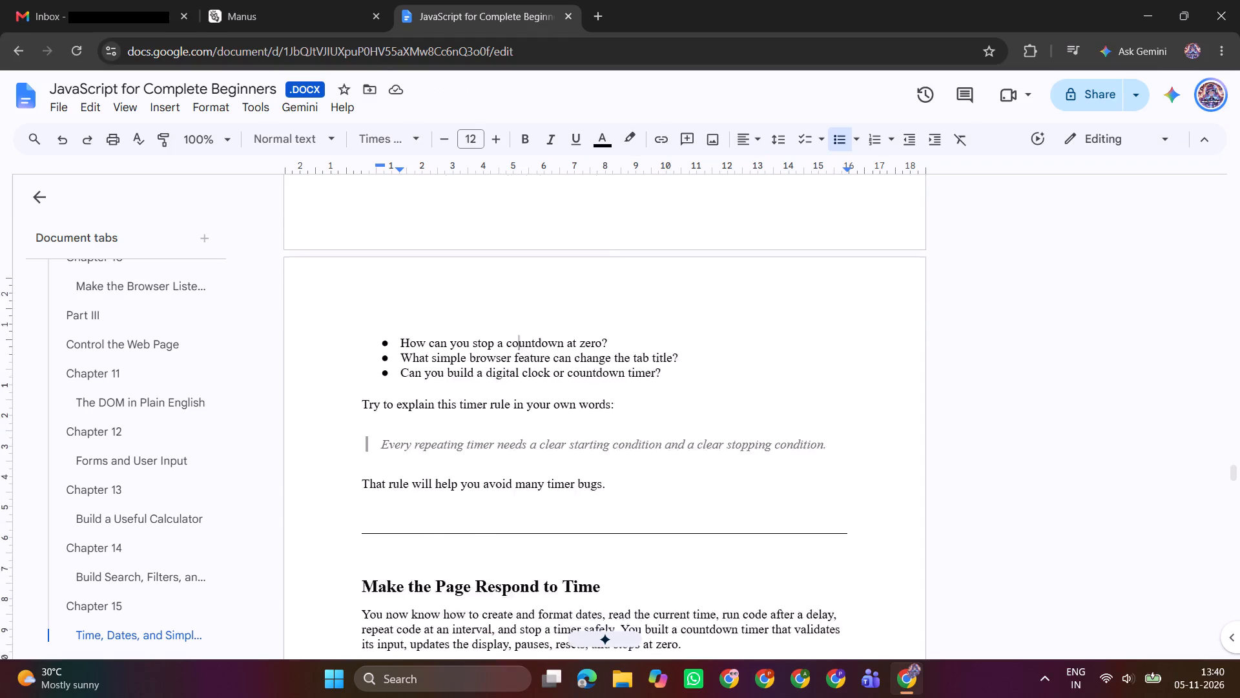
pyautogui.scroll(-1, 520, 412)
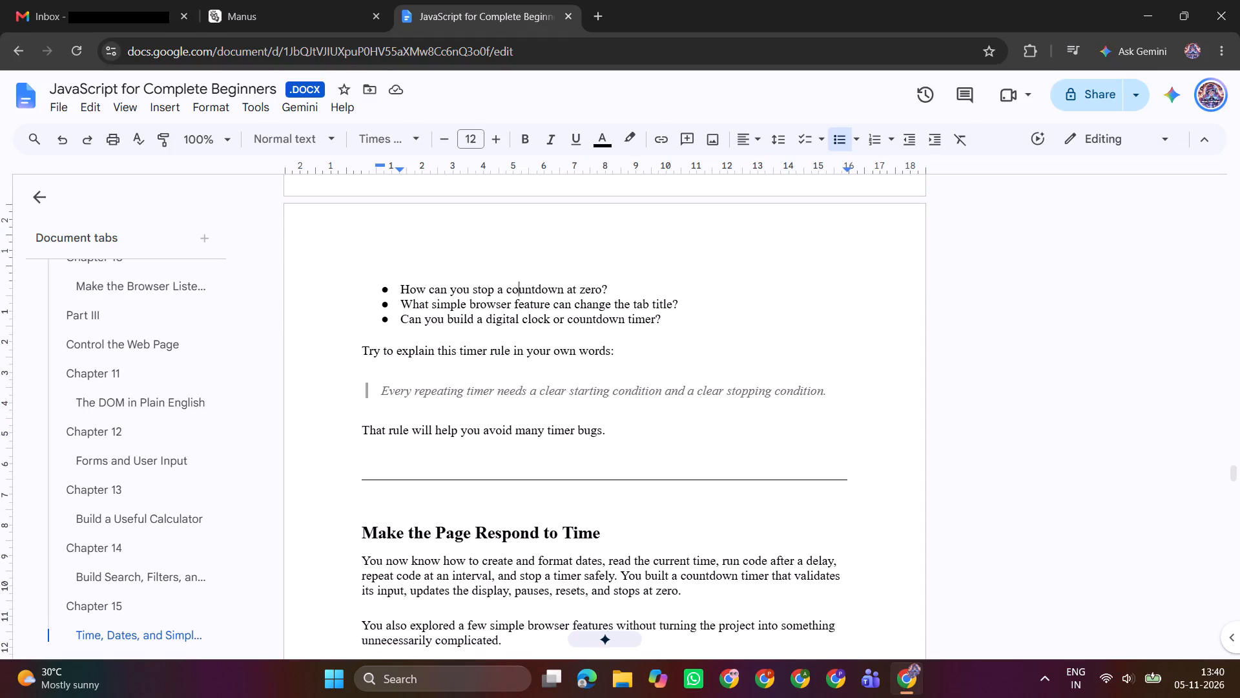
pyautogui.doubleClick(486, 480)
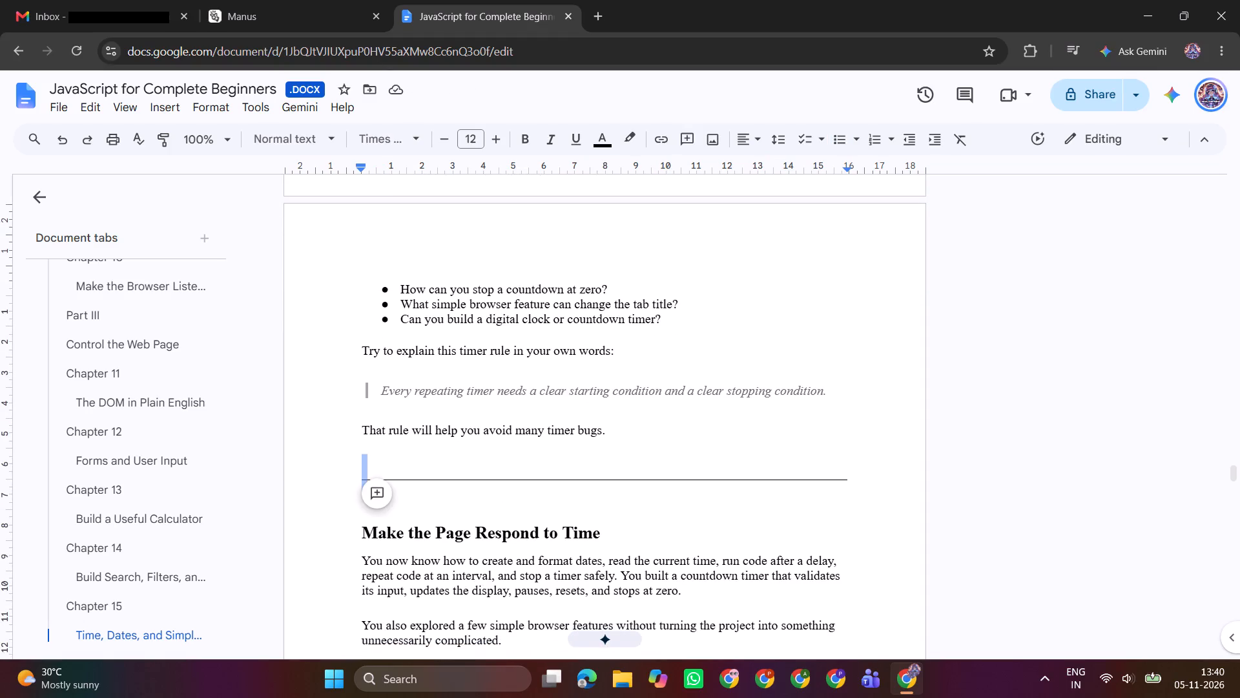
pyautogui.press('Delete')
pyautogui.press('Delete')
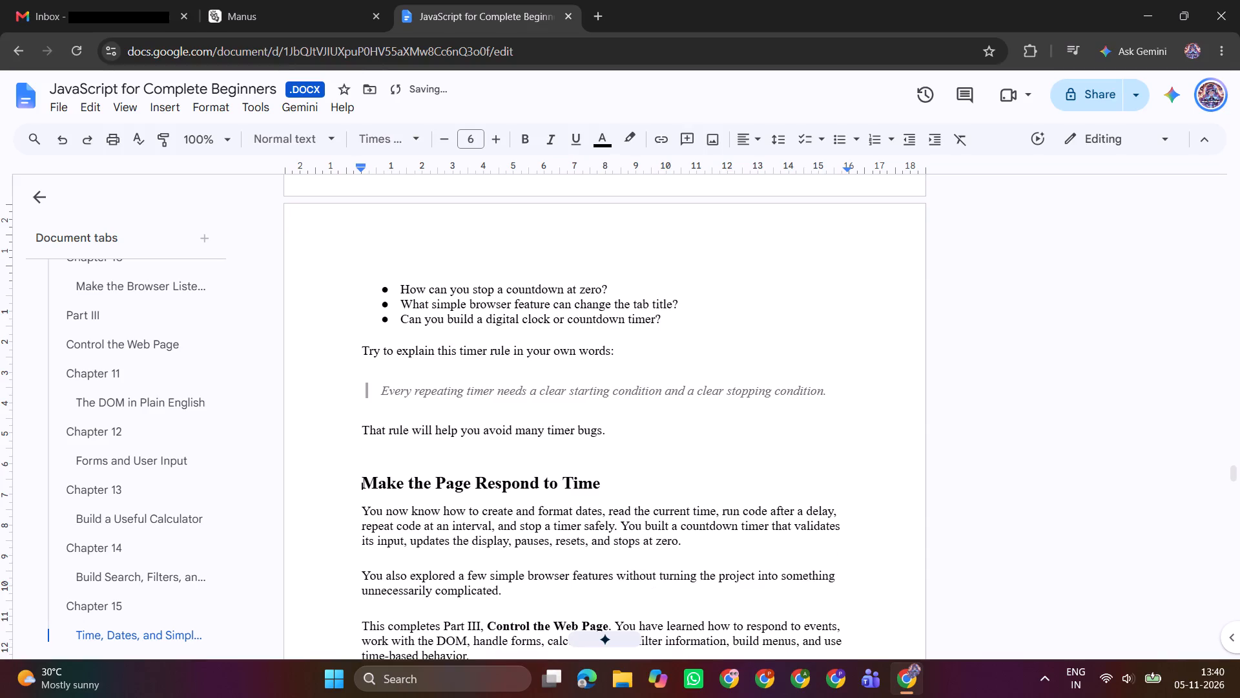
# Replace the divider line above the "Part IV — Create Small Working Applications" heading with a page break.
pyautogui.click(491, 528)
pyautogui.scroll(-4, 491, 528)
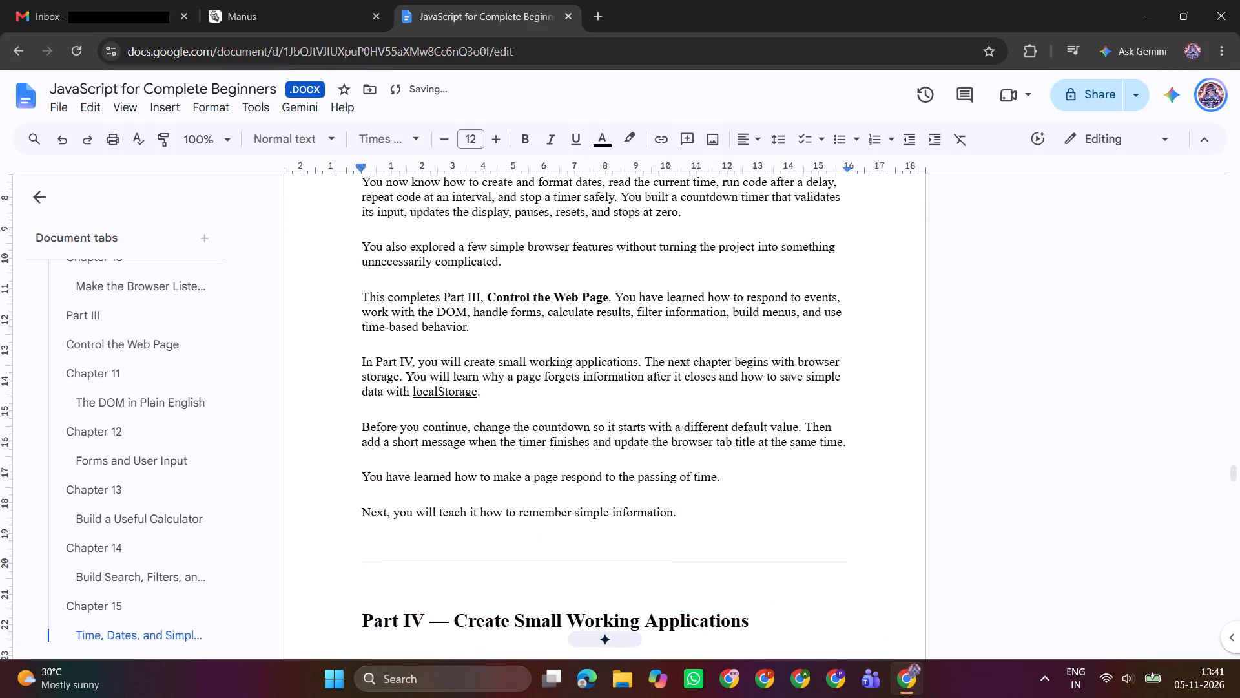
pyautogui.doubleClick(475, 563)
pyautogui.press('Delete')
pyautogui.press('Delete')
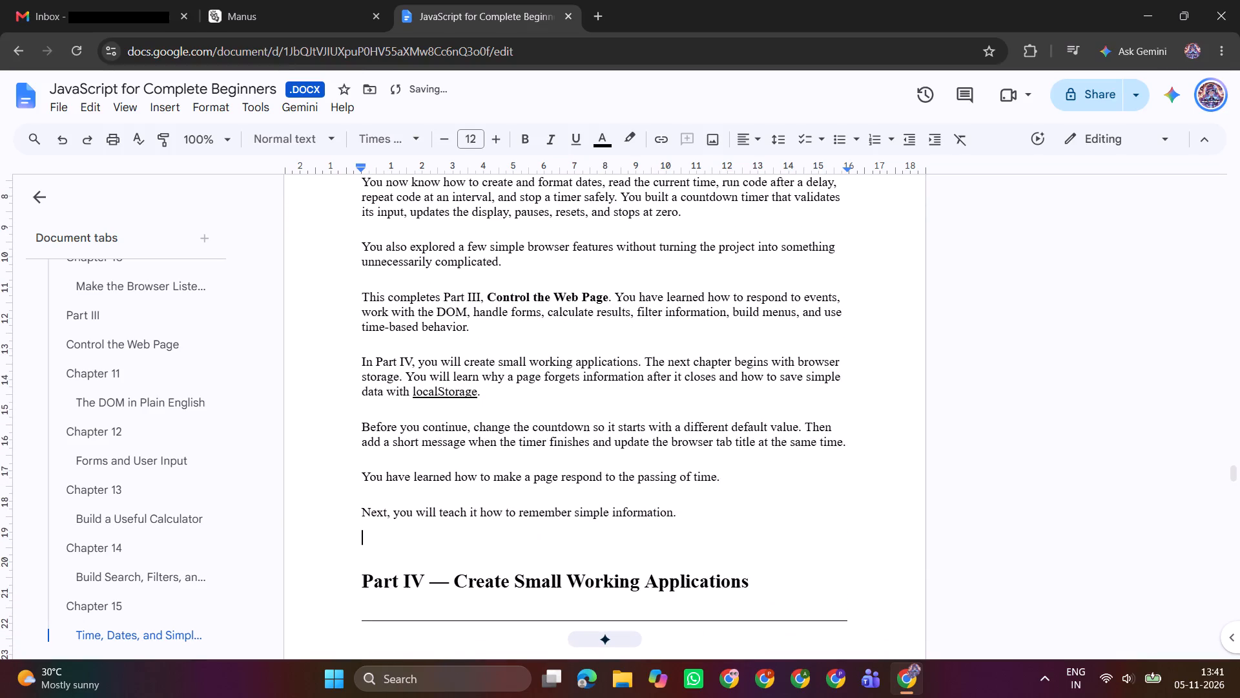
pyautogui.hotkey('ctrl', 'Return')
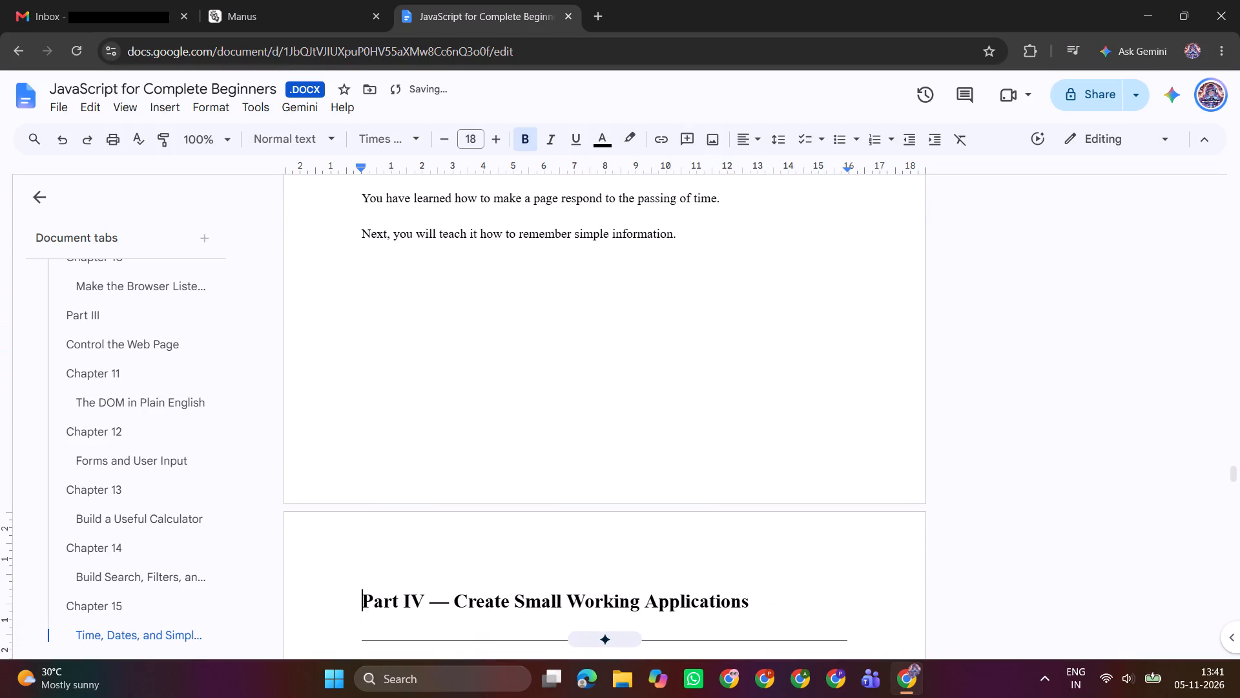
# Remove the dash from the Part IV heading and split it so "Create Small Working Applications" sits on its own line.
pyautogui.scroll(-2, 475, 563)
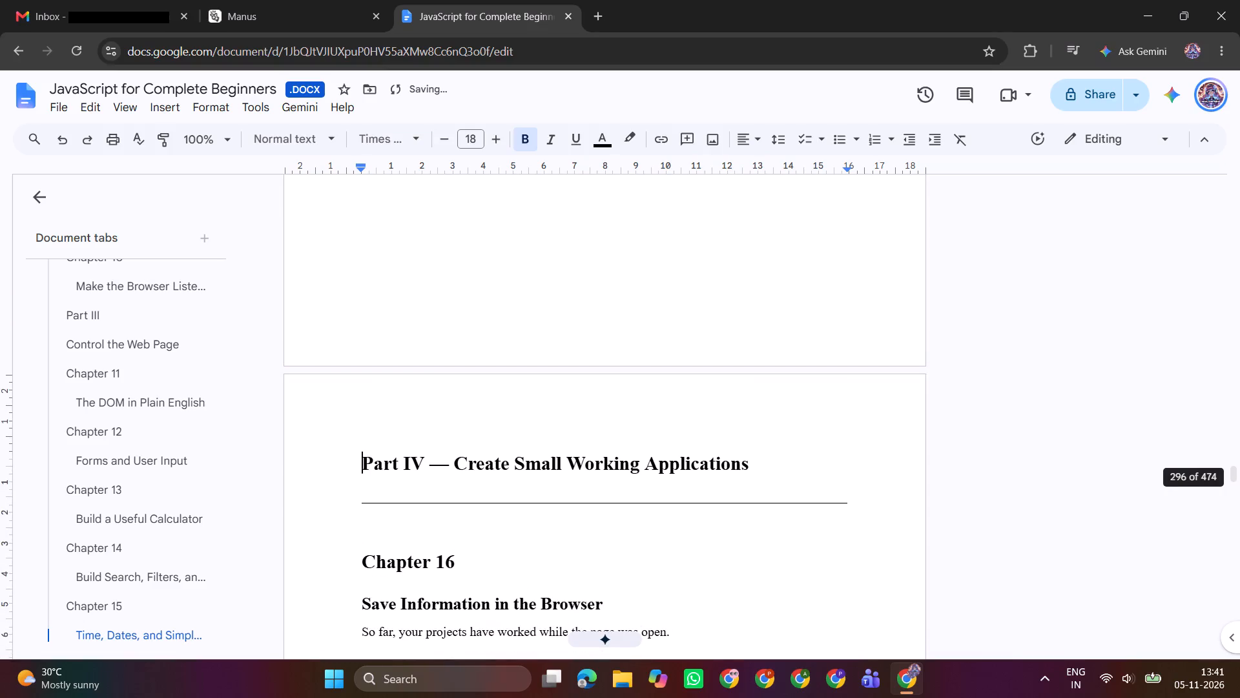
pyautogui.click(448, 473)
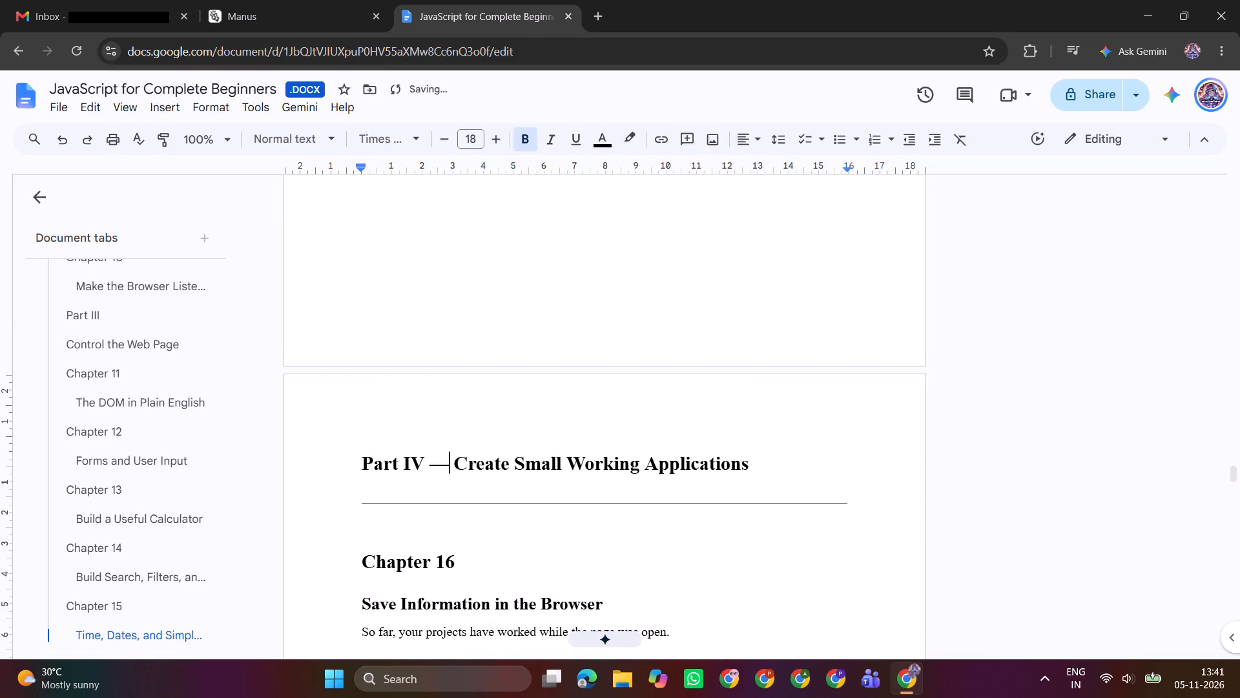
pyautogui.press('BackSpace')
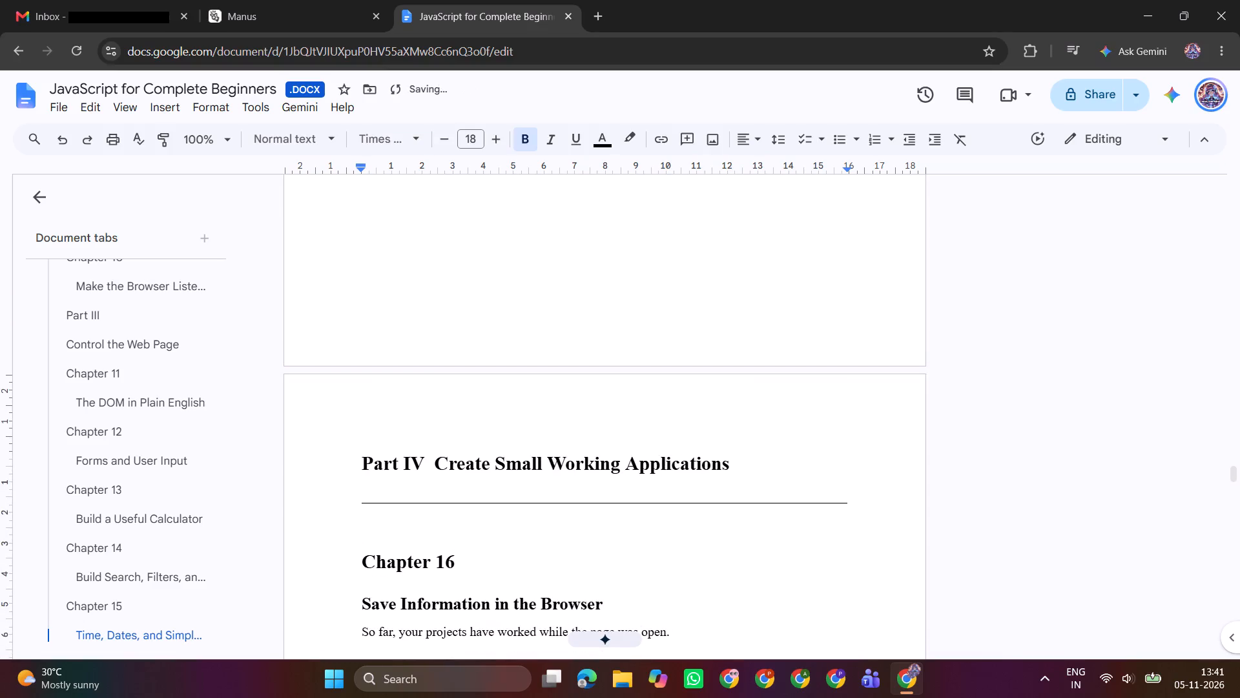
pyautogui.press('Return')
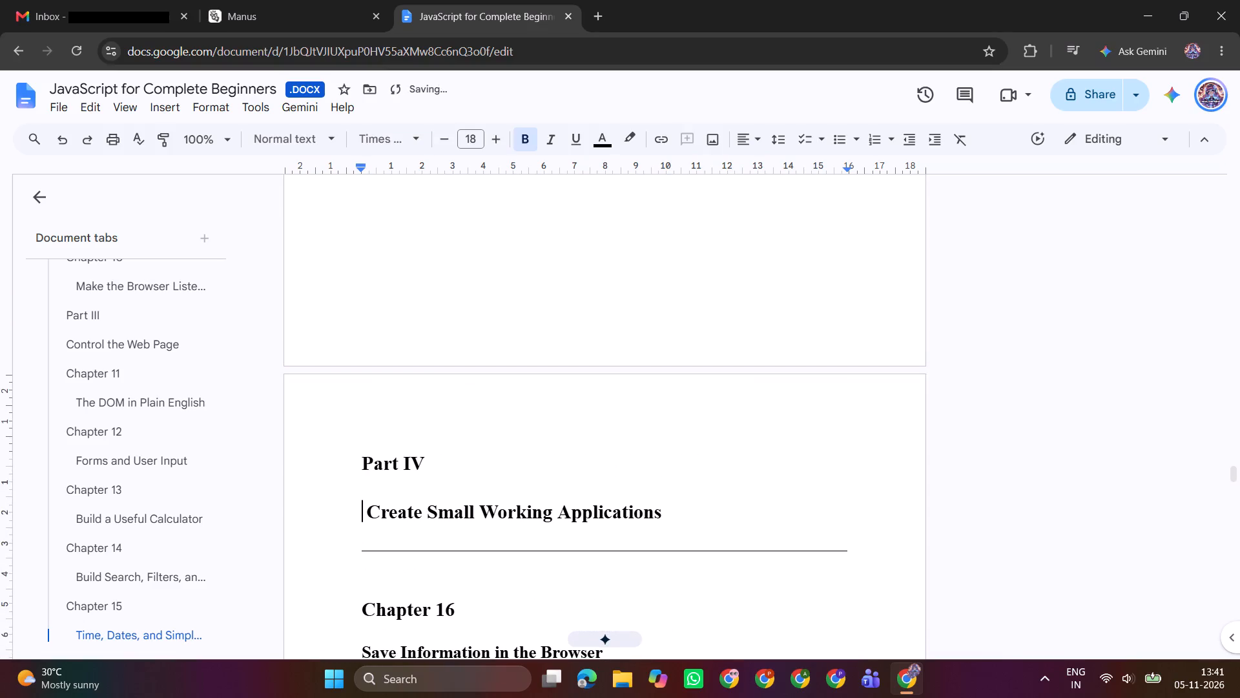
# Format both Part IV title lines as Heading 1, 24 pt, black and centred.
pyautogui.moveTo(359, 465); pyautogui.dragTo(659, 502)
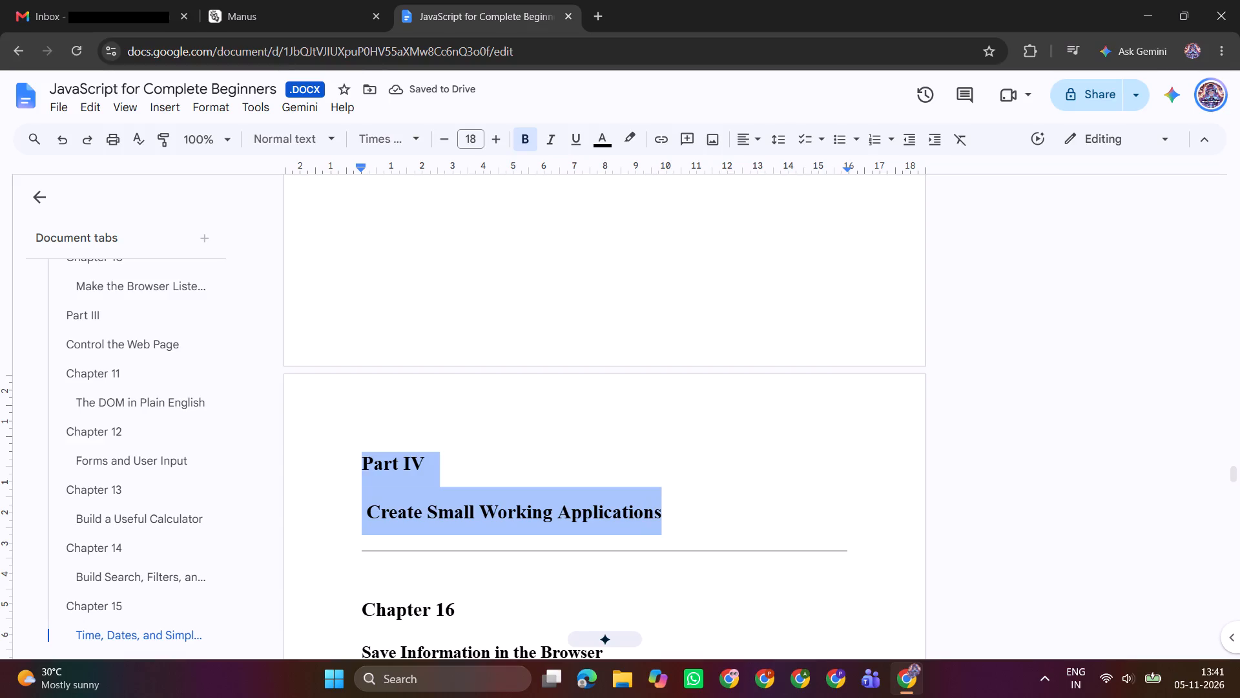
pyautogui.moveTo(659, 502); pyautogui.dragTo(661, 504)
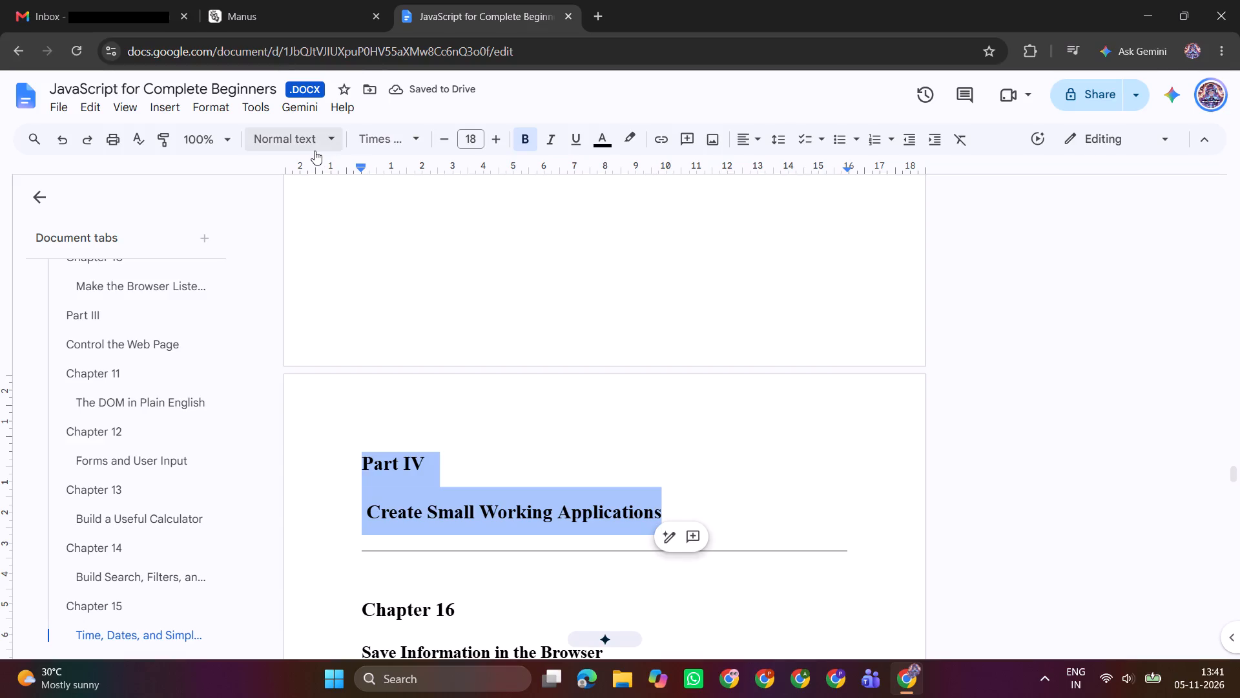
pyautogui.click(312, 140)
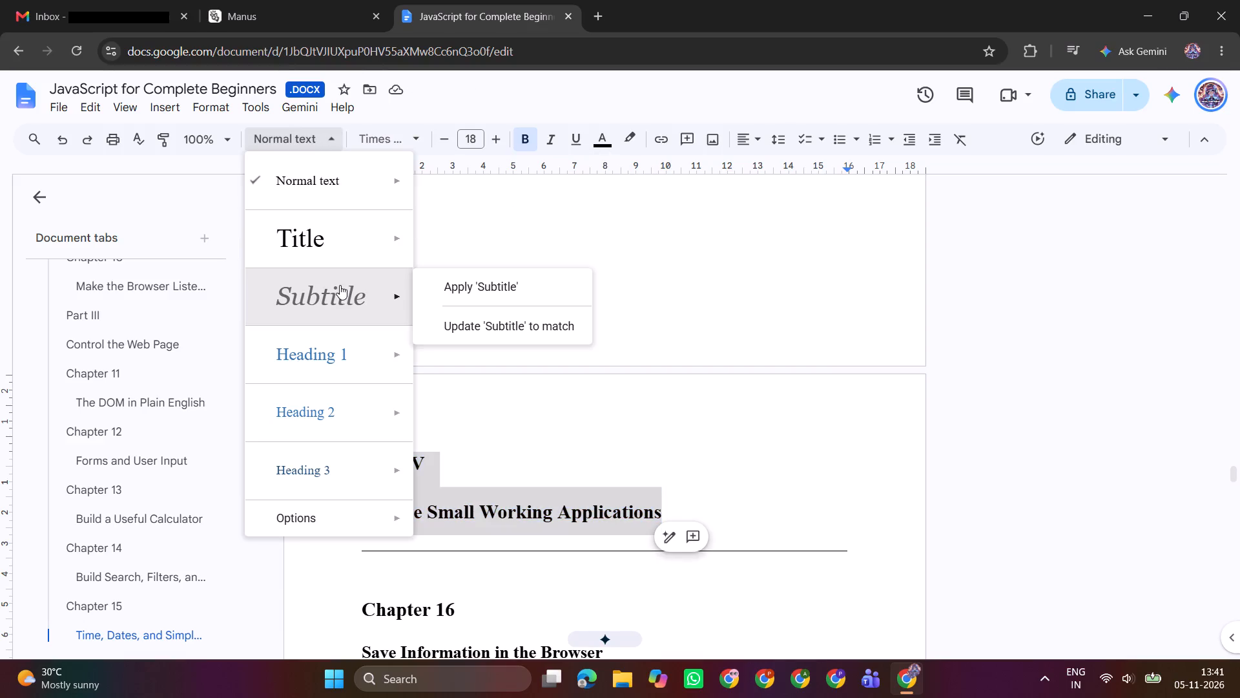
pyautogui.click(335, 337)
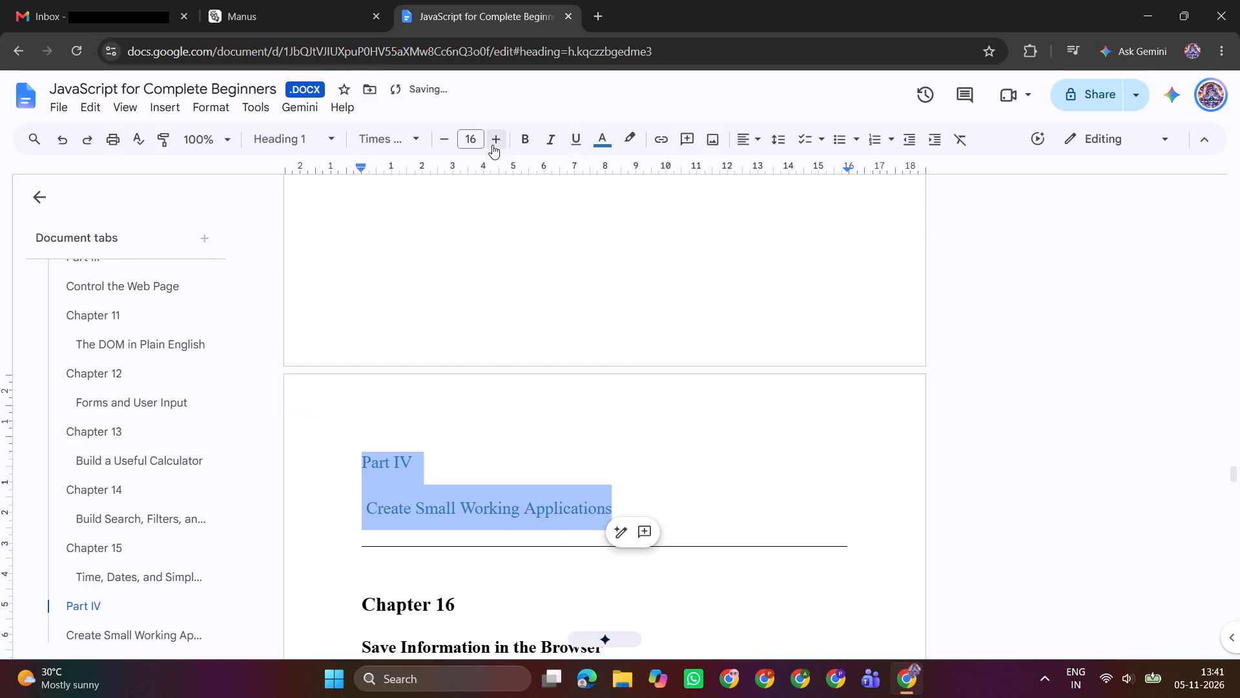
pyautogui.click(475, 143)
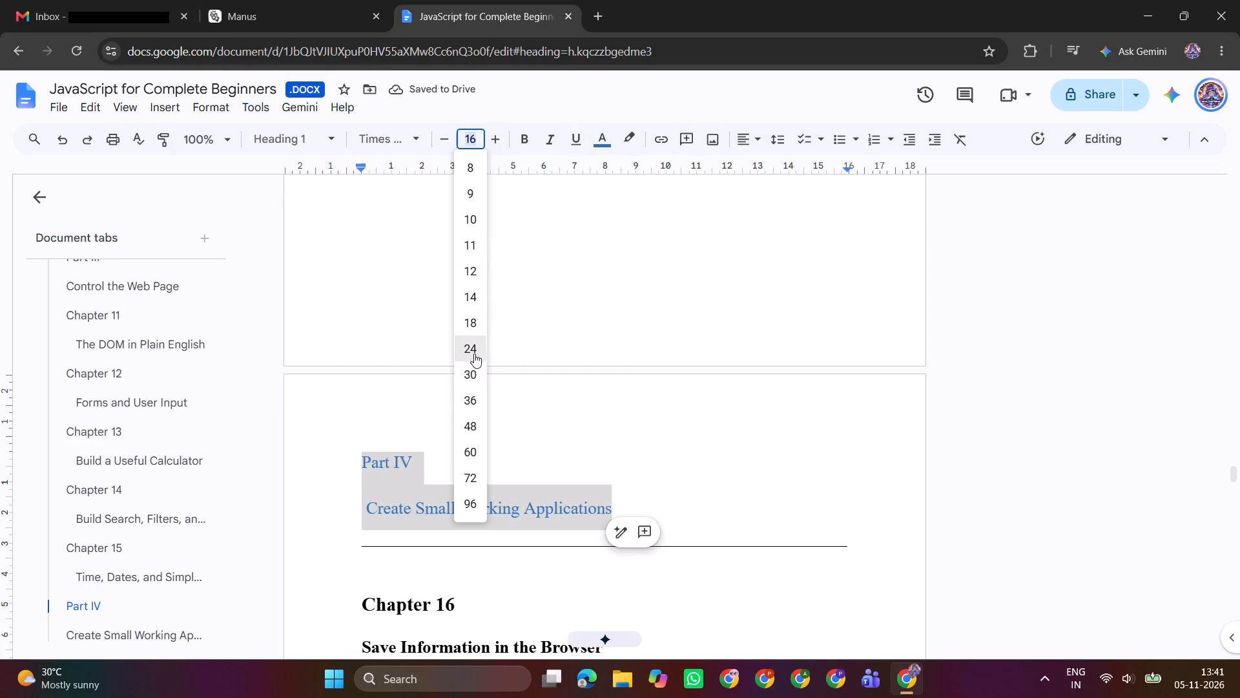
pyautogui.click(474, 350)
pyautogui.click(606, 141)
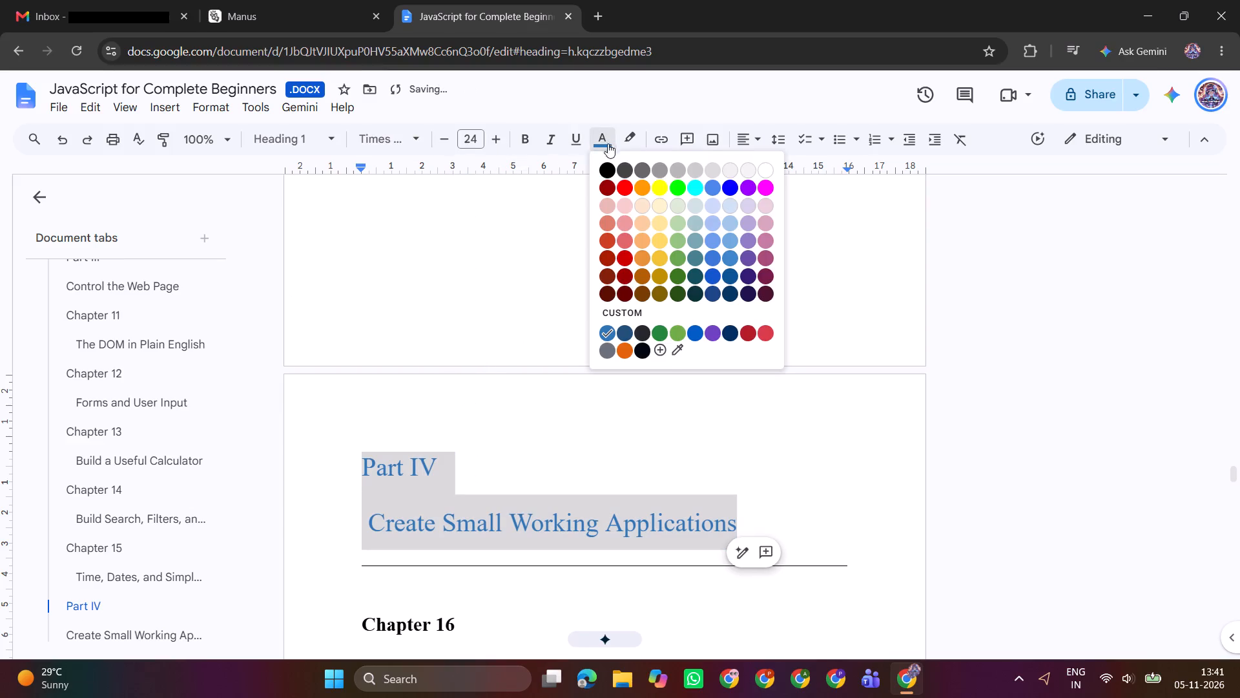
pyautogui.click(644, 352)
pyautogui.click(749, 142)
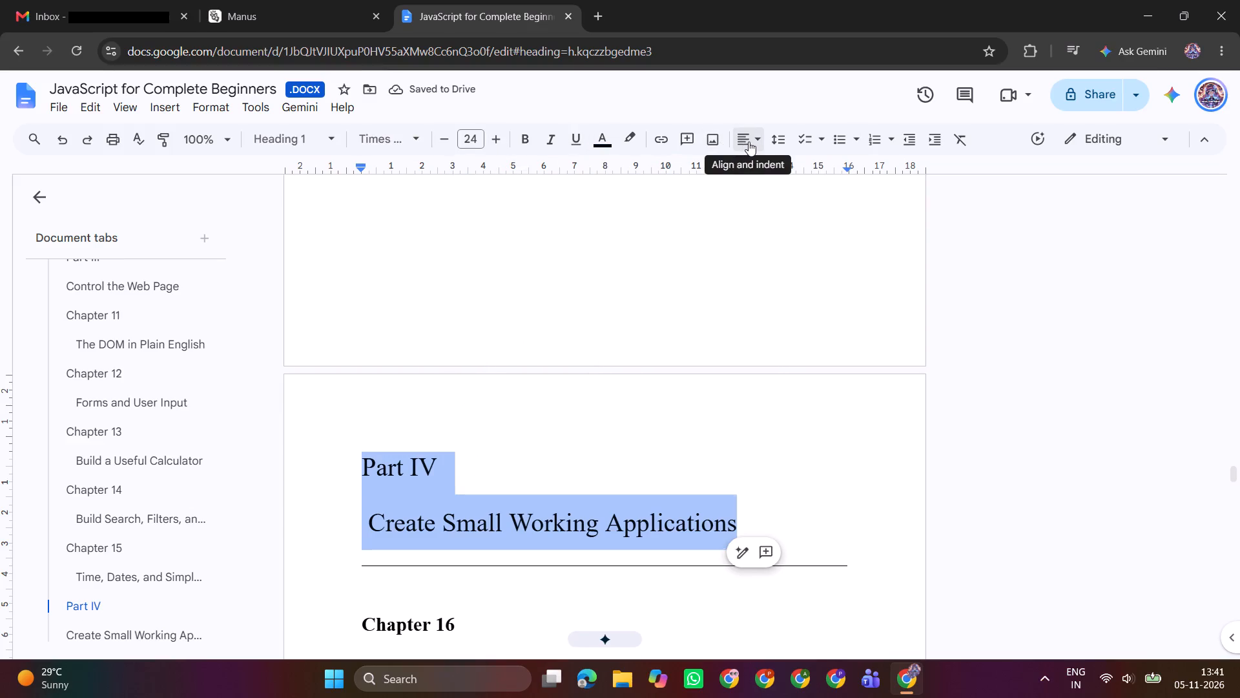
pyautogui.click(766, 174)
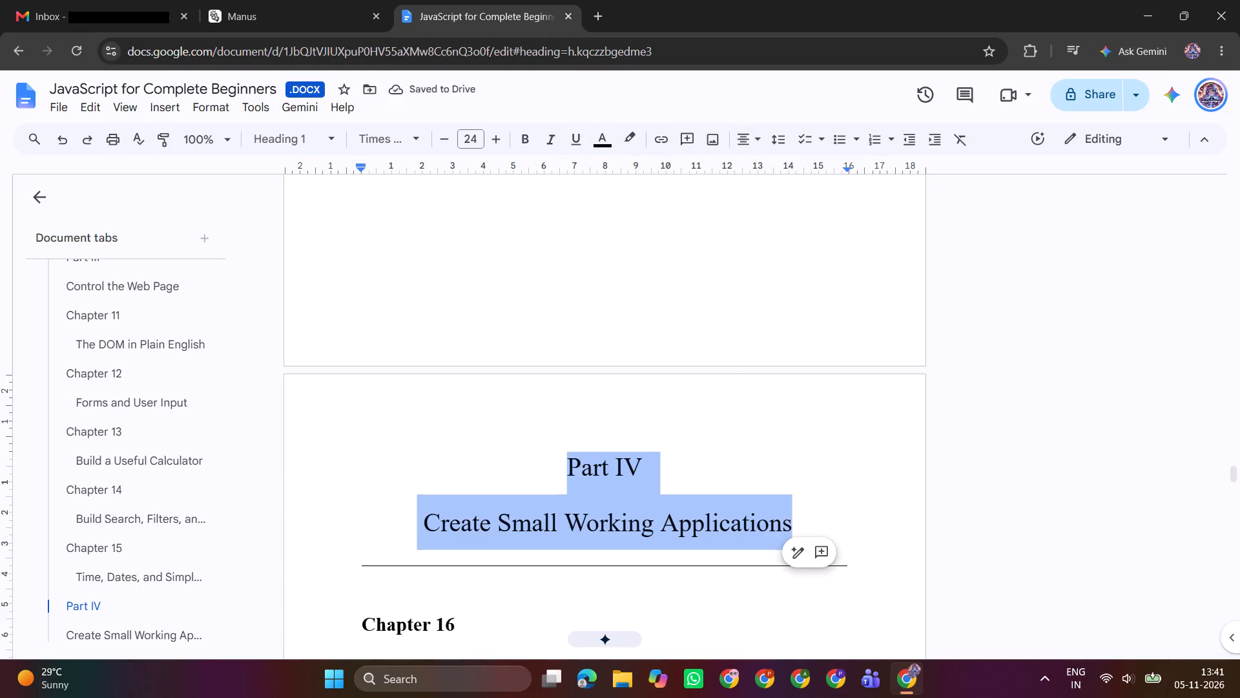
# Make the "Part IV" line bold.
pyautogui.tripleClick(577, 478)
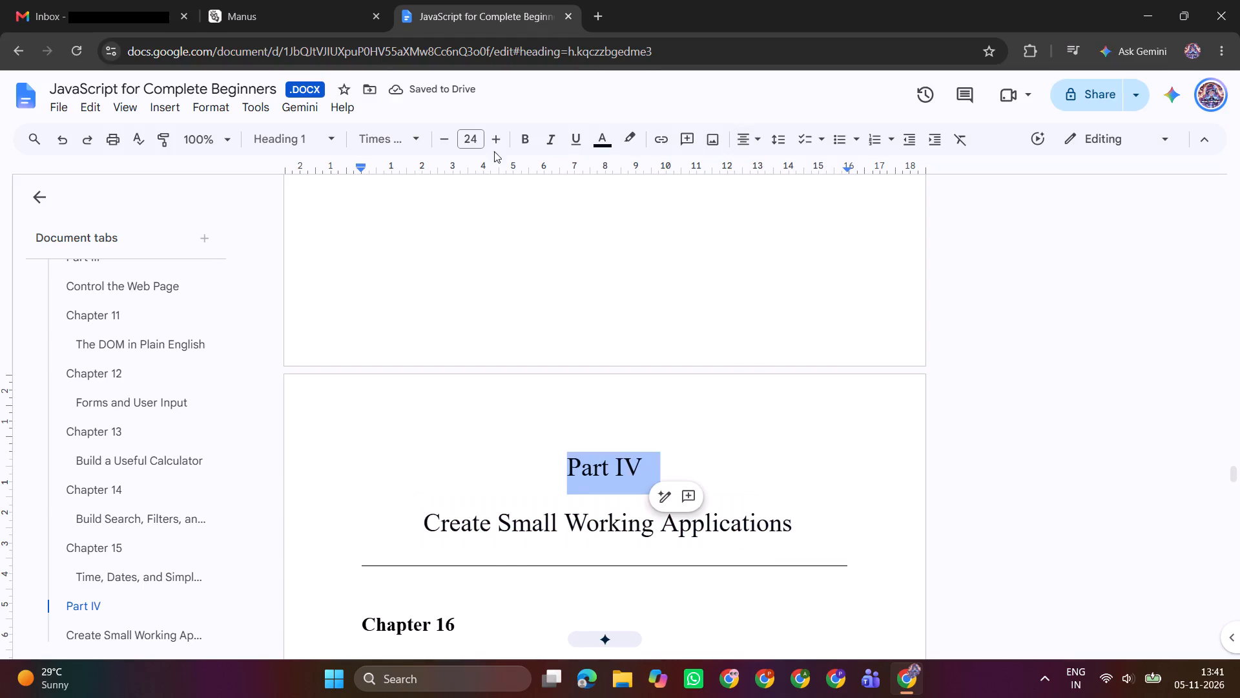
pyautogui.click(515, 136)
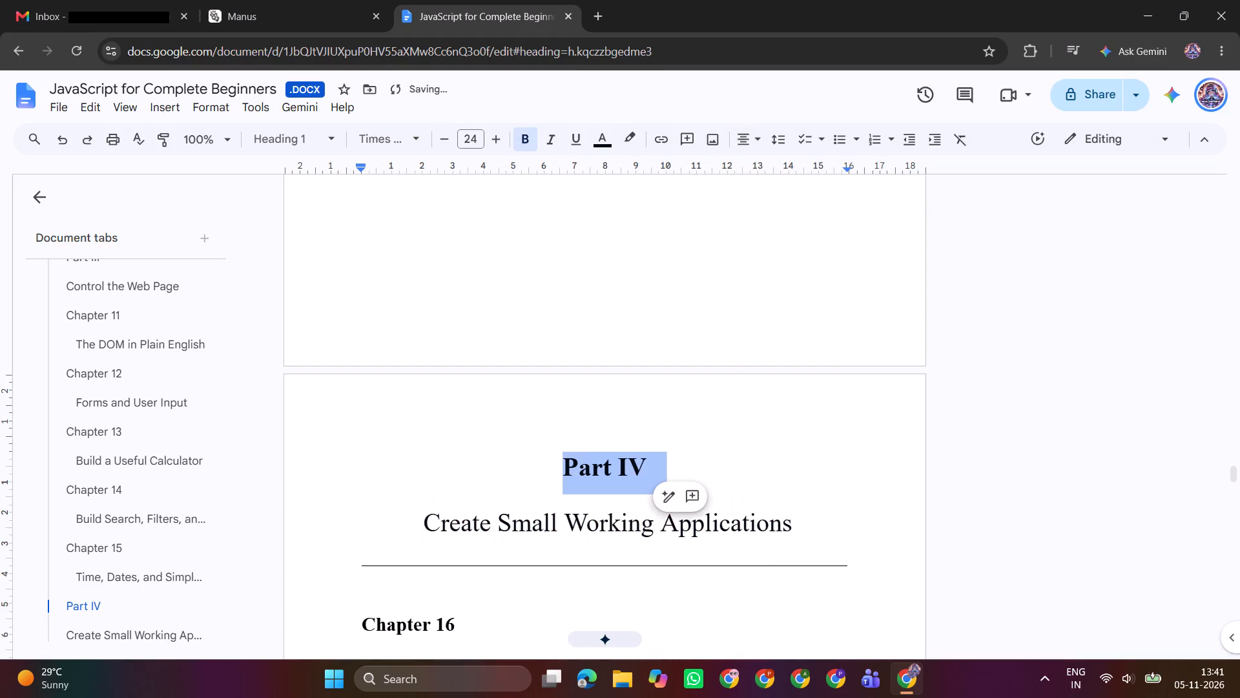
# Replace the divider line between "Create Small Working Applications" and "Chapter 16" with a page break.
pyautogui.doubleClick(466, 571)
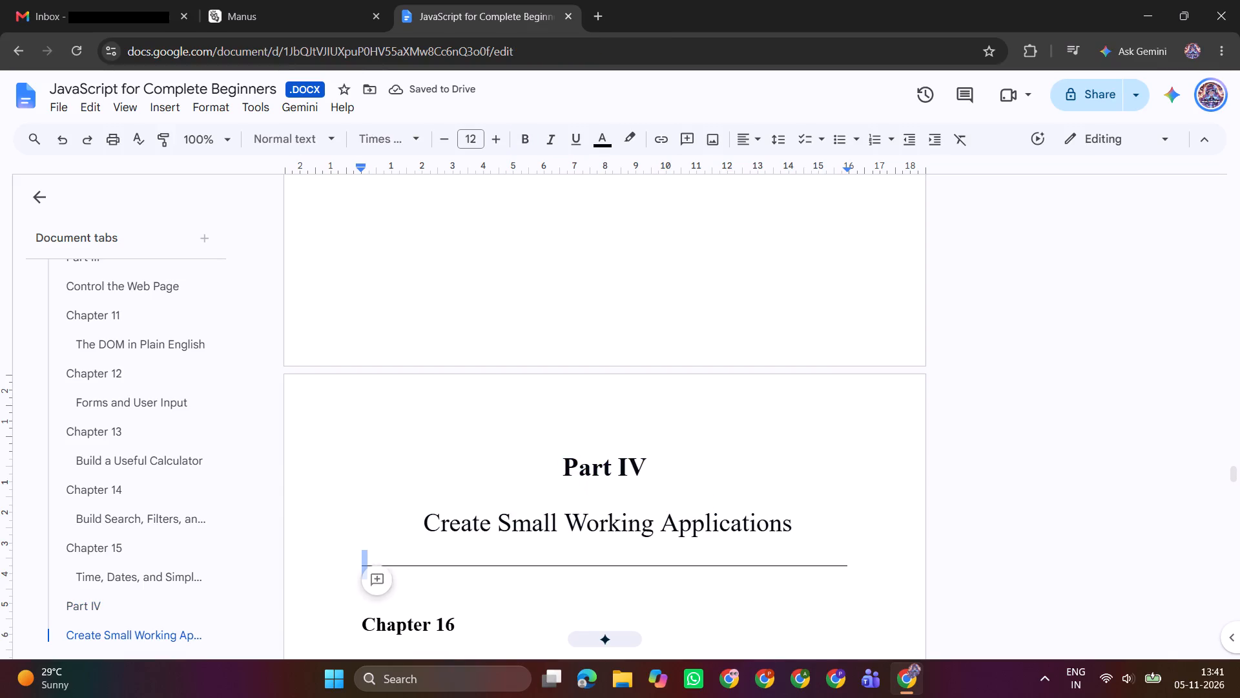
pyautogui.press('Delete')
pyautogui.press('Delete')
pyautogui.hotkey('ctrl', 'Return')
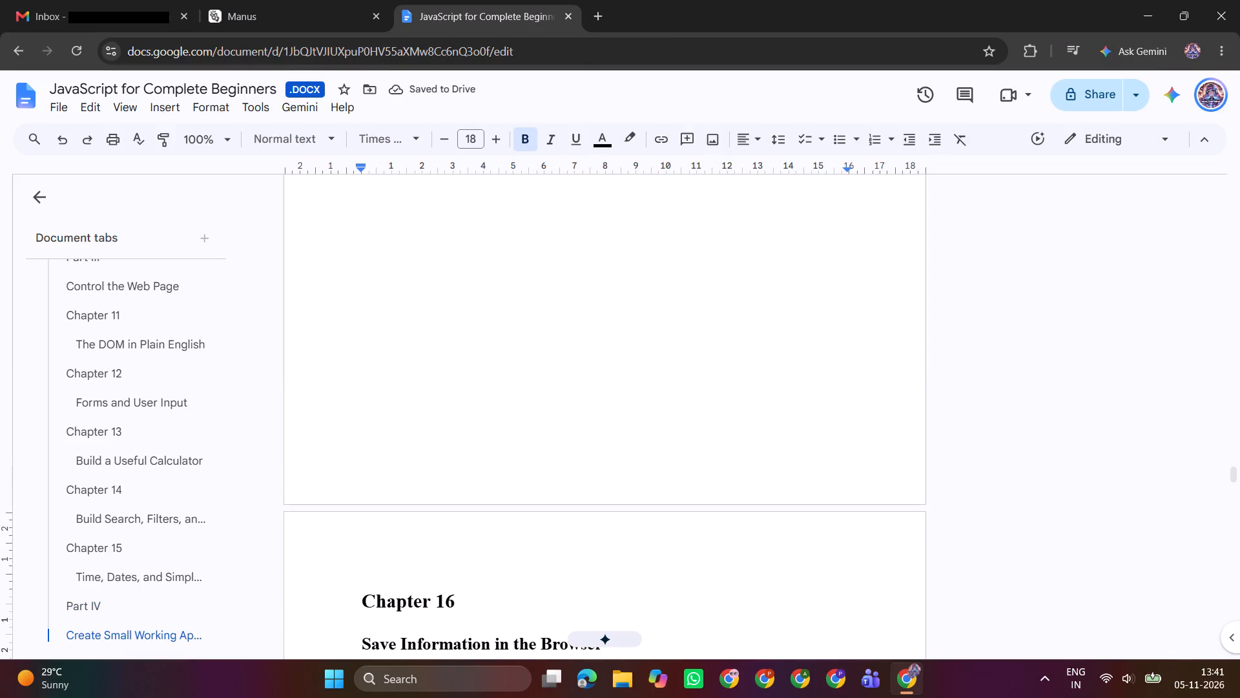
# Format the "Chapter 16" line as Heading 1, 18 pt, in black.
pyautogui.scroll(-3, 466, 571)
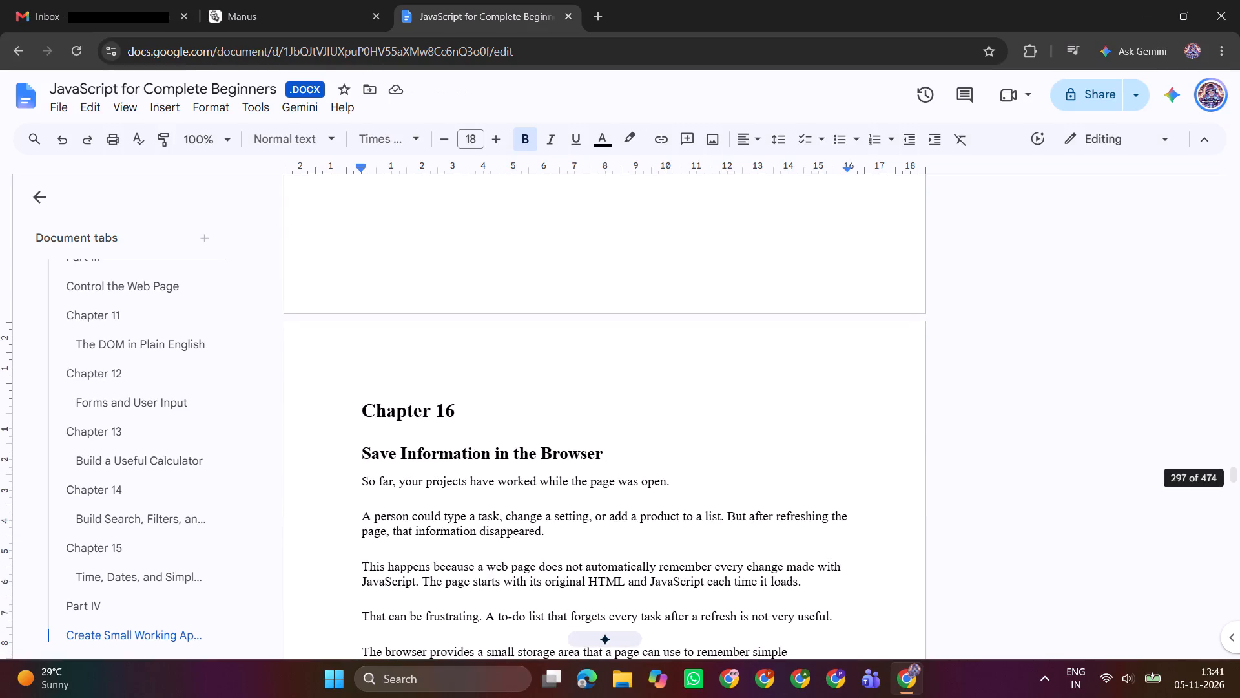
pyautogui.tripleClick(404, 407)
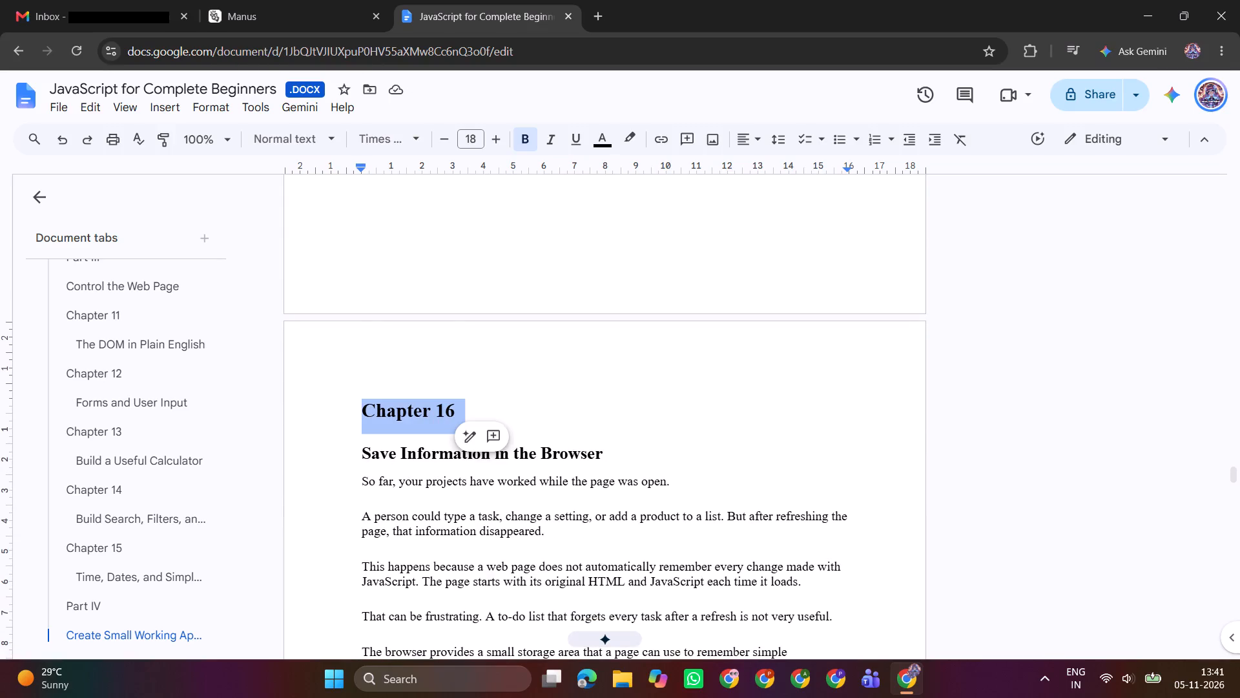
pyautogui.click(266, 142)
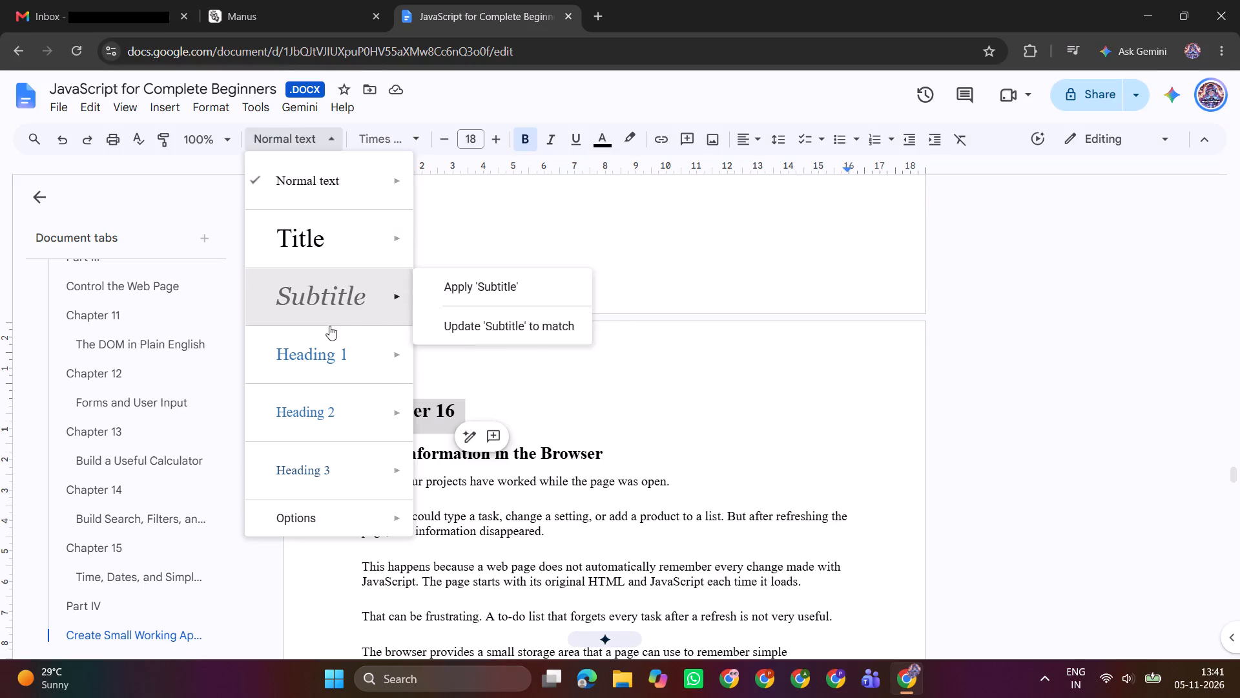
pyautogui.click(317, 365)
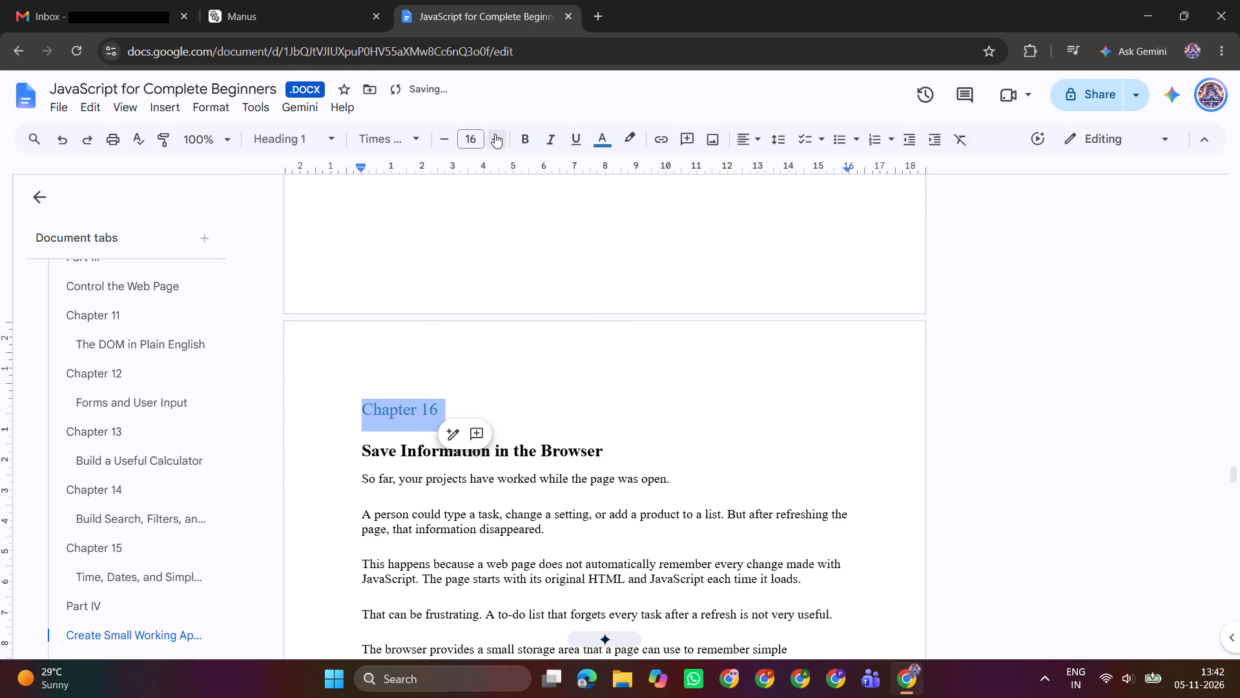
pyautogui.doubleClick(495, 134)
pyautogui.click(601, 133)
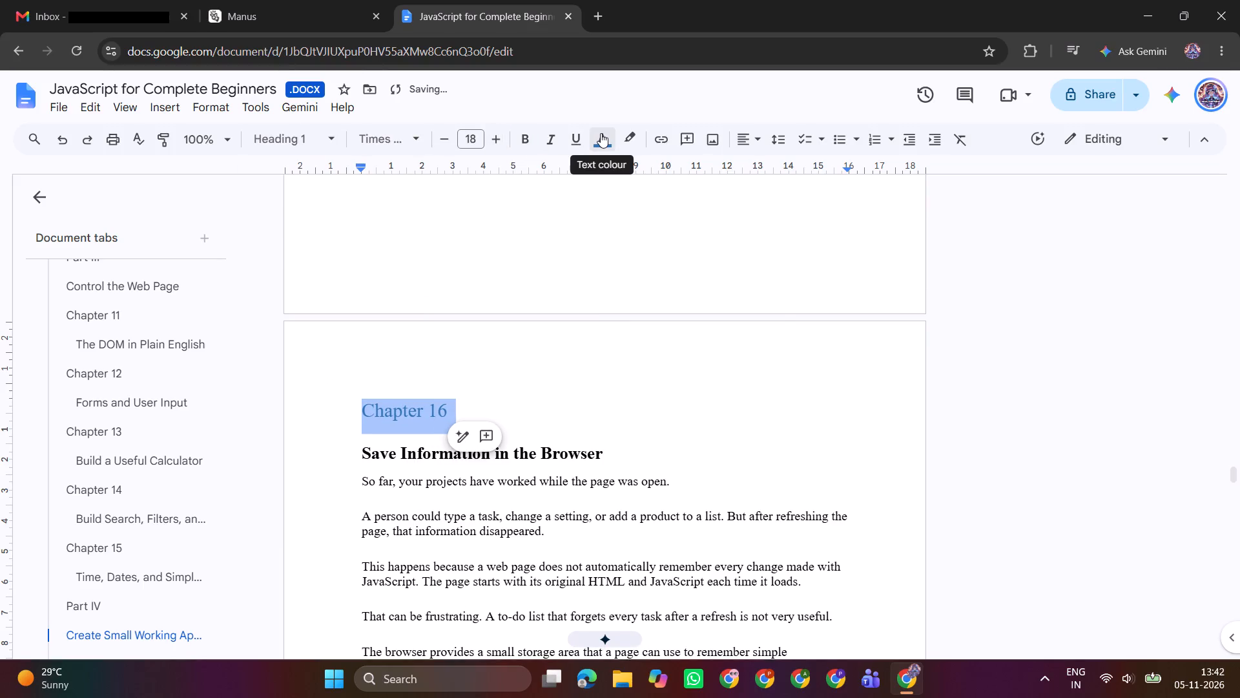
pyautogui.click(645, 346)
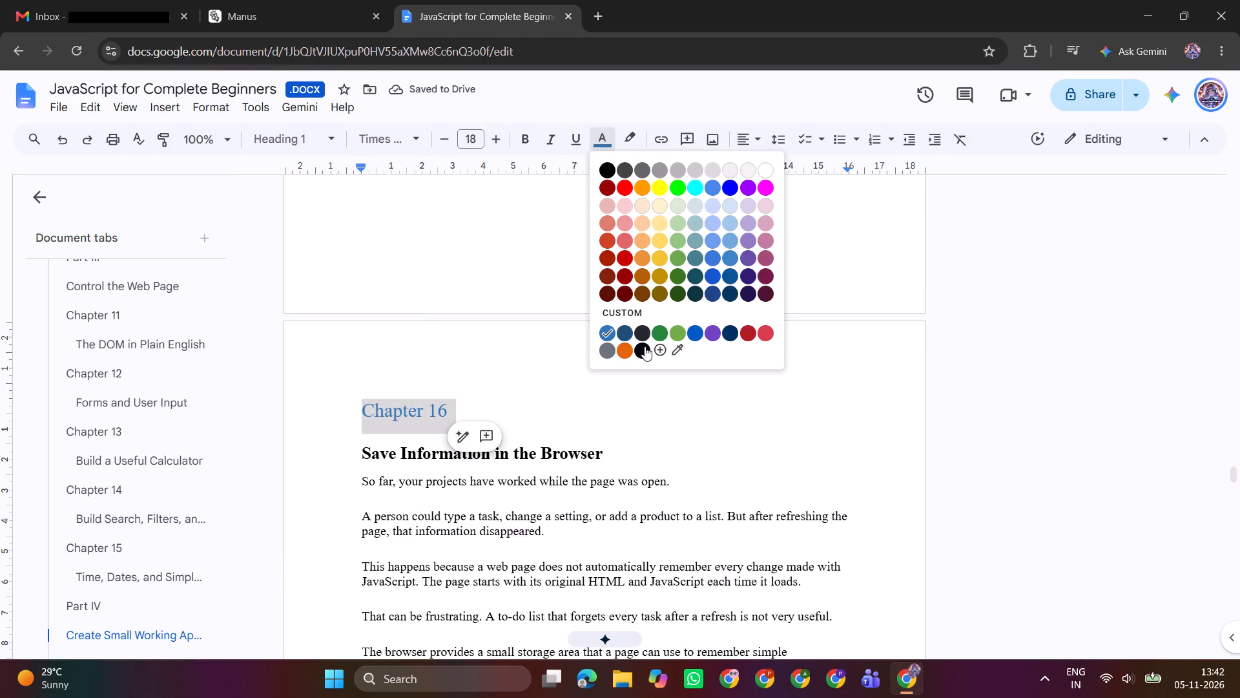
# Apply the Heading 2 style to the "Save Information in the Browser" line.
pyautogui.doubleClick(415, 454)
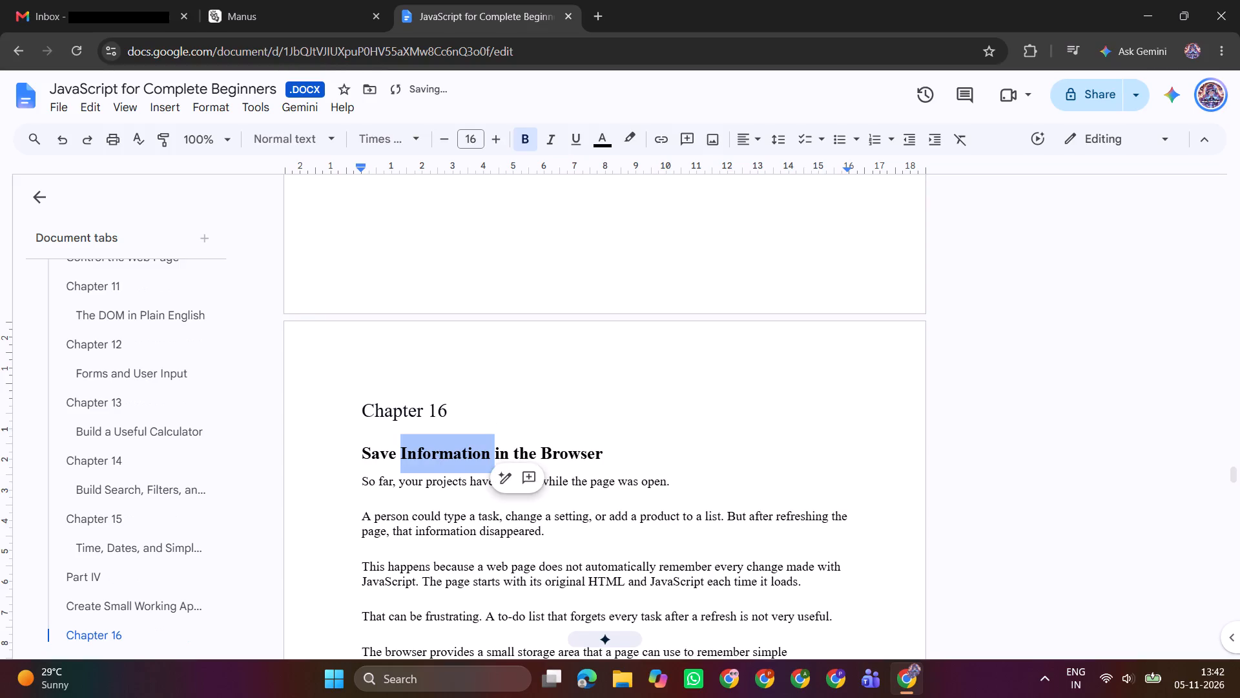
pyautogui.tripleClick(415, 454)
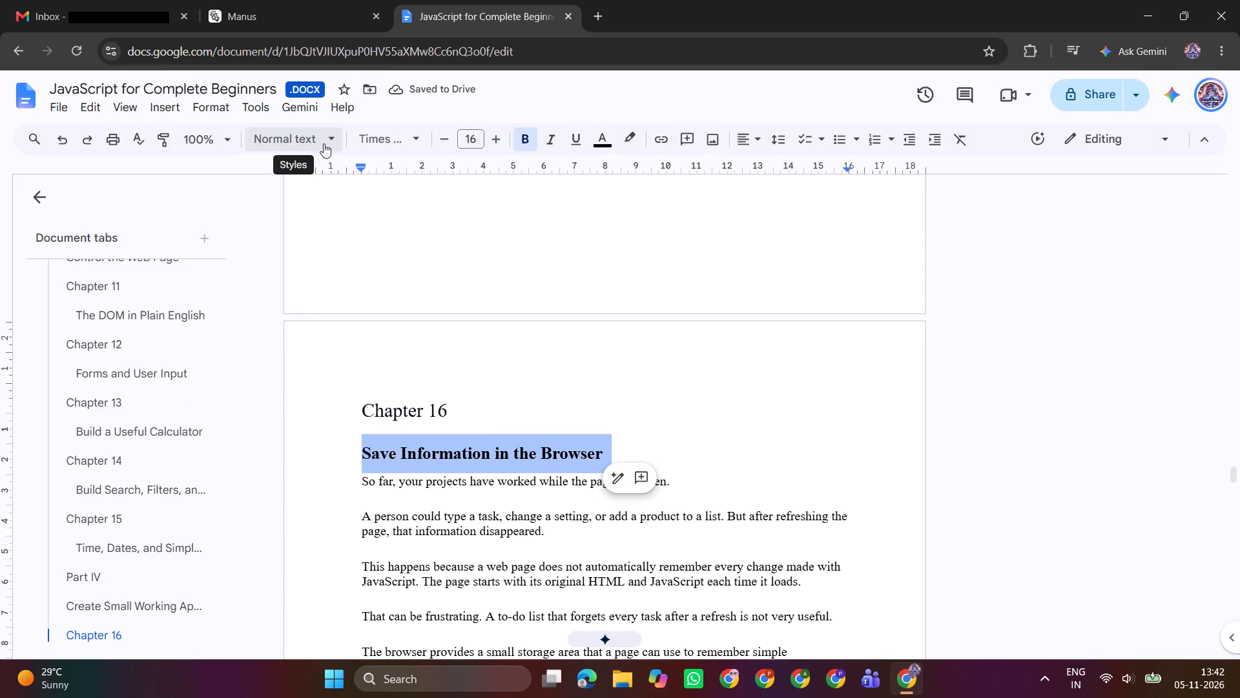
pyautogui.click(324, 143)
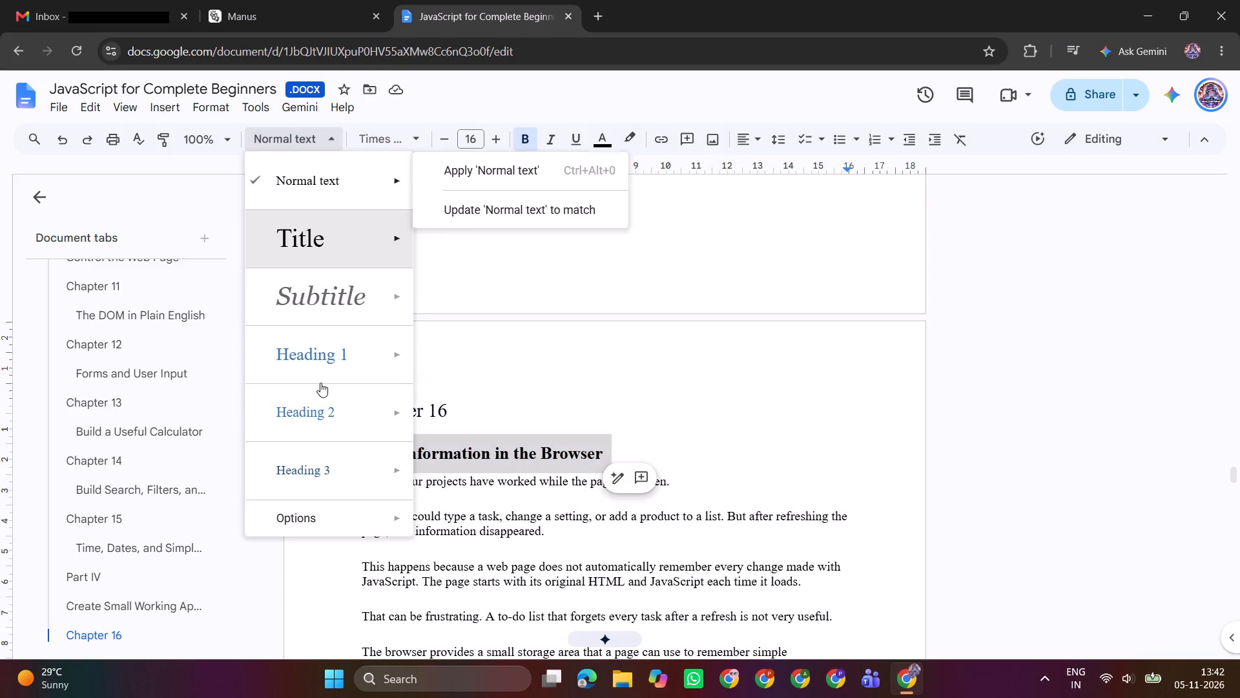
pyautogui.click(320, 403)
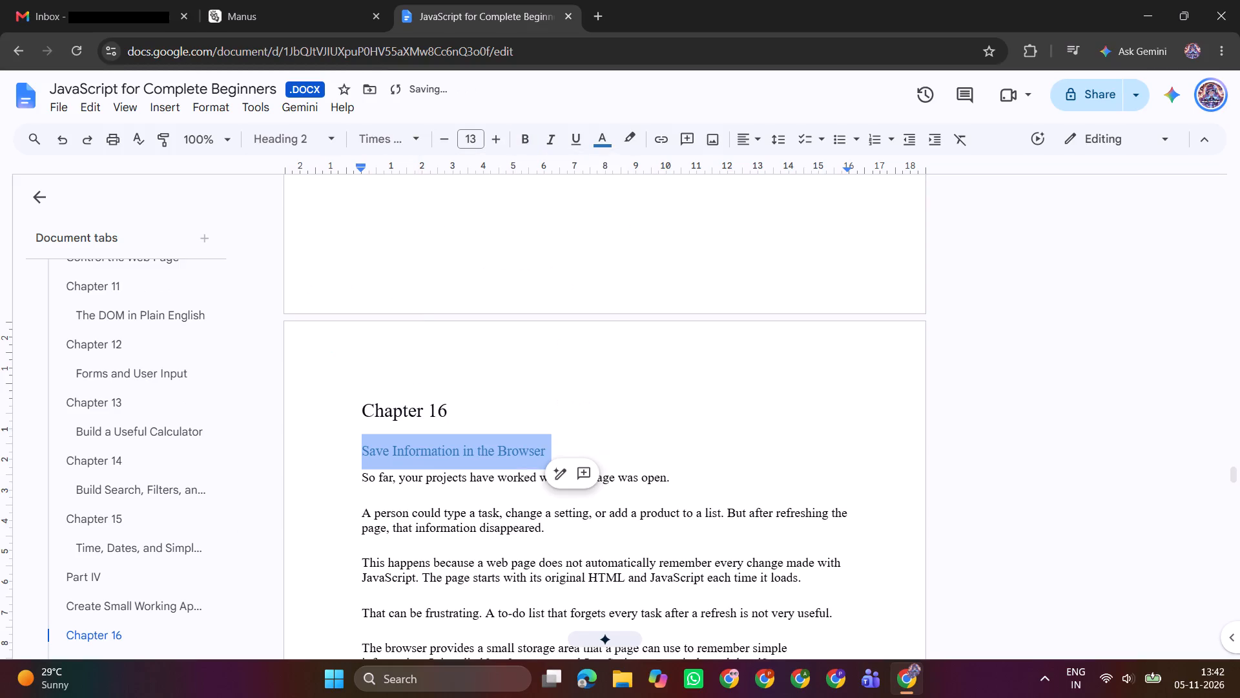
# Center the "Chapter 16" and "Save Information in the Browser" headings.
pyautogui.click(356, 415)
pyautogui.moveTo(356, 415); pyautogui.dragTo(502, 430)
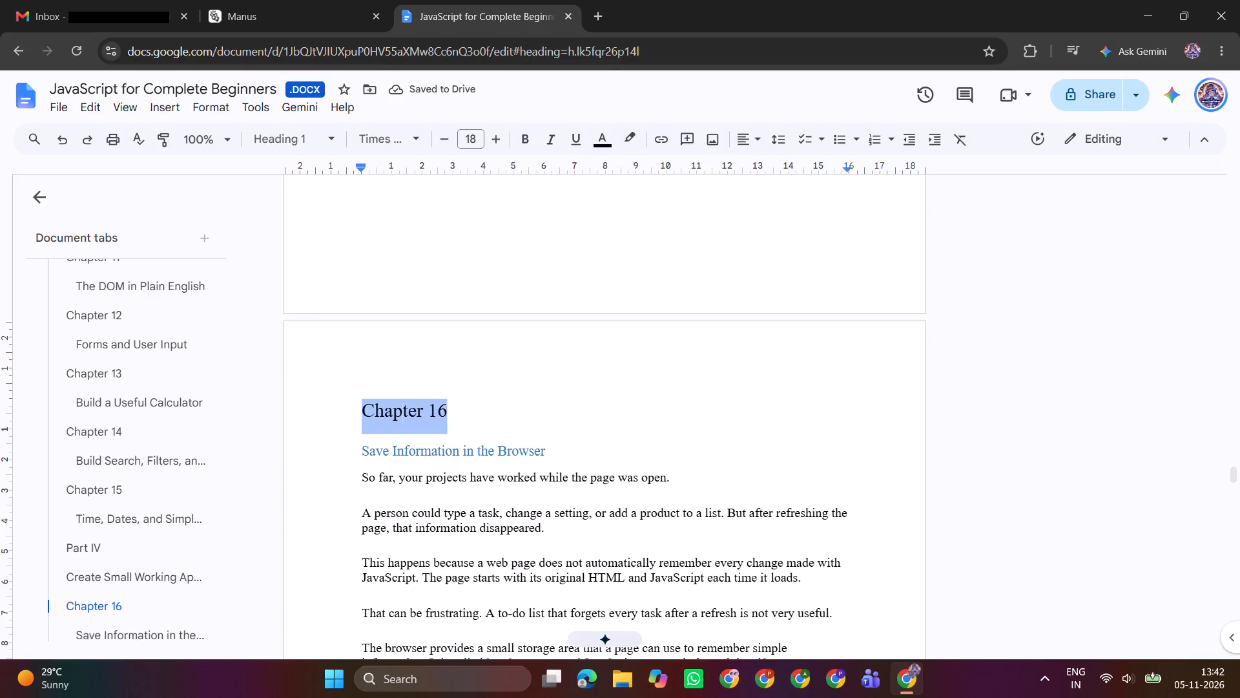
pyautogui.moveTo(502, 430); pyautogui.dragTo(558, 450)
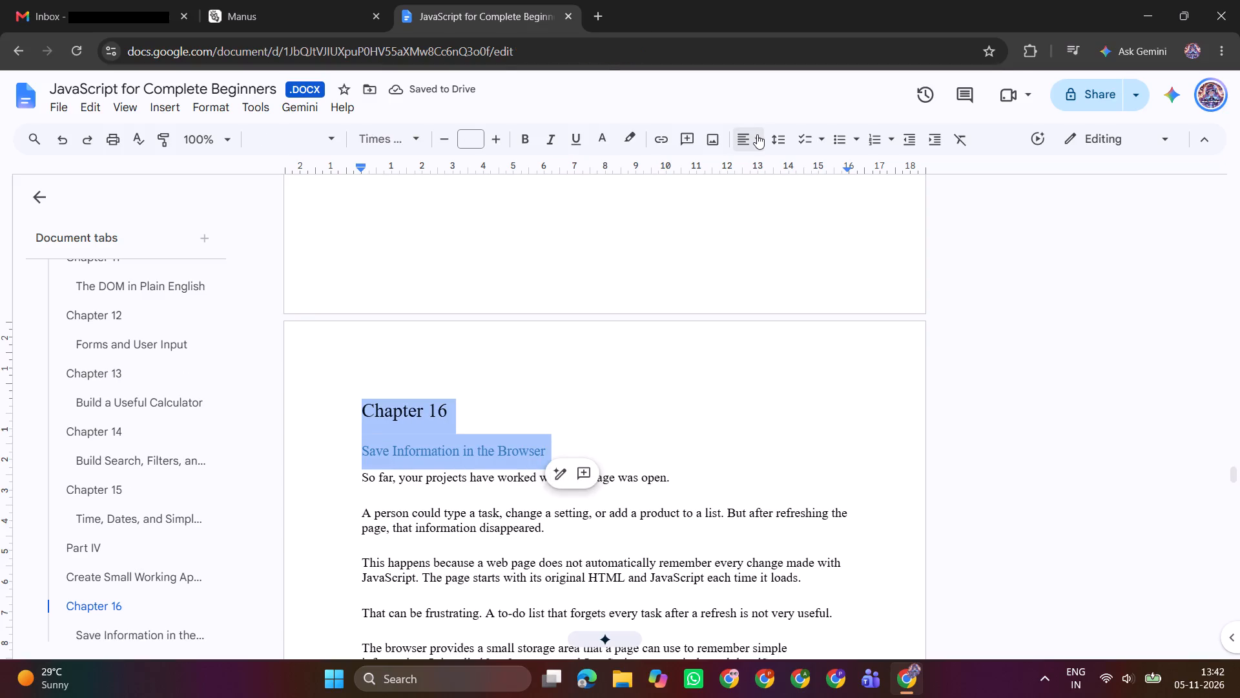
pyautogui.click(757, 134)
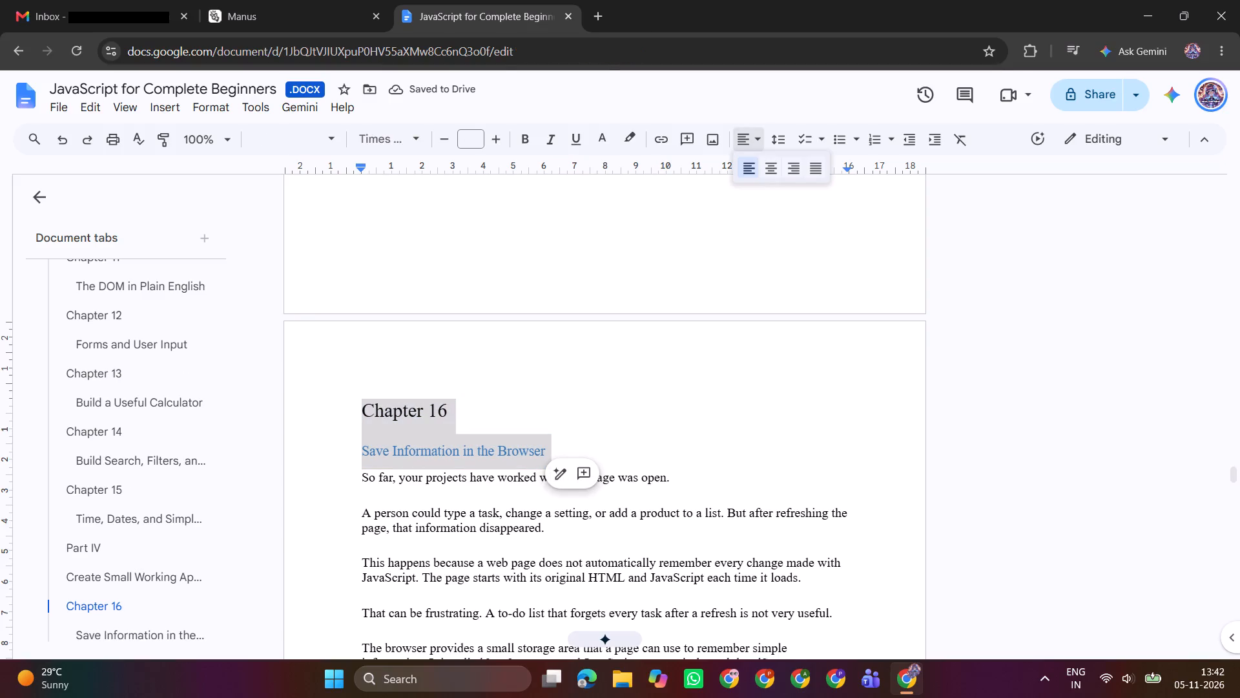
pyautogui.click(765, 170)
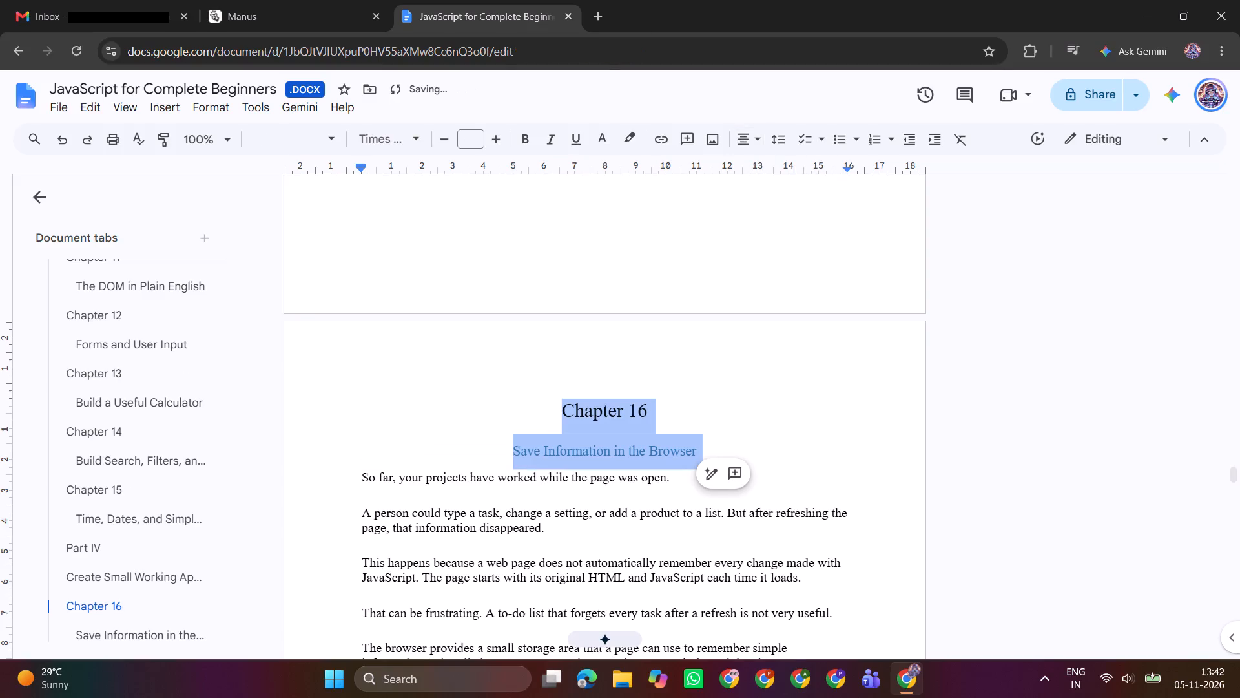
pyautogui.click(583, 452)
# Delete the divider line and the blank line after it above the "Why a Page Forgets Information" heading.
pyautogui.scroll(-3, 530, 547)
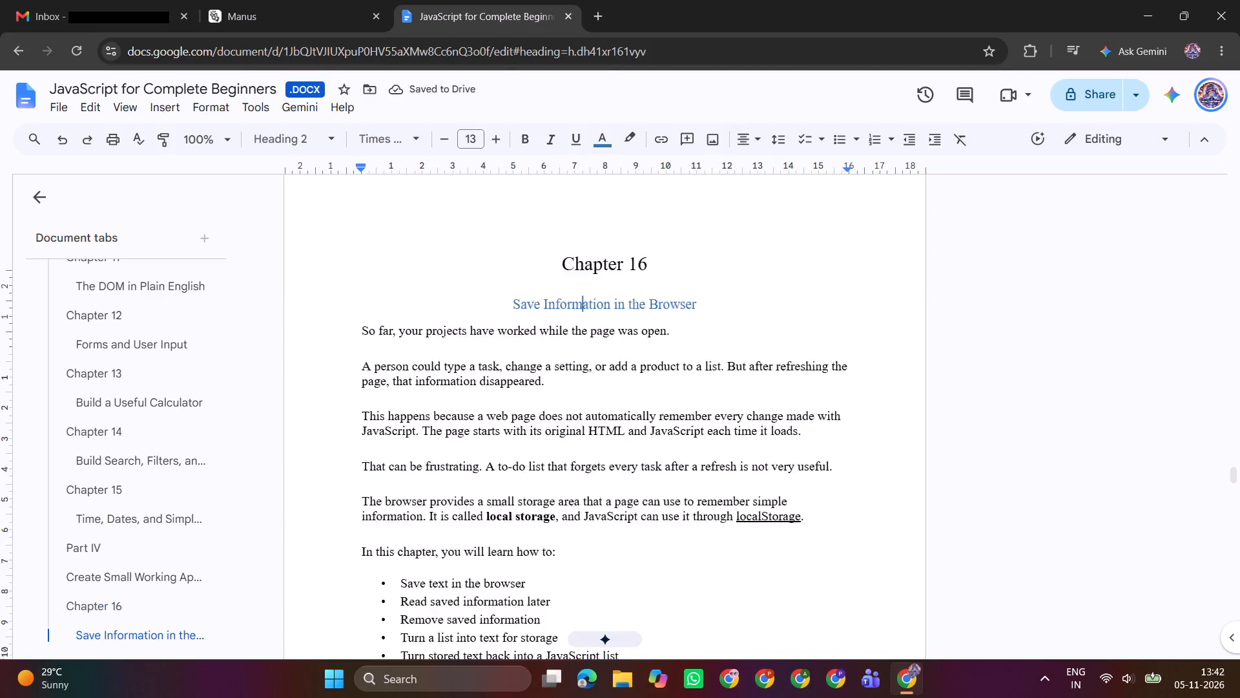
pyautogui.scroll(-3, 530, 547)
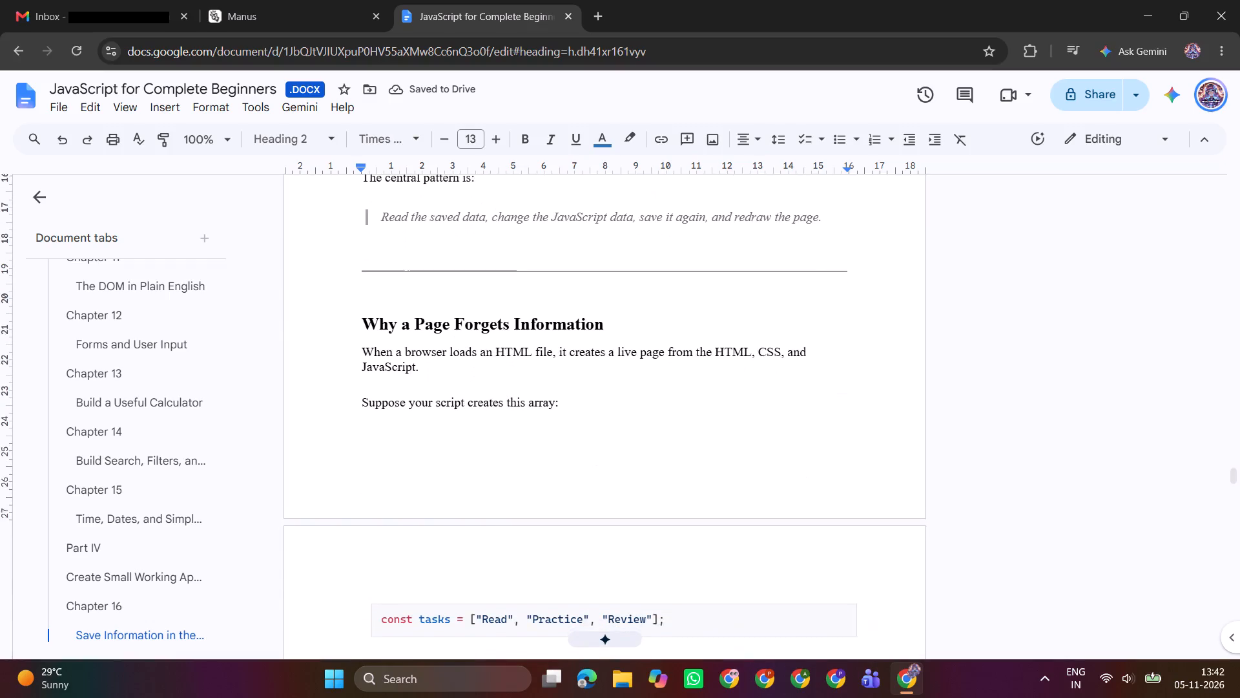
pyautogui.scroll(-1, 530, 547)
pyautogui.doubleClick(588, 257)
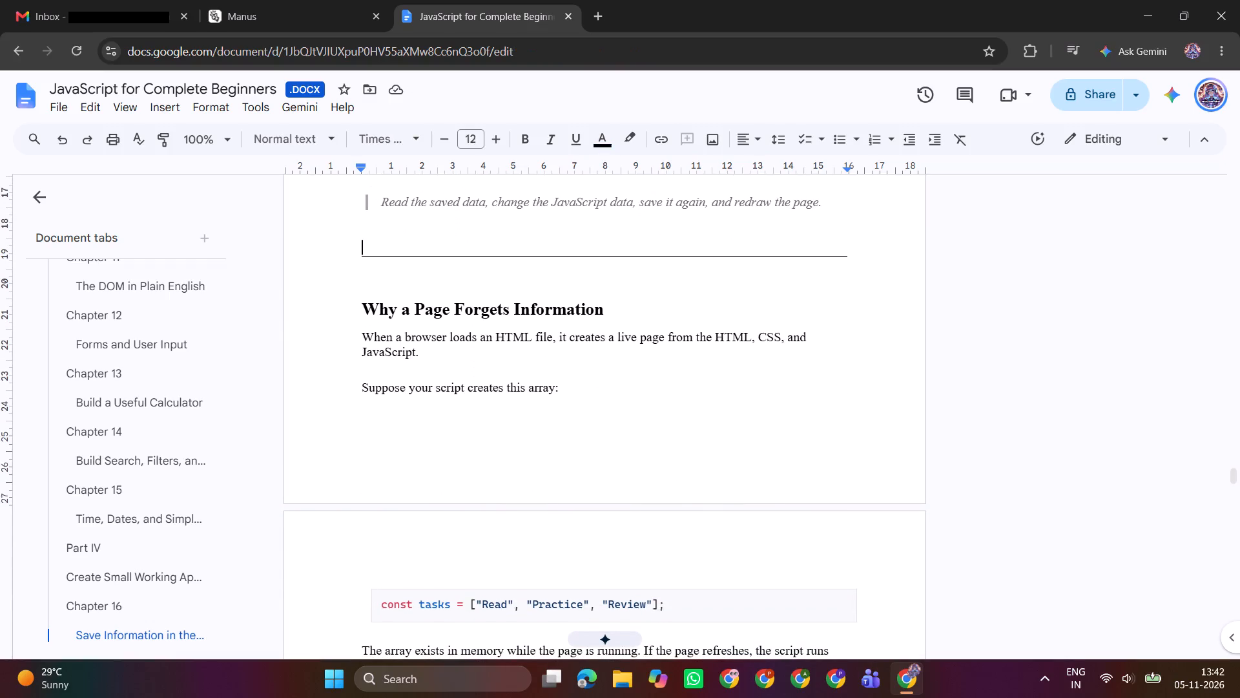
pyautogui.press('Delete')
pyautogui.press('Delete')
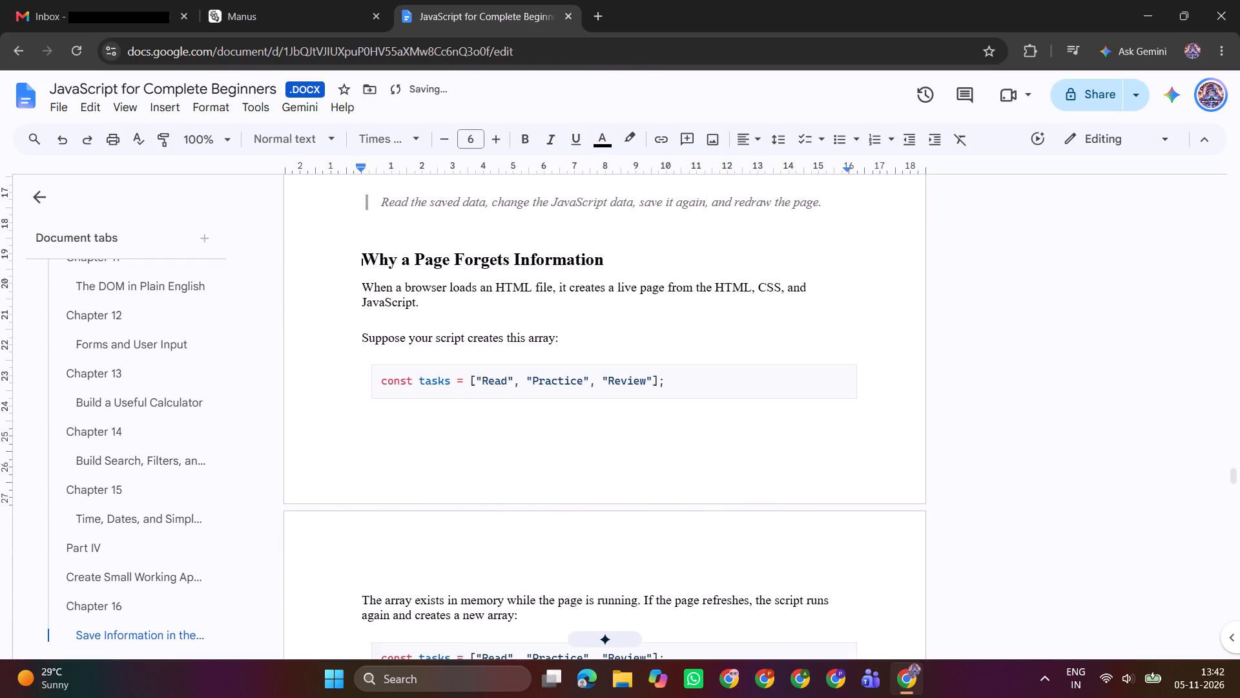
# Delete the divider line and the blank line after it above the "Meet localStorage" heading.
pyautogui.scroll(-2, 588, 257)
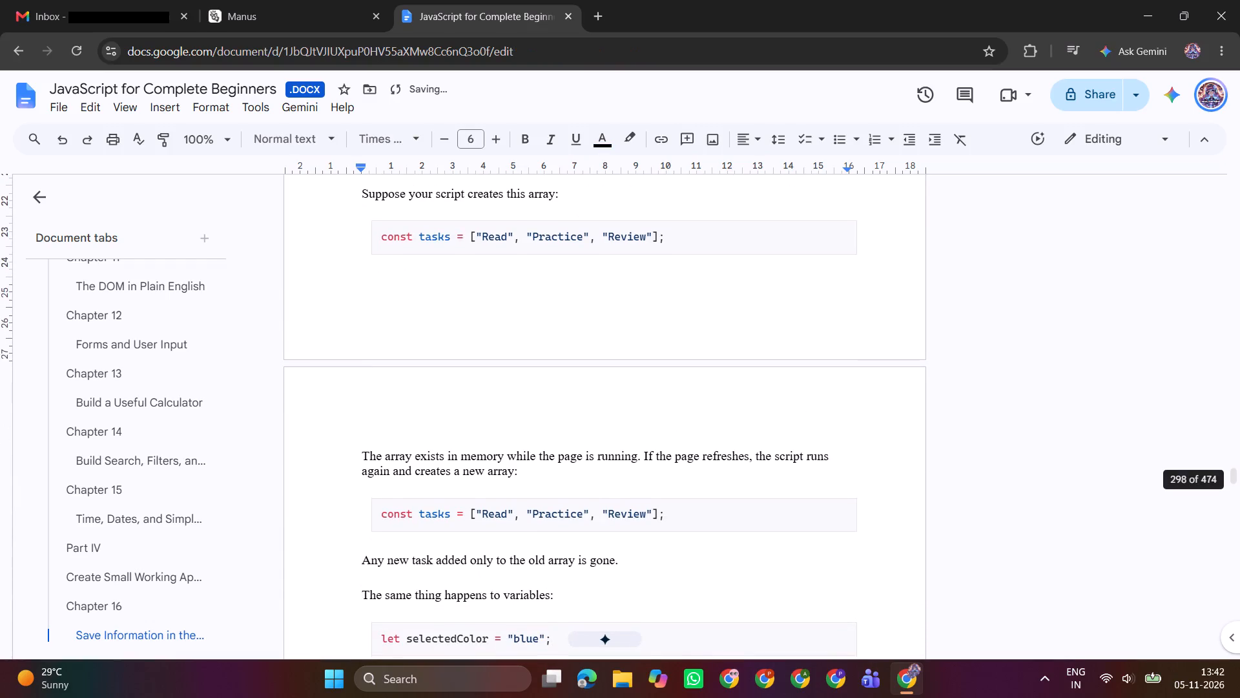
pyautogui.scroll(-2, 550, 357)
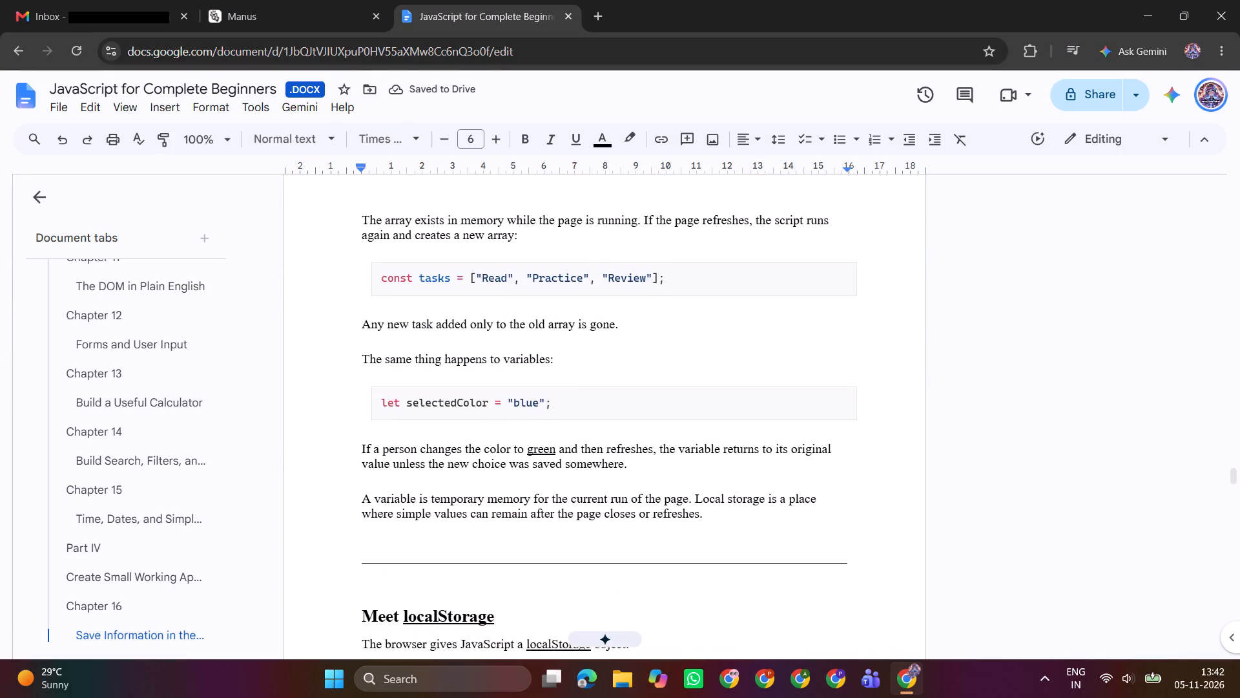
pyautogui.scroll(-1, 550, 357)
pyautogui.doubleClick(477, 477)
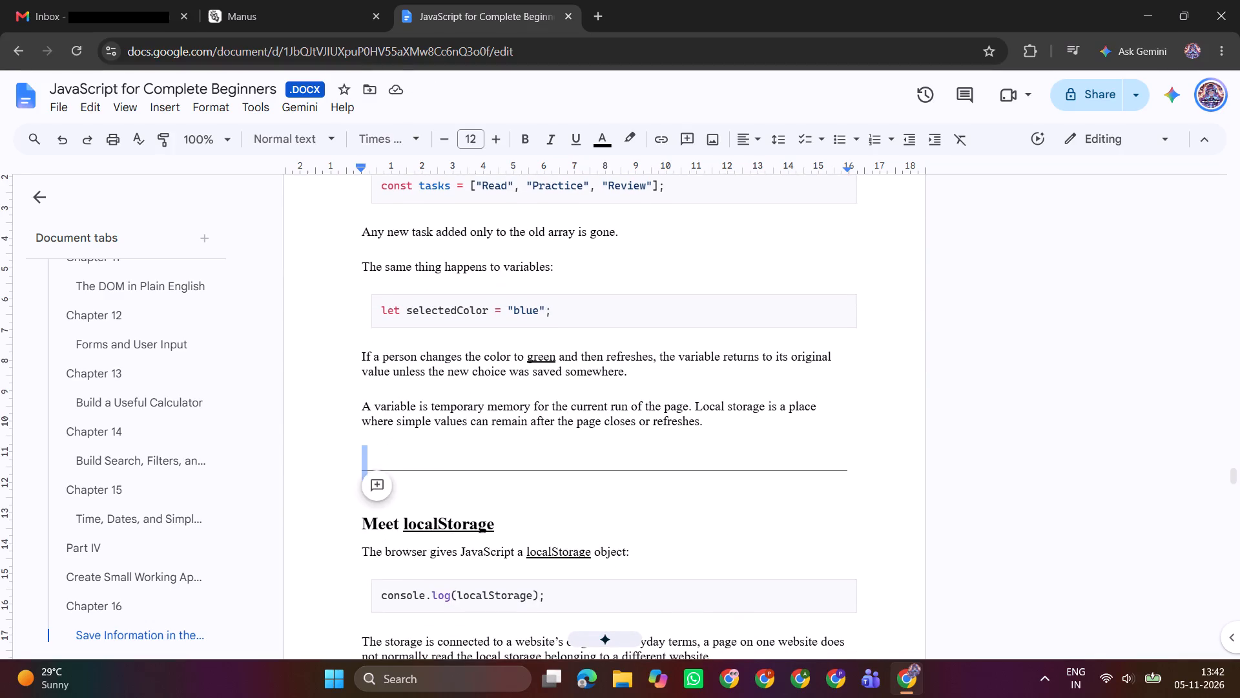
pyautogui.press('Delete')
pyautogui.press('Delete')
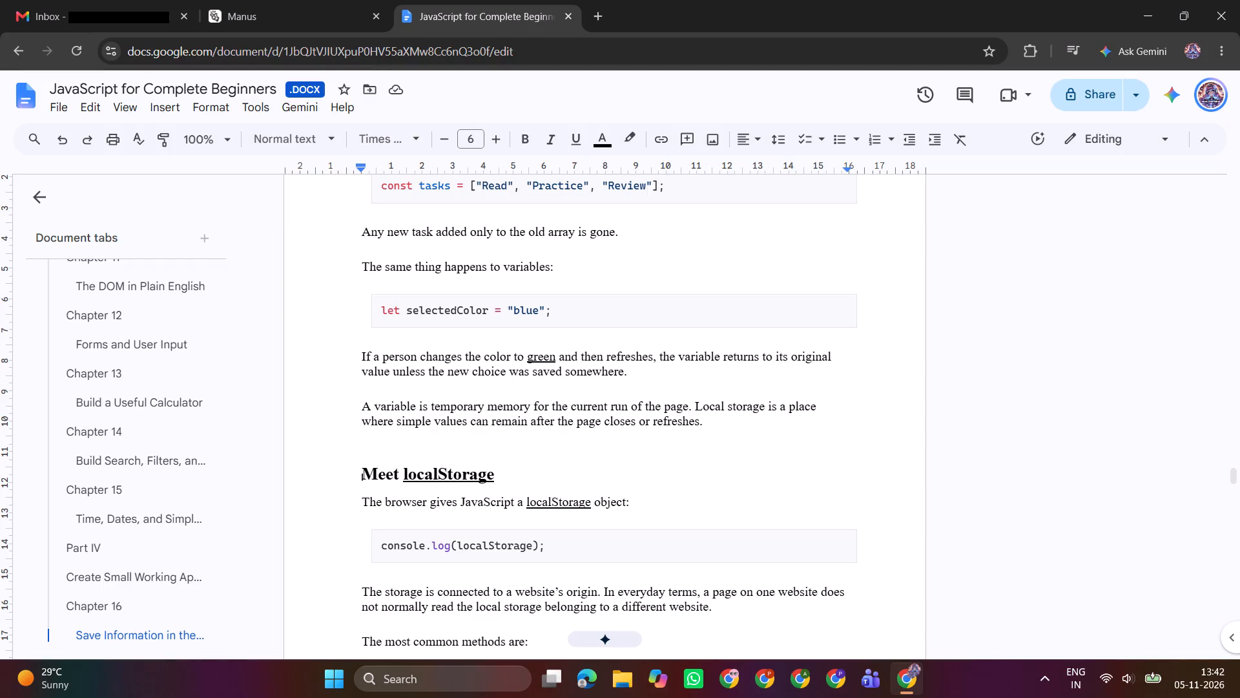
# Delete the divider line and the blank line after it above the "Local Storage Stores Text" heading.
pyautogui.scroll(-1, 477, 477)
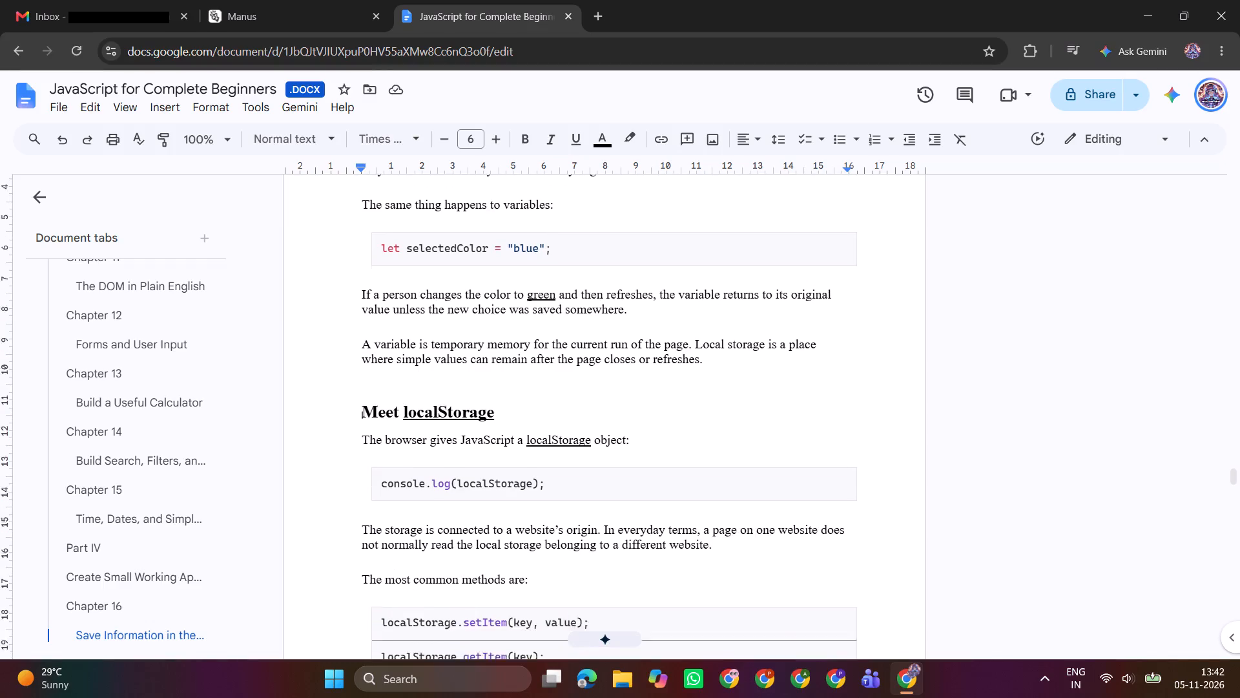
pyautogui.click(480, 543)
pyautogui.scroll(-2, 480, 543)
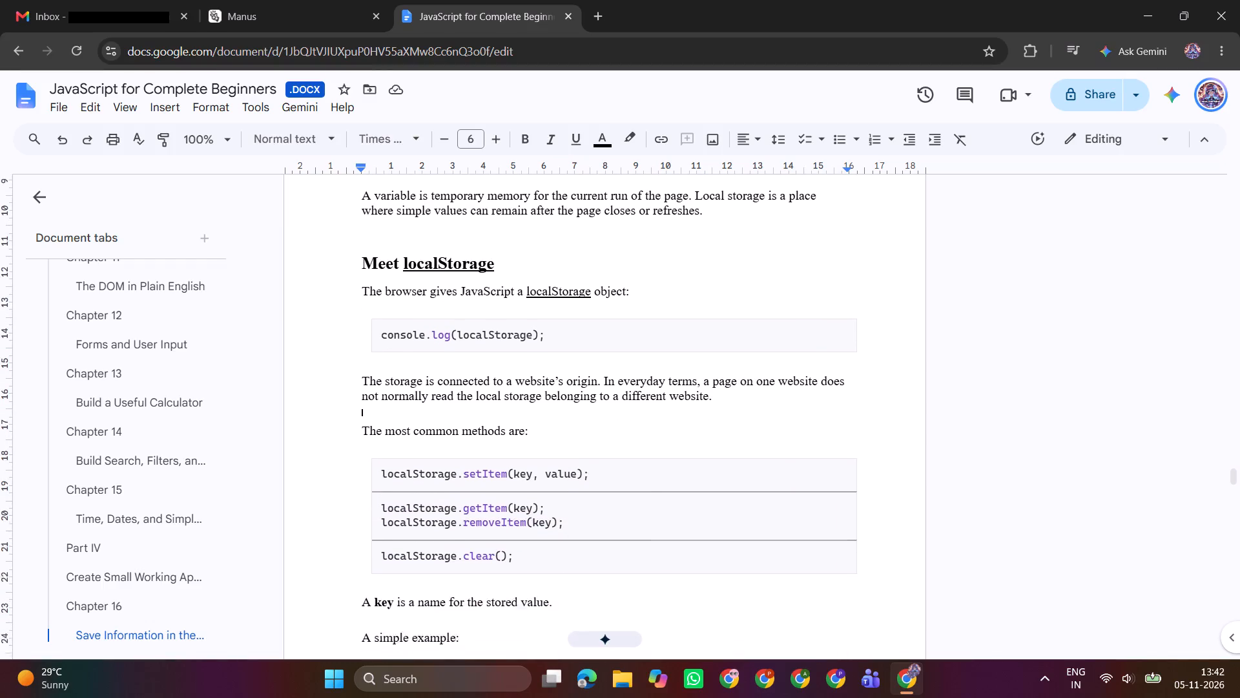
pyautogui.scroll(-2, 480, 543)
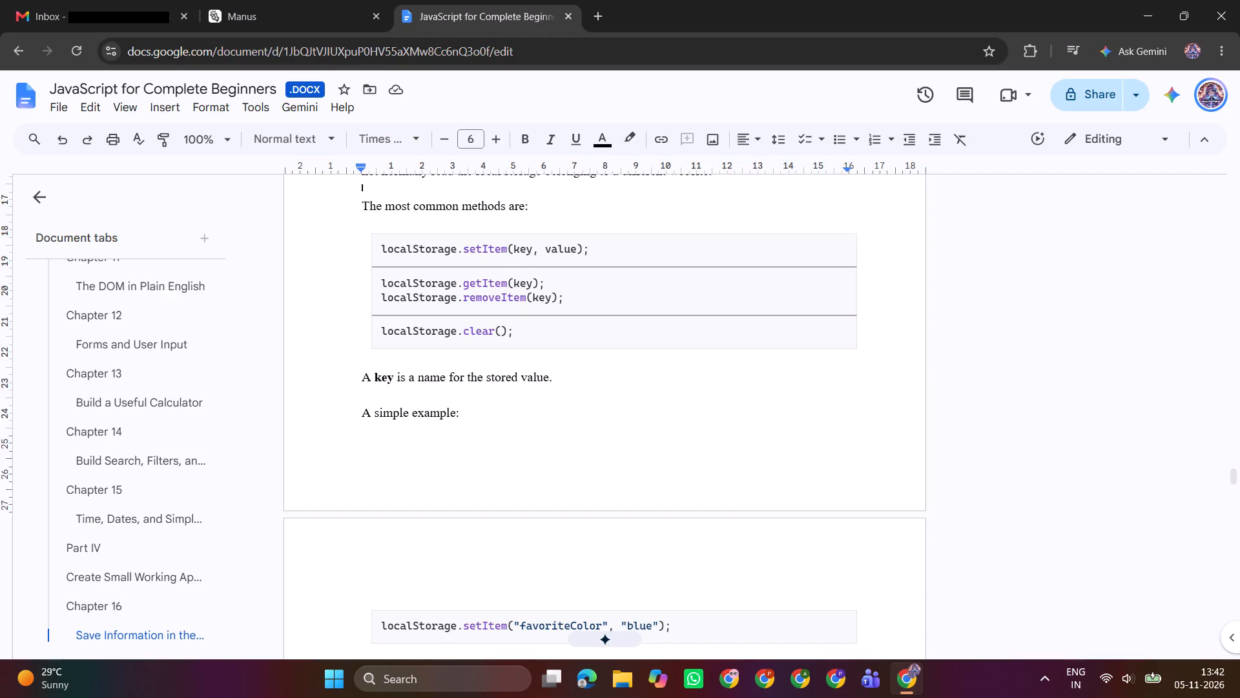
pyautogui.scroll(-2, 480, 543)
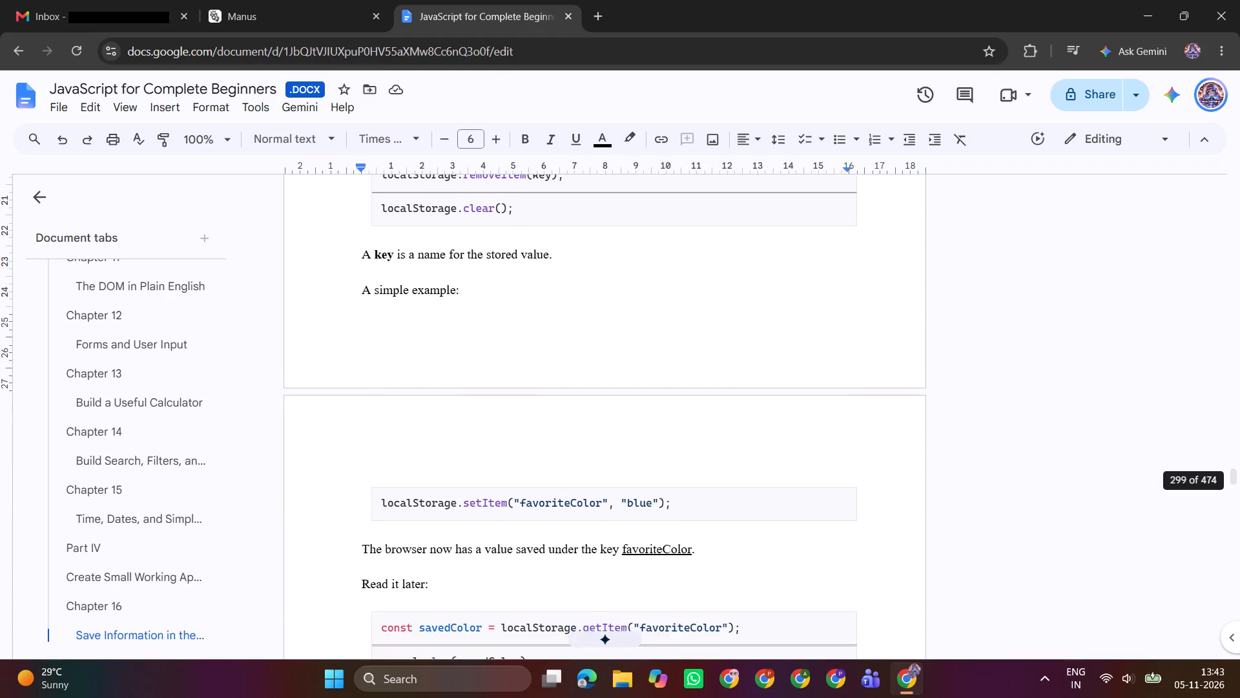
pyautogui.scroll(-2, 480, 543)
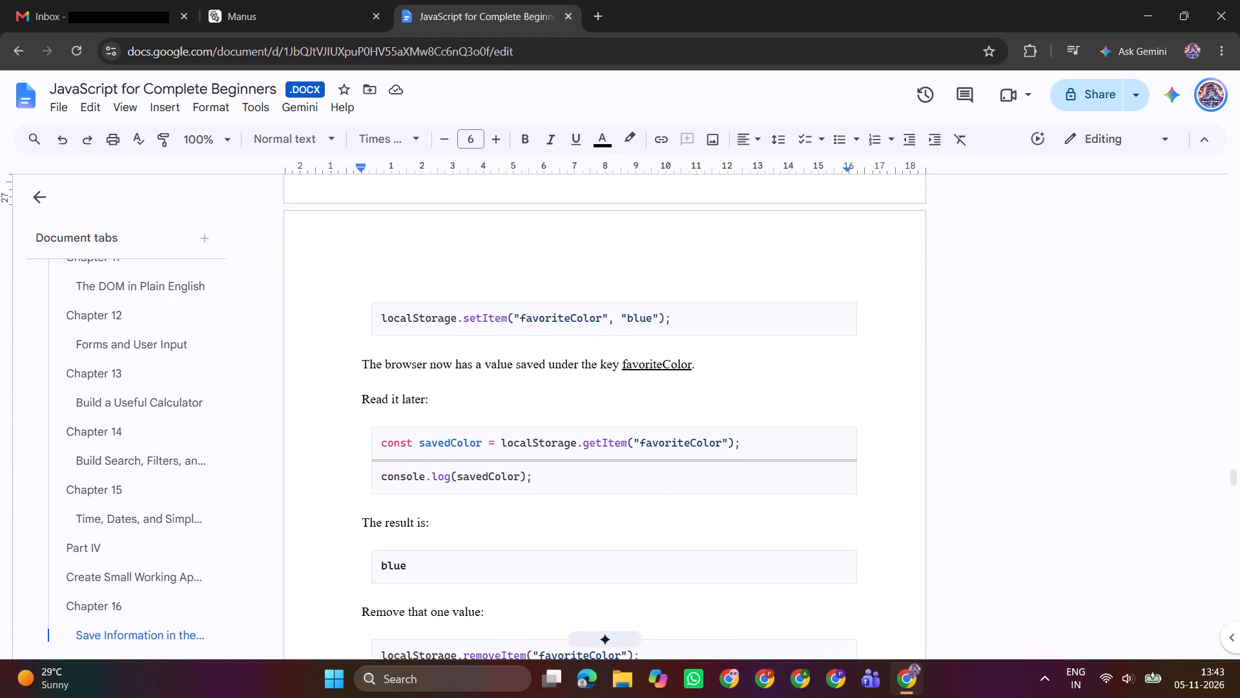
pyautogui.scroll(-2, 480, 543)
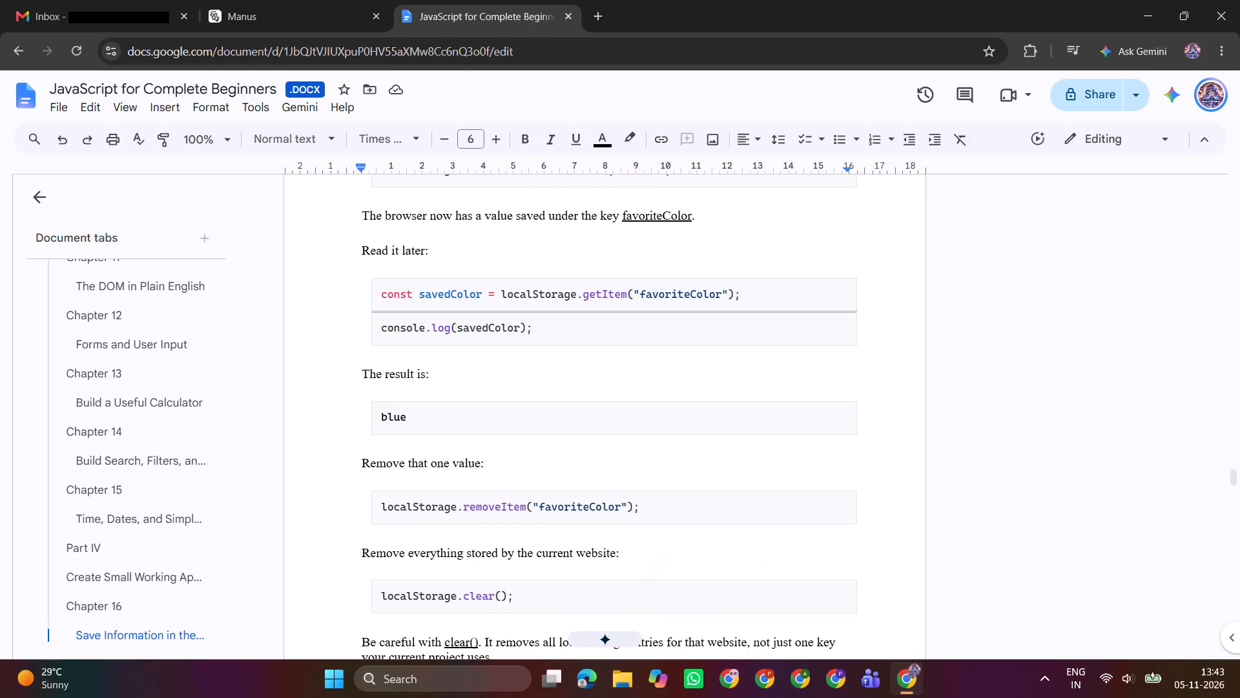
pyautogui.scroll(-2, 480, 543)
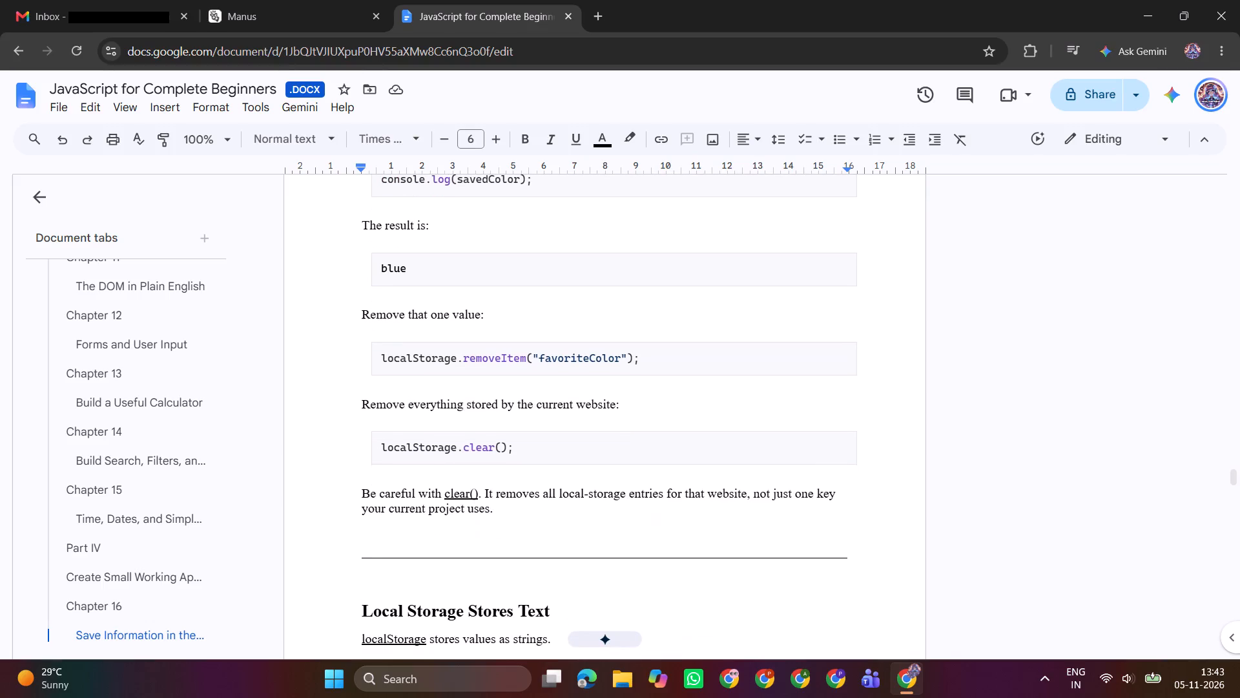
pyautogui.doubleClick(479, 547)
pyautogui.press('Delete')
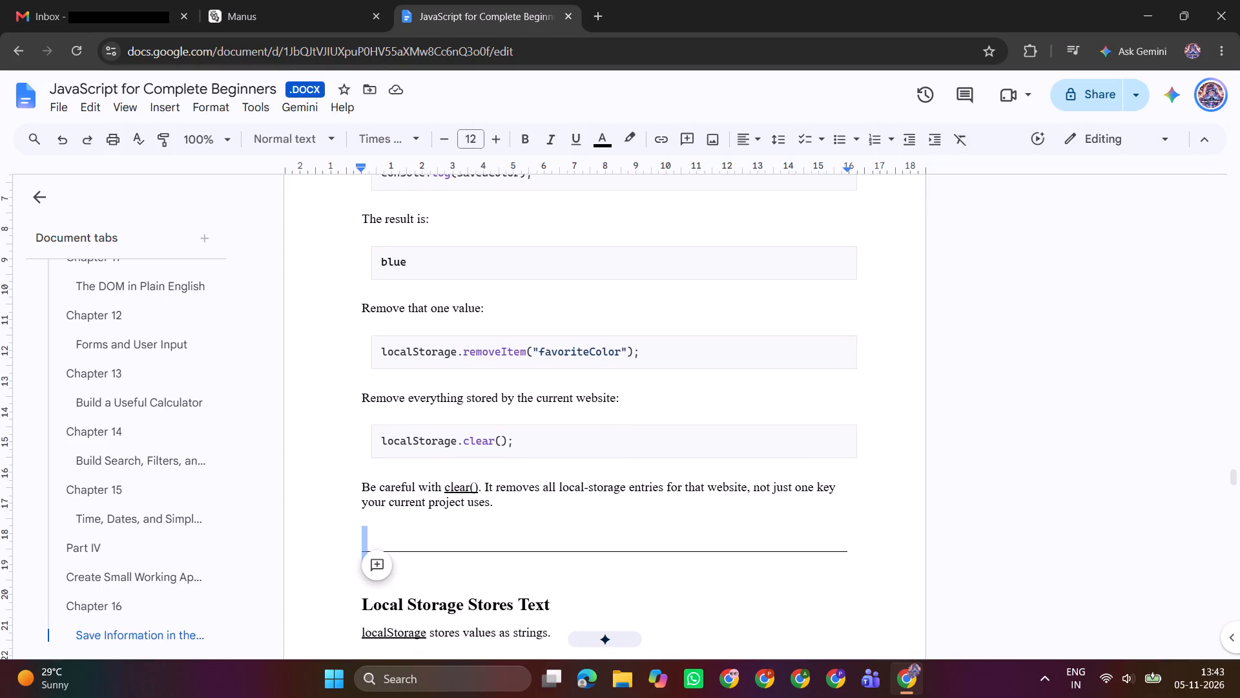
pyautogui.press('Delete')
# Delete the divider line and the blank line after it above the "Store an Array with JSON" heading.
pyautogui.scroll(-1, 479, 547)
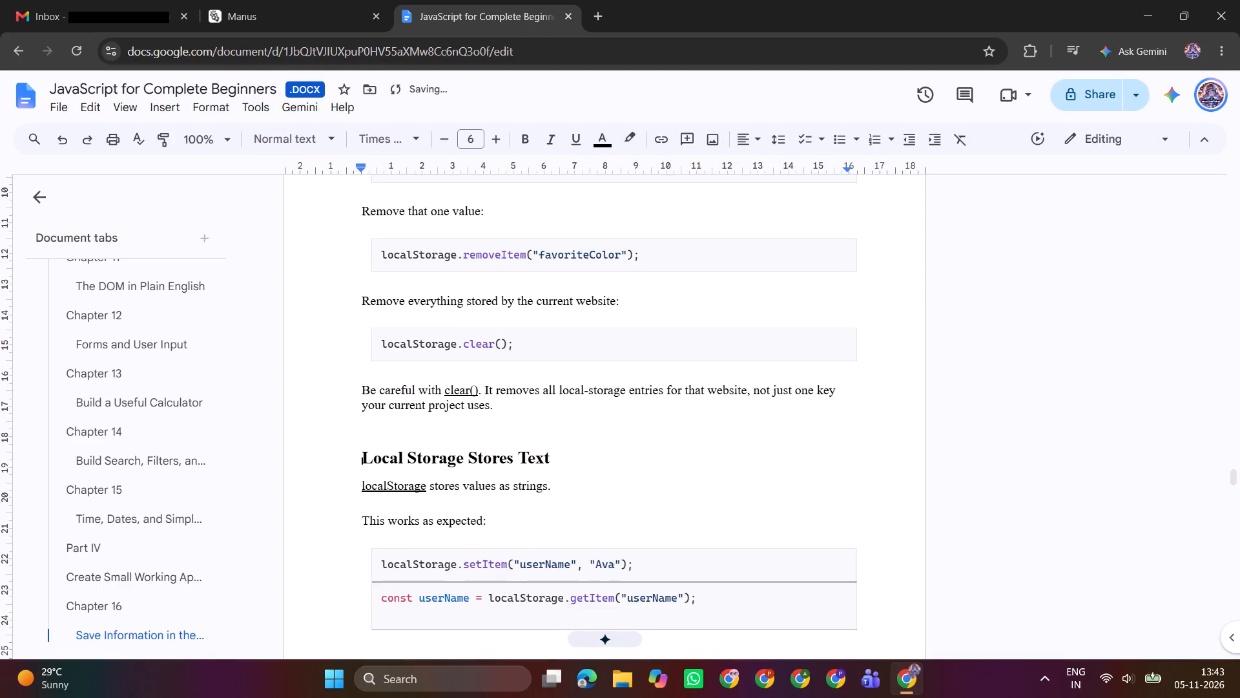
pyautogui.scroll(-4, 479, 547)
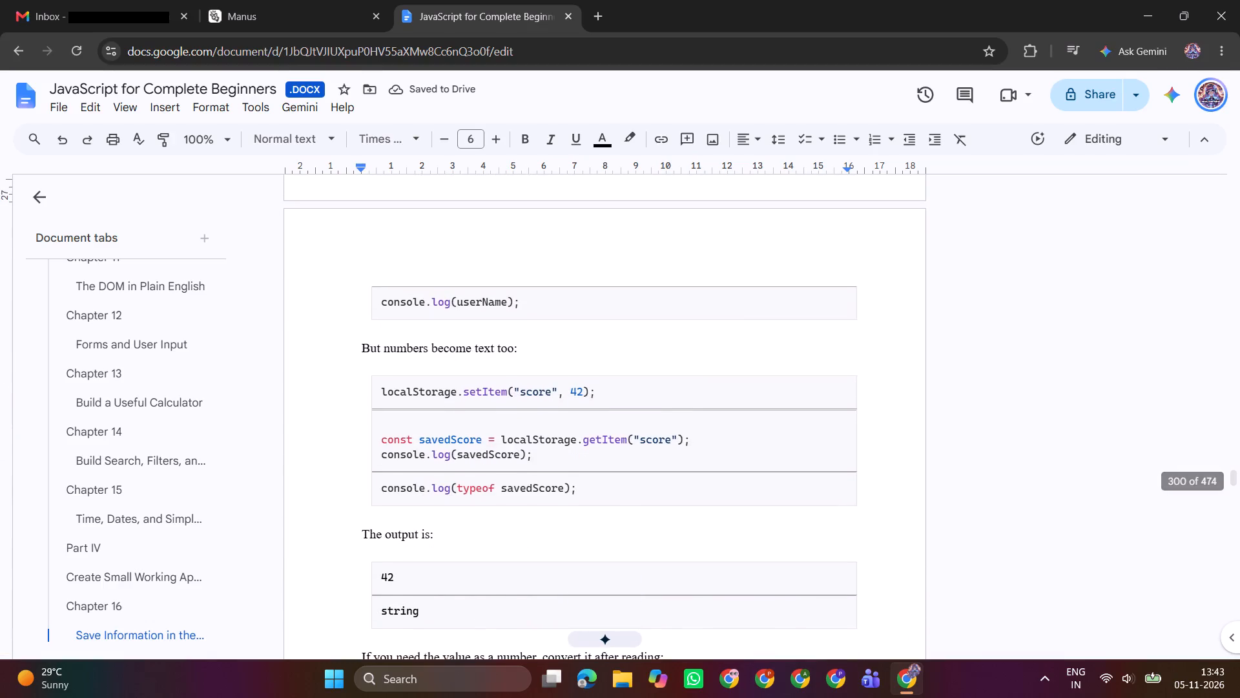
pyautogui.scroll(-6, 462, 513)
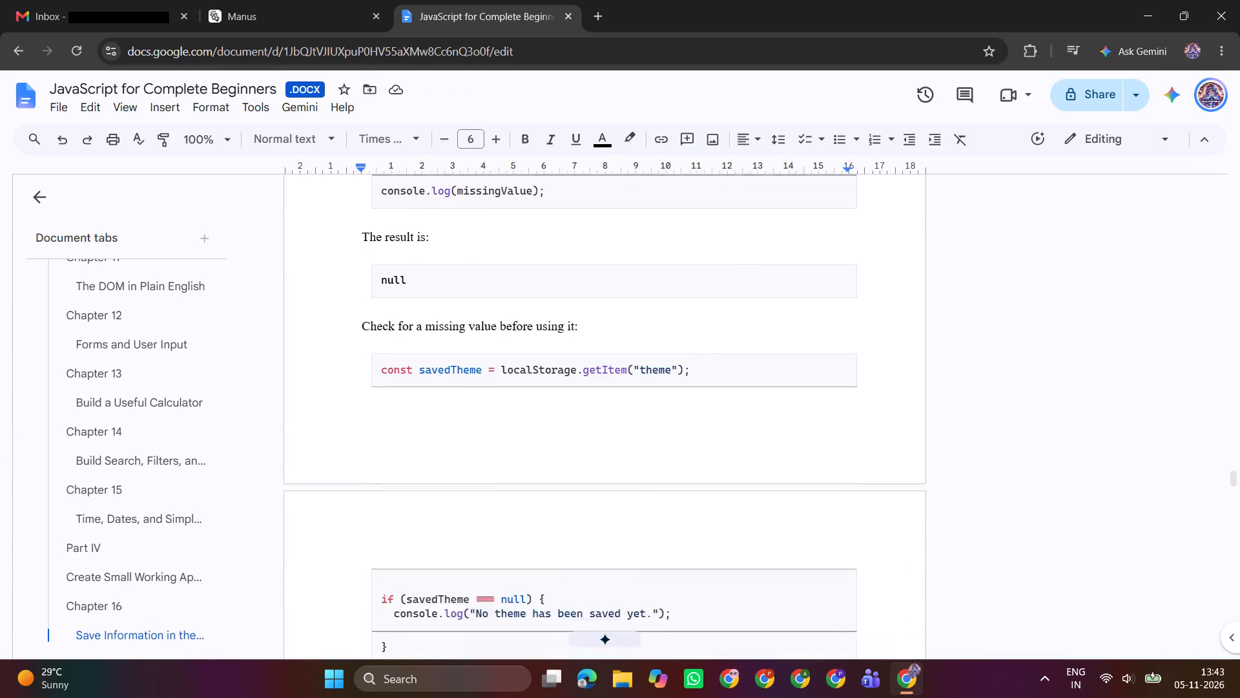
pyautogui.scroll(-1, 462, 513)
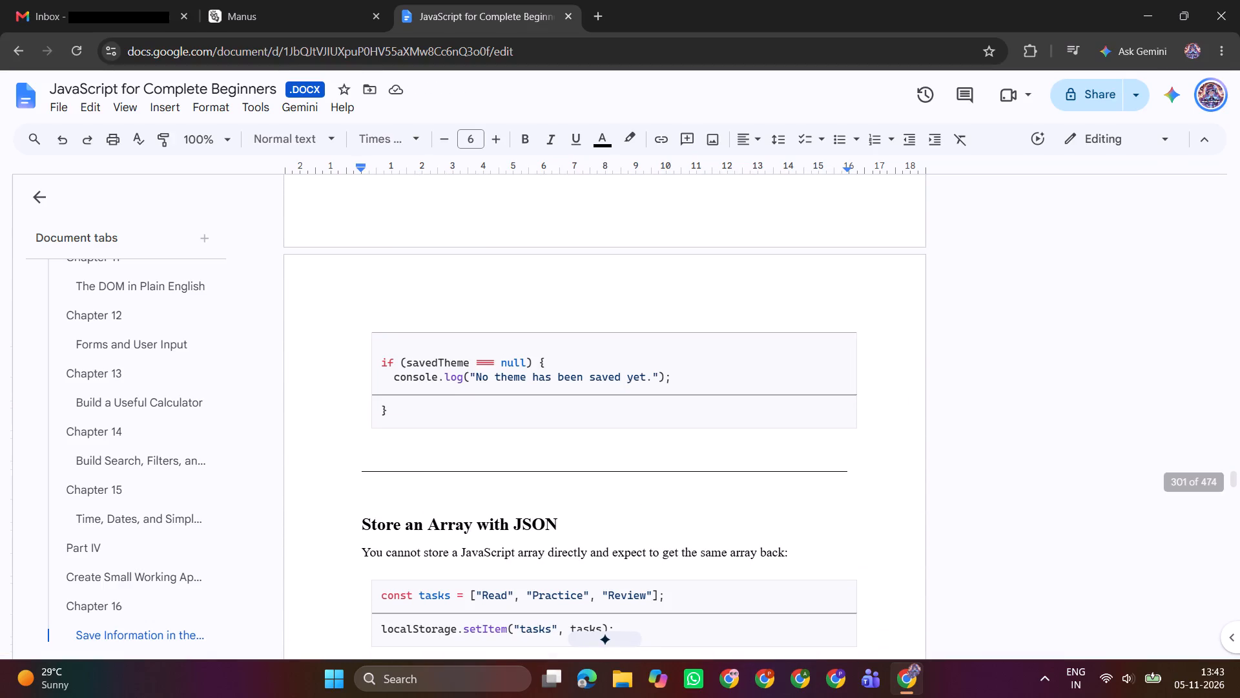
pyautogui.doubleClick(454, 466)
pyautogui.press('Delete')
pyautogui.press('Delete')
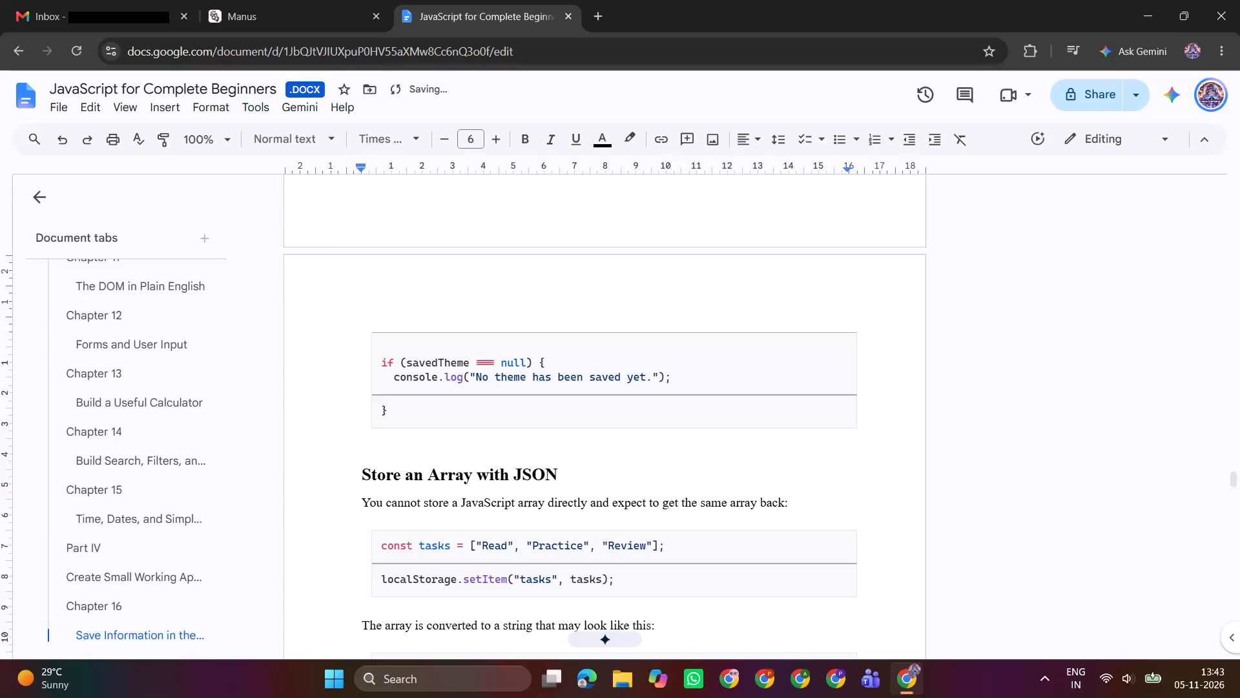
# Delete the divider line and the blank line after it above the "Handle the First Visit" heading.
pyautogui.scroll(-2, 454, 466)
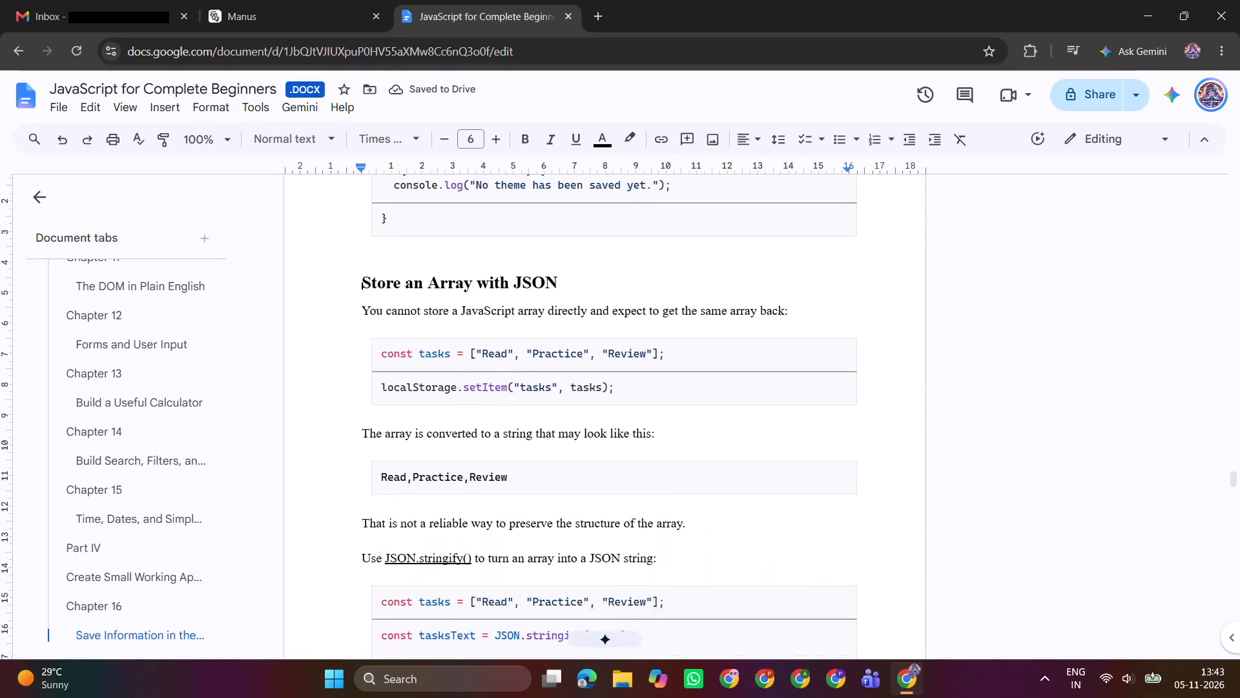
pyautogui.scroll(-4, 454, 466)
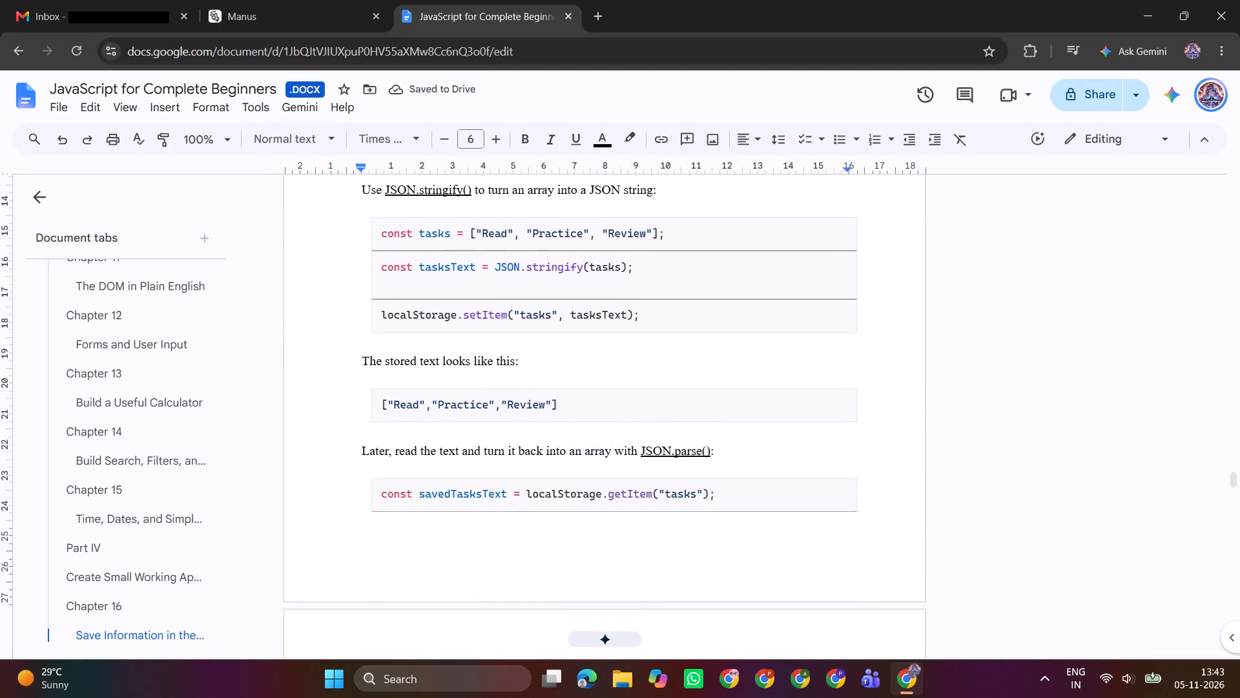
pyautogui.scroll(-3, 447, 485)
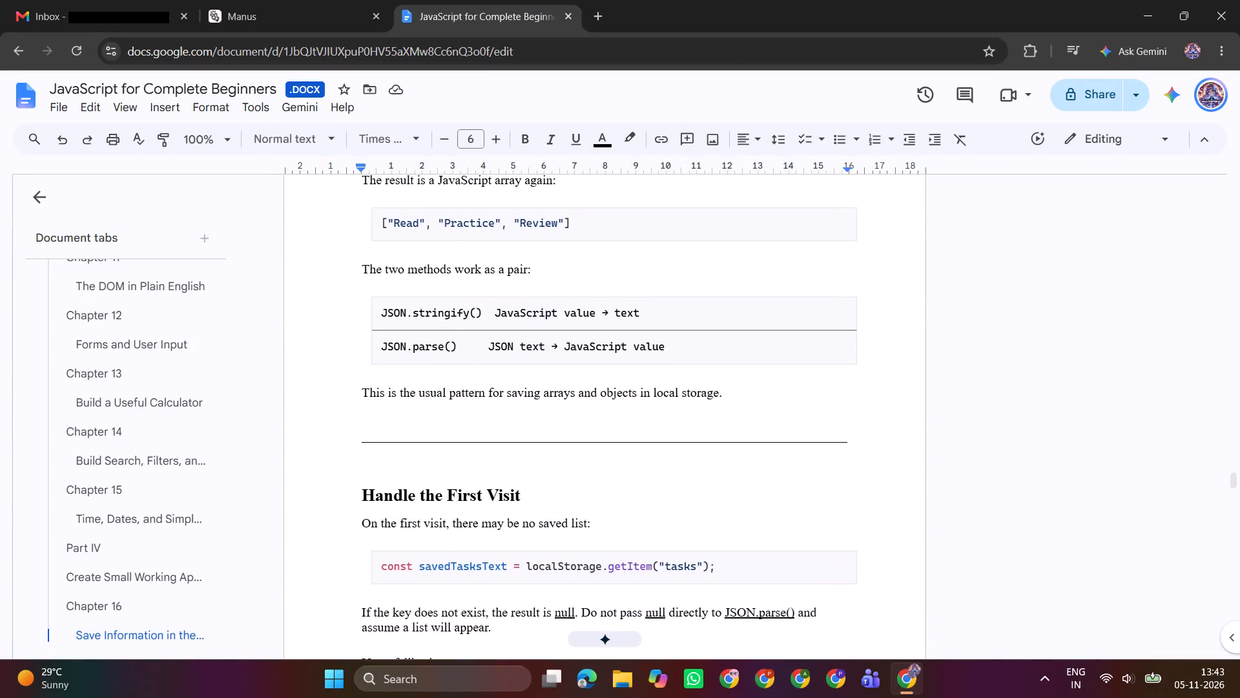
pyautogui.doubleClick(431, 437)
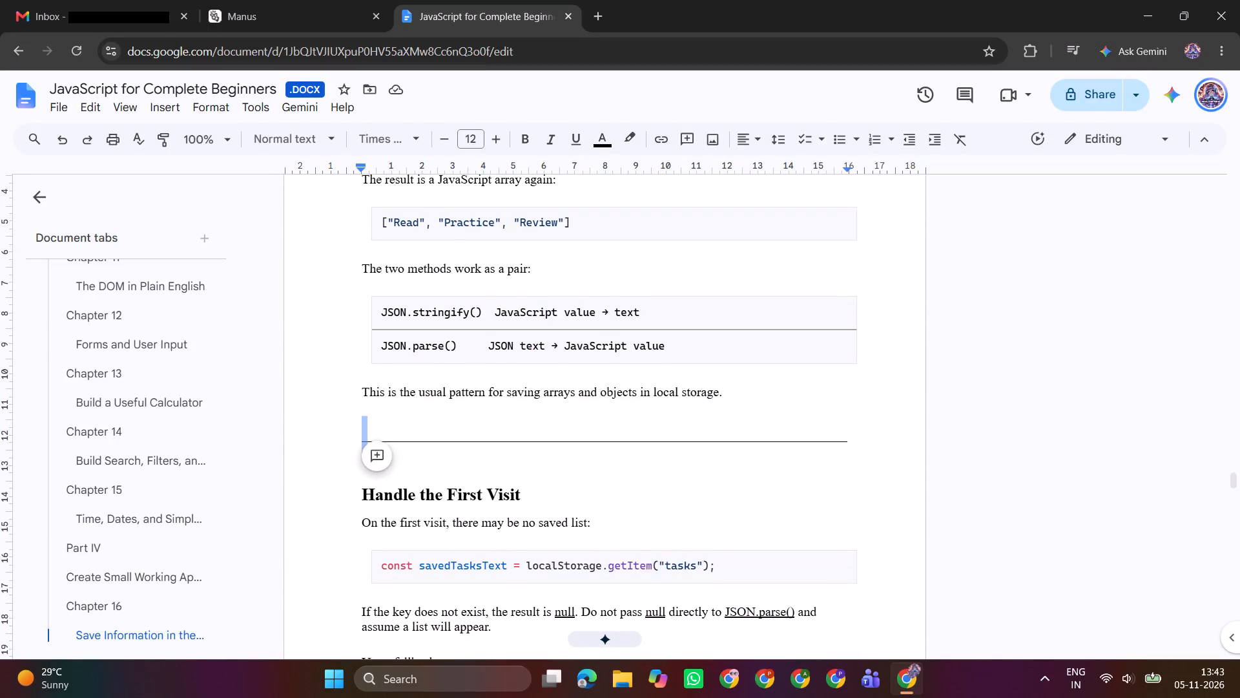
pyautogui.press('Delete')
pyautogui.press('Delete')
# Delete the divider line and the blank line after it above the "Save After Every Change" heading.
pyautogui.scroll(-2, 431, 437)
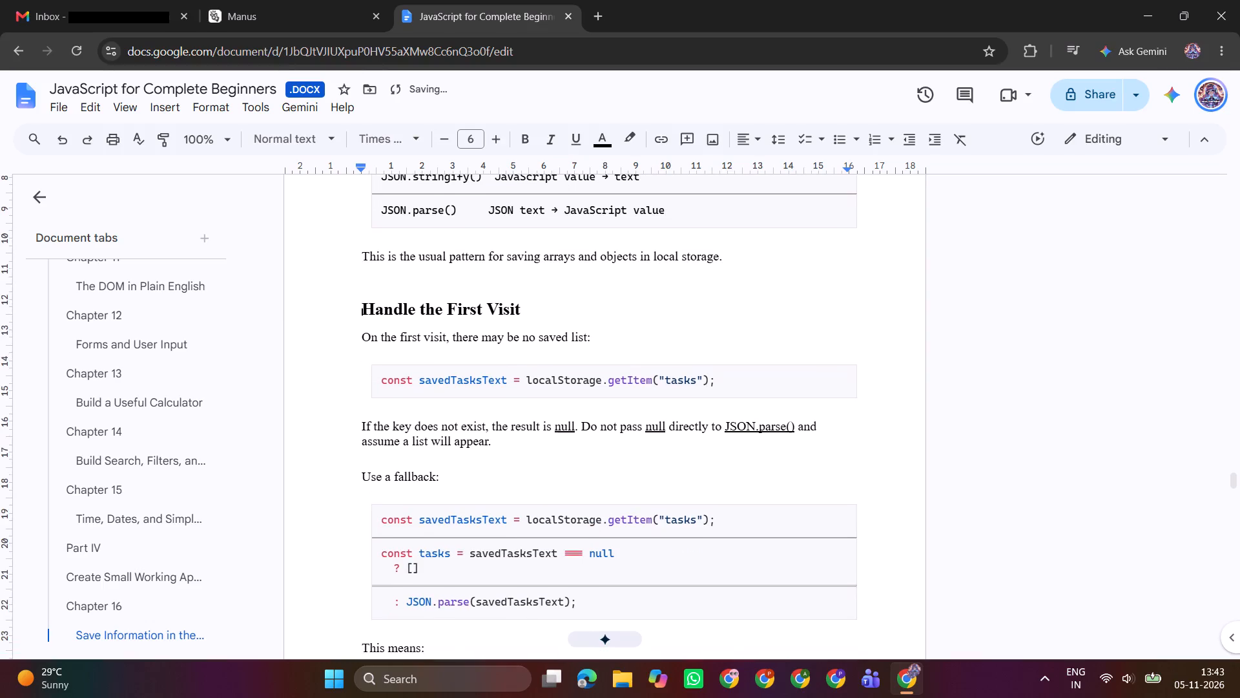
pyautogui.scroll(-1, 431, 437)
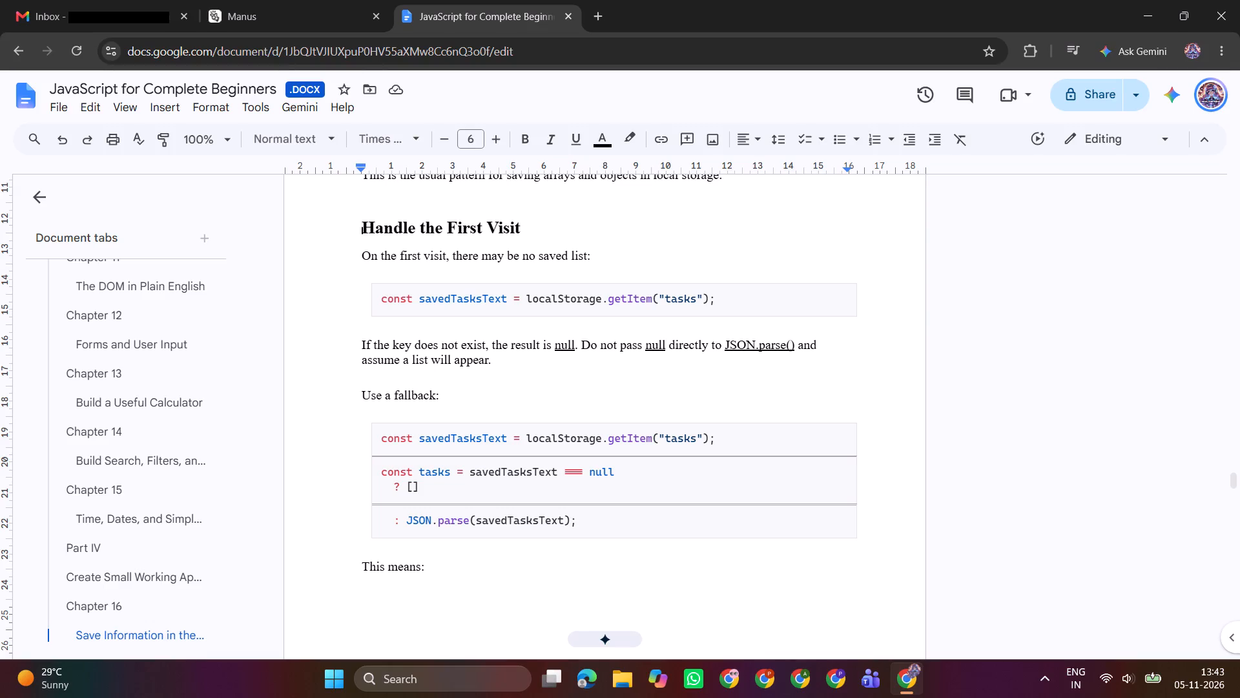
pyautogui.click(480, 387)
pyautogui.scroll(-4, 480, 387)
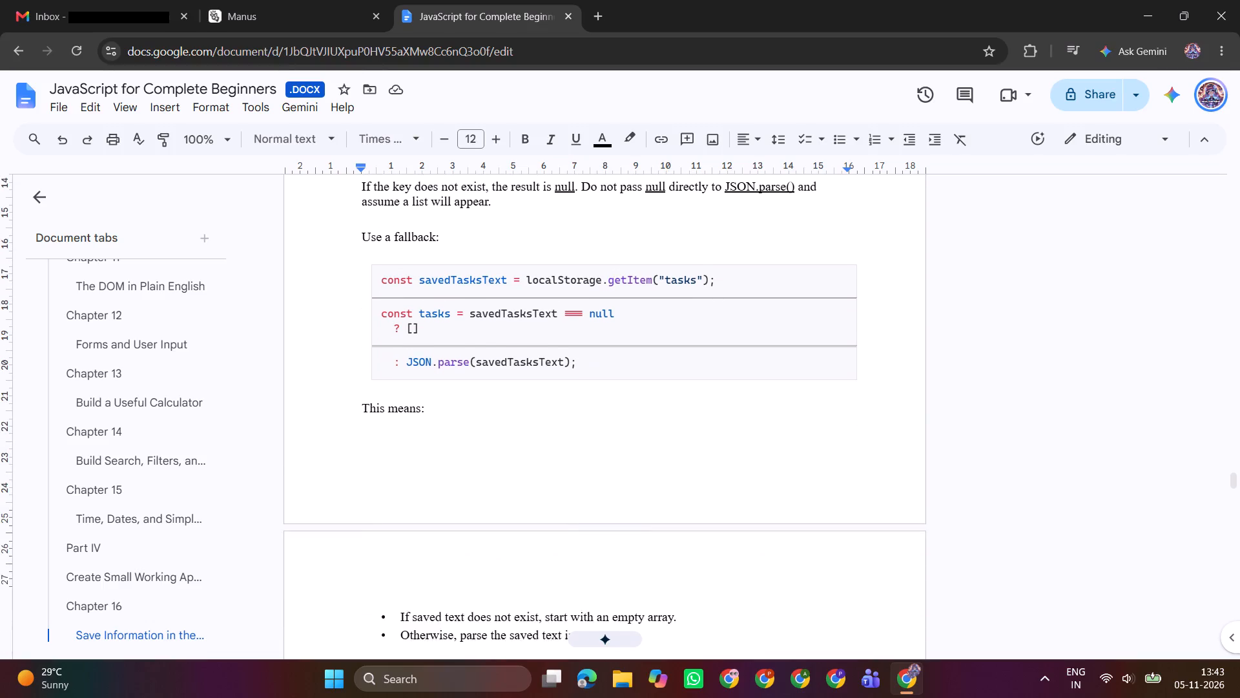
pyautogui.scroll(-2, 480, 387)
pyautogui.click(504, 427)
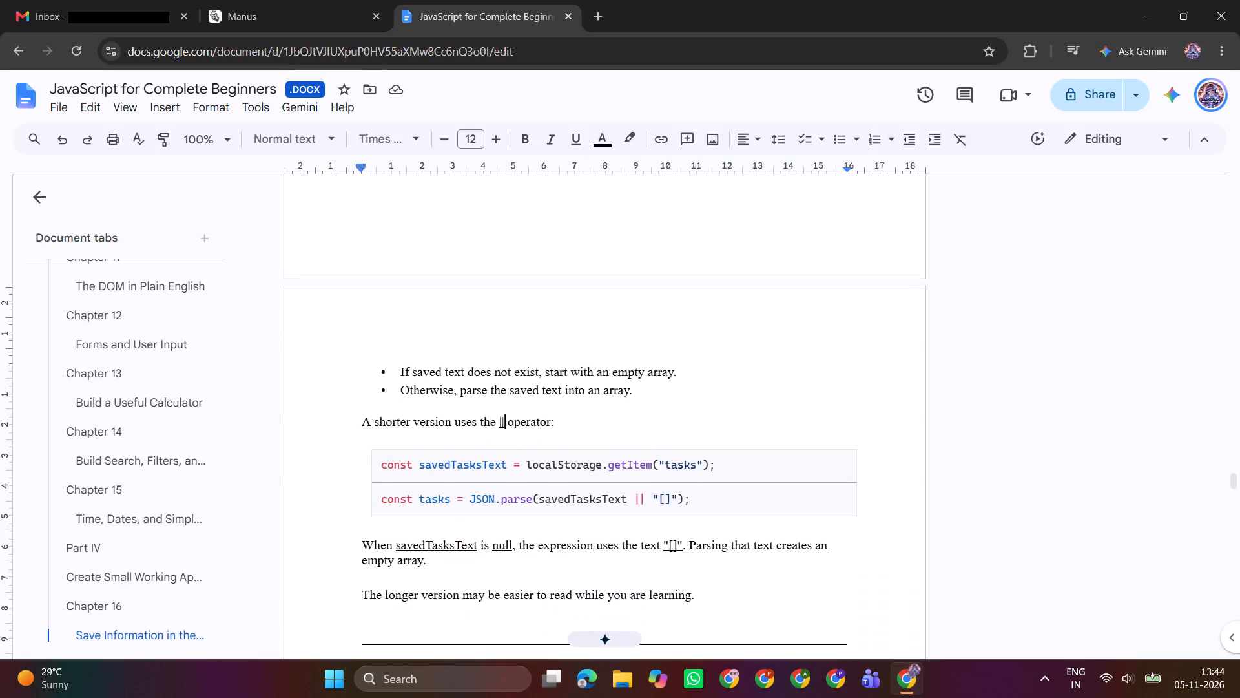
pyautogui.scroll(-2, 504, 427)
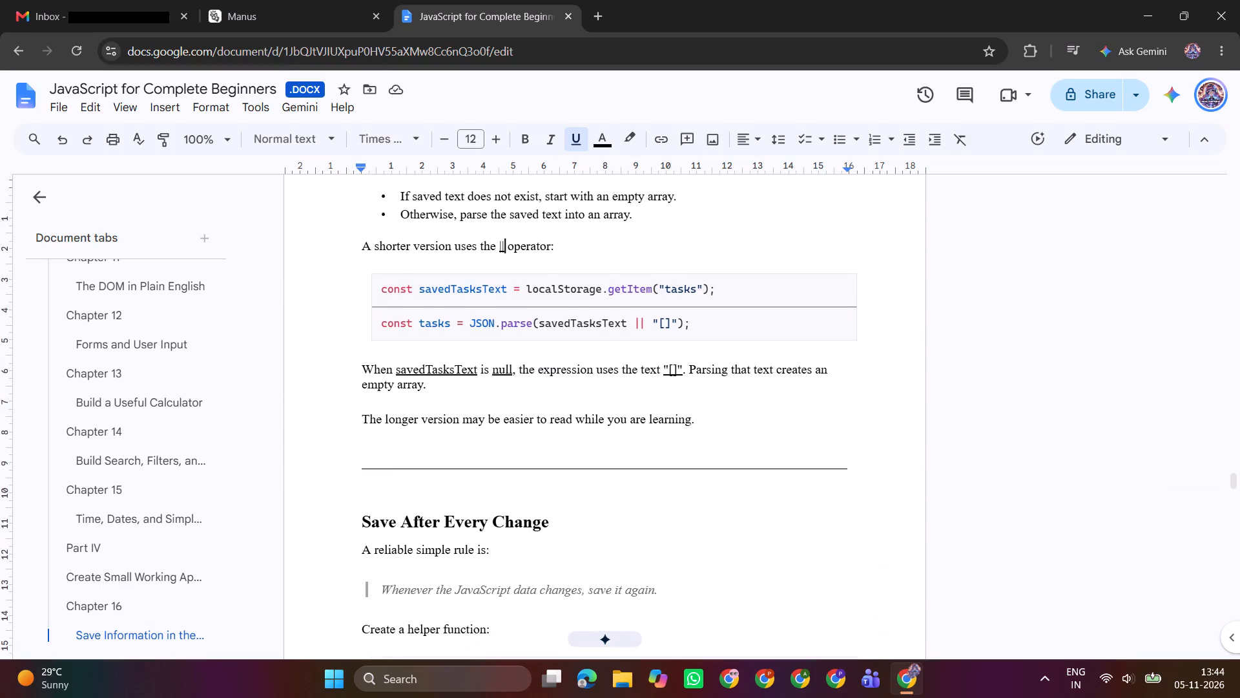
pyautogui.doubleClick(475, 463)
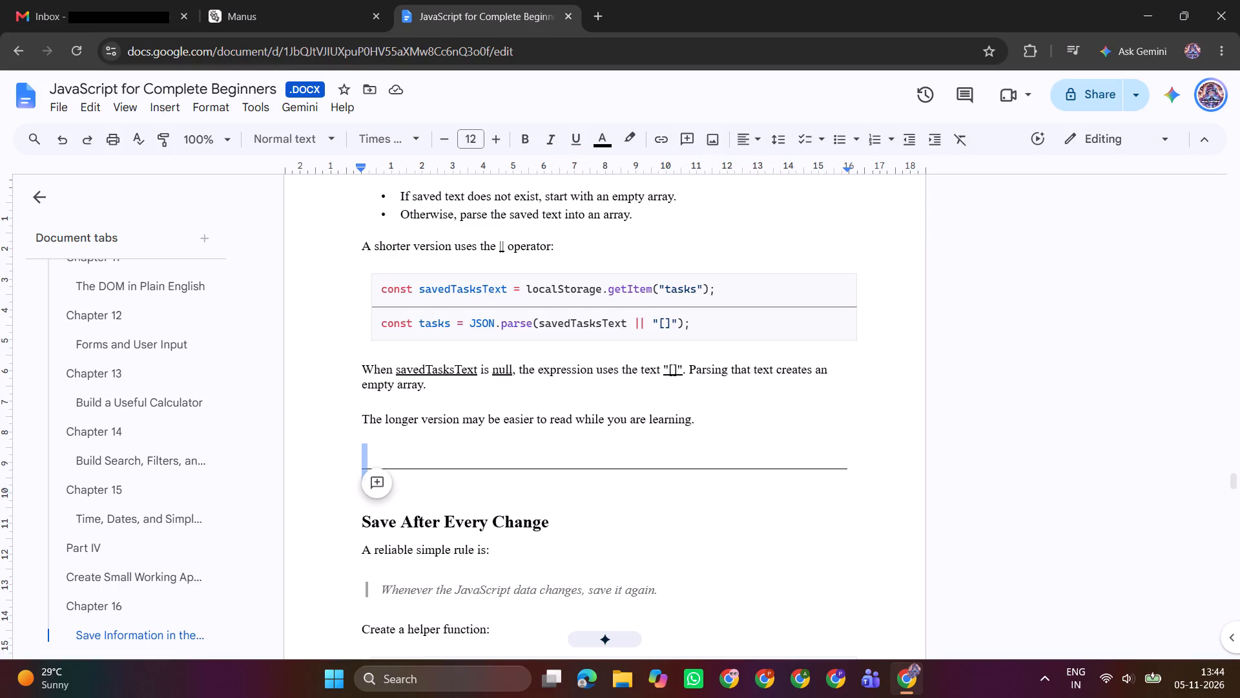
pyautogui.press('Delete')
pyautogui.press('Delete')
# Delete the divider line and the blank line after it above the "Read Saved Information at Page Load" heading.
pyautogui.scroll(-3, 475, 463)
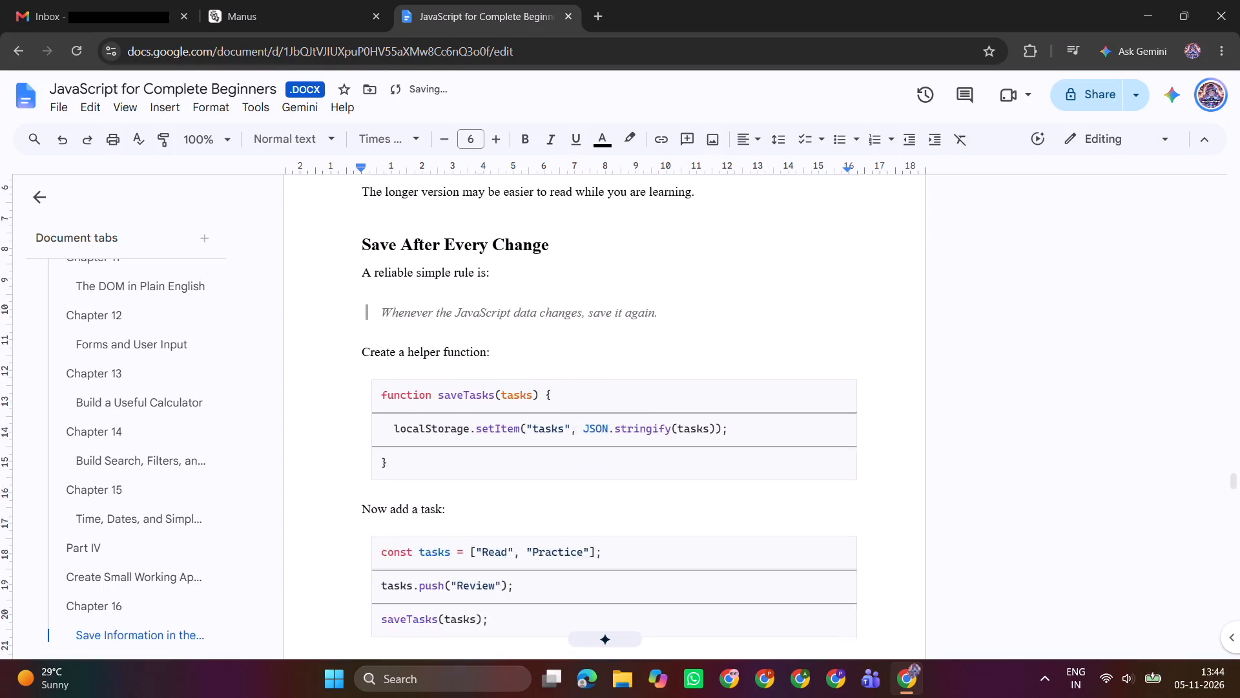
pyautogui.scroll(-5, 475, 463)
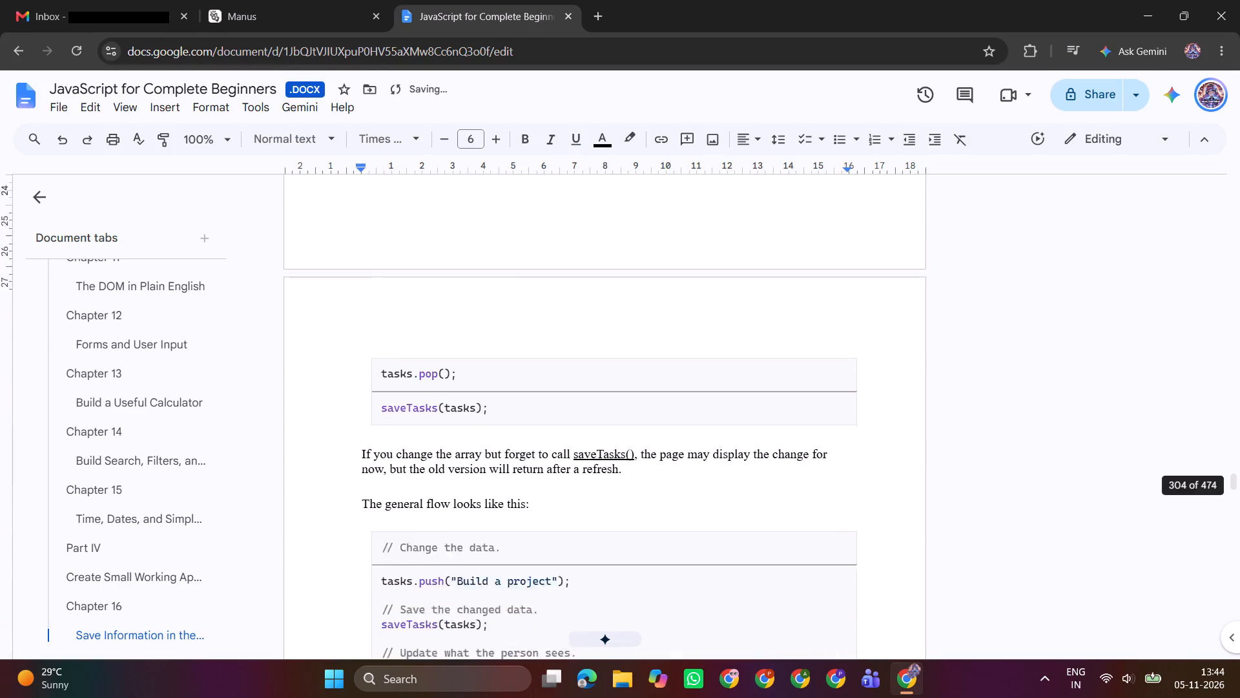
pyautogui.scroll(-2, 475, 493)
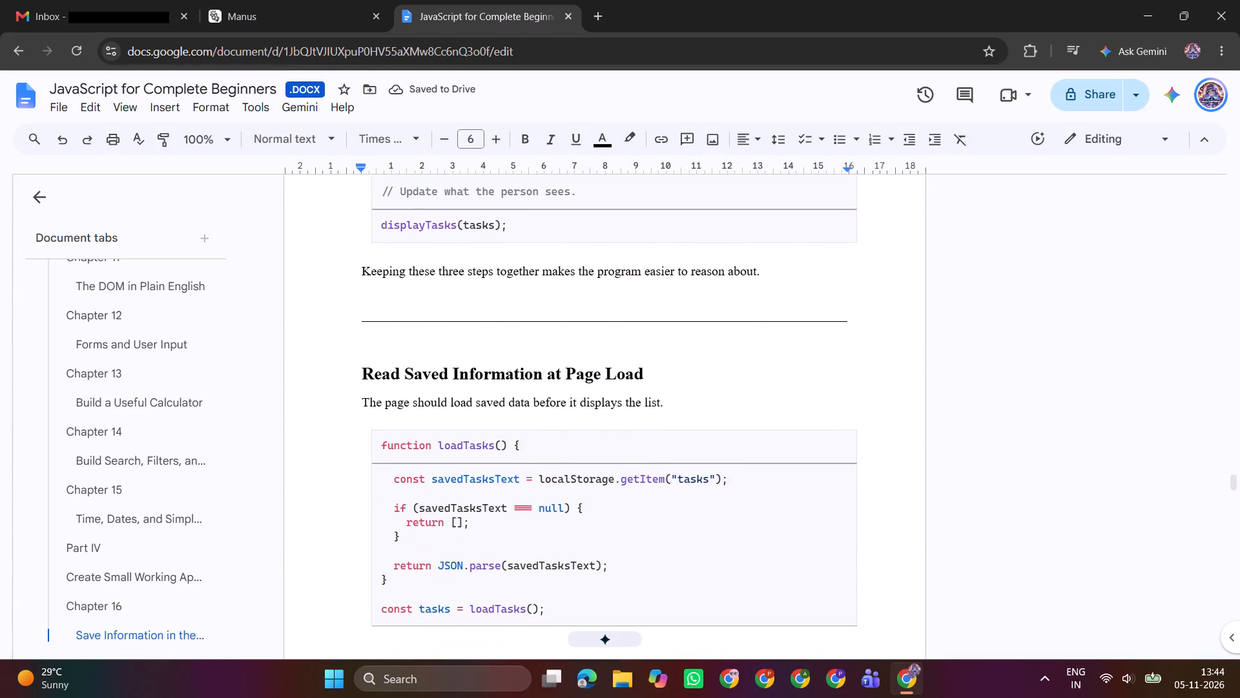
pyautogui.doubleClick(500, 333)
pyautogui.press('Delete')
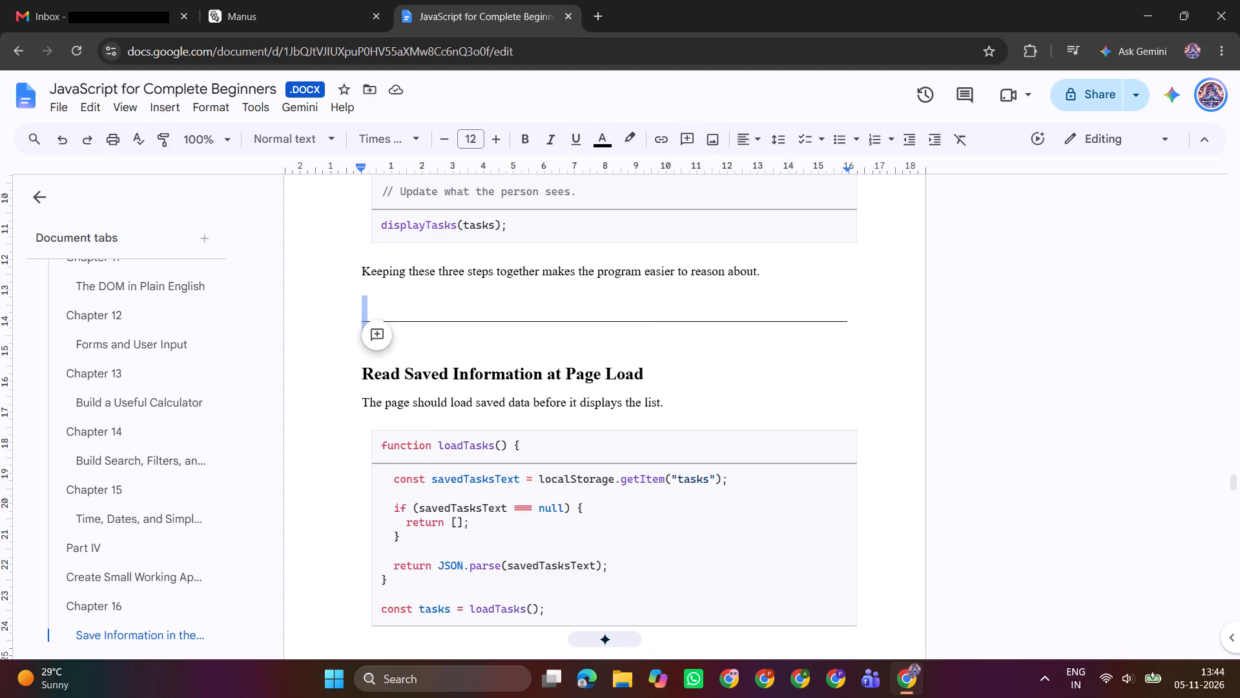
pyautogui.press('Delete')
# Delete the divider line and the blank line after it above the "Remove Saved Information" heading.
pyautogui.scroll(-1, 500, 333)
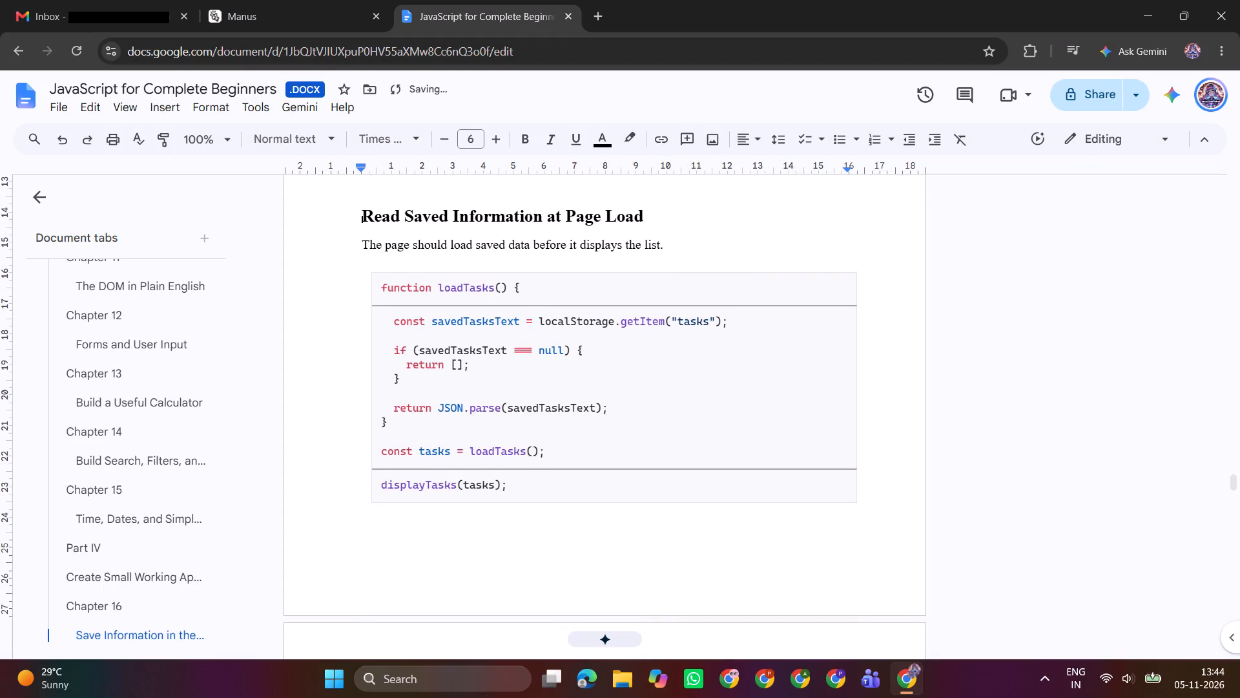
pyautogui.scroll(-5, 500, 333)
pyautogui.doubleClick(459, 446)
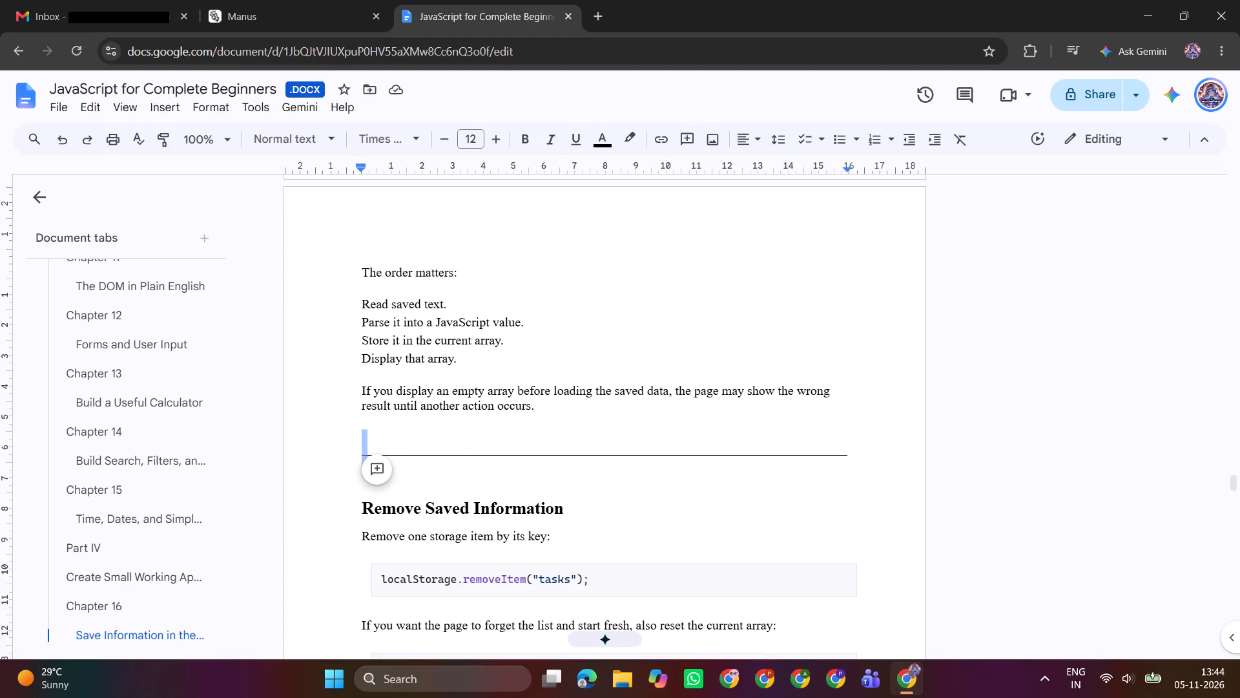
pyautogui.press('Delete')
pyautogui.press('Delete')
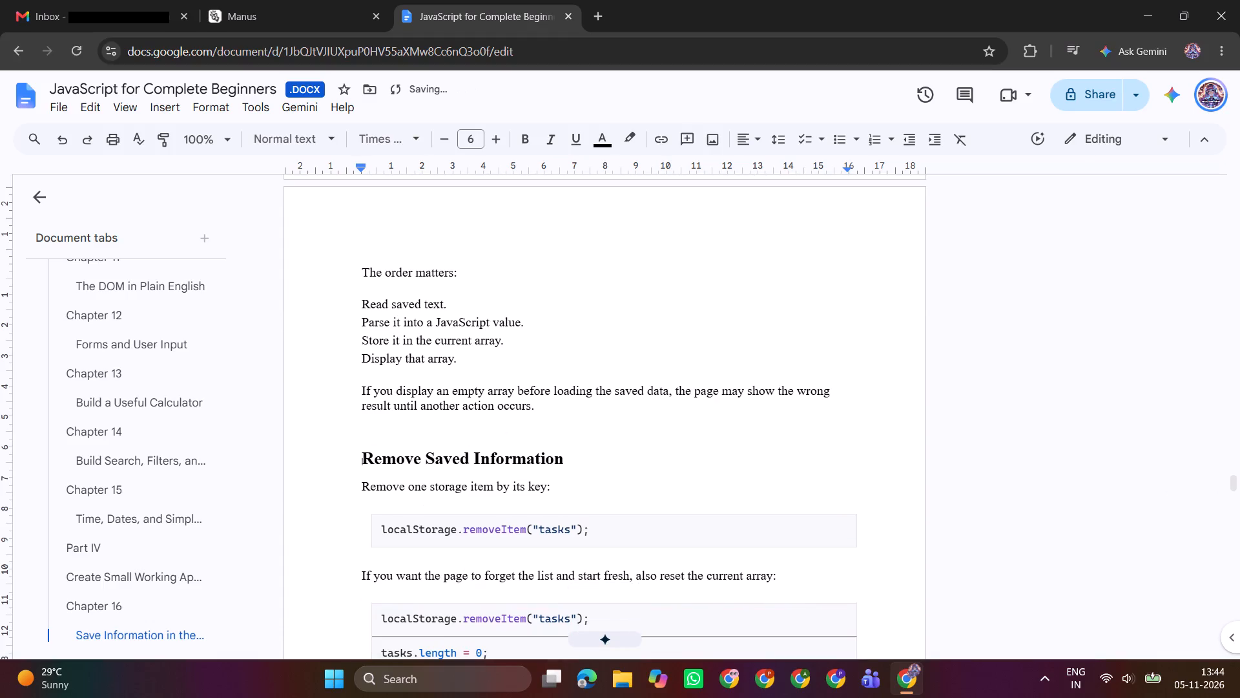
# Delete the divider line and the blank line after it above the "What Should Not Be Stored in the Browser" heading.
pyautogui.scroll(-3, 459, 446)
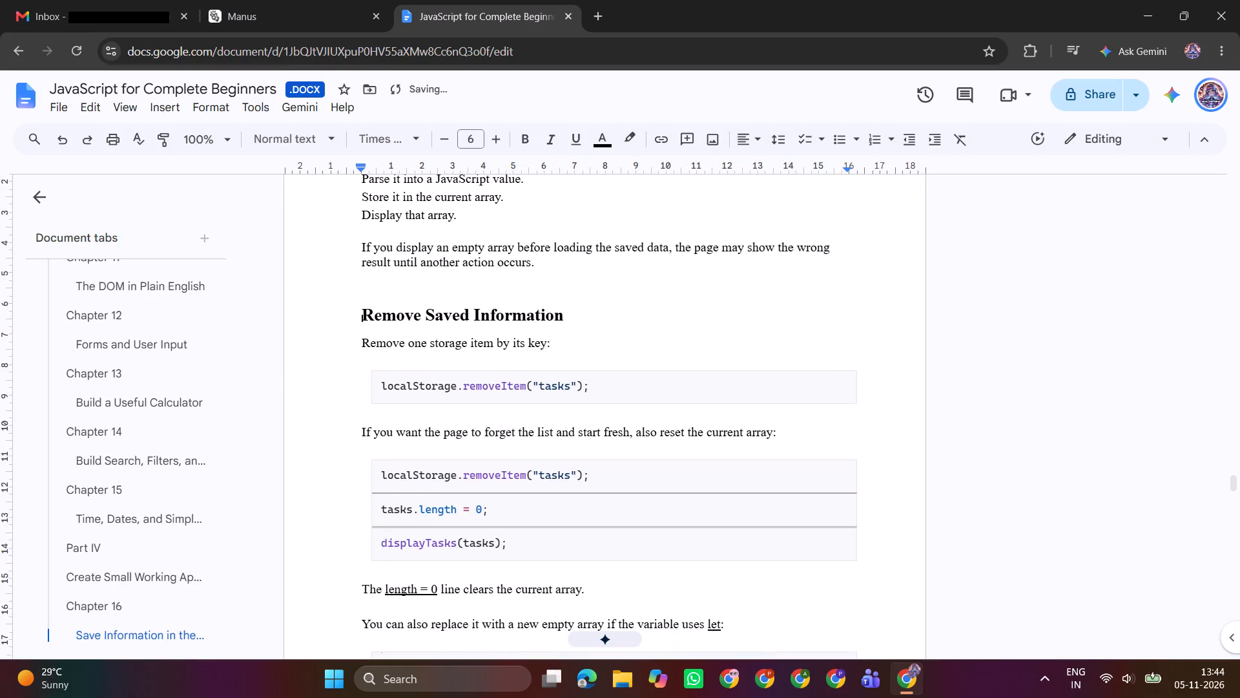
pyautogui.scroll(-3, 459, 446)
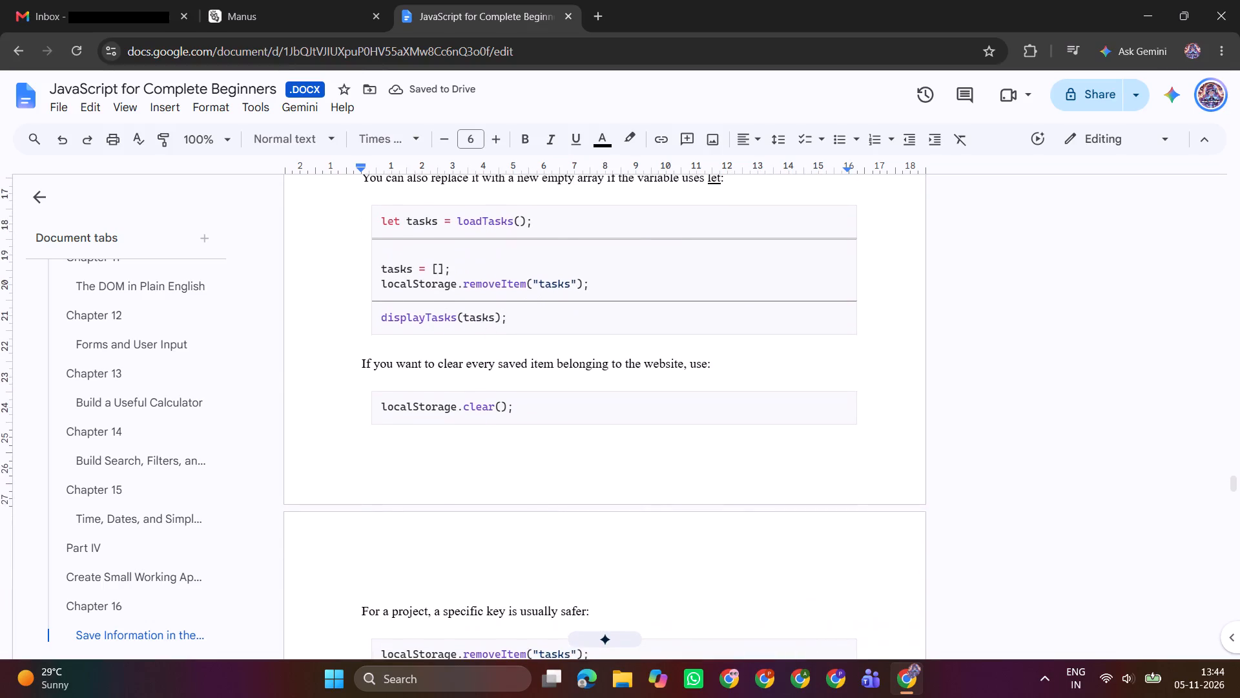
pyautogui.scroll(-3, 456, 486)
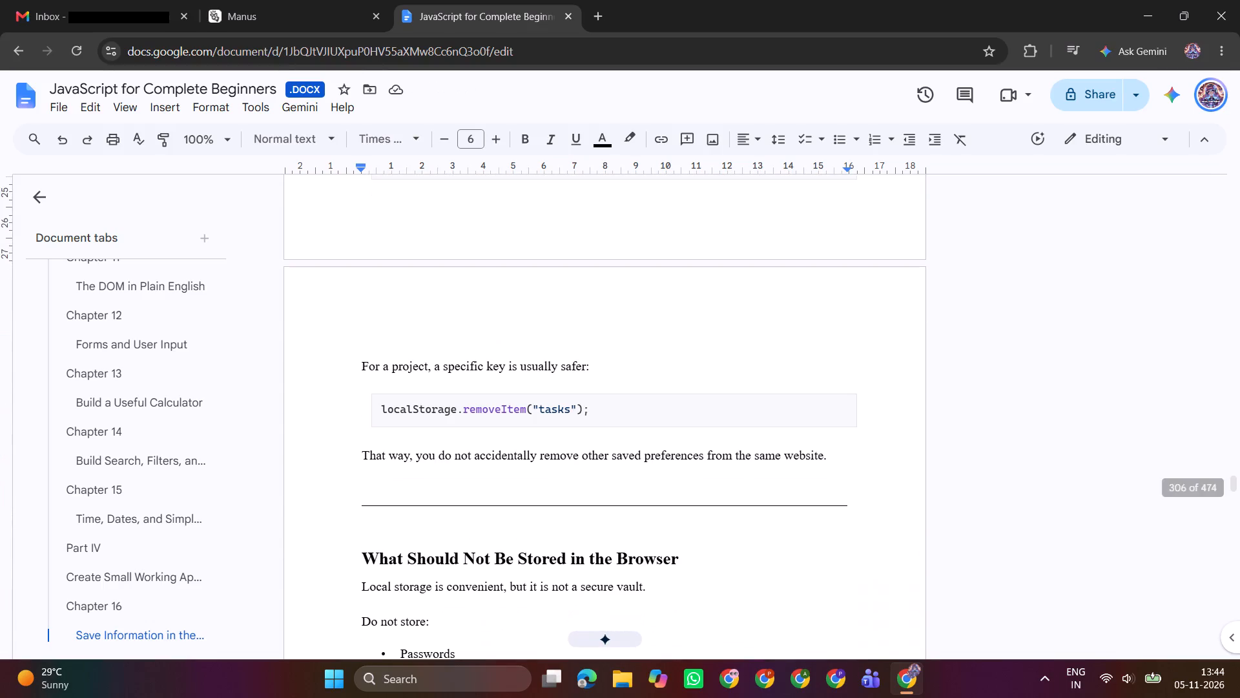
pyautogui.doubleClick(448, 505)
pyautogui.press('Delete')
pyautogui.press('Delete')
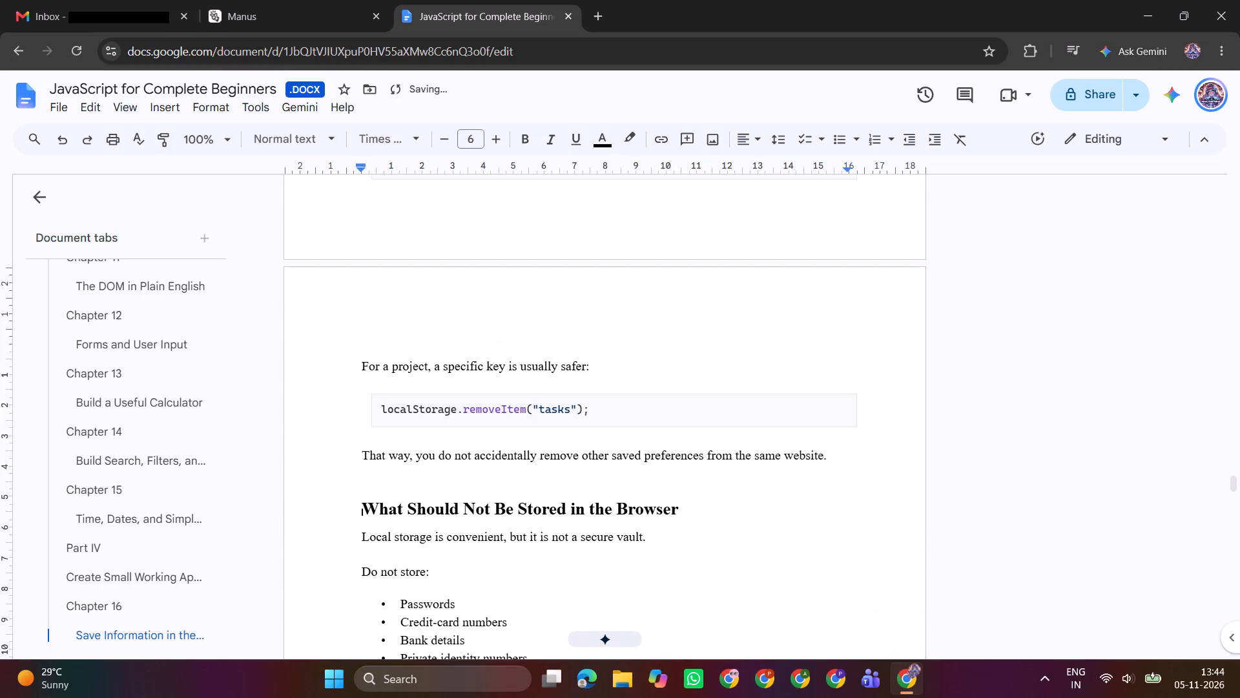
# Delete the divider line and the blank line after it above the "Make Saved Data More Reliable" heading.
pyautogui.scroll(-4, 448, 505)
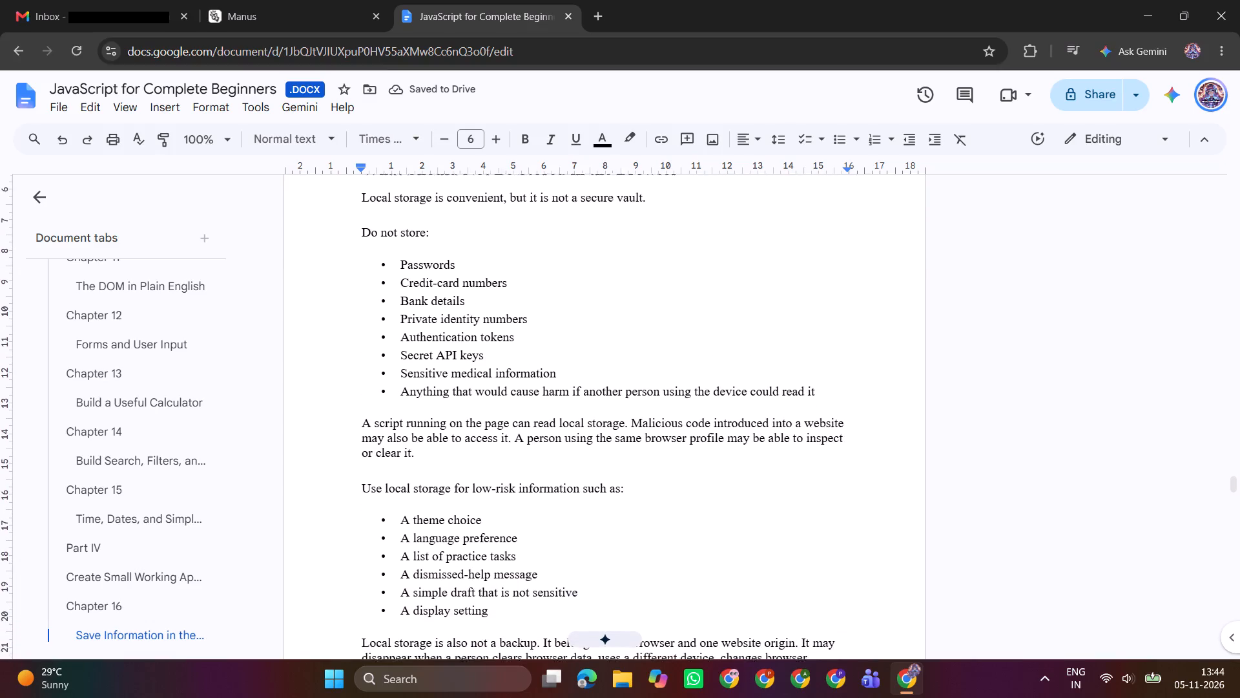
pyautogui.click(446, 518)
pyautogui.scroll(-1, 446, 518)
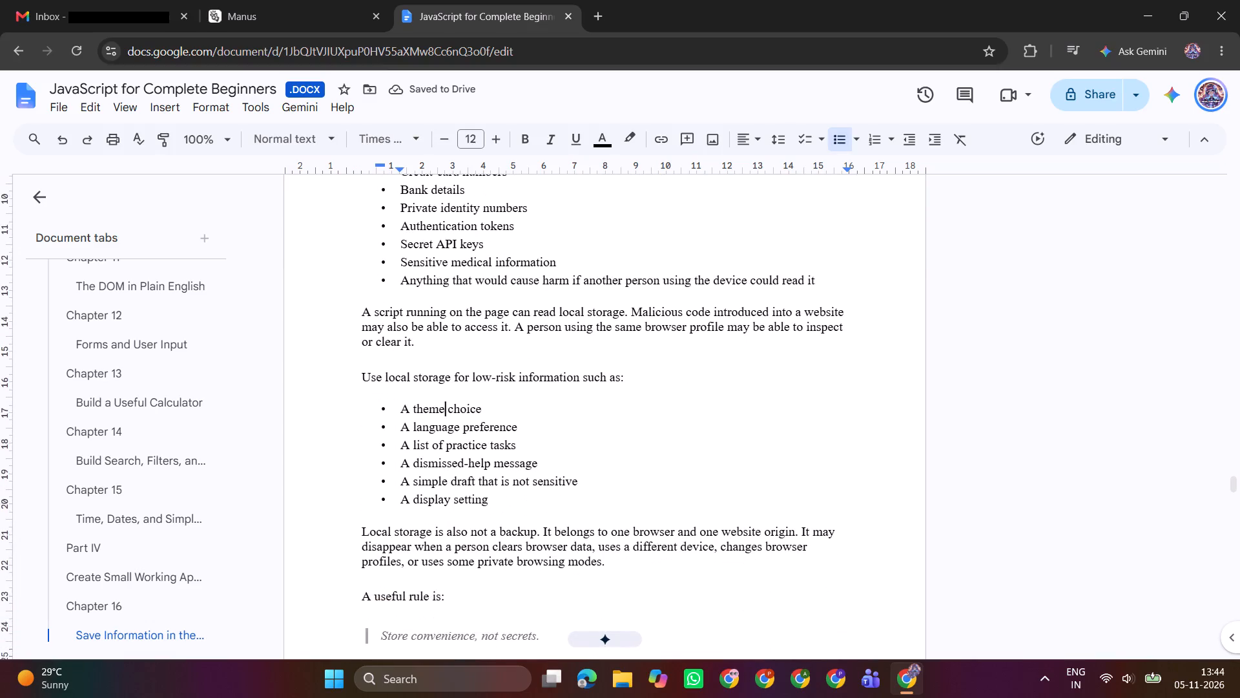
pyautogui.scroll(-2, 446, 518)
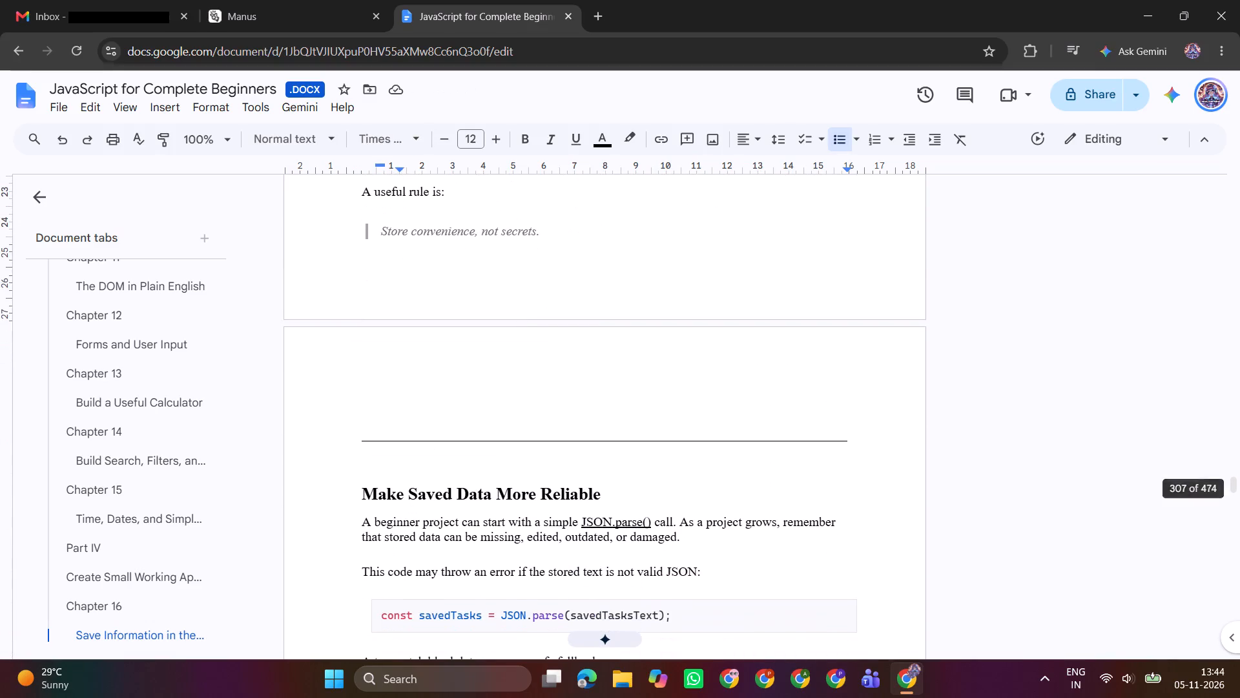
pyautogui.click(454, 436)
pyautogui.doubleClick(454, 436)
pyautogui.press('Delete')
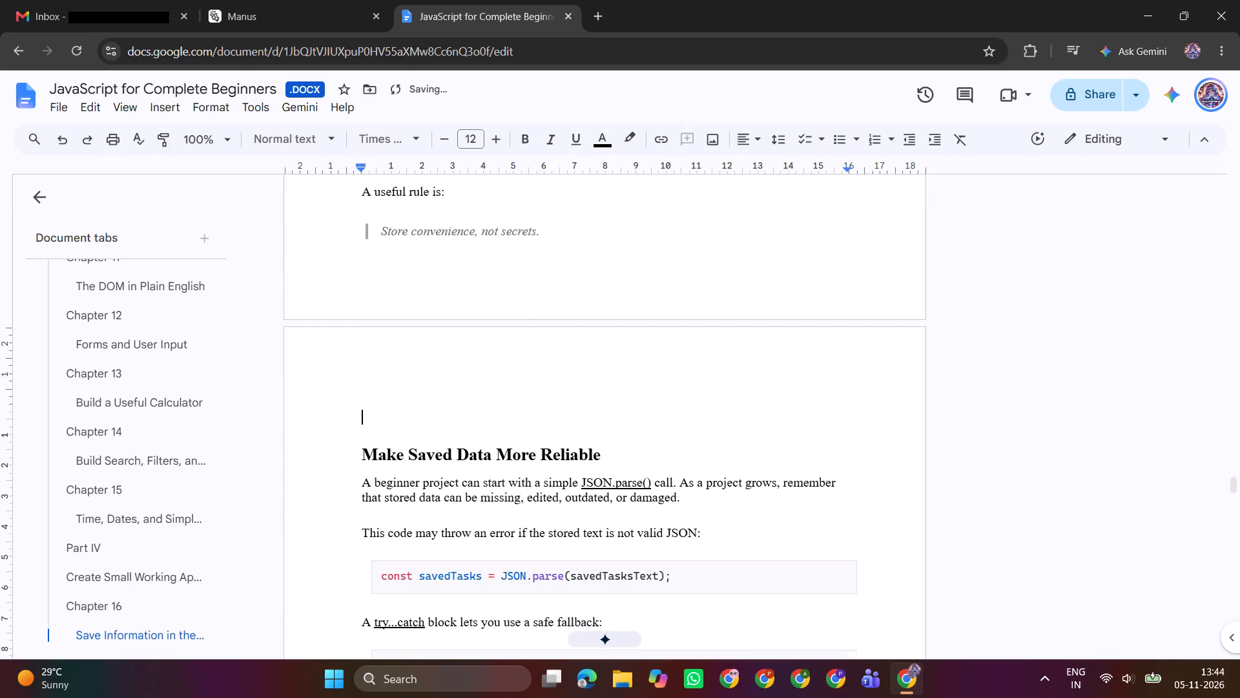
pyautogui.press('Delete')
# Delete the divider line and the blank line after it above the "Practice: Build a To-Do List That Remembers Tasks" heading.
pyautogui.scroll(-1, 454, 436)
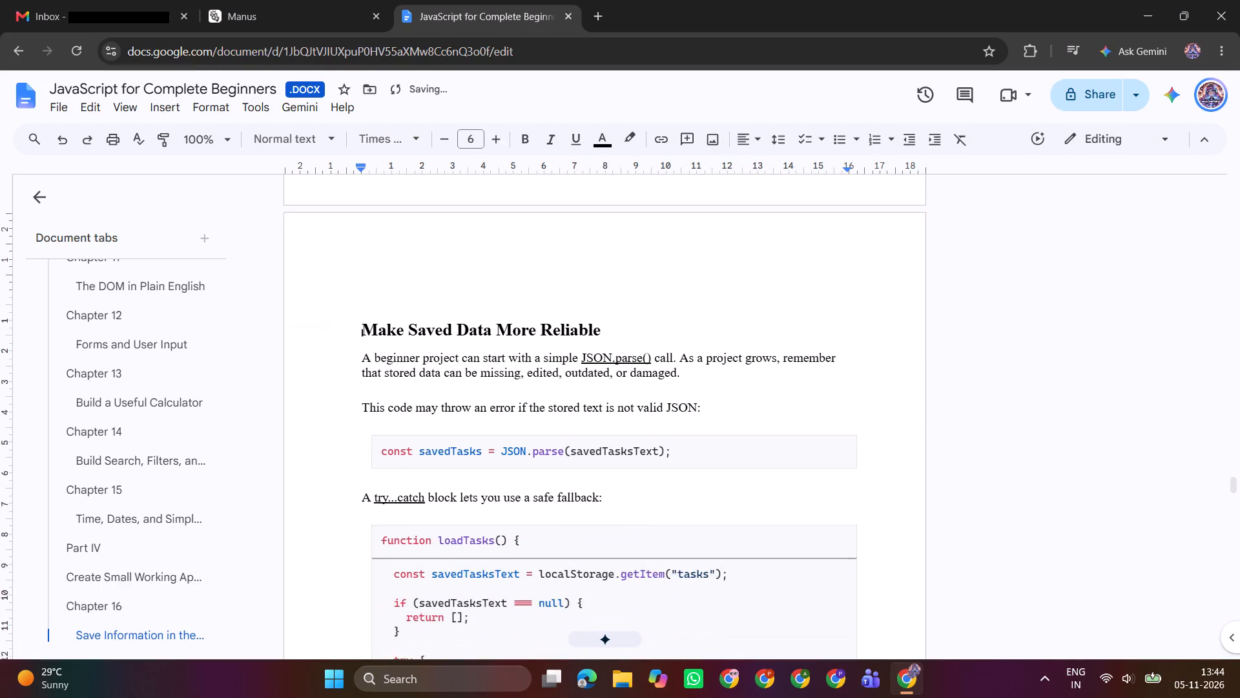
pyautogui.scroll(-3, 454, 436)
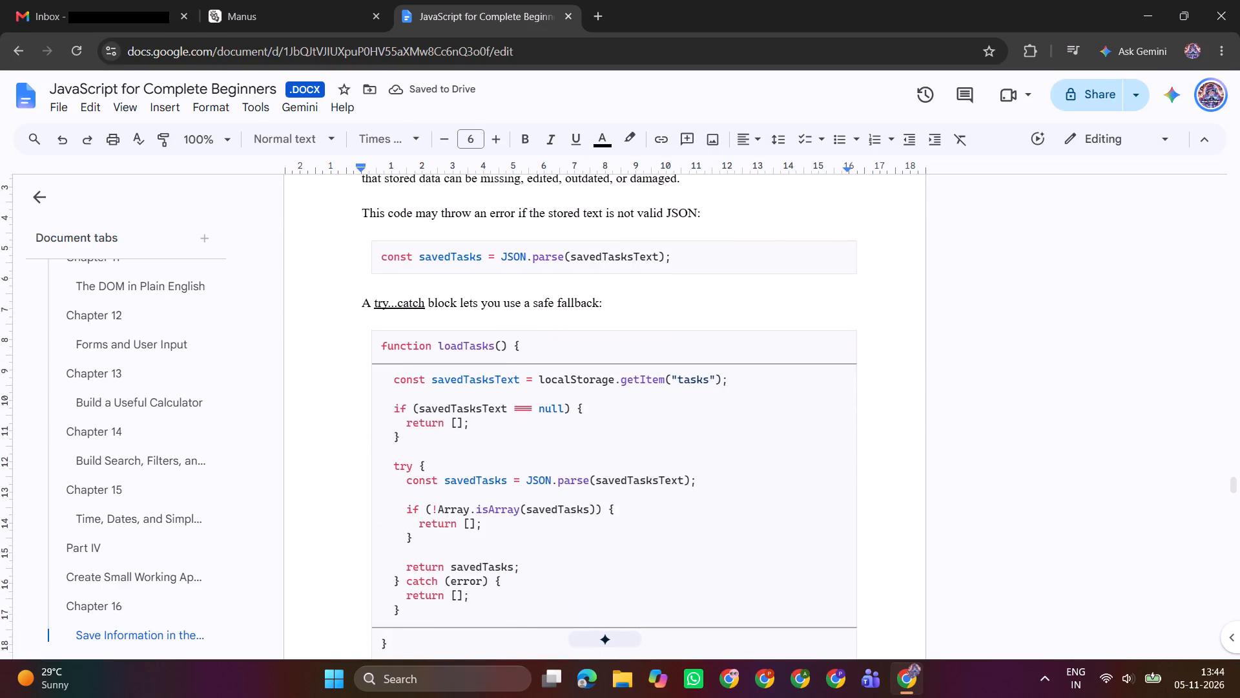
pyautogui.scroll(-2, 454, 436)
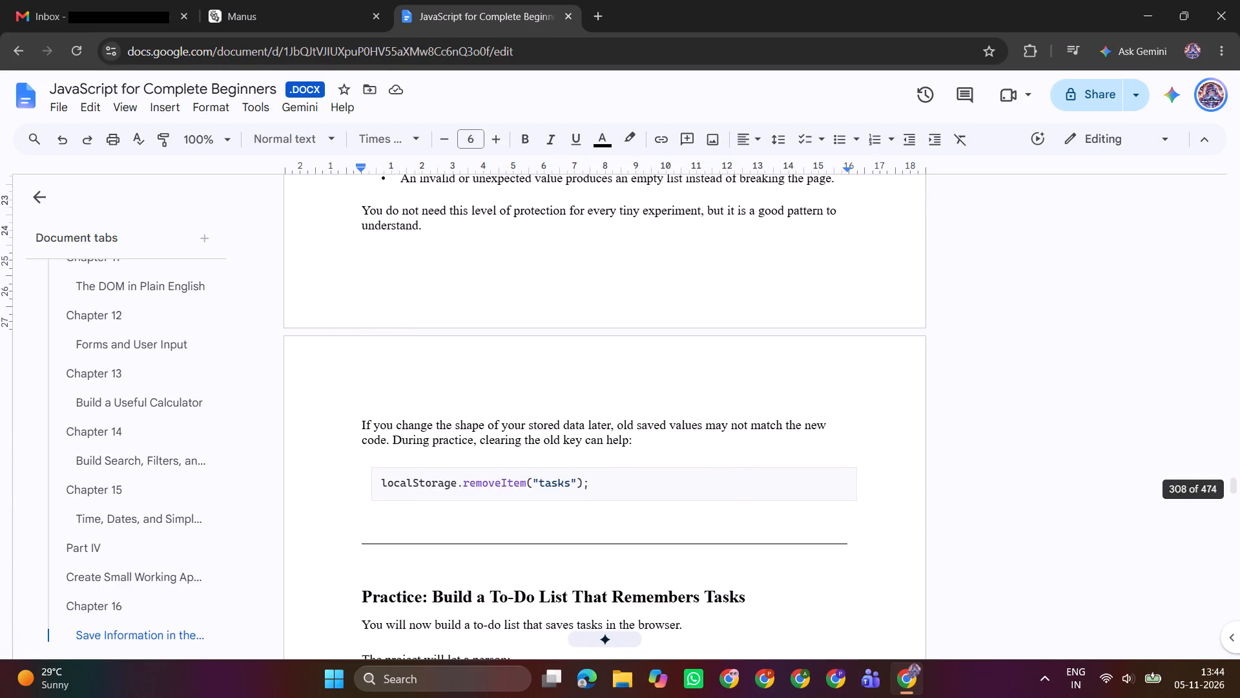
pyautogui.doubleClick(420, 543)
pyautogui.press('Delete')
pyautogui.press('Delete')
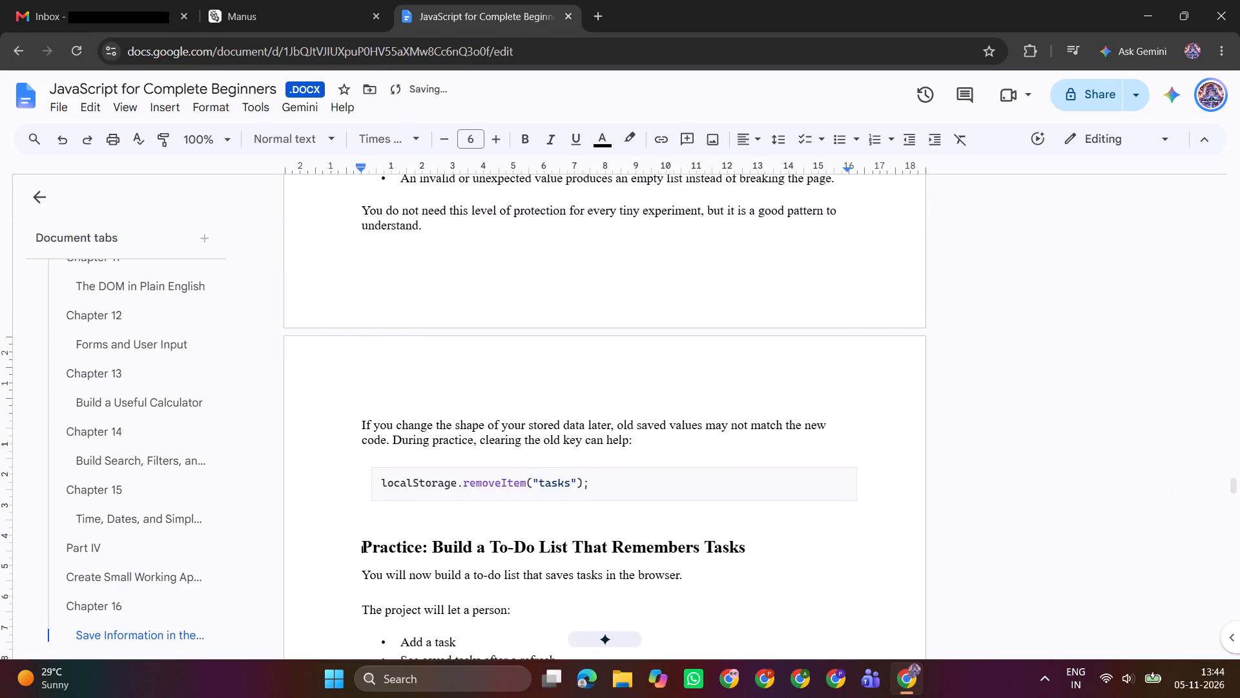
# Review the to-do list practice section, including its HTML and CSS code blocks, for further divider lines and formatting problems.
pyautogui.scroll(-5, 420, 543)
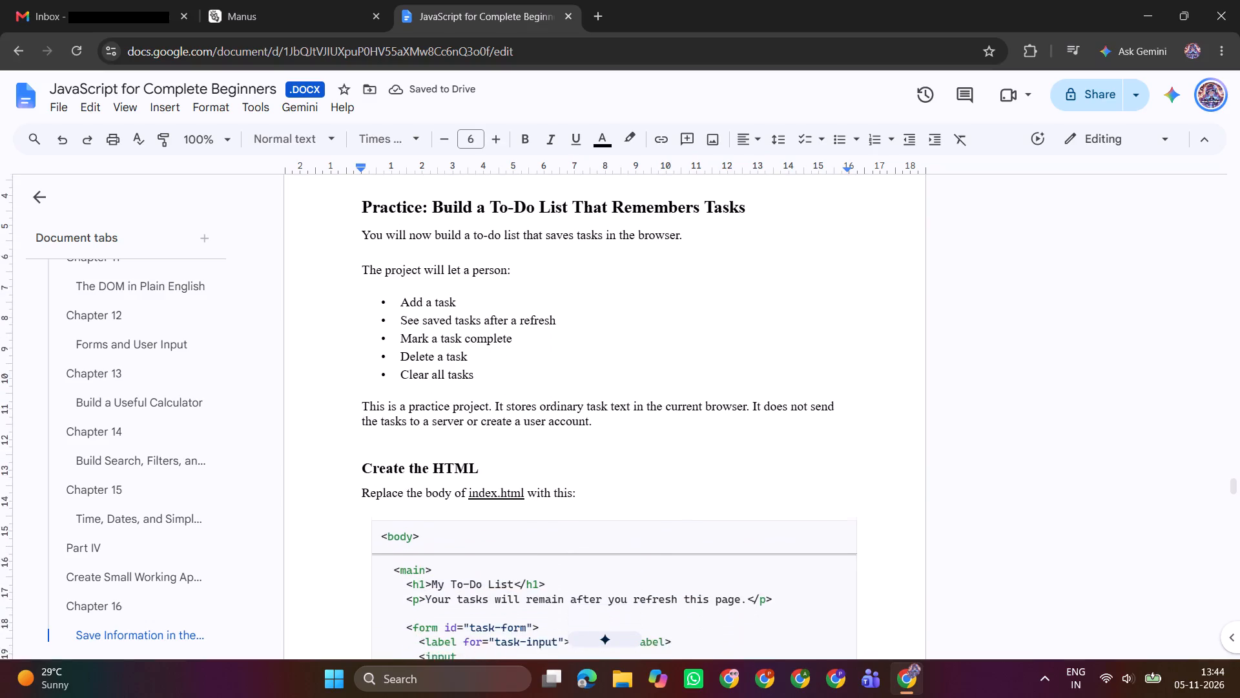
pyautogui.scroll(-1, 420, 543)
pyautogui.scroll(-3, 494, 531)
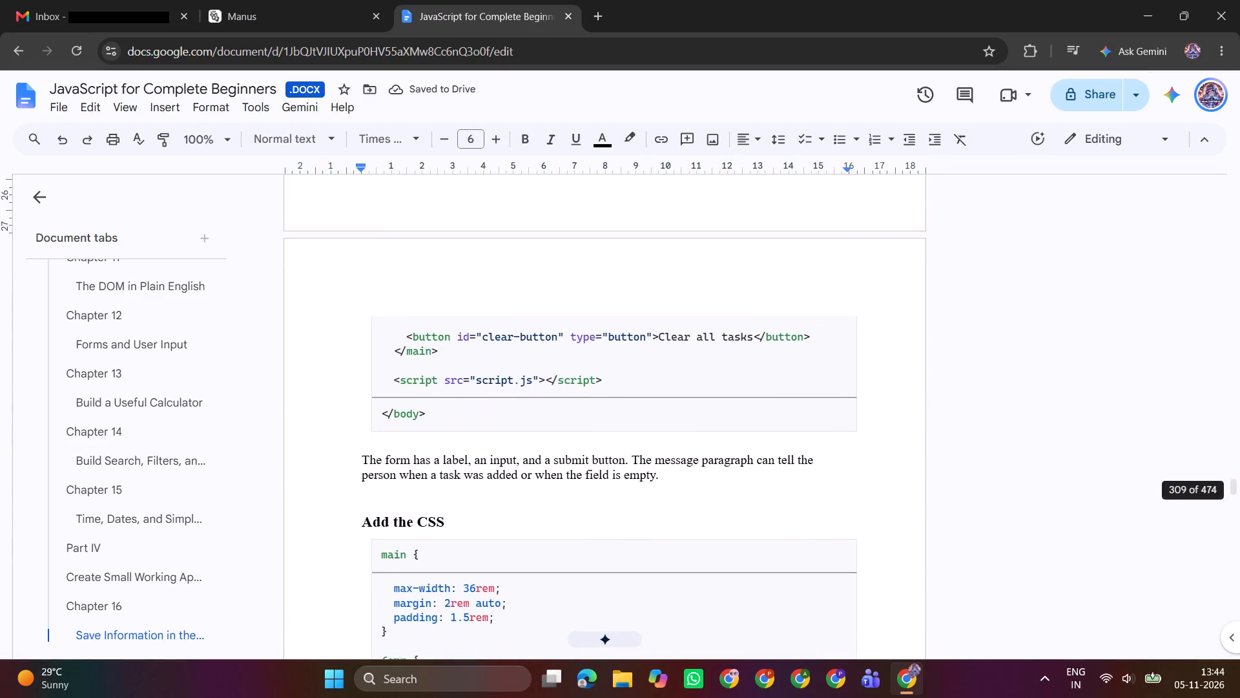
pyautogui.scroll(-2, 494, 531)
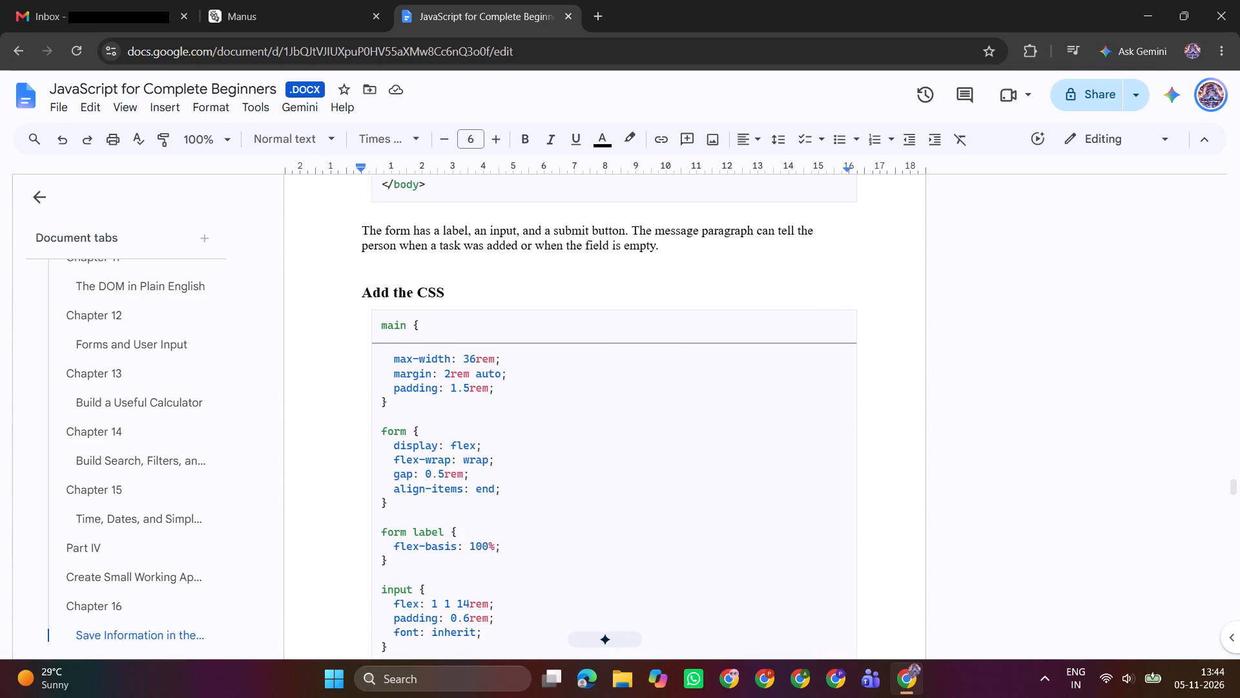
pyautogui.scroll(-4, 494, 531)
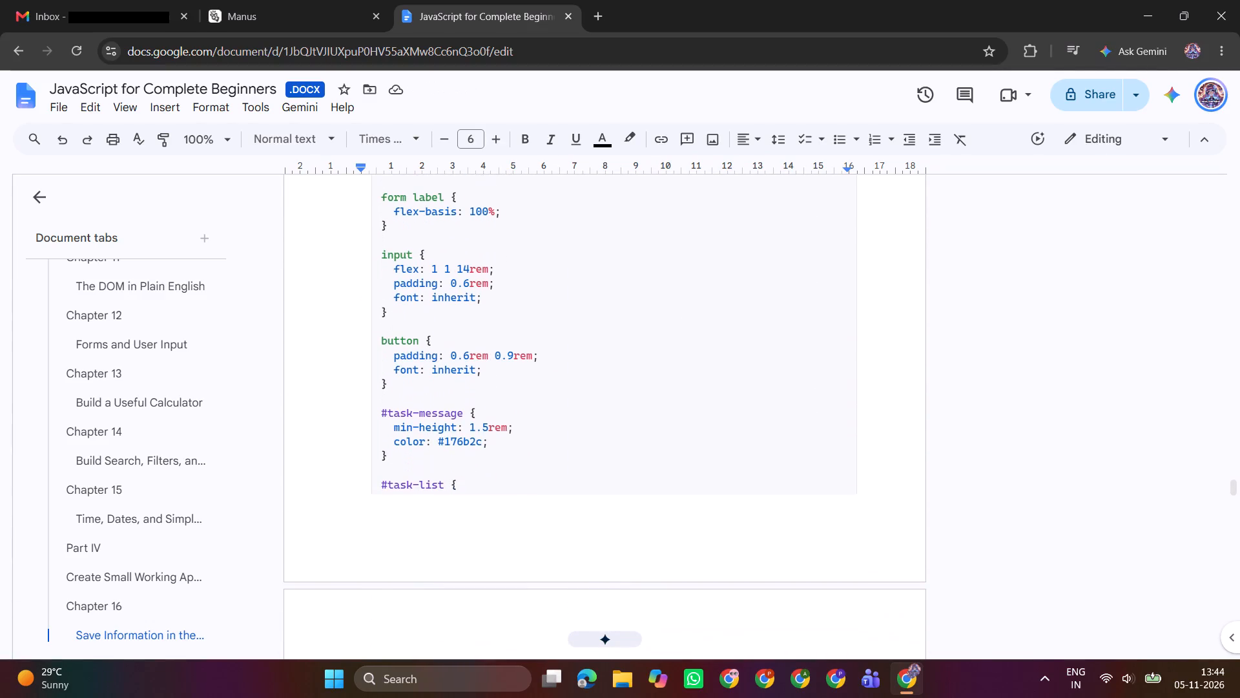
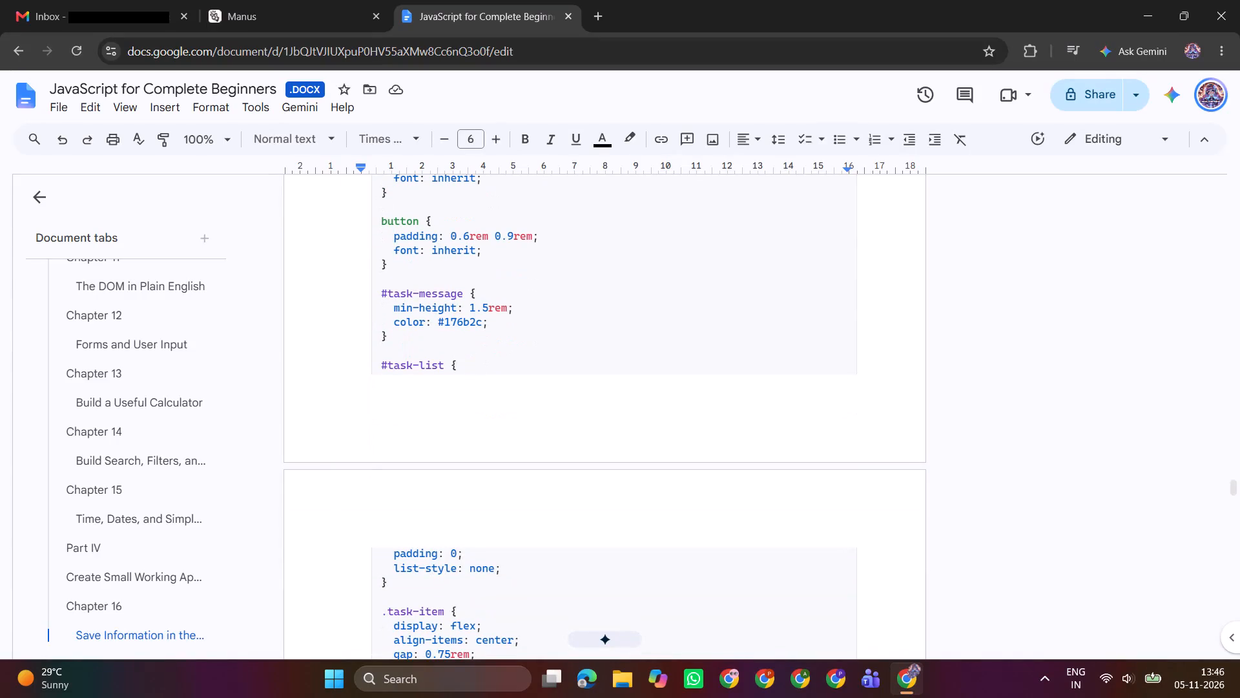
# Review the to-do list project's remaining CSS, starting data, storage functions and task display sections for divider lines and formatting problems.
pyautogui.scroll(-4, 494, 531)
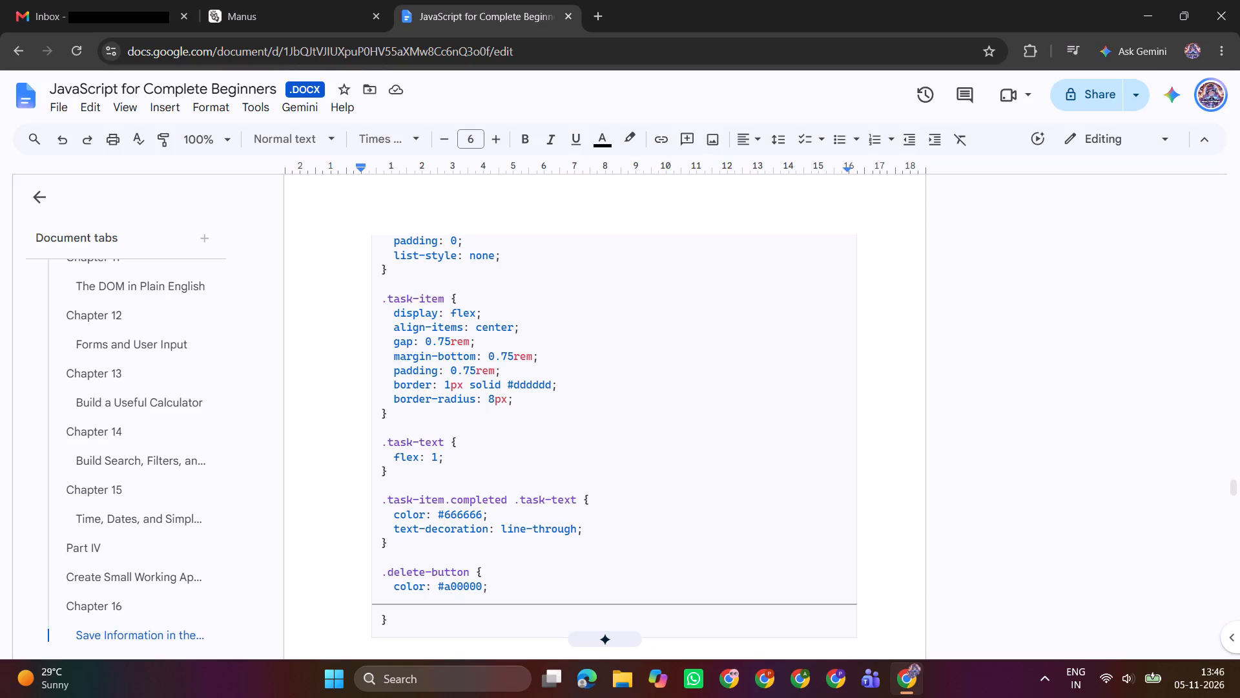
pyautogui.scroll(-4, 494, 531)
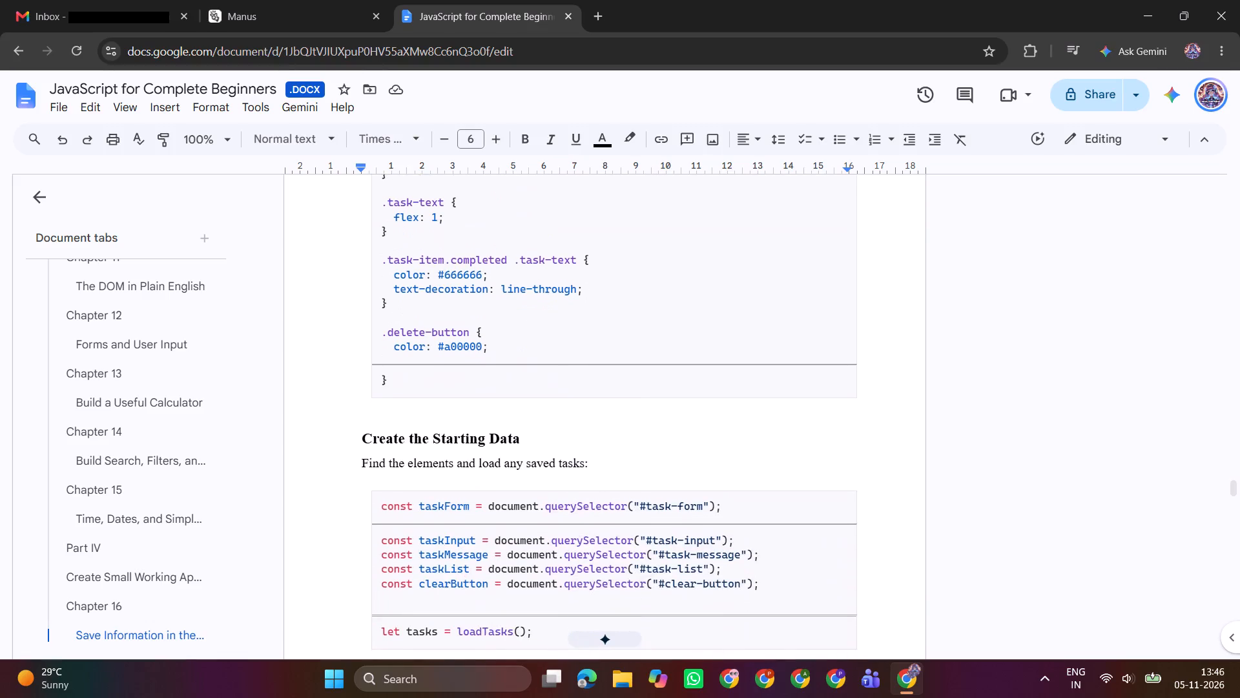
pyautogui.scroll(-2, 494, 531)
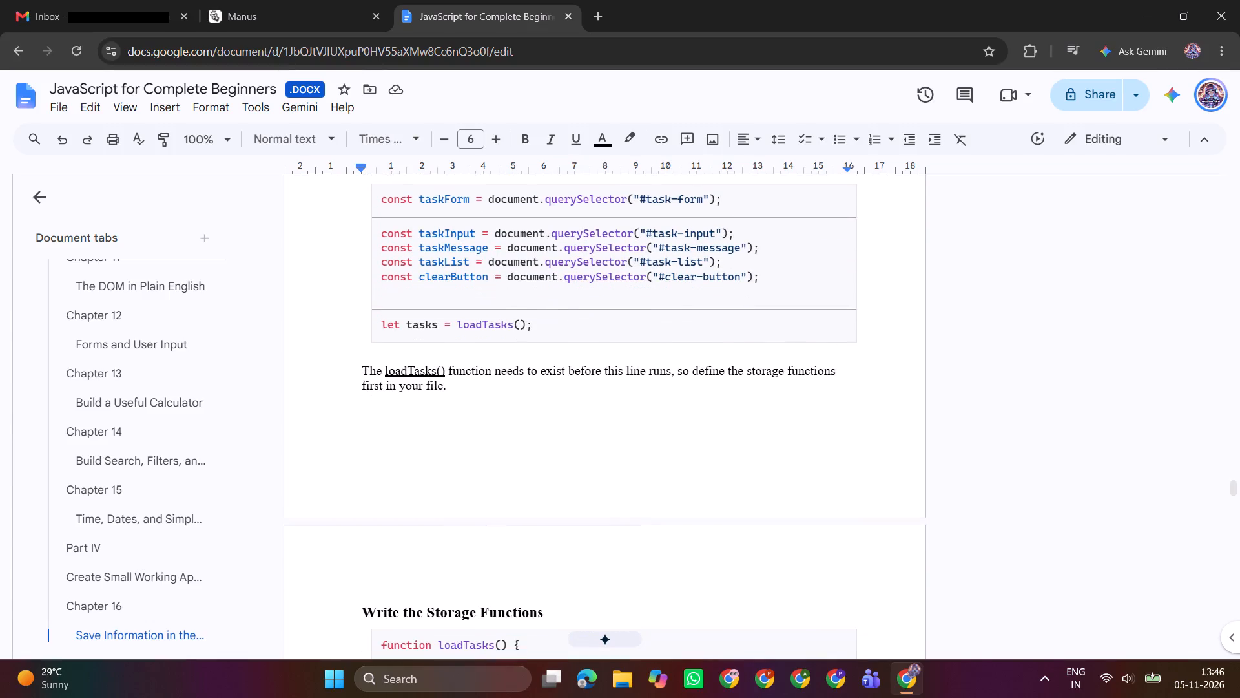
pyautogui.scroll(-5, 494, 531)
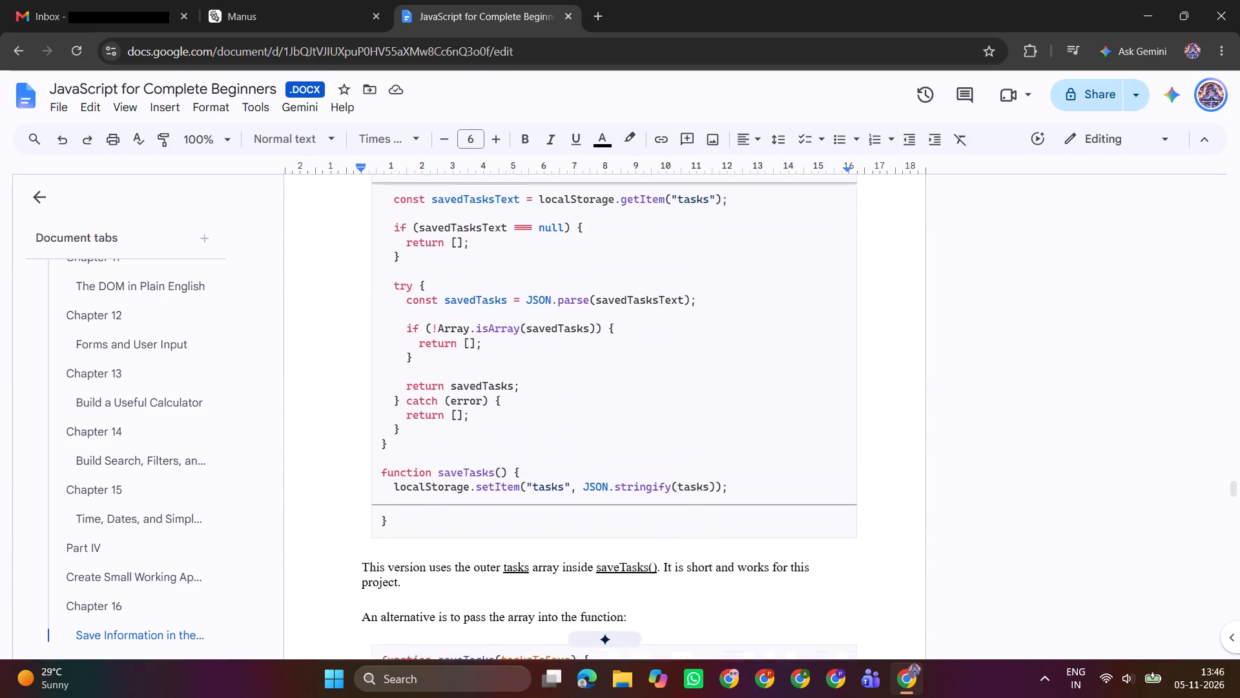
pyautogui.scroll(-1, 494, 531)
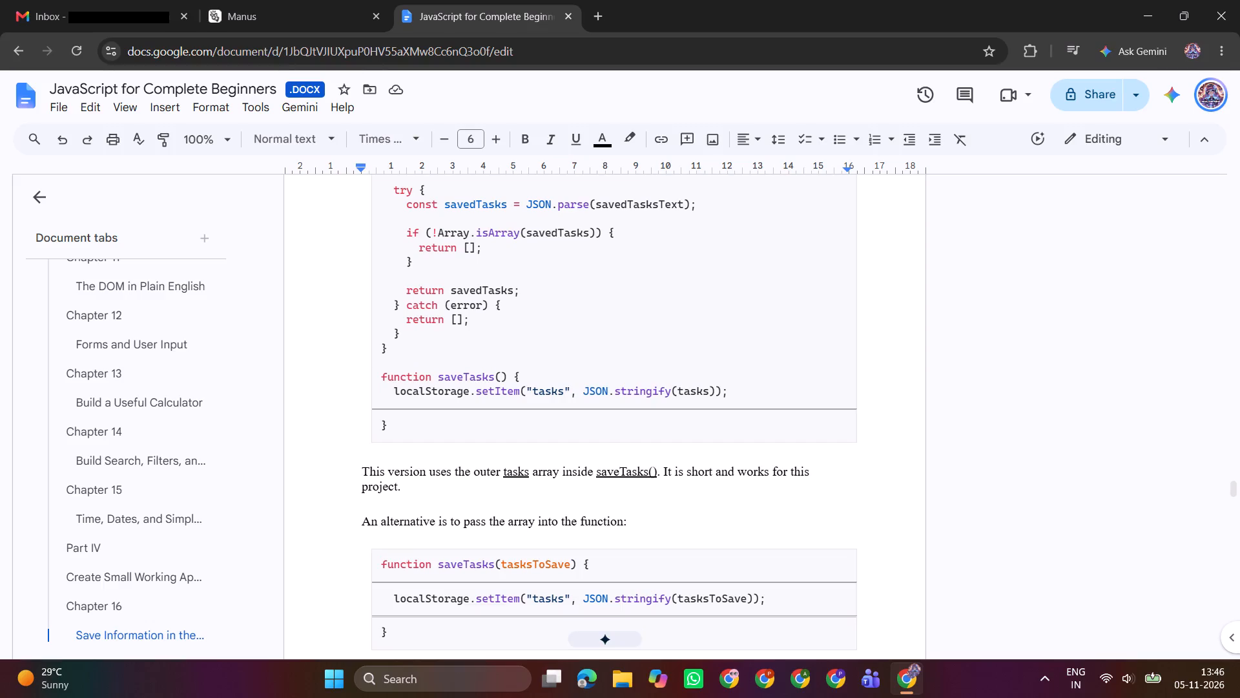
pyautogui.scroll(-2, 494, 531)
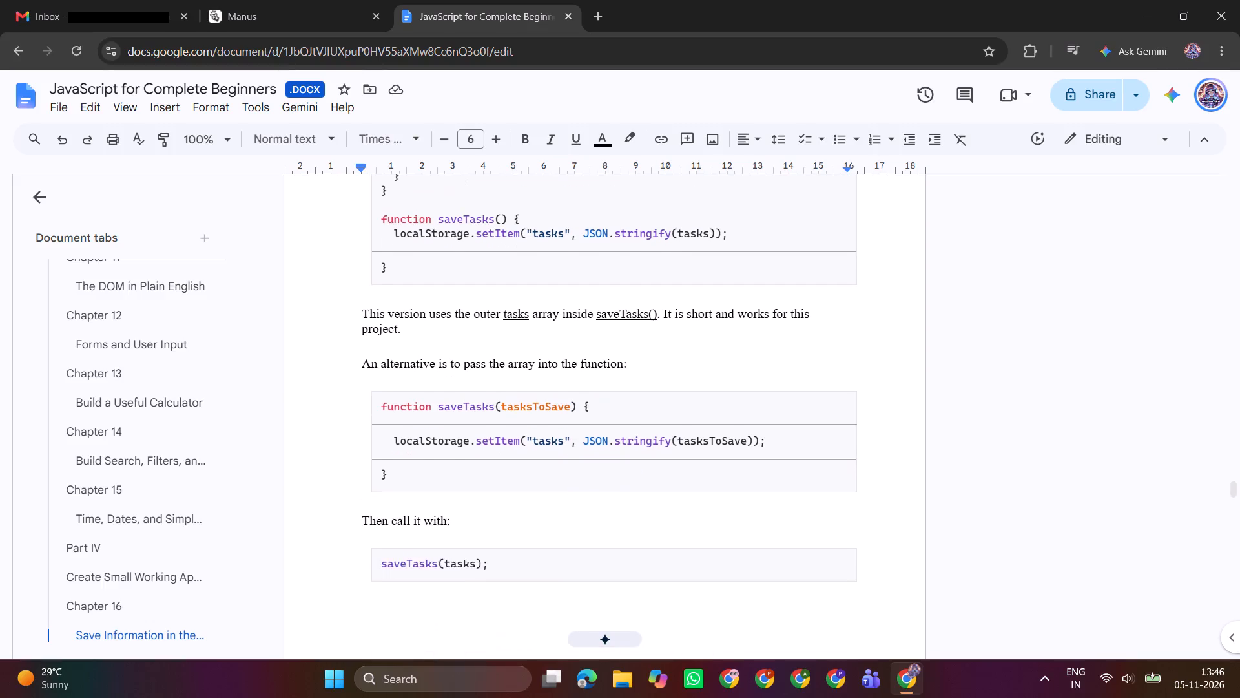
pyautogui.scroll(-1, 494, 531)
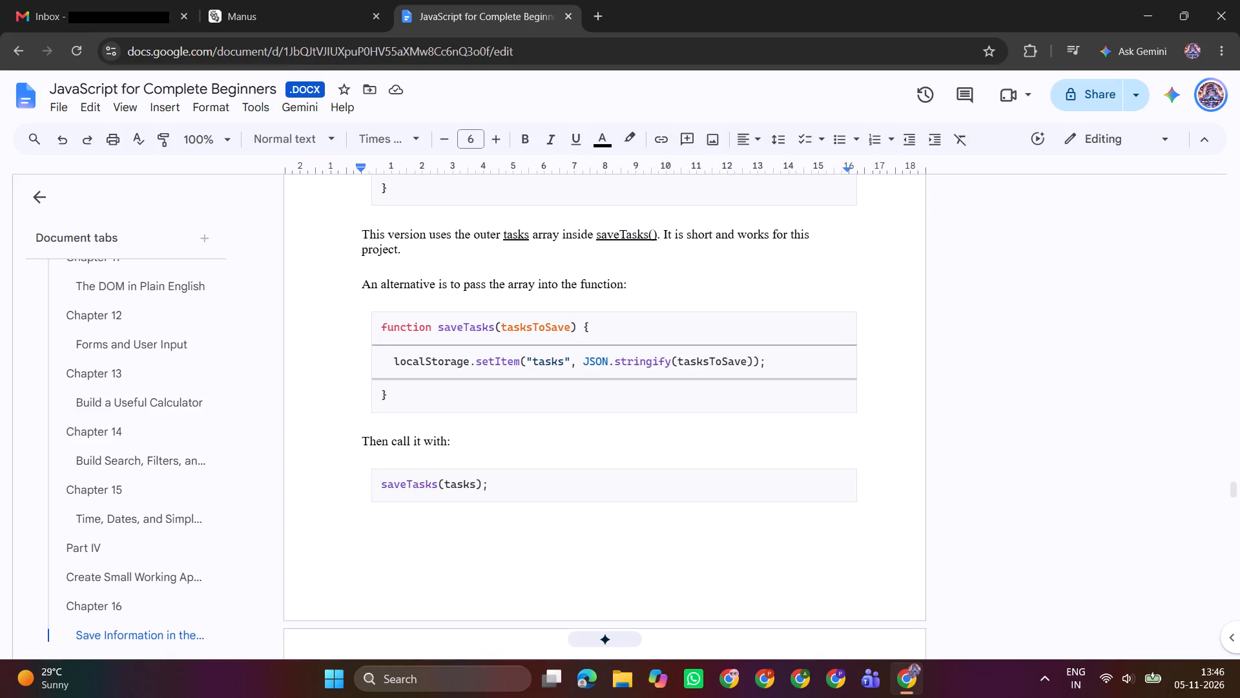
pyautogui.scroll(-1, 494, 531)
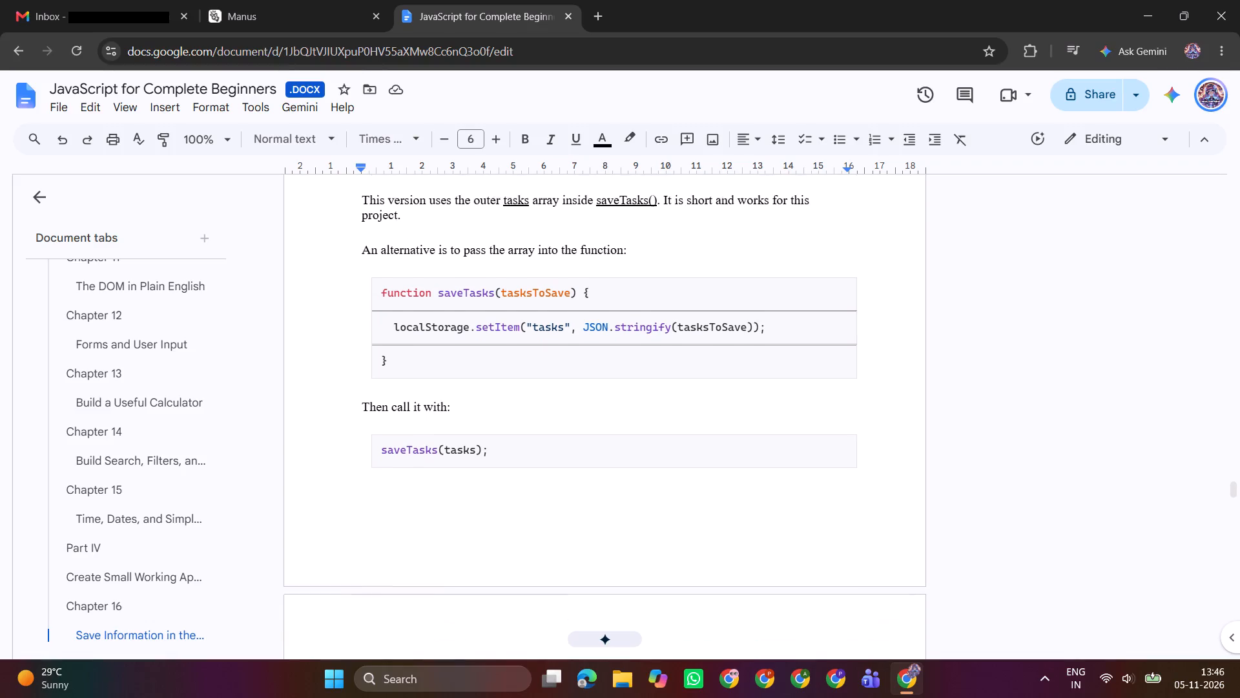
pyautogui.scroll(-3, 494, 531)
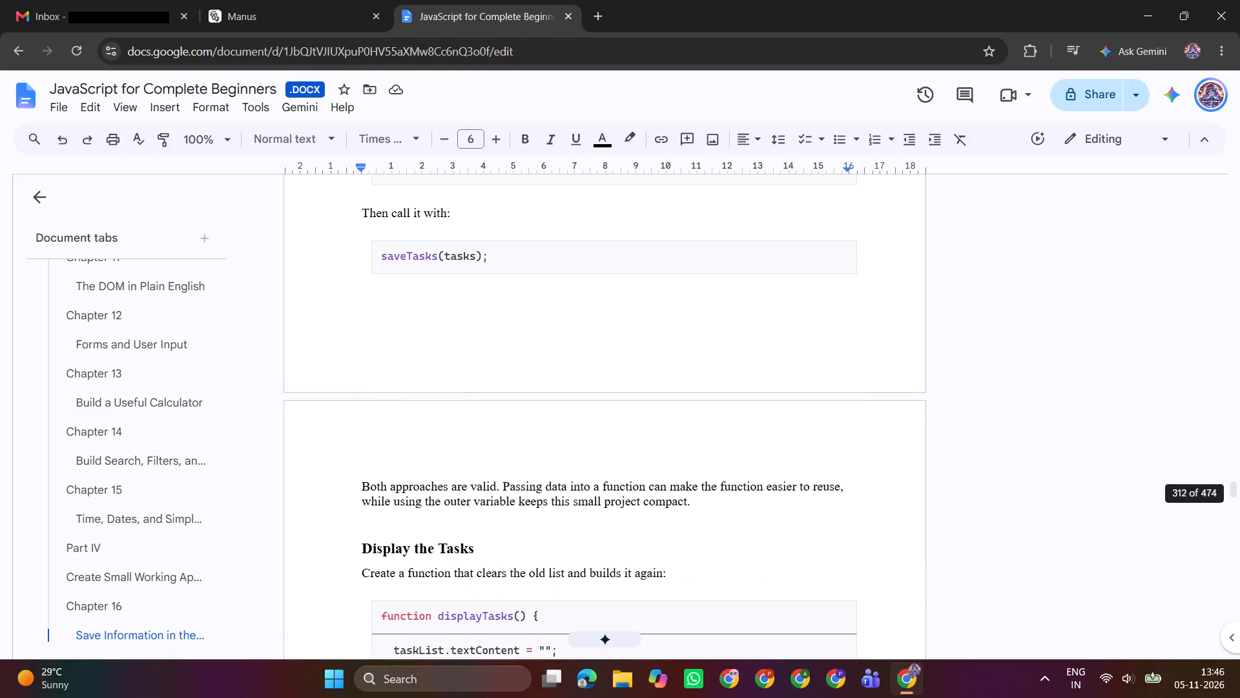
pyautogui.scroll(-5, 494, 531)
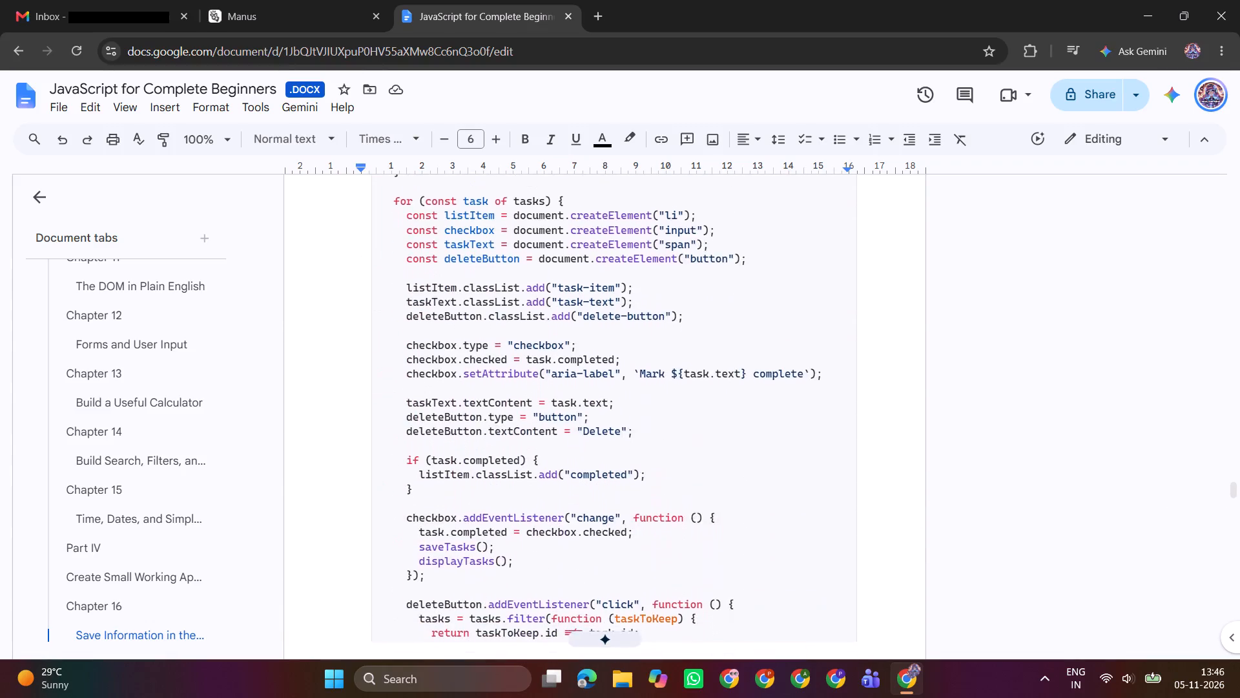
pyautogui.scroll(-6, 494, 531)
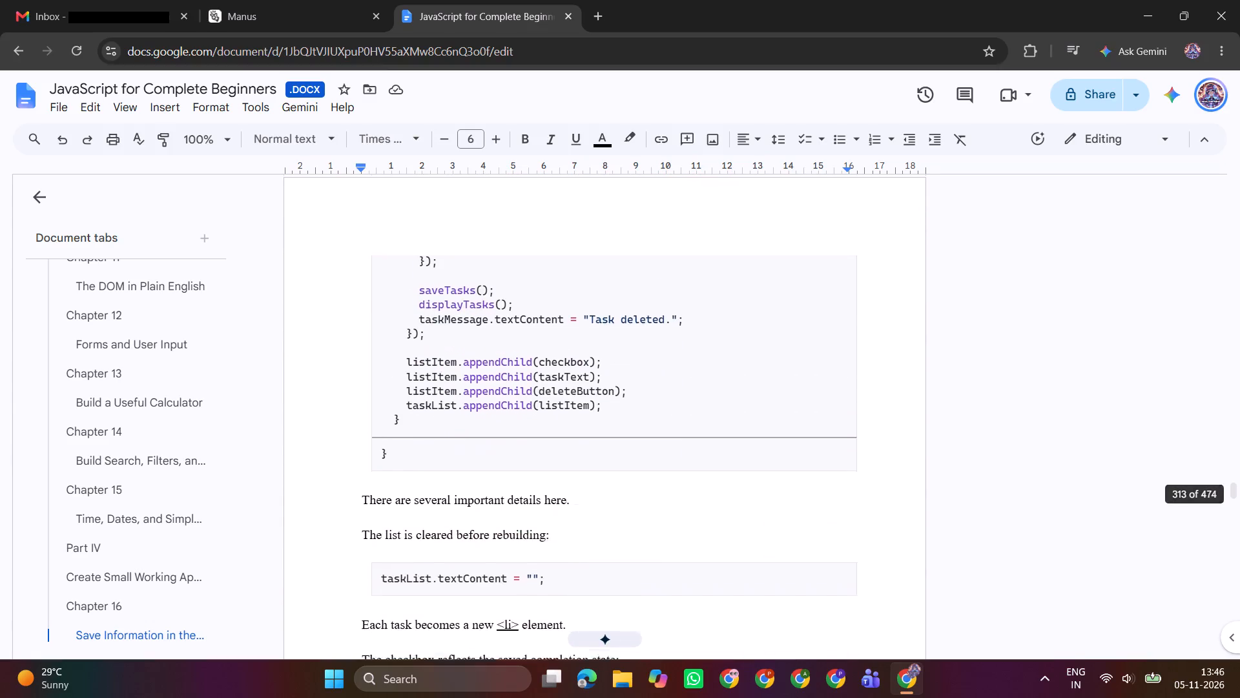
pyautogui.scroll(-2, 494, 531)
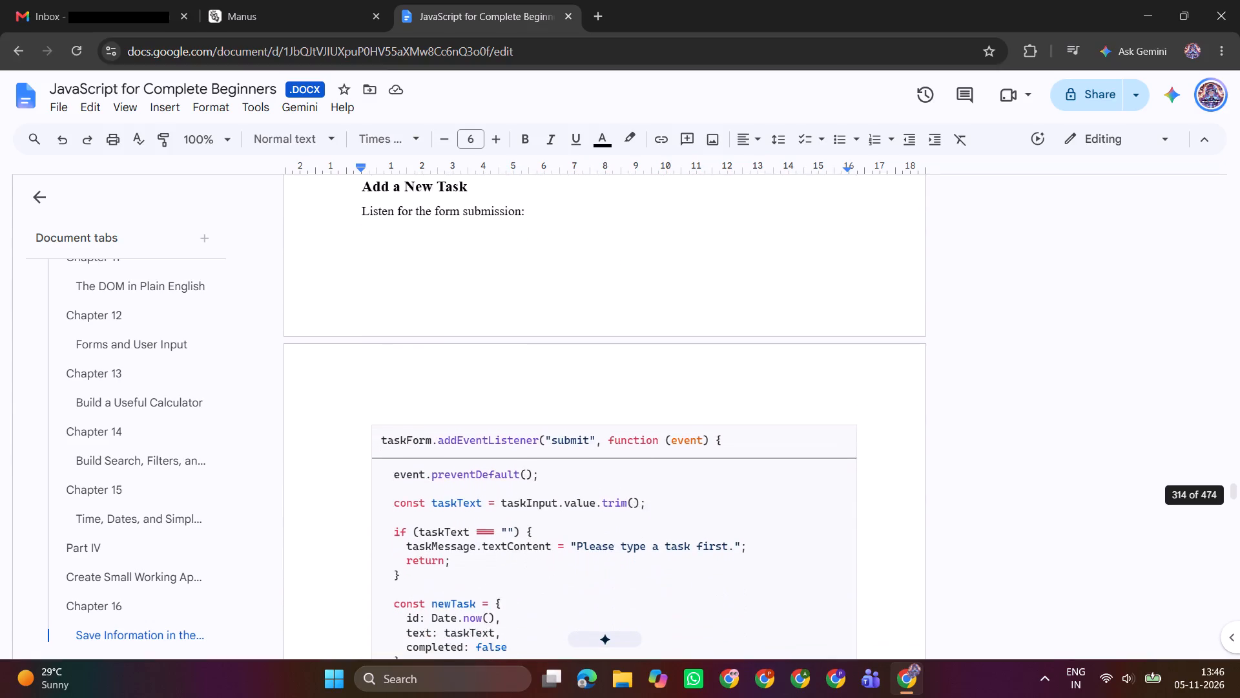
# Review the "Add a New Task", "Clear All Tasks" and "Complete JavaScript" sections for divider lines and formatting problems.
pyautogui.scroll(-4, 494, 531)
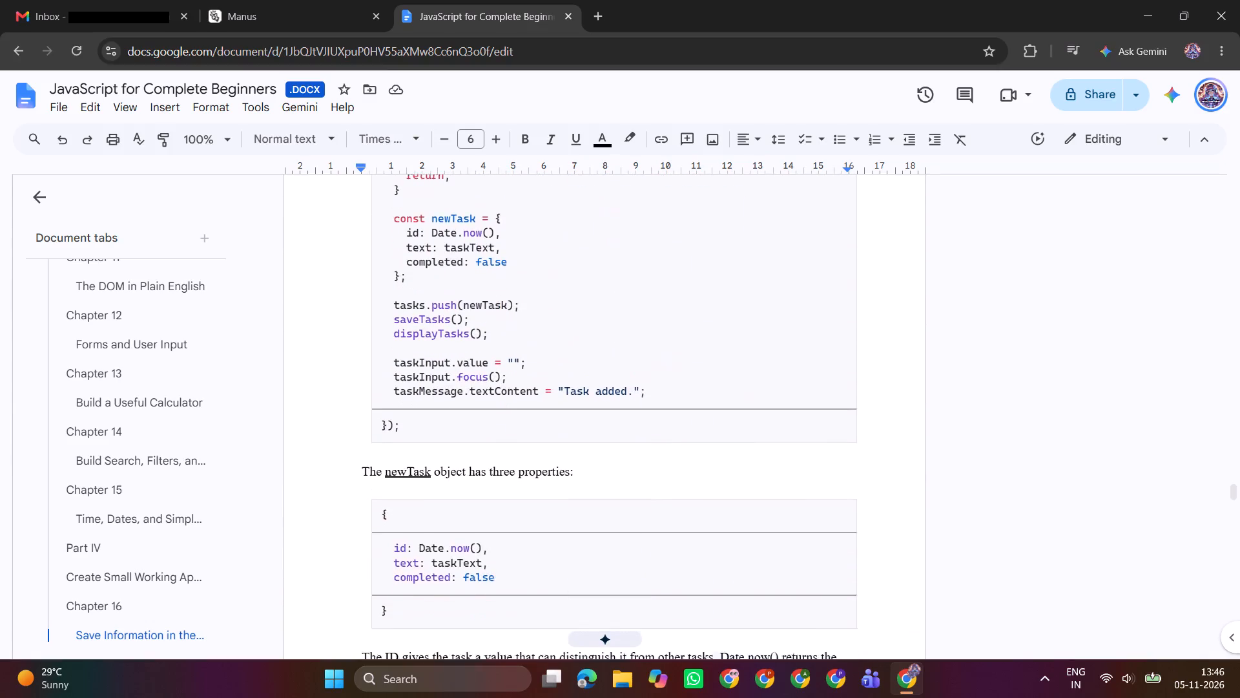
pyautogui.scroll(-4, 494, 531)
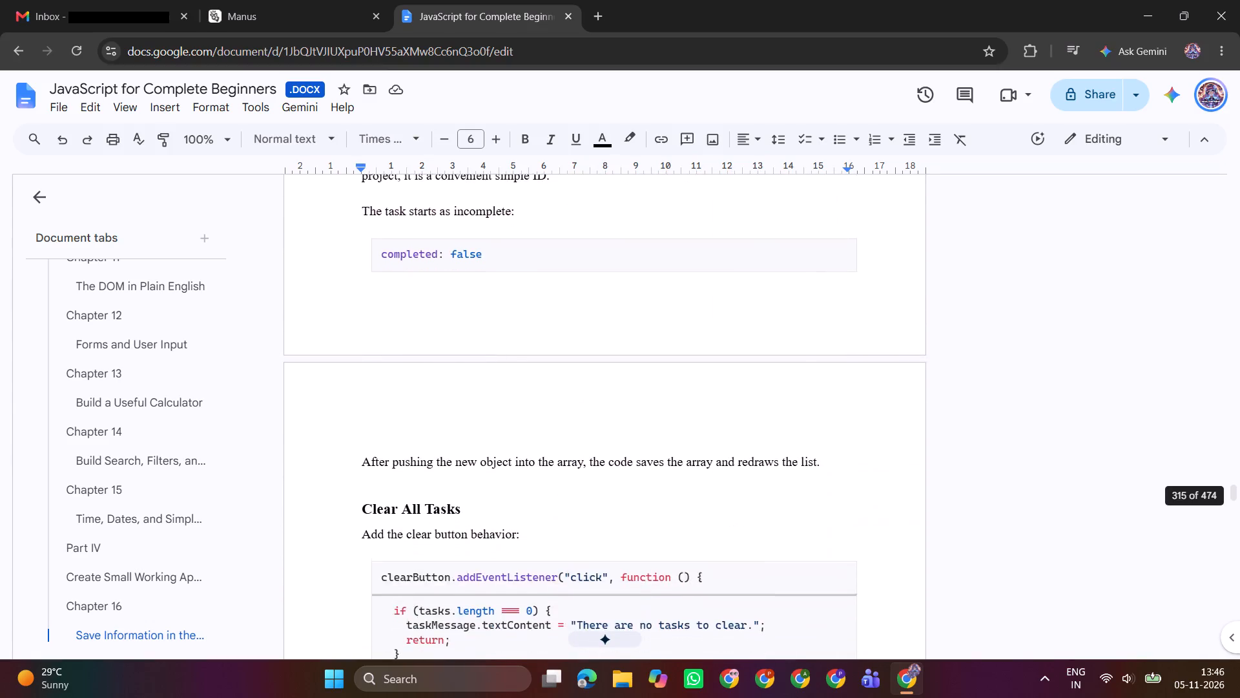
pyautogui.scroll(-3, 494, 531)
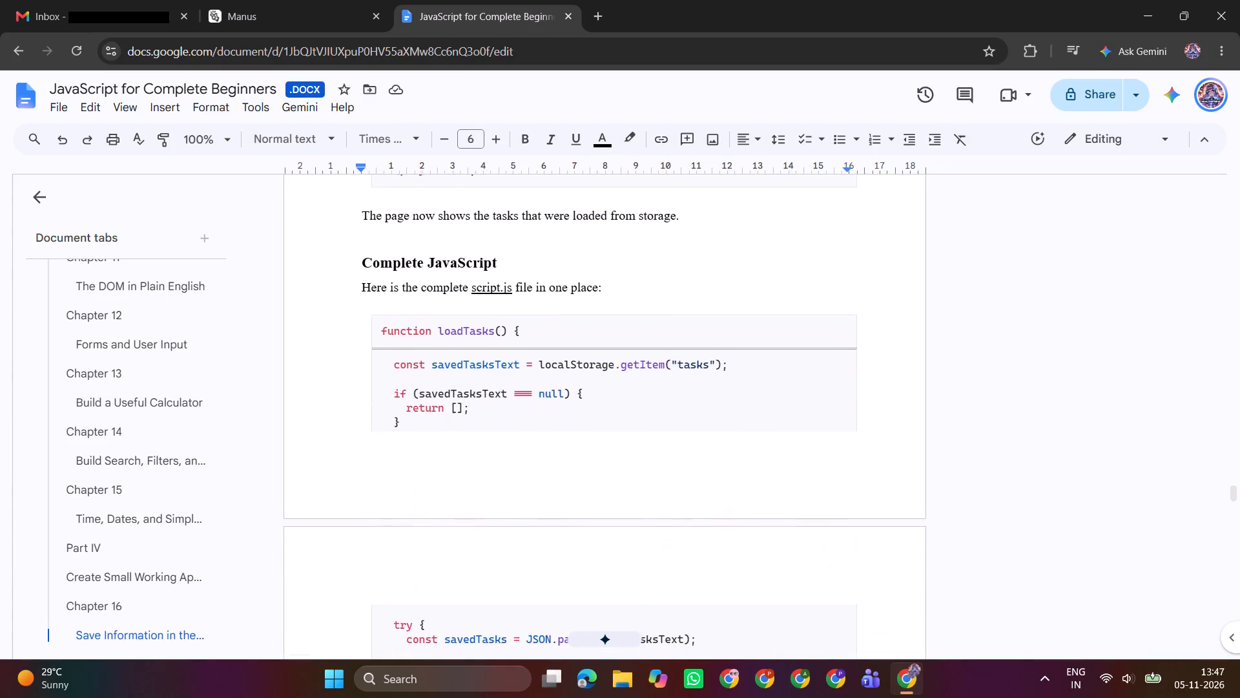
pyautogui.scroll(-6, 494, 531)
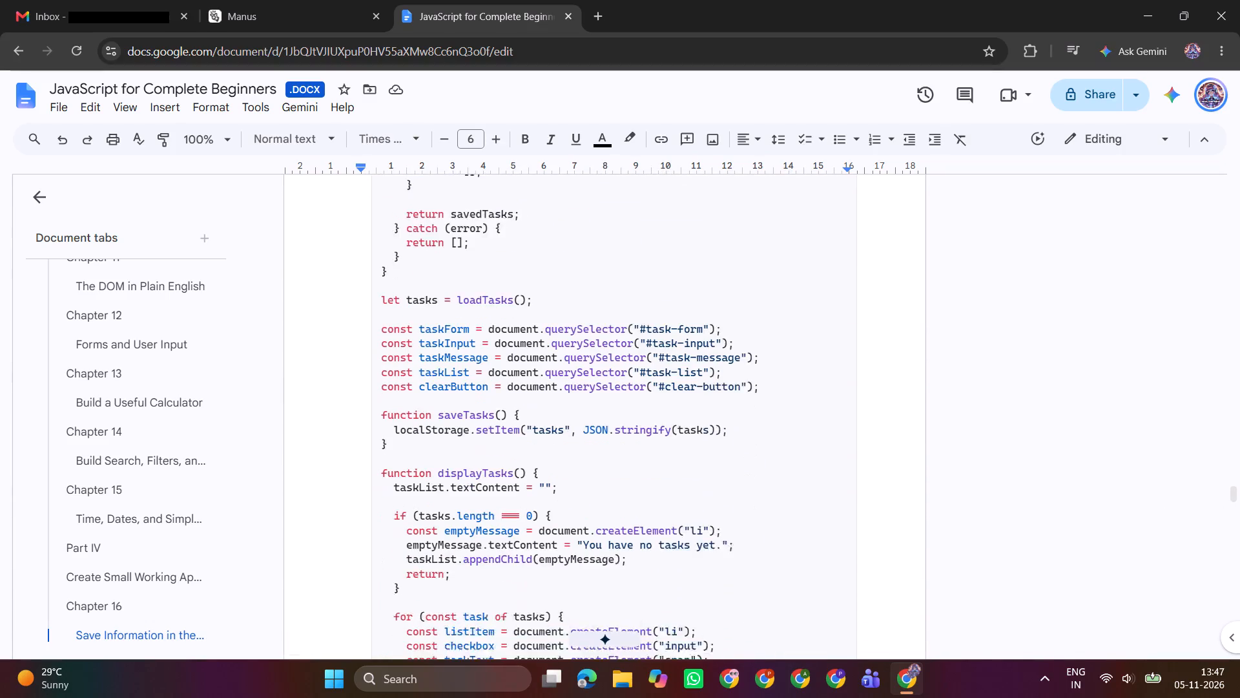
pyautogui.scroll(-3, 494, 531)
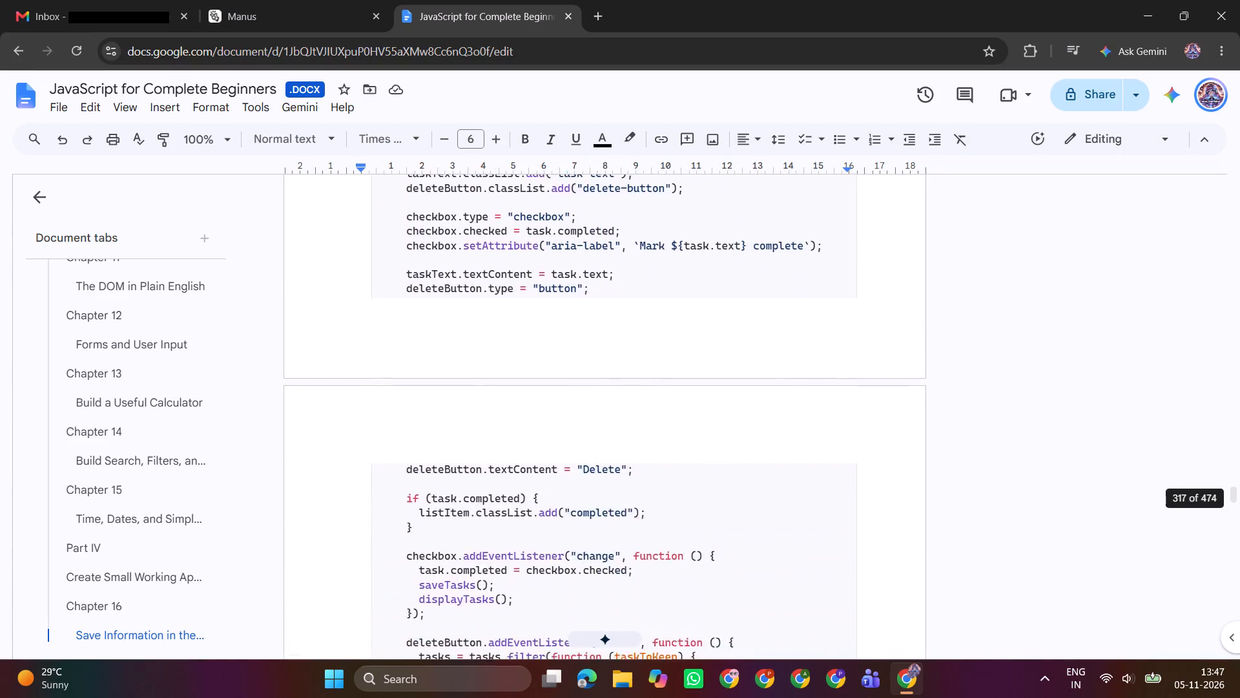
pyautogui.scroll(-4, 494, 531)
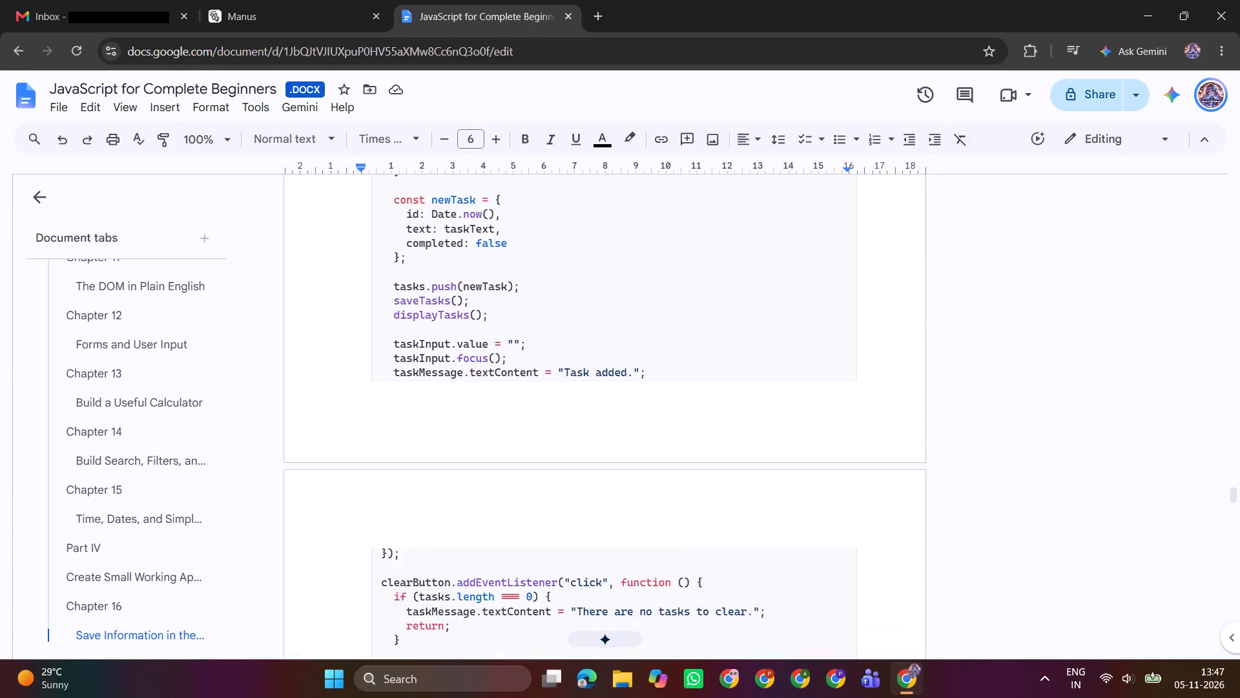
# Delete the divider line and the blank line after it above the "Understand the To-Do List's Flow" heading.
pyautogui.scroll(-4, 494, 531)
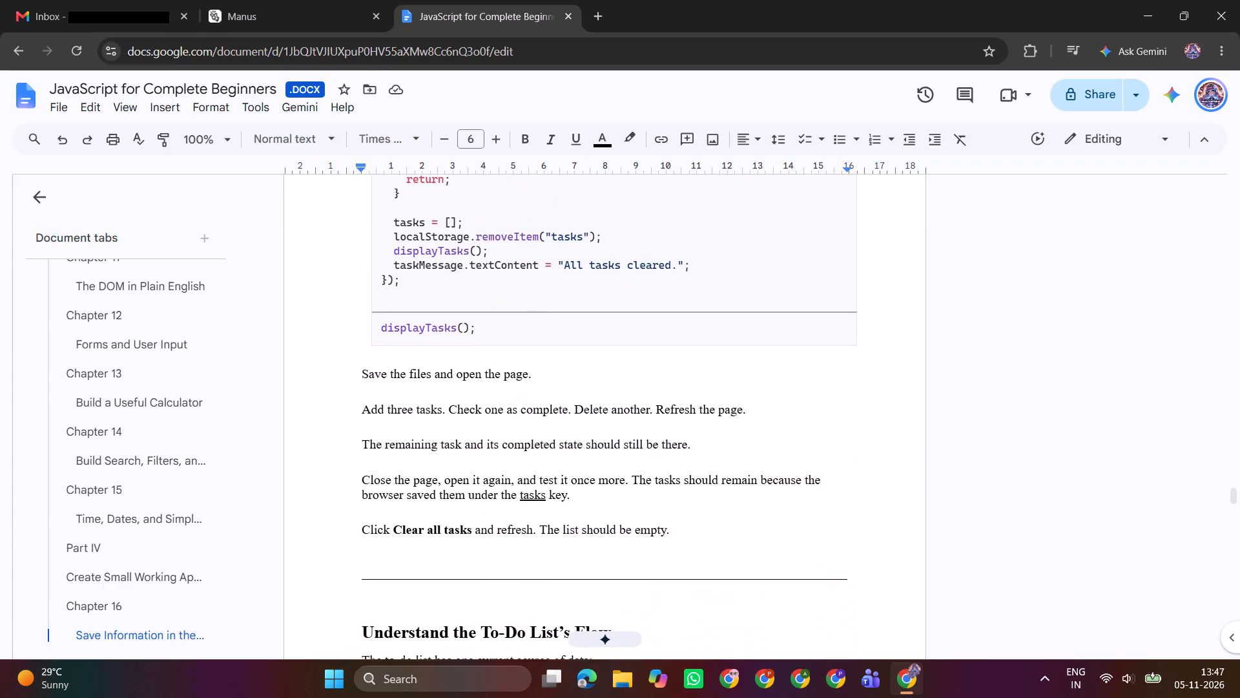
pyautogui.doubleClick(473, 566)
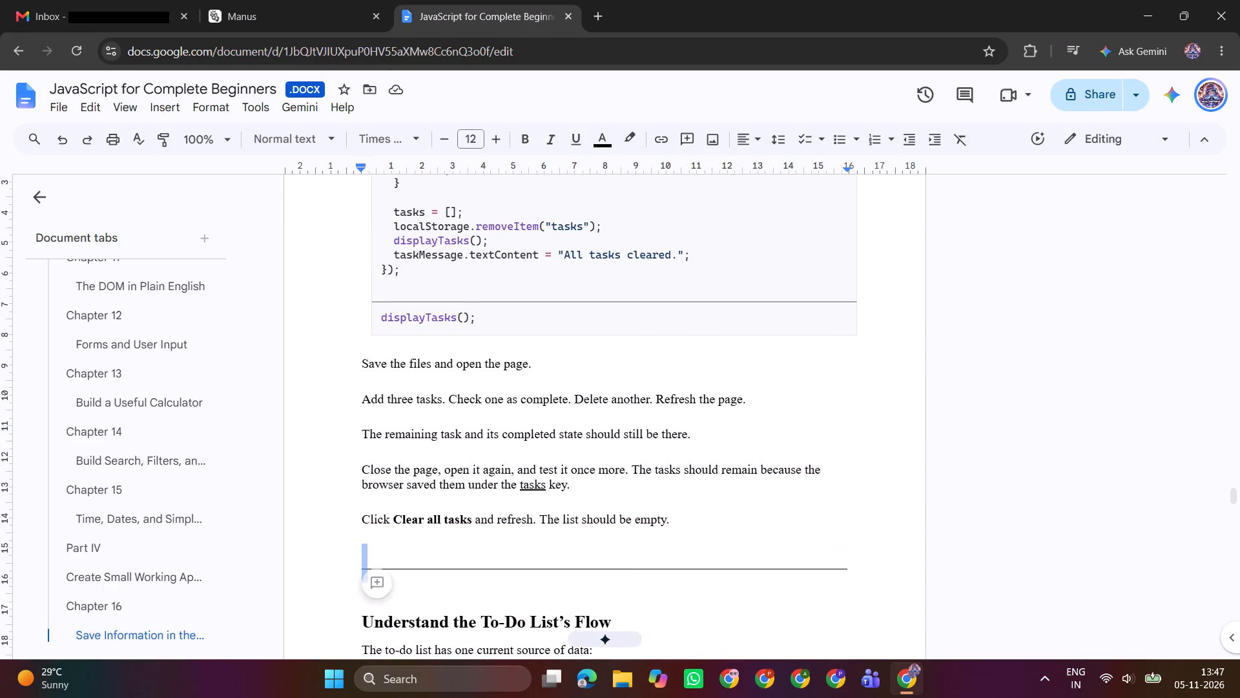
pyautogui.press('Delete')
pyautogui.press('Delete')
# Delete the divider line and the blank line after it above the "Use a Project-Specific Storage Key" heading.
pyautogui.scroll(-1, 473, 566)
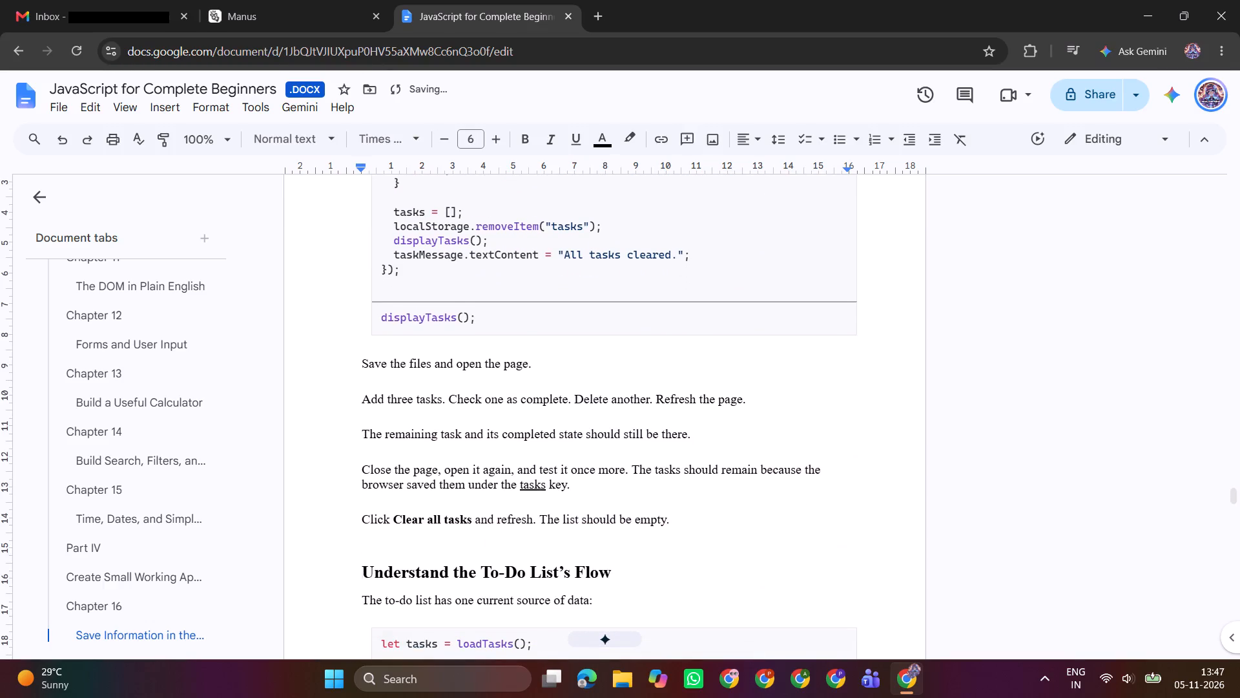
pyautogui.scroll(-2, 473, 566)
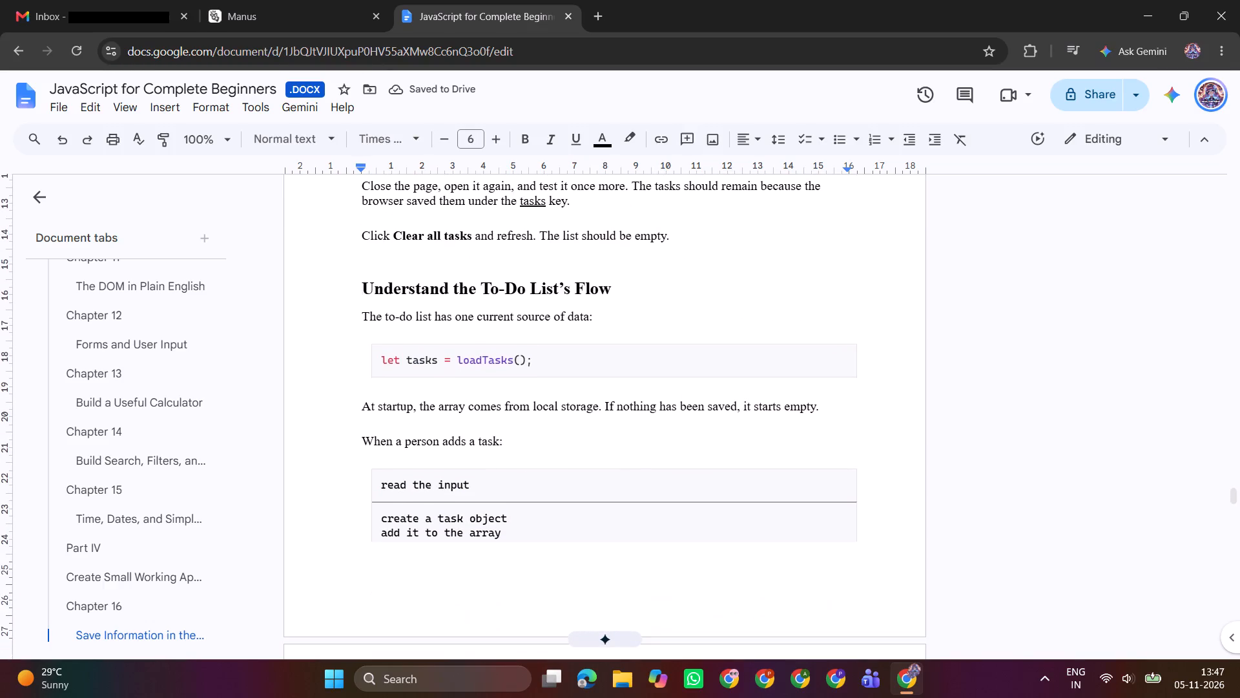
pyautogui.scroll(-5, 473, 566)
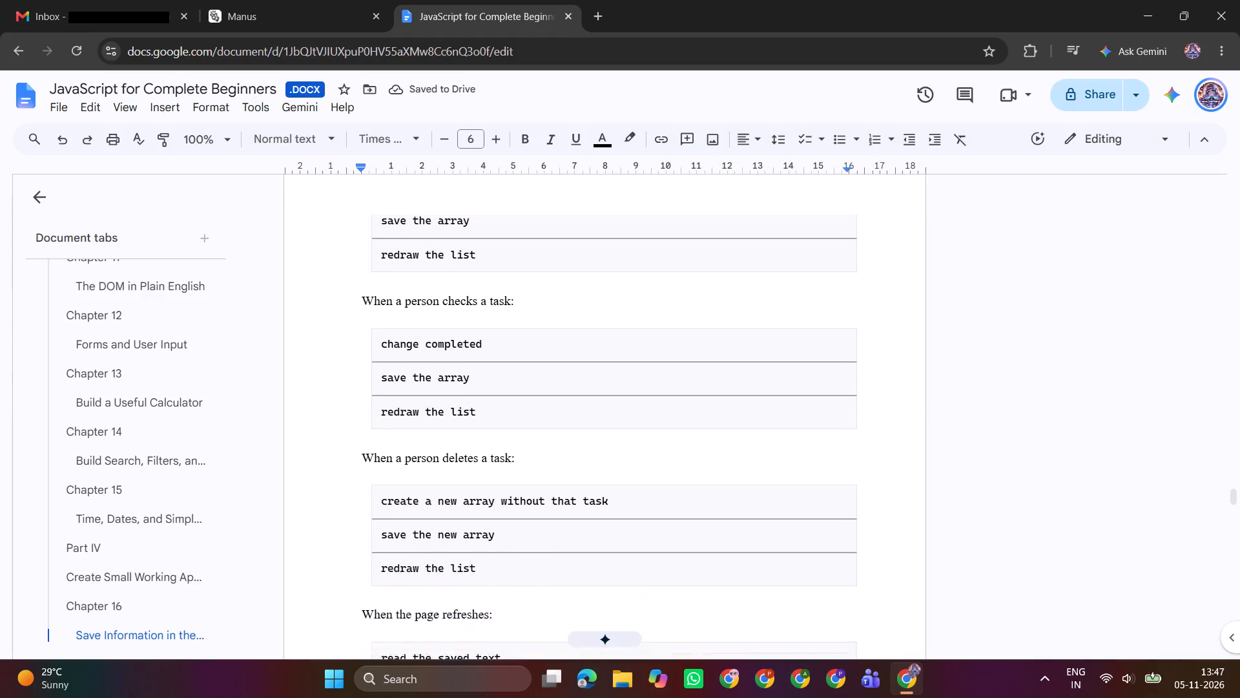
pyautogui.scroll(-3, 473, 566)
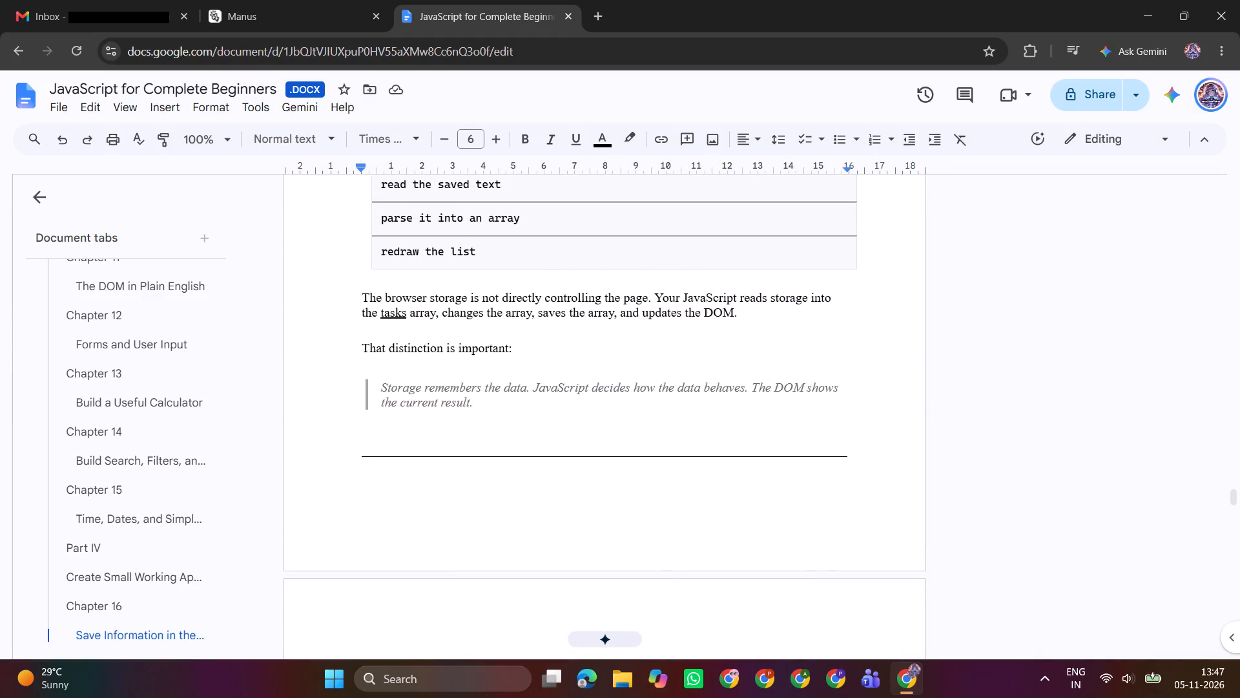
pyautogui.doubleClick(435, 456)
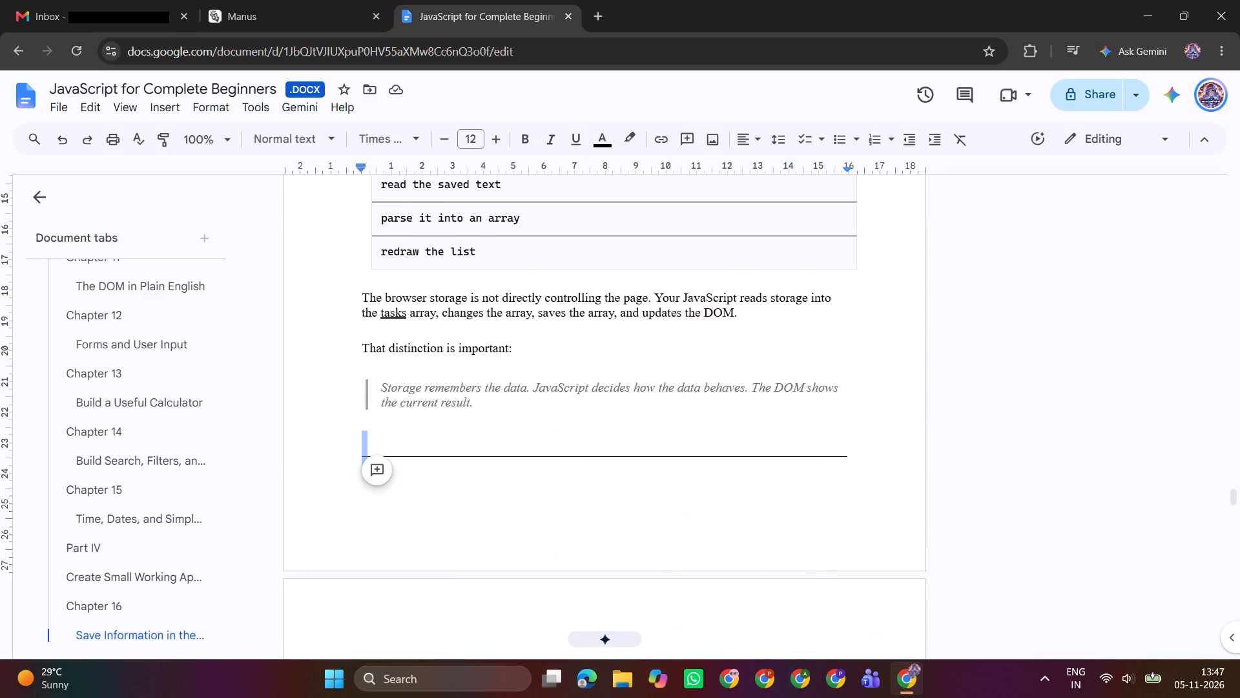
pyautogui.press('Delete')
pyautogui.press('Delete')
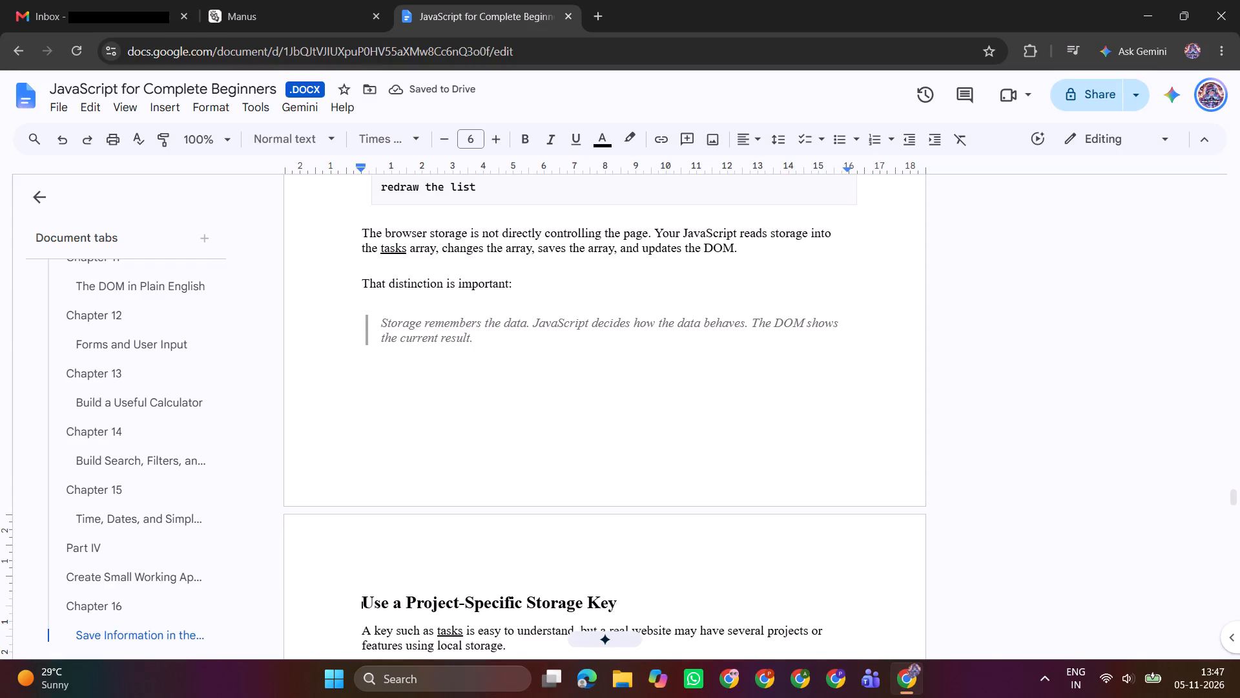
# Delete the divider line and the blank line after it above the "Add a Task Count" heading.
pyautogui.scroll(-2, 435, 456)
pyautogui.click(479, 465)
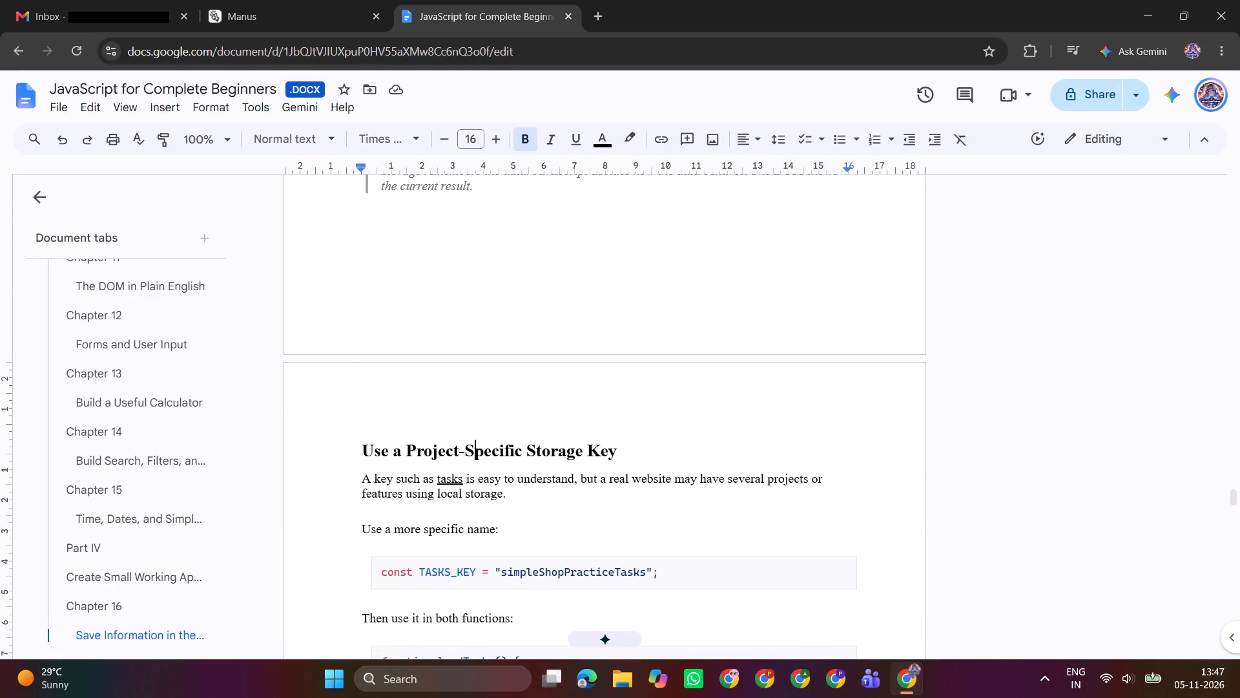
pyautogui.scroll(-4, 479, 465)
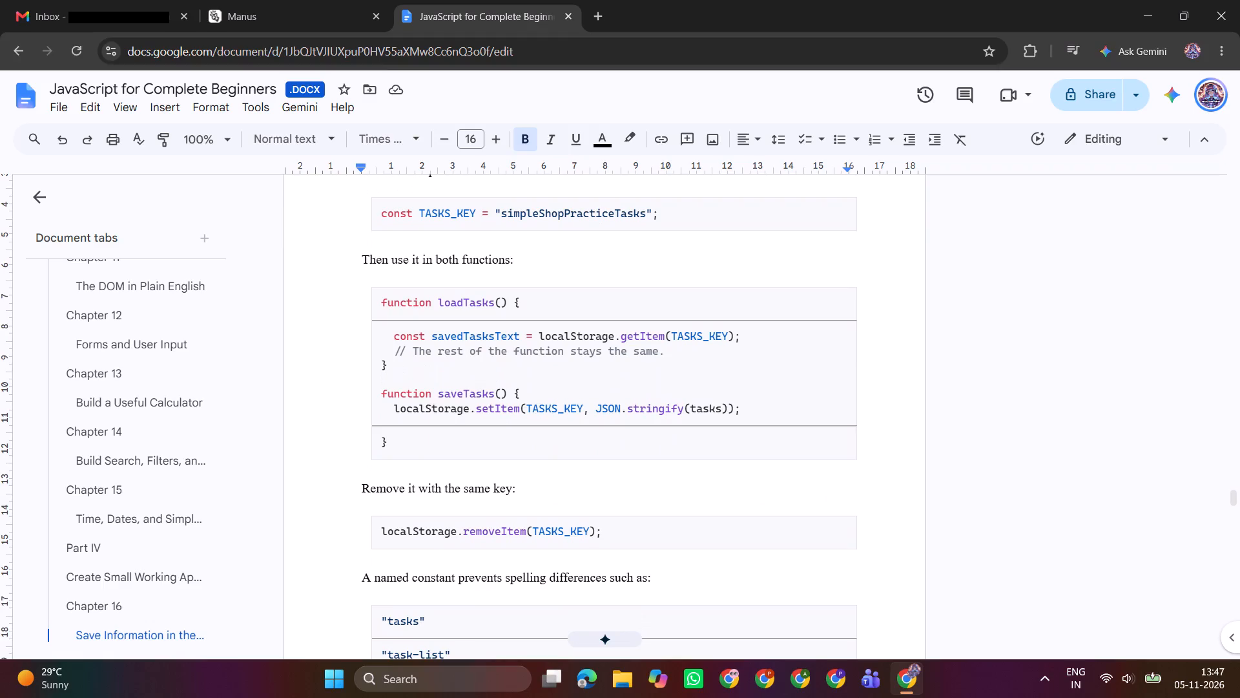
pyautogui.scroll(-2, 479, 465)
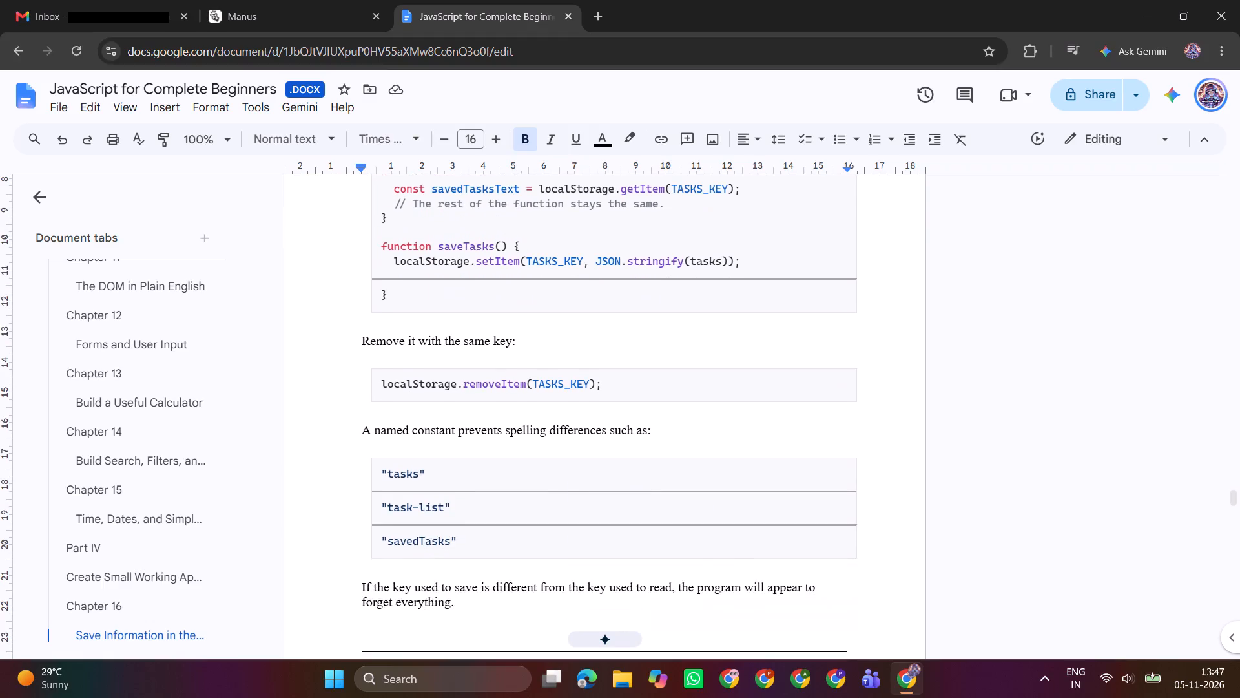
pyautogui.scroll(-2, 479, 465)
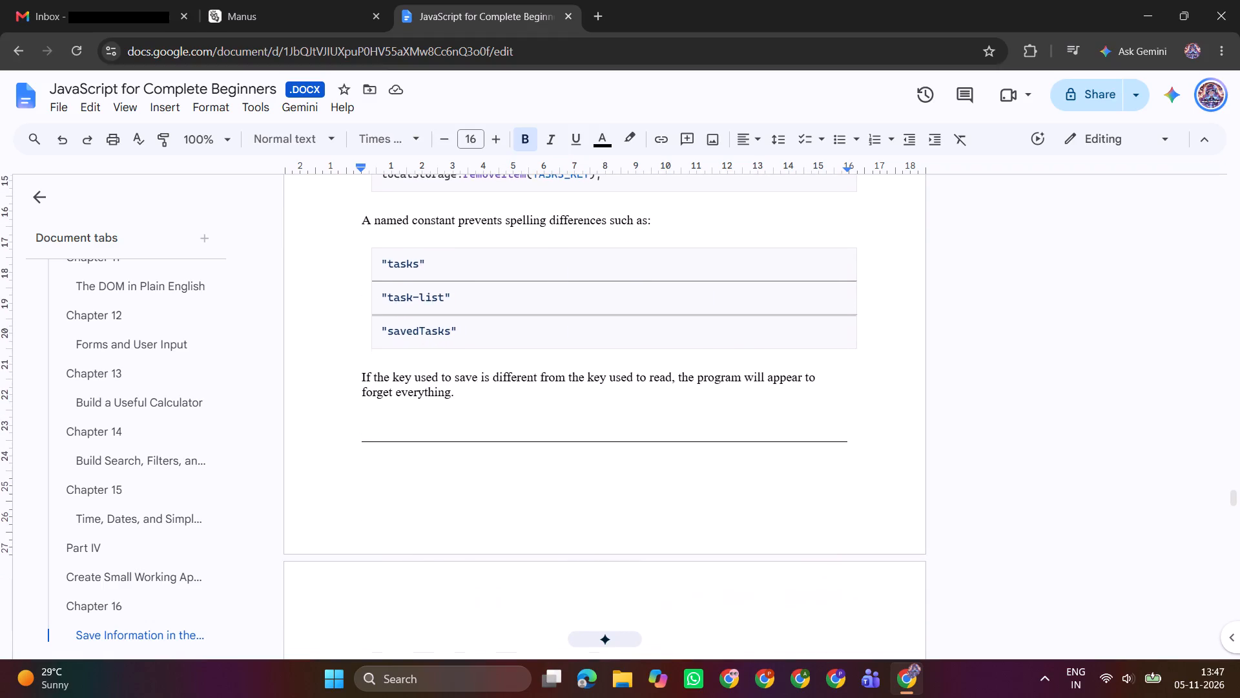
pyautogui.click(479, 465)
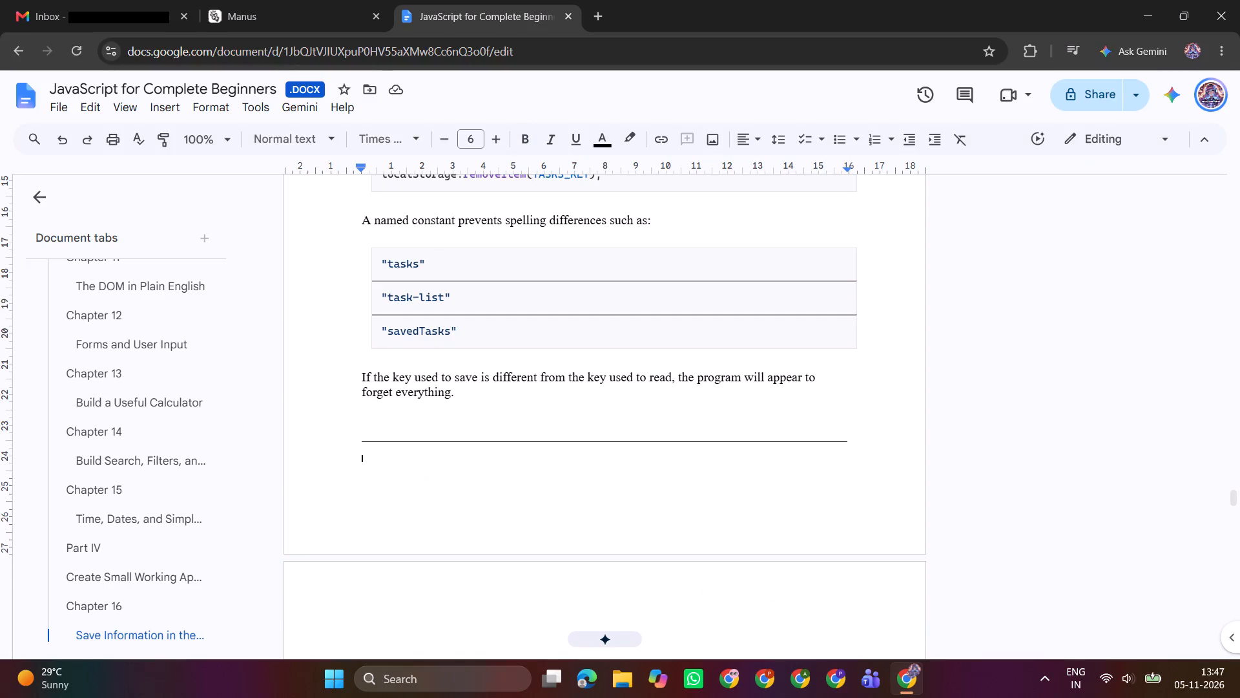
pyautogui.doubleClick(468, 446)
pyautogui.press('Delete')
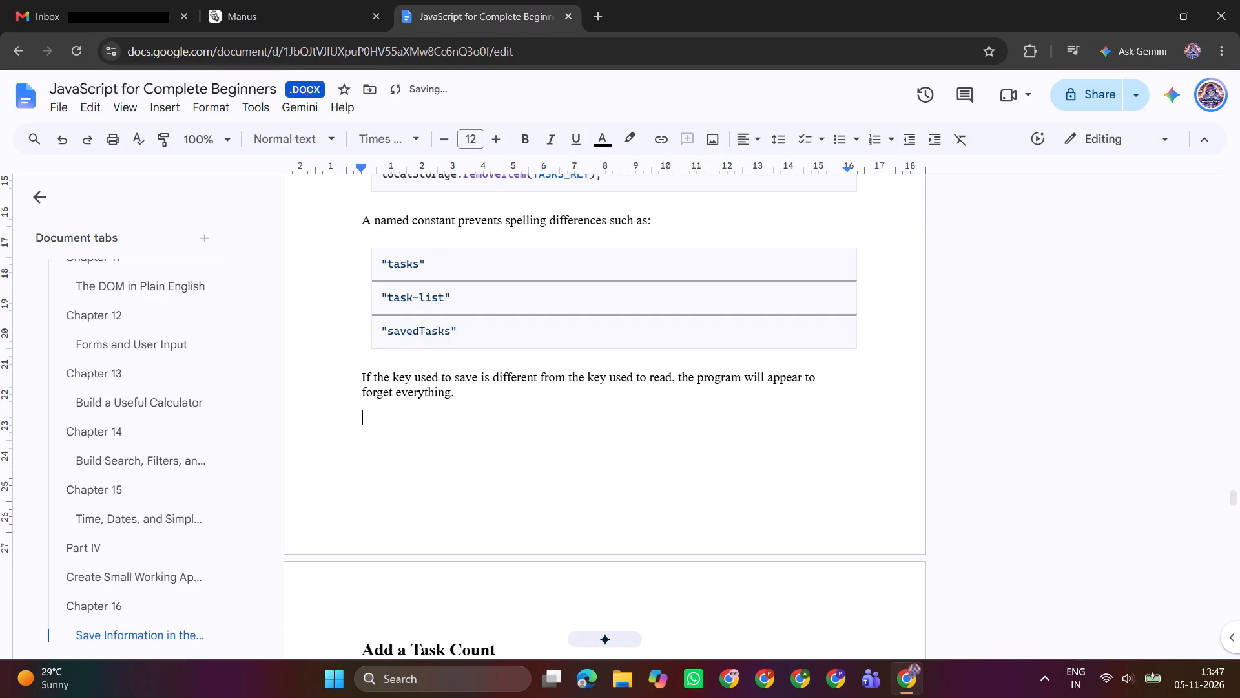
pyautogui.press('Delete')
# Delete the divider line and the blank line after it above the "Chapter Checkpoint" heading that follows "Add a Task Count".
pyautogui.scroll(-2, 468, 446)
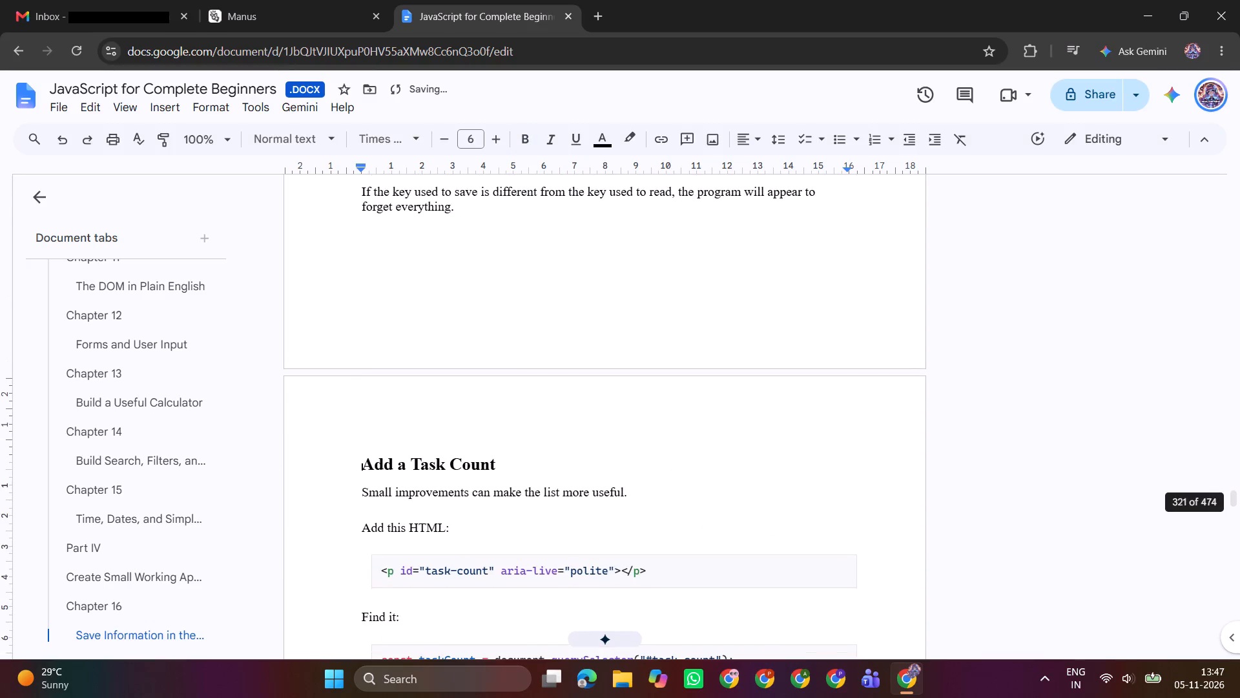
pyautogui.click(466, 490)
pyautogui.scroll(-2, 466, 490)
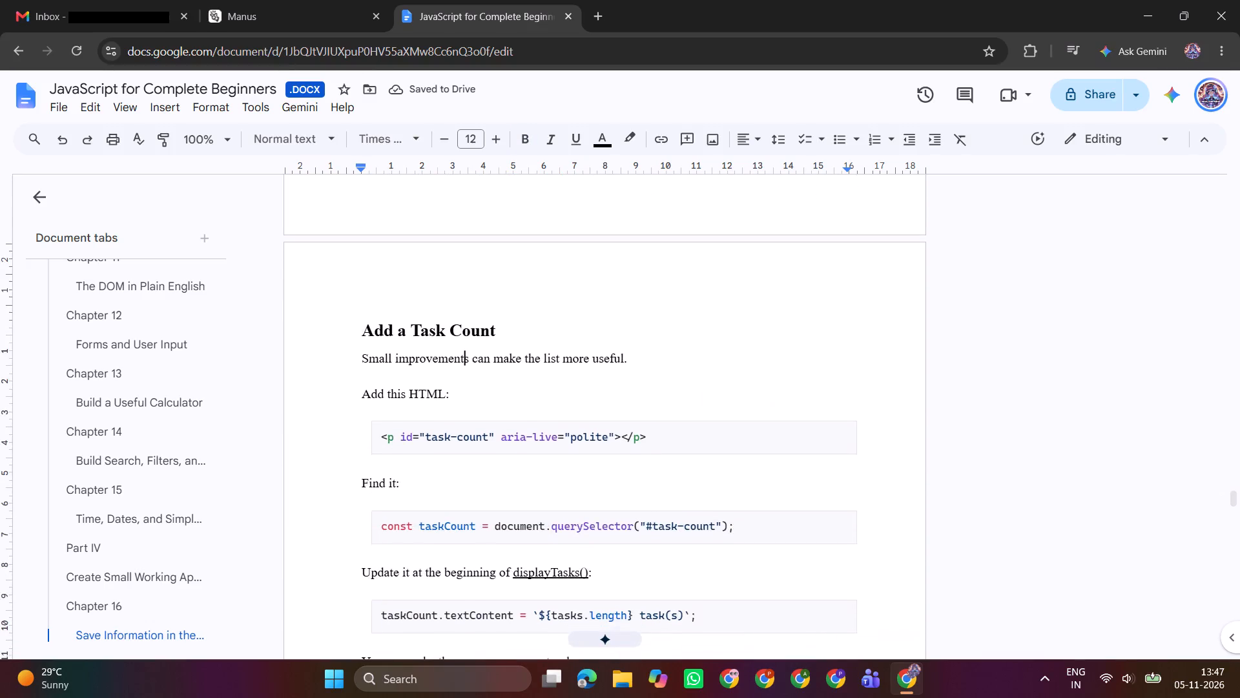
pyautogui.scroll(-1, 466, 490)
pyautogui.click(466, 490)
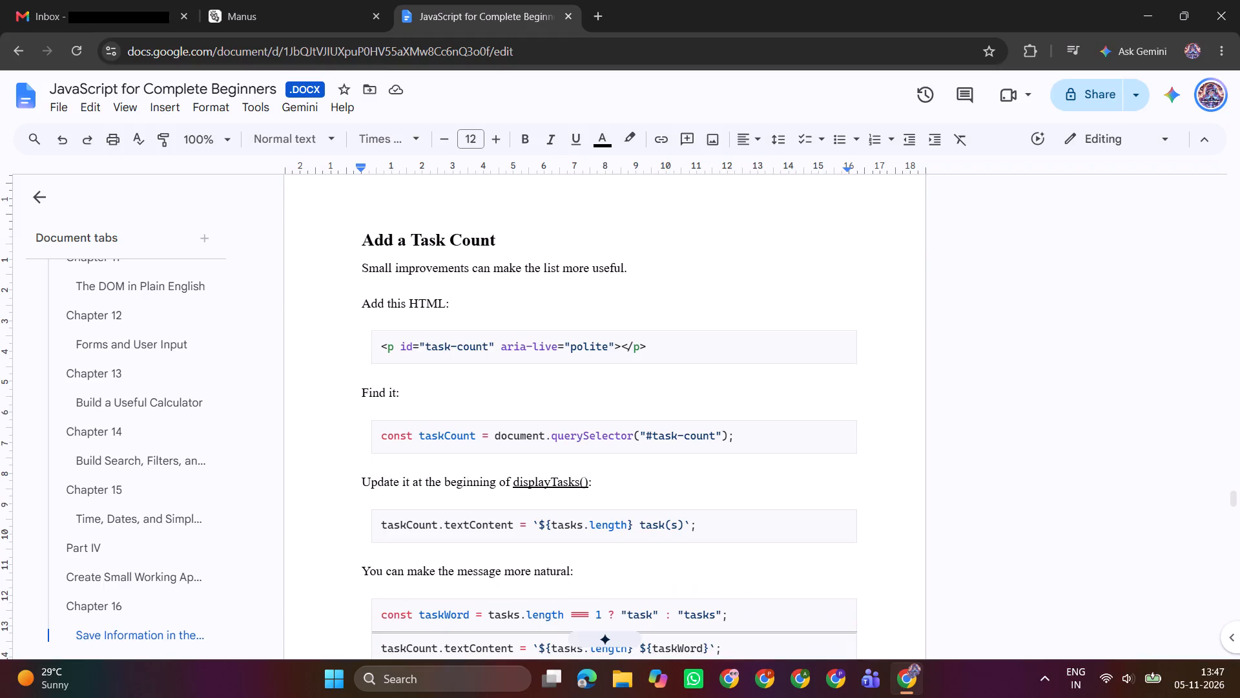
pyautogui.scroll(-2, 466, 490)
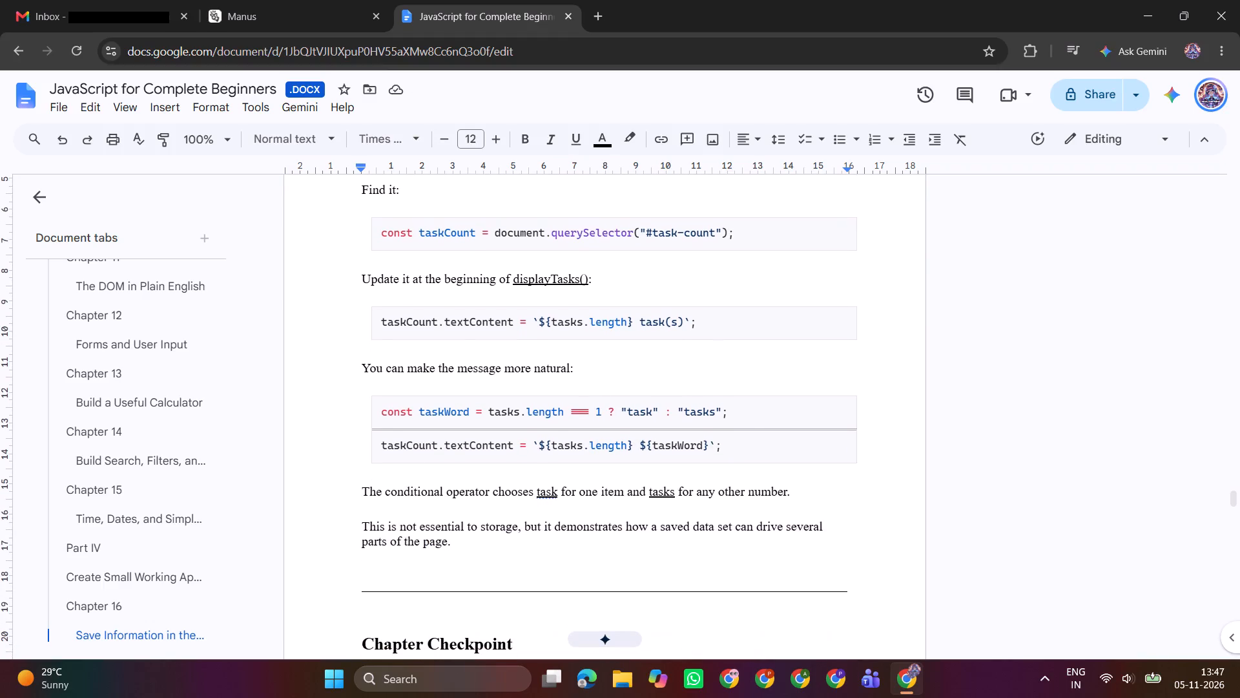
pyautogui.doubleClick(450, 588)
pyautogui.press('Delete')
pyautogui.press('Delete')
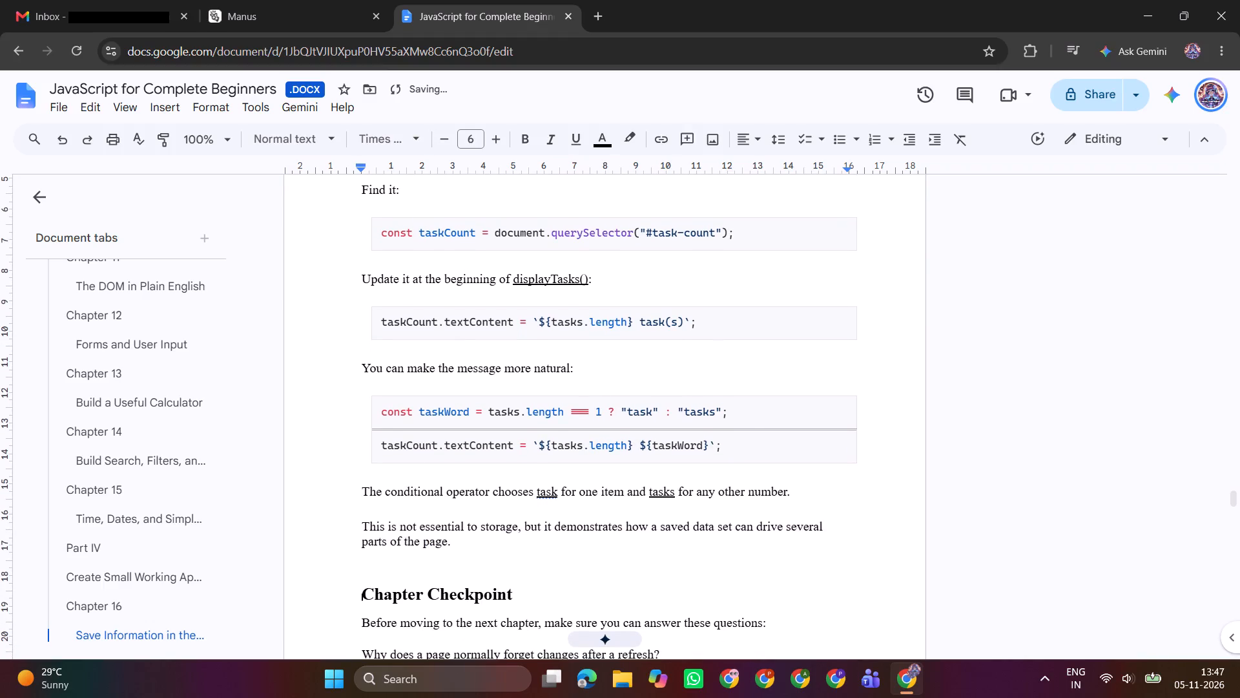
# Turn the Chapter Checkpoint questions, from "Why does a page normally forget" through "Can you build a to-do list", into a bulleted list.
pyautogui.scroll(-3, 450, 588)
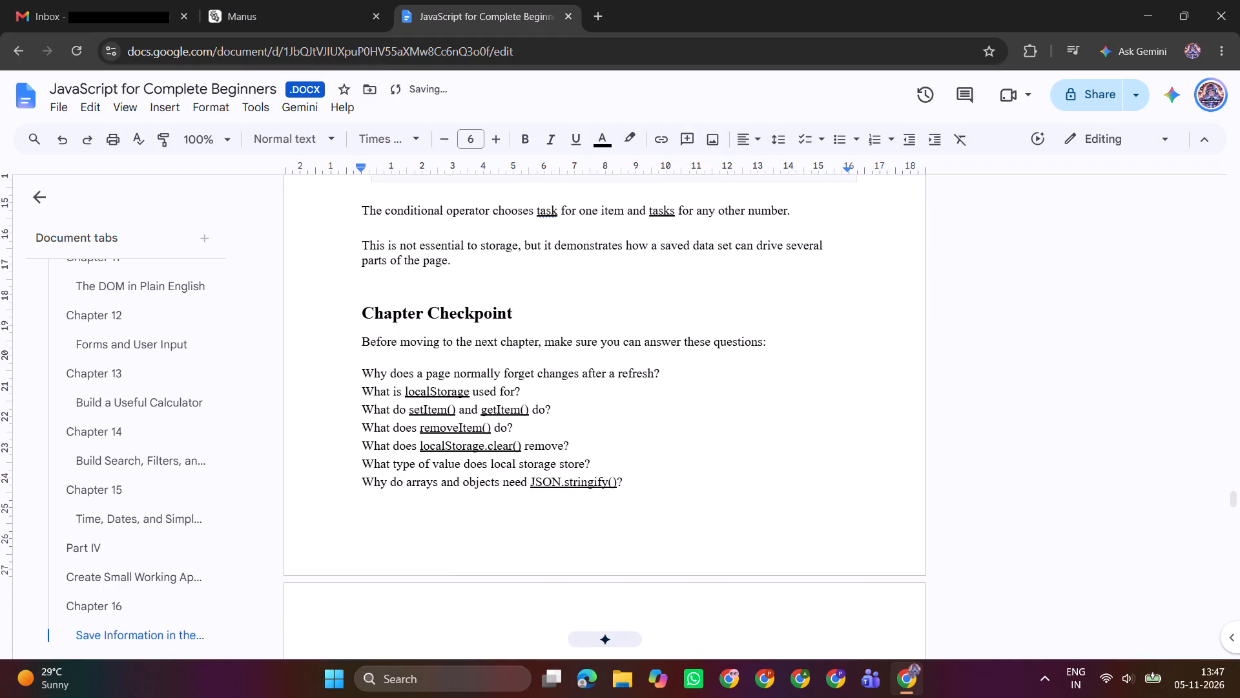
pyautogui.moveTo(360, 376); pyautogui.dragTo(497, 639)
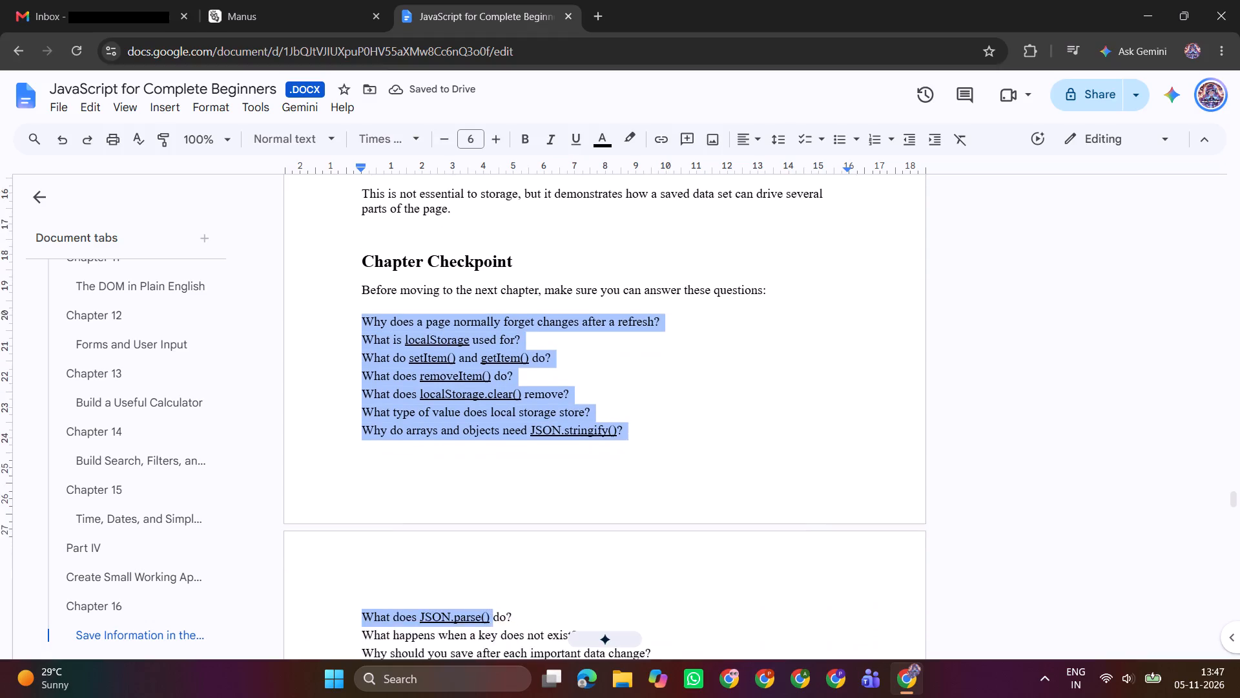
pyautogui.moveTo(497, 639); pyautogui.dragTo(622, 450)
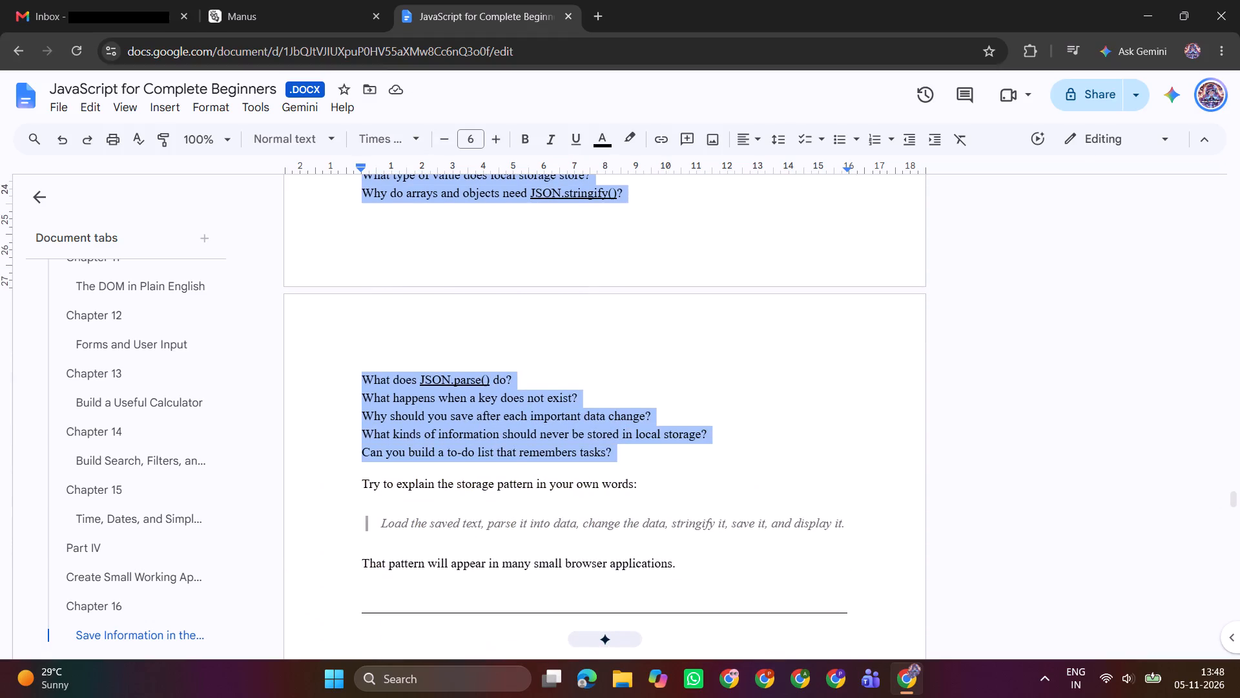
pyautogui.moveTo(622, 450); pyautogui.dragTo(620, 454)
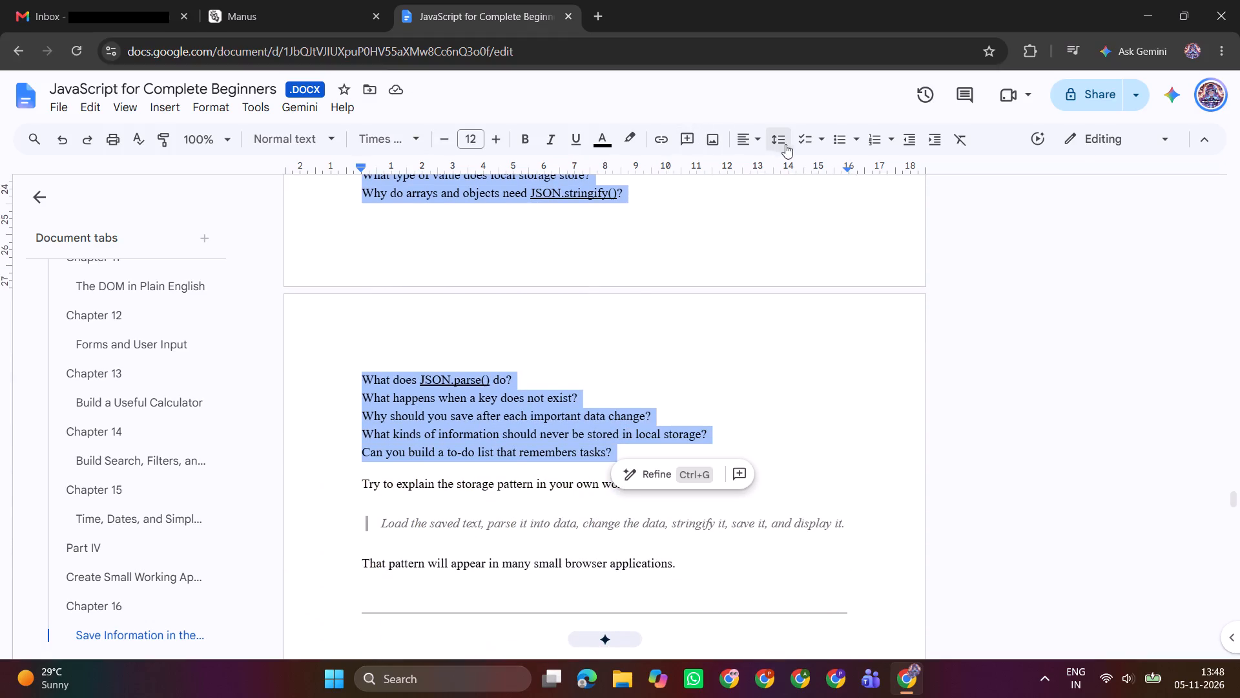
pyautogui.click(842, 134)
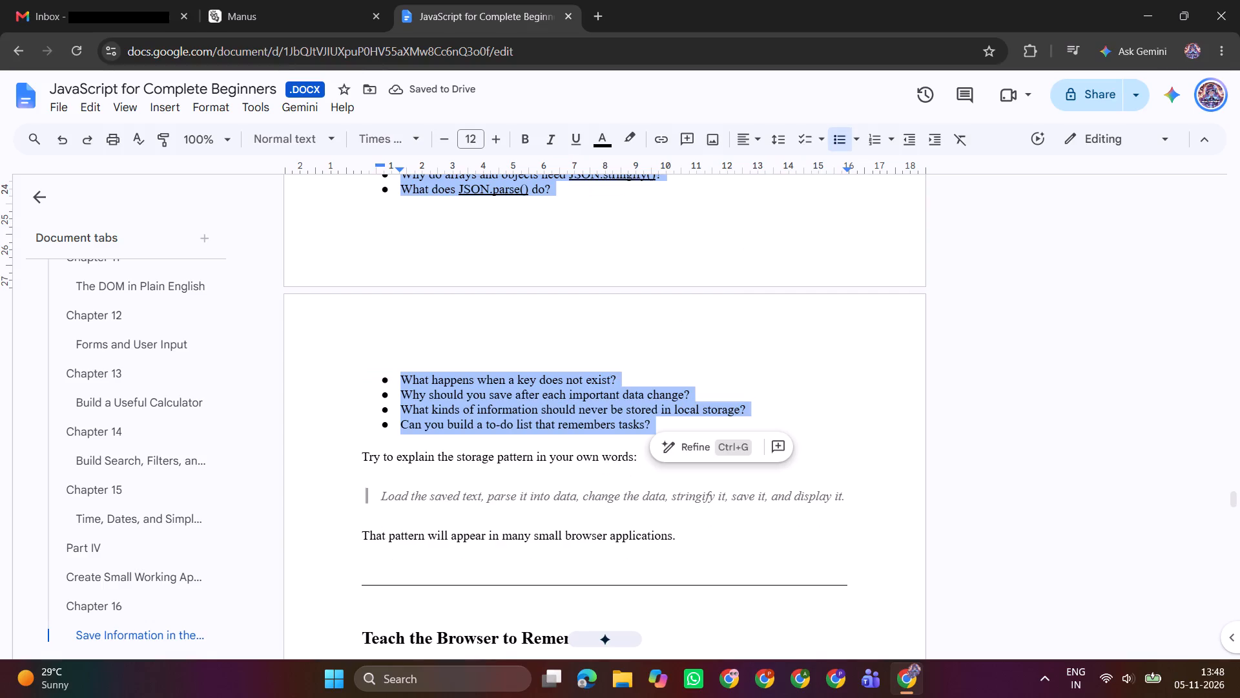
pyautogui.click(552, 438)
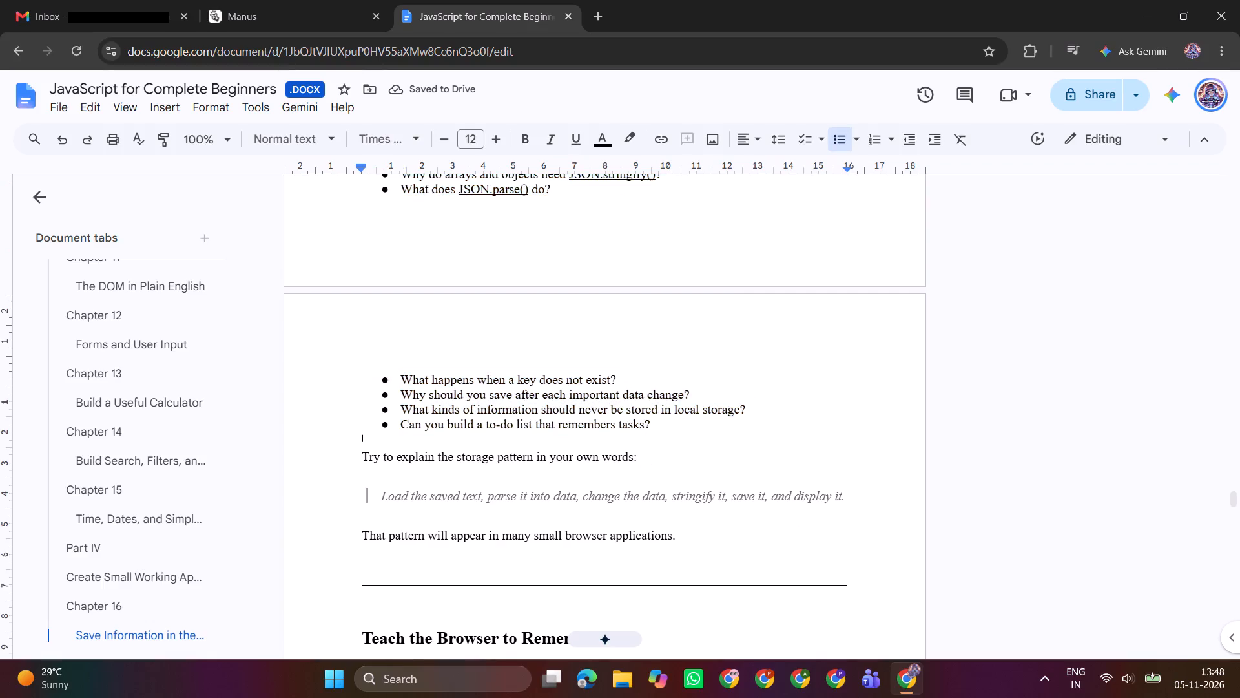
# Delete the divider line and the blank line after it above the "Teach the Browser to Remember" heading.
pyautogui.scroll(-2, 552, 438)
pyautogui.doubleClick(539, 456)
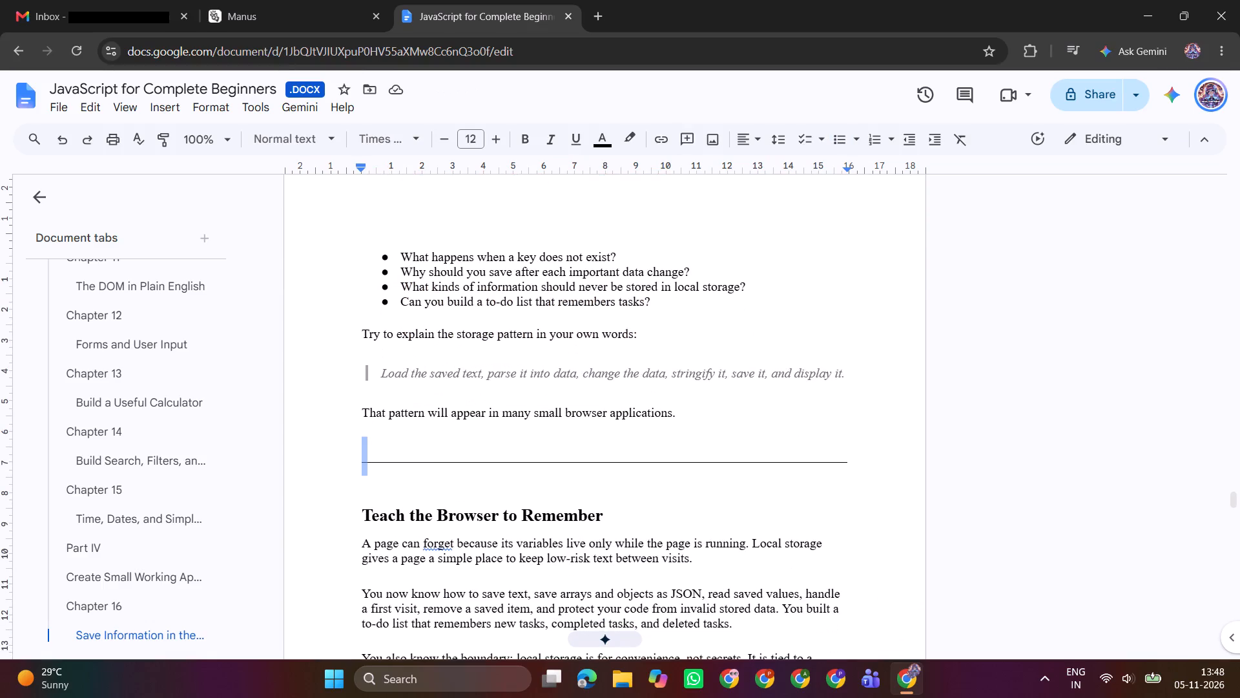
pyautogui.press('Delete')
pyautogui.press('Delete')
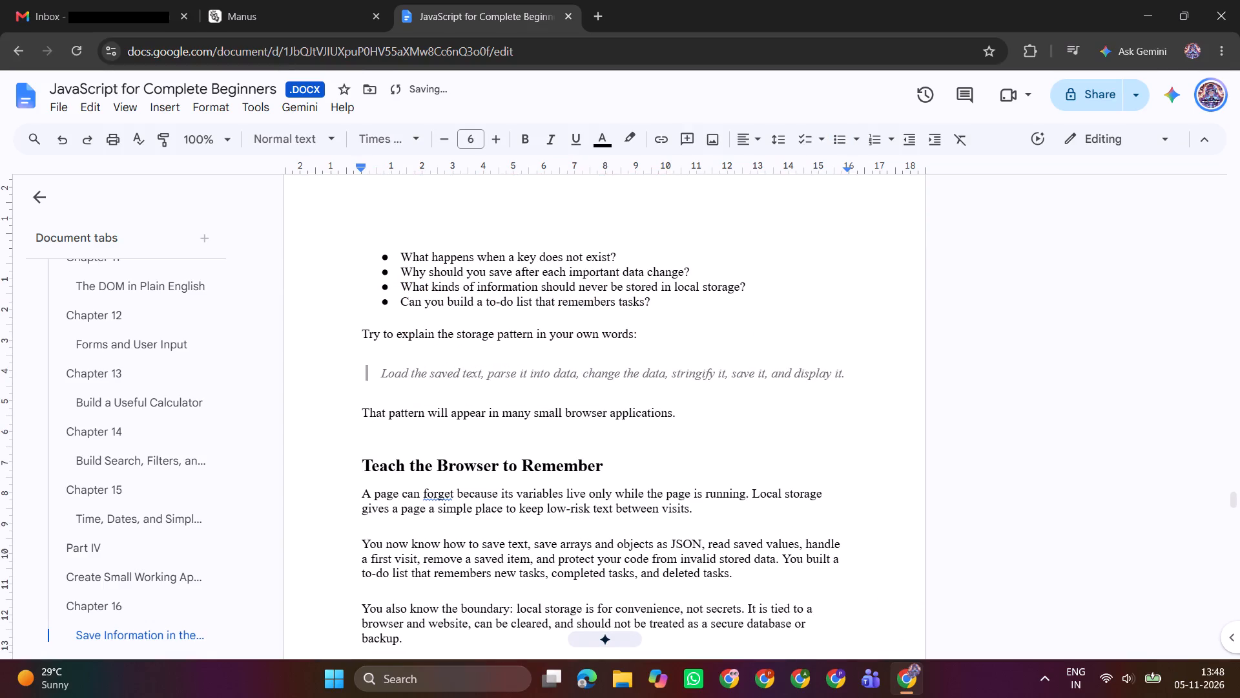
# Replace the flagged word "forget" with the suggested "be forgotten" in the first sentence under "Teach the Browser to Remember".
pyautogui.click(439, 491)
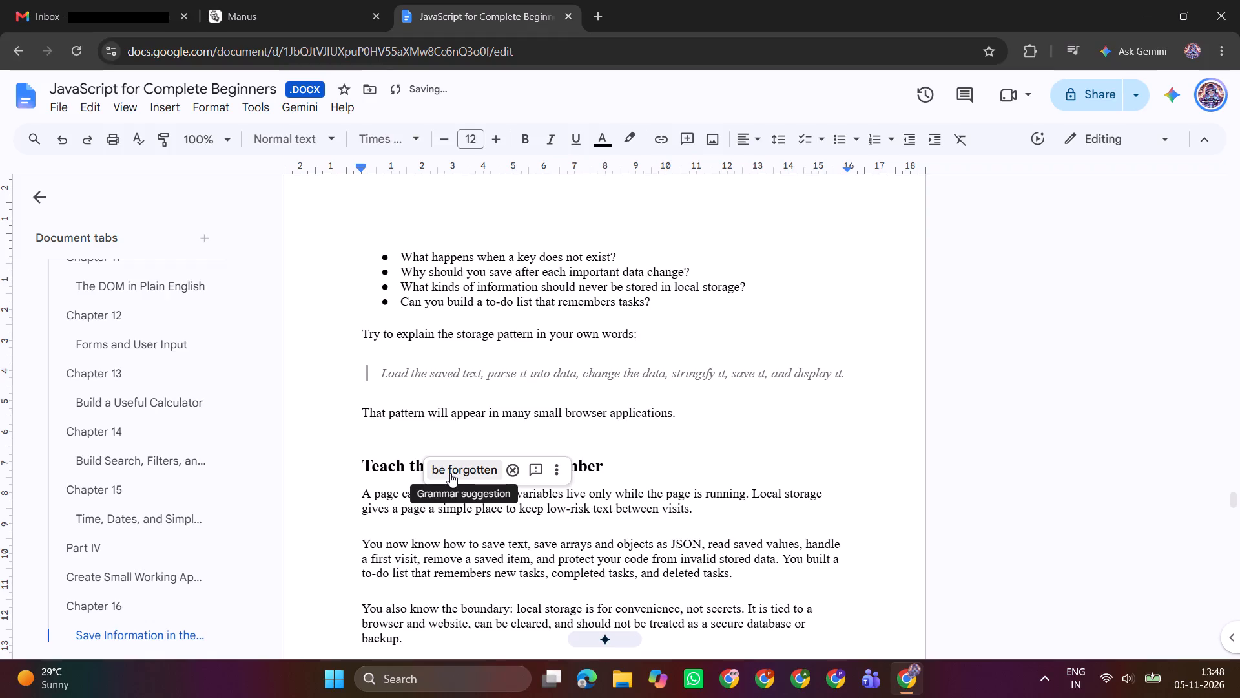
pyautogui.click(450, 473)
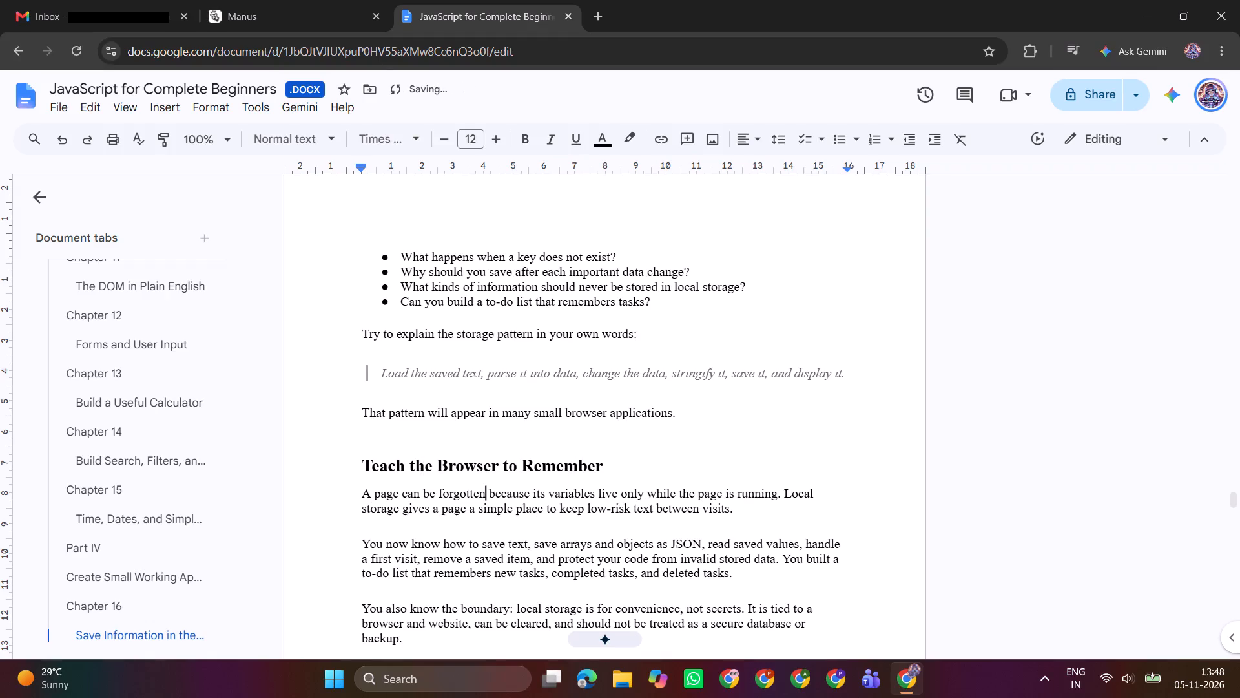
pyautogui.click(486, 525)
# Replace the divider line and the blank line after it above the "Chapter 17" heading with a page break.
pyautogui.scroll(-2, 486, 525)
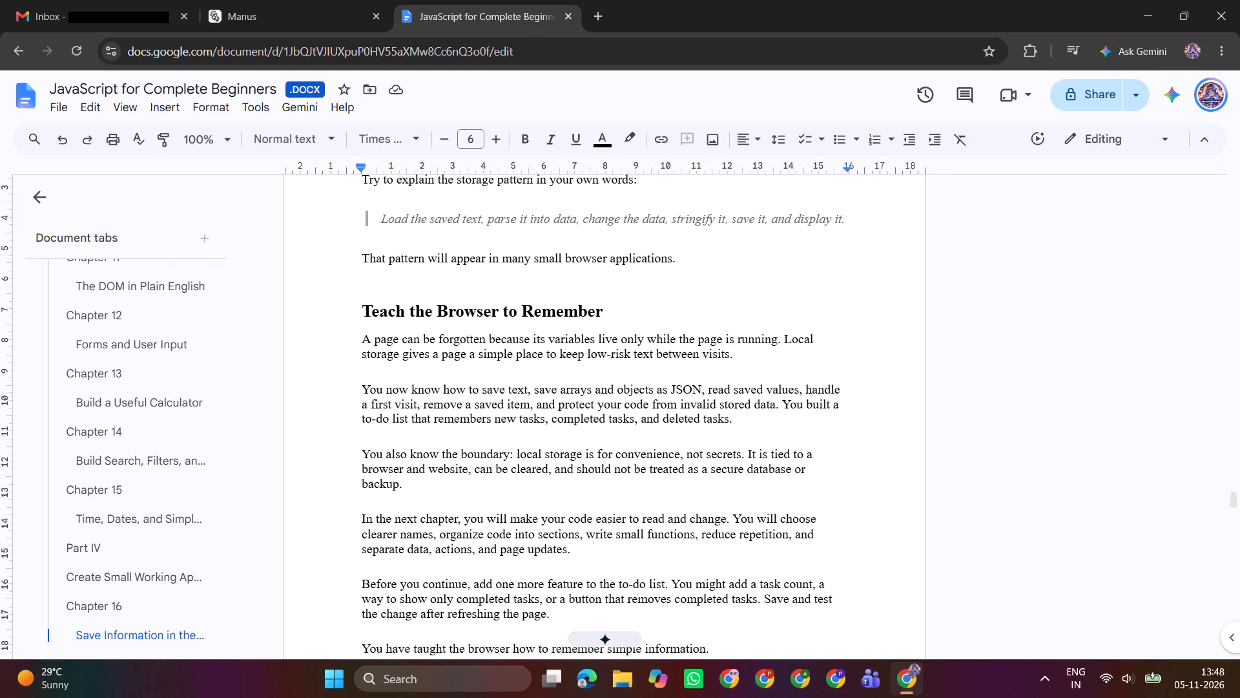
pyautogui.scroll(-1, 486, 525)
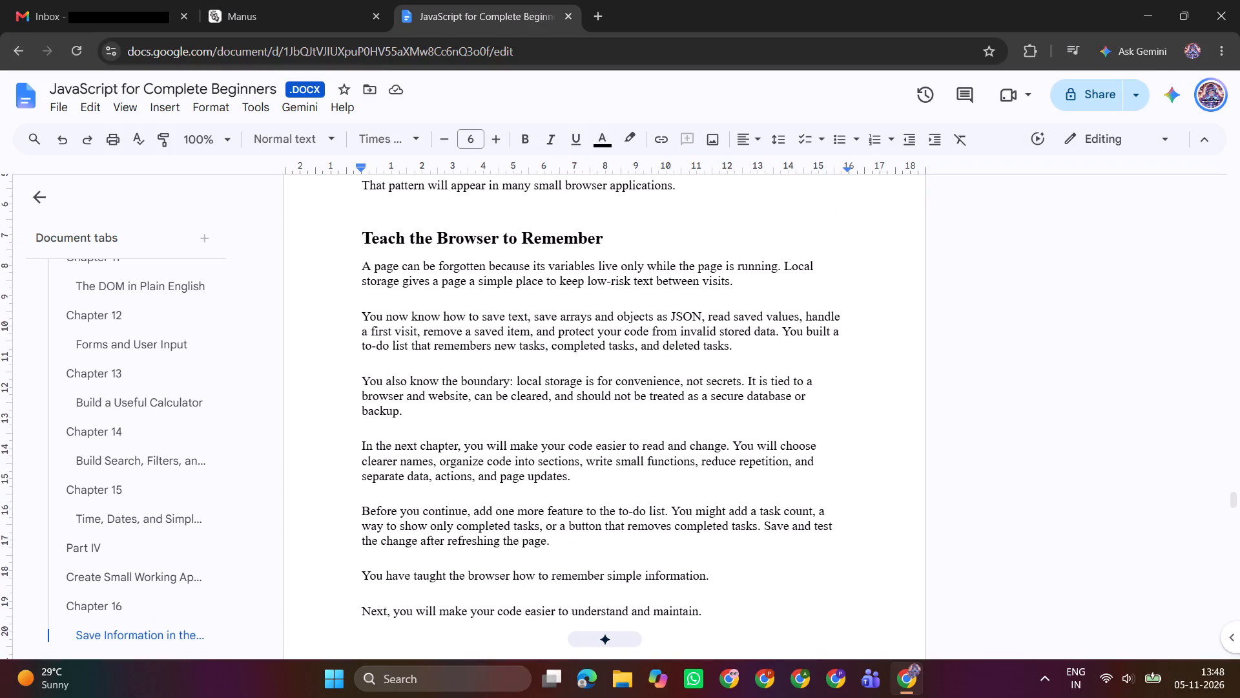
pyautogui.scroll(-1, 486, 525)
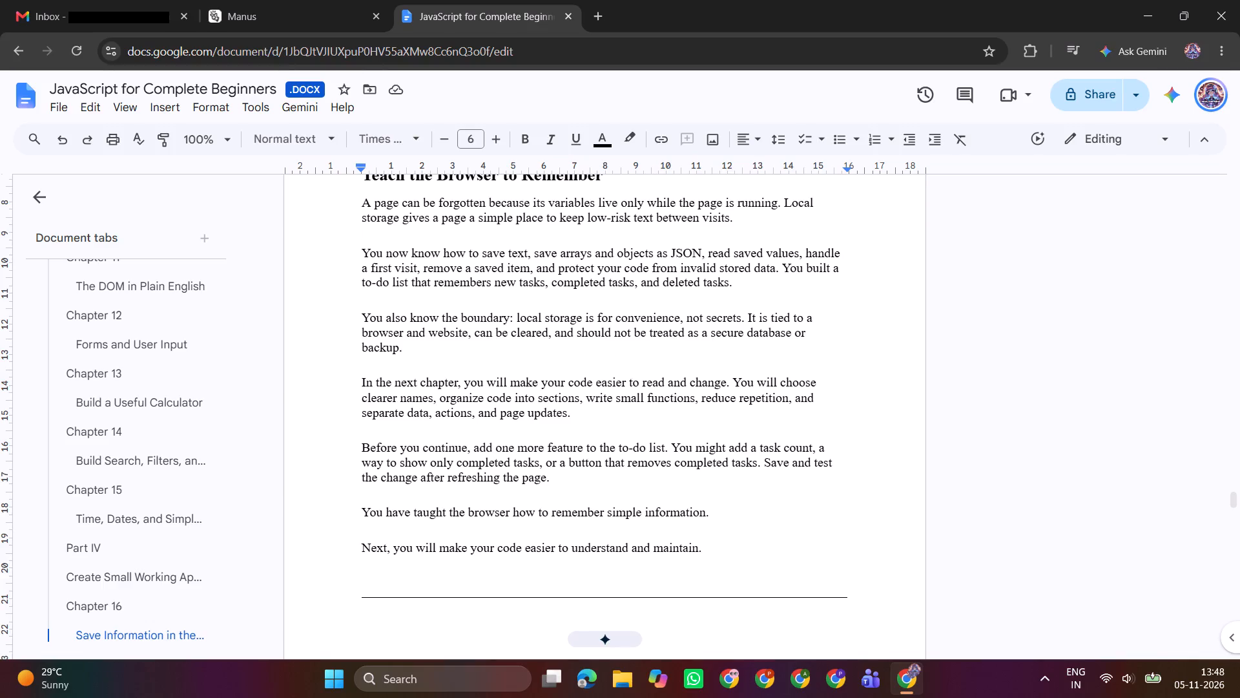
pyautogui.scroll(-1, 486, 525)
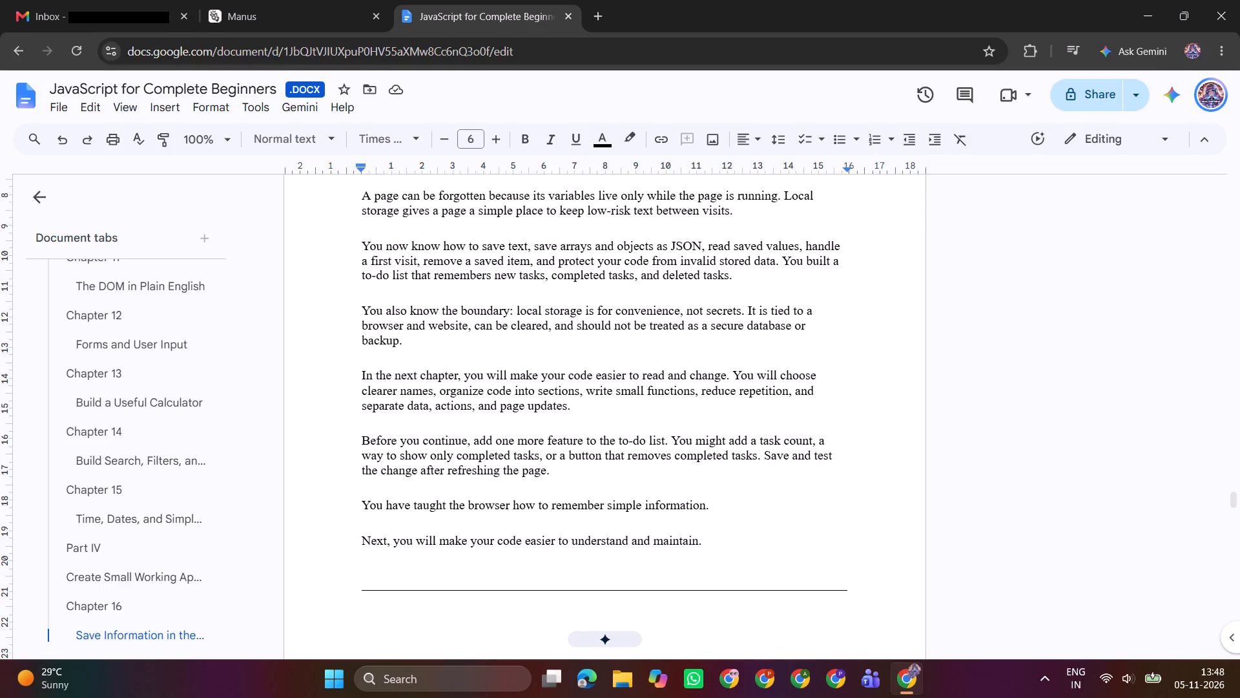
pyautogui.scroll(-1, 486, 525)
pyautogui.doubleClick(485, 514)
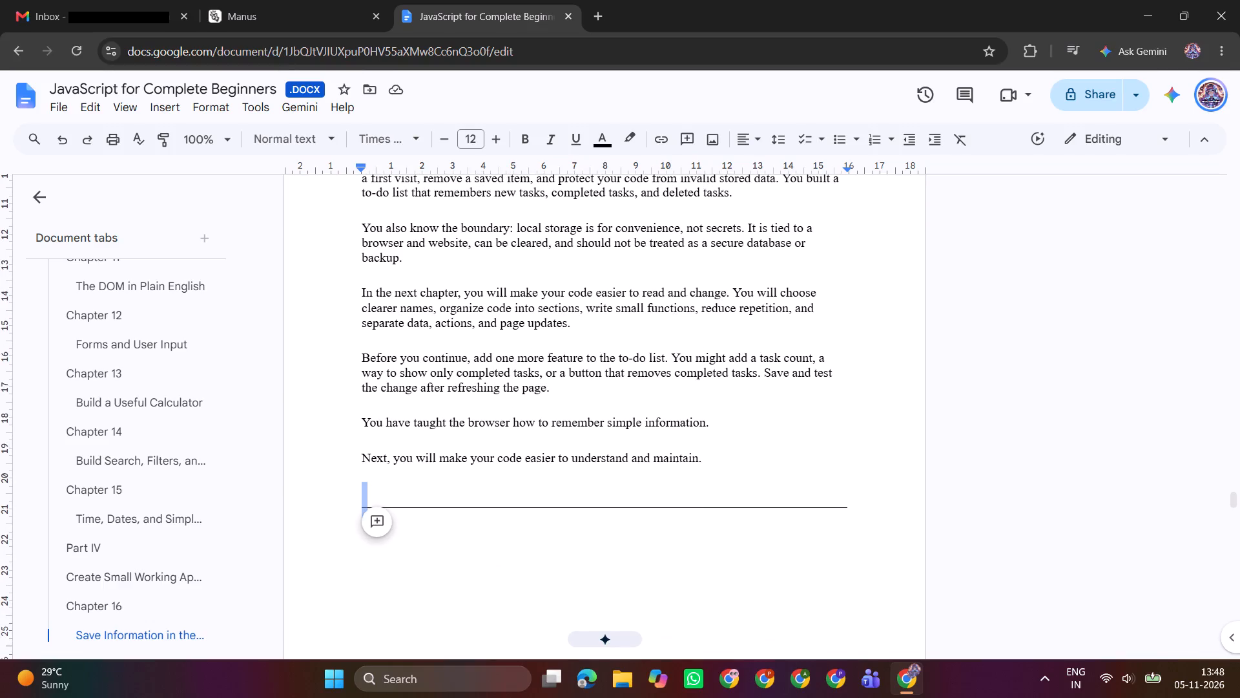
pyautogui.press('Delete')
pyautogui.press('Delete')
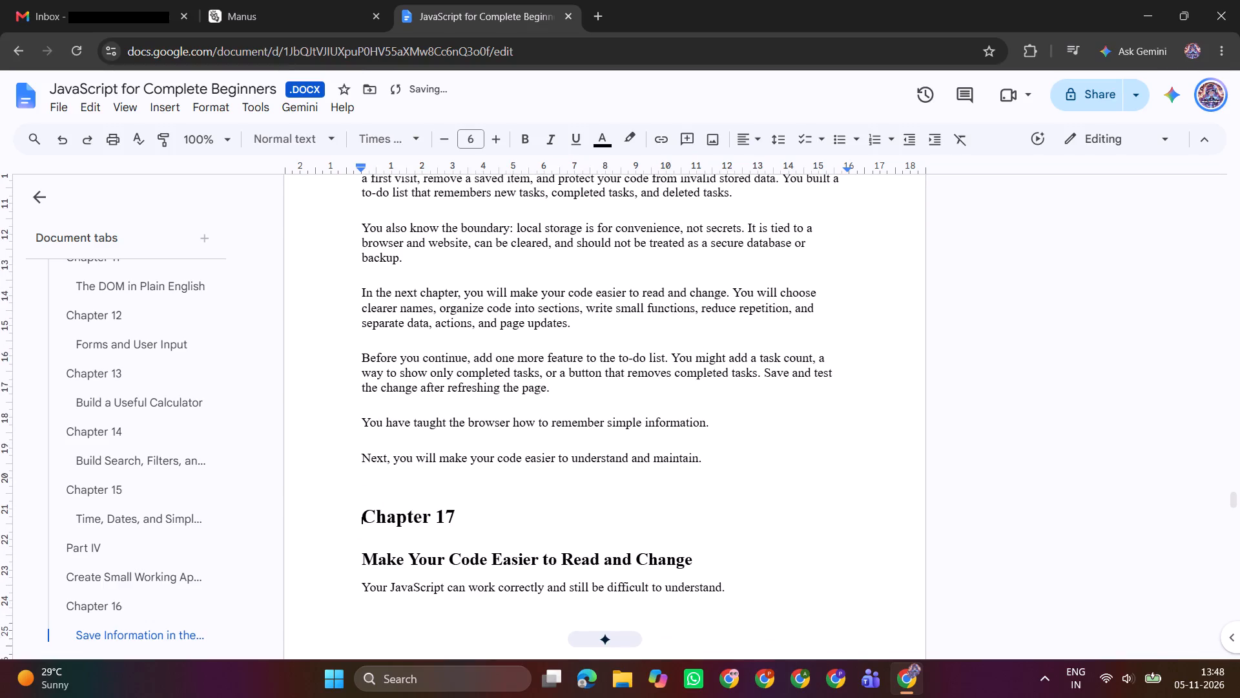
pyautogui.hotkey('ctrl', 'Return')
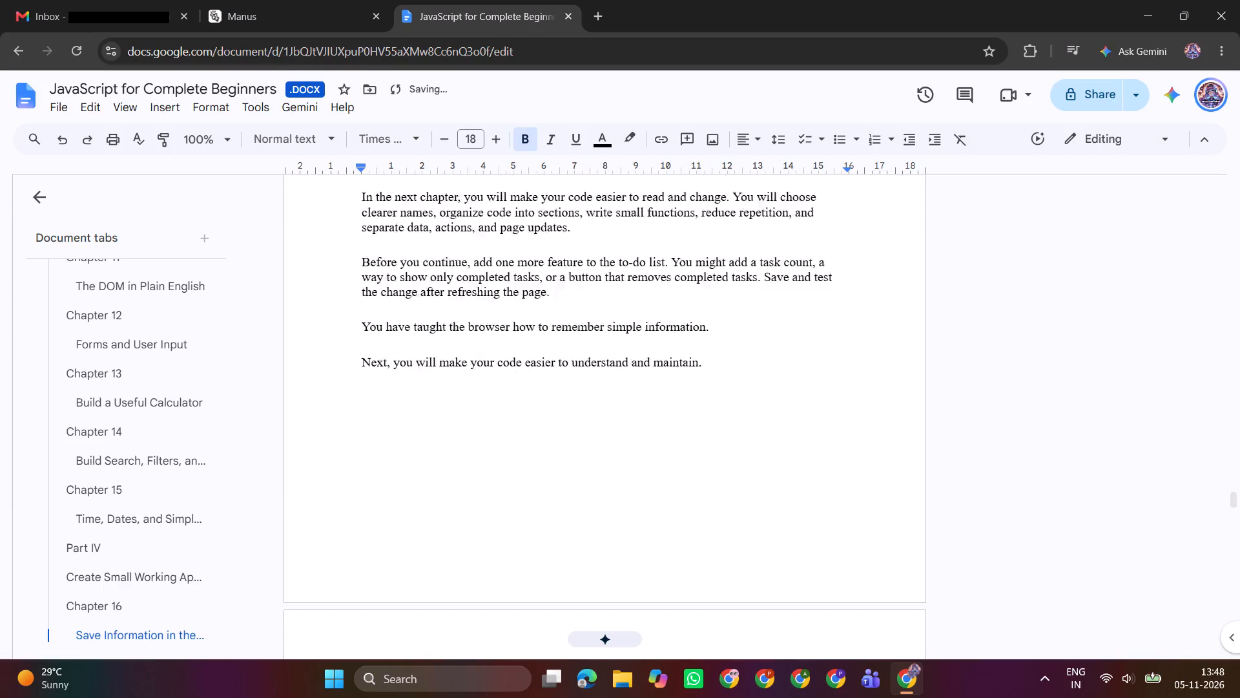
# Format the "Chapter 17" line as Heading 1 with an 18 pt font size and black text.
pyautogui.scroll(-1, 485, 514)
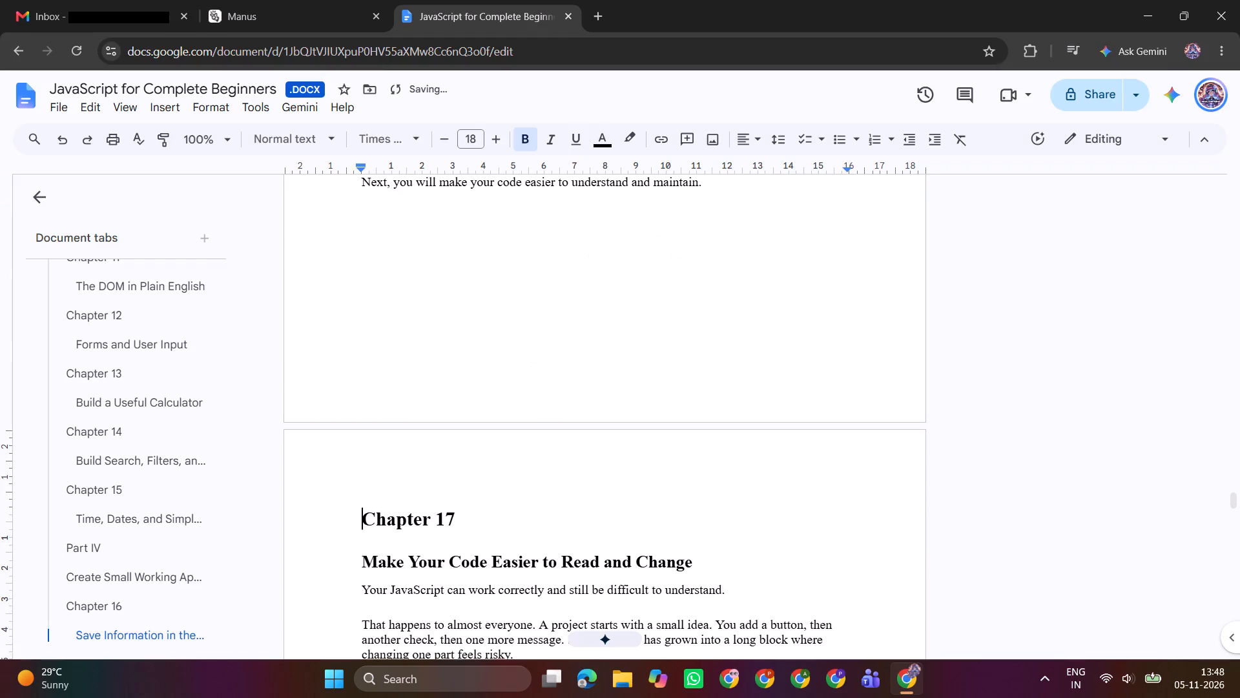
pyautogui.tripleClick(387, 523)
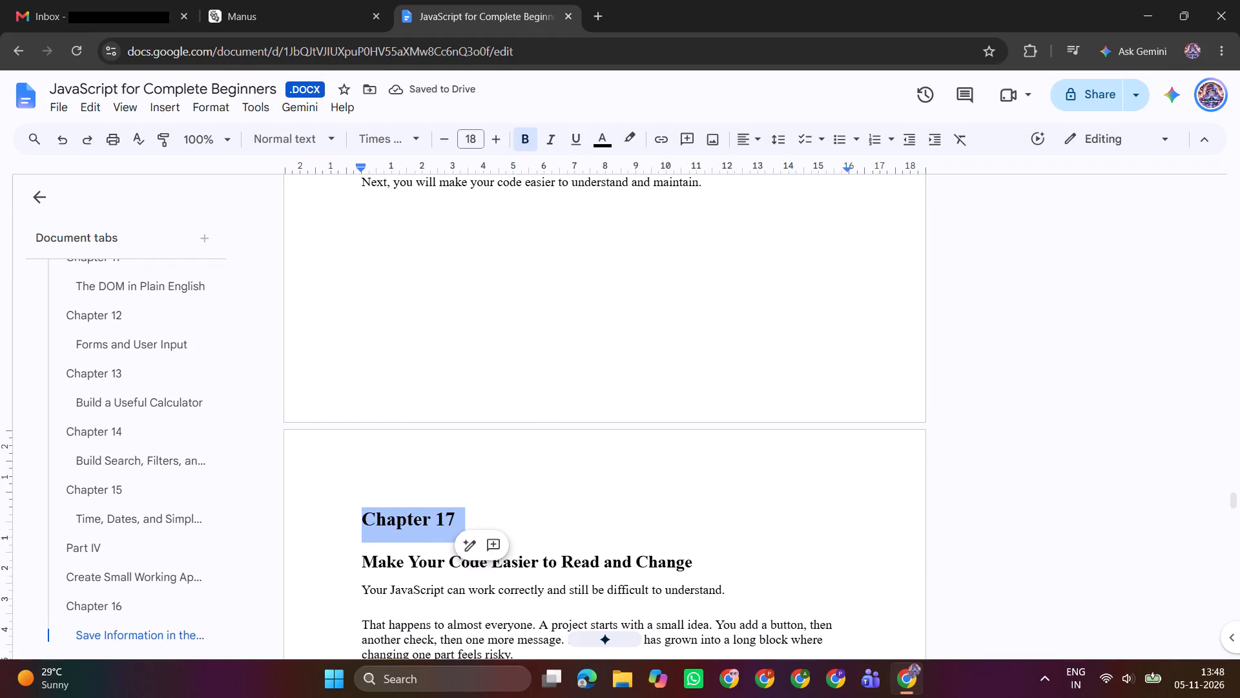
pyautogui.click(300, 134)
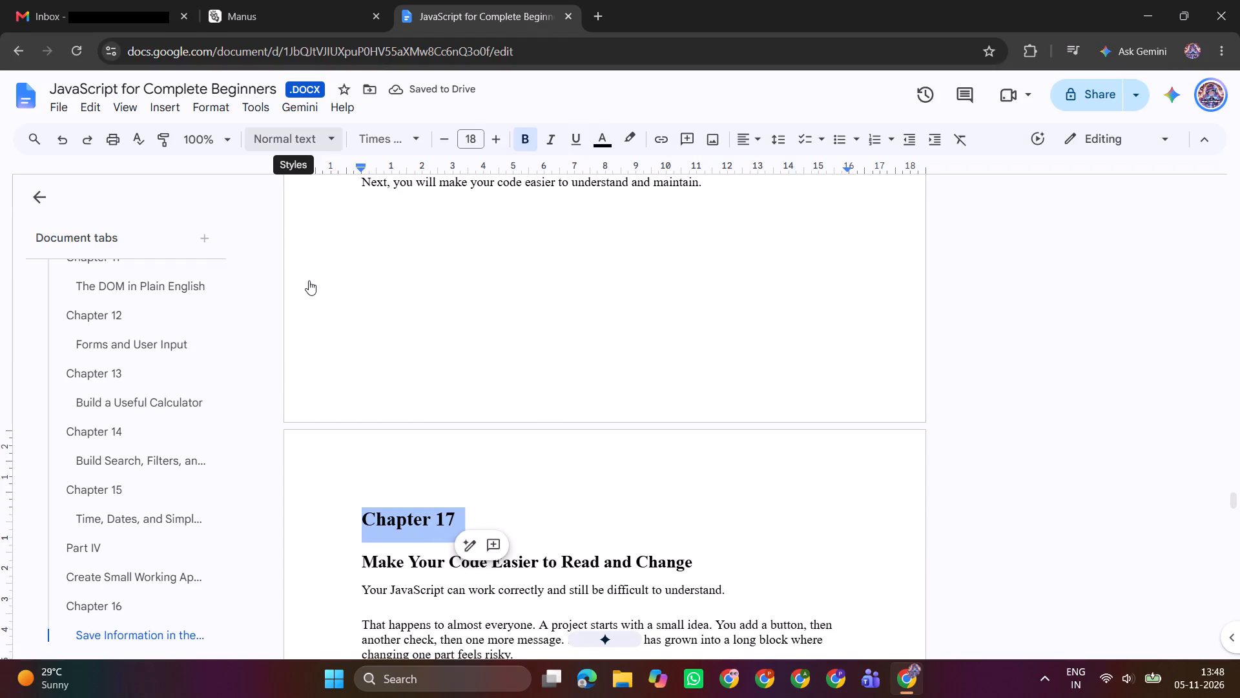
pyautogui.click(317, 337)
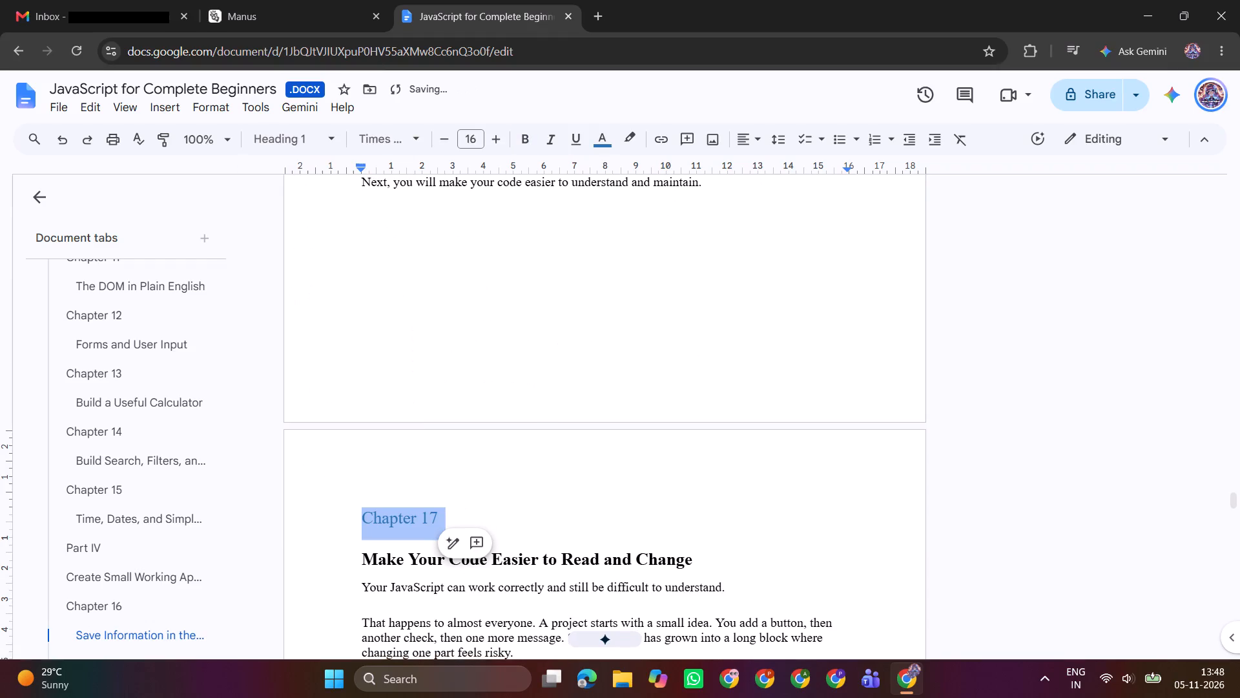
pyautogui.doubleClick(497, 140)
pyautogui.click(606, 140)
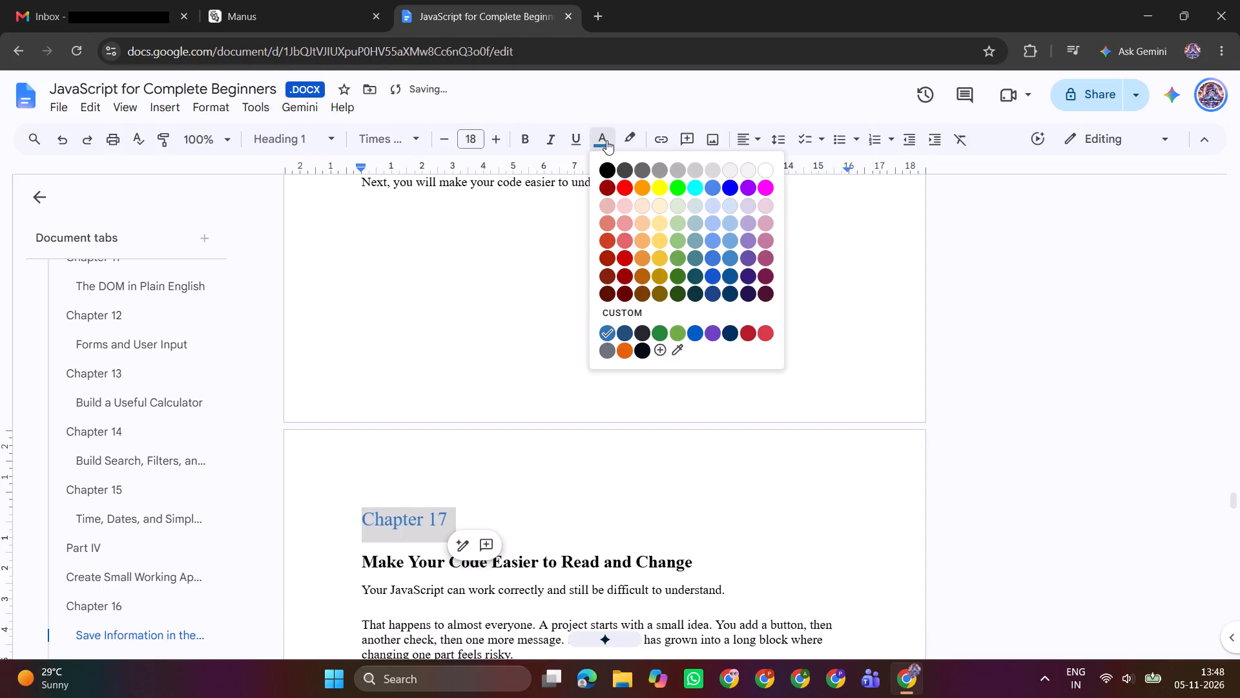
pyautogui.click(643, 349)
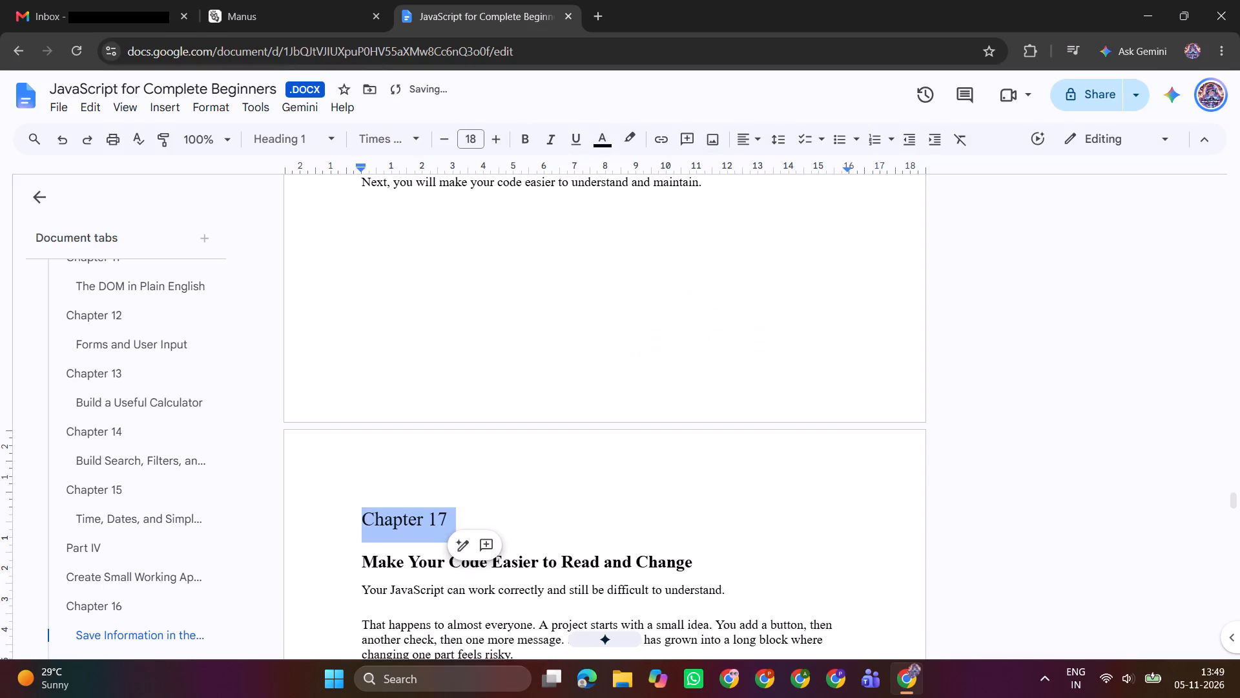
# Apply the Heading 2 style to the chapter title "Make Your Code Easier to Read and Change".
pyautogui.tripleClick(560, 566)
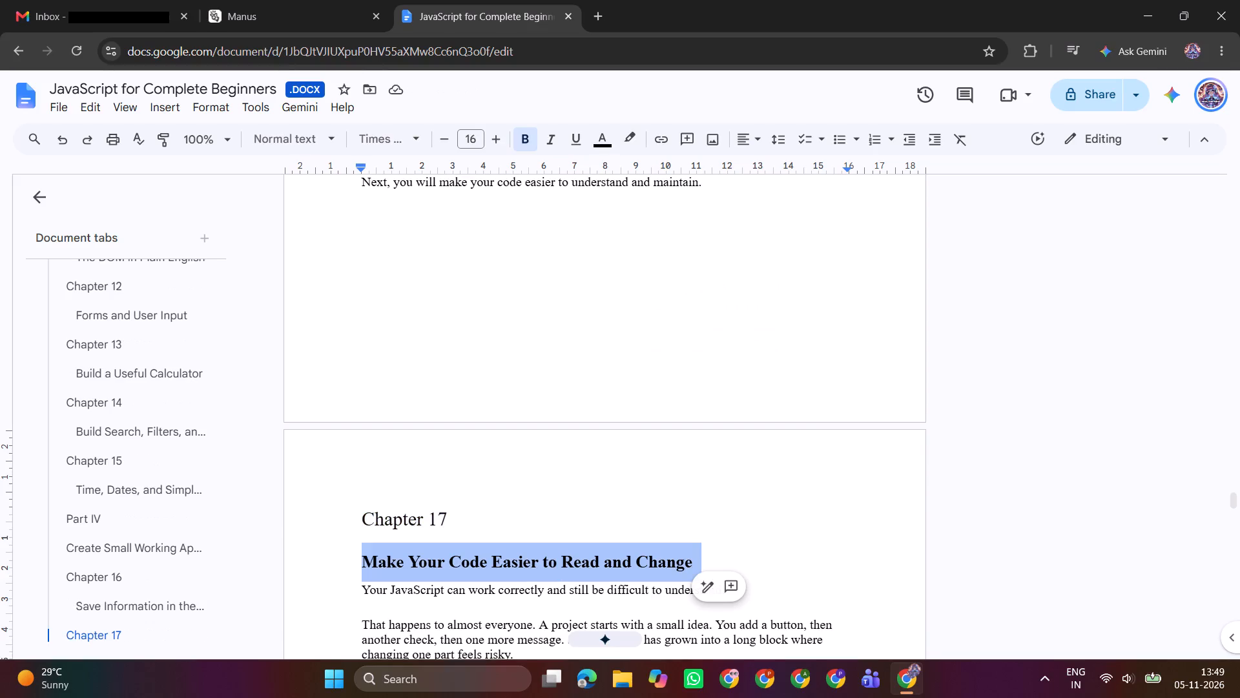
pyautogui.click(298, 141)
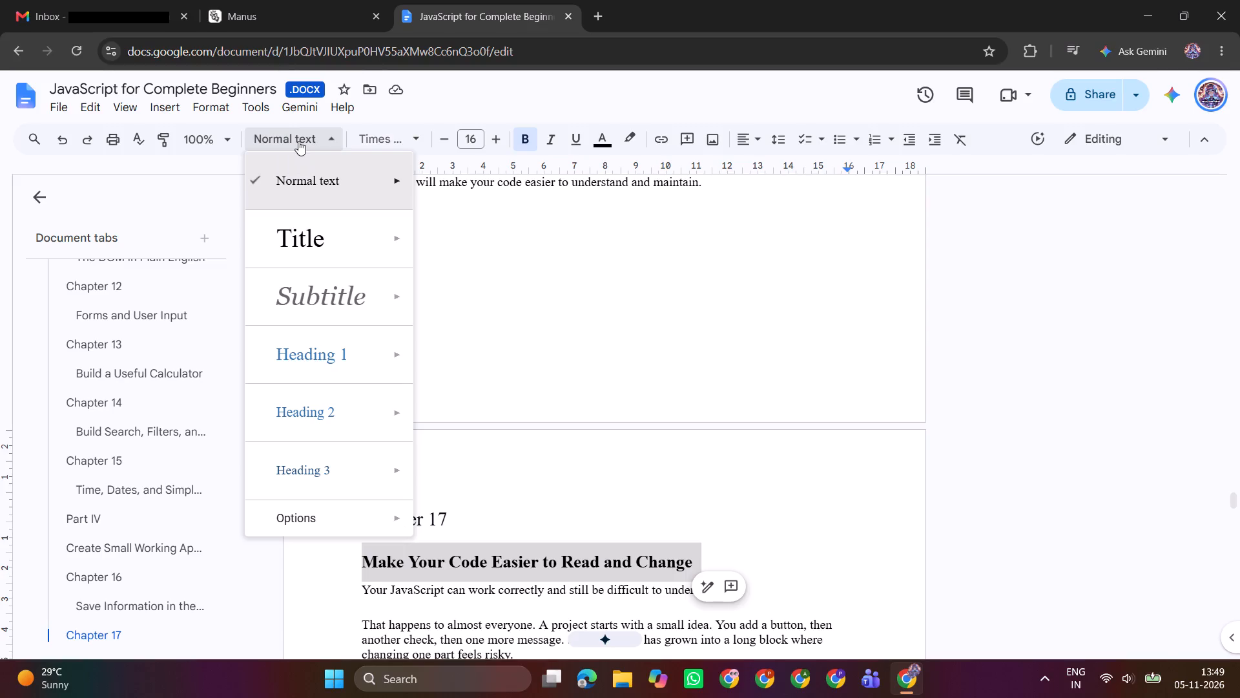
pyautogui.click(324, 401)
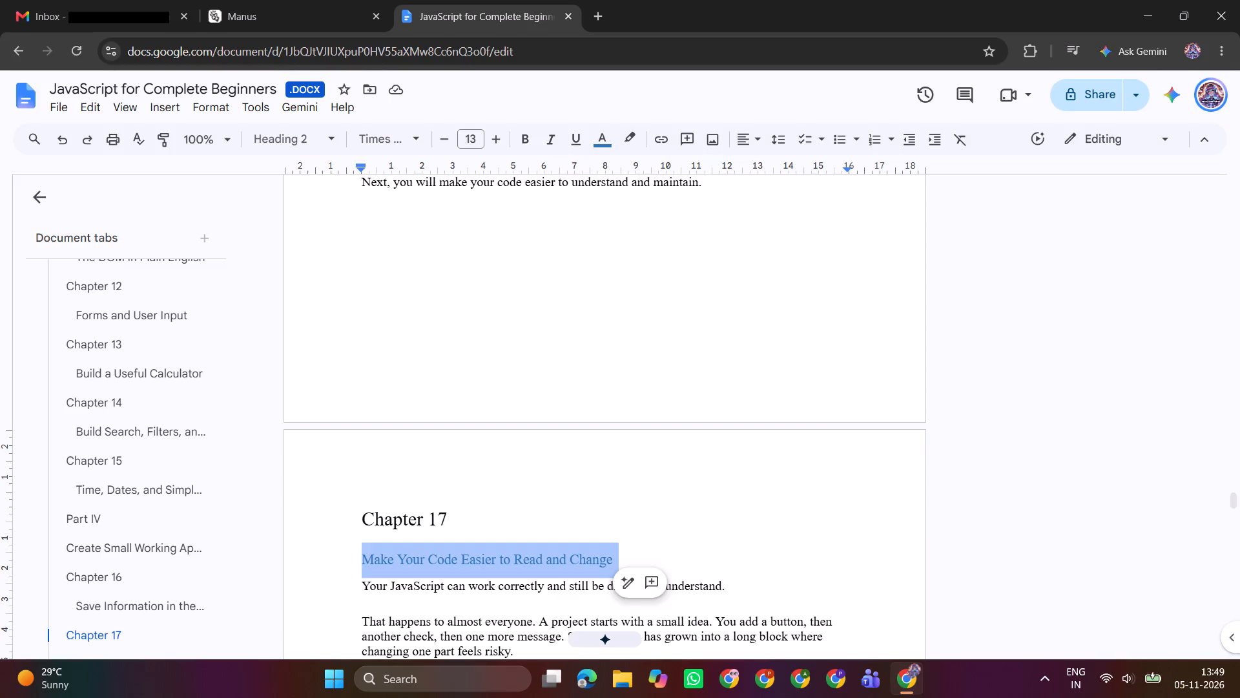
# Center the "Chapter 17" heading together with its title "Make Your Code Easier to Read and Change".
pyautogui.click(358, 522)
pyautogui.moveTo(358, 522); pyautogui.dragTo(584, 526)
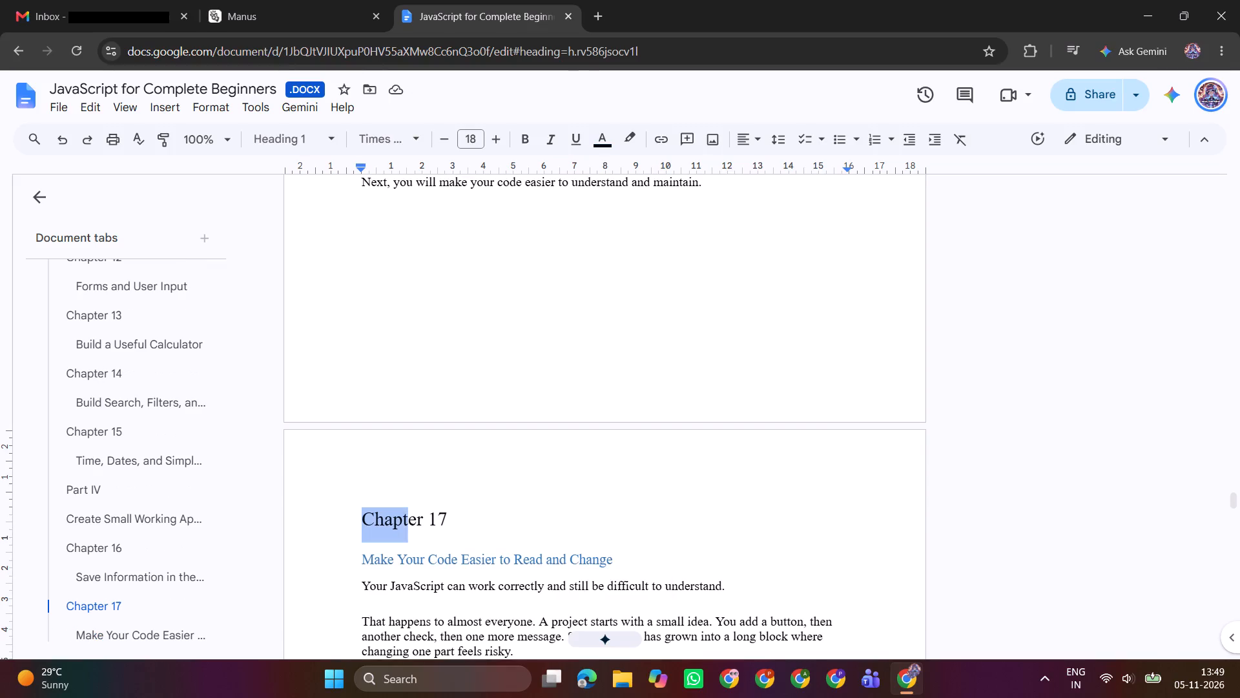
pyautogui.moveTo(584, 526); pyautogui.dragTo(615, 551)
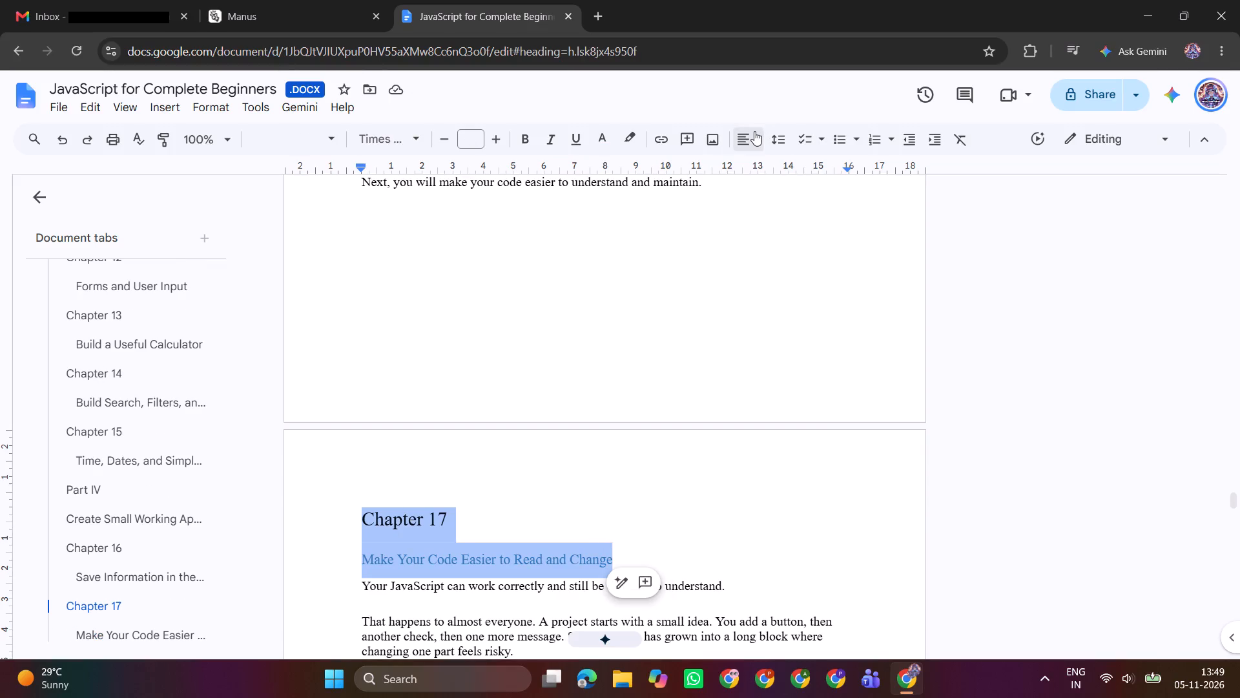
pyautogui.click(754, 131)
pyautogui.click(773, 176)
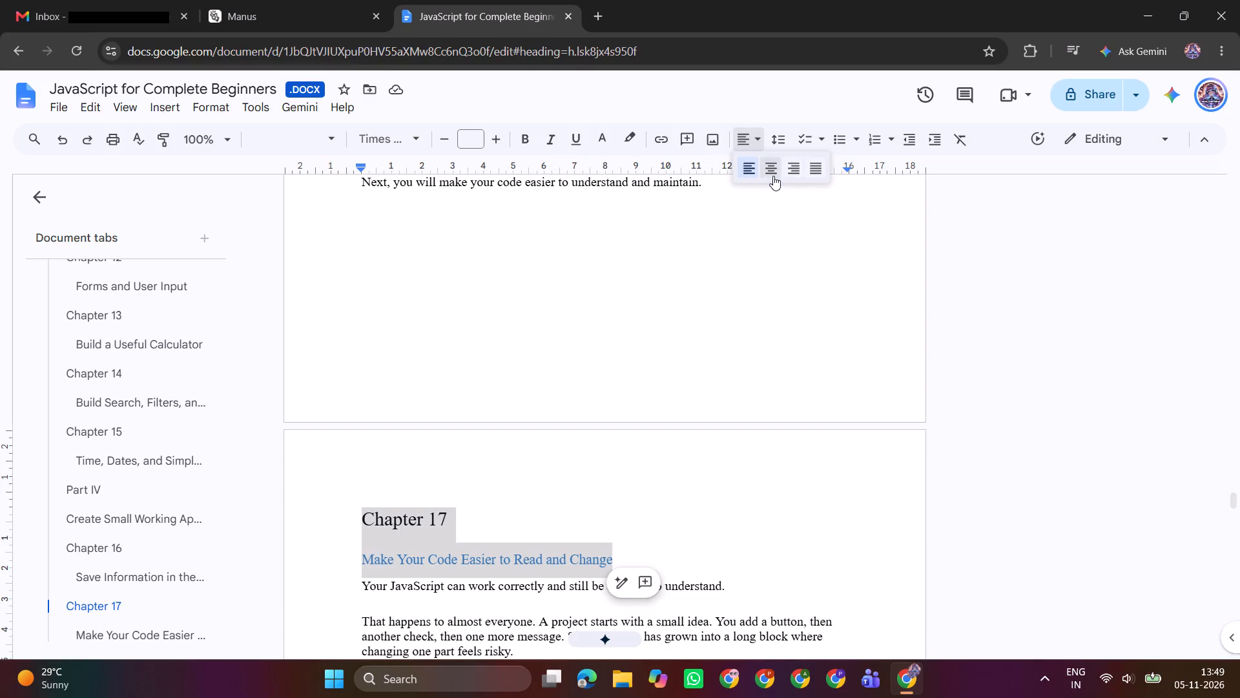
# Delete the divider line and its empty paragraph above the "Start with Clear Names" heading in Chapter 17.
pyautogui.click(550, 593)
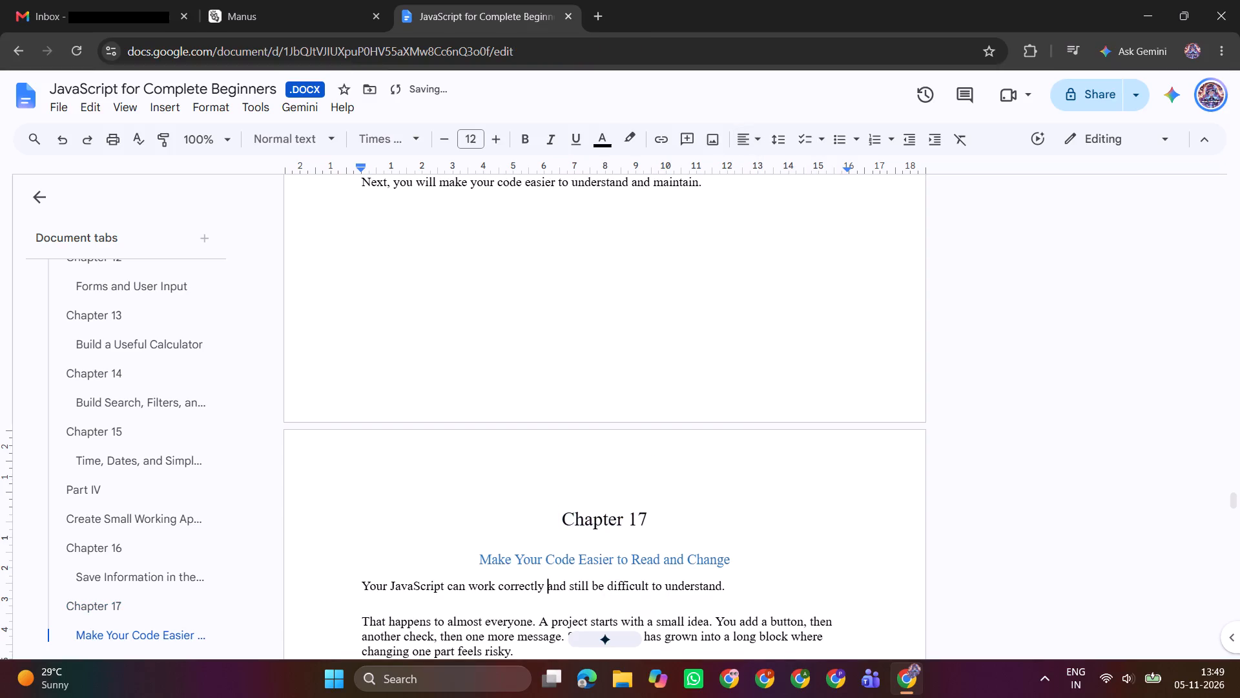
pyautogui.scroll(-5, 550, 593)
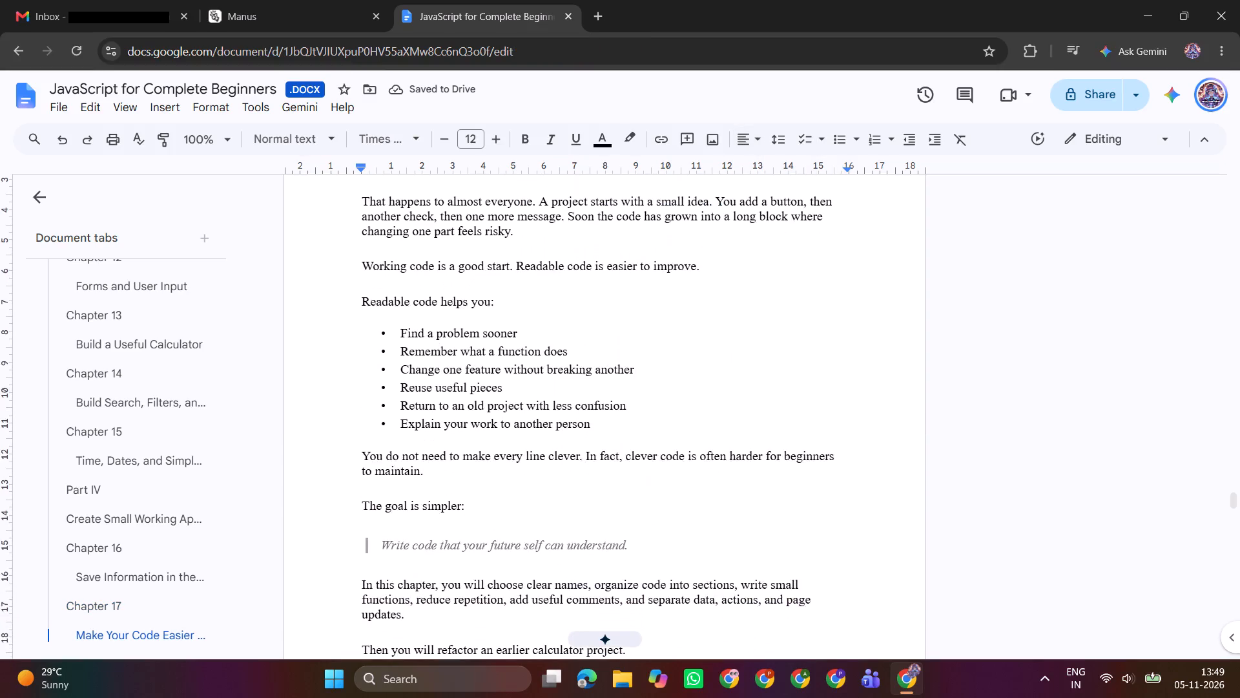
pyautogui.scroll(-3, 550, 593)
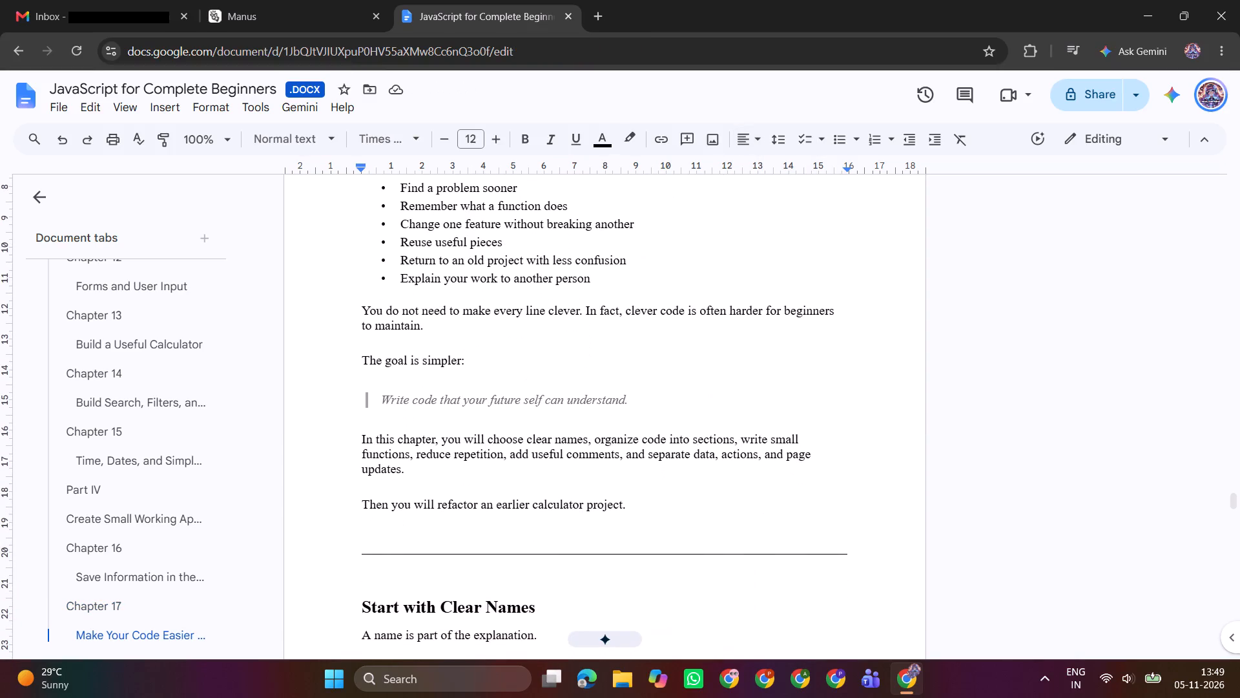
pyautogui.doubleClick(543, 551)
pyautogui.press('Delete')
pyautogui.press('Delete')
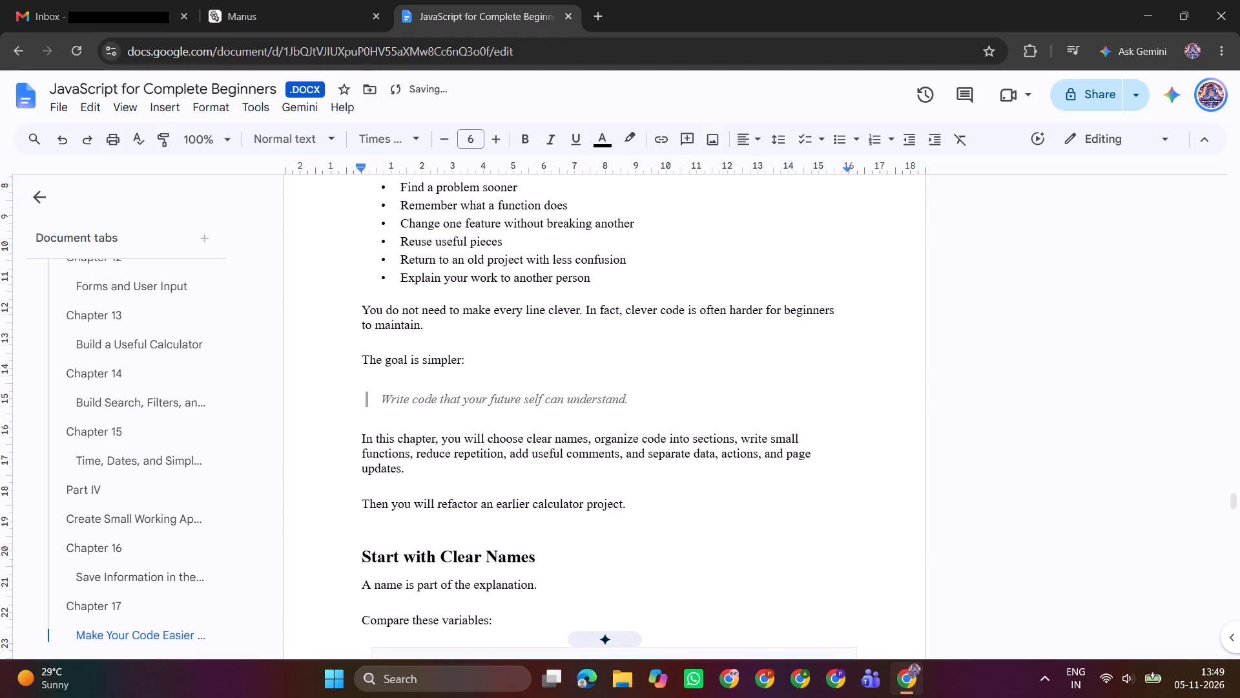
# Delete the divider line and its empty paragraph above the "Use Consistent Naming" heading.
pyautogui.scroll(-6, 543, 551)
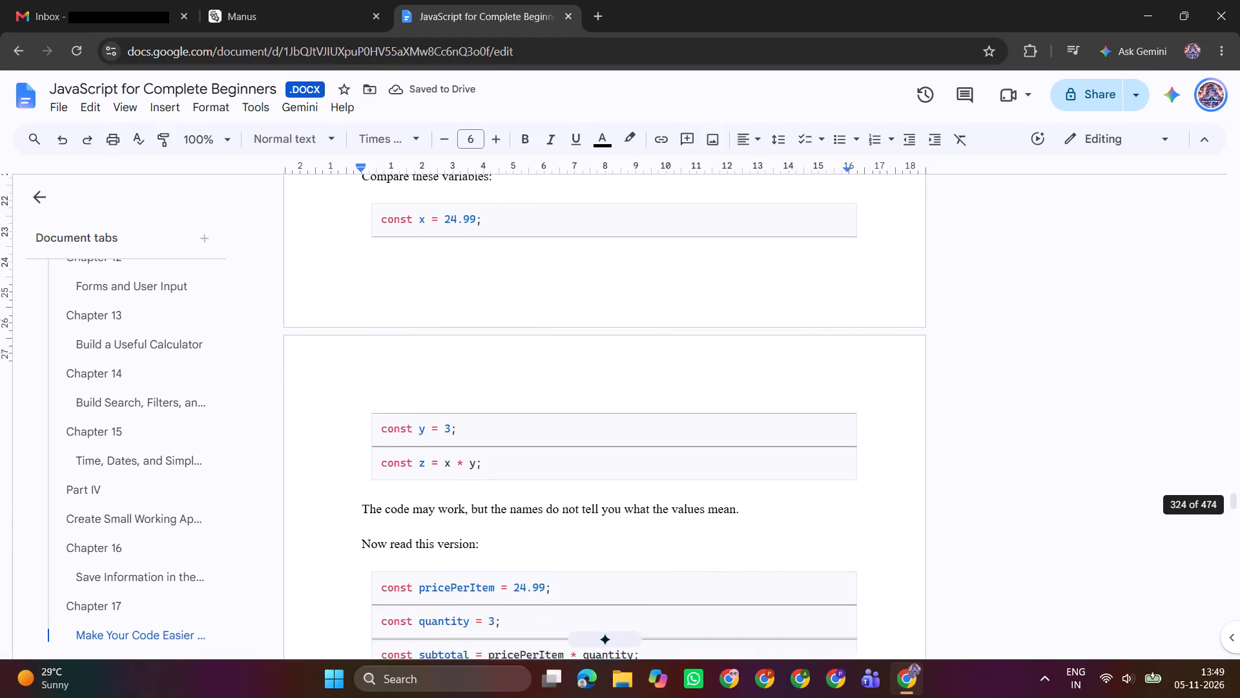
pyautogui.scroll(-3, 543, 551)
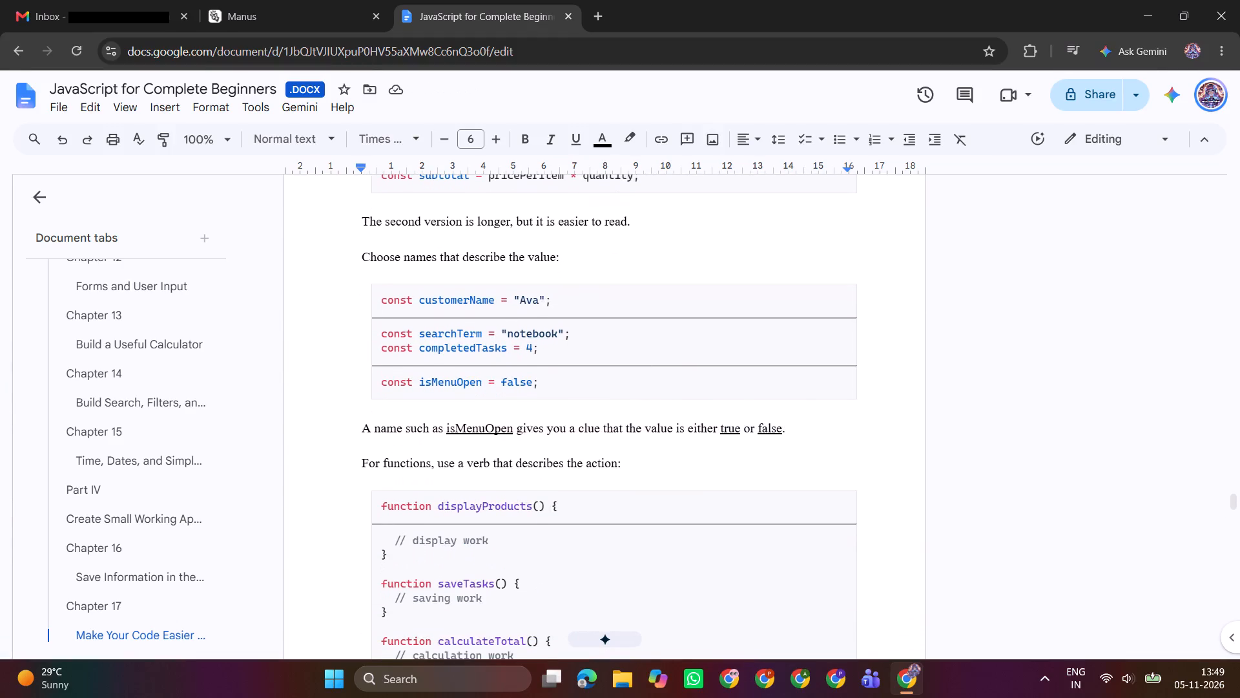
pyautogui.scroll(-5, 534, 575)
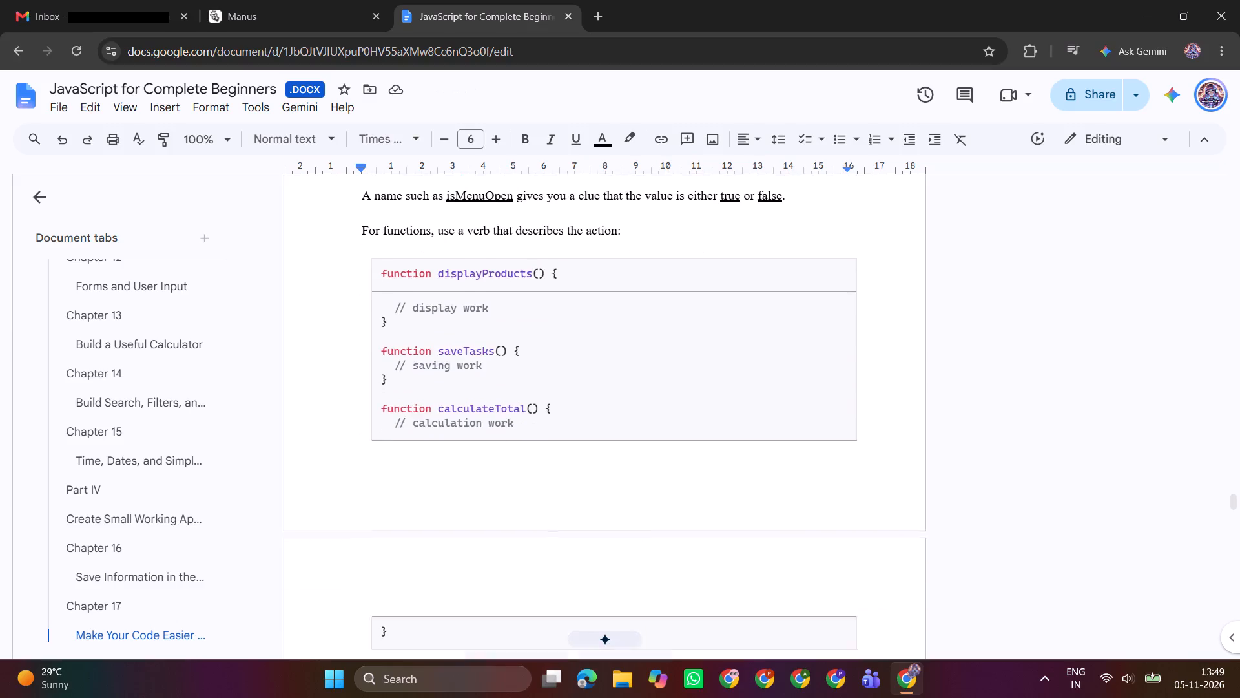
pyautogui.scroll(-1, 534, 575)
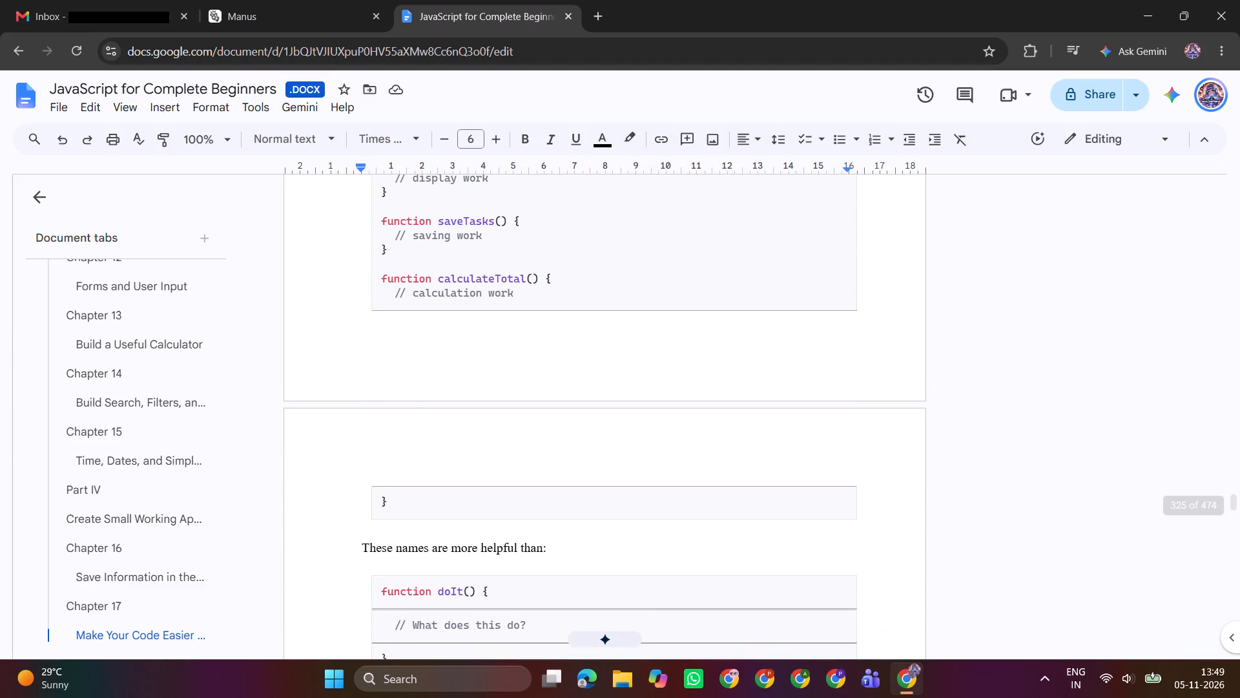
pyautogui.scroll(-3, 534, 575)
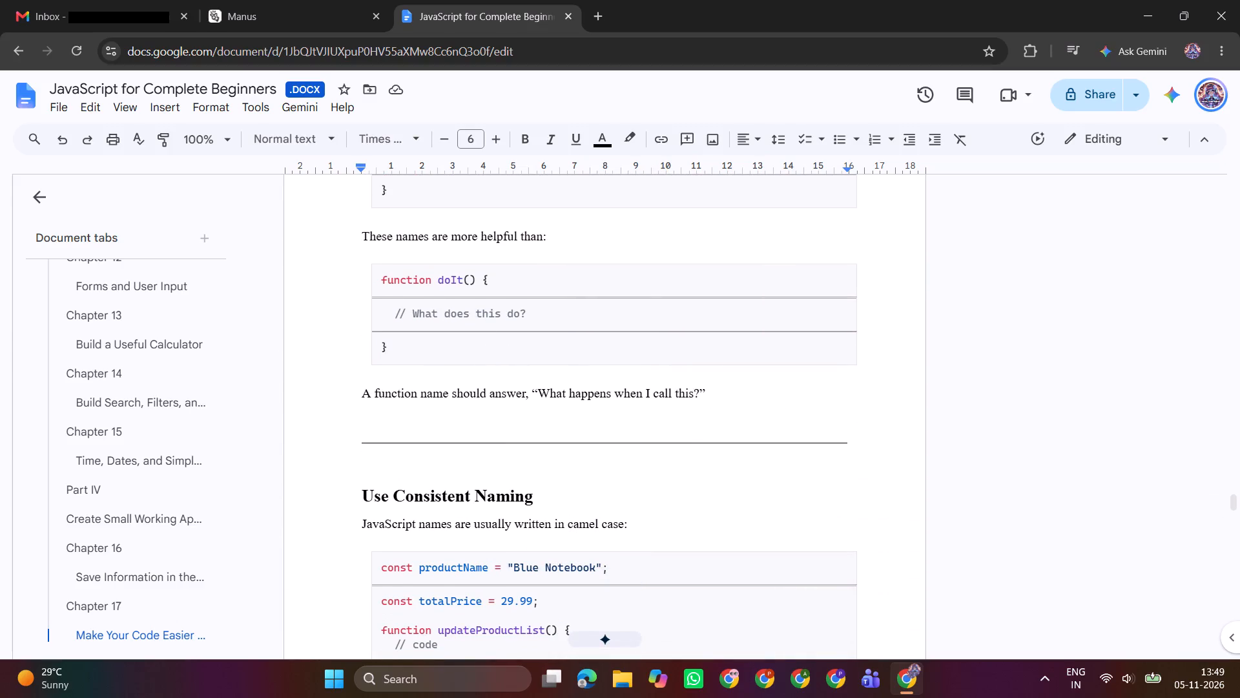
pyautogui.doubleClick(544, 441)
pyautogui.press('Delete')
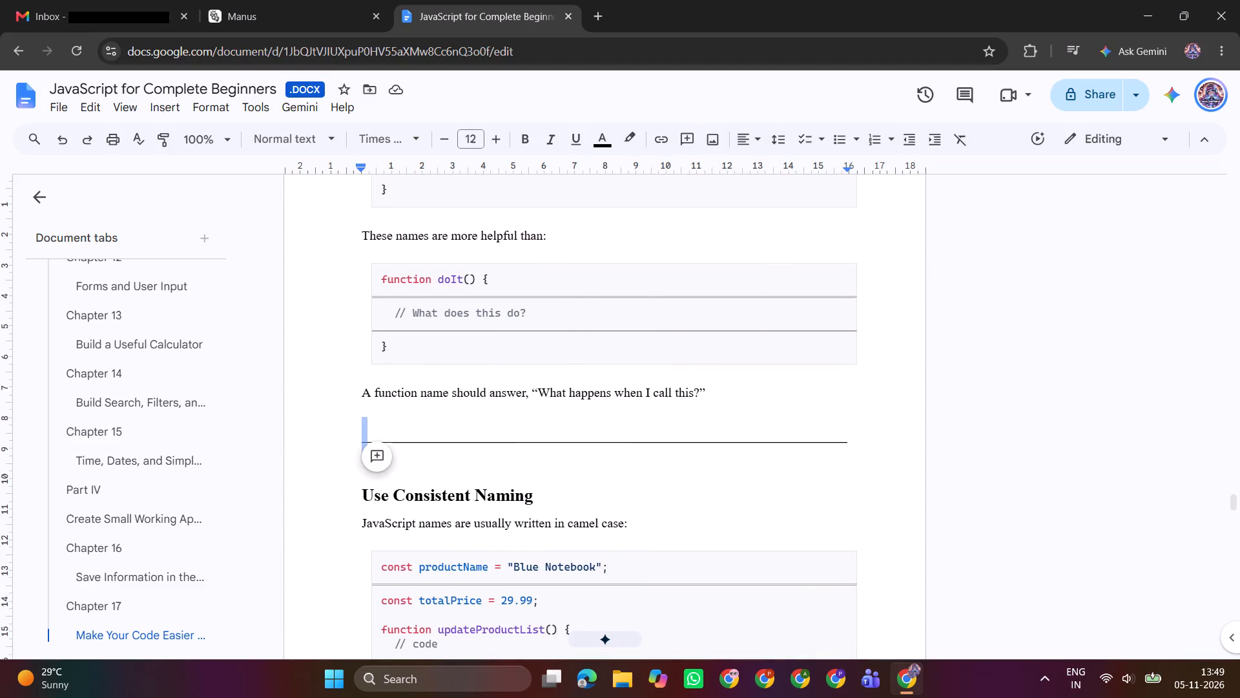
pyautogui.press('Delete')
# Delete the divider line and its empty paragraph above the "Choose const and let Deliberately" heading.
pyautogui.scroll(-2, 544, 441)
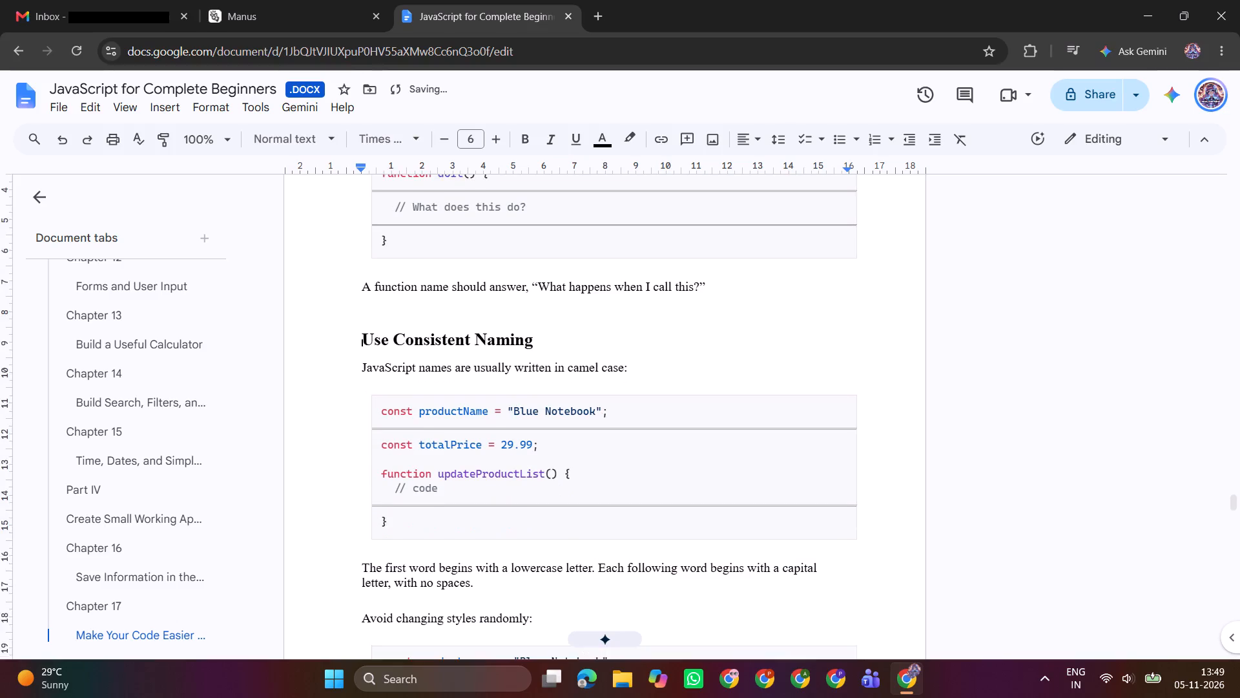
pyautogui.scroll(-2, 544, 441)
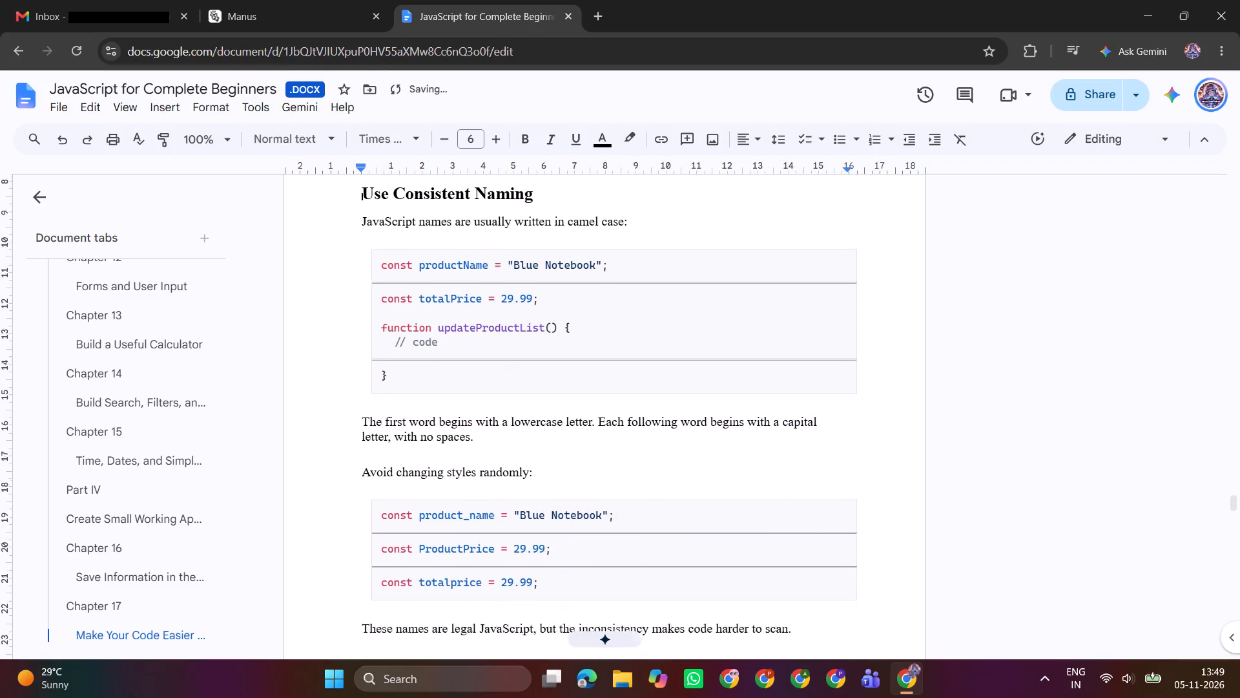
pyautogui.scroll(-2, 544, 441)
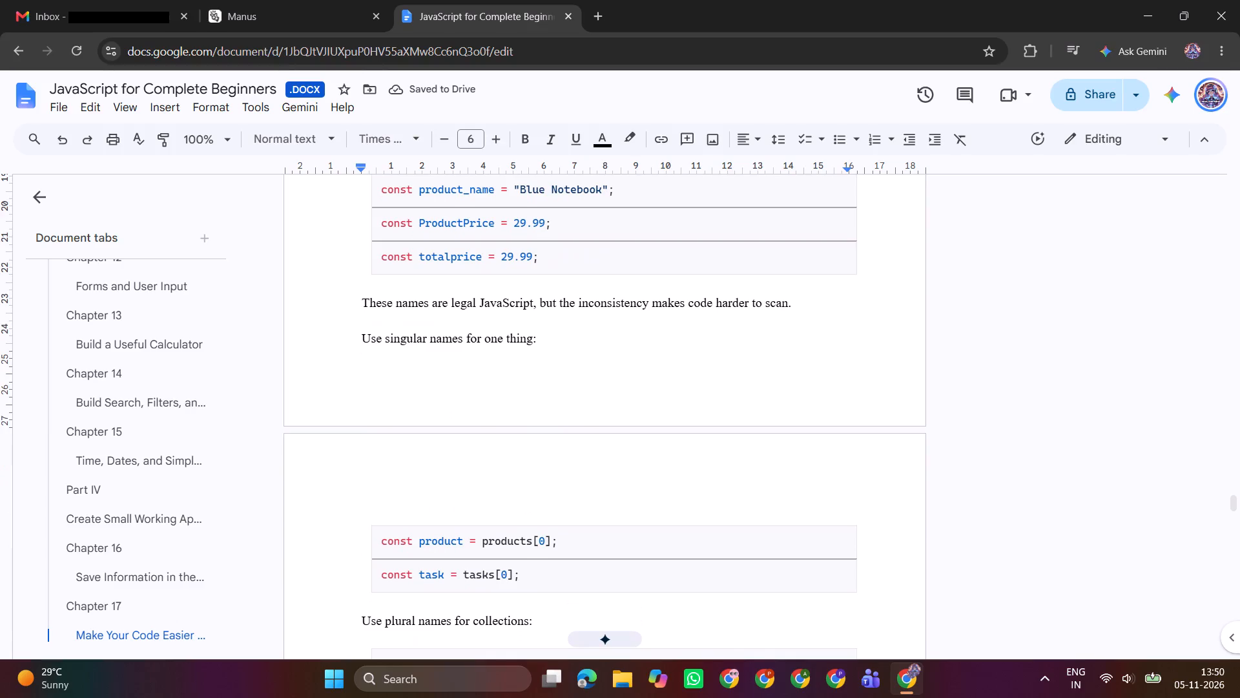
pyautogui.scroll(-2, 544, 441)
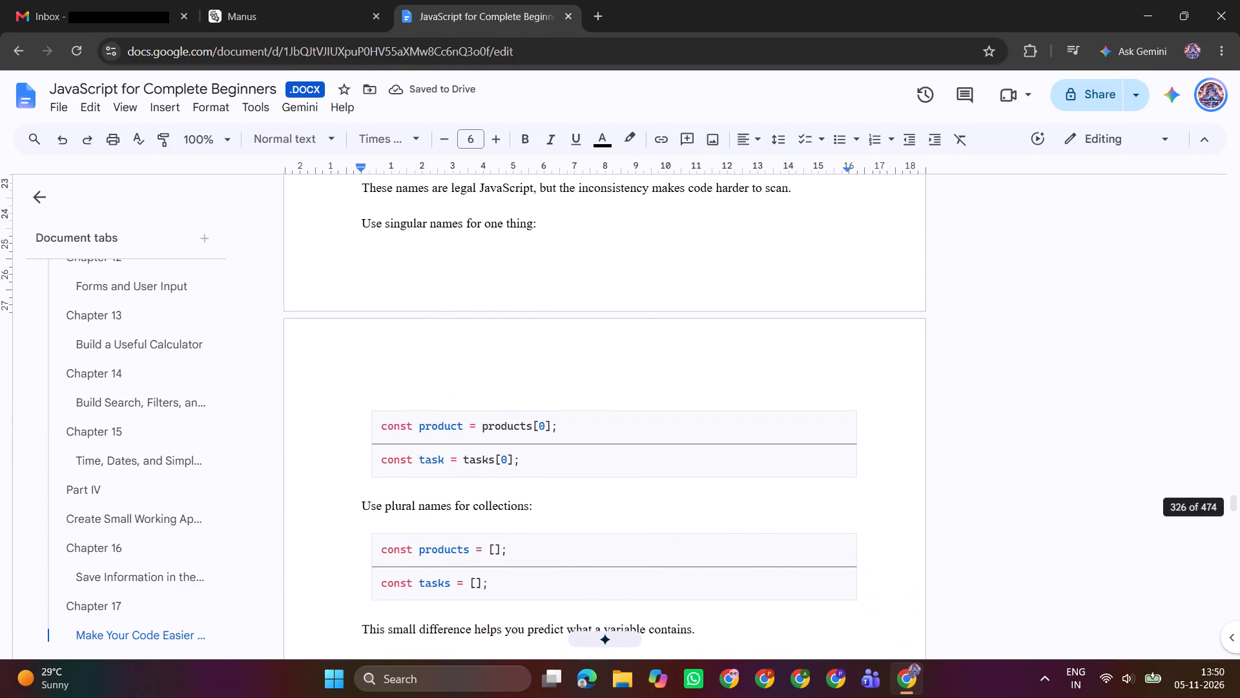
pyautogui.scroll(-2, 549, 503)
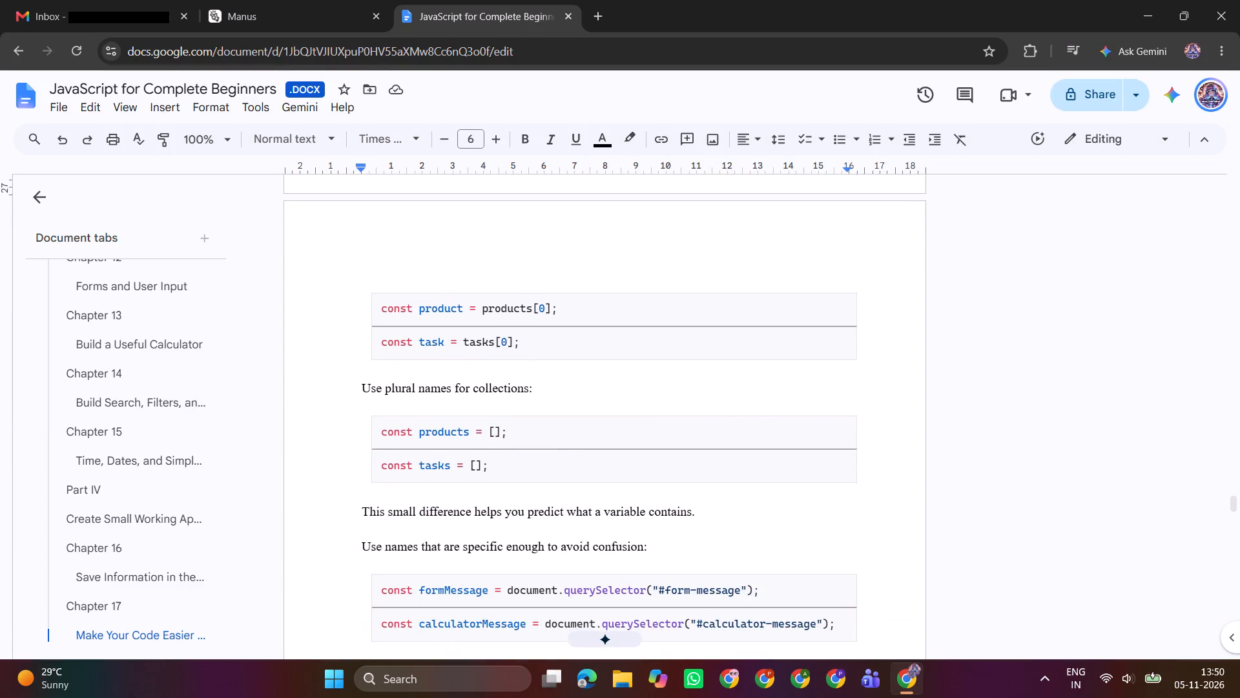
pyautogui.scroll(-1, 549, 503)
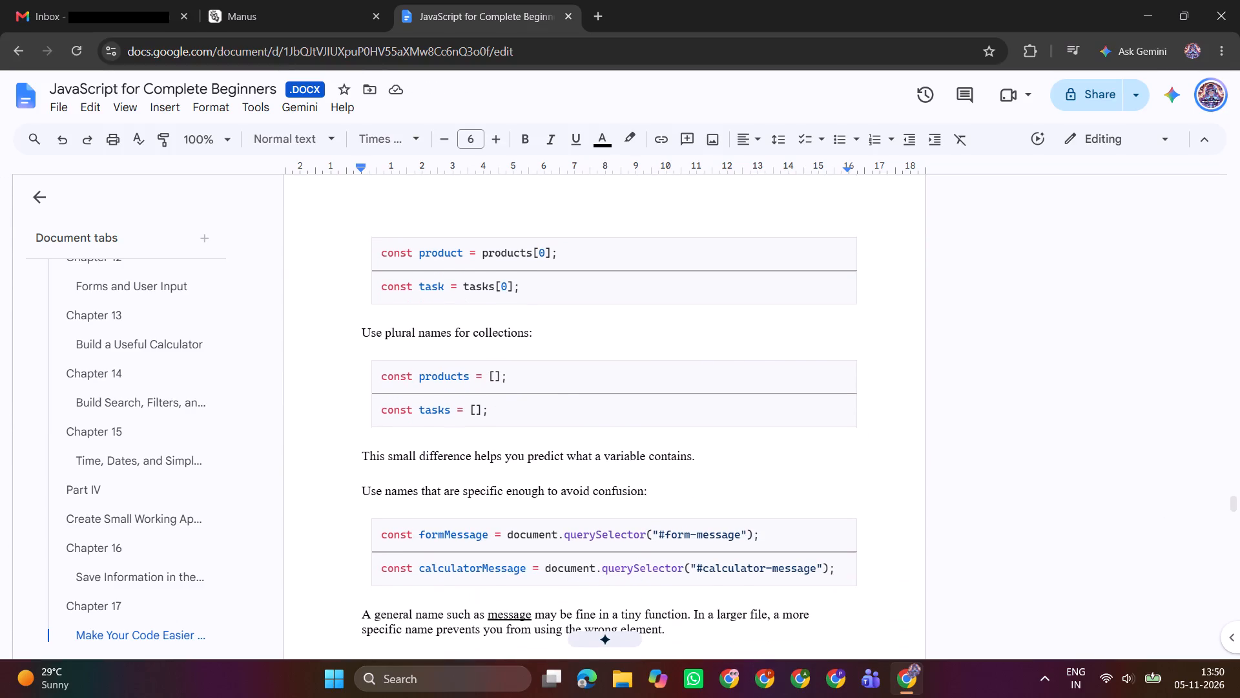
pyautogui.scroll(-2, 549, 503)
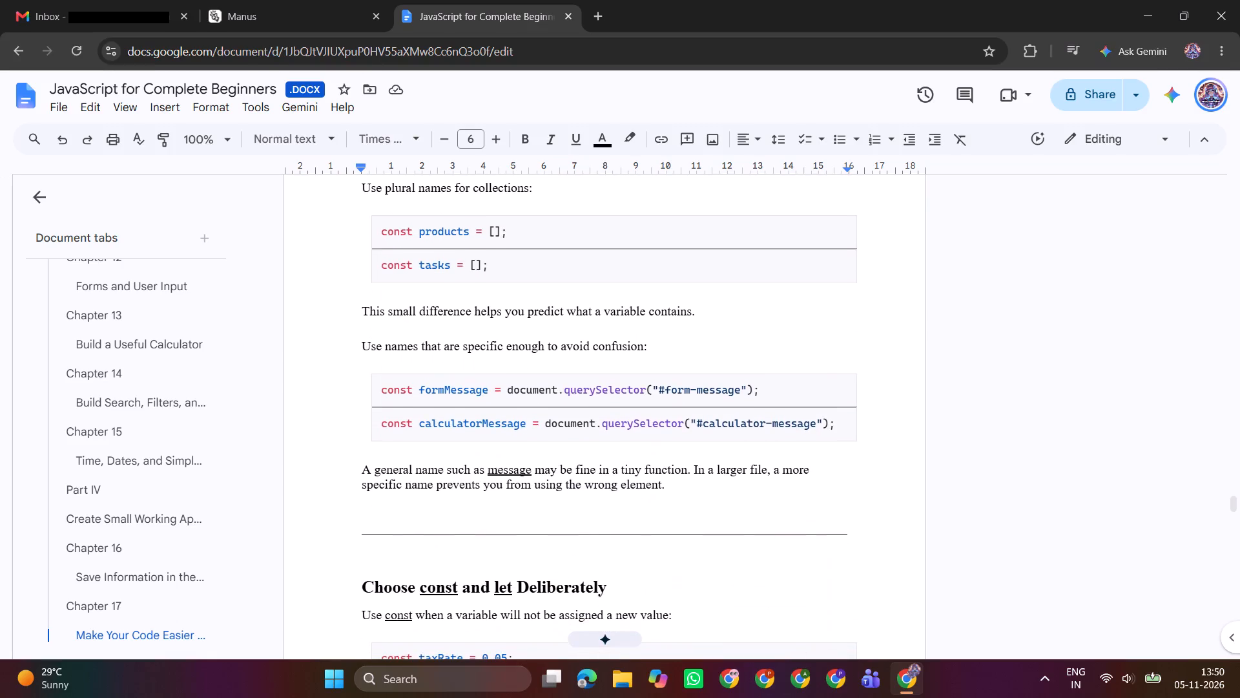
pyautogui.doubleClick(533, 534)
pyautogui.press('Delete')
pyautogui.press('Delete')
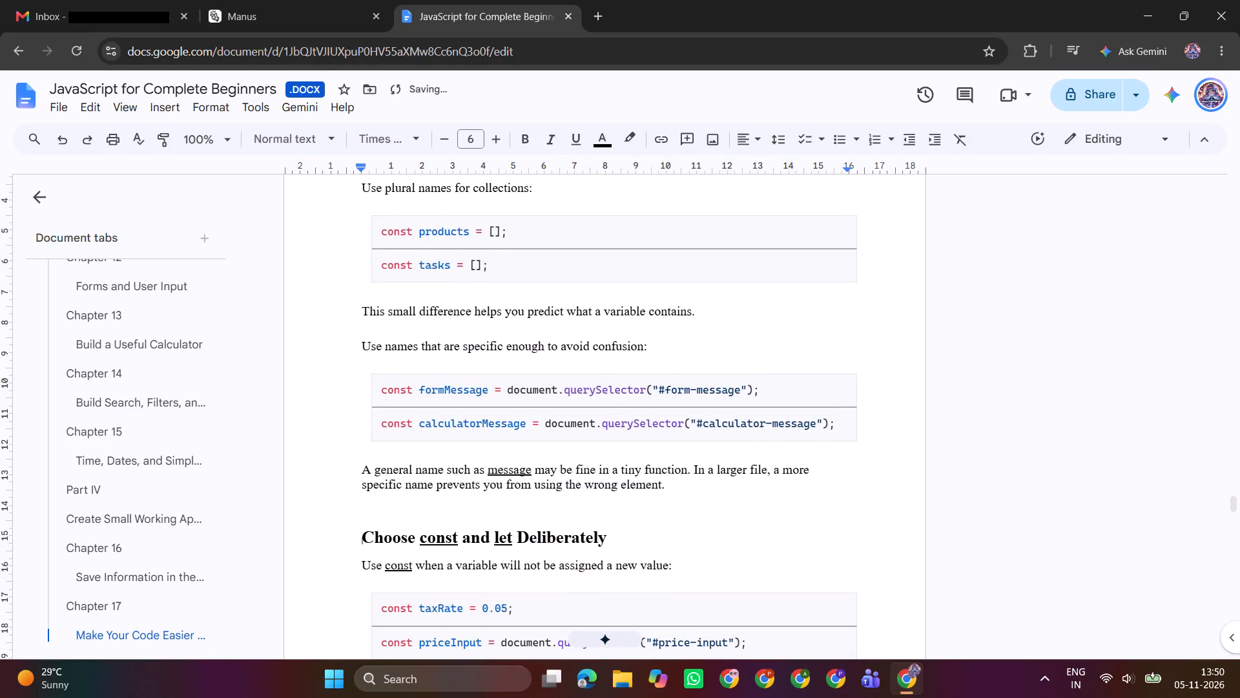
# Delete the divider line and its empty paragraph above the "Organize Code into Sections" heading.
pyautogui.scroll(-2, 533, 534)
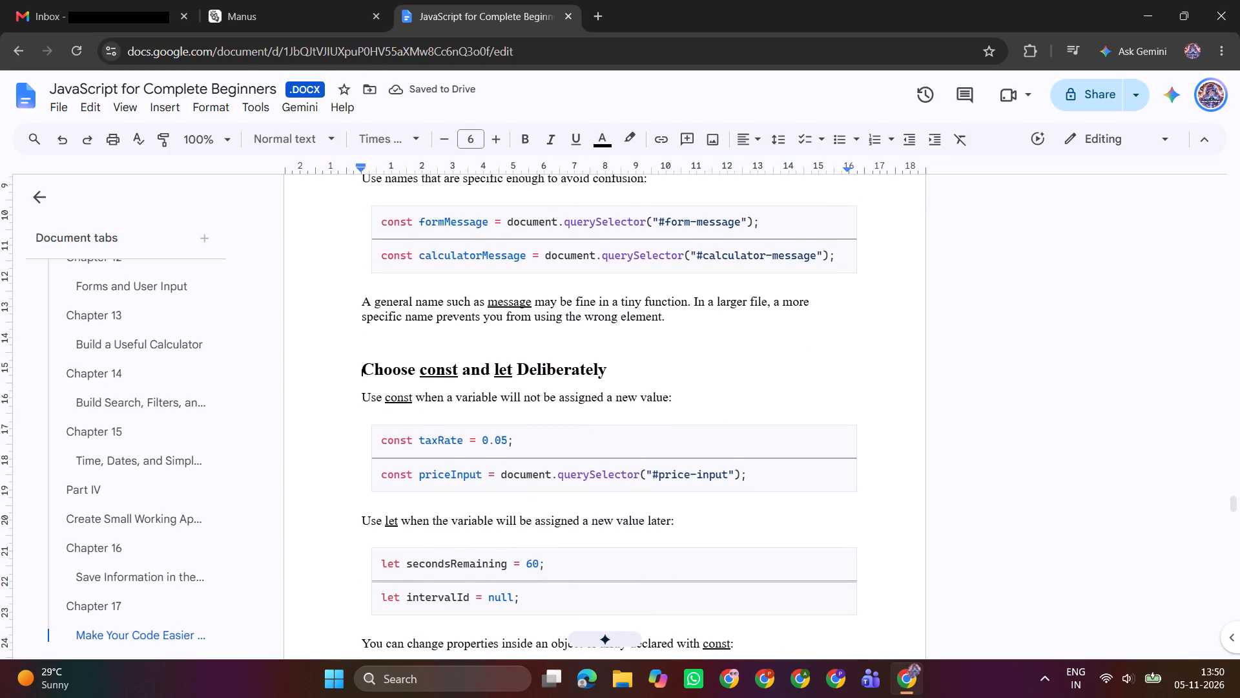
pyautogui.scroll(-4, 533, 534)
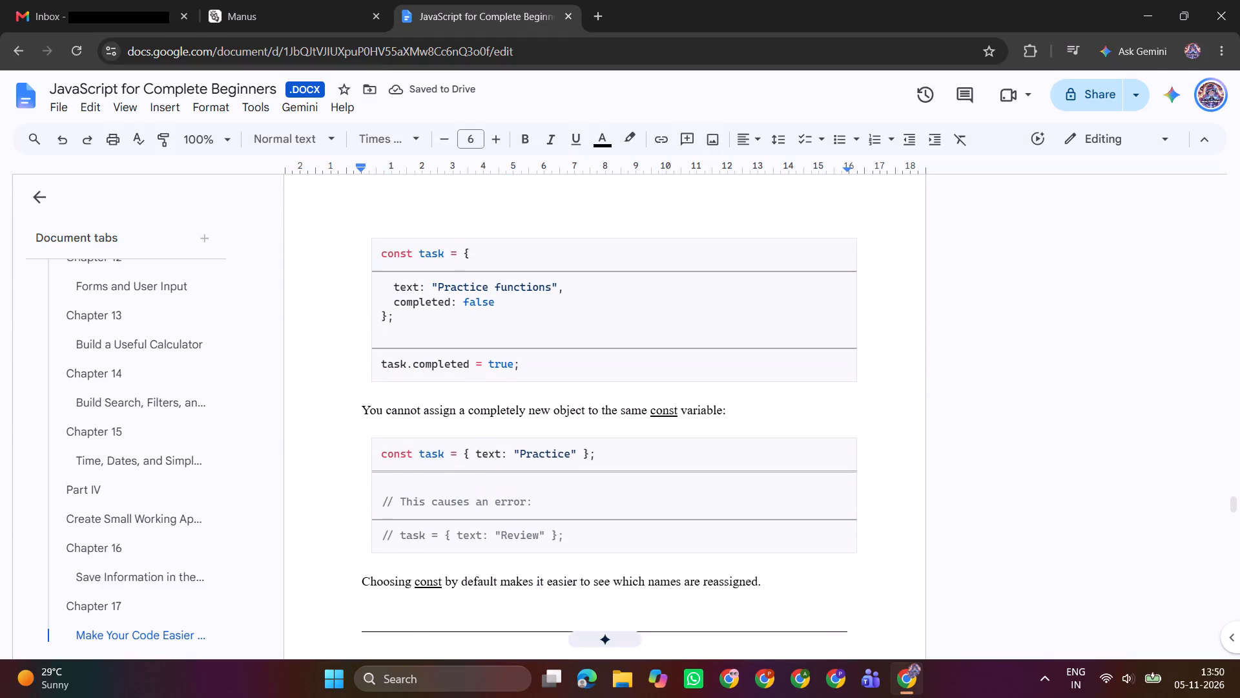
pyautogui.scroll(-2, 535, 491)
pyautogui.doubleClick(535, 485)
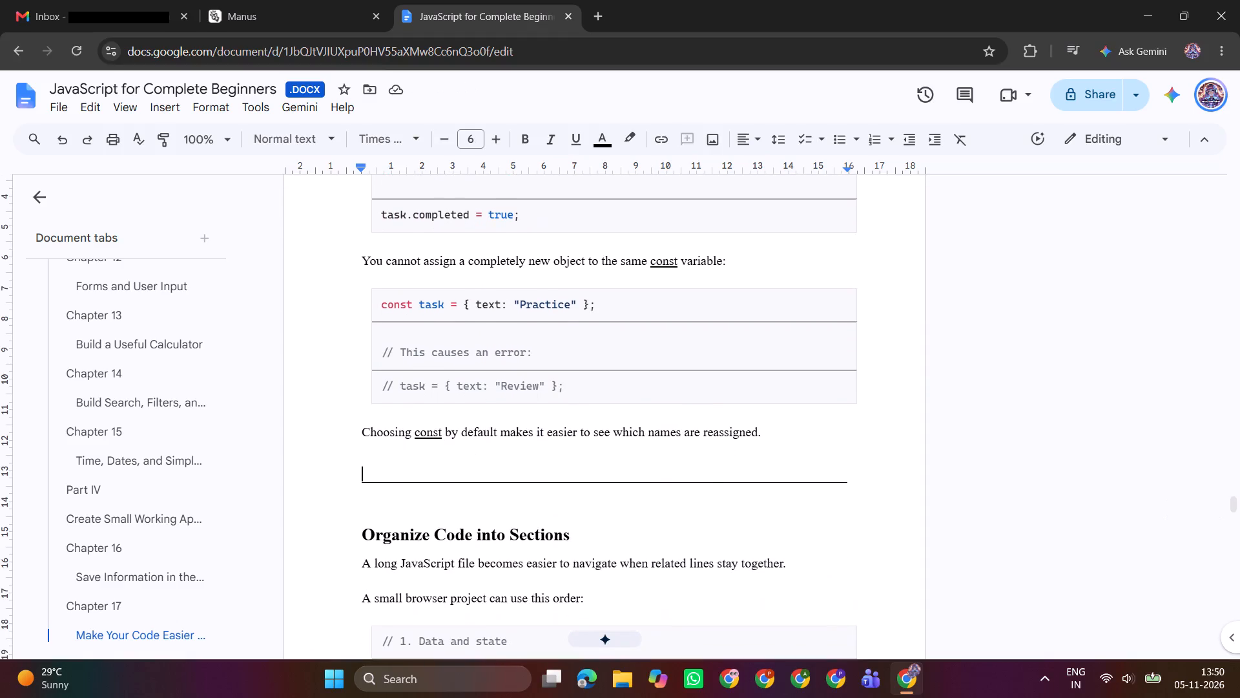
pyautogui.press('Delete')
pyautogui.press('Delete')
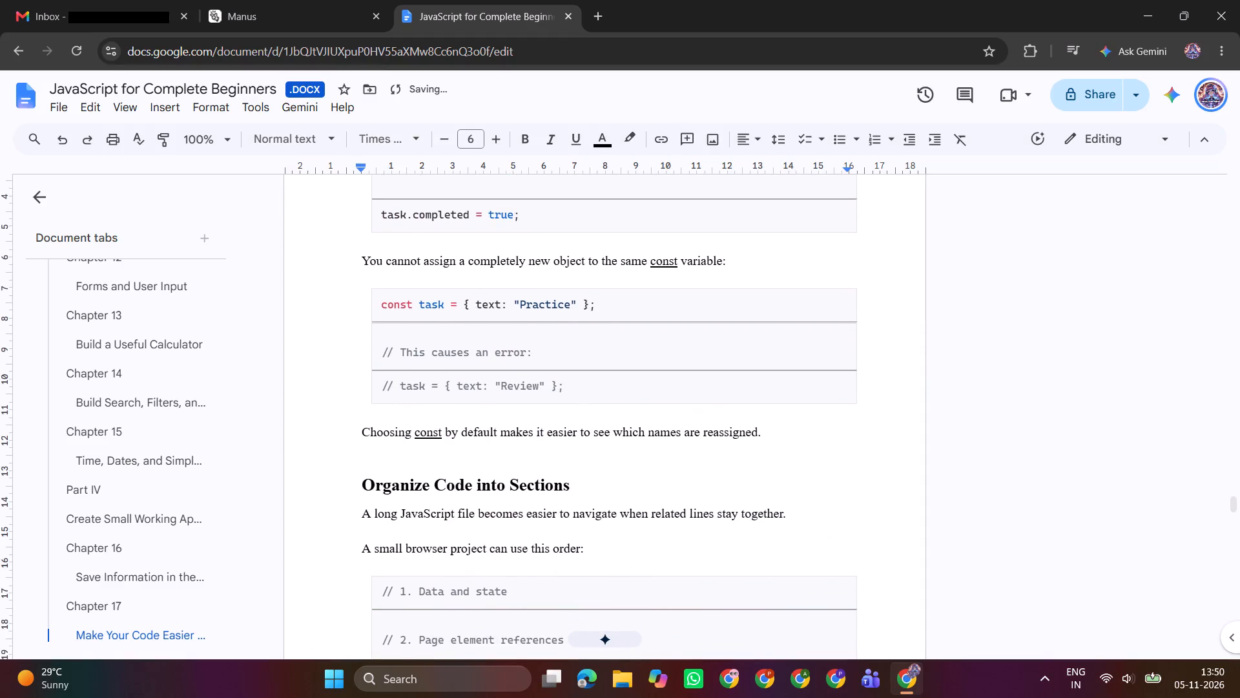
# Delete the divider line and its empty paragraph above the "Write Small Functions" heading.
pyautogui.scroll(-3, 535, 485)
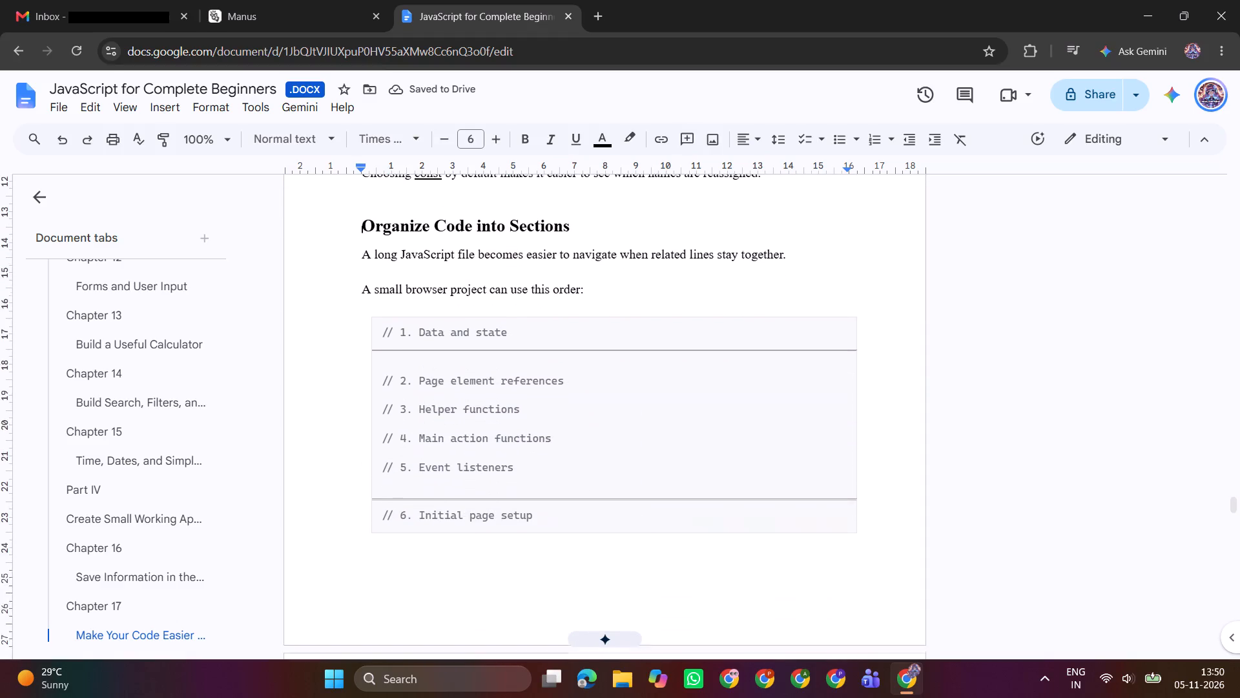
pyautogui.scroll(-6, 535, 485)
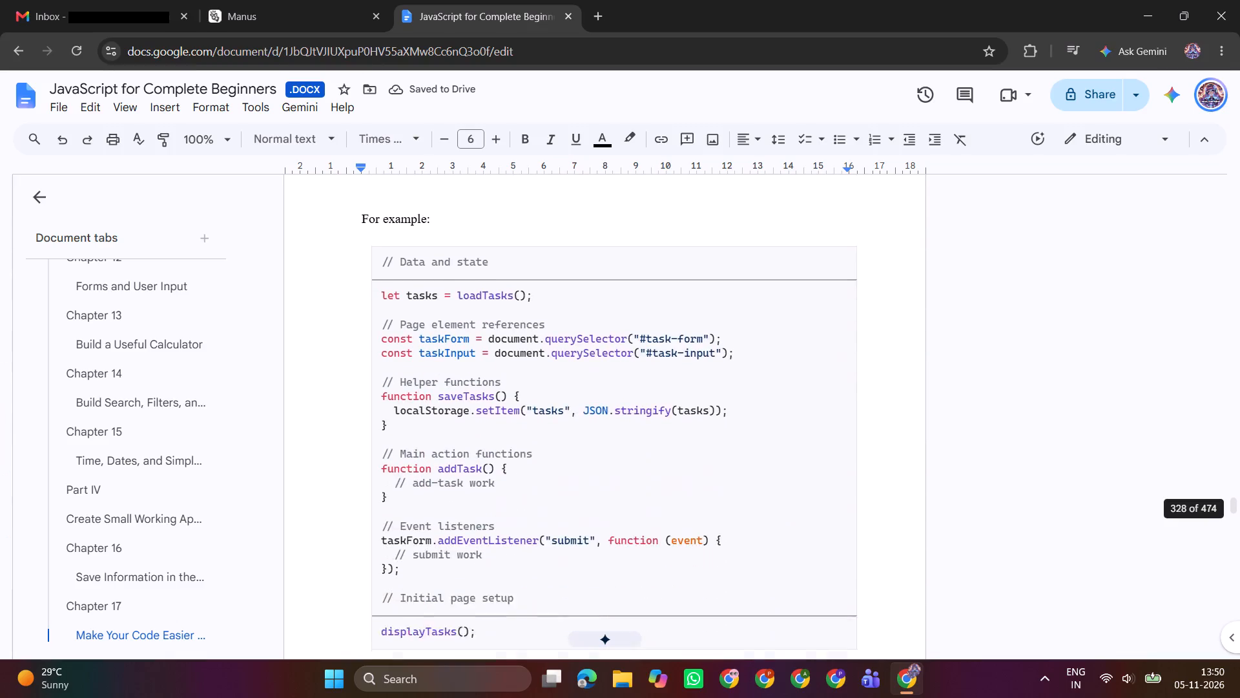
pyautogui.scroll(-2, 526, 514)
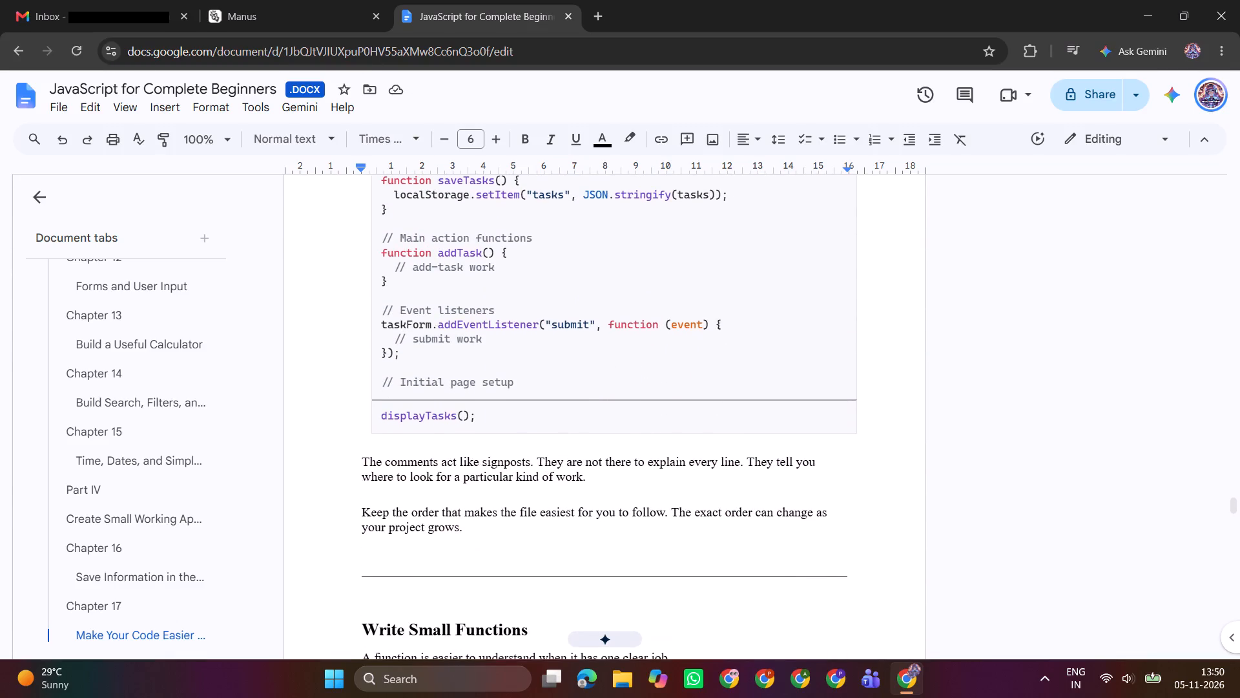
pyautogui.doubleClick(501, 584)
pyautogui.press('Delete')
pyautogui.press('Delete')
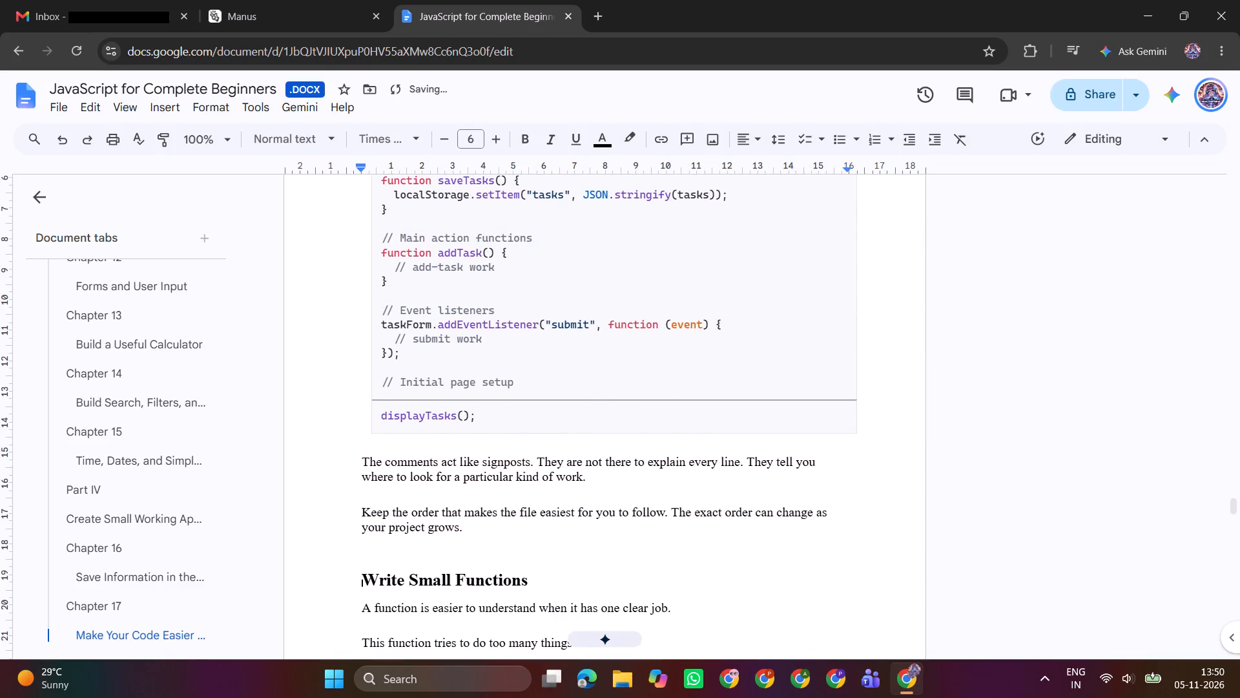
# Delete the divider line and its empty paragraph above the "Give Functions Useful Inputs and Outputs" heading.
pyautogui.scroll(-4, 501, 584)
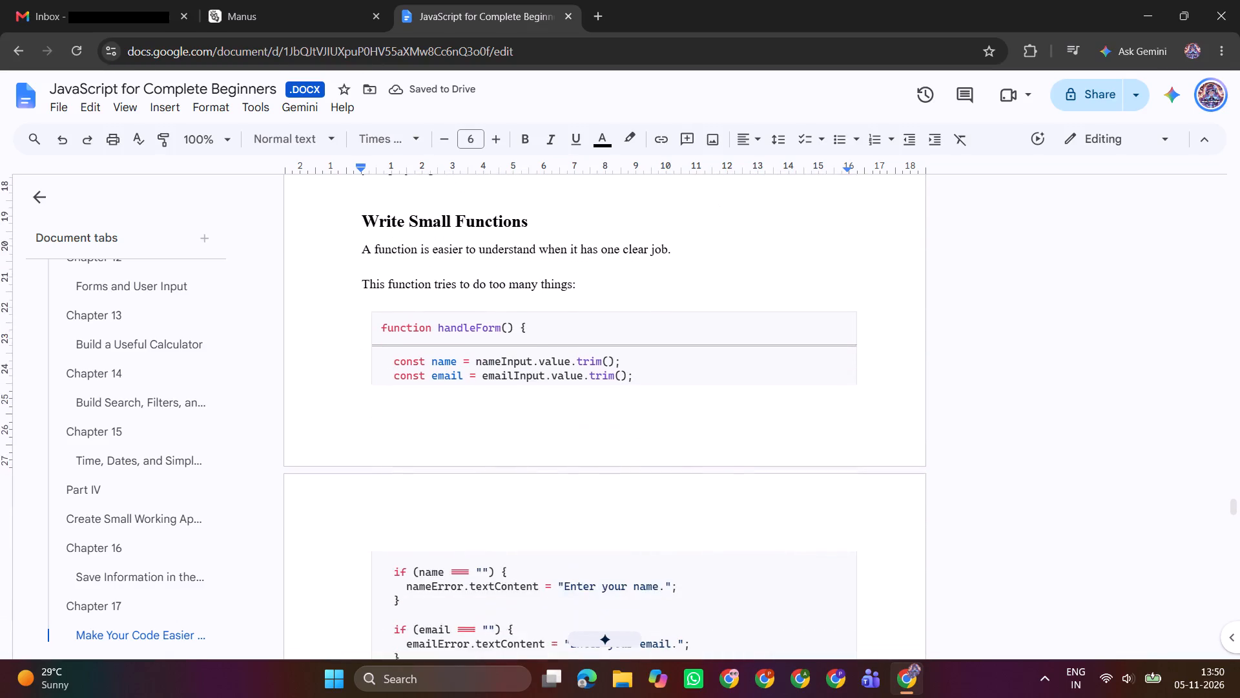
pyautogui.scroll(-2, 501, 584)
pyautogui.scroll(-2, 470, 647)
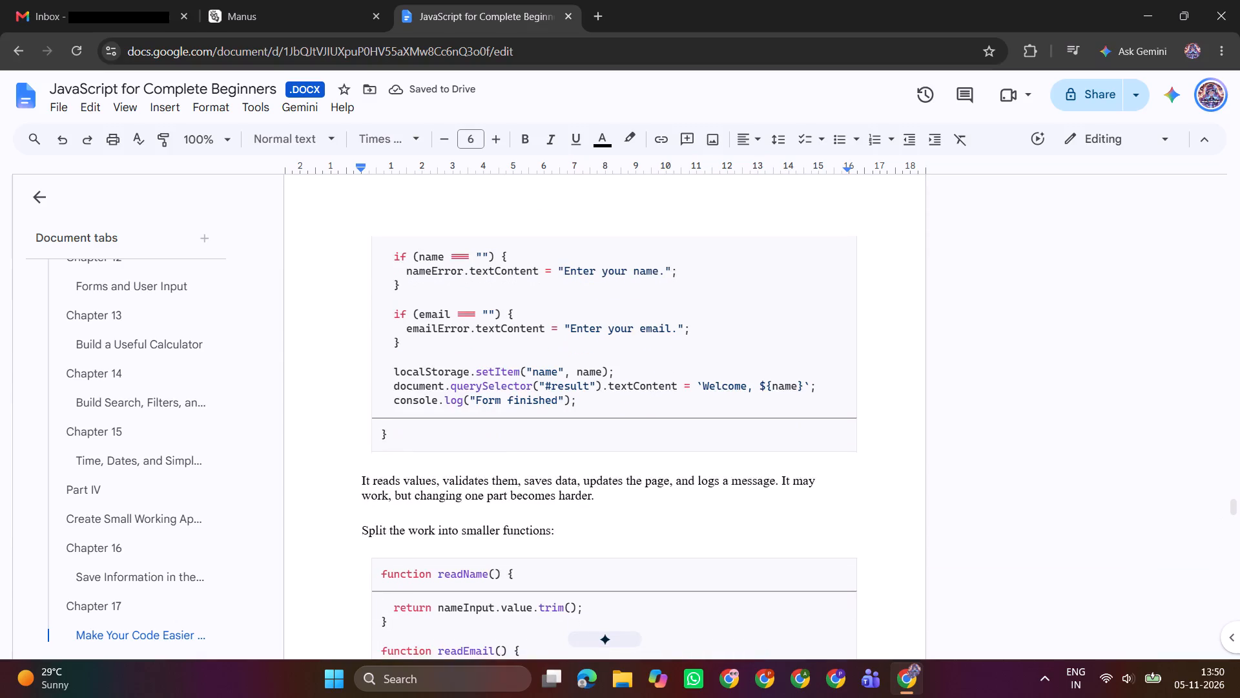
pyautogui.scroll(-2, 470, 647)
pyautogui.scroll(-2, 488, 584)
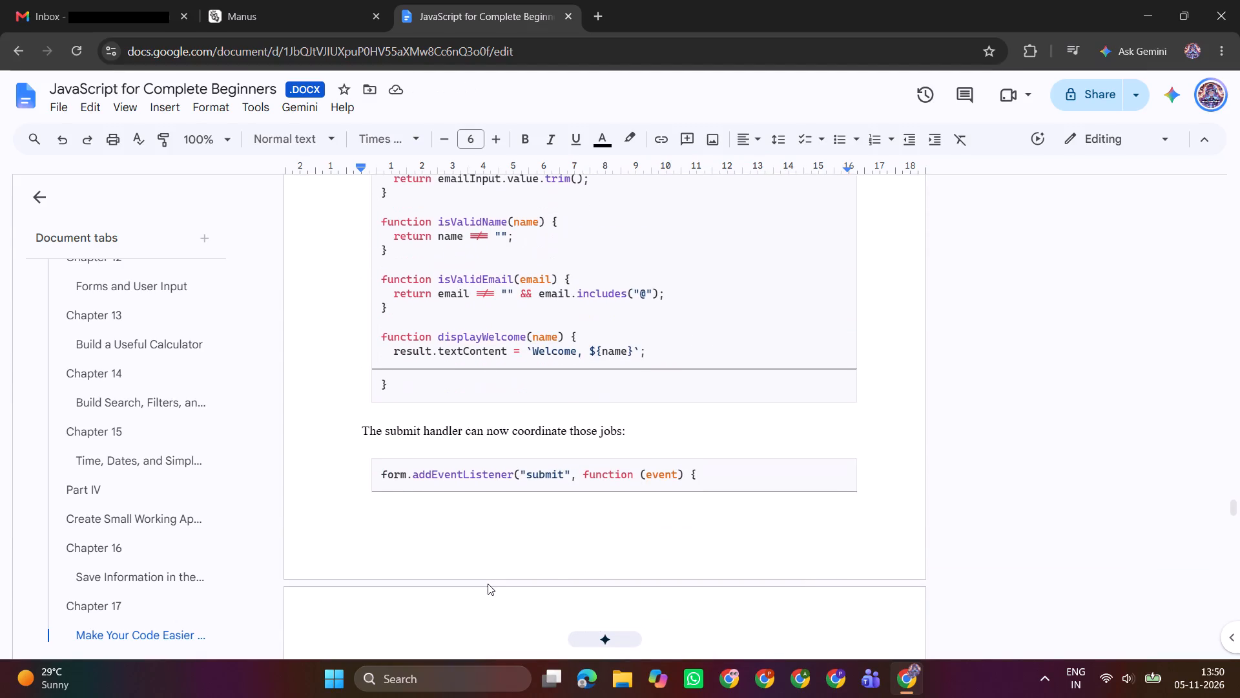
pyautogui.scroll(-2, 488, 584)
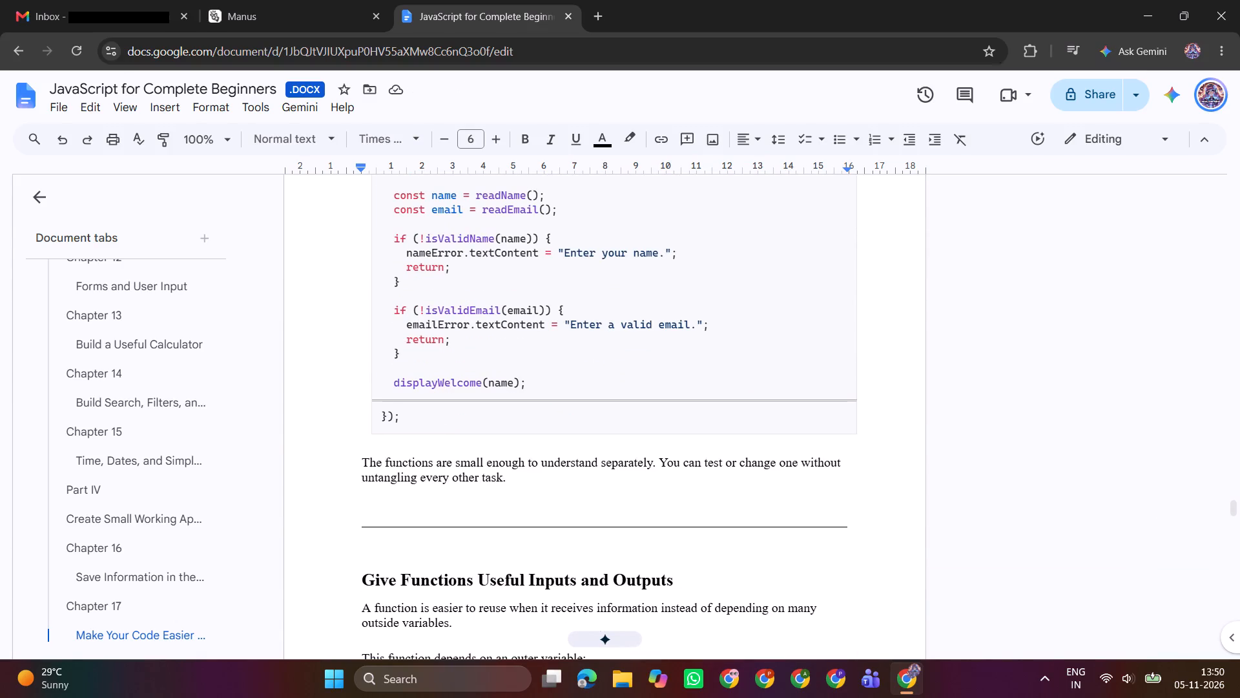
pyautogui.doubleClick(483, 531)
pyautogui.press('Delete')
pyautogui.press('Delete')
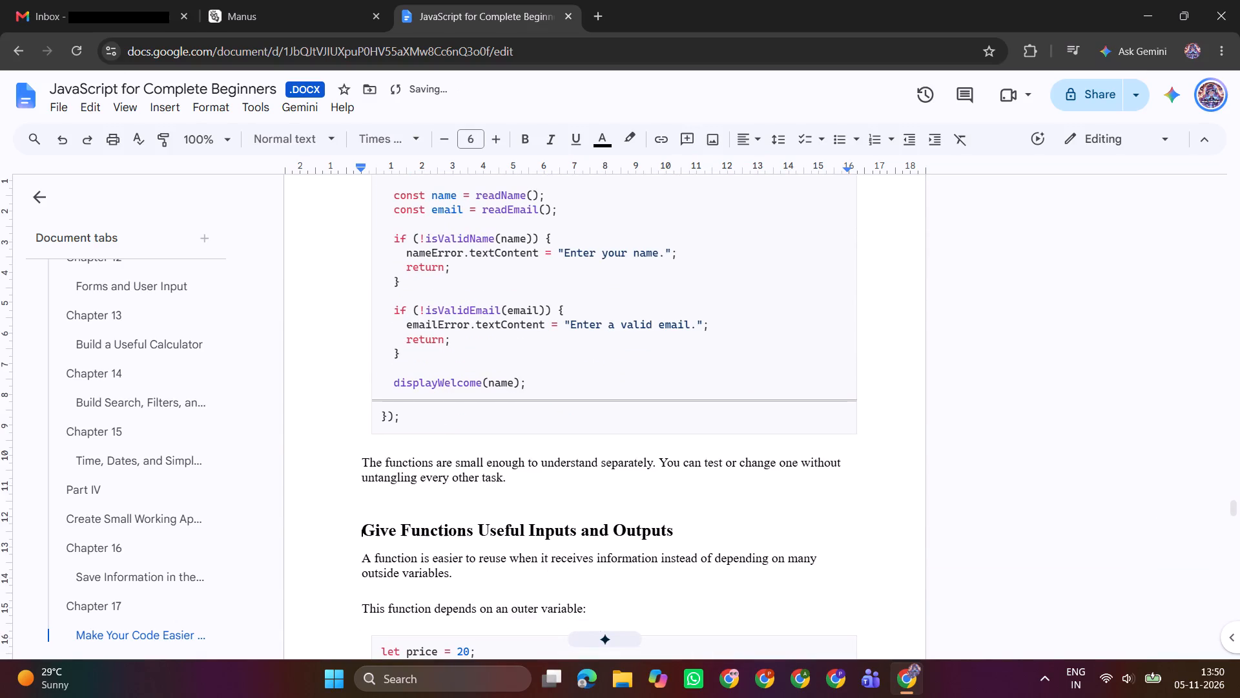
# Delete the divider line and its empty paragraph above the "Avoid Unnecessary Repetition" heading.
pyautogui.scroll(-4, 483, 531)
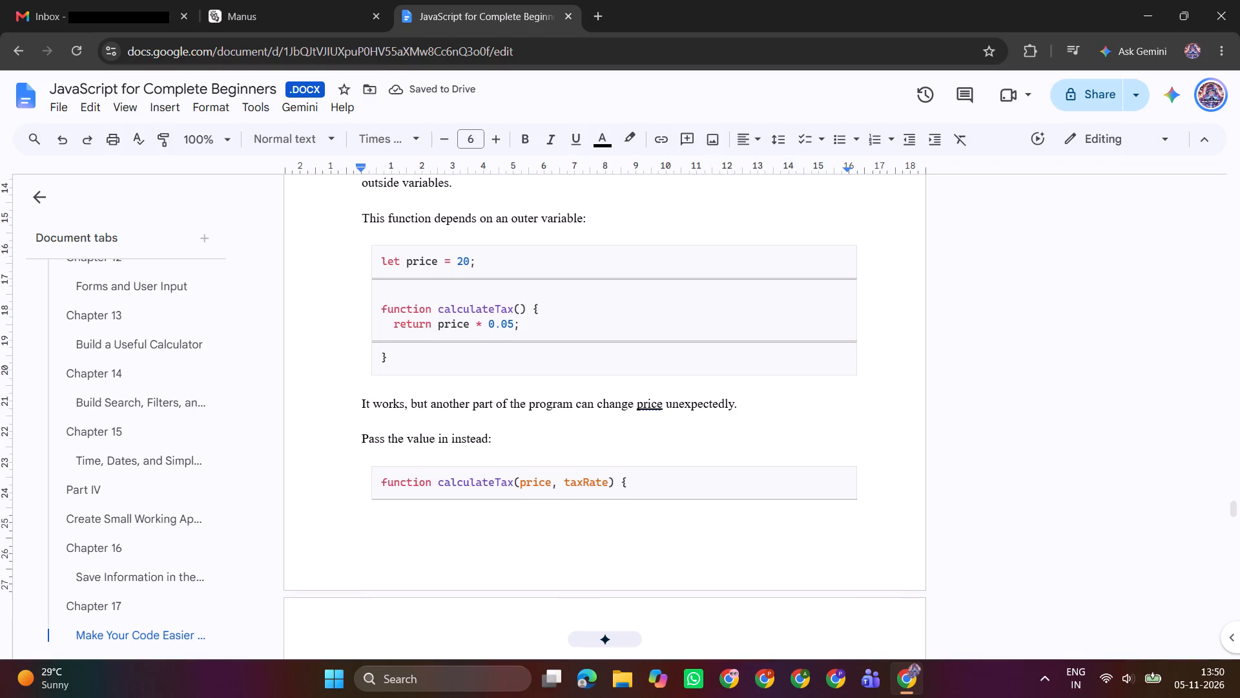
pyautogui.scroll(-4, 483, 531)
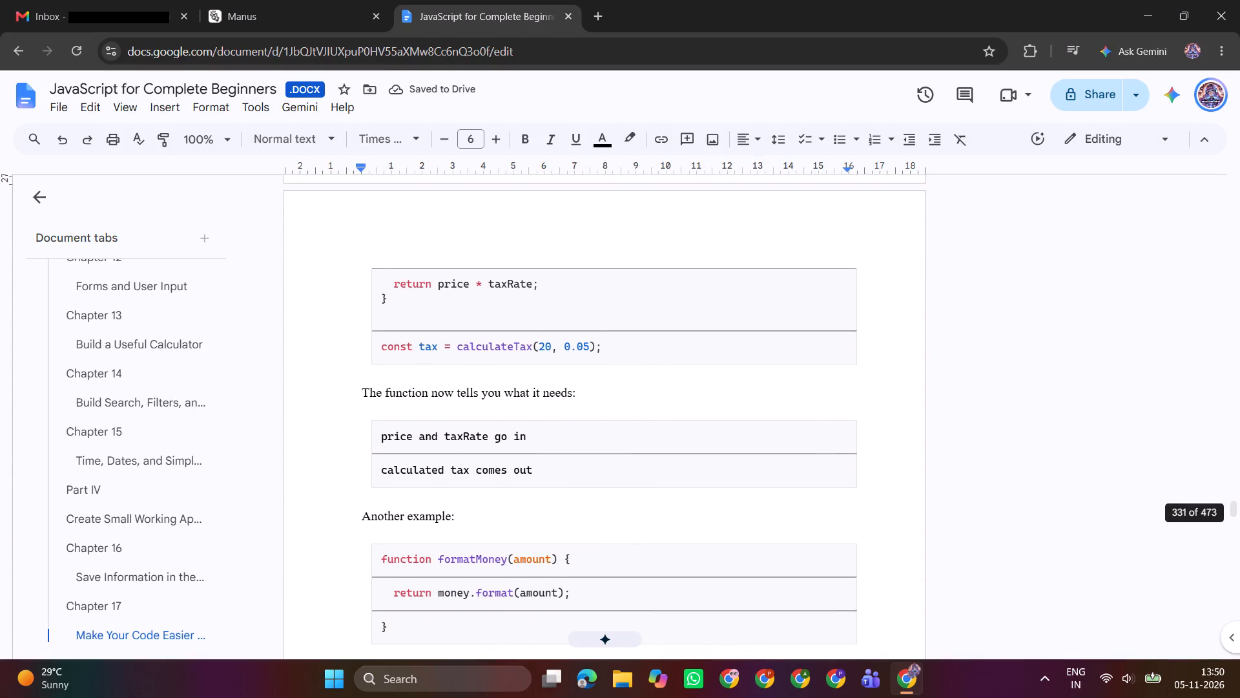
pyautogui.click(517, 492)
pyautogui.scroll(-3, 517, 492)
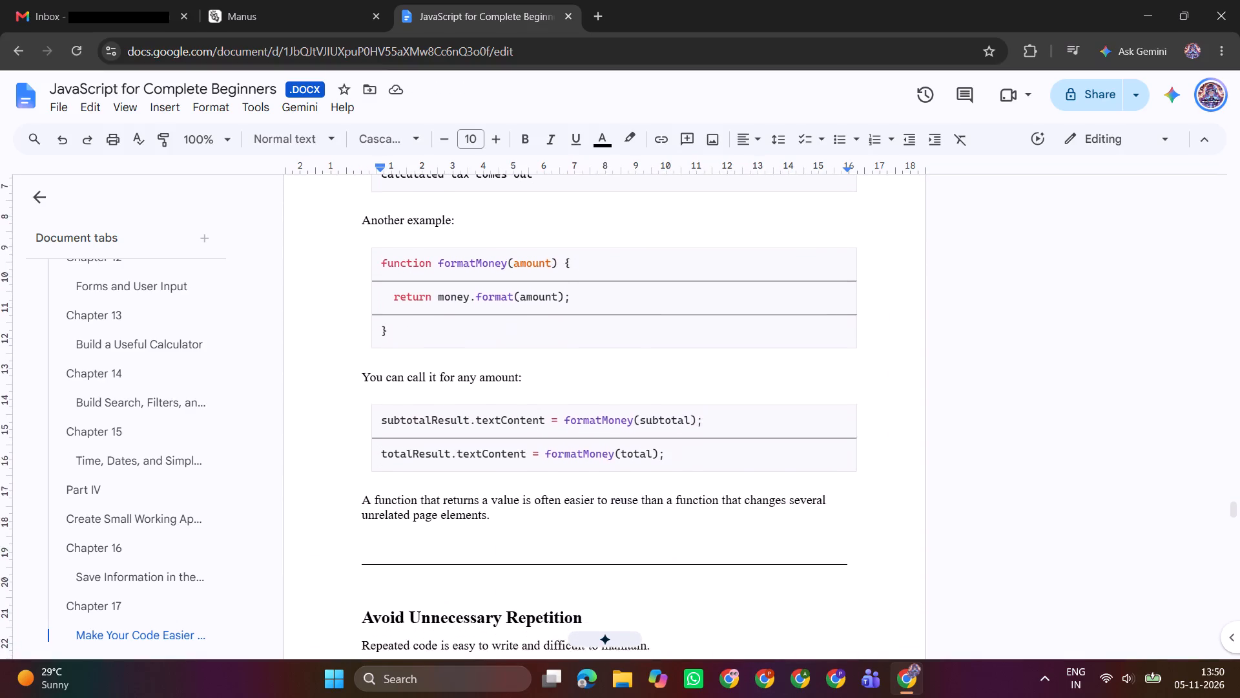
pyautogui.scroll(-1, 517, 492)
pyautogui.doubleClick(518, 456)
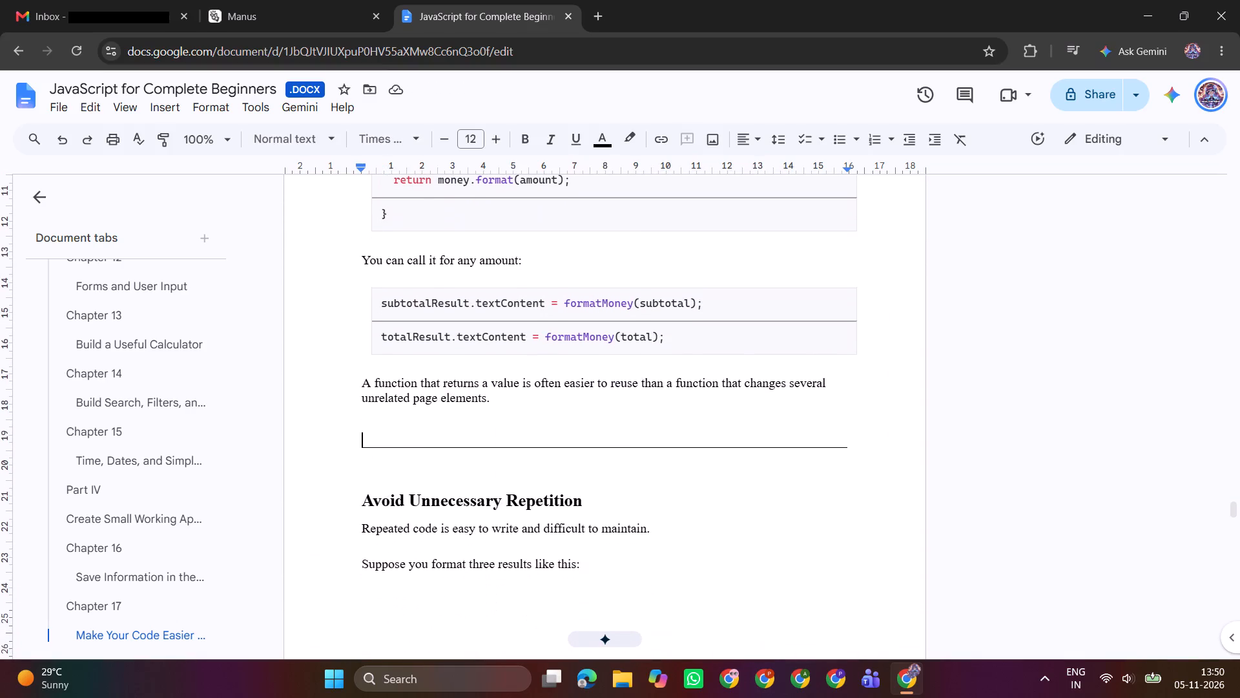
pyautogui.press('Delete')
pyautogui.press('Delete')
# Delete the divider line and its empty paragraph below the quote "If I change this rule later, how many places will I need to edit?".
pyautogui.scroll(-2, 518, 456)
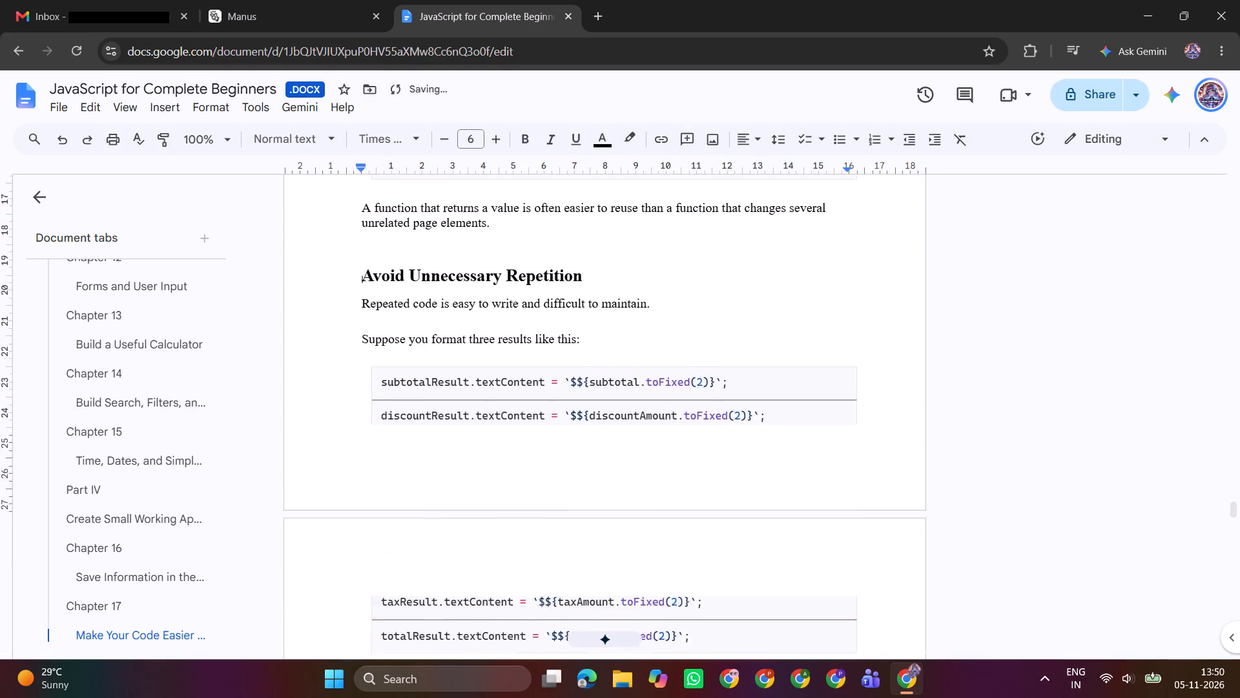
pyautogui.scroll(-2, 518, 456)
pyautogui.click(507, 464)
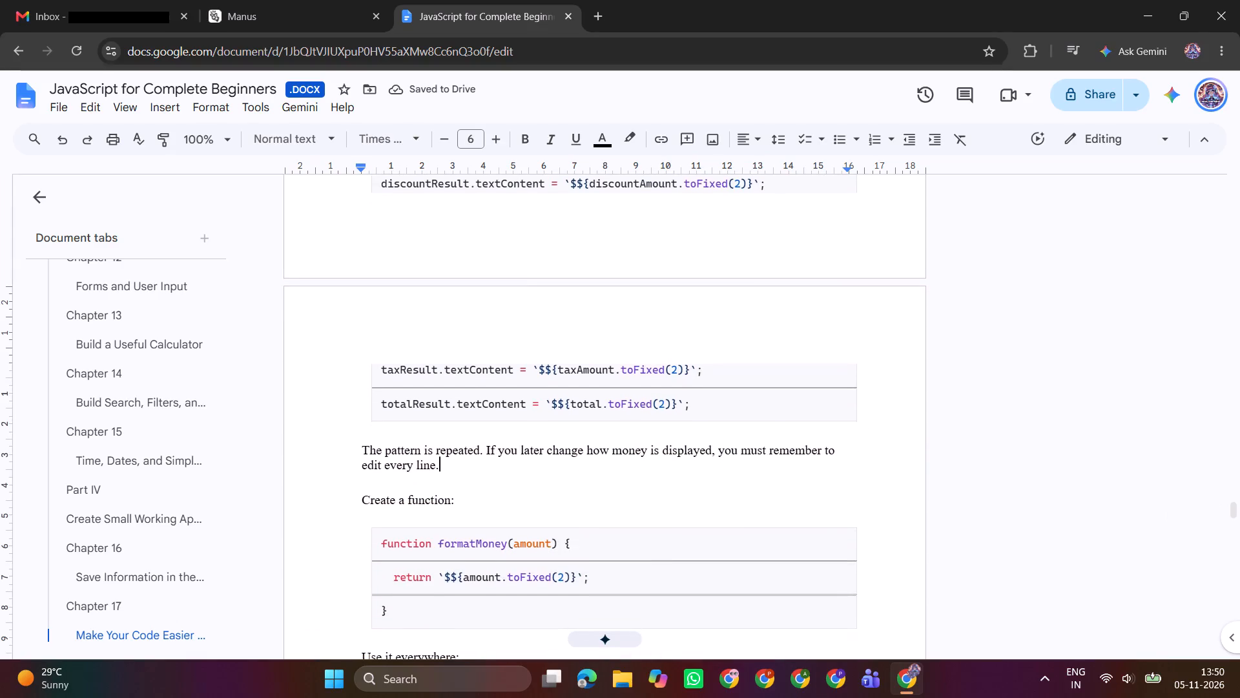
pyautogui.scroll(-5, 507, 464)
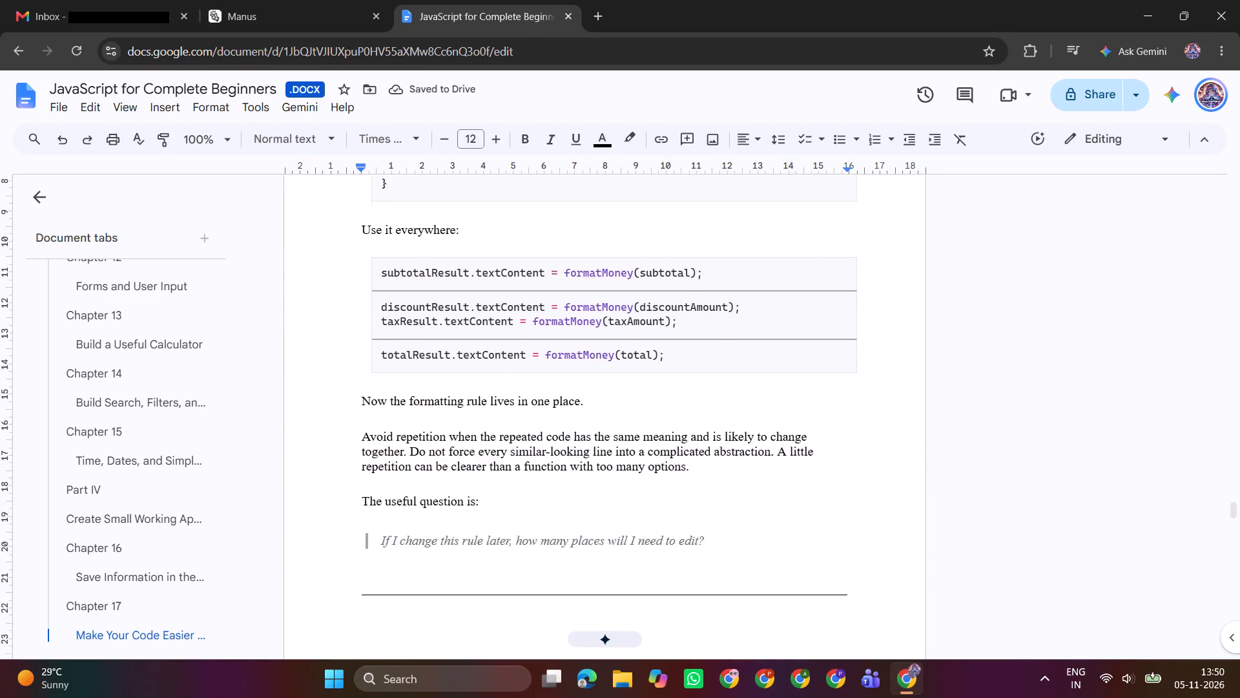
pyautogui.doubleClick(475, 534)
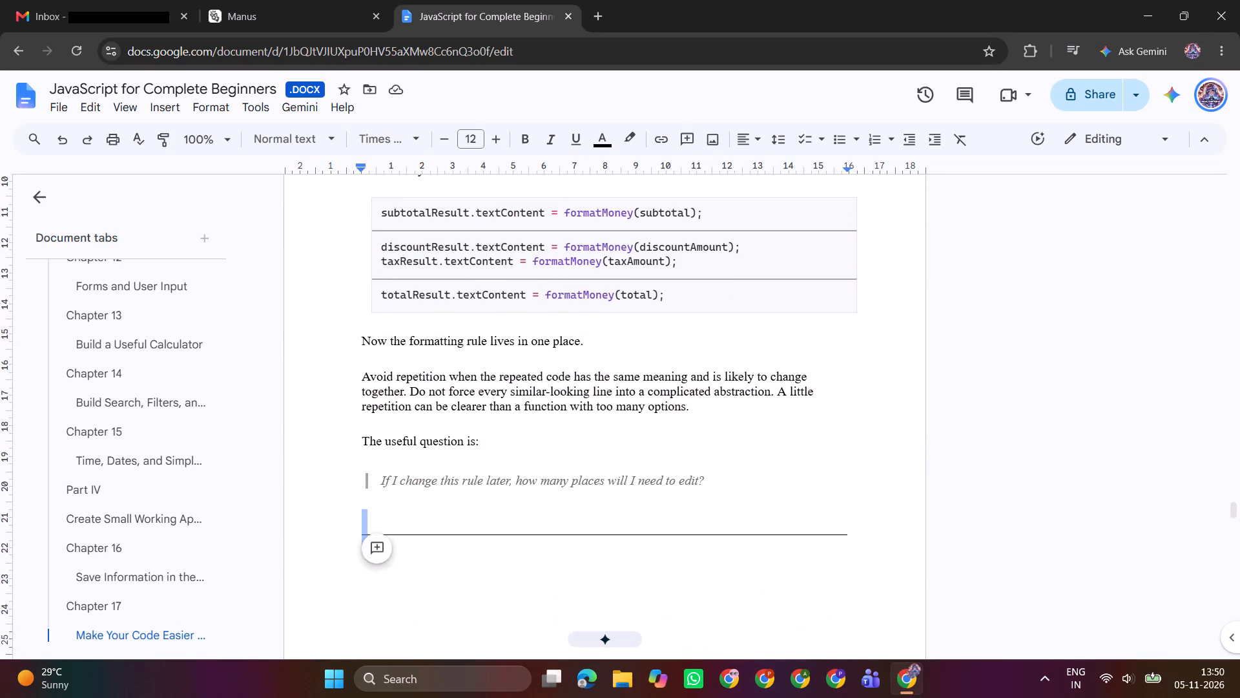
pyautogui.press('Delete')
pyautogui.press('Delete')
# Delete the divider line and its empty paragraph above the "Add Comments That Help" heading.
pyautogui.scroll(-4, 475, 534)
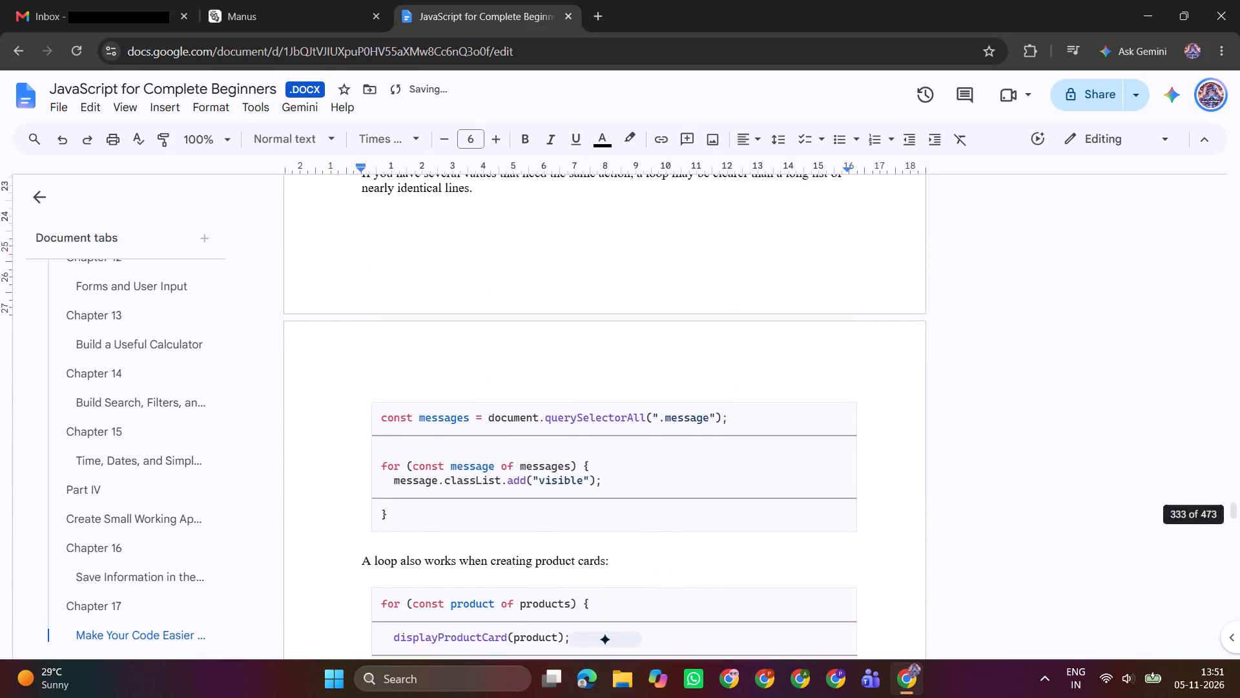
pyautogui.scroll(-4, 475, 534)
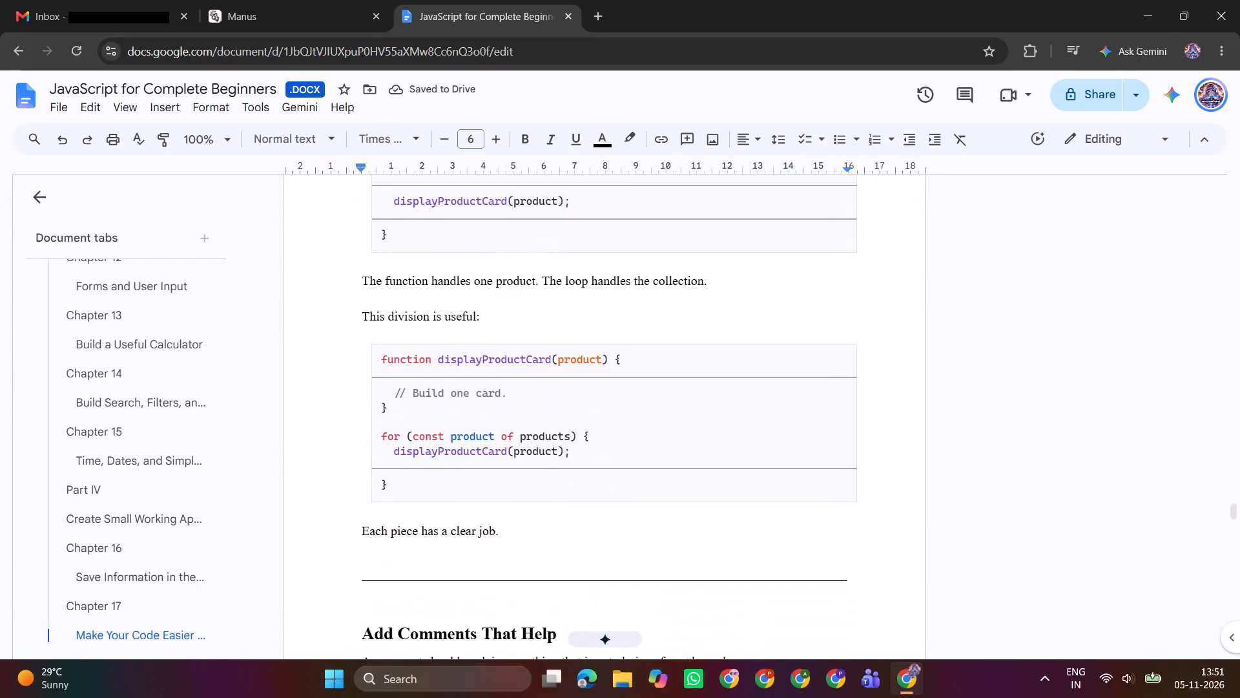
pyautogui.doubleClick(438, 584)
pyautogui.press('Delete')
pyautogui.press('Delete')
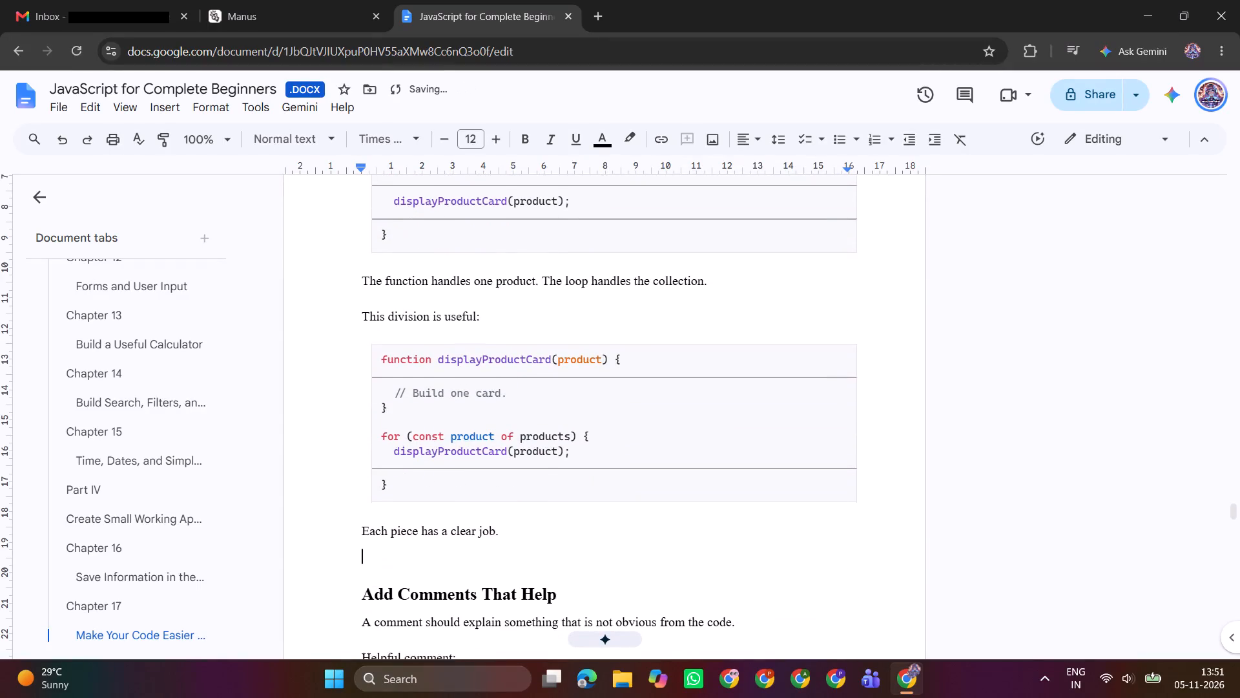
# Delete the divider line and its empty paragraph above the "Separate Data, Actions, and Page Updates" heading.
pyautogui.scroll(-4, 438, 584)
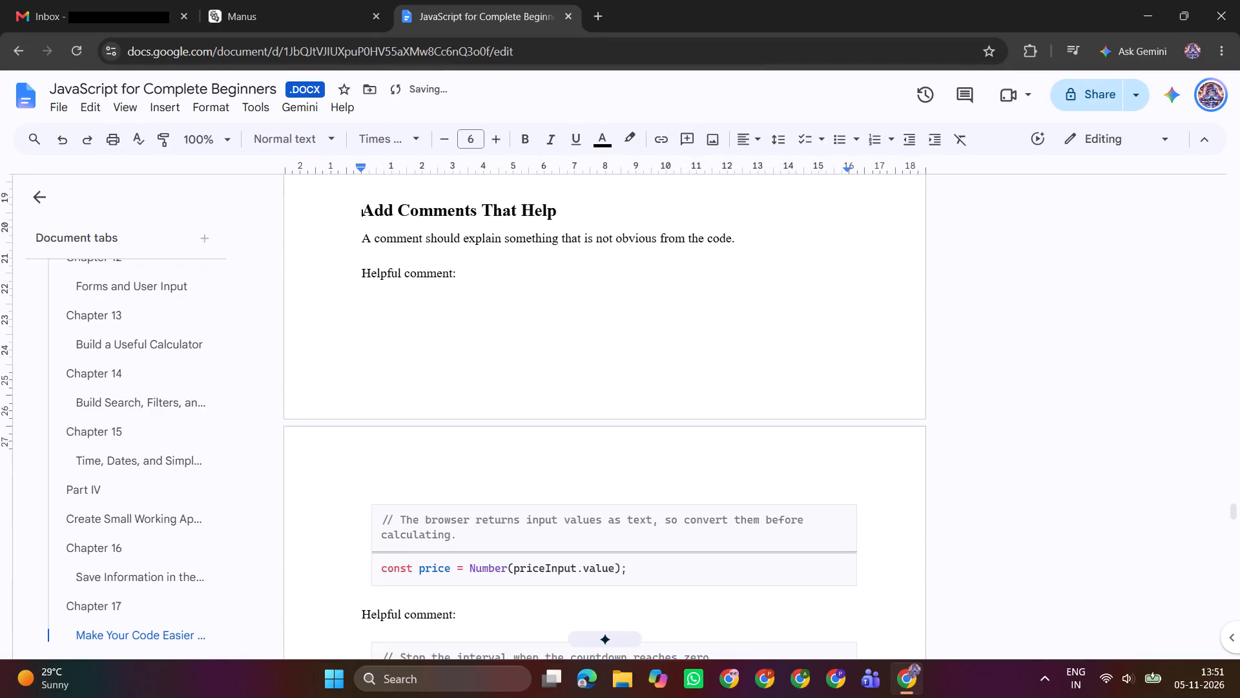
pyautogui.scroll(-4, 438, 584)
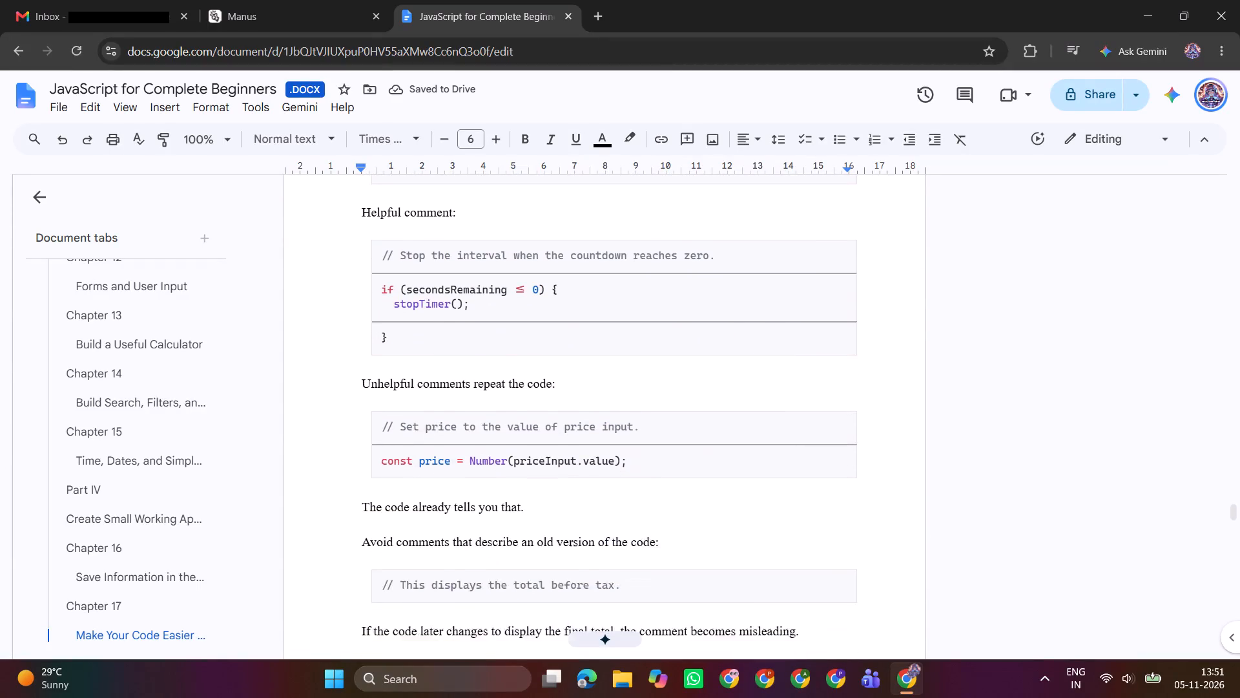
pyautogui.scroll(-4, 441, 536)
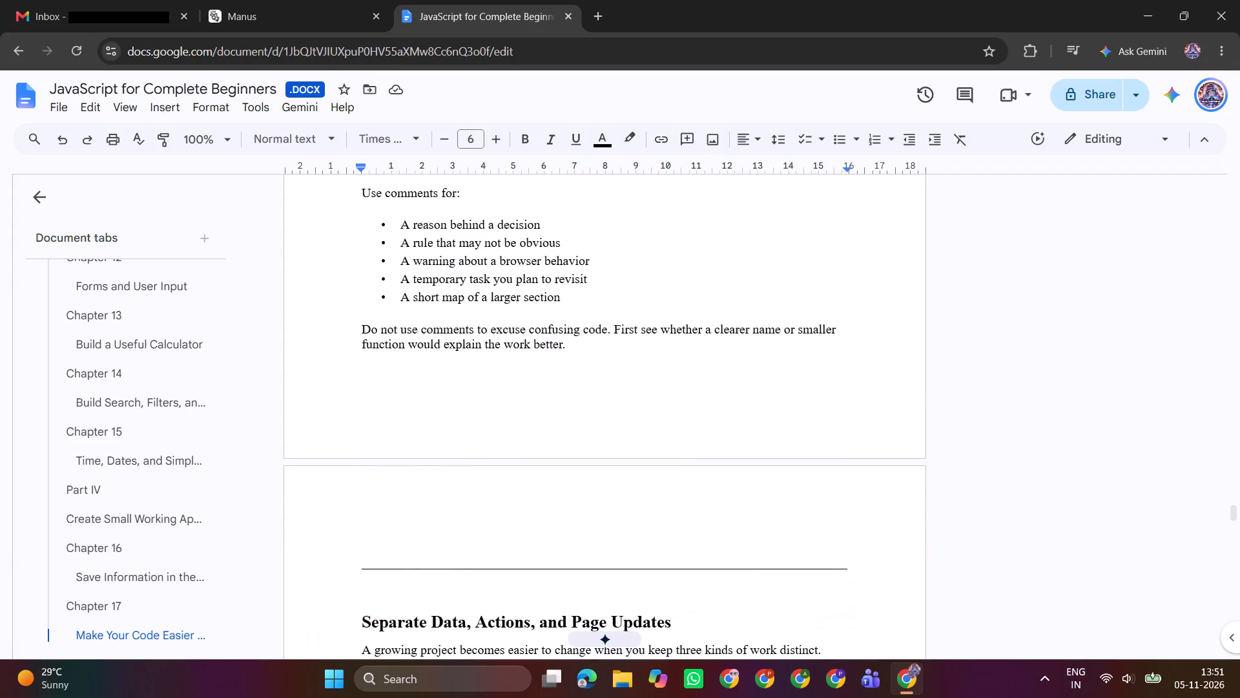
pyautogui.doubleClick(447, 503)
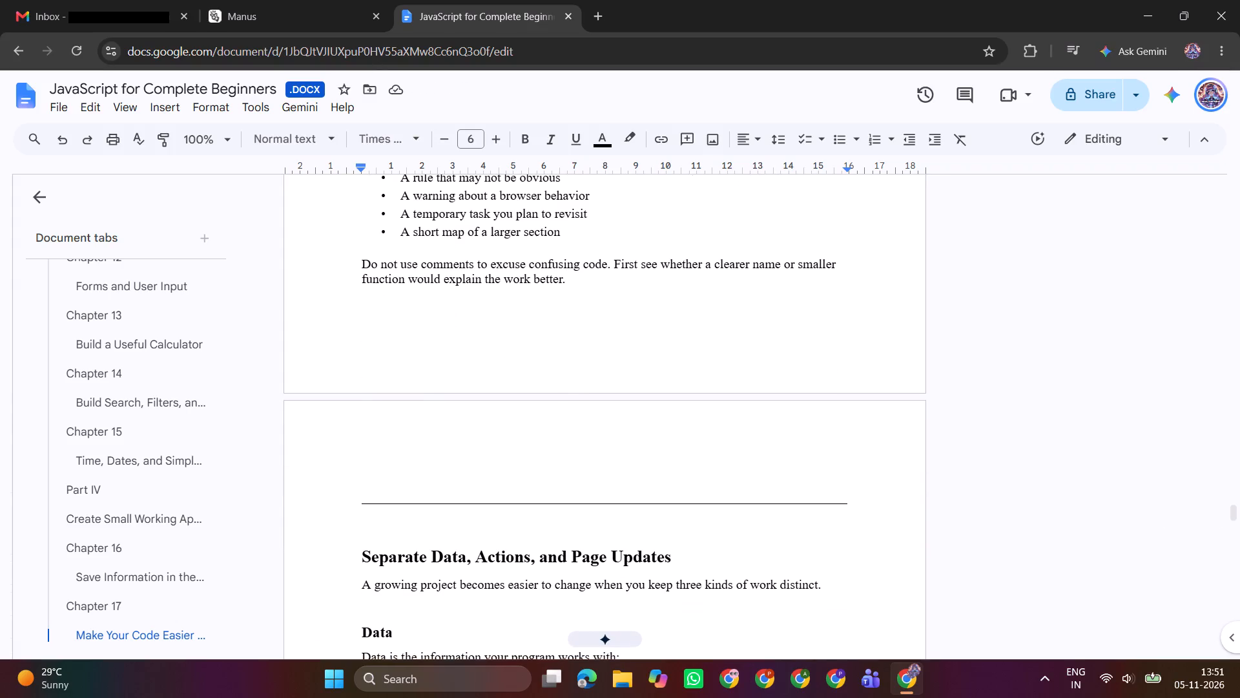
pyautogui.press('Delete')
pyautogui.press('Delete')
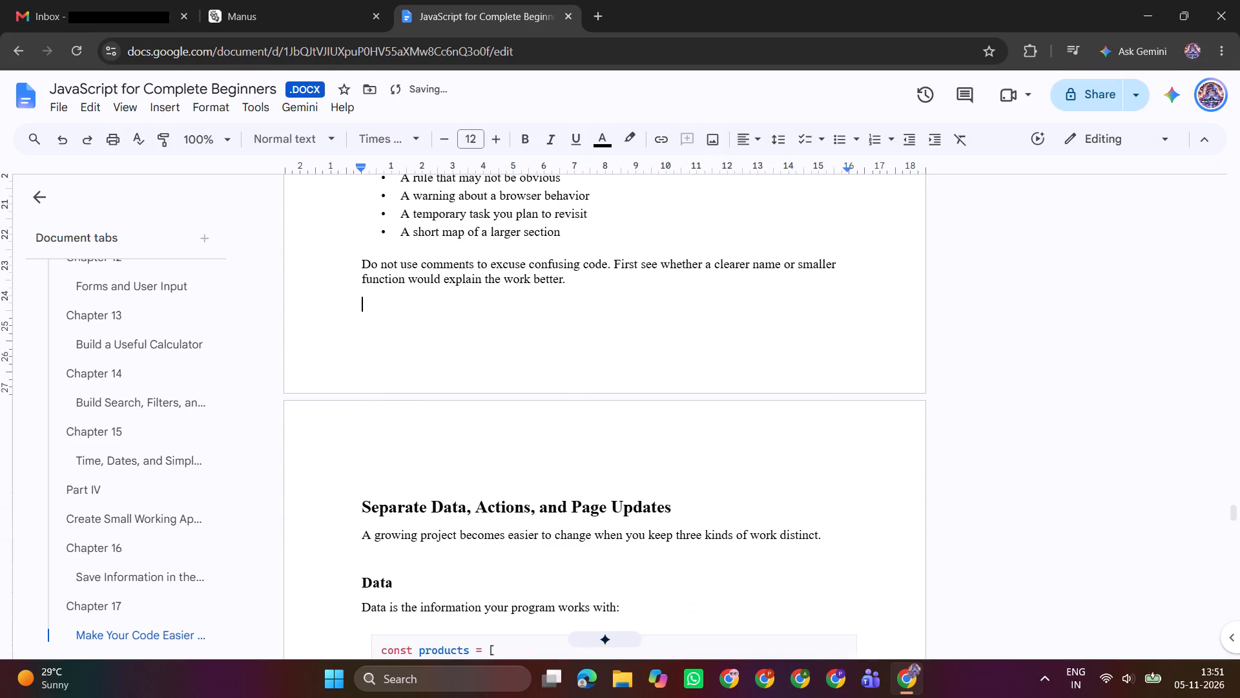
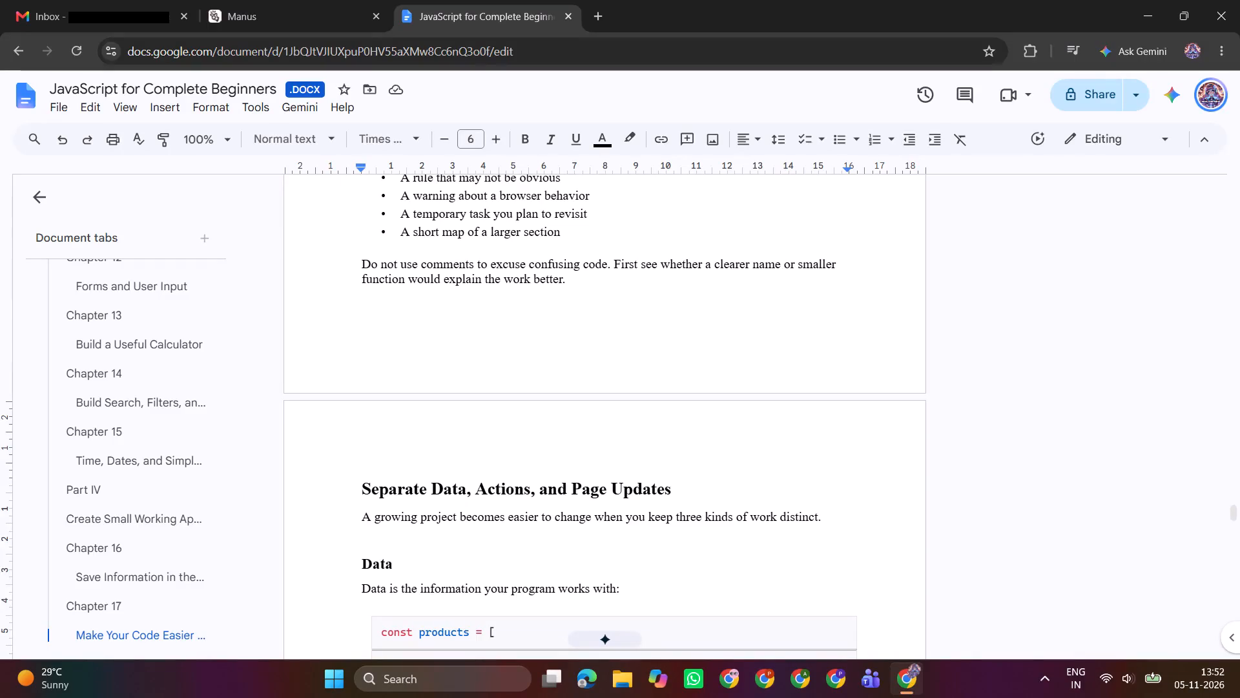
# Delete the divider line and its empty paragraph above the "Keep Page References Together" heading.
pyautogui.click(502, 516)
pyautogui.scroll(-2, 502, 516)
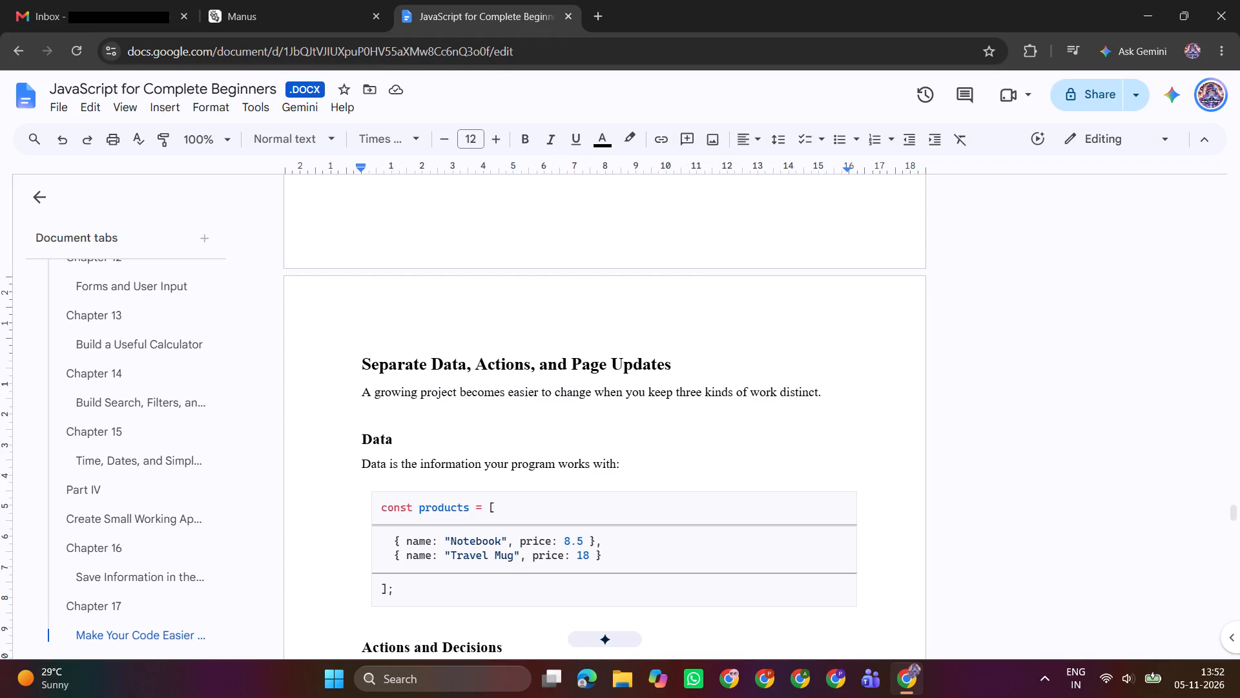
pyautogui.scroll(-3, 502, 516)
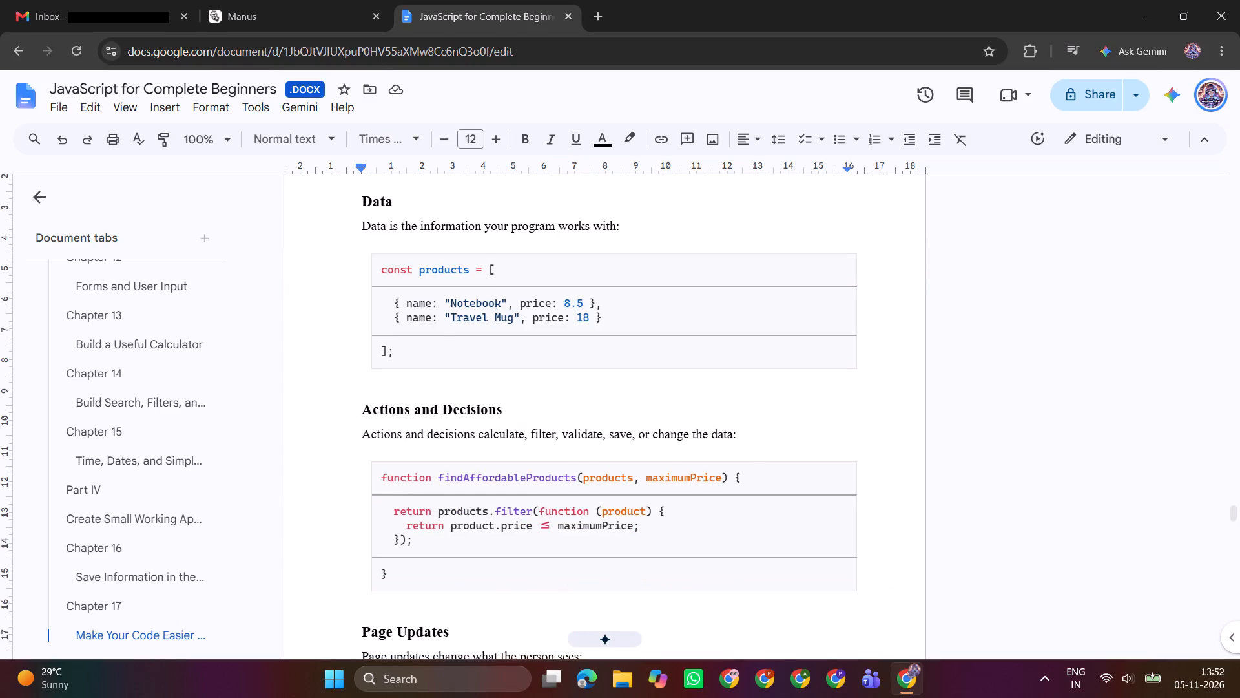
pyautogui.scroll(-3, 502, 516)
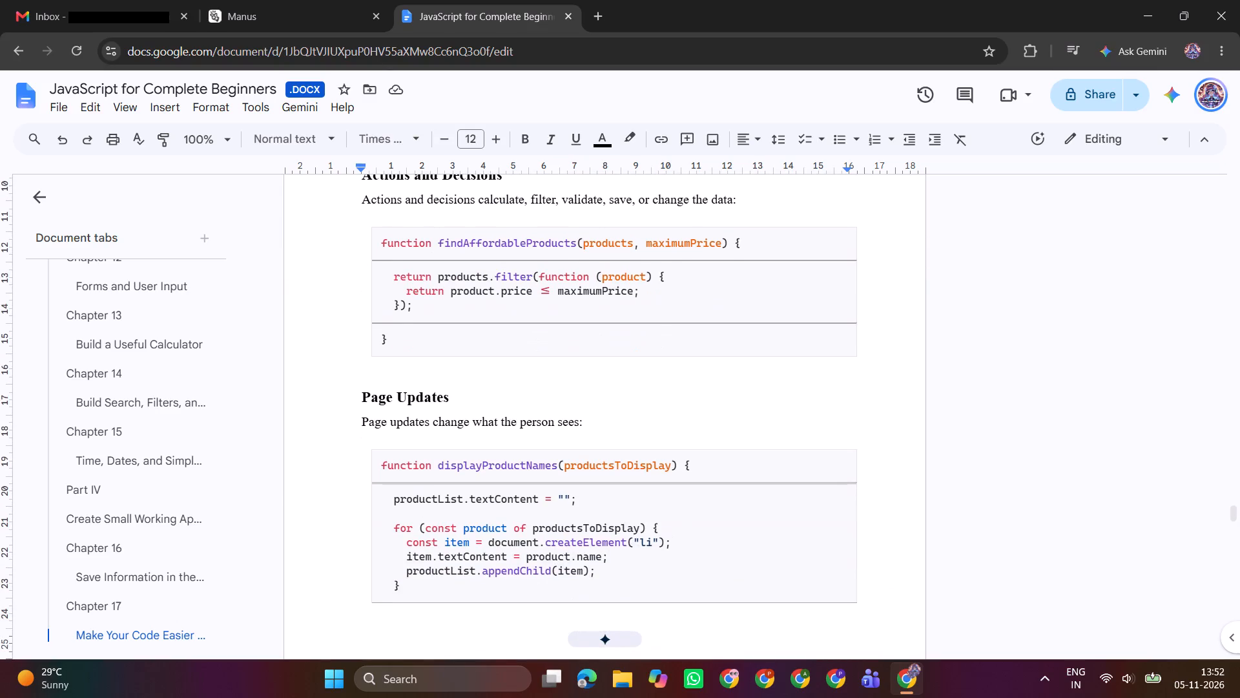
pyautogui.scroll(-1, 502, 516)
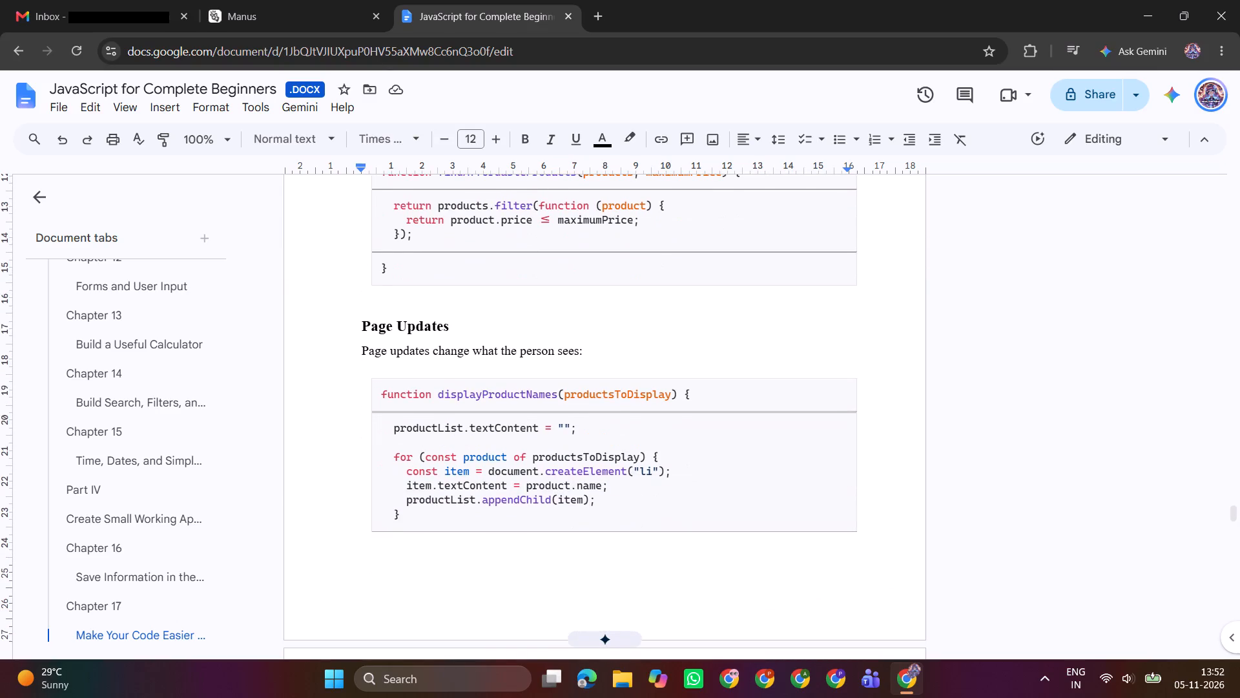
pyautogui.scroll(-3, 502, 516)
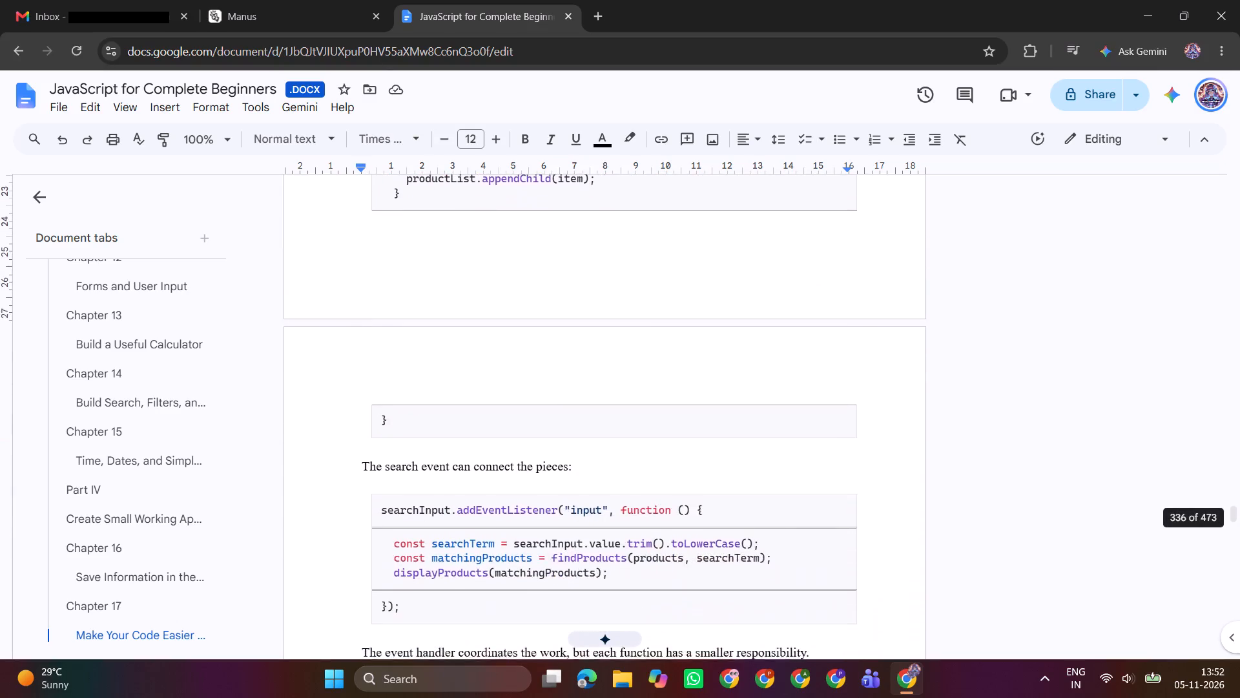
pyautogui.scroll(-2, 502, 516)
pyautogui.doubleClick(499, 514)
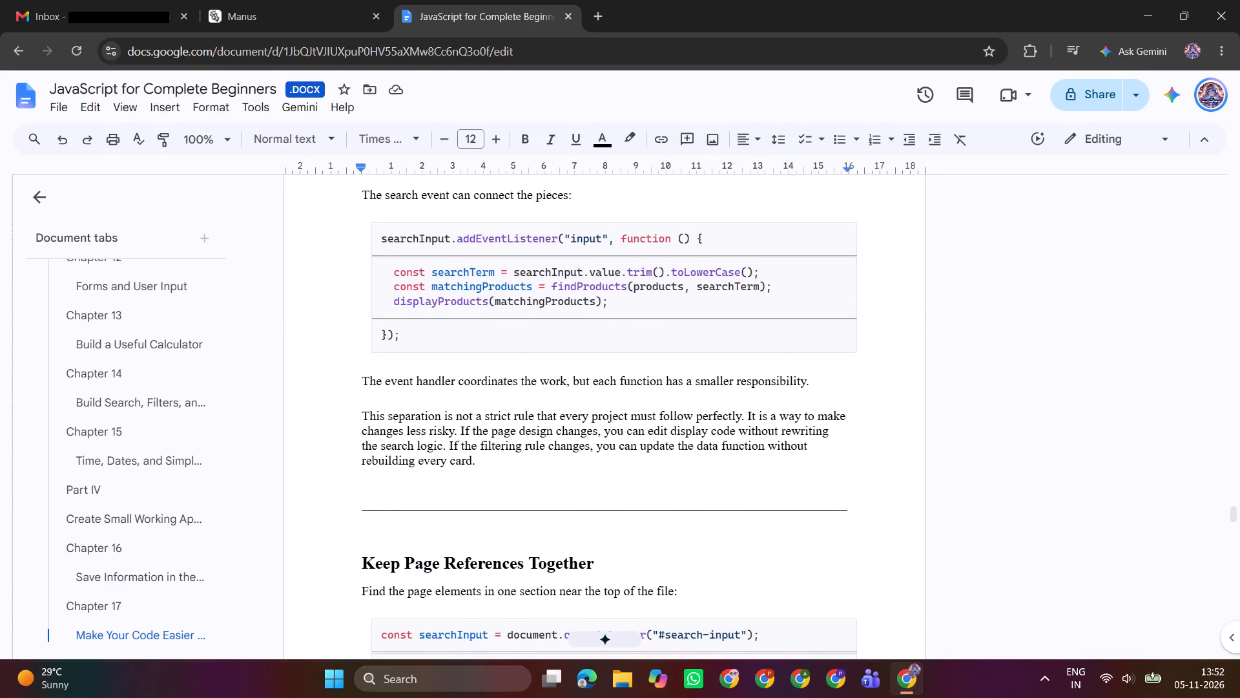
pyautogui.press('Delete')
pyautogui.press('Delete')
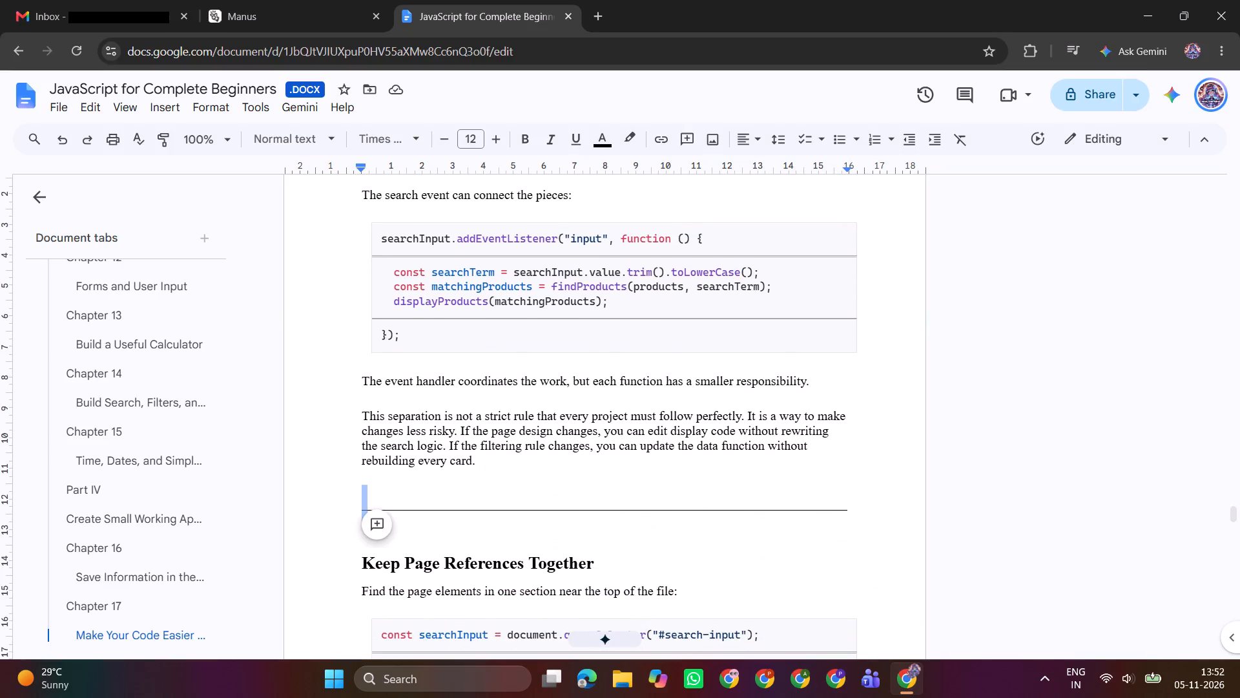
# Delete the divider line and its empty paragraph above the "Refactor Without Changing Everything at Once" heading.
pyautogui.scroll(-3, 499, 514)
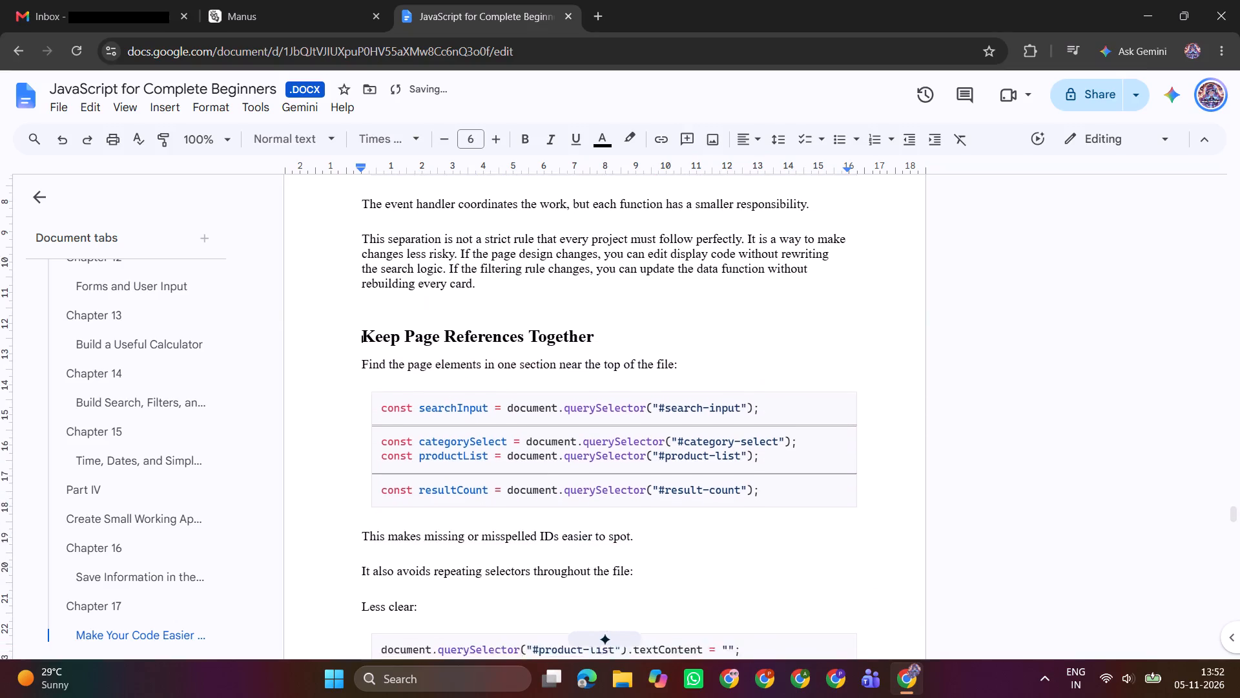
pyautogui.scroll(-3, 499, 514)
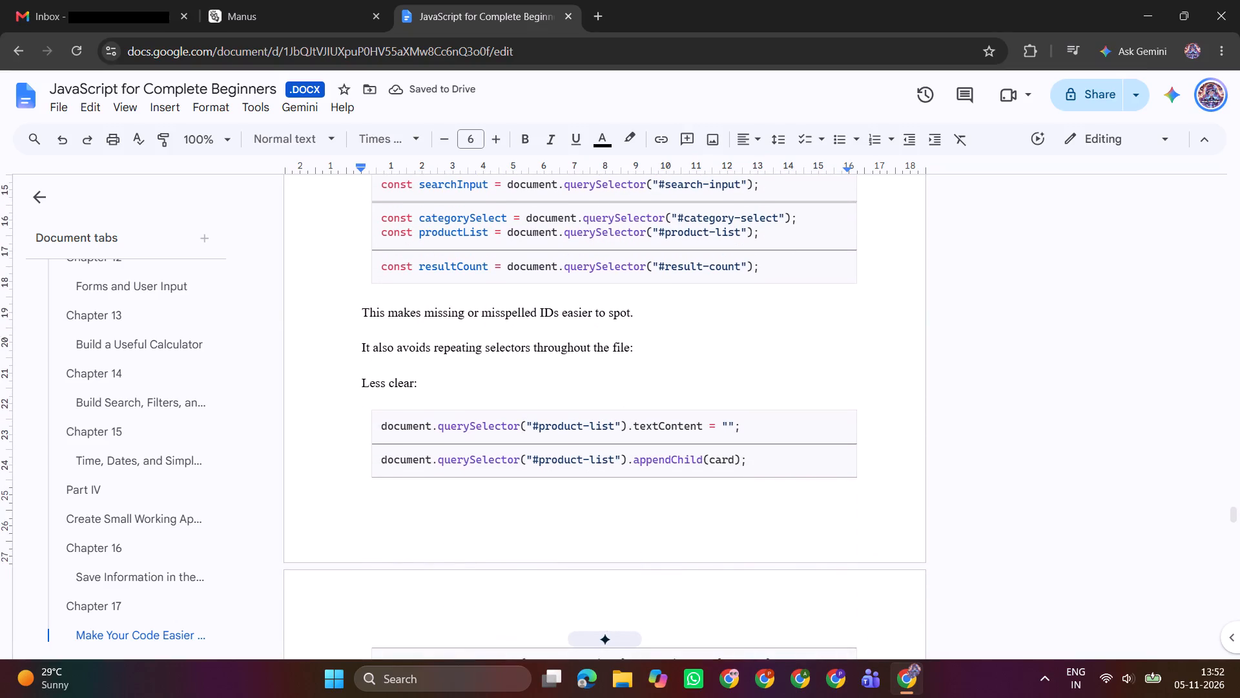
pyautogui.scroll(-2, 499, 514)
pyautogui.scroll(-3, 490, 566)
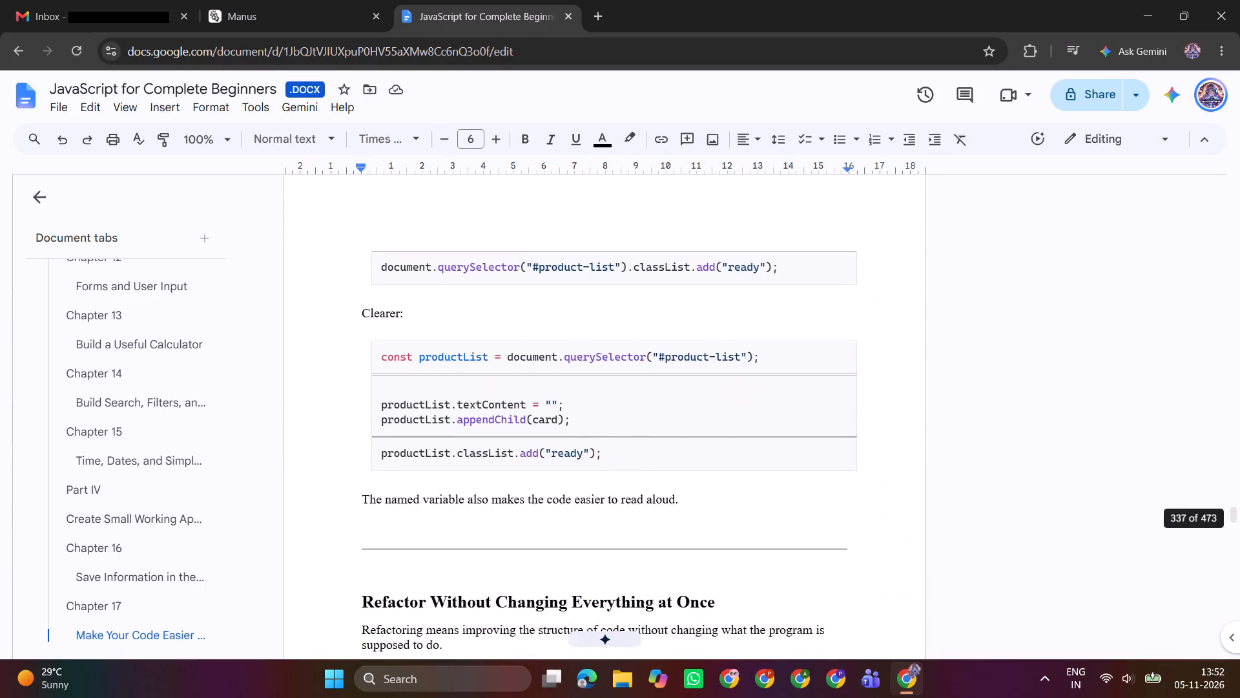
pyautogui.doubleClick(490, 498)
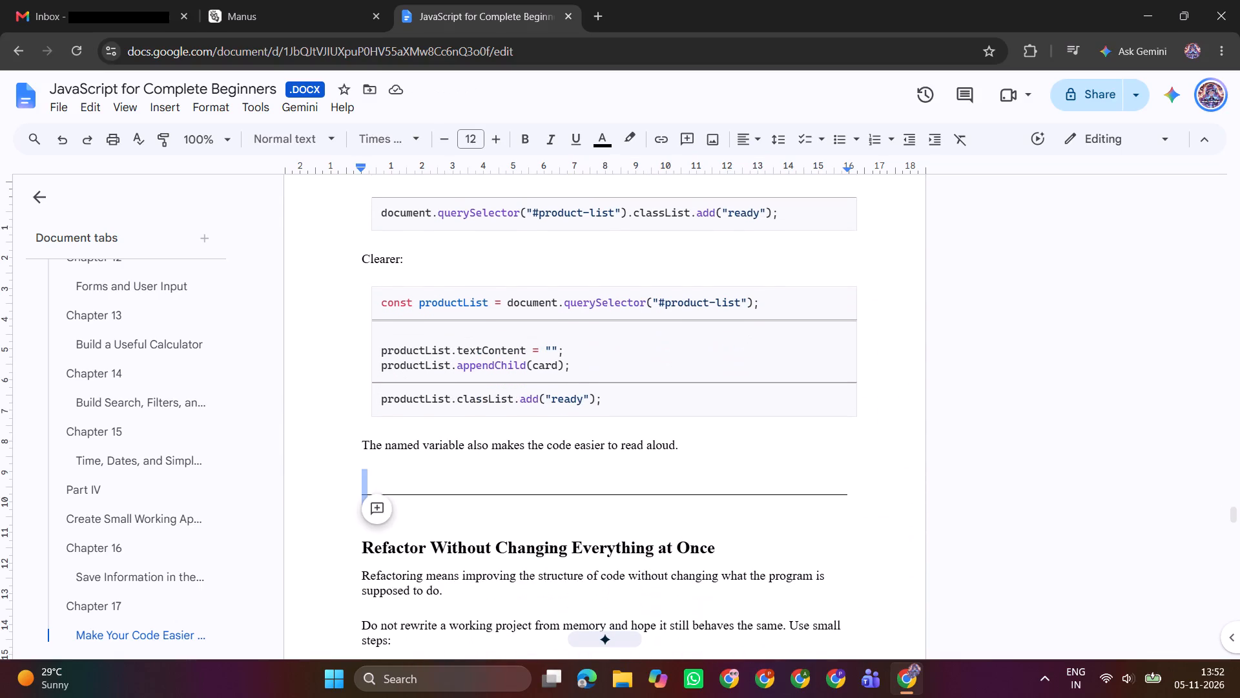
pyautogui.press('Delete')
pyautogui.press('Delete')
# Delete the divider line and its empty paragraph above the "Practice: Refactor the Product-Price Calculator" heading.
pyautogui.scroll(-2, 490, 498)
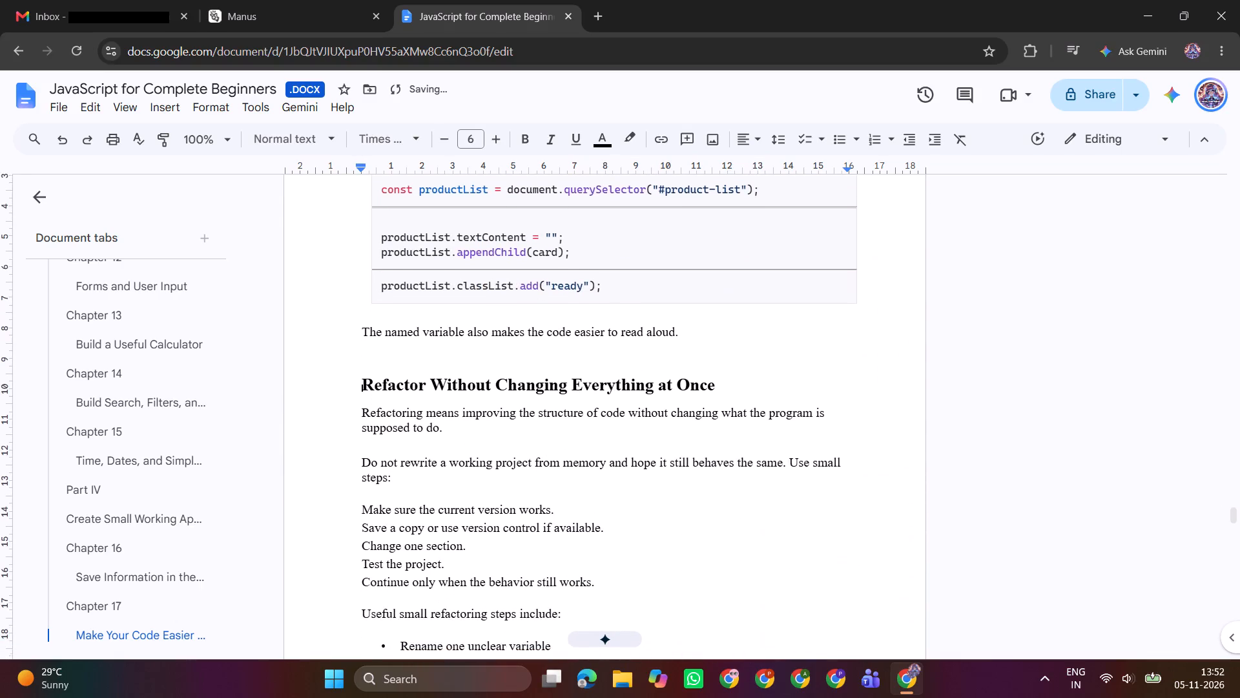
pyautogui.scroll(-2, 490, 498)
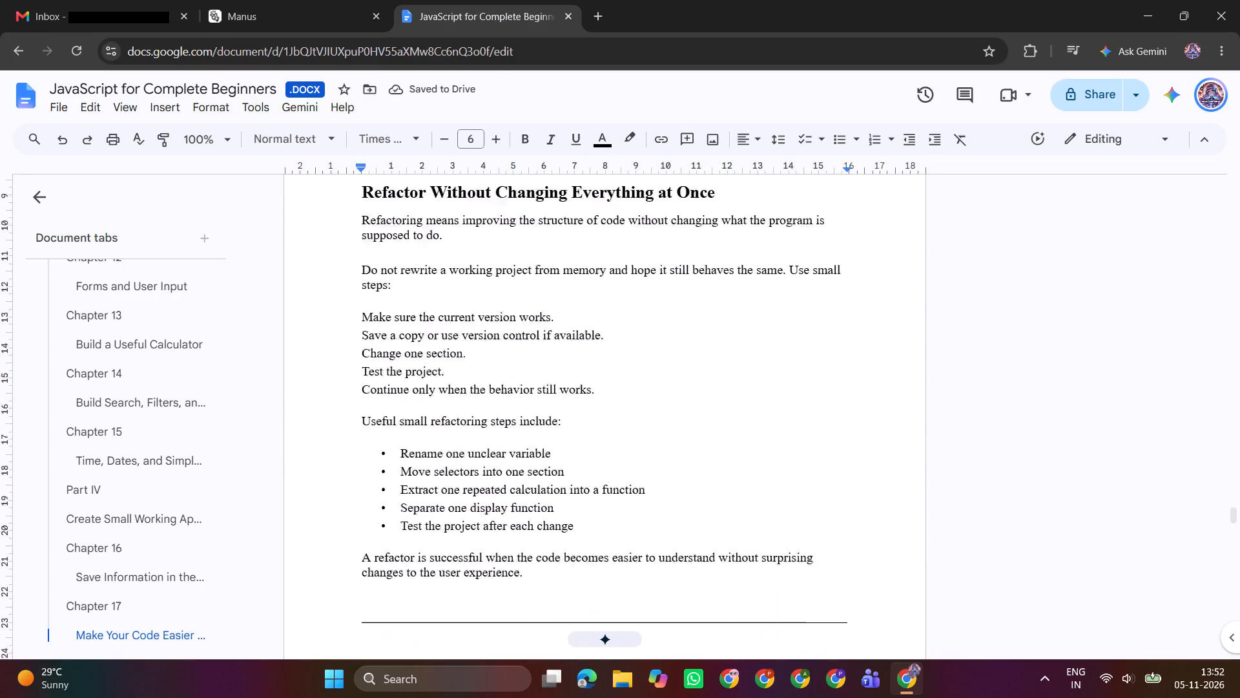
pyautogui.scroll(-1, 526, 502)
pyautogui.doubleClick(532, 489)
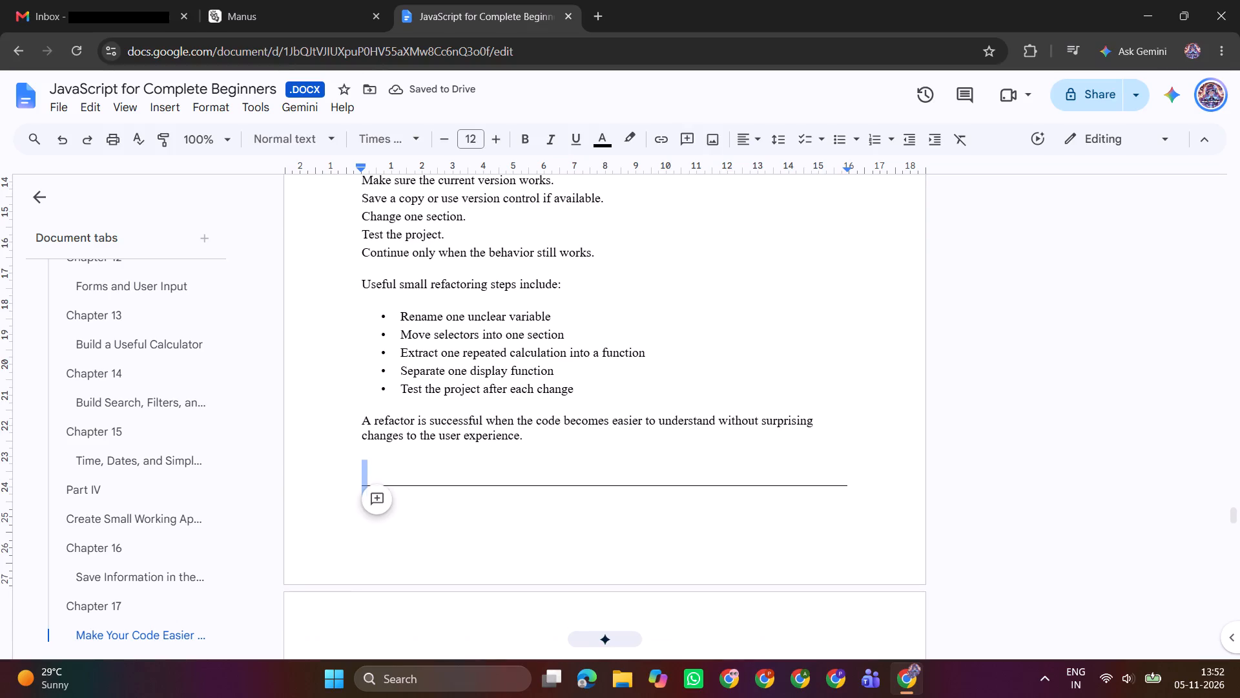
pyautogui.press('Delete')
pyautogui.press('Delete')
# Delete the divider line and its empty paragraph above the "Keep Refactoring Proportional" heading, after the calculator practice section.
pyautogui.scroll(-4, 532, 489)
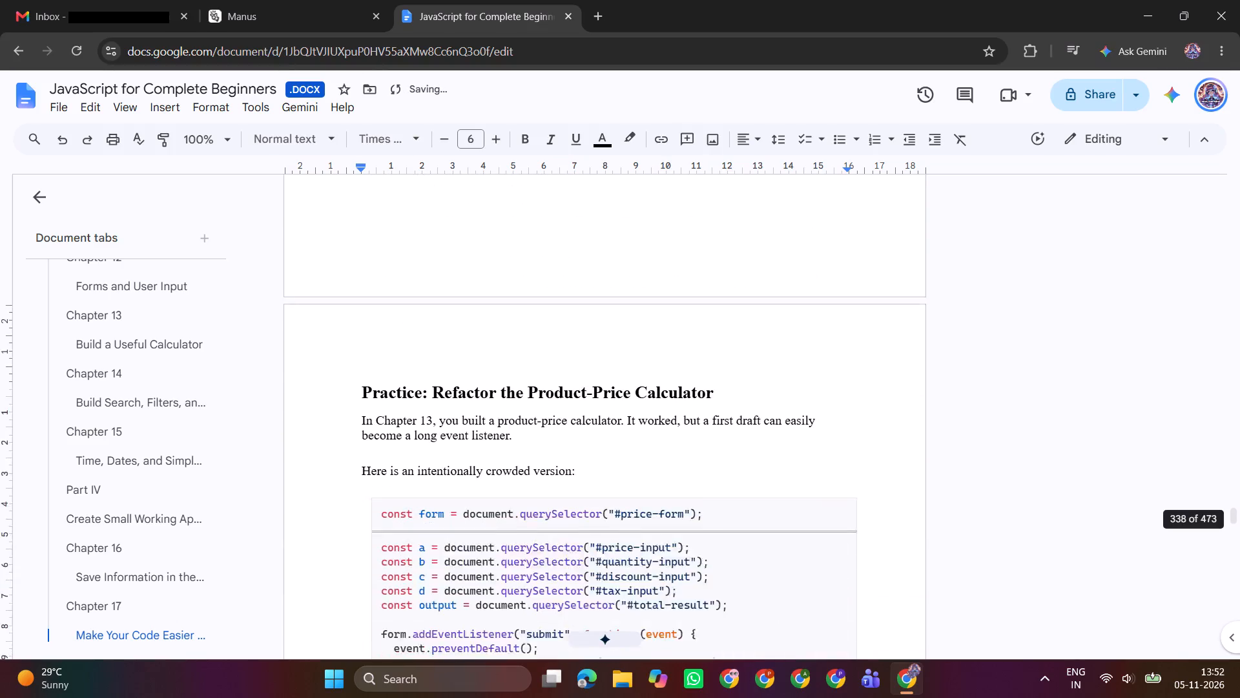
pyautogui.scroll(-3, 542, 518)
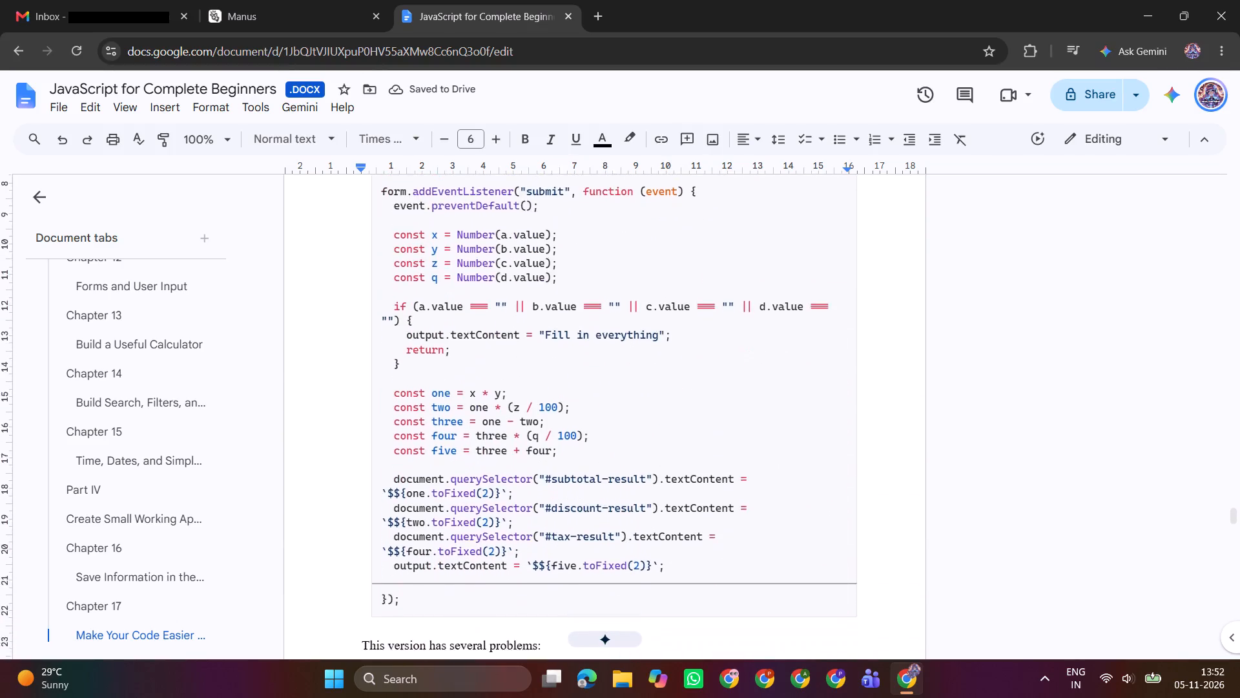
pyautogui.scroll(-4, 542, 518)
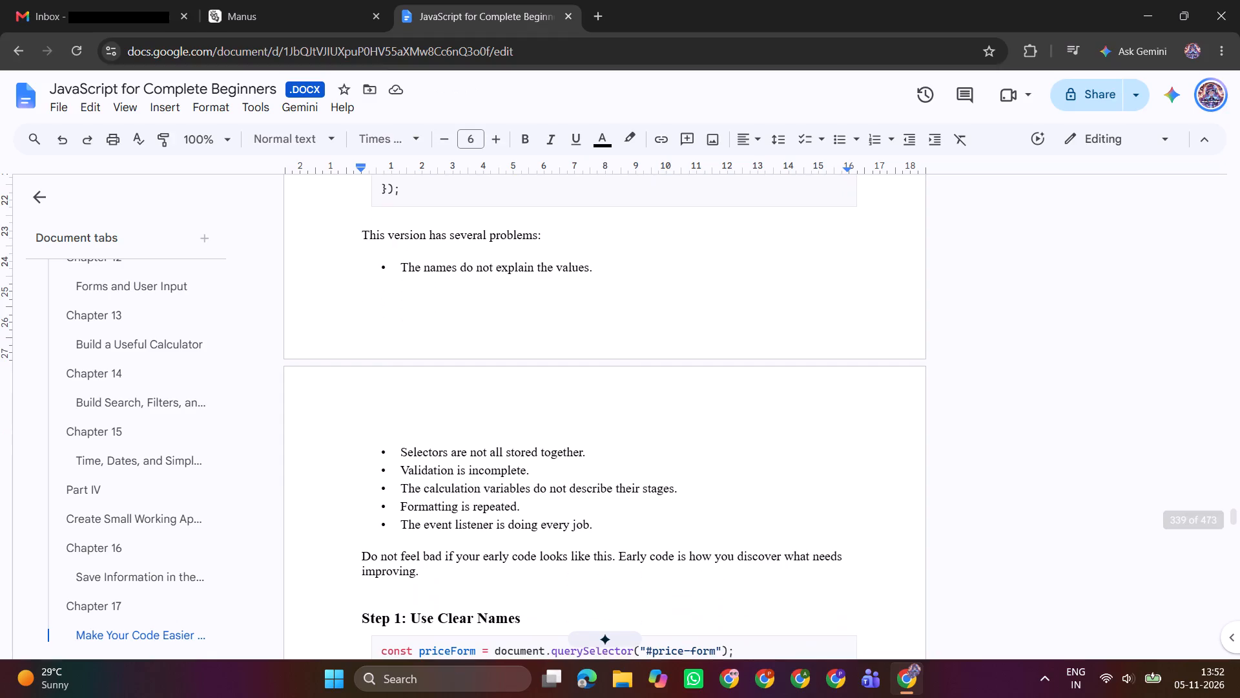
pyautogui.scroll(-2, 542, 518)
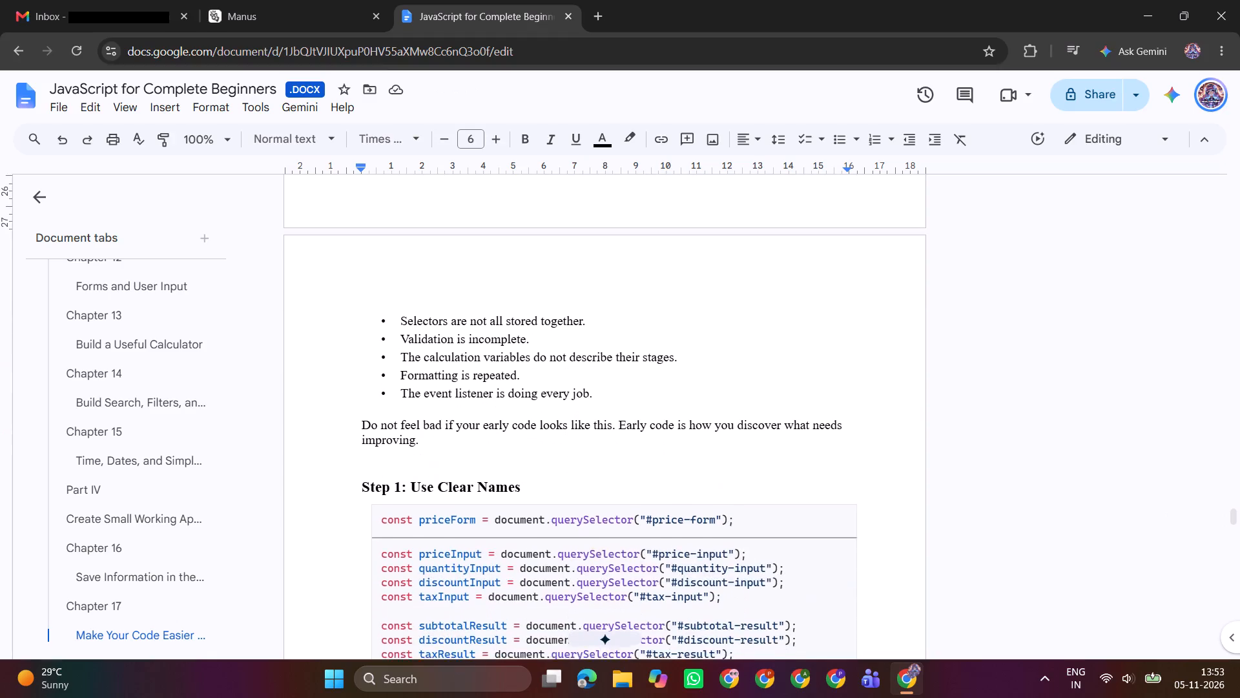
pyautogui.scroll(-6, 542, 518)
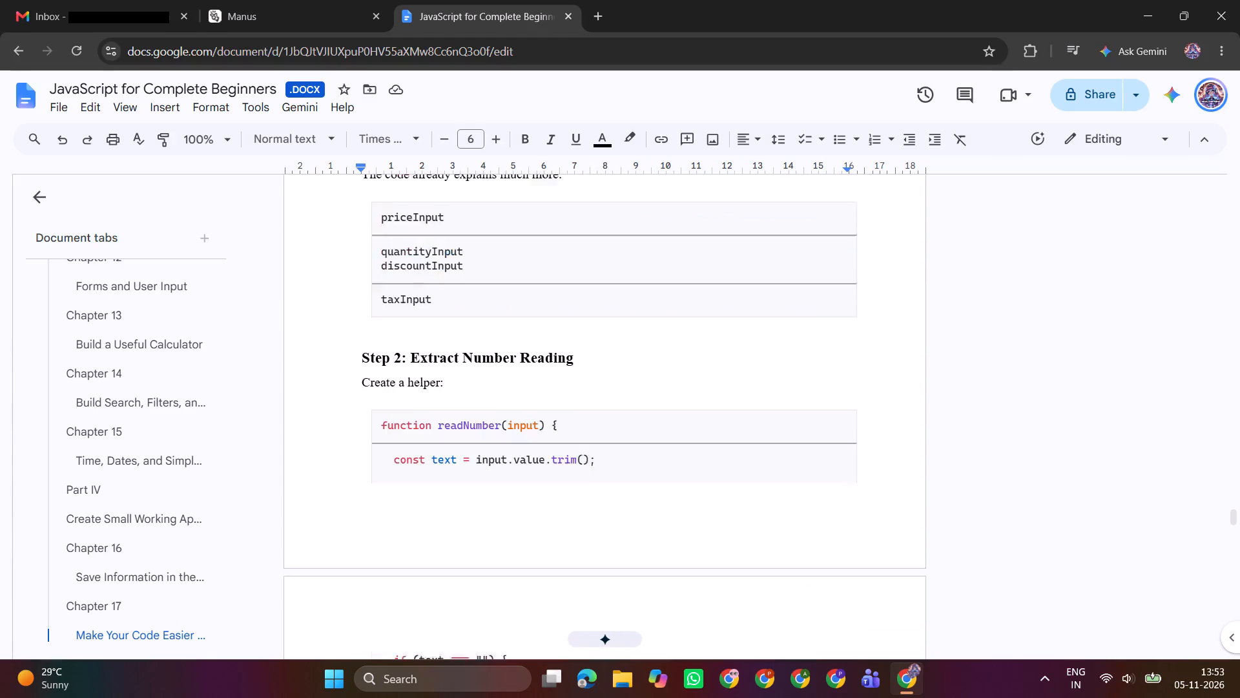
pyautogui.scroll(-9, 542, 518)
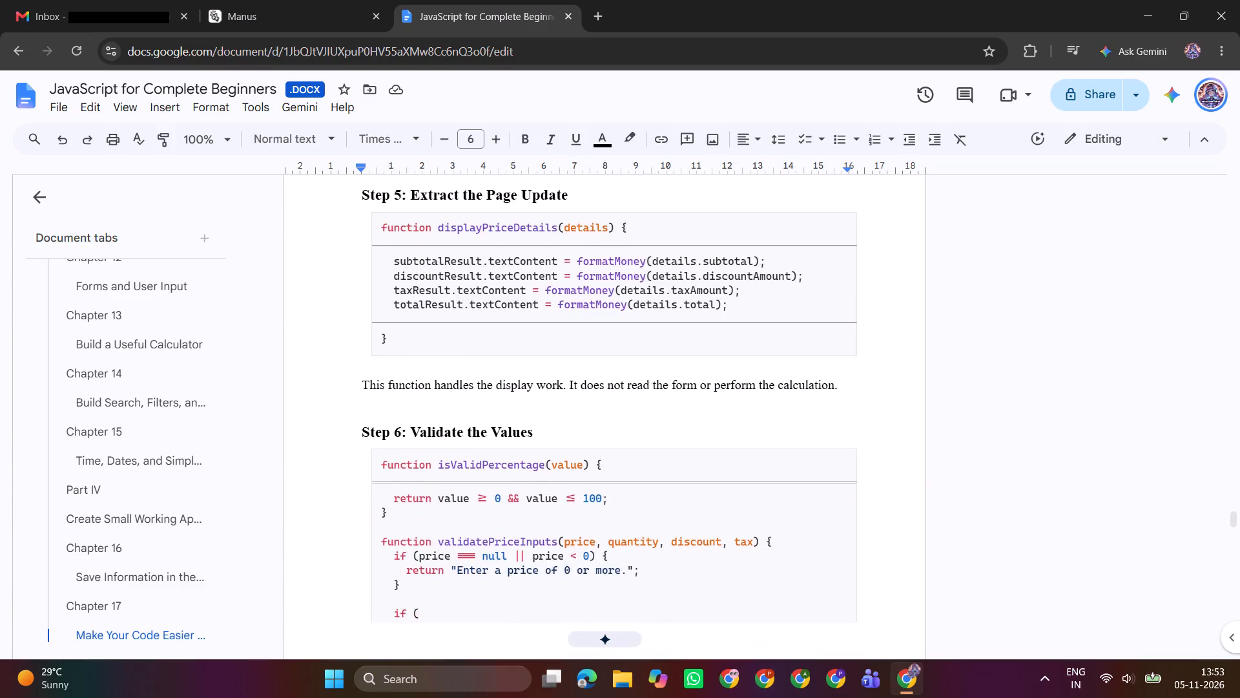
pyautogui.scroll(-2, 542, 518)
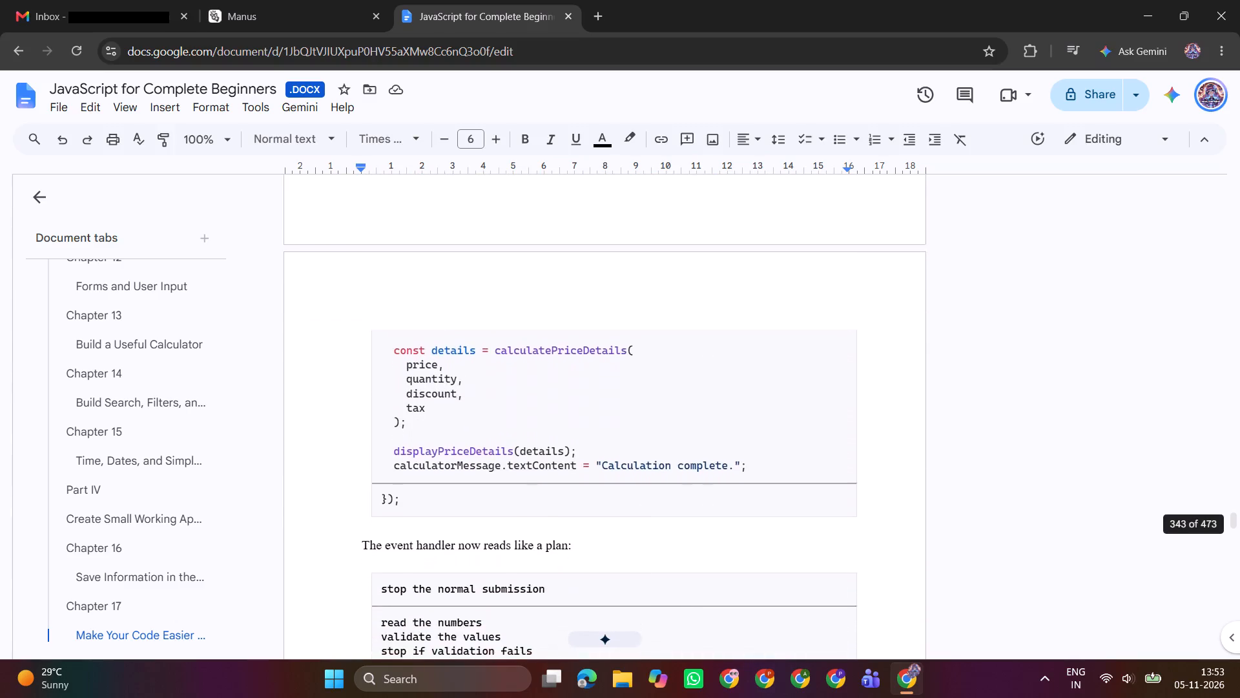
pyautogui.scroll(-8, 542, 518)
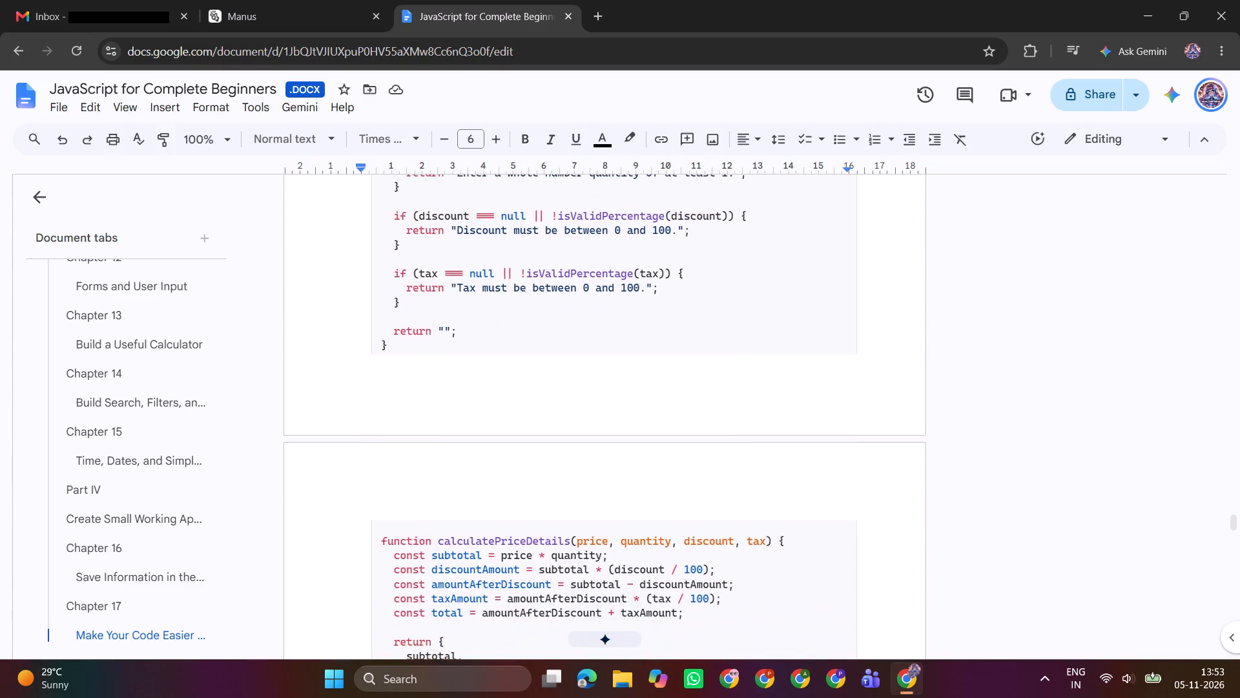
pyautogui.scroll(-3, 542, 518)
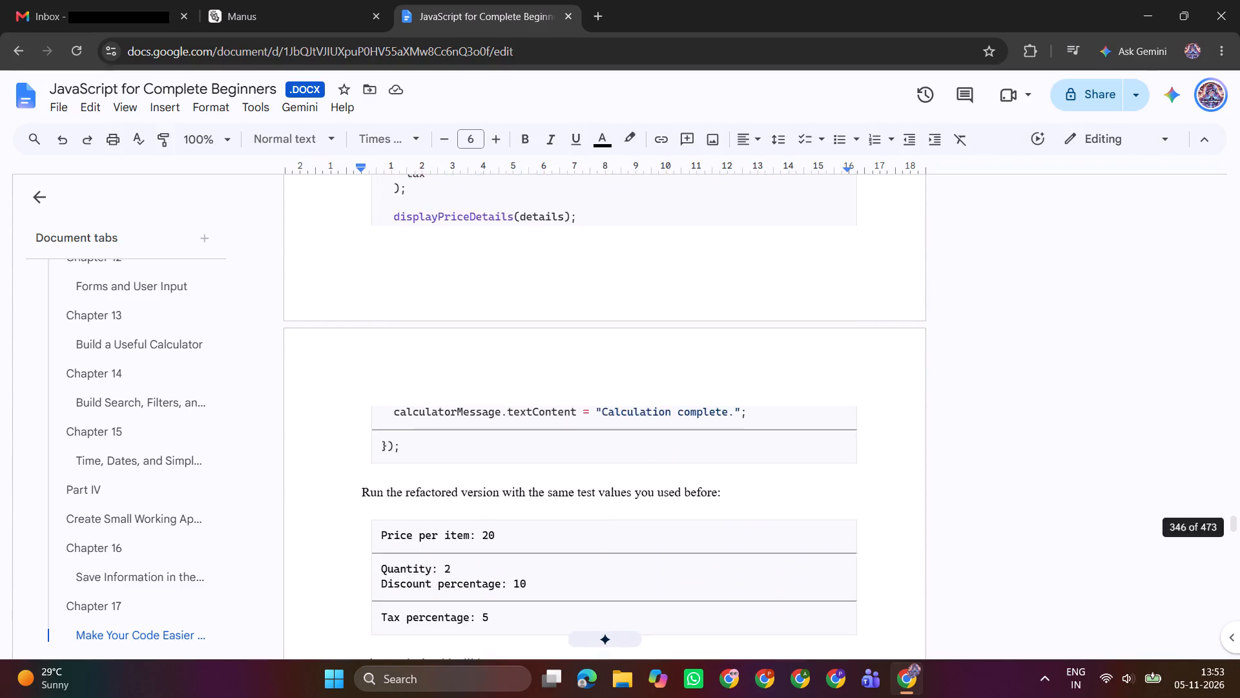
pyautogui.scroll(-3, 542, 518)
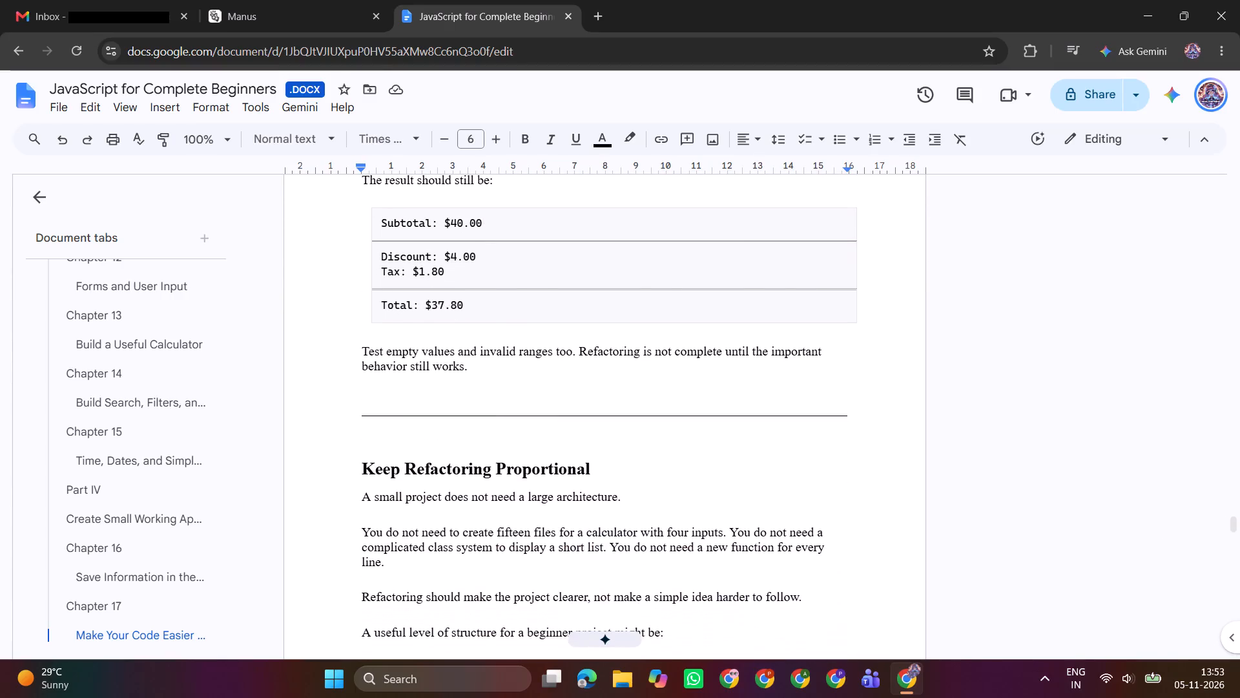
pyautogui.doubleClick(552, 421)
pyautogui.press('Delete')
pyautogui.press('Delete')
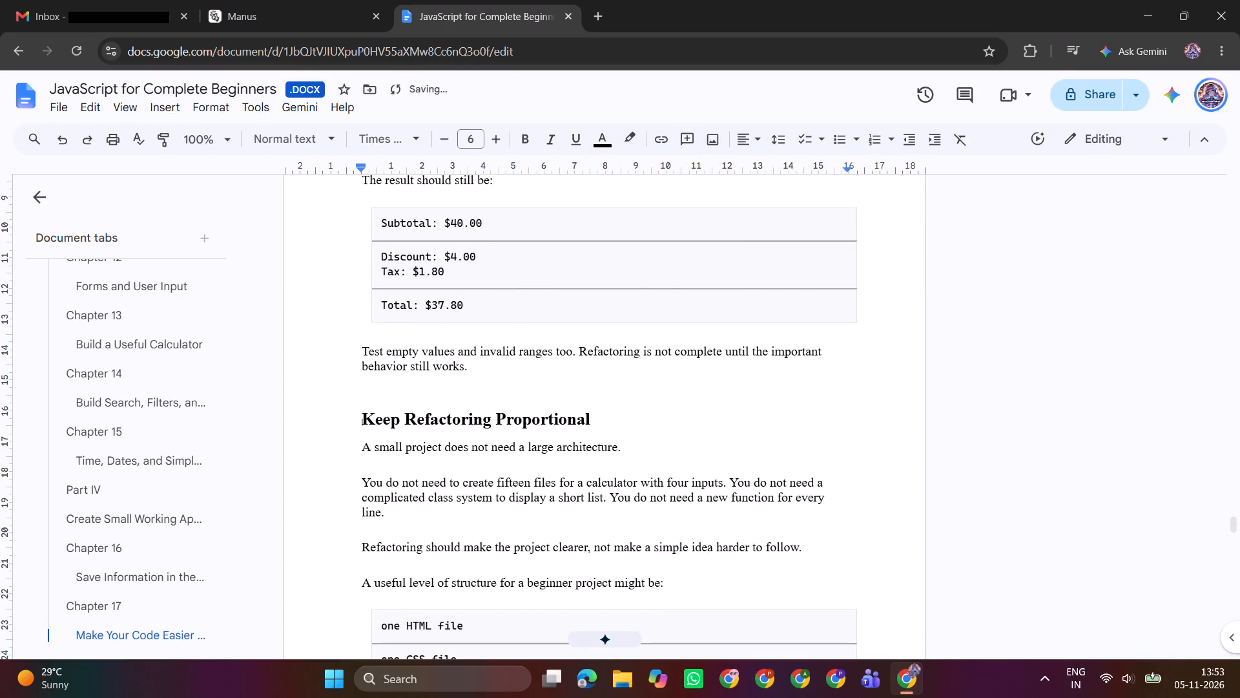
# Delete the divider line and its empty paragraph above the Chapter 17 "Chapter Checkpoint" heading.
pyautogui.scroll(-3, 552, 421)
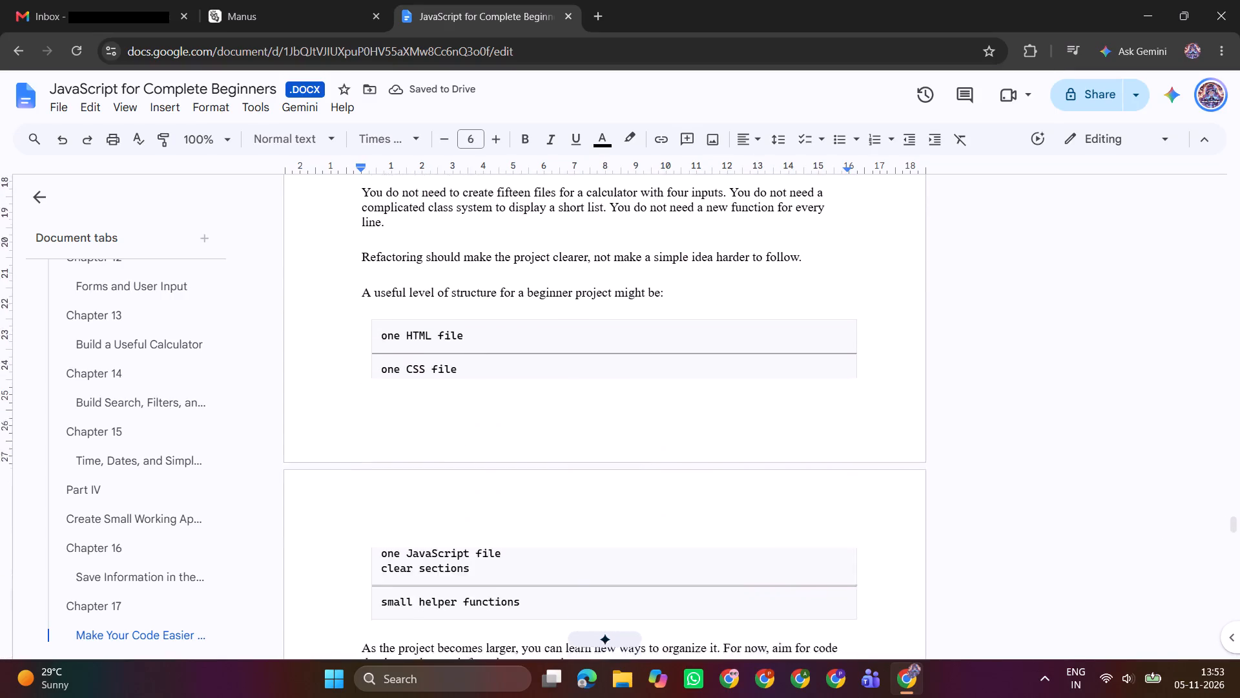
pyautogui.scroll(-3, 552, 421)
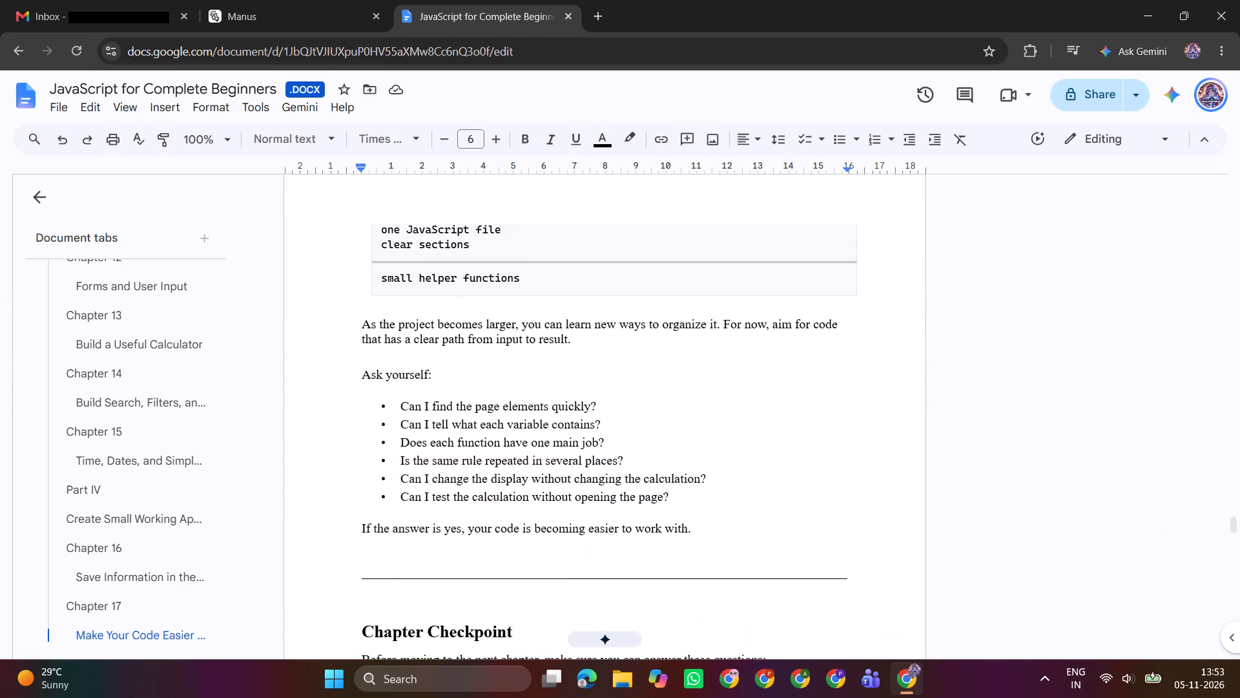
pyautogui.scroll(-3, 552, 421)
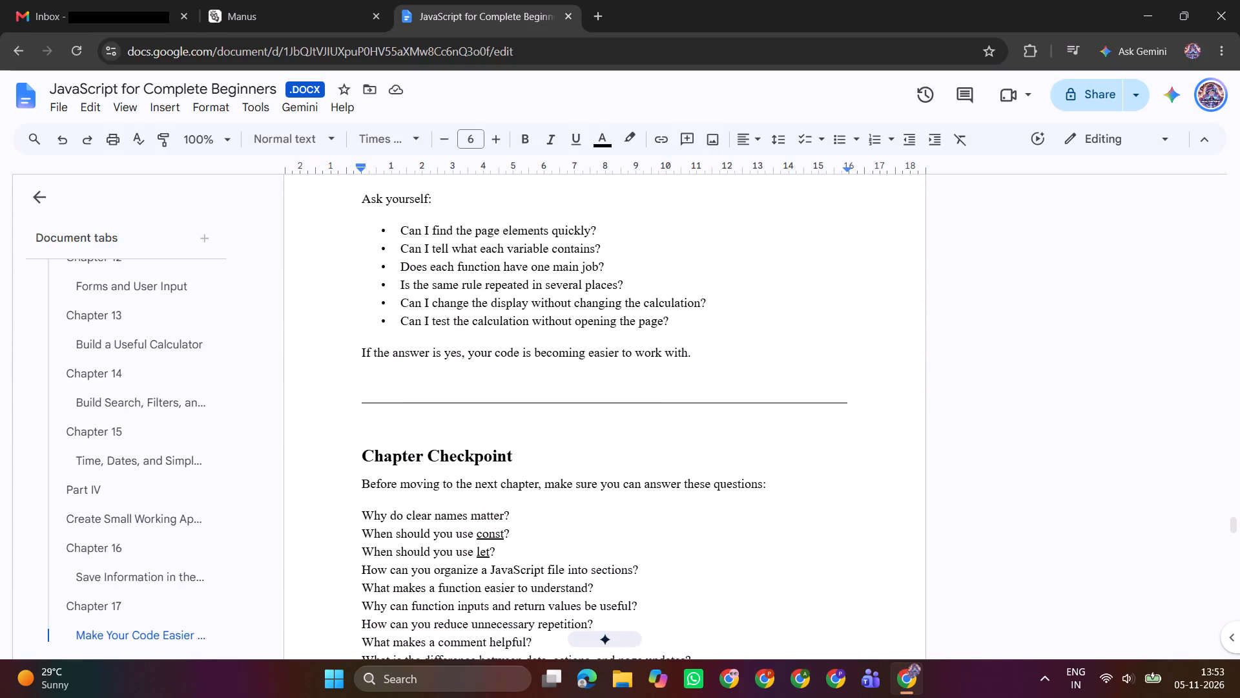
pyautogui.doubleClick(491, 408)
pyautogui.press('Delete')
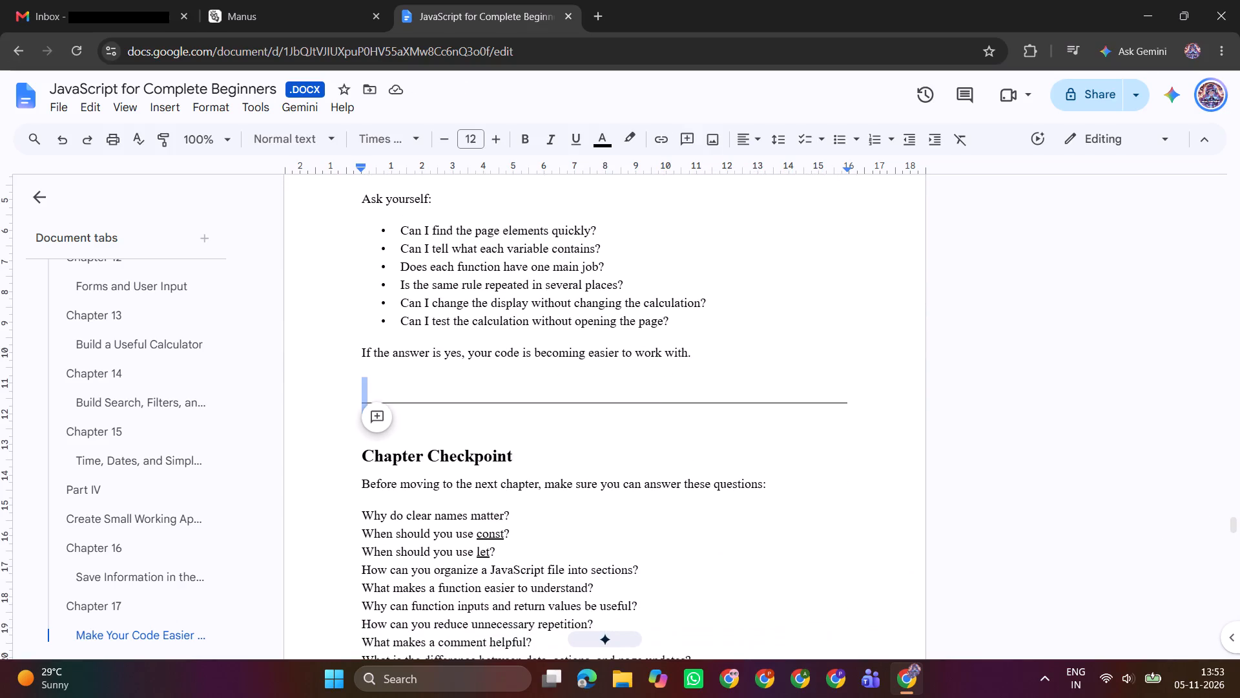
pyautogui.press('Delete')
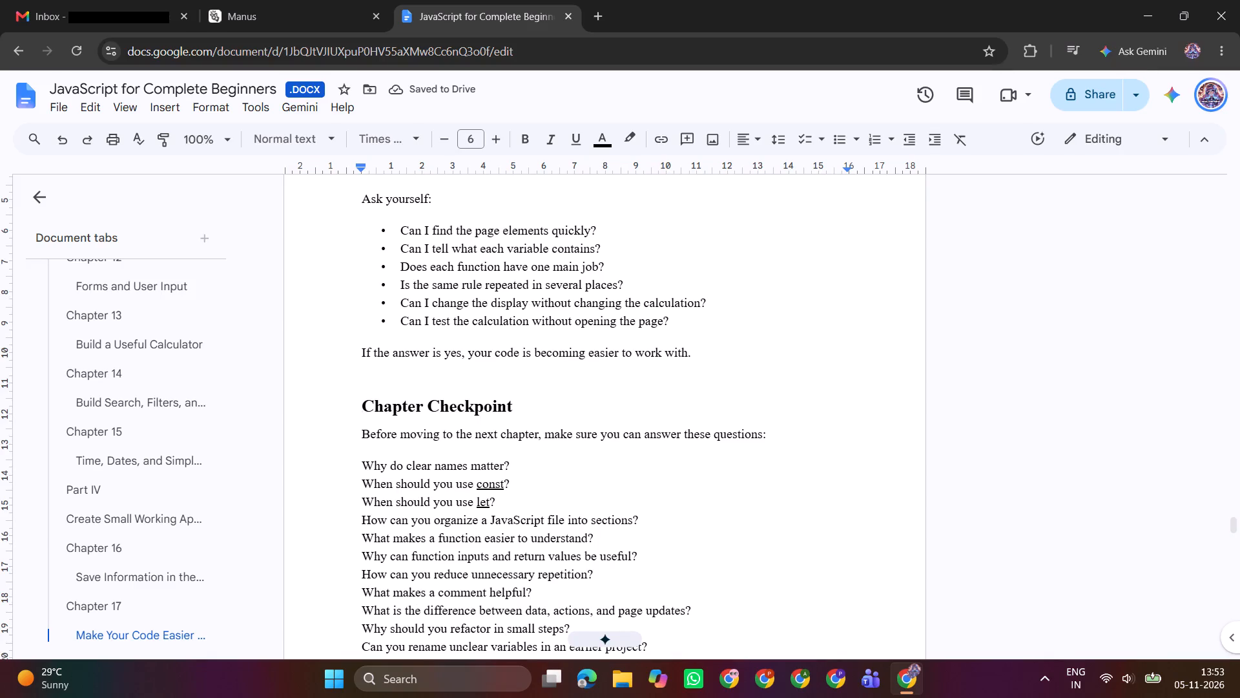
# Format the Chapter 17 checkpoint questions, from "Why do clear names matter?" to "Can you separate one large event handler into smaller functions?", as a bulleted list.
pyautogui.moveTo(360, 463); pyautogui.dragTo(421, 637)
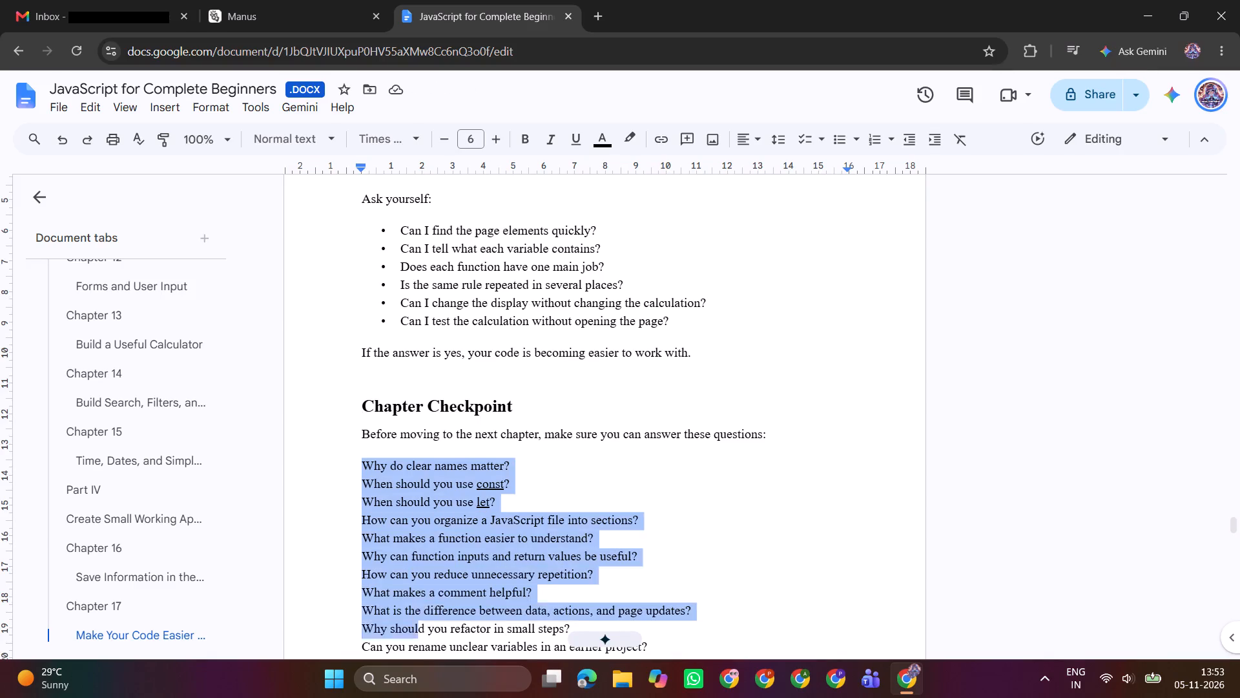
pyautogui.moveTo(421, 637); pyautogui.dragTo(729, 518)
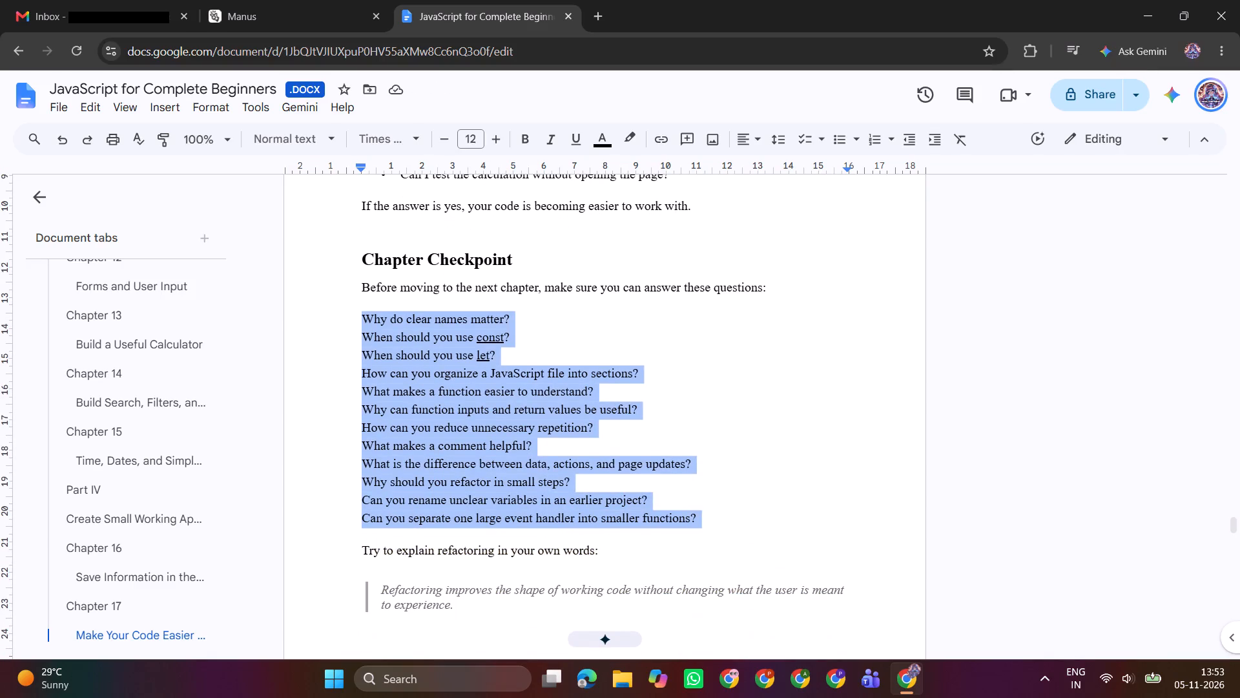
pyautogui.click(843, 134)
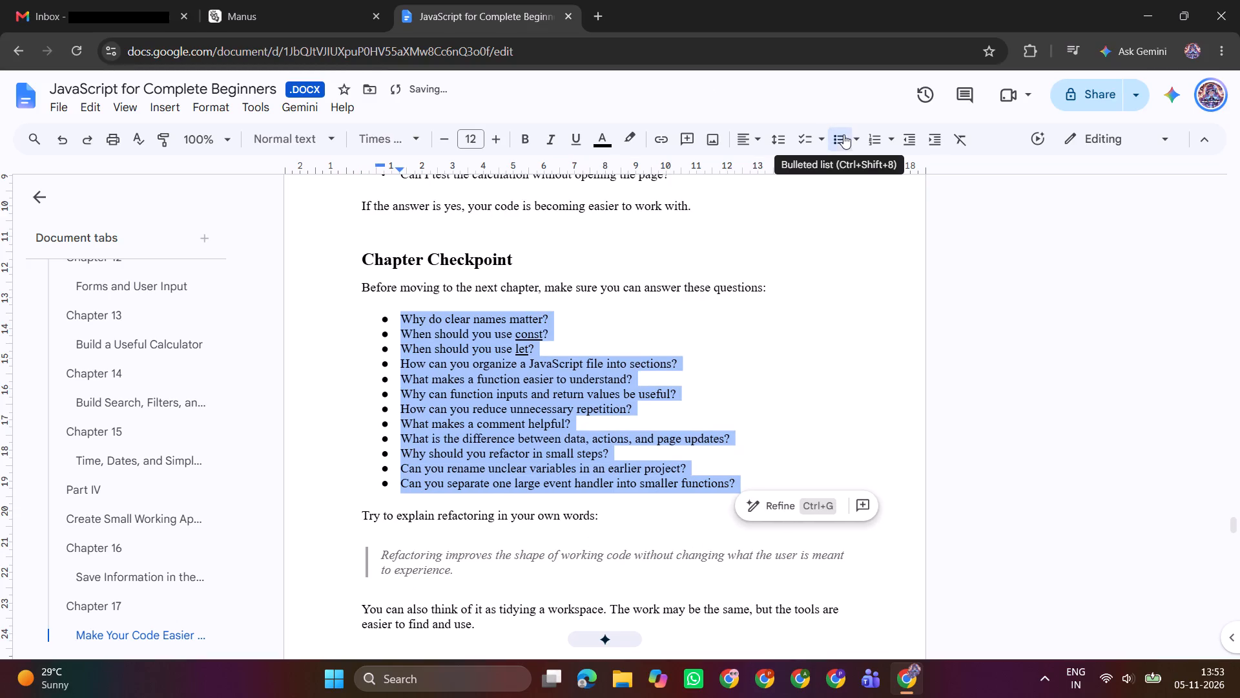
pyautogui.click(684, 327)
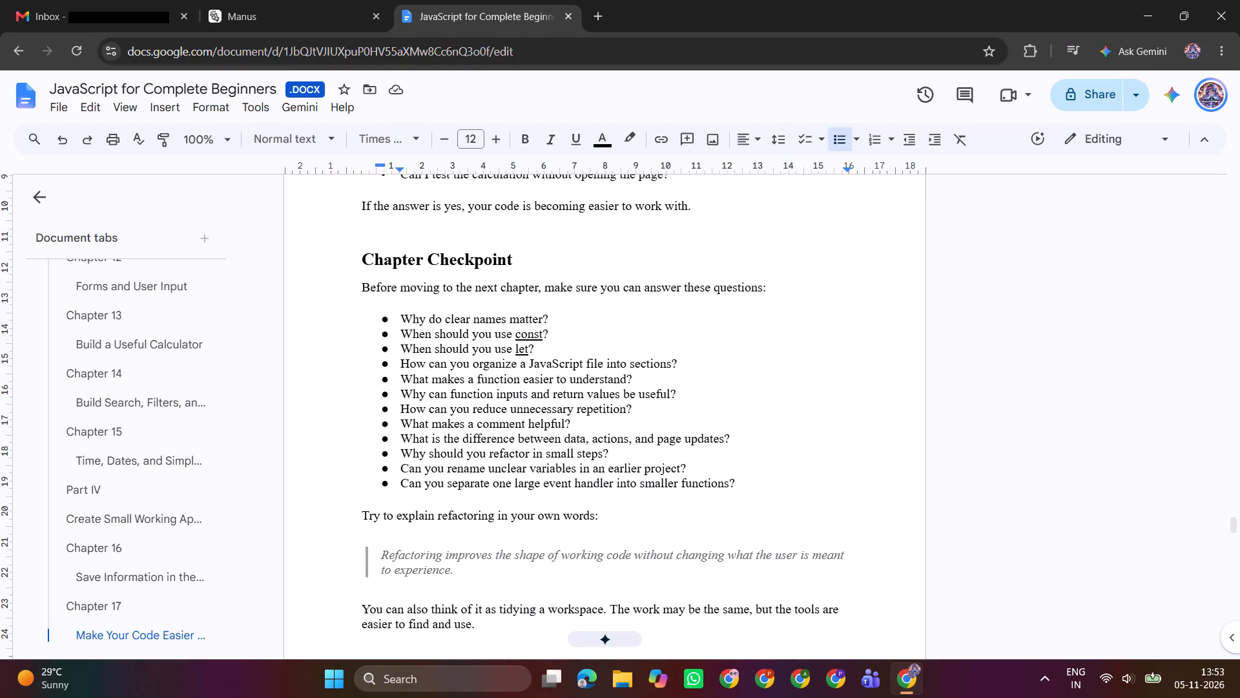
pyautogui.scroll(-1, 684, 327)
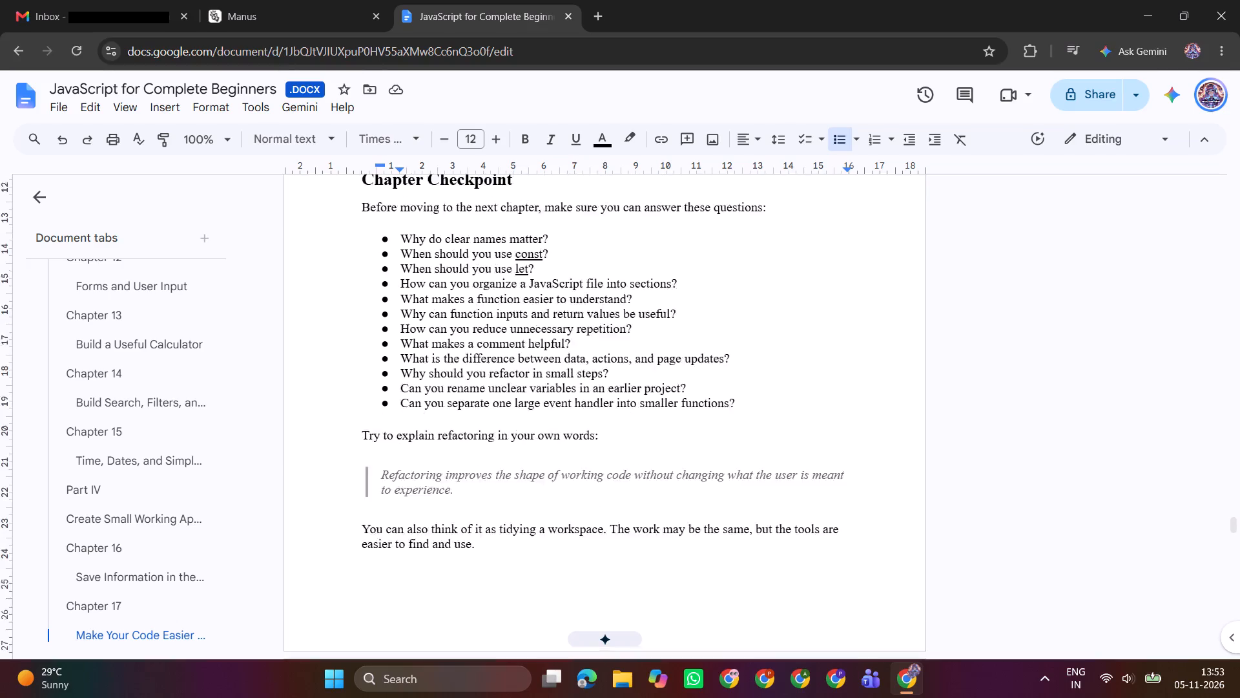
# Delete the divider line and its empty paragraph above the "Make Future Changes Easier" heading at the end of Chapter 17.
pyautogui.scroll(-1, 684, 327)
pyautogui.scroll(-2, 628, 461)
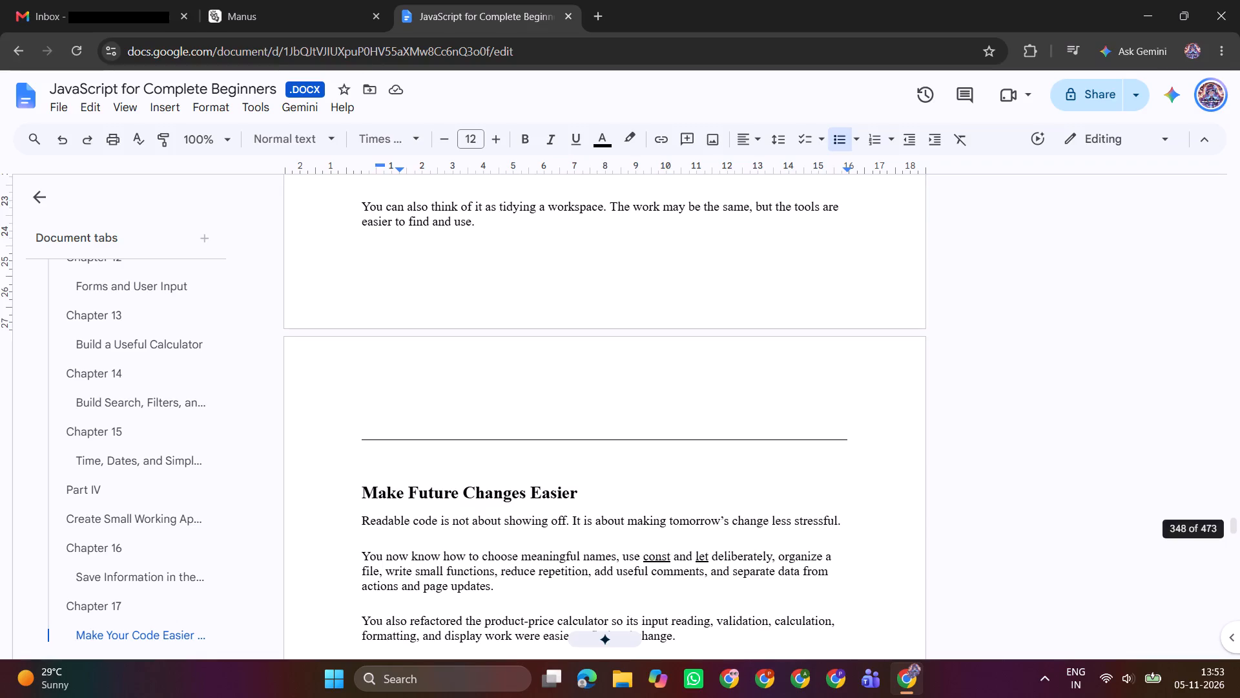
pyautogui.scroll(-1, 628, 461)
pyautogui.doubleClick(599, 421)
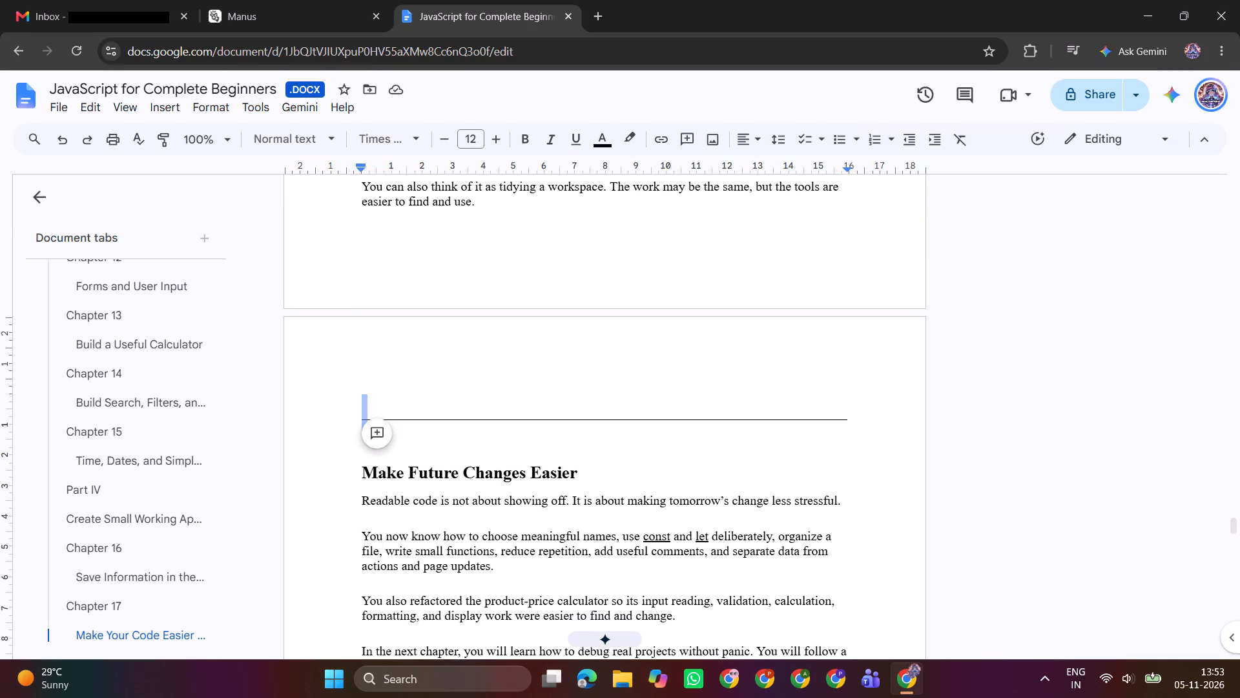
pyautogui.press('Delete')
pyautogui.press('Delete')
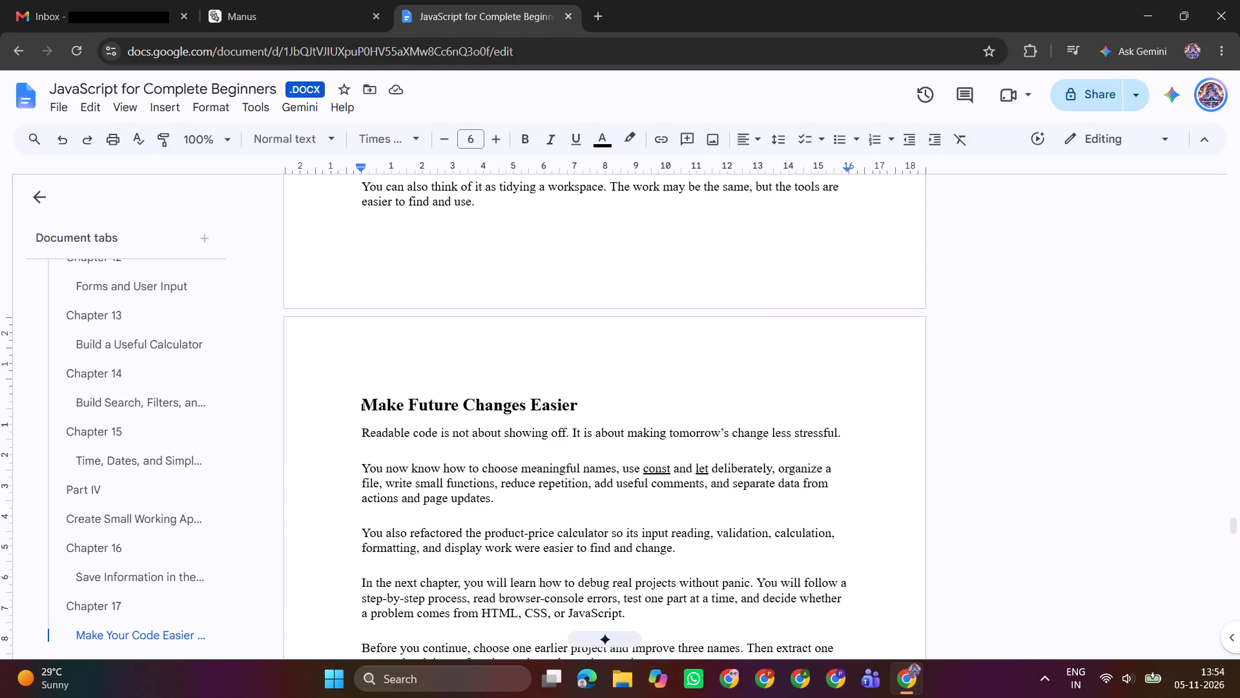
# Replace the divider line and its empty paragraph above the "Chapter 18" heading with a page break.
pyautogui.scroll(-2, 599, 421)
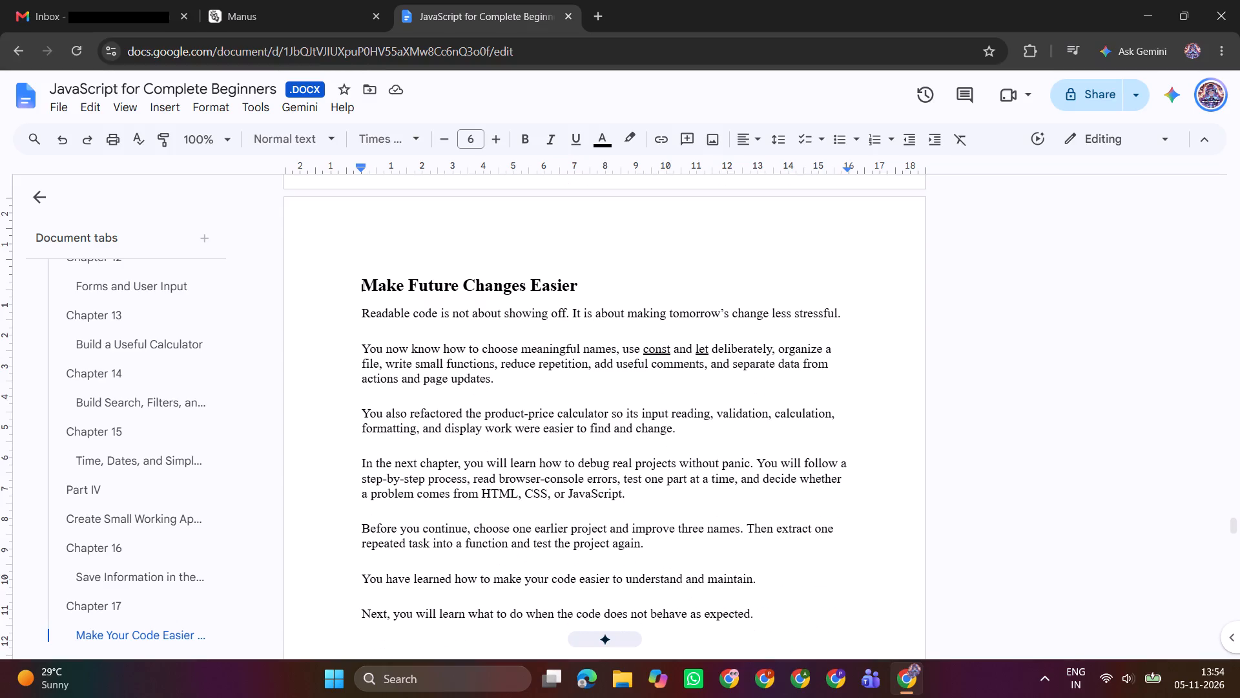
pyautogui.click(592, 452)
pyautogui.scroll(-2, 592, 452)
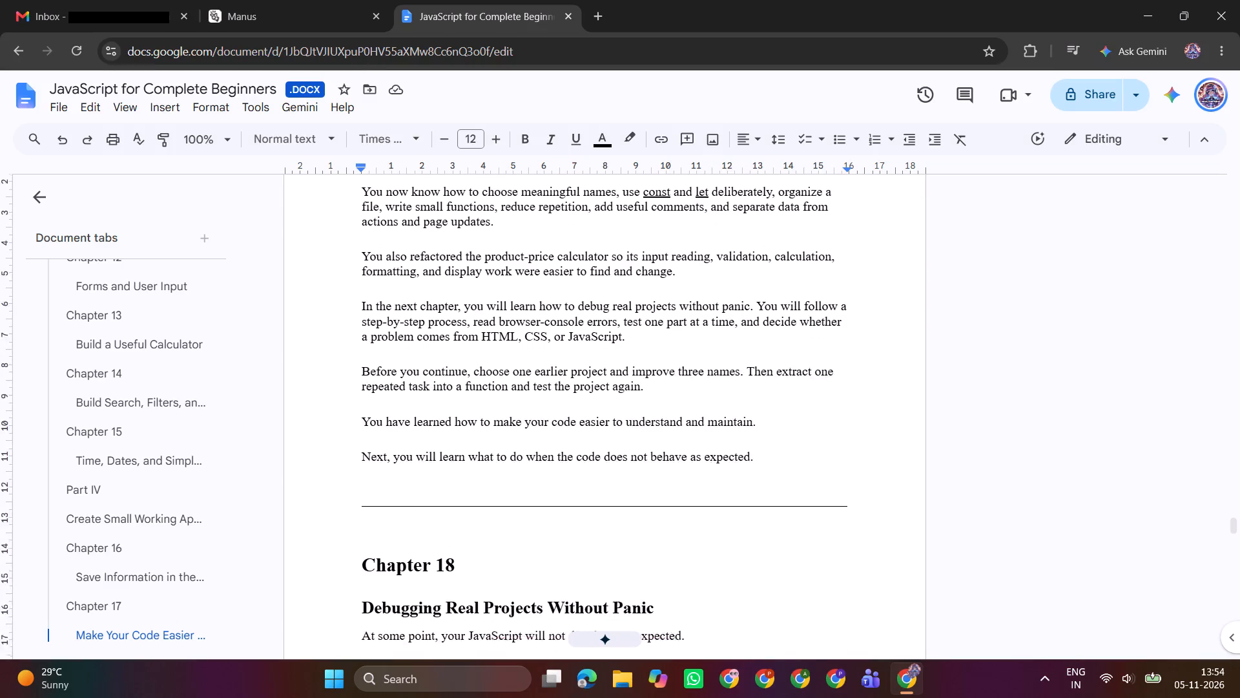
pyautogui.doubleClick(551, 487)
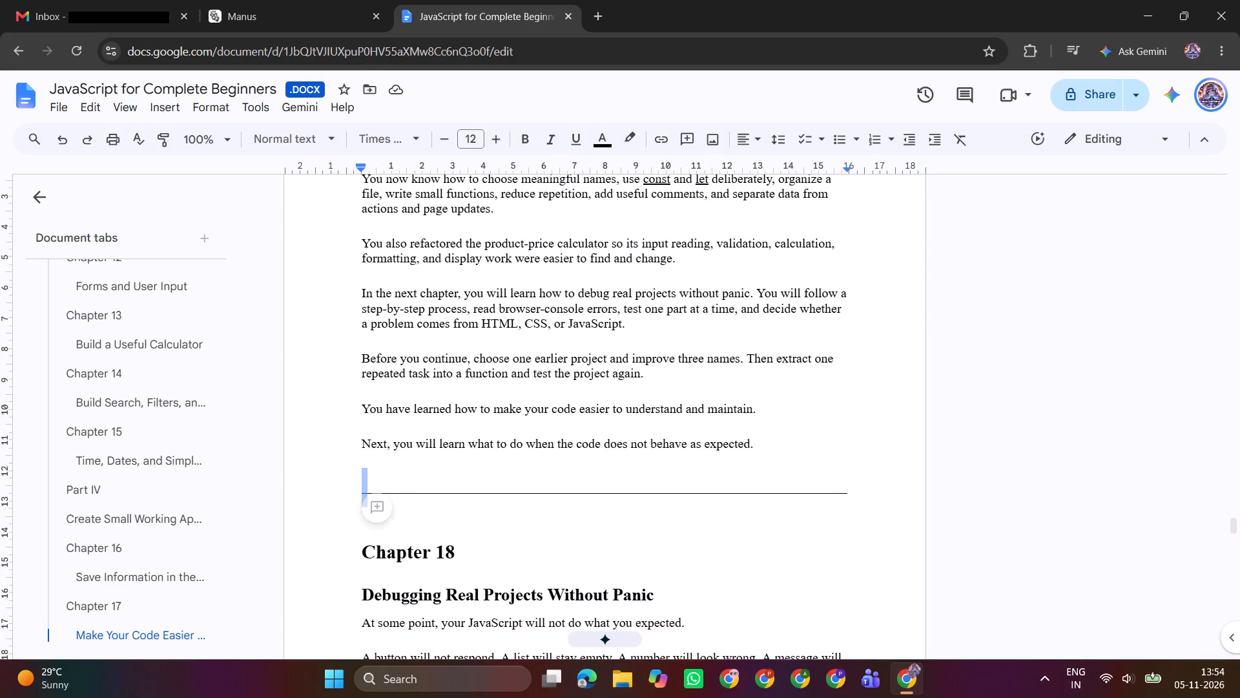
pyautogui.press('Delete')
pyautogui.press('Delete')
pyautogui.hotkey('ctrl', 'Return')
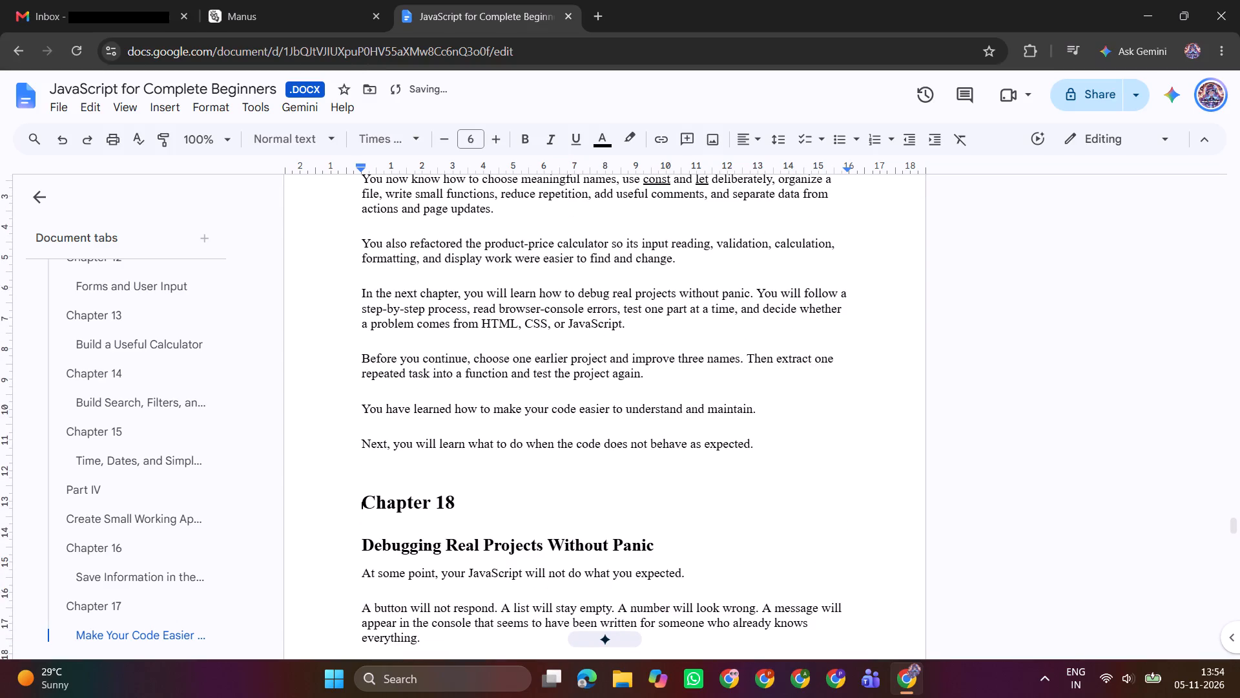
# Apply the Heading 1 style to "Chapter 18" and set its text to black at size 18.
pyautogui.scroll(-2, 551, 487)
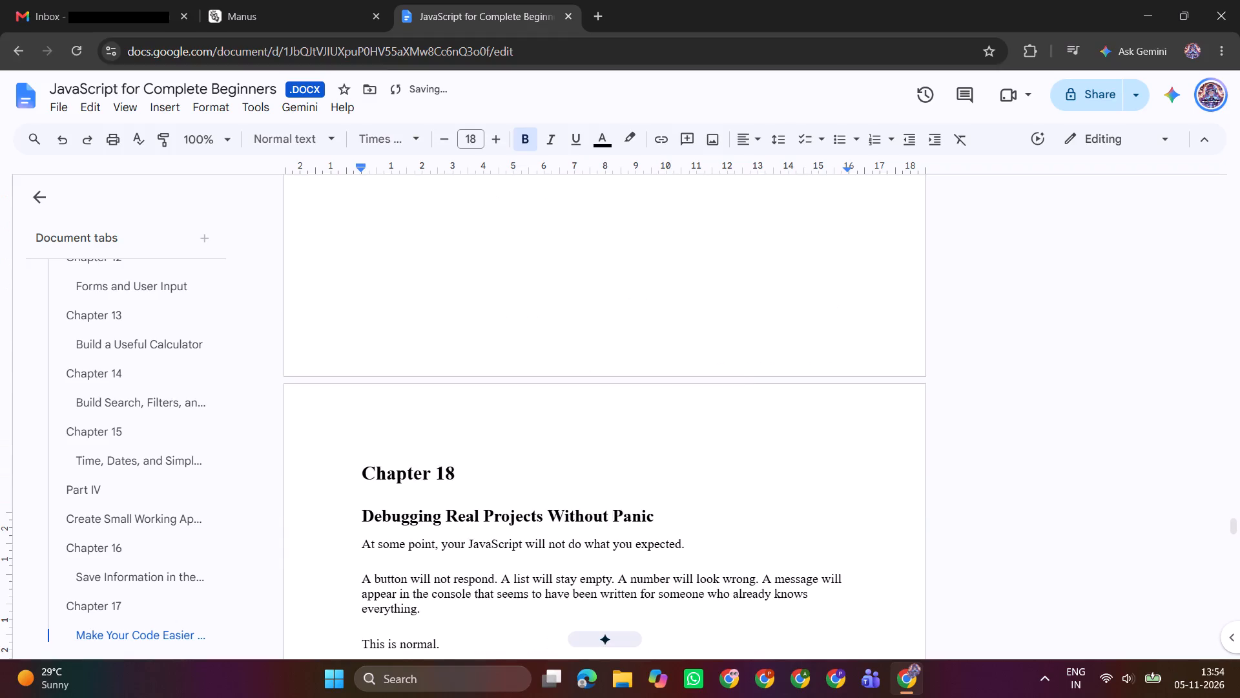
pyautogui.tripleClick(418, 401)
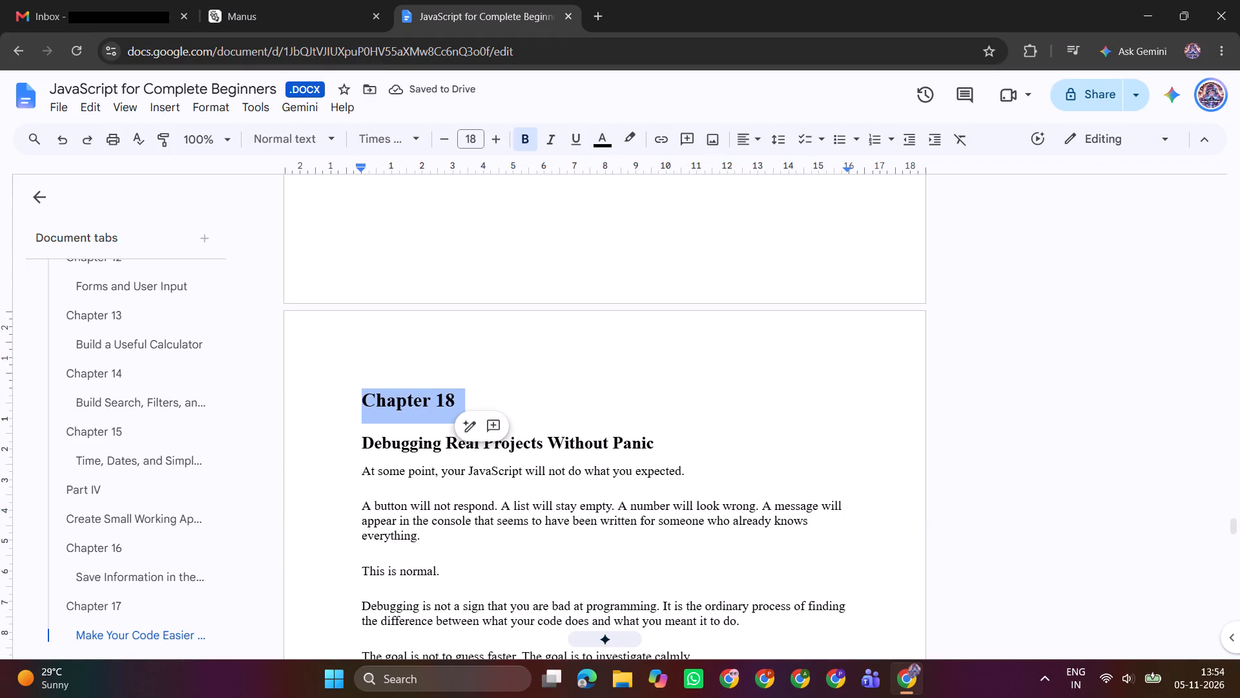
pyautogui.click(297, 127)
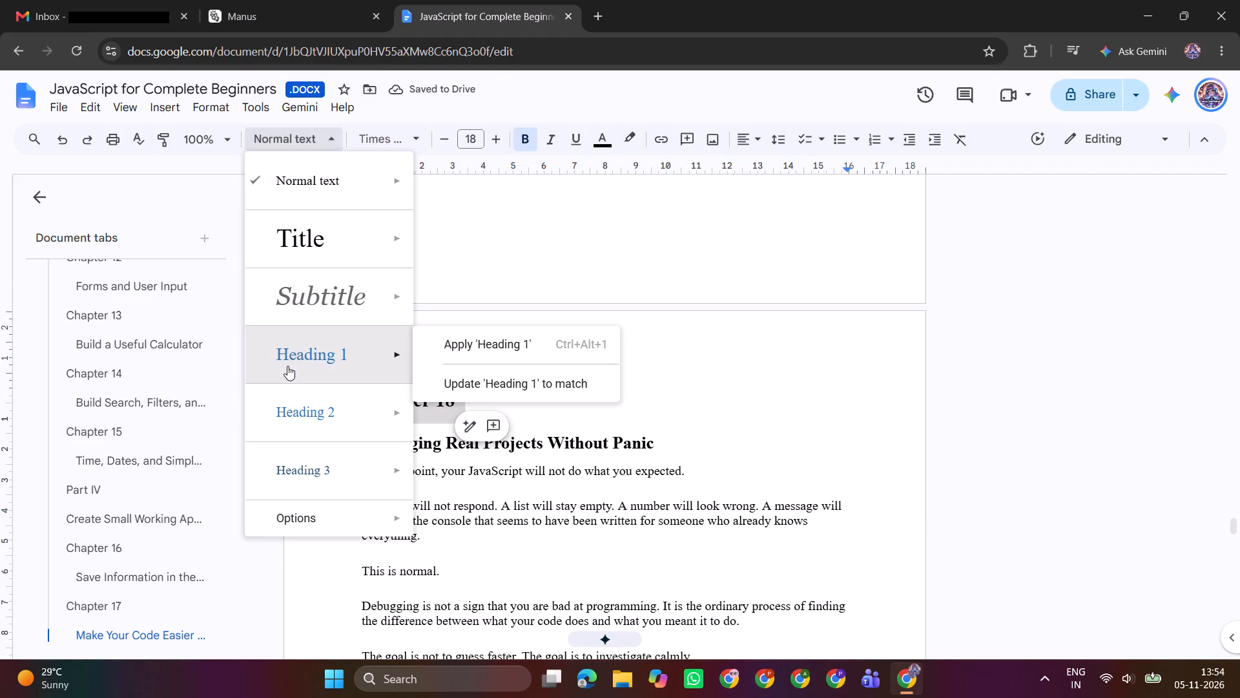
pyautogui.click(287, 361)
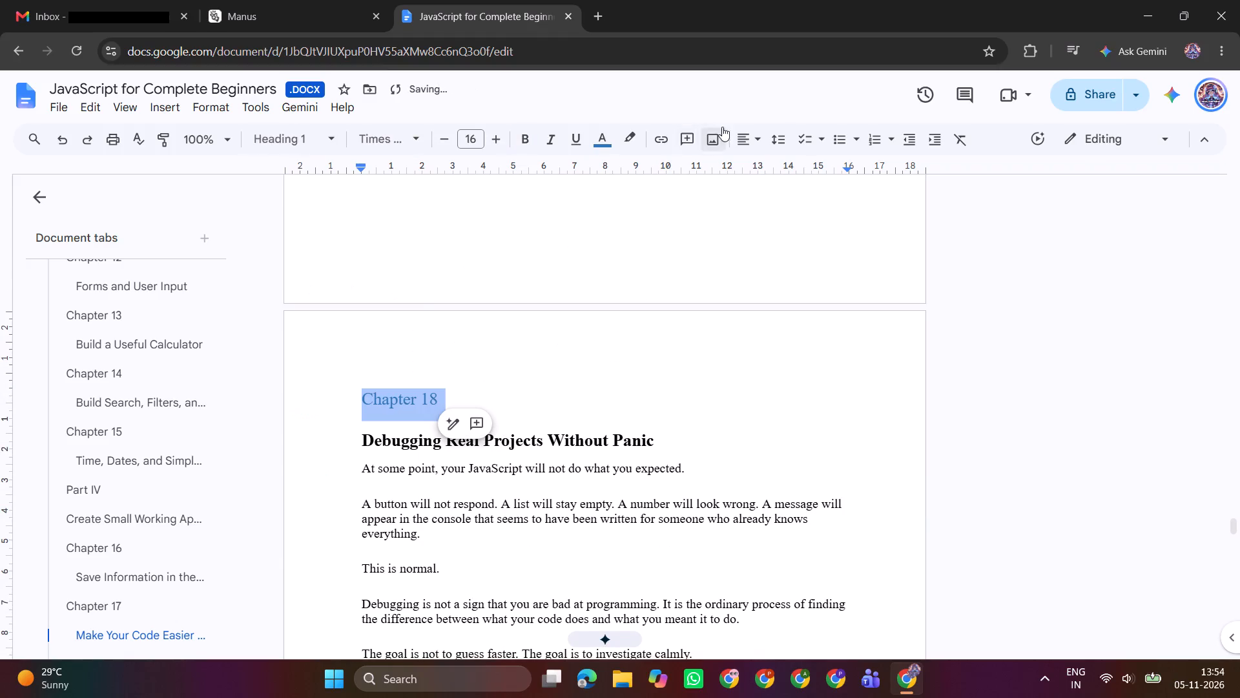
pyautogui.click(744, 131)
pyautogui.click(601, 139)
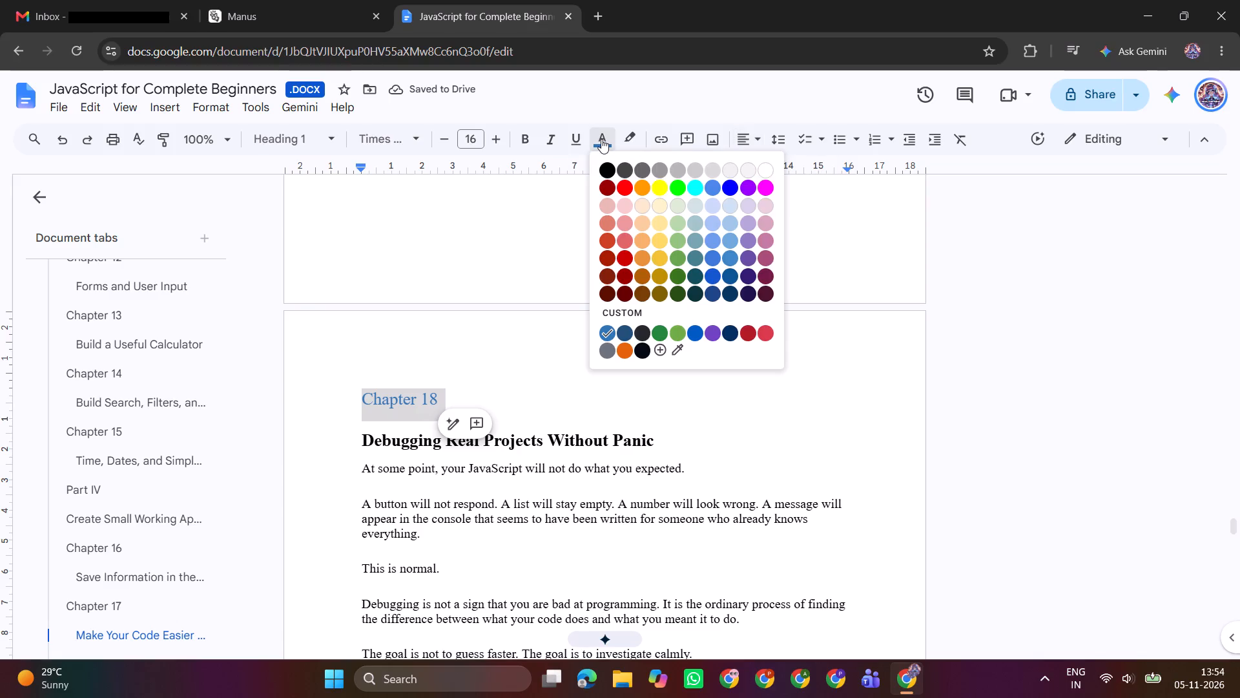
pyautogui.click(641, 354)
pyautogui.doubleClick(495, 138)
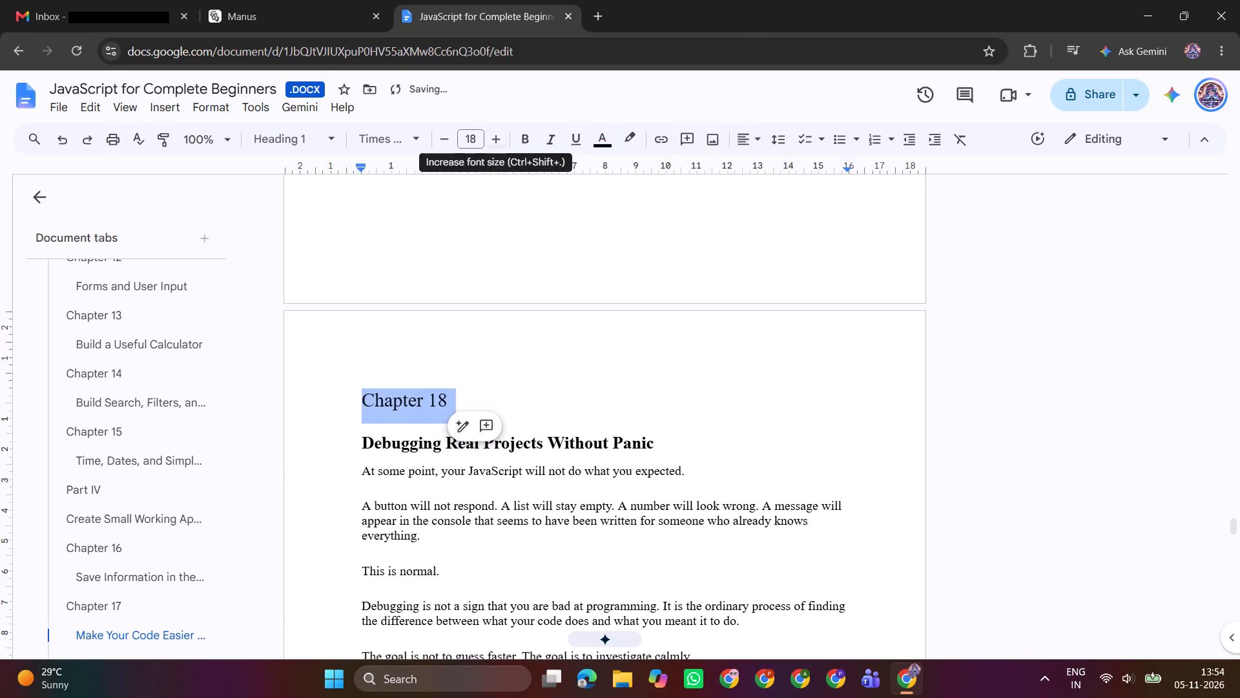
# Apply the Heading 2 style to the chapter subtitle "Debugging Real Projects Without Panic".
pyautogui.tripleClick(377, 442)
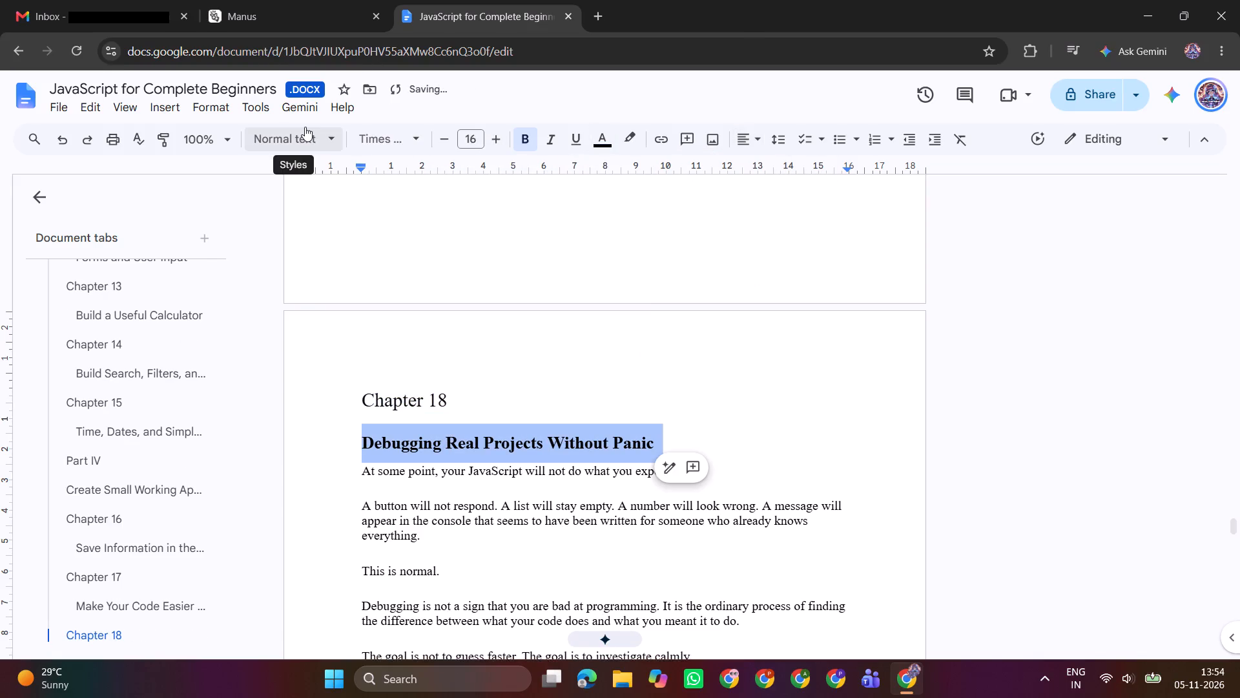
pyautogui.click(305, 127)
pyautogui.click(362, 411)
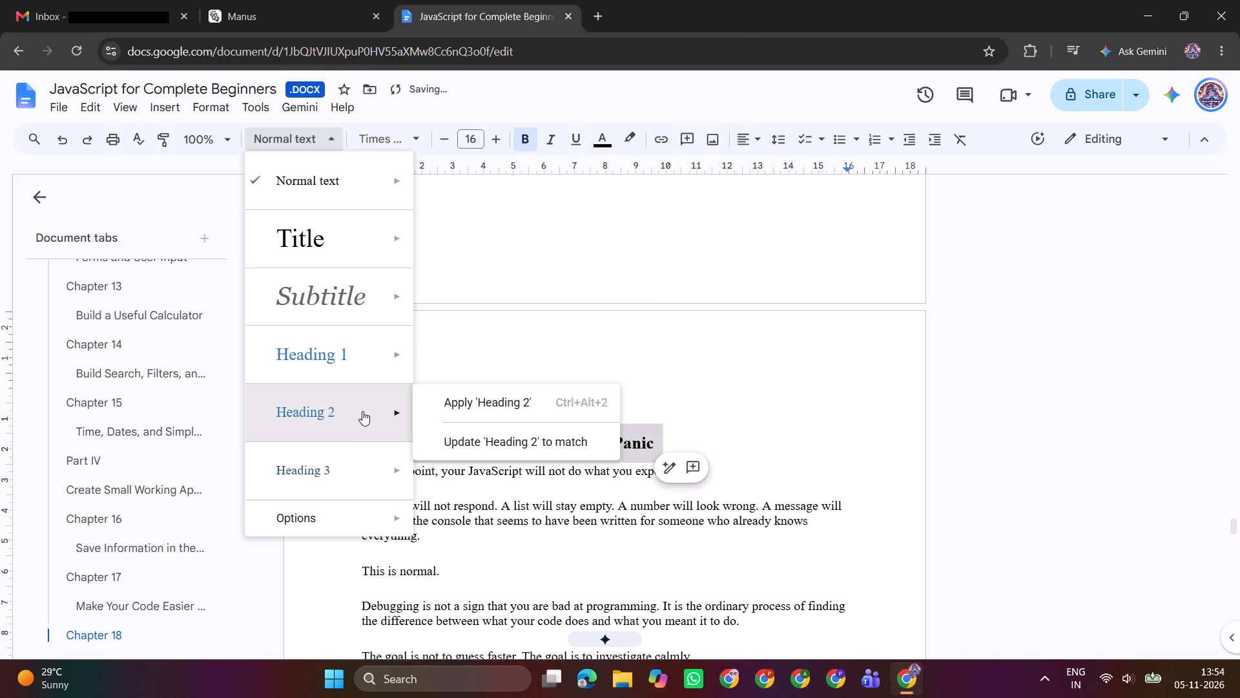
# Center the "Chapter 18" heading and its "Debugging Real Projects Without Panic" subtitle.
pyautogui.moveTo(357, 405); pyautogui.dragTo(599, 434)
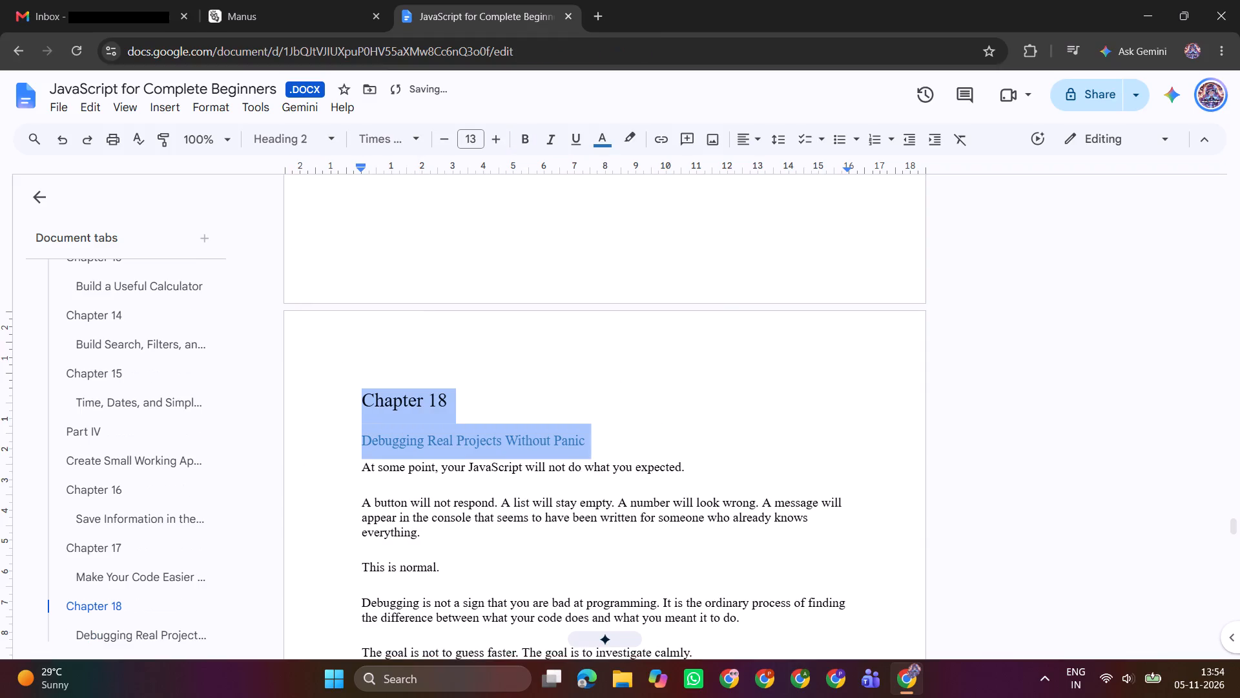
pyautogui.moveTo(599, 434); pyautogui.dragTo(601, 434)
pyautogui.click(746, 145)
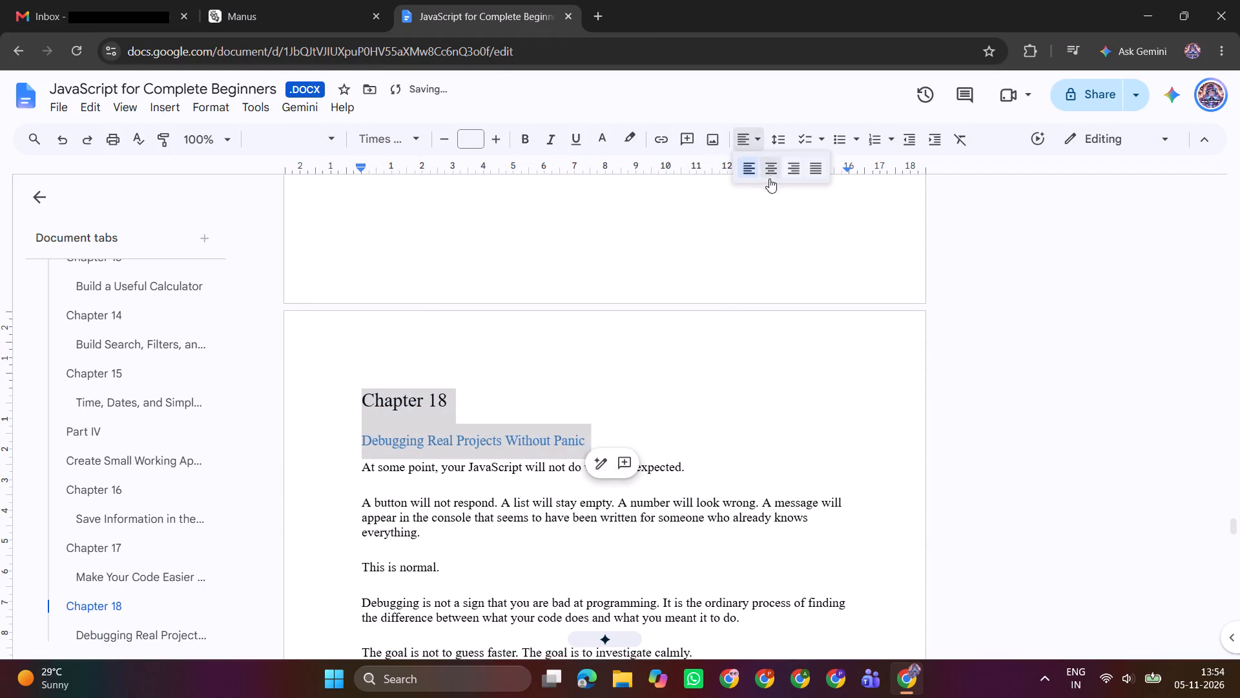
pyautogui.click(770, 172)
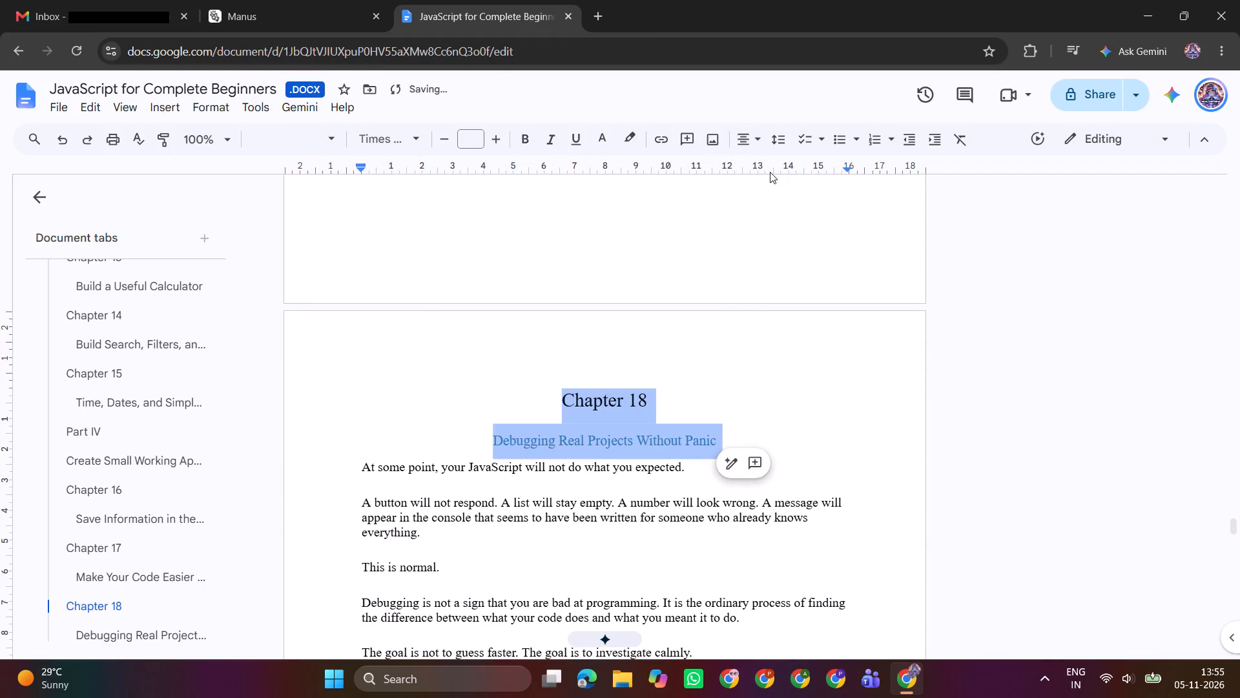
pyautogui.click(411, 560)
# Delete the divider line and its empty paragraph above the "What Debugging Really Means" heading in Chapter 18.
pyautogui.scroll(-1, 411, 560)
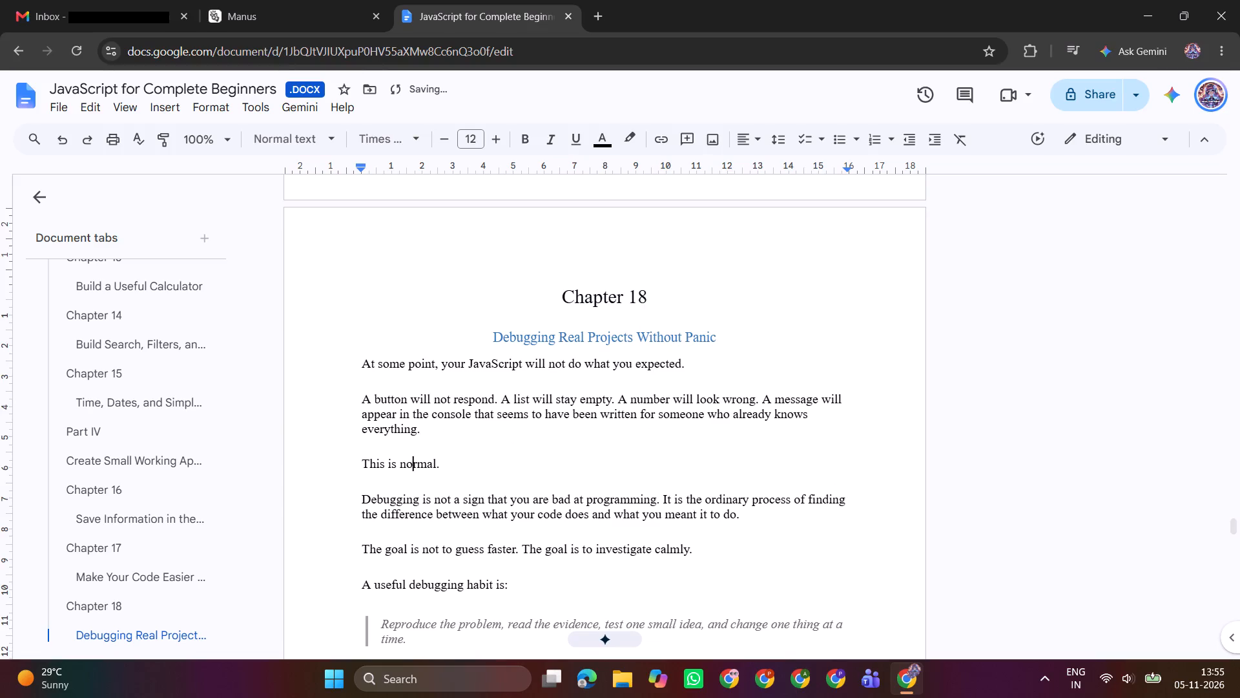
pyautogui.scroll(-1, 411, 560)
pyautogui.click(471, 520)
pyautogui.scroll(-1, 471, 520)
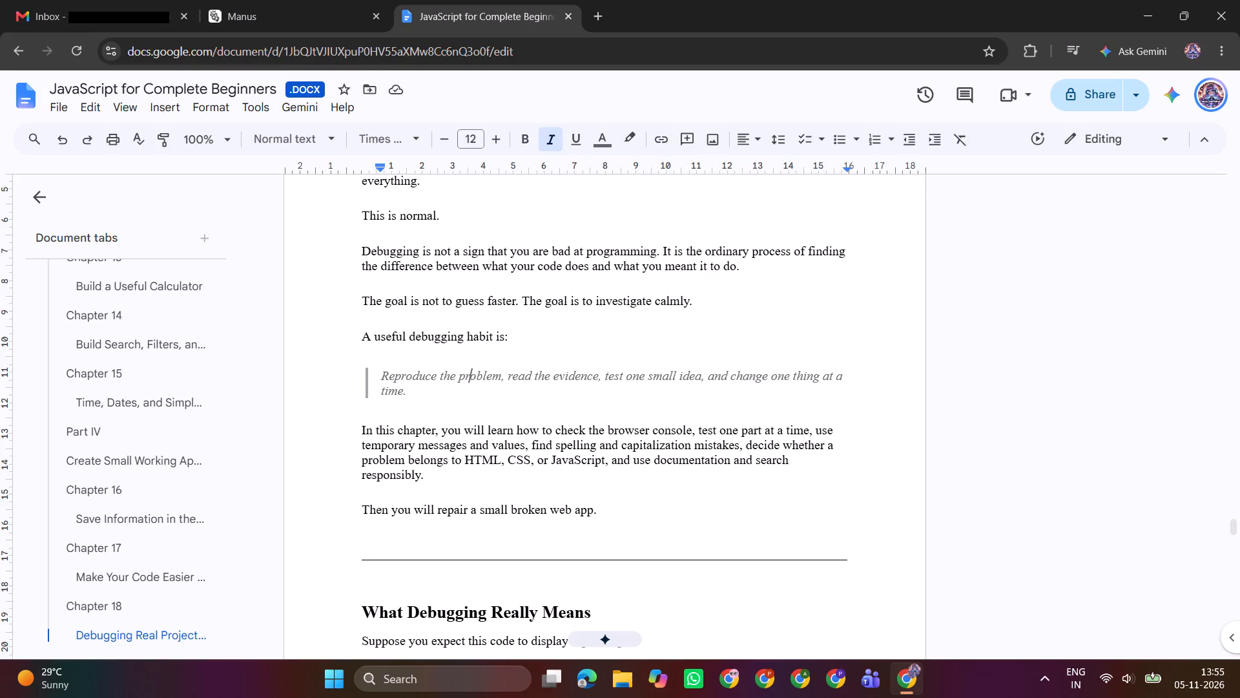
pyautogui.scroll(-1, 471, 520)
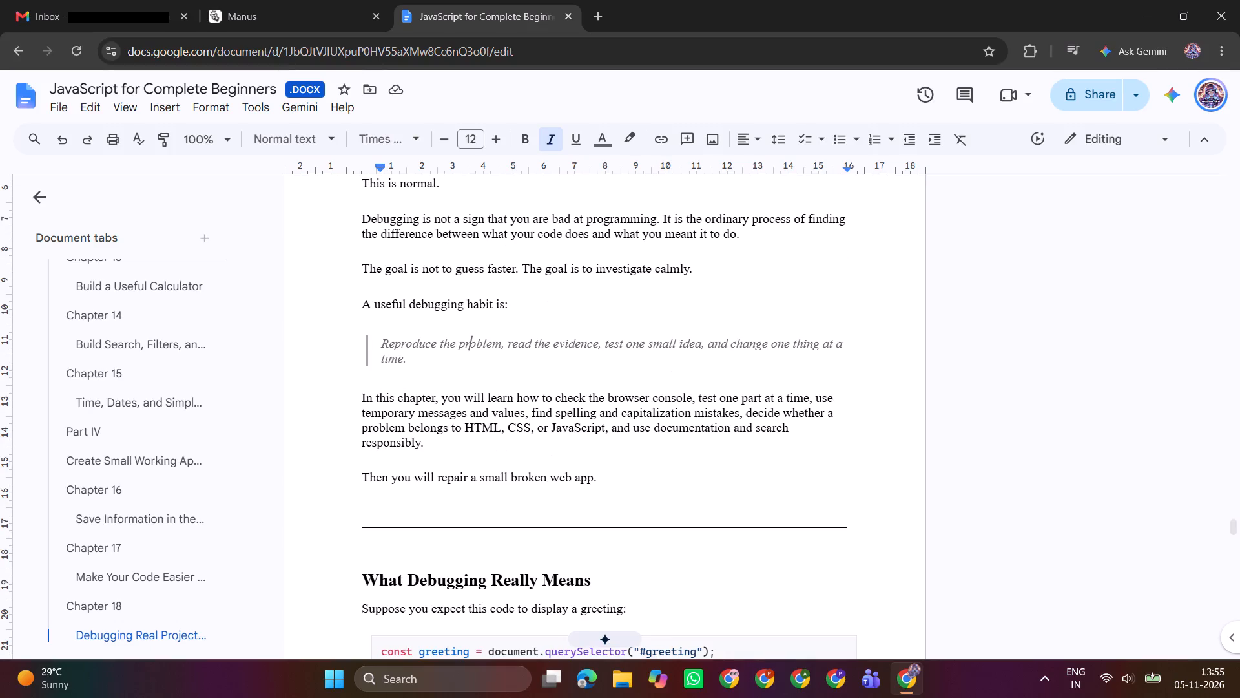
pyautogui.doubleClick(470, 520)
pyautogui.press('Delete')
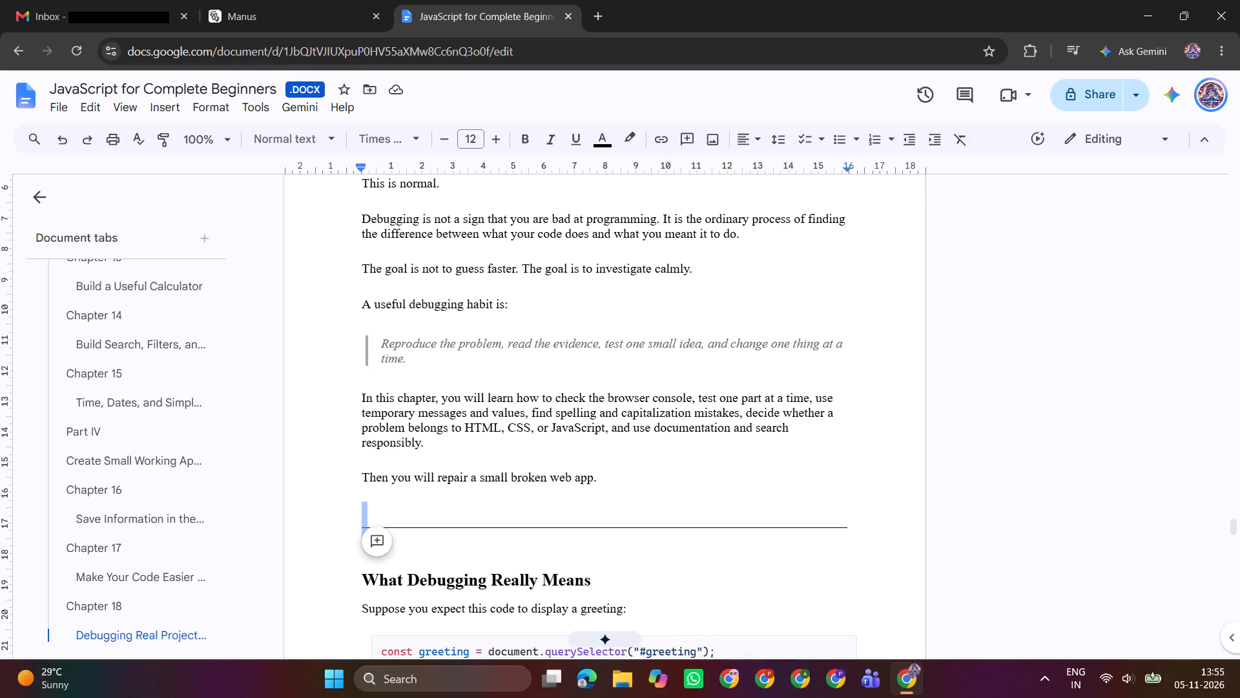
pyautogui.press('Delete')
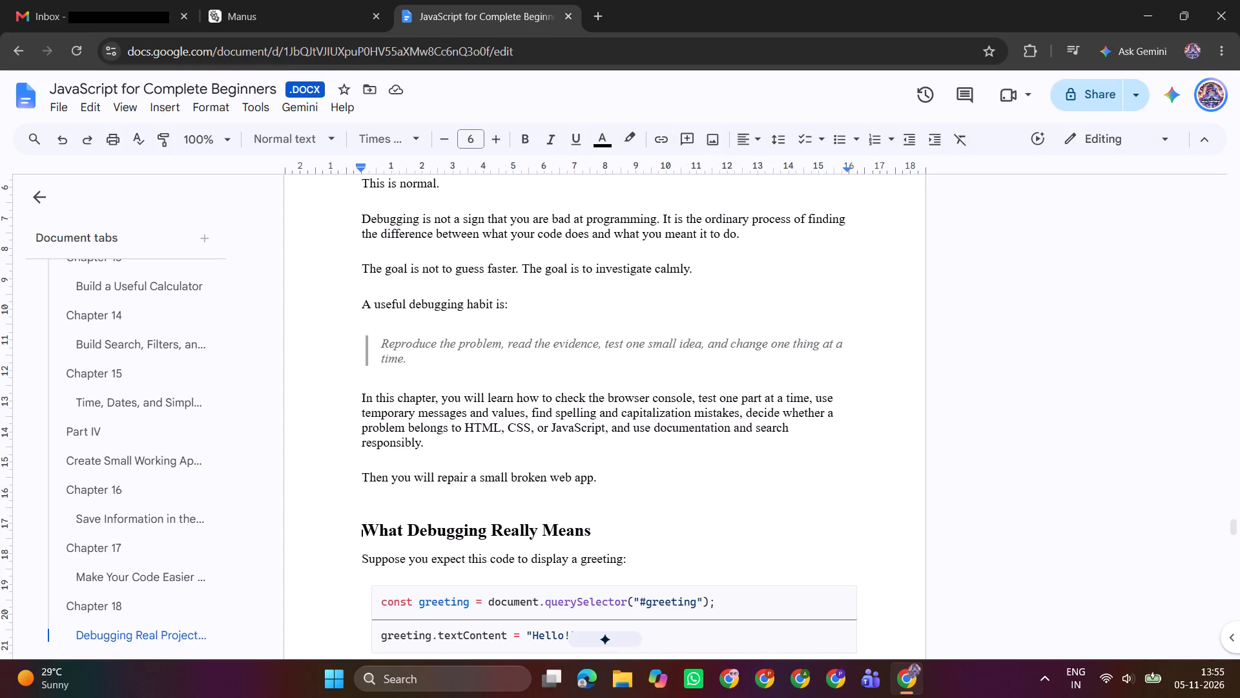
# Delete the divider line and its empty paragraph above the "Use a Step-by-Step Debugging Process" heading.
pyautogui.scroll(-1, 470, 520)
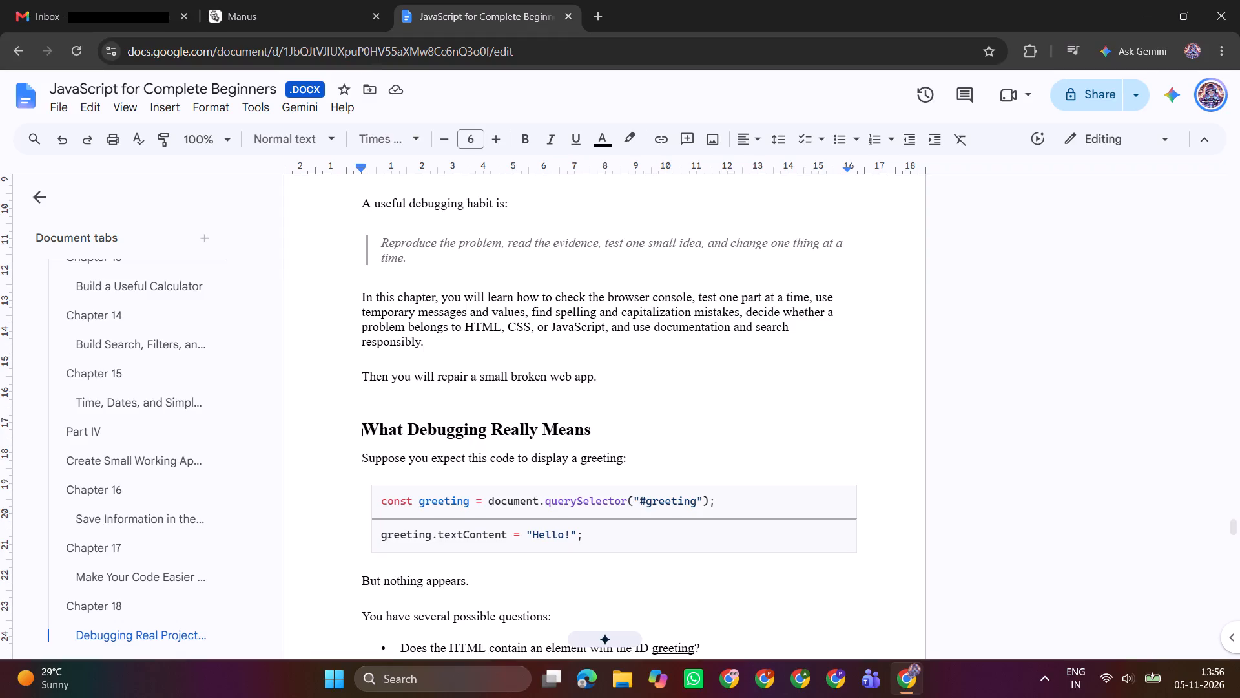
pyautogui.scroll(-2, 518, 569)
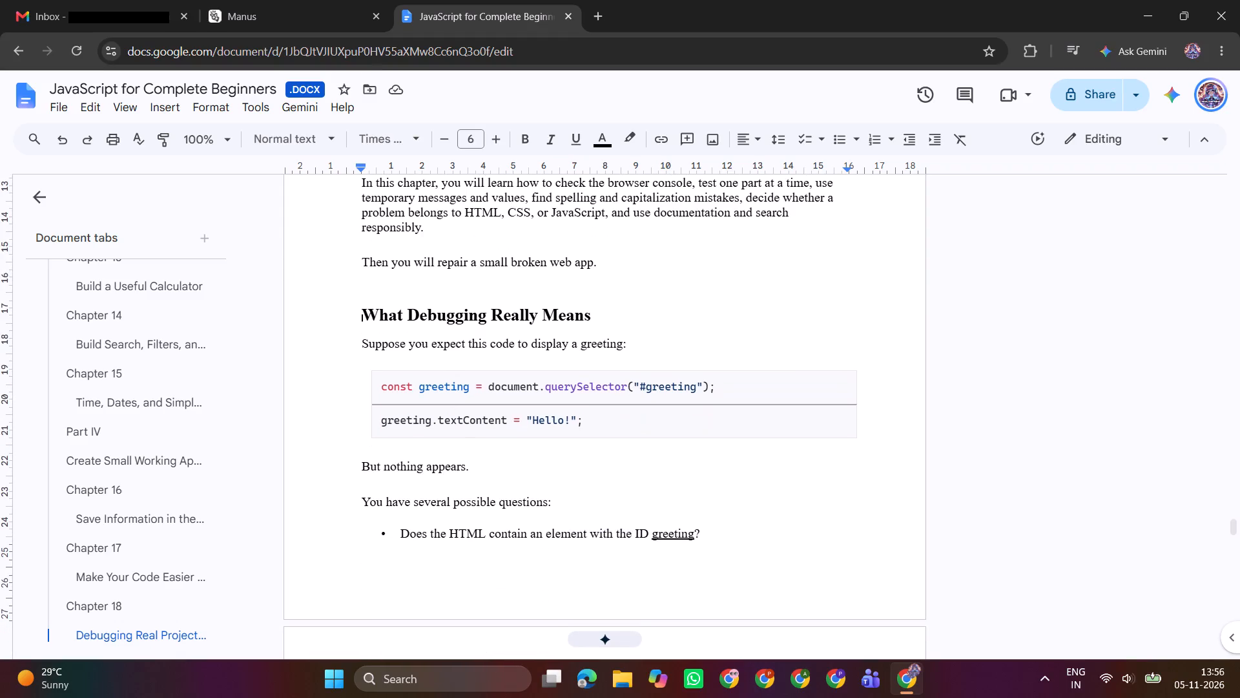
pyautogui.click(528, 522)
pyautogui.scroll(-3, 528, 522)
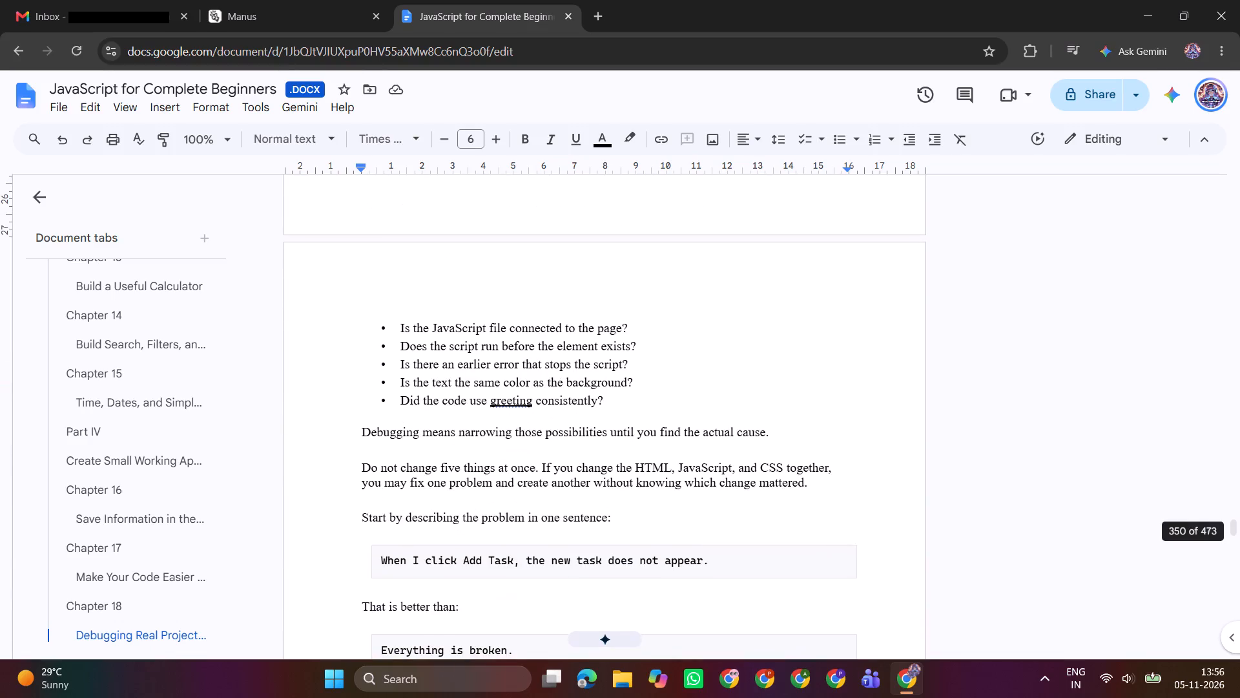
pyautogui.scroll(-3, 528, 522)
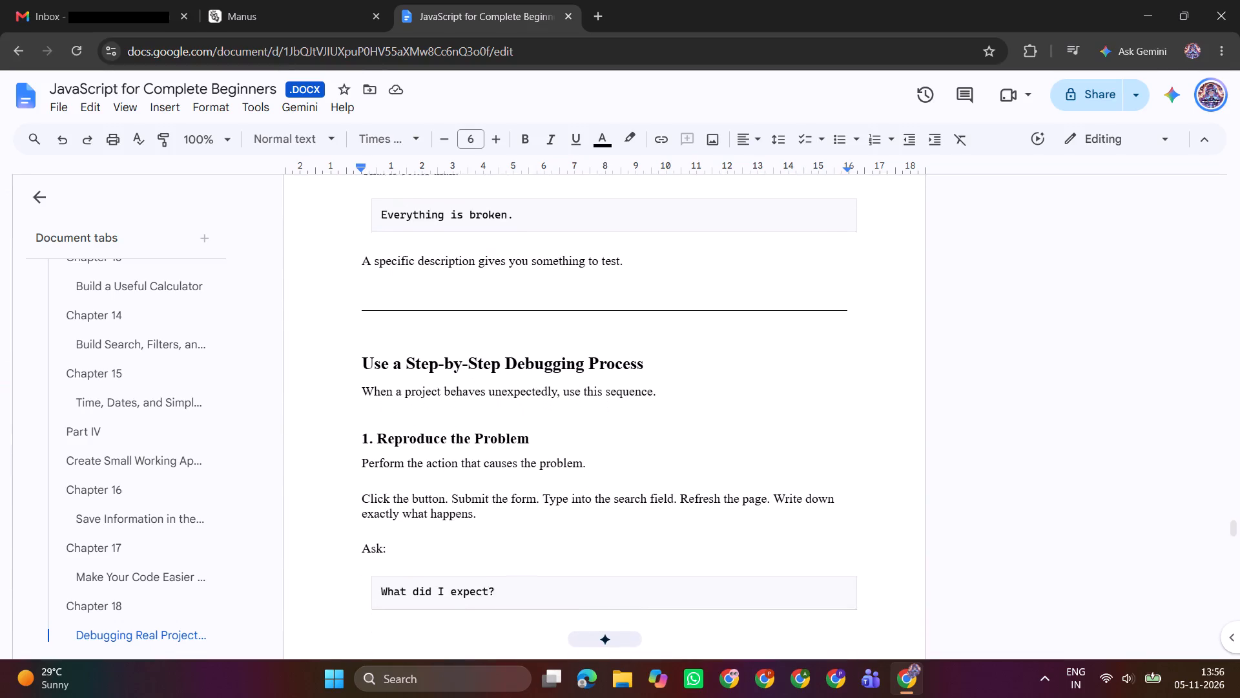
pyautogui.doubleClick(534, 308)
pyautogui.press('Delete')
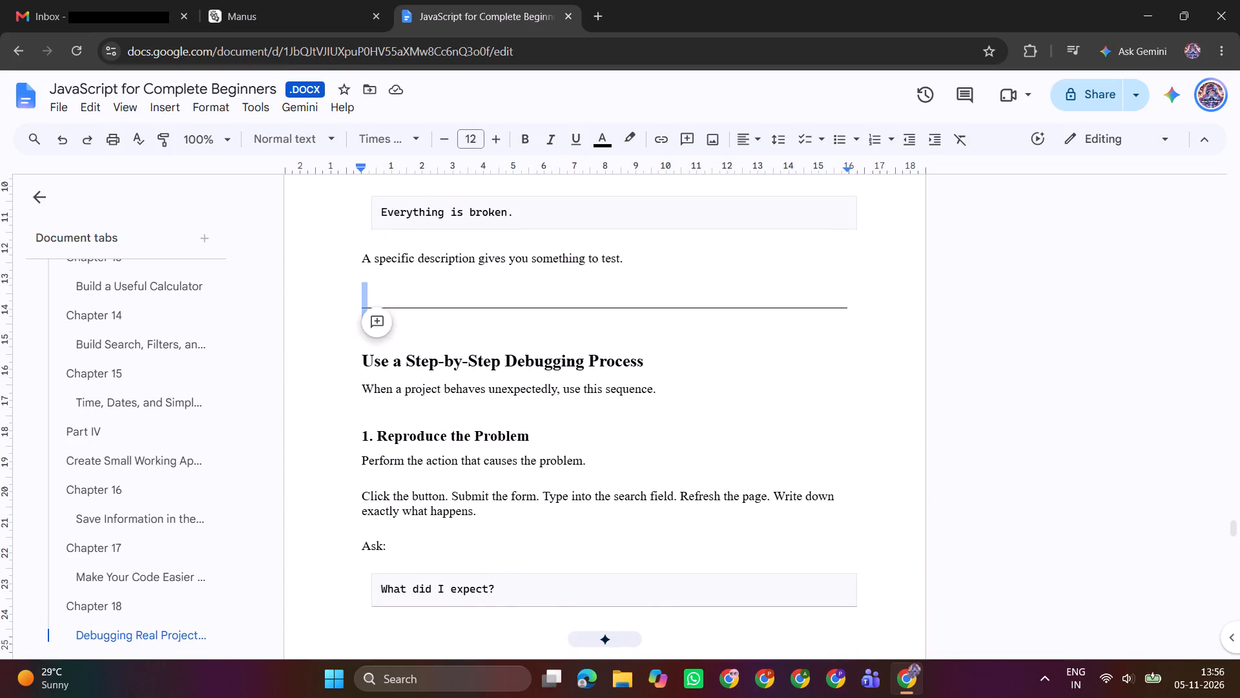
pyautogui.press('Delete')
# Delete the divider line and its empty paragraph above the "Read the Browser Console" heading.
pyautogui.scroll(-1, 534, 308)
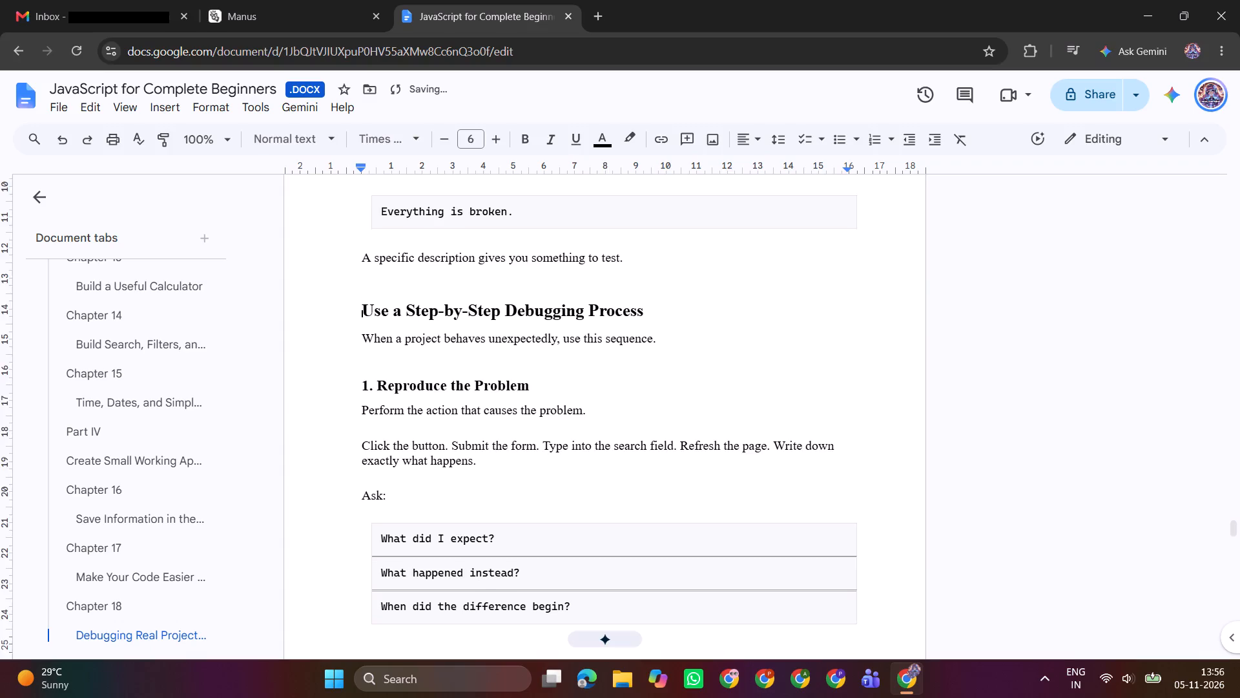
pyautogui.scroll(-4, 534, 308)
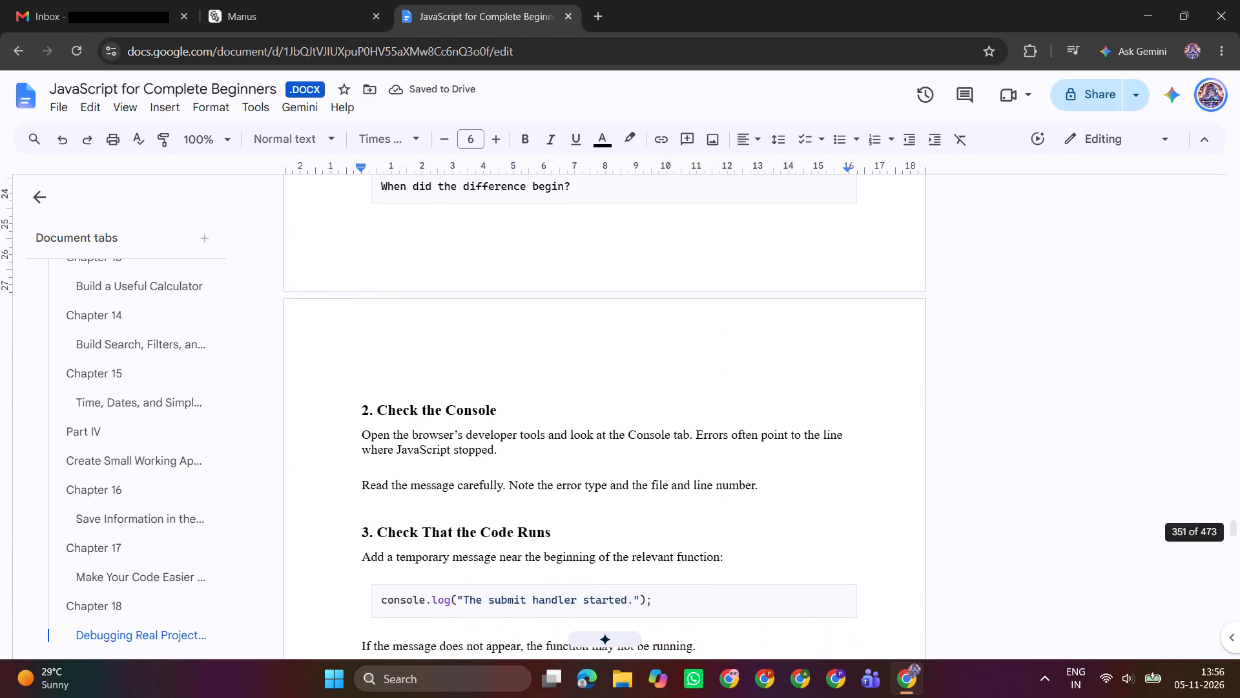
pyautogui.click(518, 323)
pyautogui.scroll(-4, 518, 323)
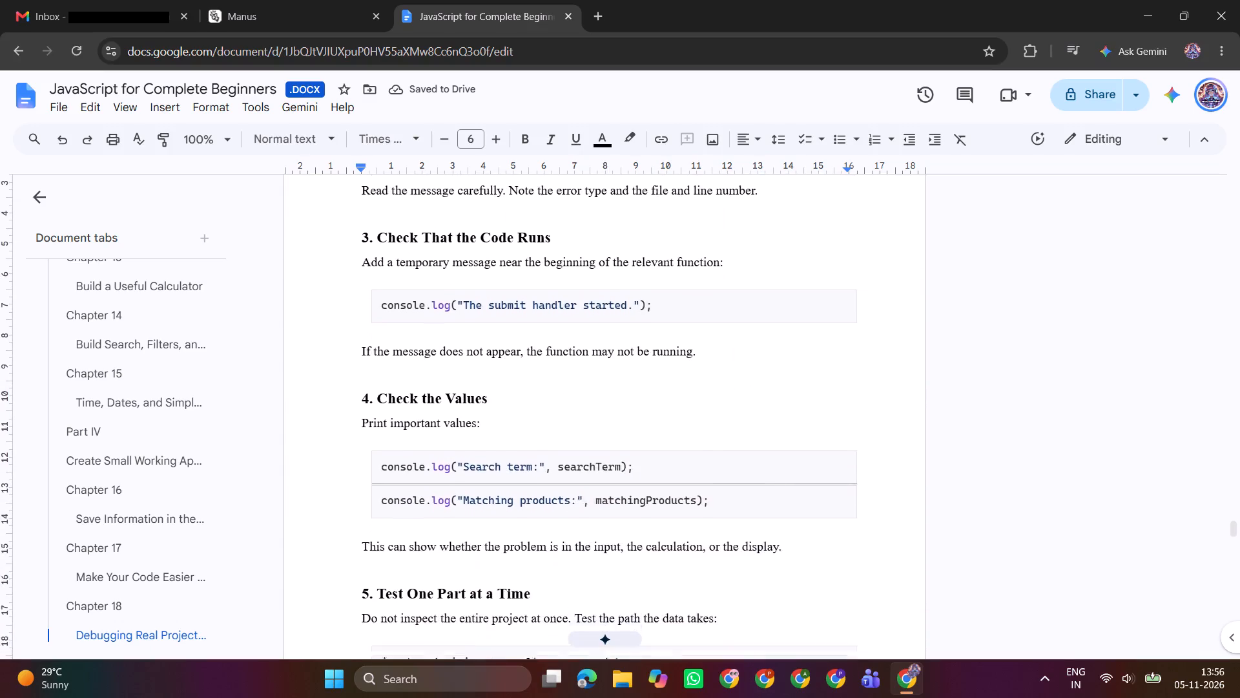
pyautogui.scroll(-1, 518, 323)
pyautogui.scroll(-3, 503, 425)
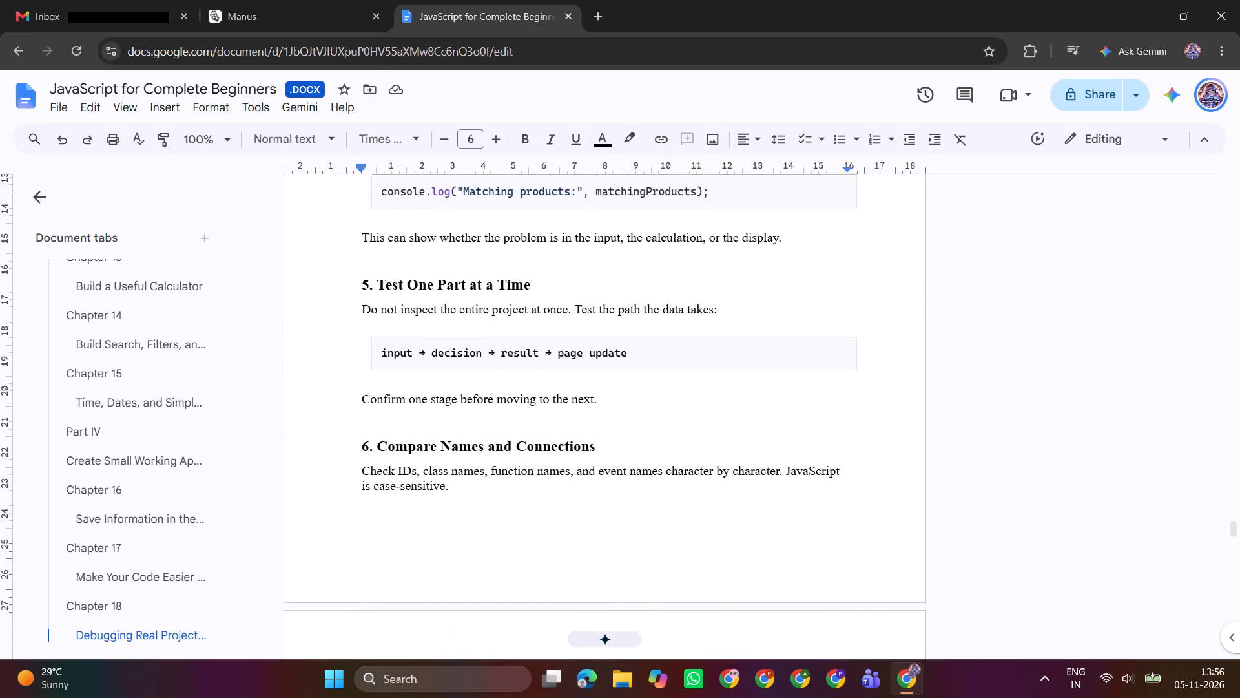
pyautogui.scroll(-5, 503, 425)
pyautogui.doubleClick(470, 489)
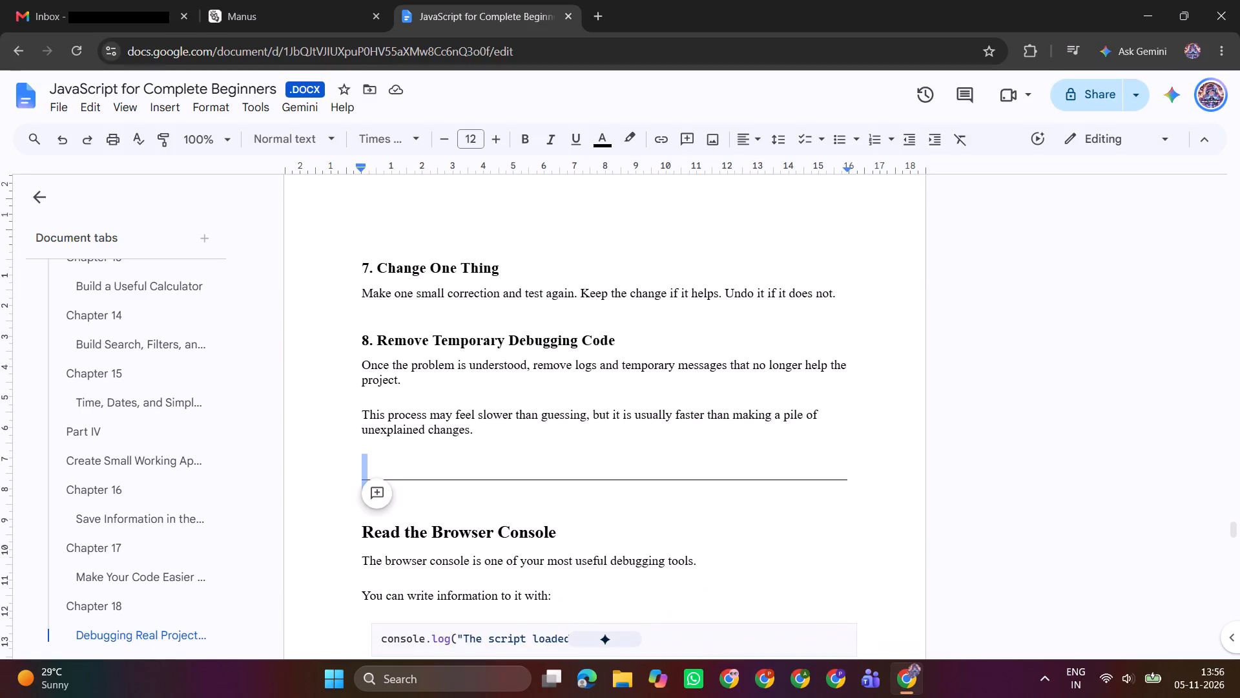
pyautogui.press('Delete')
pyautogui.press('Delete')
# Delete the divider line and its empty paragraph above the "Understand Common Error Messages" heading.
pyautogui.scroll(-2, 470, 489)
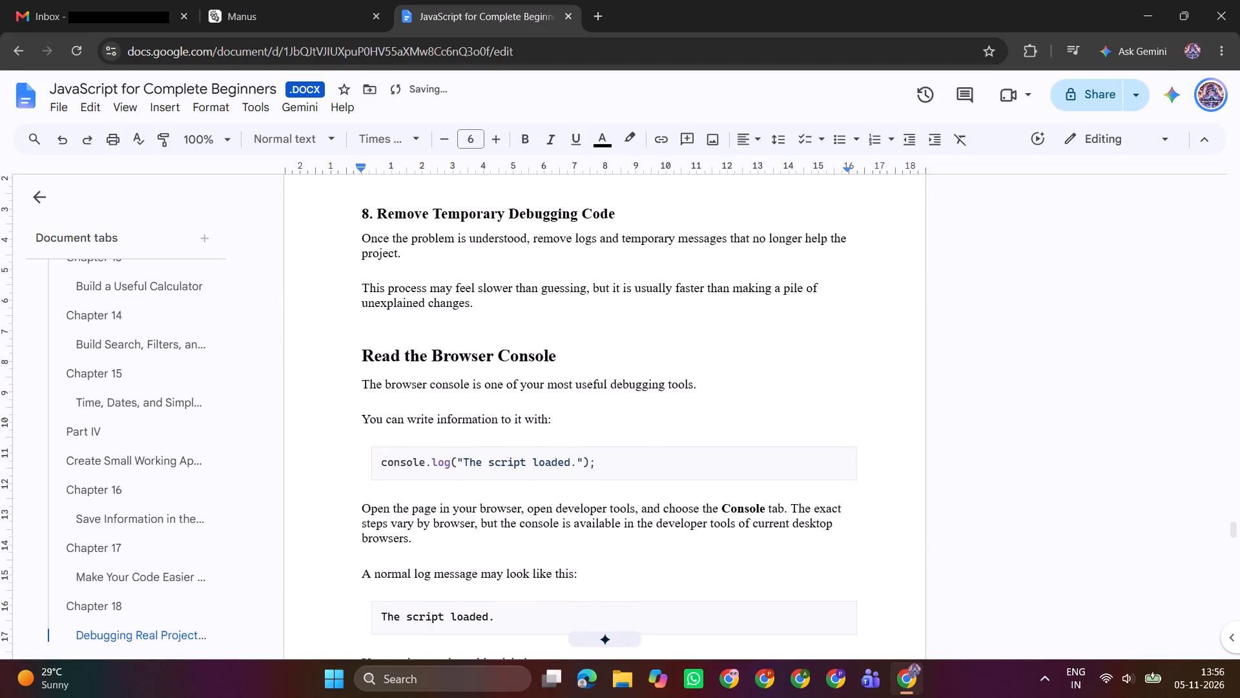
pyautogui.scroll(-2, 470, 489)
pyautogui.scroll(-2, 452, 565)
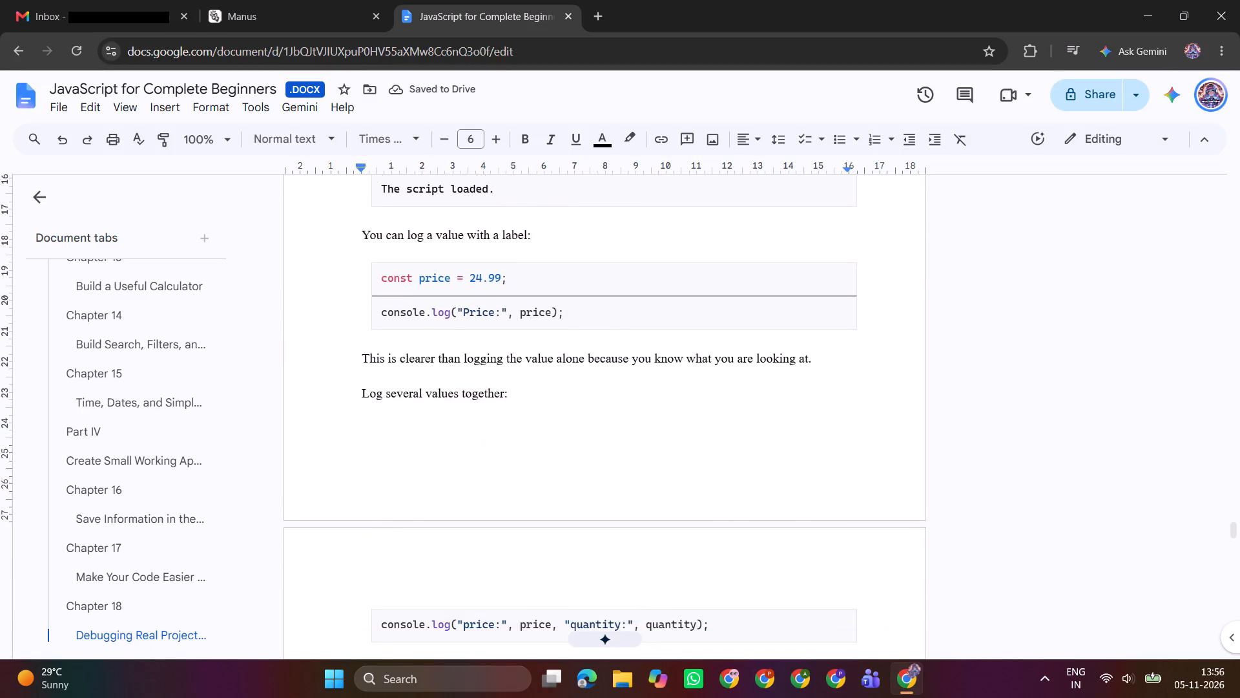
pyautogui.scroll(-3, 452, 565)
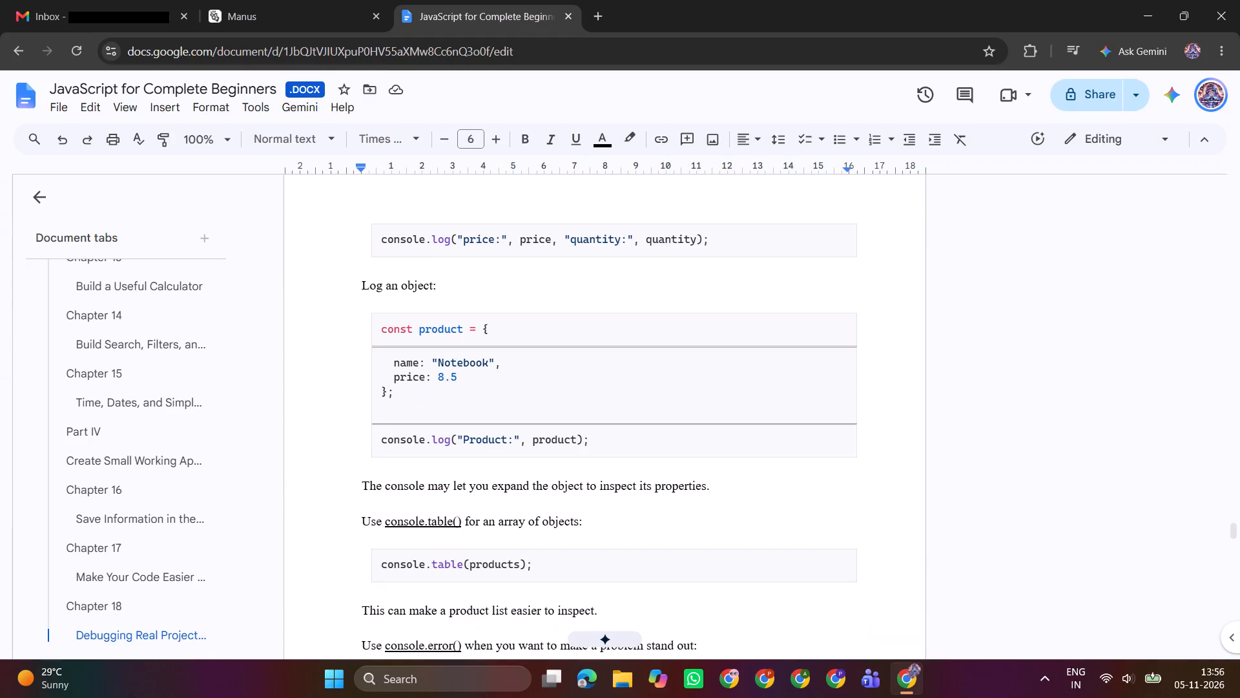
pyautogui.scroll(-1, 452, 565)
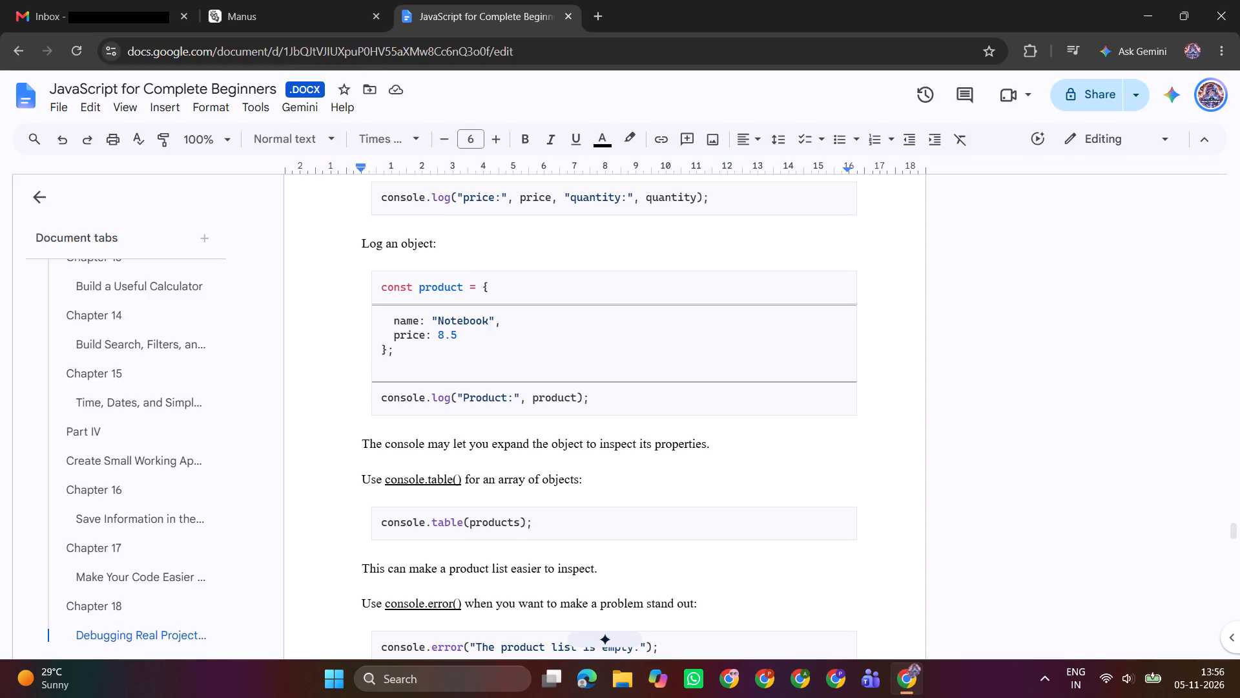
pyautogui.scroll(-2, 452, 565)
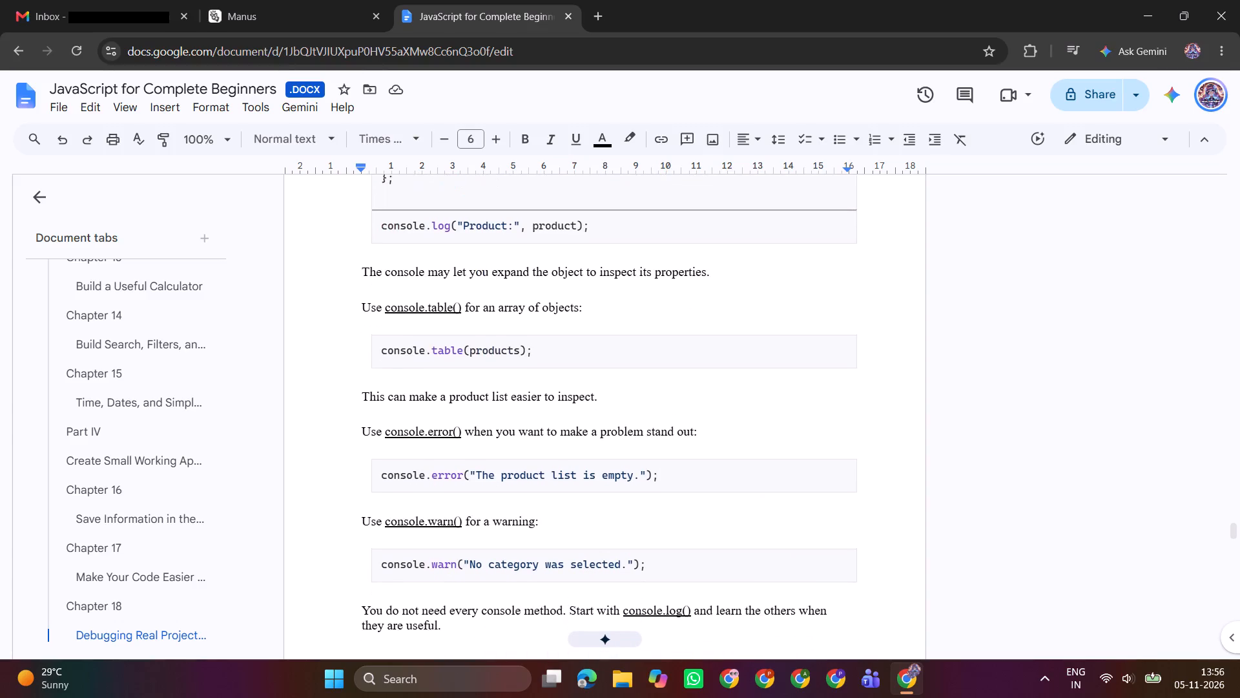
pyautogui.click(457, 575)
pyautogui.scroll(-2, 457, 575)
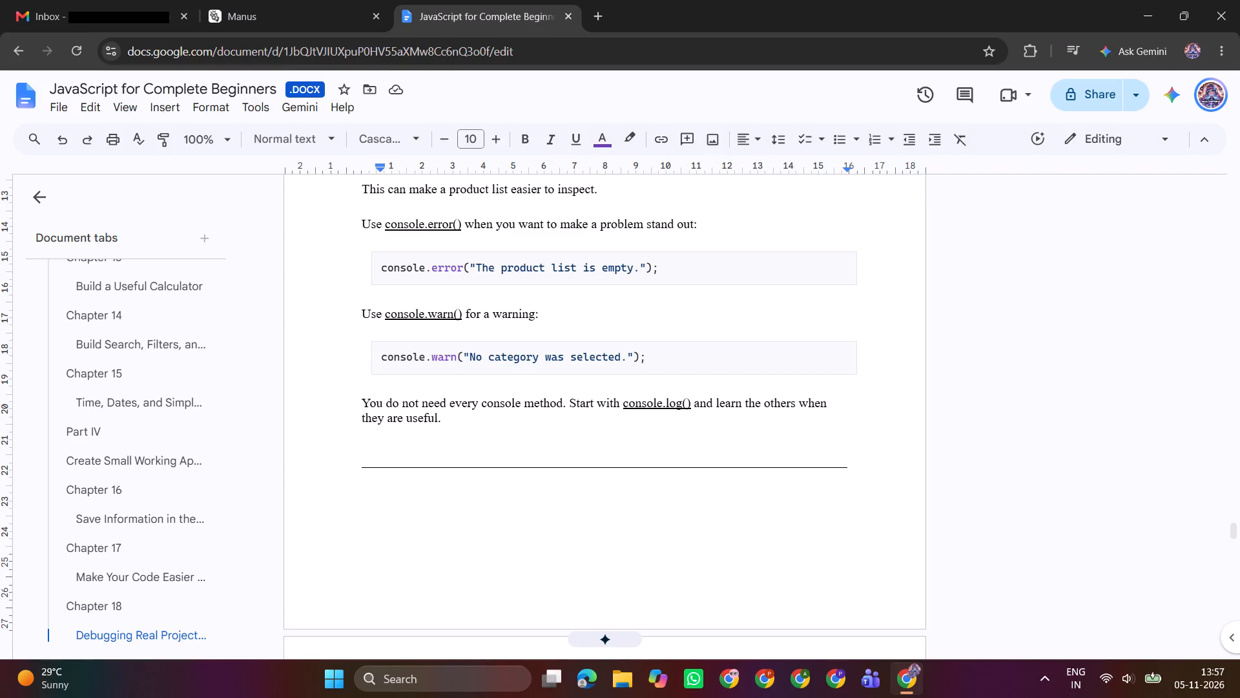
pyautogui.doubleClick(479, 478)
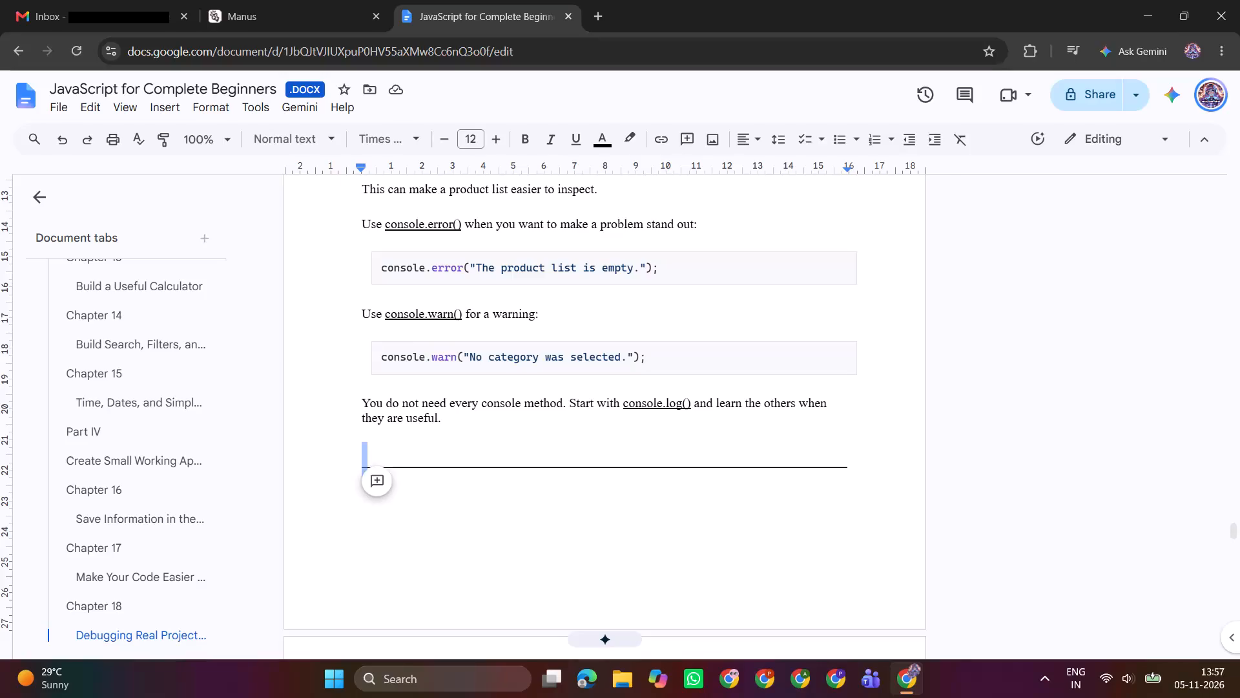
pyautogui.press('Delete')
pyautogui.press('Delete')
# Delete the divider line and its empty paragraph above the "Use the File and Line Number" heading.
pyautogui.scroll(-3, 479, 478)
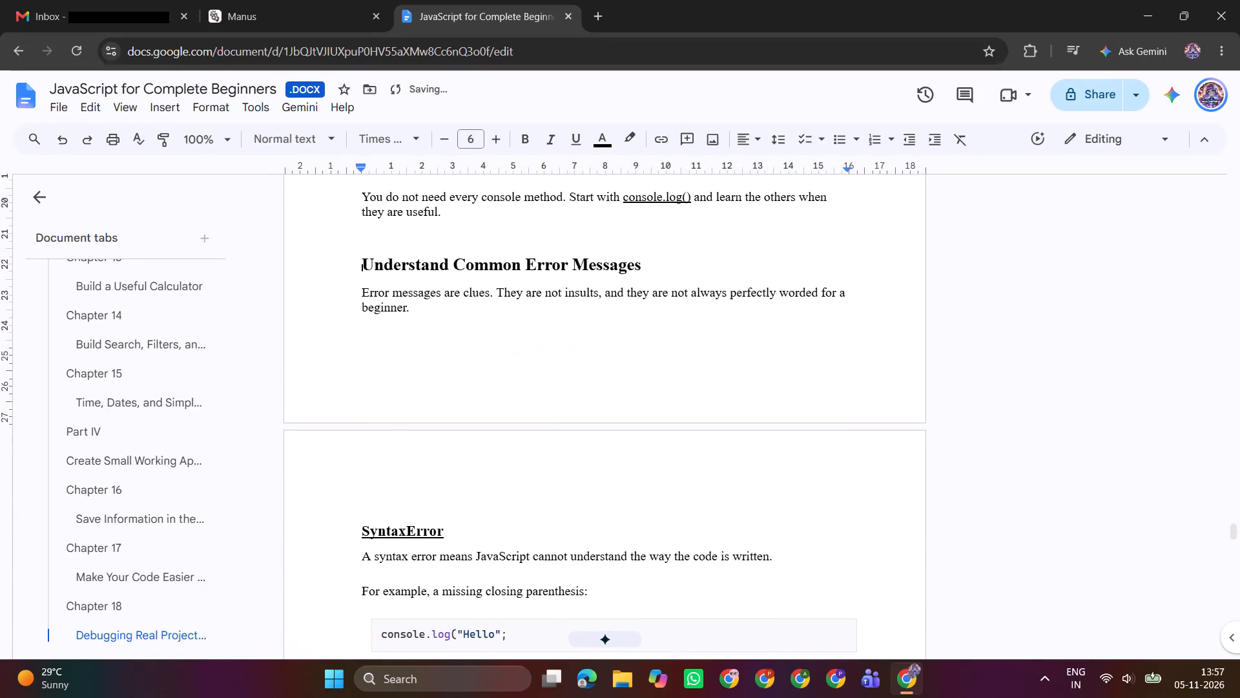
pyautogui.scroll(-5, 468, 503)
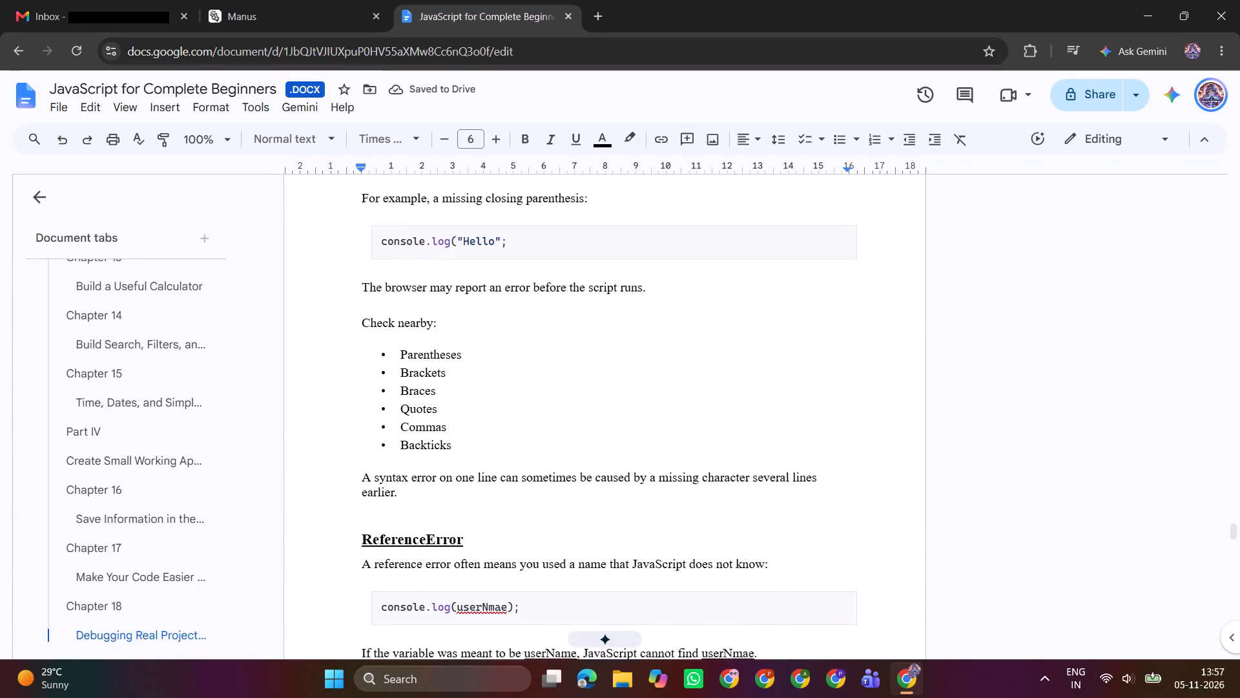
pyautogui.scroll(-1, 468, 503)
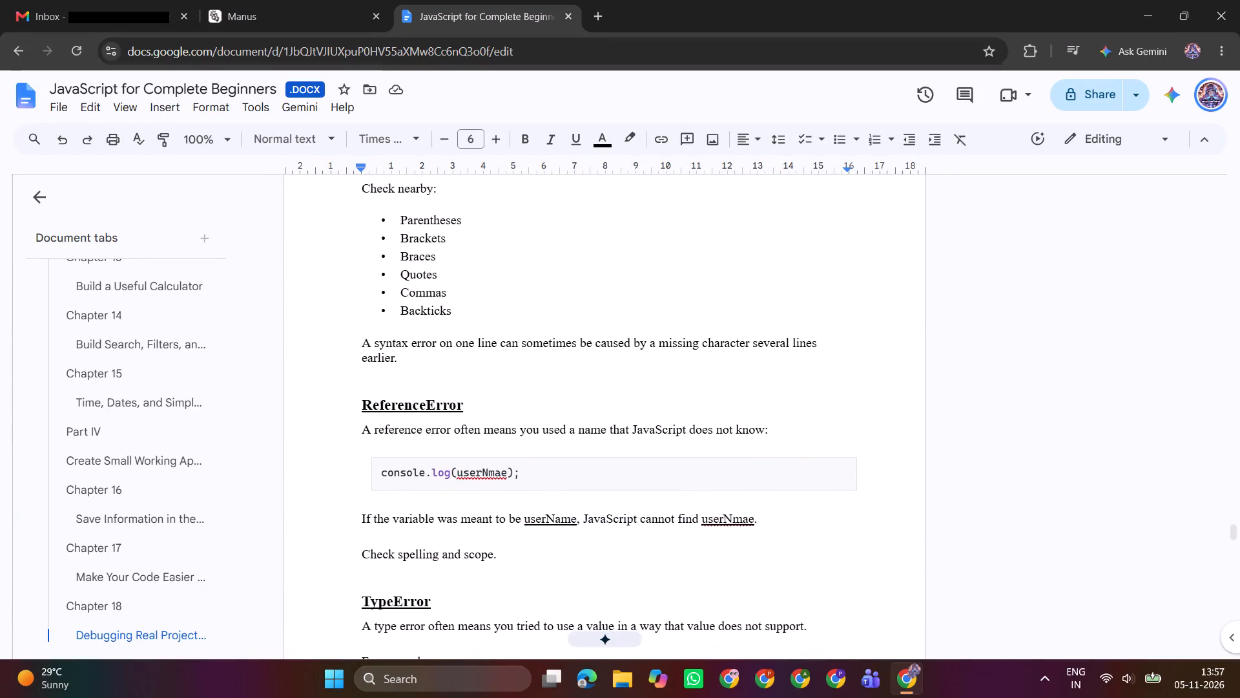
pyautogui.scroll(-1, 468, 503)
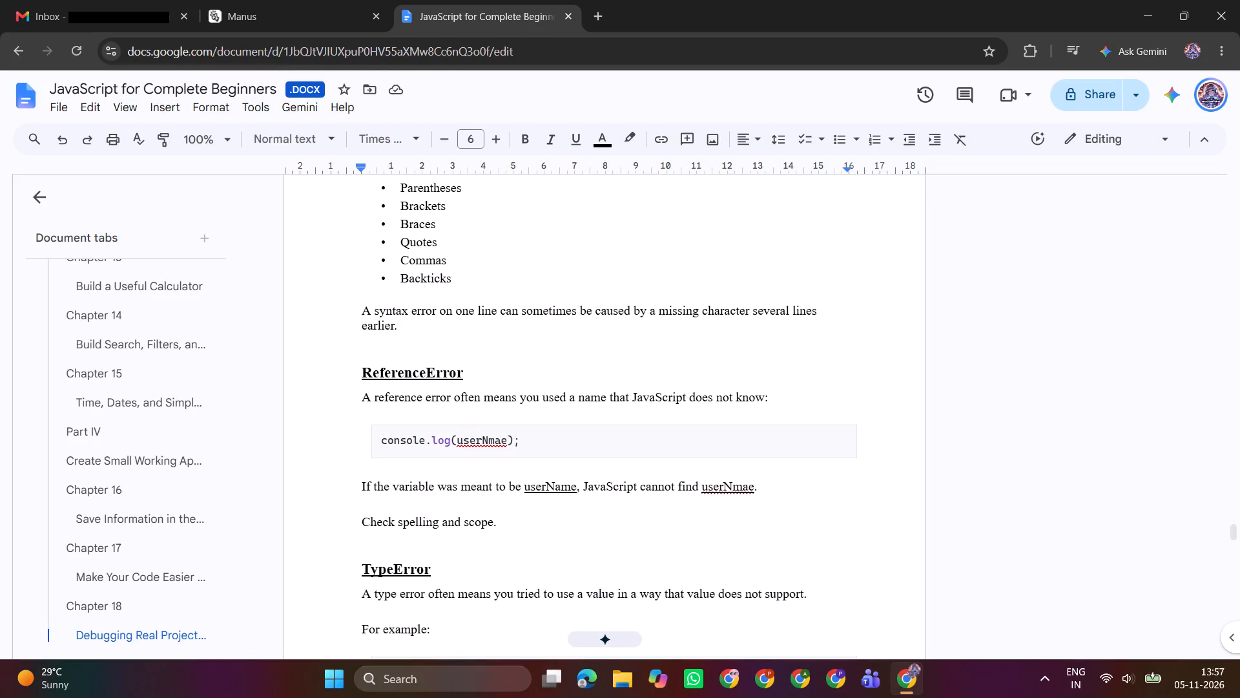
pyautogui.scroll(-2, 484, 486)
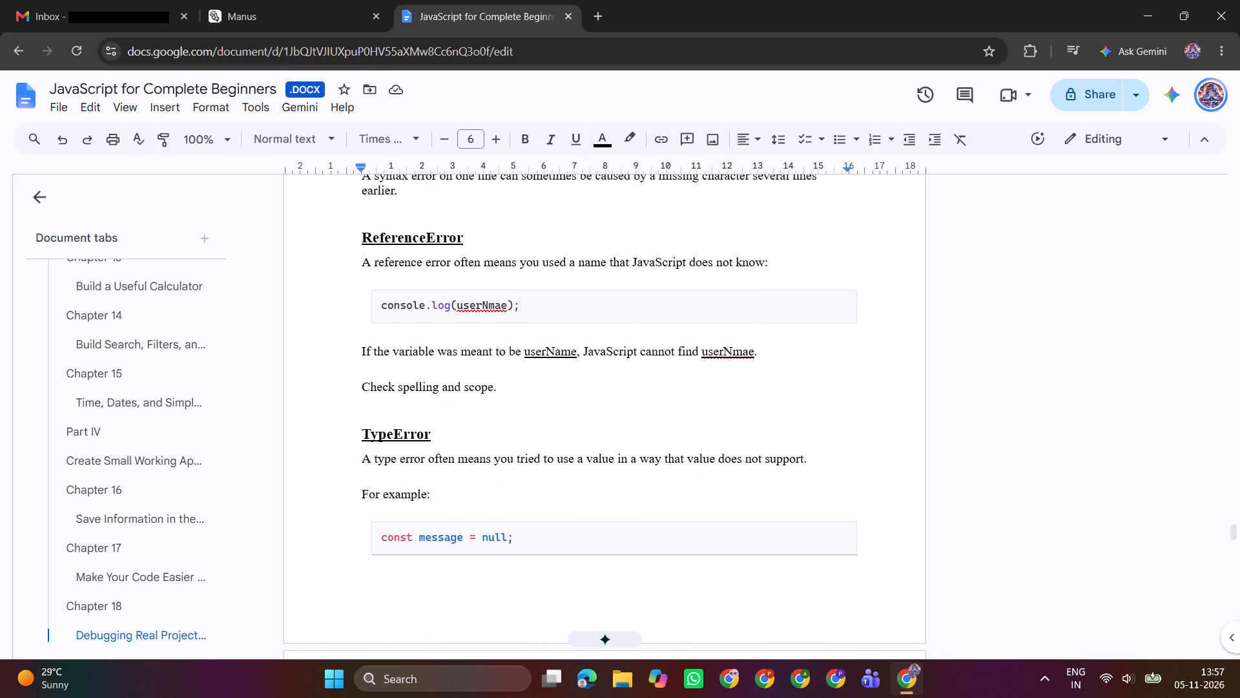
pyautogui.scroll(-2, 484, 486)
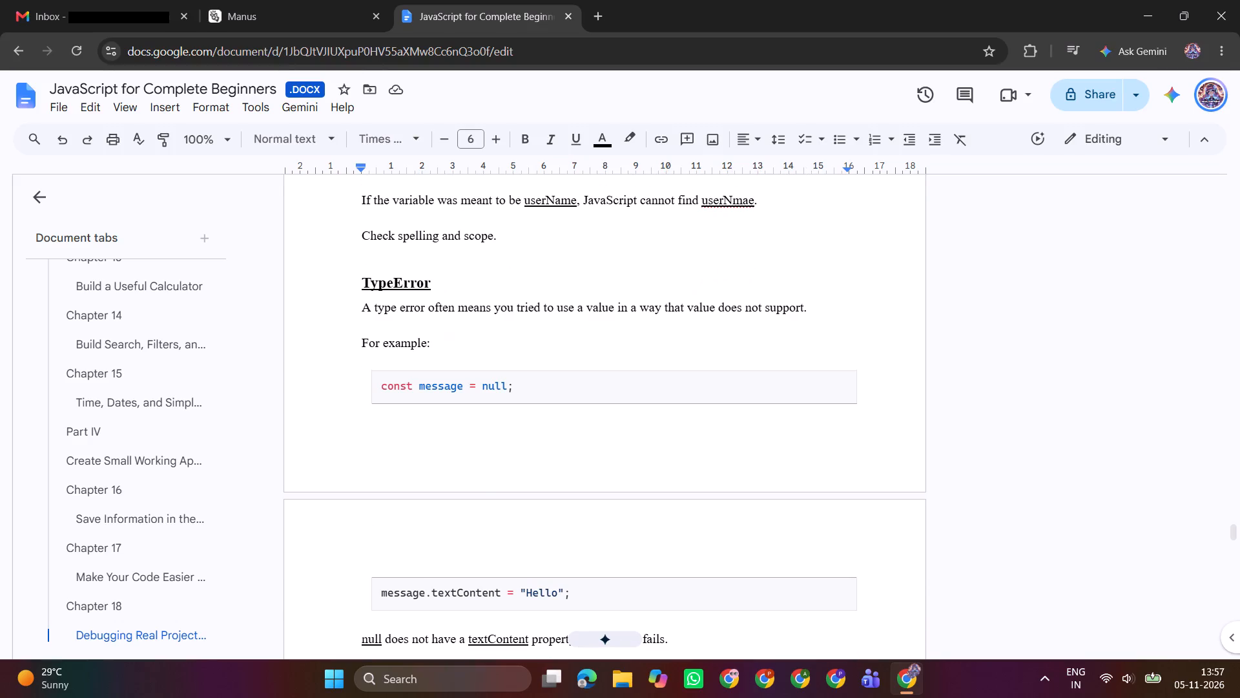
pyautogui.scroll(-3, 484, 486)
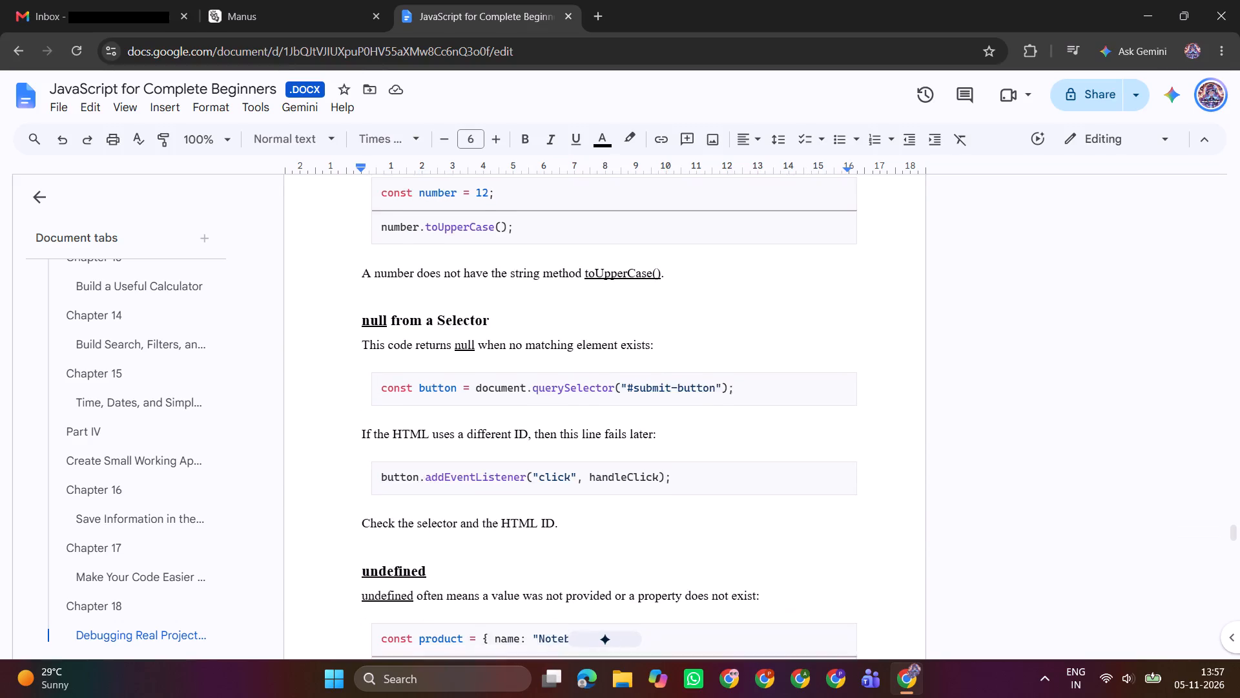
pyautogui.scroll(-2, 484, 486)
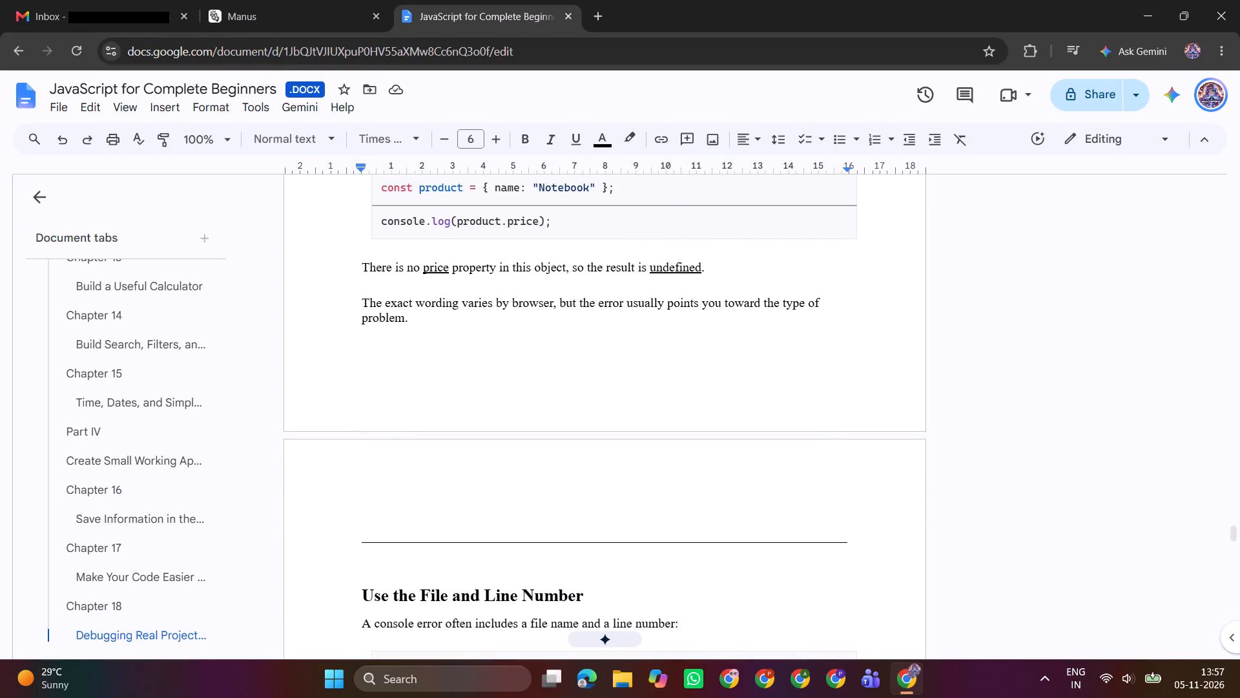
pyautogui.doubleClick(454, 549)
pyautogui.press('Delete')
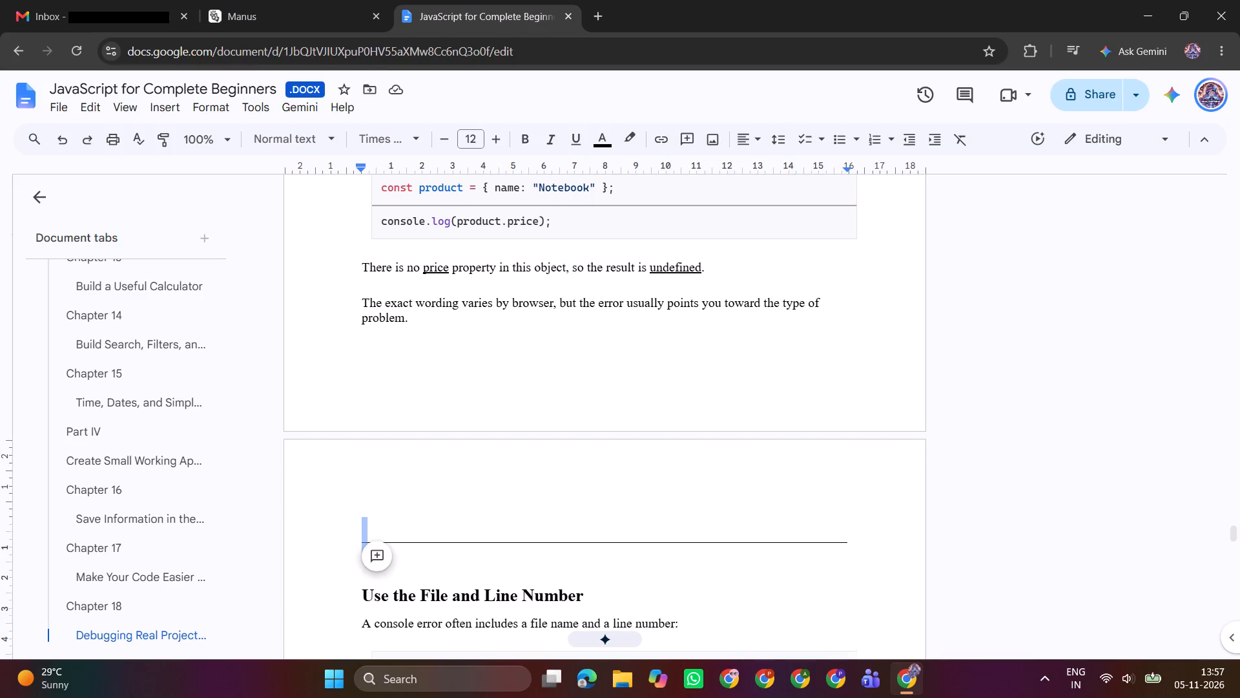
pyautogui.press('Delete')
# Delete the divider line and its empty paragraph above the "Test One Part at a Time" heading.
pyautogui.scroll(-2, 454, 549)
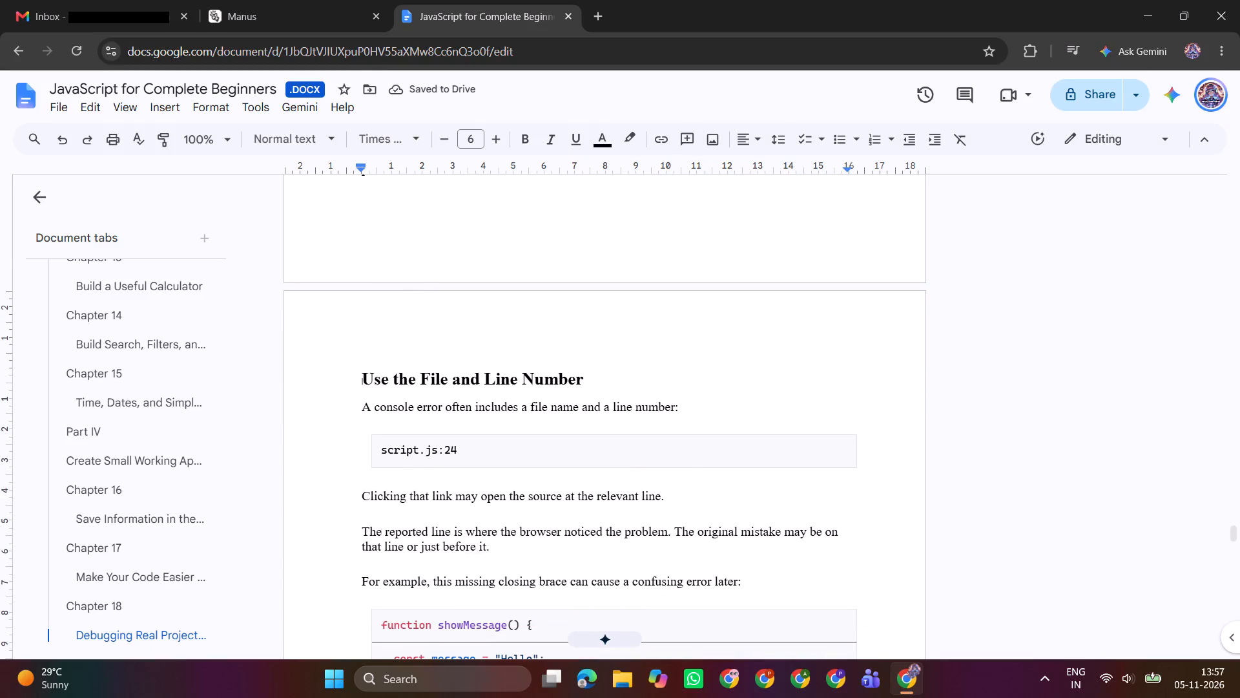
pyautogui.scroll(-1, 454, 549)
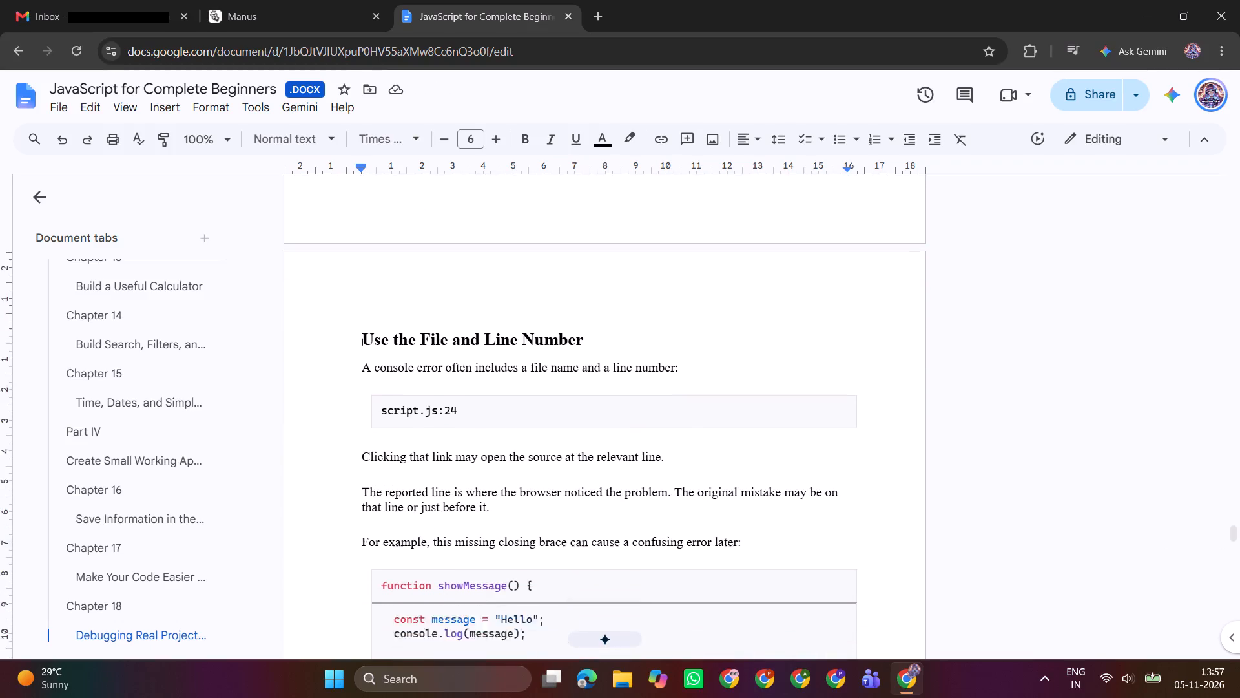
pyautogui.scroll(-1, 454, 549)
pyautogui.scroll(-3, 459, 624)
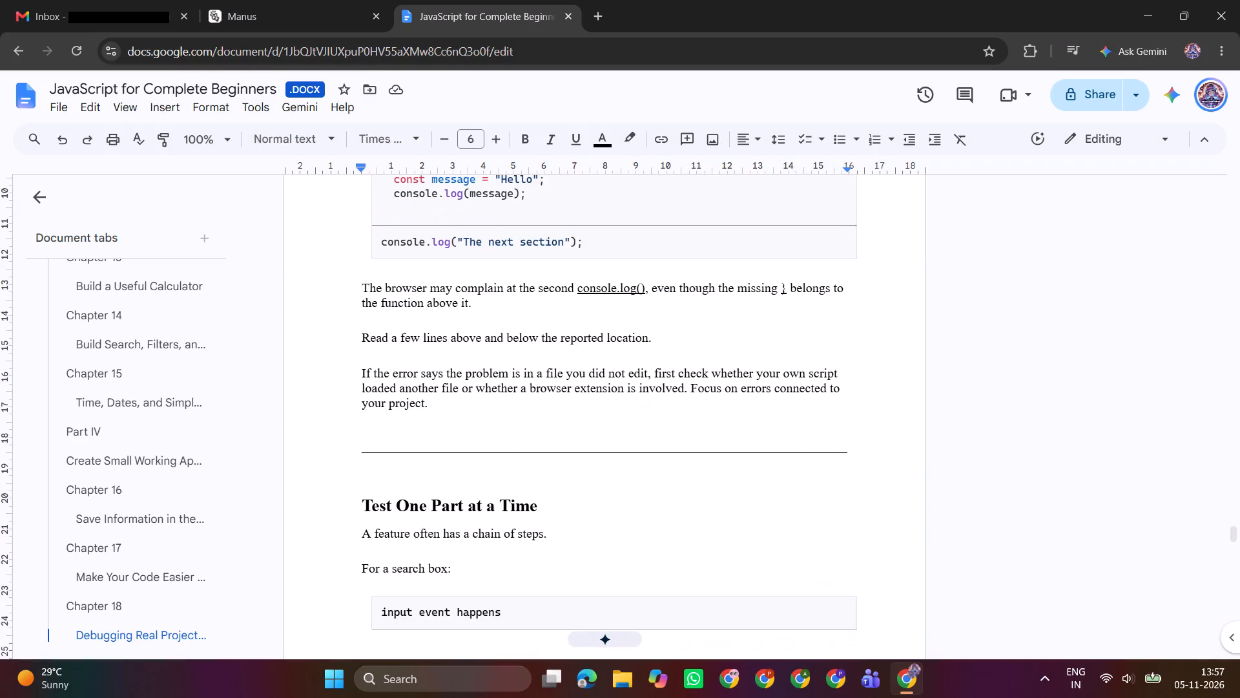
pyautogui.doubleClick(502, 443)
pyautogui.press('Delete')
pyautogui.press('Delete')
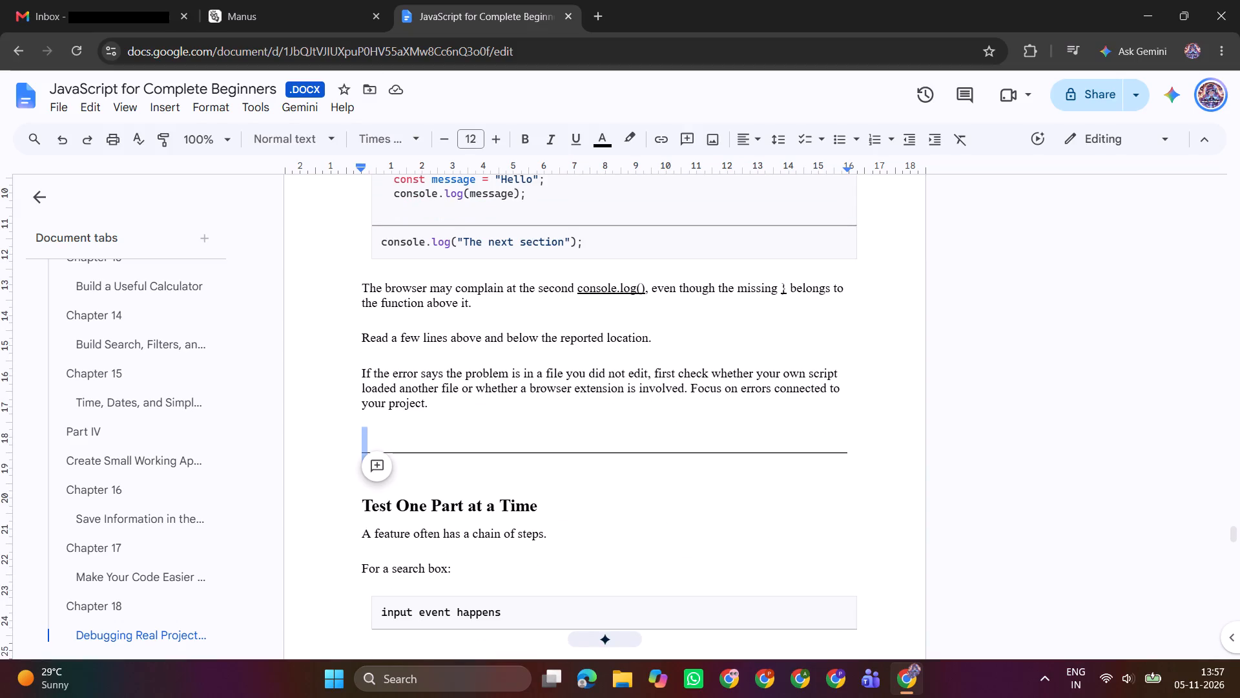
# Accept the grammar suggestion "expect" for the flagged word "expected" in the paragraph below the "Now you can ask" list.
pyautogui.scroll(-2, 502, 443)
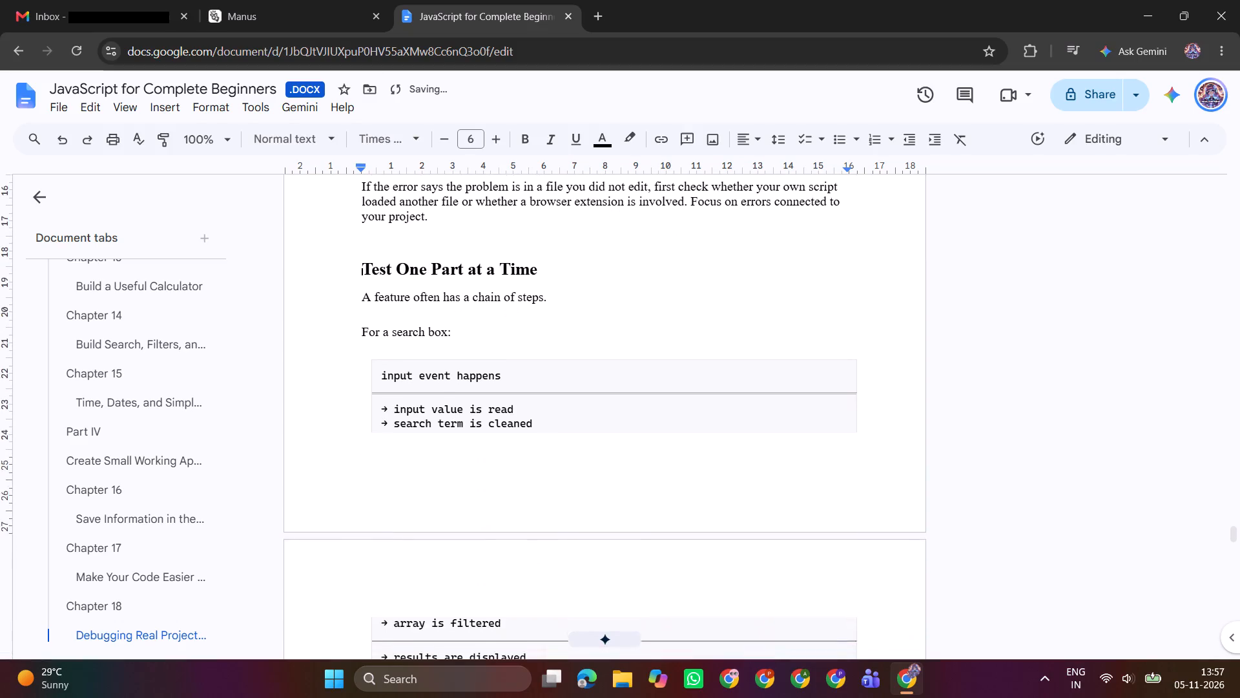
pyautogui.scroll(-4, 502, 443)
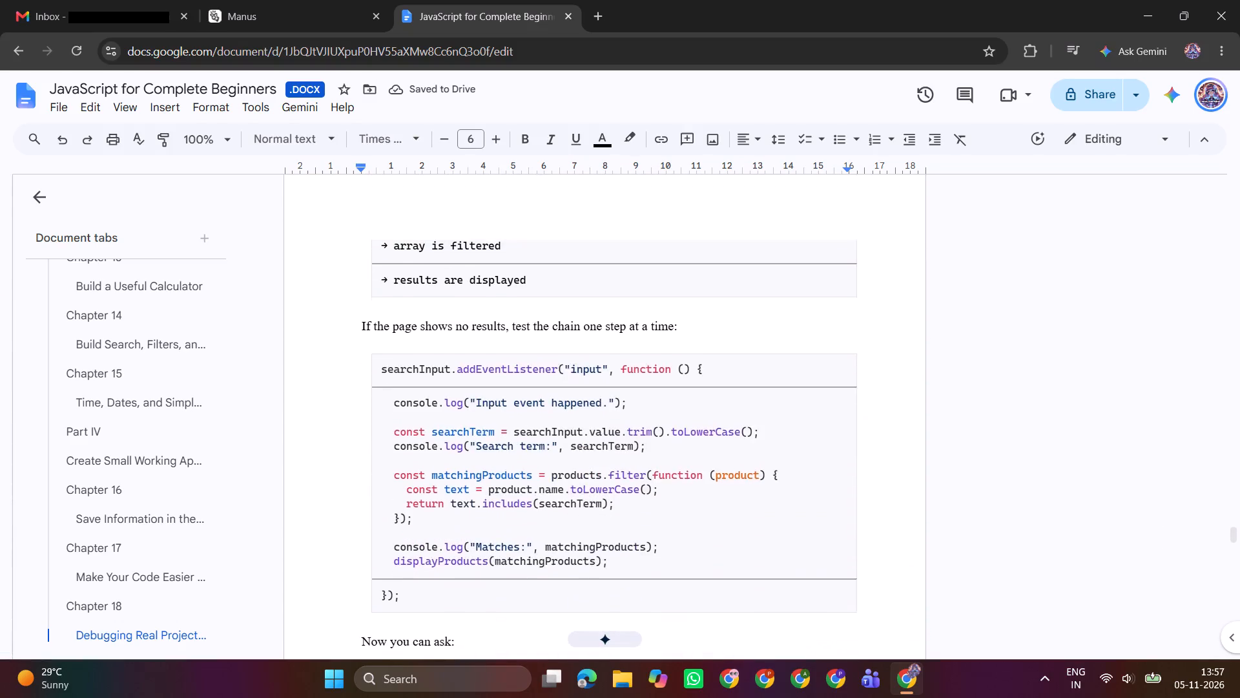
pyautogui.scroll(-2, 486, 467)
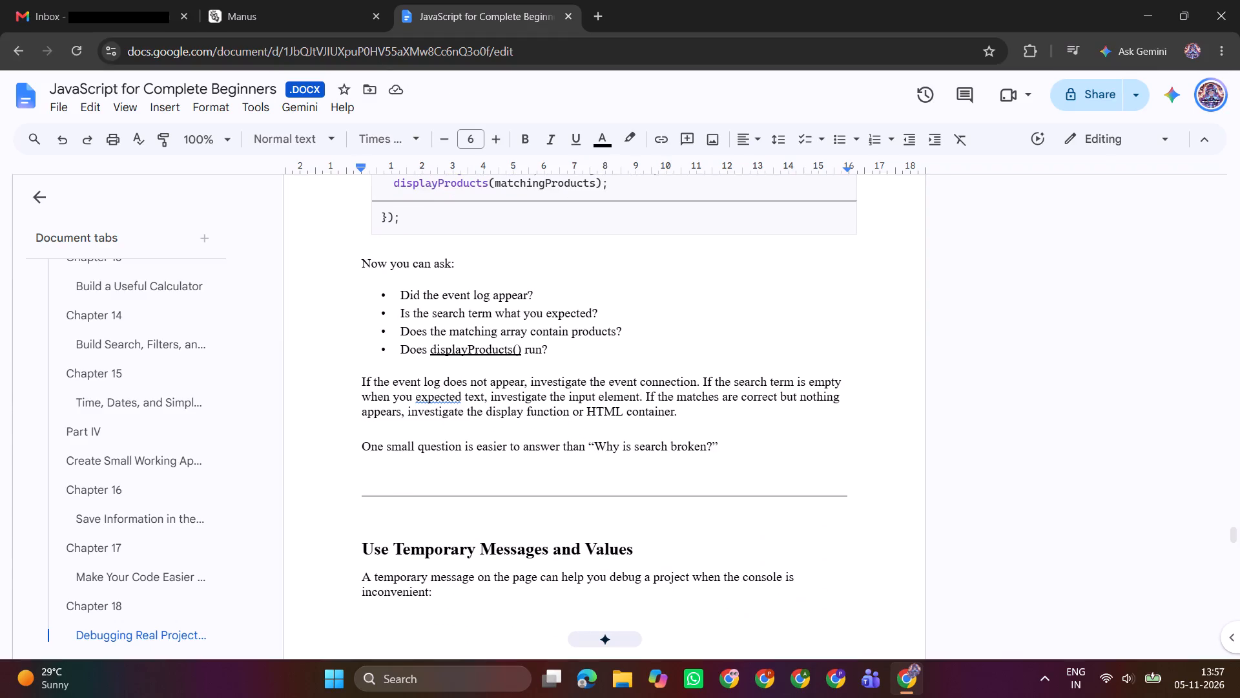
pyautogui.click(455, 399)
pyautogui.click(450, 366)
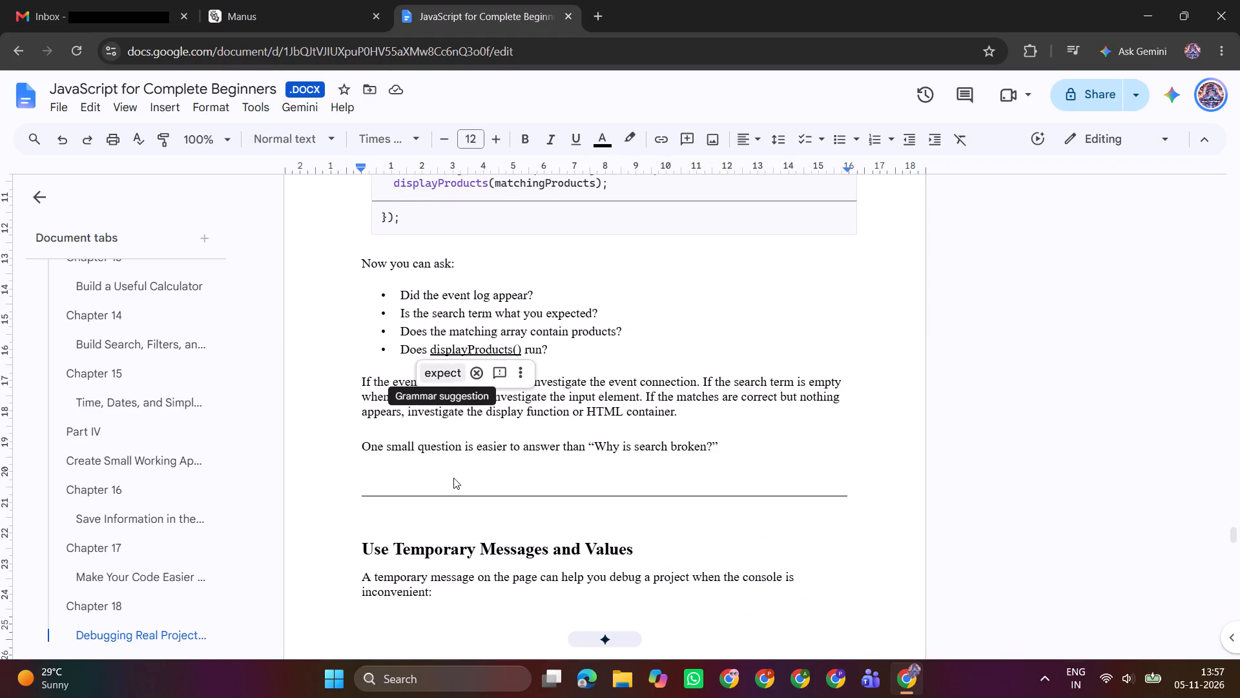
# Delete the divider line and its empty paragraph above the "Use Temporary Messages and Values" heading.
pyautogui.doubleClick(451, 488)
pyautogui.press('Delete')
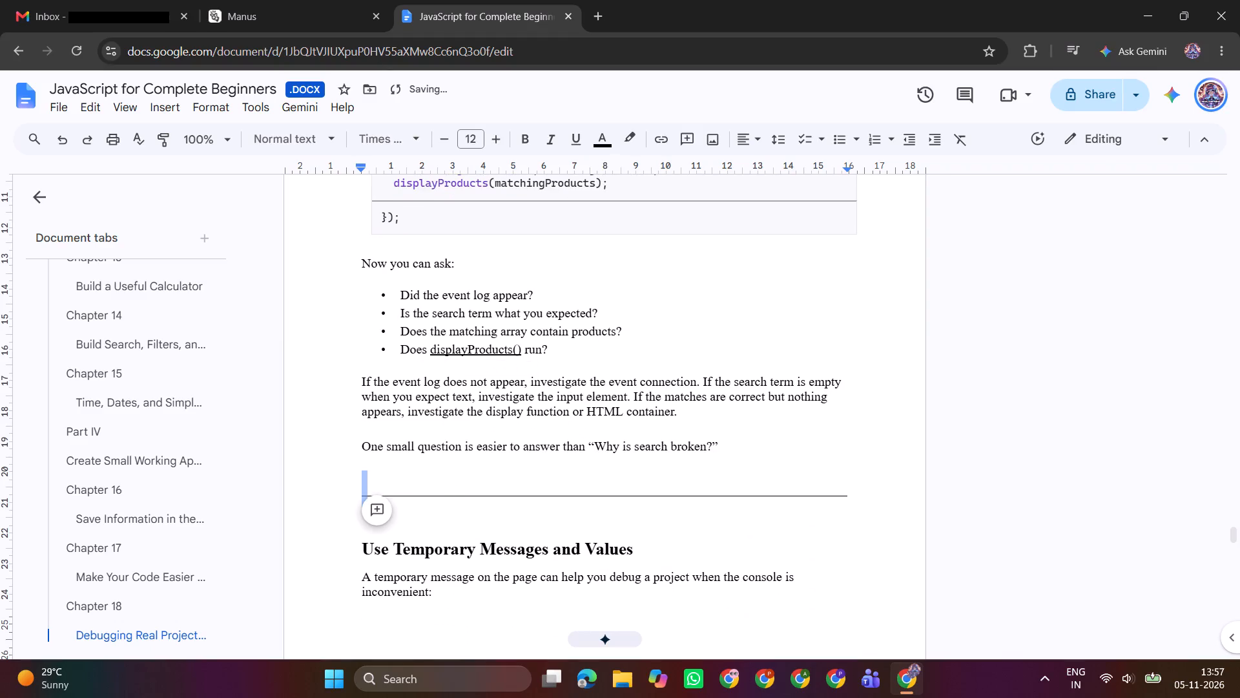
pyautogui.press('Delete')
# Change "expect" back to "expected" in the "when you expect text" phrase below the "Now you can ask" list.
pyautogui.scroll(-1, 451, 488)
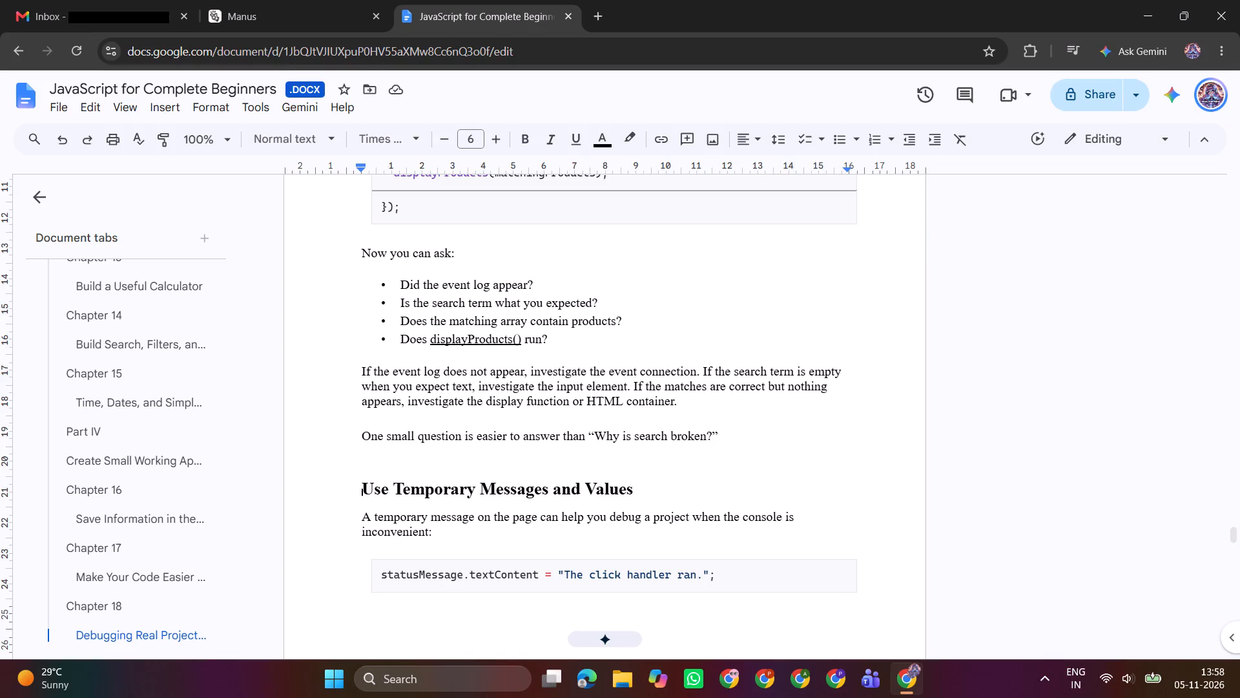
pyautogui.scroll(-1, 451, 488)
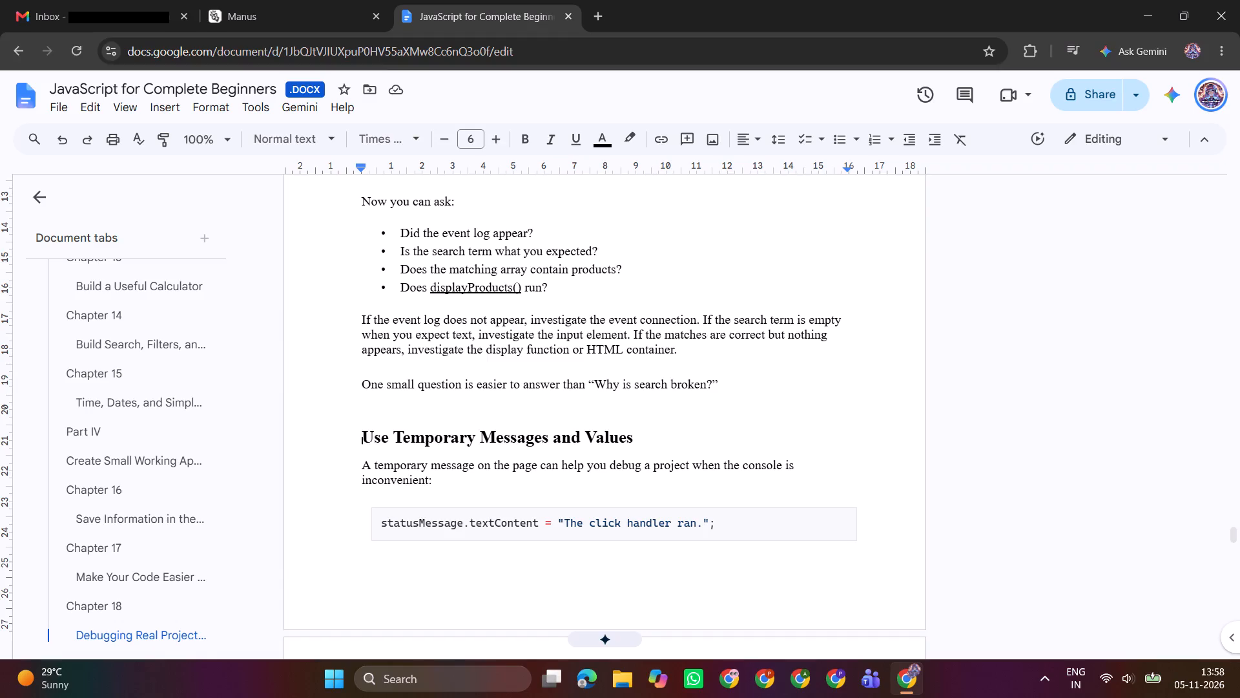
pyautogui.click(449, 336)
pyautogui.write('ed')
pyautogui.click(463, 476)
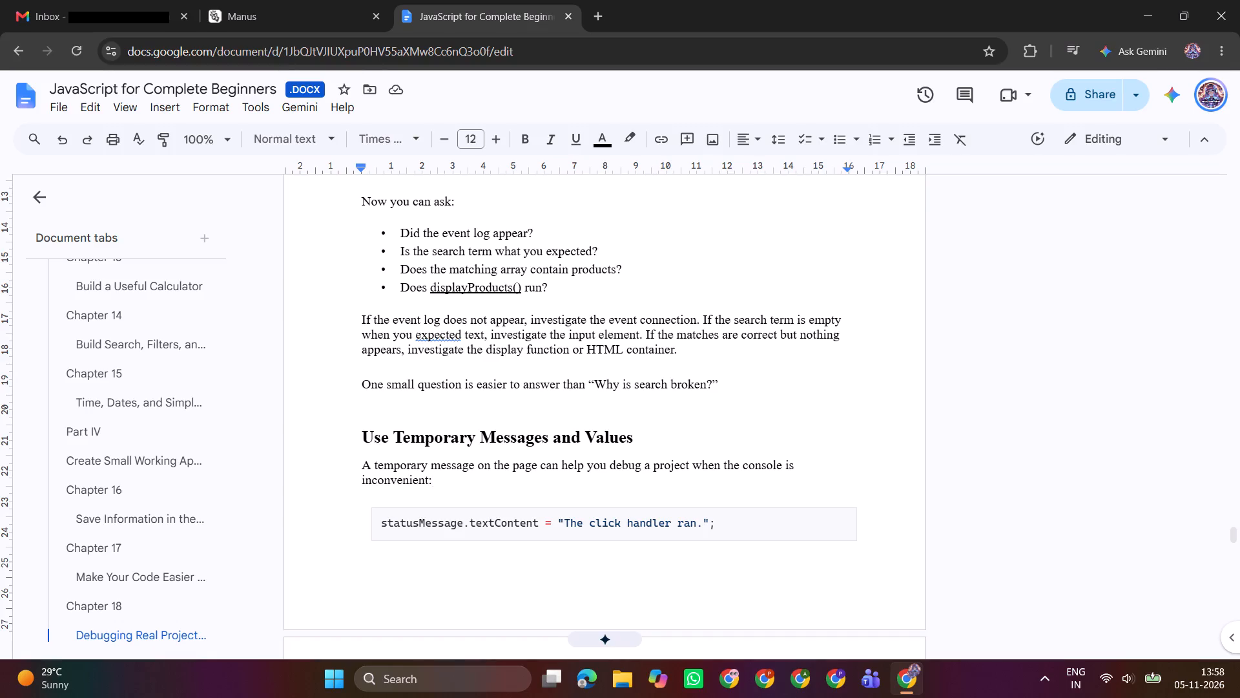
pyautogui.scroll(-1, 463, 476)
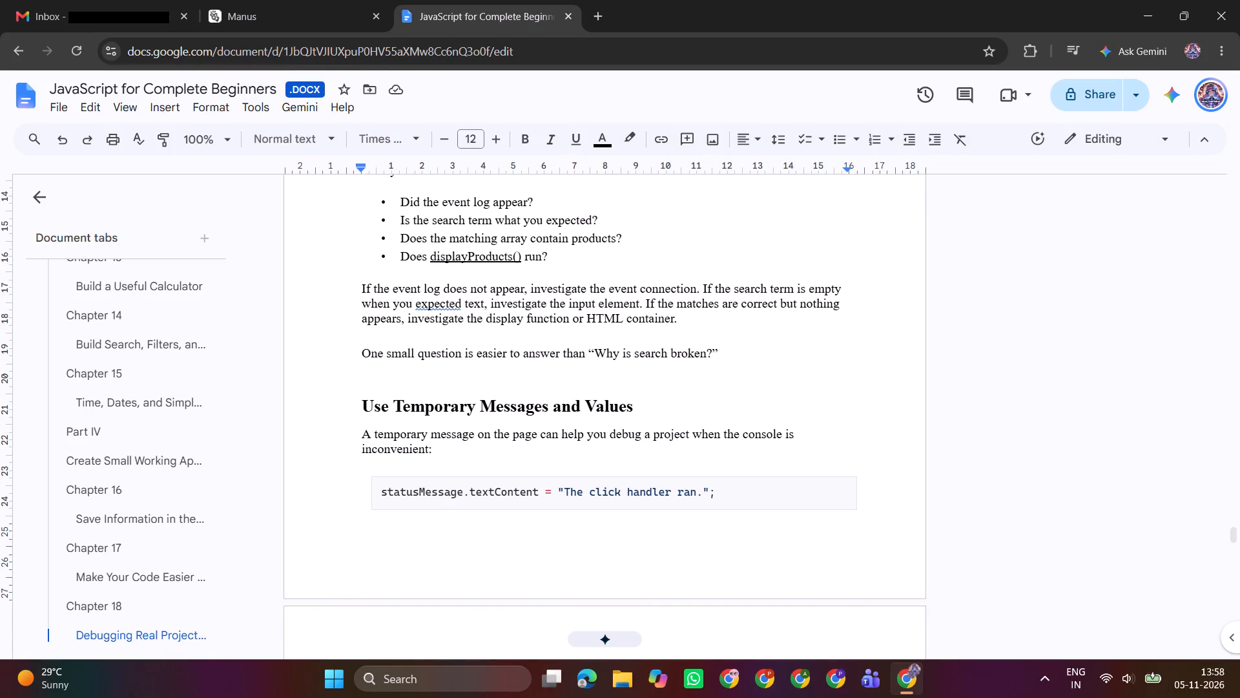
# Accept the grammar suggestion "expect" for the flagged word "expected" in the paragraph below the "Now you can ask" list.
pyautogui.scroll(-3, 463, 476)
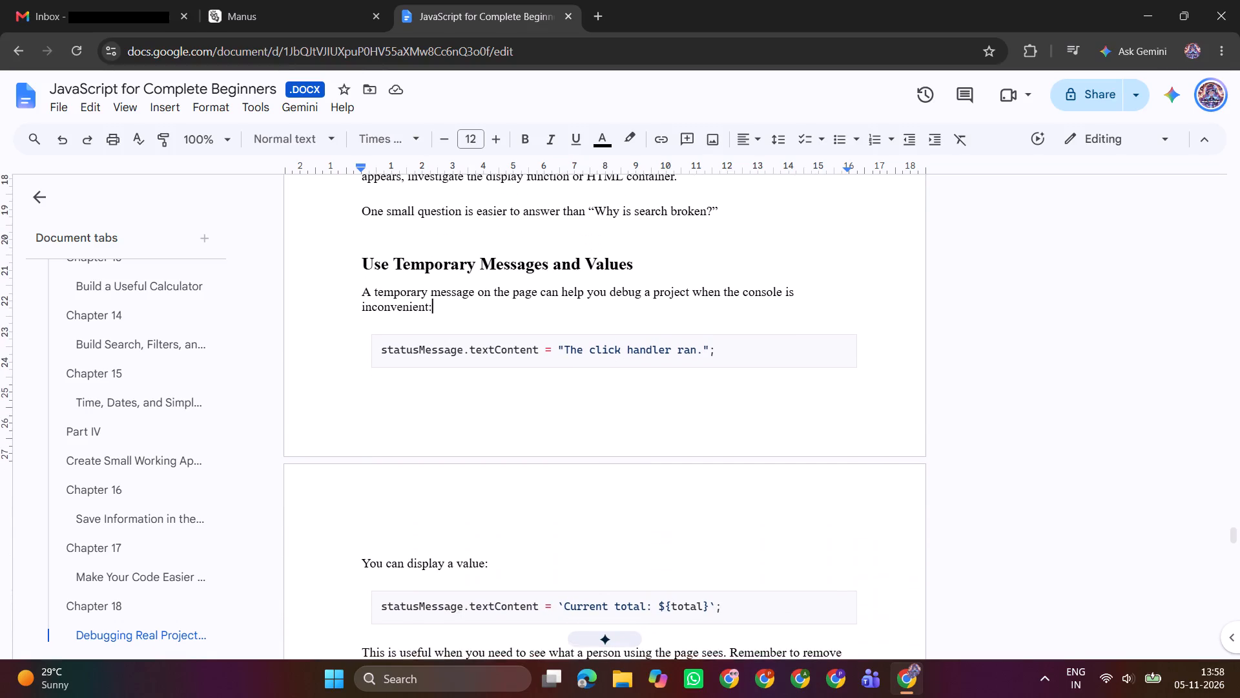
pyautogui.scroll(-2, 463, 476)
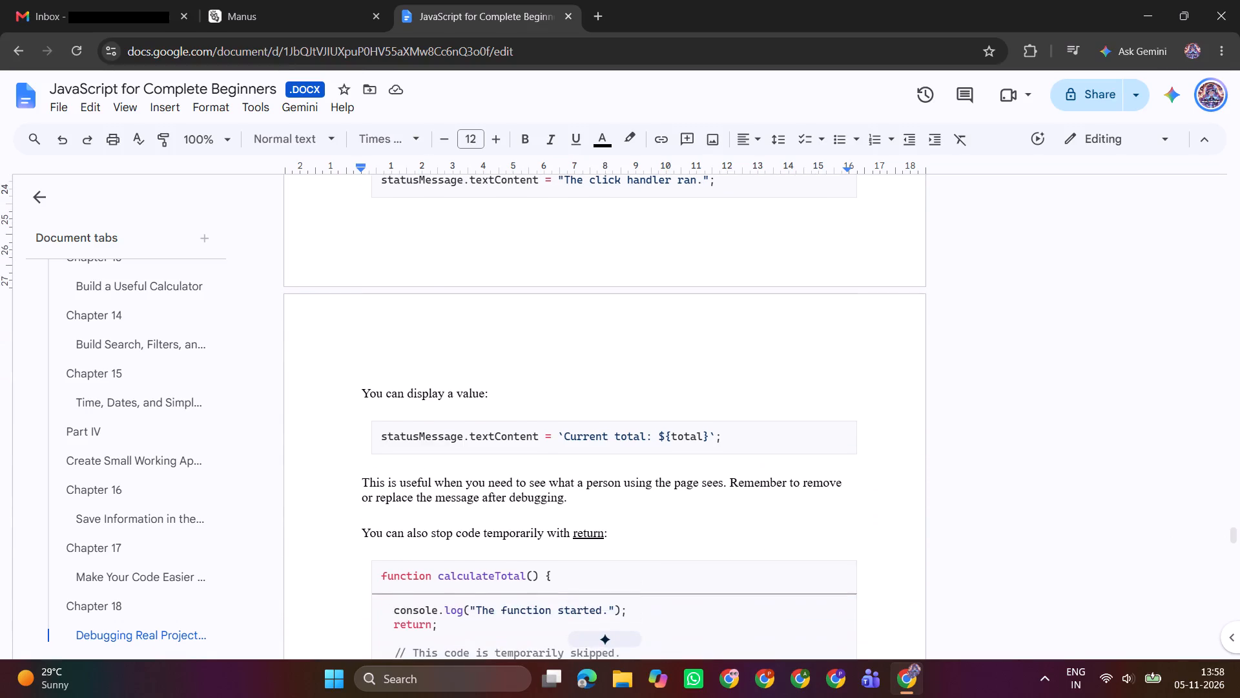
pyautogui.scroll(3, 463, 476)
pyautogui.click(440, 311)
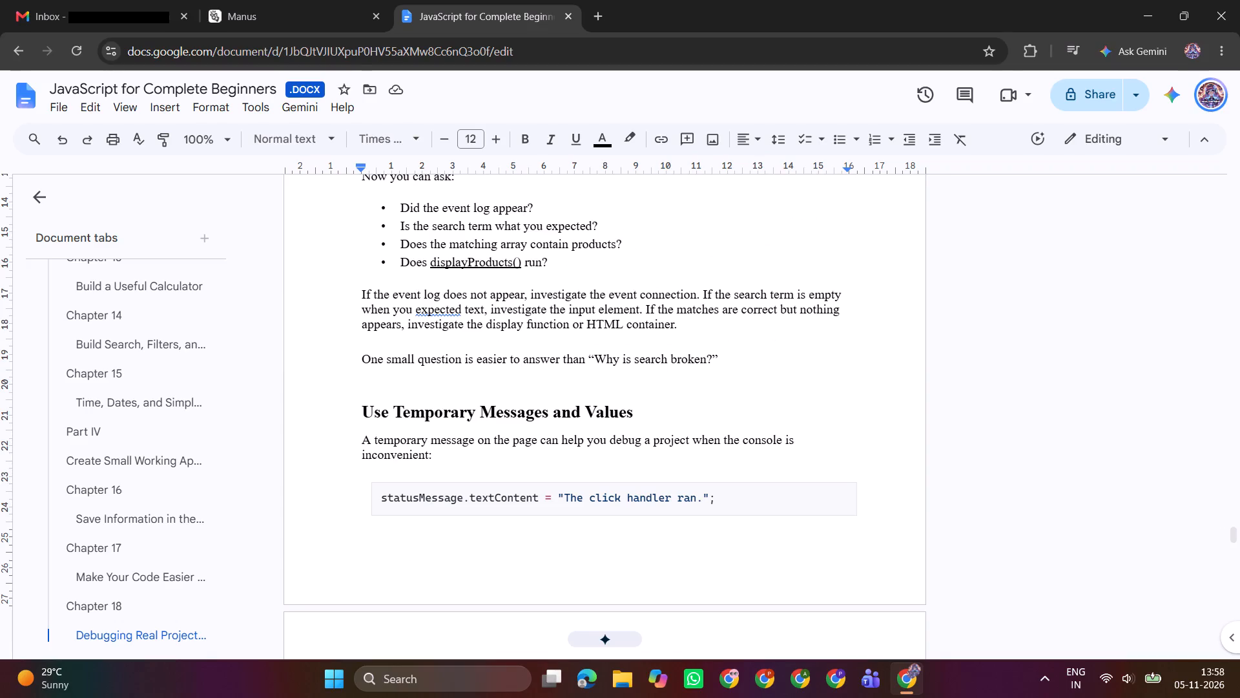
pyautogui.click(448, 289)
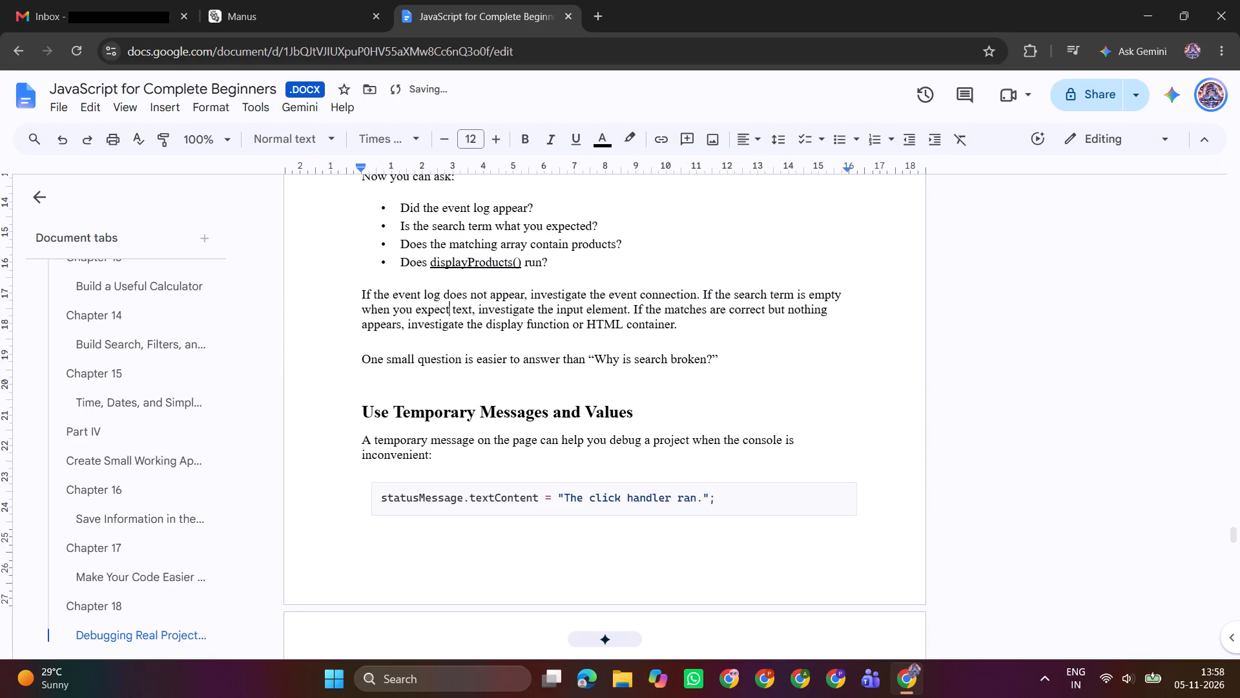
# Delete the divider line and its empty paragraph above the "Check Spelling and Capitalization" heading.
pyautogui.scroll(-1, 486, 434)
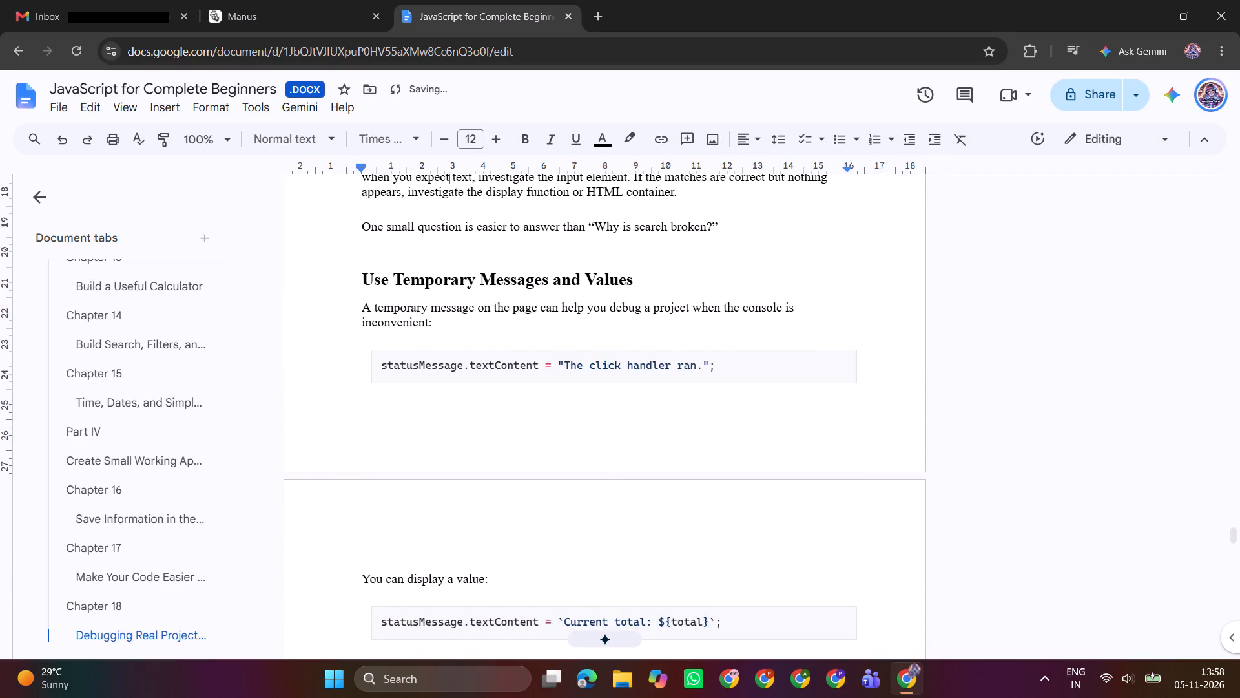
pyautogui.scroll(-2, 486, 434)
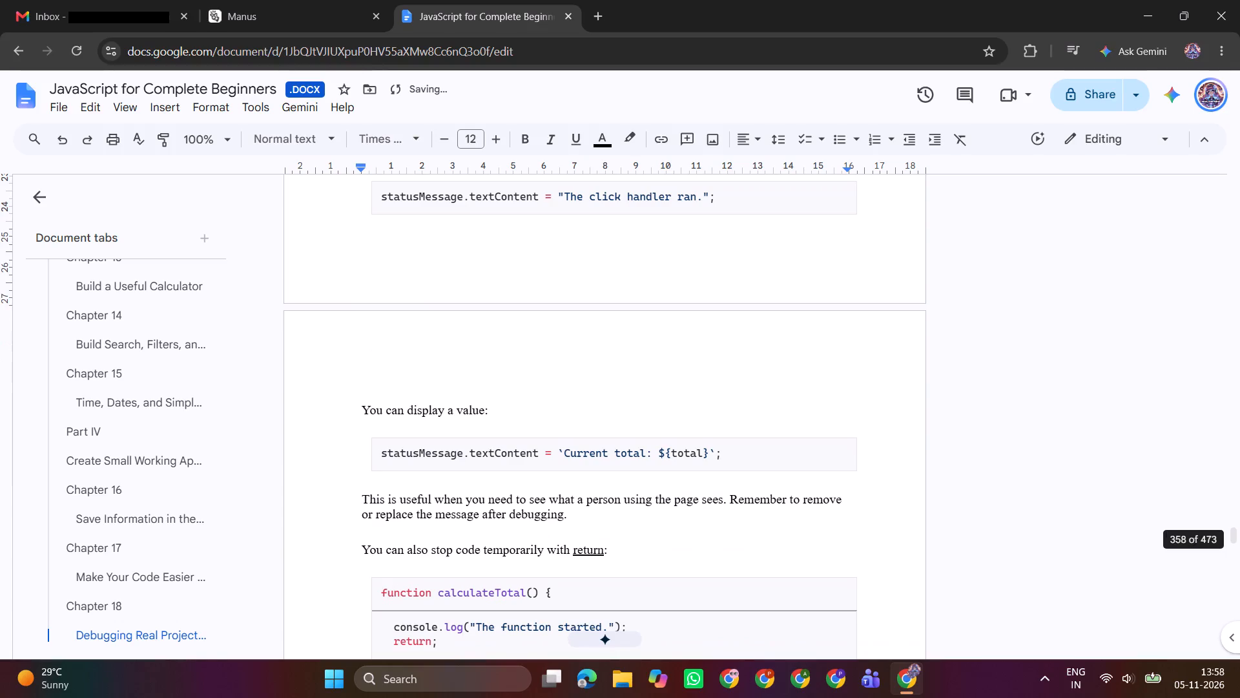
pyautogui.scroll(-4, 482, 480)
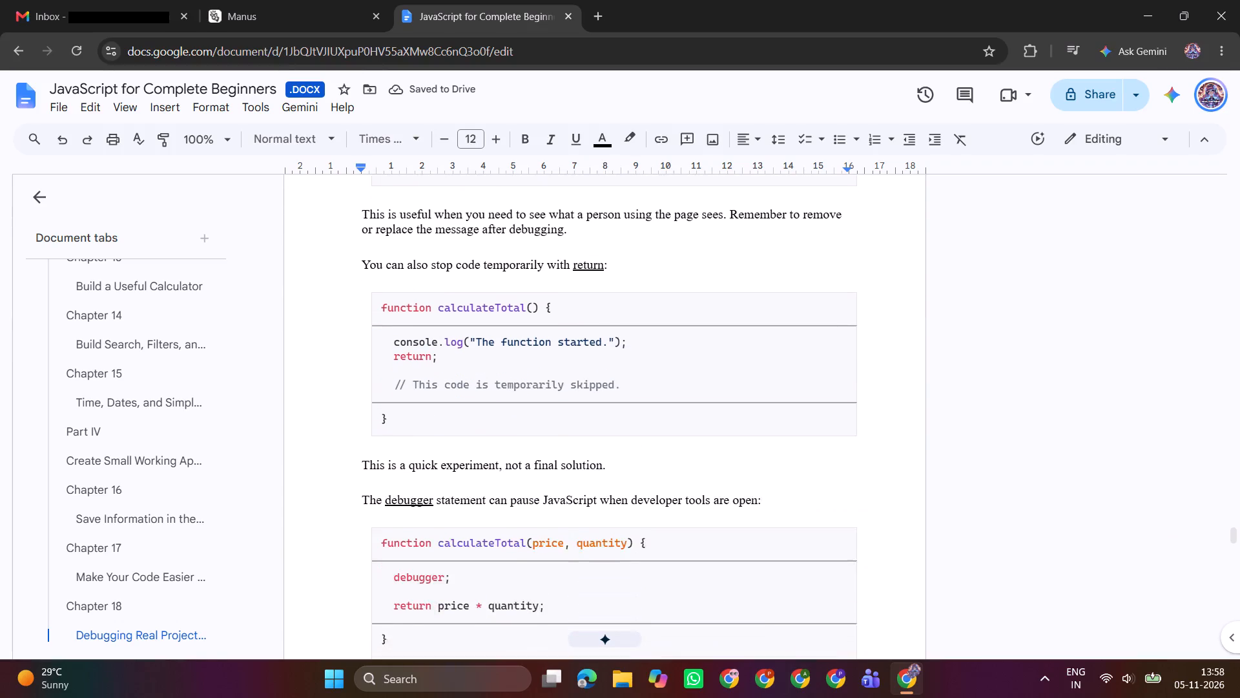
pyautogui.scroll(-3, 482, 480)
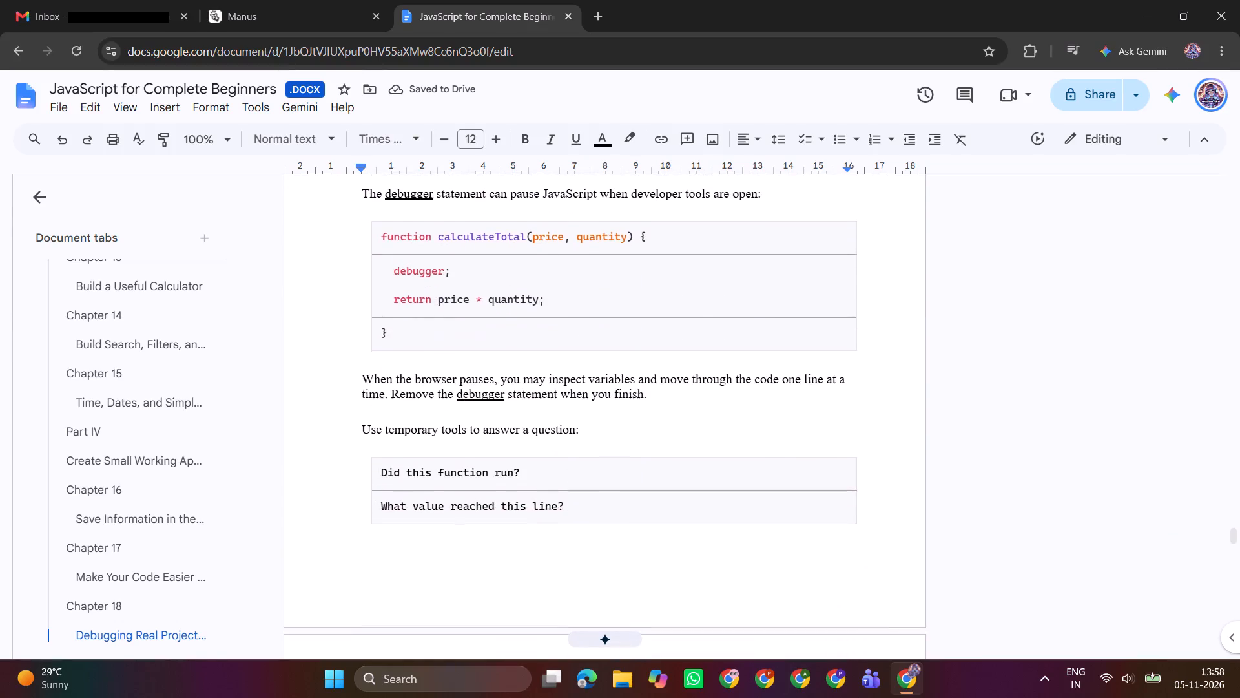
pyautogui.scroll(-1, 482, 480)
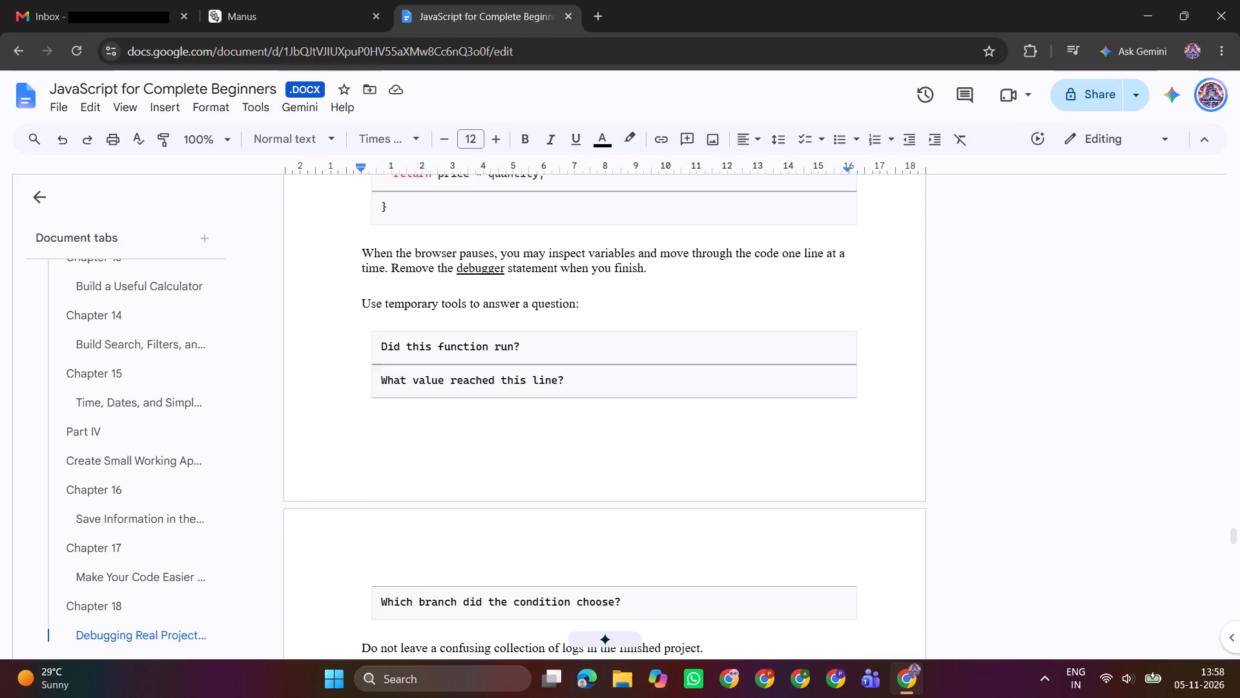
pyautogui.scroll(-2, 482, 480)
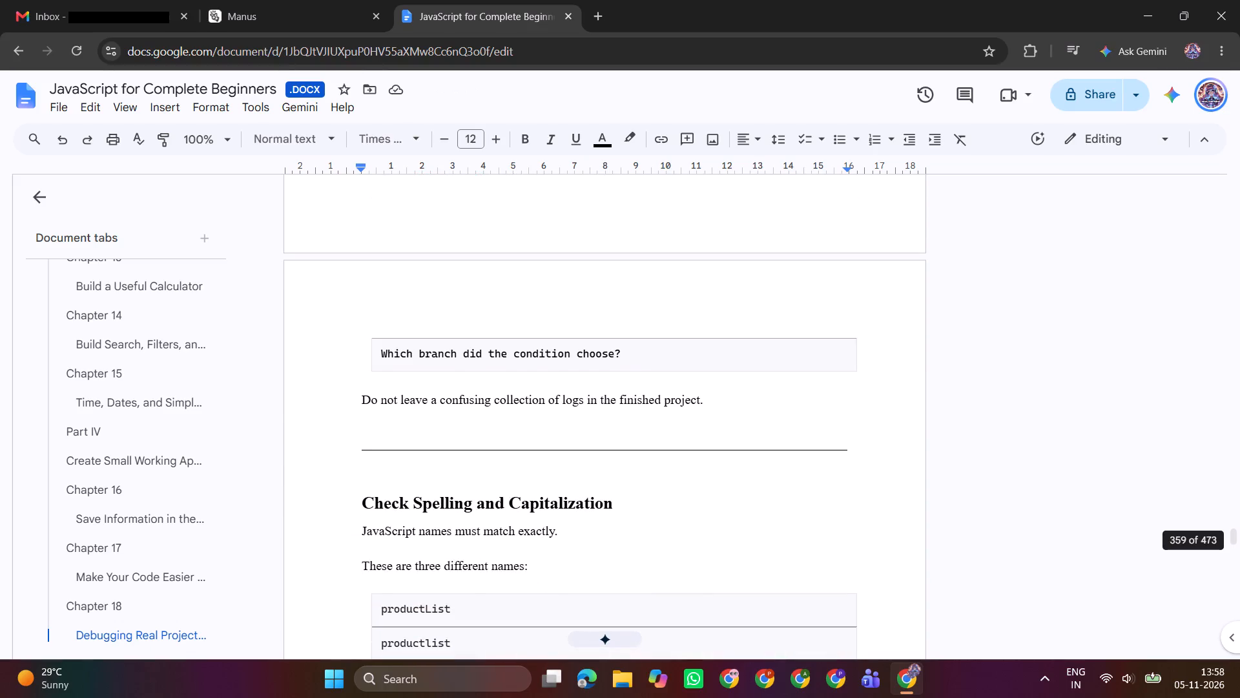
pyautogui.doubleClick(467, 450)
pyautogui.press('Delete')
pyautogui.press('Delete')
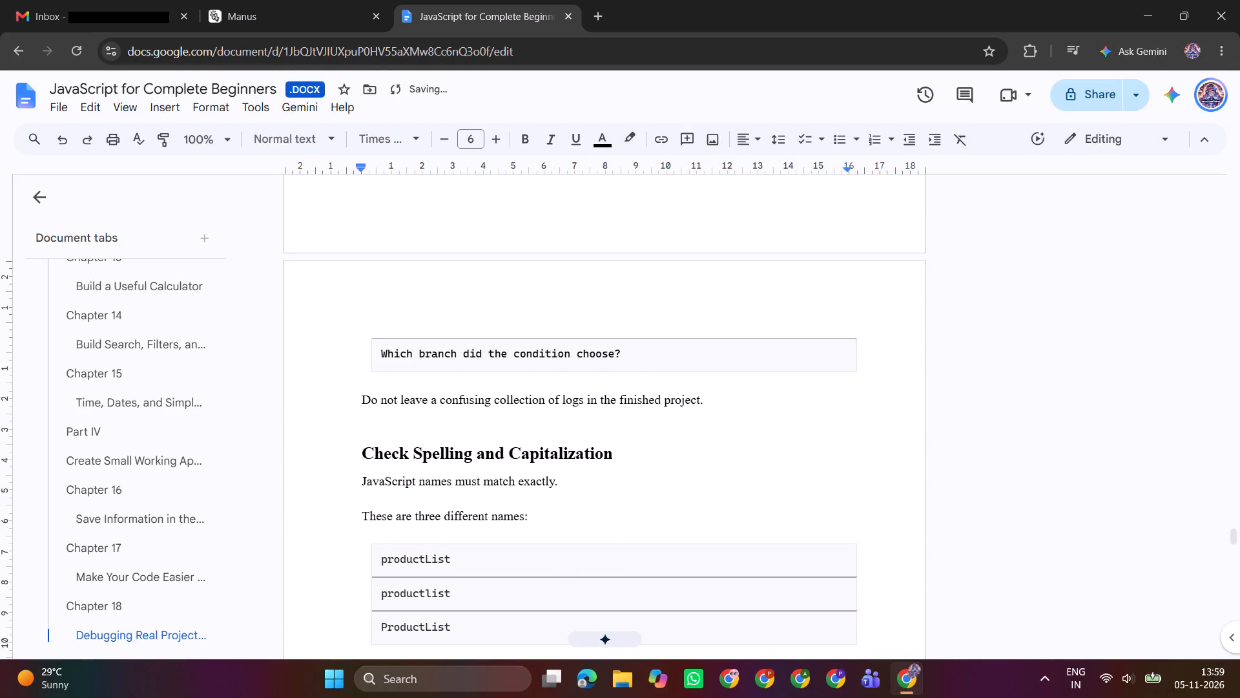
# Delete the divider line and its empty paragraph above the "Check the HTML Connection" heading.
pyautogui.scroll(-4, 467, 450)
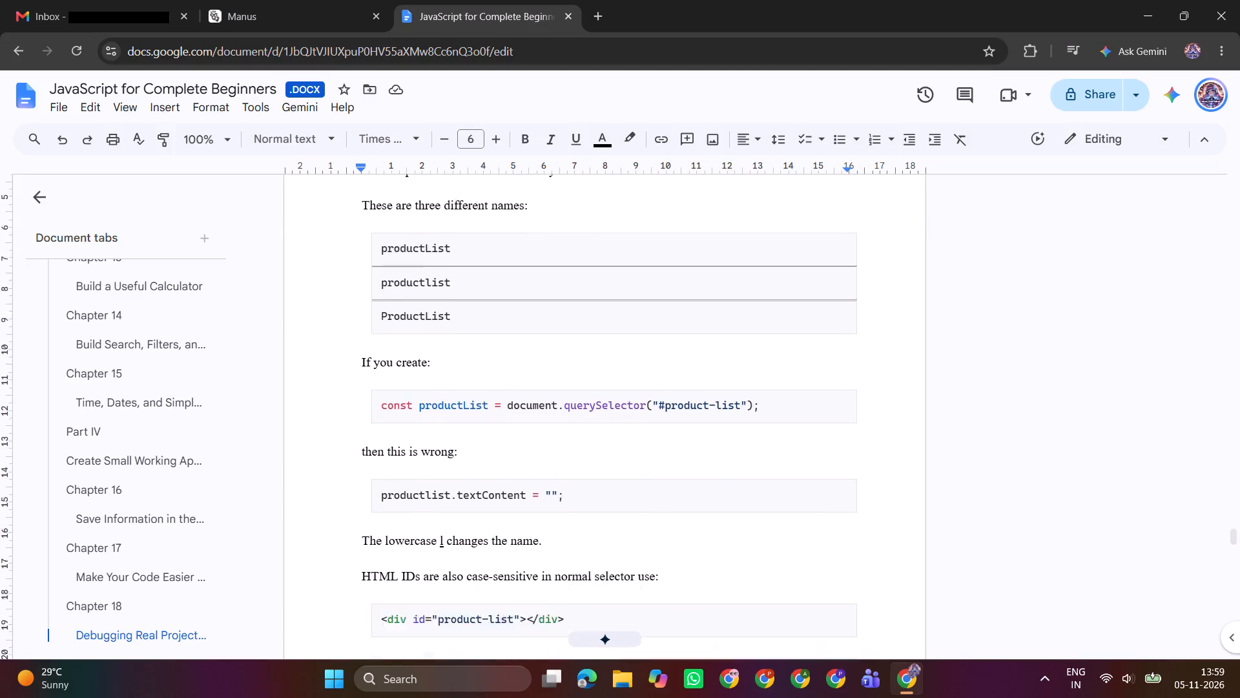
pyautogui.scroll(-5, 502, 477)
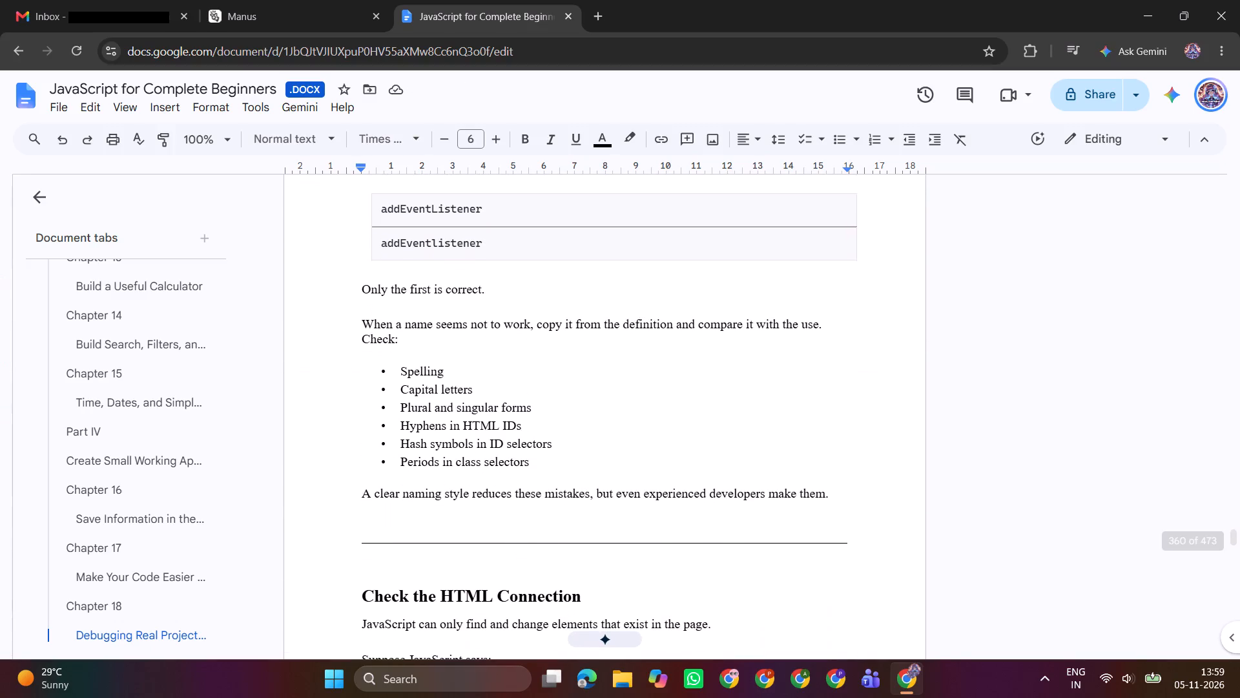
pyautogui.doubleClick(458, 543)
pyautogui.press('Delete')
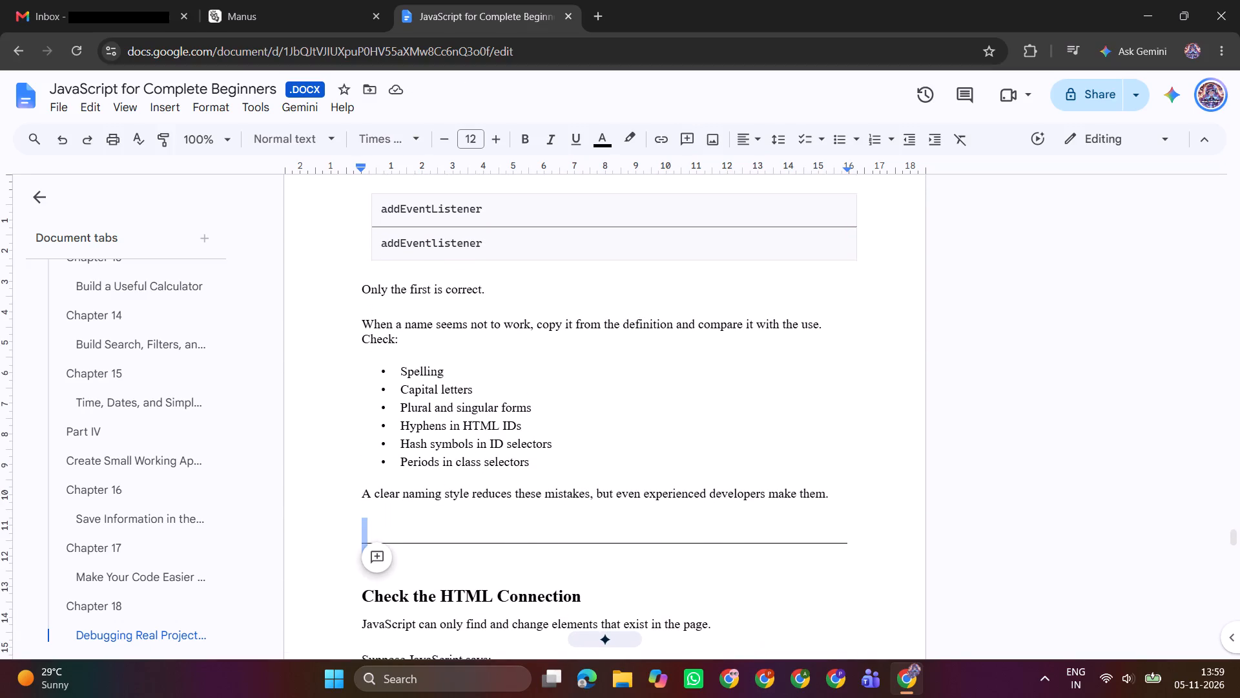
pyautogui.press('Delete')
# Check the grammar suggestion for the flagged phrase "then message" in the "Check the HTML Connection" section.
pyautogui.scroll(-3, 458, 543)
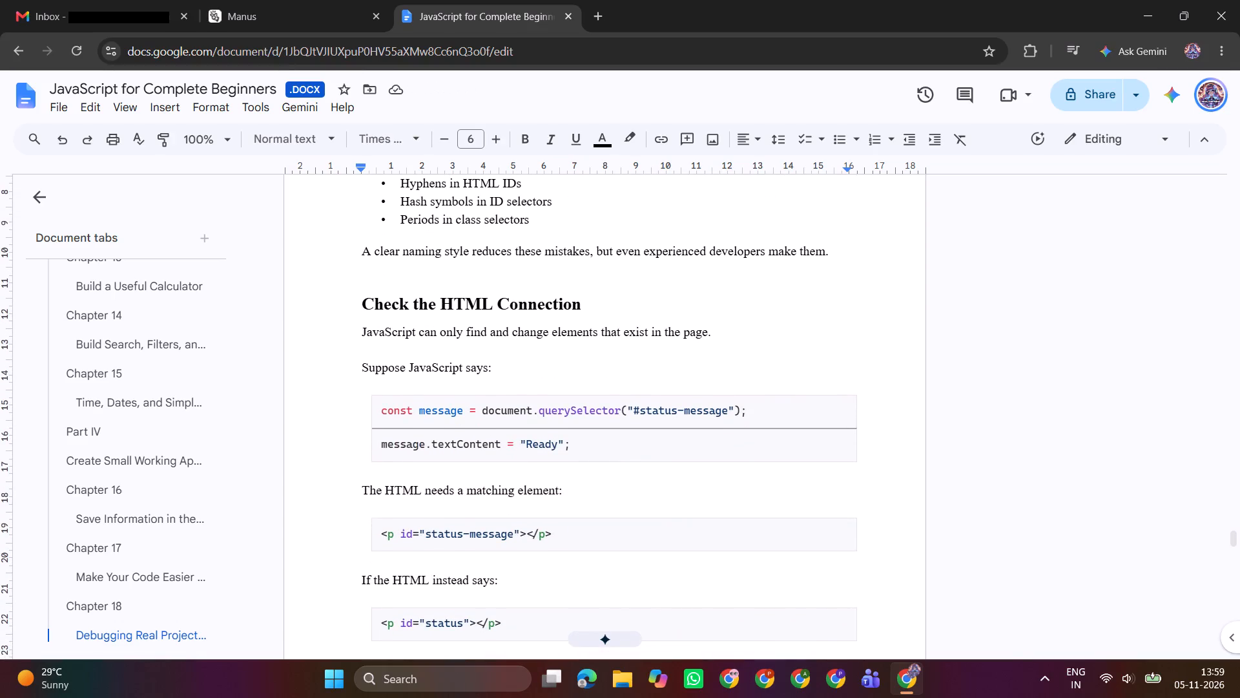
pyautogui.scroll(-3, 458, 543)
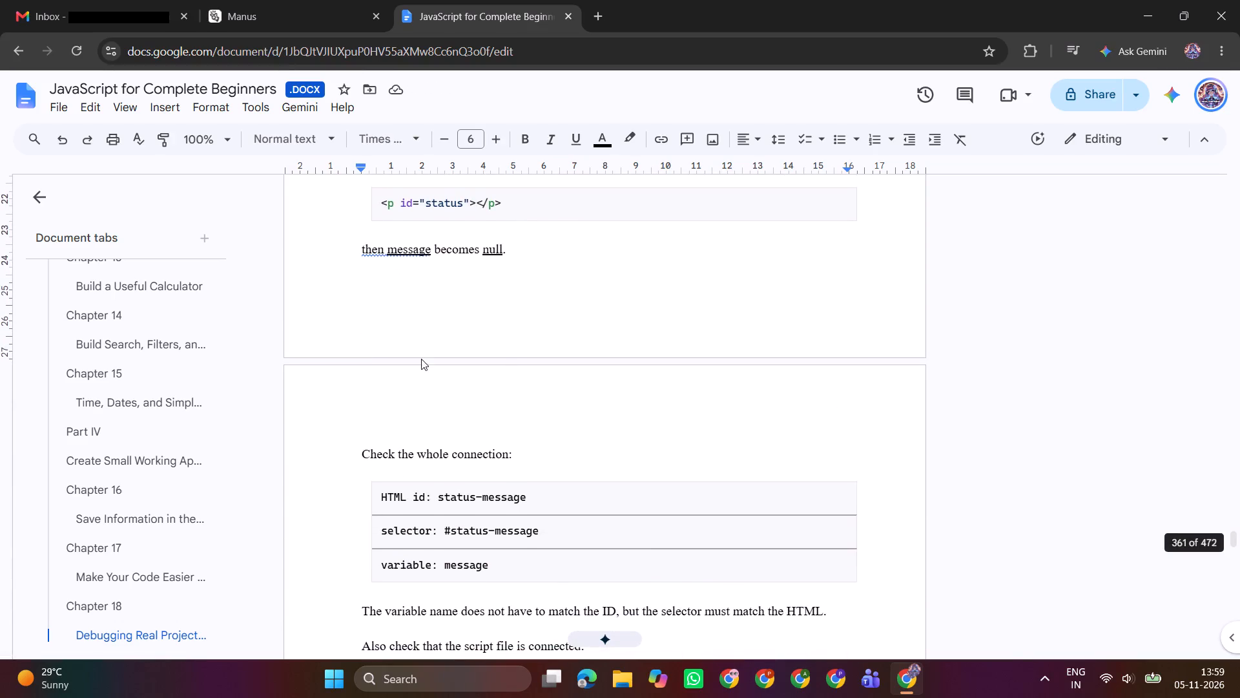
pyautogui.click(375, 248)
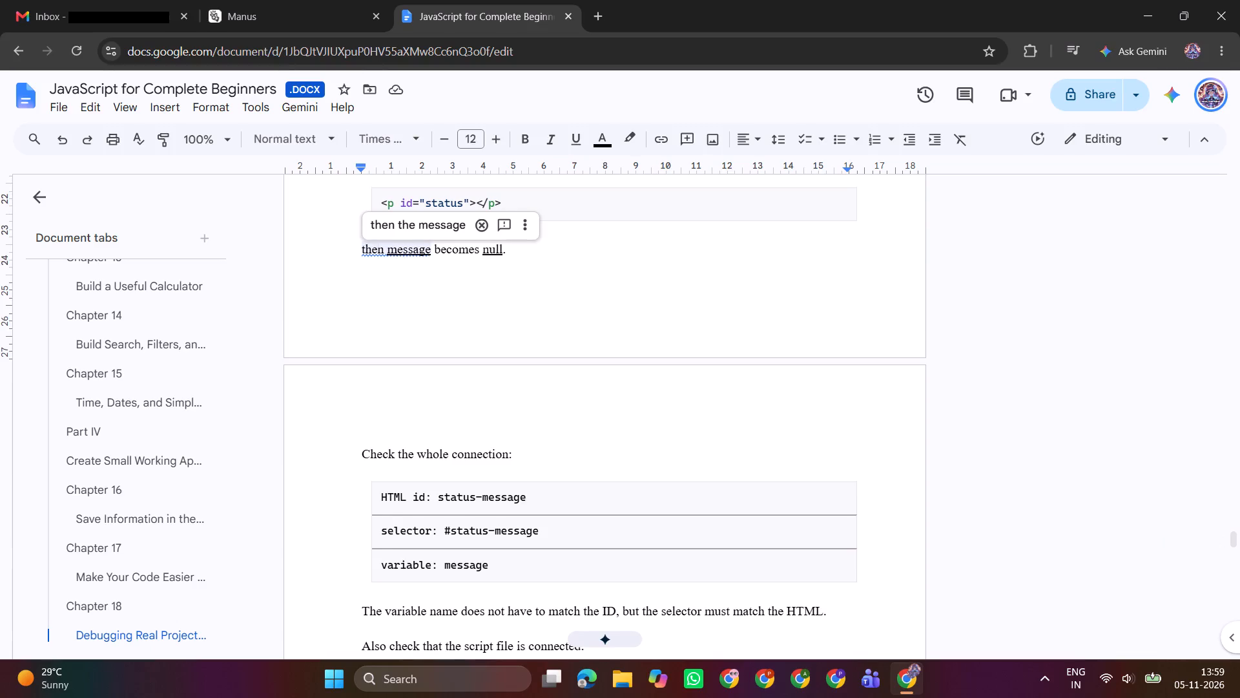
pyautogui.scroll(-3, 435, 458)
pyautogui.click(435, 458)
# Delete the divider line and its empty paragraph above the "Decide Whether the Problem Is HTML, CSS, or JavaScript" heading.
pyautogui.scroll(-2, 435, 458)
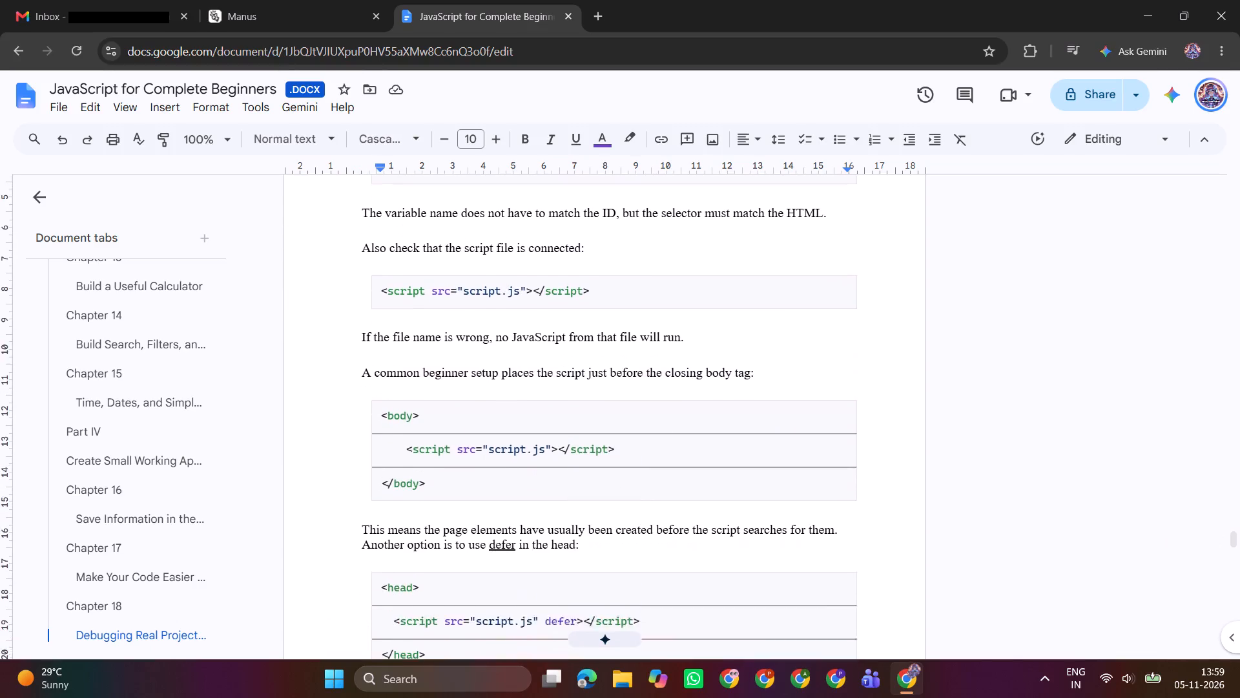
pyautogui.scroll(-3, 435, 458)
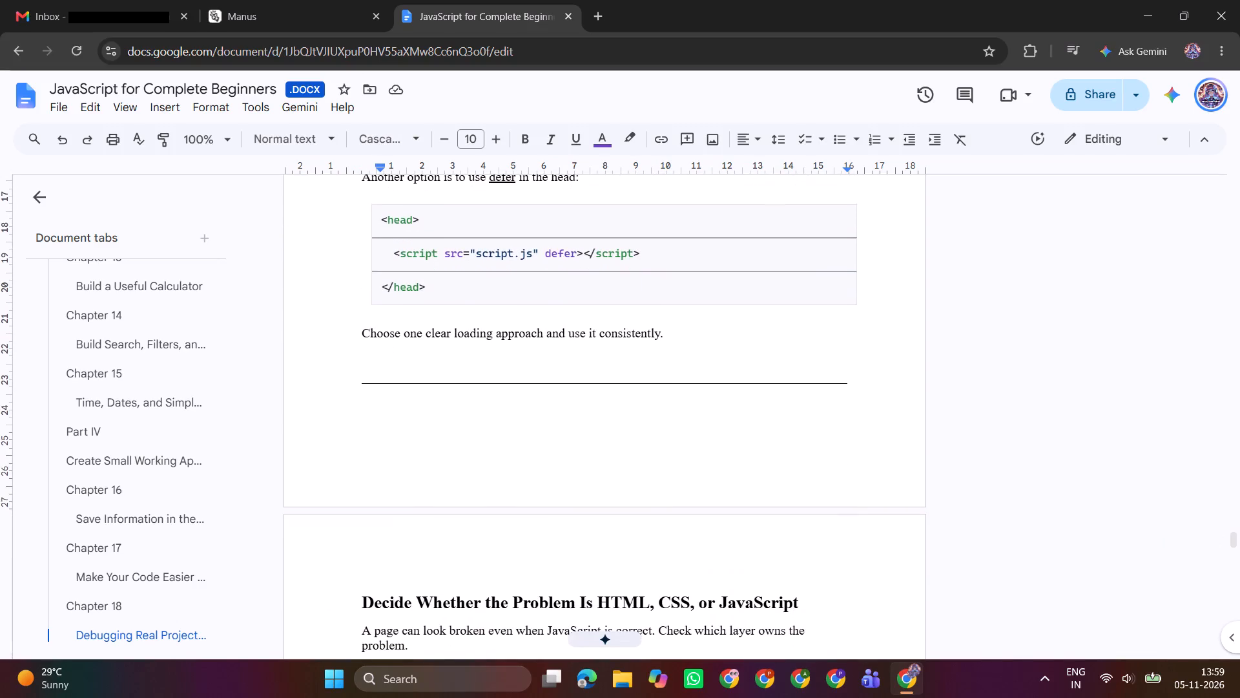
pyautogui.doubleClick(446, 388)
pyautogui.press('Delete')
pyautogui.press('Delete')
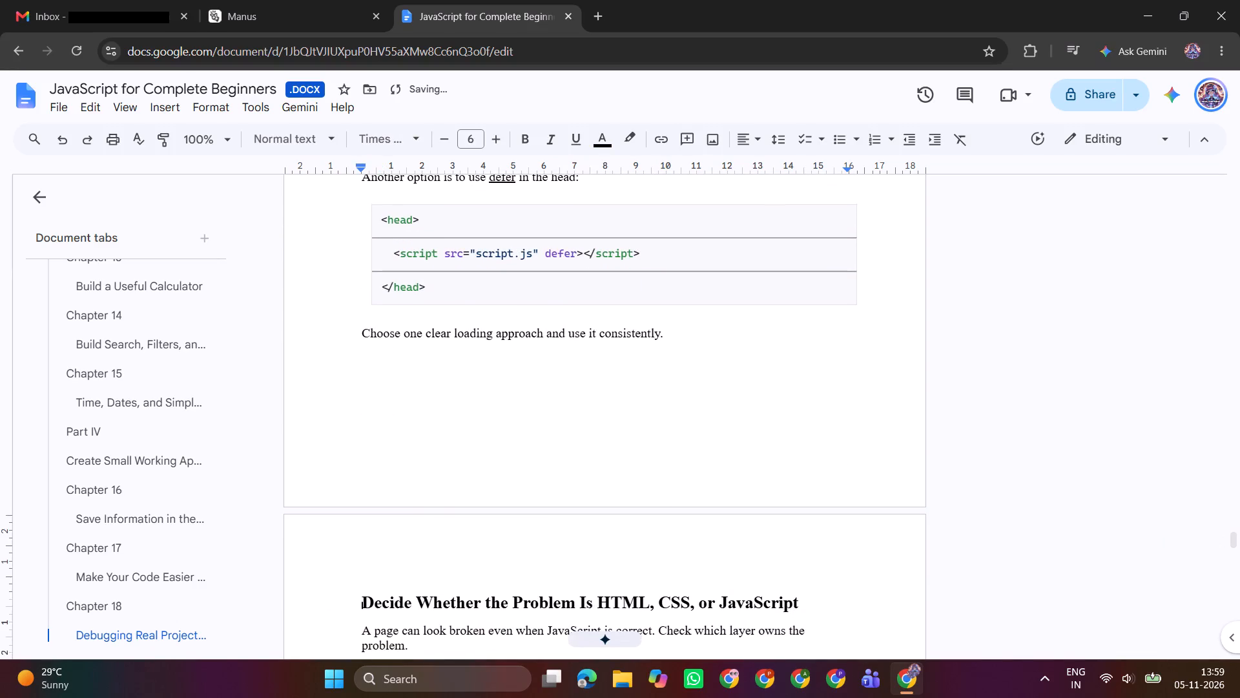
# Delete the divider line and its empty paragraph above the "Test Conditions, Not Just the Happy Path" heading.
pyautogui.scroll(-3, 446, 388)
pyautogui.scroll(-3, 461, 461)
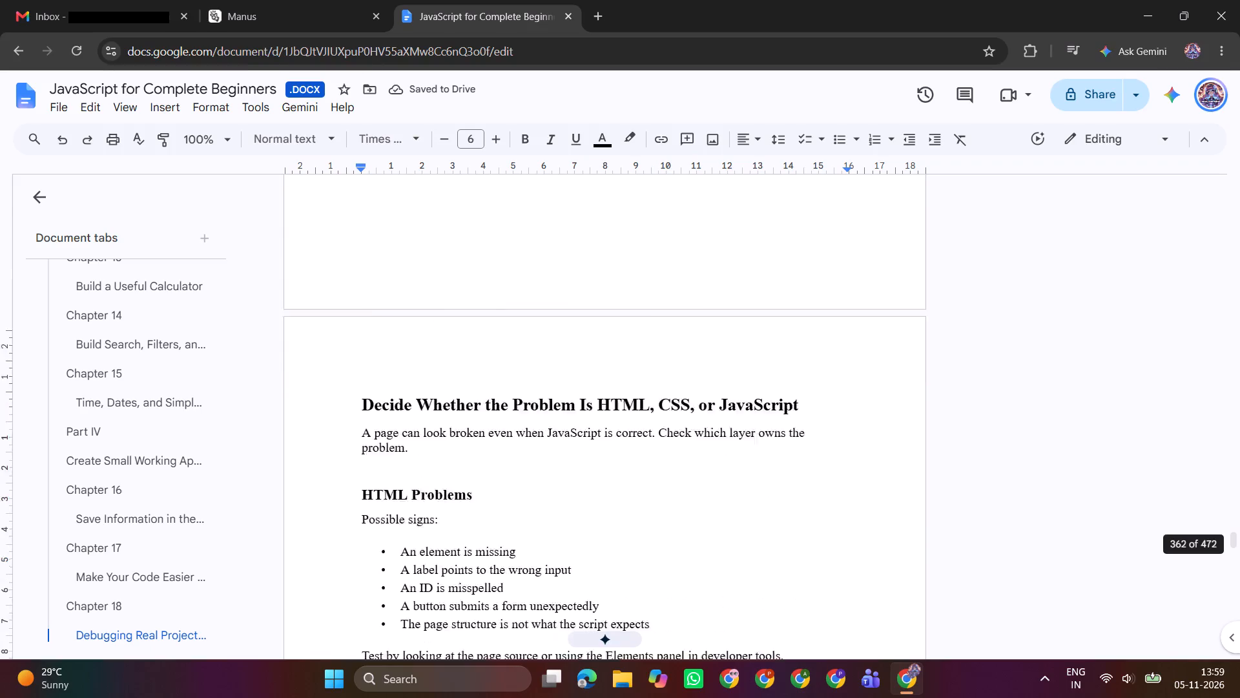
pyautogui.scroll(-1, 461, 461)
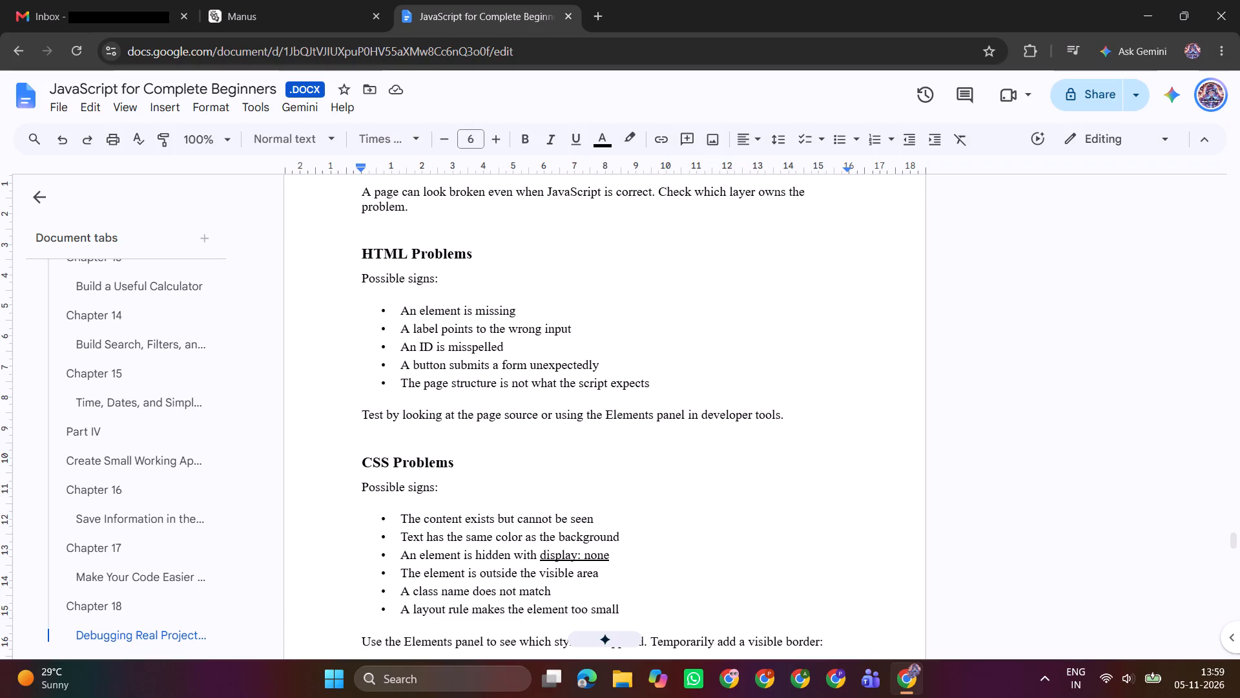
pyautogui.click(446, 482)
pyautogui.scroll(-2, 446, 482)
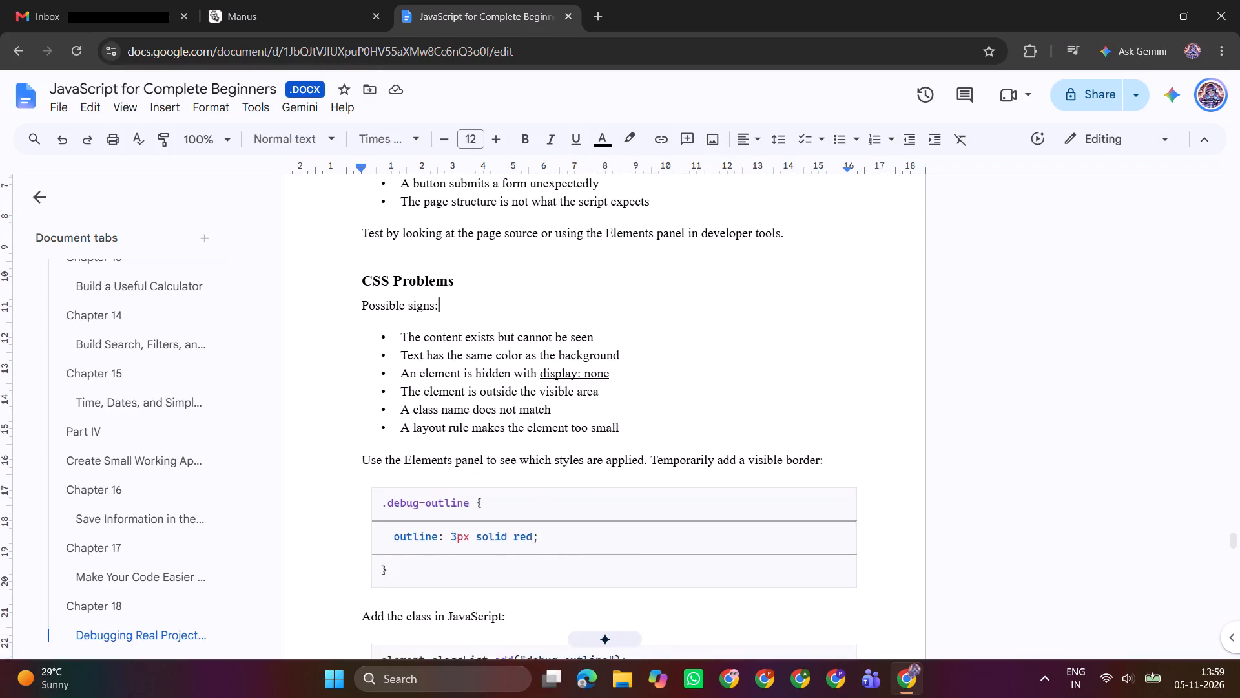
pyautogui.scroll(-2, 446, 482)
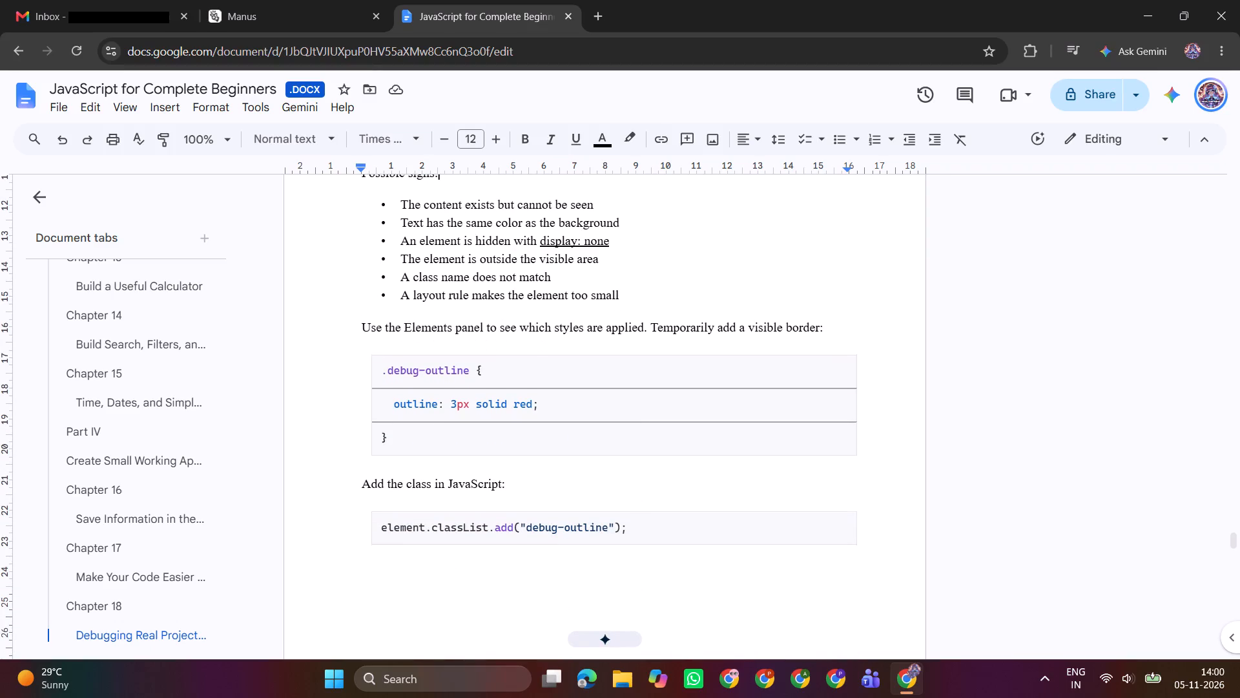
pyautogui.scroll(-4, 446, 482)
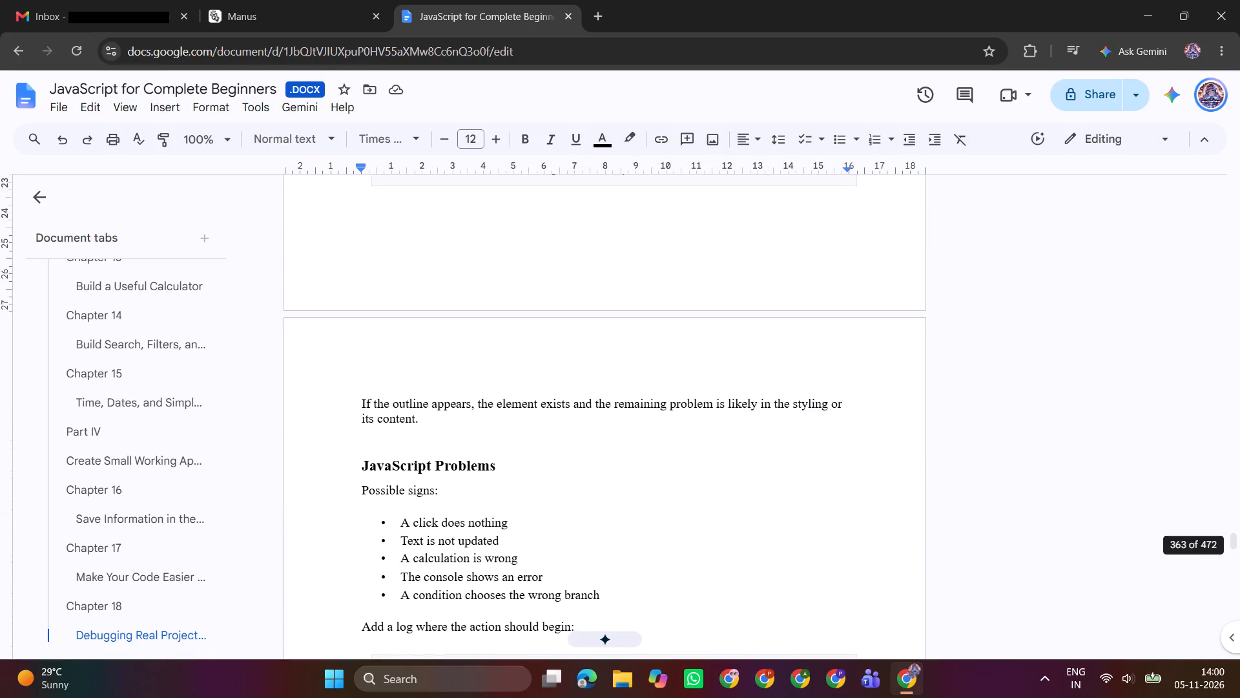
pyautogui.click(453, 523)
pyautogui.scroll(-3, 453, 523)
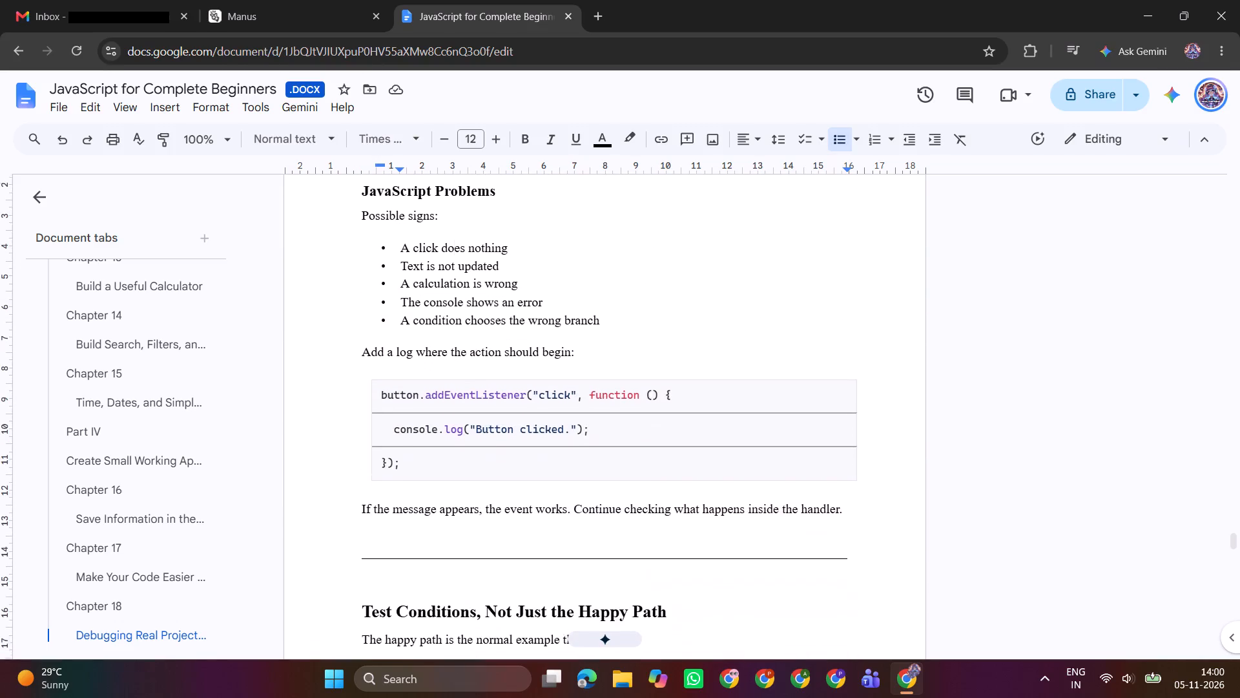
pyautogui.doubleClick(444, 539)
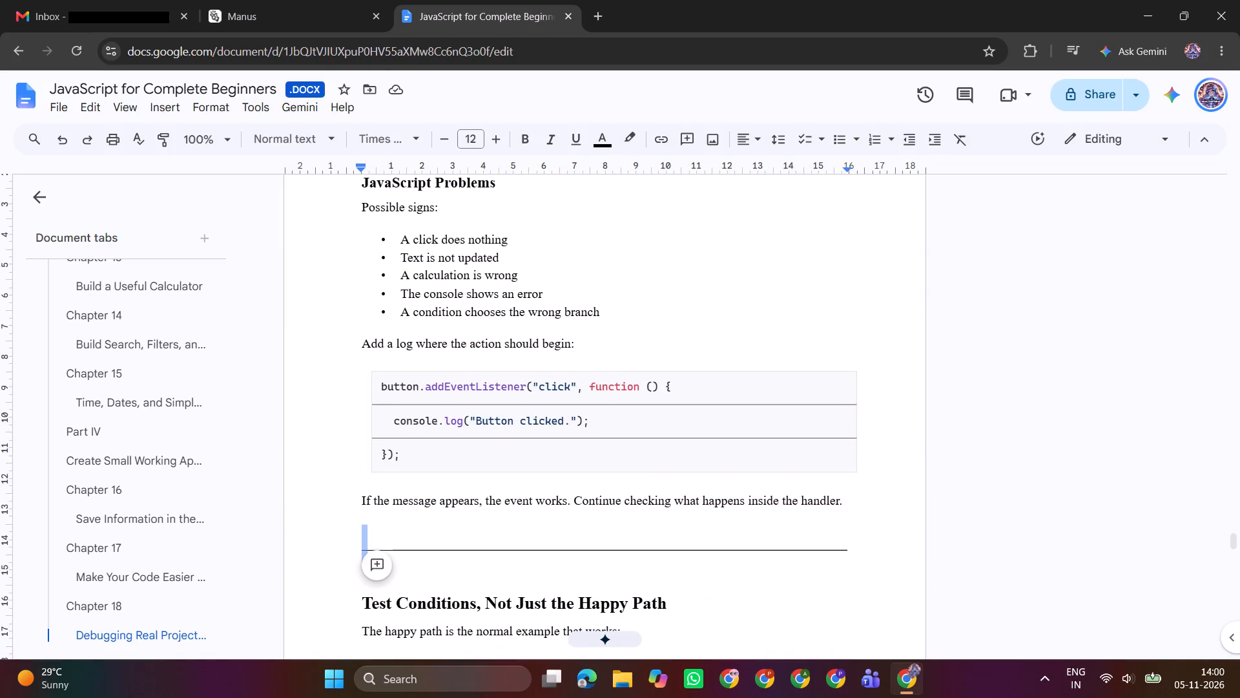
pyautogui.press('Delete')
pyautogui.press('Delete')
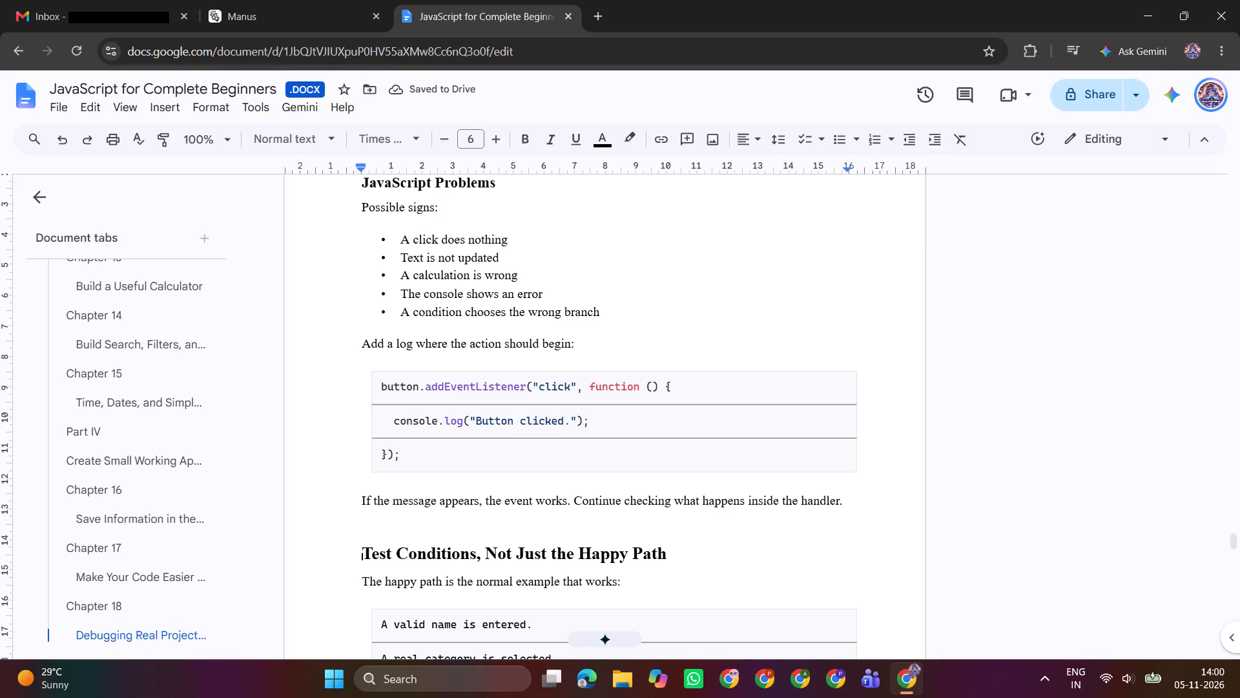
# Delete the divider line and its empty paragraph above the "Use Documentation and Search Responsibly" heading.
pyautogui.click(433, 576)
pyautogui.scroll(-4, 433, 576)
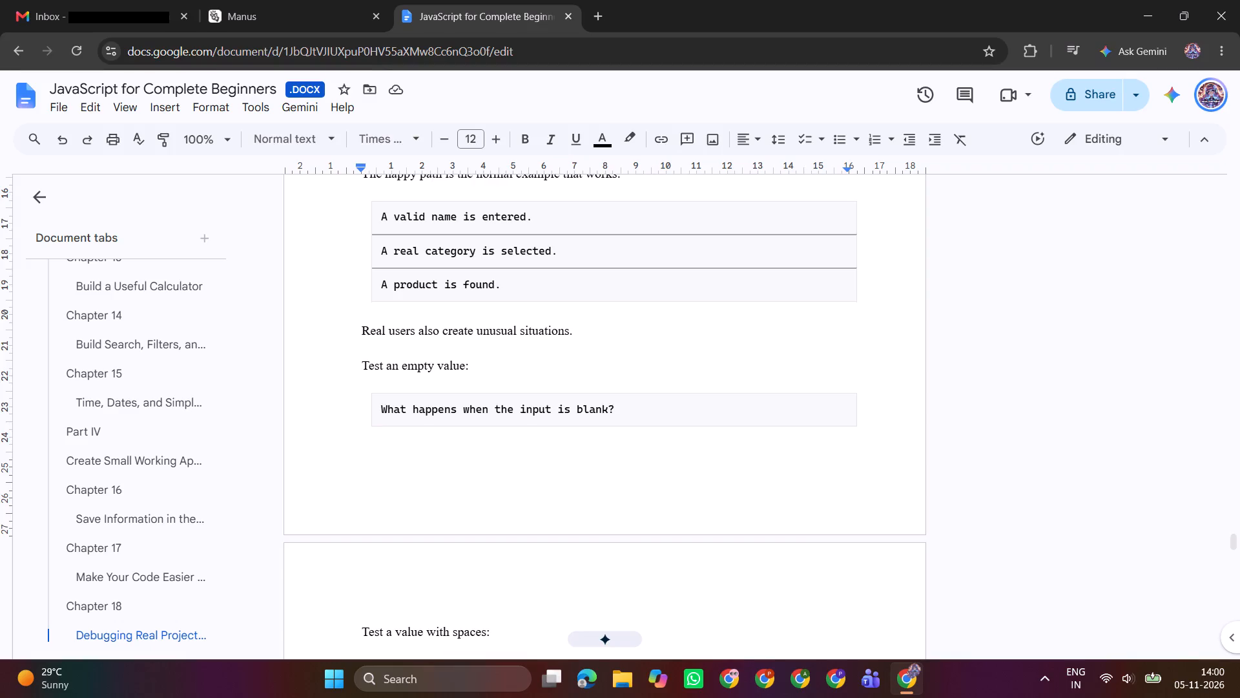
pyautogui.scroll(-4, 433, 576)
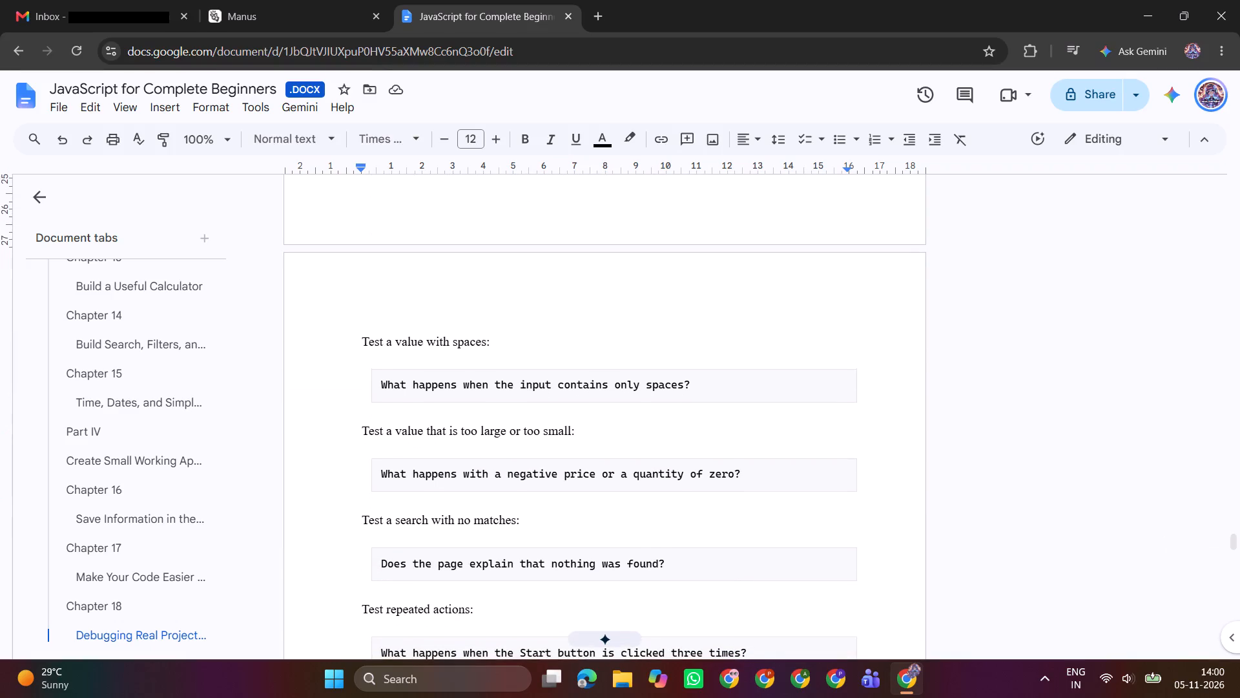
pyautogui.scroll(-2, 433, 576)
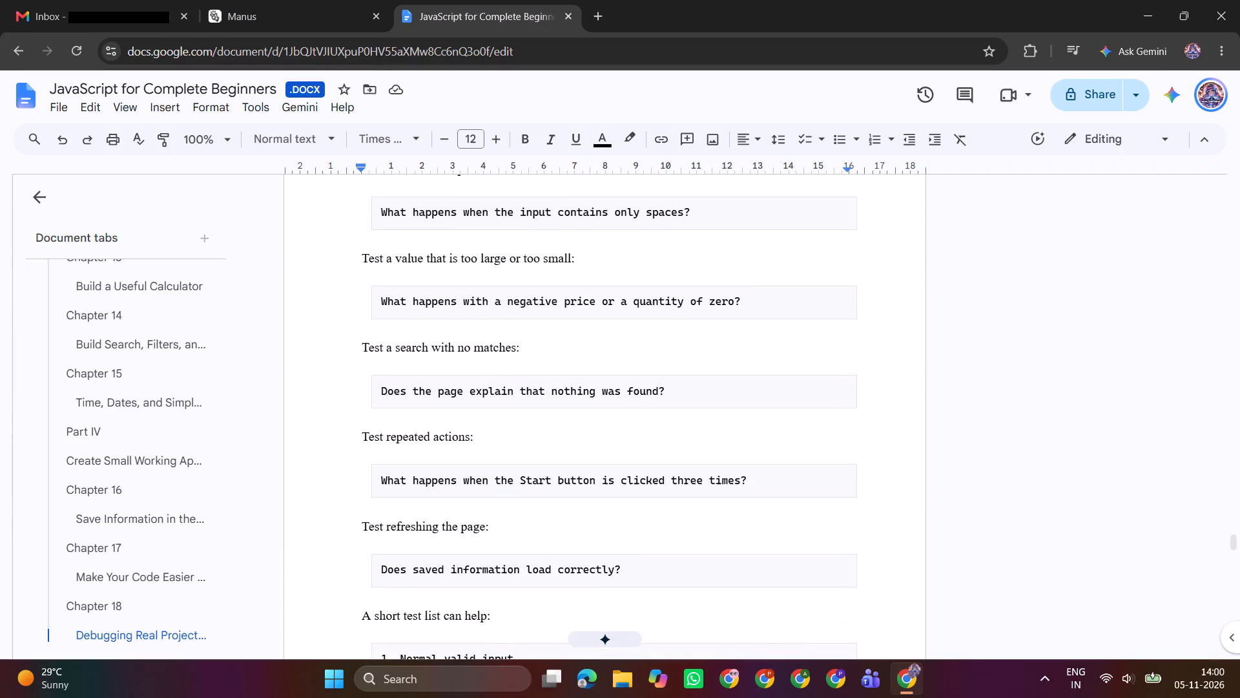
pyautogui.click(476, 547)
pyautogui.scroll(-2, 476, 547)
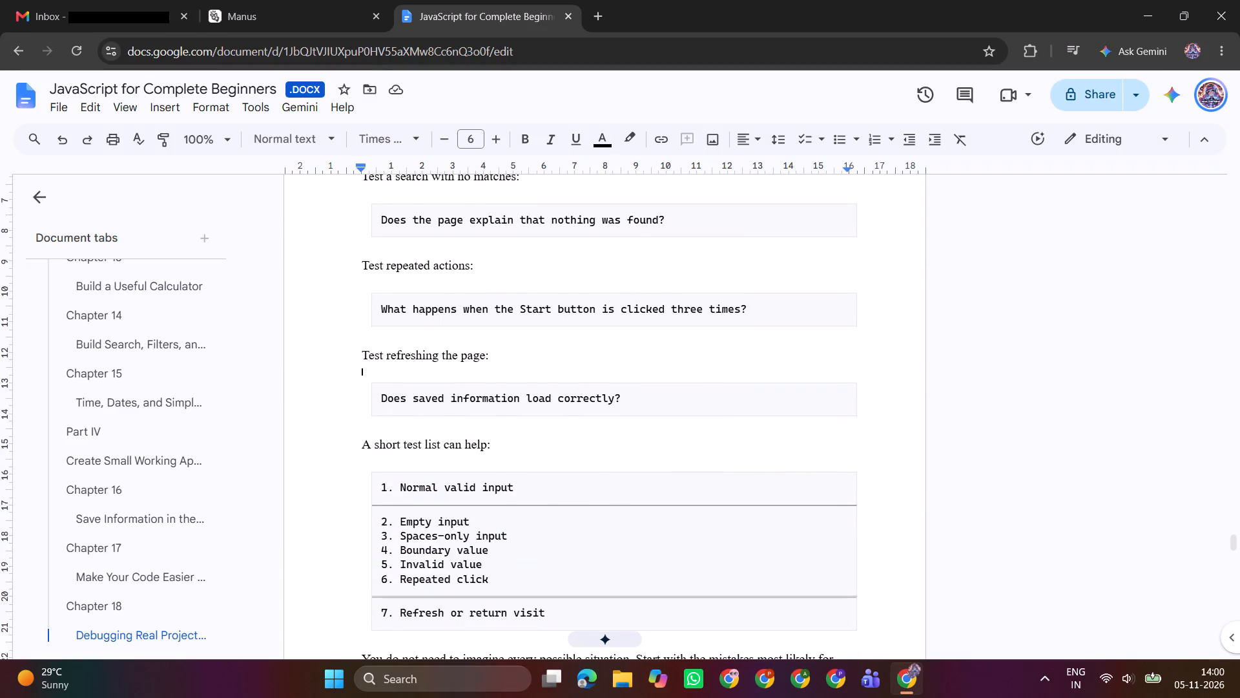
pyautogui.scroll(-2, 476, 547)
pyautogui.doubleClick(473, 555)
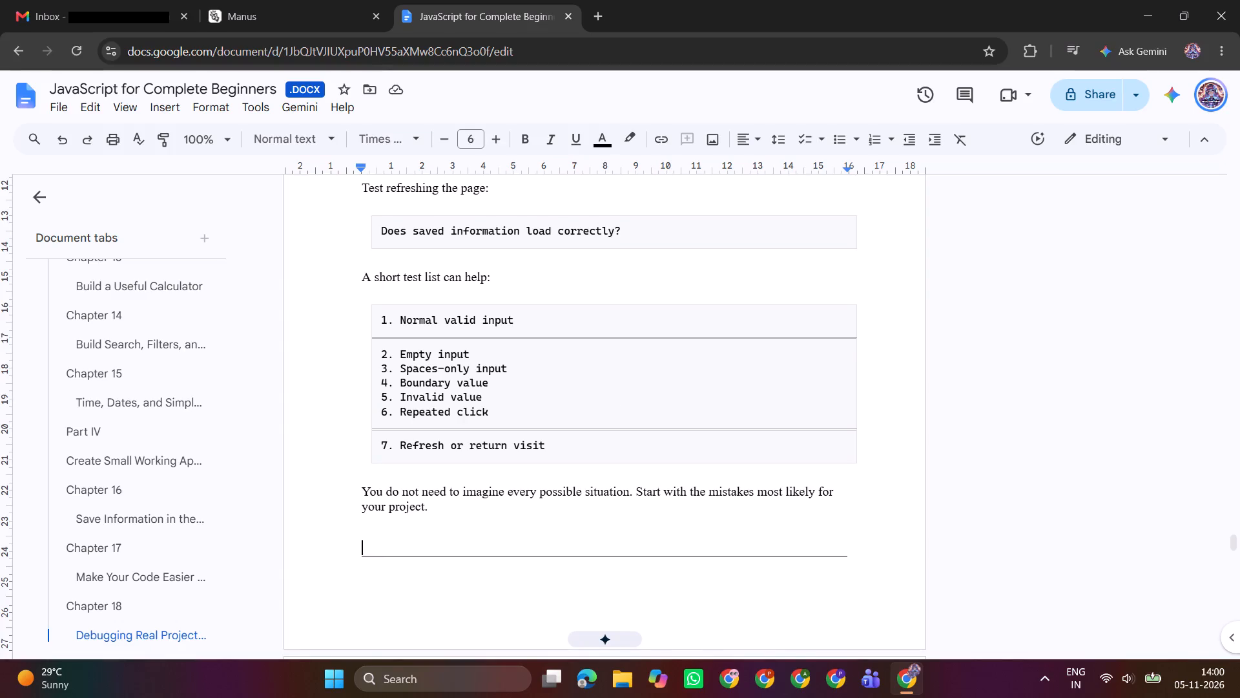
pyautogui.press('Delete')
pyautogui.press('Delete')
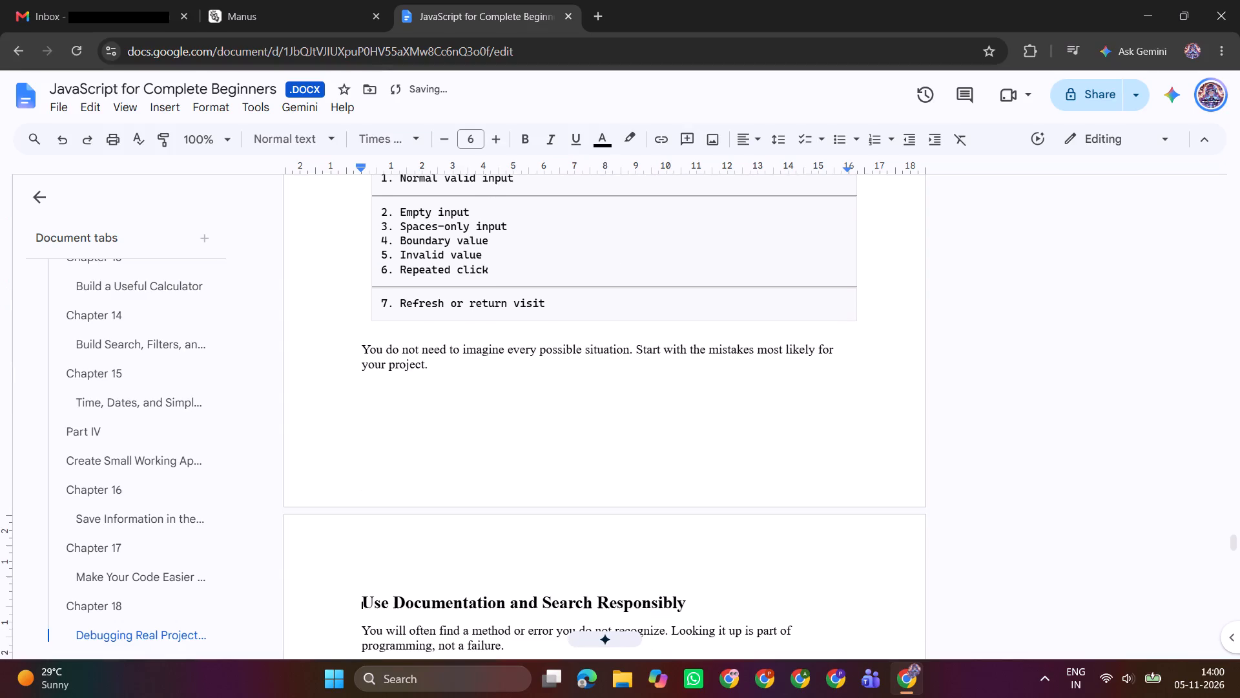
# Delete the divider line and its empty paragraph above the "Practice: Repair a Small Broken Web App" heading.
pyautogui.scroll(-3, 473, 555)
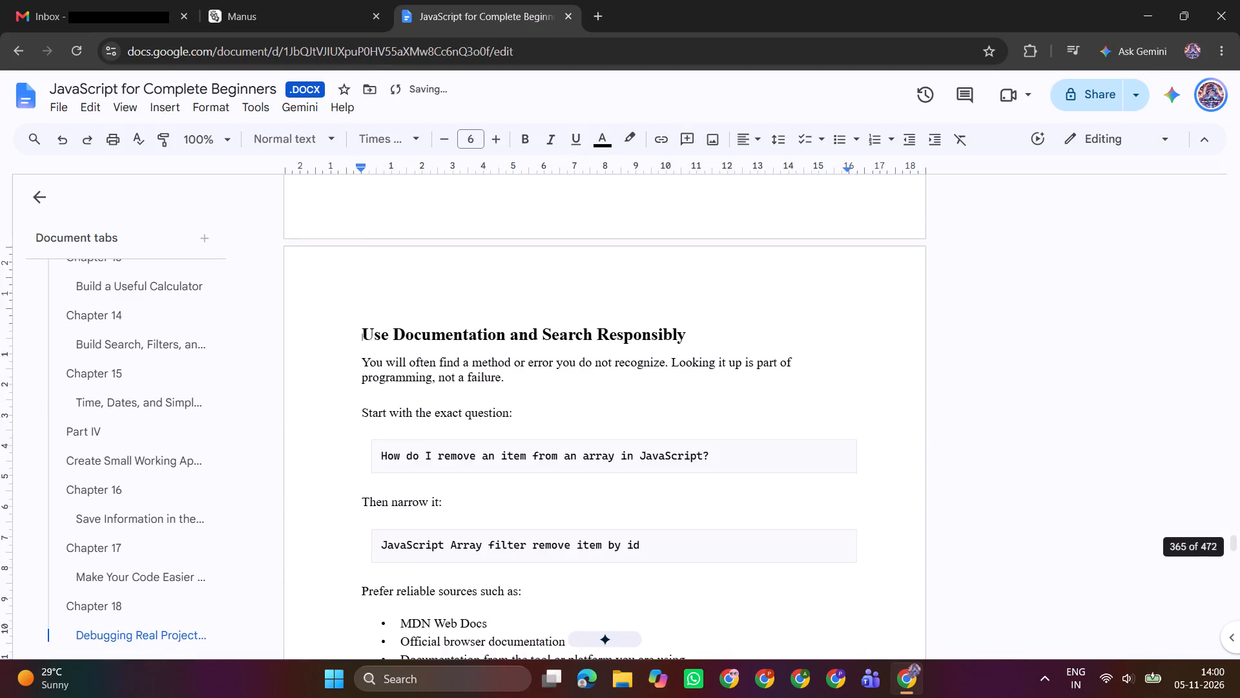
pyautogui.scroll(-3, 498, 562)
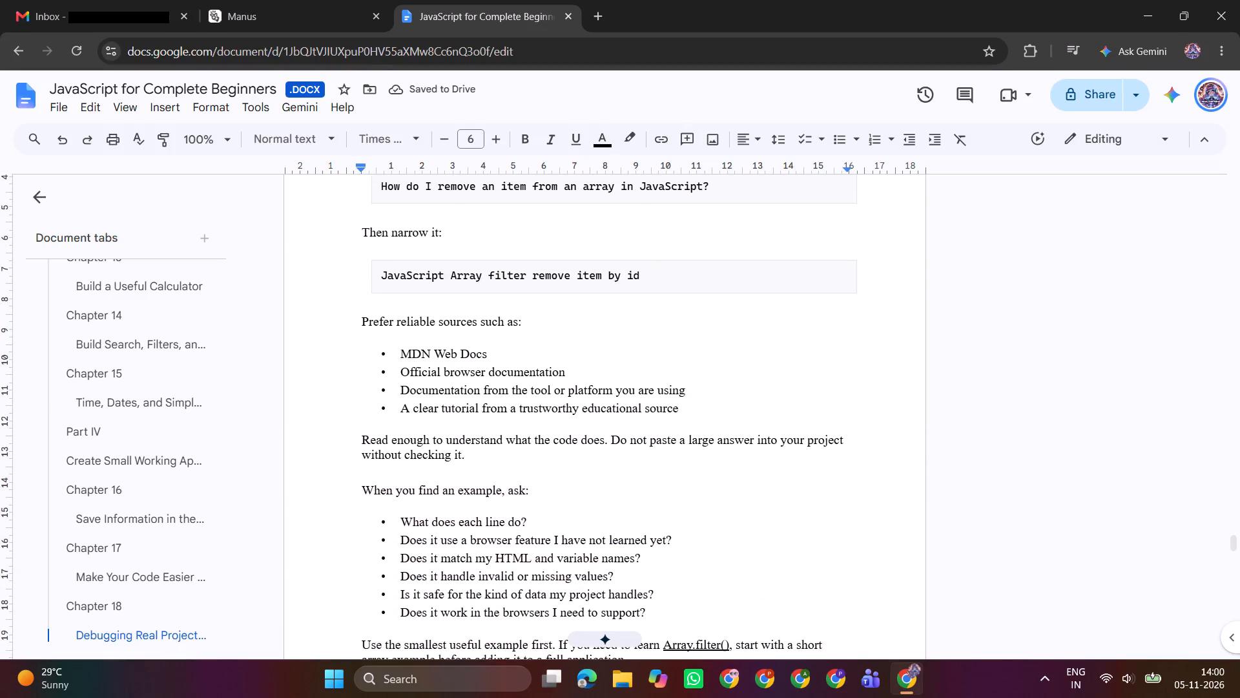
pyautogui.scroll(1, 498, 562)
pyautogui.scroll(-2, 498, 562)
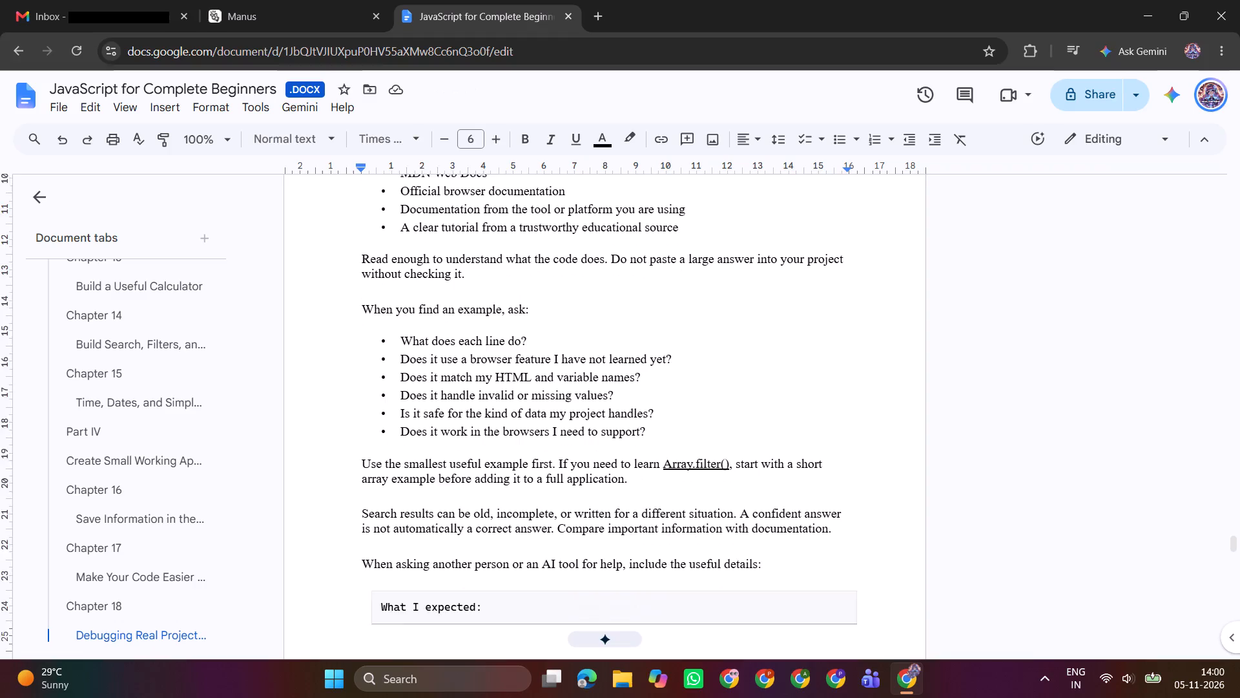
pyautogui.scroll(-2, 498, 562)
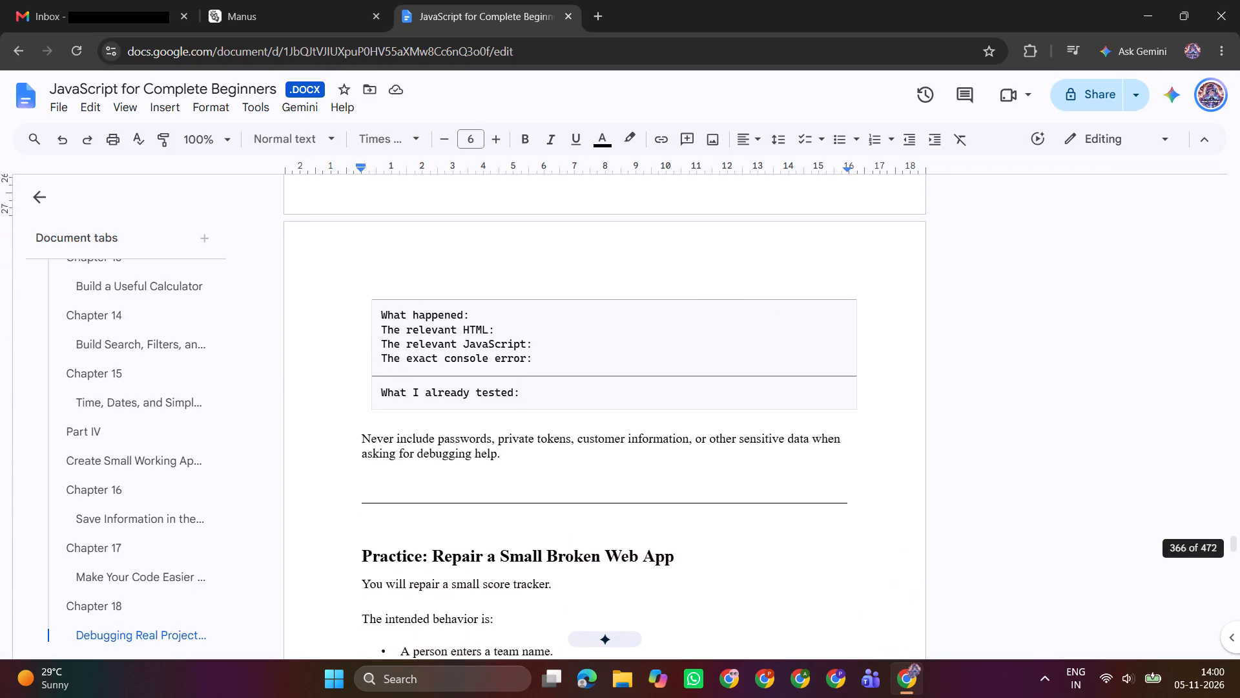
pyautogui.doubleClick(499, 482)
pyautogui.press('Delete')
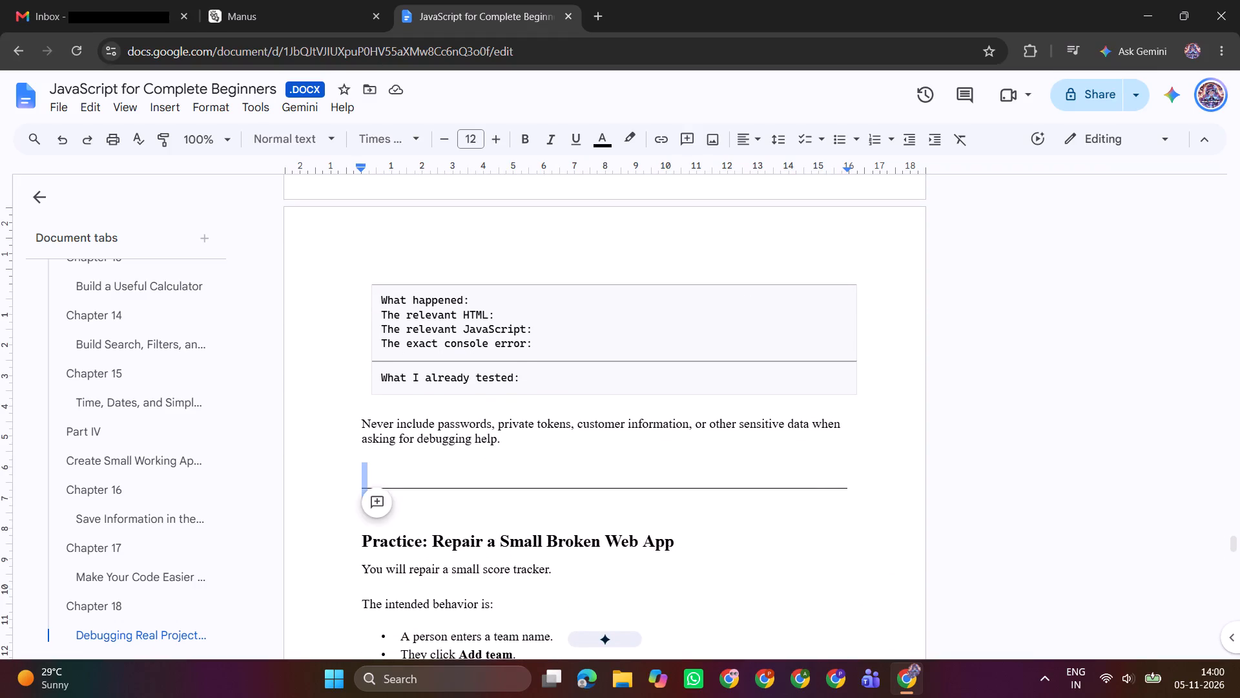
pyautogui.press('Delete')
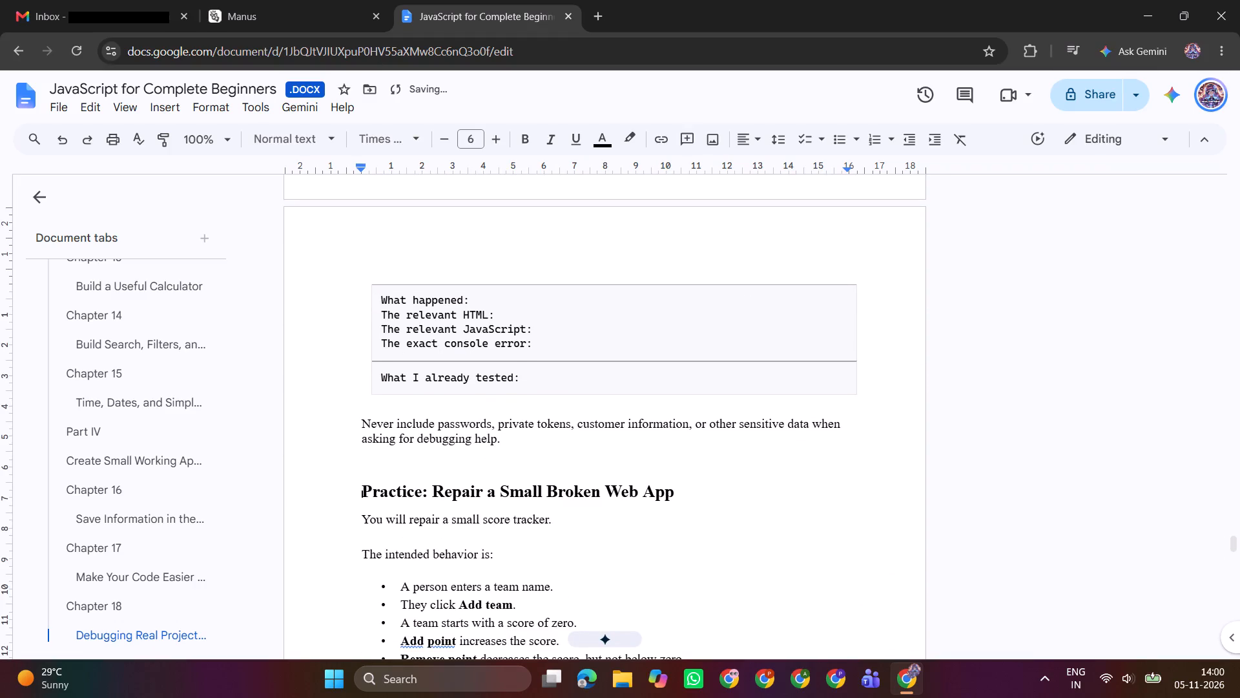
# Check the grammar suggestions for the flagged phrase "Add point" in the intended behavior list.
pyautogui.scroll(-2, 499, 482)
pyautogui.click(415, 454)
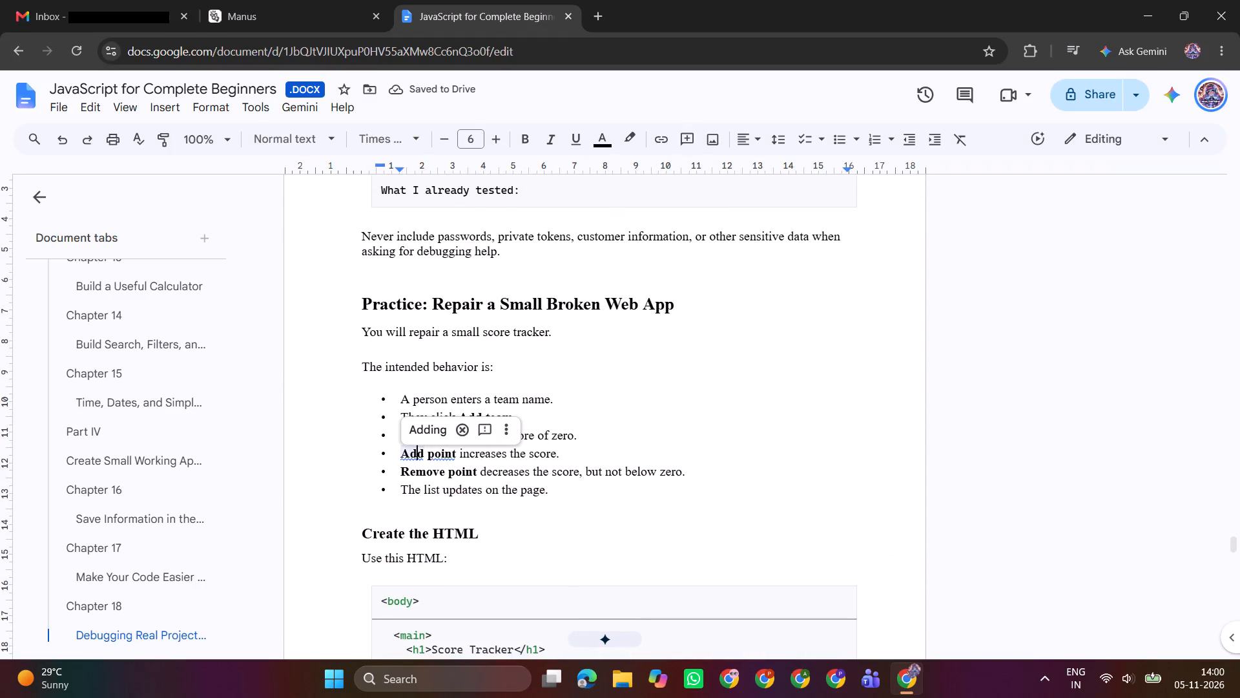
pyautogui.click(459, 468)
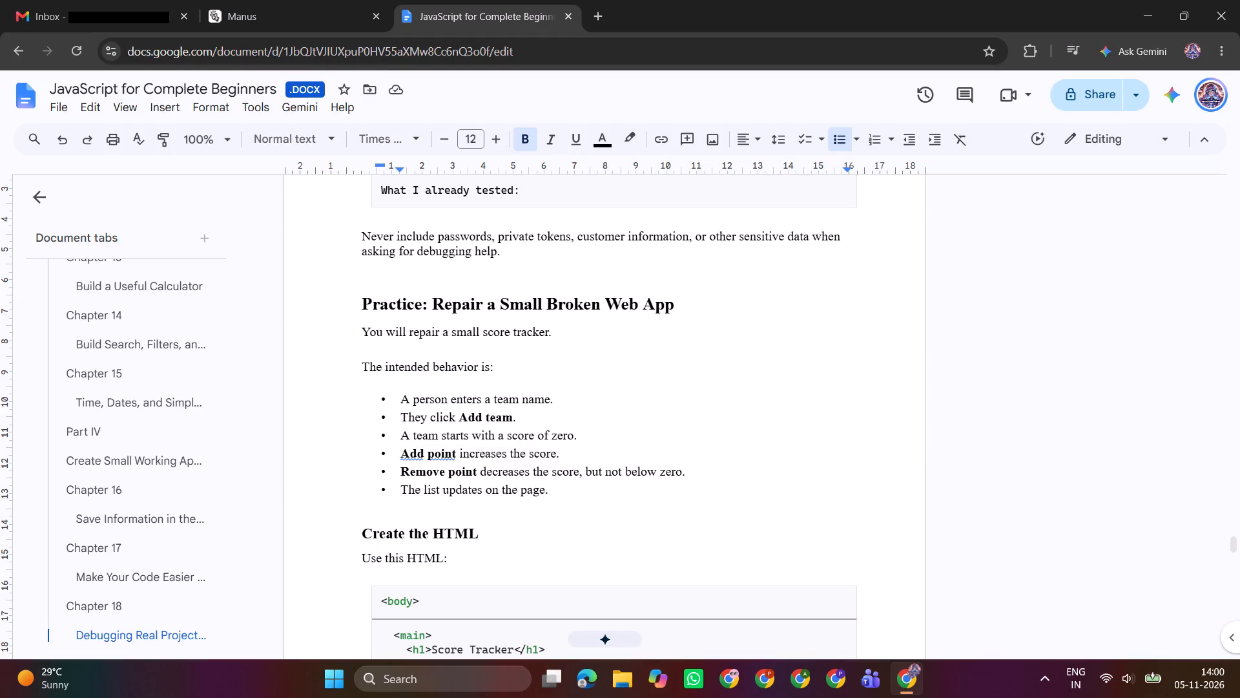
pyautogui.click(437, 459)
# Review the score tracker practice from "Create the HTML" through the broken JavaScript listing for divider lines and flagged wording.
pyautogui.scroll(-2, 437, 459)
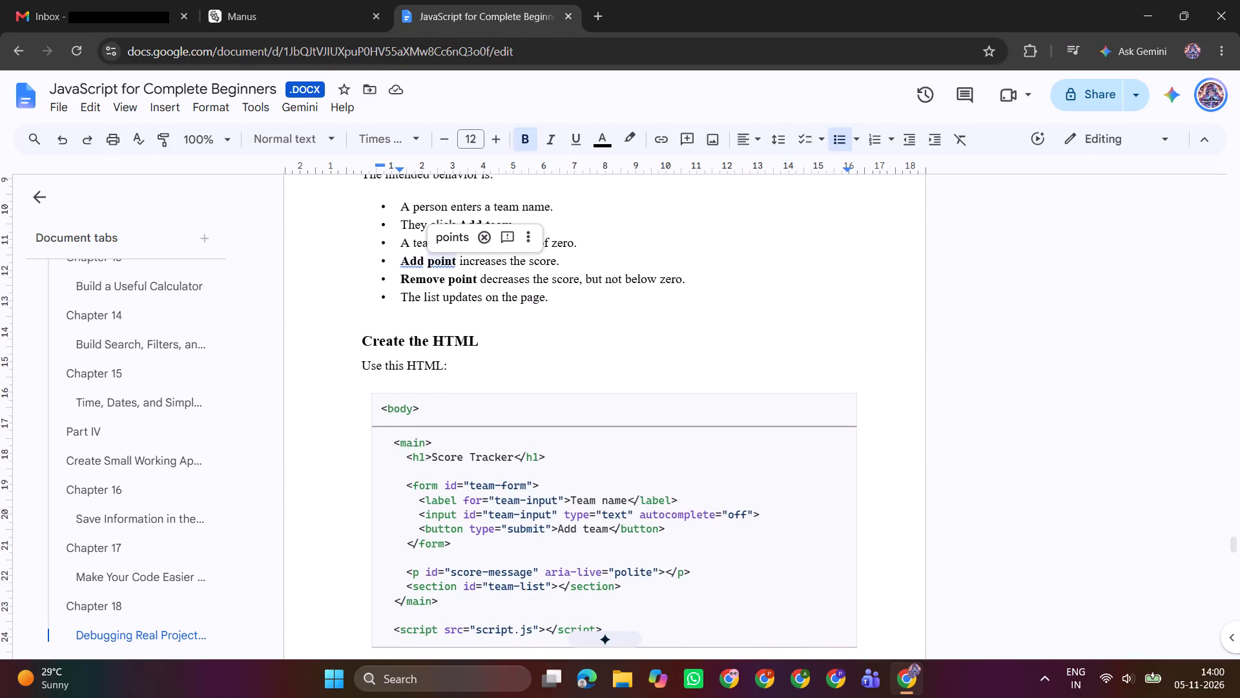
pyautogui.scroll(-2, 437, 459)
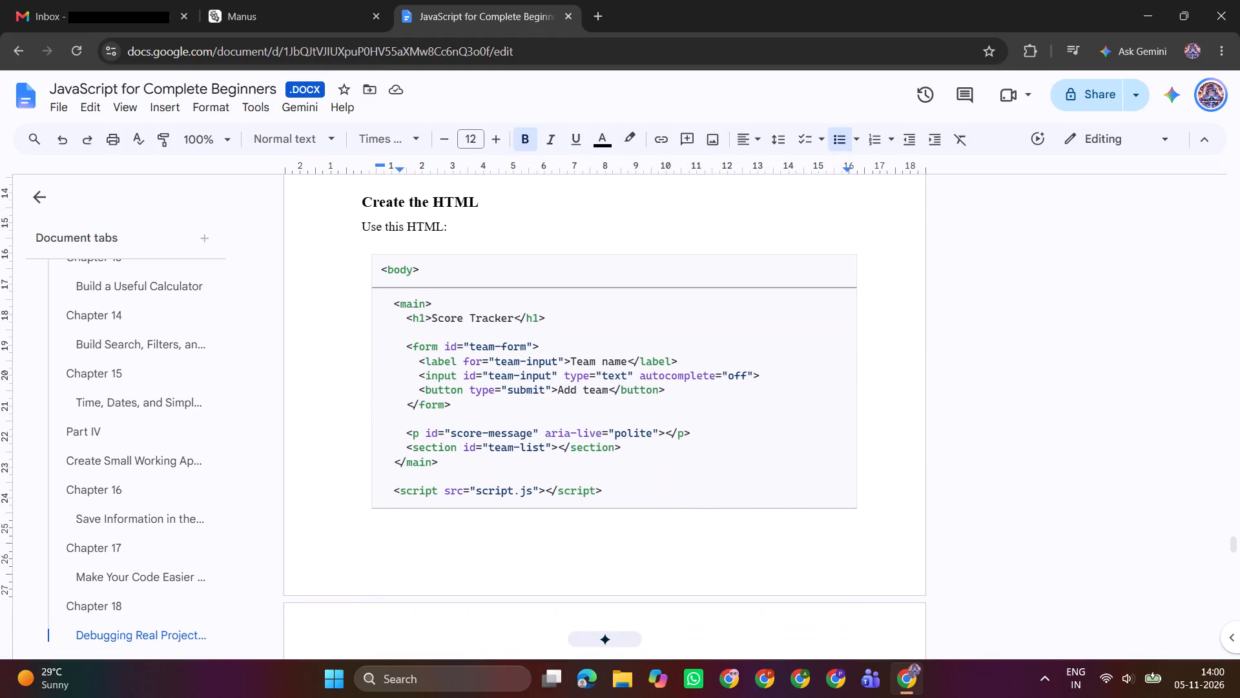
pyautogui.scroll(-6, 437, 459)
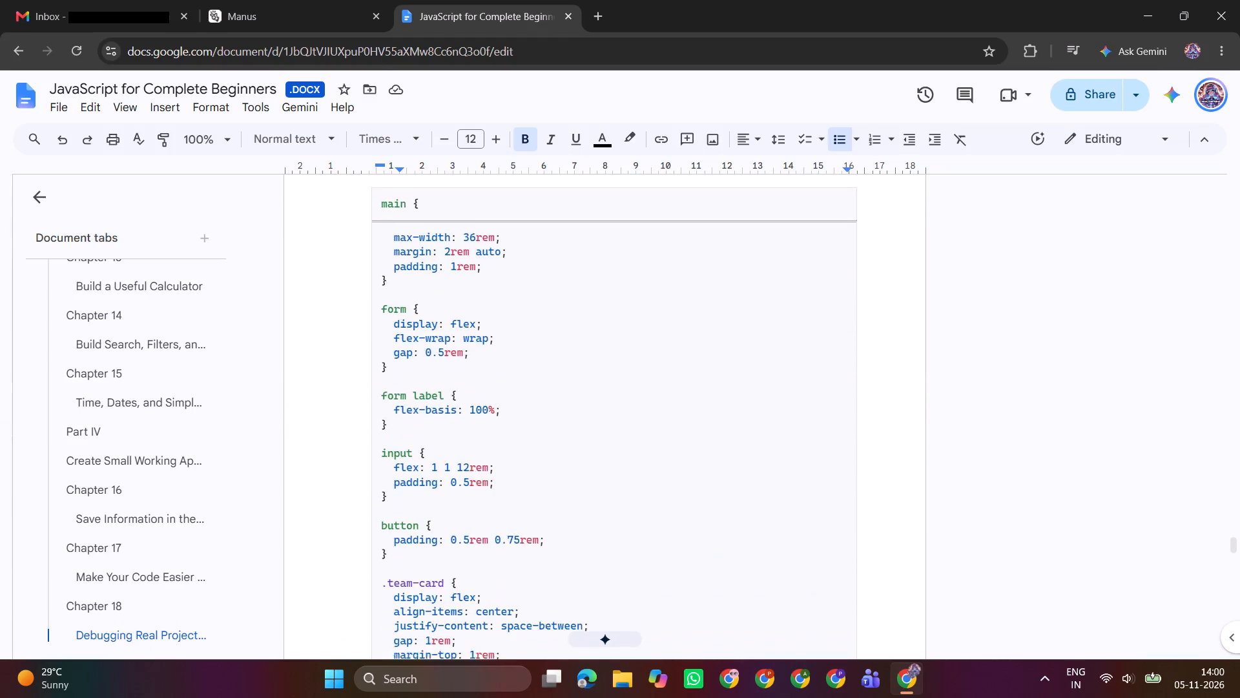
pyautogui.scroll(-4, 437, 459)
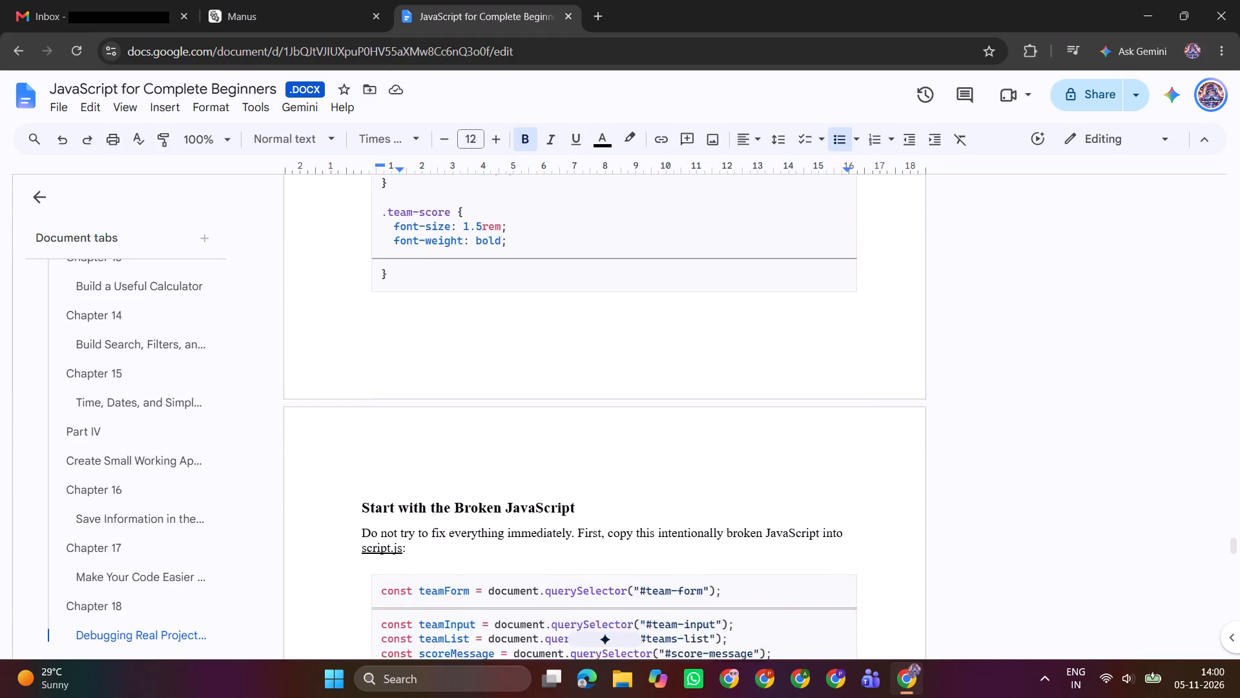
pyautogui.scroll(-4, 437, 459)
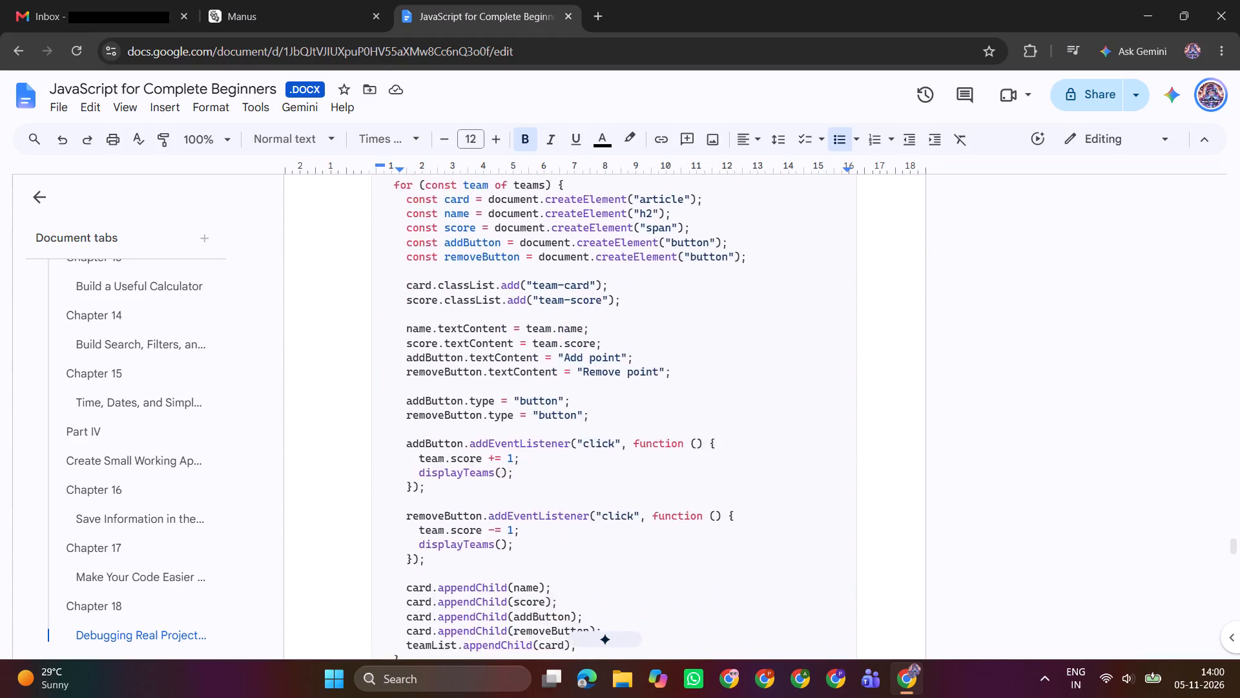
pyautogui.scroll(-5, 437, 459)
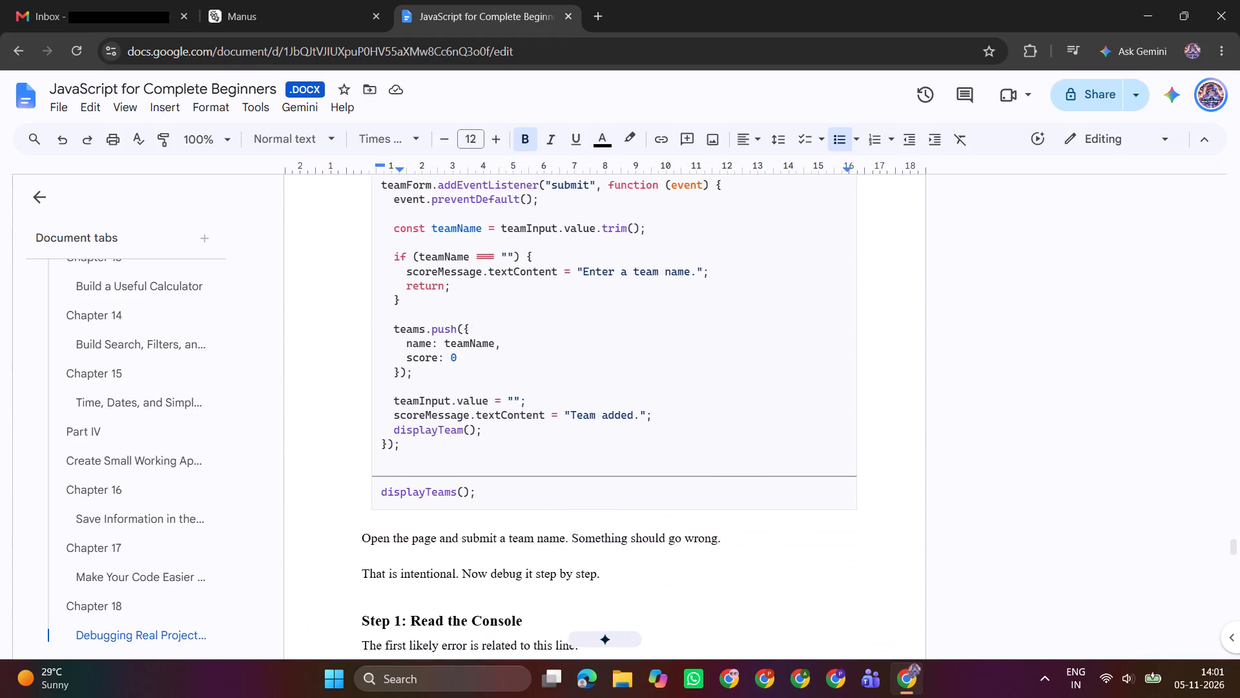
# Accept the grammar suggestion changing "The JavaScript" to "JavaScript" in the team-list sentence under "Step 1: Read the Console".
pyautogui.scroll(-1, 439, 528)
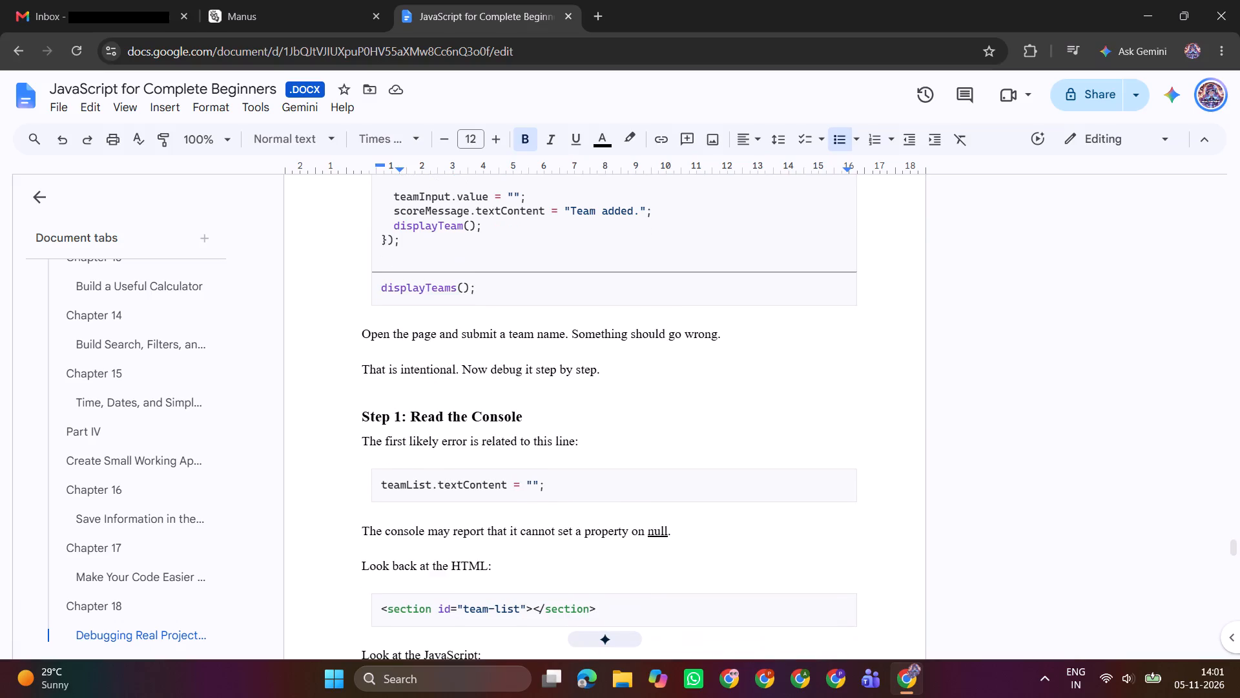
pyautogui.scroll(-3, 439, 528)
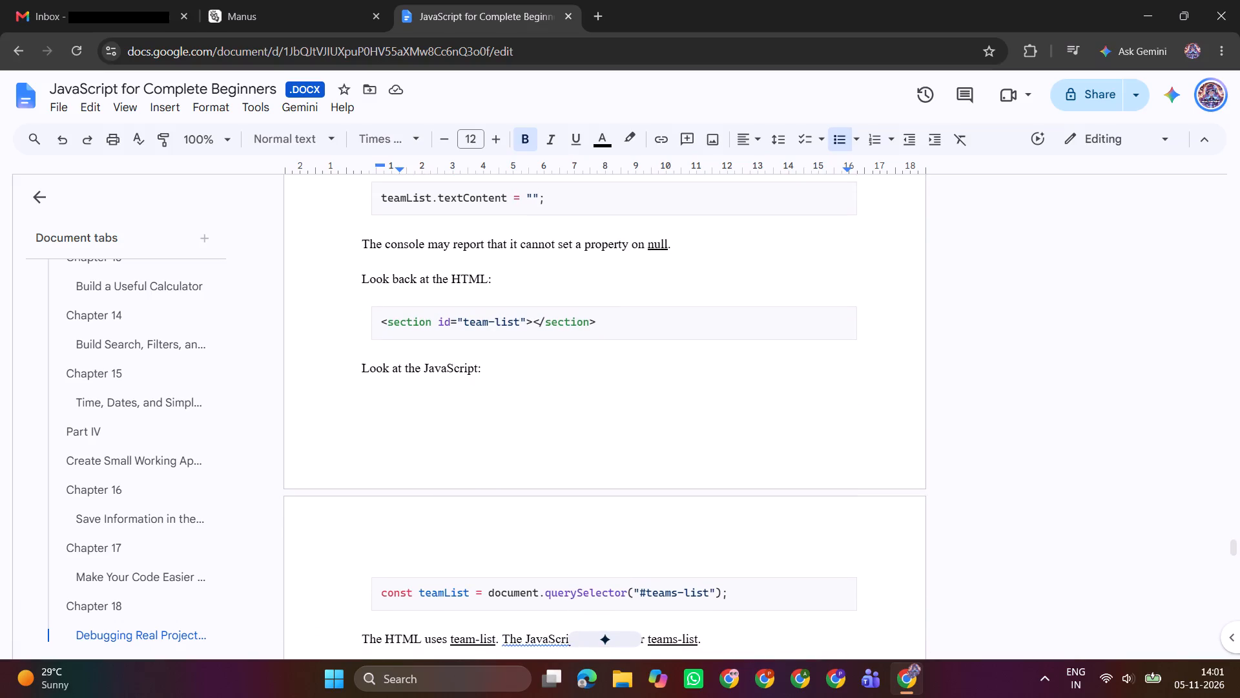
pyautogui.scroll(-2, 439, 528)
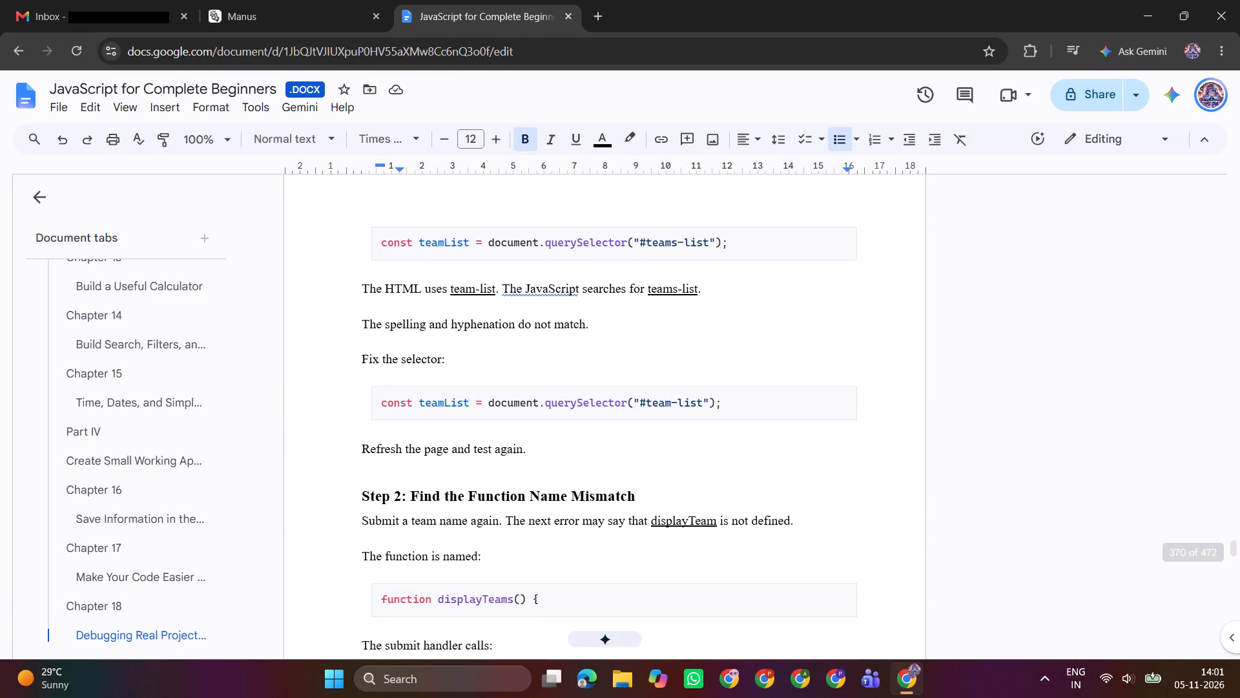
pyautogui.click(529, 284)
pyautogui.click(534, 260)
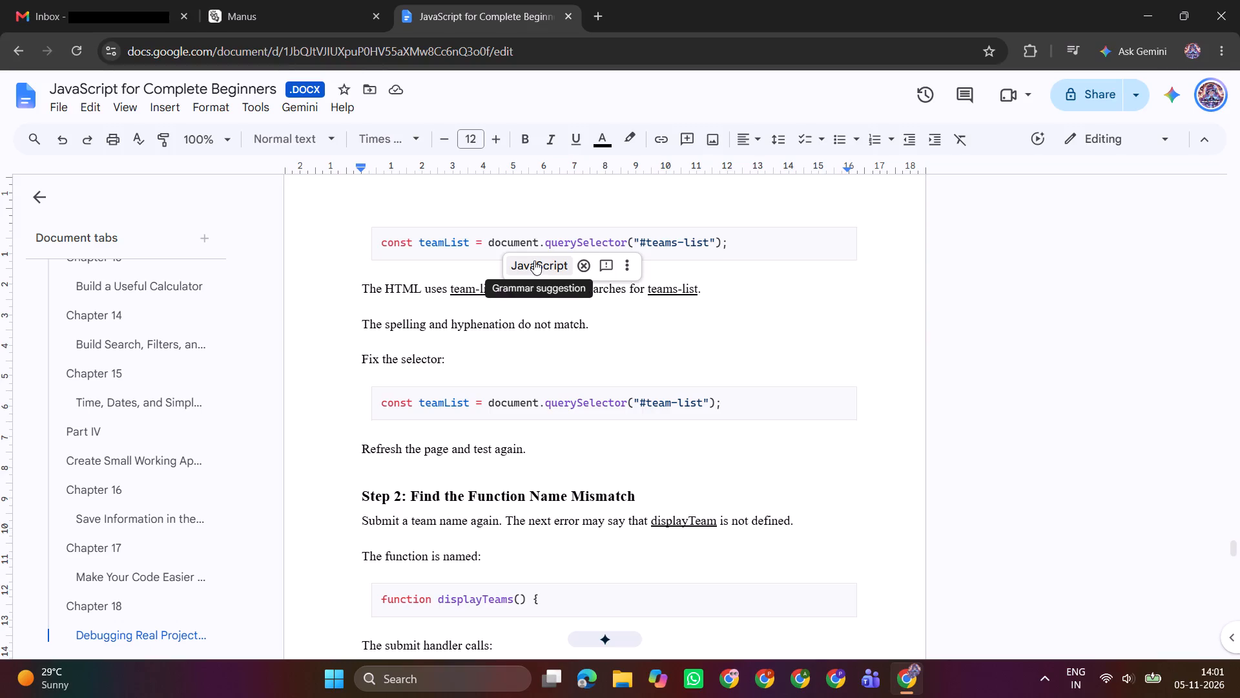
pyautogui.click(537, 373)
# Review the score tracker repair from "Step 2: Find the Function Name Mismatch" through "Test the Repaired App" for divider lines and flagged wording.
pyautogui.scroll(-2, 537, 373)
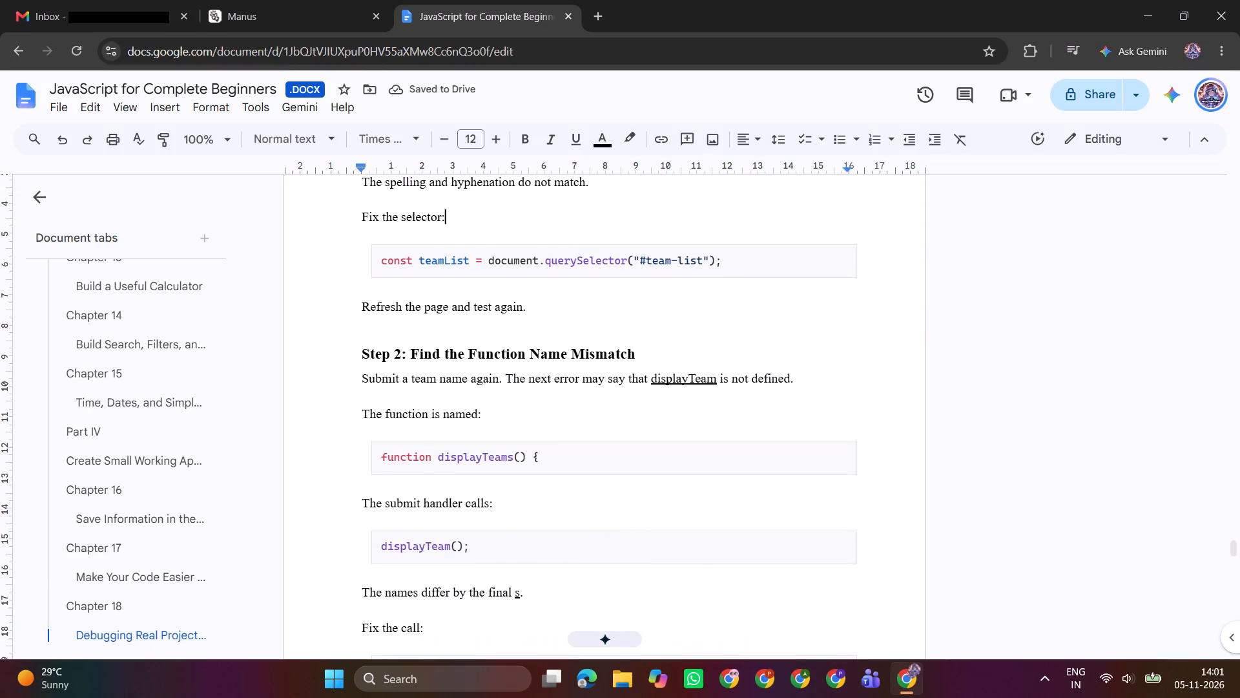
pyautogui.scroll(-1, 537, 373)
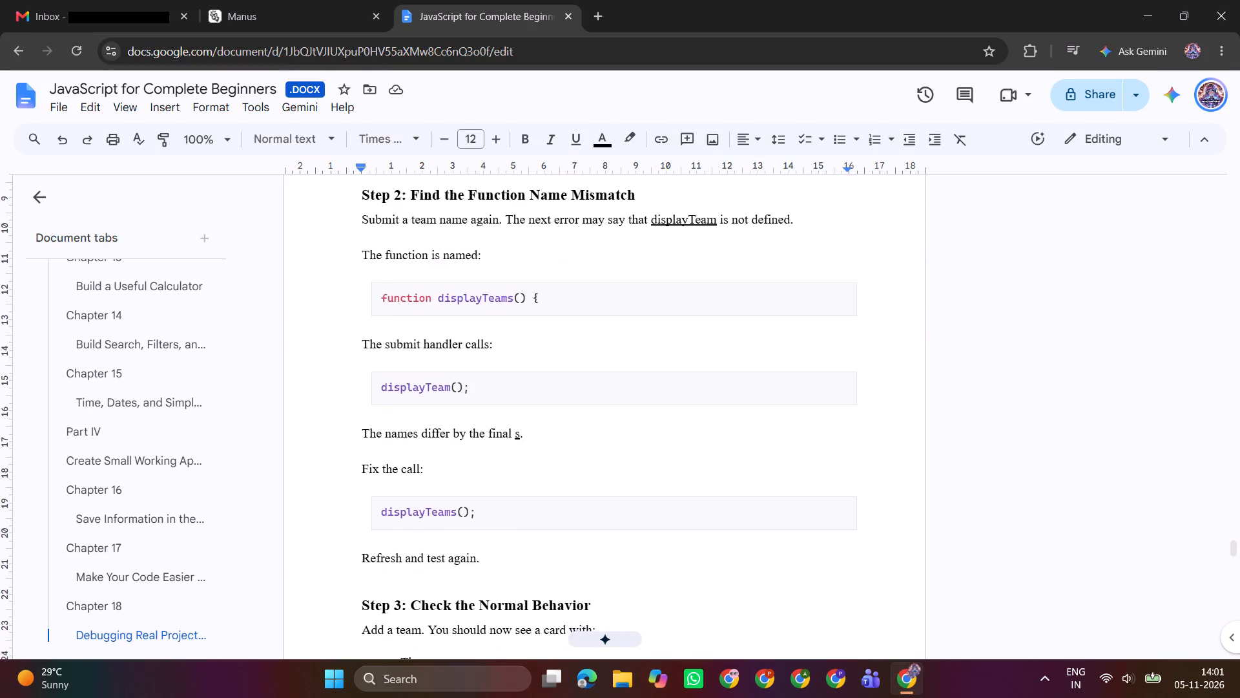
pyautogui.scroll(-4, 537, 373)
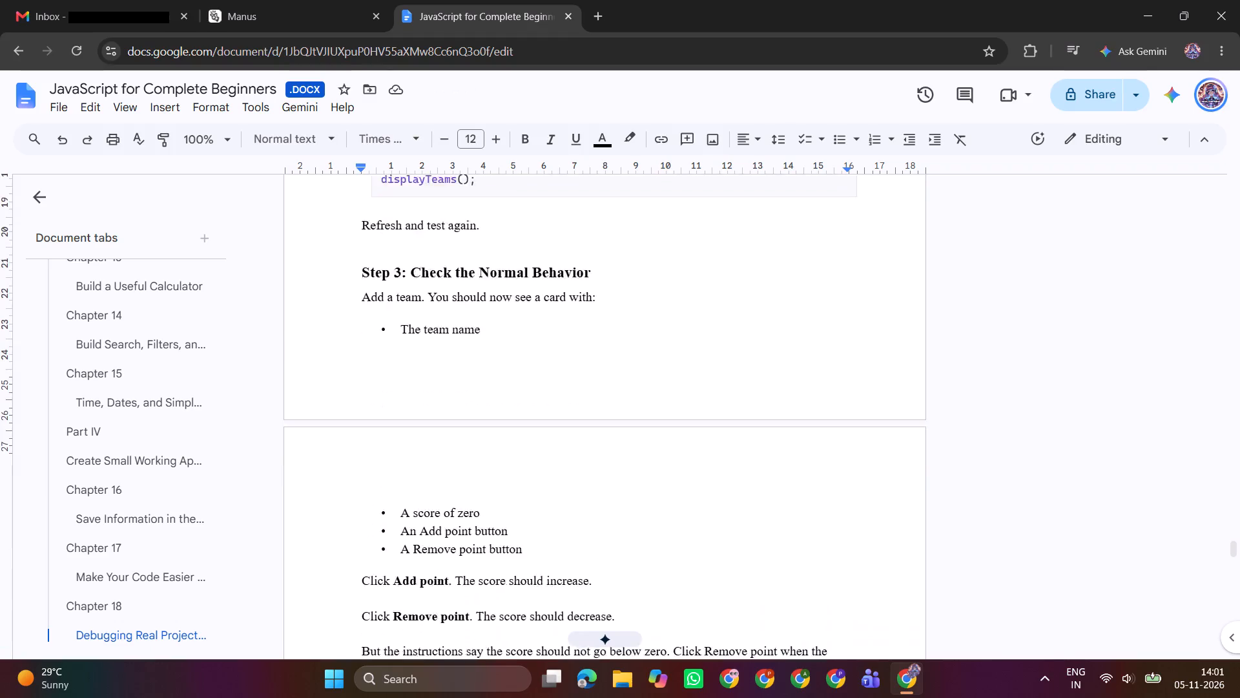
pyautogui.scroll(-1, 537, 373)
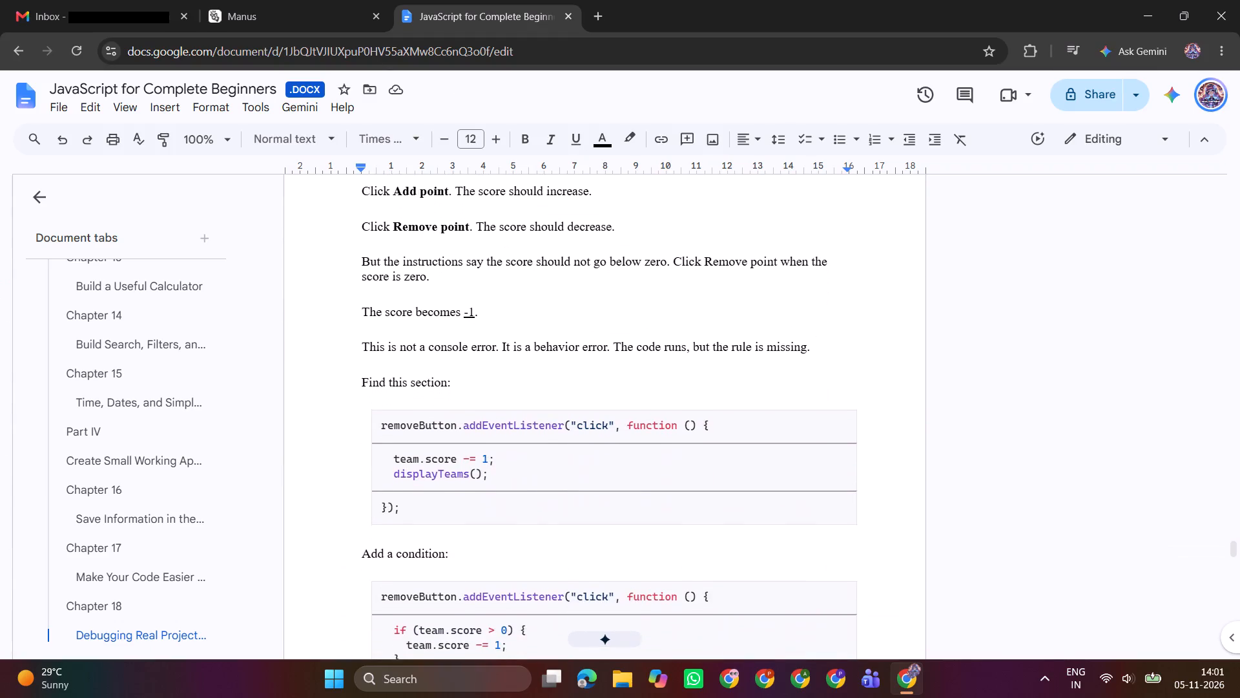
pyautogui.scroll(-4, 537, 373)
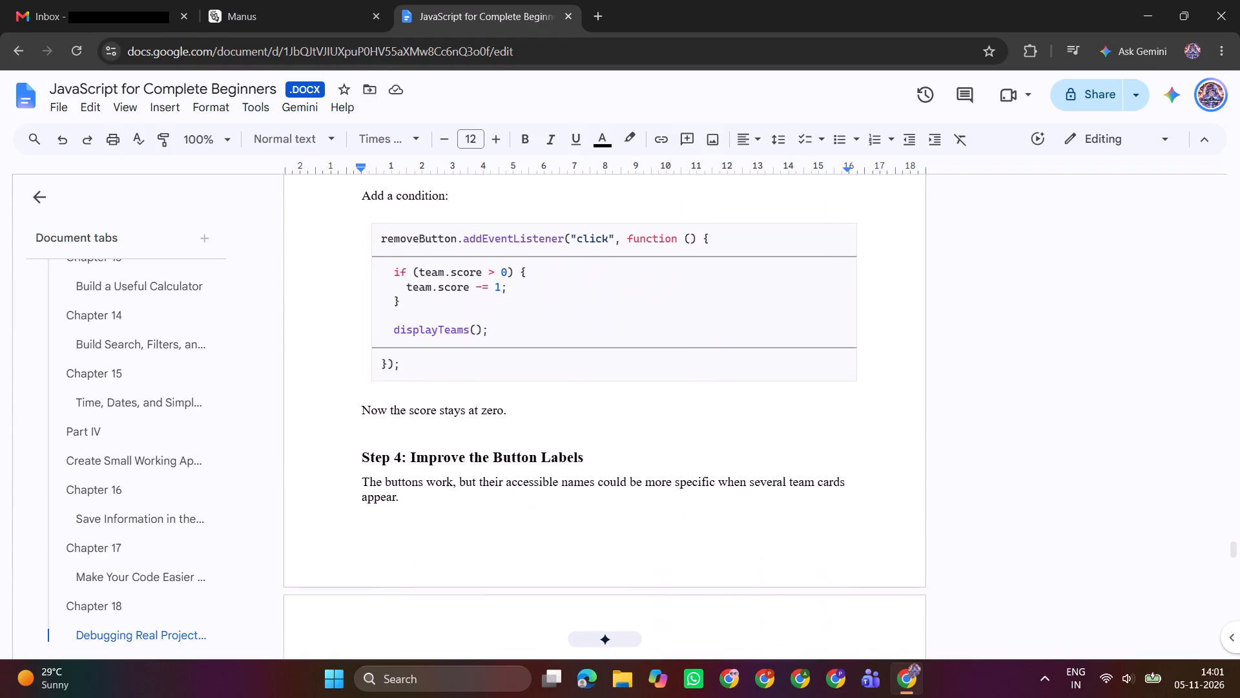
pyautogui.scroll(-4, 537, 373)
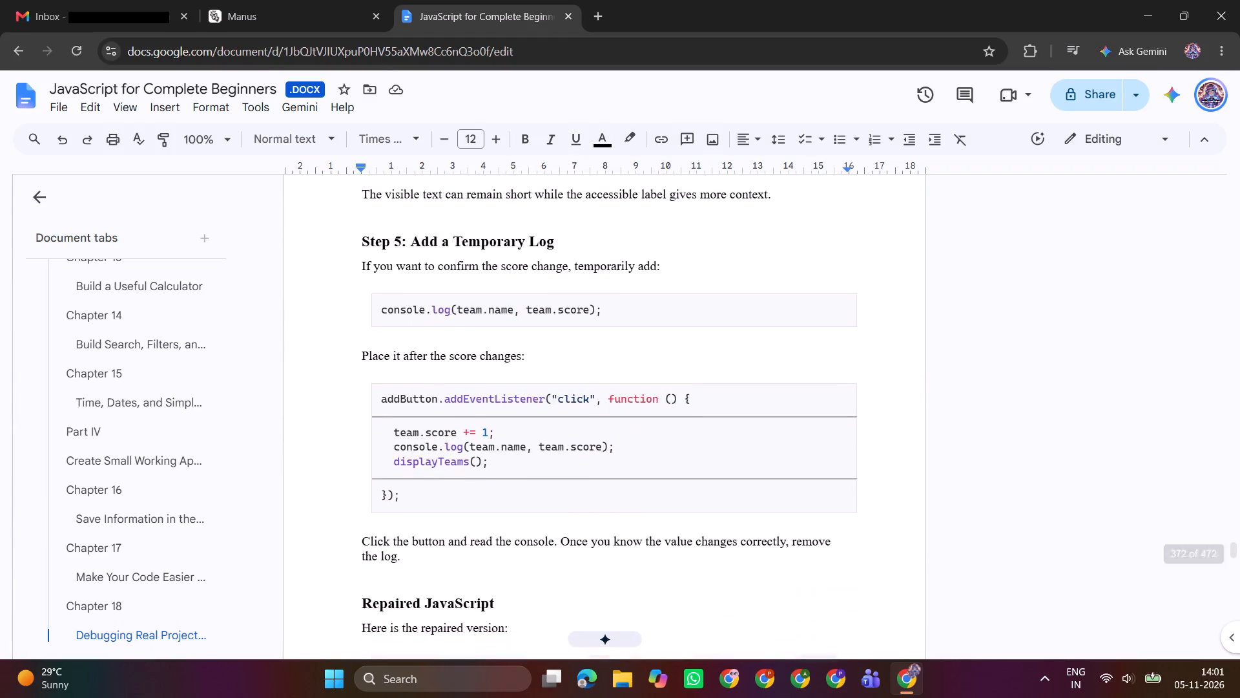
pyautogui.scroll(-1, 537, 373)
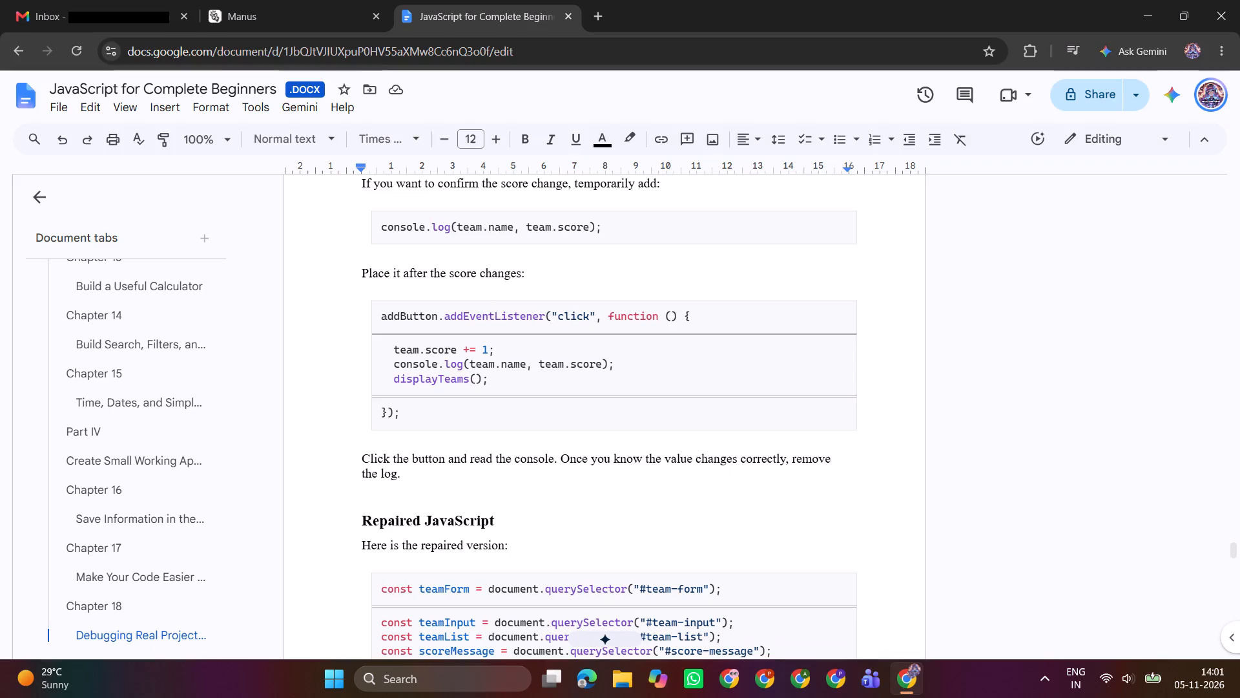
pyautogui.scroll(-2, 537, 373)
pyautogui.click(533, 390)
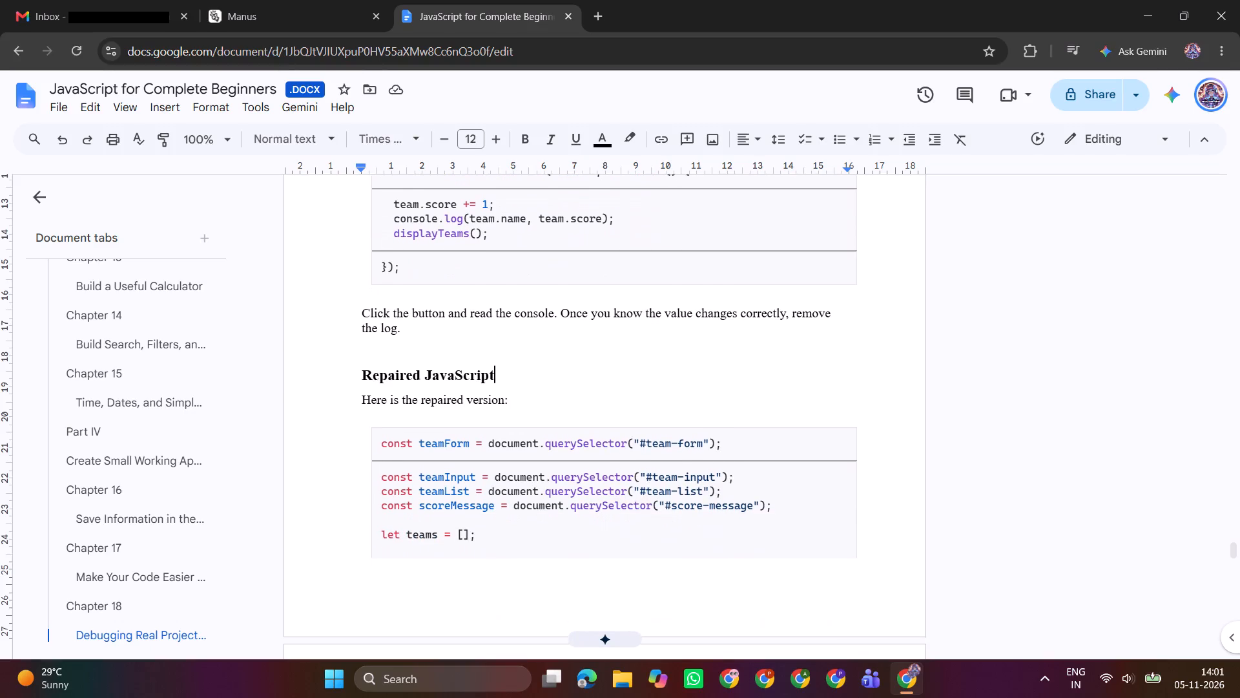
pyautogui.scroll(-2, 533, 390)
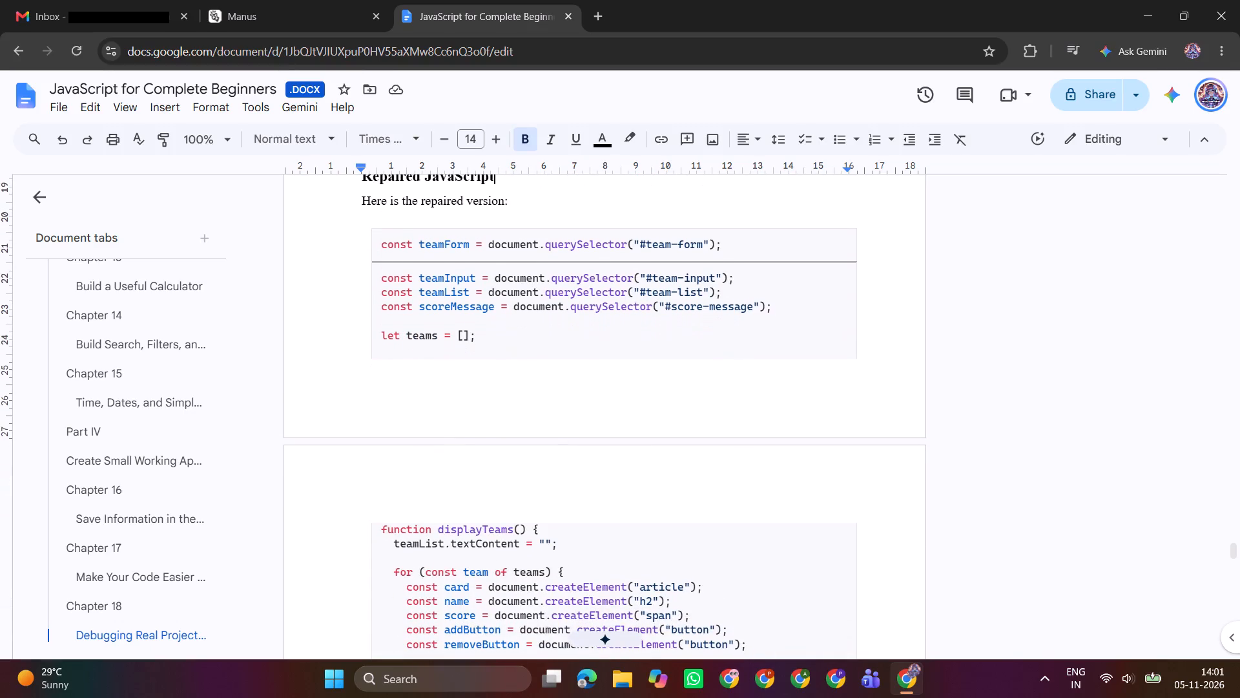
pyautogui.scroll(-2, 533, 390)
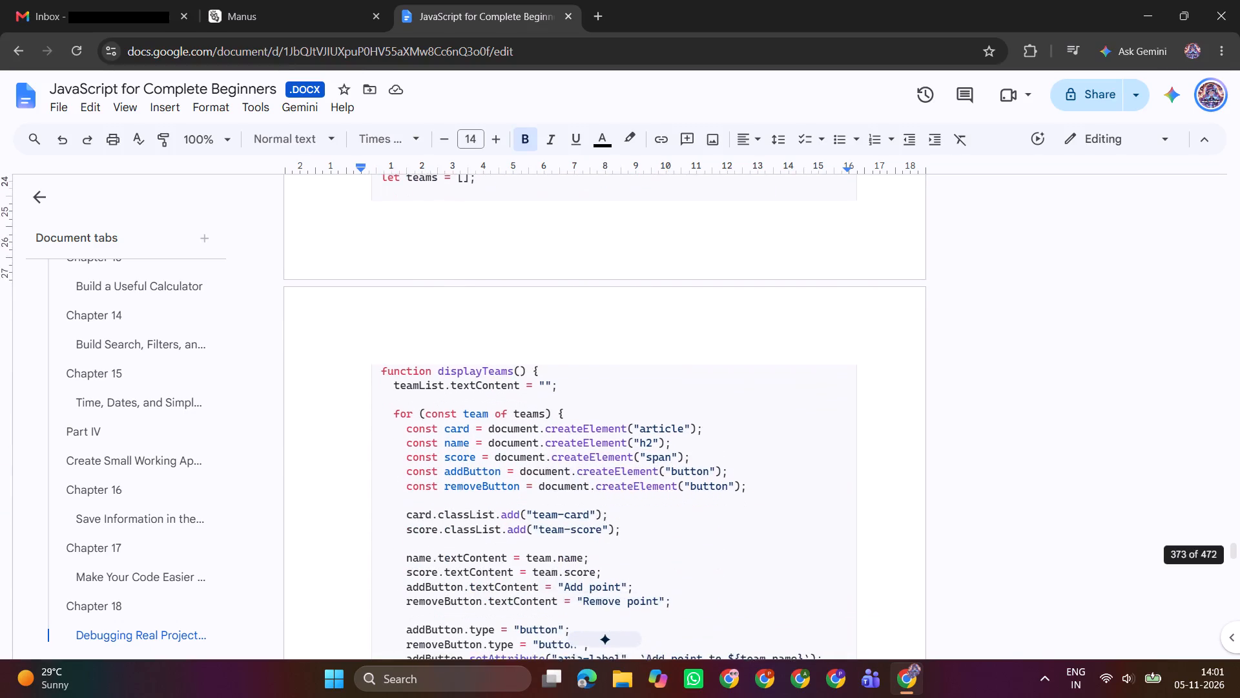
pyautogui.scroll(-2, 533, 390)
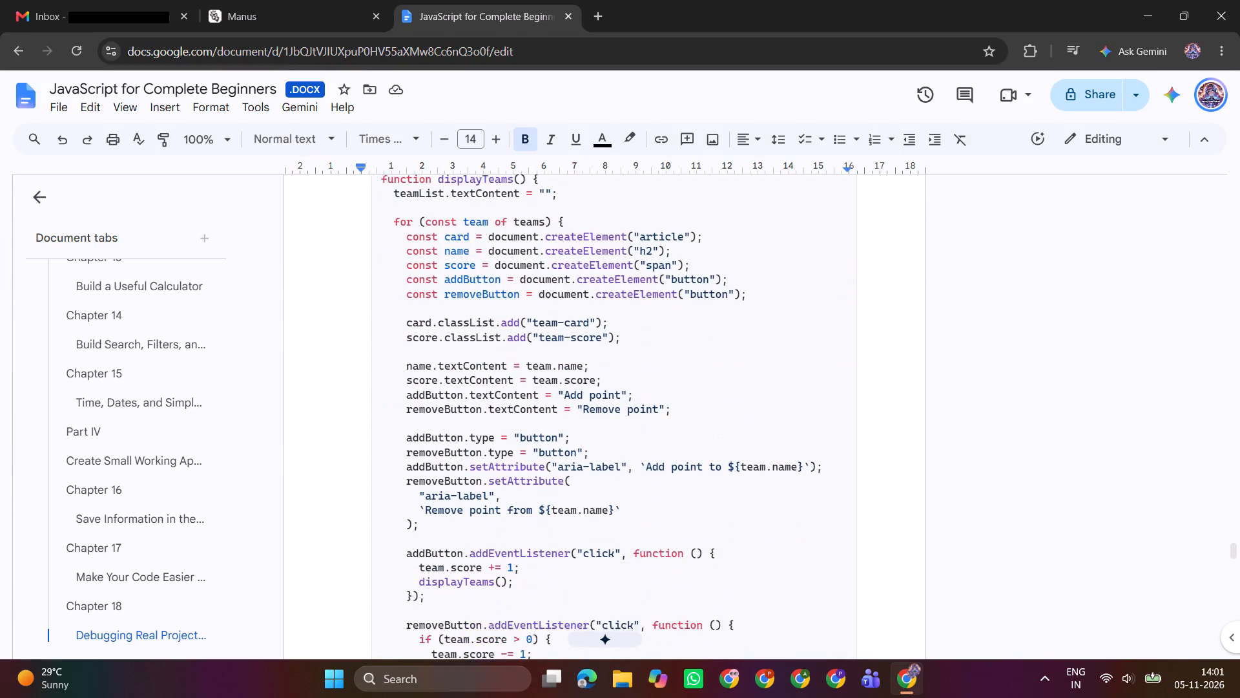
pyautogui.scroll(-4, 533, 390)
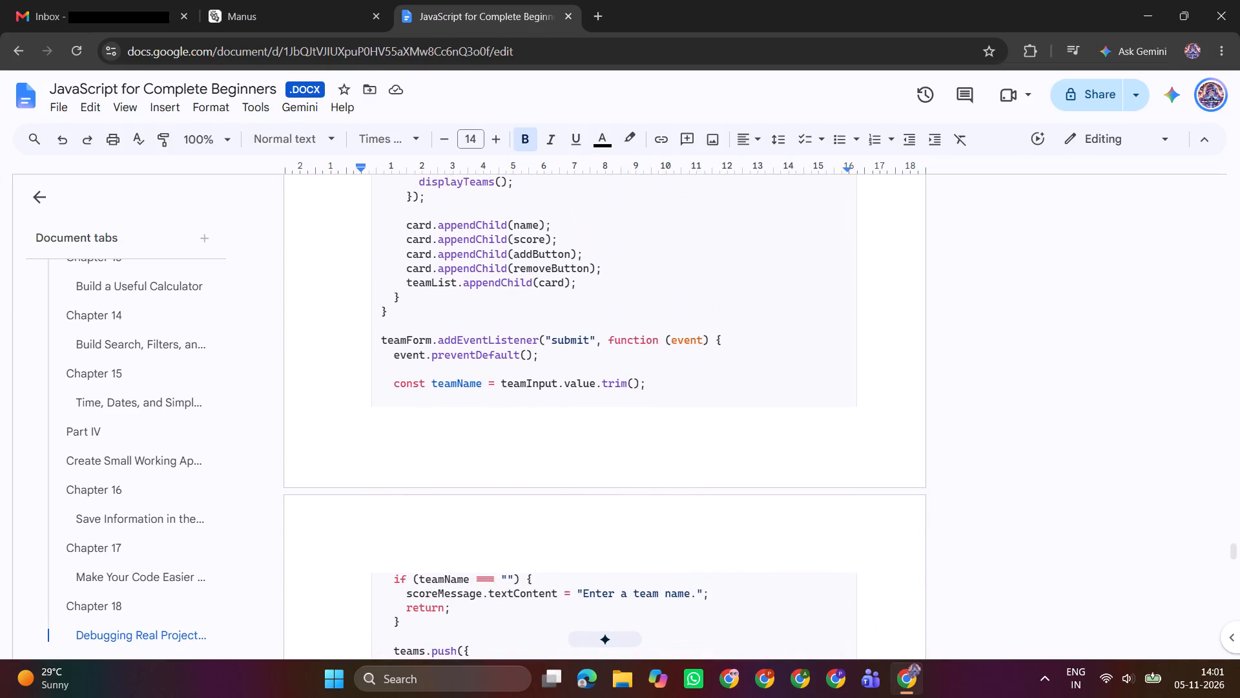
pyautogui.scroll(-1, 533, 390)
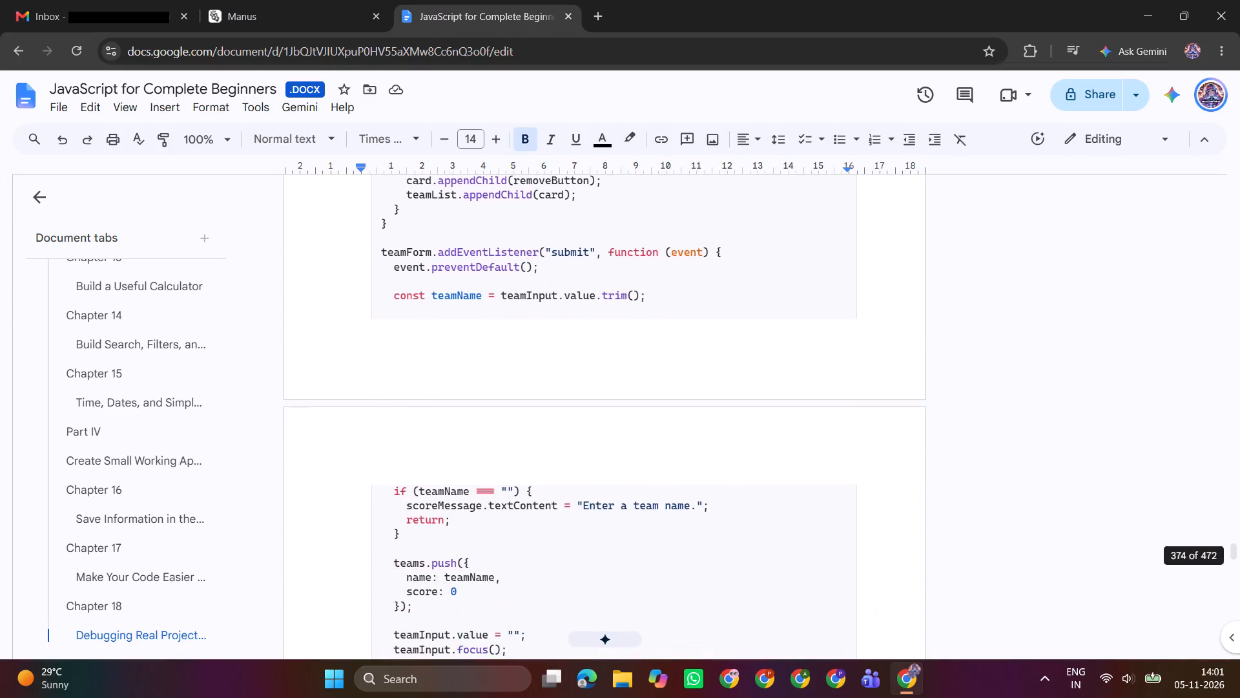
pyautogui.scroll(-1, 533, 390)
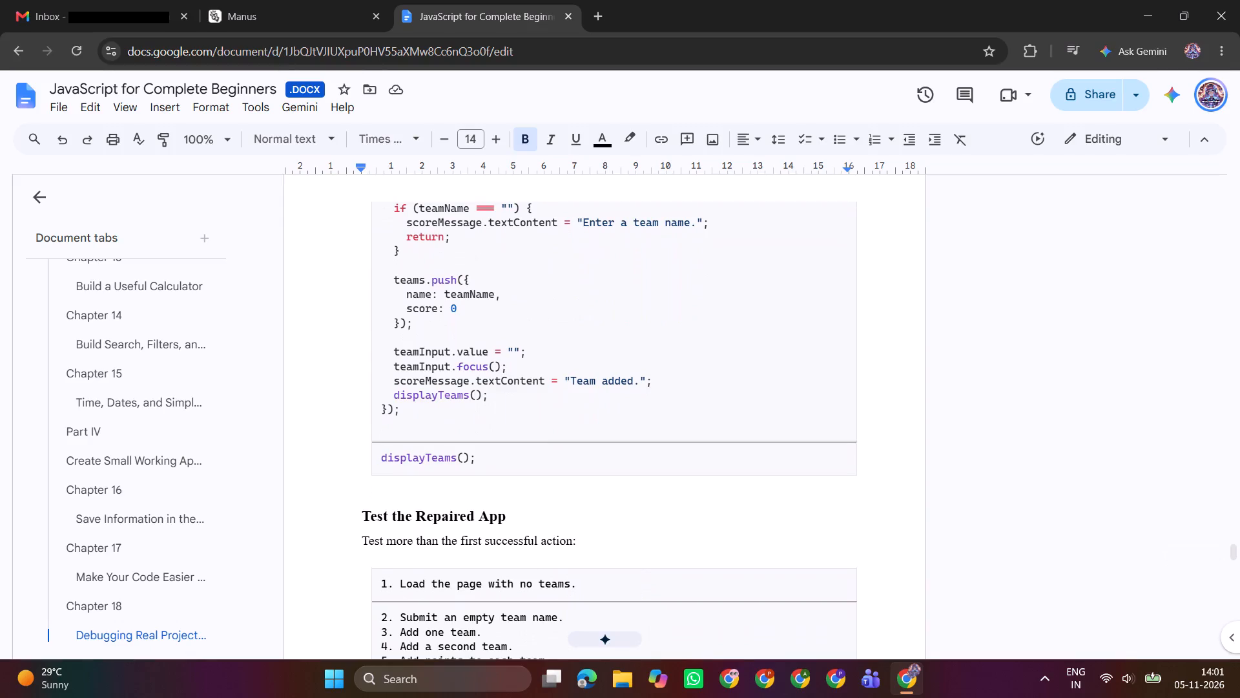
pyautogui.scroll(-3, 533, 390)
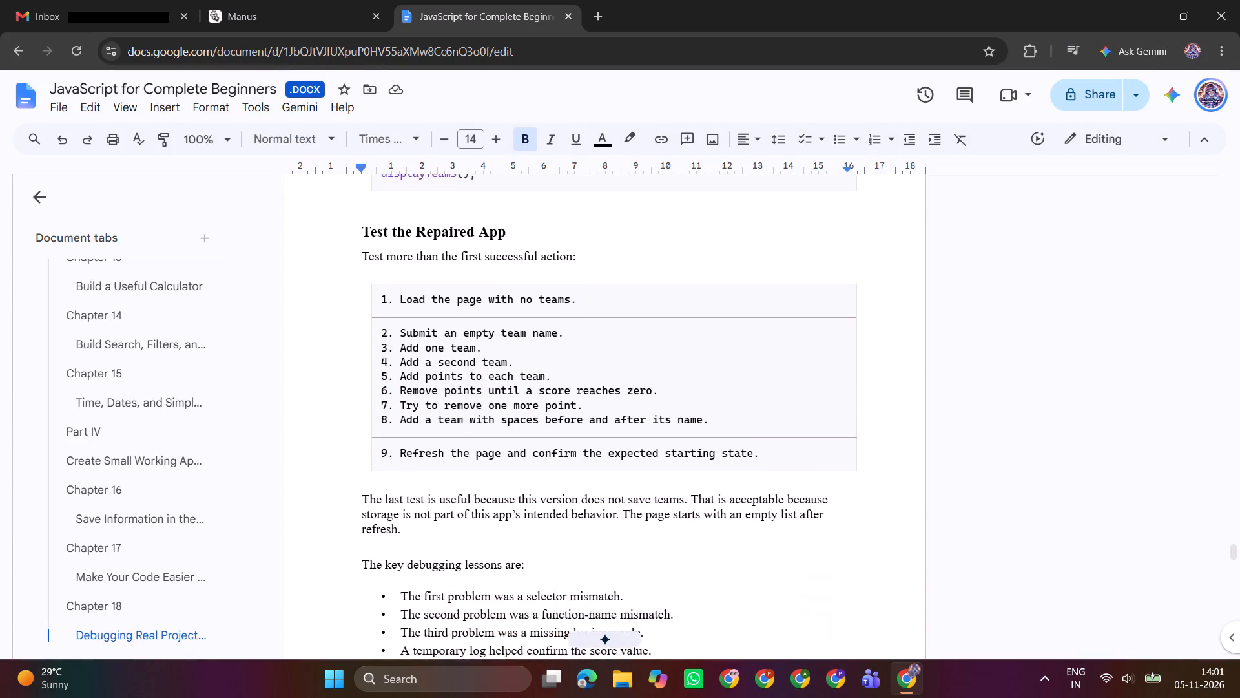
# Delete the divider line and its empty paragraph above the "Keep a Small Debugging Notebook" heading.
pyautogui.scroll(-4, 533, 390)
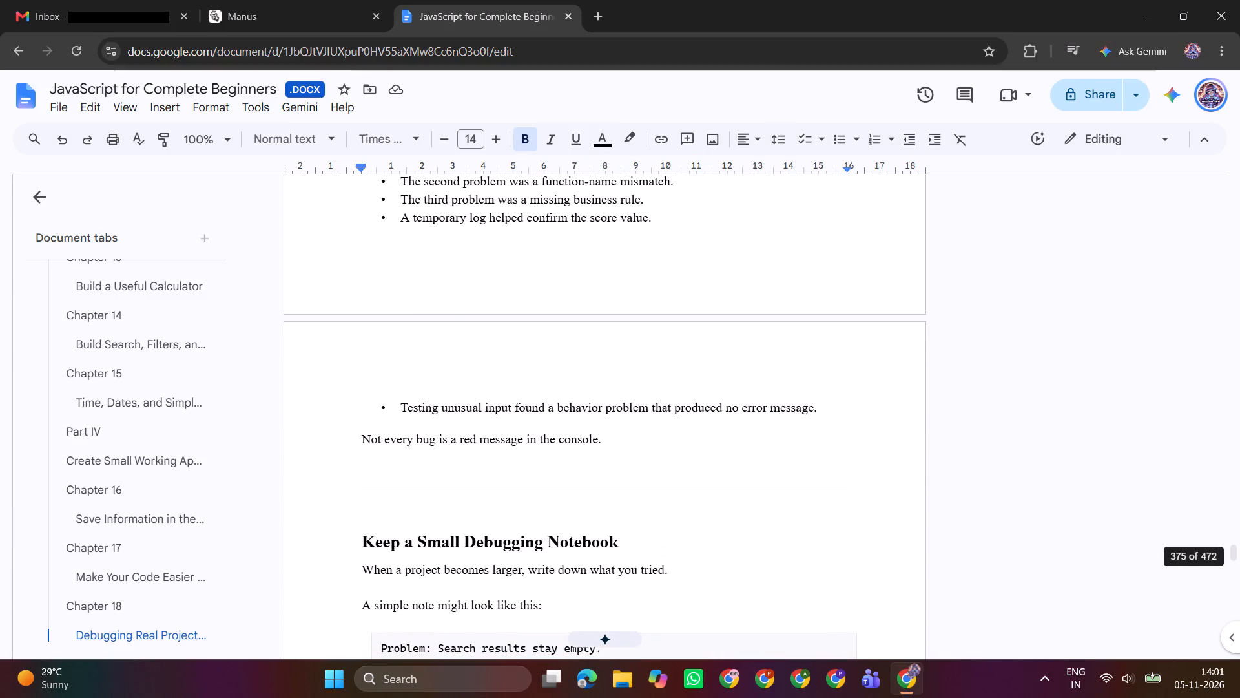
pyautogui.doubleClick(472, 492)
pyautogui.press('Delete')
pyautogui.press('Delete')
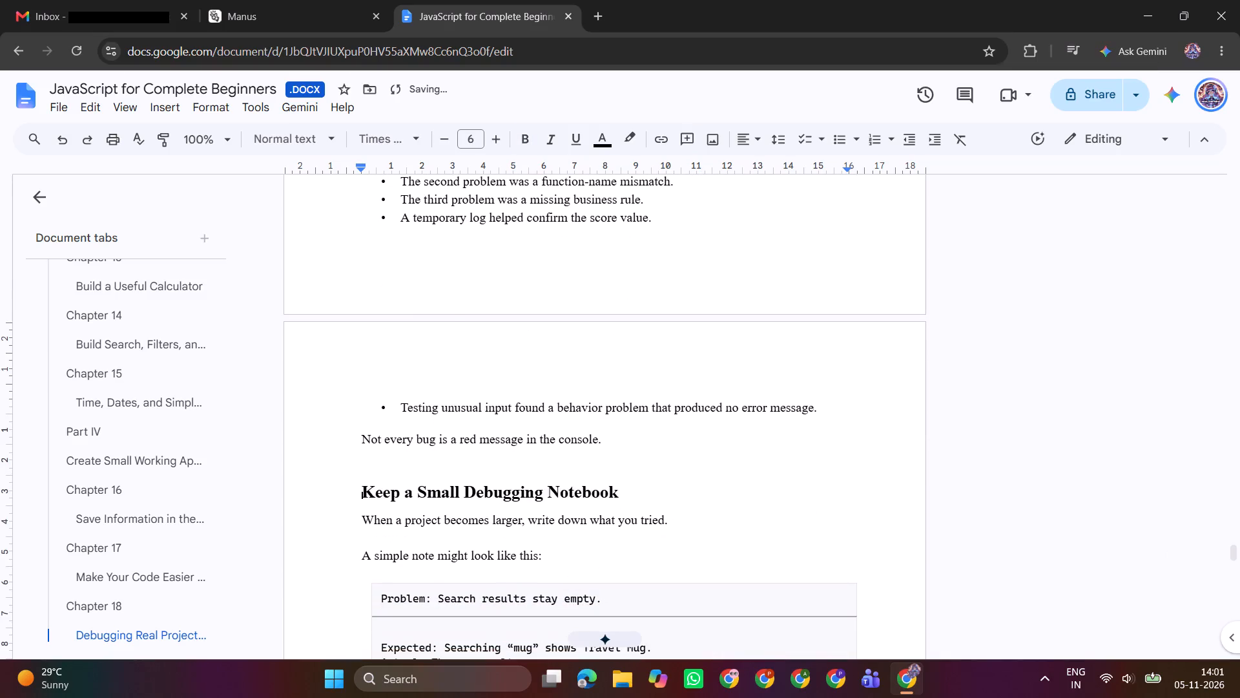
# Check the grammar suggestion for the flagged word "Search" in the sample debugging note.
pyautogui.scroll(-2, 472, 492)
pyautogui.click(420, 581)
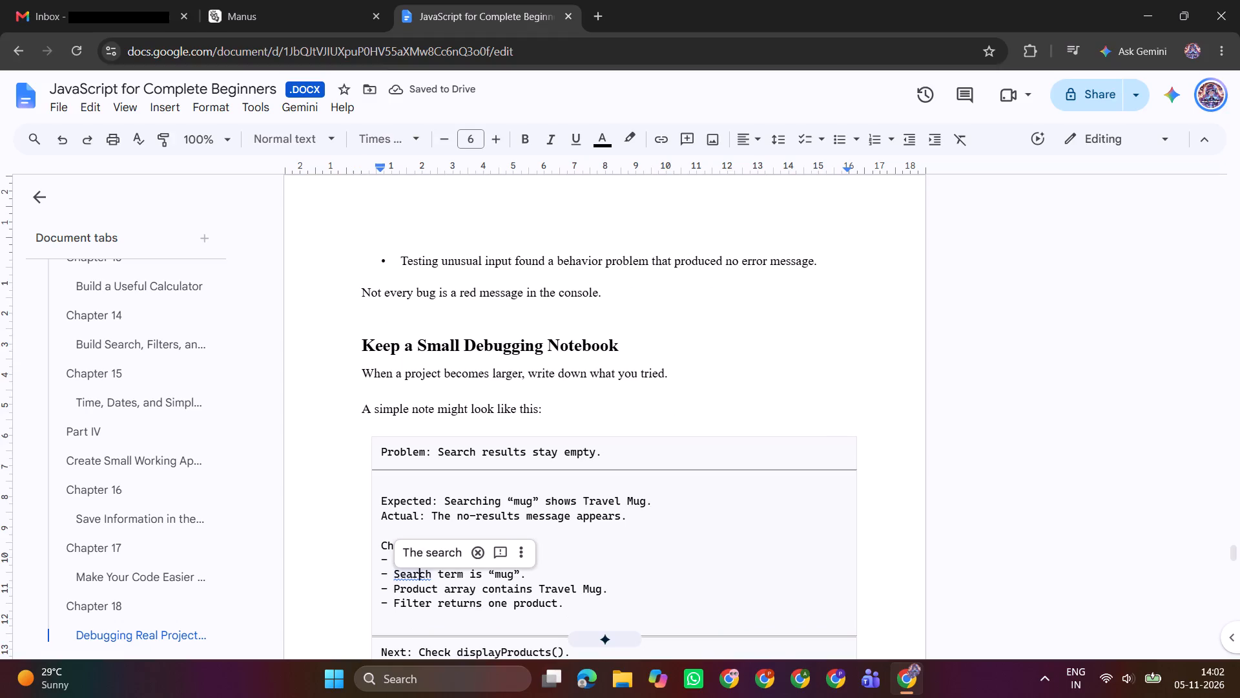
pyautogui.click(455, 589)
pyautogui.scroll(-1, 455, 589)
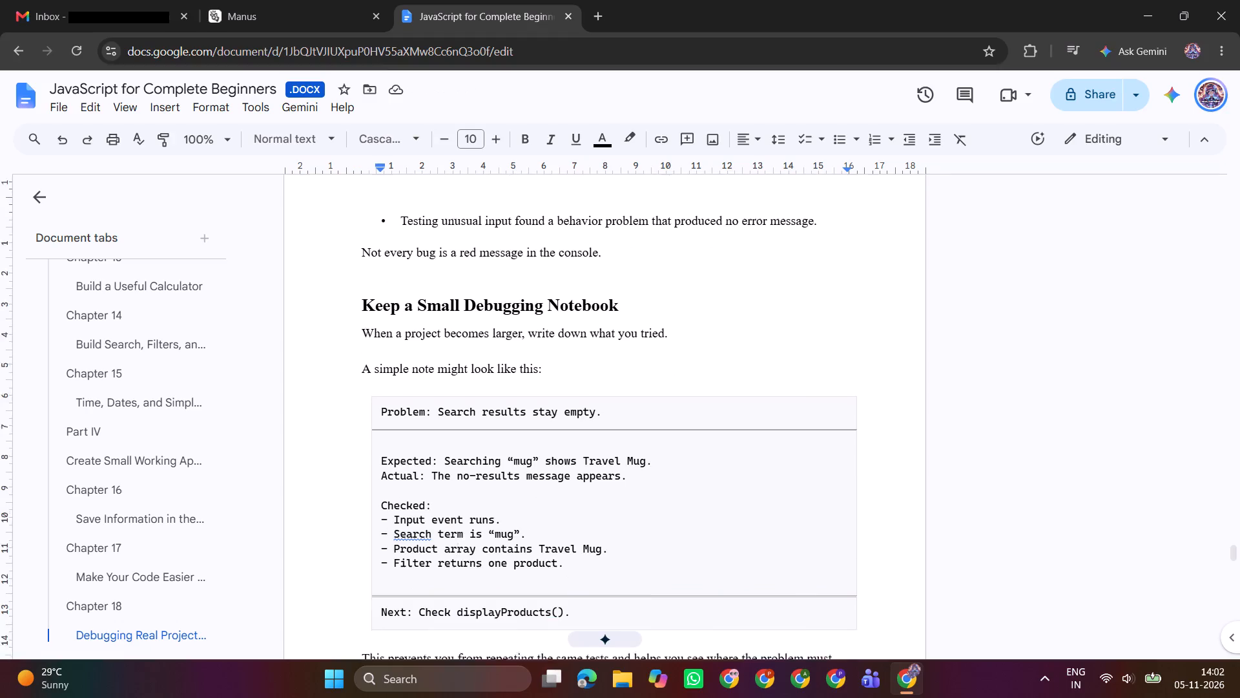
# Delete the divider line and its empty paragraph above the "Know When to Ask for Help" heading.
pyautogui.scroll(-2, 455, 589)
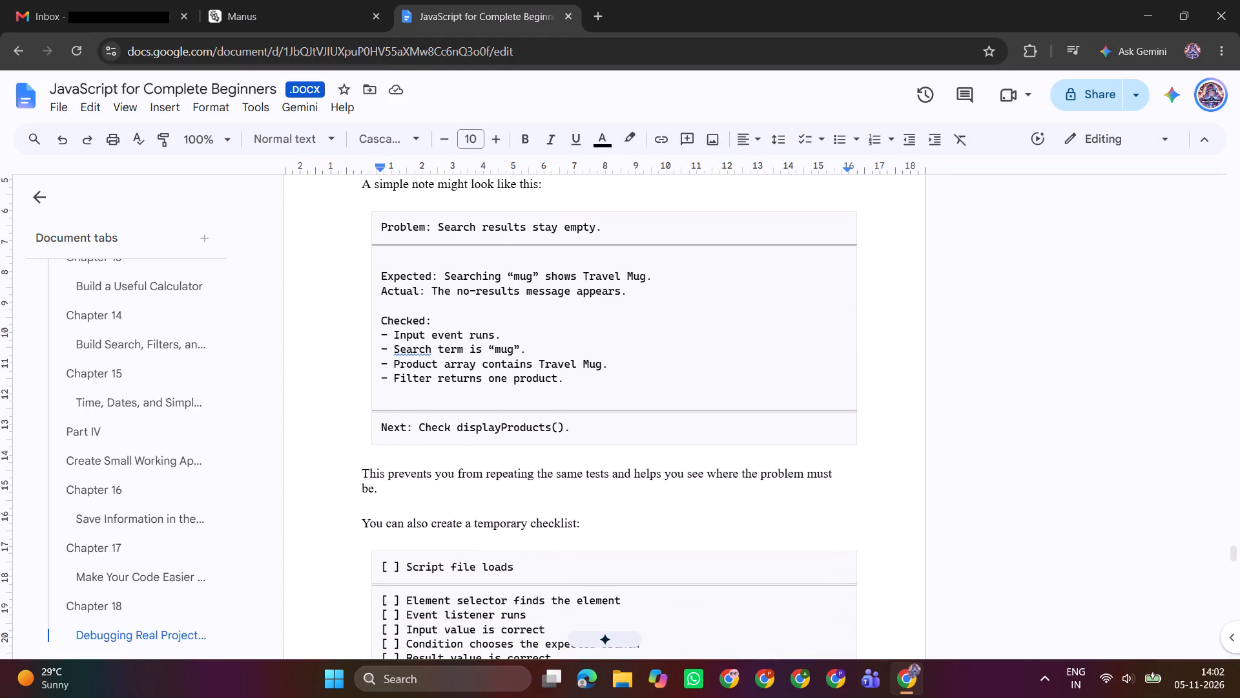
pyautogui.scroll(-3, 455, 589)
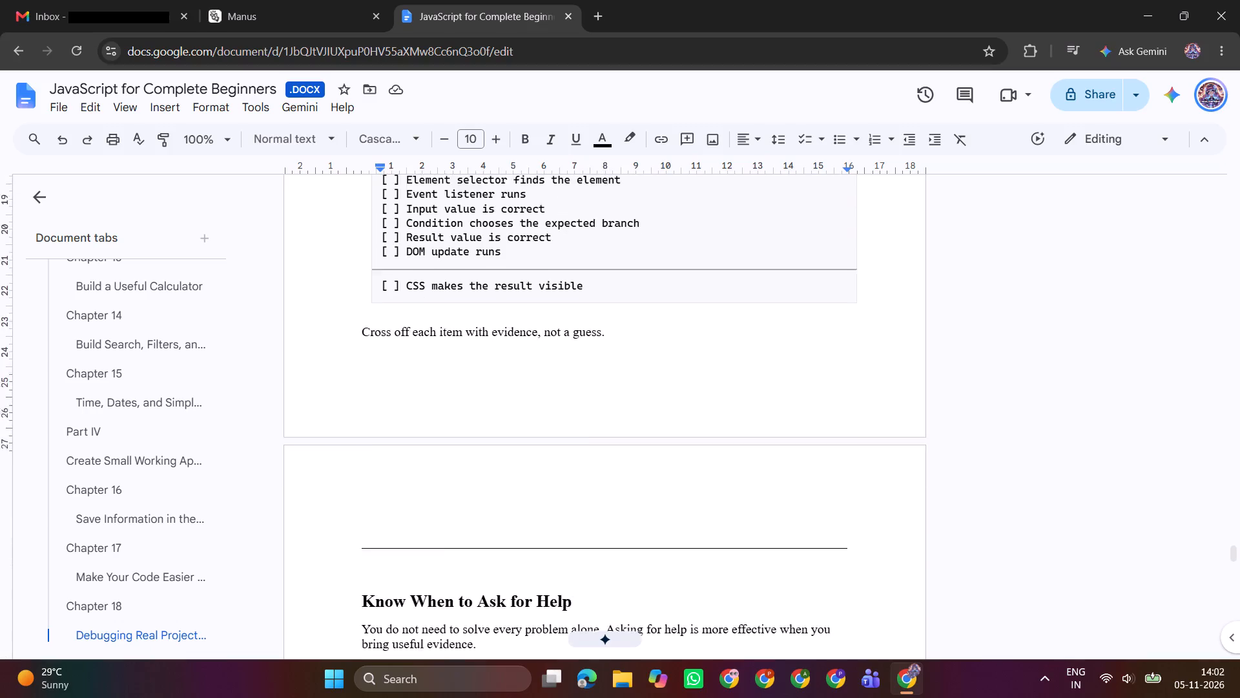
pyautogui.doubleClick(457, 492)
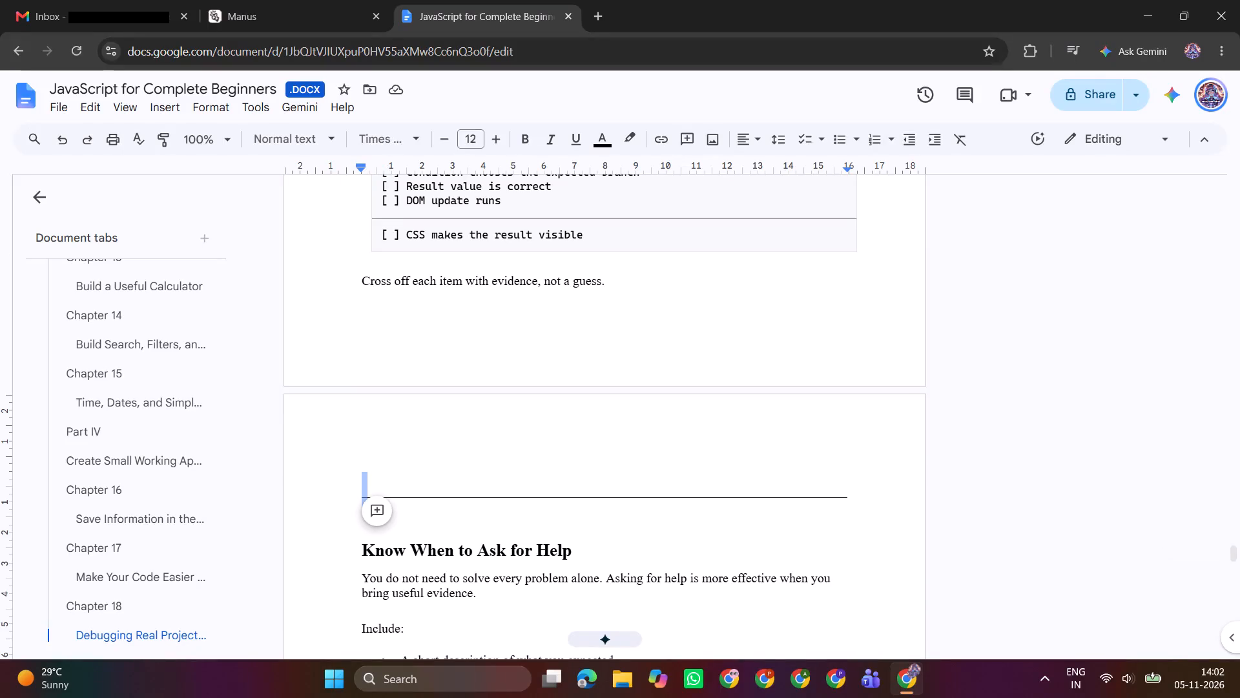
pyautogui.press('Delete')
pyautogui.press('Delete')
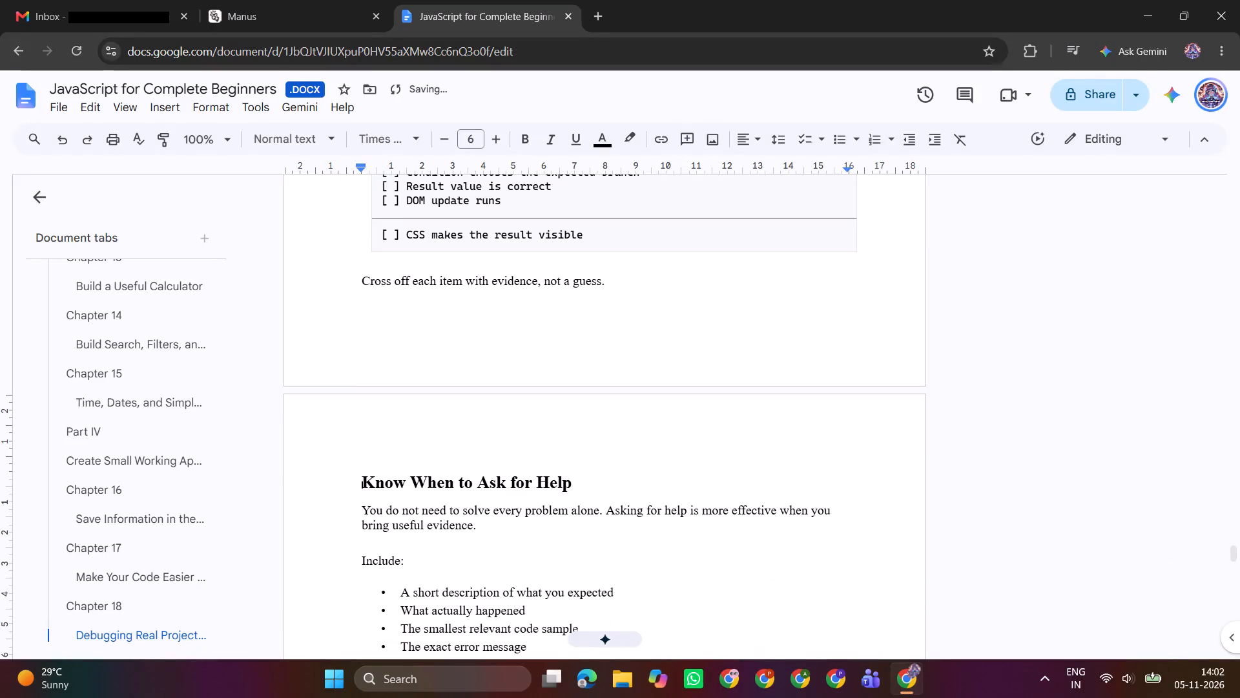
# Delete the divider line and its empty paragraph above the Chapter 18 "Chapter Checkpoint" heading.
pyautogui.scroll(-2, 457, 492)
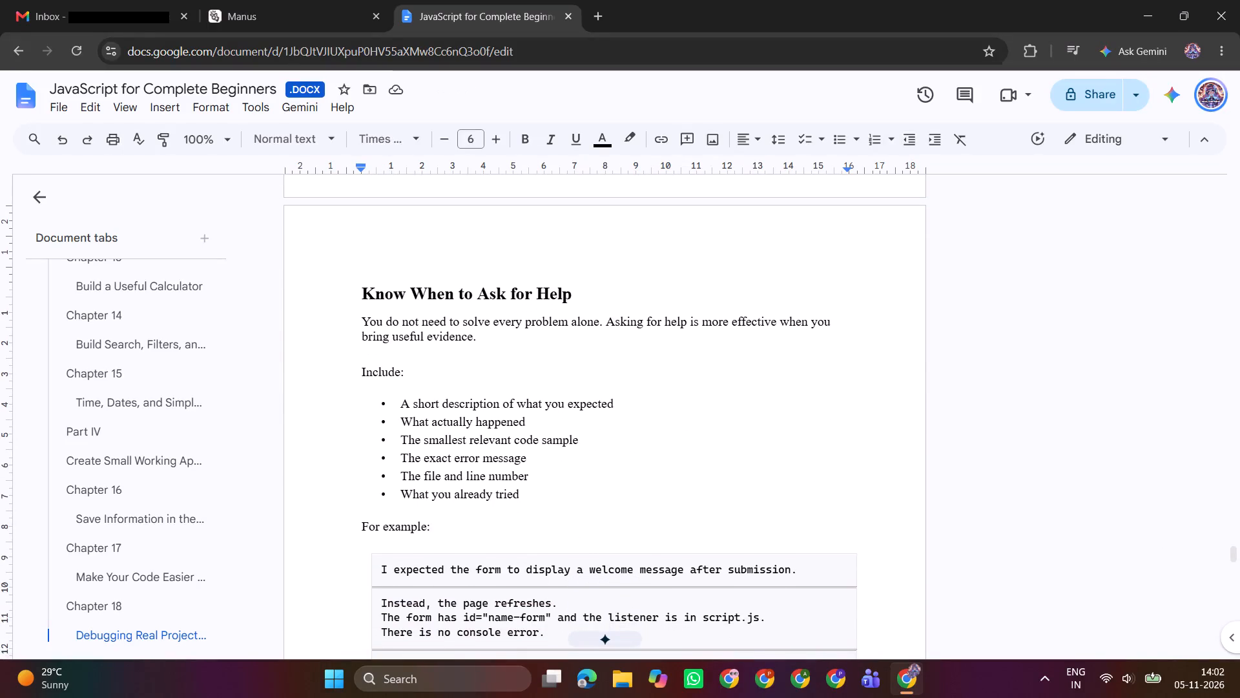
pyautogui.scroll(-2, 457, 492)
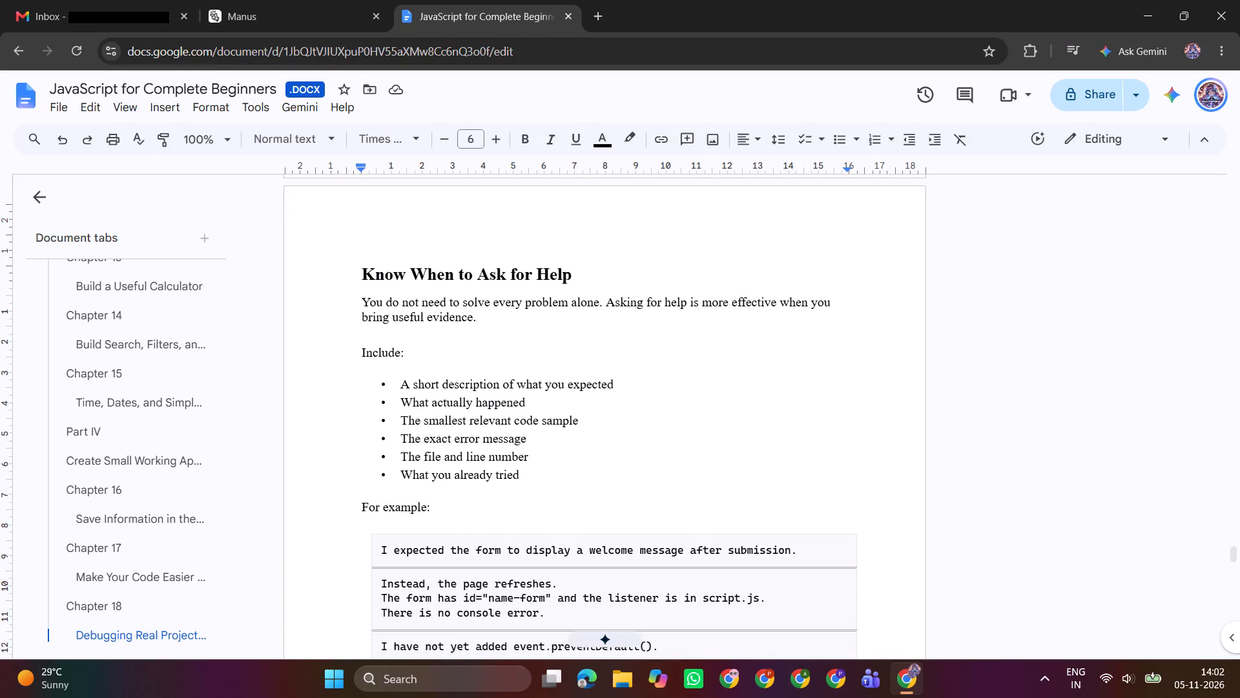
pyautogui.click(481, 491)
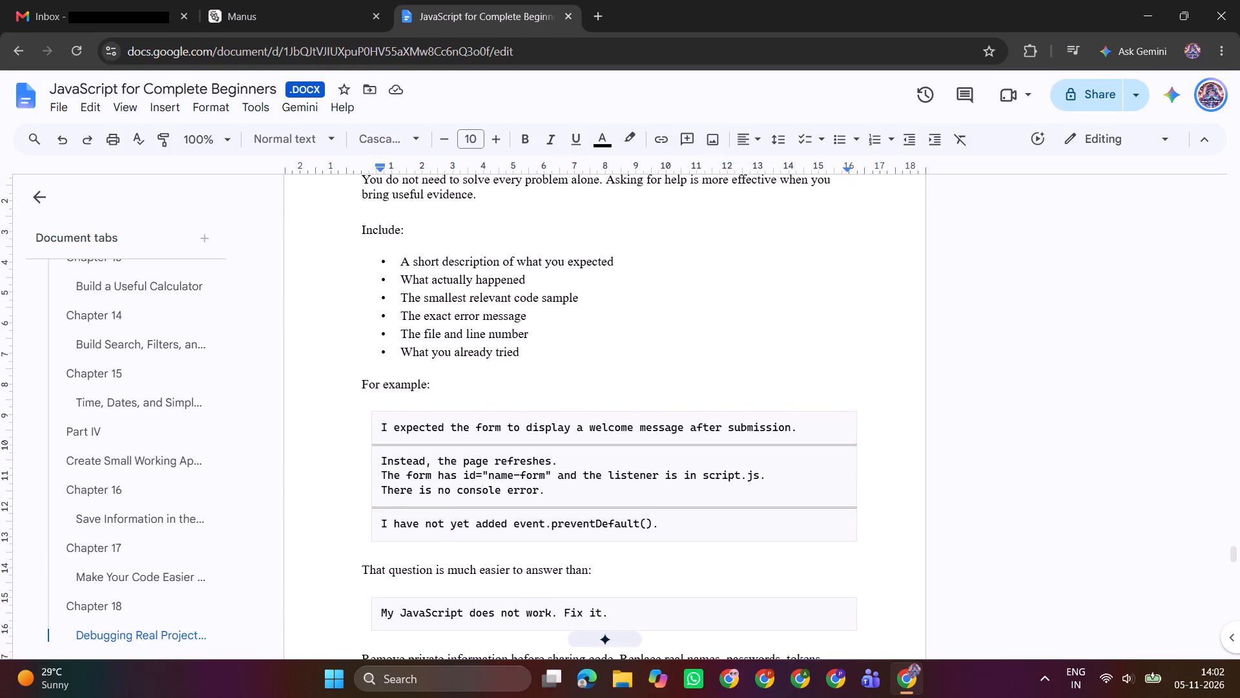
pyautogui.scroll(-2, 481, 491)
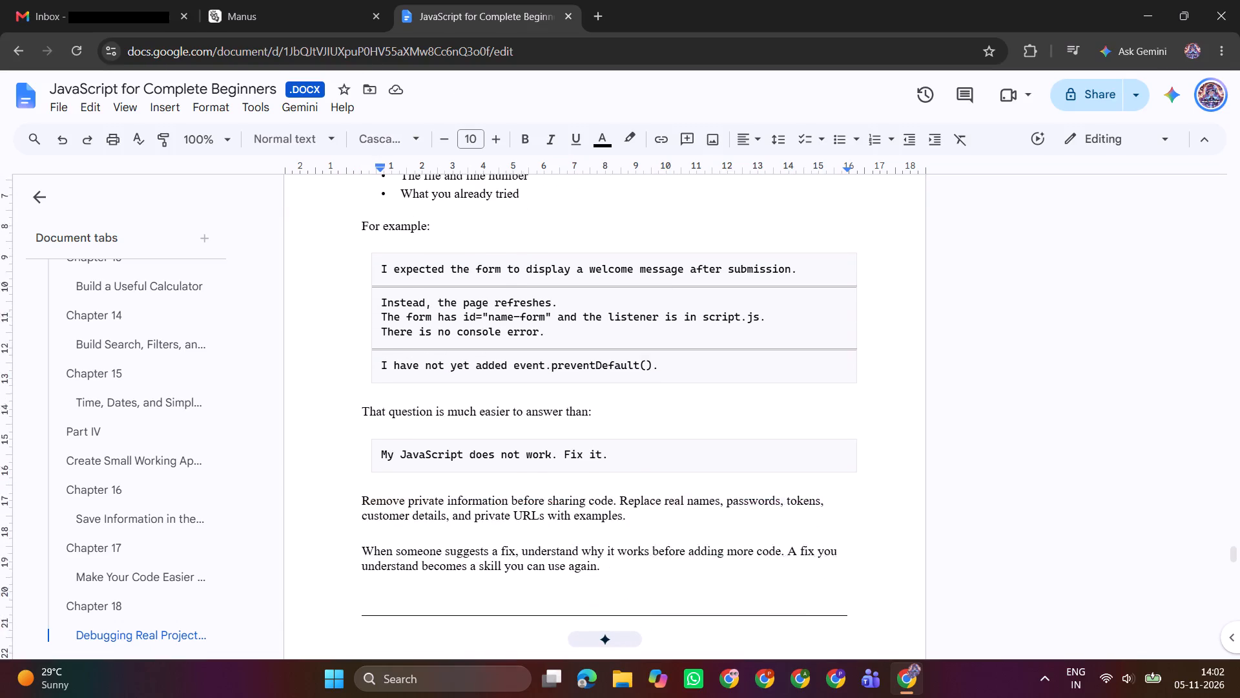
pyautogui.scroll(-1, 481, 491)
pyautogui.doubleClick(453, 536)
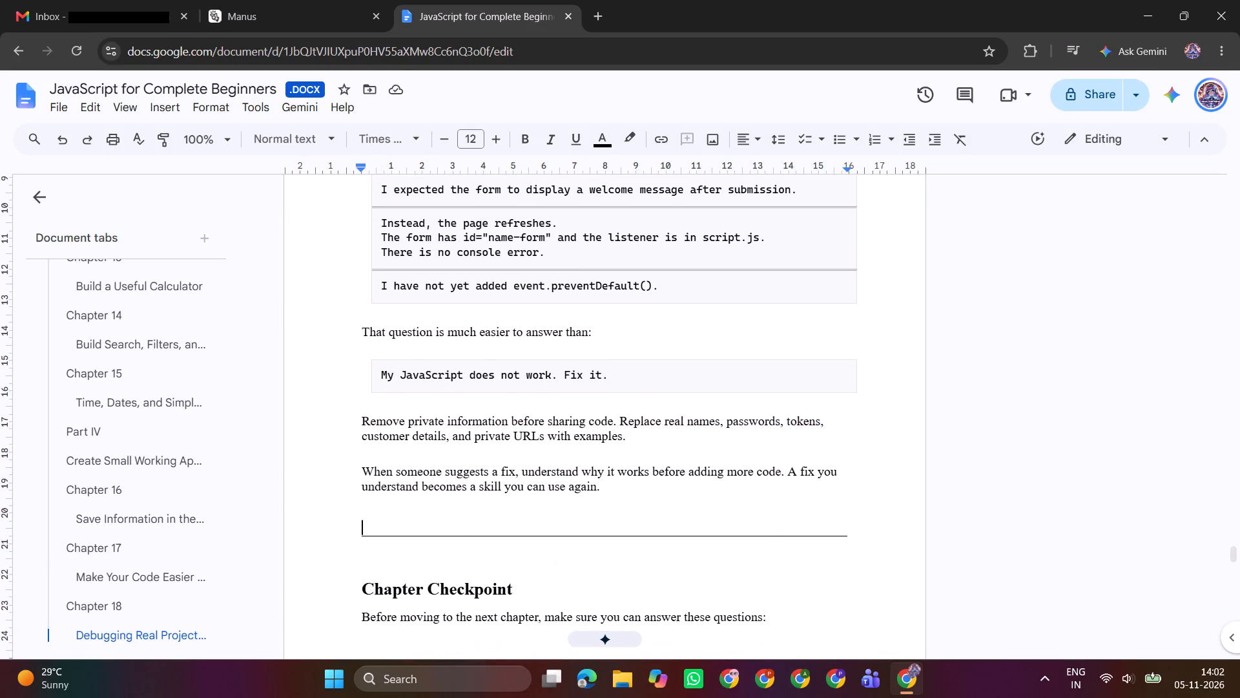
pyautogui.press('Delete')
pyautogui.press('Delete')
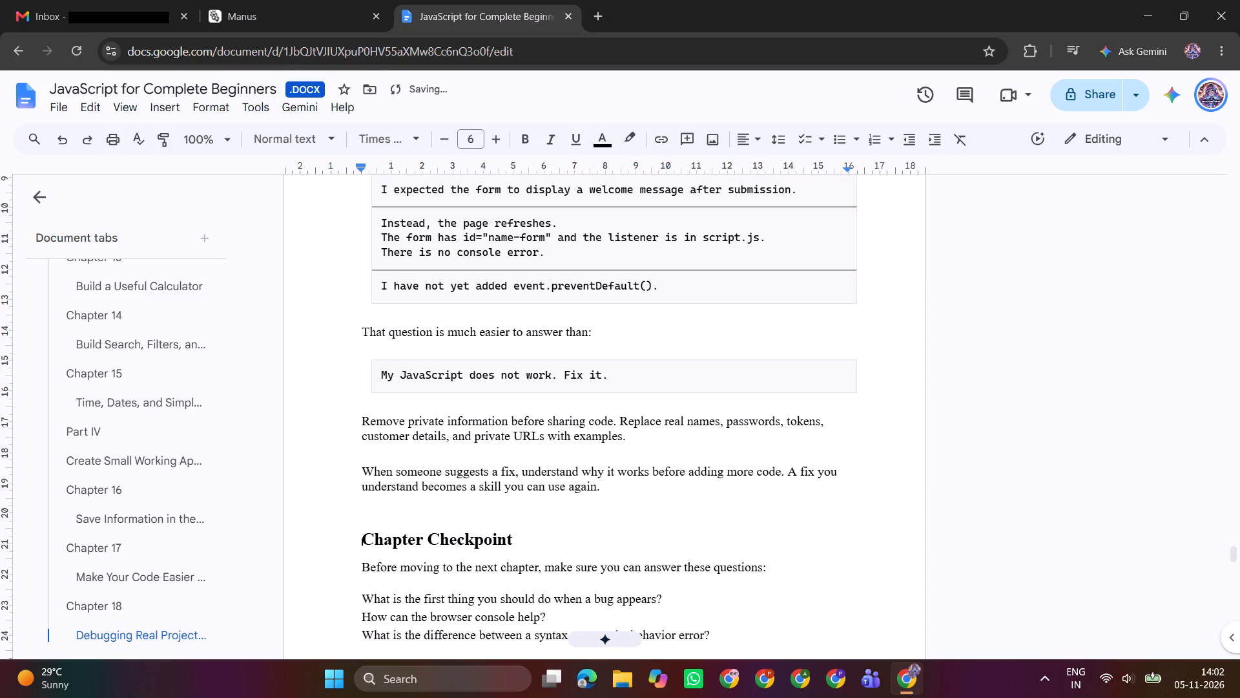
# Format the Chapter Checkpoint questions, from "What is the first thing you should do" to "Can you repair the broken score tracker?", as a bulleted list.
pyautogui.scroll(-4, 453, 536)
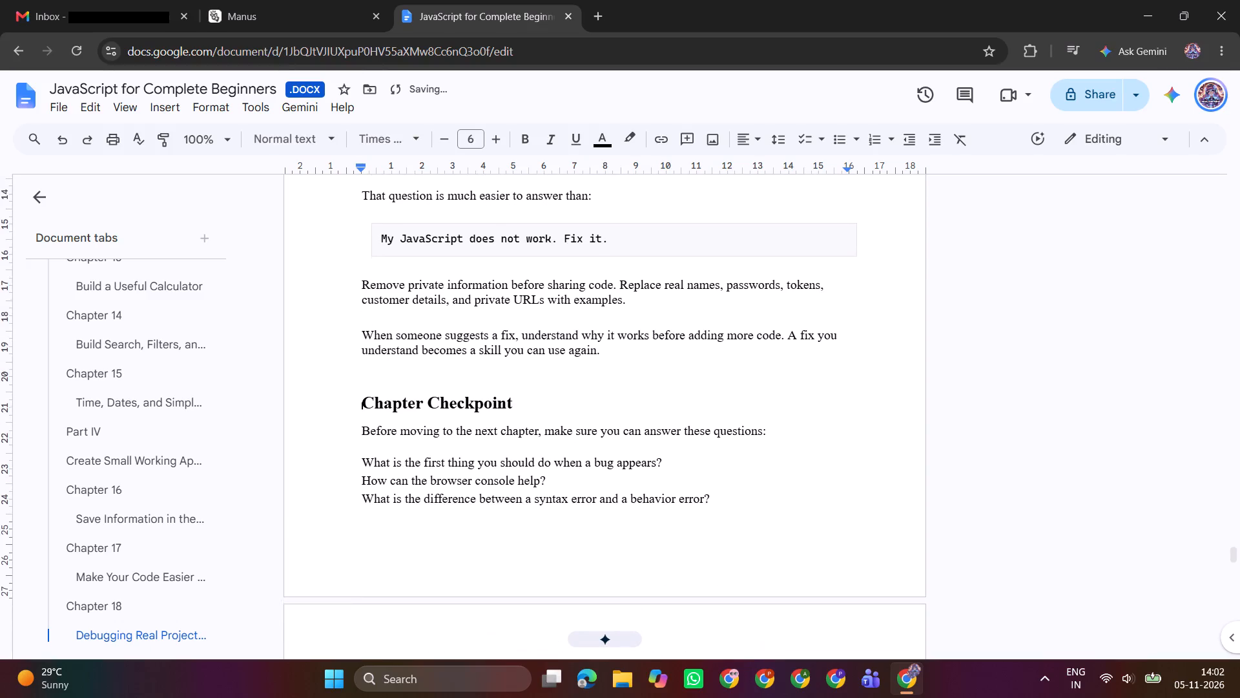
pyautogui.scroll(-2, 453, 536)
pyautogui.moveTo(360, 335); pyautogui.dragTo(425, 614)
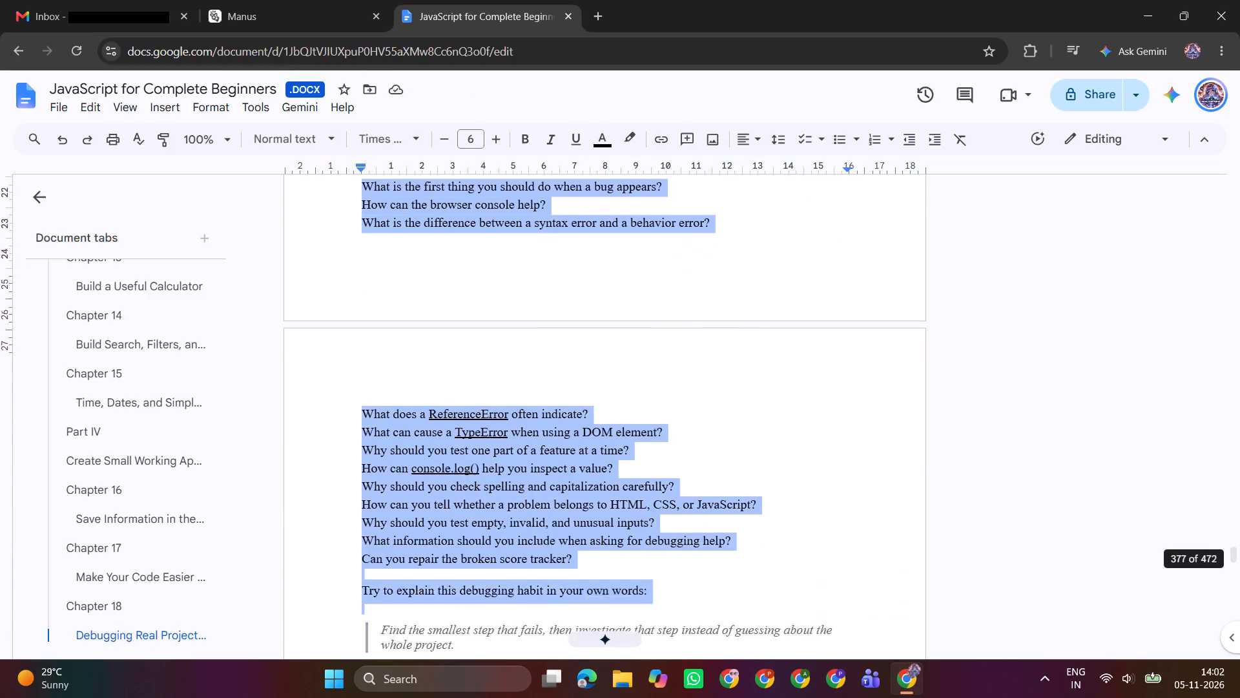
pyautogui.moveTo(425, 614); pyautogui.dragTo(579, 536)
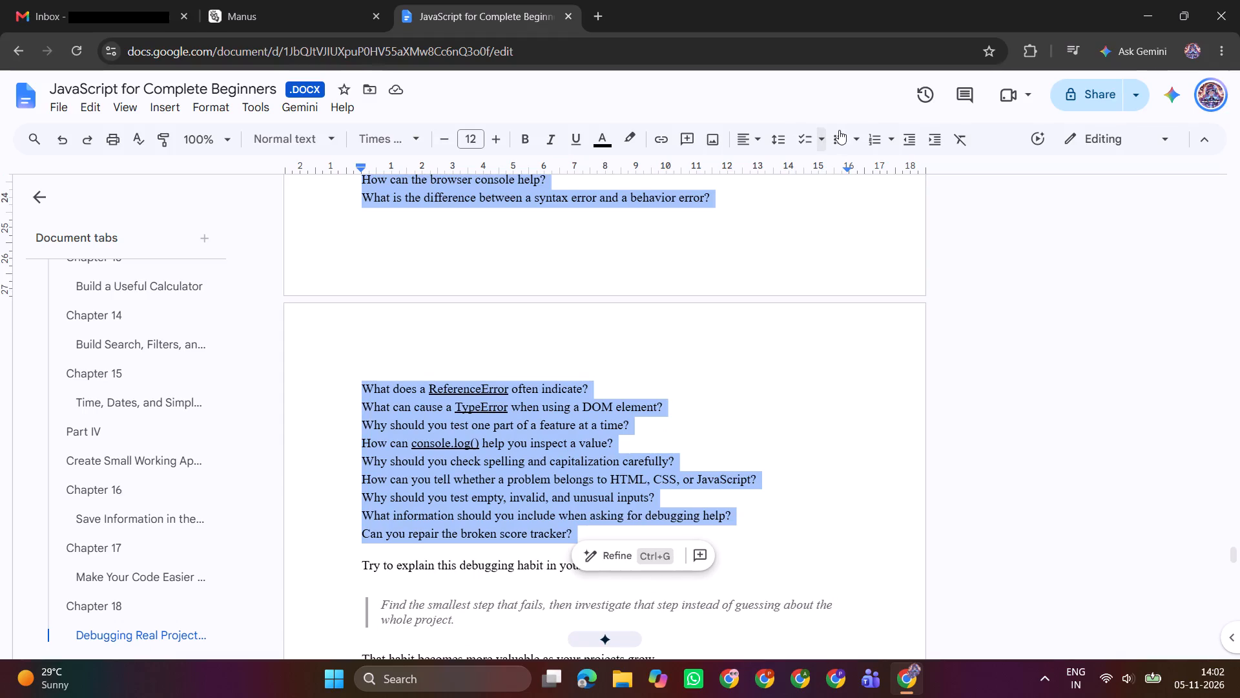
pyautogui.click(843, 130)
pyautogui.click(639, 432)
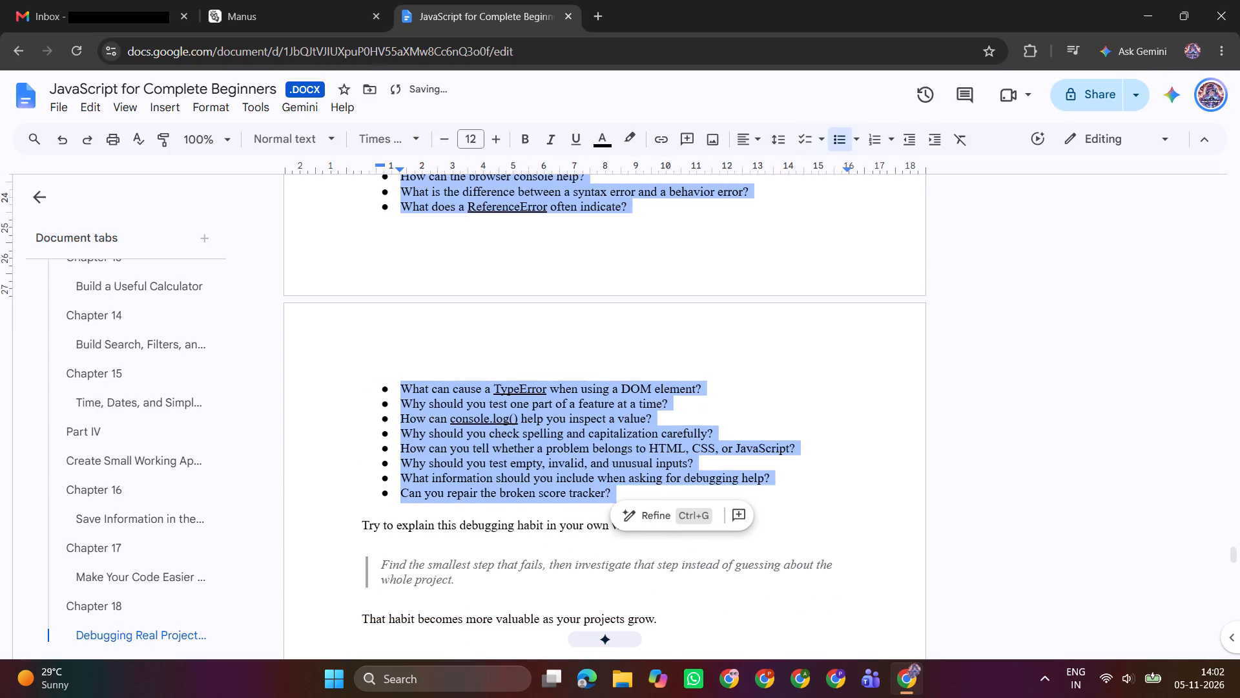
pyautogui.scroll(-3, 639, 432)
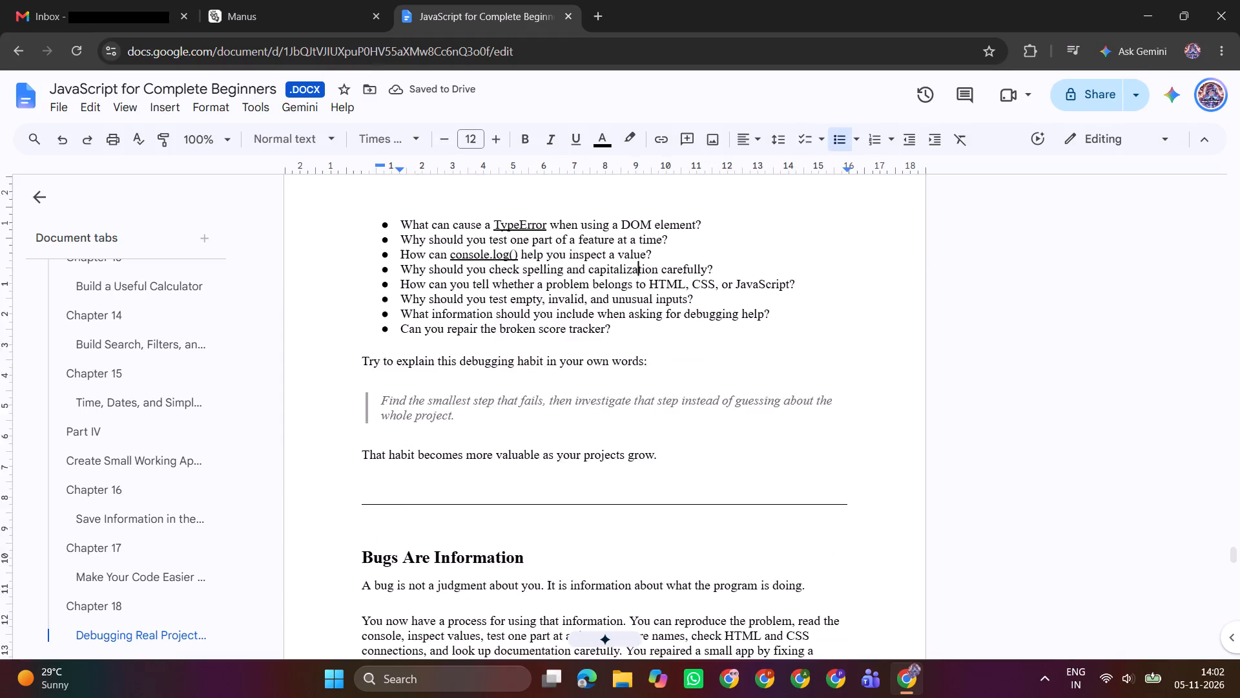
# Delete the divider line and its empty paragraph above the "Bugs Are Information" heading.
pyautogui.doubleClick(606, 398)
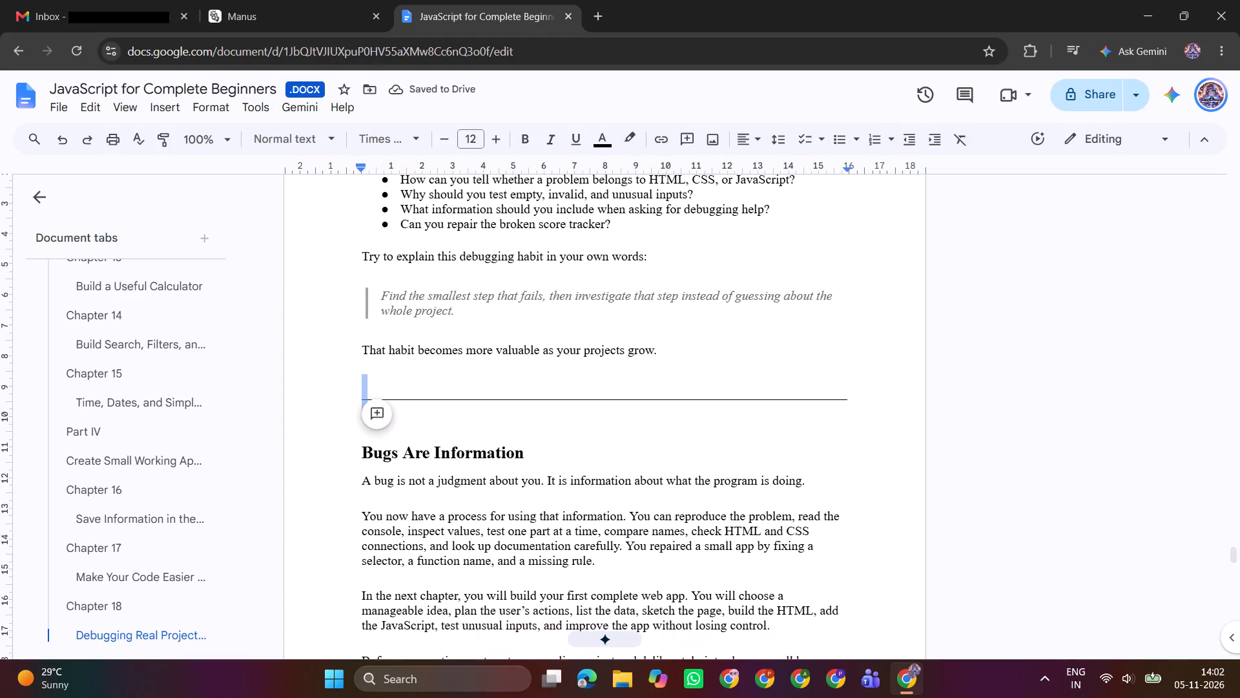
pyautogui.press('Delete')
pyautogui.press('Delete')
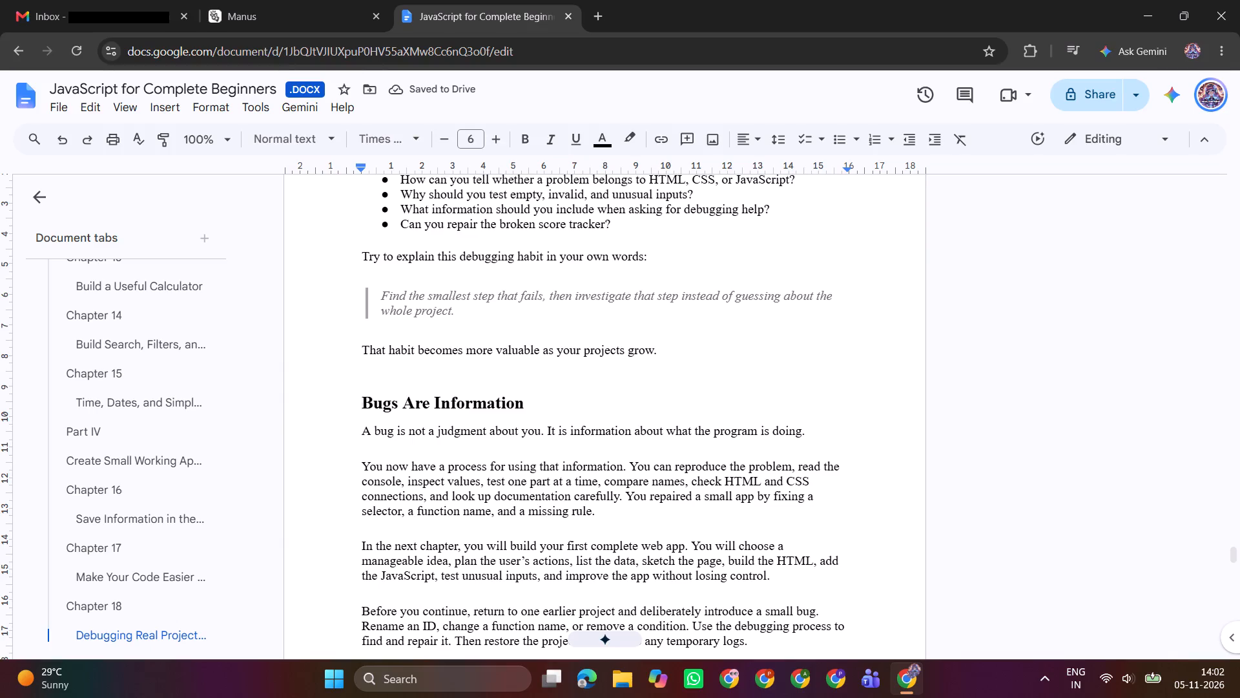
# Replace the divider line and its empty paragraph above the Chapter 19 heading with a page break.
pyautogui.scroll(-3, 606, 398)
pyautogui.doubleClick(555, 447)
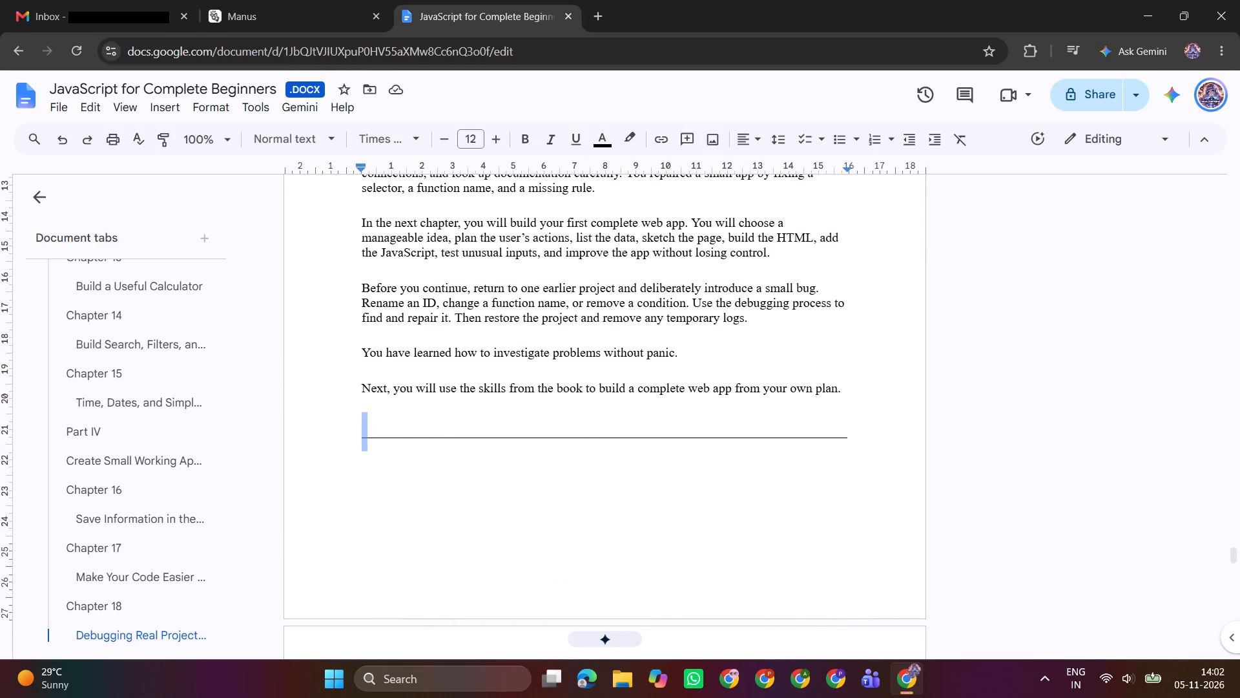
pyautogui.press('Delete')
pyautogui.press('Delete')
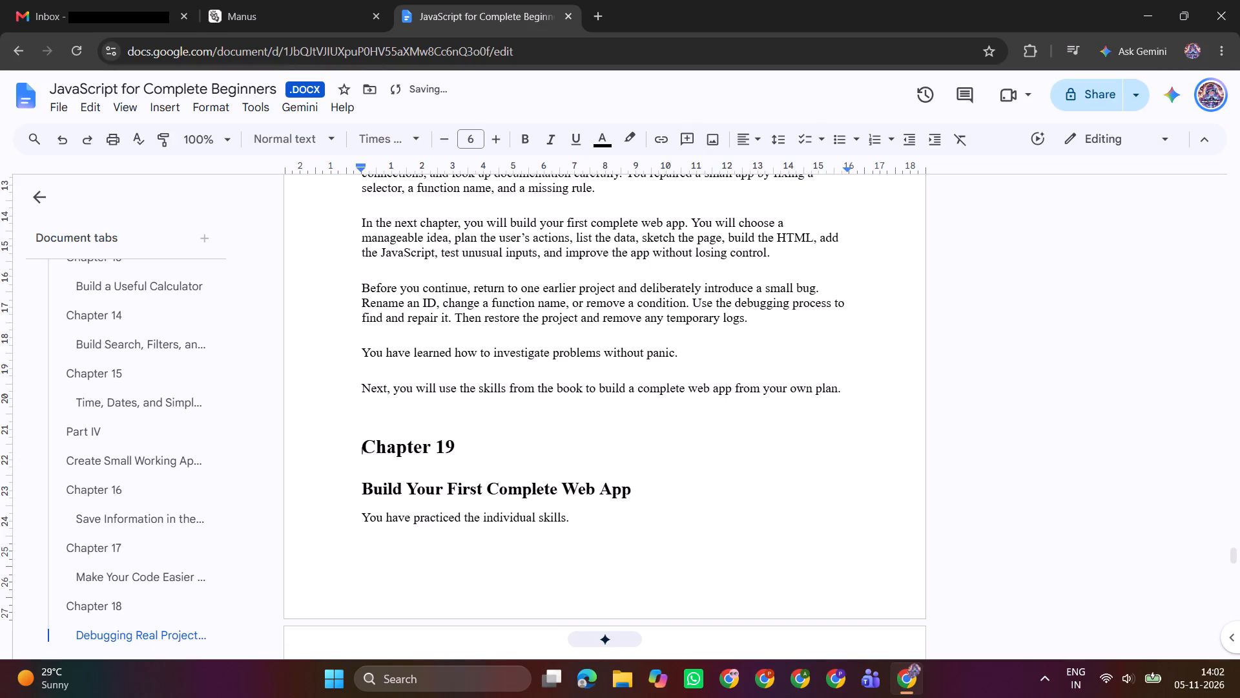
pyautogui.hotkey('ctrl', 'Return')
# Style the "Chapter 19" line as Heading 1 with black text at size 18.
pyautogui.scroll(-1, 555, 447)
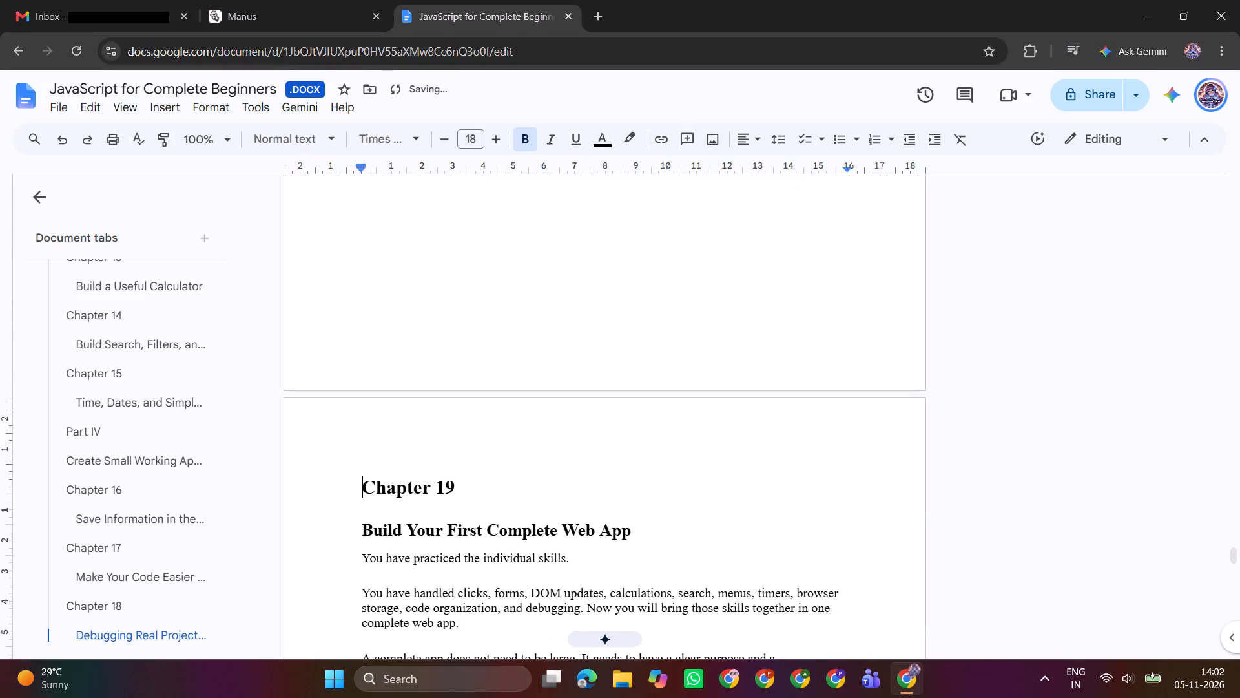
pyautogui.tripleClick(403, 491)
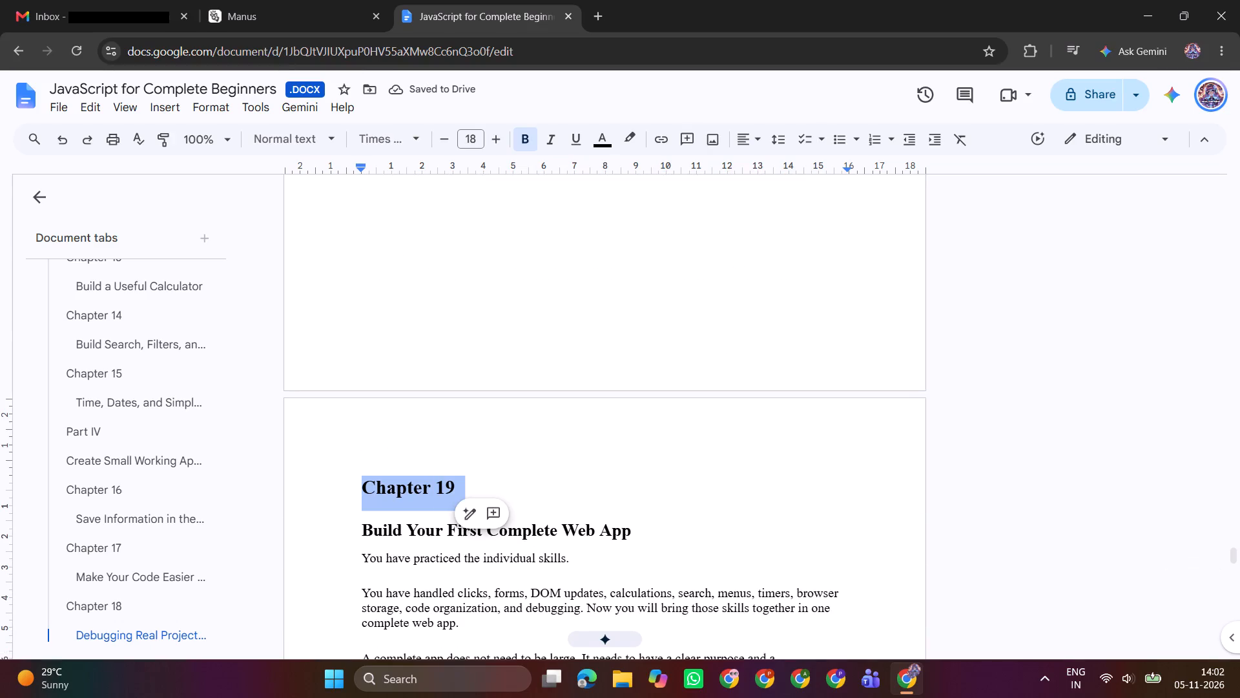
pyautogui.click(318, 137)
pyautogui.click(309, 371)
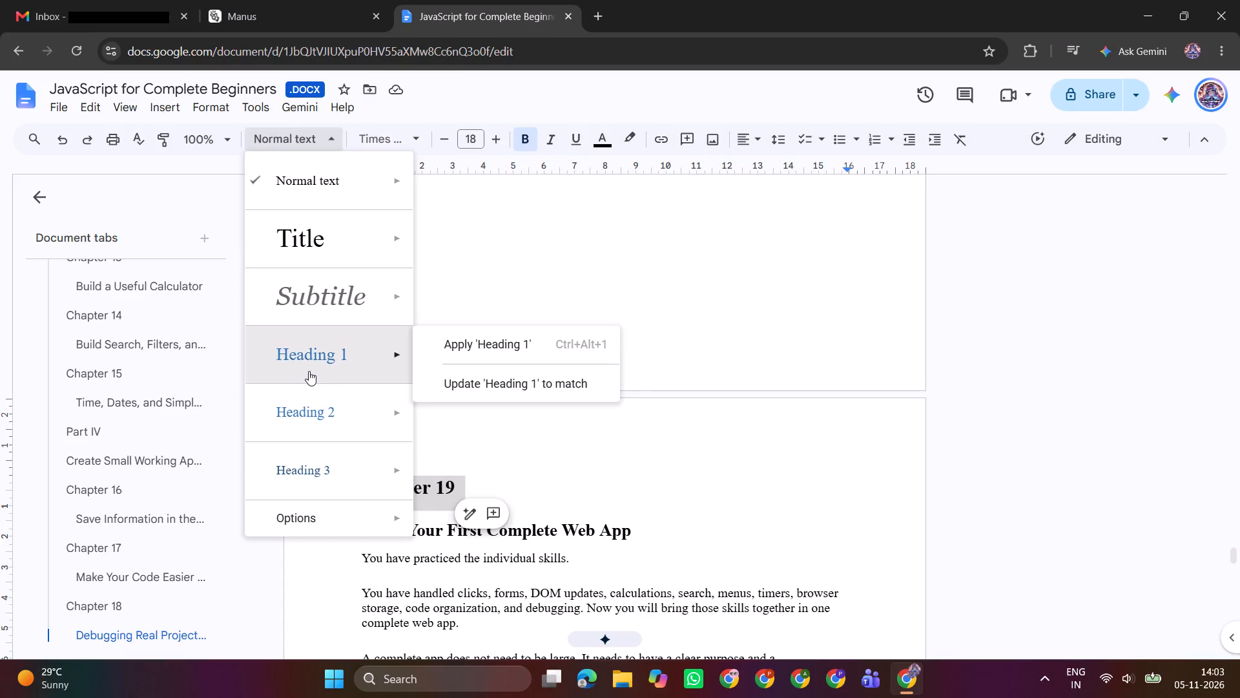
pyautogui.click(499, 144)
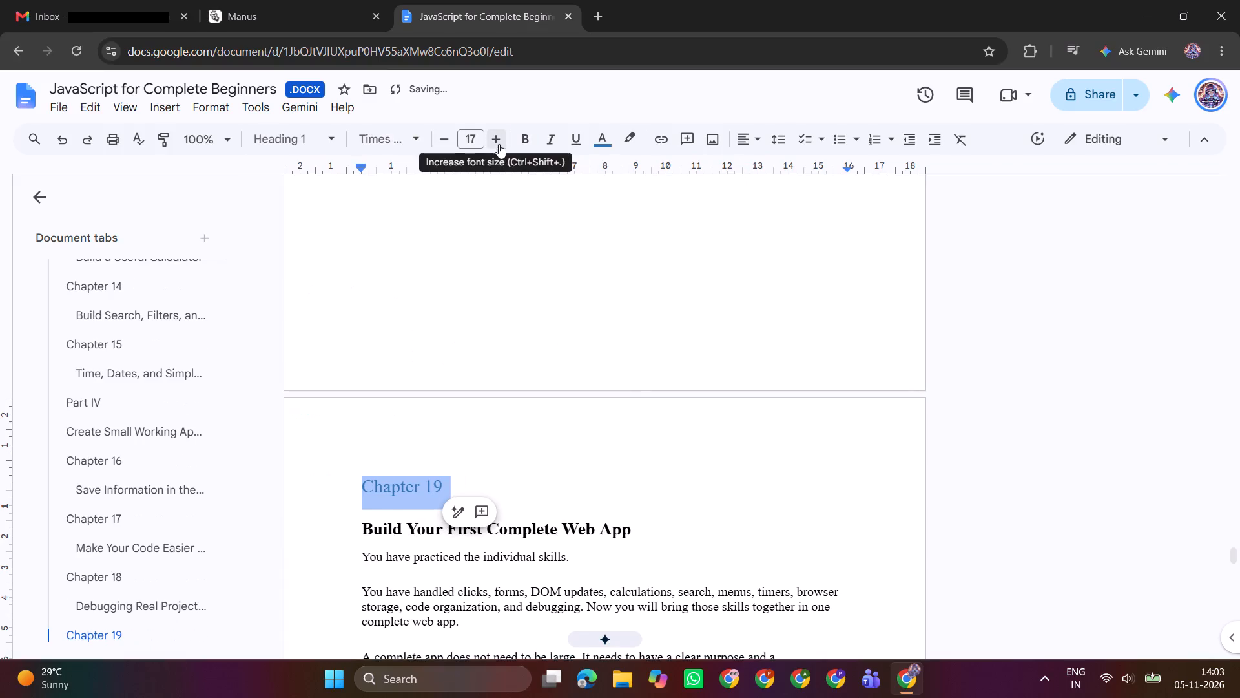
pyautogui.click(601, 145)
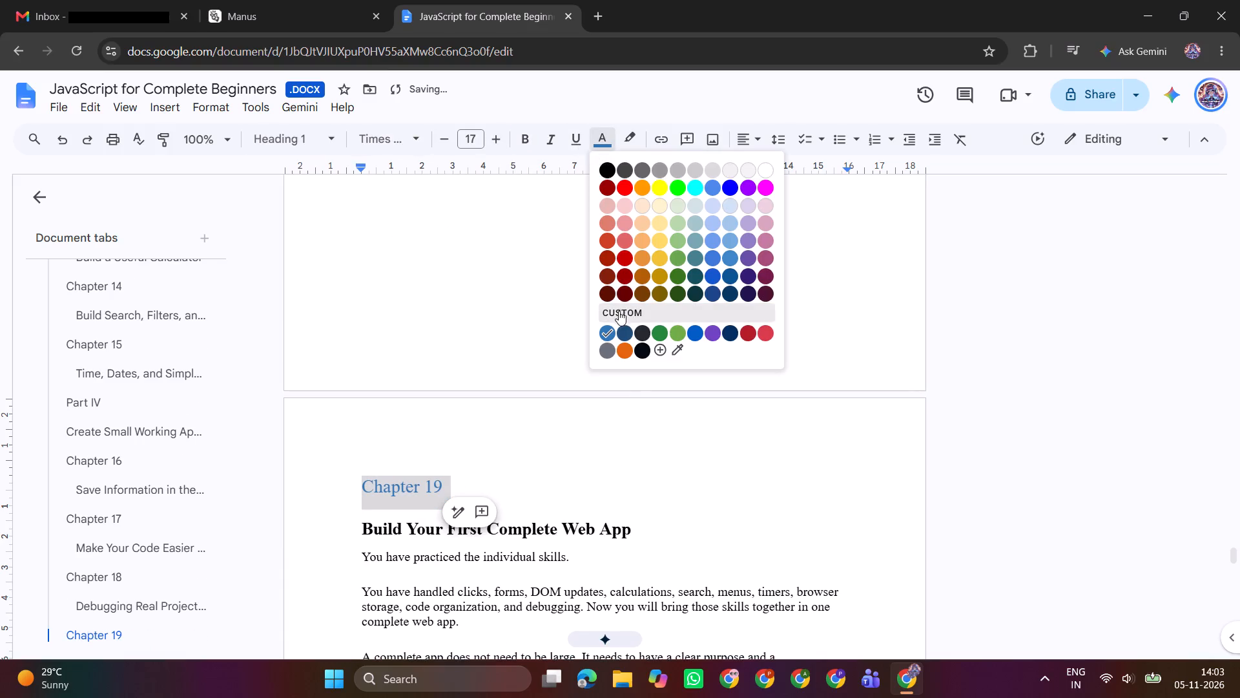
pyautogui.click(647, 346)
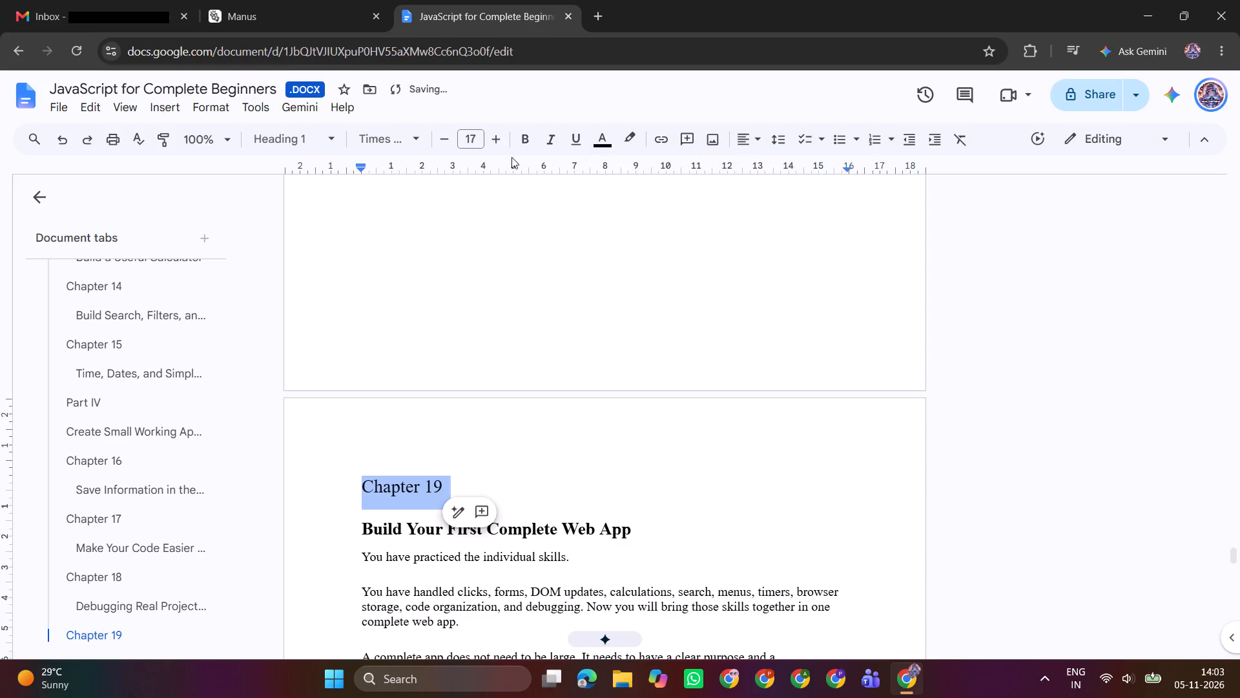
pyautogui.click(499, 139)
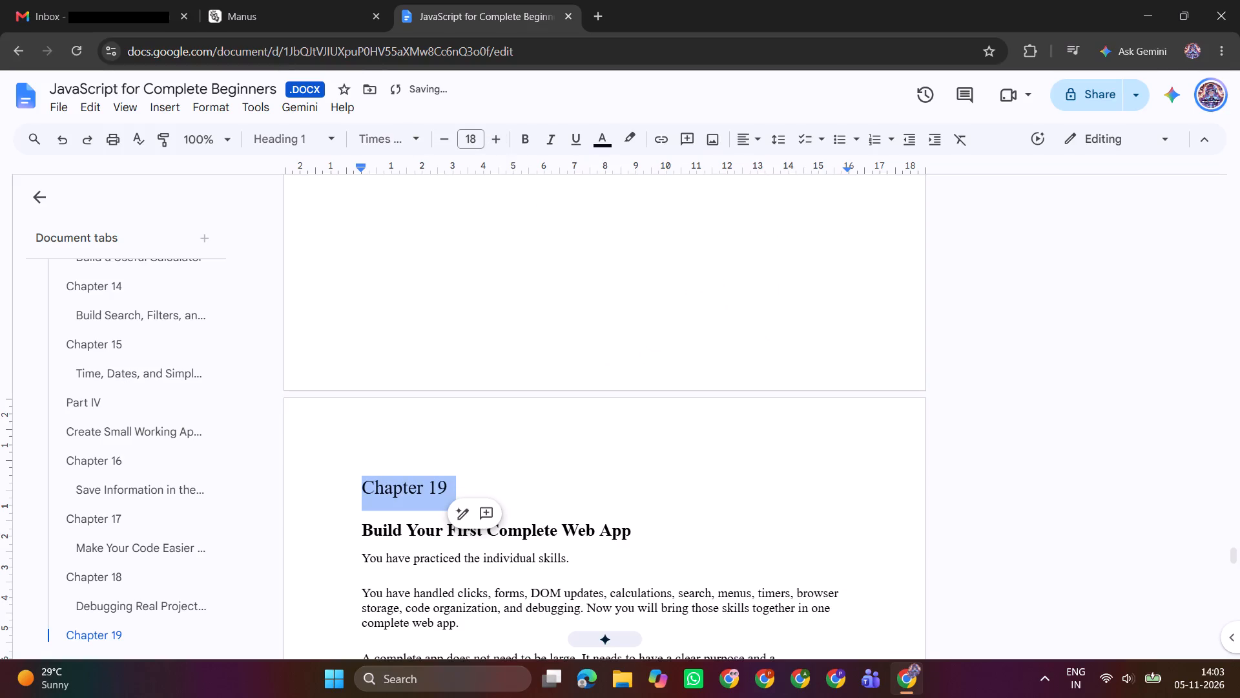
# Apply the Heading 2 style to the chapter title "Build Your First Complete Web App".
pyautogui.tripleClick(404, 533)
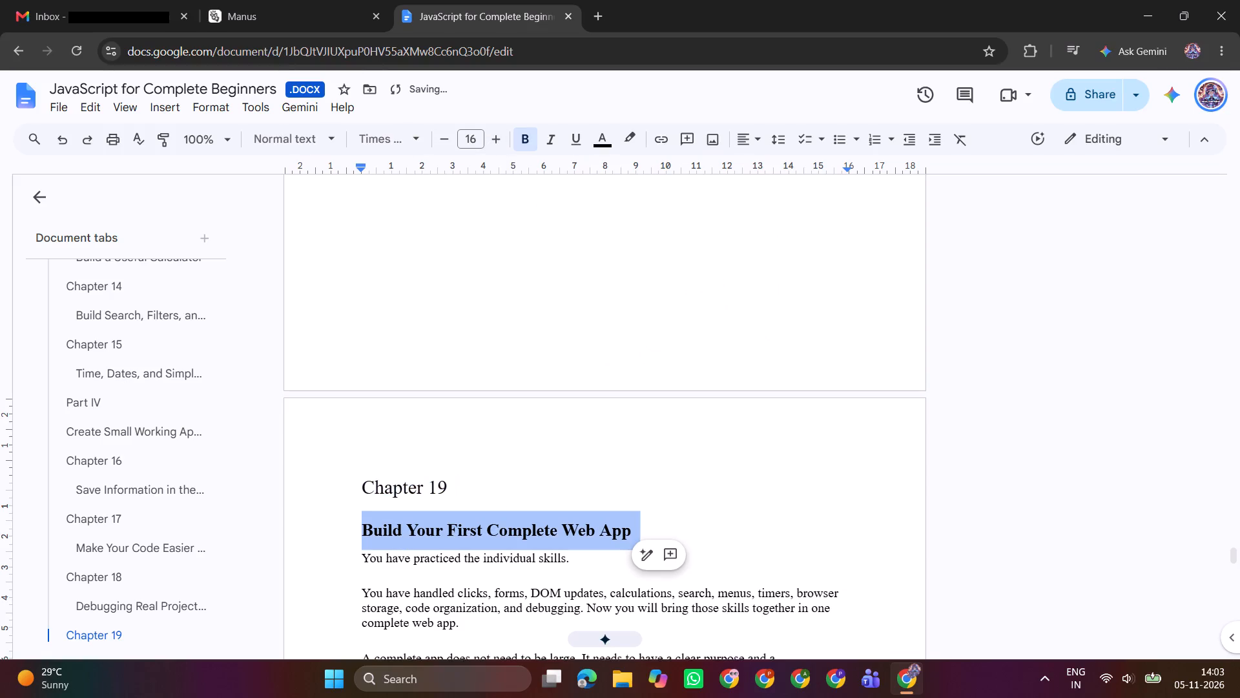
pyautogui.click(325, 144)
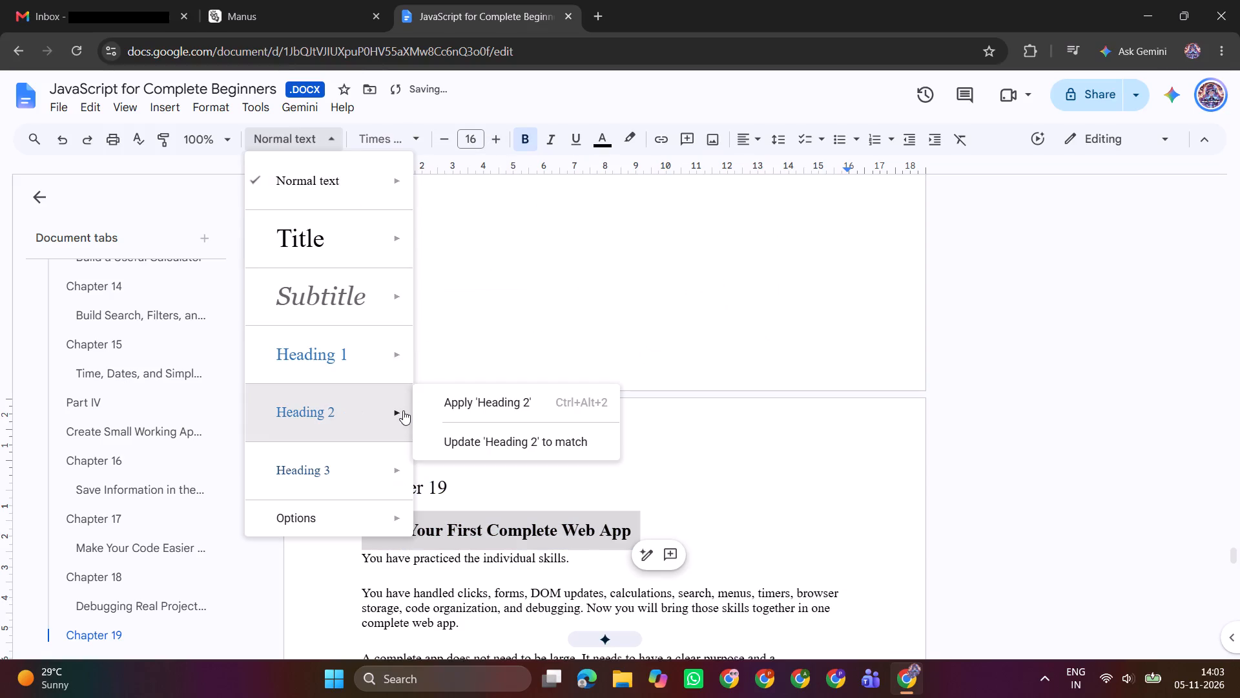
pyautogui.click(372, 417)
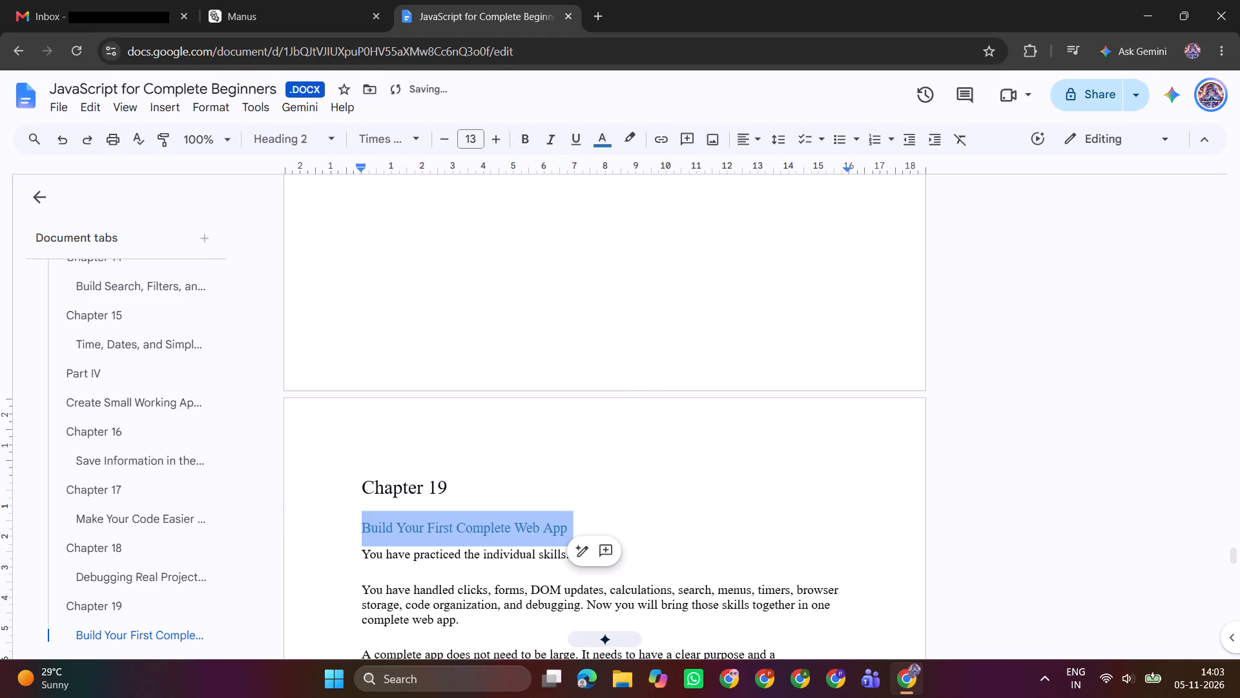
# Center the "Chapter 19" and "Build Your First Complete Web App" headings.
pyautogui.moveTo(354, 488); pyautogui.dragTo(570, 516)
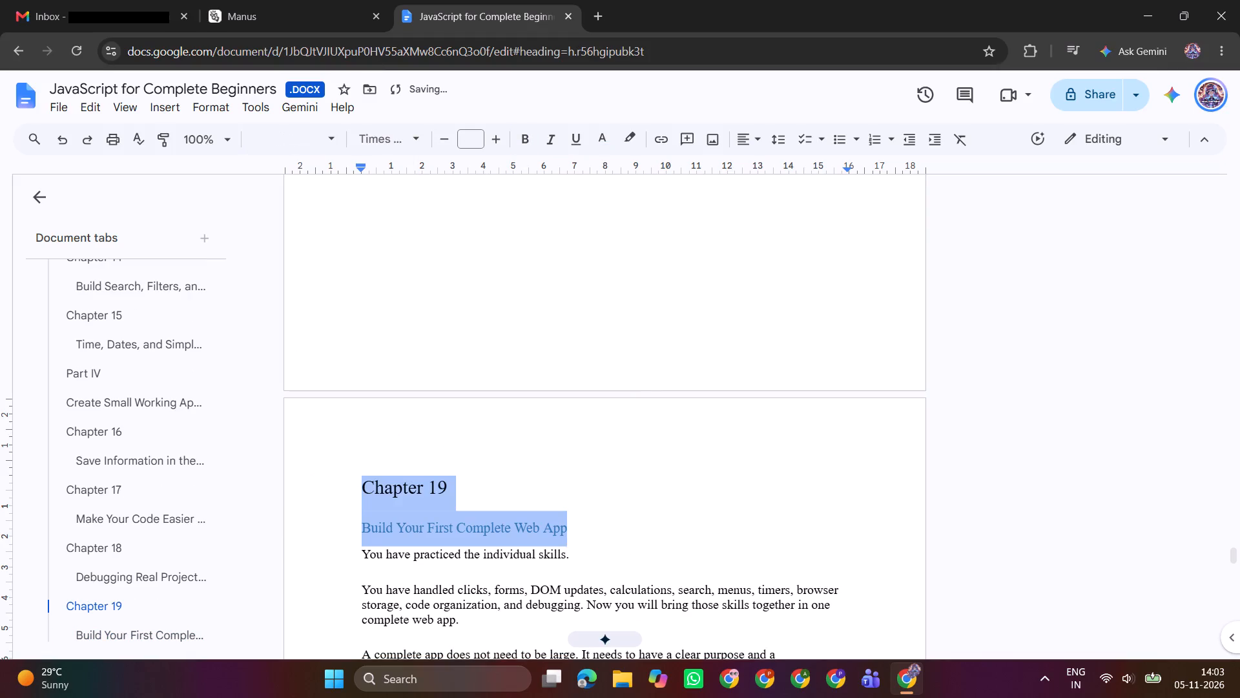
pyautogui.click(739, 142)
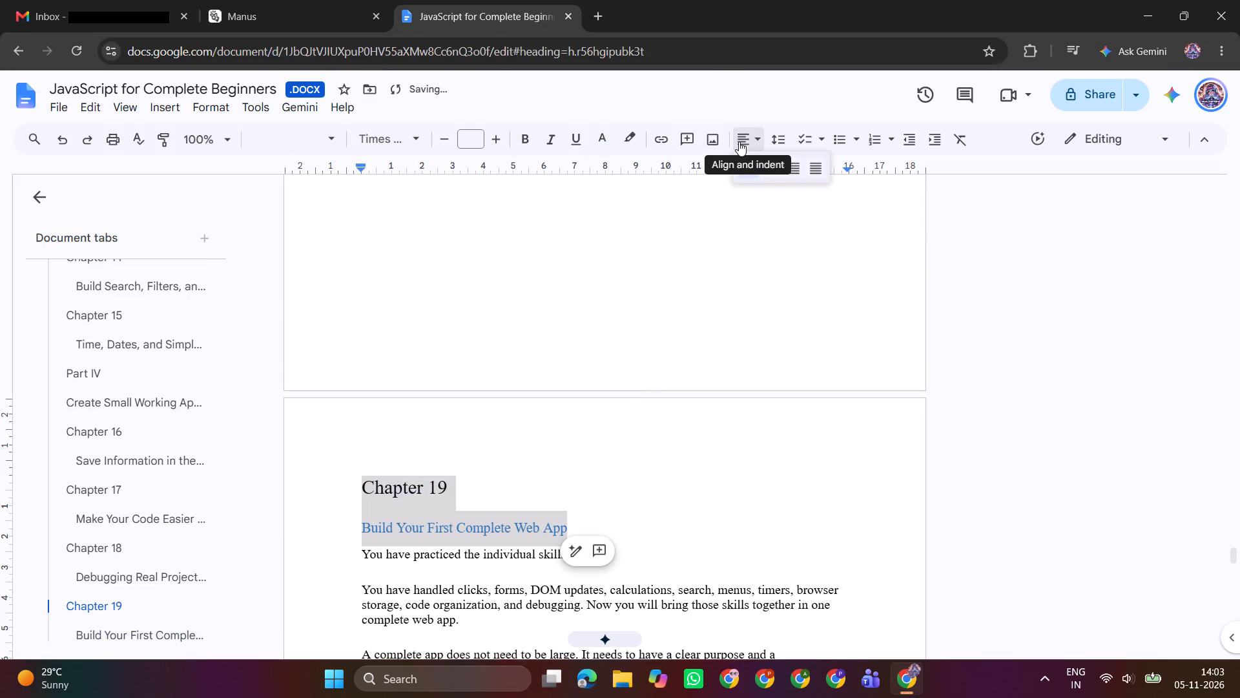
pyautogui.click(763, 171)
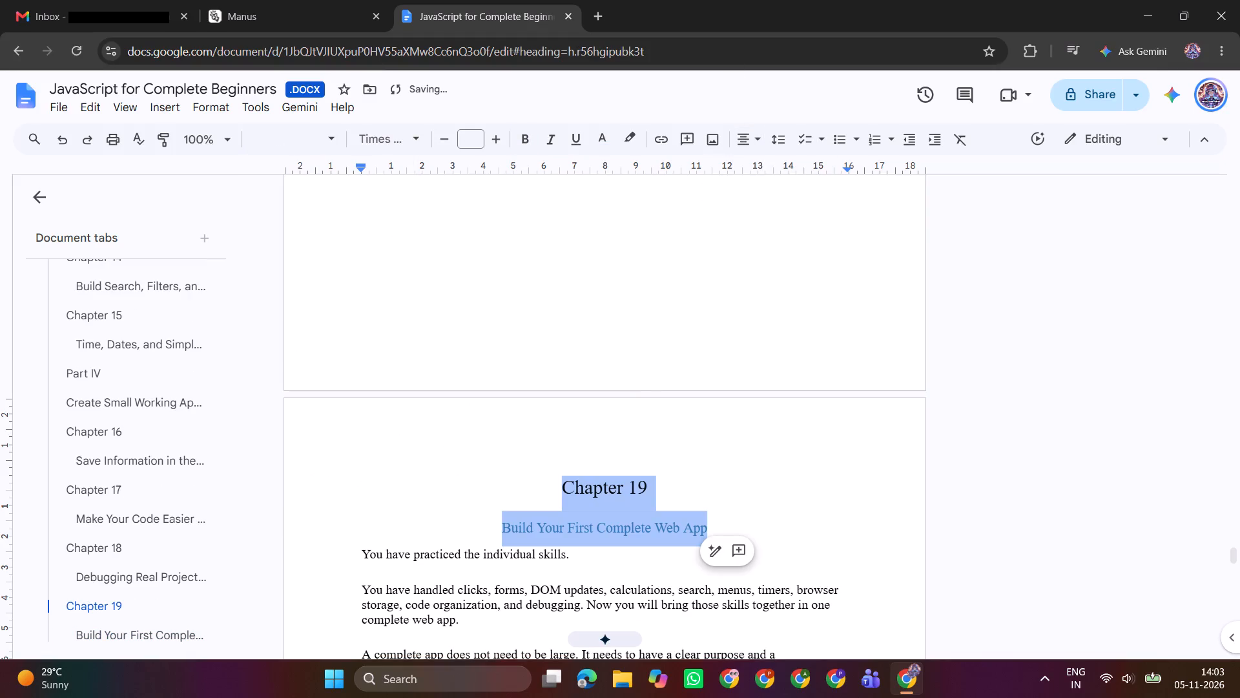
pyautogui.click(525, 574)
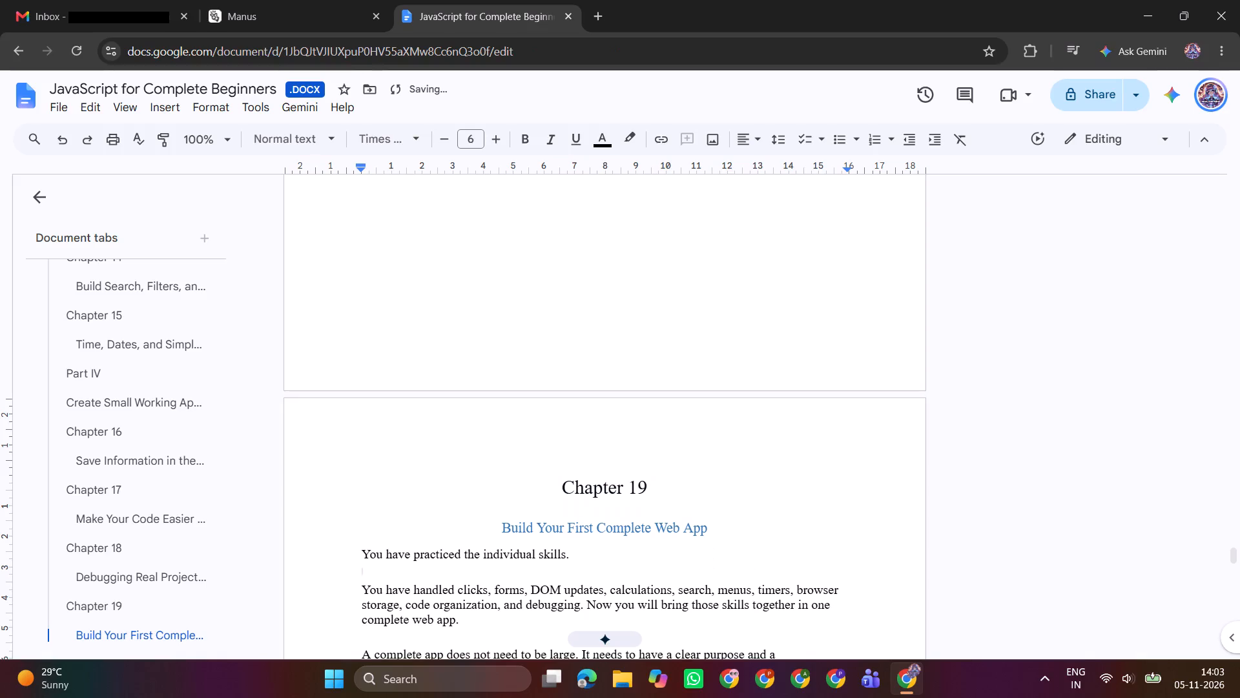
pyautogui.click(602, 481)
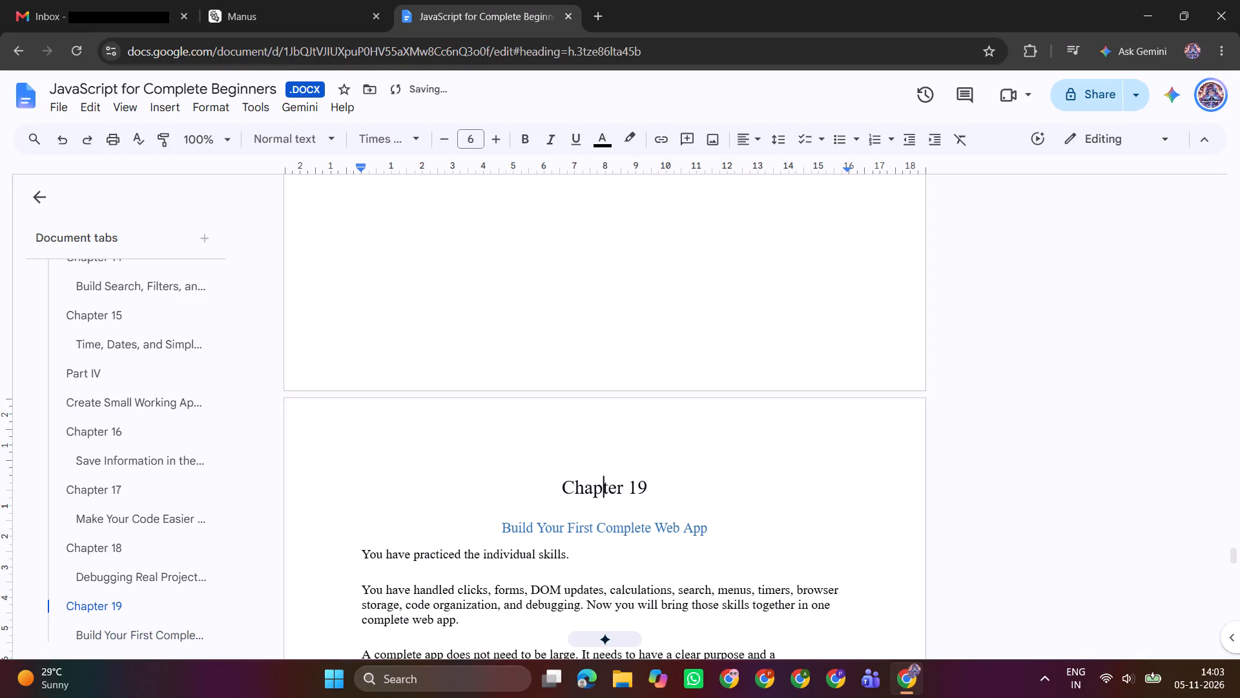
pyautogui.click(599, 527)
# Accept the grammar suggestions "Take action" and "response" in the lines under "A person should be able to:".
pyautogui.scroll(-2, 599, 527)
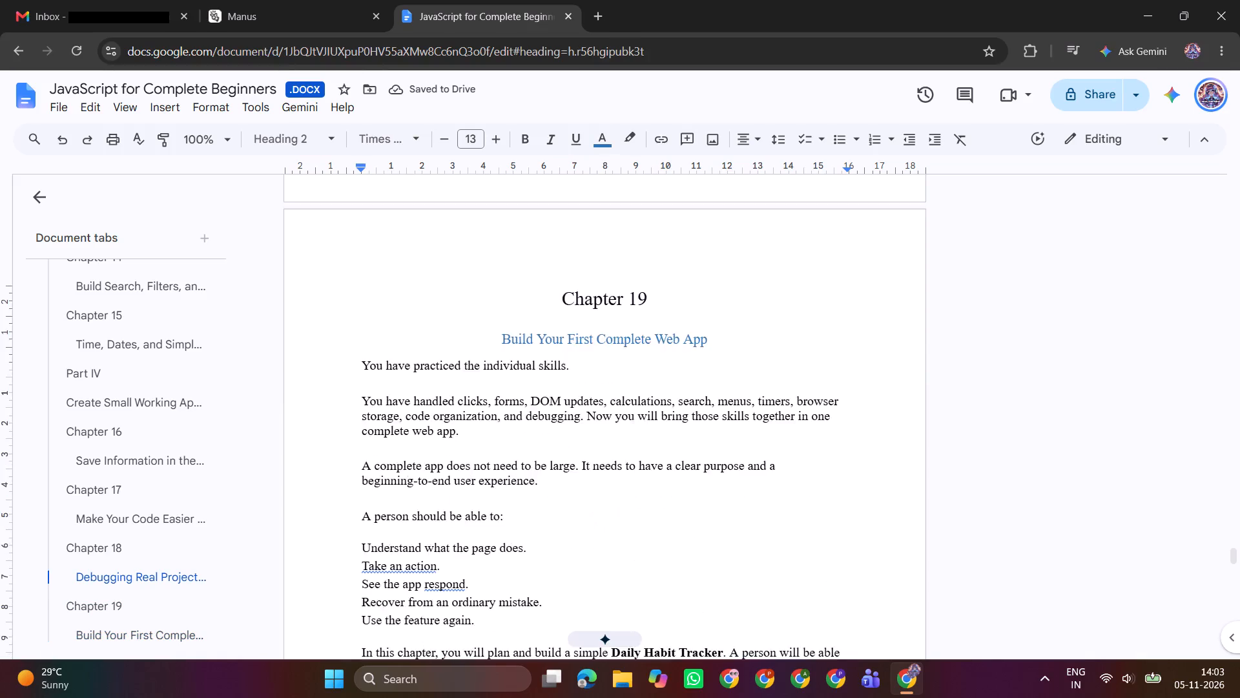
pyautogui.scroll(-1, 599, 527)
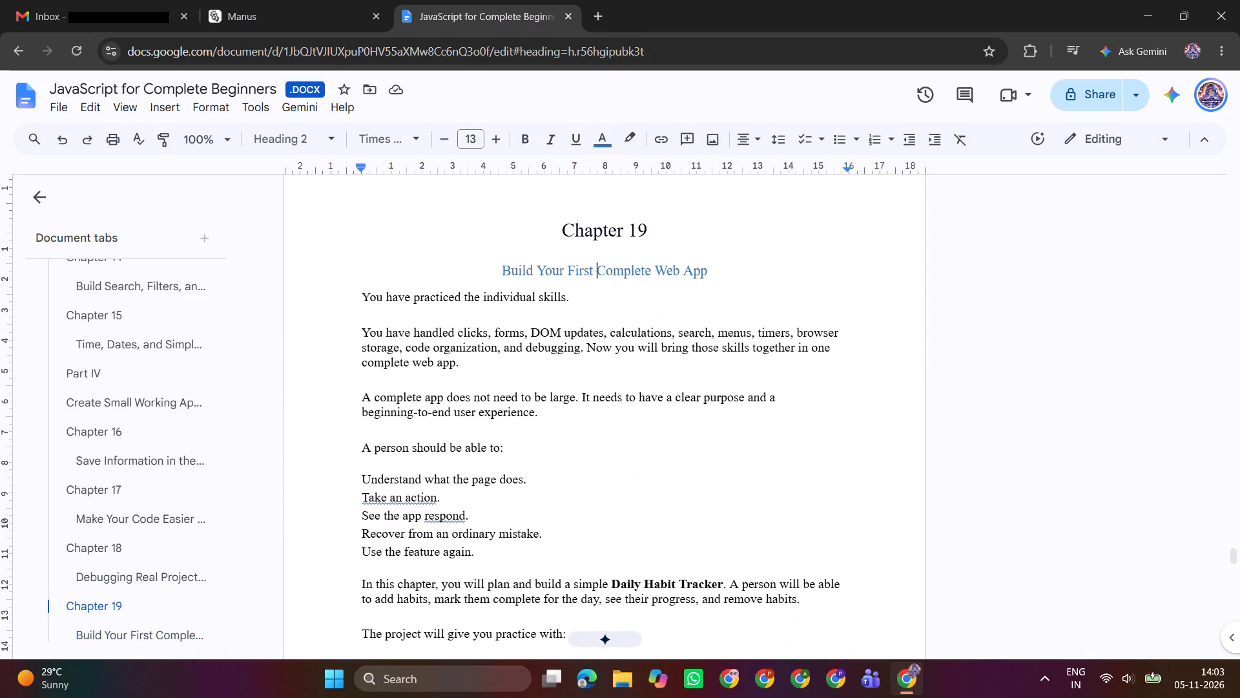
pyautogui.click(386, 496)
pyautogui.click(398, 471)
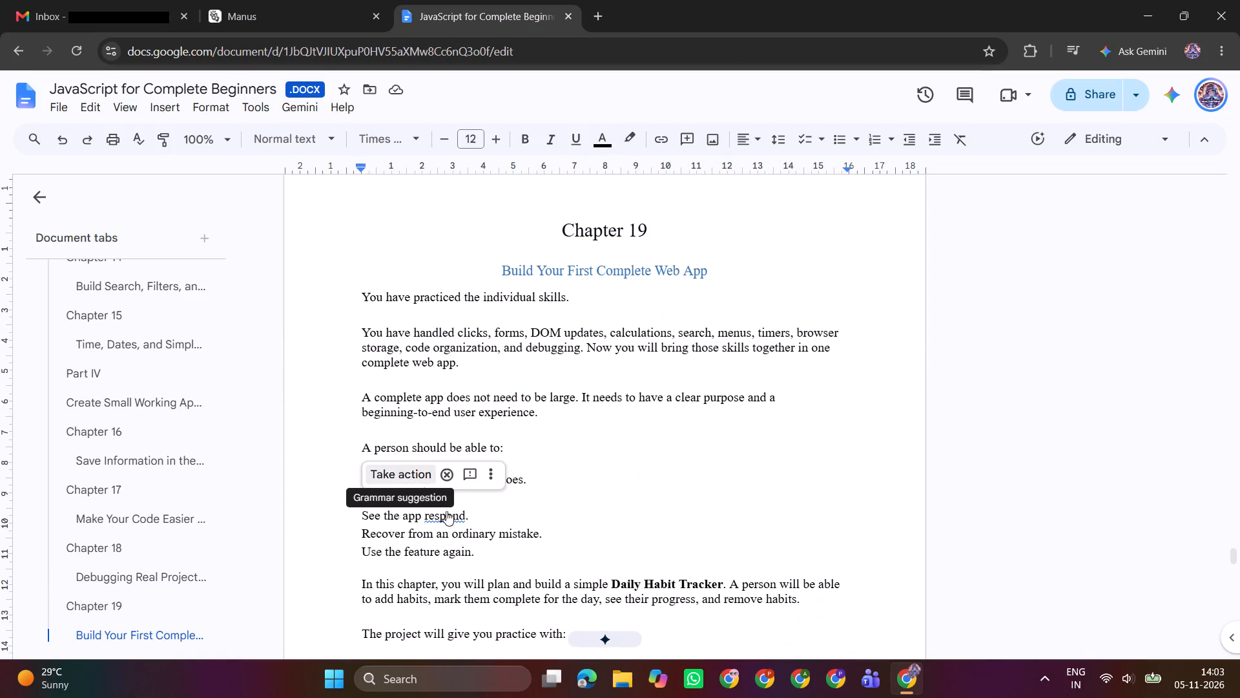
pyautogui.click(451, 514)
pyautogui.click(449, 496)
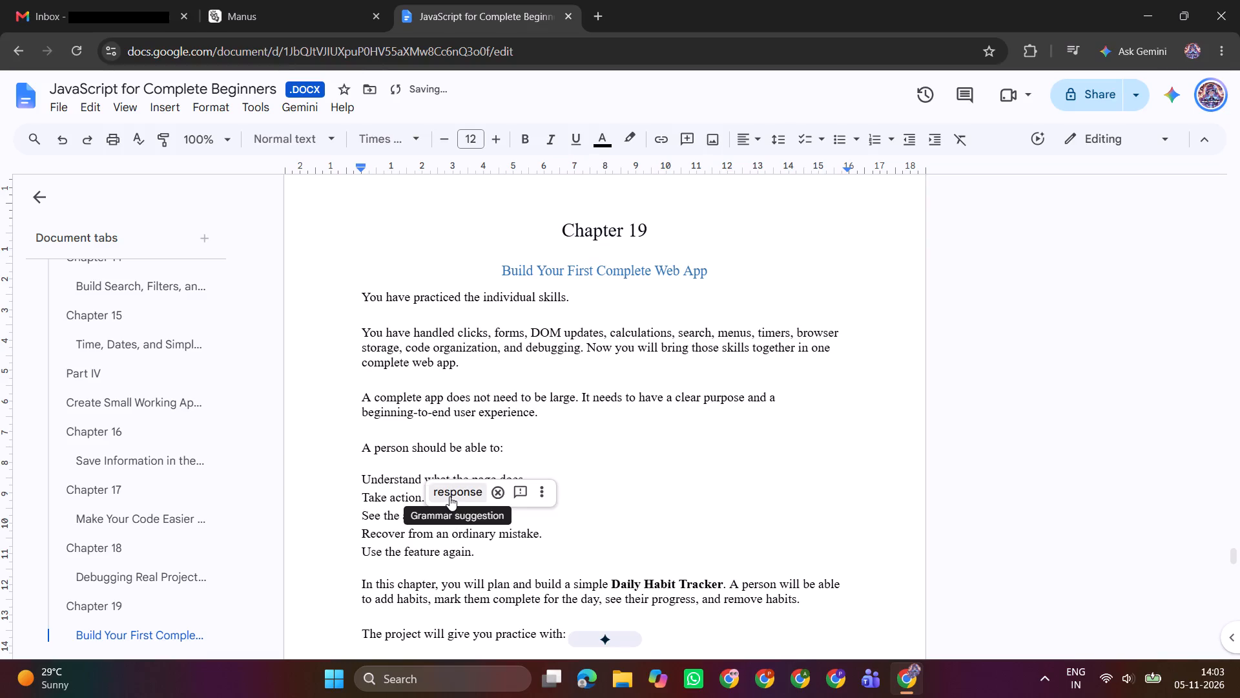
pyautogui.click(514, 538)
# Delete the divider line and its empty paragraph above the "Choose a Manageable Project" heading.
pyautogui.scroll(-2, 514, 538)
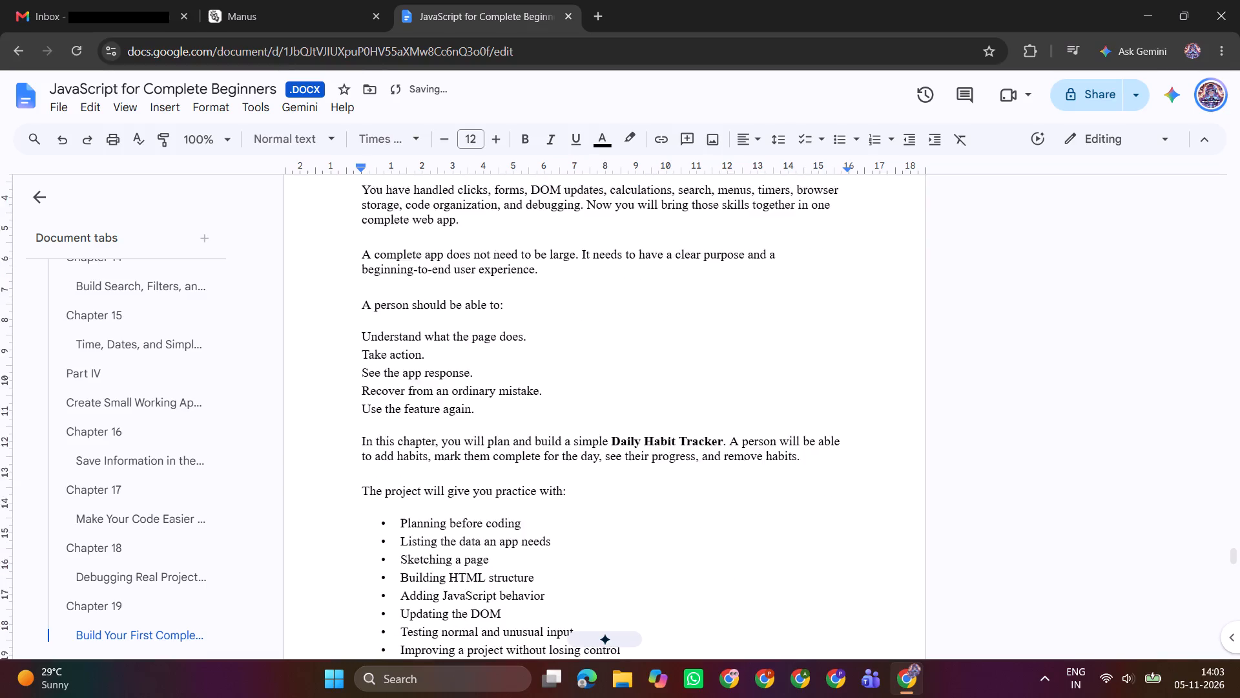
pyautogui.scroll(-2, 514, 538)
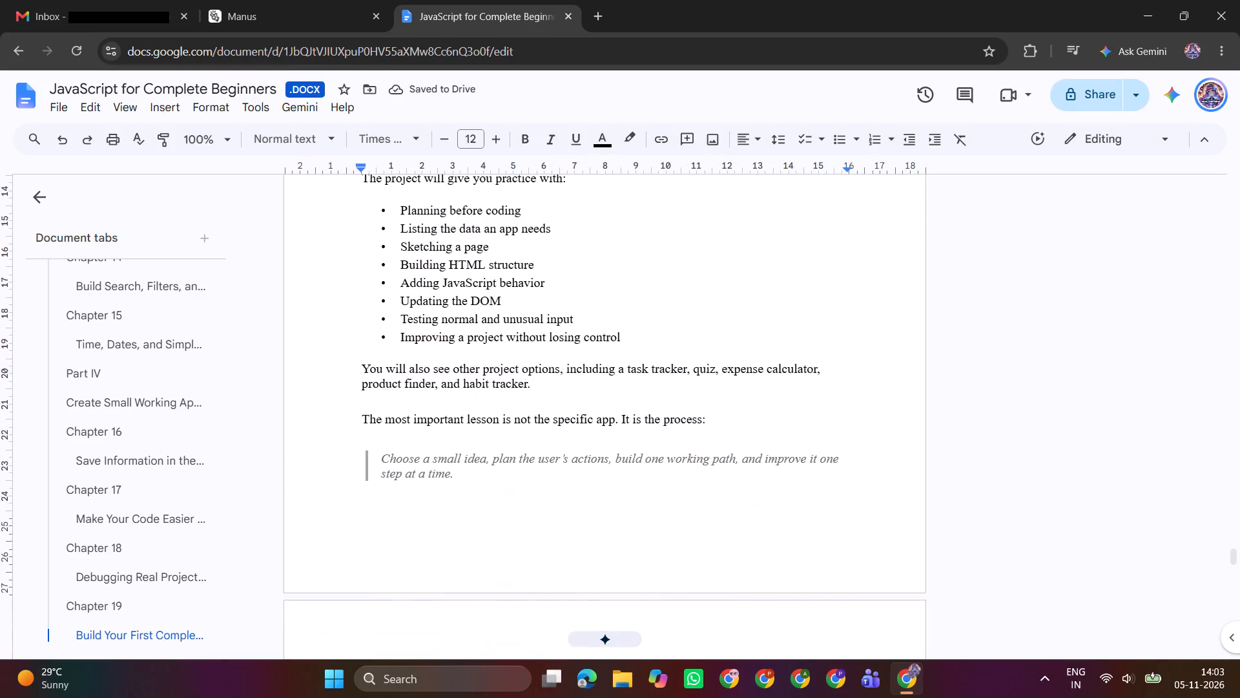
pyautogui.scroll(-1, 514, 538)
pyautogui.doubleClick(512, 507)
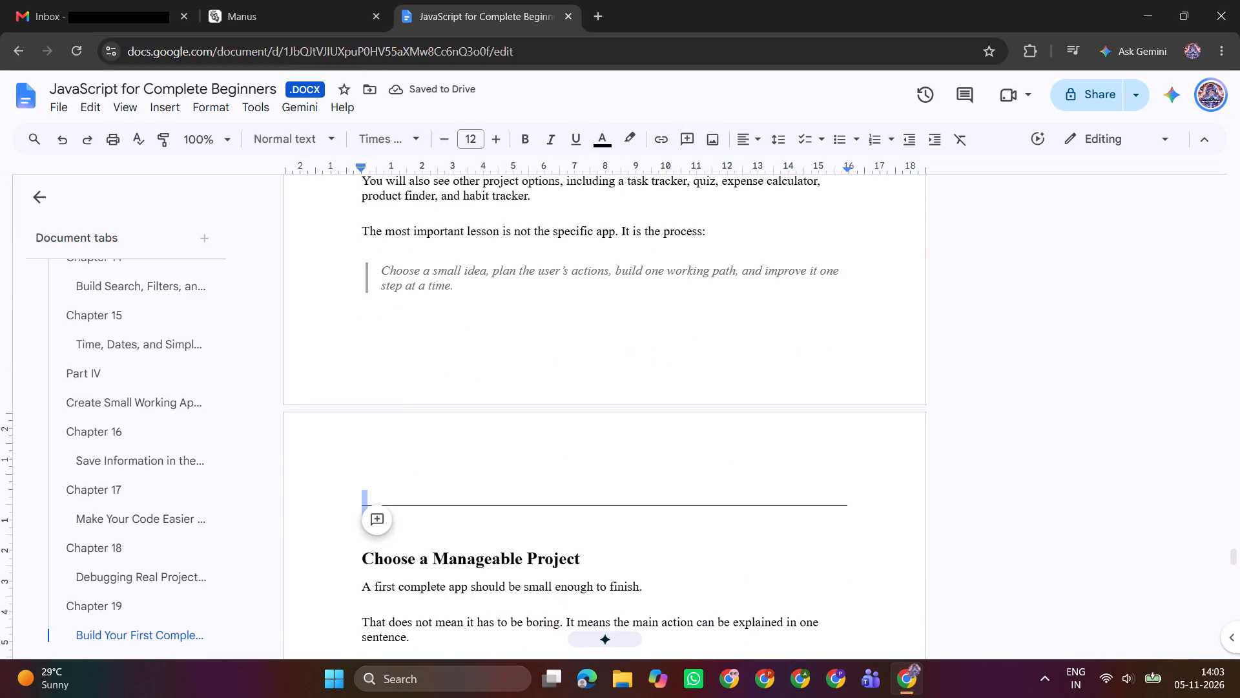
pyautogui.press('Delete')
pyautogui.press('Delete')
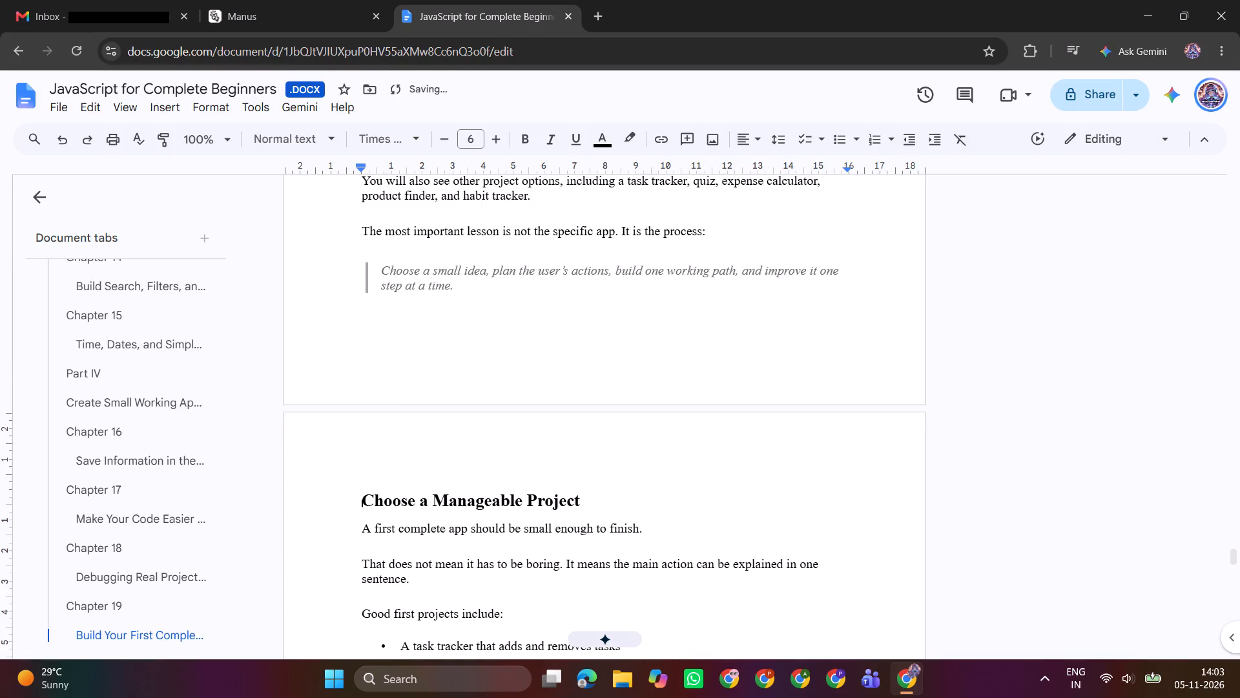
# Delete the divider line and its empty paragraph above the "Plan the User's Actions" heading.
pyautogui.scroll(-3, 512, 507)
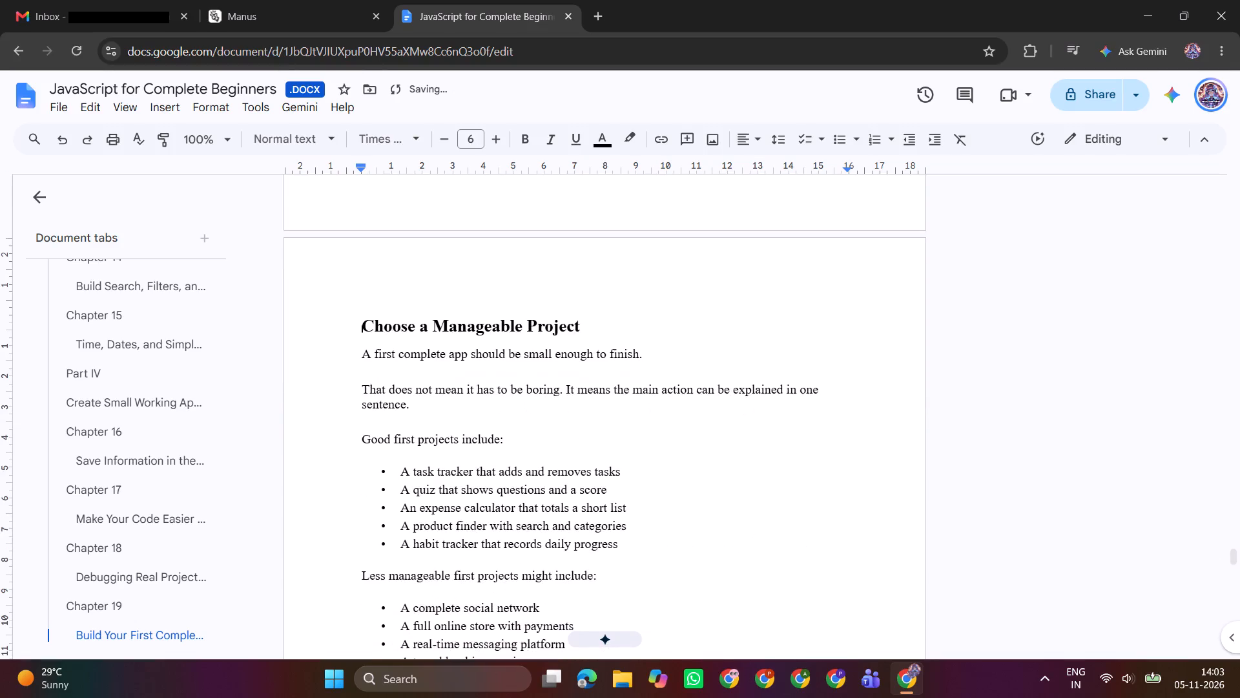
pyautogui.scroll(-1, 512, 507)
pyautogui.scroll(2, 512, 507)
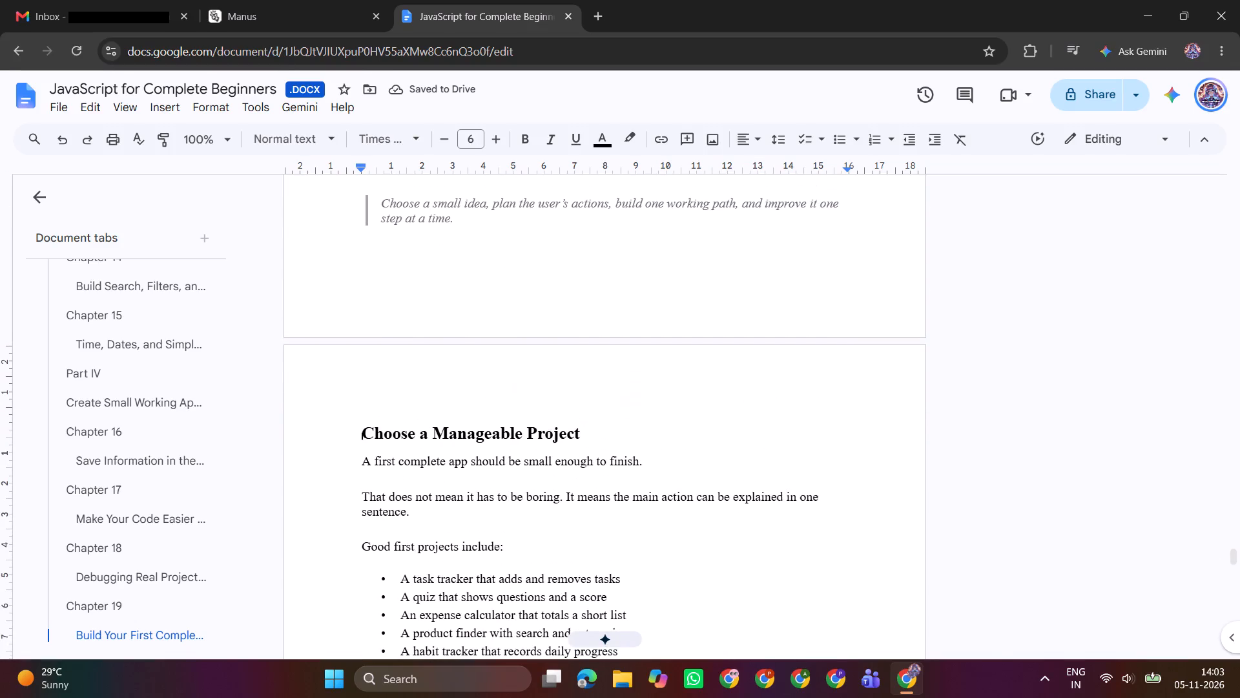
pyautogui.click(418, 299)
pyautogui.scroll(-2, 418, 299)
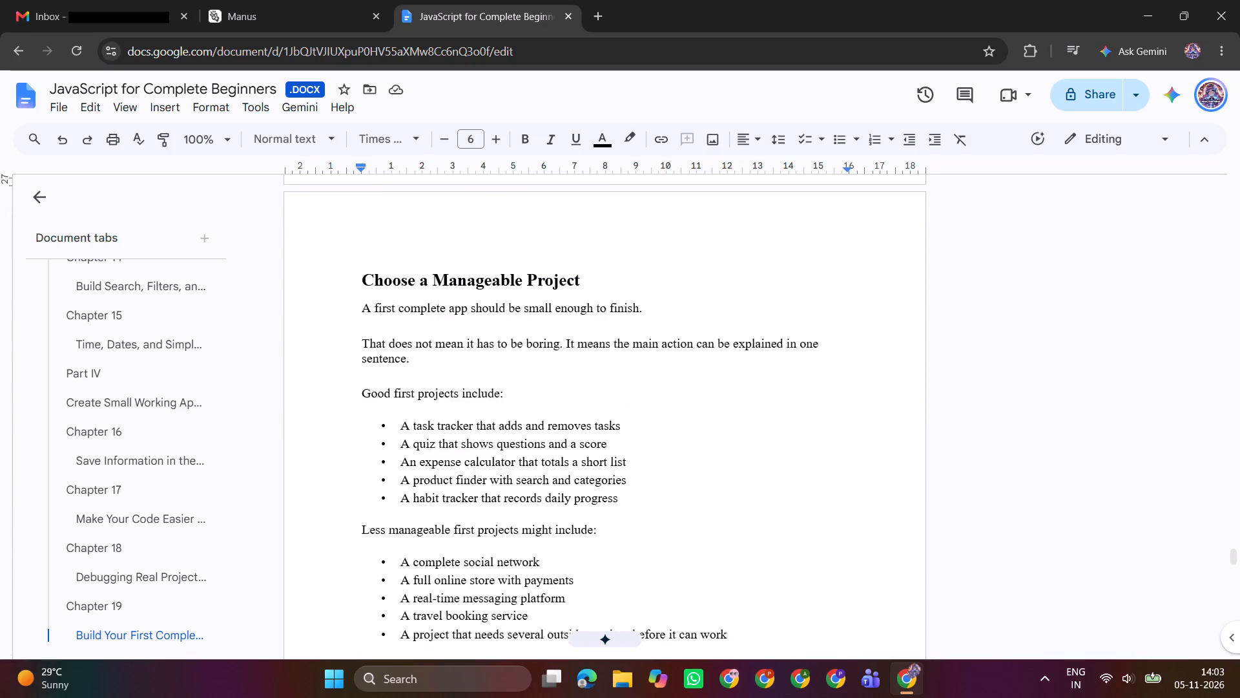
pyautogui.scroll(-3, 463, 432)
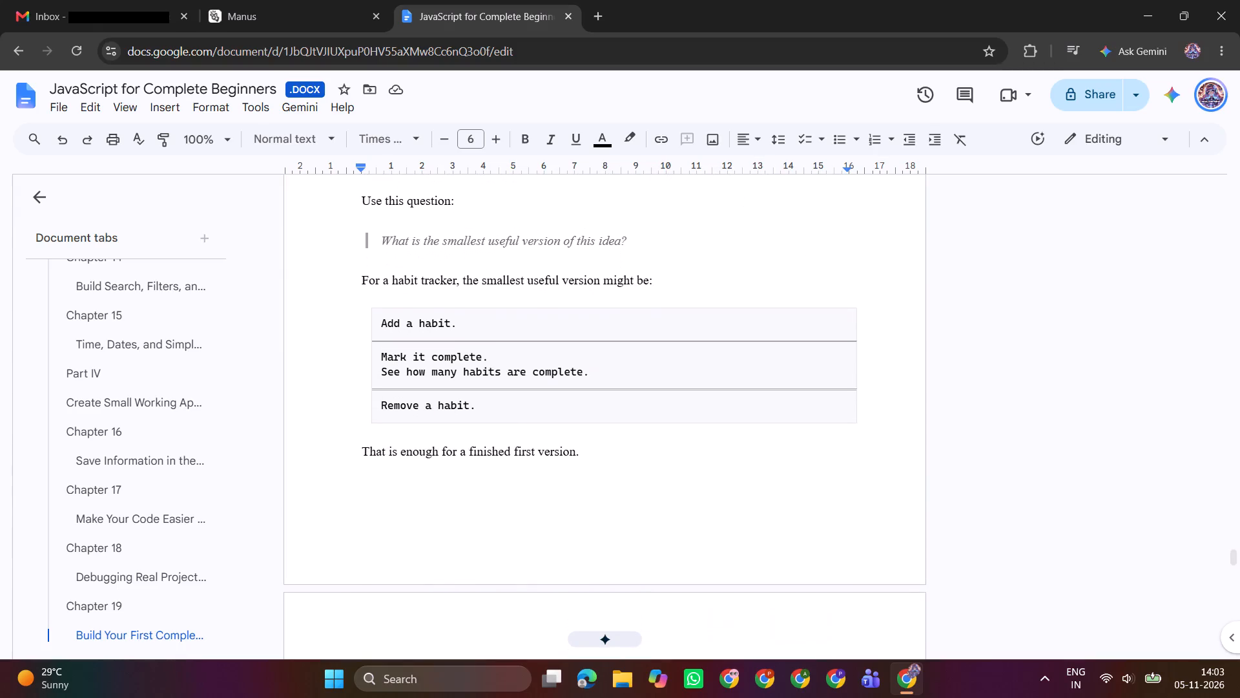
pyautogui.scroll(-4, 463, 432)
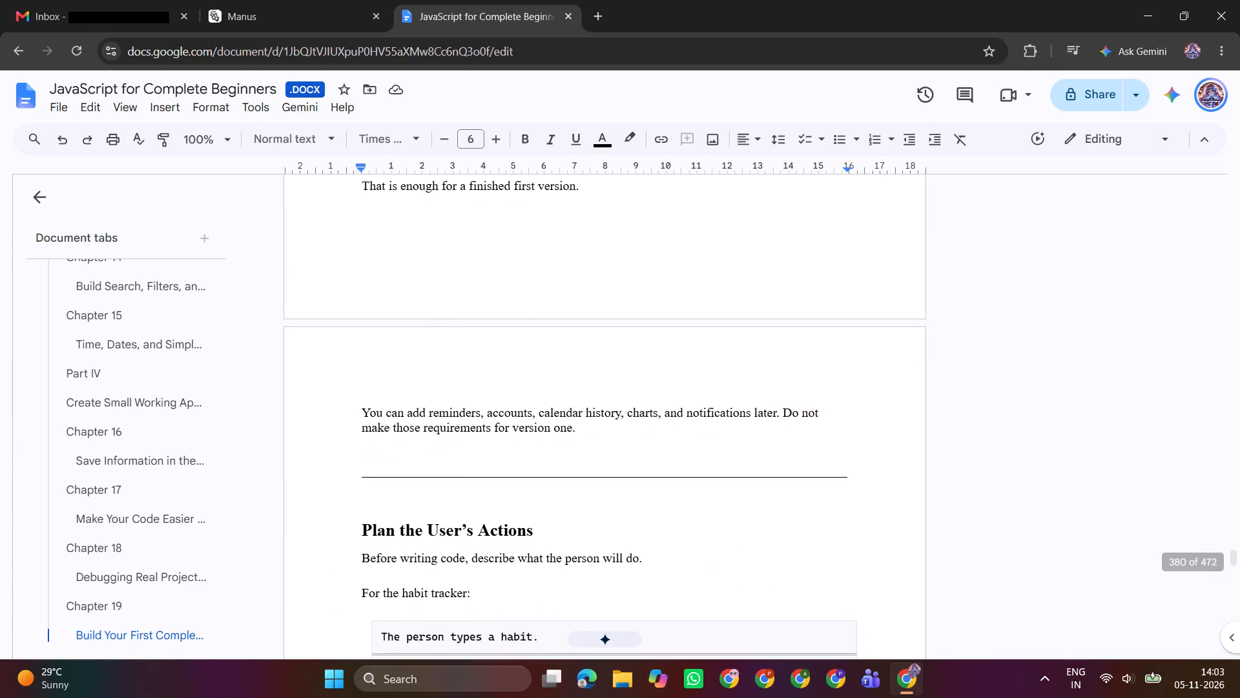
pyautogui.doubleClick(439, 477)
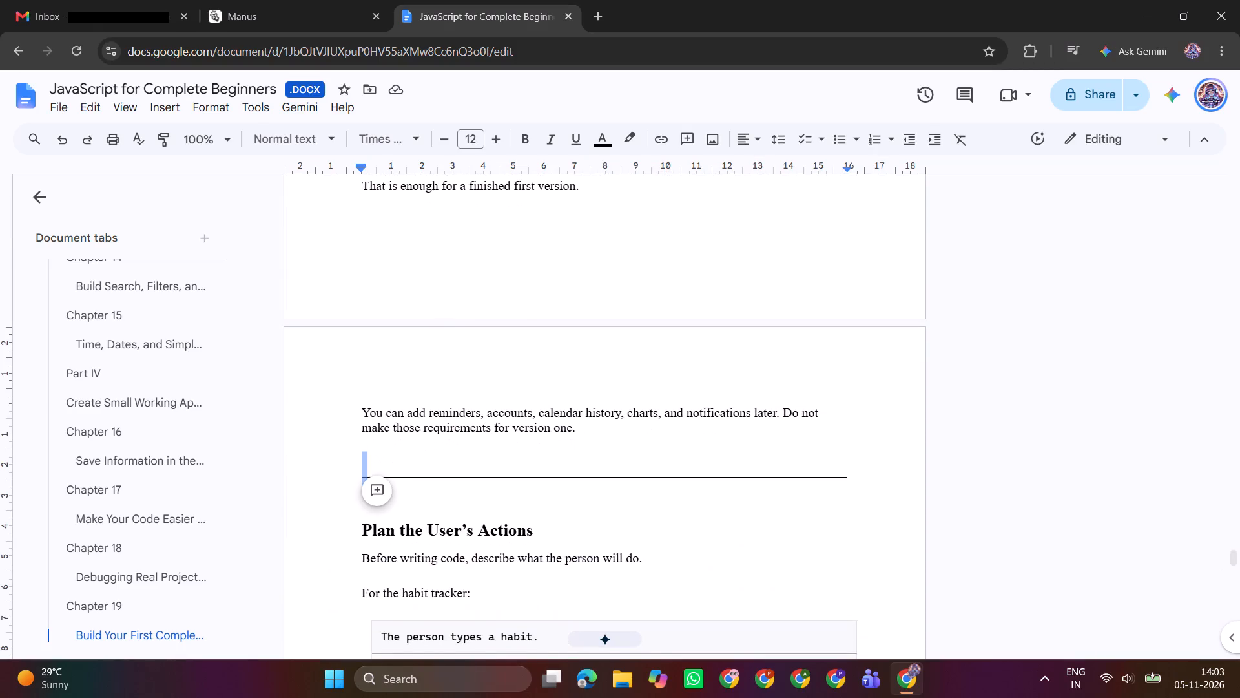
pyautogui.press('Delete')
pyautogui.press('Delete')
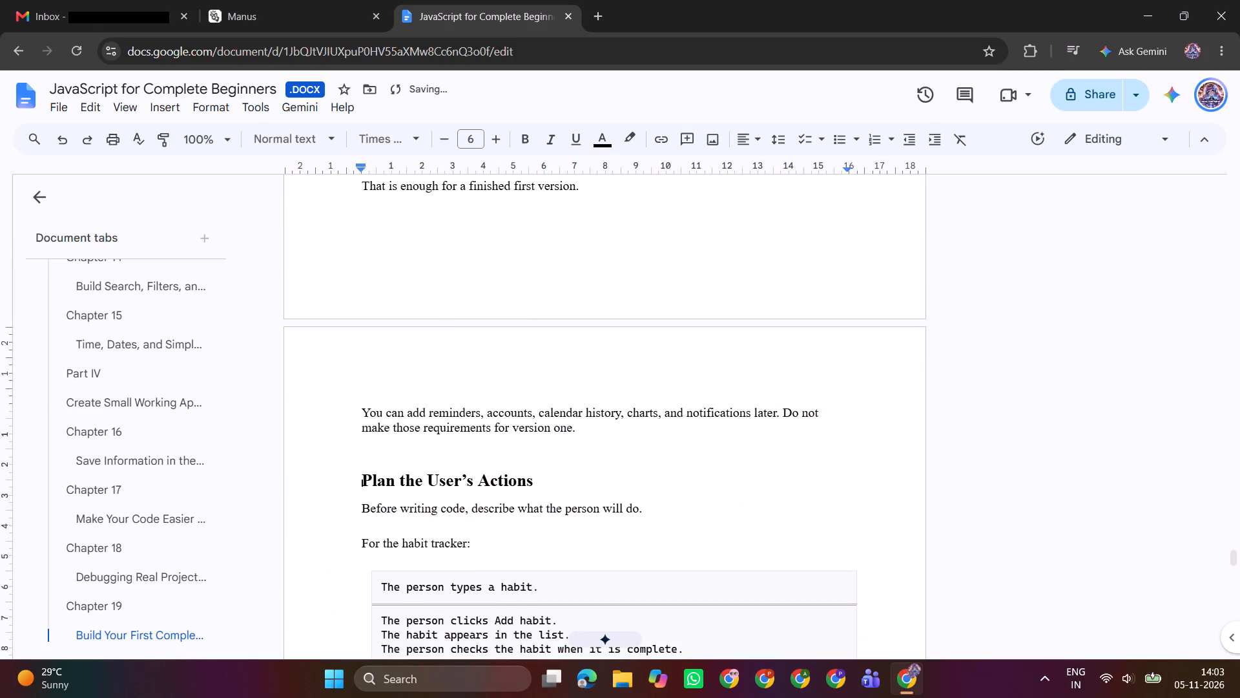
# Delete the divider line and its empty paragraph above the "List the Data the App Needs" heading.
pyautogui.scroll(-4, 439, 477)
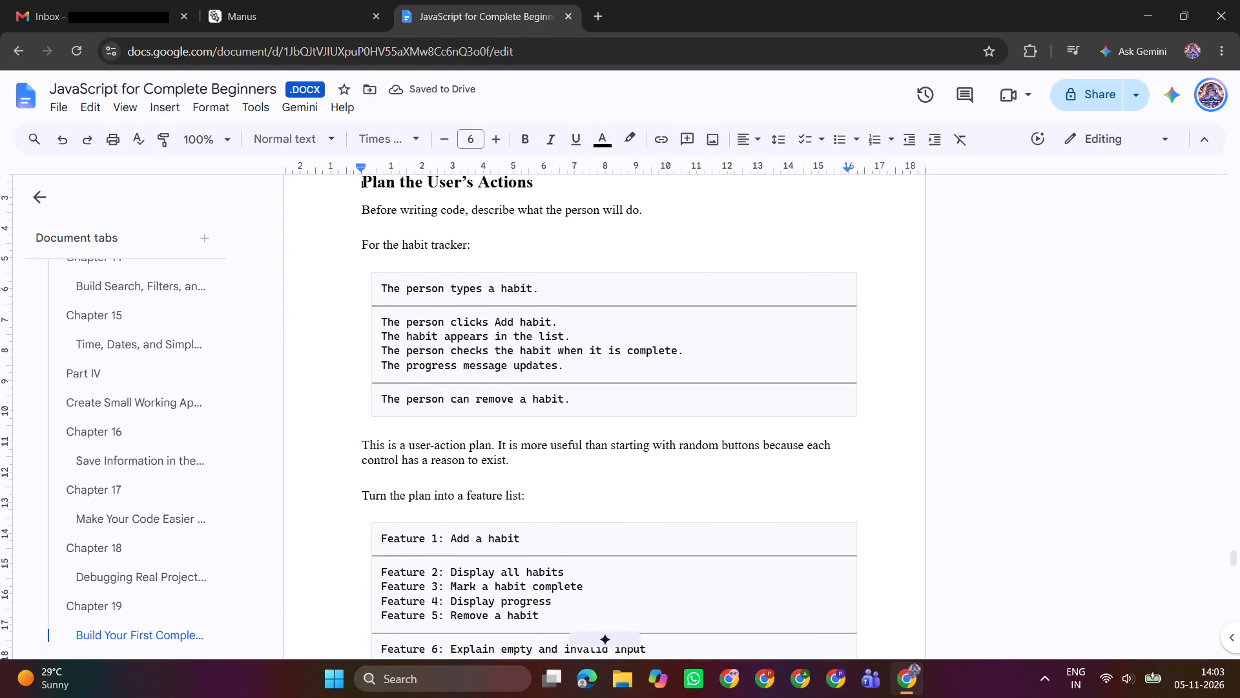
pyautogui.scroll(-5, 446, 496)
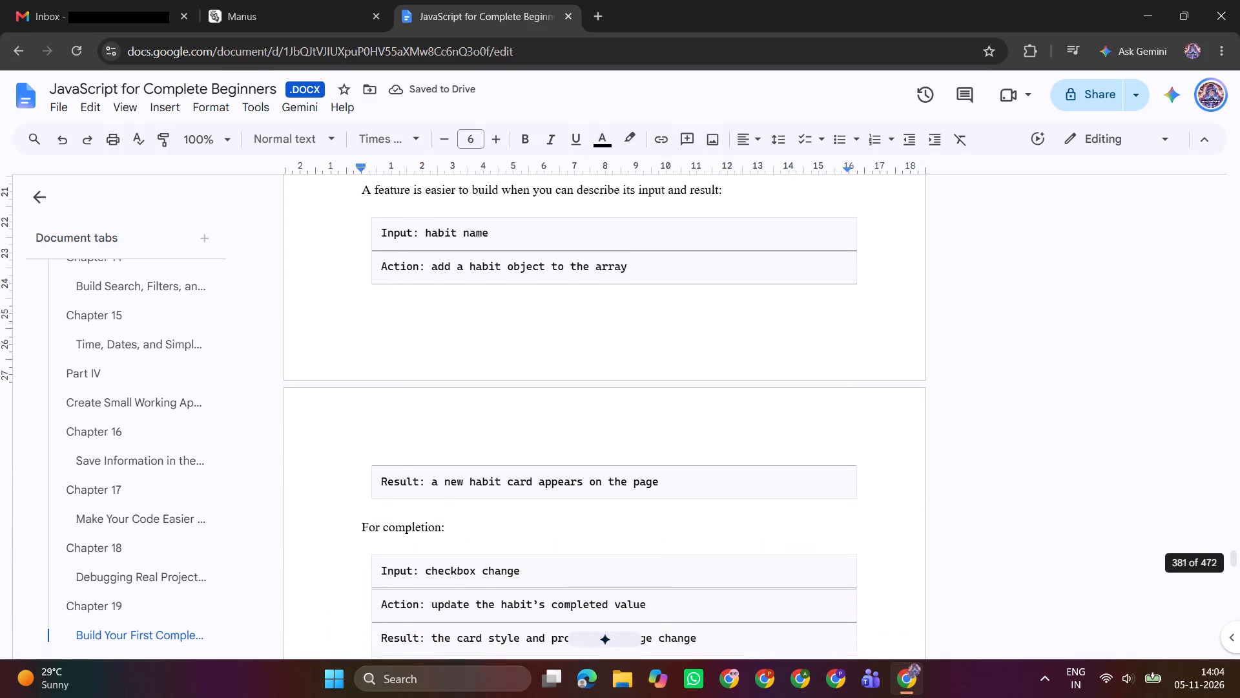
pyautogui.scroll(-4, 446, 496)
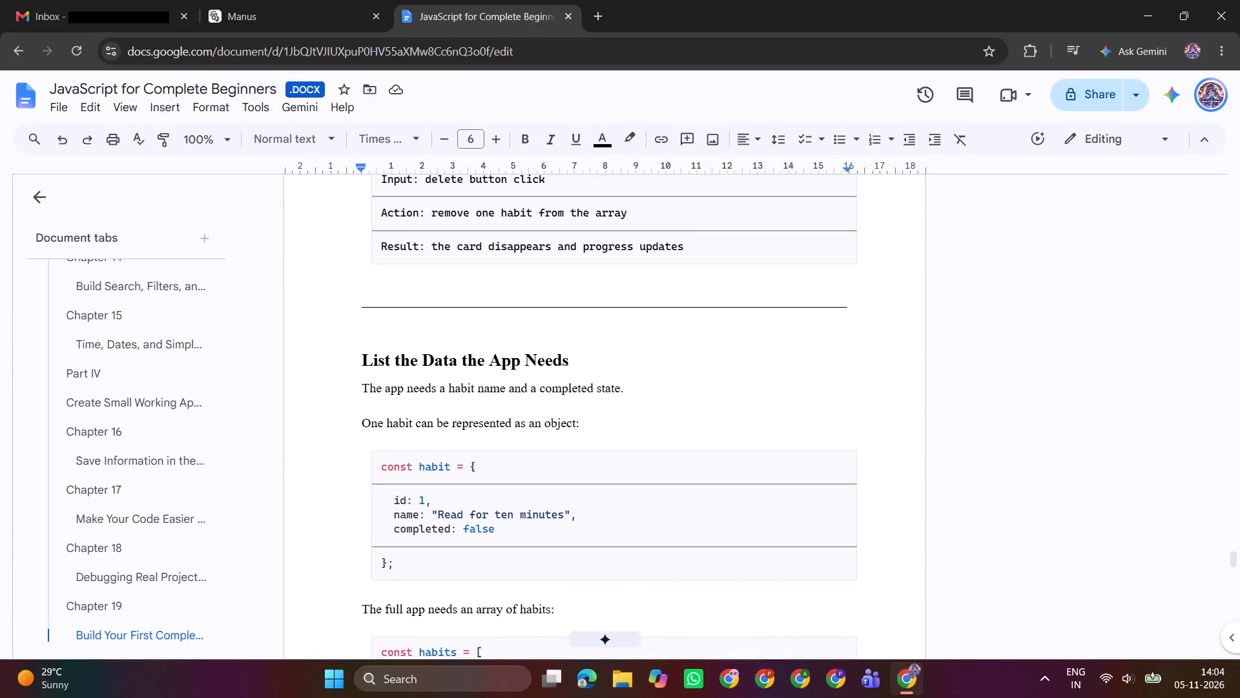
pyautogui.doubleClick(456, 311)
pyautogui.press('Delete')
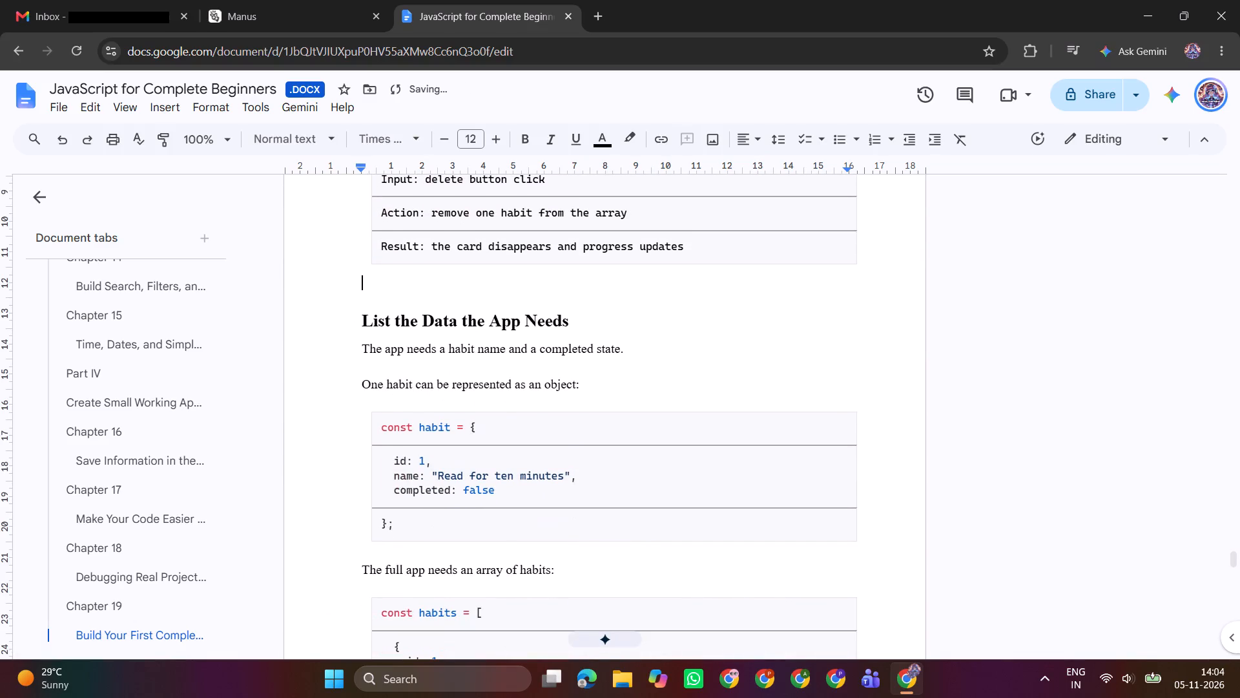
pyautogui.press('Delete')
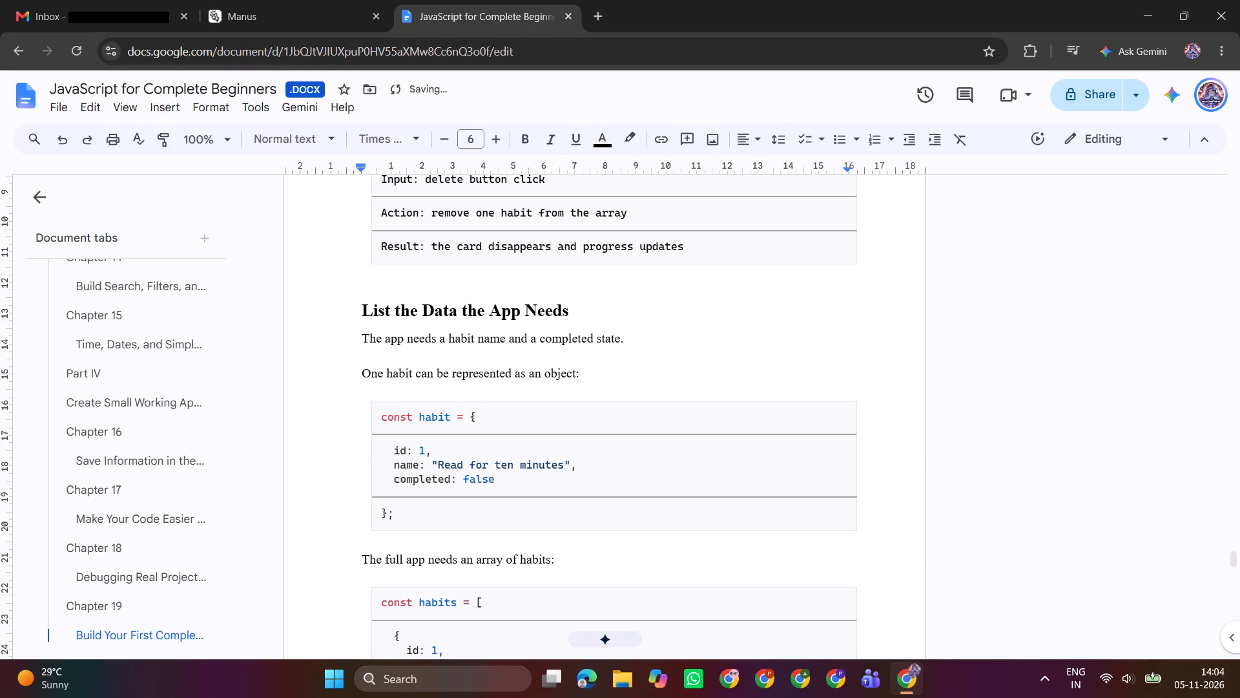
# Delete the divider line and its empty paragraph above the "Sketch the Page Before Coding" heading.
pyautogui.scroll(-3, 456, 311)
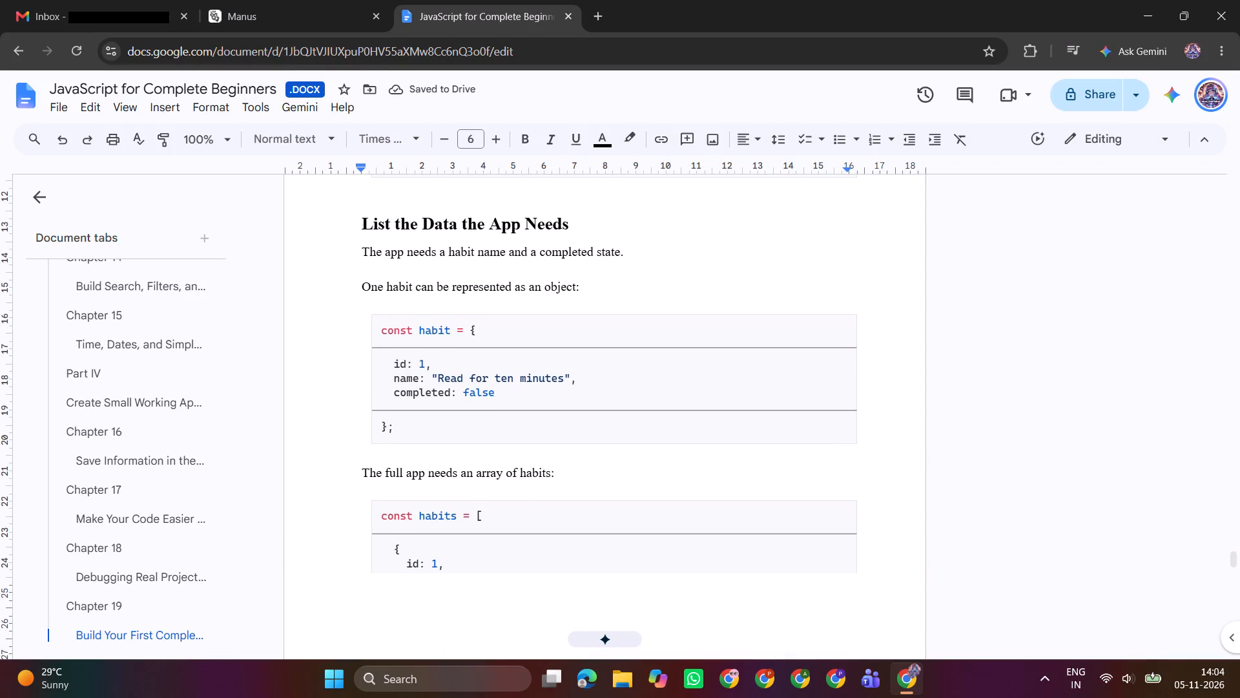
pyautogui.scroll(-4, 456, 311)
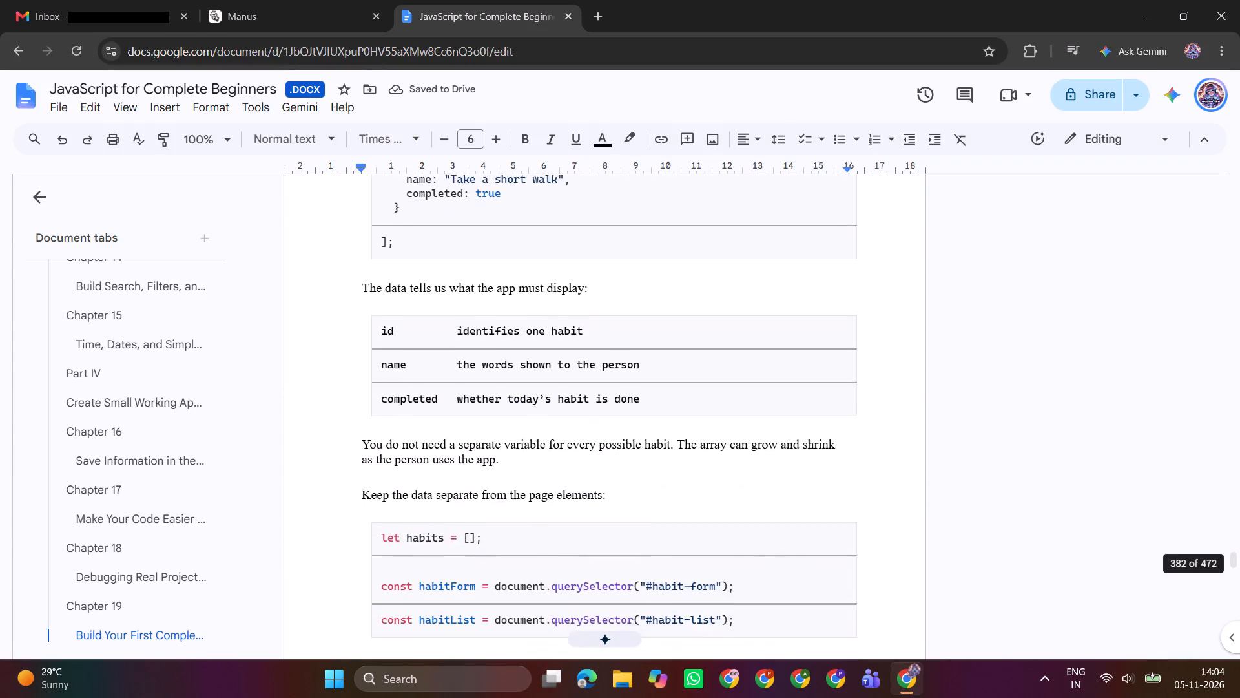
pyautogui.click(475, 449)
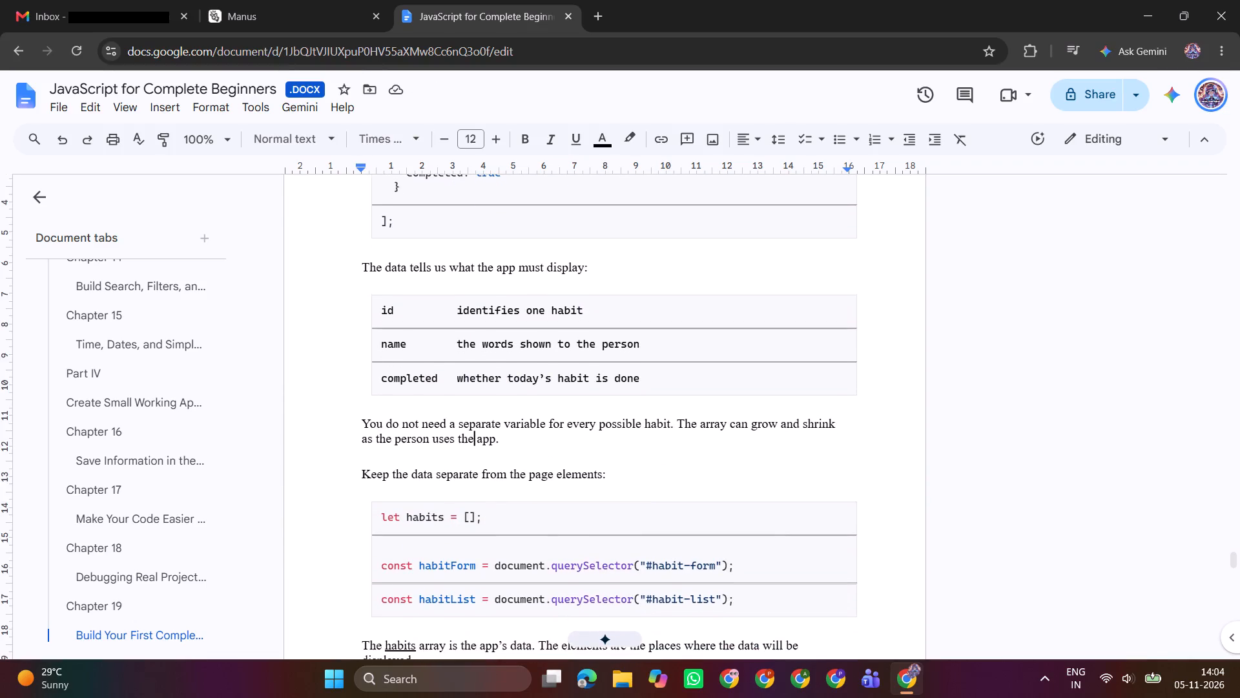
pyautogui.scroll(-2, 475, 449)
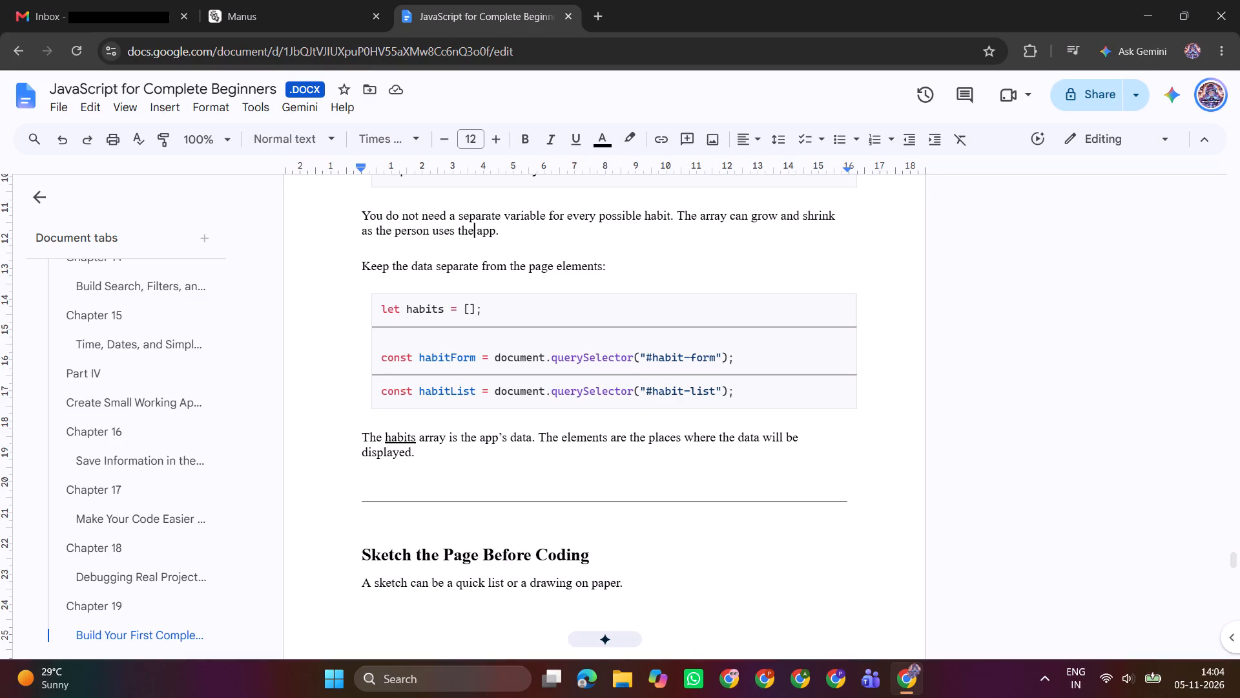
pyautogui.scroll(-1, 475, 449)
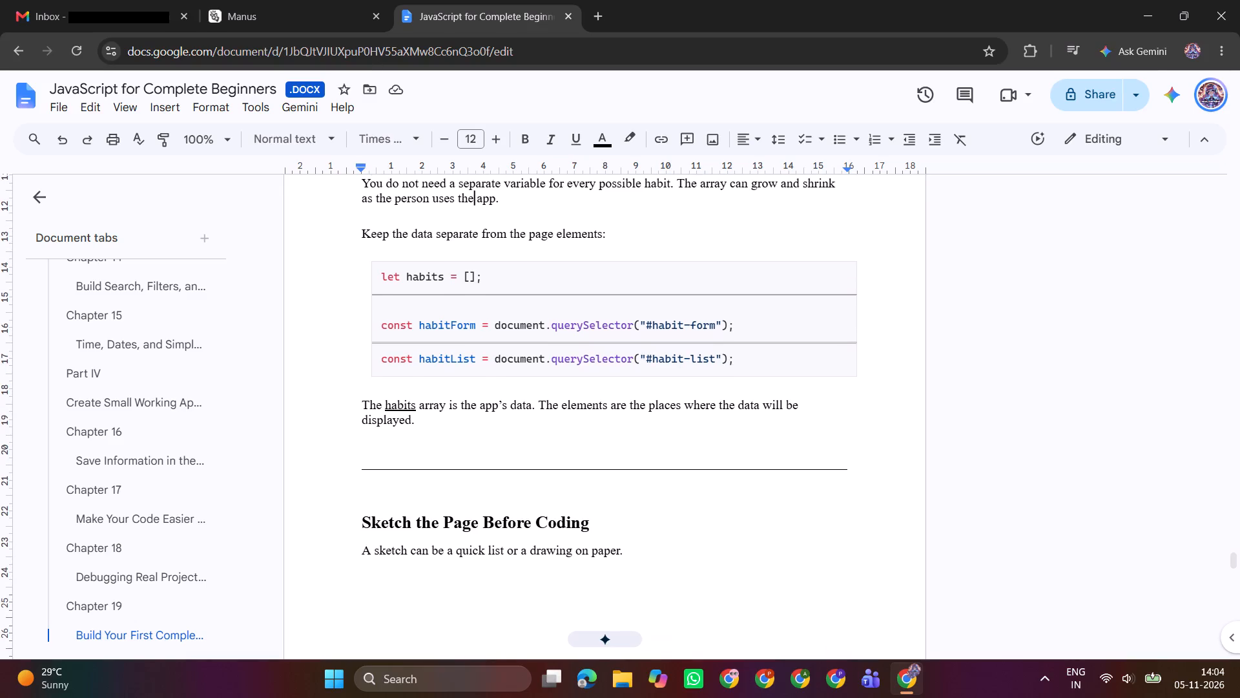
pyautogui.doubleClick(439, 465)
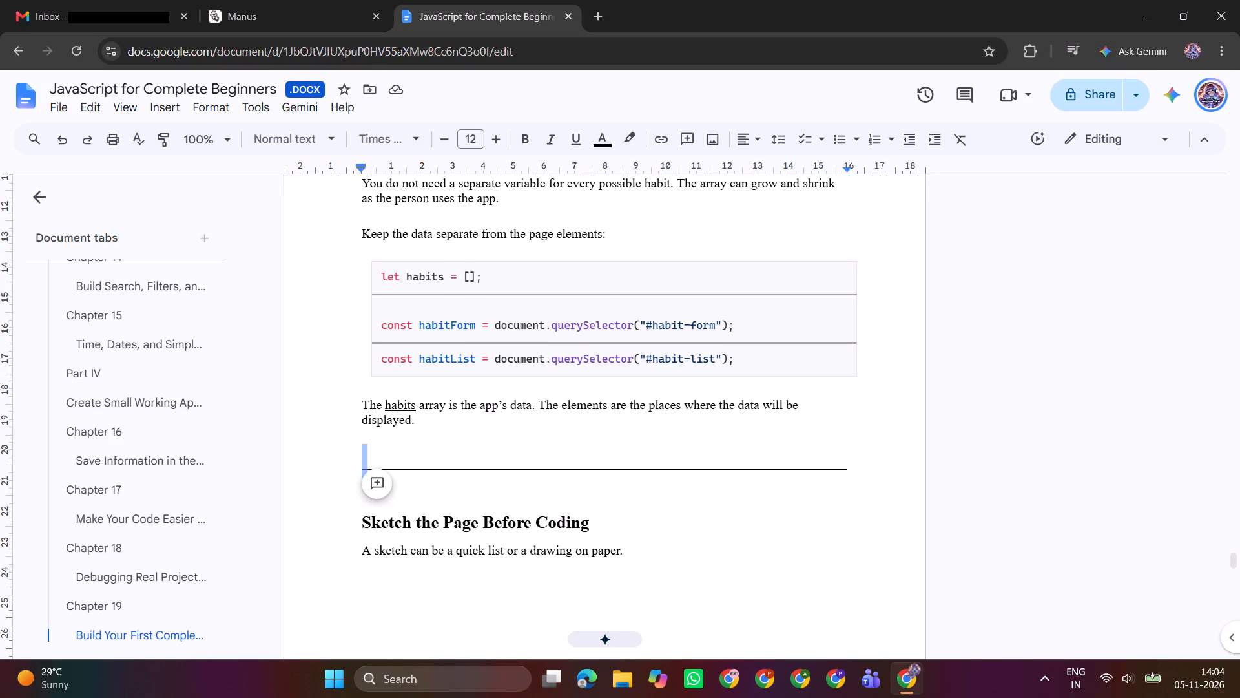
pyautogui.press('Delete')
pyautogui.press('Delete')
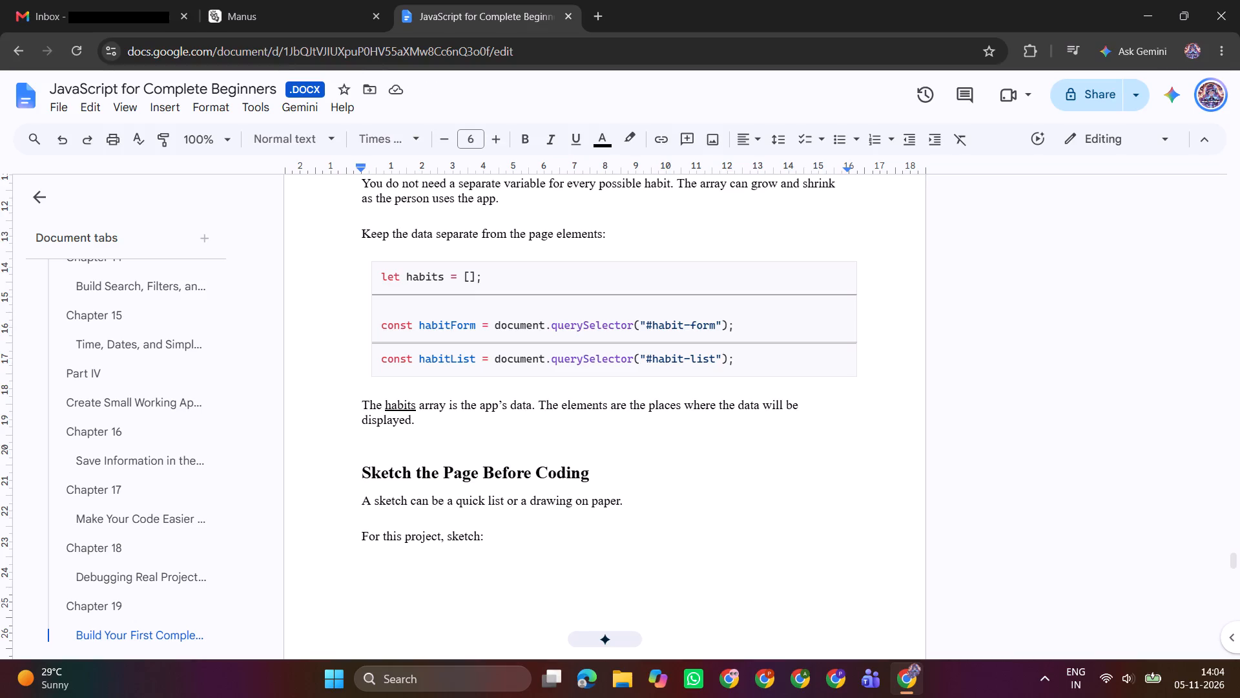
# Delete the divider line and its empty paragraph between "Now you have a direction before you begin typing JavaScript." and the "Decide What Happens at the Edges" heading.
pyautogui.scroll(-2, 439, 465)
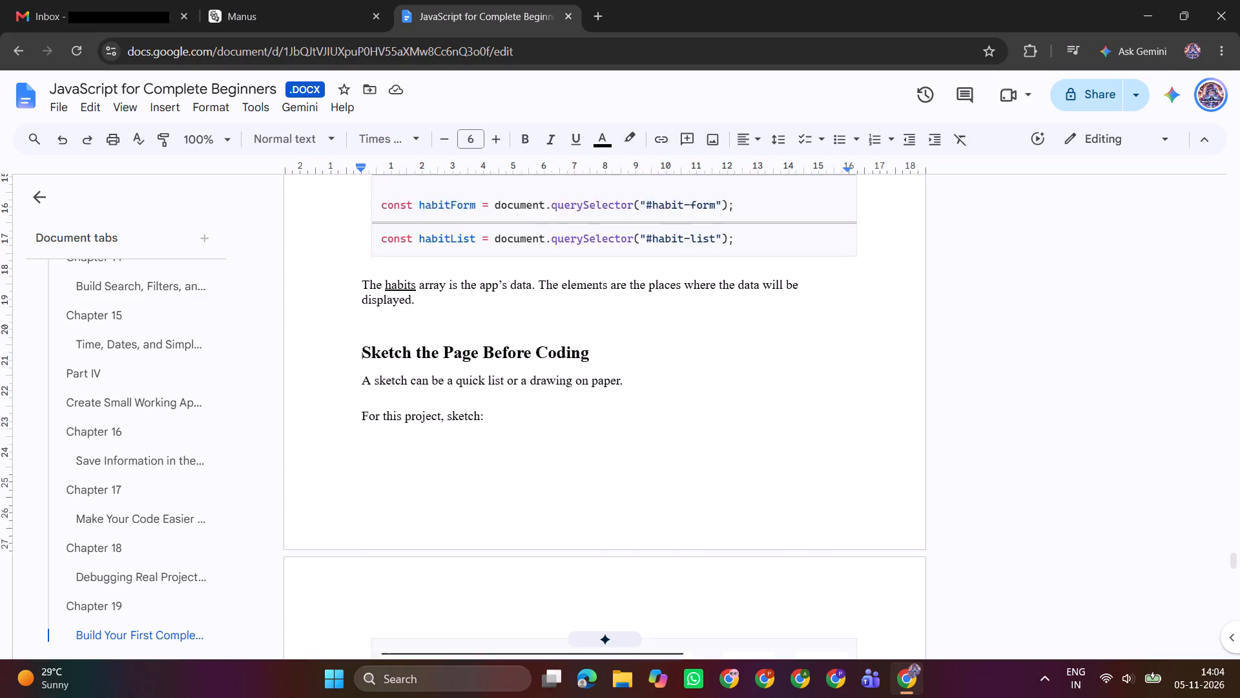
pyautogui.scroll(-2, 397, 494)
pyautogui.scroll(-2, 529, 481)
pyautogui.click(536, 230)
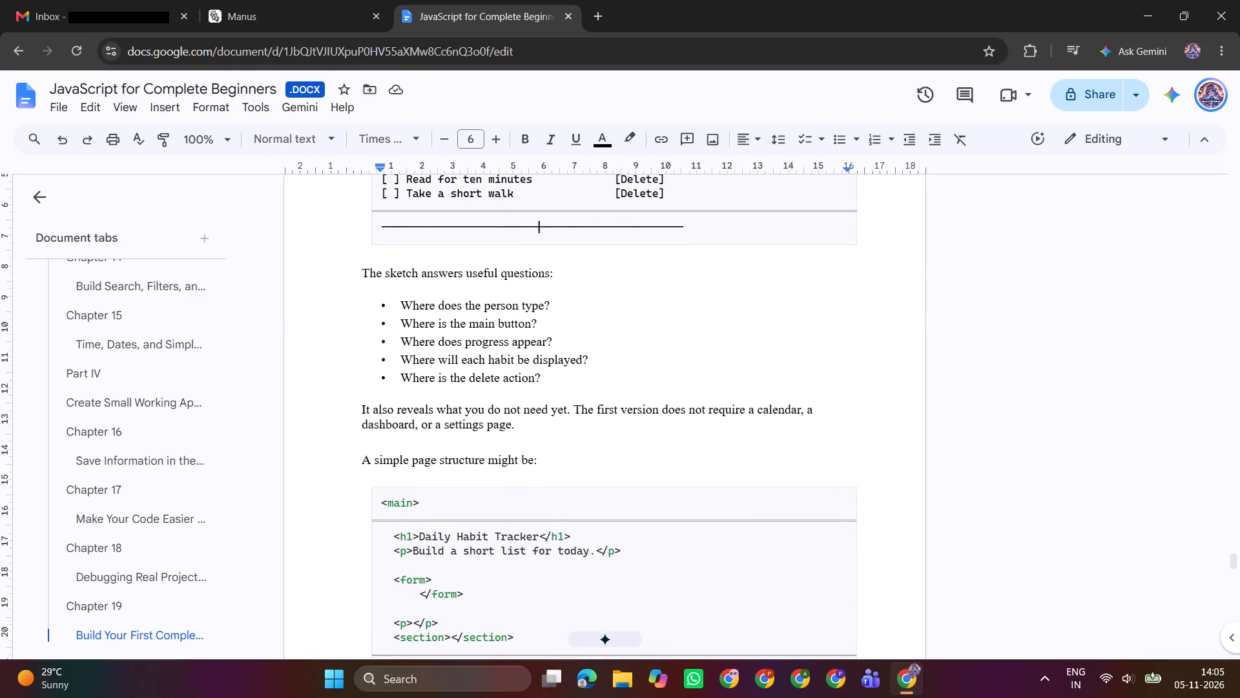
pyautogui.scroll(-2, 506, 370)
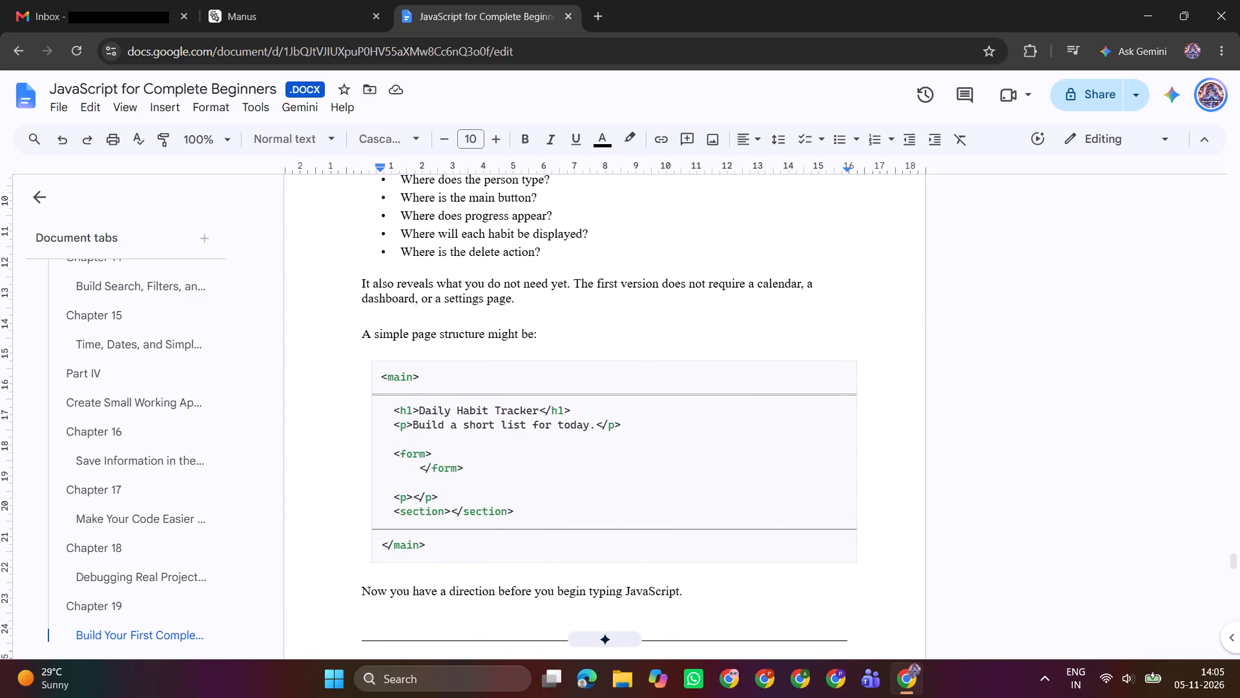
pyautogui.scroll(-1, 506, 370)
pyautogui.doubleClick(403, 574)
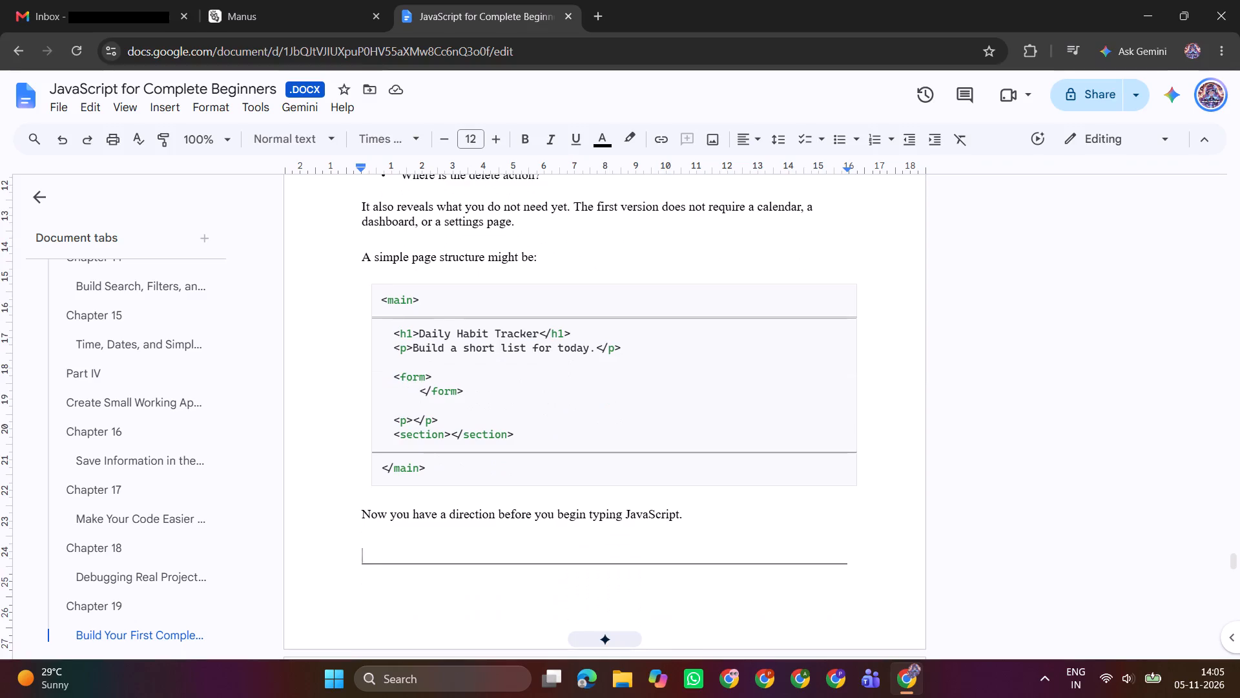
pyautogui.doubleClick(418, 574)
pyautogui.scroll(-1, 418, 574)
pyautogui.scroll(-2, 471, 560)
pyautogui.scroll(-1, 533, 520)
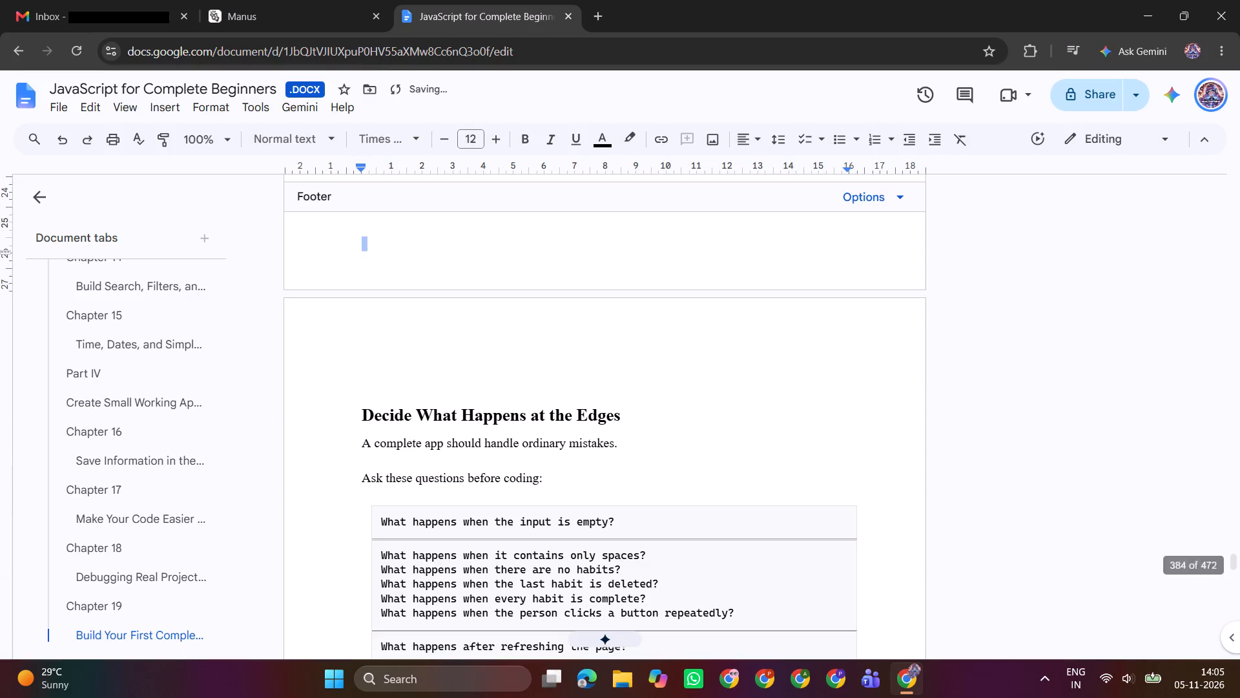
pyautogui.click(56, 144)
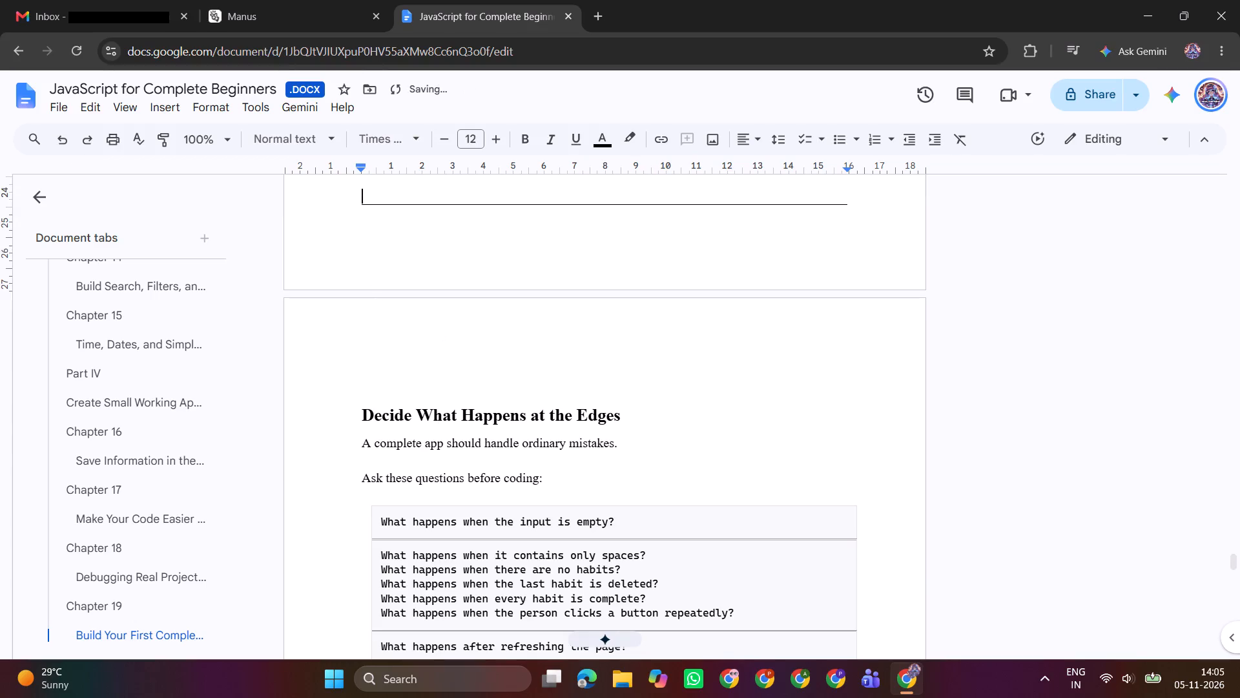
pyautogui.scroll(2, 458, 343)
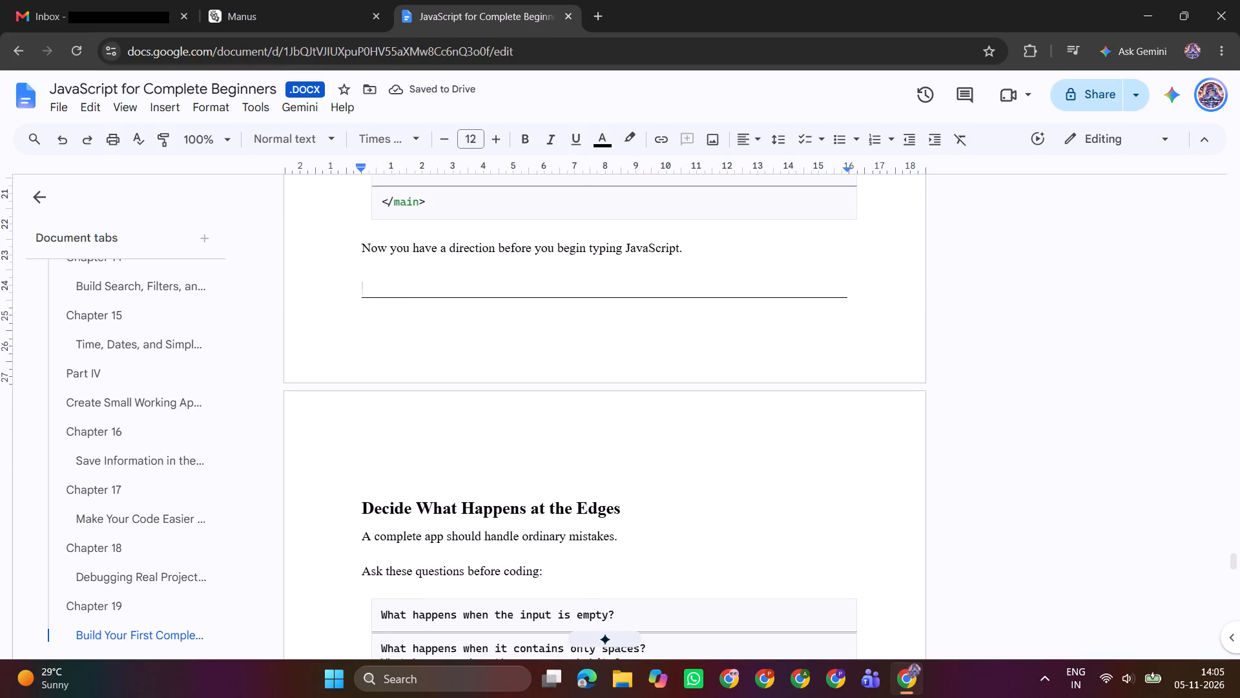
pyautogui.doubleClick(455, 304)
pyautogui.press('Delete')
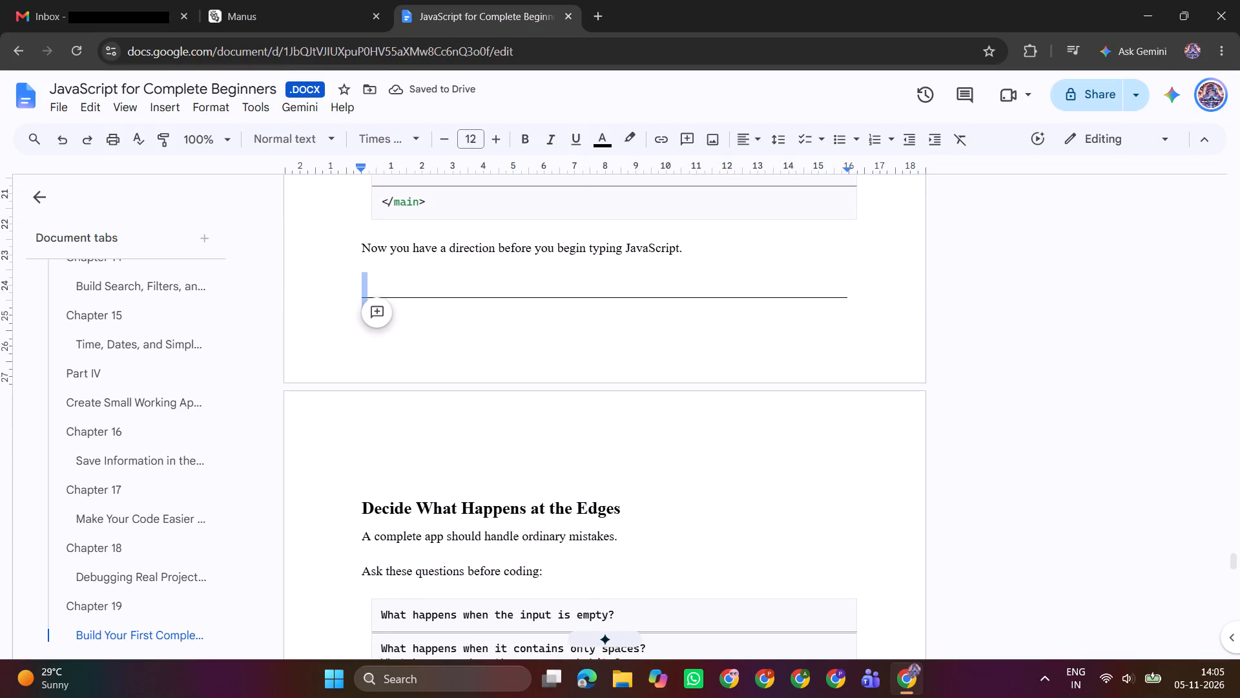
pyautogui.press('Delete')
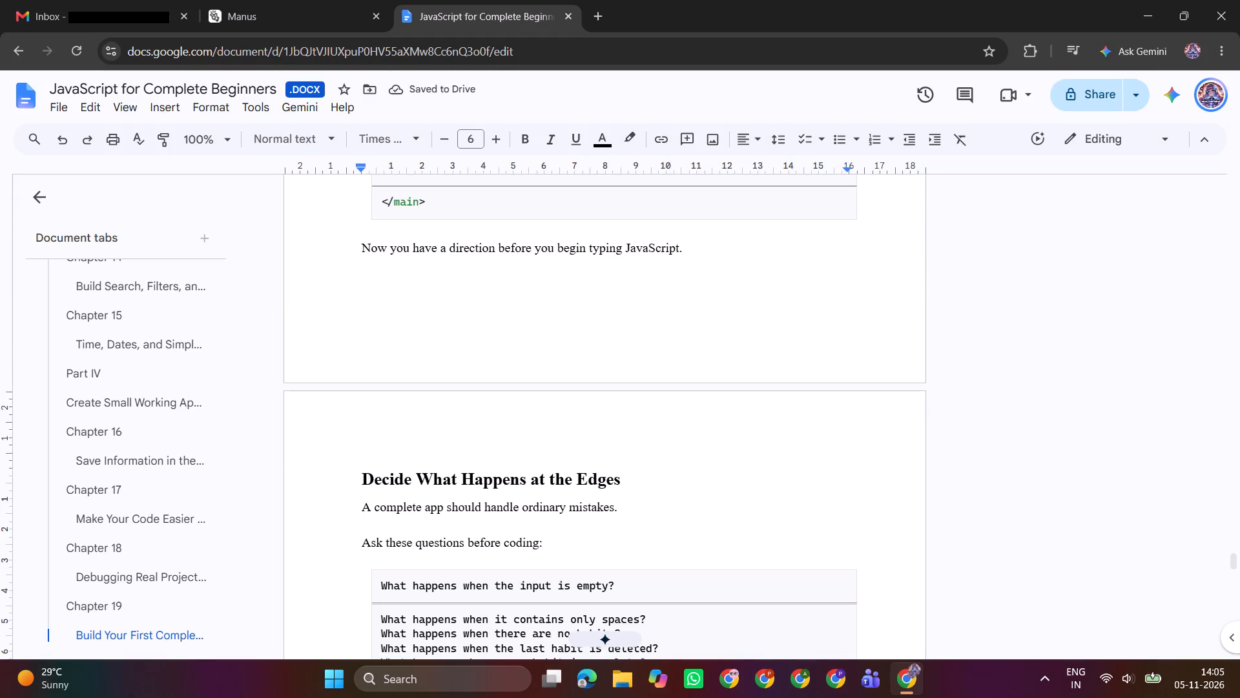
# Delete the divider line and its empty paragraph above the "Build the HTML Structure" heading.
pyautogui.scroll(-2, 455, 304)
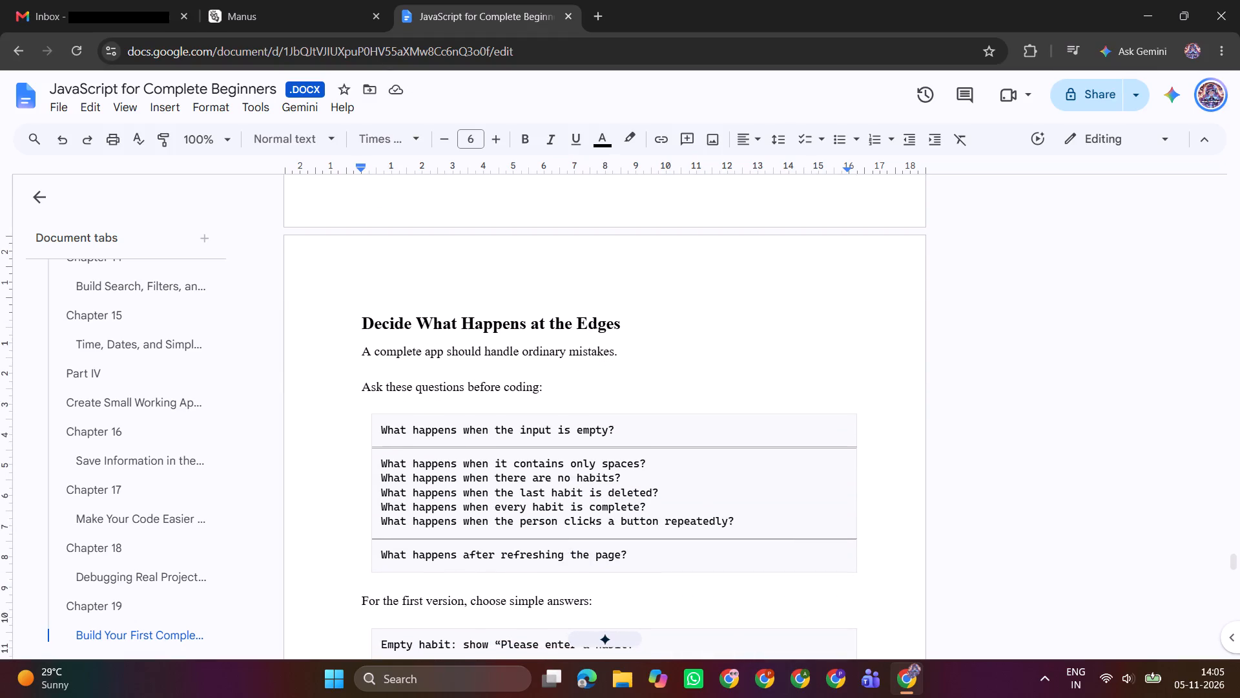
pyautogui.scroll(-2, 484, 370)
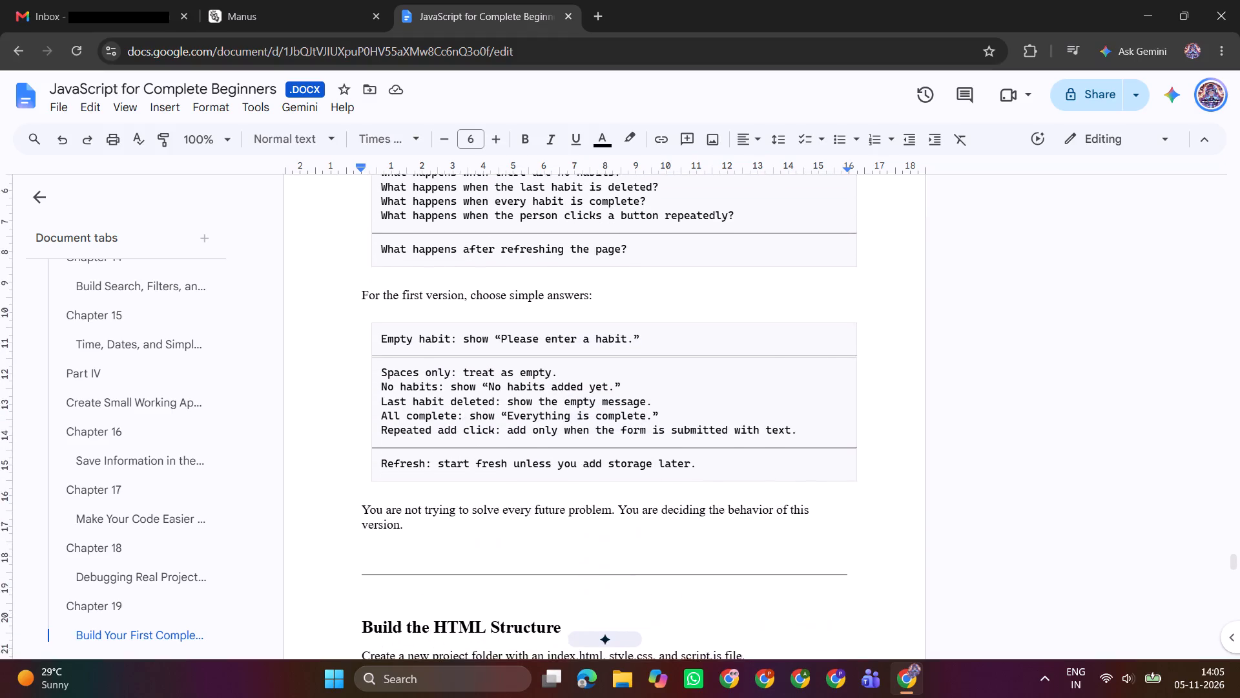
pyautogui.scroll(-2, 484, 370)
pyautogui.doubleClick(450, 421)
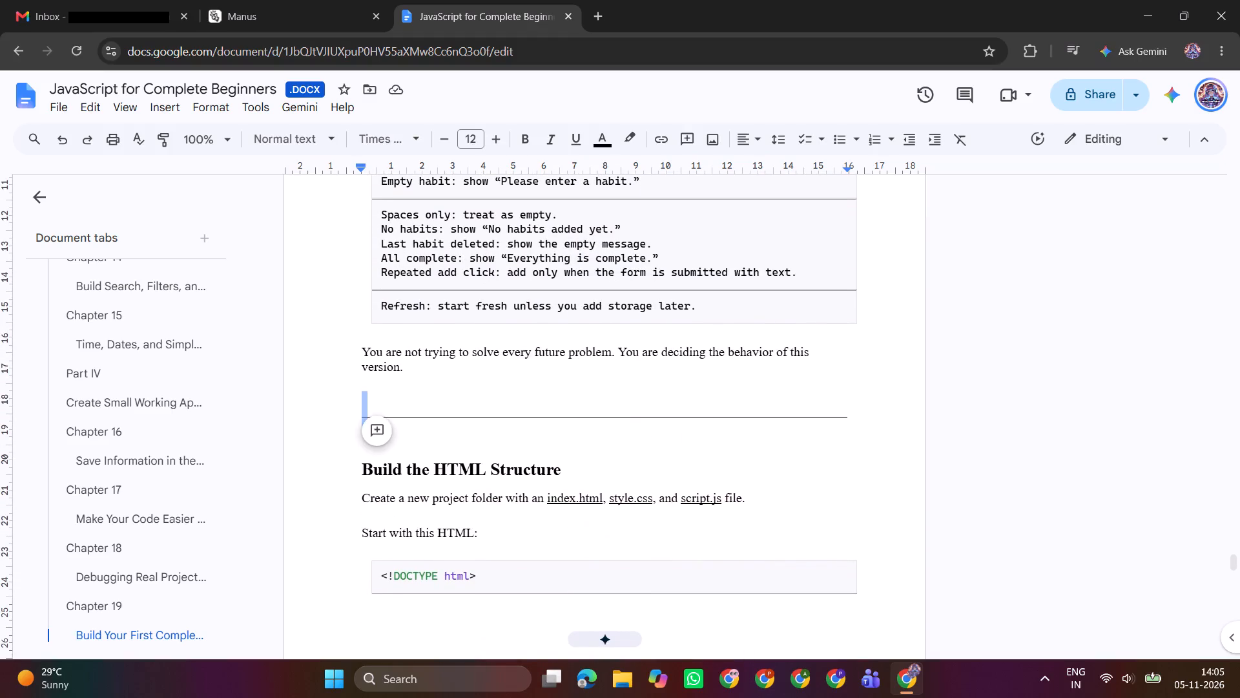
pyautogui.press('Delete')
pyautogui.press('Delete')
# Delete the divider line and its empty paragraph above the "Add the Page Styling" heading.
pyautogui.scroll(-3, 450, 421)
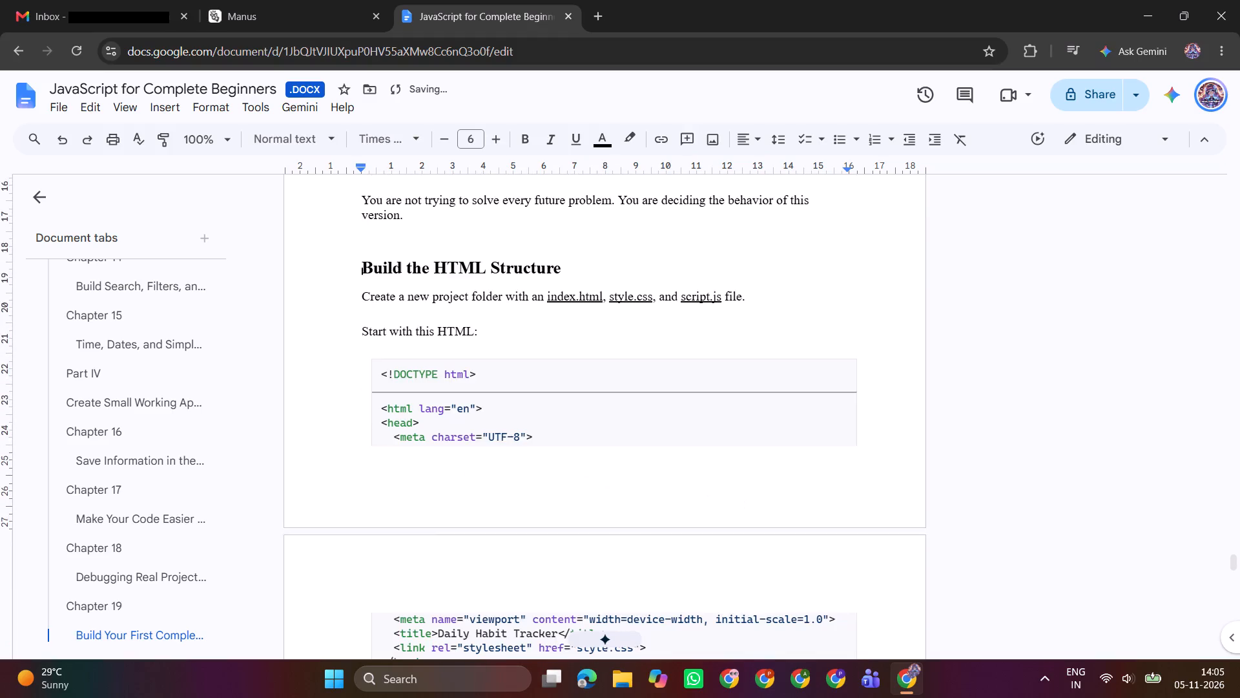
pyautogui.scroll(-1, 450, 421)
pyautogui.scroll(-4, 456, 476)
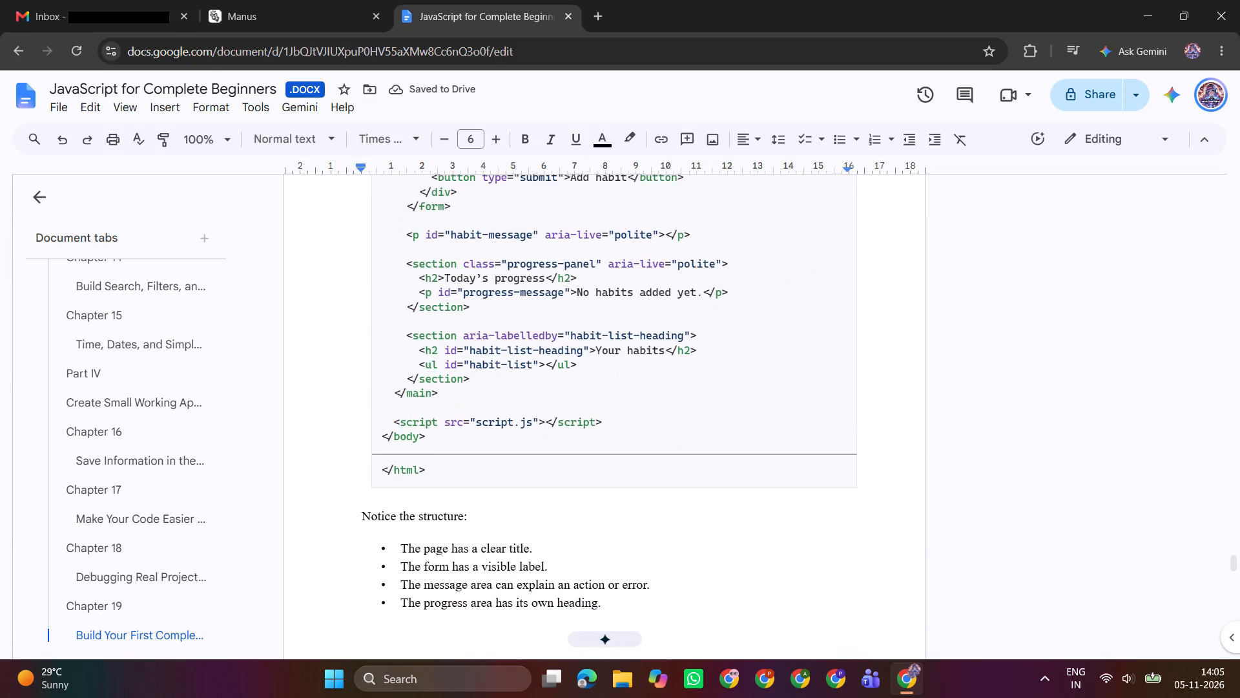
pyautogui.scroll(-5, 456, 476)
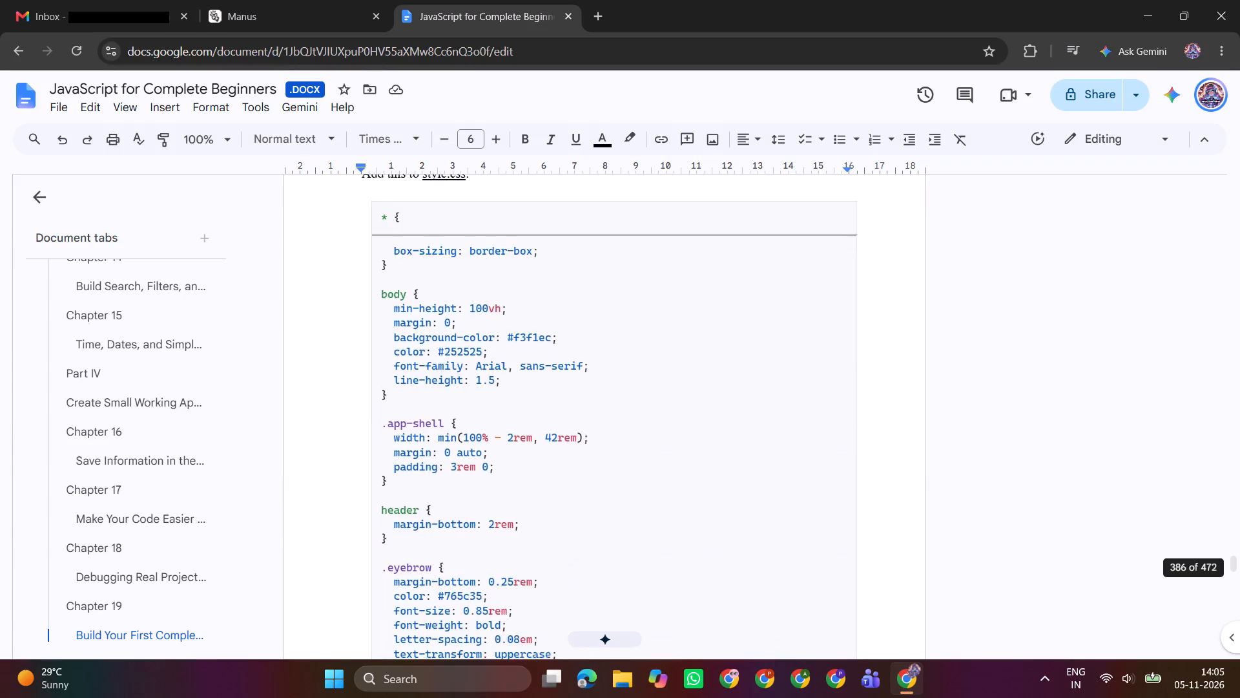
pyautogui.scroll(2, 456, 476)
pyautogui.doubleClick(468, 255)
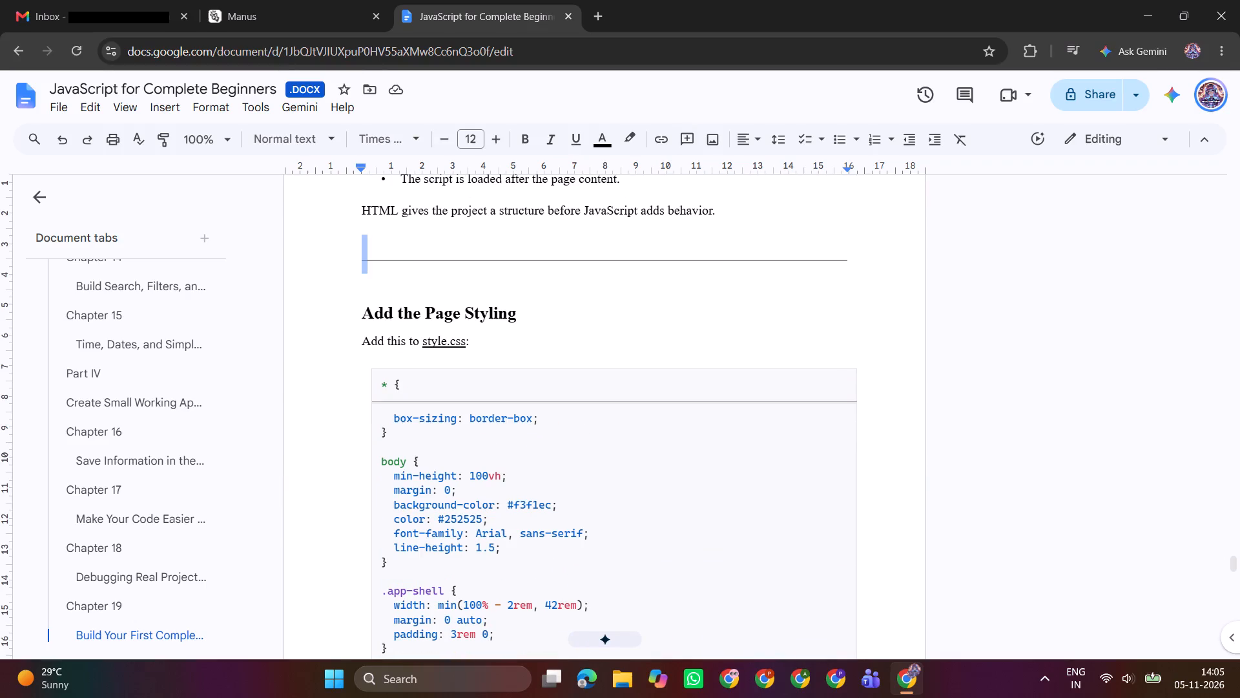
pyautogui.press('Delete')
pyautogui.press('Delete')
# Delete the divider line and its empty paragraph above the "Add the JavaScript Data and References" heading.
pyautogui.scroll(-2, 468, 255)
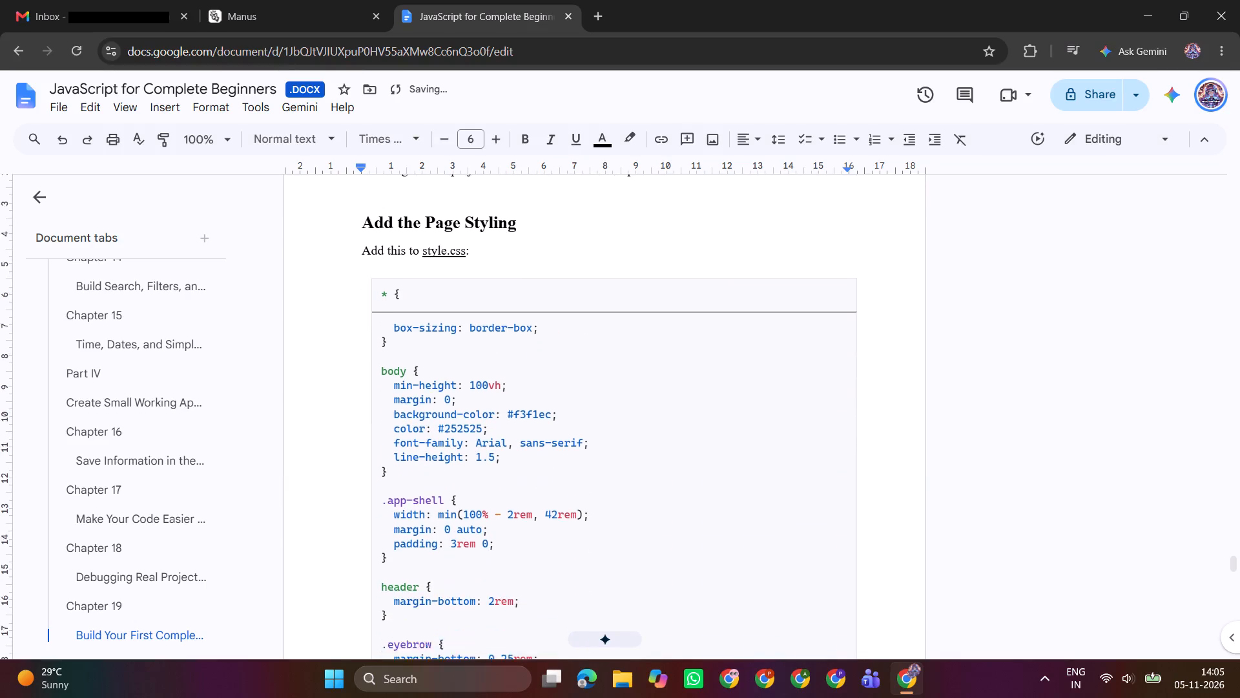
pyautogui.scroll(-1, 468, 255)
pyautogui.scroll(-5, 464, 384)
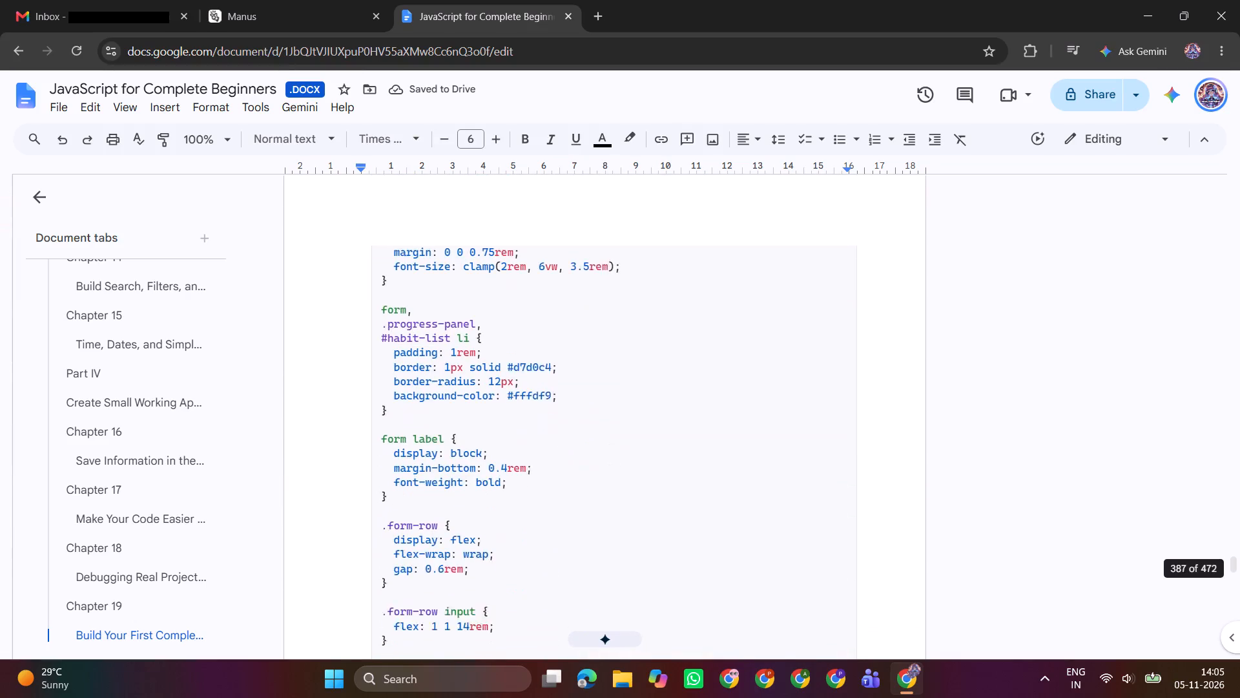
pyautogui.scroll(-5, 464, 384)
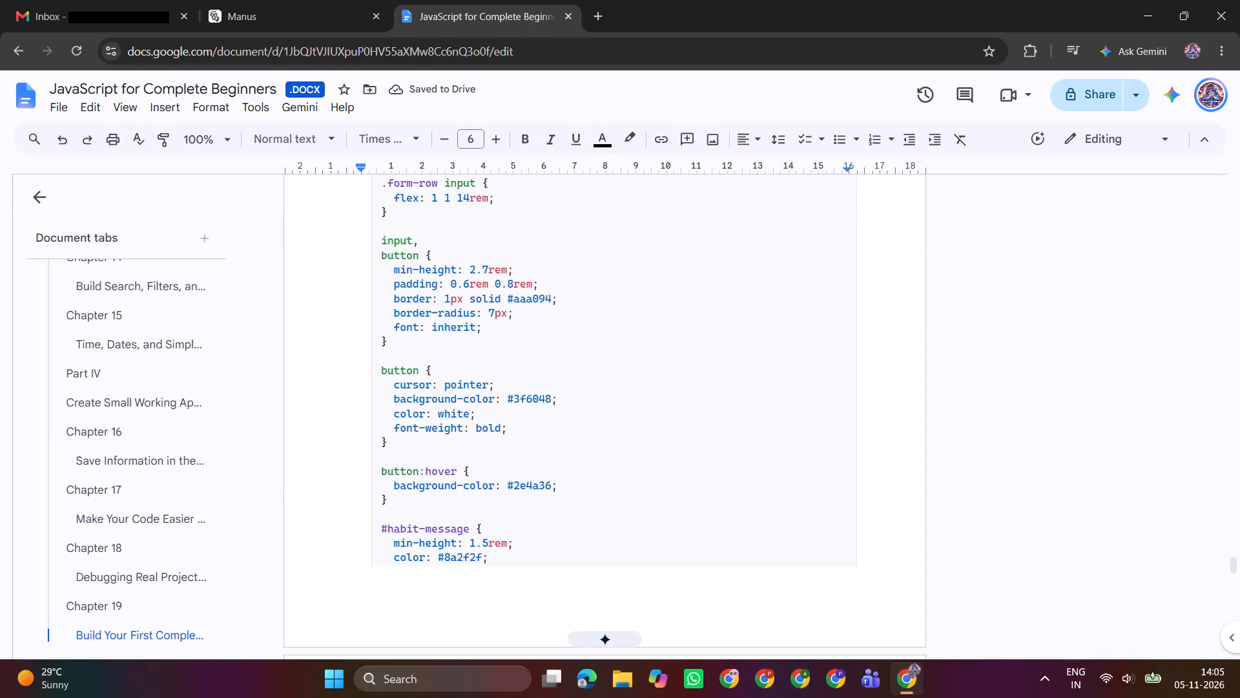
pyautogui.scroll(-3, 464, 384)
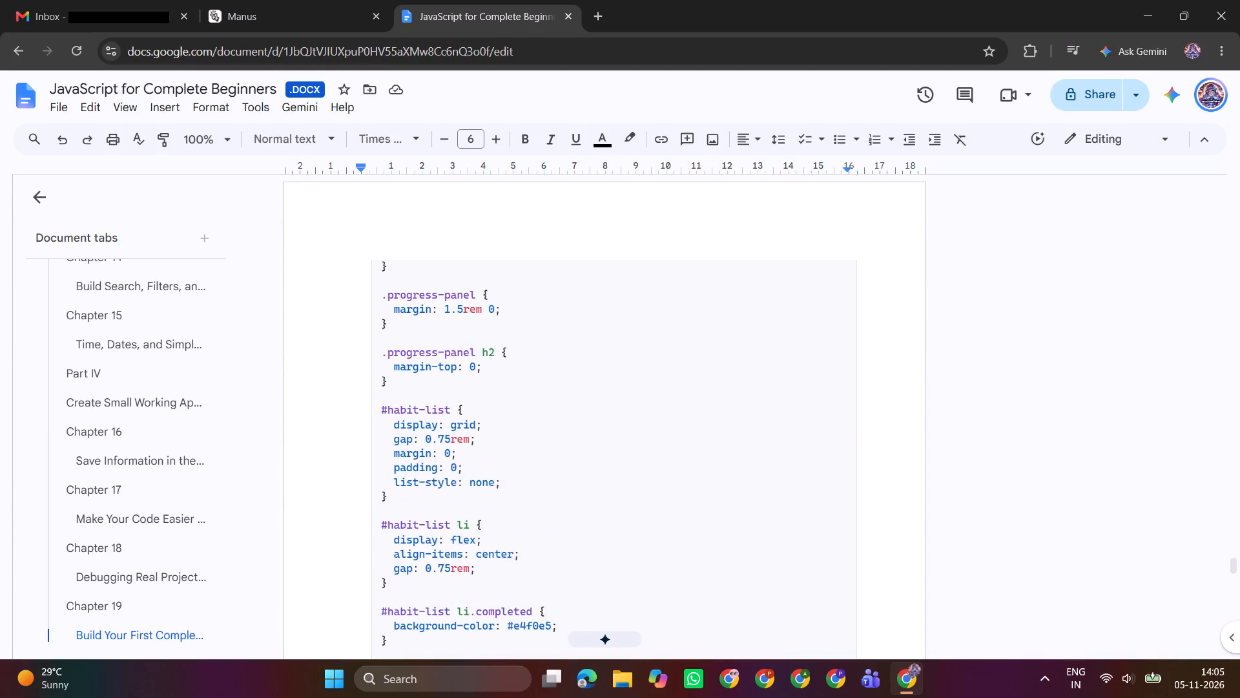
pyautogui.scroll(-1, 464, 384)
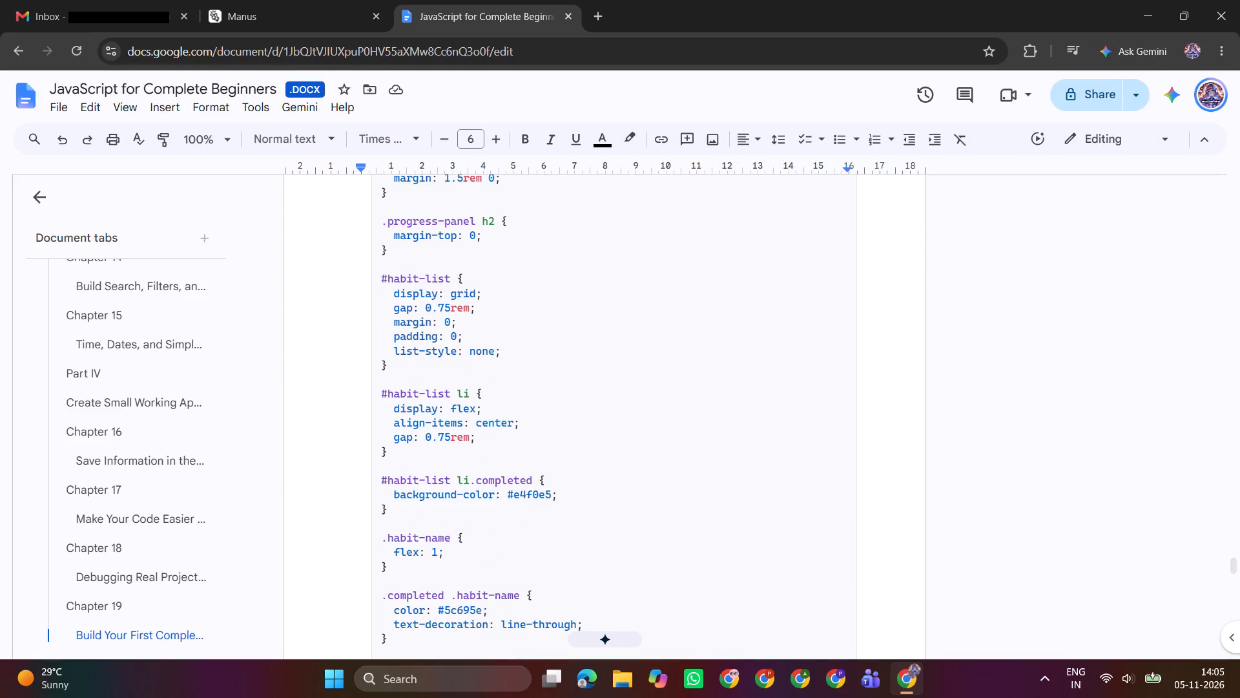
pyautogui.scroll(-3, 464, 384)
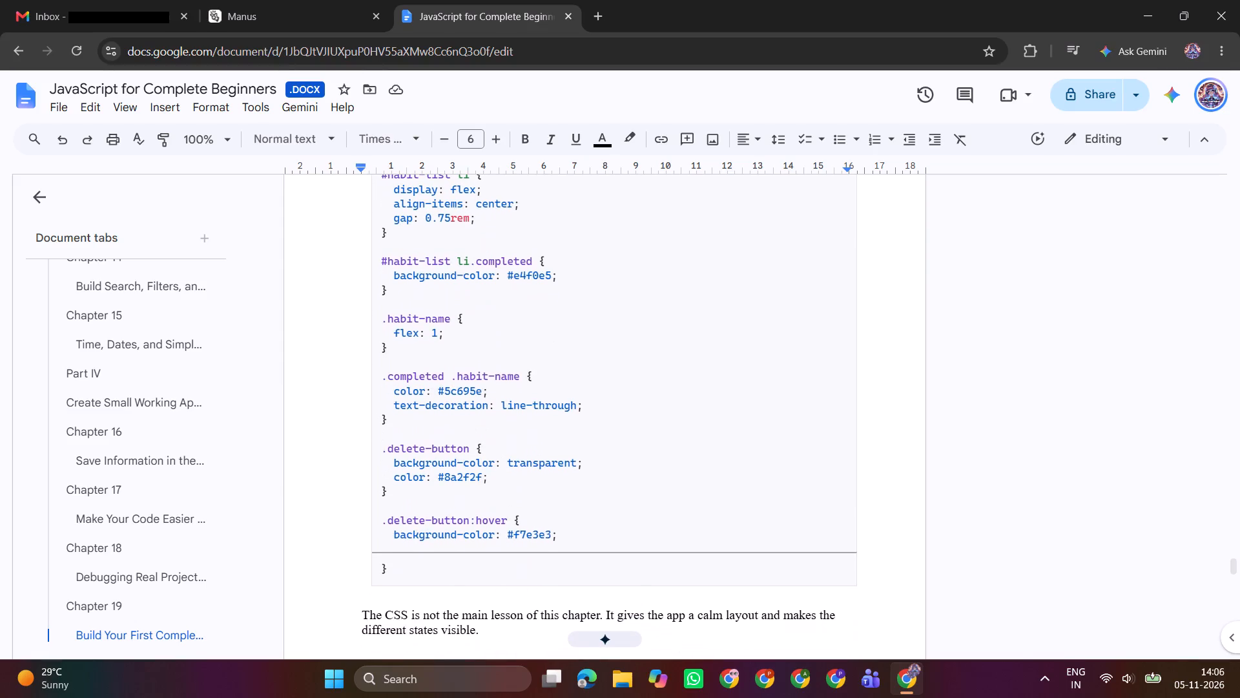
pyautogui.scroll(-4, 464, 384)
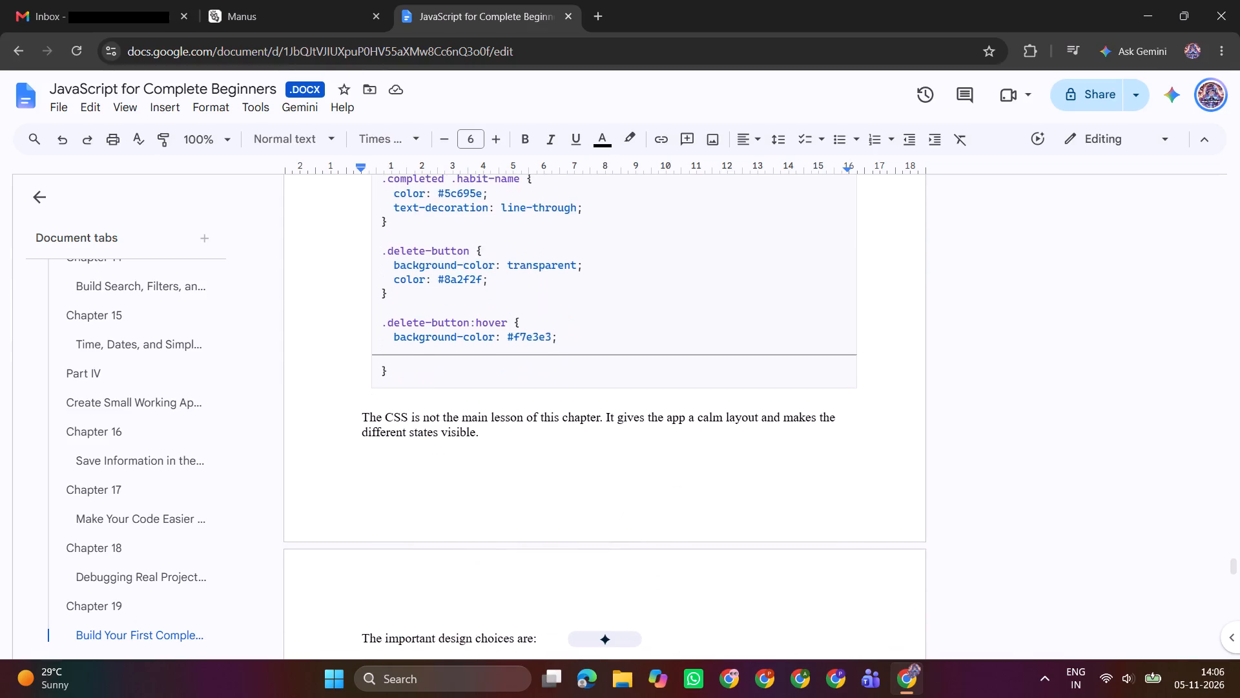
pyautogui.scroll(-2, 464, 384)
pyautogui.doubleClick(444, 429)
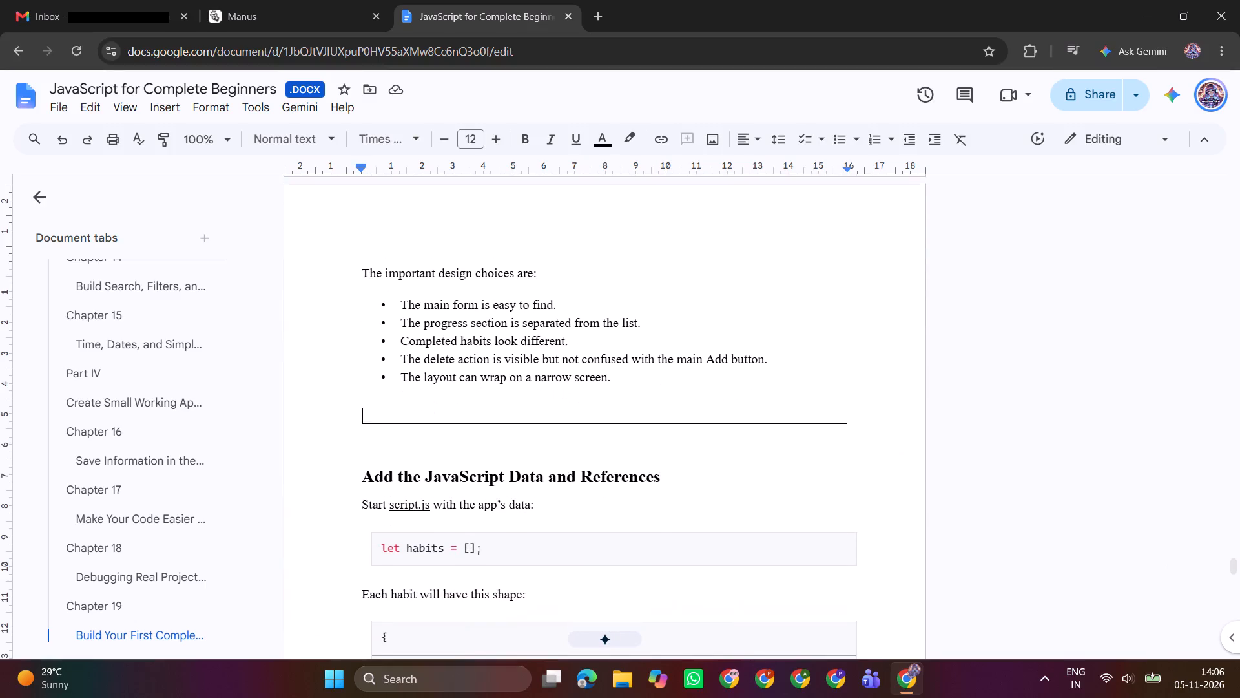
pyautogui.press('Delete')
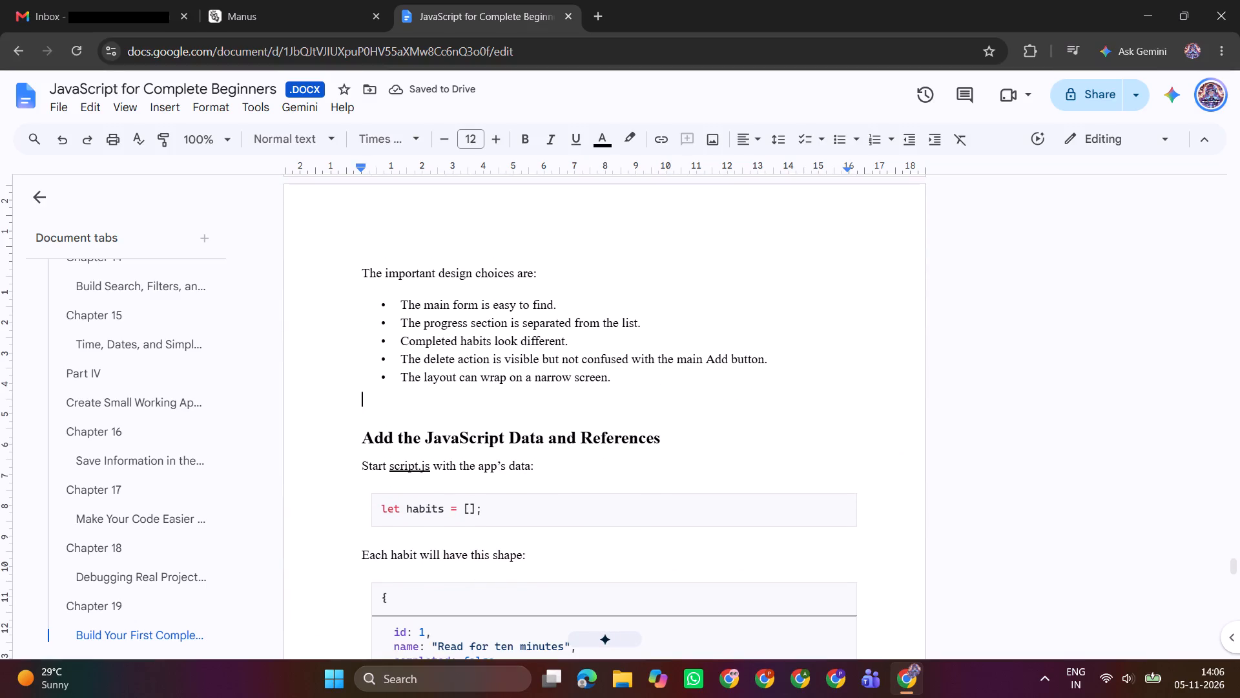
pyautogui.scroll(-2, 444, 429)
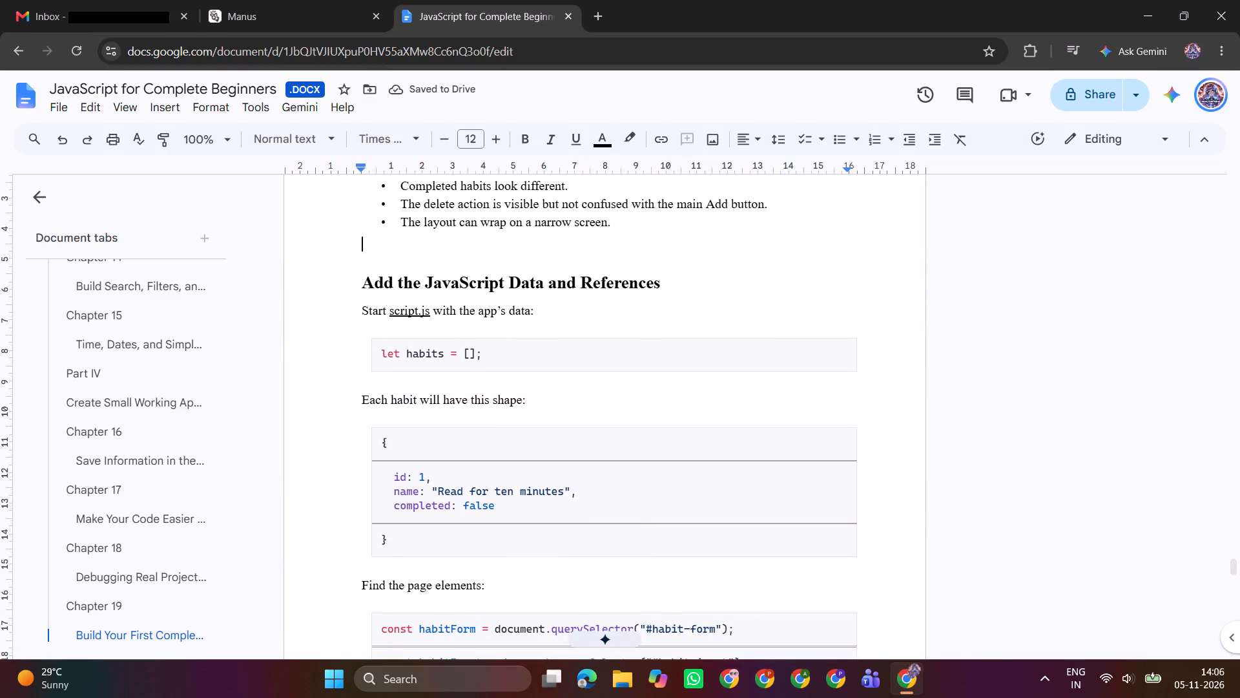
pyautogui.press('Delete')
# Delete the divider line and its empty paragraph above the "Display the Habits" heading.
pyautogui.scroll(-2, 614, 323)
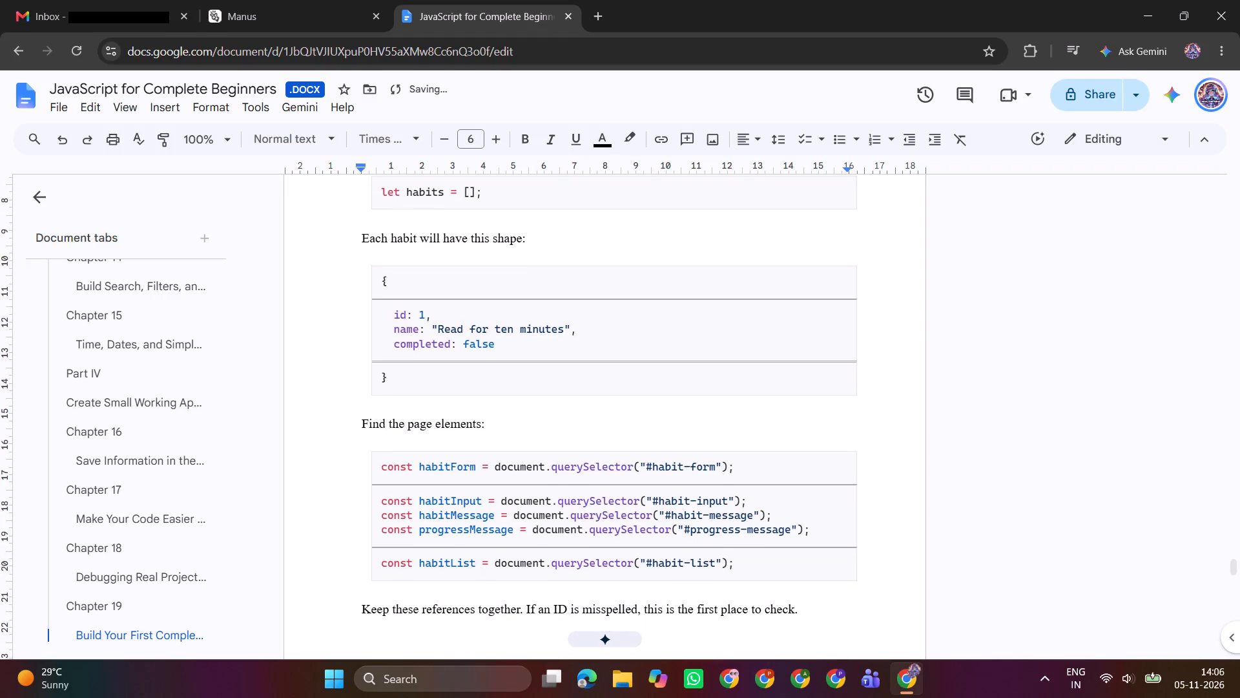
pyautogui.scroll(-3, 623, 391)
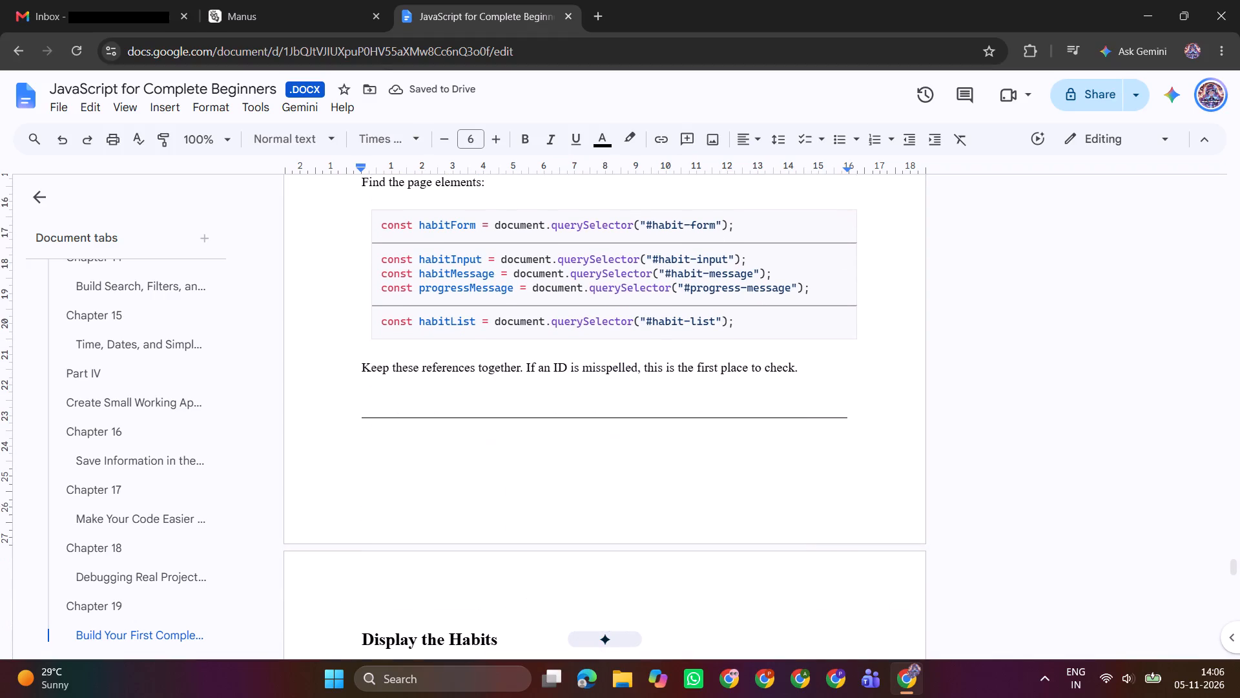
pyautogui.doubleClick(611, 411)
pyautogui.press('Delete')
pyautogui.press('Delete')
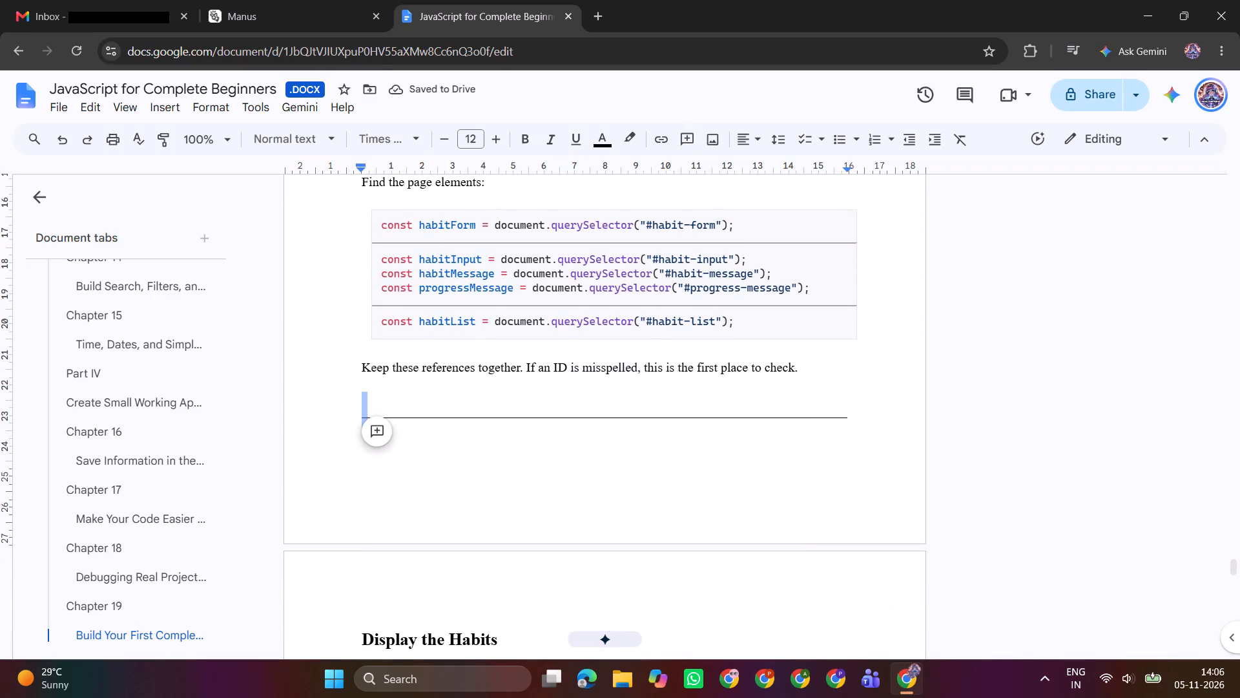
# Delete the divider line and its empty paragraph above the "Calculate and Display Progress" heading.
pyautogui.scroll(-2, 611, 411)
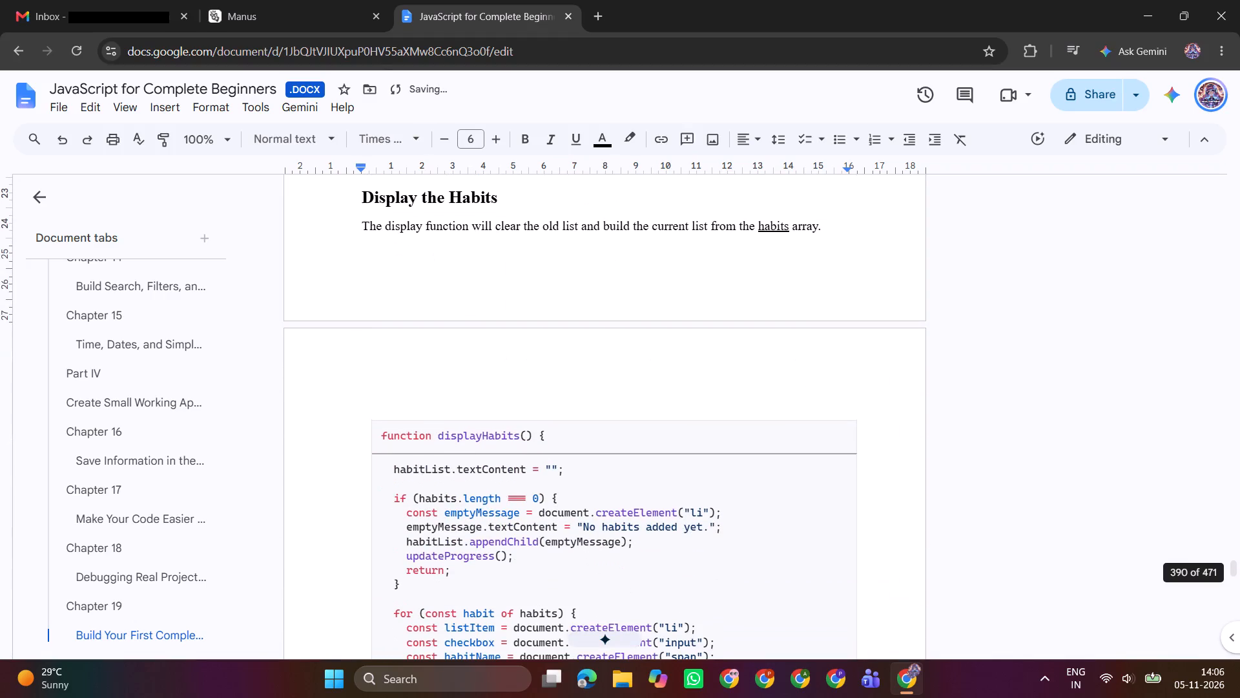
pyautogui.click(593, 465)
pyautogui.scroll(-4, 593, 465)
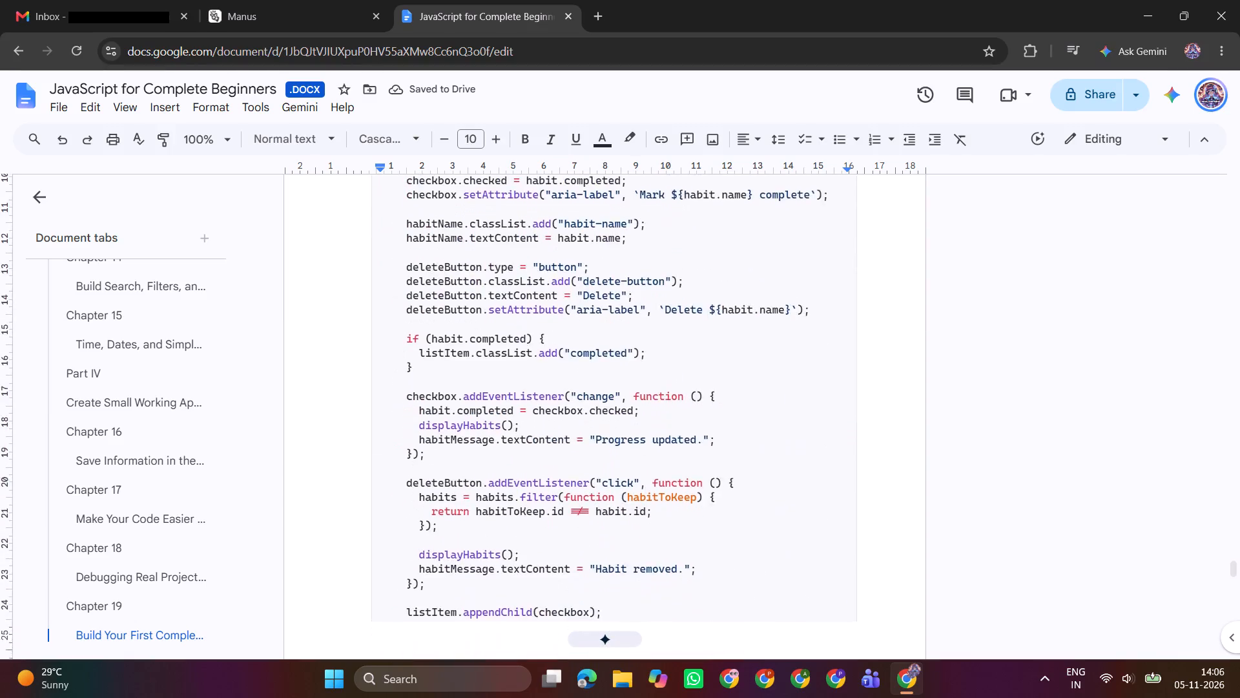
pyautogui.scroll(-6, 593, 465)
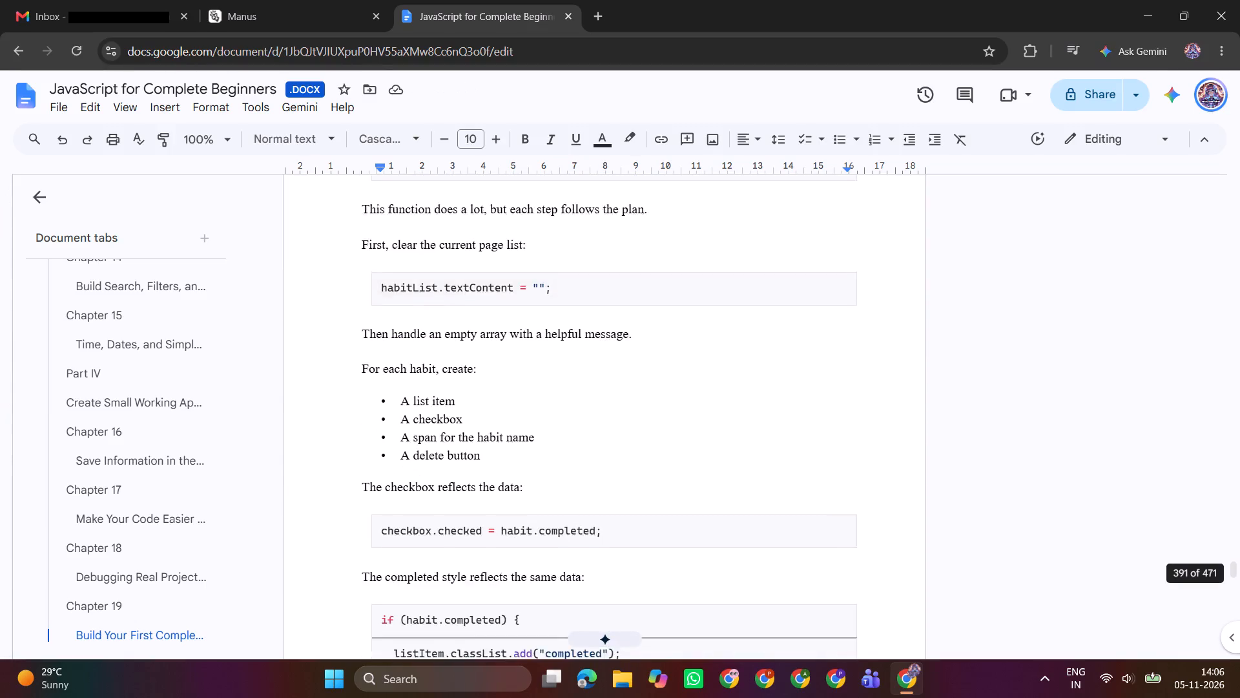
pyautogui.scroll(-2, 593, 465)
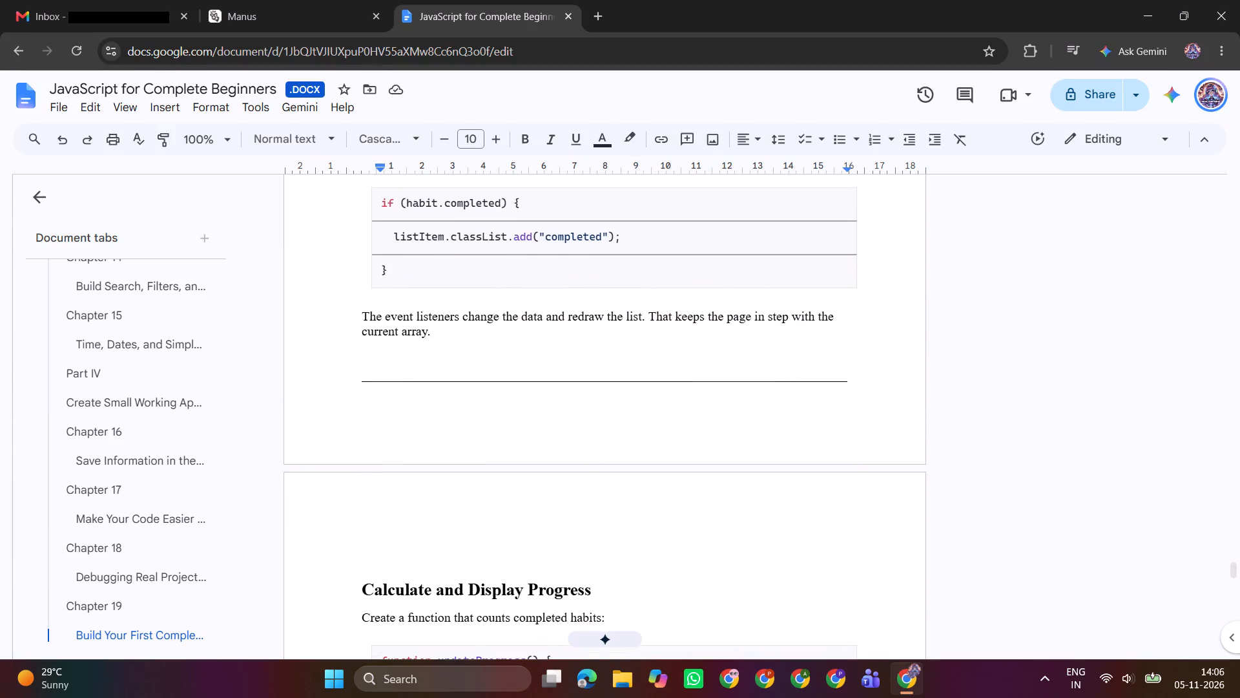
pyautogui.doubleClick(570, 375)
pyautogui.press('Delete')
pyautogui.press('Delete')
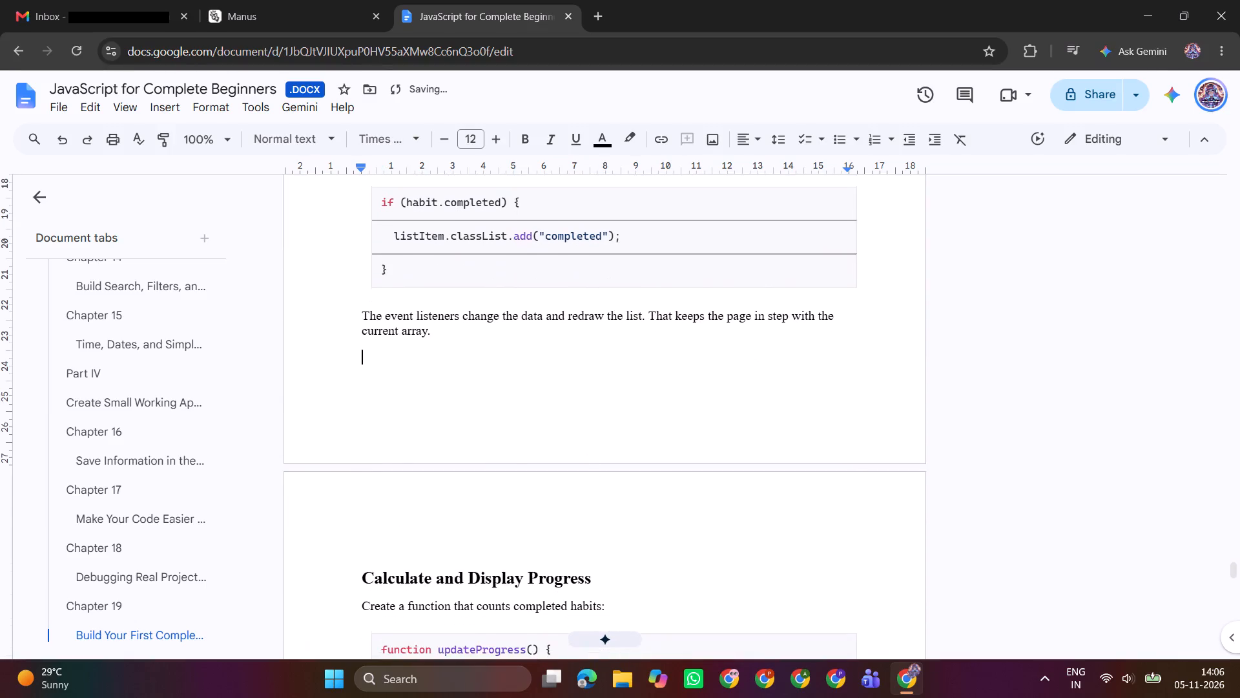
# Delete the divider line and its empty paragraph above the "Add a New Habit" heading.
pyautogui.scroll(-4, 570, 375)
pyautogui.scroll(-3, 576, 432)
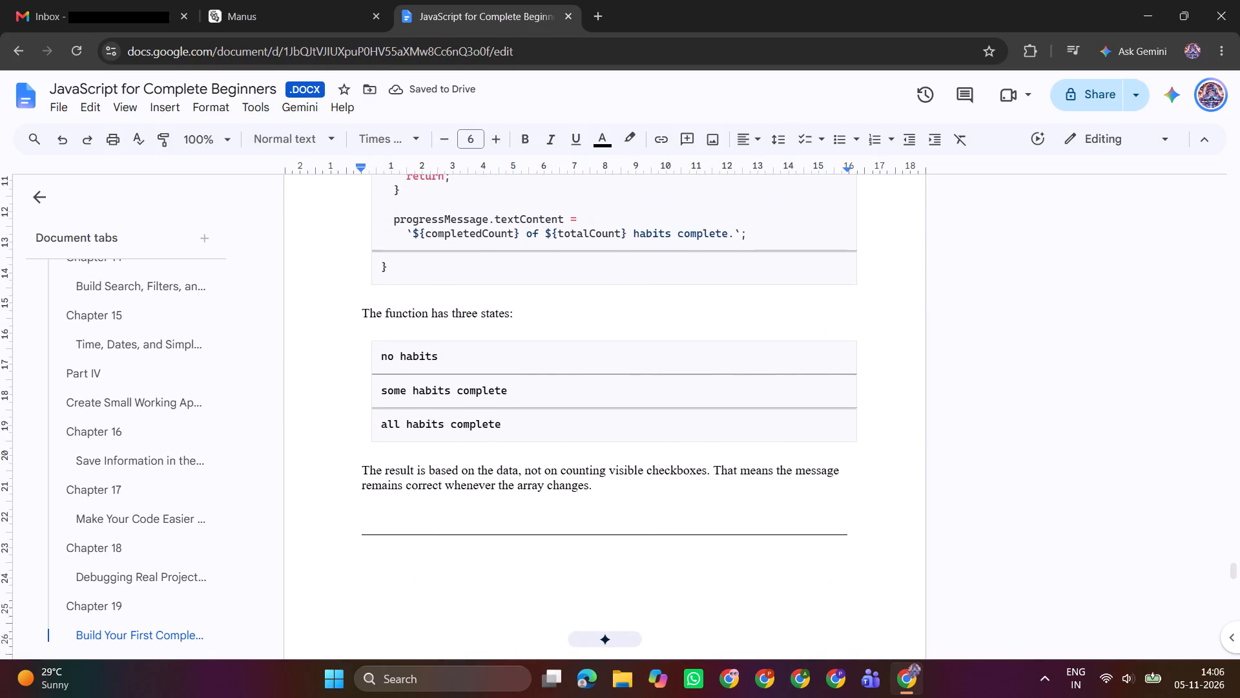
pyautogui.doubleClick(514, 519)
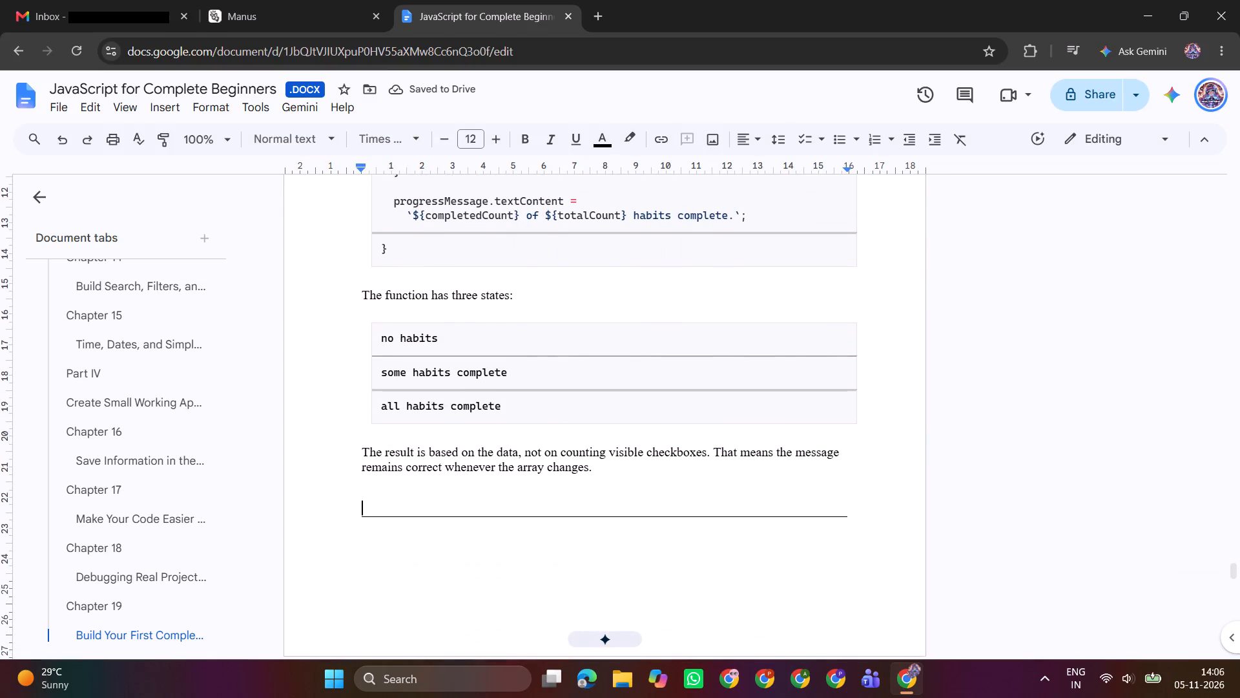
pyautogui.press('Delete')
pyautogui.press('Delete')
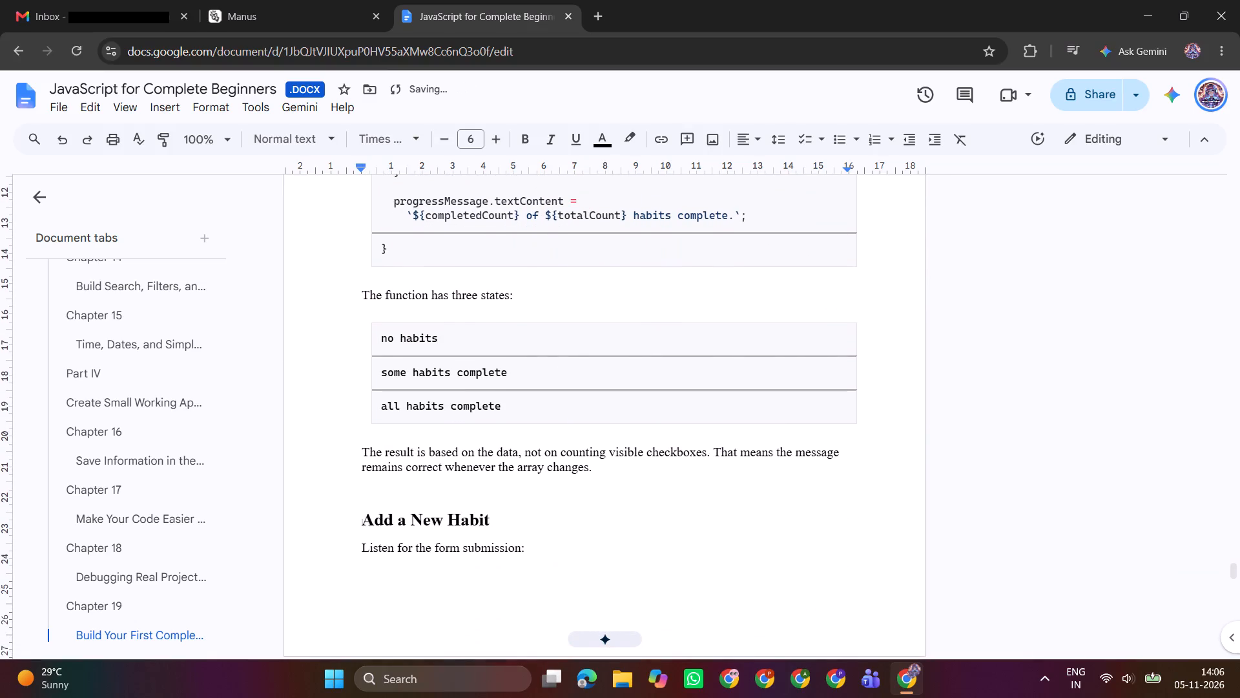
# Check the spelling suggestion for the first flagged "habitInput" in the form submission code under "Add a New Habit".
pyautogui.scroll(-6, 514, 519)
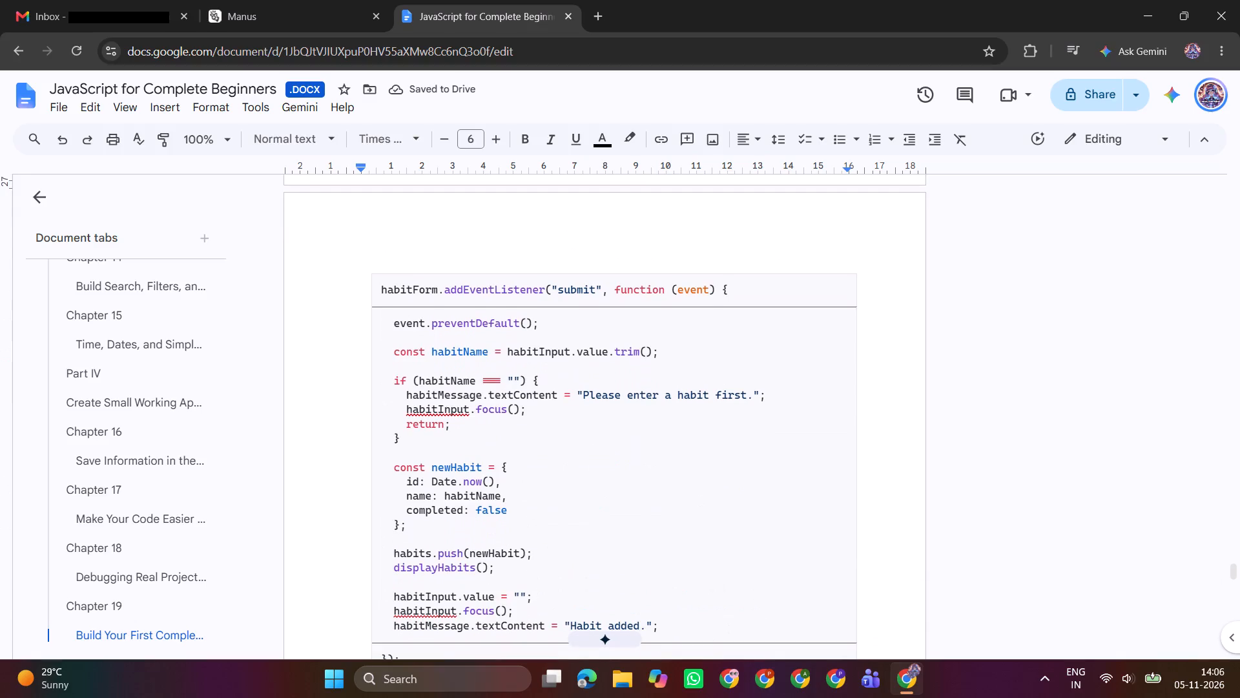
pyautogui.click(430, 403)
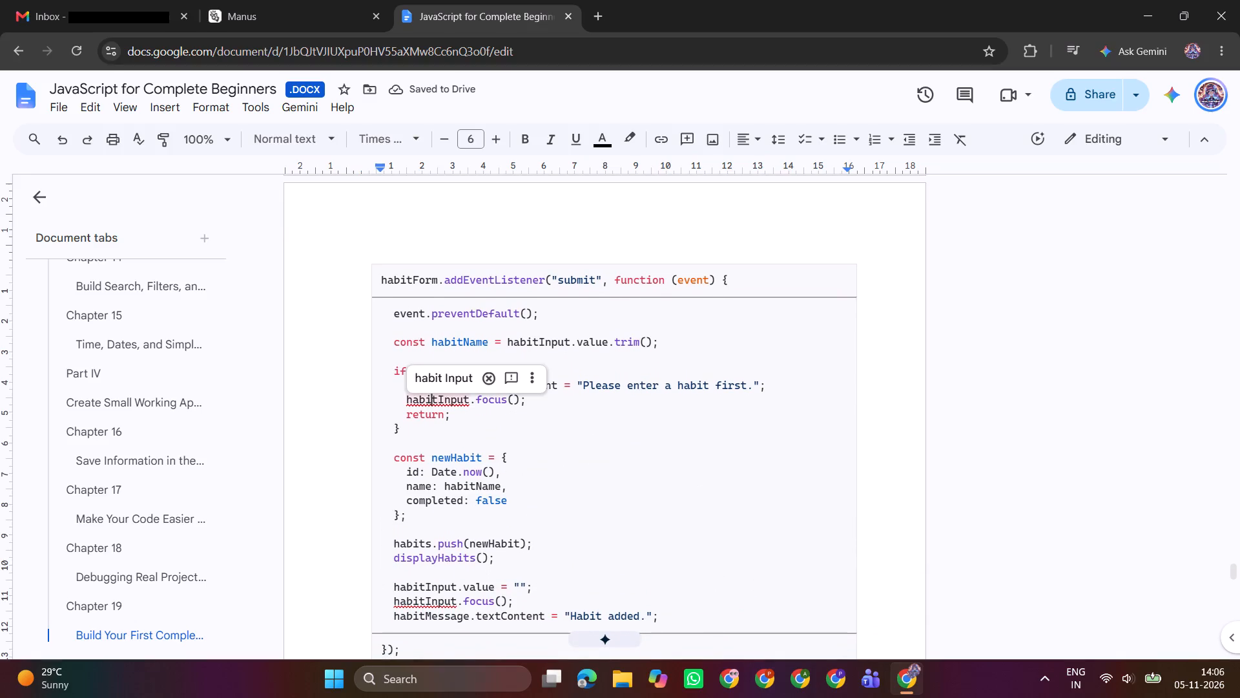
pyautogui.click(555, 439)
# Delete the divider line and its empty paragraph above the "Display the Initial State" heading.
pyautogui.scroll(-1, 555, 439)
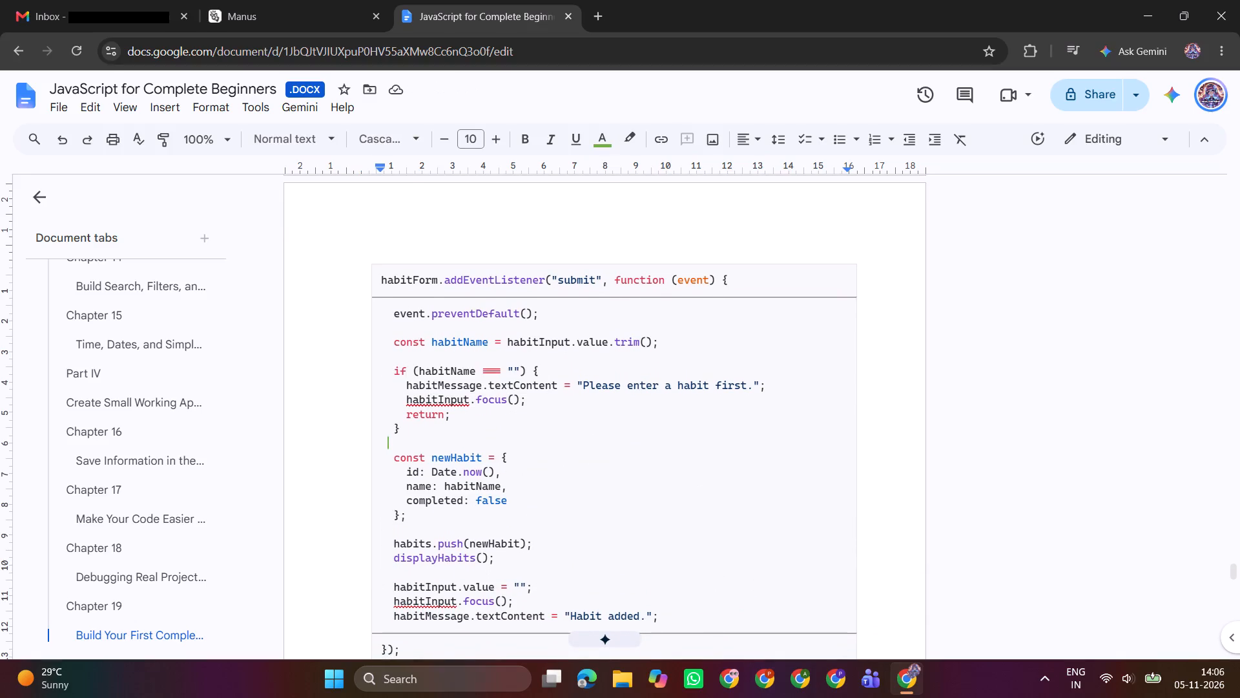
pyautogui.scroll(-3, 555, 439)
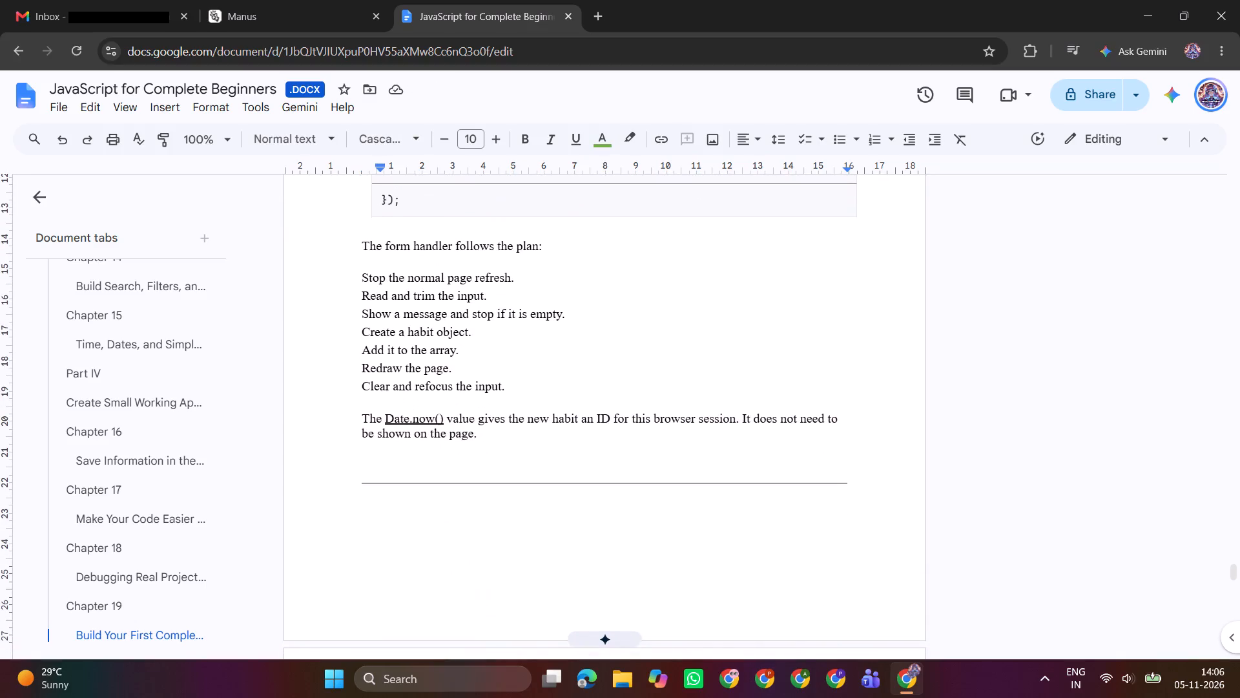
pyautogui.doubleClick(524, 472)
pyautogui.press('Delete')
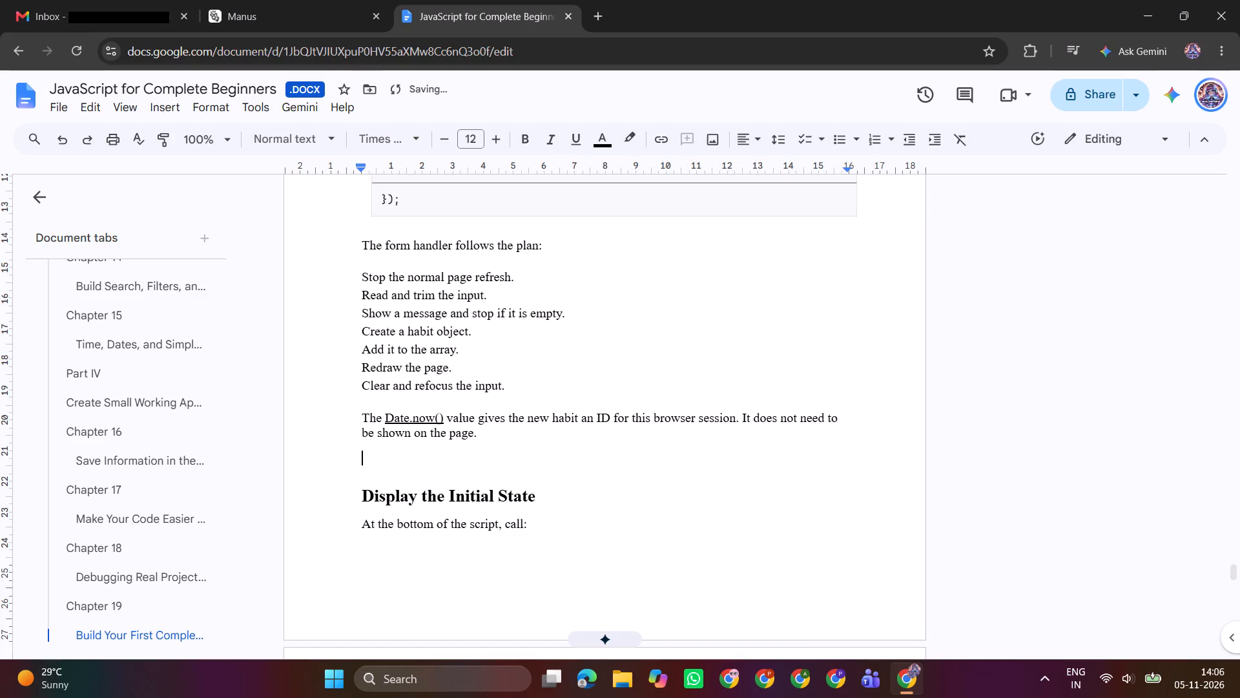
pyautogui.press('Delete')
# Delete the divider line and its empty paragraph above the "Build the First Working Version" heading.
pyautogui.scroll(-7, 524, 472)
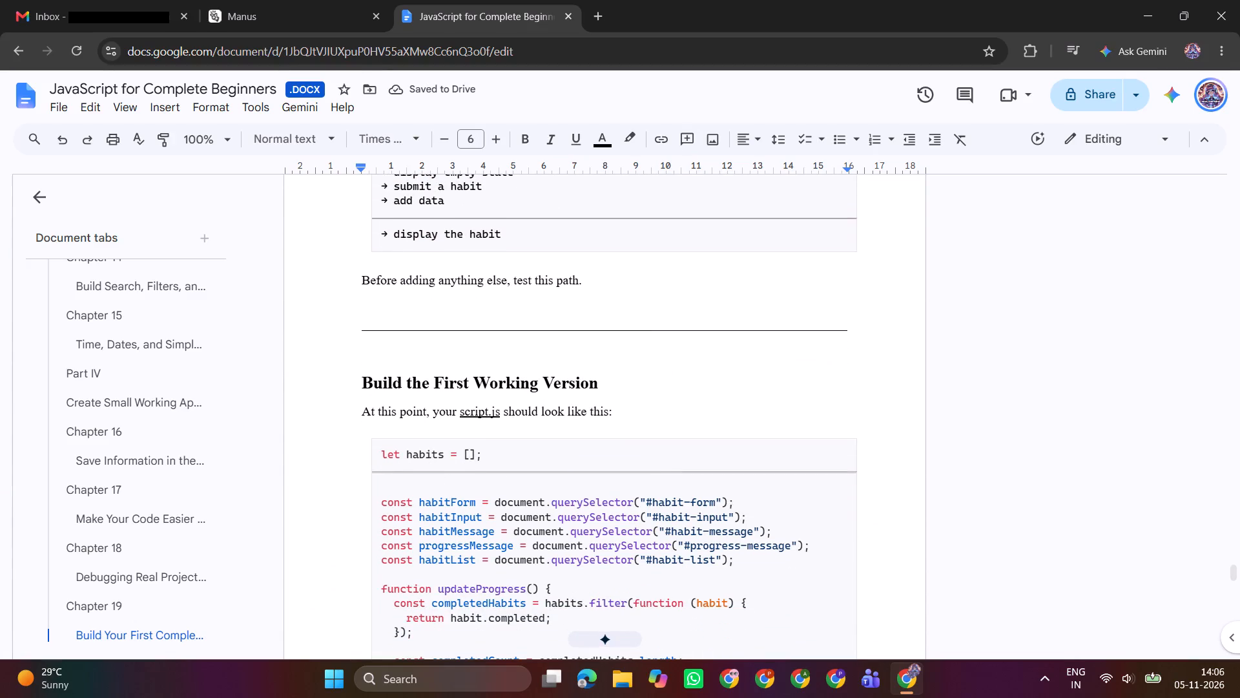
pyautogui.doubleClick(470, 328)
pyautogui.press('Delete')
pyautogui.press('Delete')
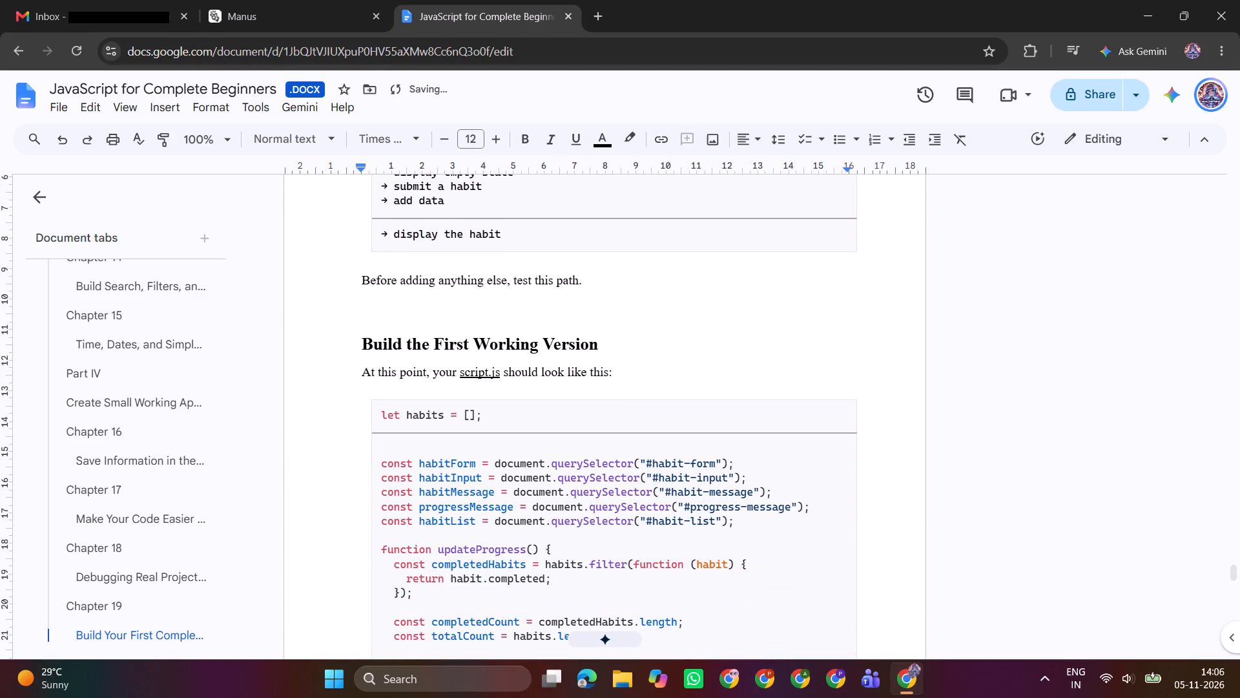
# Delete the divider line and its empty paragraph above the "Test Normal and Unusual Inputs" heading.
pyautogui.scroll(-5, 470, 328)
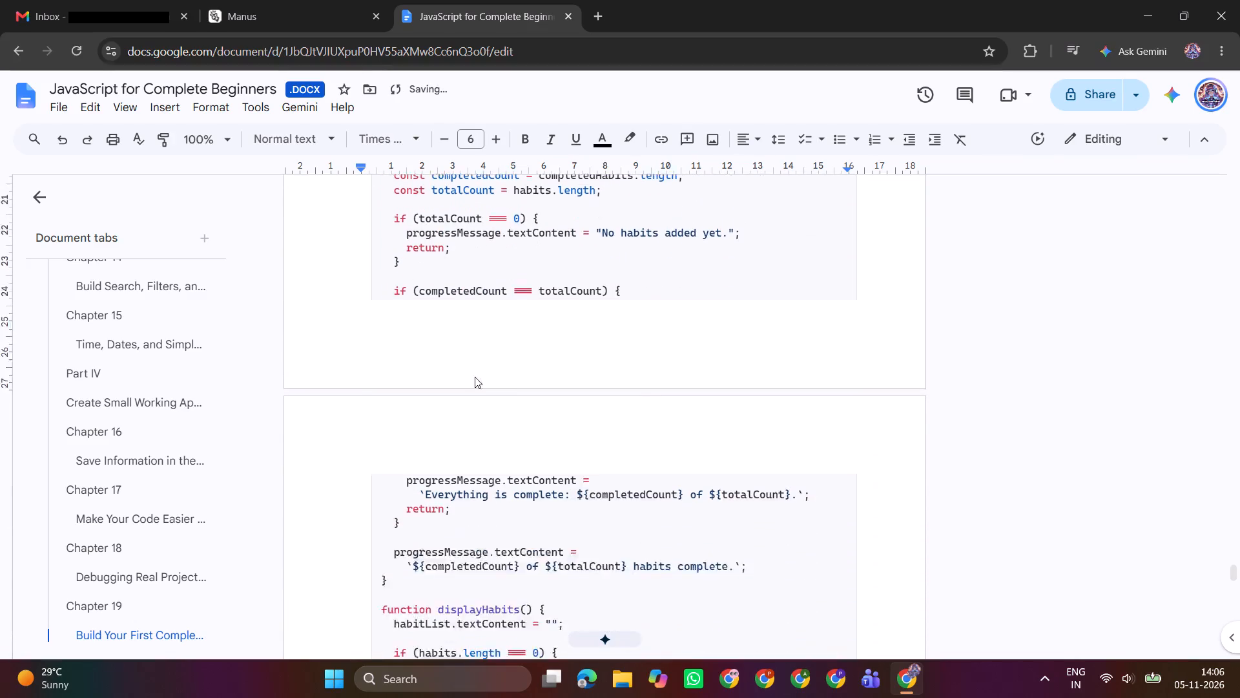
pyautogui.scroll(-4, 482, 459)
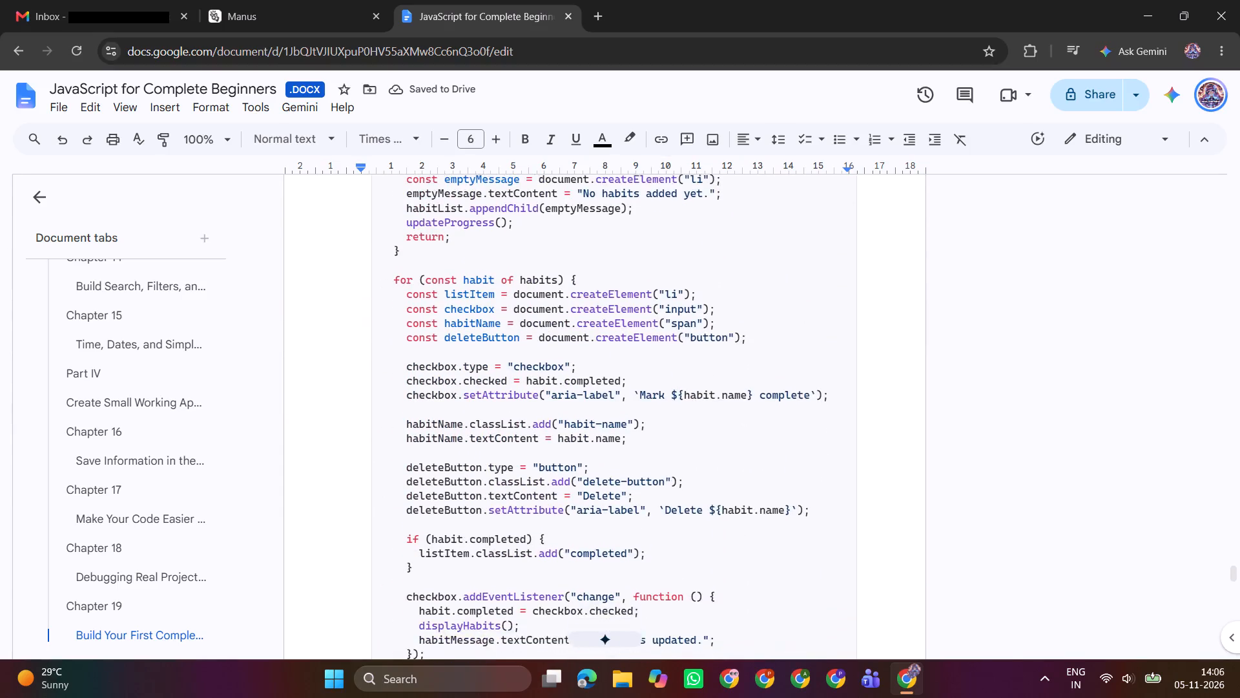
pyautogui.scroll(-5, 482, 459)
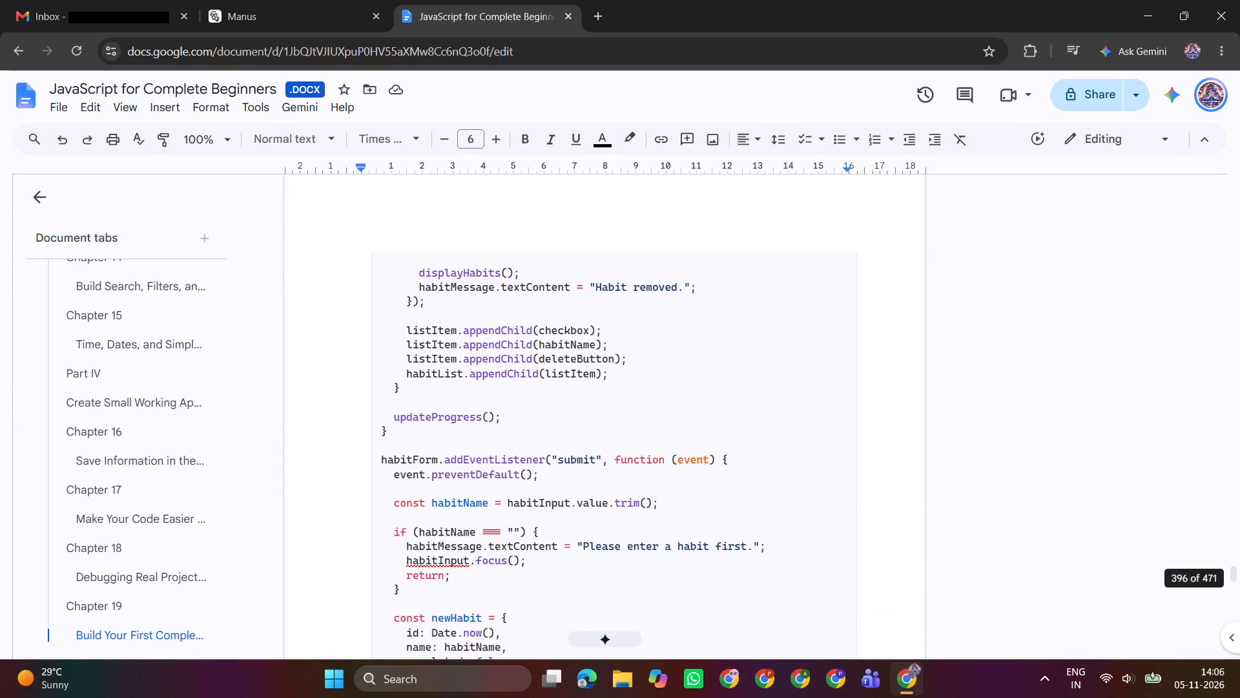
pyautogui.scroll(-4, 482, 459)
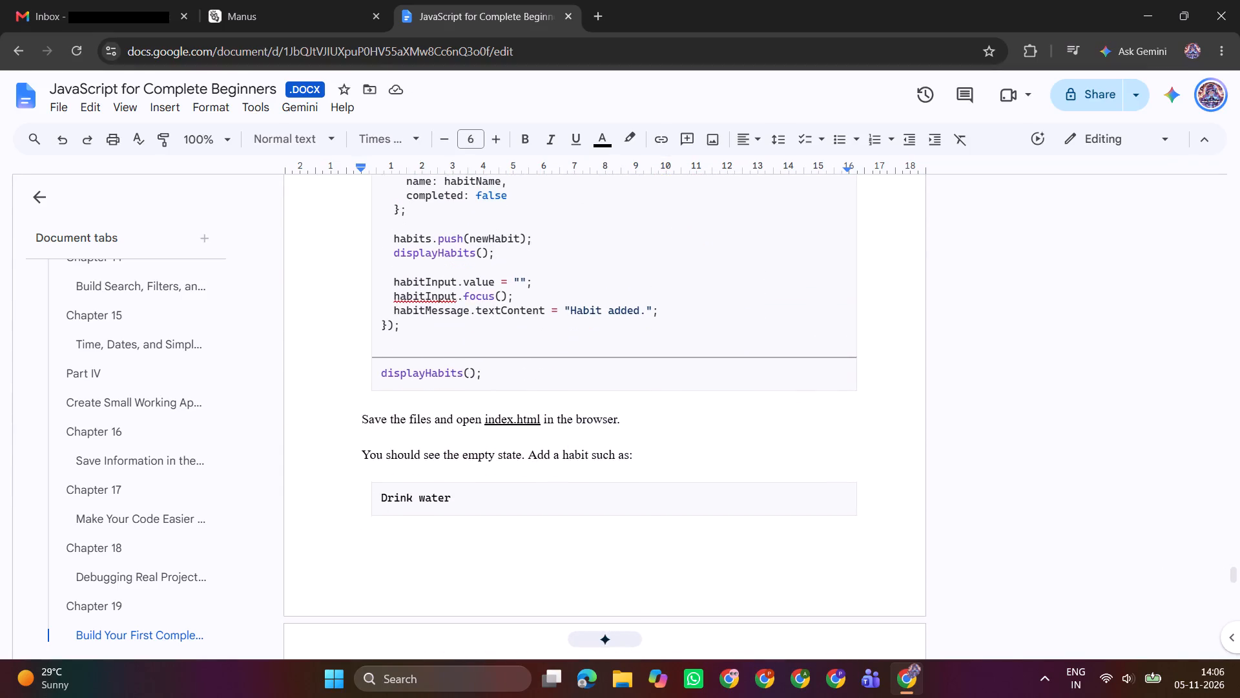
pyautogui.scroll(-2, 482, 459)
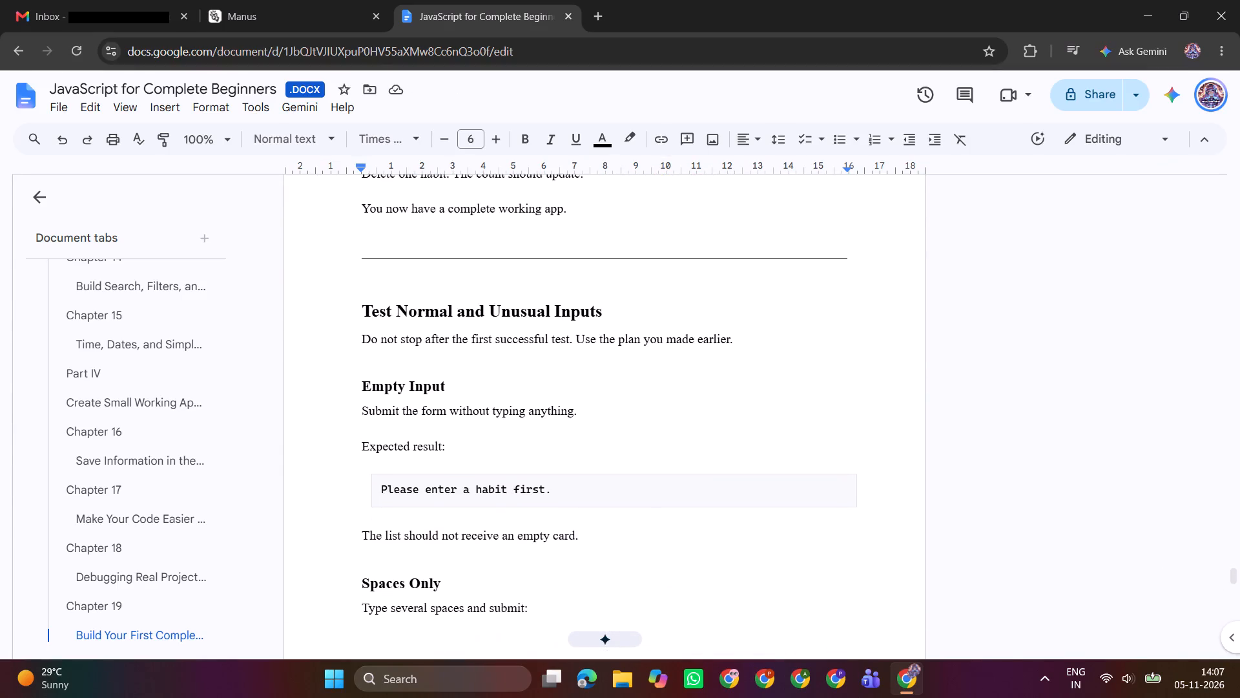
pyautogui.doubleClick(486, 244)
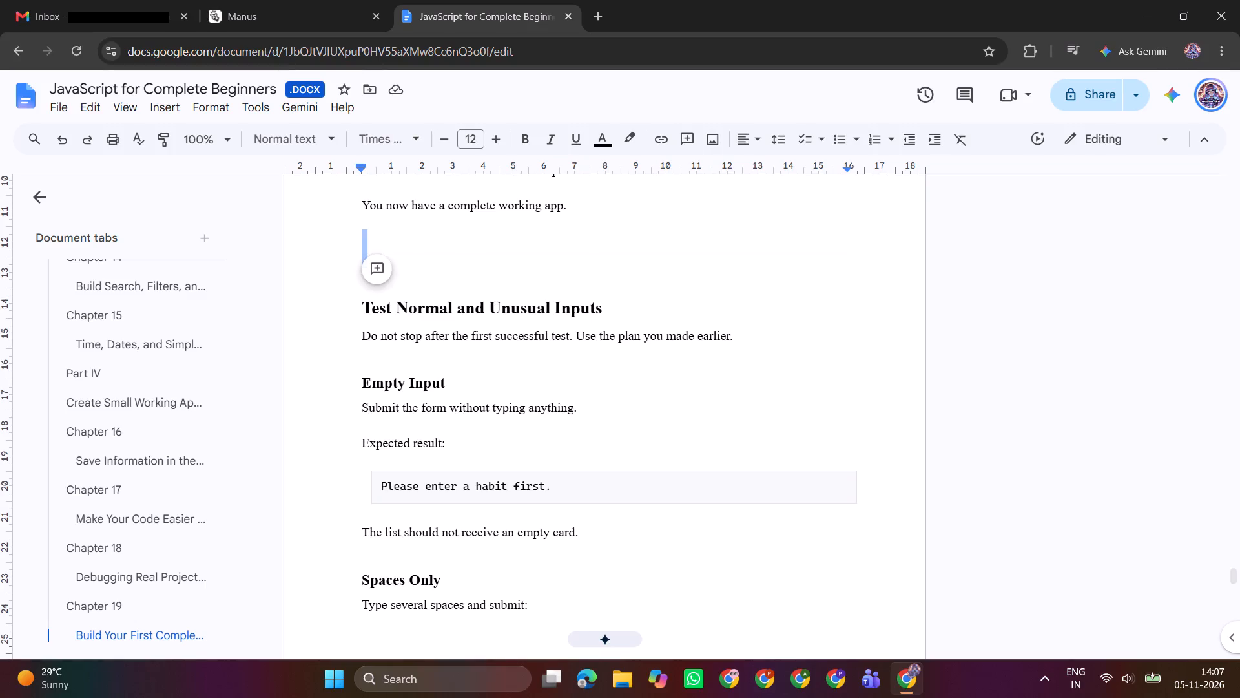
pyautogui.press('Delete')
pyautogui.press('Delete')
# Delete the divider line and its empty paragraph above the "Improve the App Without Losing Control" heading.
pyautogui.scroll(-2, 486, 244)
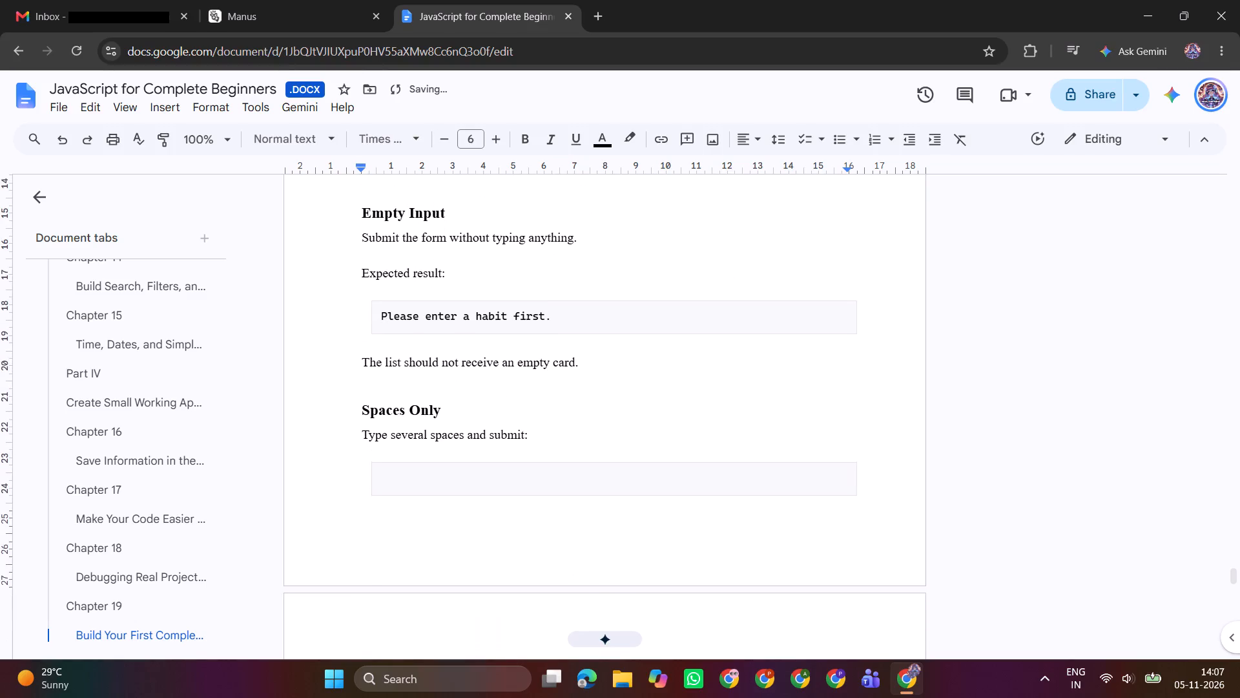
pyautogui.scroll(-2, 483, 353)
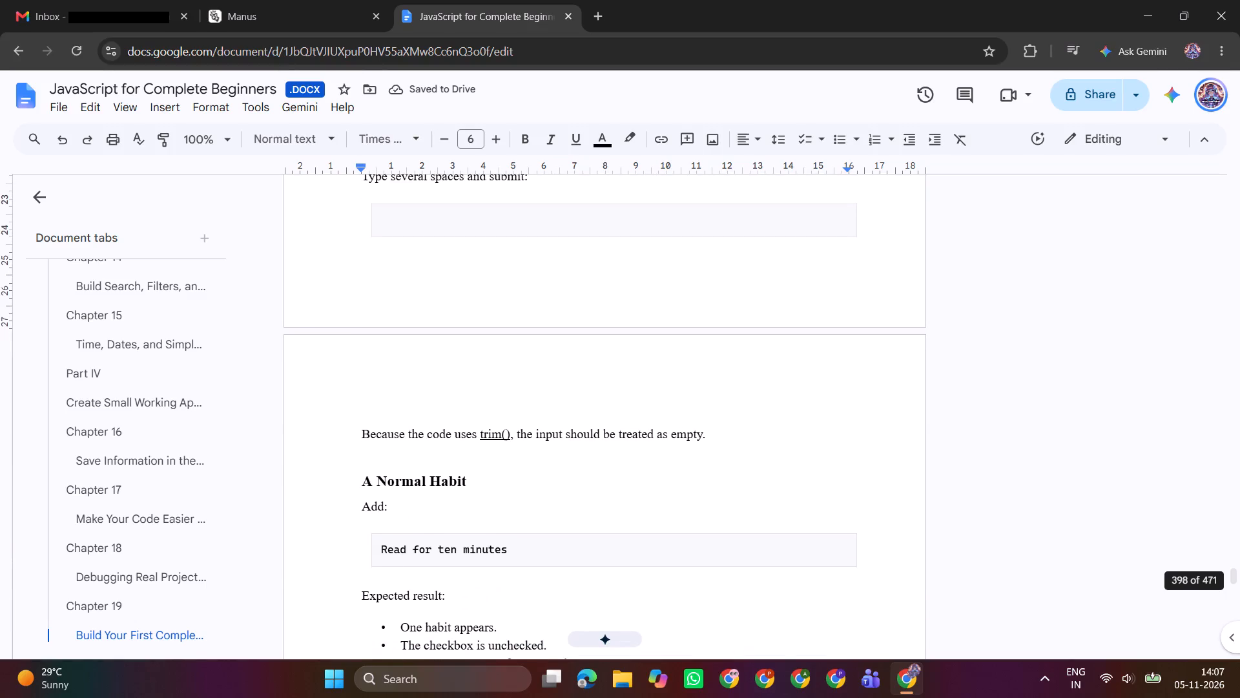
pyautogui.scroll(-3, 483, 353)
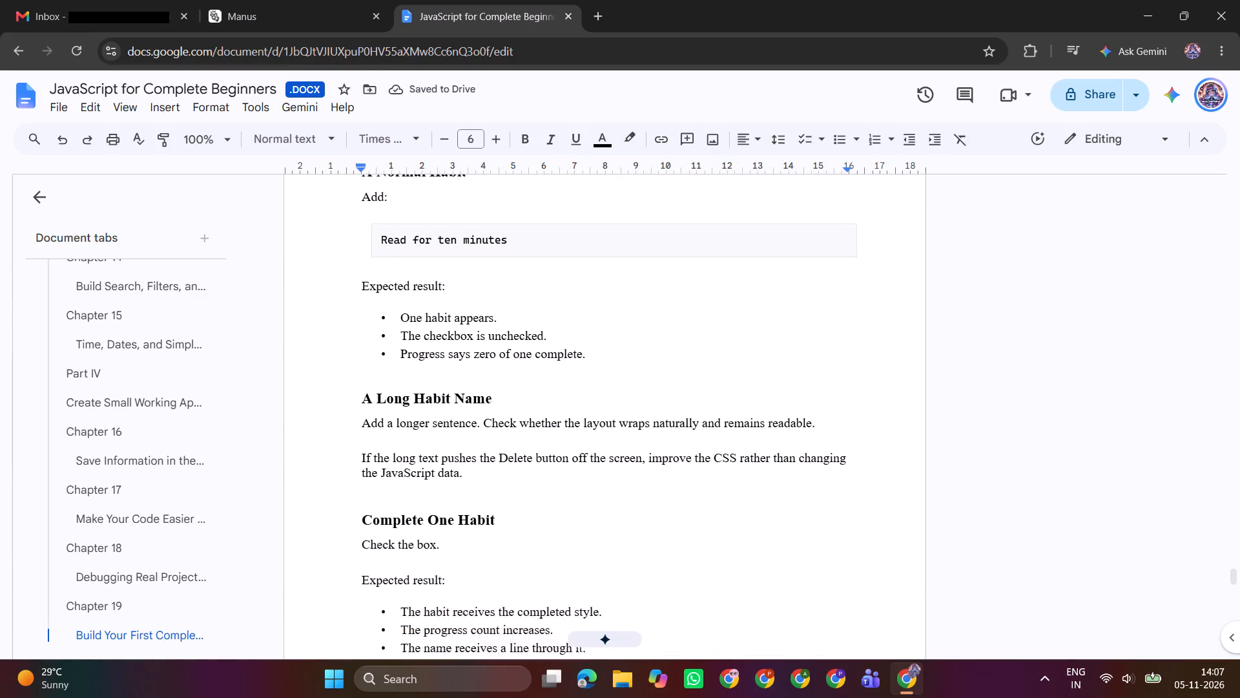
pyautogui.scroll(-5, 483, 353)
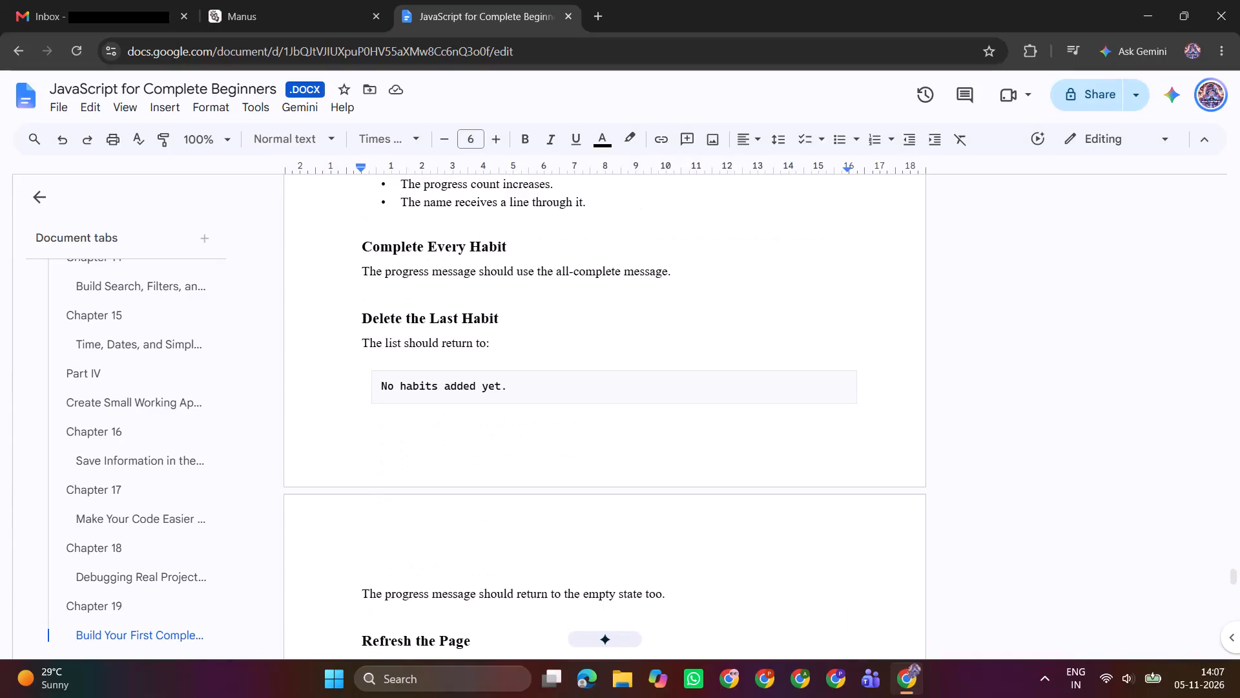
pyautogui.scroll(-3, 483, 353)
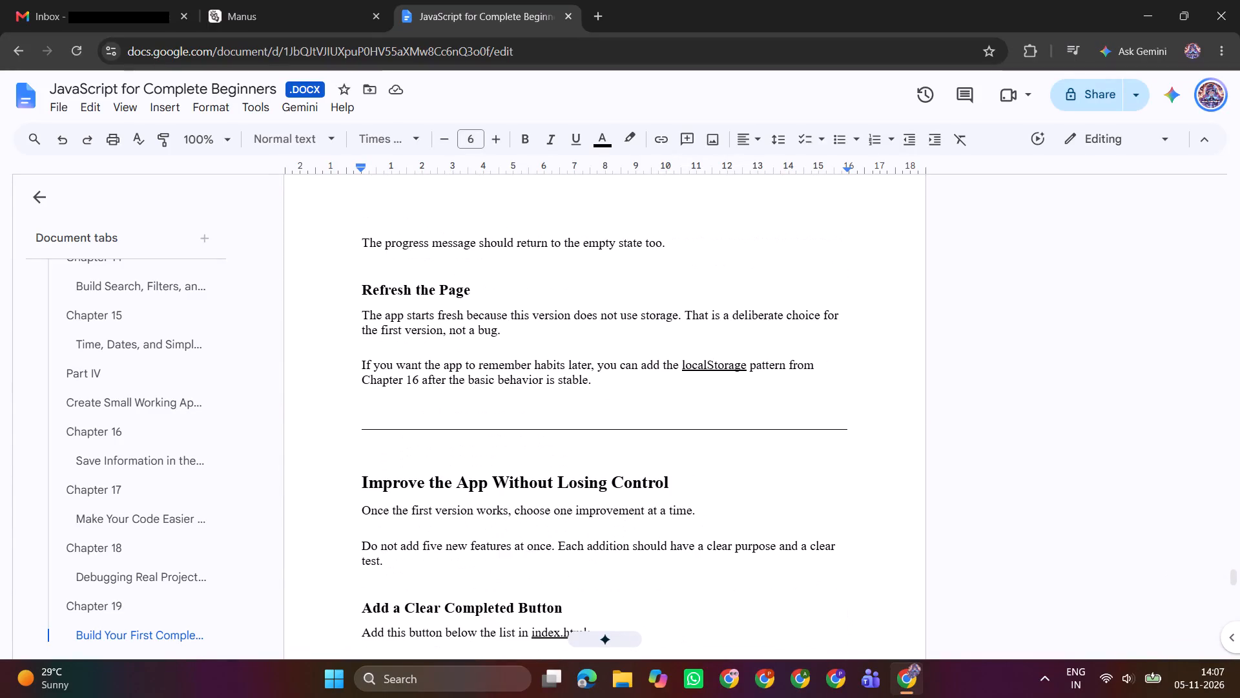
pyautogui.doubleClick(448, 431)
pyautogui.press('Delete')
pyautogui.press('Delete')
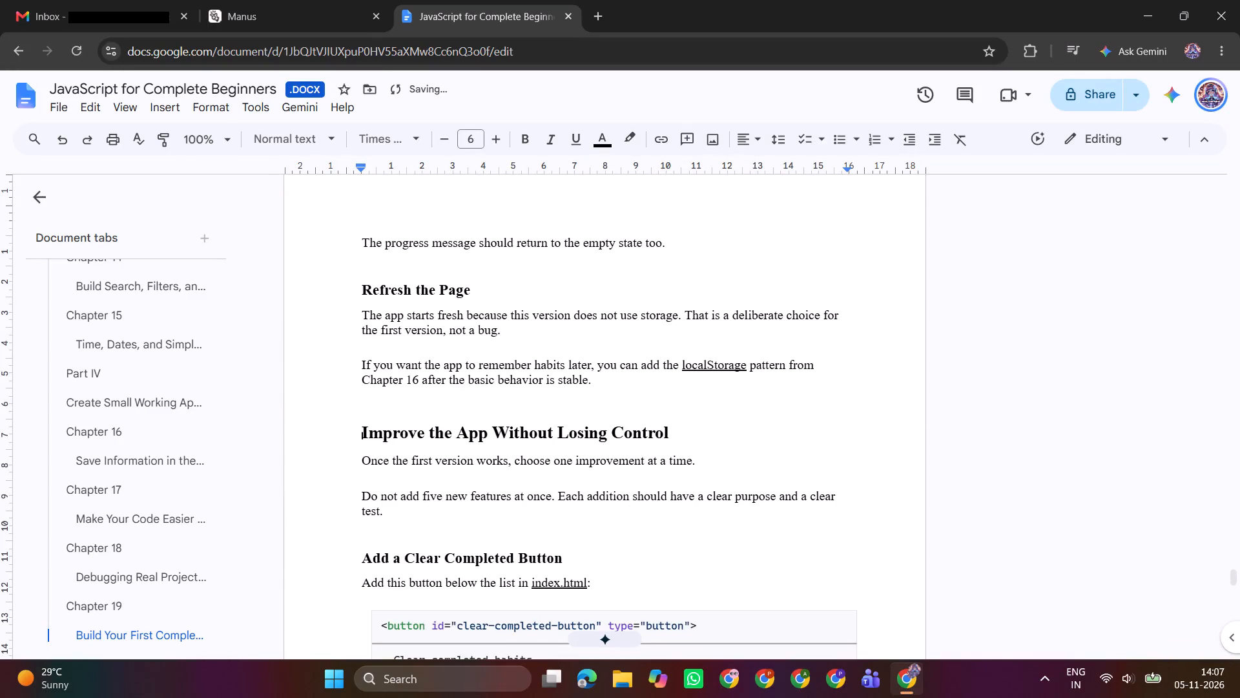
# Delete the divider line and its empty paragraph above the "Keep the App’s Data and Display in Step" heading.
pyautogui.scroll(-2, 448, 431)
pyautogui.scroll(-2, 447, 485)
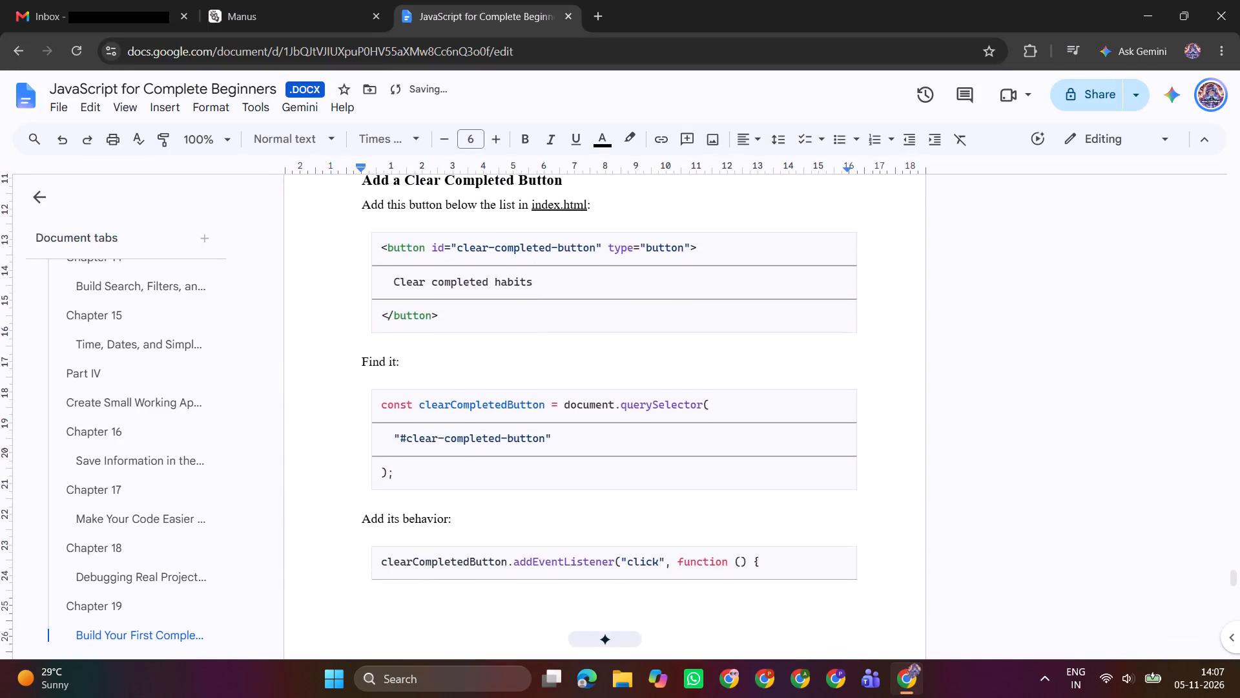
pyautogui.scroll(-4, 447, 485)
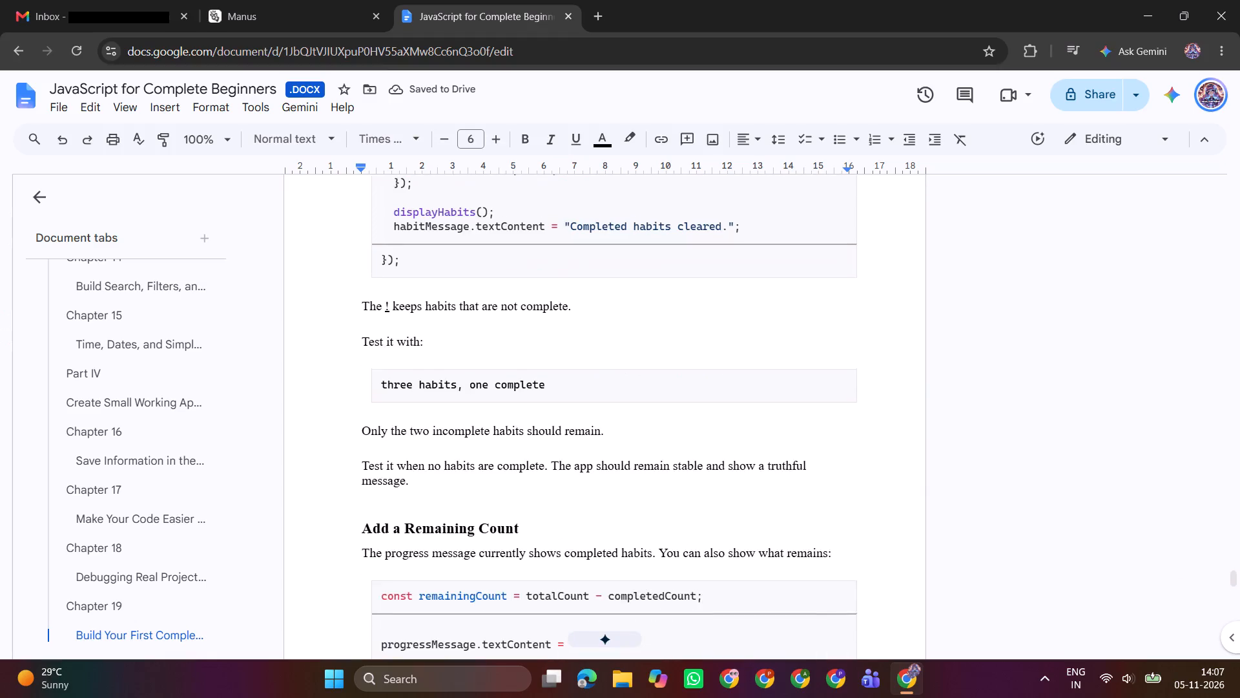
pyautogui.scroll(-6, 447, 485)
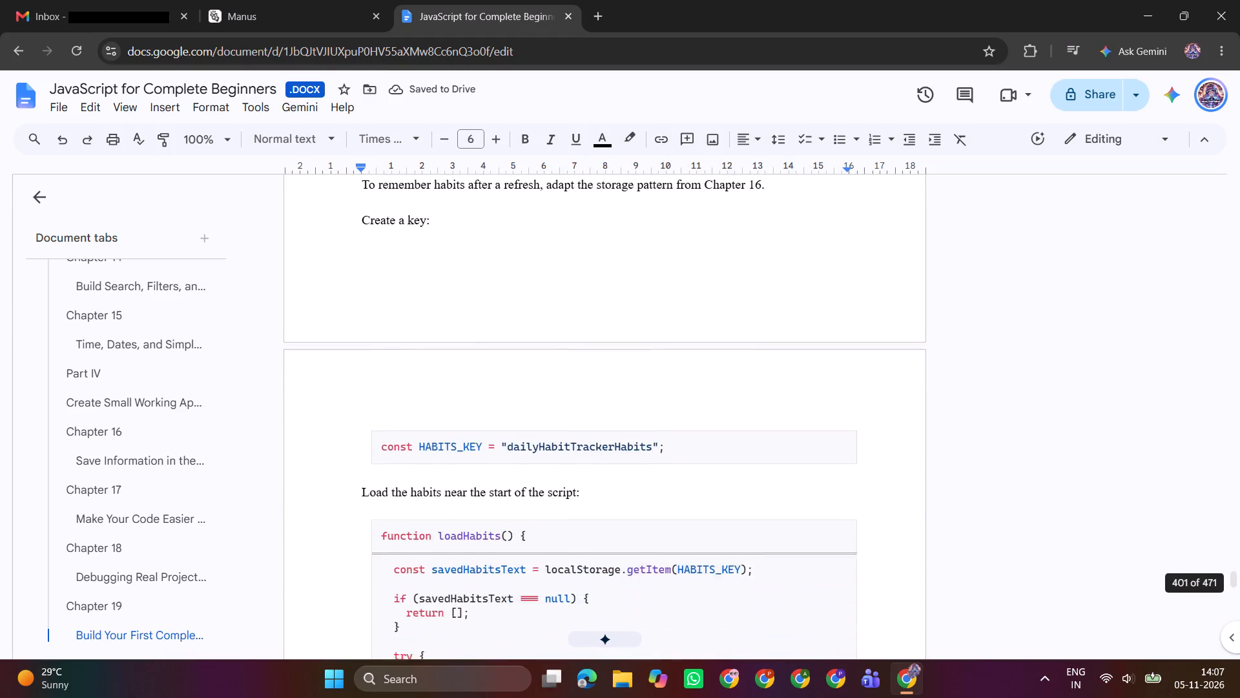
pyautogui.scroll(-6, 447, 485)
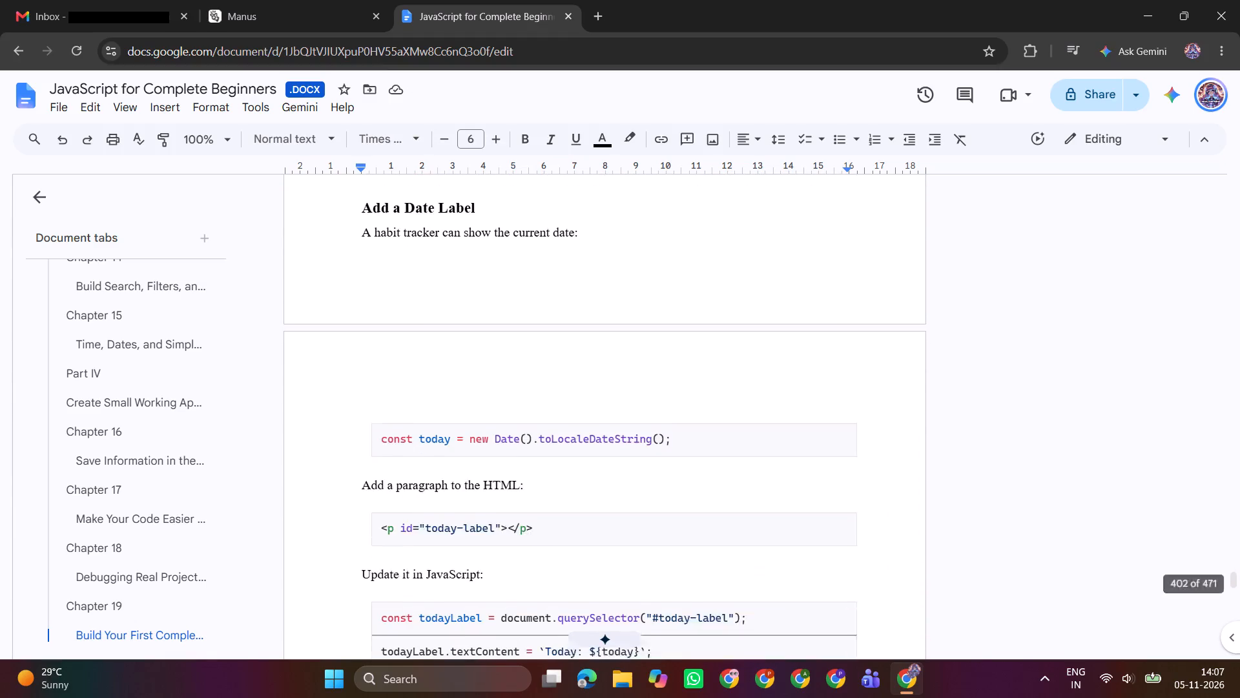
pyautogui.scroll(-2, 447, 485)
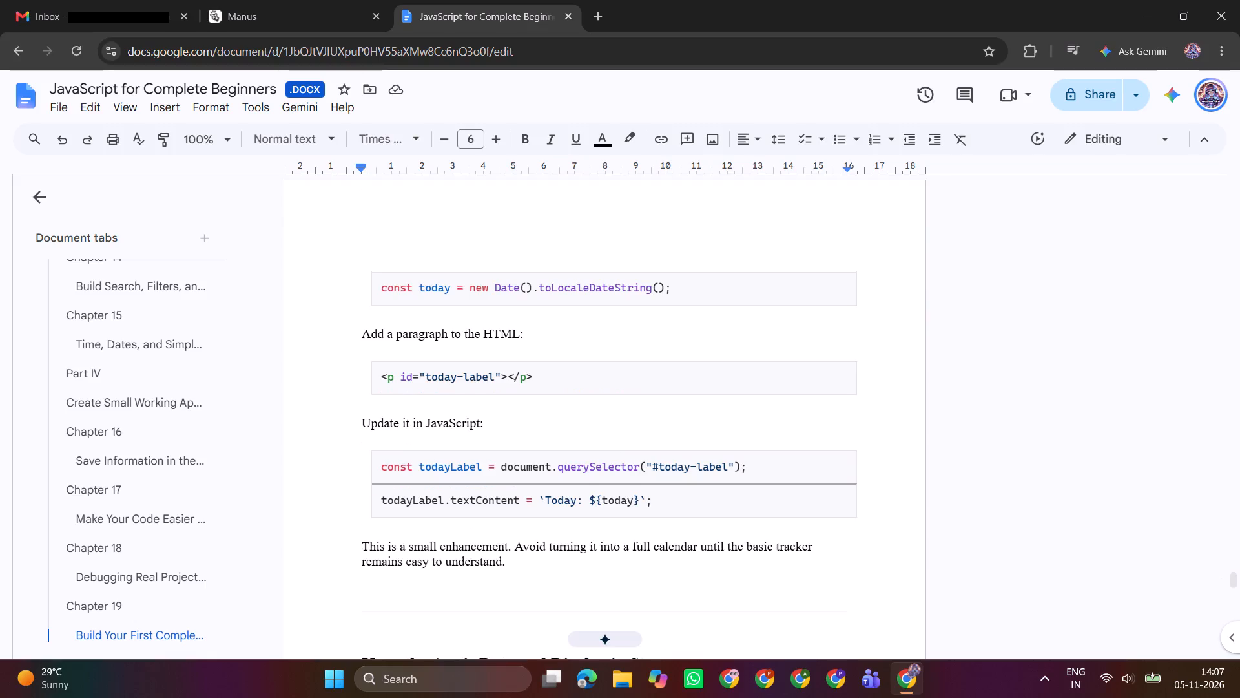
pyautogui.scroll(-1, 447, 485)
pyautogui.doubleClick(439, 498)
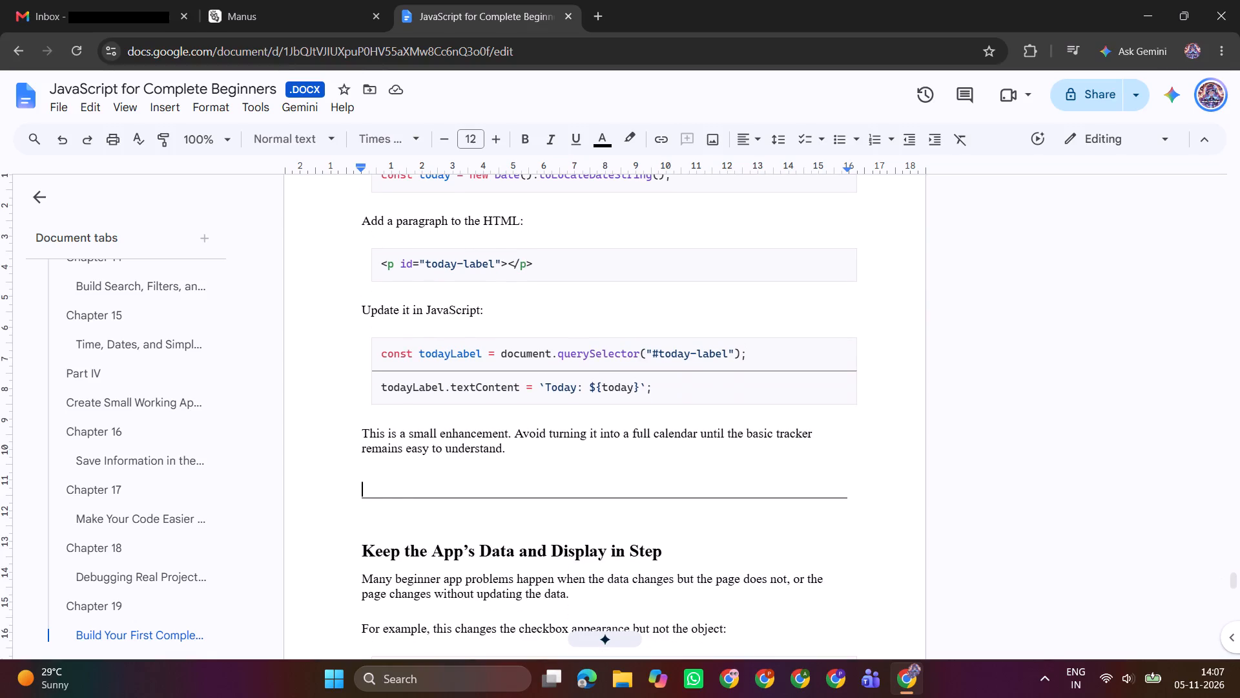
pyautogui.press('Delete')
pyautogui.press('Delete')
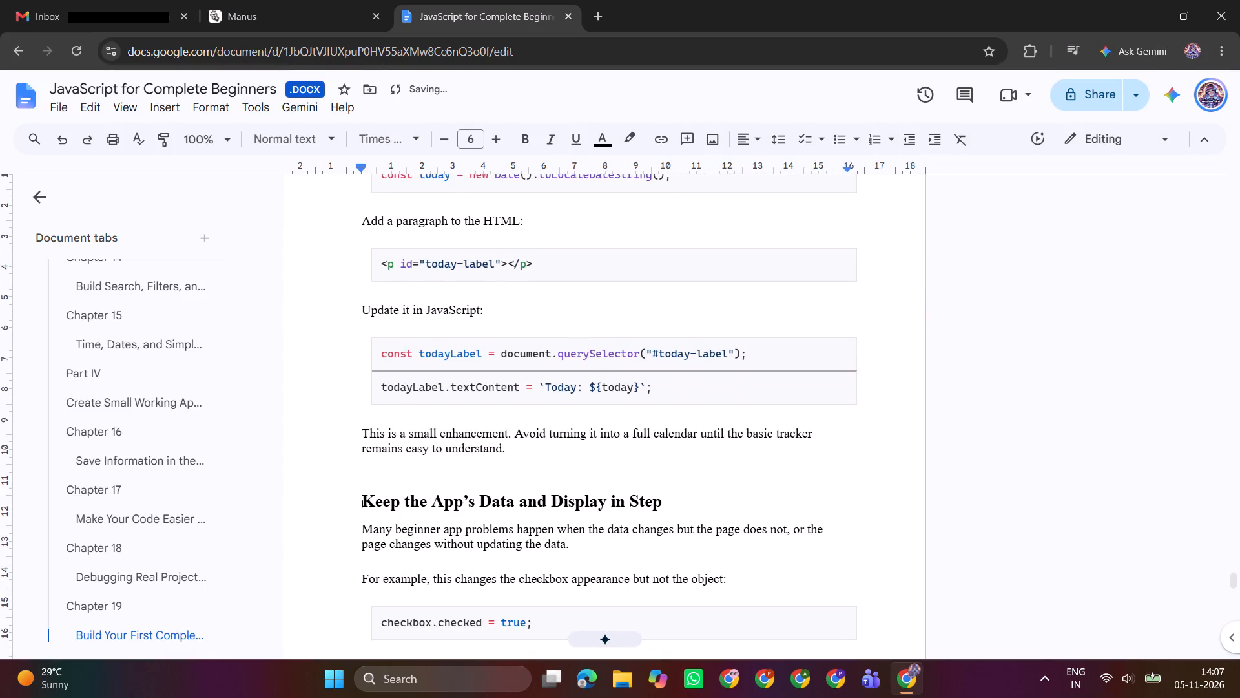
# Delete the divider line and its empty paragraph above the "Keep the Scope Under Control" heading.
pyautogui.scroll(-4, 439, 498)
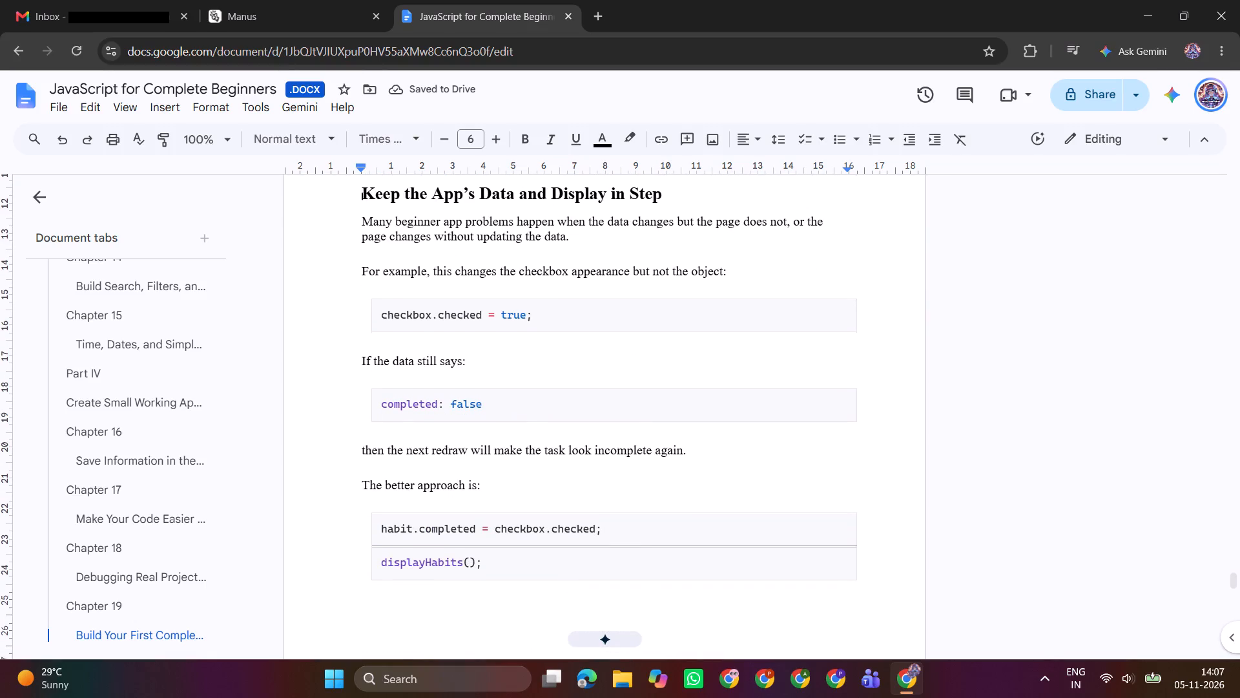
pyautogui.scroll(-4, 439, 498)
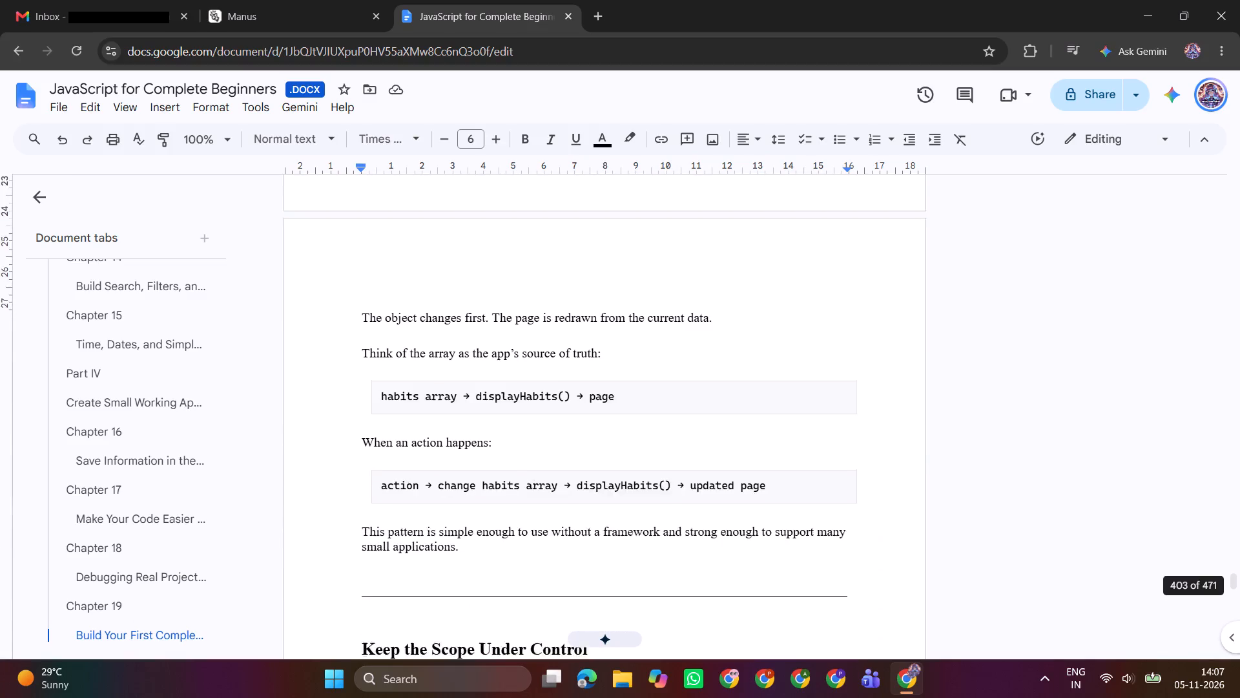
pyautogui.doubleClick(438, 538)
pyautogui.press('Delete')
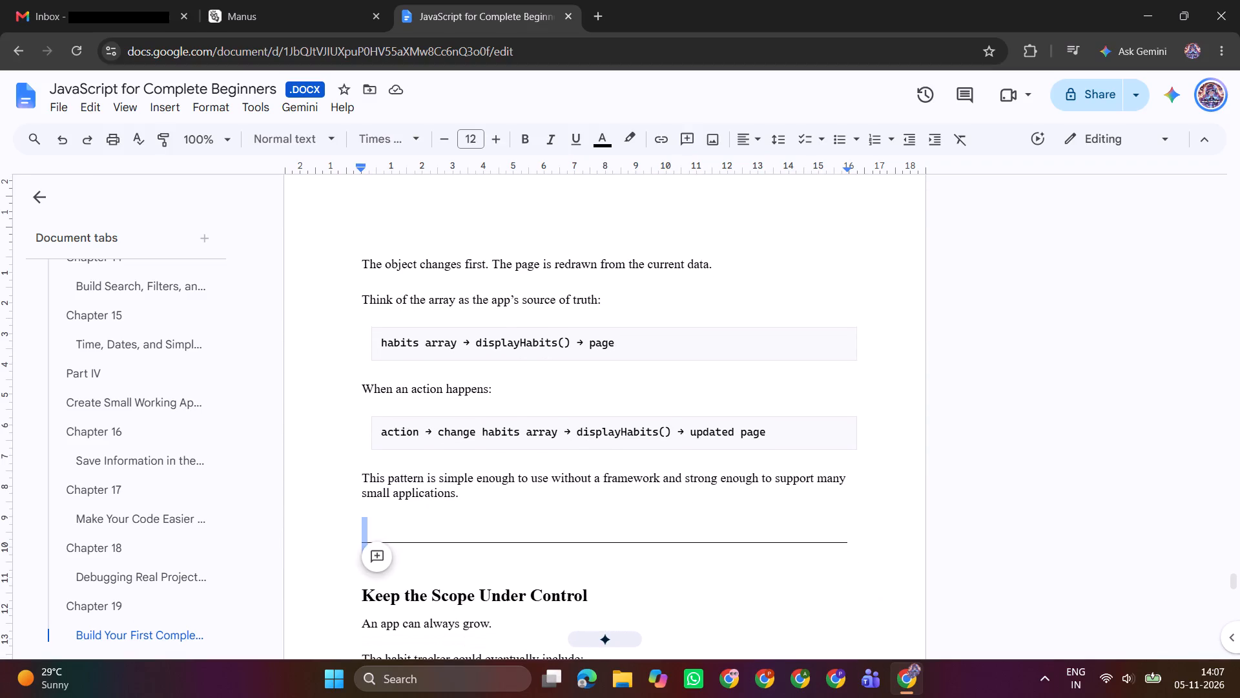
pyautogui.press('Delete')
# Delete the divider line and its empty paragraph above the "Other Complete-App Options" heading.
pyautogui.scroll(-3, 438, 538)
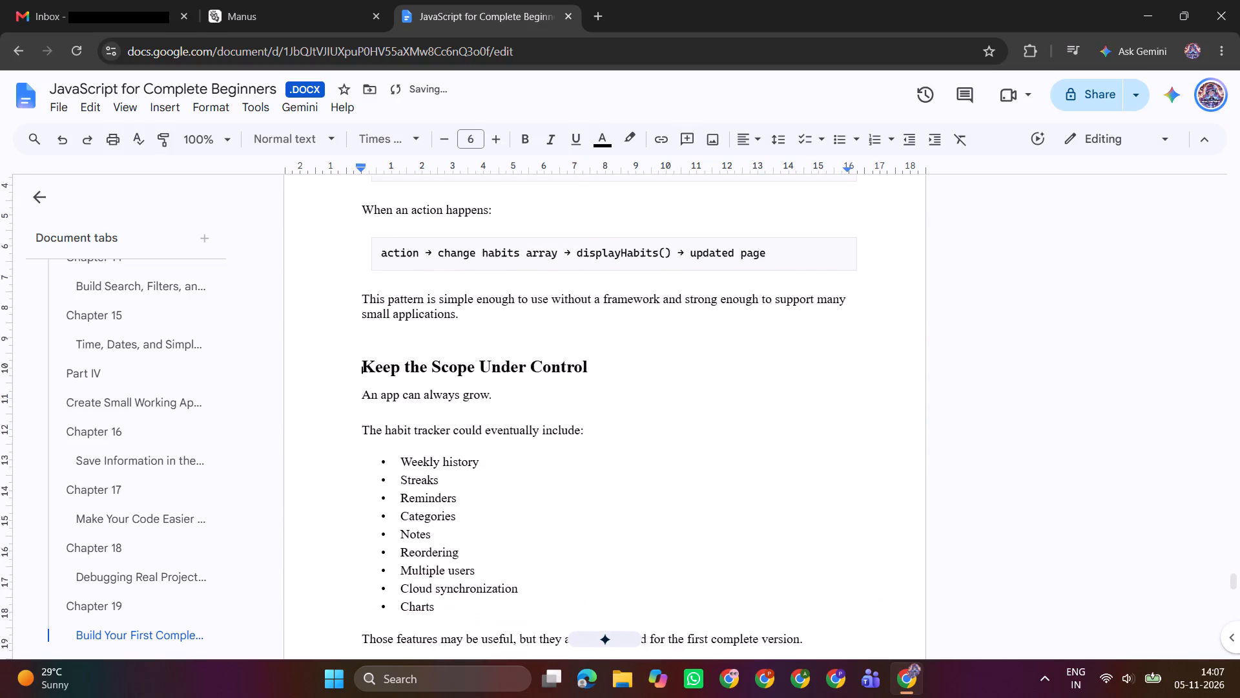
pyautogui.scroll(-3, 438, 538)
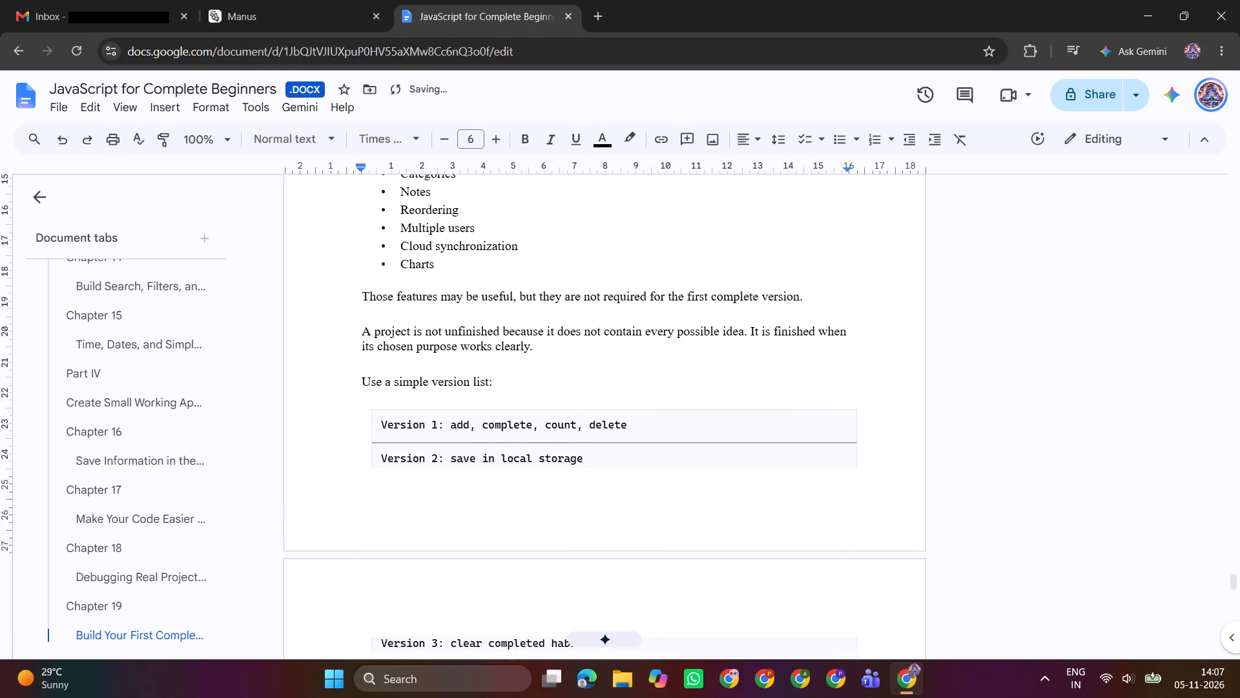
pyautogui.scroll(-2, 484, 438)
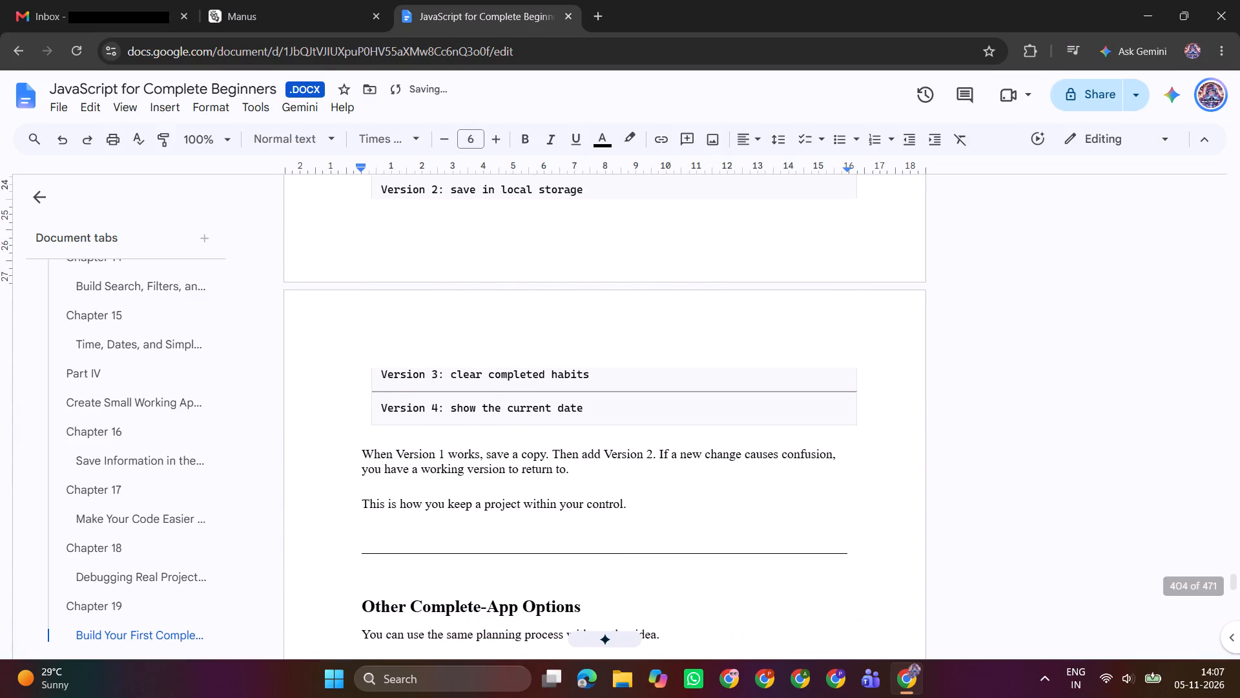
pyautogui.doubleClick(444, 554)
pyautogui.press('Delete')
pyautogui.press('Delete')
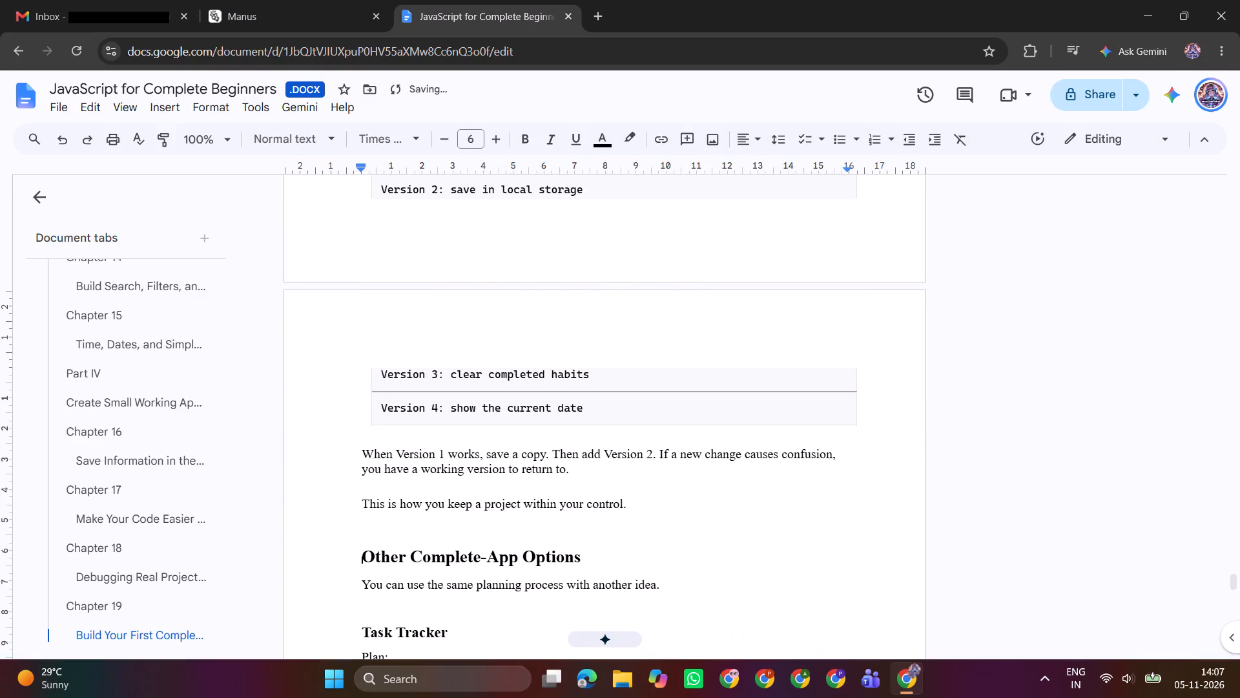
# Delete the divider line and its empty paragraph above Chapter 19's "Chapter Checkpoint" heading.
pyautogui.scroll(-4, 444, 554)
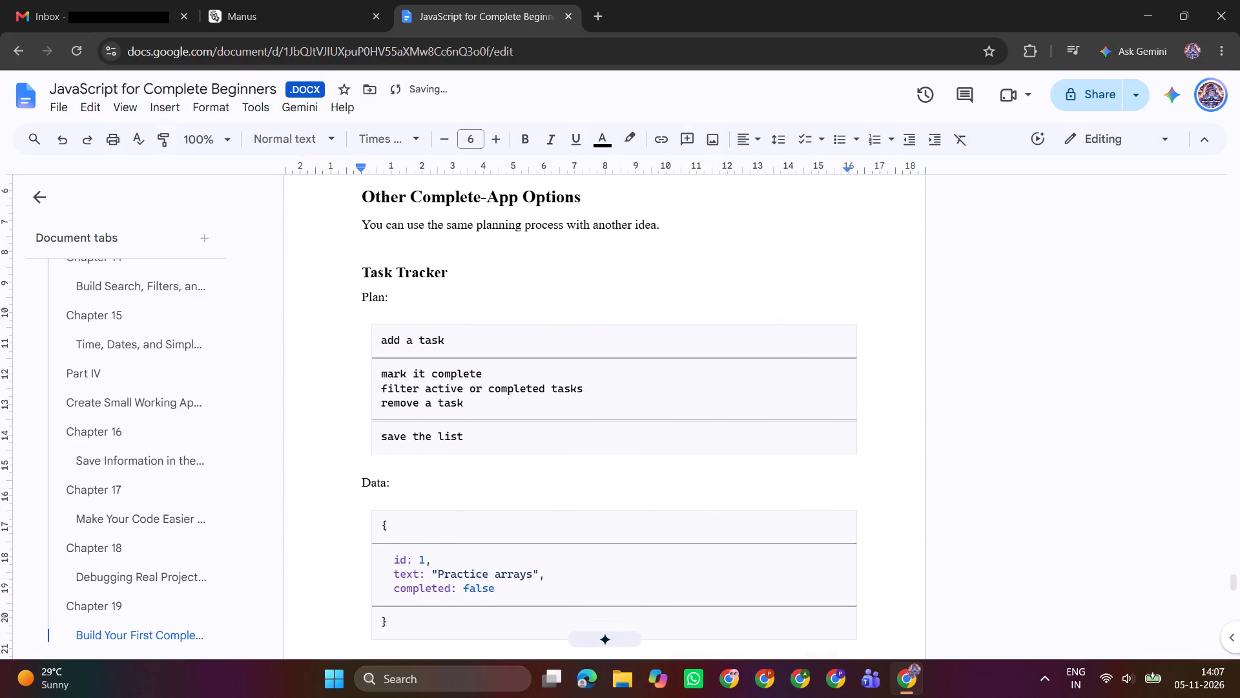
pyautogui.scroll(-5, 456, 581)
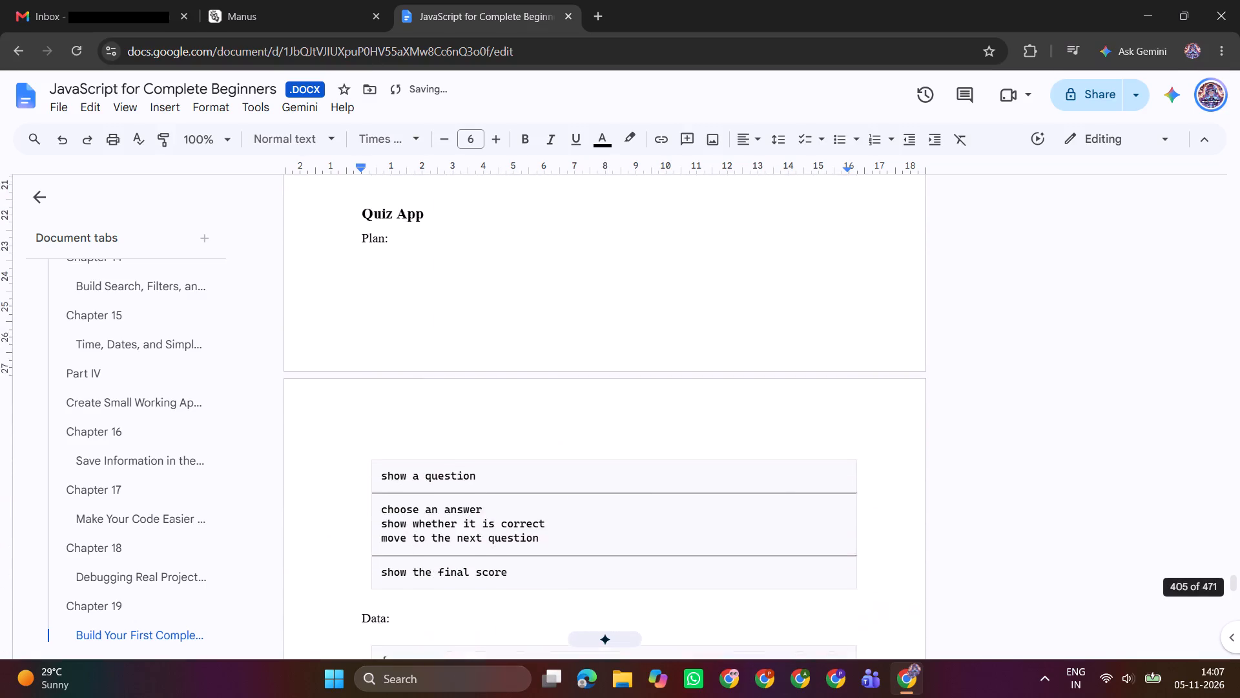
pyautogui.scroll(-4, 456, 581)
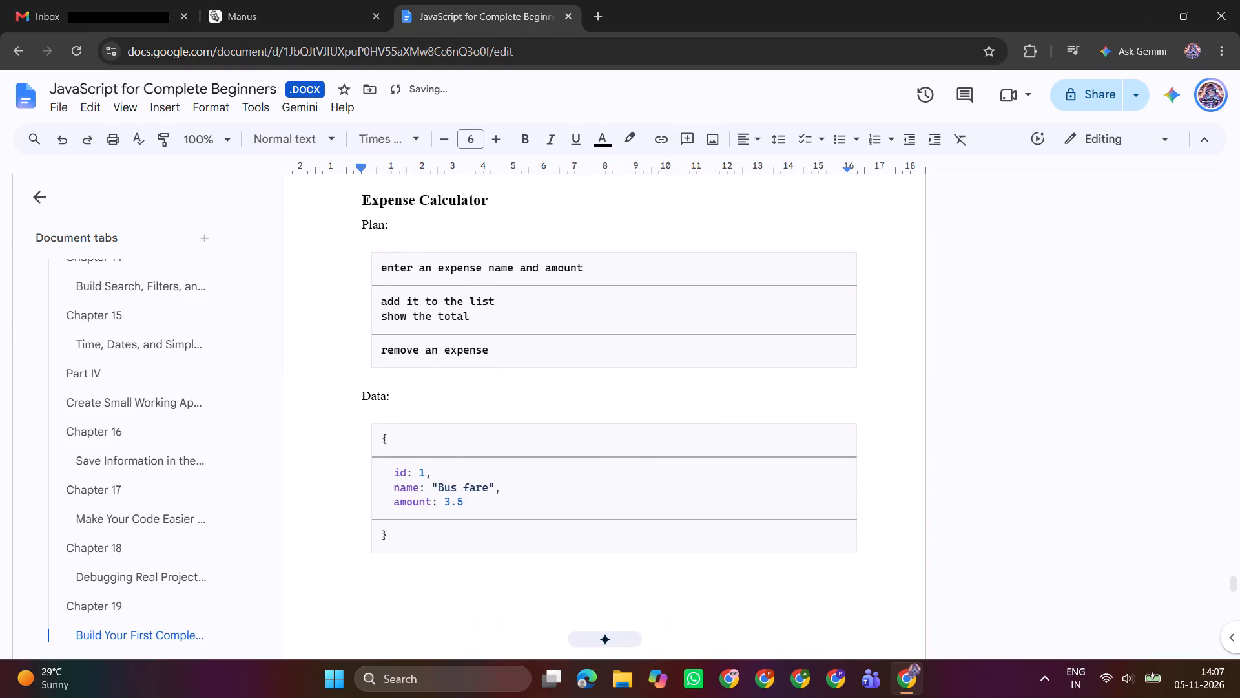
pyautogui.scroll(-4, 456, 581)
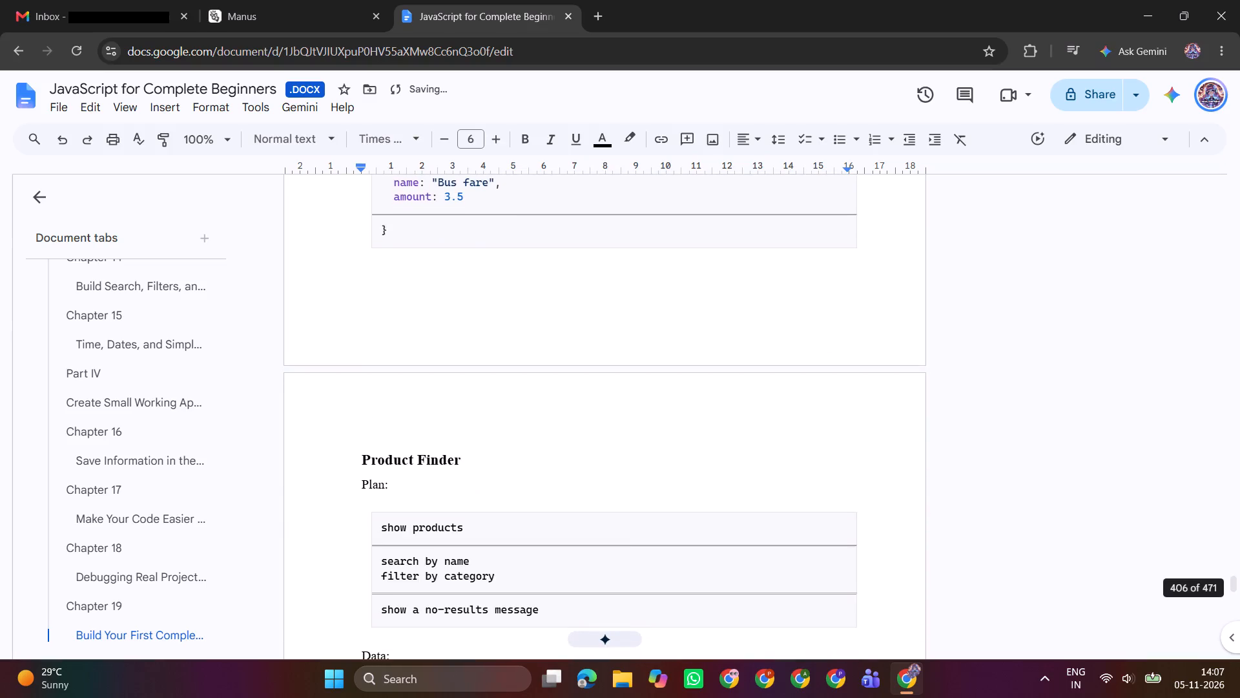
pyautogui.scroll(-3, 456, 581)
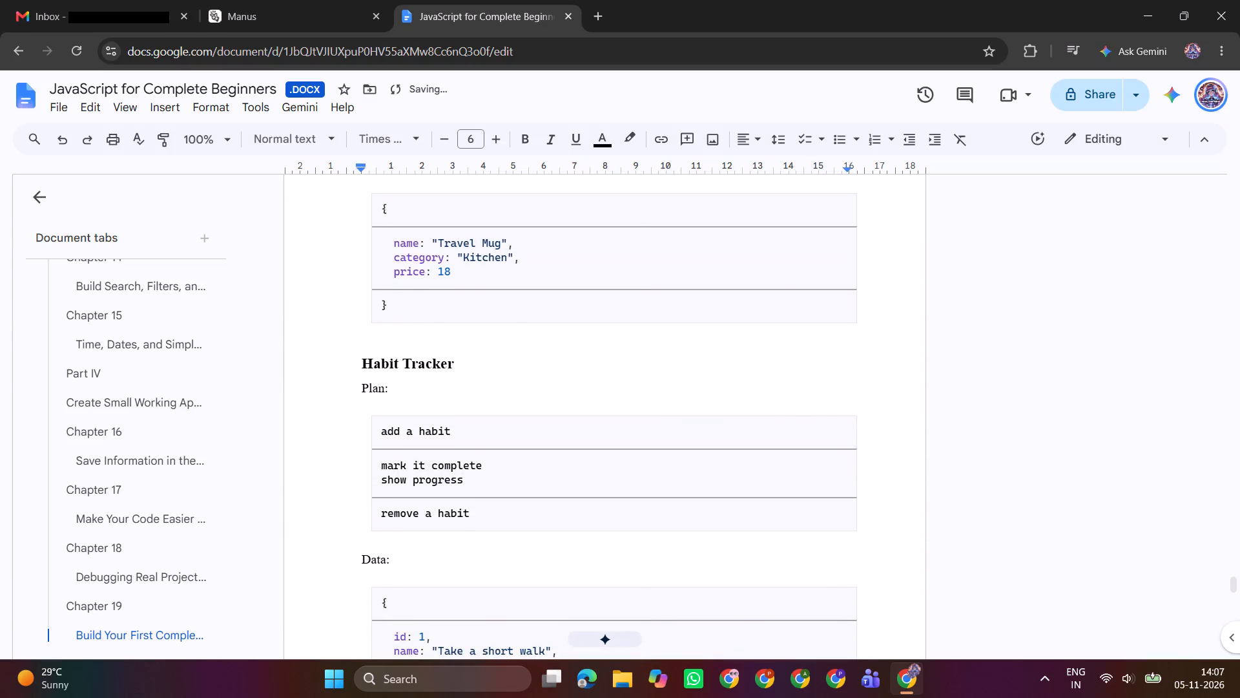
pyautogui.scroll(-1, 456, 581)
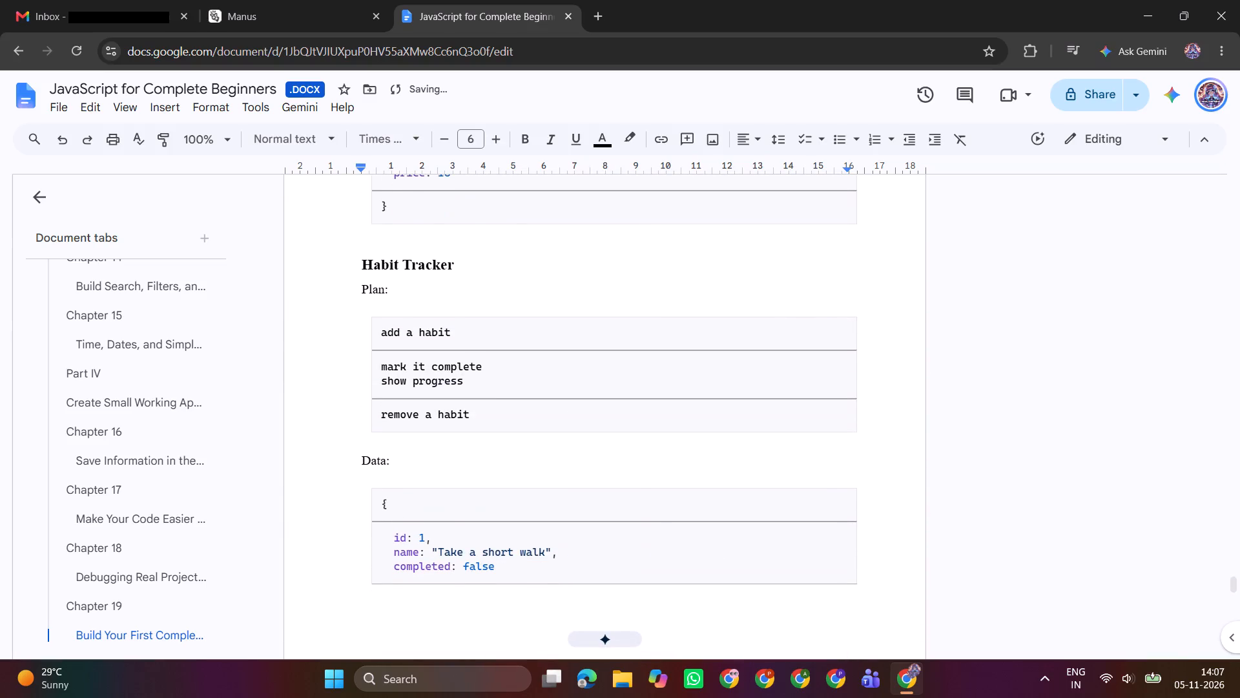
pyautogui.scroll(-3, 456, 581)
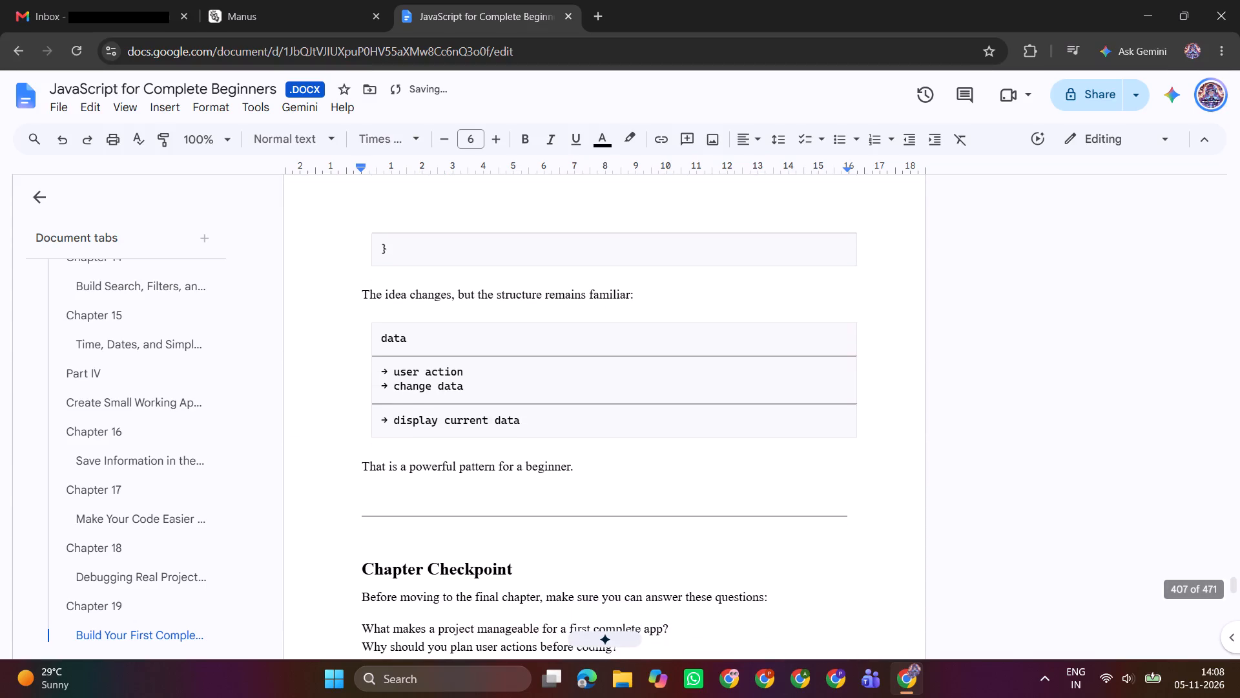
pyautogui.doubleClick(473, 520)
pyautogui.press('Delete')
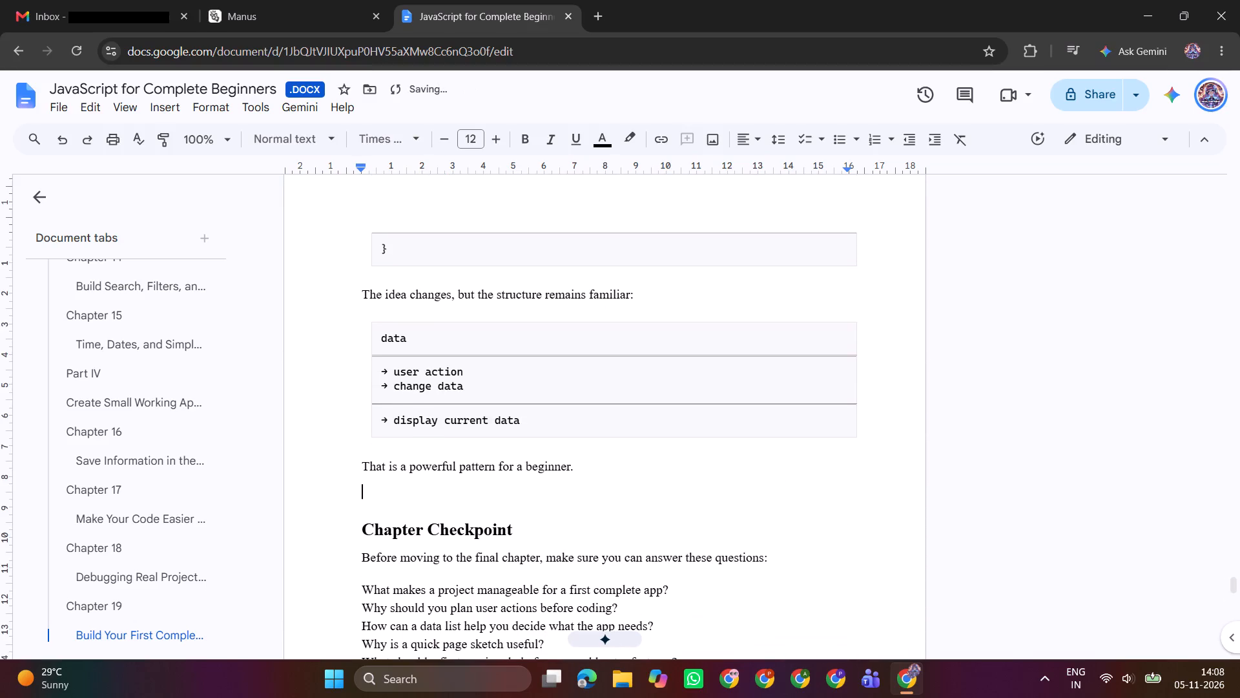
pyautogui.press('Delete')
pyautogui.scroll(-3, 473, 520)
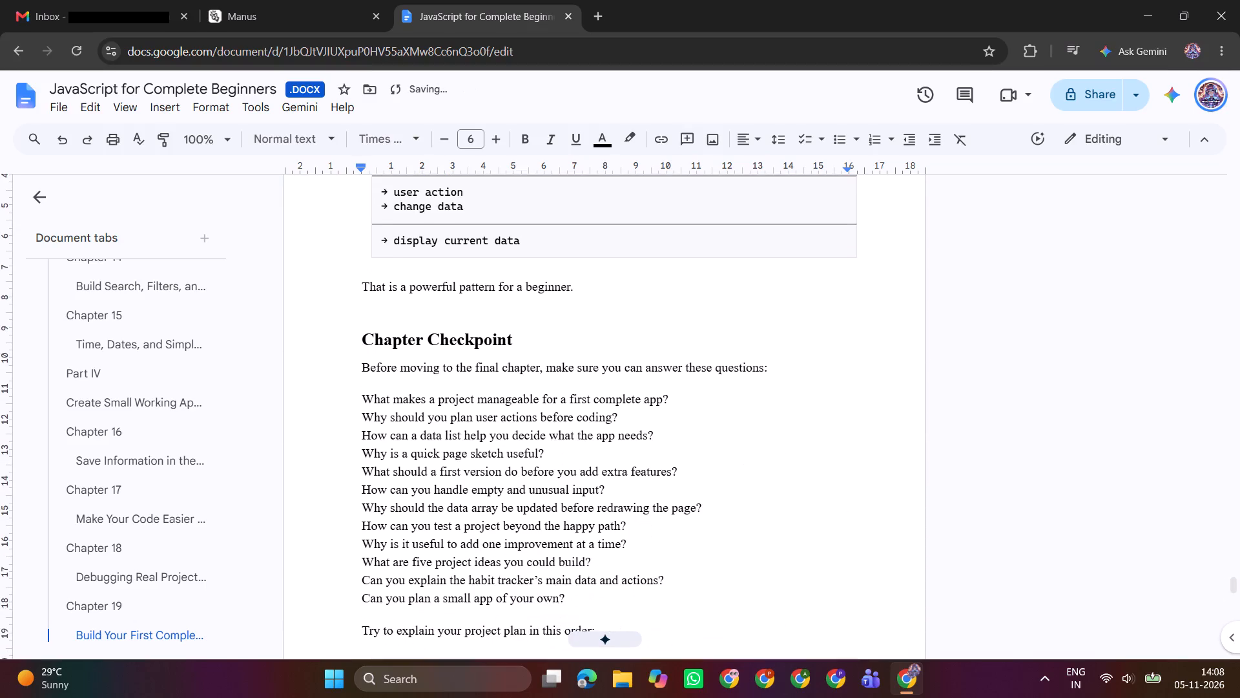
# Format the twelve Chapter Checkpoint questions in Chapter 19 as a bulleted list.
pyautogui.scroll(-1, 473, 520)
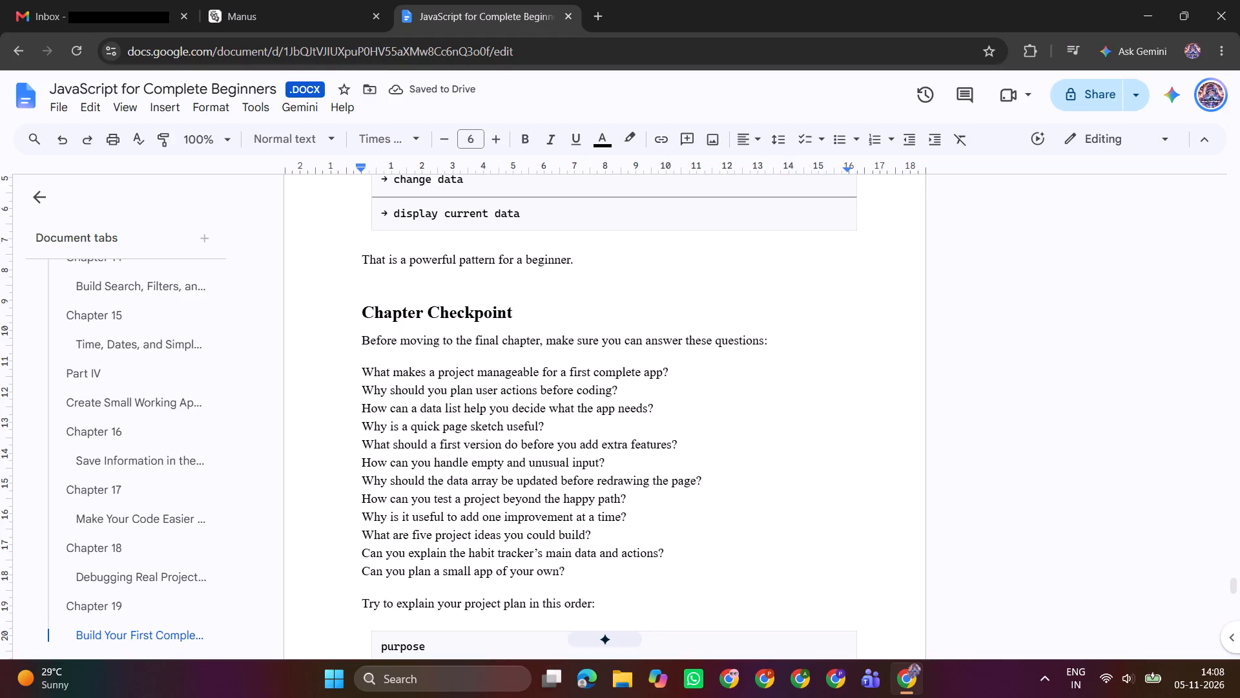
pyautogui.moveTo(362, 368); pyautogui.dragTo(581, 567)
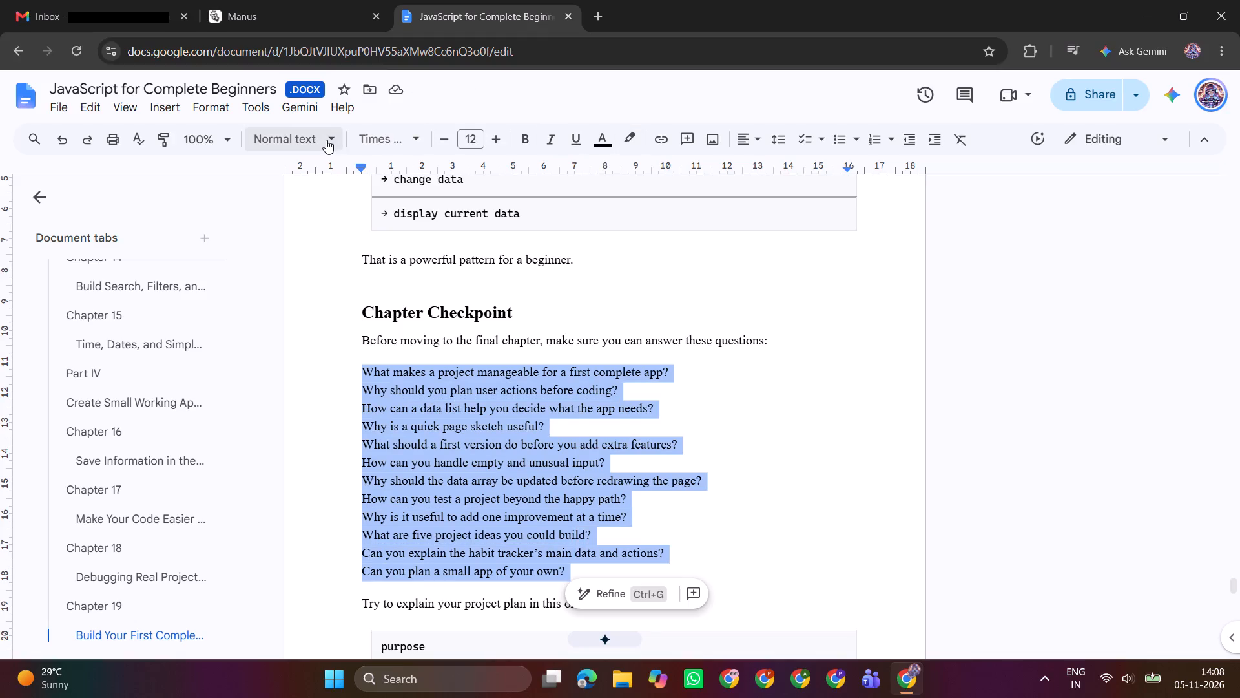
pyautogui.click(831, 136)
pyautogui.click(568, 457)
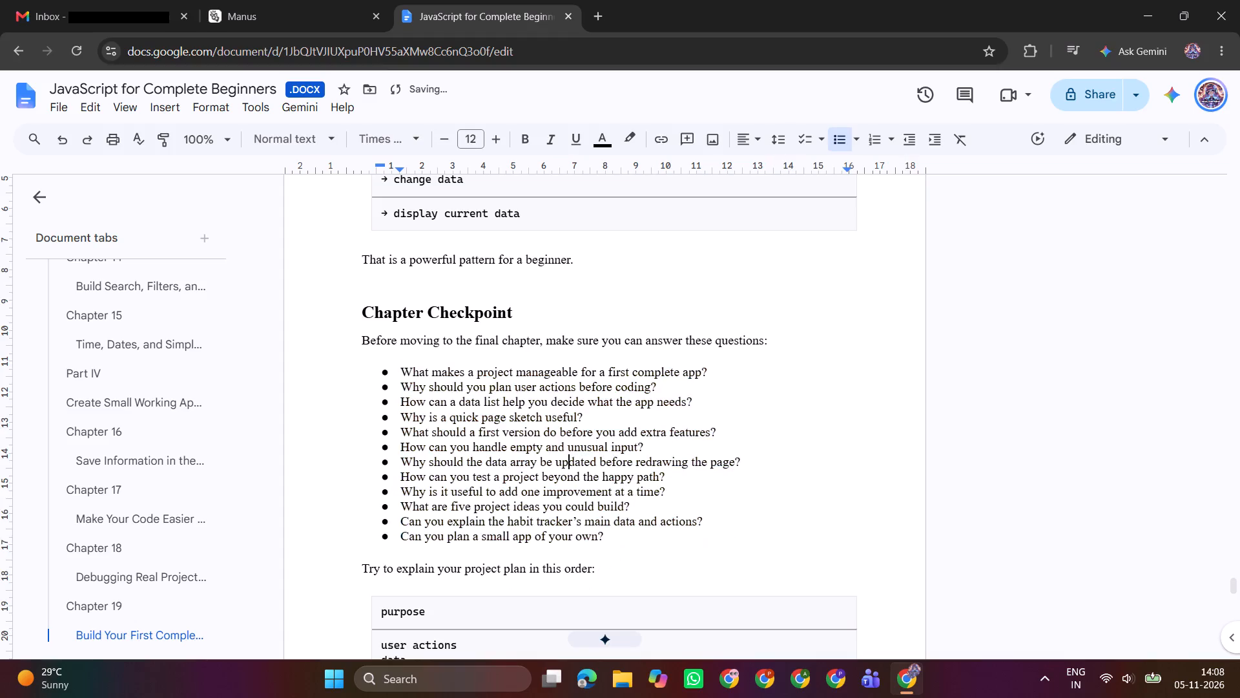
# Delete the divider line and its empty paragraph above the "You Can Build from an Idea" heading.
pyautogui.scroll(-4, 568, 457)
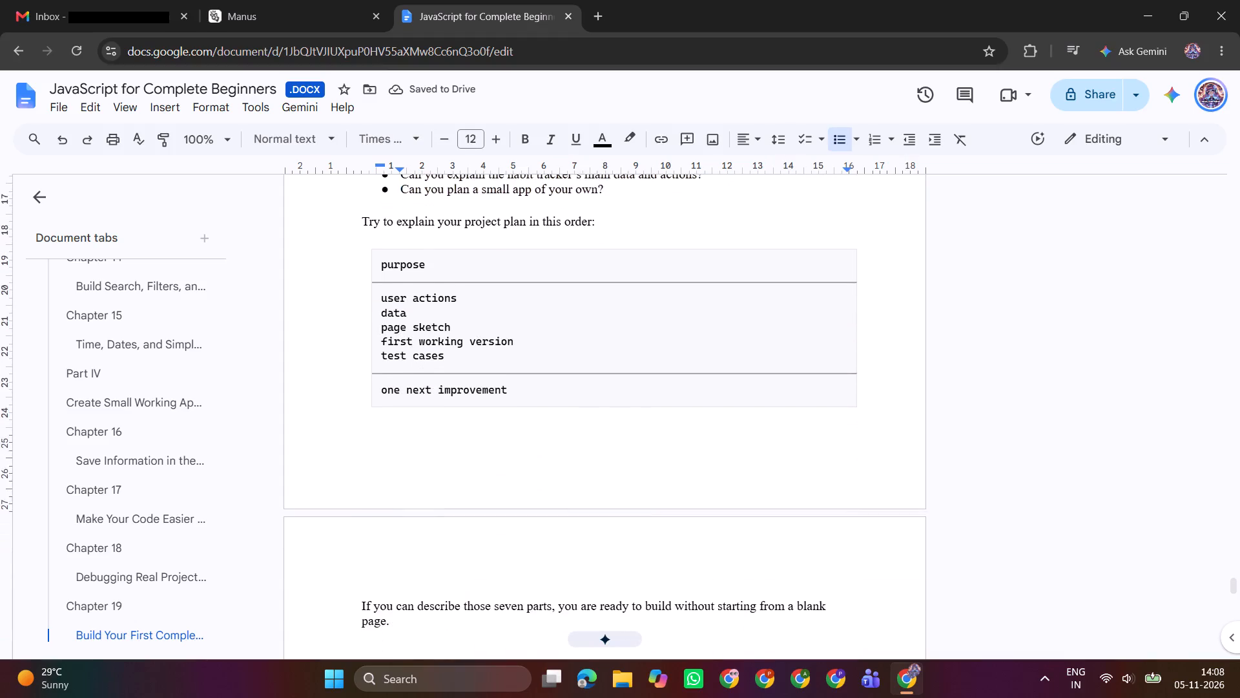
pyautogui.scroll(-2, 568, 457)
pyautogui.doubleClick(563, 433)
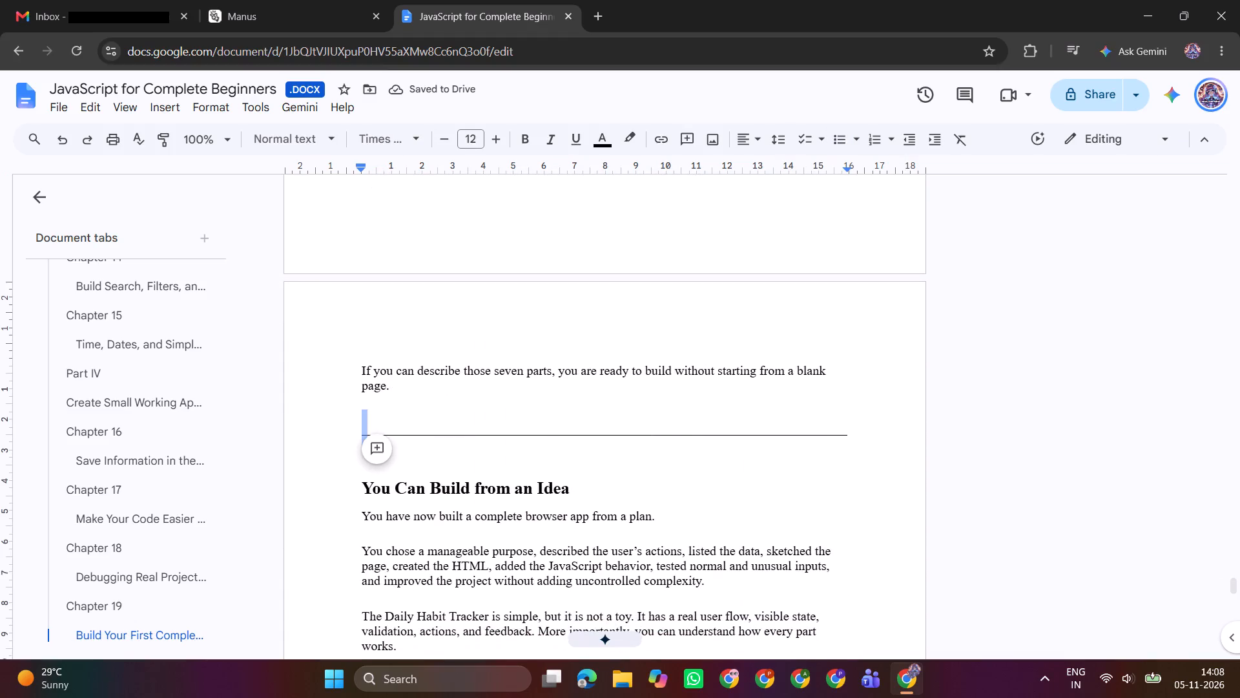
pyautogui.press('Delete')
pyautogui.press('Delete')
# Replace the divider line and its empty paragraph above the "Chapter 20" heading with a page break.
pyautogui.scroll(-1, 563, 433)
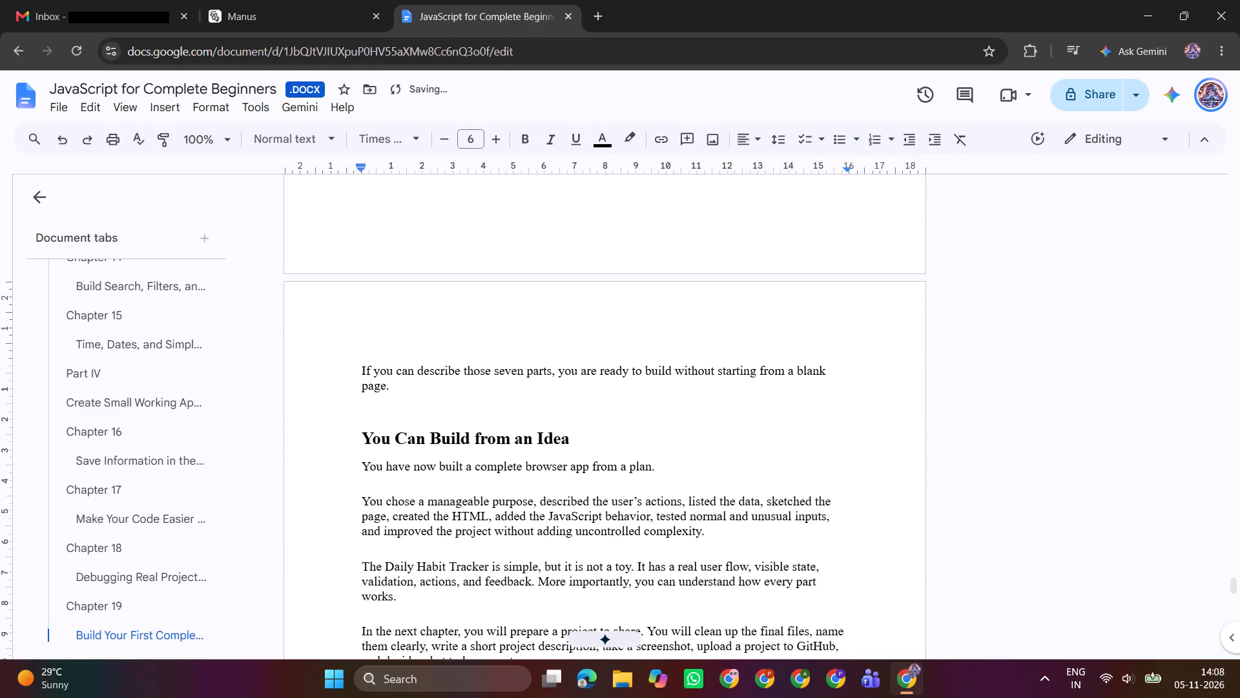
pyautogui.scroll(-1, 563, 433)
pyautogui.click(554, 449)
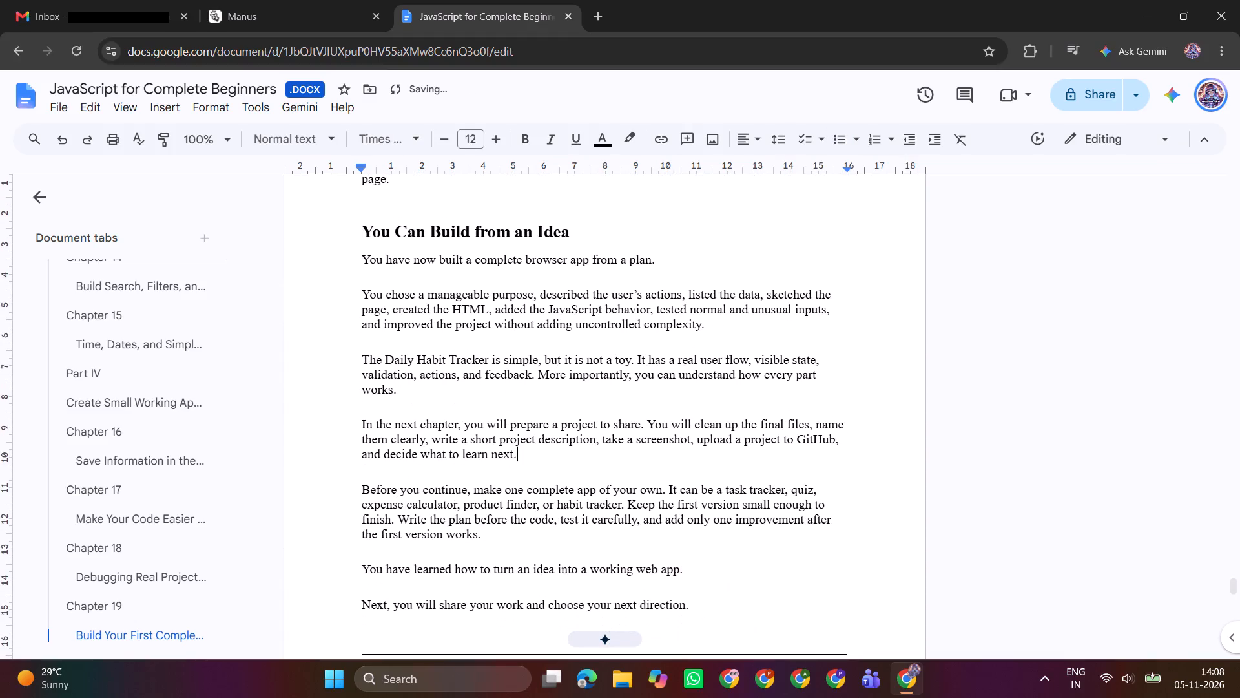
pyautogui.scroll(-2, 554, 449)
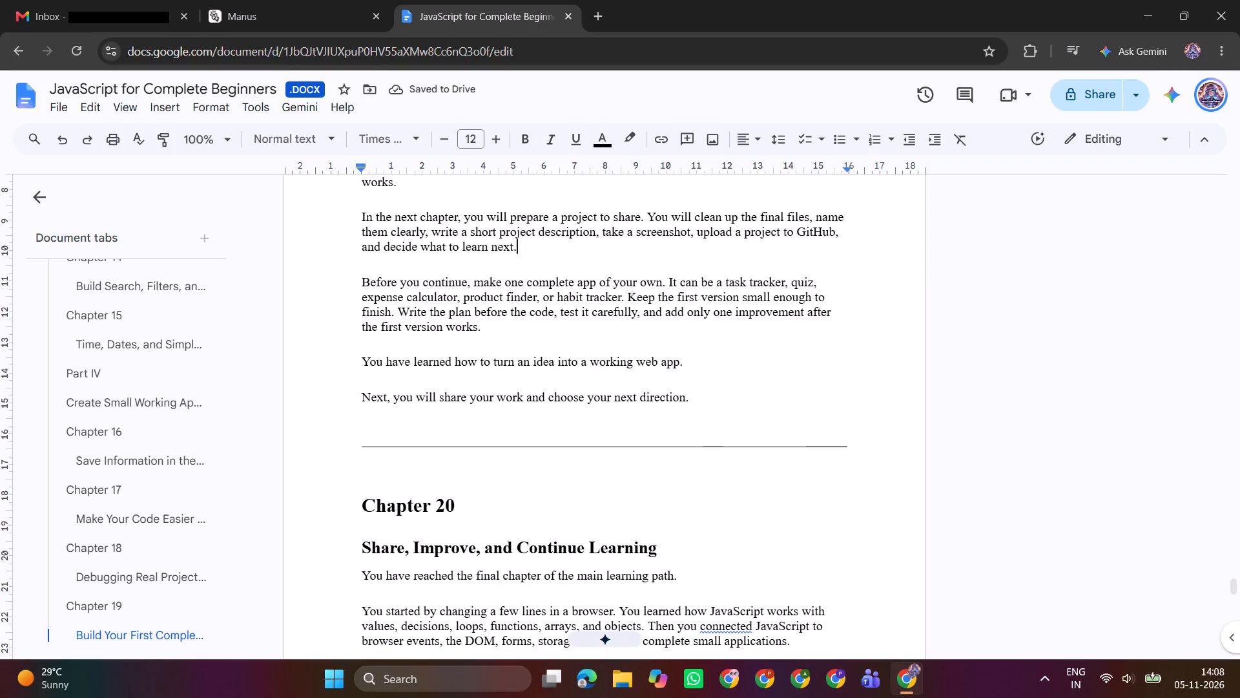
pyautogui.doubleClick(505, 461)
pyautogui.doubleClick(504, 447)
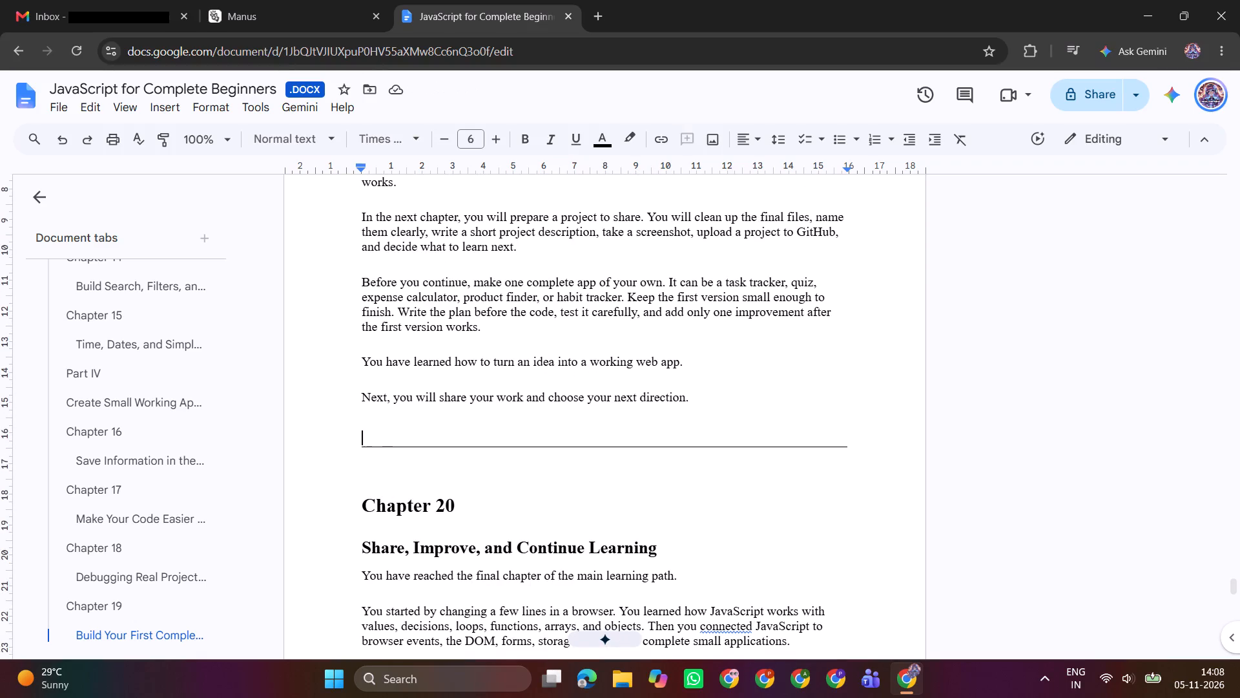
pyautogui.press('Delete')
pyautogui.press('Delete')
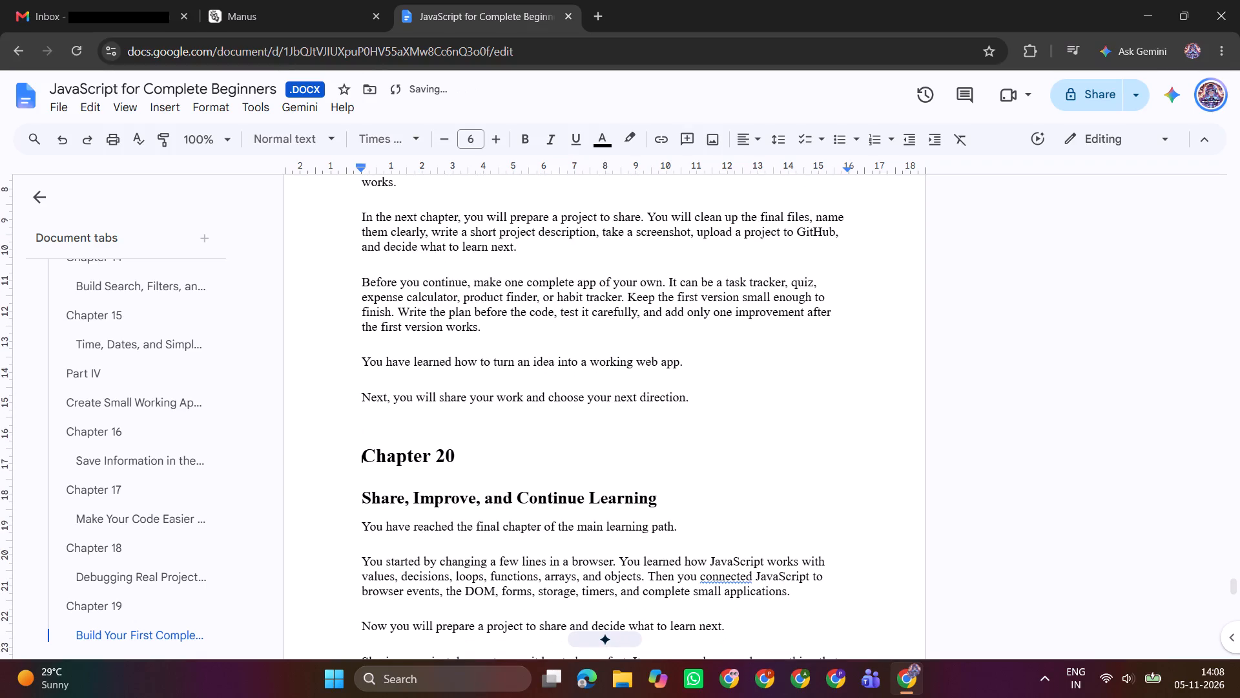
pyautogui.hotkey('ctrl', 'Return')
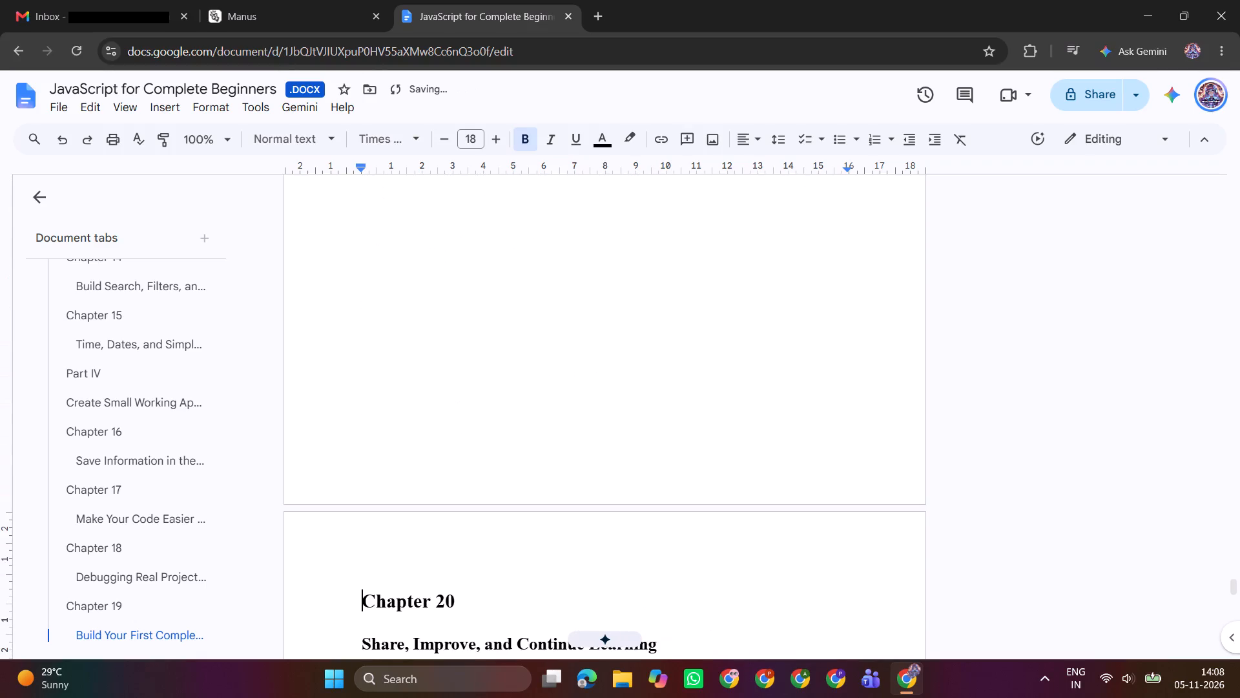
# Style the "Chapter 20" line as Heading 1 with font size 18 and black text.
pyautogui.scroll(-2, 504, 447)
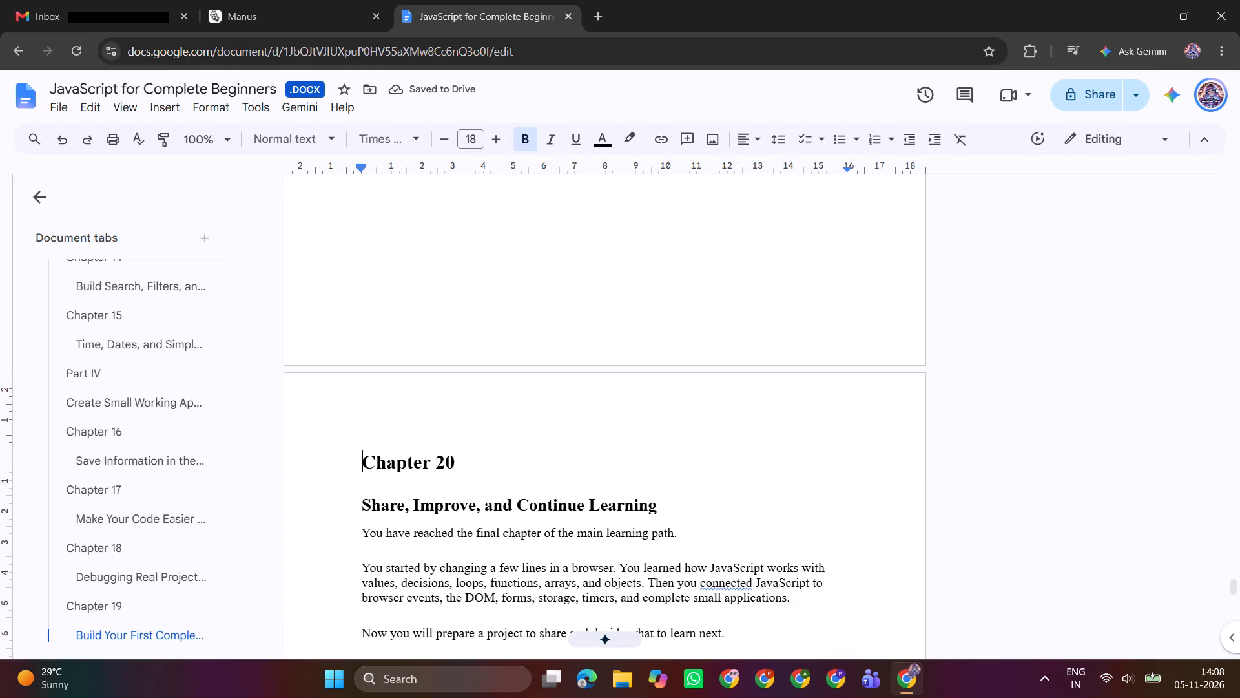
pyautogui.tripleClick(375, 460)
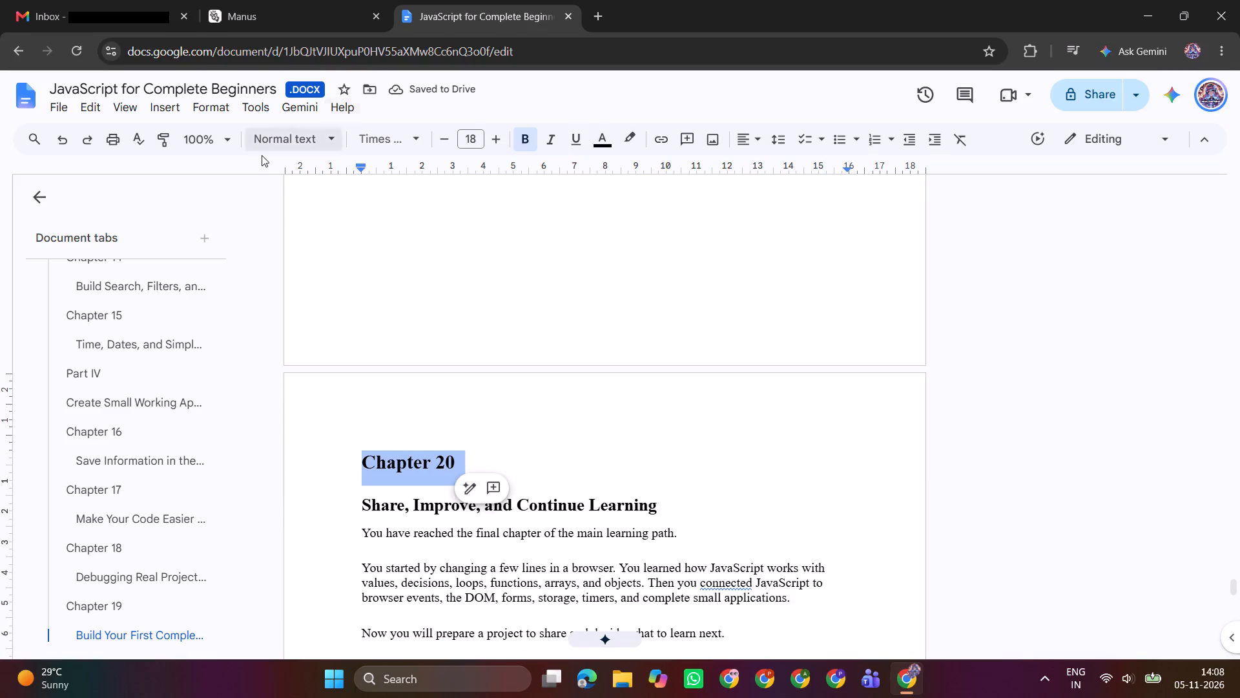
pyautogui.click(265, 151)
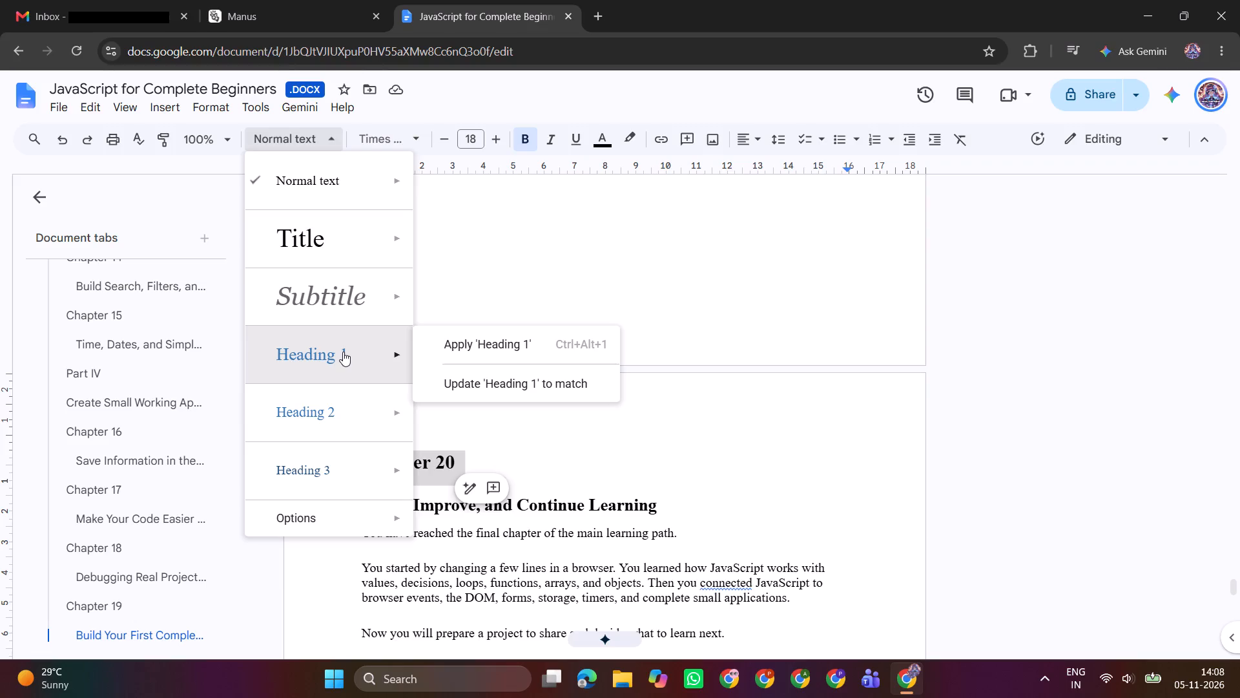
pyautogui.click(343, 352)
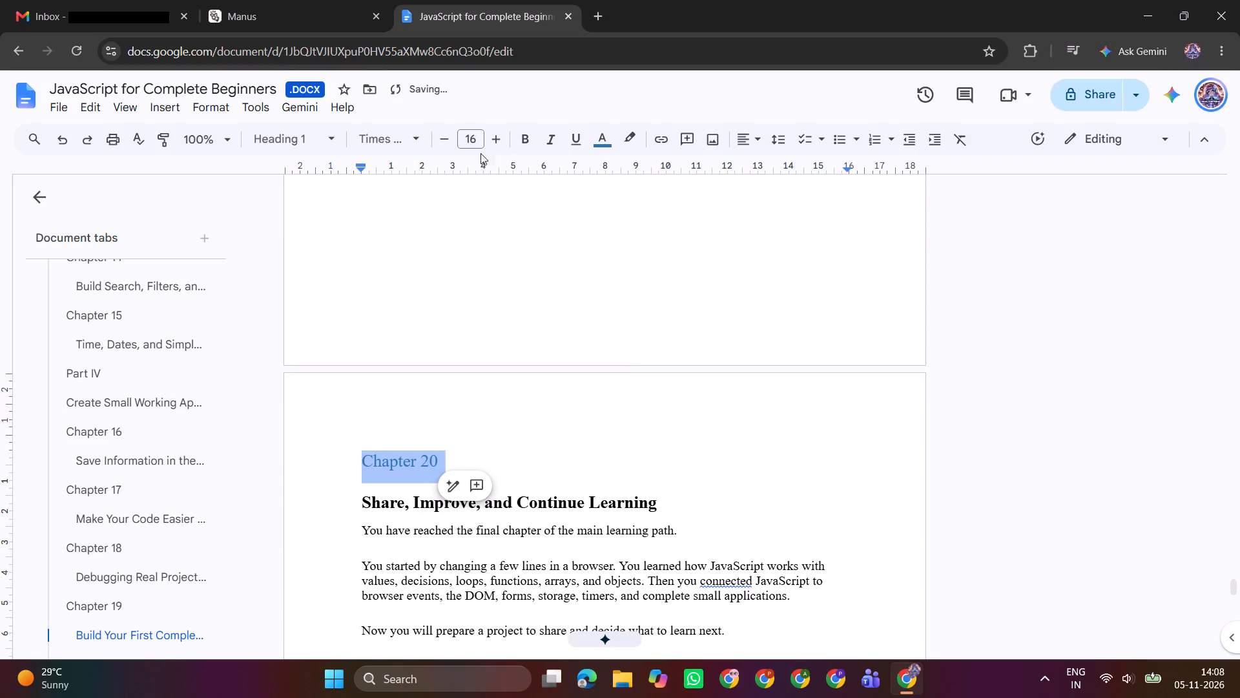
pyautogui.doubleClick(492, 143)
pyautogui.click(598, 140)
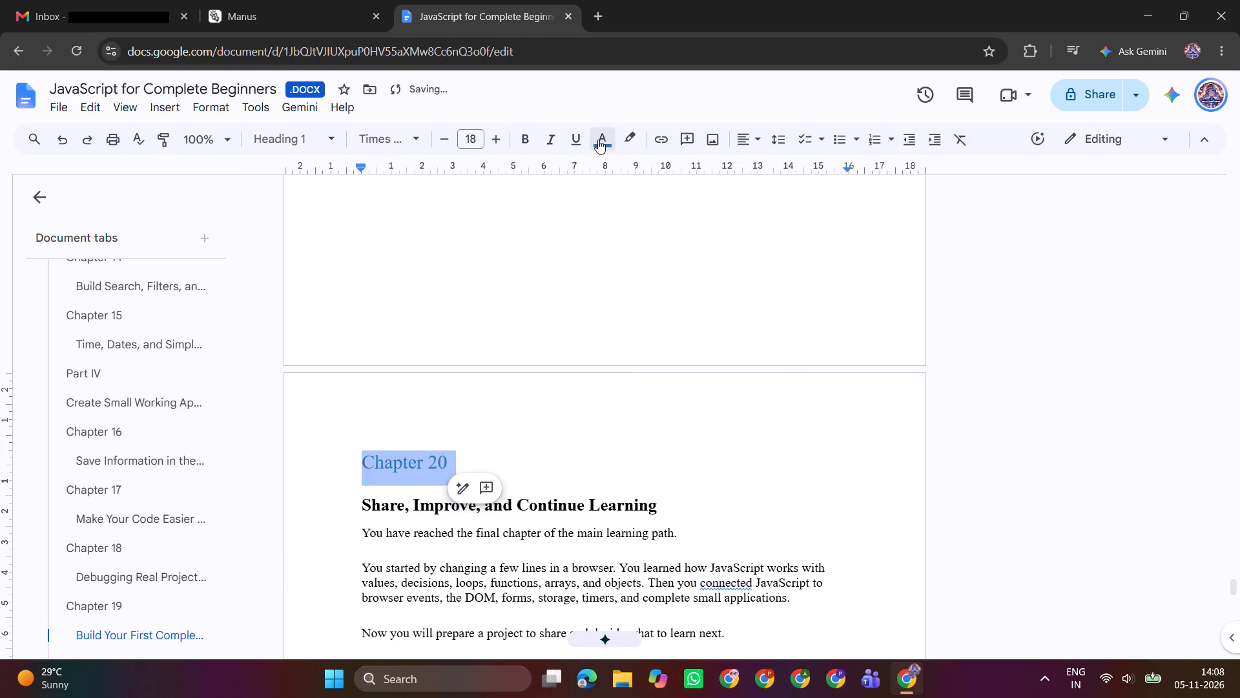
pyautogui.click(640, 350)
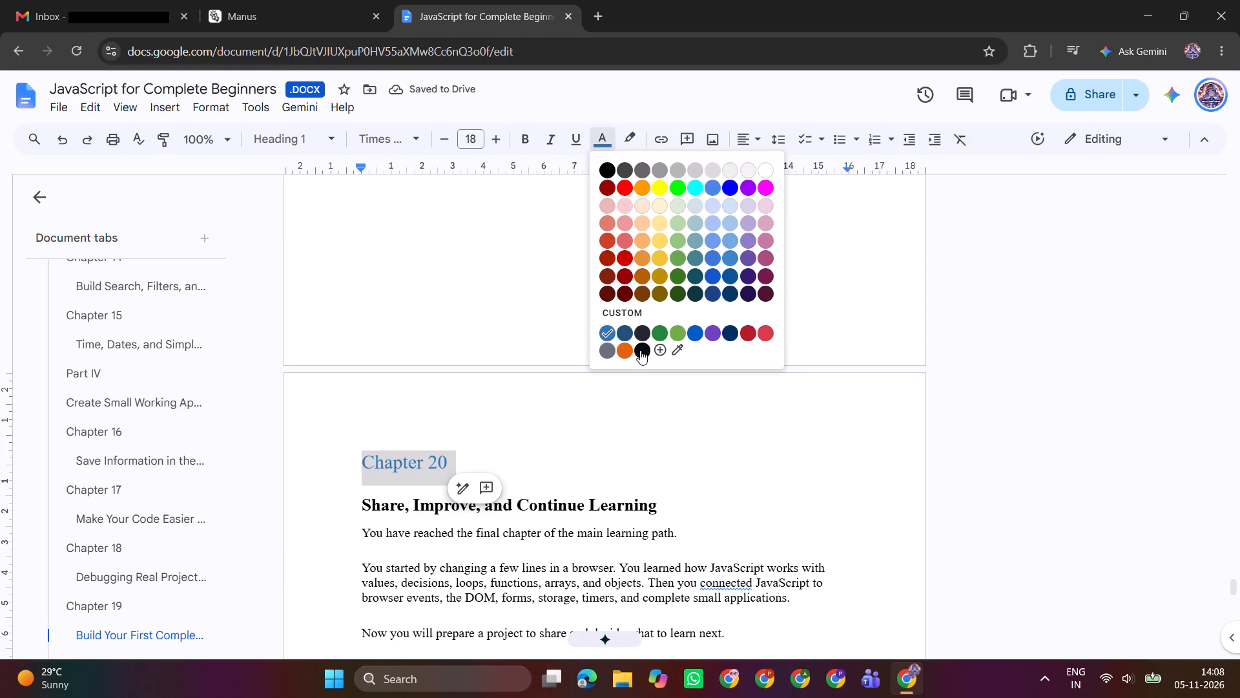
# Apply the Heading 2 style to the chapter title "Share, Improve, and Continue Learning".
pyautogui.doubleClick(424, 502)
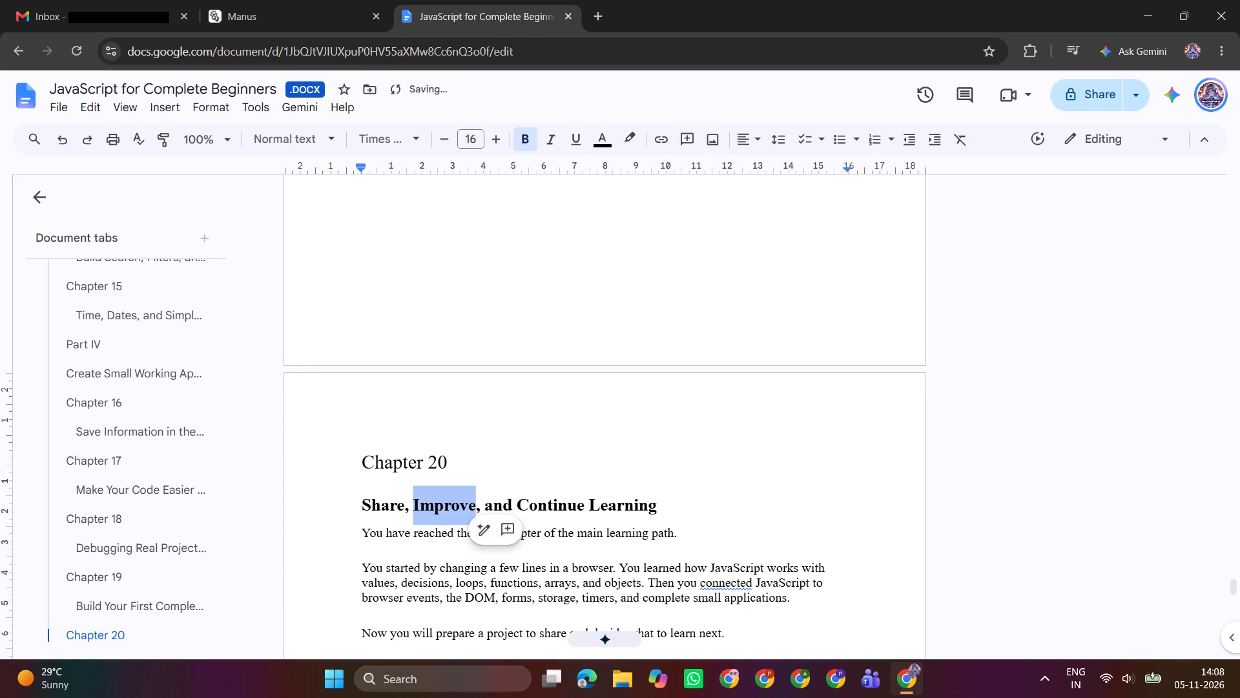
pyautogui.tripleClick(424, 502)
pyautogui.click(303, 132)
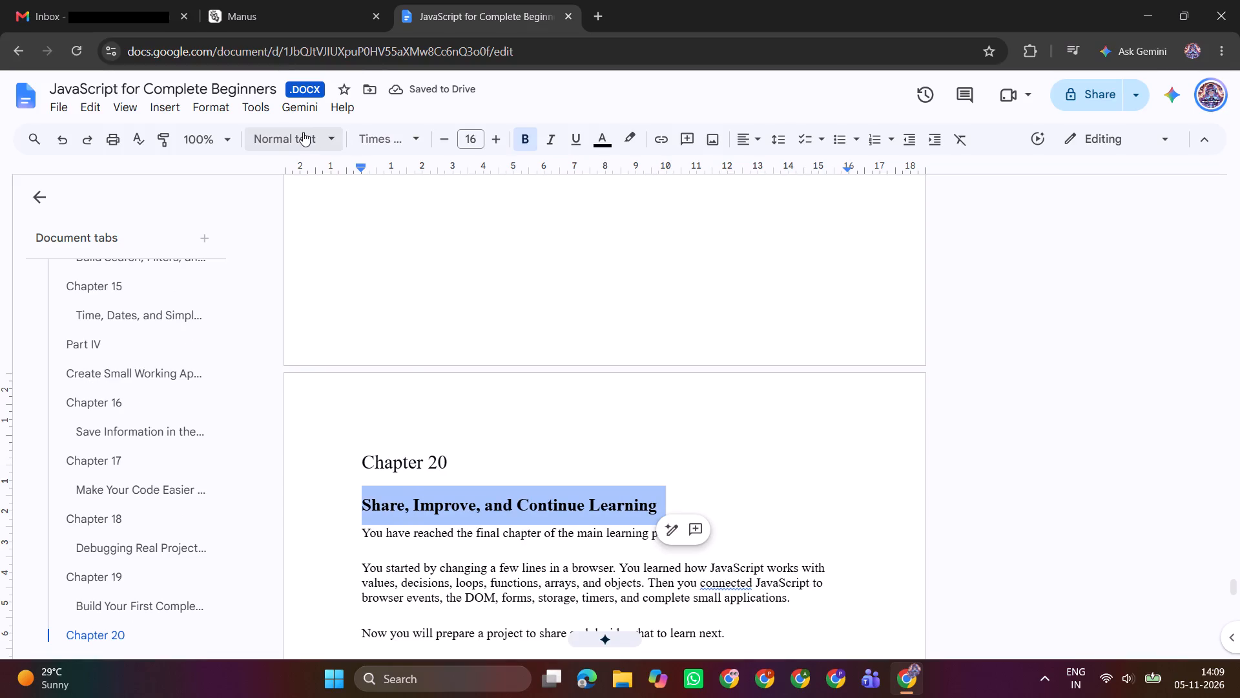
pyautogui.click(311, 418)
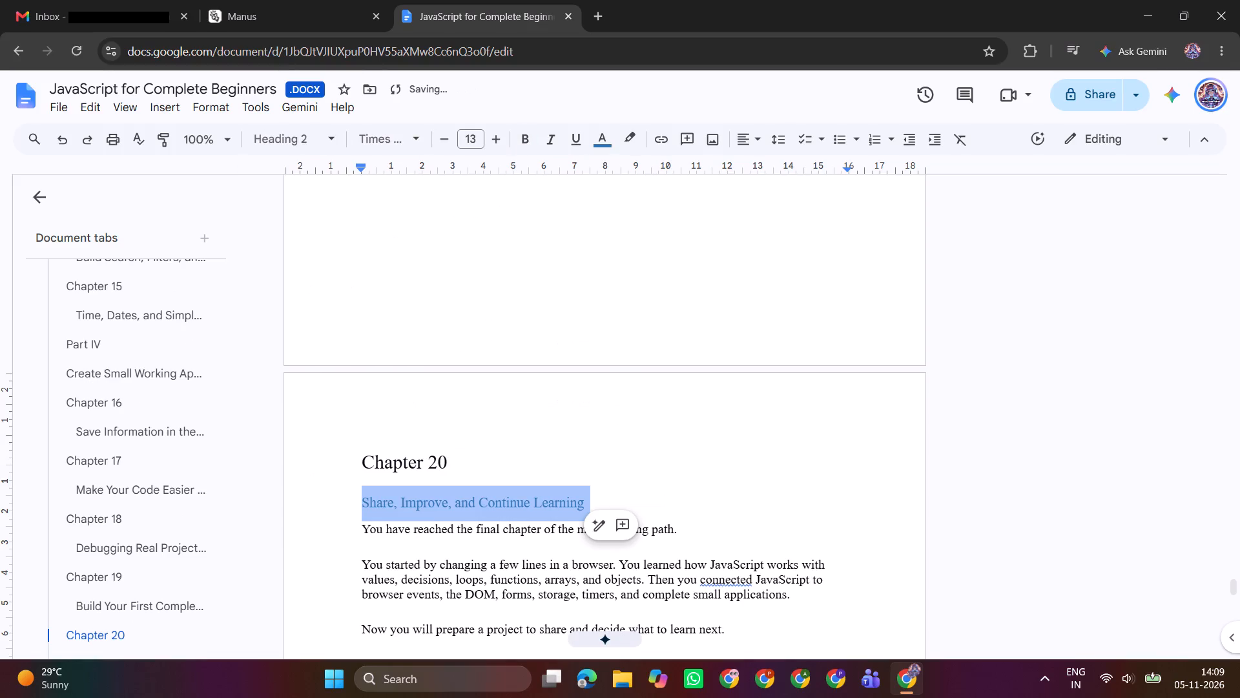
# Center the "Chapter 20" heading and its "Share, Improve, and Continue Learning" title.
pyautogui.moveTo(364, 467); pyautogui.dragTo(617, 486)
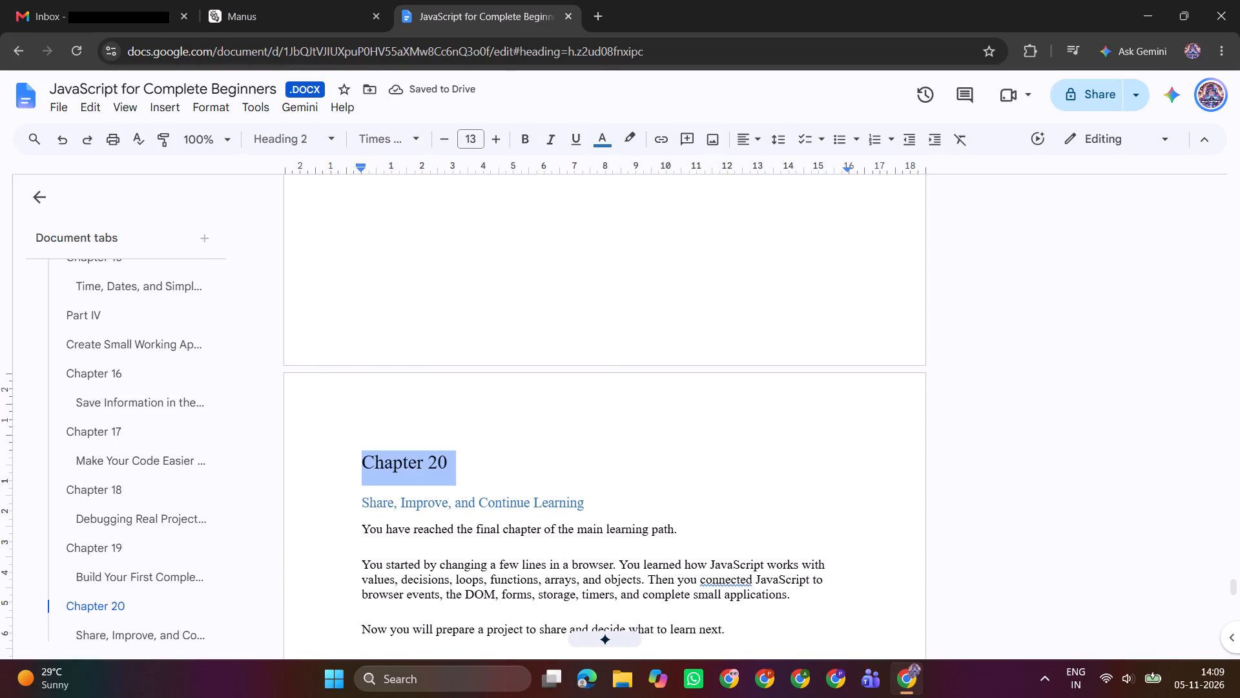
pyautogui.moveTo(617, 486); pyautogui.dragTo(615, 488)
pyautogui.click(753, 149)
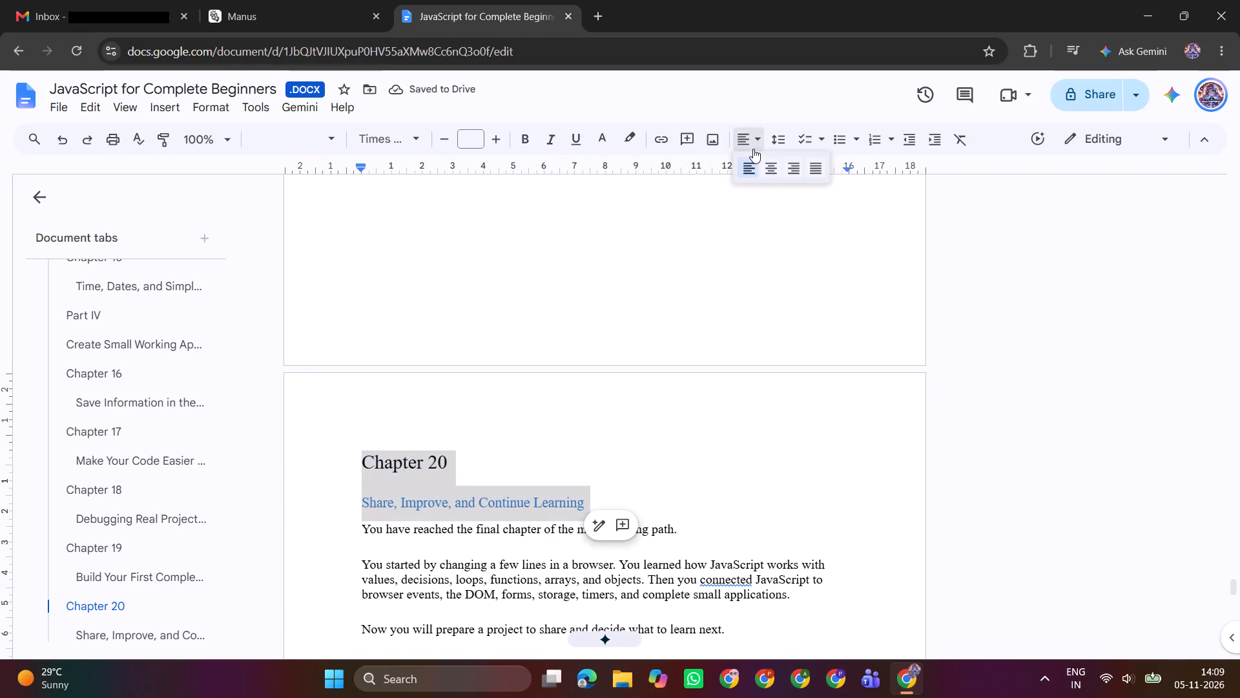
pyautogui.click(761, 164)
# Accept the grammar suggestion "connect" for the flagged word "connected" in Chapter 20's second paragraph.
pyautogui.scroll(-1, 603, 454)
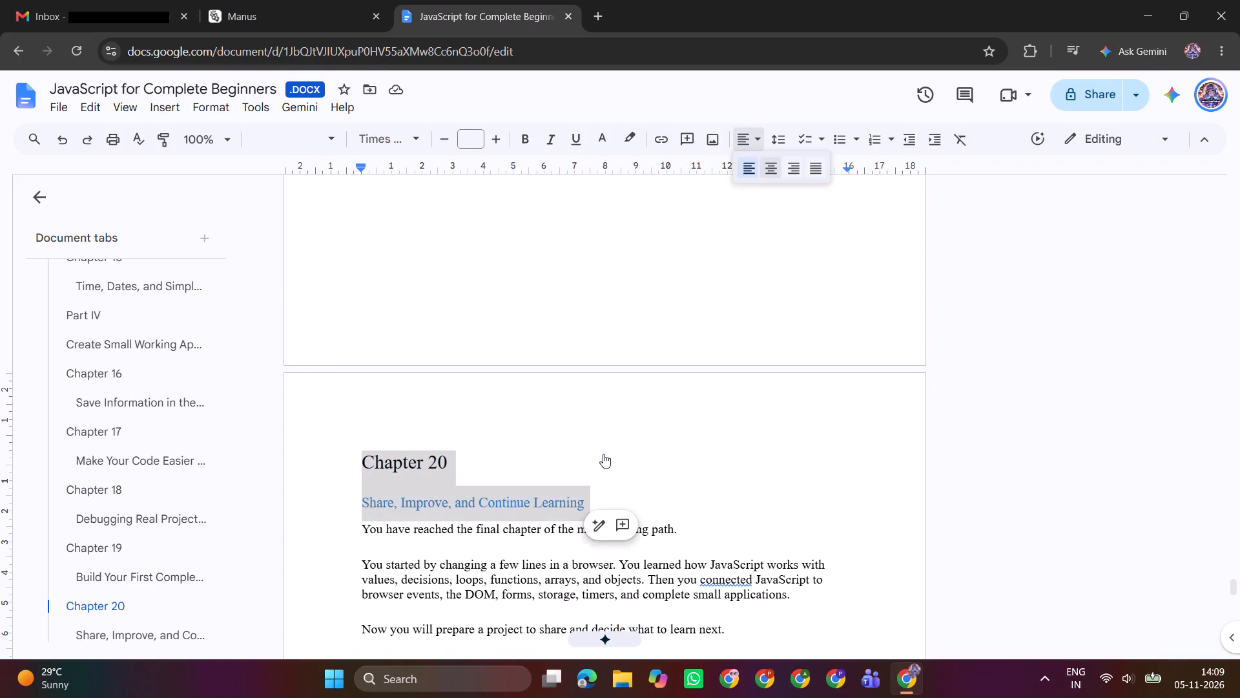
pyautogui.scroll(-1, 603, 454)
pyautogui.click(718, 489)
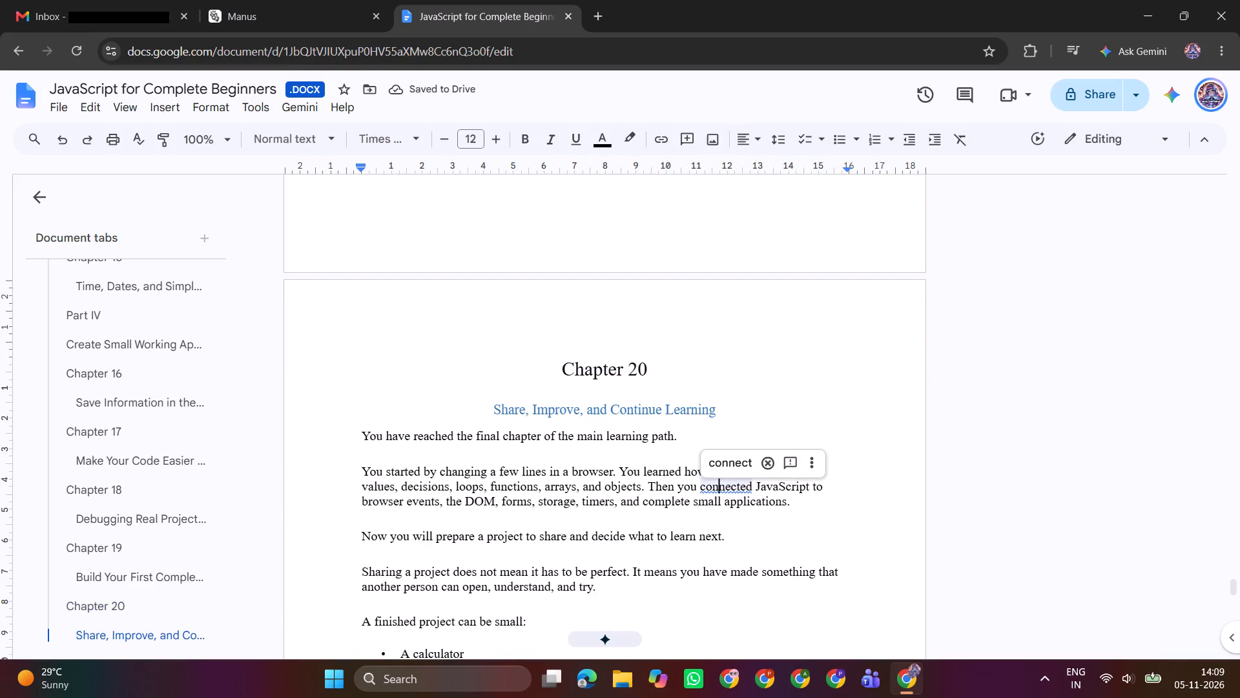
pyautogui.click(725, 458)
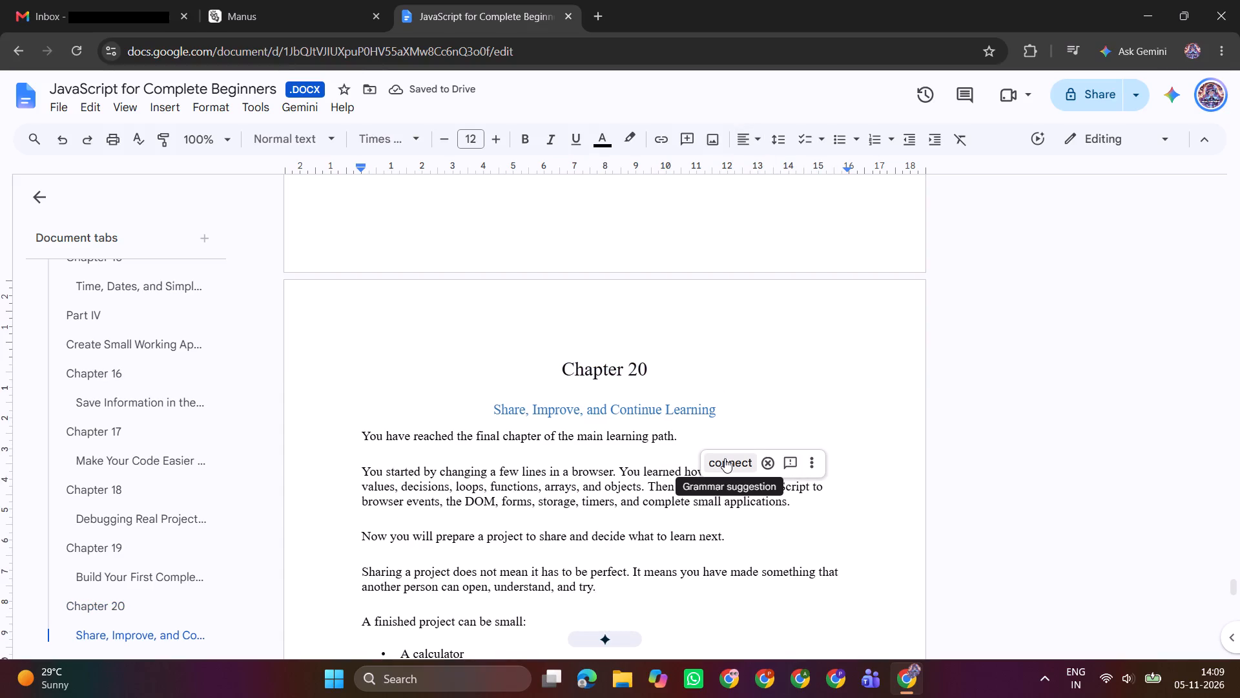
pyautogui.click(721, 527)
# Delete the divider line and its empty paragraph above the "Choose Your Final Project" heading.
pyautogui.scroll(-2, 721, 527)
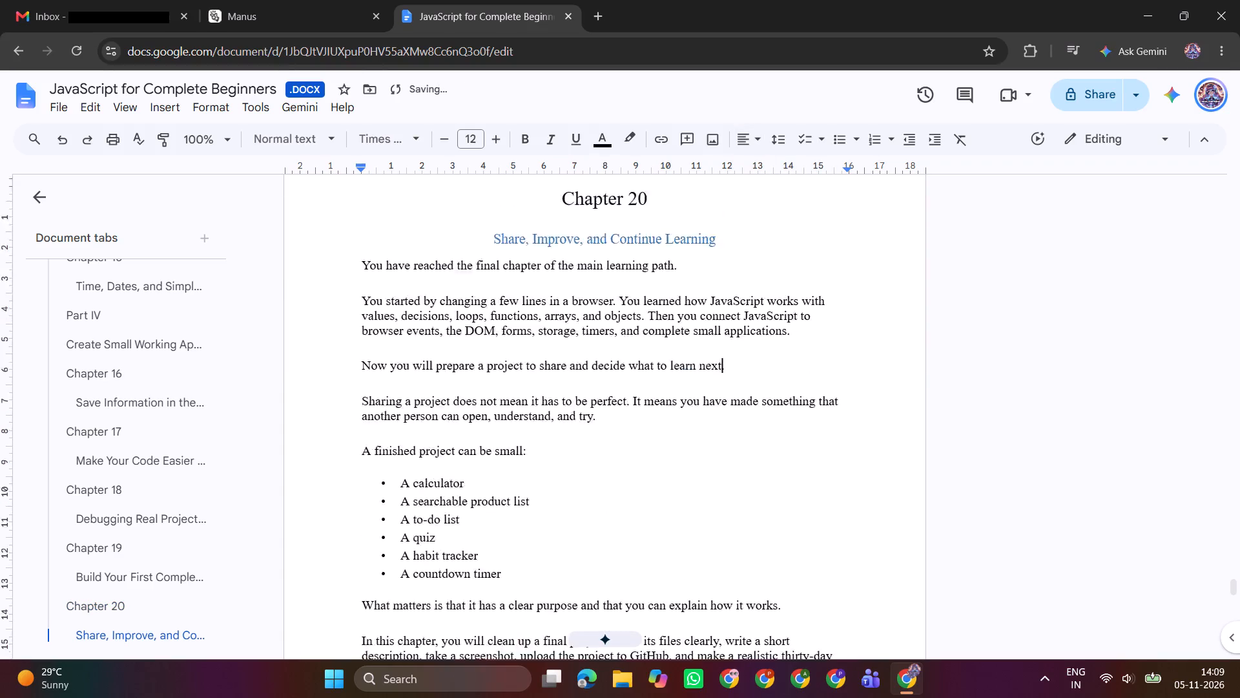
pyautogui.click(597, 506)
pyautogui.scroll(-1, 597, 506)
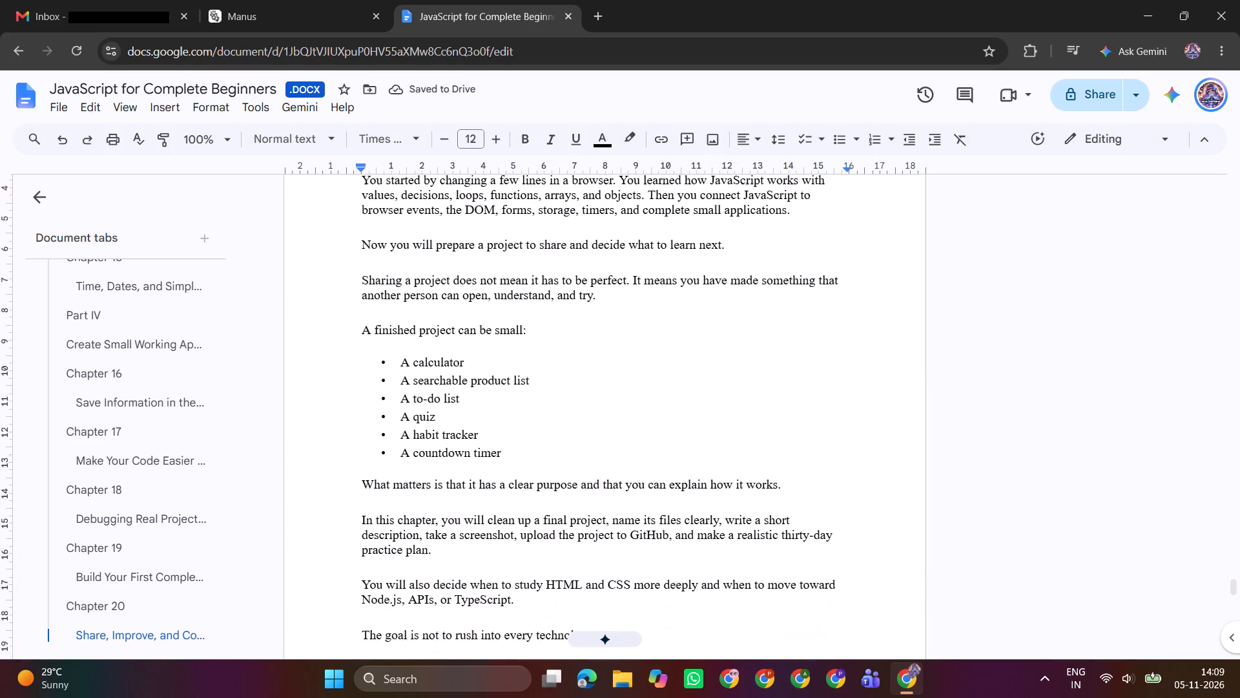
pyautogui.scroll(-1, 597, 506)
pyautogui.doubleClick(544, 569)
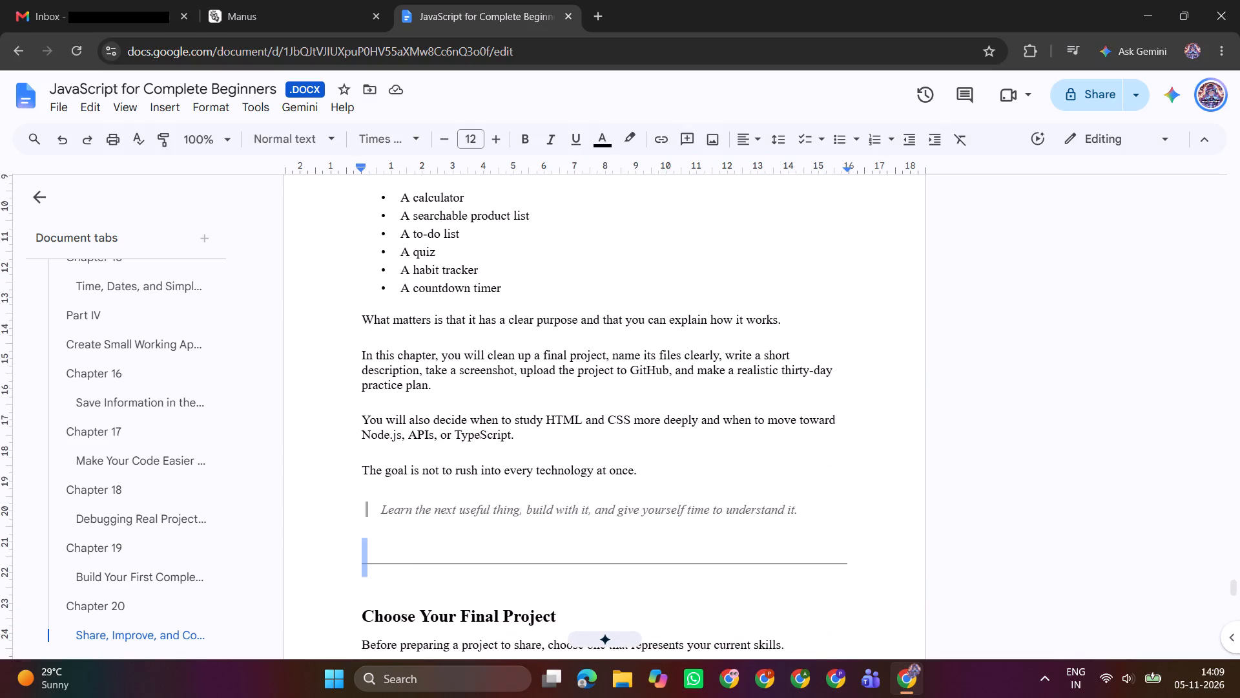
pyautogui.press('Delete')
pyautogui.press('Delete')
# Delete the divider line and its empty paragraph above the "Clean Up the Final Project" heading.
pyautogui.scroll(-2, 544, 569)
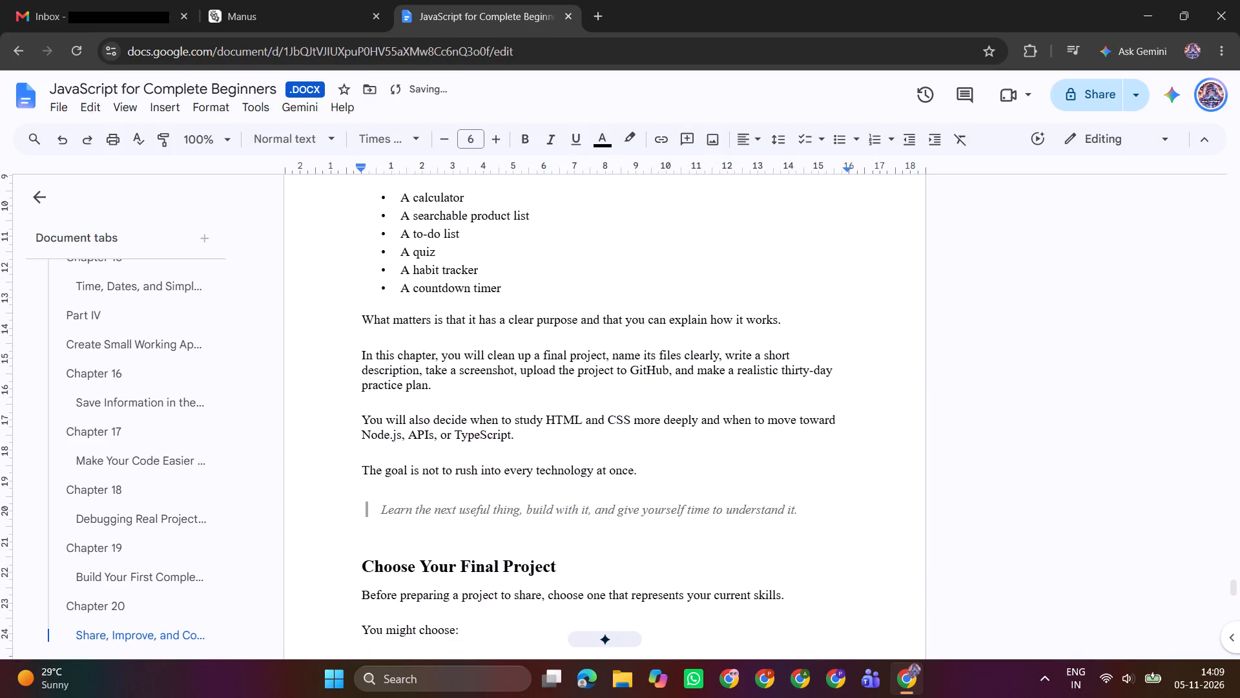
pyautogui.scroll(-3, 544, 569)
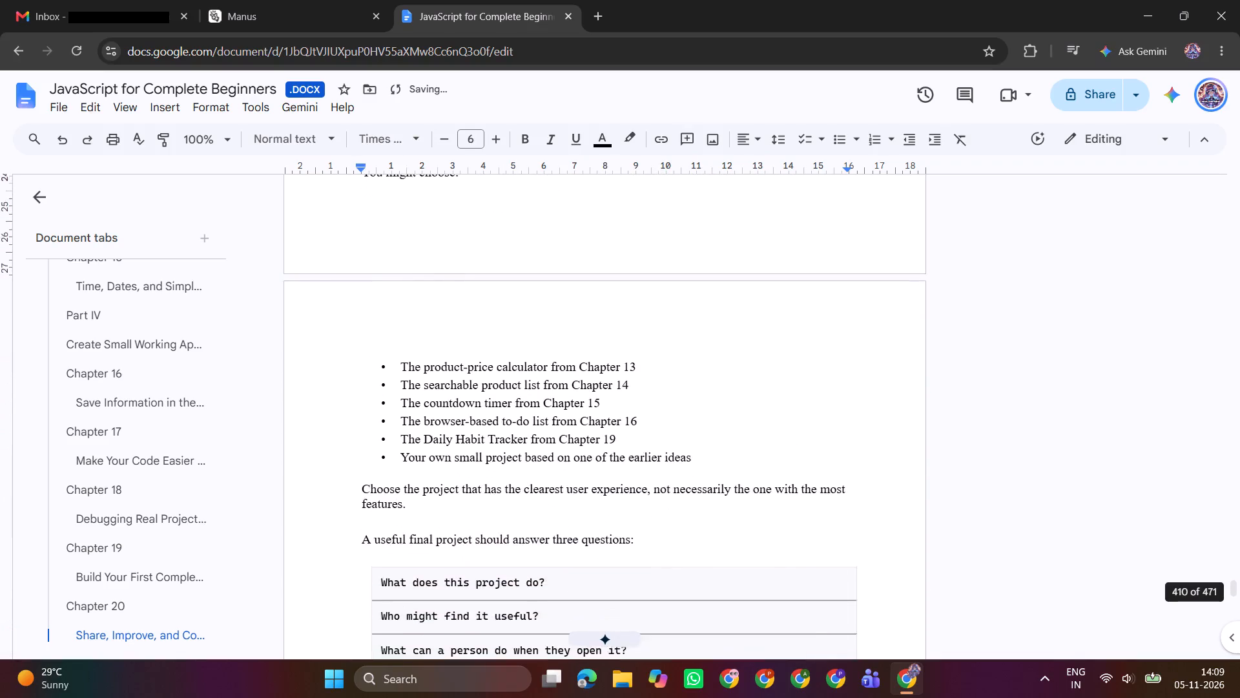
pyautogui.scroll(-1, 544, 569)
pyautogui.scroll(-3, 477, 482)
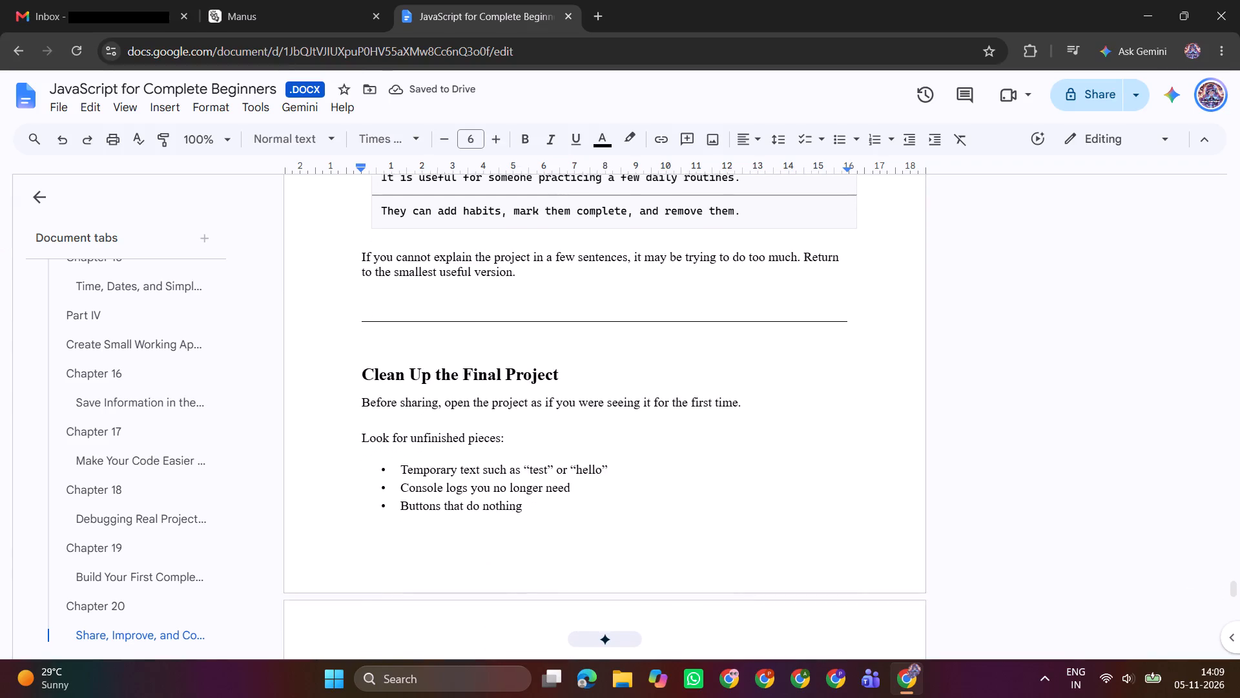
pyautogui.doubleClick(476, 288)
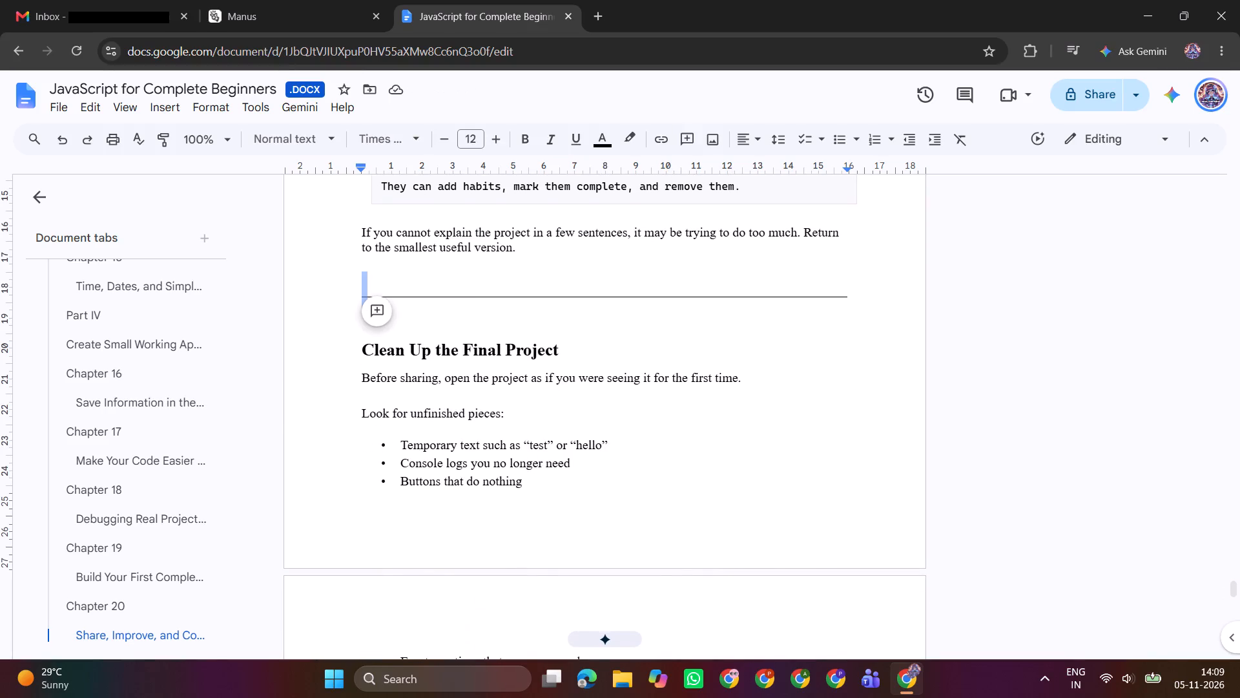
pyautogui.press('Delete')
pyautogui.press('Delete')
# Delete the divider line and its empty paragraph above the "Name Files Clearly" heading.
pyautogui.scroll(-2, 476, 288)
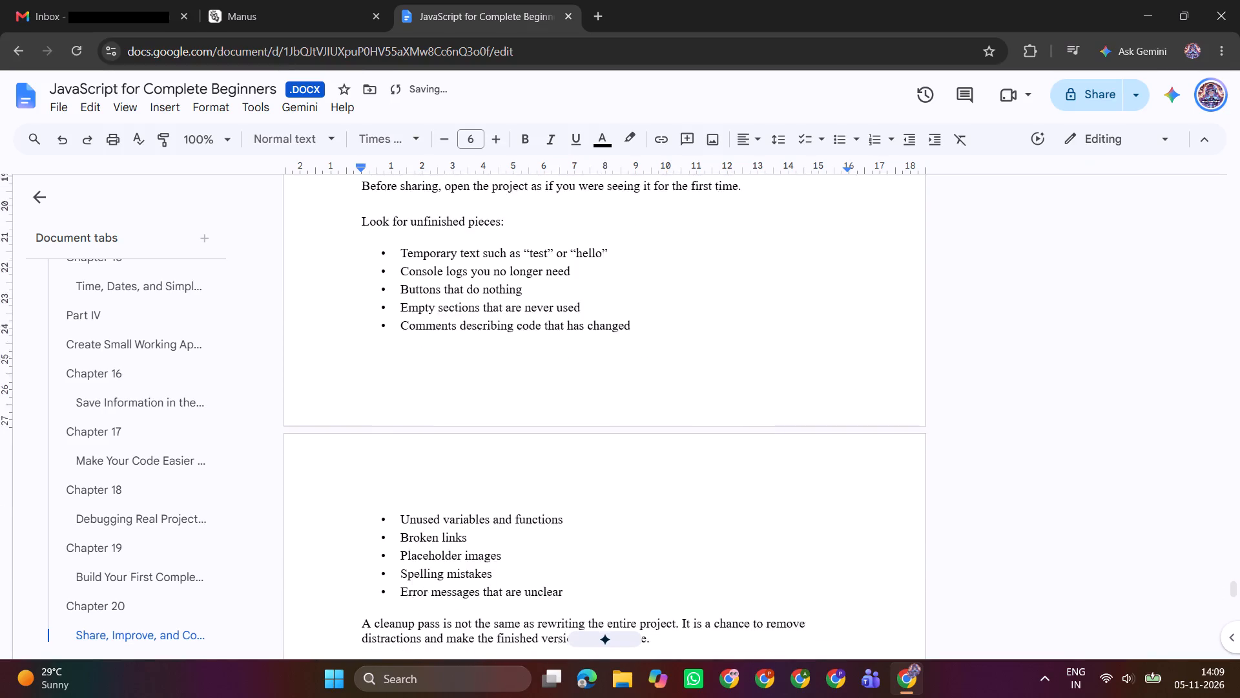
pyautogui.scroll(-4, 476, 288)
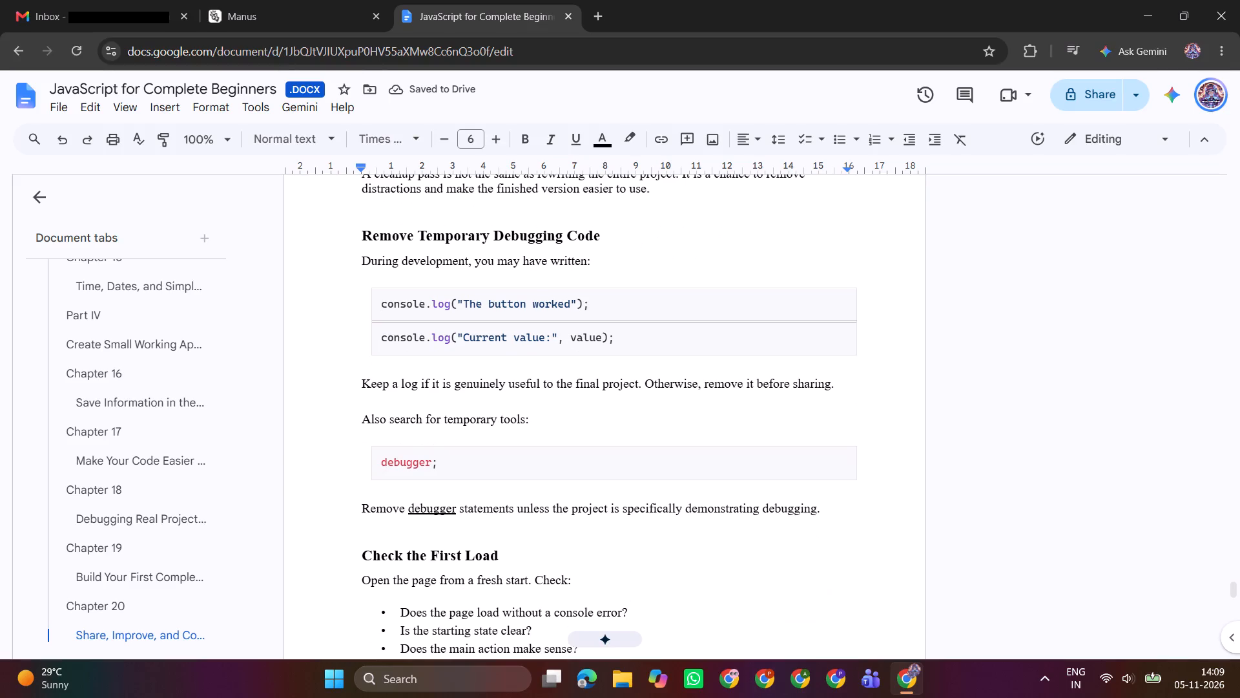
pyautogui.scroll(-4, 426, 294)
pyautogui.scroll(-3, 461, 410)
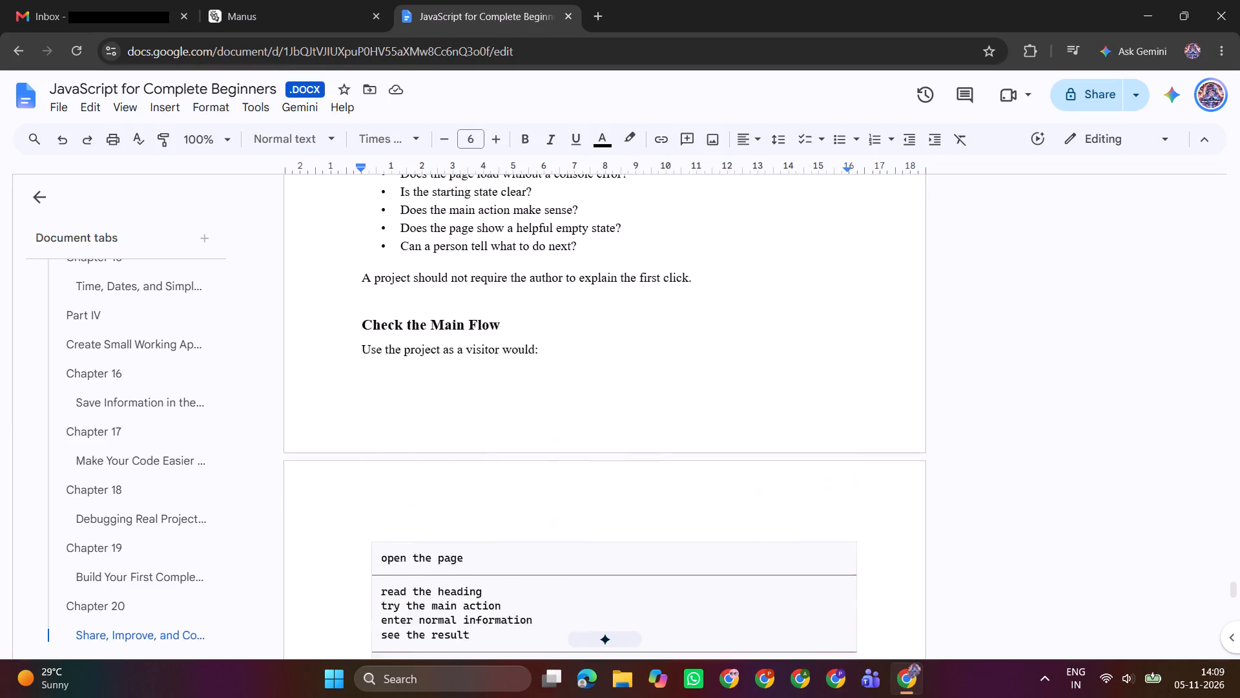
pyautogui.scroll(-4, 461, 410)
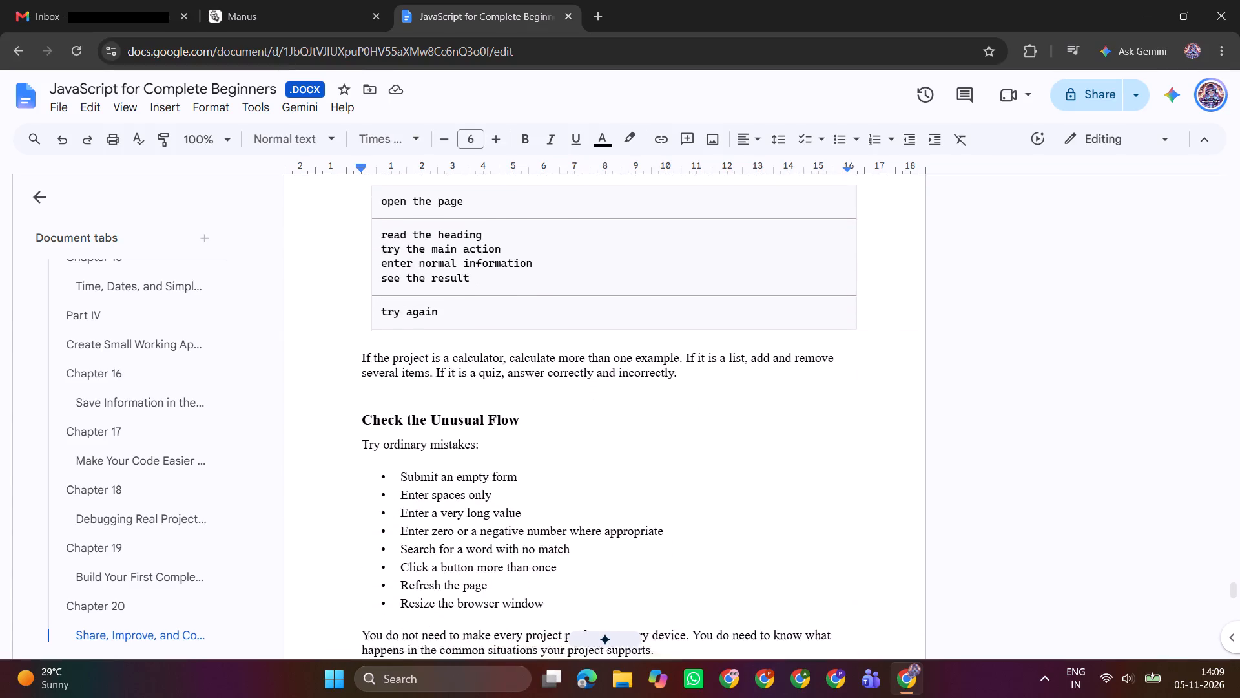
pyautogui.scroll(-2, 461, 410)
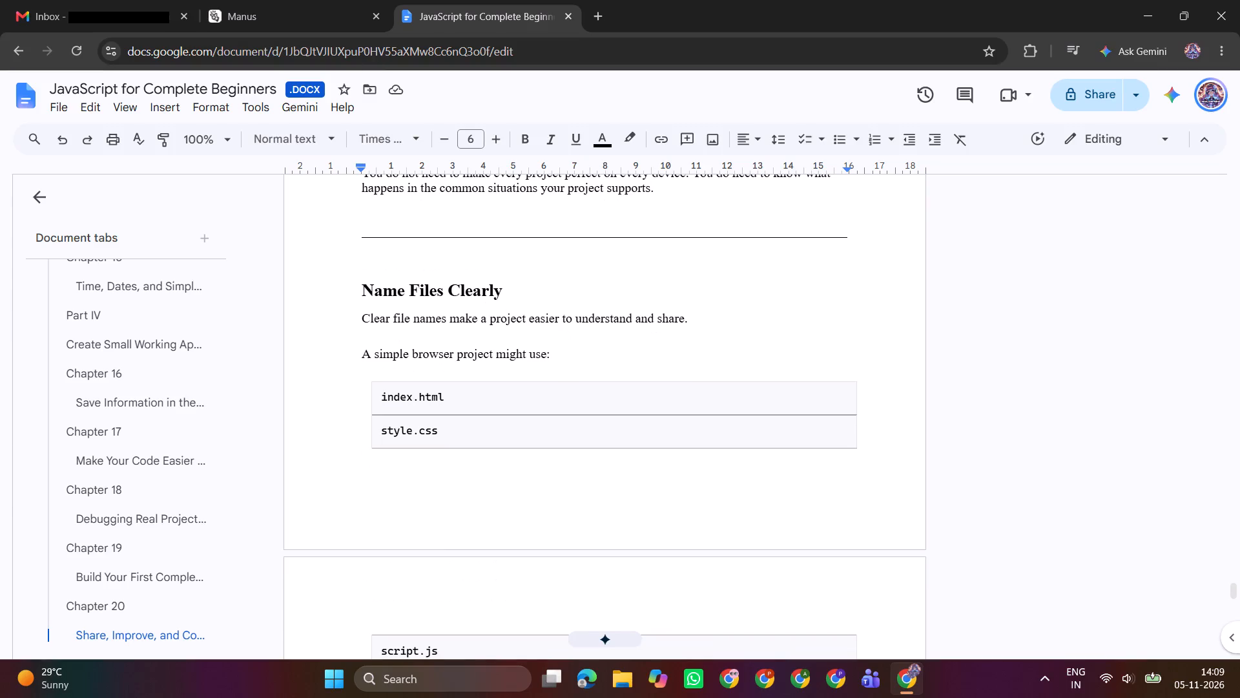
pyautogui.doubleClick(445, 245)
pyautogui.press('Delete')
pyautogui.press('Delete')
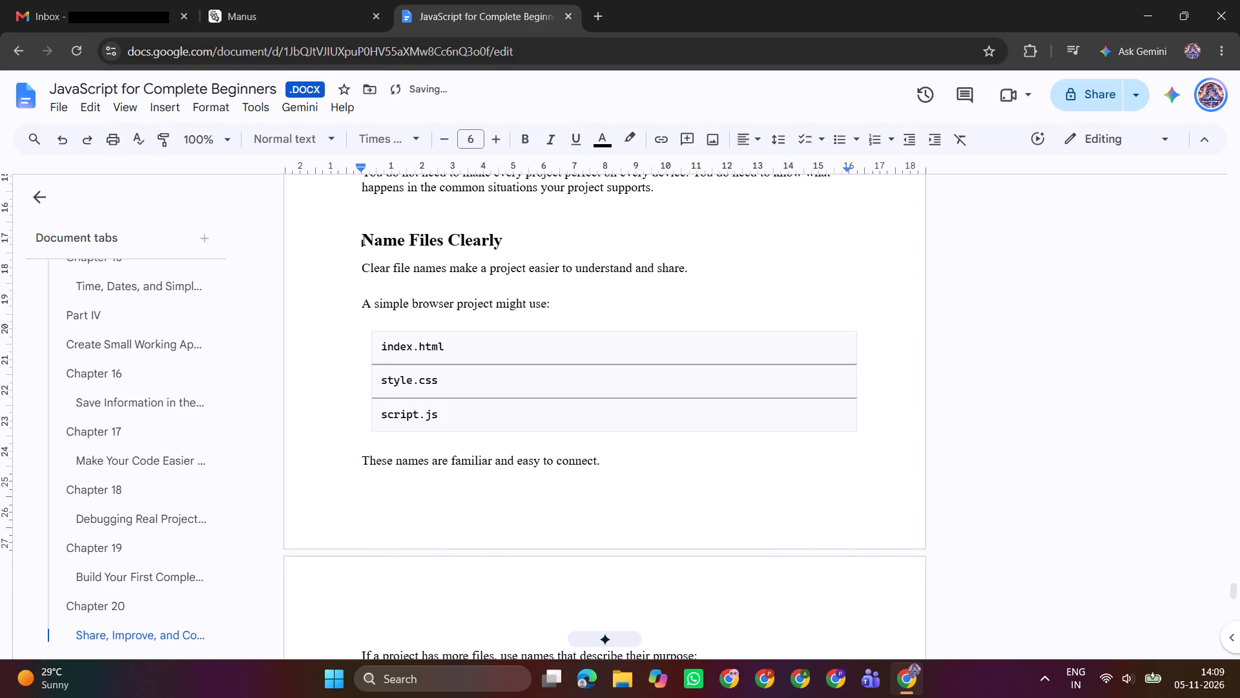
# Delete the divider line and its empty paragraph above the "Write a Short Project Description" heading.
pyautogui.scroll(-2, 445, 245)
pyautogui.scroll(-2, 440, 345)
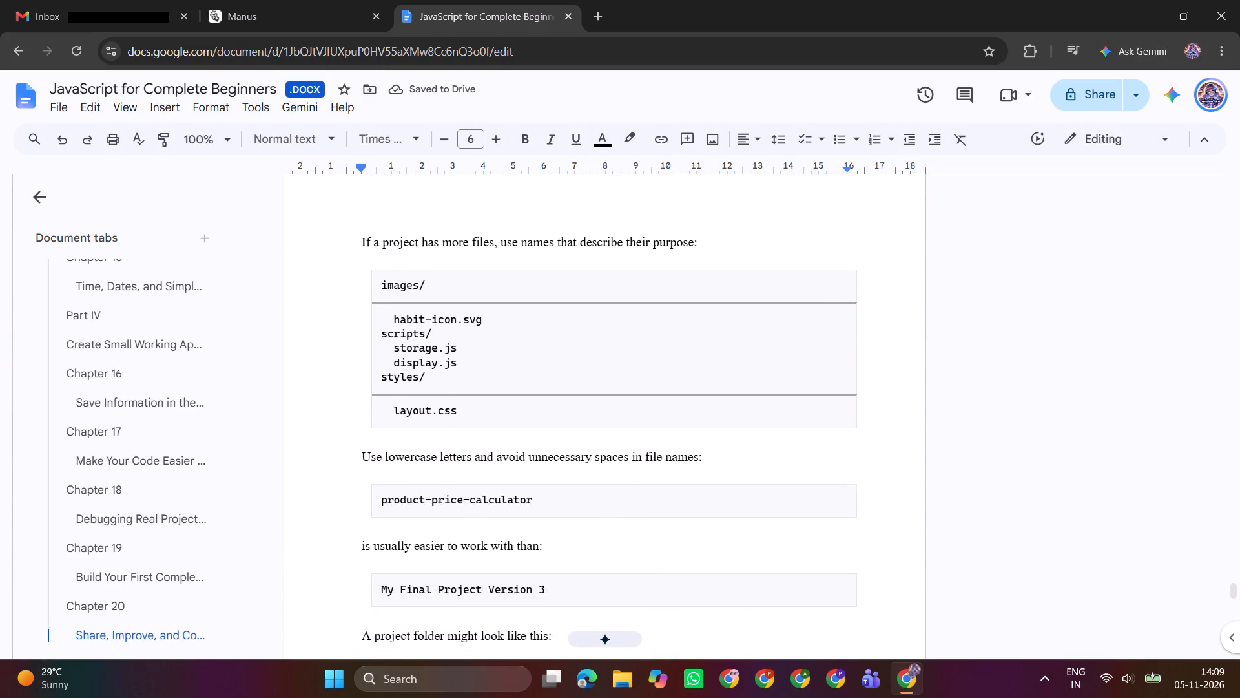
pyautogui.scroll(-1, 440, 345)
pyautogui.scroll(-2, 458, 421)
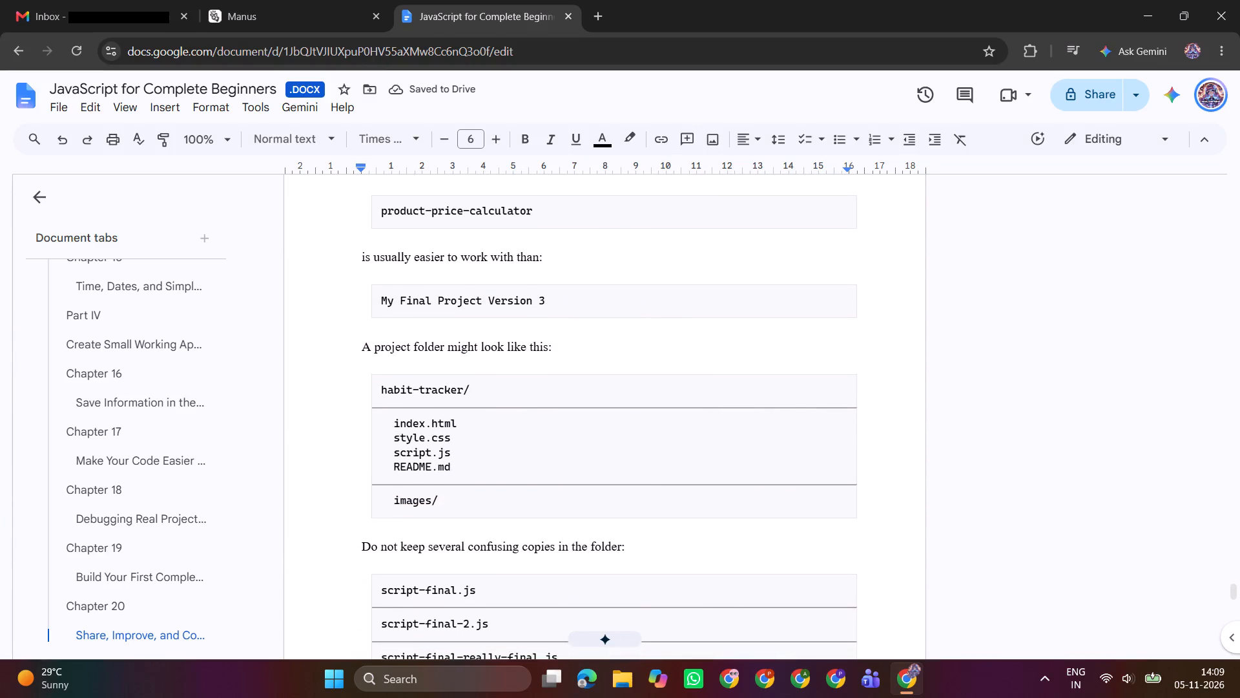
pyautogui.scroll(-1, 458, 421)
pyautogui.scroll(-1, 468, 481)
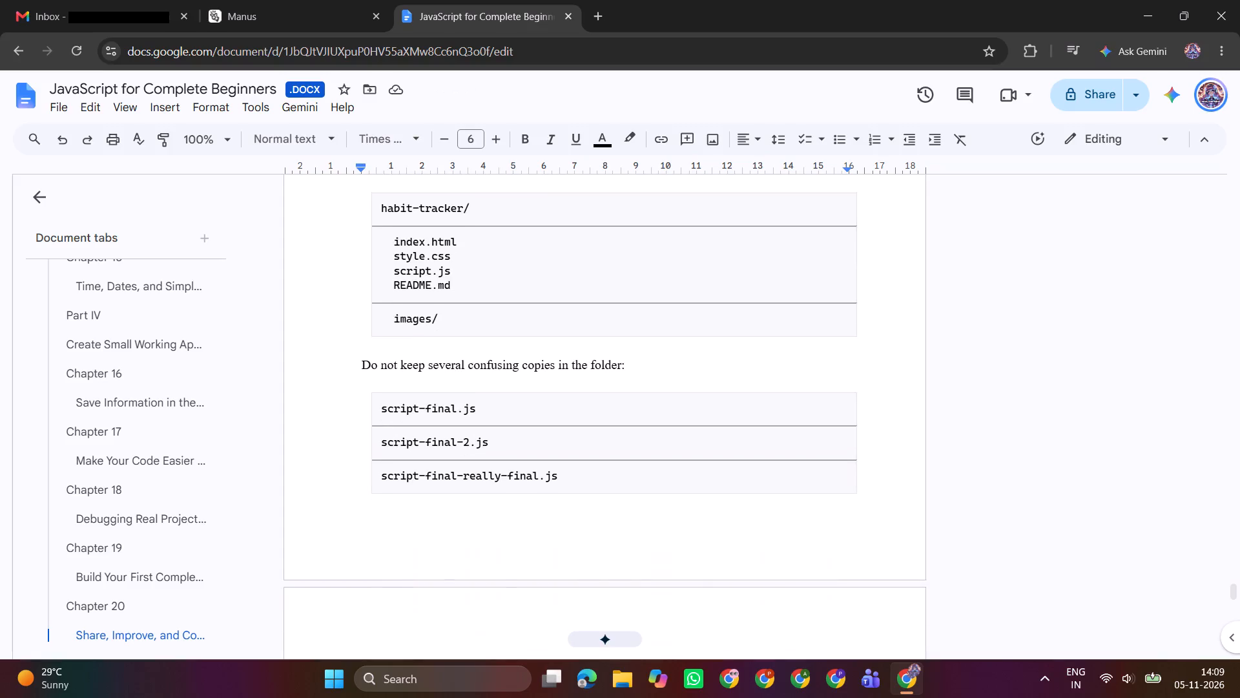
pyautogui.scroll(-2, 468, 481)
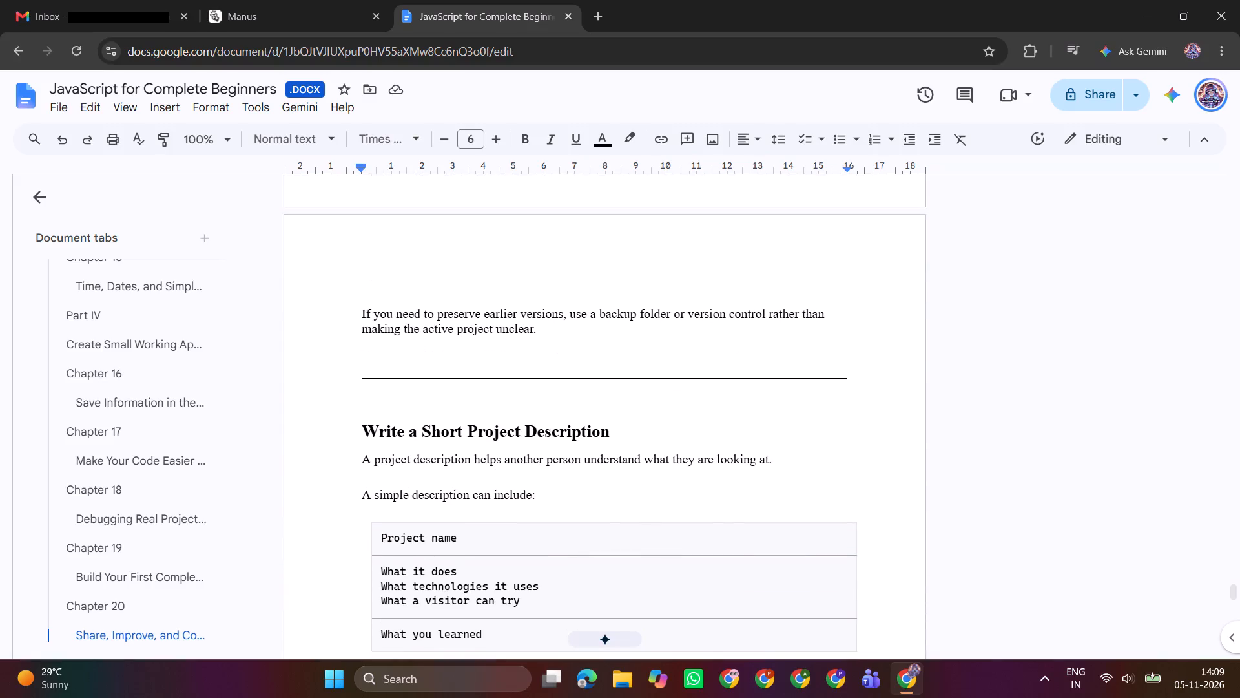
pyautogui.doubleClick(486, 377)
pyautogui.press('Delete')
pyautogui.press('Delete')
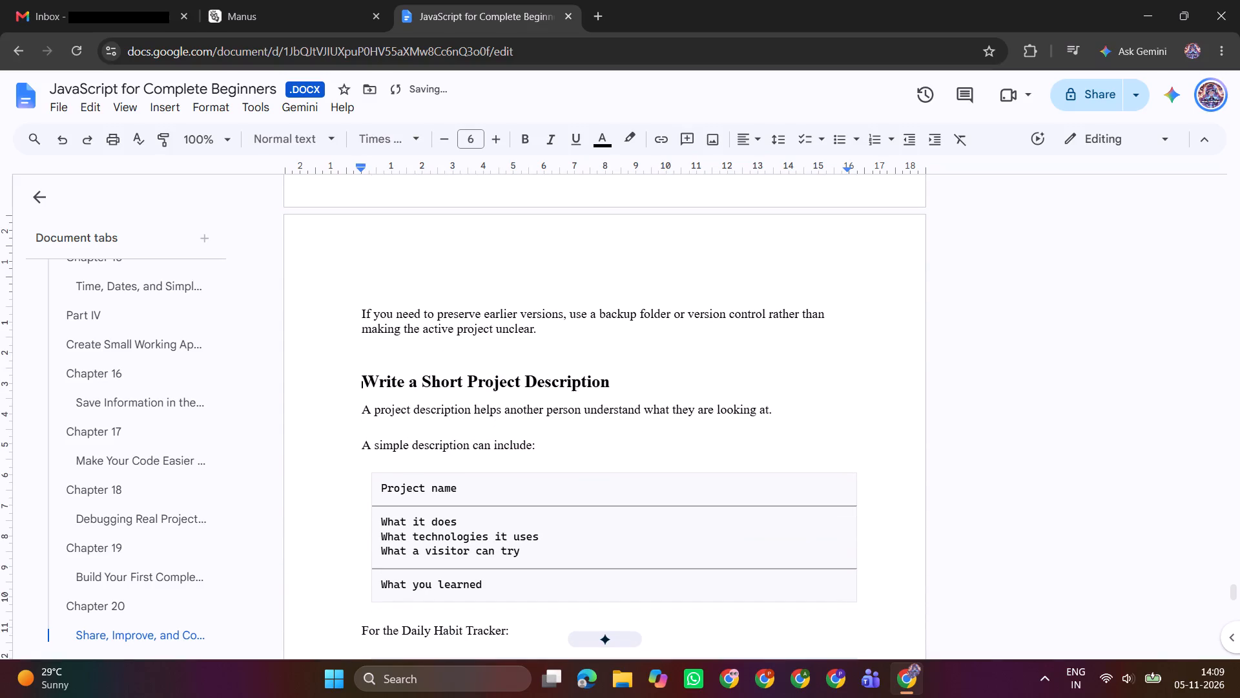
# Delete the divider line and its empty paragraph above the "Take a Screenshot of the Result" heading.
pyautogui.scroll(-3, 486, 377)
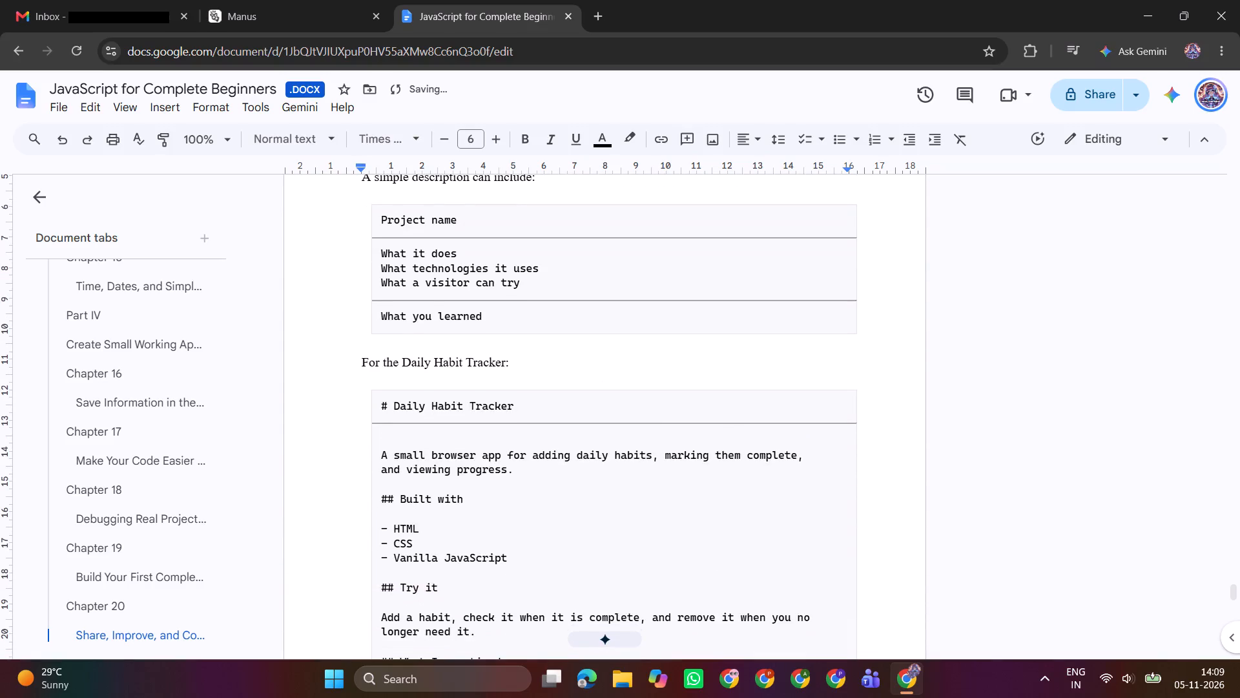
pyautogui.scroll(-1, 491, 399)
pyautogui.click(491, 399)
pyautogui.scroll(-2, 491, 399)
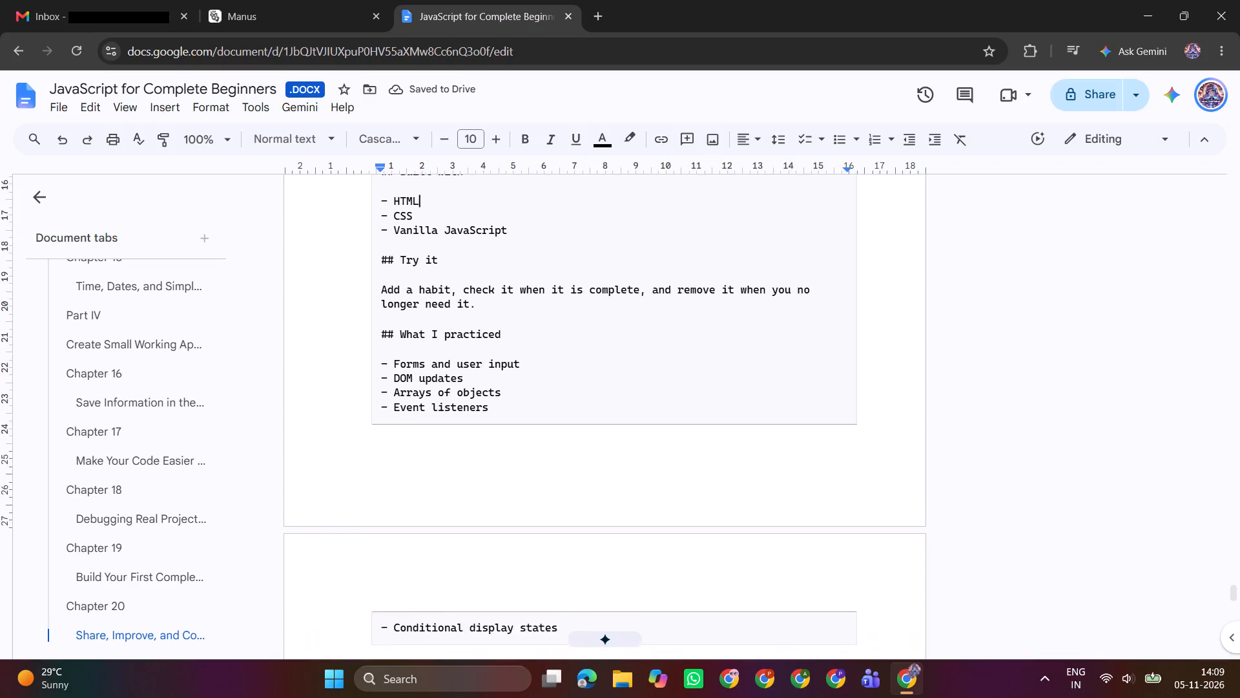
pyautogui.scroll(-3, 491, 399)
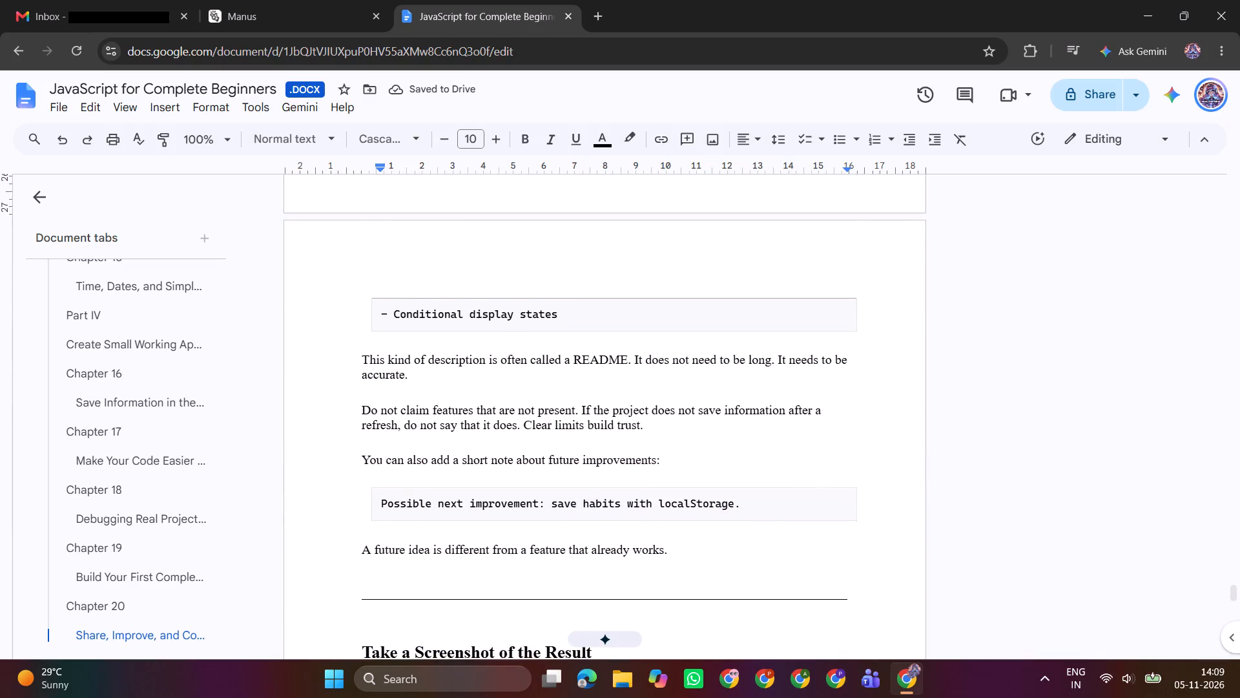
pyautogui.scroll(-1, 495, 497)
pyautogui.doubleClick(489, 475)
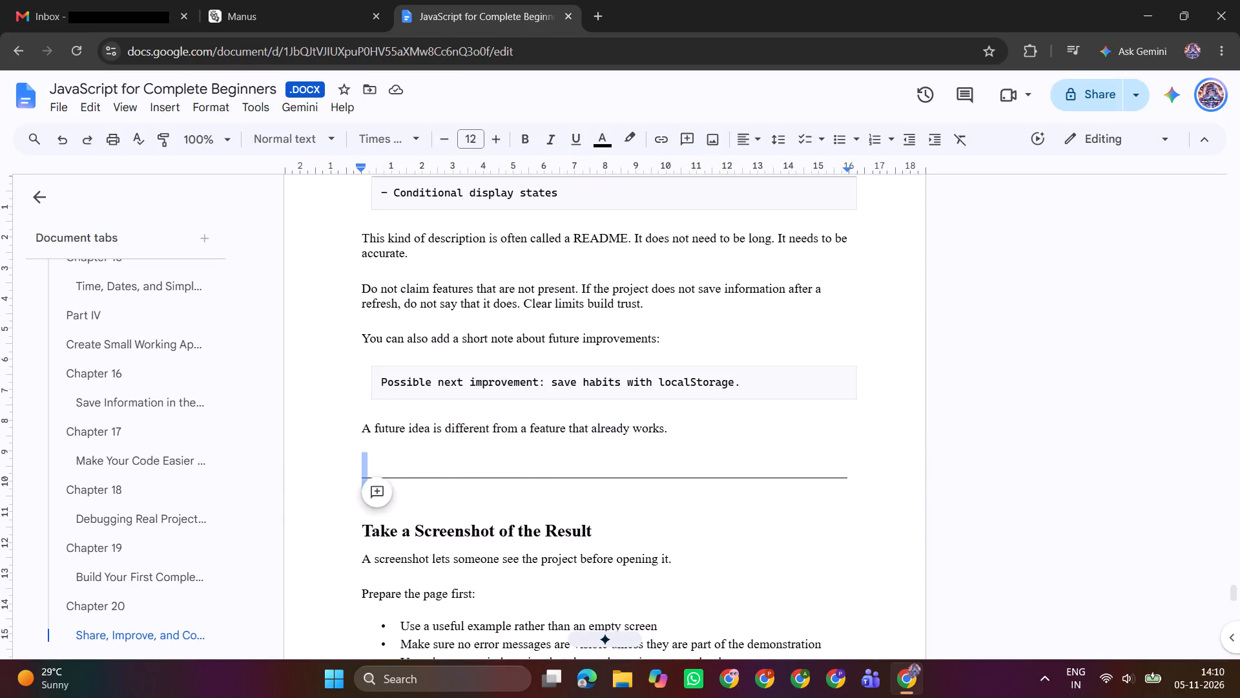
pyautogui.press('Delete')
pyautogui.press('Delete')
# Delete the divider line and its empty paragraph above the "Upload a Project to GitHub" heading.
pyautogui.scroll(-1, 489, 475)
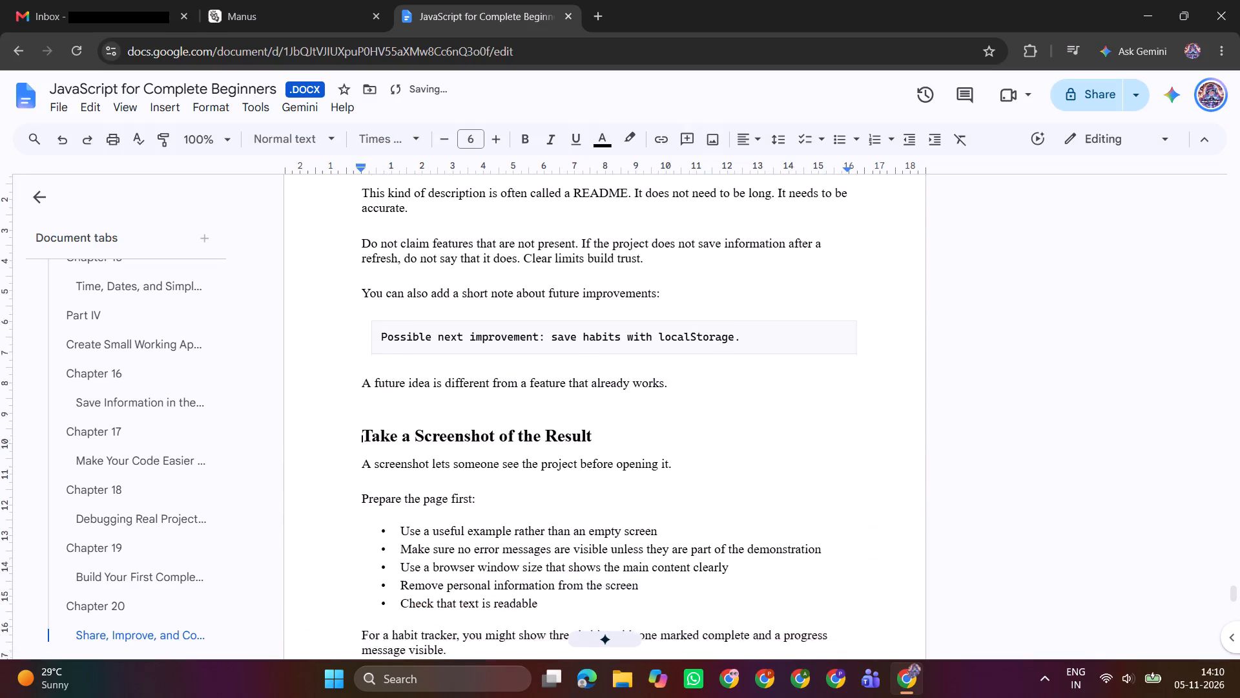
pyautogui.click(506, 501)
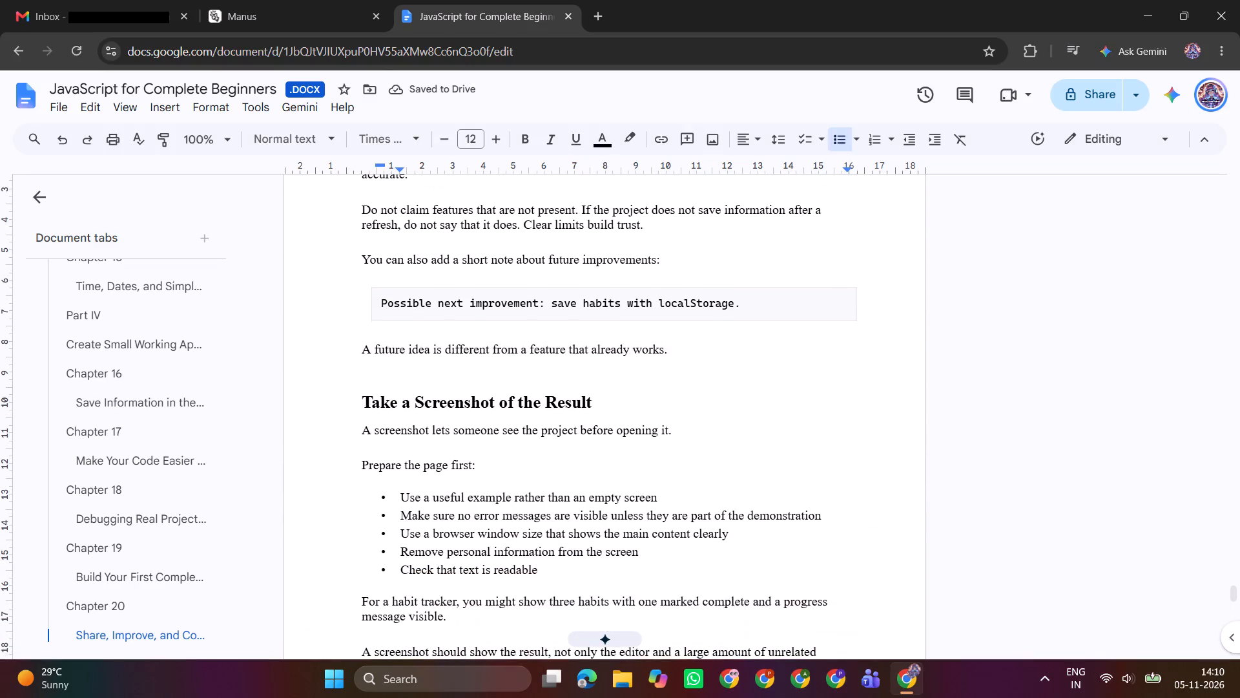
pyautogui.scroll(-2, 506, 501)
pyautogui.click(521, 522)
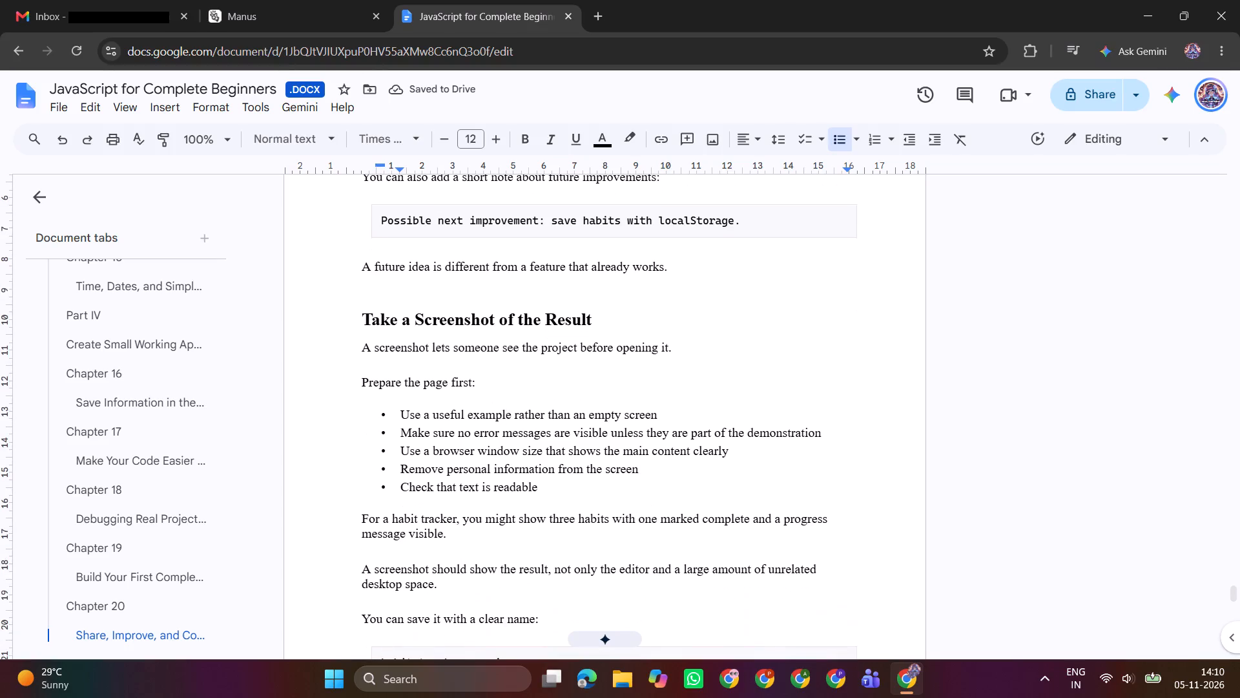
pyautogui.scroll(-2, 521, 522)
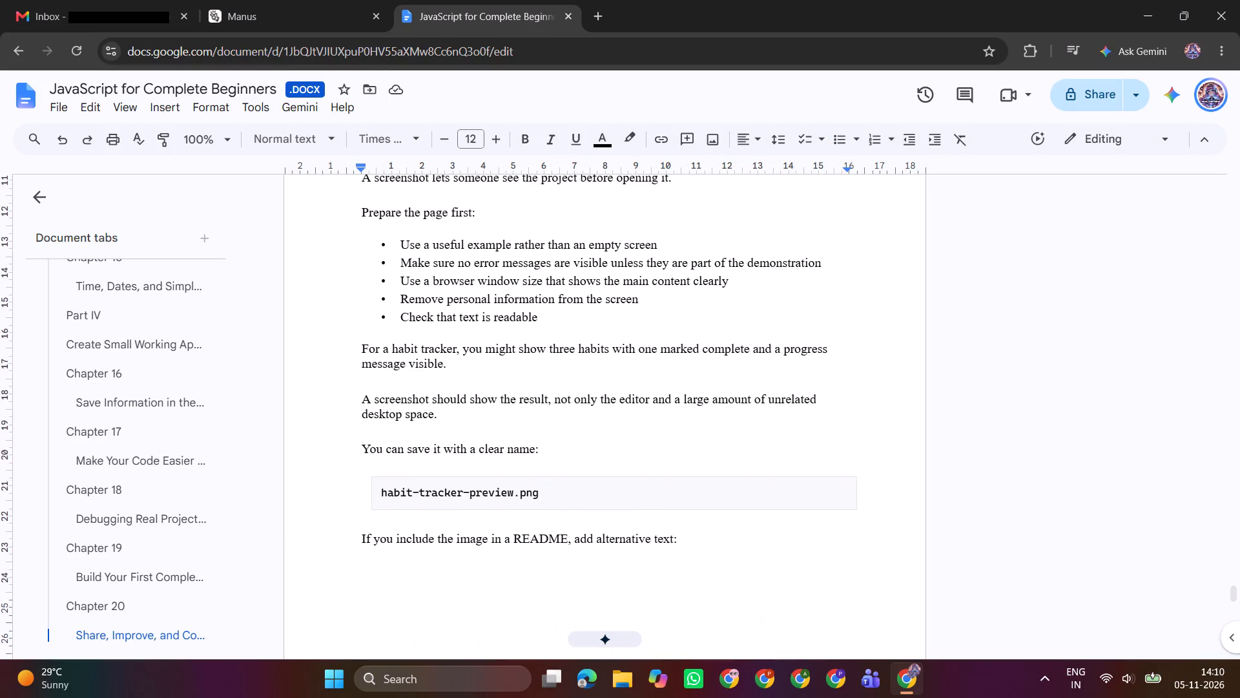
pyautogui.scroll(-3, 521, 522)
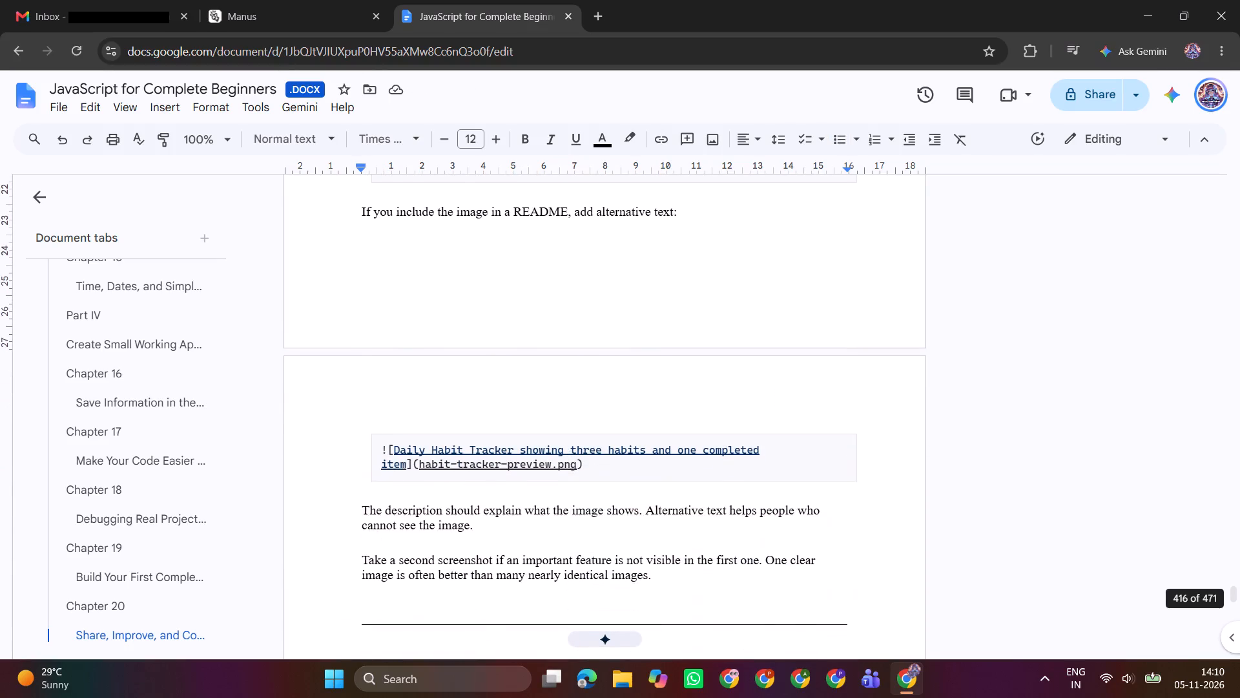
pyautogui.scroll(-1, 521, 522)
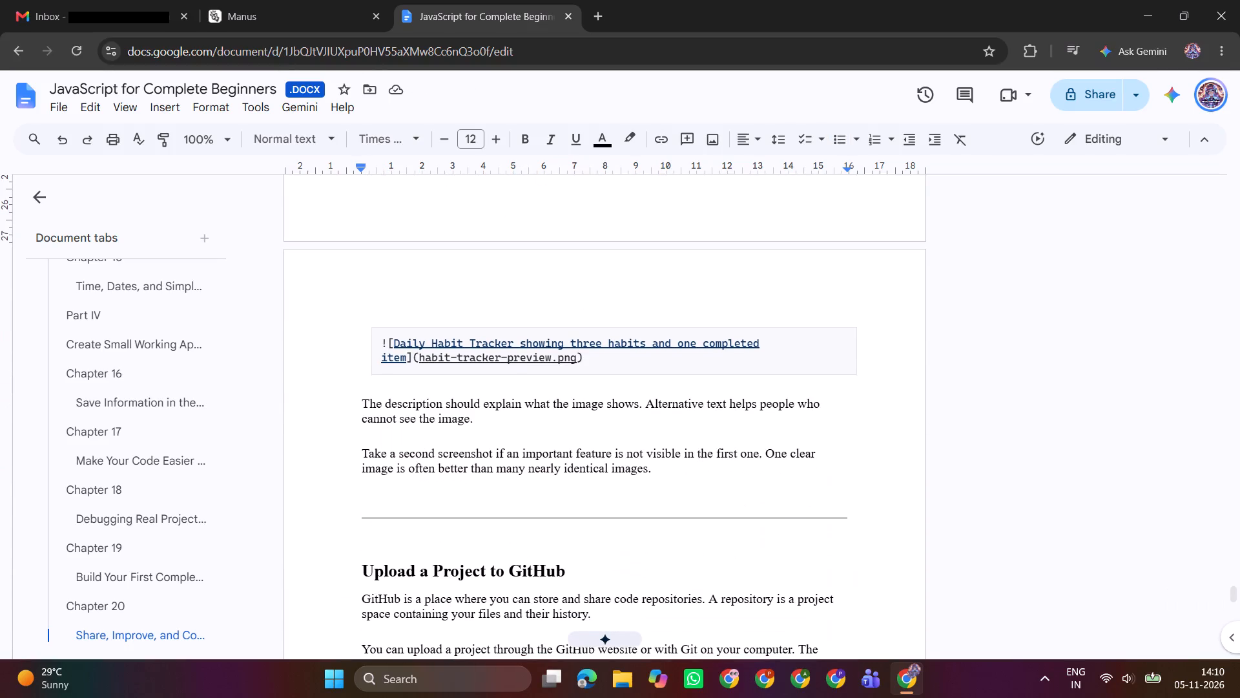
pyautogui.doubleClick(506, 518)
pyautogui.press('Delete')
pyautogui.press('Delete')
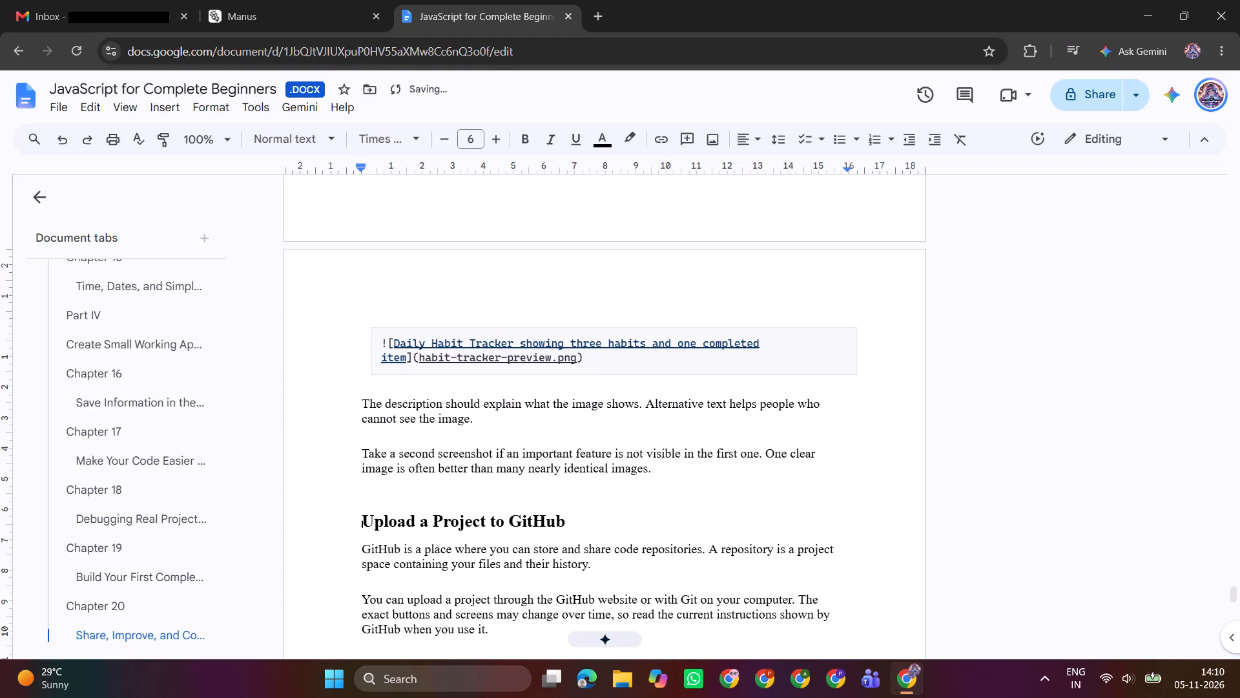
# Review the layout of the "Upload a Project to GitHub" and "Use Git from the Terminal" sections.
pyautogui.scroll(-3, 506, 518)
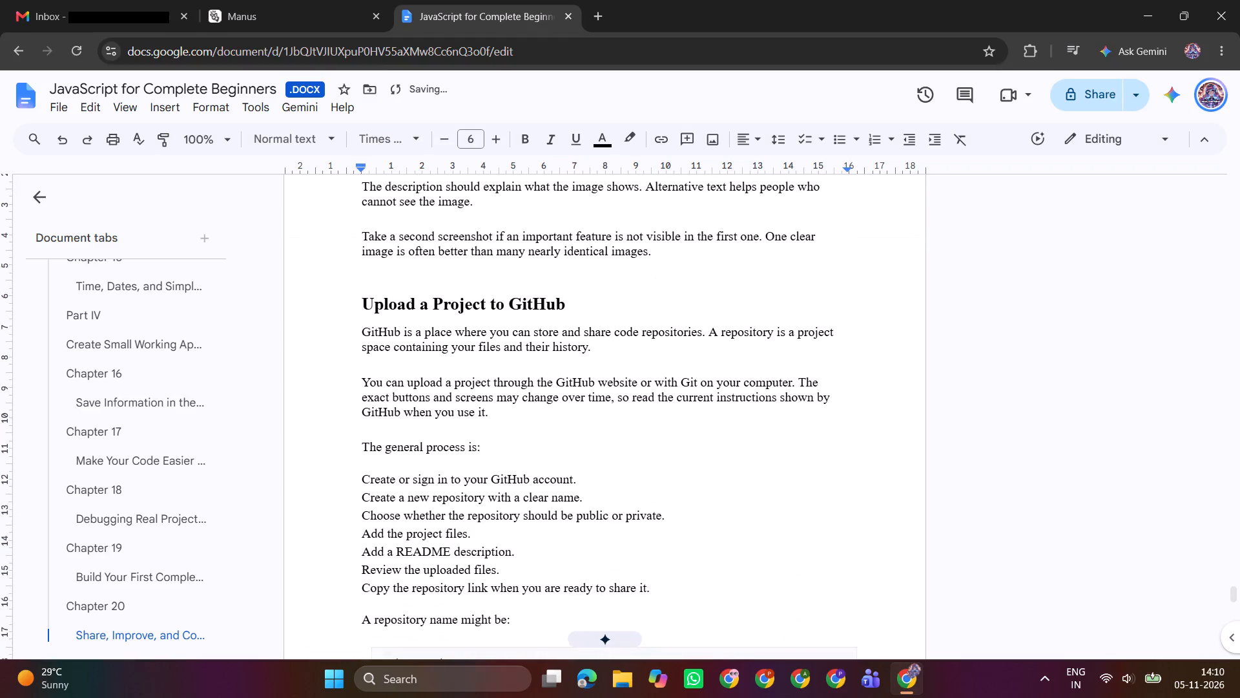
pyautogui.scroll(-2, 506, 518)
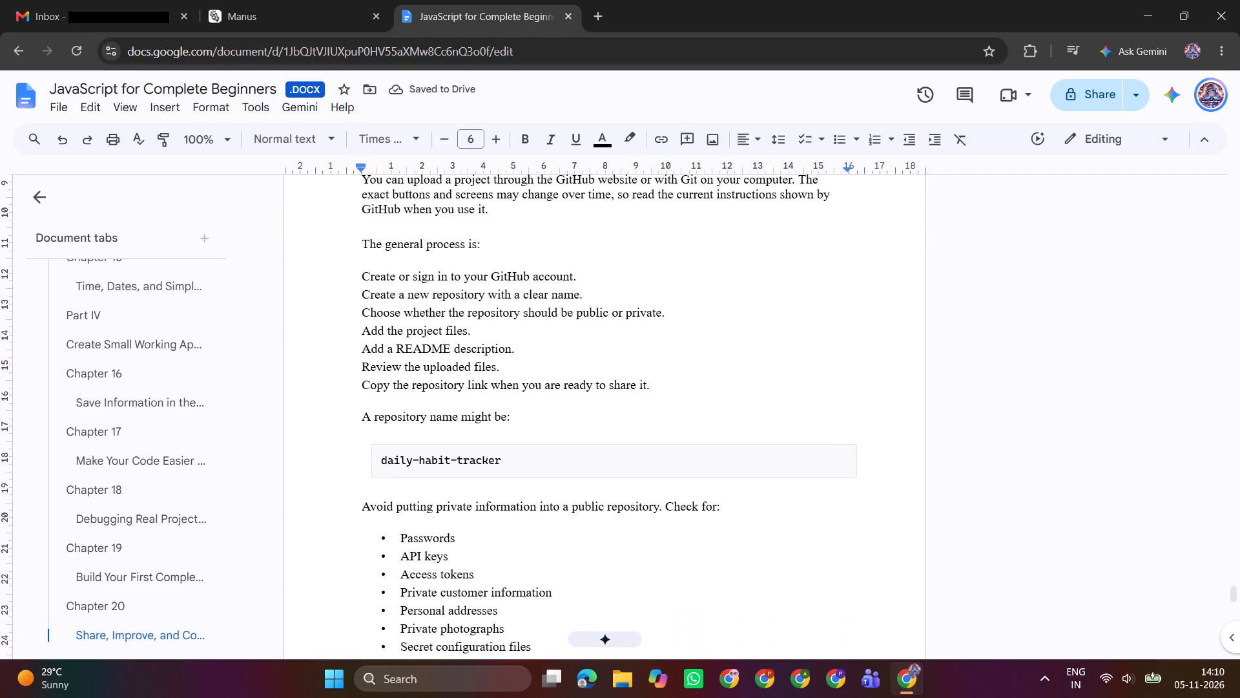
pyautogui.click(532, 453)
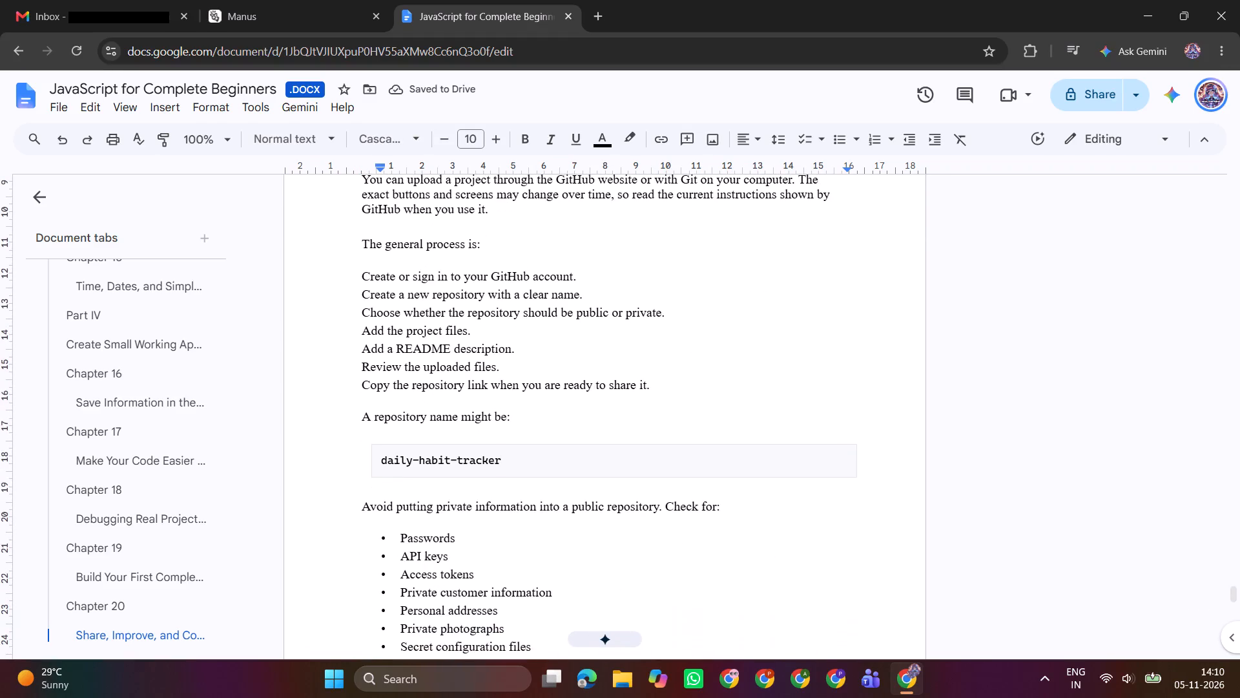
pyautogui.scroll(-2, 532, 453)
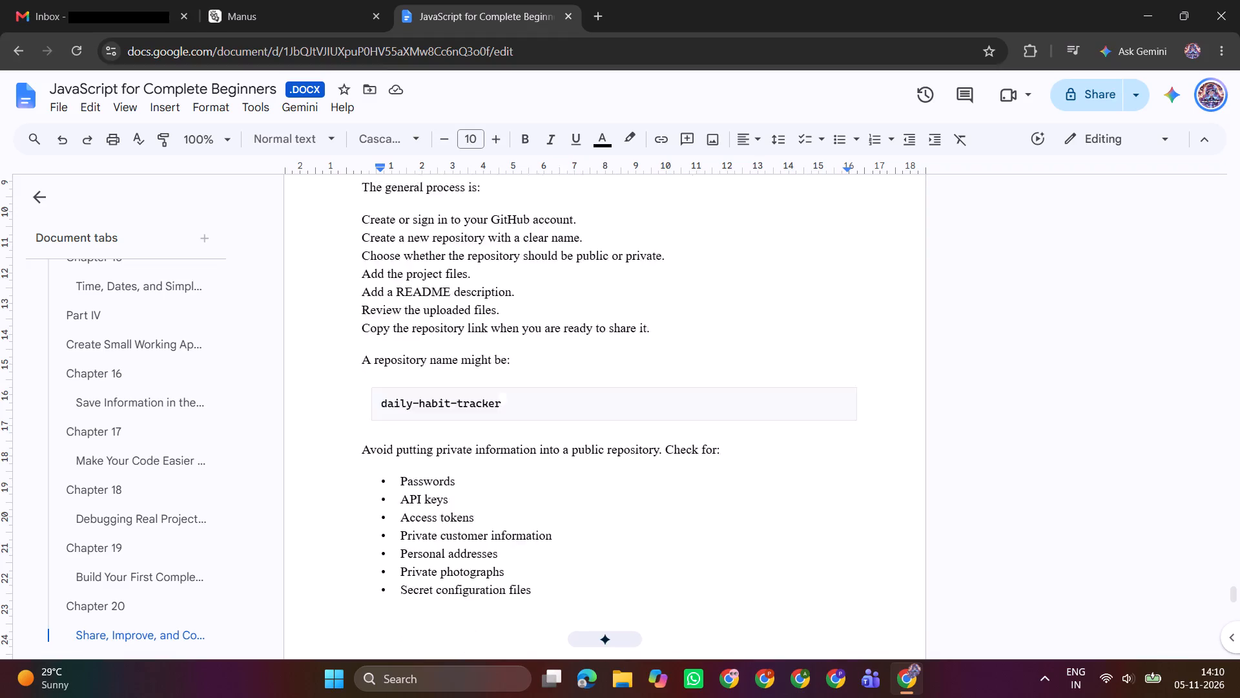
pyautogui.click(532, 453)
pyautogui.scroll(-2, 532, 453)
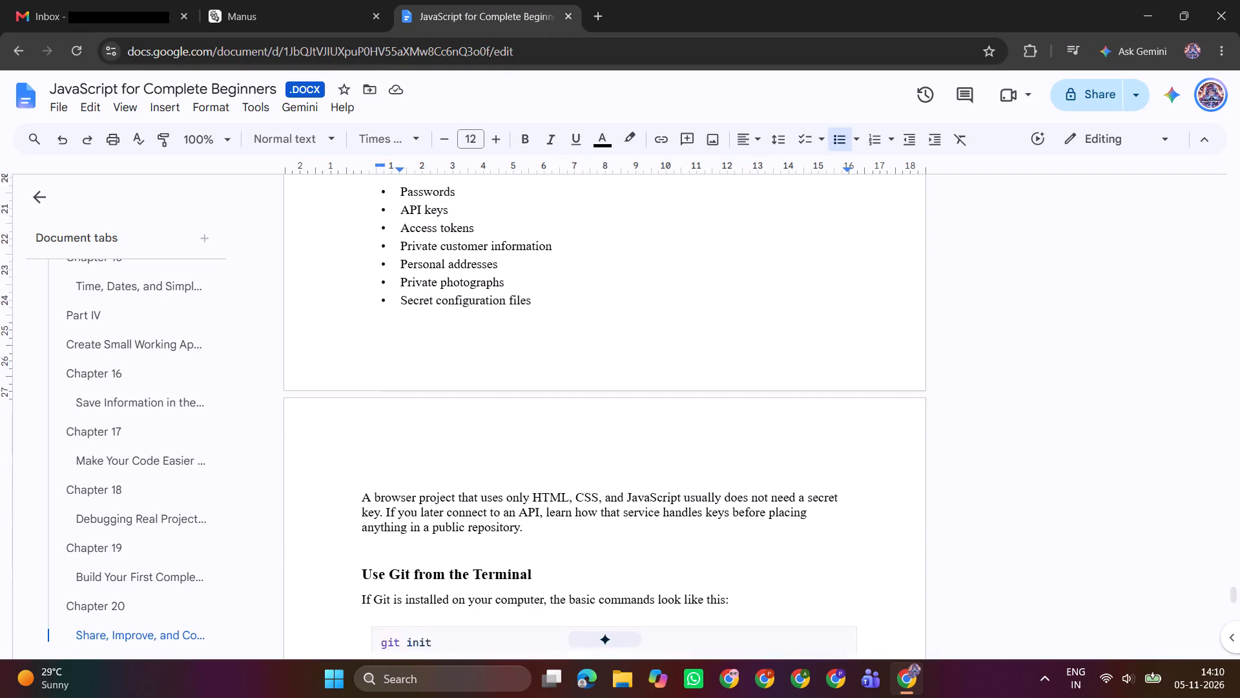
pyautogui.click(537, 507)
pyautogui.scroll(-3, 537, 507)
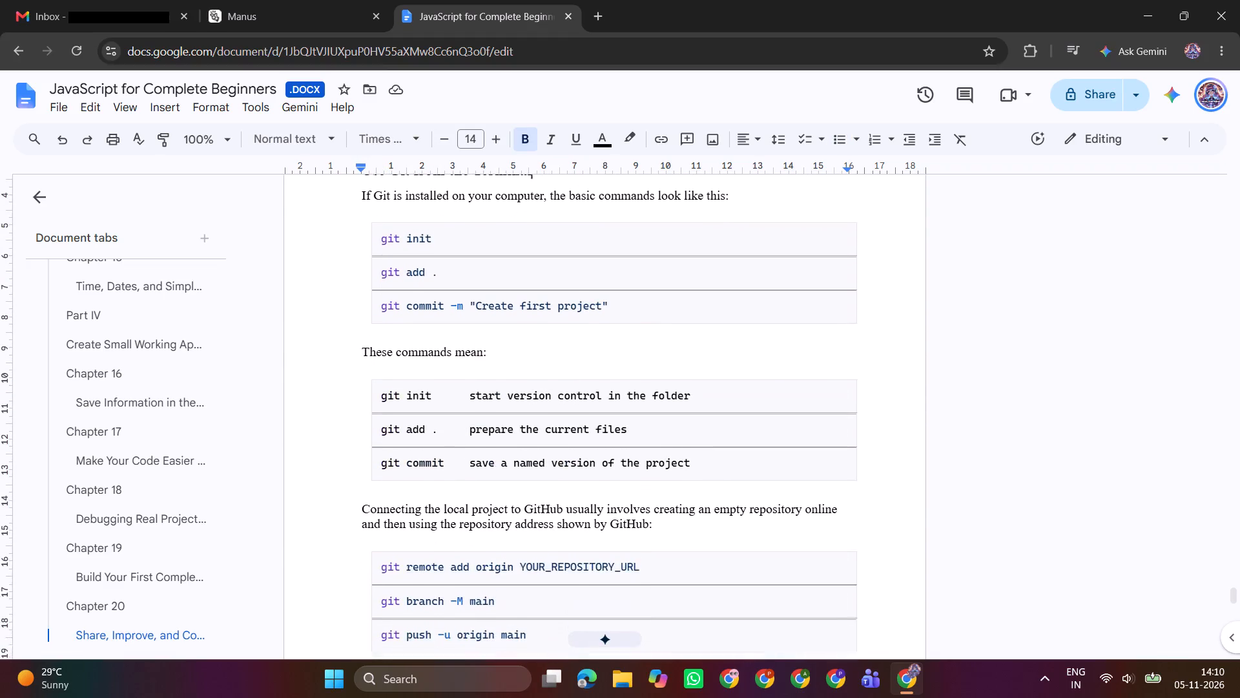
pyautogui.scroll(-5, 537, 507)
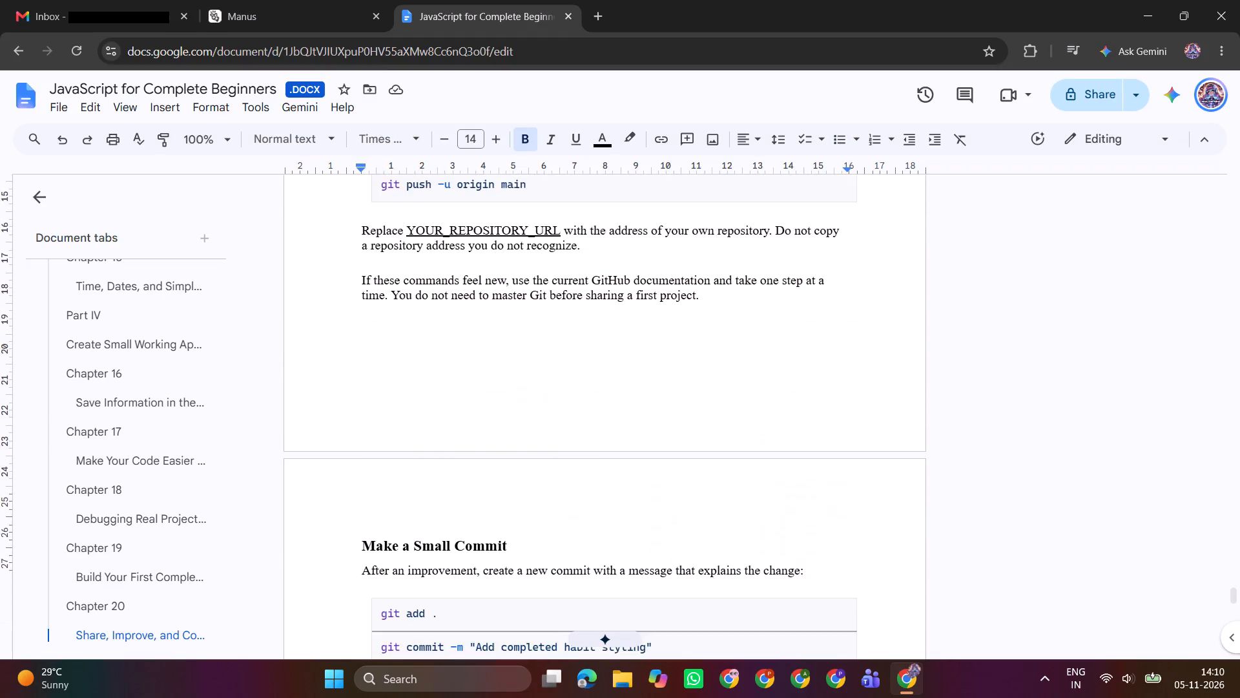
# Delete the divider line and its empty paragraph above the "Decide What to Learn Next" heading.
pyautogui.scroll(-2, 537, 507)
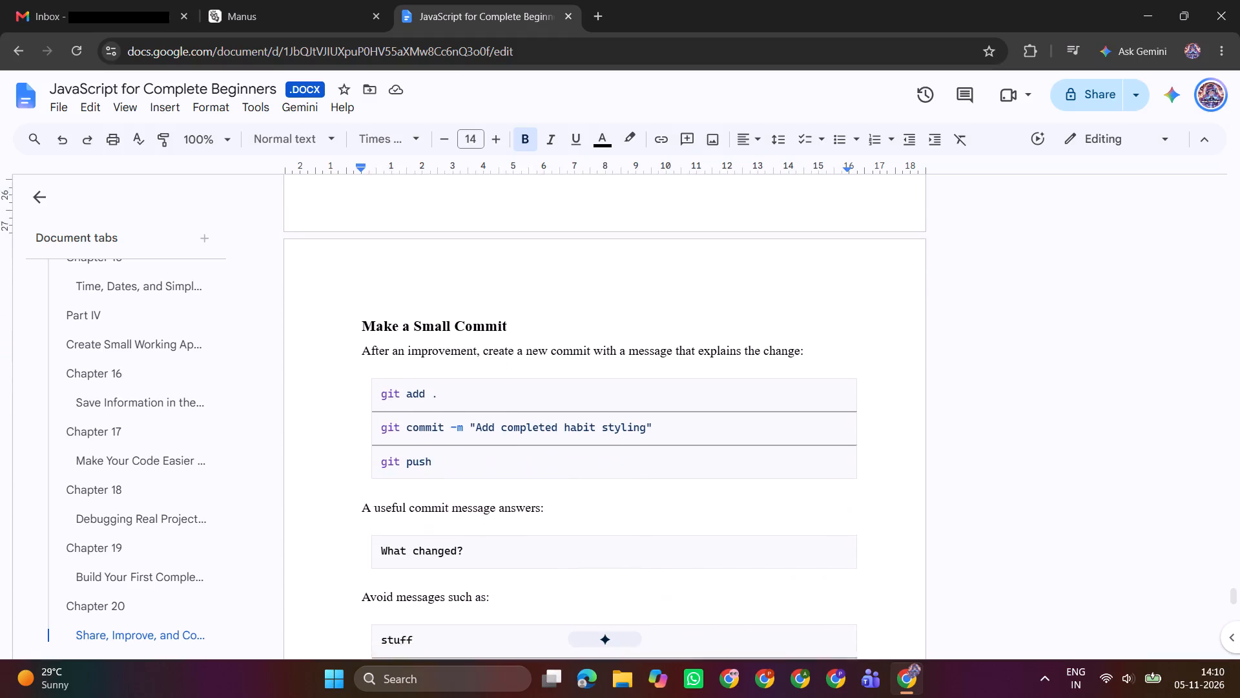
pyautogui.scroll(-4, 537, 507)
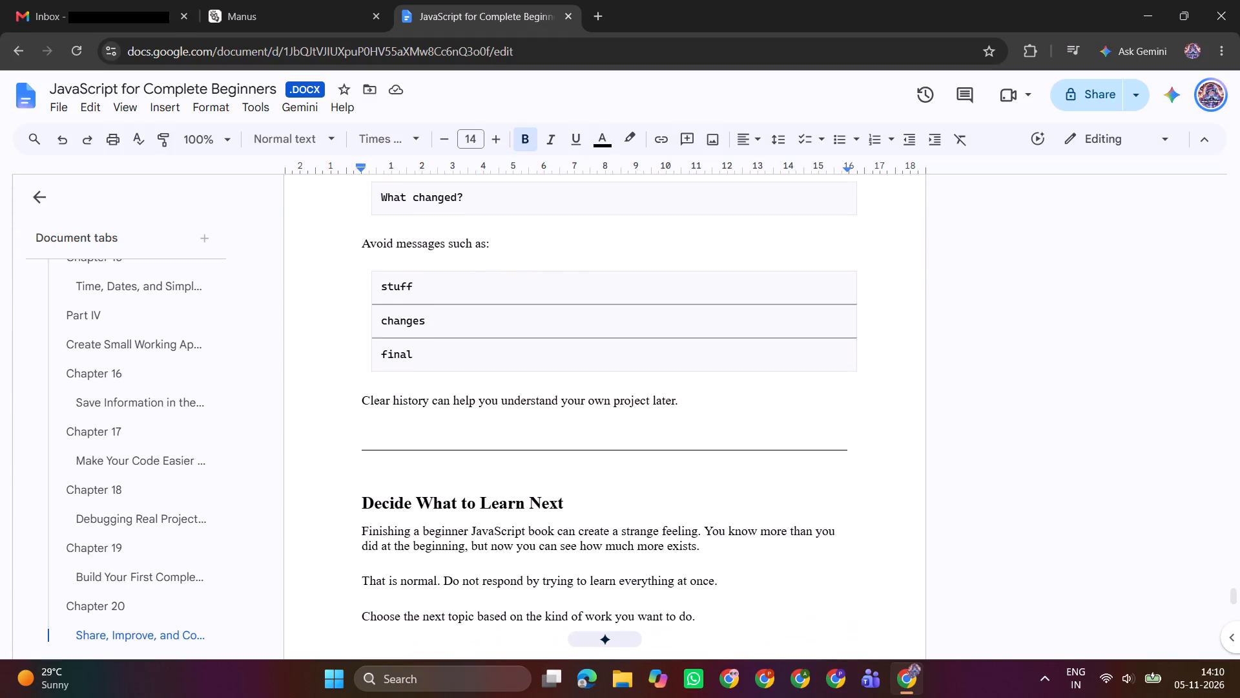
pyautogui.doubleClick(527, 448)
pyautogui.press('Delete')
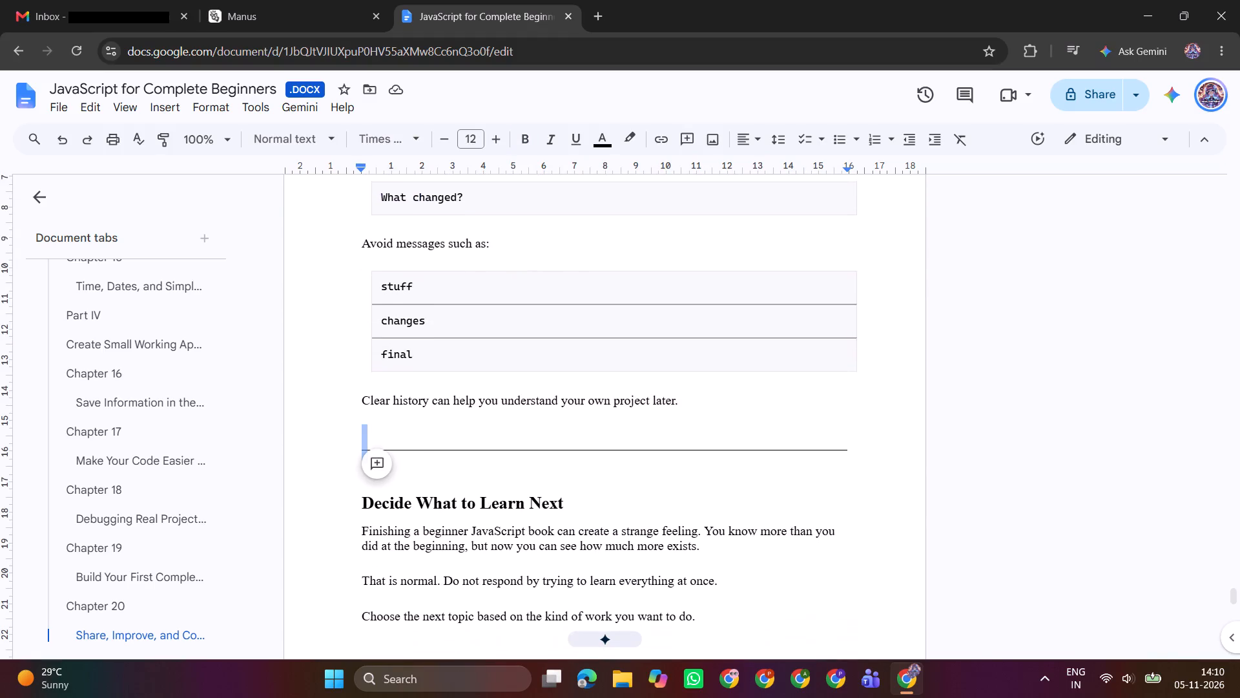
pyautogui.press('Delete')
# Delete the divider line and its empty paragraph above the "Study HTML More Deeply When You Need Better Structure" heading.
pyautogui.scroll(-2, 527, 448)
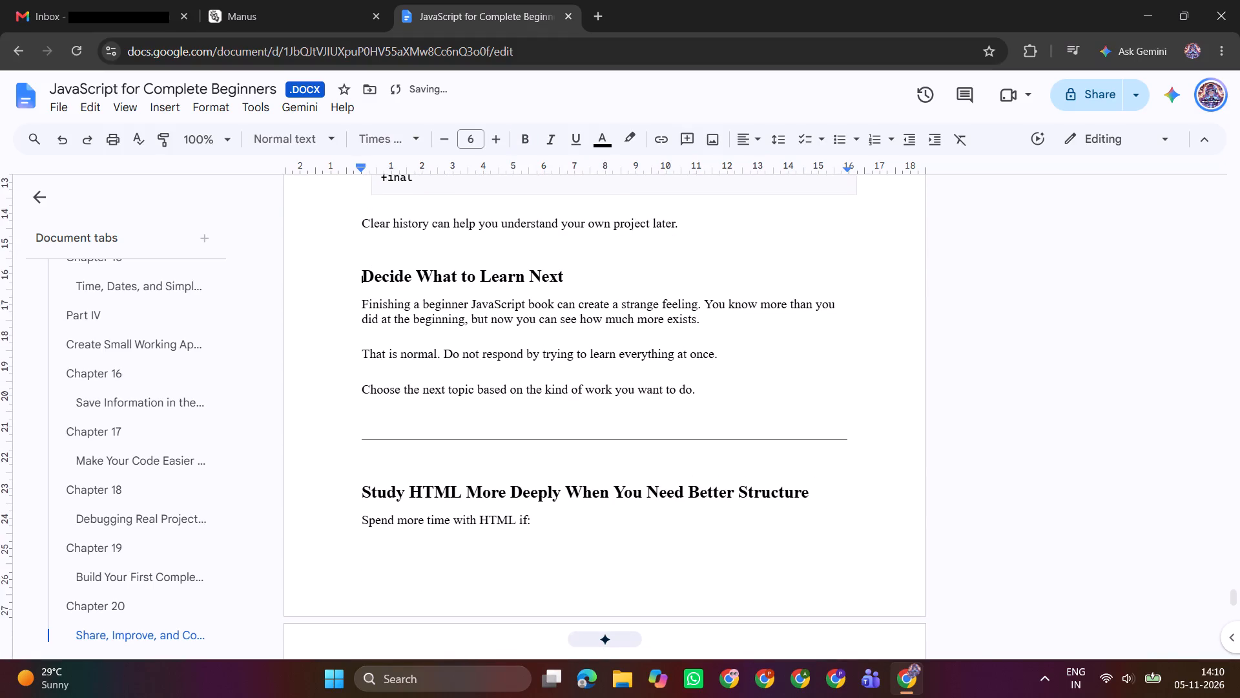
pyautogui.doubleClick(486, 434)
pyautogui.press('Delete')
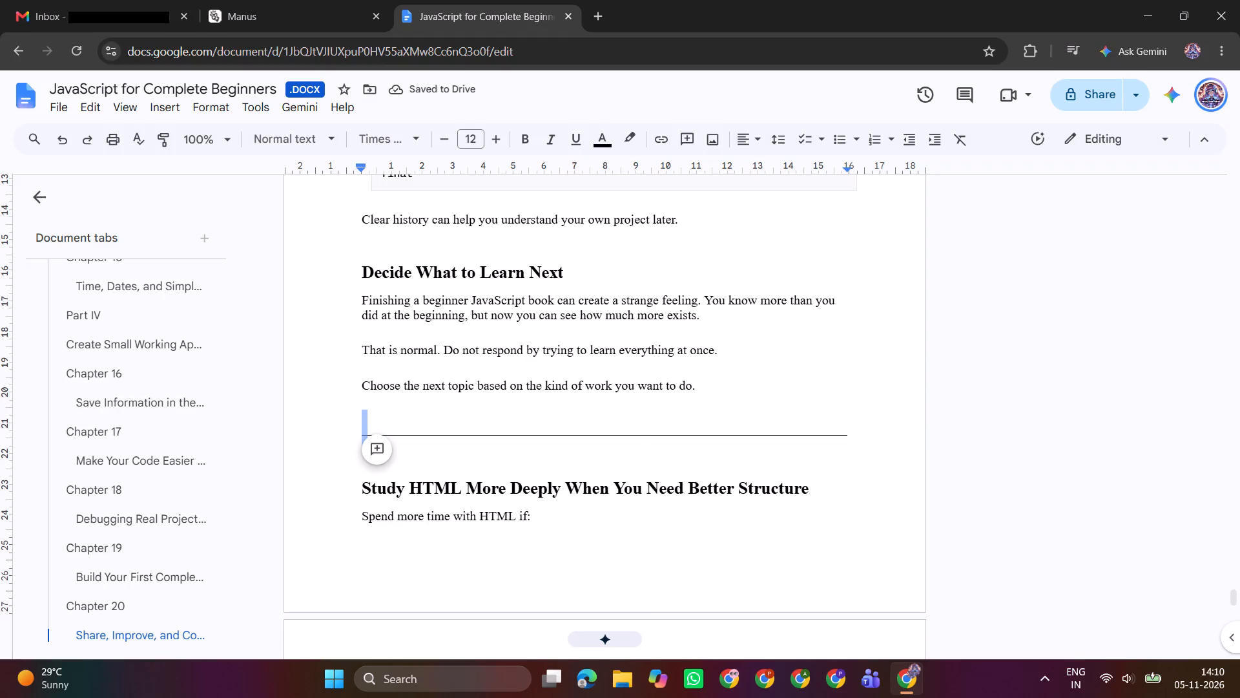
pyautogui.press('Delete')
# Delete the divider line and its empty paragraph above the "Study CSS More Deeply When You Need Better Interfaces" heading.
pyautogui.scroll(-1, 486, 434)
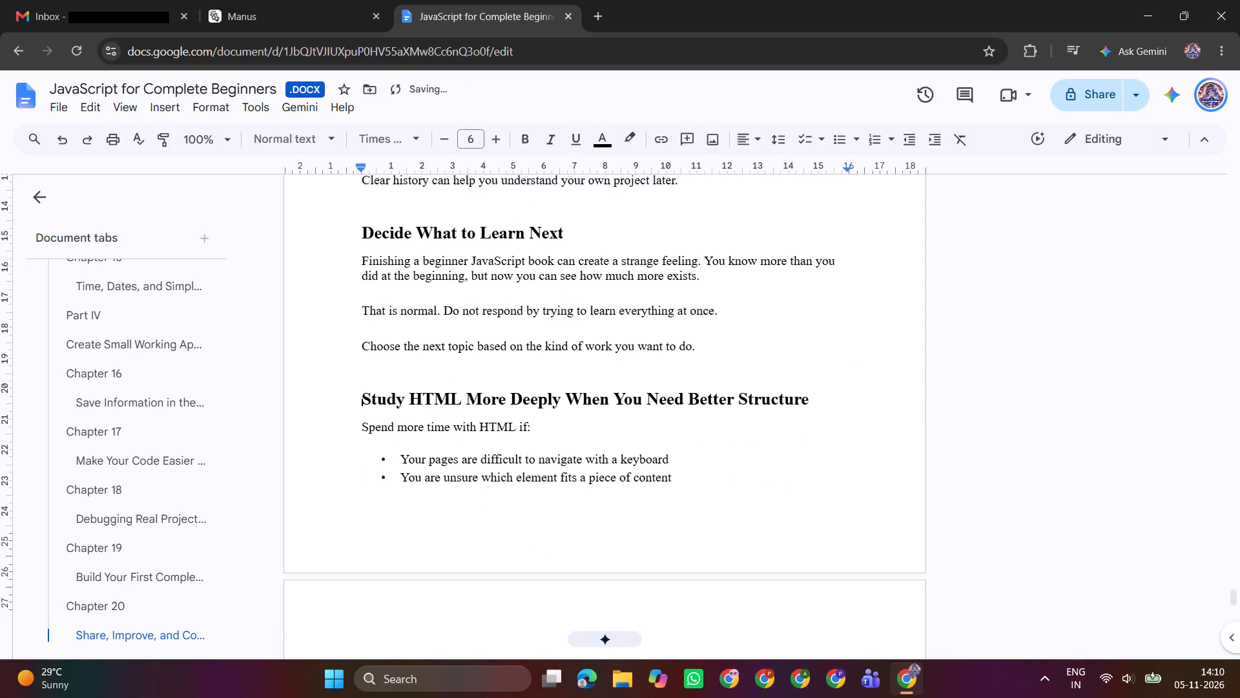
pyautogui.scroll(-2, 563, 370)
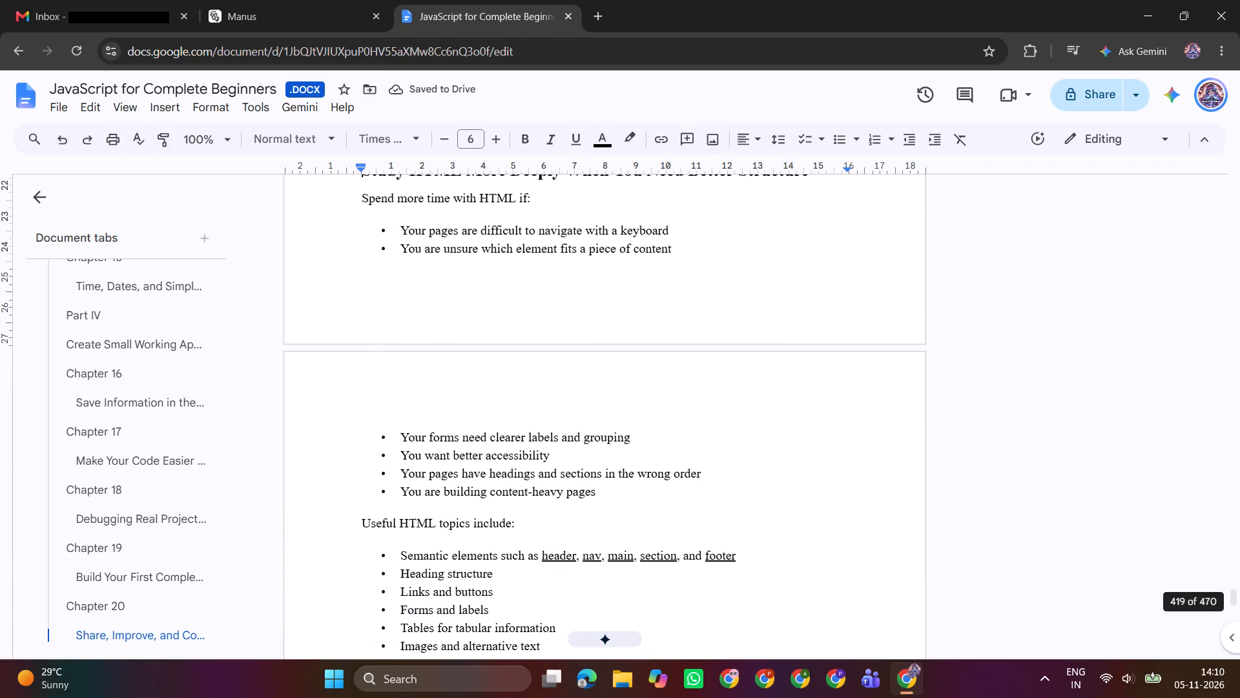
pyautogui.scroll(-3, 533, 480)
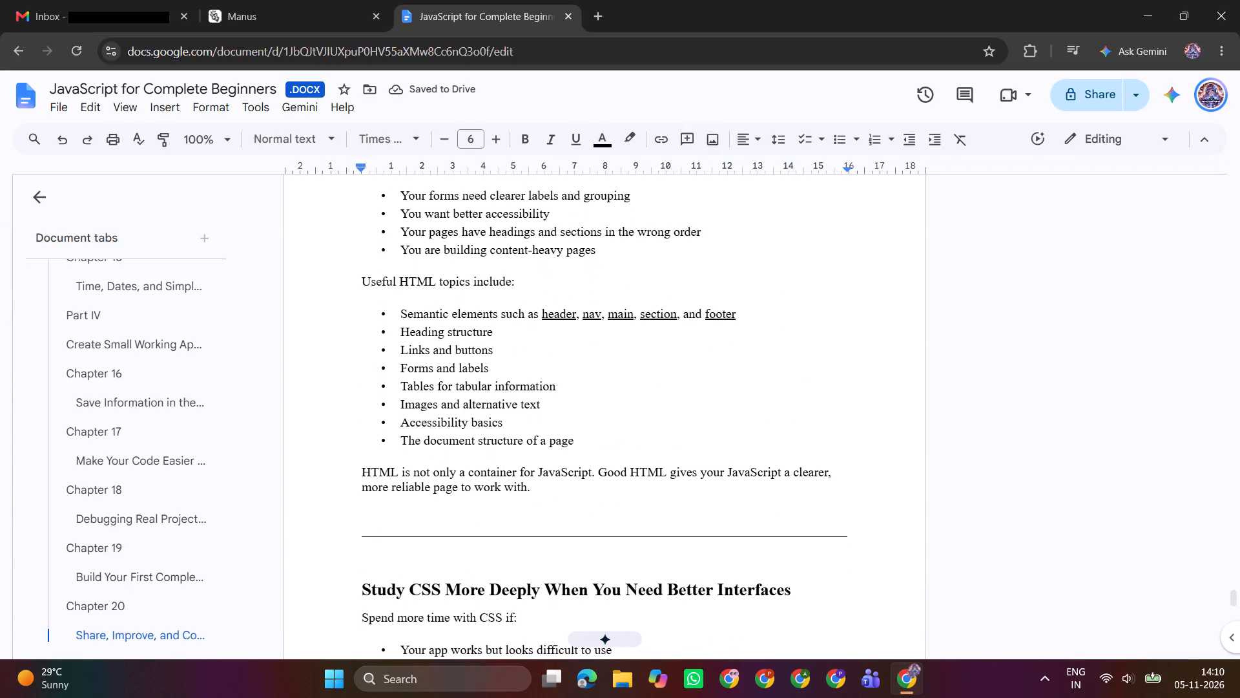
pyautogui.doubleClick(510, 533)
pyautogui.press('Delete')
pyautogui.press('Delete')
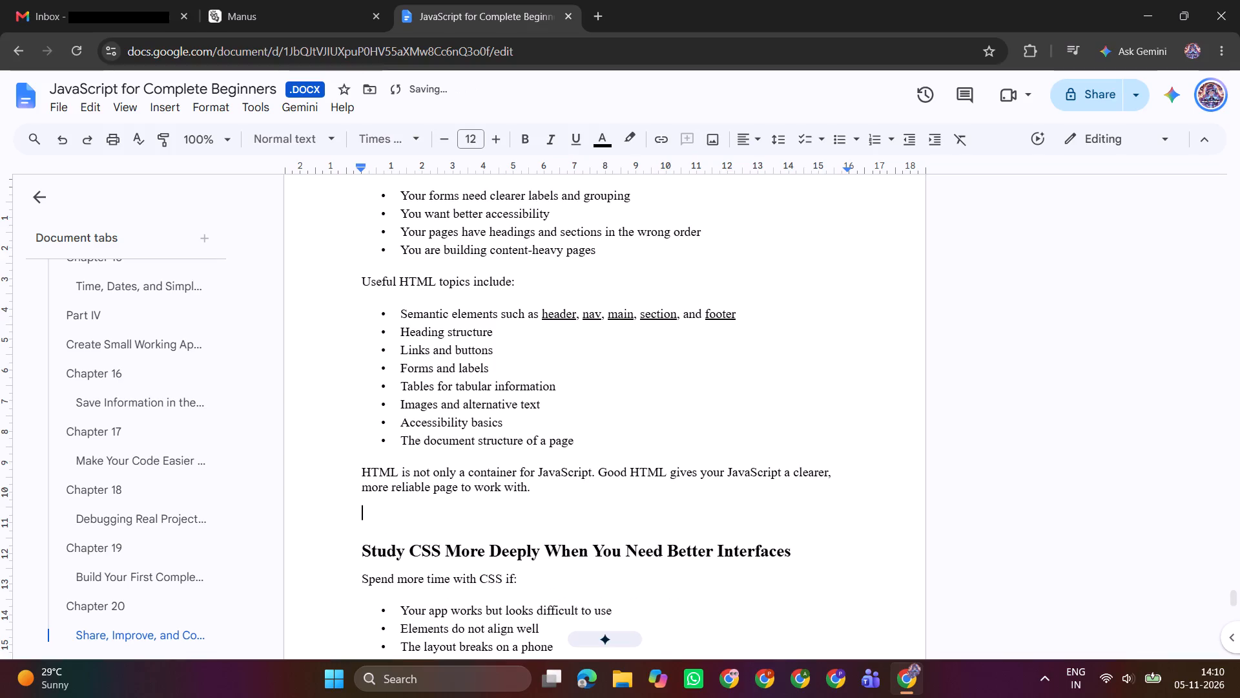
# Delete the divider line and its empty paragraph above the "Move Toward APIs When You Need Outside Data" heading.
pyautogui.scroll(-3, 510, 533)
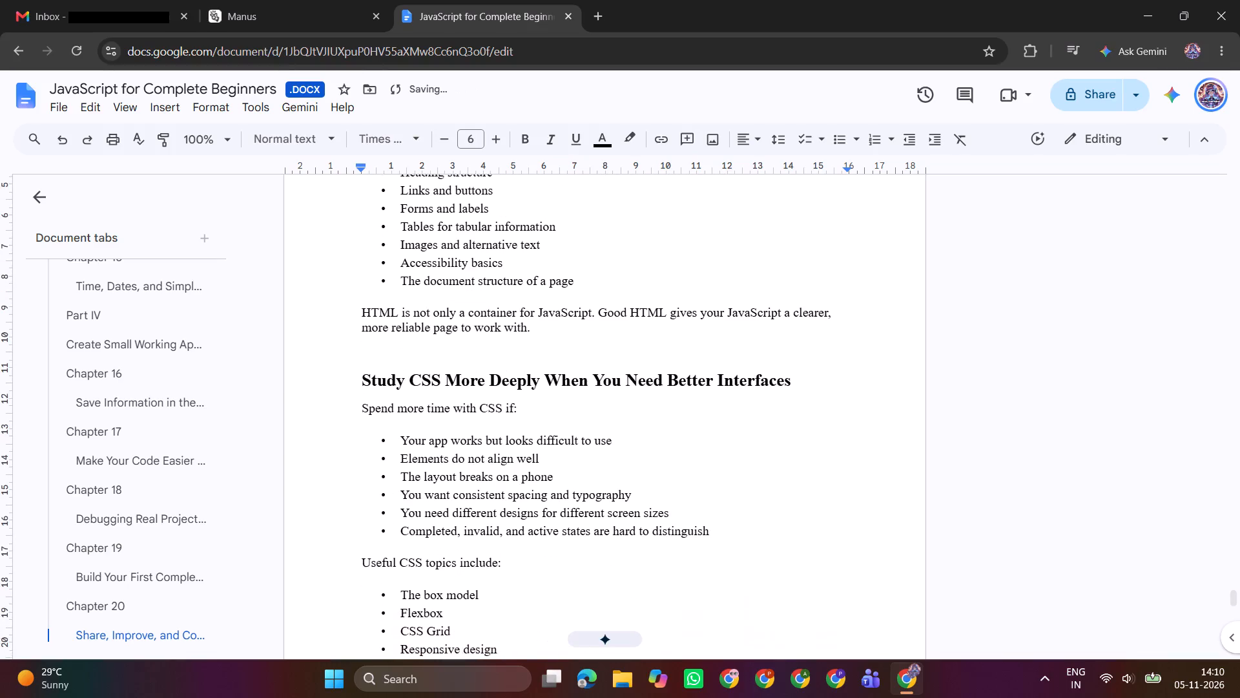
pyautogui.scroll(-6, 510, 533)
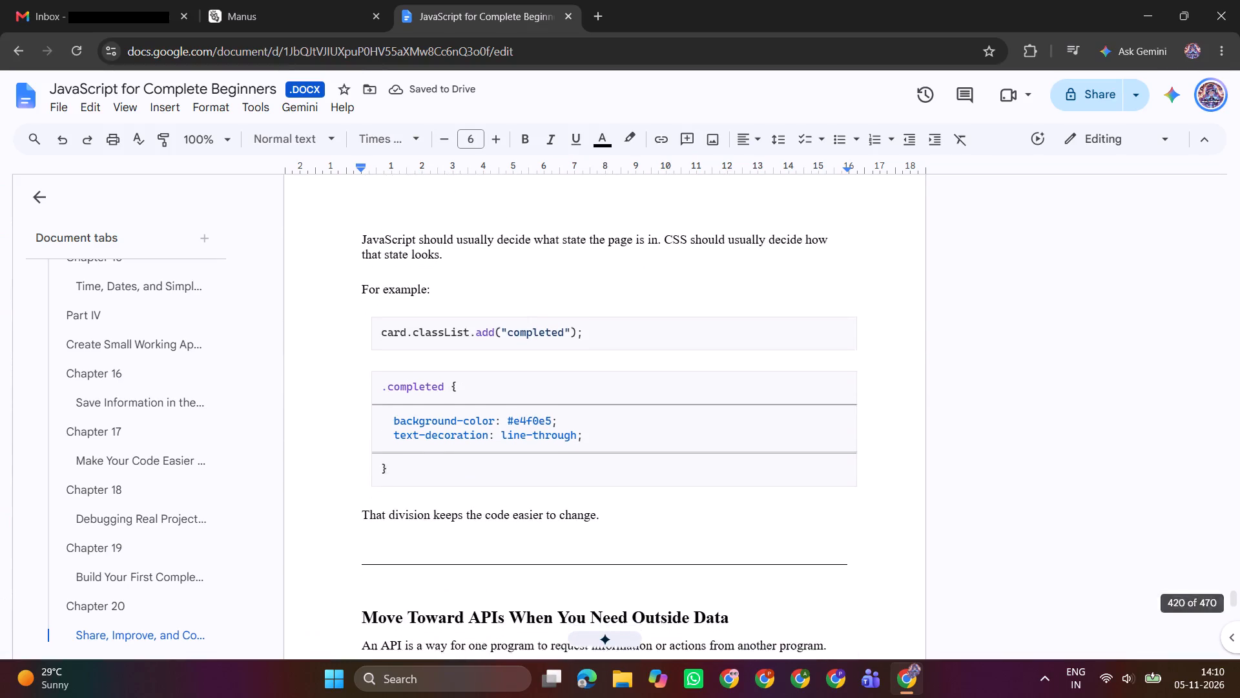
pyautogui.doubleClick(505, 540)
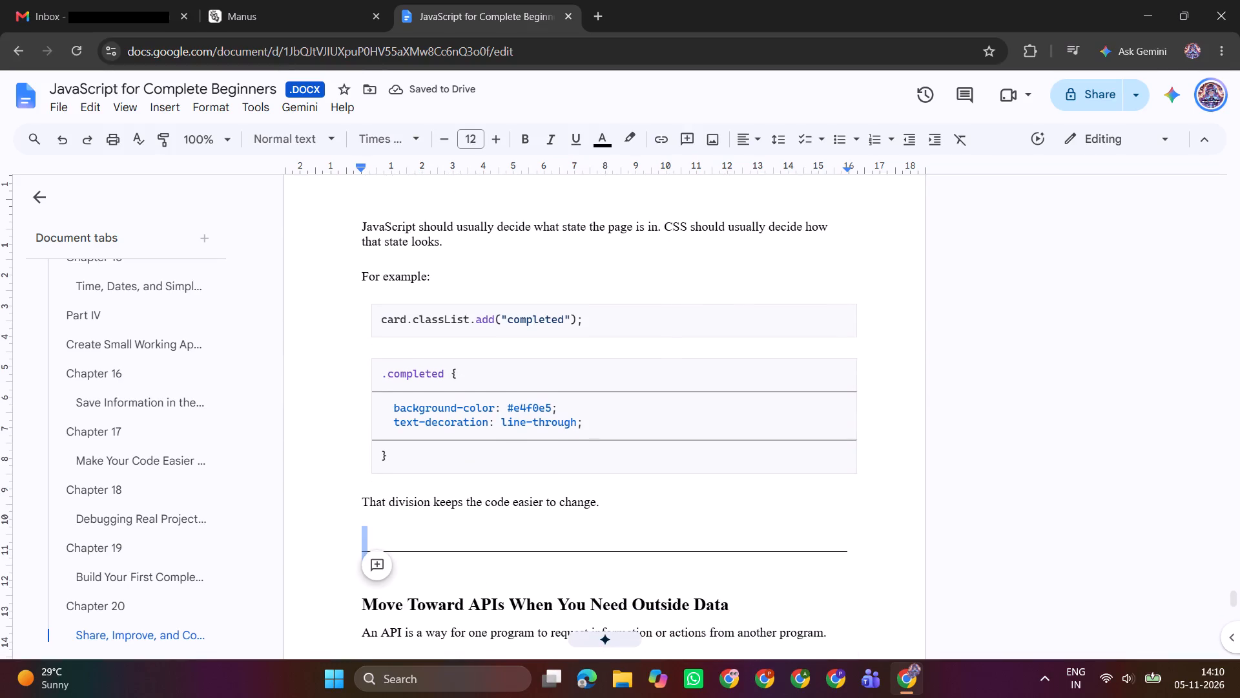
pyautogui.press('Delete')
pyautogui.press('Delete')
# Delete the divider line and its empty paragraph above the "Move Toward Node.js When You Need Code Outside the Browser" heading.
pyautogui.scroll(-2, 505, 540)
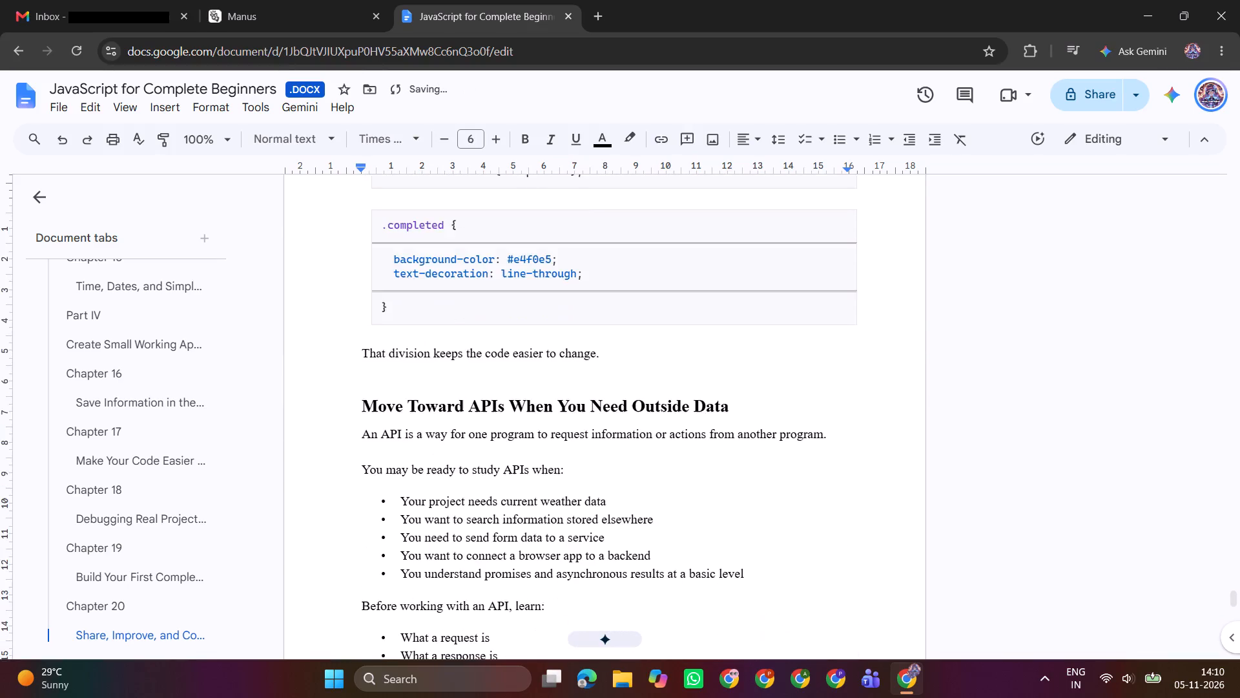
pyautogui.scroll(-4, 506, 560)
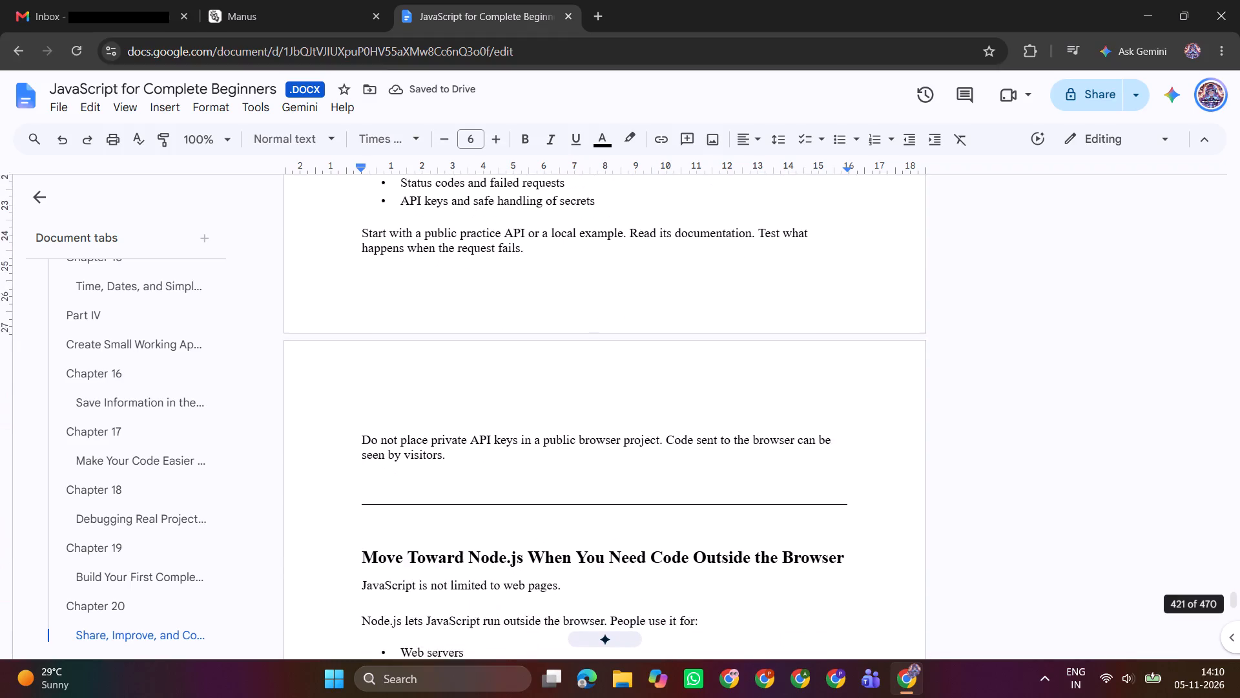
pyautogui.doubleClick(483, 486)
pyautogui.press('Delete')
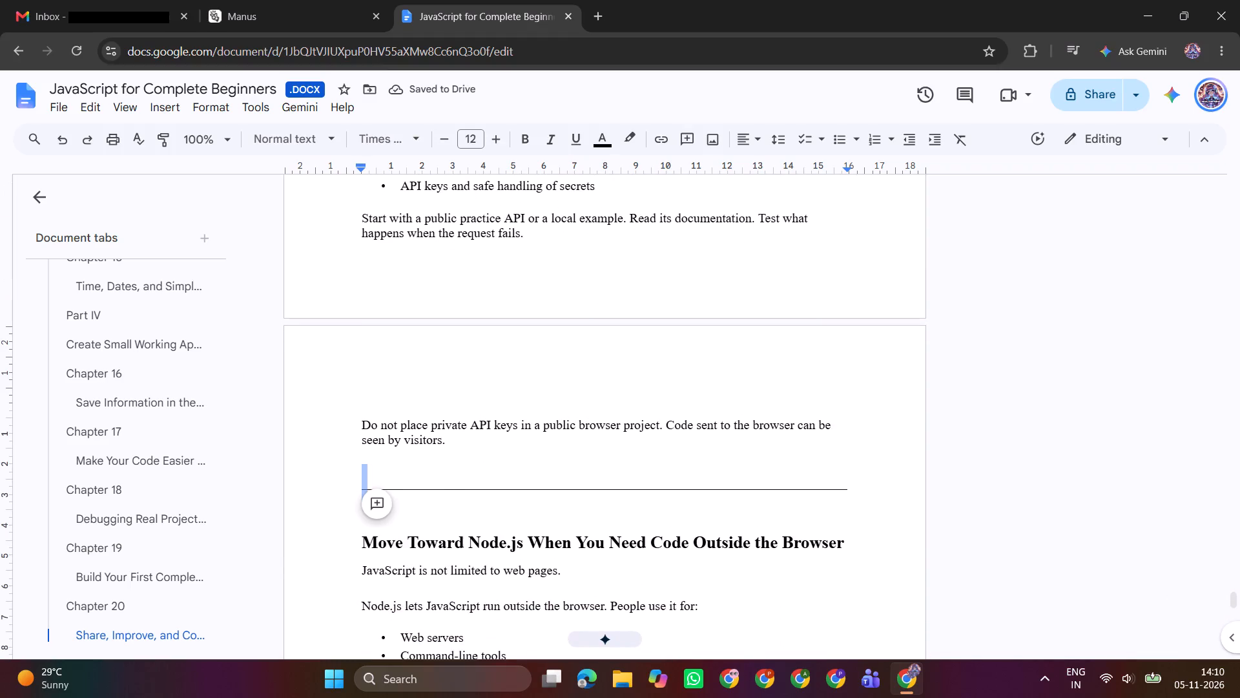
pyautogui.press('Delete')
# Delete the divider line and its empty paragraph above the "Consider TypeScript Later" heading.
pyautogui.scroll(-3, 483, 486)
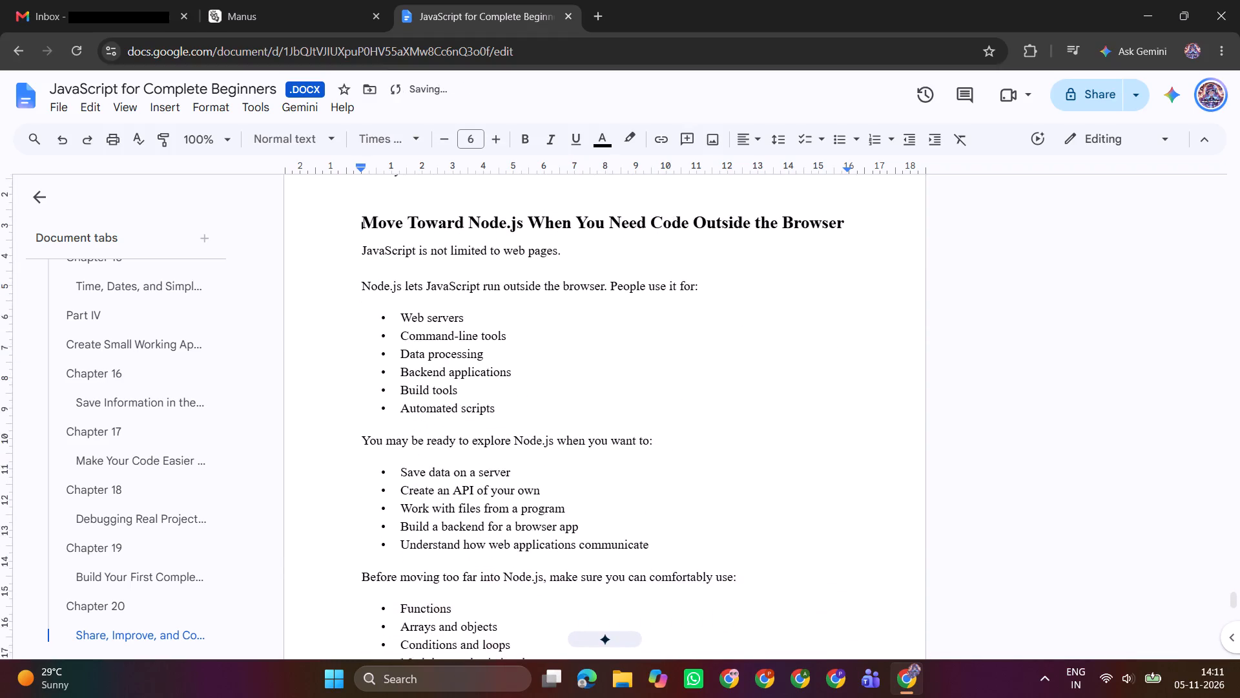
pyautogui.scroll(-3, 483, 486)
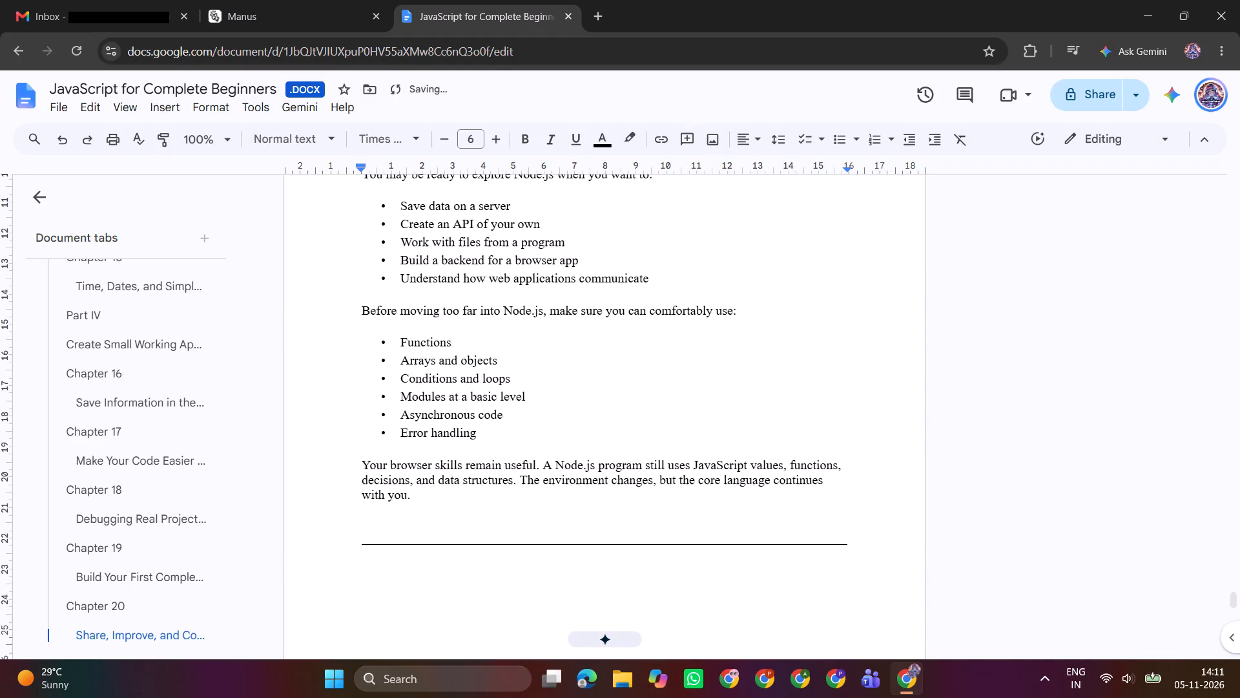
pyautogui.doubleClick(441, 555)
pyautogui.press('Delete')
pyautogui.press('Delete')
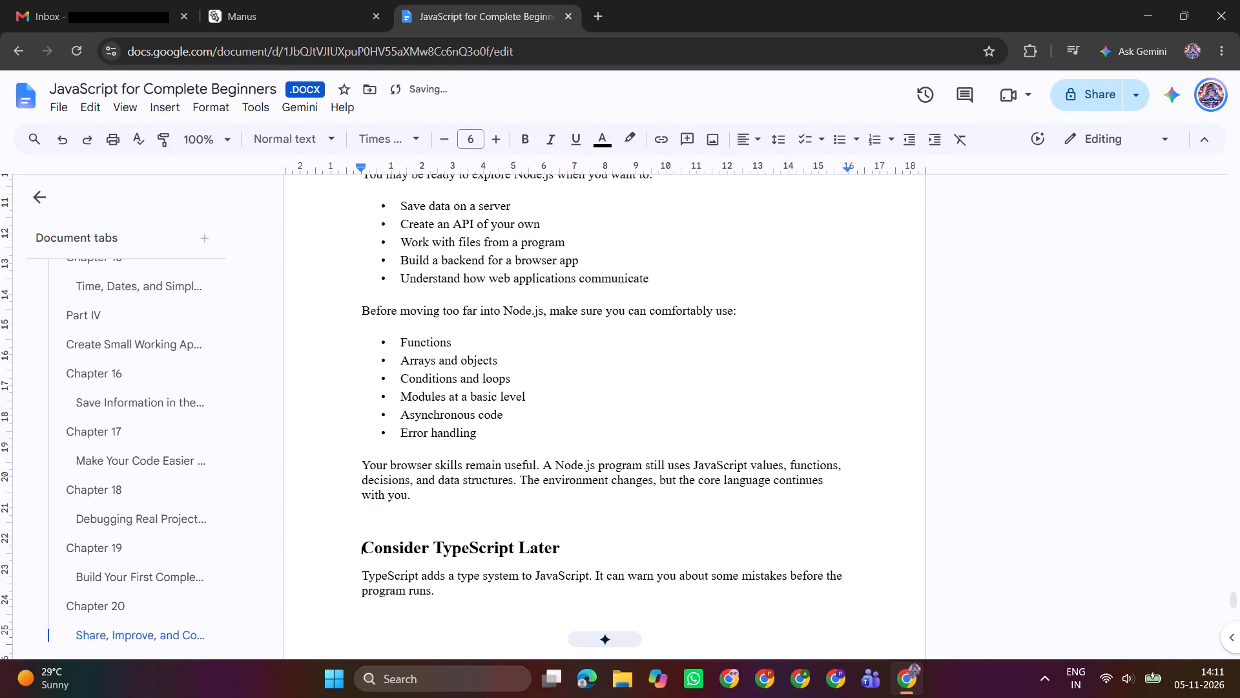
# Delete the divider line and its empty paragraph above the "Create a Realistic Thirty-Day Practice Plan" heading.
pyautogui.scroll(-5, 441, 555)
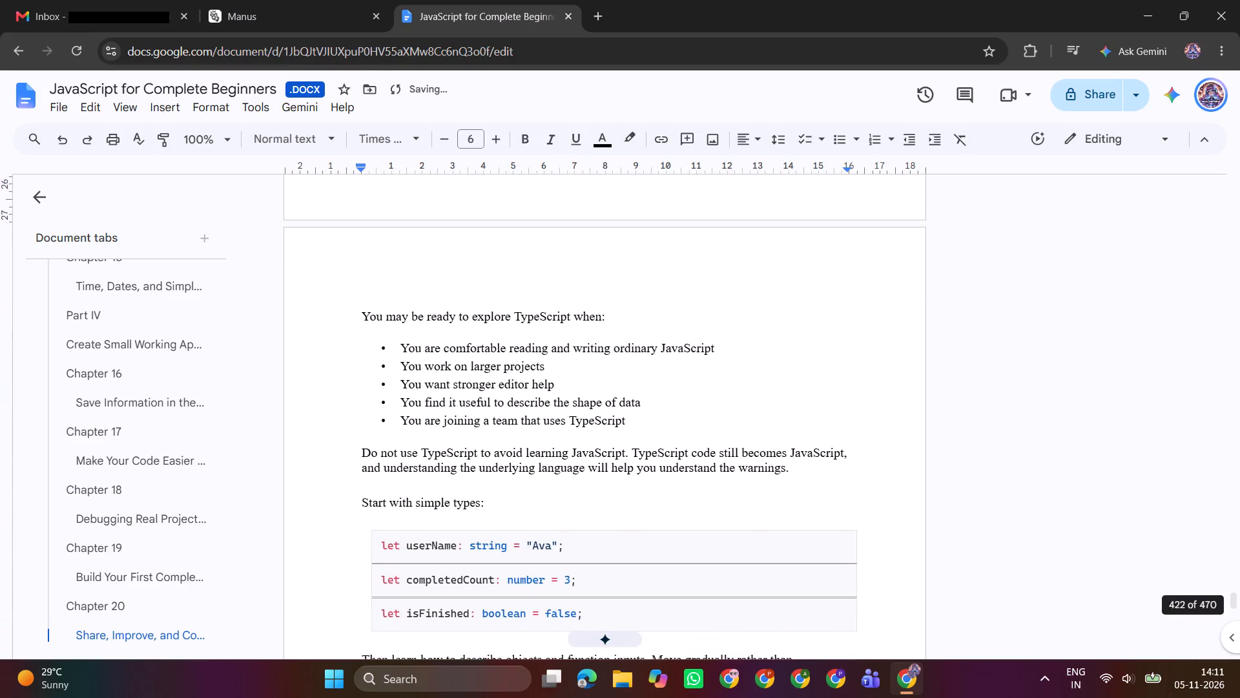
pyautogui.click(476, 437)
pyautogui.click(476, 437)
pyautogui.scroll(-2, 476, 437)
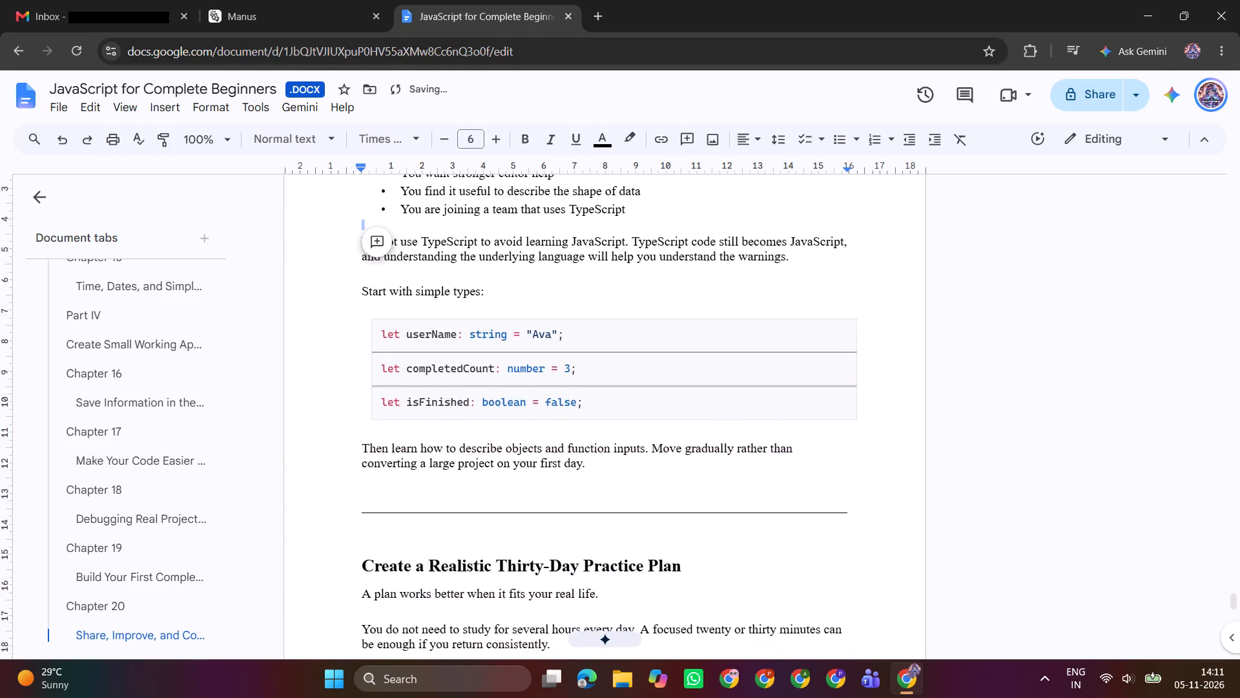
pyautogui.scroll(-2, 476, 437)
pyautogui.doubleClick(484, 325)
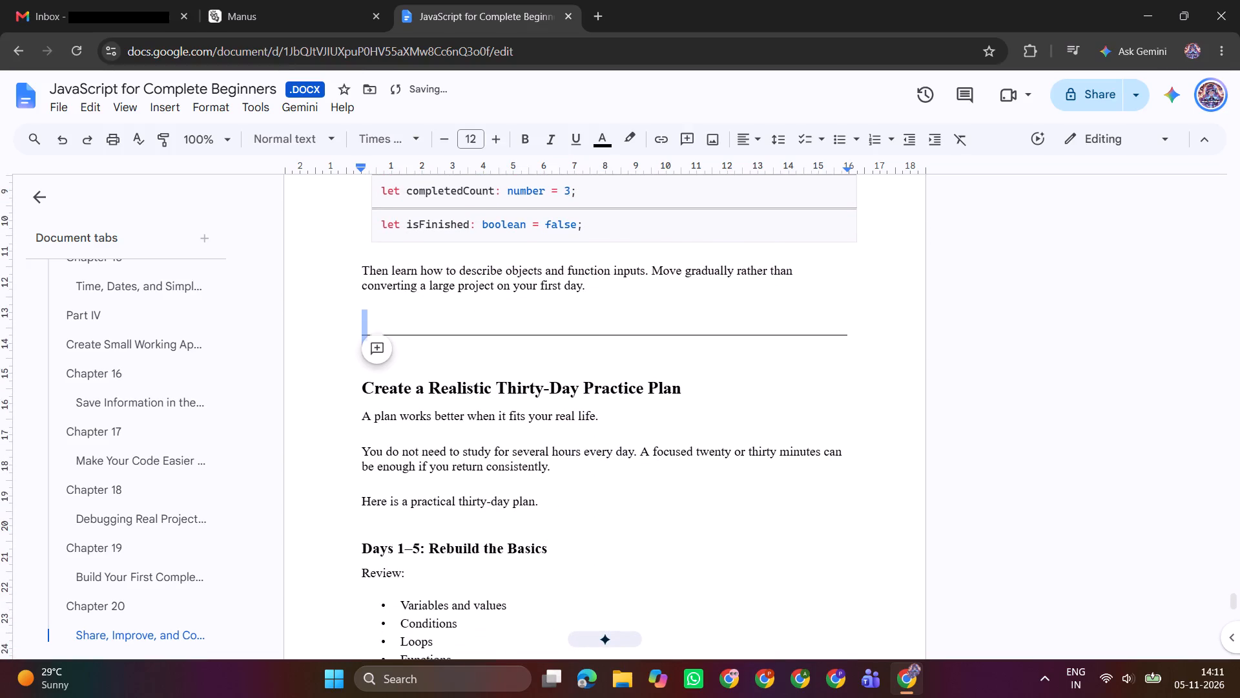
pyautogui.press('Delete')
pyautogui.press('Delete')
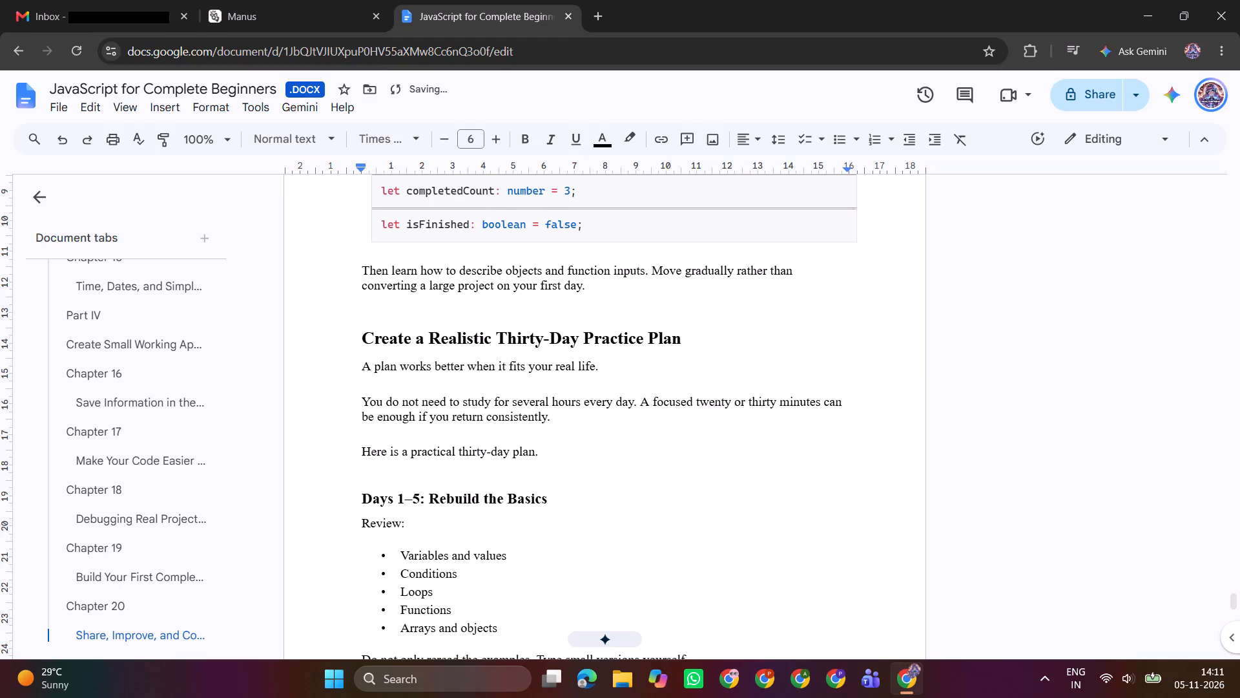
# Delete the divider line and its empty paragraph above the "Keep a Learning Journal" heading.
pyautogui.scroll(-2, 484, 325)
pyautogui.click(477, 369)
pyautogui.scroll(-2, 477, 369)
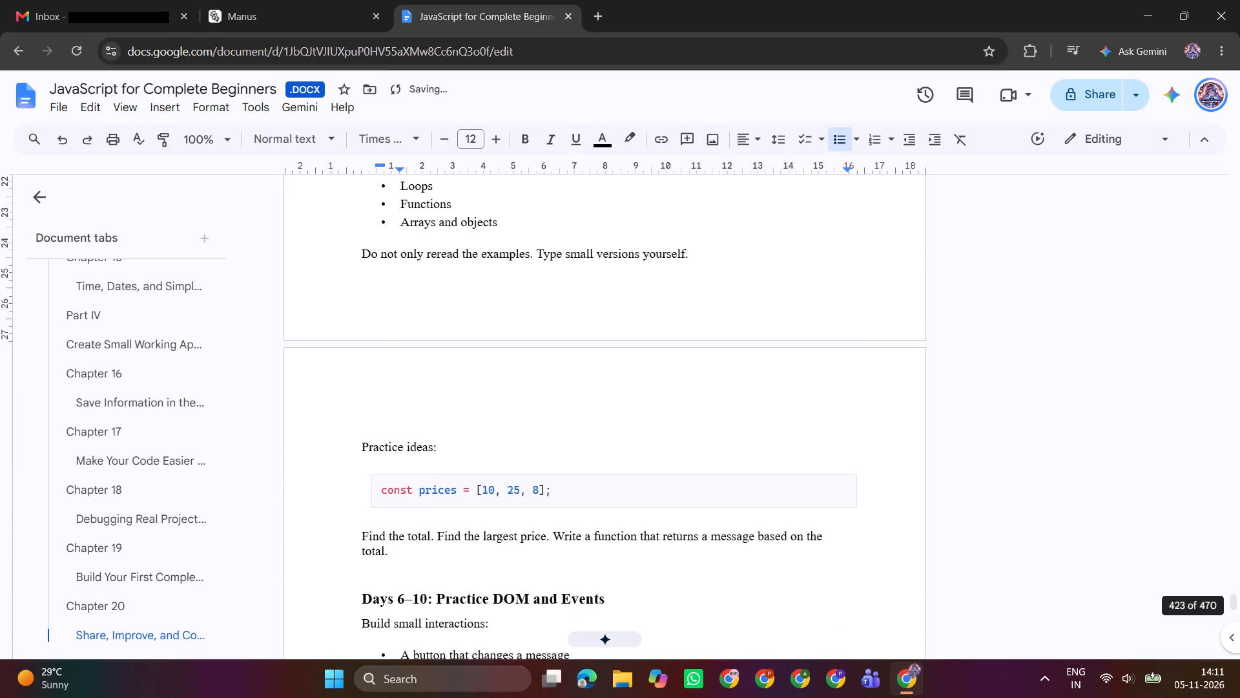
pyautogui.scroll(-4, 477, 369)
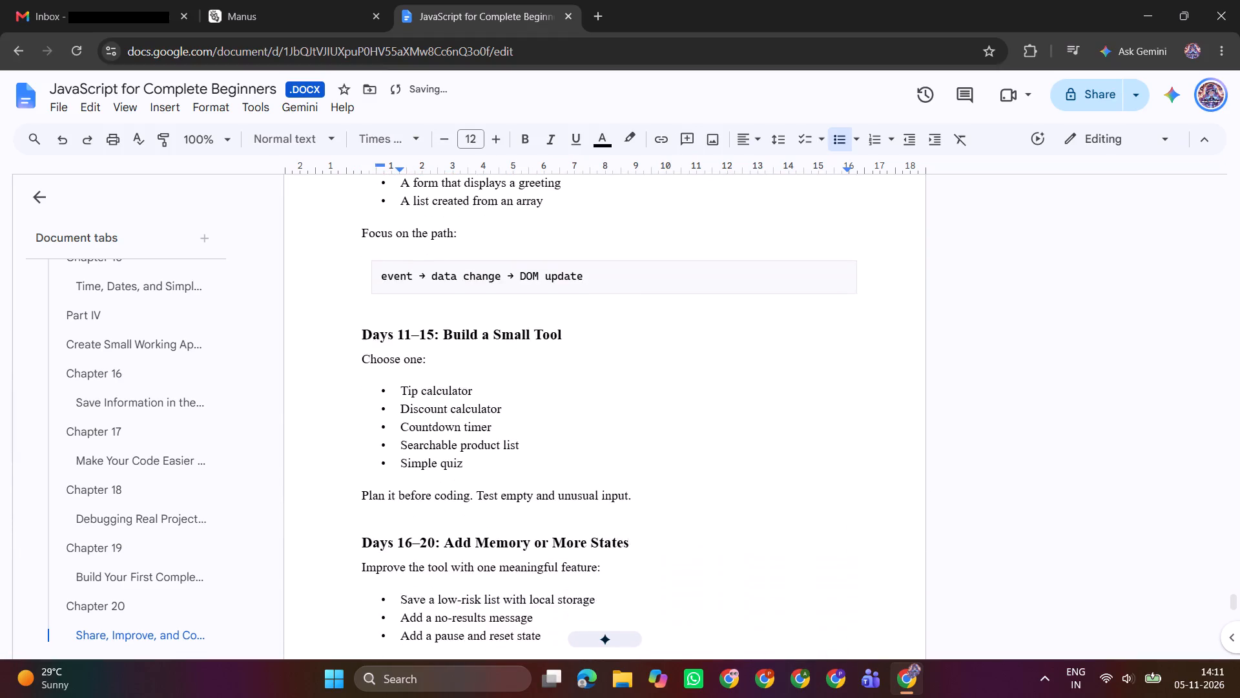
pyautogui.scroll(-5, 459, 503)
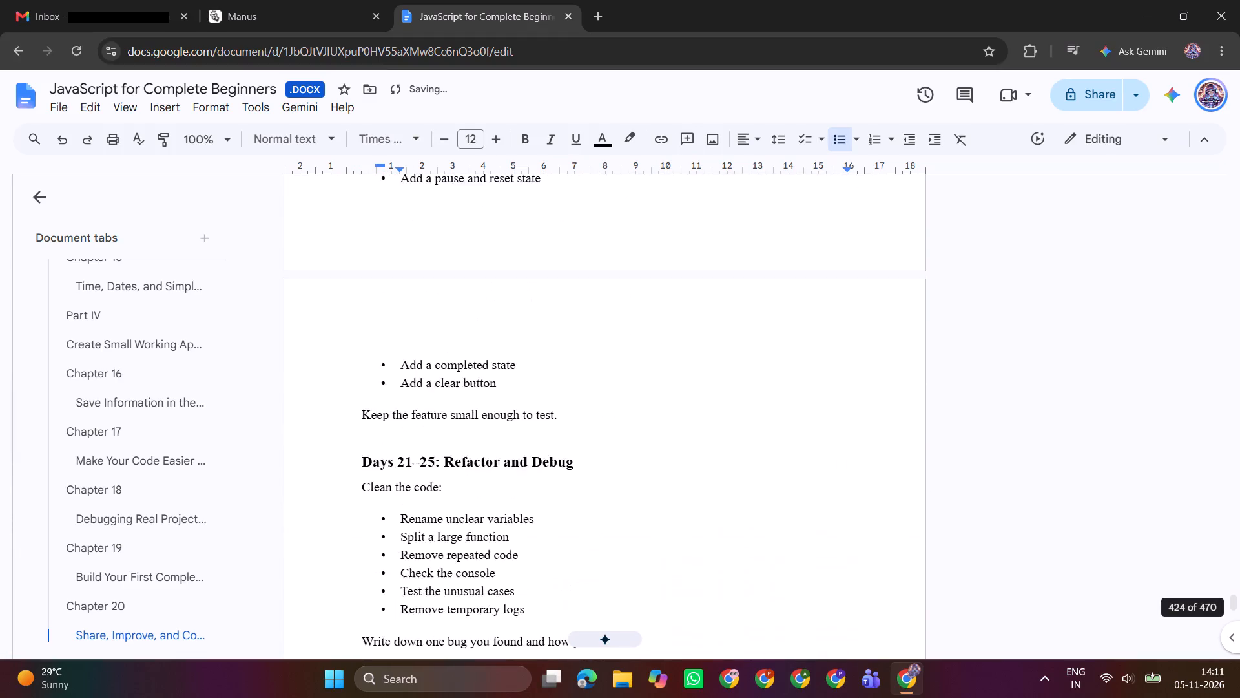
pyautogui.scroll(-3, 459, 503)
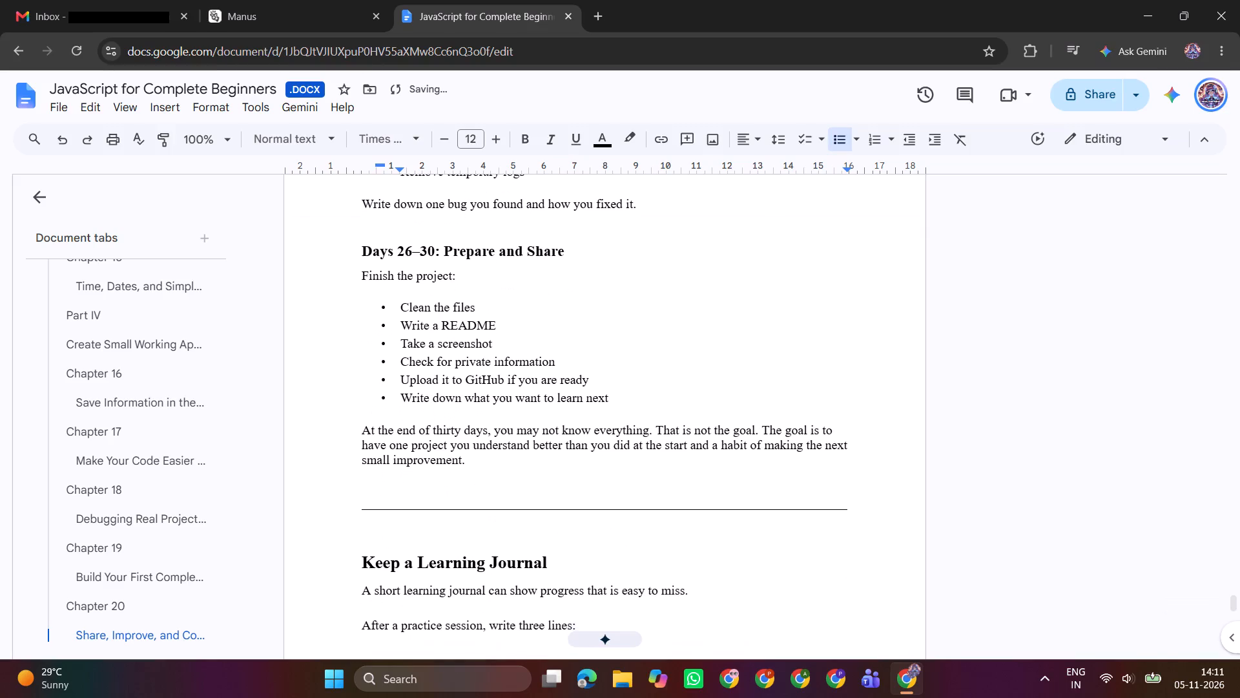
pyautogui.doubleClick(458, 507)
pyautogui.press('Delete')
pyautogui.press('Delete')
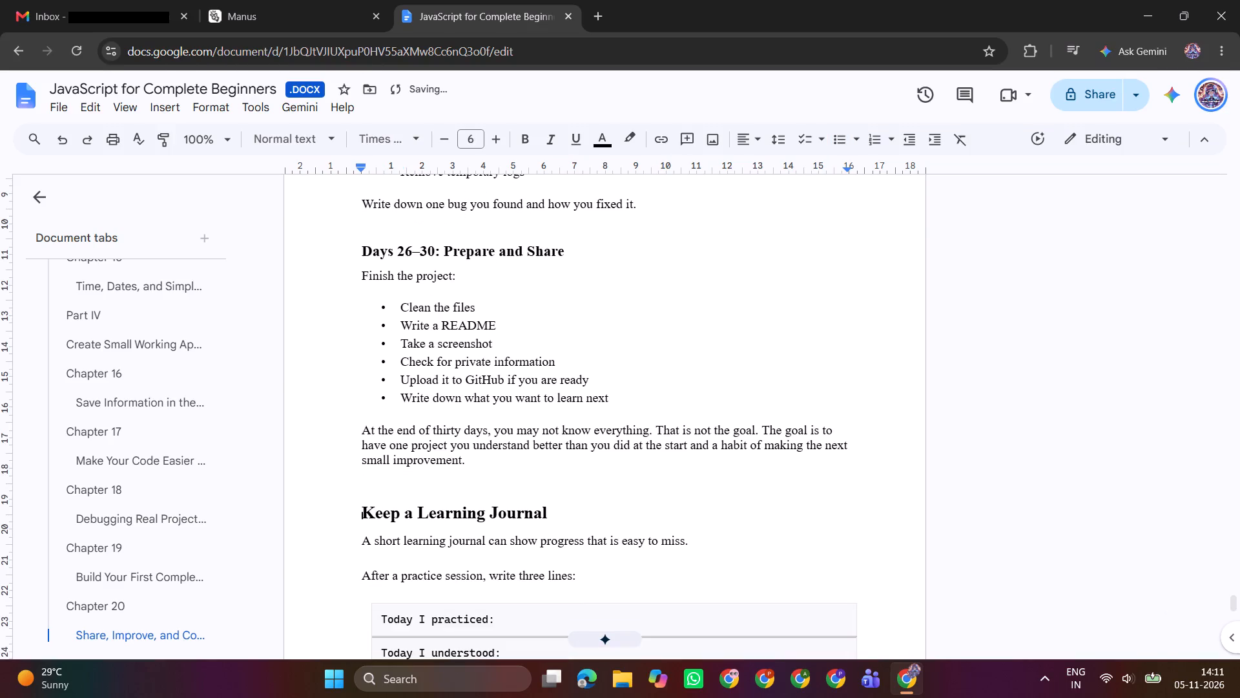
# Delete the divider line and its empty paragraph above the "Final Project Checkpoint" heading.
pyautogui.scroll(-5, 458, 507)
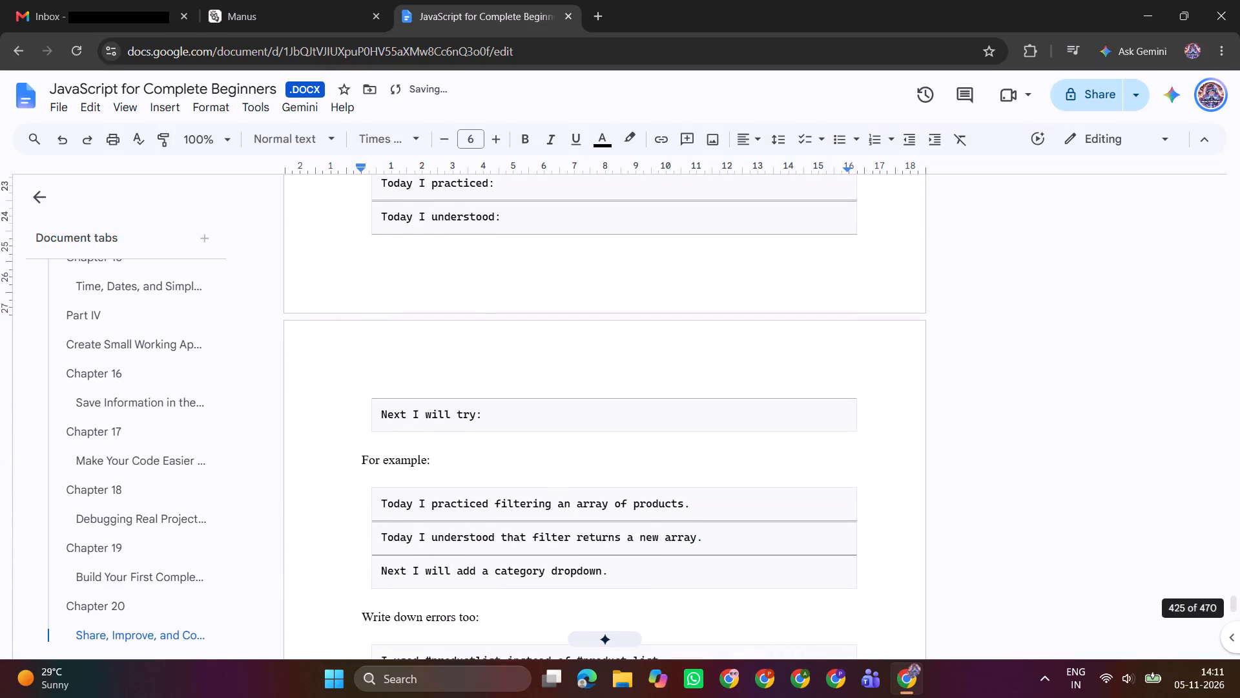
pyautogui.click(448, 551)
pyautogui.scroll(-3, 448, 551)
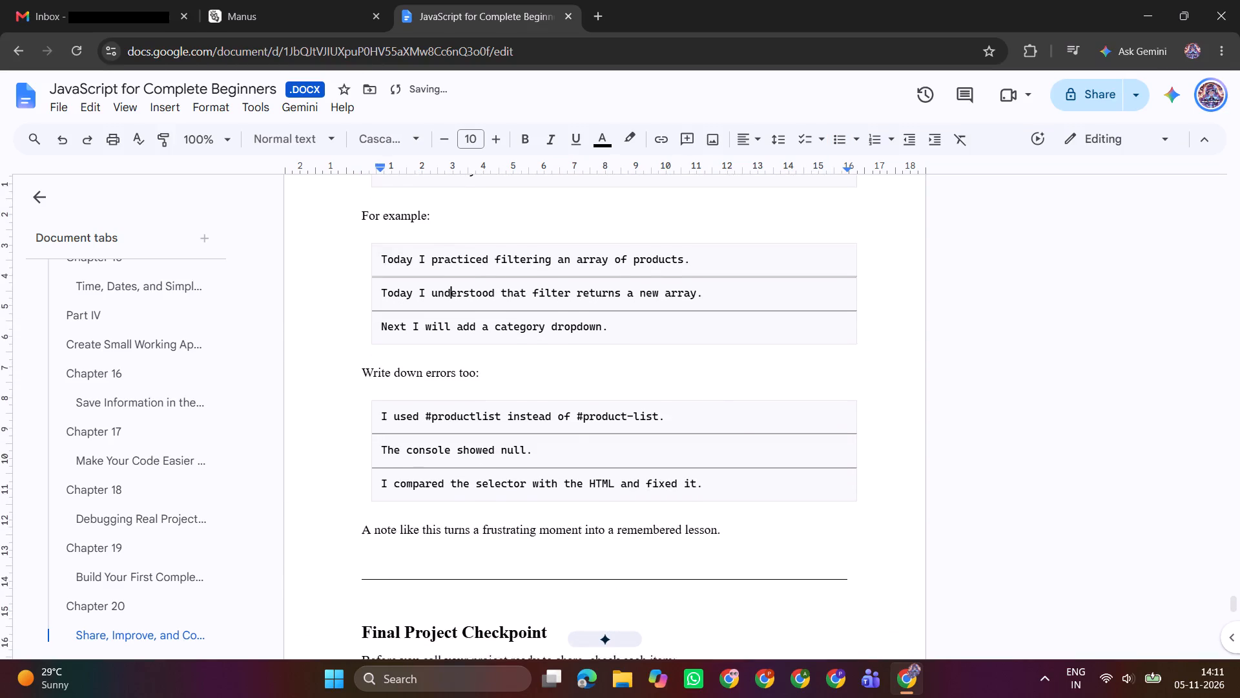
pyautogui.scroll(-1, 448, 551)
pyautogui.doubleClick(448, 551)
pyautogui.press('Delete')
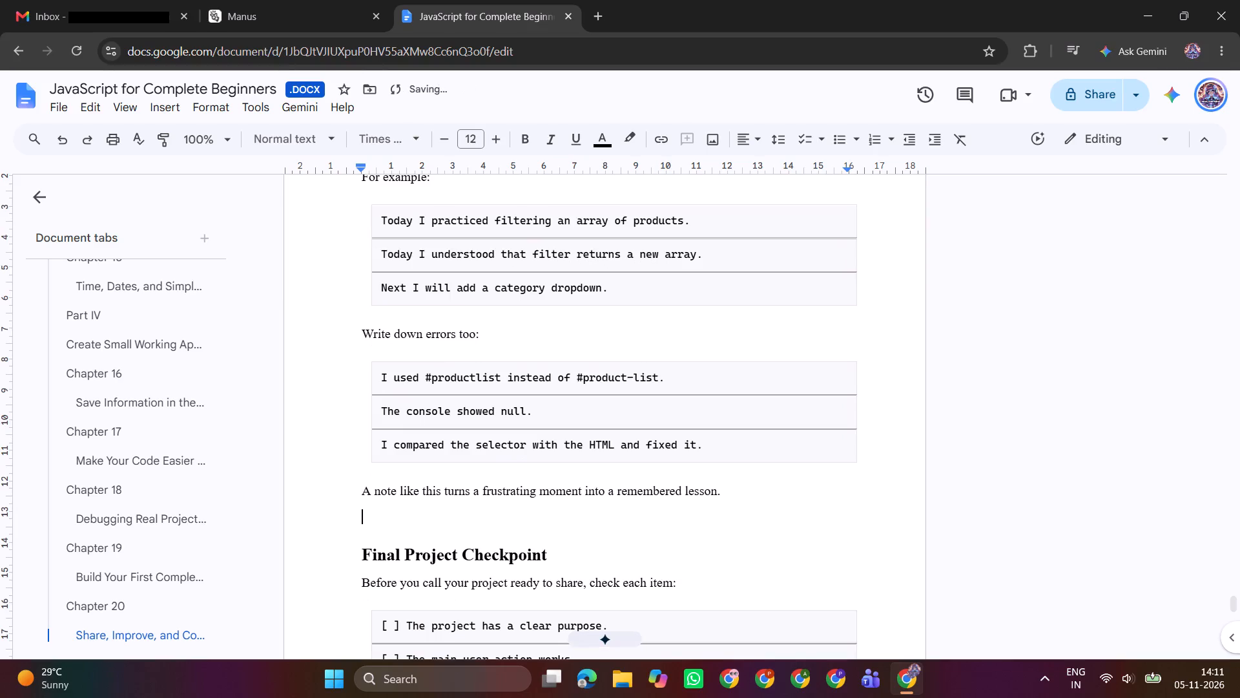
pyautogui.press('Delete')
# Delete the divider line and its empty paragraph above the "Share the Project, Then Keep Learning" heading.
pyautogui.scroll(-3, 448, 551)
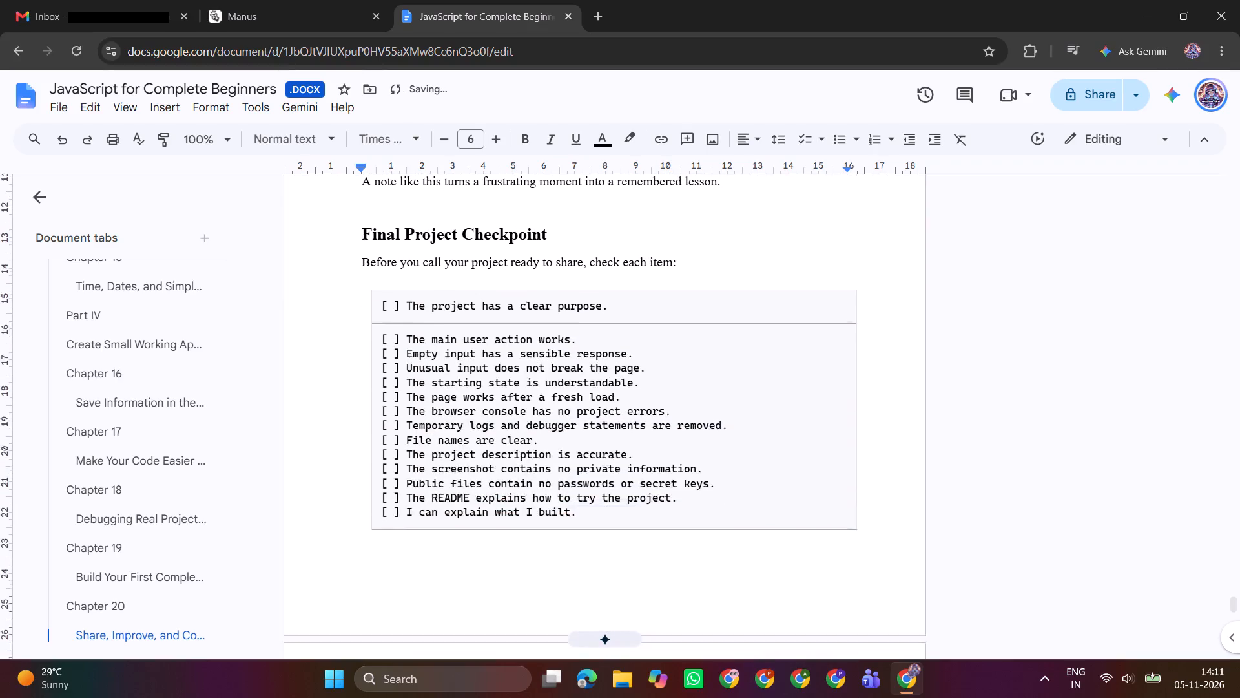
pyautogui.scroll(-1, 448, 551)
pyautogui.scroll(-2, 475, 423)
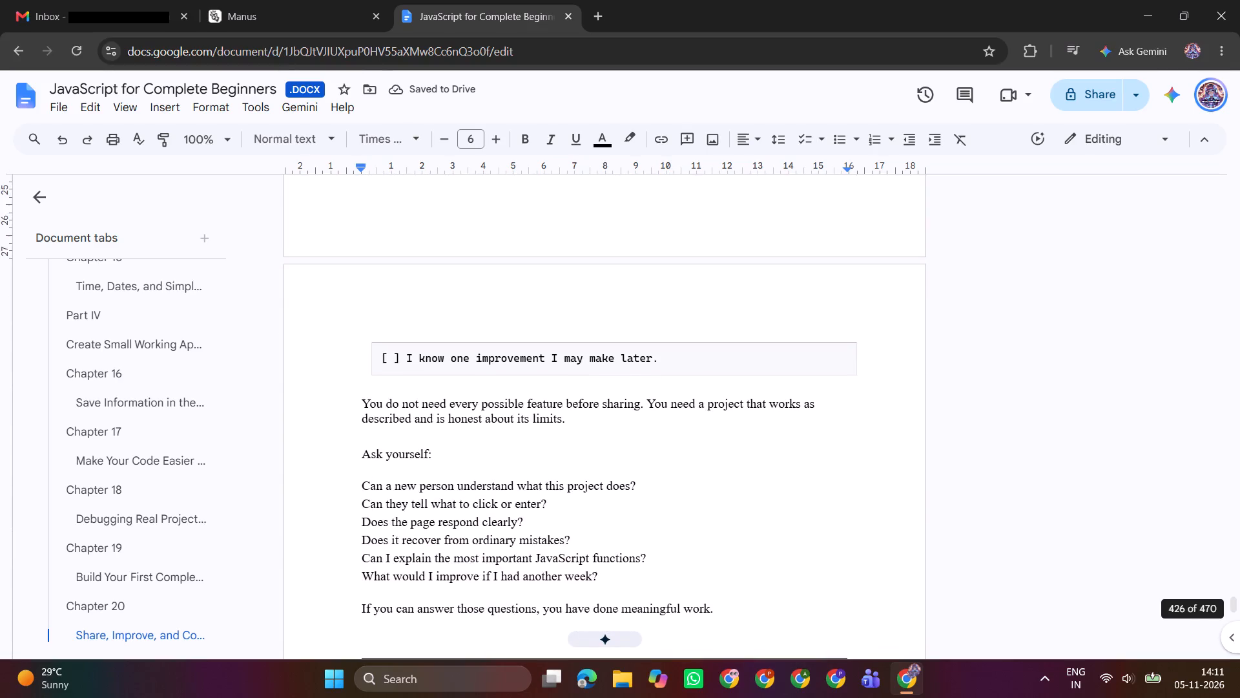
pyautogui.click(464, 423)
pyautogui.scroll(-2, 464, 423)
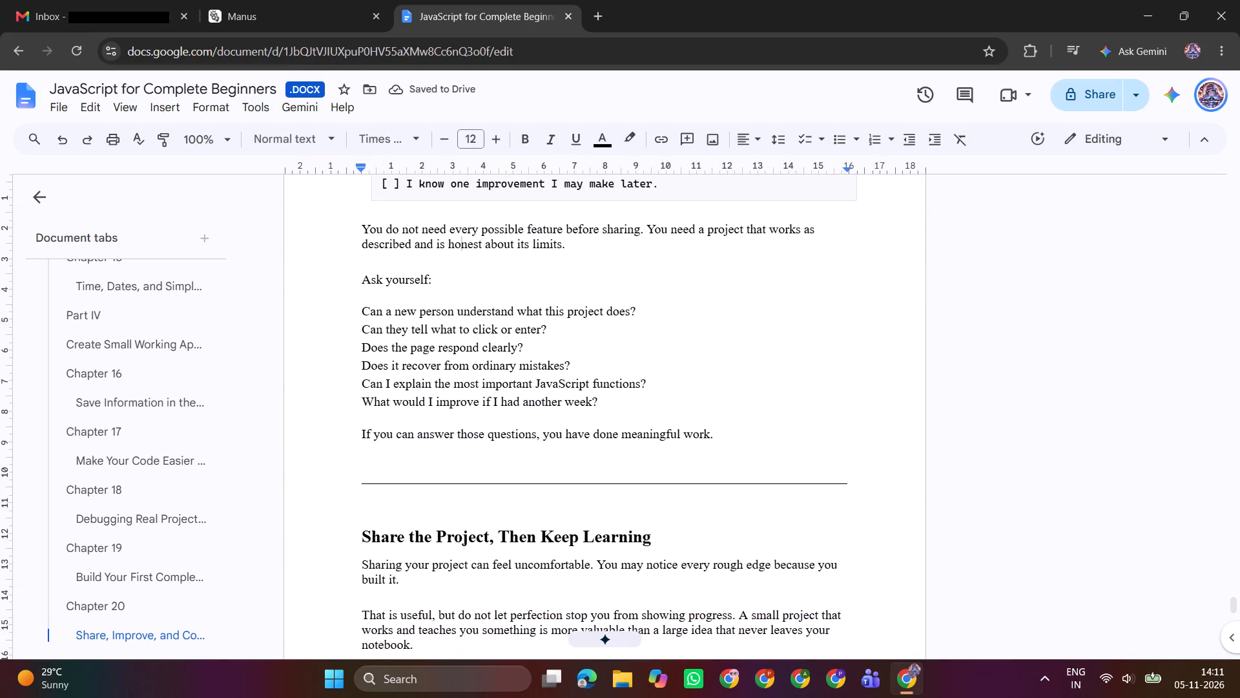
pyautogui.doubleClick(442, 481)
pyautogui.press('Delete')
pyautogui.press('Delete')
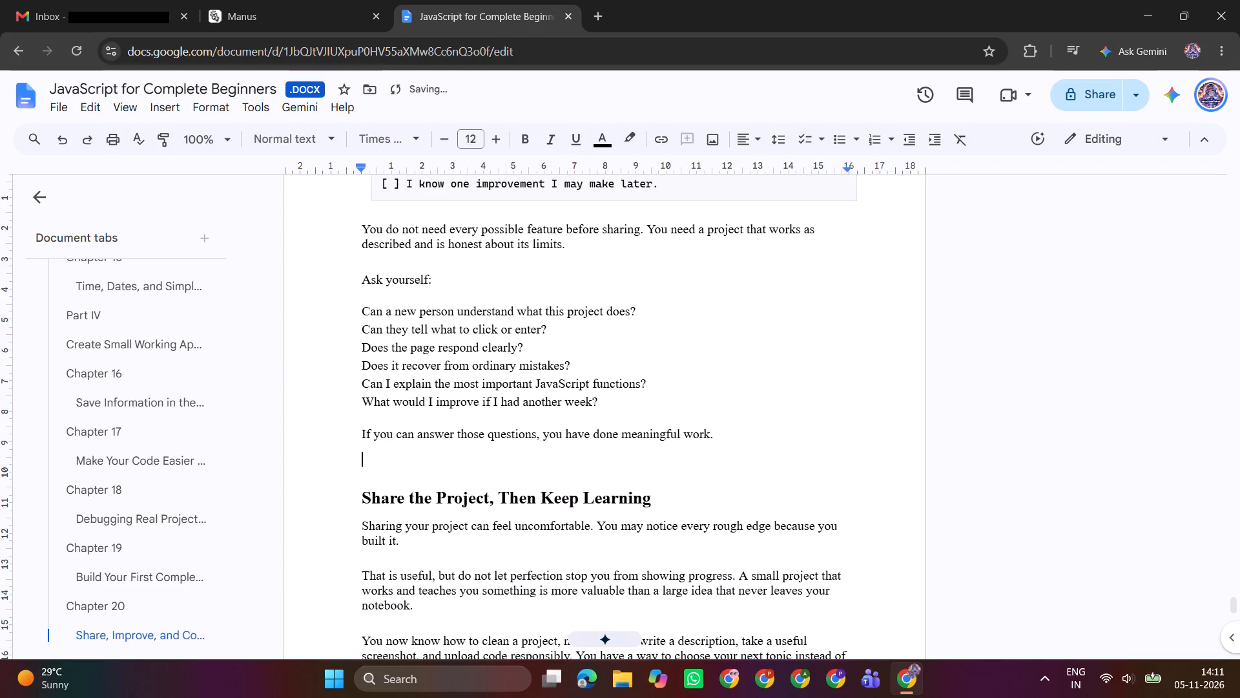
# Delete the divider line and its empty paragraph above the "Conclusion" heading.
pyautogui.scroll(-4, 442, 481)
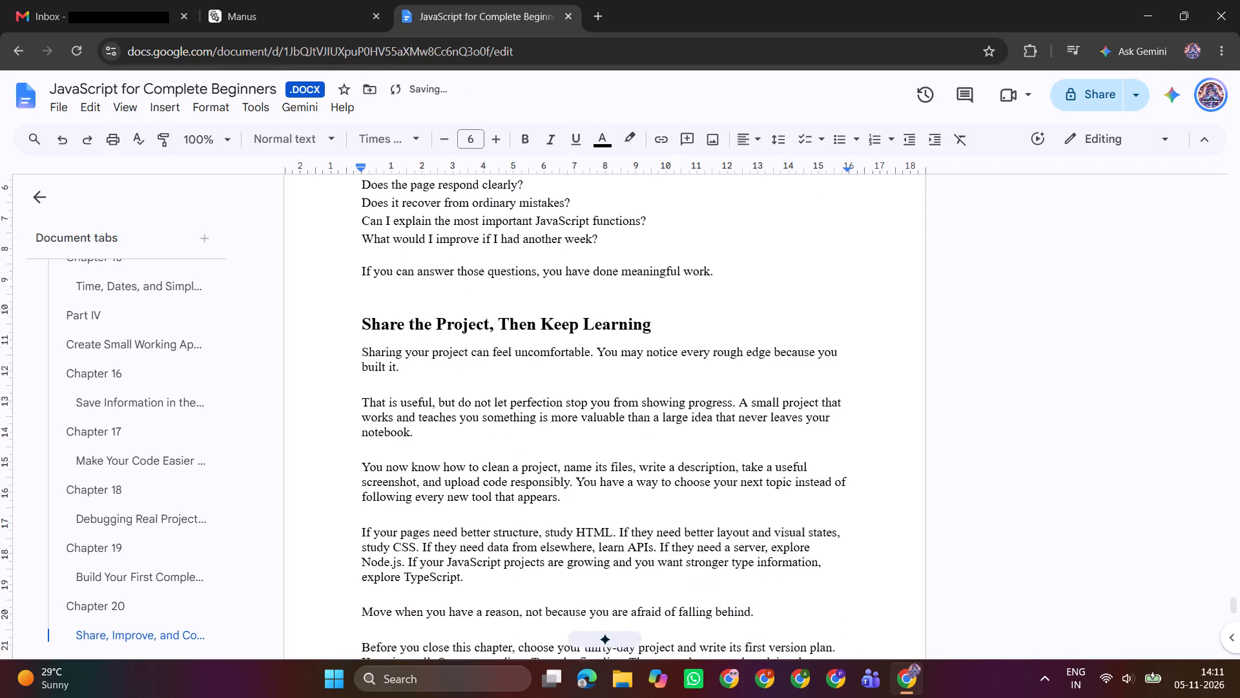
pyautogui.scroll(-4, 442, 481)
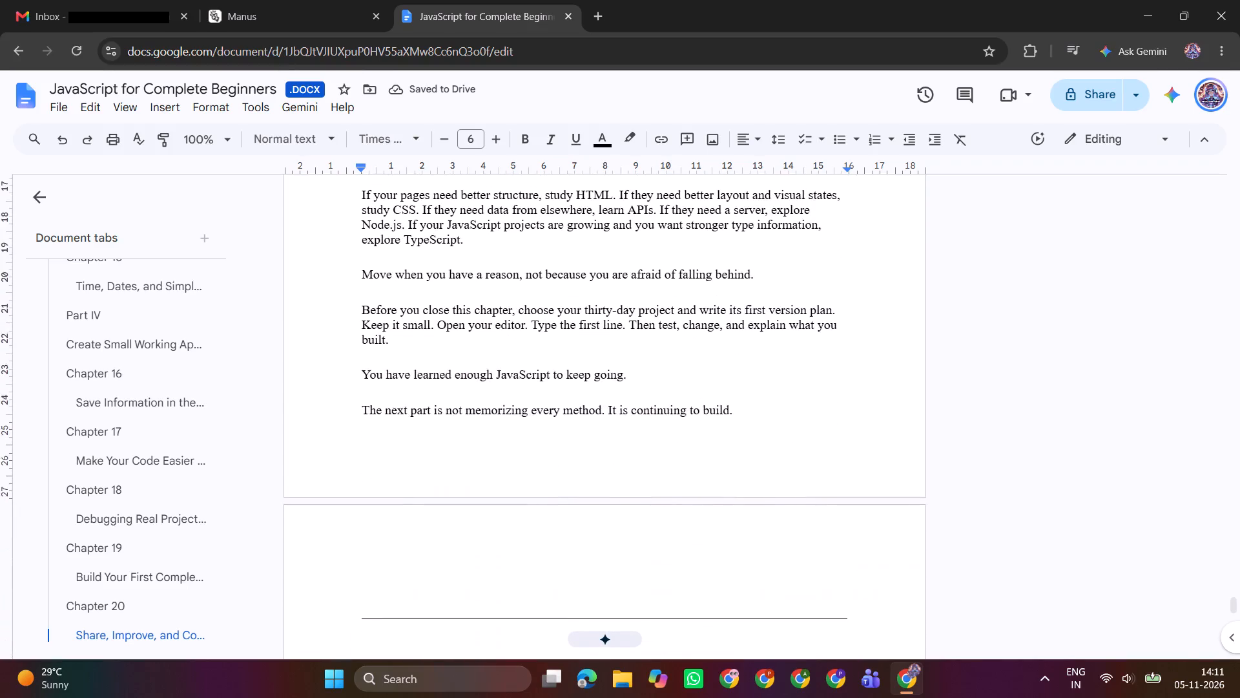
pyautogui.scroll(-1, 442, 481)
pyautogui.doubleClick(407, 335)
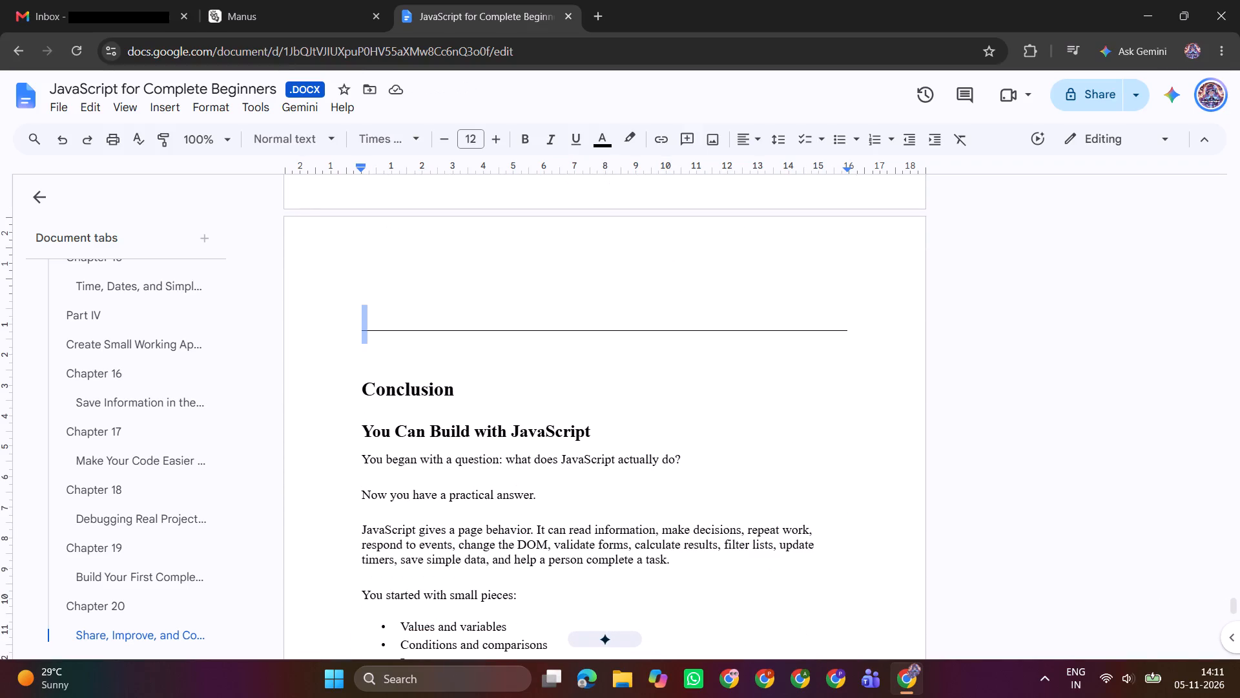
pyautogui.press('Delete')
pyautogui.press('Delete')
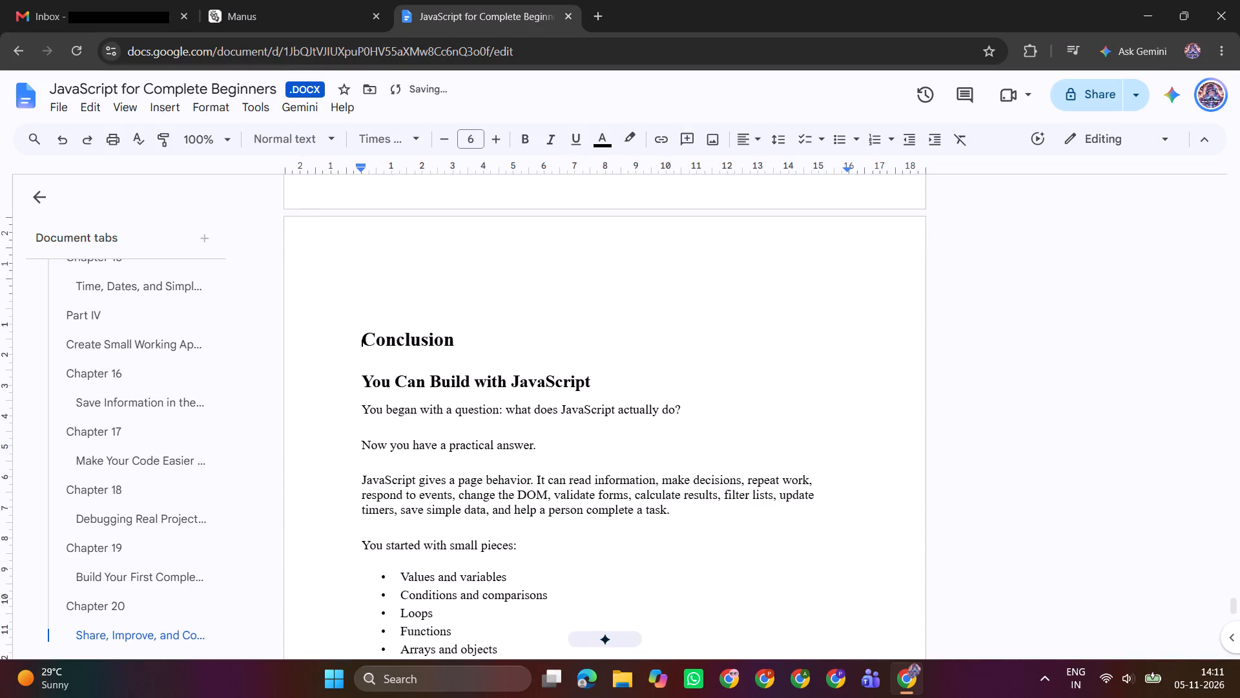
# Format the "Conclusion" title as Heading 1 at size 18 with black text.
pyautogui.doubleClick(408, 344)
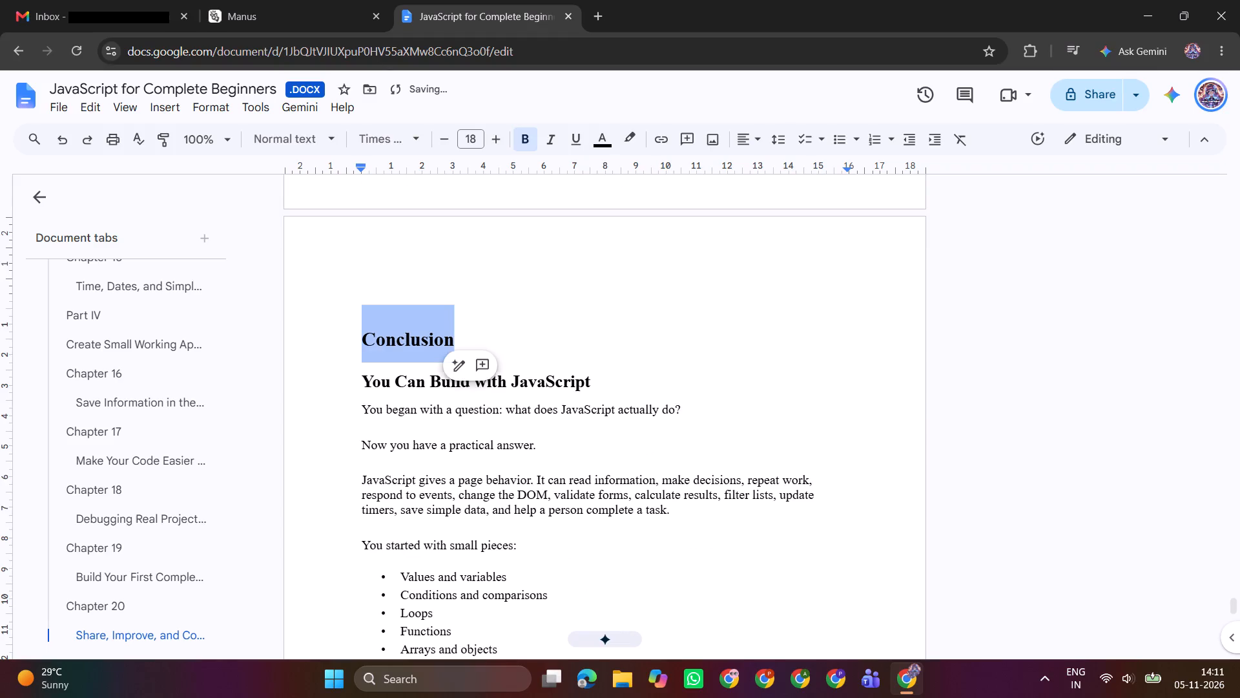
pyautogui.click(267, 138)
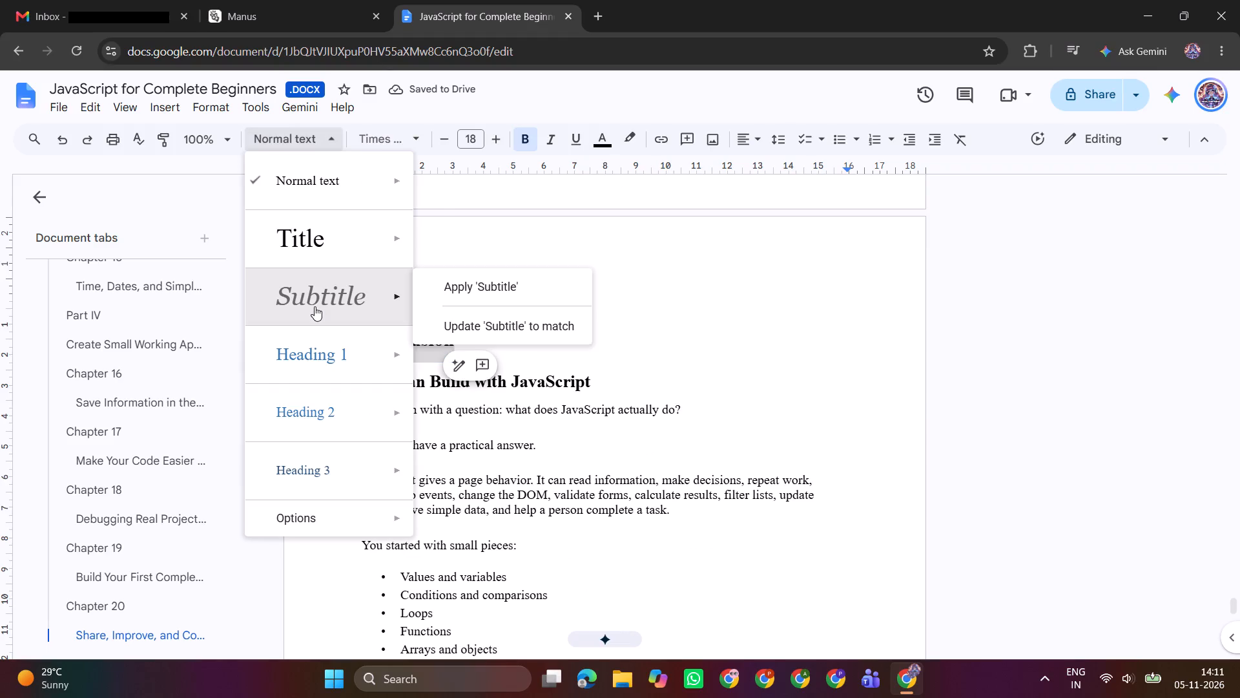
pyautogui.click(326, 370)
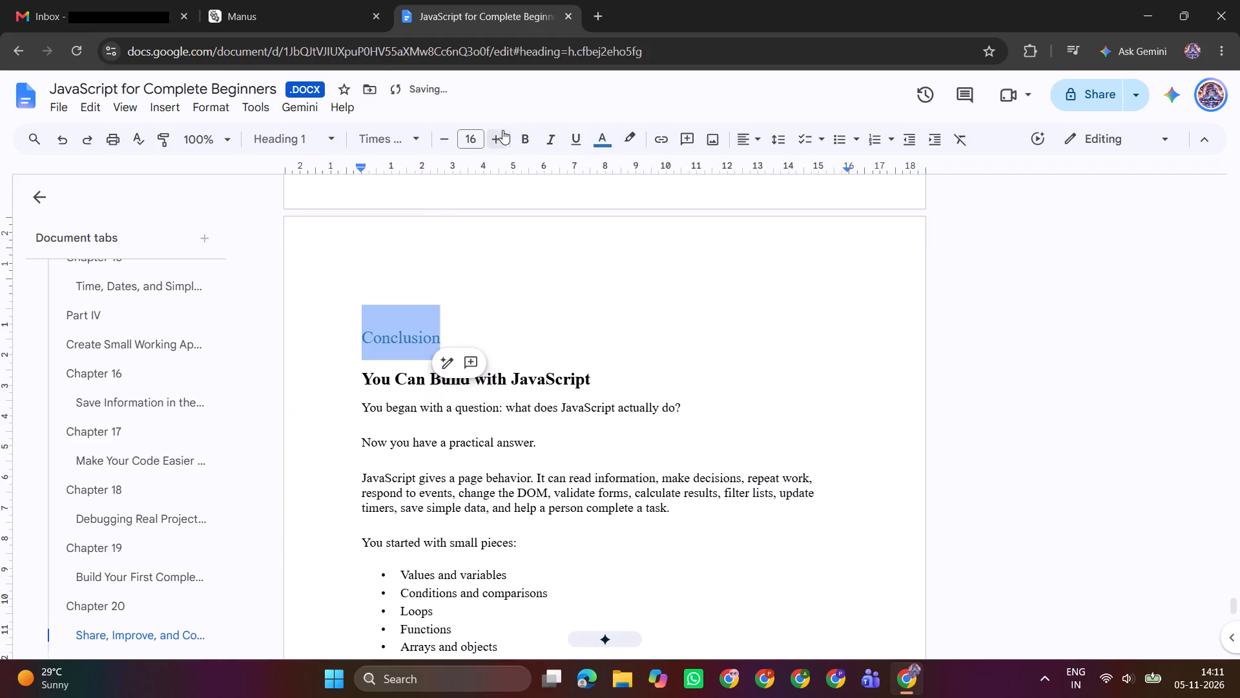
pyautogui.doubleClick(501, 131)
pyautogui.click(606, 134)
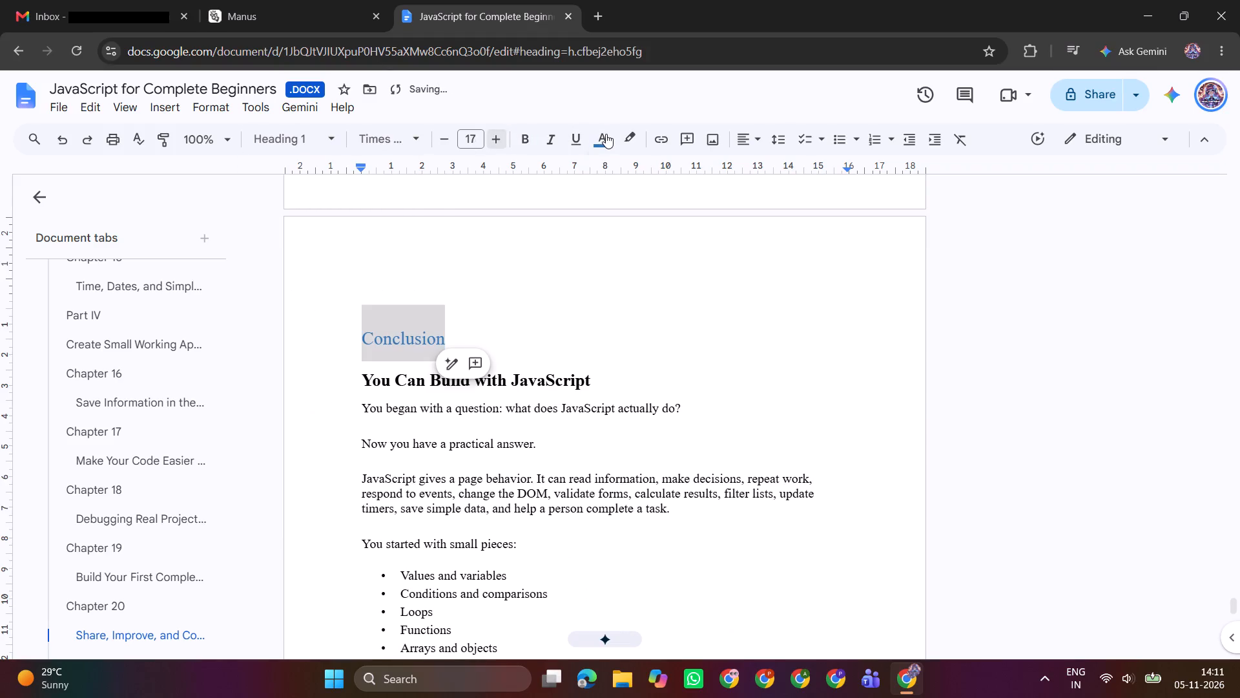
pyautogui.click(639, 348)
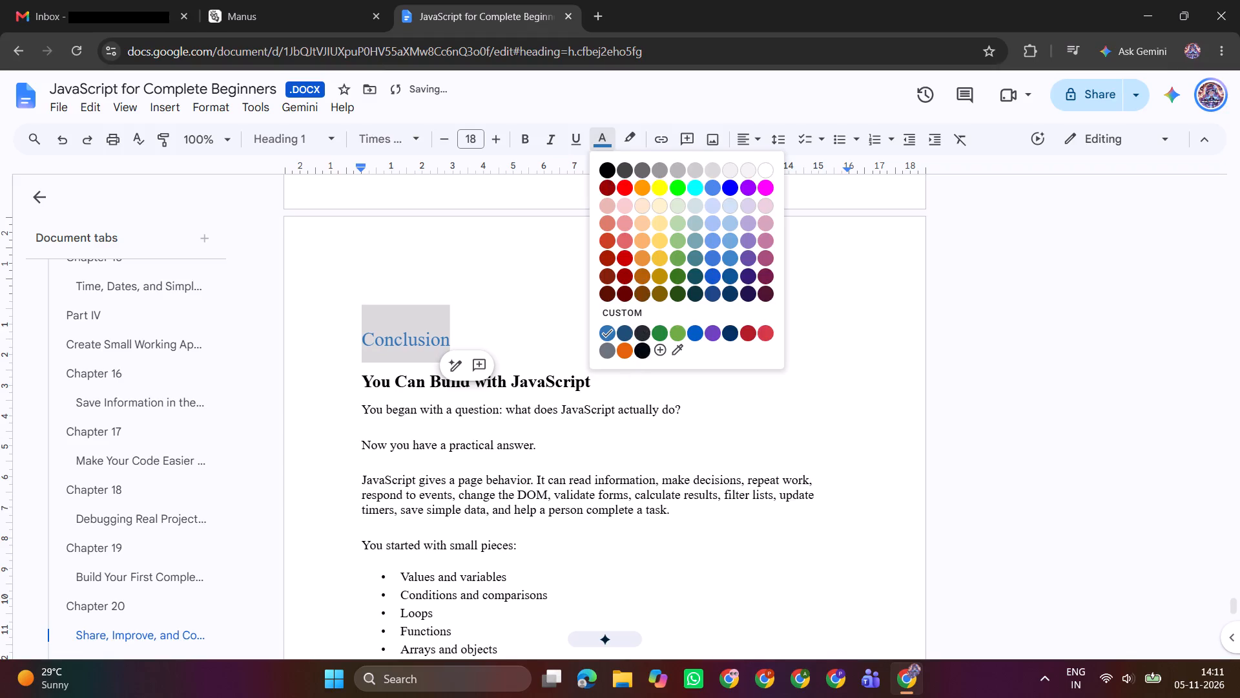
# Center the "Conclusion" heading on the page.
pyautogui.click(361, 354)
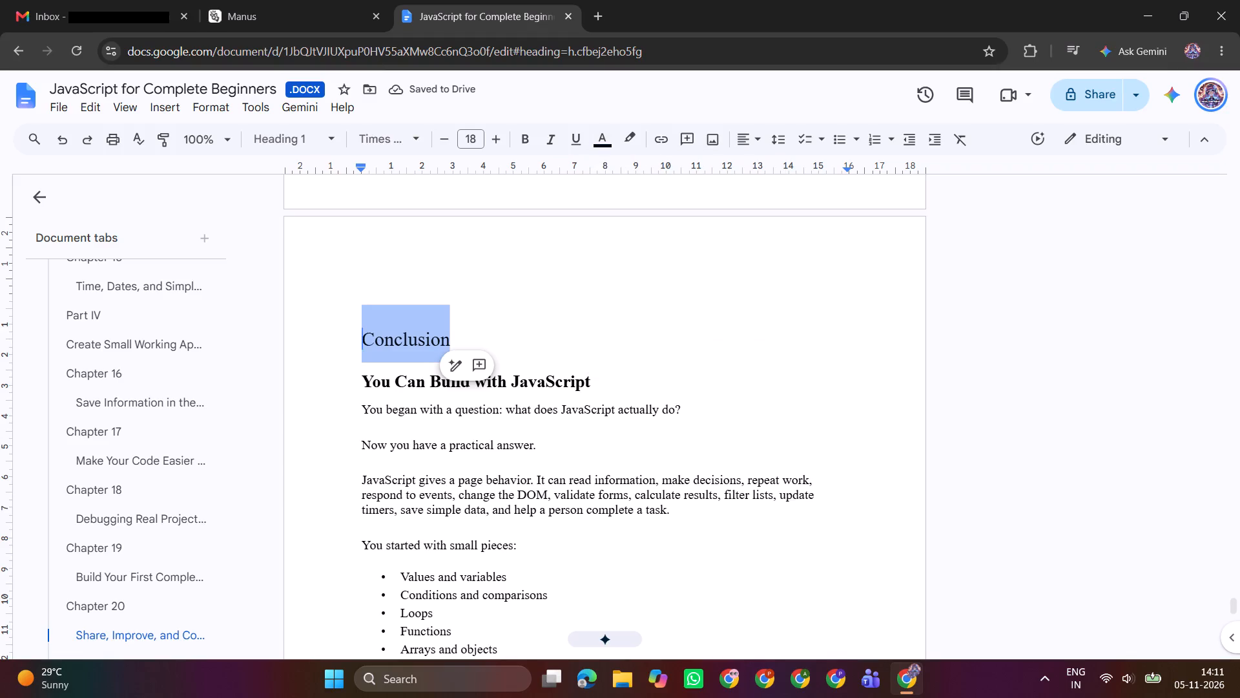
pyautogui.moveTo(357, 348); pyautogui.dragTo(434, 339)
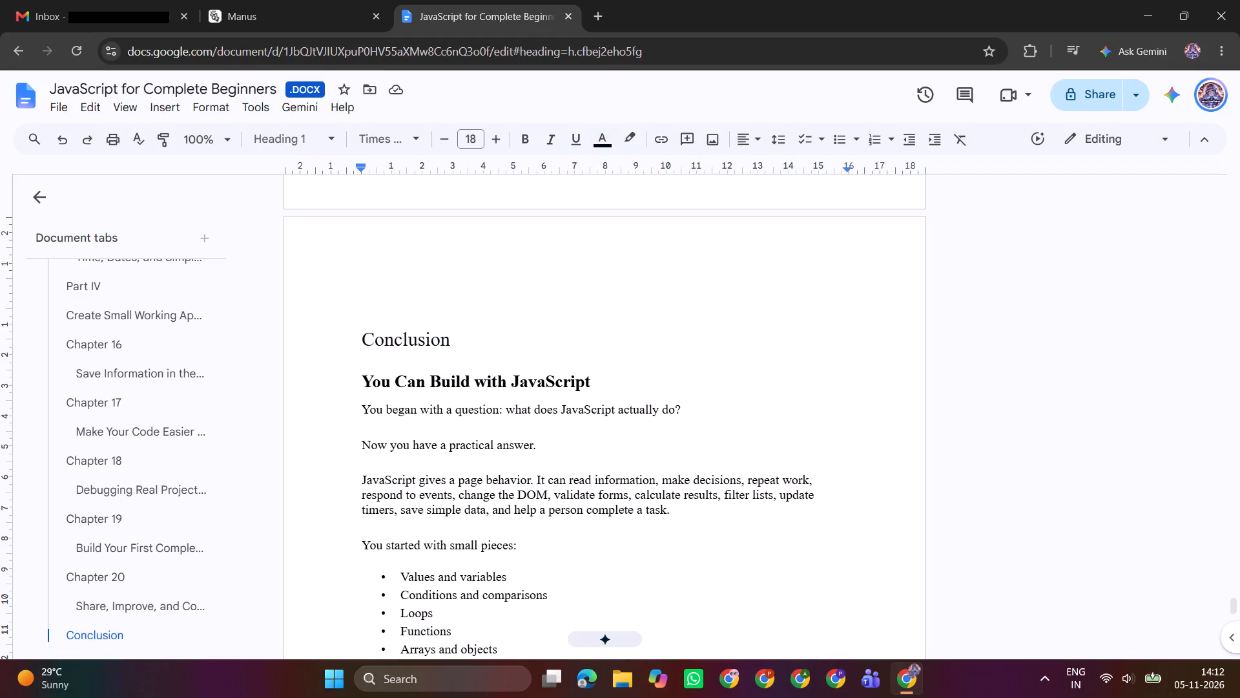
pyautogui.moveTo(434, 339); pyautogui.dragTo(458, 338)
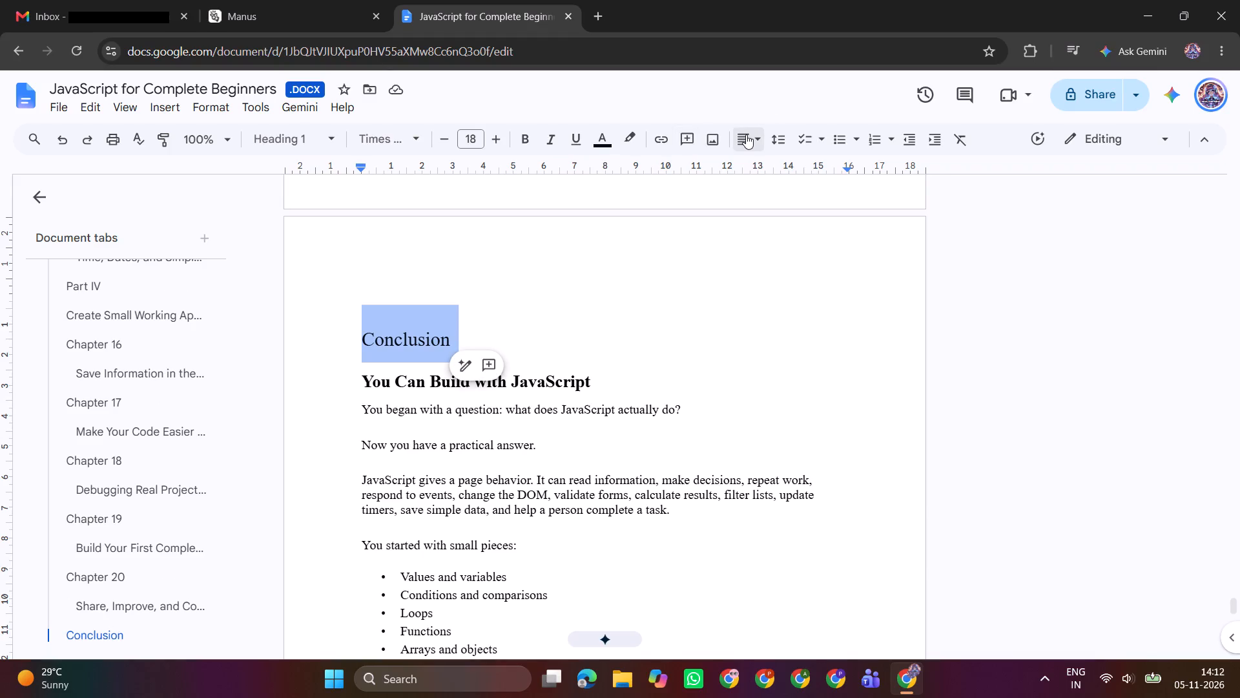
pyautogui.click(746, 134)
pyautogui.click(776, 162)
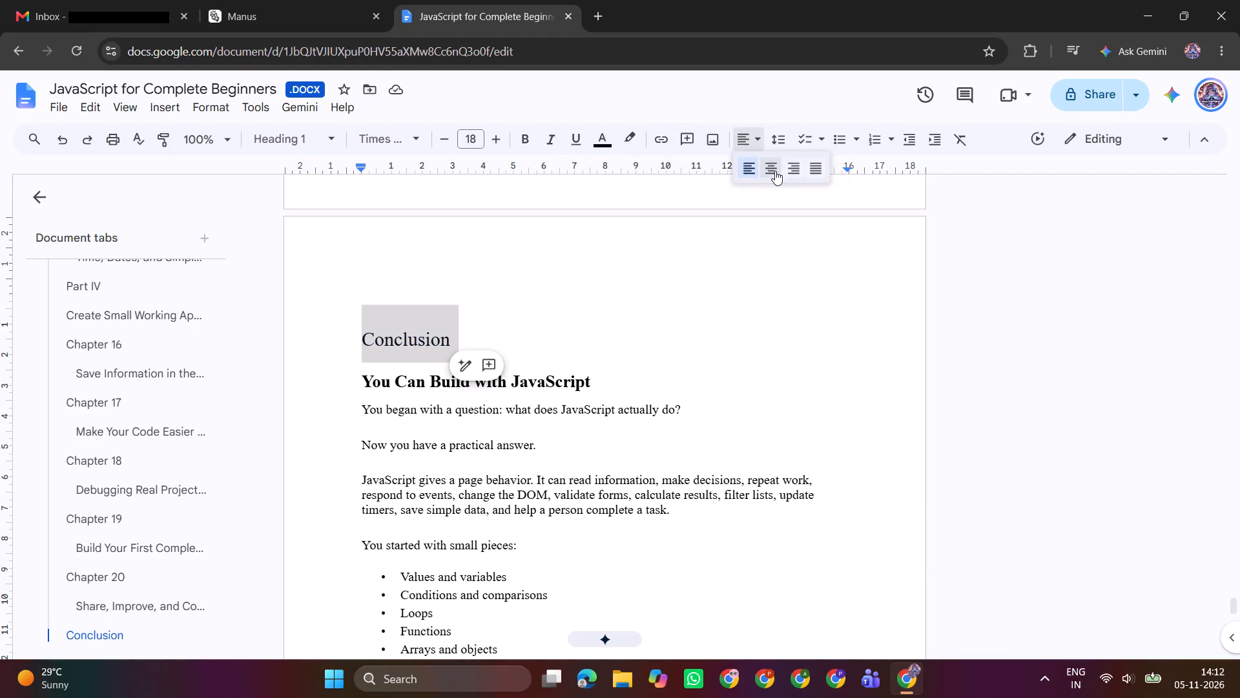
pyautogui.click(608, 334)
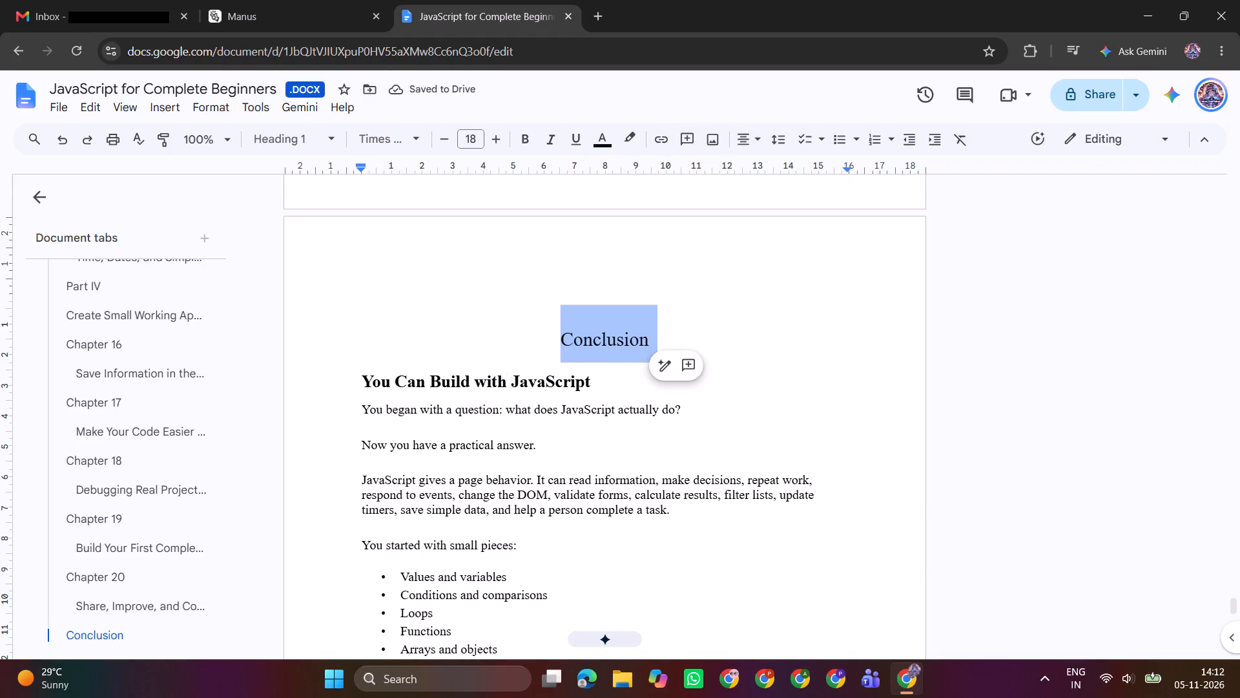
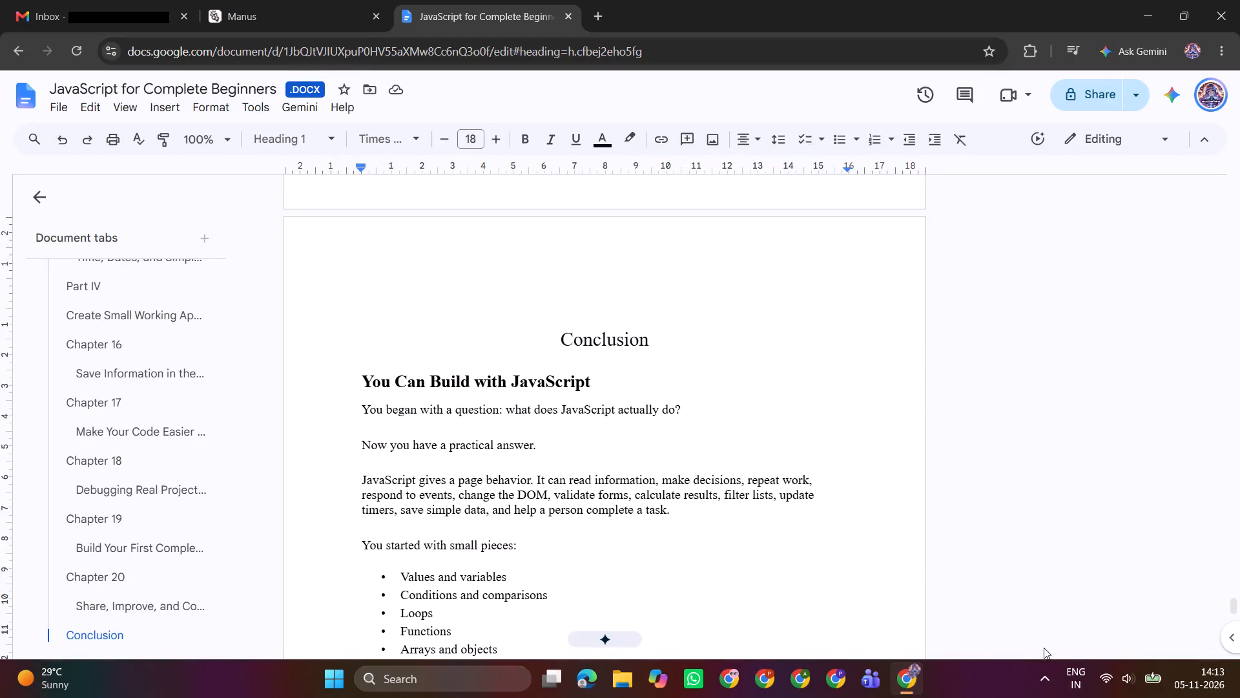
# Show the hidden background app icons in the Windows system tray.
pyautogui.click(1045, 677)
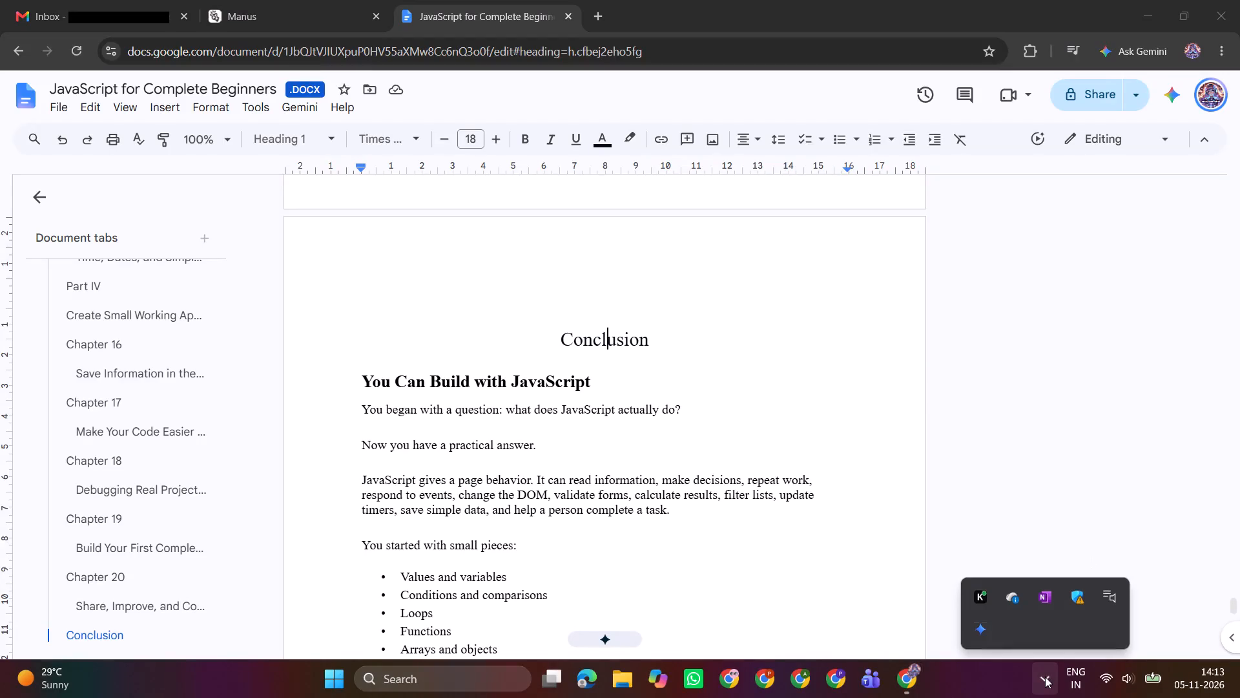
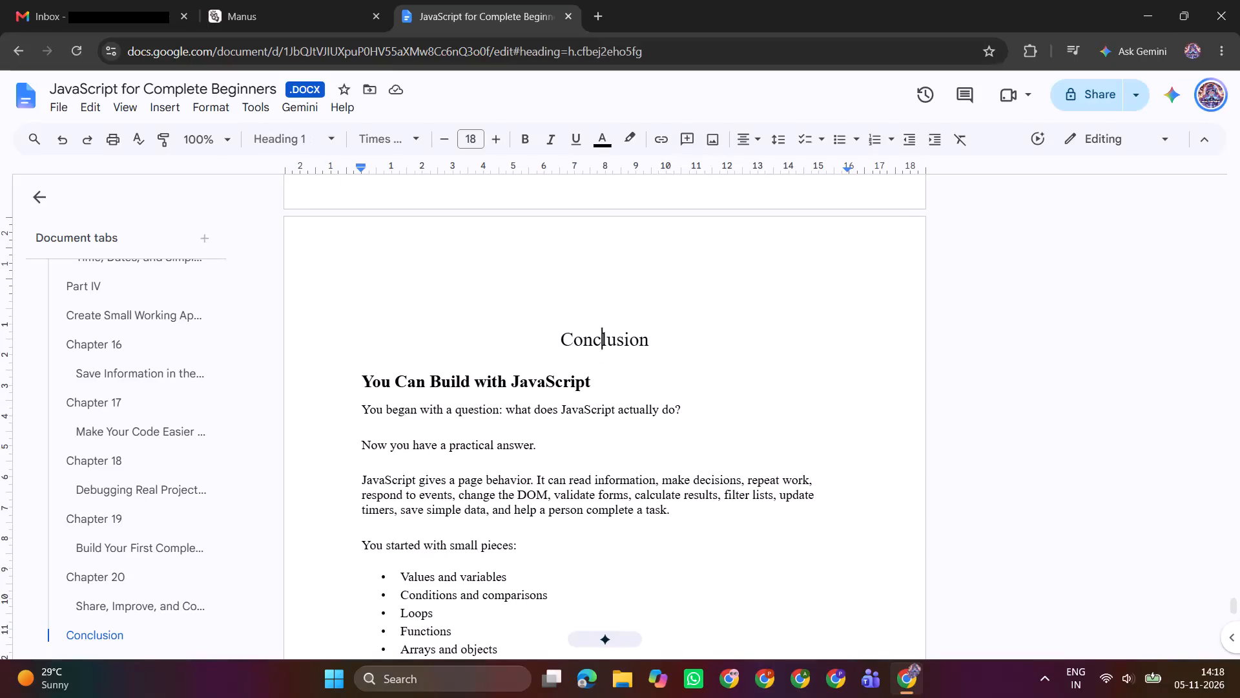
# Place the text cursor in the Conclusion's opening line, "You began with a question: what does JavaScript actually do?".
pyautogui.click(598, 403)
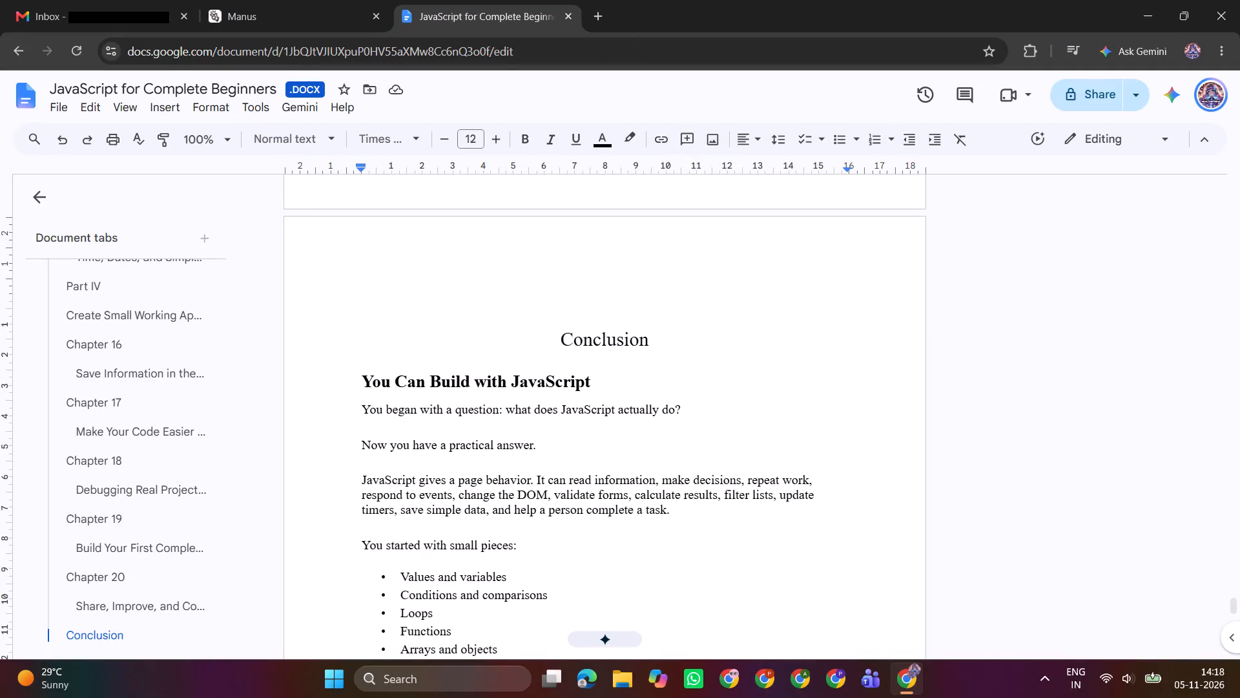
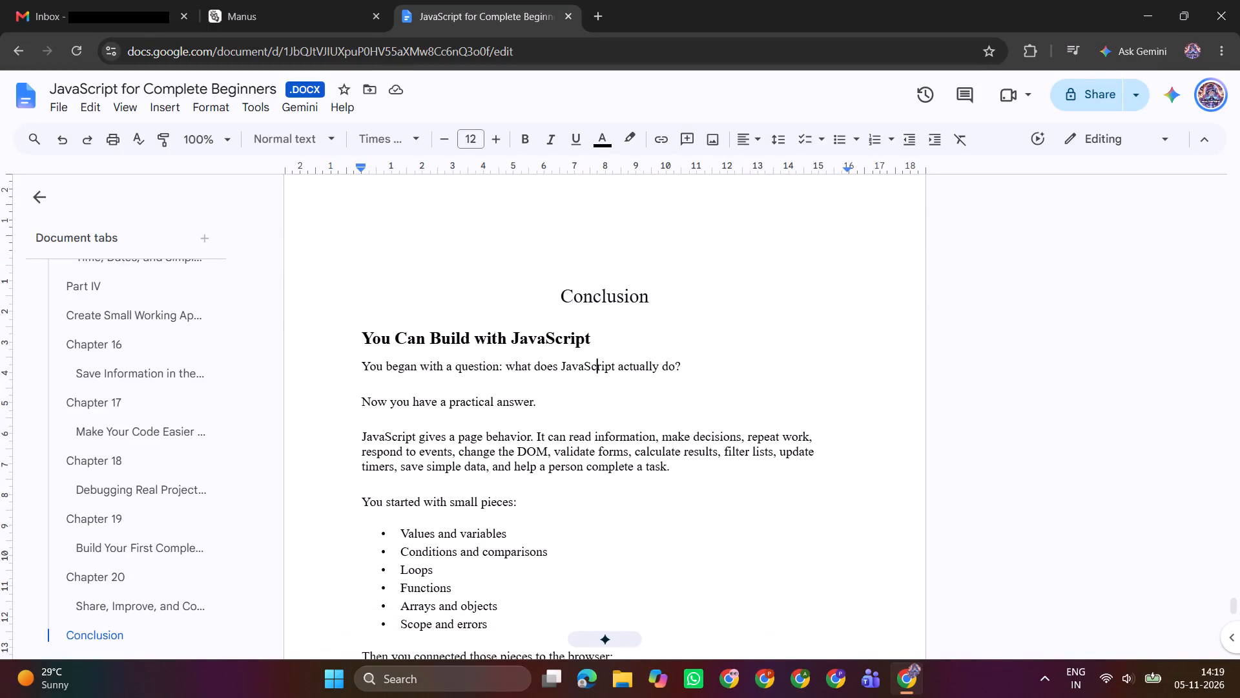
# Delete the empty paragraph above the Conclusion heading at the start of its page.
pyautogui.scroll(1, 575, 379)
pyautogui.click(584, 348)
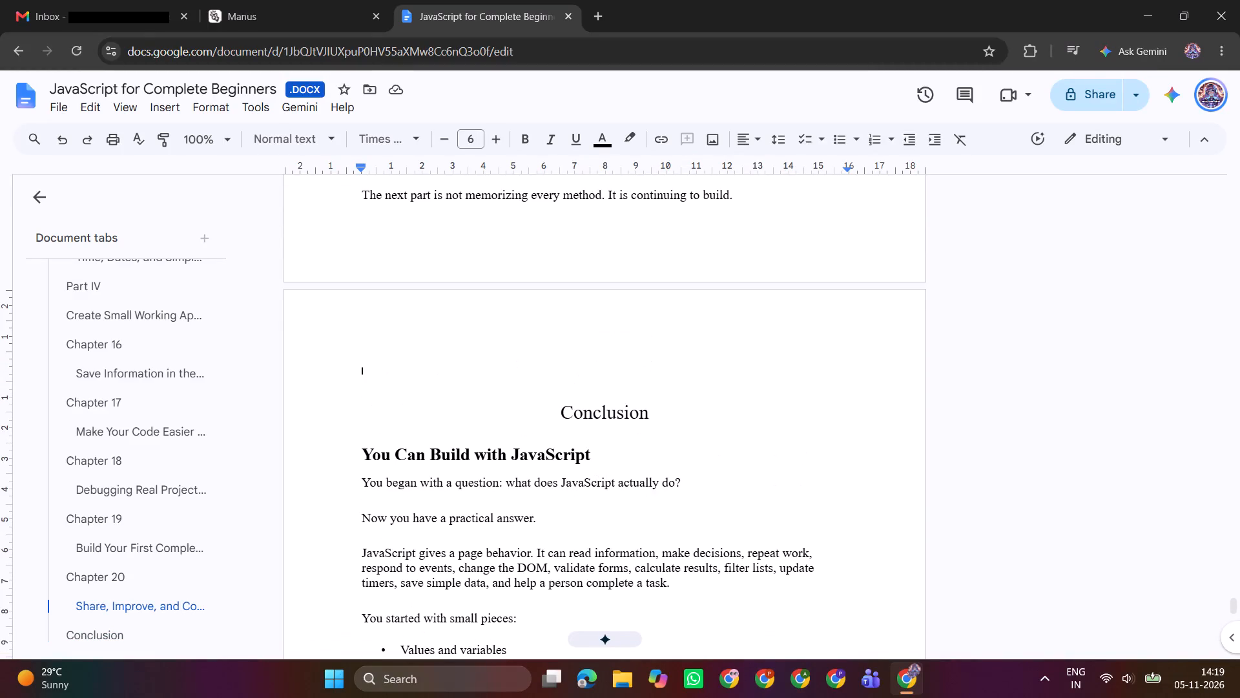
pyautogui.press('Delete')
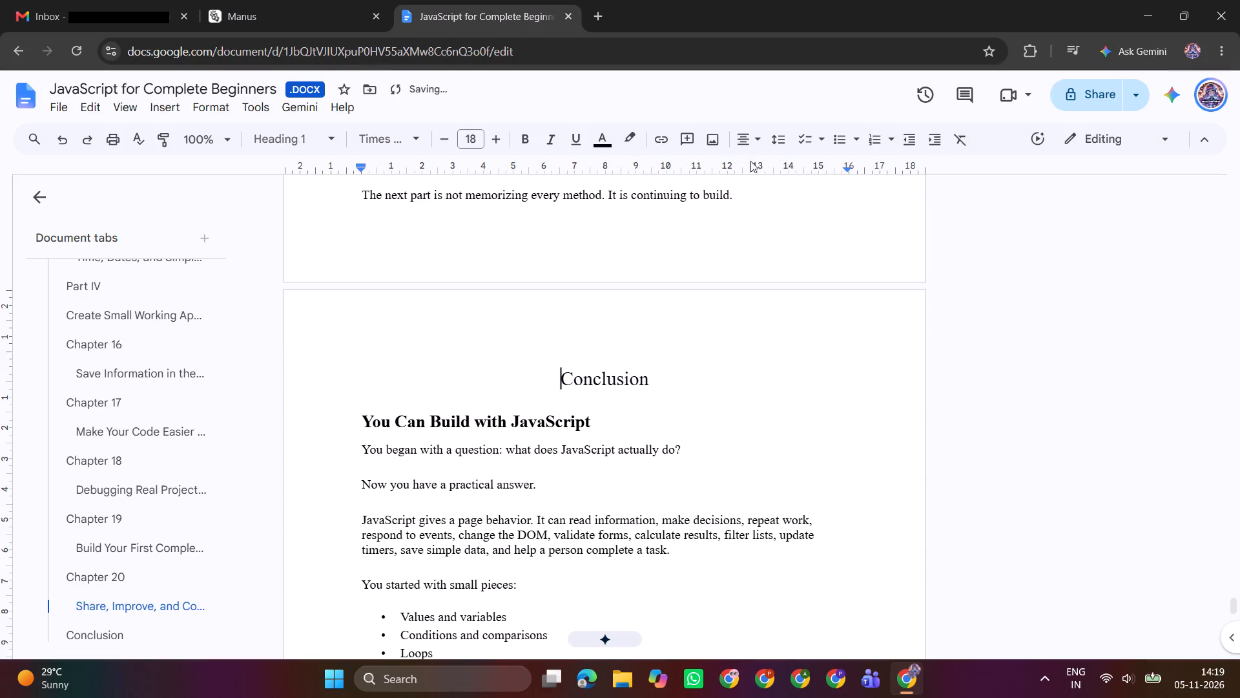
# Replace the break between "It is continuing to build." and the Conclusion heading with a new page break.
pyautogui.click(739, 212)
pyautogui.press('Delete')
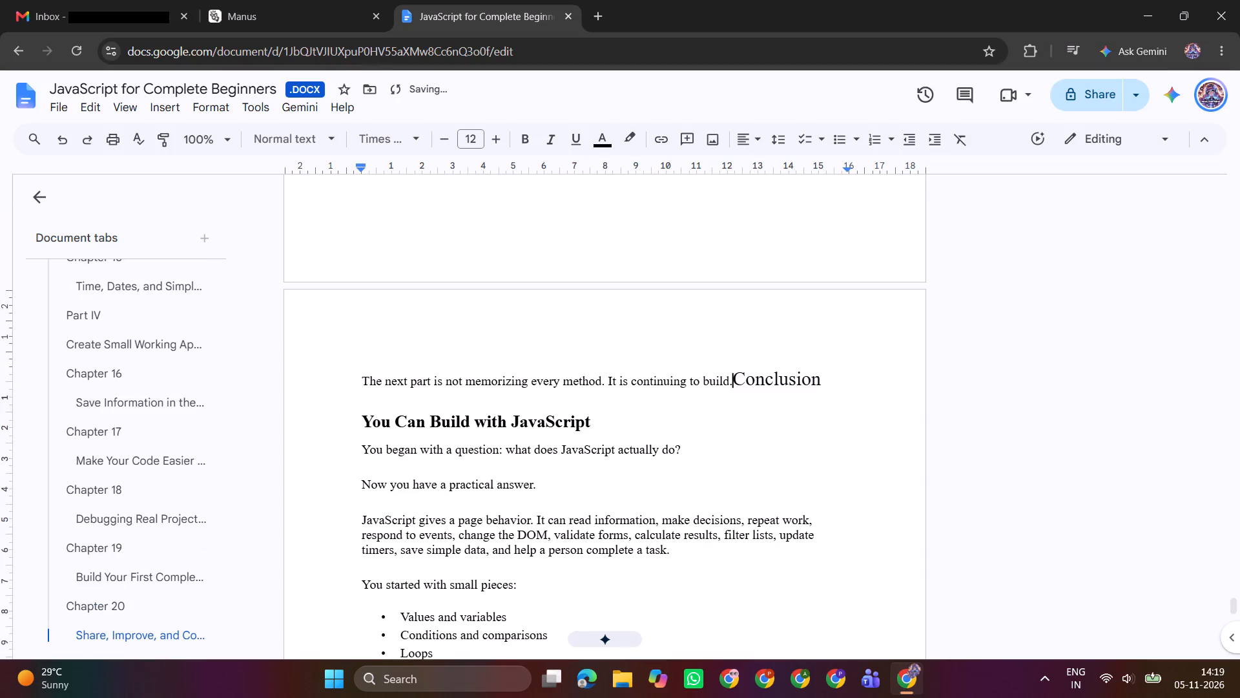
pyautogui.hotkey('ctrl', 'Return')
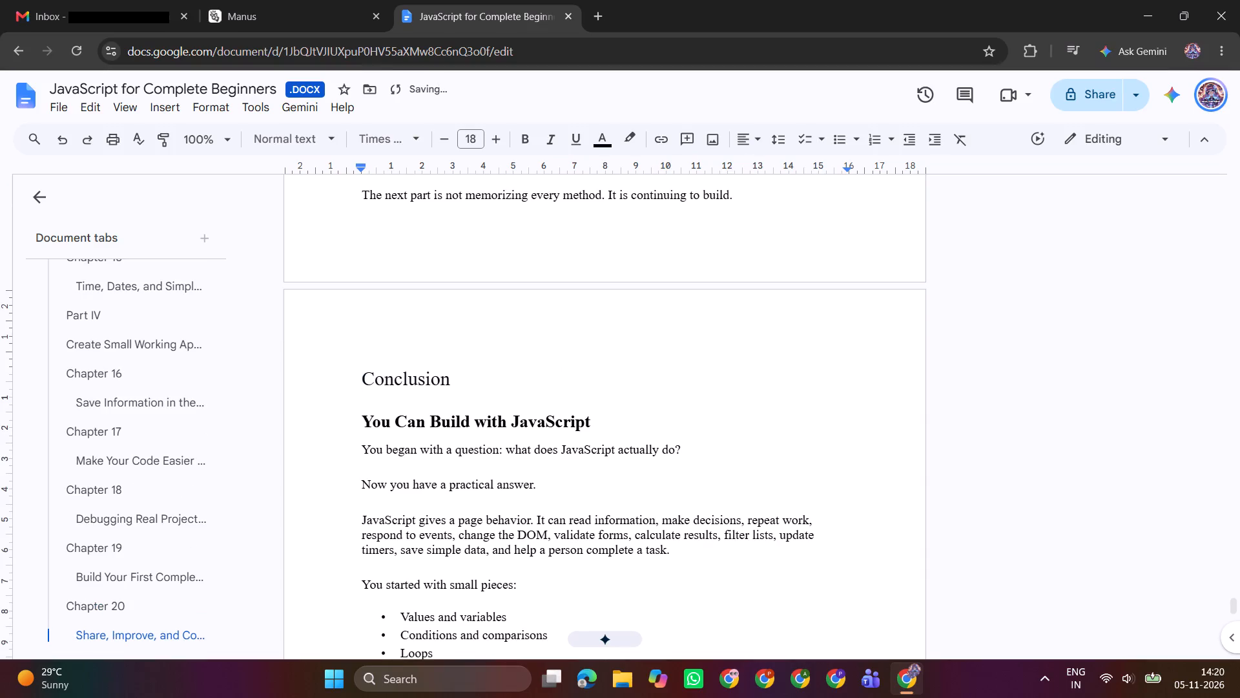
# Format the "Conclusion" title as Heading 1, font size 18, custom near-black text colour #000912, and centre it.
pyautogui.tripleClick(377, 385)
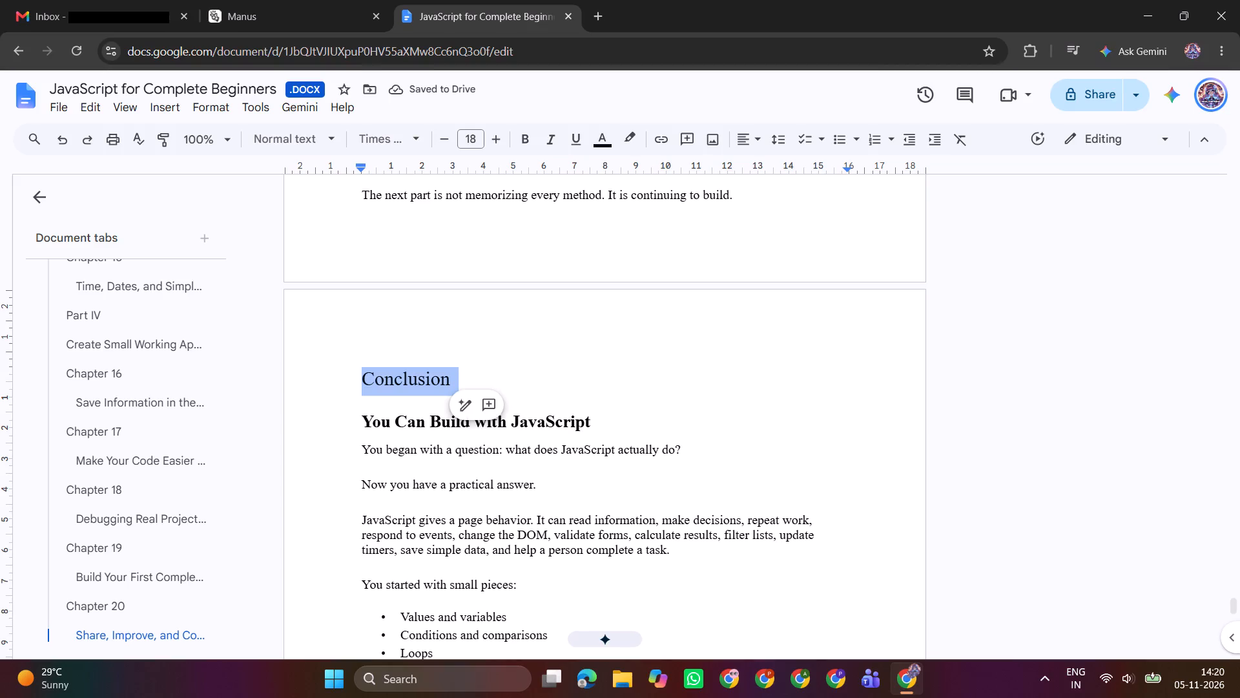
pyautogui.click(313, 141)
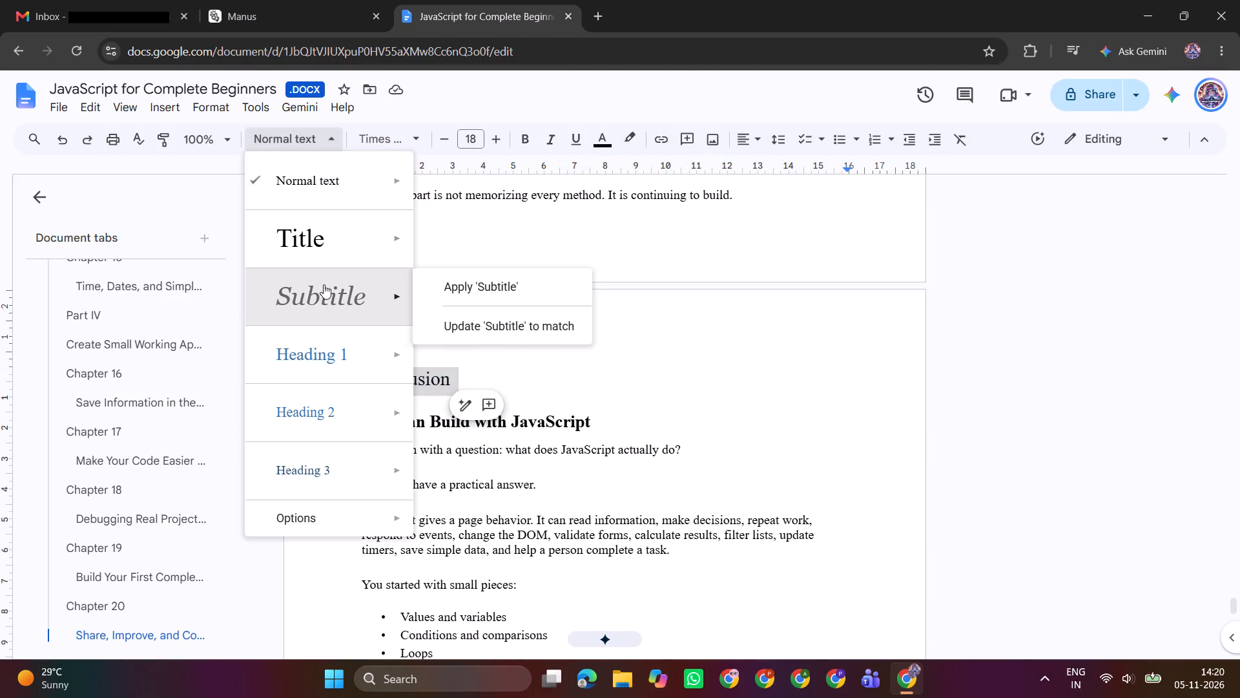
pyautogui.click(307, 346)
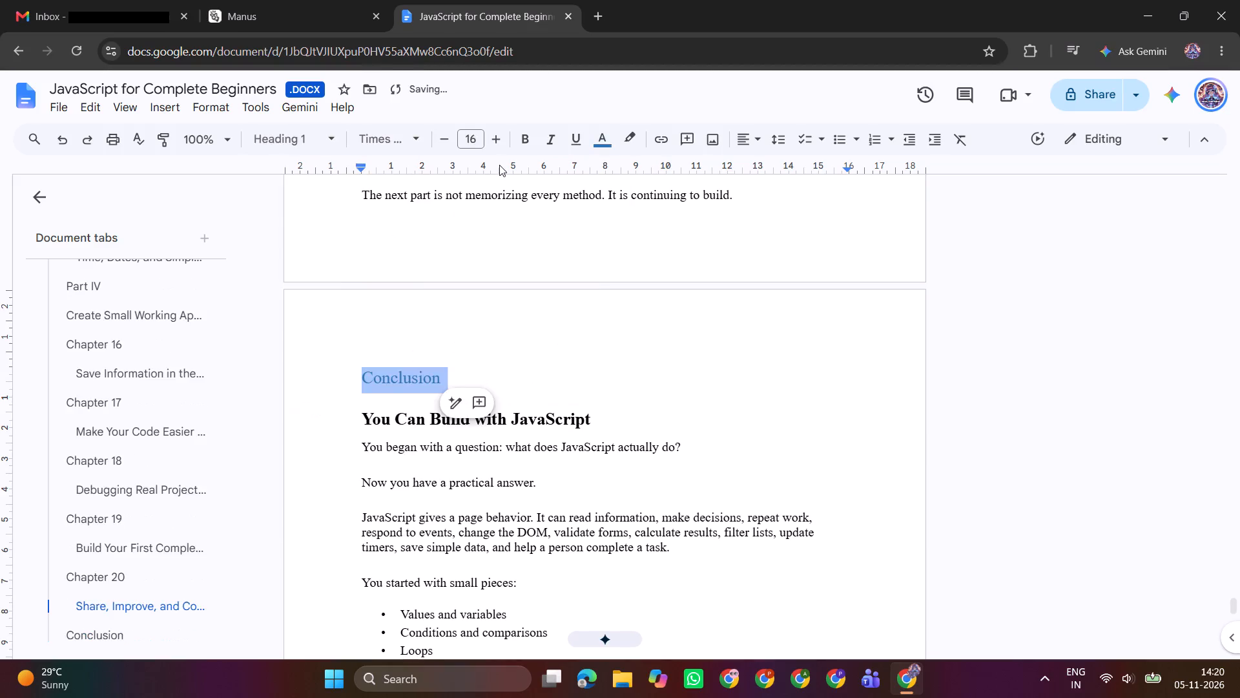
pyautogui.doubleClick(495, 146)
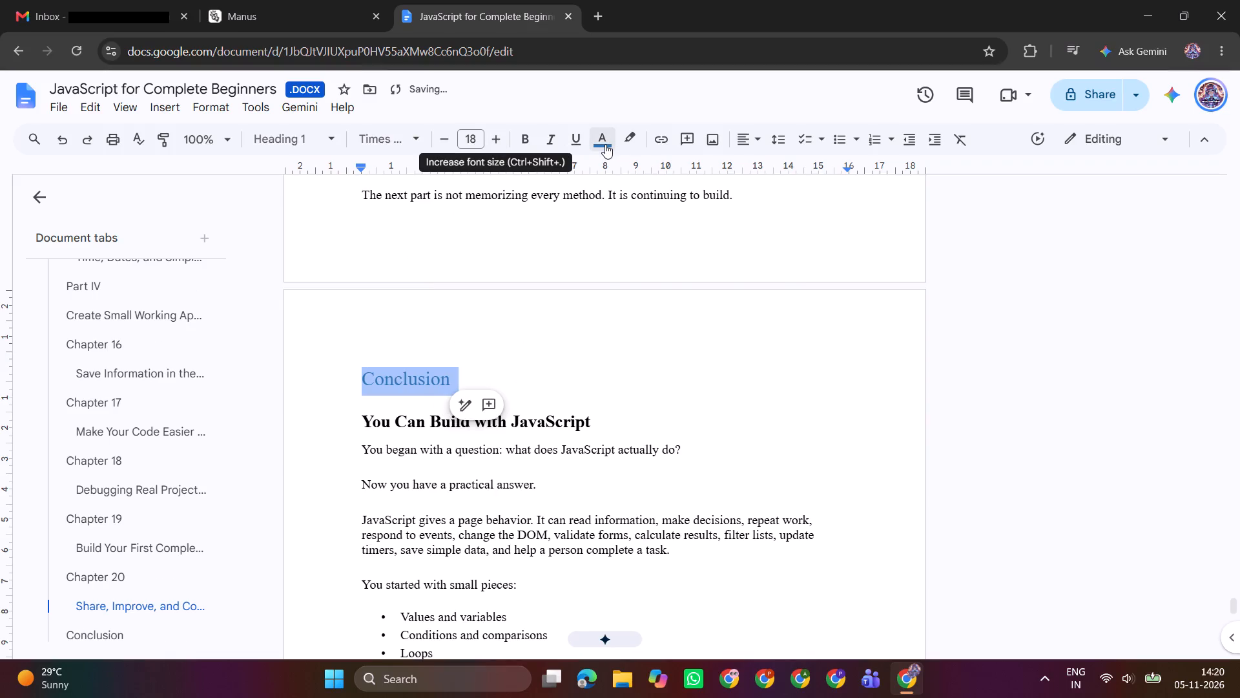
pyautogui.click(605, 144)
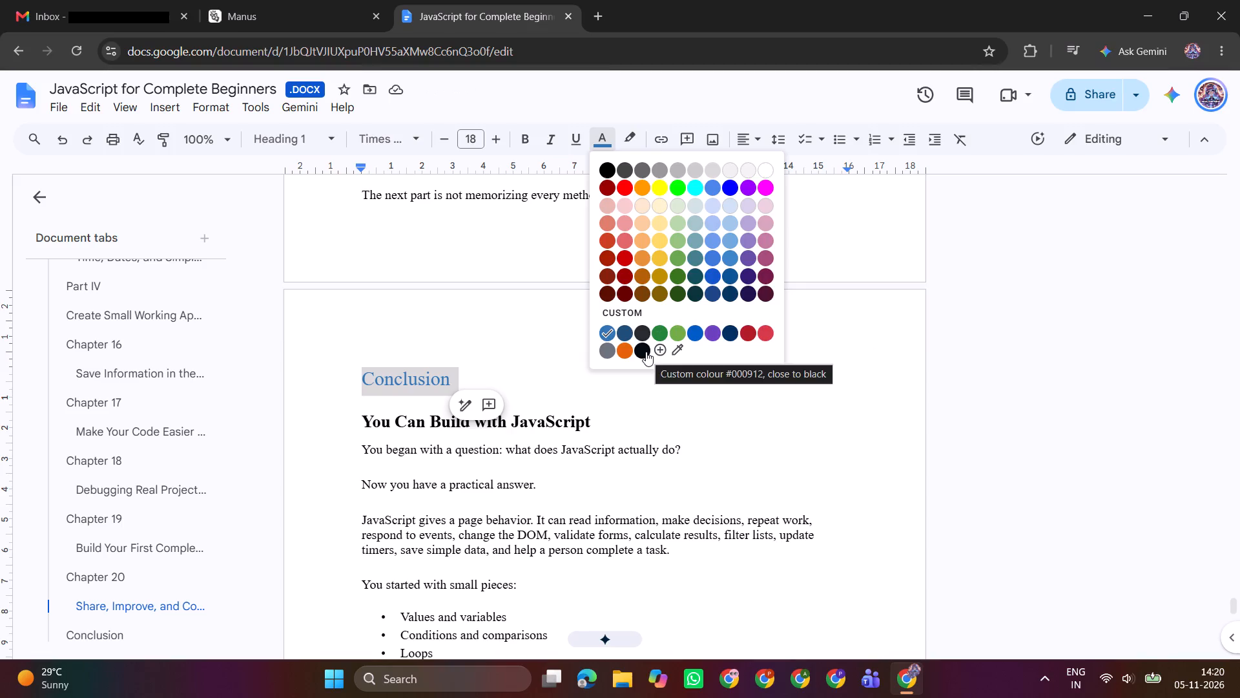
pyautogui.click(646, 352)
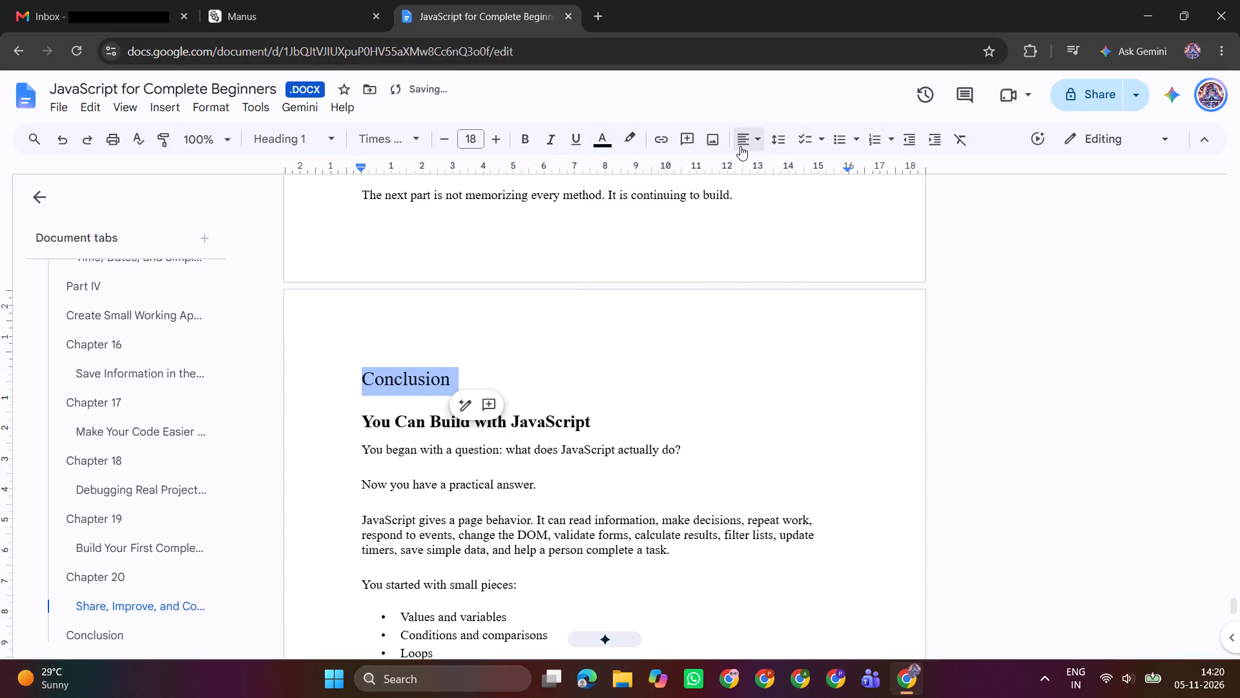
pyautogui.click(740, 146)
pyautogui.click(769, 171)
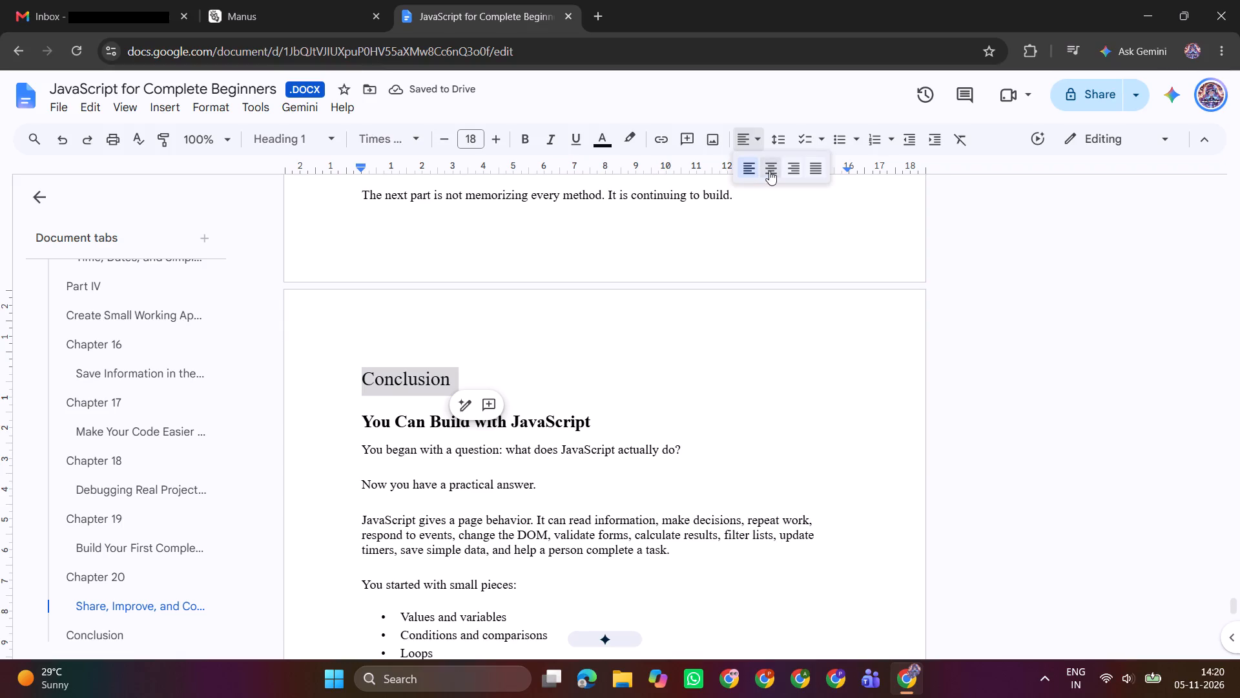
pyautogui.click(528, 436)
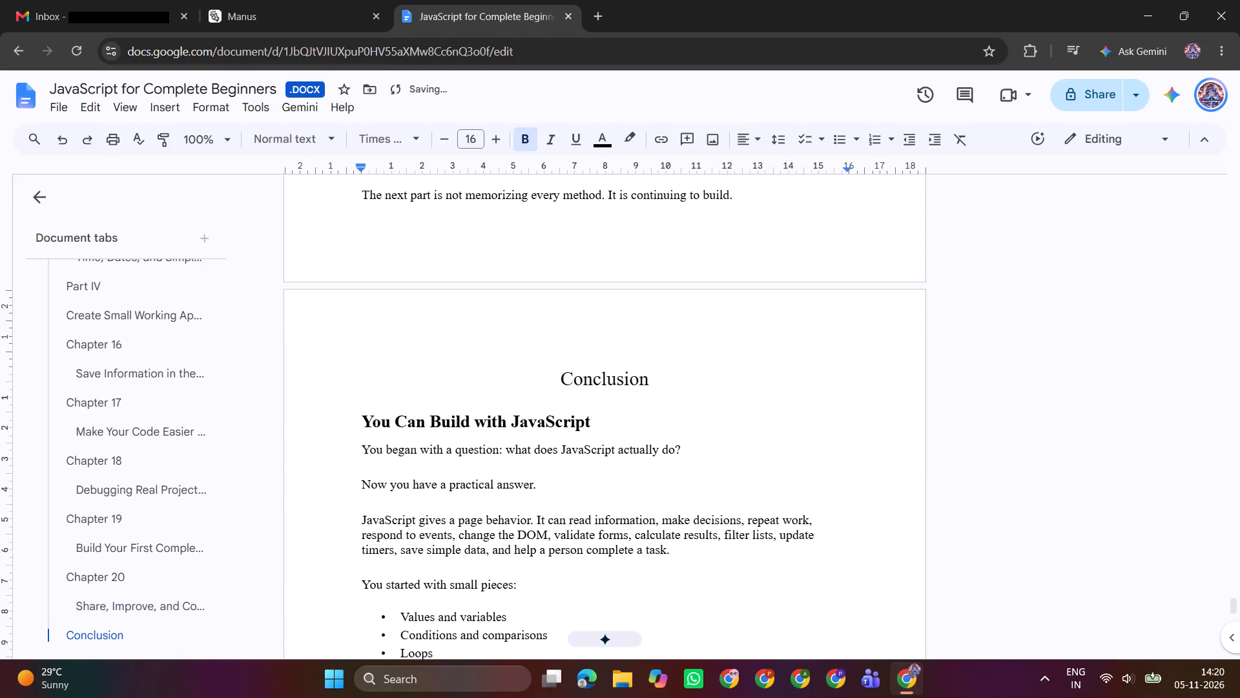
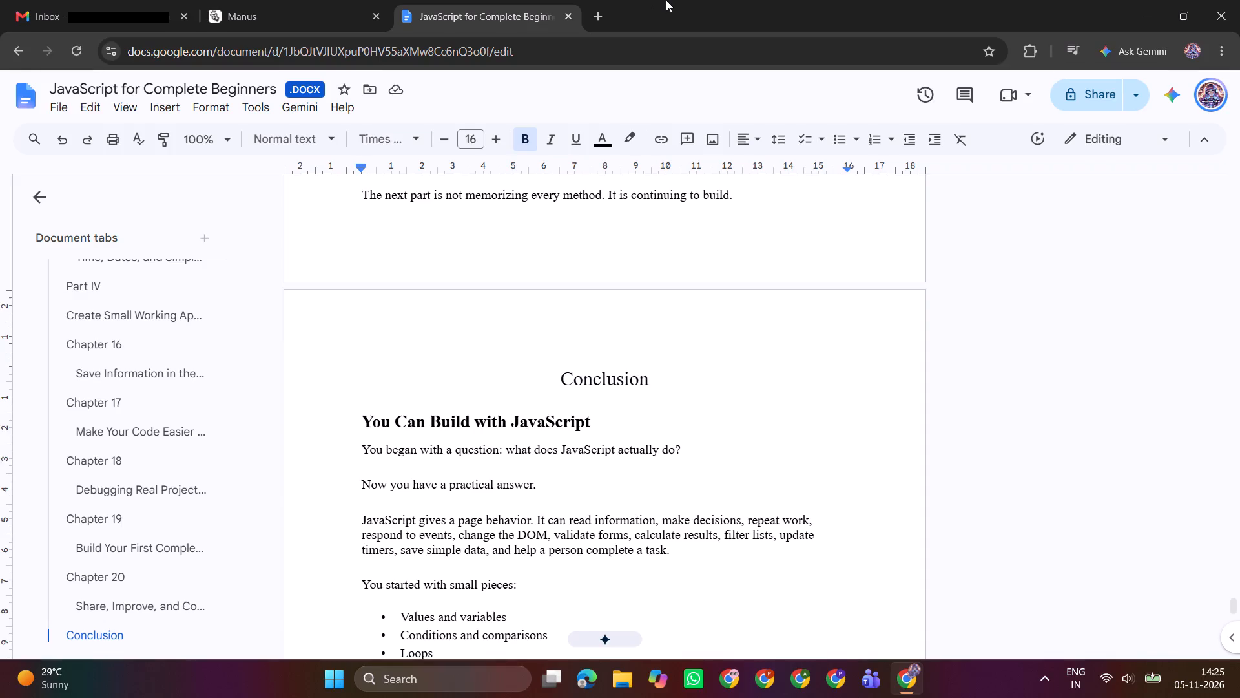
# Open tv.dhan.co on a separate browser page and examine recent price movement on the NIFTY 09 NOV 24300 CALL chart.
pyautogui.click(604, 5)
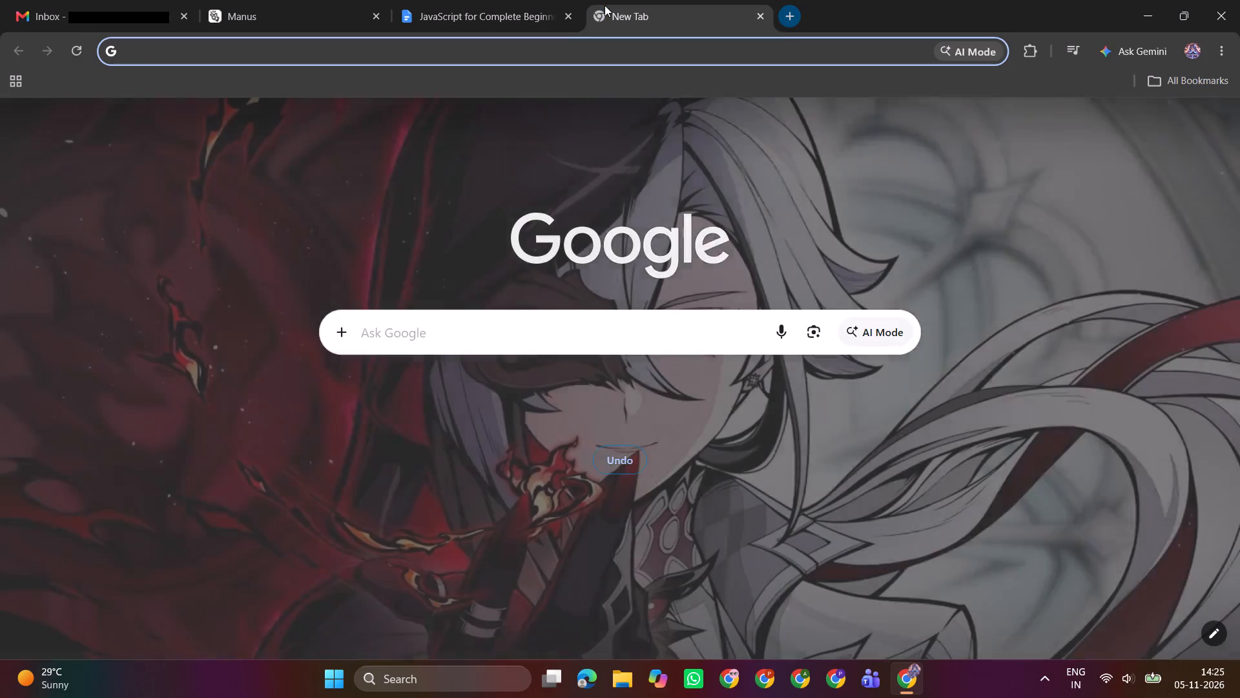
pyautogui.write('tv')
pyautogui.press('Return')
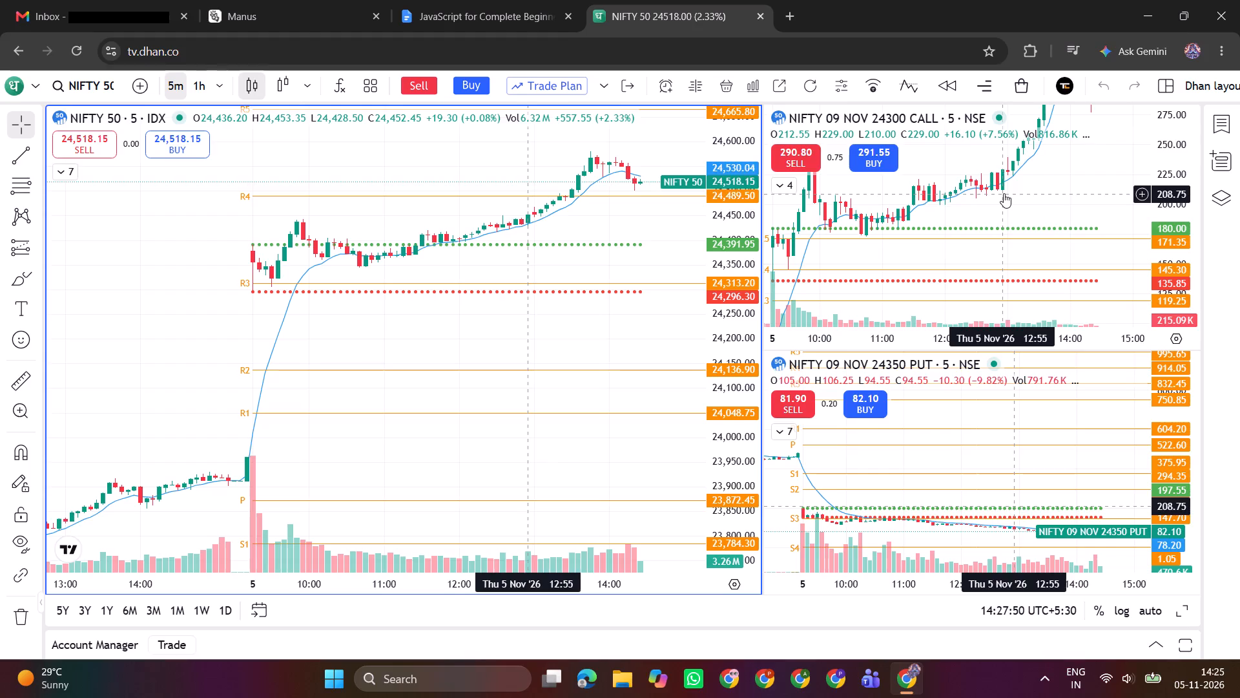
pyautogui.moveTo(1004, 193); pyautogui.dragTo(972, 273)
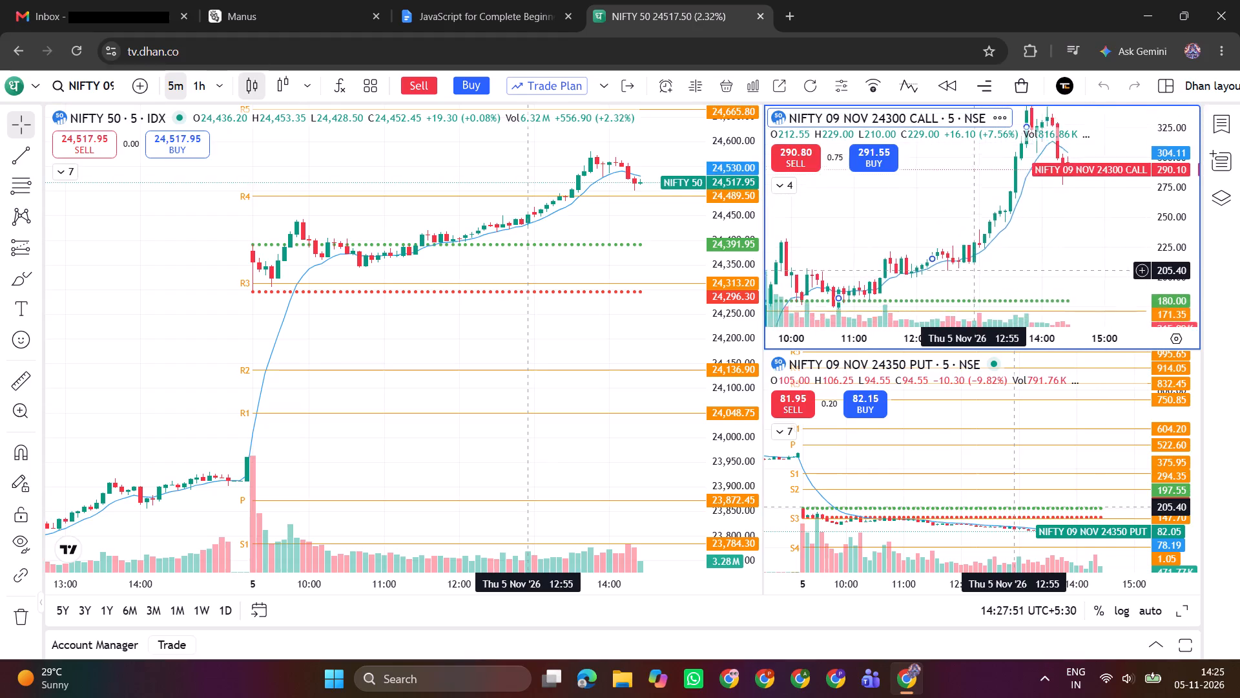
pyautogui.moveTo(972, 273); pyautogui.dragTo(956, 333)
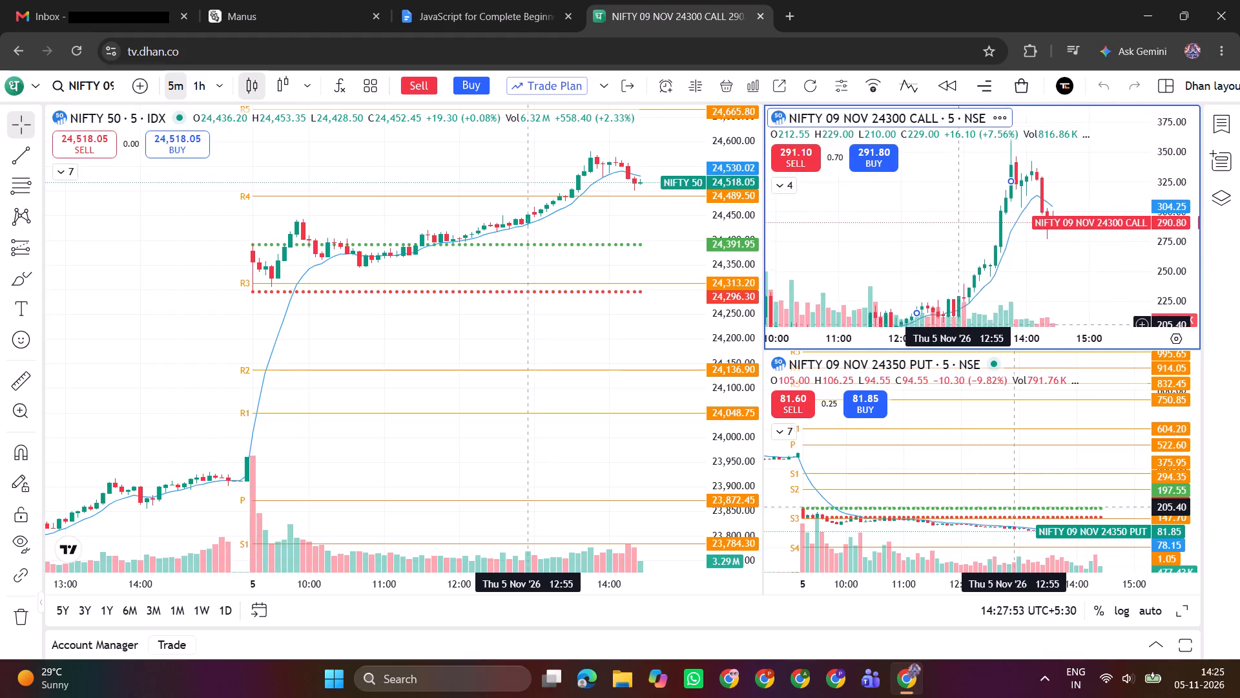
pyautogui.moveTo(956, 333); pyautogui.dragTo(956, 355)
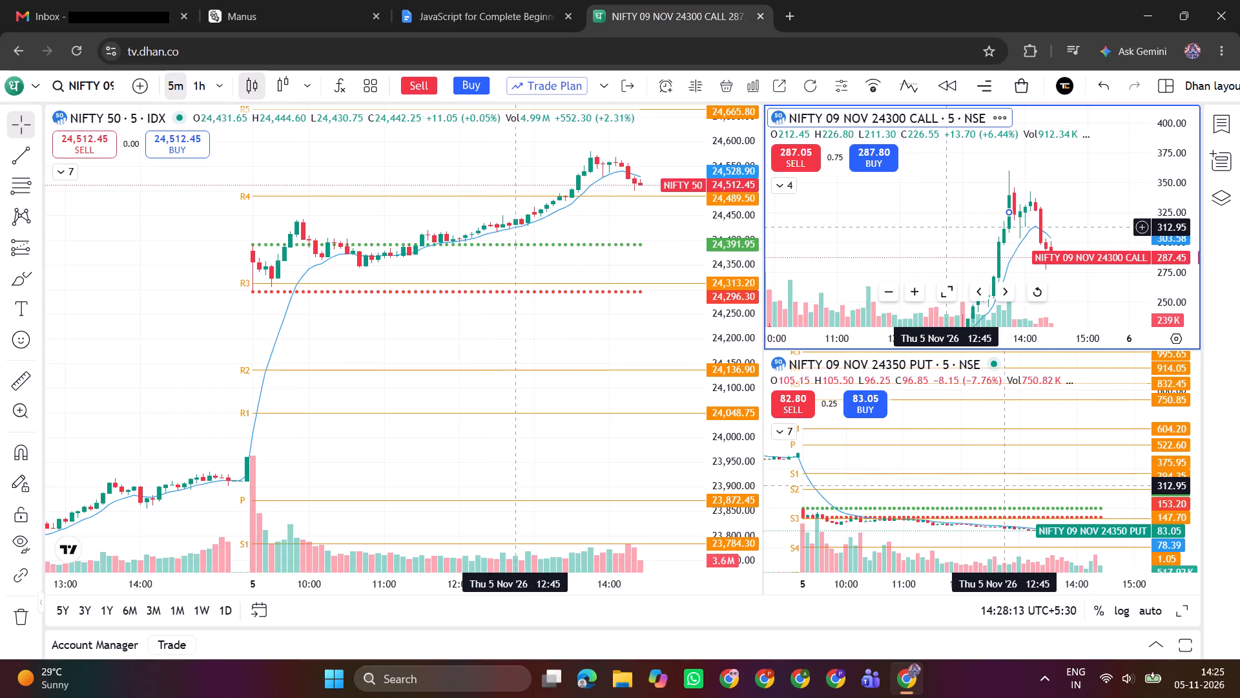
pyautogui.moveTo(945, 227); pyautogui.dragTo(918, 206)
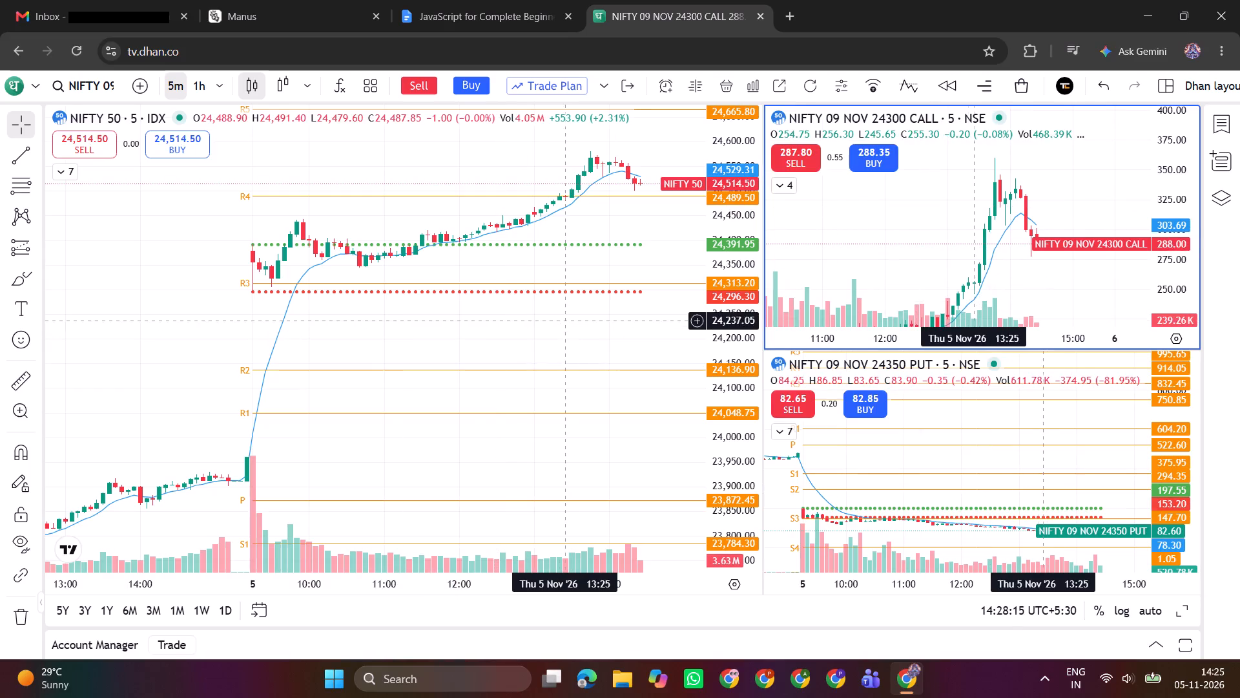
# Examine the day's candles and pivot levels on the 5-minute NIFTY 50 chart, and close the tv.dhan.co page.
pyautogui.click(561, 311)
pyautogui.moveTo(561, 311); pyautogui.dragTo(479, 413)
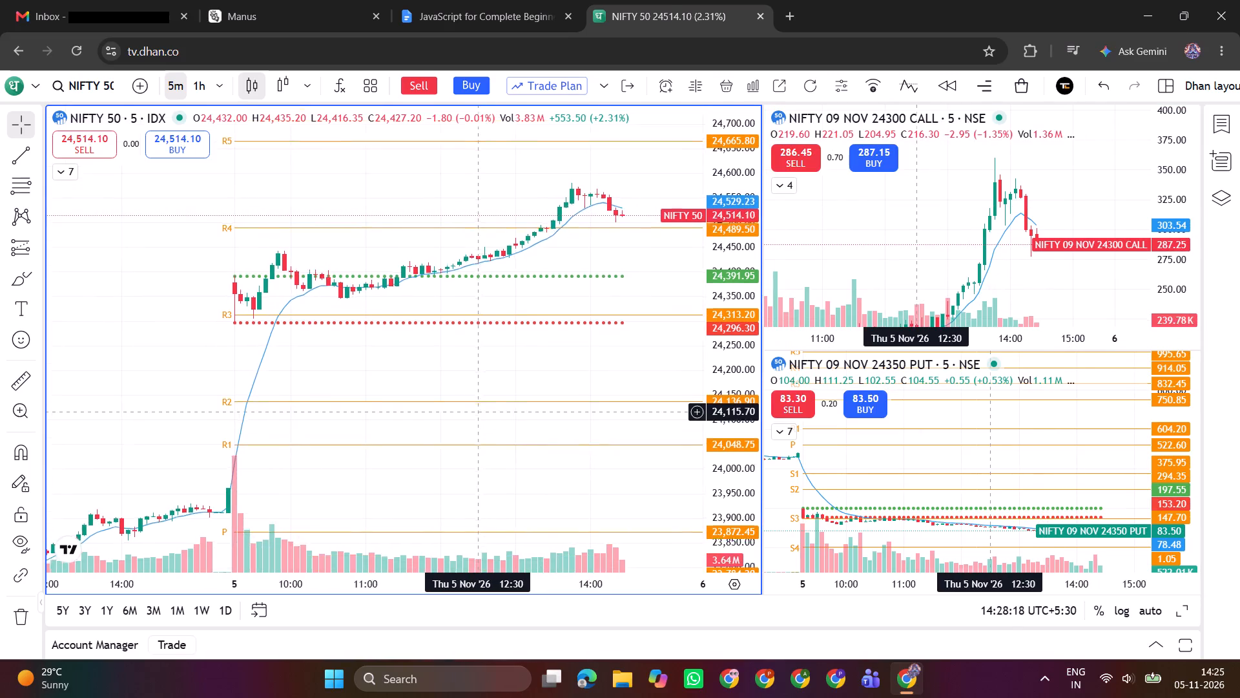
pyautogui.moveTo(479, 413); pyautogui.dragTo(471, 438)
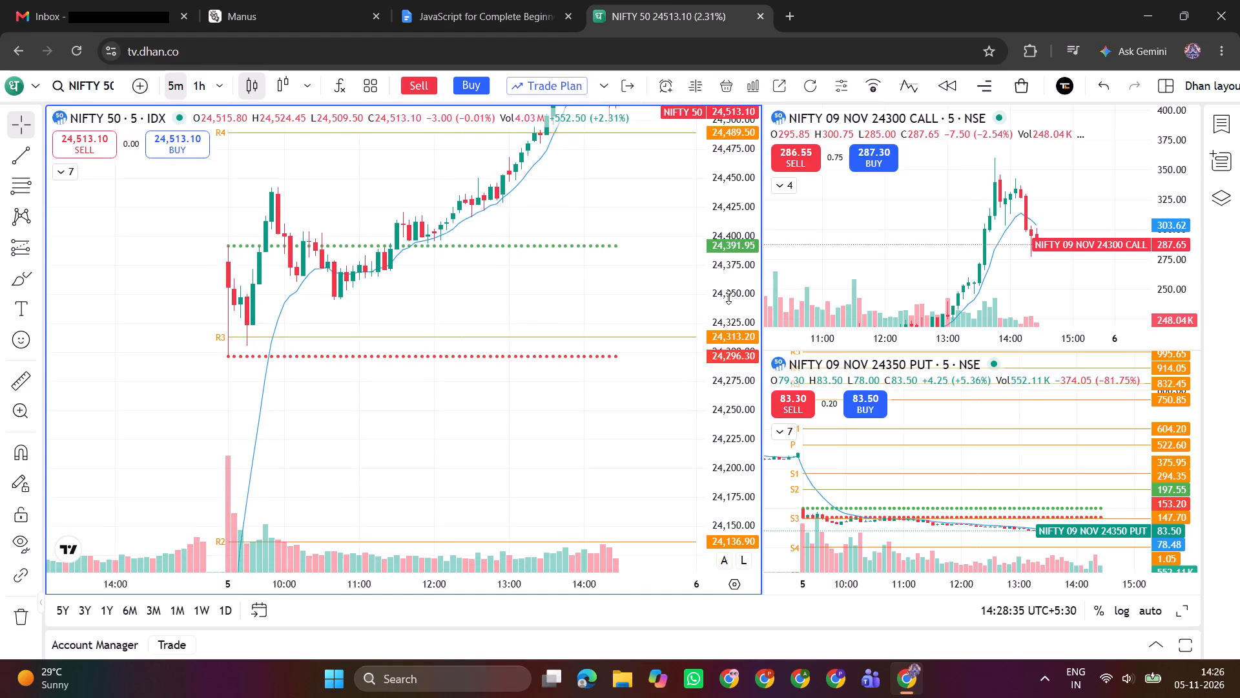
pyautogui.moveTo(537, 295); pyautogui.dragTo(447, 494)
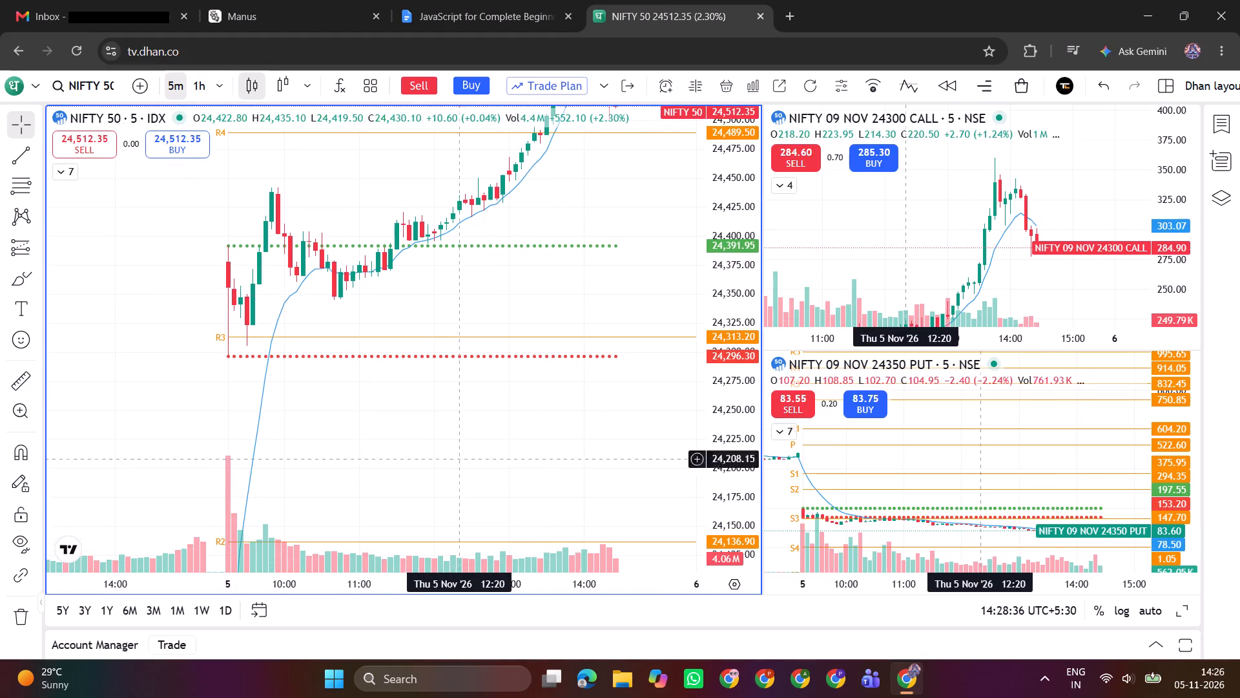
pyautogui.moveTo(447, 494); pyautogui.dragTo(431, 536)
pyautogui.moveTo(506, 321); pyautogui.dragTo(501, 335)
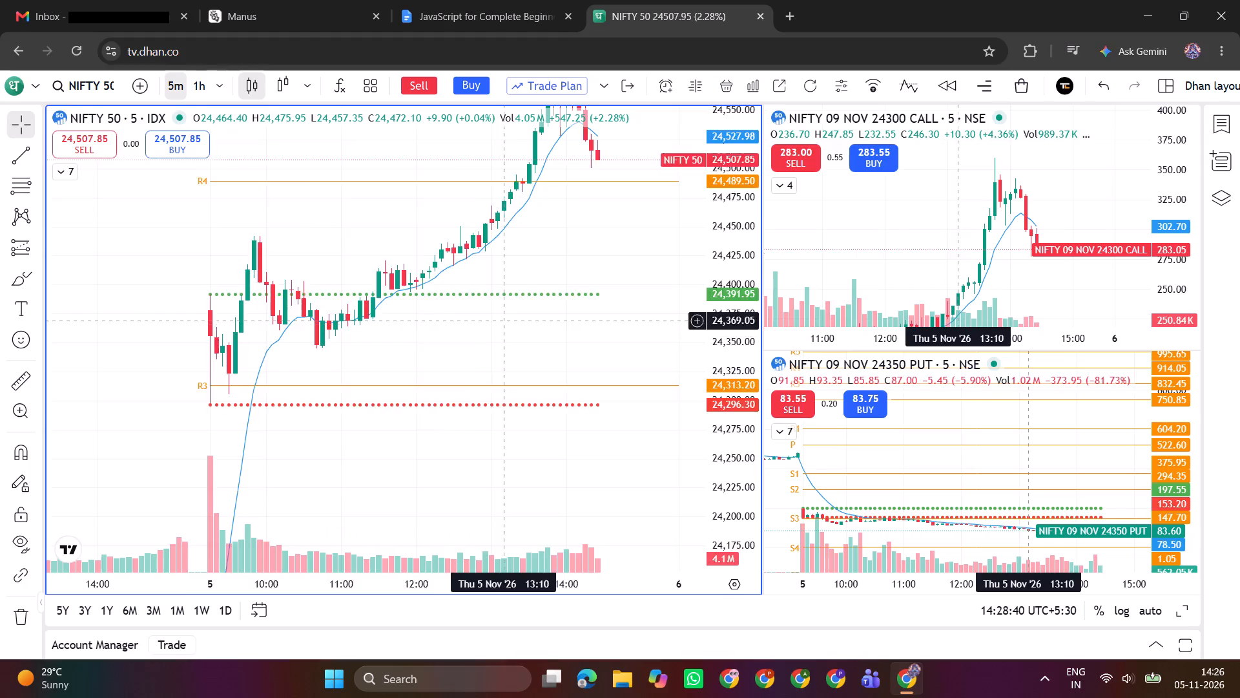
pyautogui.moveTo(501, 335); pyautogui.dragTo(464, 430)
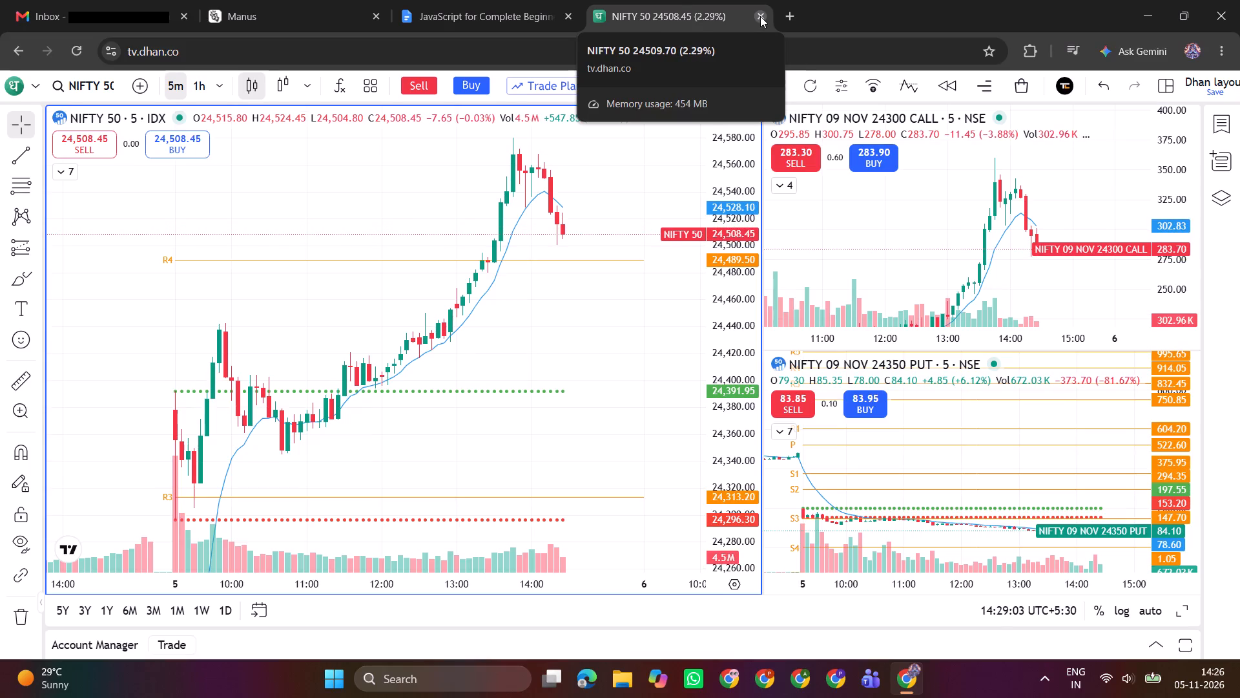
pyautogui.click(760, 16)
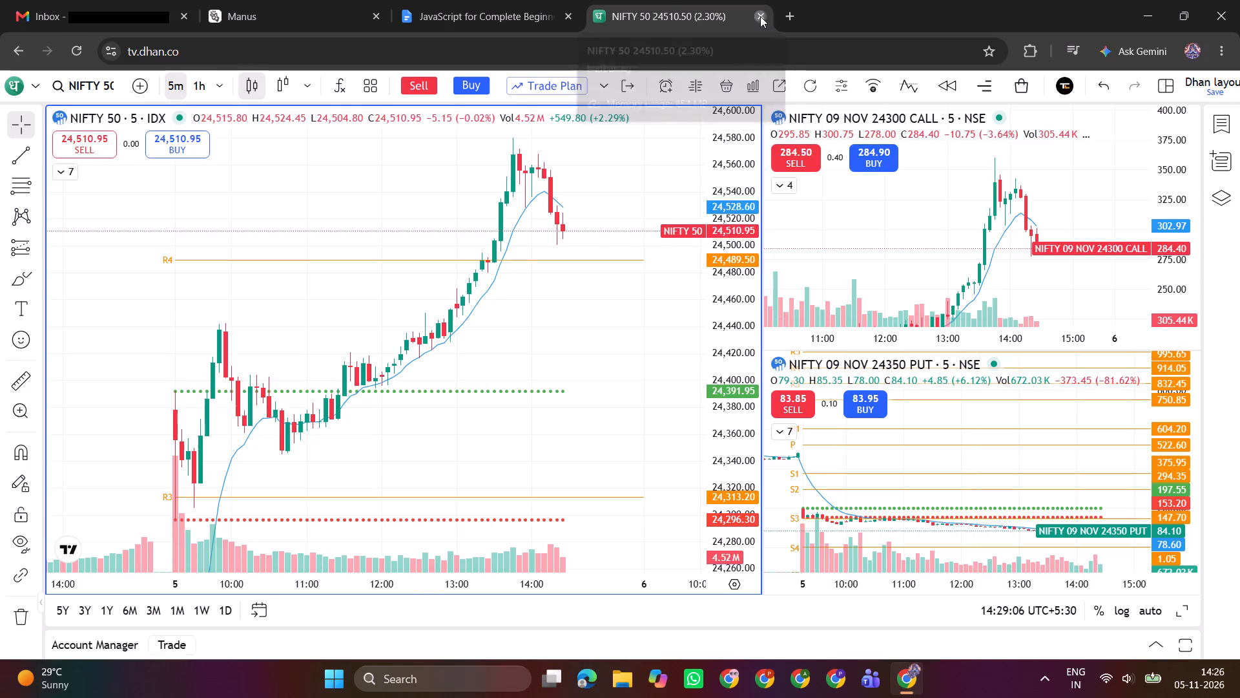
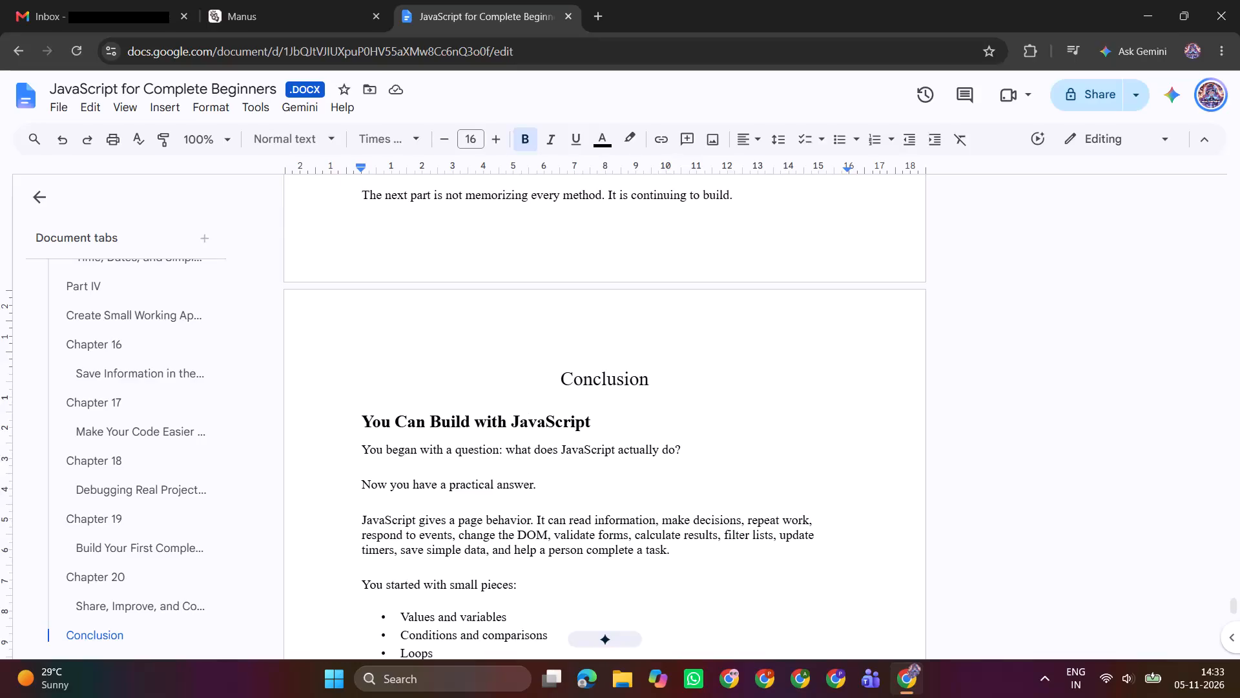
# Place the text cursor at the end of the Conclusion paragraph ending "help a person complete a task.".
pyautogui.click(679, 562)
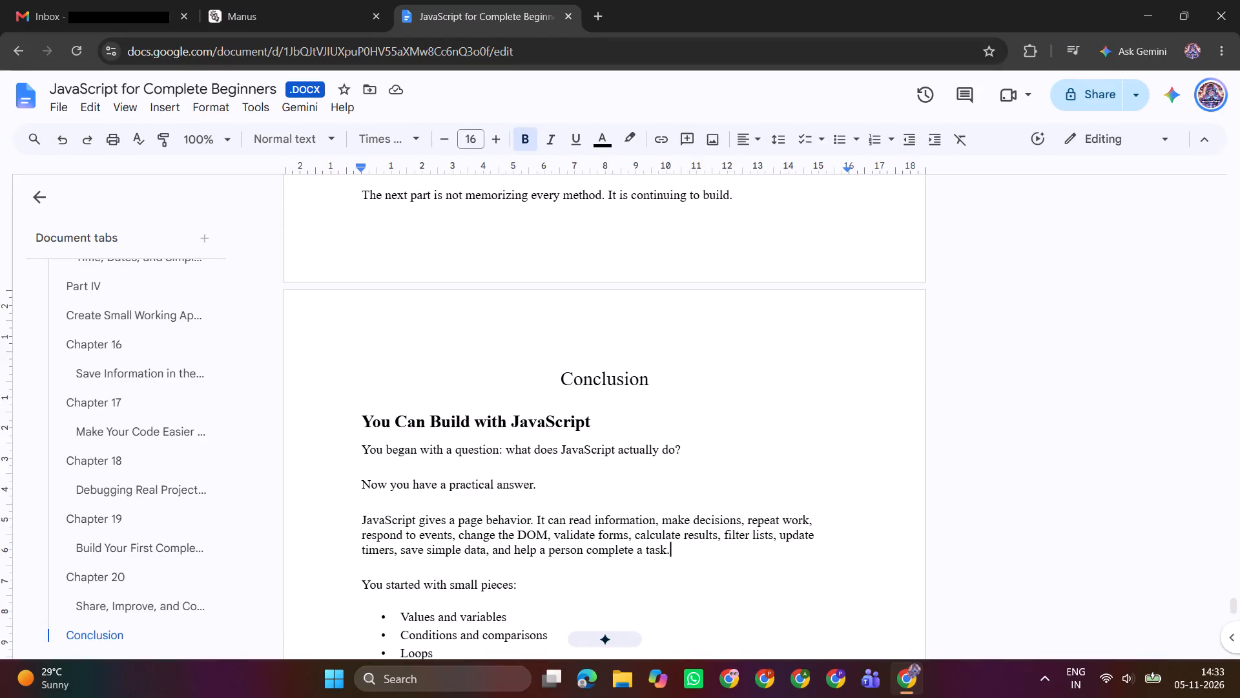
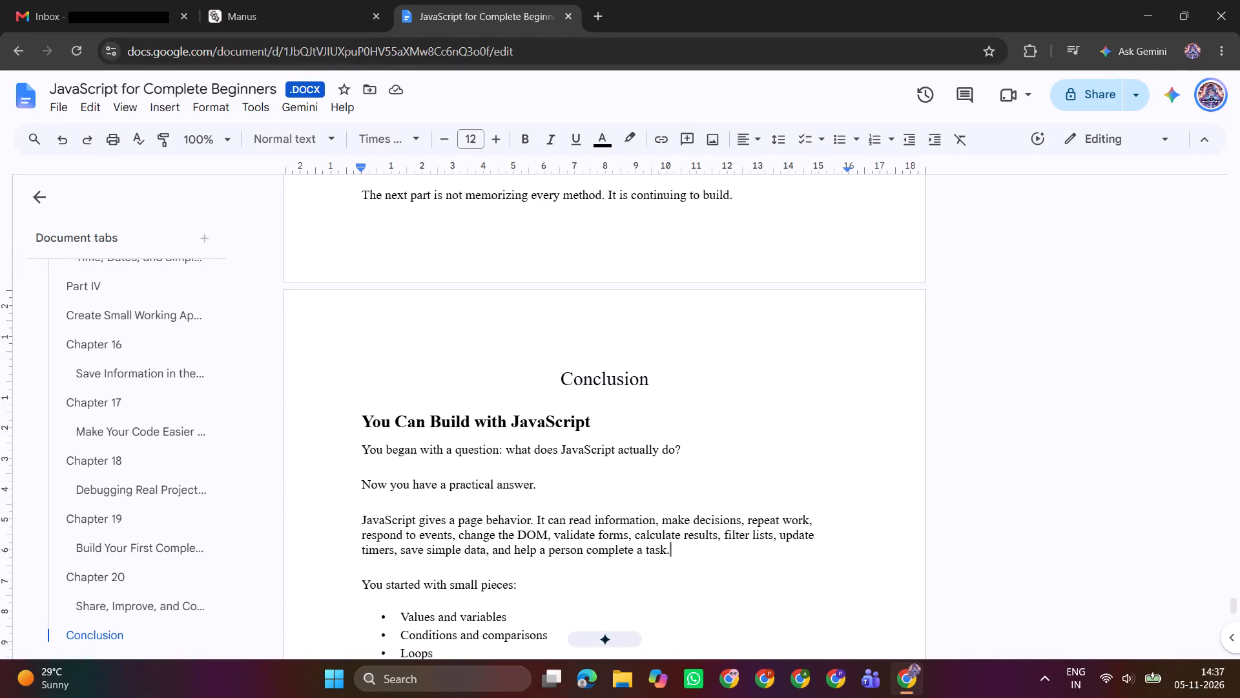
# Italicize the question "what does JavaScript actually do?" in the opening line of the Conclusion.
pyautogui.moveTo(509, 452); pyautogui.dragTo(677, 451)
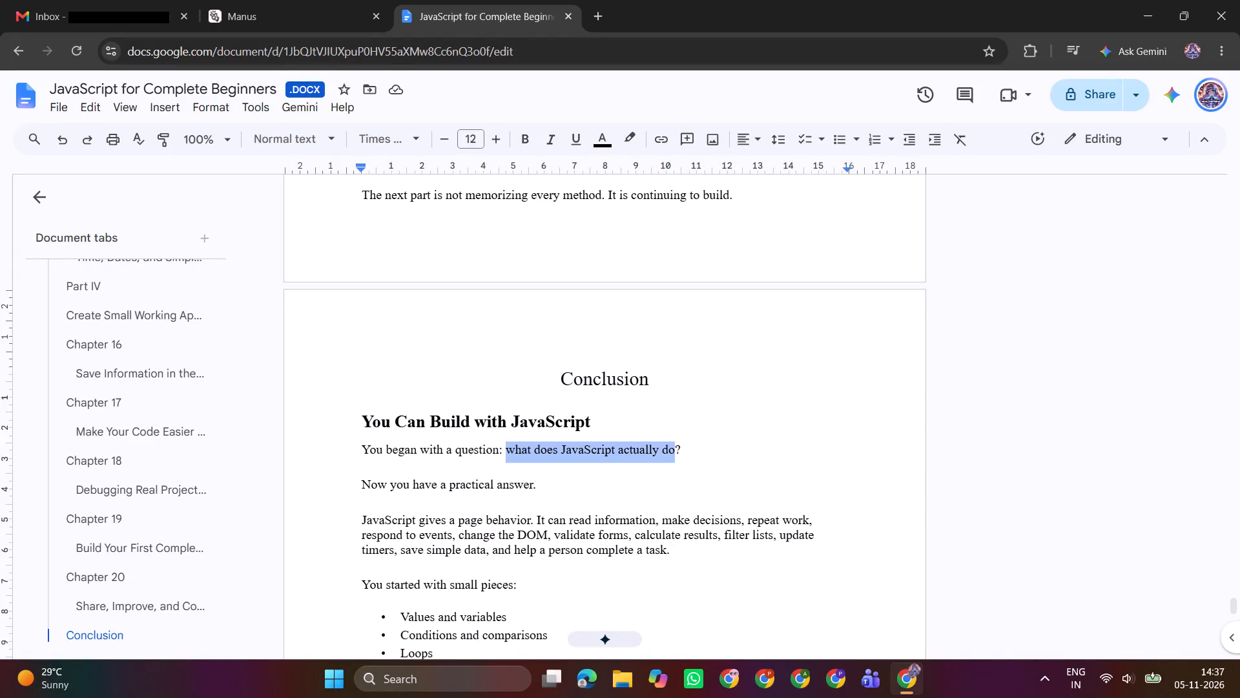
pyautogui.moveTo(677, 451); pyautogui.dragTo(682, 450)
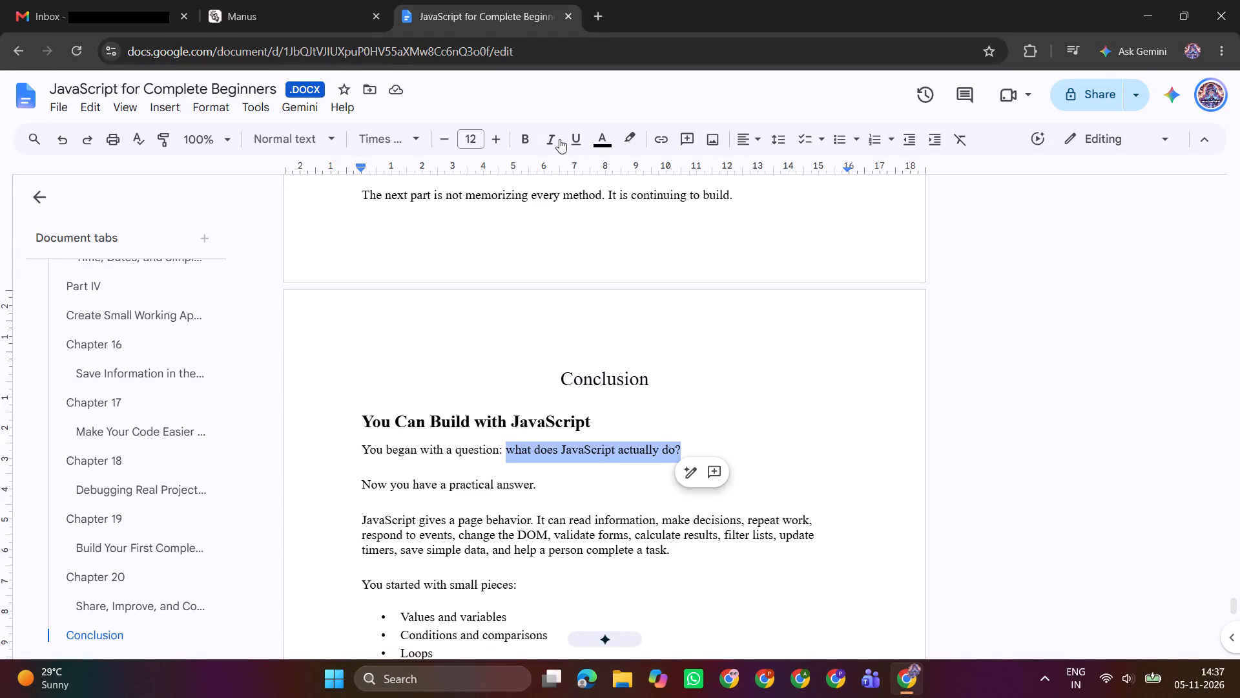
pyautogui.click(551, 147)
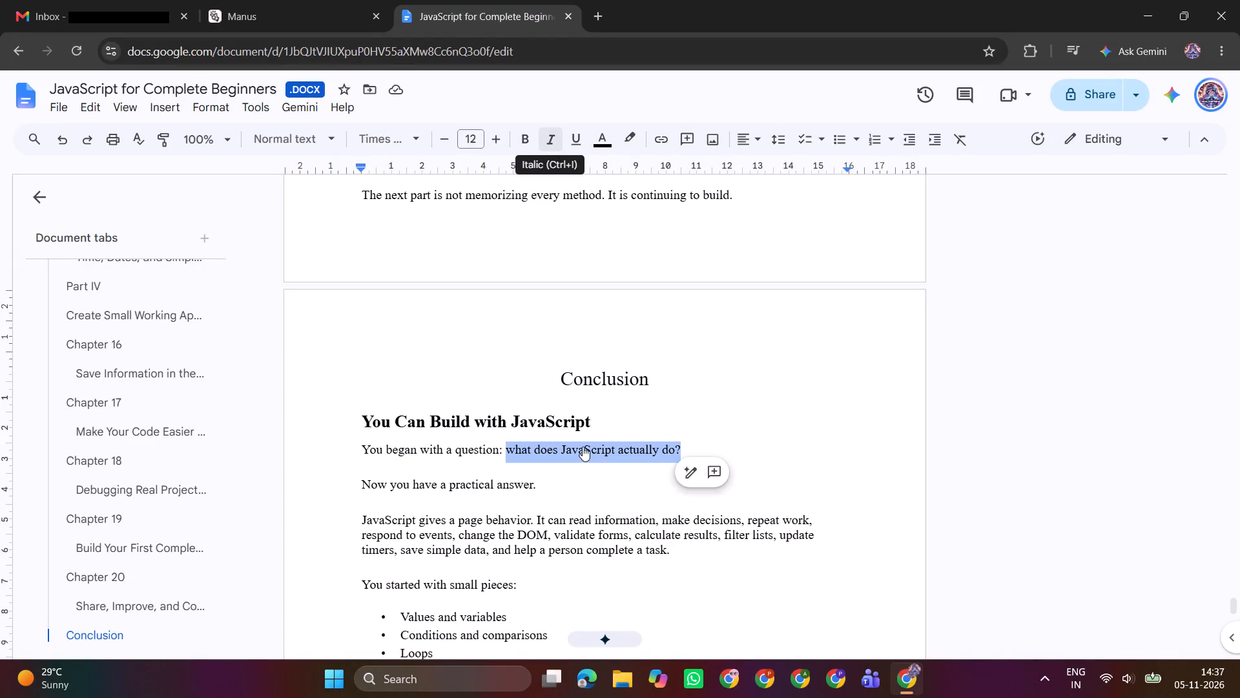
pyautogui.click(583, 447)
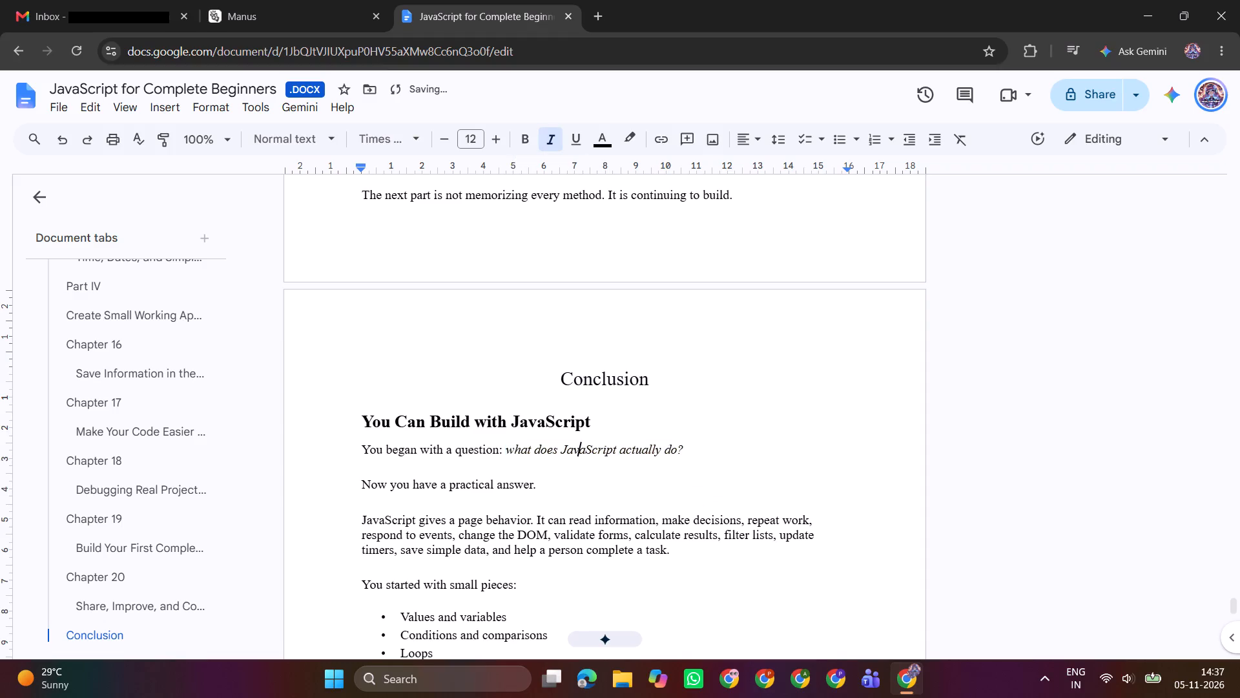
pyautogui.click(592, 483)
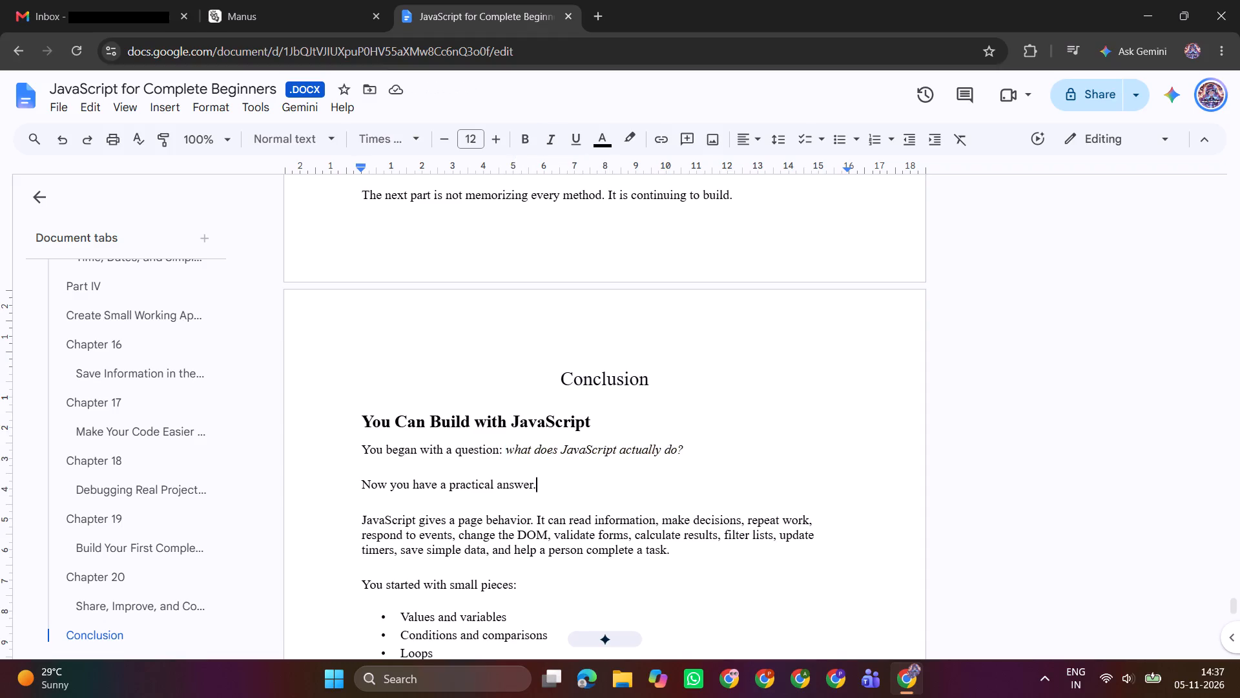
# Delete the "You Can Build with JavaScript" subheading and its leftover empty line below the Conclusion title.
pyautogui.scroll(-2, 592, 483)
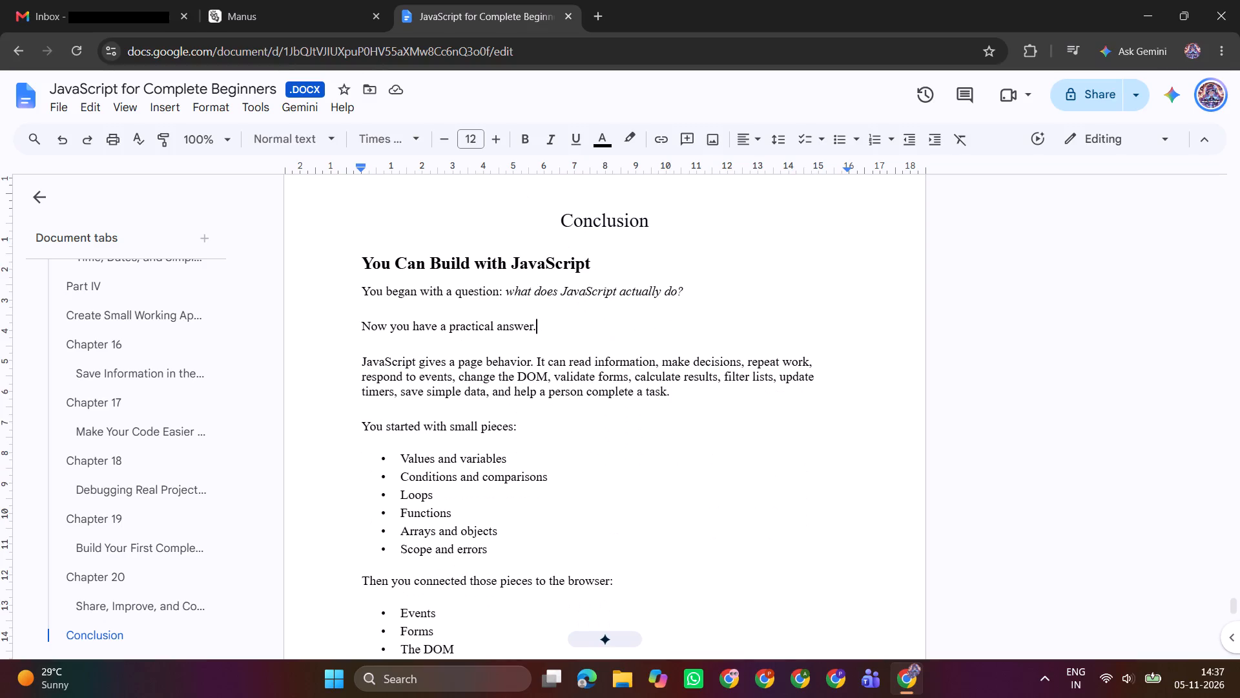
pyautogui.scroll(-3, 592, 483)
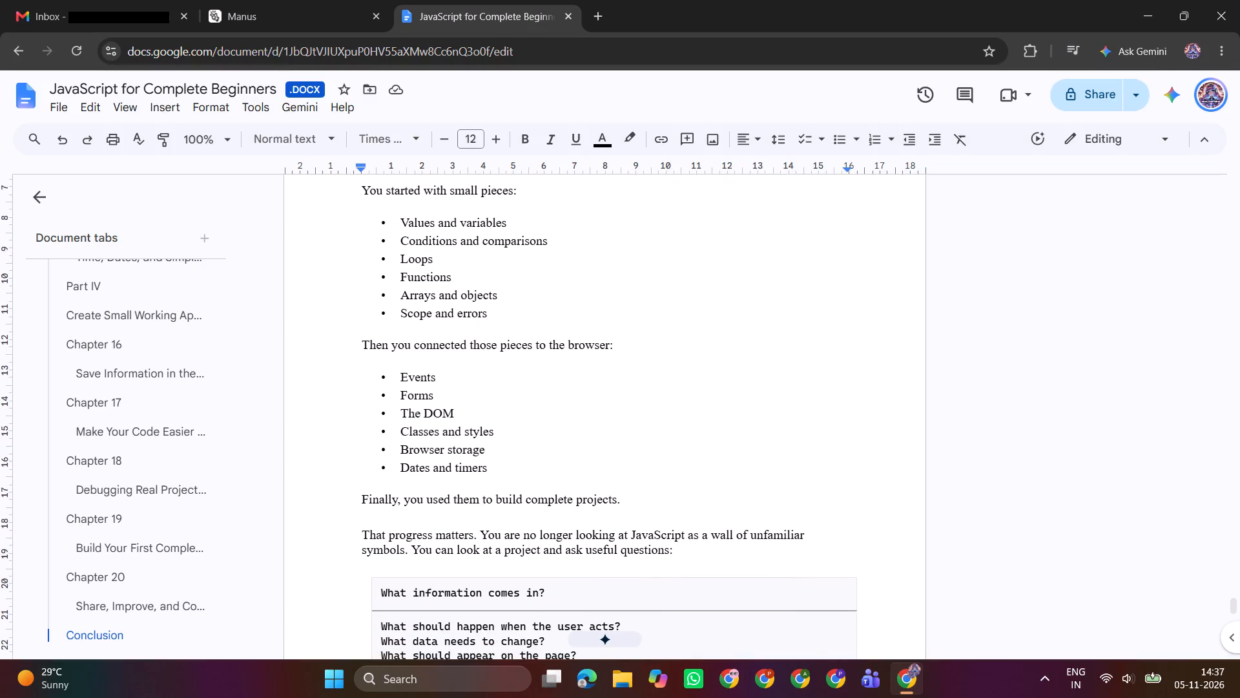
pyautogui.scroll(3, 608, 456)
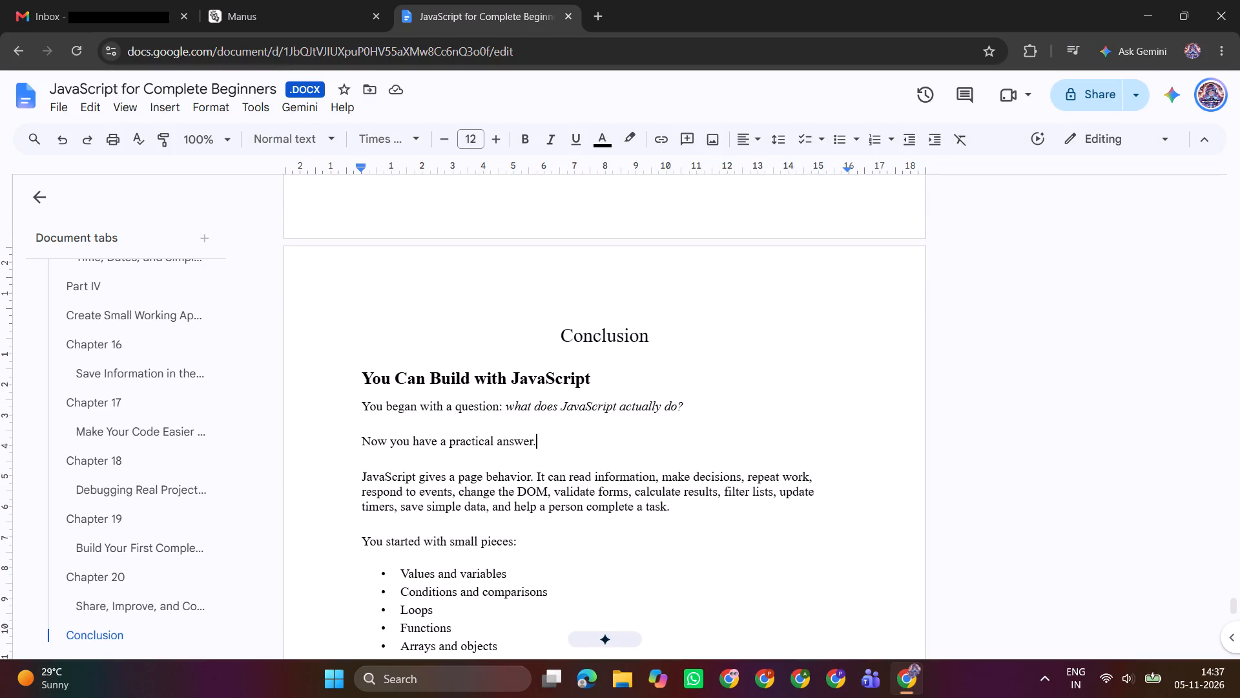
pyautogui.moveTo(597, 375); pyautogui.dragTo(355, 379)
pyautogui.press('Delete')
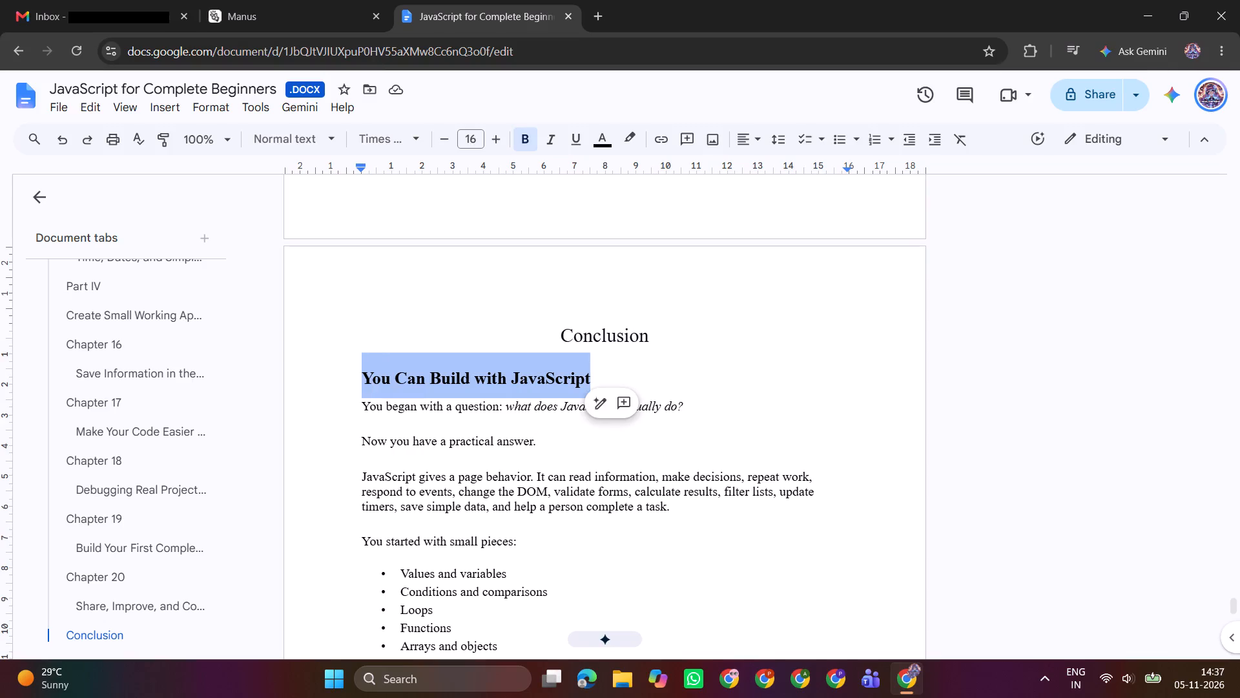
pyautogui.press('Delete')
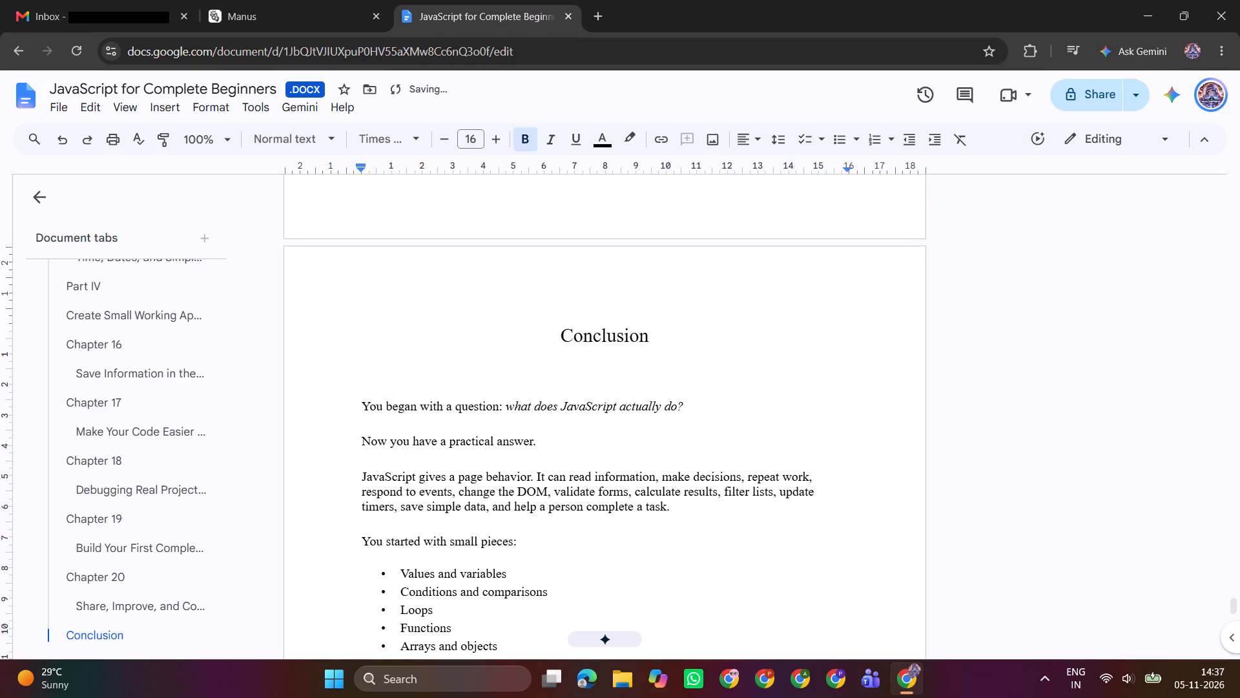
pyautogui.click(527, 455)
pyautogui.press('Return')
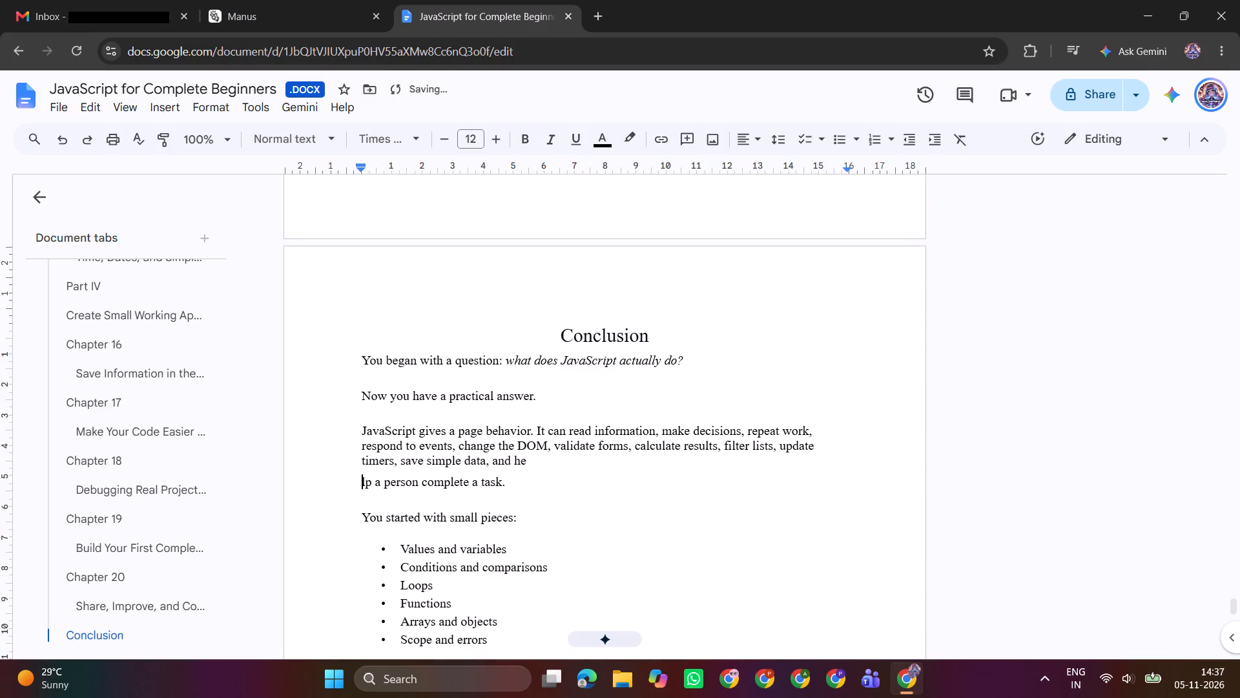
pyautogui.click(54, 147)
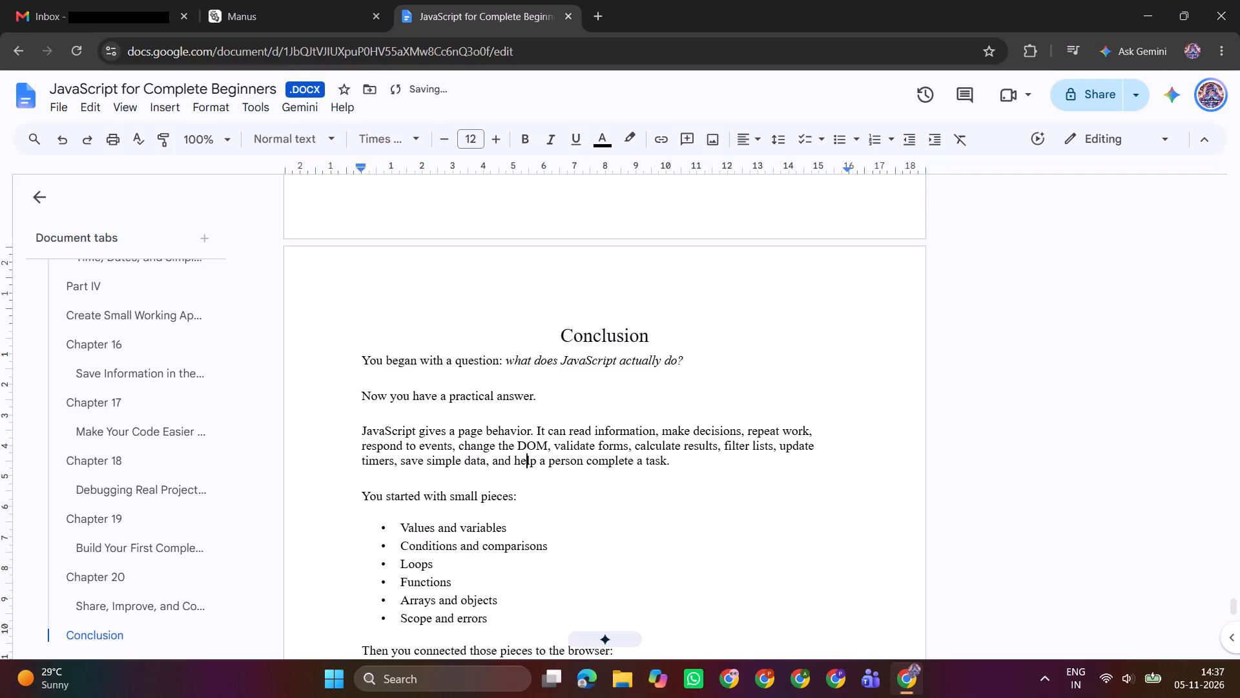
# Insert a blank line between the Conclusion title and the paragraph starting "You began with a question".
pyautogui.click(349, 353)
pyautogui.click(360, 363)
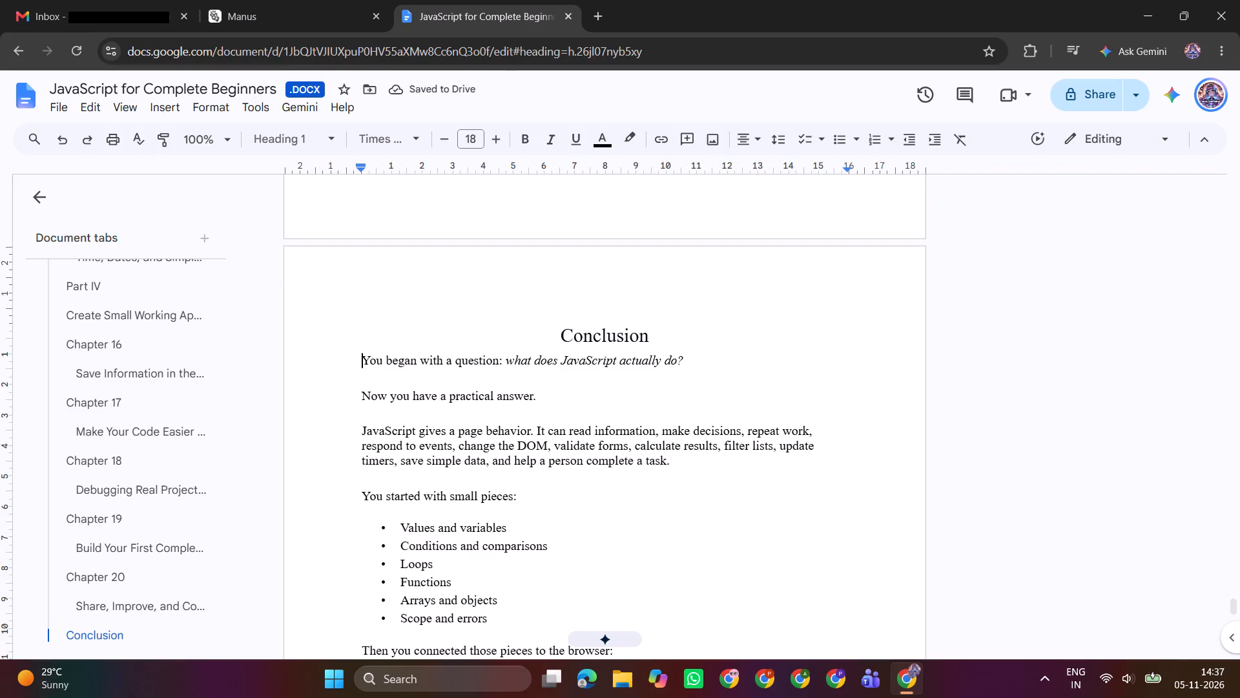
pyautogui.press('Return')
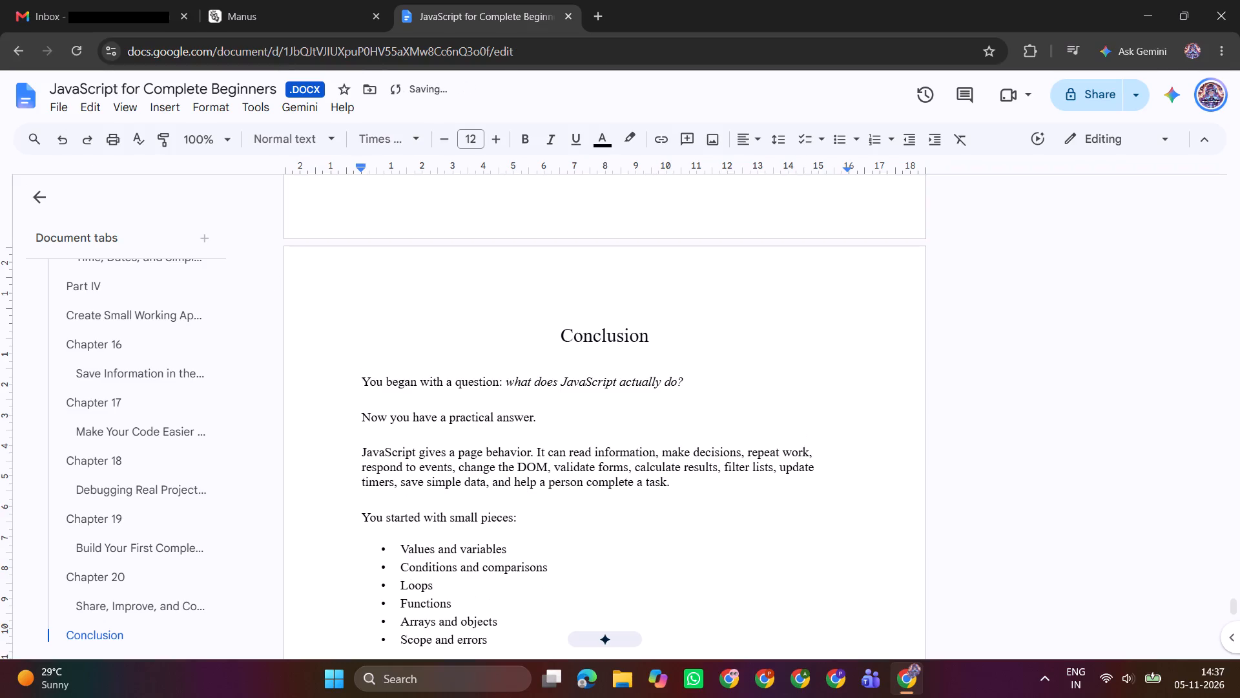
# Review the layout of the rest of the Conclusion, from its bullet lists to the "Confidence Comes from Practice" section.
pyautogui.click(511, 486)
pyautogui.scroll(-2, 511, 486)
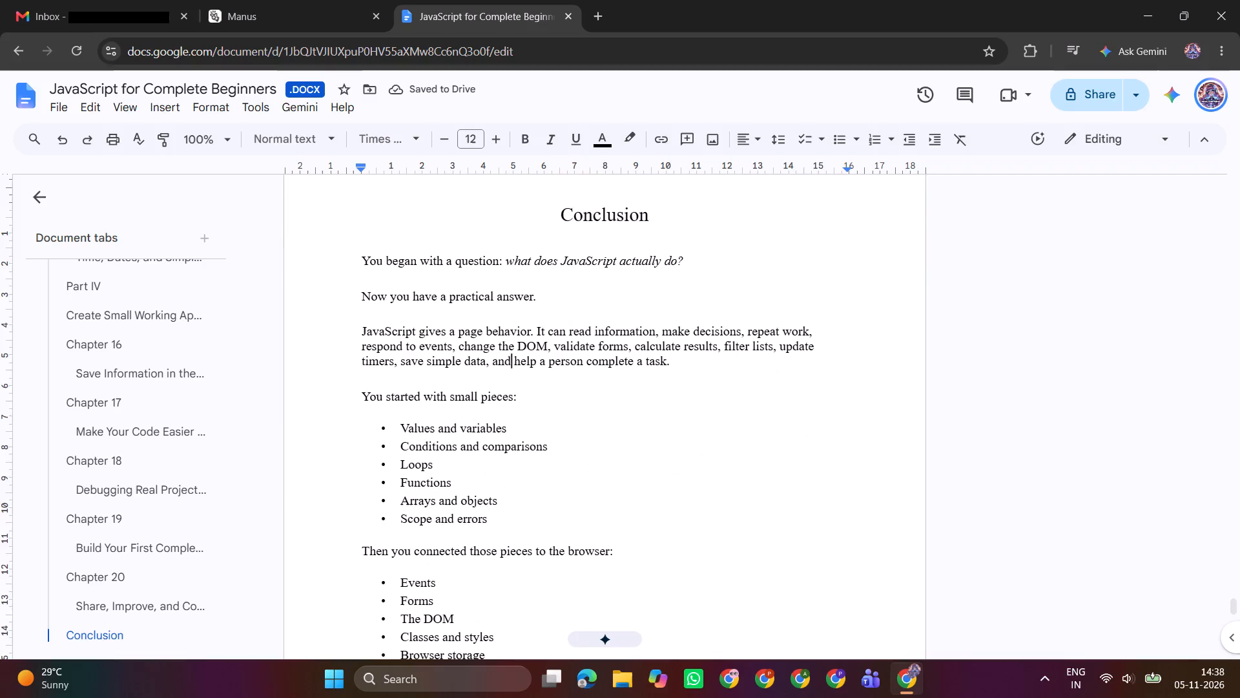
pyautogui.scroll(-2, 511, 486)
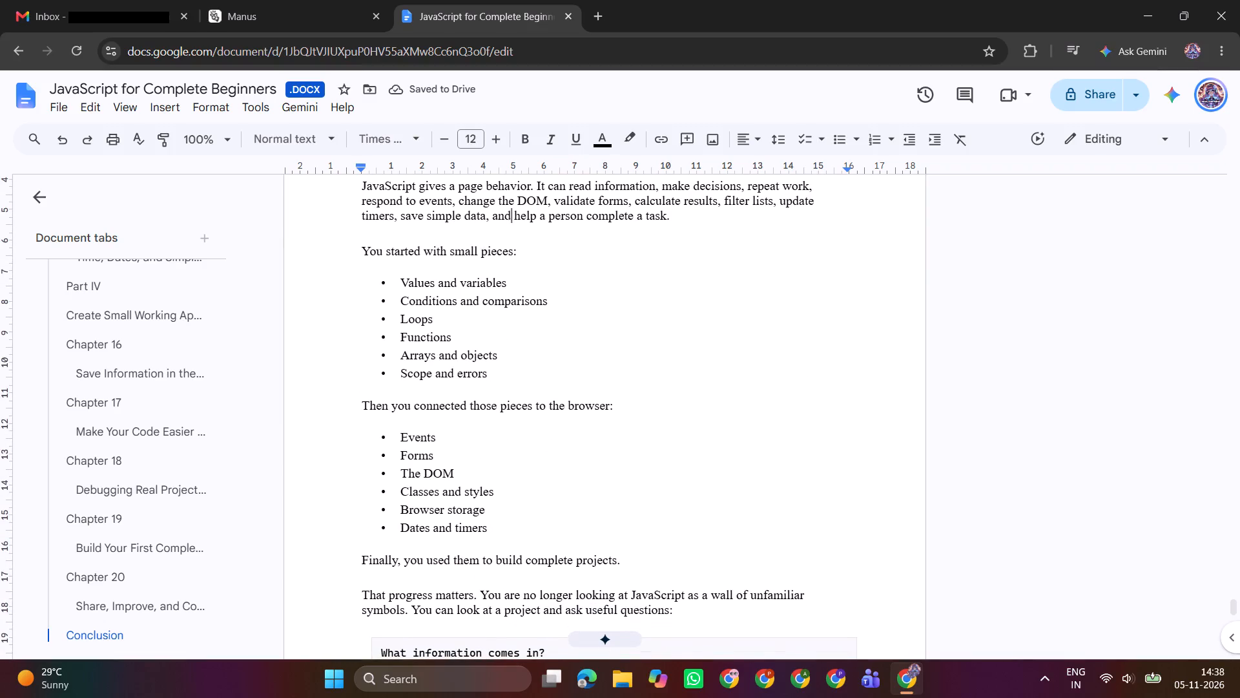
pyautogui.scroll(-3, 511, 486)
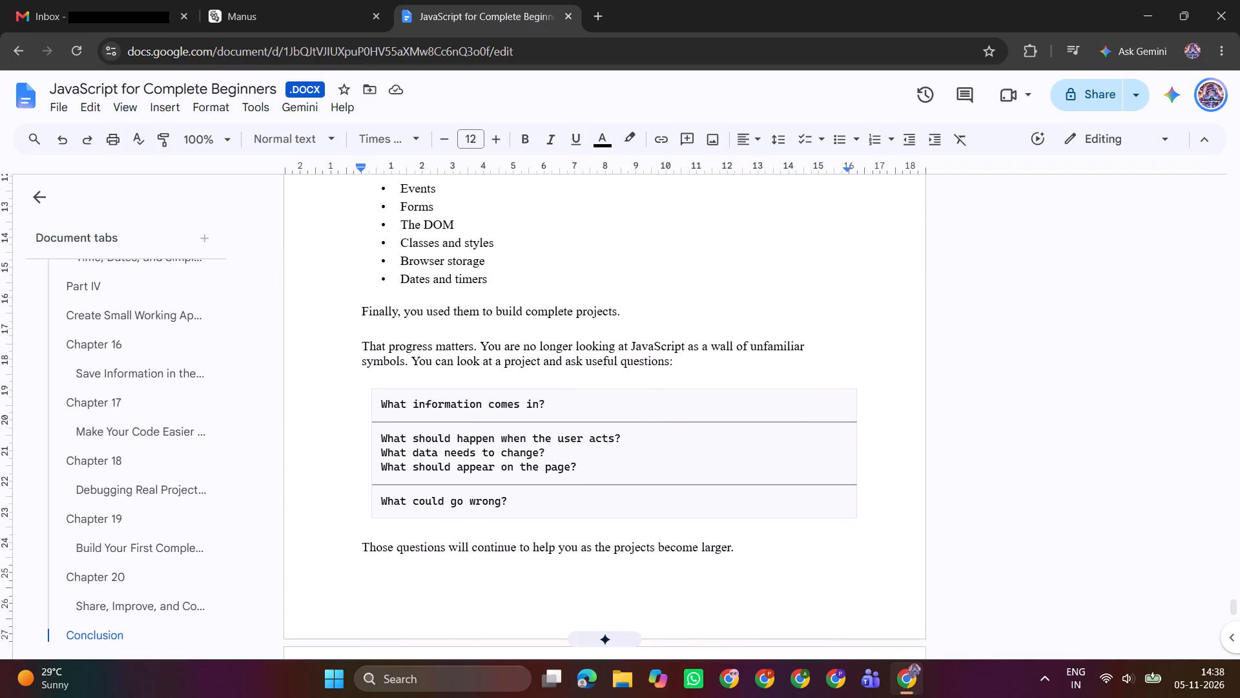
pyautogui.scroll(-3, 511, 486)
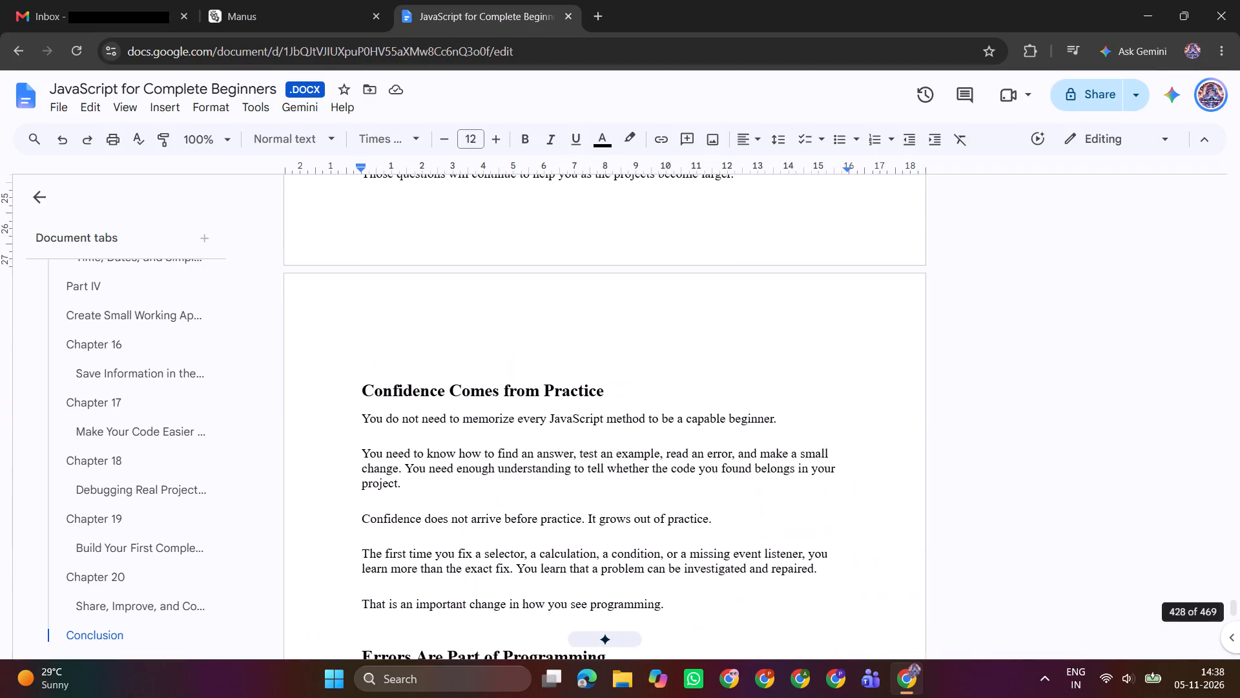
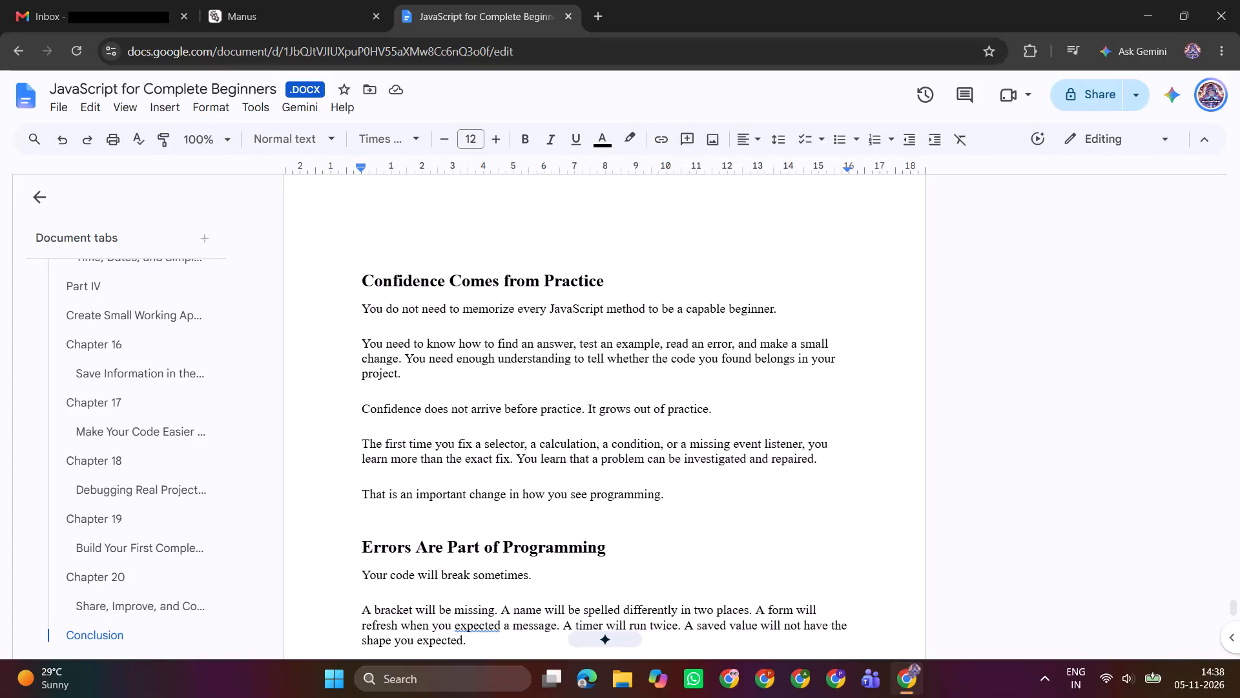
# Apply the grammar suggestion "expect" to the flagged word "expected" before "a message" in the "Errors Are Part of Programming" section.
pyautogui.scroll(-1, 604, 508)
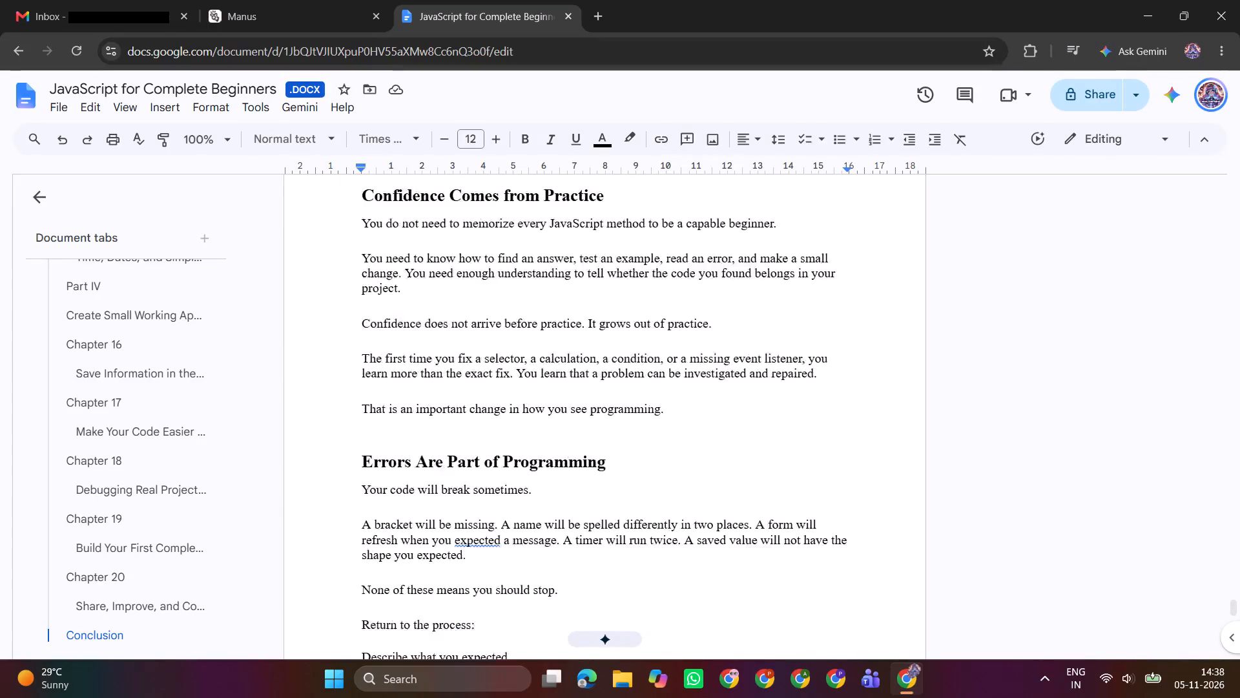
pyautogui.scroll(-1, 604, 508)
pyautogui.click(491, 470)
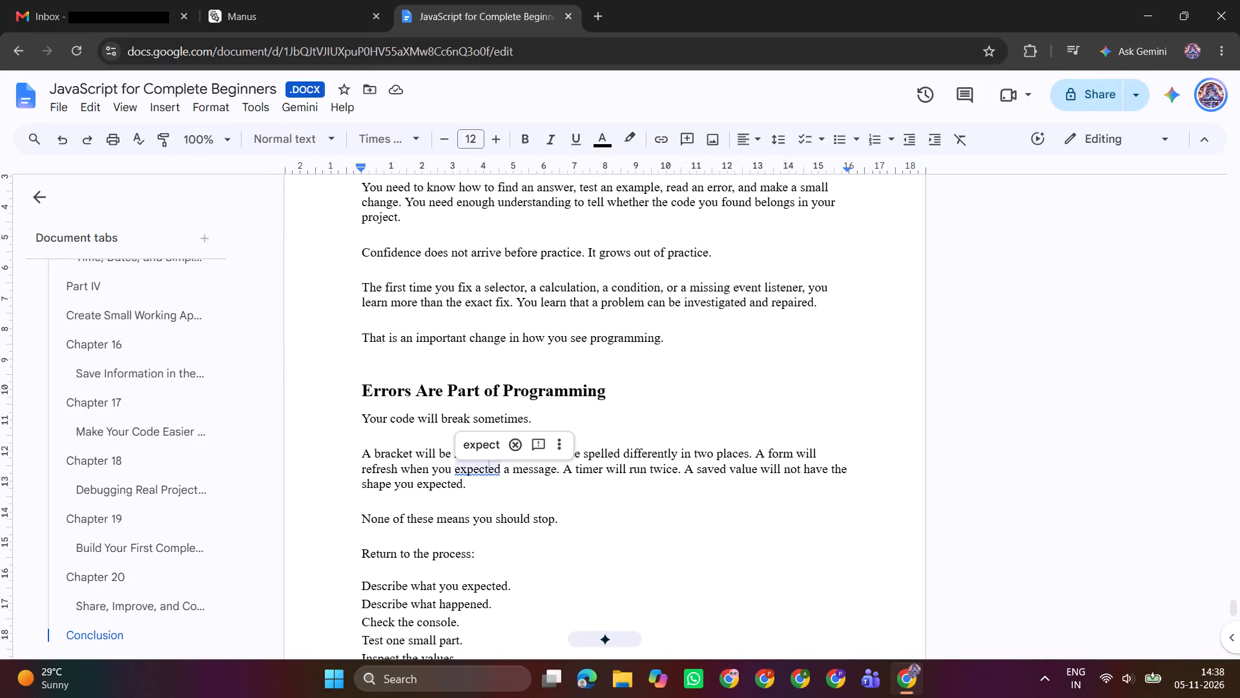
pyautogui.click(475, 439)
pyautogui.click(588, 414)
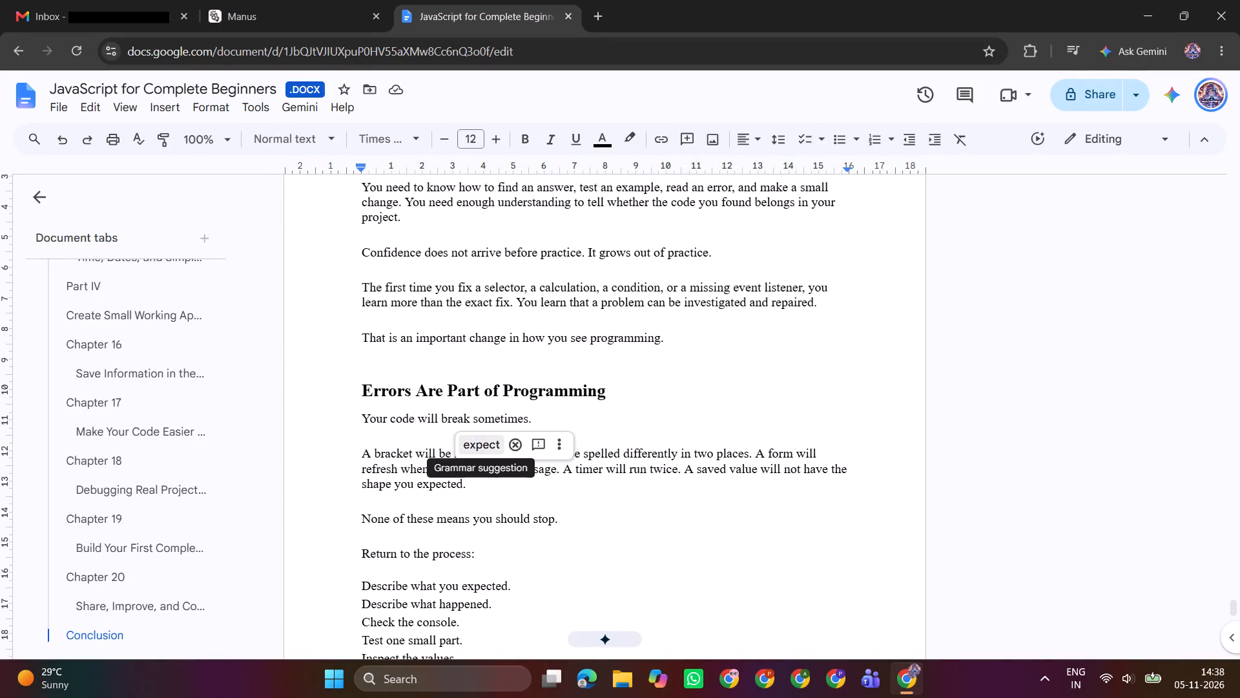
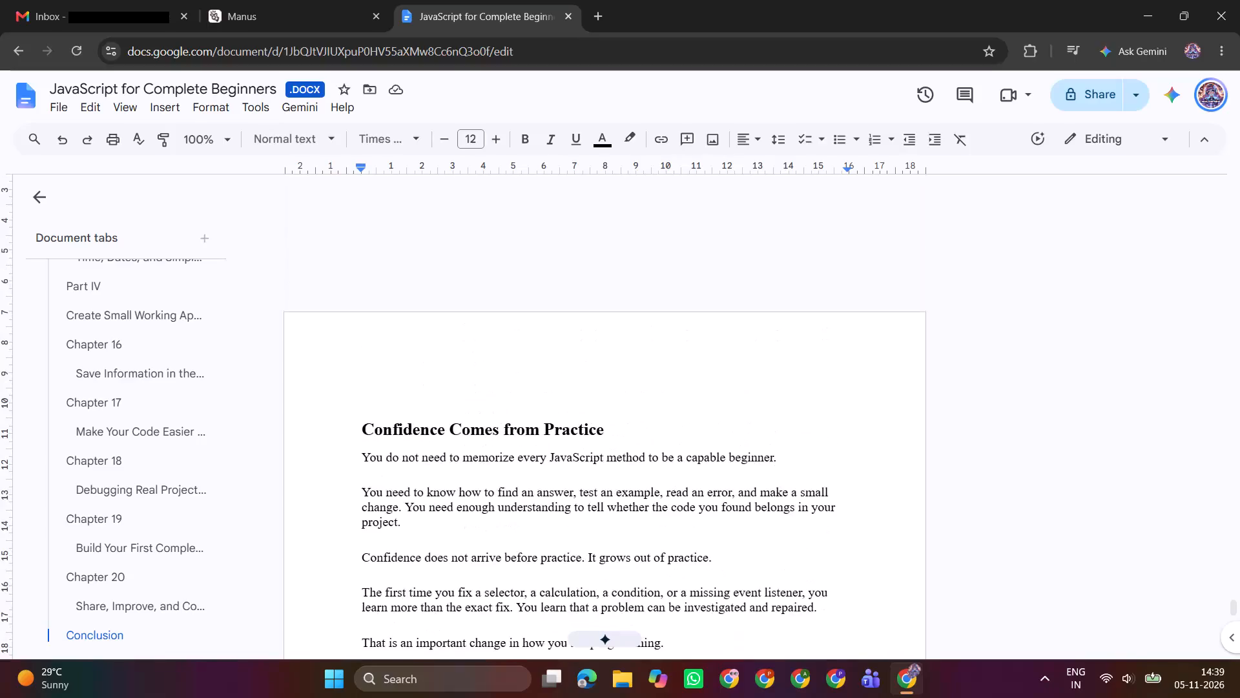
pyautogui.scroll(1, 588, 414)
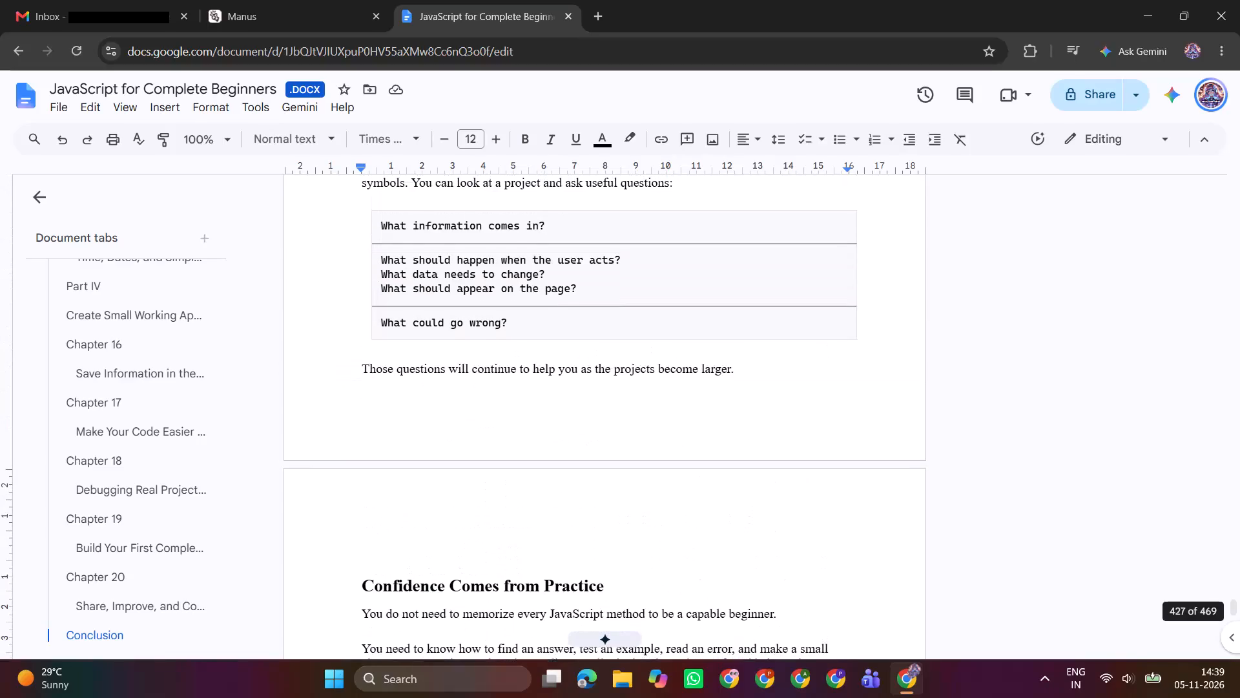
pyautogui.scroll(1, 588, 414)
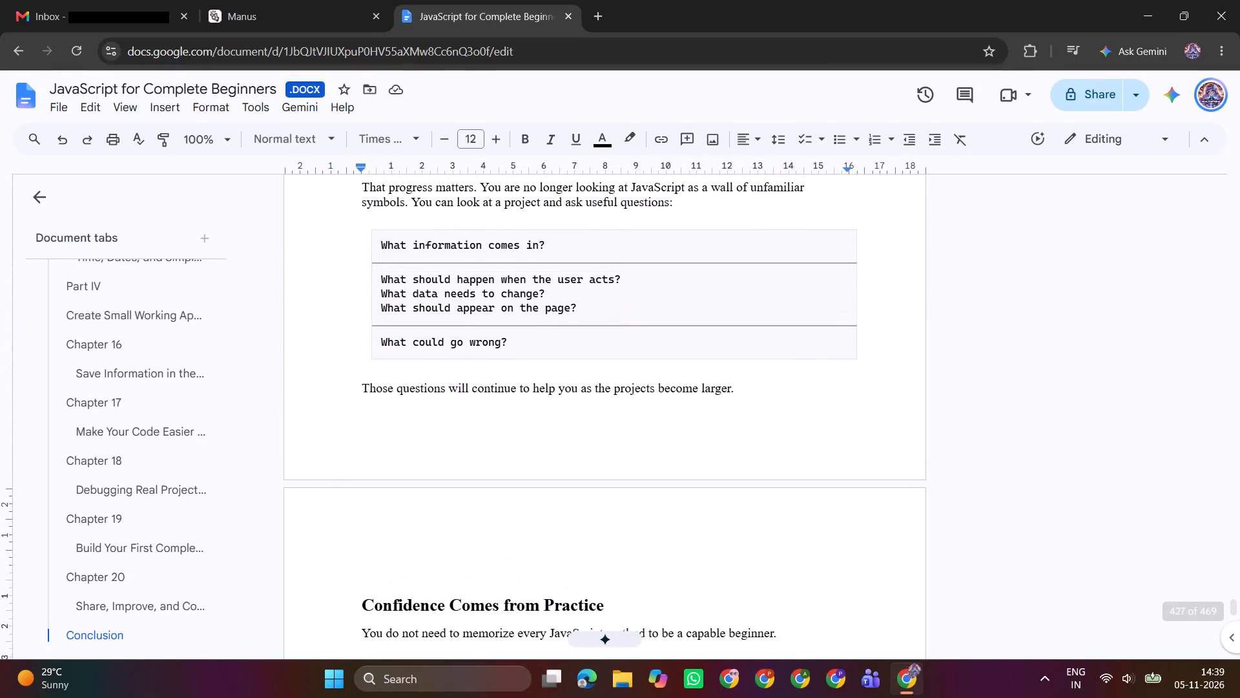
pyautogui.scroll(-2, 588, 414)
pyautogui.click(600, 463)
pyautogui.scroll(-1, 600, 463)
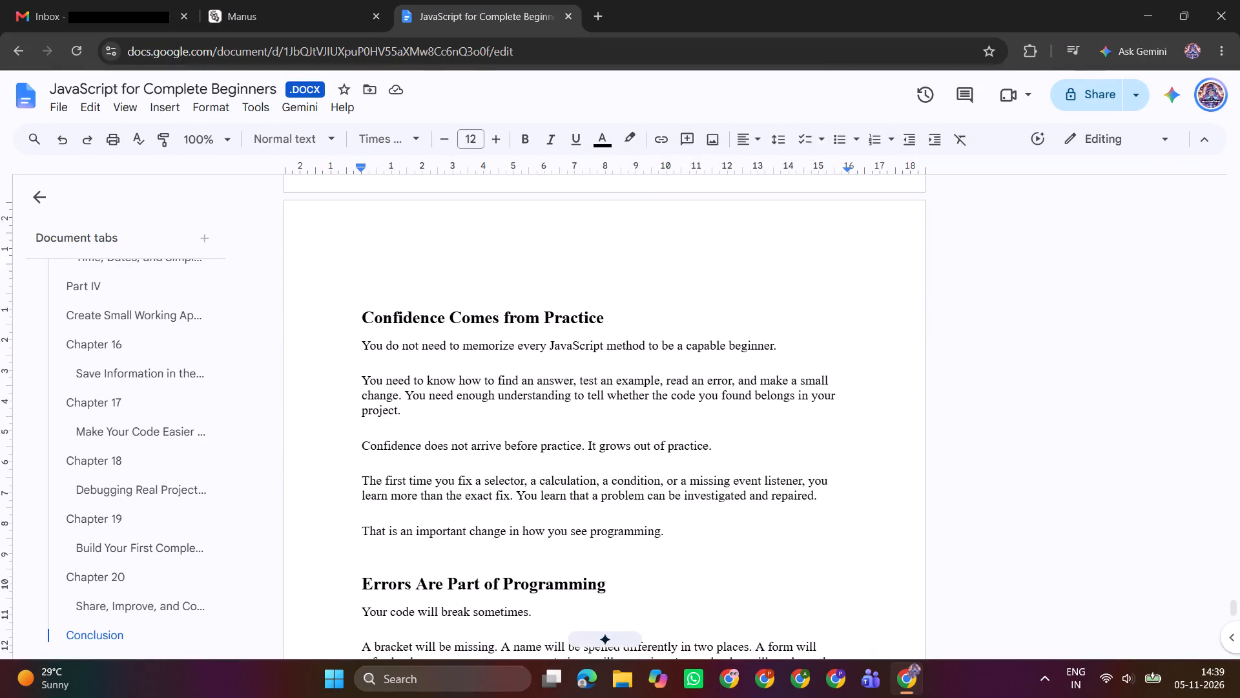
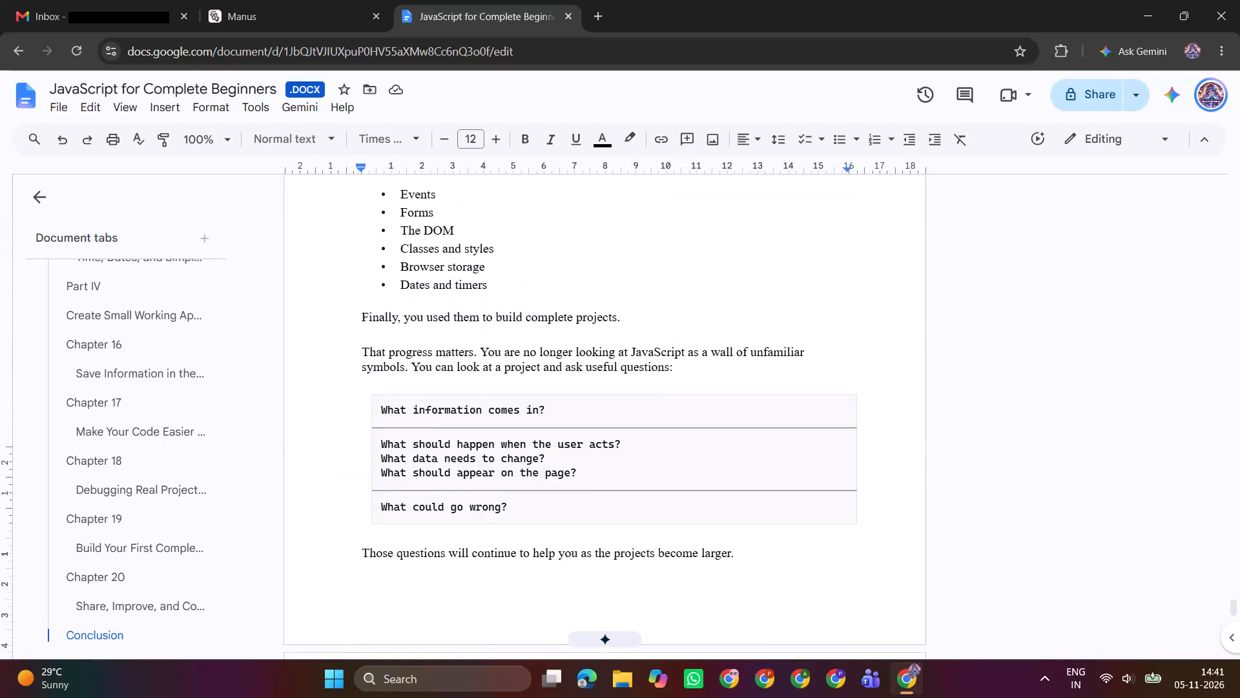
# Review the Conclusion section's heading, opening paragraphs and bulleted lists for text style and spacing.
pyautogui.scroll(1, 600, 463)
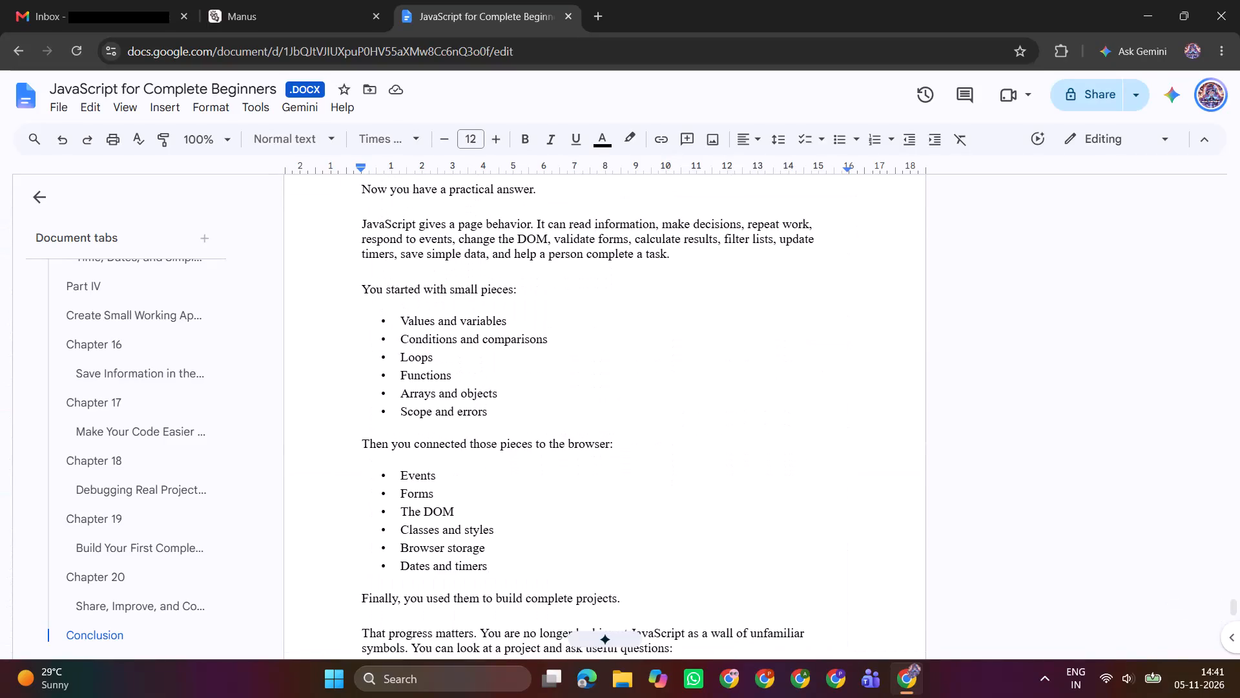
pyautogui.scroll(1, 600, 463)
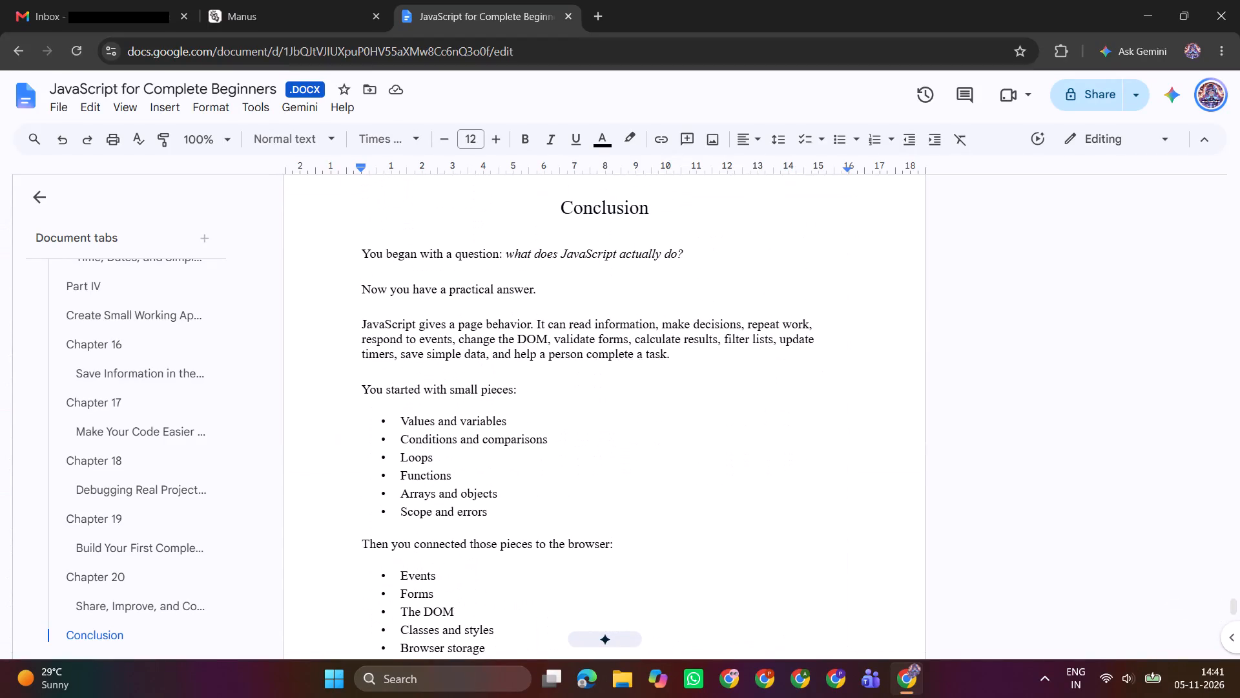
pyautogui.click(597, 204)
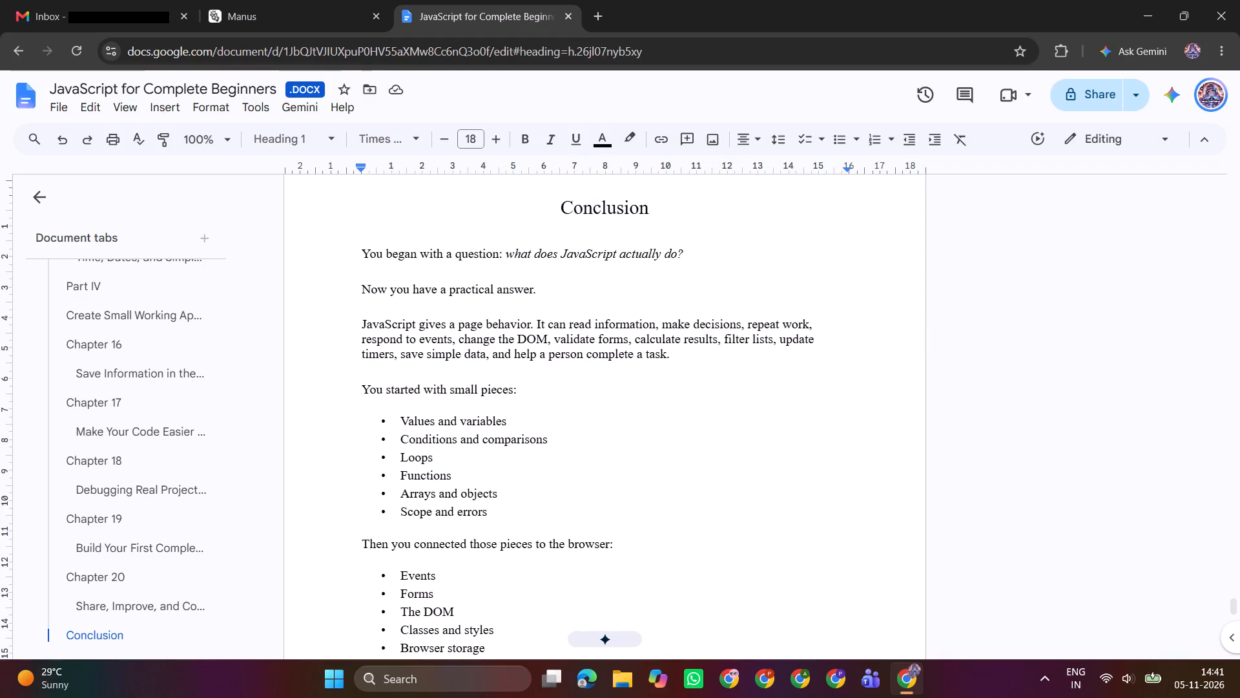
pyautogui.click(574, 293)
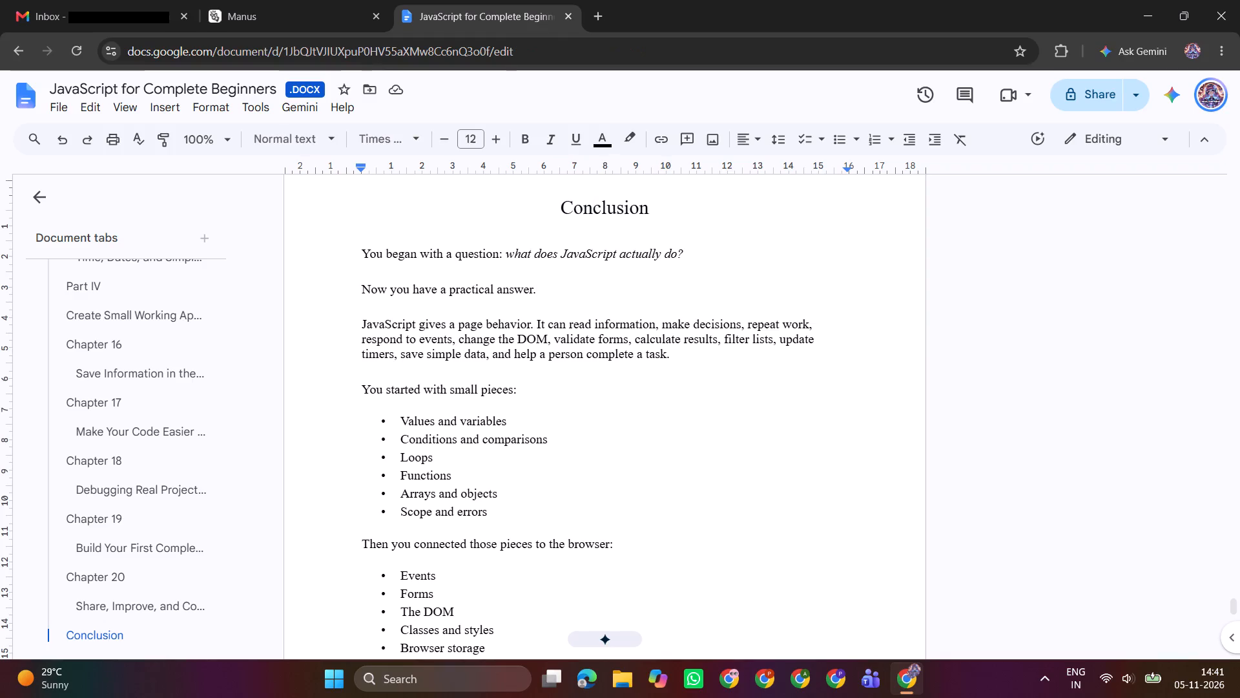
pyautogui.click(575, 381)
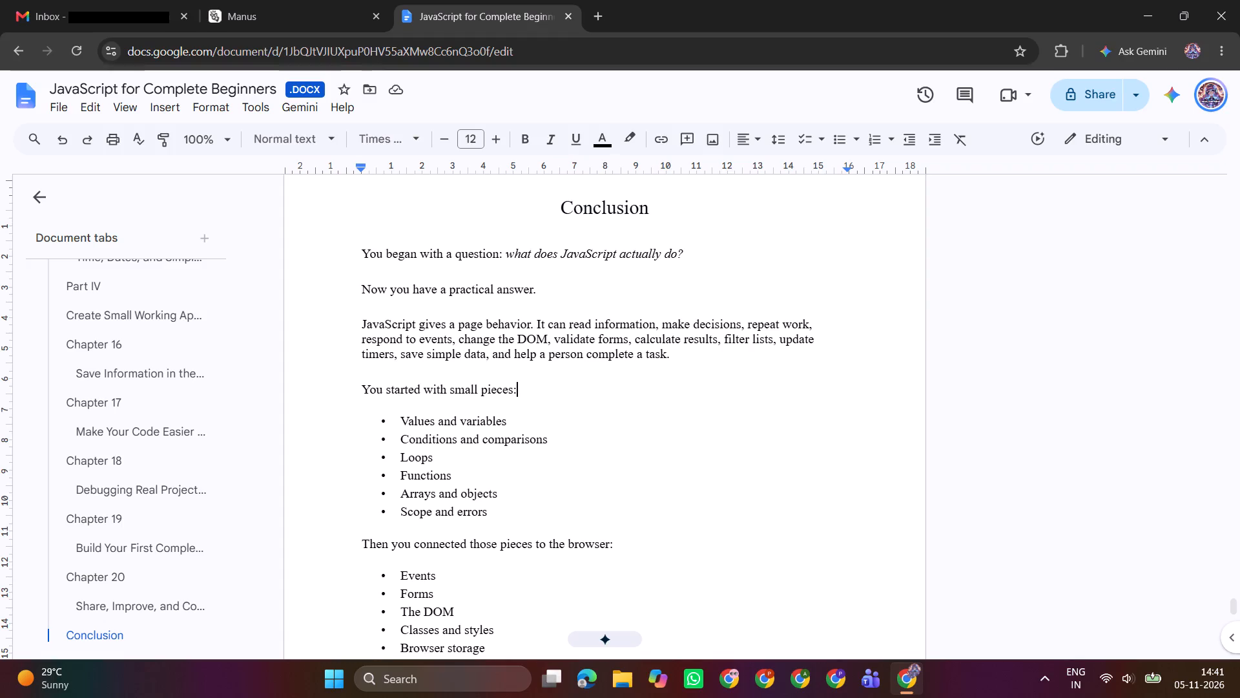
pyautogui.scroll(-1, 575, 381)
pyautogui.click(575, 381)
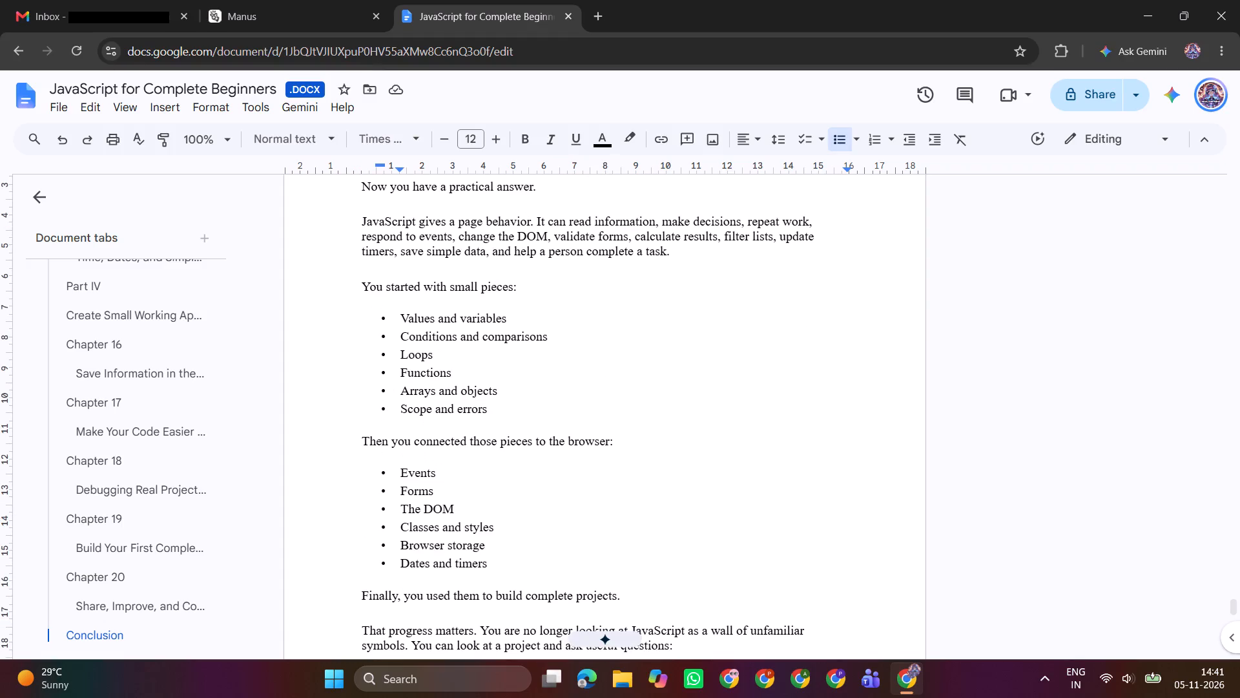
pyautogui.scroll(-2, 583, 366)
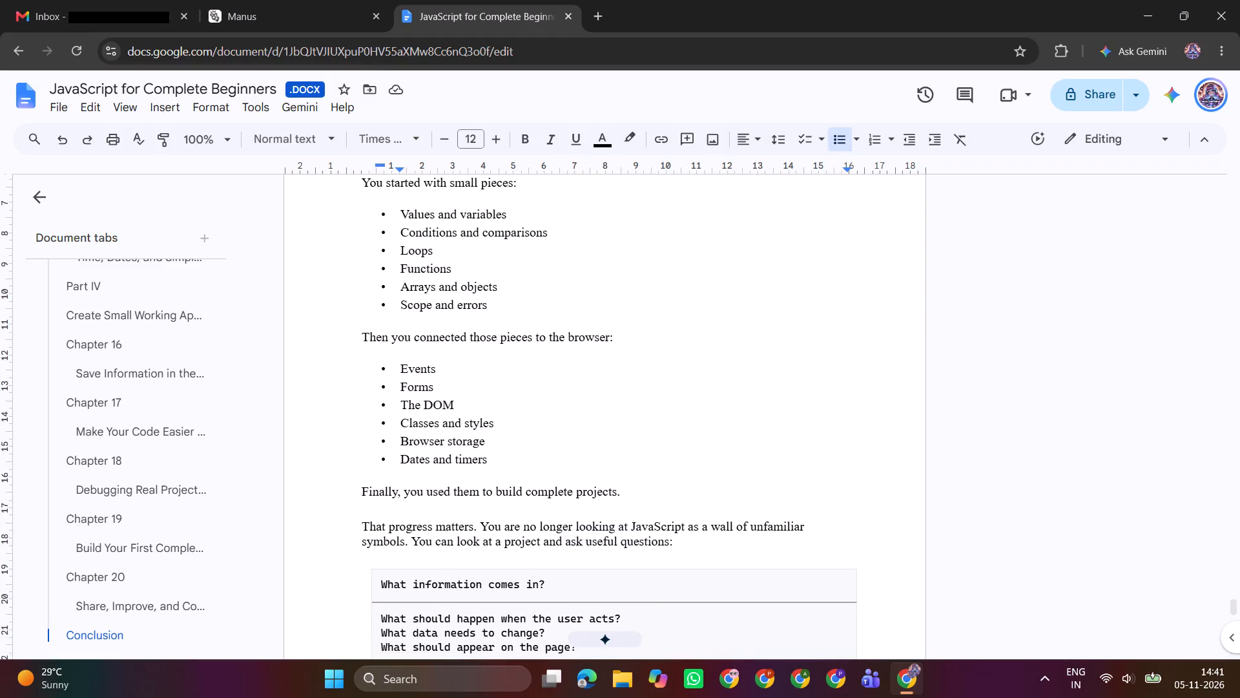
pyautogui.click(564, 395)
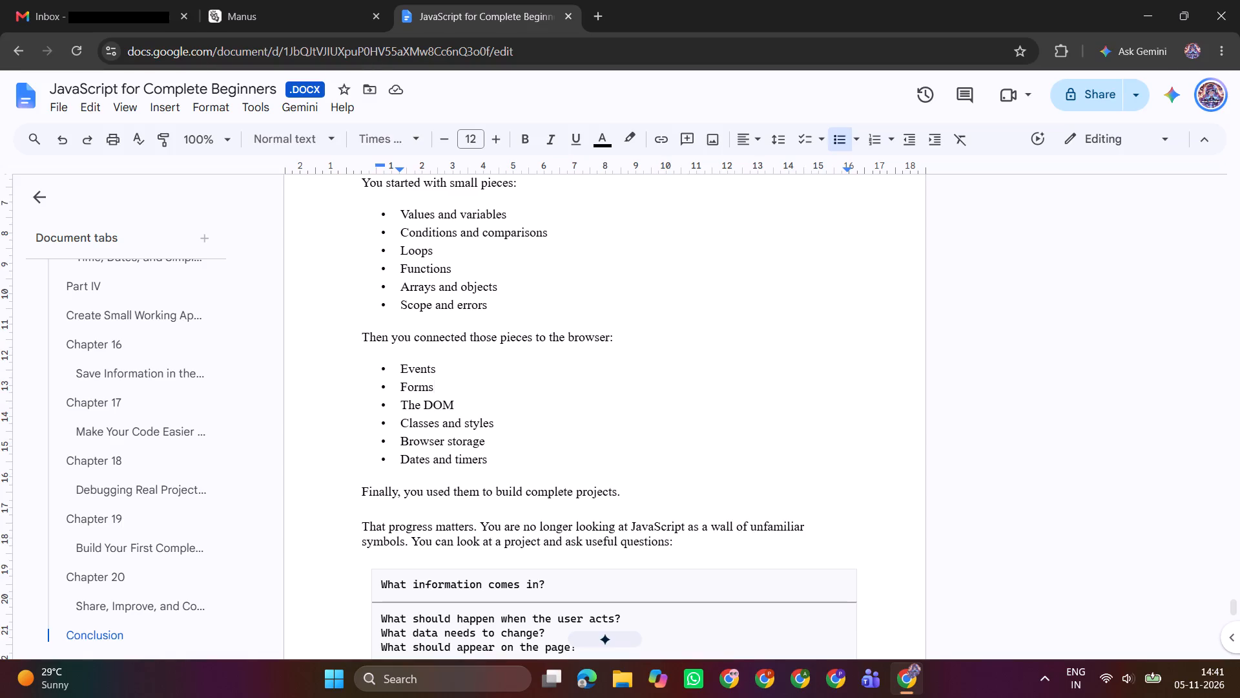
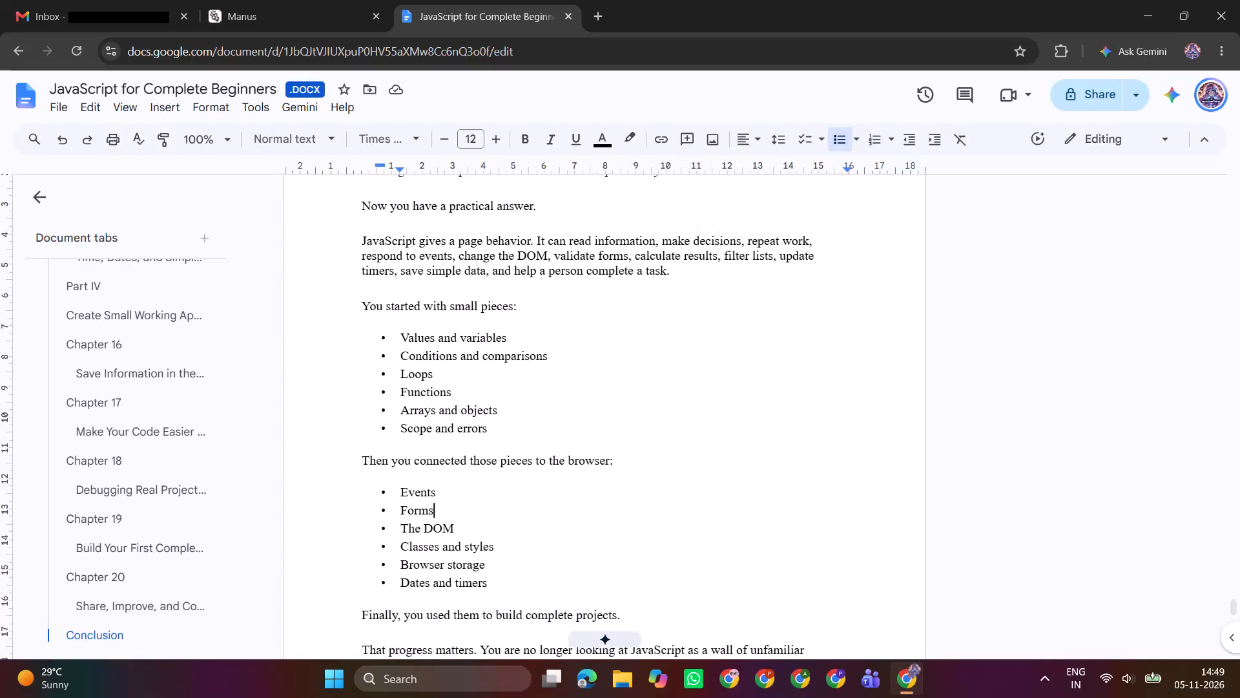
# Review the rest of the Conclusion's opening page and its "Confidence Comes from Practice" subsection for formatting and spacing.
pyautogui.scroll(1, 564, 395)
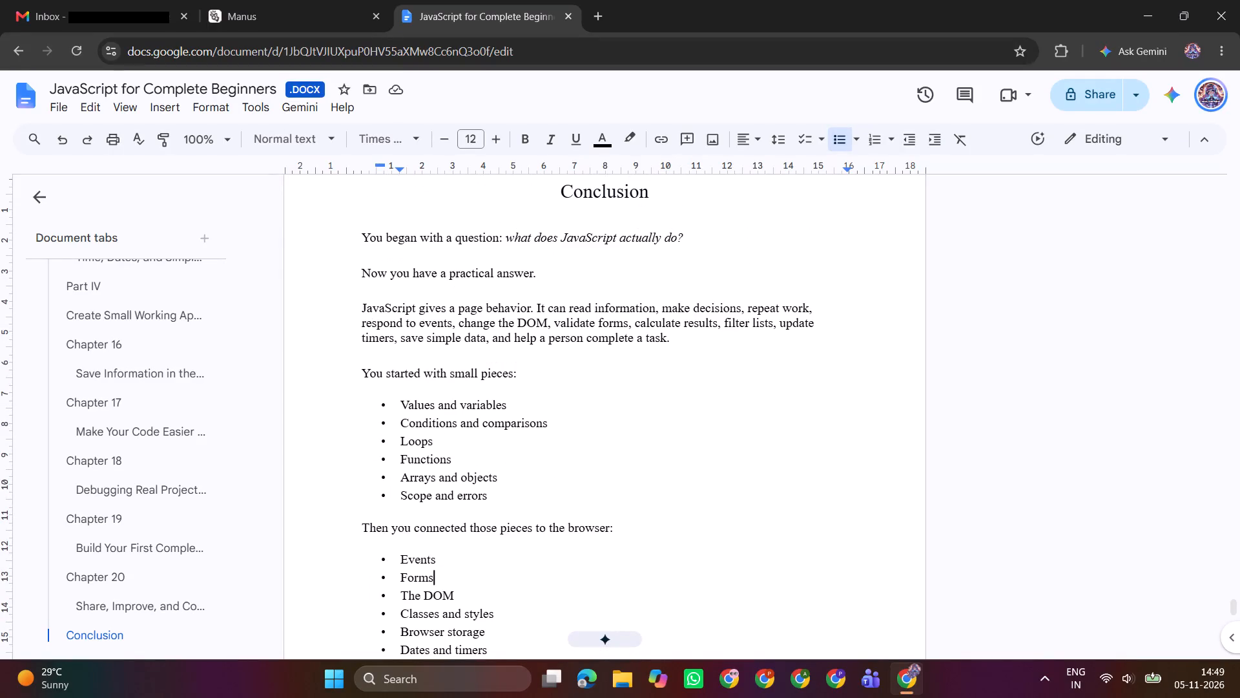
pyautogui.scroll(-1, 564, 395)
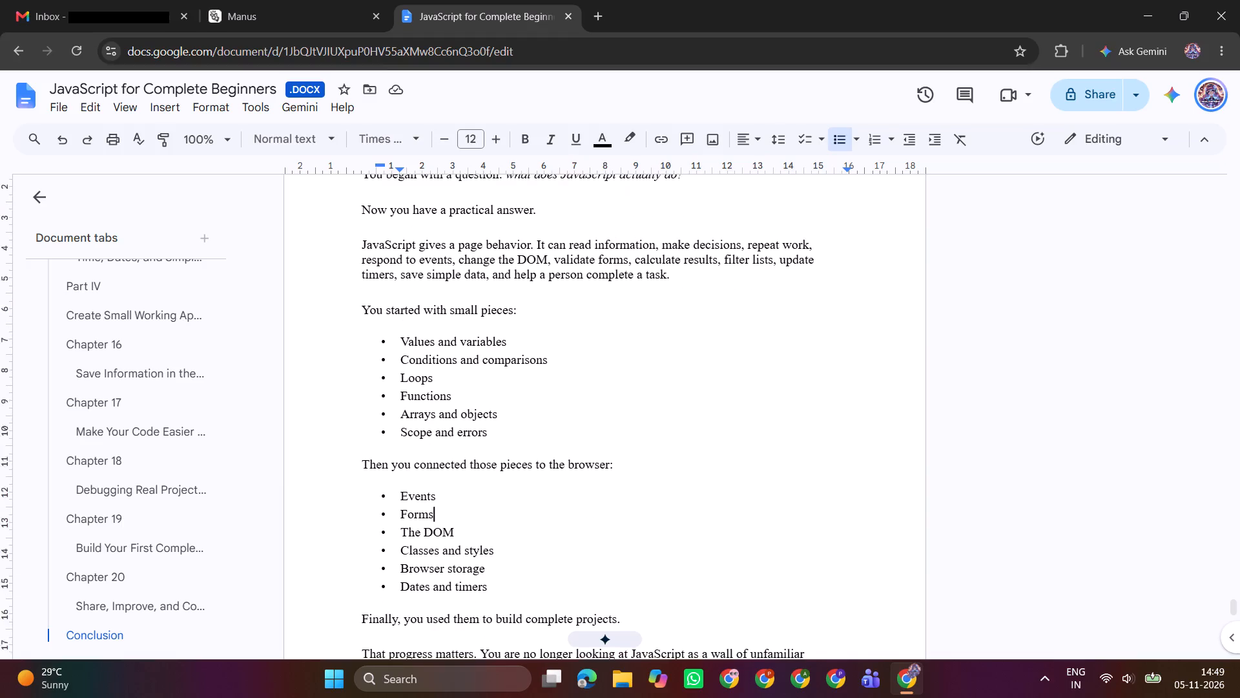
pyautogui.scroll(-3, 564, 395)
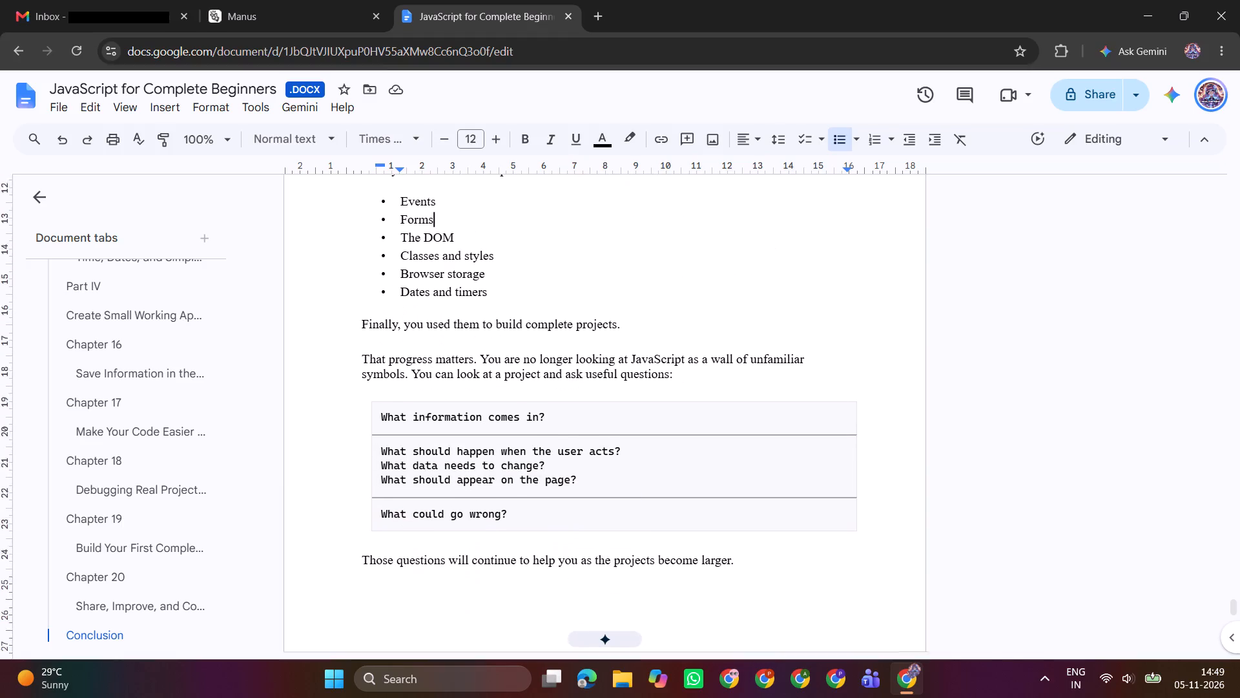
pyautogui.scroll(-4, 564, 395)
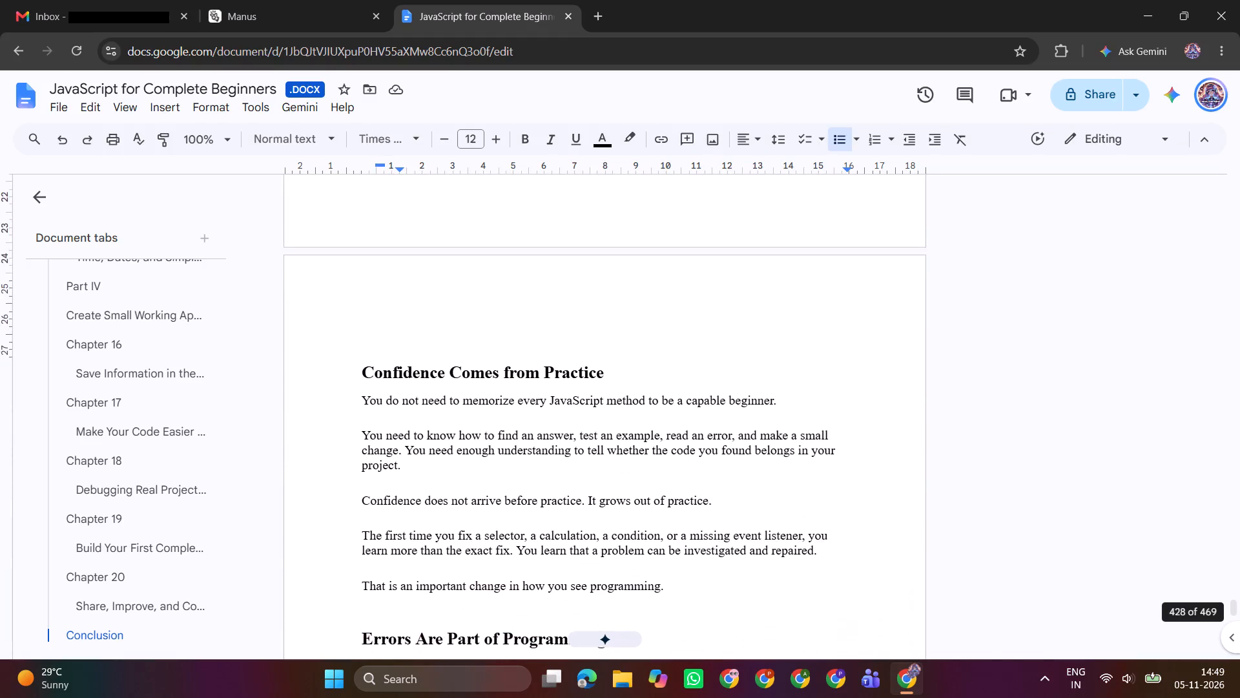
pyautogui.click(563, 374)
pyautogui.scroll(-1, 563, 374)
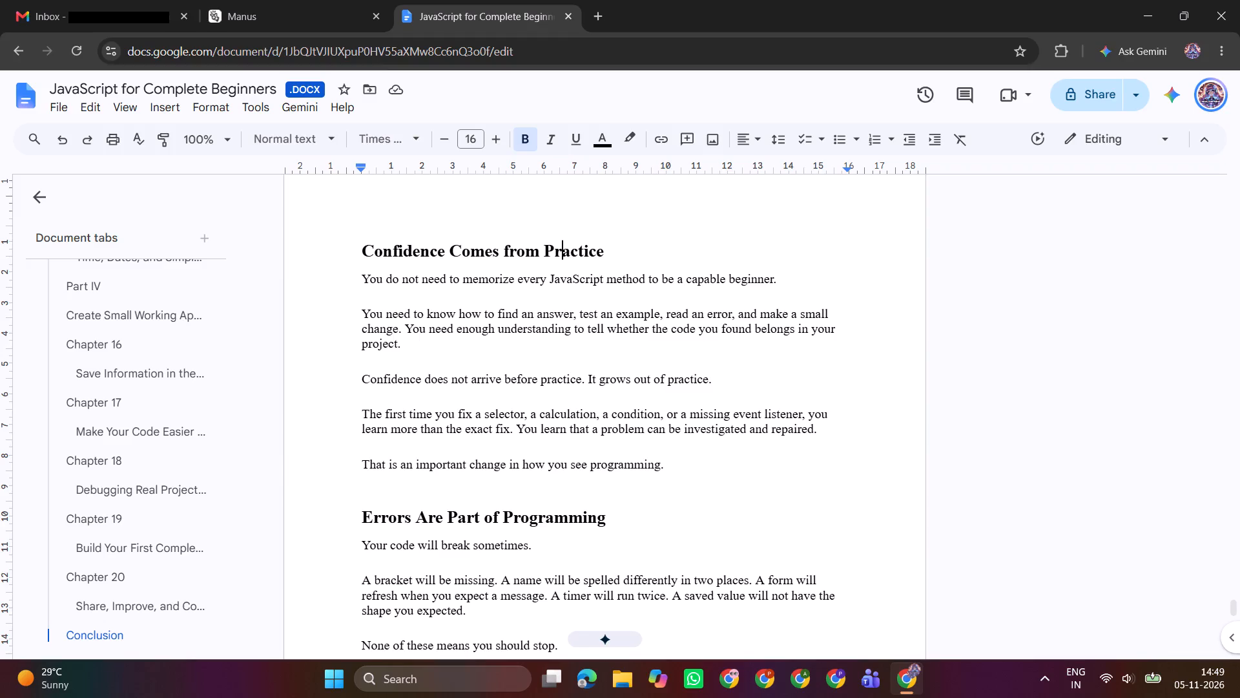
pyautogui.scroll(-1, 563, 374)
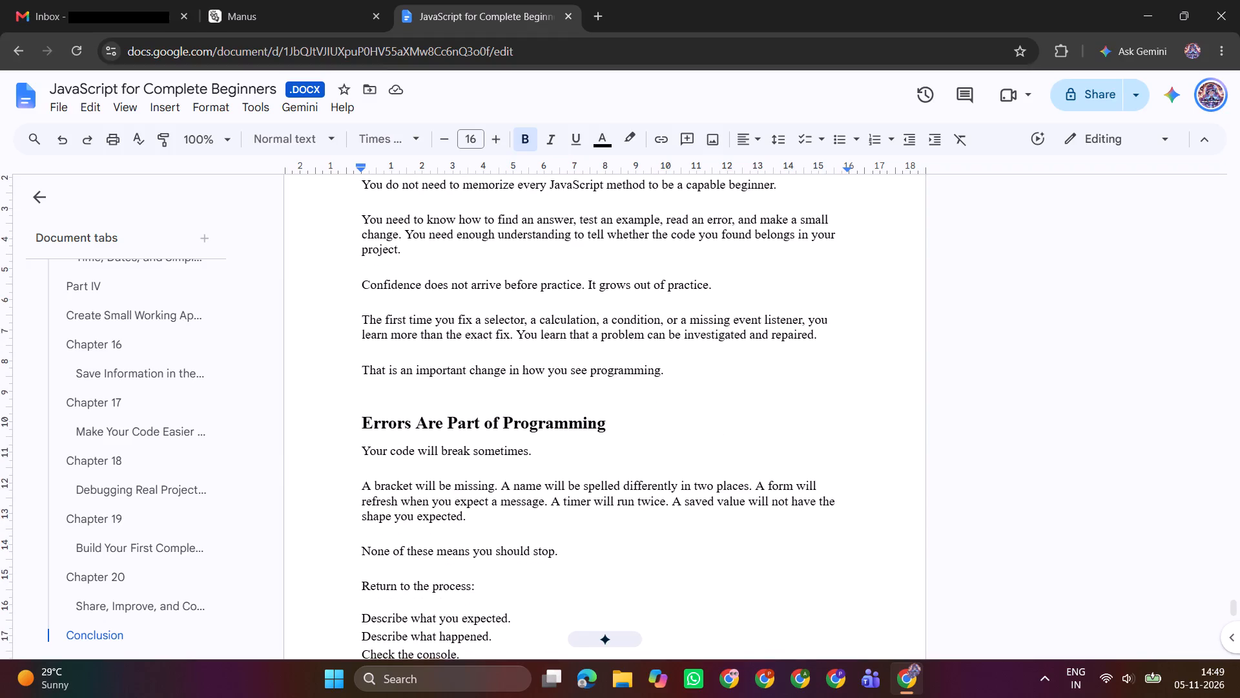
# Turn the seven process lines from "Describe what you expected." to "Test again." into a bulleted list.
pyautogui.scroll(-2, 563, 374)
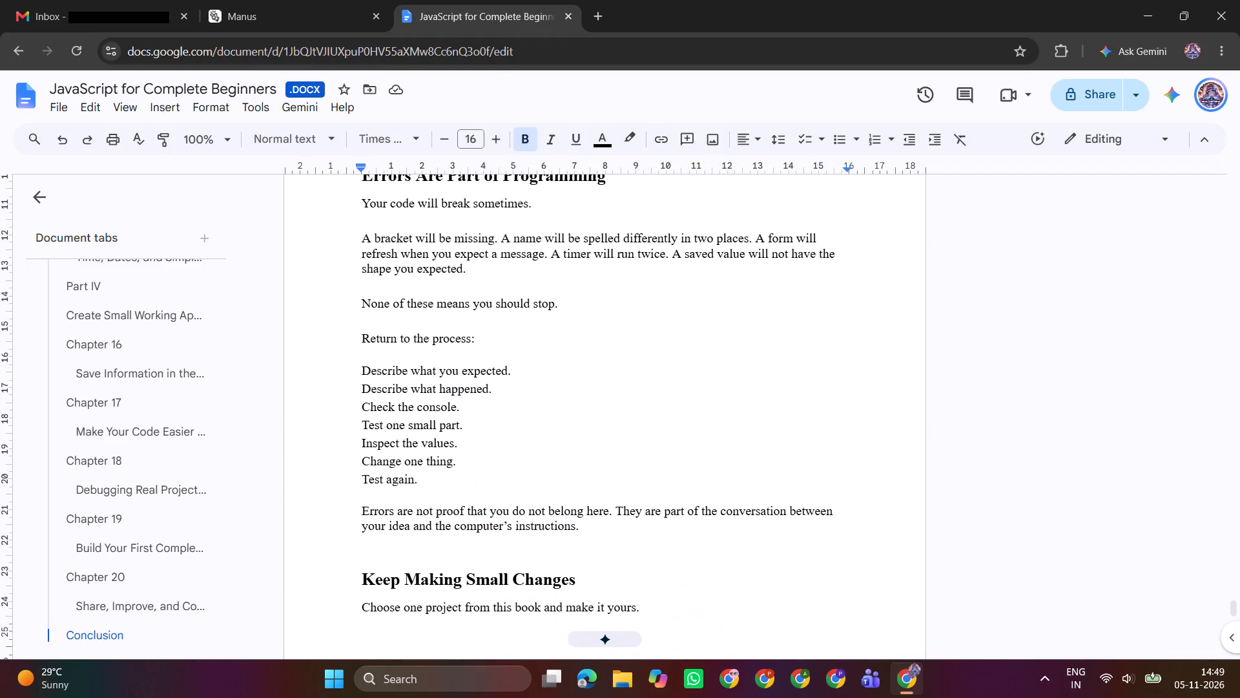
pyautogui.moveTo(356, 377); pyautogui.dragTo(418, 475)
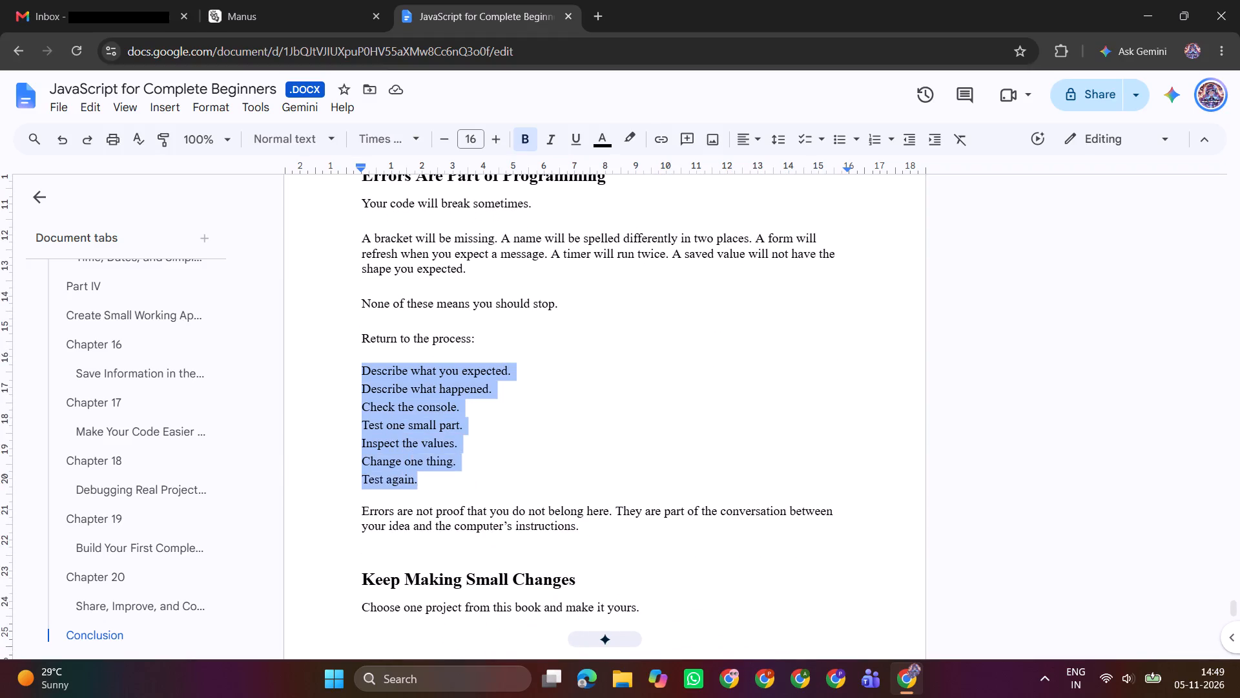
pyautogui.click(845, 143)
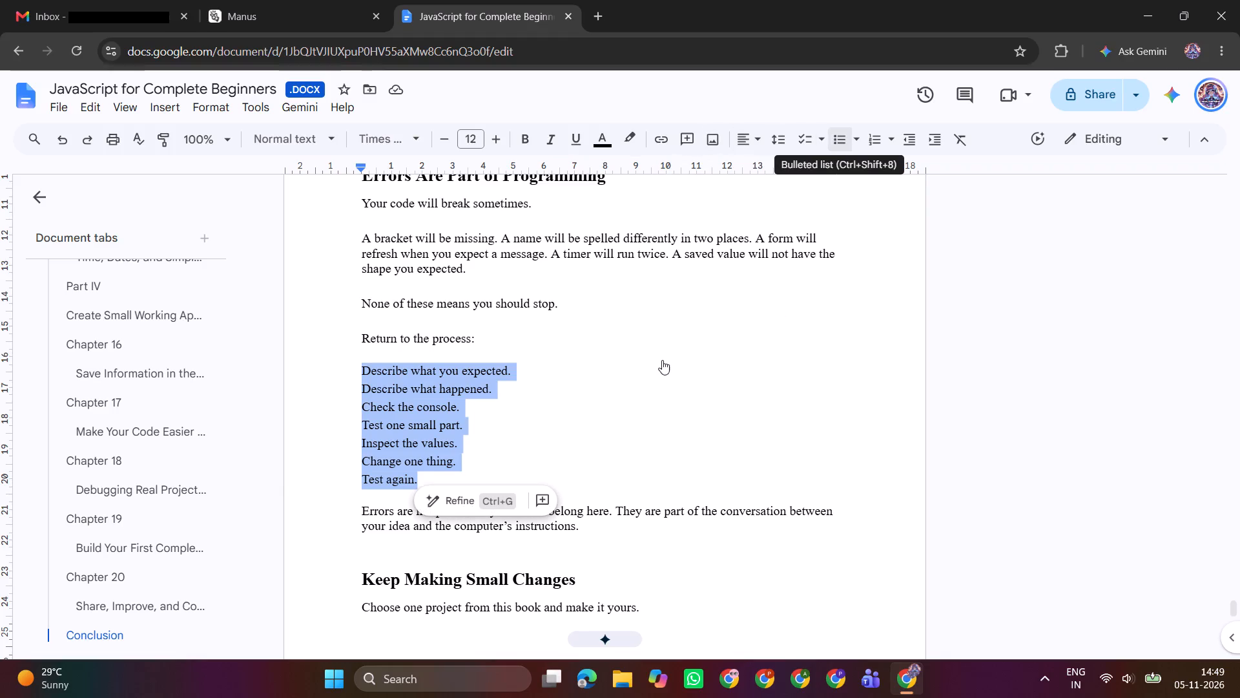
pyautogui.click(621, 383)
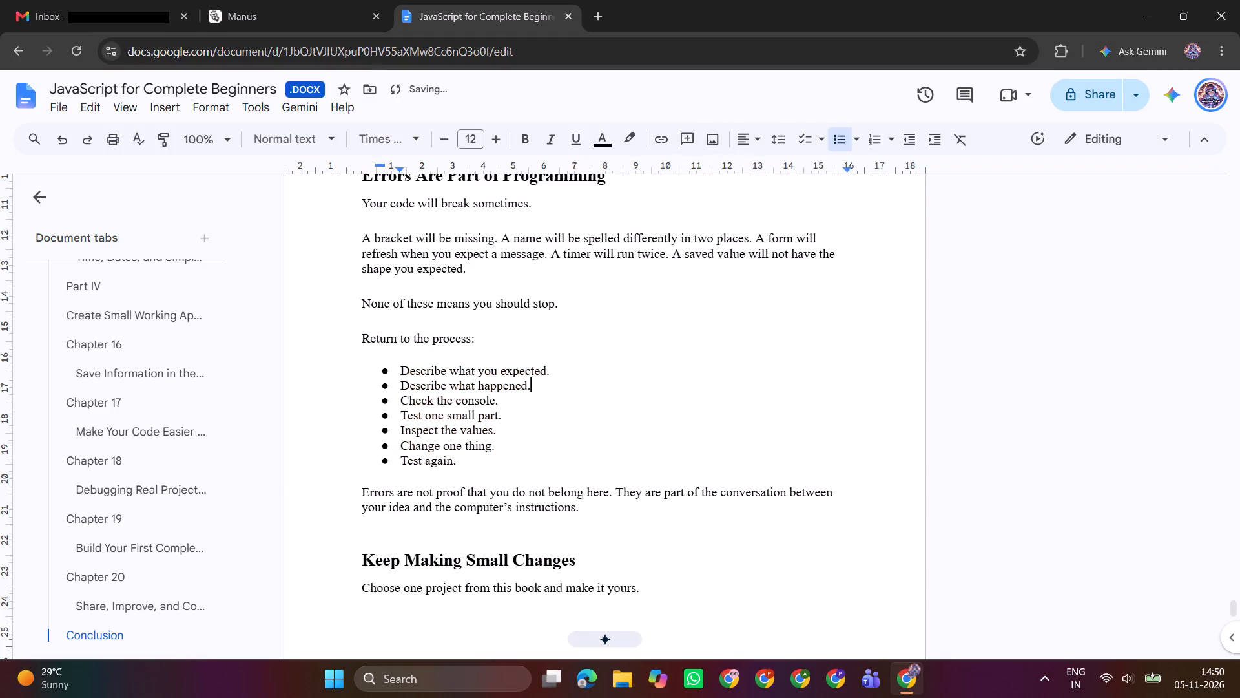
# Replace the horizontal line below the author's sign-off with a page break before "Practical Projects Included".
pyautogui.scroll(-2, 621, 383)
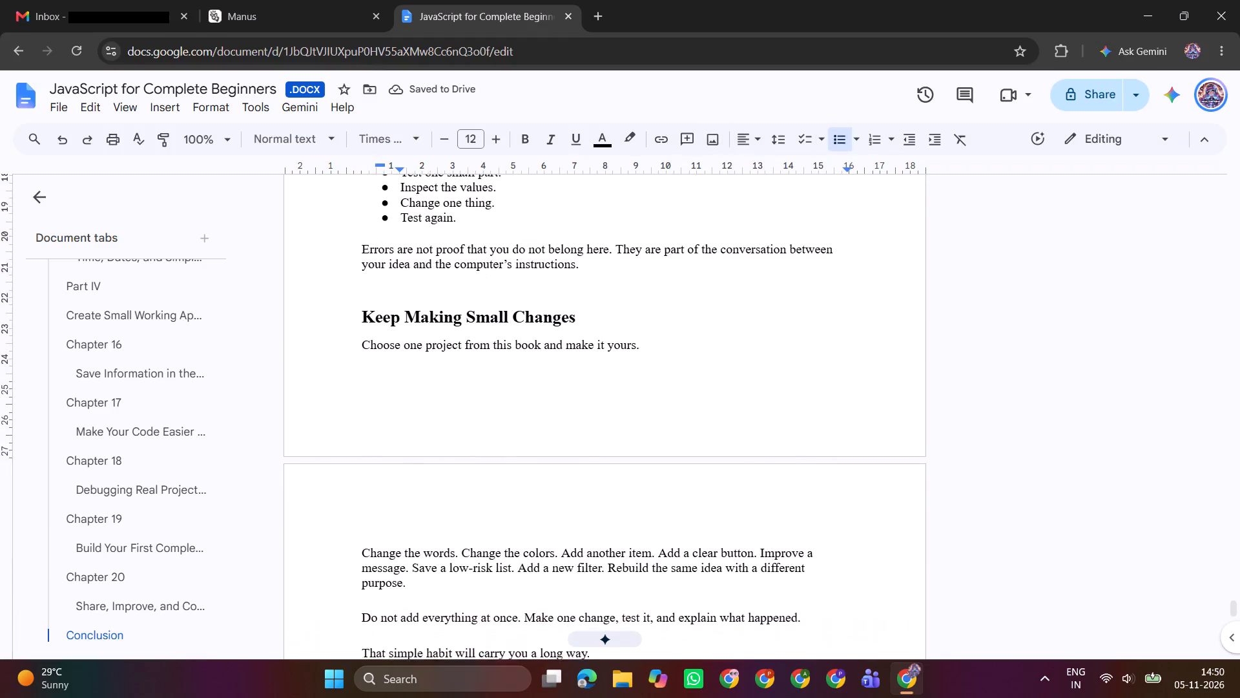
pyautogui.scroll(-2, 621, 383)
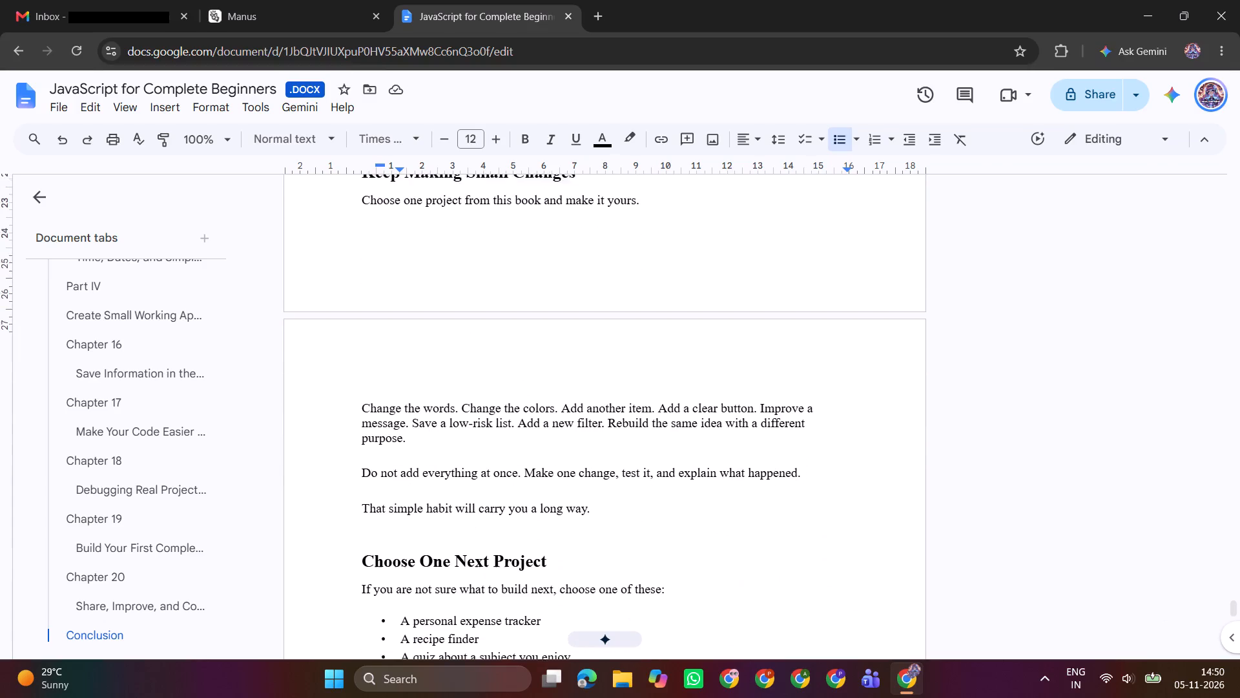
pyautogui.scroll(-1, 621, 383)
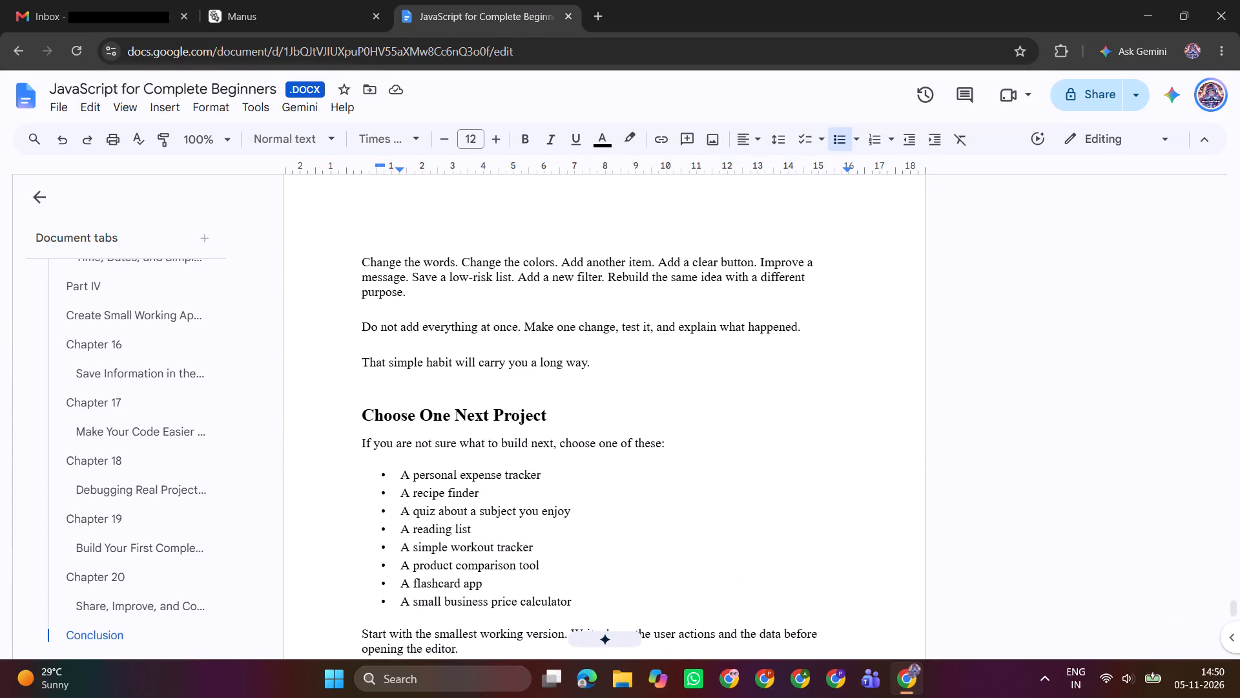
pyautogui.scroll(-2, 621, 383)
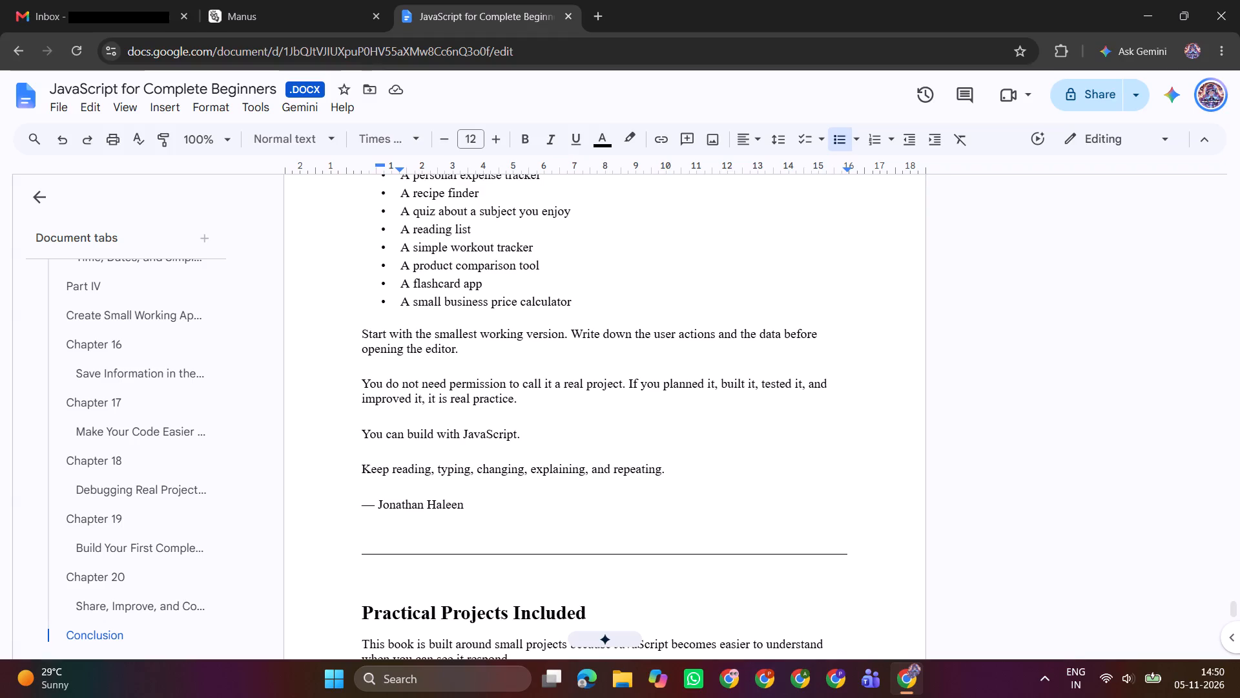
pyautogui.doubleClick(490, 555)
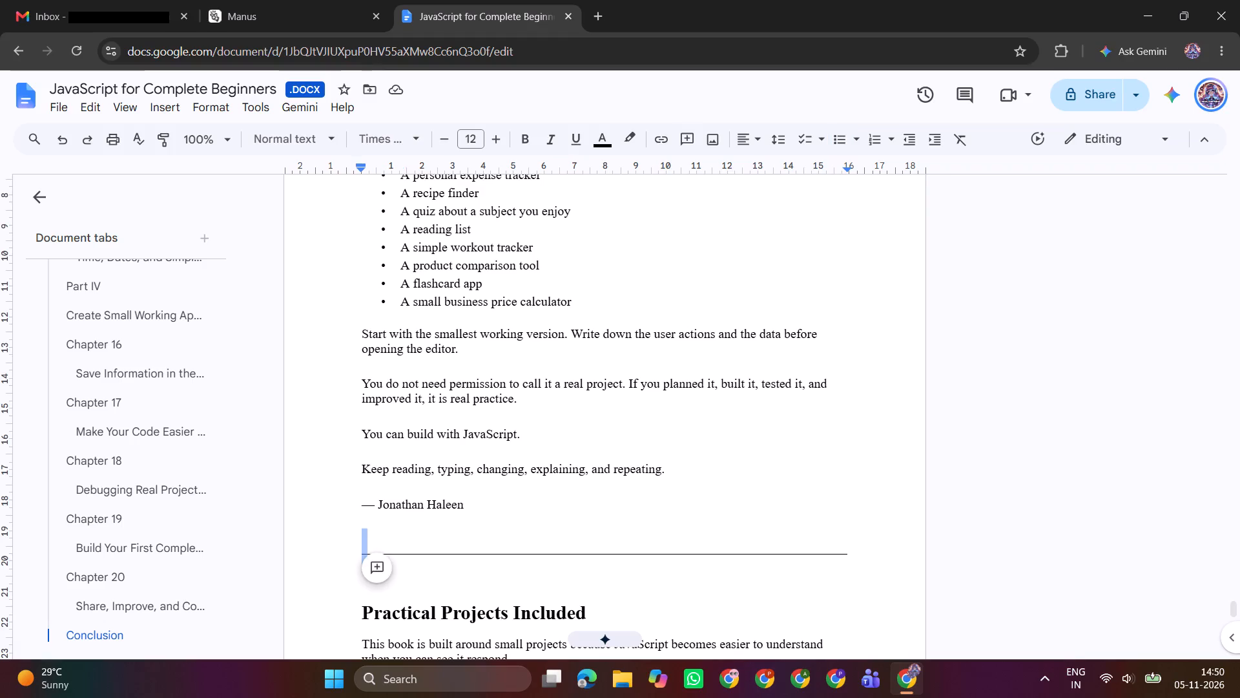
pyautogui.press('Delete')
pyautogui.press('Delete')
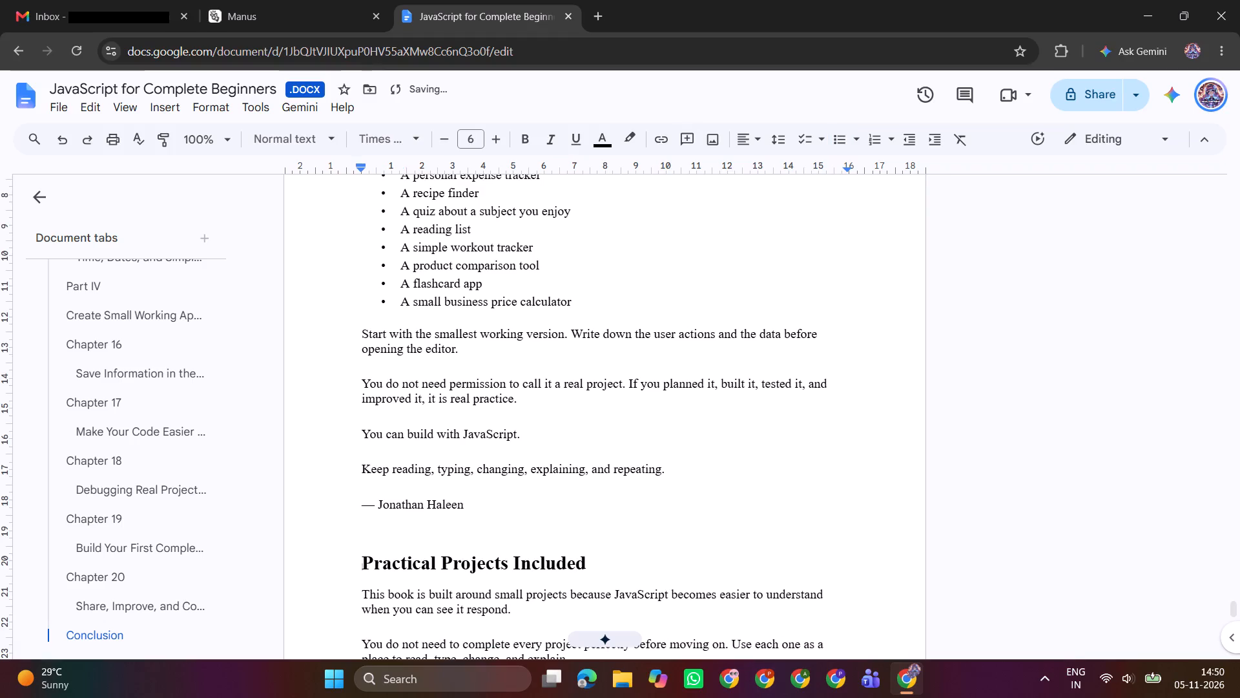
pyautogui.hotkey('ctrl', 'Return')
# Format the "Practical Projects Included" title as Heading 1, size 18, black and centred.
pyautogui.scroll(-2, 490, 555)
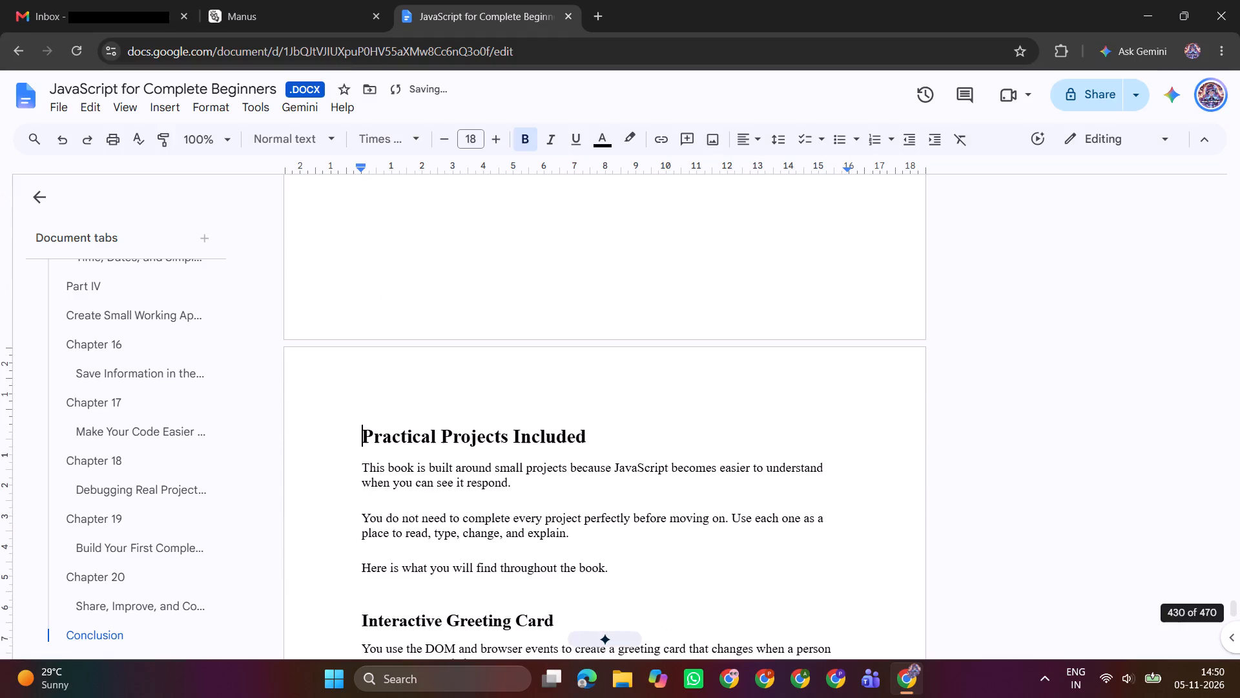
pyautogui.tripleClick(479, 438)
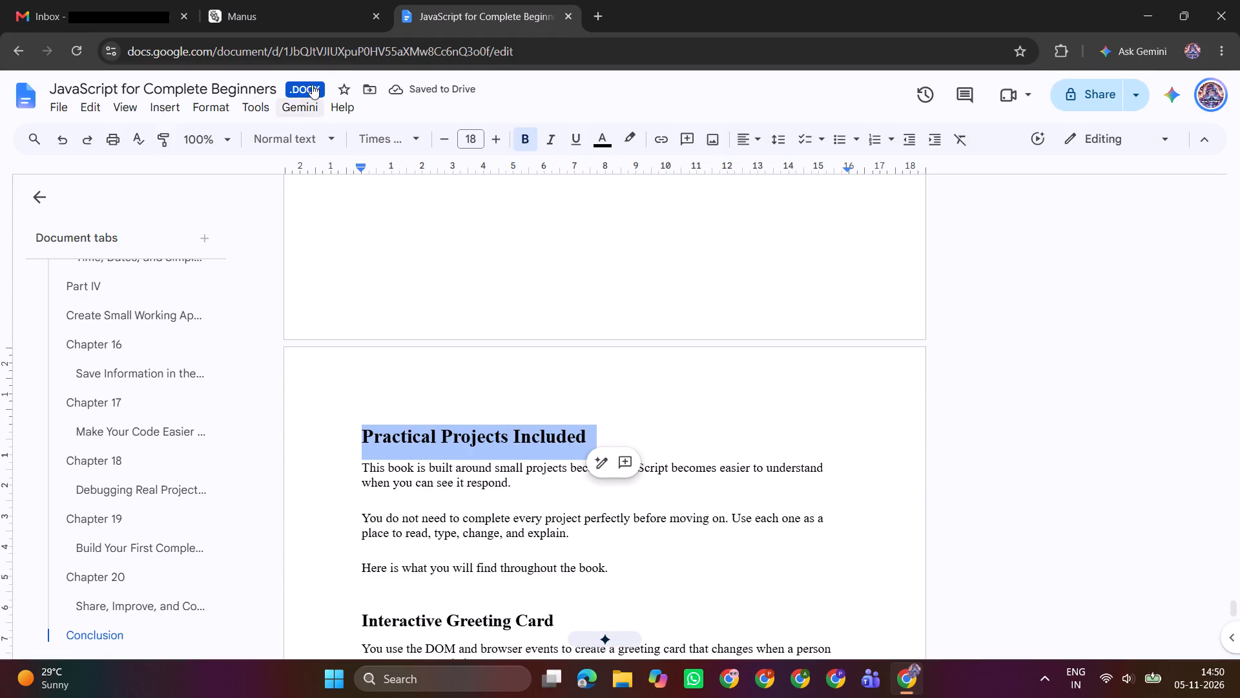
pyautogui.click(296, 130)
pyautogui.click(318, 345)
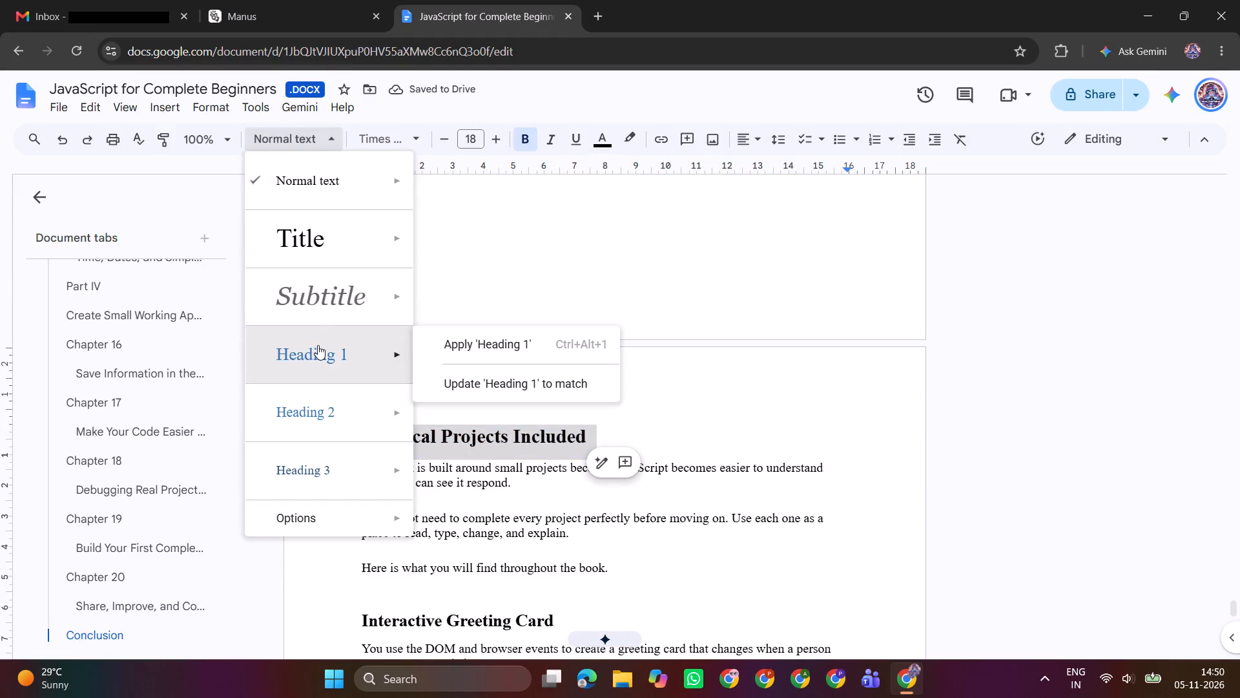
pyautogui.doubleClick(495, 138)
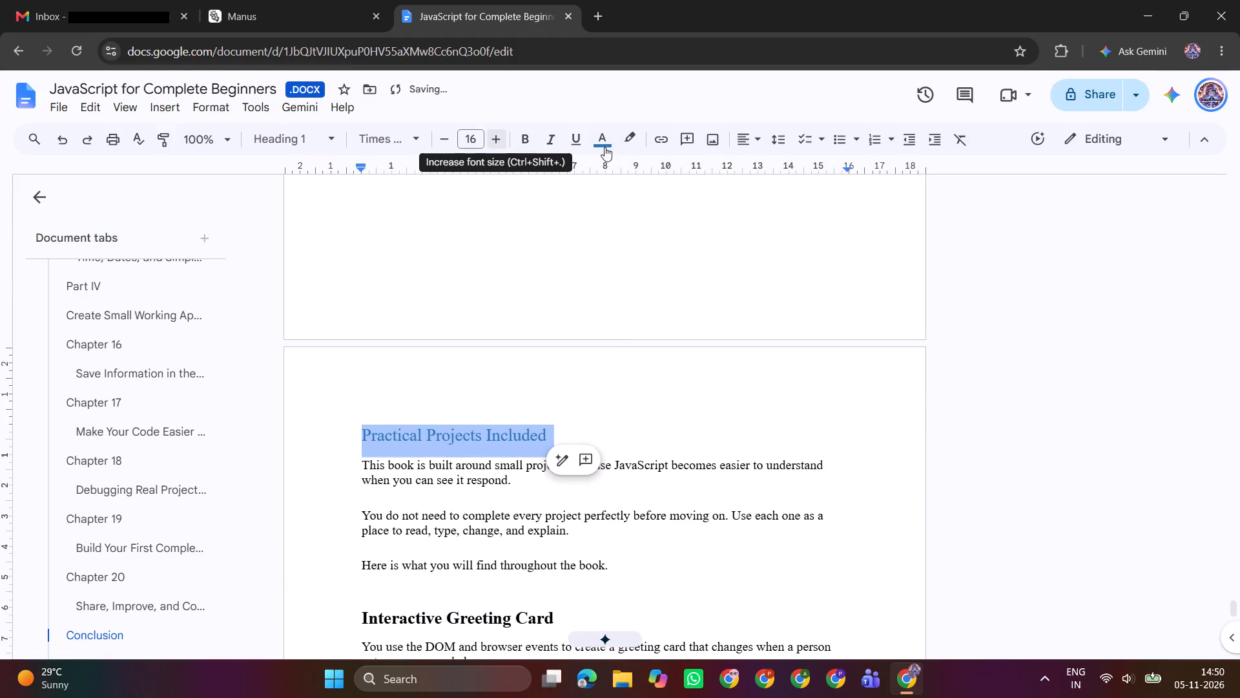
pyautogui.click(603, 141)
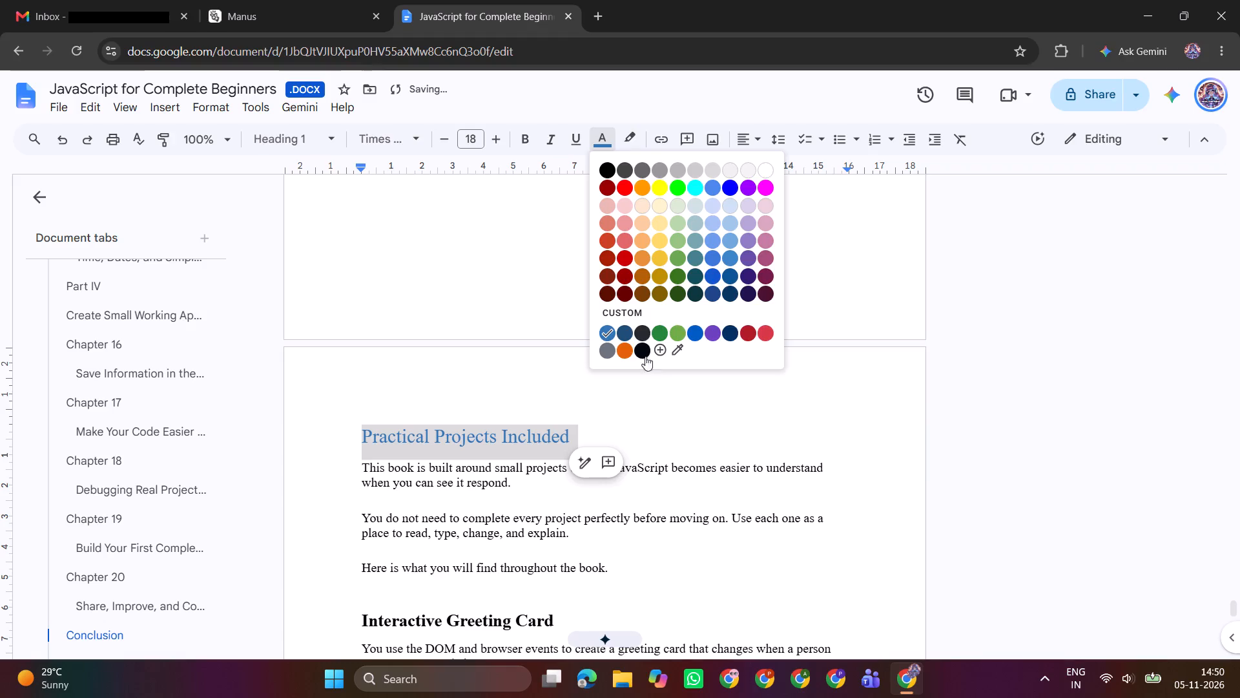
pyautogui.click(641, 350)
pyautogui.click(749, 138)
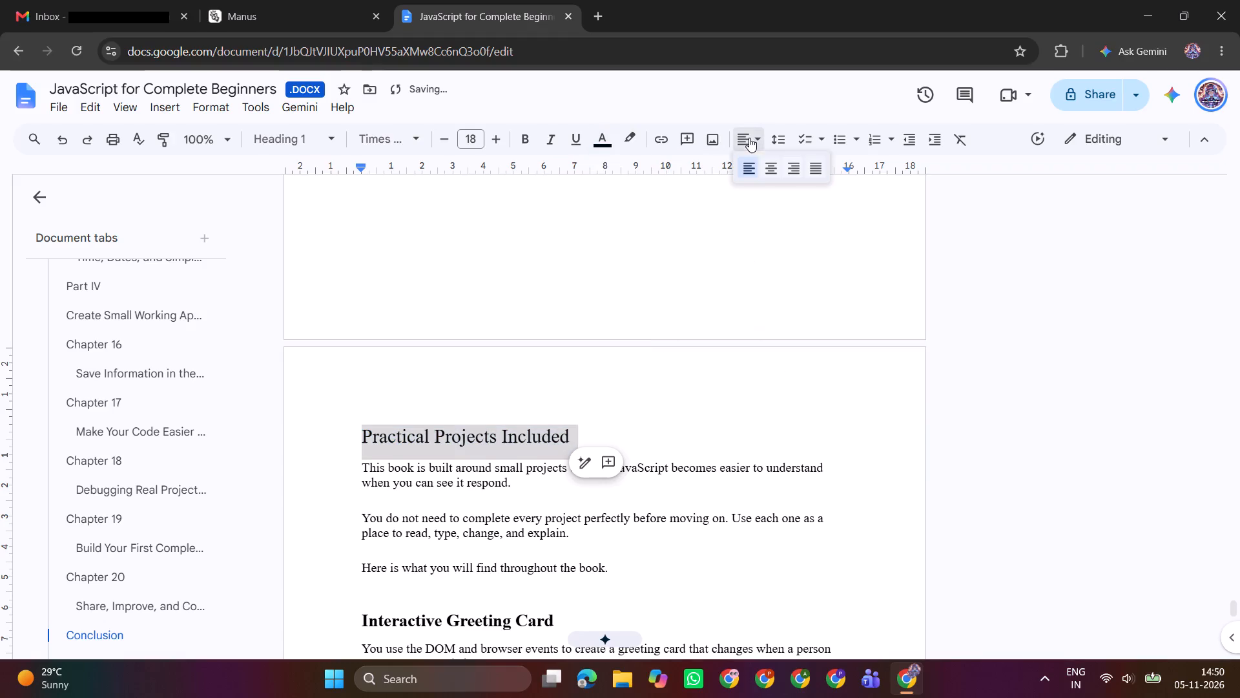
pyautogui.click(766, 169)
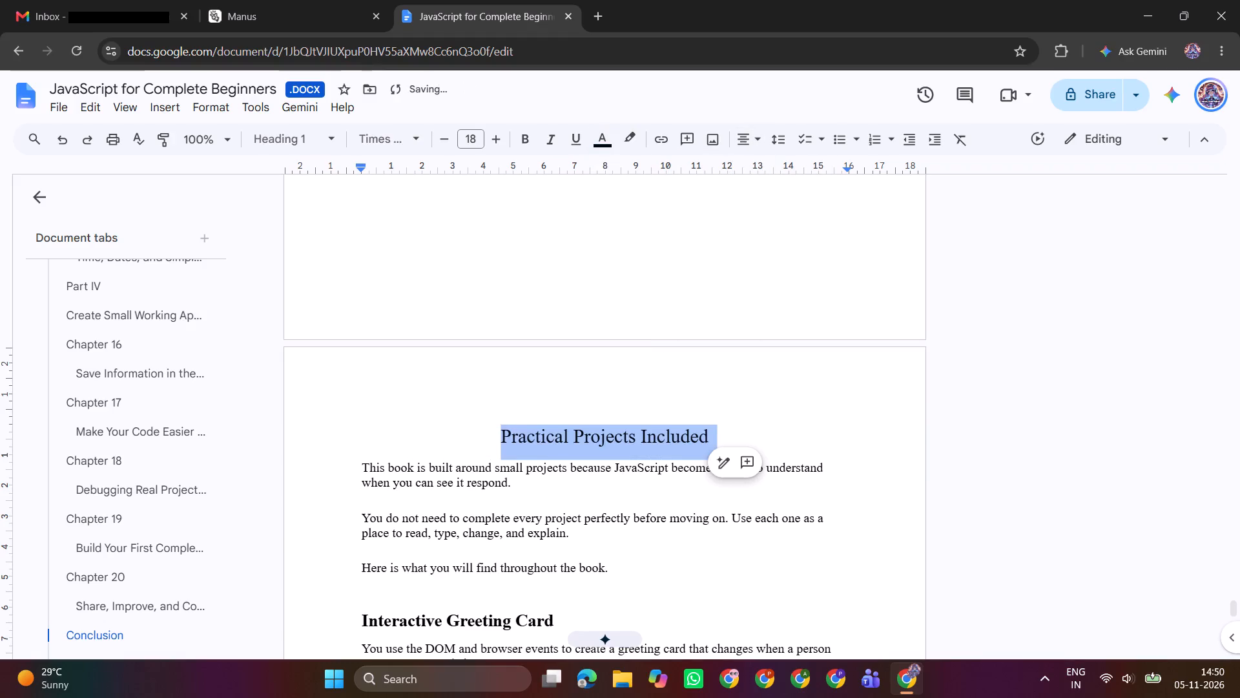
pyautogui.click(465, 507)
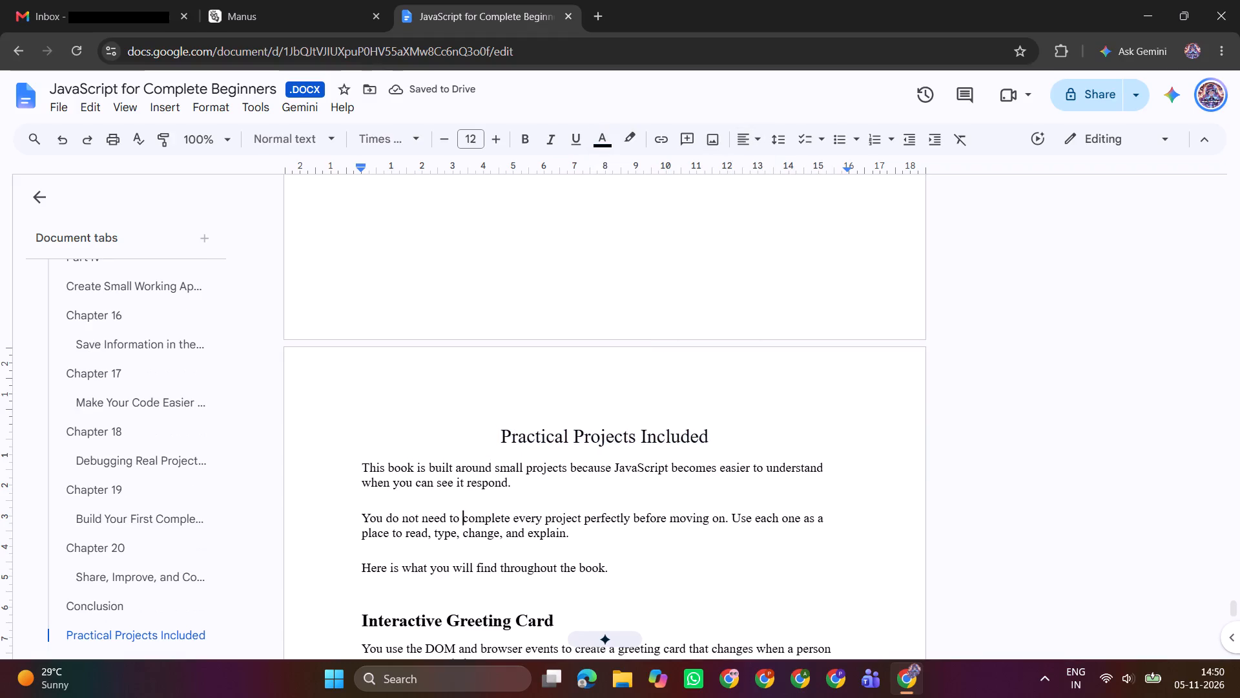
# Insert a blank line between the "Practical Projects Included" heading and its first paragraph.
pyautogui.click(352, 465)
pyautogui.press('Return')
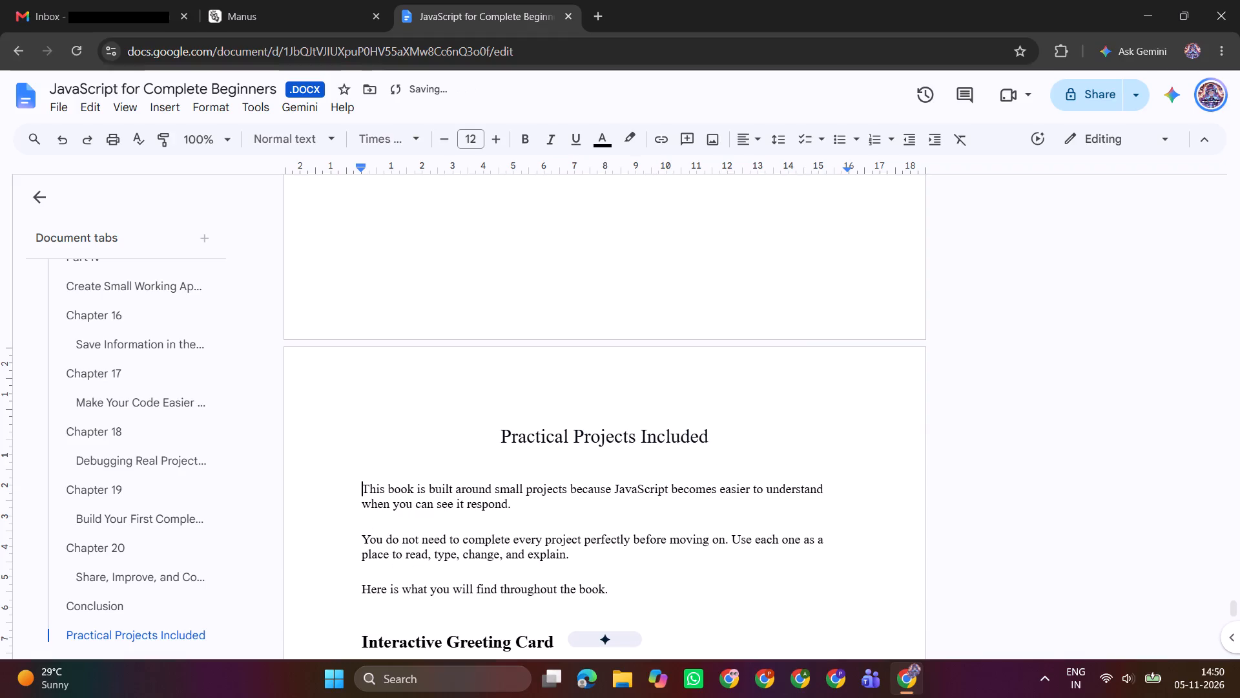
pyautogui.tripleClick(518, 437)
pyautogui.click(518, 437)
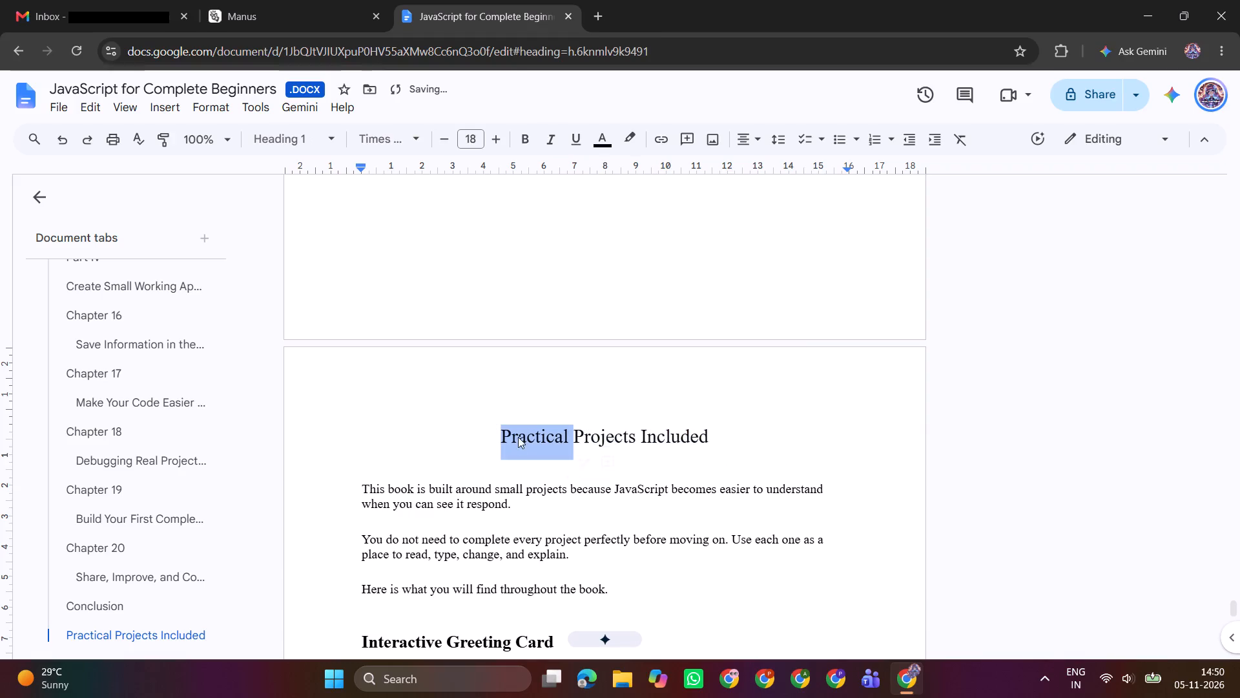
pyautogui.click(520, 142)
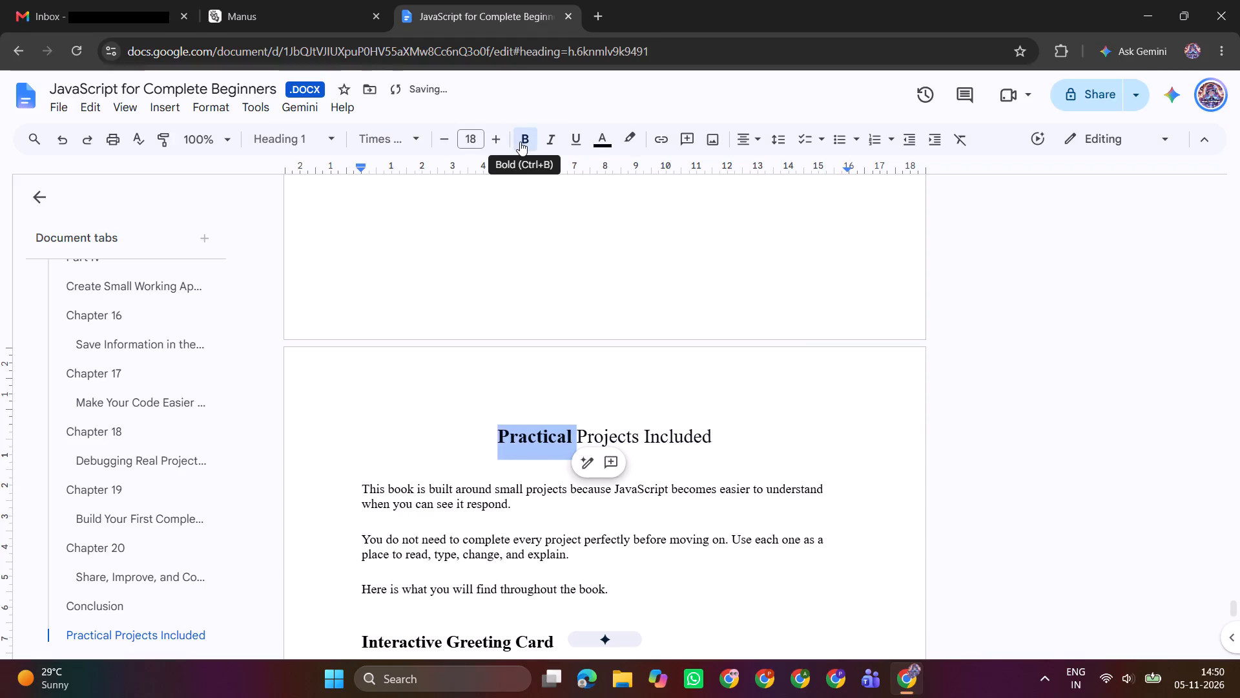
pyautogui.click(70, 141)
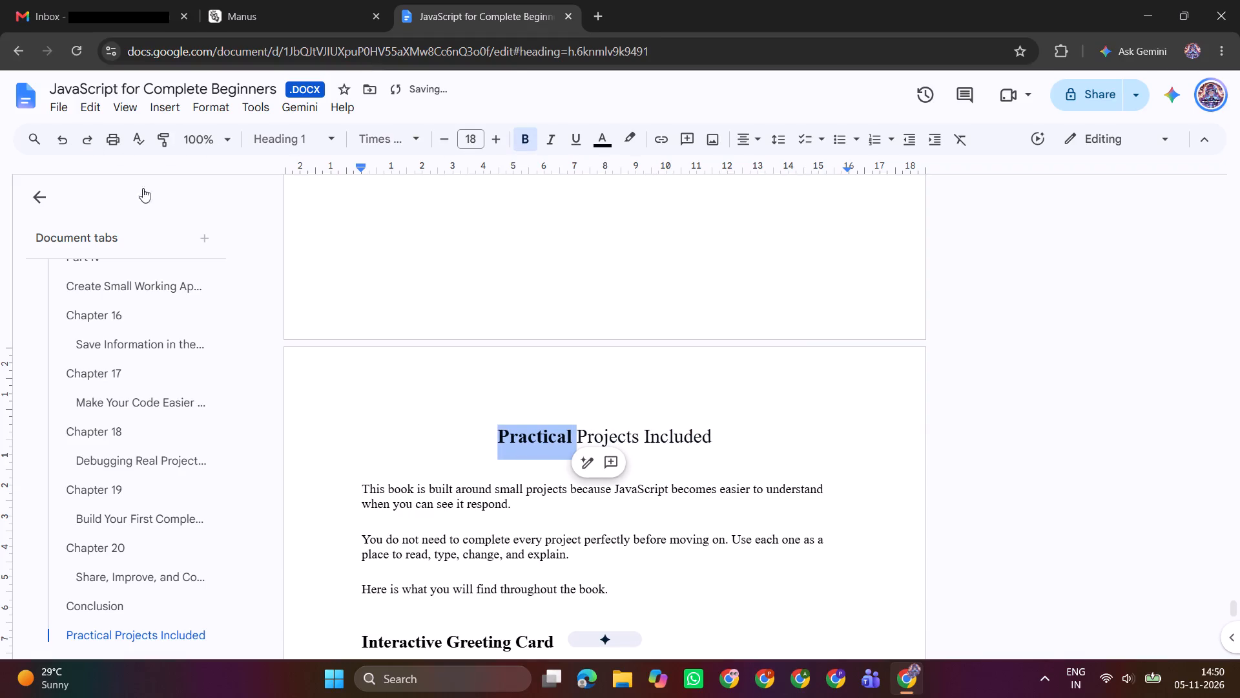
# Make the whole "Practical Projects Included" heading bold.
pyautogui.tripleClick(546, 441)
pyautogui.click(546, 441)
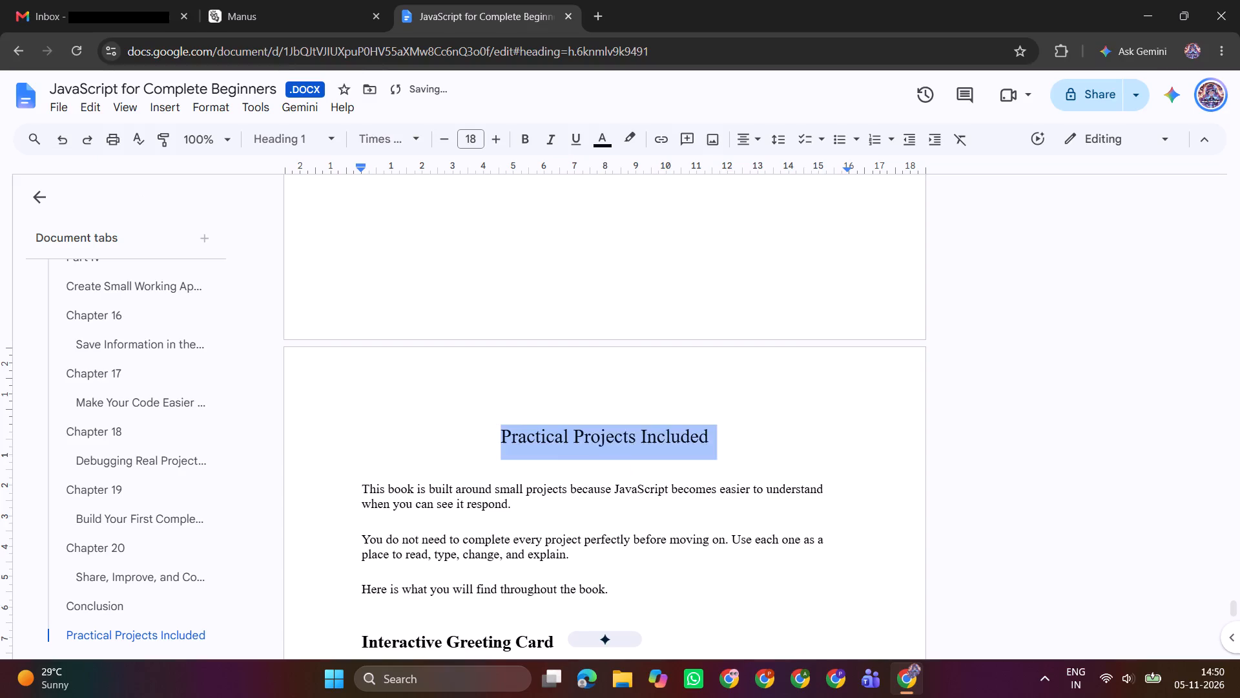
pyautogui.tripleClick(532, 436)
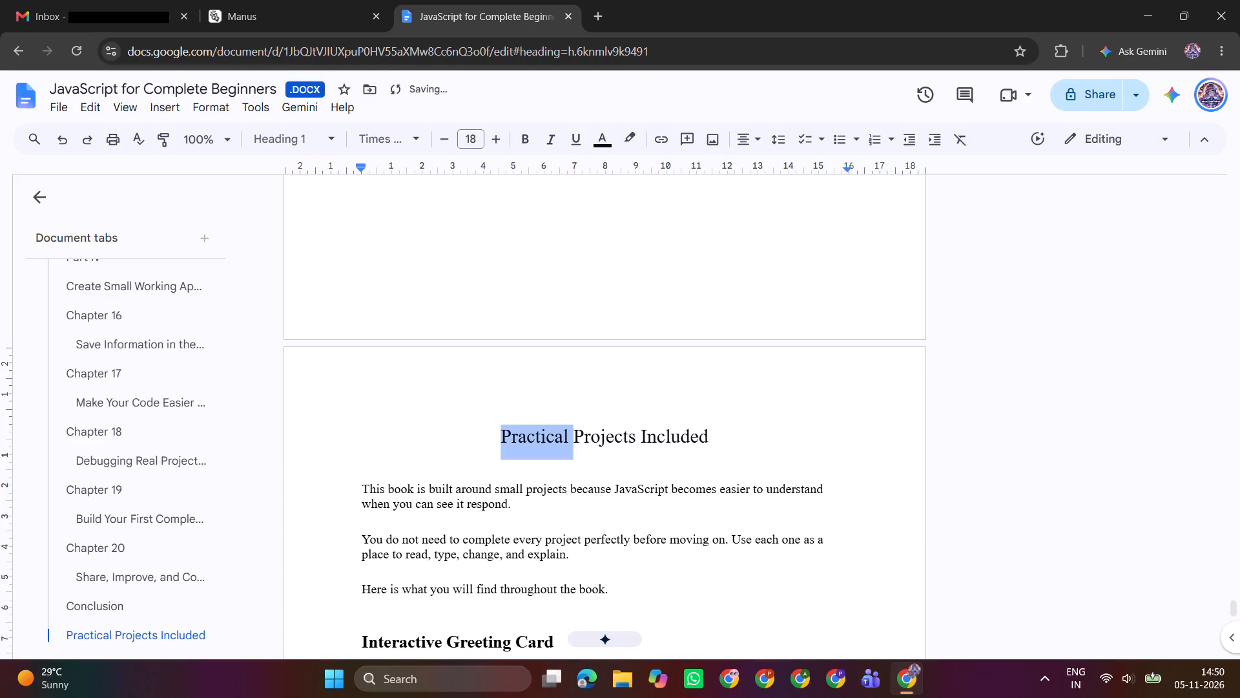
pyautogui.click(522, 137)
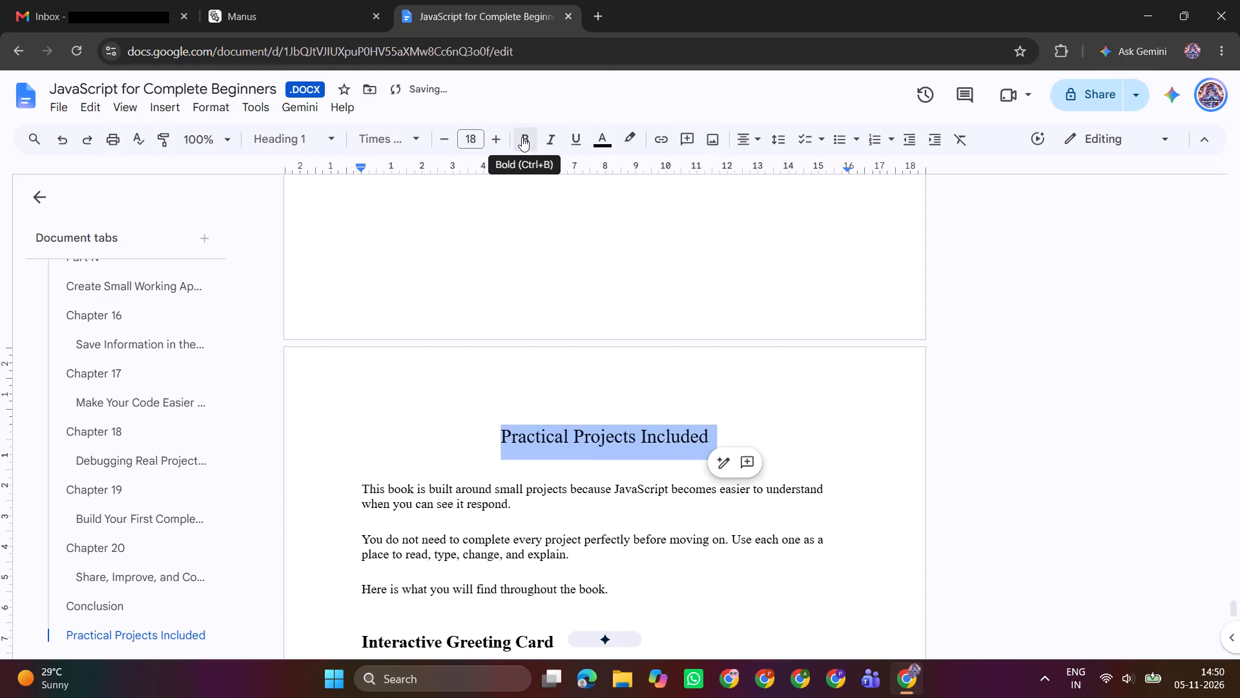
pyautogui.click(568, 482)
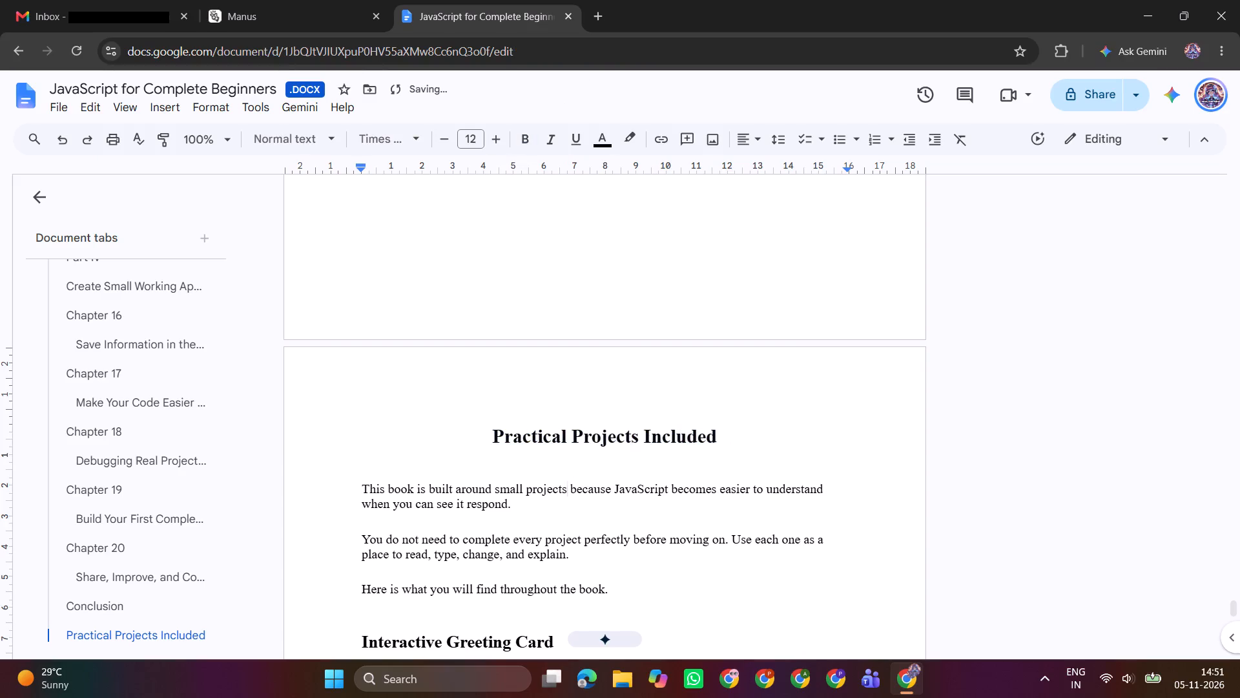
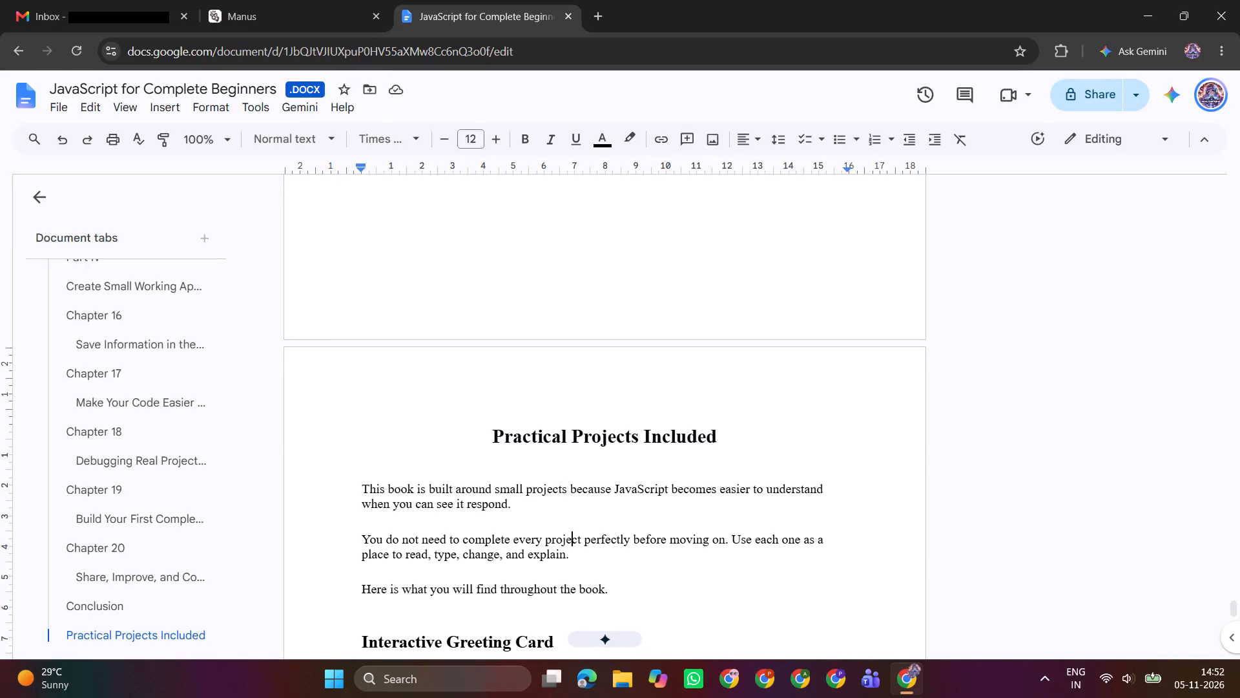
# Italicize the word "JavaScript" in the first paragraph under "Practical Projects Included".
pyautogui.moveTo(670, 489); pyautogui.dragTo(616, 489)
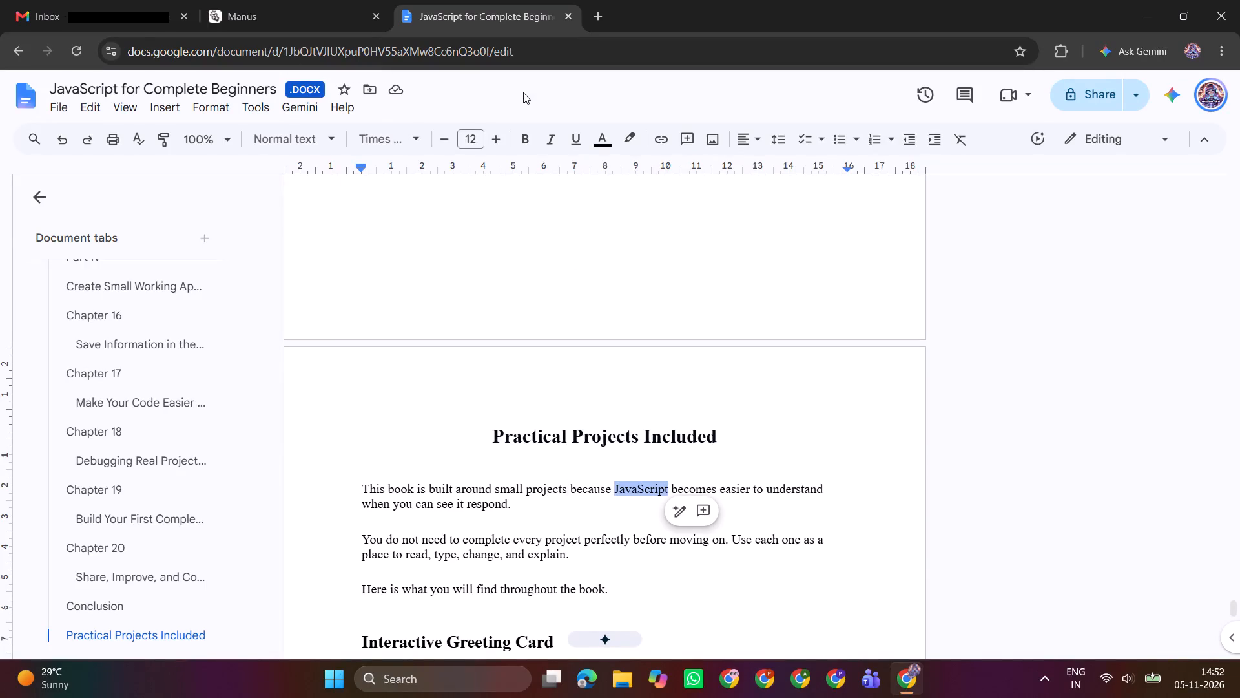
pyautogui.click(544, 138)
pyautogui.click(562, 463)
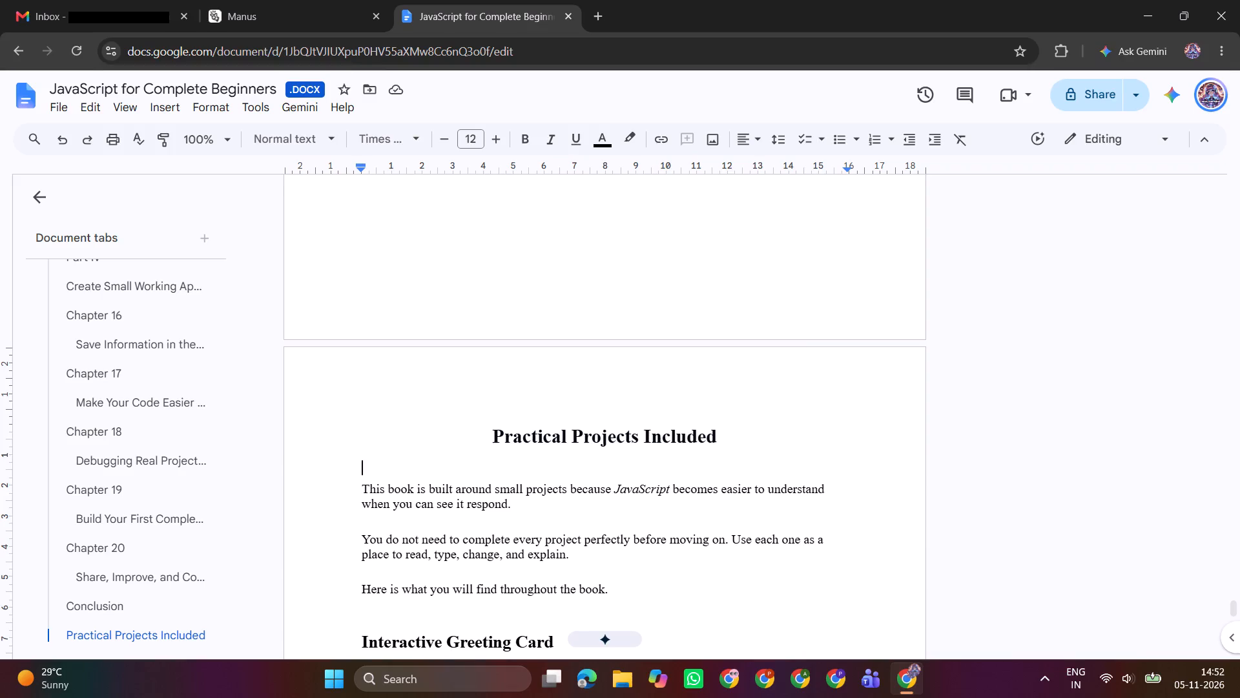
# Place the cursor at the end of the "Creating new messages on the page" bullet under "Interactive Greeting Card".
pyautogui.scroll(-2, 562, 463)
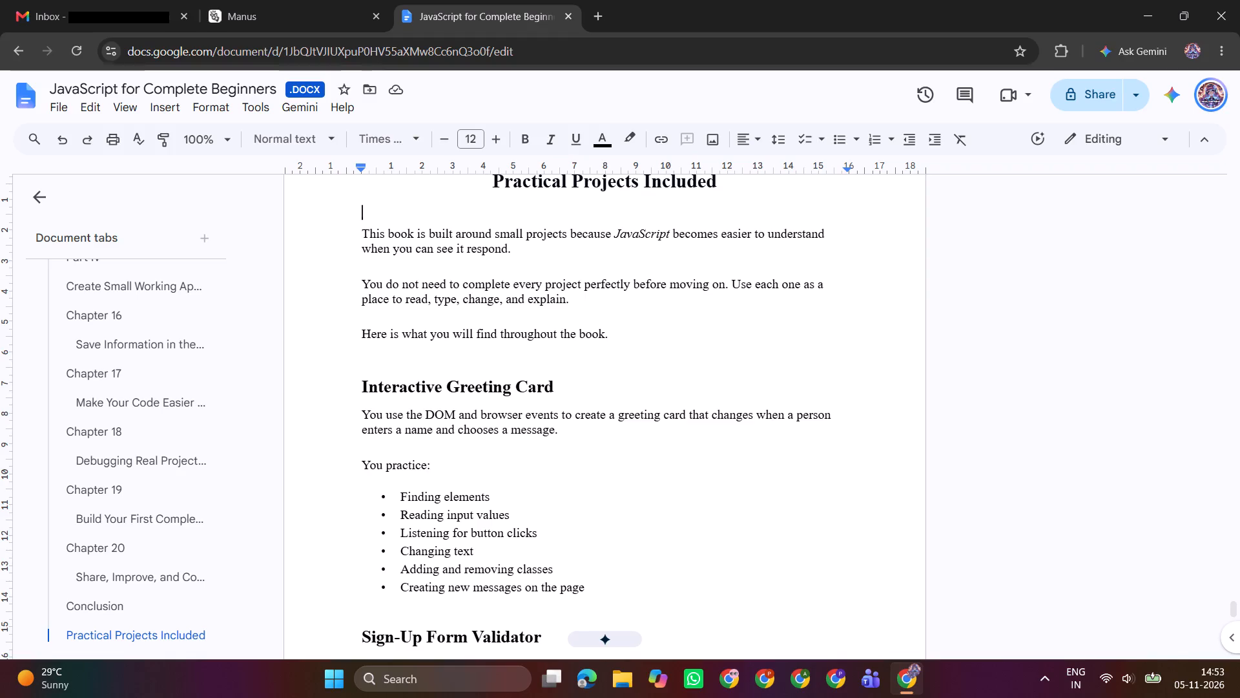
pyautogui.scroll(-2, 562, 463)
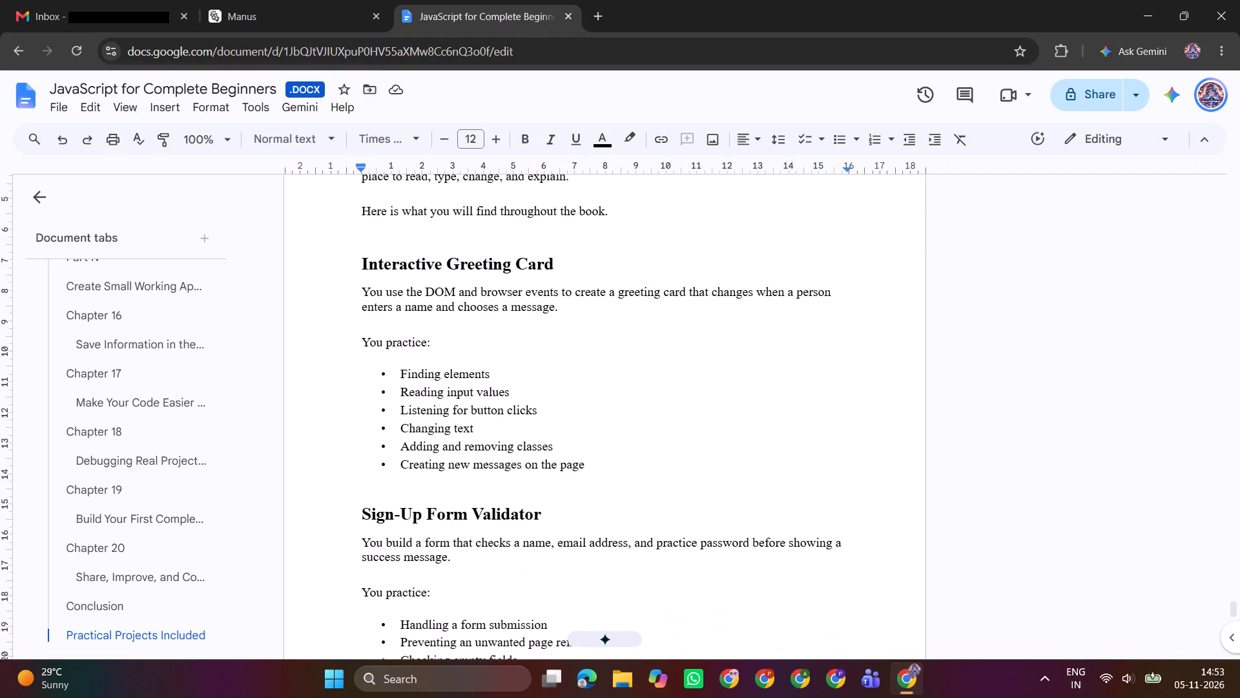
pyautogui.click(673, 471)
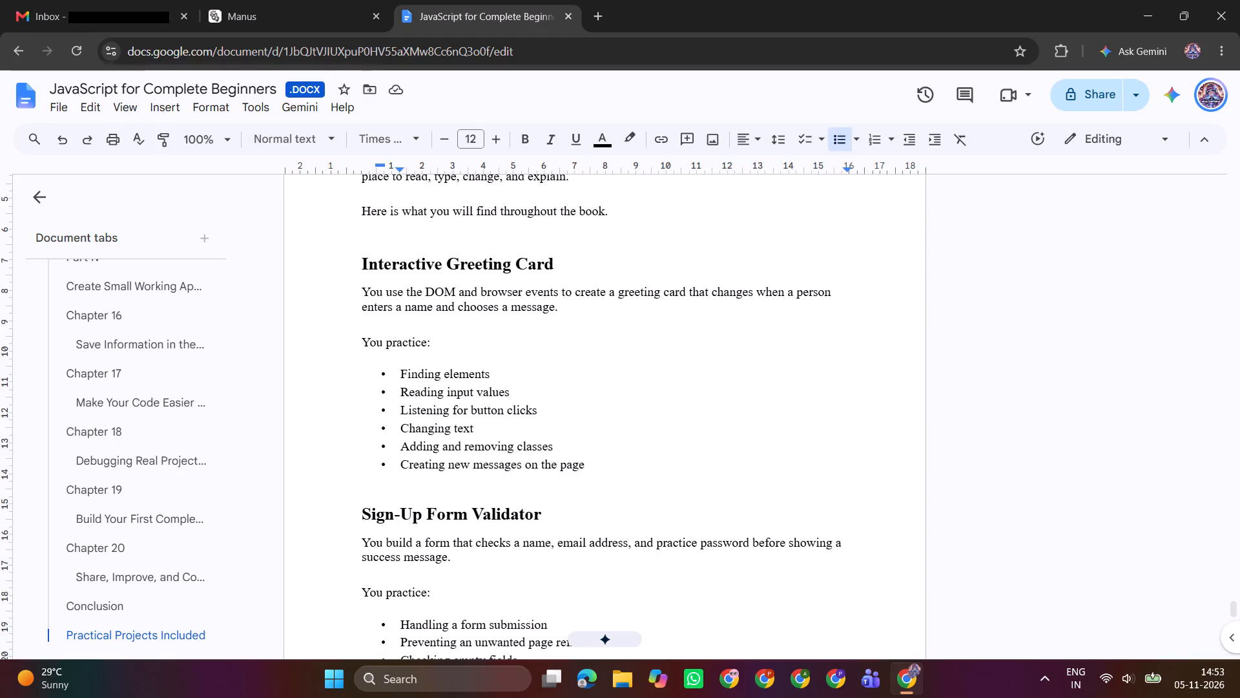
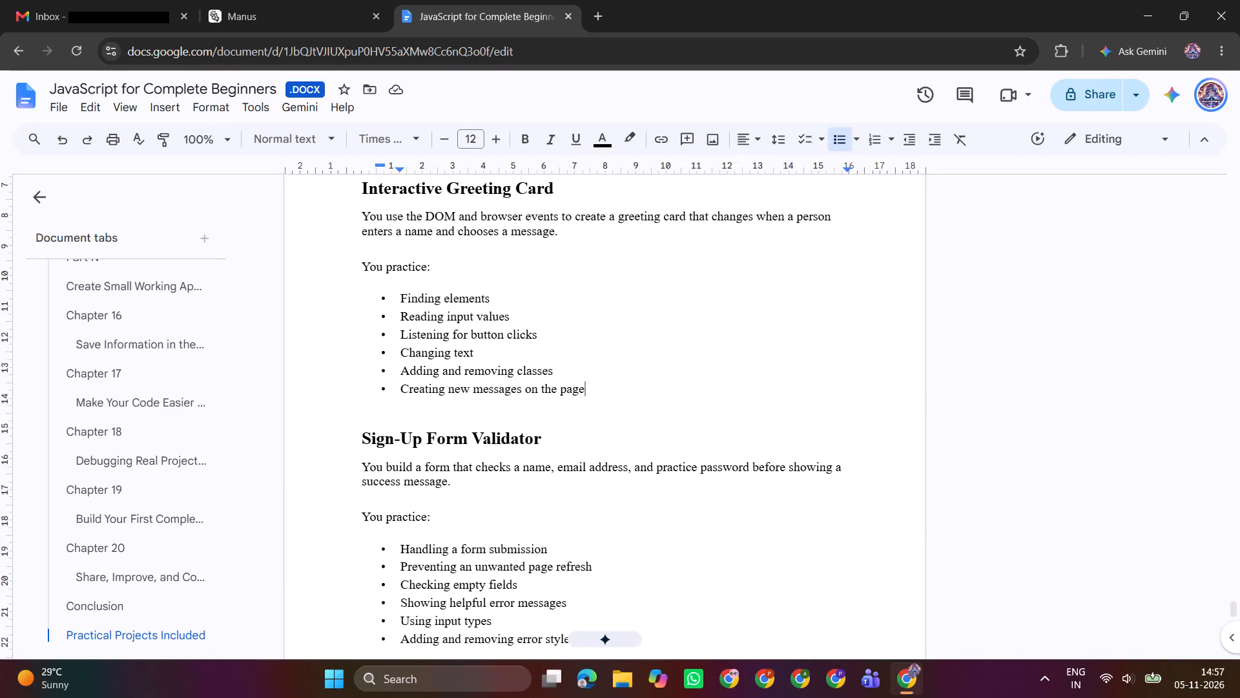
# Review the formatting of the remaining project sections, from "Sign-Up Form Validator" through "Daily Habit Tracker".
pyautogui.scroll(-1, 673, 471)
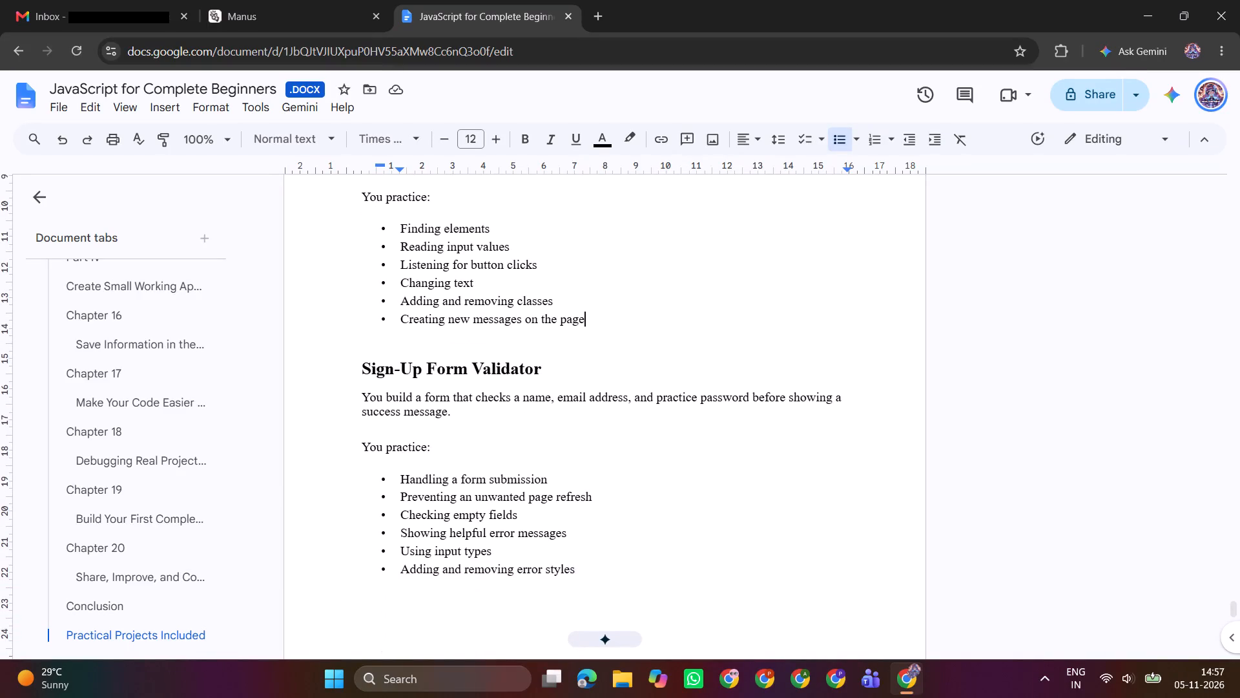
pyautogui.scroll(-2, 673, 471)
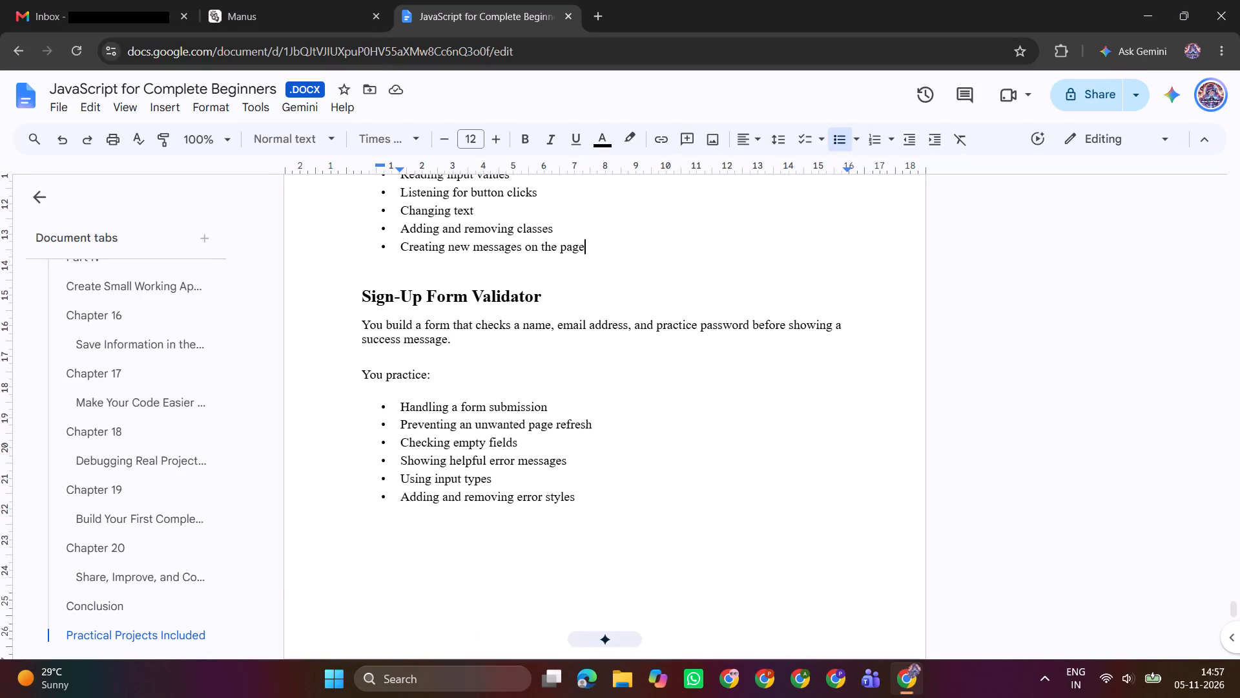
pyautogui.scroll(-3, 673, 471)
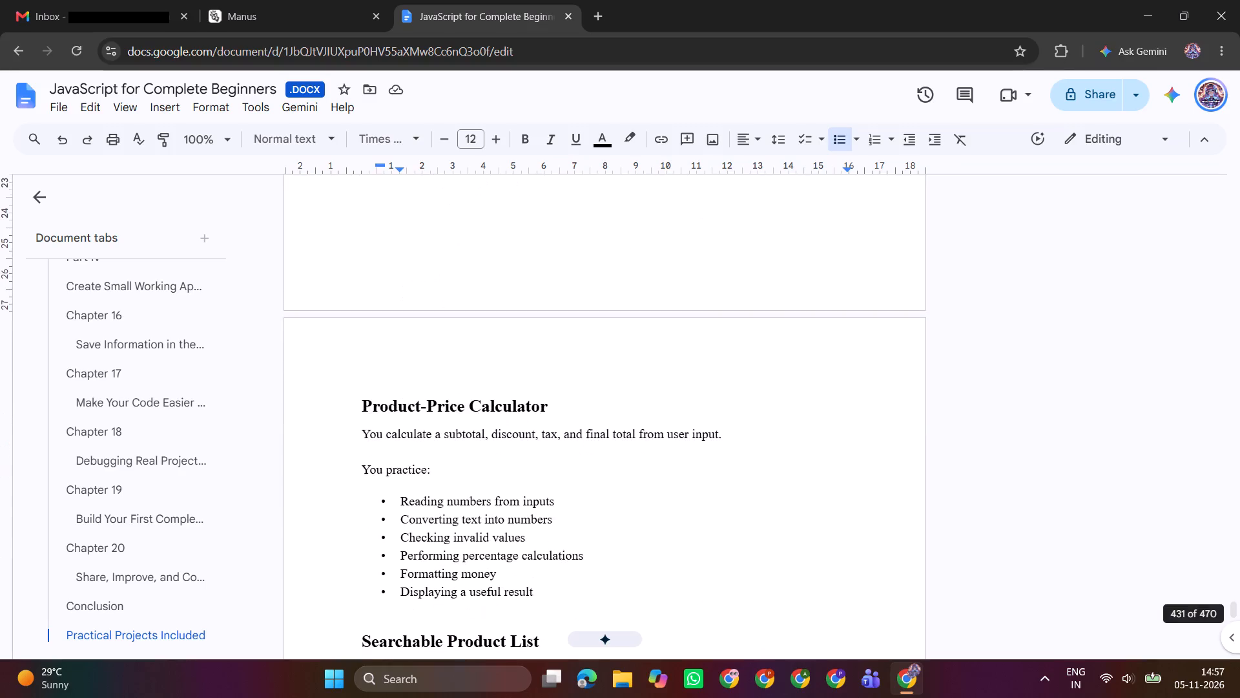
pyautogui.scroll(-1, 673, 471)
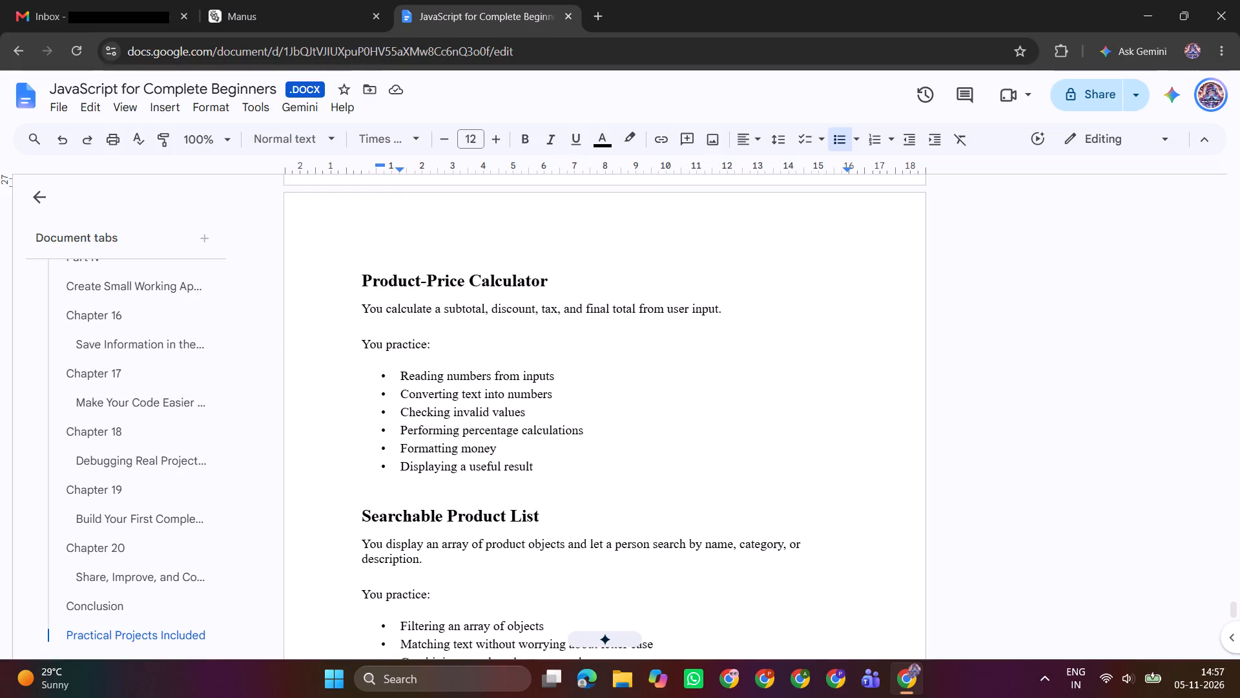
pyautogui.scroll(-5, 673, 471)
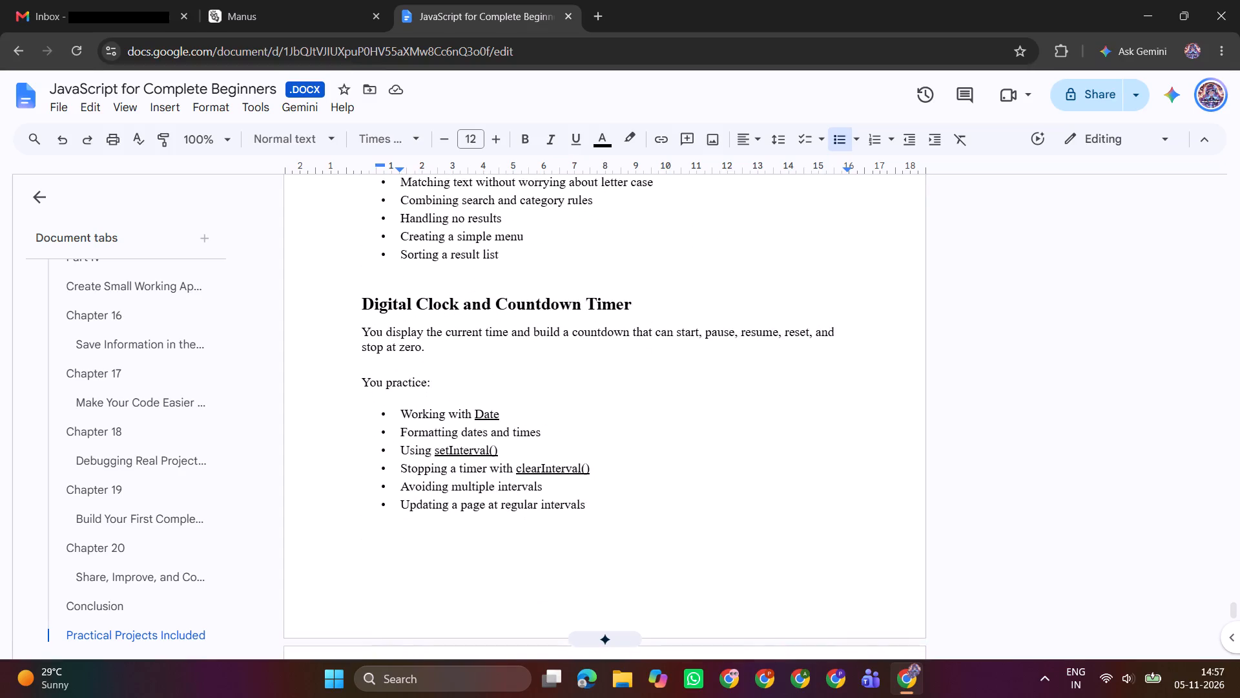
pyautogui.scroll(-3, 673, 471)
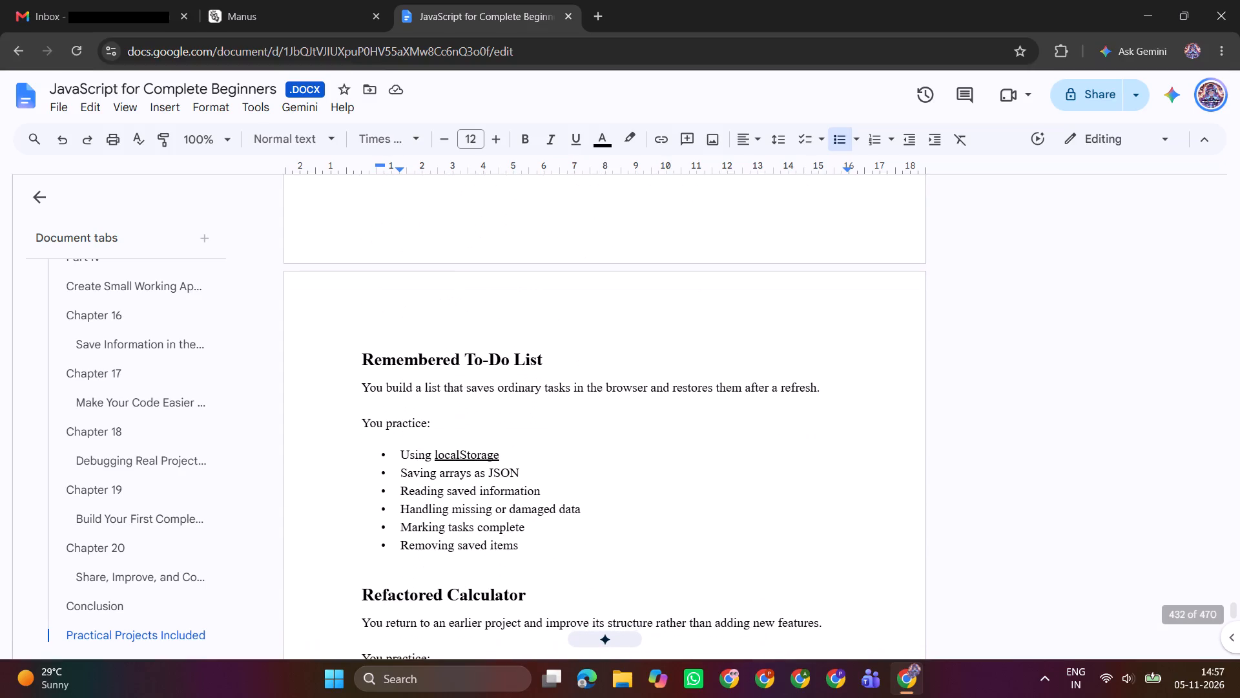
pyautogui.scroll(-2, 673, 471)
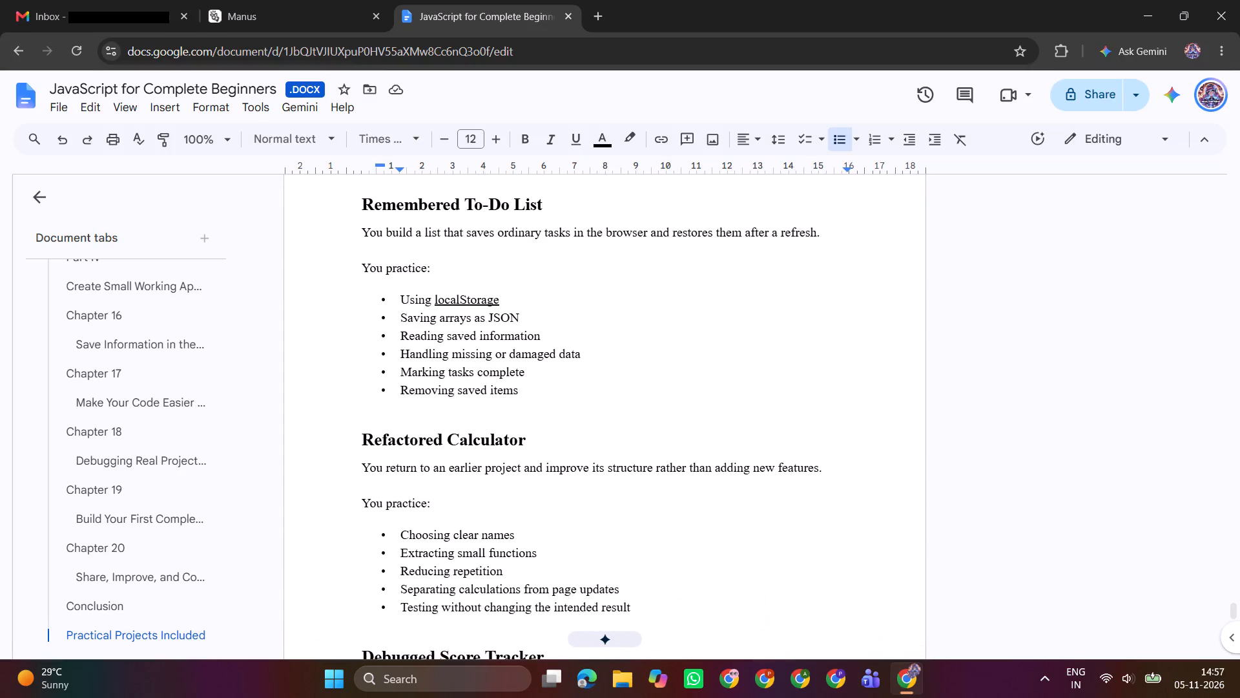
pyautogui.scroll(-4, 673, 471)
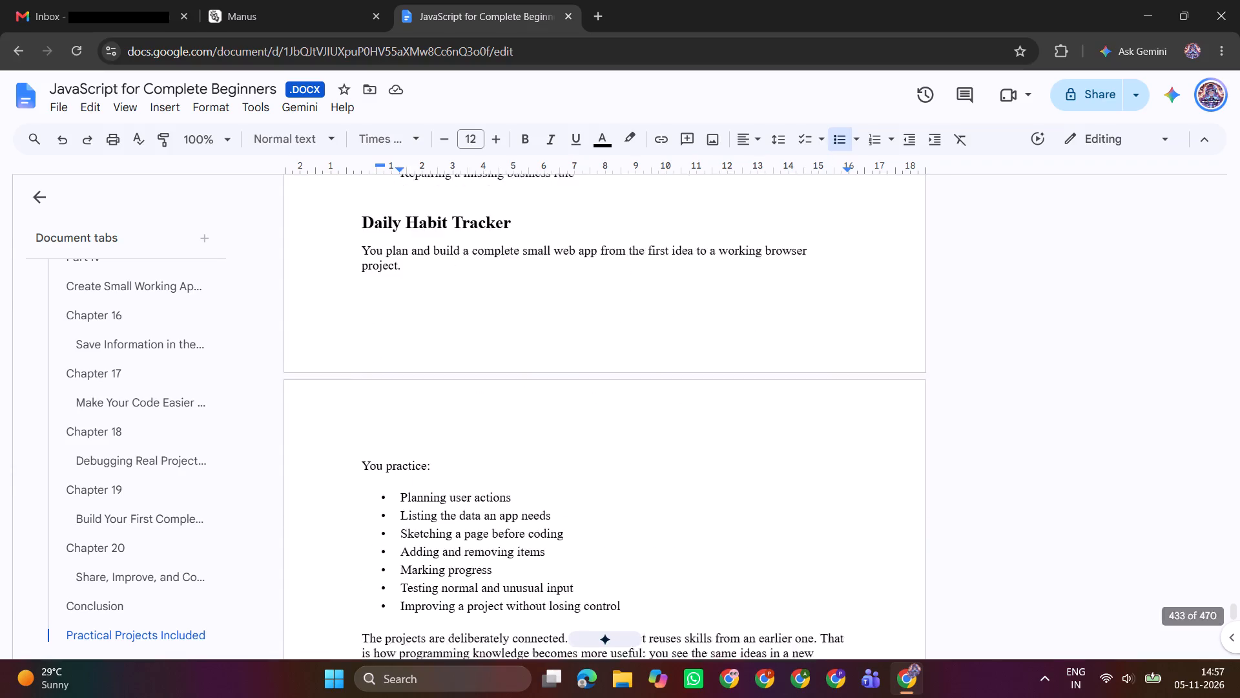
# Replace the horizontal line and blank line before "Quick Reference: JavaScript Building Blocks" with a page break.
pyautogui.scroll(-2, 673, 471)
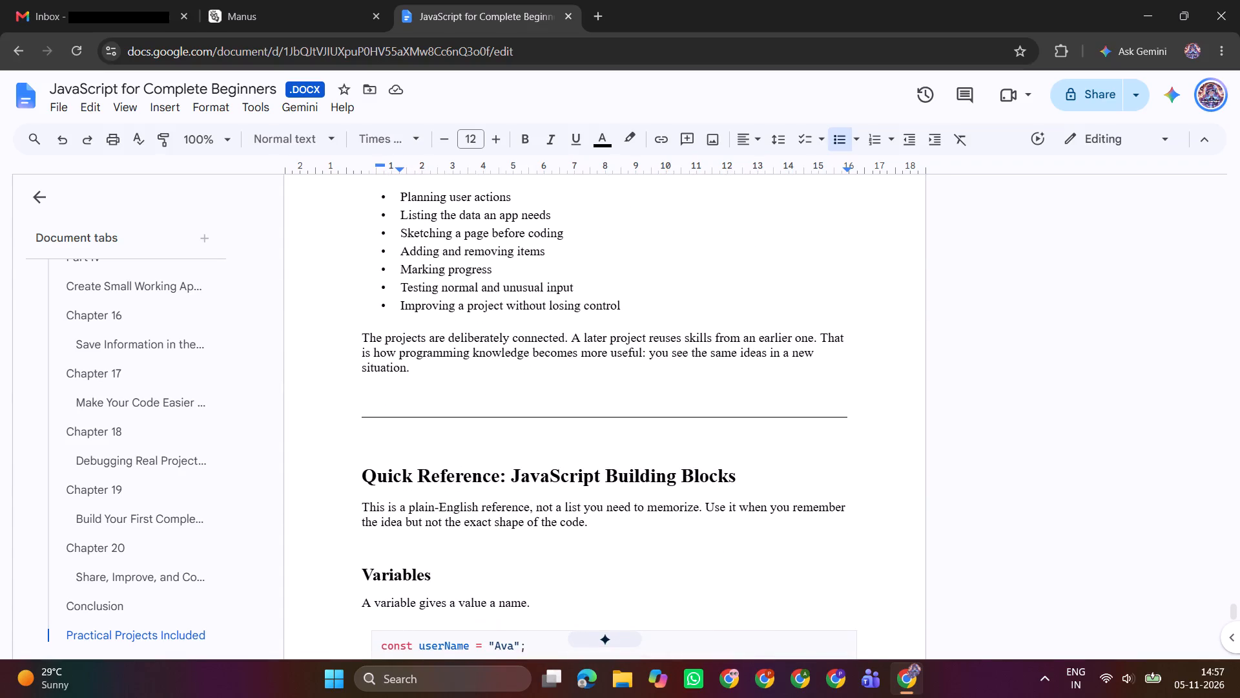
pyautogui.doubleClick(610, 421)
pyautogui.press('Delete')
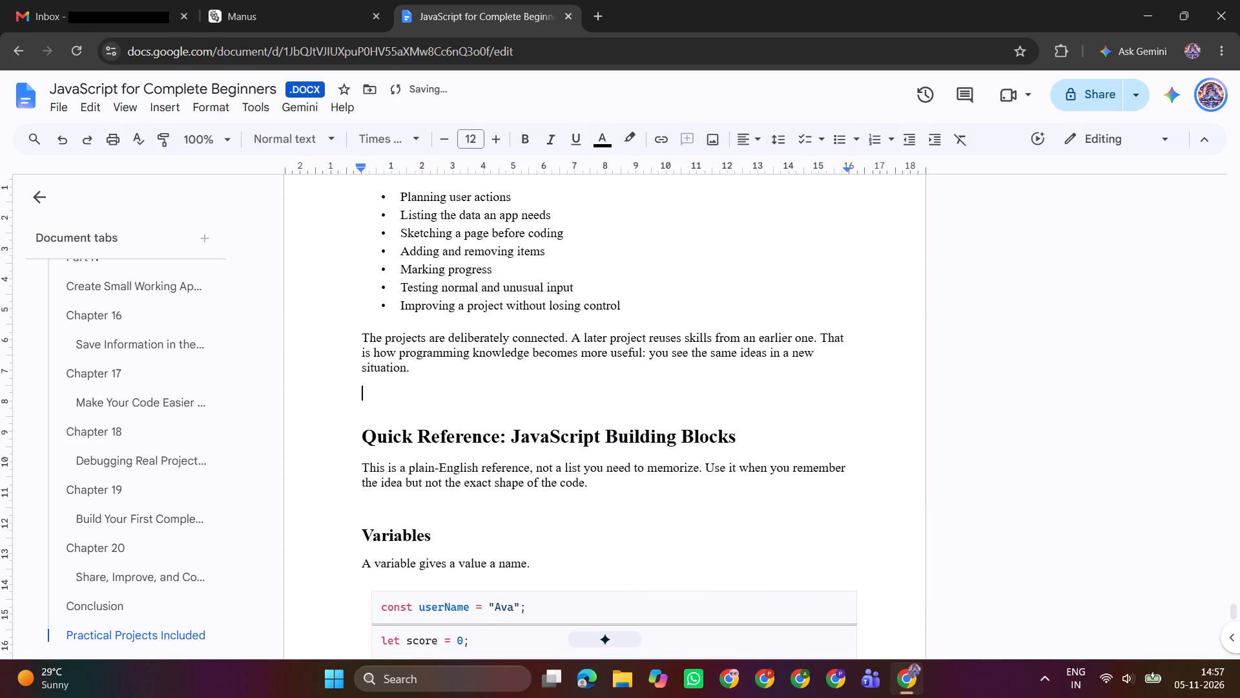
pyautogui.press('Delete')
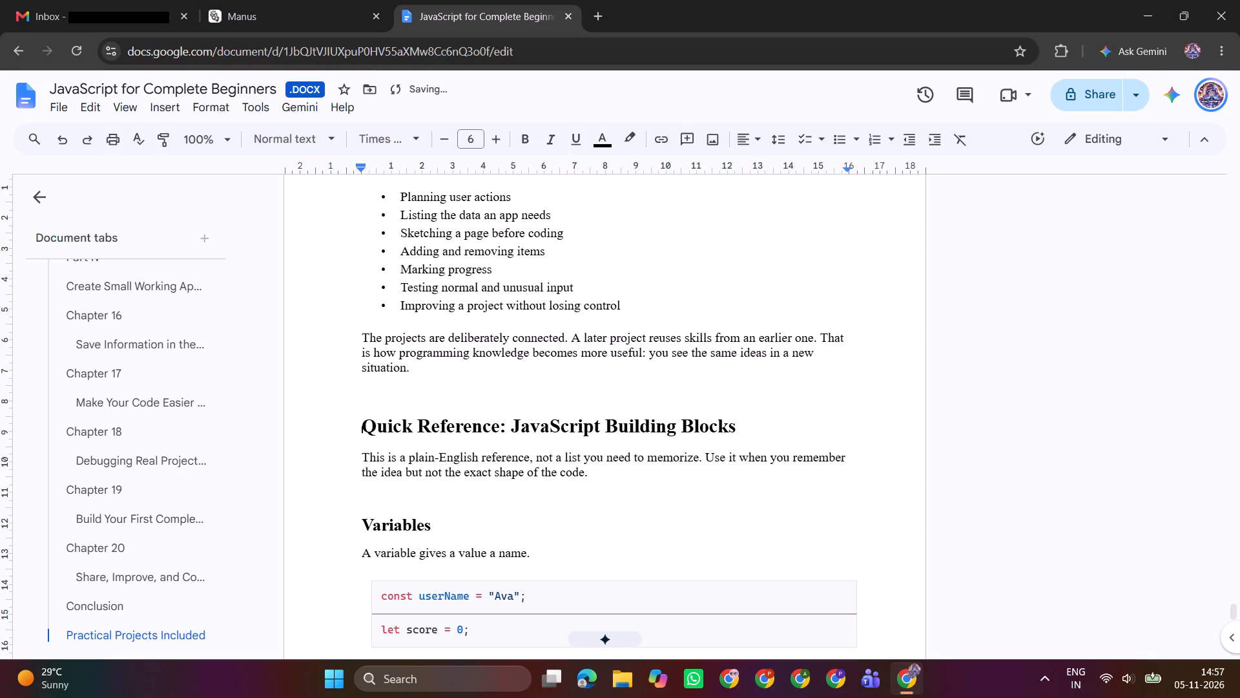
pyautogui.hotkey('ctrl', 'Return')
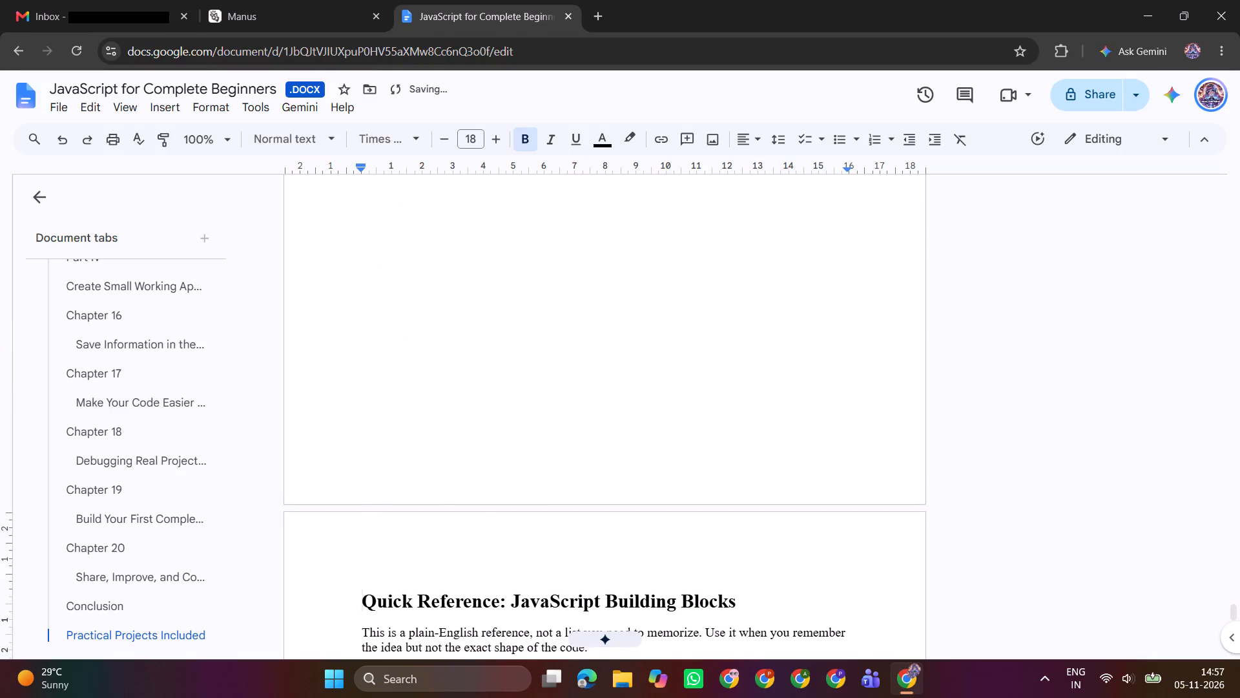
# Remove the colon after "Quick Reference" and move "JavaScript Building Blocks" onto its own line.
pyautogui.scroll(-1, 361, 441)
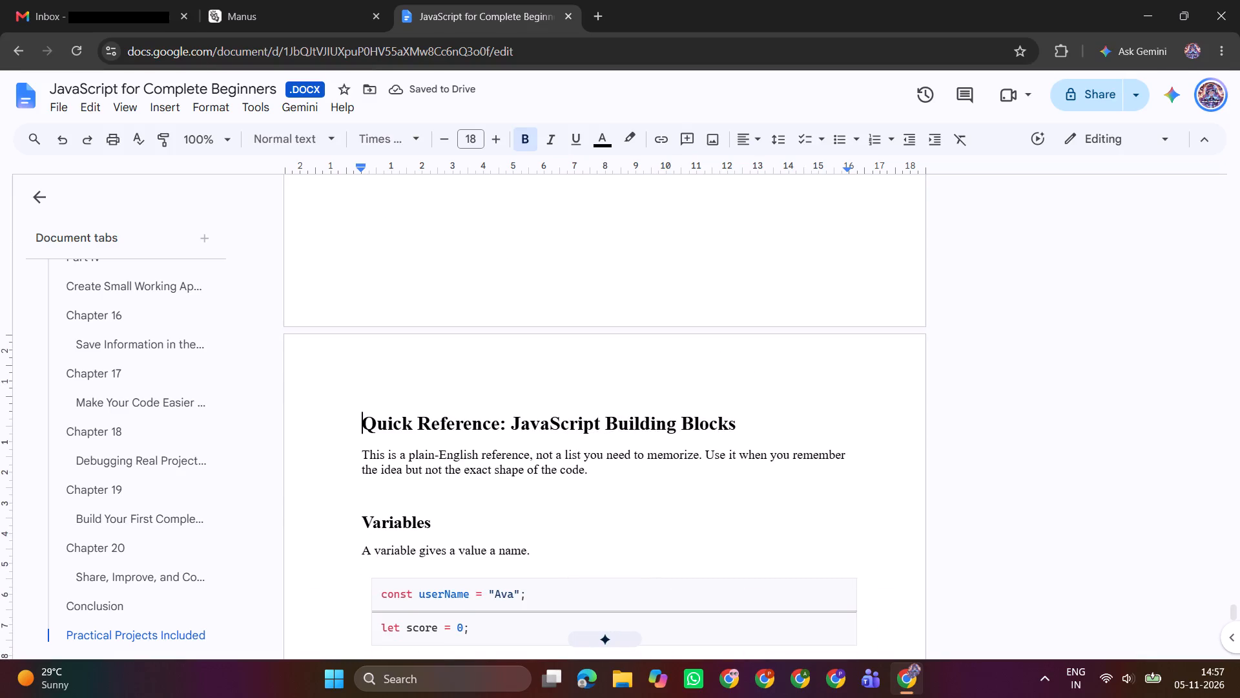
pyautogui.click(508, 425)
pyautogui.press('BackSpace')
pyautogui.press('Return')
# Format the "Quick Reference" line as Heading 1 in 18 pt bold with the custom black text colour.
pyautogui.tripleClick(439, 421)
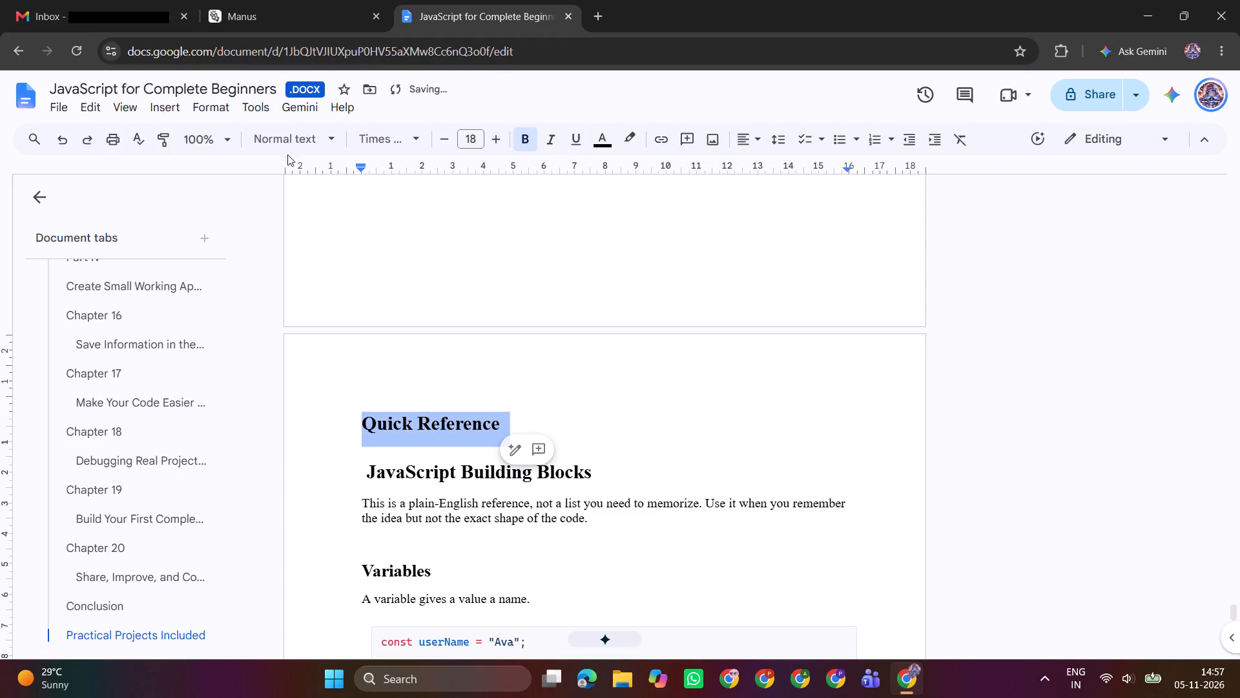
pyautogui.click(286, 137)
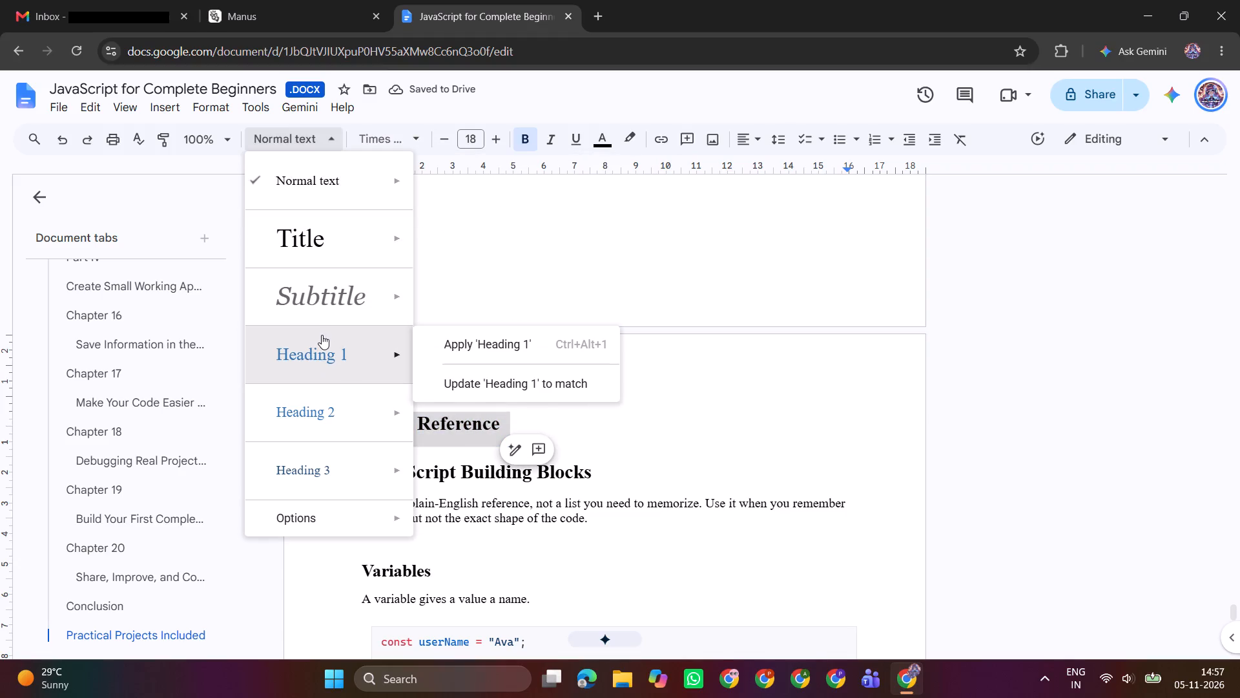
pyautogui.click(322, 335)
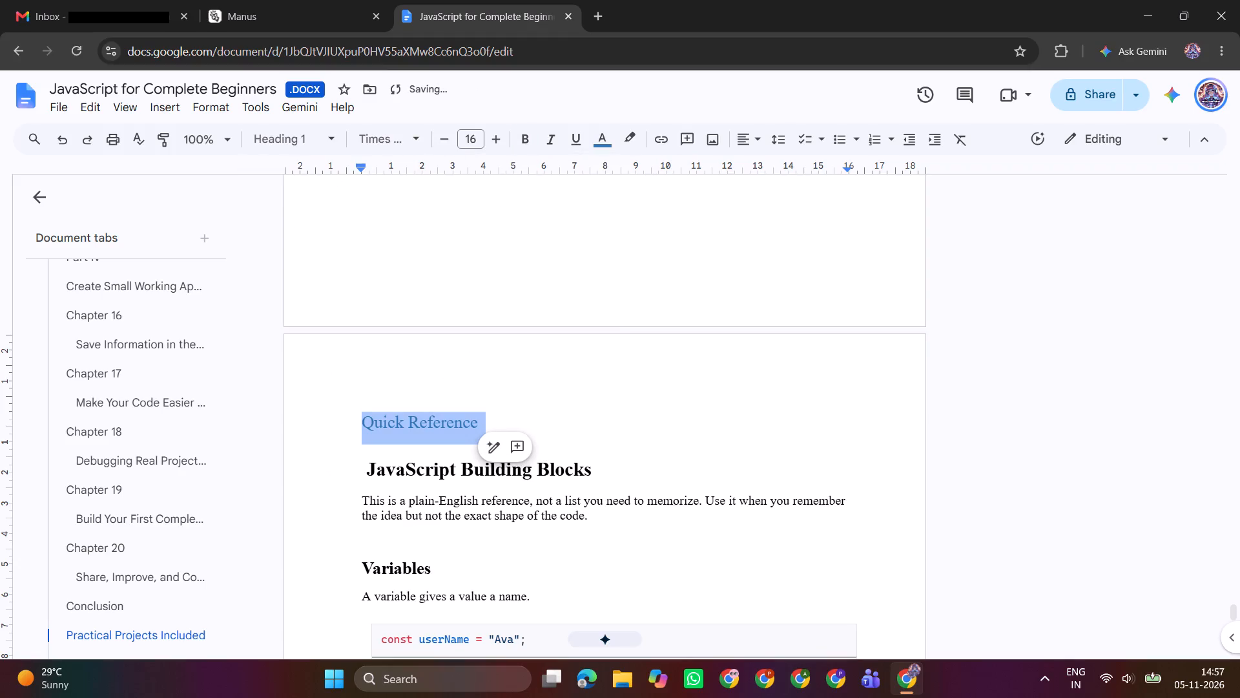
pyautogui.doubleClick(494, 131)
pyautogui.click(519, 132)
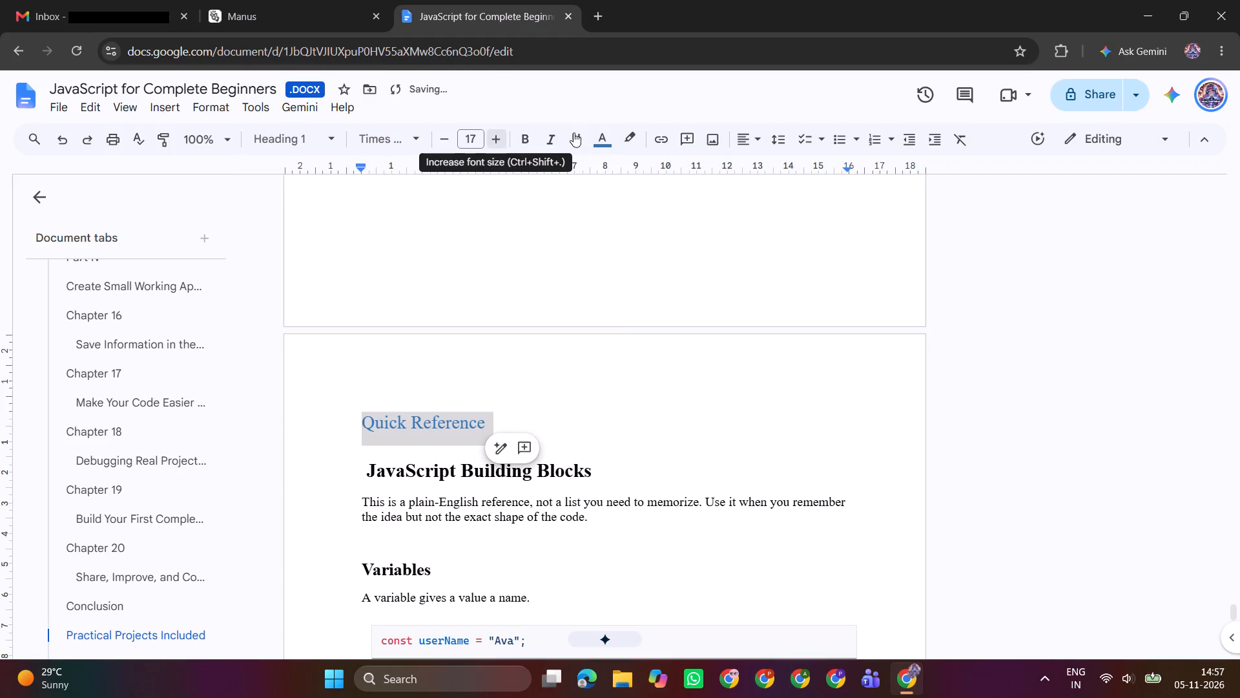
pyautogui.click(594, 135)
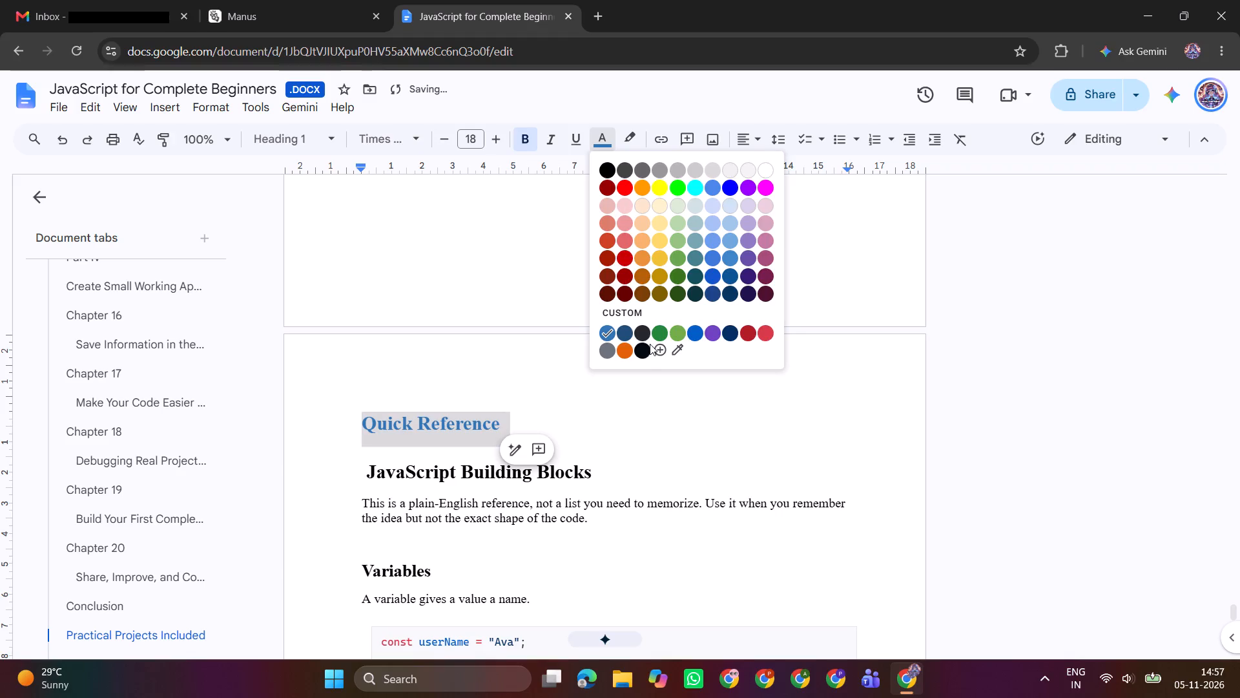
pyautogui.click(646, 348)
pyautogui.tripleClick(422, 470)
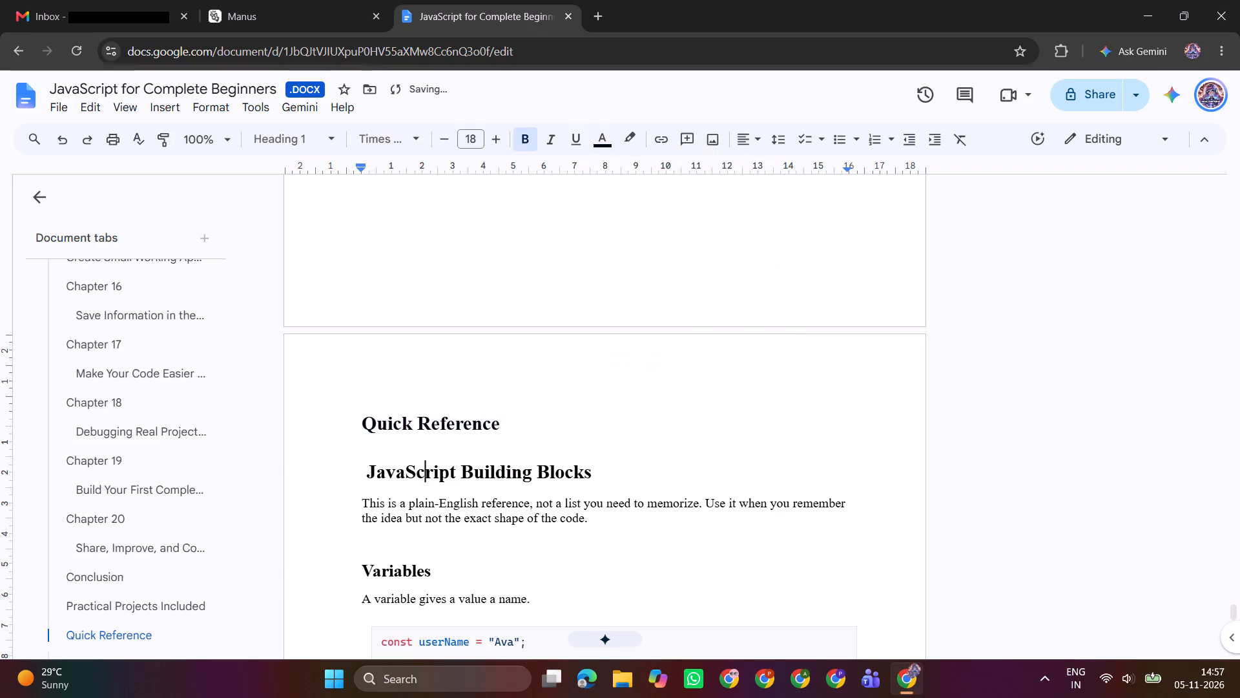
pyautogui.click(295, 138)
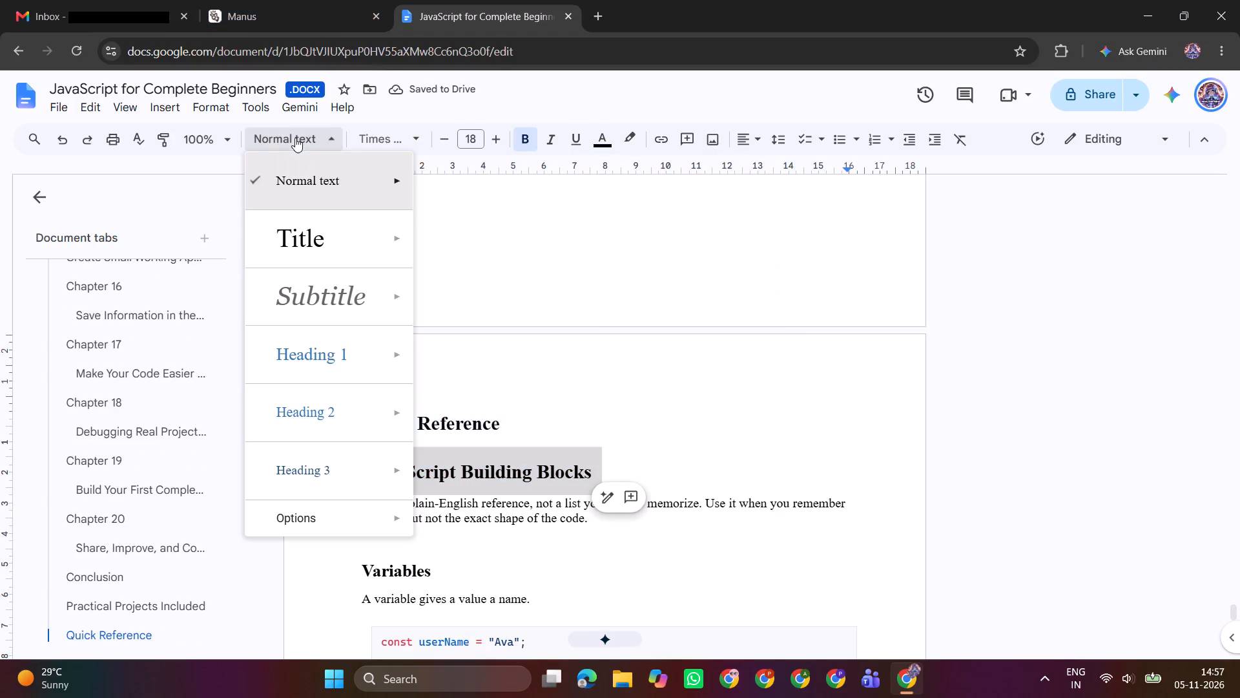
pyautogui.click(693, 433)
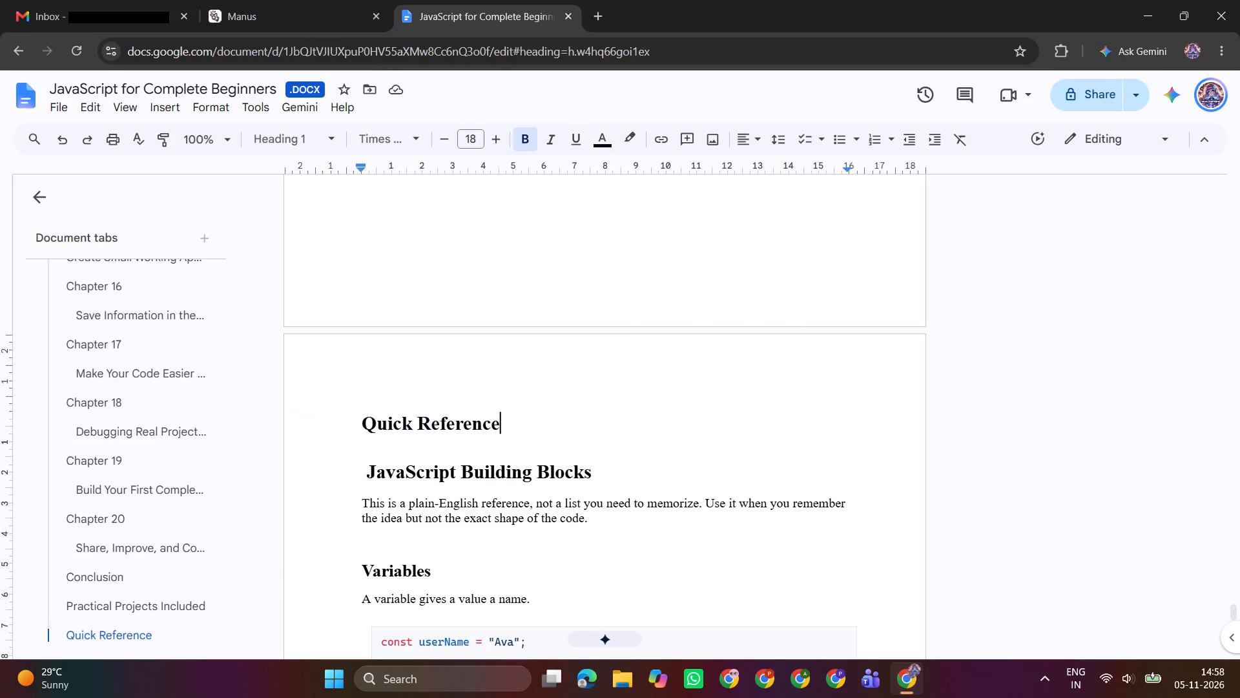
# Centre the "Quick Reference" and "JavaScript Building Blocks" lines.
pyautogui.moveTo(604, 469); pyautogui.dragTo(327, 432)
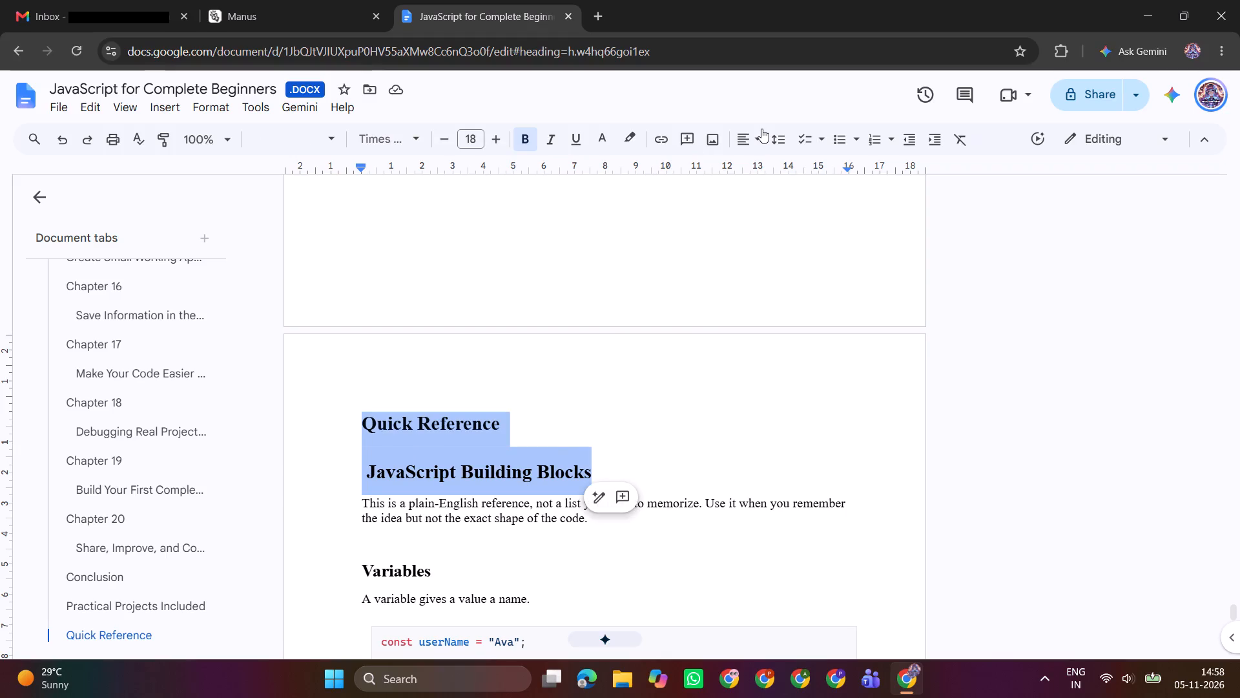
pyautogui.click(761, 129)
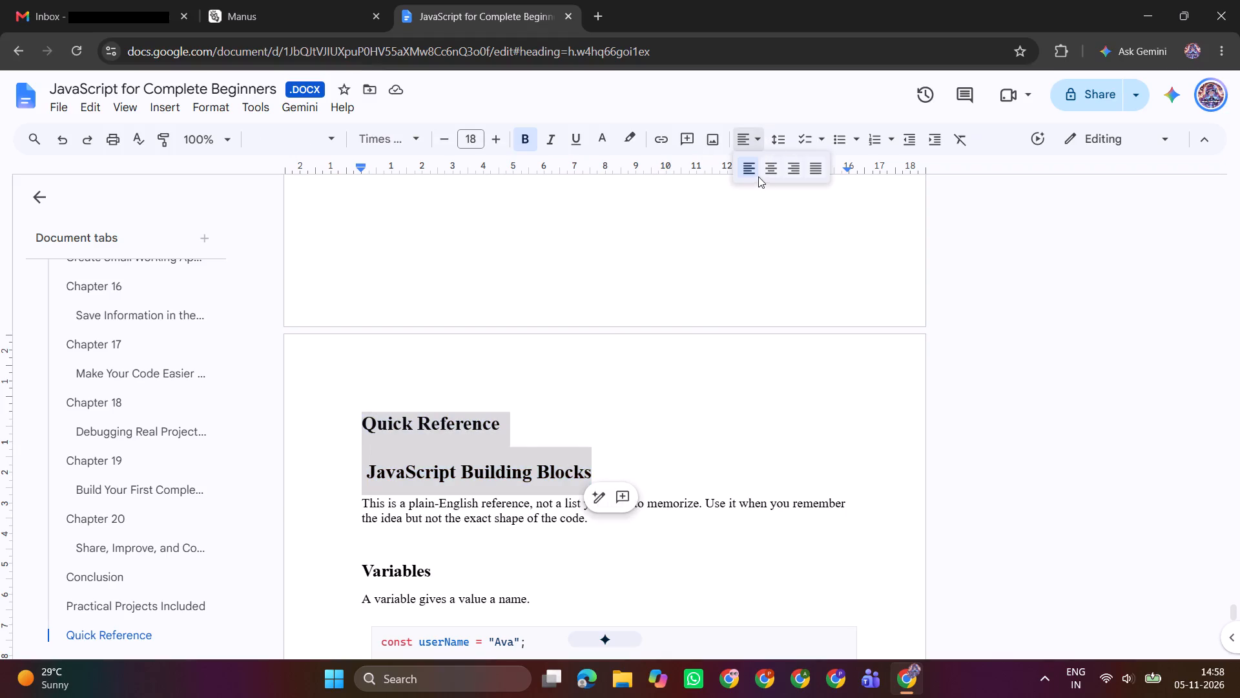
pyautogui.click(763, 166)
pyautogui.click(599, 445)
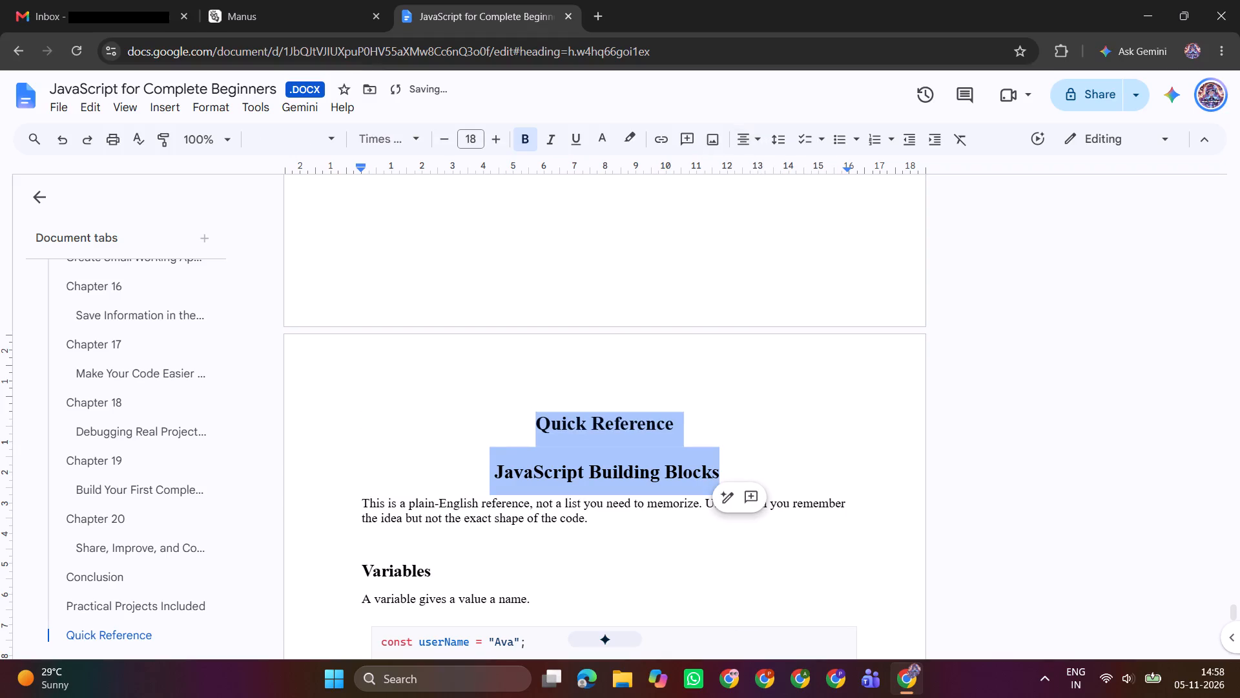
# Review the Quick Reference pages from Variables through the local storage examples for layout problems.
pyautogui.scroll(-1, 599, 445)
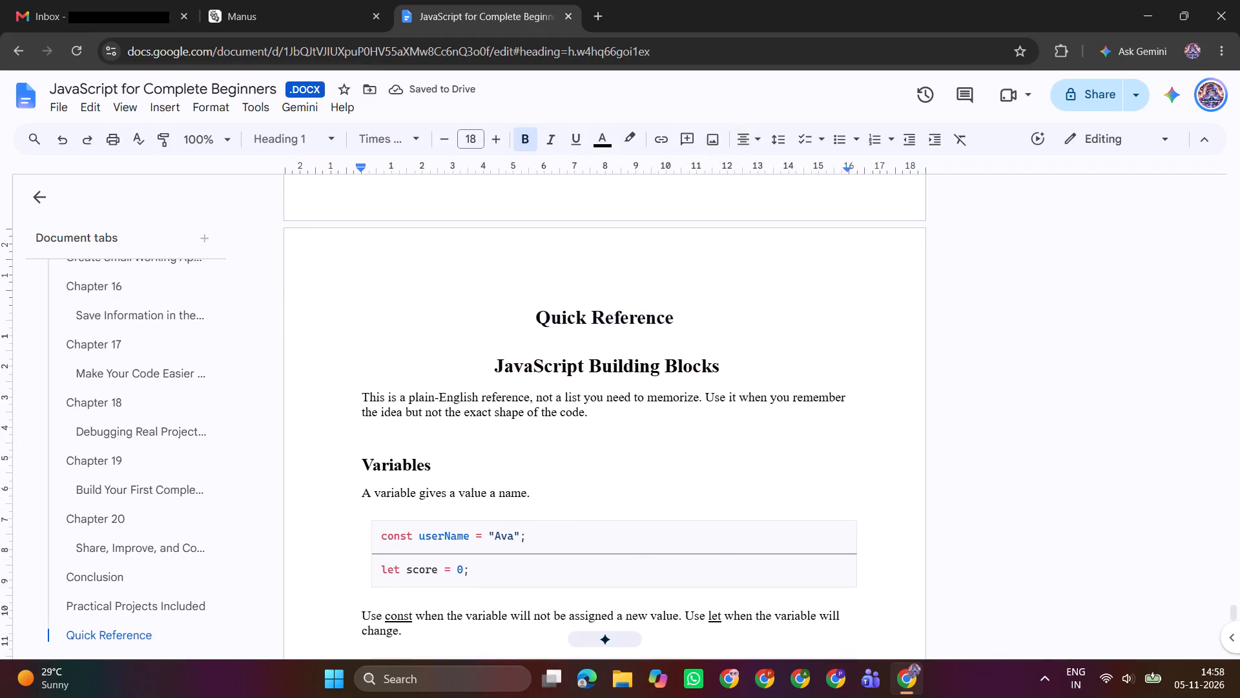
pyautogui.scroll(-2, 599, 445)
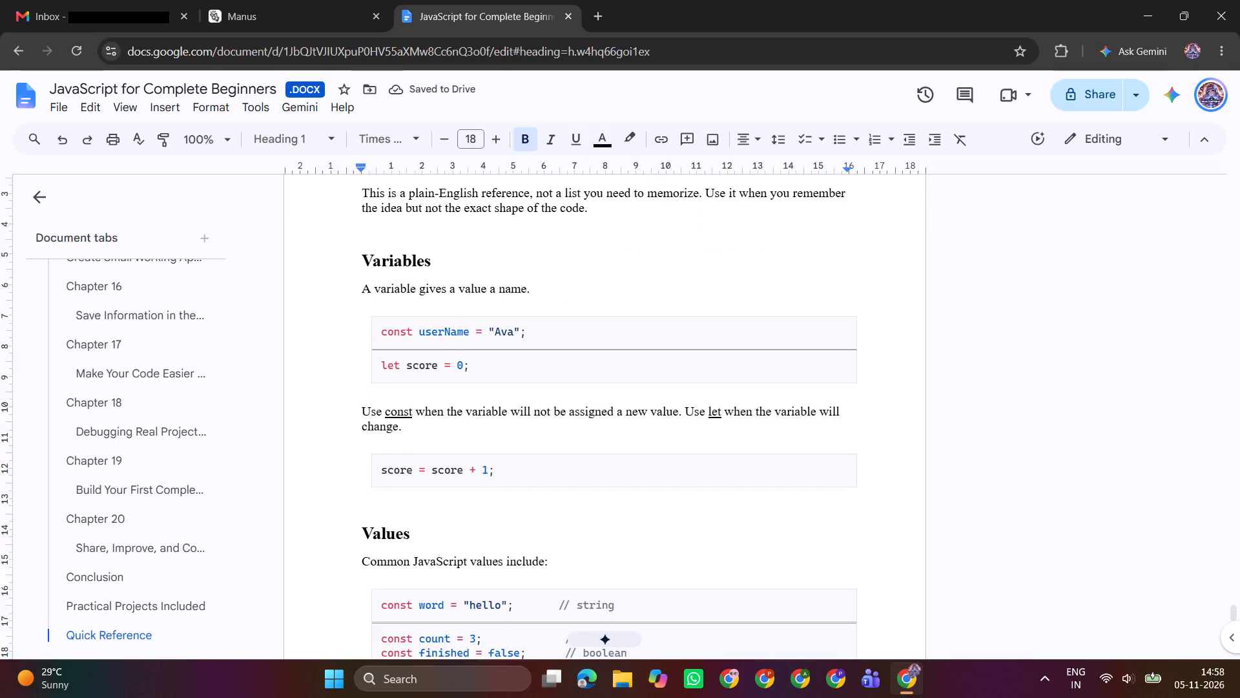
pyautogui.scroll(-6, 599, 445)
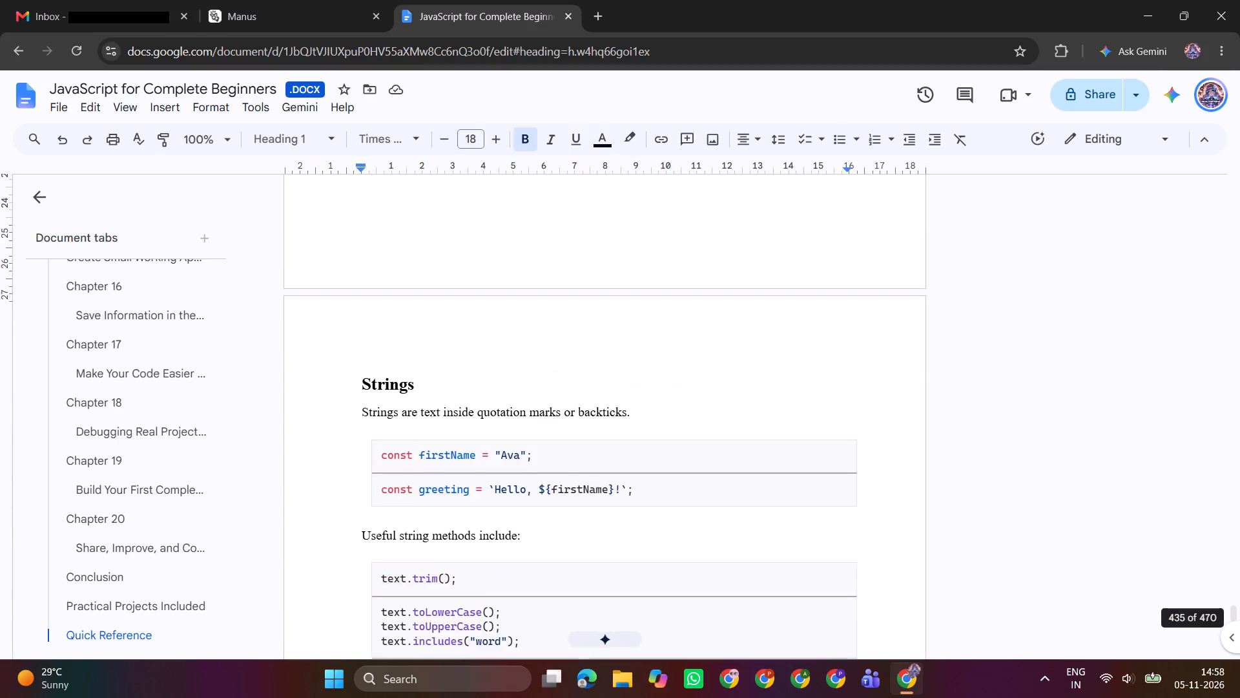
pyautogui.scroll(-3, 599, 445)
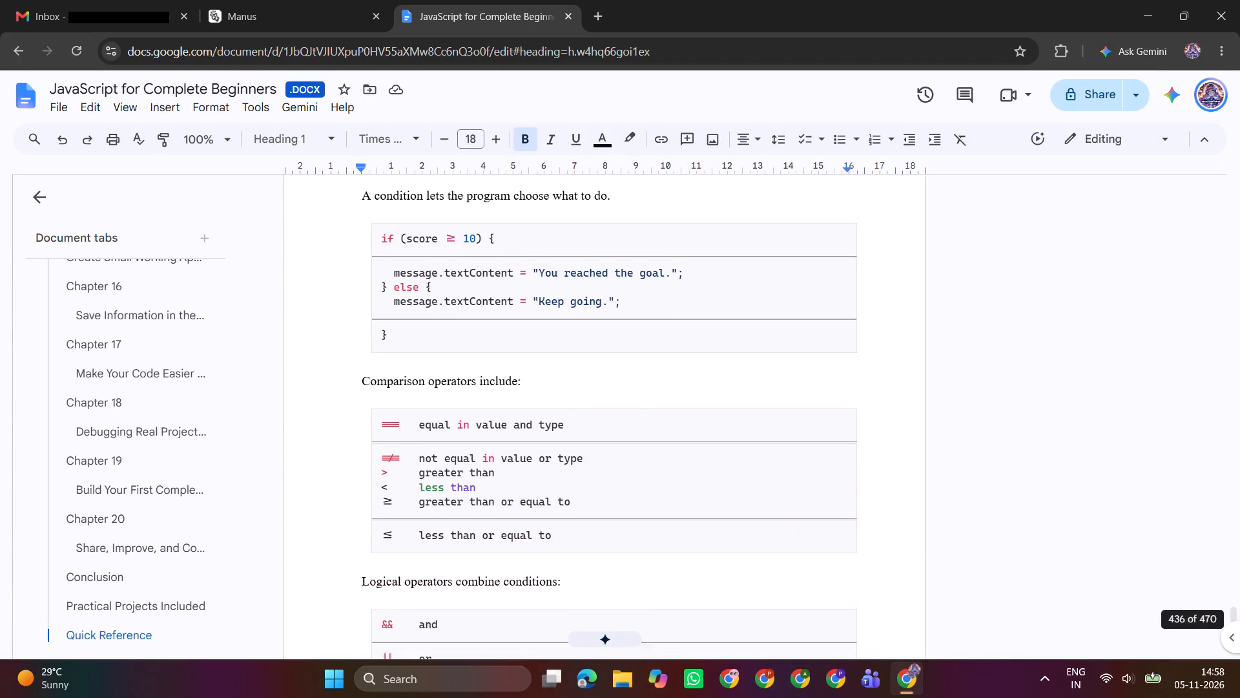
pyautogui.scroll(-4, 599, 445)
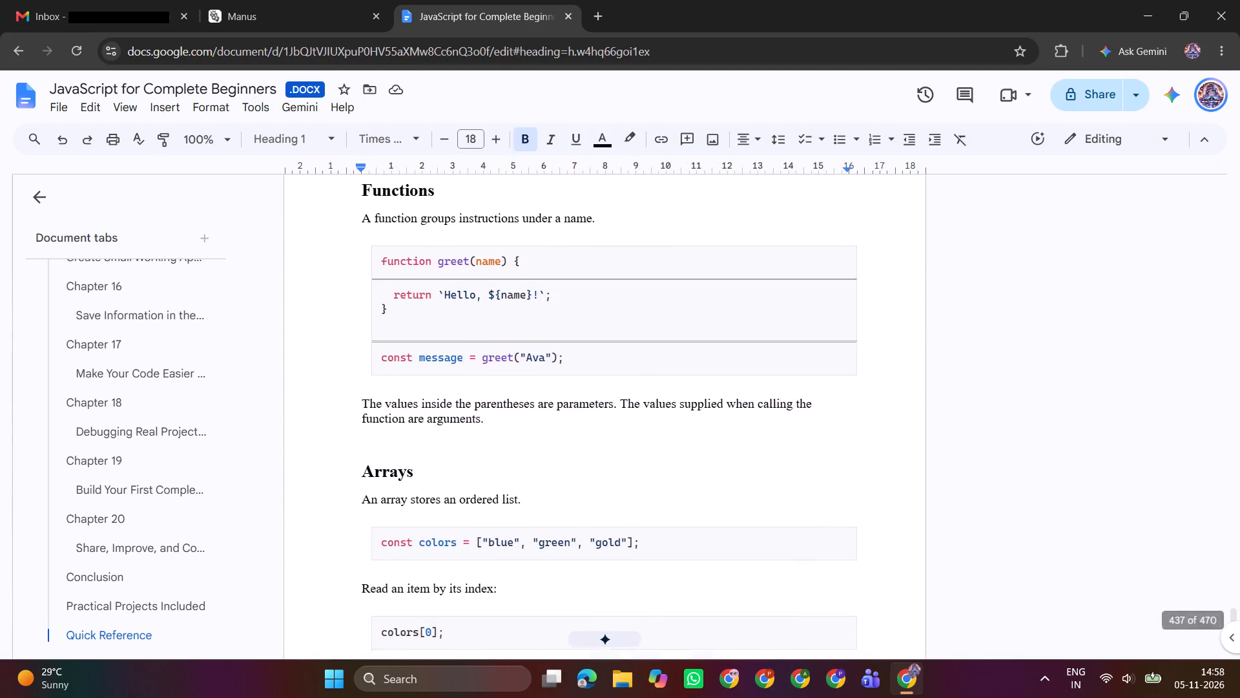
pyautogui.scroll(-4, 599, 445)
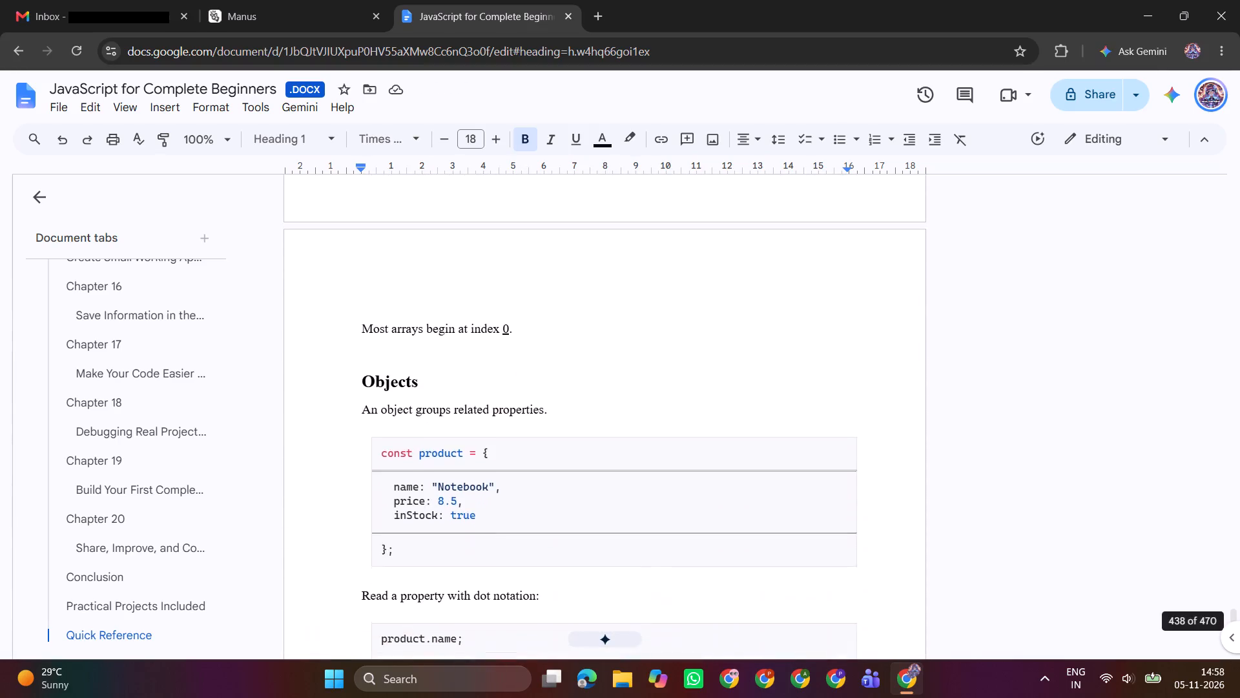
pyautogui.scroll(-4, 599, 445)
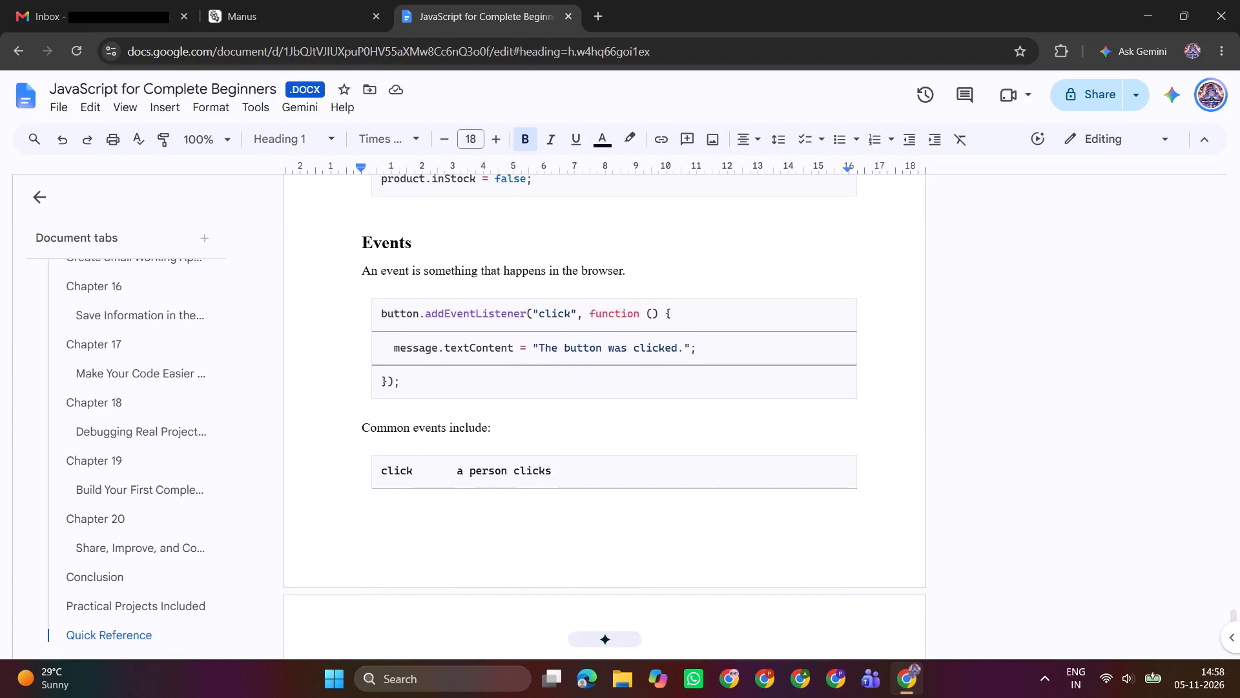
pyautogui.scroll(-7, 599, 445)
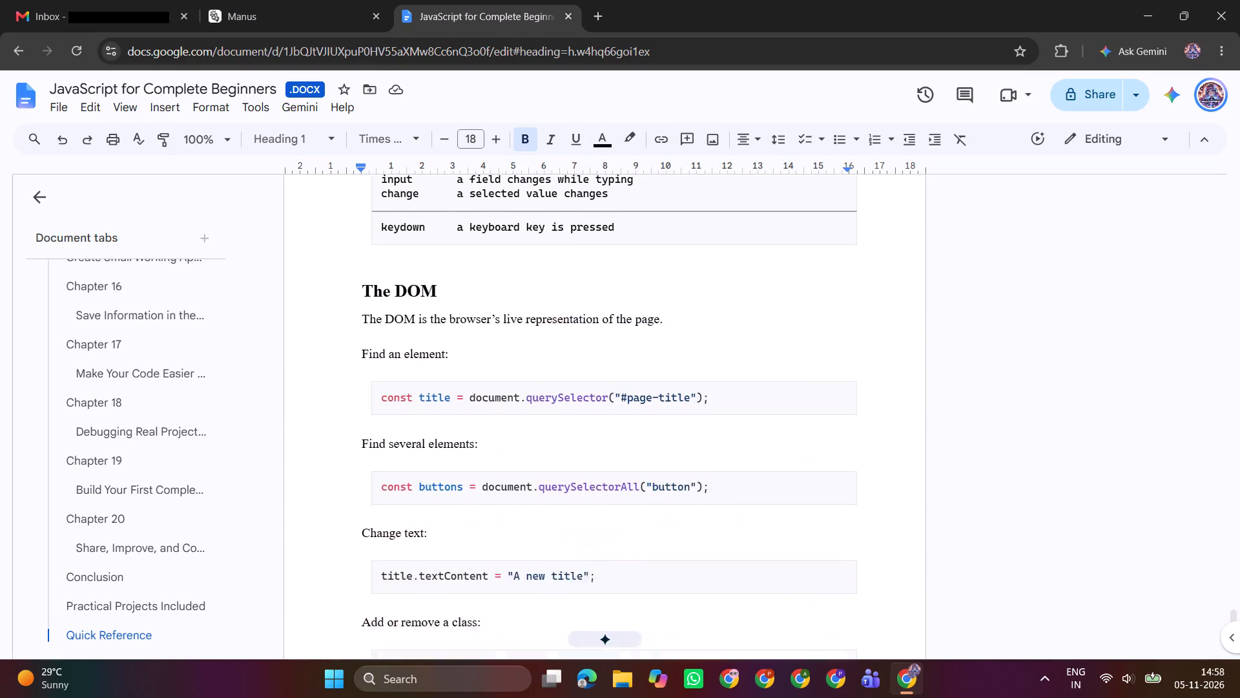
pyautogui.scroll(-3, 599, 445)
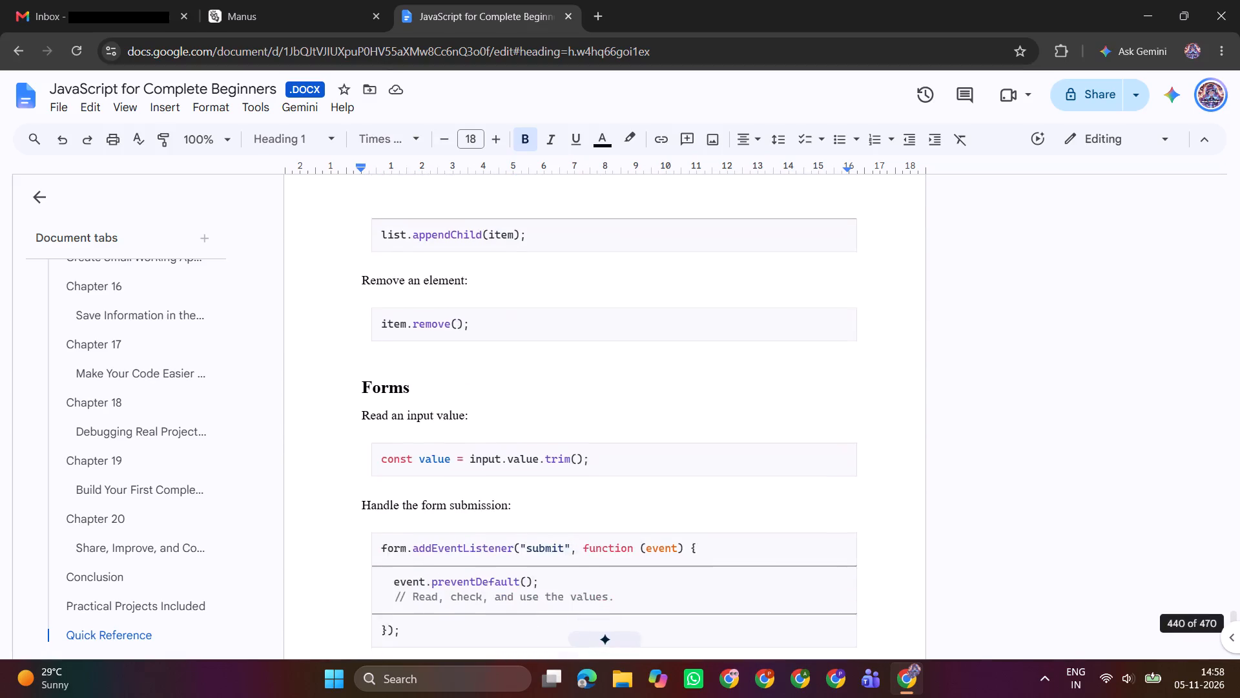
pyautogui.scroll(-5, 599, 445)
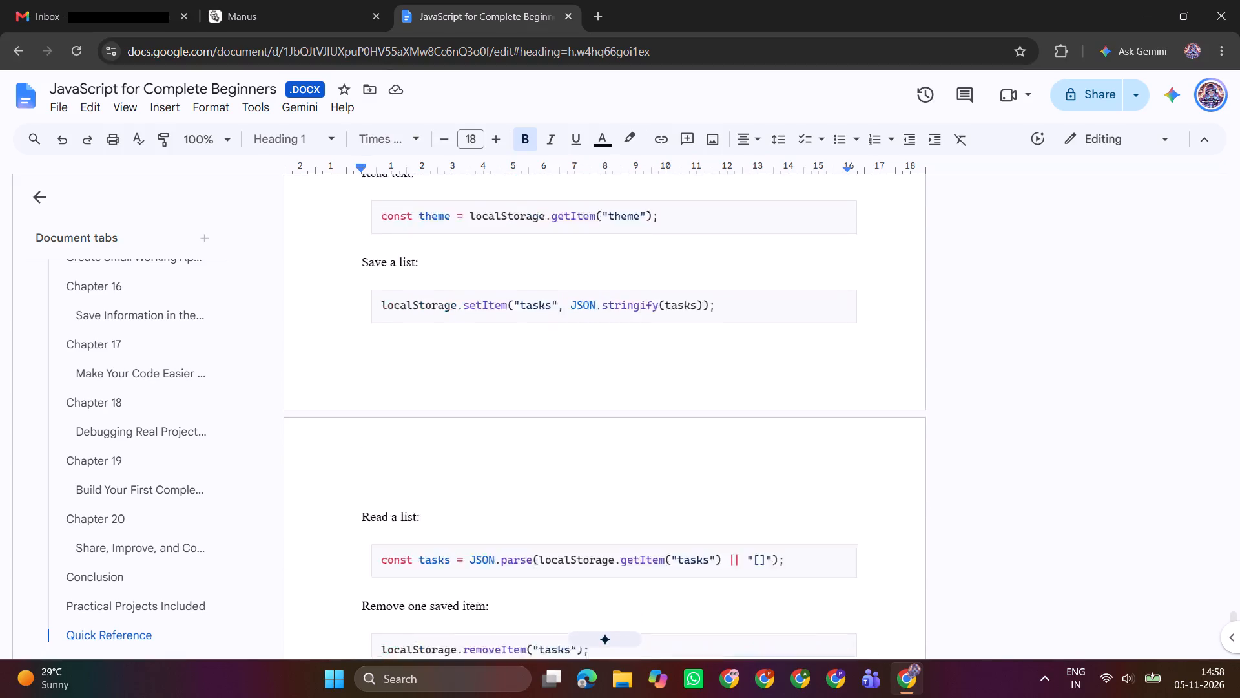
pyautogui.scroll(-1, 599, 445)
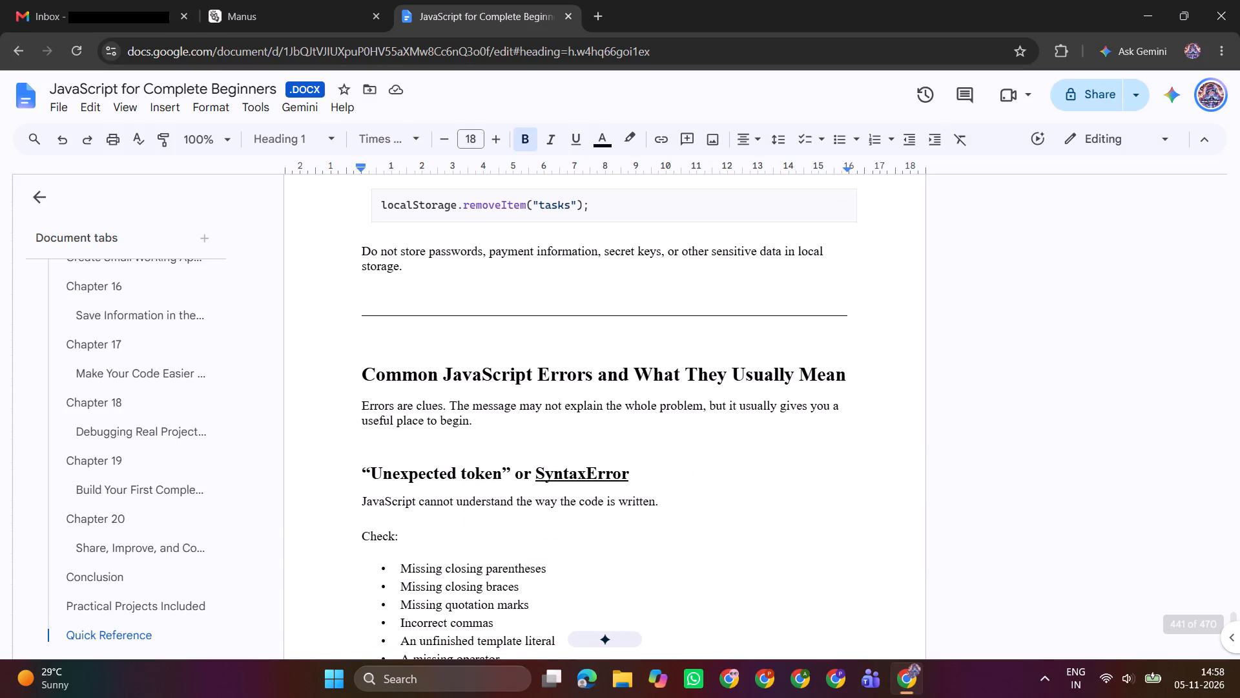
# Replace the horizontal line and blank line before "Common JavaScript Errors and What They Usually Mean" with a page break.
pyautogui.doubleClick(563, 317)
pyautogui.press('Delete')
pyautogui.press('Delete')
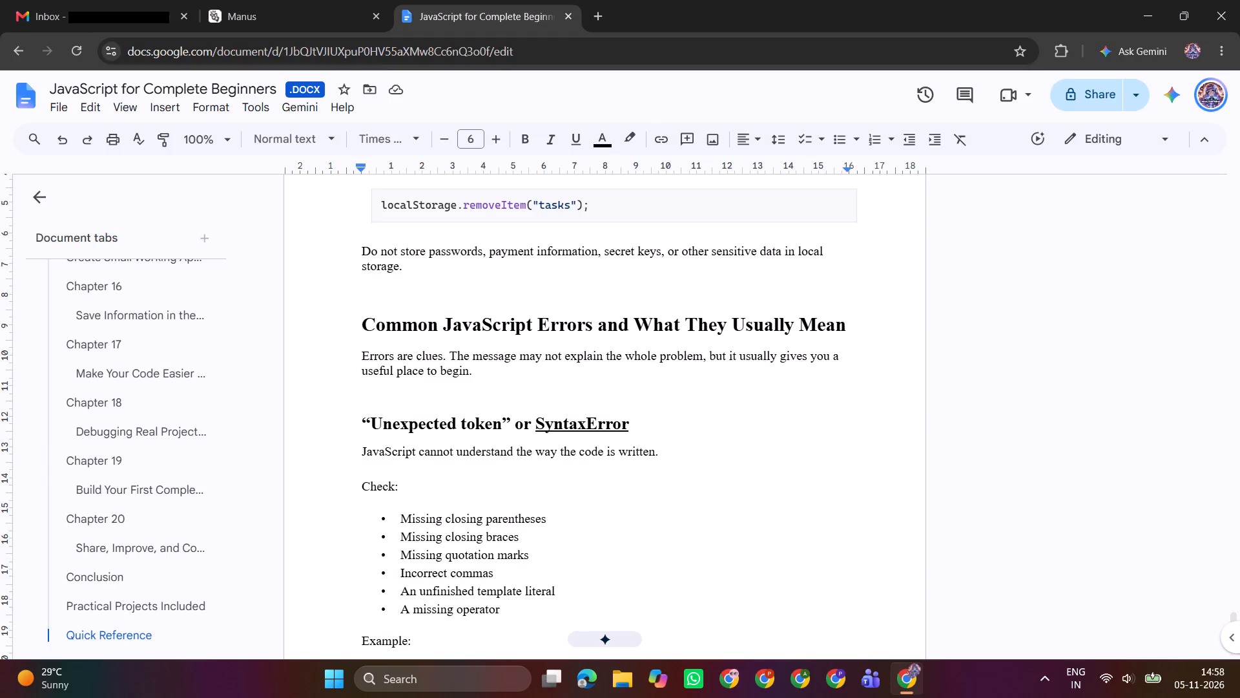
pyautogui.hotkey('ctrl', 'Return')
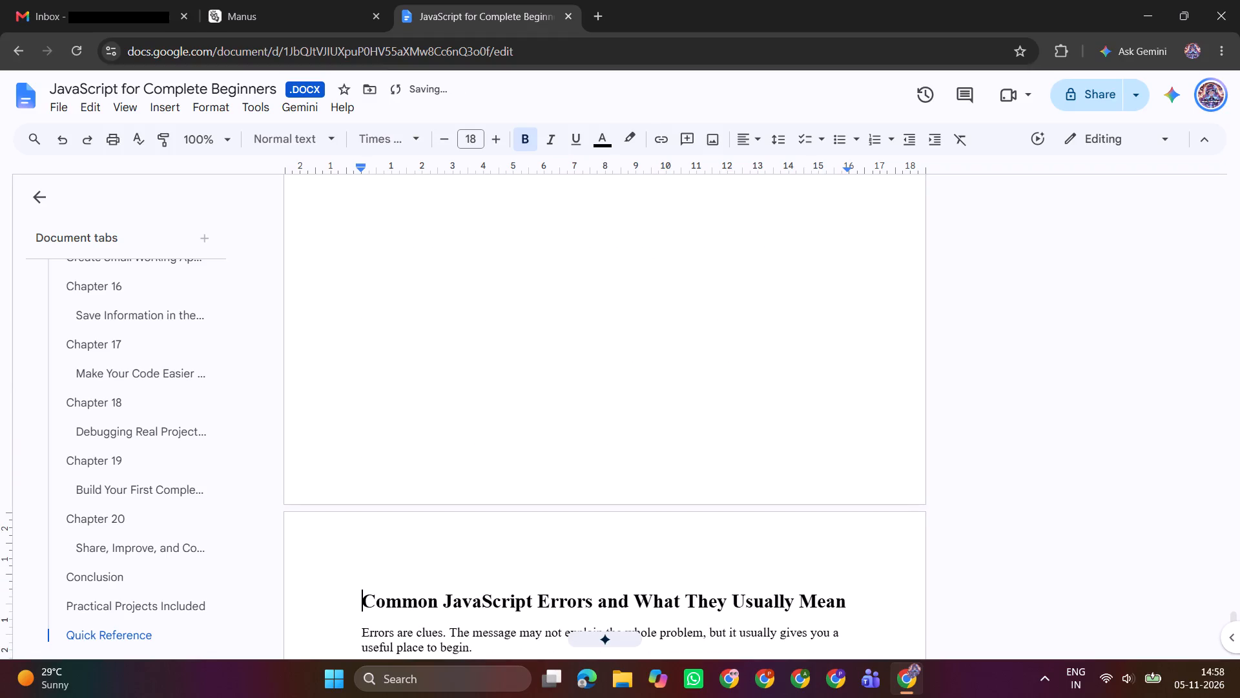
# Format the "Common JavaScript Errors and What They Usually Mean" line as a centred Heading 1 in 18 pt bold with the custom black text colour.
pyautogui.tripleClick(532, 594)
pyautogui.click(324, 137)
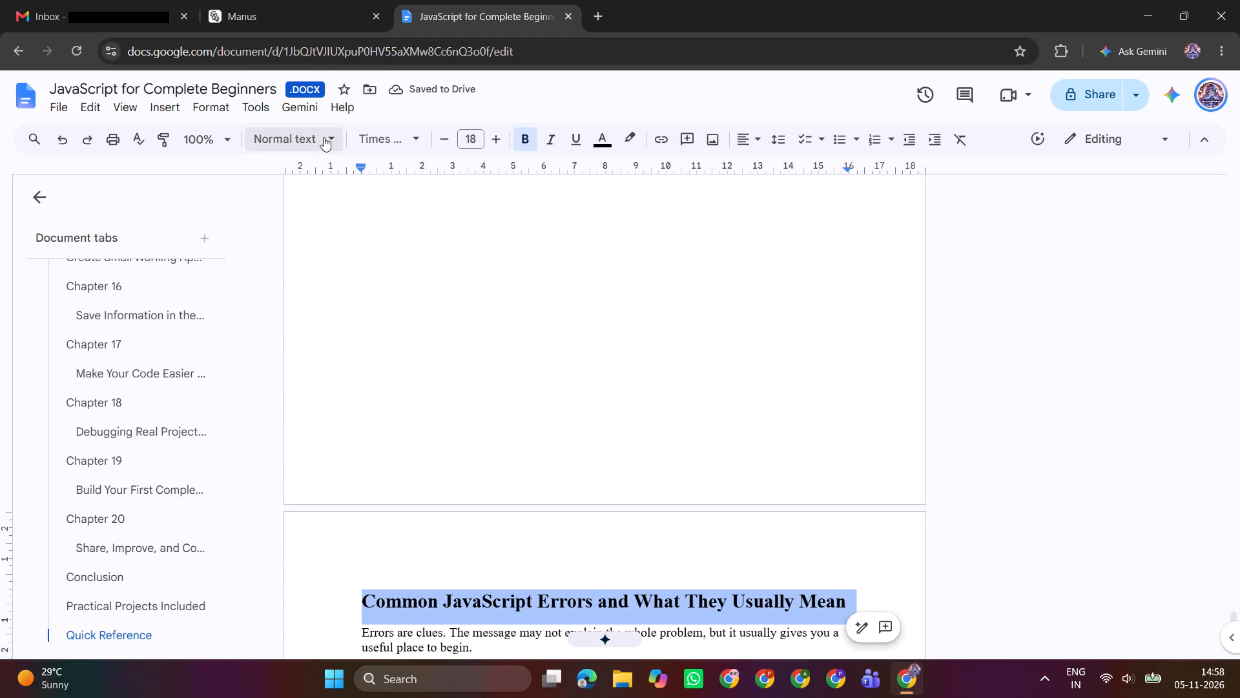
pyautogui.click(351, 348)
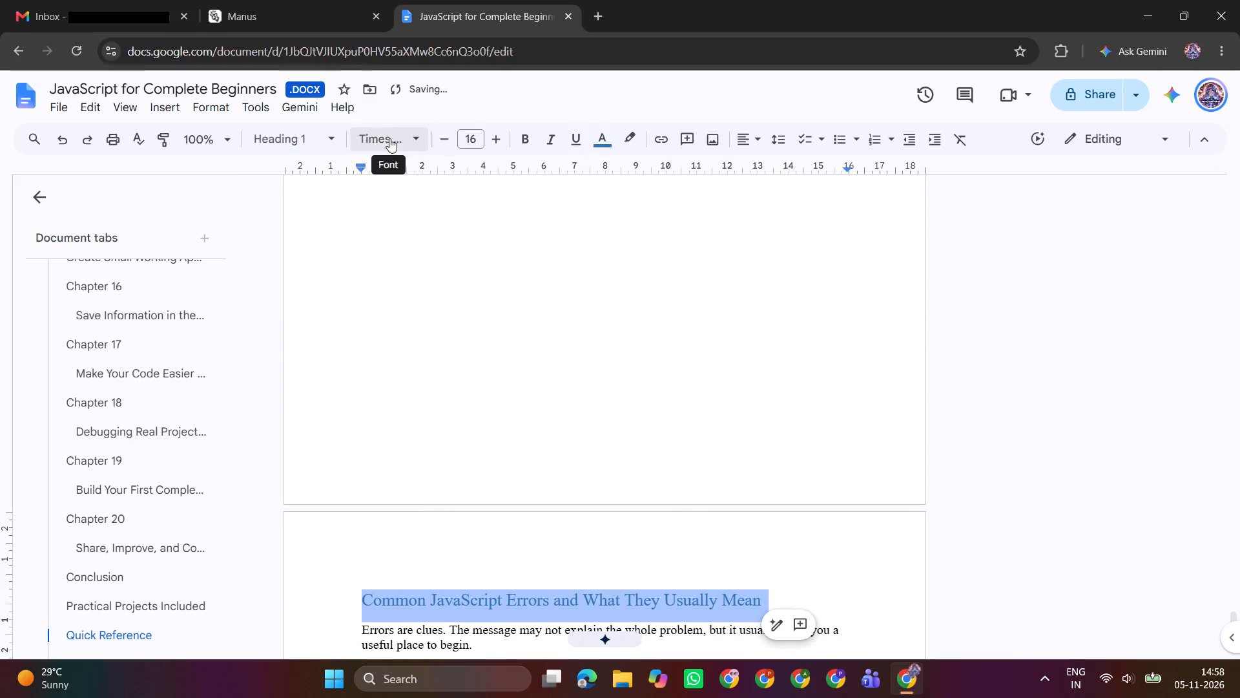
pyautogui.doubleClick(499, 143)
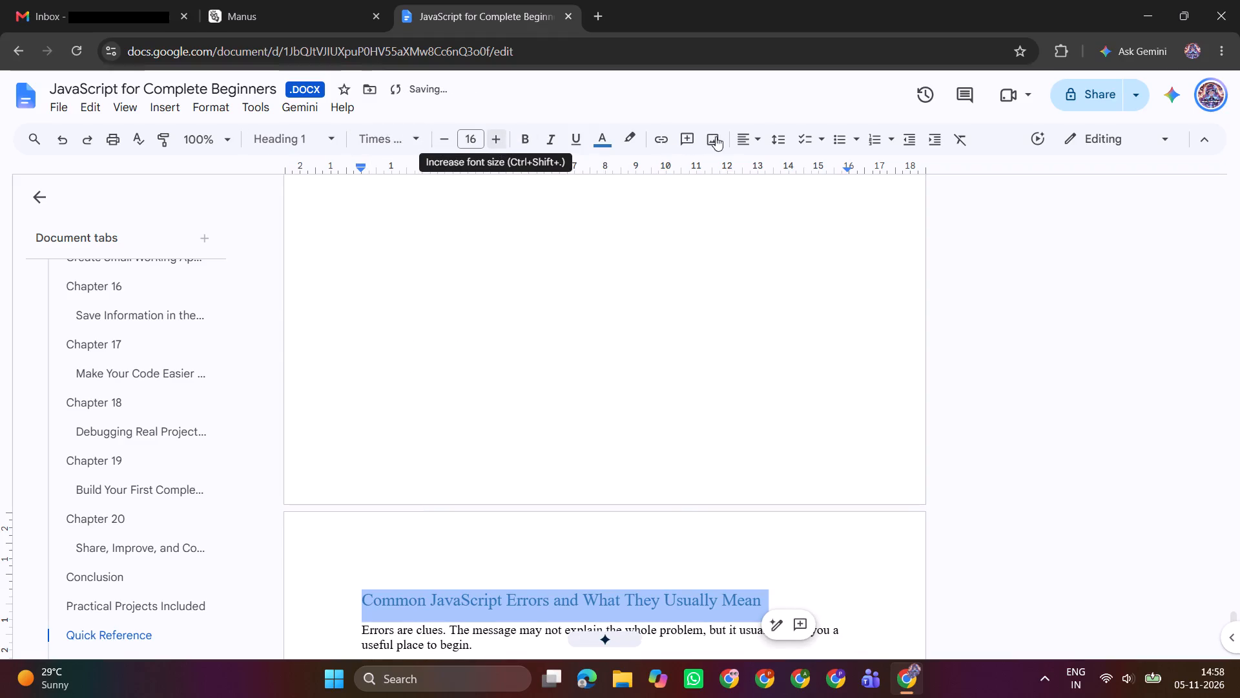
pyautogui.click(742, 136)
pyautogui.click(770, 160)
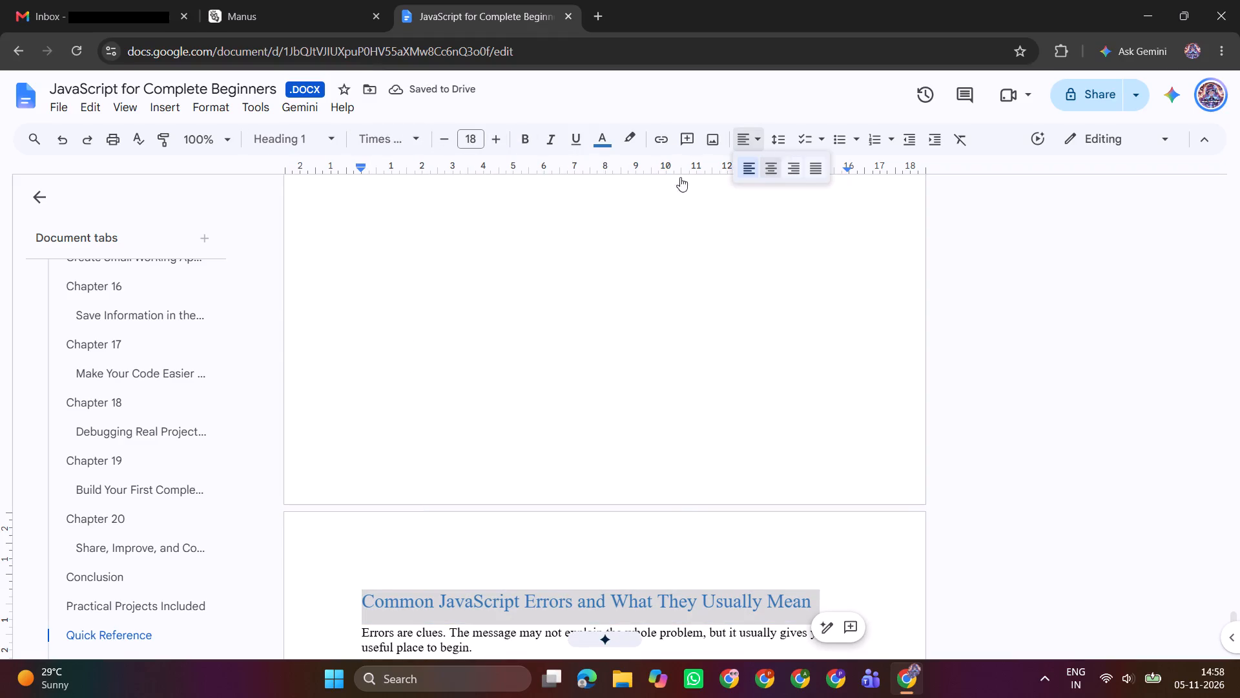
pyautogui.click(596, 135)
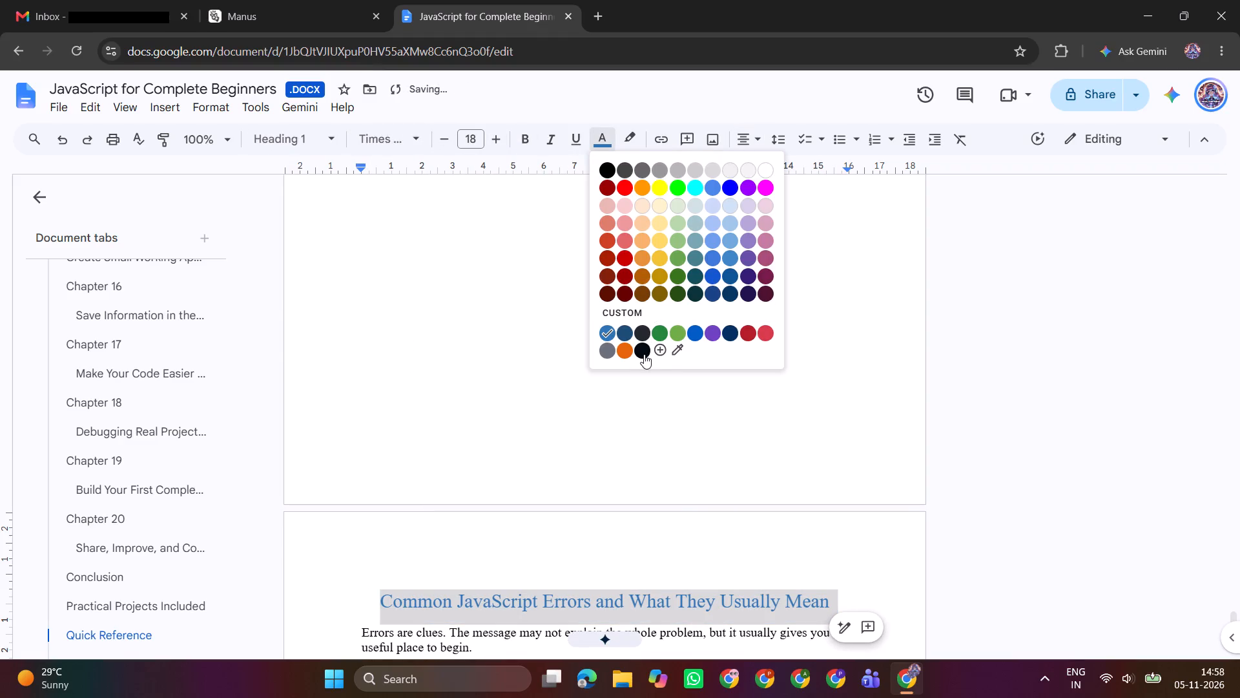
pyautogui.click(644, 354)
pyautogui.click(530, 136)
# Insert a blank line between the "Common JavaScript Errors and What They Usually Mean" heading and its introductory paragraph.
pyautogui.scroll(-1, 532, 335)
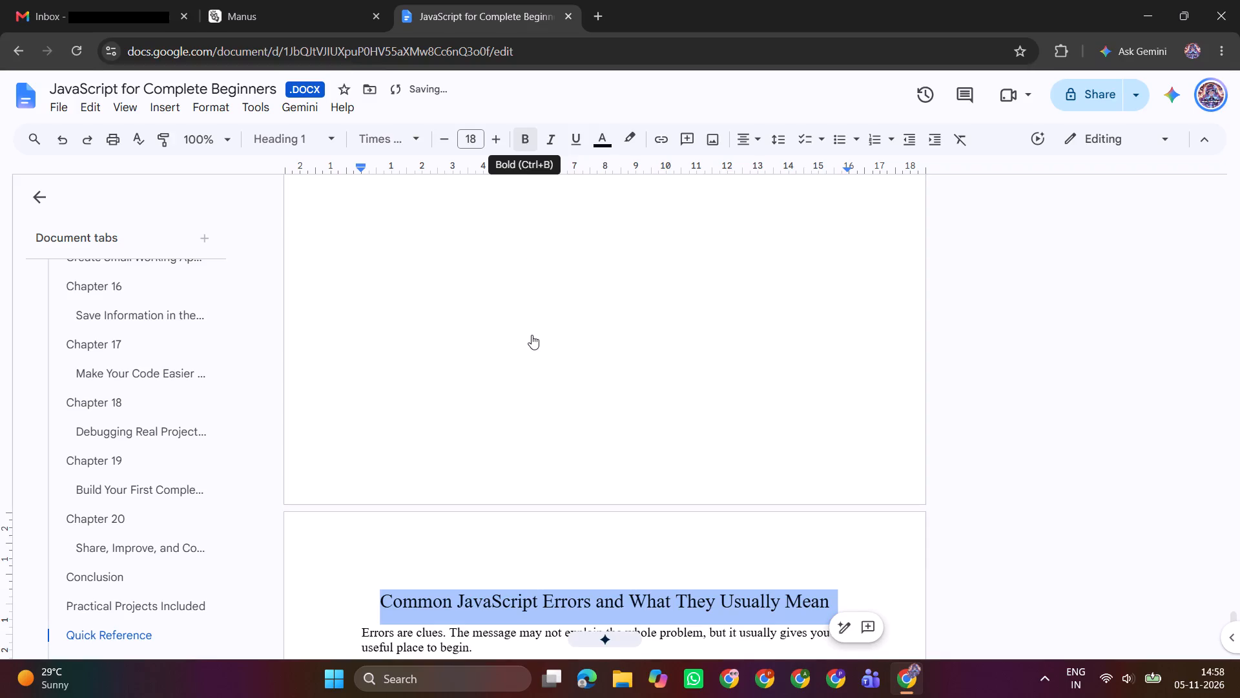
pyautogui.scroll(-2, 532, 335)
pyautogui.click(355, 333)
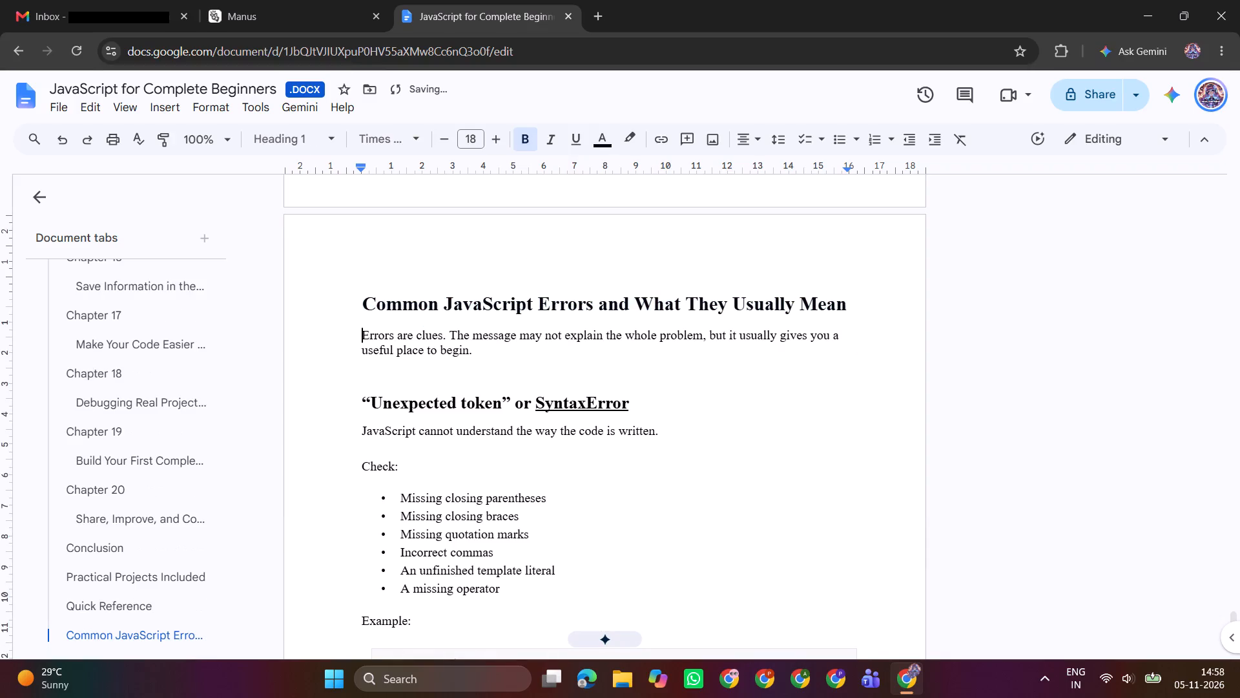
pyautogui.press('Return')
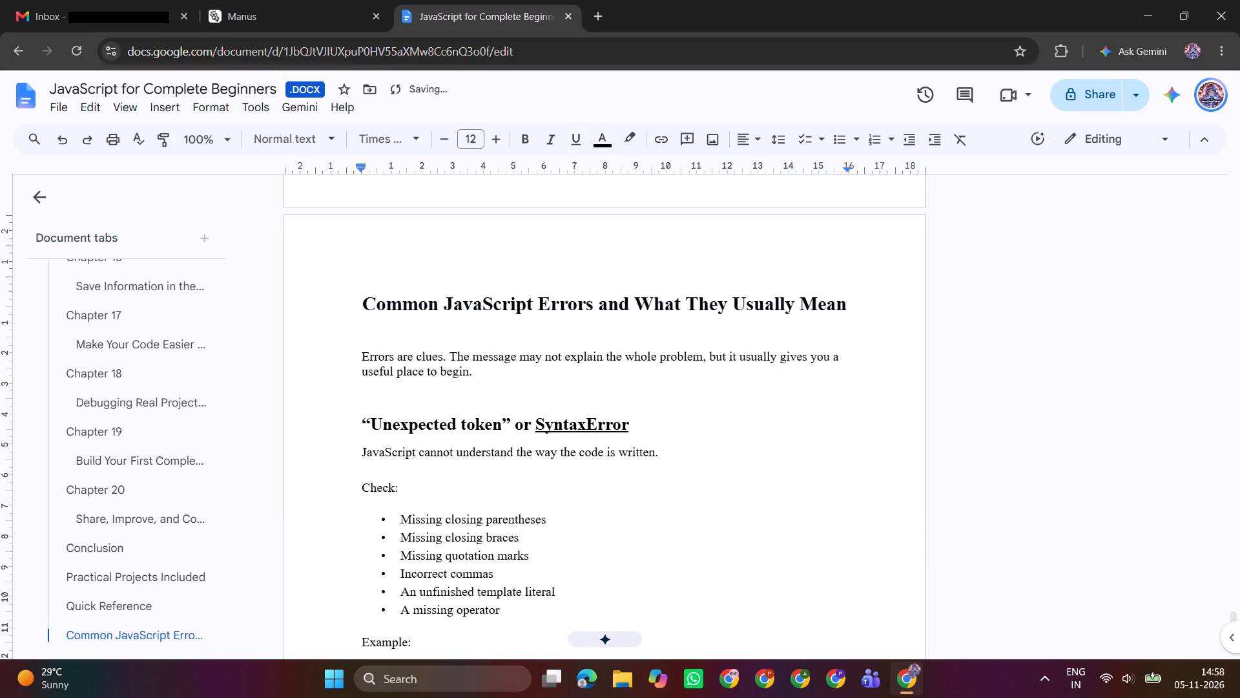
pyautogui.click(458, 404)
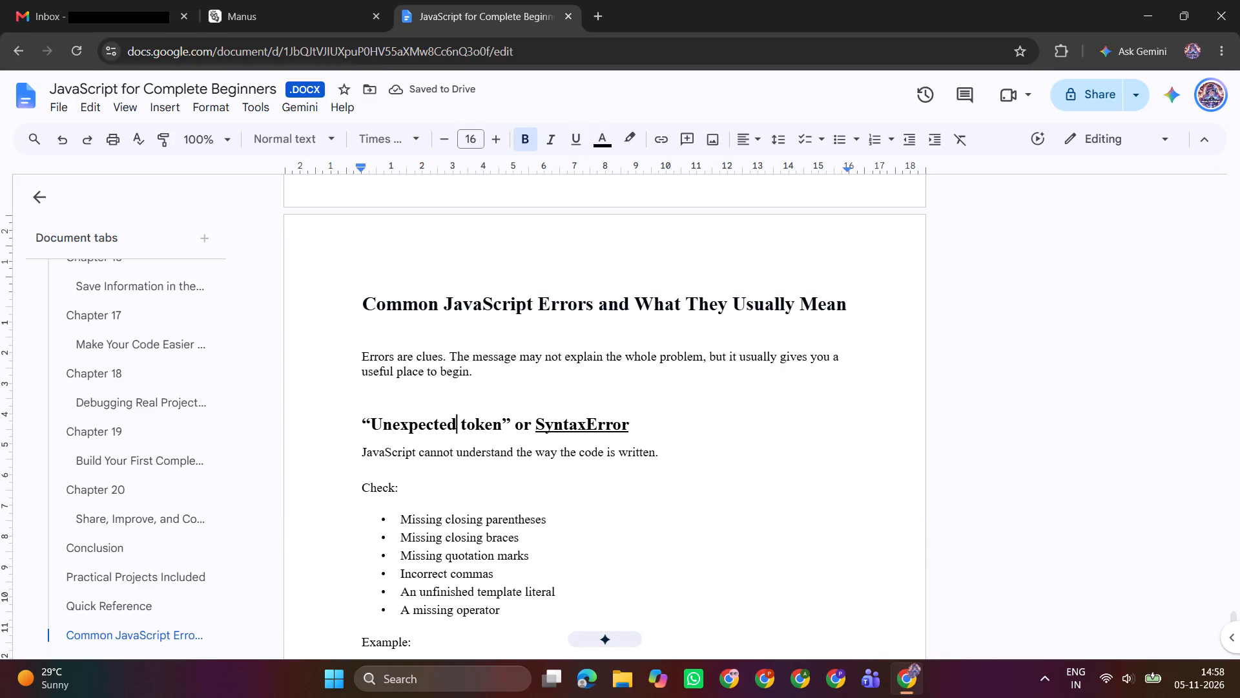
pyautogui.click(493, 302)
# Review the Common JavaScript Errors pages from "Unexpected token" through "The JavaScript File Does Not Run" for layout and text problems.
pyautogui.scroll(-1, 493, 365)
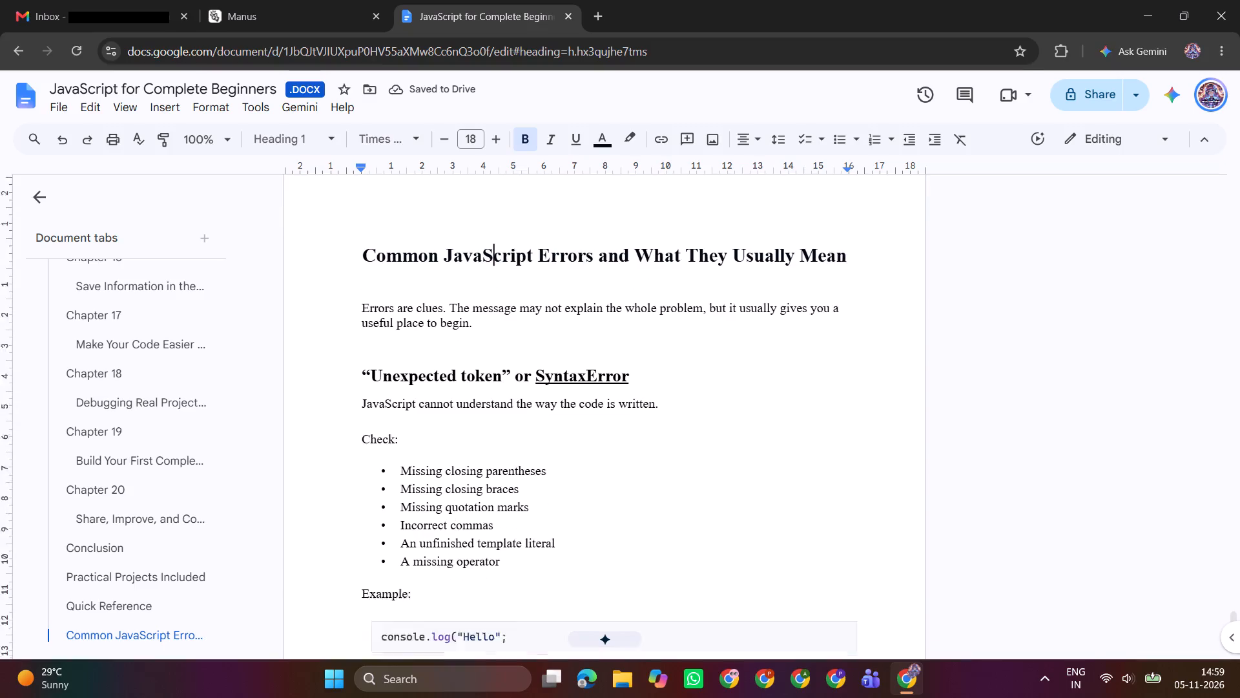
pyautogui.scroll(-3, 493, 365)
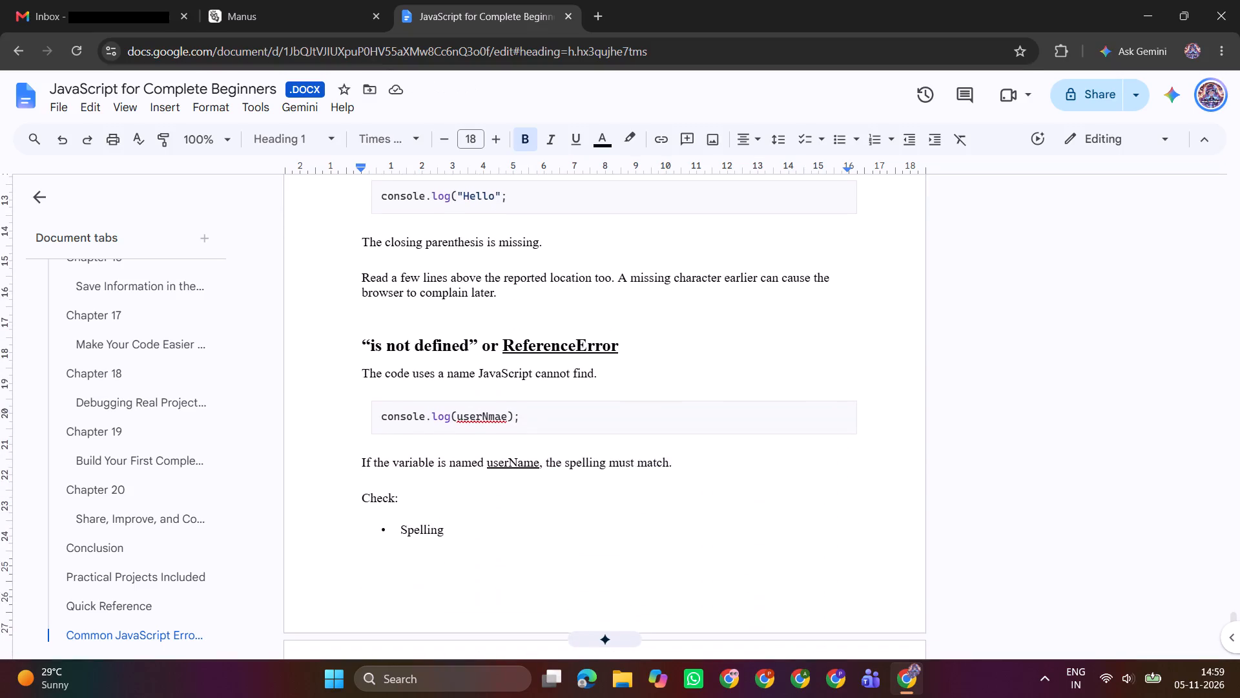
pyautogui.scroll(-6, 493, 365)
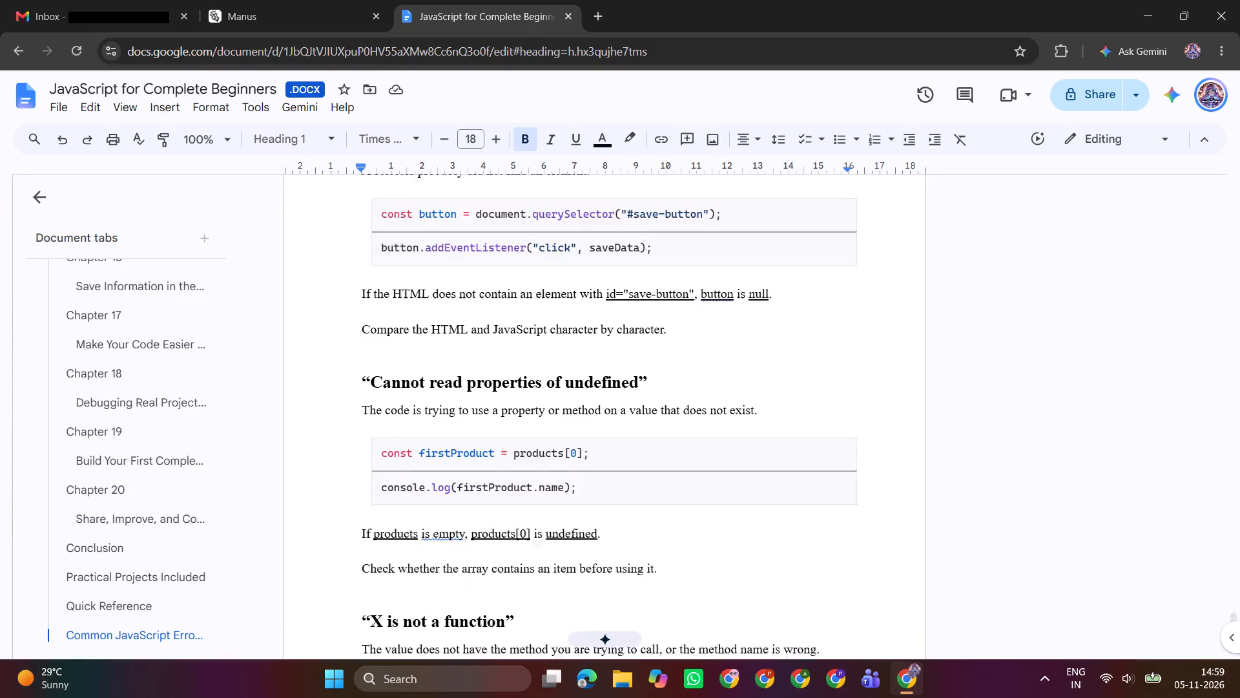
pyautogui.scroll(-4, 493, 365)
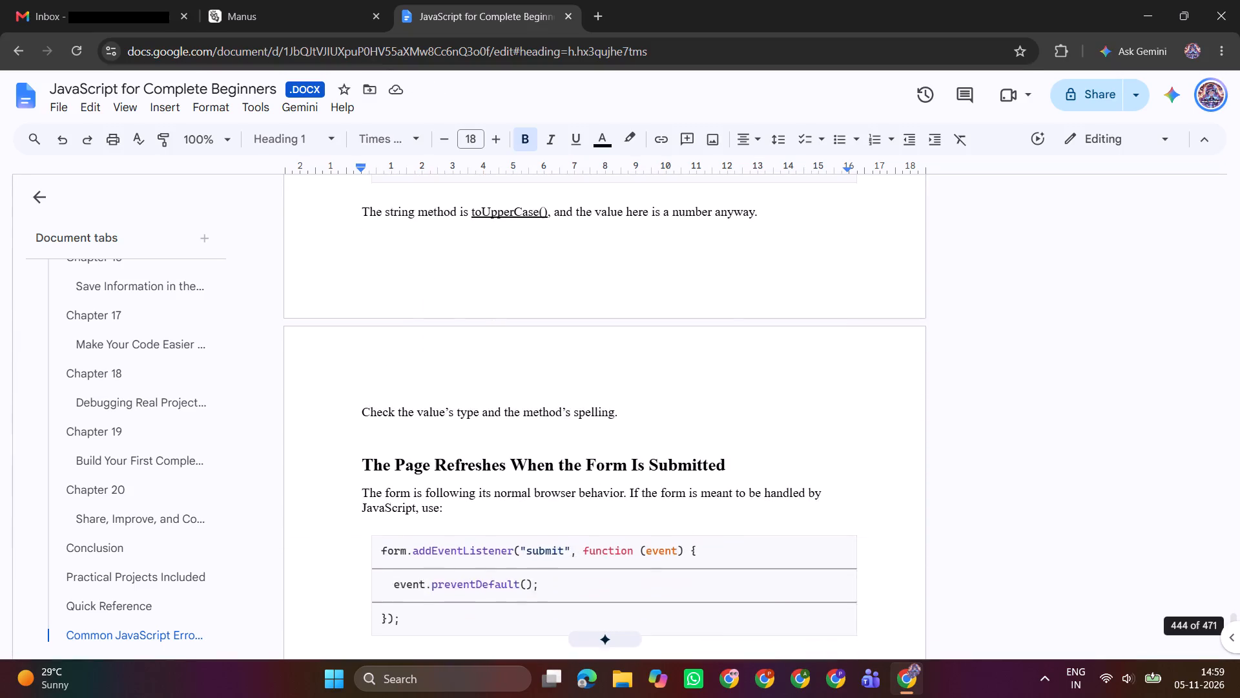
pyautogui.scroll(-5, 493, 365)
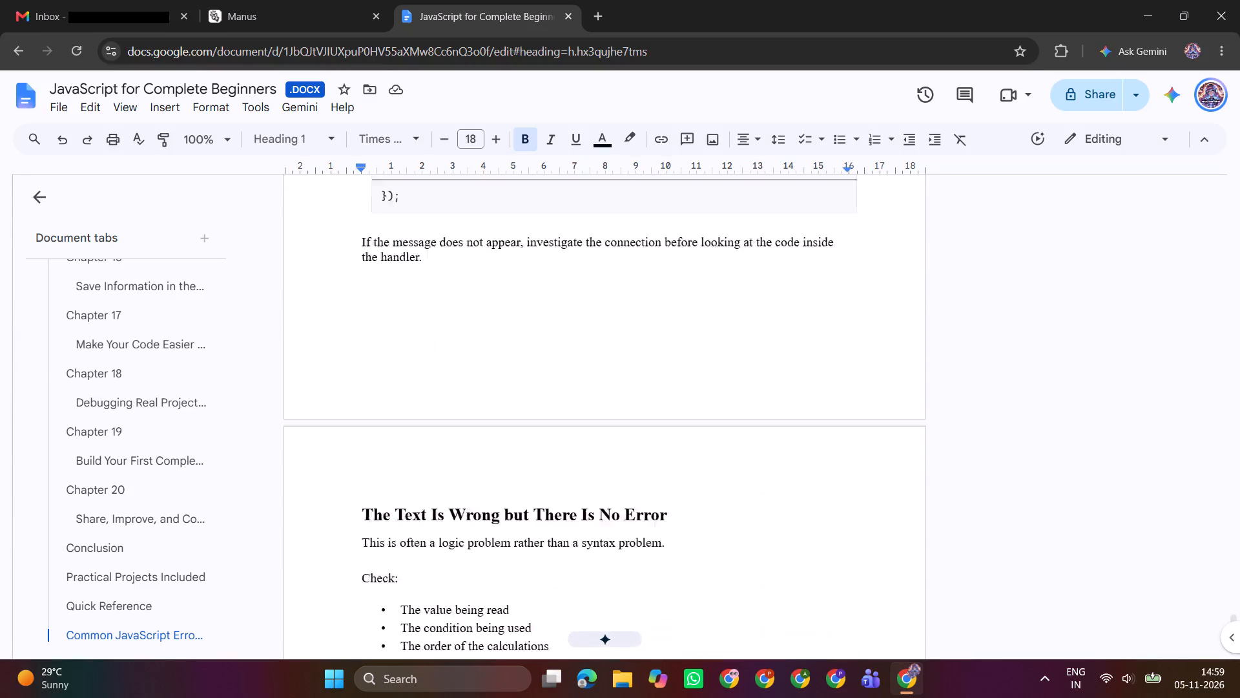
pyautogui.scroll(-3, 493, 365)
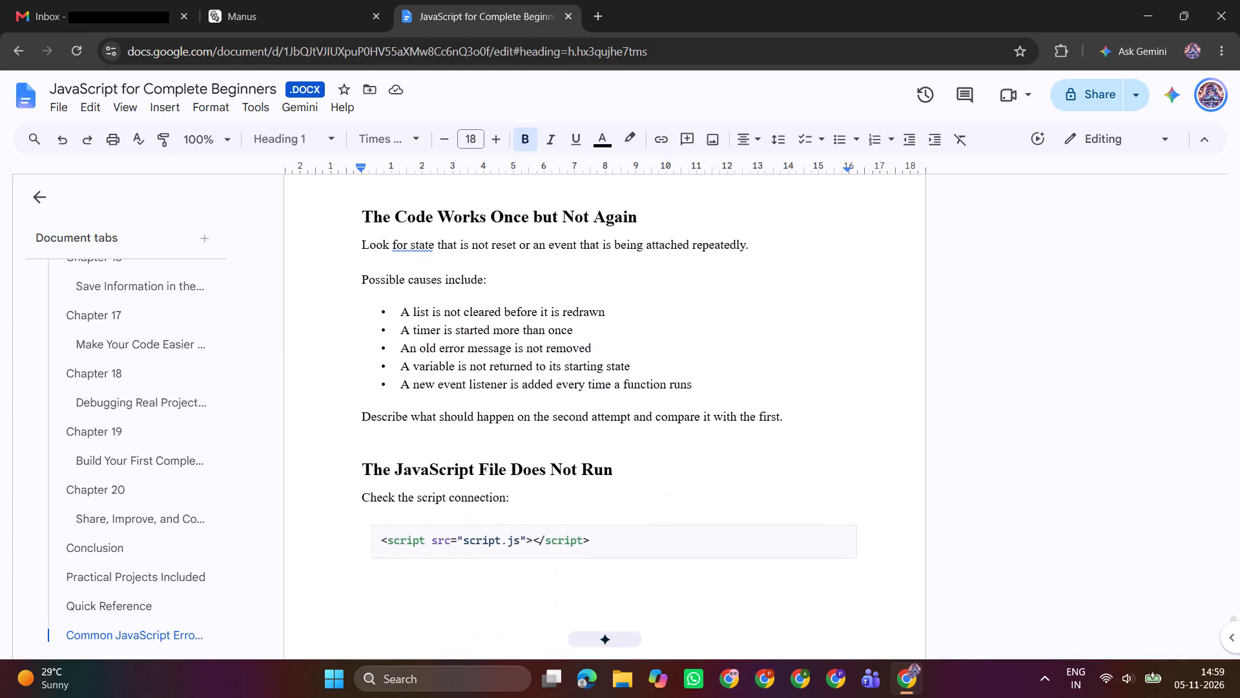
# Accept the grammar suggestion "for a state" in the sentence under "The Code Works Once but Not Again".
pyautogui.scroll(1, 493, 365)
pyautogui.click(420, 280)
pyautogui.click(420, 257)
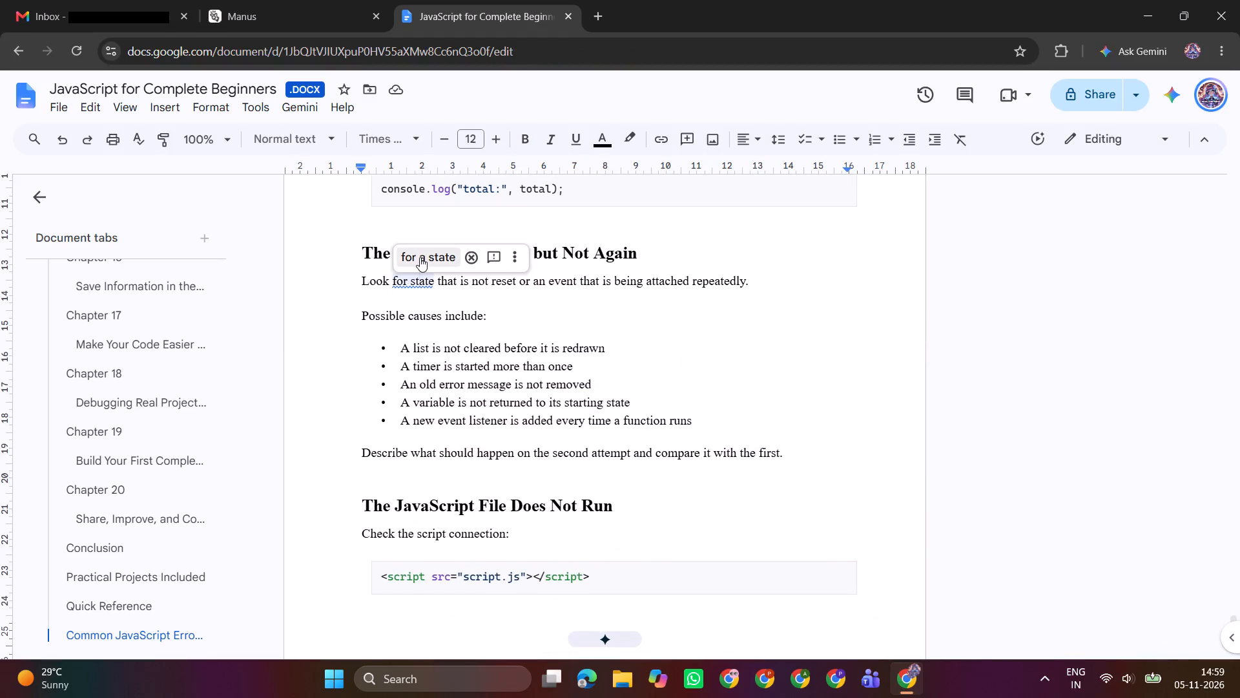
pyautogui.click(512, 381)
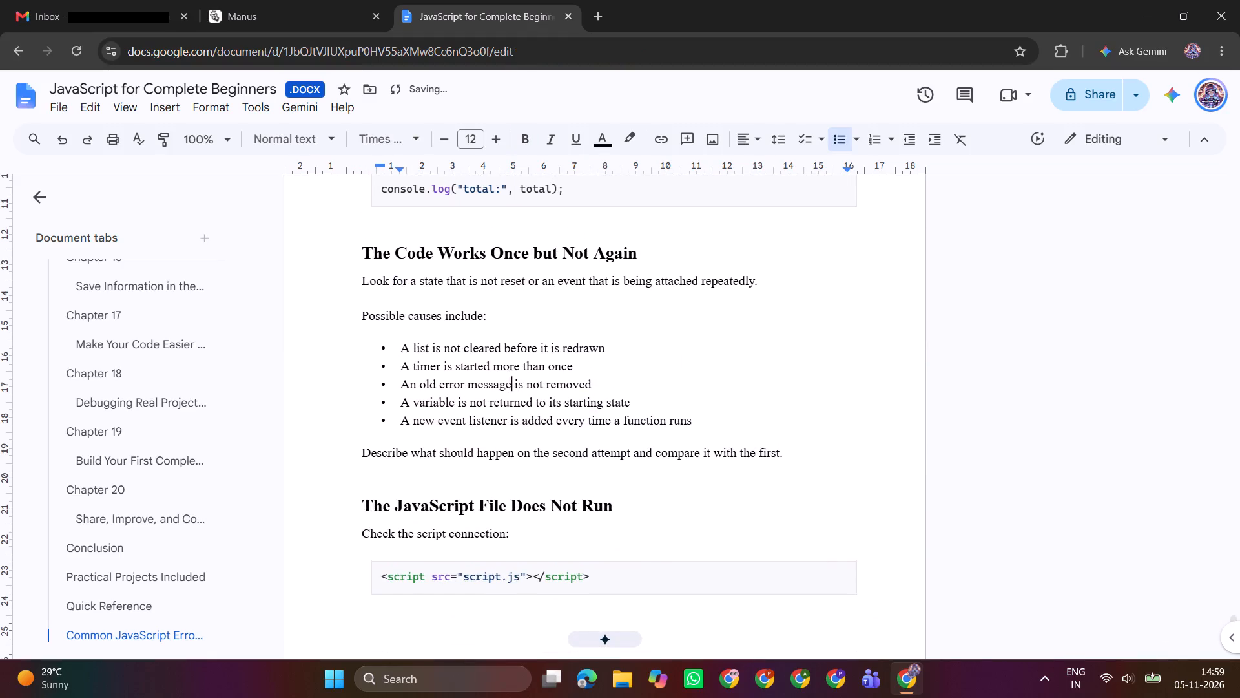
# Delete the horizontal divider line above "Project Planning Worksheet" and insert a page break before that title.
pyautogui.scroll(-3, 512, 381)
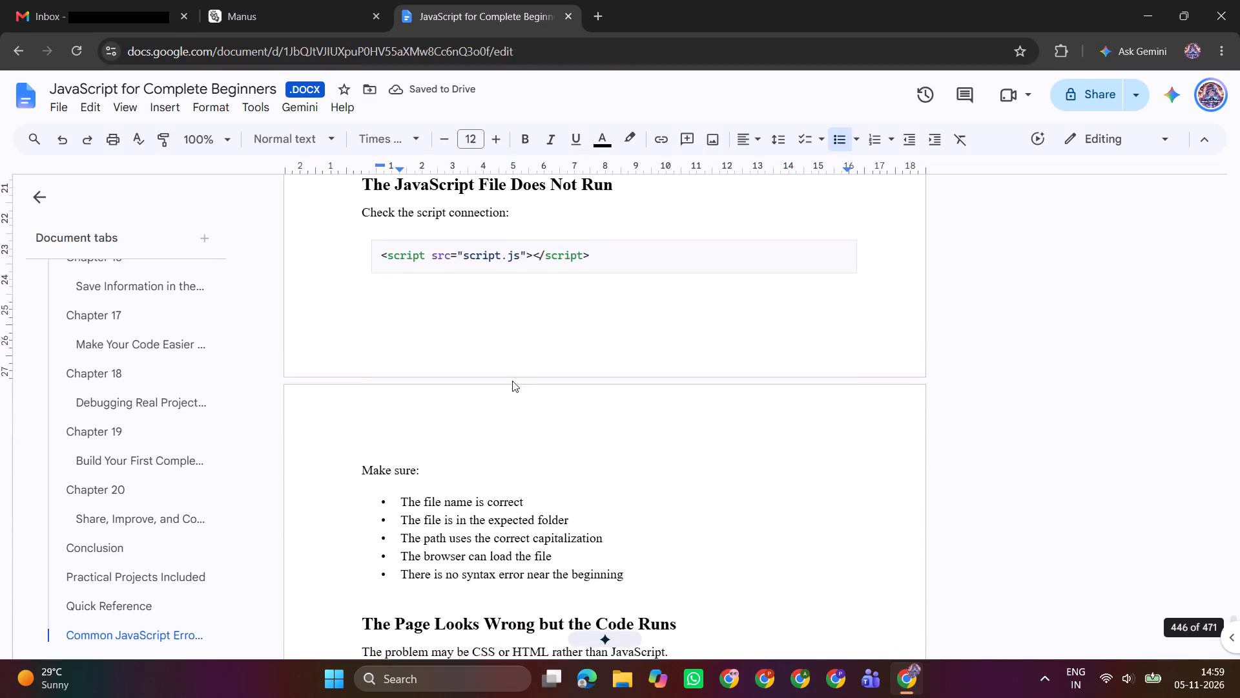
pyautogui.scroll(-3, 512, 381)
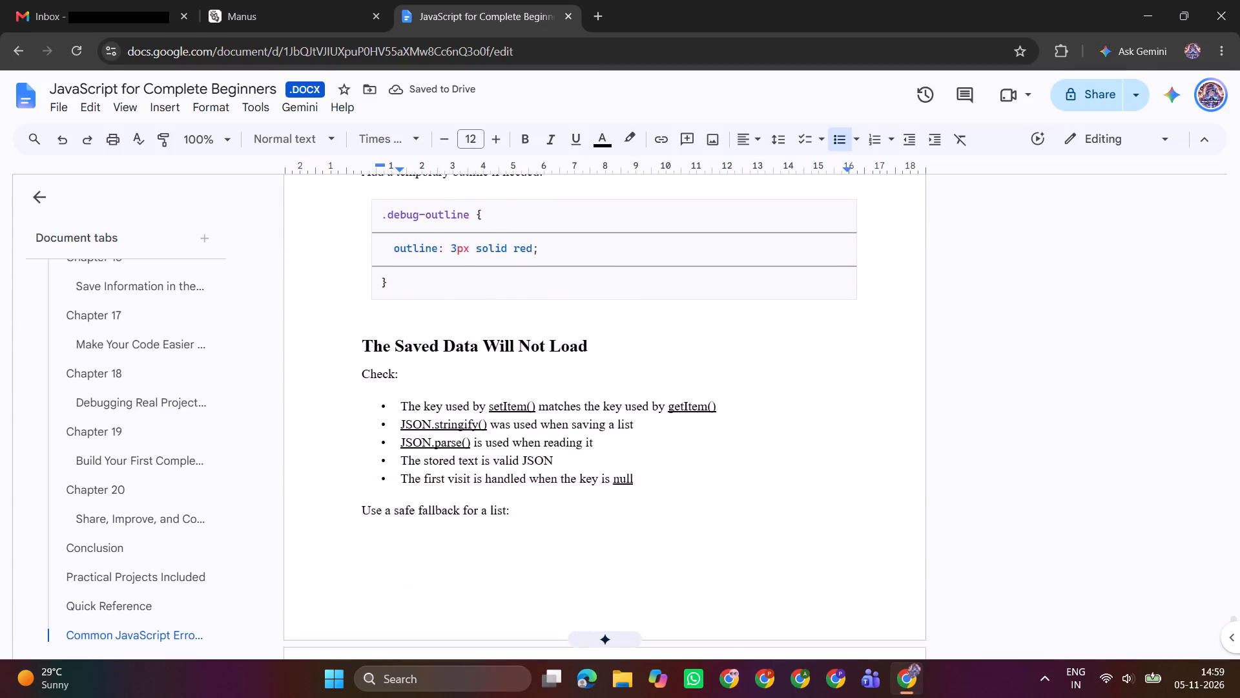
pyautogui.scroll(-3, 512, 381)
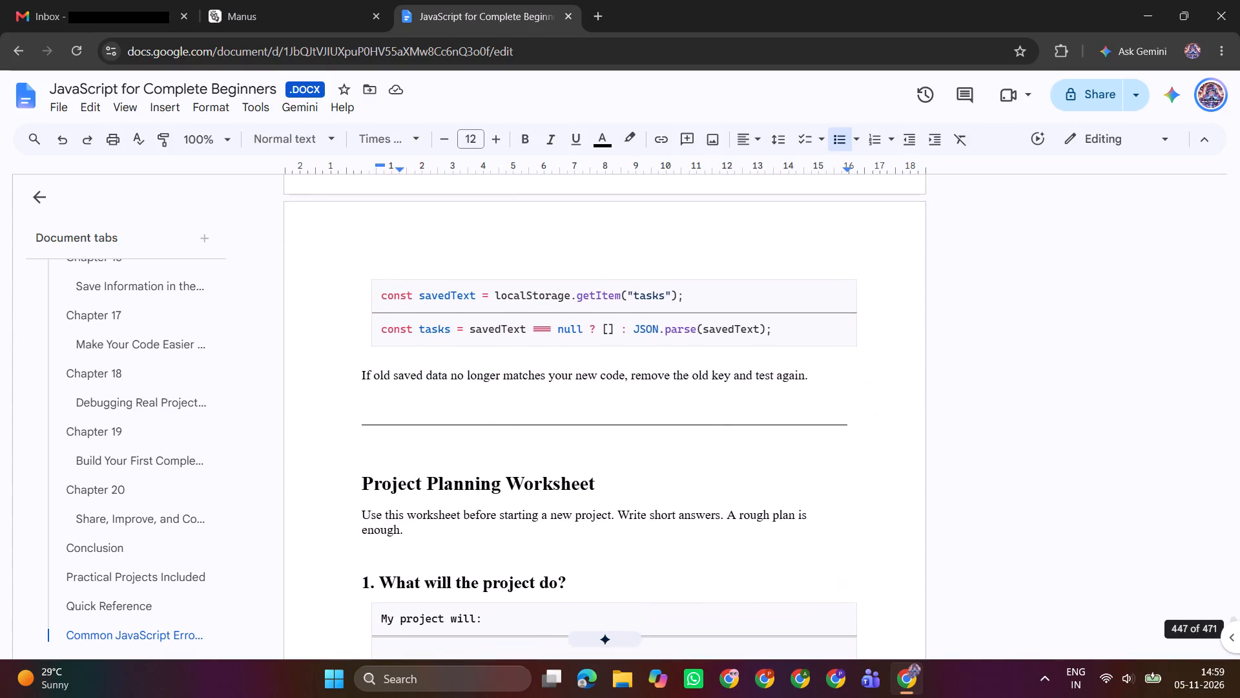
pyautogui.doubleClick(493, 439)
pyautogui.doubleClick(490, 424)
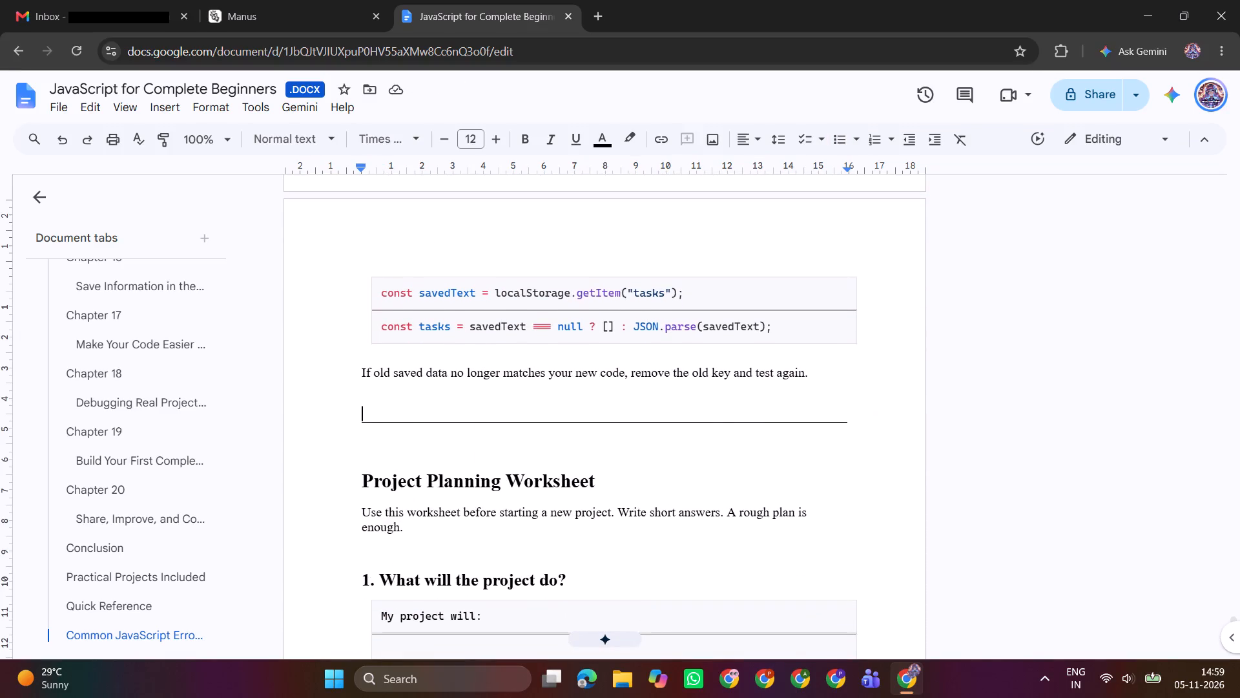
pyautogui.press('Delete')
pyautogui.press('Delete')
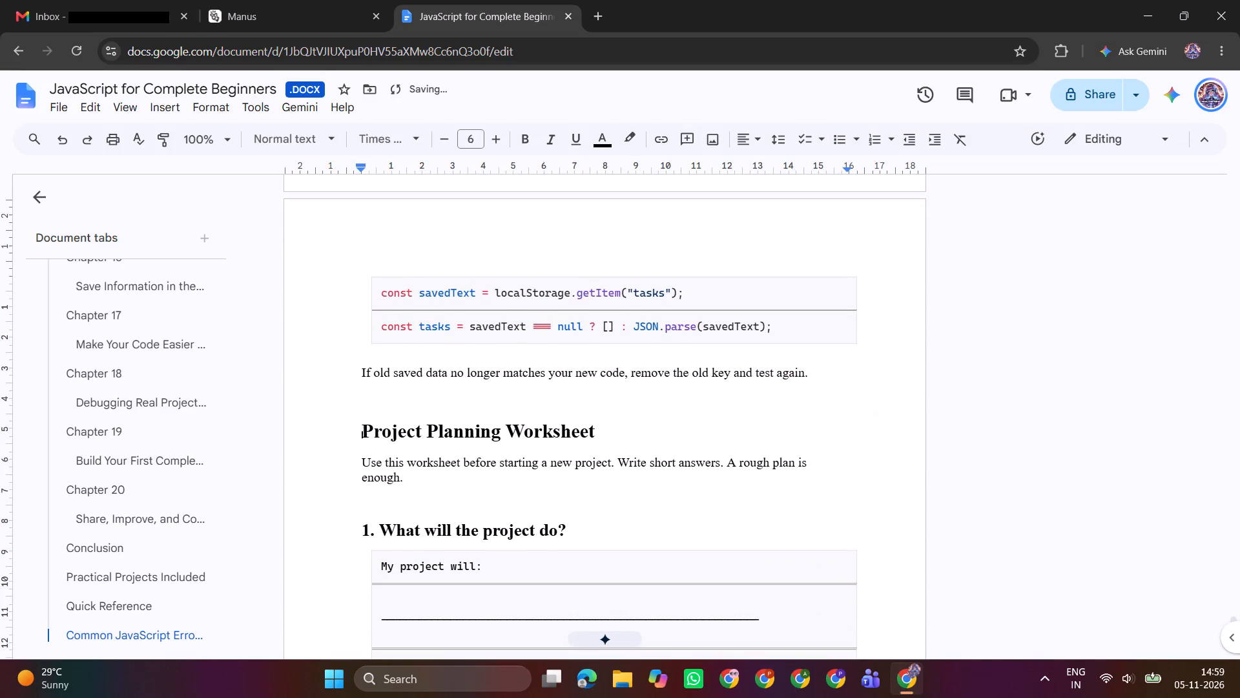
pyautogui.scroll(-1, 490, 424)
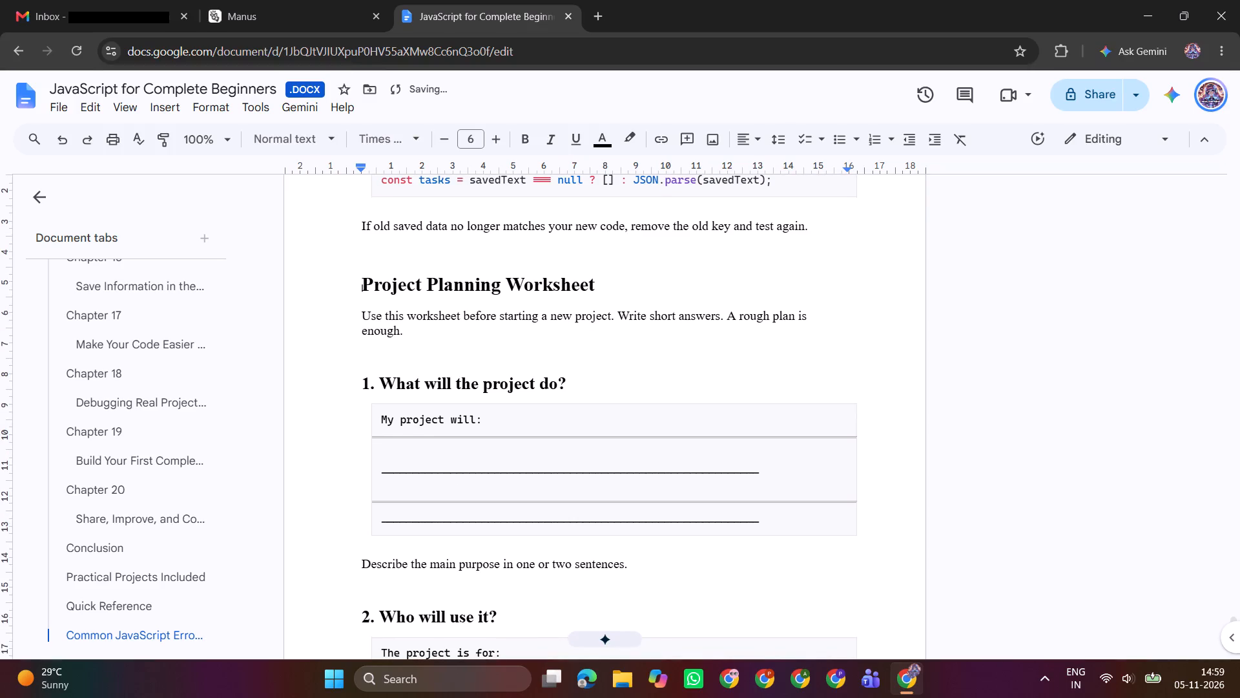
pyautogui.hotkey('ctrl', 'Return')
# Format the "Project Planning Worksheet" line as a centred Heading 1 in 18 pt bold with the custom black text colour.
pyautogui.scroll(-2, 497, 407)
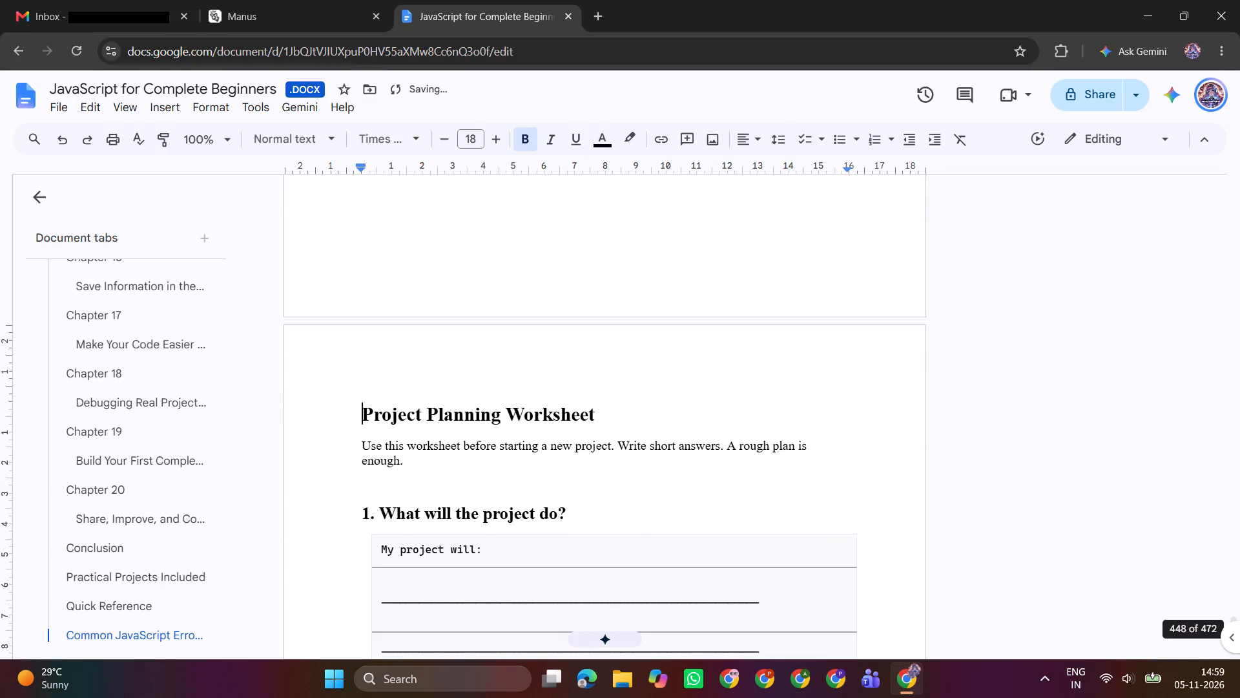
pyautogui.tripleClick(430, 420)
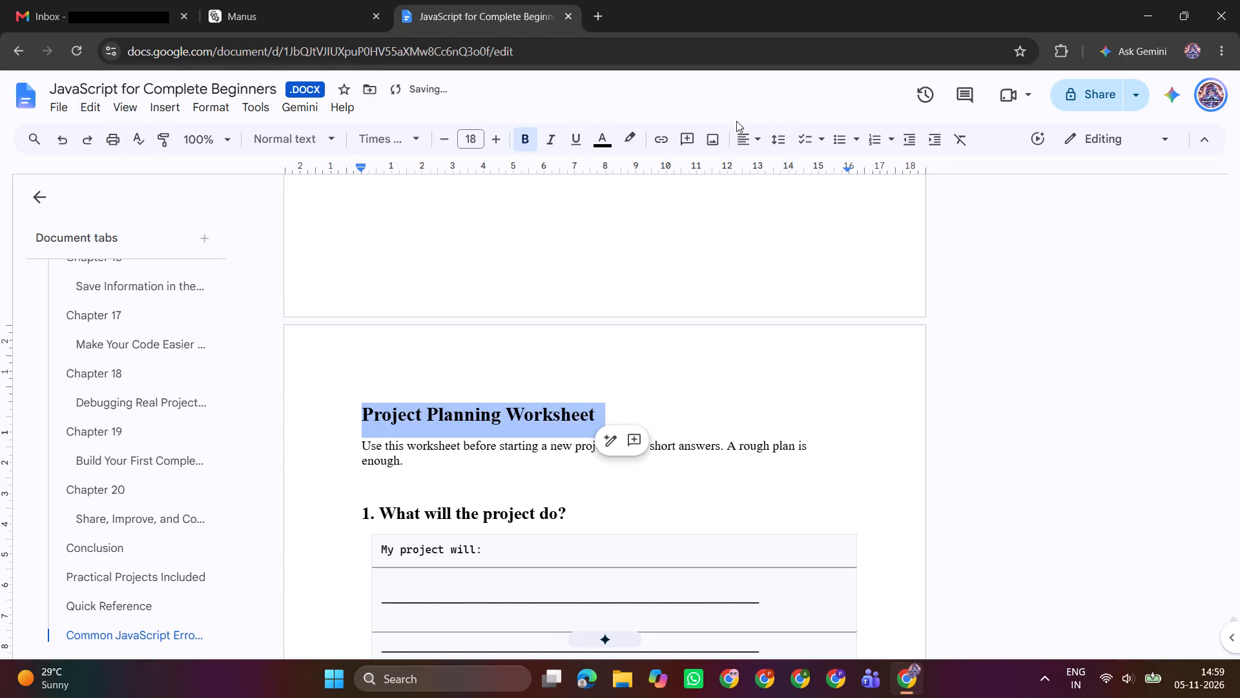
pyautogui.click(752, 130)
pyautogui.click(765, 175)
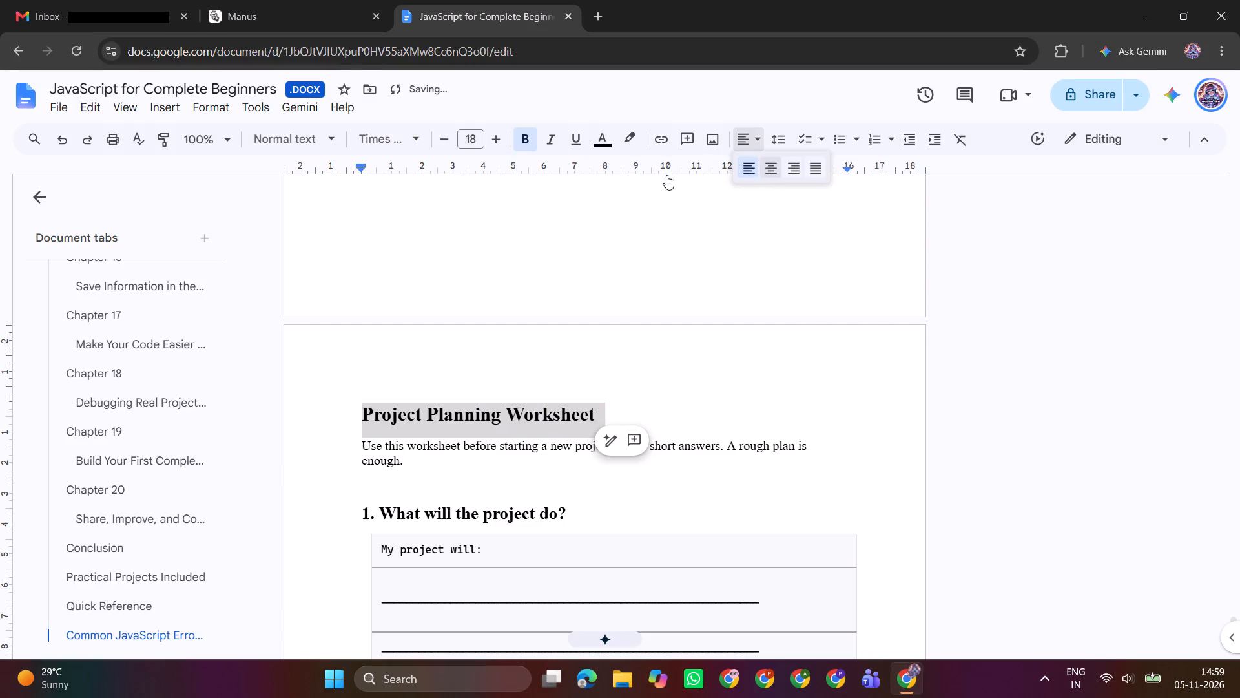
pyautogui.click(302, 145)
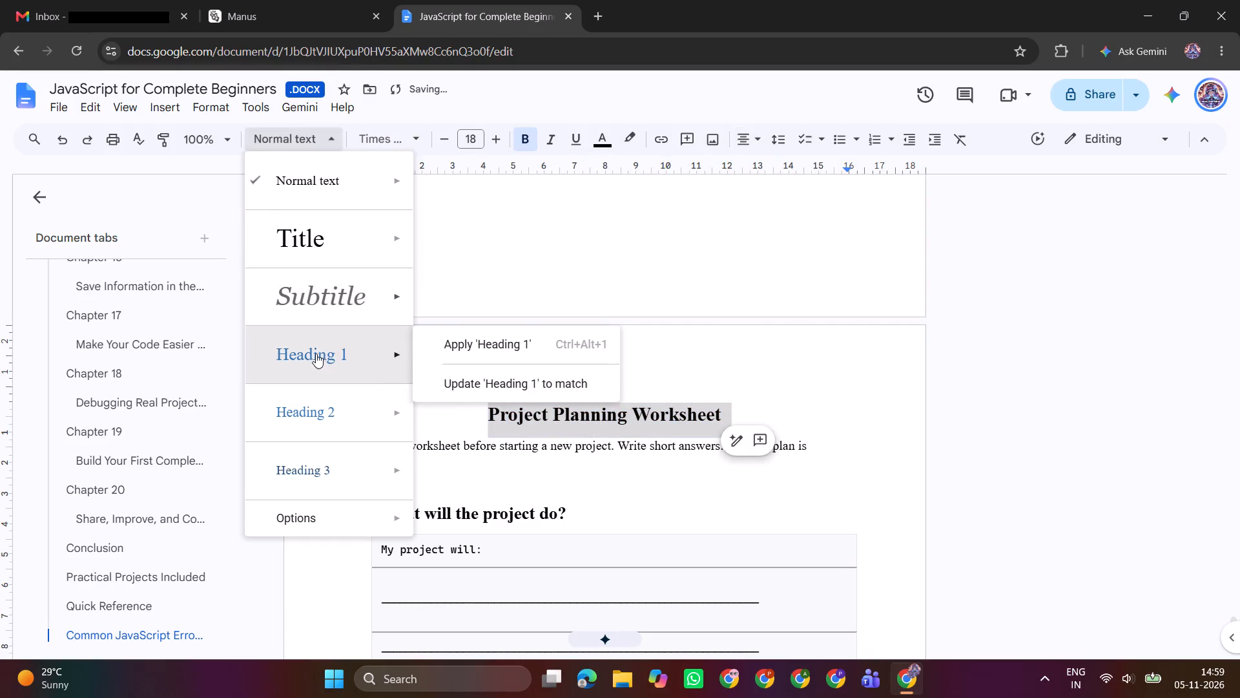
pyautogui.click(316, 355)
pyautogui.doubleClick(492, 135)
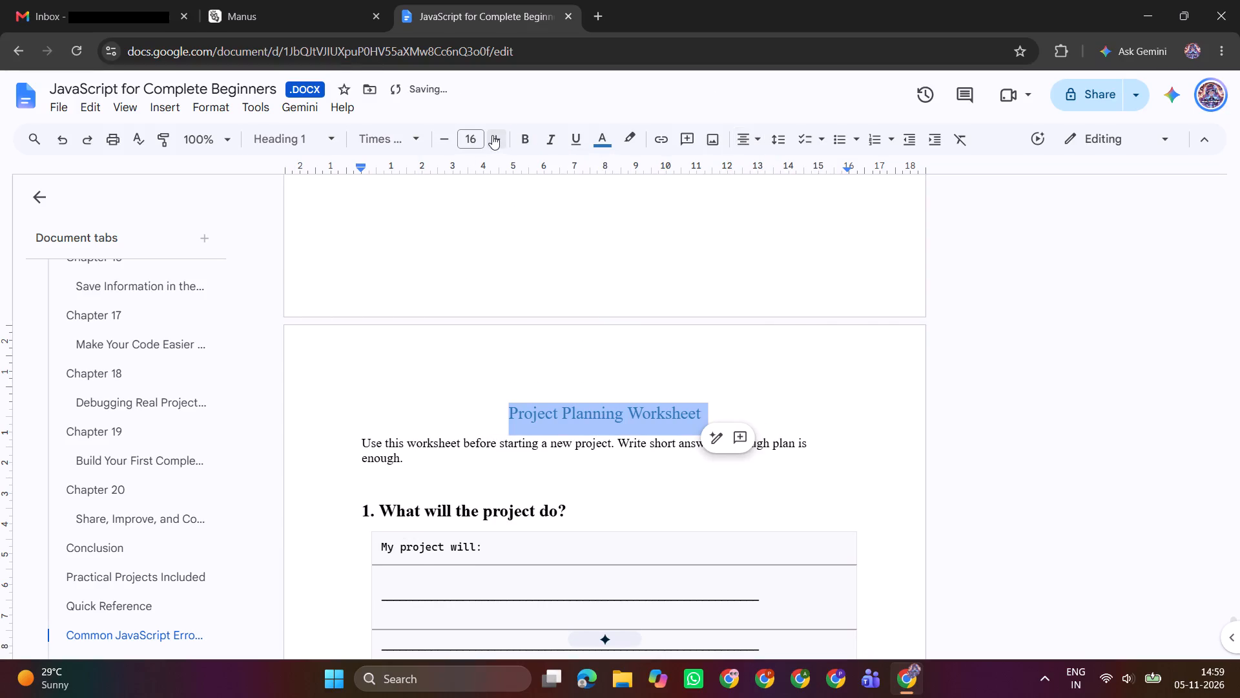
pyautogui.click(532, 140)
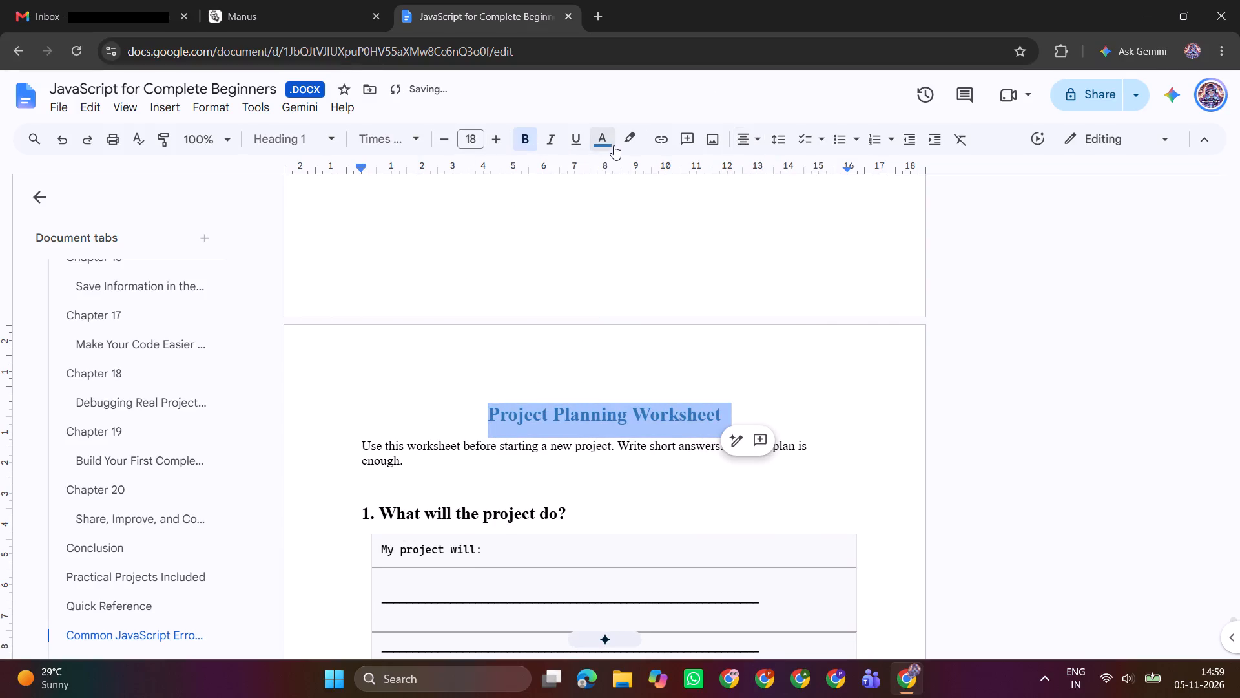
pyautogui.click(612, 145)
pyautogui.click(643, 352)
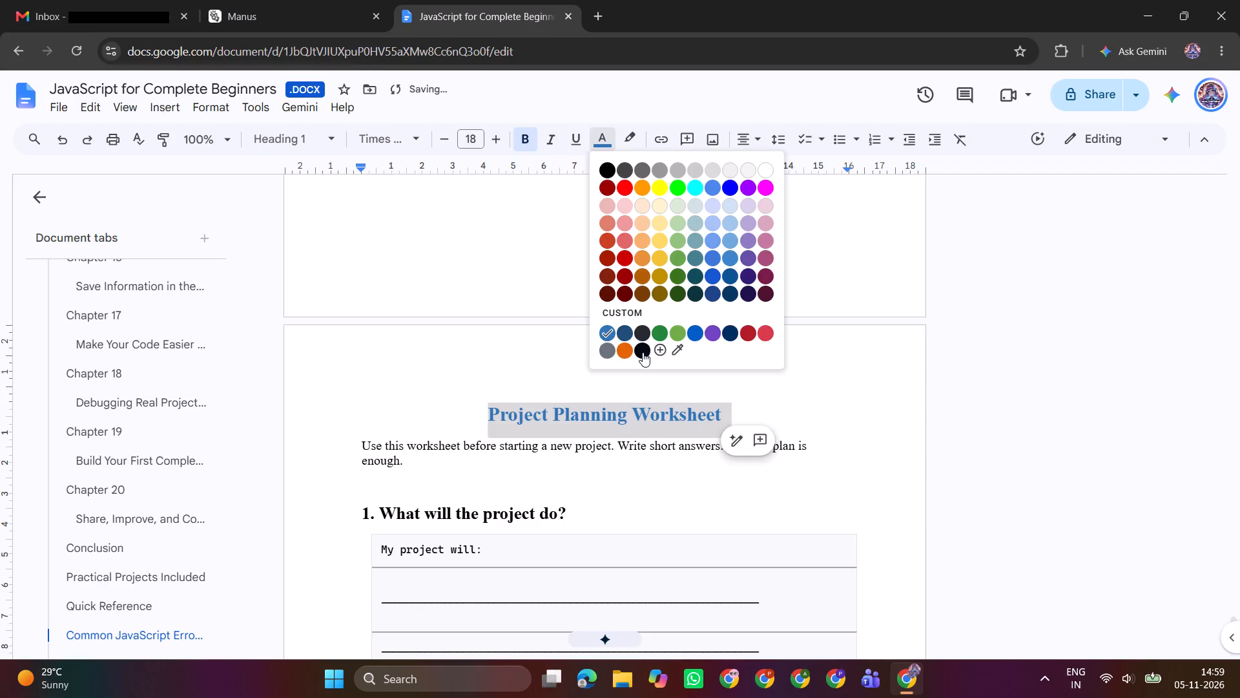
# Insert a blank line between the "Project Planning Worksheet" heading and its introductory paragraph.
pyautogui.click(353, 452)
pyautogui.press('Return')
pyautogui.click(433, 472)
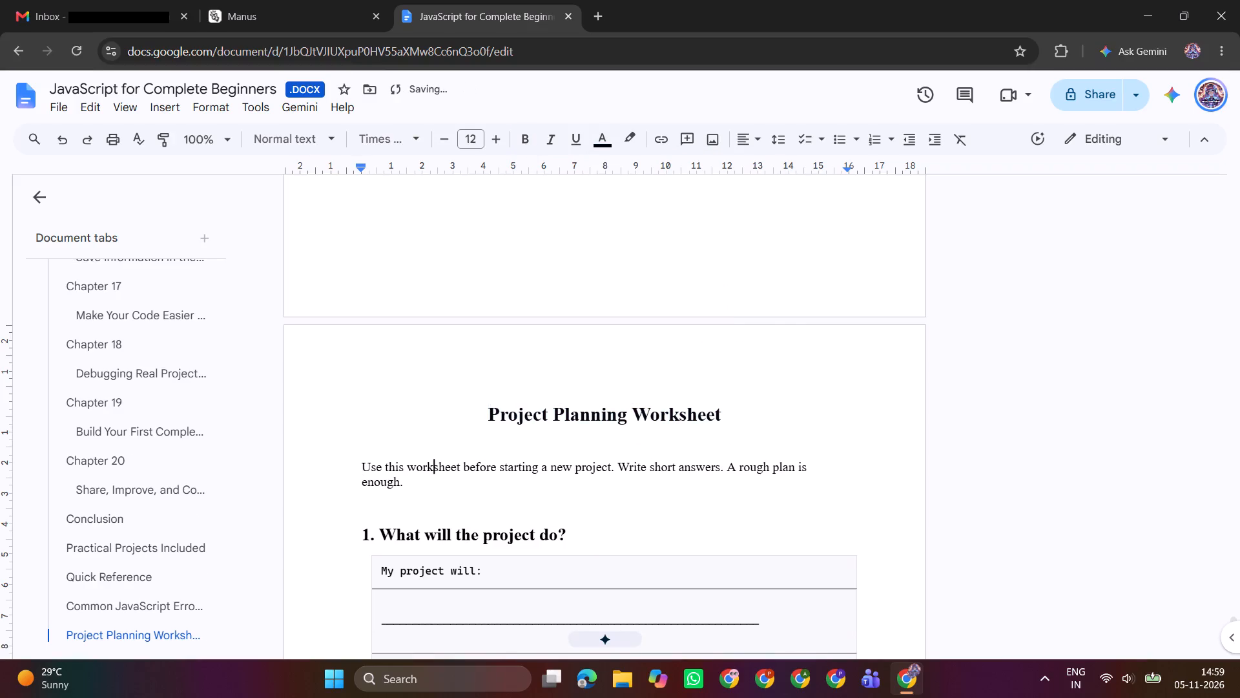
pyautogui.click(540, 429)
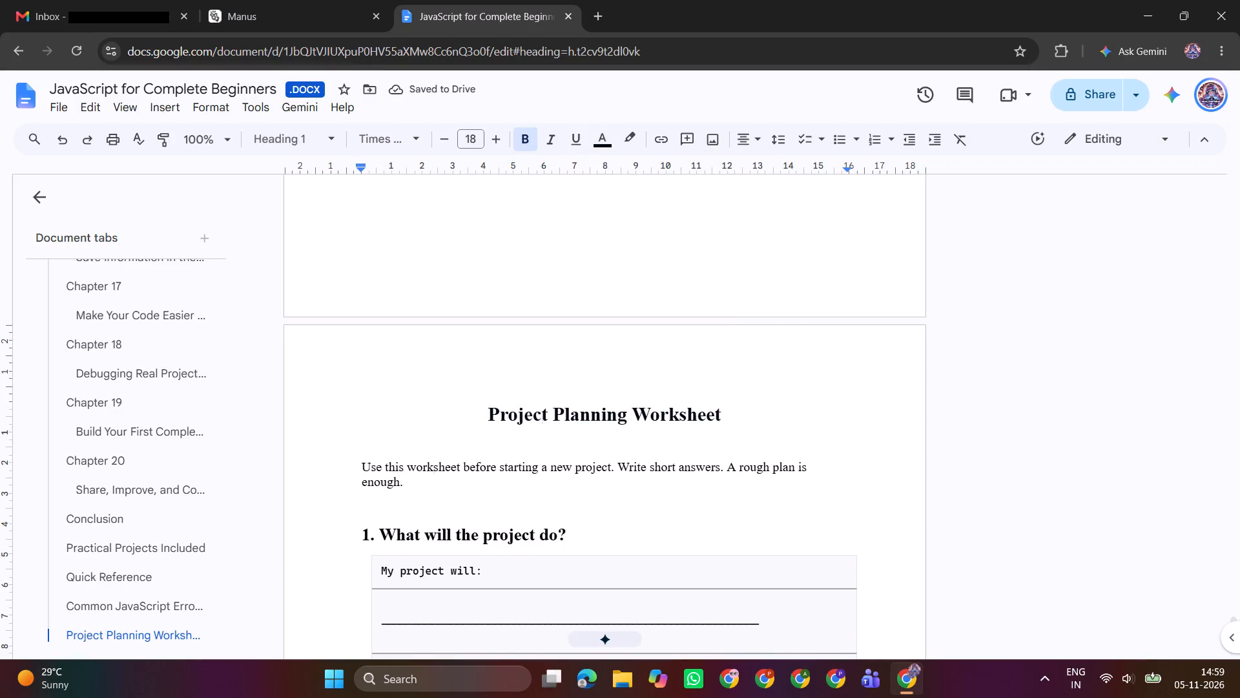
# Delete the horizontal divider line at the end of the Project Planning Worksheet and insert a page break before "Debugging Checklist".
pyautogui.scroll(-6, 540, 429)
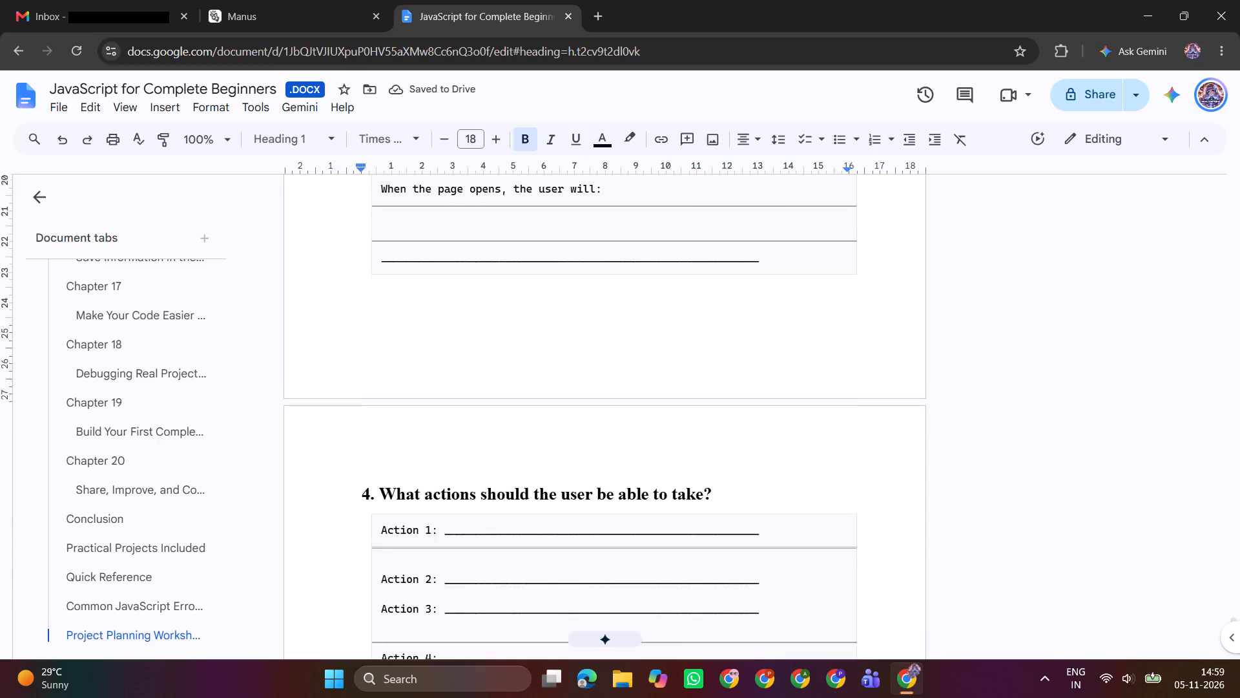
pyautogui.scroll(-2, 540, 429)
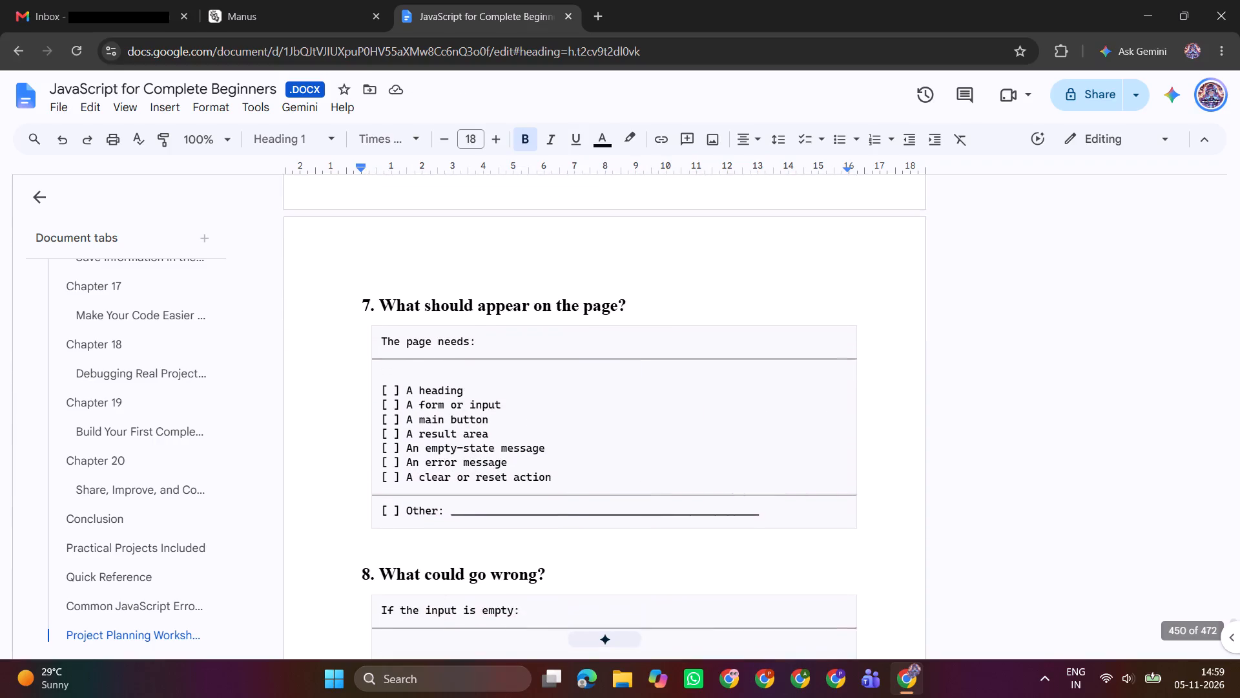
pyautogui.scroll(-4, 540, 429)
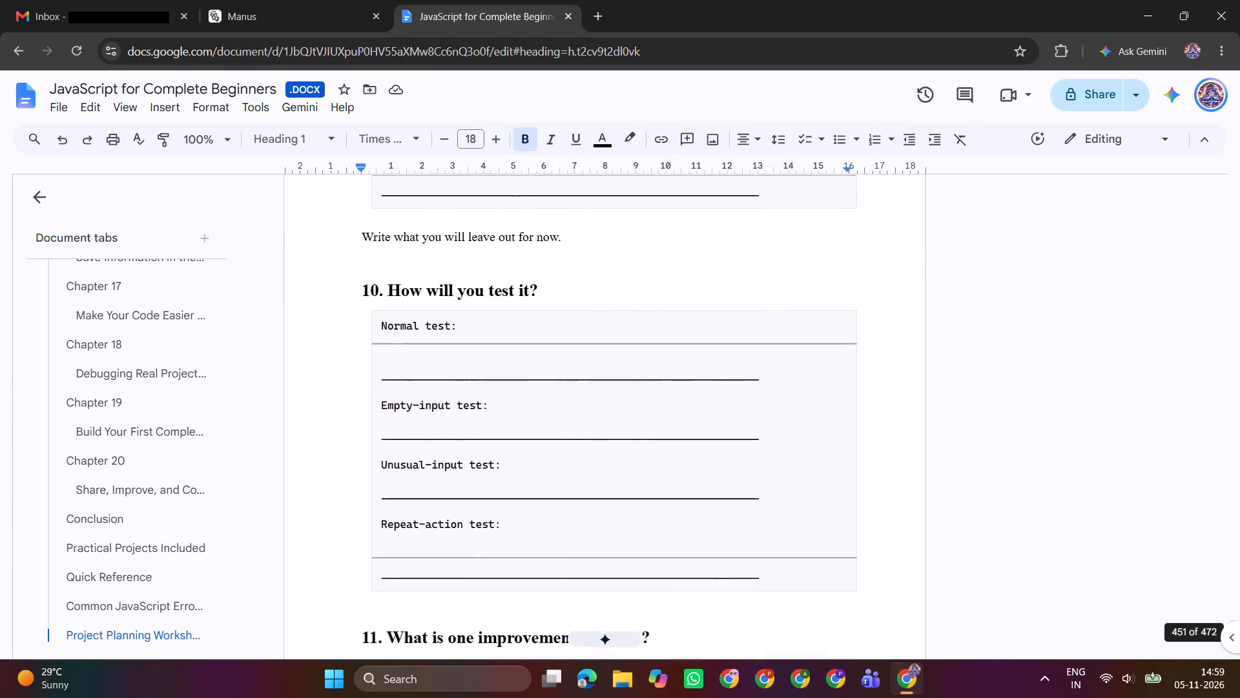
pyautogui.scroll(-2, 540, 429)
pyautogui.scroll(1, 540, 429)
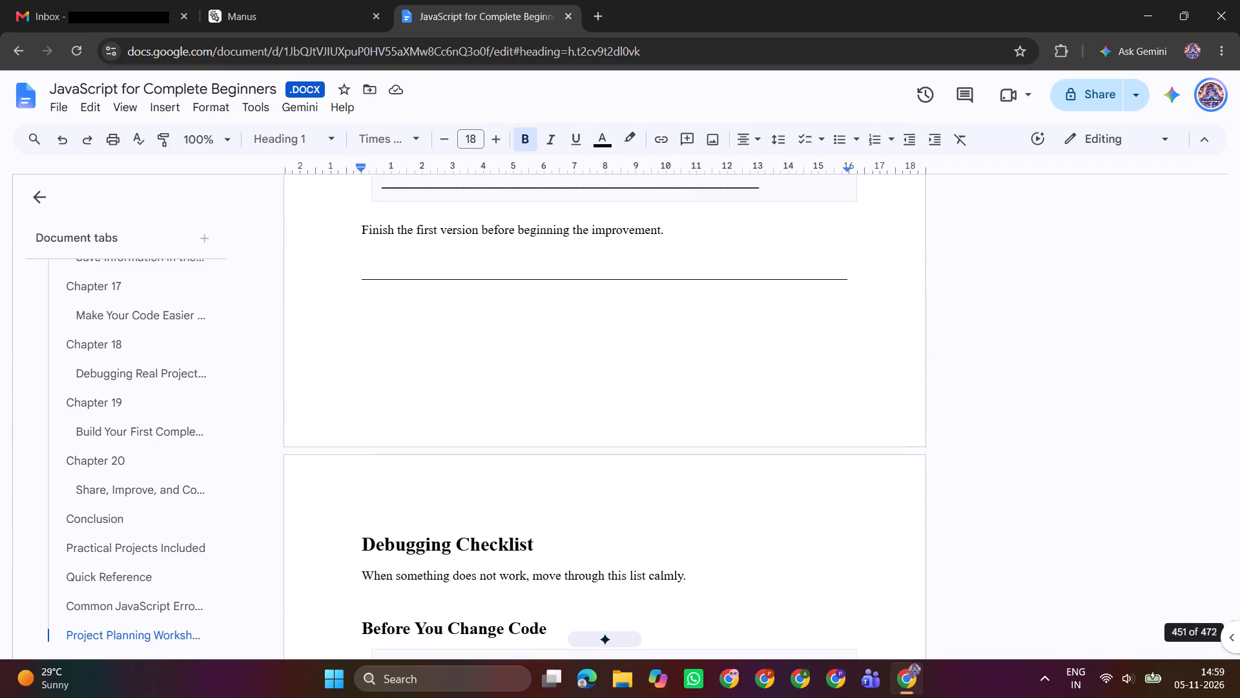
pyautogui.doubleClick(530, 282)
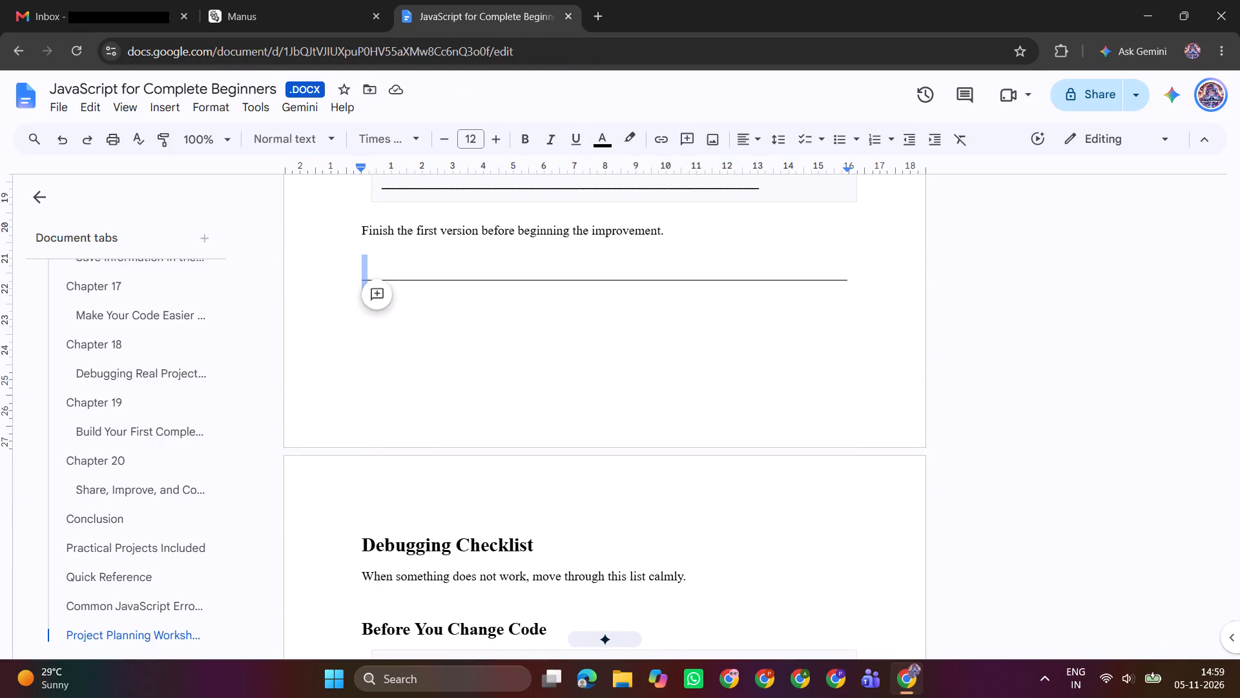
pyautogui.press('Delete')
pyautogui.press('Delete')
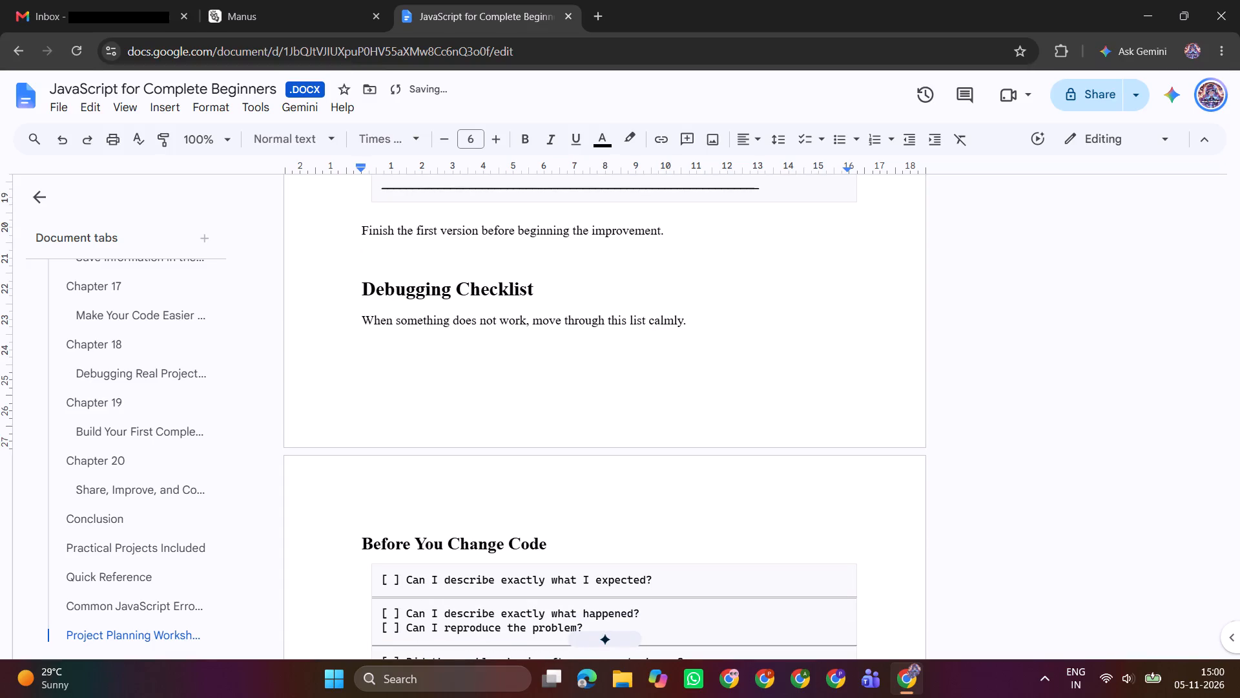
pyautogui.hotkey('ctrl', 'Return')
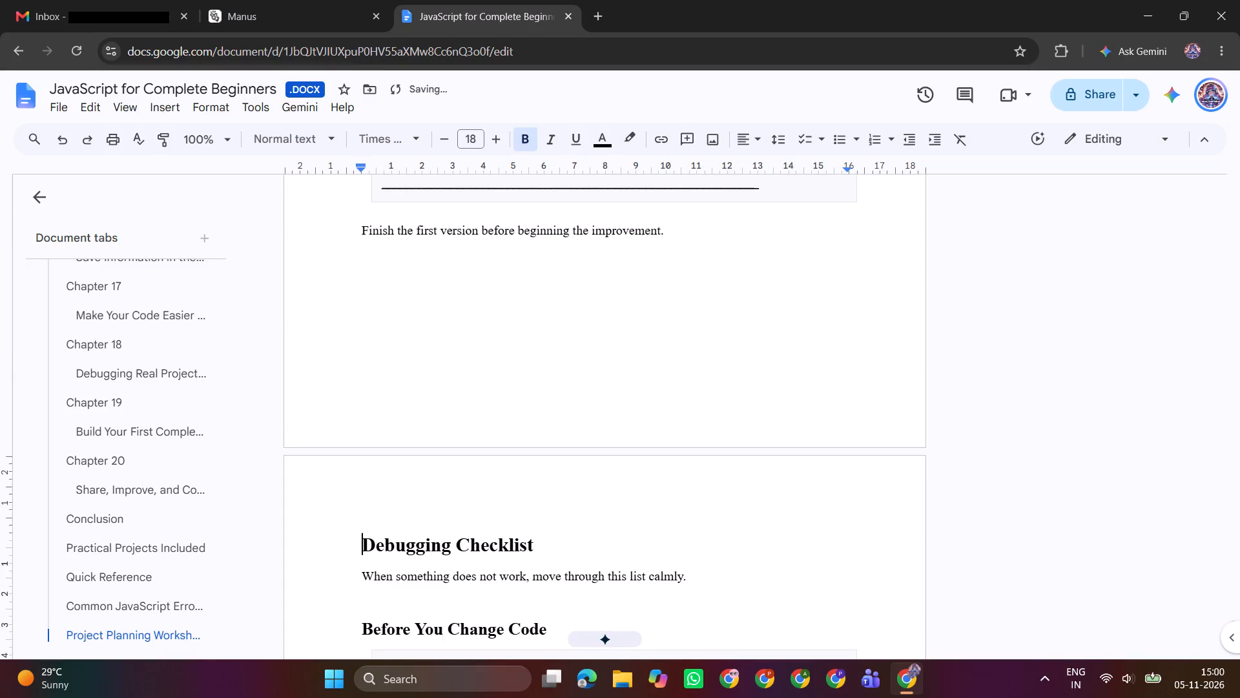
# Format the "Debugging Checklist" line as a centred Heading 1 in 18 pt bold with the custom black text colour.
pyautogui.scroll(-2, 530, 282)
pyautogui.tripleClick(442, 400)
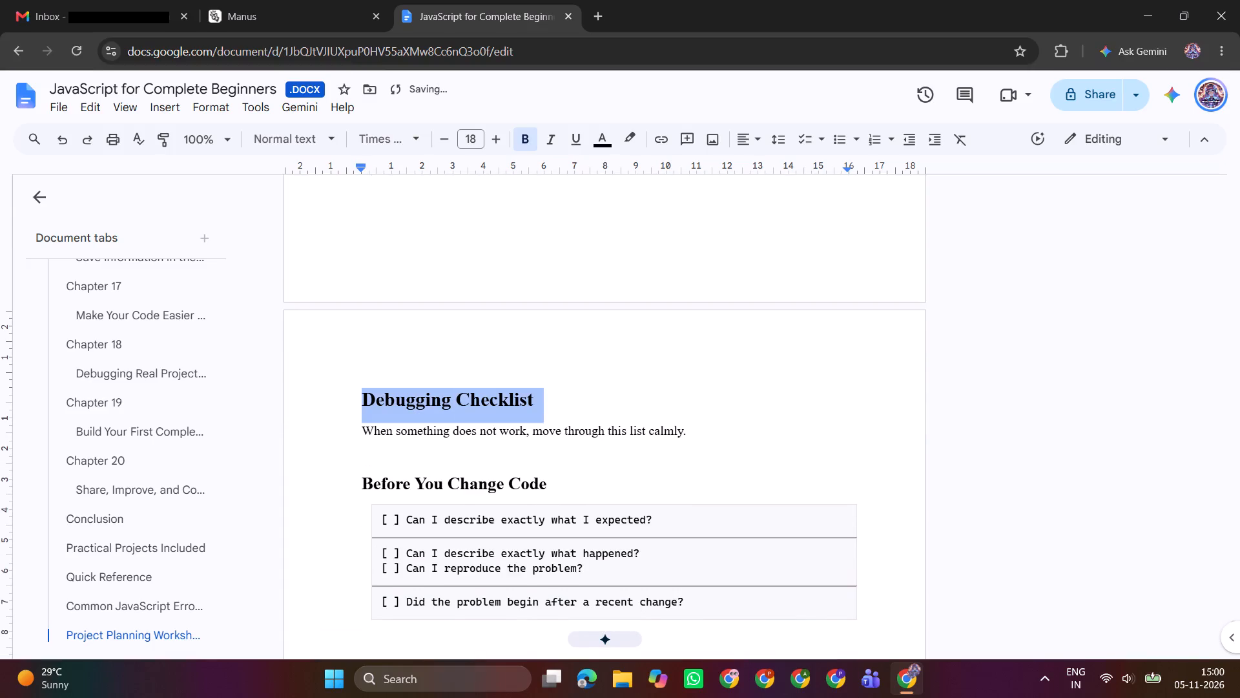
pyautogui.click(300, 138)
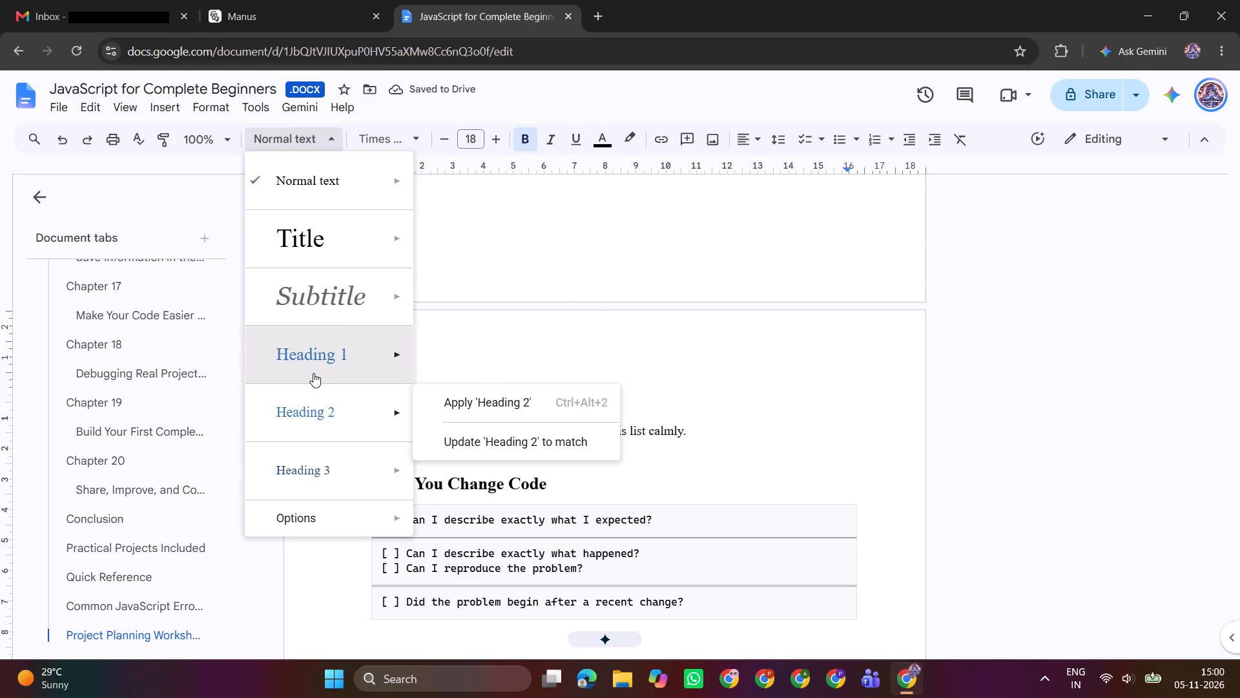
pyautogui.click(313, 371)
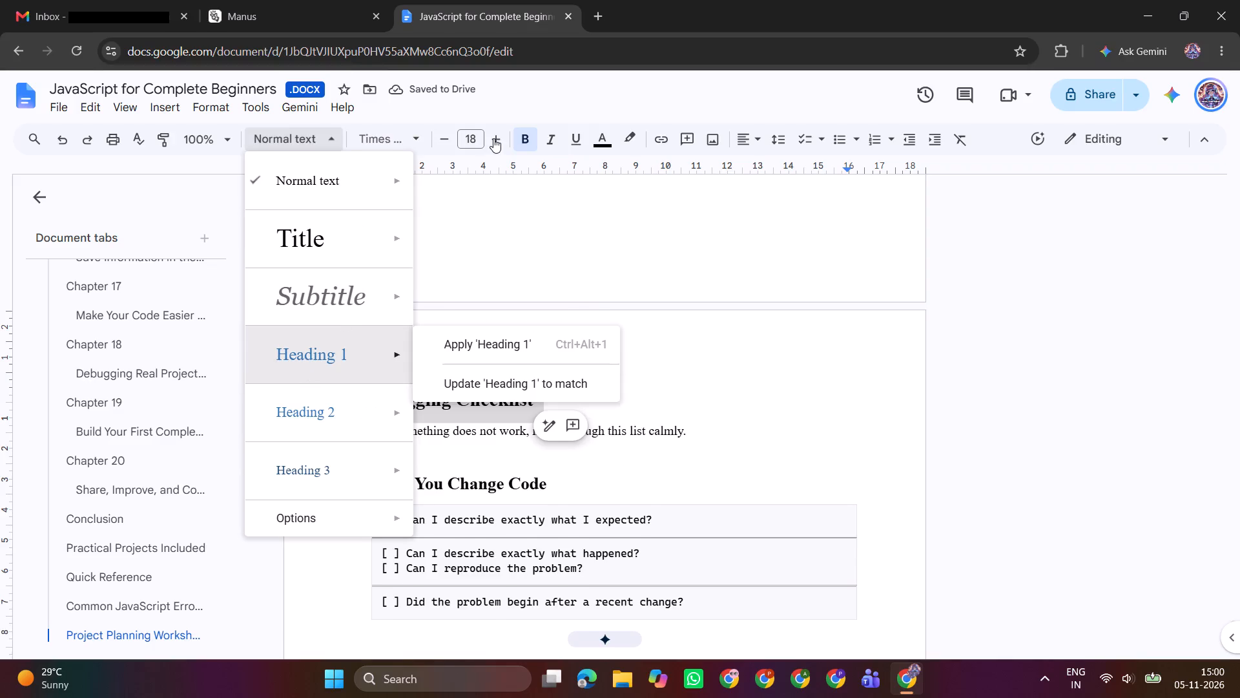
pyautogui.doubleClick(493, 138)
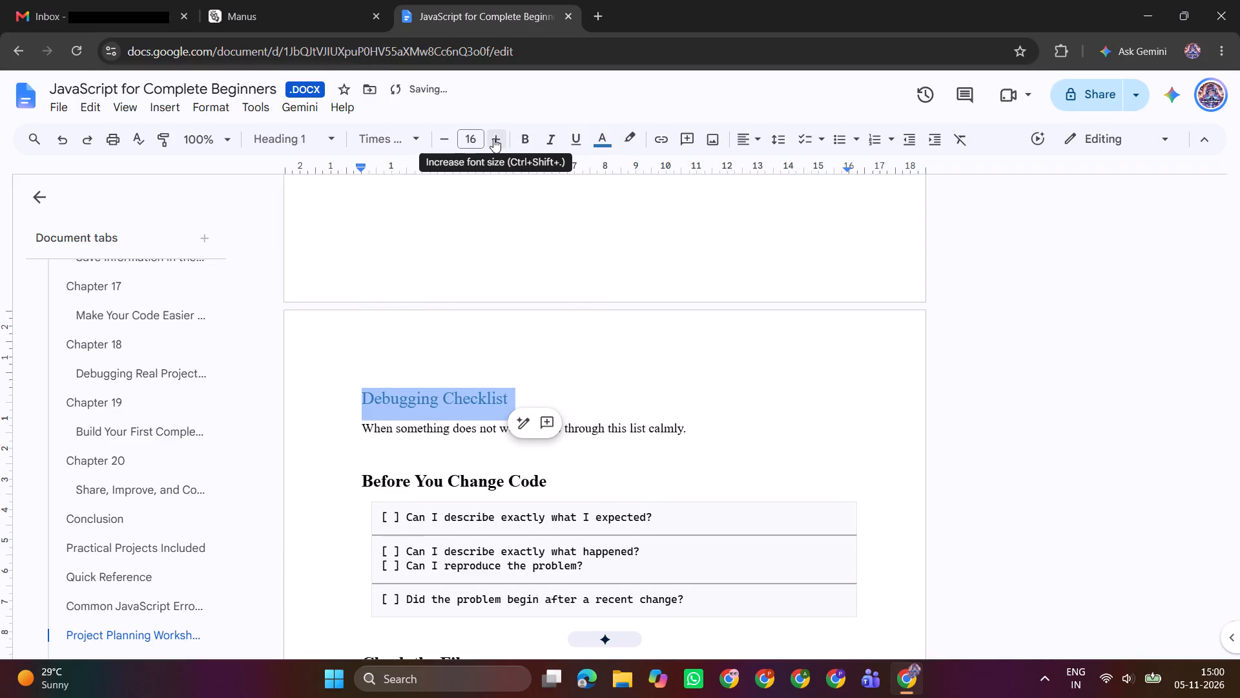
pyautogui.click(514, 136)
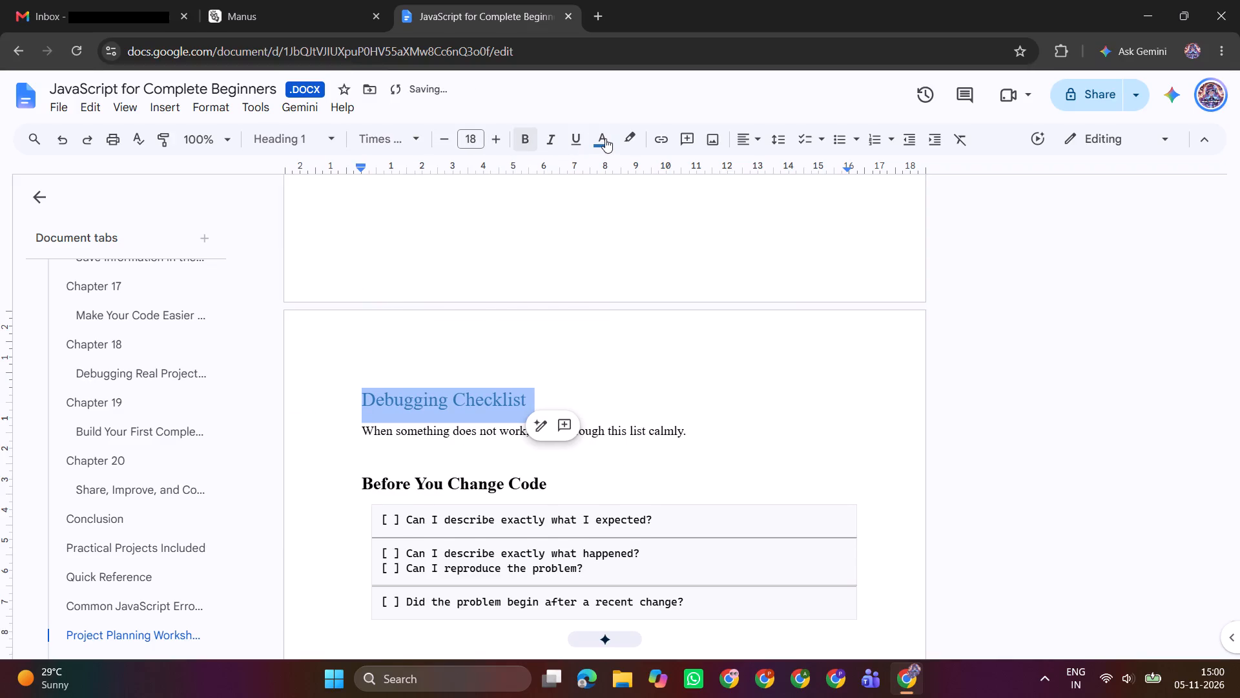
pyautogui.click(605, 138)
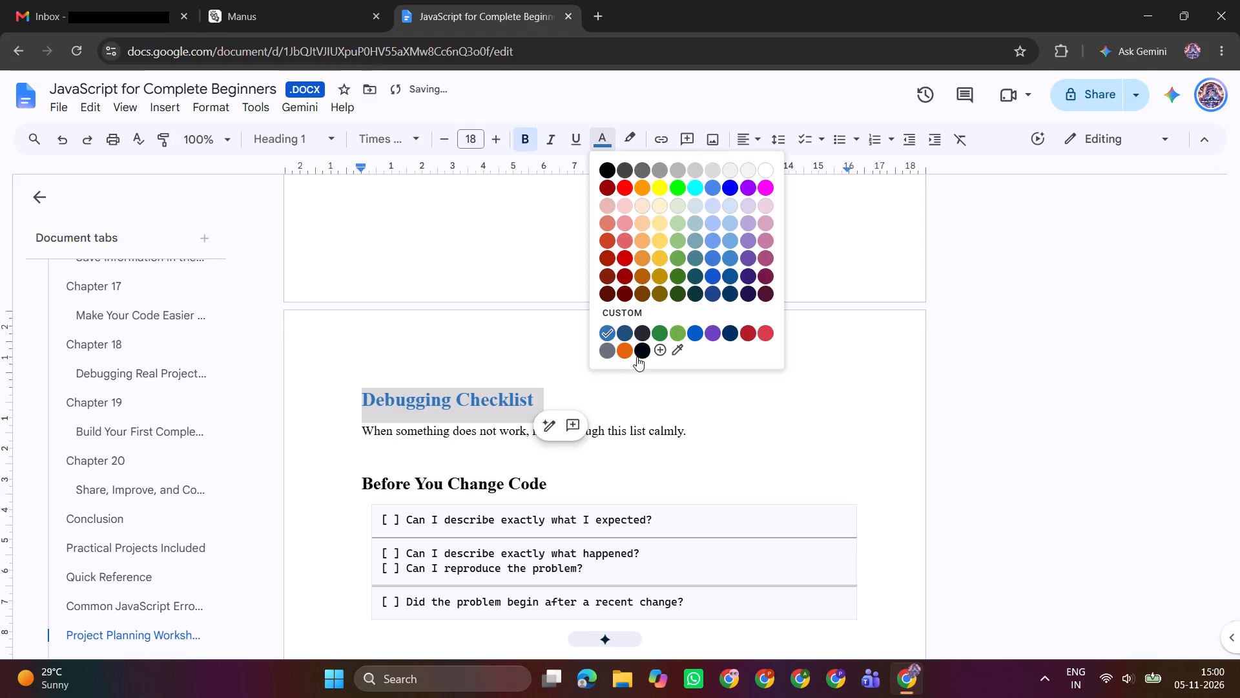
pyautogui.click(639, 352)
pyautogui.click(752, 140)
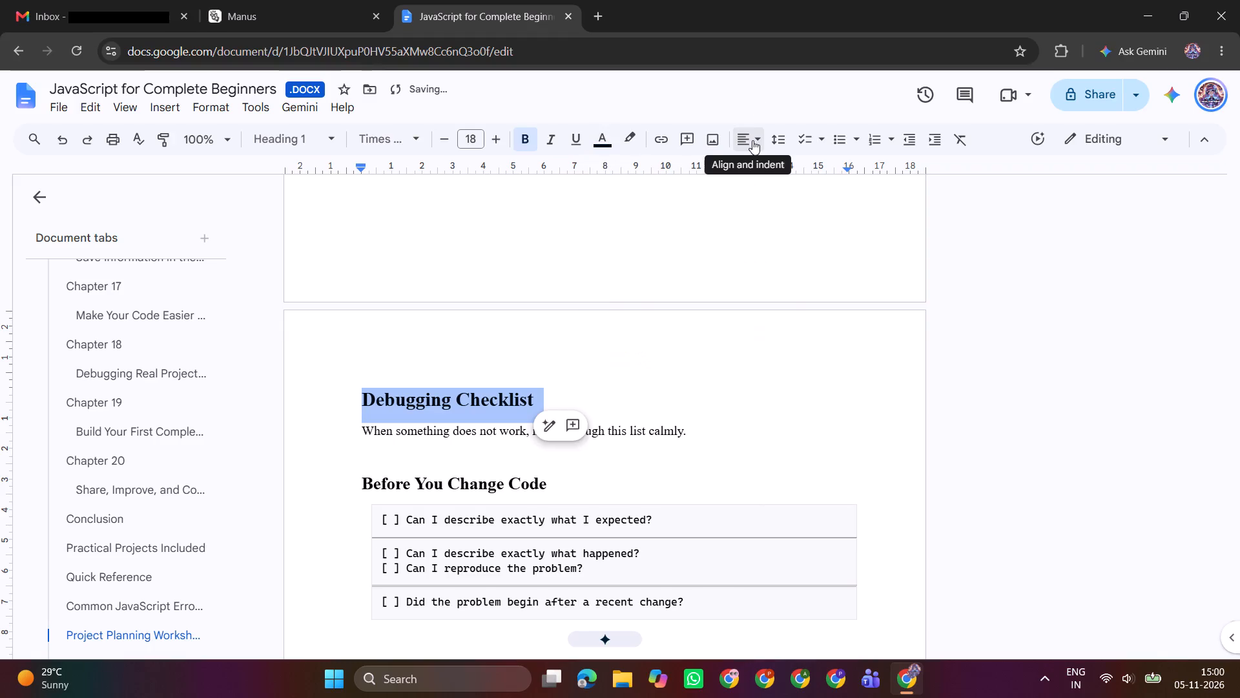
pyautogui.click(772, 167)
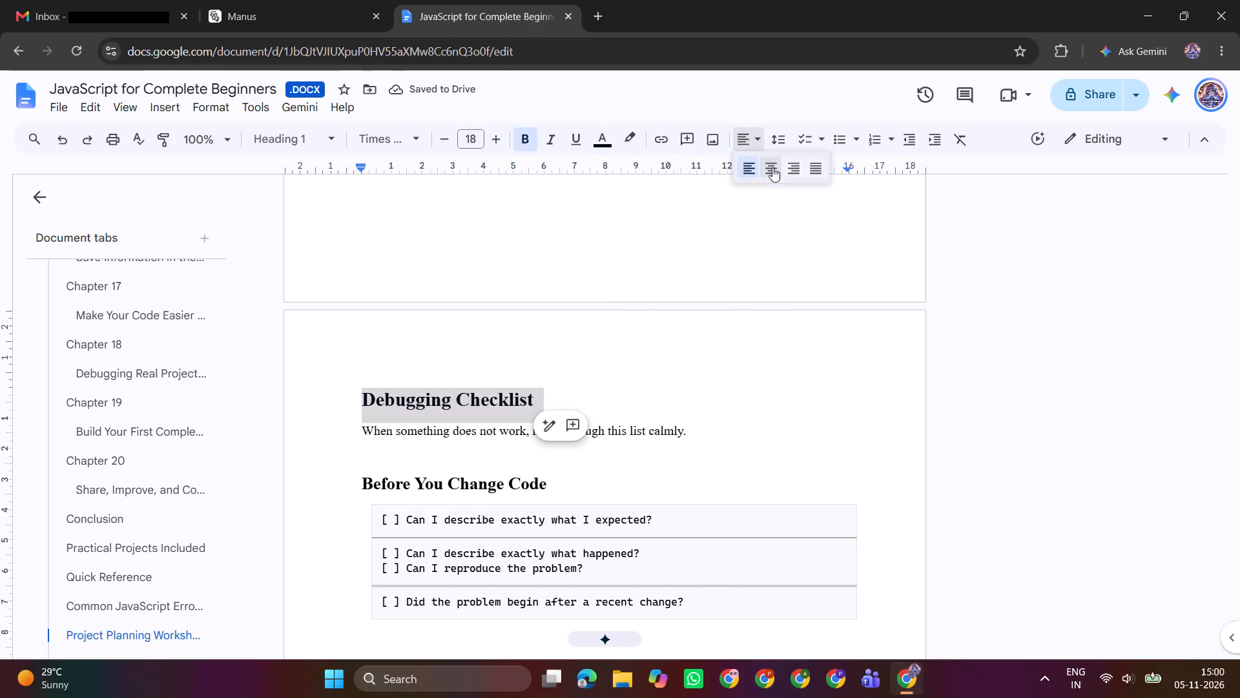
pyautogui.click(508, 469)
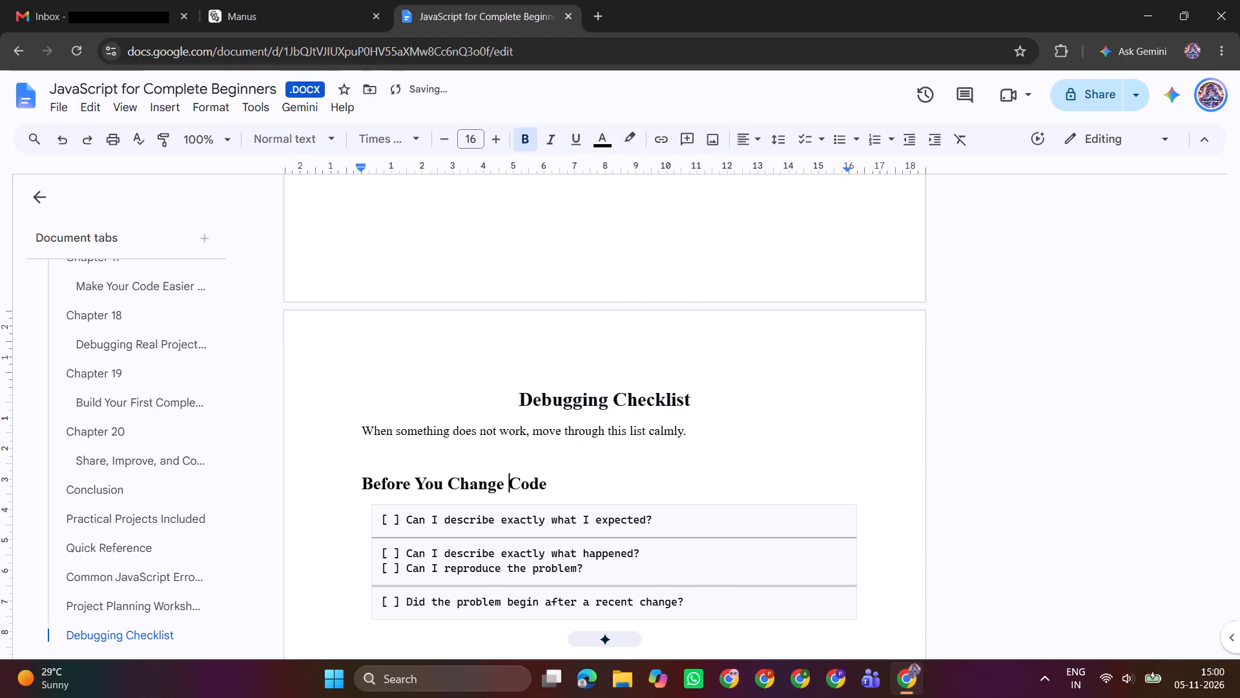
# Insert a blank line between the "Debugging Checklist" heading and its introductory sentence.
pyautogui.click(349, 428)
pyautogui.press('Return')
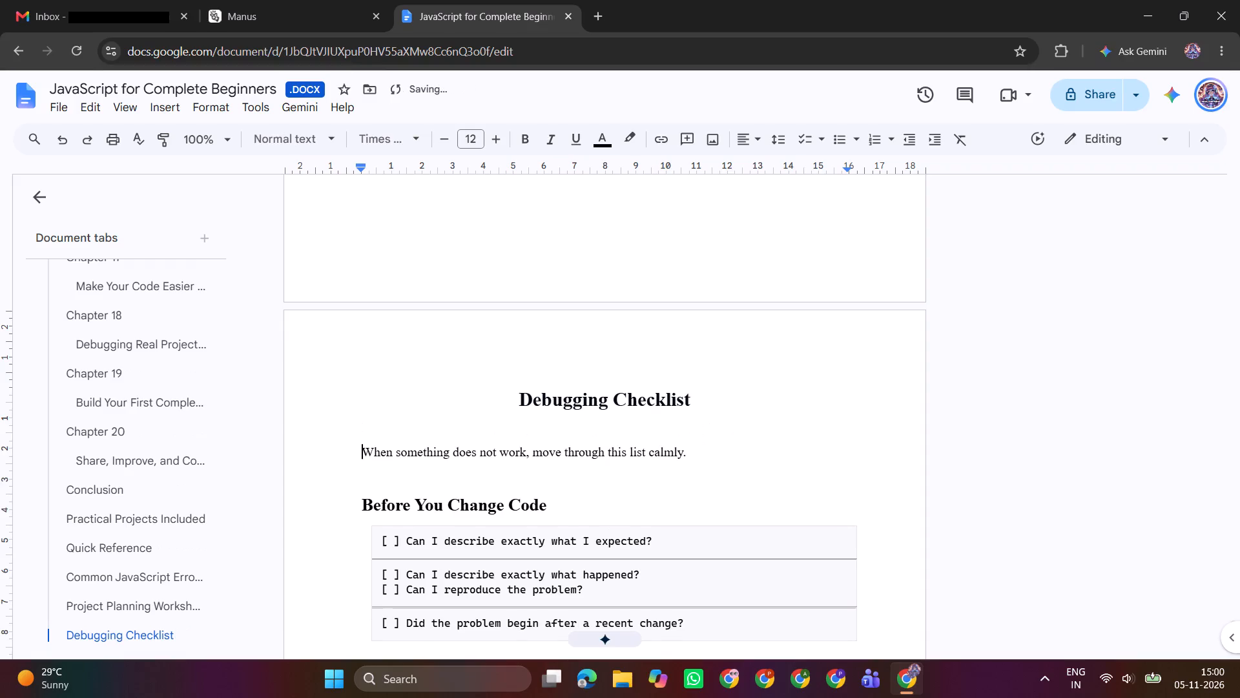
pyautogui.click(428, 449)
# Review the Debugging Checklist pages from "Before You Change Code" through "After You Fix It" for layout and text problems.
pyautogui.scroll(-3, 428, 449)
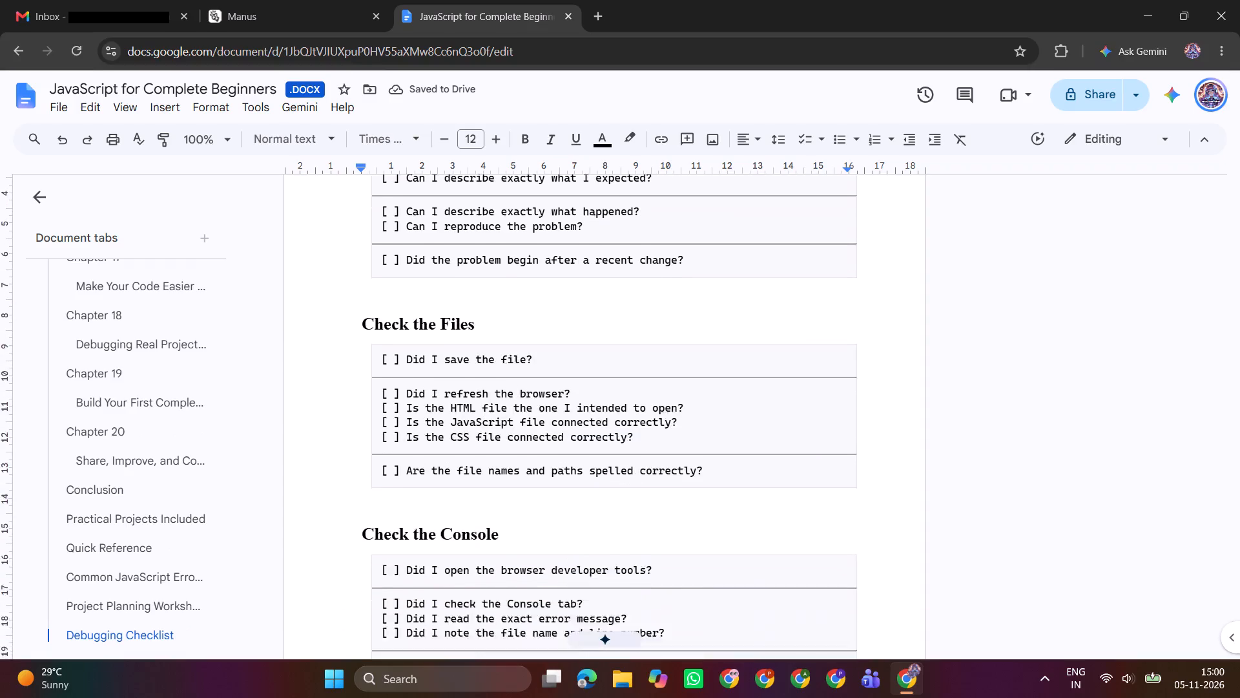
pyautogui.scroll(-5, 428, 449)
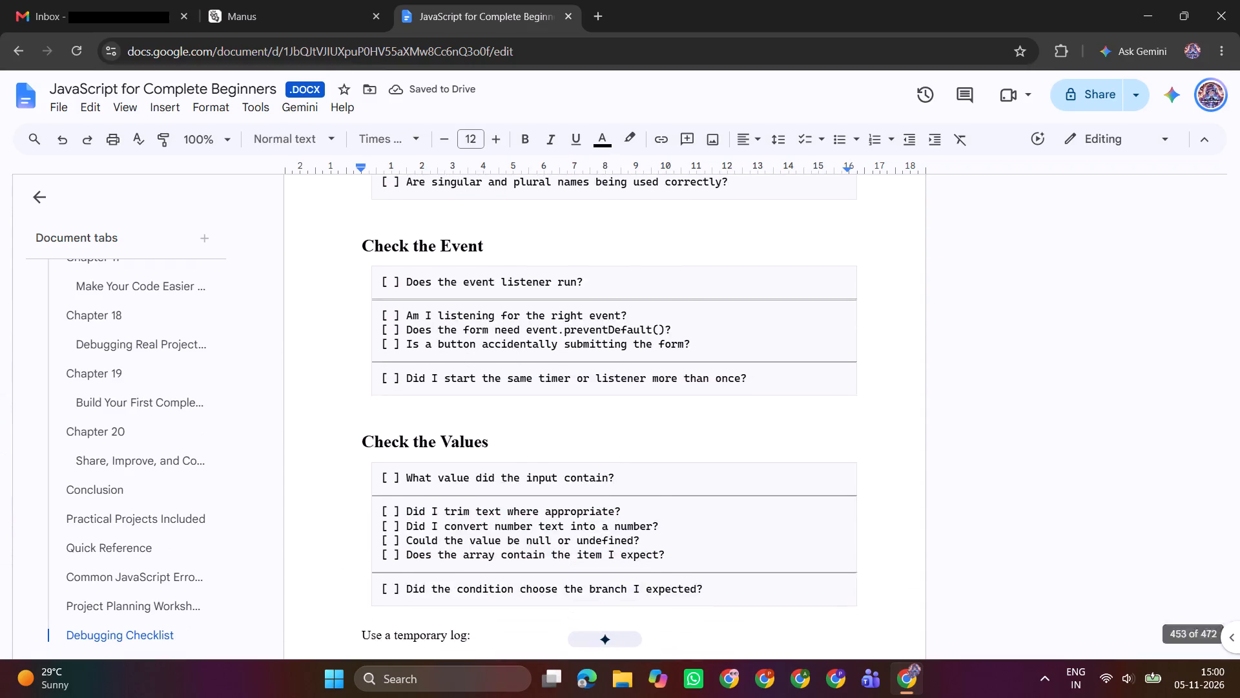
pyautogui.scroll(-4, 428, 449)
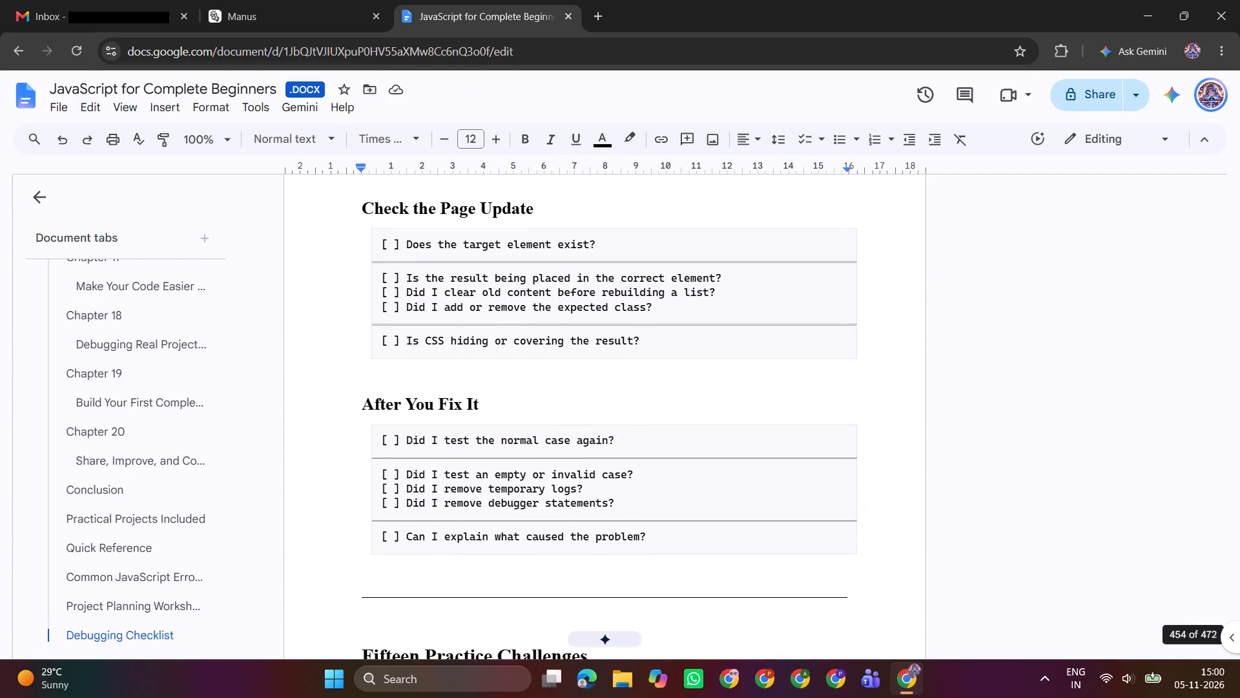
# Delete the horizontal divider line at the end of the Debugging Checklist and insert a page break before "Fifteen Practice Challenges".
pyautogui.scroll(-1, 428, 449)
pyautogui.scroll(3, 428, 449)
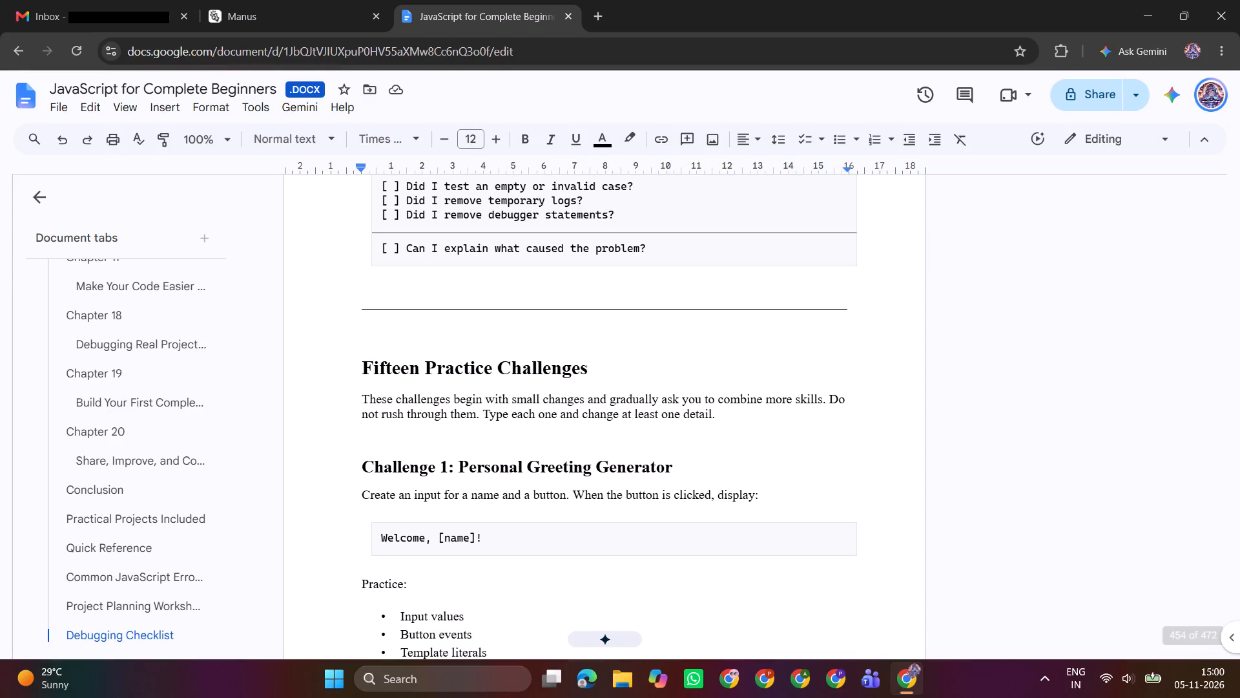
pyautogui.doubleClick(479, 313)
pyautogui.press('Delete')
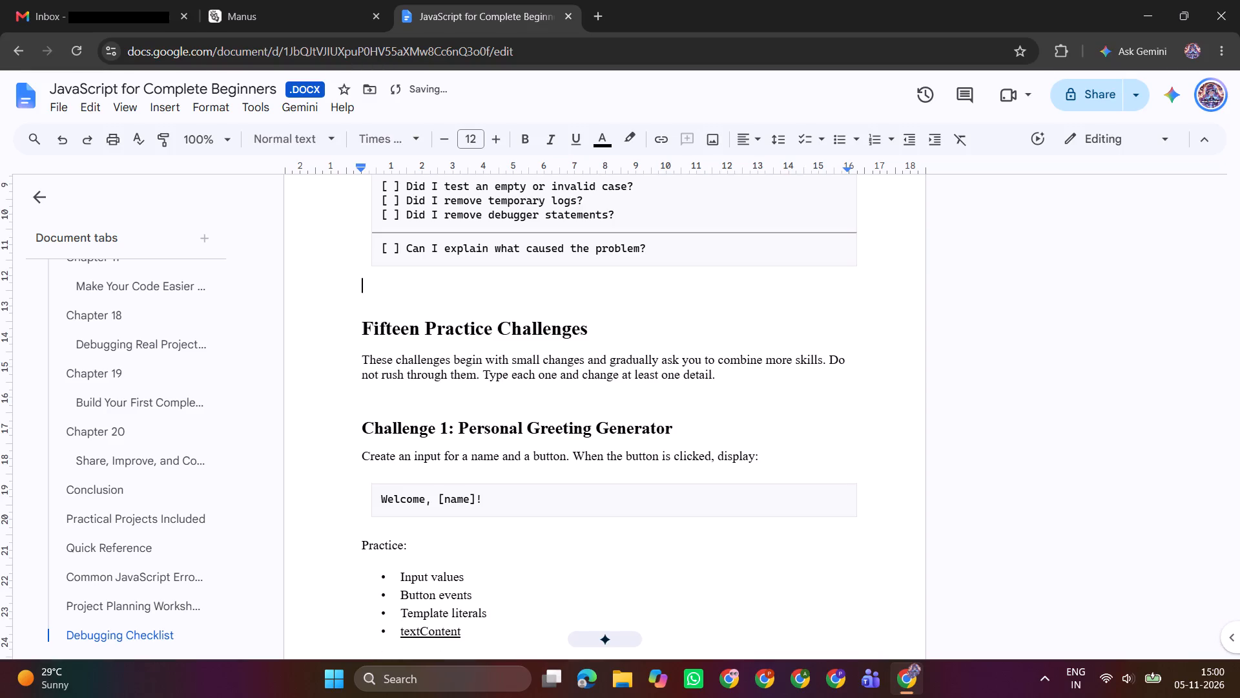
pyautogui.press('Delete')
pyautogui.hotkey('ctrl', 'Return')
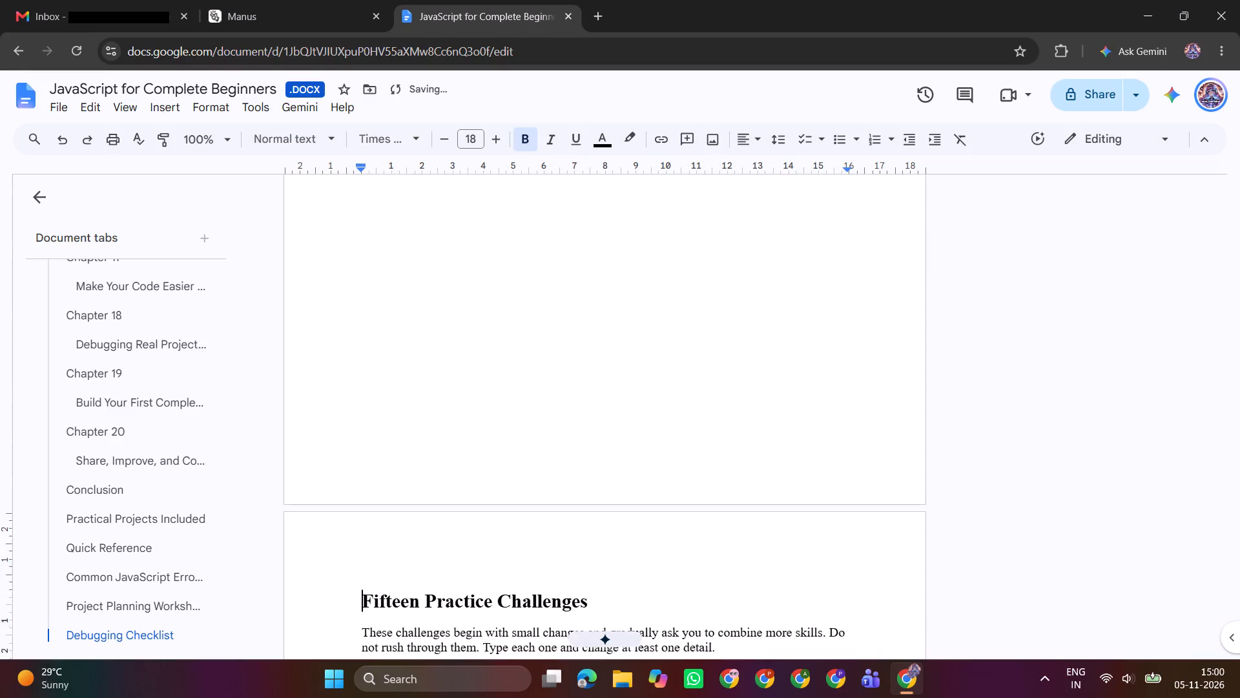
# Format the "Fifteen Practice Challenges" line as a centred Heading 1 in 18 pt bold with the custom black text colour.
pyautogui.scroll(-2, 479, 313)
pyautogui.tripleClick(397, 410)
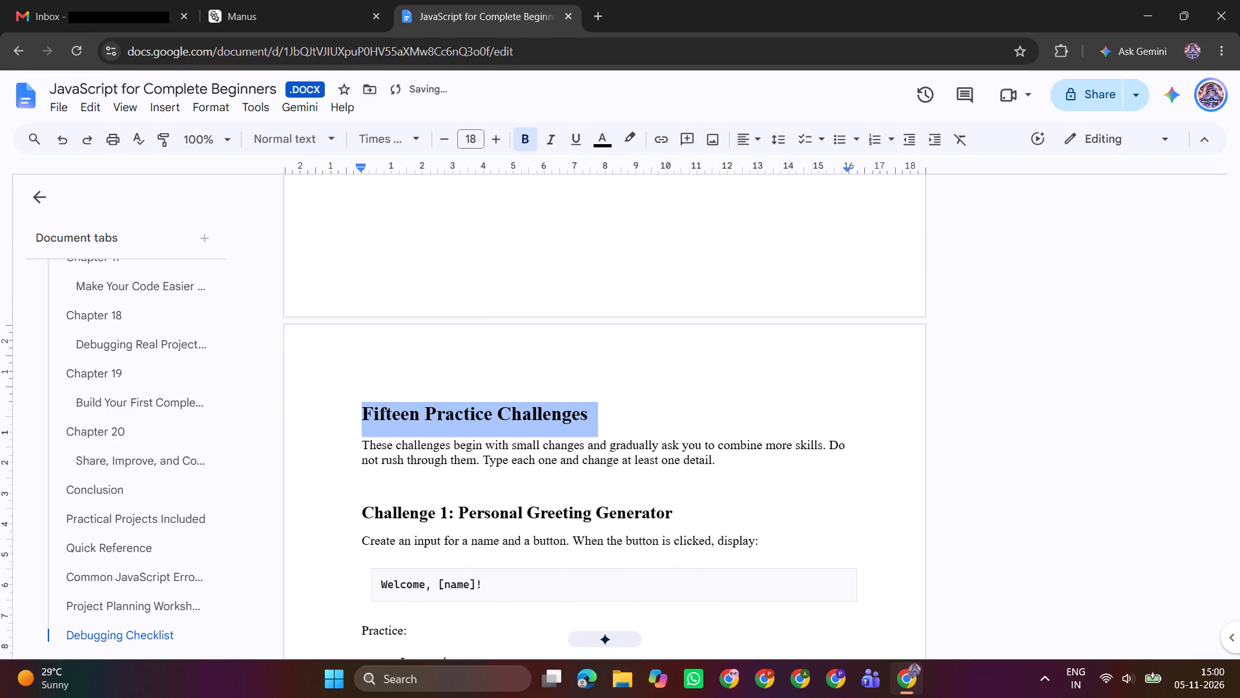
pyautogui.click(301, 147)
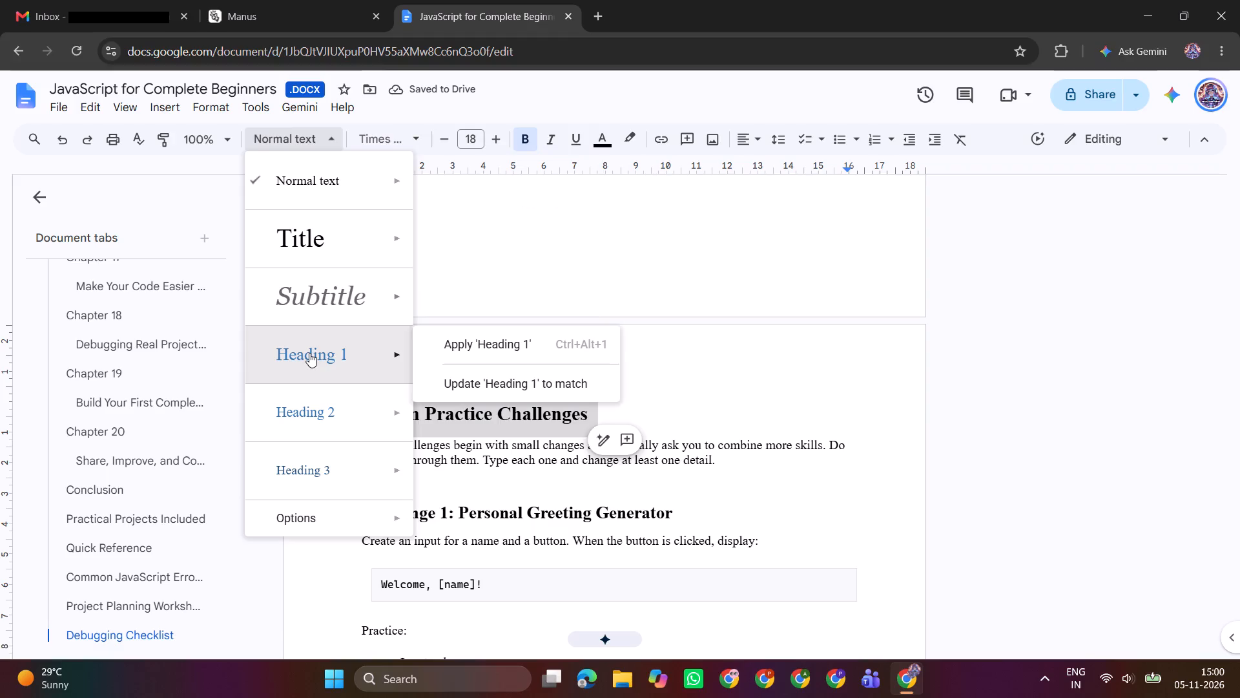
pyautogui.click(309, 353)
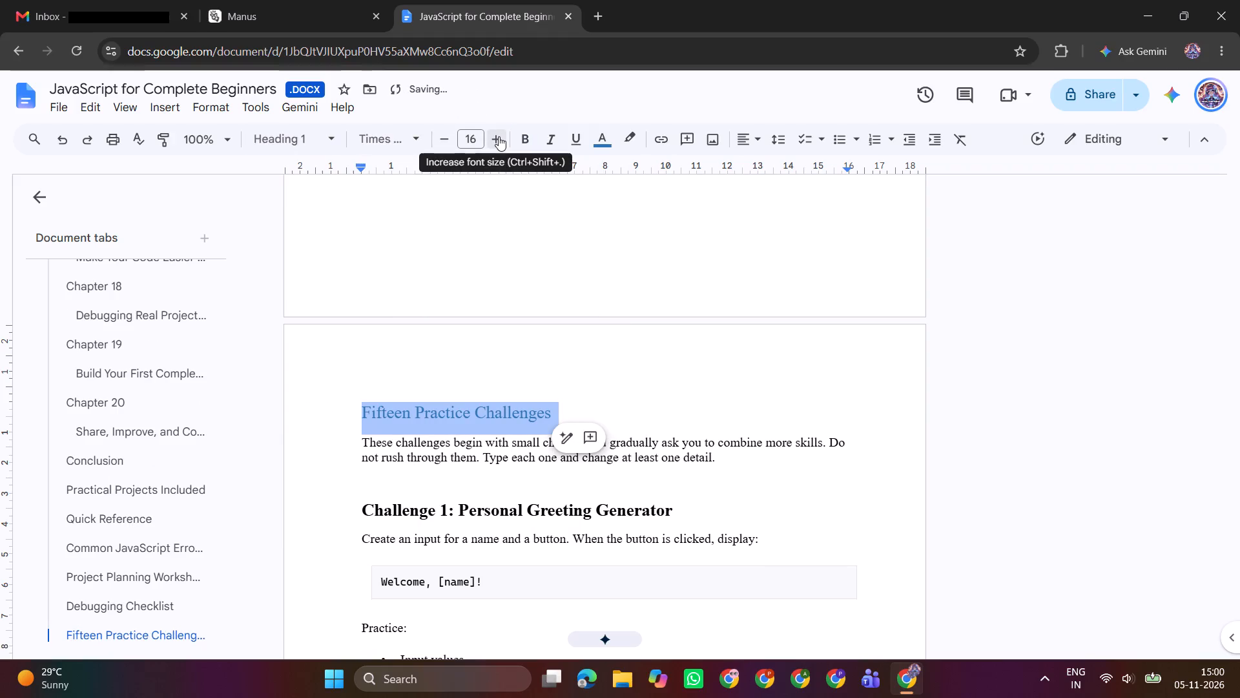
pyautogui.doubleClick(499, 136)
pyautogui.click(522, 138)
pyautogui.click(603, 142)
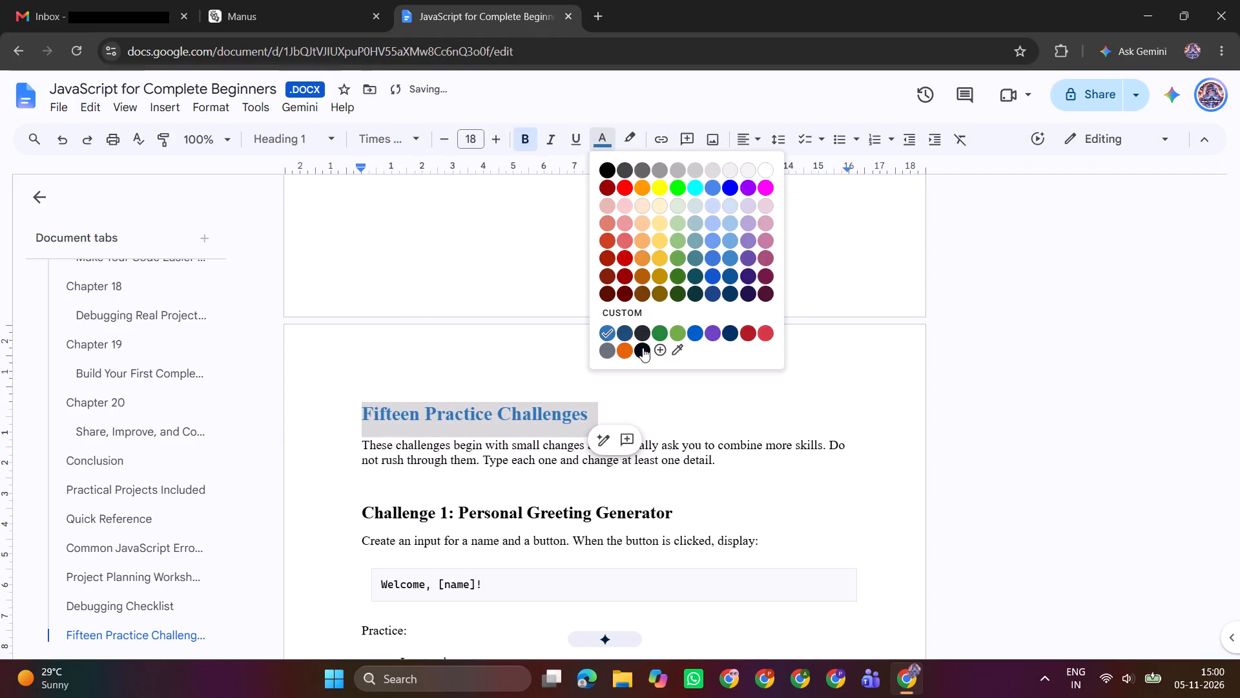
pyautogui.click(643, 348)
pyautogui.click(746, 139)
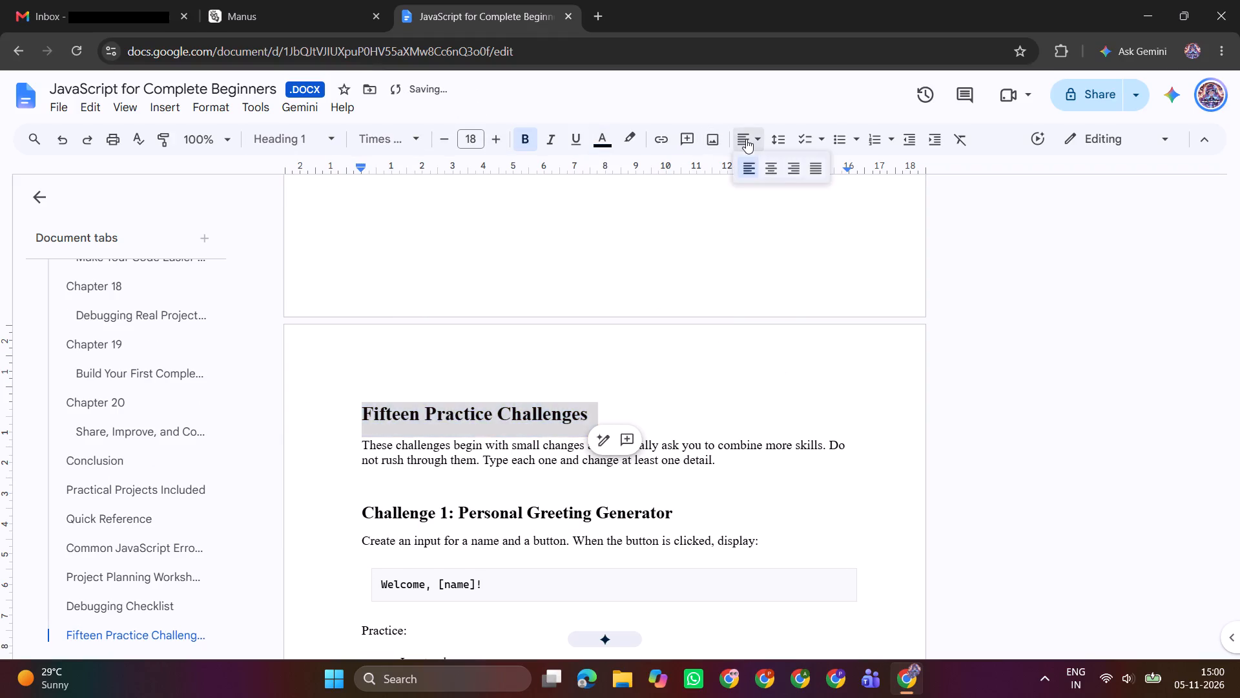
pyautogui.click(771, 167)
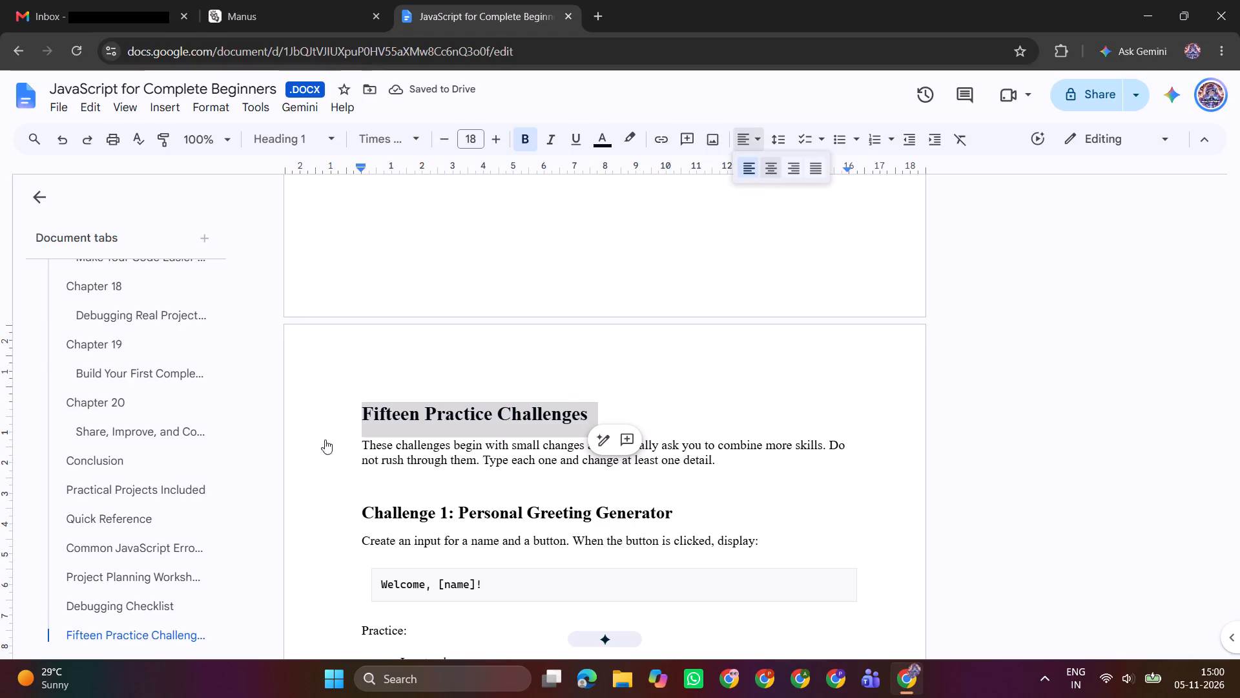
# Insert a blank line between the "Fifteen Practice Challenges" heading and its introductory paragraph.
pyautogui.click(356, 443)
pyautogui.press('Return')
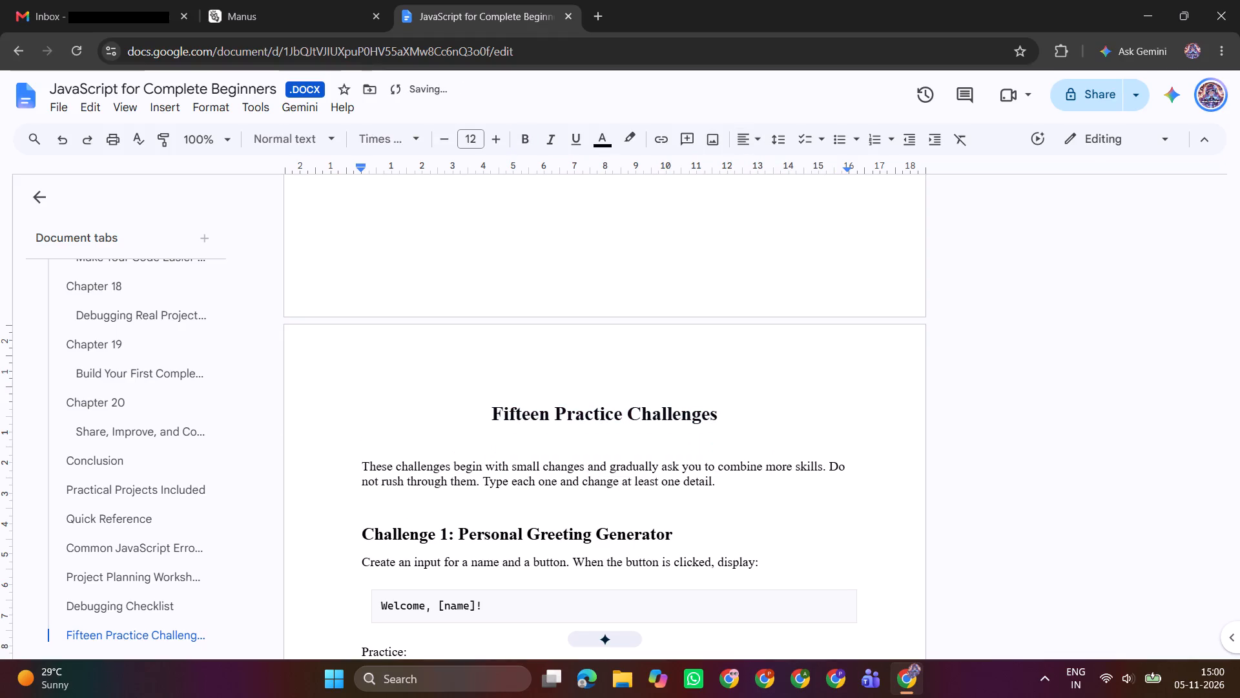
# Review the Fifteen Practice Challenges pages from Challenge 1 through Challenge 15 for layout and text problems.
pyautogui.scroll(-1, 502, 478)
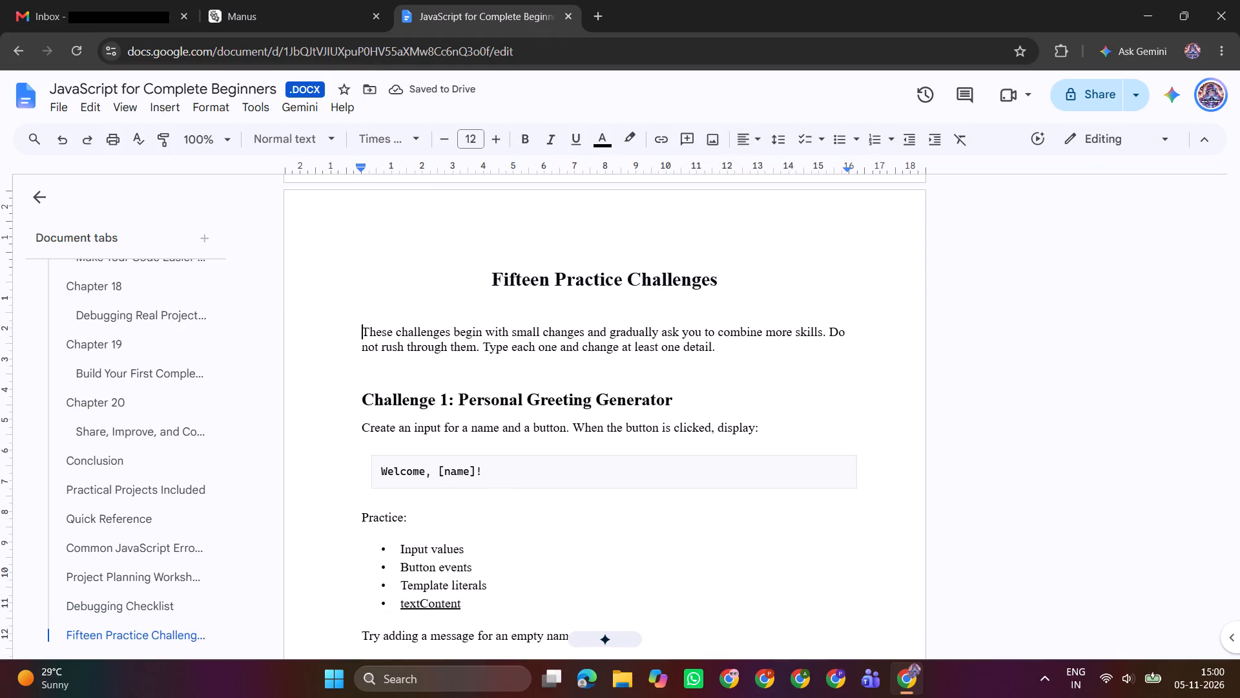
pyautogui.scroll(-4, 502, 478)
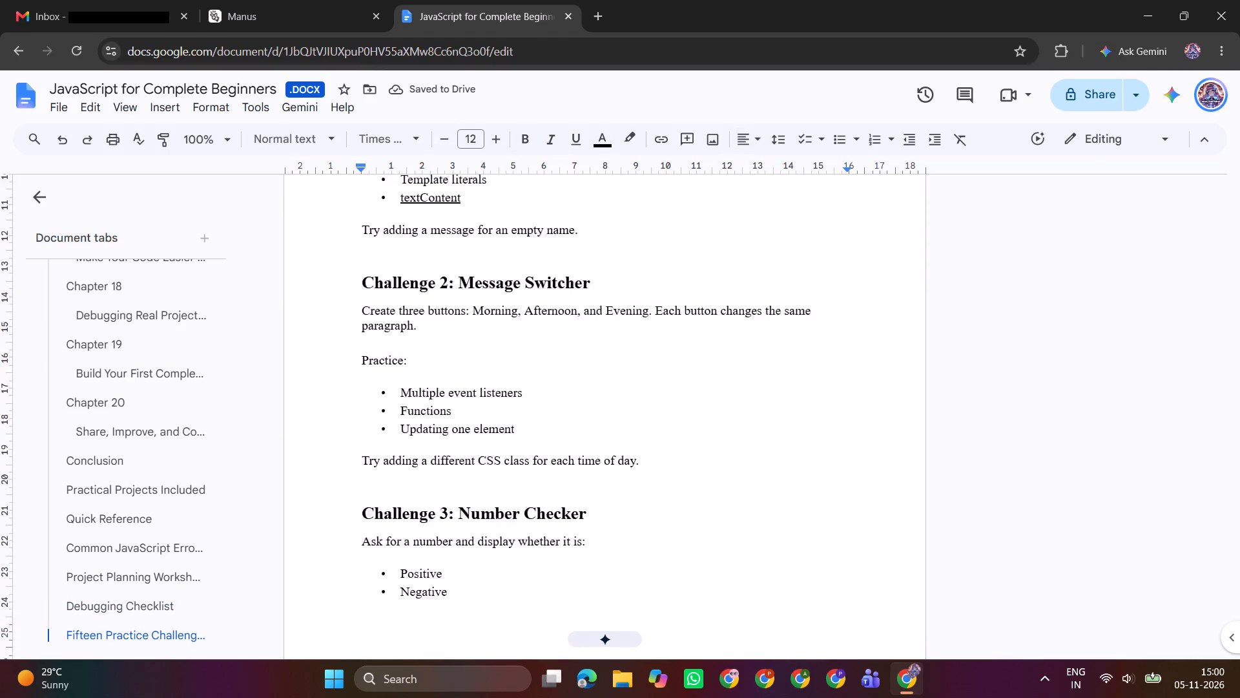
pyautogui.scroll(-3, 502, 478)
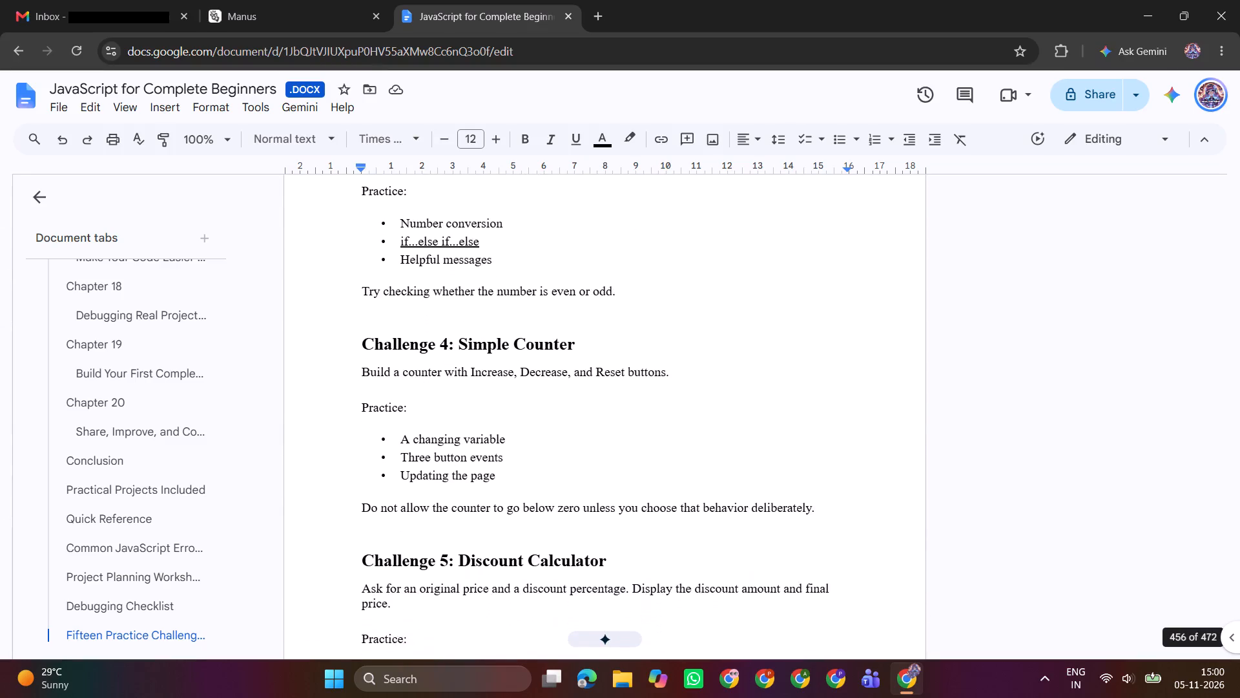
pyautogui.scroll(-3, 502, 478)
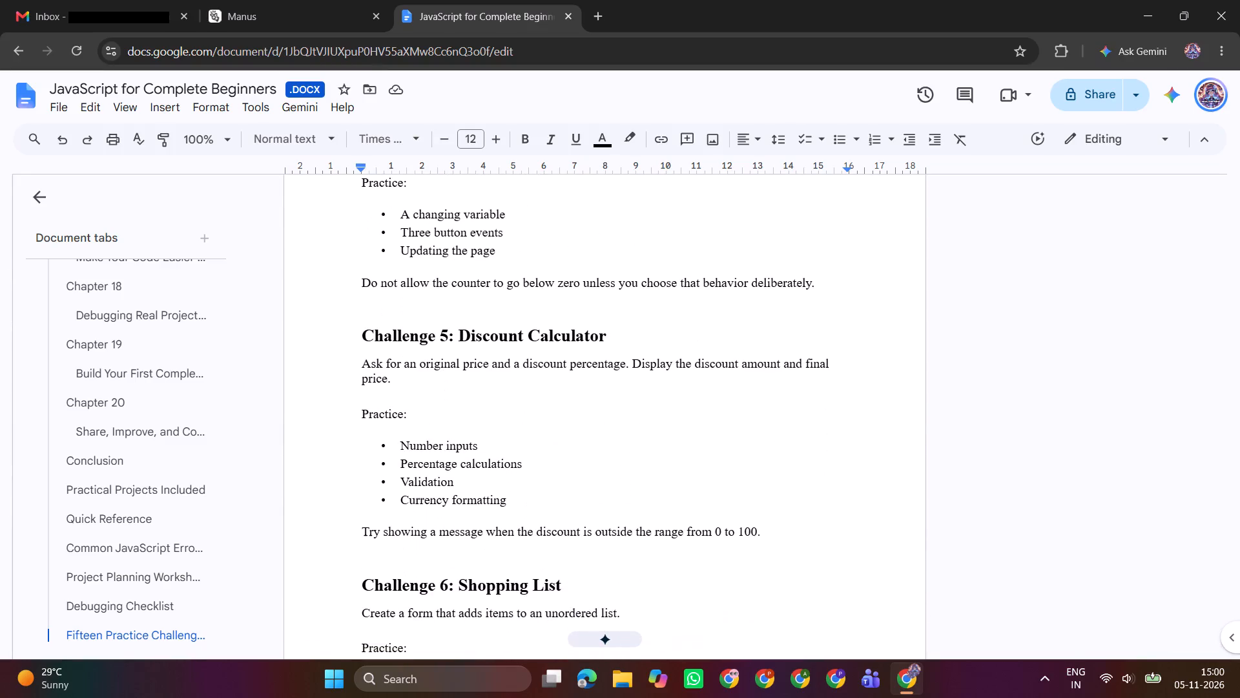
pyautogui.scroll(-2, 502, 478)
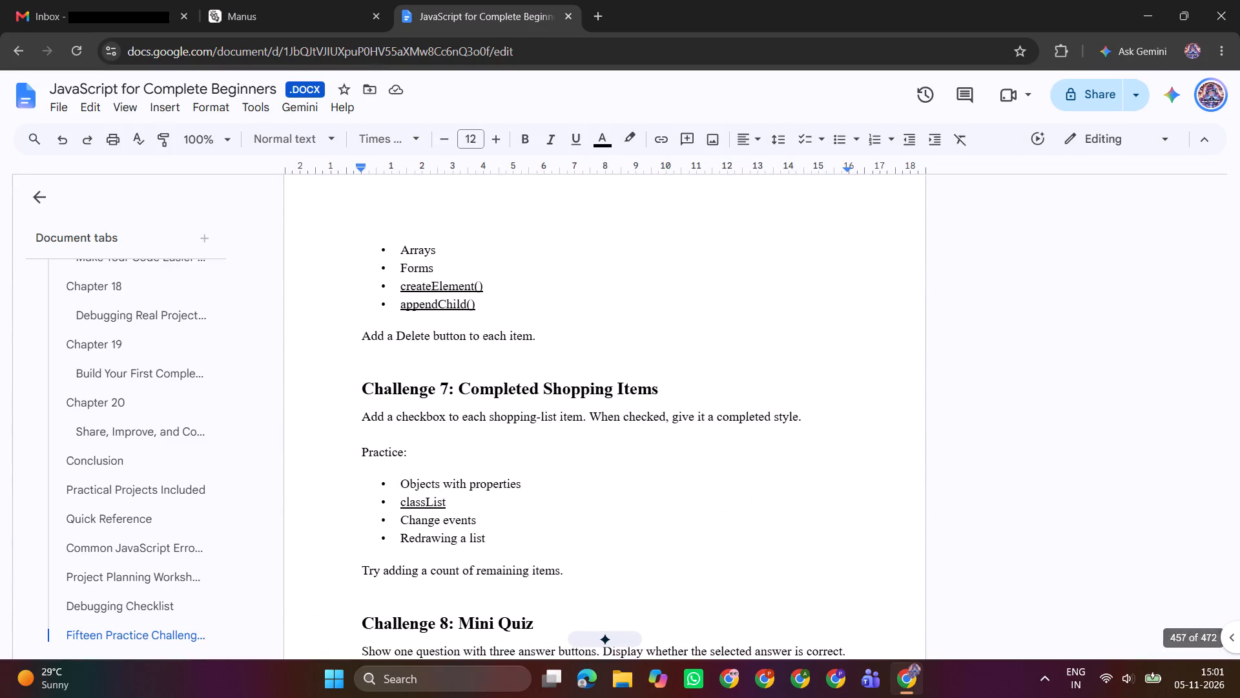
pyautogui.scroll(-1, 502, 478)
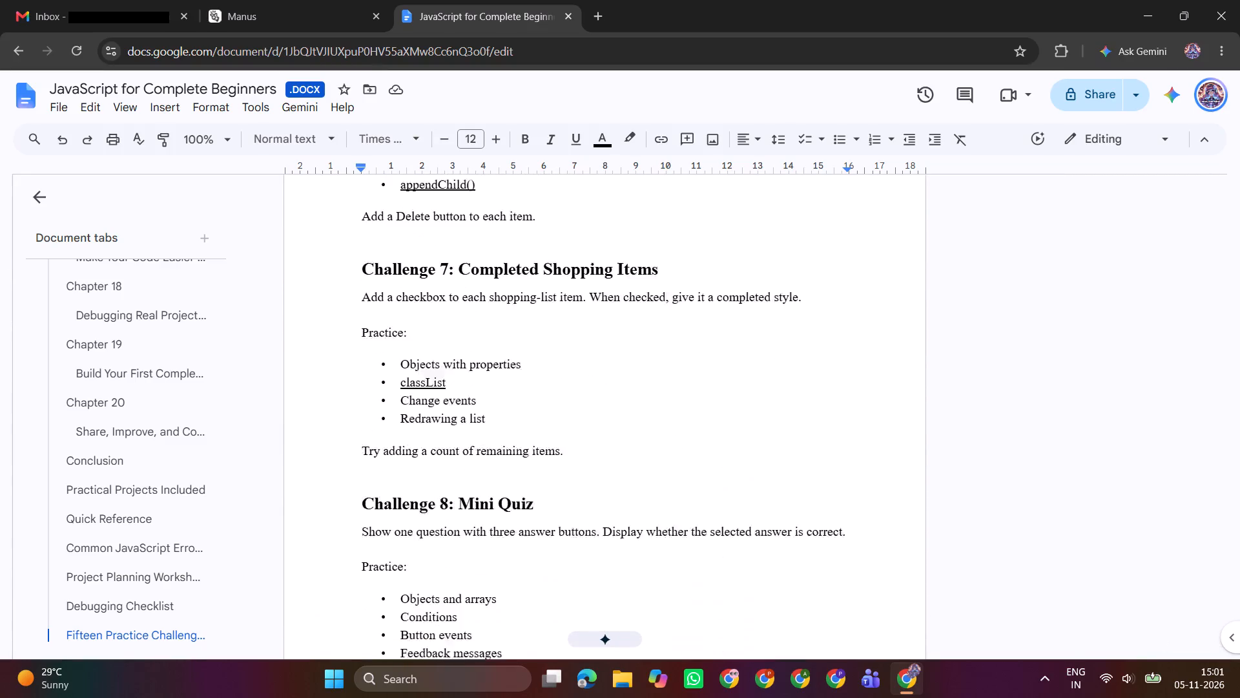
pyautogui.scroll(-4, 502, 478)
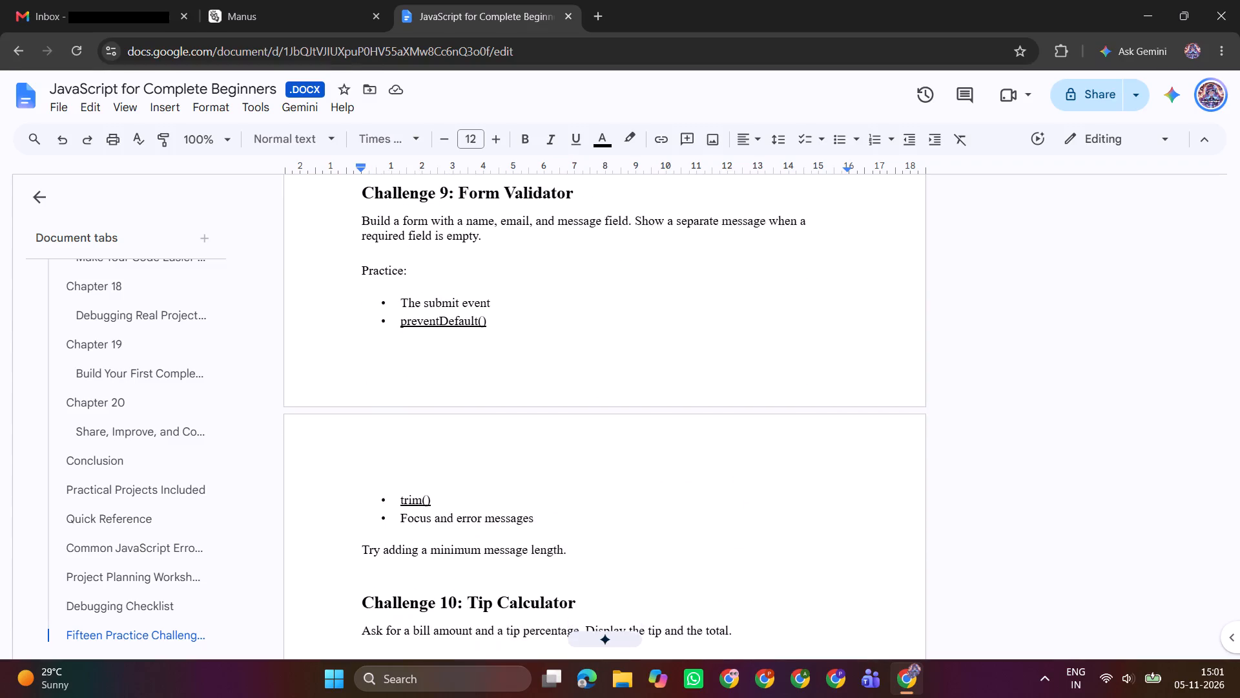
pyautogui.scroll(-6, 502, 478)
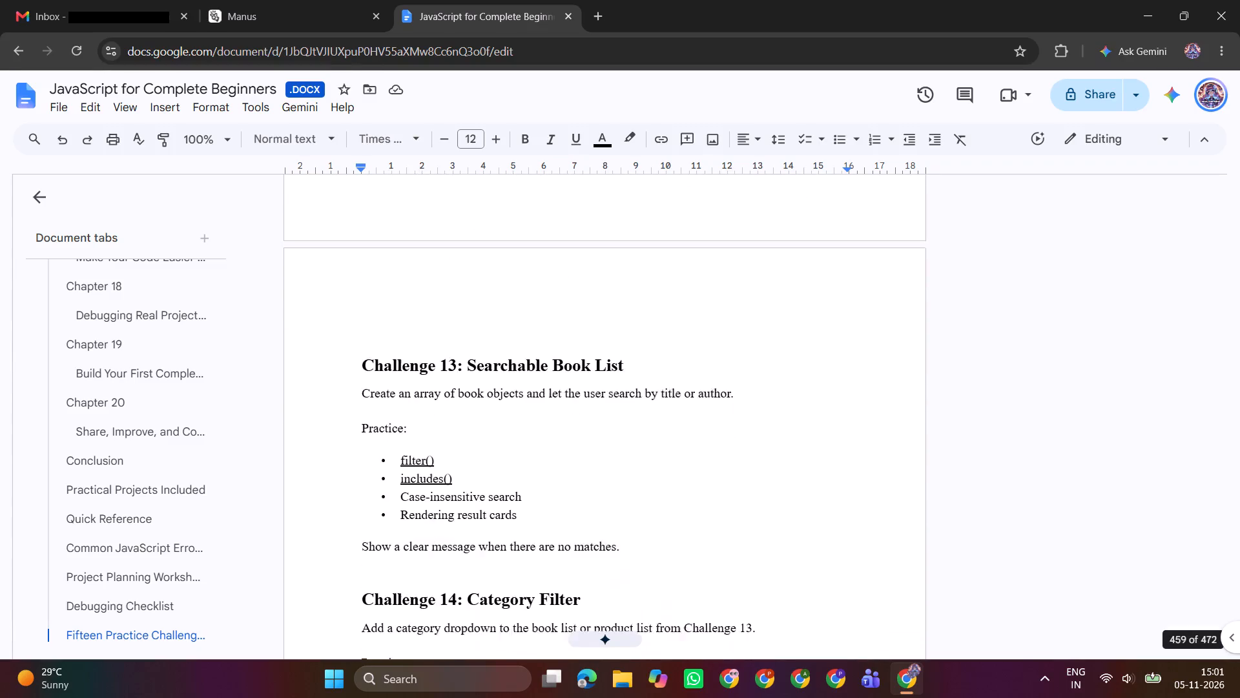
pyautogui.scroll(-5, 502, 478)
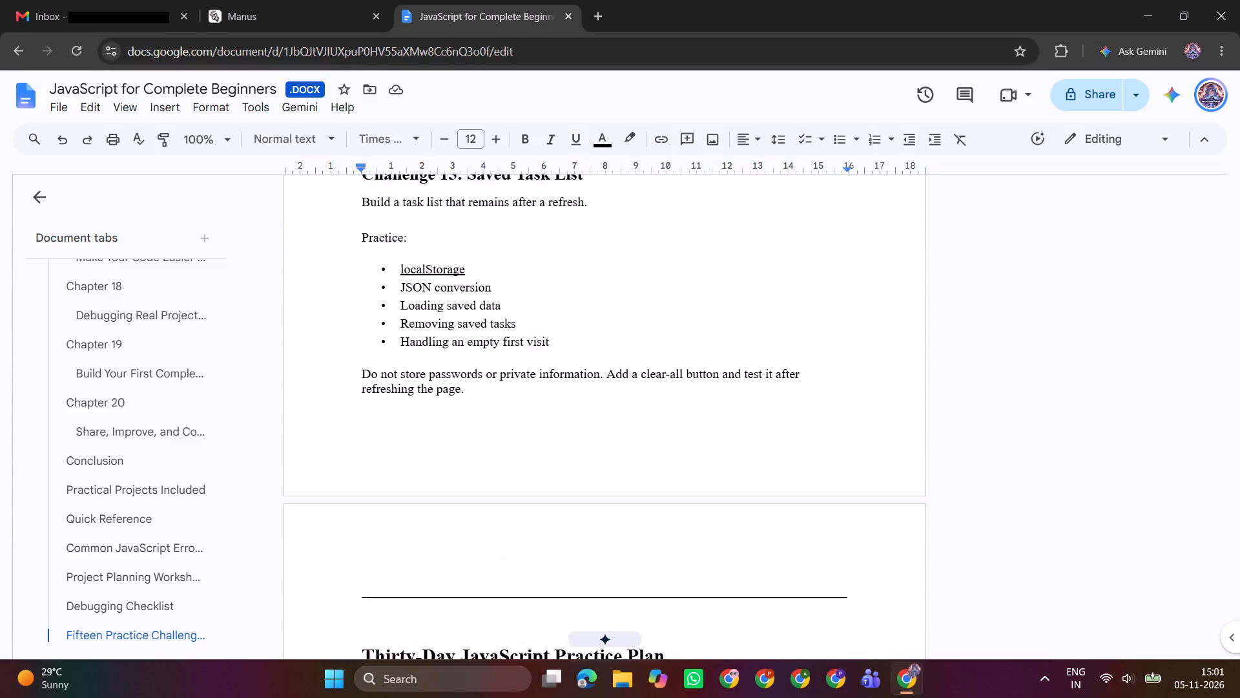
# Delete the divider line and empty lines after Challenge 15 and insert a page break before "Thirty-Day JavaScript Practice Plan".
pyautogui.scroll(-1, 502, 478)
pyautogui.doubleClick(502, 408)
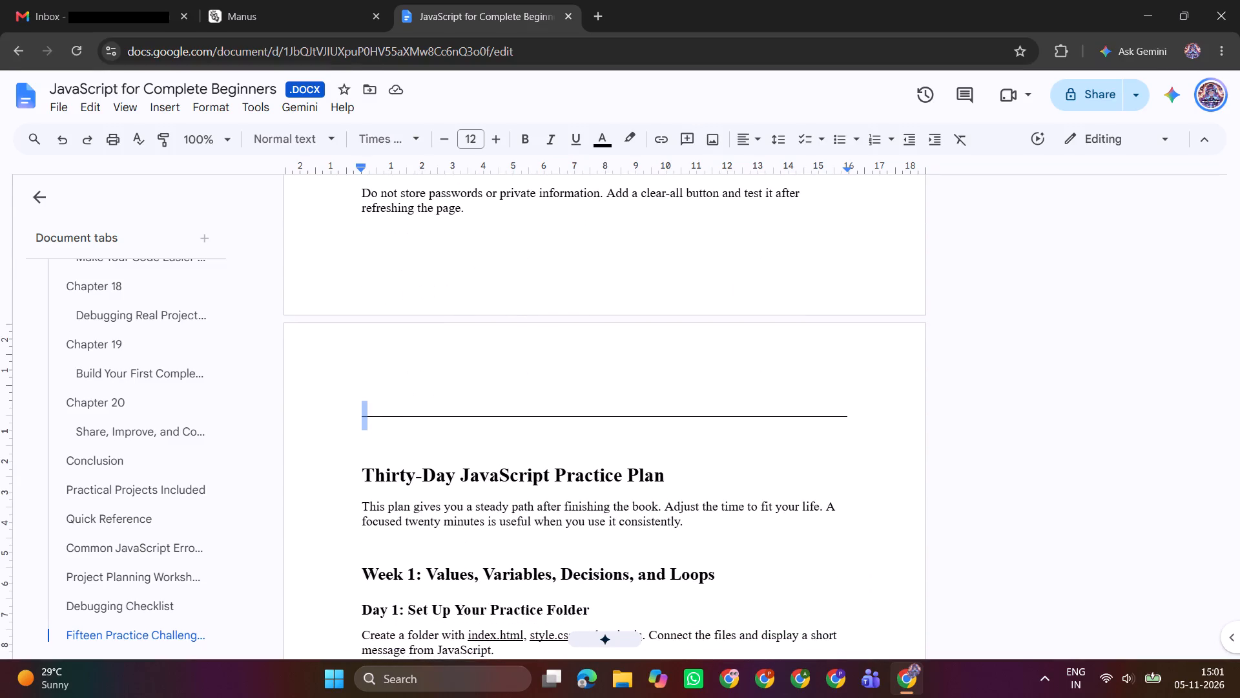
pyautogui.press('Delete')
pyautogui.press('Delete')
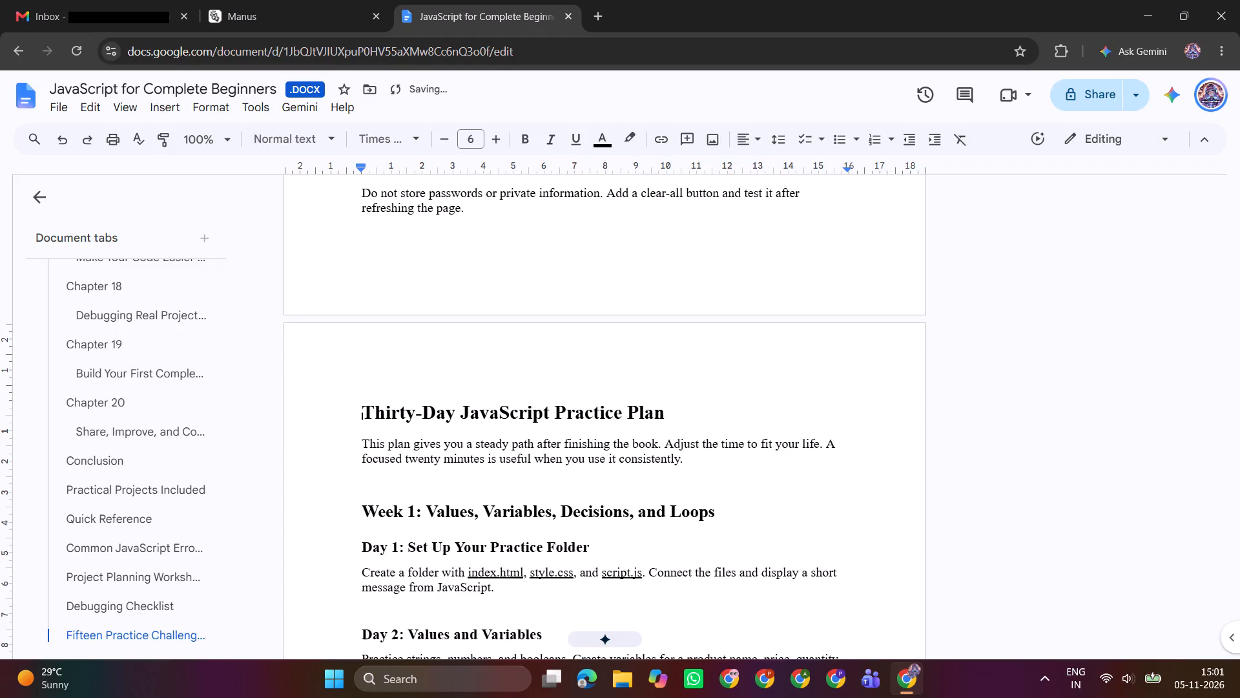
pyautogui.click(594, 242)
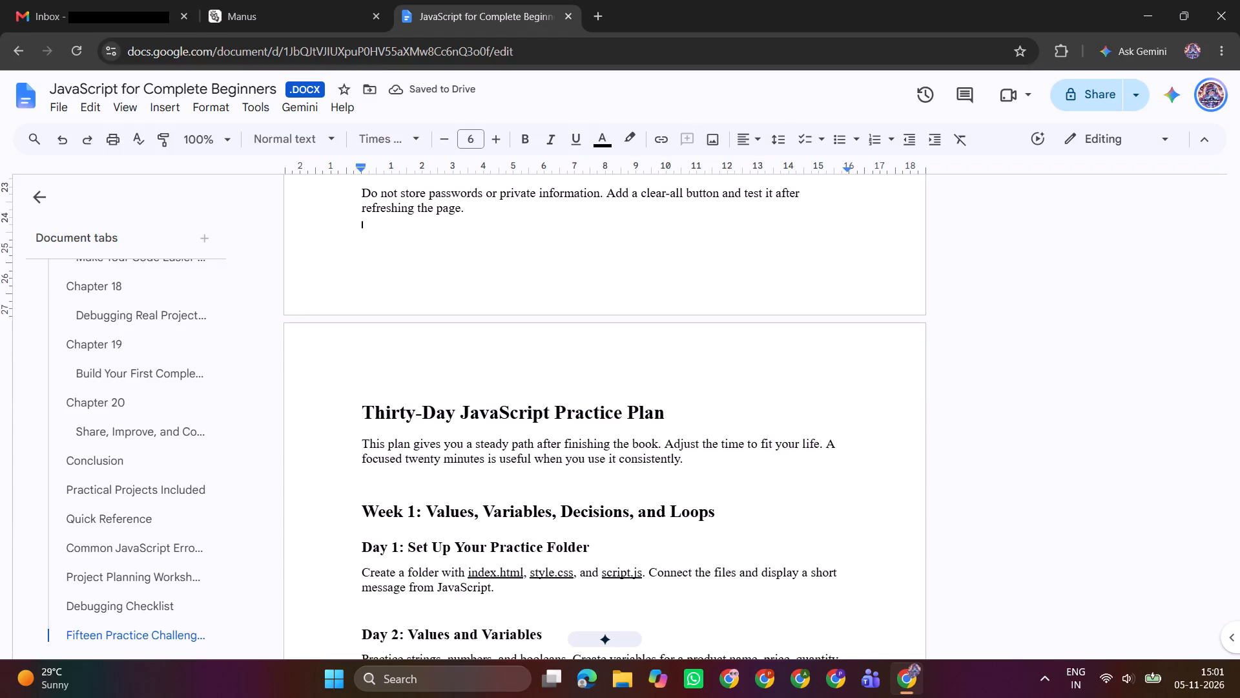
pyautogui.click(566, 230)
pyautogui.click(538, 217)
pyautogui.press('Delete')
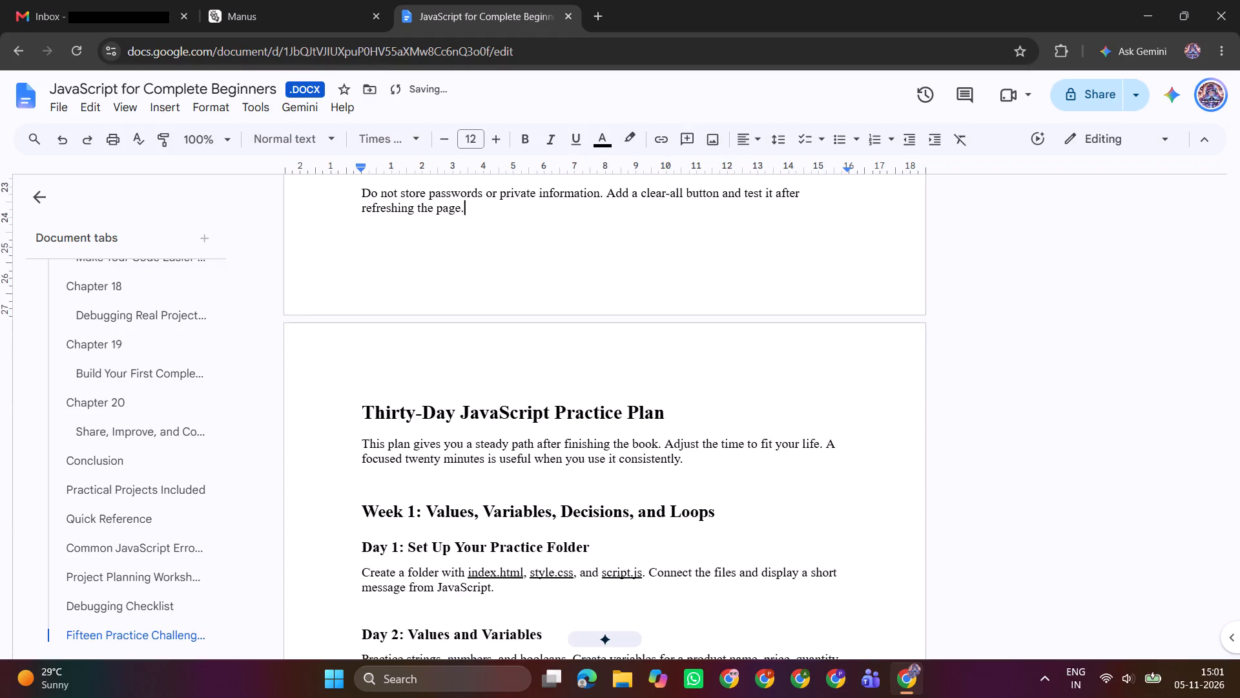
pyautogui.press('Delete')
pyautogui.hotkey('ctrl', 'Return')
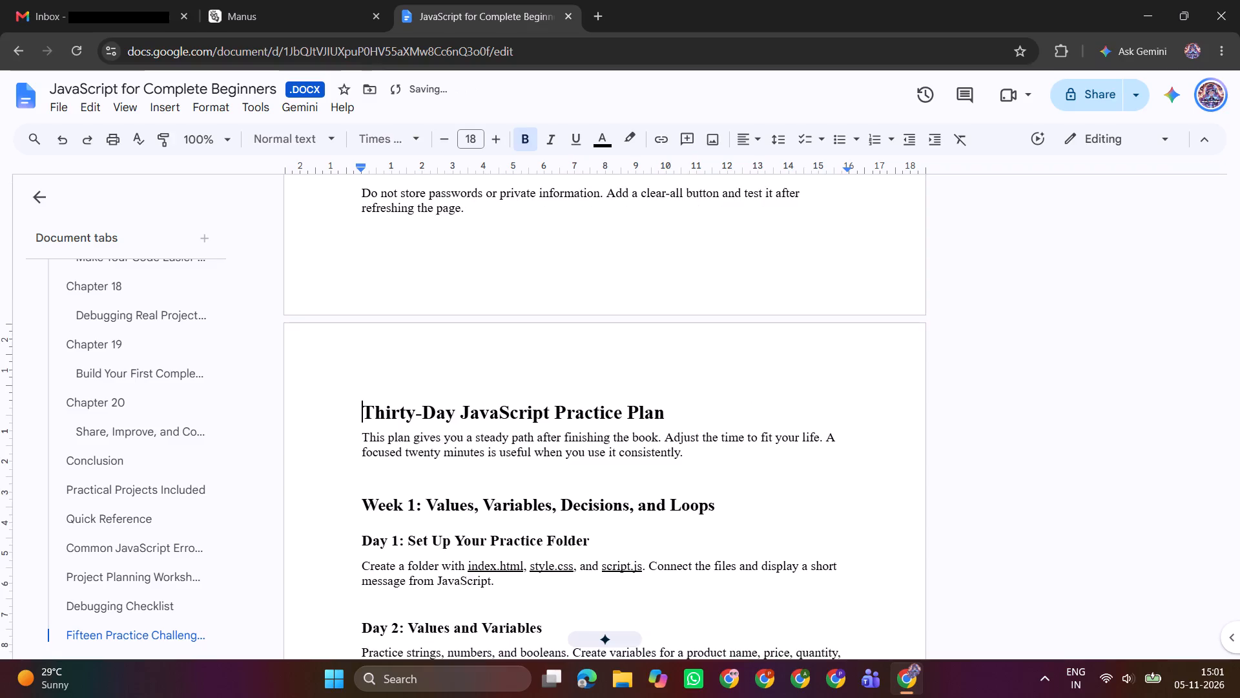
# Format the "Thirty-Day JavaScript Practice Plan" line as a centred Heading 1 in 18 pt bold with the custom black text colour.
pyautogui.scroll(-2, 538, 217)
pyautogui.tripleClick(499, 231)
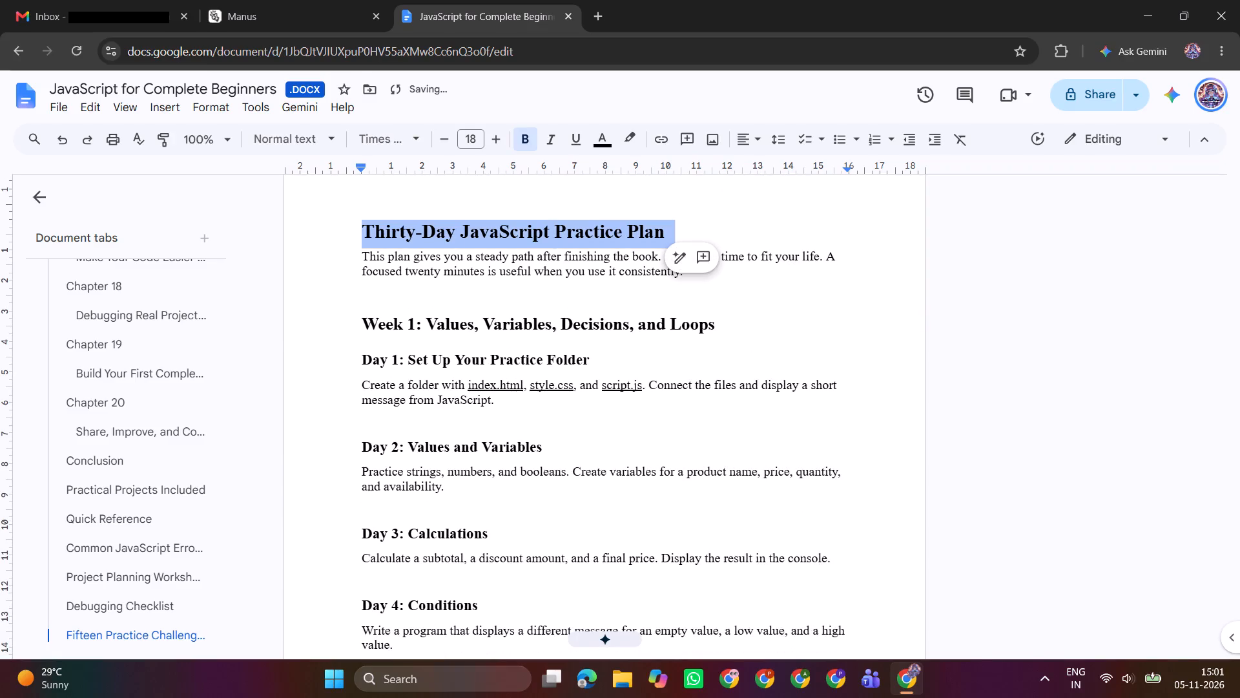
pyautogui.click(281, 134)
pyautogui.click(315, 381)
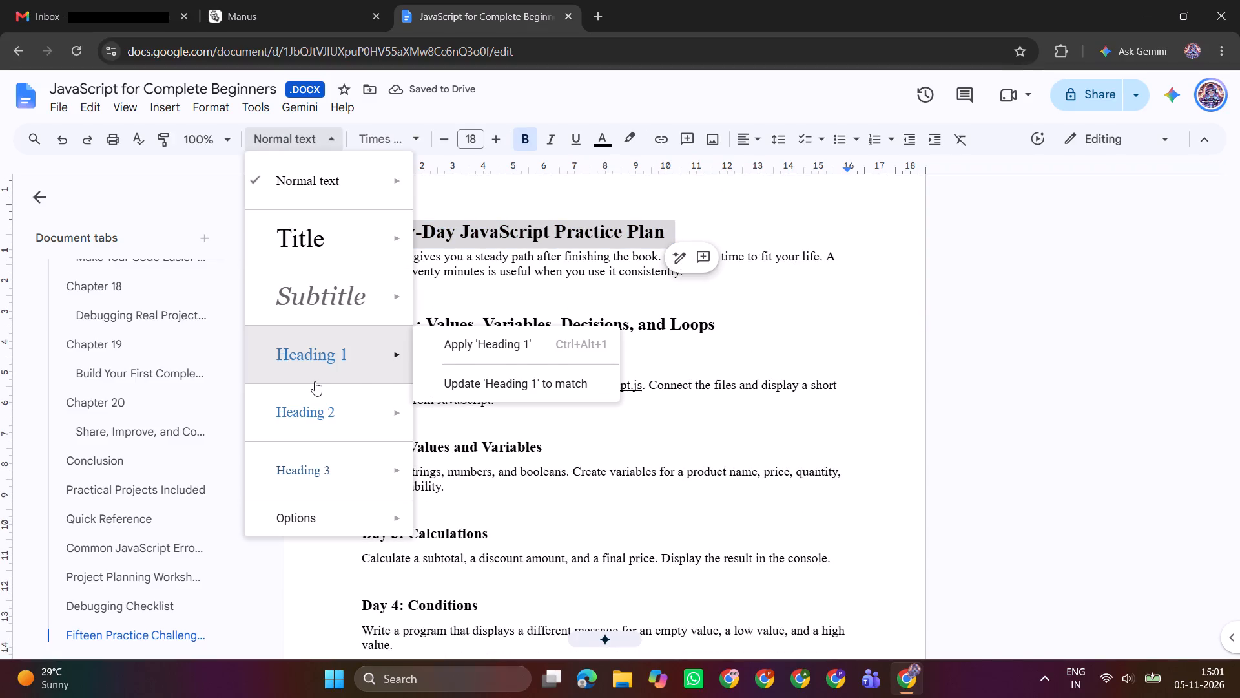
pyautogui.doubleClick(497, 142)
pyautogui.click(526, 136)
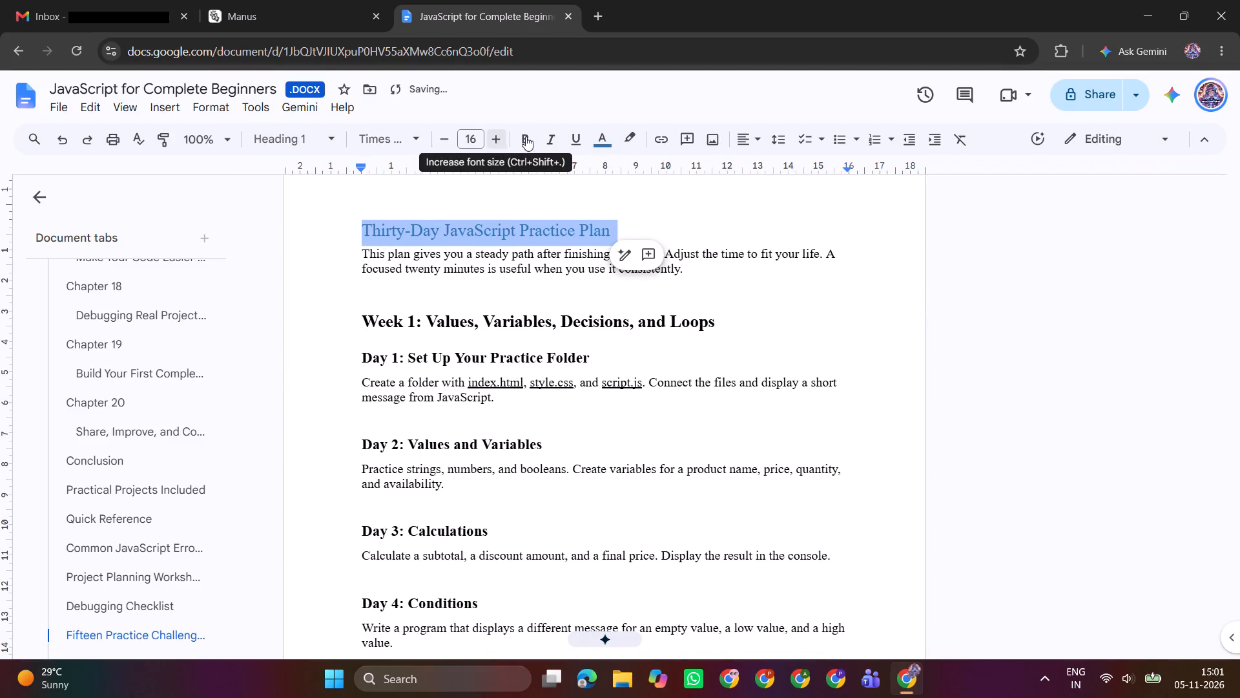
pyautogui.click(606, 140)
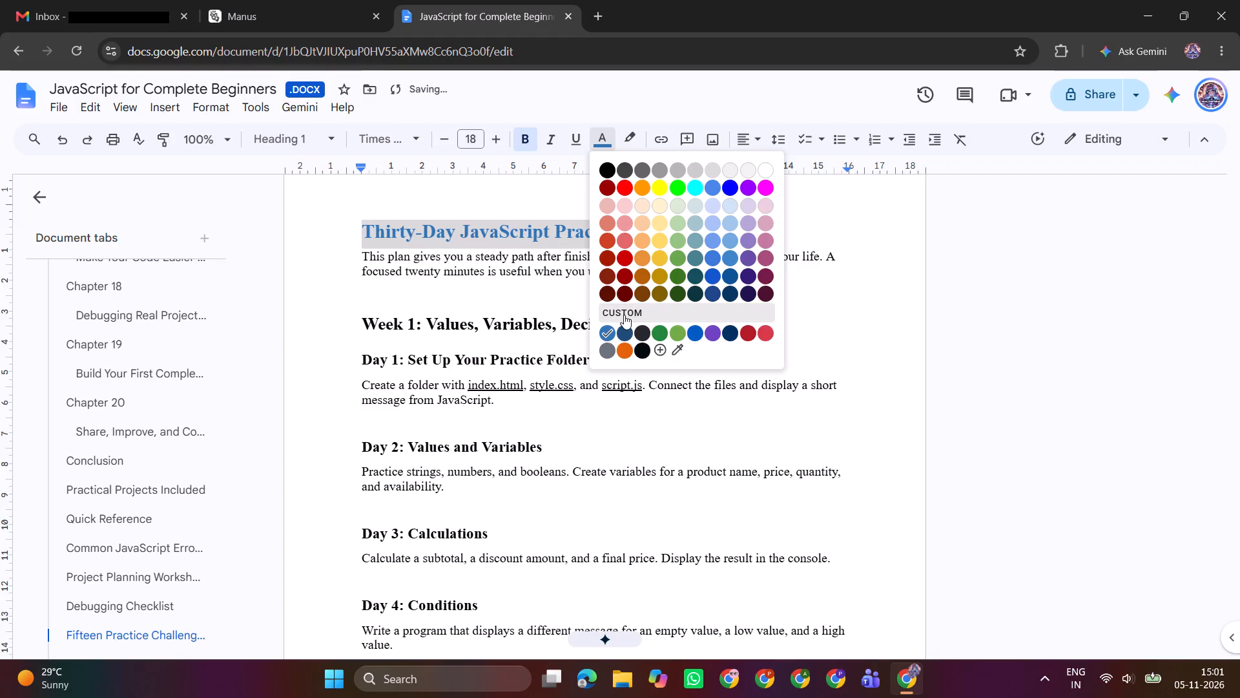
pyautogui.click(646, 357)
pyautogui.click(747, 131)
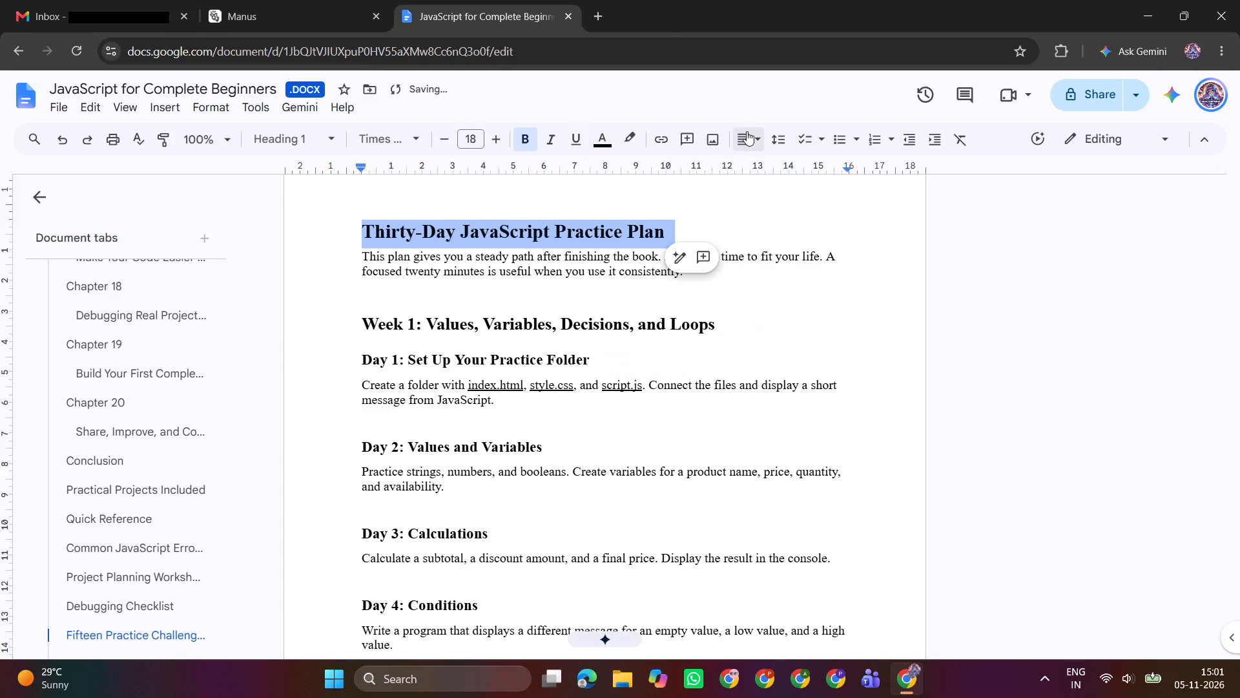
pyautogui.click(765, 169)
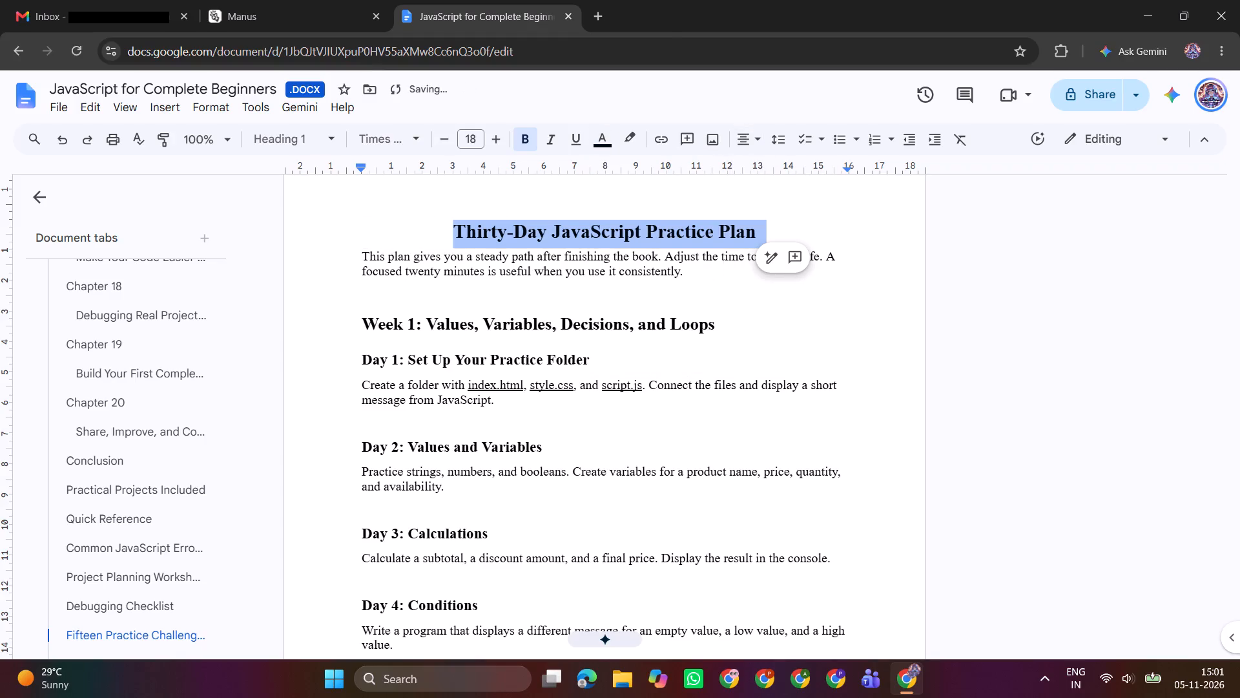
# Insert a blank line between the "Thirty-Day JavaScript Practice Plan" heading and its introductory paragraph.
pyautogui.click(360, 260)
pyautogui.press('Return')
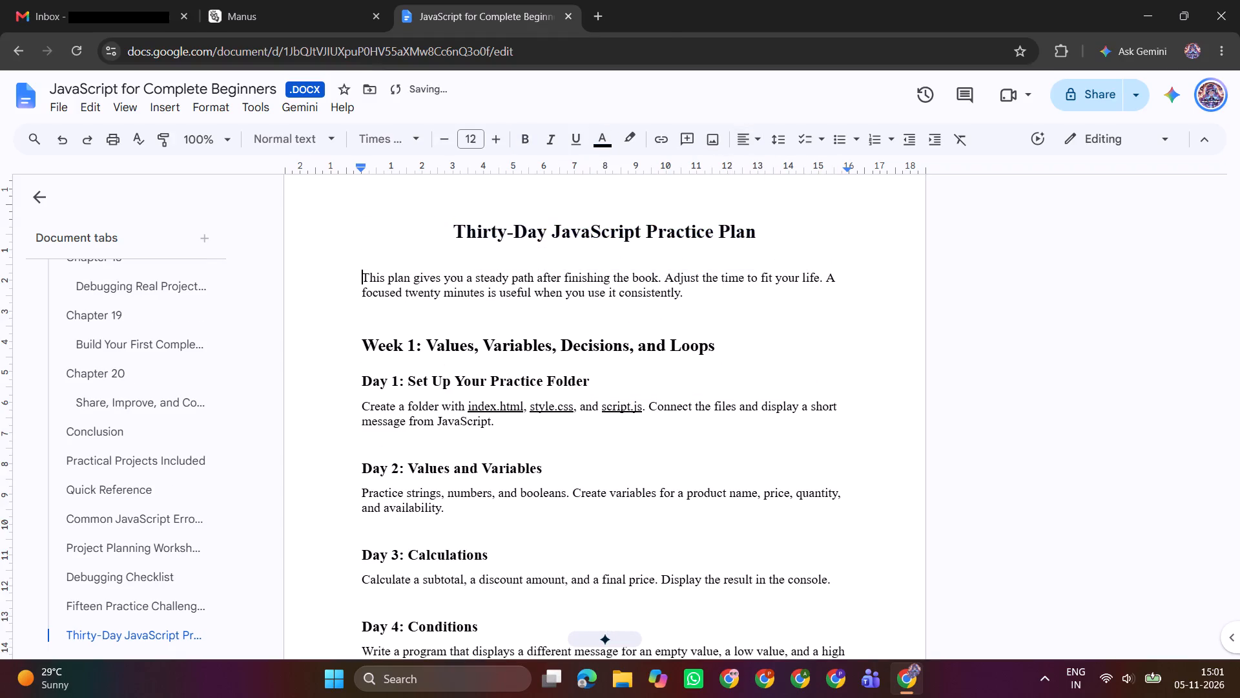
# Review the Thirty-Day JavaScript Practice Plan pages from Week 1 through Day 30 for layout and text problems.
pyautogui.click(460, 312)
pyautogui.scroll(-2, 460, 312)
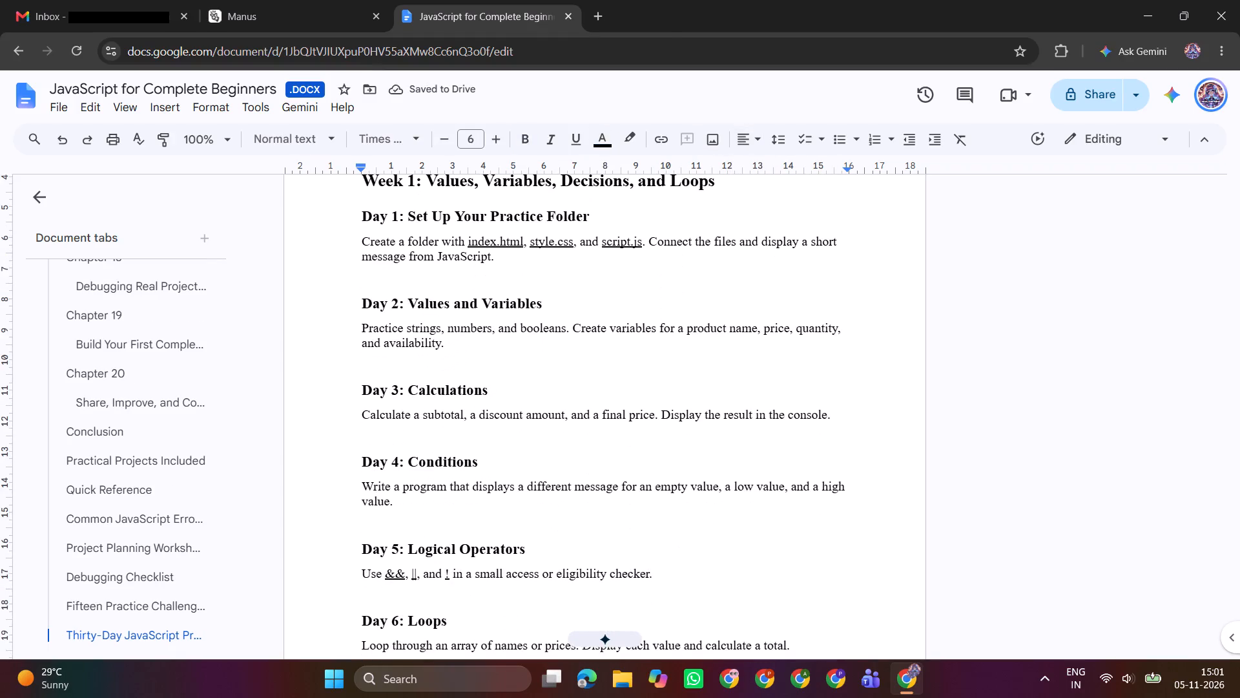
pyautogui.scroll(-2, 460, 312)
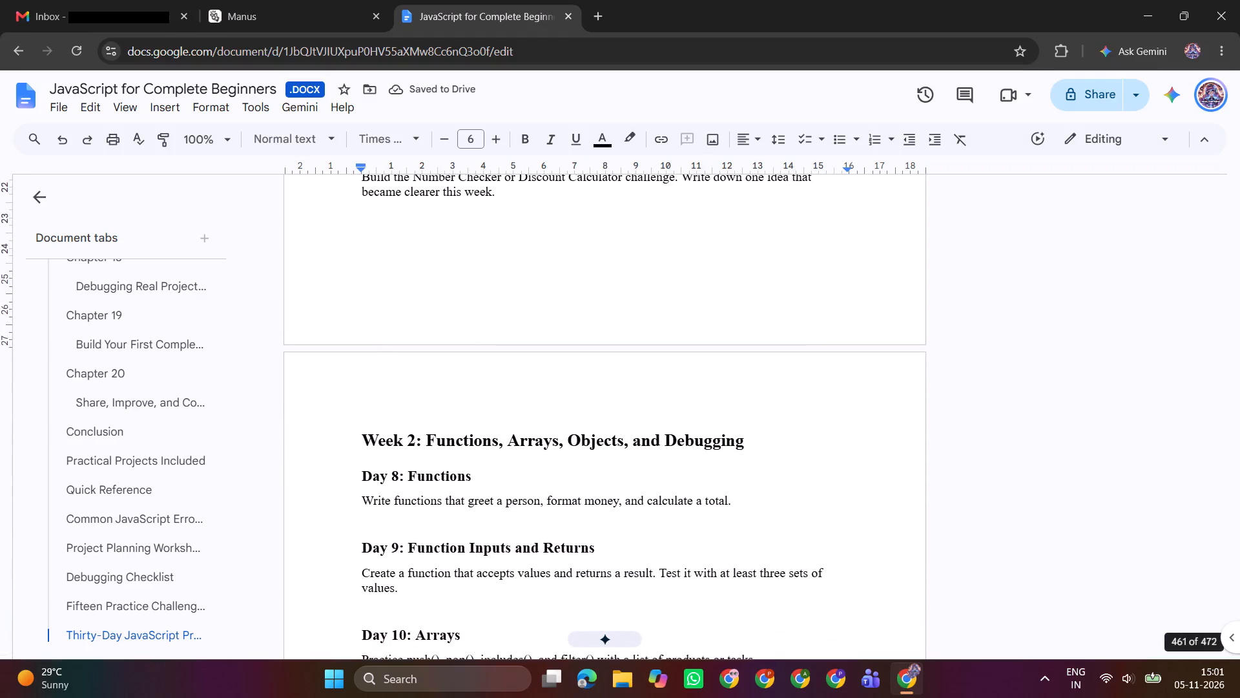
pyautogui.scroll(-1, 460, 312)
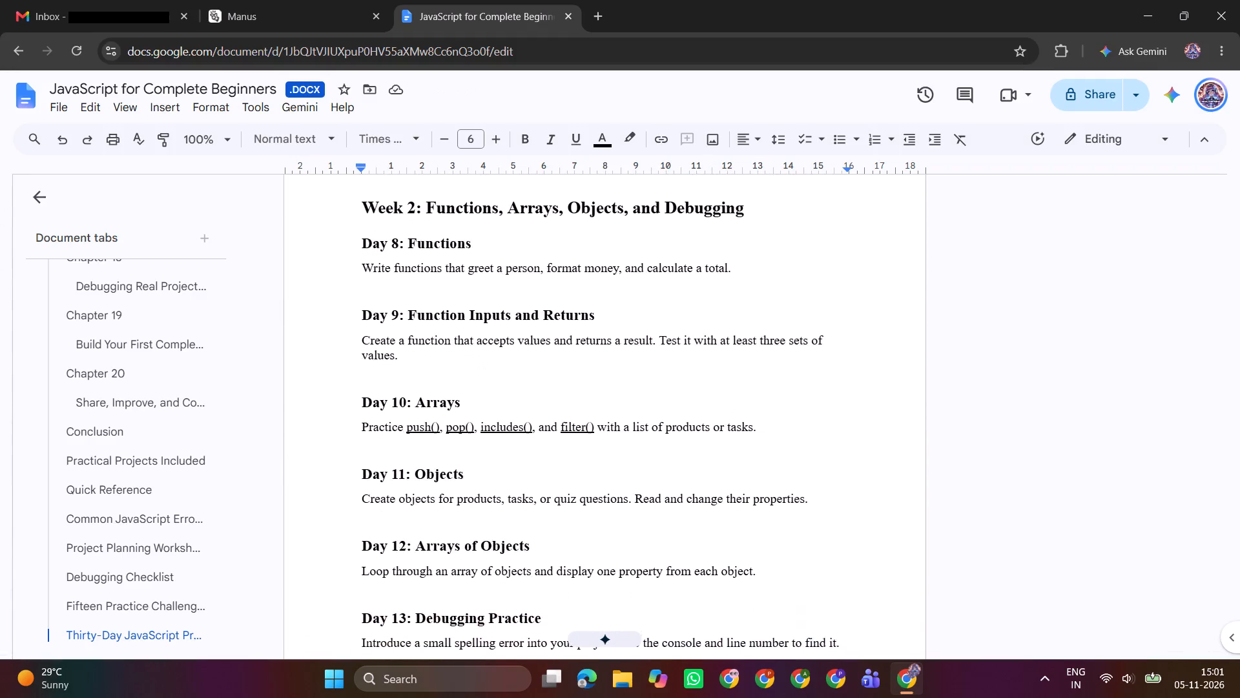
pyautogui.scroll(-7, 460, 312)
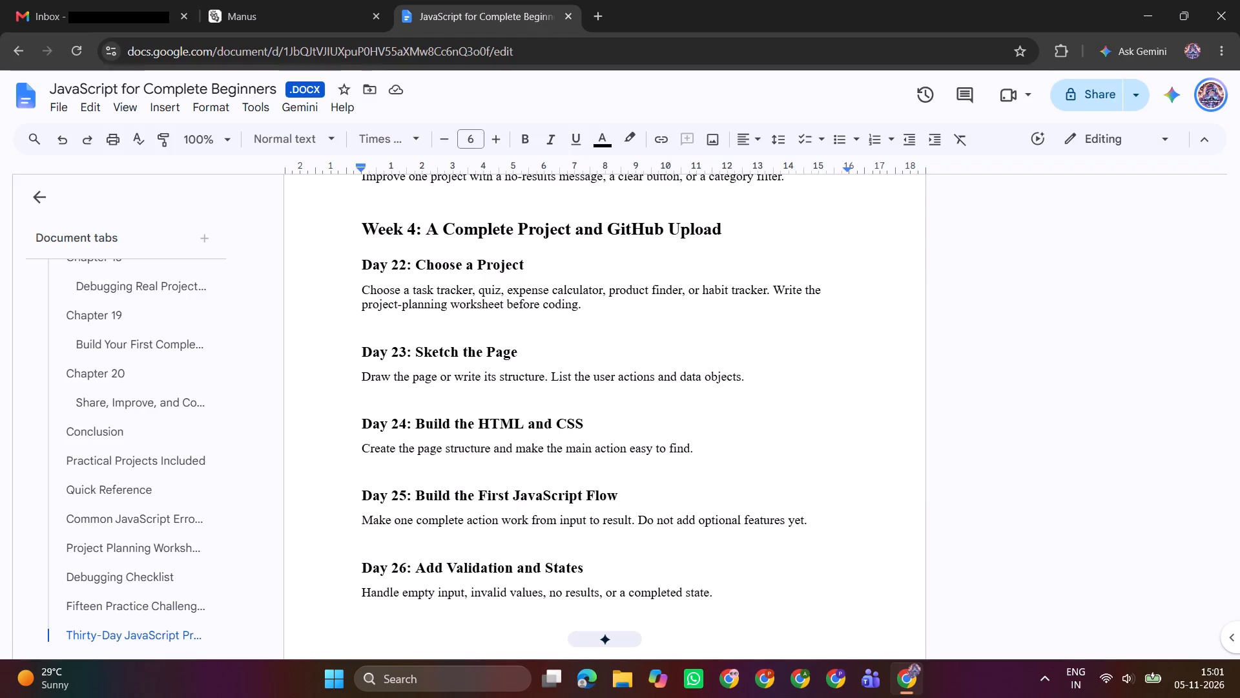
pyautogui.scroll(-2, 460, 312)
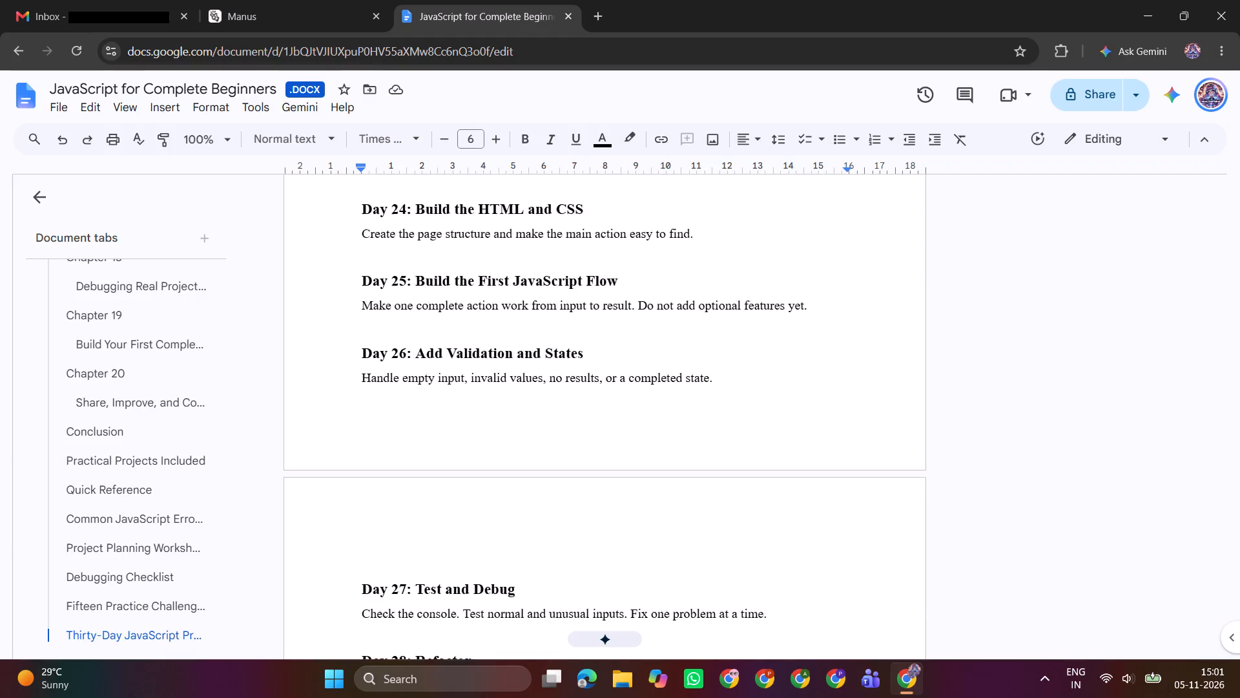
pyautogui.scroll(-3, 460, 312)
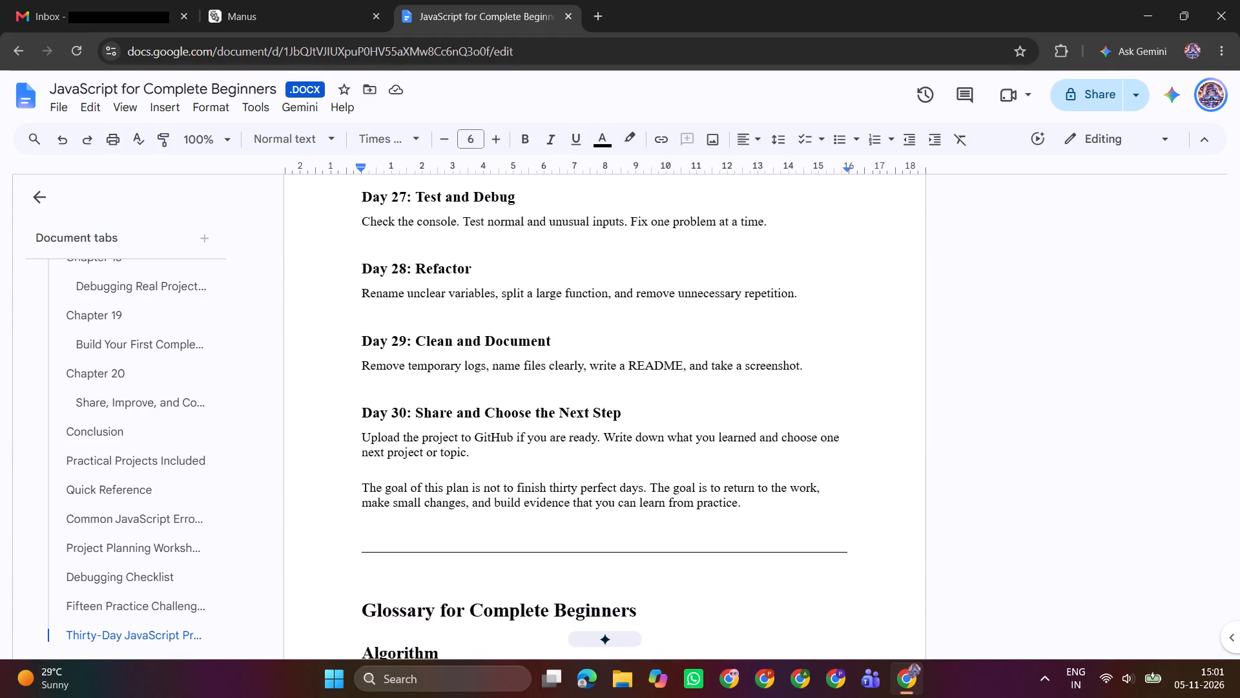
# Delete the divider line and empty line after the Day 30 closing paragraph and insert a page break before "Glossary for Complete Beginners".
pyautogui.scroll(-1, 460, 312)
pyautogui.doubleClick(413, 465)
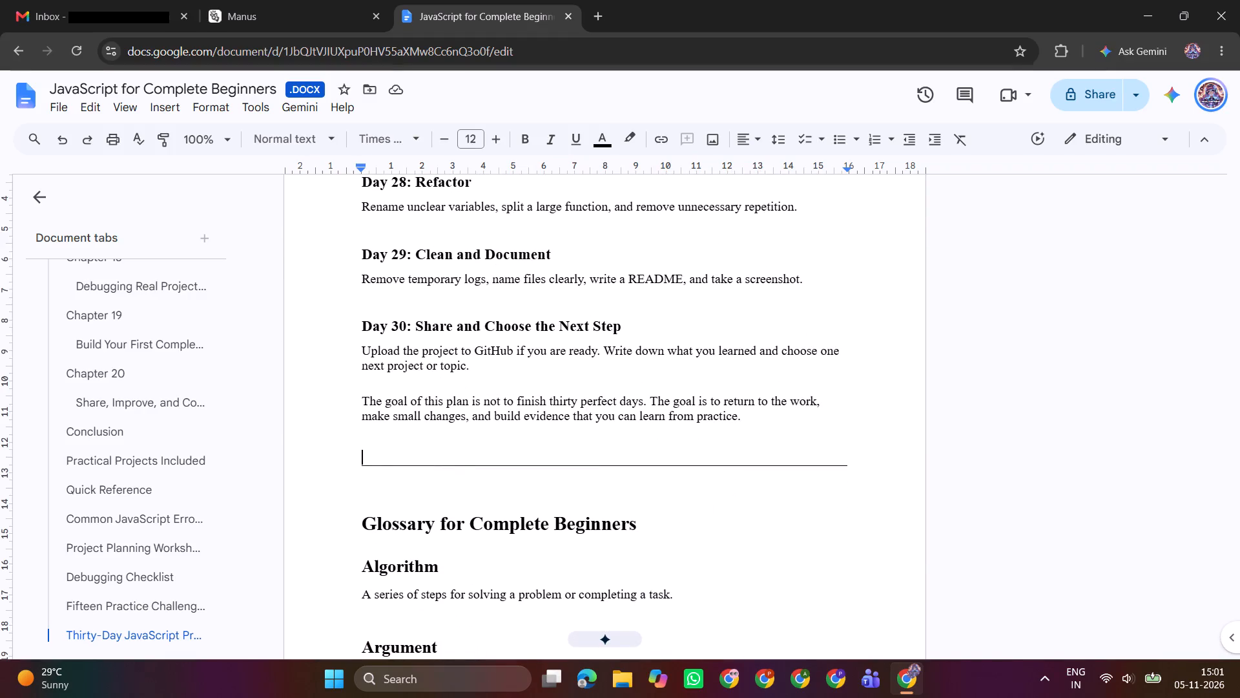
pyautogui.press('Delete')
pyautogui.press('Delete')
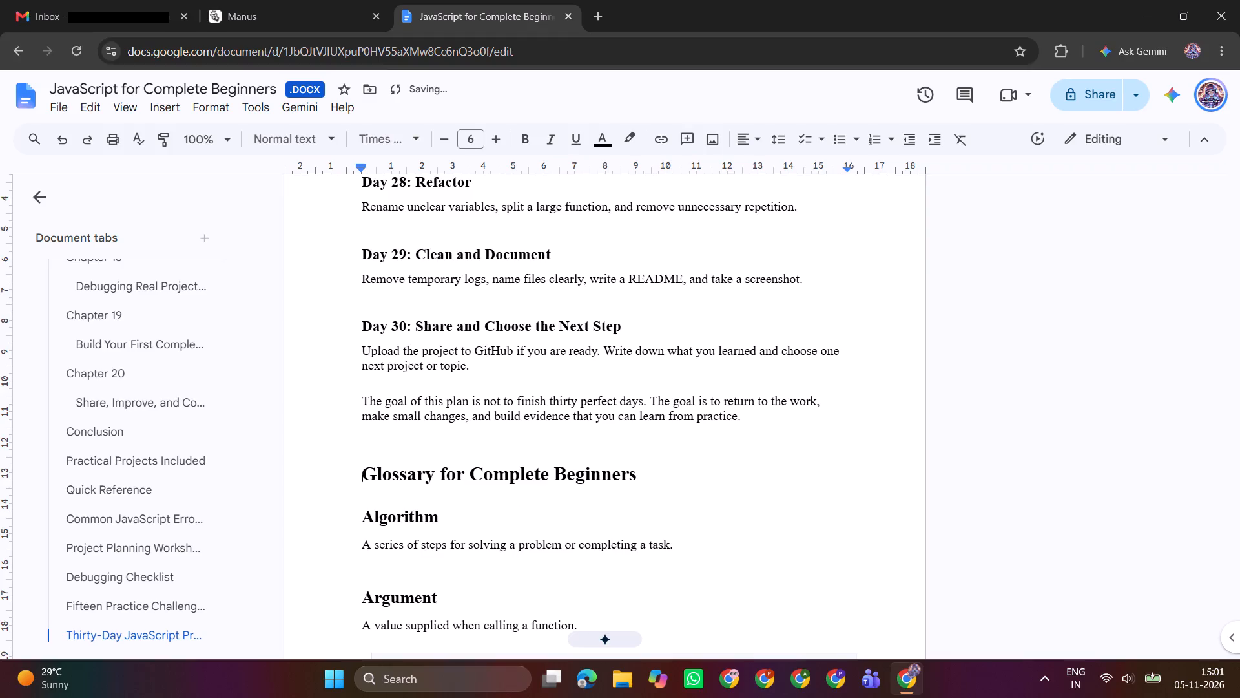
pyautogui.hotkey('ctrl', 'Return')
pyautogui.scroll(-2, 413, 465)
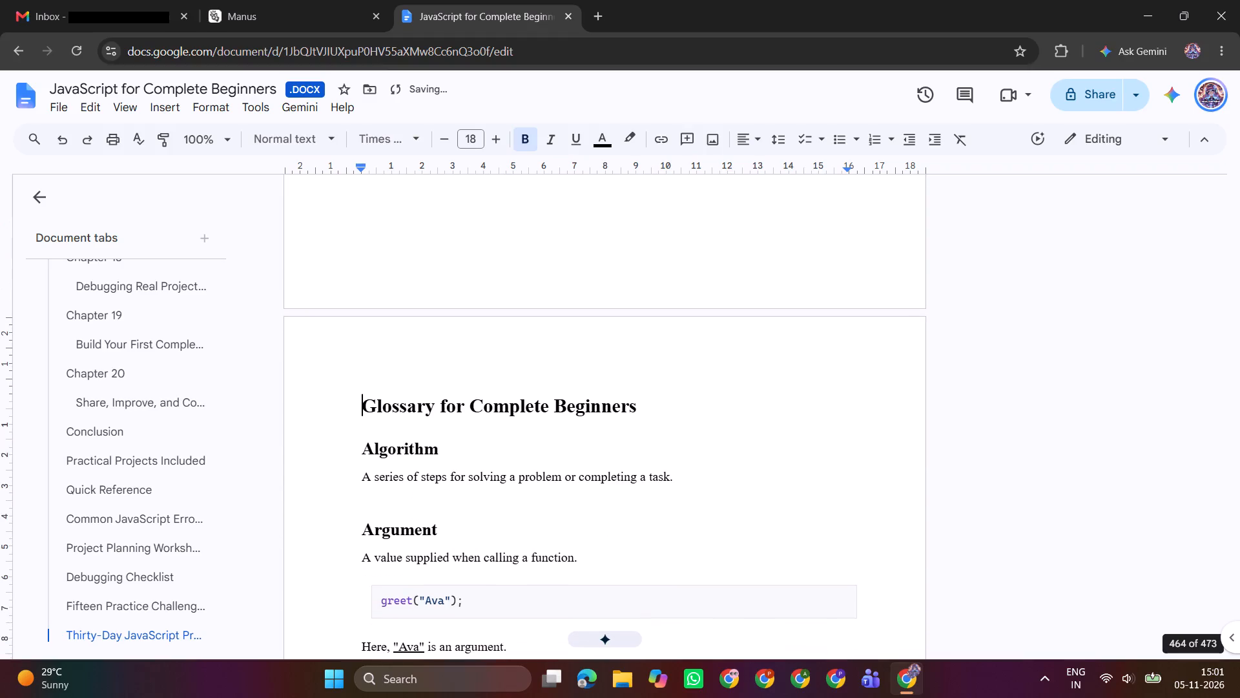
# Format the "Glossary for Complete Beginners" line as a centred Heading 1 in 18 pt bold with the custom black text colour.
pyautogui.tripleClick(391, 418)
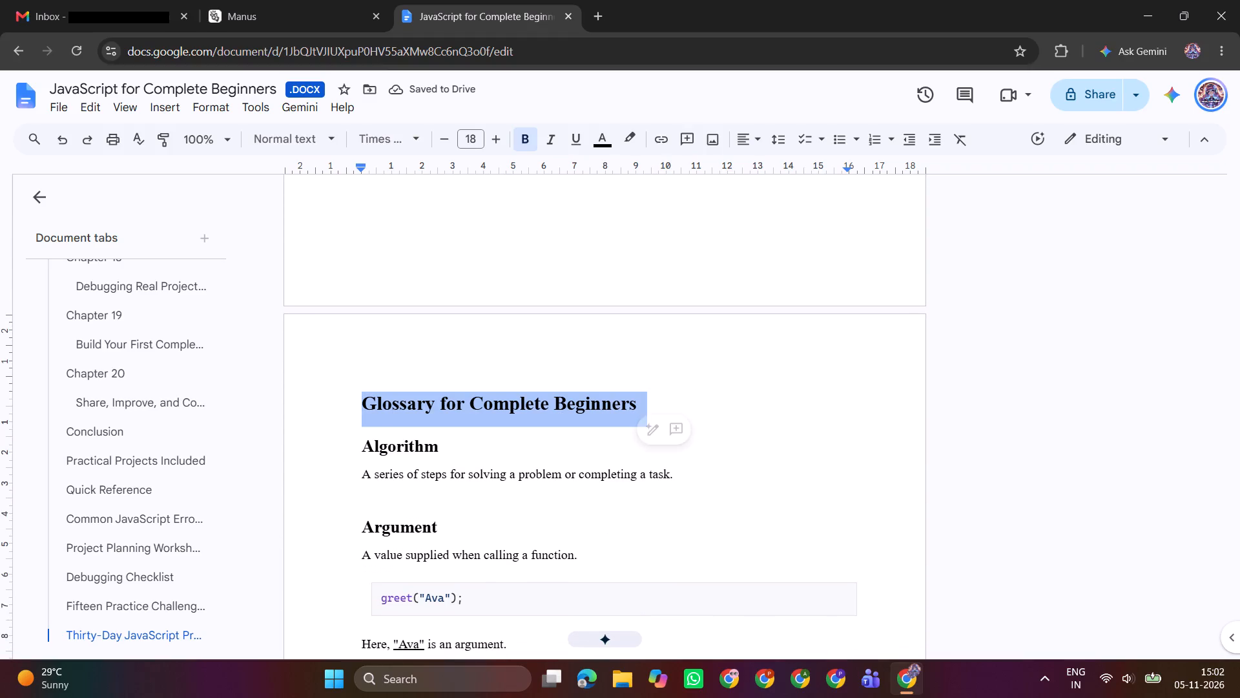
pyautogui.click(278, 128)
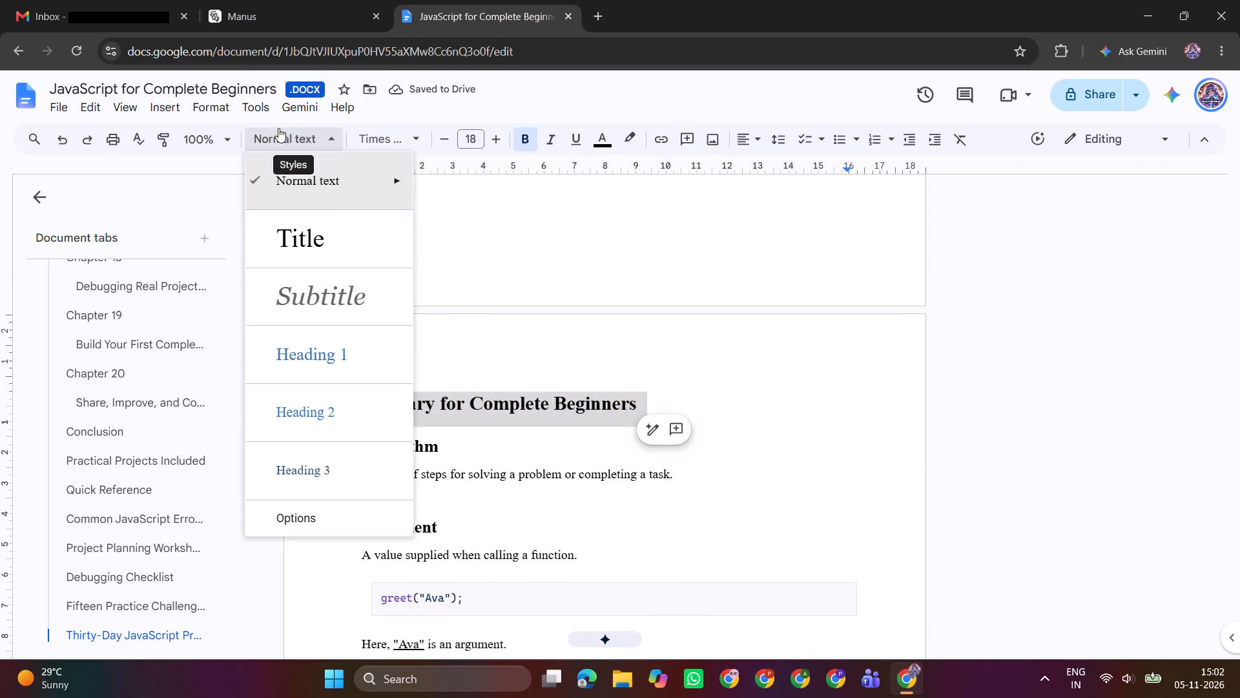
pyautogui.click(317, 343)
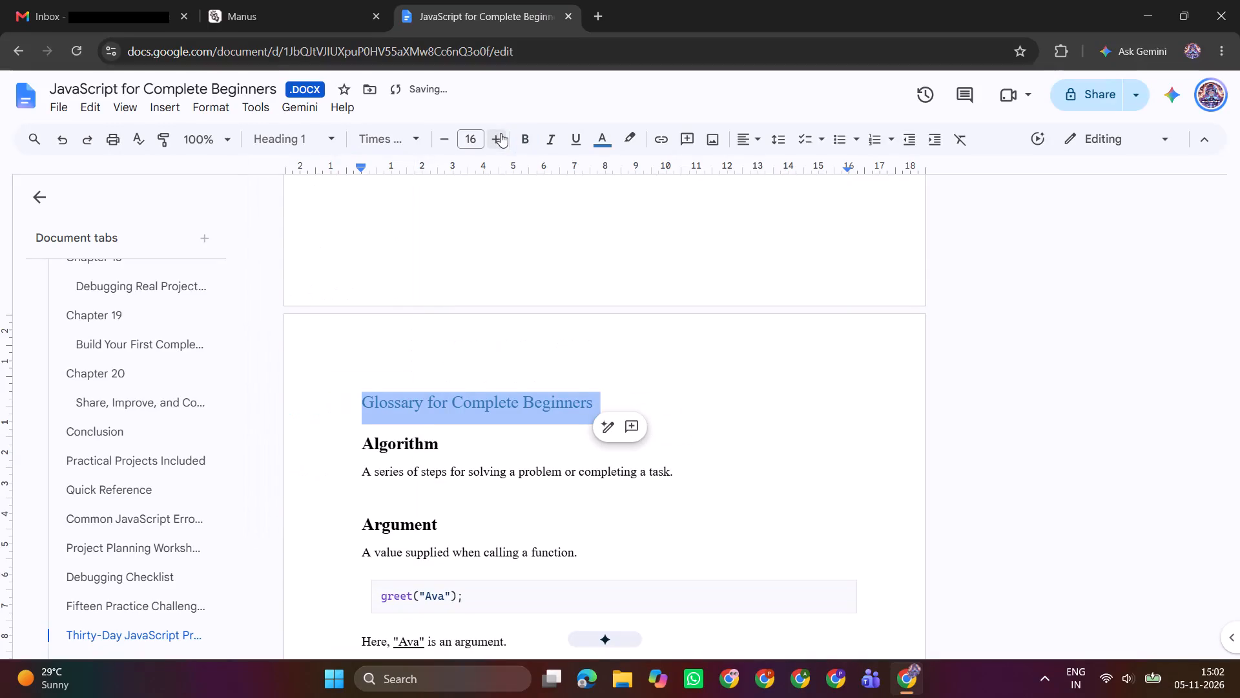
pyautogui.doubleClick(501, 133)
pyautogui.click(528, 134)
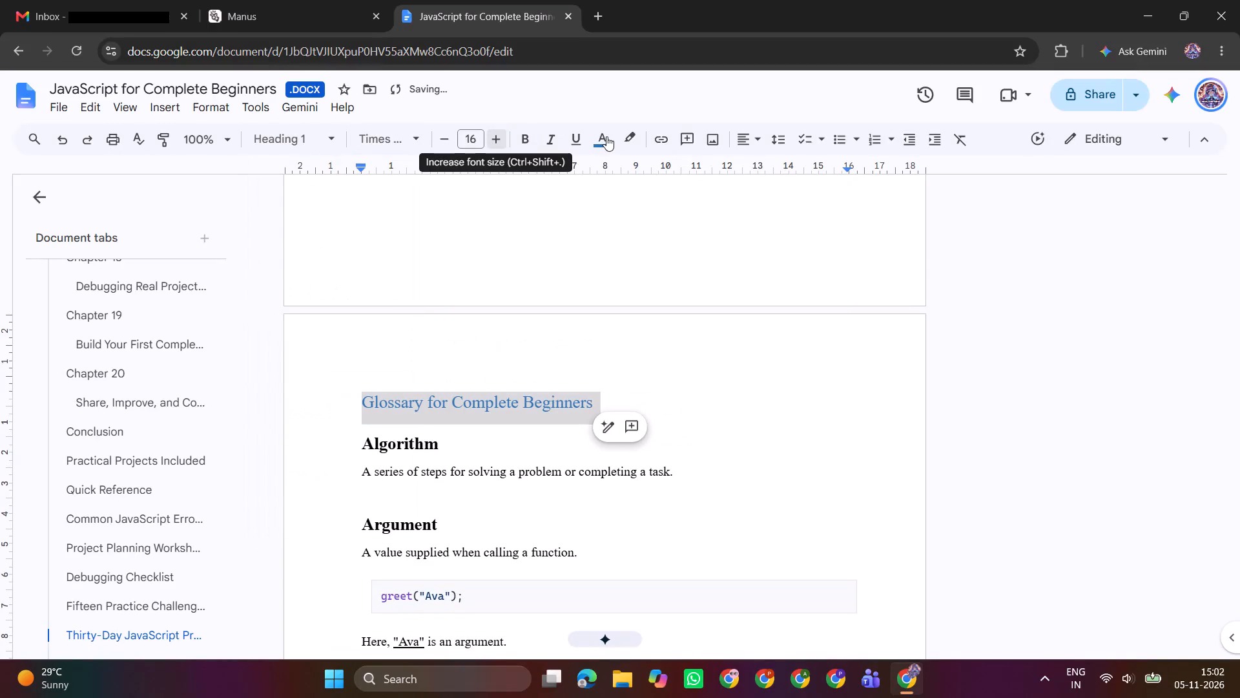
pyautogui.click(606, 136)
pyautogui.click(646, 346)
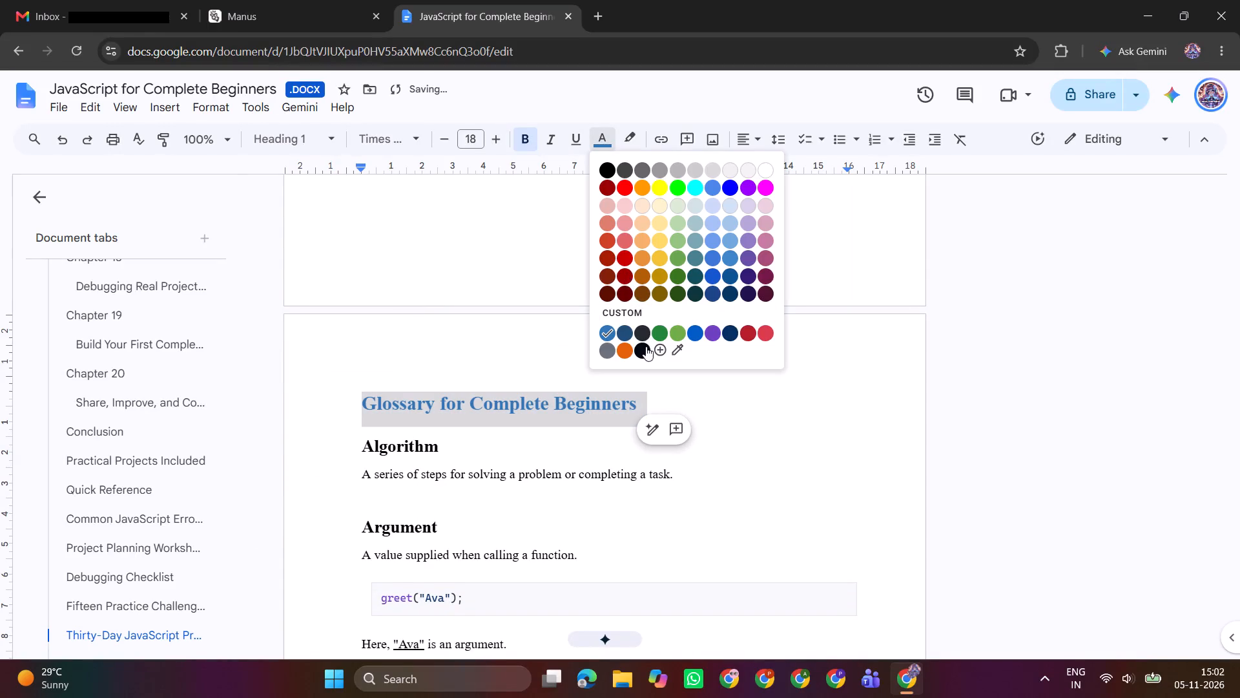
pyautogui.click(745, 134)
pyautogui.click(769, 169)
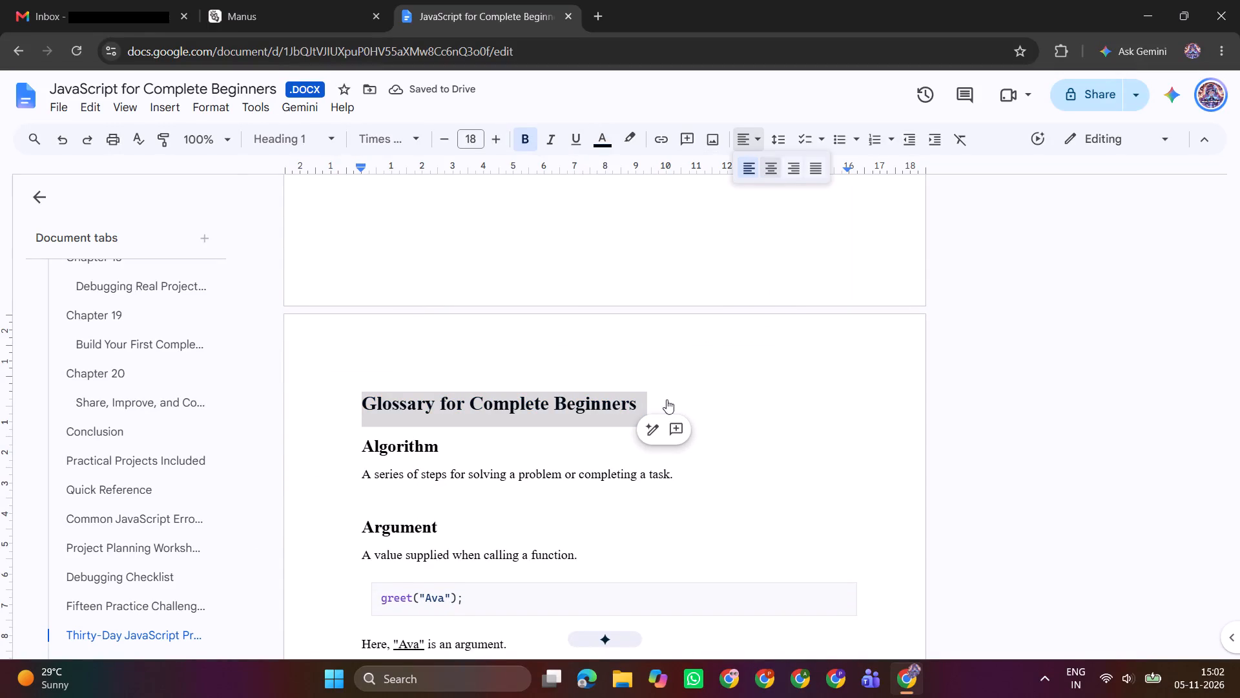
# Review the glossary pages from the Algorithm entry through the String entry for layout and text problems.
pyautogui.click(635, 455)
pyautogui.scroll(-1, 635, 455)
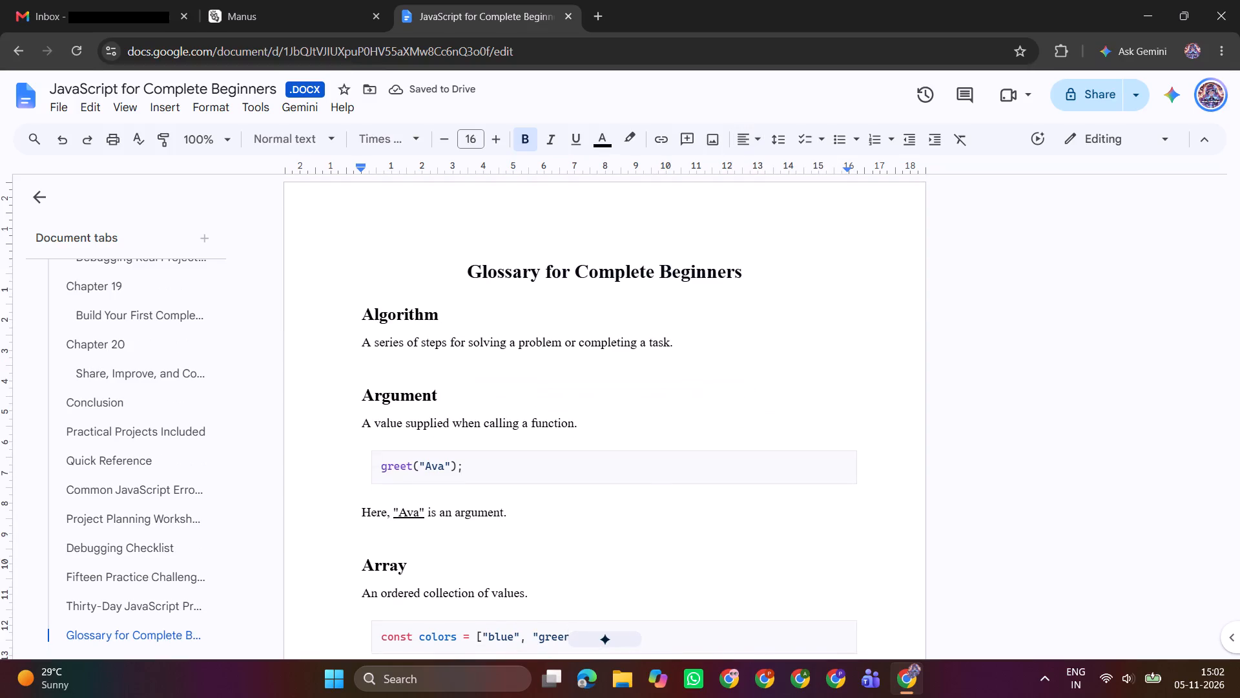
pyautogui.scroll(-1, 635, 455)
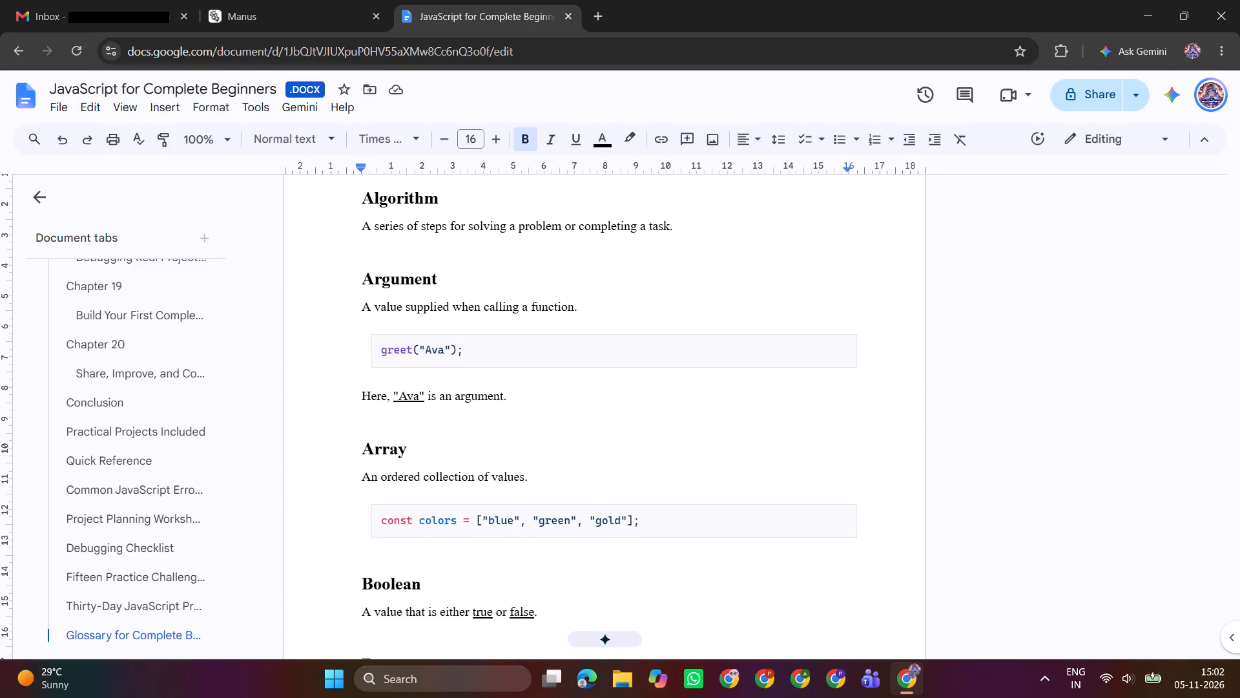
pyautogui.scroll(-2, 635, 455)
pyautogui.scroll(2, 635, 455)
pyautogui.scroll(-1, 635, 455)
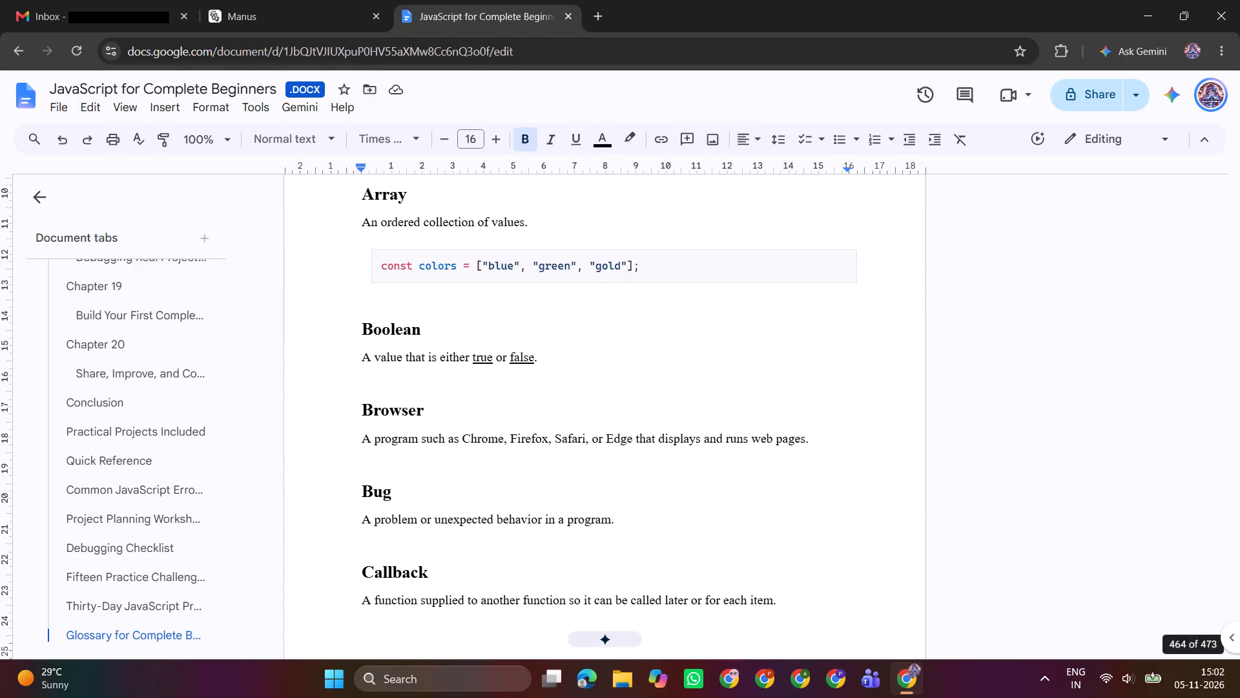
pyautogui.scroll(-2, 635, 455)
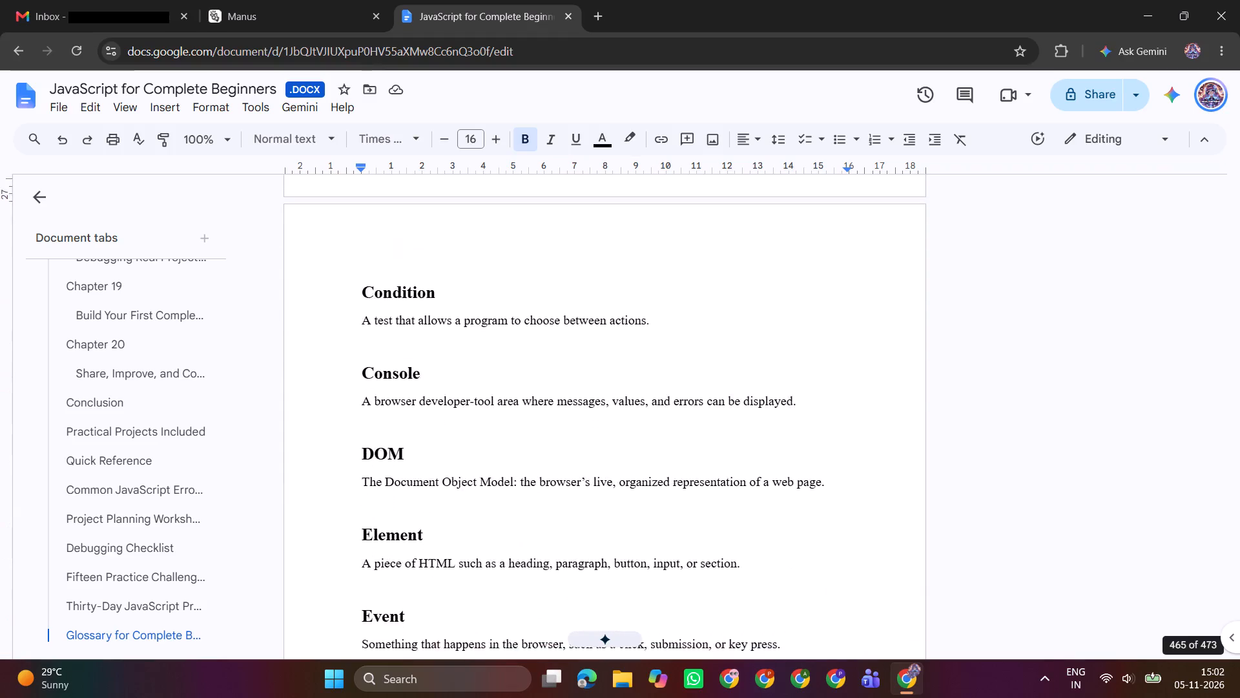
pyautogui.scroll(-4, 635, 455)
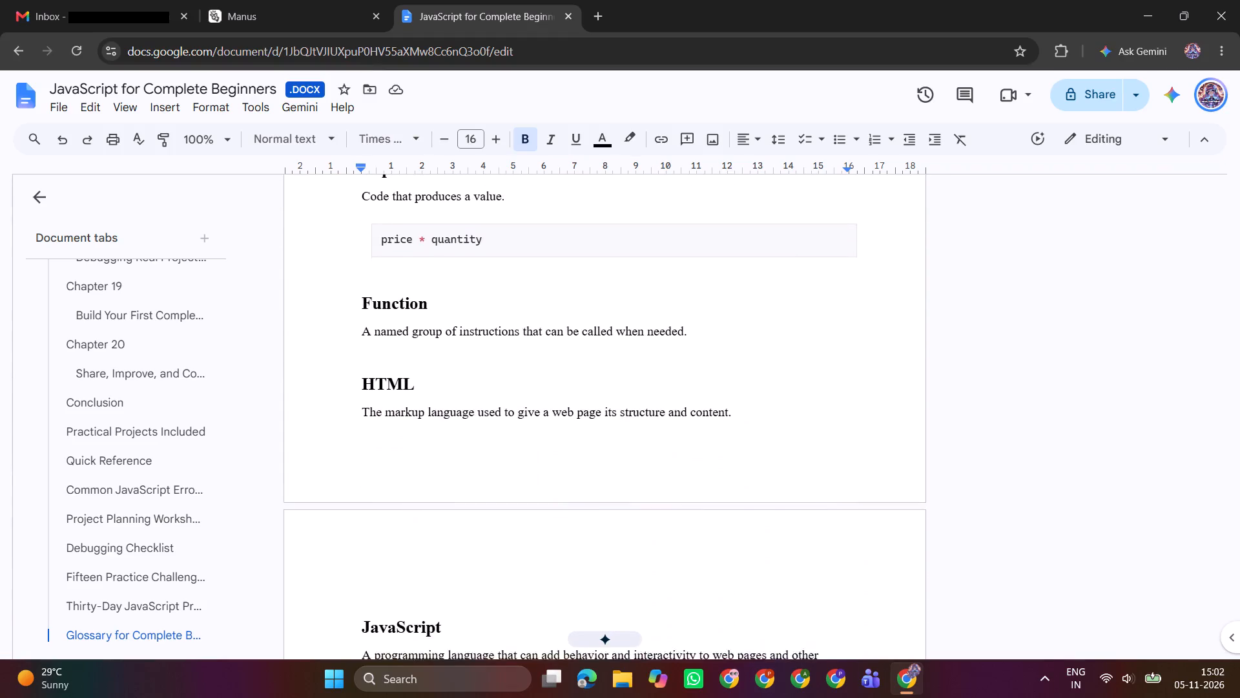
pyautogui.scroll(-4, 635, 455)
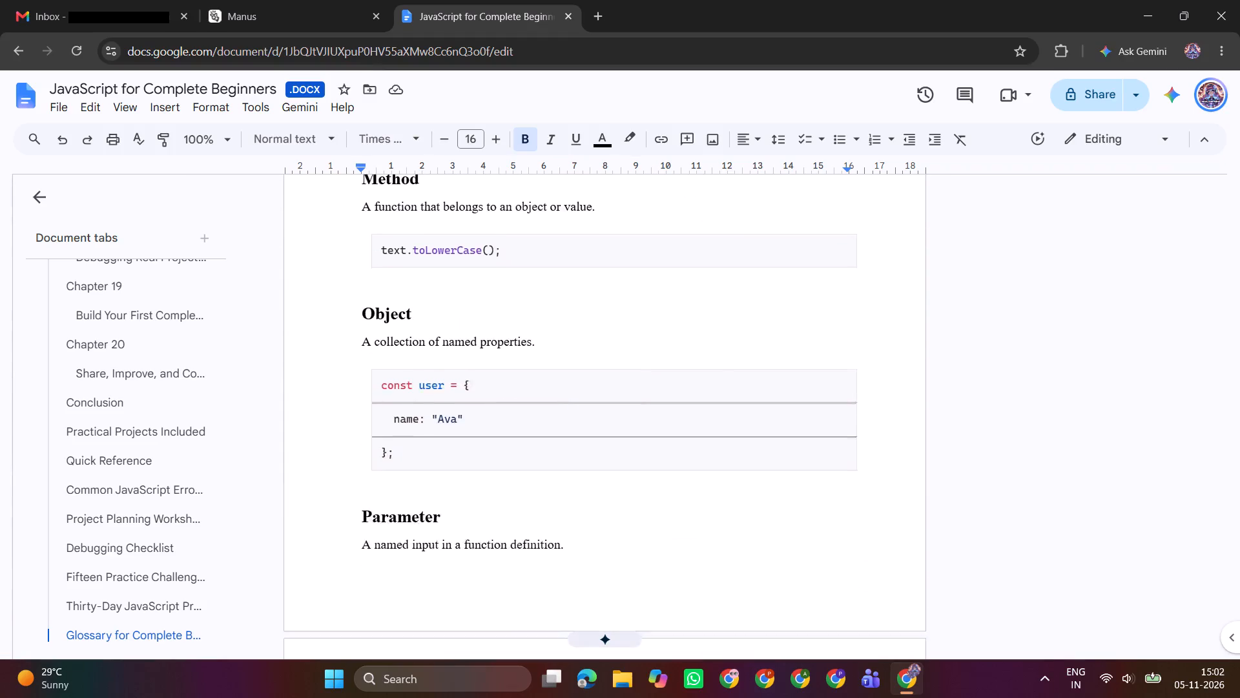
pyautogui.scroll(-5, 635, 455)
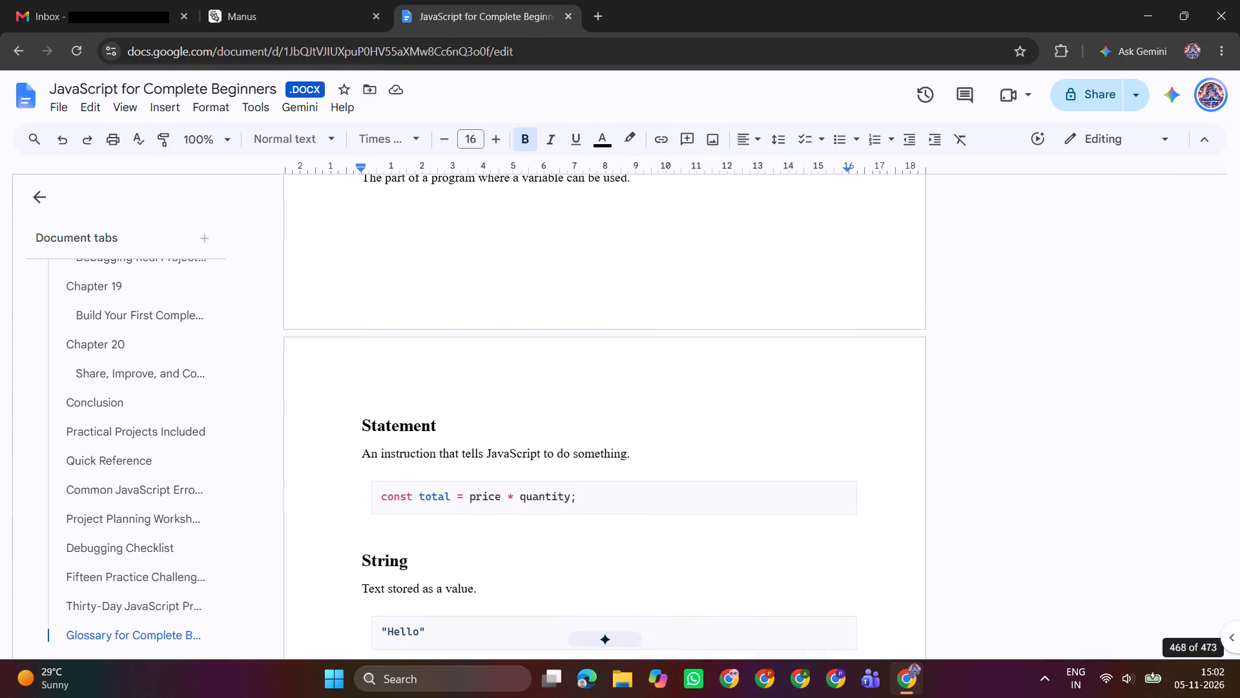
# Delete the divider line after the glossary's "Web Application" entry.
pyautogui.scroll(-1, 635, 455)
pyautogui.doubleClick(578, 487)
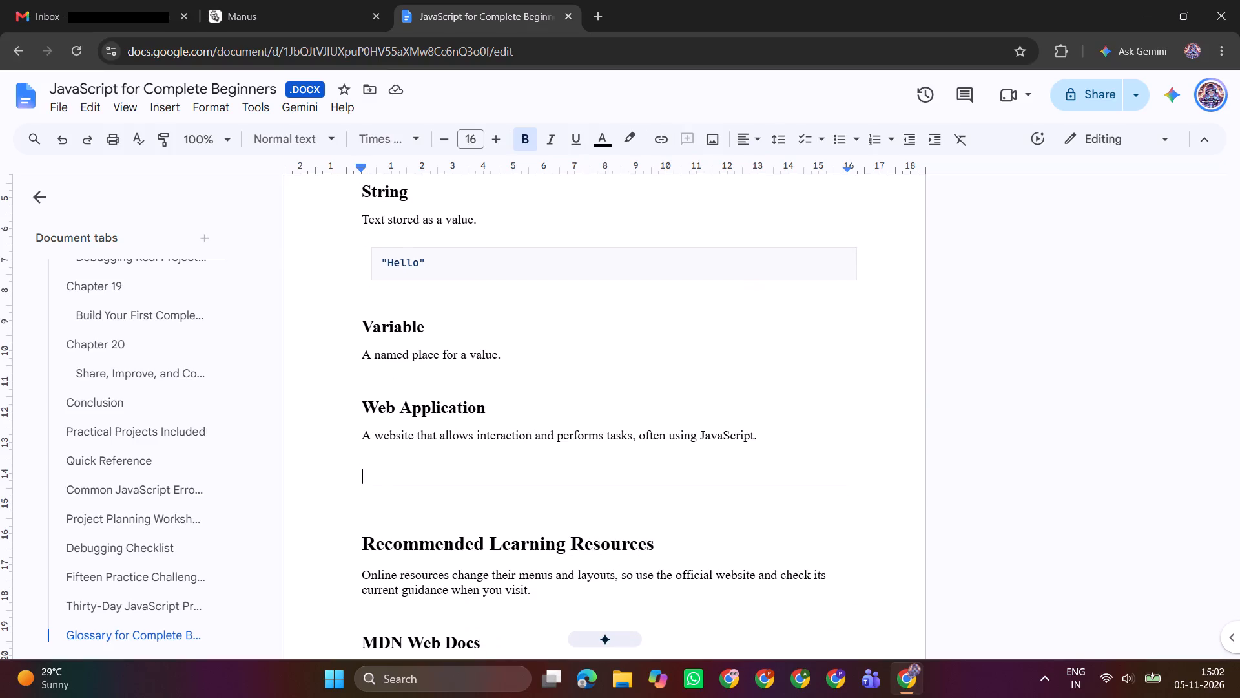
pyautogui.press('Delete')
# Review the learning resources pages from "Recommended Learning Resources" through "How to Use Resources Well" for layout and text problems.
pyautogui.scroll(-1, 578, 487)
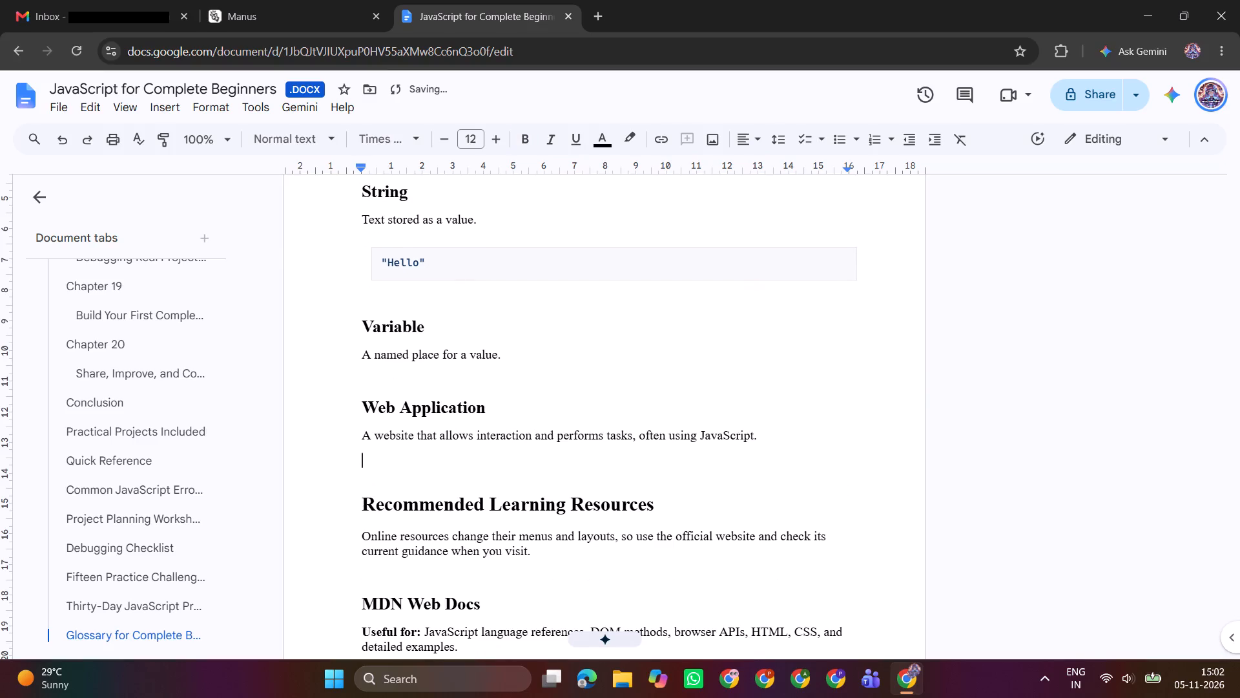
pyautogui.scroll(-1, 578, 487)
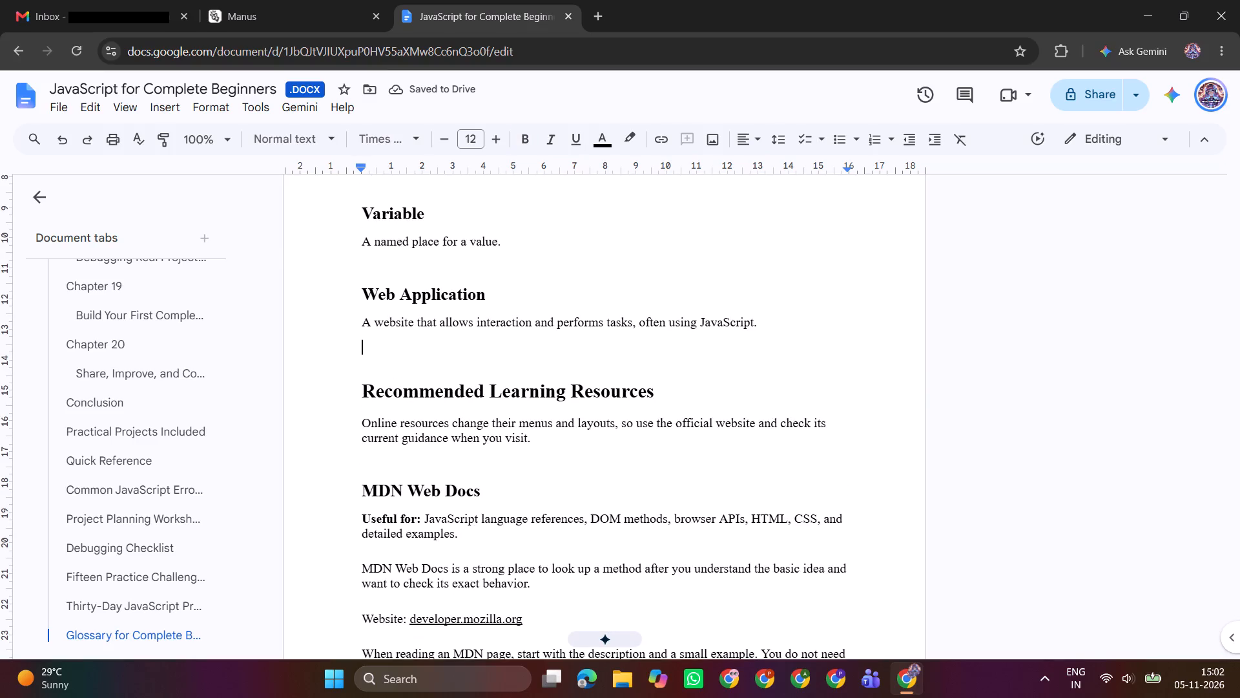
pyautogui.moveTo(349, 387); pyautogui.dragTo(410, 691)
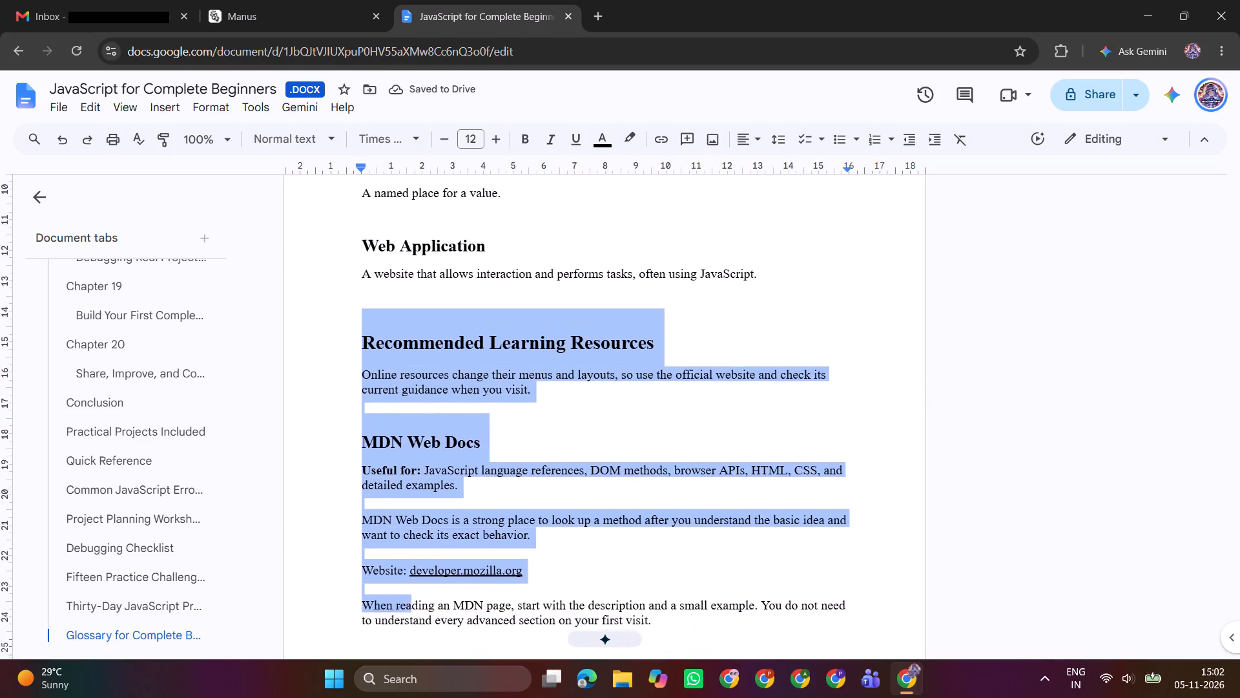
pyautogui.moveTo(410, 691); pyautogui.dragTo(455, 460)
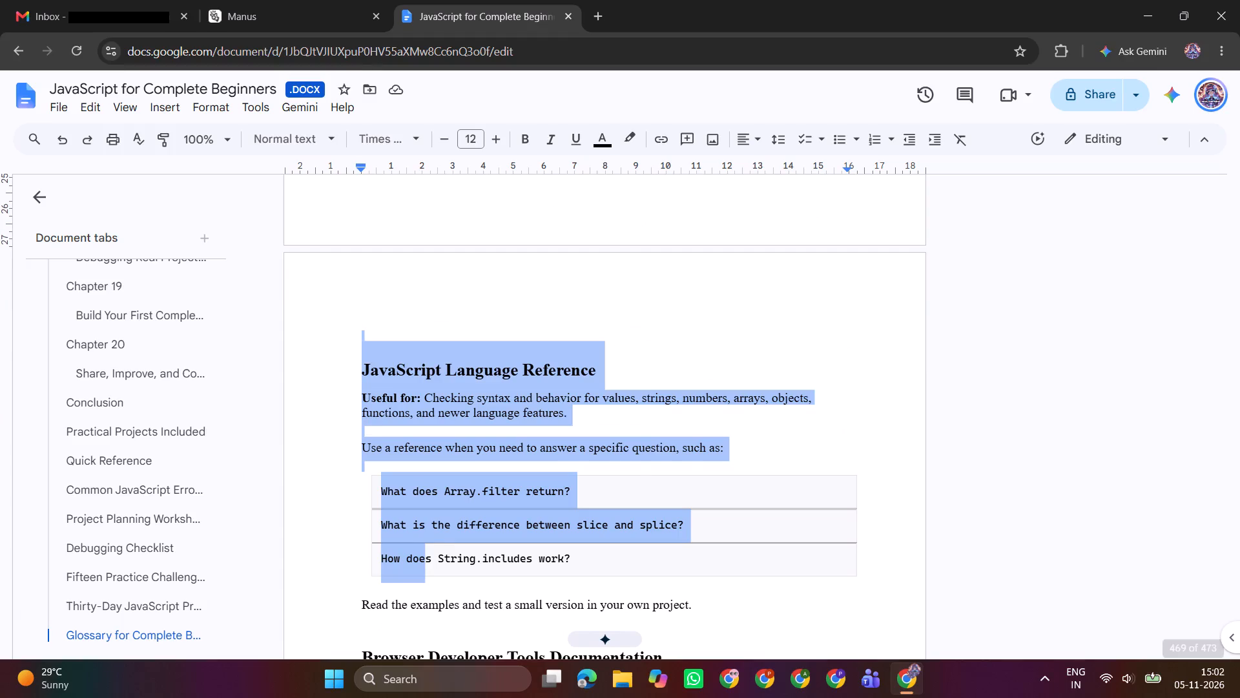
pyautogui.moveTo(455, 460); pyautogui.dragTo(499, 556)
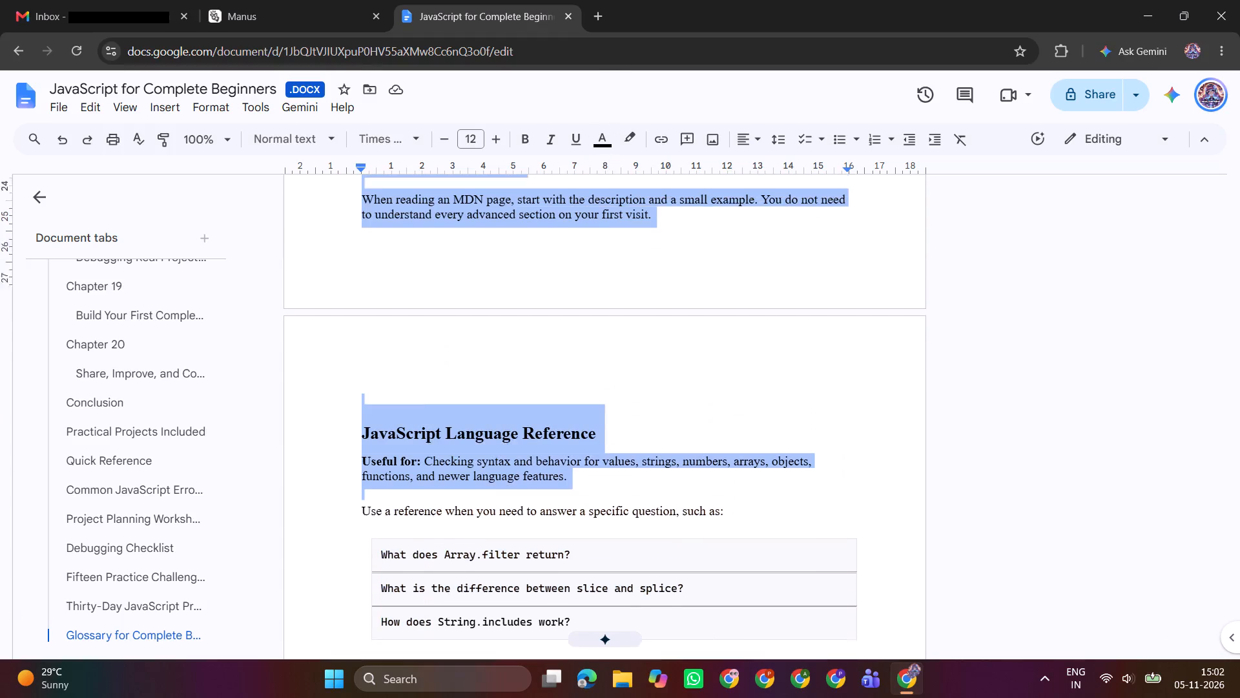
pyautogui.moveTo(499, 556); pyautogui.dragTo(477, 678)
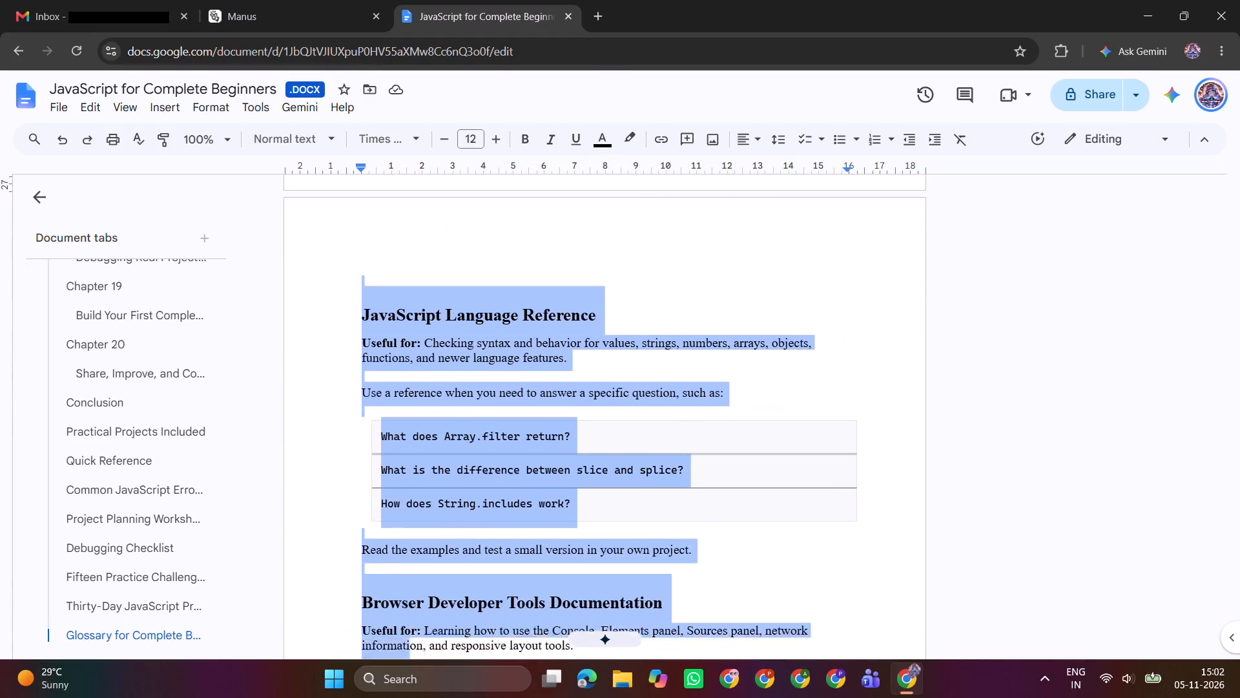
pyautogui.moveTo(477, 678); pyautogui.dragTo(456, 591)
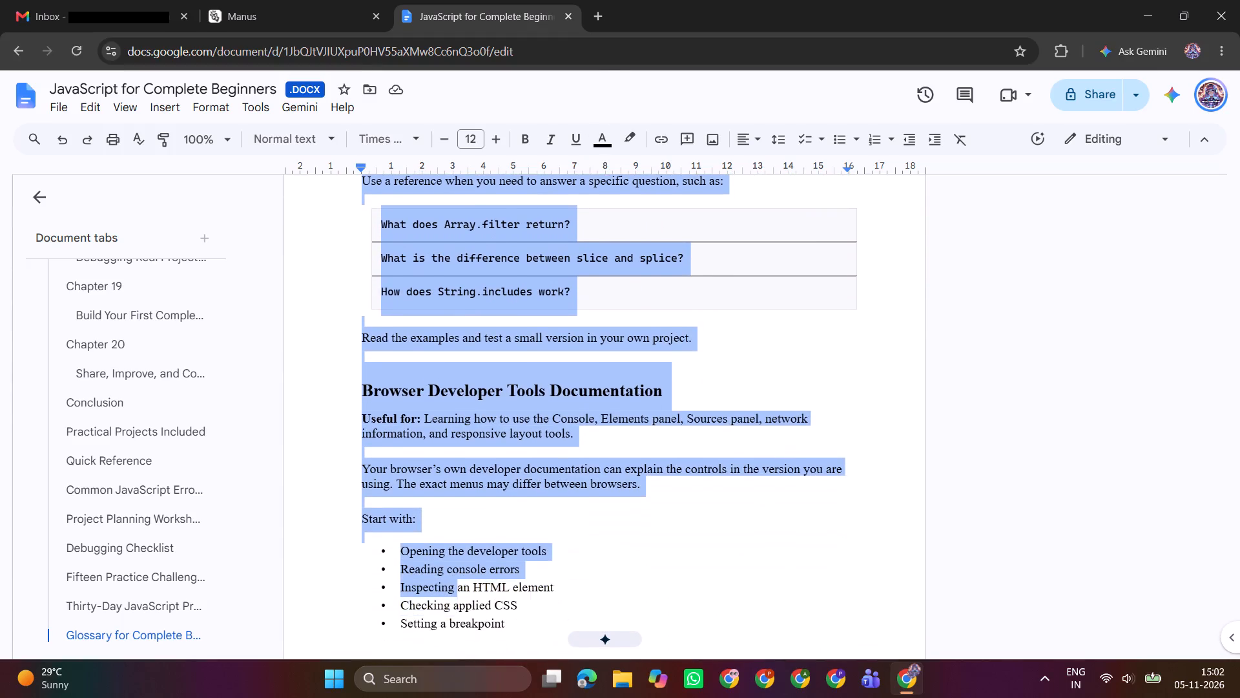
pyautogui.moveTo(456, 591); pyautogui.dragTo(467, 597)
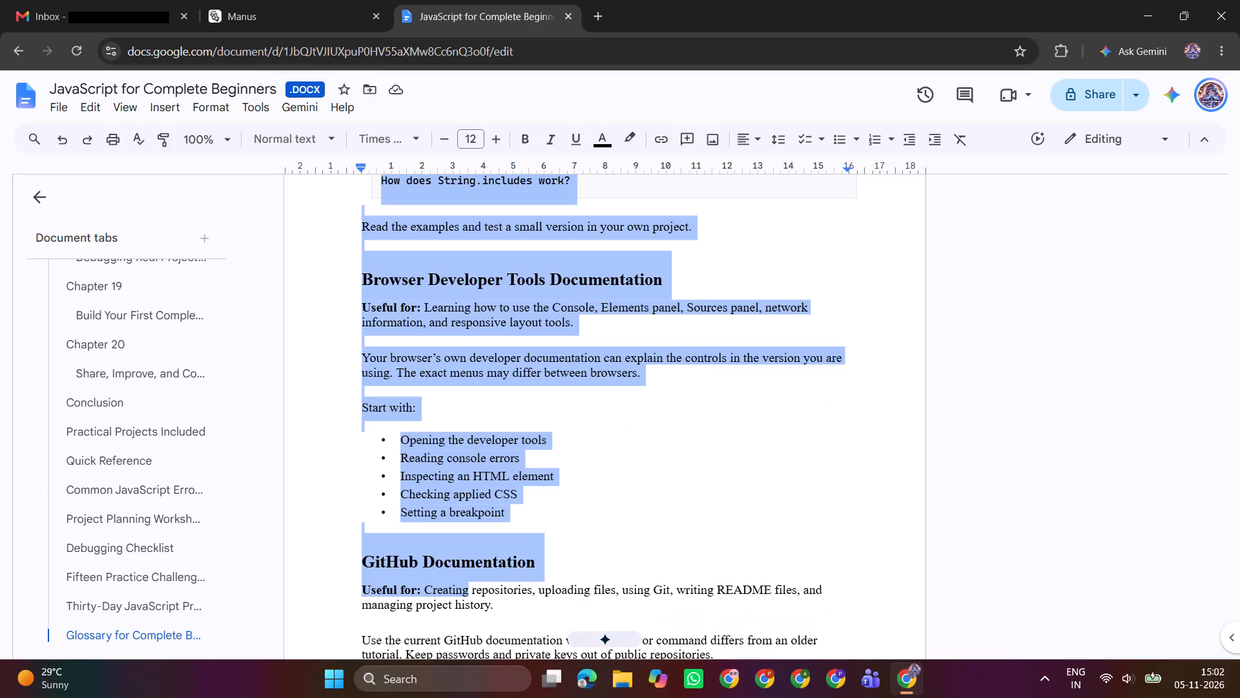
pyautogui.moveTo(467, 597); pyautogui.dragTo(468, 572)
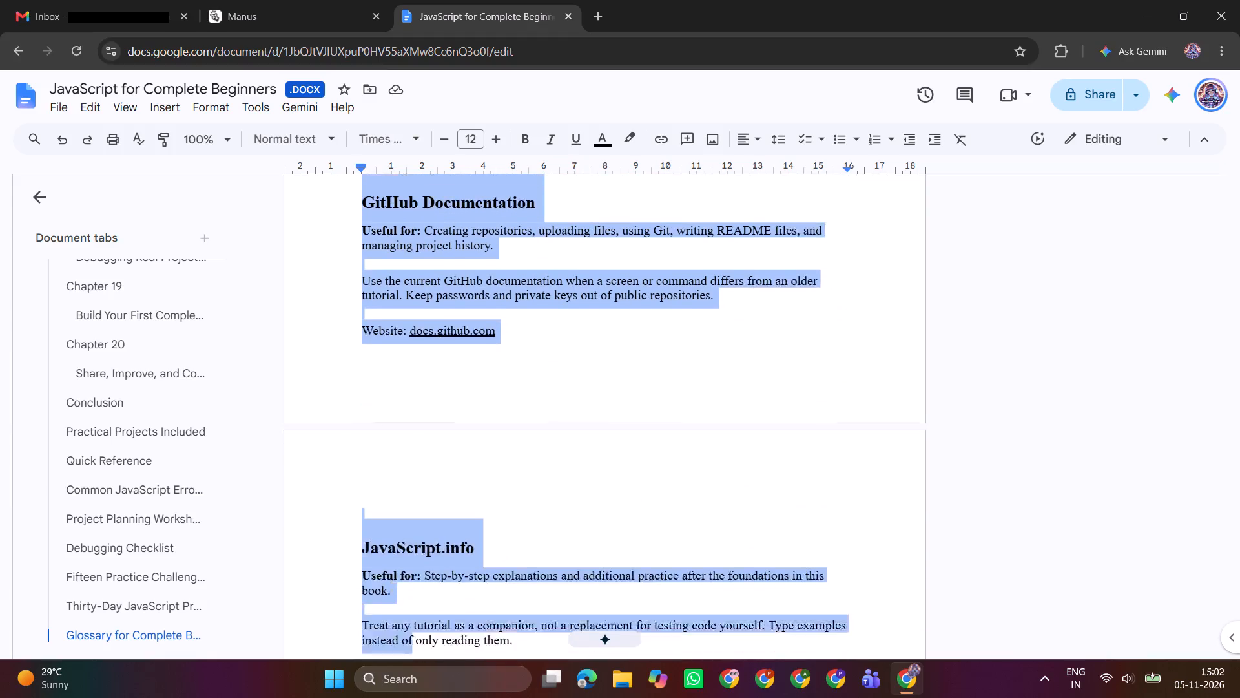
pyautogui.moveTo(468, 572); pyautogui.dragTo(471, 551)
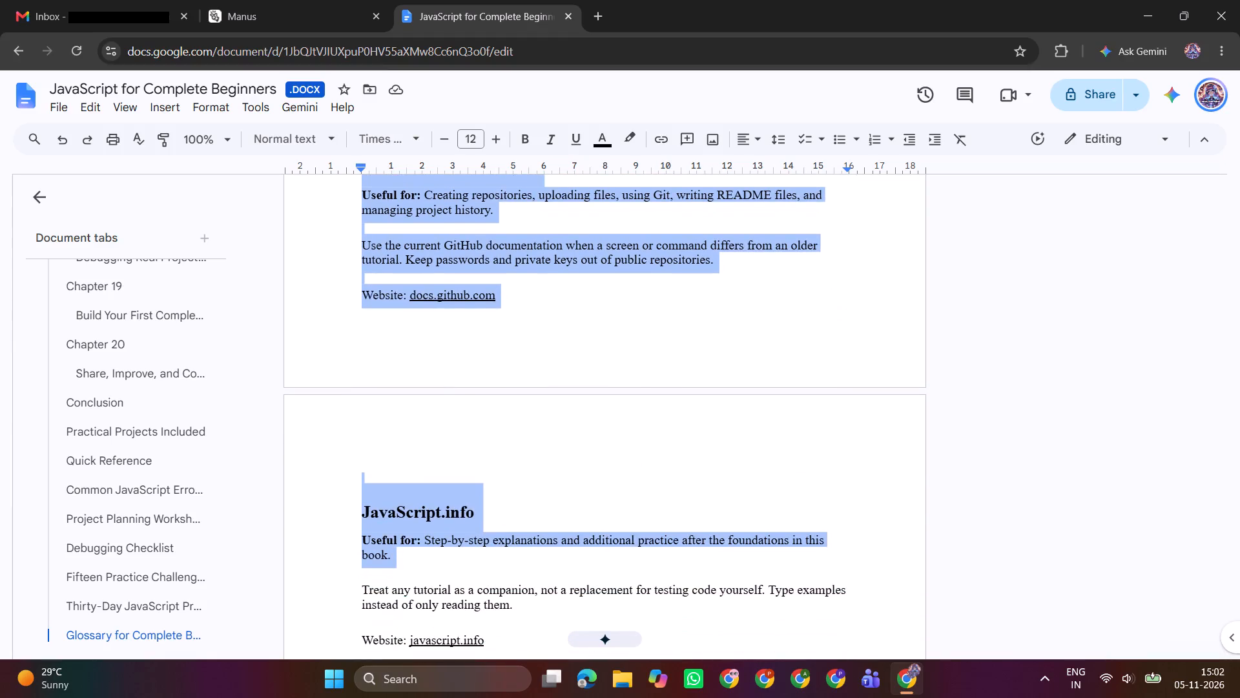
pyautogui.moveTo(471, 551); pyautogui.dragTo(468, 580)
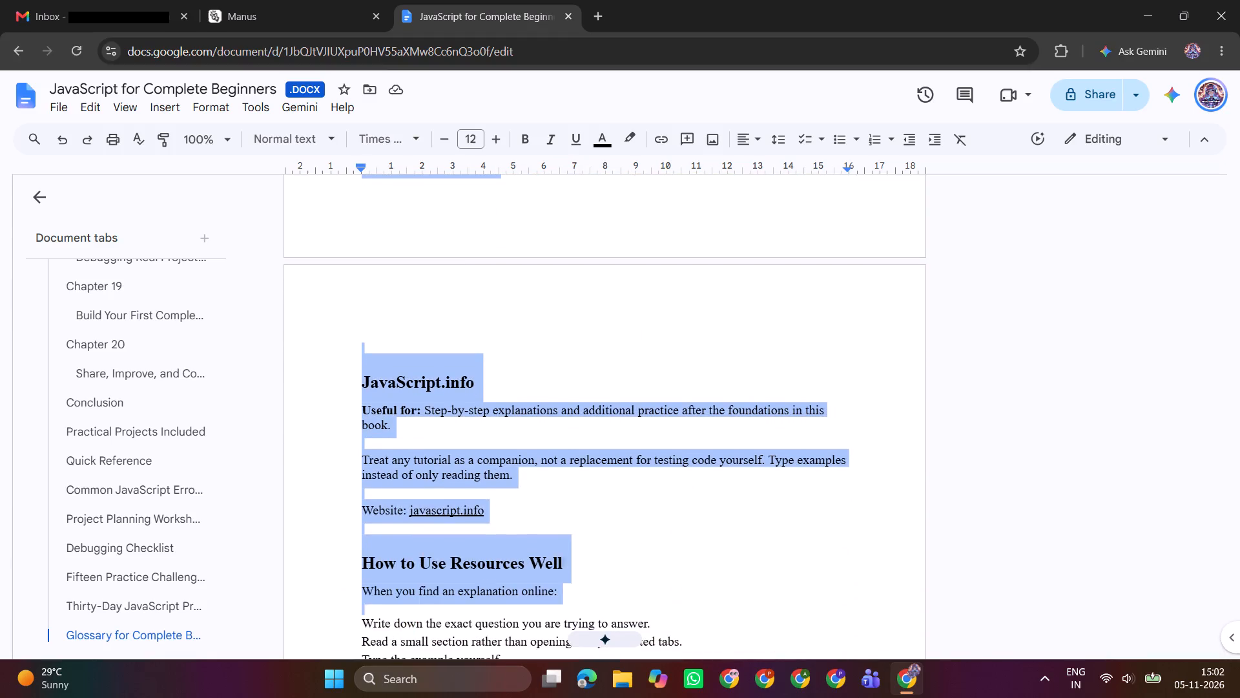
pyautogui.moveTo(468, 580); pyautogui.dragTo(526, 469)
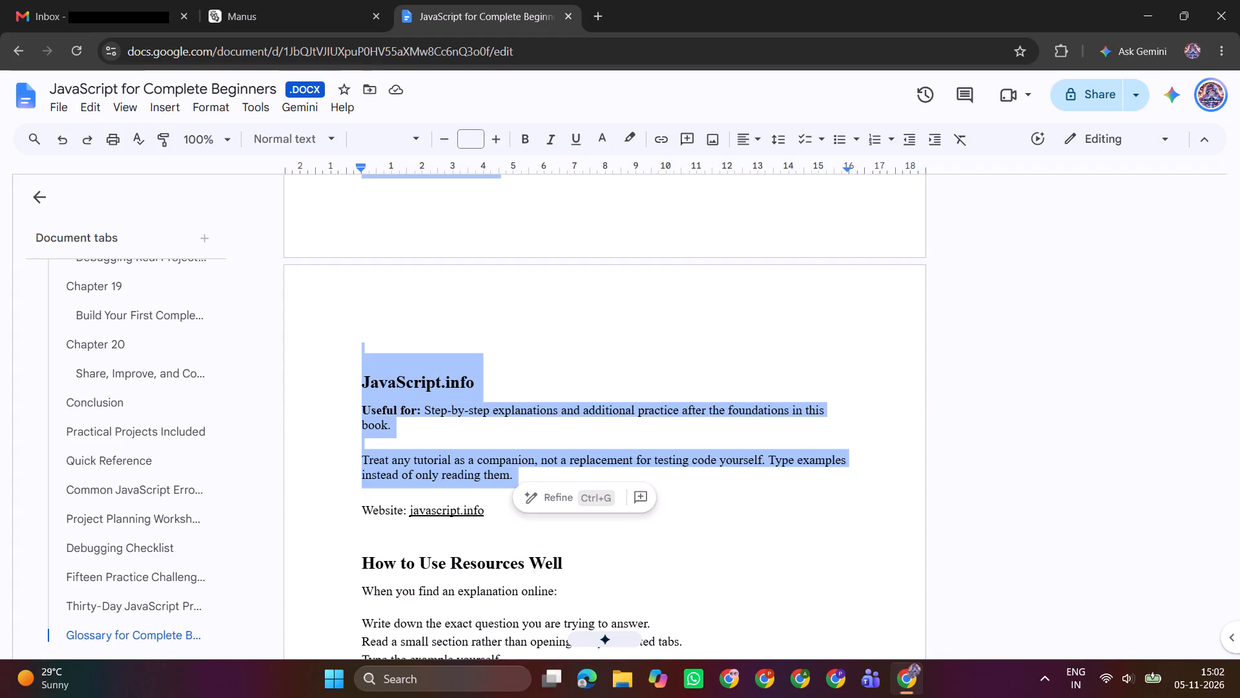
pyautogui.scroll(11, 524, 374)
pyautogui.scroll(-5, 524, 374)
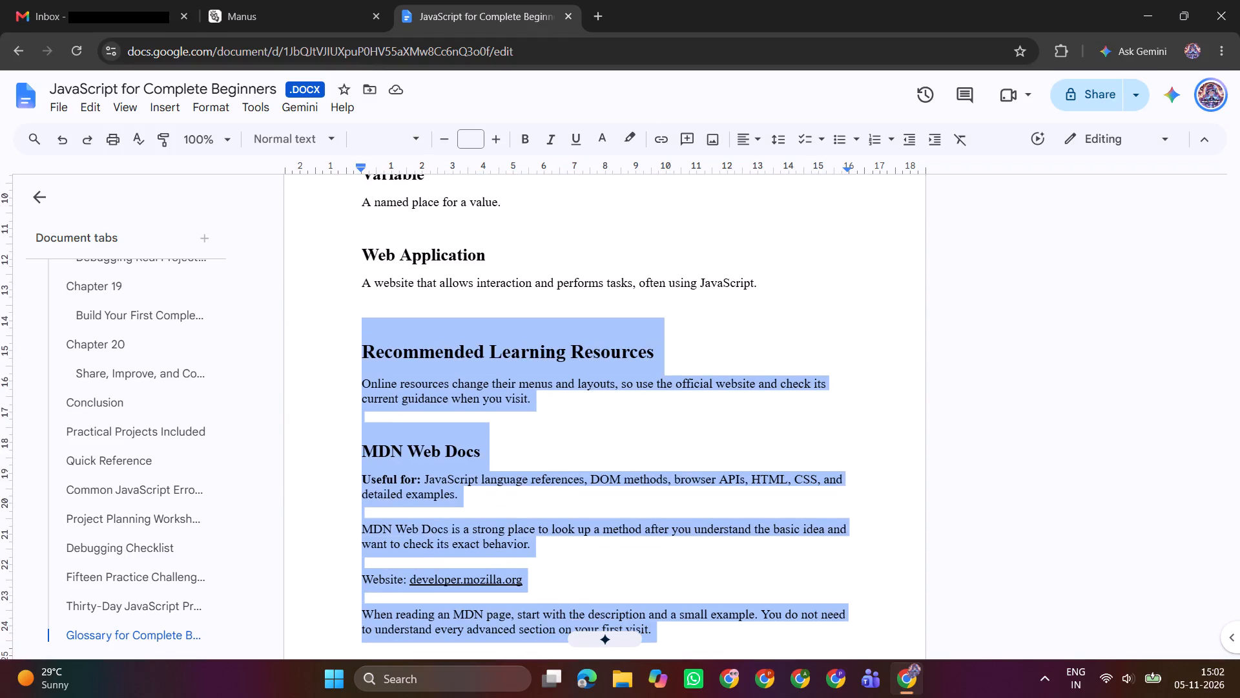
pyautogui.click(506, 365)
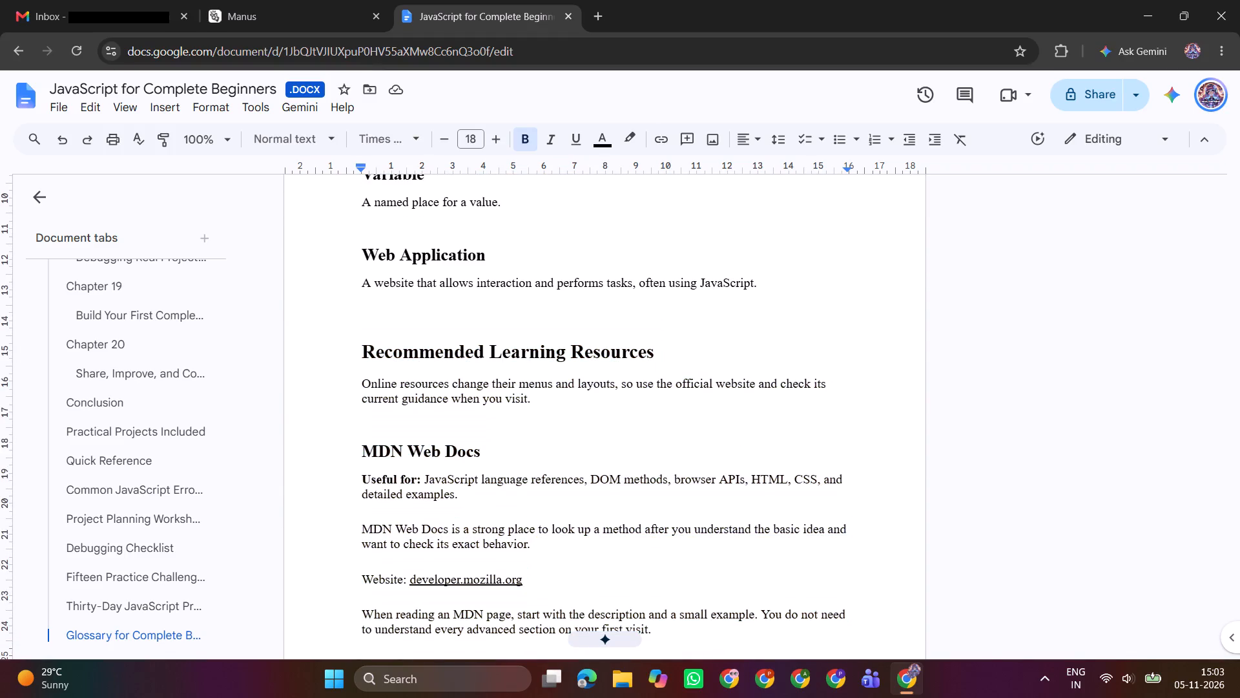
# Insert a page break before the "Recommended Learning Resources" line.
pyautogui.click(367, 355)
pyautogui.hotkey('ctrl', 'Return')
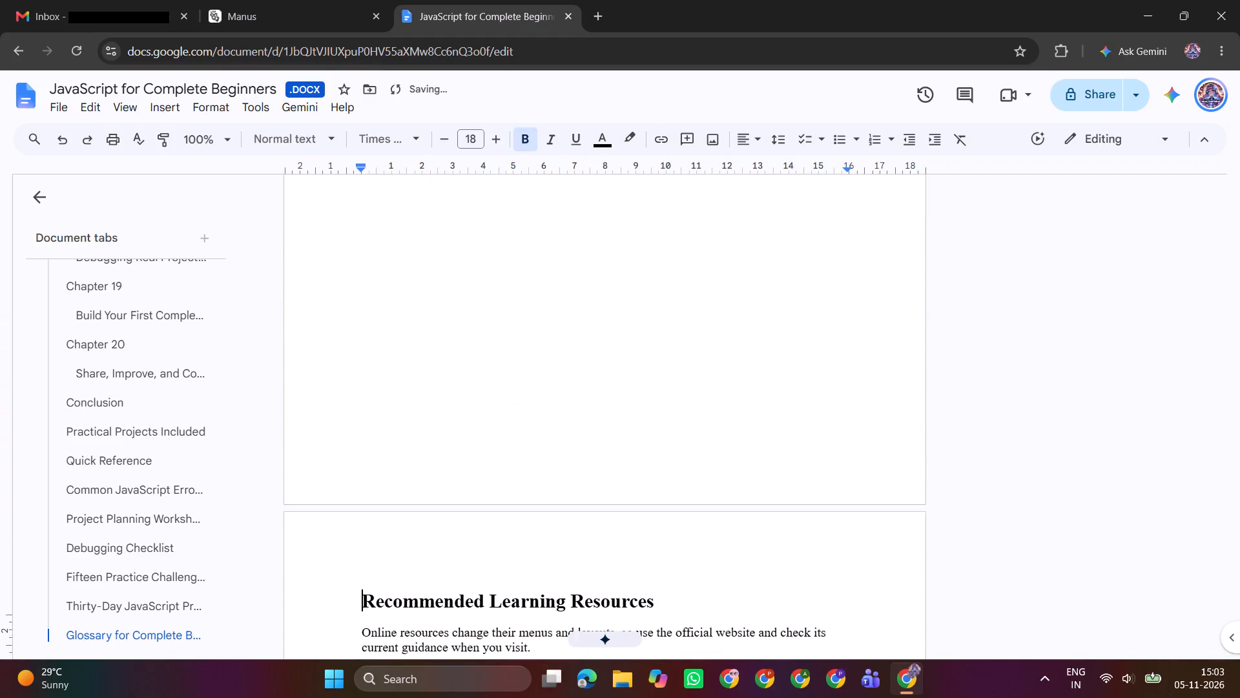
# Format the "Recommended Learning Resources" line as a centred Heading 1 in 18 pt bold with the custom black text colour.
pyautogui.scroll(-2, 367, 355)
pyautogui.tripleClick(451, 421)
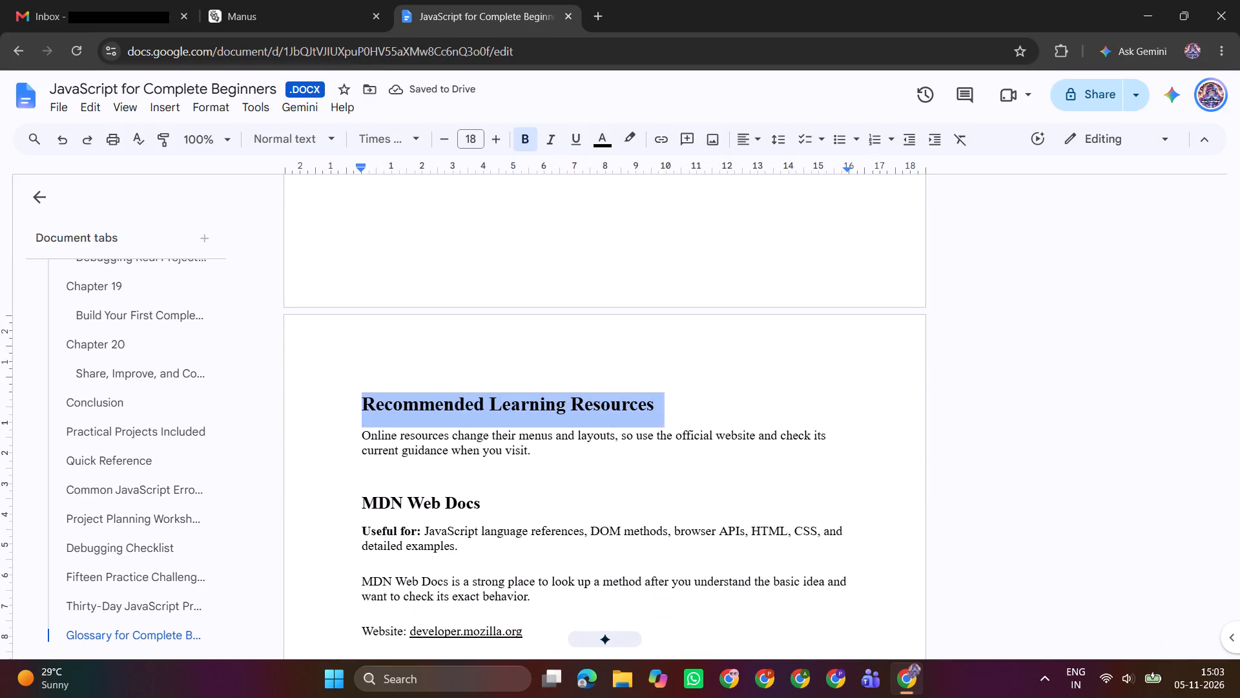
pyautogui.click(321, 149)
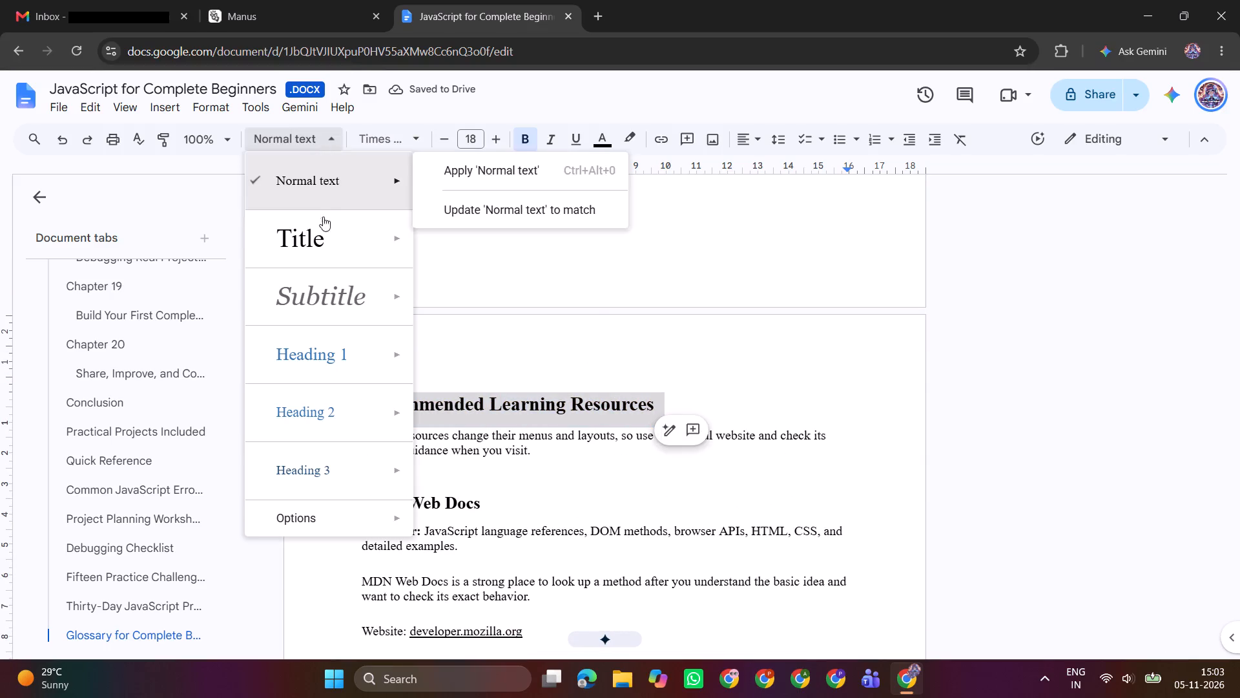
pyautogui.click(309, 348)
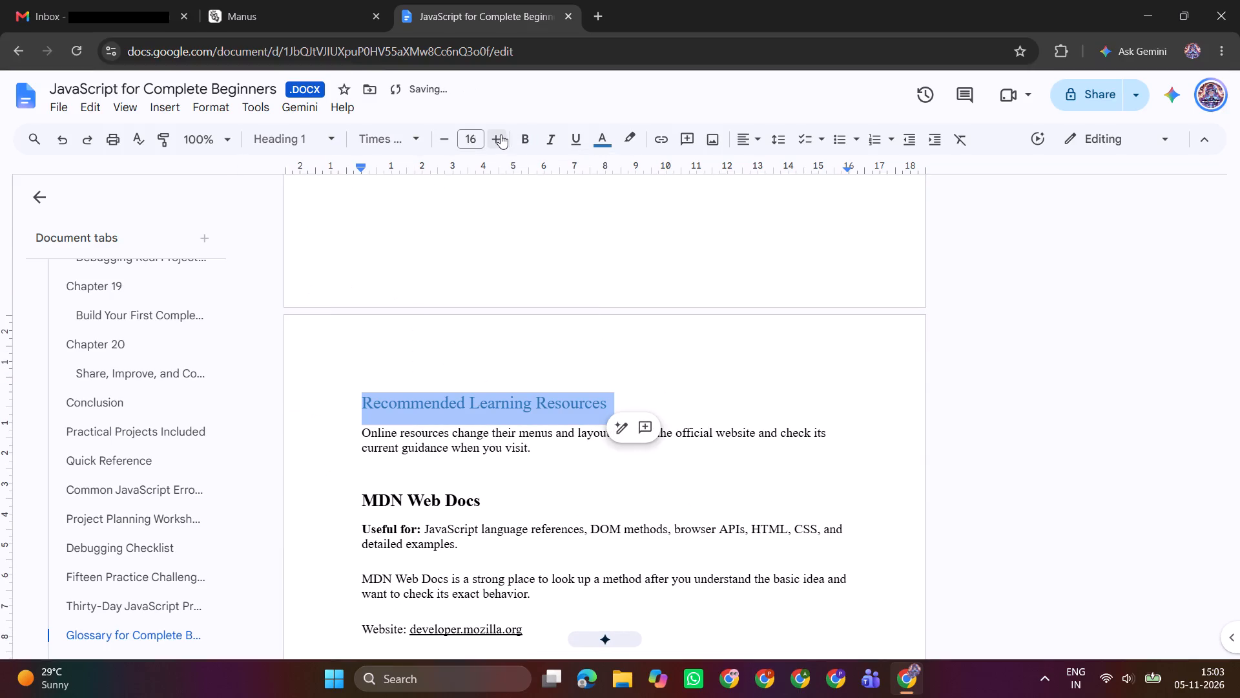
pyautogui.doubleClick(499, 135)
pyautogui.click(532, 139)
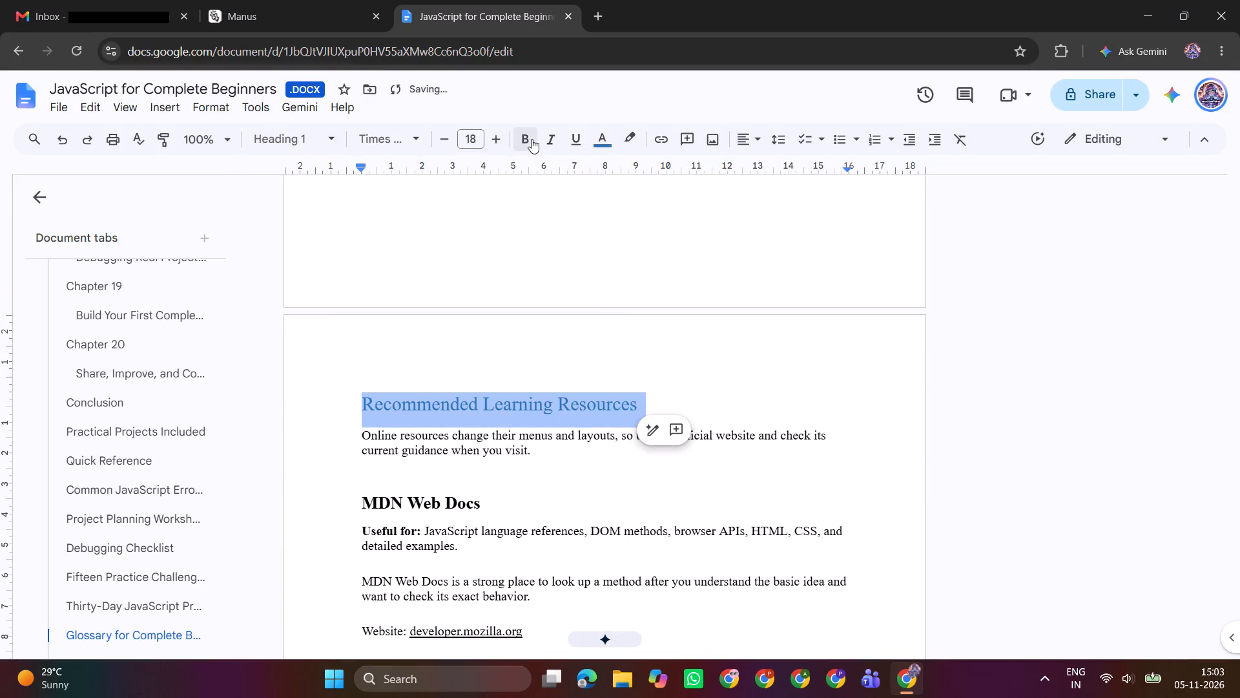
pyautogui.click(597, 140)
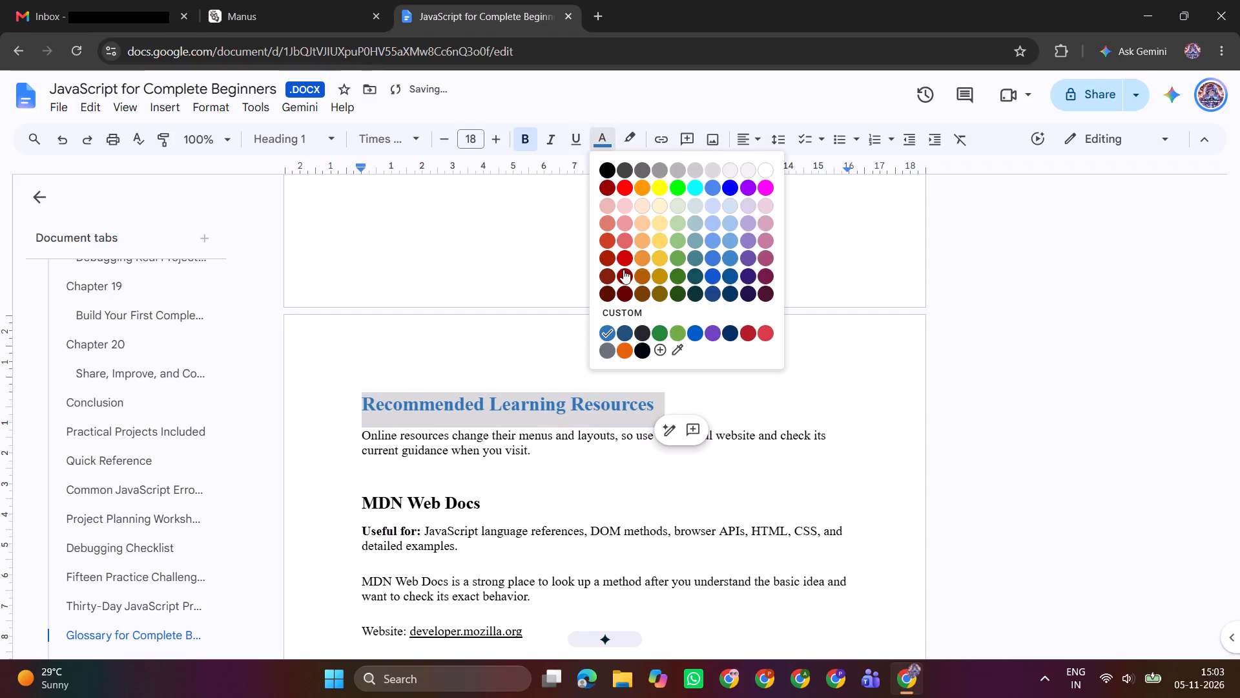
pyautogui.click(638, 346)
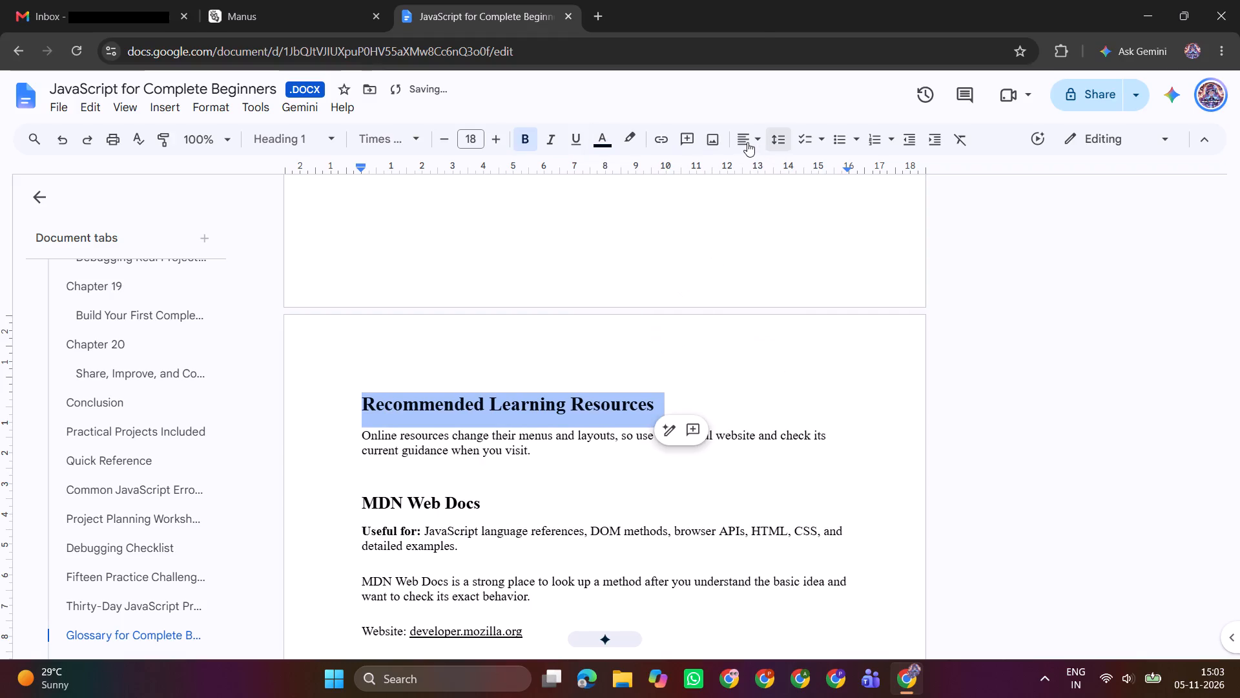
pyautogui.click(747, 142)
pyautogui.click(774, 157)
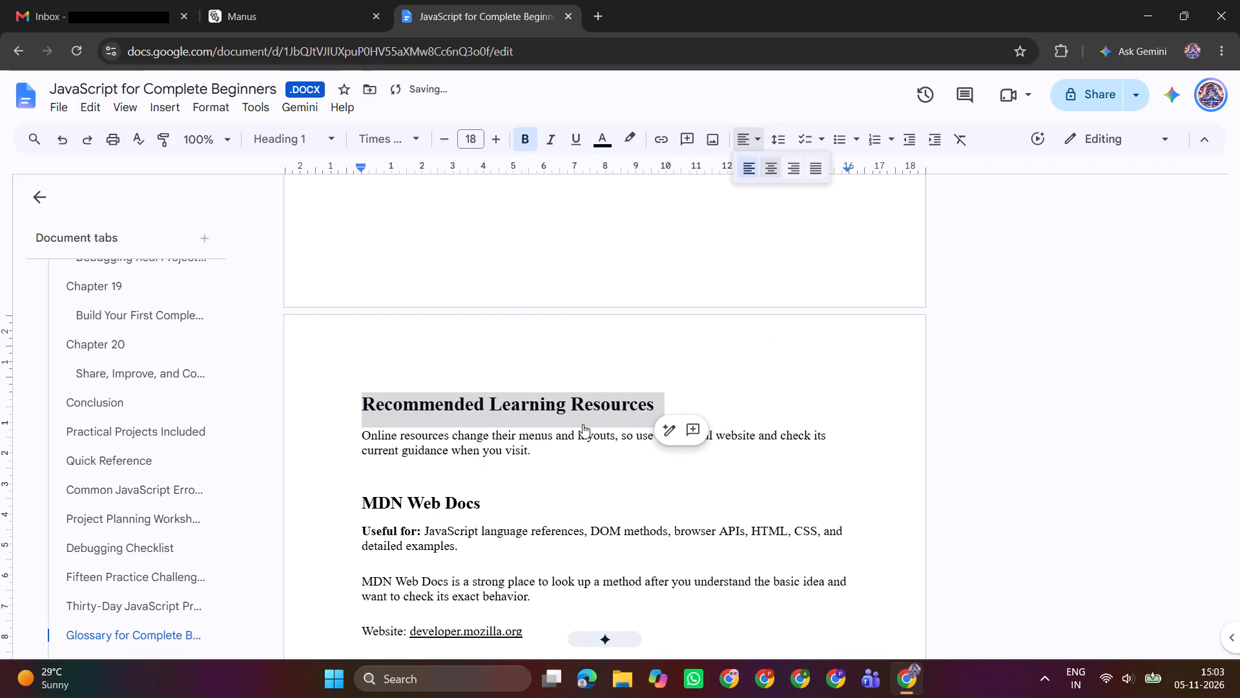
pyautogui.click(596, 463)
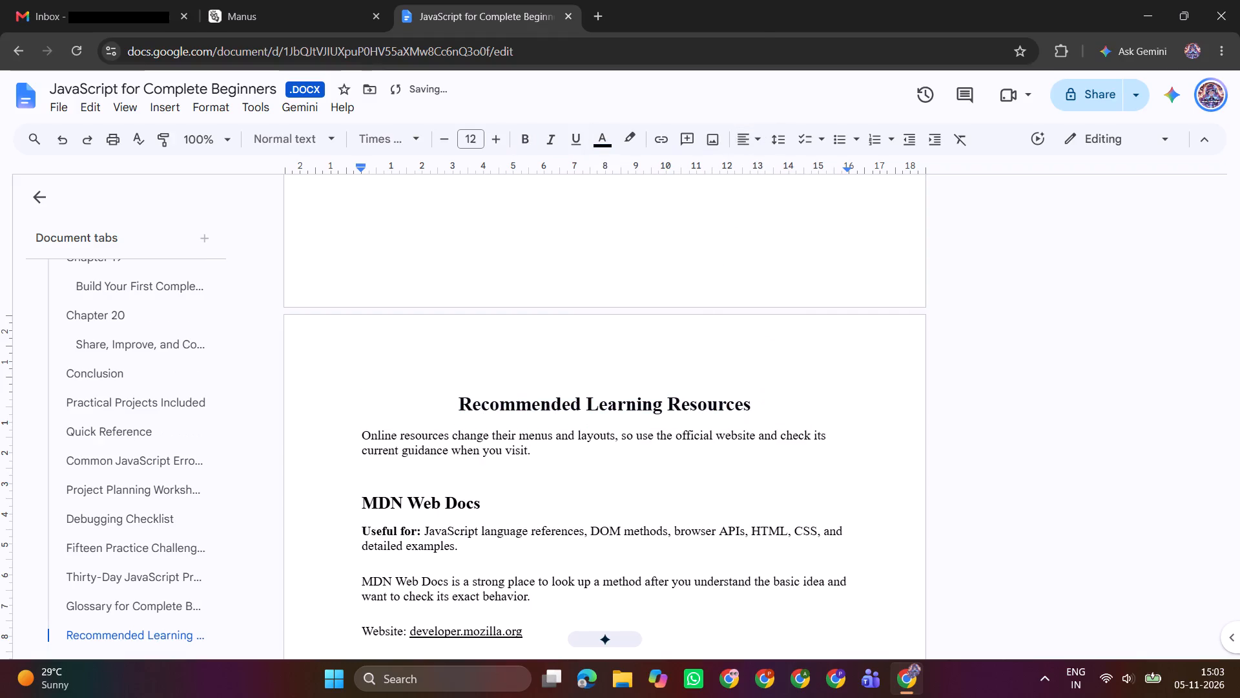
# Add an empty line between the "Recommended Learning Resources" heading and its introductory paragraph.
pyautogui.click(357, 434)
pyautogui.press('Return')
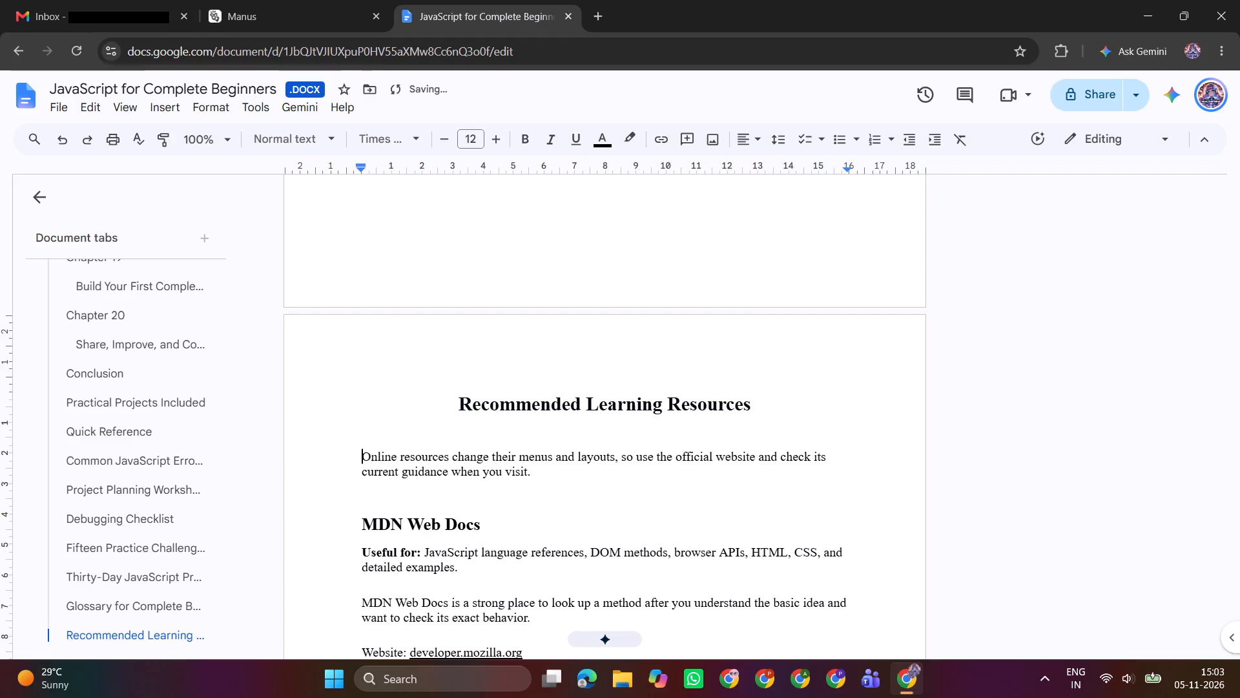
# Delete the divider line and the empty line above "Reader Feedback and Updates".
pyautogui.scroll(-6, 500, 511)
pyautogui.scroll(2, 500, 511)
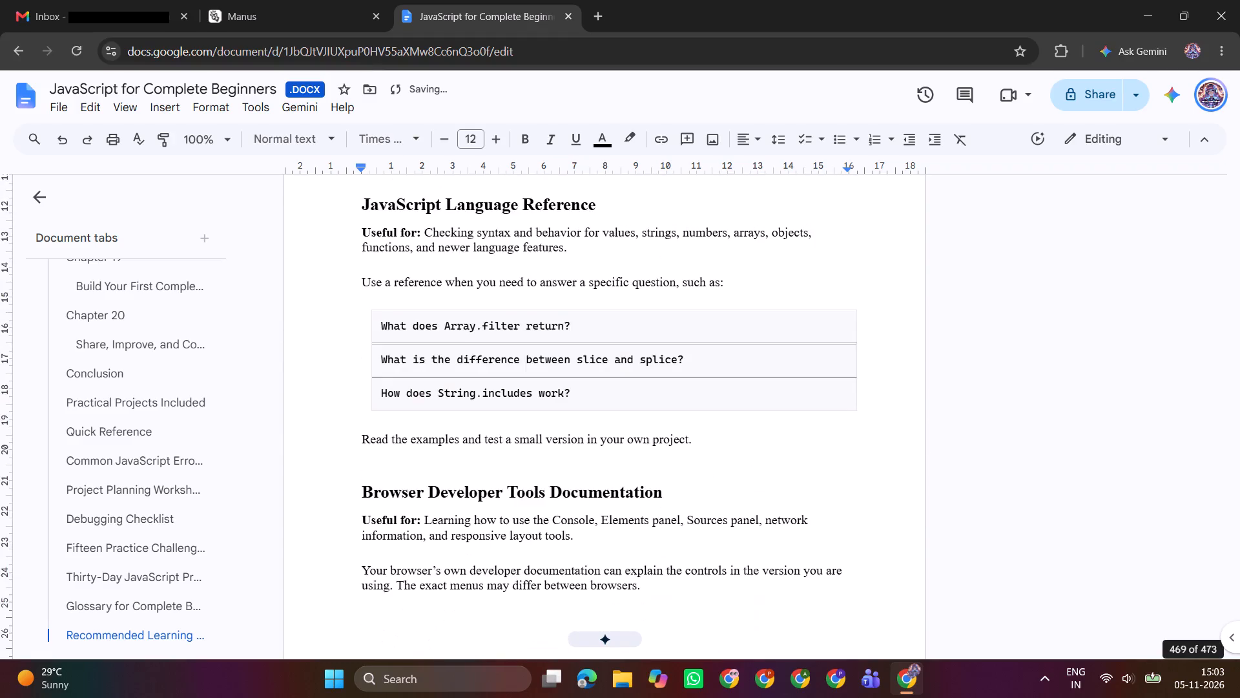
pyautogui.scroll(-1, 500, 511)
pyautogui.scroll(3, 500, 511)
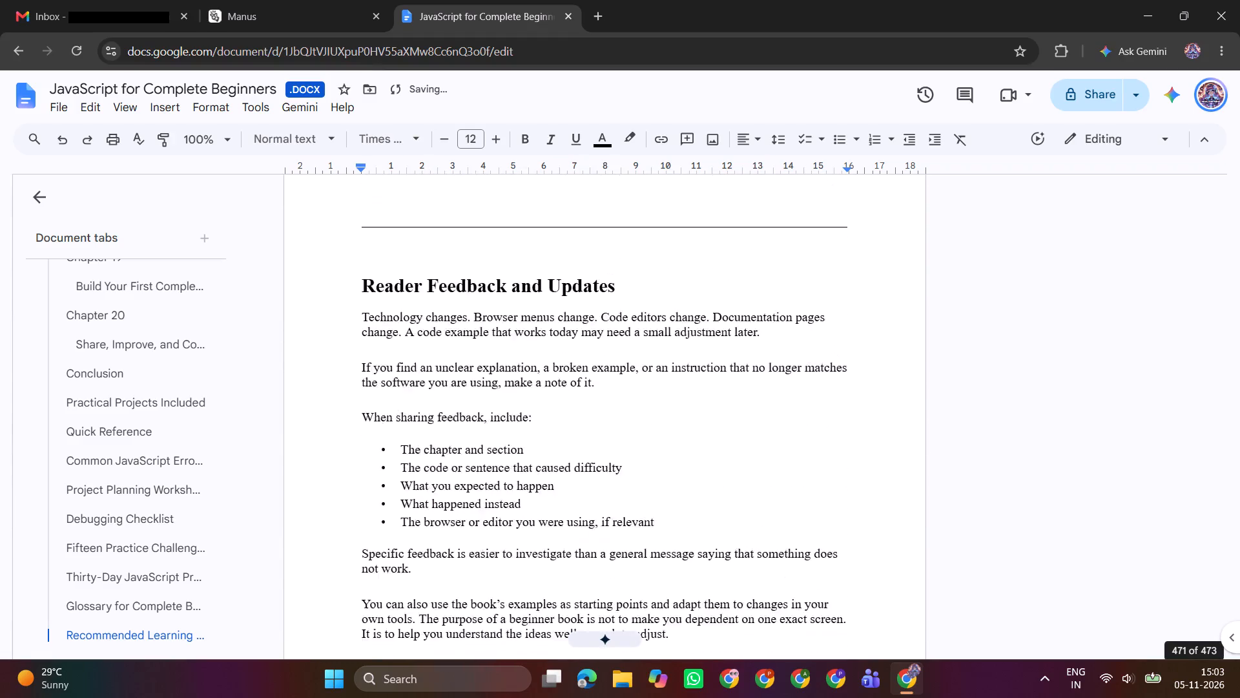
pyautogui.doubleClick(495, 454)
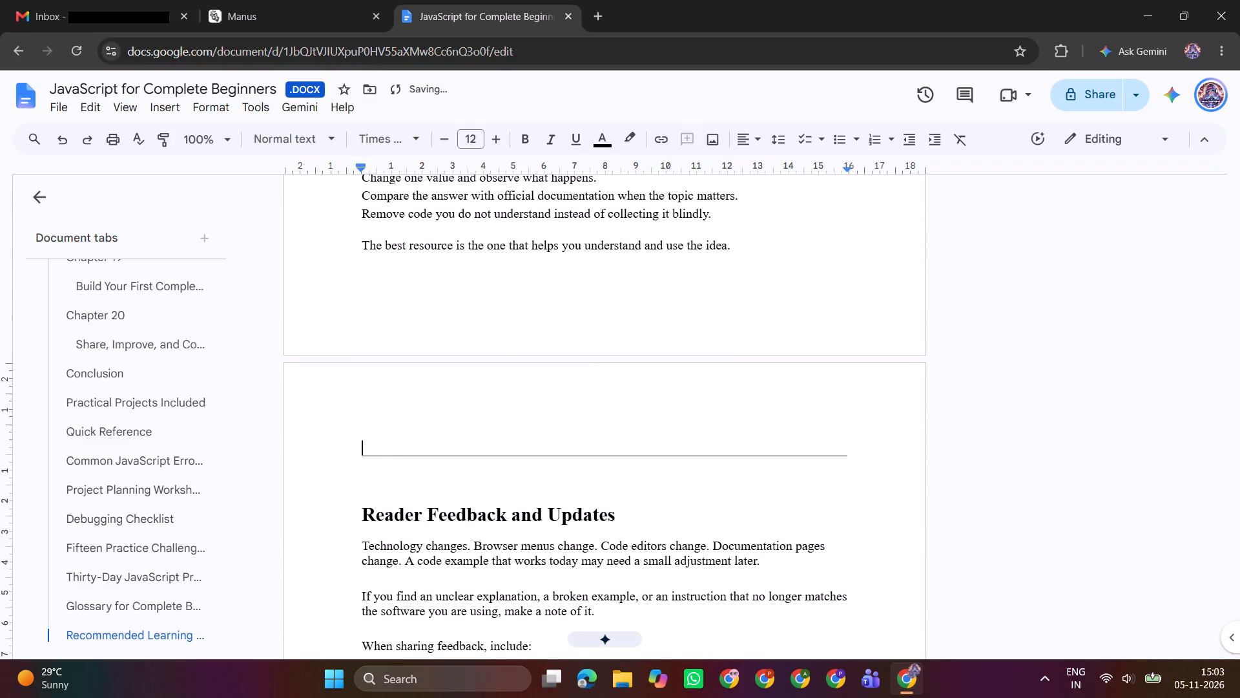
pyautogui.press('Delete')
pyautogui.press('Delete')
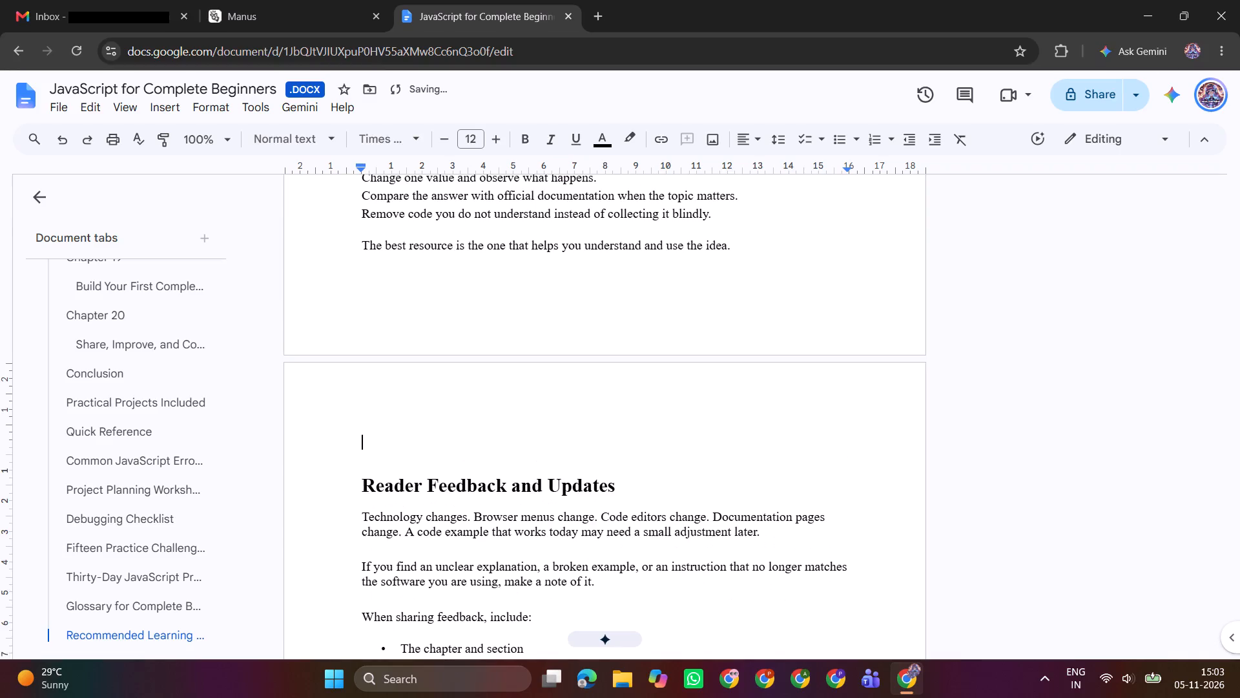
# Delete the divider line and empty line after the Reader Feedback closing paragraph and insert a page break before the author biography heading.
pyautogui.scroll(-1, 495, 454)
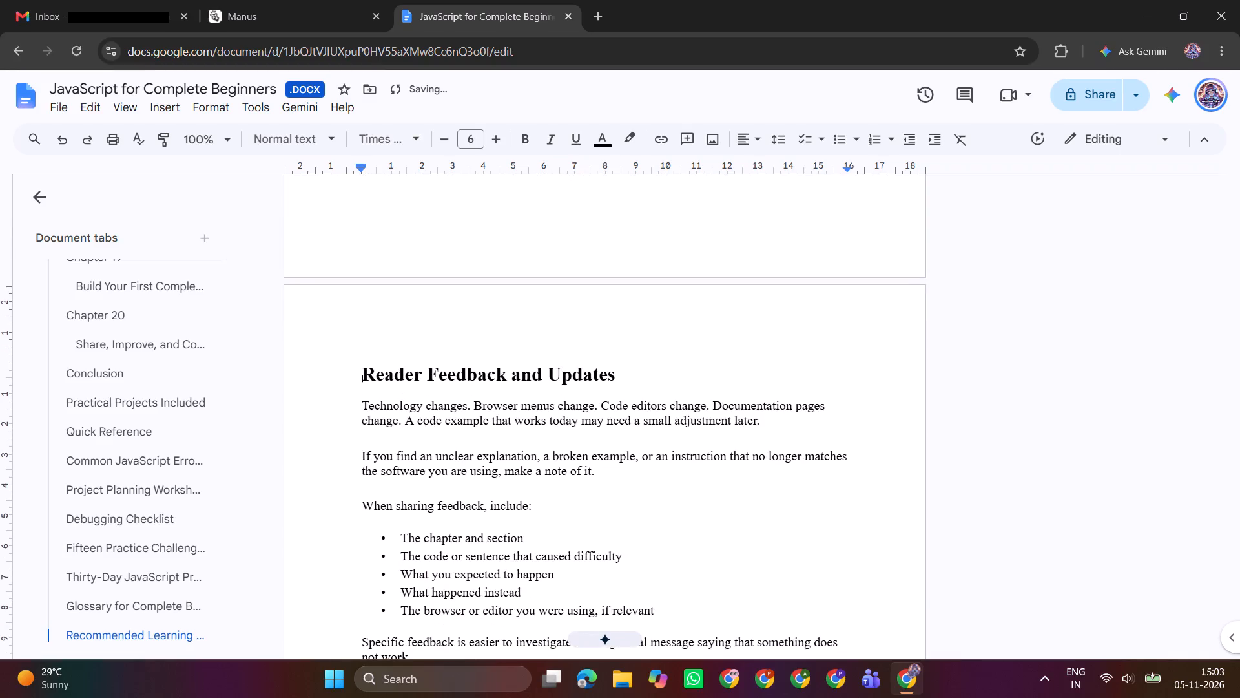
pyautogui.scroll(-1, 577, 443)
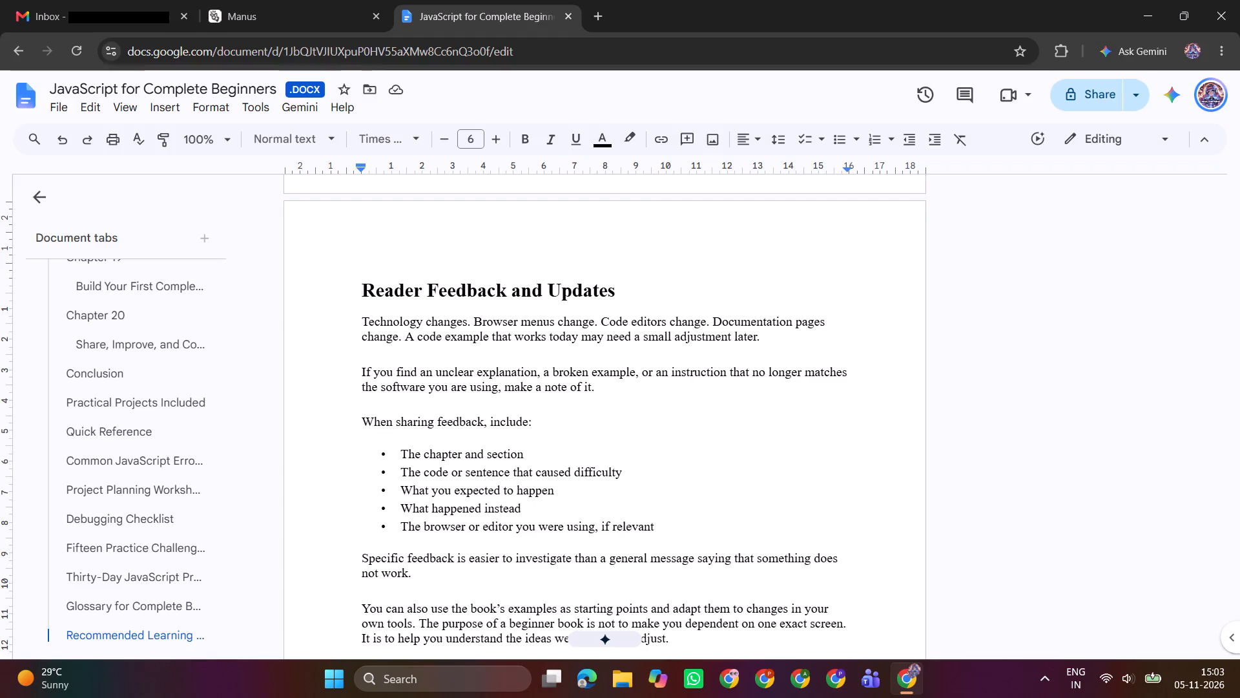
pyautogui.scroll(-1, 577, 443)
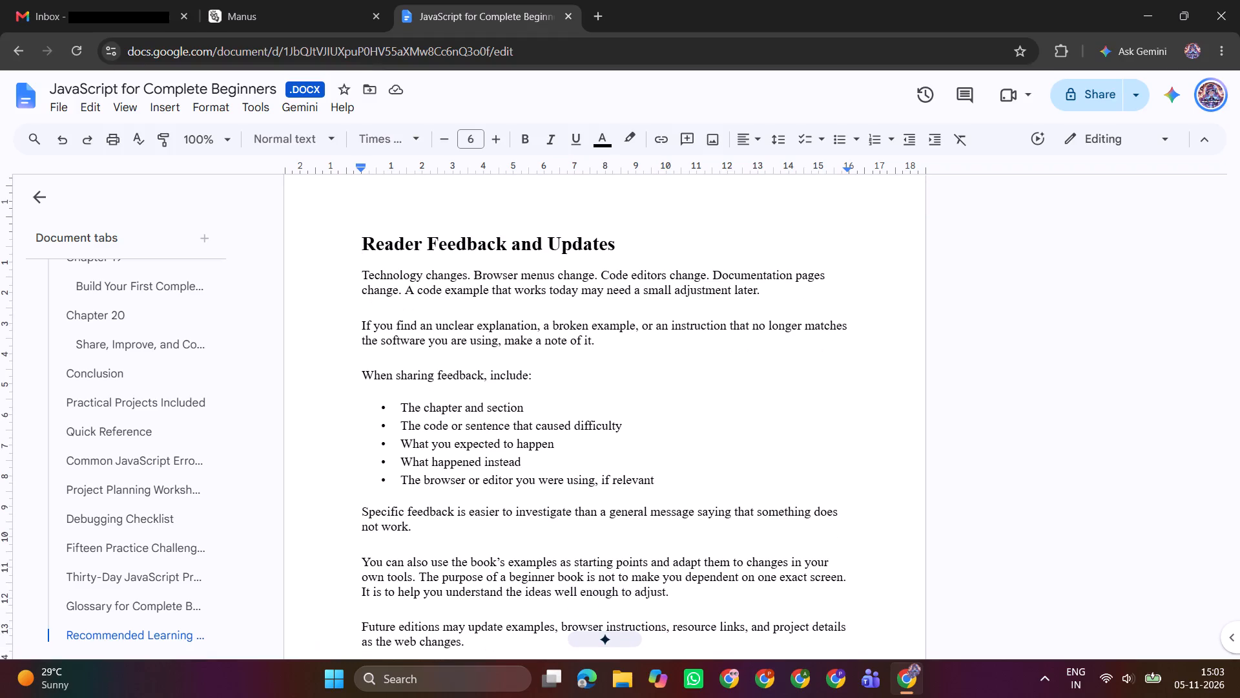
pyautogui.scroll(-3, 577, 443)
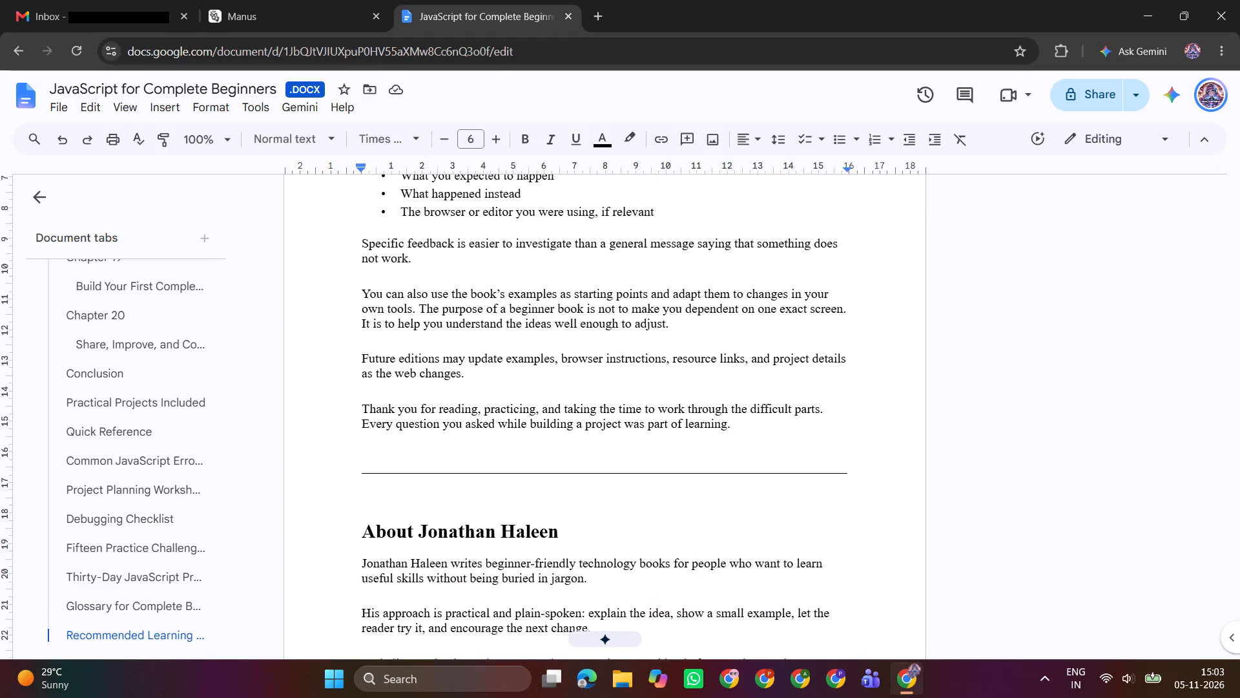
pyautogui.doubleClick(484, 471)
pyautogui.press('Delete')
pyautogui.press('Delete')
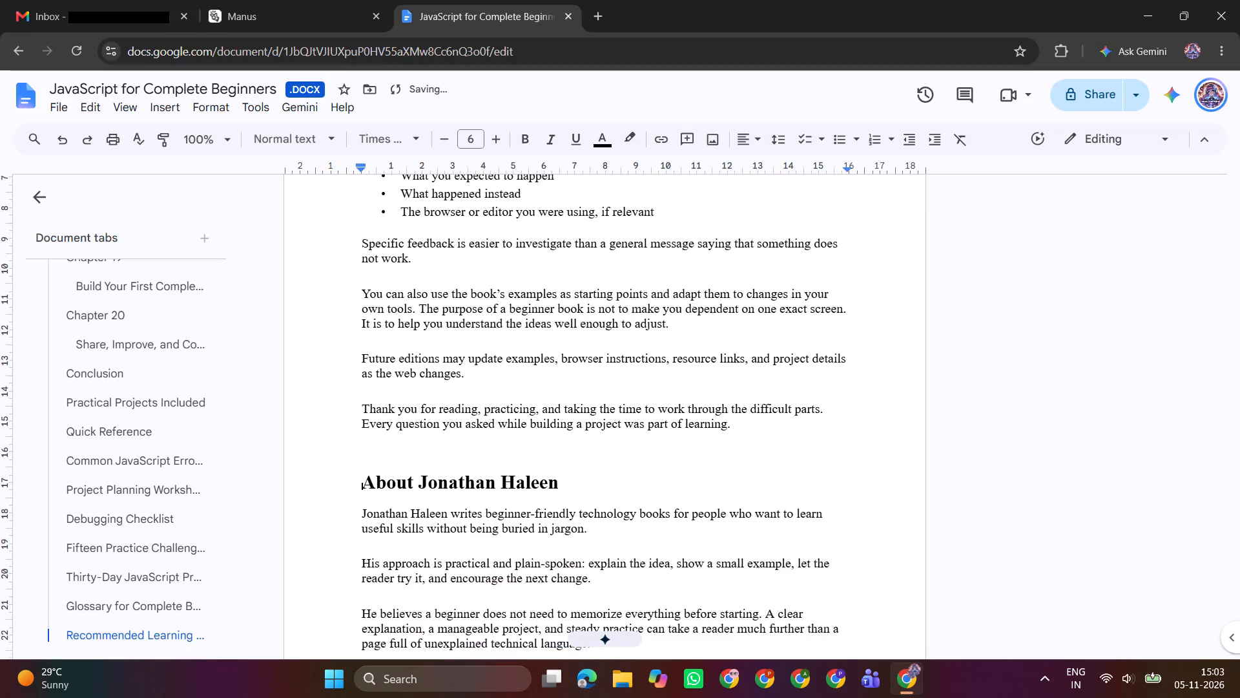
pyautogui.hotkey('ctrl', 'Return')
# Replace the author's name in the biography heading with "Author" so it reads "About Author".
pyautogui.scroll(-2, 484, 471)
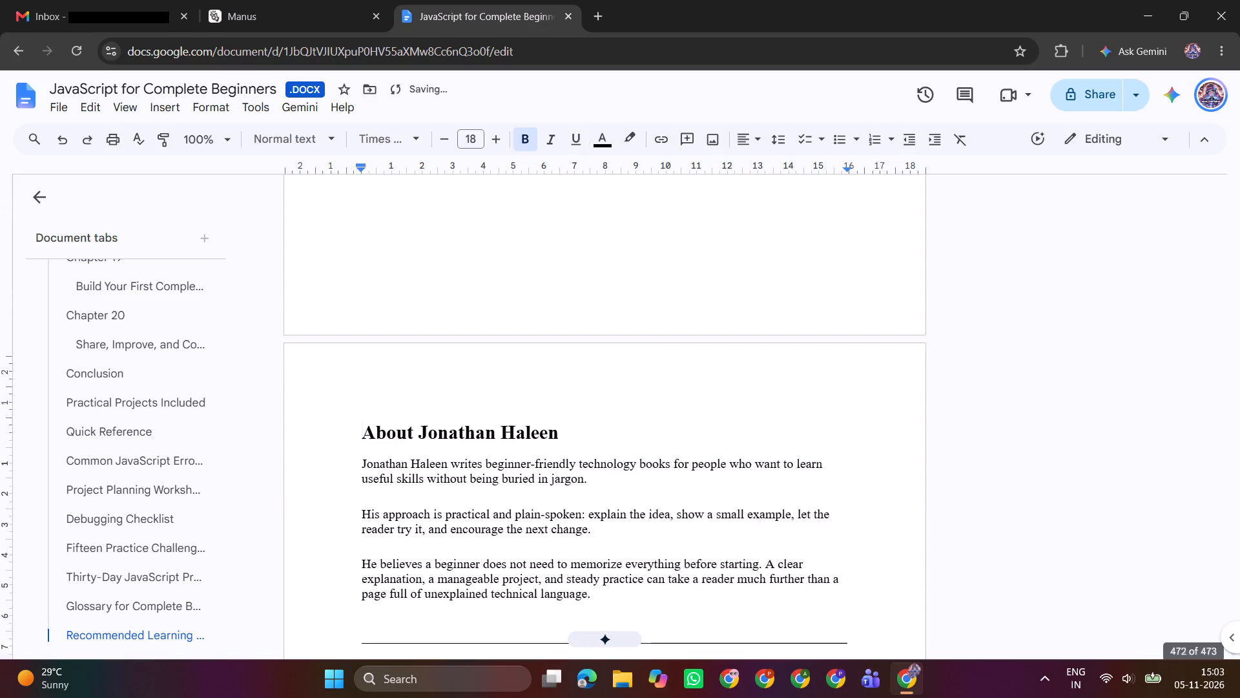
pyautogui.tripleClick(378, 401)
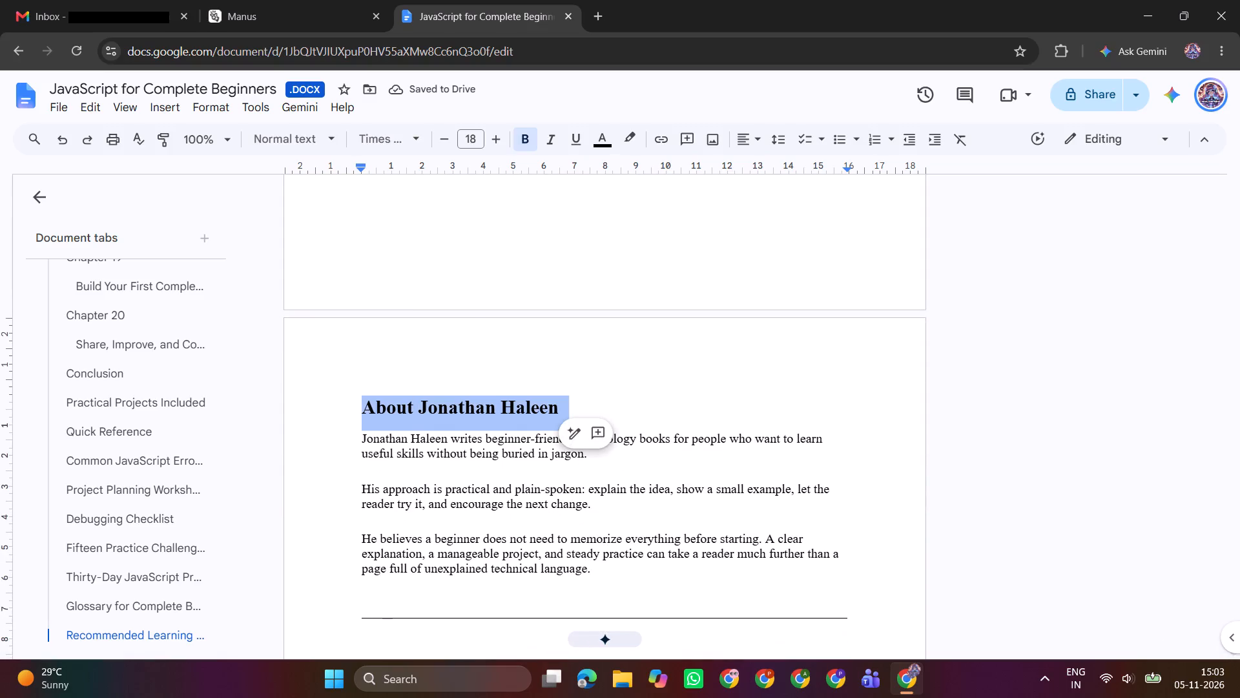
pyautogui.click(418, 408)
pyautogui.moveTo(418, 408); pyautogui.dragTo(556, 401)
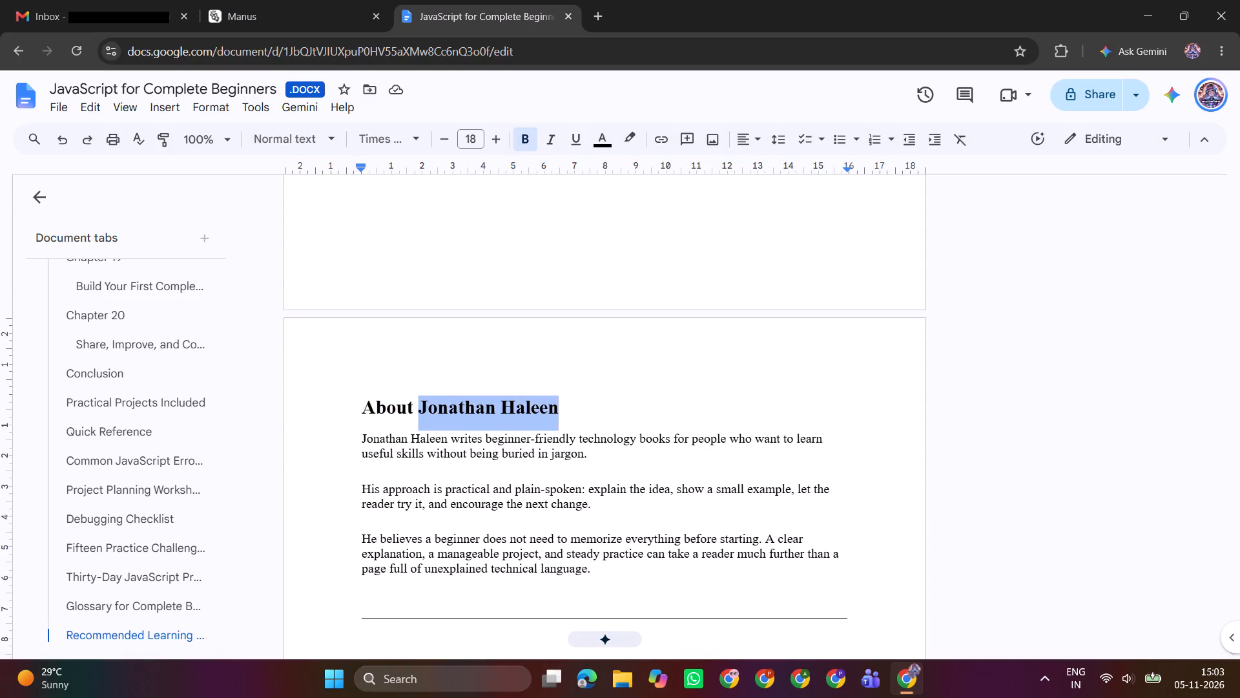
pyautogui.moveTo(556, 401); pyautogui.dragTo(559, 406)
pyautogui.write('Author')
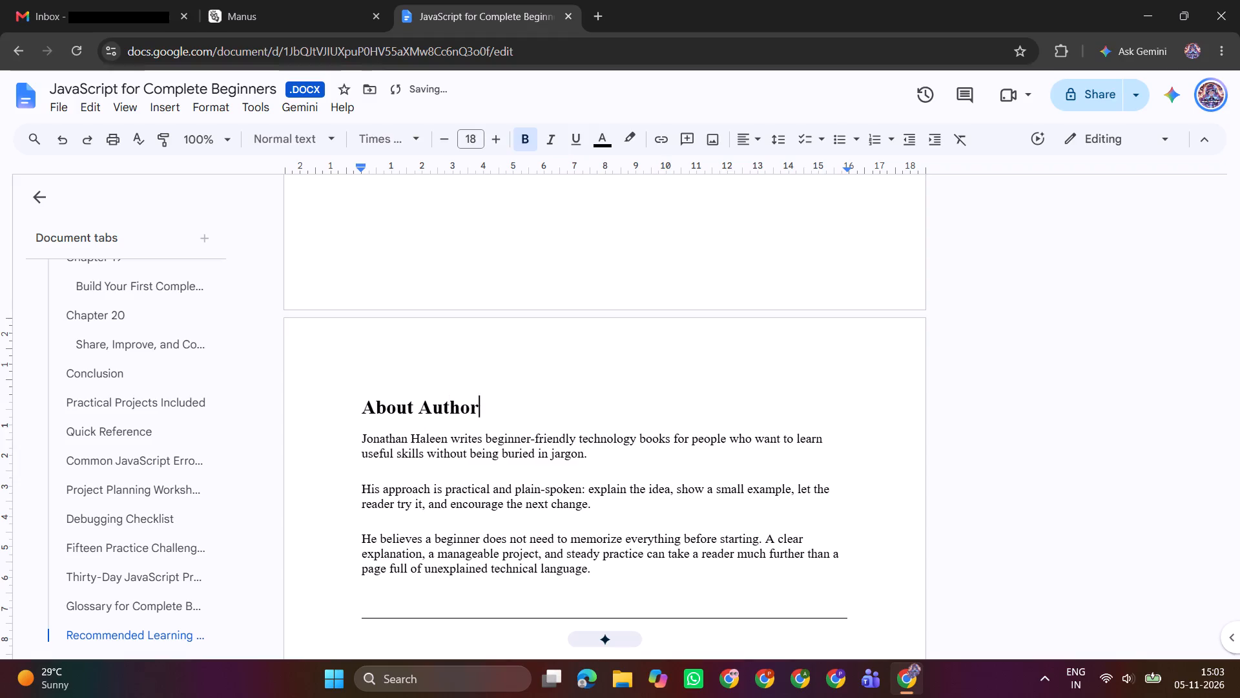
# Format the "About Author" line as a centred Heading 1 in 18 pt bold with the custom black text colour.
pyautogui.moveTo(358, 407); pyautogui.dragTo(480, 414)
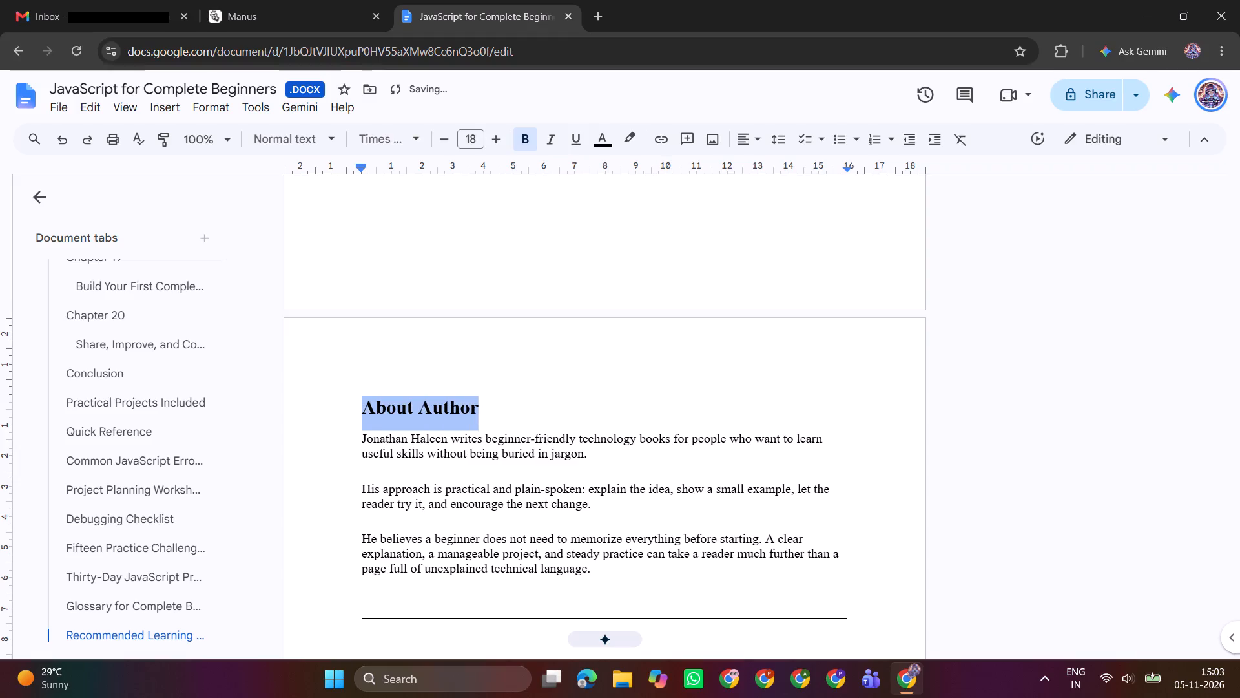
pyautogui.moveTo(480, 414); pyautogui.dragTo(482, 414)
pyautogui.click(311, 134)
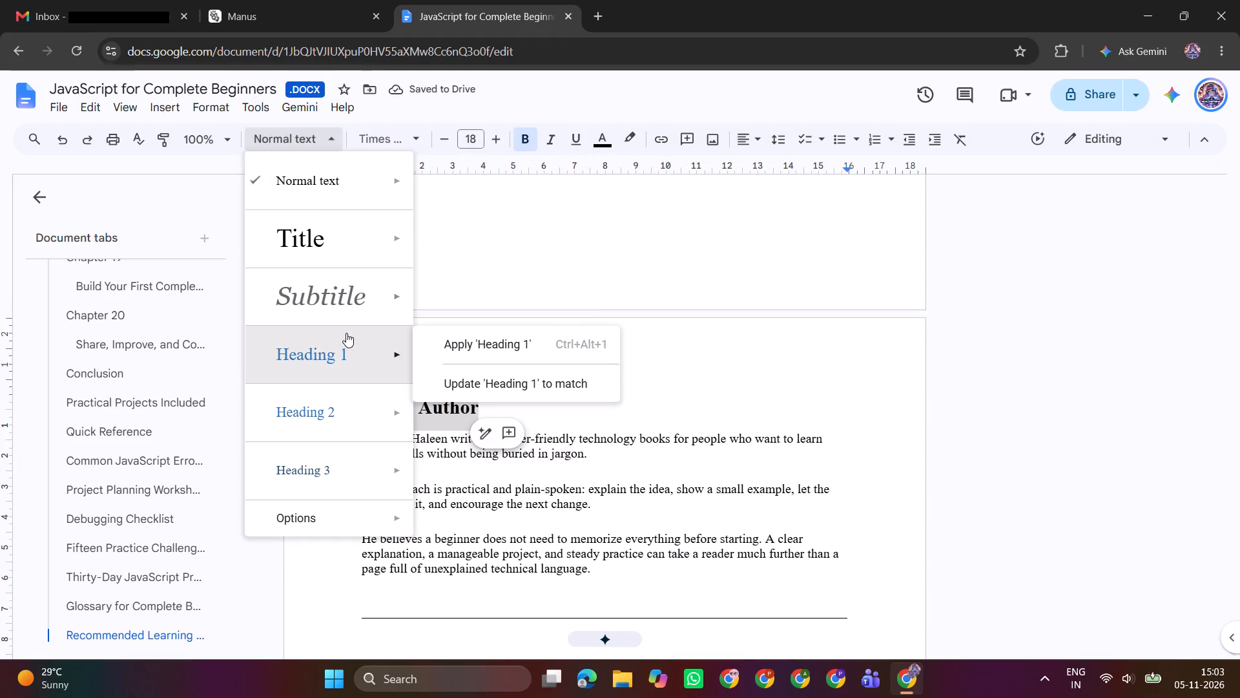
pyautogui.click(345, 363)
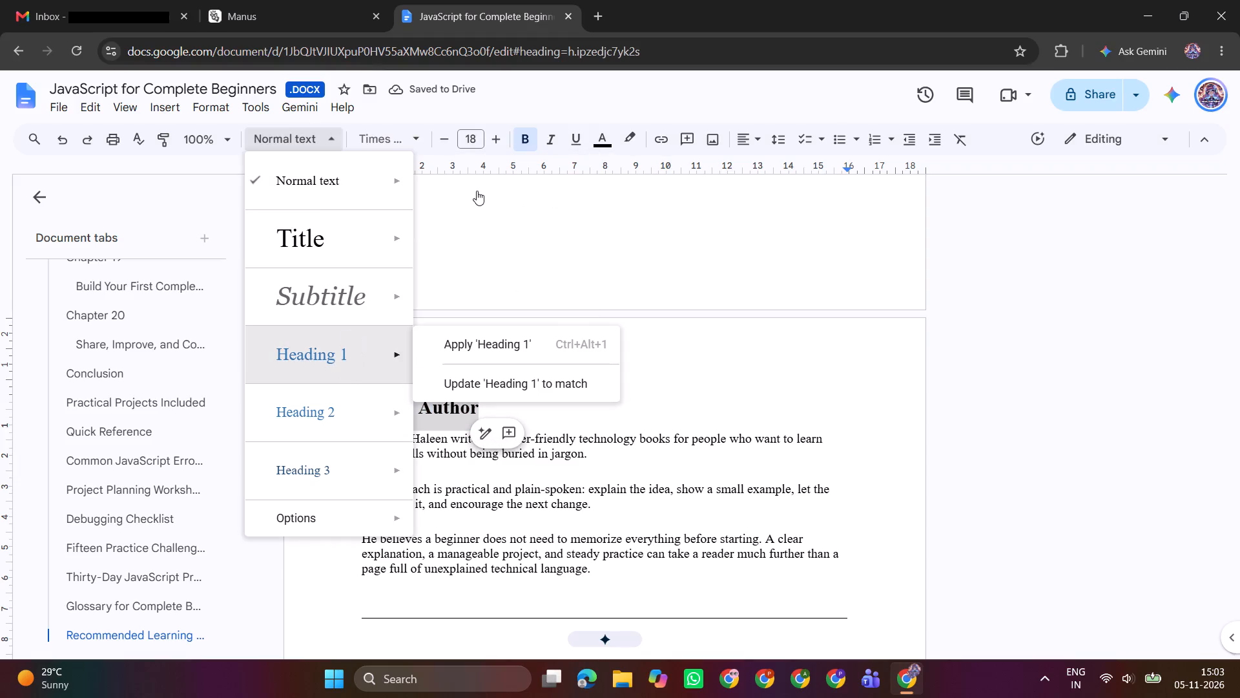
pyautogui.doubleClick(491, 138)
pyautogui.click(518, 136)
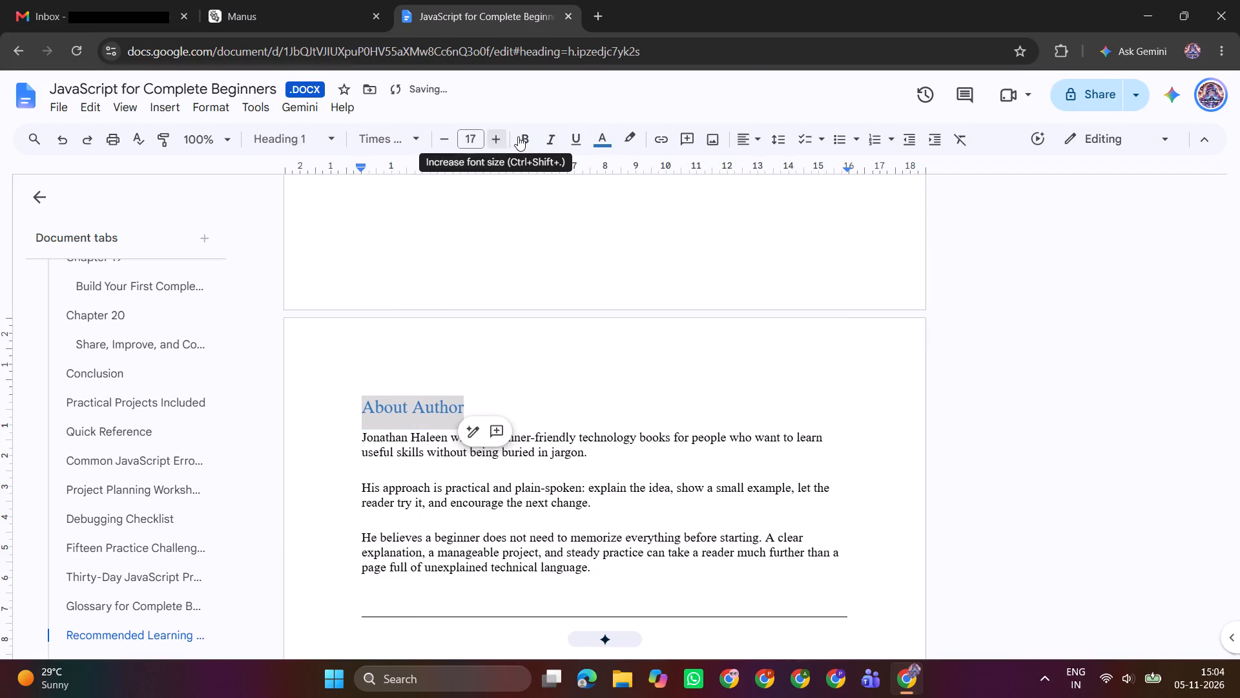
pyautogui.click(604, 136)
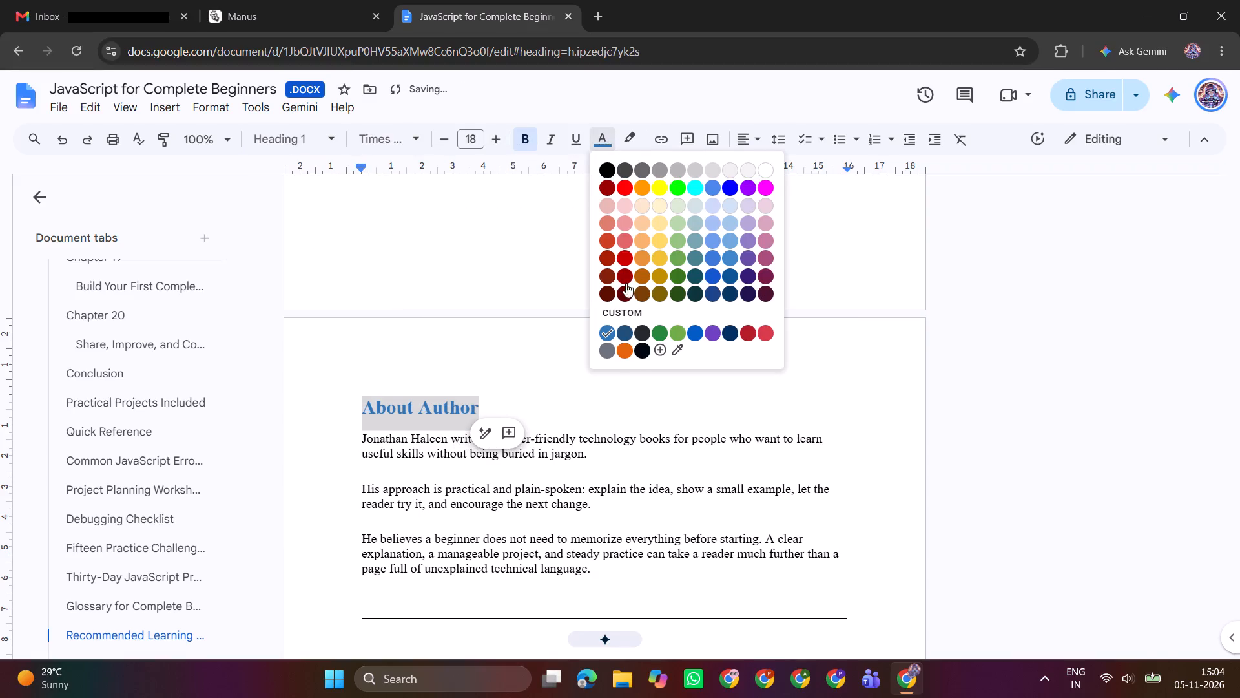
pyautogui.click(638, 350)
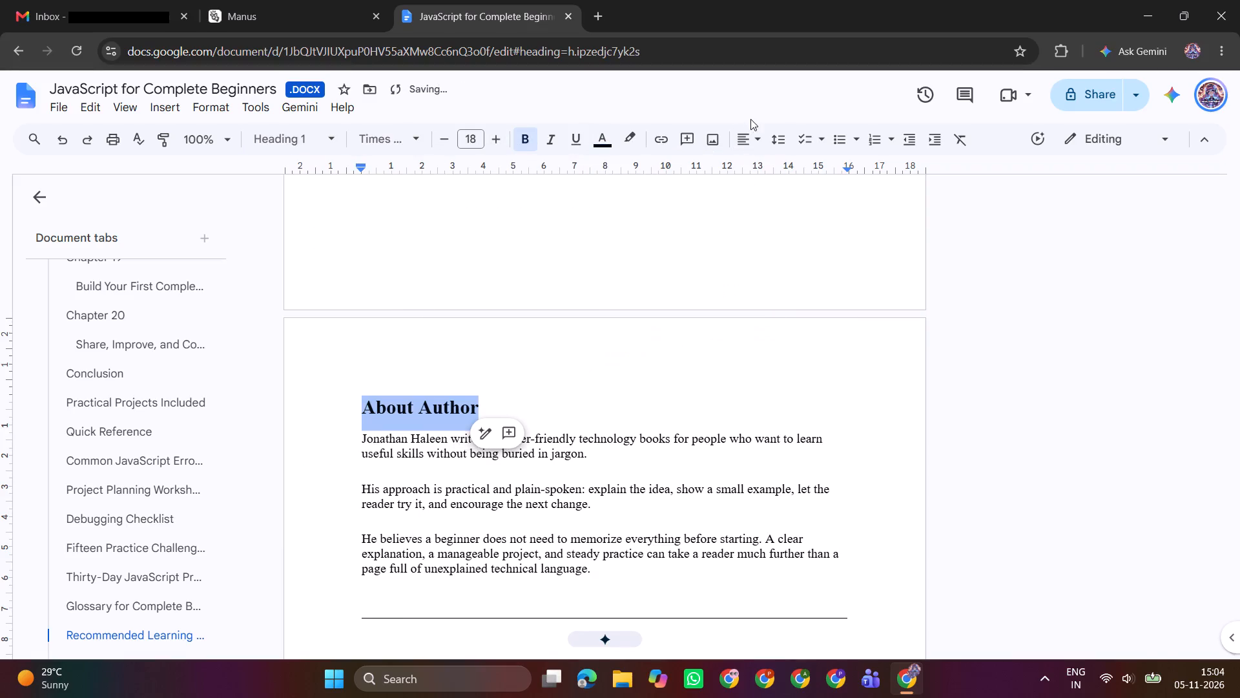
pyautogui.click(750, 138)
pyautogui.click(760, 157)
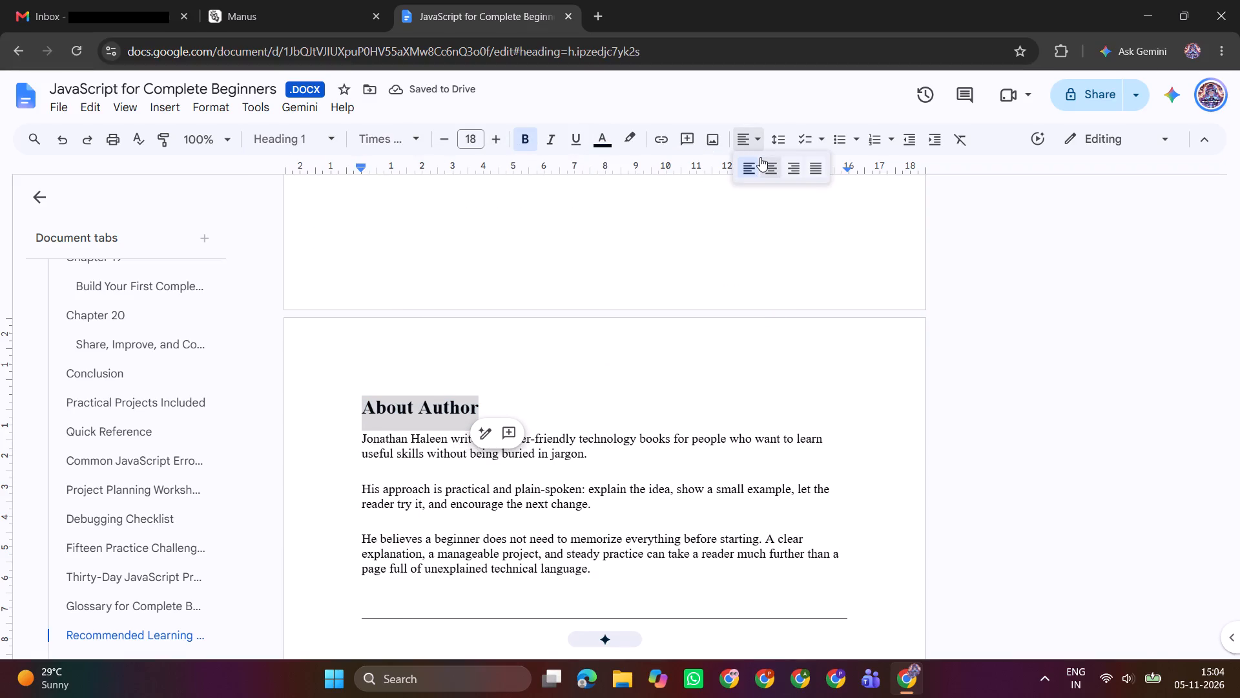
# Add an empty line between the "About Author" heading and the first biography paragraph.
pyautogui.click(360, 444)
pyautogui.press('Return')
# Delete the divider line and the whole "Other Books" section between the author biography and "A Final Note".
pyautogui.scroll(-2, 386, 559)
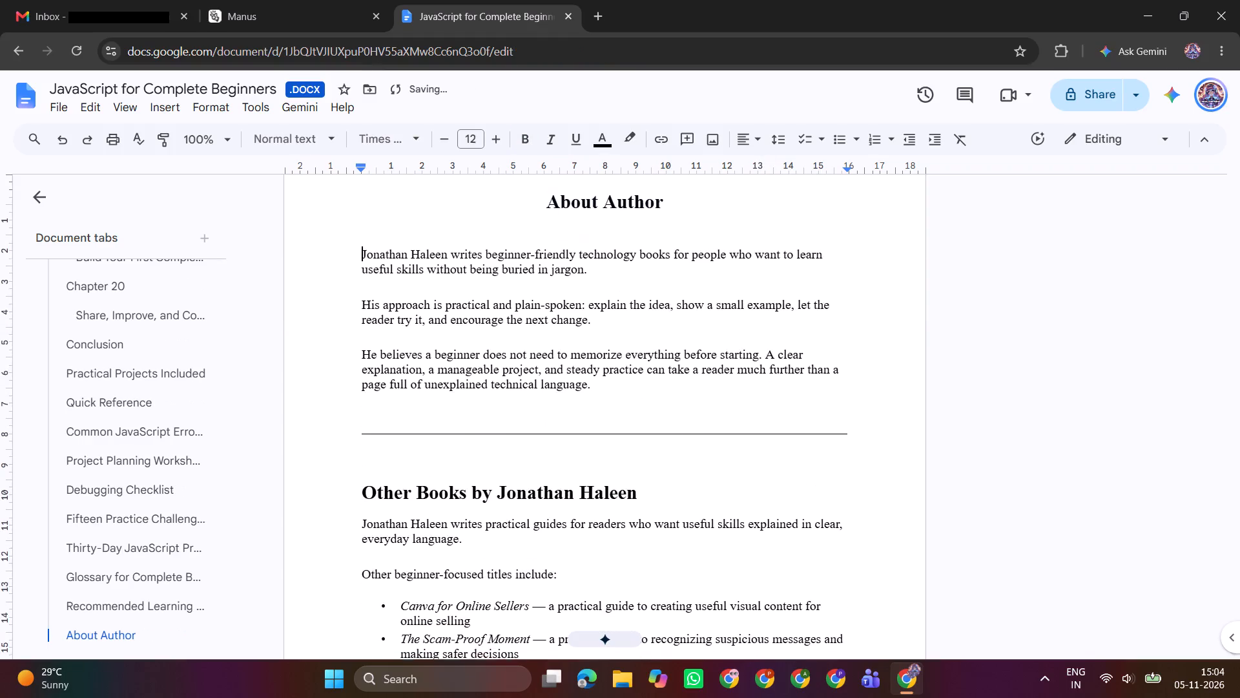
pyautogui.tripleClick(413, 428)
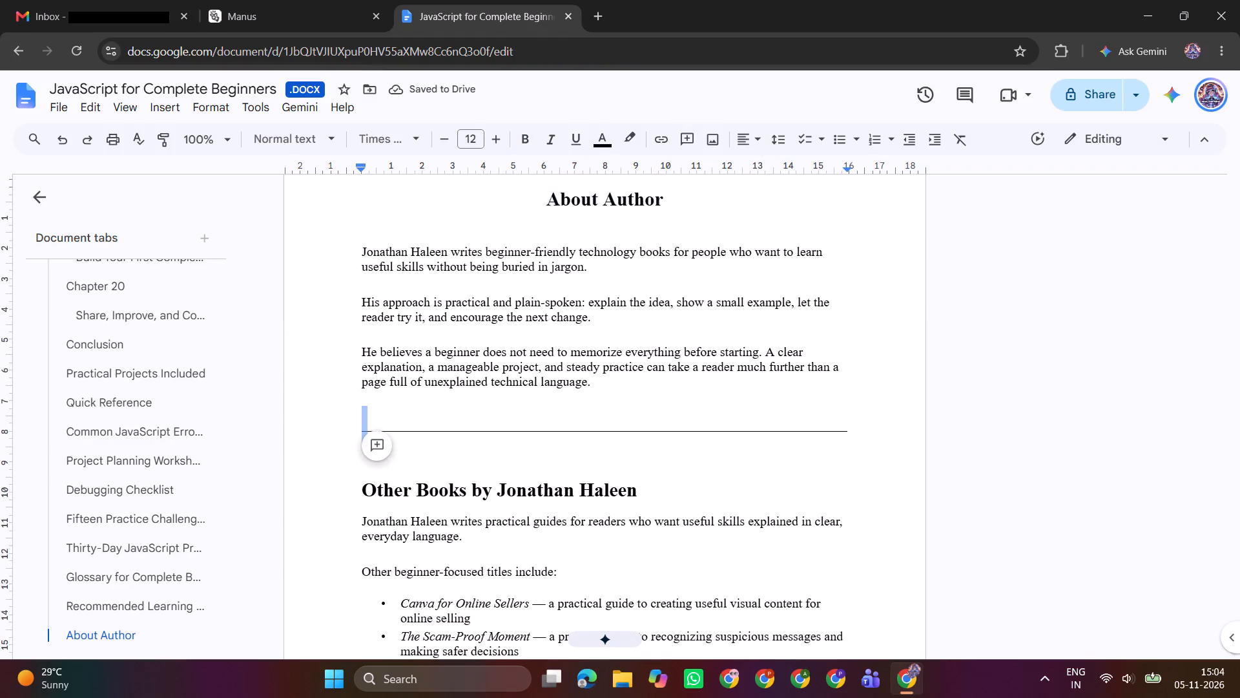
pyautogui.press('Delete')
pyautogui.moveTo(357, 446); pyautogui.dragTo(386, 686)
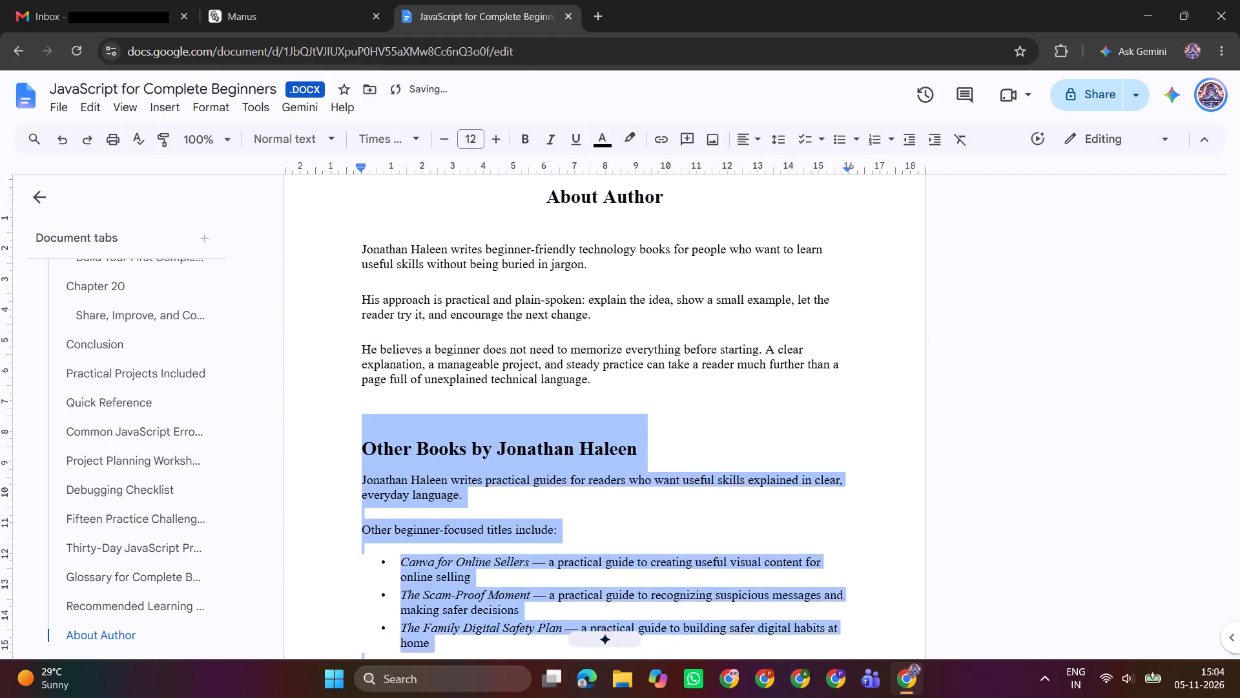
pyautogui.moveTo(386, 686); pyautogui.dragTo(411, 547)
pyautogui.press('Delete')
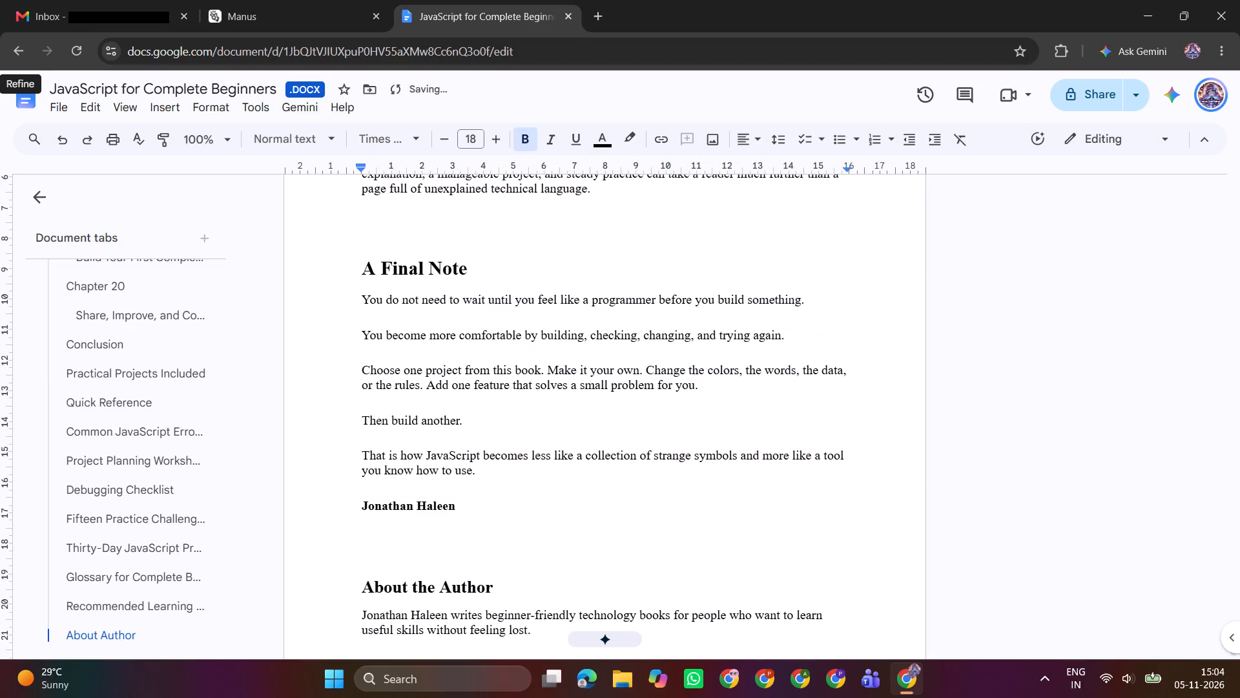
pyautogui.press('Delete')
# Delete the repeated "About the Author" section after the final note's signature, together with the empty lines around it.
pyautogui.scroll(-2, 411, 547)
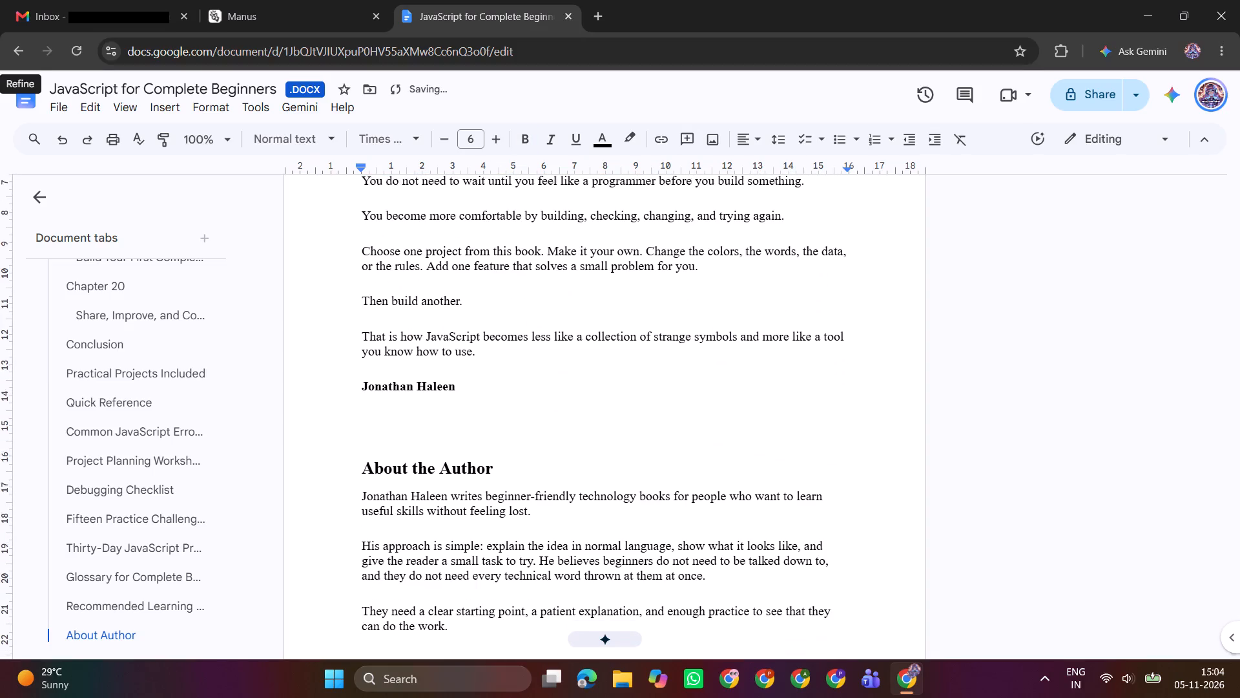
pyautogui.scroll(-2, 411, 547)
pyautogui.scroll(1, 411, 547)
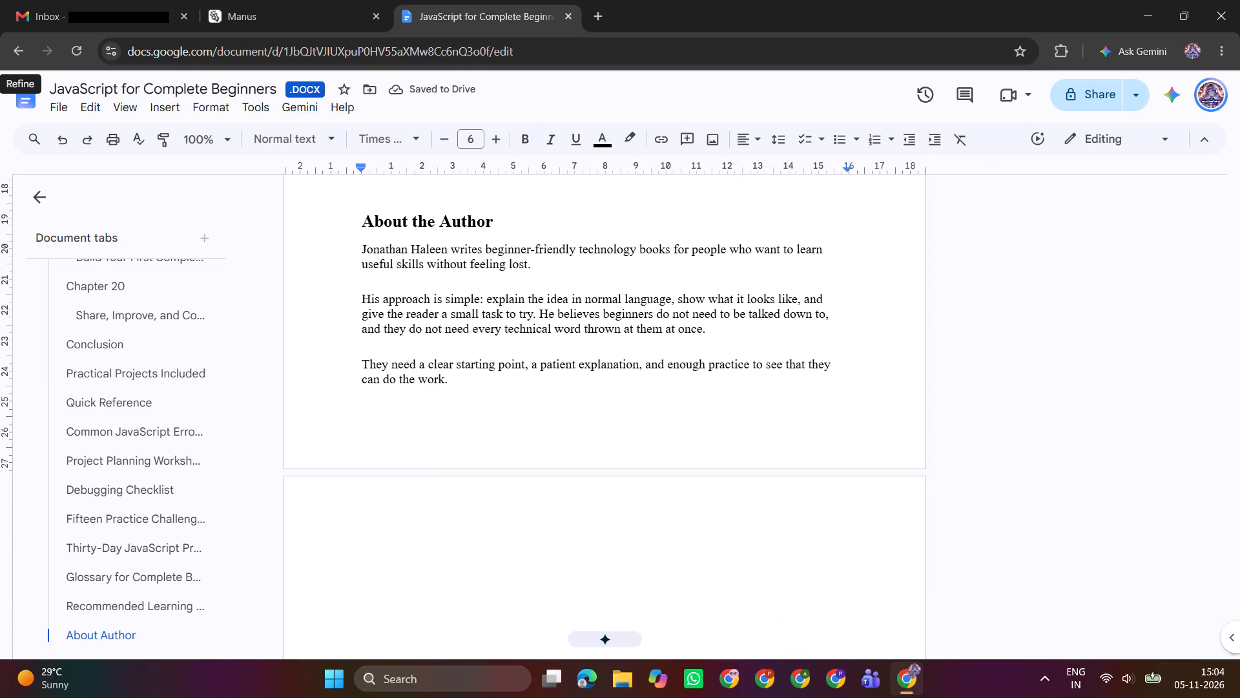
pyautogui.scroll(1, 411, 547)
pyautogui.scroll(-1, 411, 547)
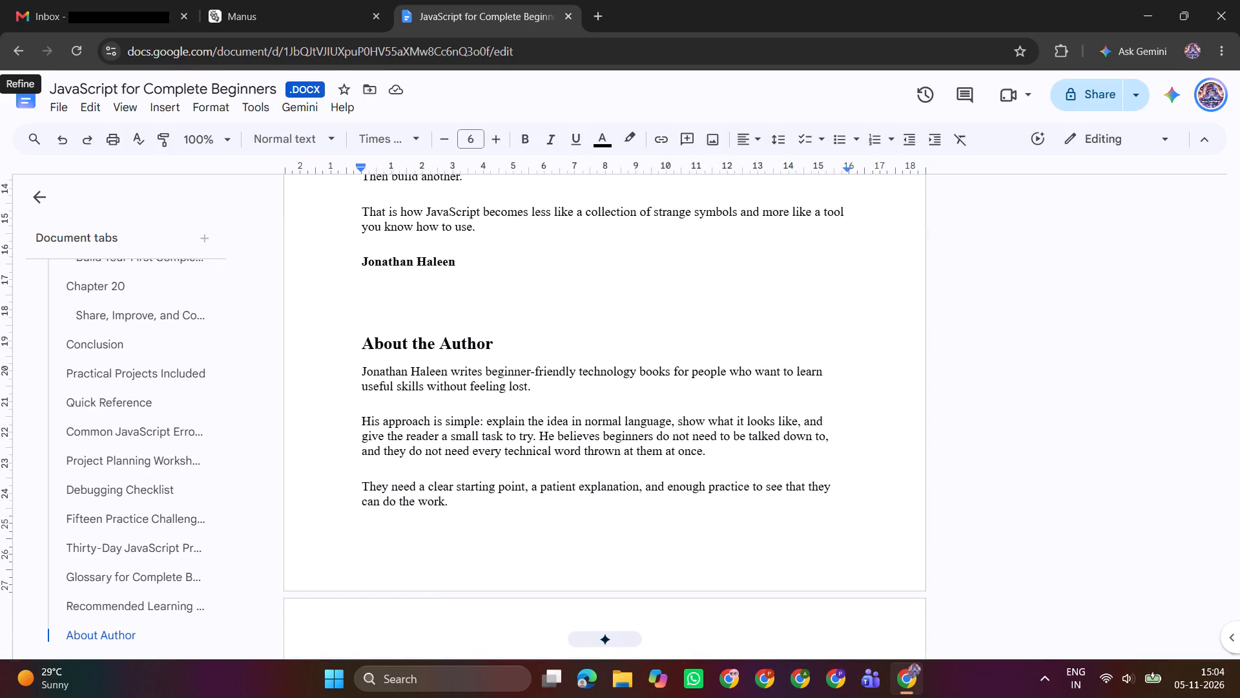
pyautogui.scroll(-2, 411, 547)
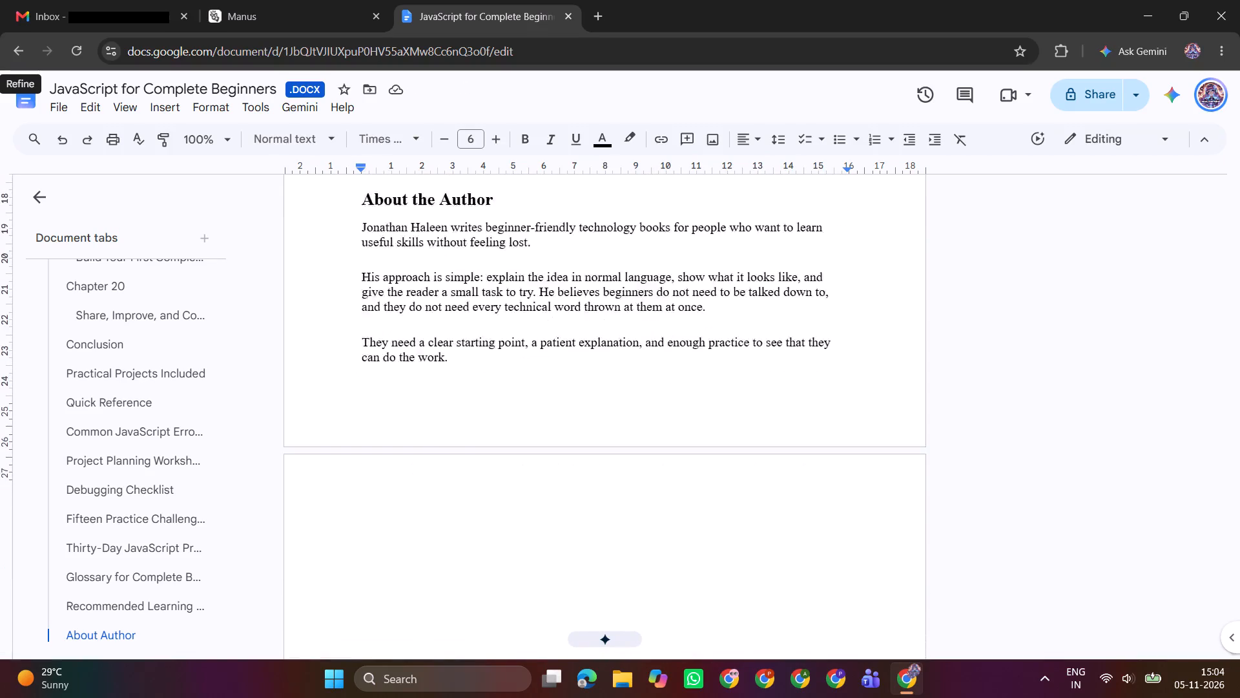
pyautogui.scroll(4, 411, 547)
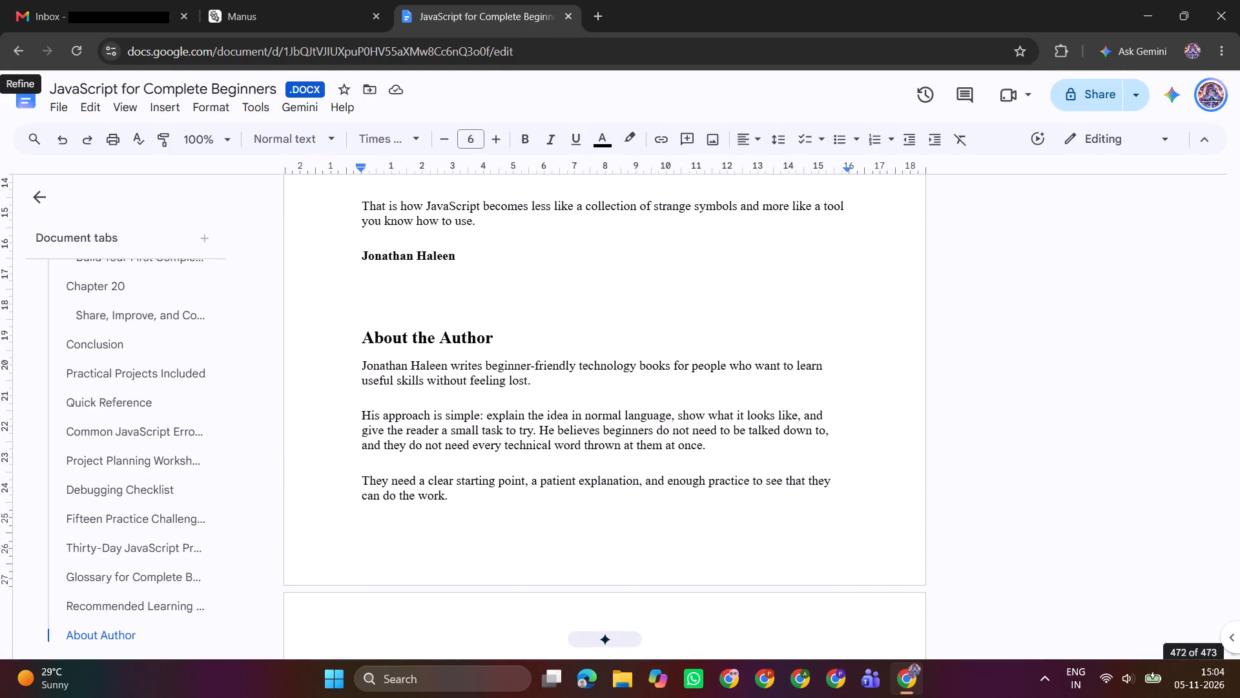
pyautogui.scroll(1, 411, 547)
pyautogui.moveTo(476, 527); pyautogui.dragTo(360, 302)
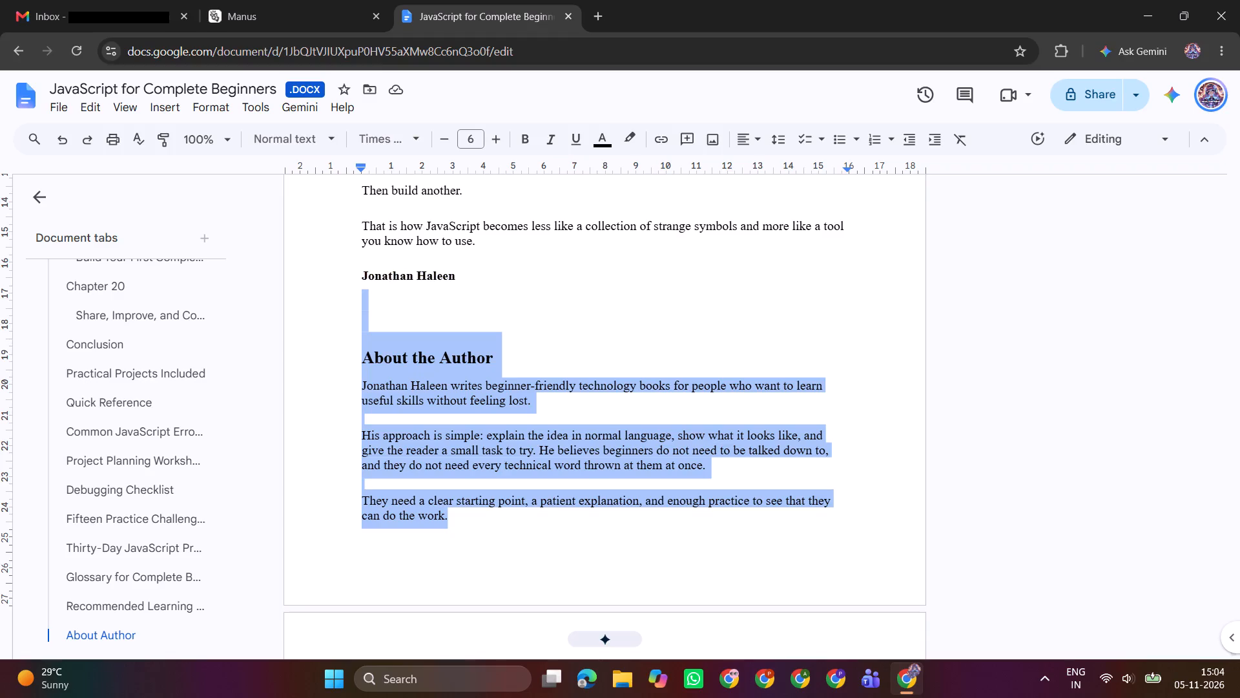
pyautogui.moveTo(360, 302); pyautogui.dragTo(360, 301)
pyautogui.press('Delete')
pyautogui.press('Delete')
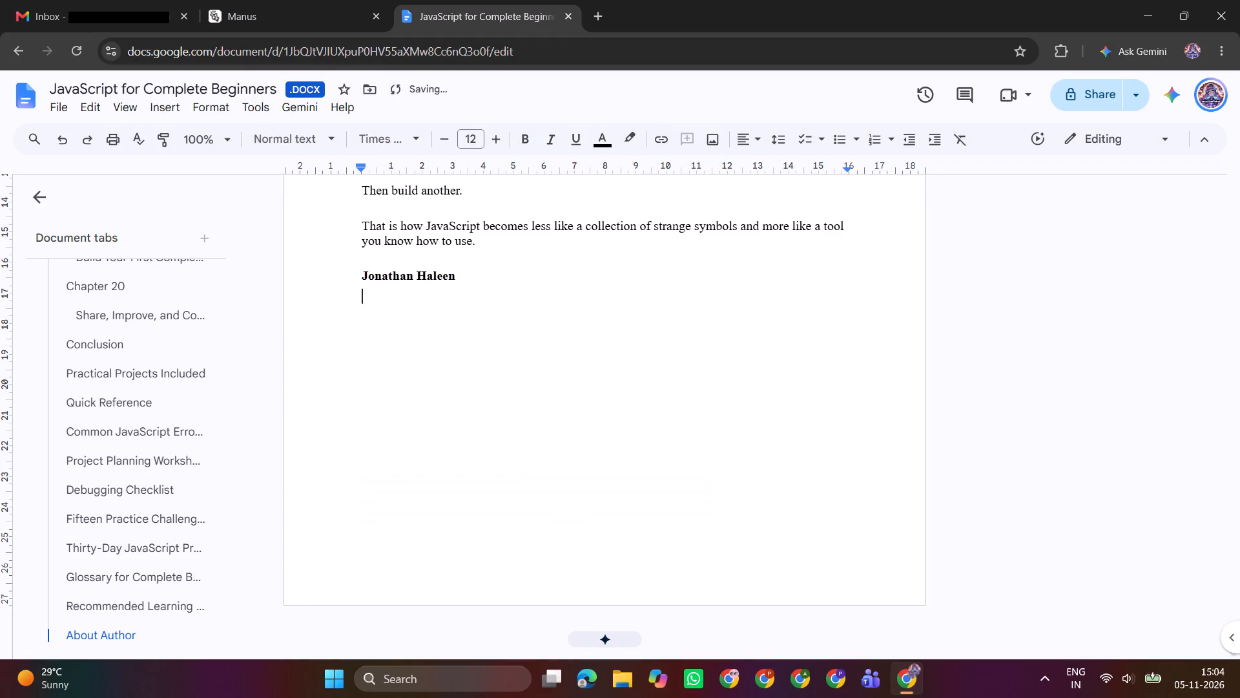
pyautogui.press('Delete')
pyautogui.click(473, 271)
pyautogui.press('Delete')
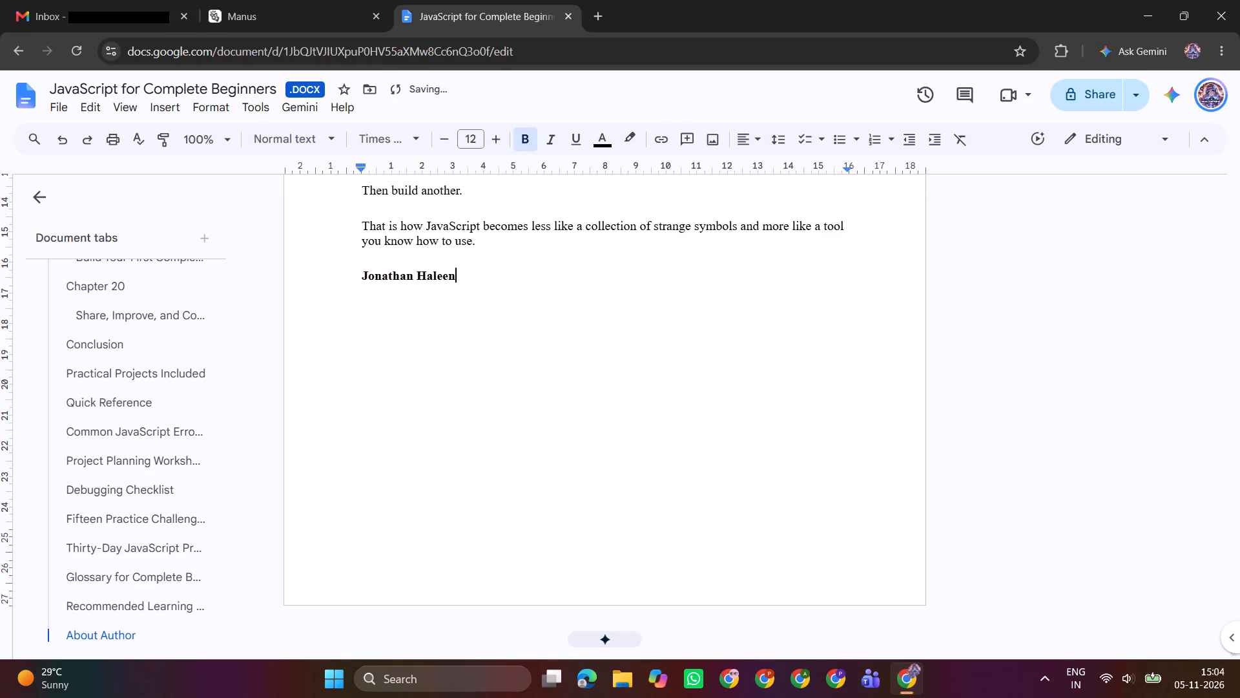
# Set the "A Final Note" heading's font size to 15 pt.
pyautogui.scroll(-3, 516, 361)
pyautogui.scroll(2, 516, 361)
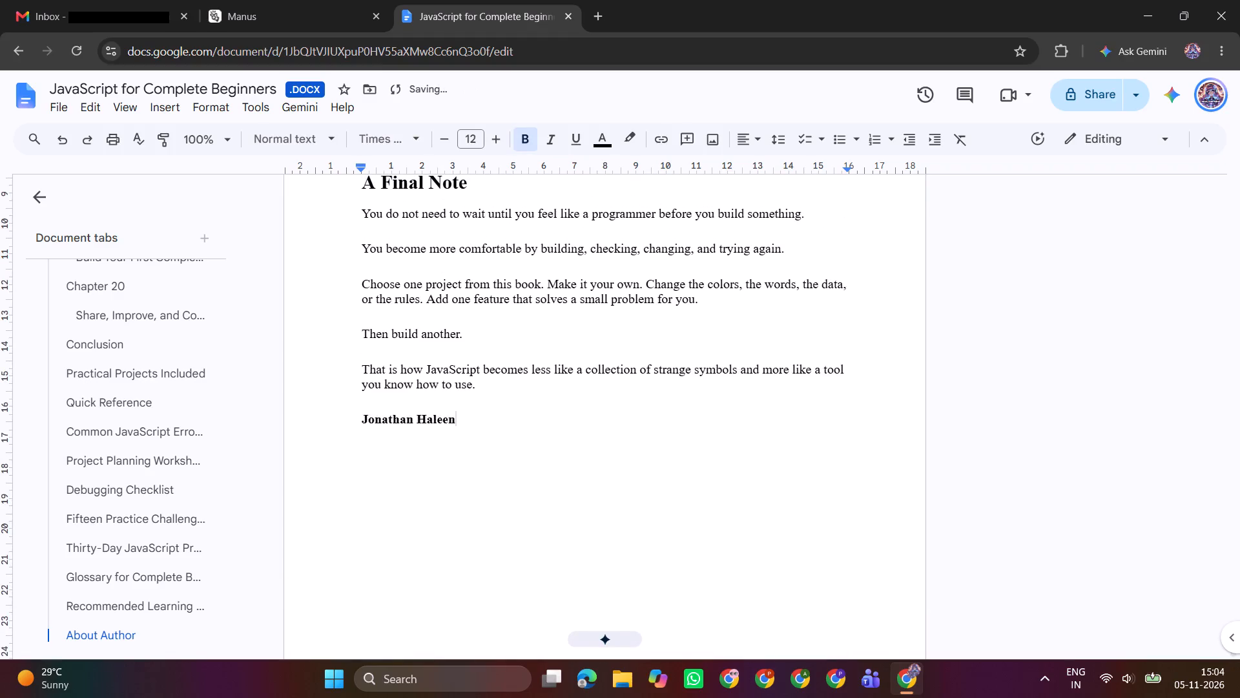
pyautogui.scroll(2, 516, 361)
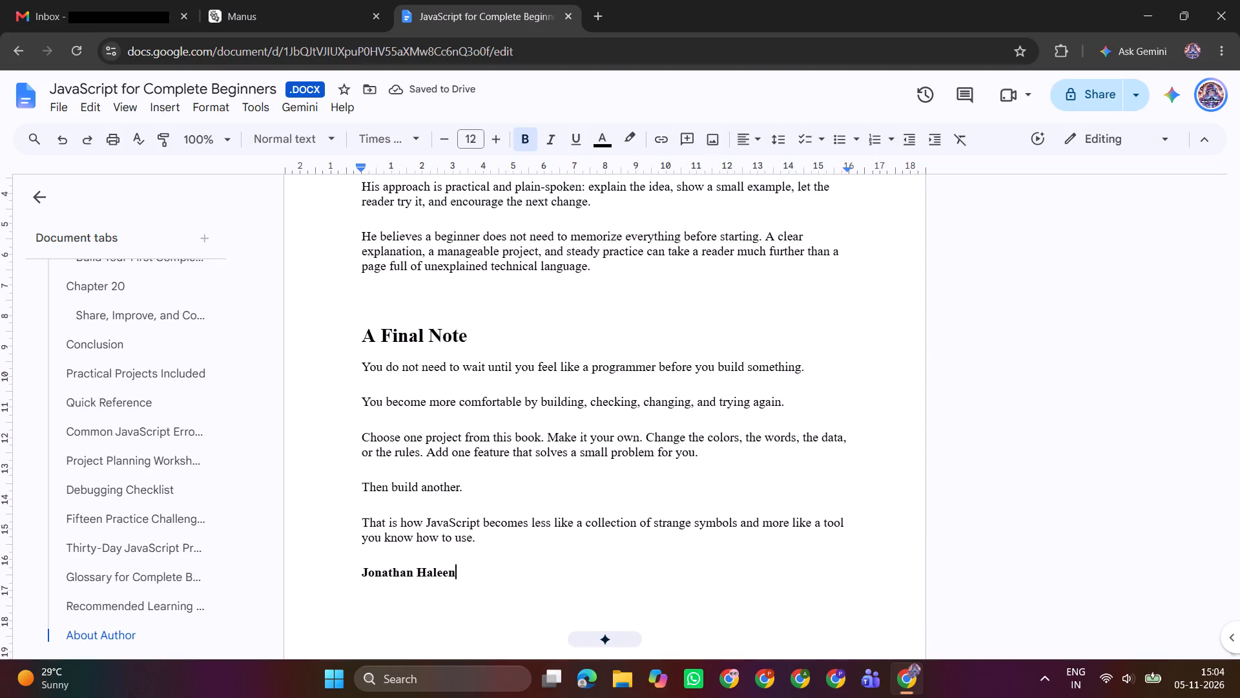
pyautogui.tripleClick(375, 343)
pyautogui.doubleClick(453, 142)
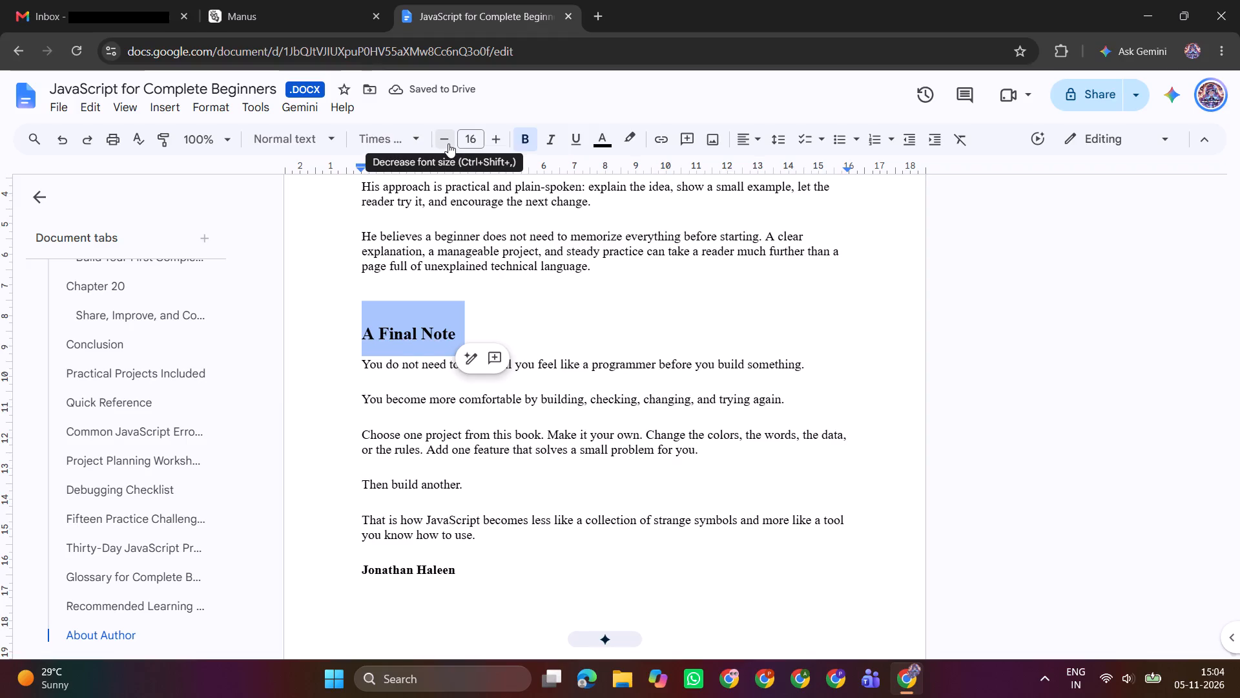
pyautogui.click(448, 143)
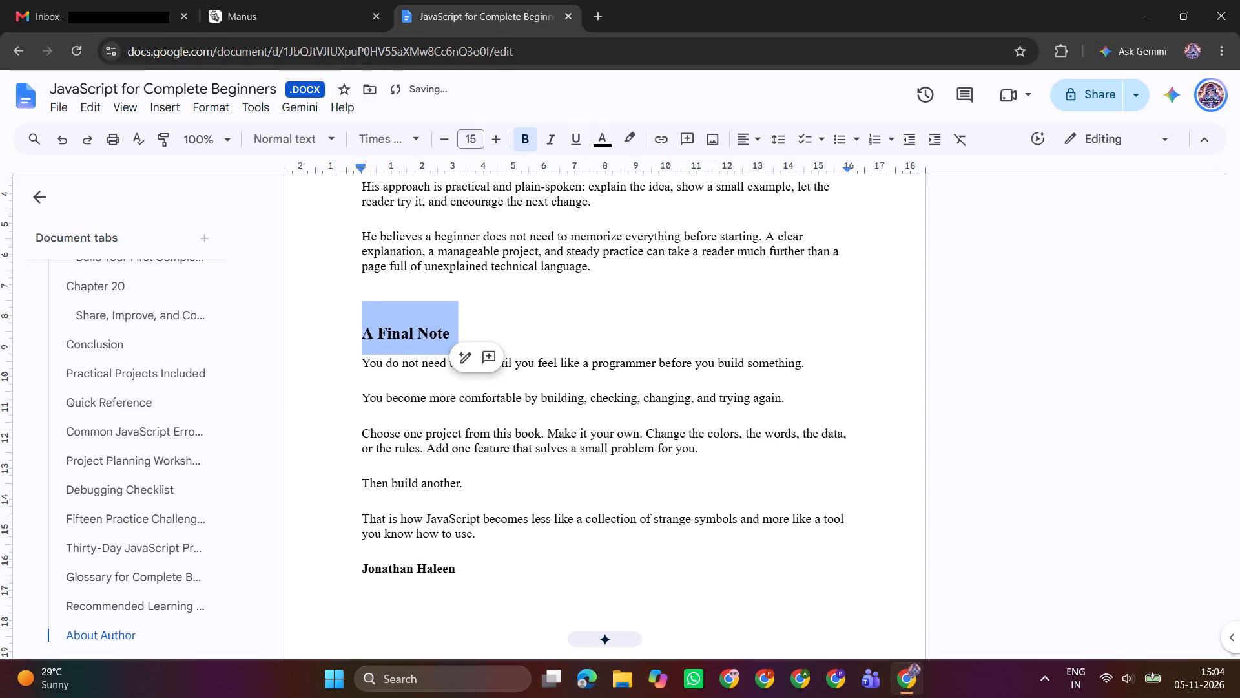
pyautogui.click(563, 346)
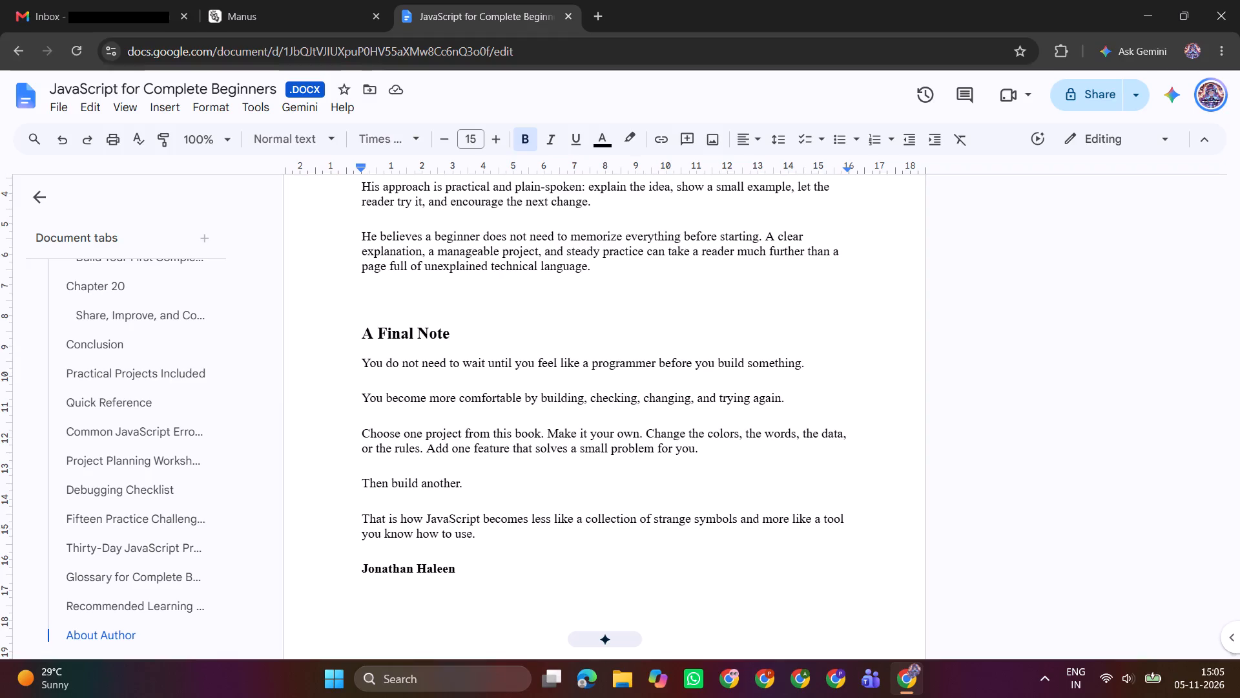
# Insert a page break before the "A Final Note" heading.
pyautogui.click(357, 348)
pyautogui.hotkey('ctrl', 'Return')
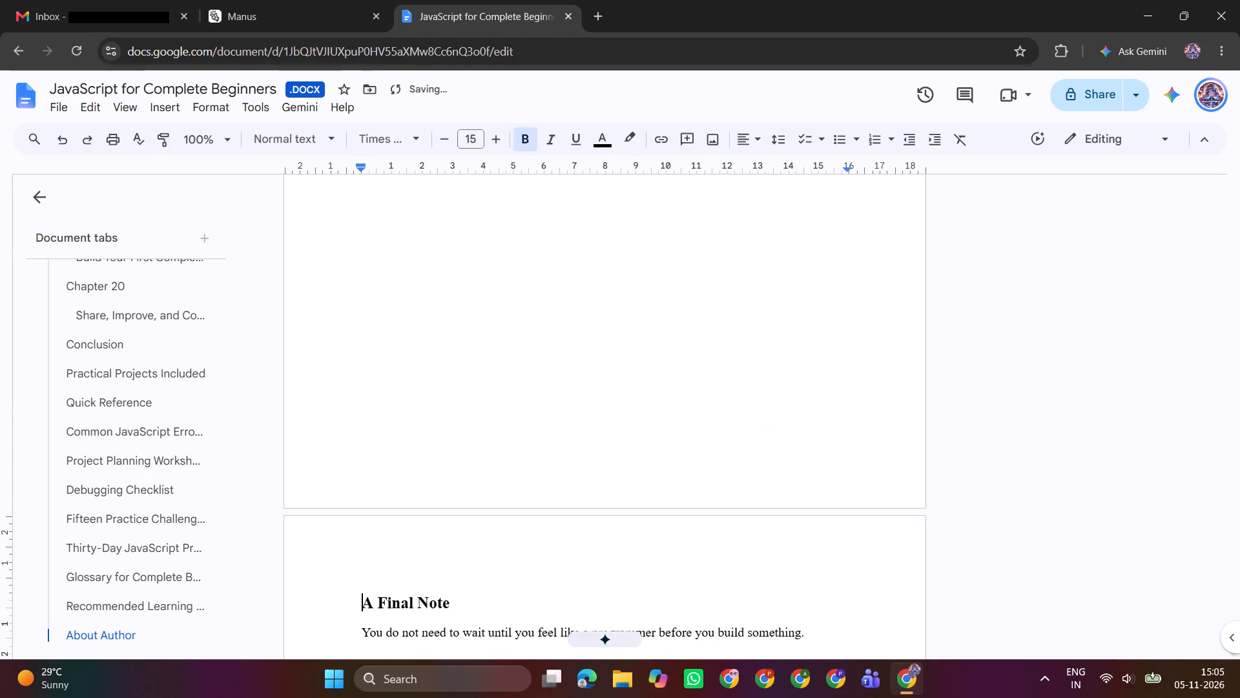
# Format the "A Final Note" title as Heading 1, 18 pt, bold, black and centred.
pyautogui.scroll(-2, 357, 348)
pyautogui.tripleClick(387, 347)
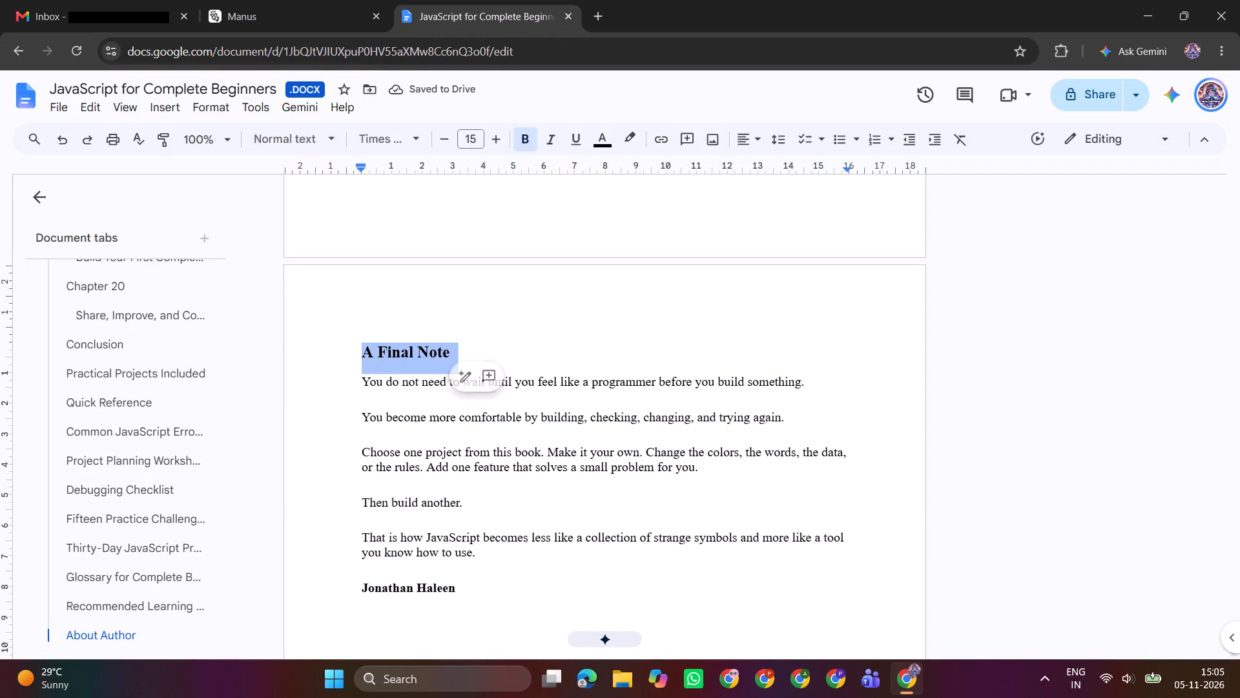
pyautogui.click(286, 136)
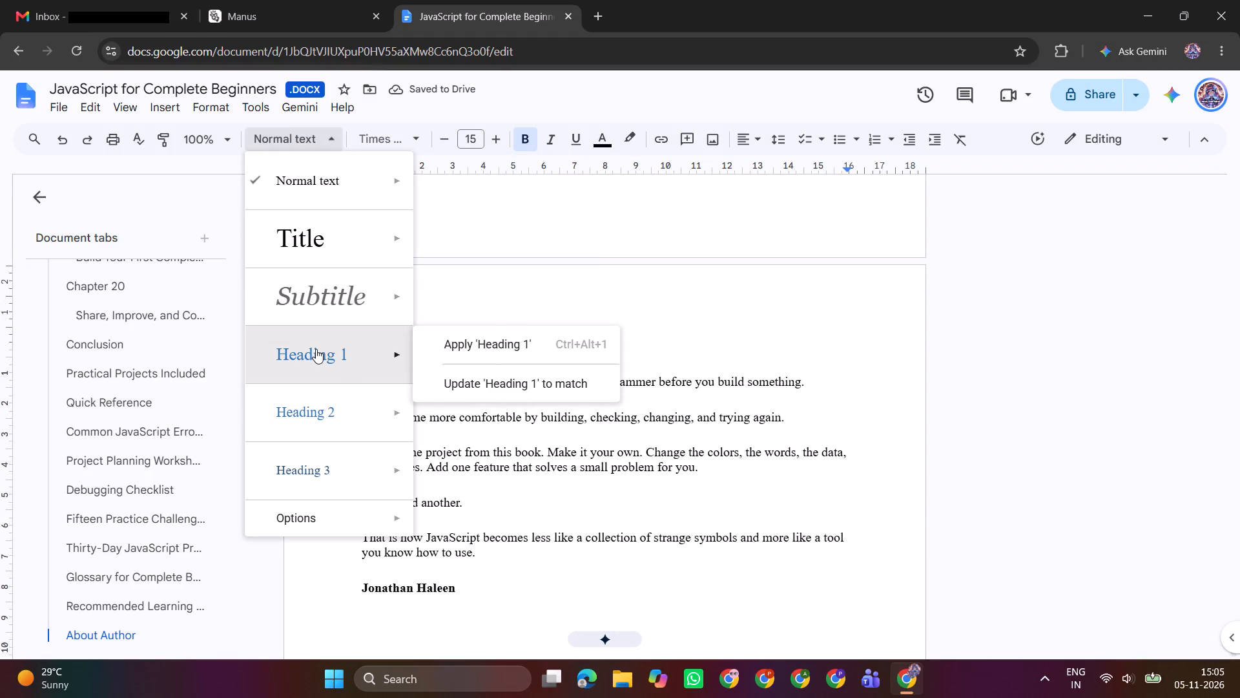
pyautogui.click(316, 349)
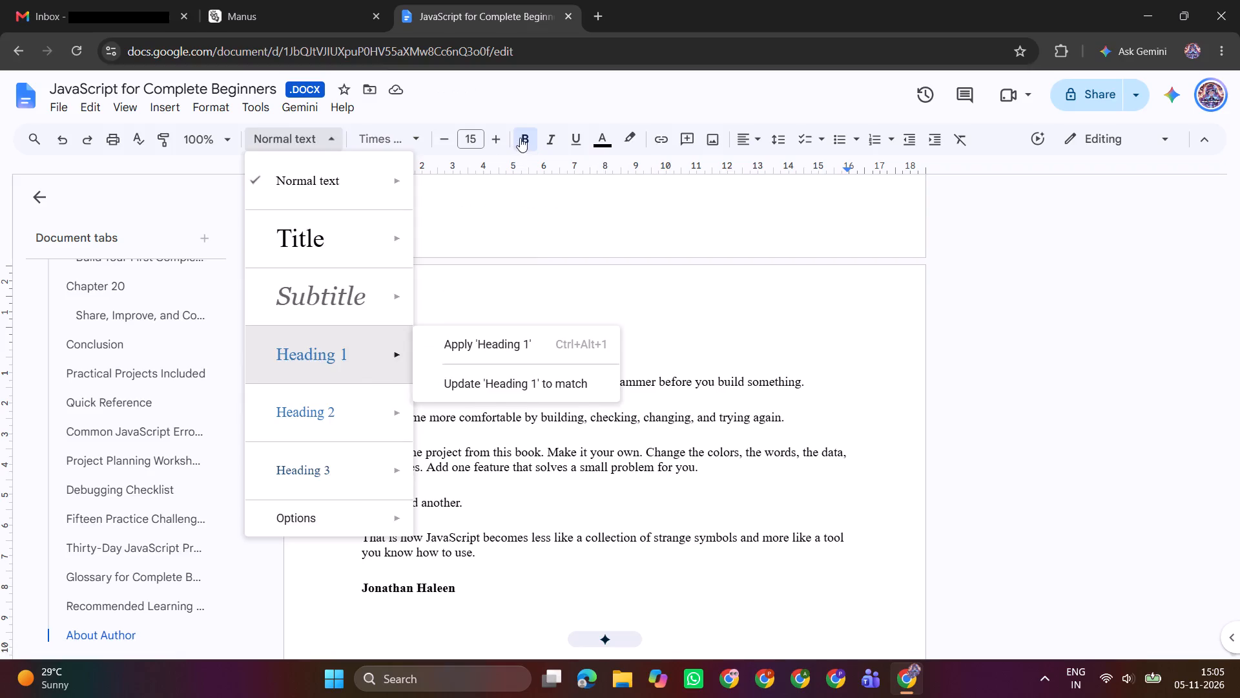
pyautogui.doubleClick(493, 140)
pyautogui.click(526, 137)
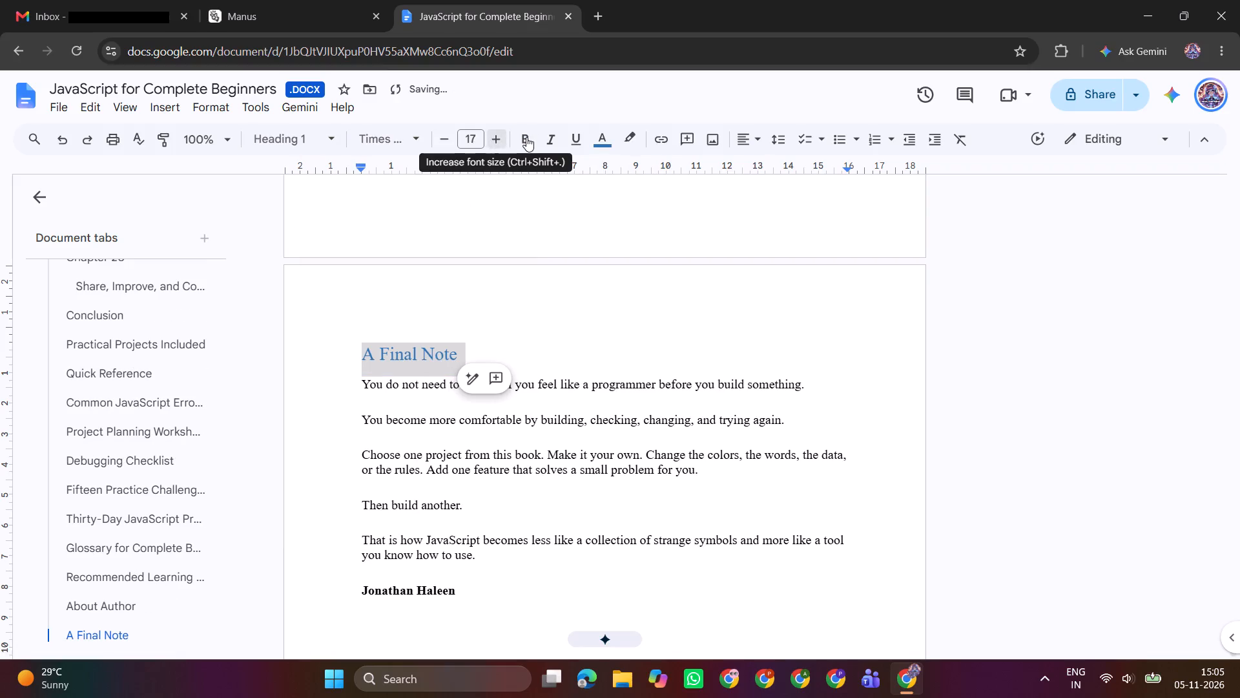
pyautogui.click(611, 139)
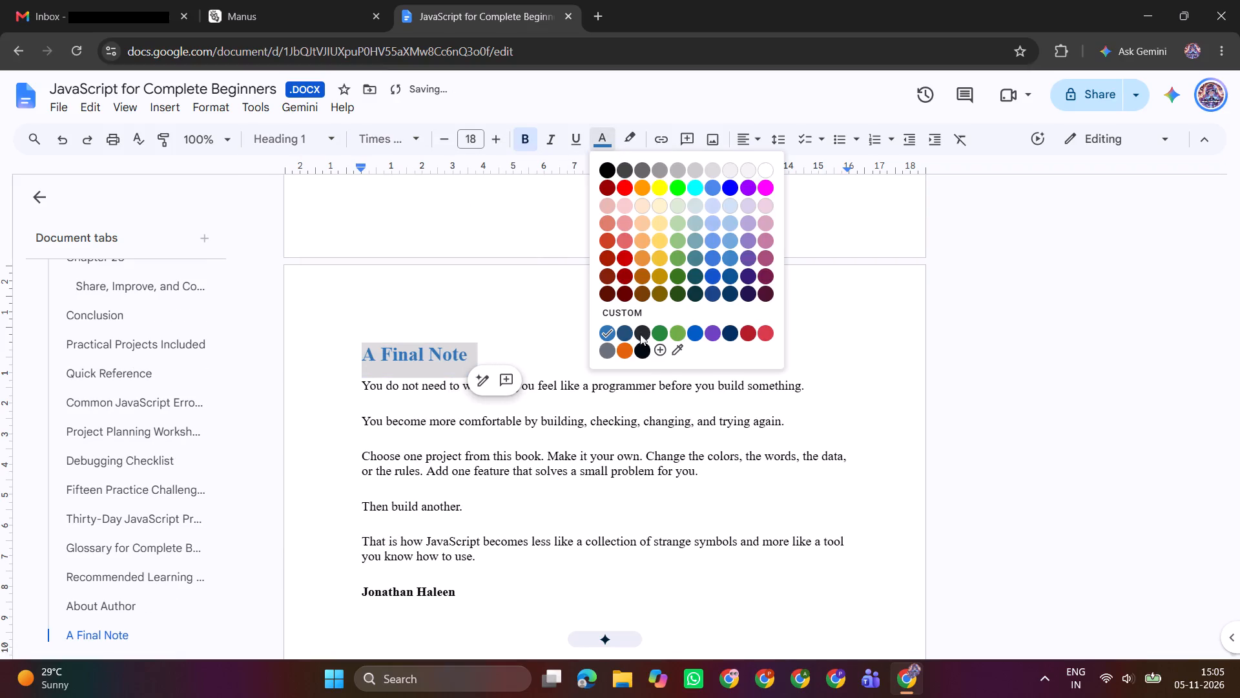
pyautogui.click(639, 343)
pyautogui.click(745, 131)
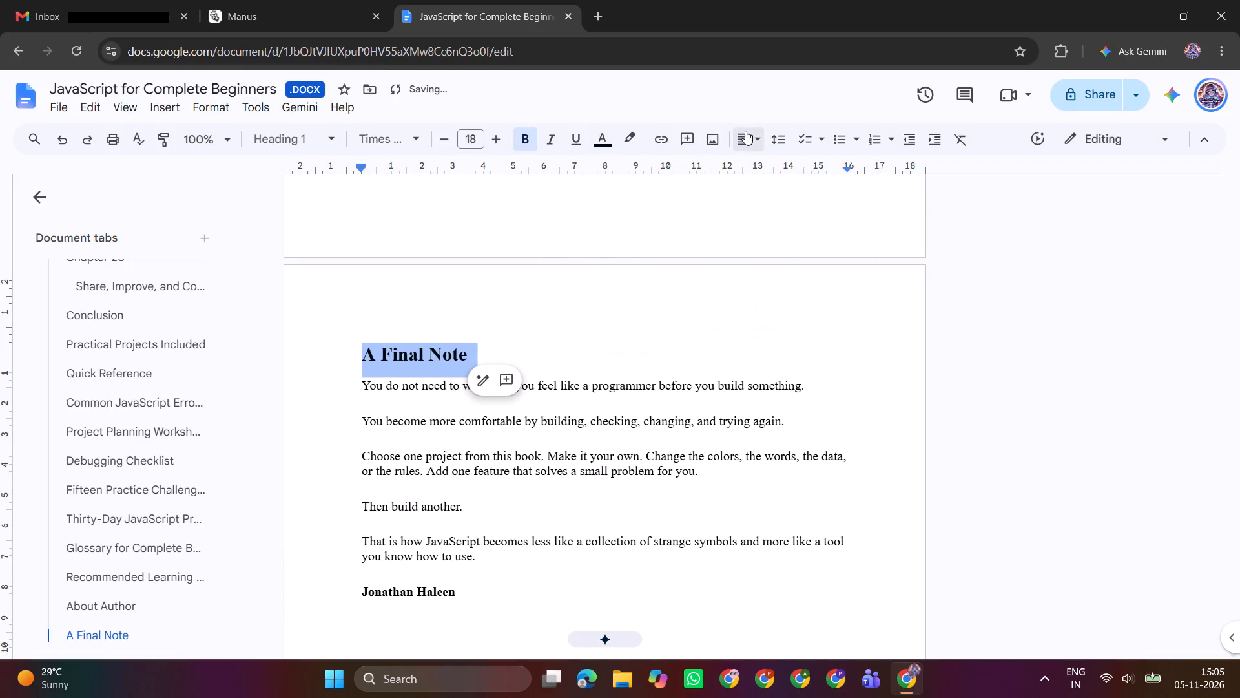
pyautogui.click(766, 165)
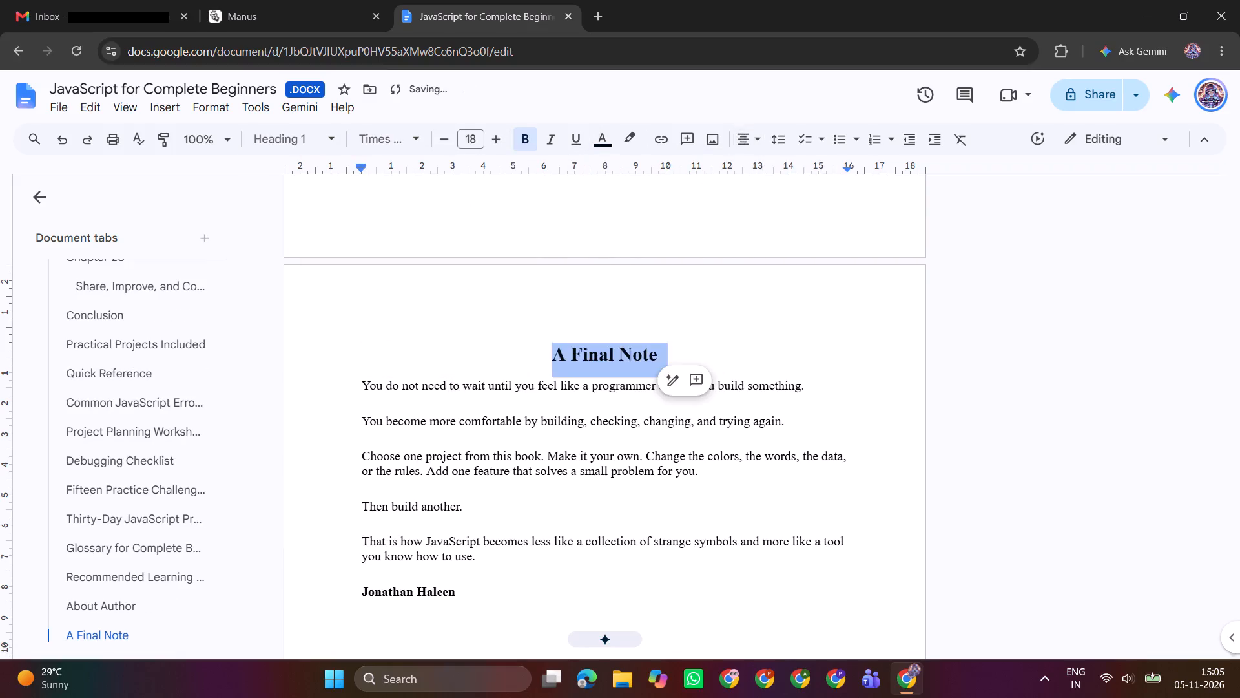
# Add an empty line between the "A Final Note" heading and its first paragraph.
pyautogui.click(373, 379)
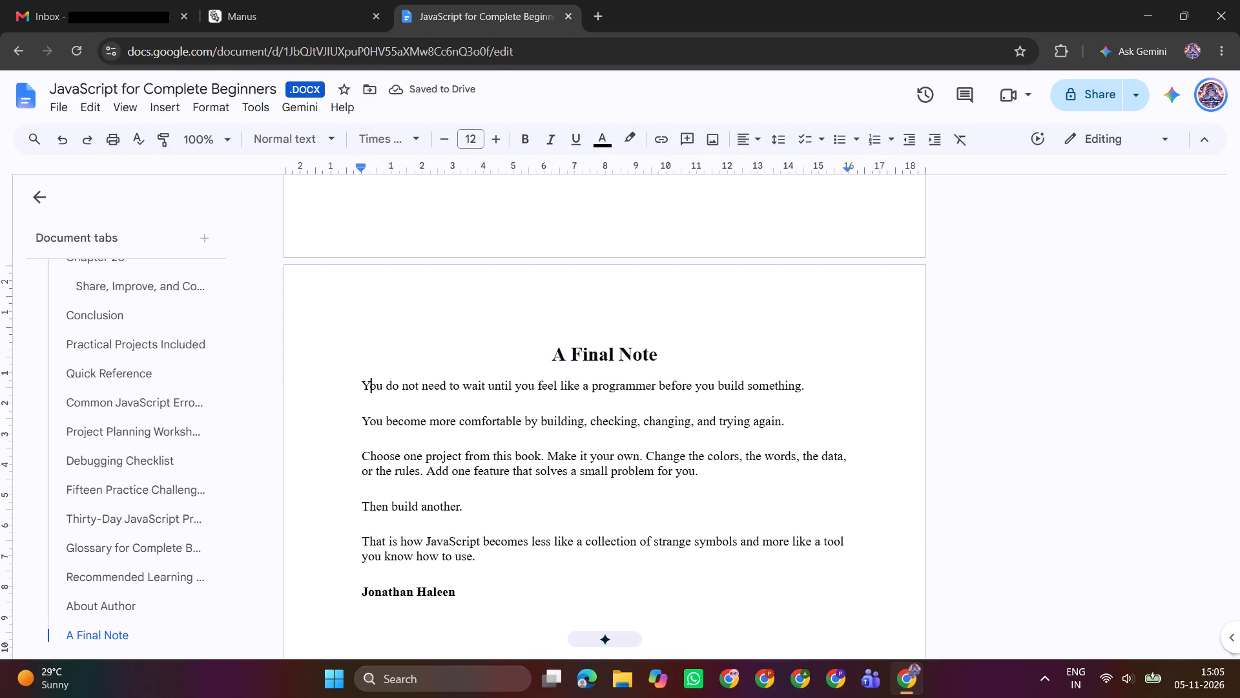
pyautogui.click(360, 384)
pyautogui.press('Return')
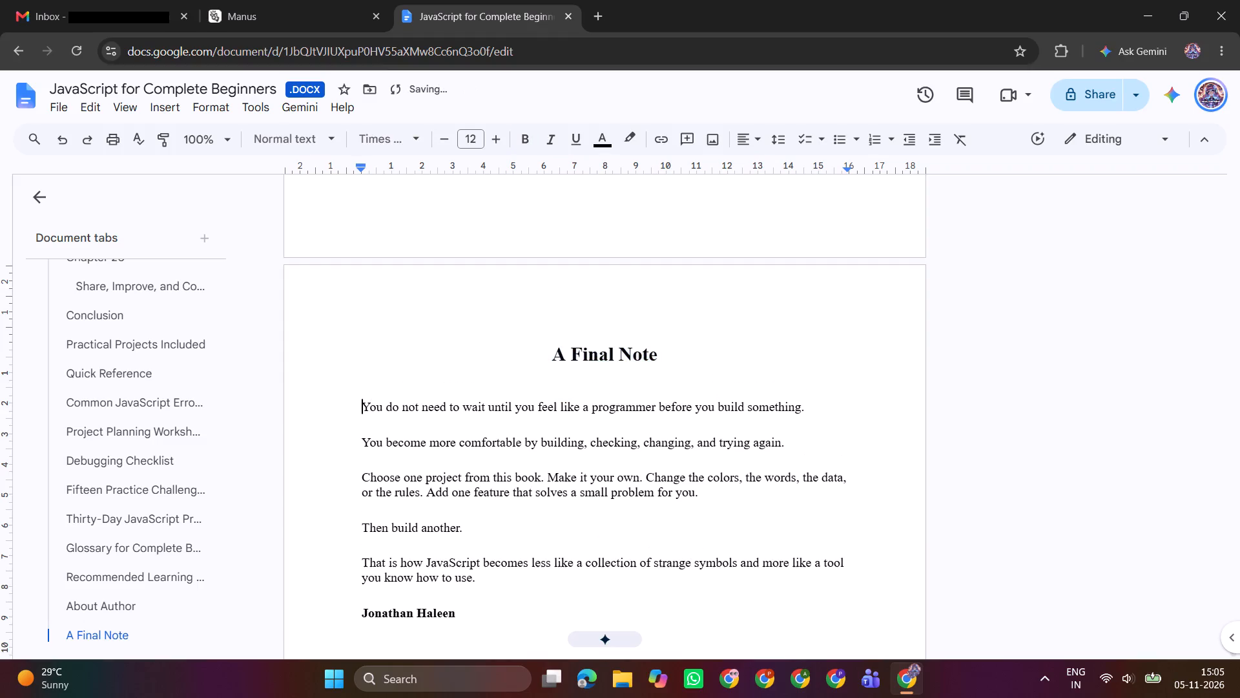
# Review the closing pages from "A Final Note" back through "About Author" and the section before it for layout.
pyautogui.scroll(-1, 378, 387)
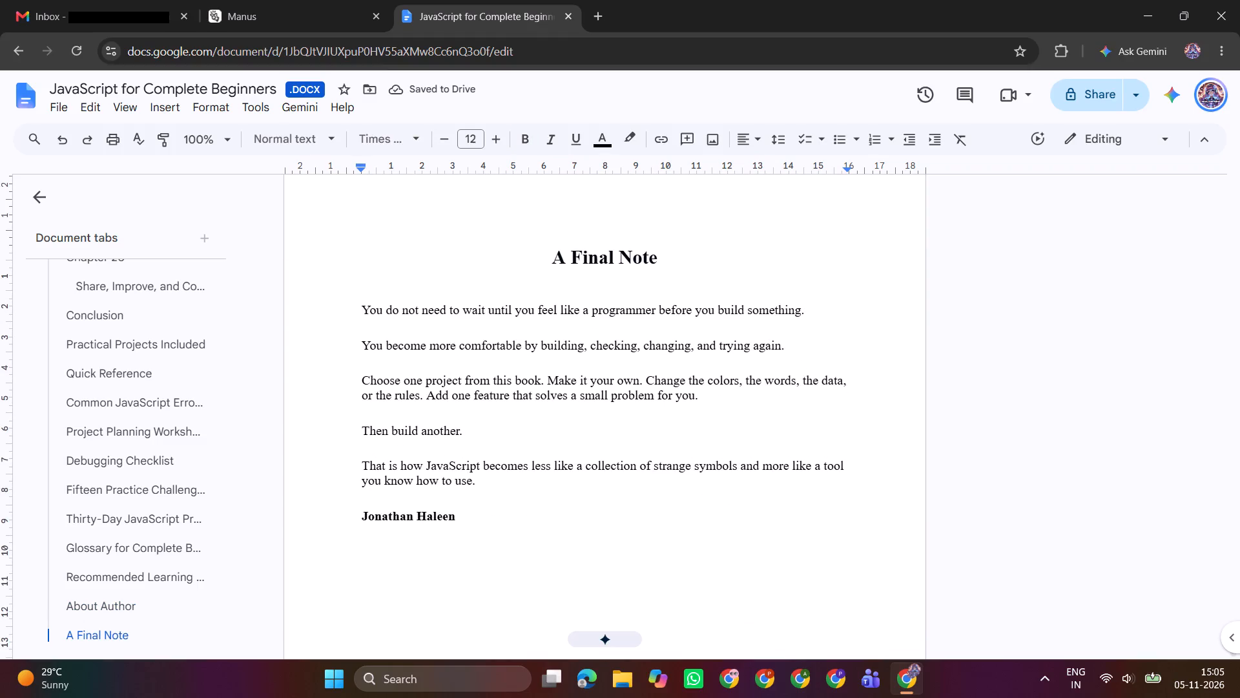
pyautogui.scroll(-4, 528, 479)
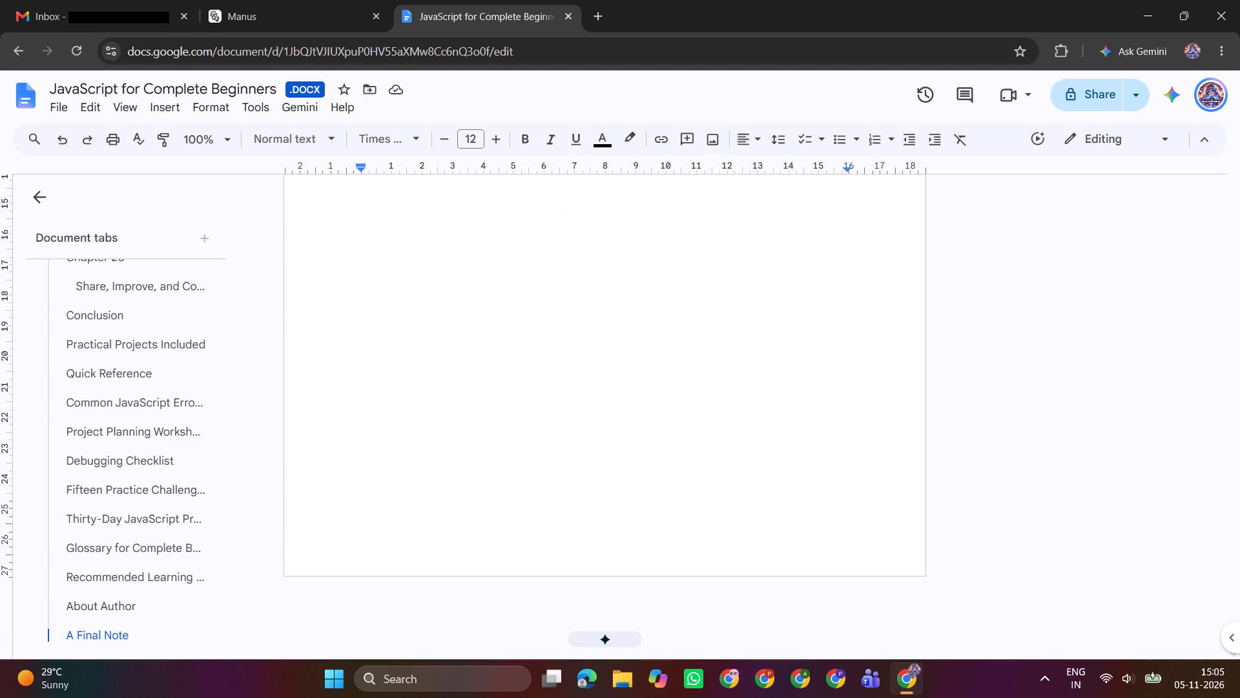
pyautogui.scroll(-4, 528, 479)
pyautogui.scroll(7, 528, 479)
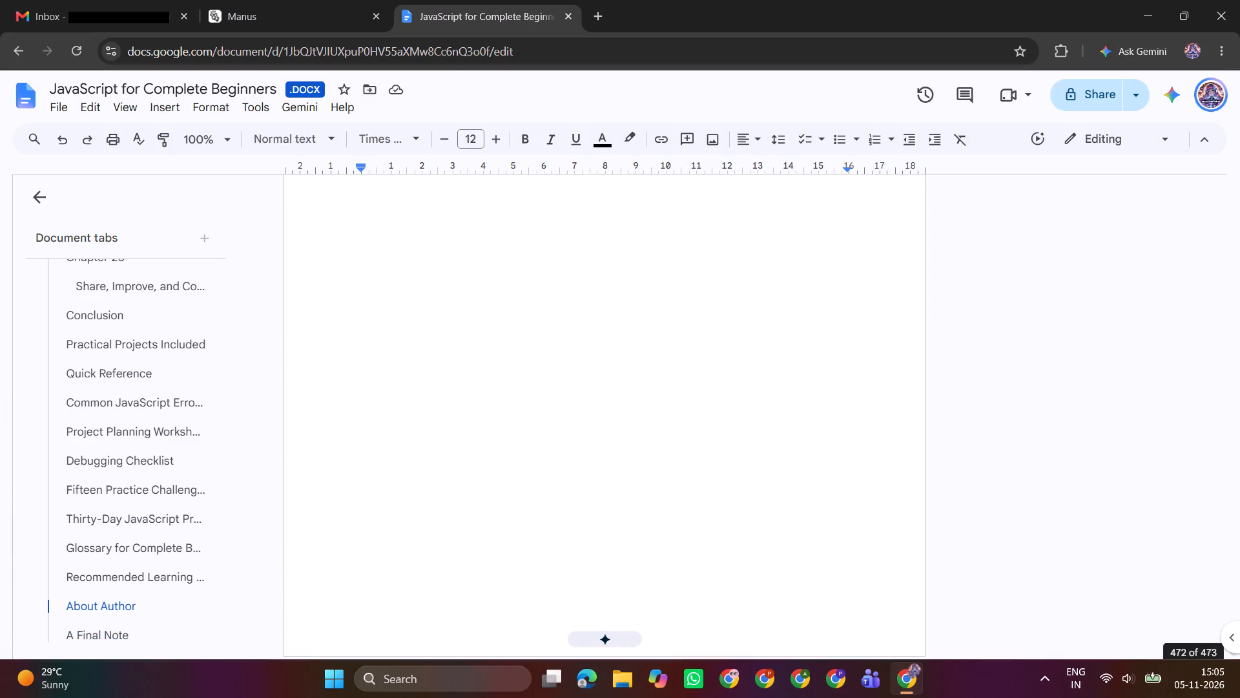
pyautogui.scroll(5, 528, 479)
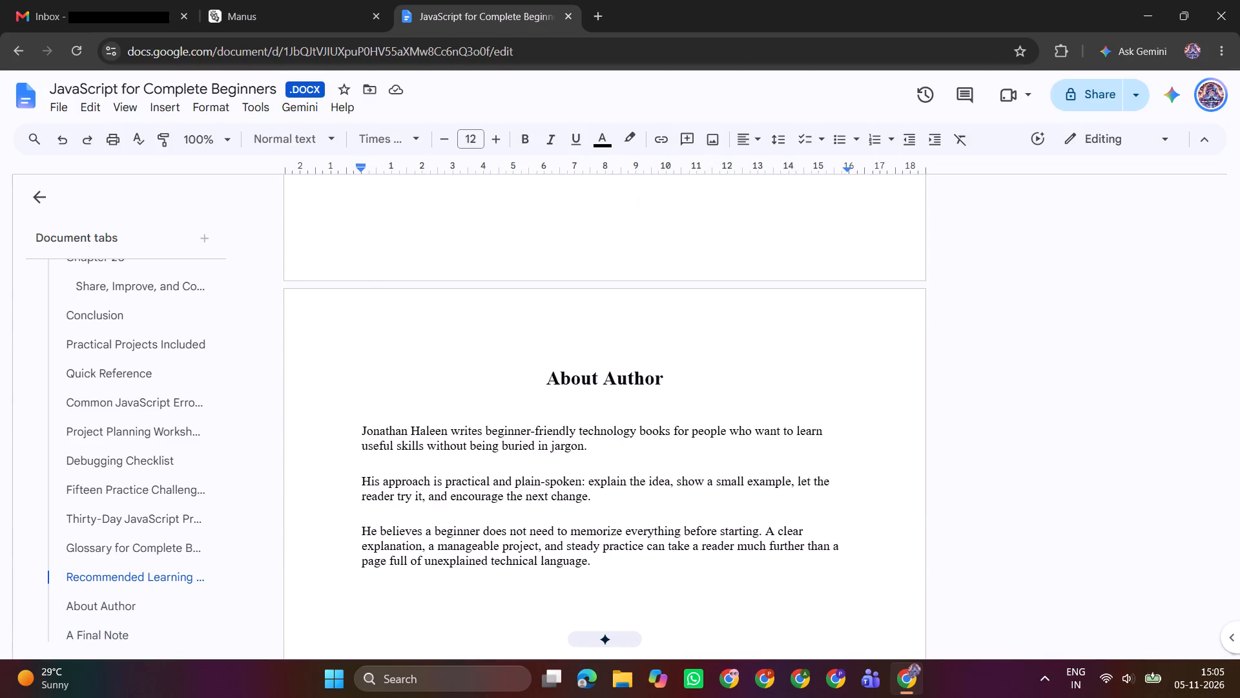
pyautogui.scroll(1, 528, 479)
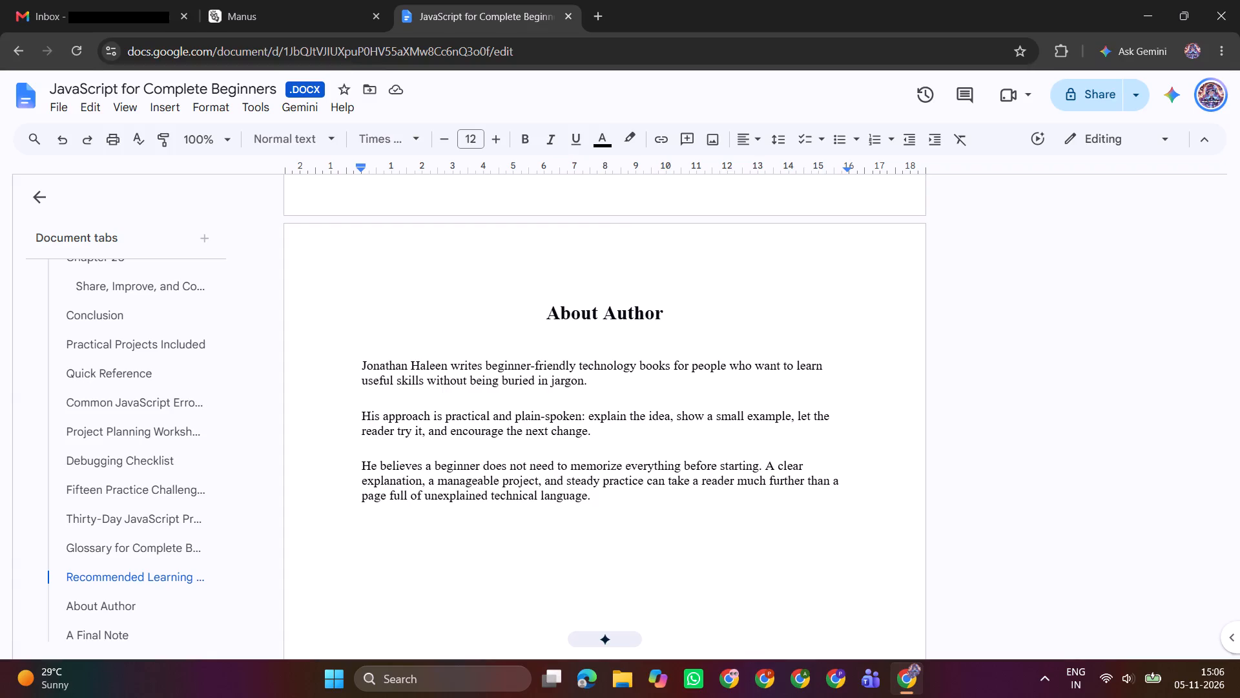
pyautogui.scroll(4, 592, 502)
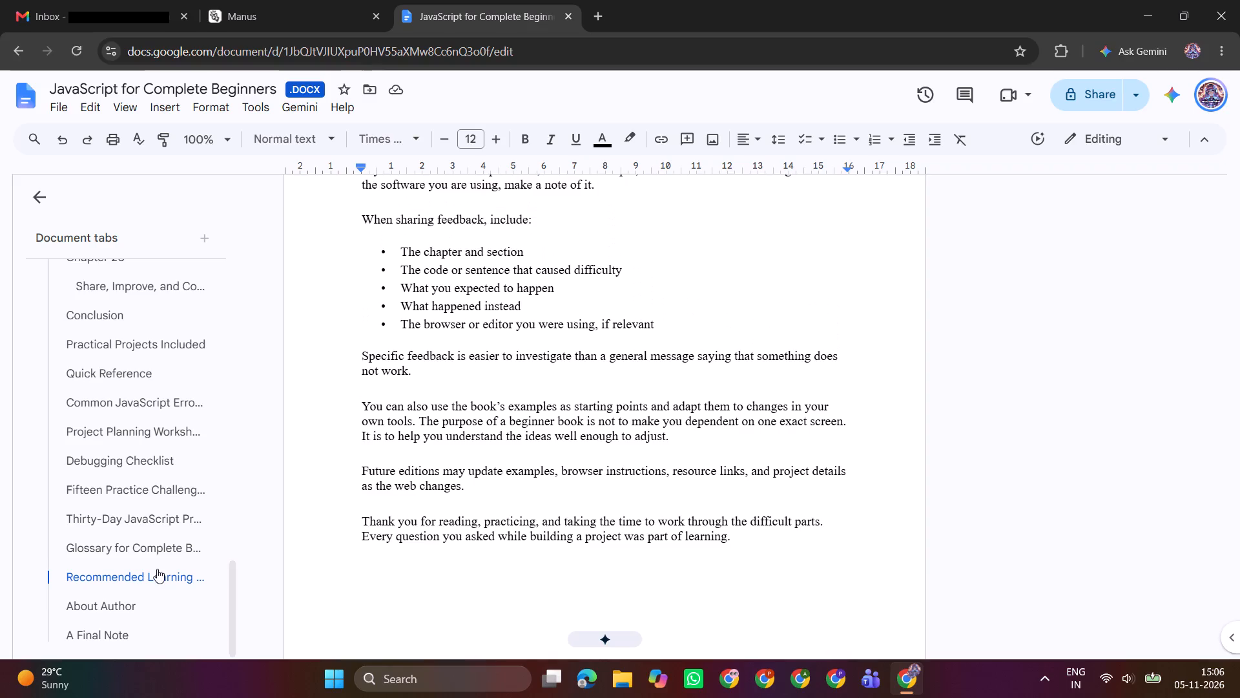
# Update the table of contents under the "CONTENTS" heading near the start of the book.
pyautogui.scroll(9, 126, 288)
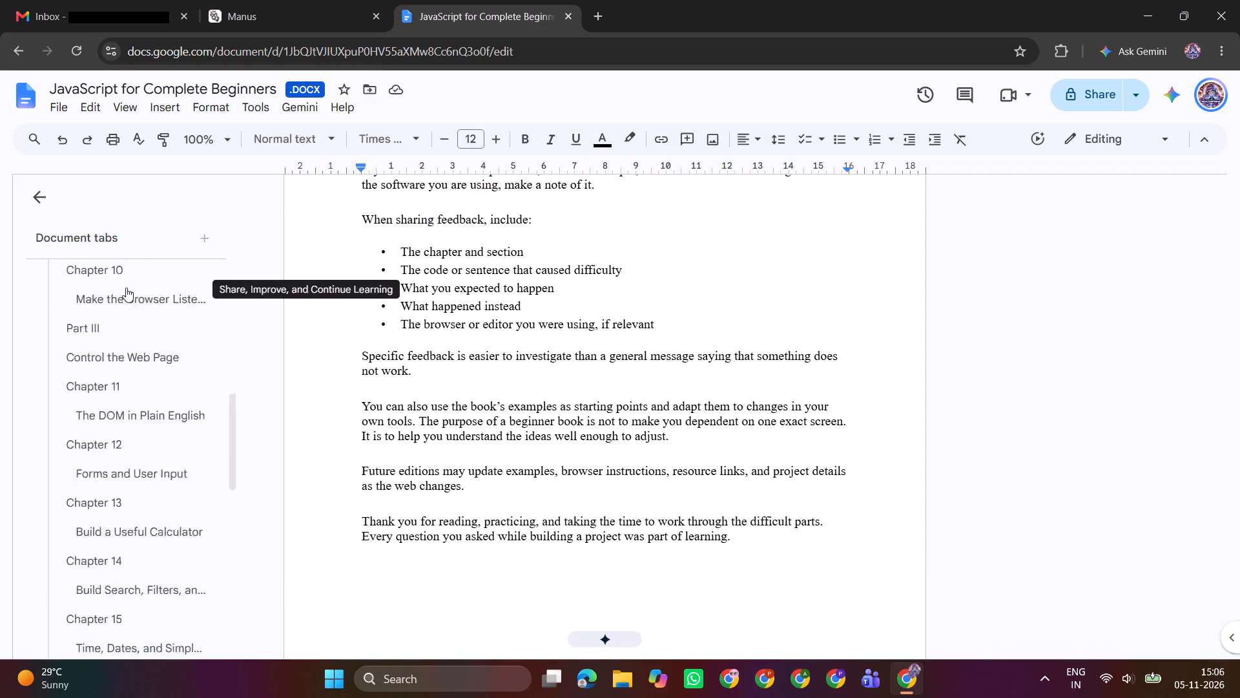
pyautogui.scroll(8, 126, 288)
pyautogui.click(111, 297)
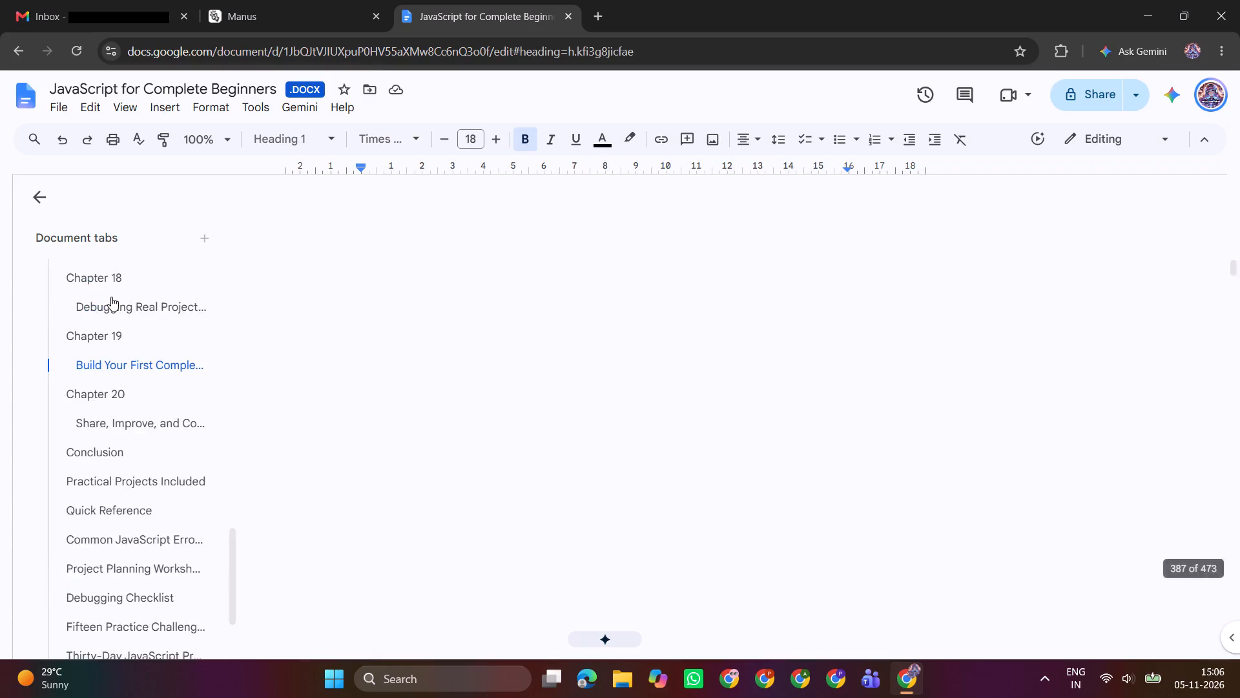
pyautogui.scroll(3, 592, 266)
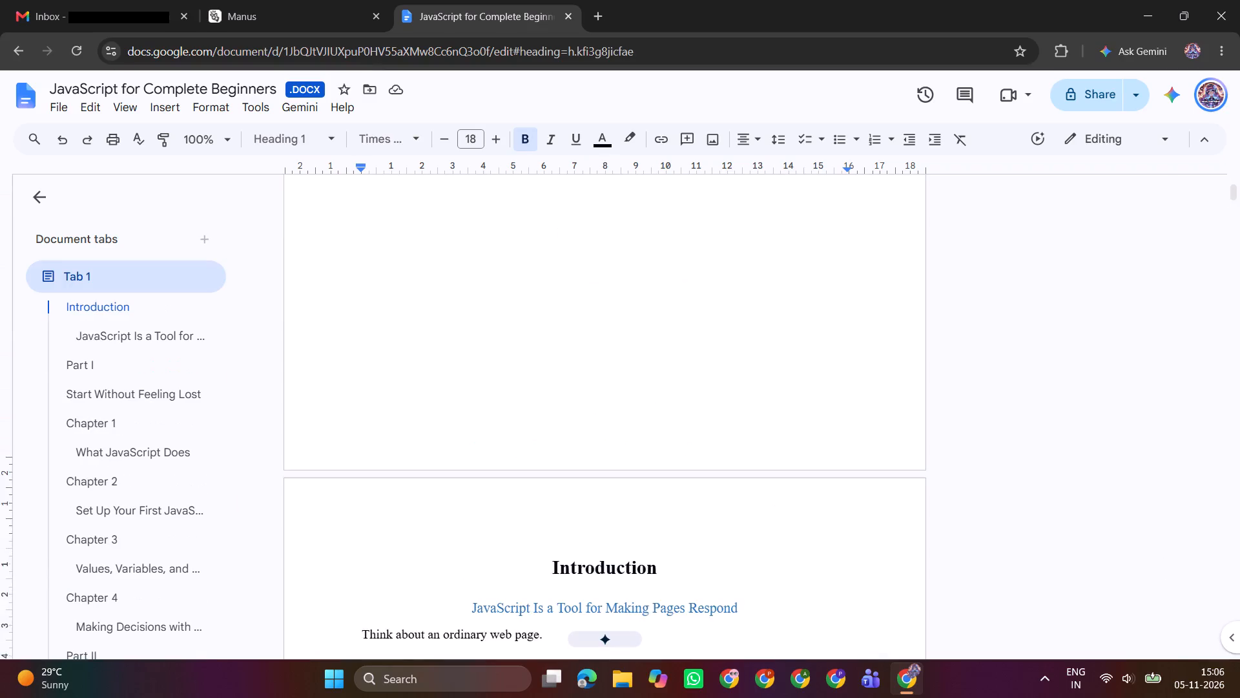
pyautogui.scroll(3, 592, 266)
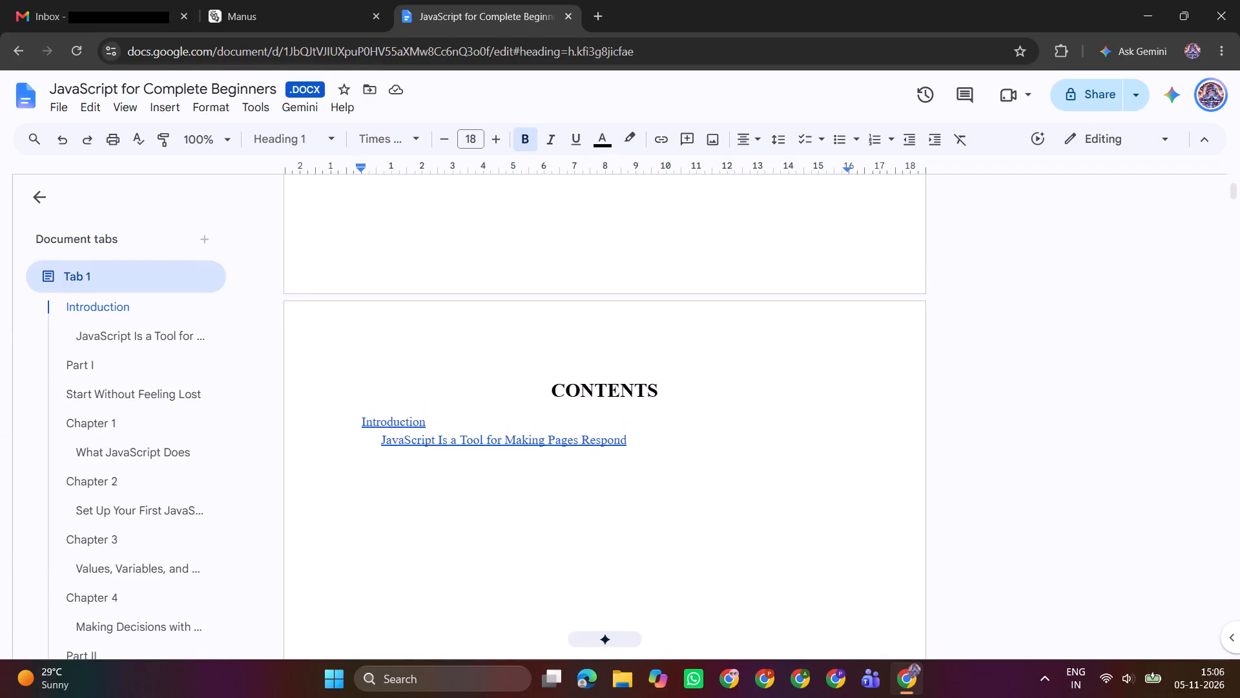
pyautogui.click(559, 406)
pyautogui.click(501, 425)
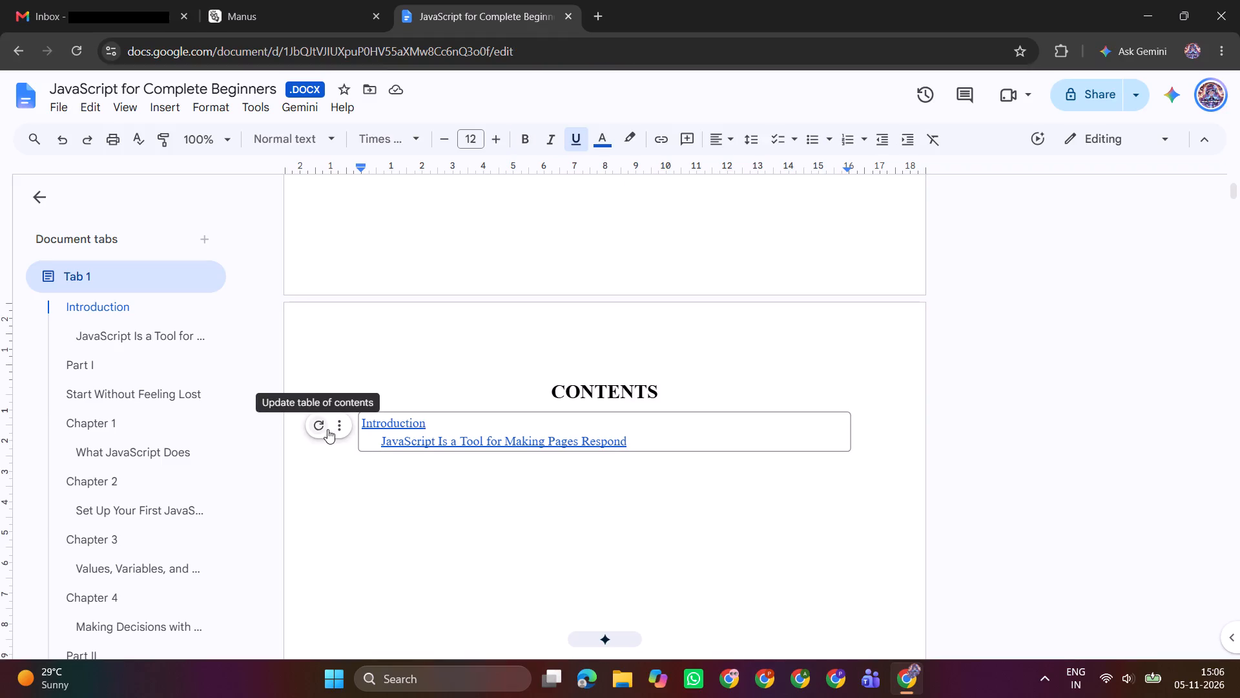
pyautogui.click(327, 429)
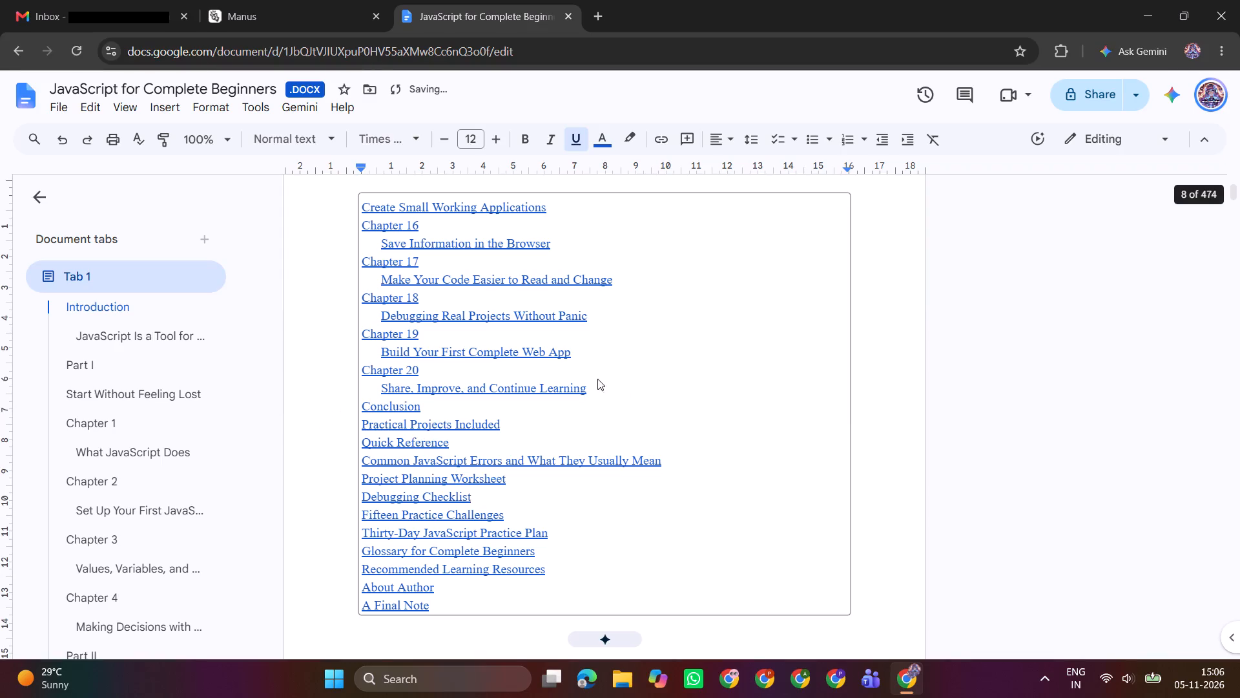
# Check the updated table of contents from beginning to end for its part, chapter and back-matter entries.
pyautogui.scroll(4, 707, 388)
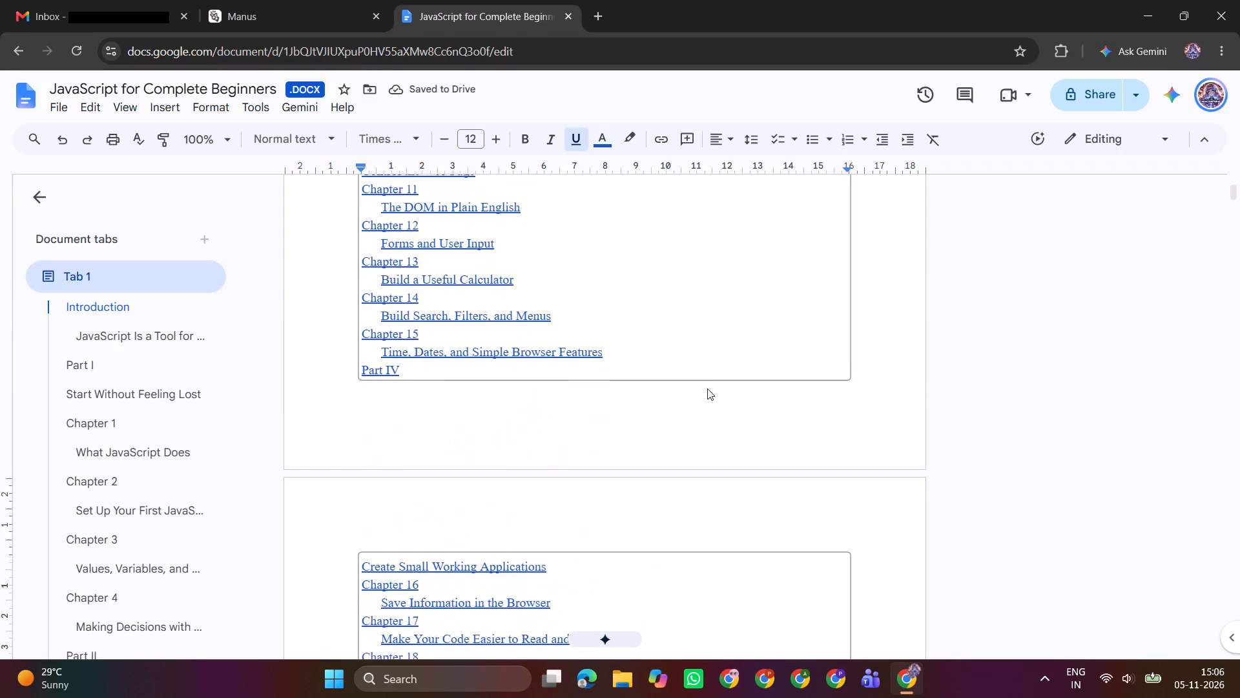
pyautogui.scroll(1, 707, 388)
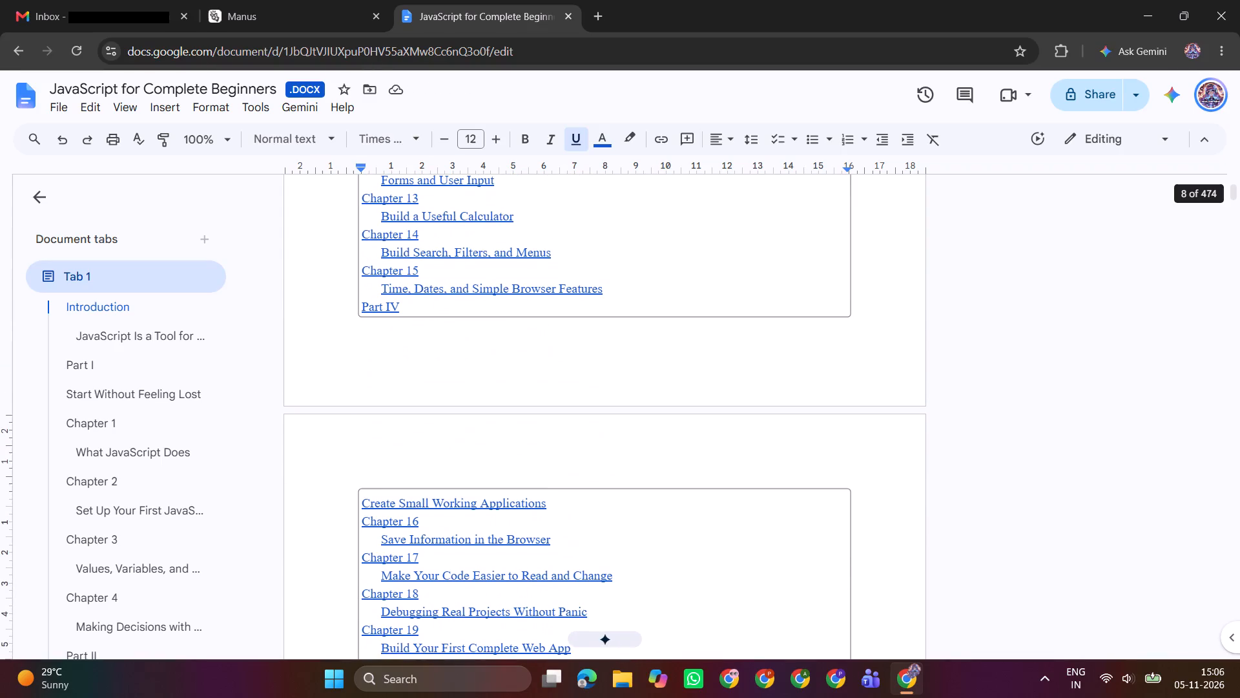
pyautogui.scroll(2, 707, 388)
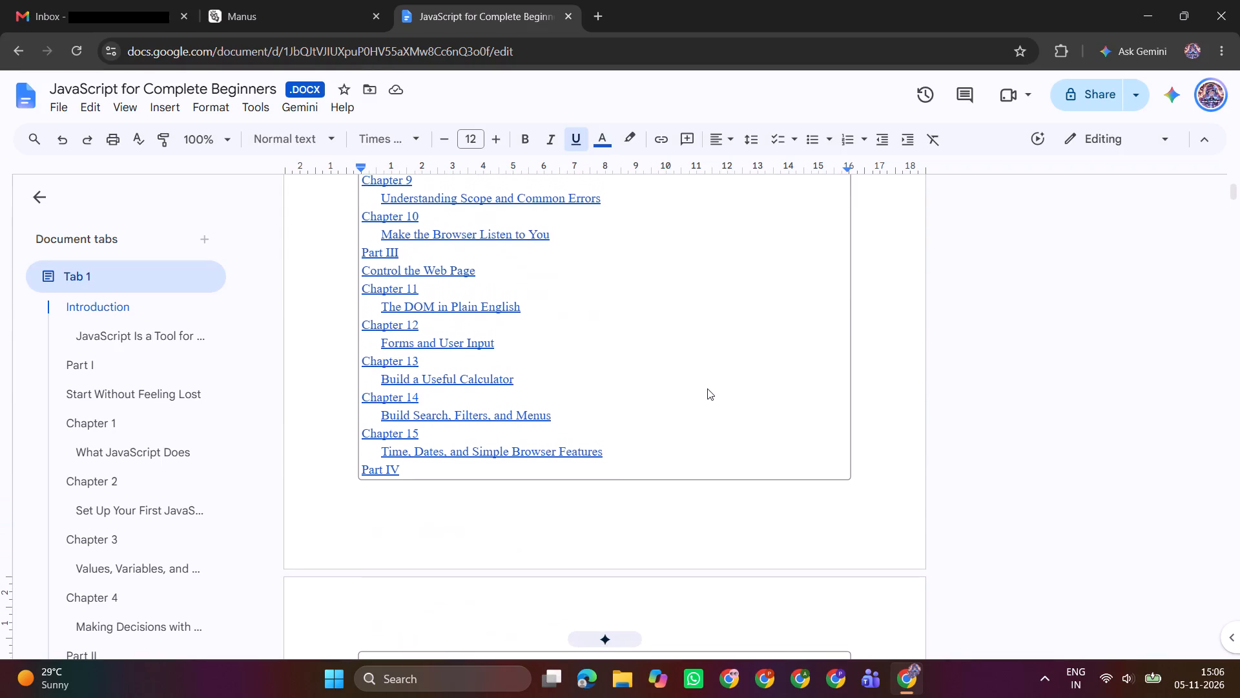
pyautogui.scroll(2, 707, 388)
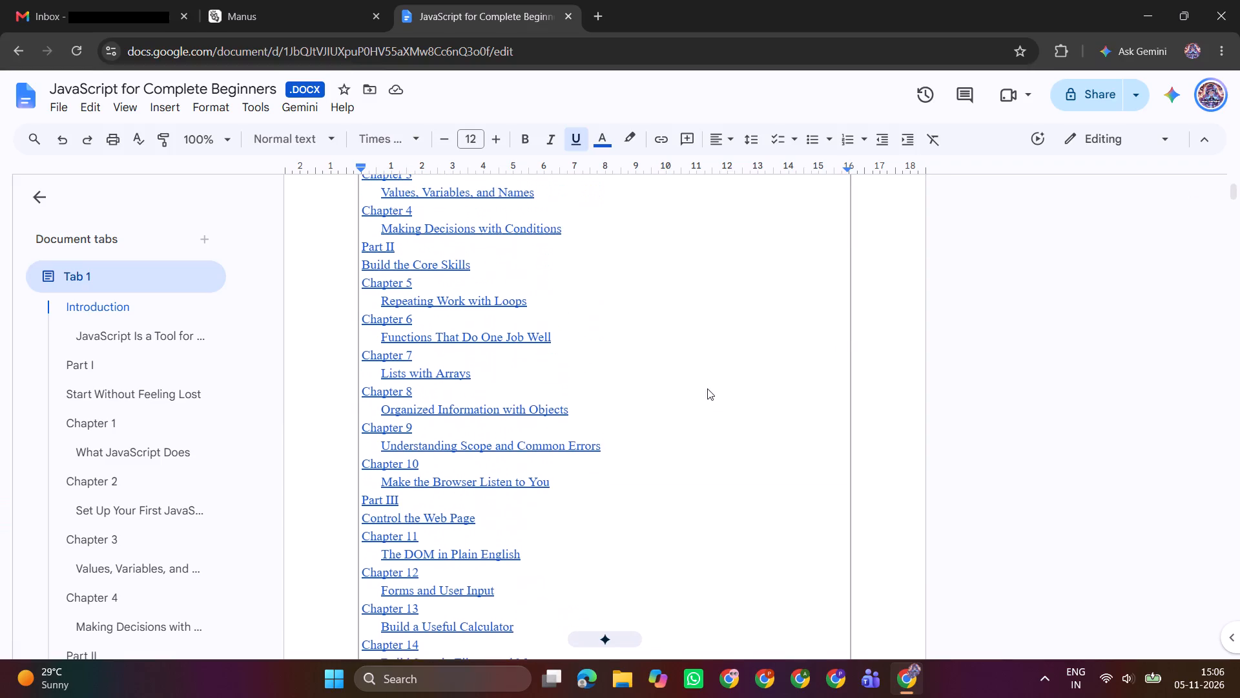
pyautogui.scroll(2, 707, 388)
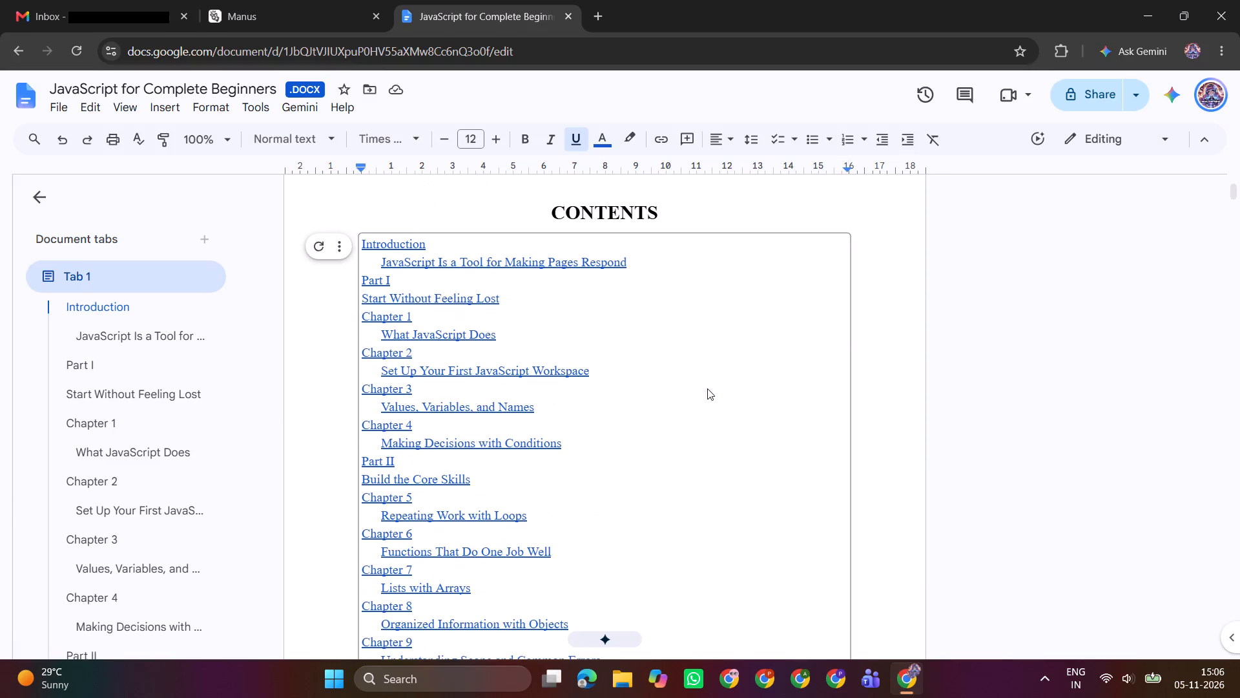
pyautogui.scroll(1, 707, 388)
pyautogui.click(754, 275)
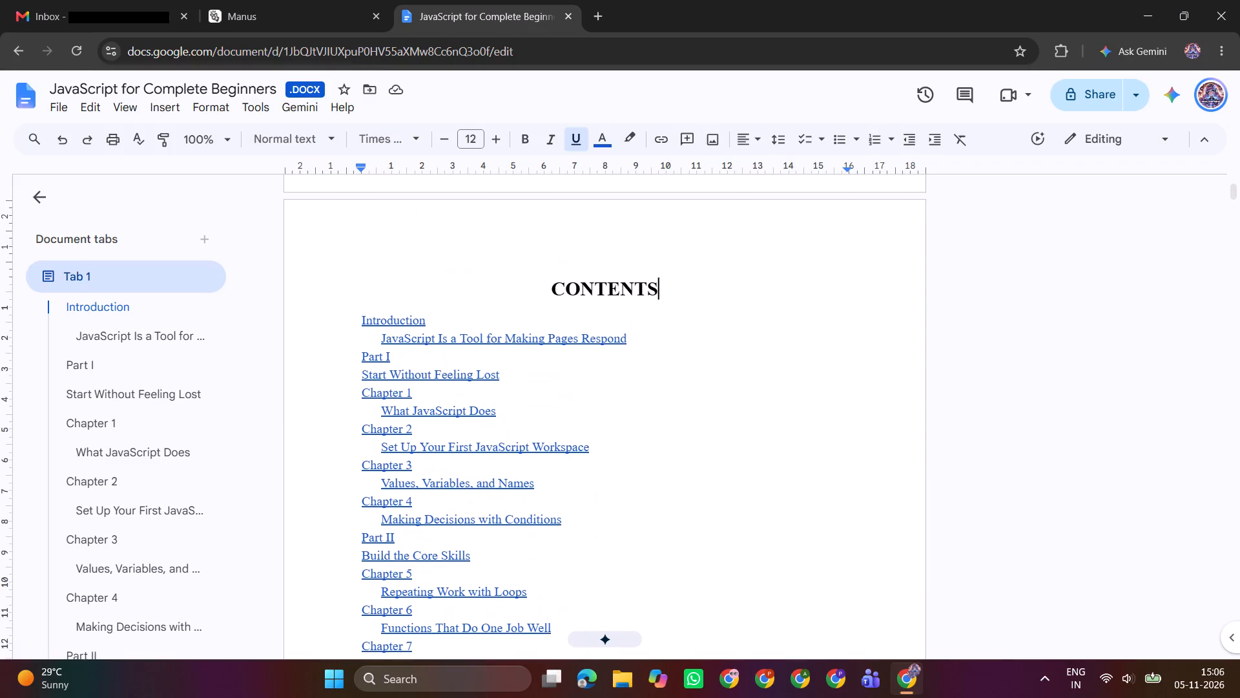
pyautogui.scroll(-6, 773, 374)
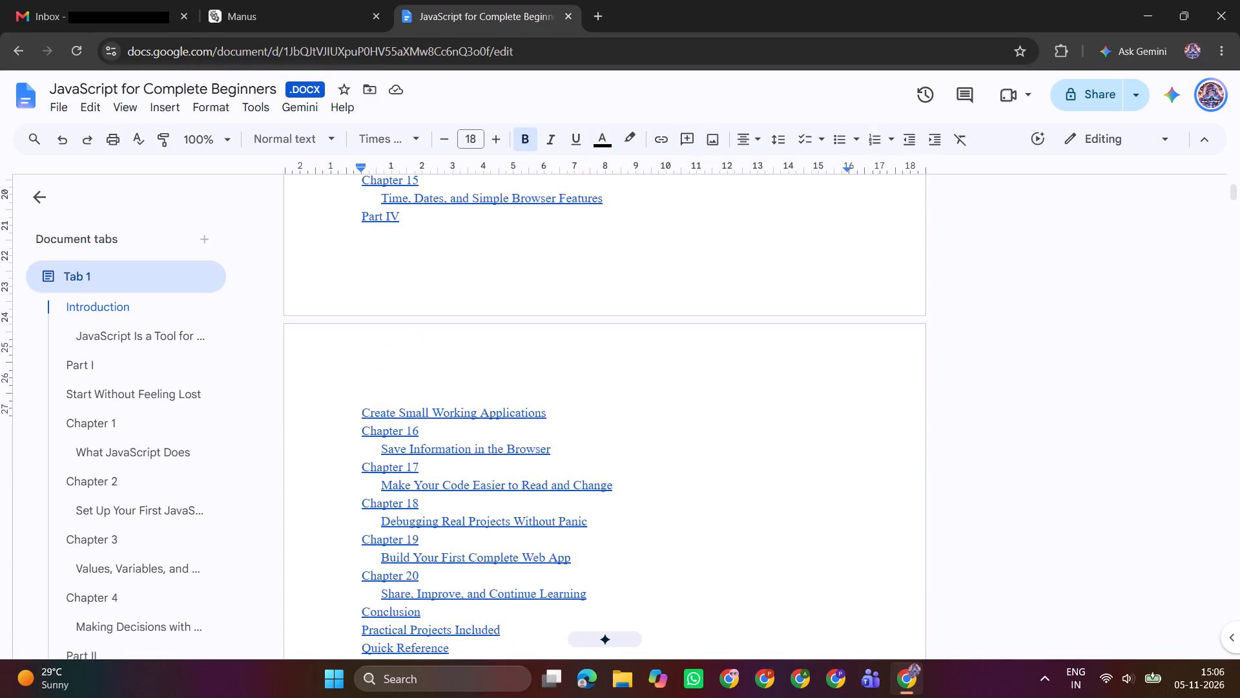
pyautogui.scroll(-1, 773, 374)
pyautogui.scroll(3, 773, 374)
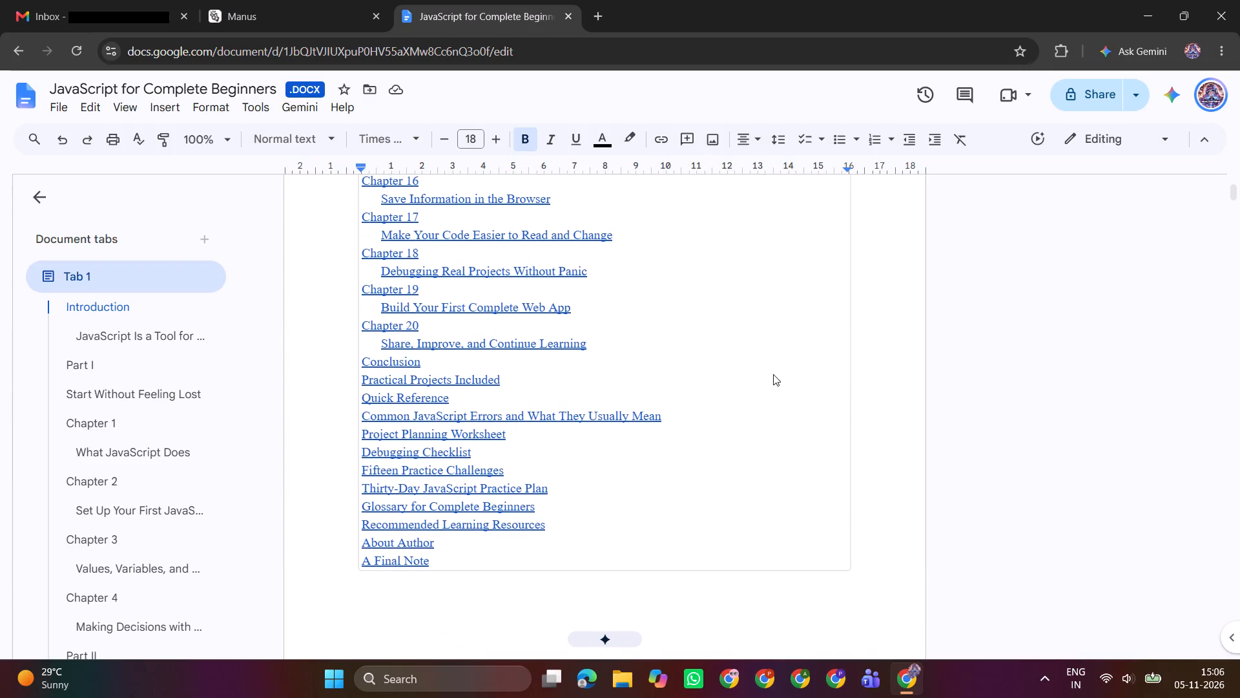
pyautogui.scroll(2, 773, 374)
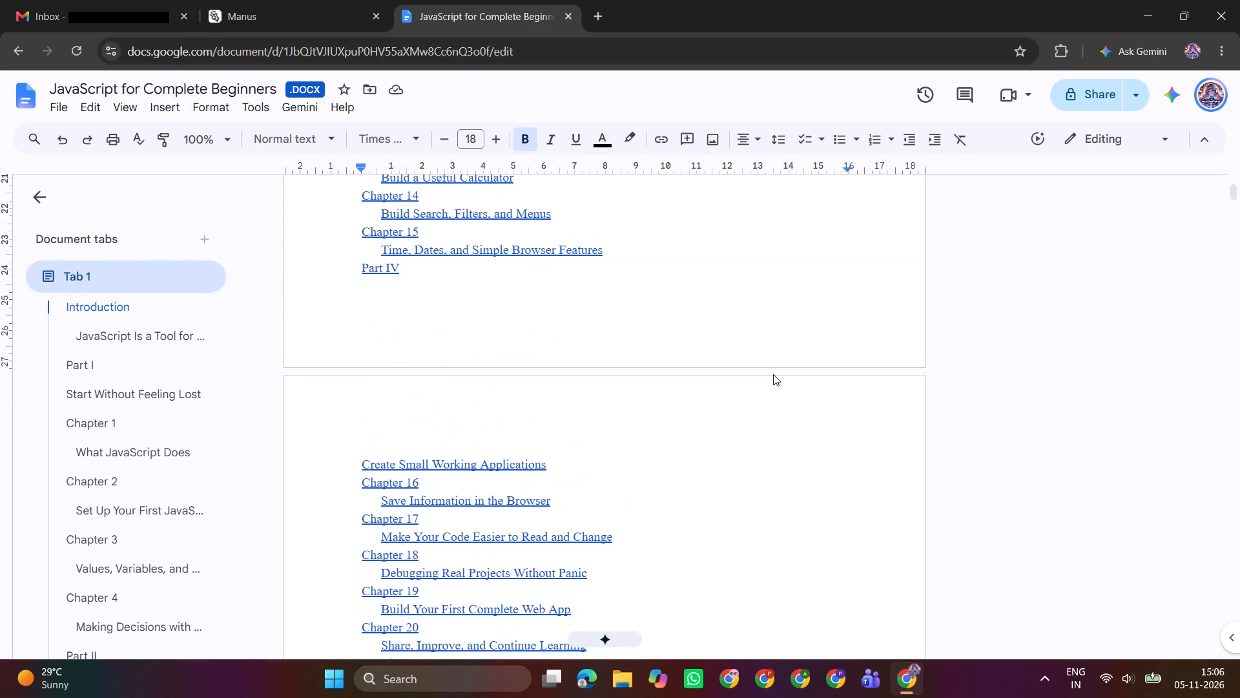
pyautogui.scroll(3, 773, 374)
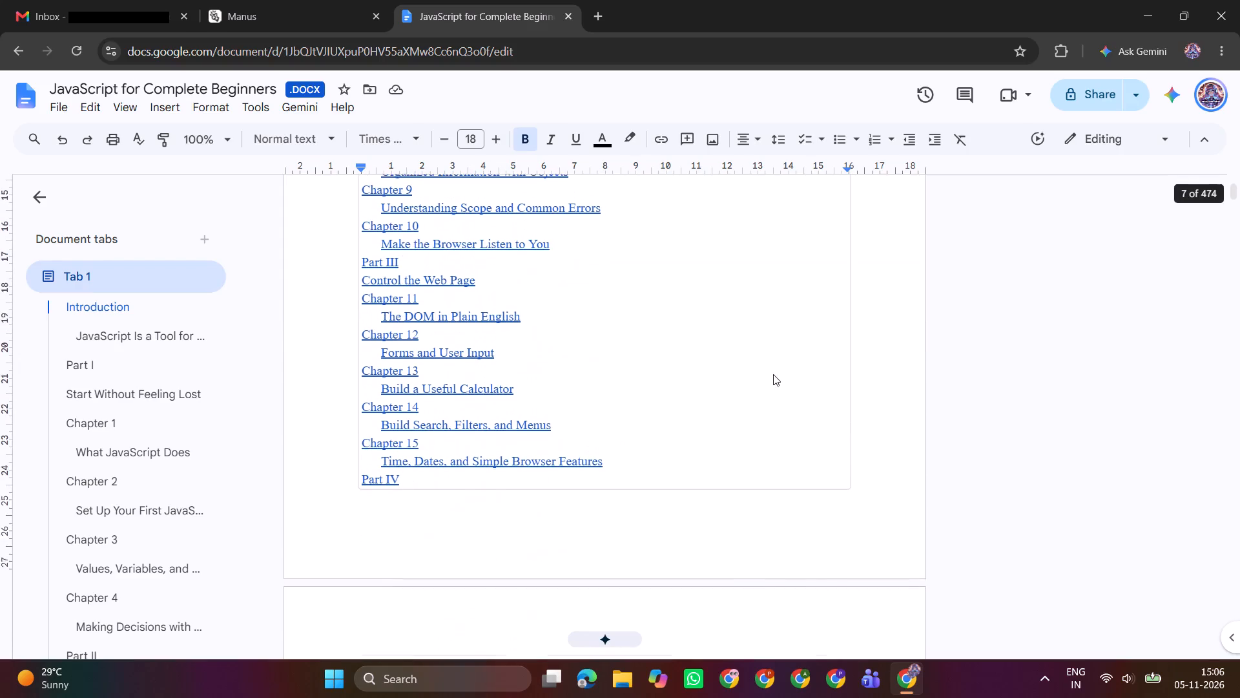
pyautogui.scroll(2, 773, 374)
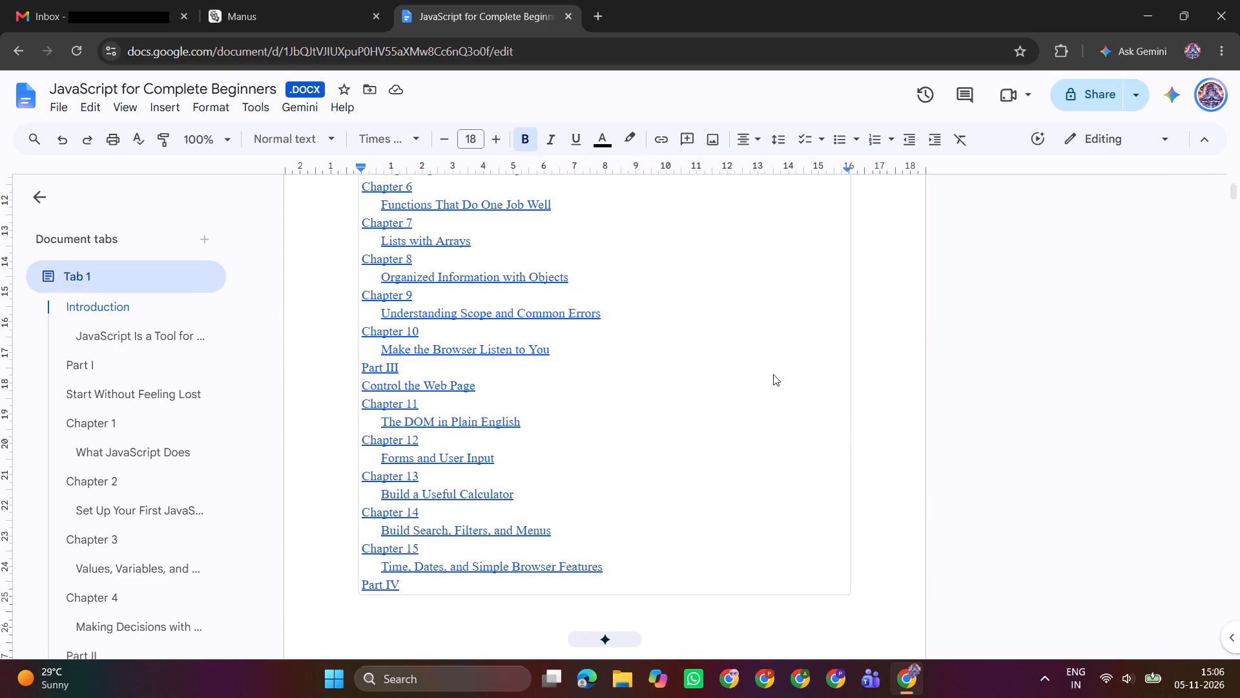
pyautogui.scroll(3, 773, 374)
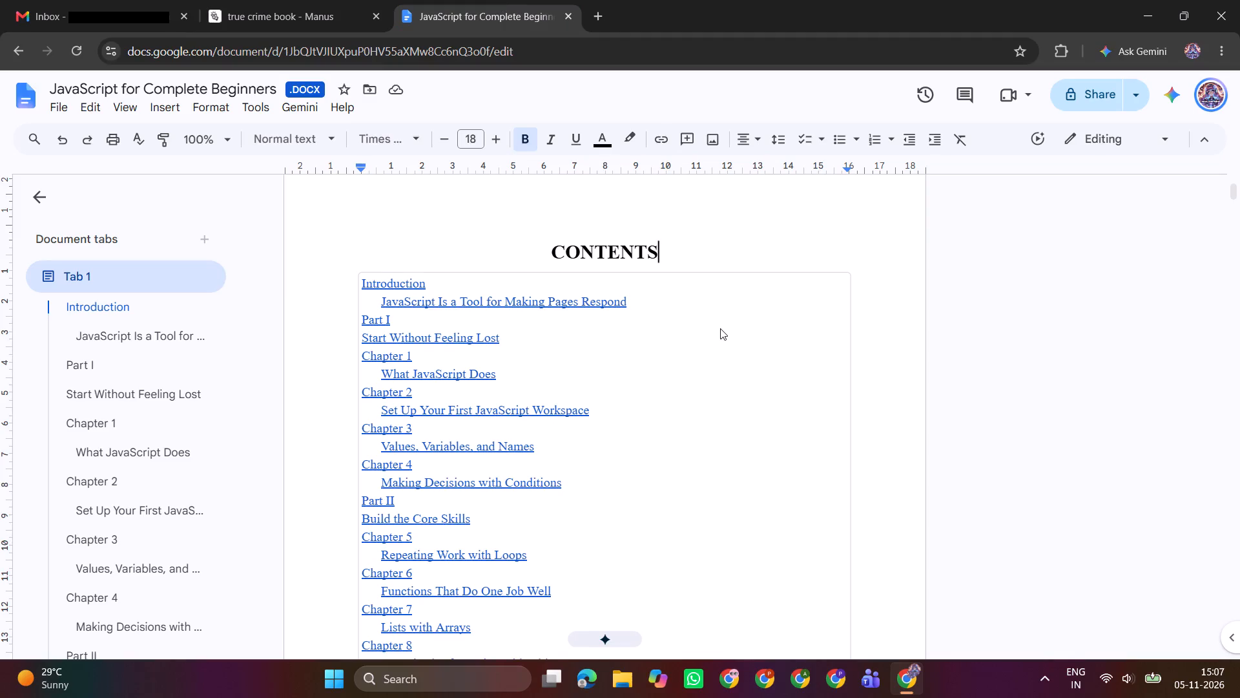
pyautogui.scroll(-4, 720, 328)
pyautogui.scroll(3, 720, 328)
pyautogui.scroll(-1, 720, 328)
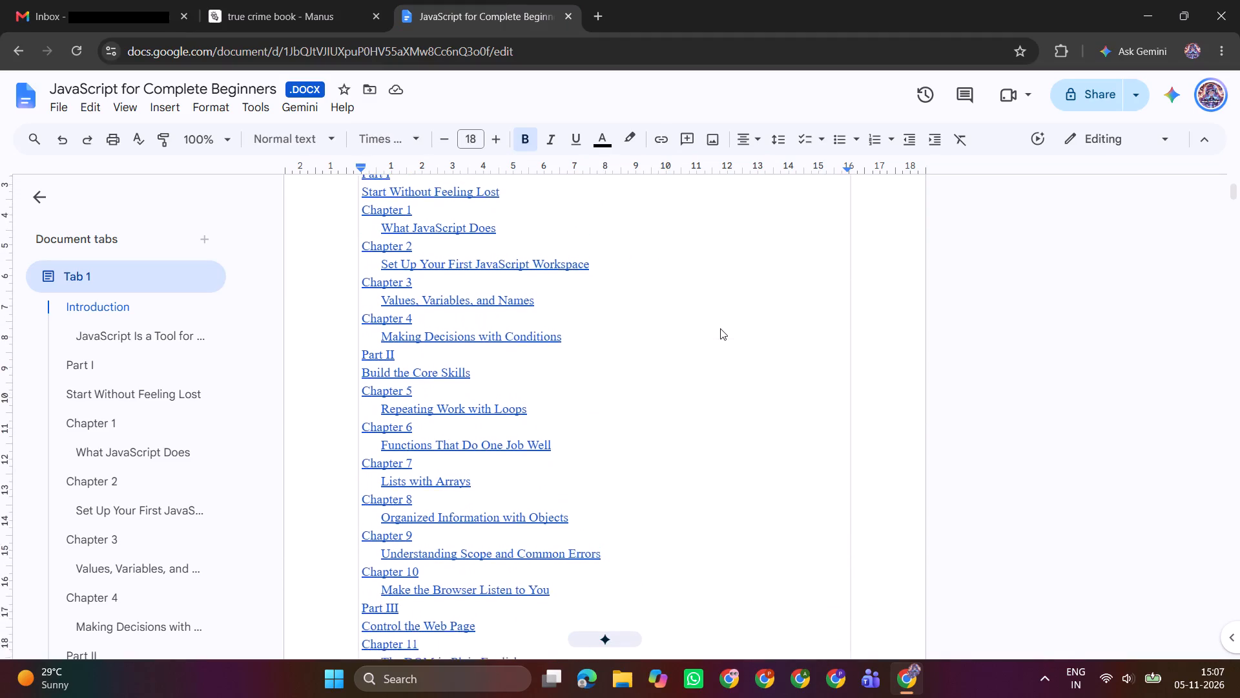
pyautogui.scroll(-2, 720, 328)
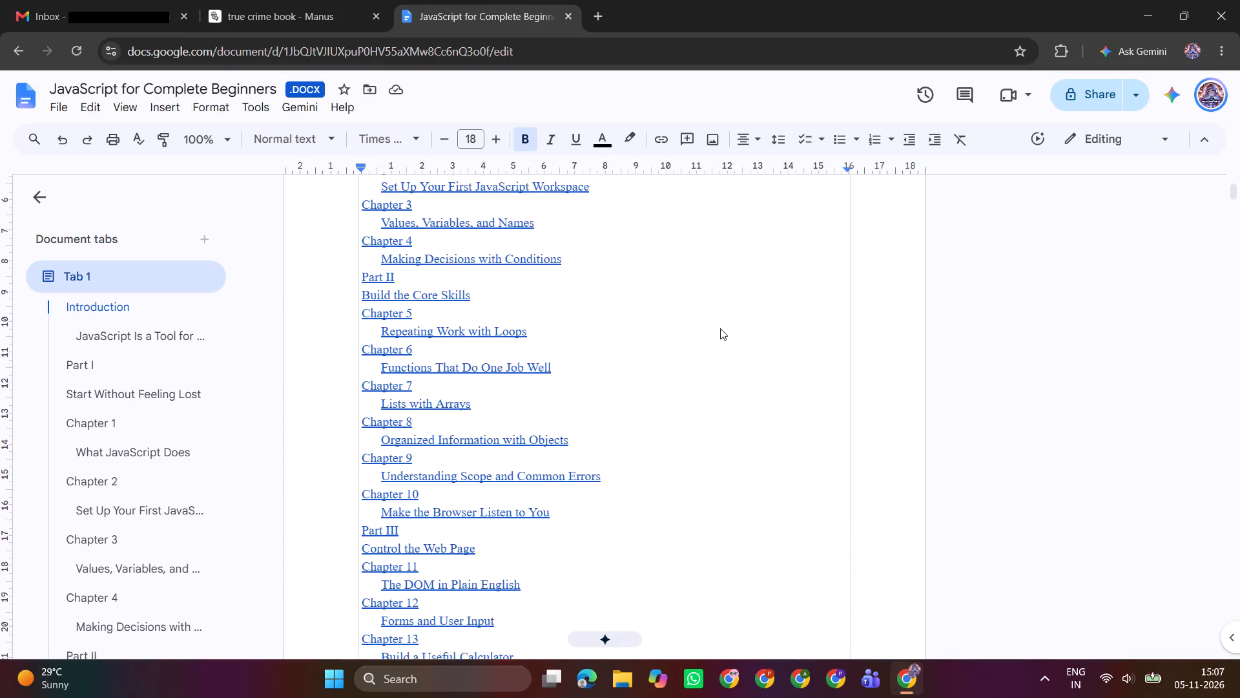
pyautogui.scroll(-1, 720, 328)
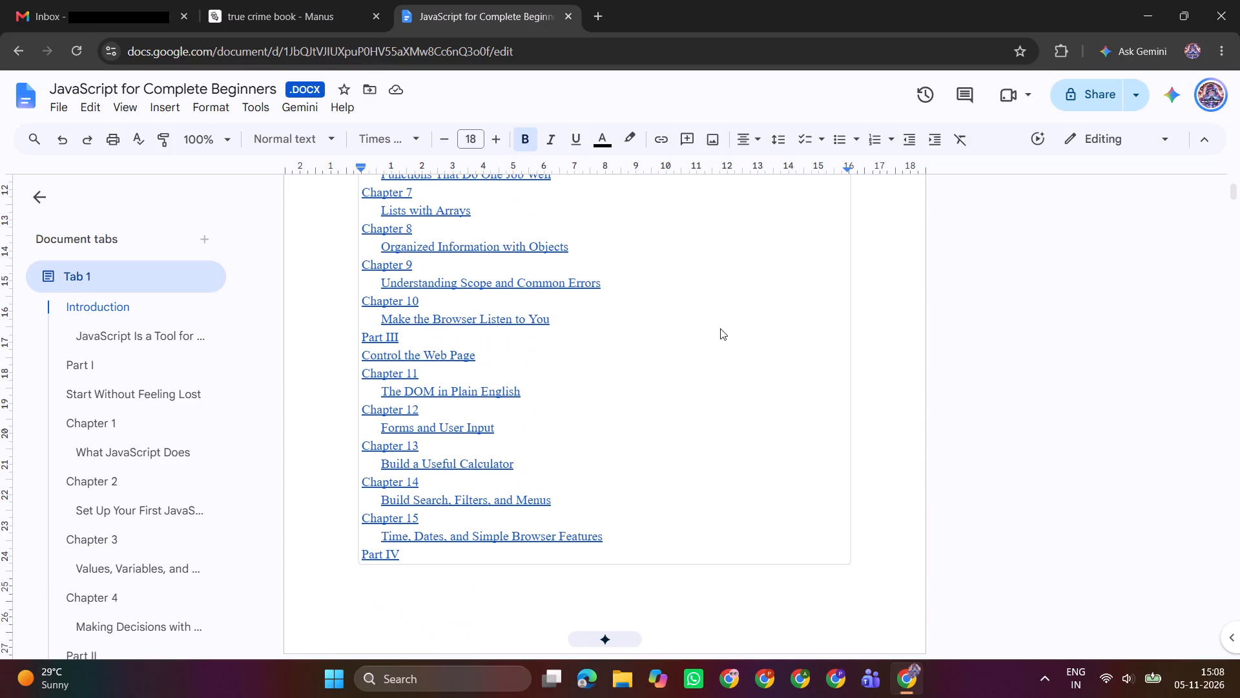
pyautogui.scroll(-4, 720, 328)
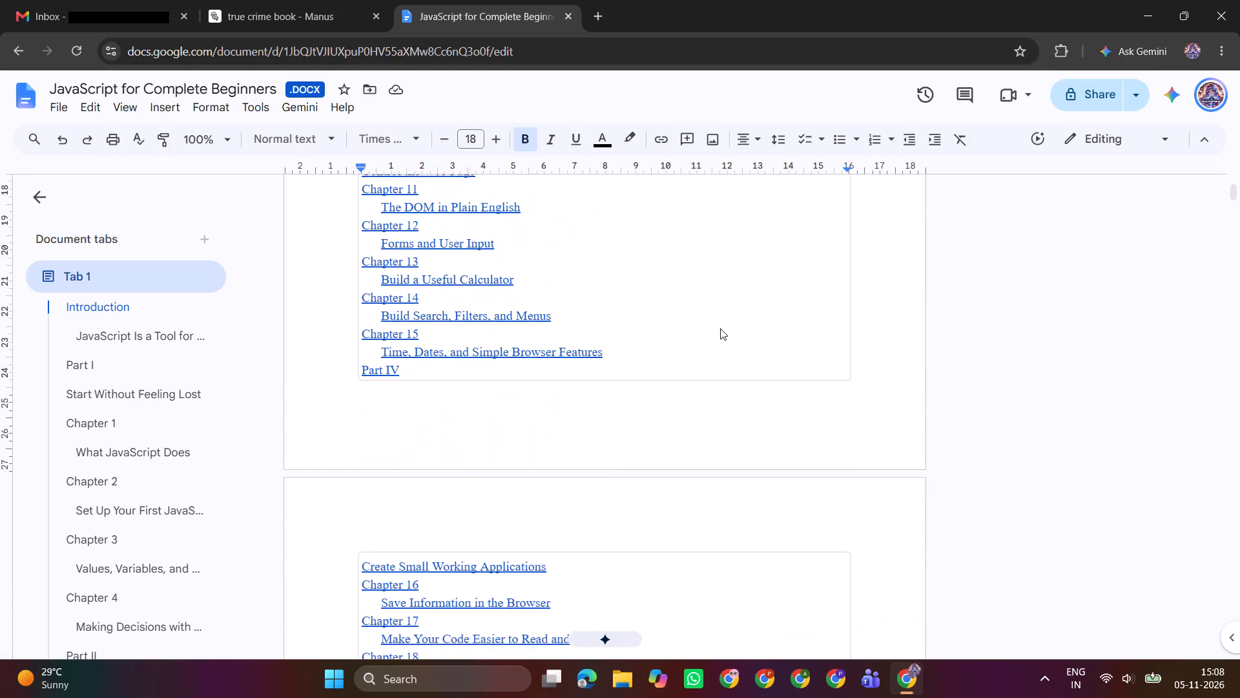
pyautogui.scroll(-2, 720, 328)
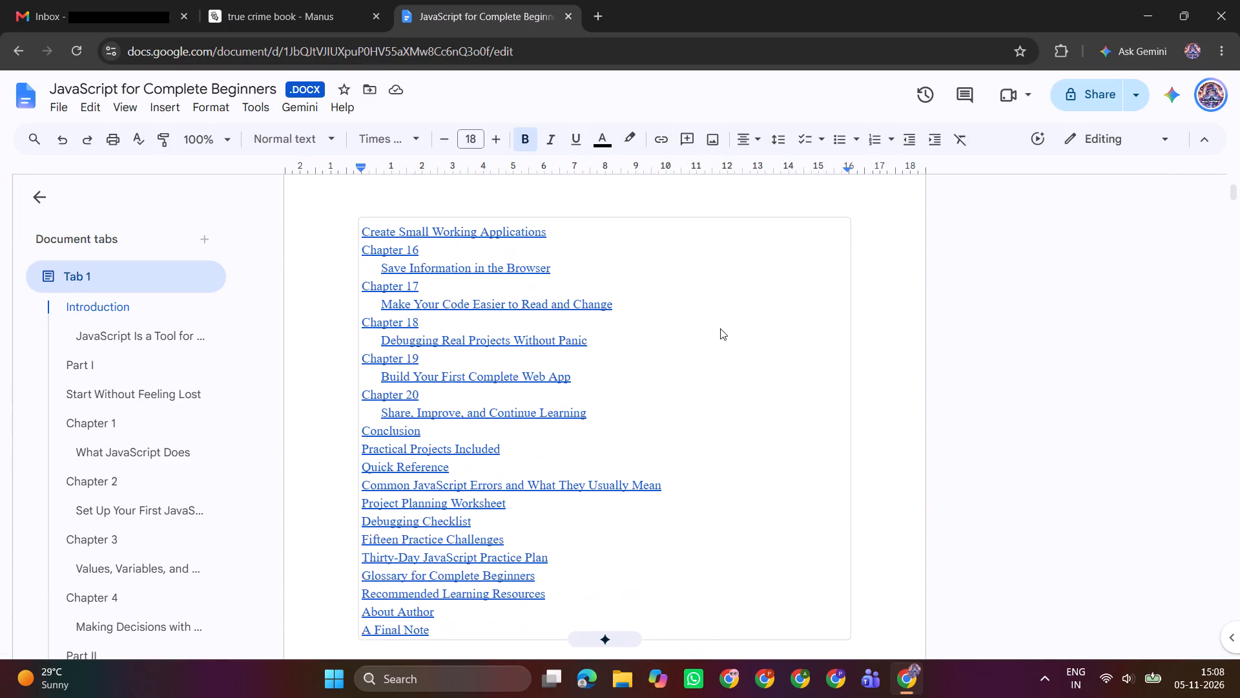
pyautogui.scroll(-1, 720, 328)
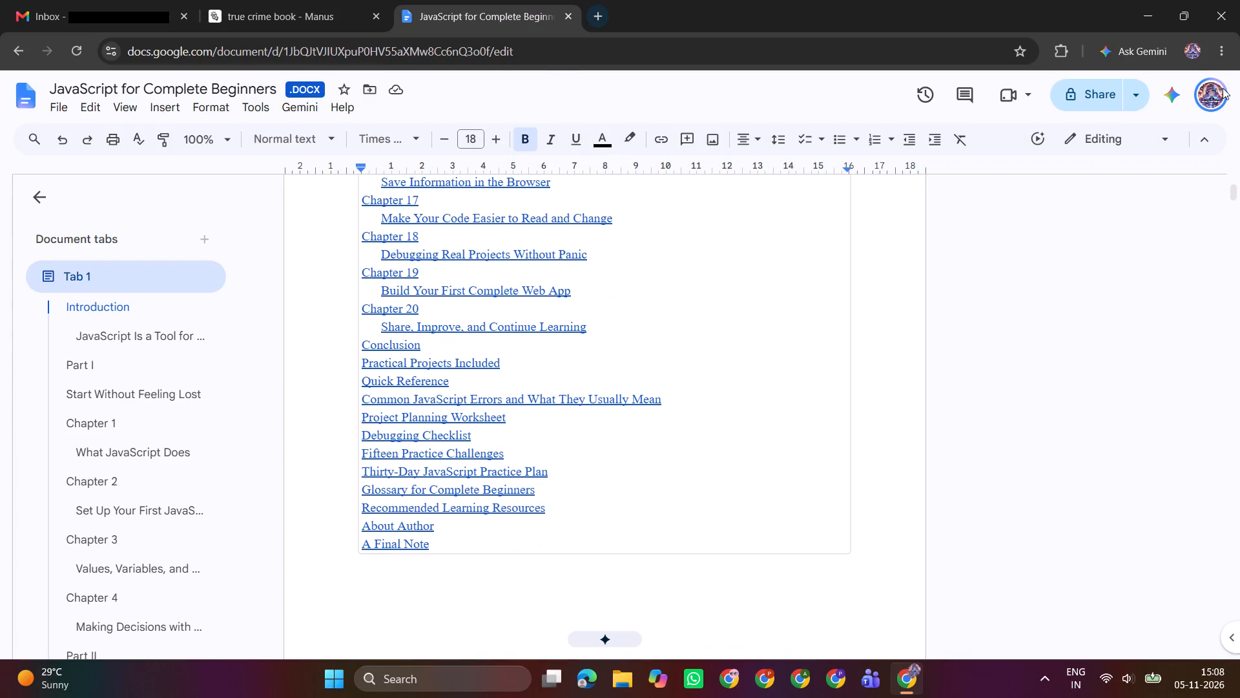
# Open Kindle Direct Publishing in the "Modern" Chrome profile and view its reports dashboard.
pyautogui.click(1189, 59)
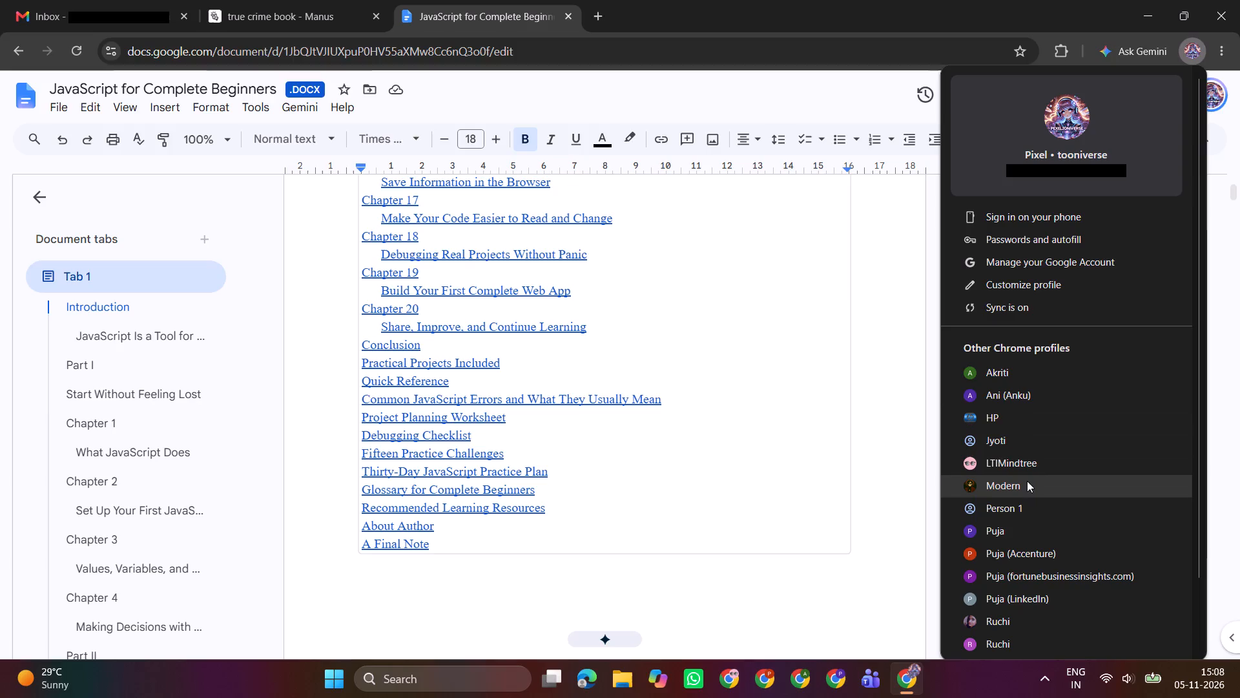
pyautogui.click(1027, 481)
pyautogui.press('k')
pyautogui.press('Return')
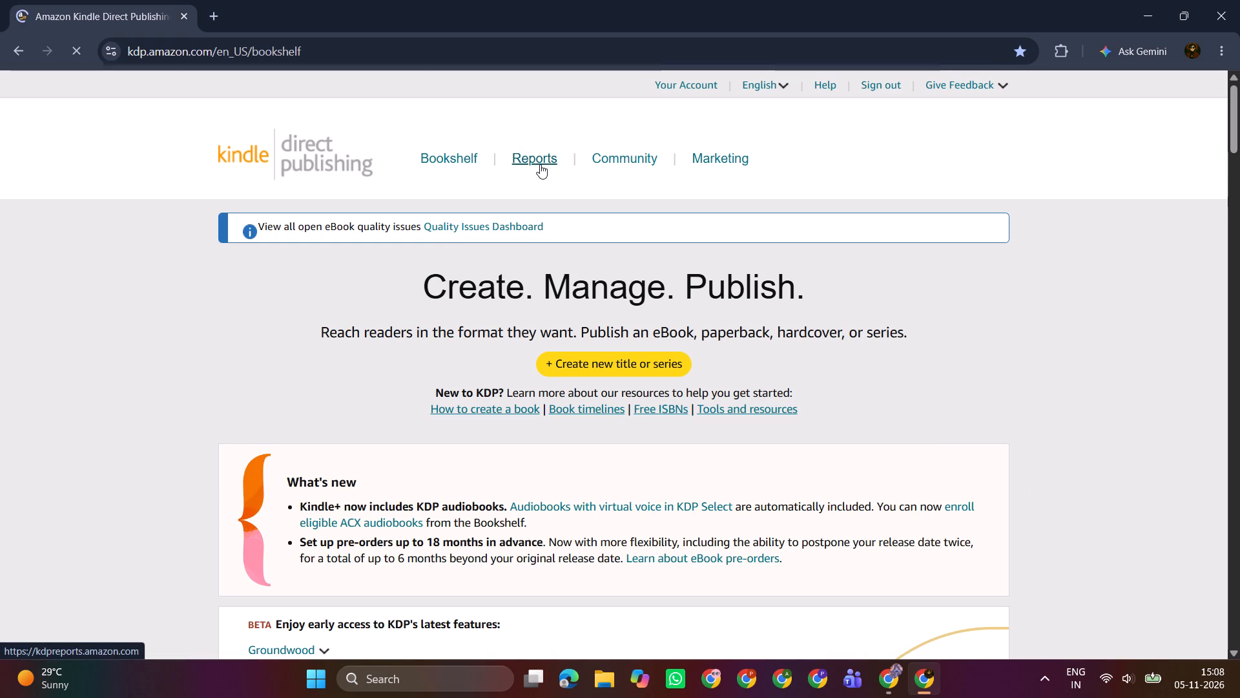
pyautogui.click(540, 164)
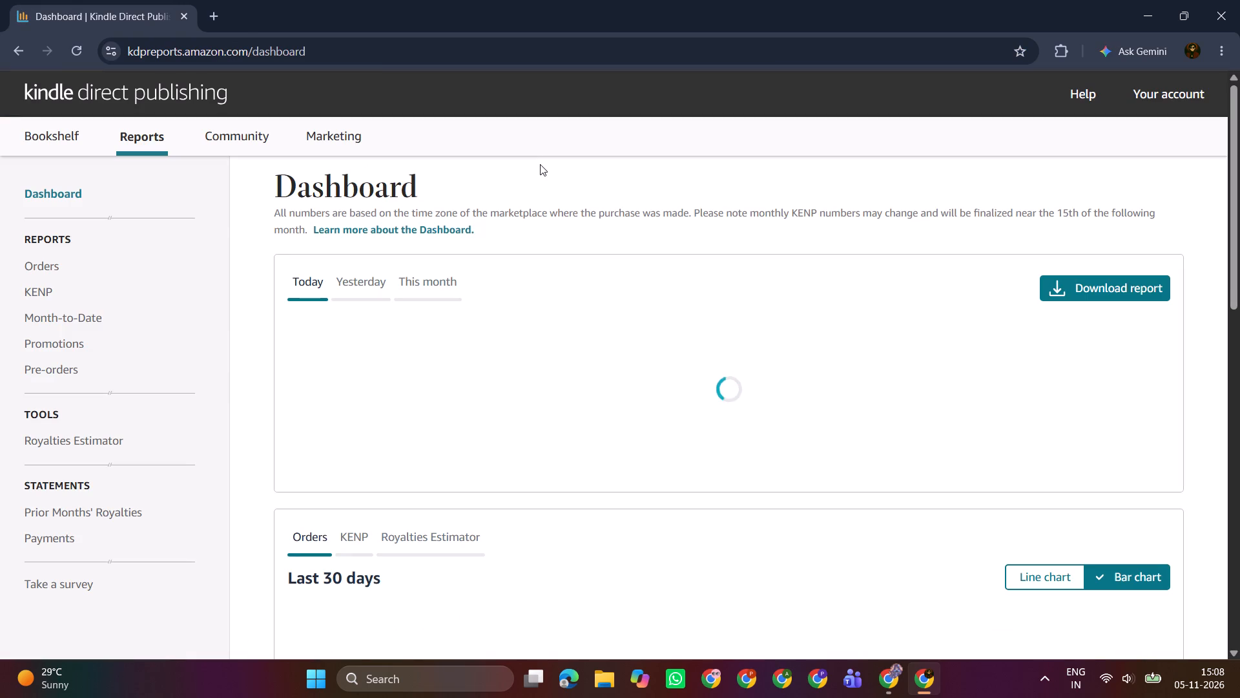
# Close the Kindle Direct Publishing window and the Chrome window holding the book document.
pyautogui.tripleClick(1239, 0)
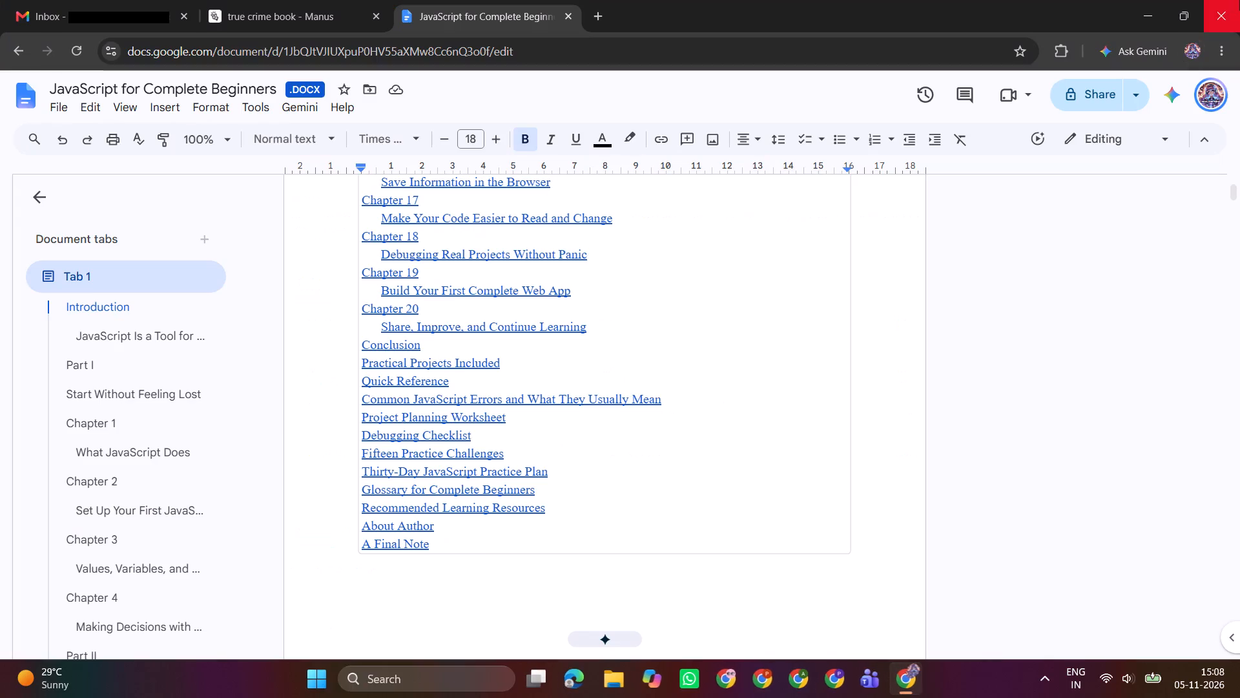
pyautogui.doubleClick(1239, 0)
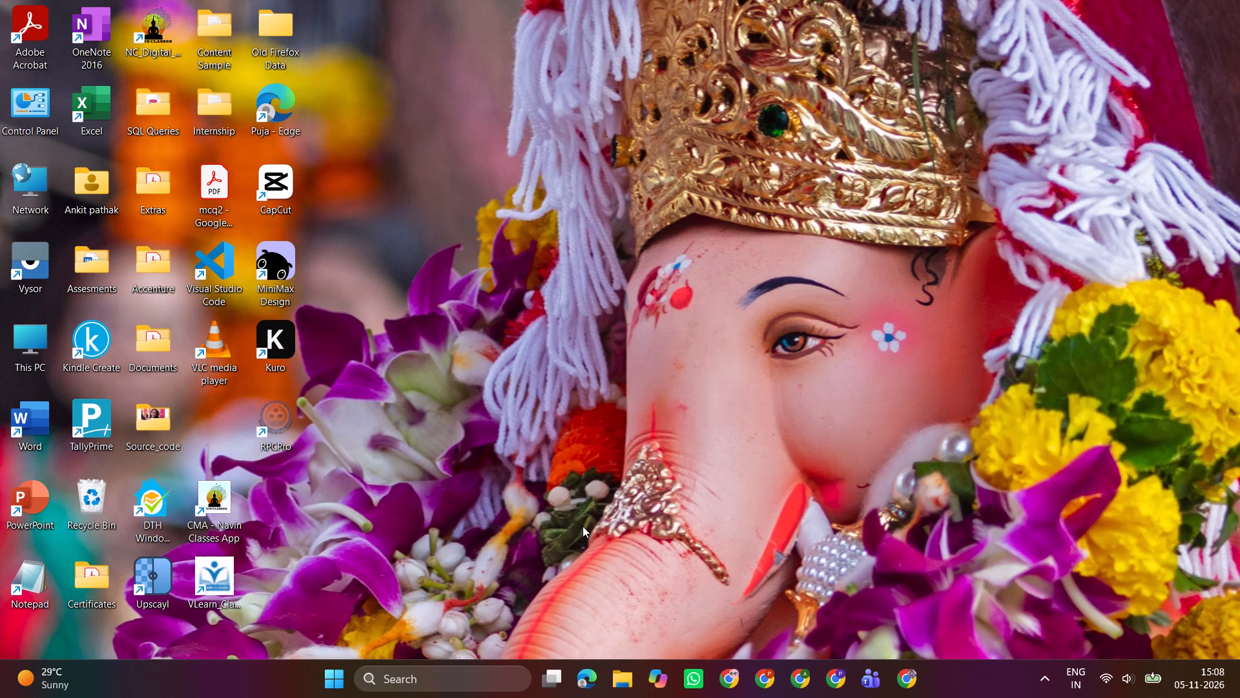
# Shut down the computer.
pyautogui.click(346, 682)
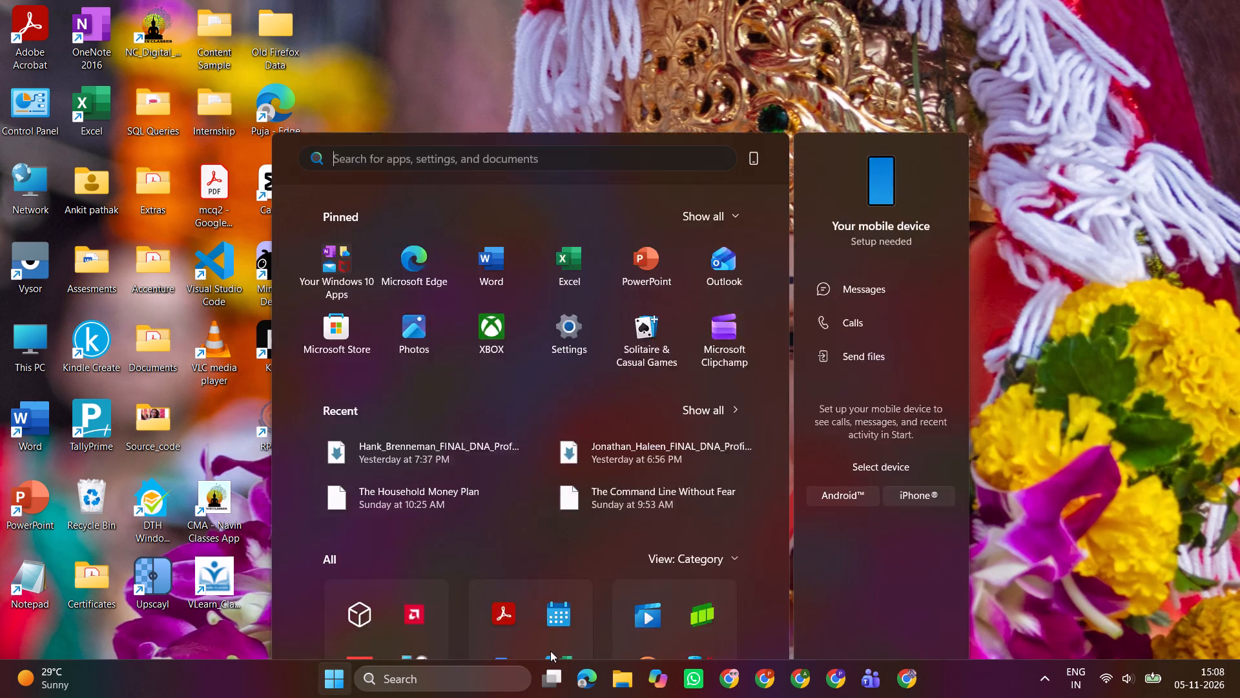
pyautogui.click(730, 621)
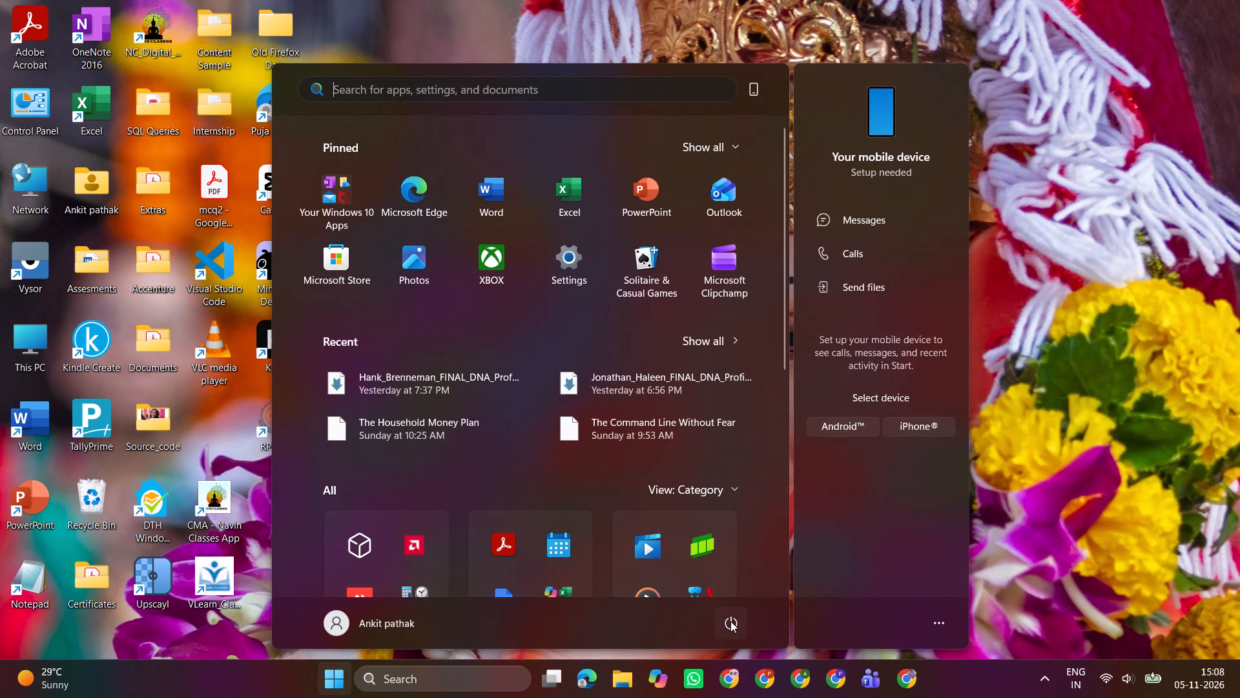
pyautogui.click(725, 565)
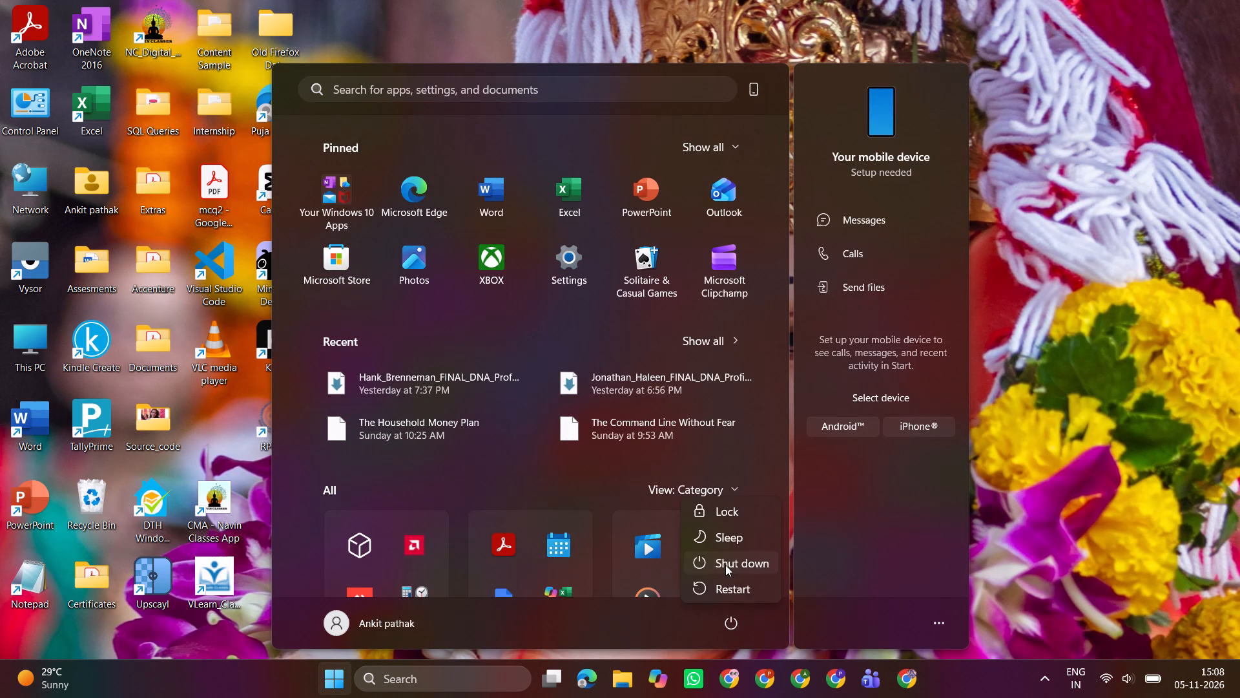